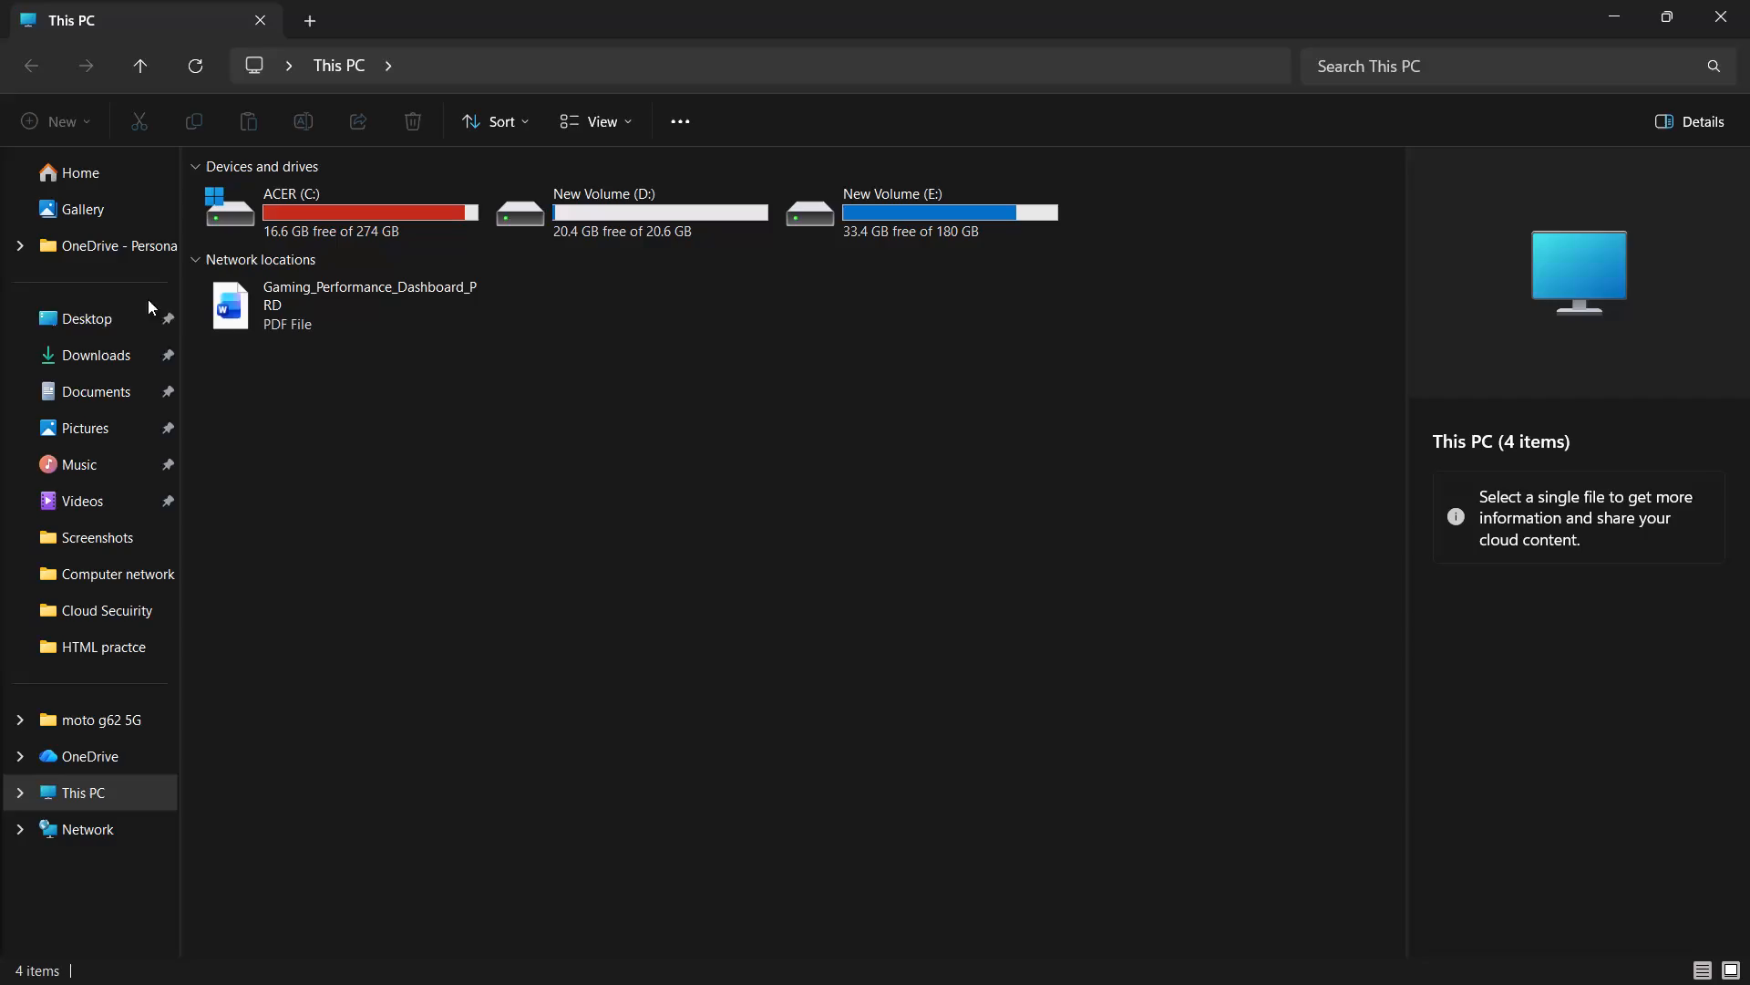
Open the PDF DBMS_exp1&2_Shivansh from the Downloads folder in Word.
{"action": "left_click", "coordinate": [118, 352]}
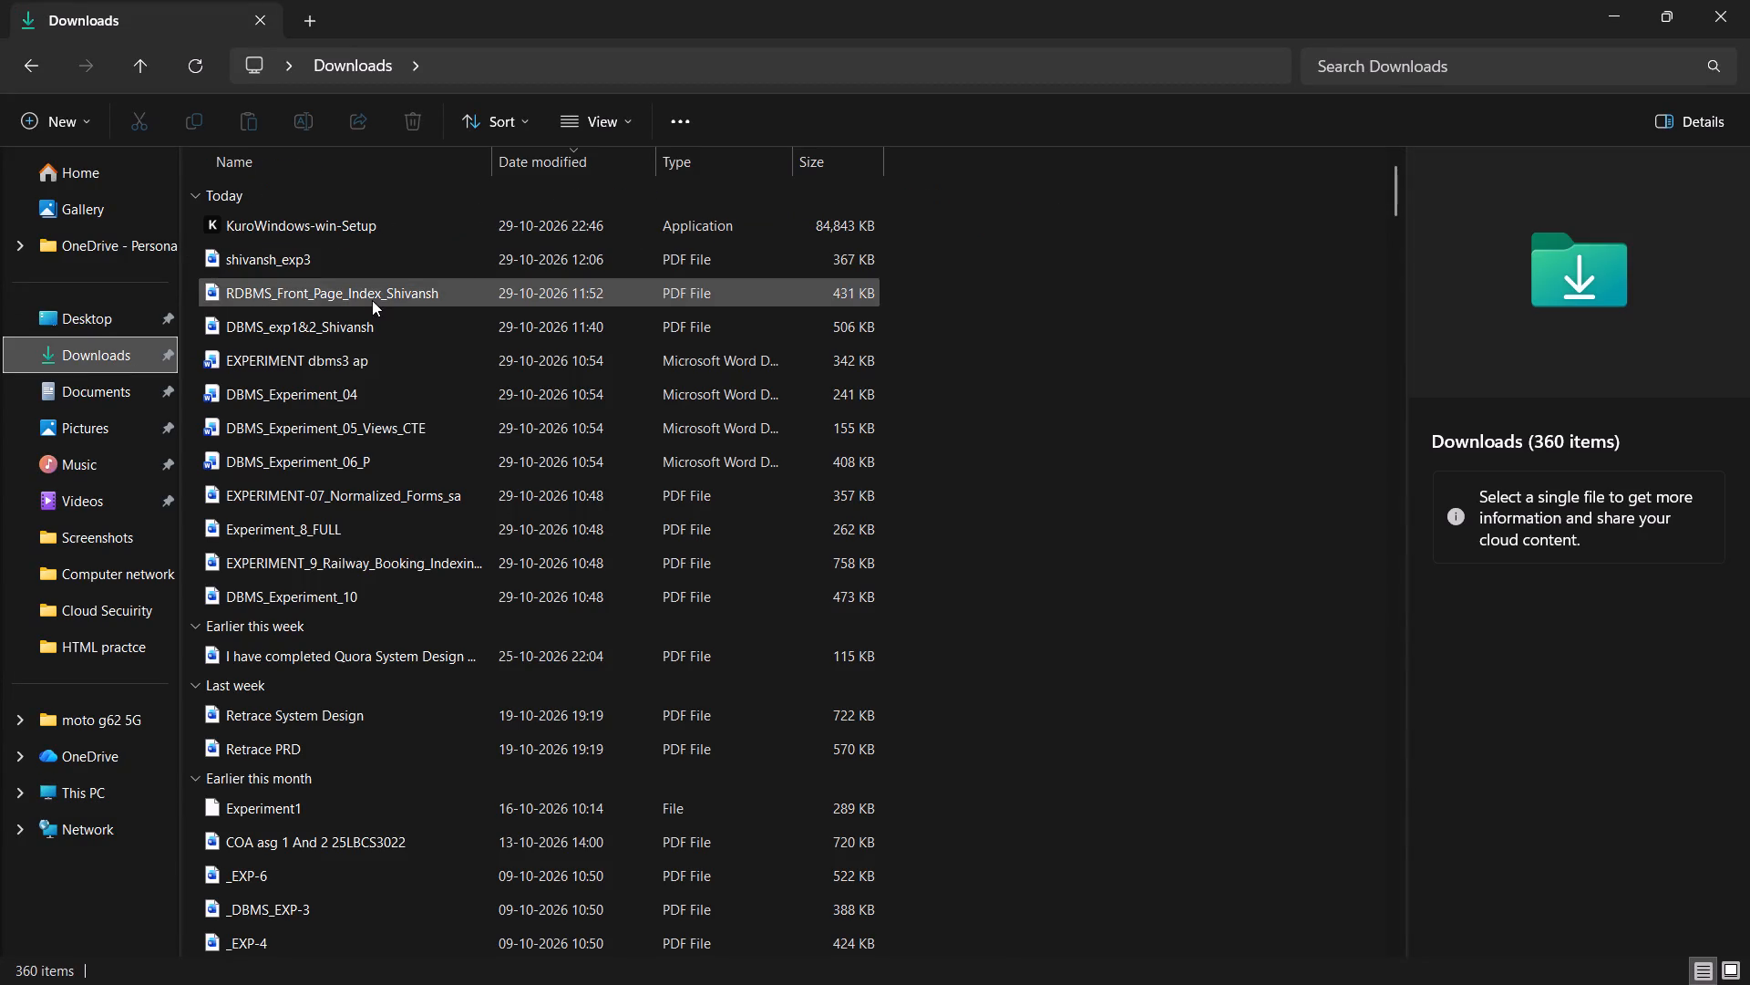
{"action": "left_click", "coordinate": [344, 262]}
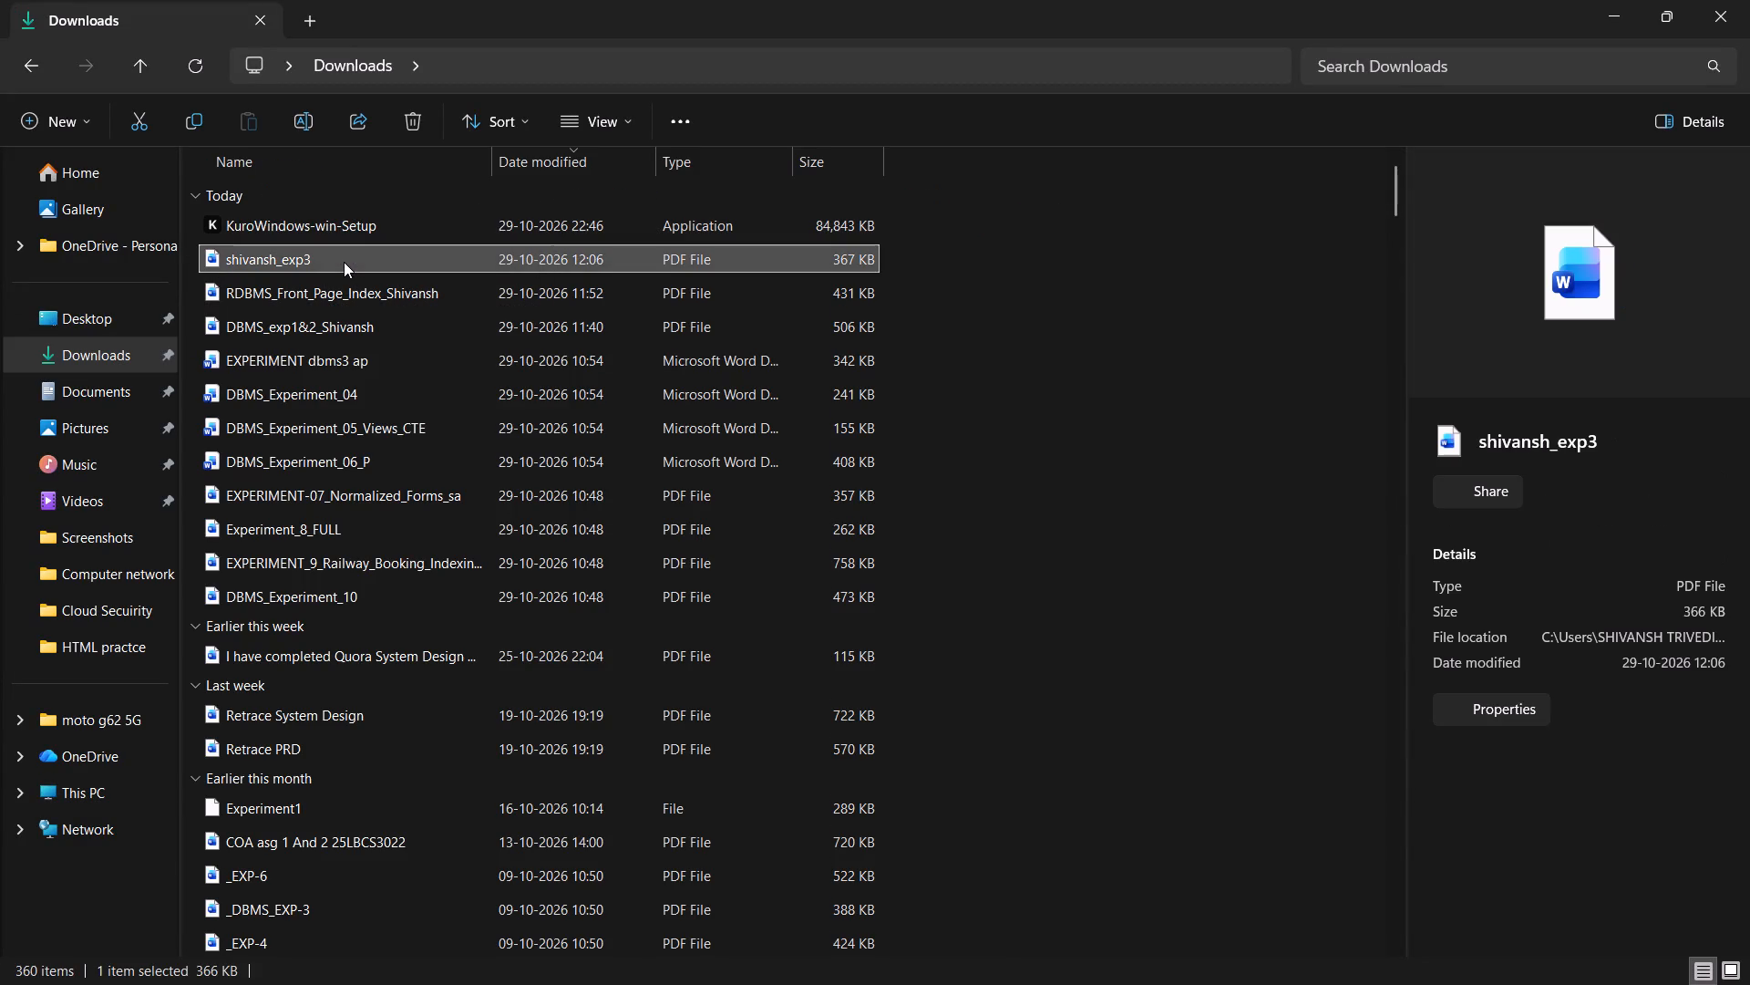
{"action": "double_click", "coordinate": [352, 324]}
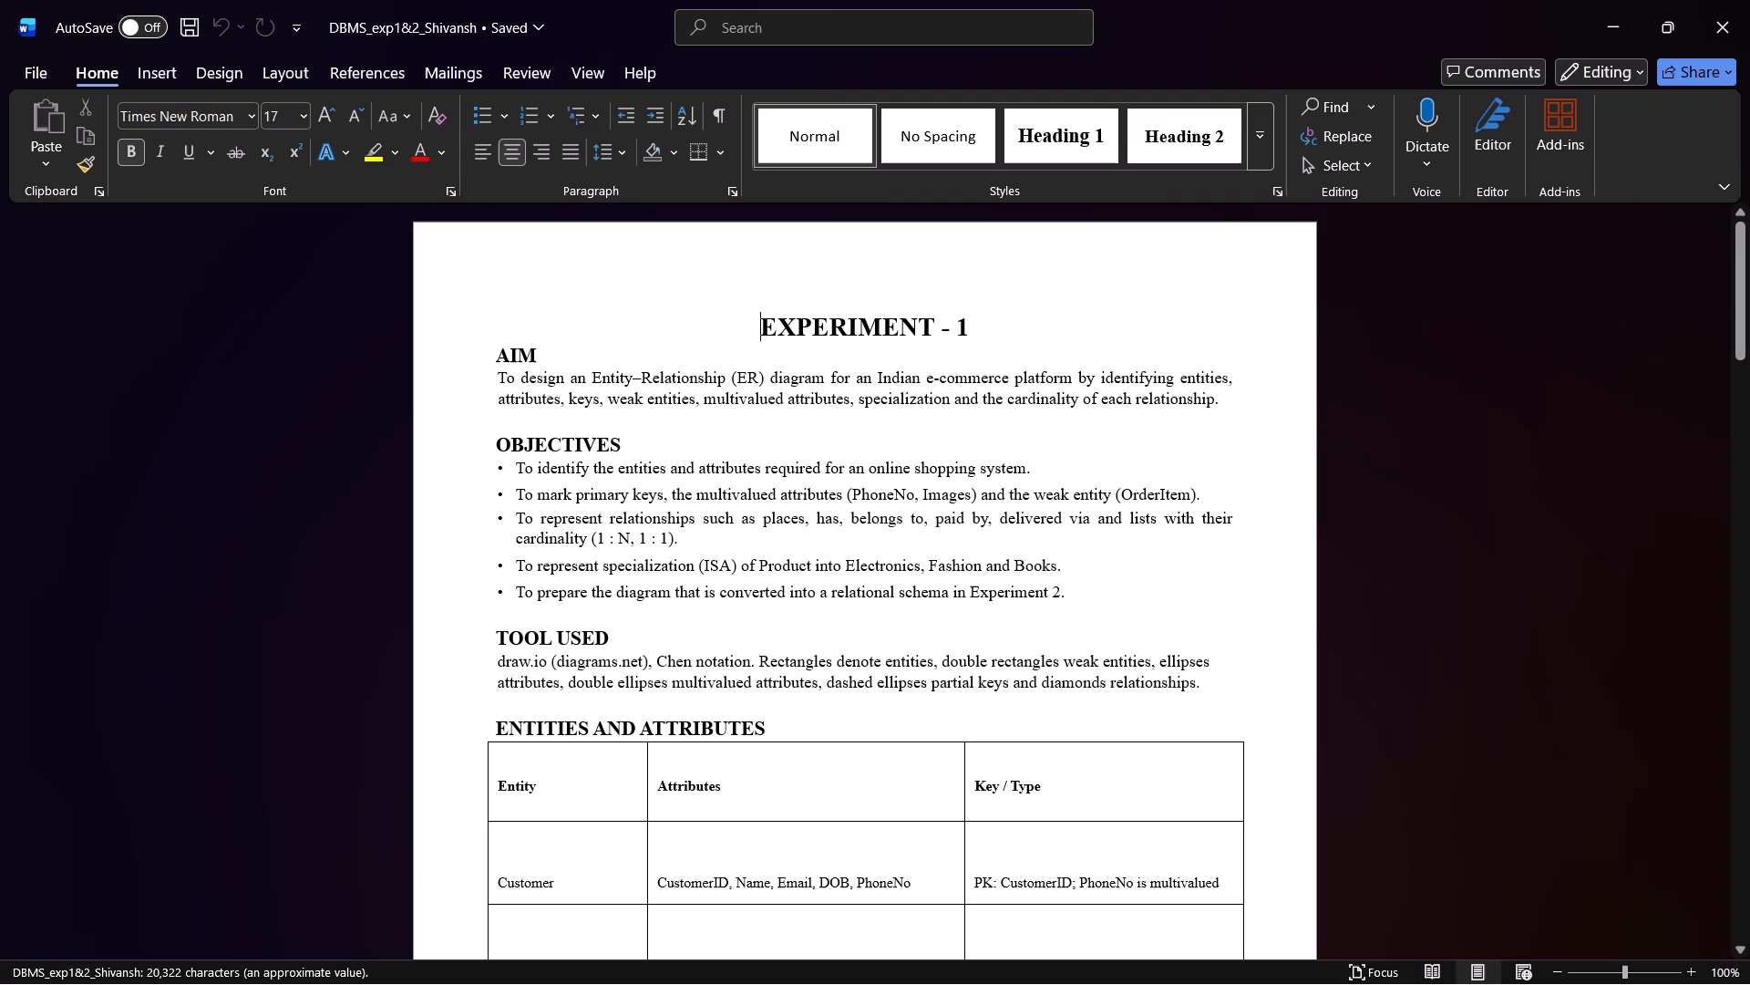
Look through the whole document, checking the layout of Experiment 1 and where Experiment 2 begins.
{"action": "scroll", "coordinate": [757, 493], "scroll_direction": "down", "scroll_amount": 6}
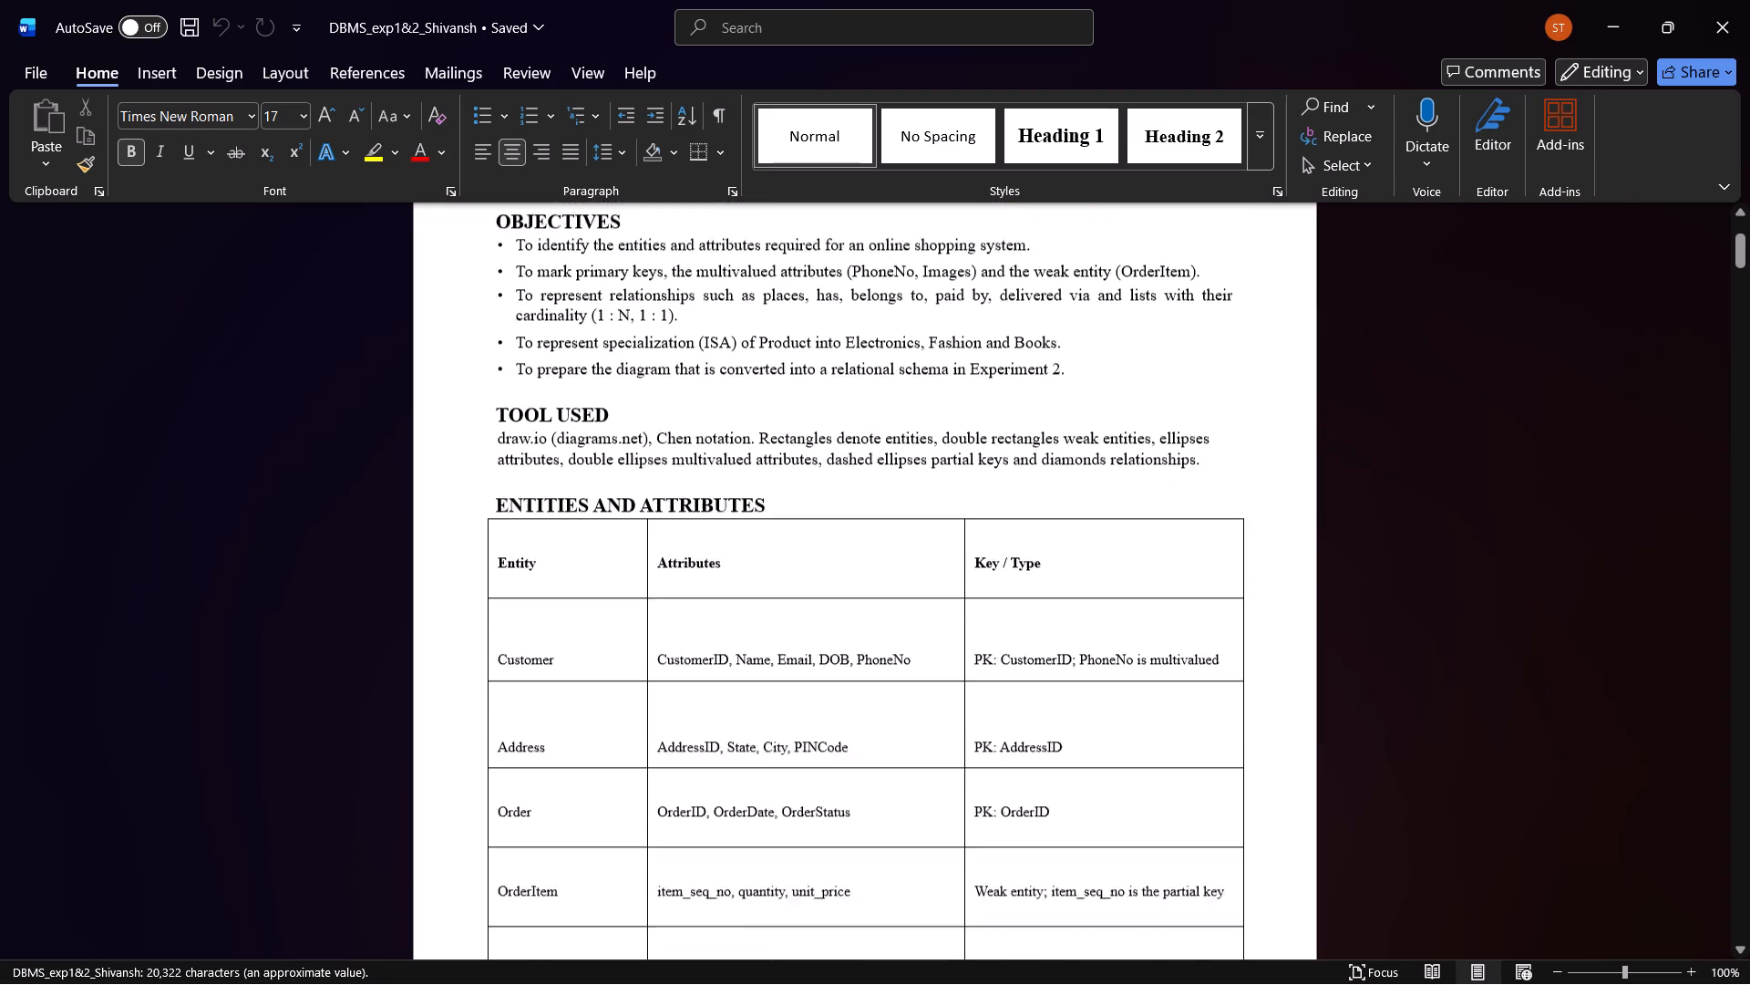
{"action": "scroll", "coordinate": [756, 489], "scroll_direction": "down", "scroll_amount": 14}
{"action": "scroll", "coordinate": [756, 489], "scroll_direction": "down", "scroll_amount": 8}
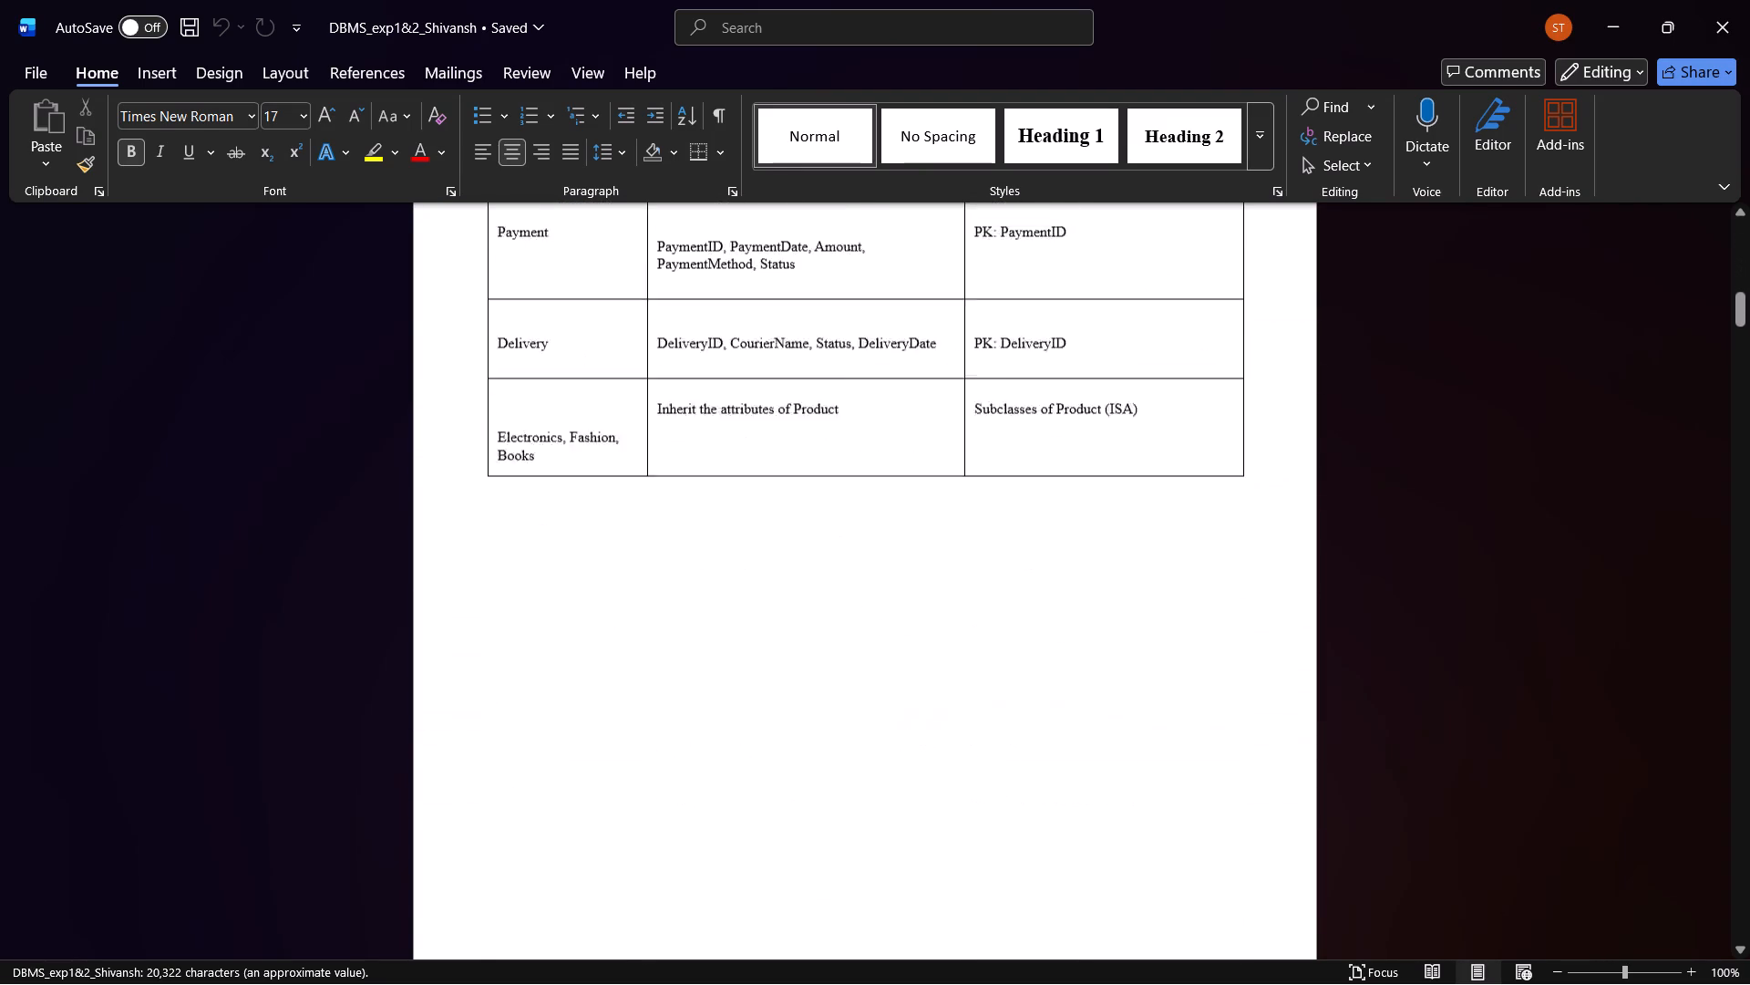
{"action": "scroll", "coordinate": [756, 489], "scroll_direction": "down", "scroll_amount": 7}
{"action": "left_click_drag", "start_coordinate": [1746, 338], "coordinate": [1749, 521]}
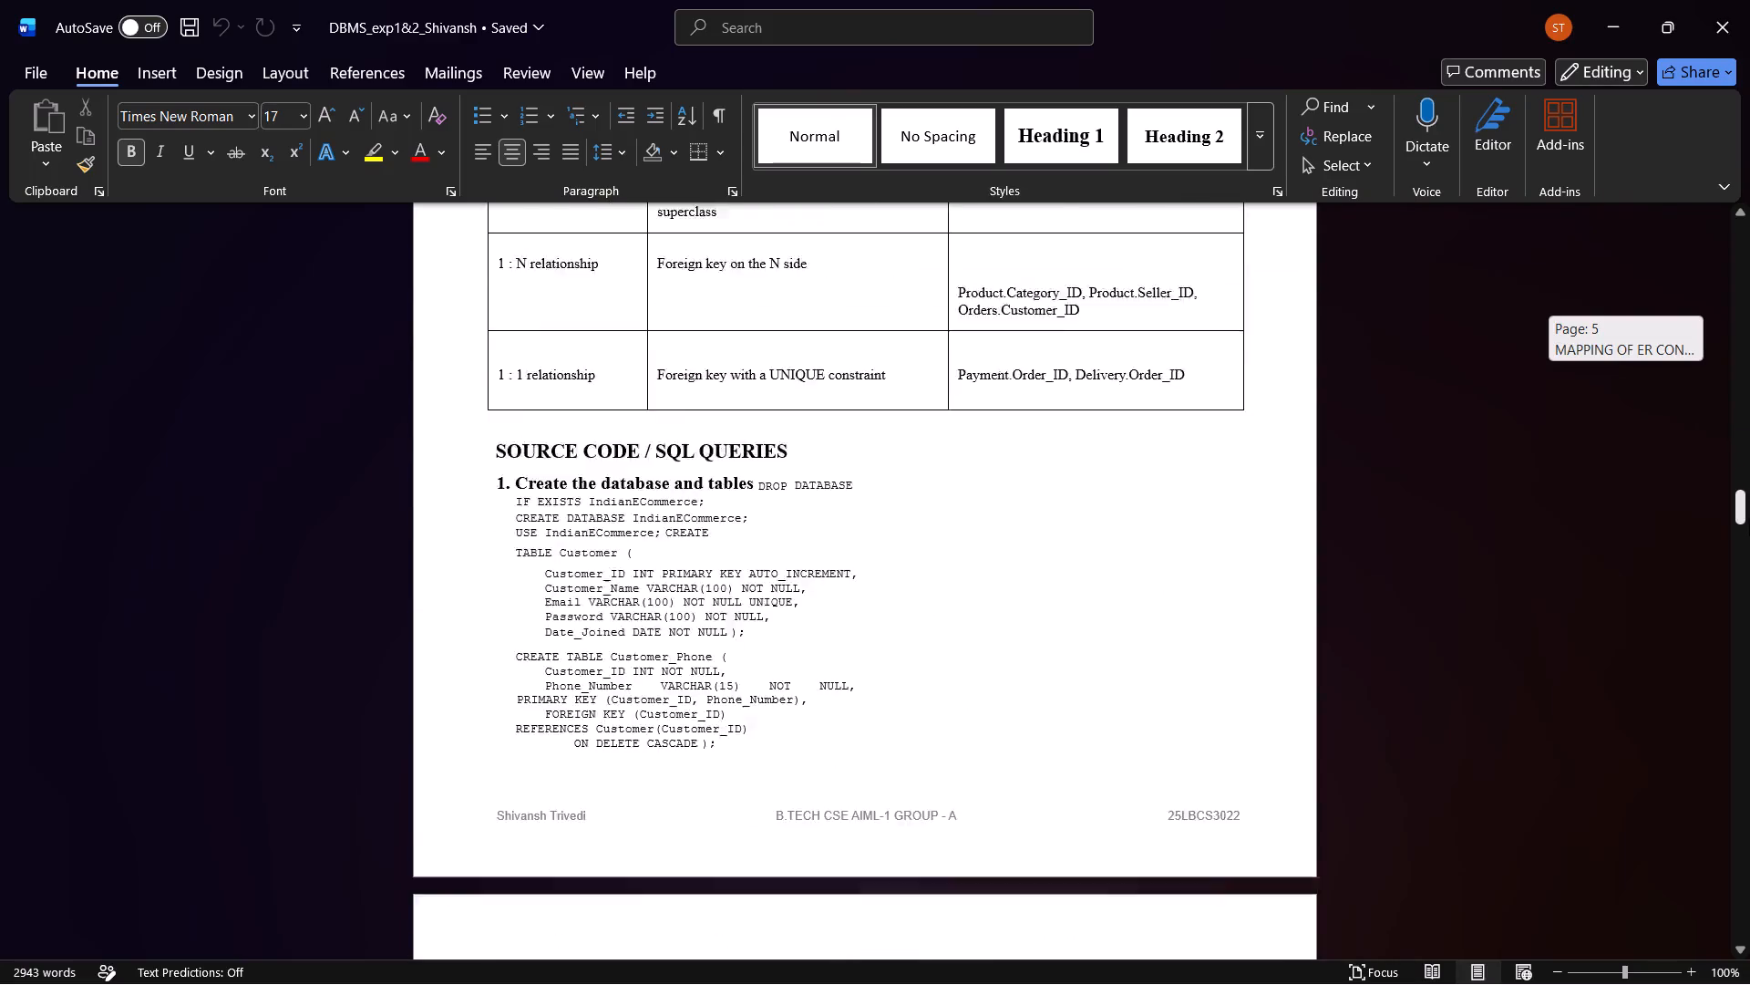
{"action": "left_click_drag", "start_coordinate": [1749, 521], "coordinate": [1743, 450]}
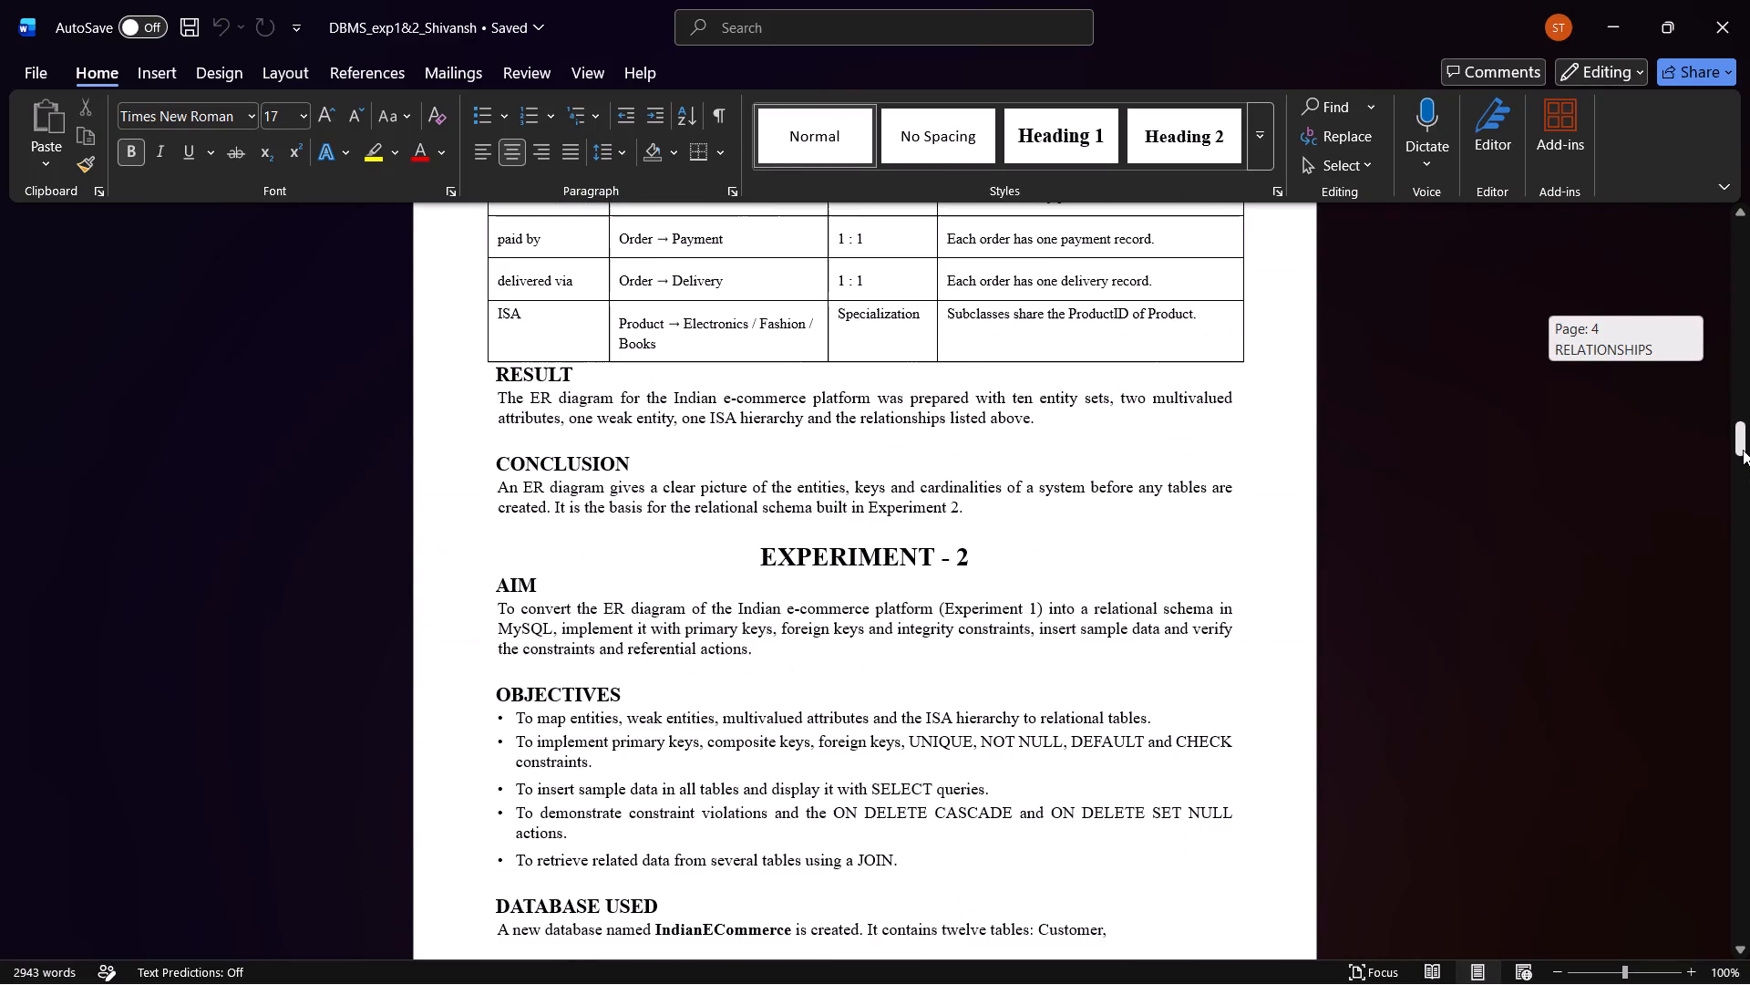
{"action": "left_click_drag", "start_coordinate": [1743, 450], "coordinate": [1749, 586]}
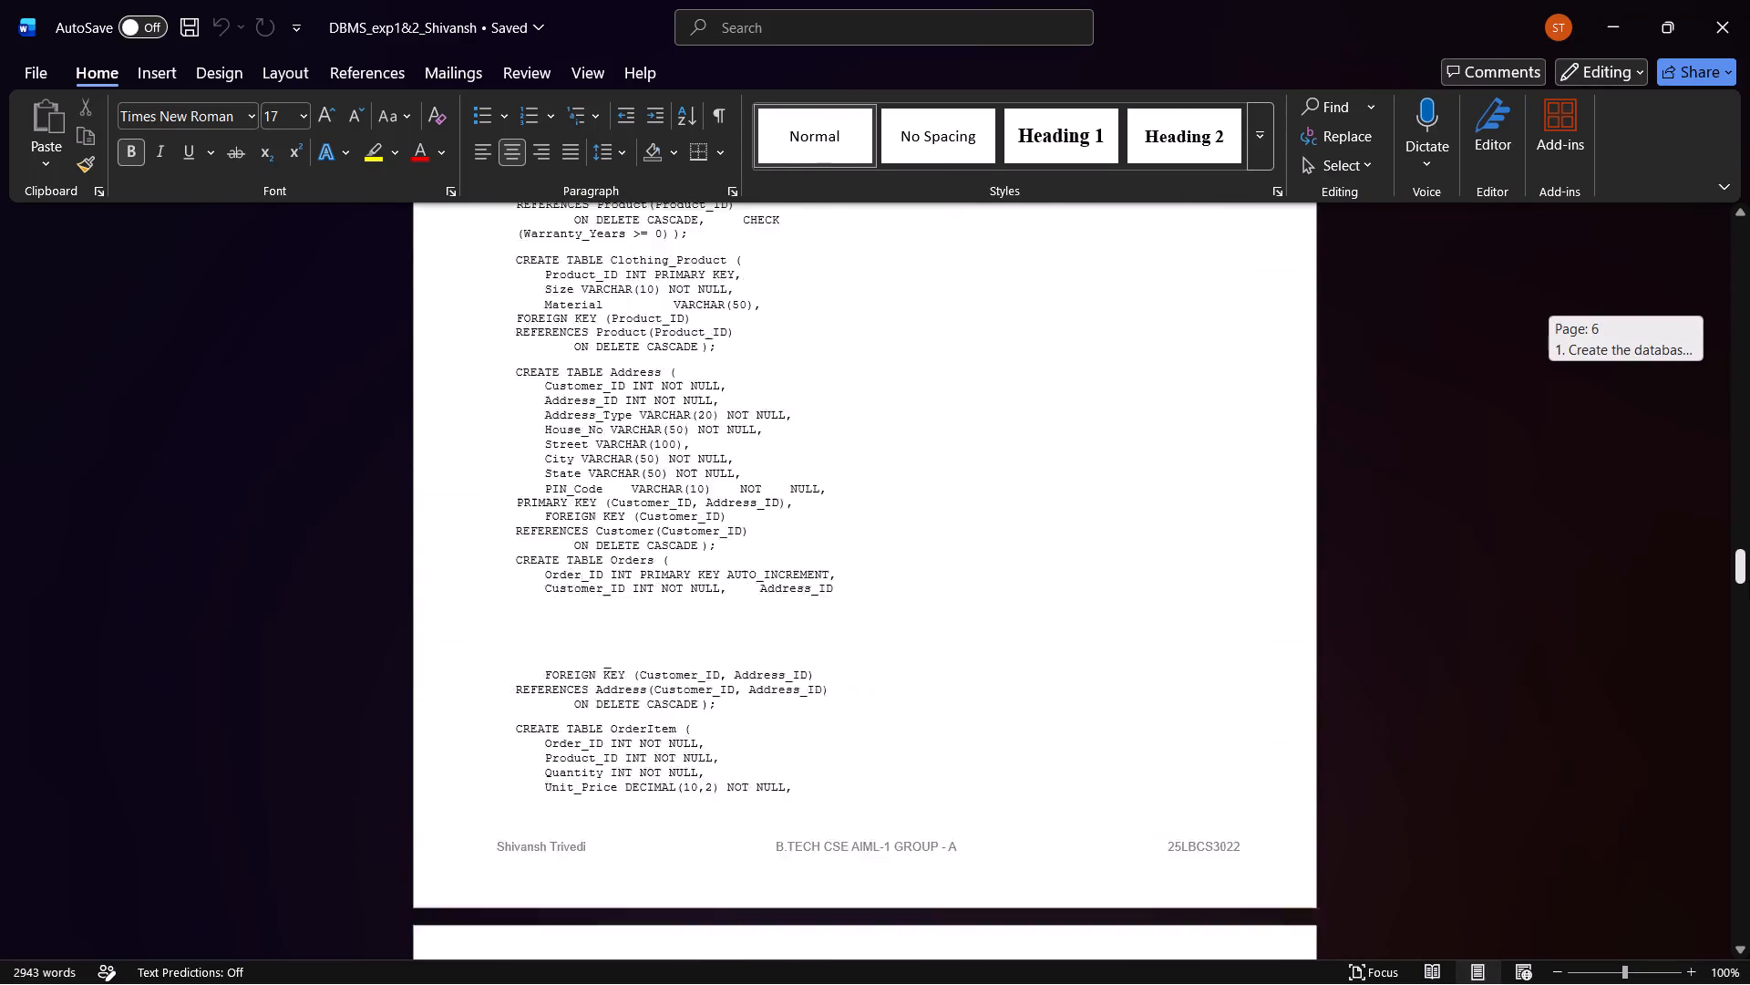
{"action": "left_click_drag", "start_coordinate": [1749, 586], "coordinate": [1749, 922]}
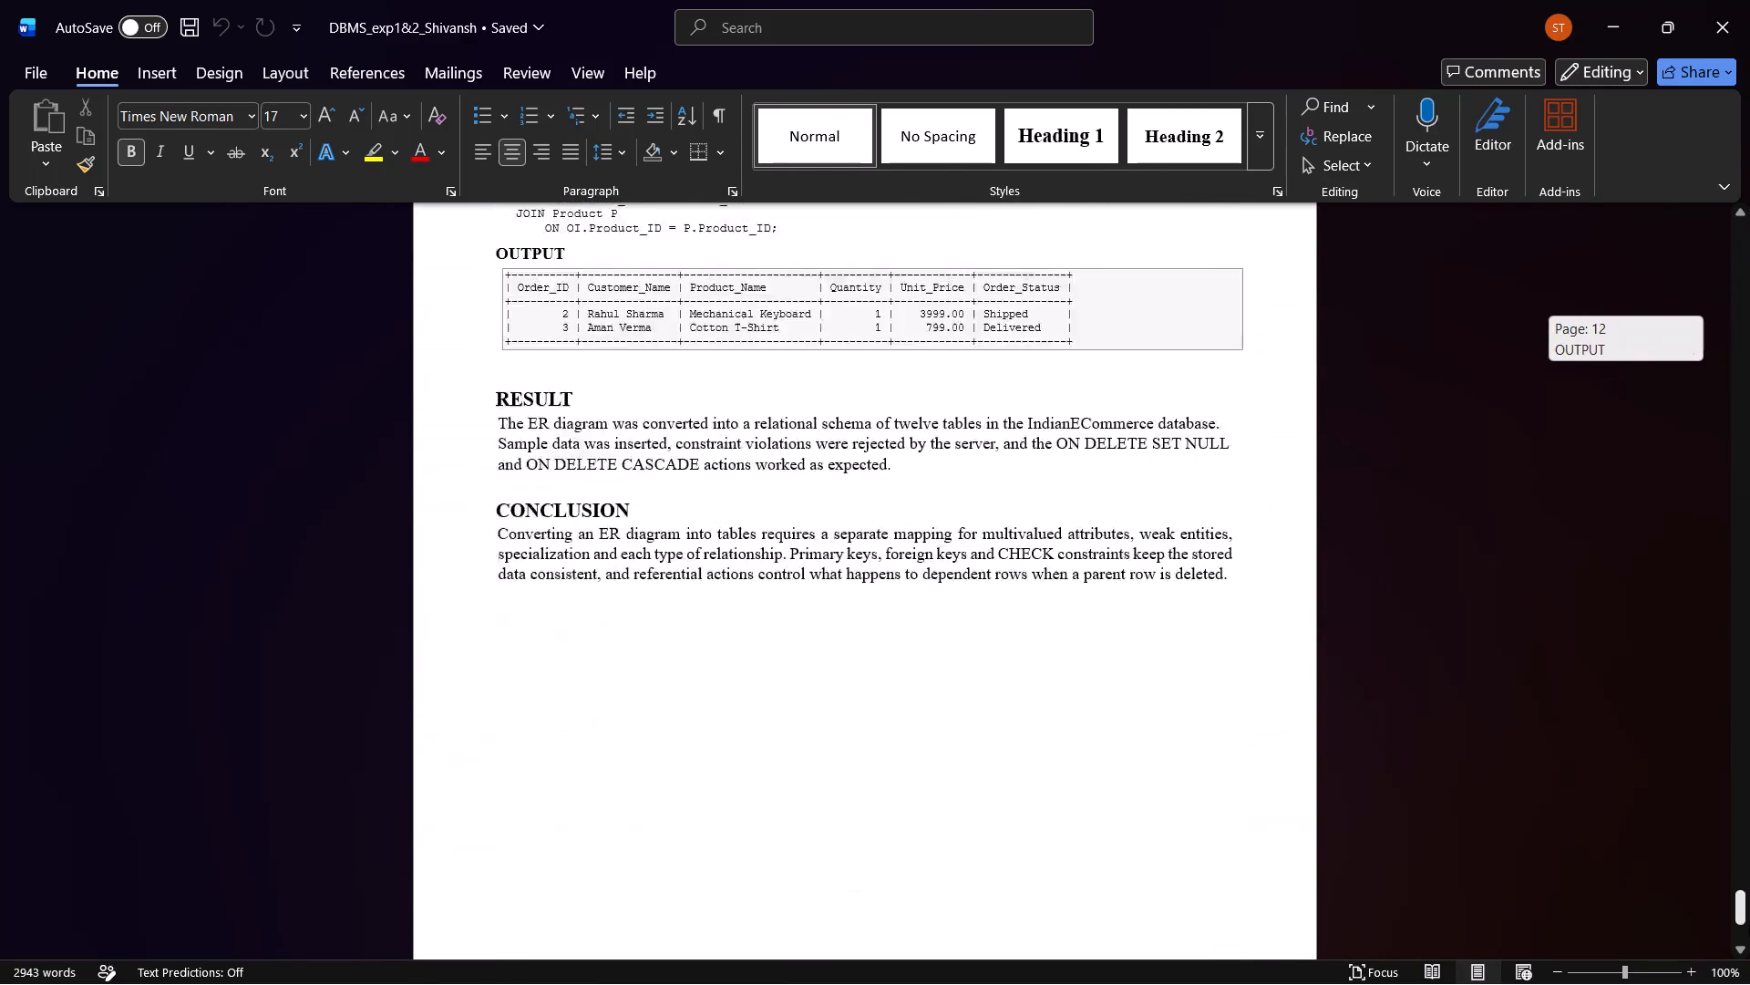
{"action": "left_click_drag", "start_coordinate": [1749, 922], "coordinate": [1704, 540]}
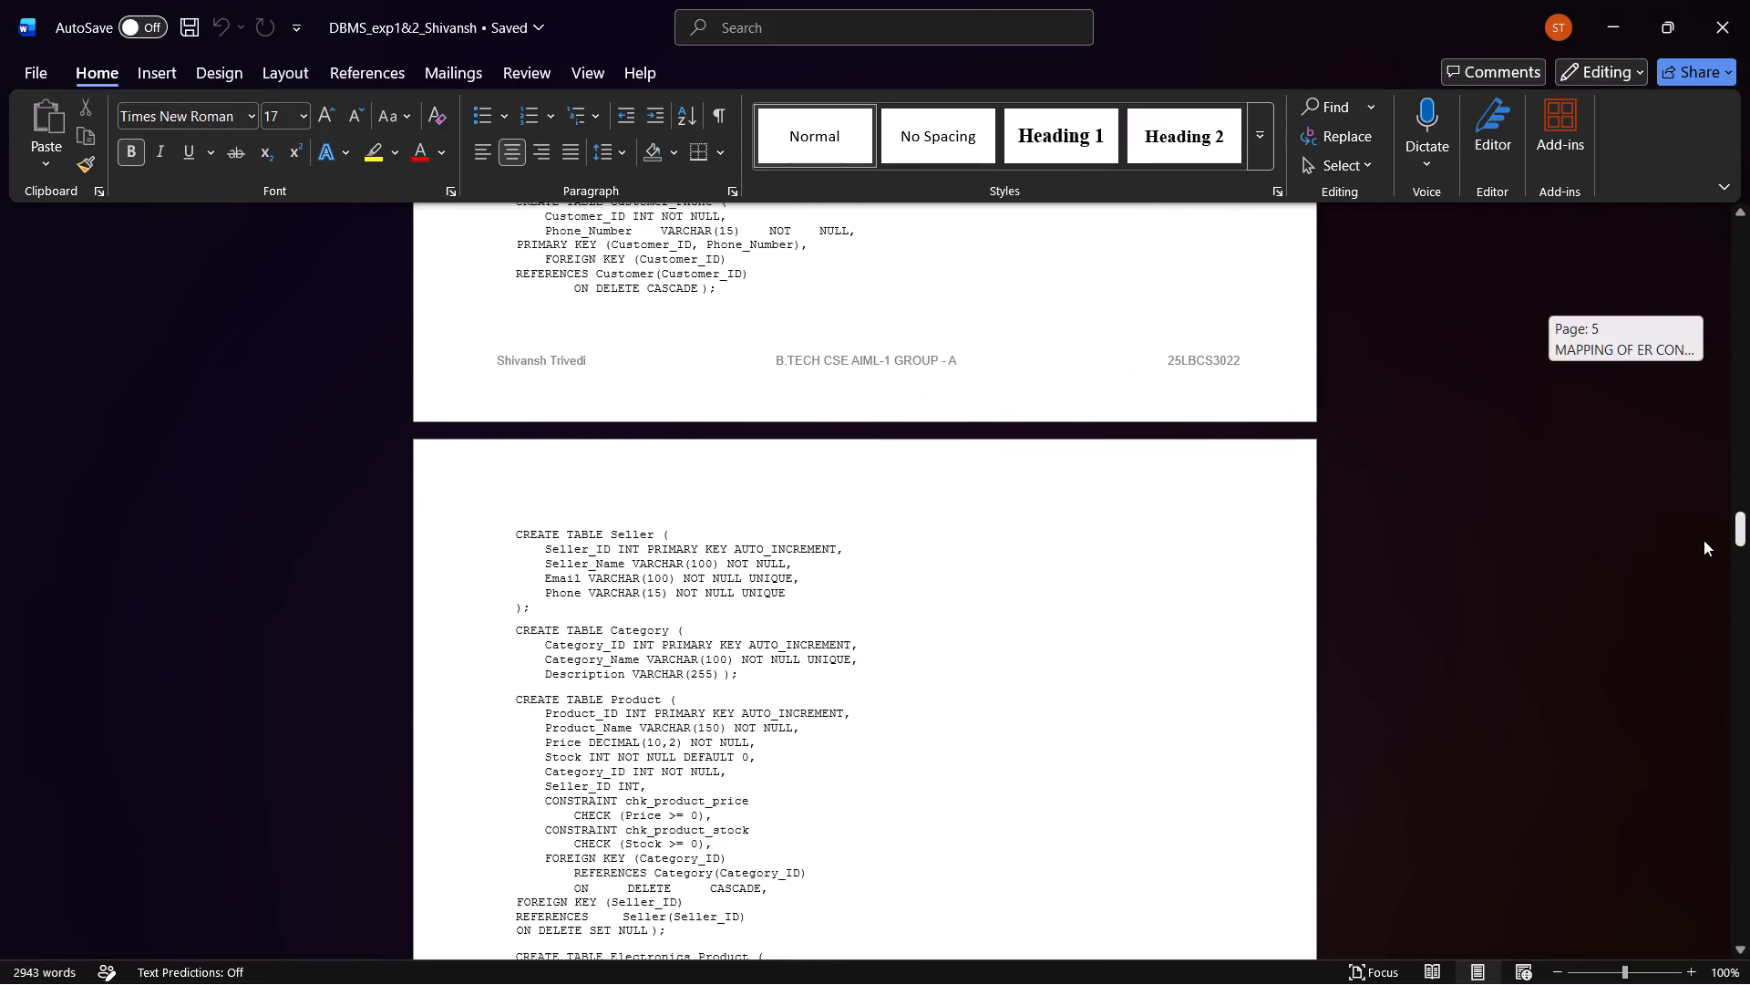
{"action": "left_click_drag", "start_coordinate": [1704, 540], "coordinate": [1684, 434]}
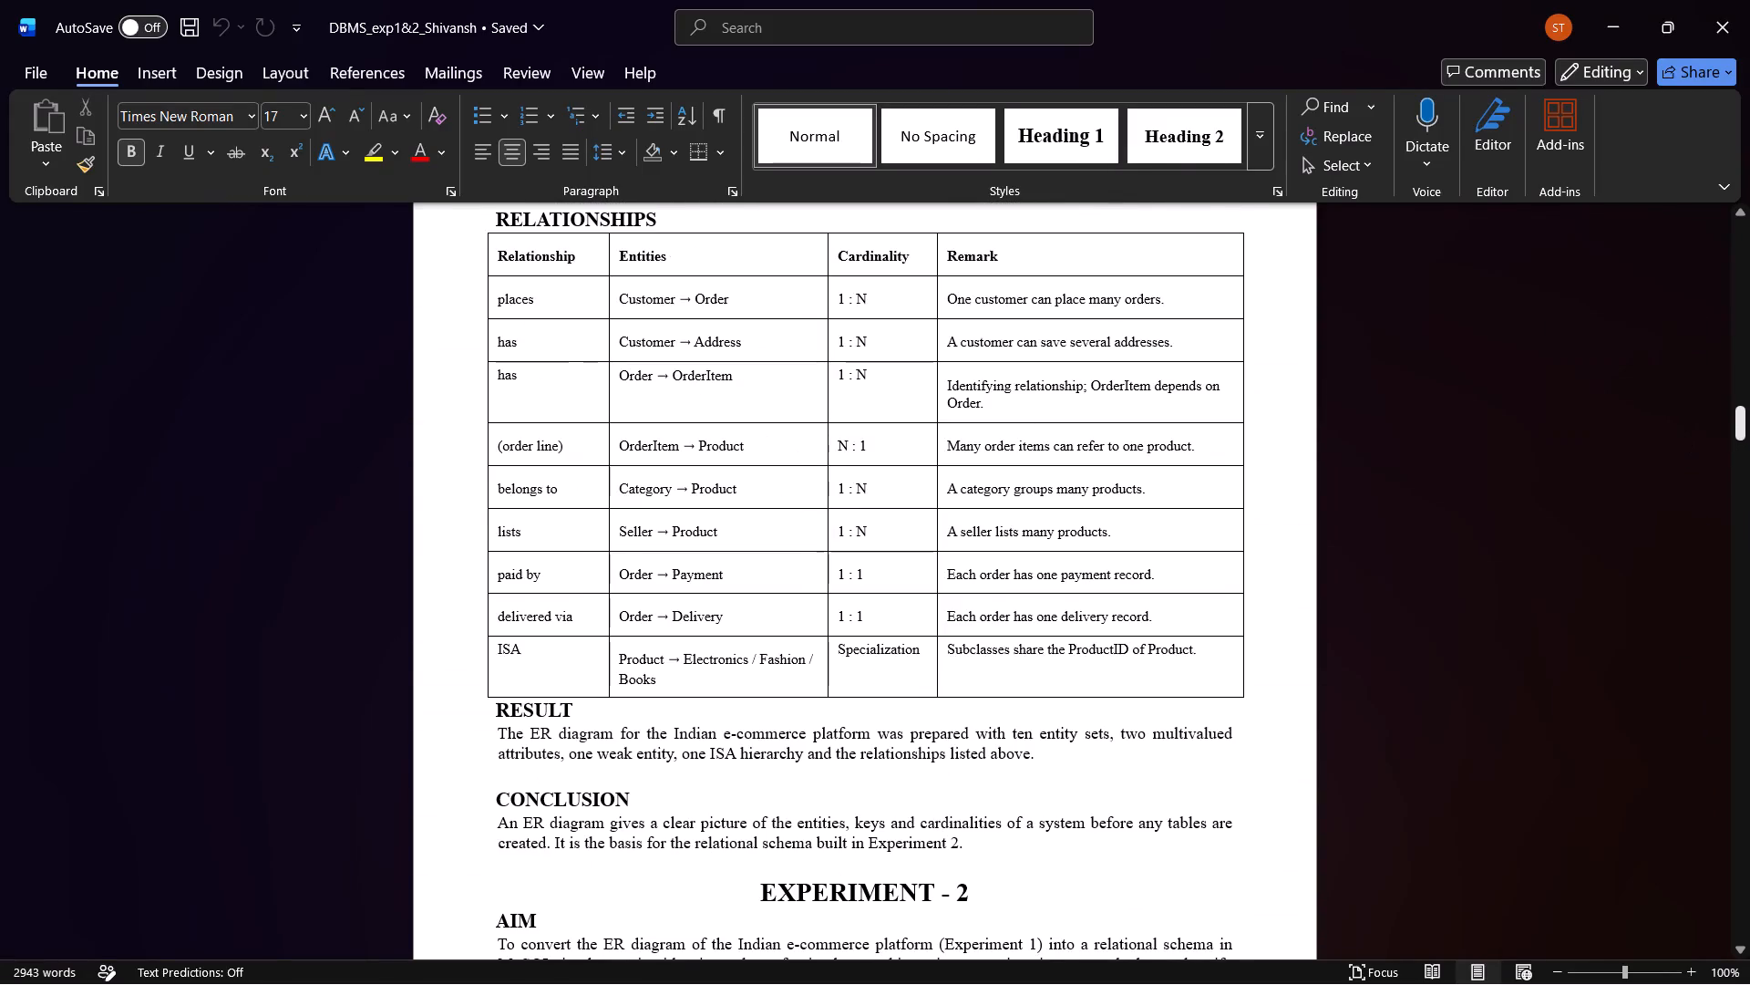
Insert blank lines before the "EXPERIMENT - 2" heading to move it to the top of a new page.
{"action": "scroll", "coordinate": [957, 667], "scroll_direction": "down", "scroll_amount": 3}
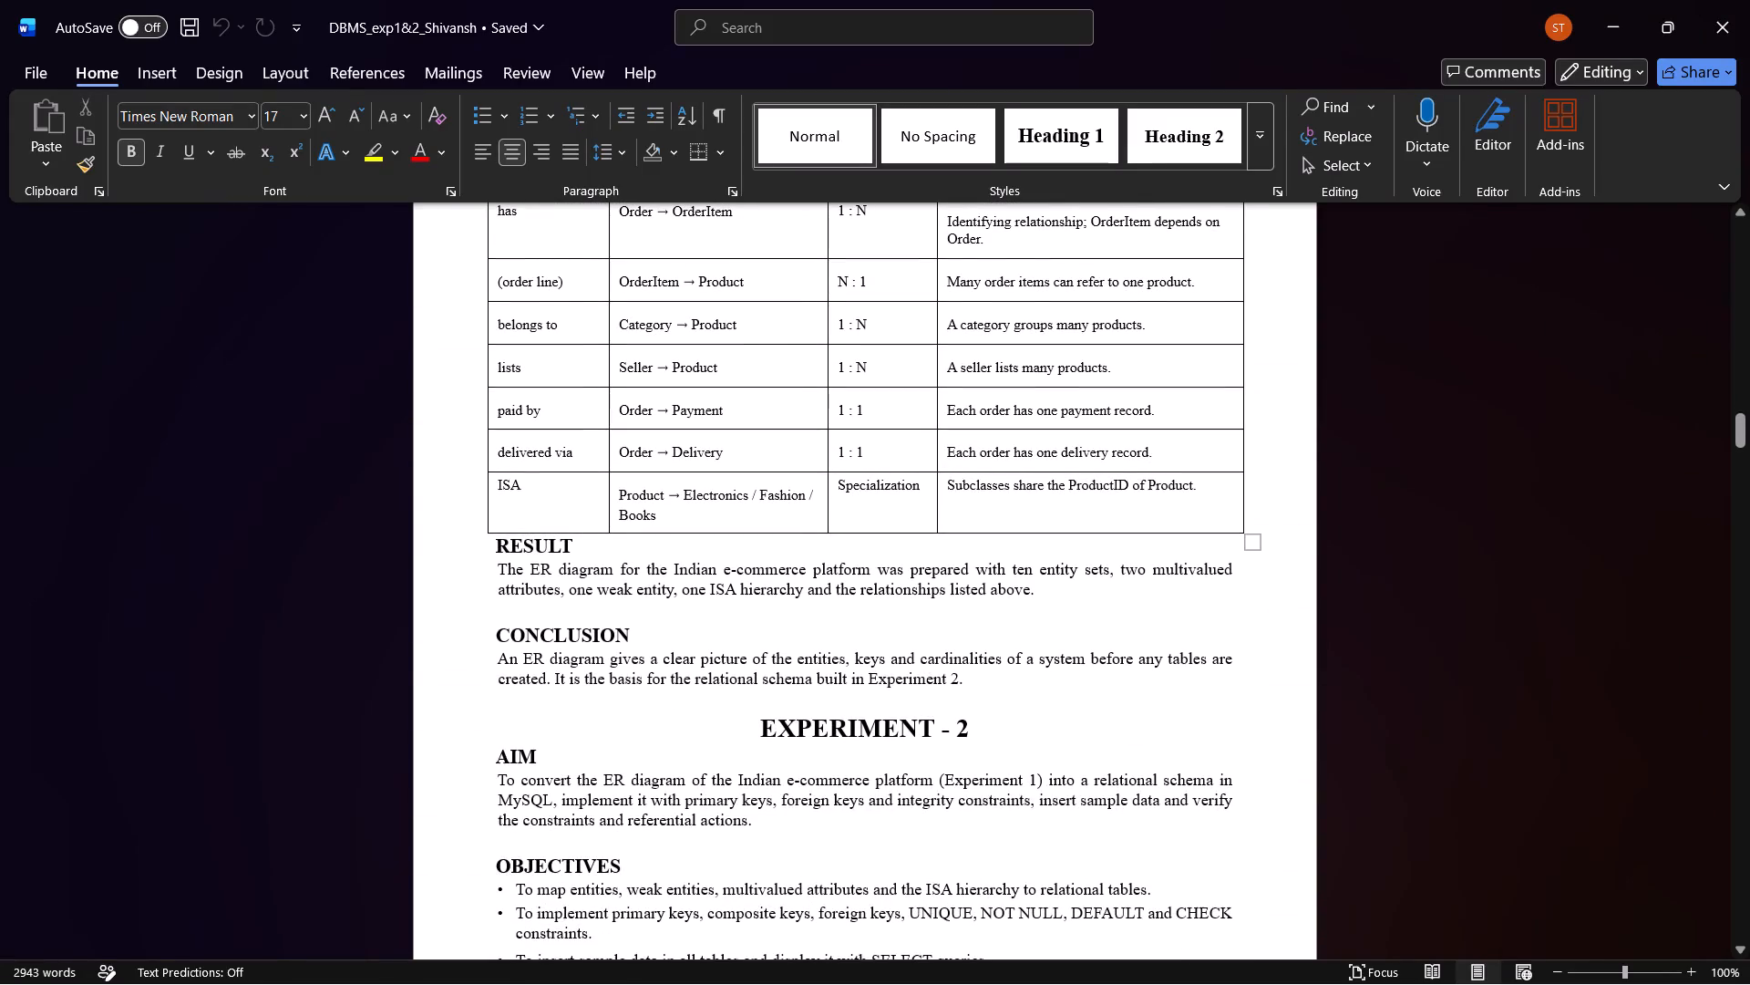
{"action": "left_click", "coordinate": [742, 714]}
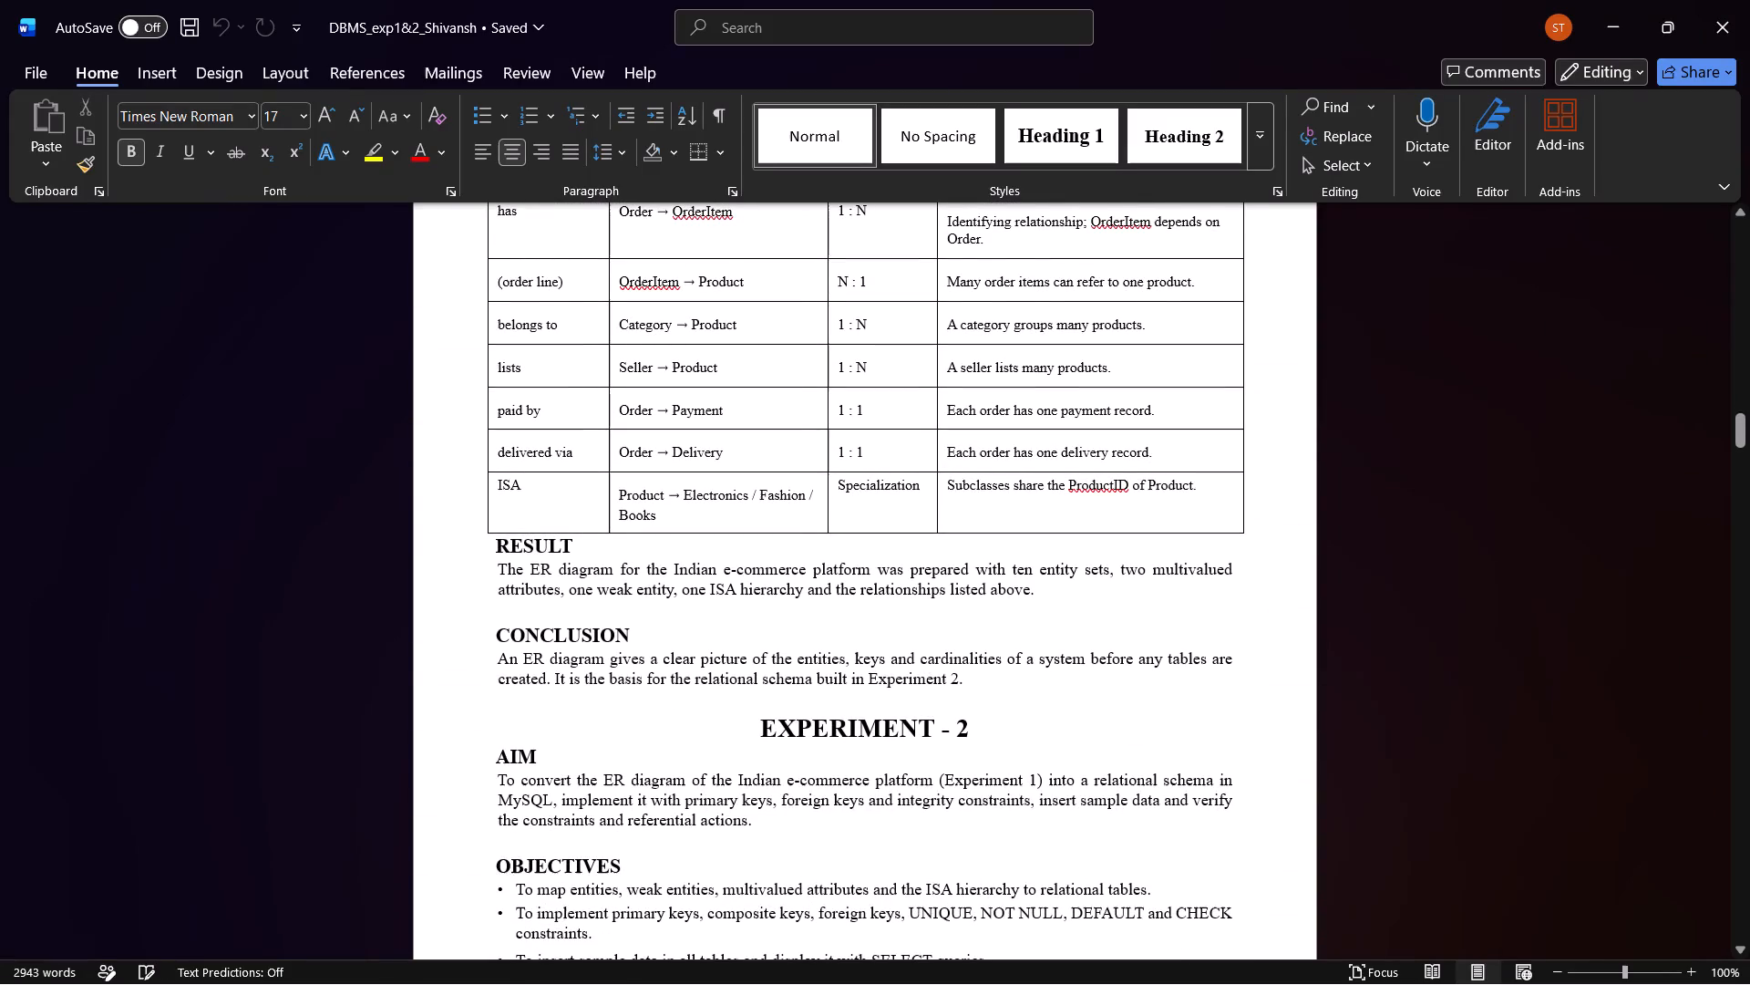
{"action": "key", "text": "Return"}
{"action": "key", "text": "Return"}
{"action": "key", "text": "Return"}
{"action": "key", "text": "Return"}
{"action": "key", "text": "Return"}
{"action": "key", "text": "Return"}
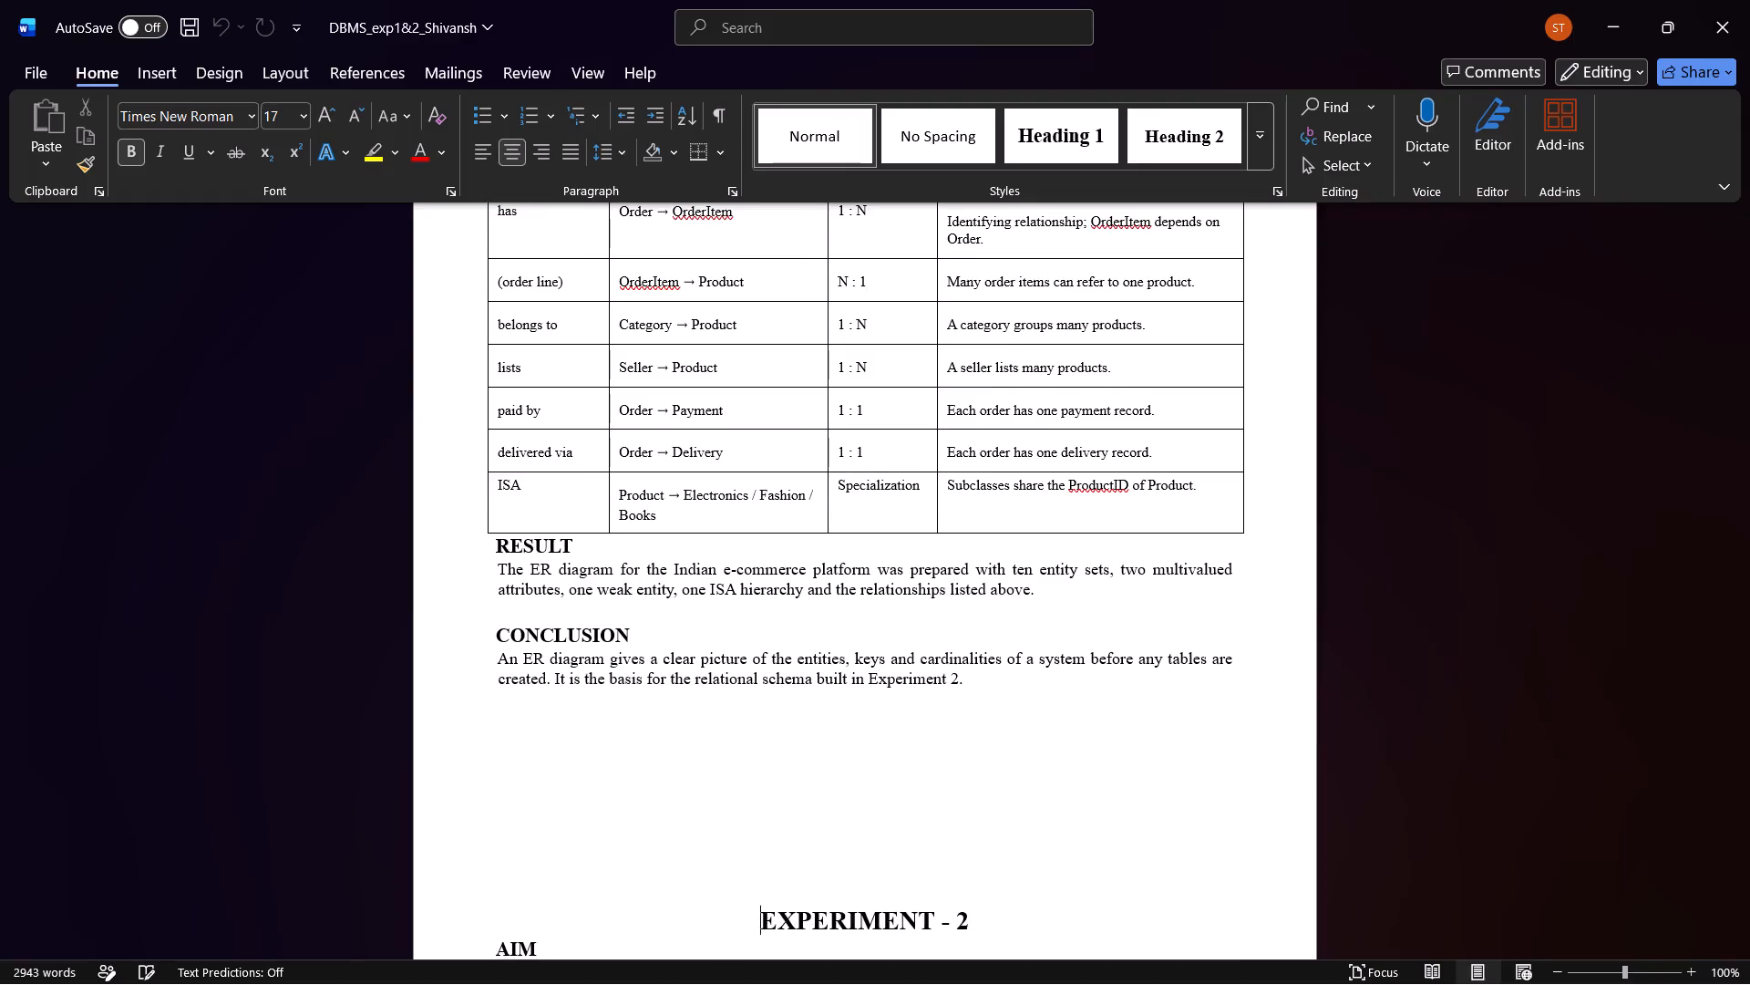
{"action": "key", "text": "Return"}
{"action": "key", "text": "Return"}
{"action": "key", "text": "Return"}
{"action": "key", "text": "Return"}
{"action": "key", "text": "Return"}
{"action": "key", "text": "Return"}
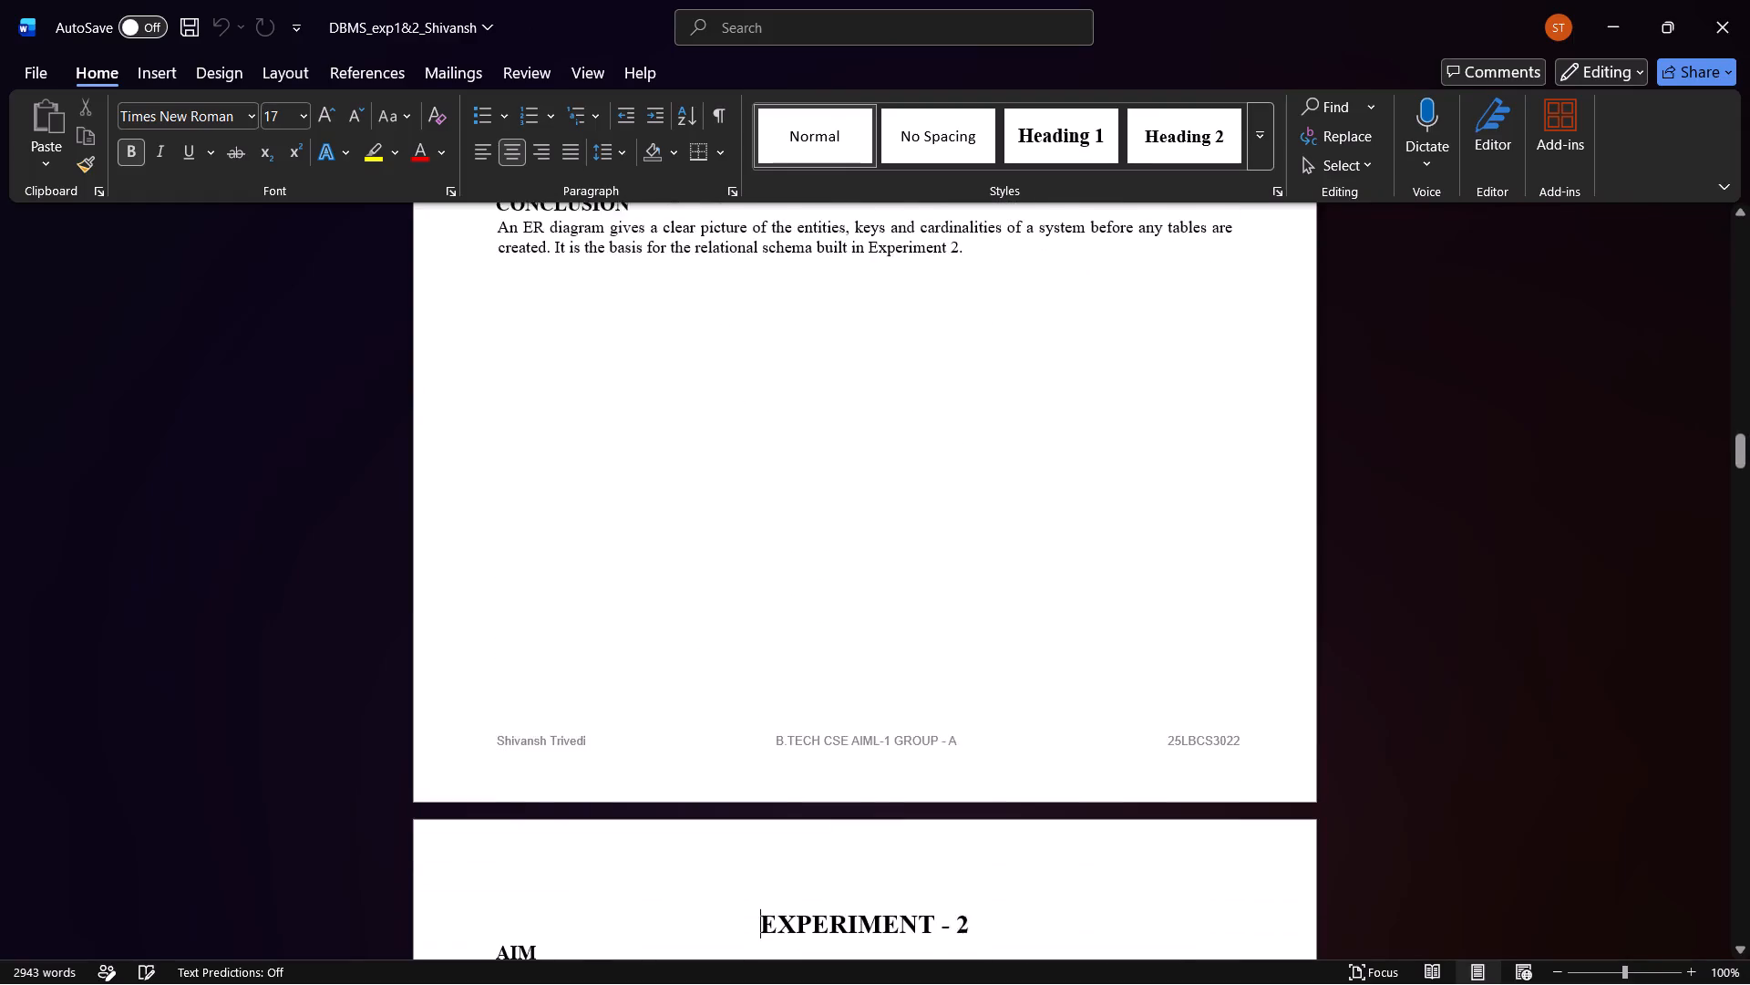
Check the layout of the Experiment 2 pages and return to the start of the document.
{"action": "scroll", "coordinate": [719, 728], "scroll_direction": "down", "scroll_amount": 13}
{"action": "scroll", "coordinate": [702, 690], "scroll_direction": "up", "scroll_amount": 1}
{"action": "scroll", "coordinate": [702, 690], "scroll_direction": "down", "scroll_amount": 2}
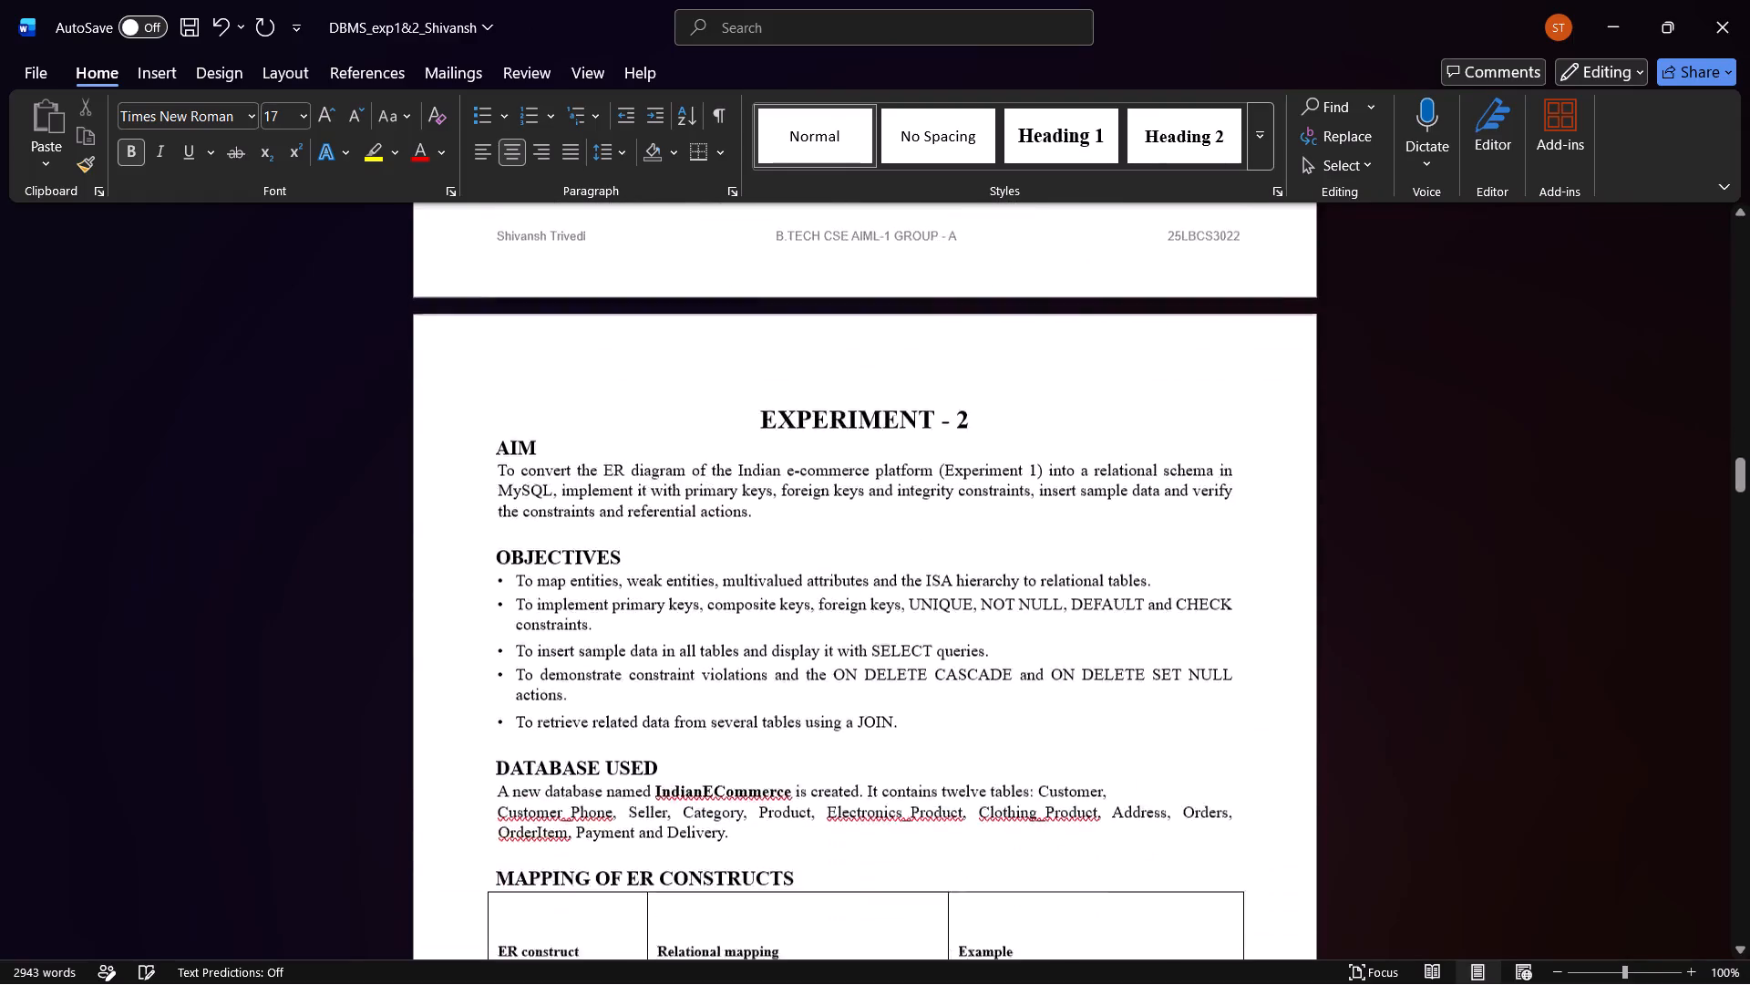
{"action": "scroll", "coordinate": [702, 689], "scroll_direction": "down", "scroll_amount": 9}
{"action": "left_click_drag", "start_coordinate": [1744, 508], "coordinate": [1749, 850]}
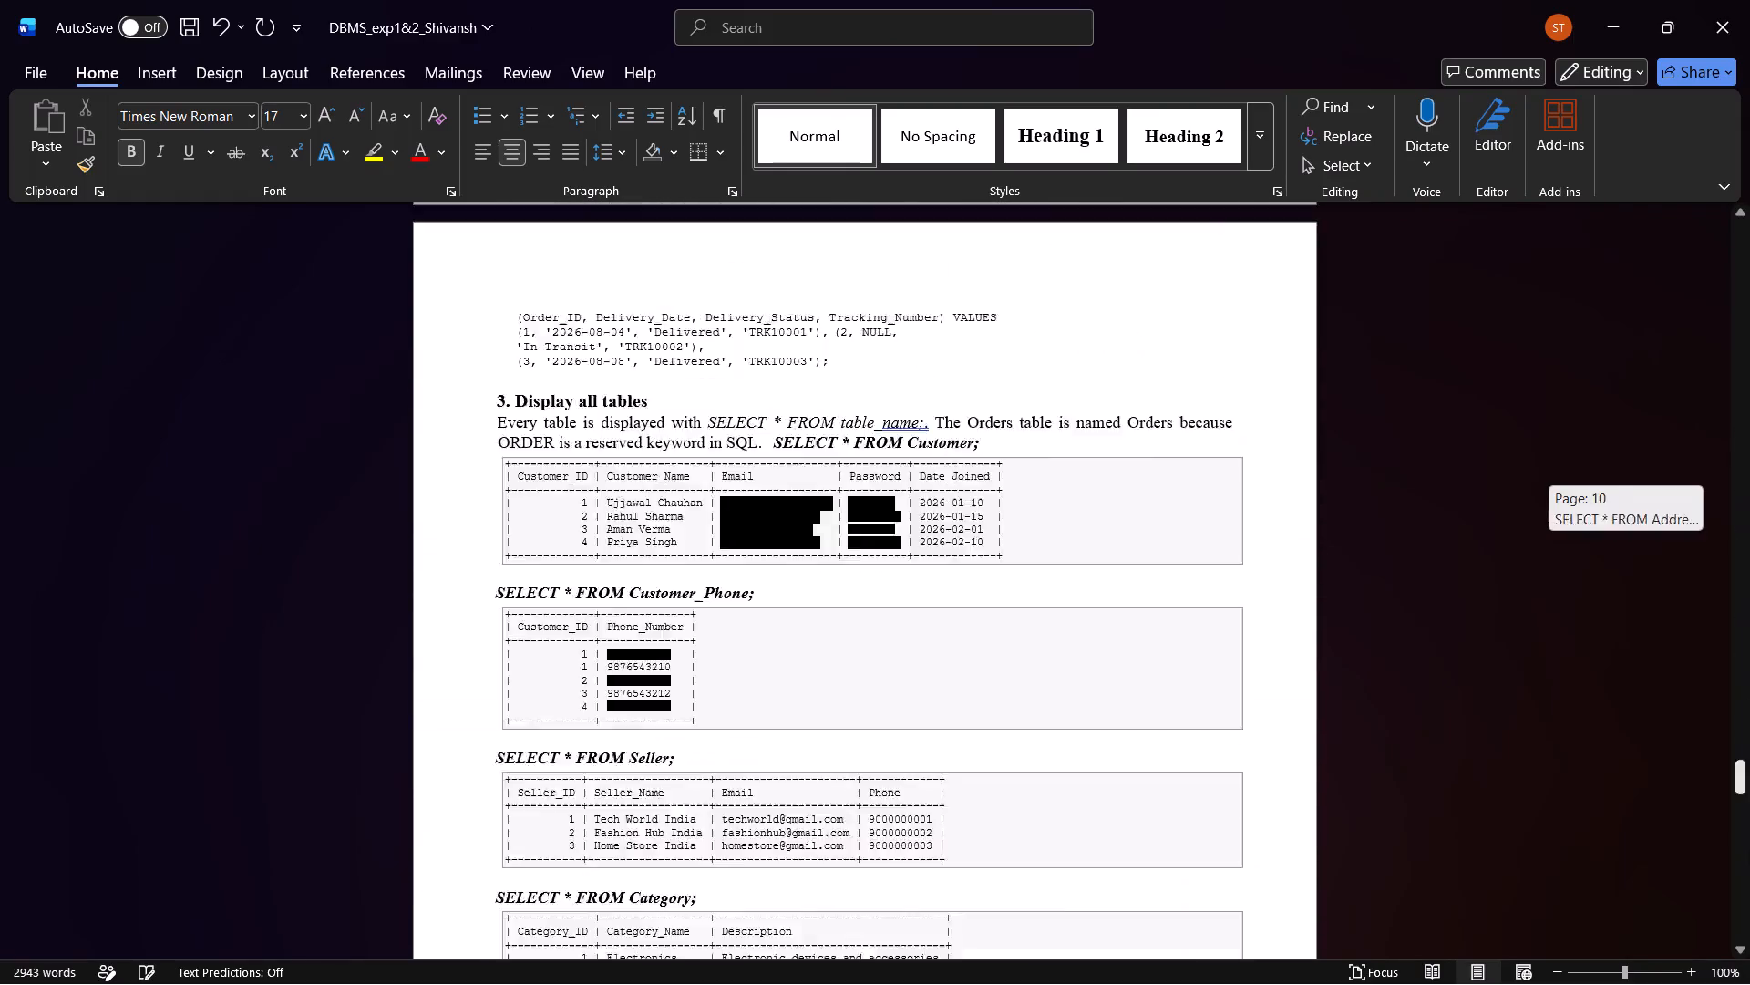
{"action": "left_click_drag", "start_coordinate": [1749, 850], "coordinate": [1743, 762]}
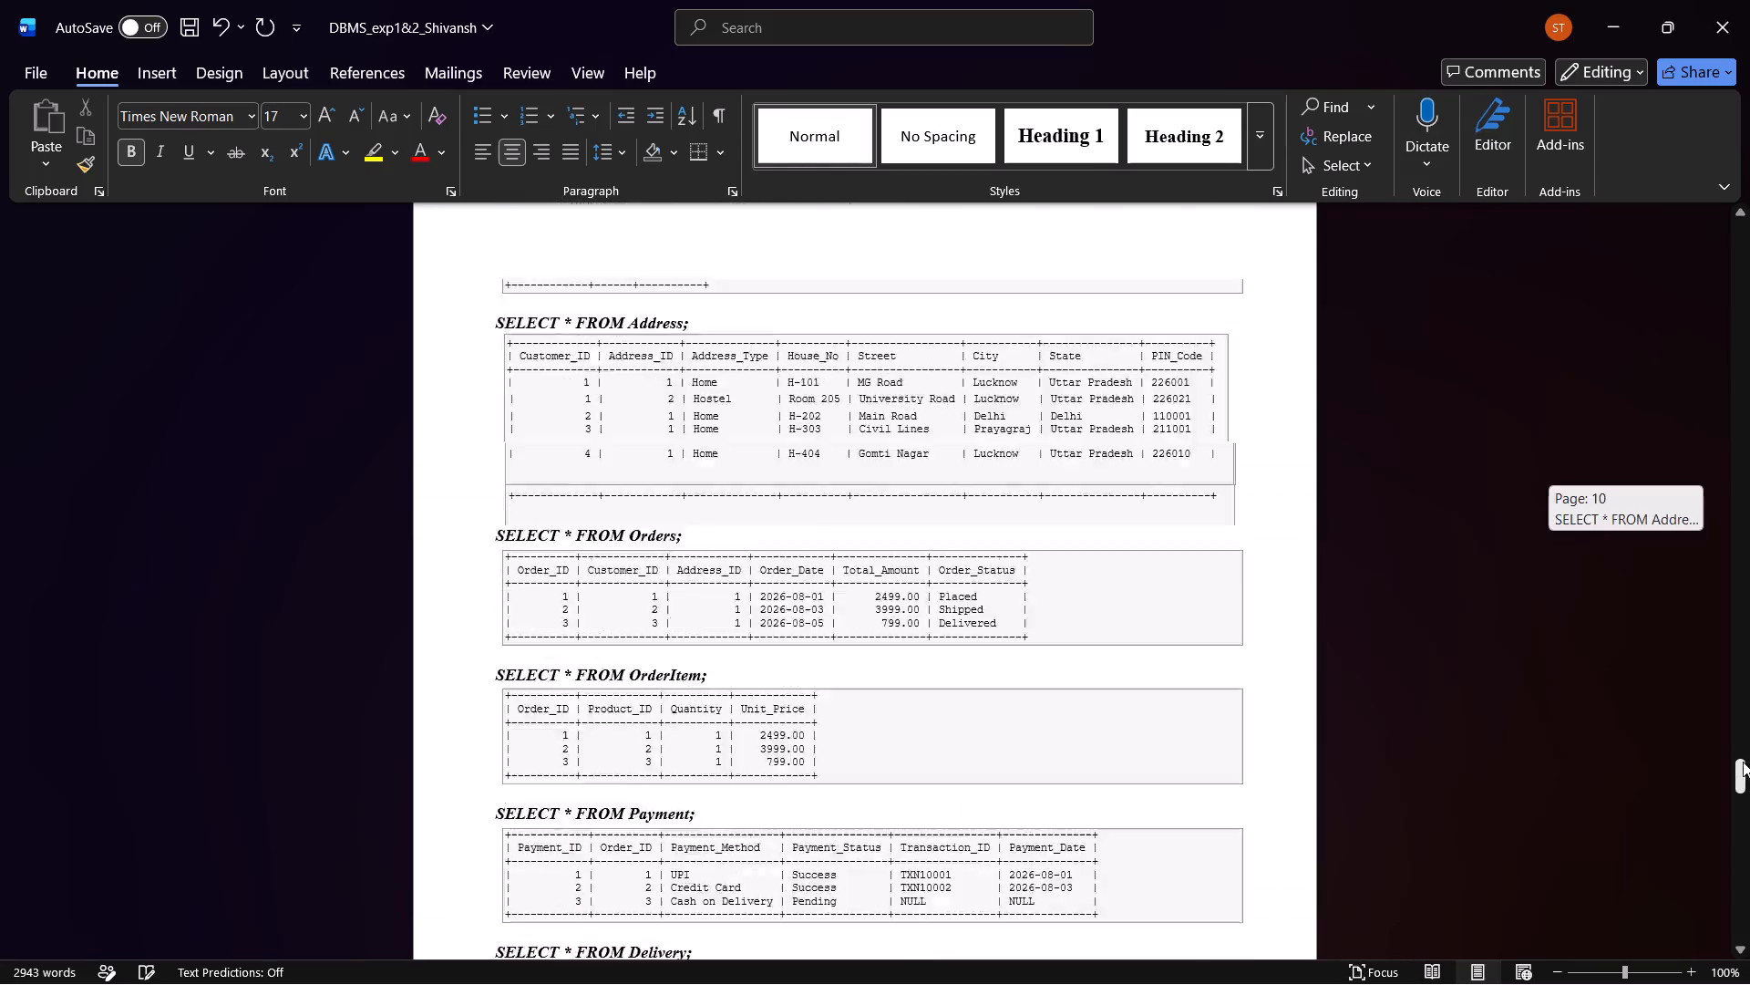
{"action": "left_click_drag", "start_coordinate": [1743, 762], "coordinate": [1710, 200]}
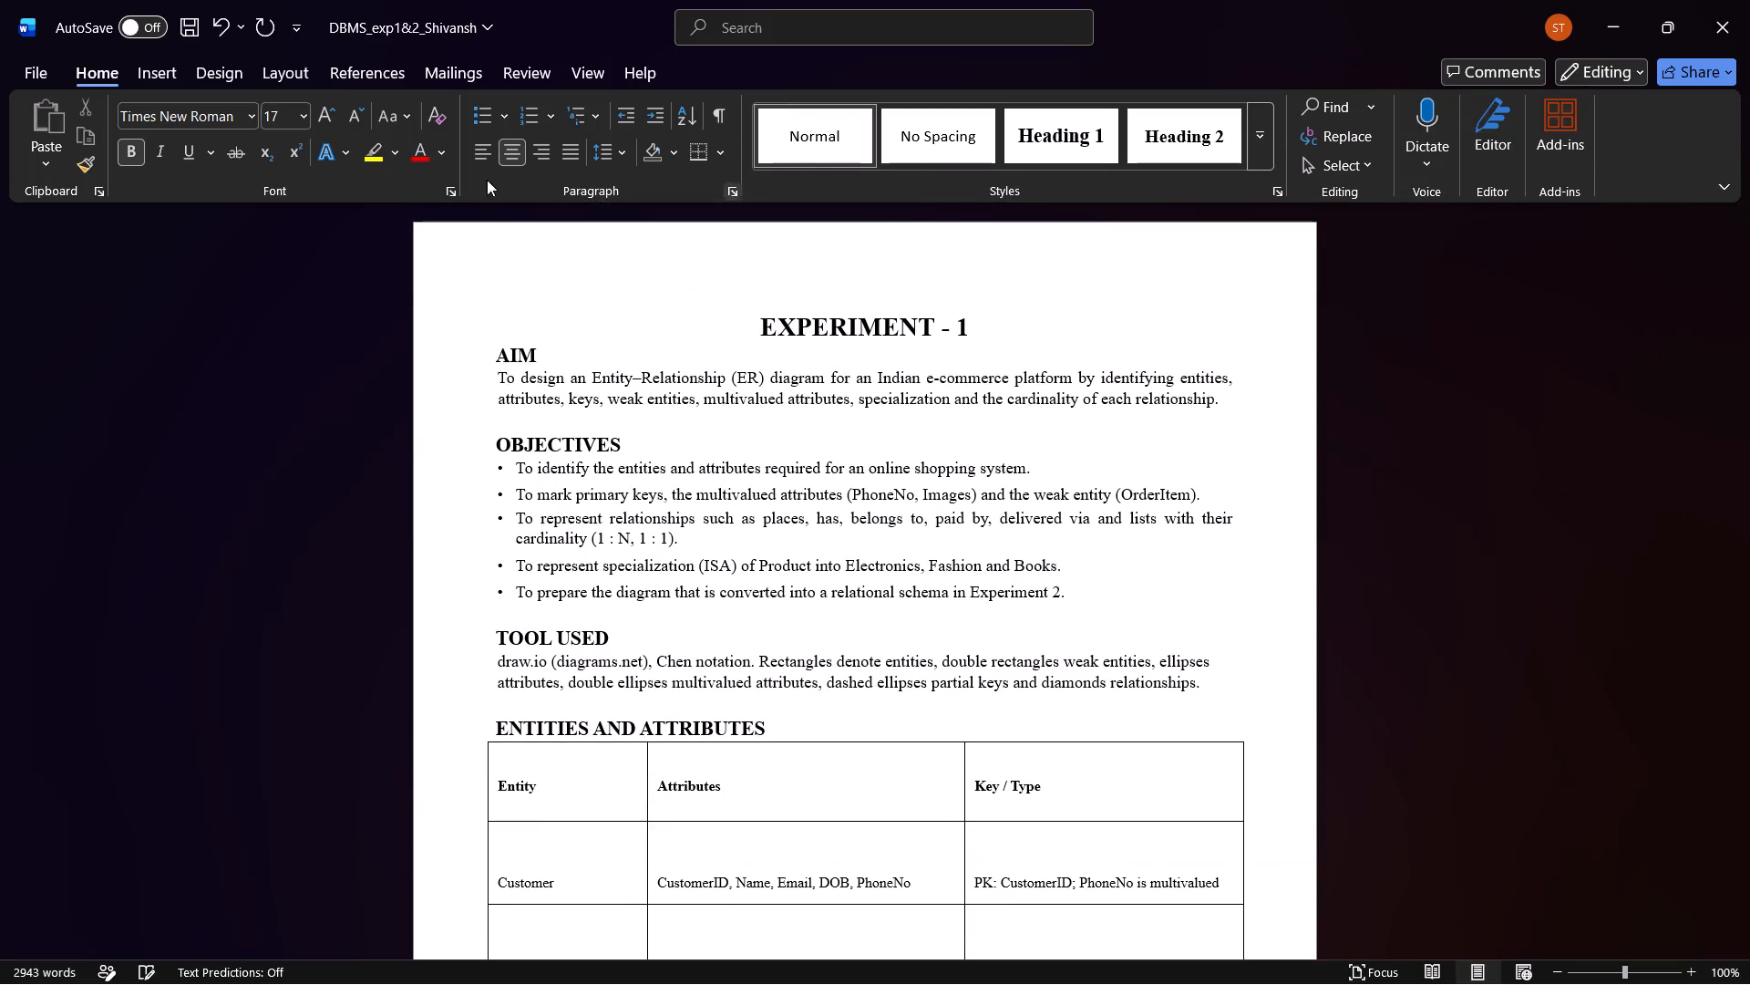
Save a copy of the document in Downloads as a PDF named DBMS_exp1_2_Shivansh.pdf.
{"action": "left_click", "coordinate": [46, 70]}
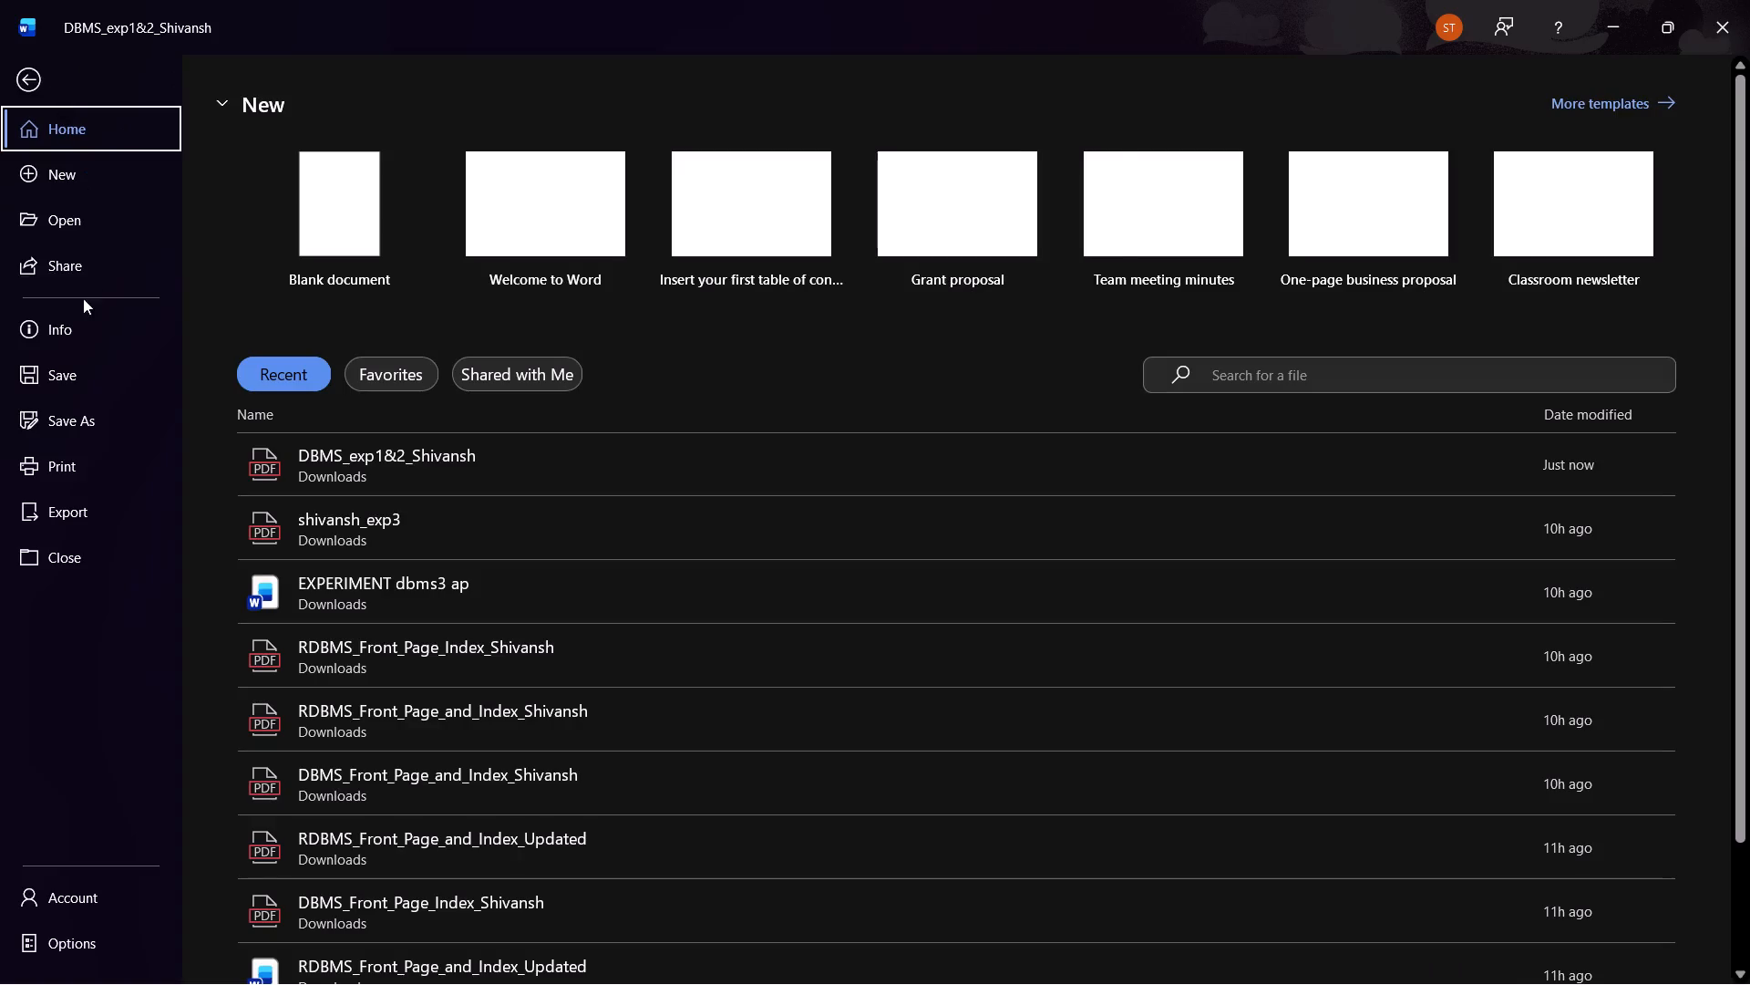
{"action": "left_click", "coordinate": [80, 413]}
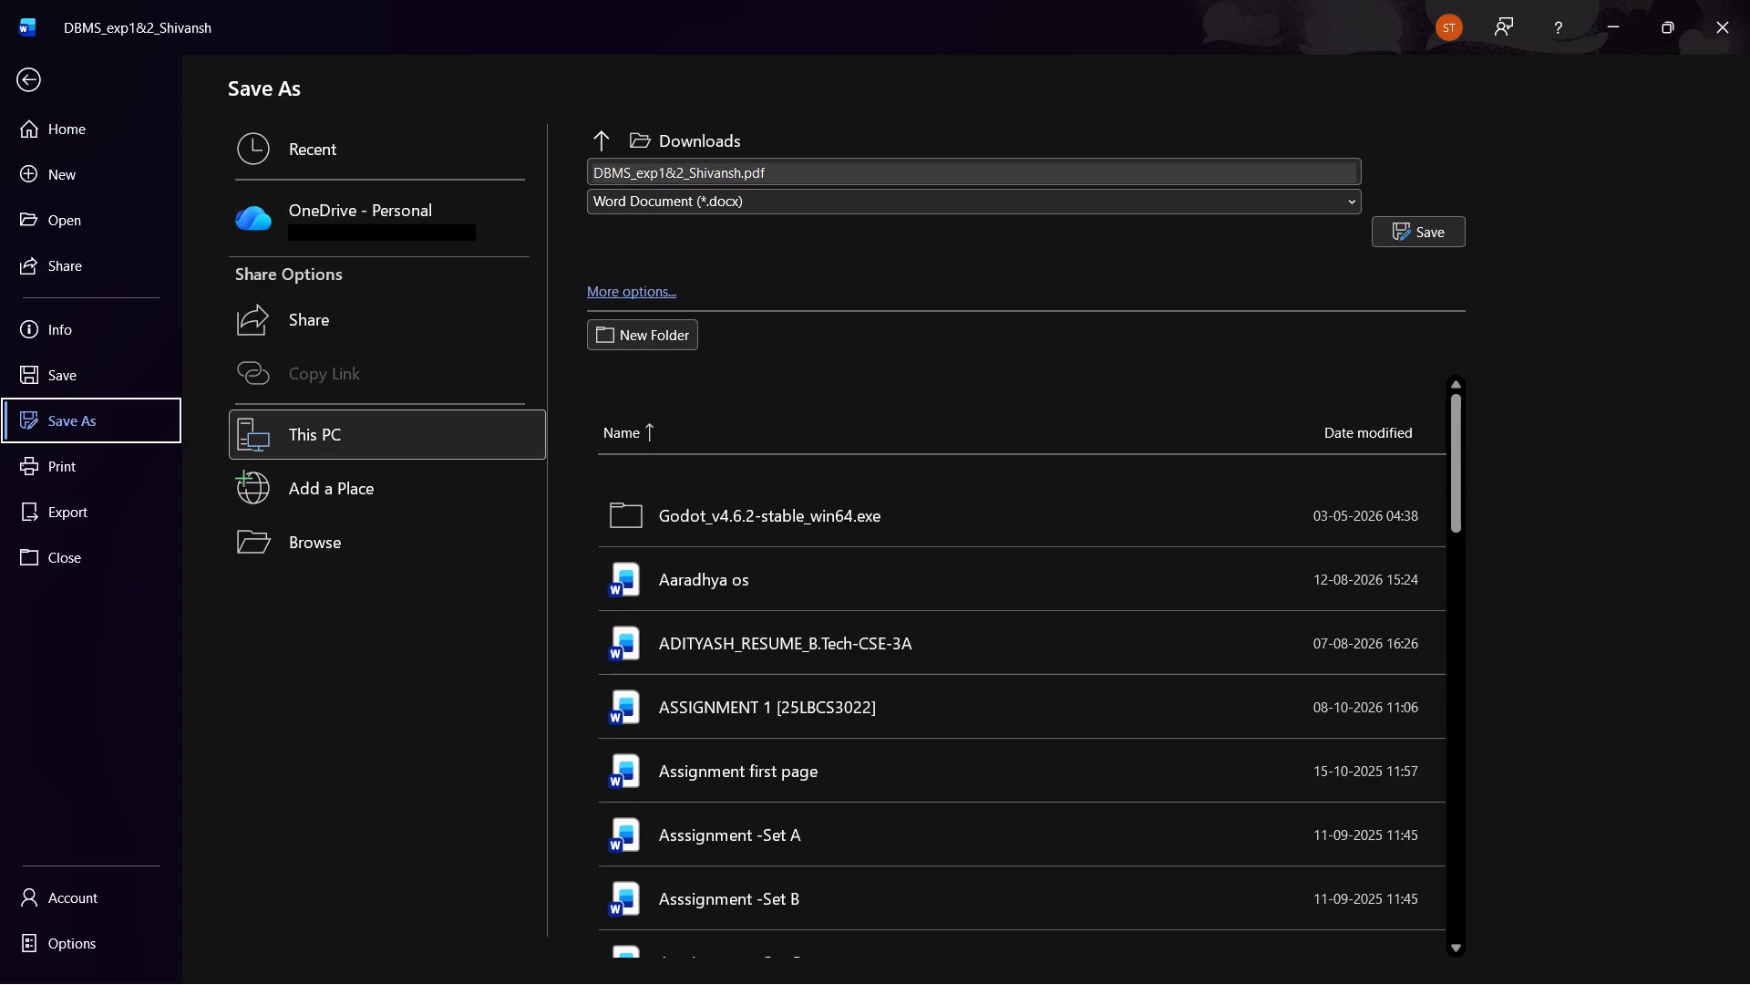
{"action": "left_click", "coordinate": [675, 171]}
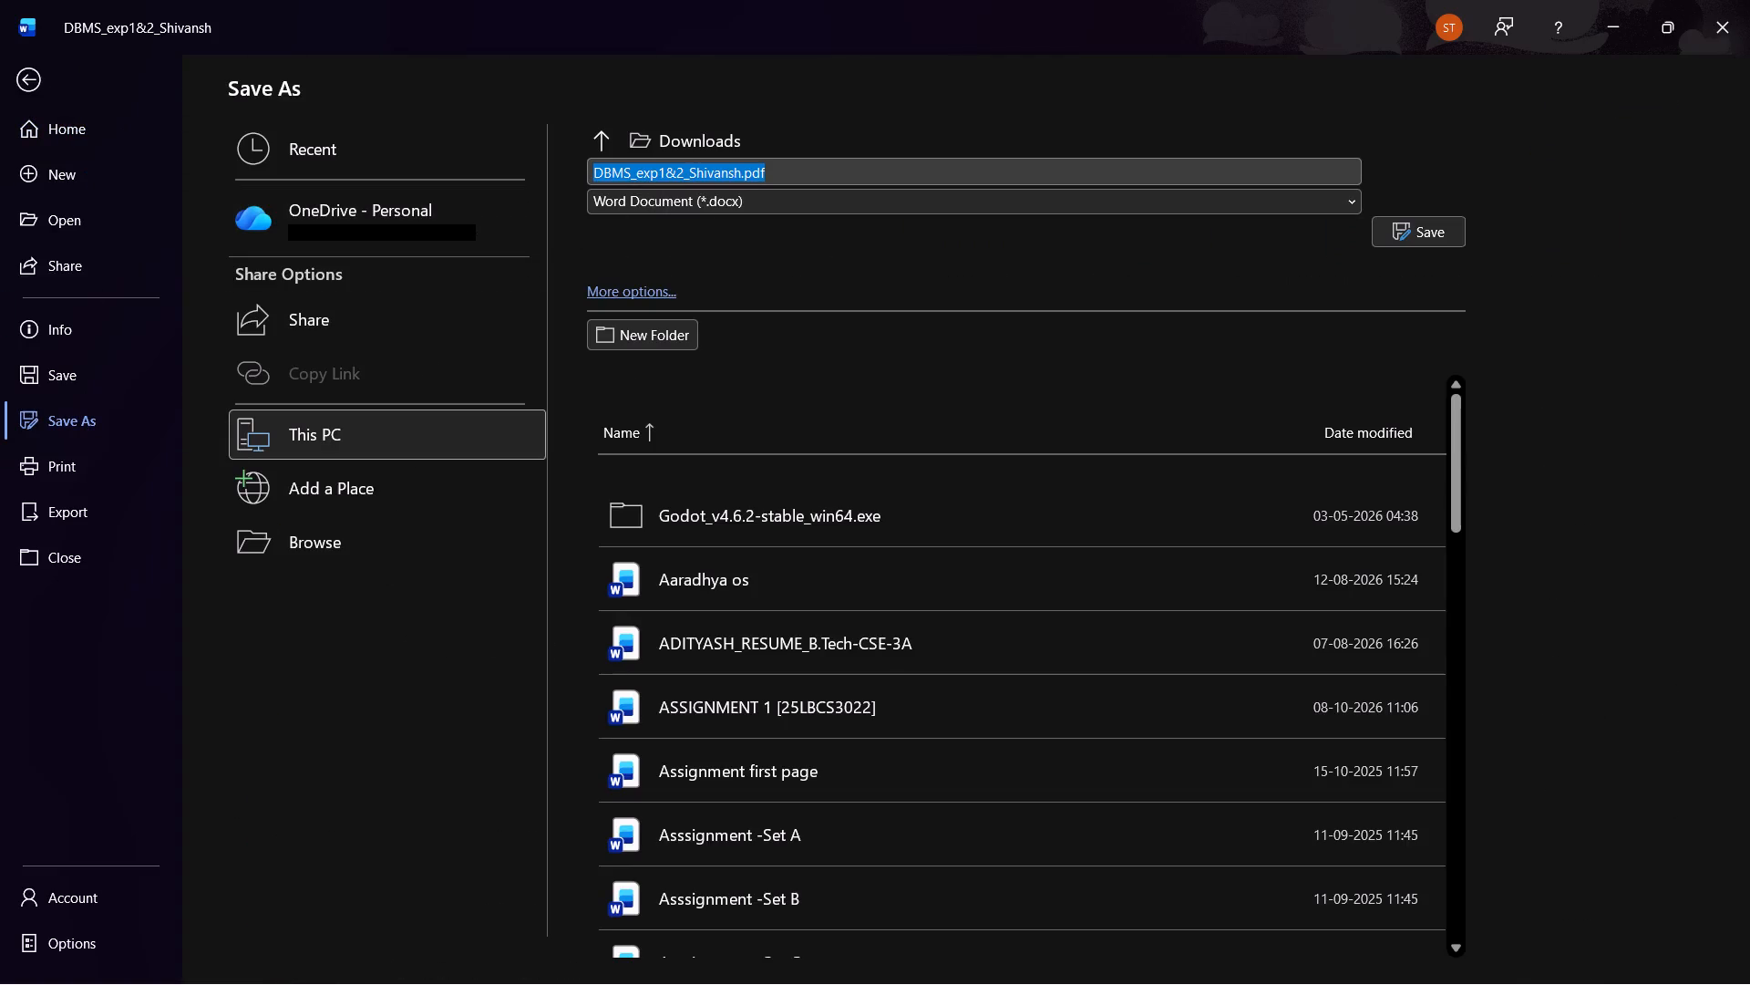
{"action": "left_click", "coordinate": [670, 170]}
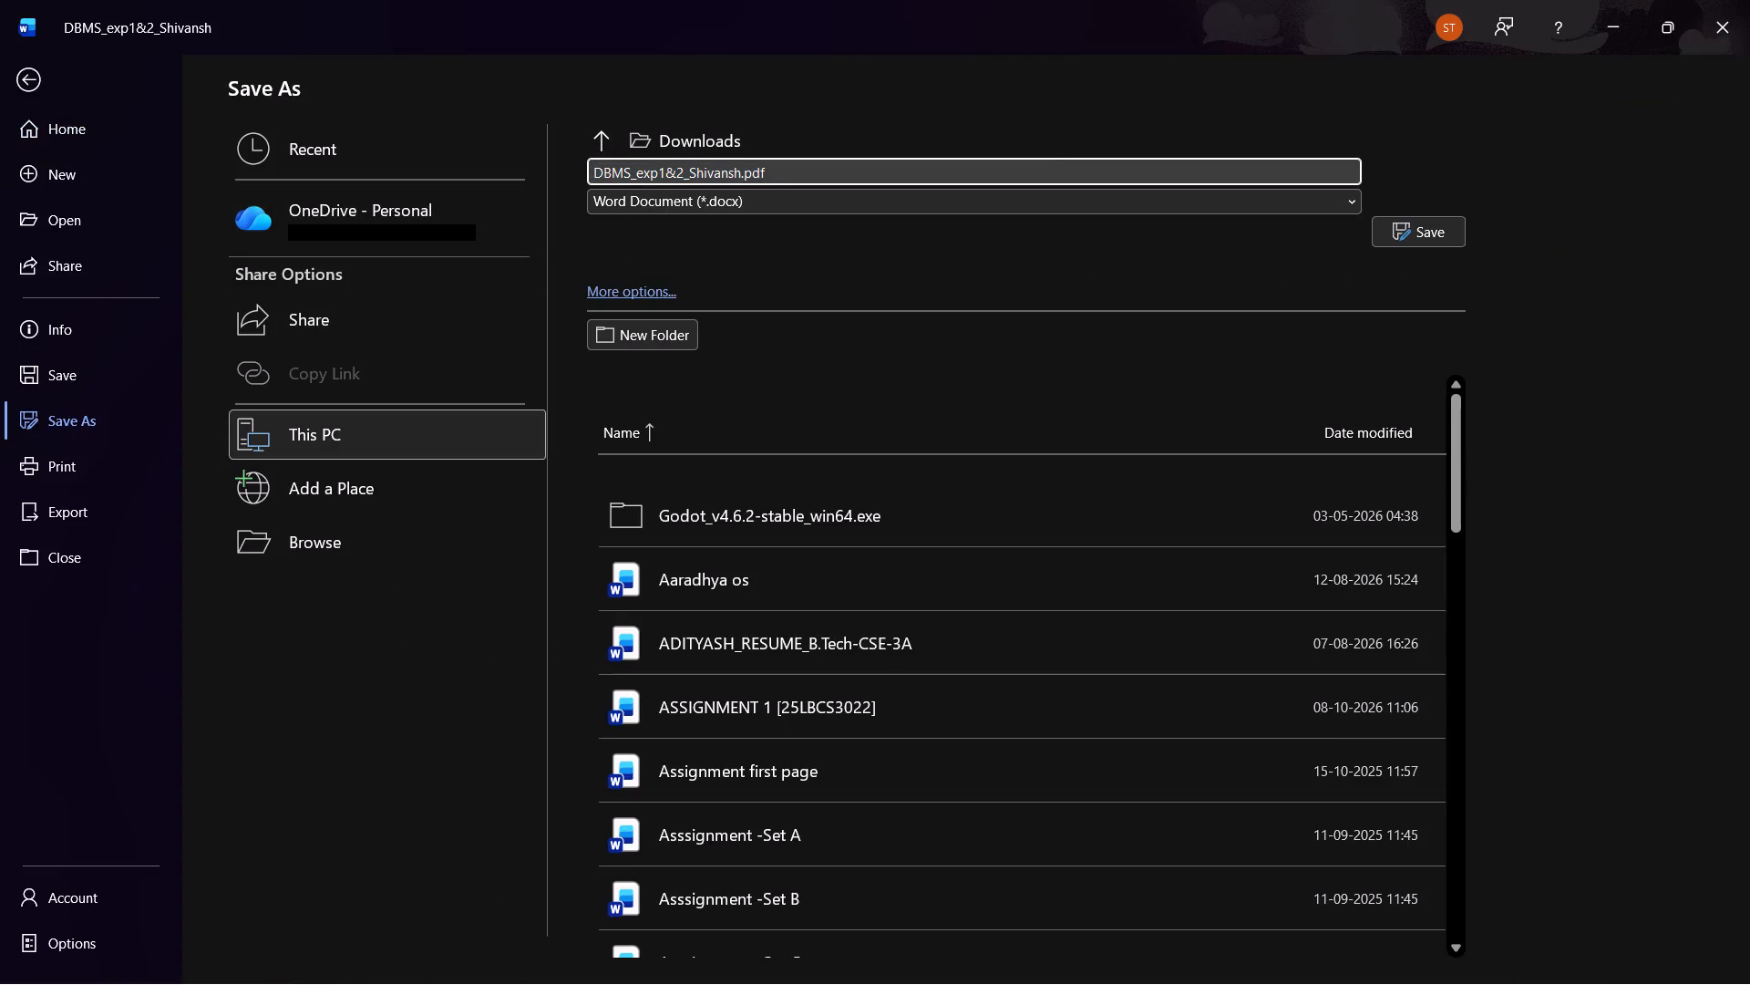
{"action": "key", "text": "Delete"}
{"action": "key", "text": "shift+underscore"}
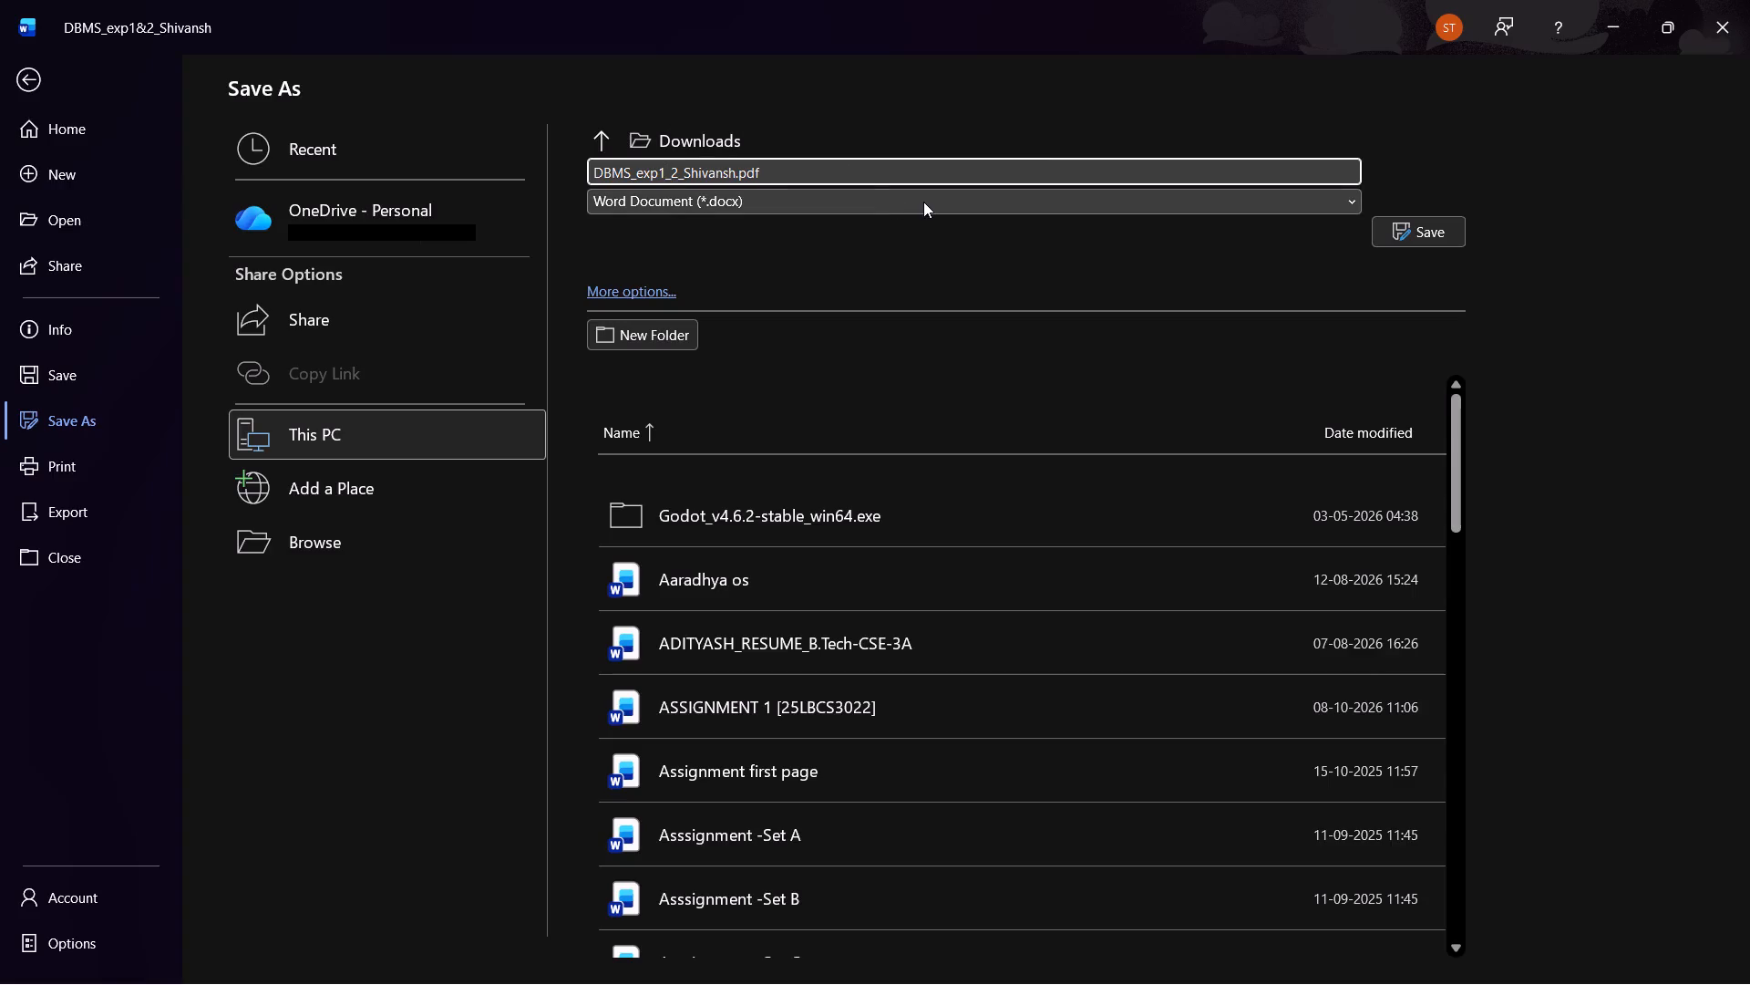
{"action": "left_click", "coordinate": [923, 202]}
{"action": "left_click", "coordinate": [765, 380]}
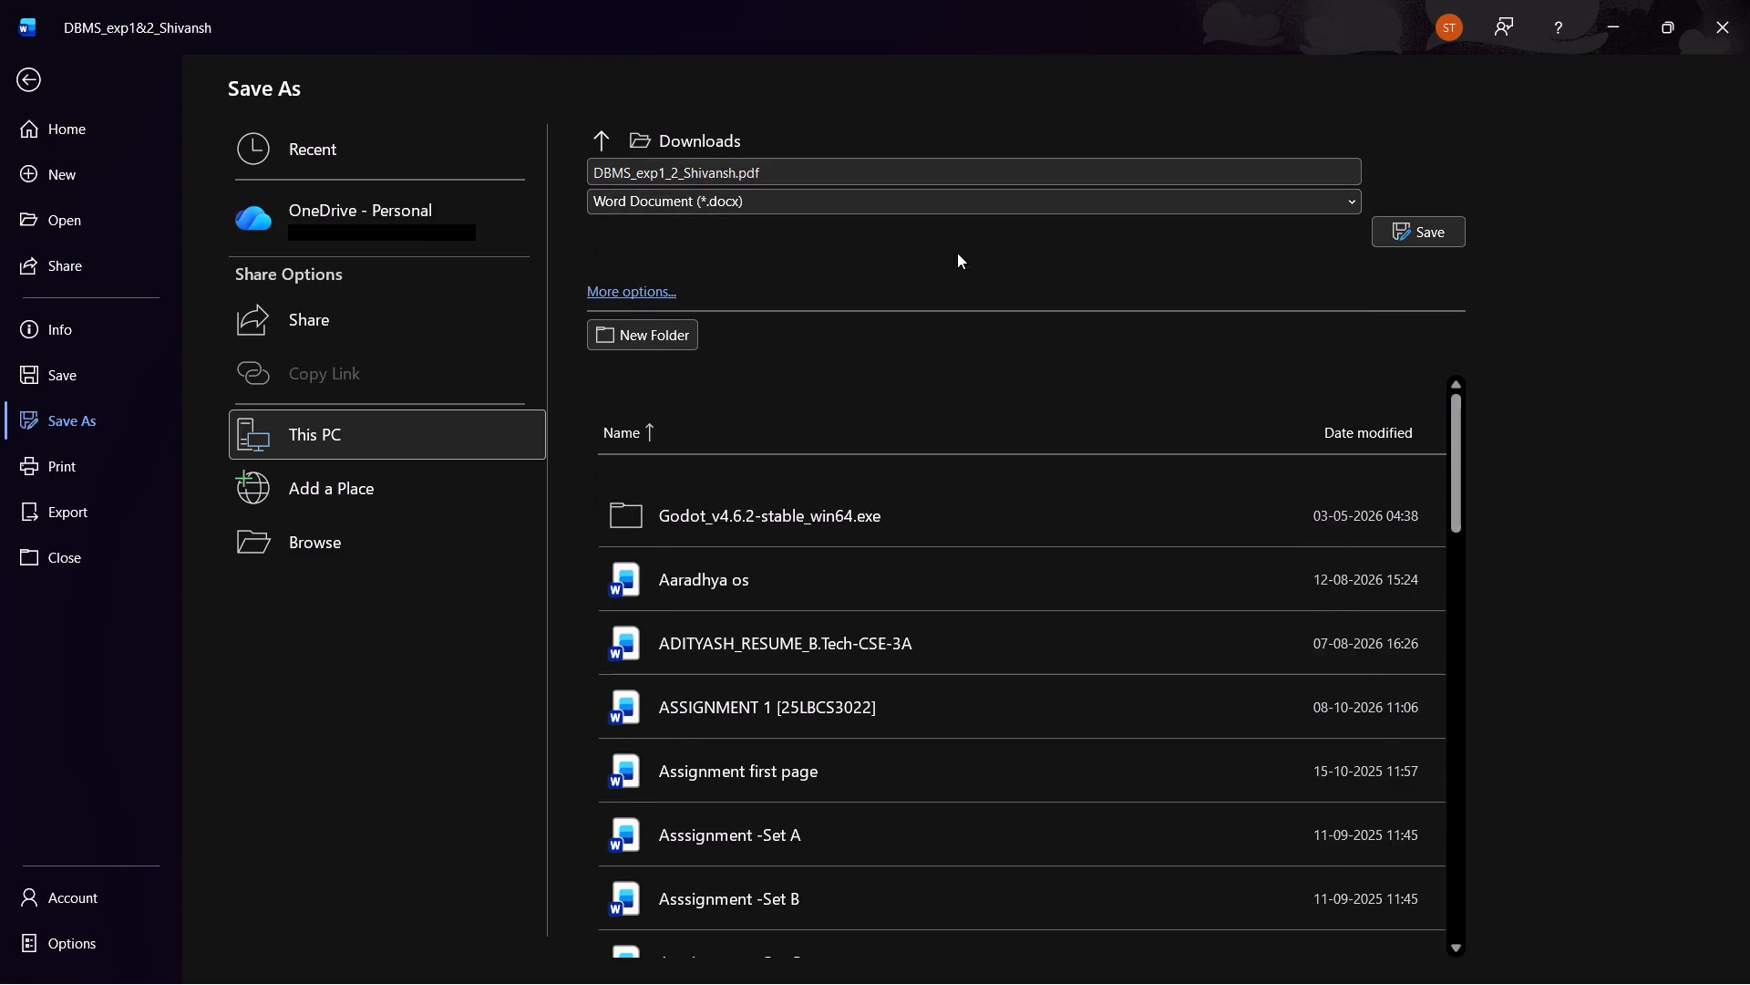
{"action": "left_click", "coordinate": [1415, 236]}
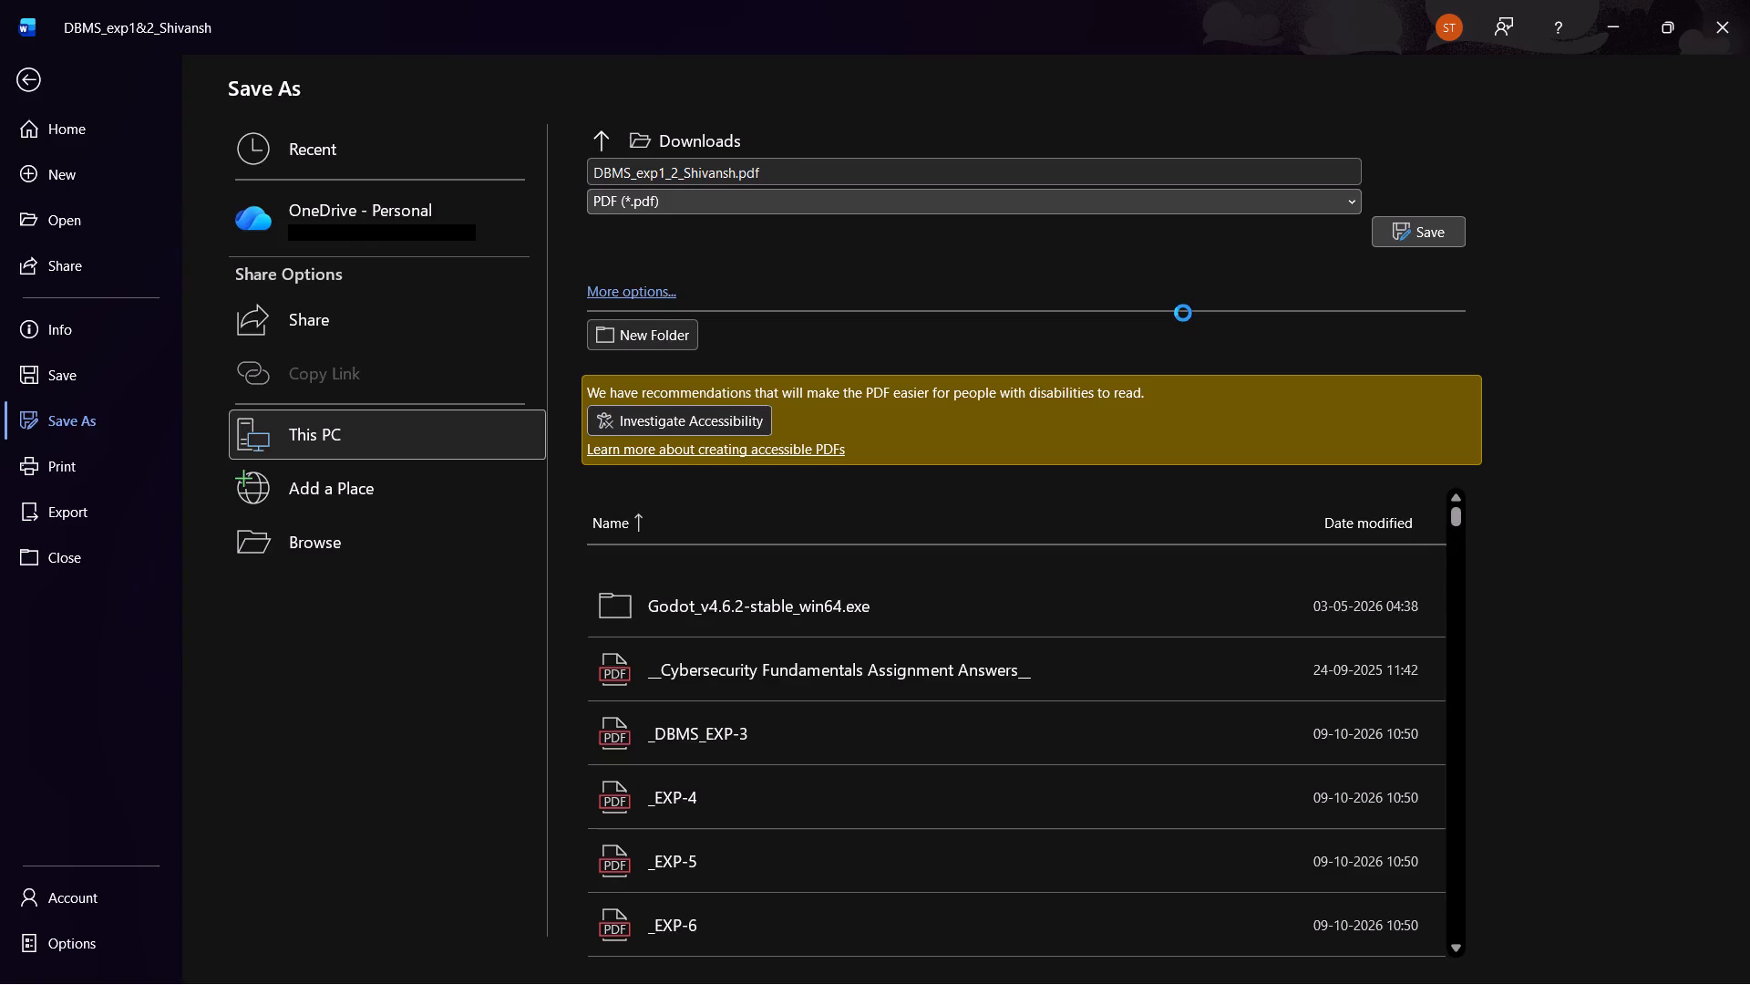
{"action": "left_click", "coordinate": [1032, 554]}
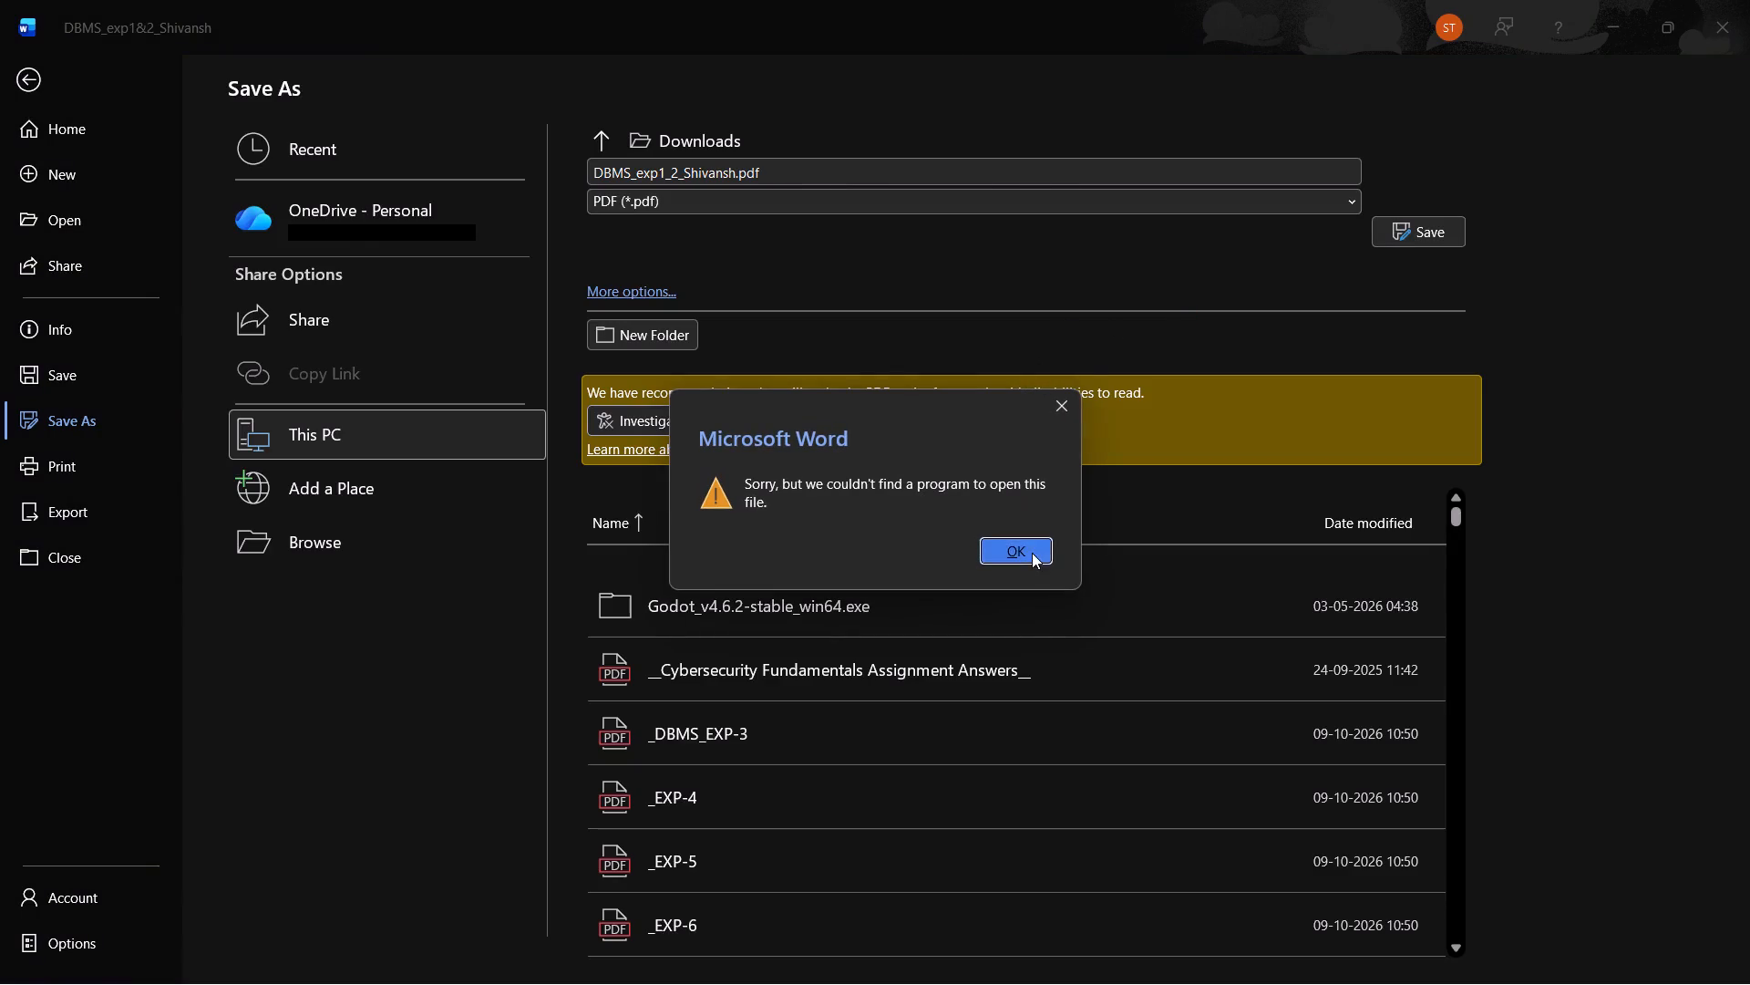
Close the original DBMS_exp1&2_Shivansh document without saving its changes.
{"action": "left_click", "coordinate": [1707, 23]}
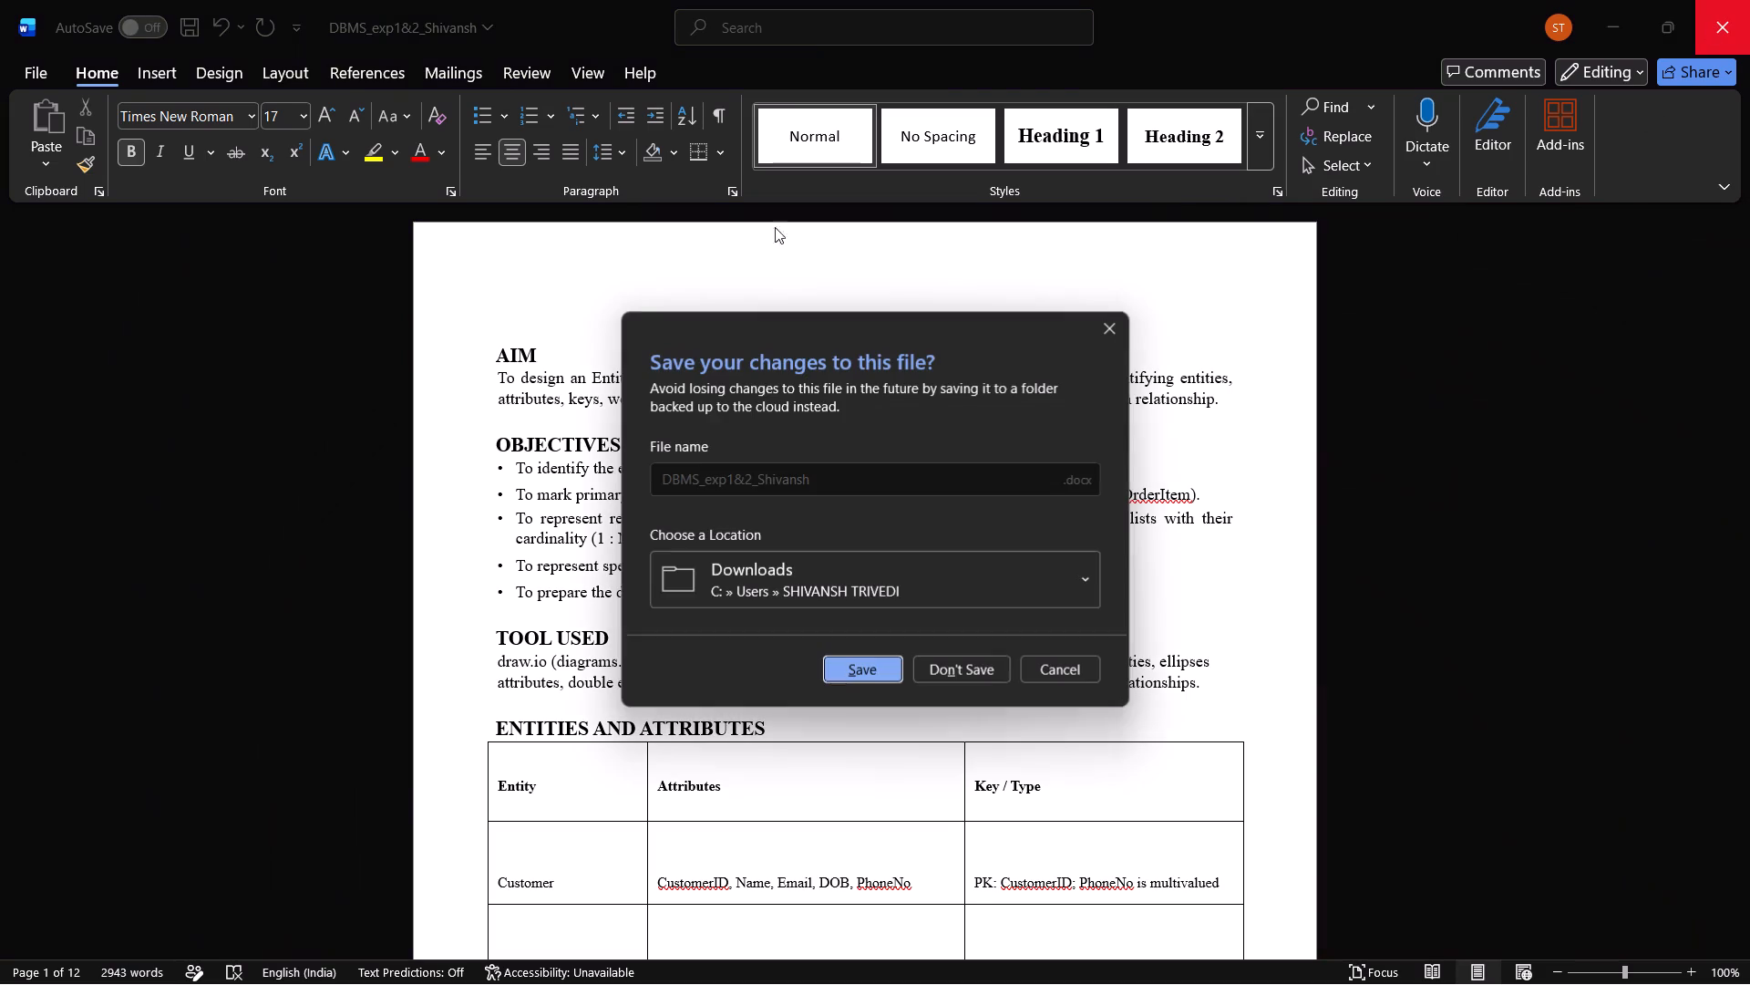
{"action": "left_click", "coordinate": [949, 672]}
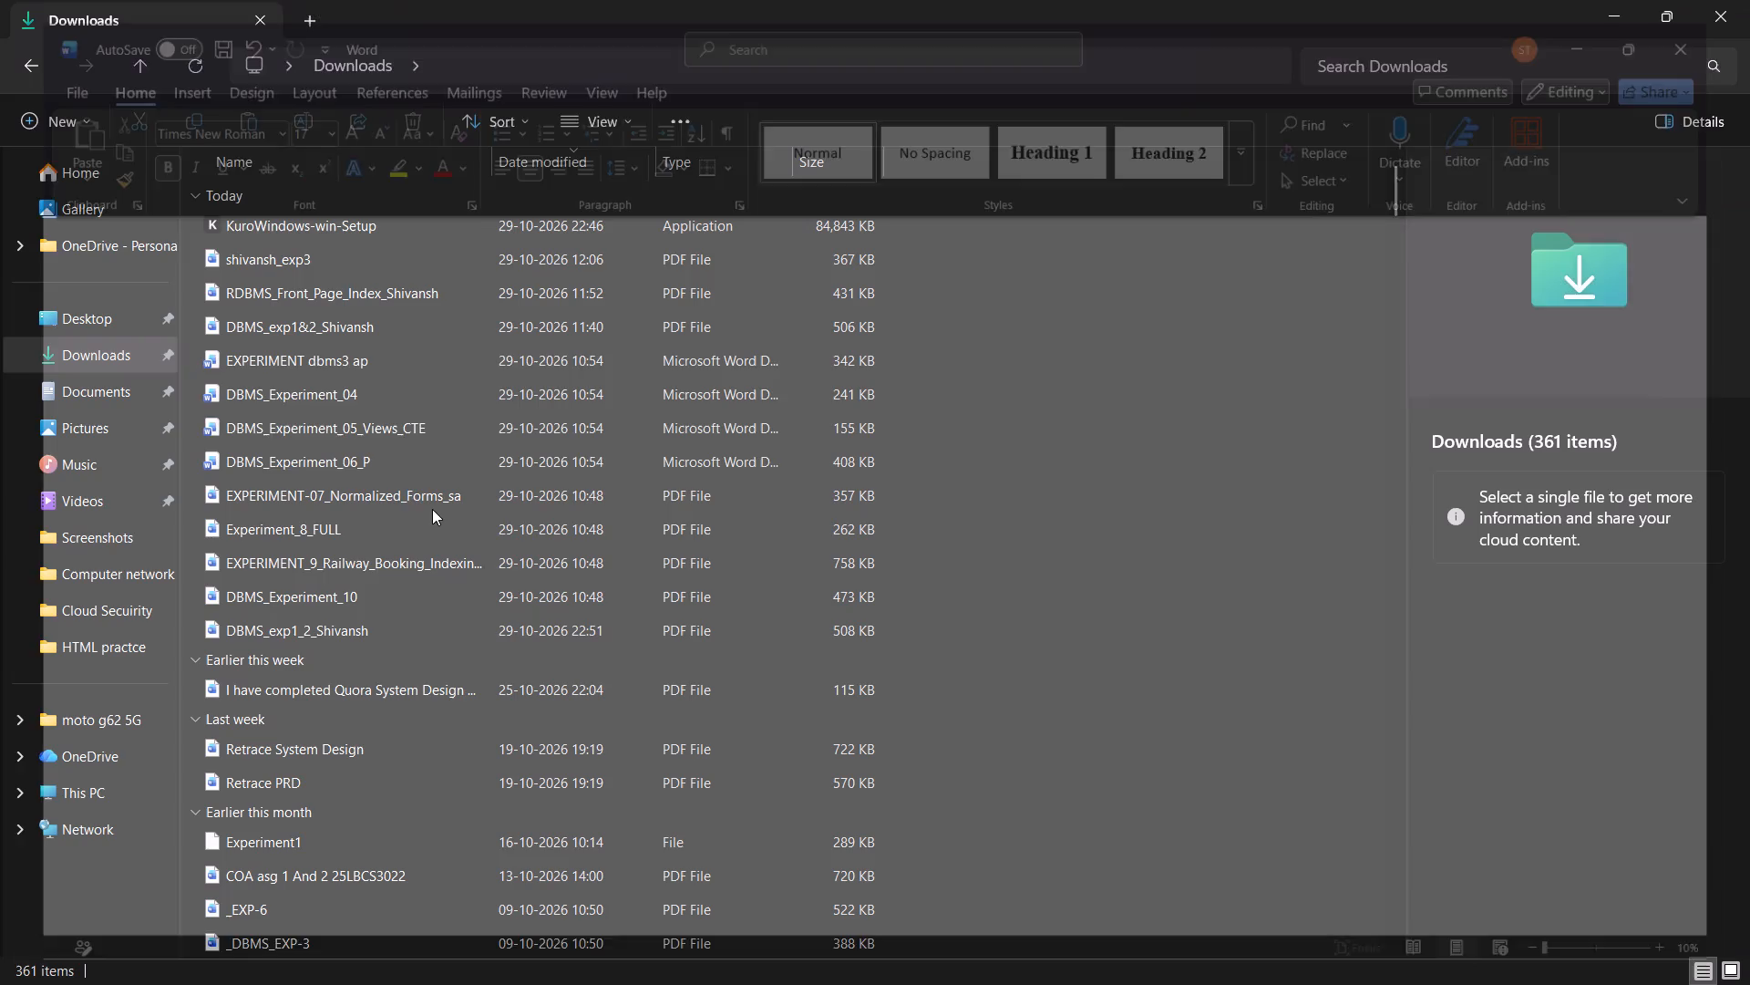
Open the new DBMS_exp1_2_Shivansh PDF from the Downloads folder and check its pages through to the last one.
{"action": "left_click", "coordinate": [149, 394]}
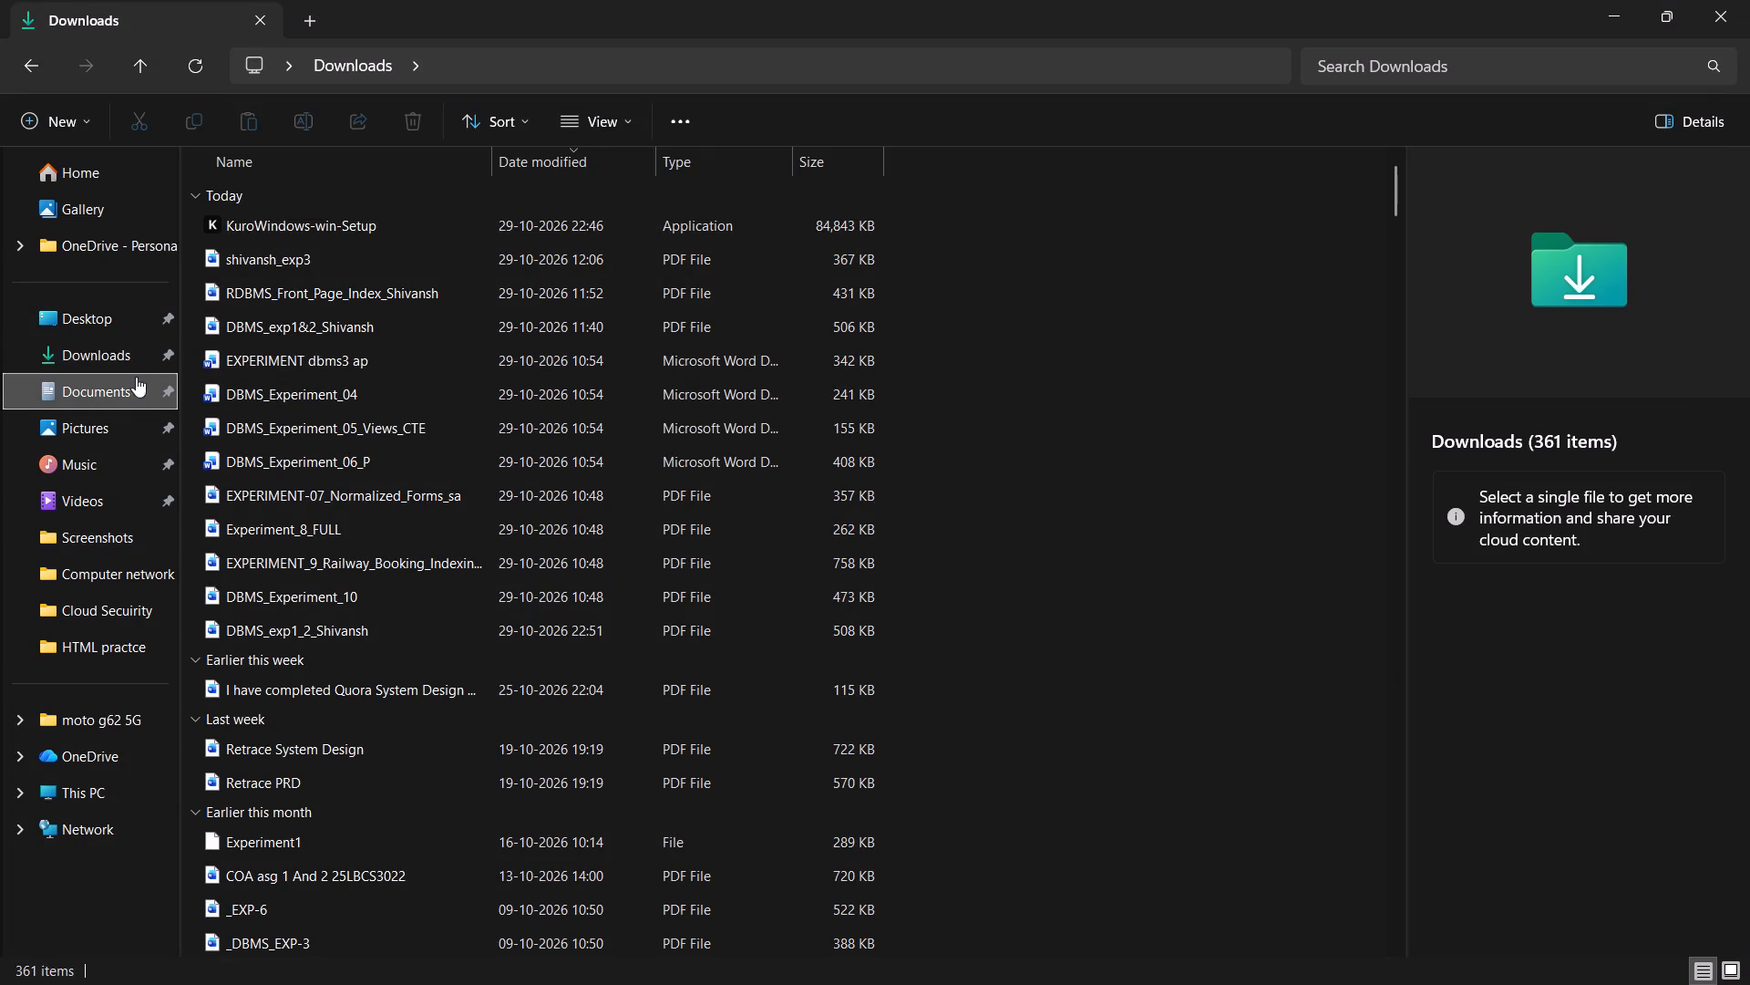
{"action": "left_click", "coordinate": [108, 353]}
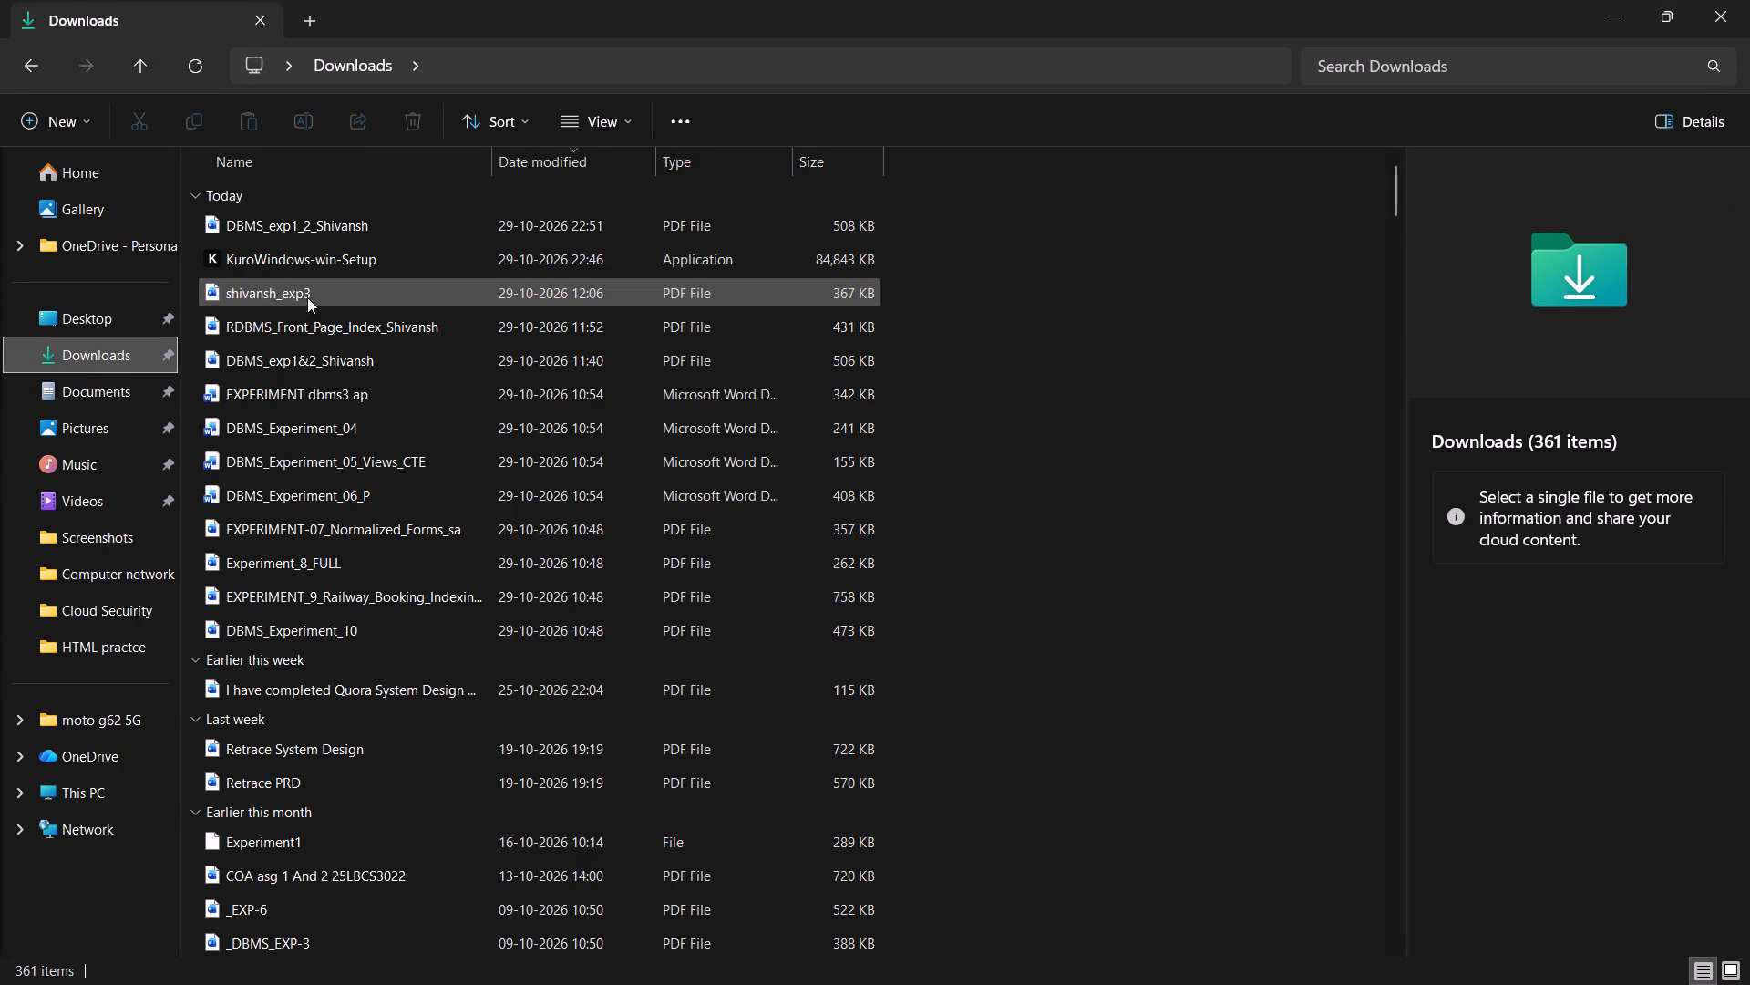
{"action": "double_click", "coordinate": [326, 214]}
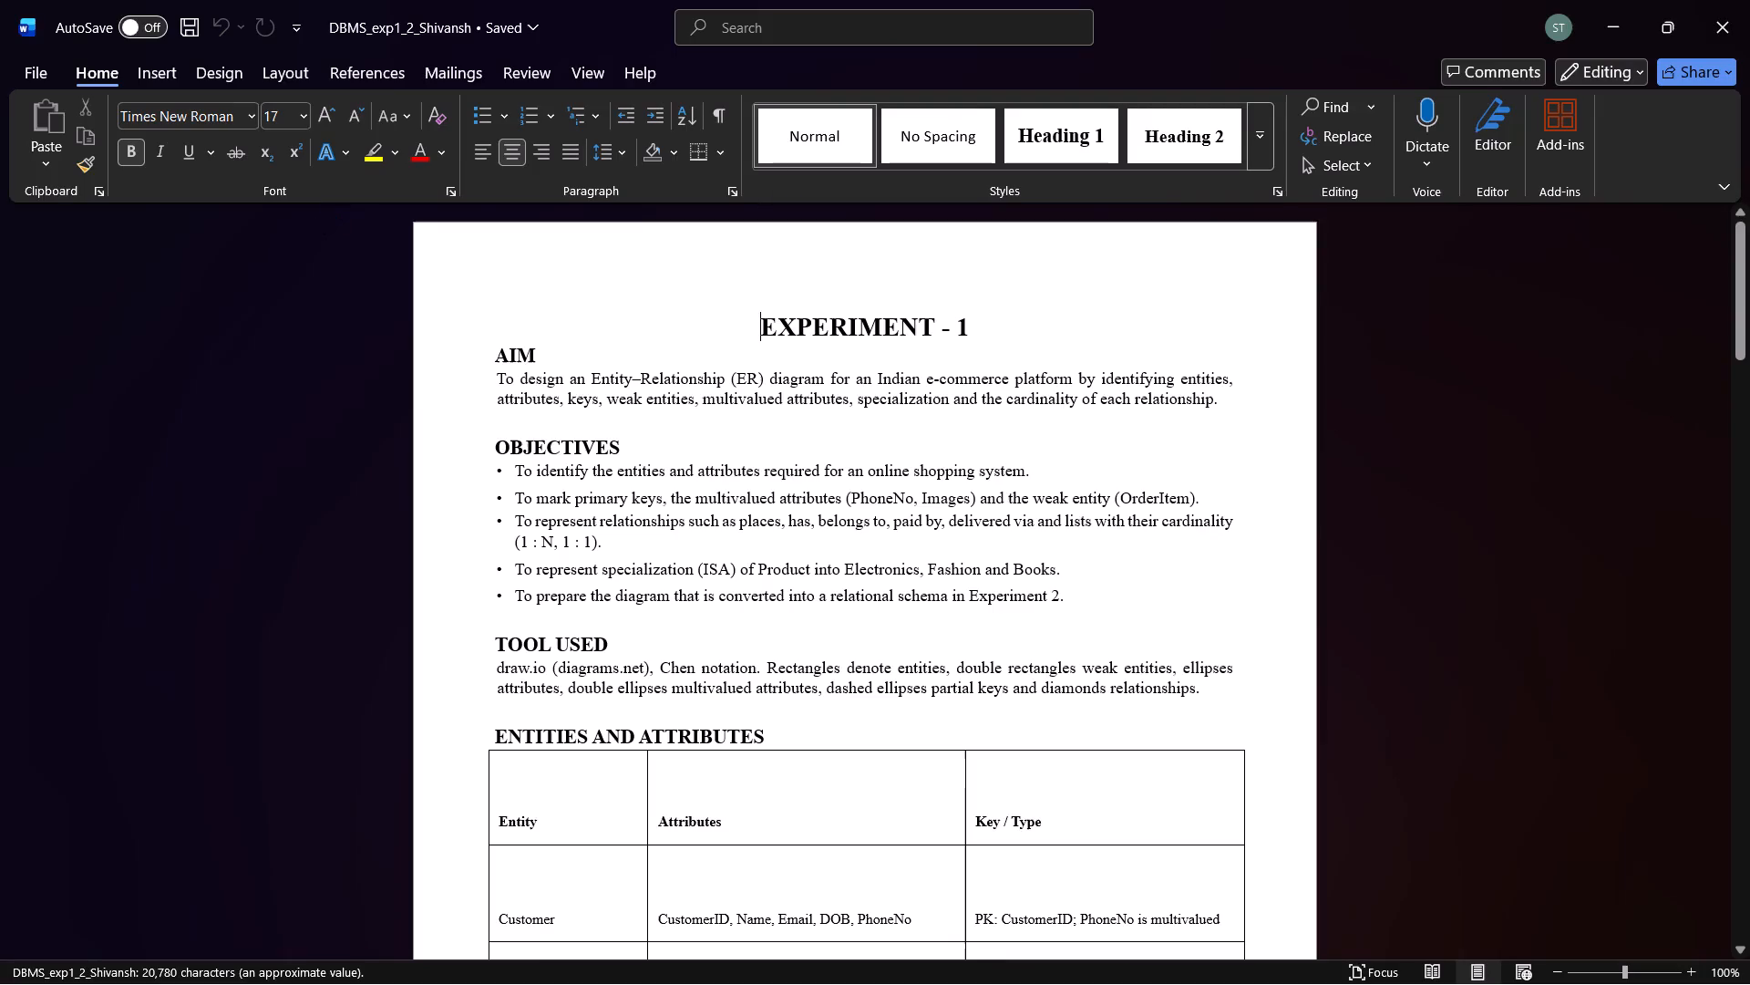
{"action": "scroll", "coordinate": [695, 381], "scroll_direction": "down", "scroll_amount": 13}
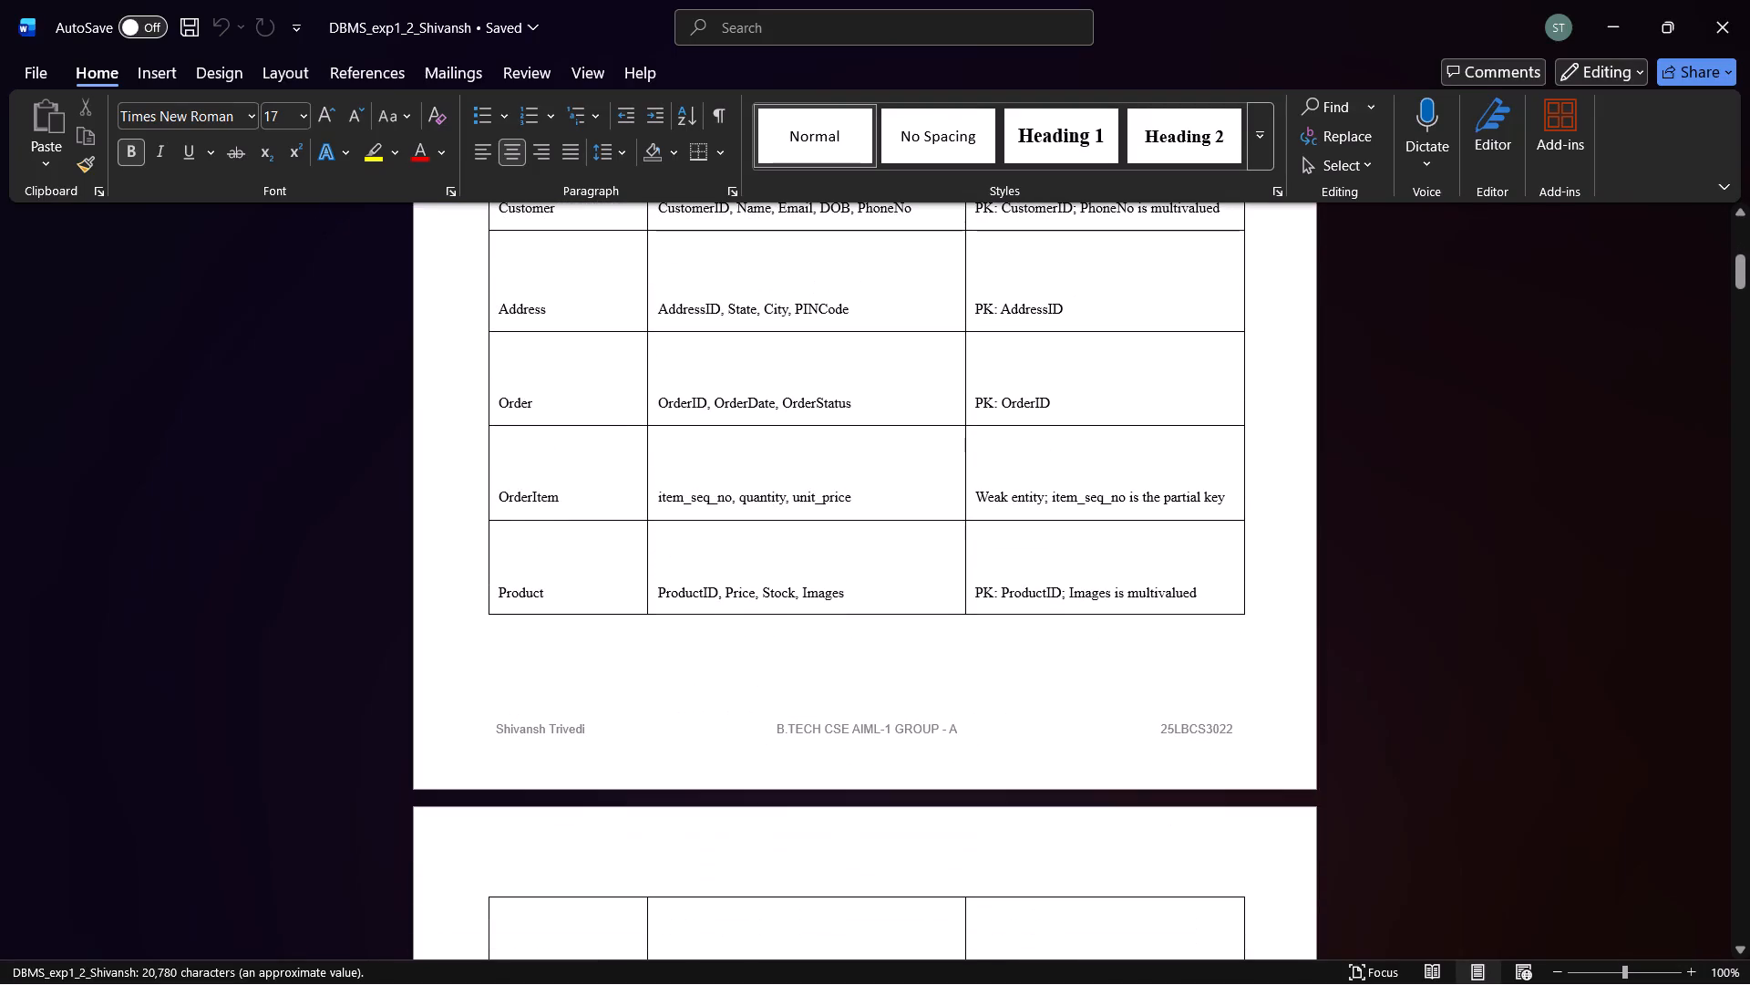
{"action": "left_click_drag", "start_coordinate": [1737, 275], "coordinate": [1749, 961]}
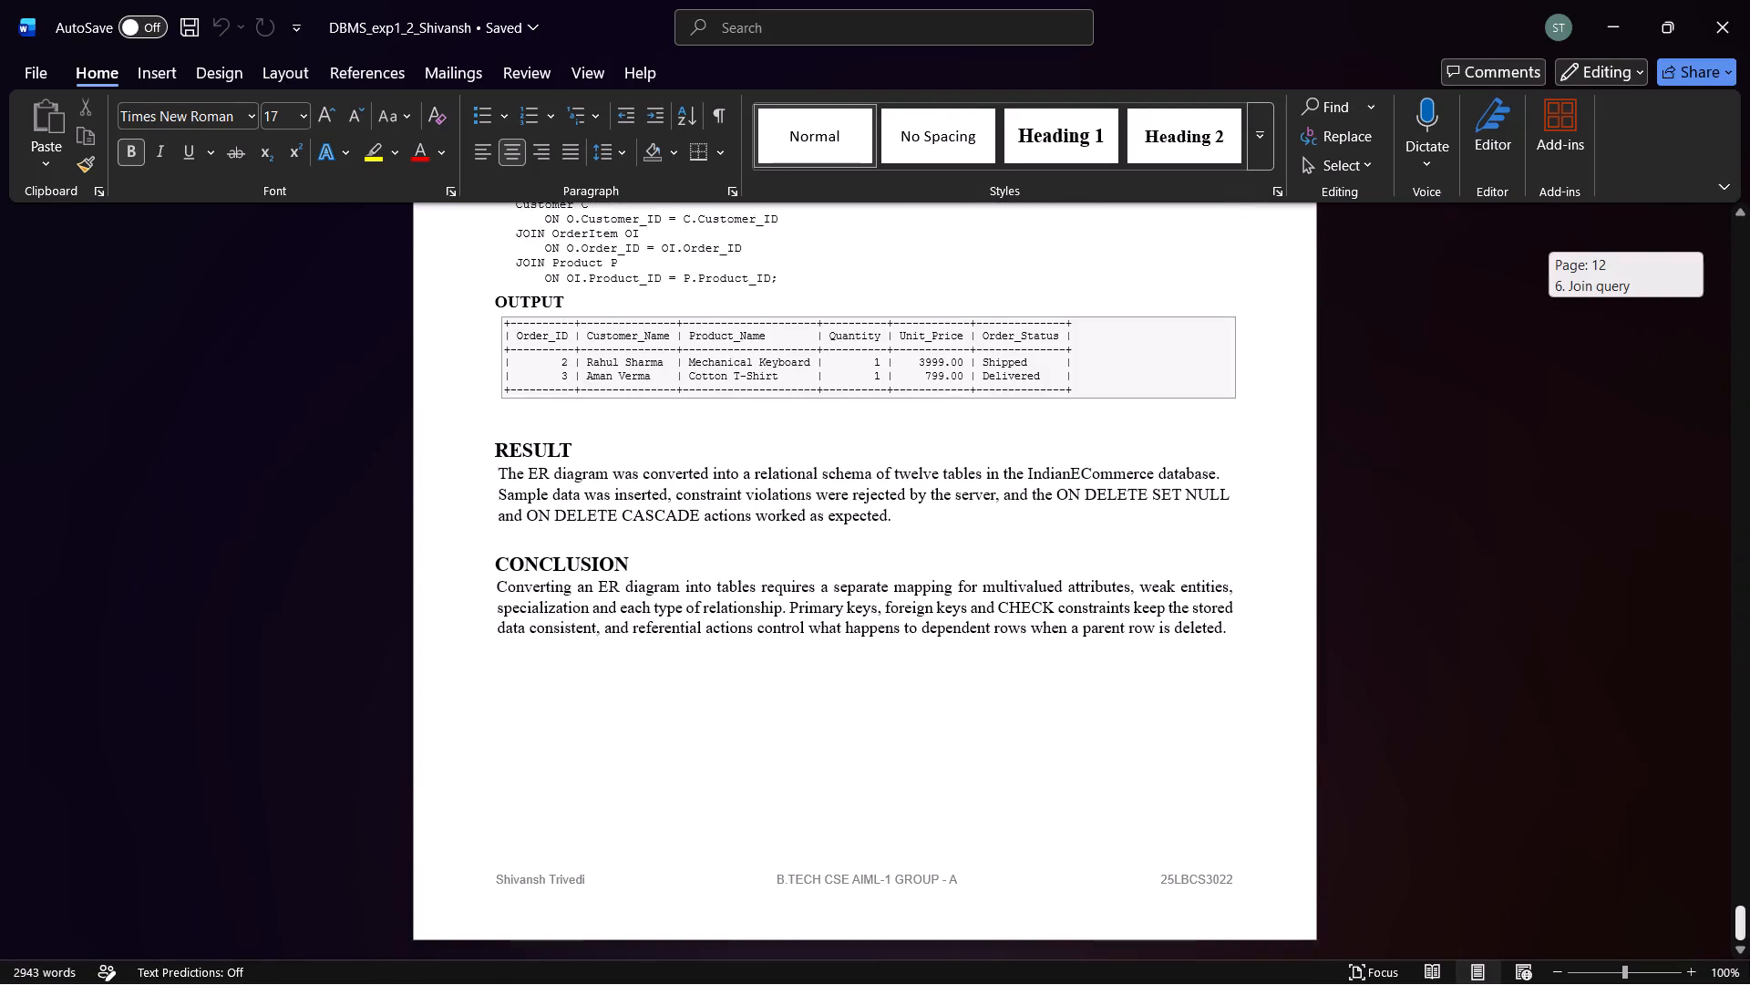
Review the Experiment 2 pages from the conclusion back to the Mapping of ER Constructs table and the objectives.
{"action": "left_click_drag", "start_coordinate": [1749, 961], "coordinate": [1725, 755]}
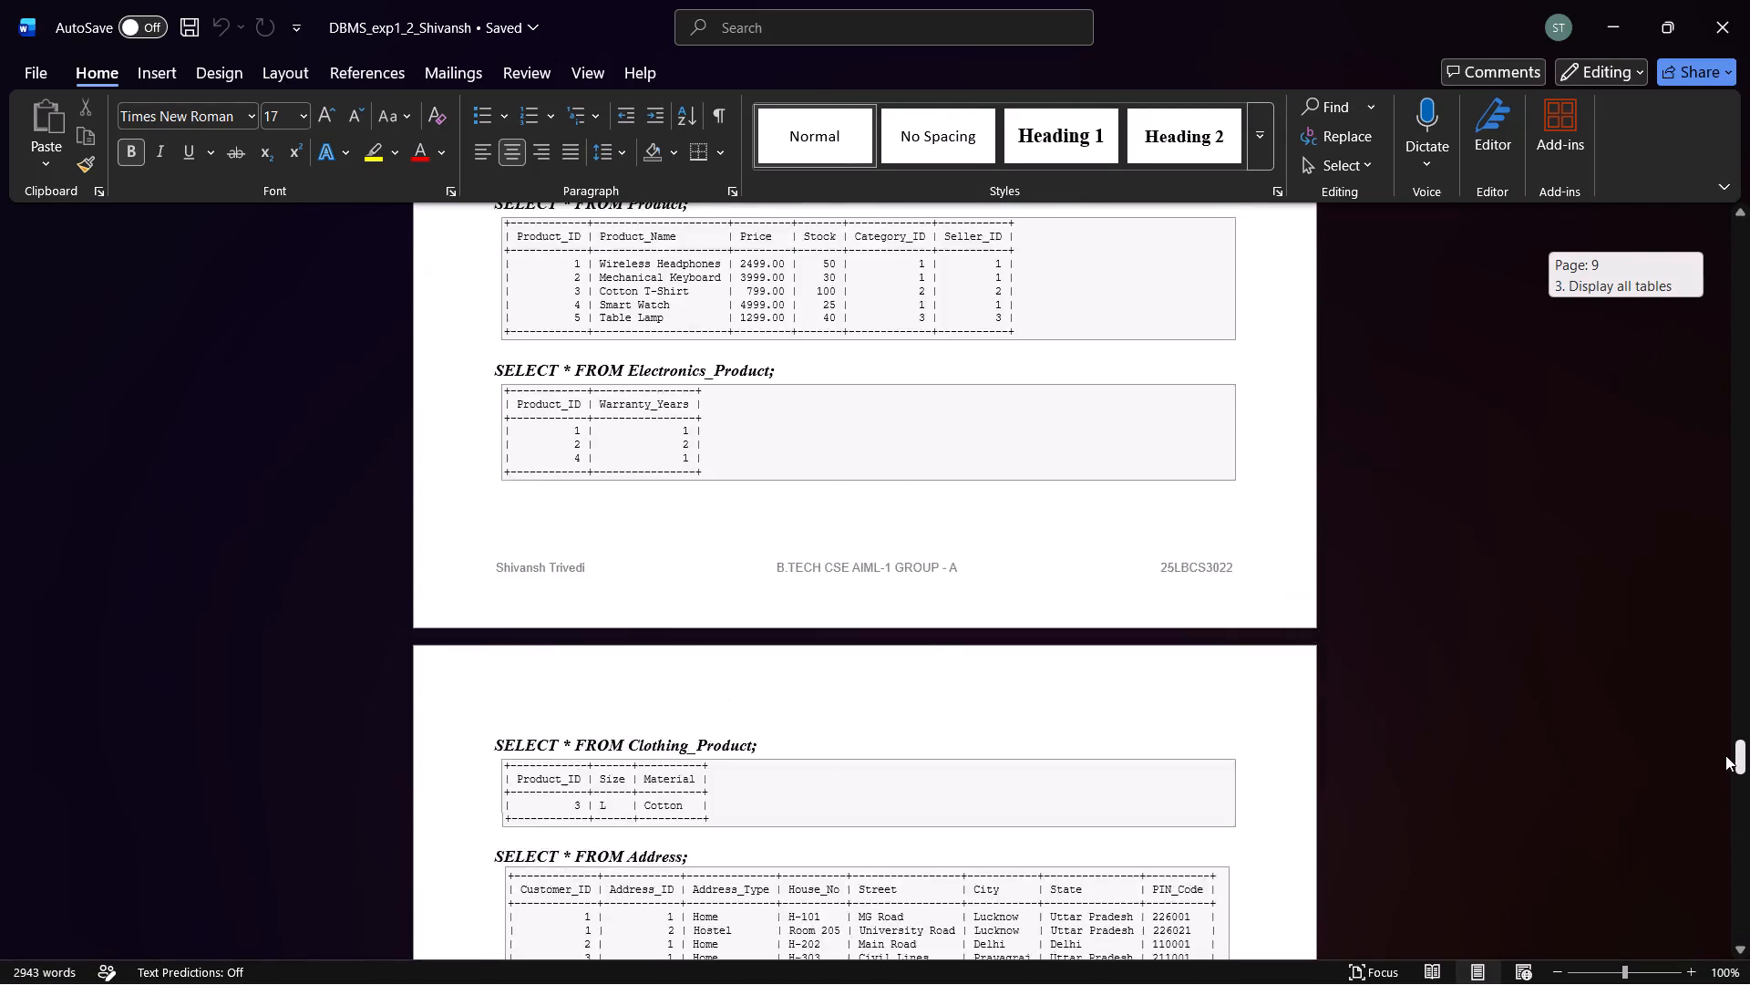
{"action": "left_click_drag", "start_coordinate": [1725, 755], "coordinate": [1717, 623]}
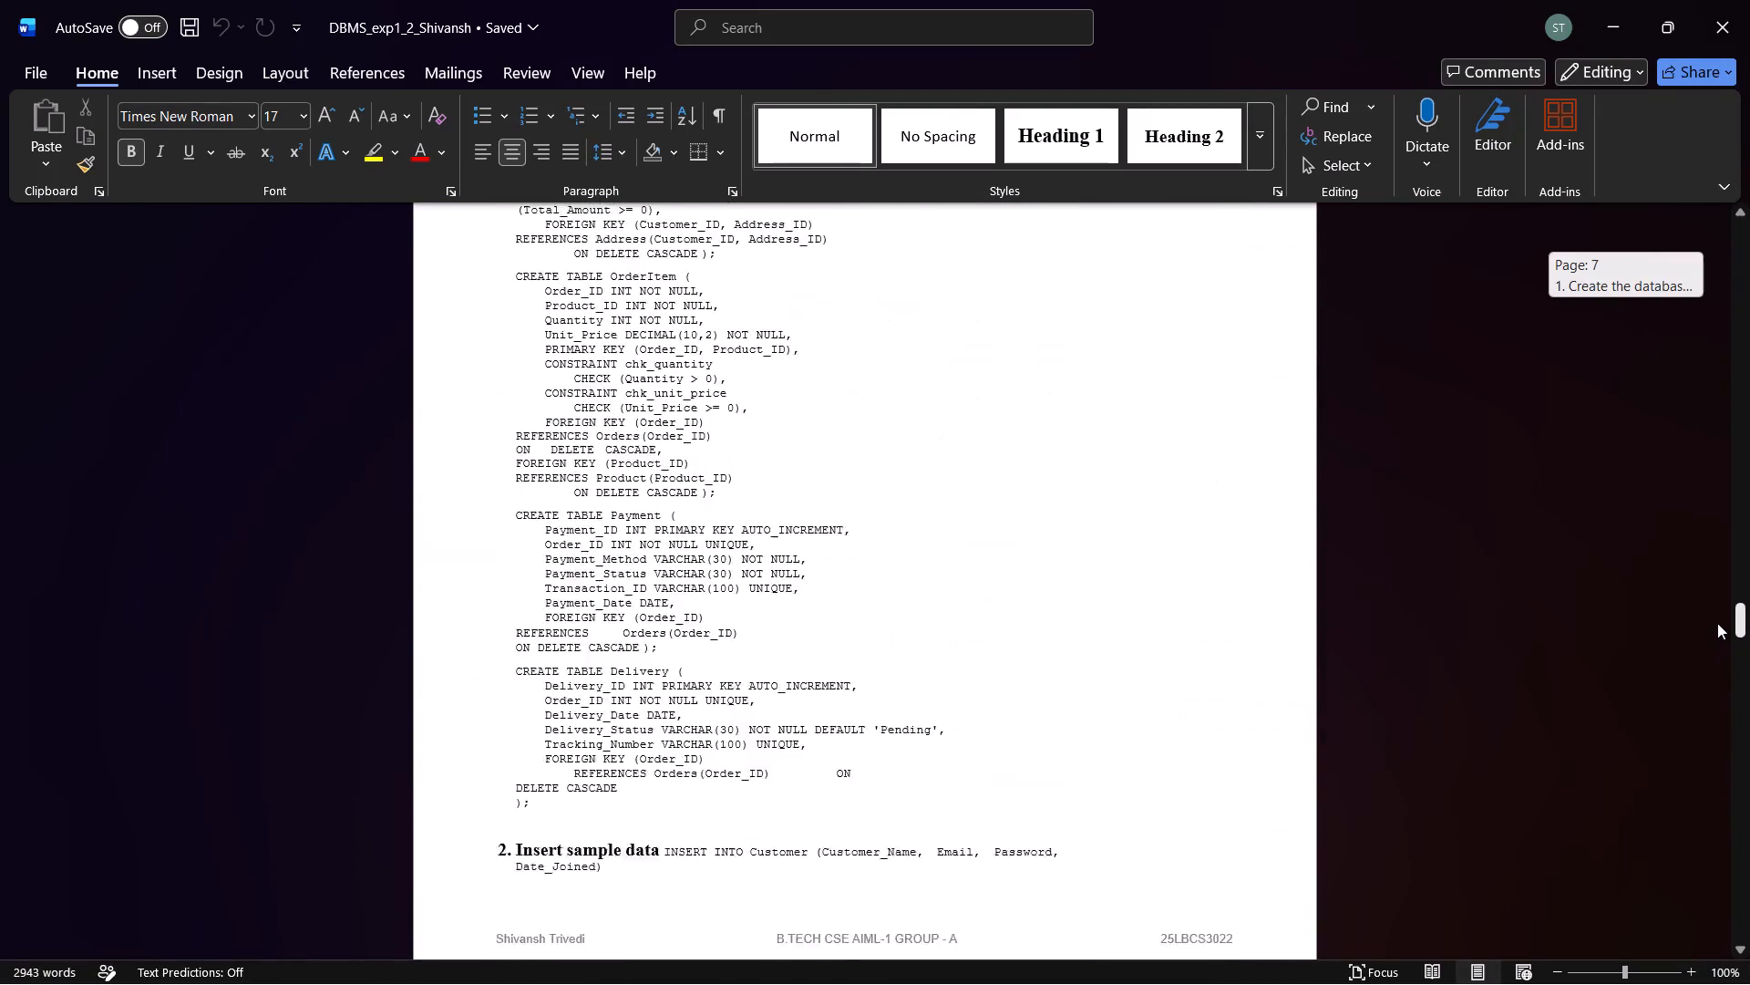
{"action": "left_click_drag", "start_coordinate": [1717, 623], "coordinate": [1712, 562]}
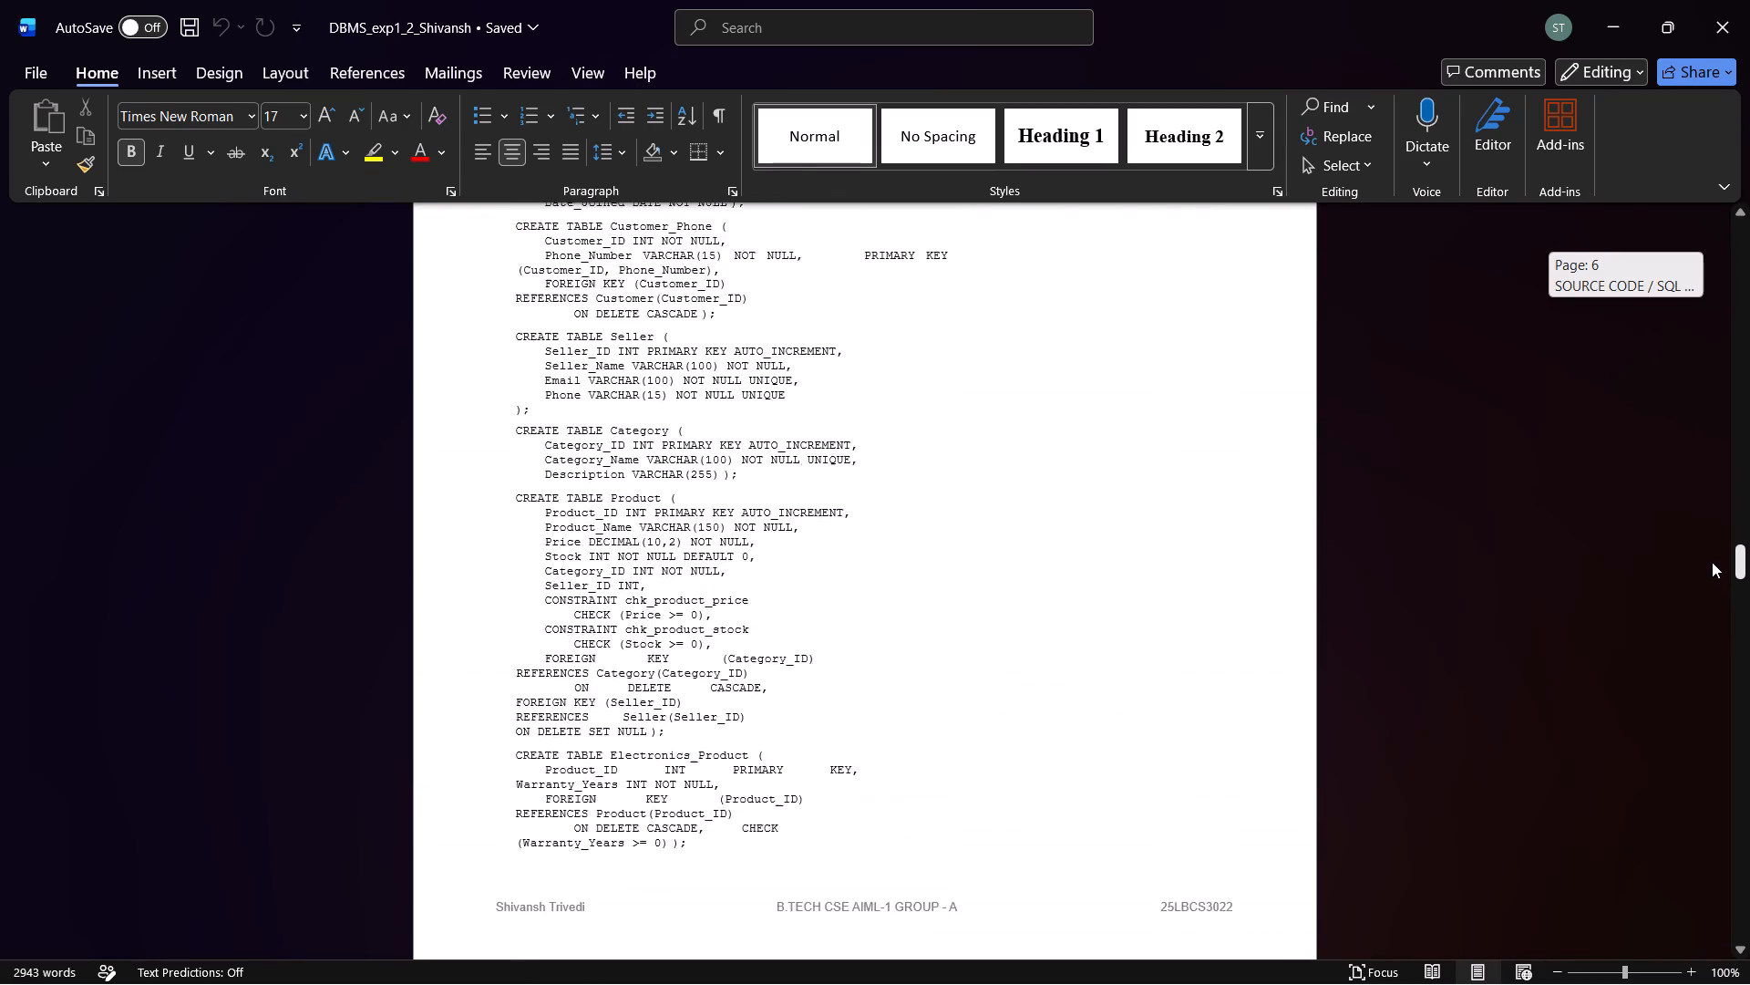
{"action": "left_click_drag", "start_coordinate": [1712, 562], "coordinate": [1708, 506]}
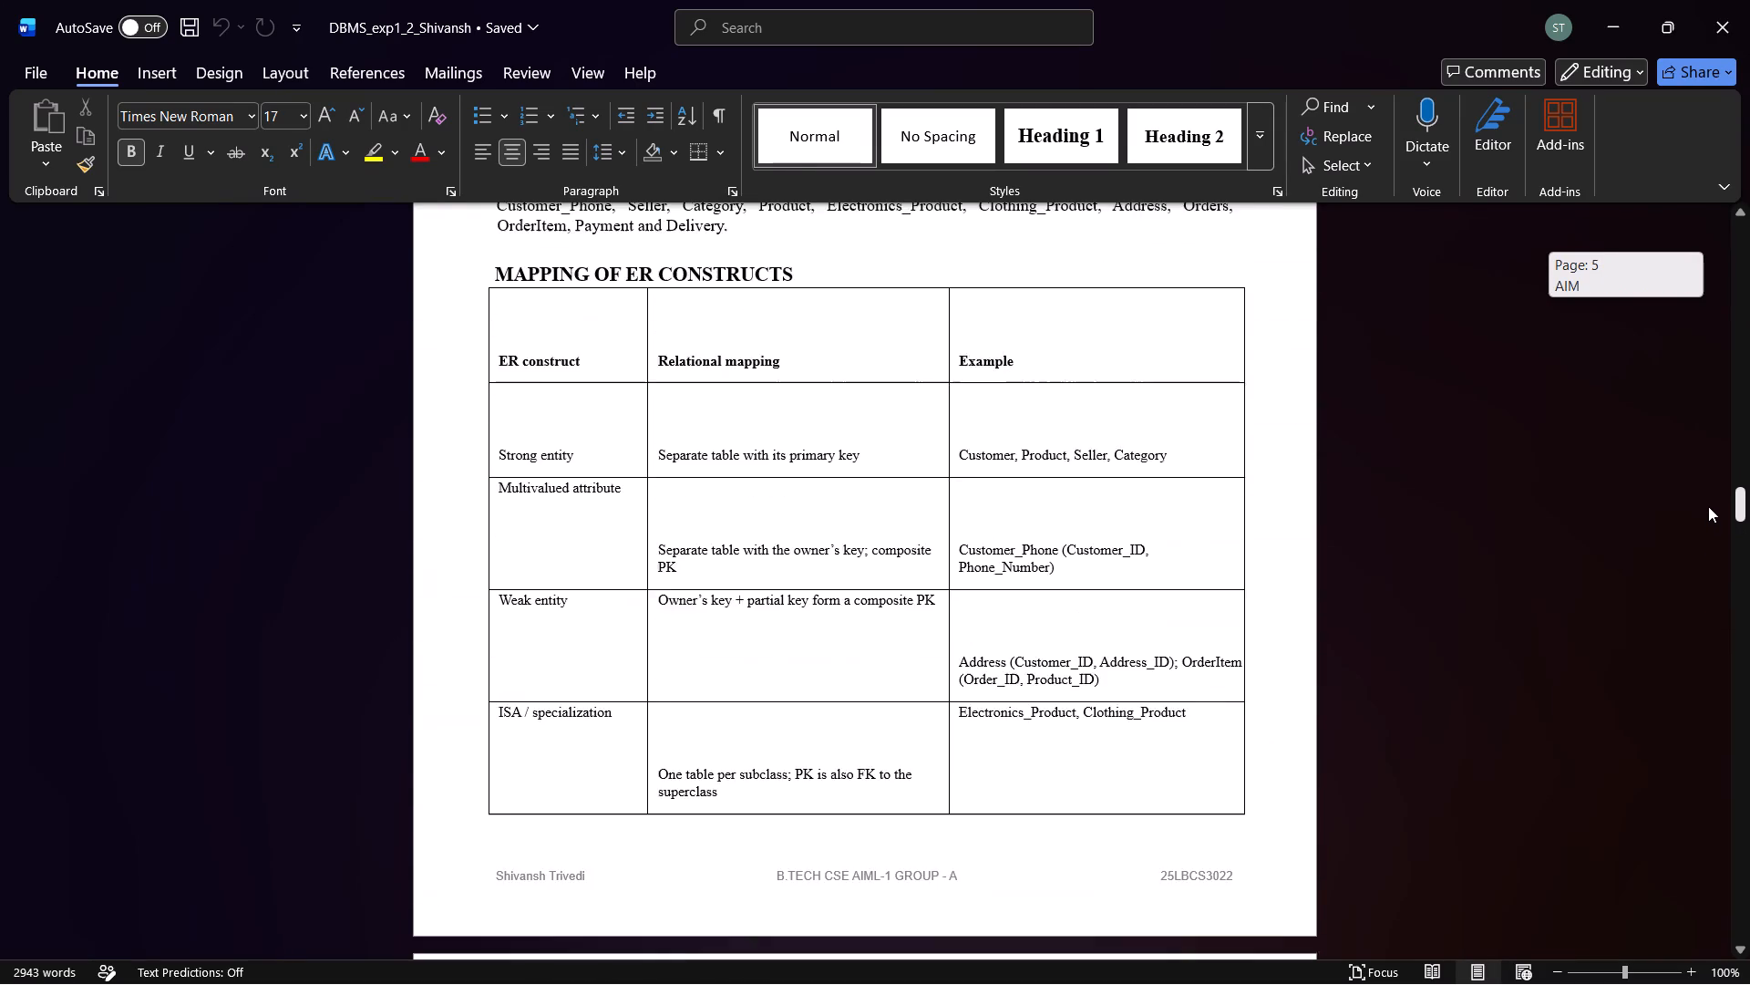
{"action": "left_click_drag", "start_coordinate": [1708, 506], "coordinate": [1720, 526]}
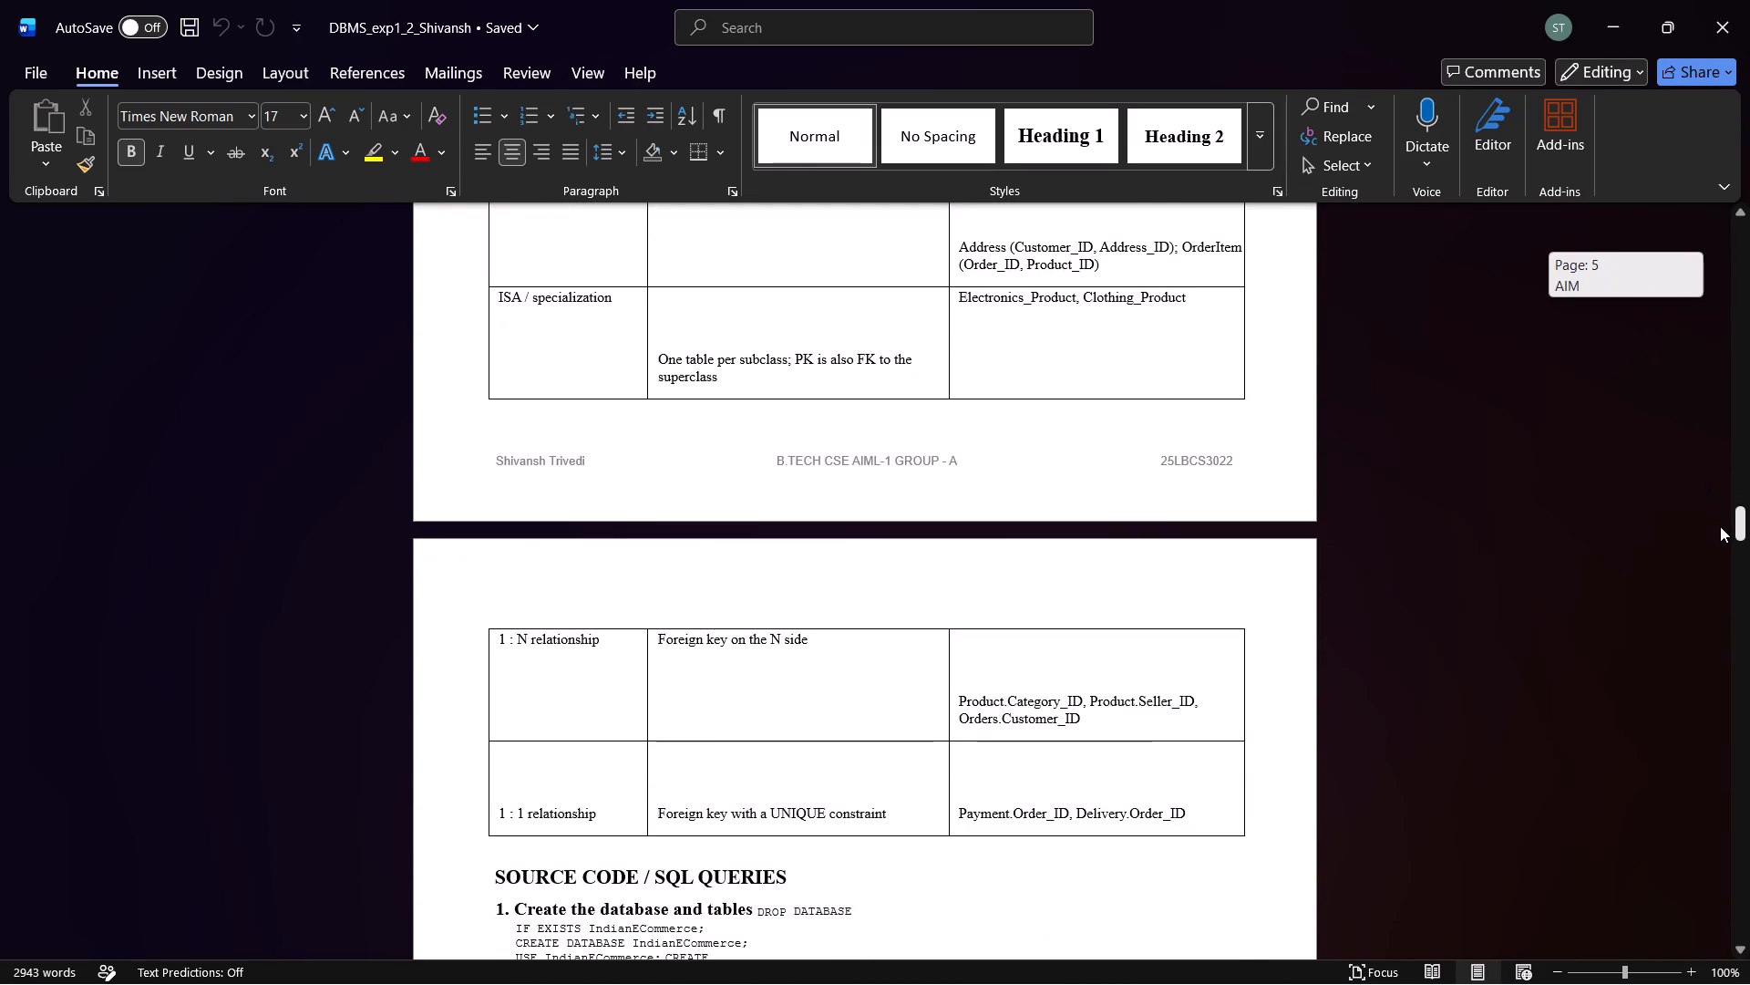
{"action": "left_click_drag", "start_coordinate": [1720, 526], "coordinate": [1720, 539]}
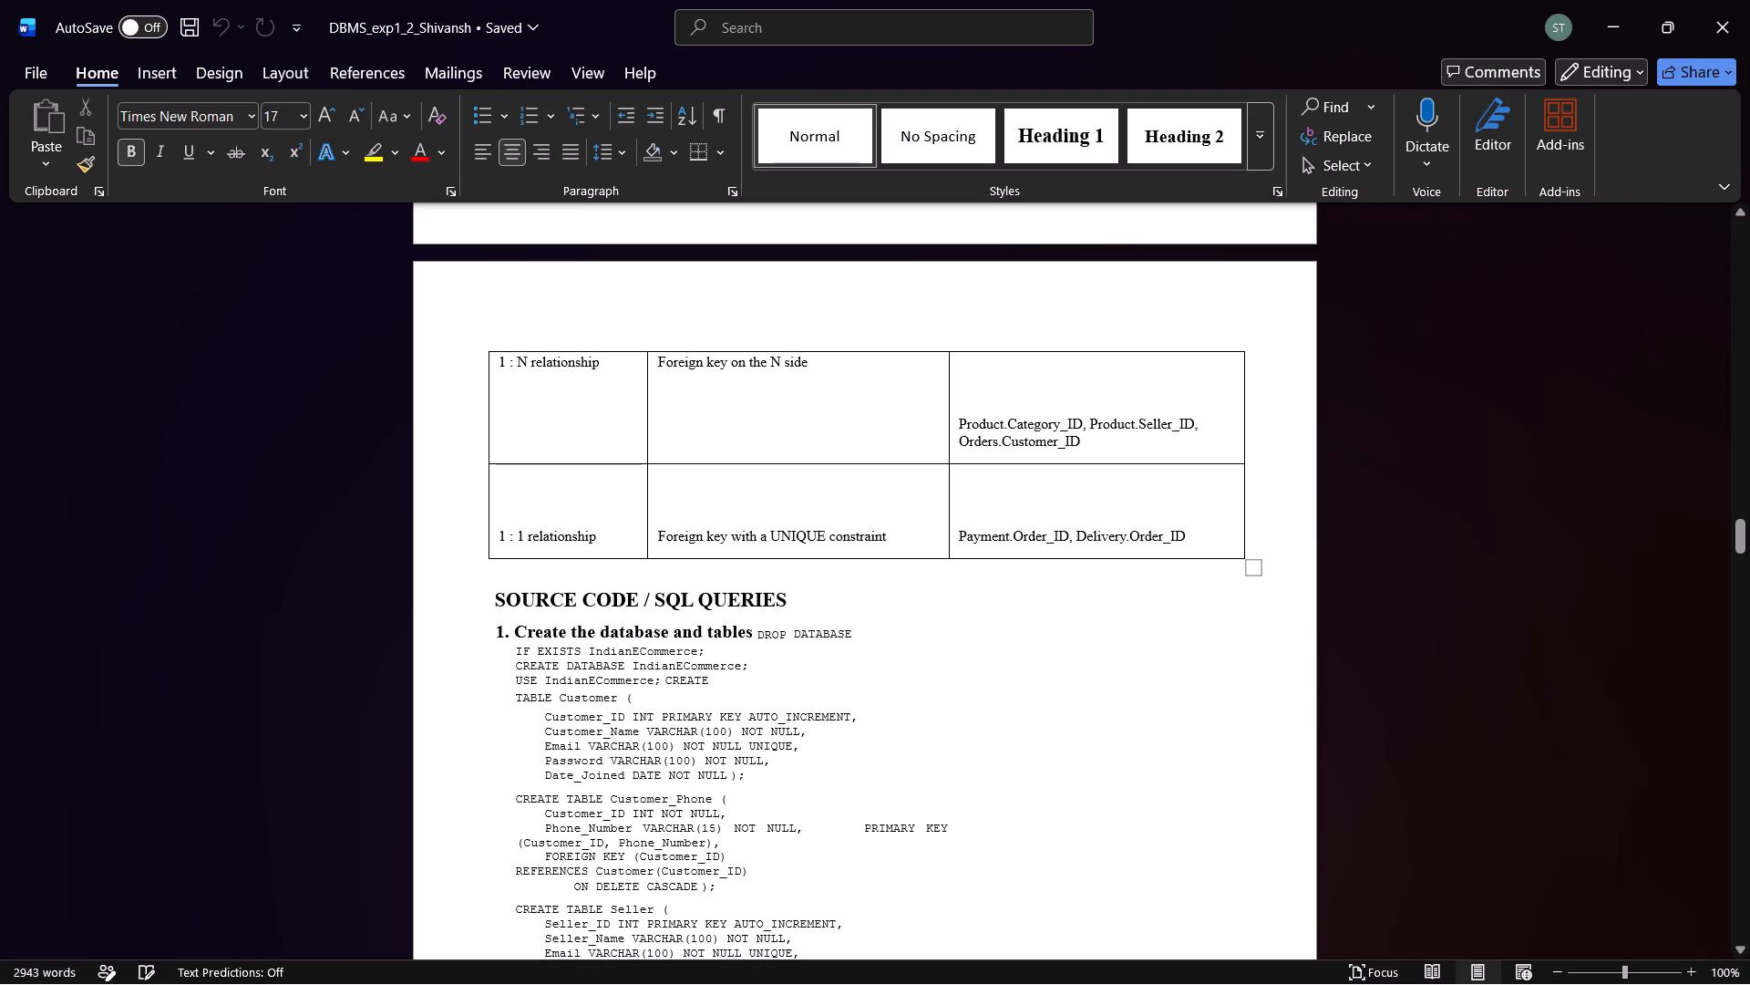
{"action": "scroll", "coordinate": [941, 435], "scroll_direction": "up", "scroll_amount": 11}
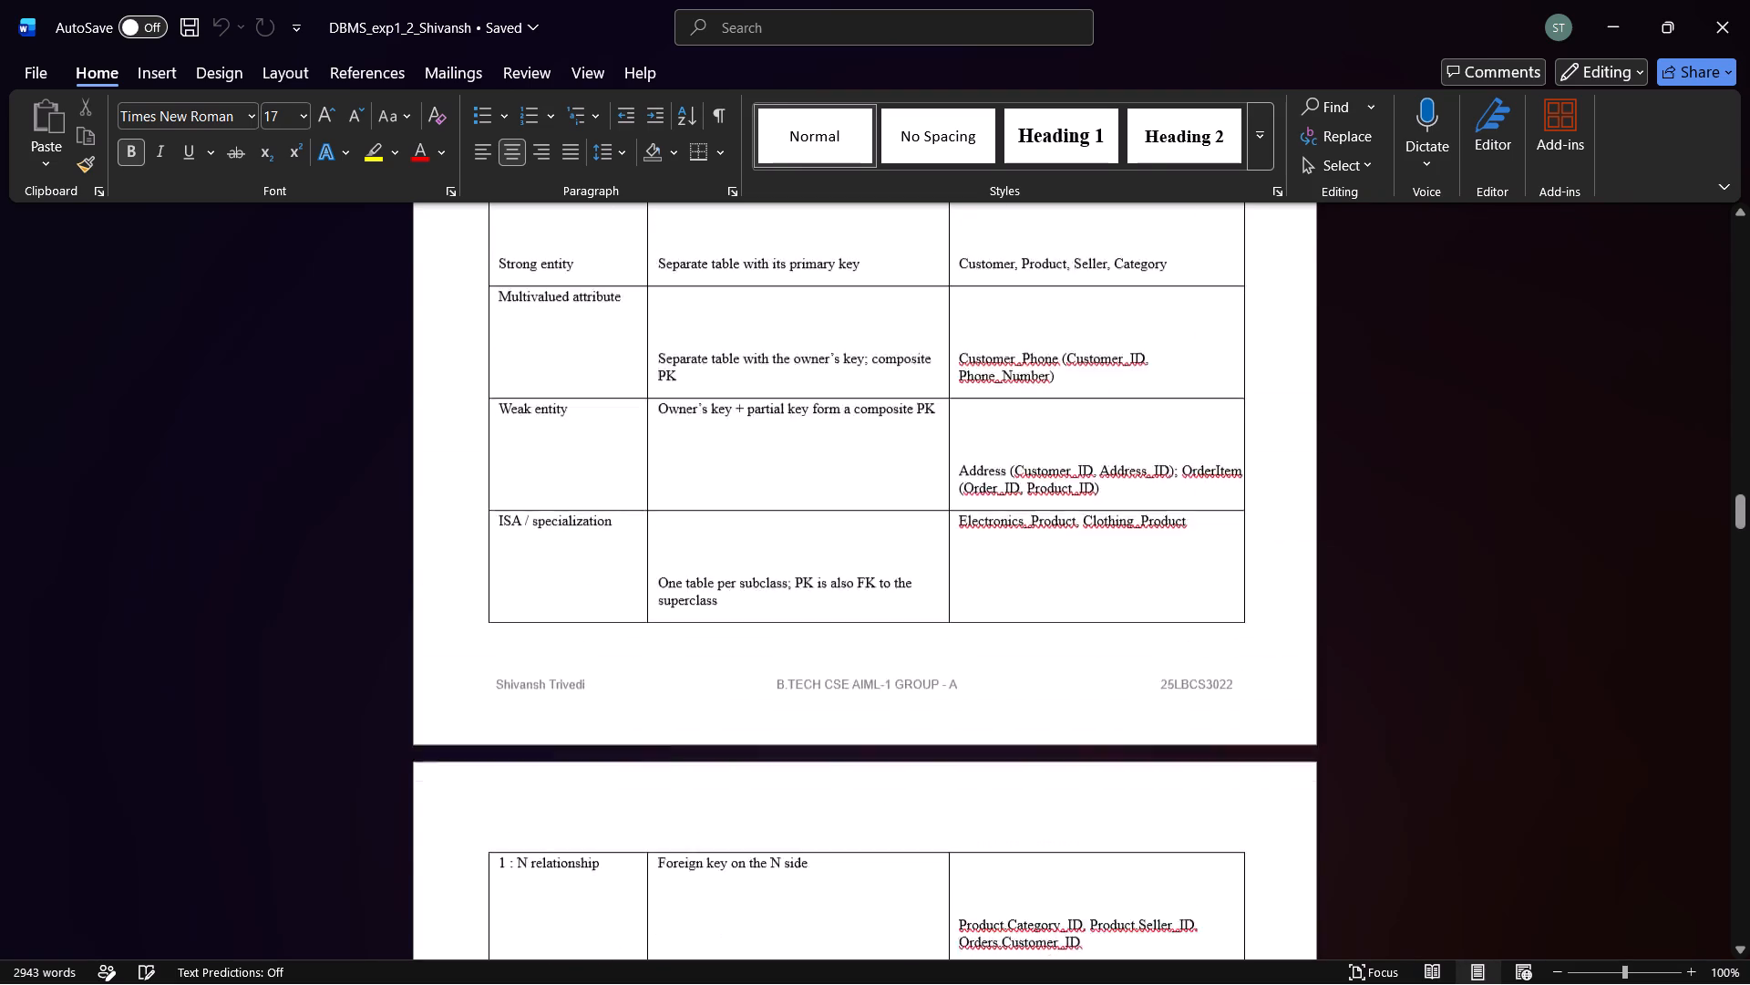
{"action": "scroll", "coordinate": [942, 432], "scroll_direction": "up", "scroll_amount": 6}
{"action": "scroll", "coordinate": [942, 432], "scroll_direction": "down", "scroll_amount": 6}
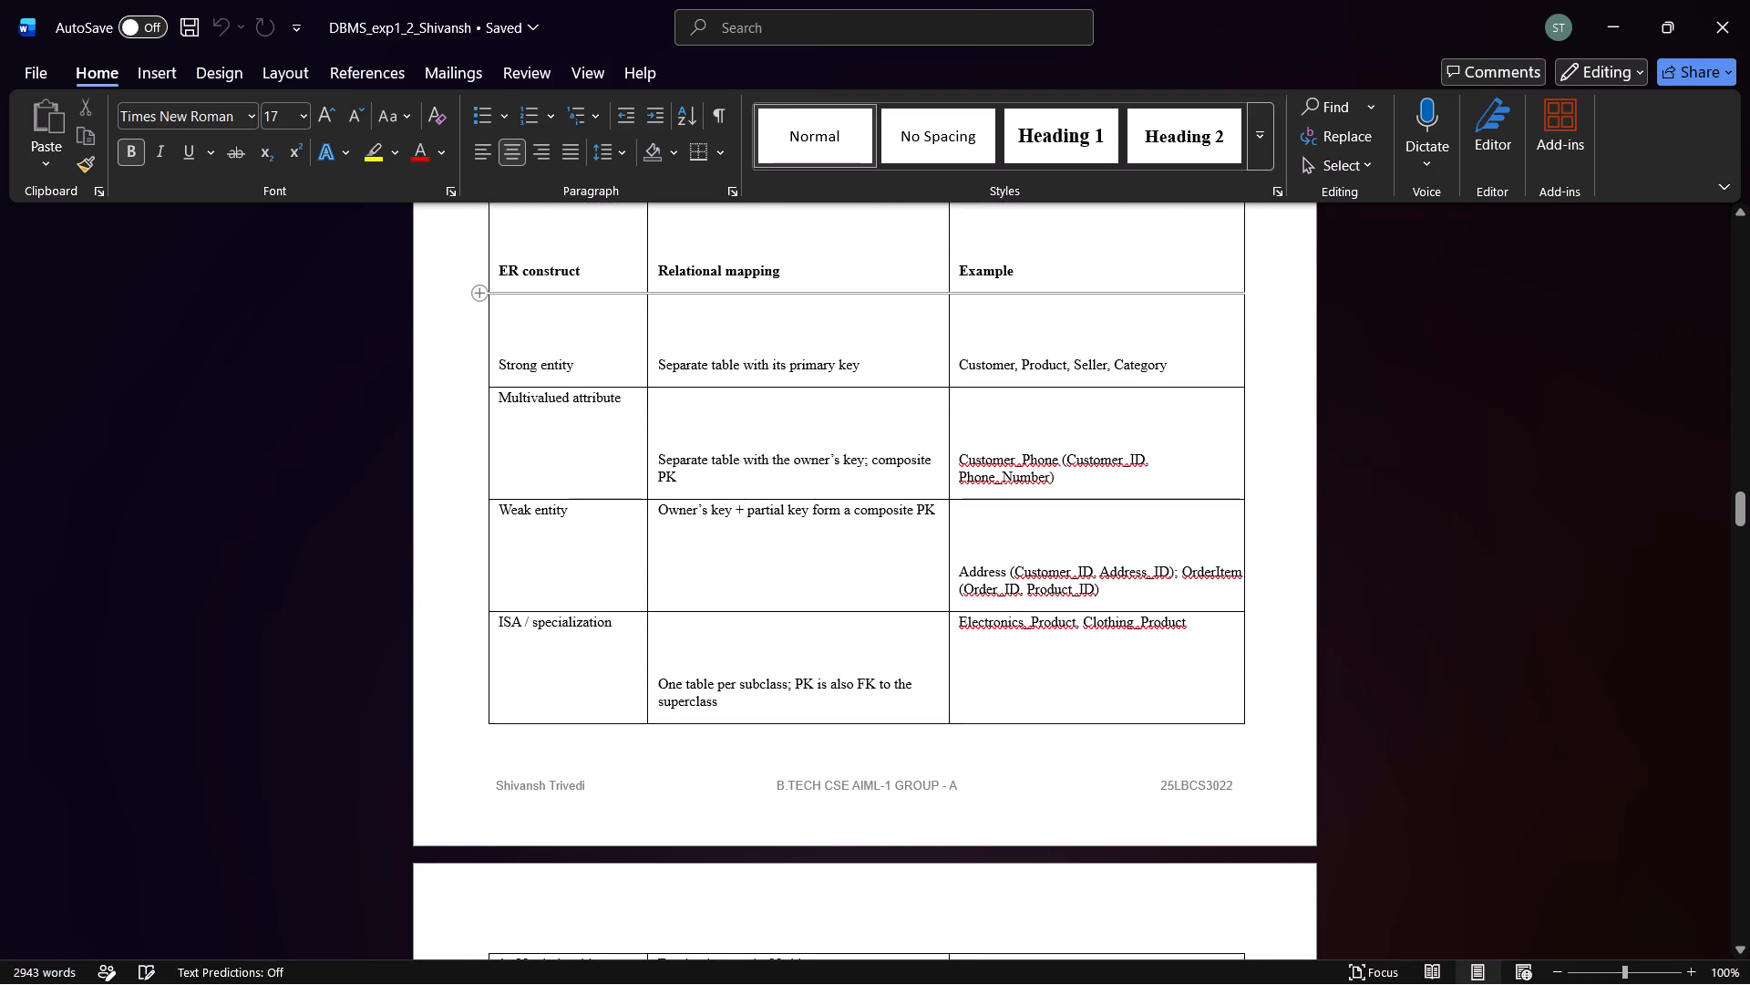
{"action": "scroll", "coordinate": [755, 324], "scroll_direction": "up", "scroll_amount": 8}
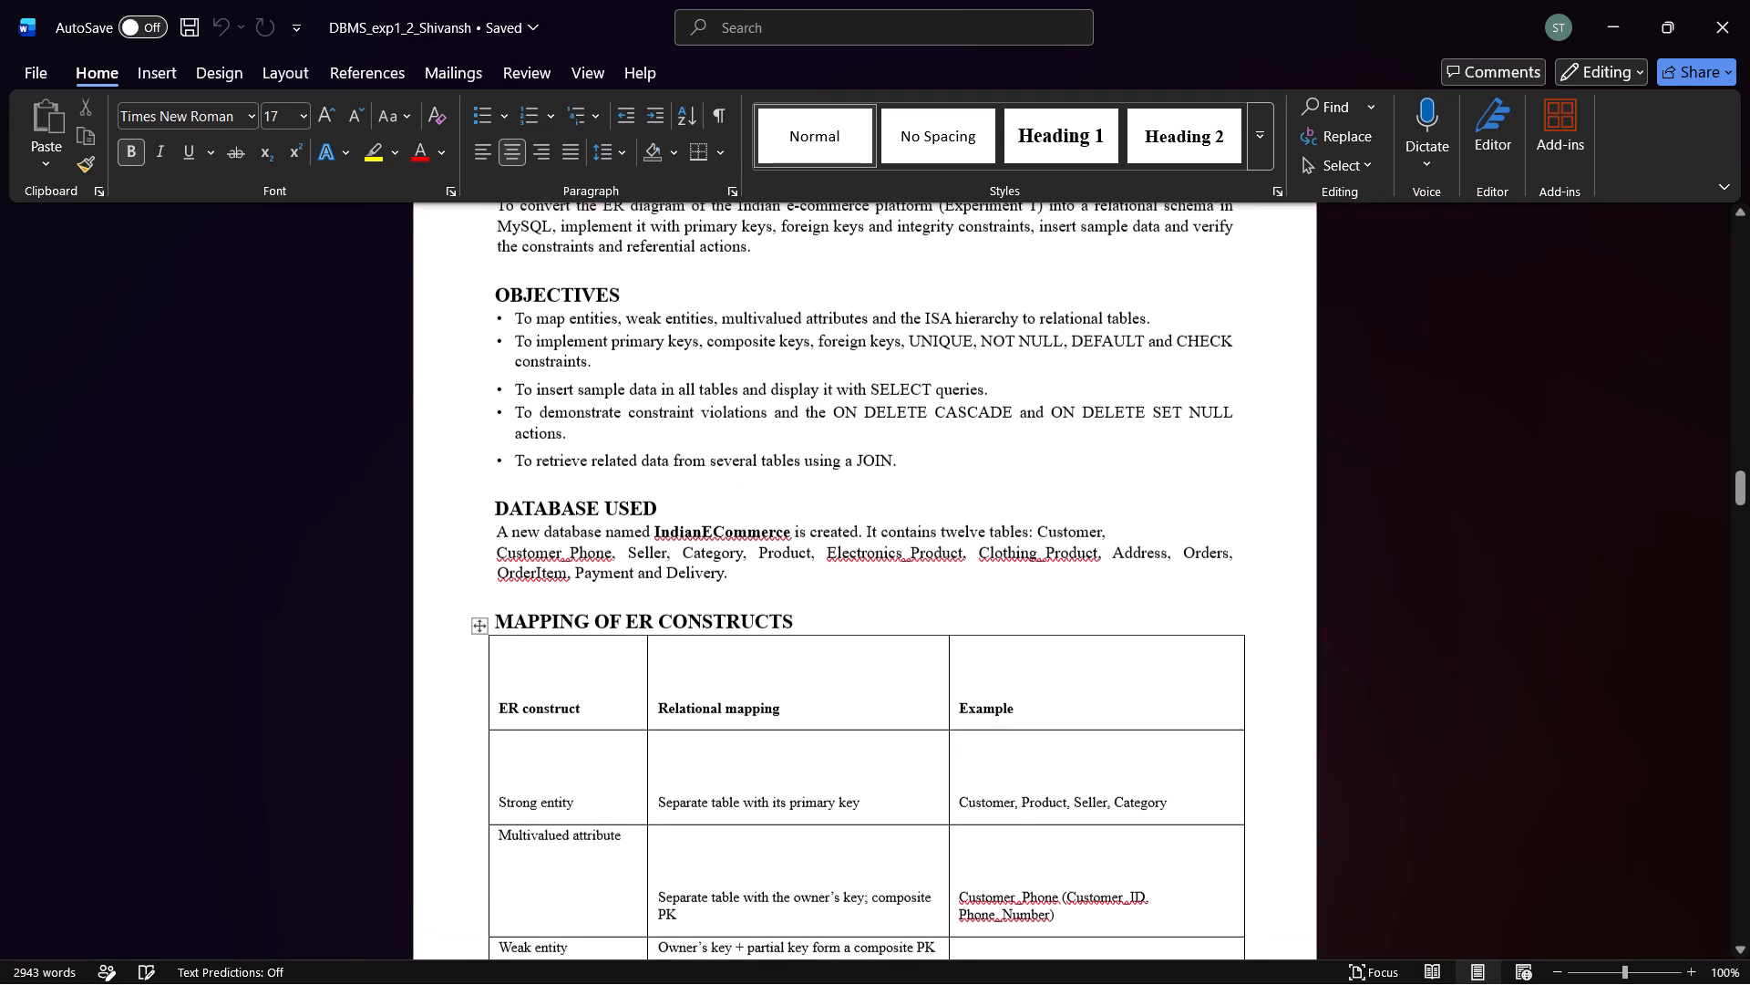
Review the Experiment 1 pages back through the relationships and entity tables to the objectives on page 1.
{"action": "scroll", "coordinate": [755, 324], "scroll_direction": "up", "scroll_amount": 17}
{"action": "scroll", "coordinate": [755, 324], "scroll_direction": "up", "scroll_amount": 16}
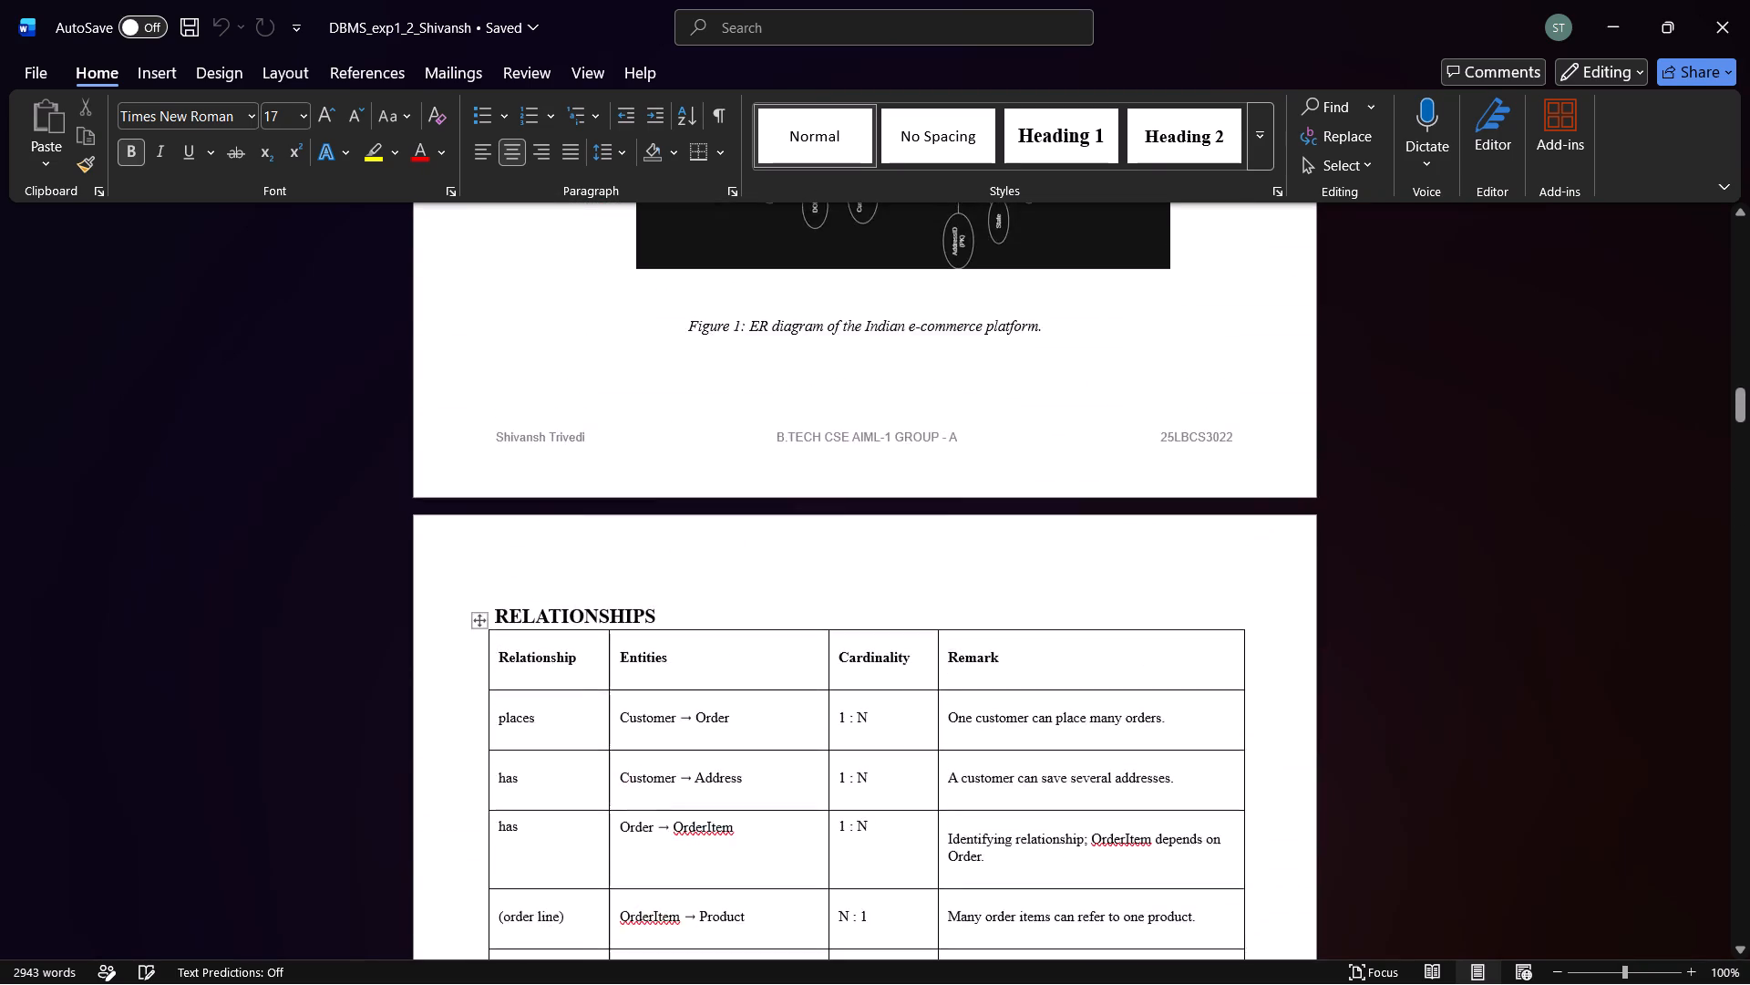
{"action": "scroll", "coordinate": [755, 324], "scroll_direction": "up", "scroll_amount": 15}
{"action": "scroll", "coordinate": [755, 324], "scroll_direction": "up", "scroll_amount": 17}
{"action": "scroll", "coordinate": [755, 324], "scroll_direction": "up", "scroll_amount": 4}
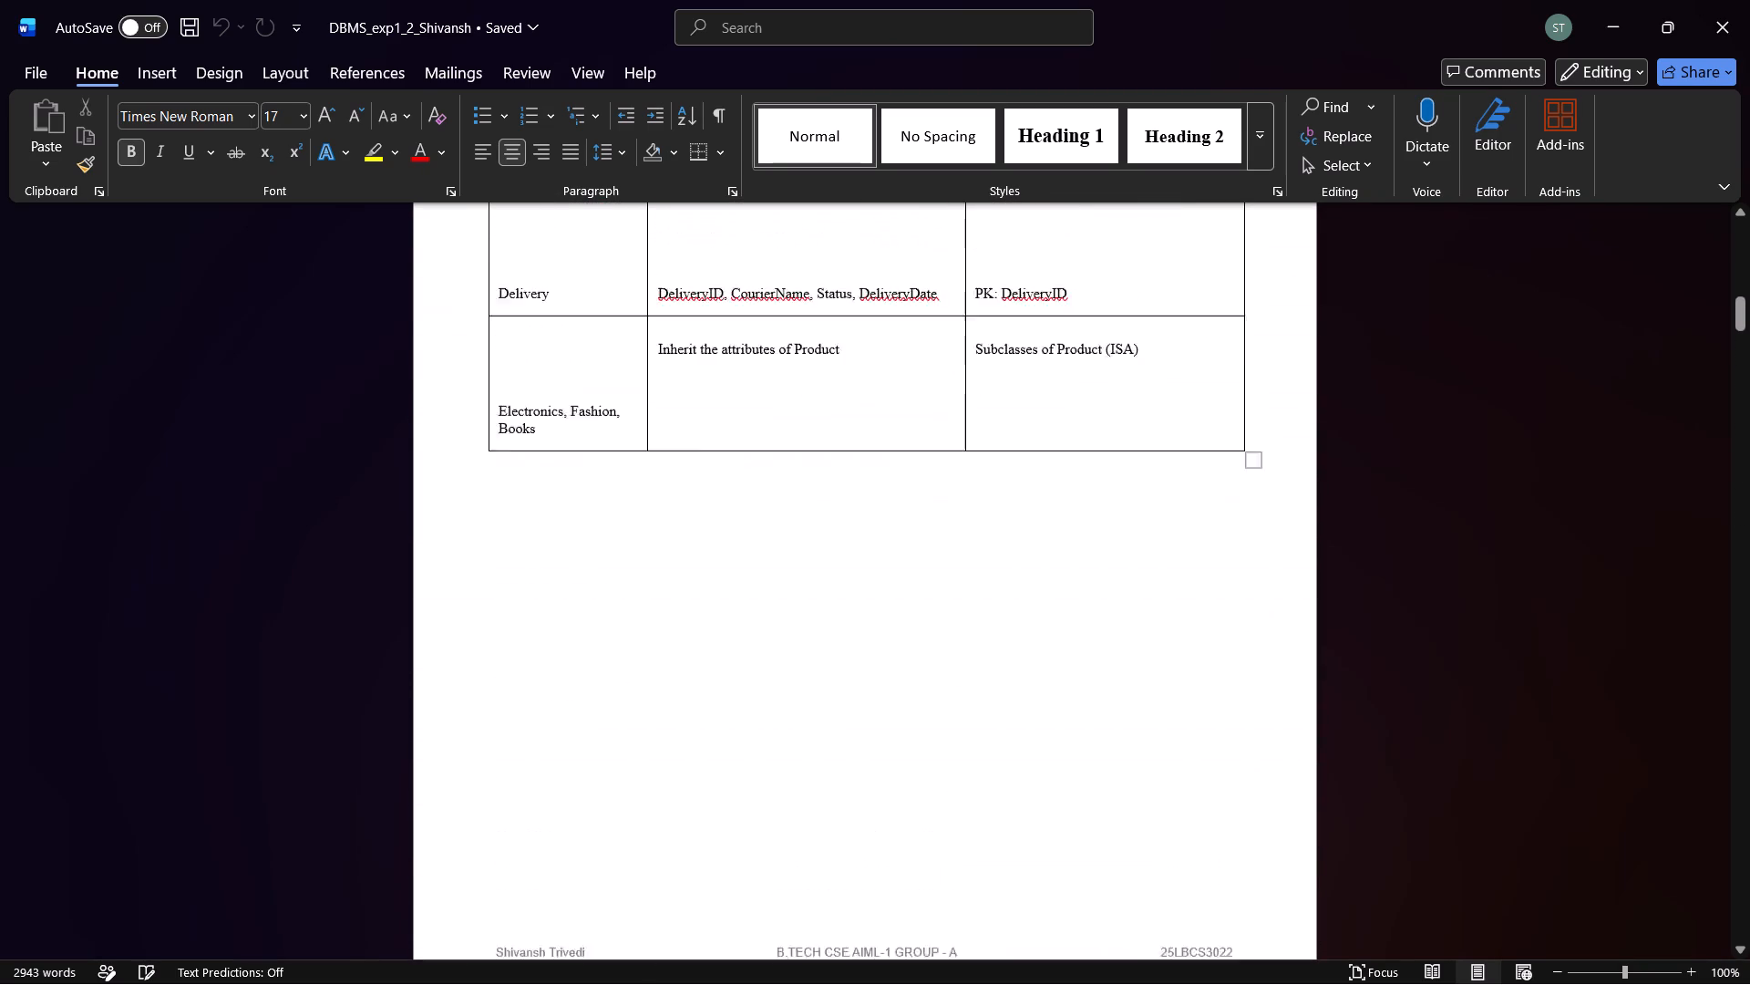
{"action": "scroll", "coordinate": [755, 324], "scroll_direction": "up", "scroll_amount": 18}
{"action": "scroll", "coordinate": [755, 324], "scroll_direction": "up", "scroll_amount": 8}
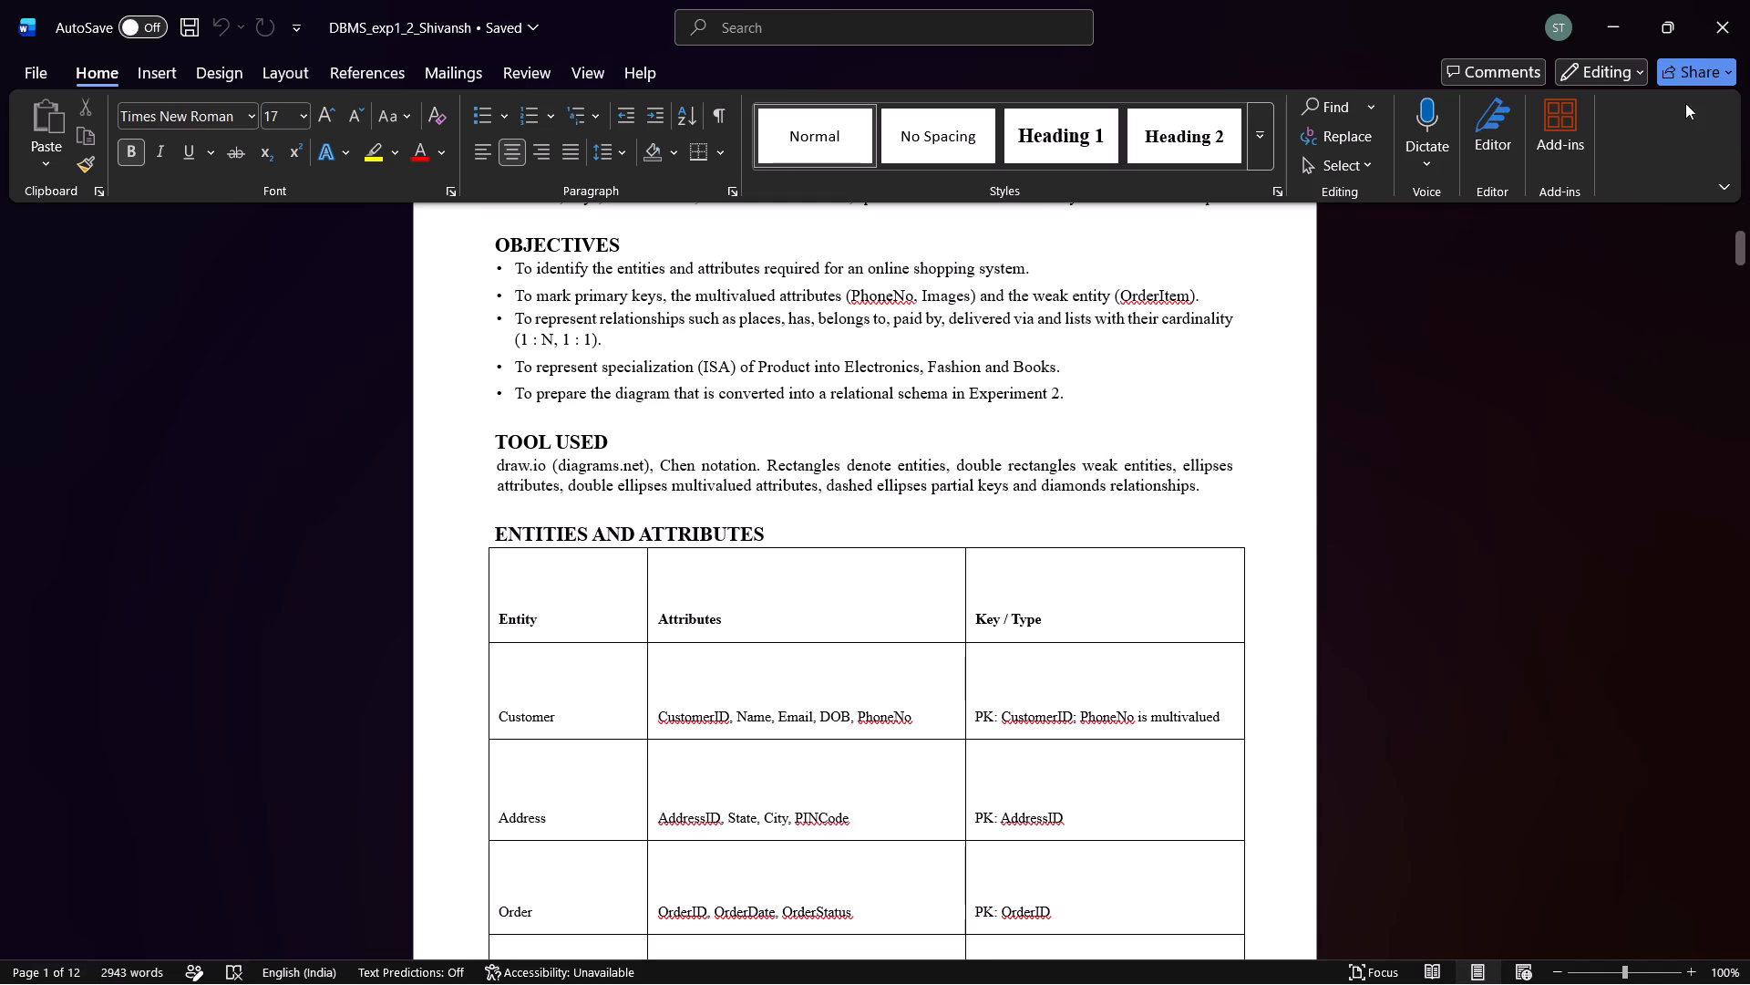
Close the DBMS_exp1_2_Shivansh document and delete its PDF from the Downloads folder.
{"action": "left_click", "coordinate": [1749, 22]}
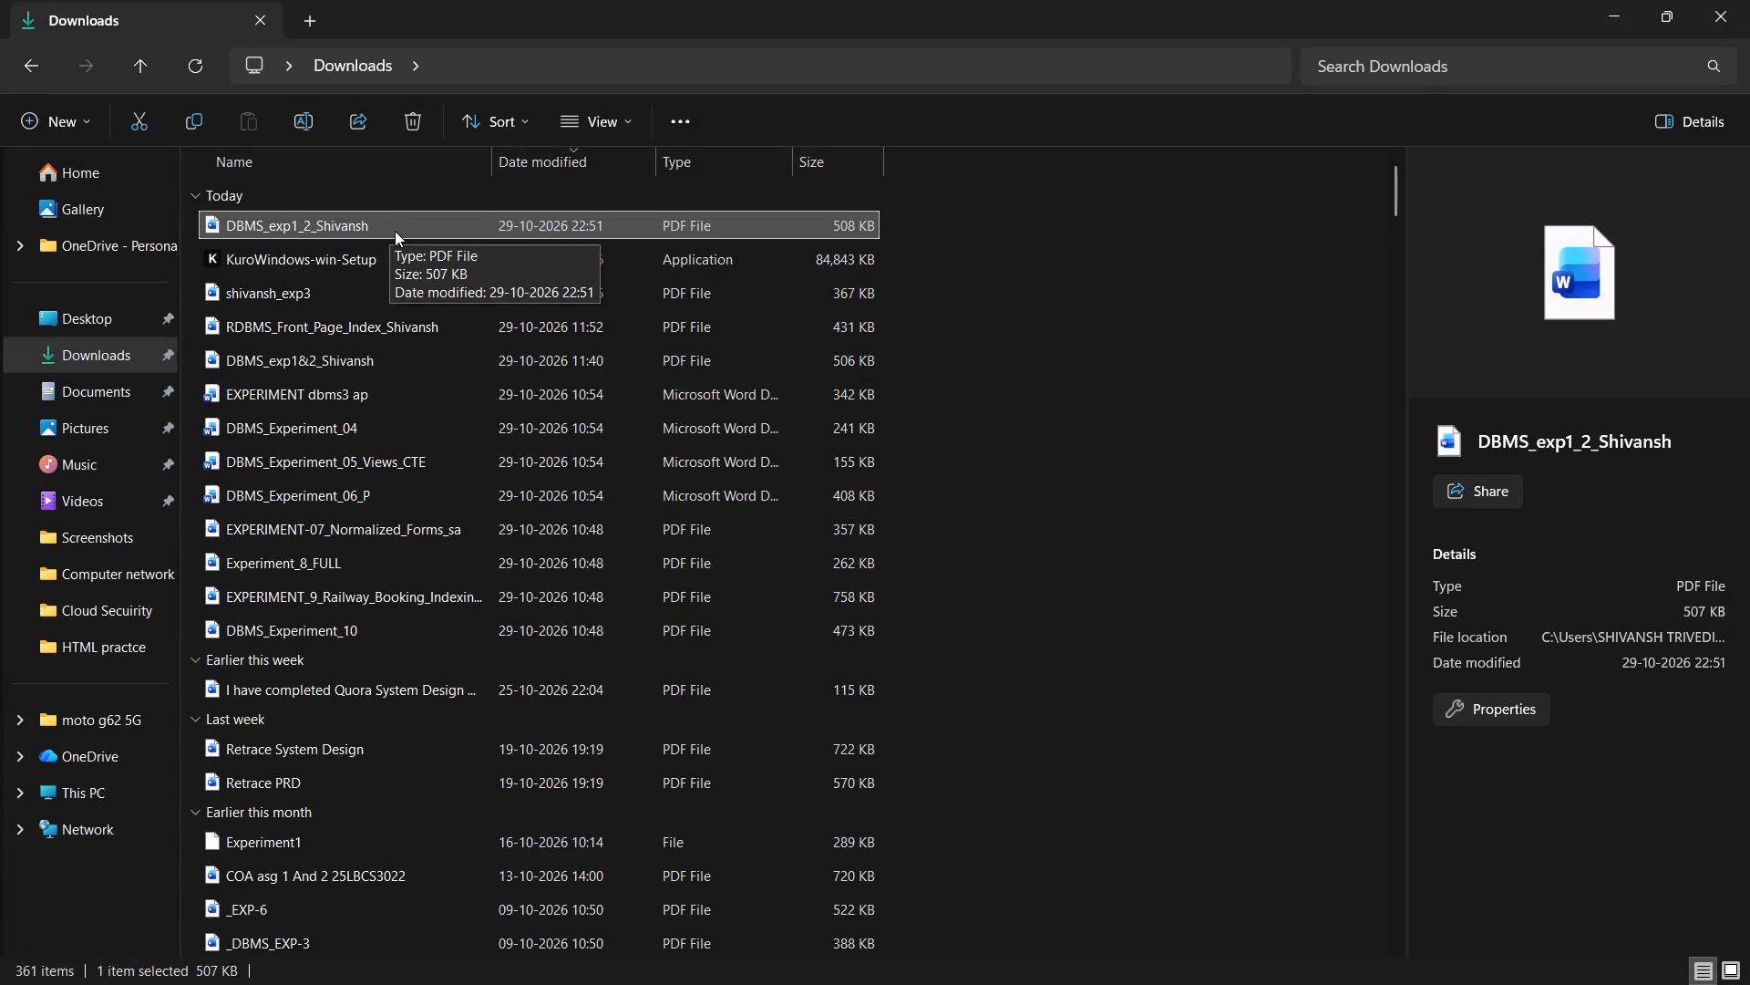
{"action": "key", "text": "Delete"}
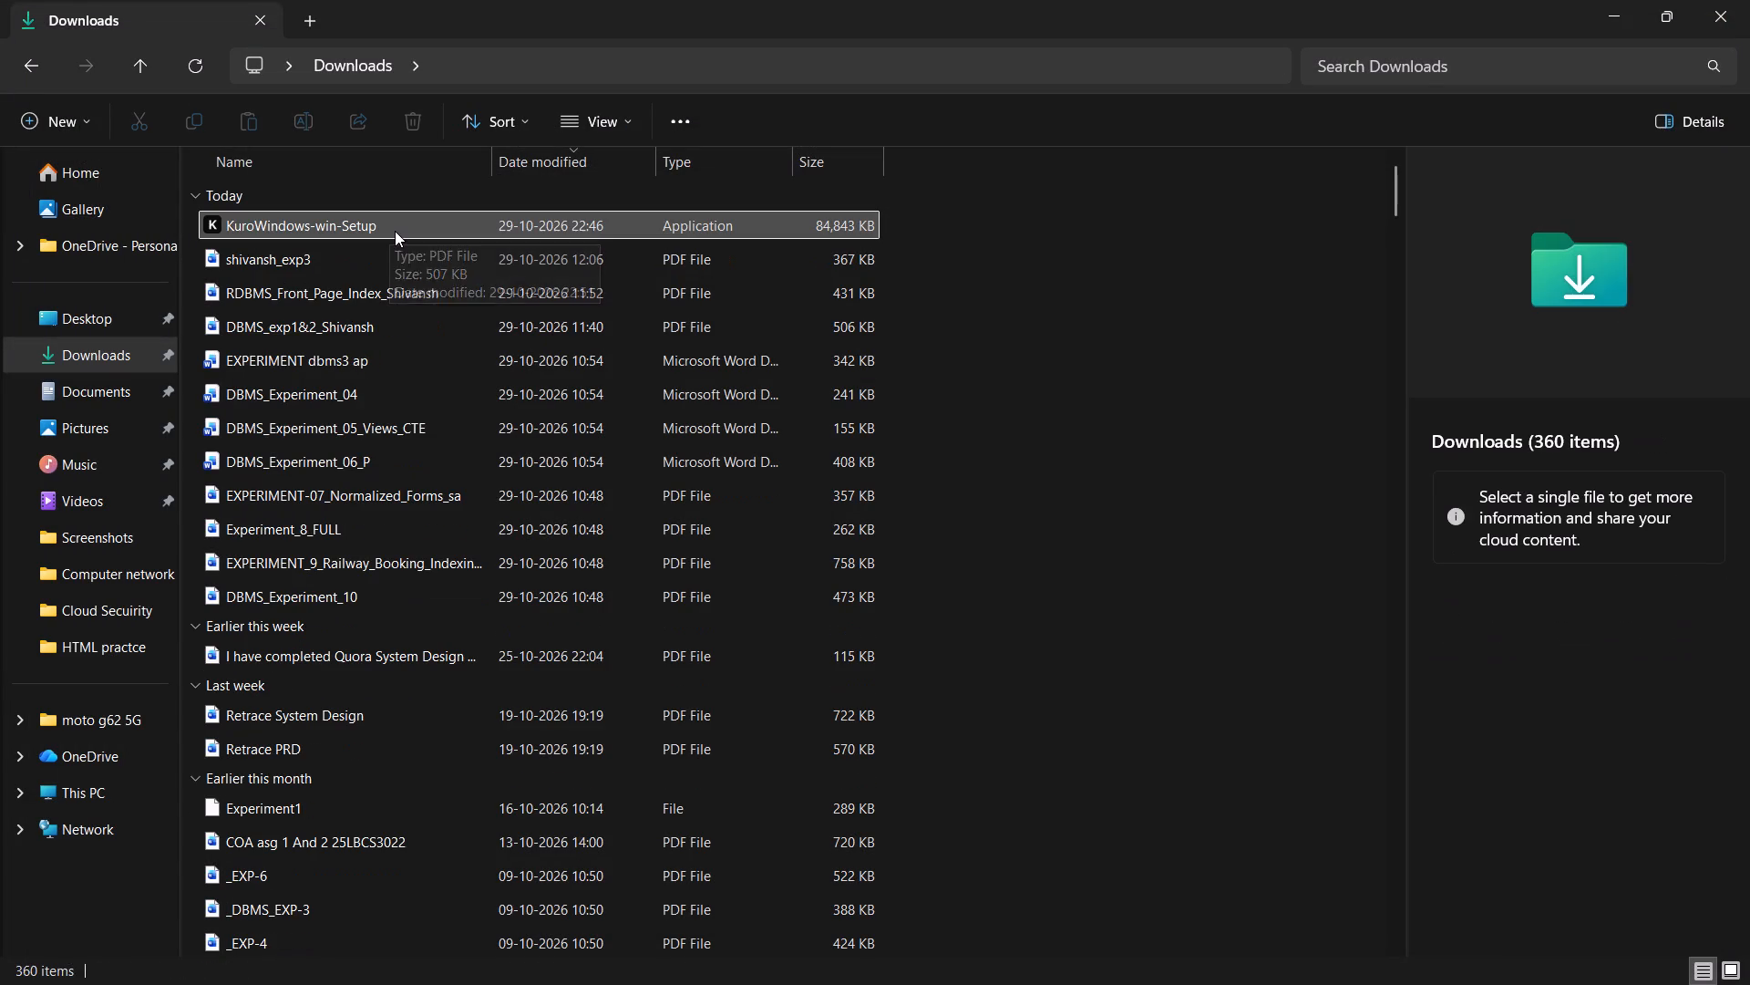
Open the RDBMS_Front_Page_Index_Shivansh PDF from Downloads, check its index of experiments to the end, and close it.
{"action": "left_click", "coordinate": [385, 311]}
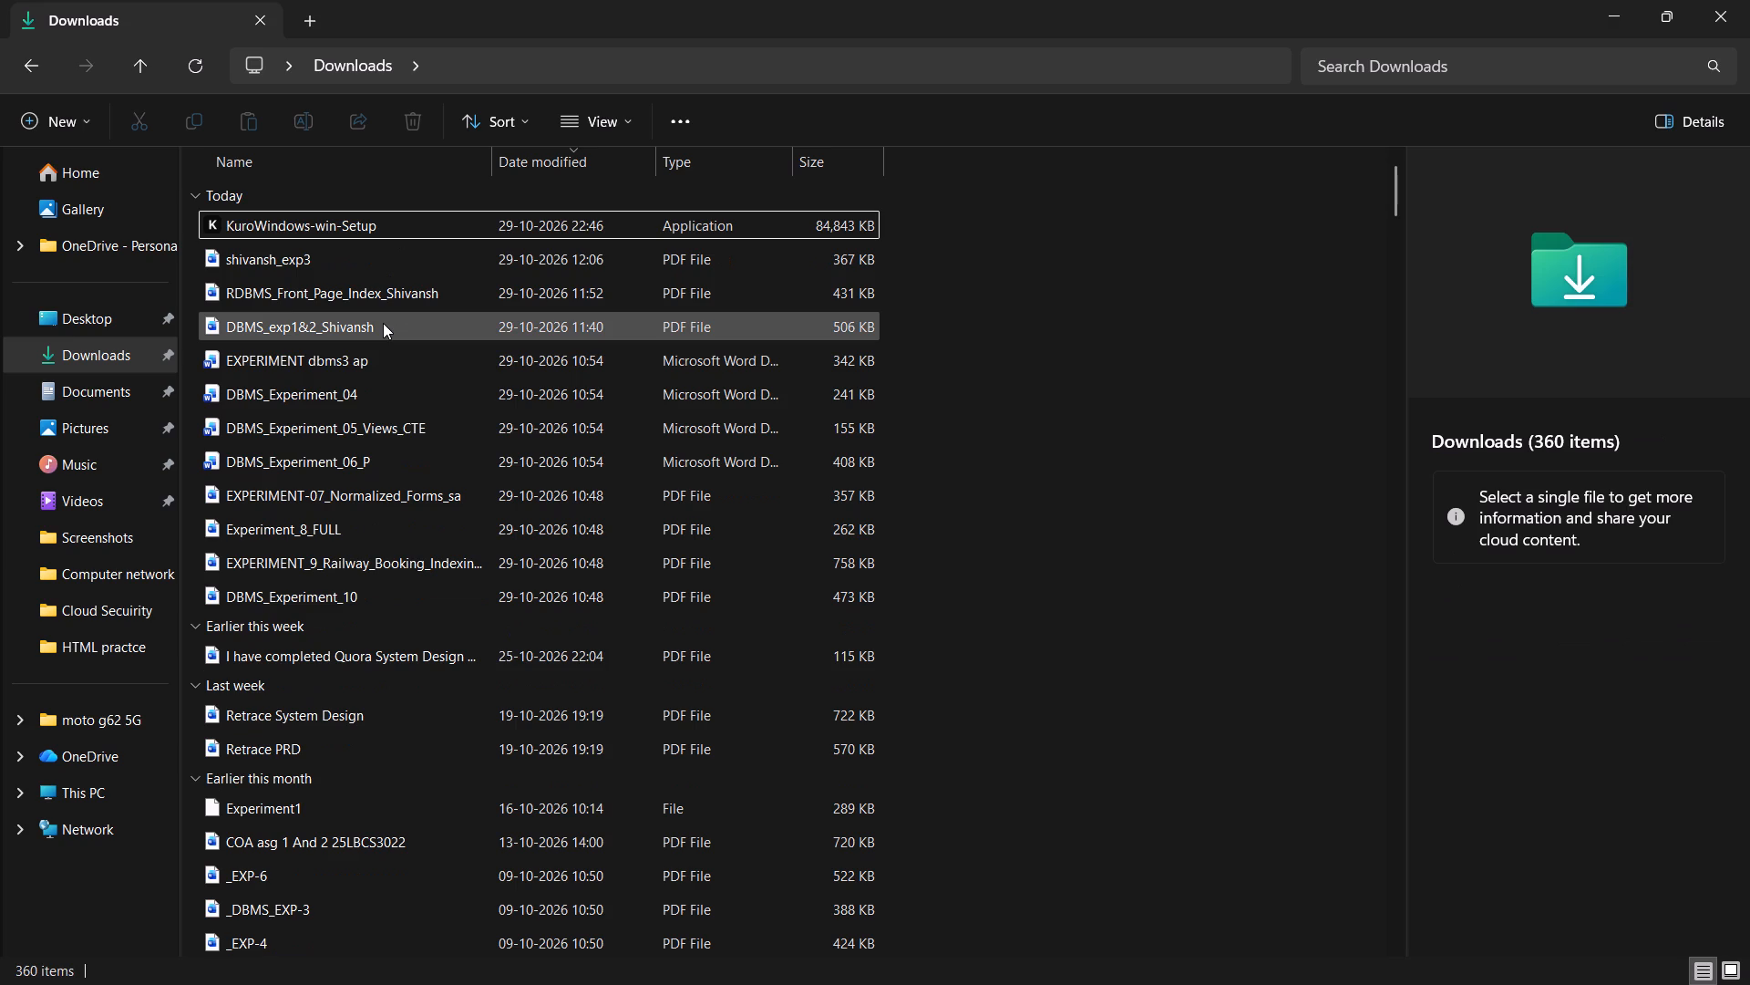
{"action": "double_click", "coordinate": [376, 294]}
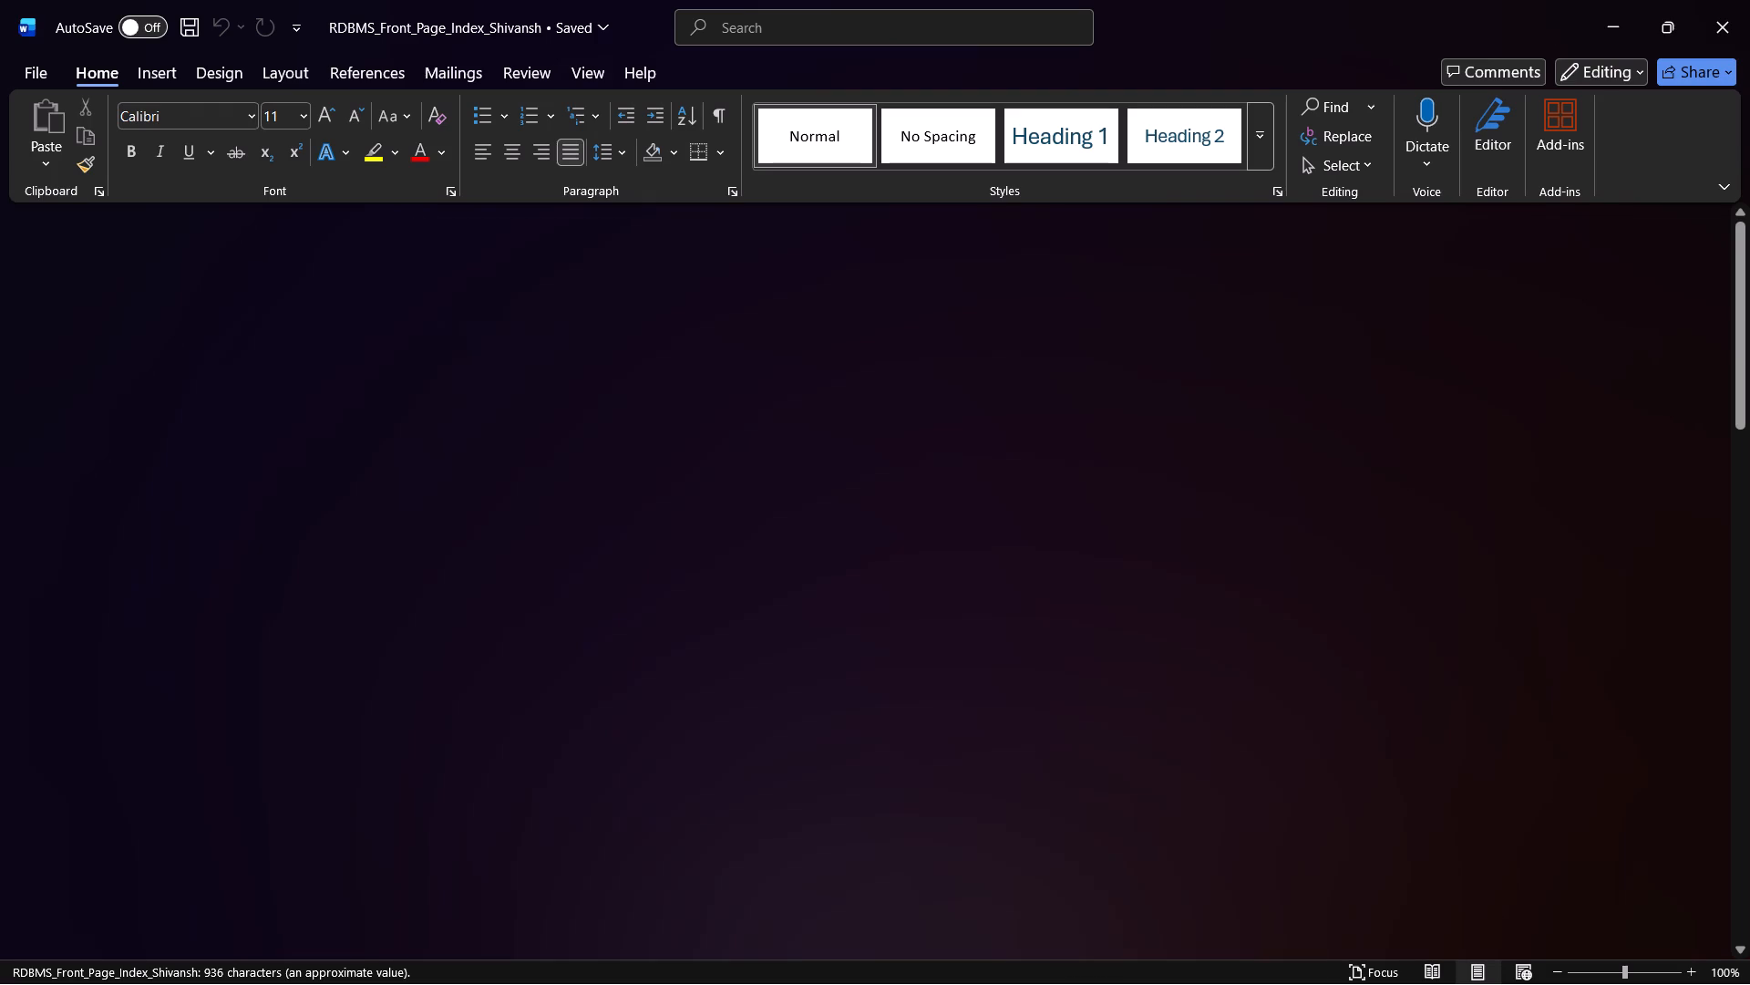
{"action": "scroll", "coordinate": [586, 386], "scroll_direction": "down", "scroll_amount": 15}
{"action": "scroll", "coordinate": [588, 387], "scroll_direction": "down", "scroll_amount": 12}
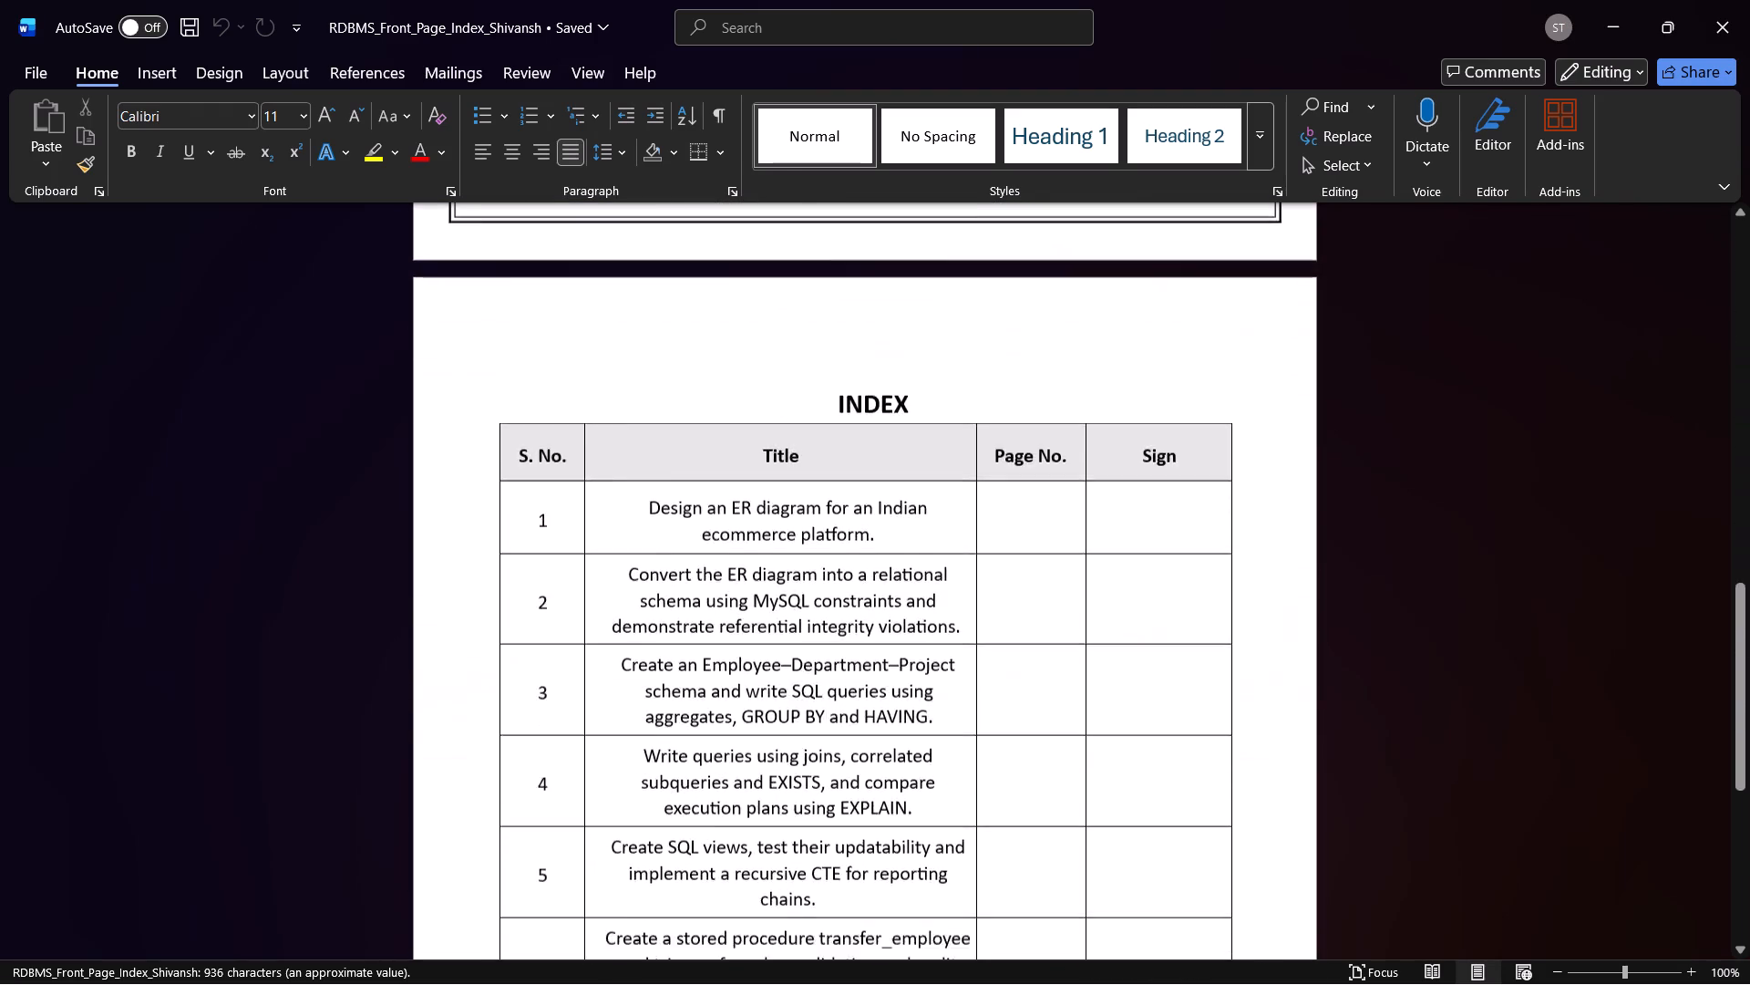
{"action": "scroll", "coordinate": [588, 387], "scroll_direction": "down", "scroll_amount": 15}
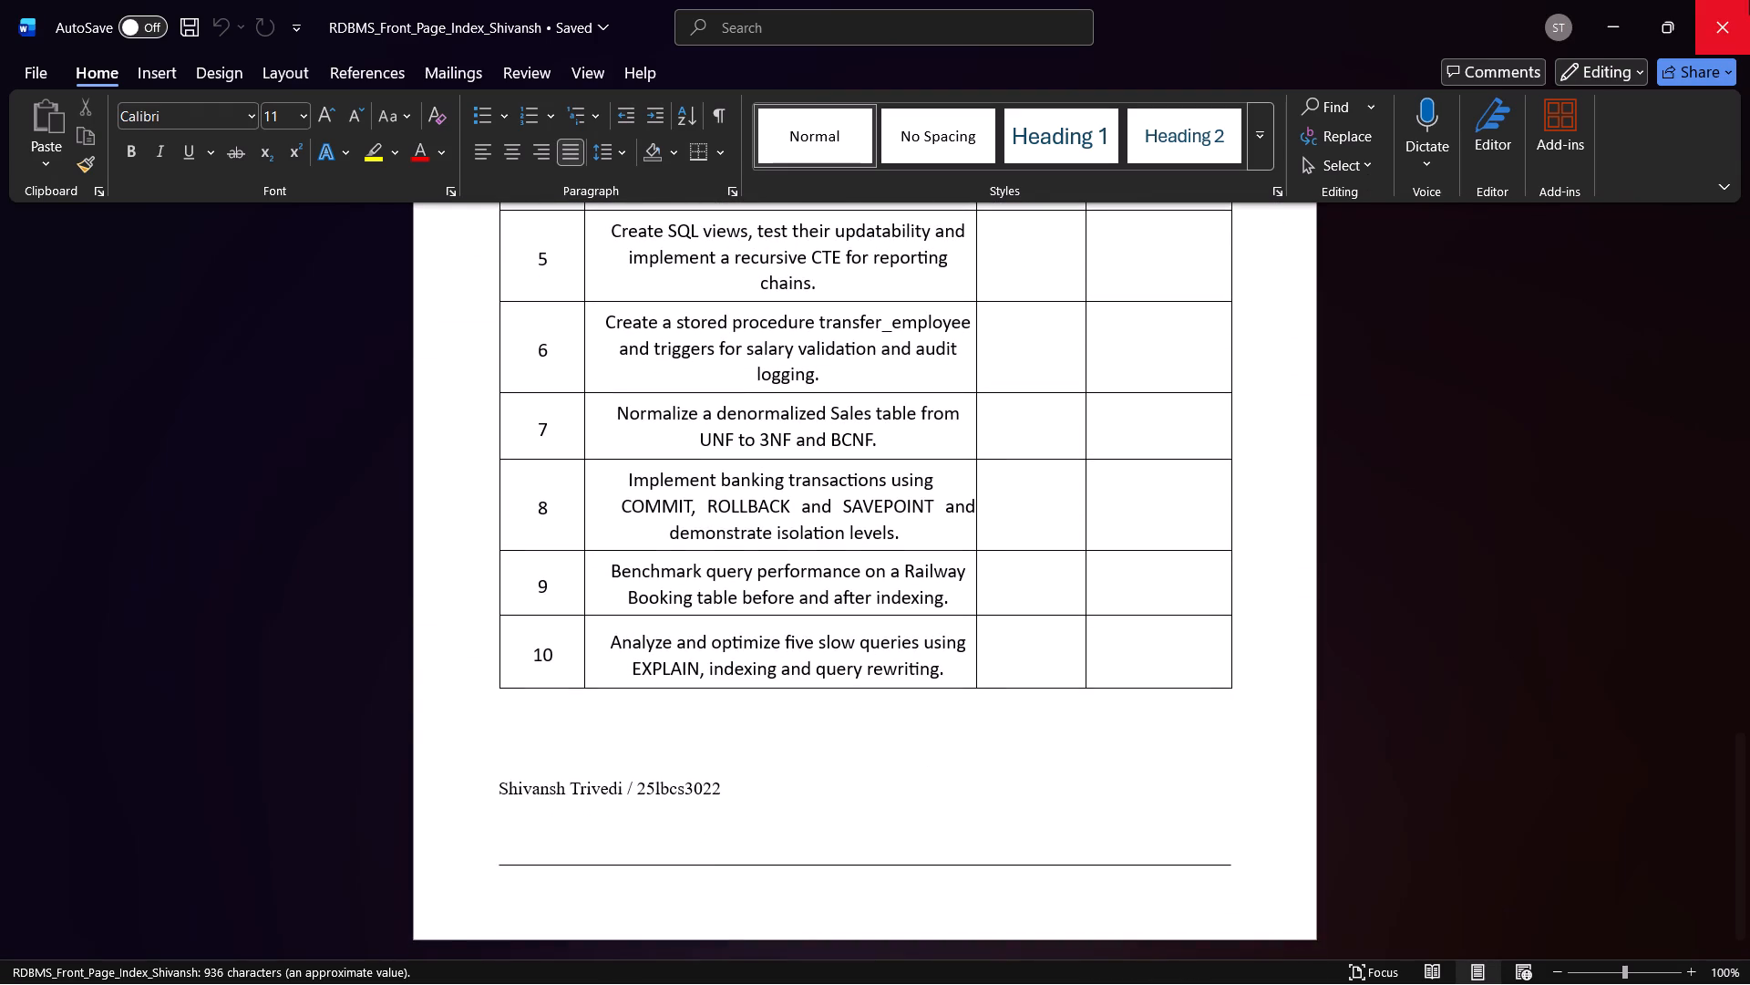
{"action": "left_click", "coordinate": [1749, 0]}
Open the original DBMS_exp1&2_Shivansh PDF from the Downloads folder.
{"action": "double_click", "coordinate": [293, 328]}
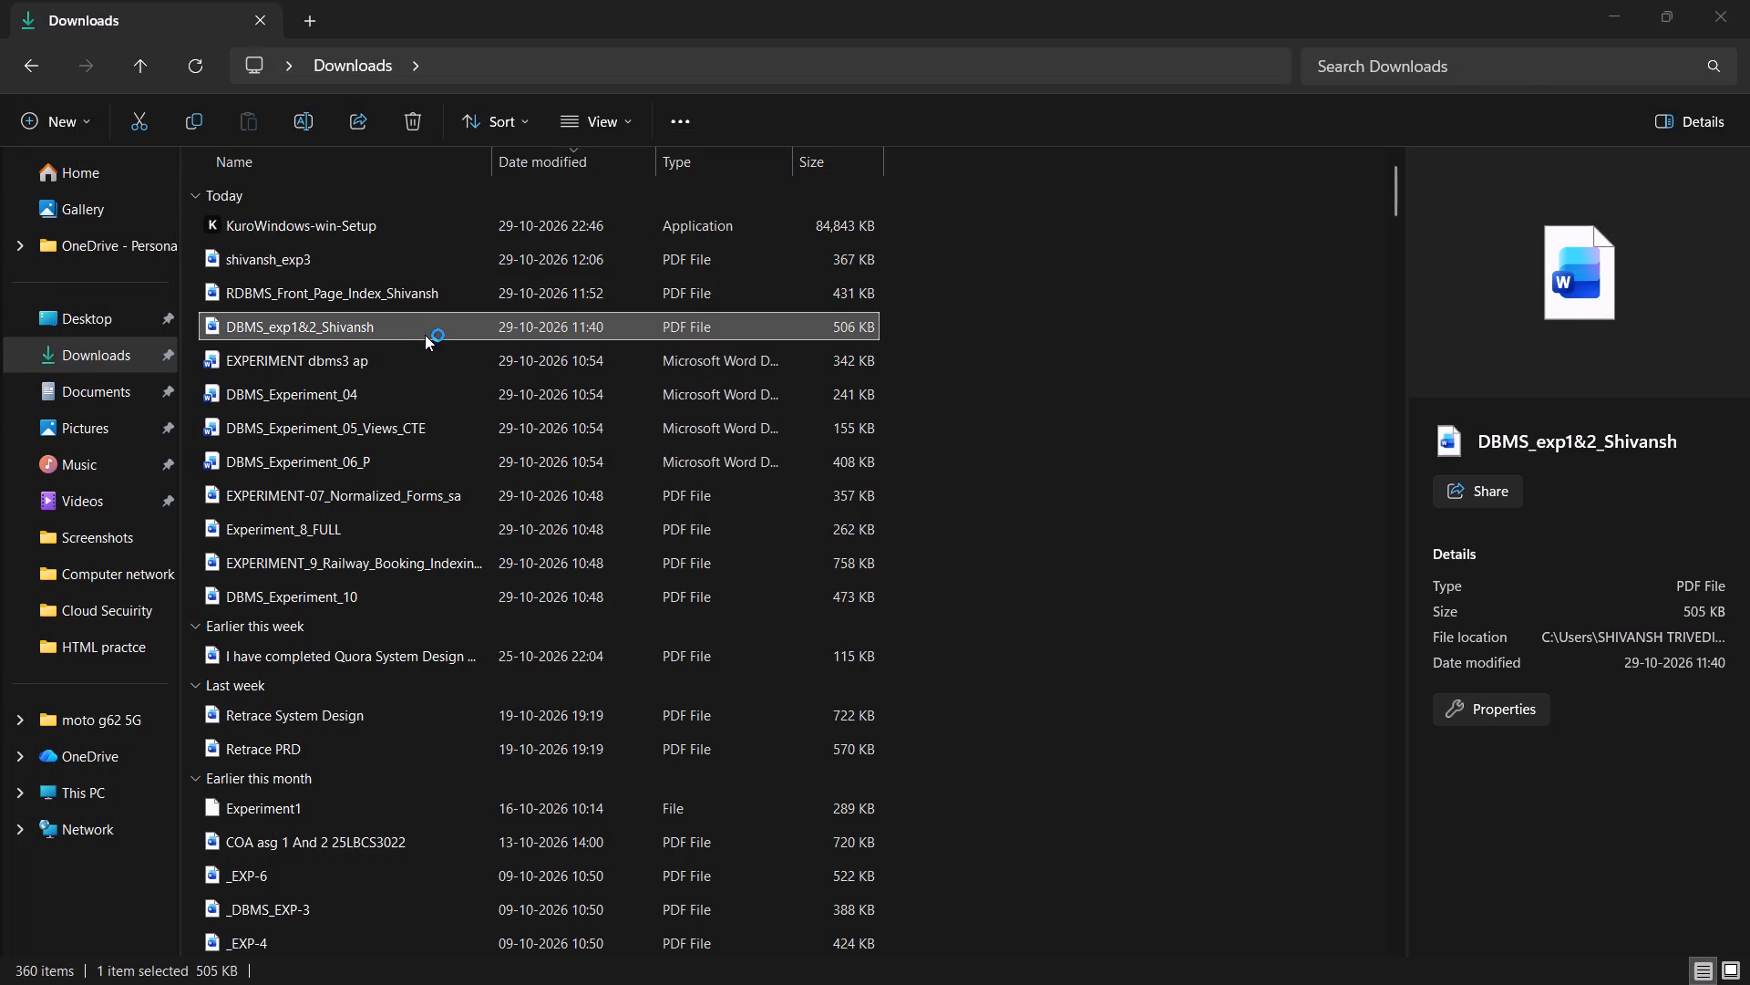
Shrink the header, Customer, Address, Order and OrderItem rows of the Entities and Attributes table to fit their text closely.
{"action": "scroll", "coordinate": [766, 418], "scroll_direction": "down", "scroll_amount": 3}
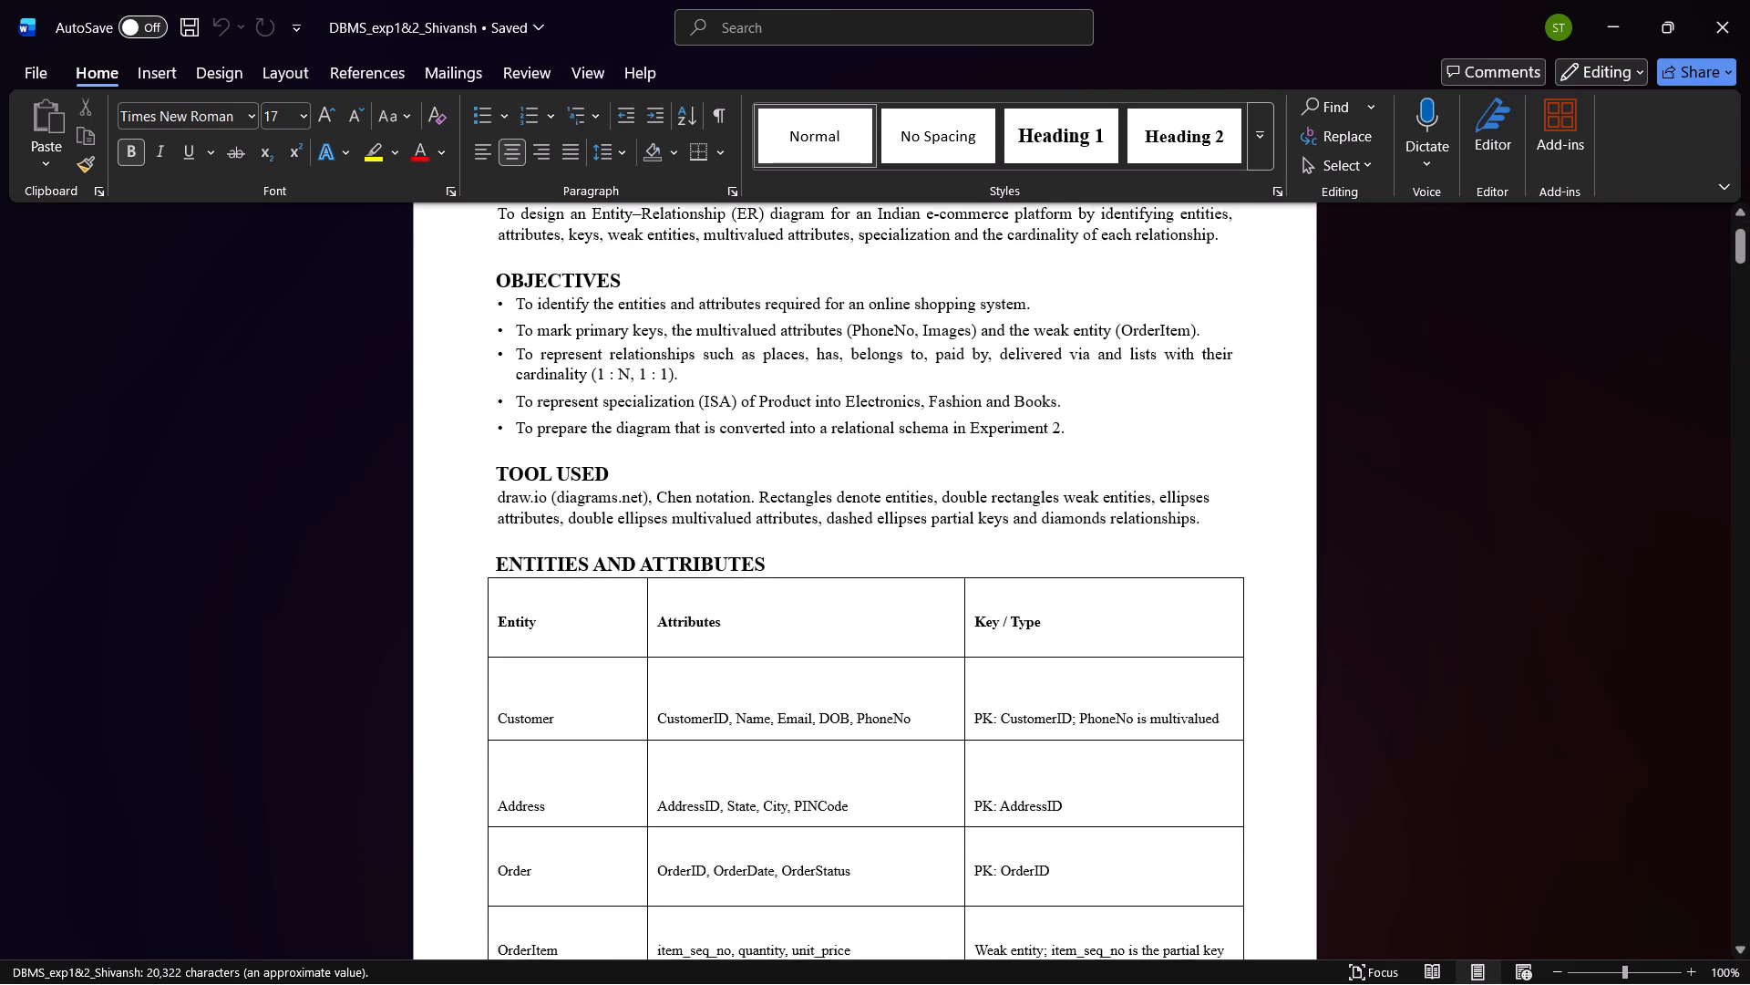
{"action": "scroll", "coordinate": [758, 477], "scroll_direction": "down", "scroll_amount": 2}
{"action": "left_click_drag", "start_coordinate": [863, 550], "coordinate": [858, 538]}
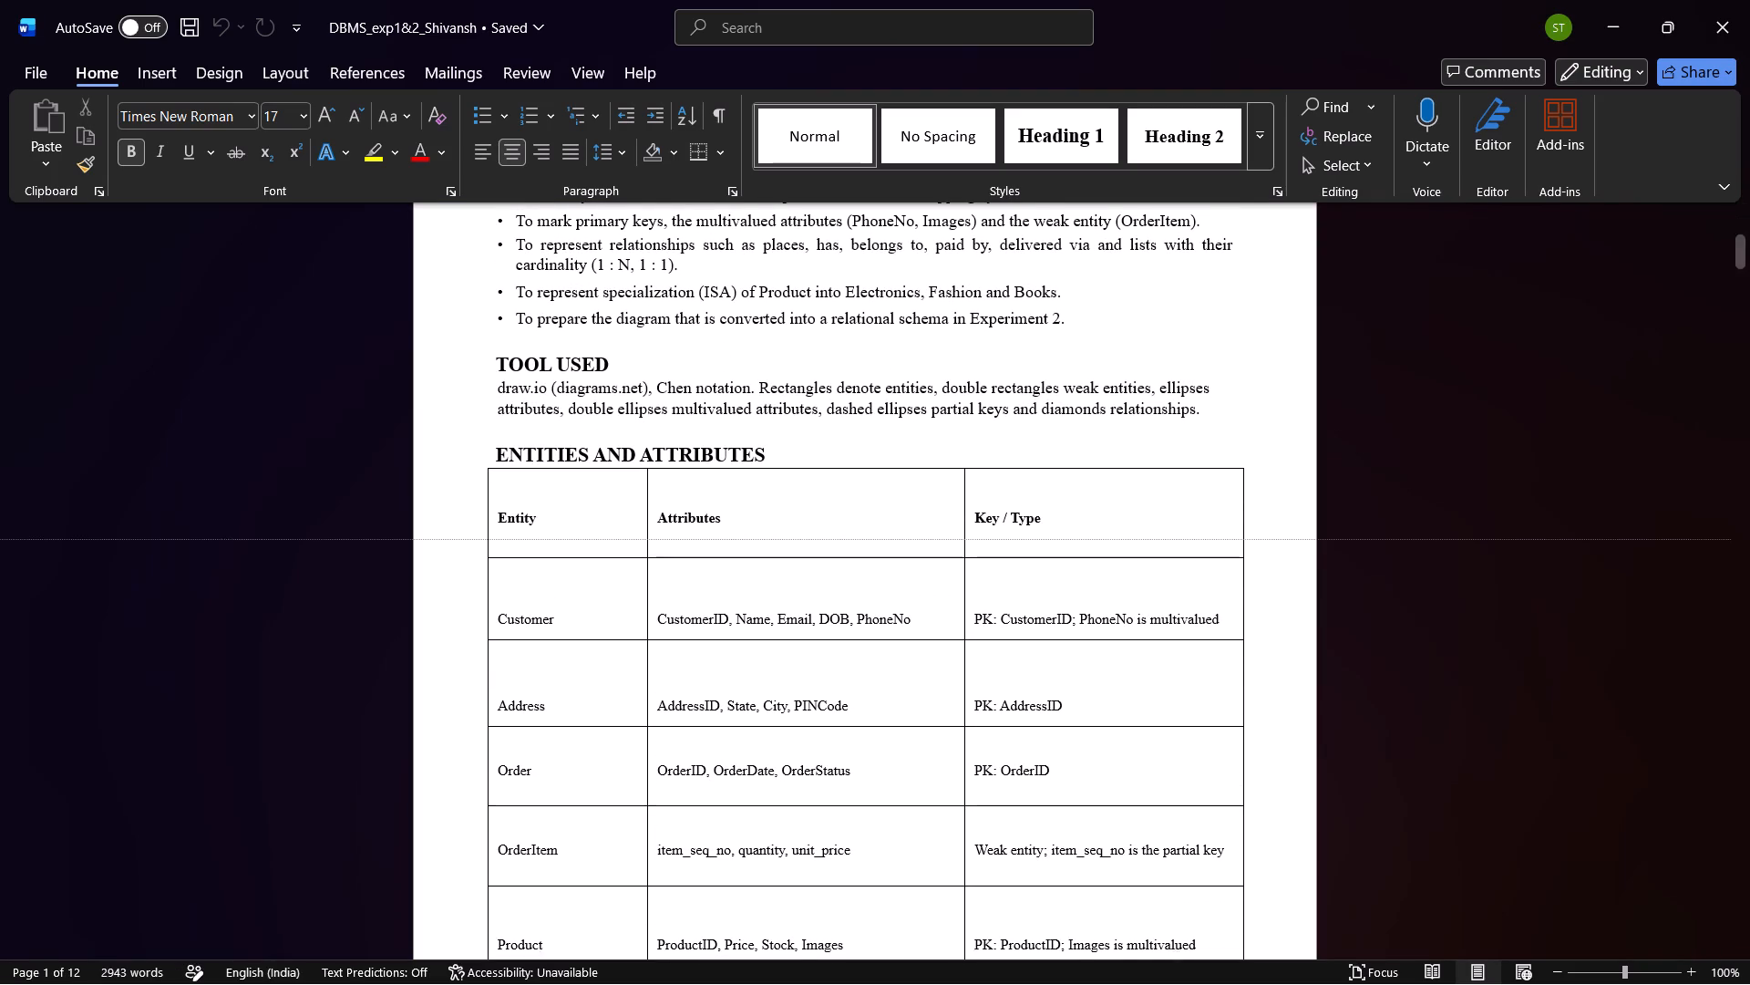
{"action": "left_click_drag", "start_coordinate": [858, 538], "coordinate": [856, 495]}
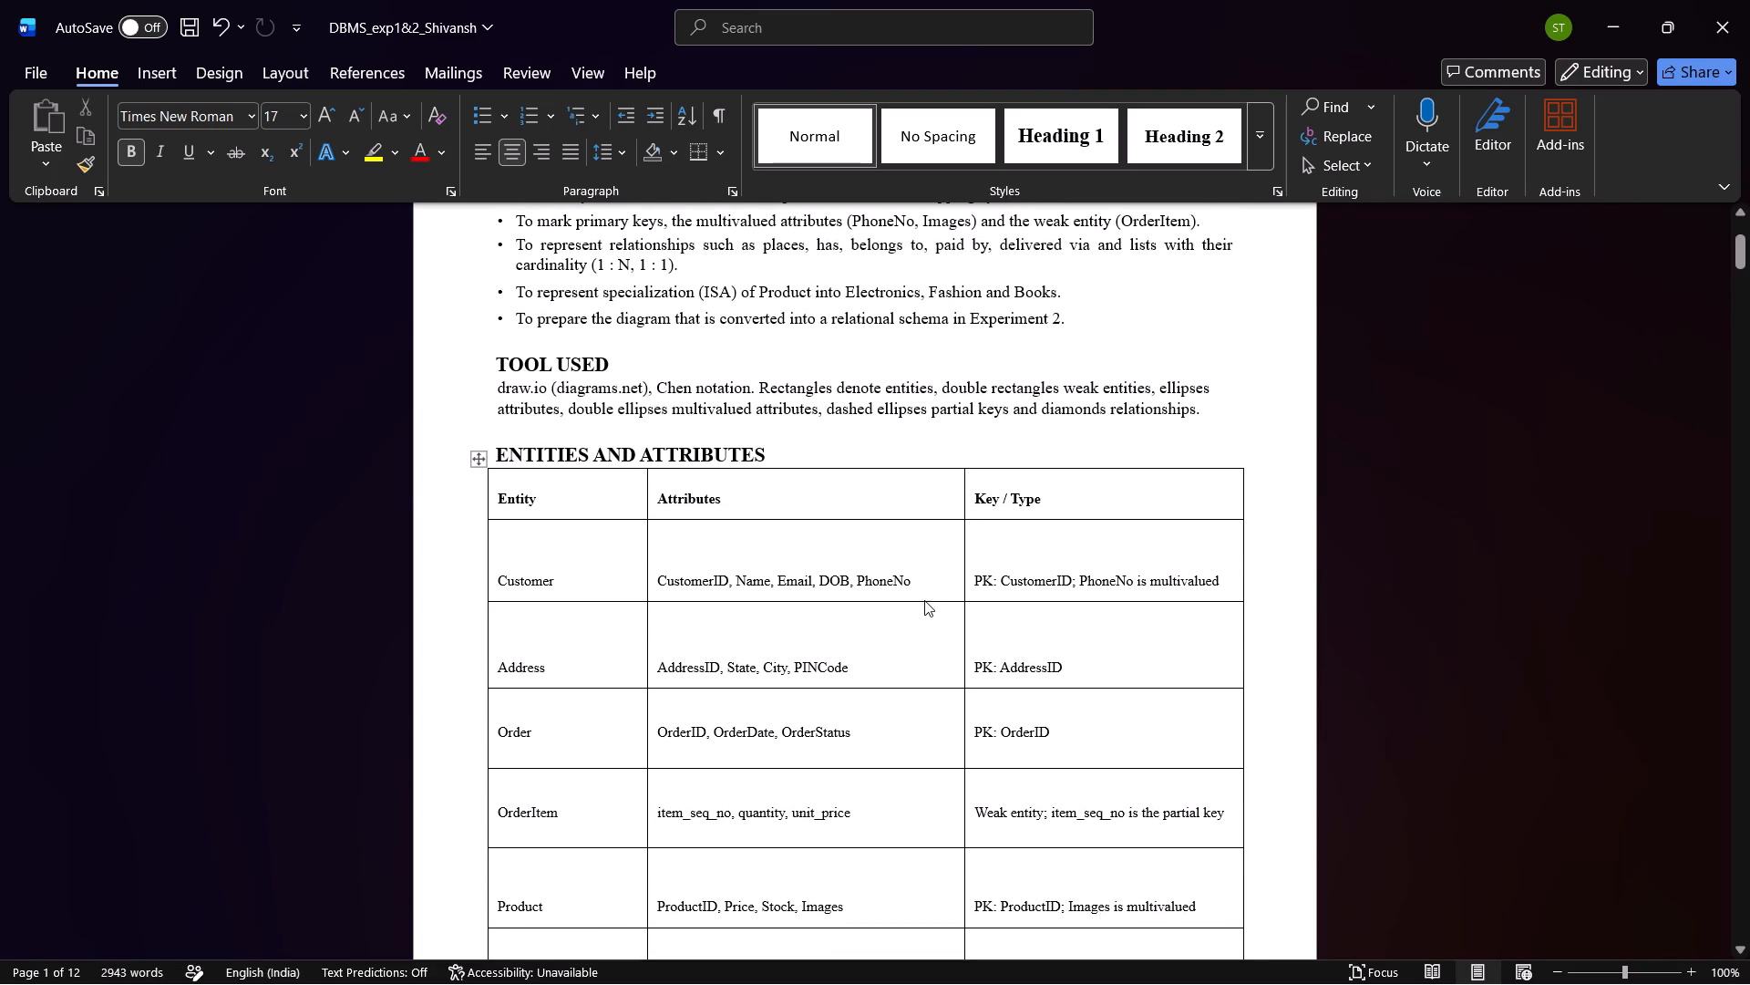
{"action": "left_click_drag", "start_coordinate": [925, 604], "coordinate": [920, 591]}
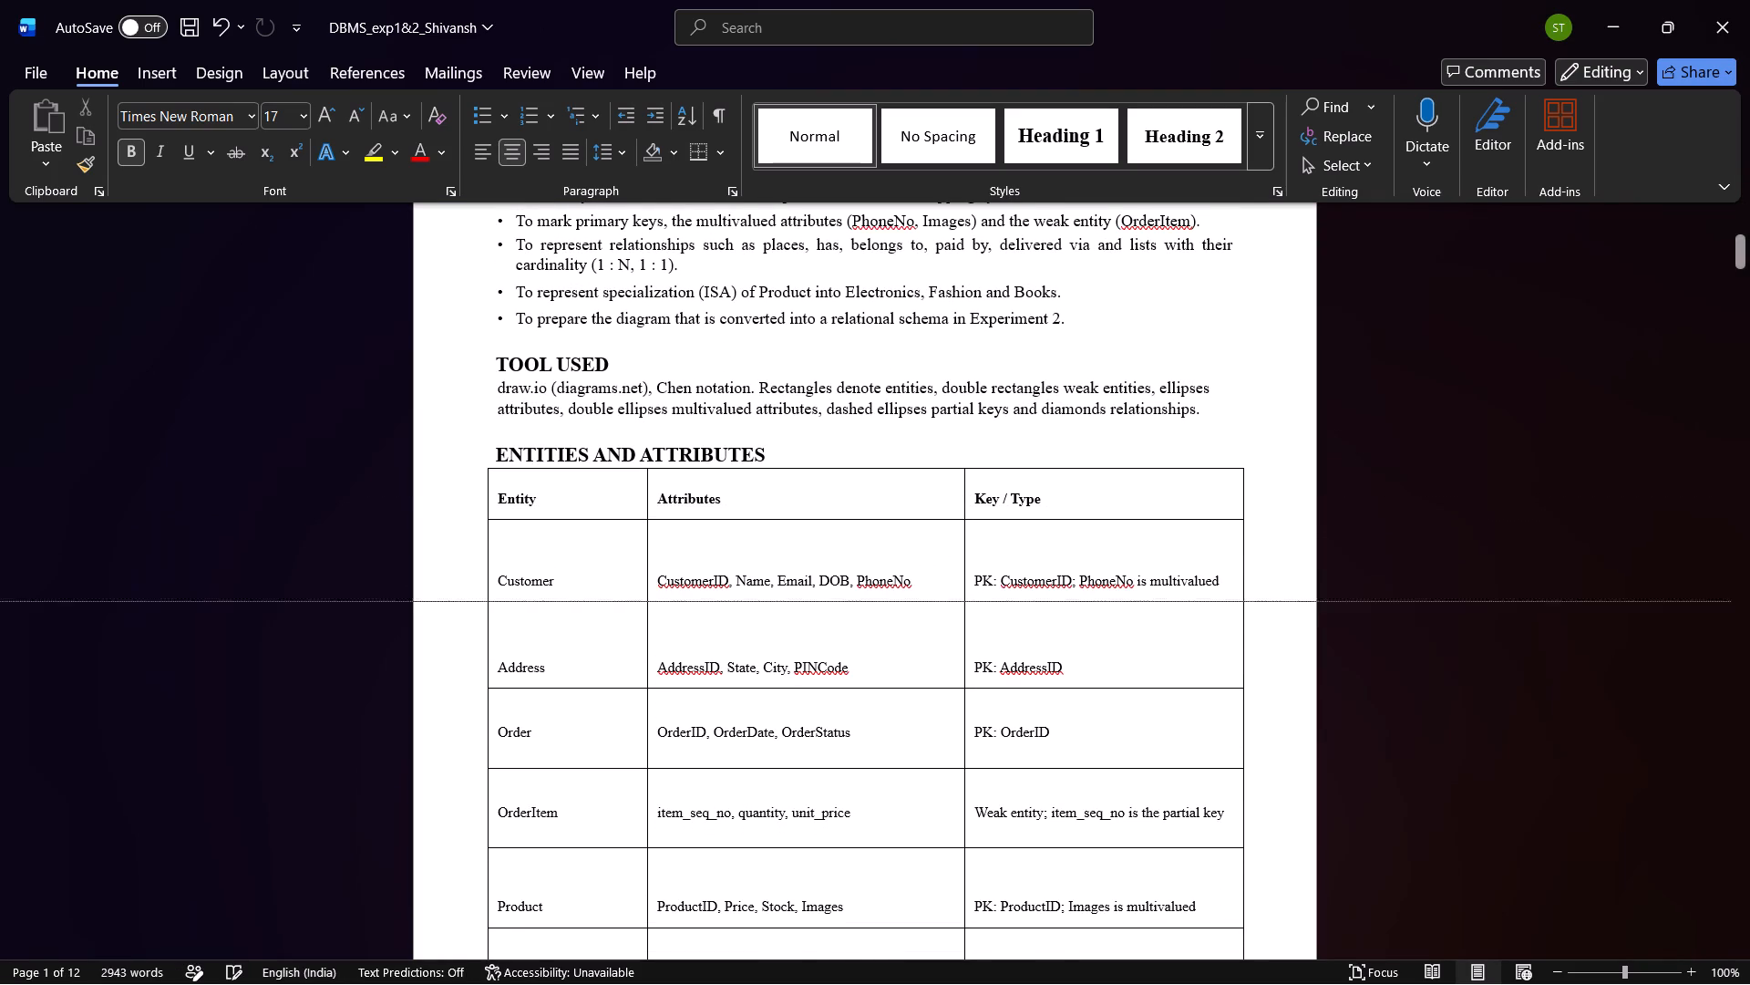
{"action": "left_click_drag", "start_coordinate": [920, 591], "coordinate": [915, 550]}
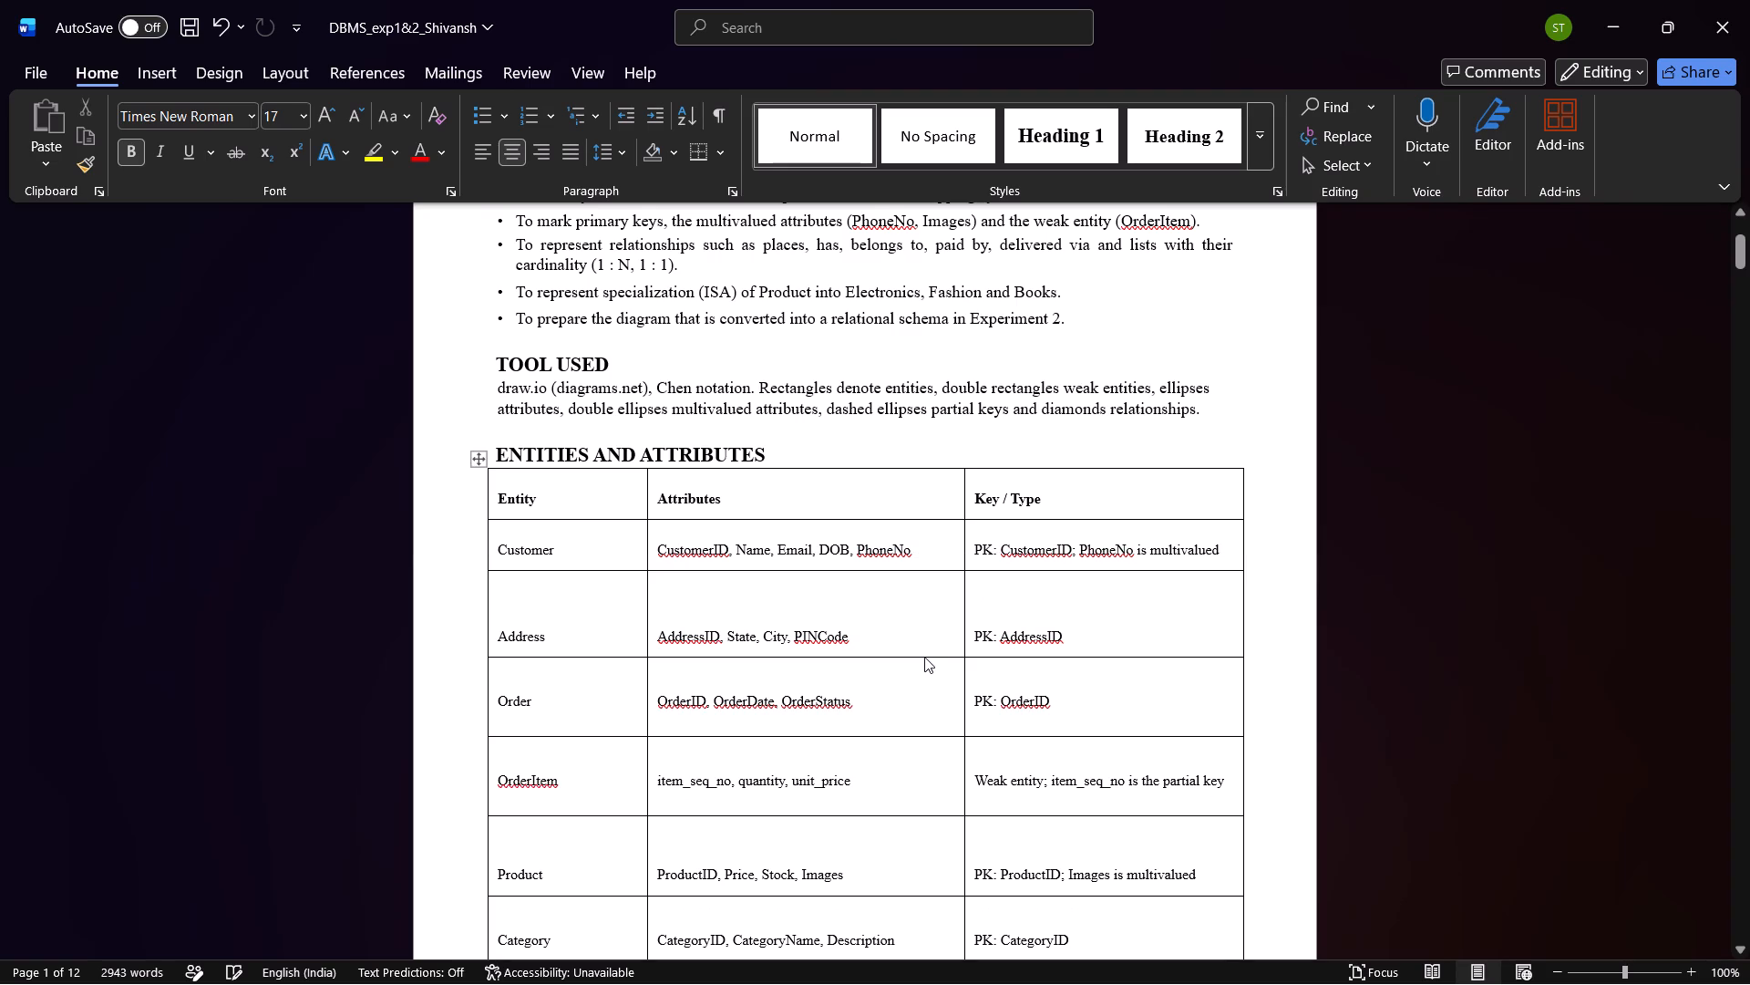
{"action": "left_click_drag", "start_coordinate": [924, 658], "coordinate": [914, 596]}
{"action": "left_click_drag", "start_coordinate": [920, 702], "coordinate": [905, 656]}
{"action": "left_click_drag", "start_coordinate": [921, 756], "coordinate": [905, 708]}
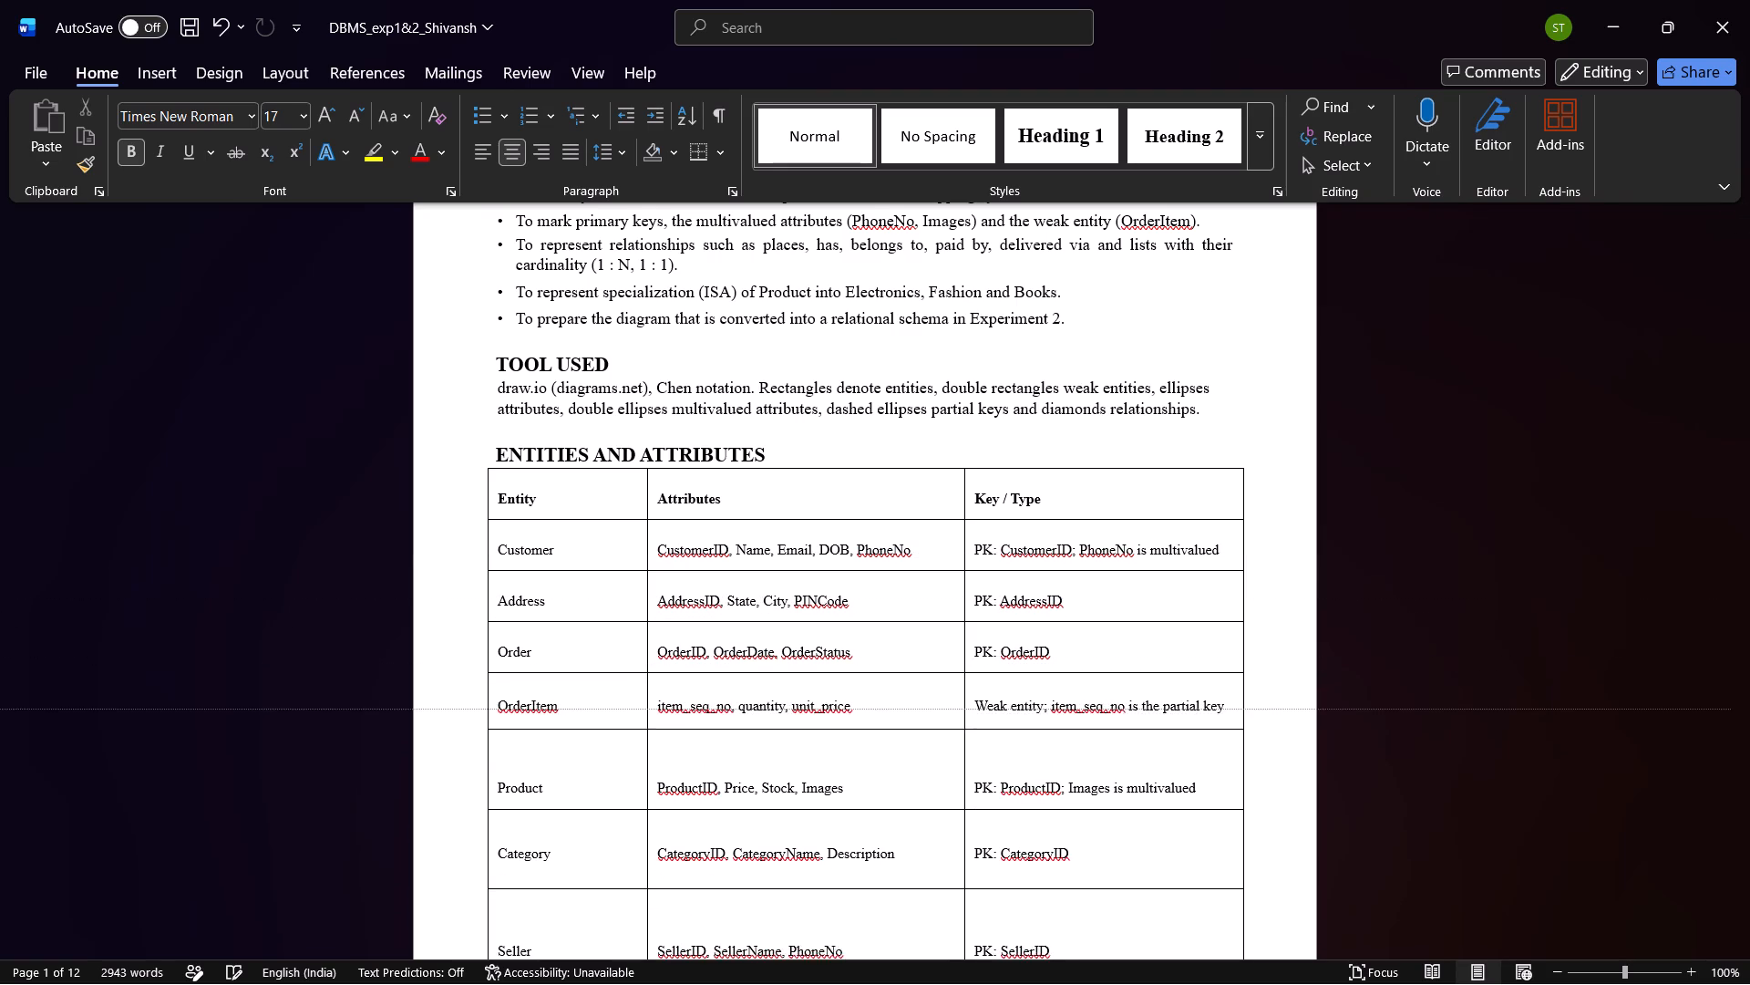
{"action": "left_click_drag", "start_coordinate": [905, 708], "coordinate": [905, 703]}
Shrink the Product, Category, Seller and Payment rows of the Entities and Attributes table to fit their text closely.
{"action": "scroll", "coordinate": [917, 771], "scroll_direction": "down", "scroll_amount": 1}
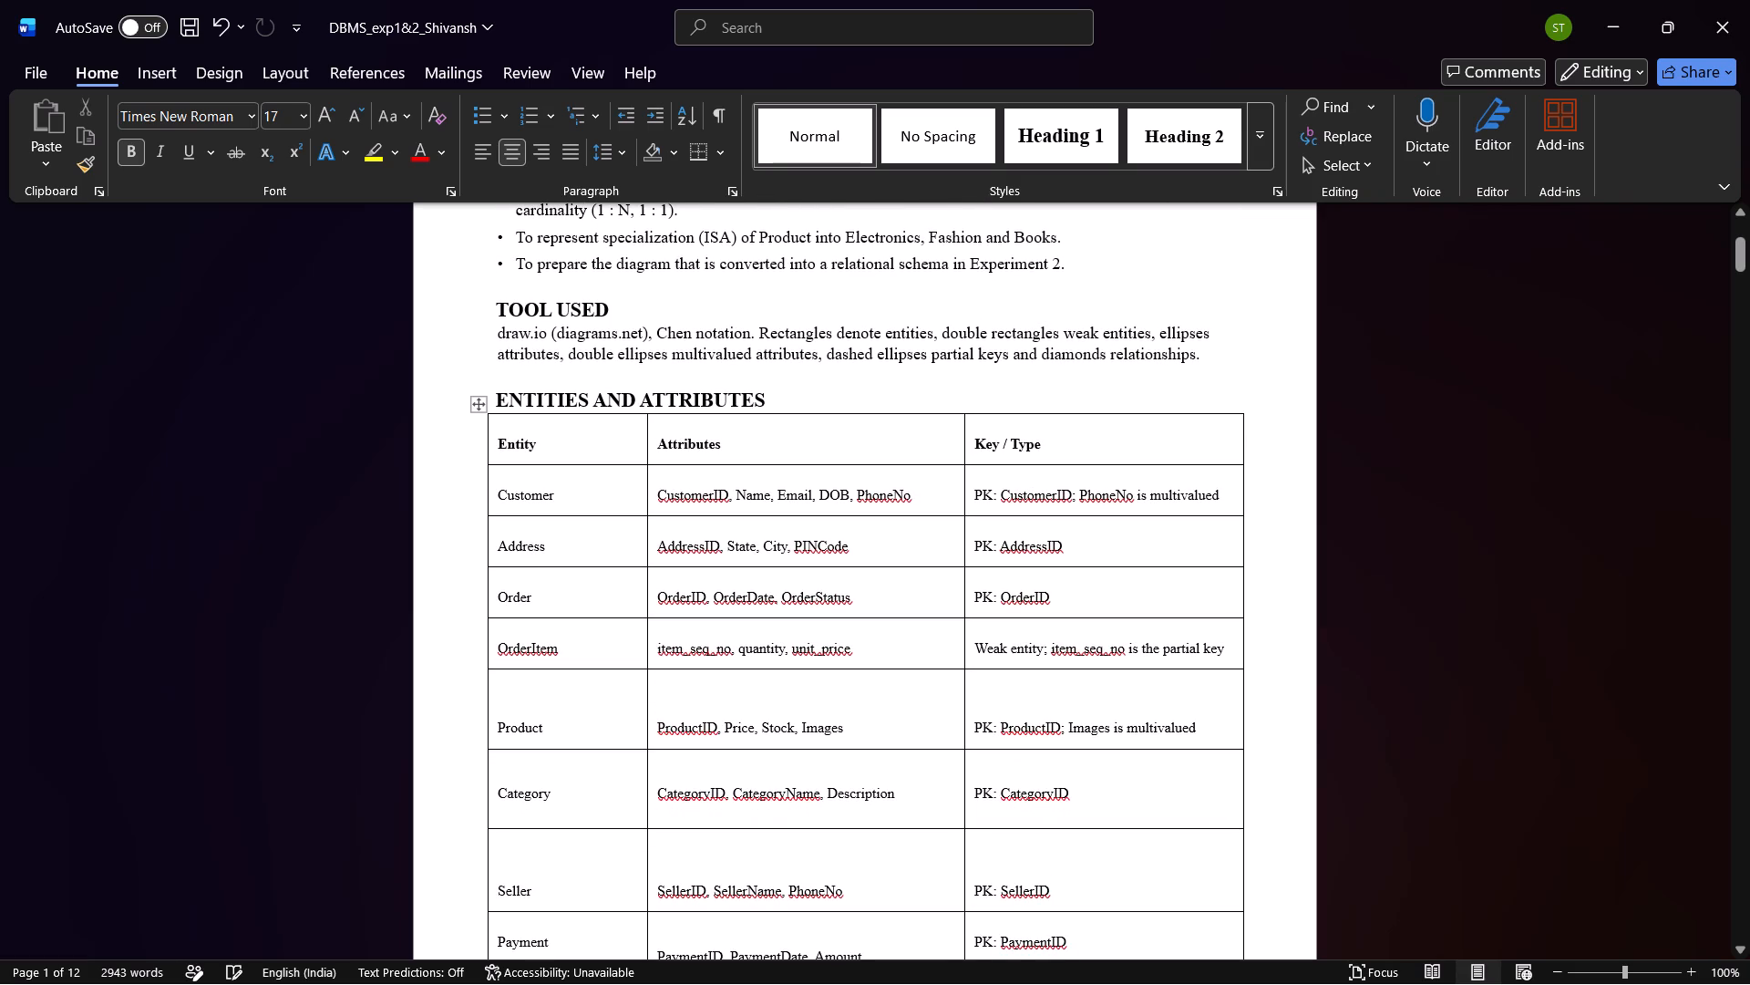
{"action": "left_click_drag", "start_coordinate": [921, 749], "coordinate": [913, 697]}
{"action": "scroll", "coordinate": [914, 733], "scroll_direction": "down", "scroll_amount": 2}
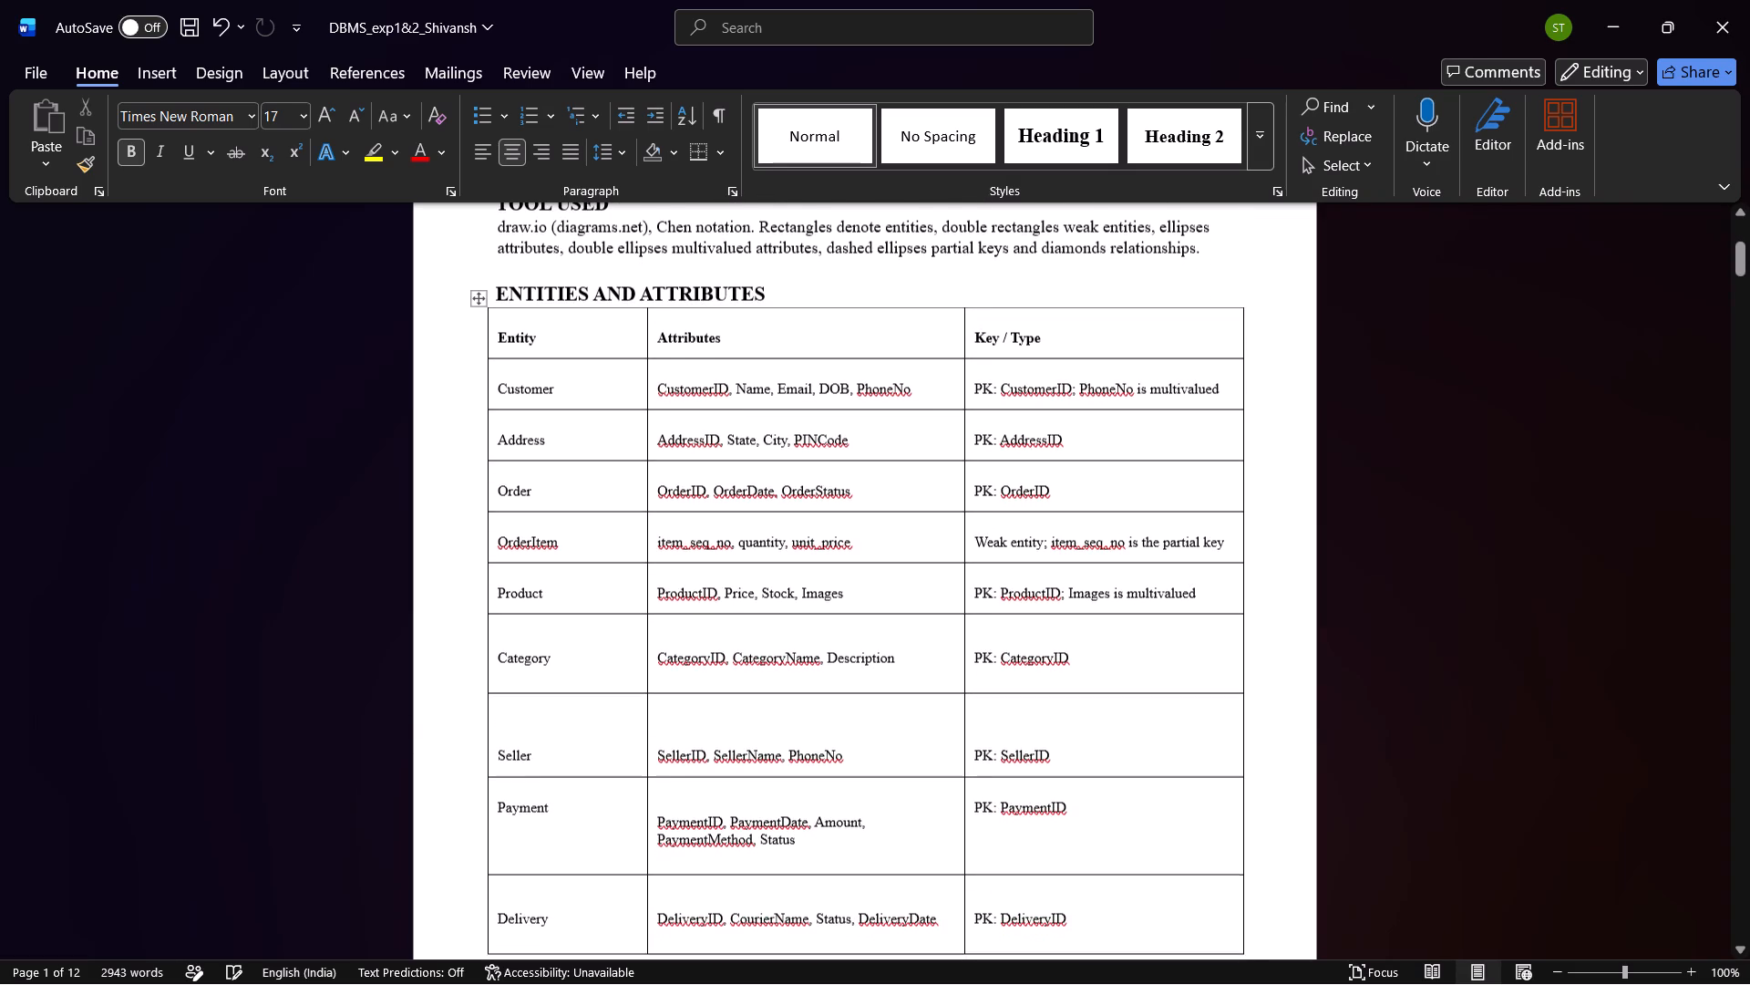
{"action": "left_click_drag", "start_coordinate": [913, 691], "coordinate": [913, 645]}
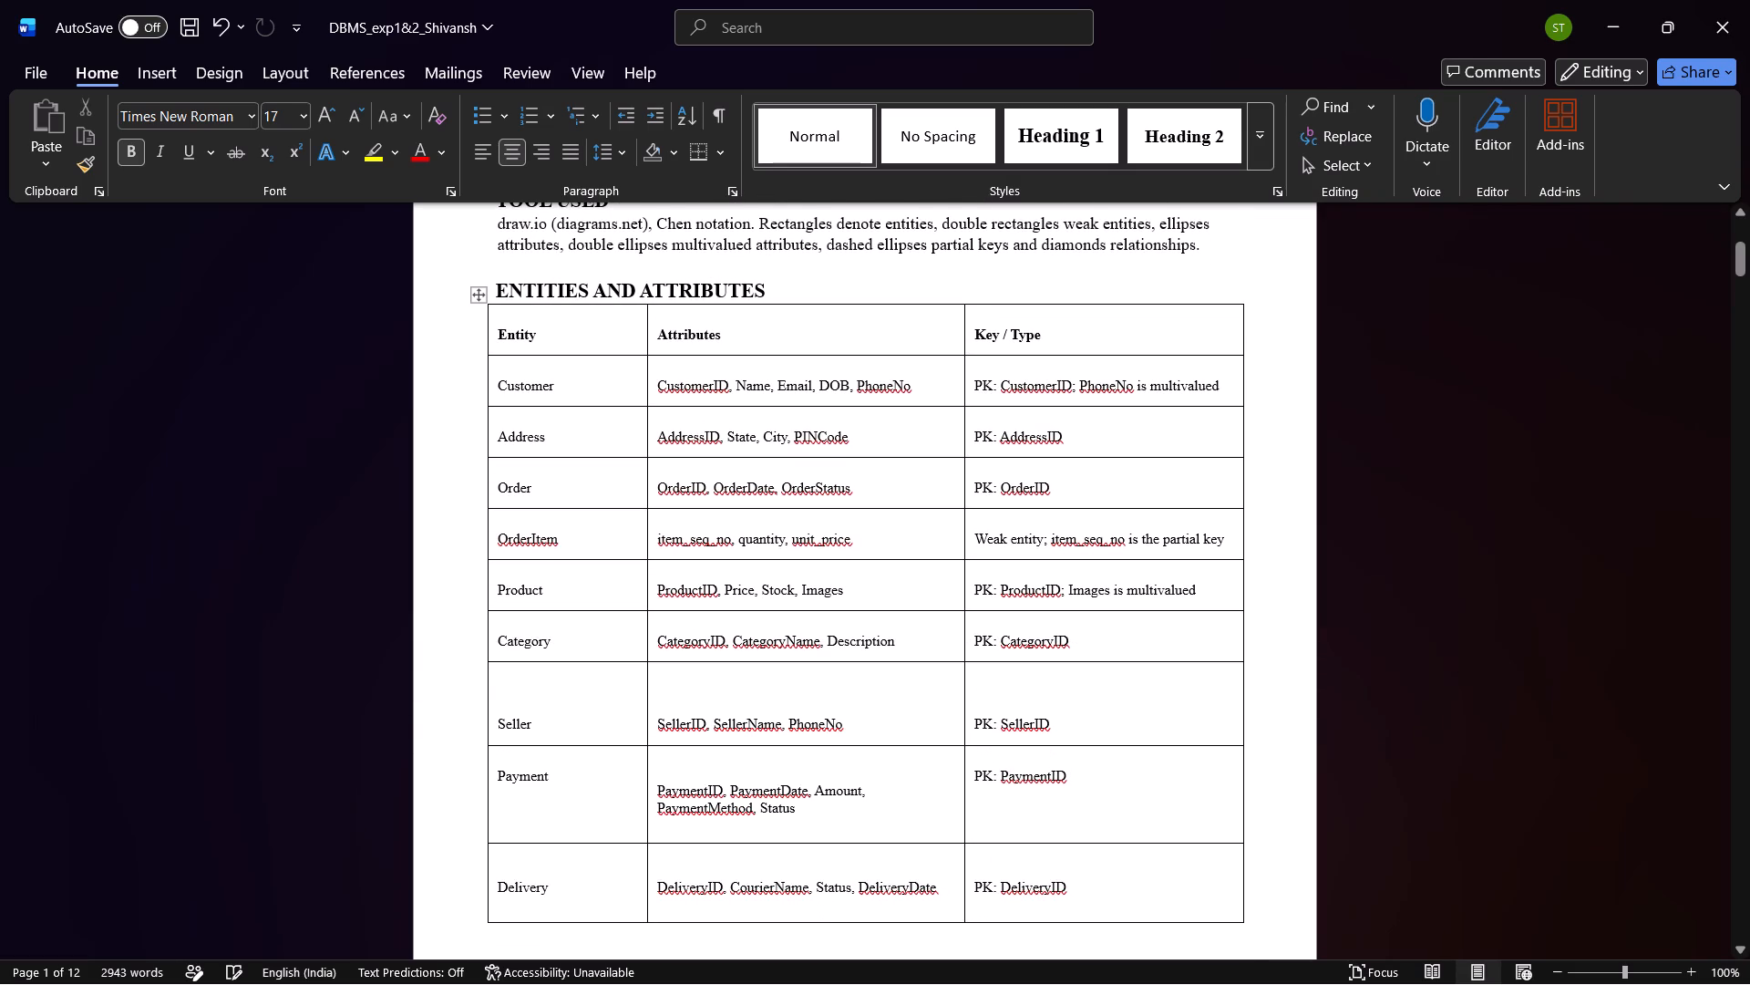
{"action": "left_click_drag", "start_coordinate": [915, 750], "coordinate": [904, 685]}
{"action": "left_click_drag", "start_coordinate": [913, 661], "coordinate": [913, 642]}
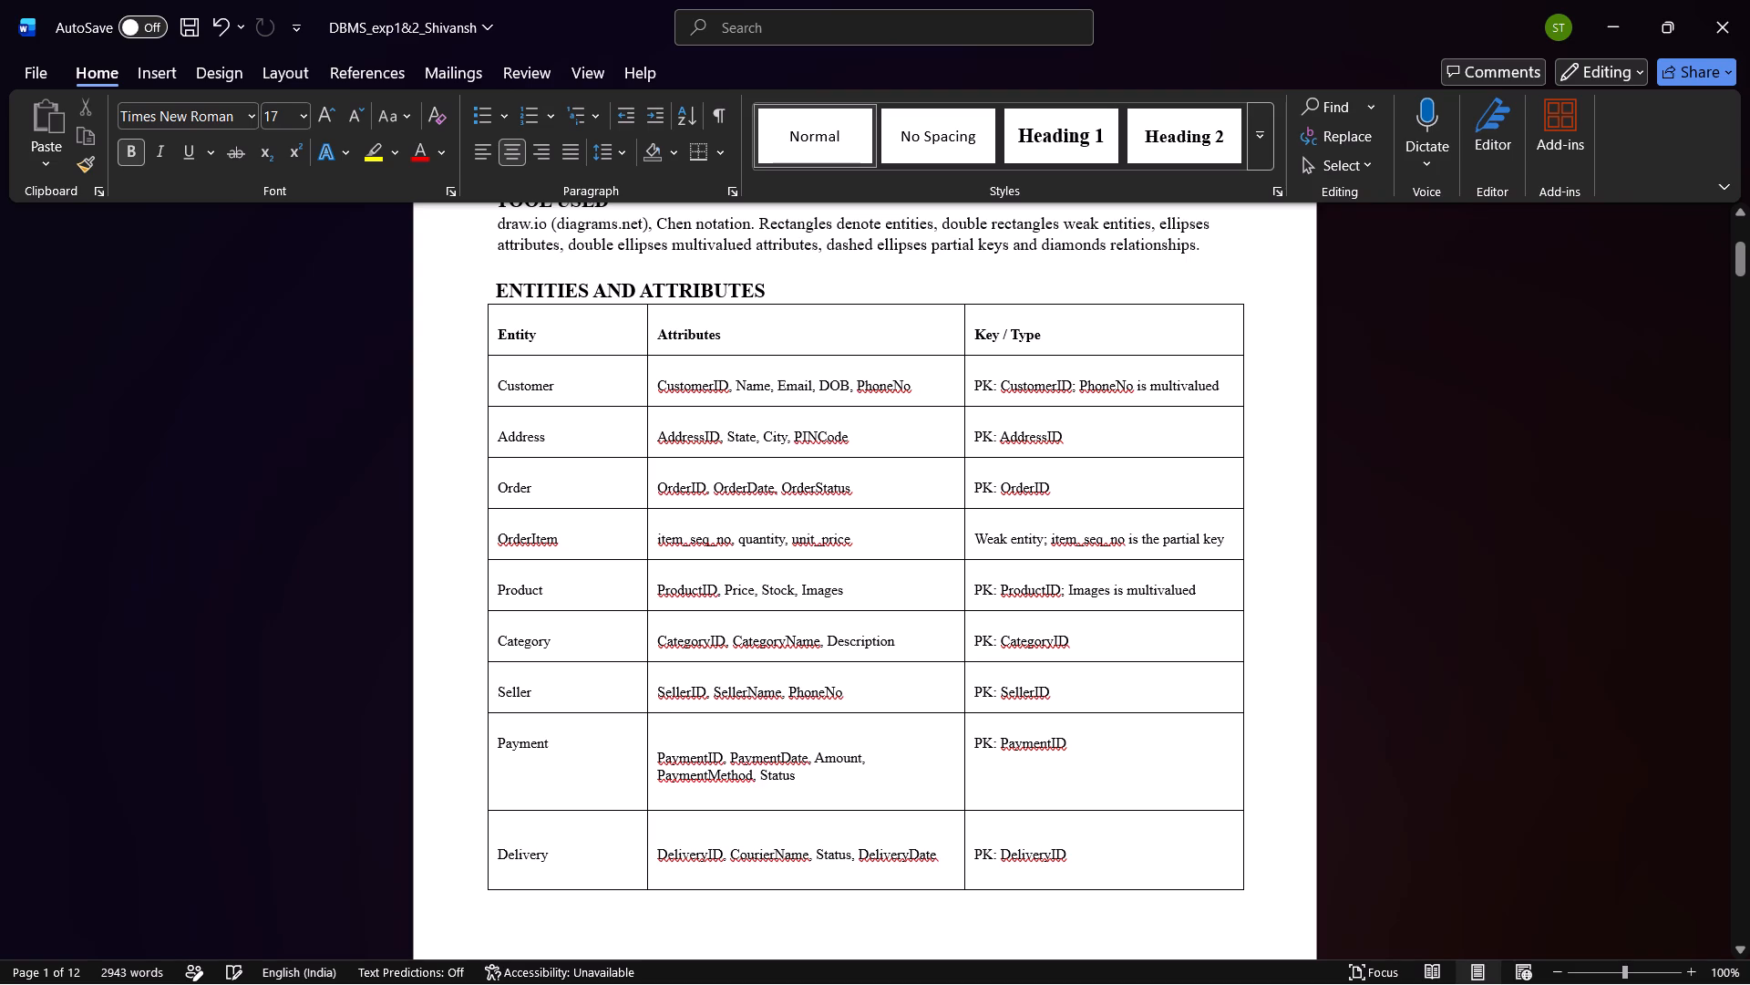
{"action": "left_click_drag", "start_coordinate": [932, 809], "coordinate": [920, 756]}
{"action": "left_click", "coordinate": [927, 811]}
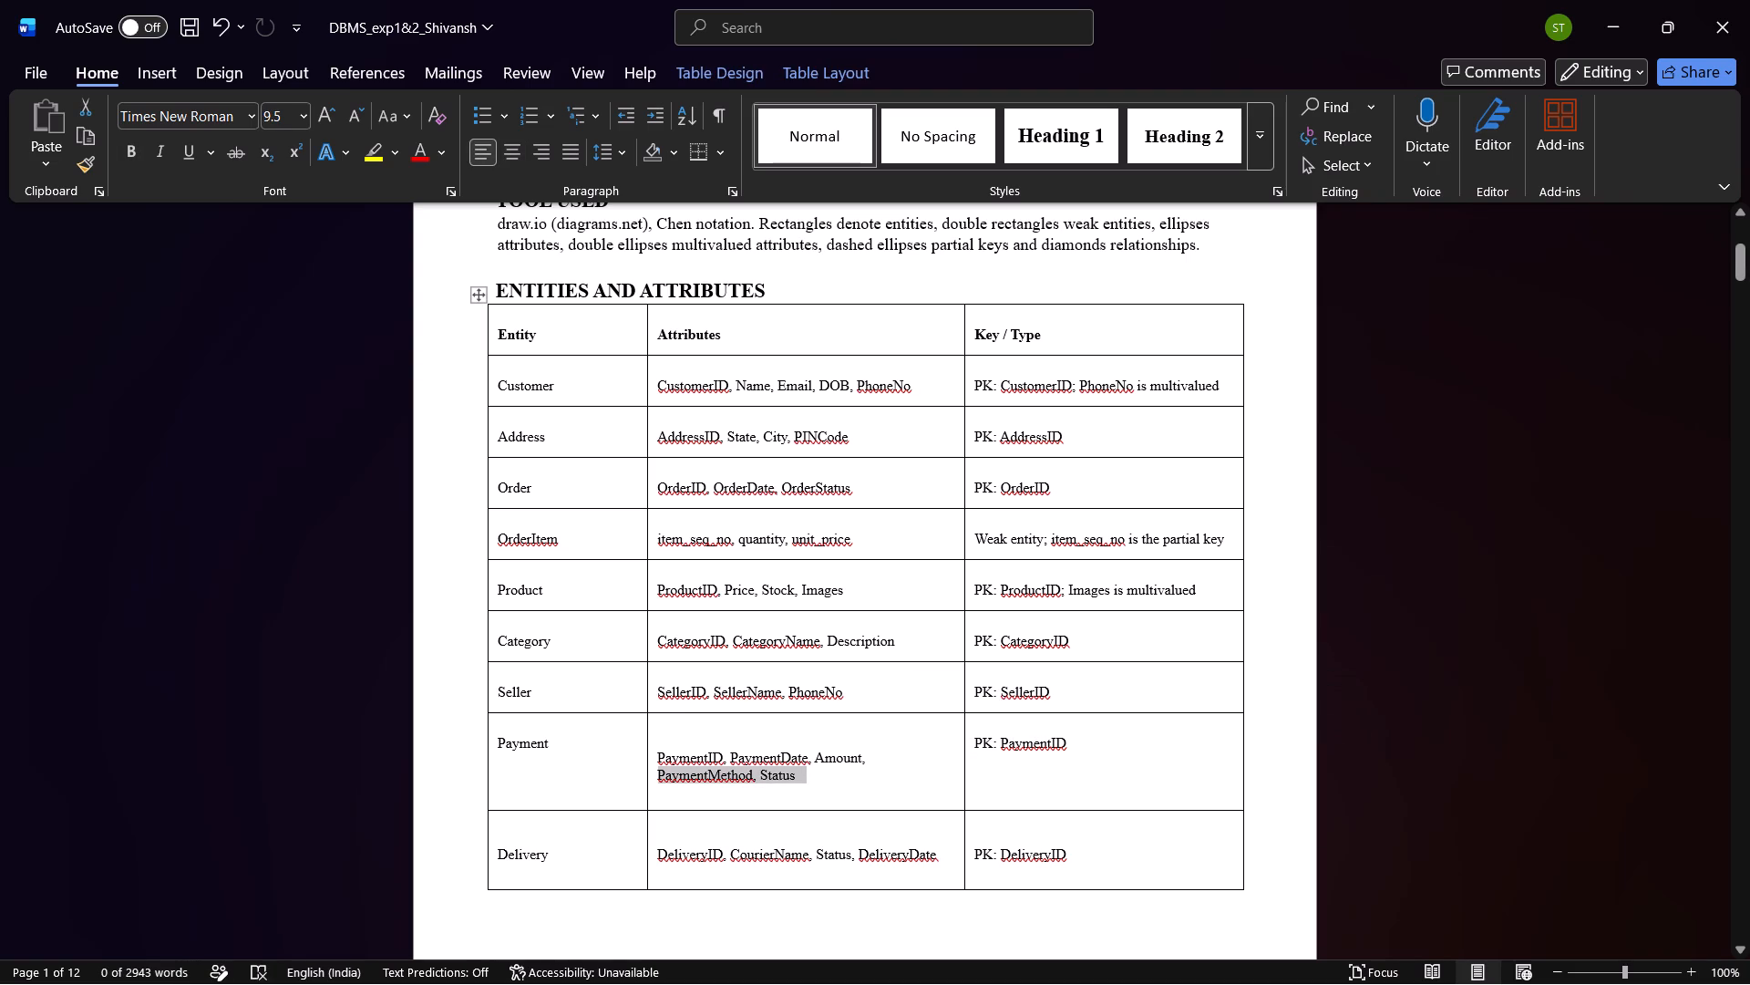
{"action": "left_click_drag", "start_coordinate": [927, 811], "coordinate": [918, 739]}
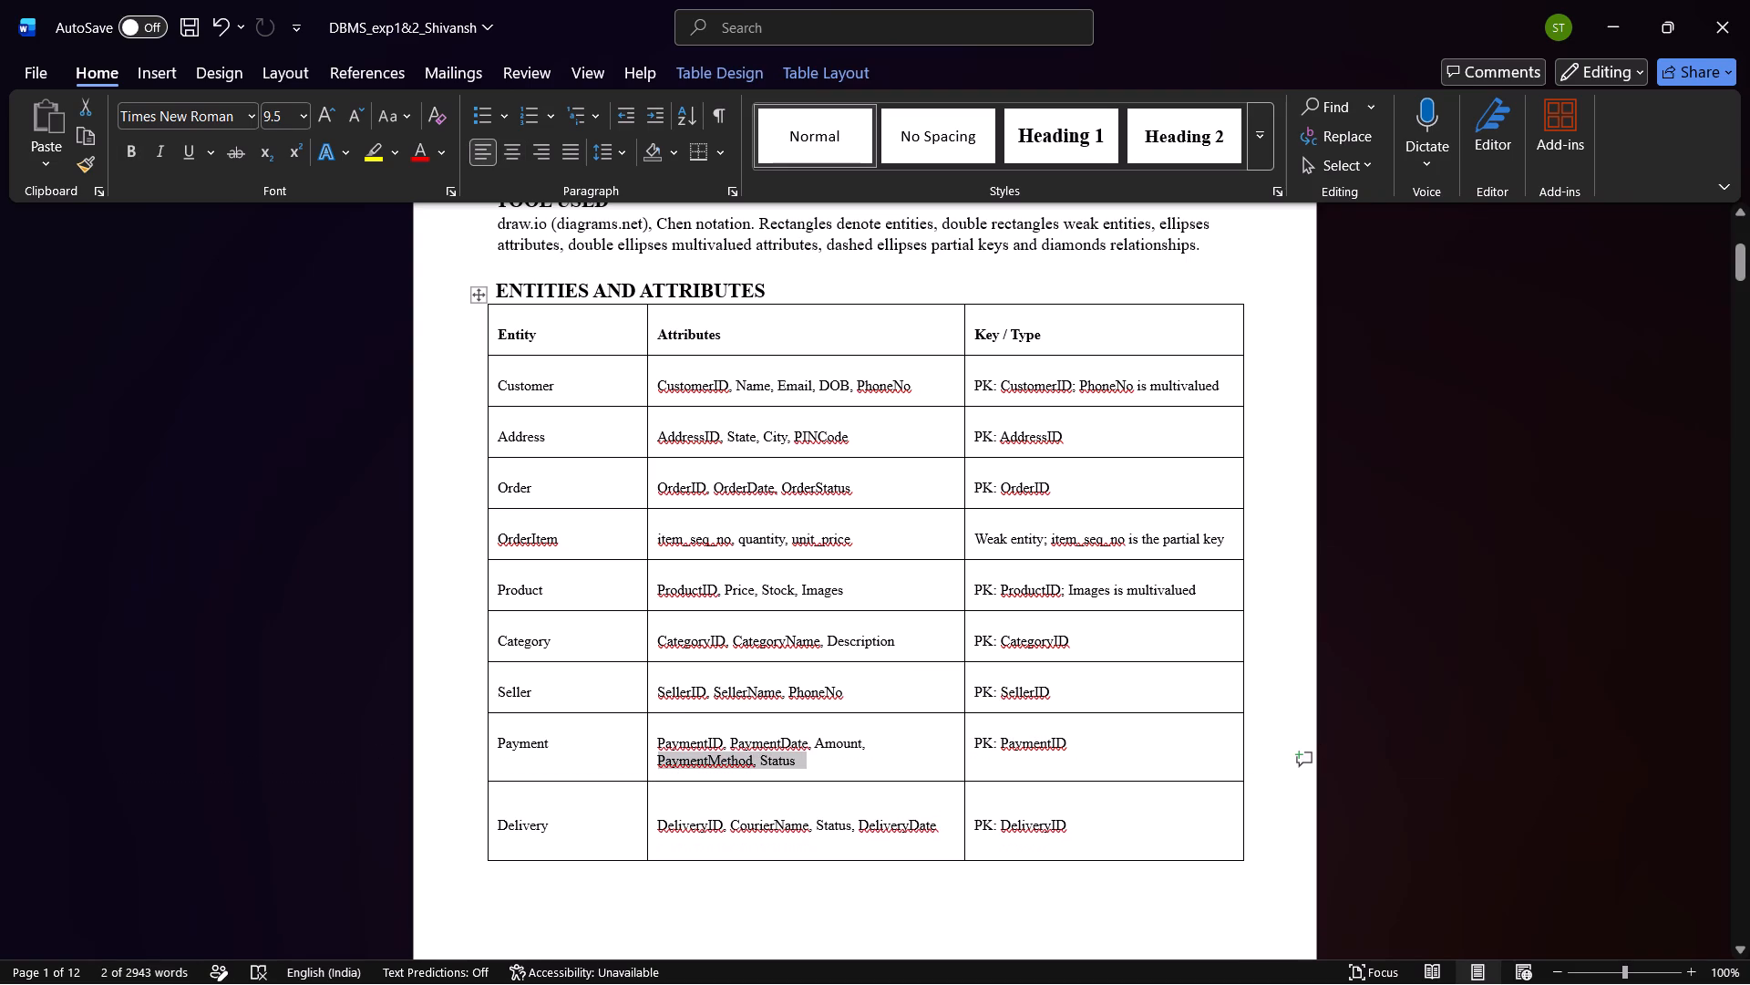
Shrink the Delivery row and the Electronics, Fashion, Books row of the Entities and Attributes table to fit their text closely.
{"action": "left_click", "coordinate": [896, 857]}
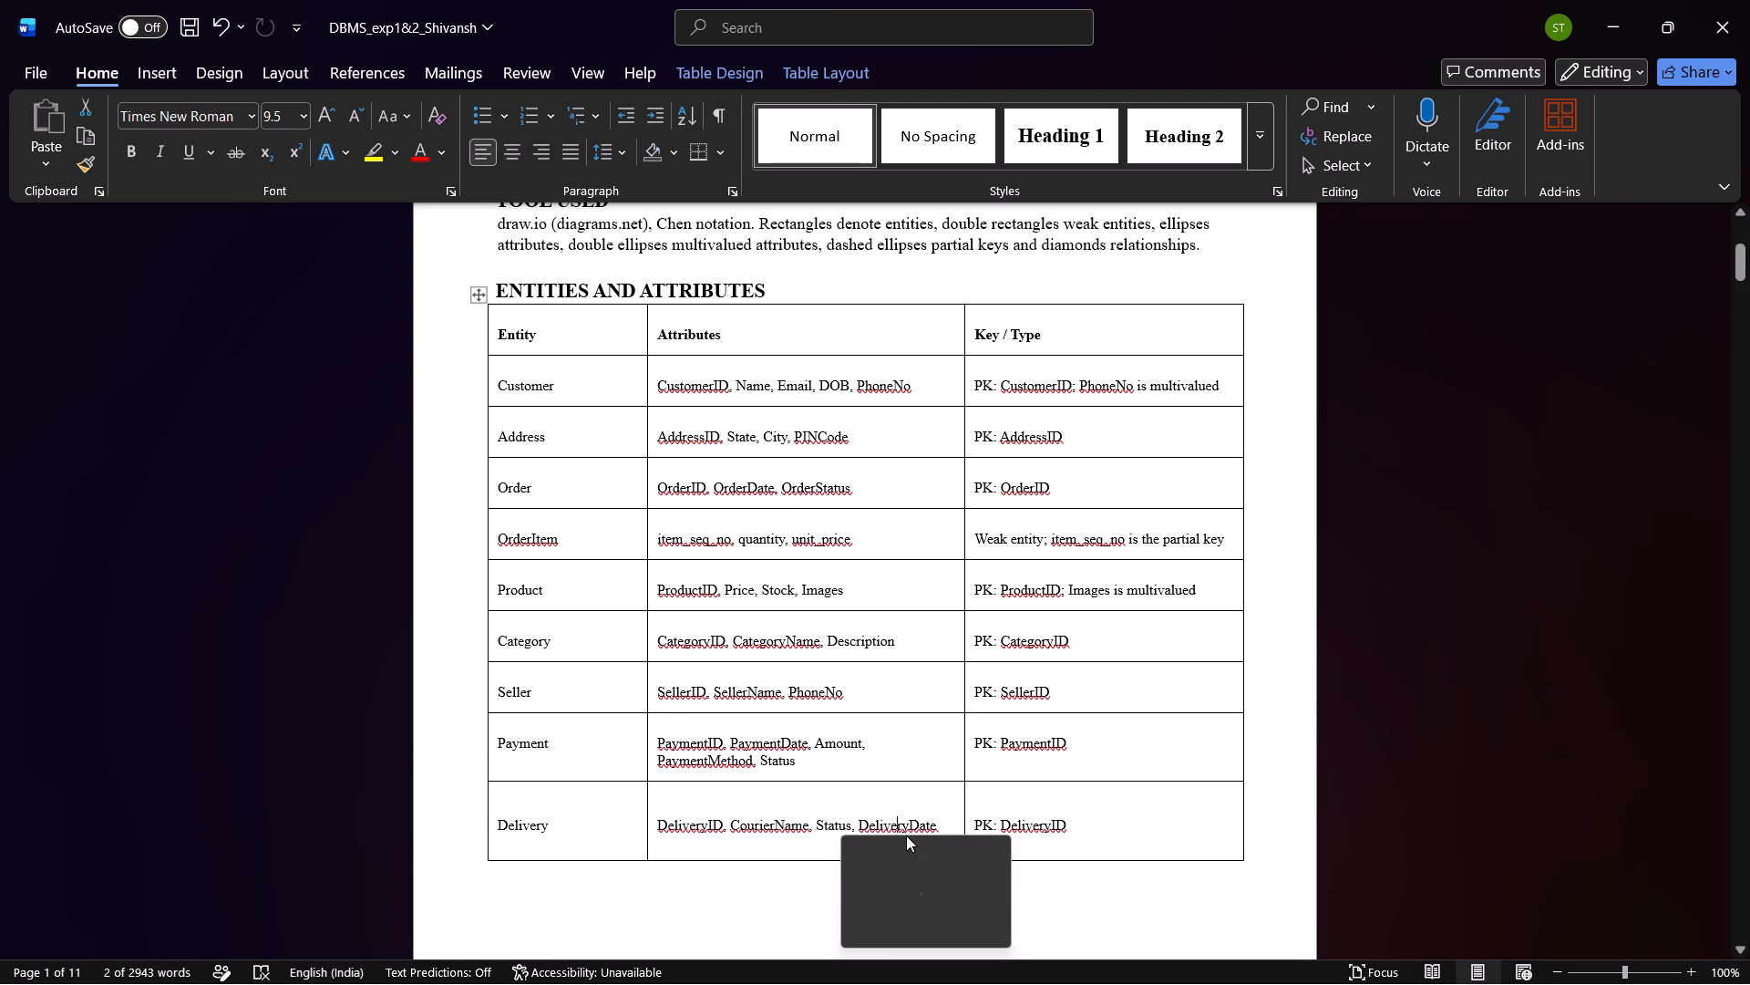
{"action": "left_click", "coordinate": [791, 892]}
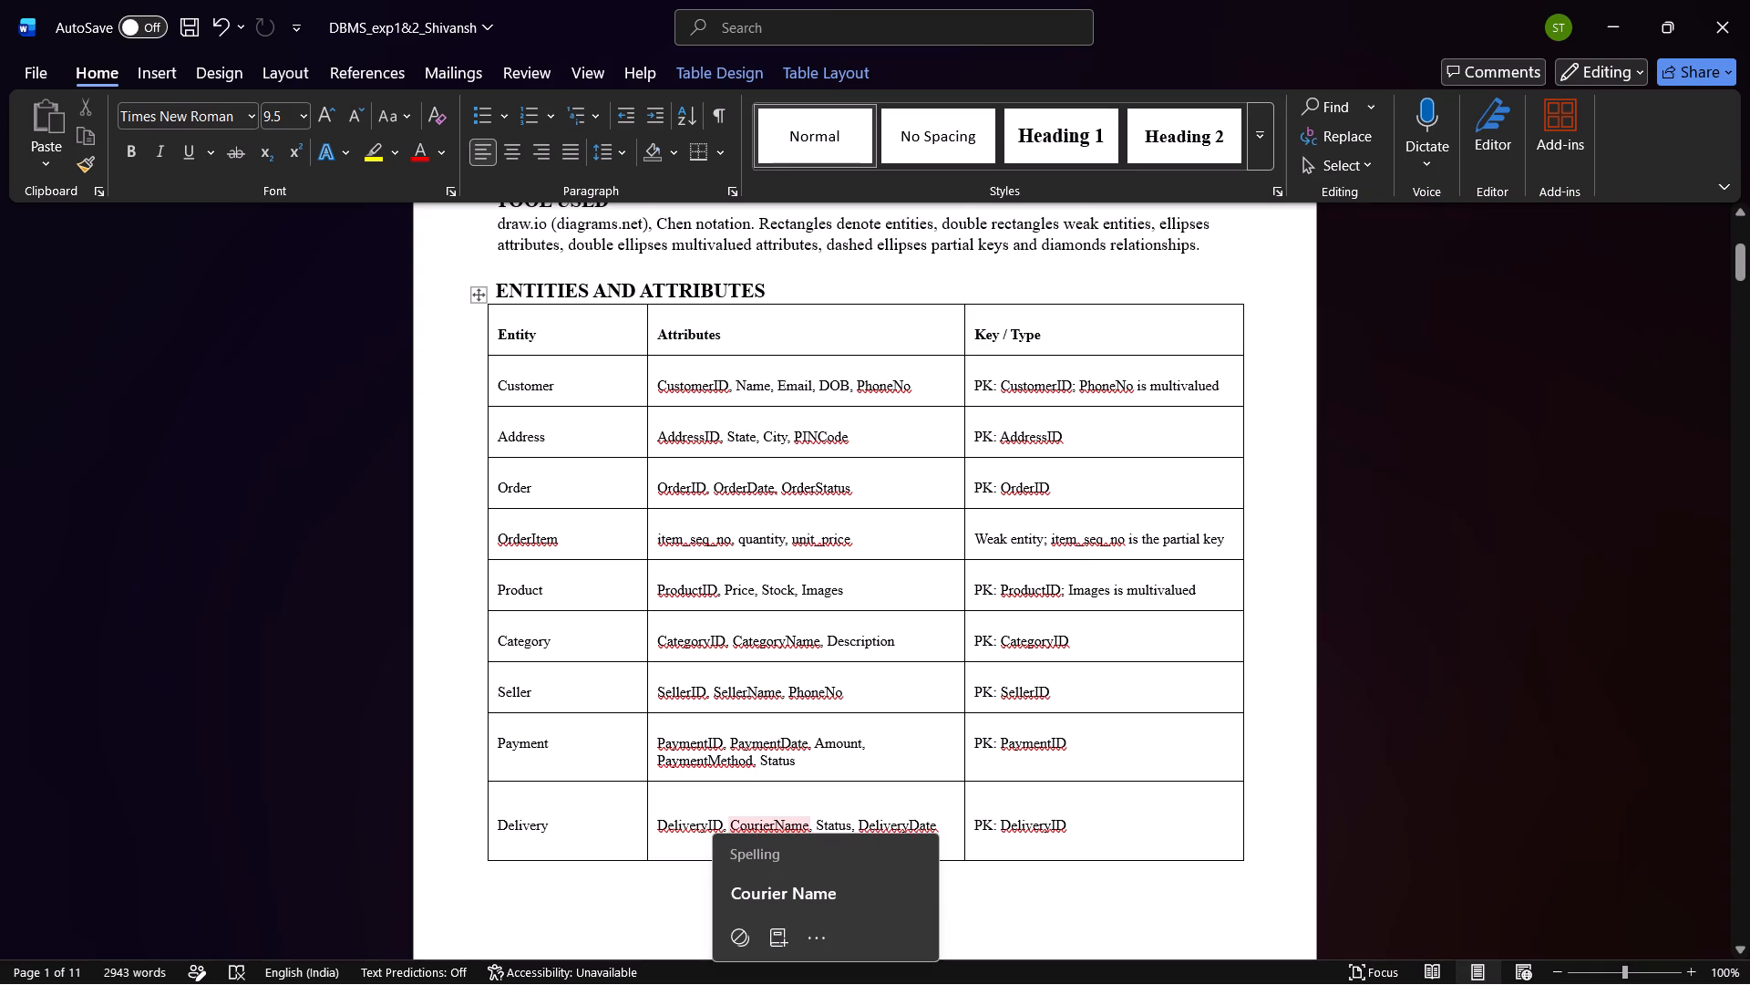
{"action": "left_click", "coordinate": [1029, 863]}
{"action": "scroll", "coordinate": [1000, 845], "scroll_direction": "down", "scroll_amount": 6}
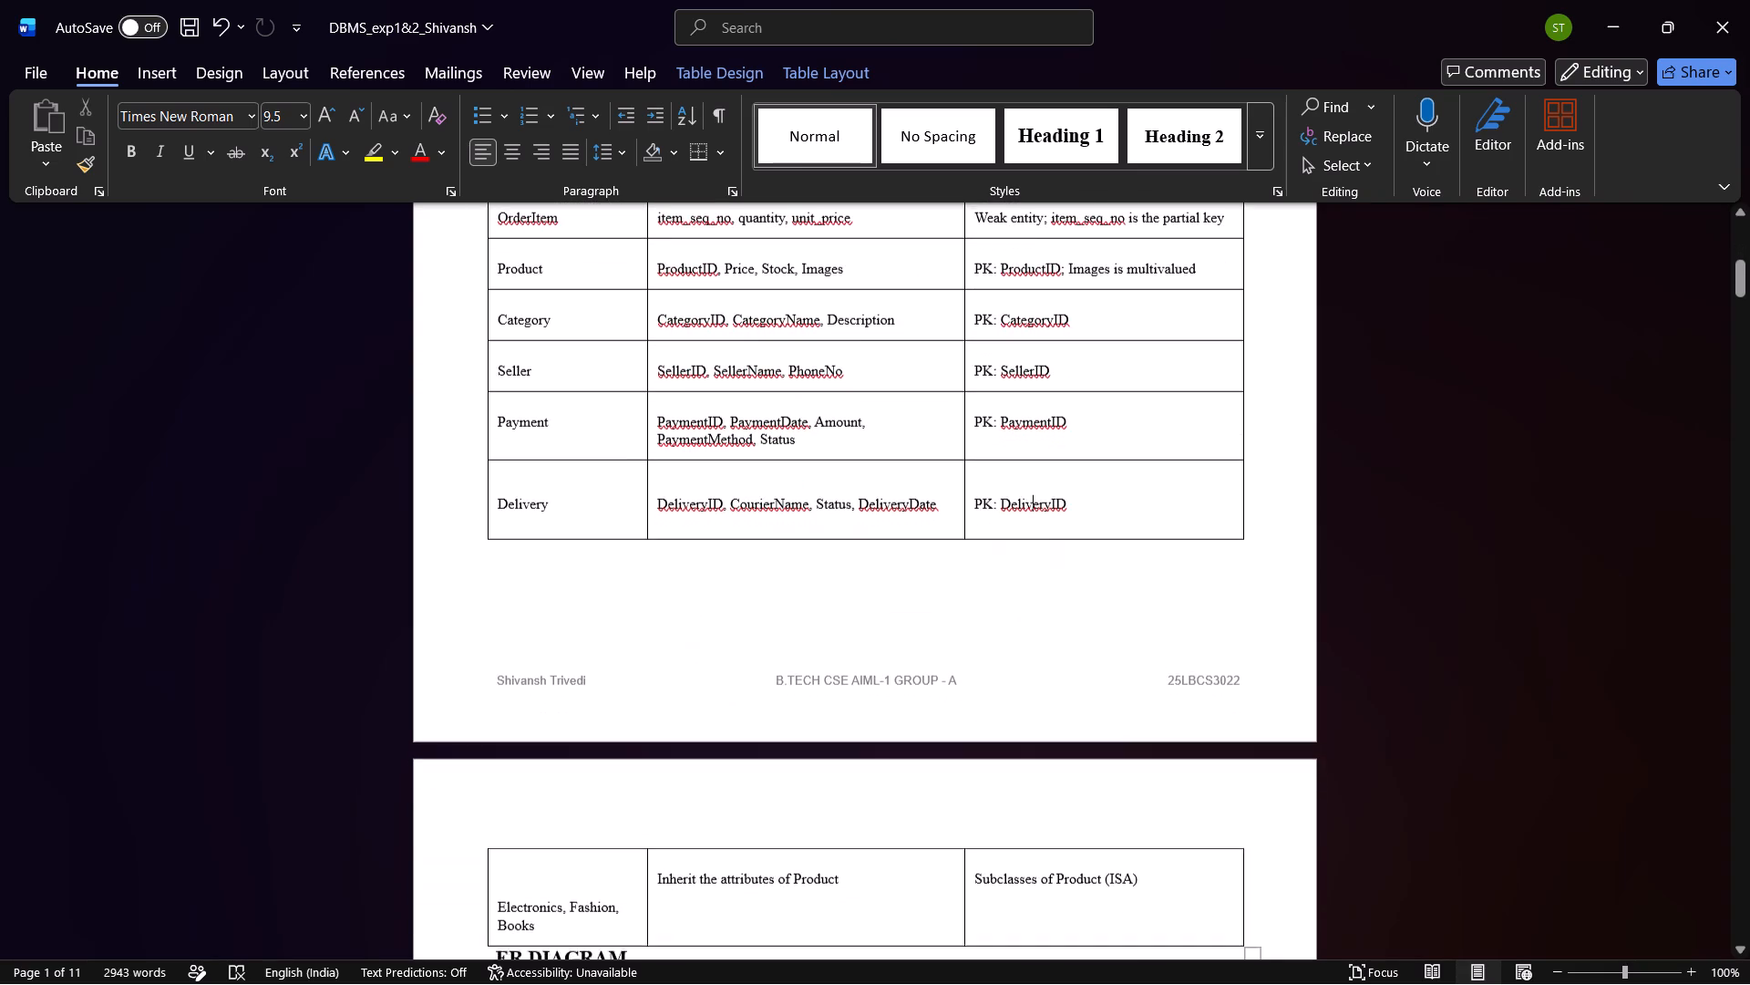
{"action": "left_click", "coordinate": [891, 530]}
{"action": "left_click", "coordinate": [718, 536]}
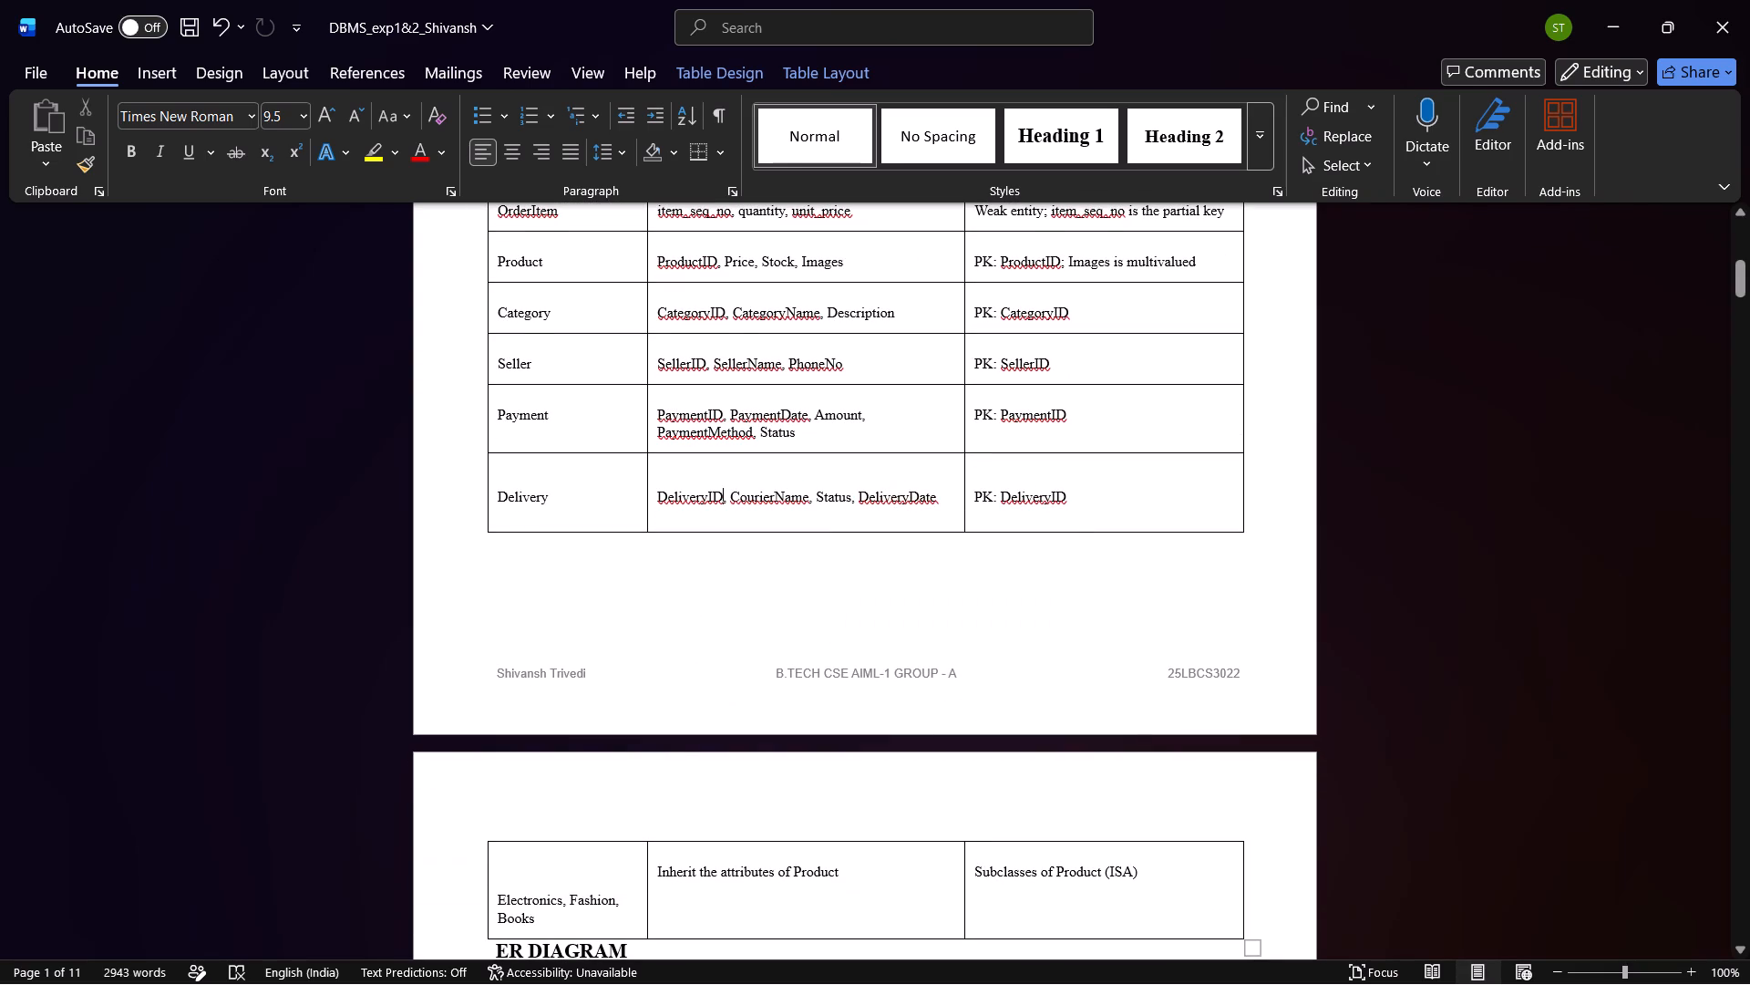
{"action": "left_click_drag", "start_coordinate": [842, 938], "coordinate": [830, 882]}
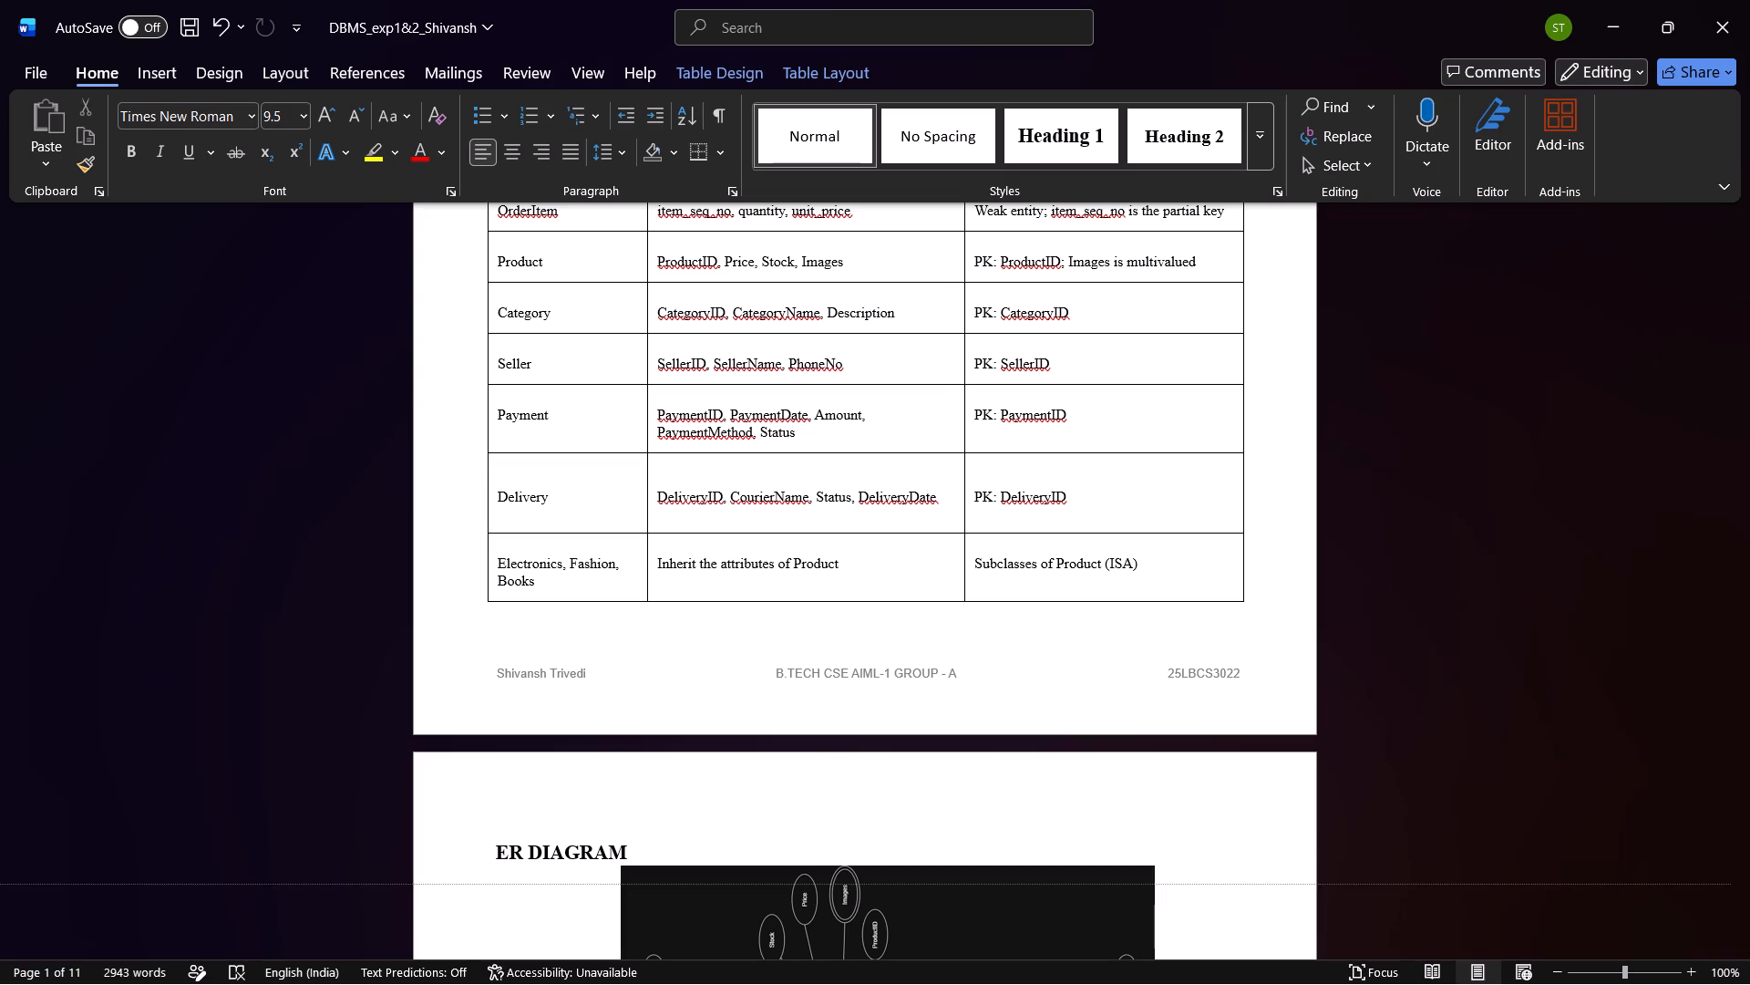
{"action": "left_click_drag", "start_coordinate": [830, 882], "coordinate": [834, 835]}
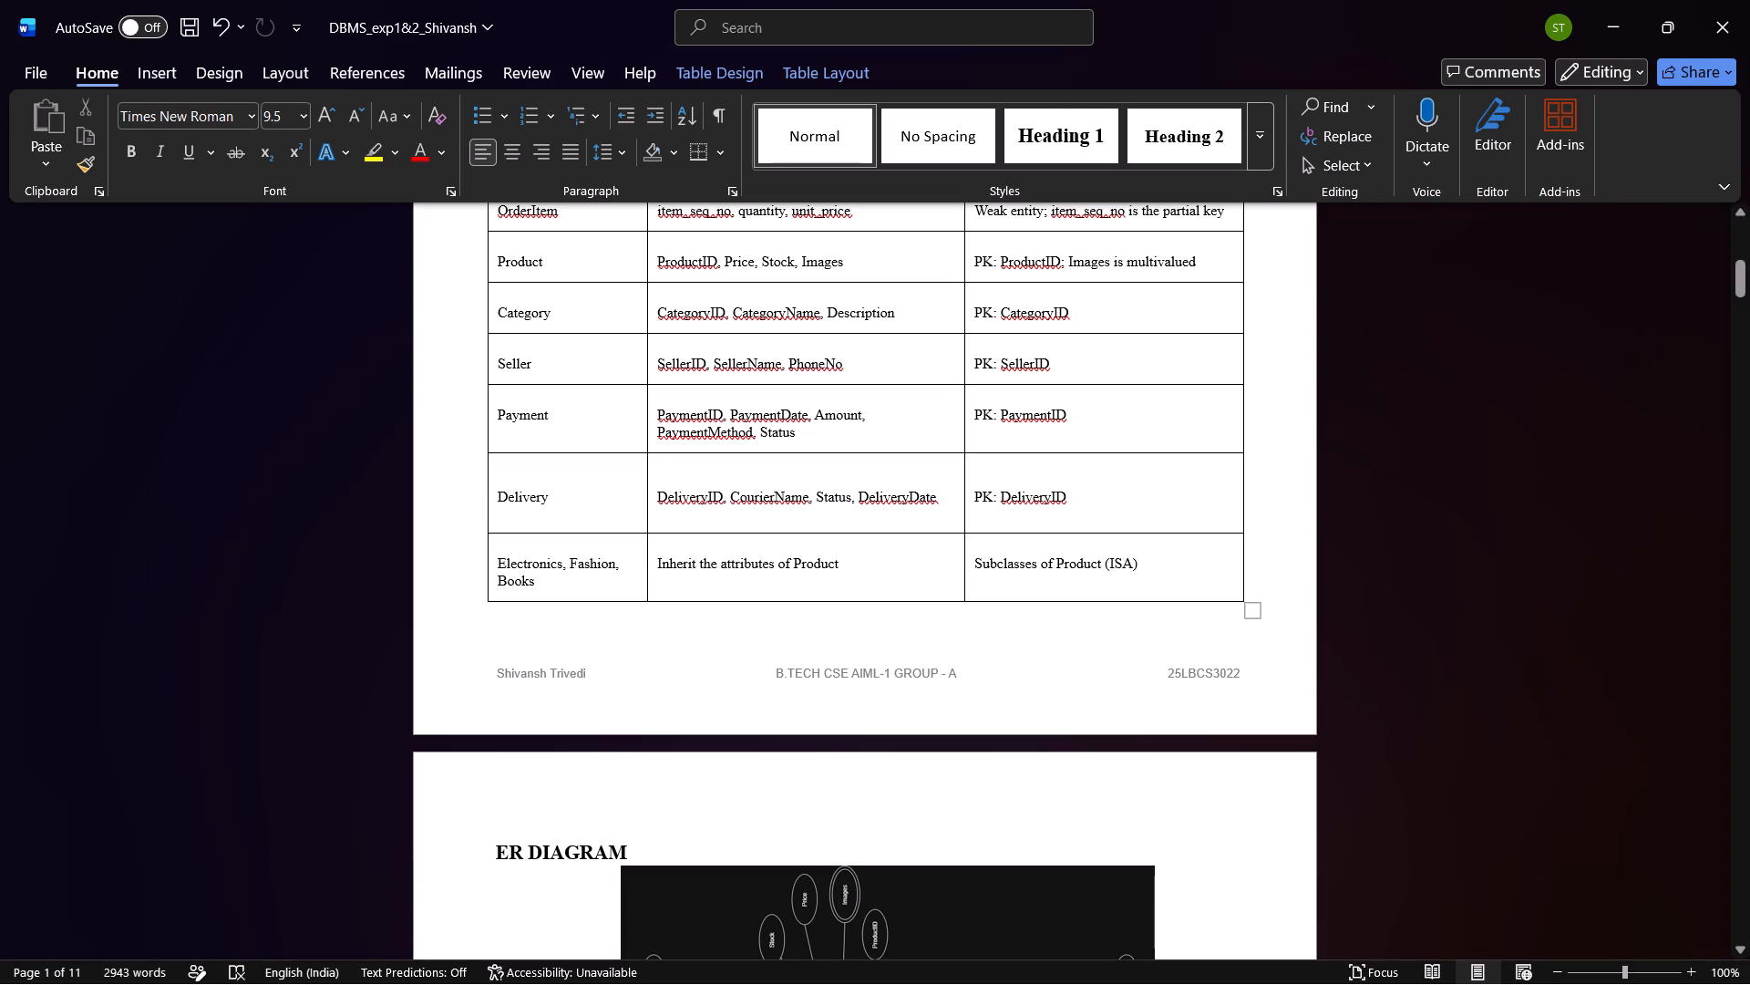
{"action": "left_click_drag", "start_coordinate": [869, 537], "coordinate": [864, 504]}
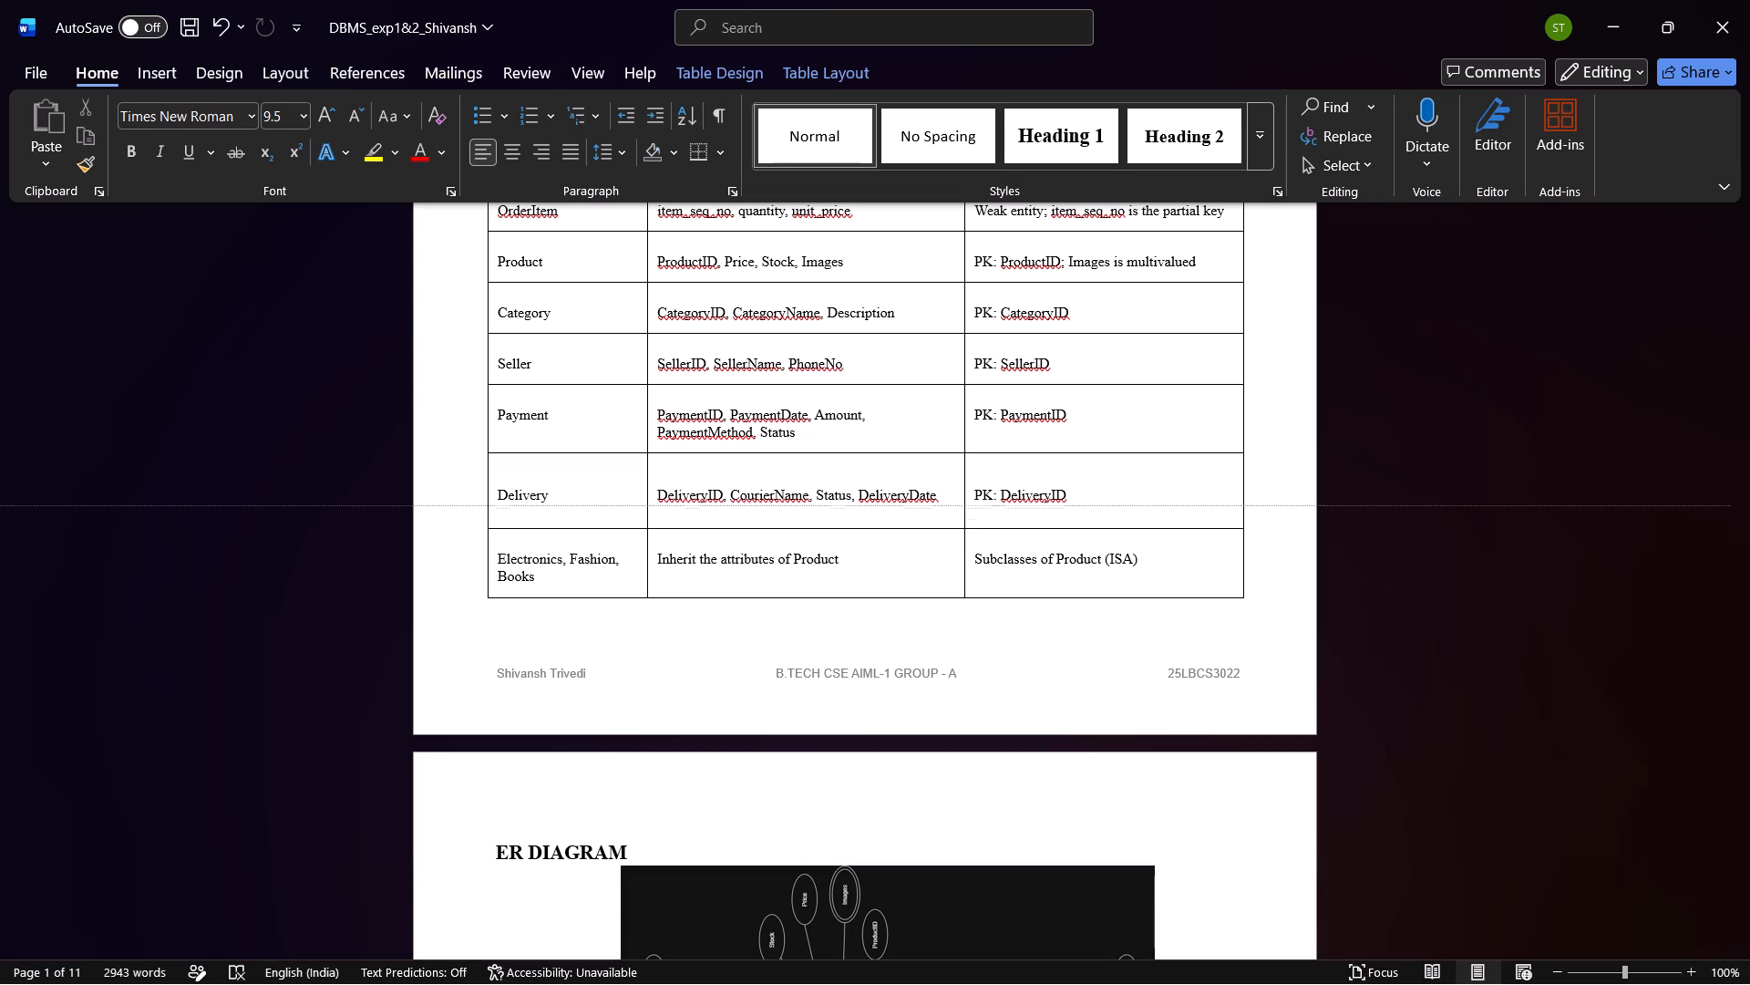
{"action": "left_click_drag", "start_coordinate": [864, 504], "coordinate": [864, 494]}
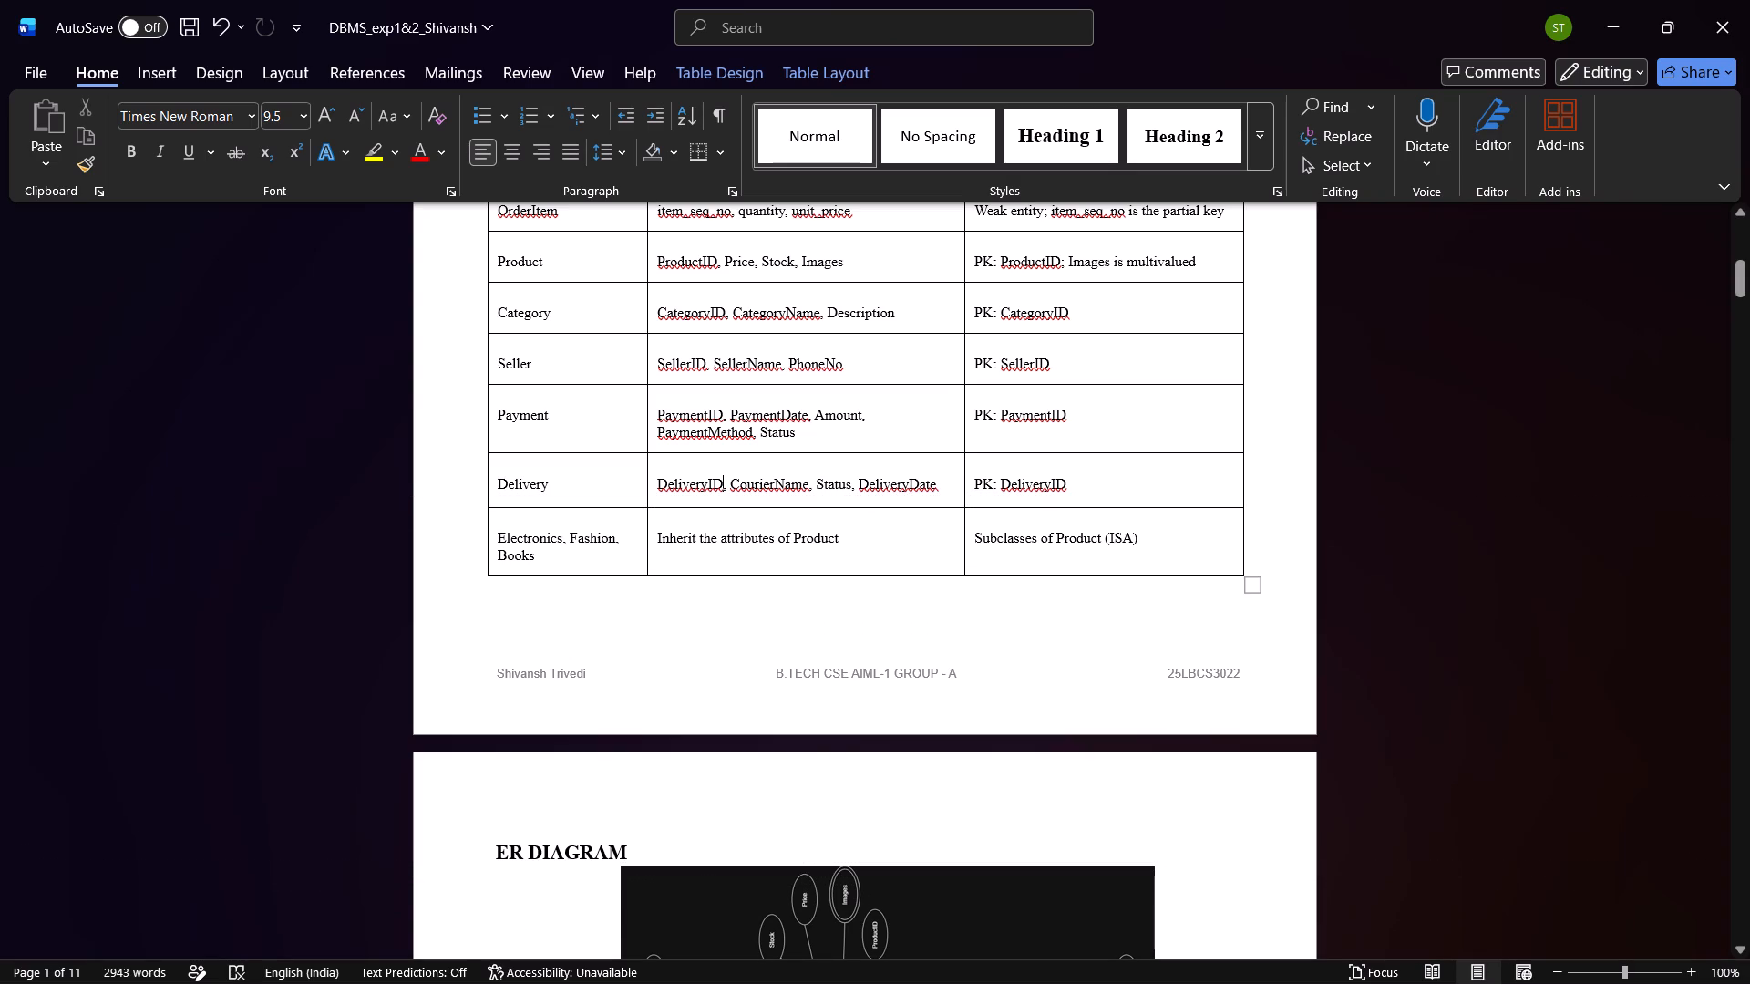
{"action": "left_click_drag", "start_coordinate": [859, 571], "coordinate": [859, 556]}
Shrink the header, Strong entity and Multivalued attribute rows of the Mapping of ER Constructs table to fit their text closely.
{"action": "scroll", "coordinate": [870, 626], "scroll_direction": "down", "scroll_amount": 12}
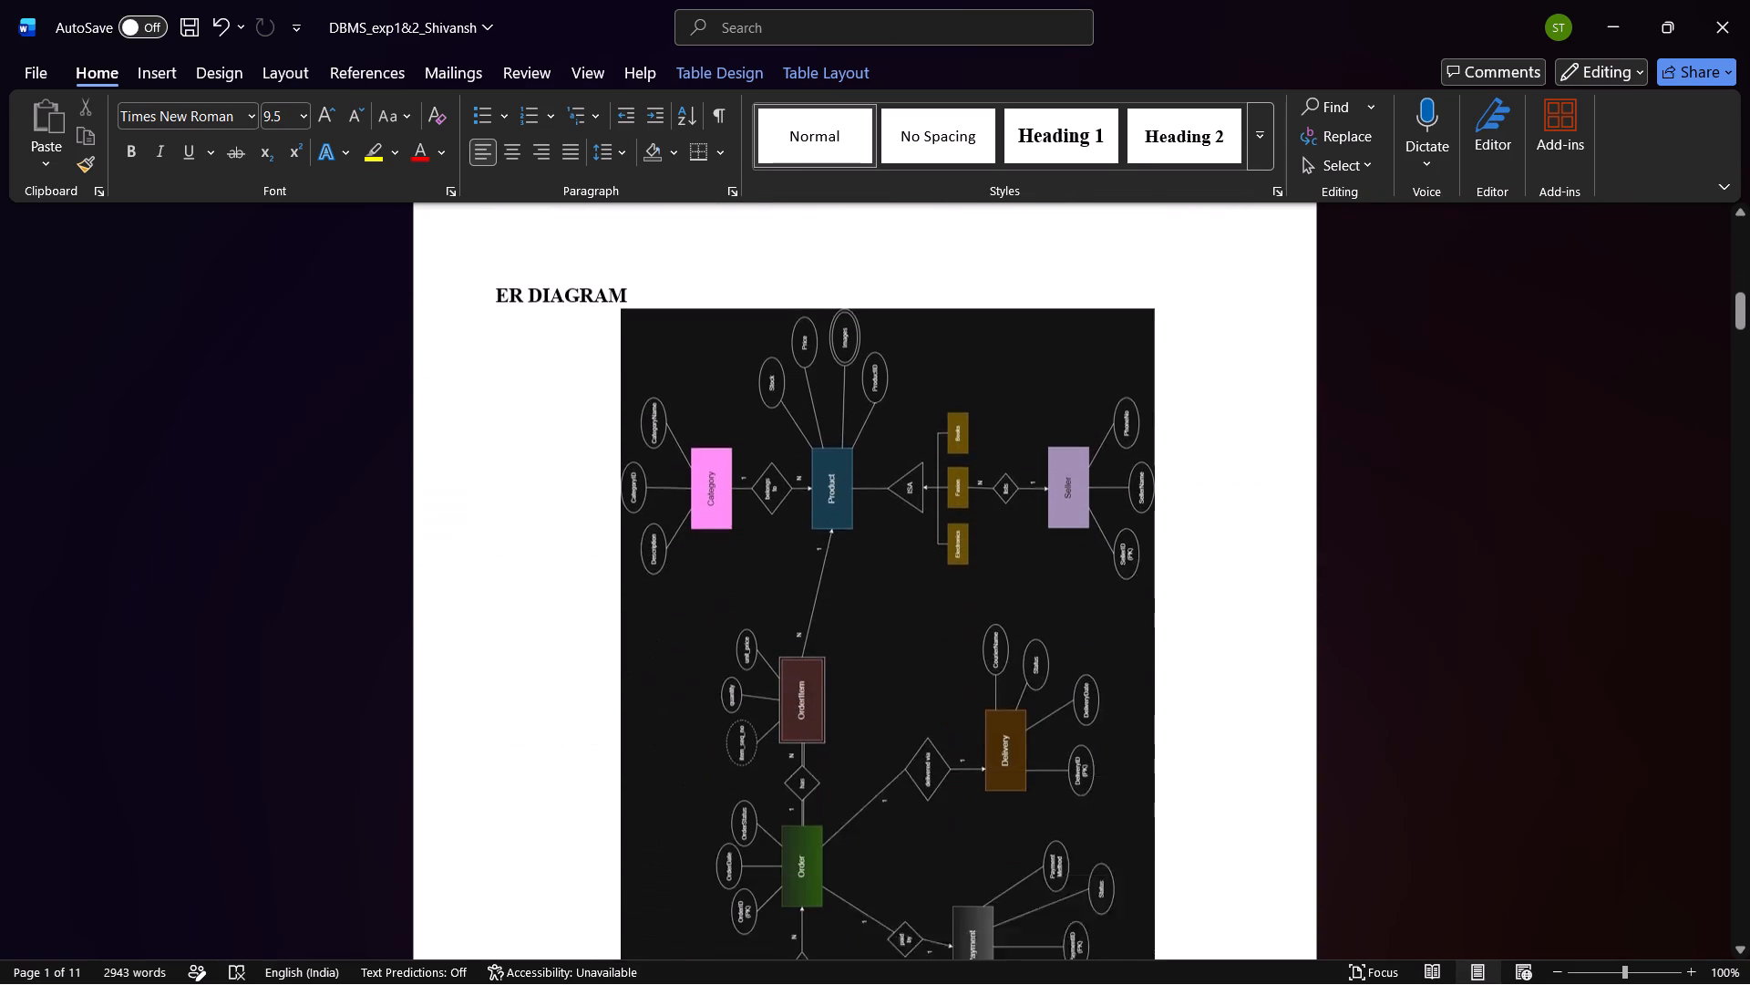
{"action": "scroll", "coordinate": [828, 625], "scroll_direction": "down", "scroll_amount": 15}
{"action": "scroll", "coordinate": [820, 625], "scroll_direction": "down", "scroll_amount": 6}
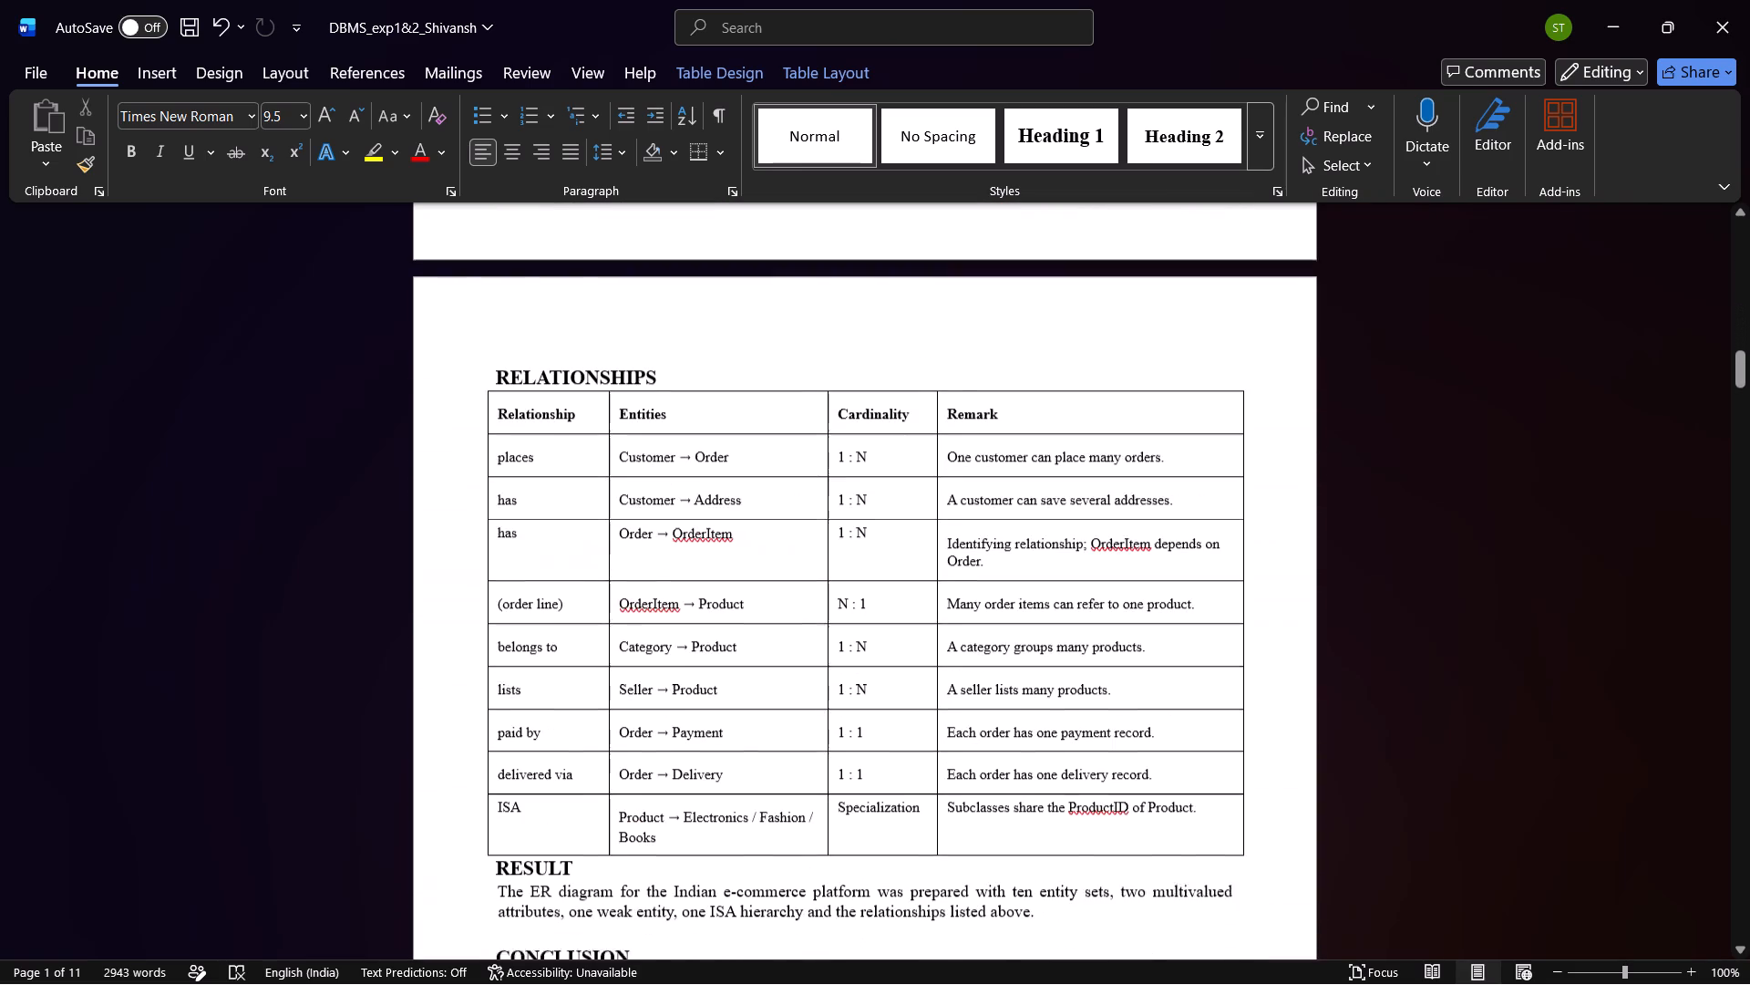
{"action": "scroll", "coordinate": [818, 625], "scroll_direction": "down", "scroll_amount": 8}
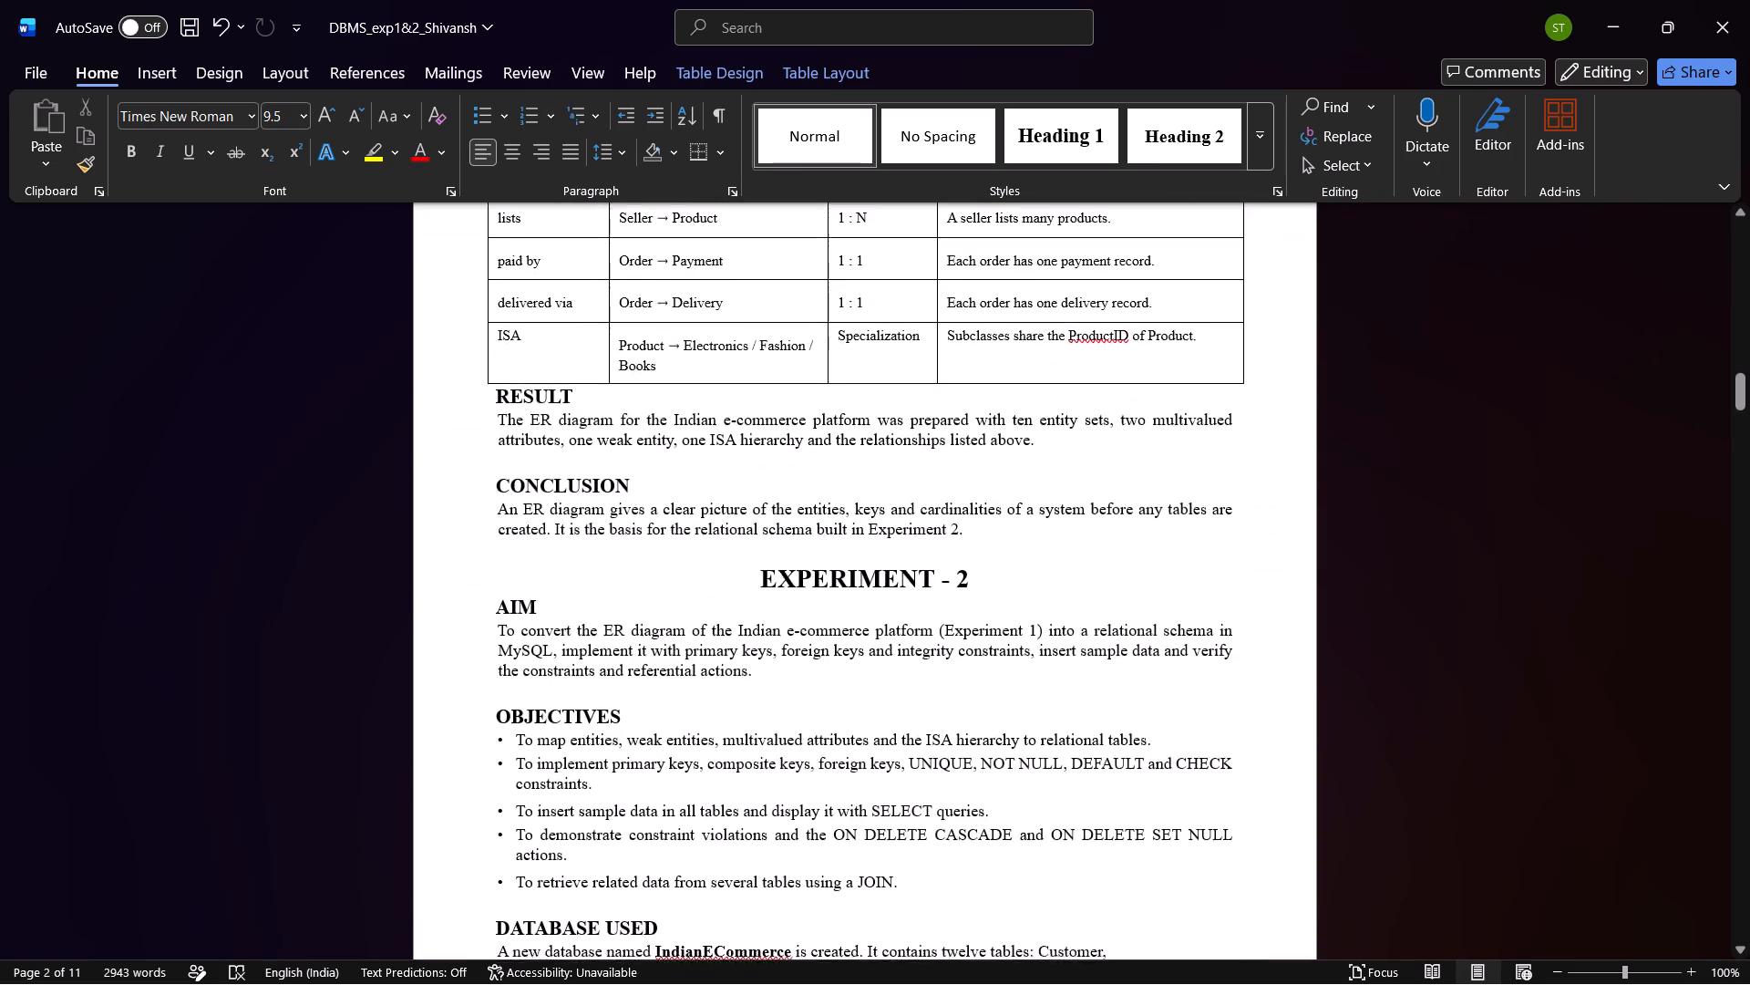
{"action": "scroll", "coordinate": [818, 625], "scroll_direction": "down", "scroll_amount": 17}
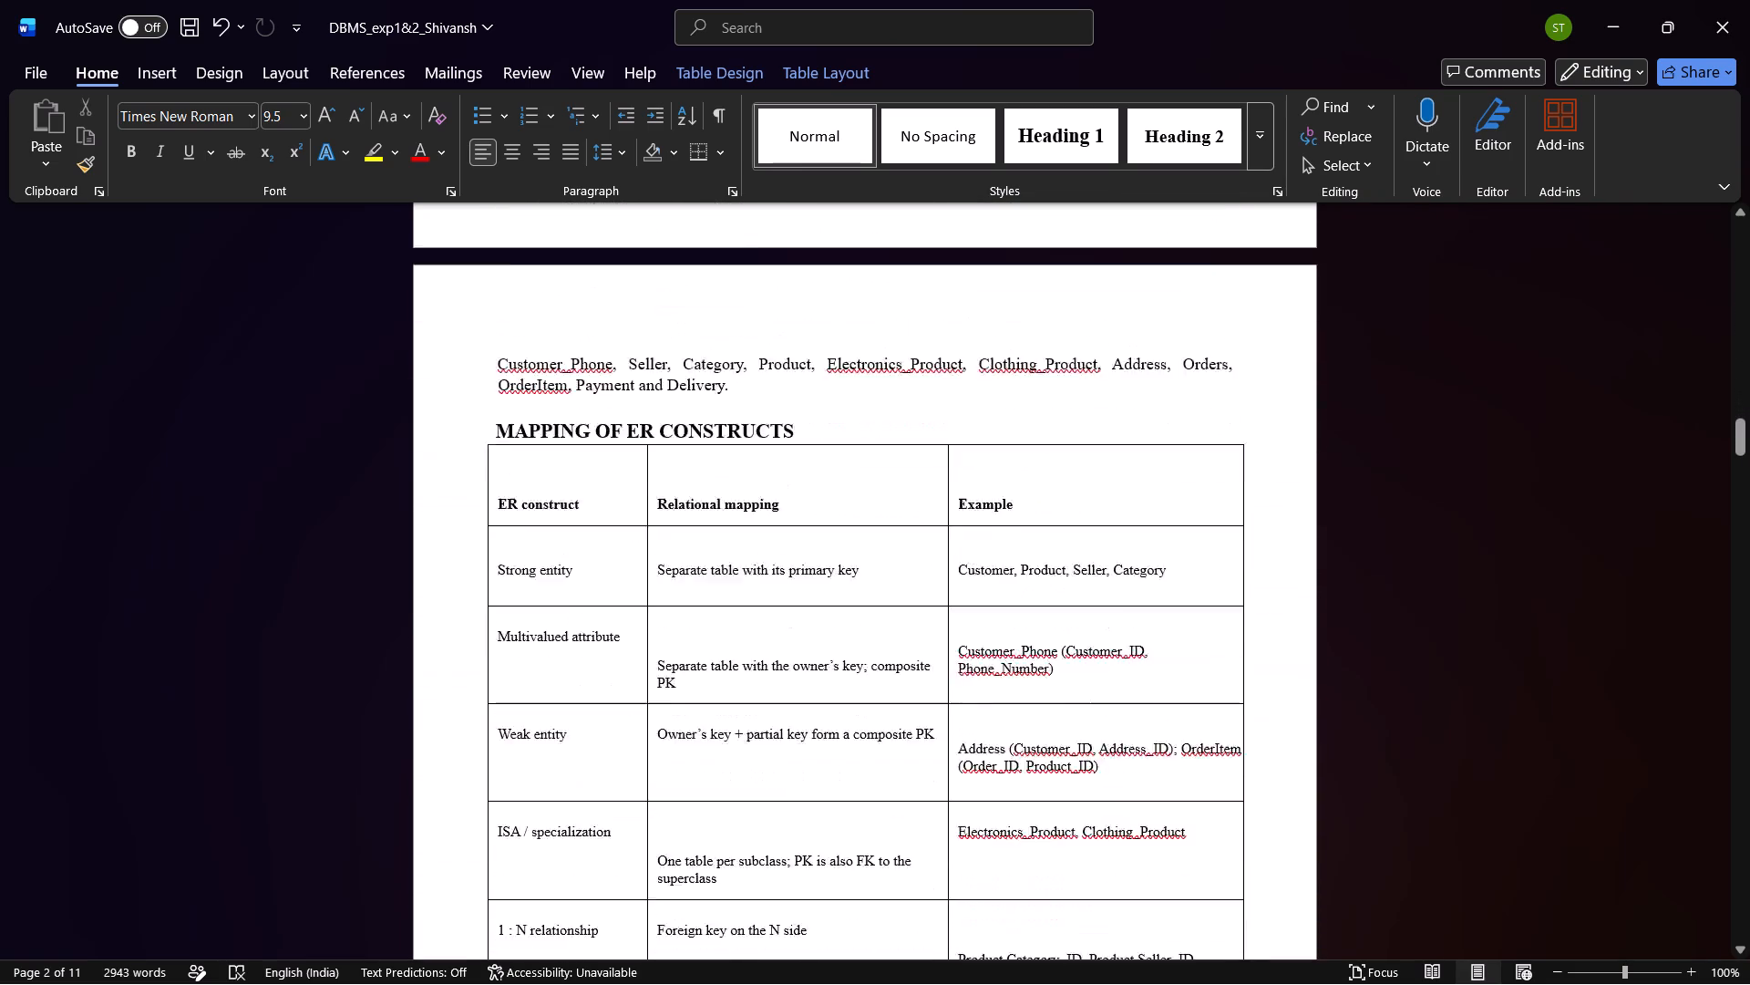
{"action": "left_click_drag", "start_coordinate": [849, 513], "coordinate": [849, 497]}
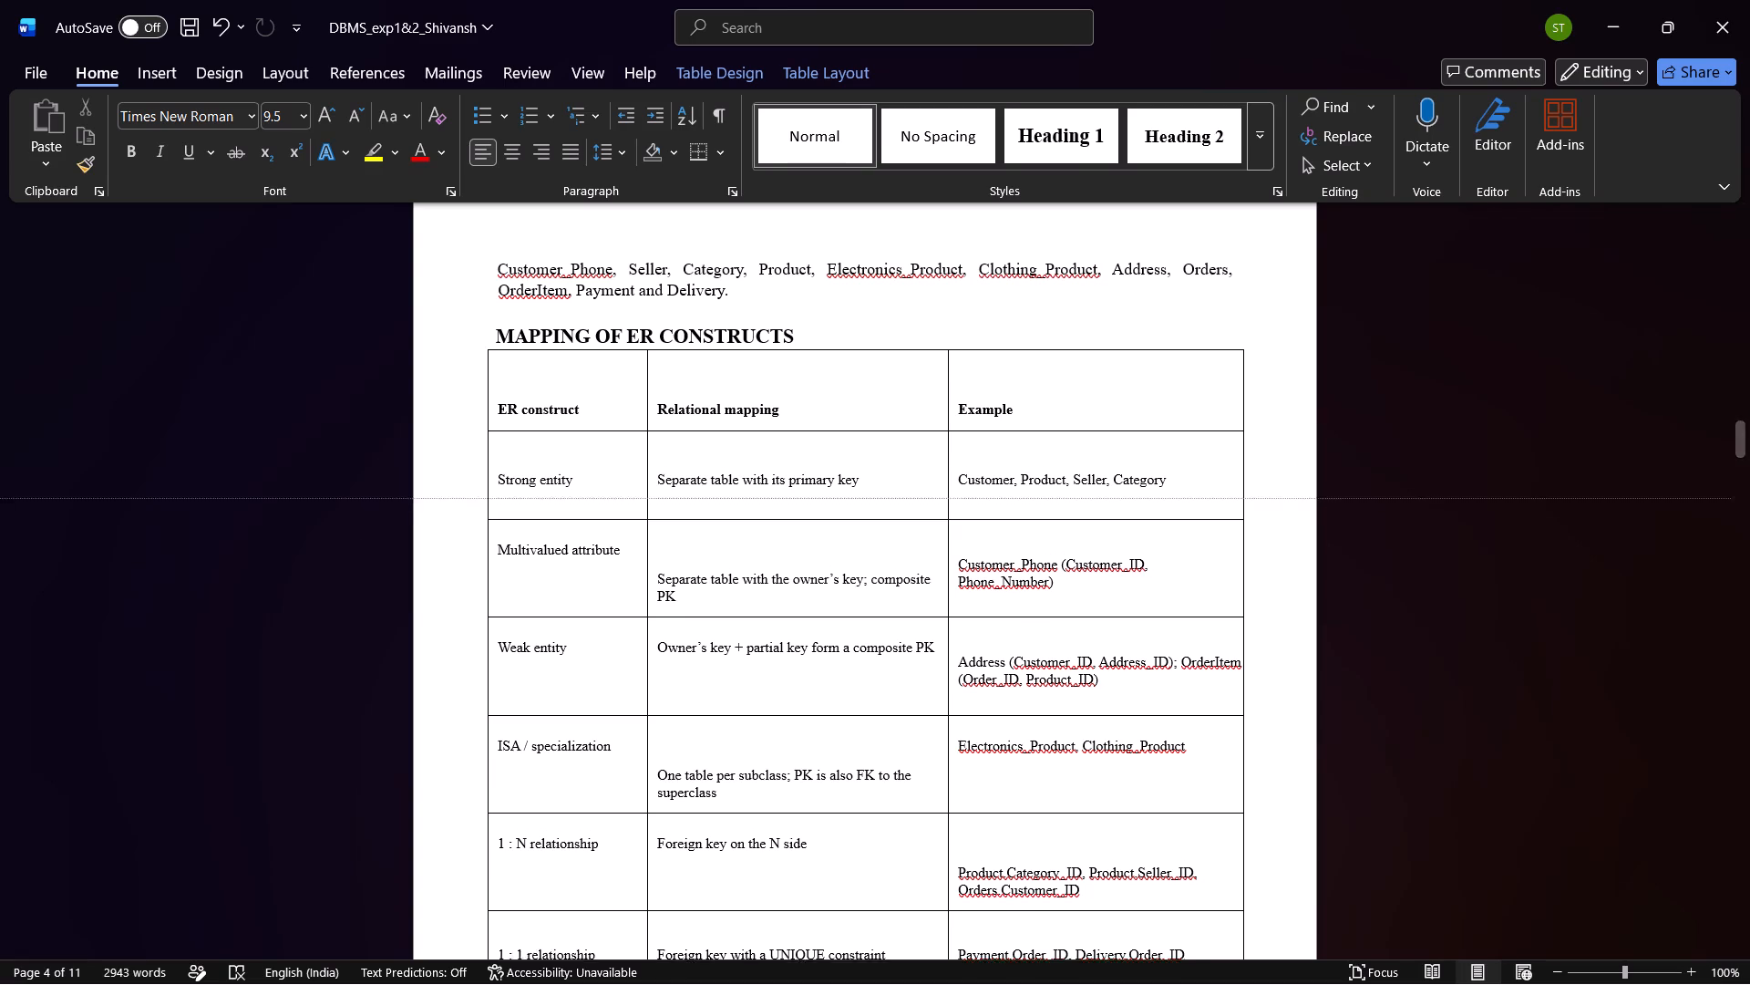
{"action": "left_click_drag", "start_coordinate": [849, 497], "coordinate": [849, 462]}
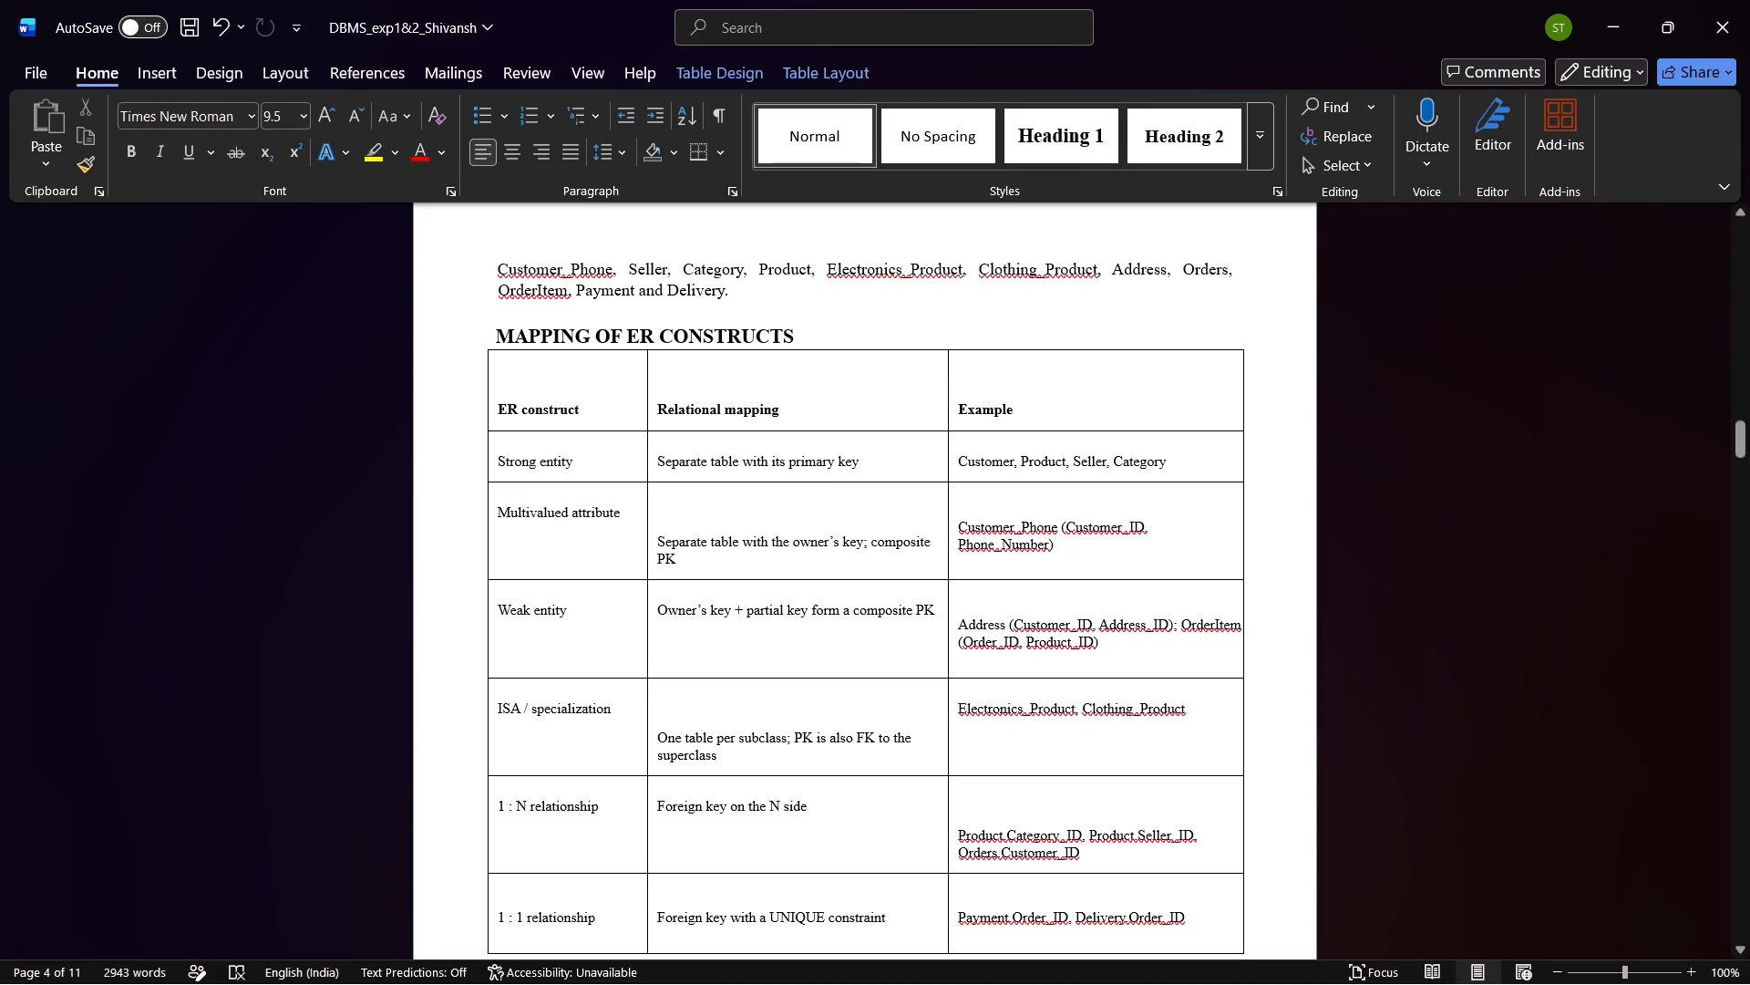
{"action": "left_click_drag", "start_coordinate": [861, 434], "coordinate": [856, 386]}
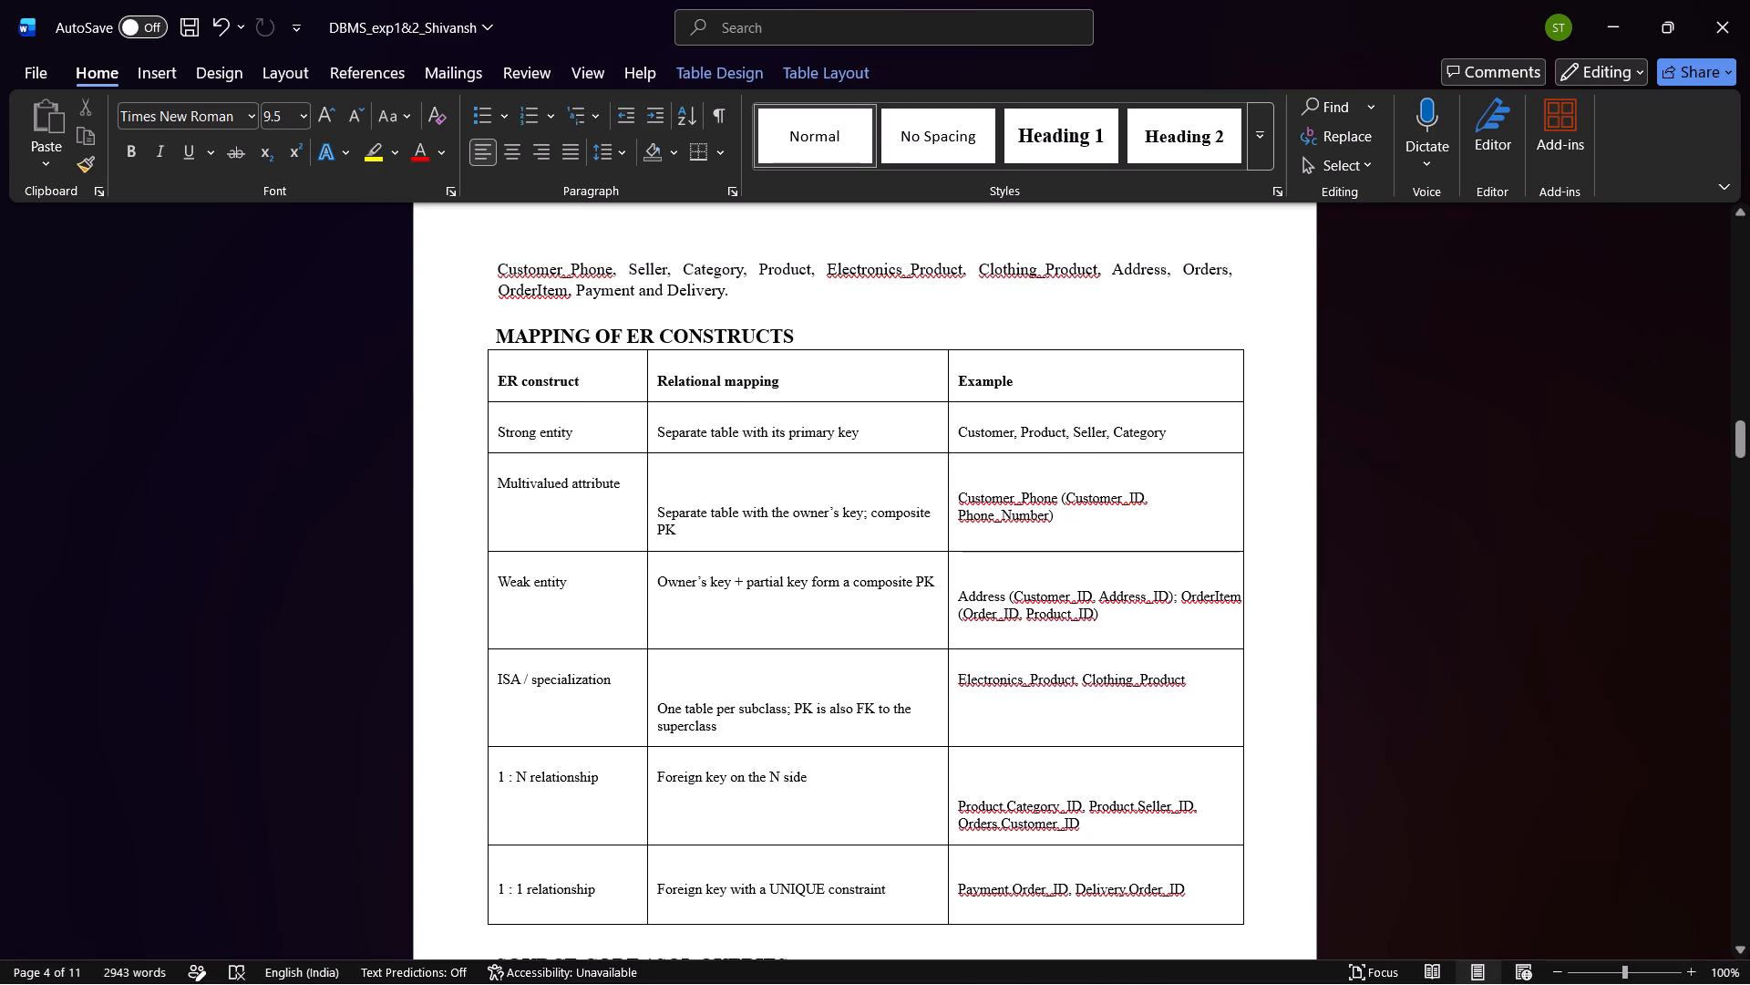
{"action": "left_click_drag", "start_coordinate": [794, 553], "coordinate": [794, 486]}
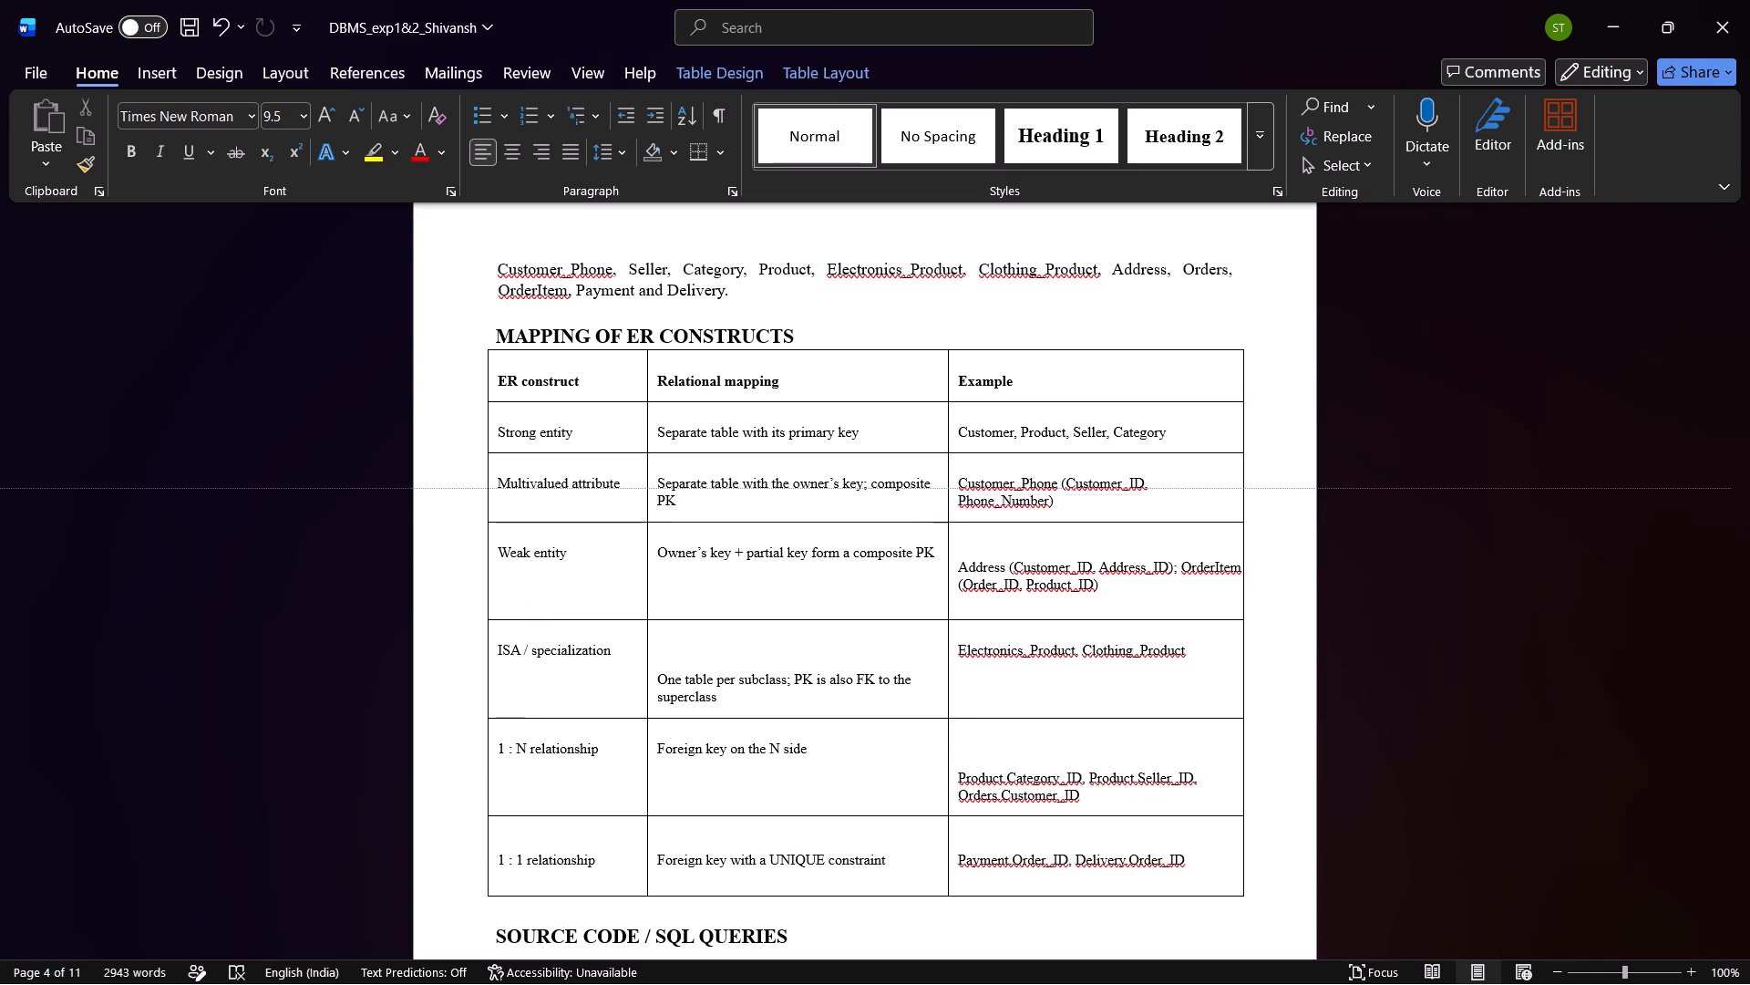
{"action": "left_click_drag", "start_coordinate": [794, 486], "coordinate": [794, 479]}
Shrink the Weak entity, ISA / specialization and 1 : N relationship rows of the Mapping of ER Constructs table to fit their text.
{"action": "left_click_drag", "start_coordinate": [782, 620], "coordinate": [782, 617]}
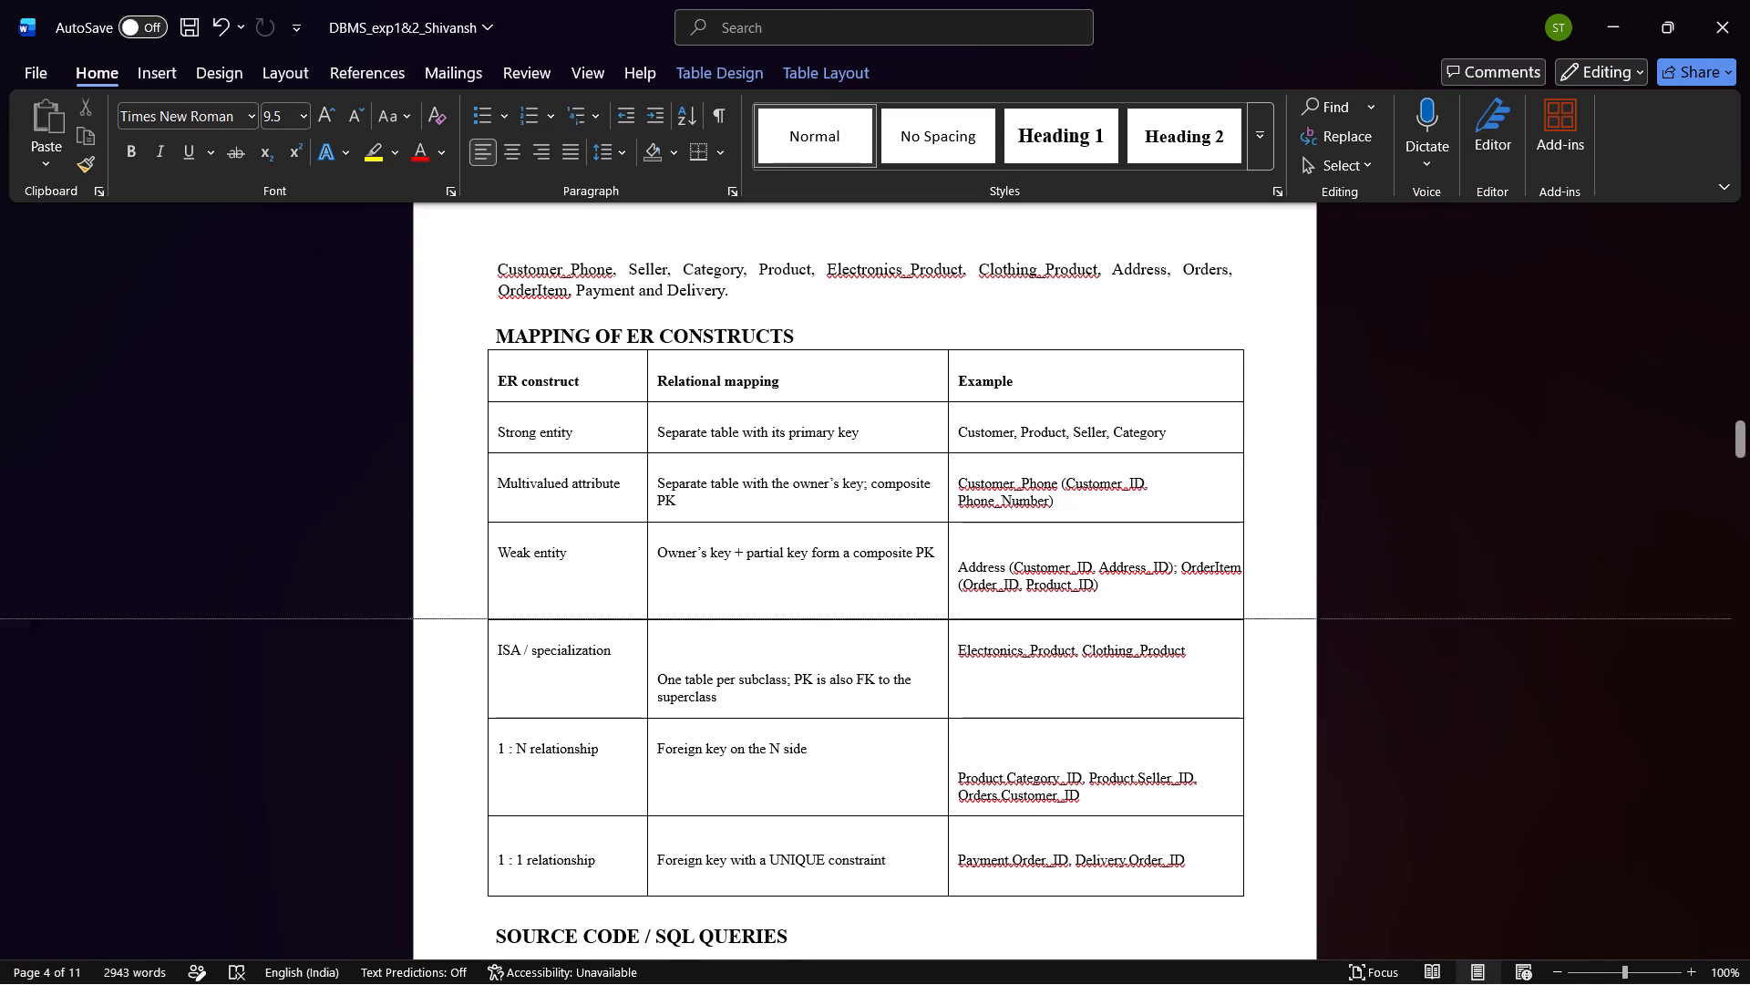
{"action": "left_click_drag", "start_coordinate": [782, 617], "coordinate": [785, 555]}
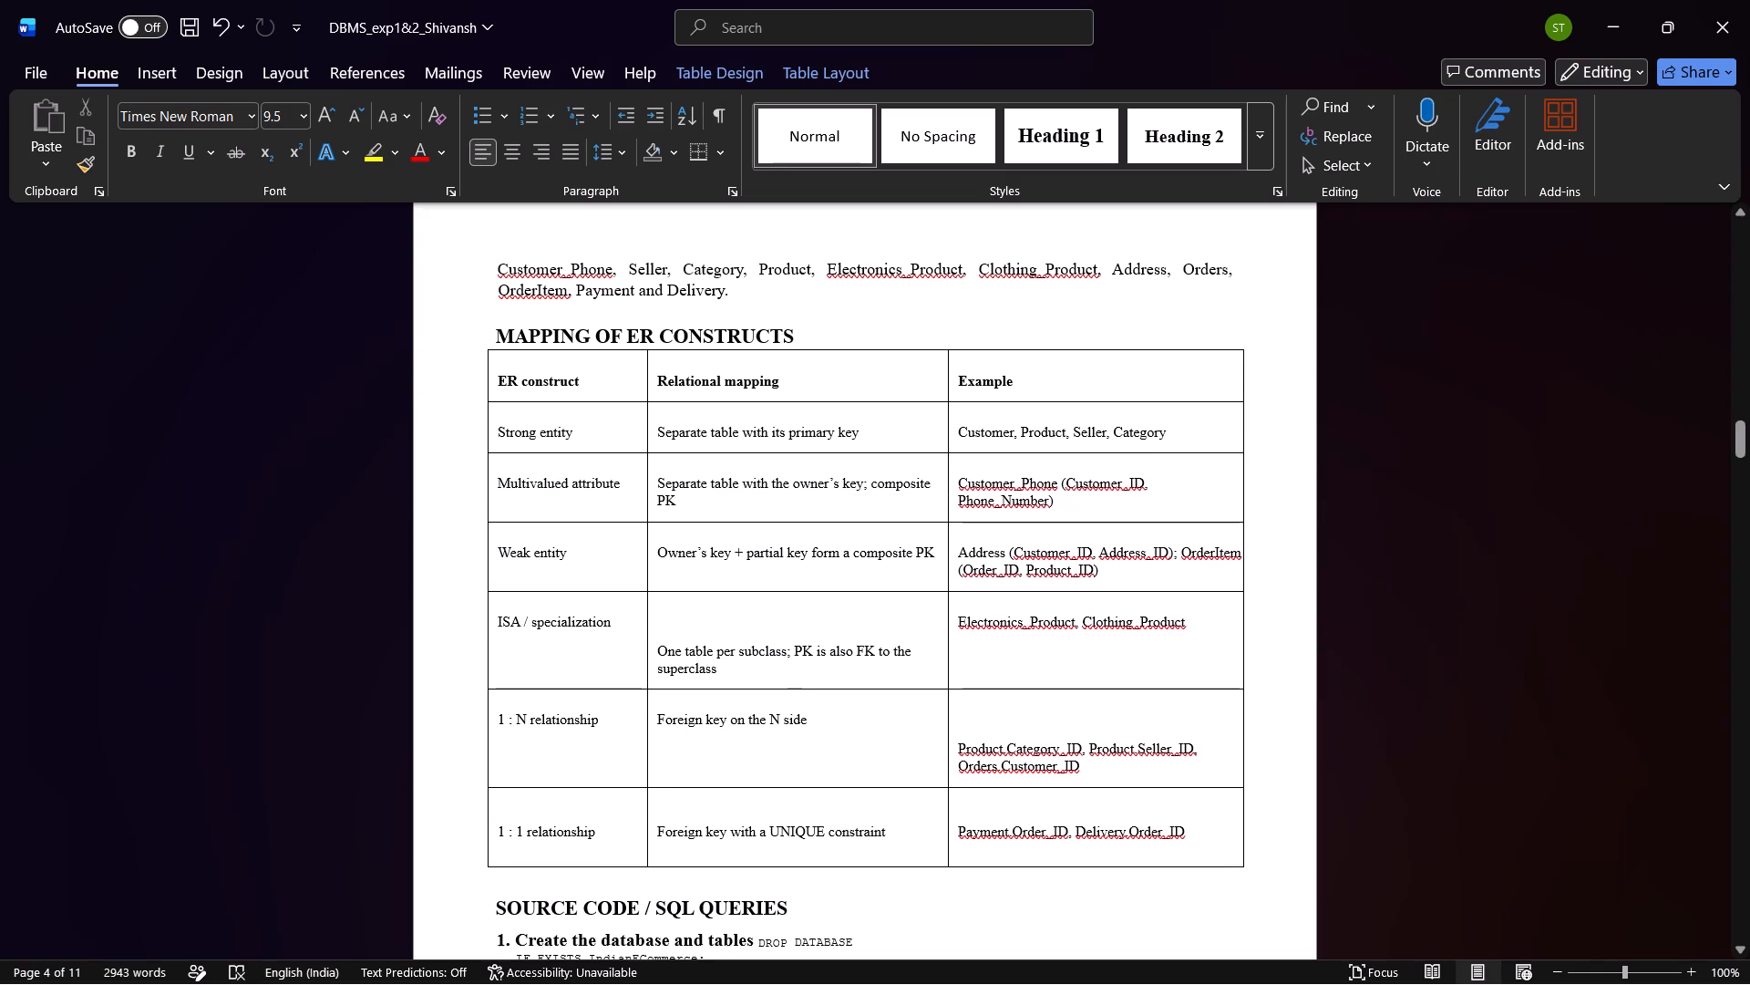
{"action": "left_click_drag", "start_coordinate": [786, 692], "coordinate": [785, 626]}
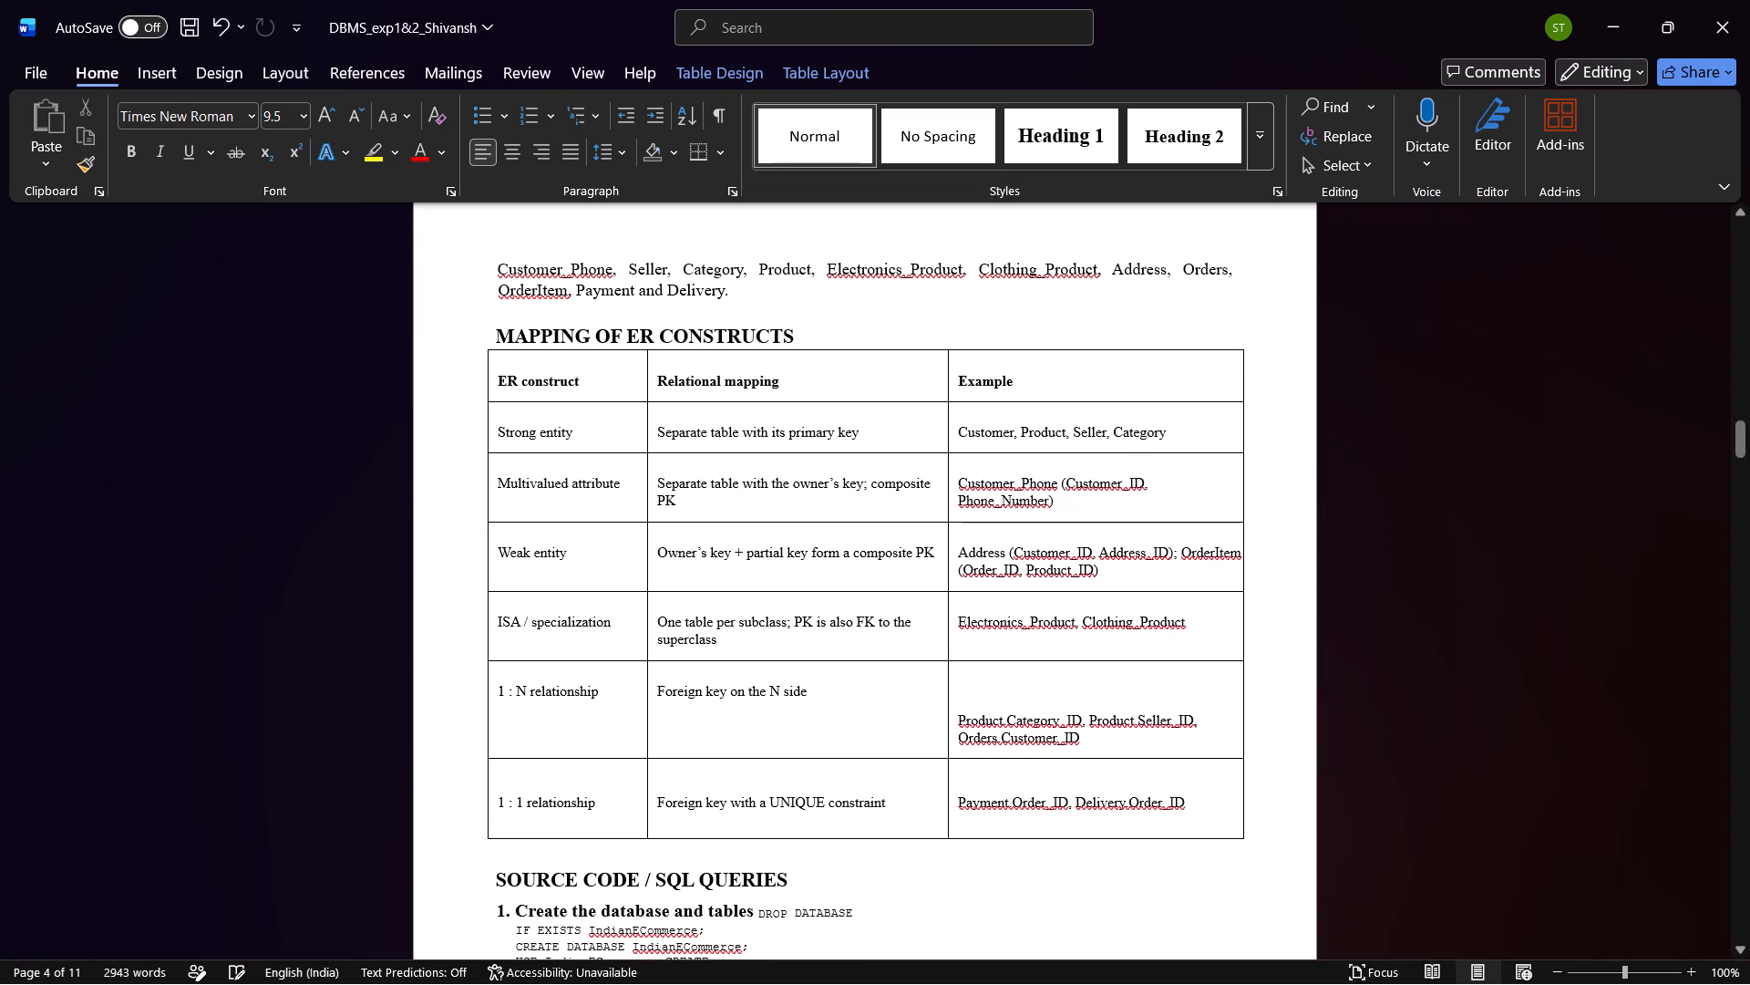
{"action": "left_click_drag", "start_coordinate": [782, 761], "coordinate": [786, 664]}
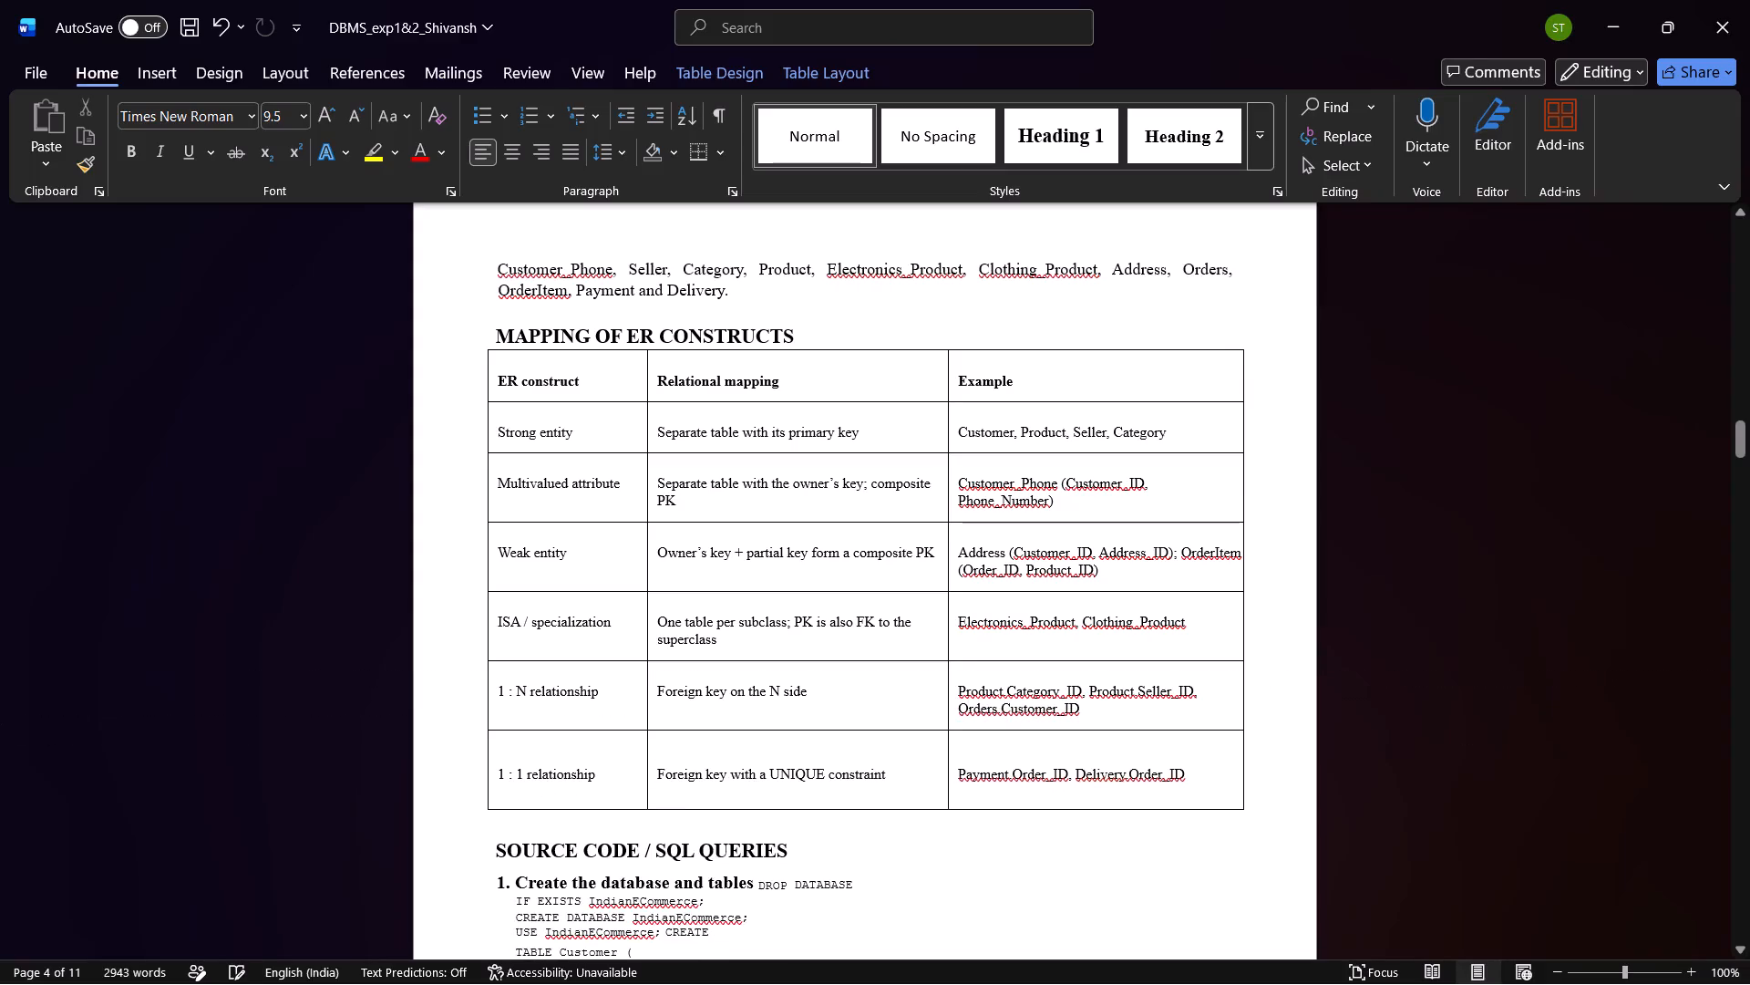
{"action": "left_click_drag", "start_coordinate": [787, 811], "coordinate": [787, 790]}
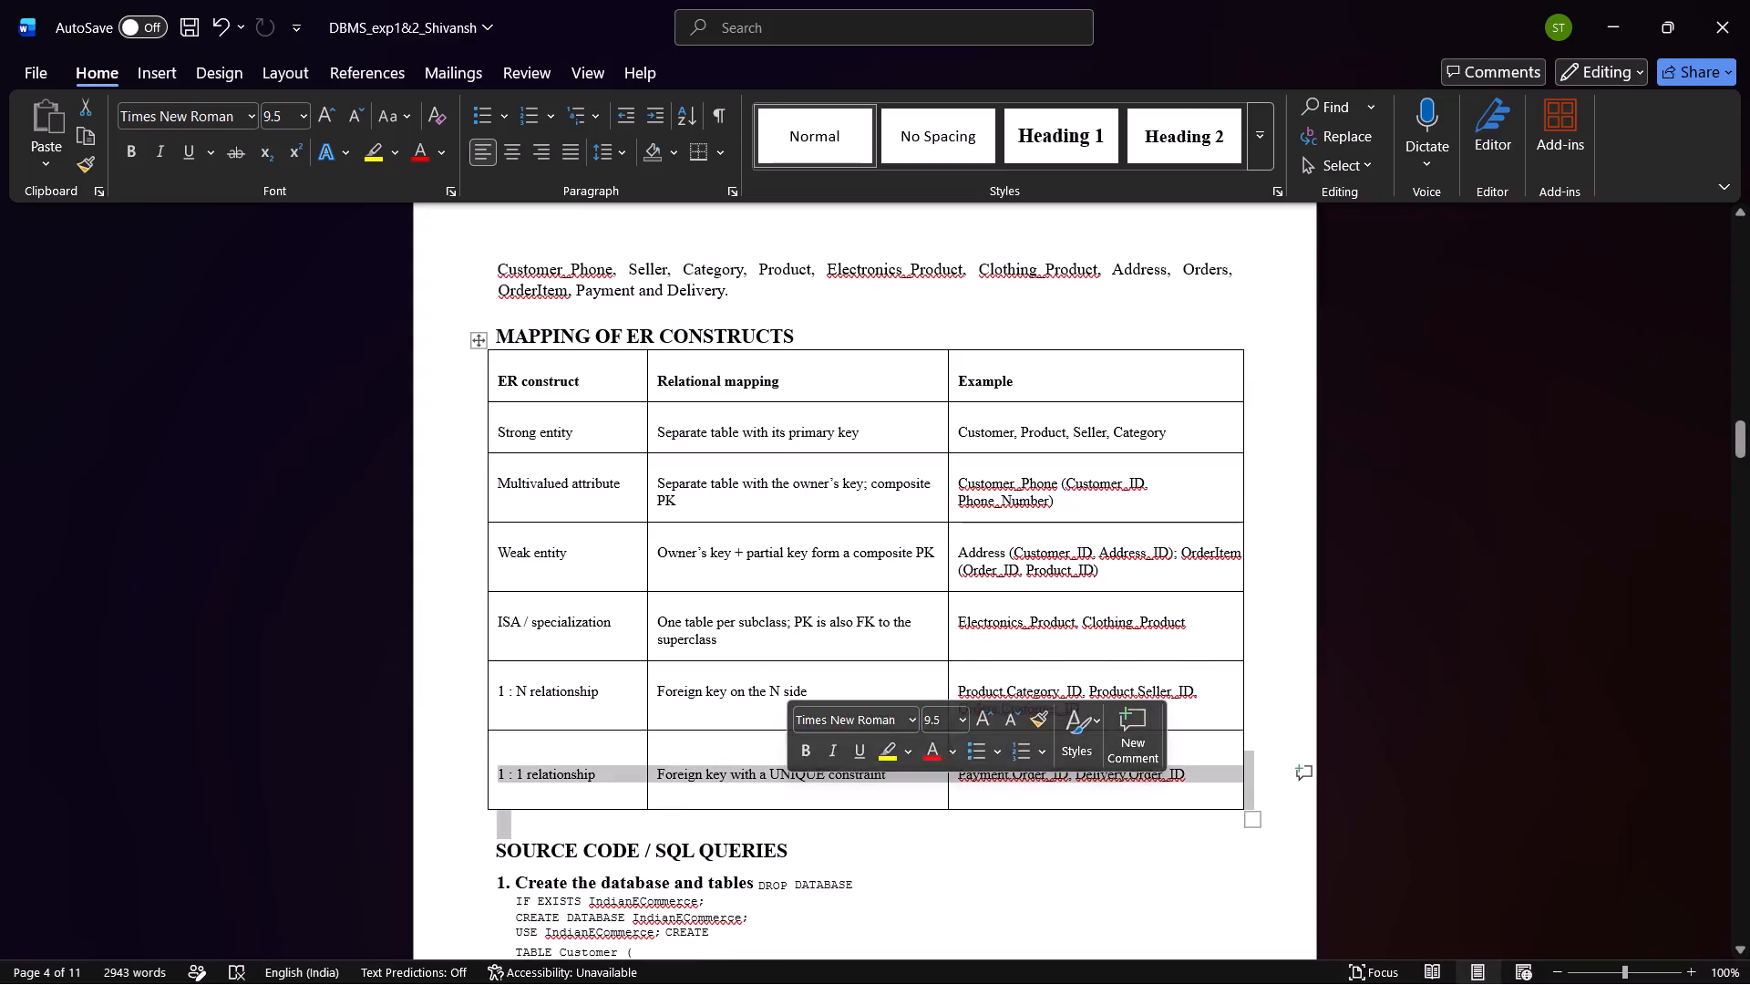
{"action": "left_click", "coordinate": [781, 830]}
Review the layout of the rest of the report, from the SQL source code through the query outputs to the final conclusion.
{"action": "scroll", "coordinate": [757, 808], "scroll_direction": "down", "scroll_amount": 19}
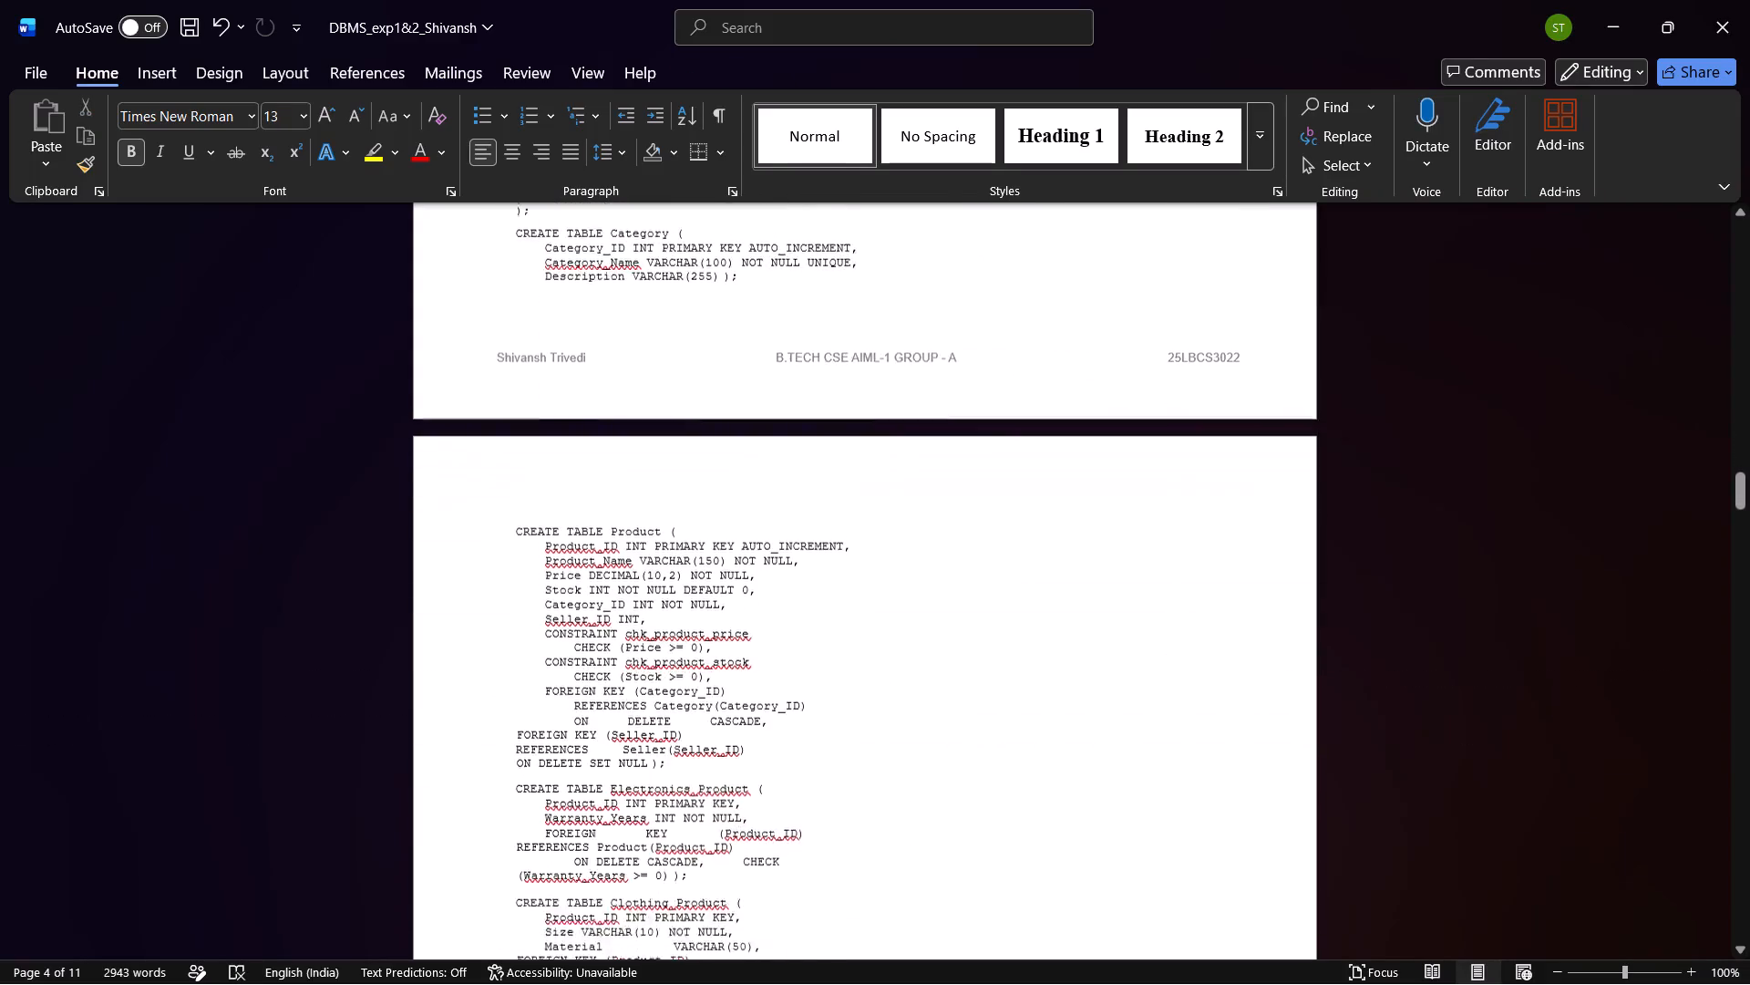
{"action": "scroll", "coordinate": [746, 757], "scroll_direction": "down", "scroll_amount": 15}
{"action": "scroll", "coordinate": [746, 757], "scroll_direction": "down", "scroll_amount": 15}
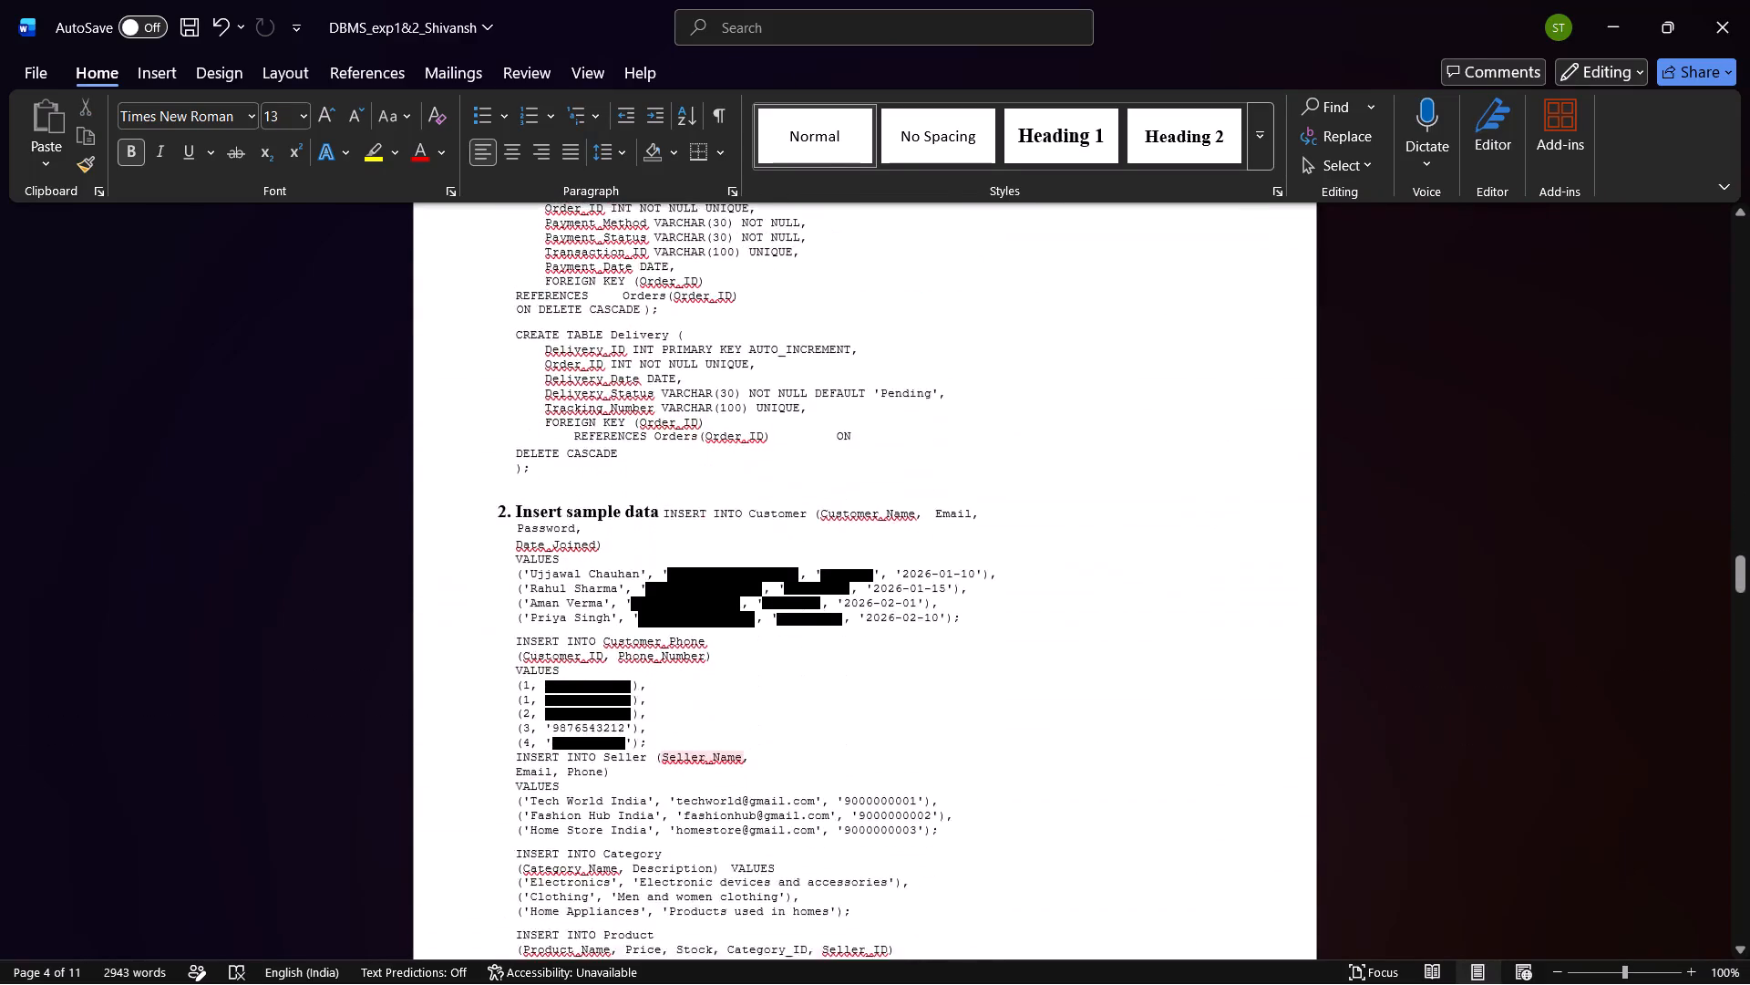
{"action": "scroll", "coordinate": [746, 749], "scroll_direction": "down", "scroll_amount": 16}
{"action": "scroll", "coordinate": [739, 741], "scroll_direction": "down", "scroll_amount": 15}
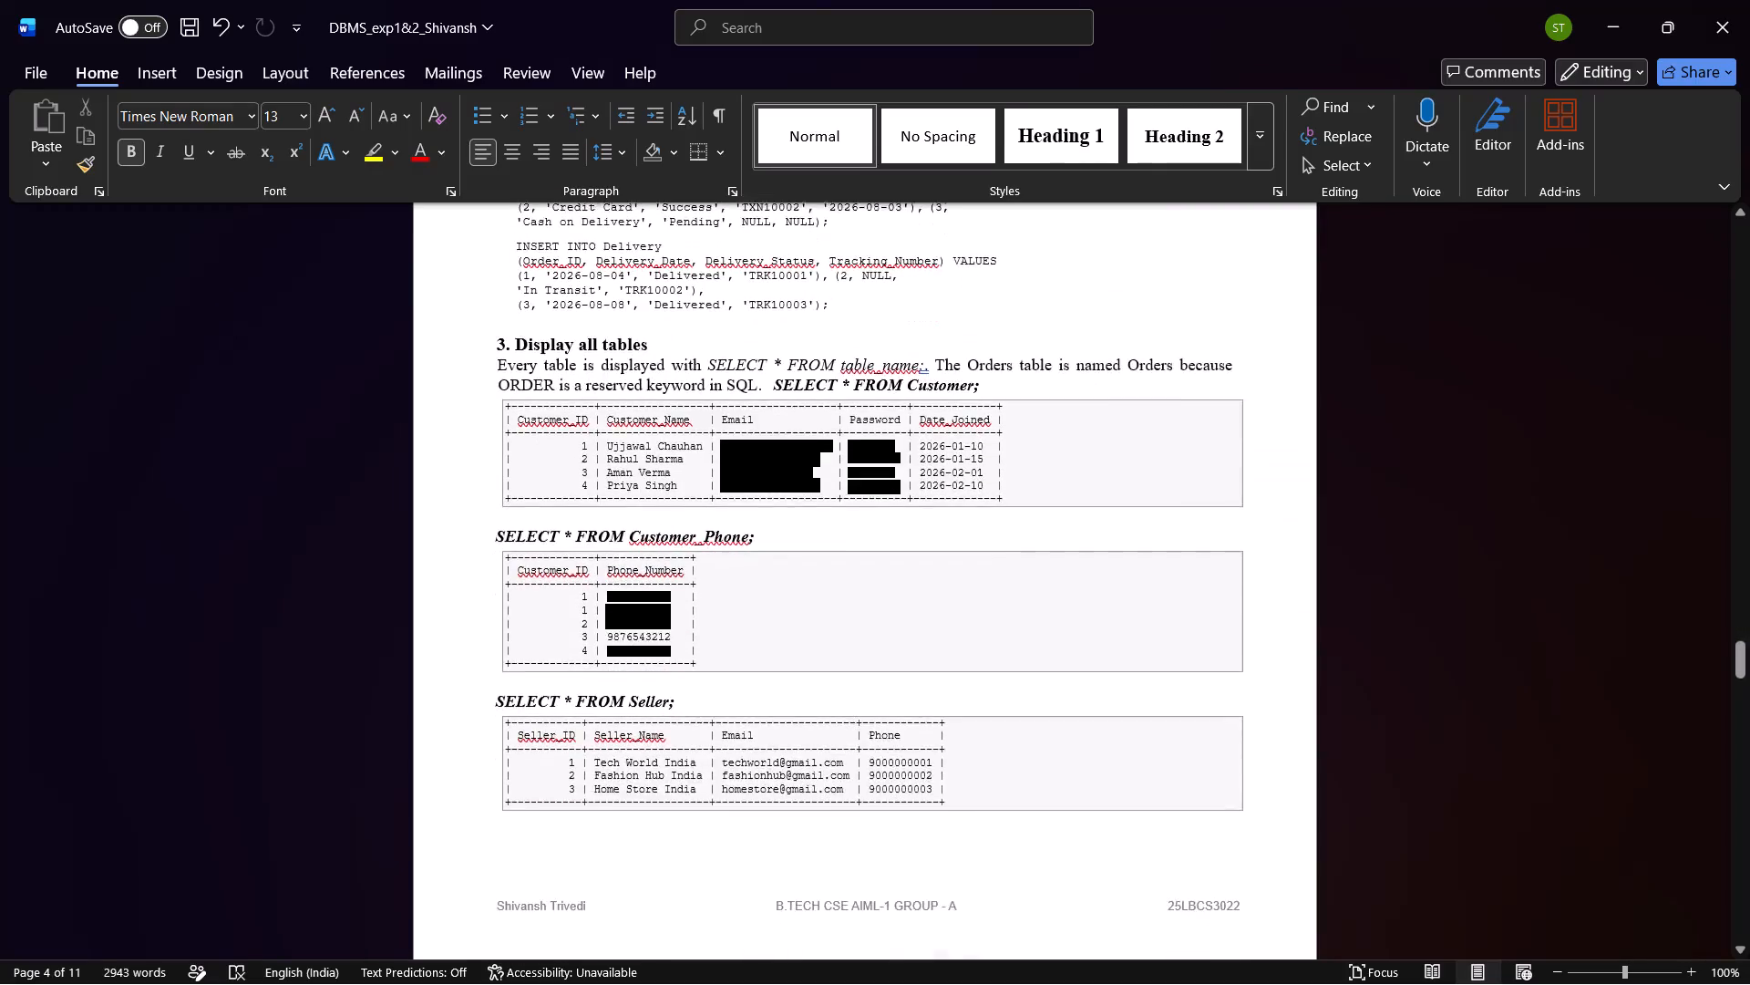
{"action": "scroll", "coordinate": [739, 741], "scroll_direction": "down", "scroll_amount": 8}
{"action": "scroll", "coordinate": [736, 741], "scroll_direction": "down", "scroll_amount": 14}
{"action": "scroll", "coordinate": [736, 741], "scroll_direction": "down", "scroll_amount": 16}
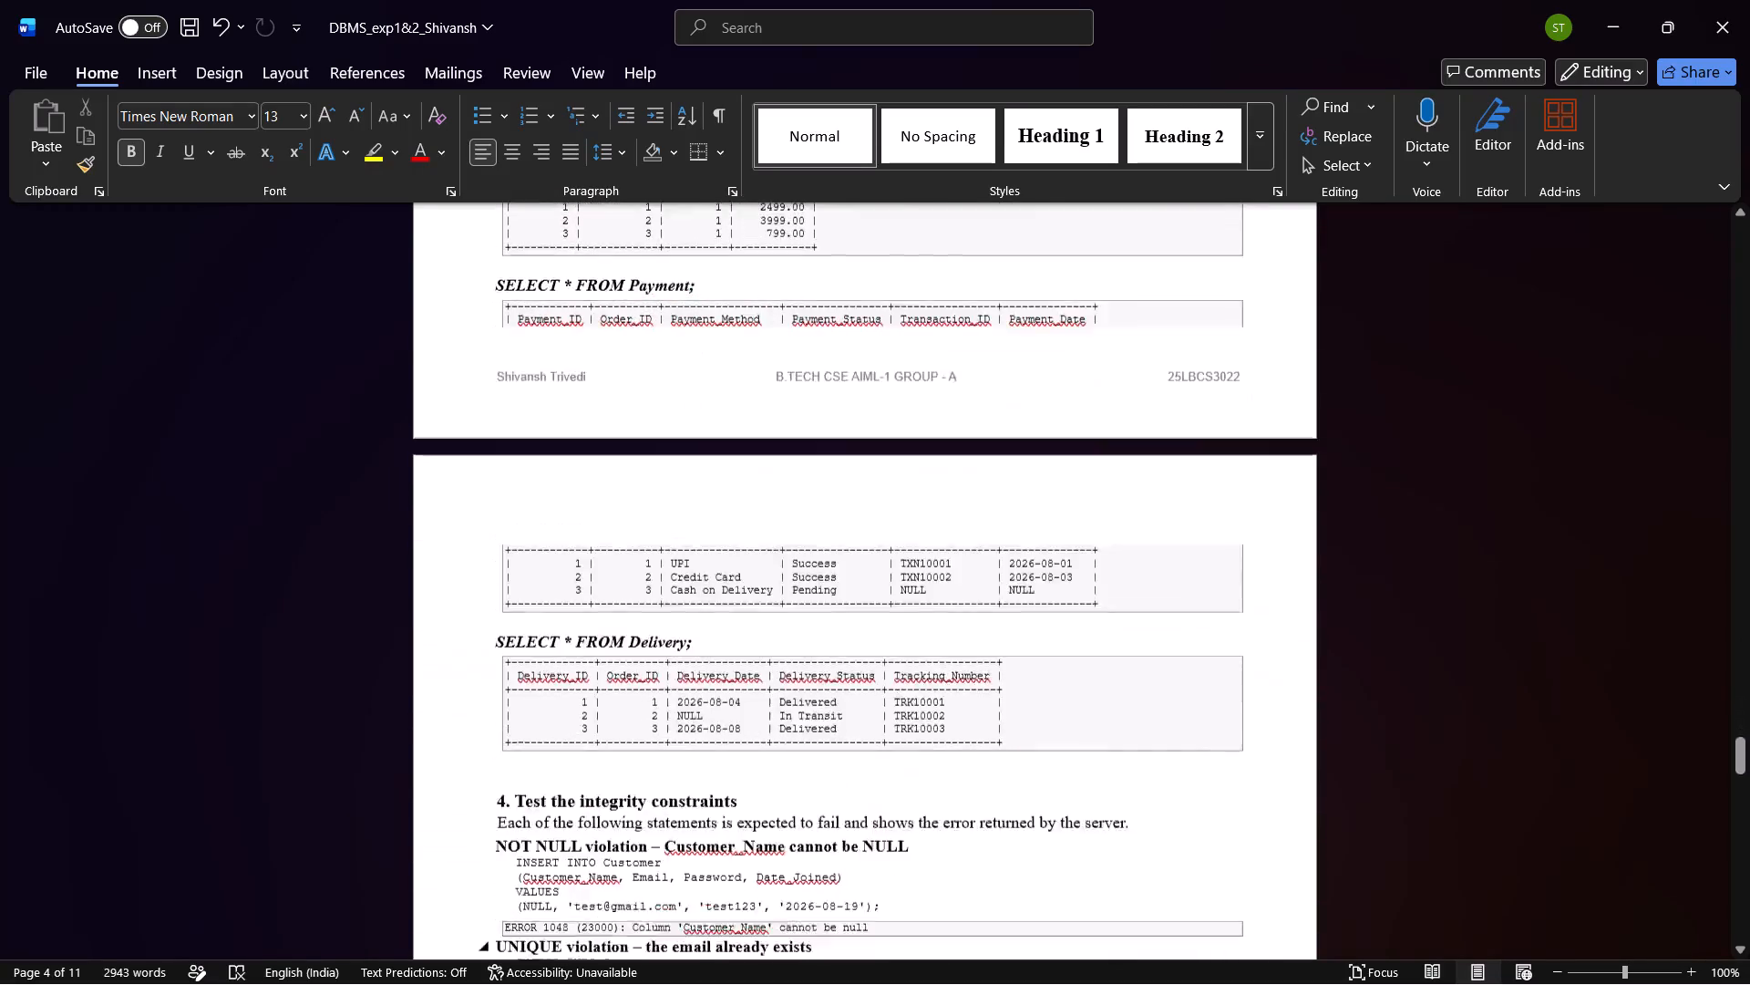
{"action": "scroll", "coordinate": [736, 741], "scroll_direction": "down", "scroll_amount": 14}
{"action": "scroll", "coordinate": [736, 739], "scroll_direction": "down", "scroll_amount": 14}
{"action": "scroll", "coordinate": [736, 739], "scroll_direction": "down", "scroll_amount": 14}
{"action": "scroll", "coordinate": [736, 739], "scroll_direction": "down", "scroll_amount": 8}
Recheck the page layout from the join query back to the Entities and Attributes table on the first page.
{"action": "scroll", "coordinate": [736, 739], "scroll_direction": "up", "scroll_amount": 5}
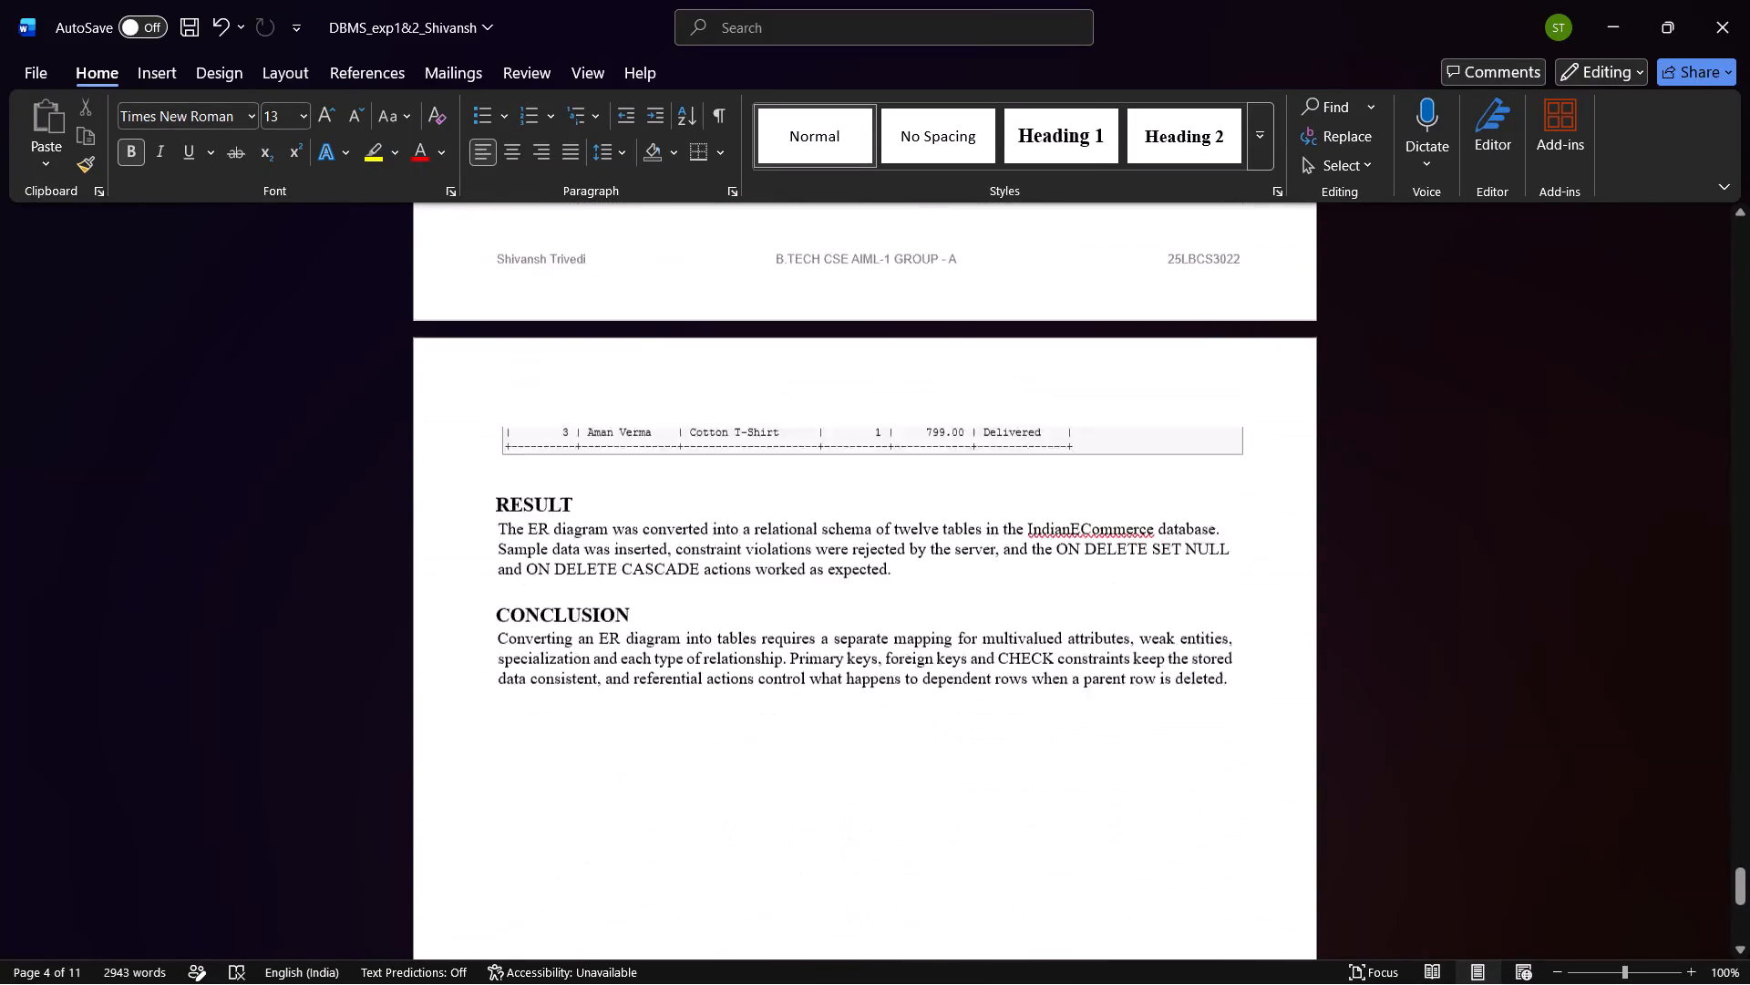
{"action": "scroll", "coordinate": [736, 739], "scroll_direction": "up", "scroll_amount": 12}
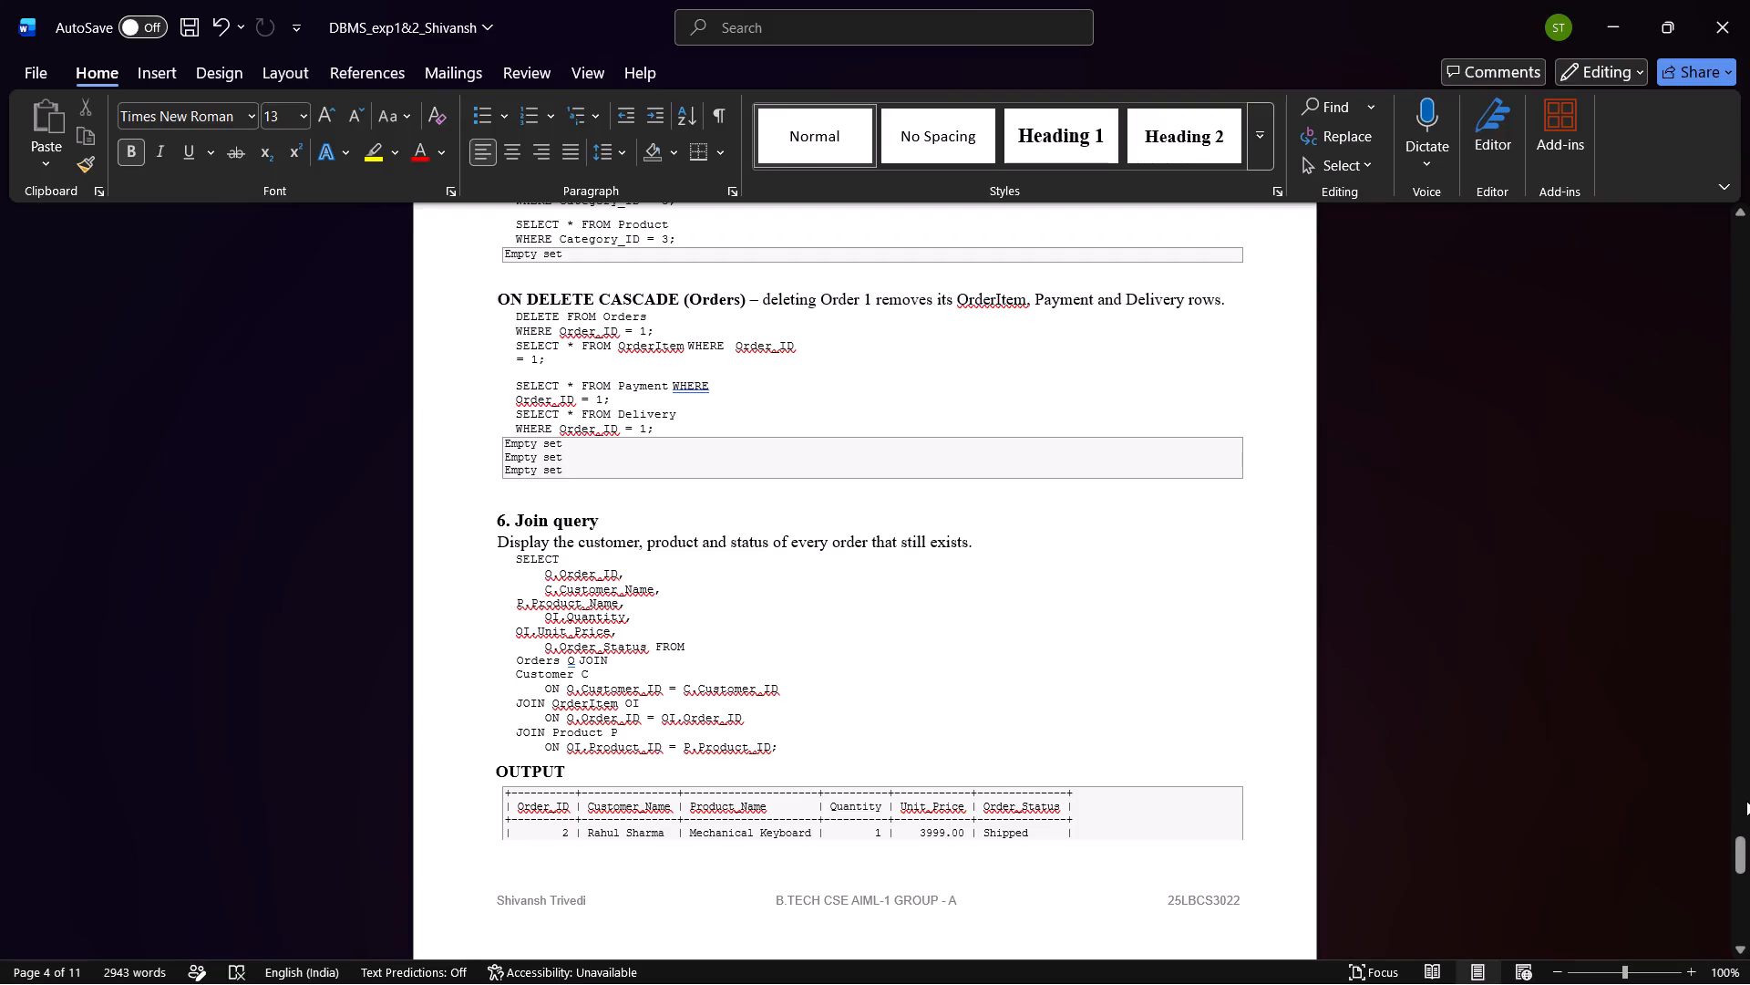
{"action": "left_click_drag", "start_coordinate": [1740, 845], "coordinate": [1721, 679]}
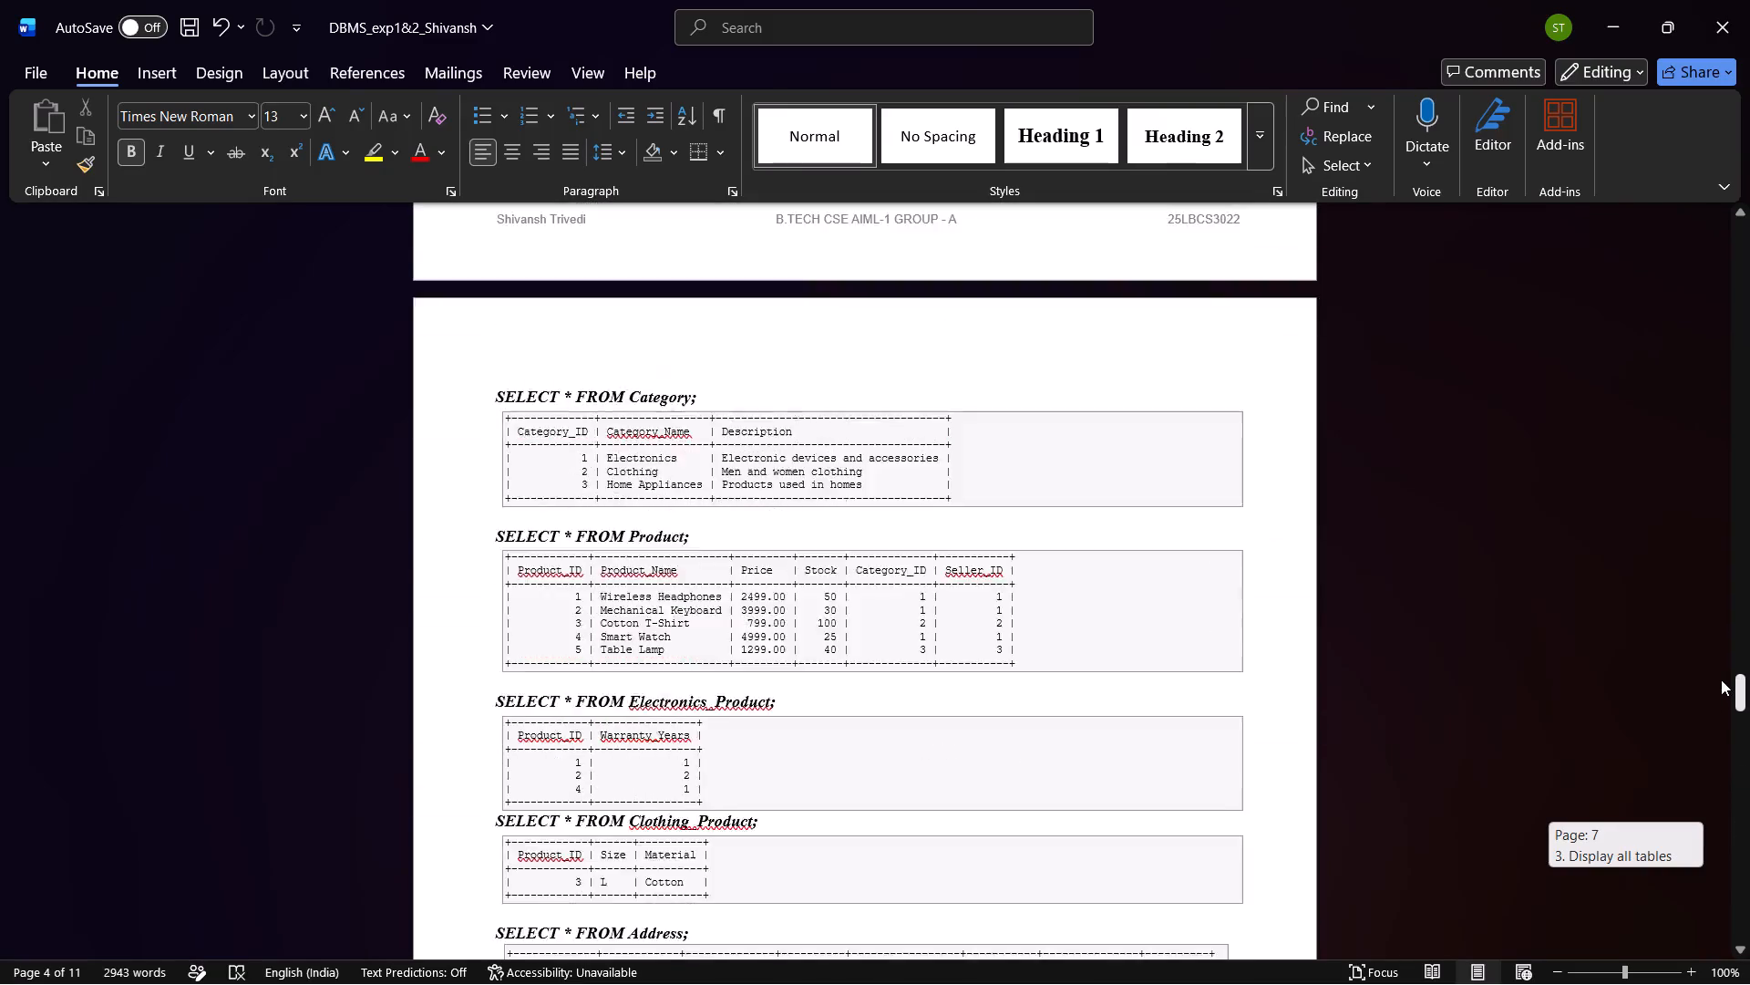
{"action": "left_click_drag", "start_coordinate": [1721, 679], "coordinate": [1714, 571]}
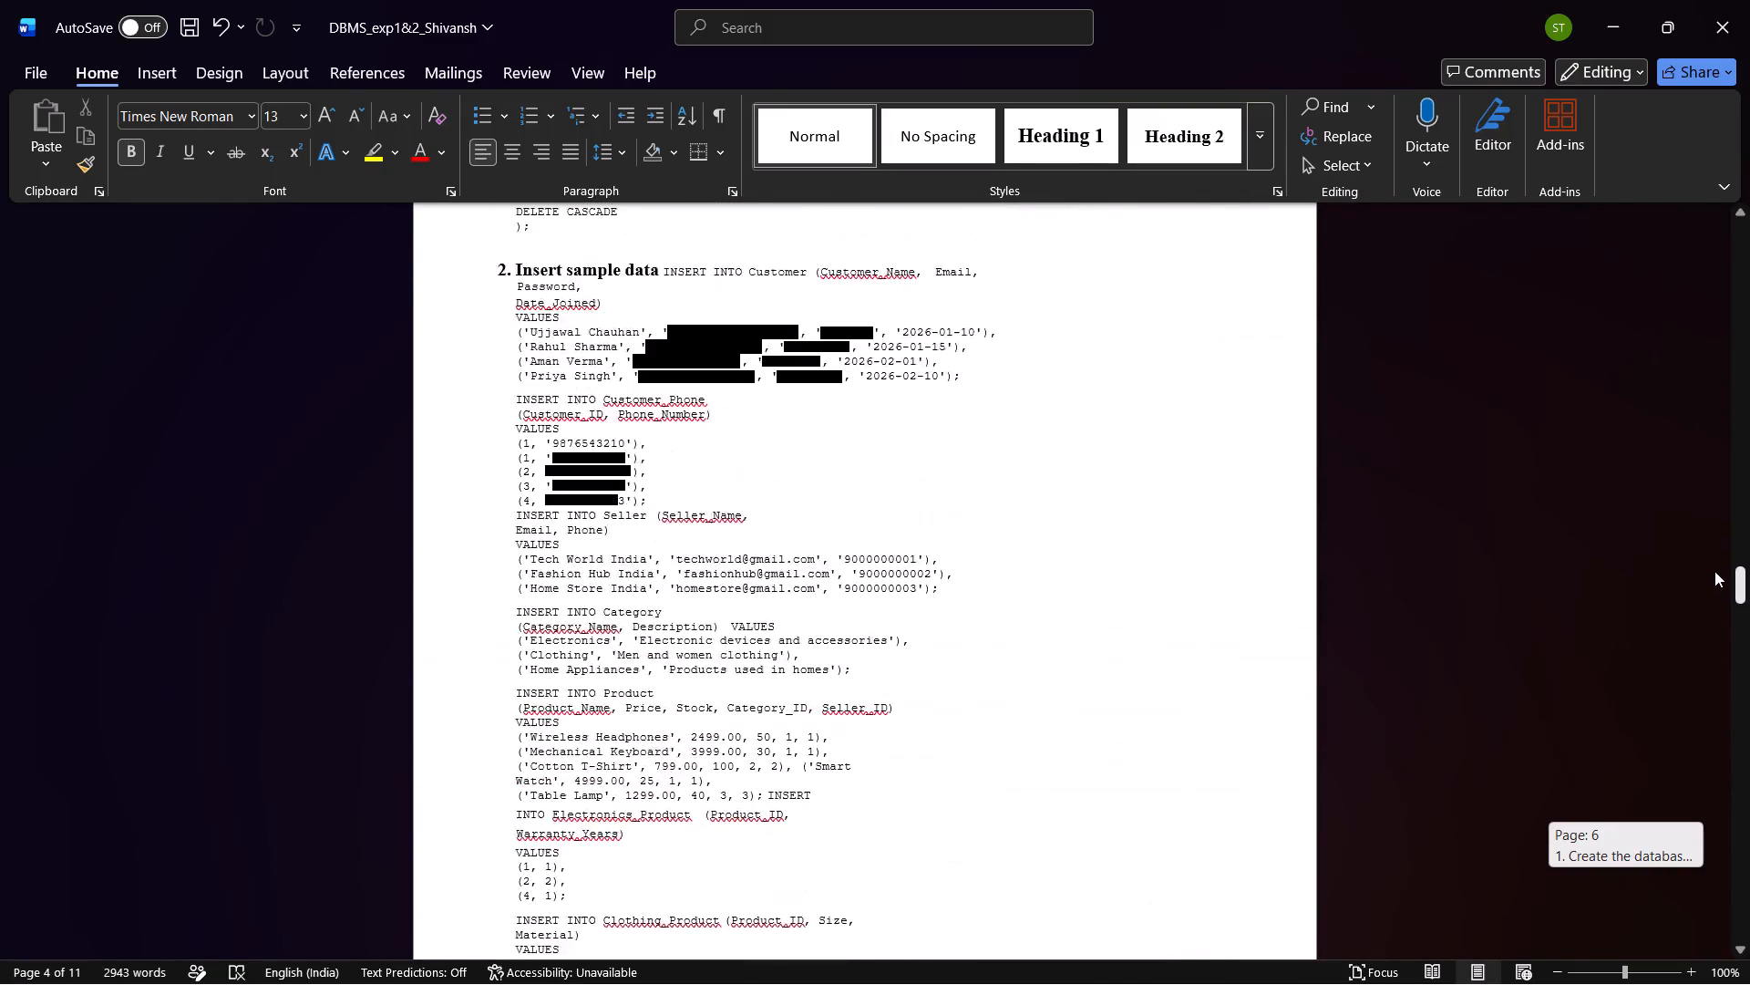
{"action": "left_click_drag", "start_coordinate": [1714, 571], "coordinate": [1715, 483]}
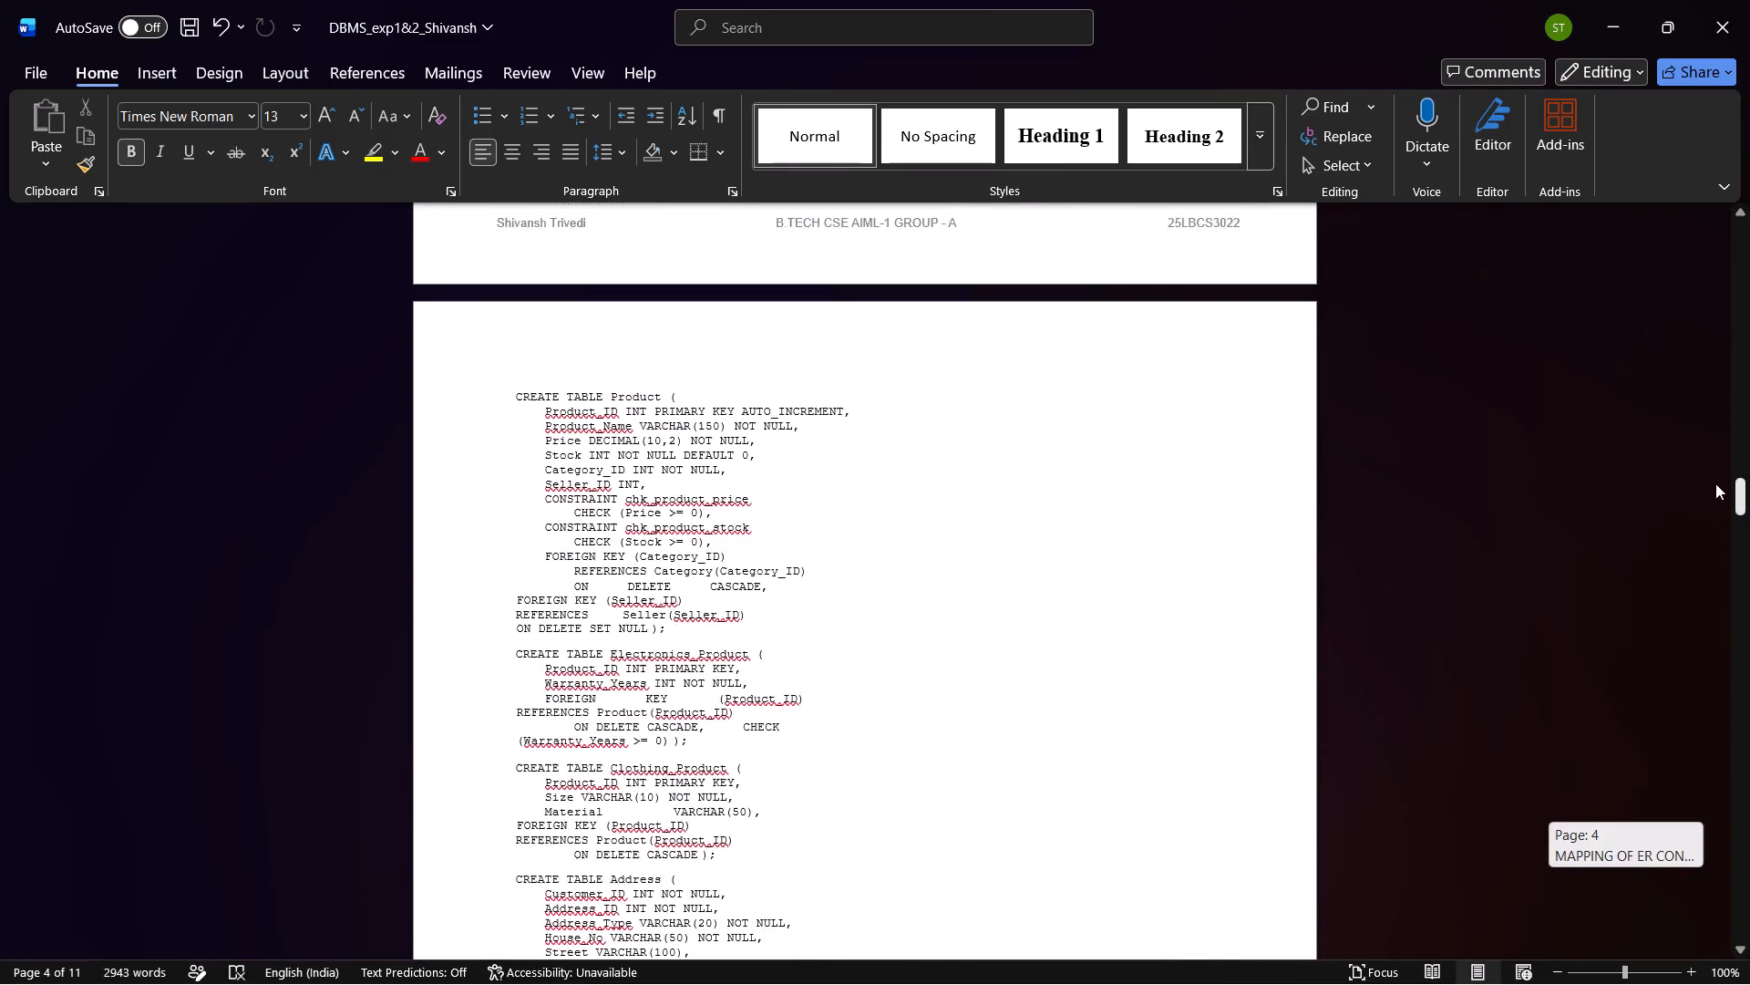
{"action": "left_click_drag", "start_coordinate": [1715, 483], "coordinate": [1720, 413]}
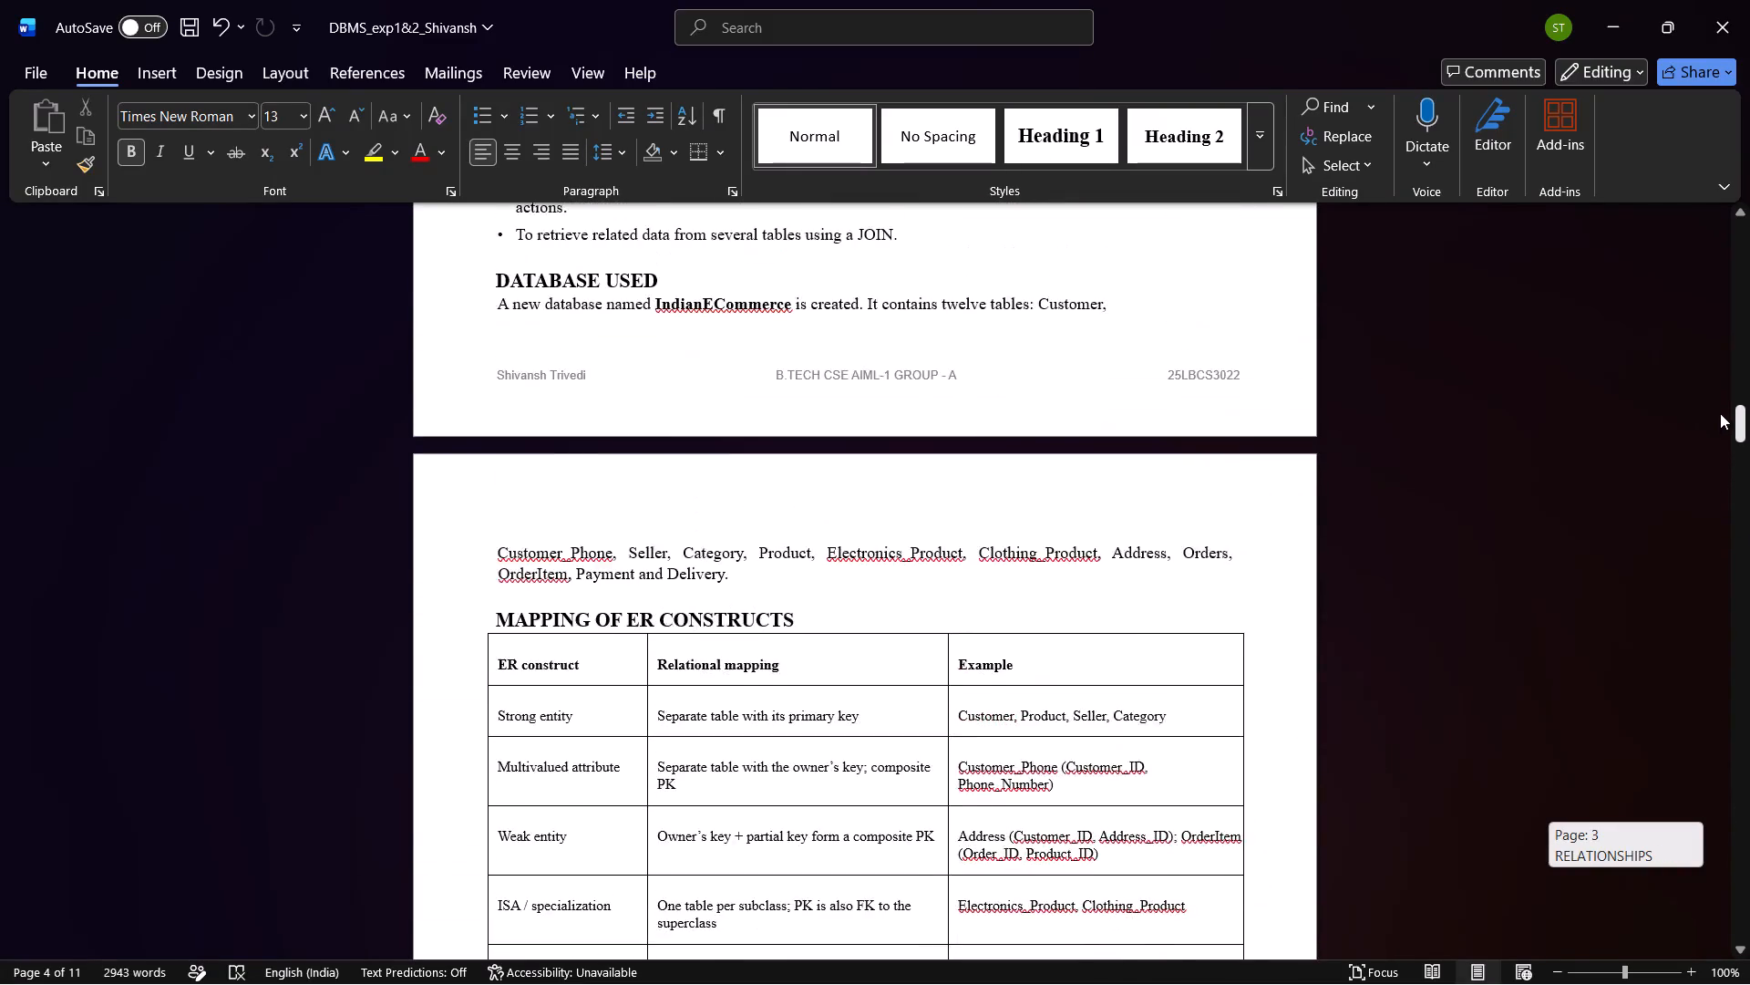
{"action": "left_click_drag", "start_coordinate": [1720, 413], "coordinate": [1728, 411]}
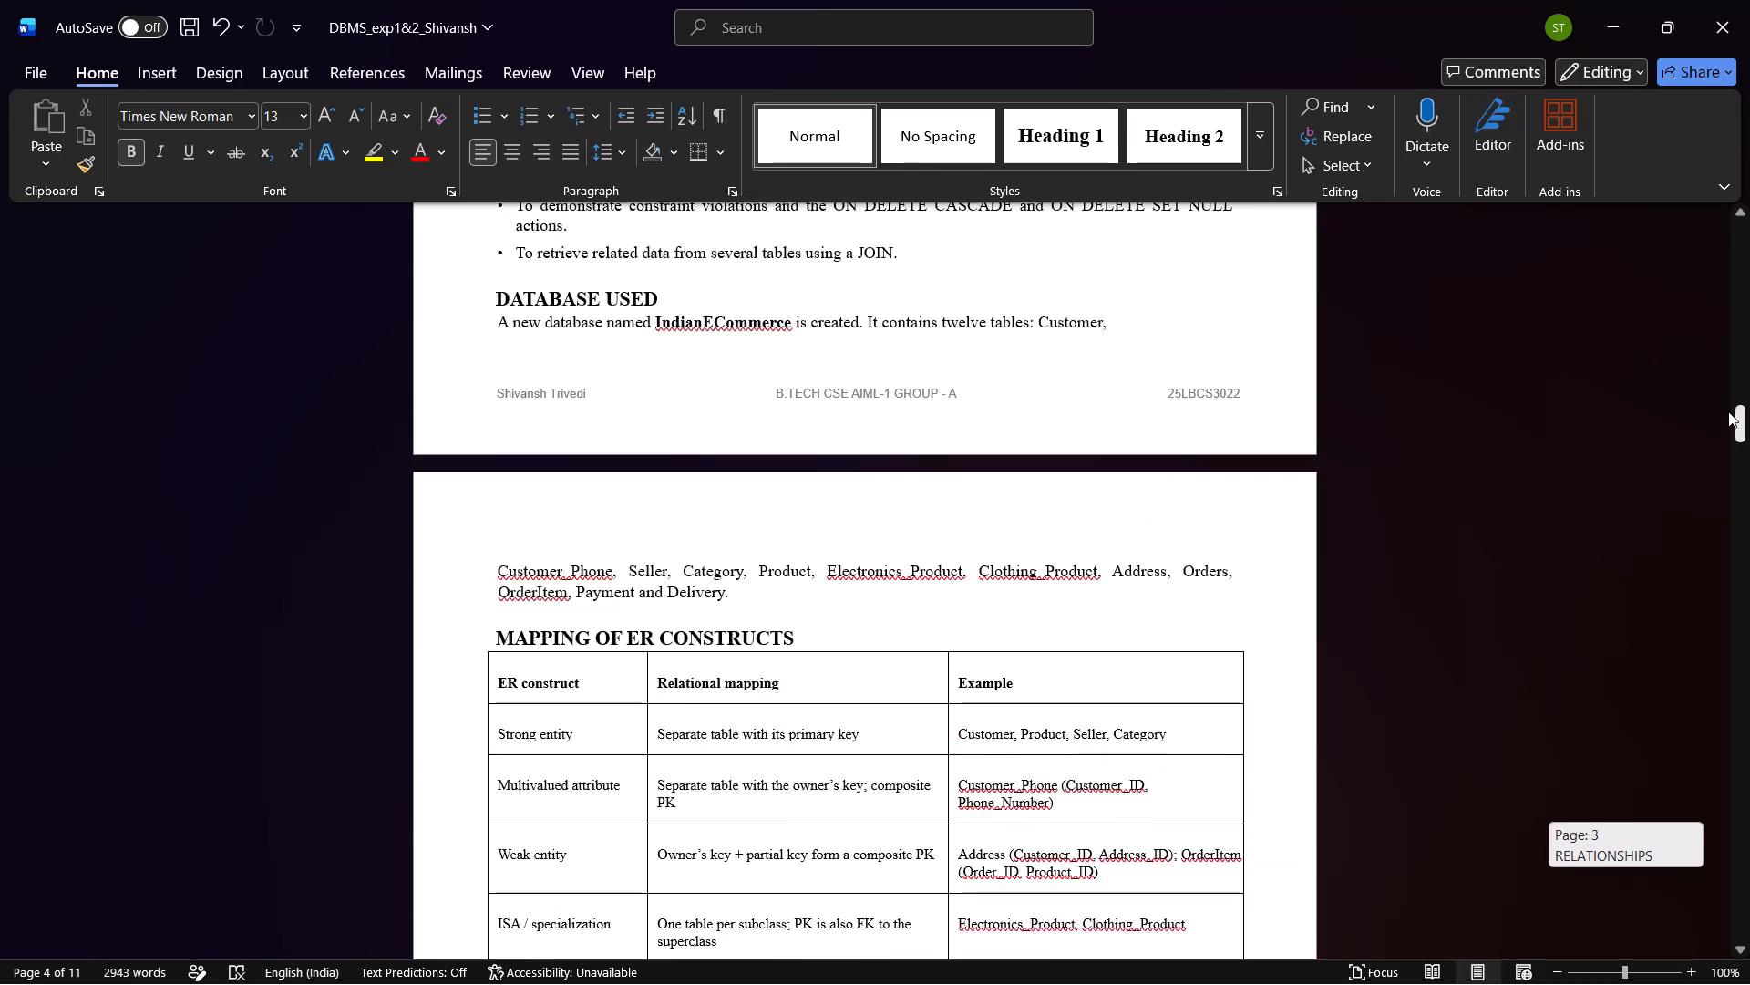
{"action": "left_click_drag", "start_coordinate": [1728, 411], "coordinate": [1724, 355]}
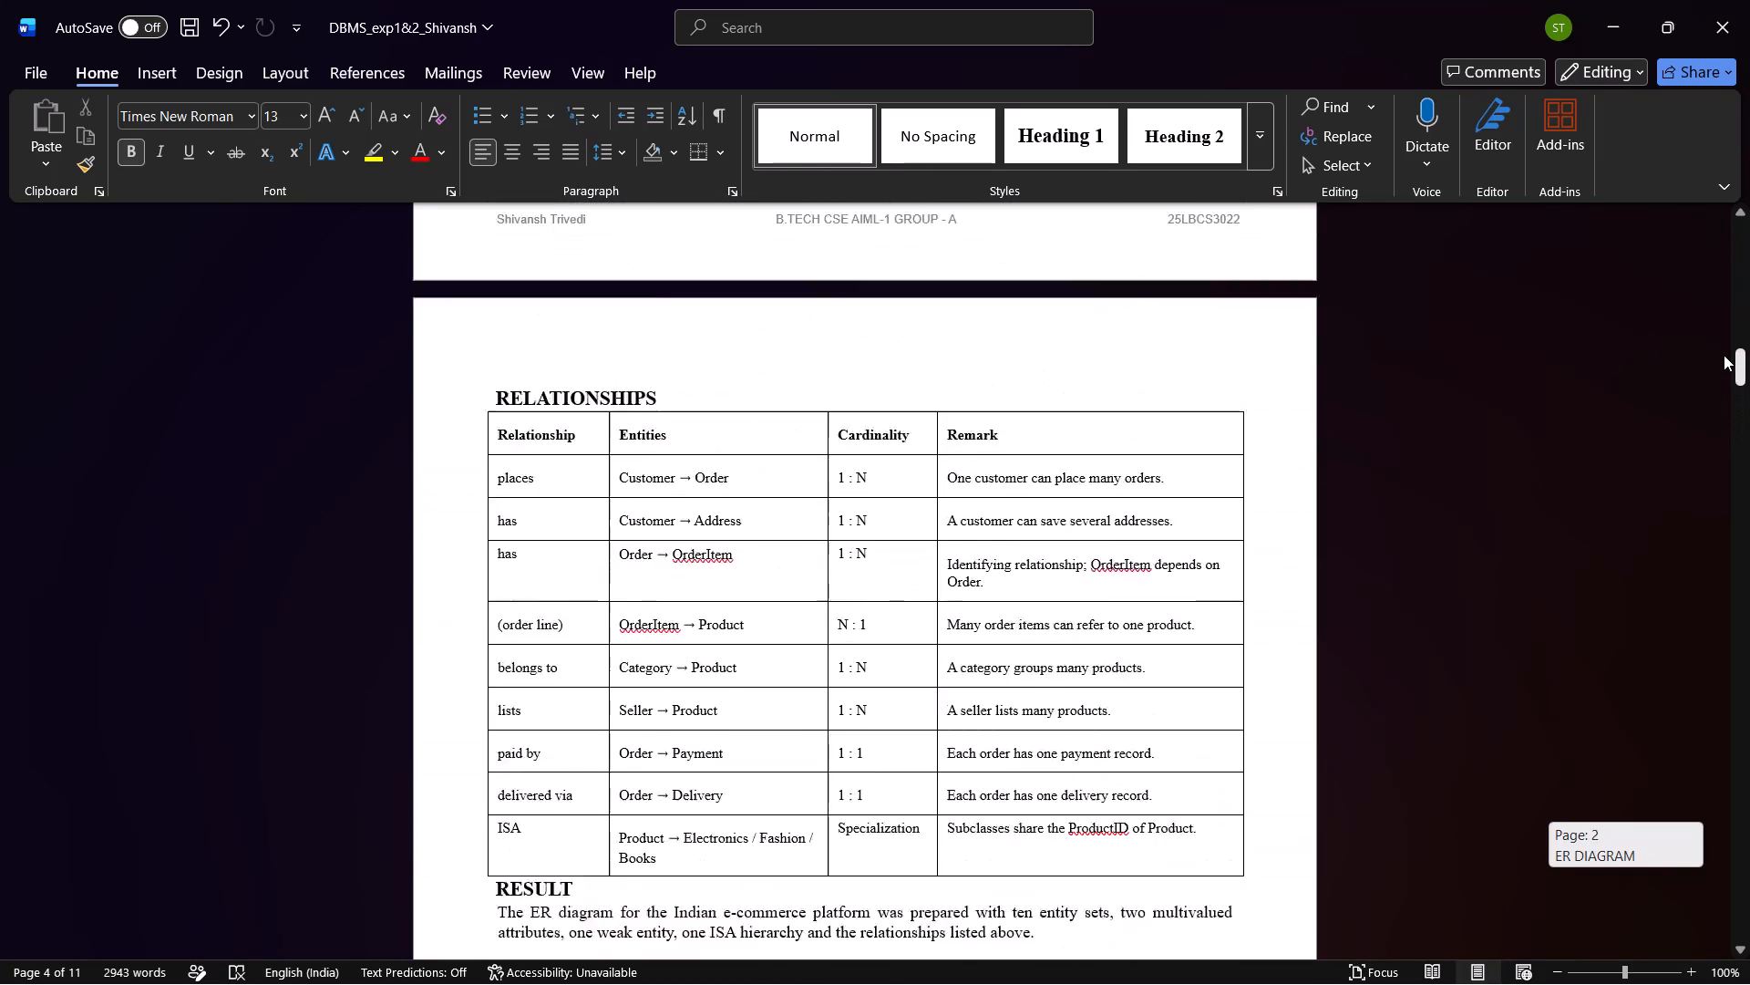
{"action": "left_click_drag", "start_coordinate": [1724, 355], "coordinate": [1722, 280]}
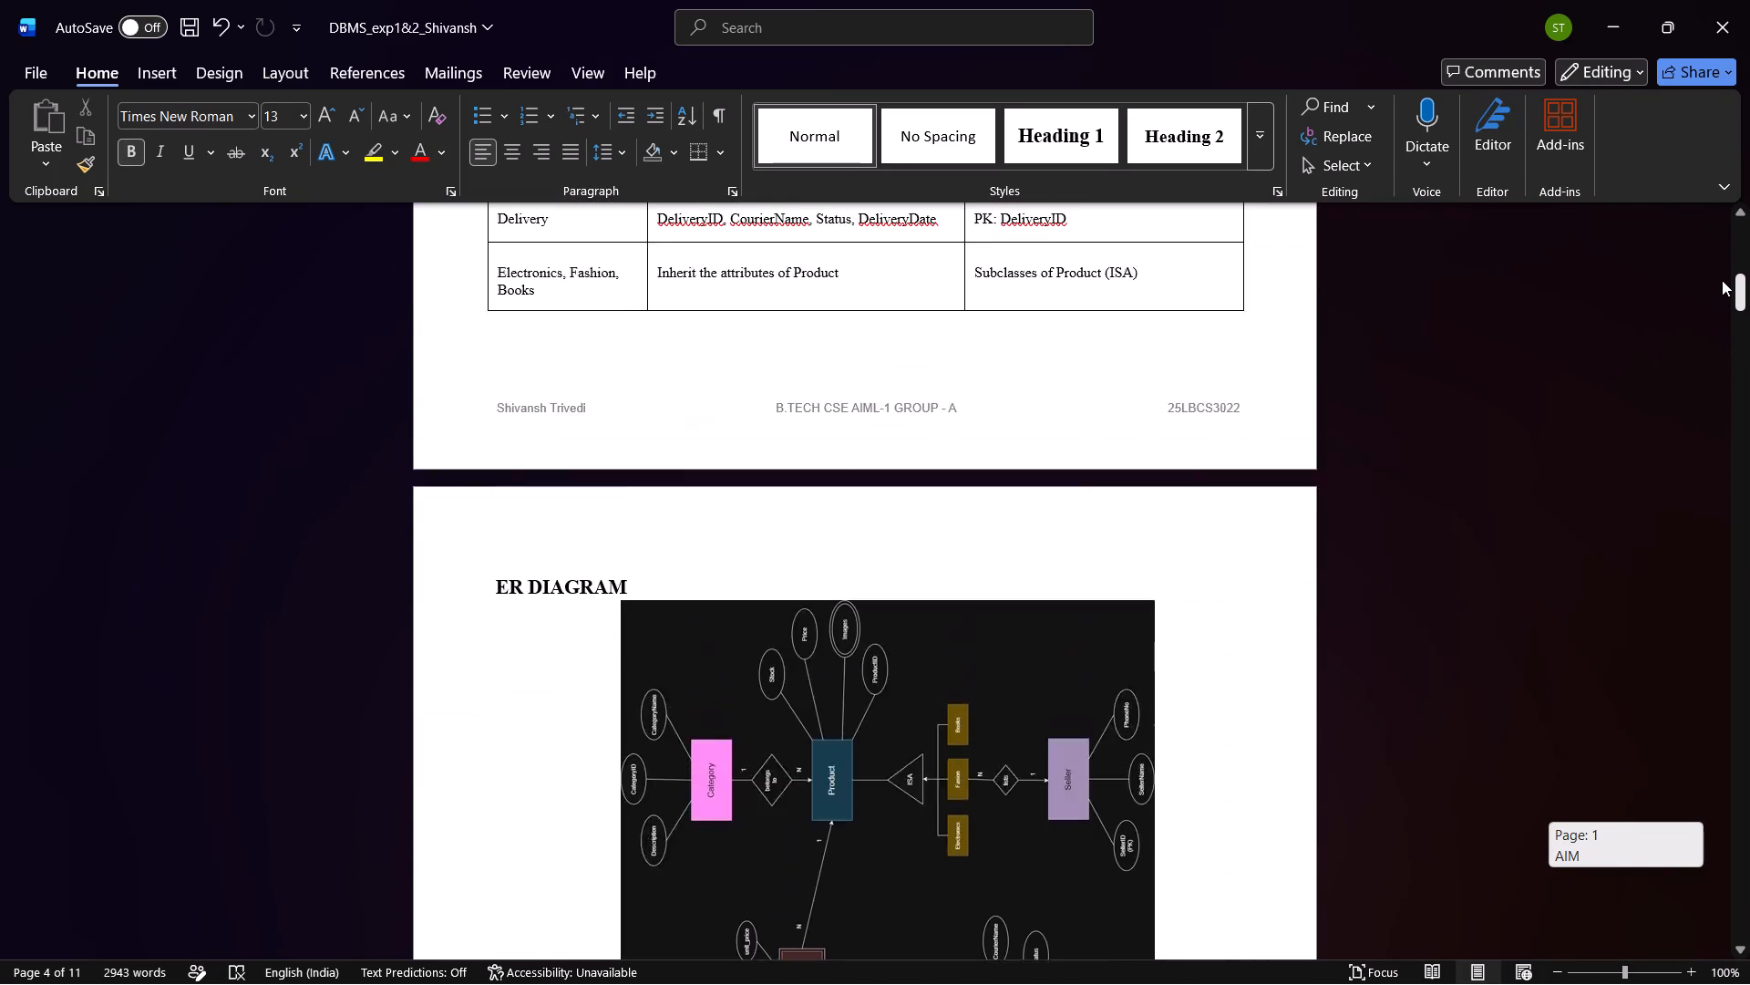
{"action": "left_click_drag", "start_coordinate": [1722, 280], "coordinate": [1722, 242]}
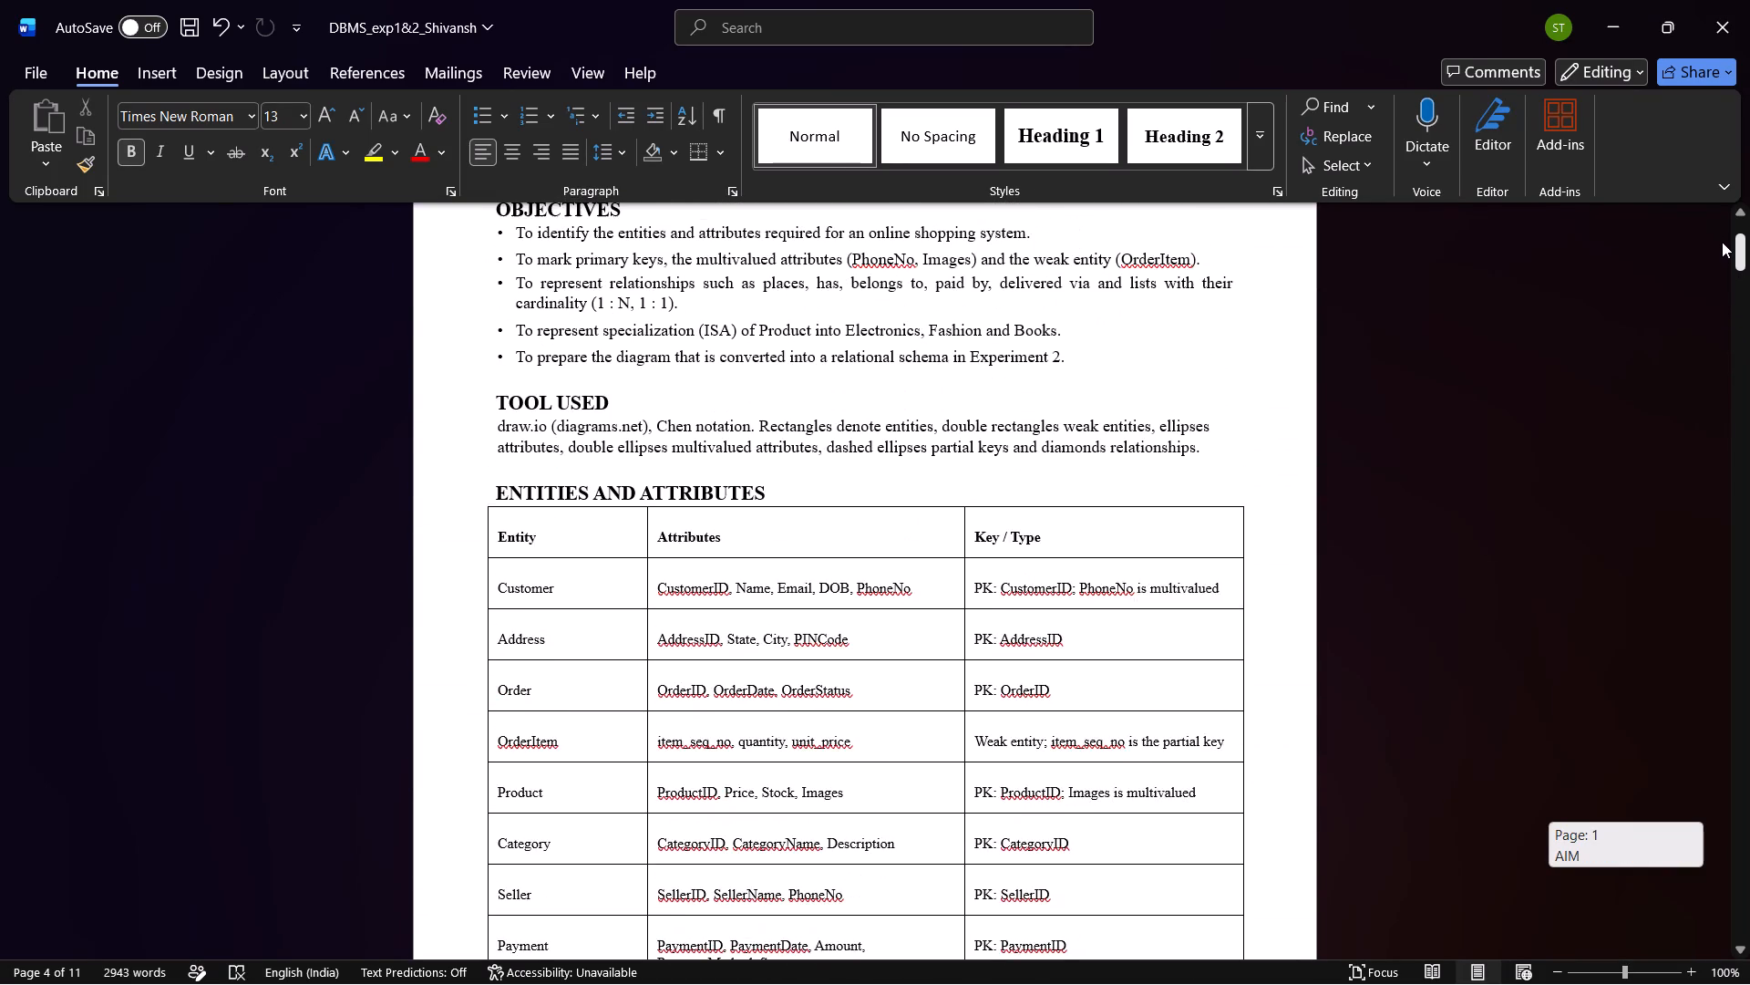
Recheck the page layout from the first page through the referential action tests, and back to the Experiment 2 heading.
{"action": "left_click_drag", "start_coordinate": [1722, 242], "coordinate": [1723, 204]}
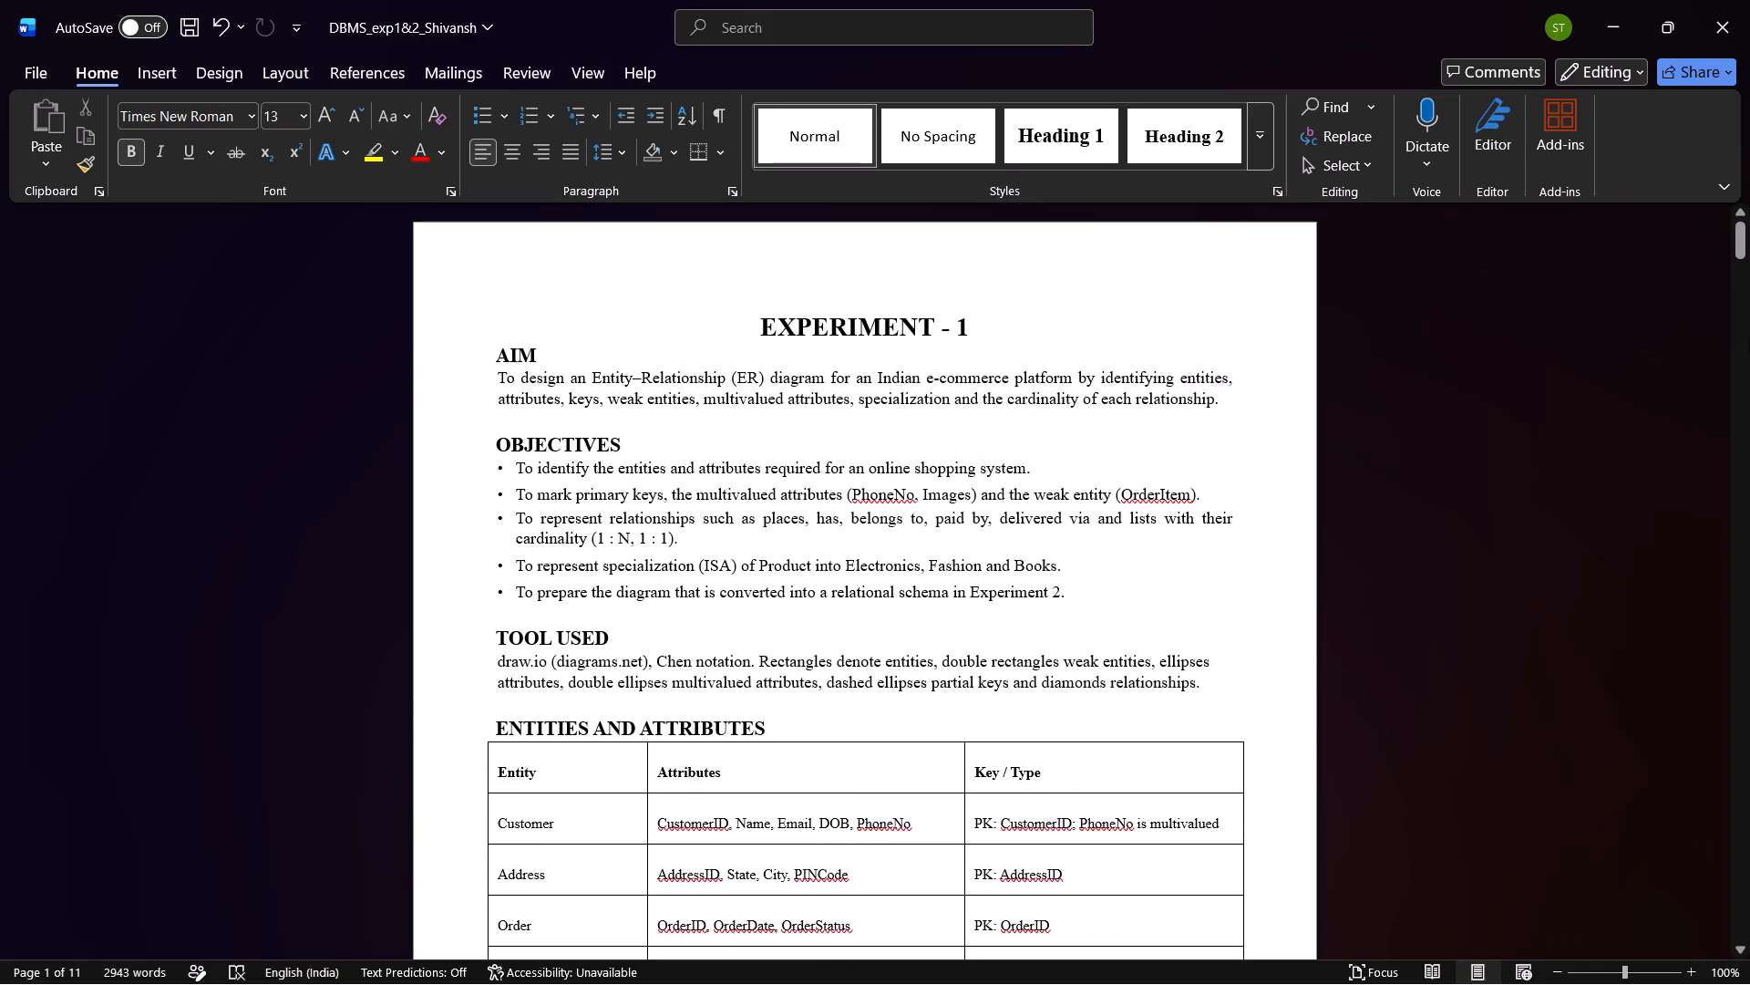
{"action": "left_click_drag", "start_coordinate": [1739, 251], "coordinate": [1732, 366]}
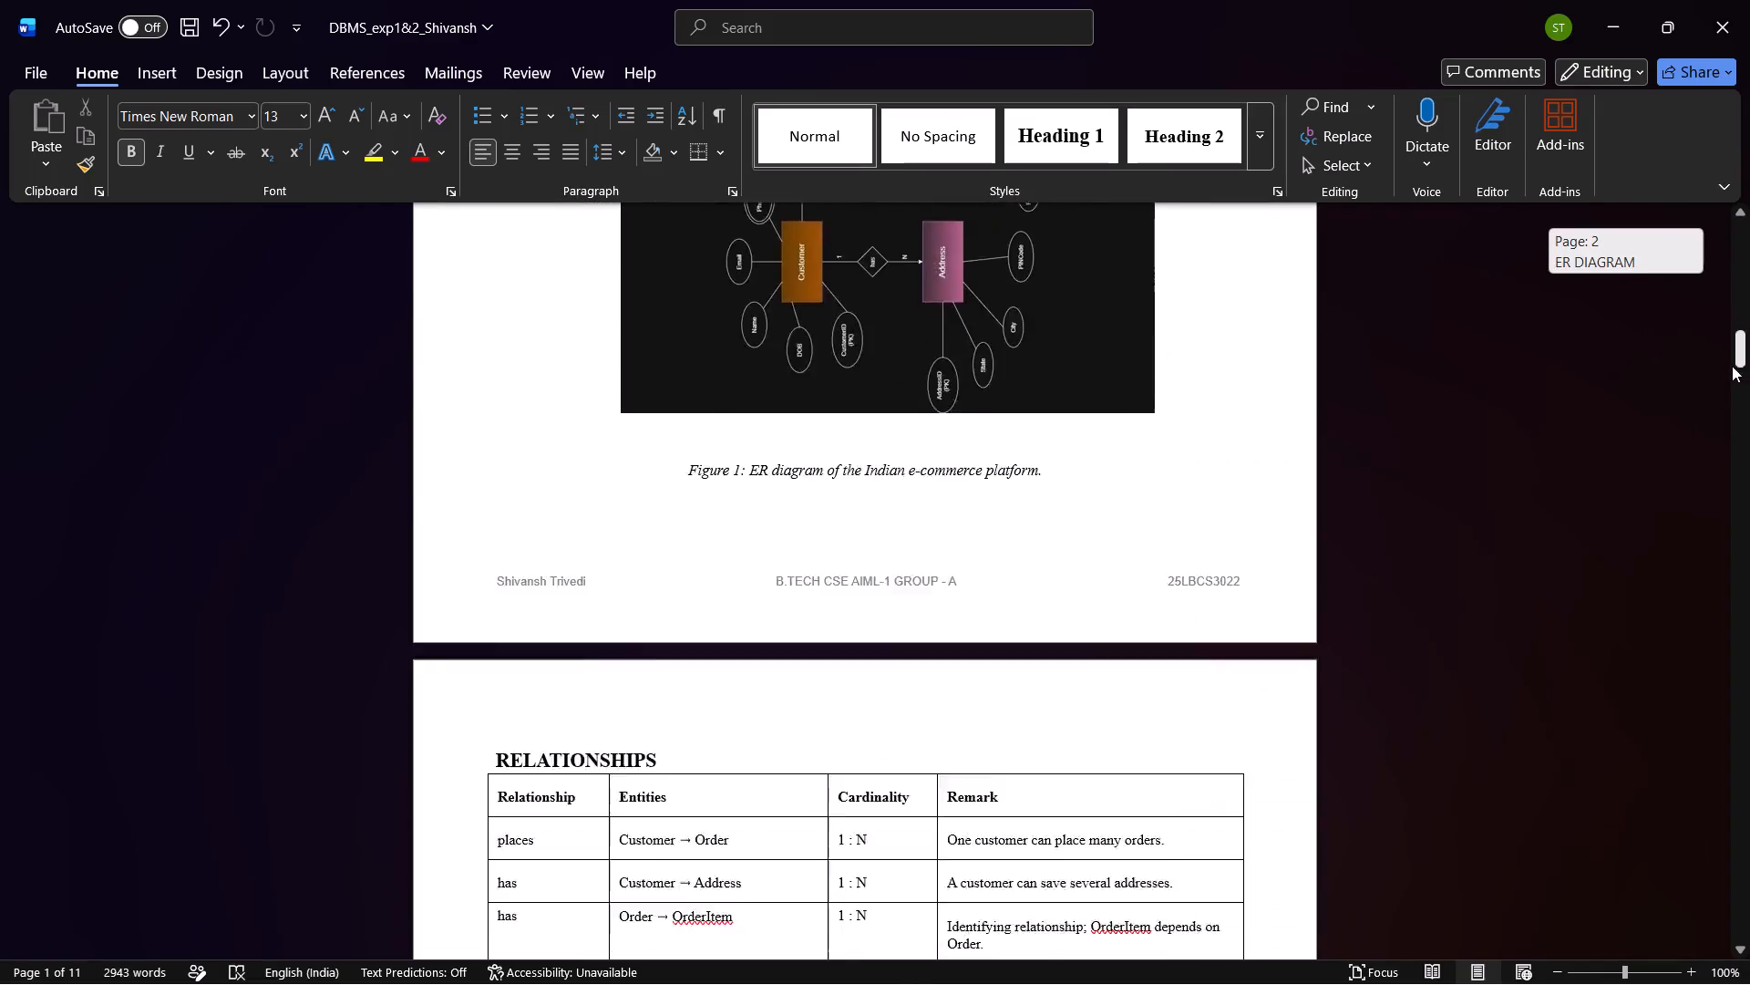
{"action": "left_click_drag", "start_coordinate": [1732, 366], "coordinate": [1732, 411]}
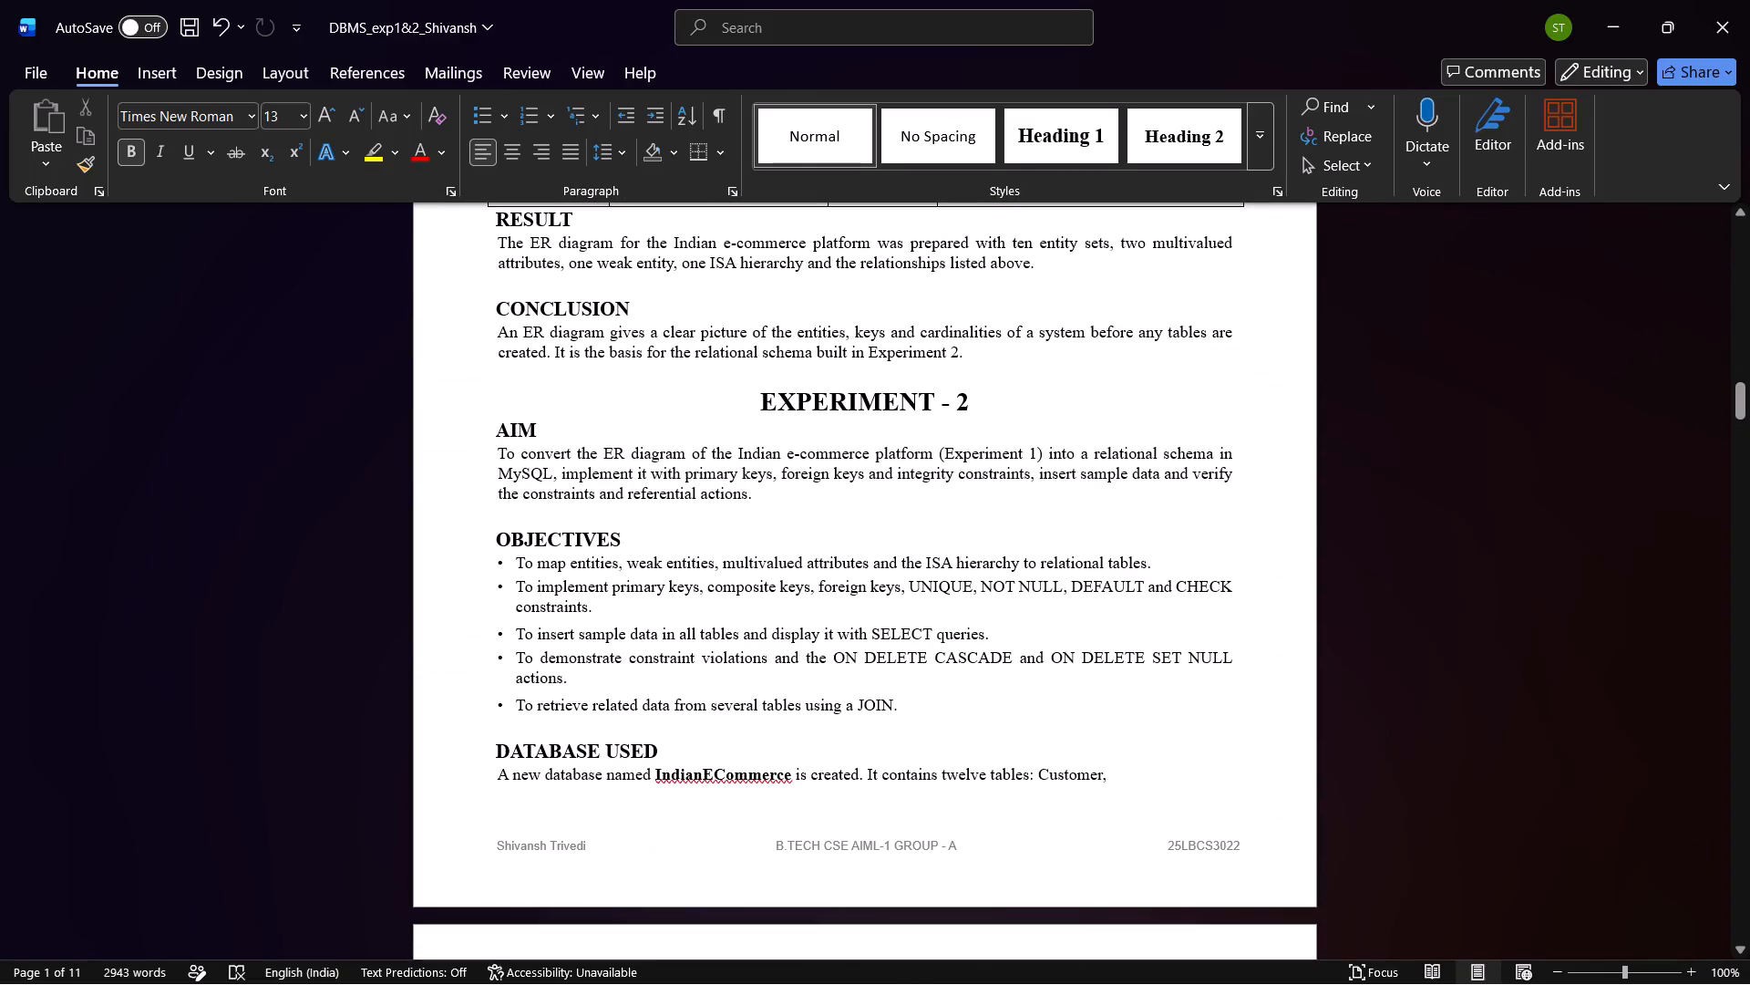
{"action": "left_click_drag", "start_coordinate": [1742, 404], "coordinate": [1745, 687]}
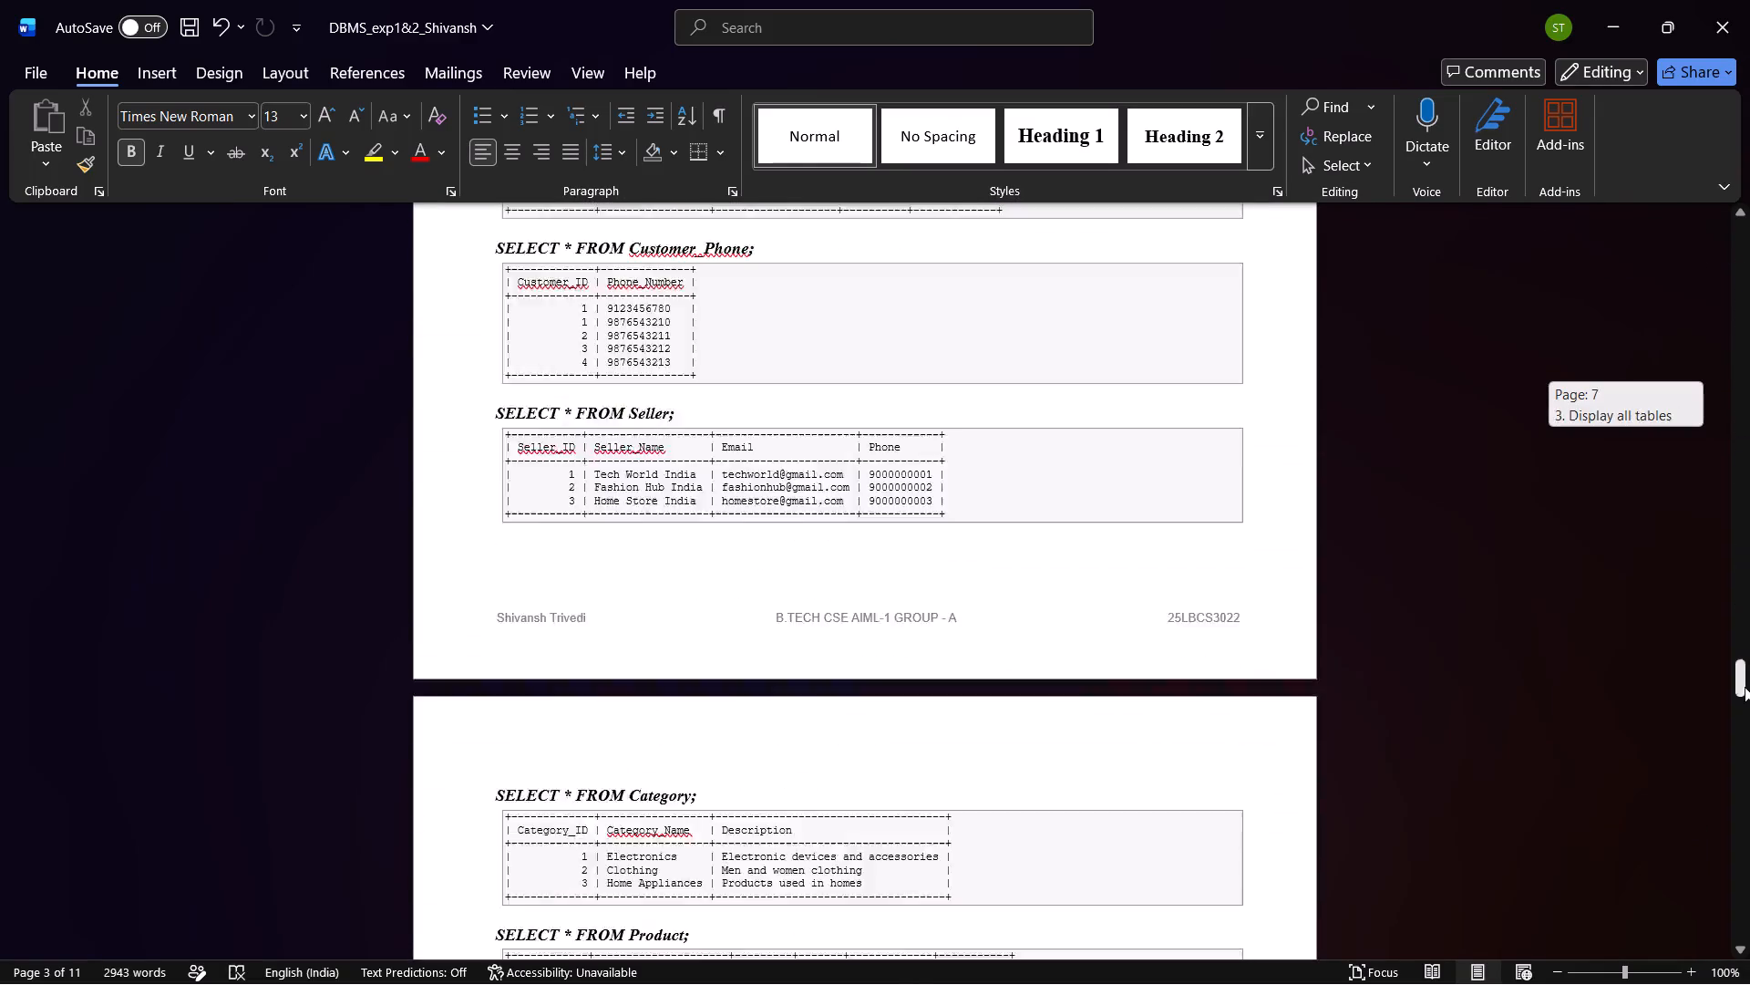
{"action": "left_click_drag", "start_coordinate": [1745, 687], "coordinate": [1746, 828]}
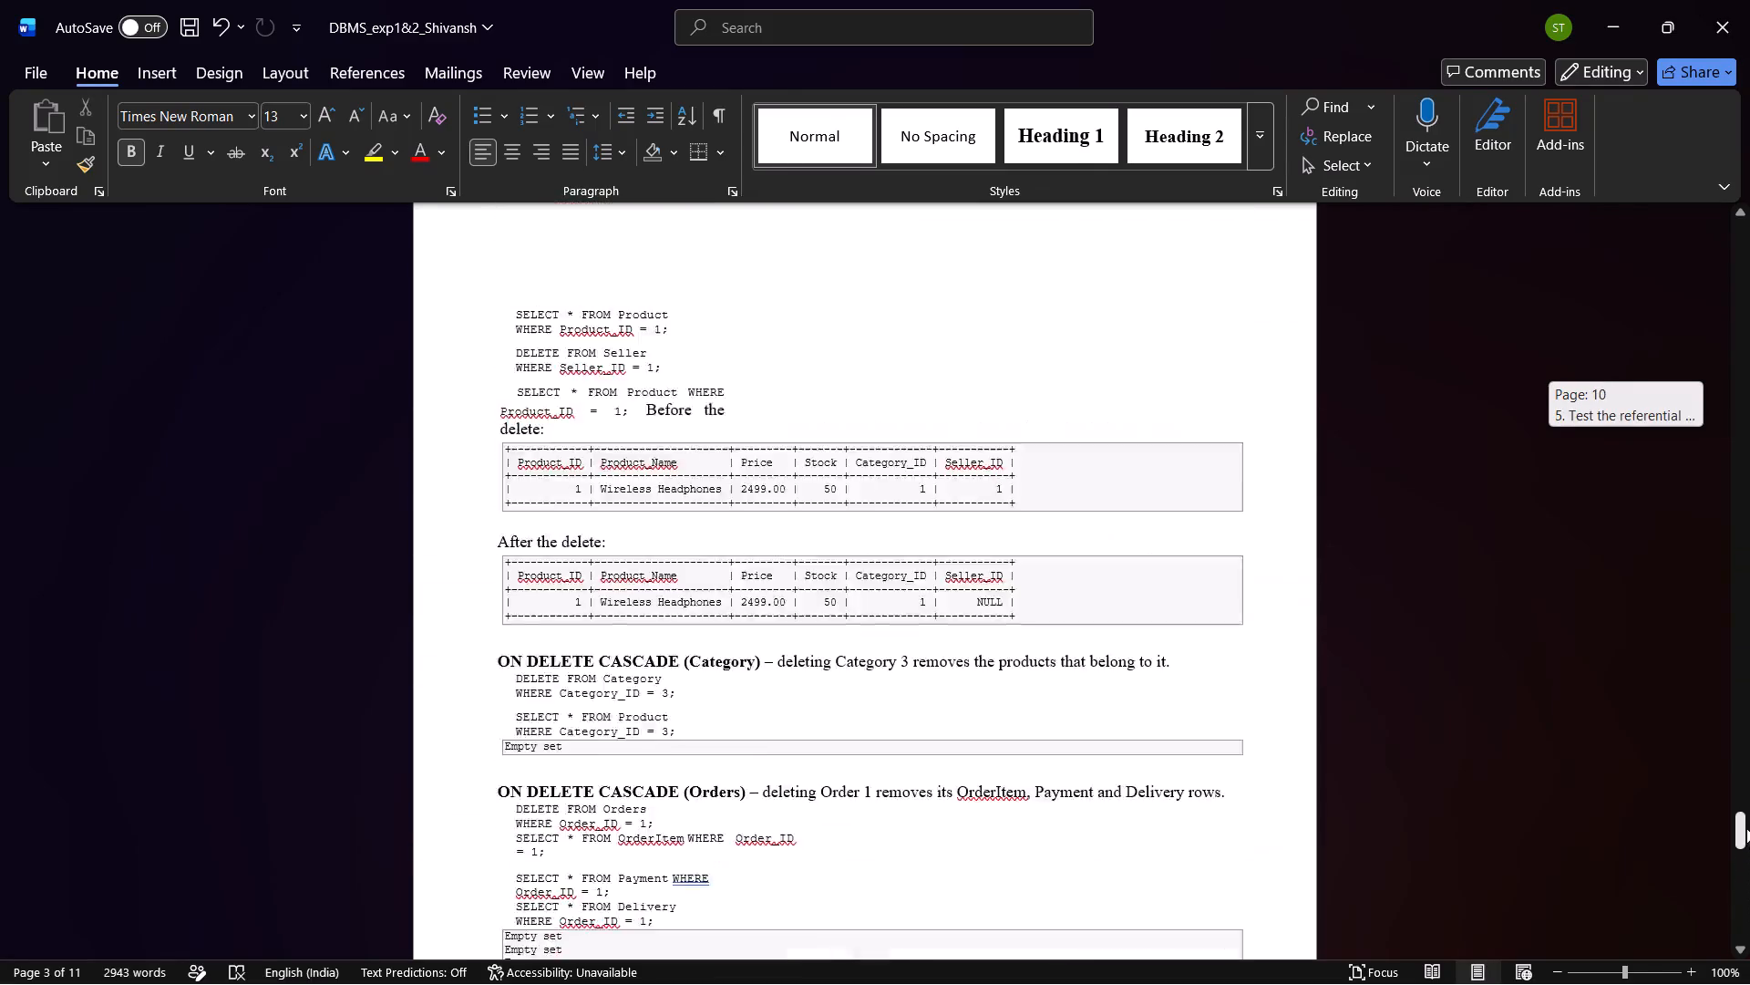
{"action": "left_click_drag", "start_coordinate": [1746, 828], "coordinate": [1749, 574]}
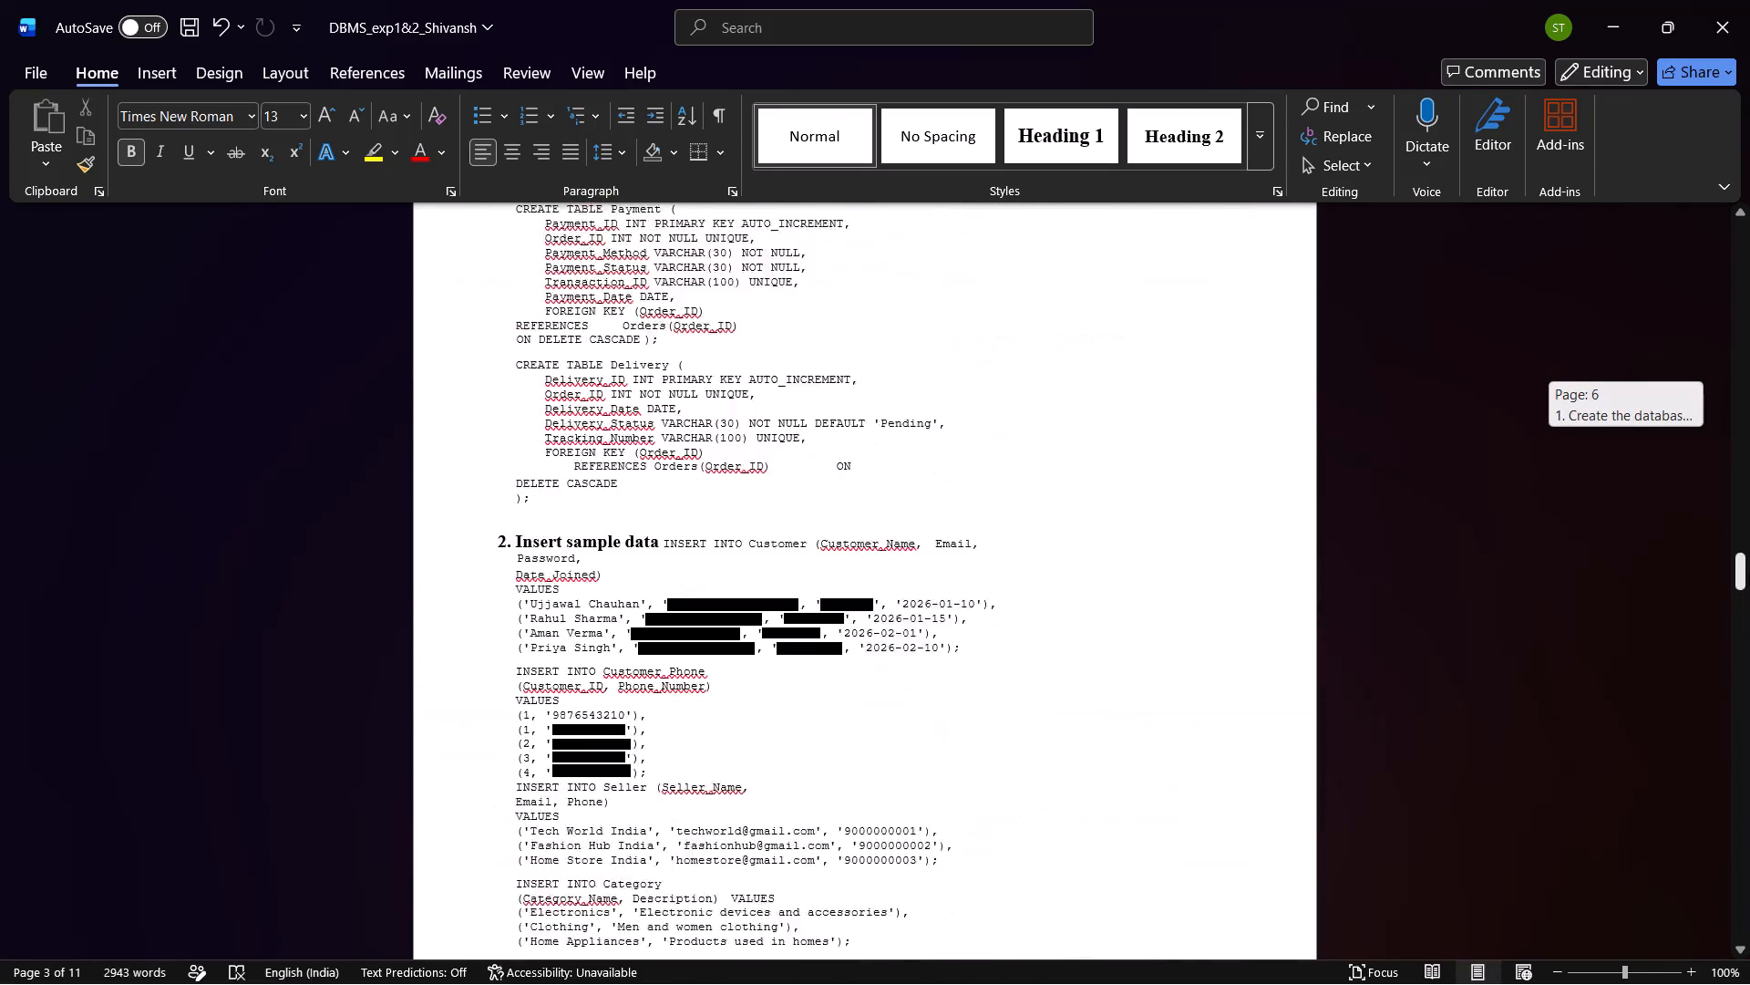
{"action": "left_click_drag", "start_coordinate": [1749, 574], "coordinate": [1749, 488]}
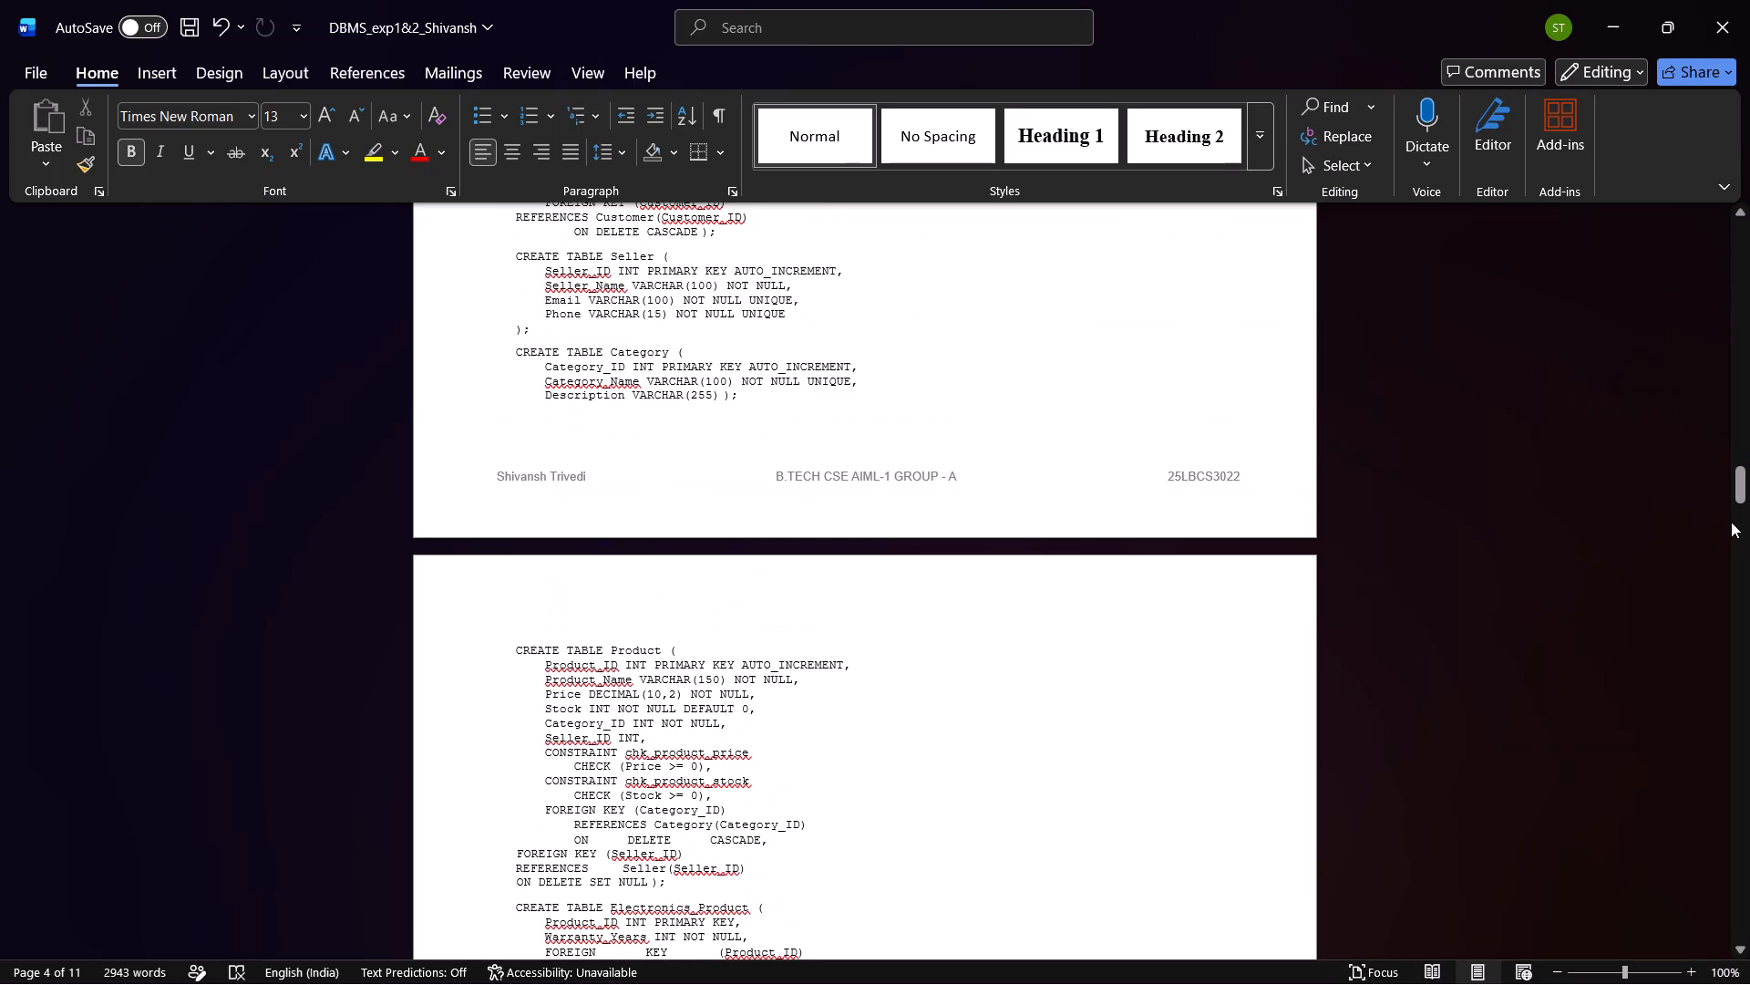
{"action": "left_click_drag", "start_coordinate": [1735, 493], "coordinate": [1735, 435]}
{"action": "left_click_drag", "start_coordinate": [1735, 430], "coordinate": [1735, 396]}
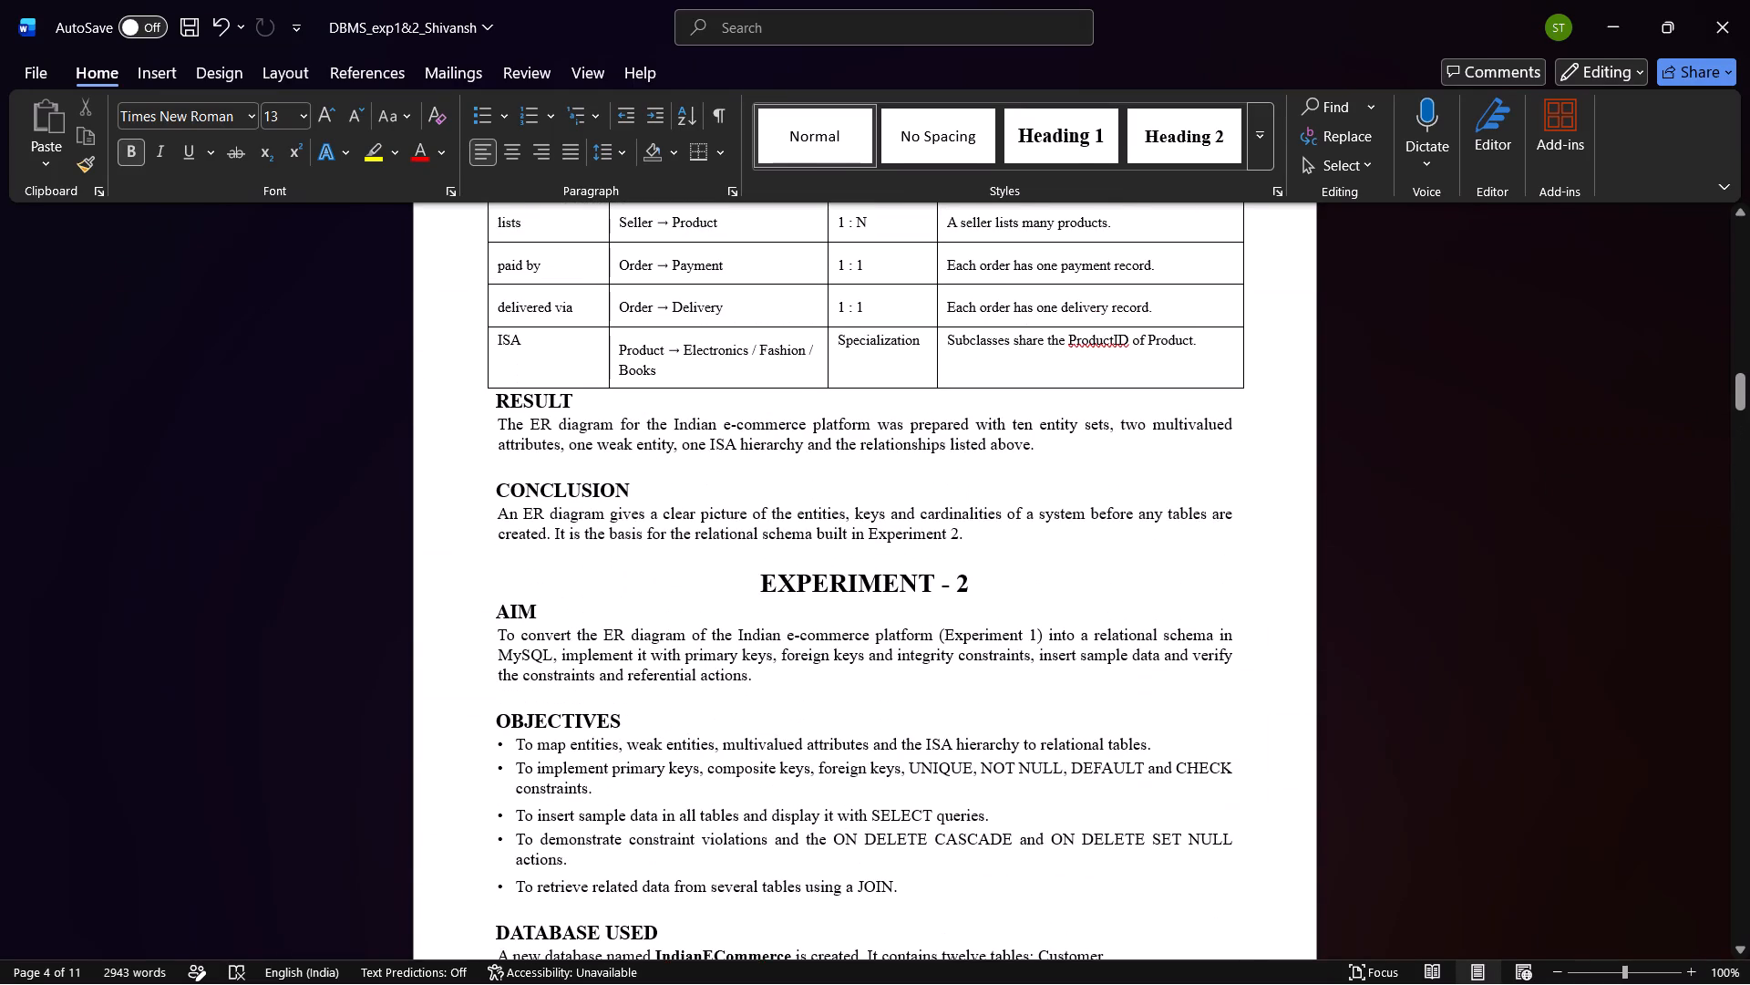
{"action": "left_click", "coordinate": [741, 577]}
Save the report as a PDF named DBMS_exp1_2_Shivansh.pdf in the Downloads folder.
{"action": "left_click", "coordinate": [32, 75]}
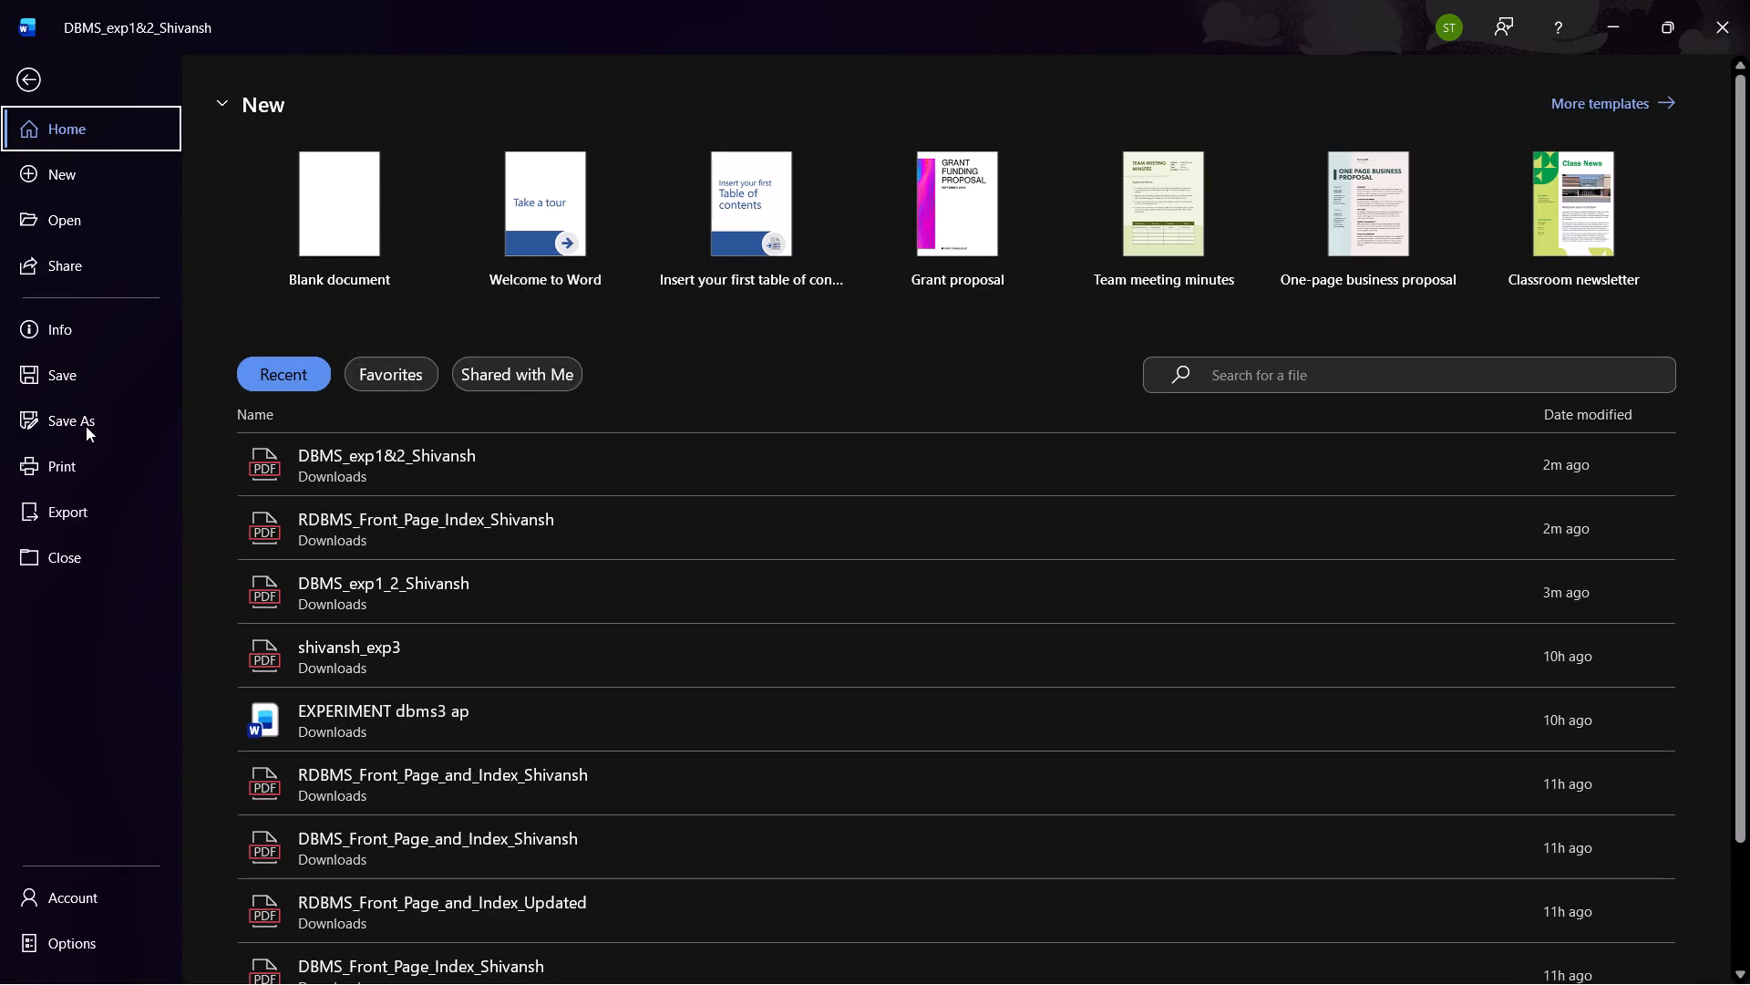
{"action": "left_click", "coordinate": [86, 426]}
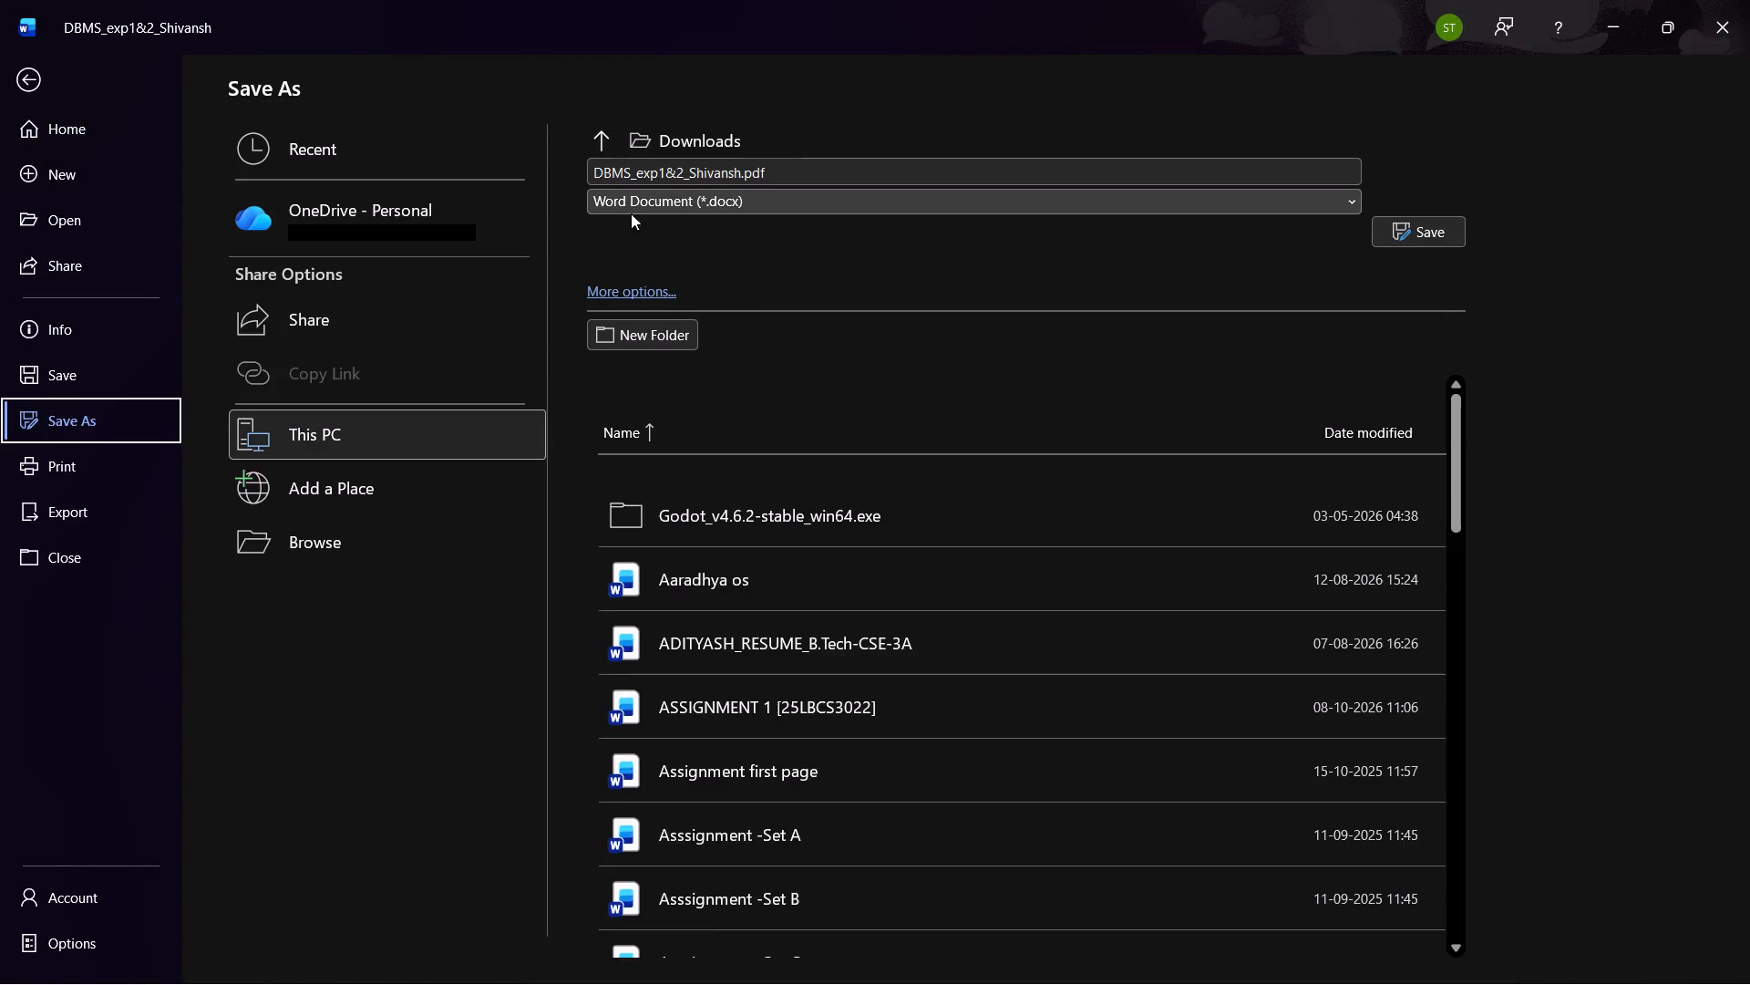
{"action": "left_click", "coordinate": [671, 208]}
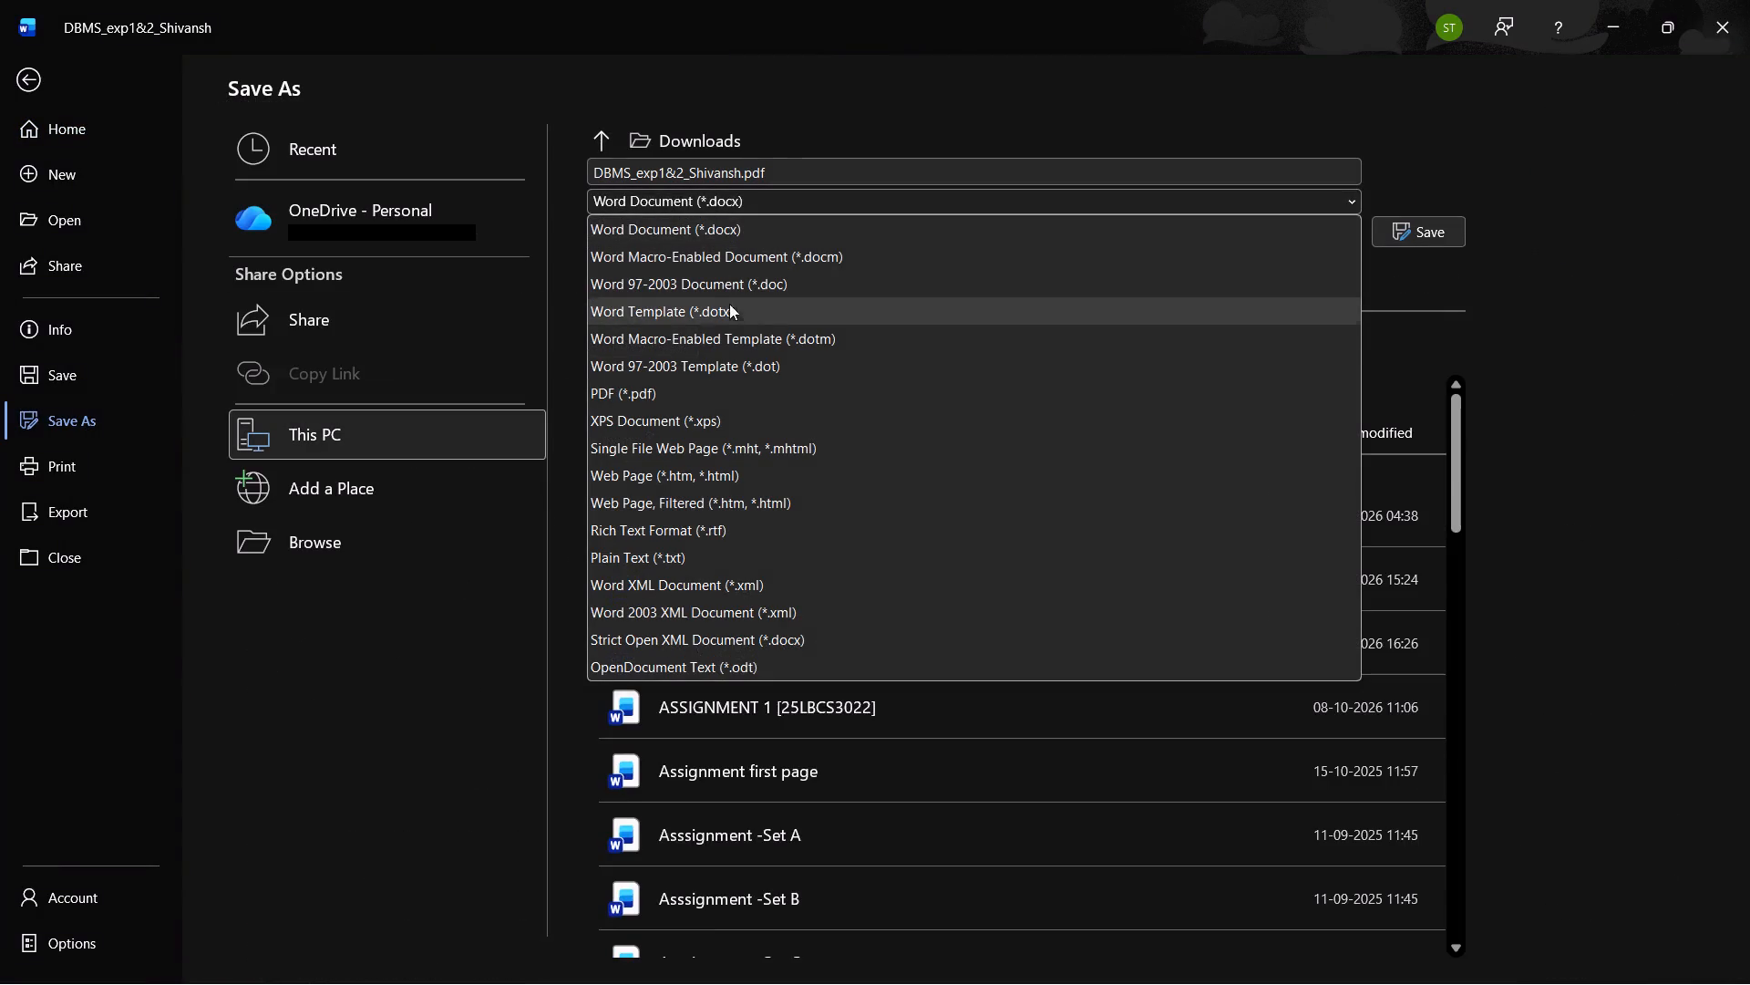
{"action": "left_click", "coordinate": [721, 392]}
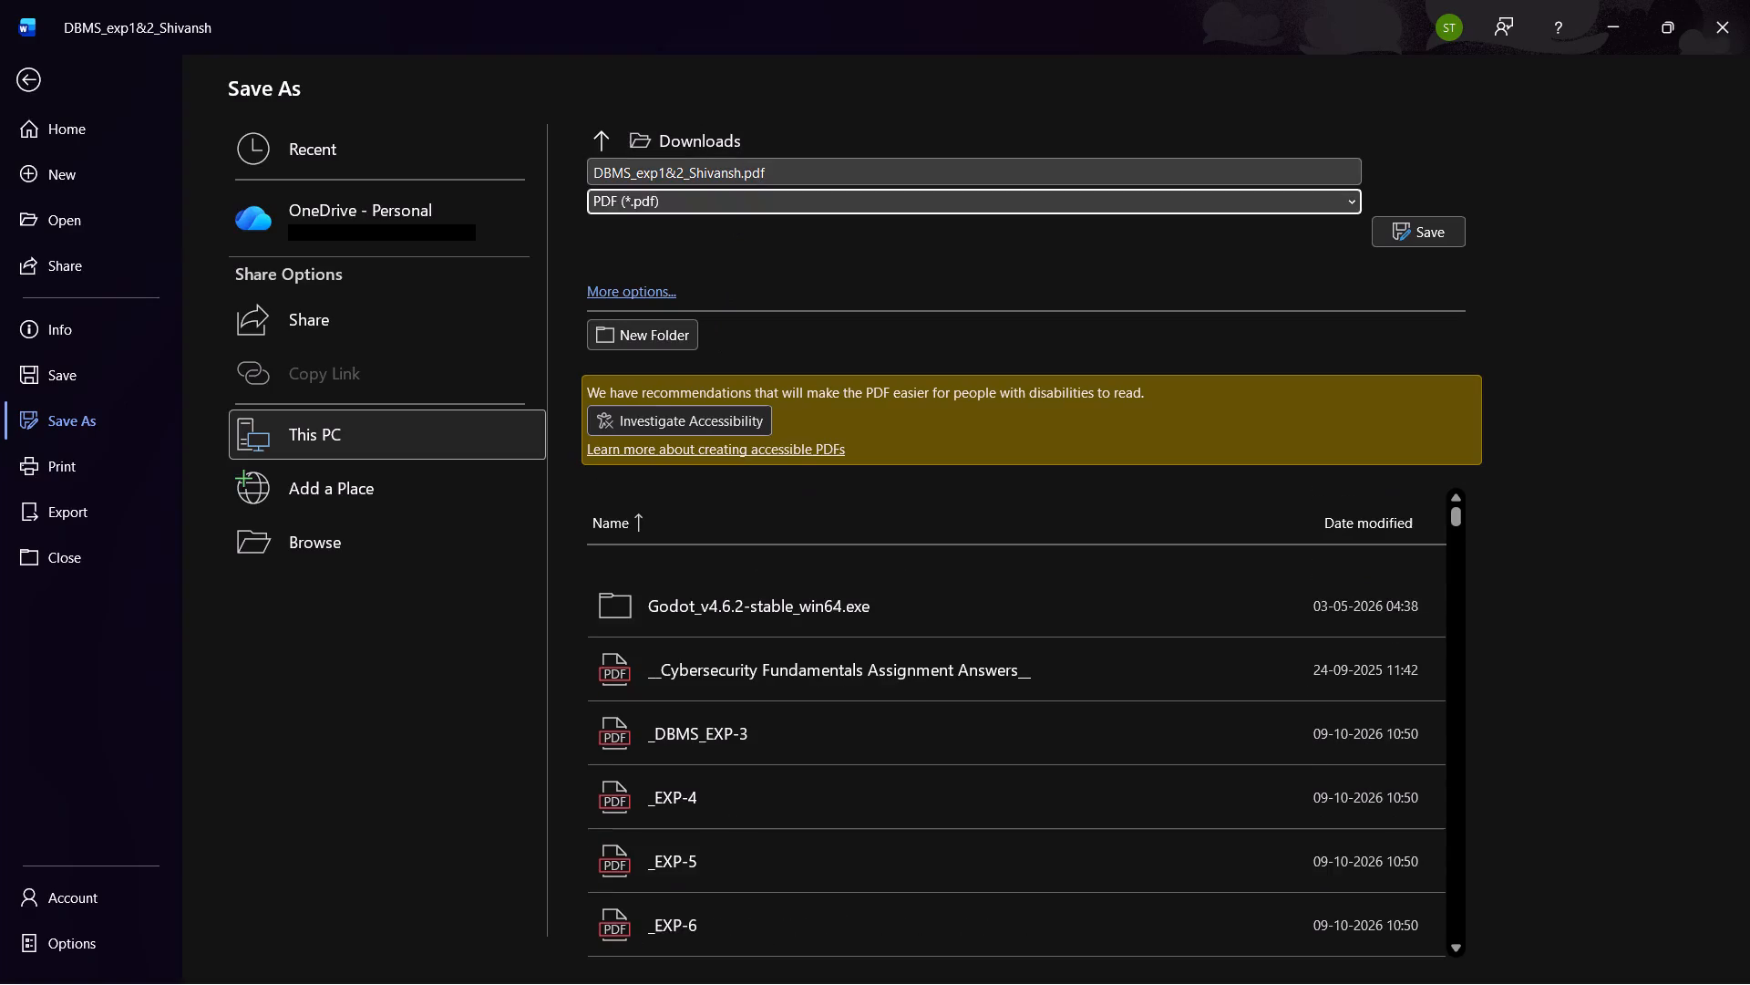
{"action": "left_click", "coordinate": [676, 171]}
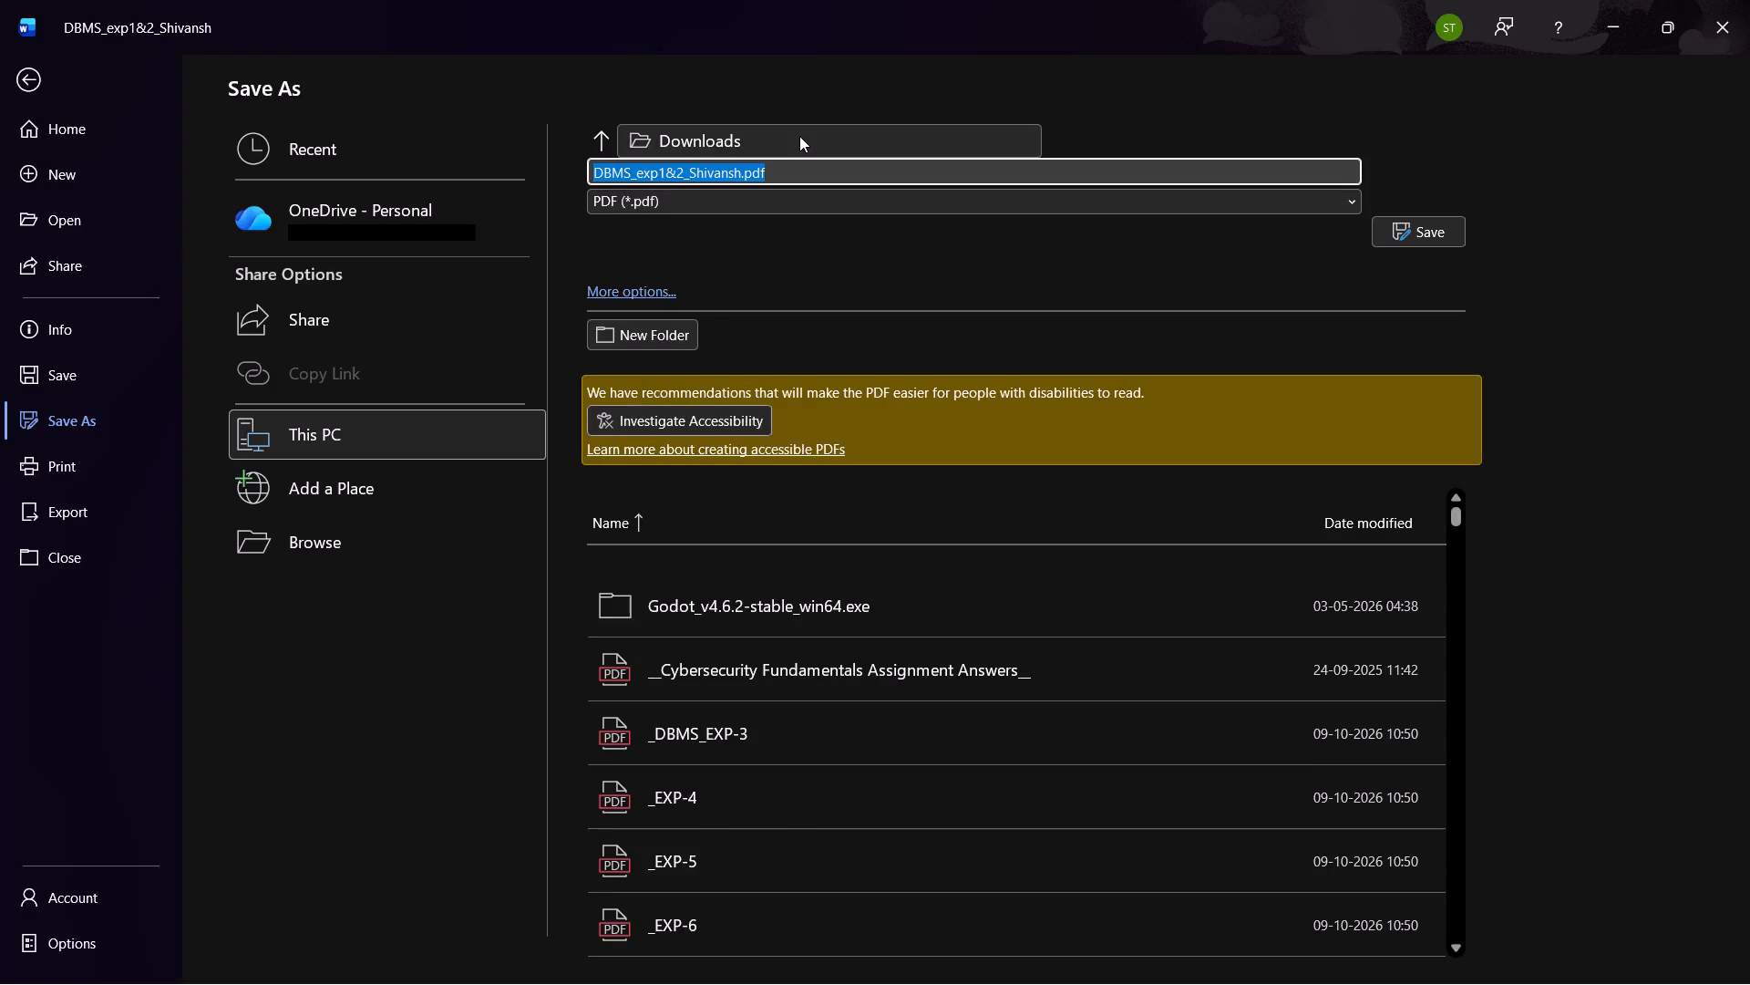
{"action": "left_click", "coordinate": [674, 175]}
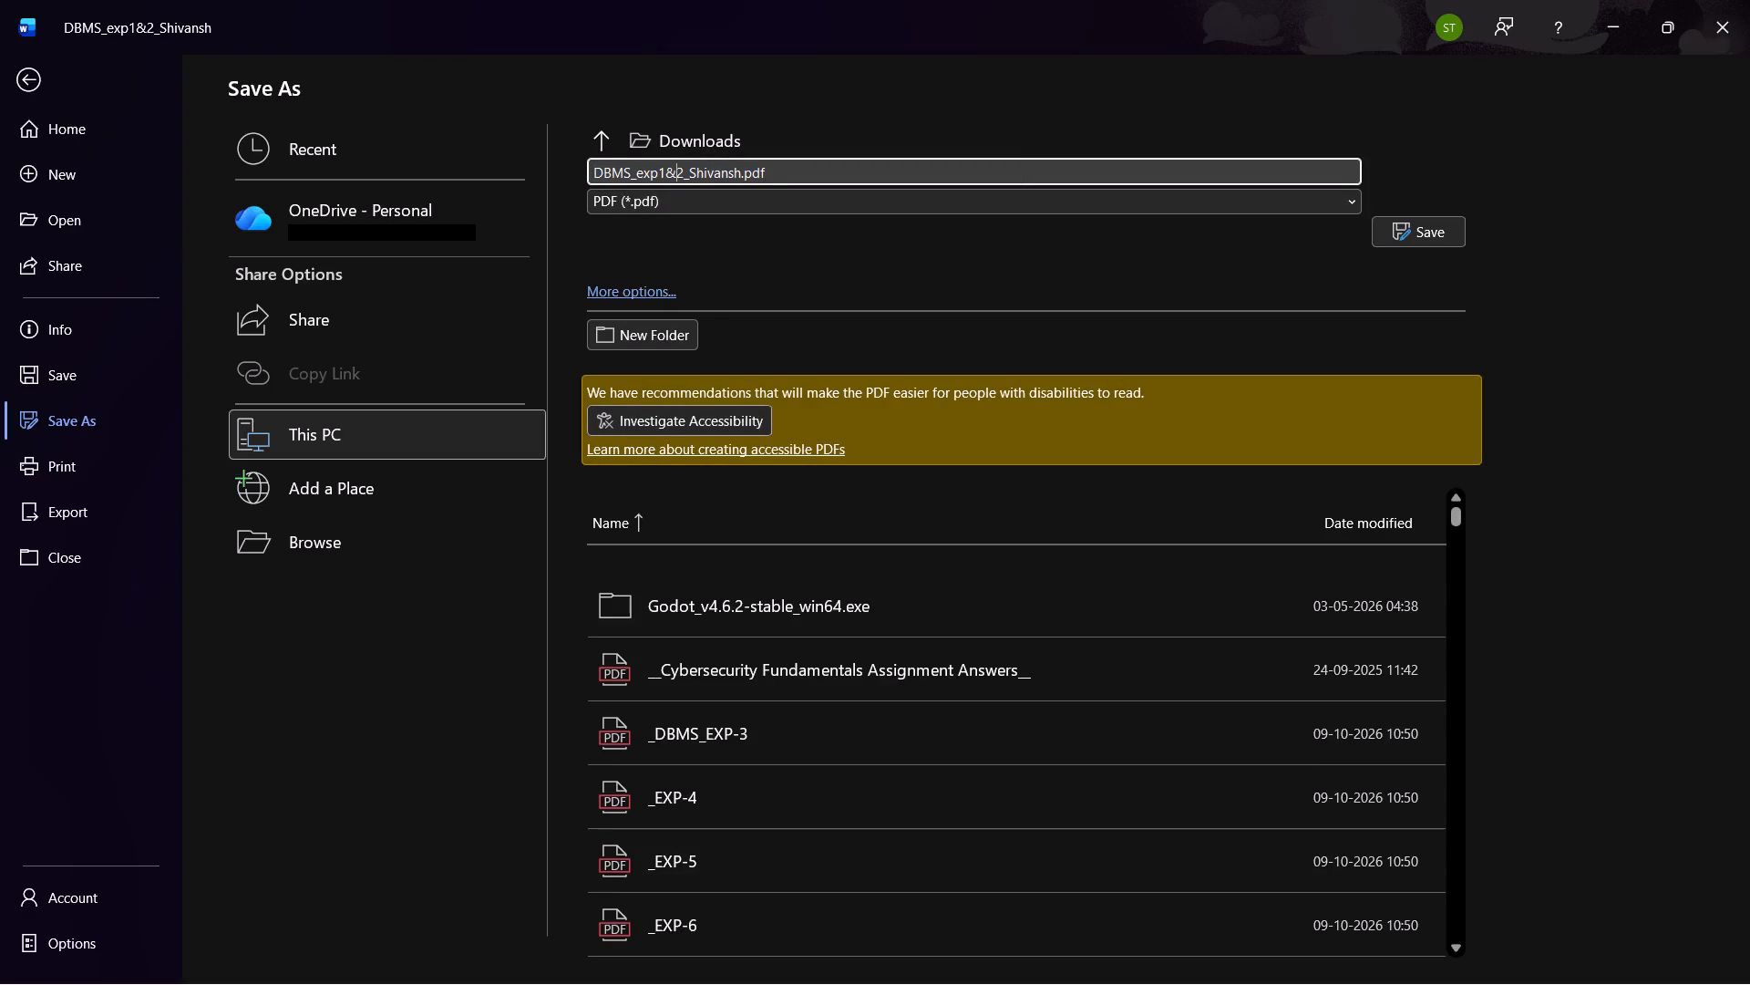
{"action": "key", "text": "BackSpace"}
{"action": "key", "text": "shift+underscore"}
{"action": "left_click", "coordinate": [1449, 237]}
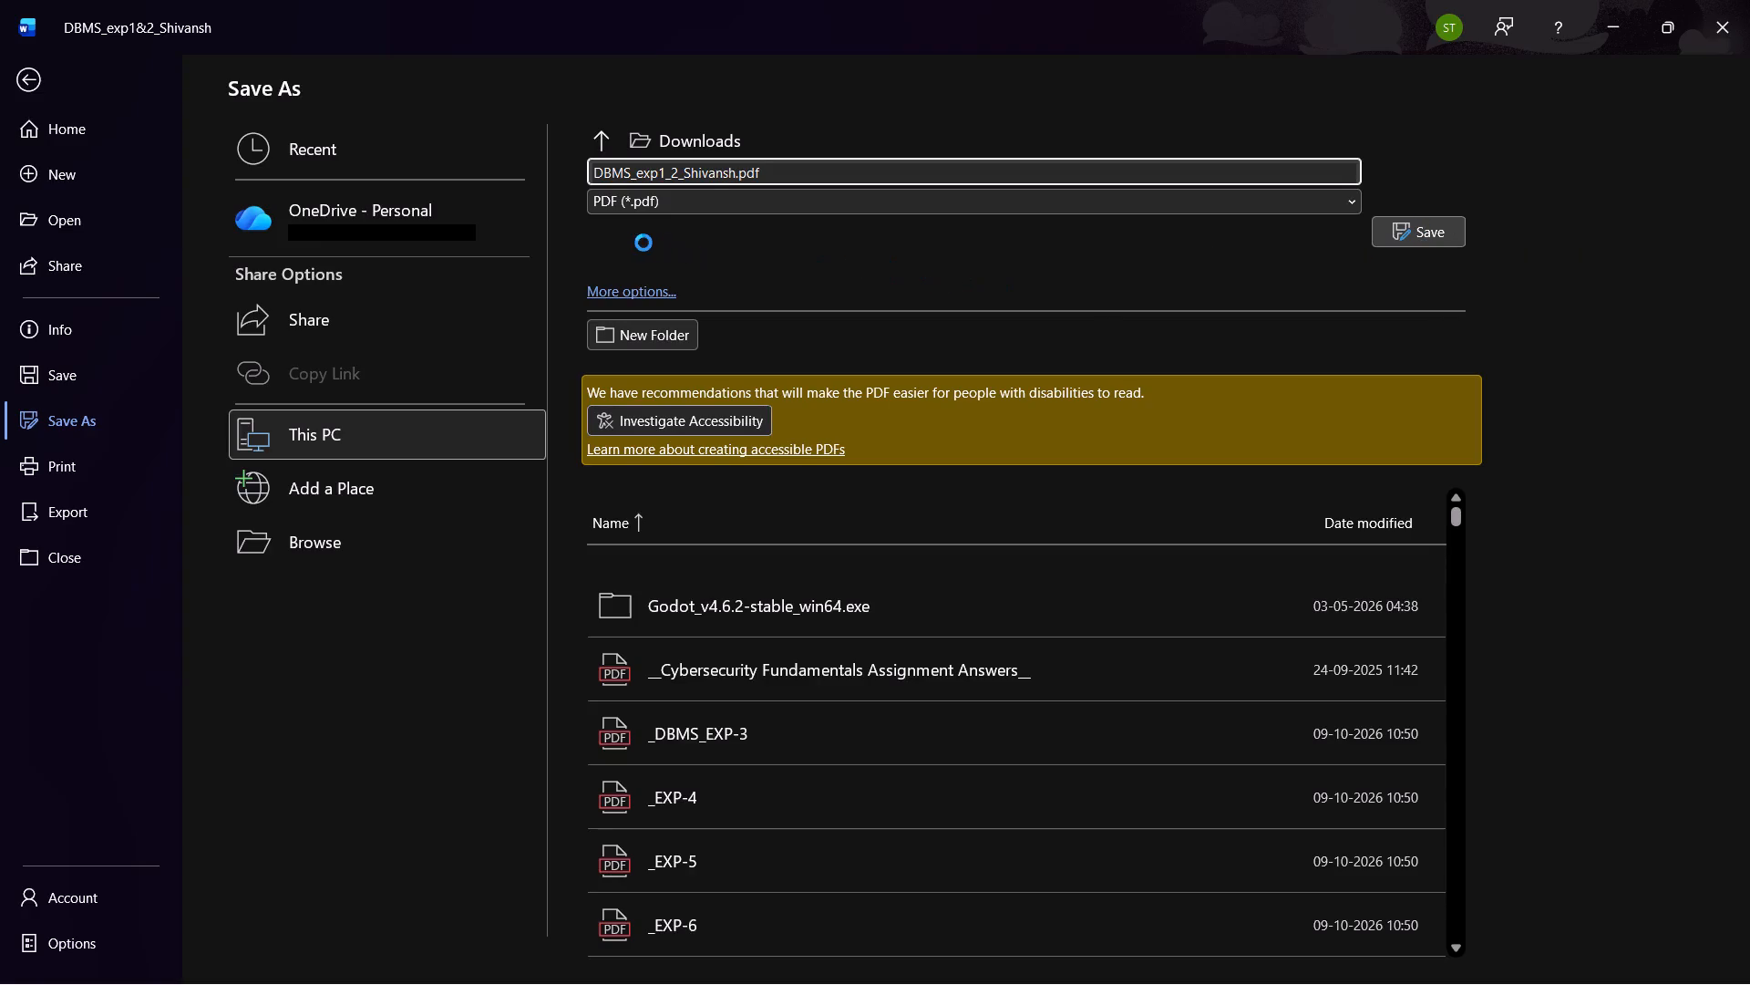
{"action": "left_click", "coordinate": [1014, 547]}
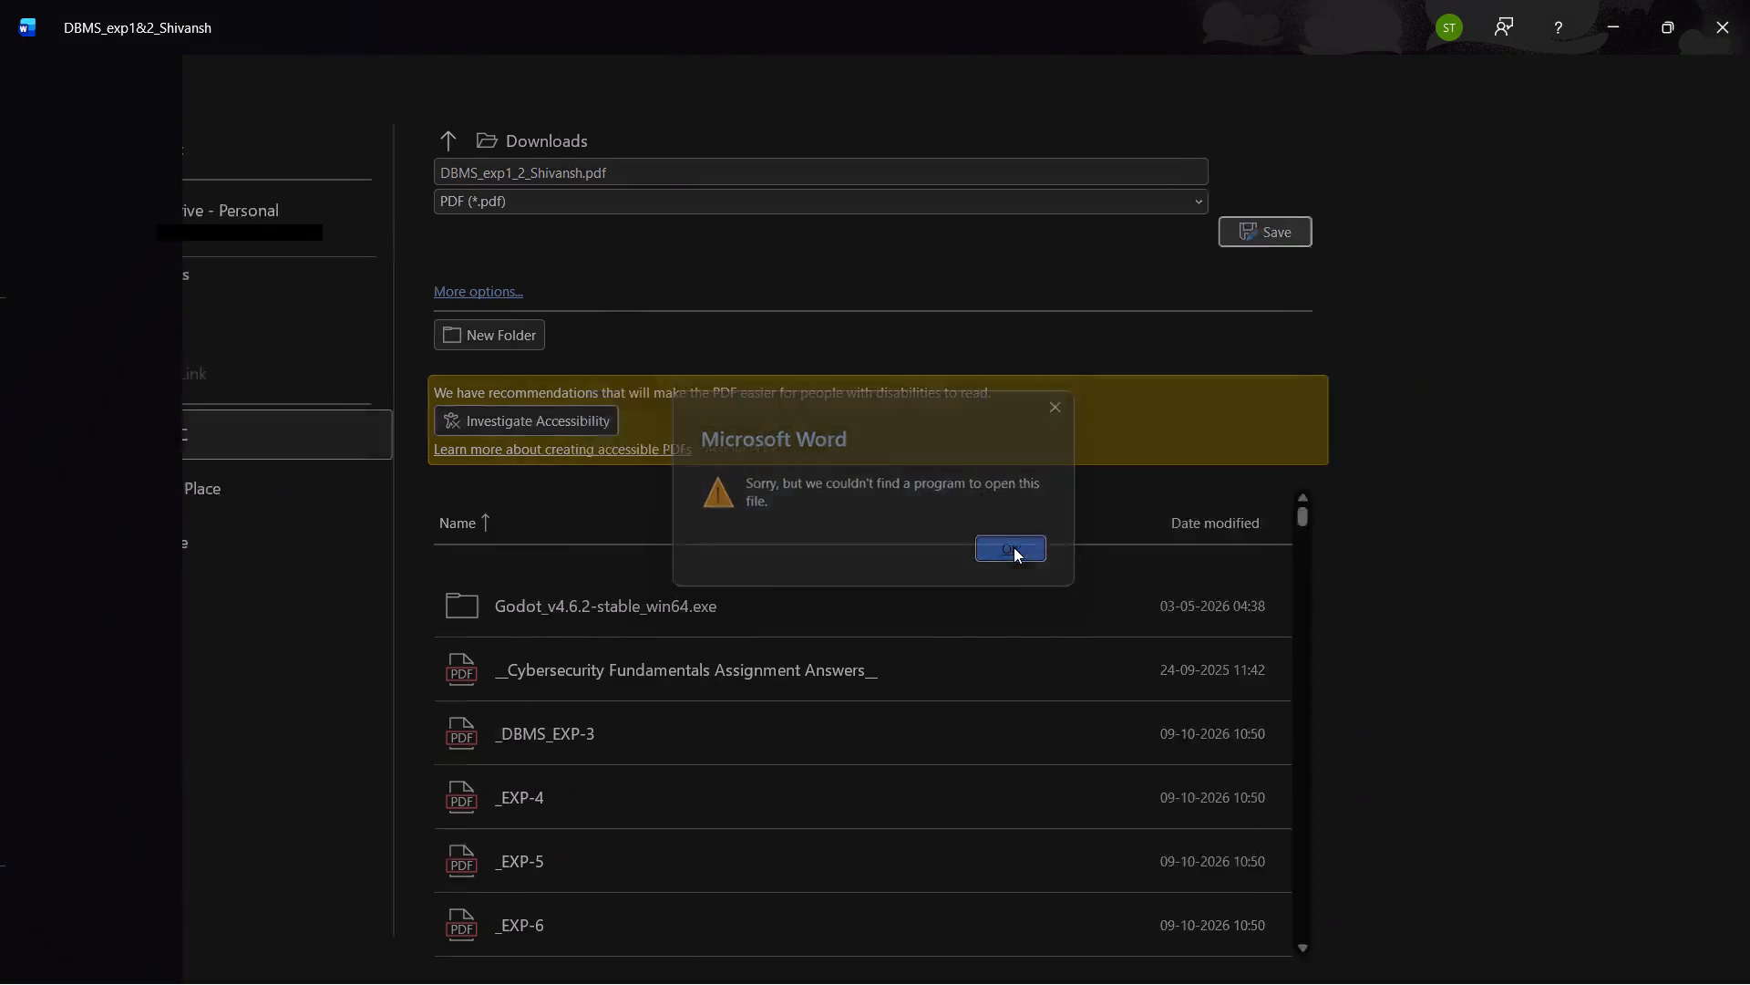
Close the original DBMS_exp1&2_Shivansh report.
{"action": "left_click", "coordinate": [1730, 47]}
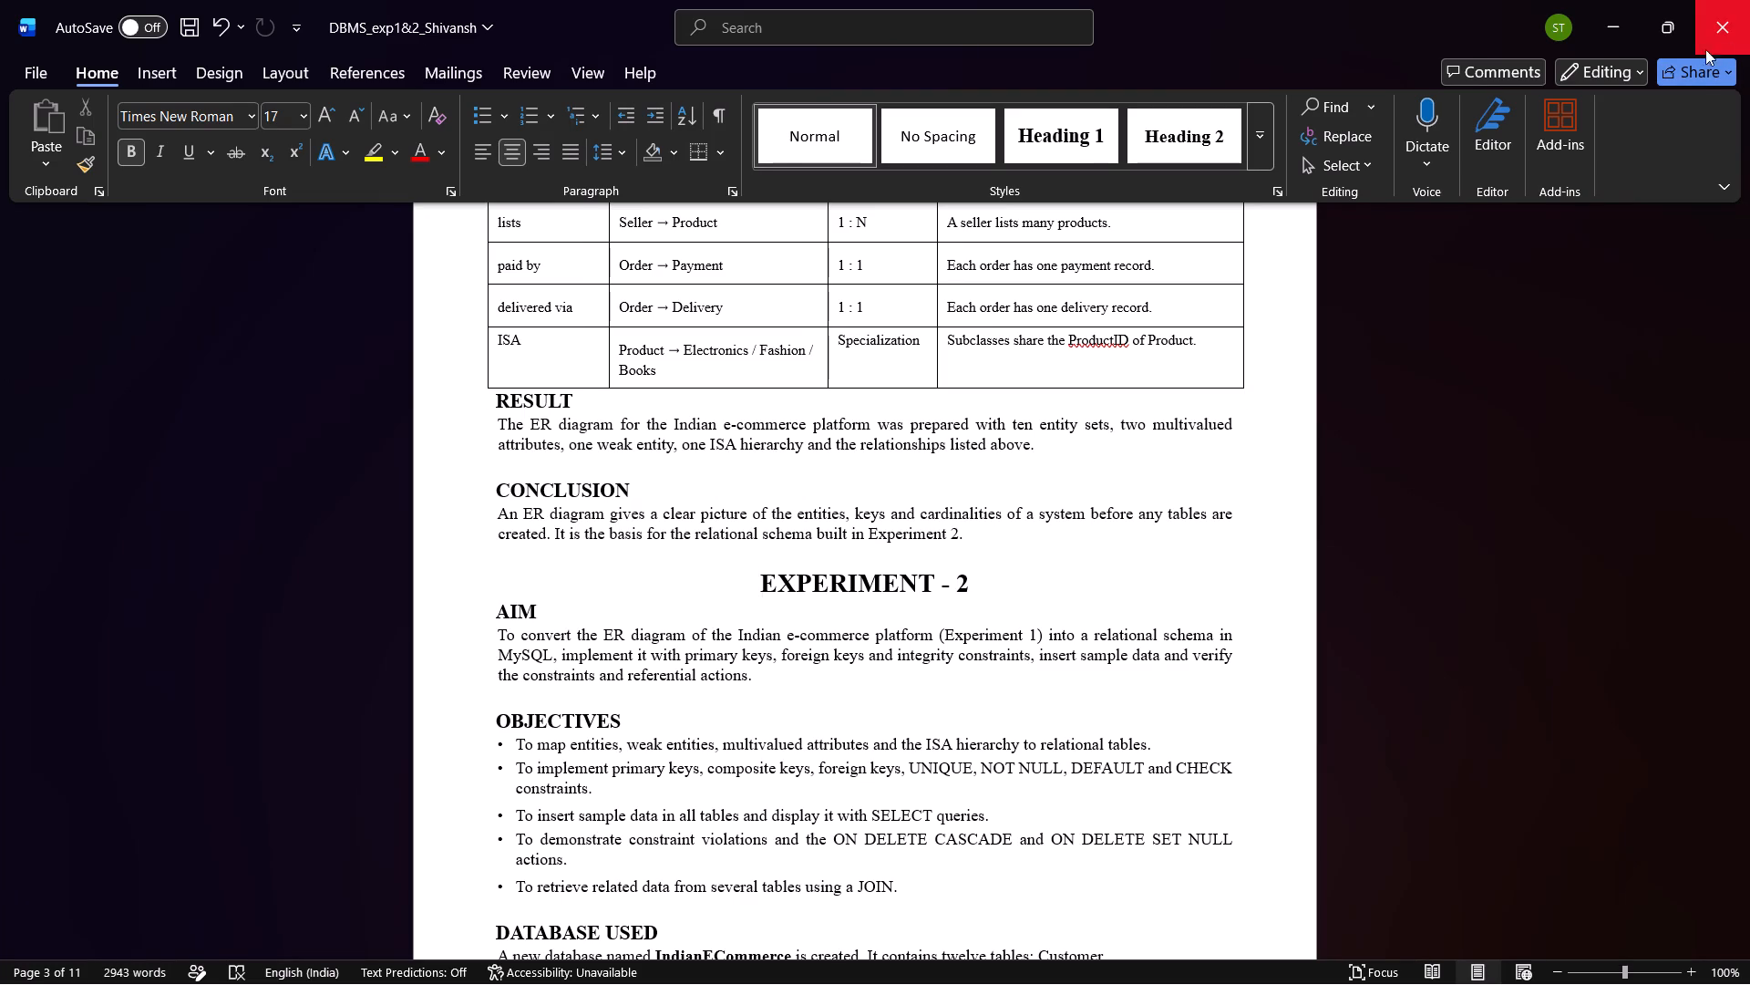
{"action": "left_click", "coordinate": [988, 672]}
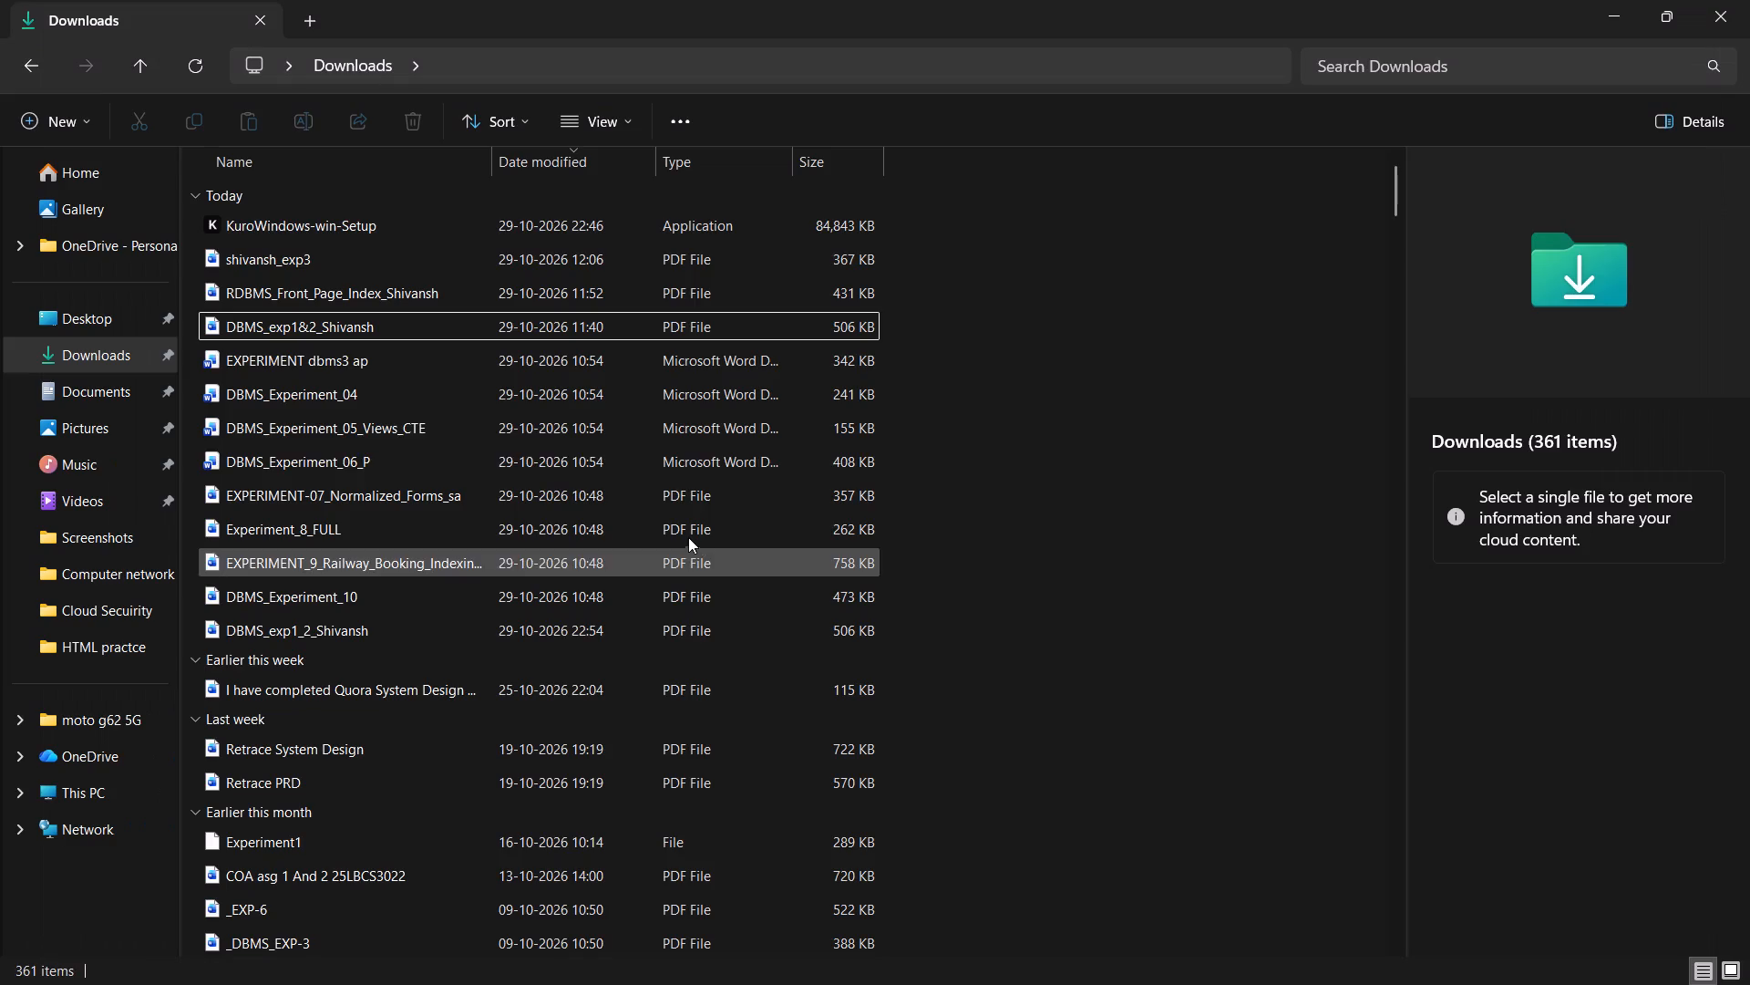
Open the exported DBMS_exp1_2_Shivansh PDF from Downloads, check its tables and page layout through to the conclusion, and close it.
{"action": "left_click", "coordinate": [91, 405]}
{"action": "left_click", "coordinate": [73, 354]}
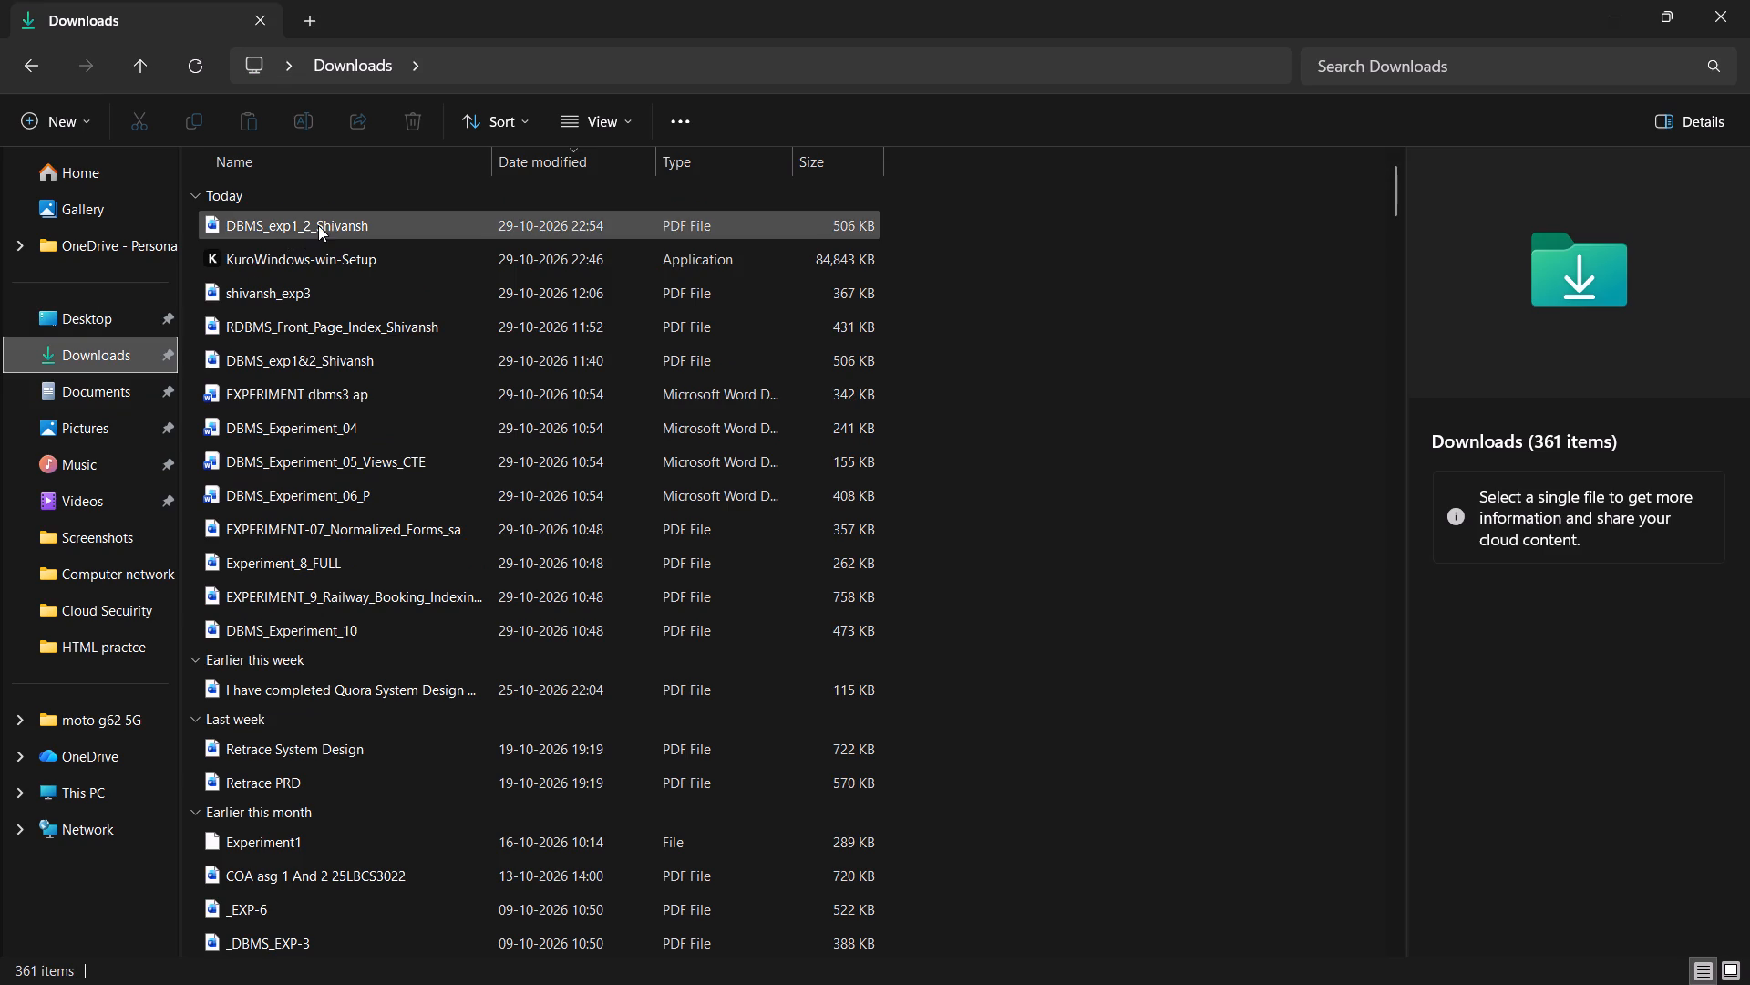
{"action": "double_click", "coordinate": [330, 221]}
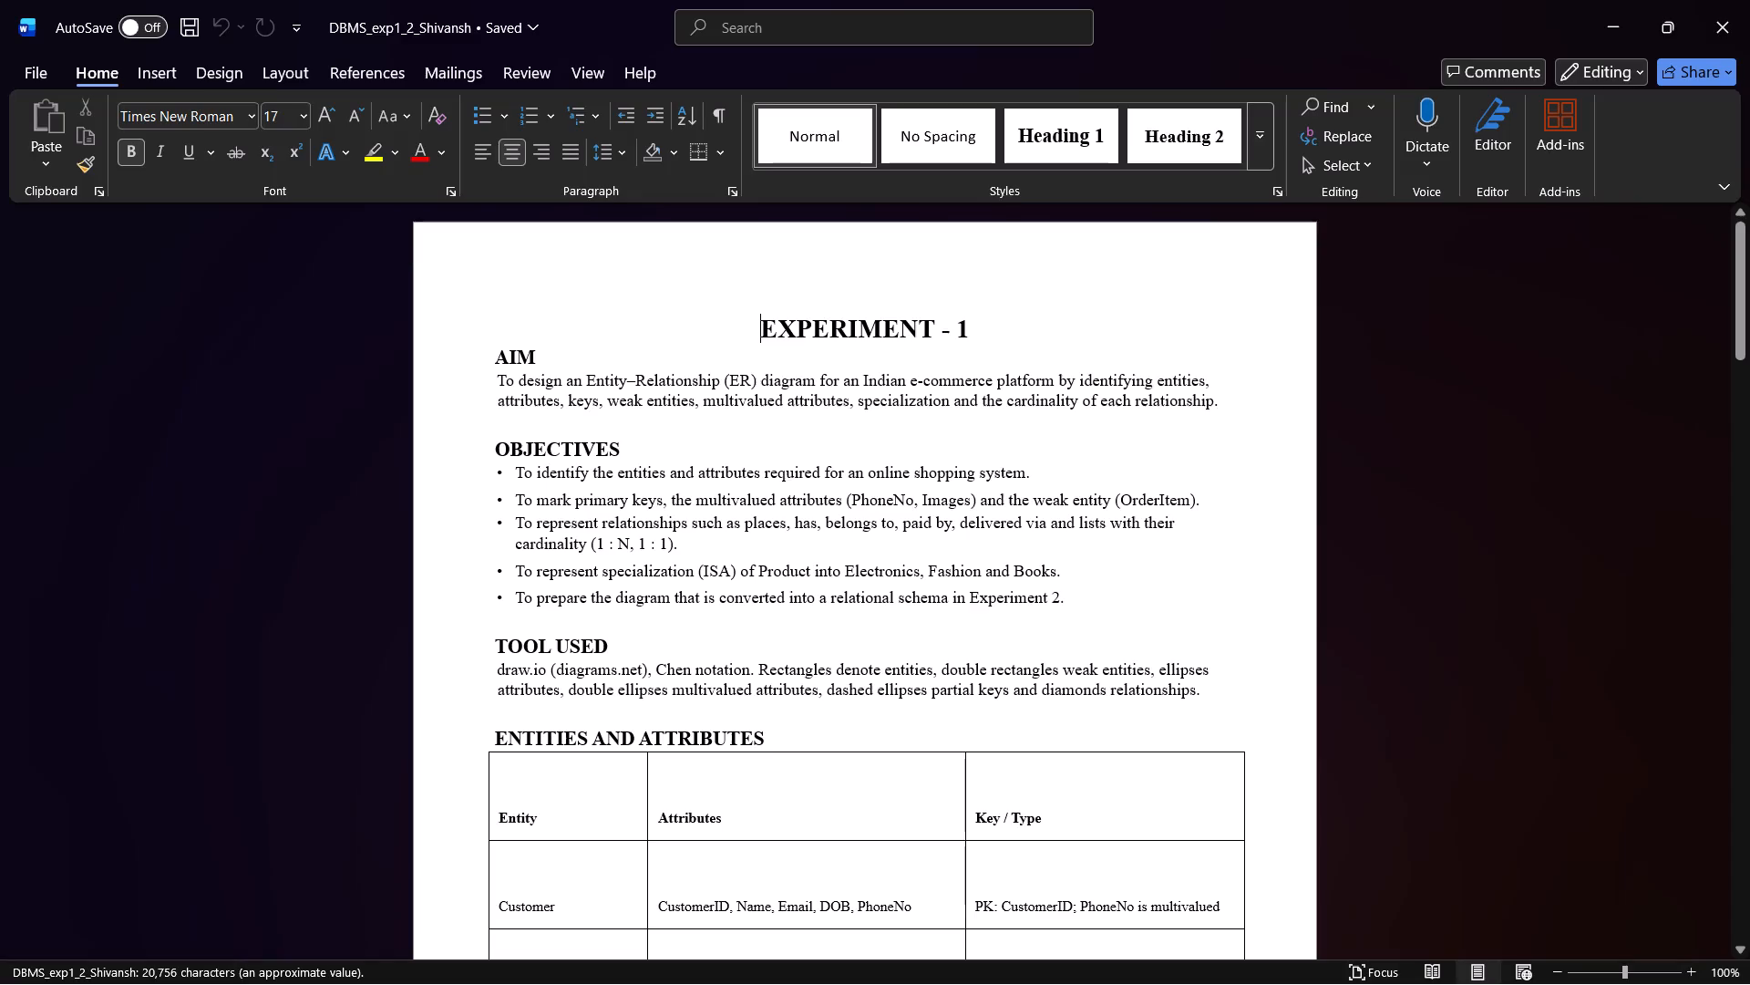
{"action": "scroll", "coordinate": [797, 398], "scroll_direction": "down", "scroll_amount": 20}
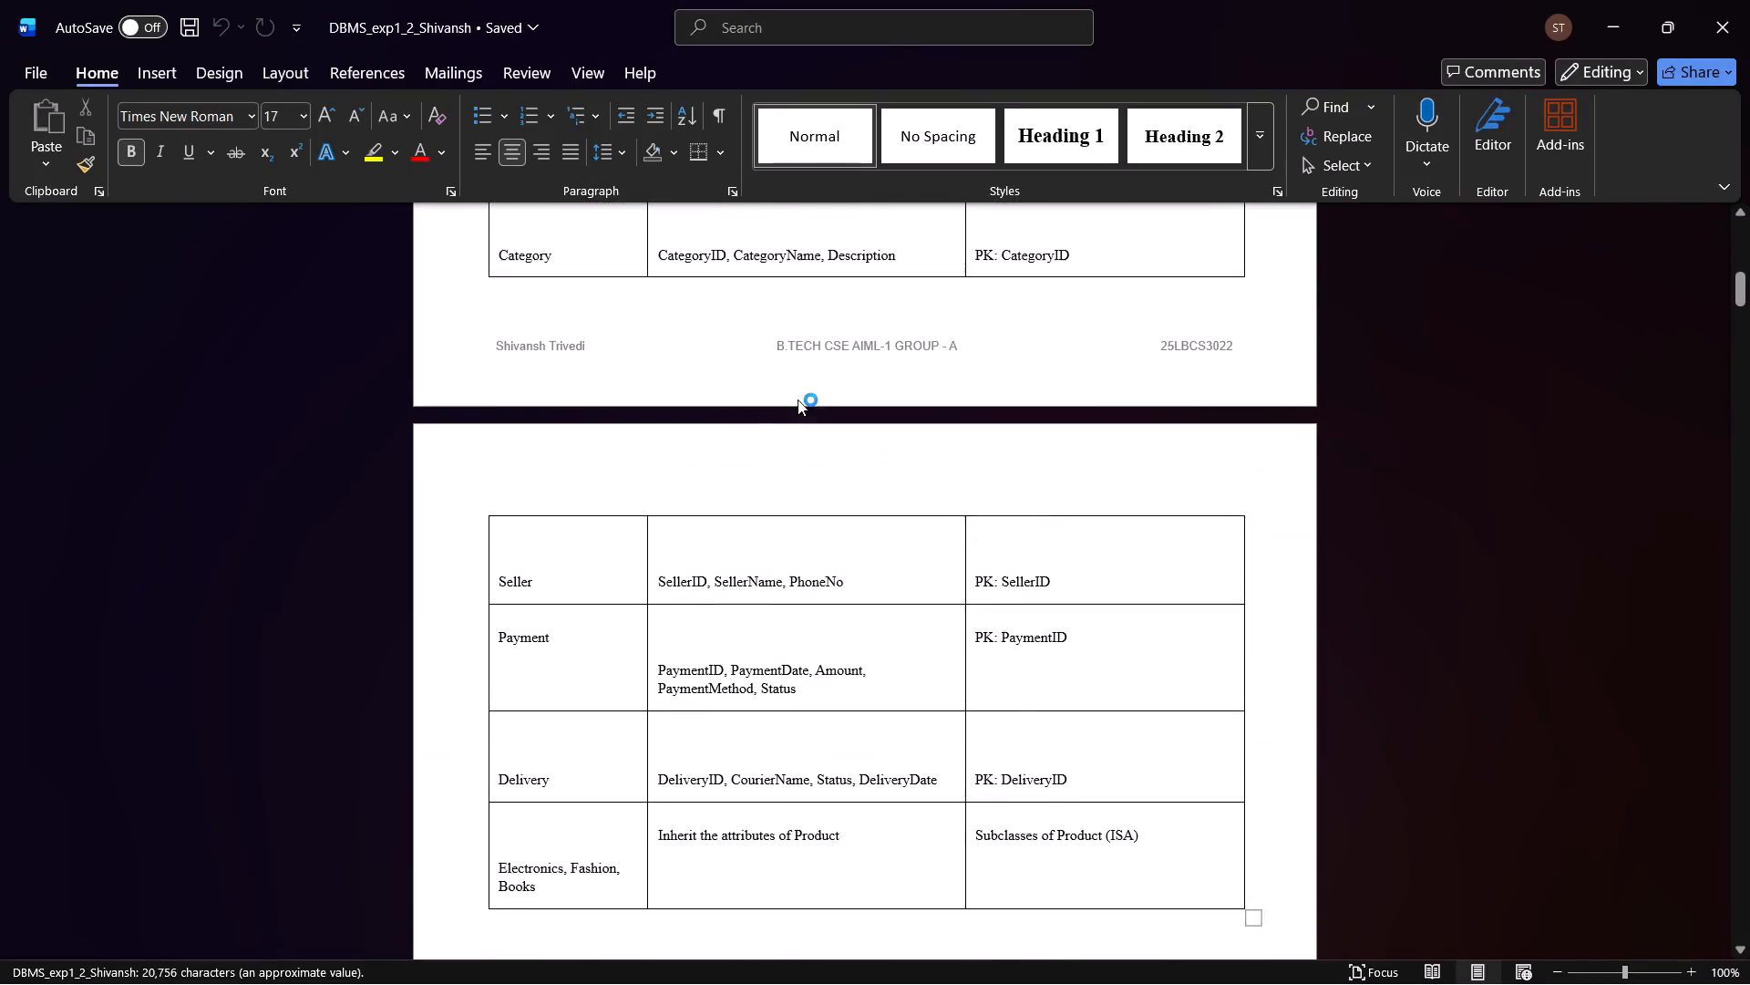
{"action": "scroll", "coordinate": [798, 399], "scroll_direction": "down", "scroll_amount": 5}
{"action": "scroll", "coordinate": [1152, 381], "scroll_direction": "down", "scroll_amount": 7}
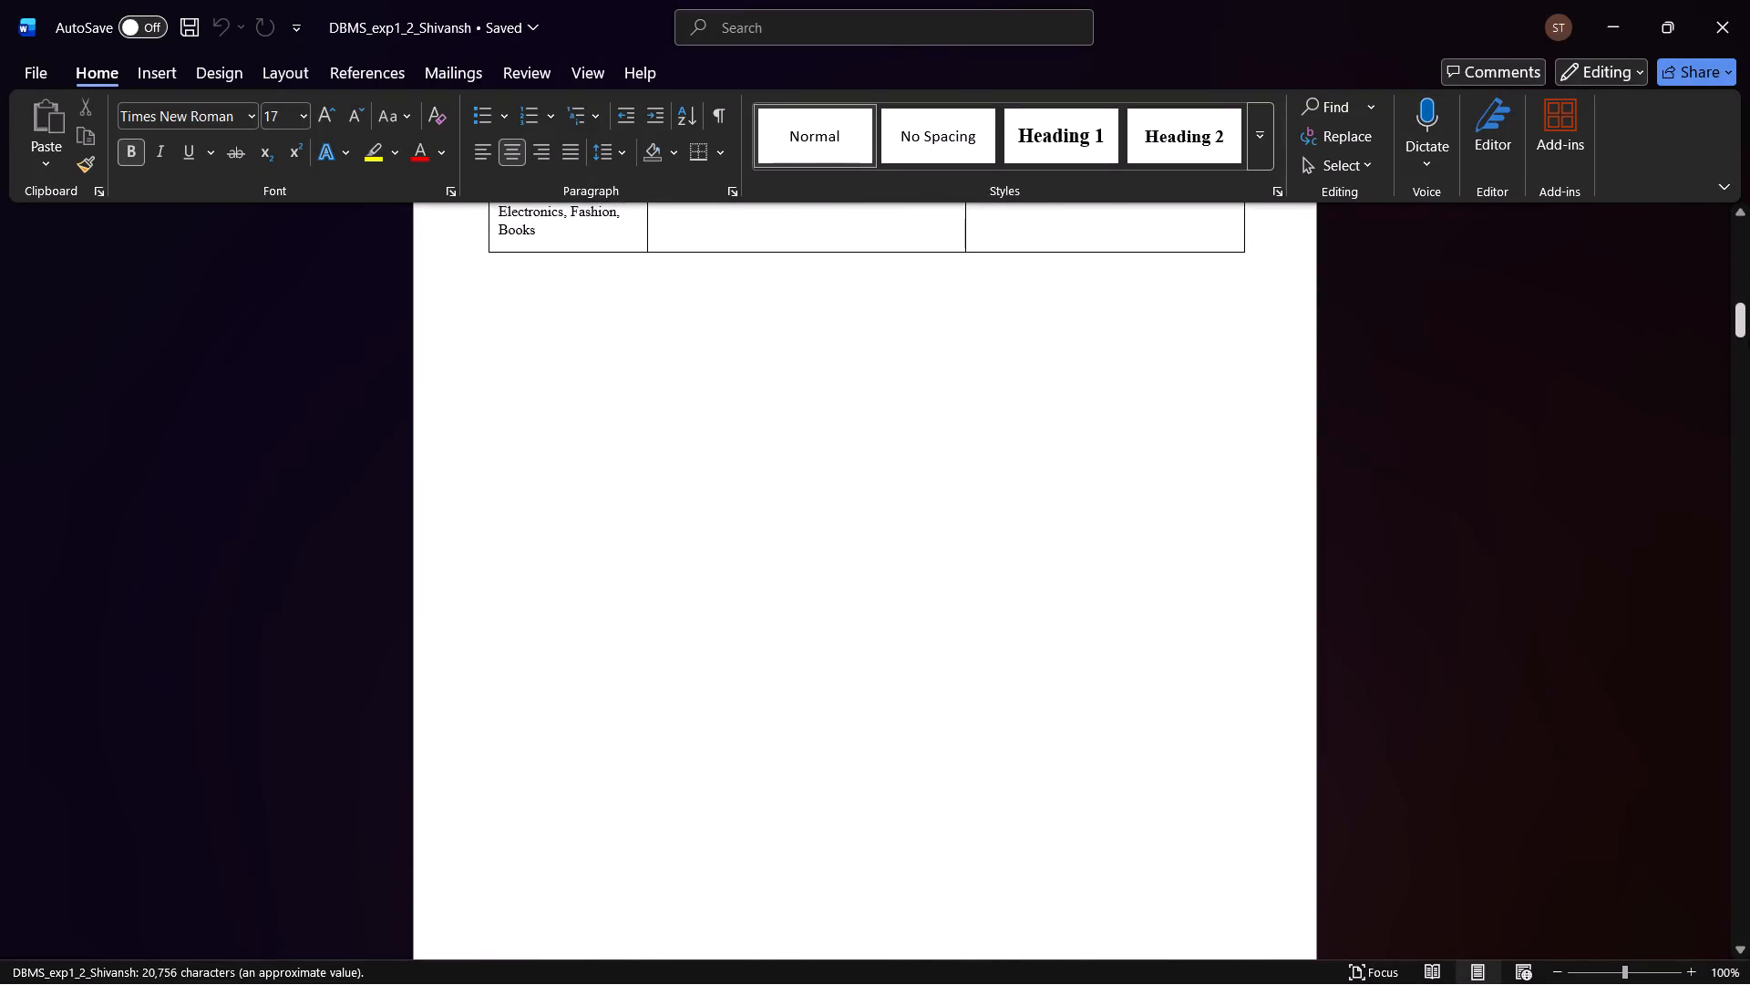
{"action": "left_click_drag", "start_coordinate": [1746, 329], "coordinate": [1749, 904]}
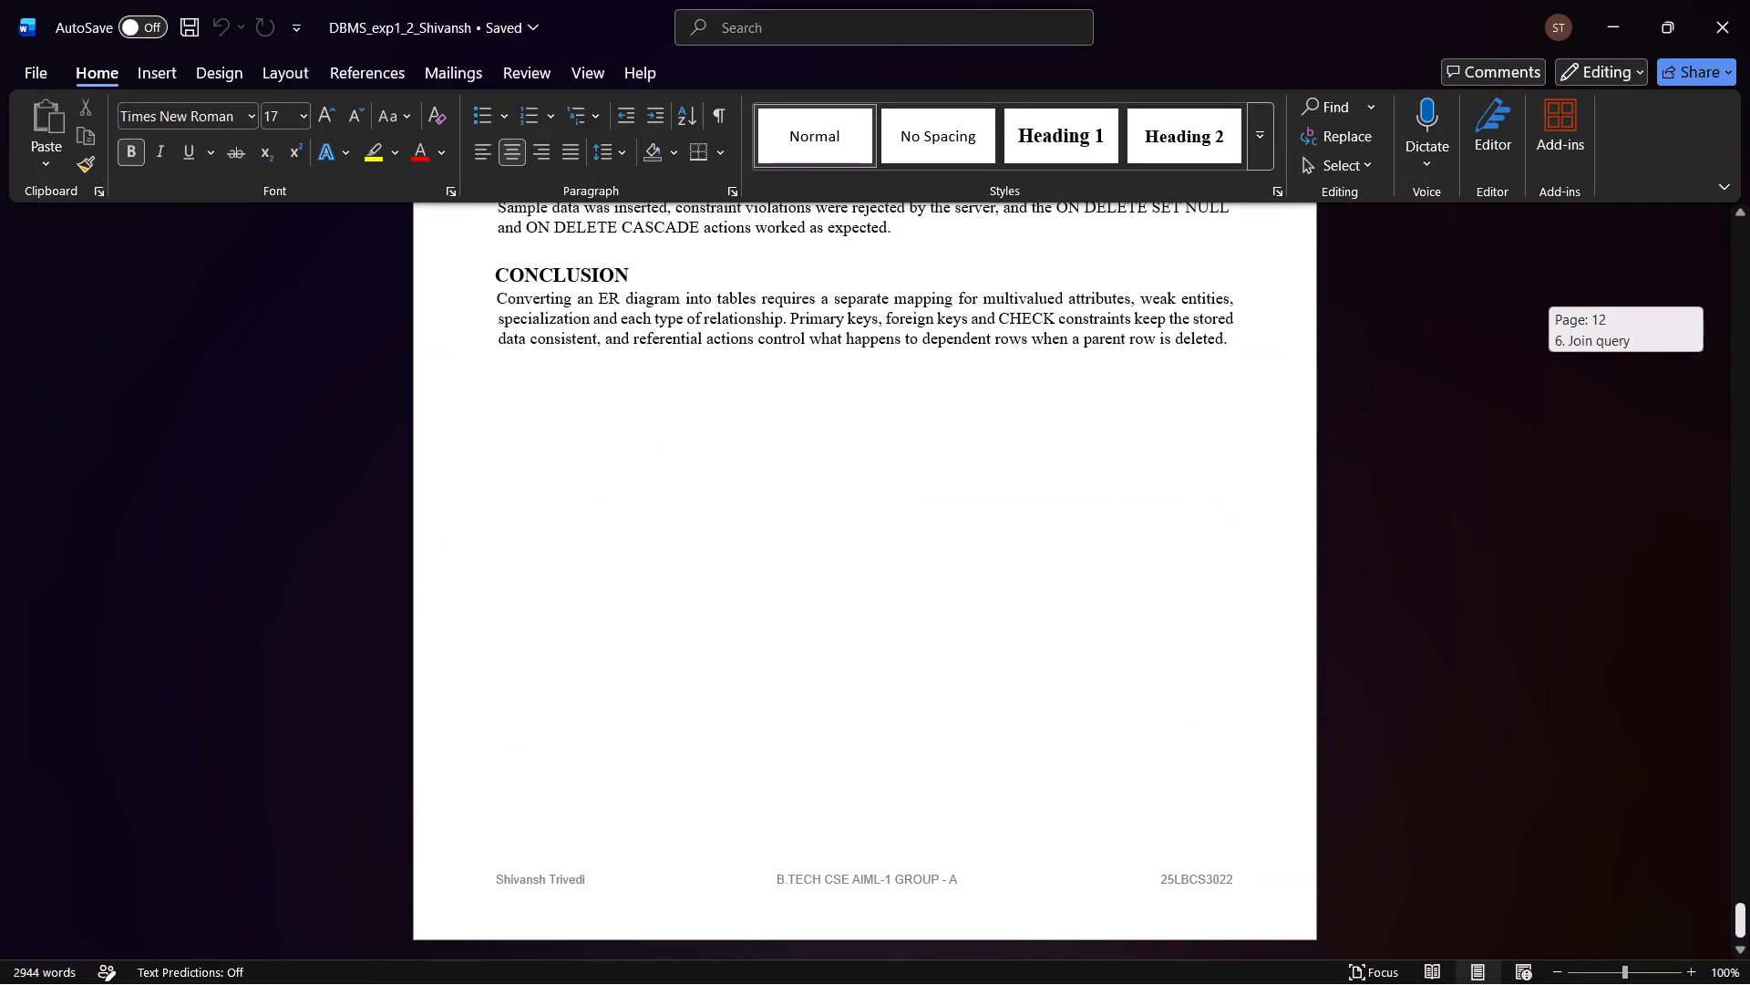
{"action": "left_click_drag", "start_coordinate": [1749, 904], "coordinate": [1749, 879]}
{"action": "left_click", "coordinate": [1749, 0]}
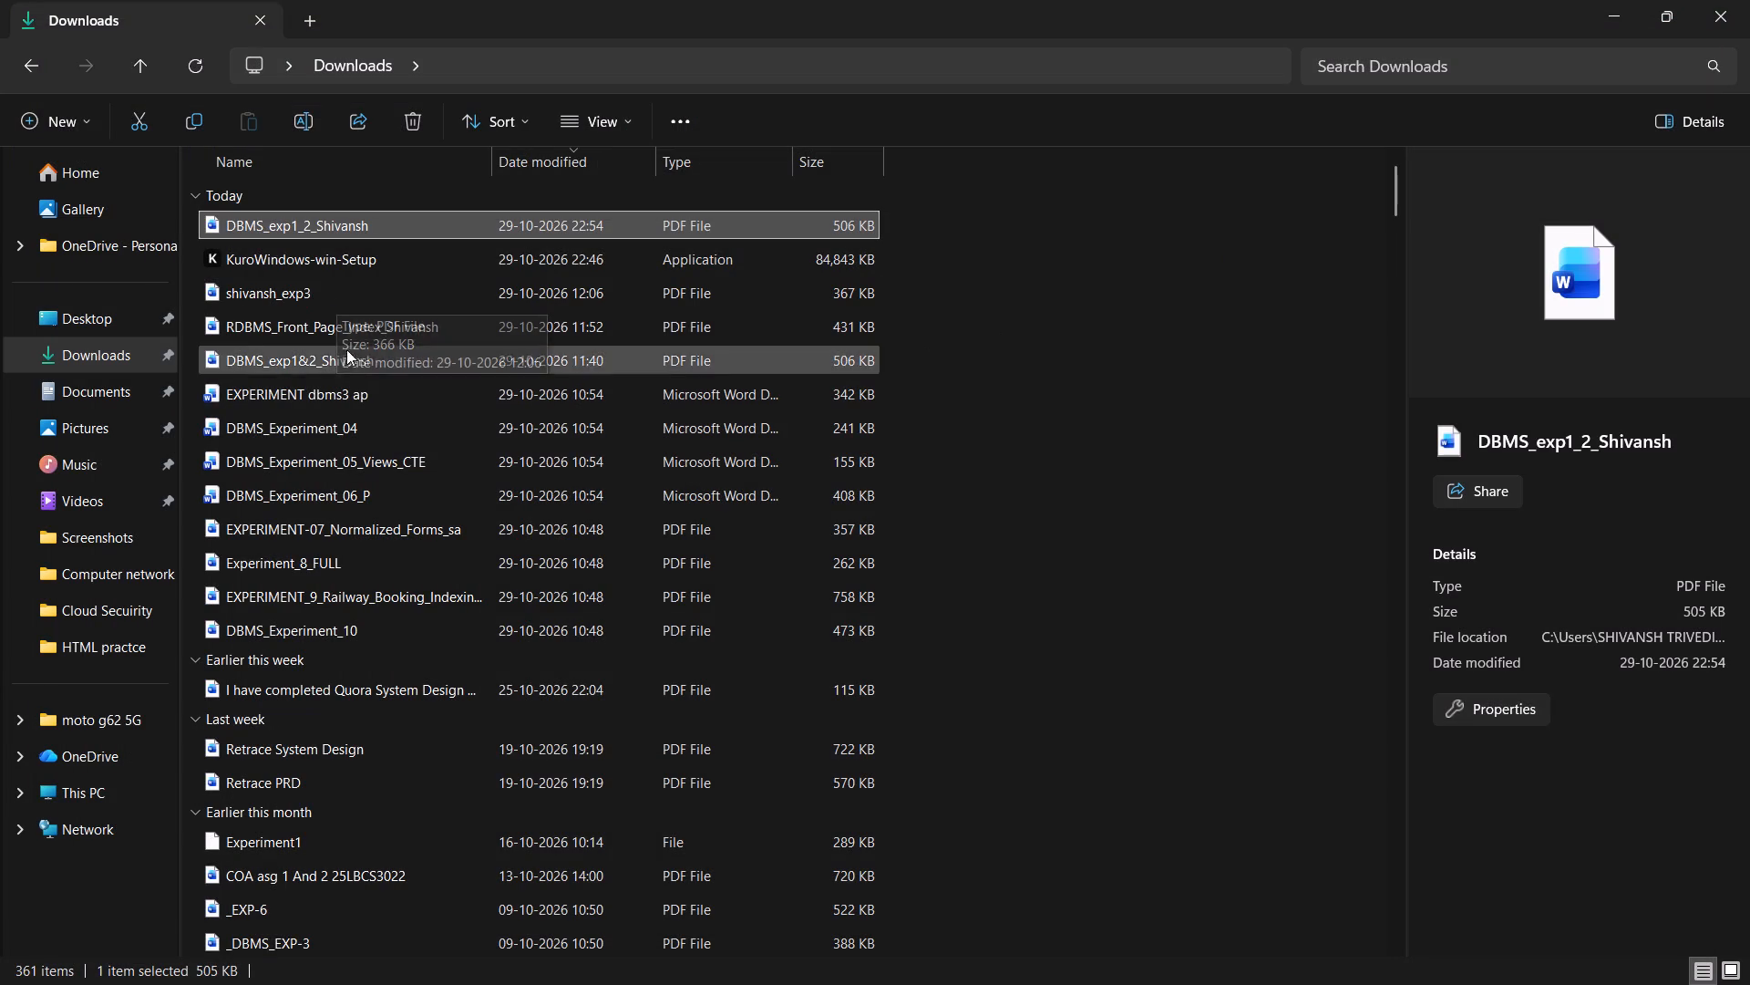
Reopen the exported DBMS_exp1_2_Shivansh PDF, recheck its row heights and page breaks through to the final conclusion, and close it.
{"action": "double_click", "coordinate": [379, 219]}
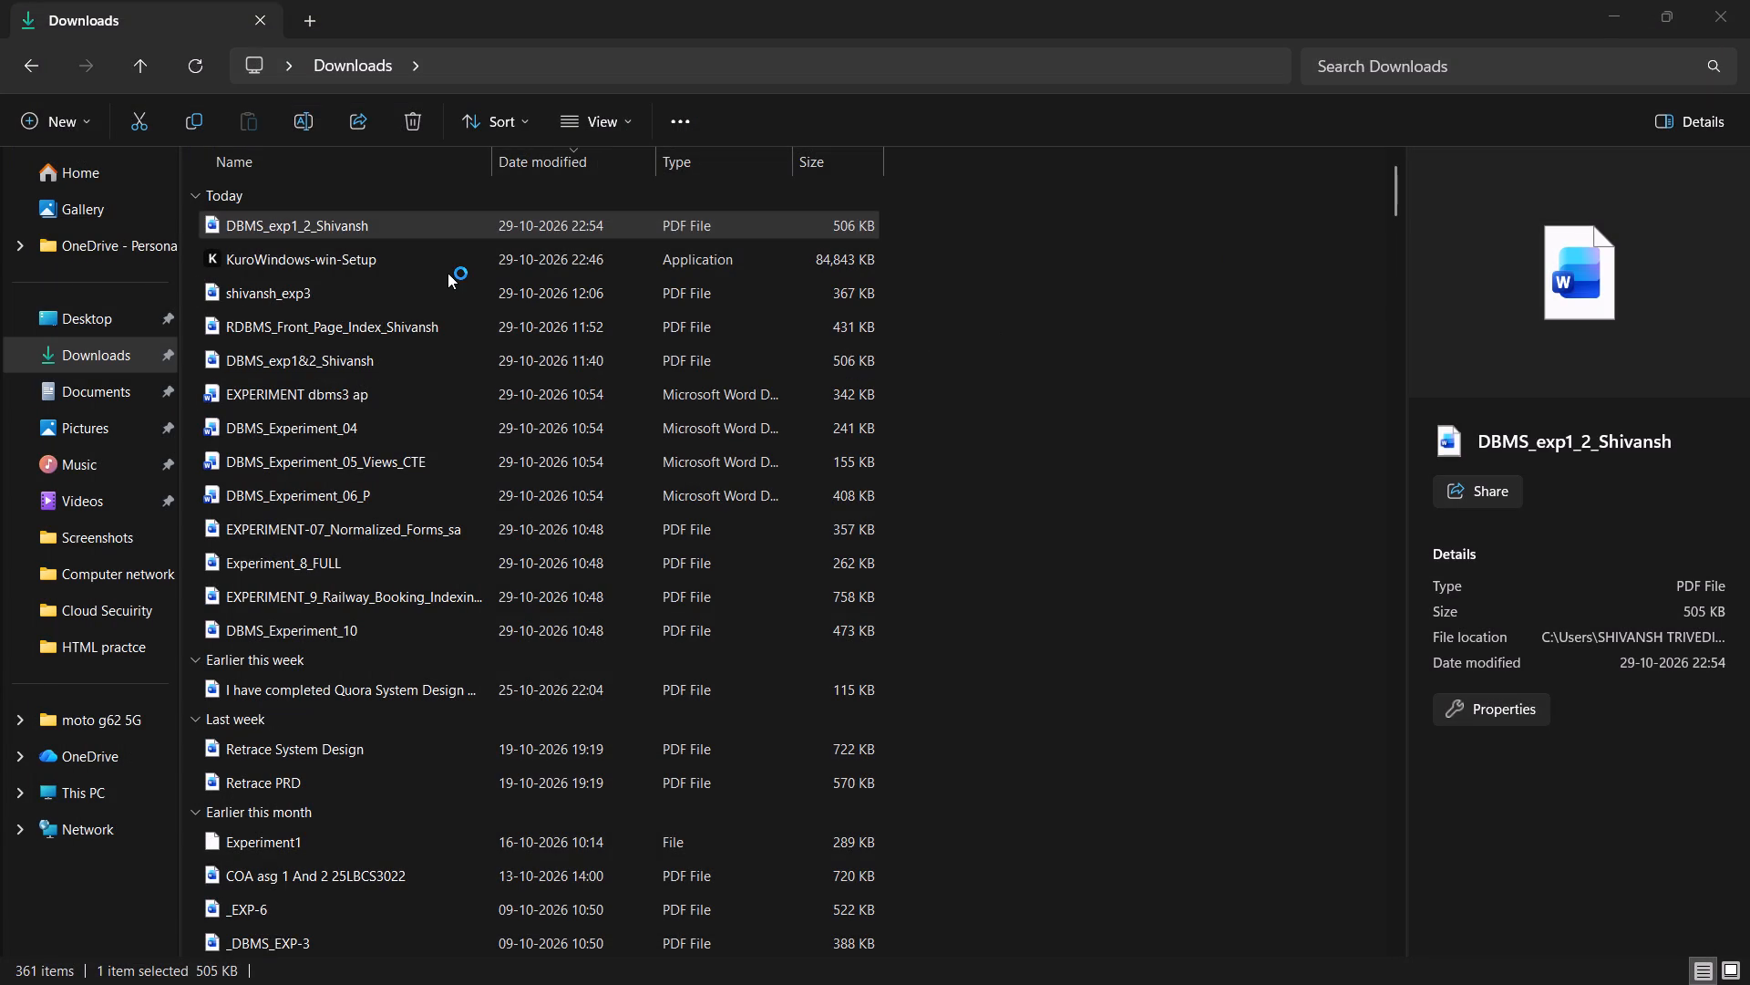
{"action": "scroll", "coordinate": [899, 366], "scroll_direction": "down", "scroll_amount": 4}
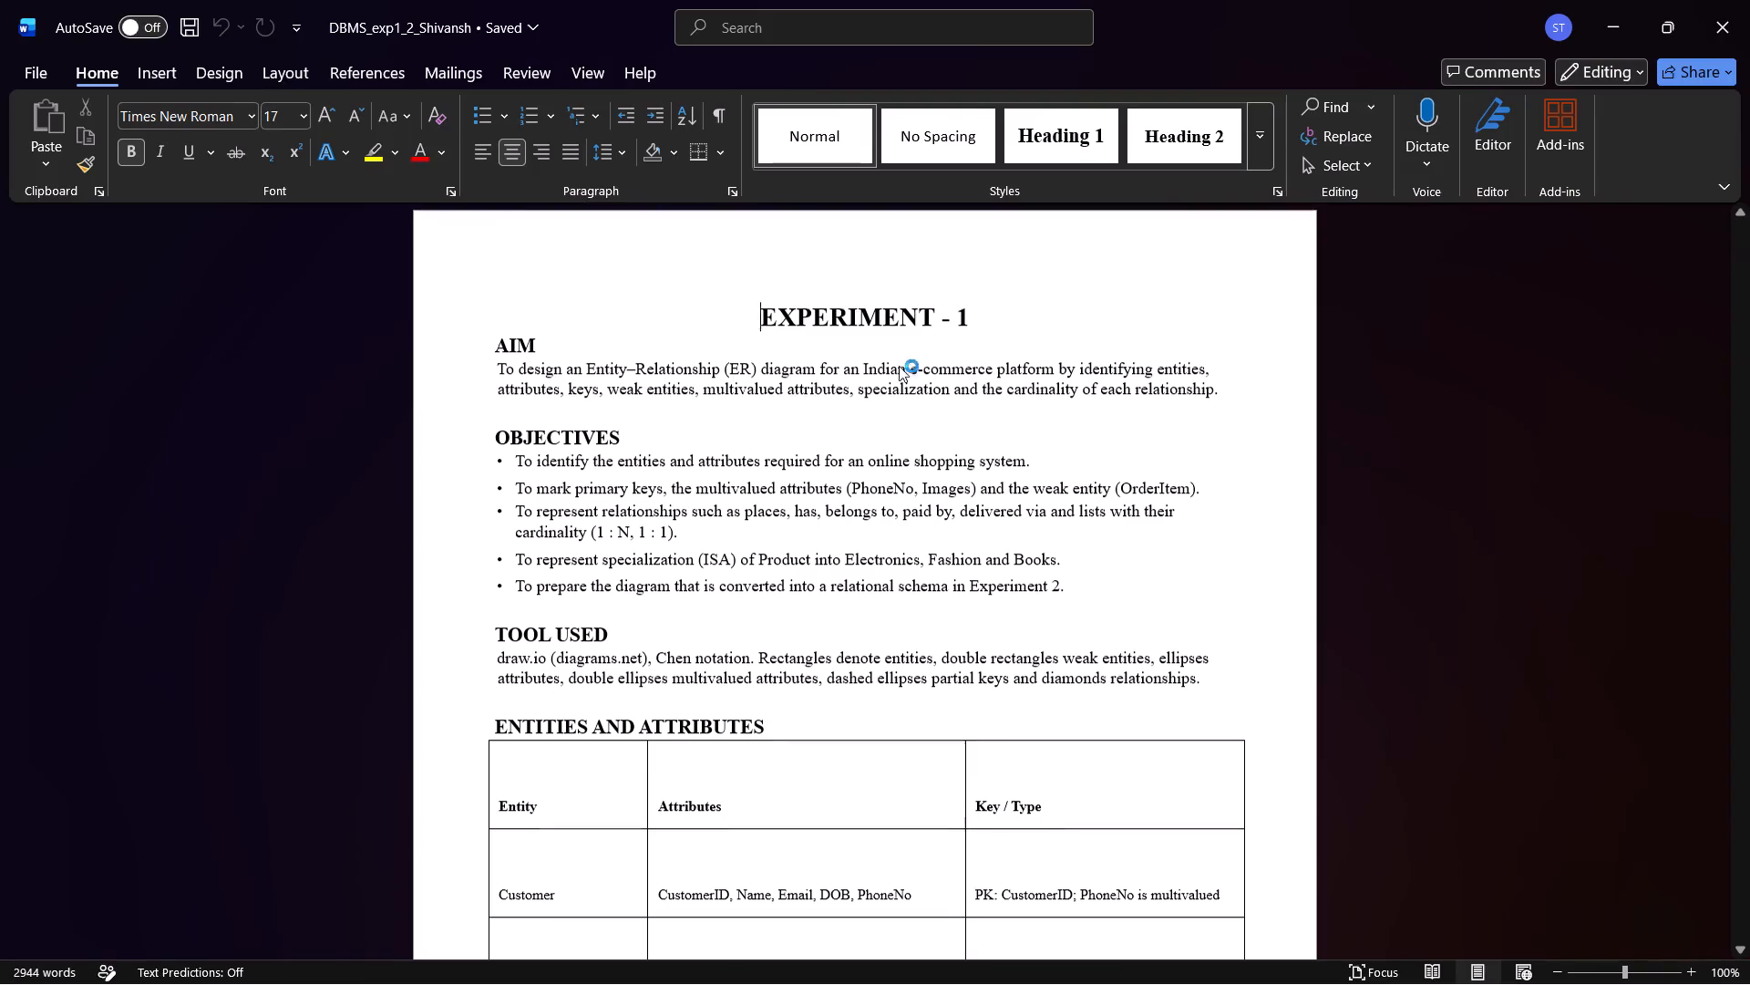
{"action": "scroll", "coordinate": [899, 366], "scroll_direction": "down", "scroll_amount": 18}
{"action": "scroll", "coordinate": [893, 360], "scroll_direction": "down", "scroll_amount": 8}
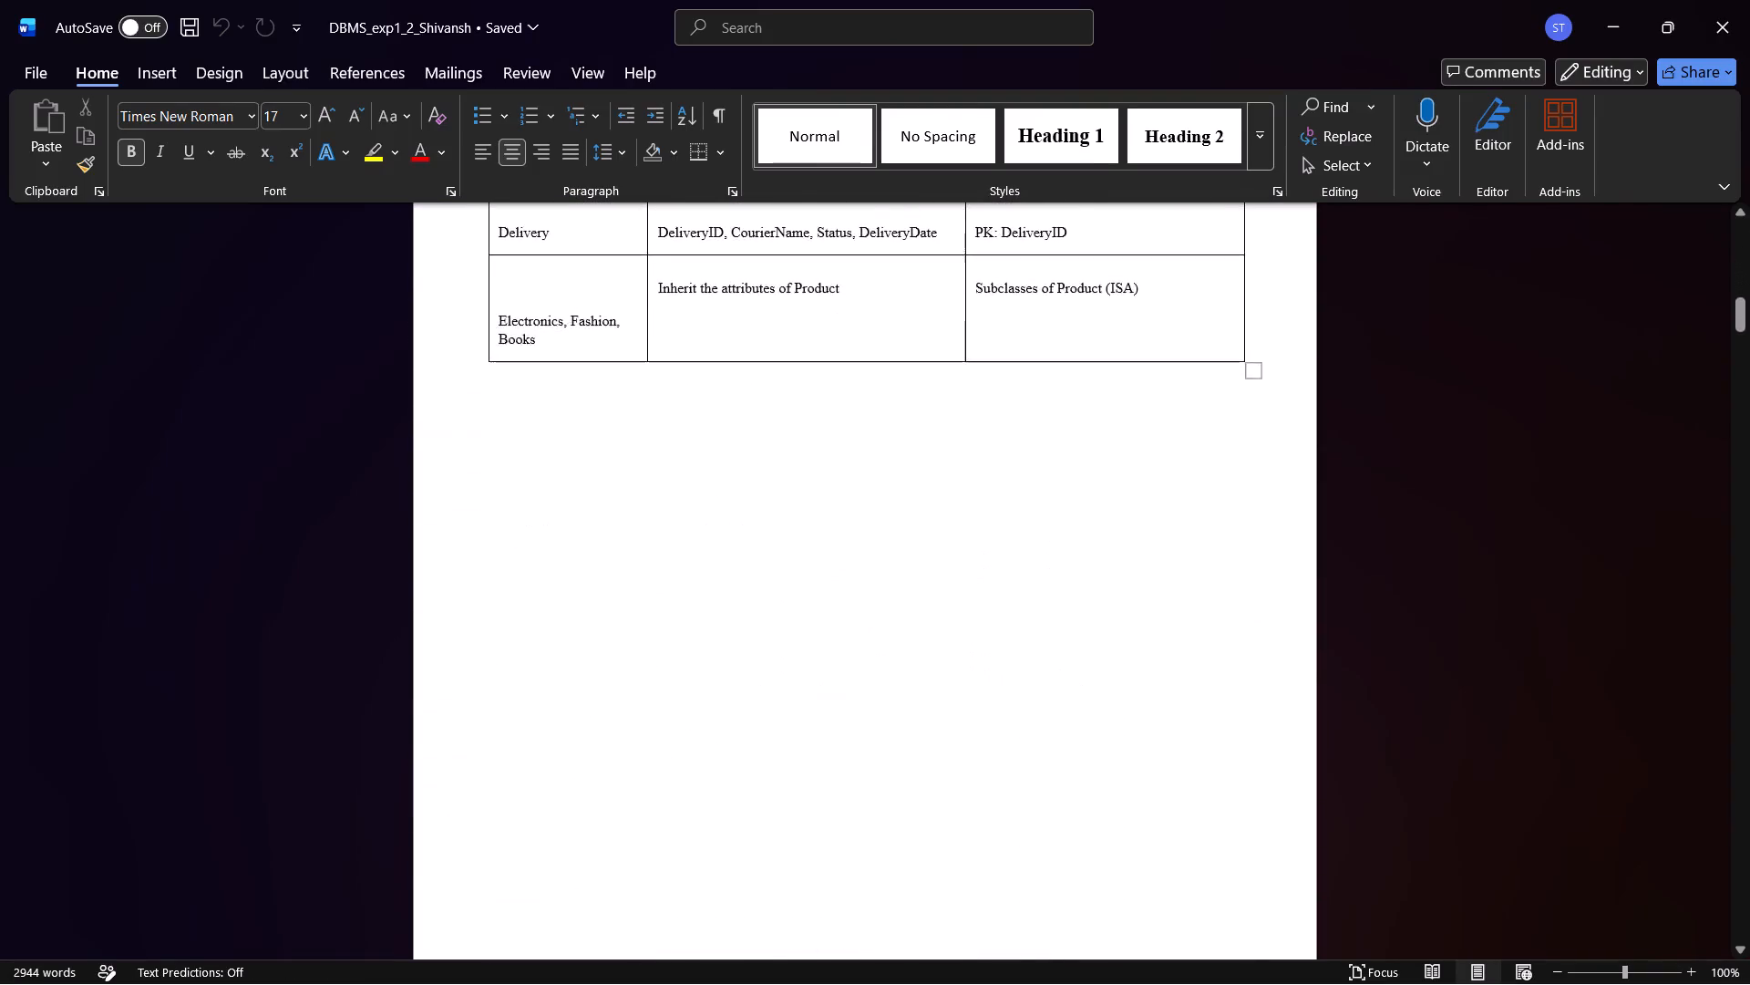
{"action": "scroll", "coordinate": [892, 358], "scroll_direction": "down", "scroll_amount": 5}
{"action": "left_click_drag", "start_coordinate": [1744, 331], "coordinate": [1748, 495]}
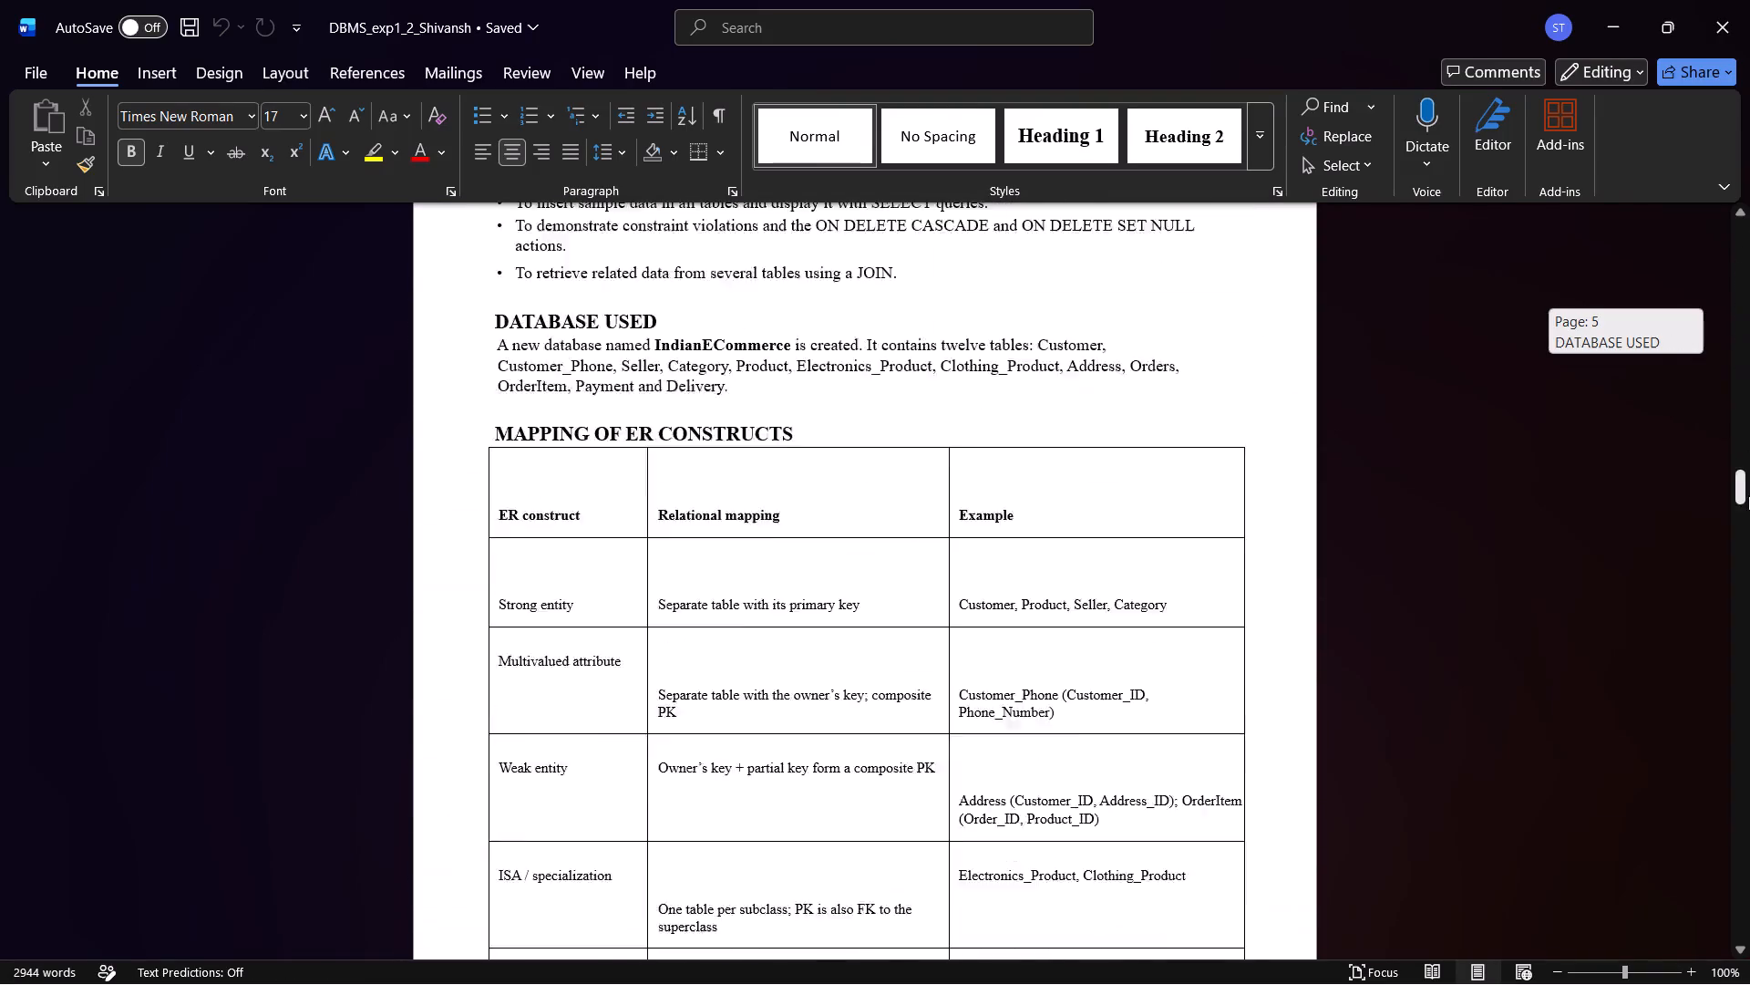
{"action": "left_click_drag", "start_coordinate": [1748, 495], "coordinate": [1749, 710]}
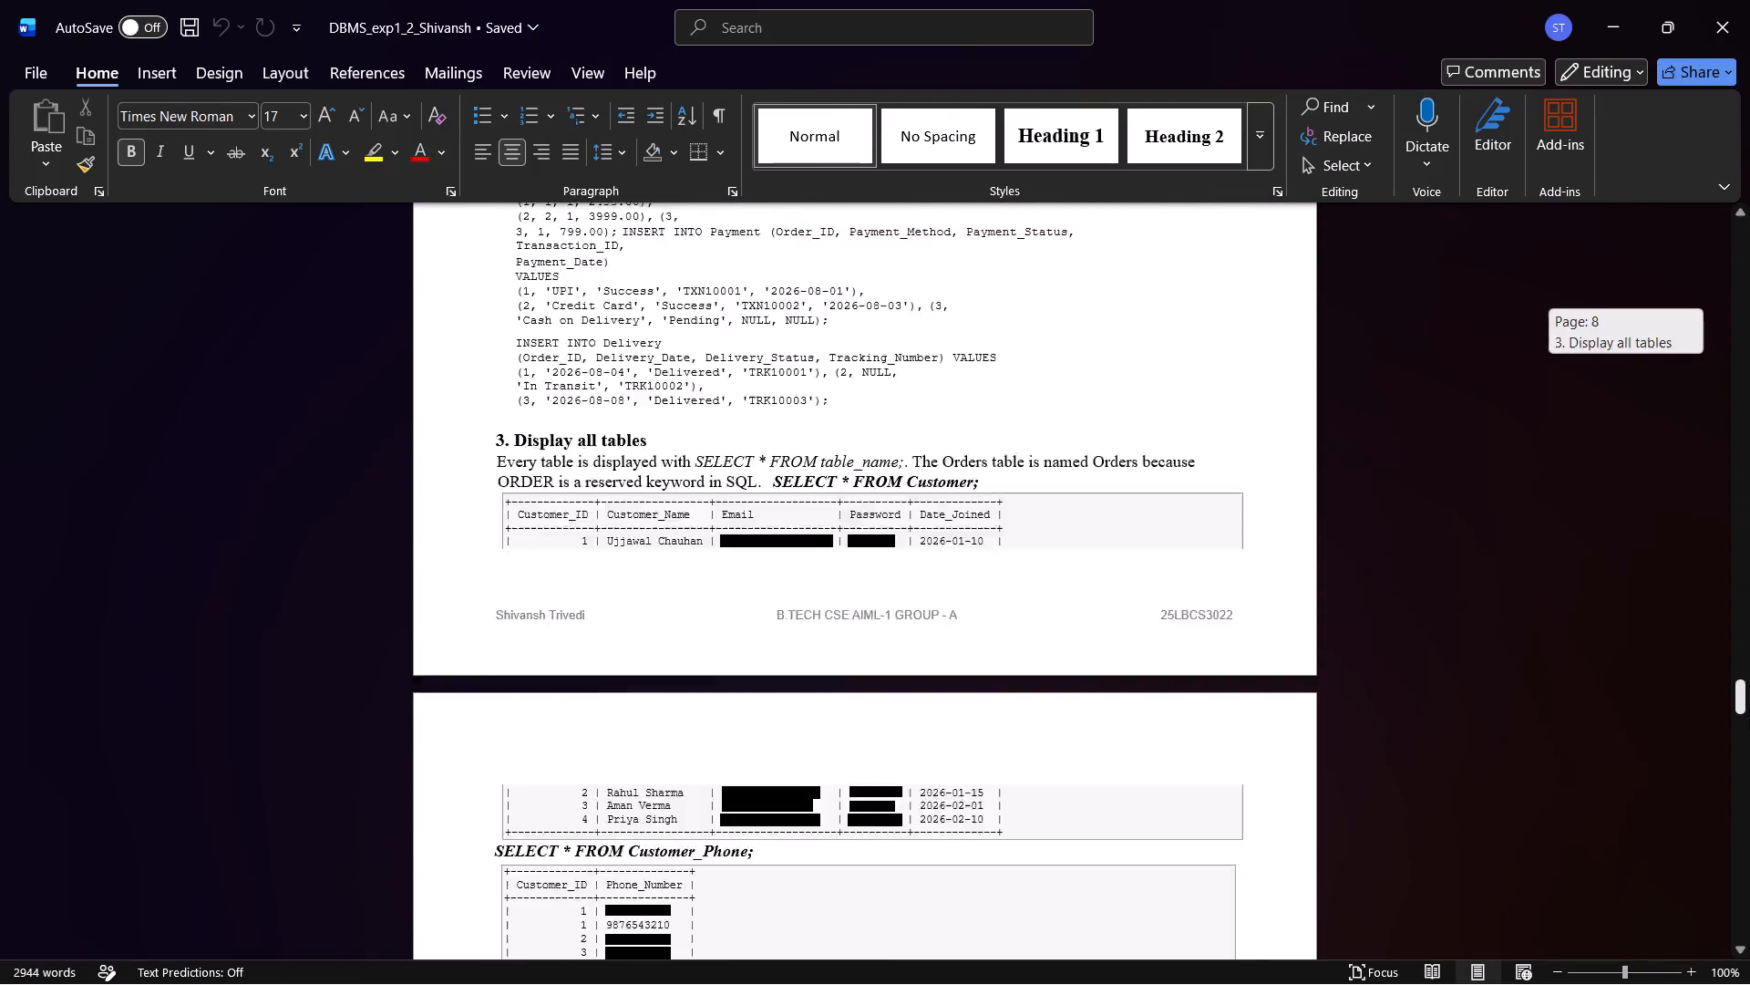
{"action": "left_click_drag", "start_coordinate": [1749, 710], "coordinate": [1749, 928]}
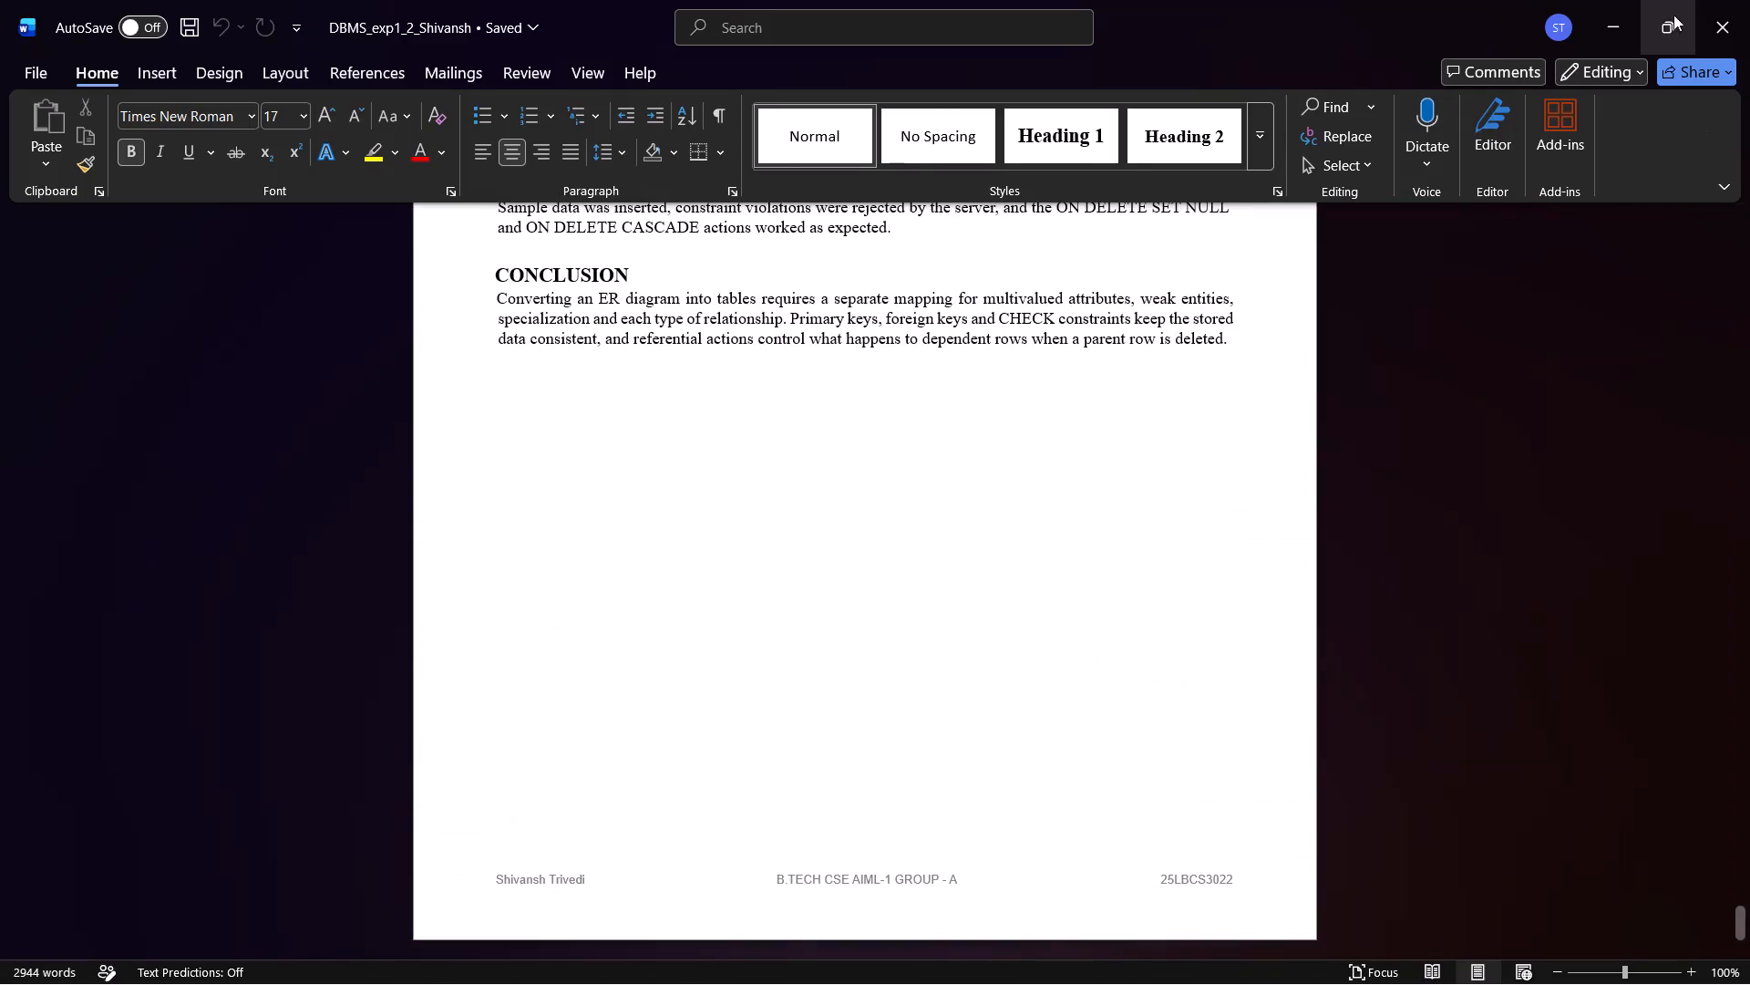
{"action": "left_click", "coordinate": [1716, 11]}
Delete the exported DBMS_exp1_2_Shivansh PDF from the Downloads folder.
{"action": "left_click", "coordinate": [417, 223]}
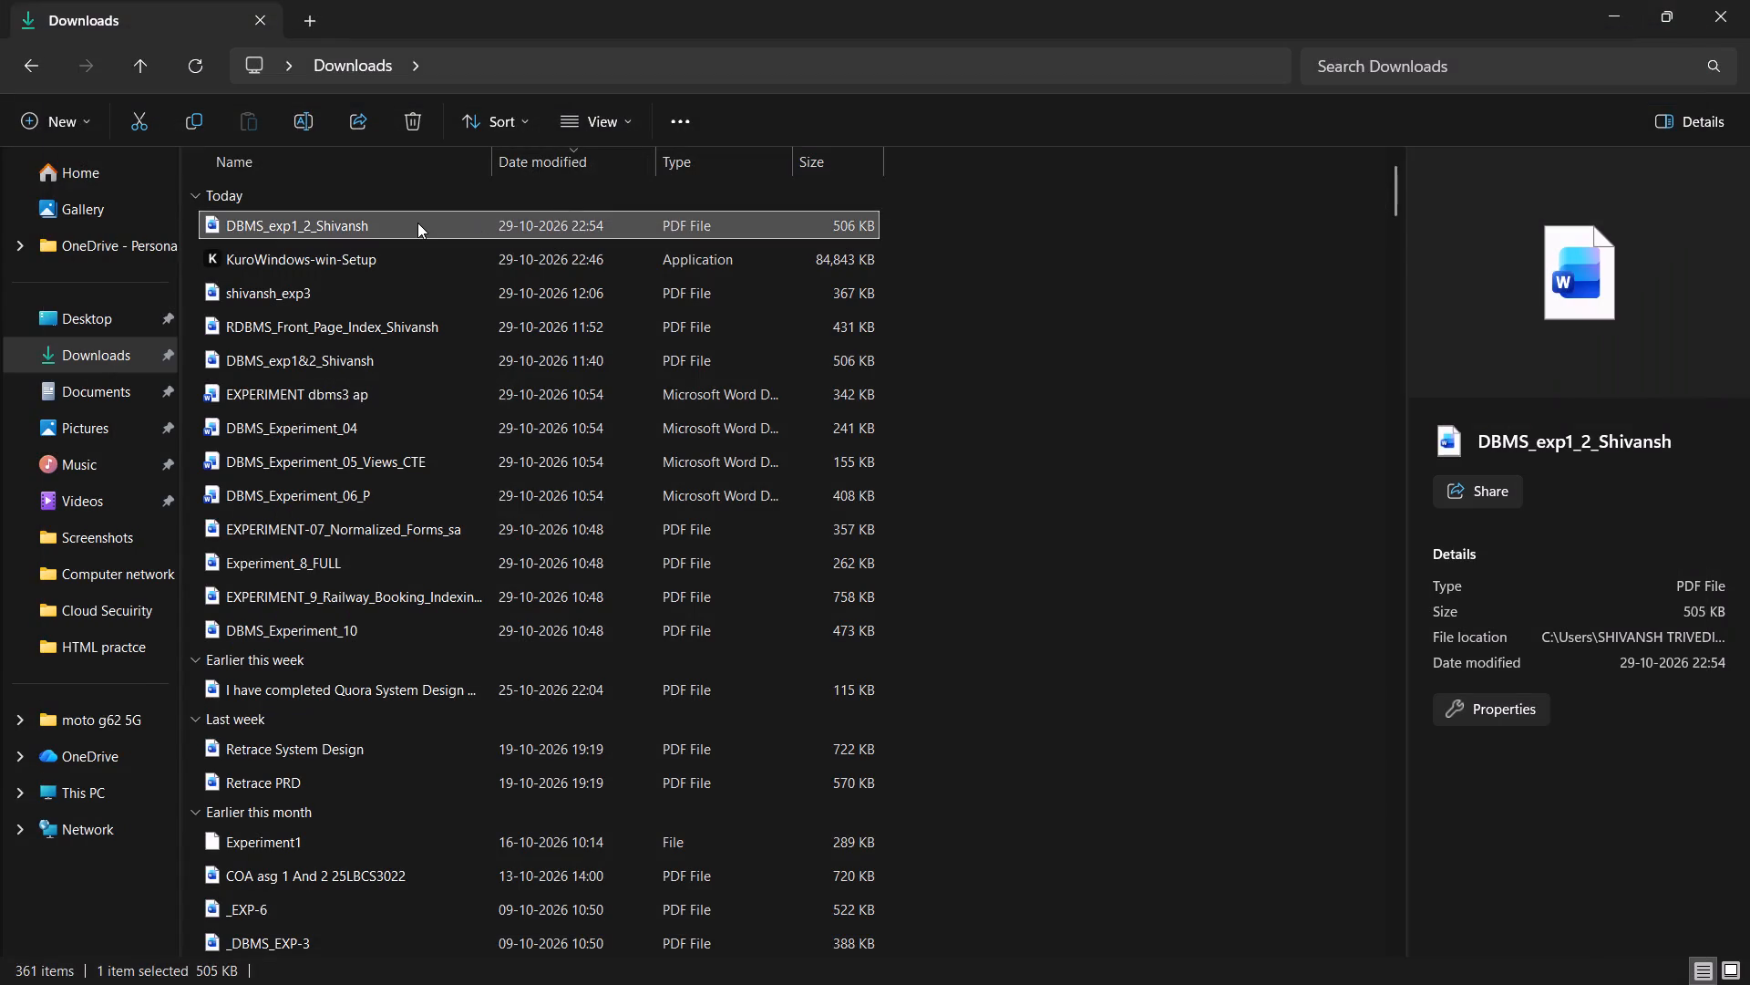
{"action": "key", "text": "Delete"}
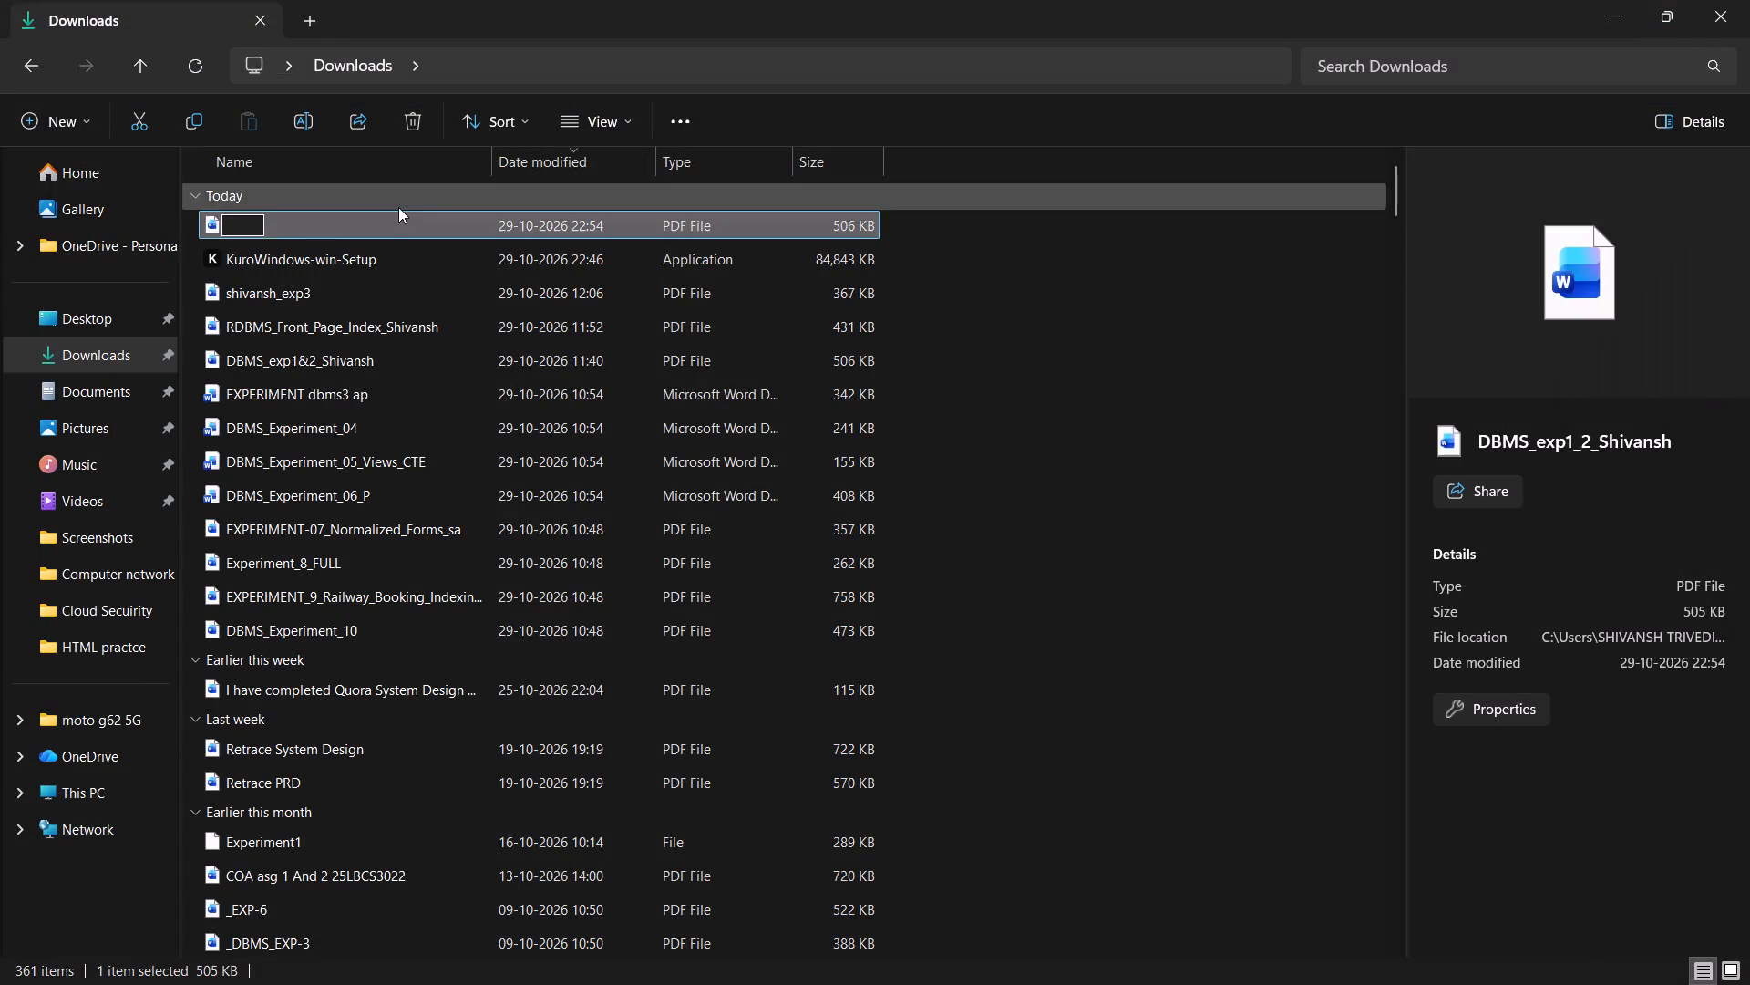
{"action": "left_click", "coordinate": [398, 207]}
{"action": "left_click", "coordinate": [449, 224]}
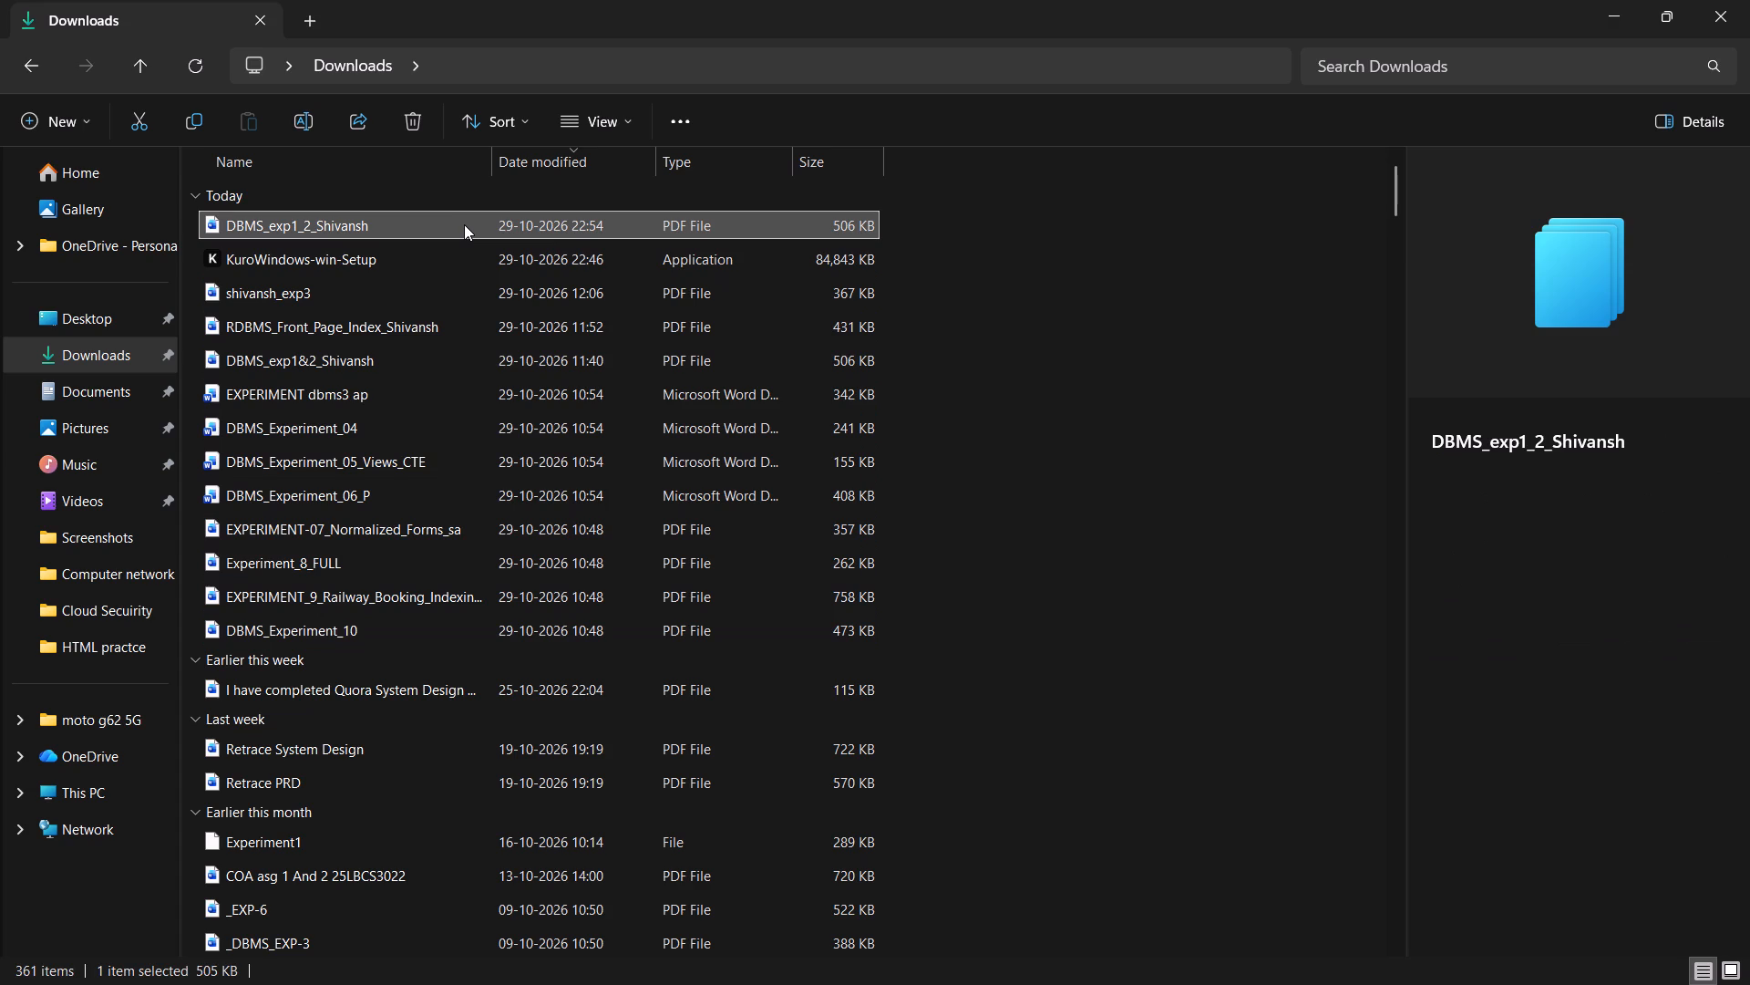
{"action": "key", "text": "Delete"}
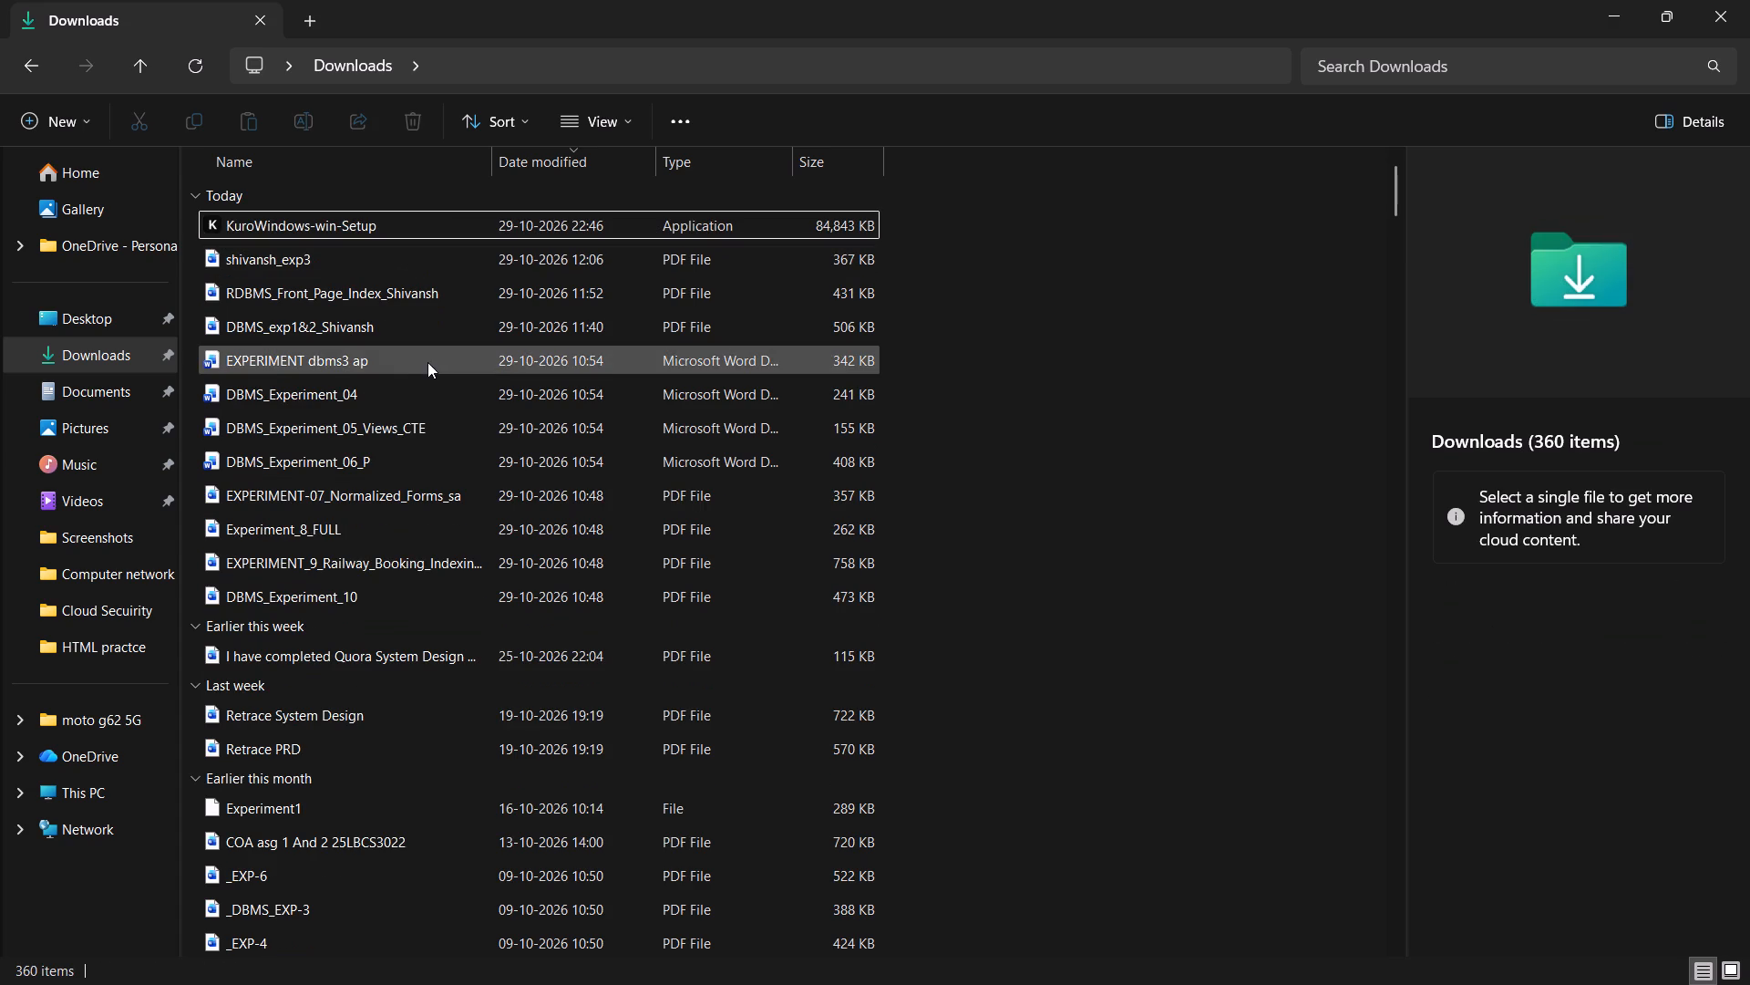
Open the shivansh_exp3 PDF from Downloads, check its code, outputs and page layout through to the last page, and close it.
{"action": "double_click", "coordinate": [401, 259]}
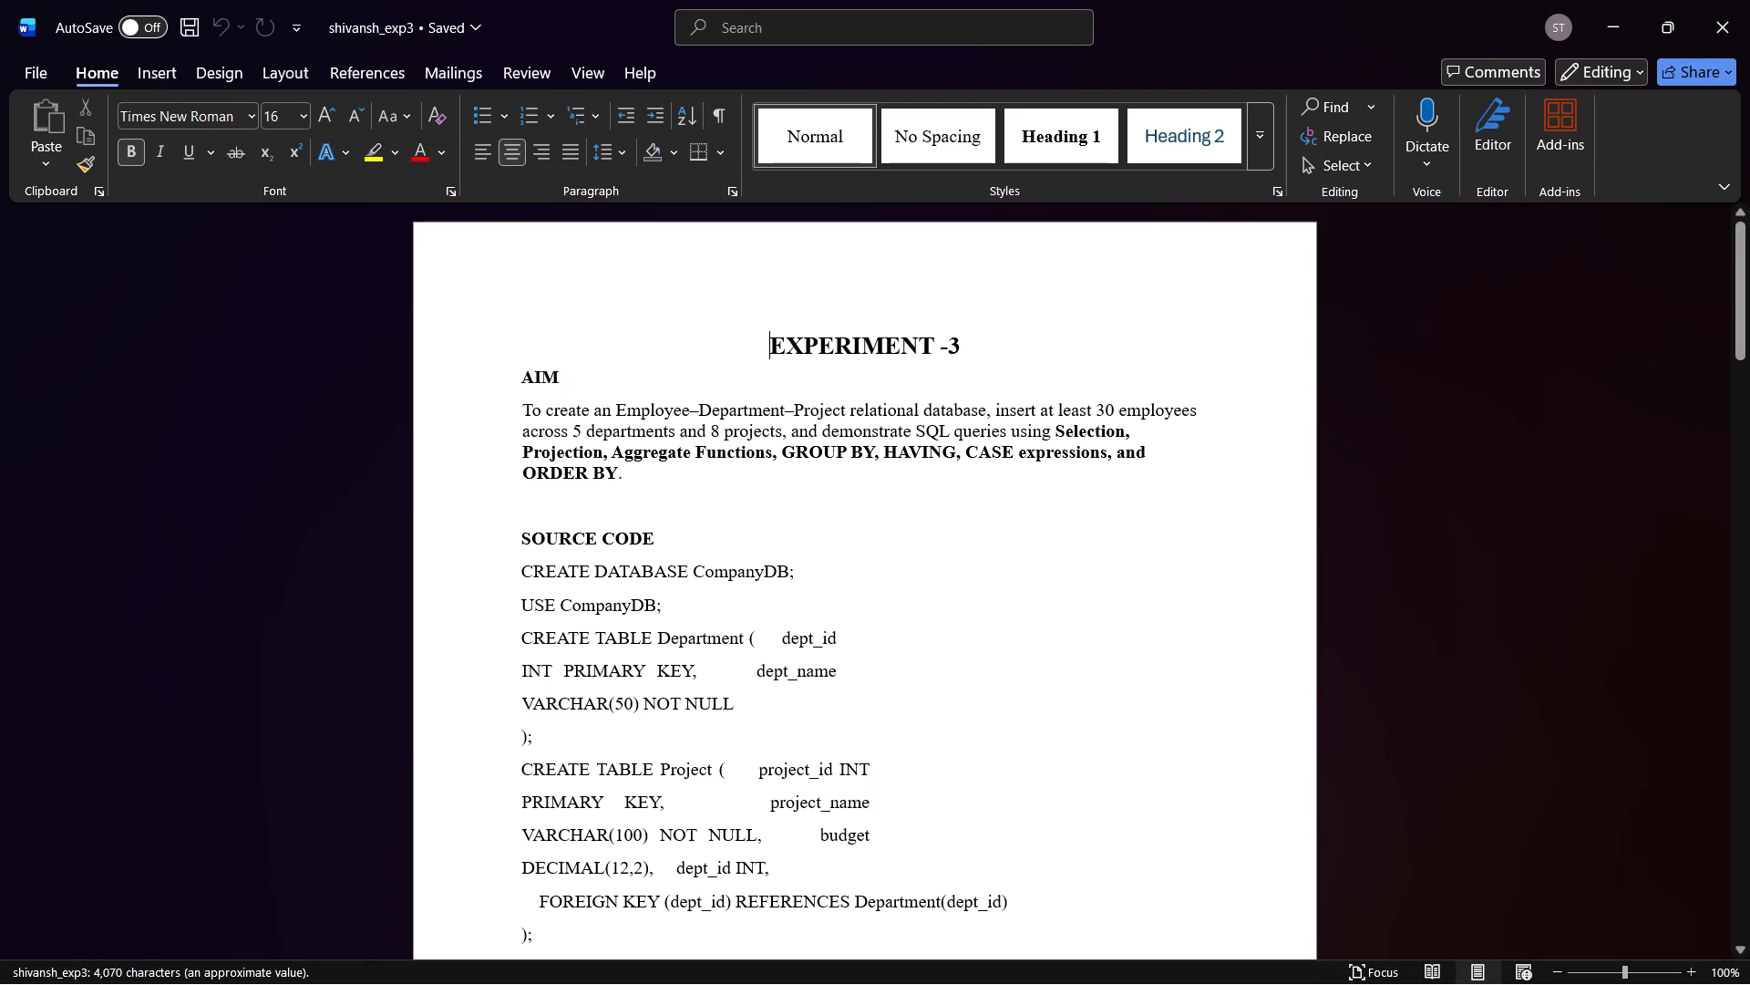
{"action": "scroll", "coordinate": [761, 337], "scroll_direction": "down", "scroll_amount": 11}
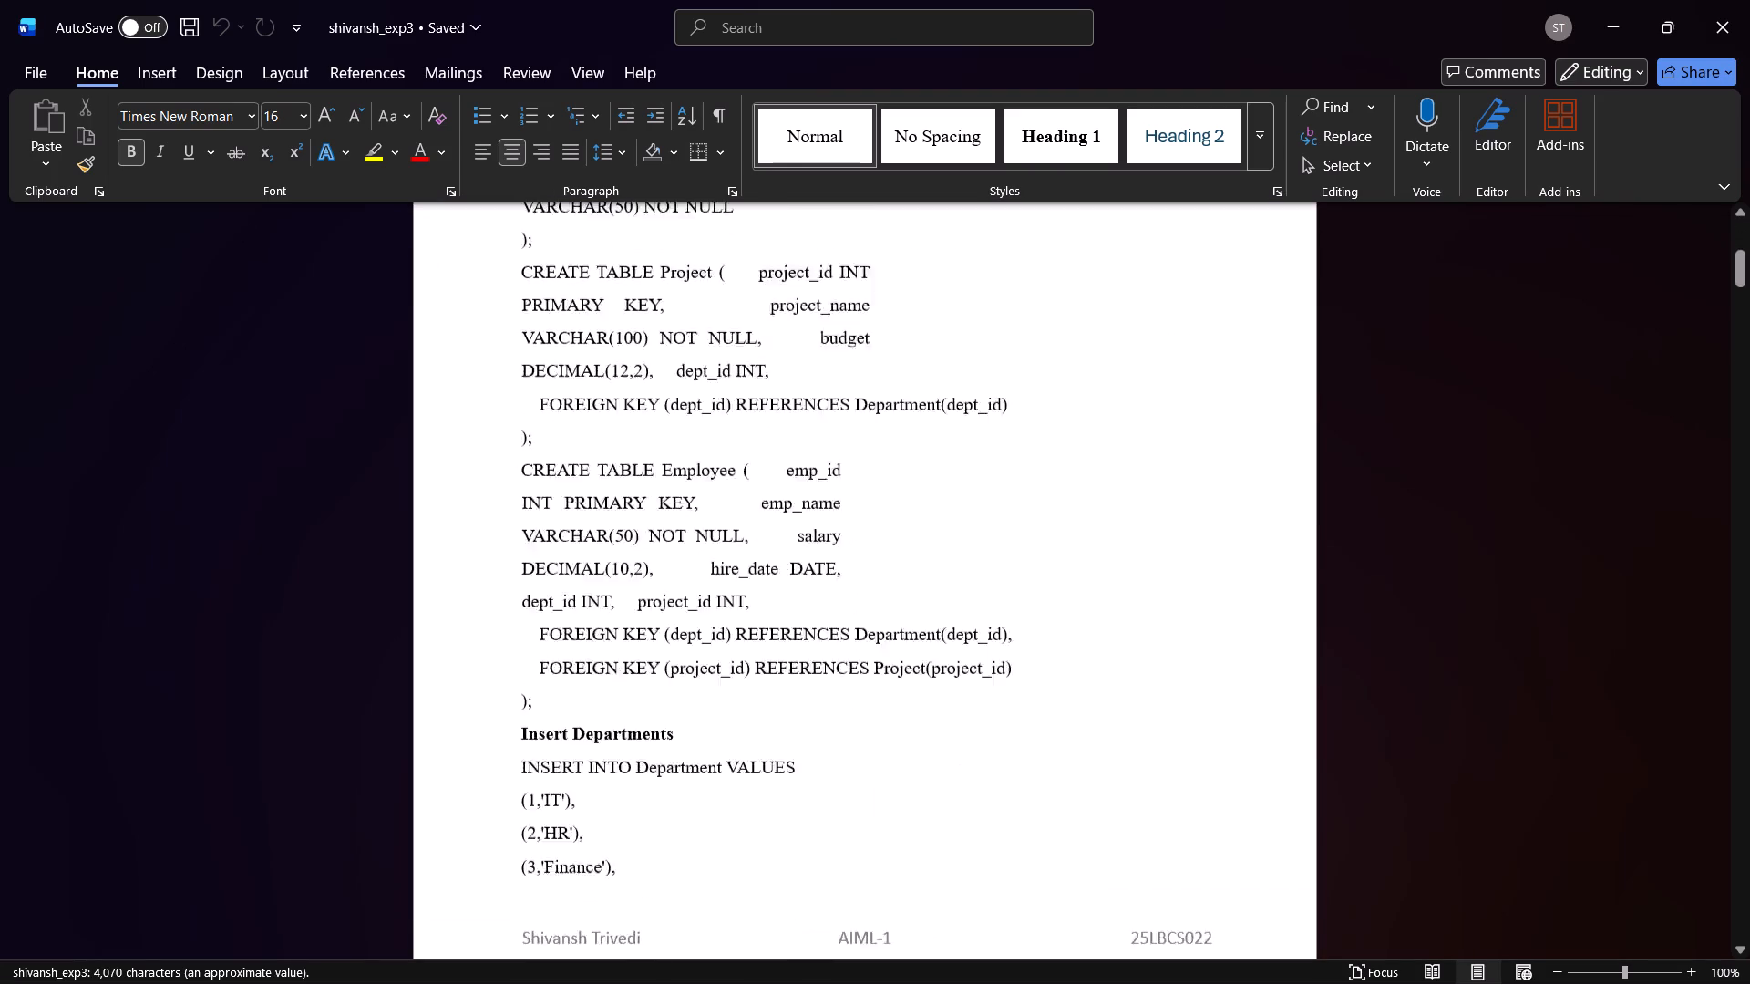
{"action": "scroll", "coordinate": [759, 328], "scroll_direction": "down", "scroll_amount": 6}
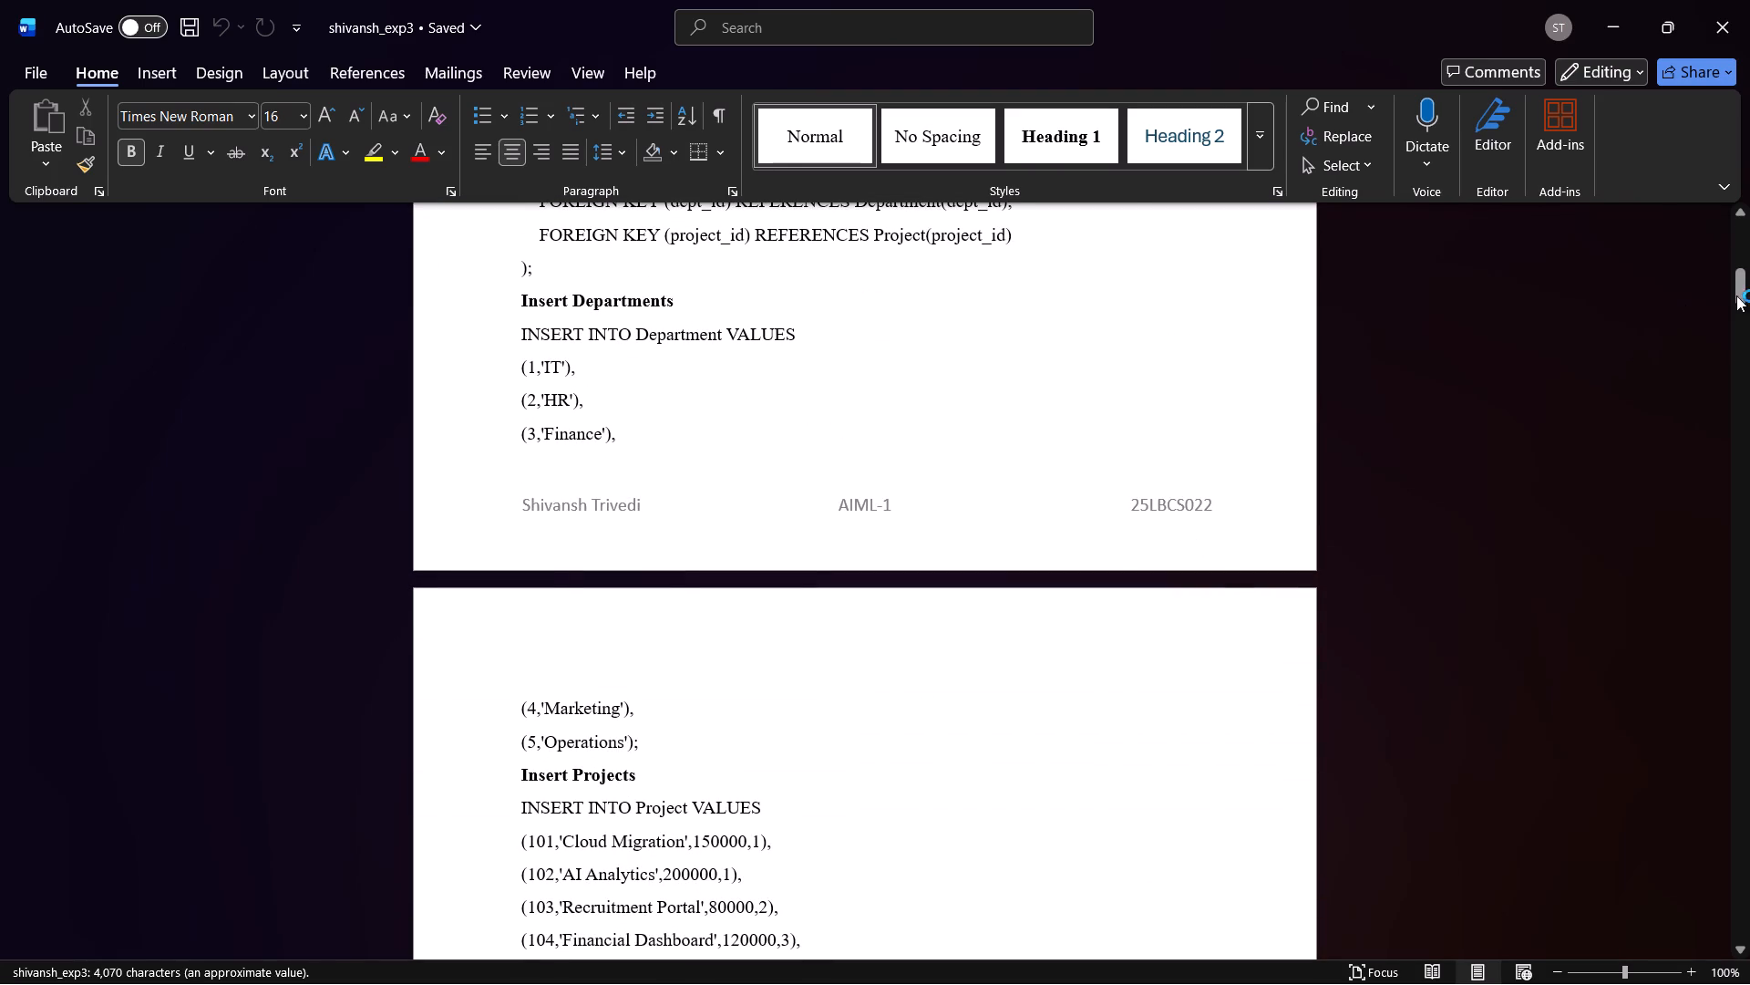
{"action": "left_click_drag", "start_coordinate": [1749, 293], "coordinate": [1745, 211]}
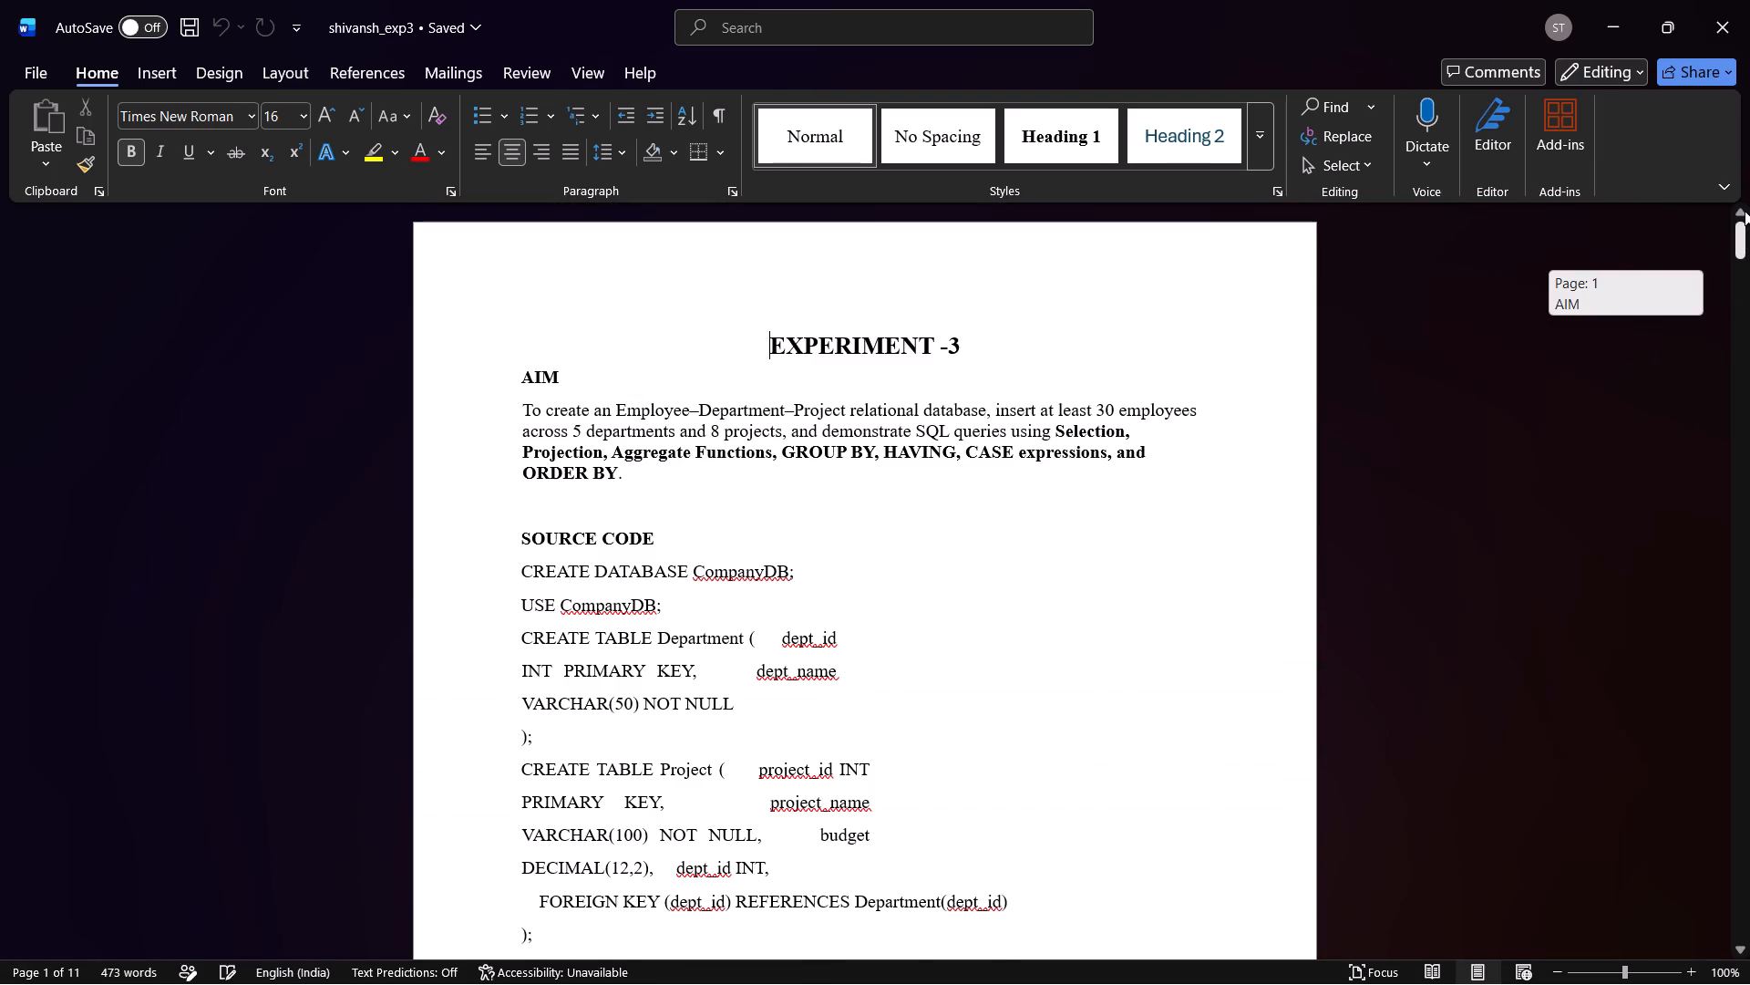
{"action": "left_click_drag", "start_coordinate": [1745, 211], "coordinate": [1749, 374]}
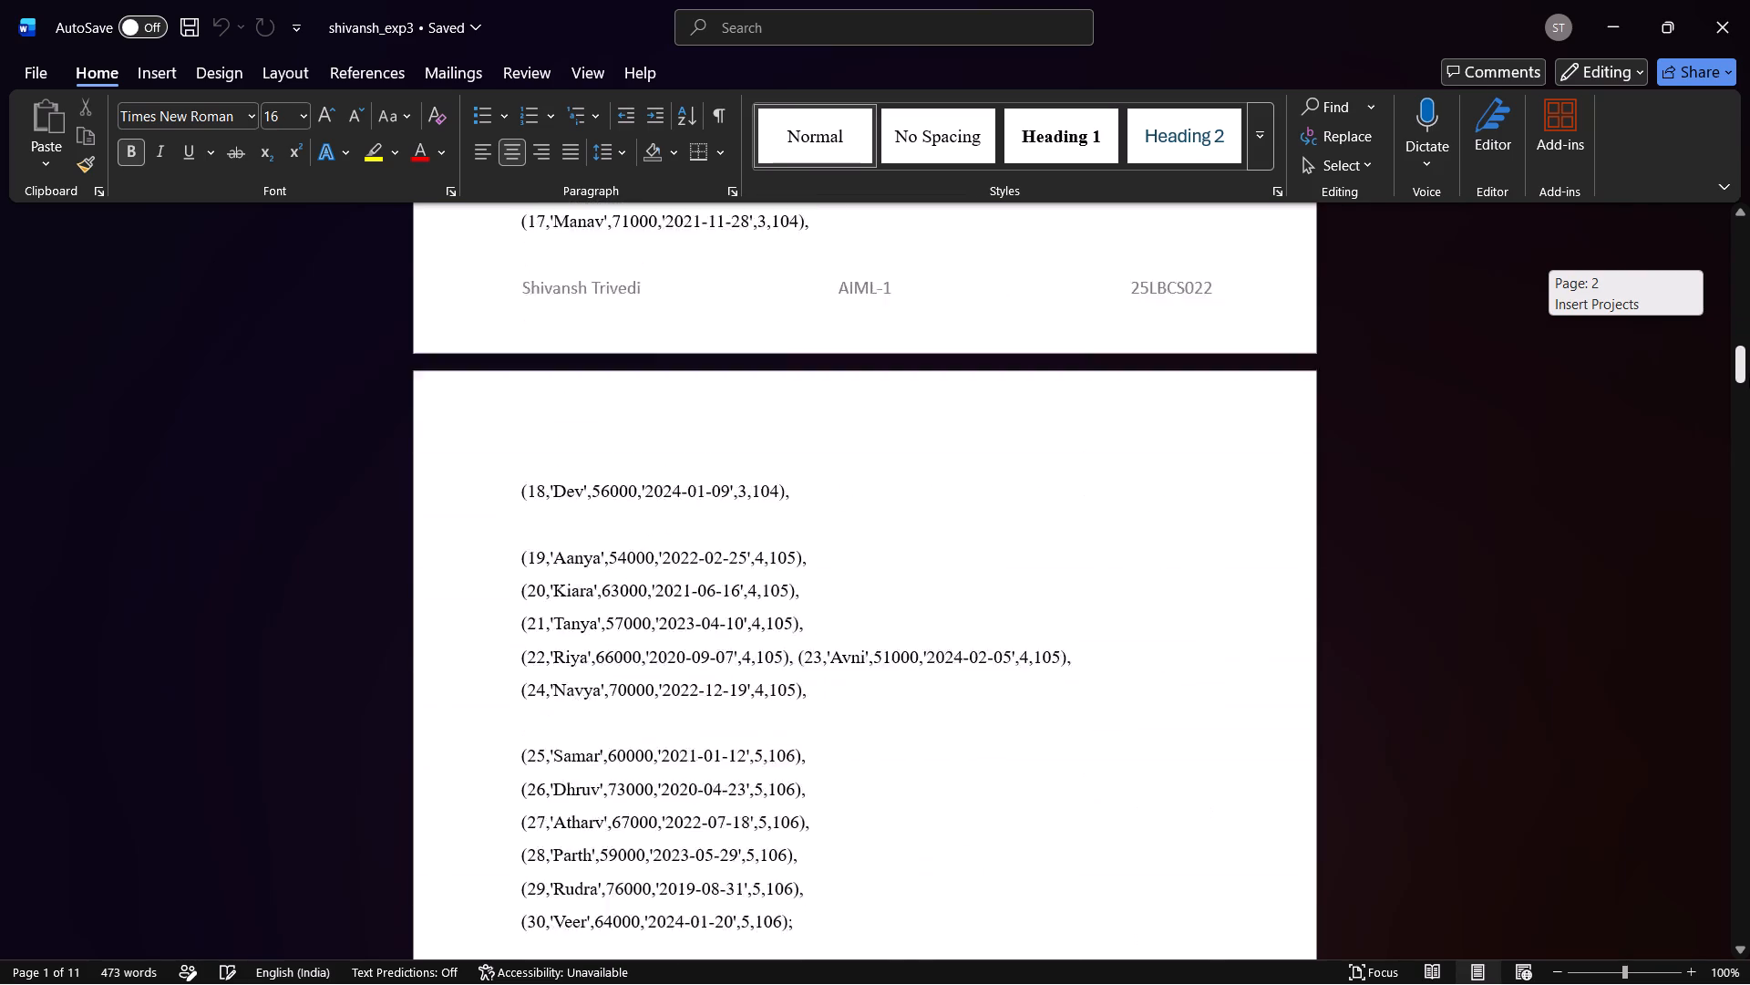
{"action": "left_click_drag", "start_coordinate": [1749, 374], "coordinate": [1749, 493]}
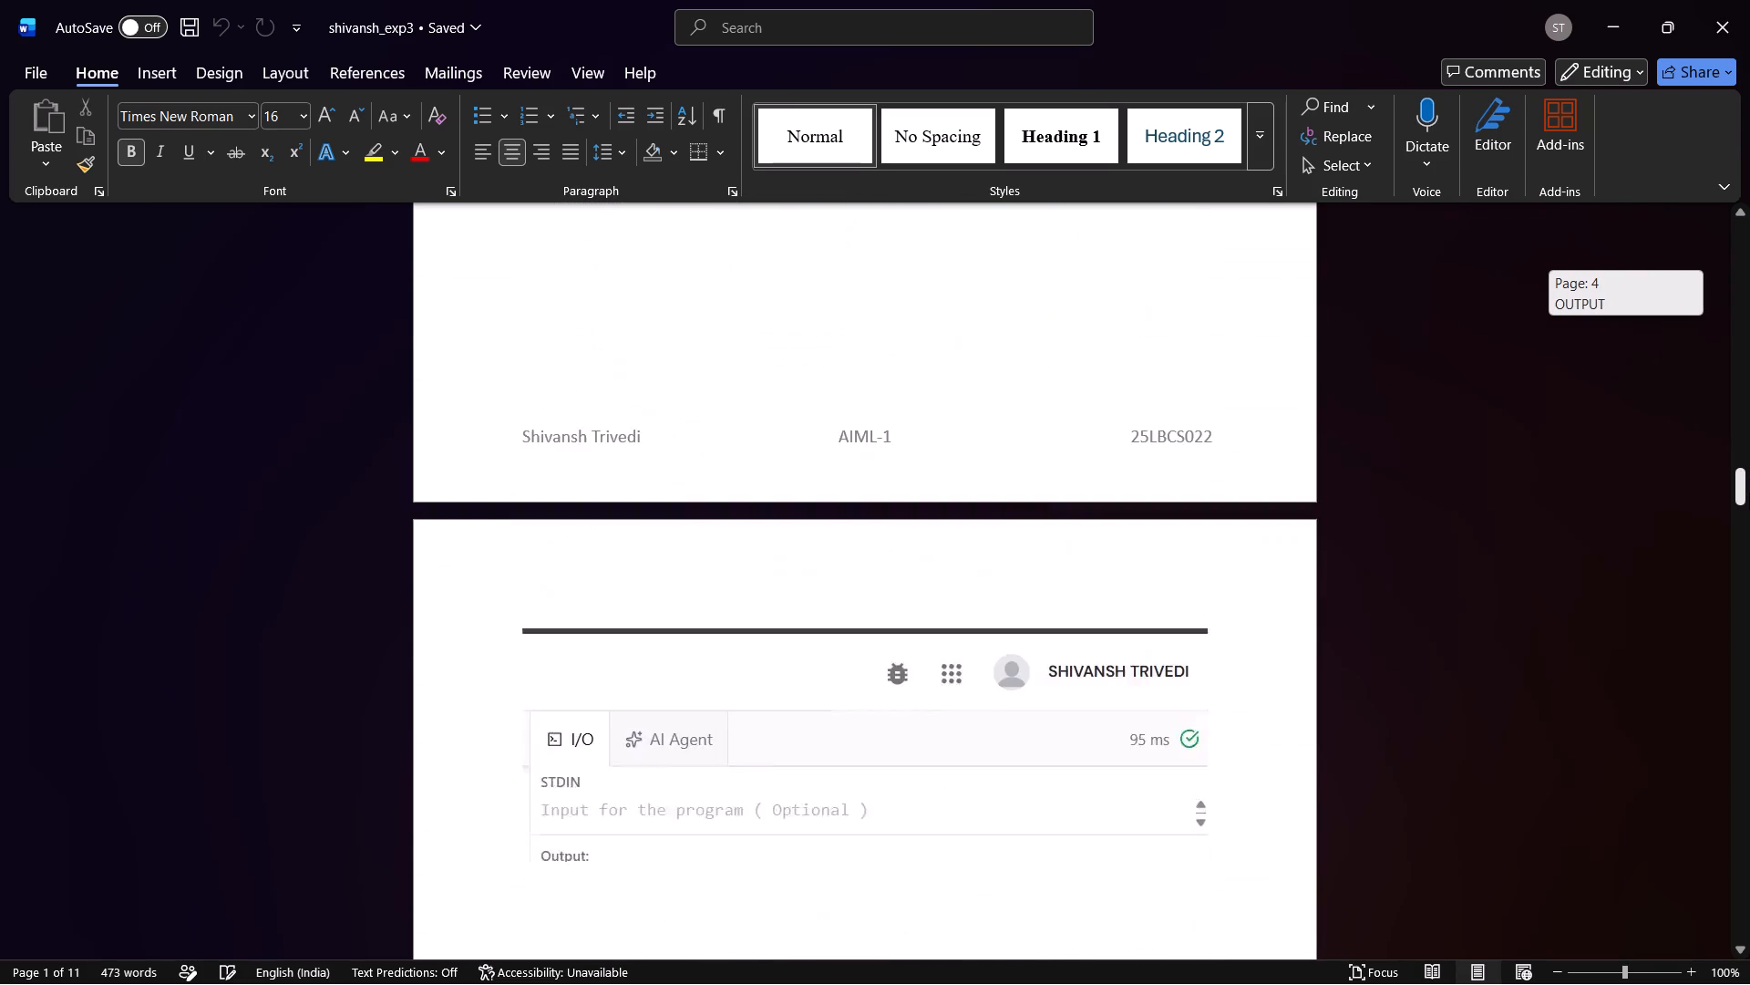
{"action": "left_click_drag", "start_coordinate": [1749, 493], "coordinate": [1749, 604]}
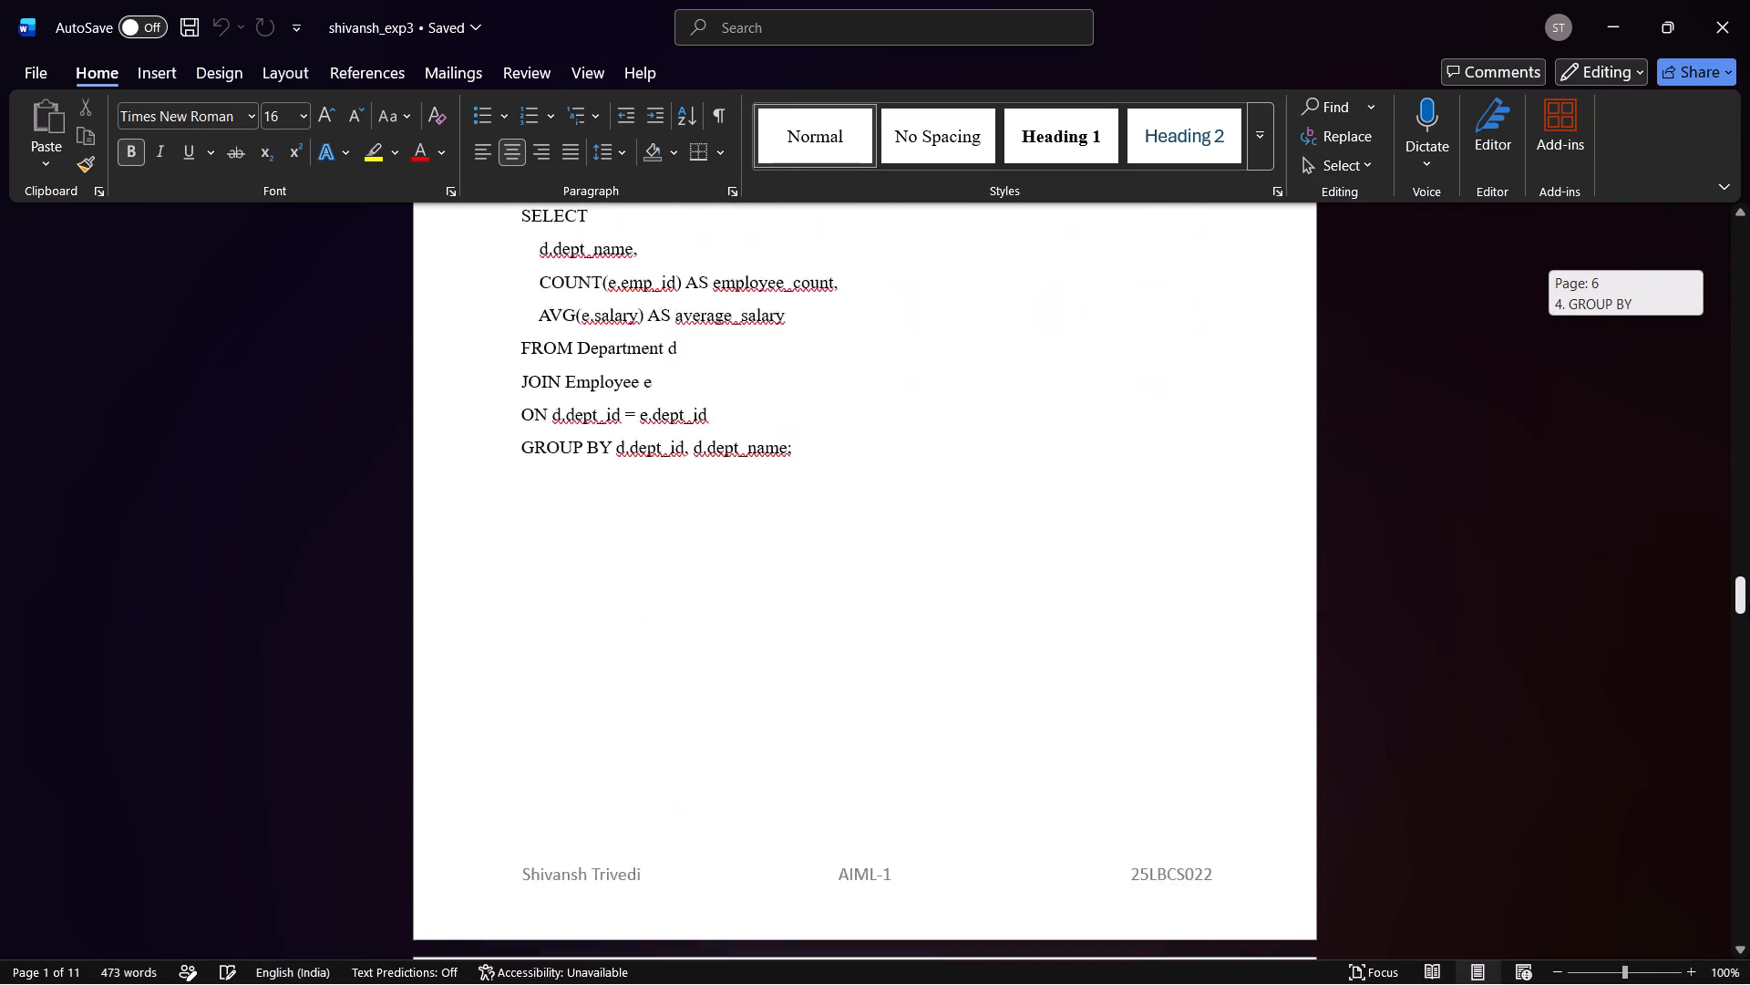
{"action": "left_click_drag", "start_coordinate": [1749, 604], "coordinate": [1749, 693]}
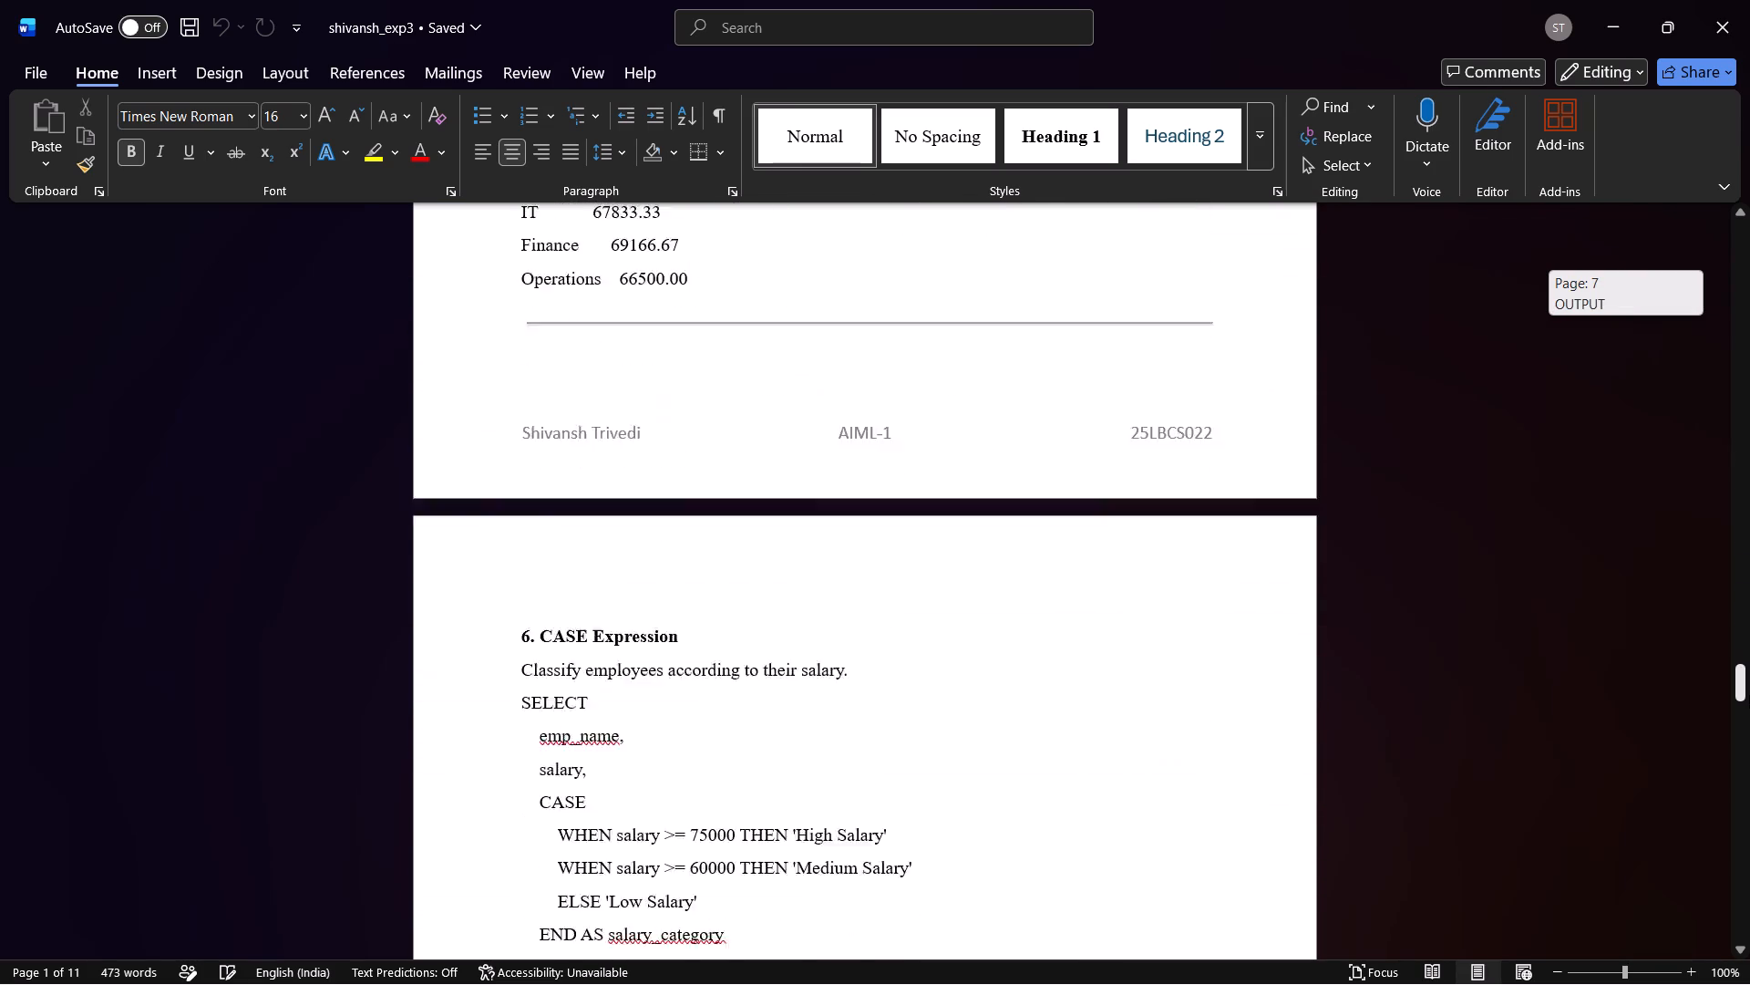
{"action": "left_click_drag", "start_coordinate": [1749, 693], "coordinate": [1749, 796]}
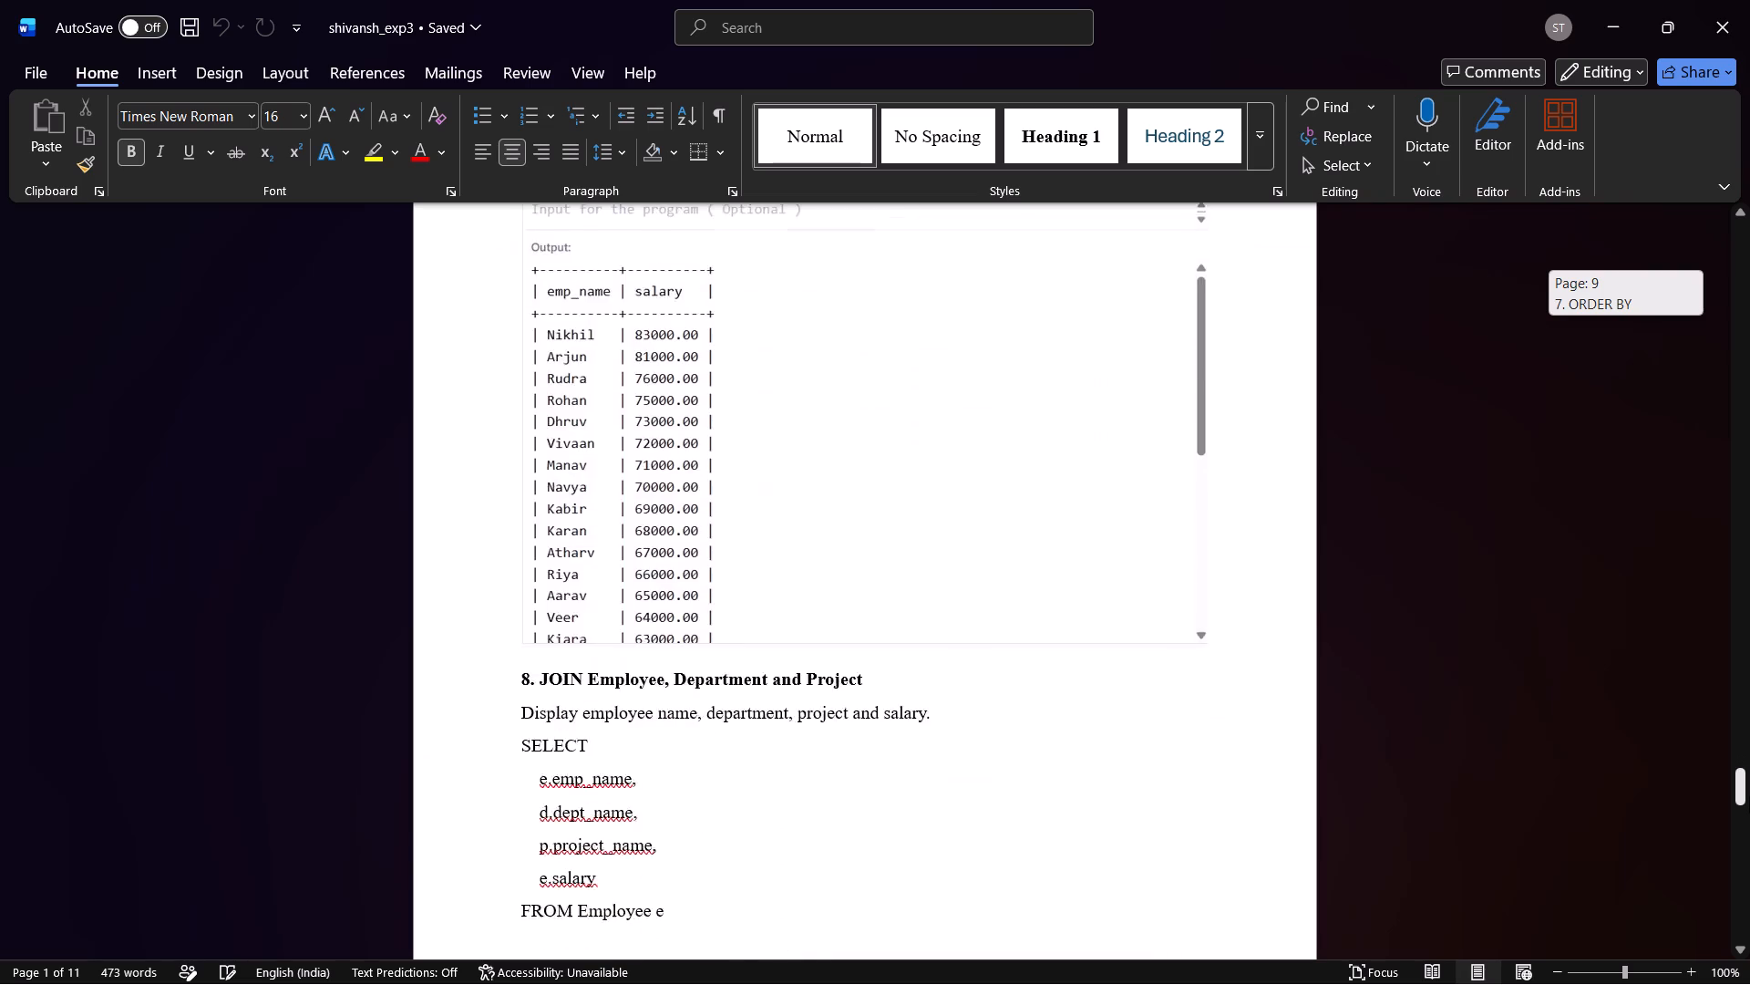
{"action": "left_click_drag", "start_coordinate": [1749, 796], "coordinate": [1749, 911]}
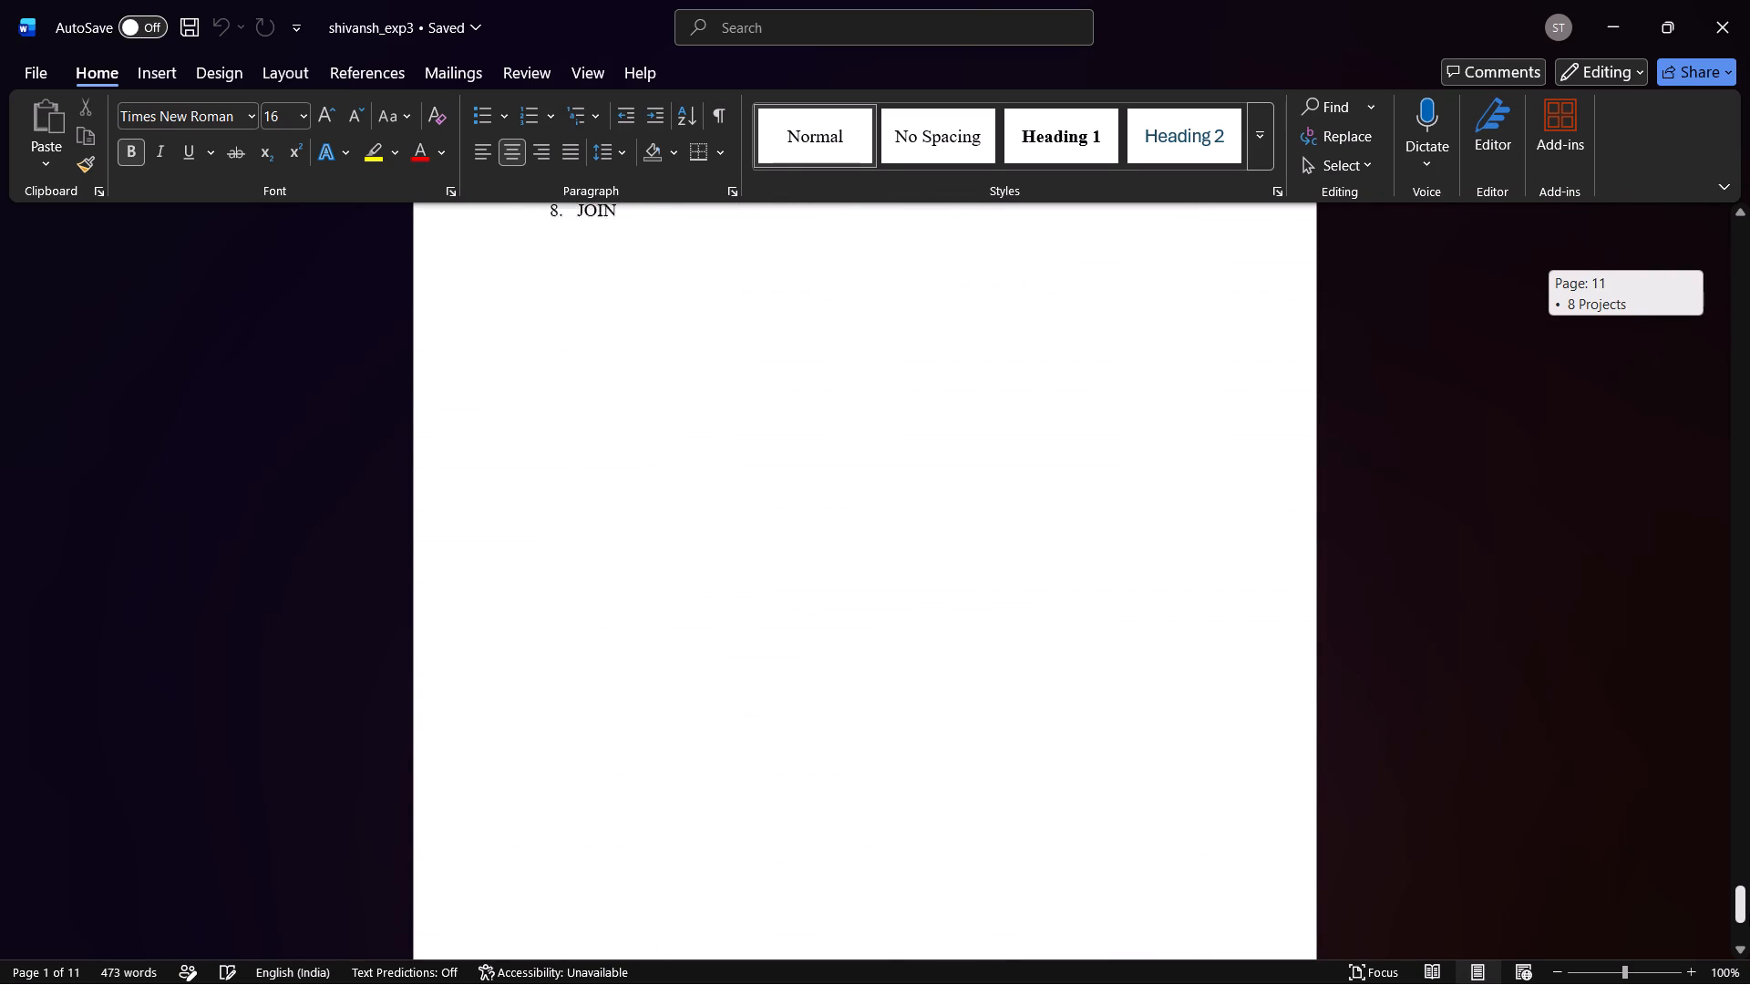
{"action": "left_click_drag", "start_coordinate": [1749, 911], "coordinate": [1749, 947]}
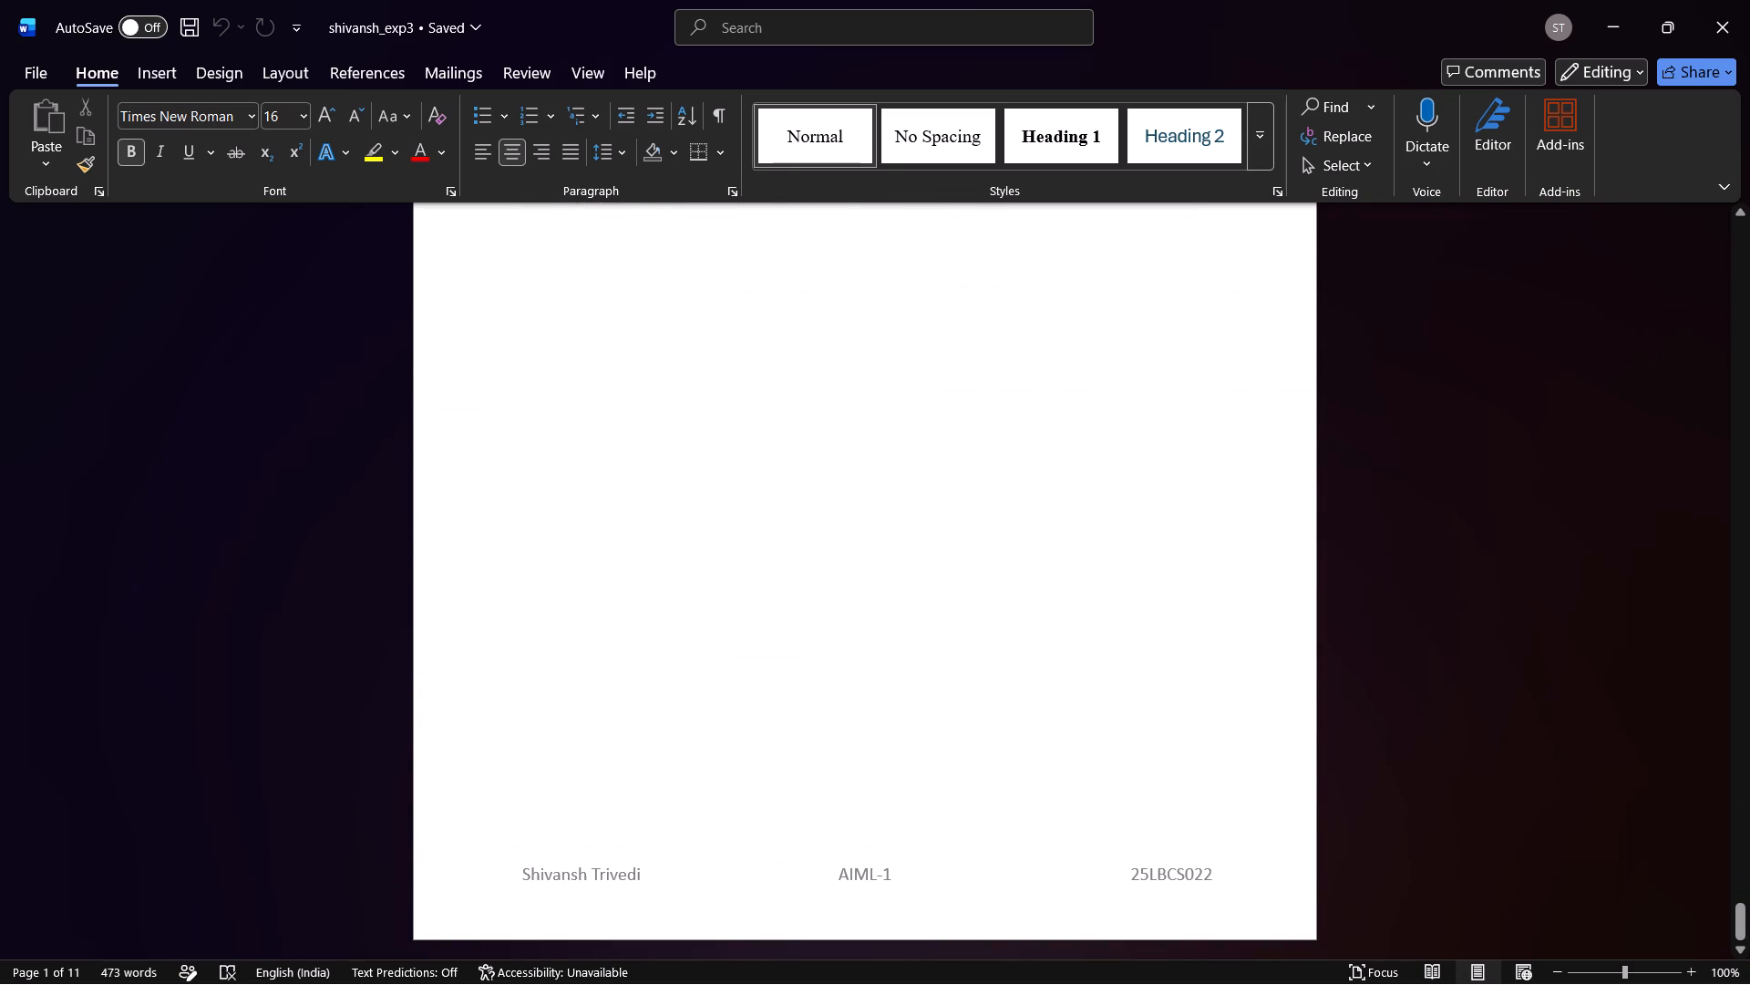
{"action": "scroll", "coordinate": [1031, 683], "scroll_direction": "up", "scroll_amount": 6}
{"action": "left_click_drag", "start_coordinate": [1737, 904], "coordinate": [1735, 870]}
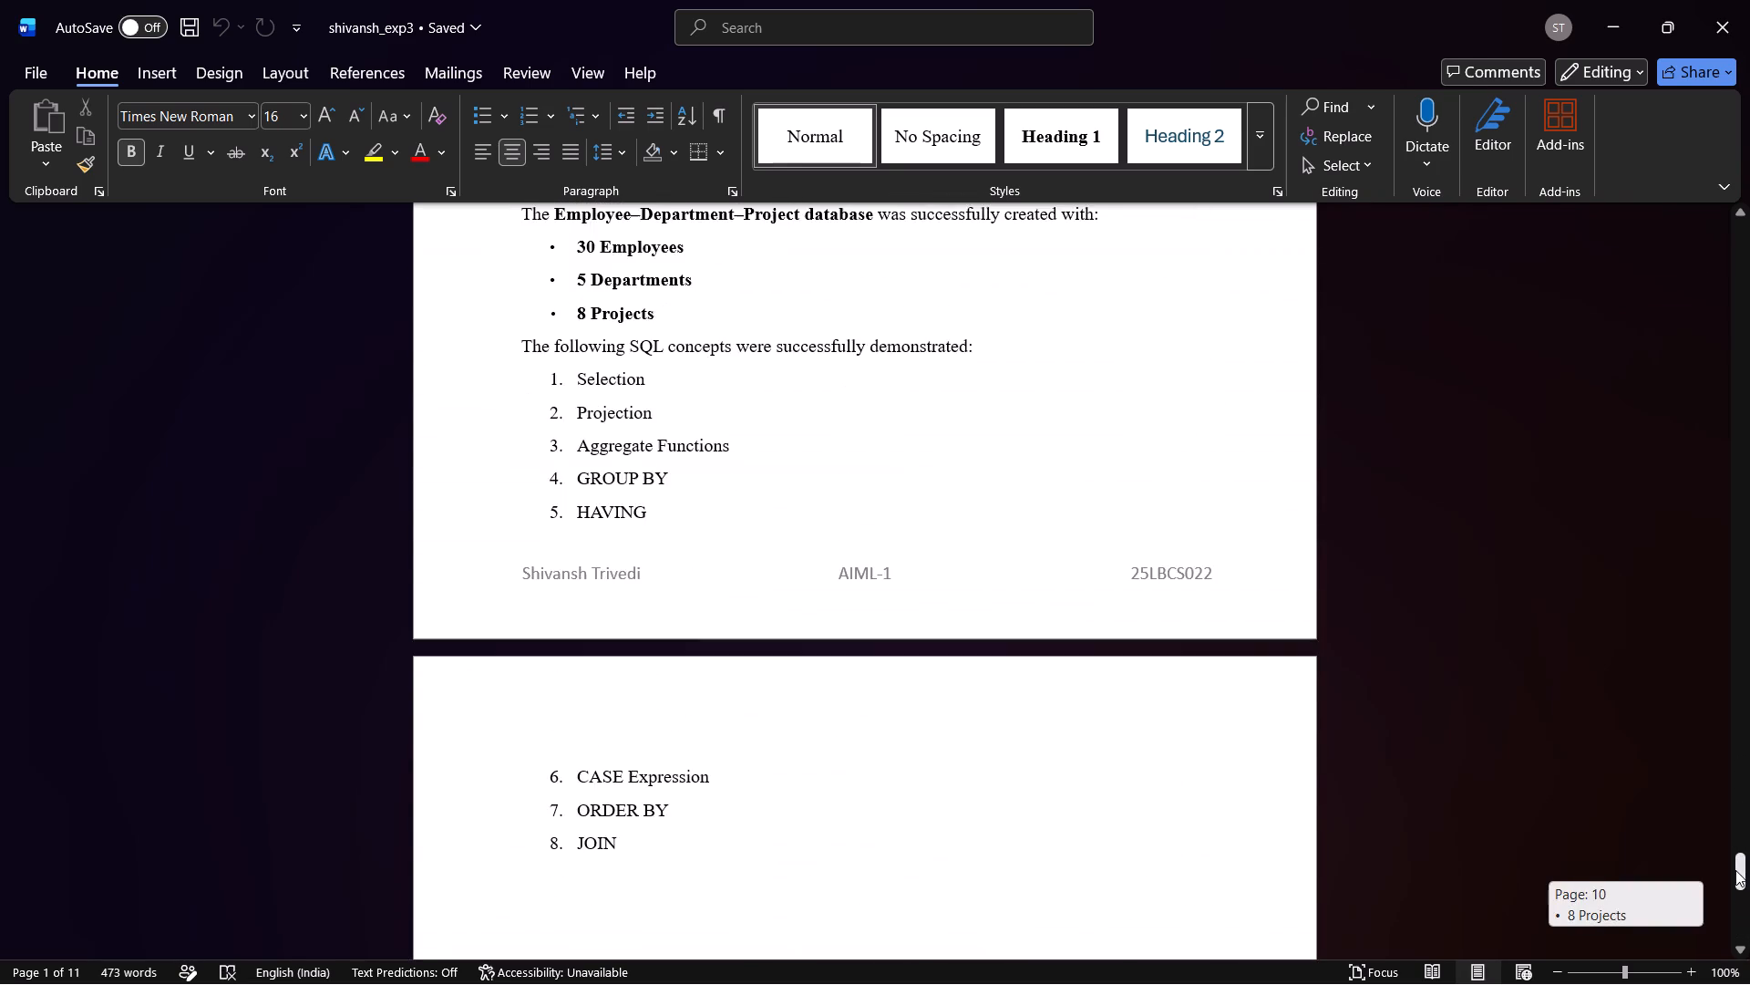
{"action": "left_click_drag", "start_coordinate": [1735, 870], "coordinate": [1745, 926]}
{"action": "left_click", "coordinate": [1730, 0]}
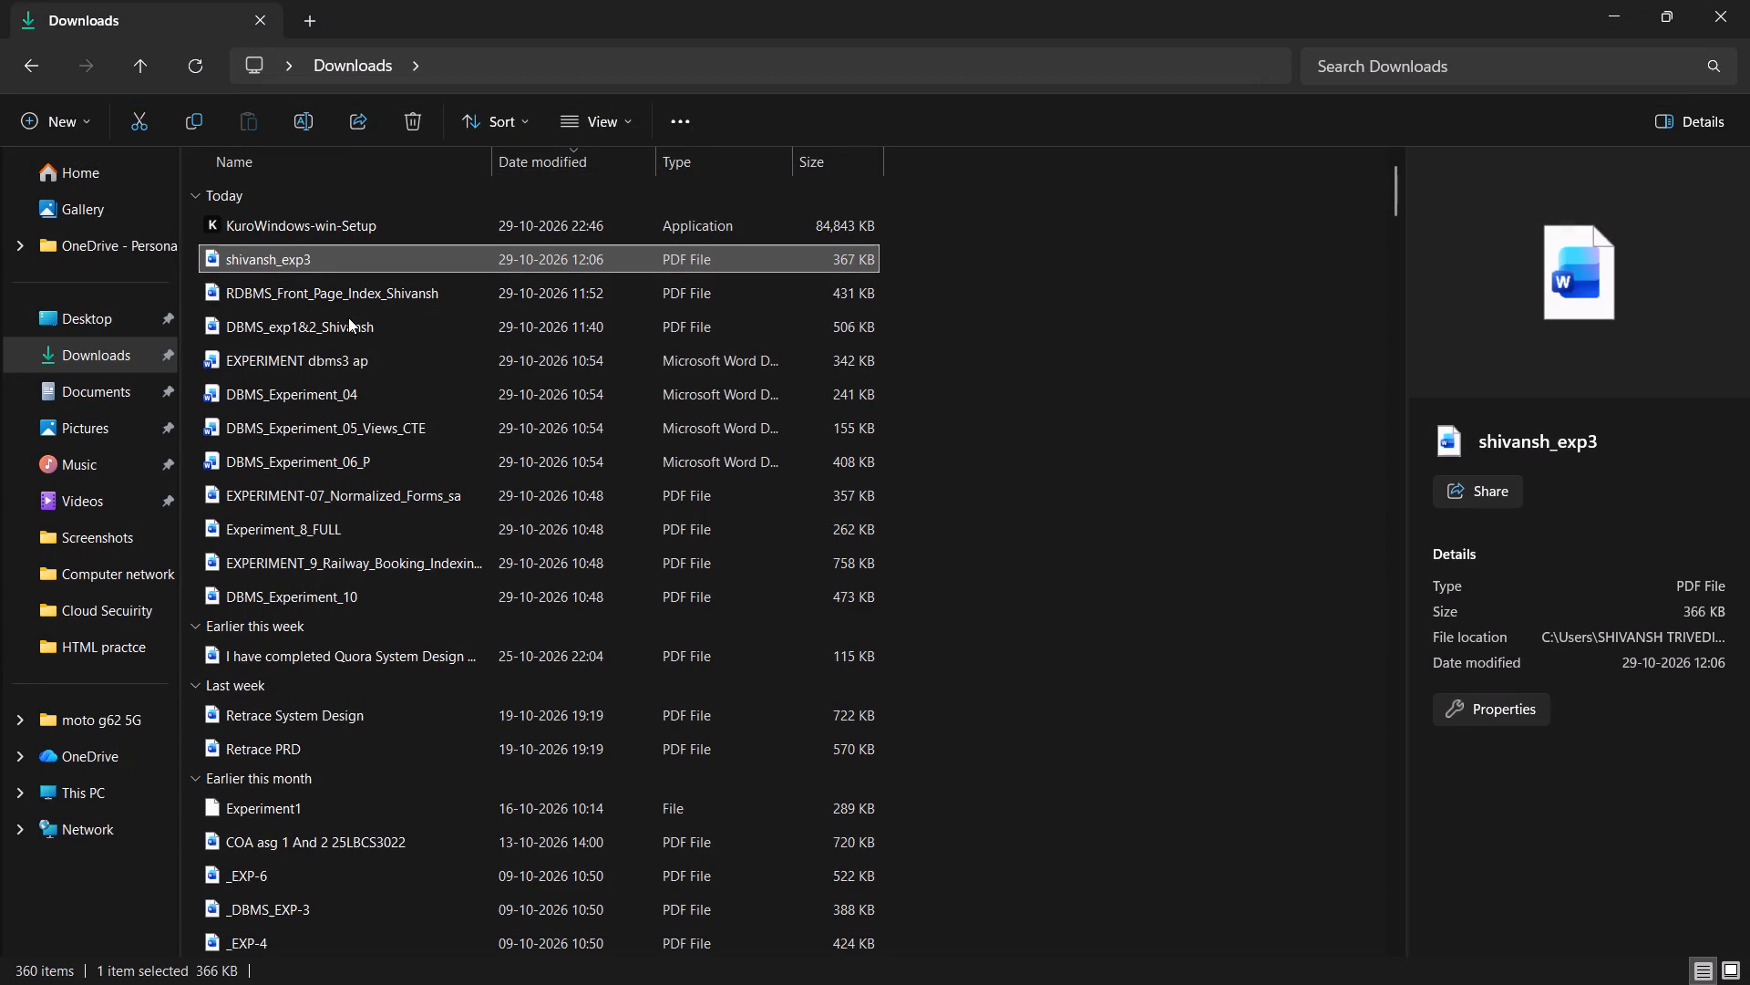
Delete the EXPERIMENT dbms3 ap Word document from the Downloads folder.
{"action": "left_click", "coordinate": [316, 359]}
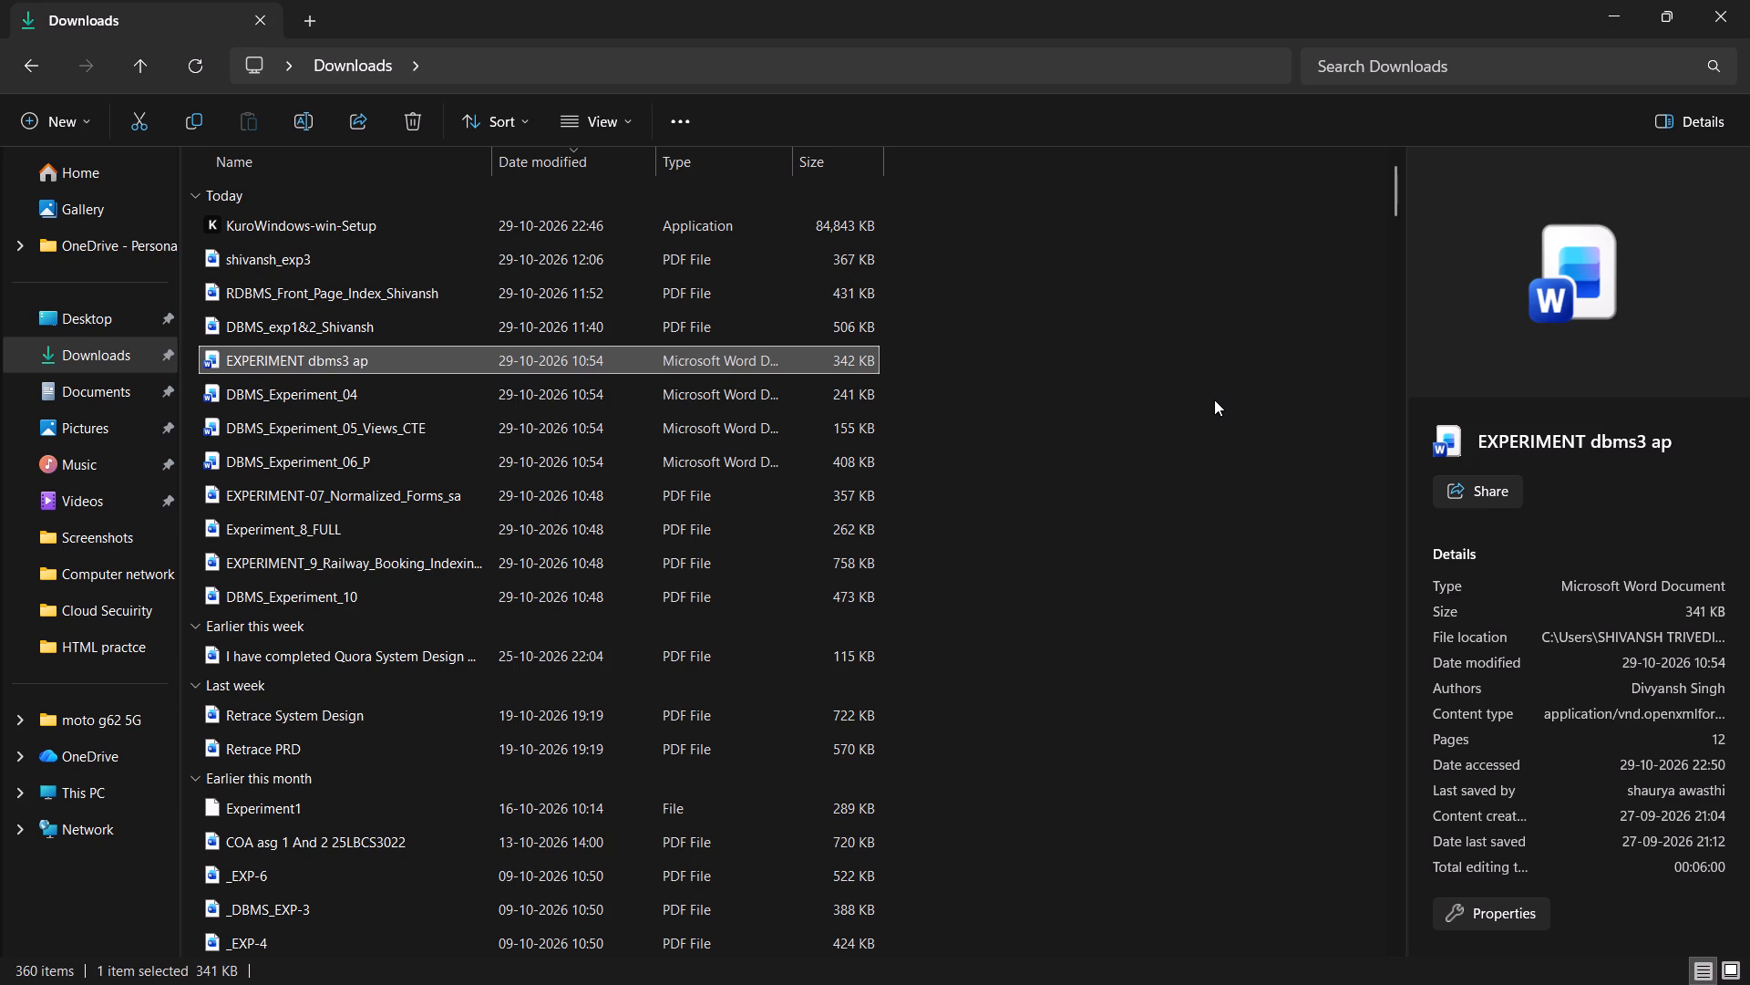
{"action": "key", "text": "Delete"}
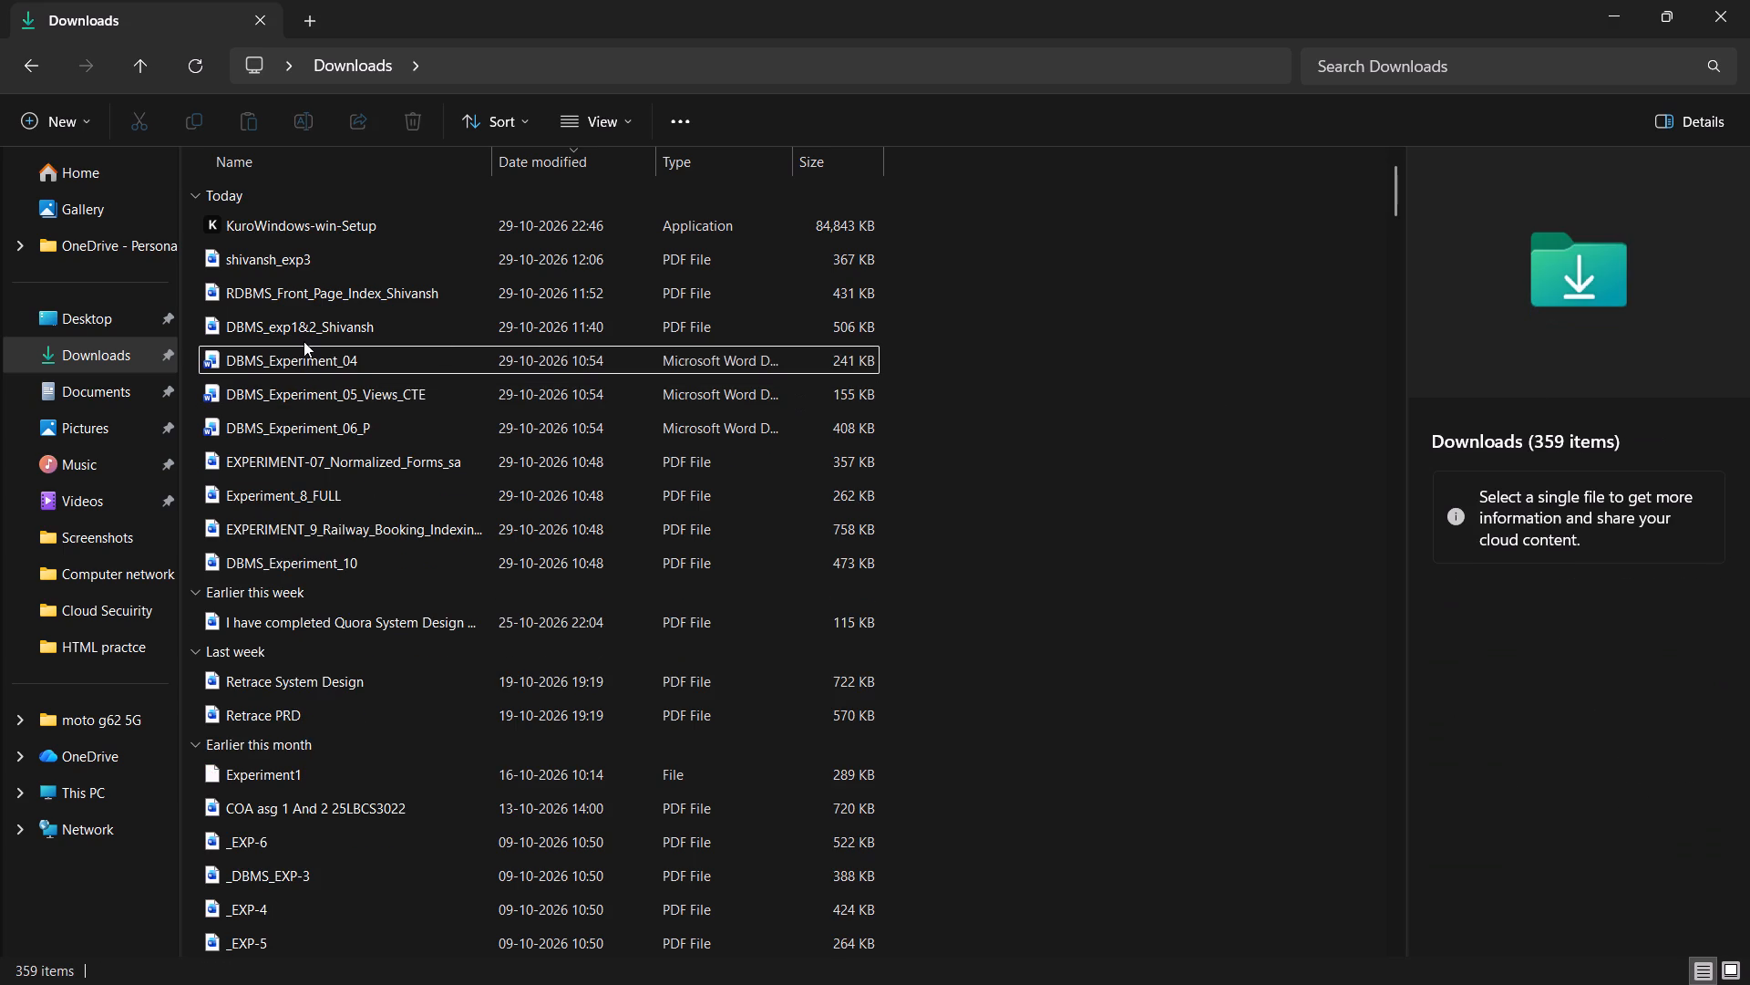
Open the DBMS_Experiment_04 Word document from Downloads and enable editing.
{"action": "double_click", "coordinate": [313, 364]}
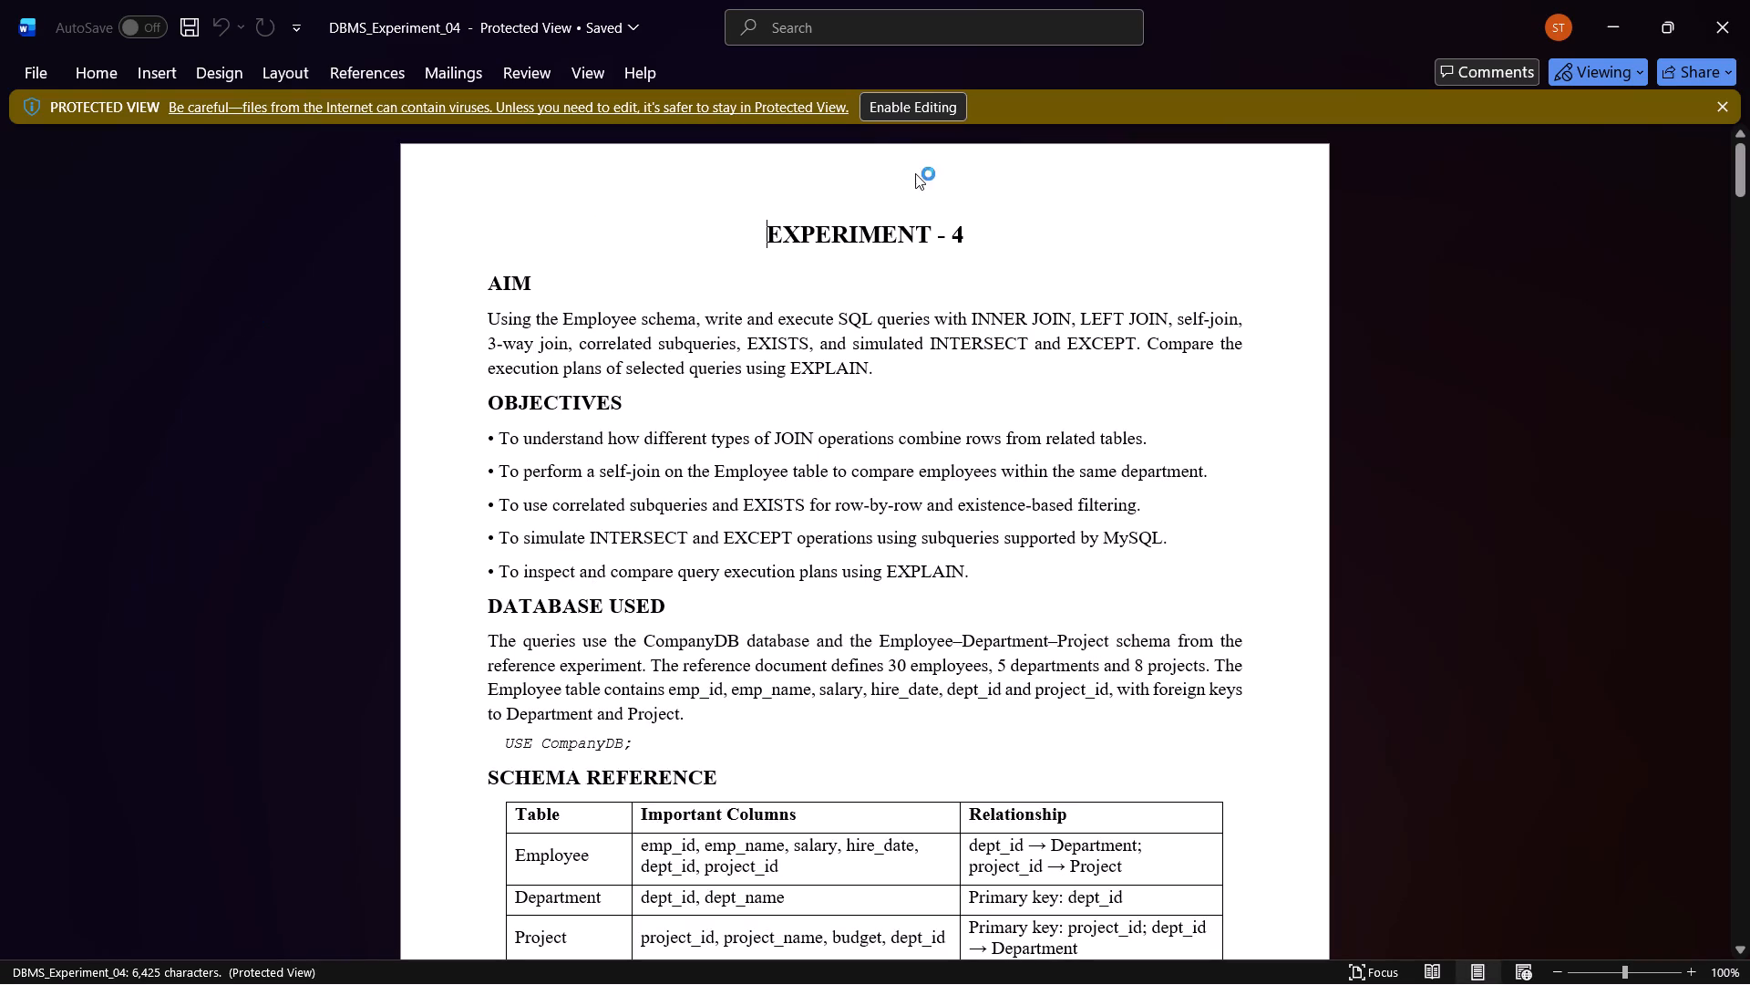
{"action": "left_click", "coordinate": [904, 100]}
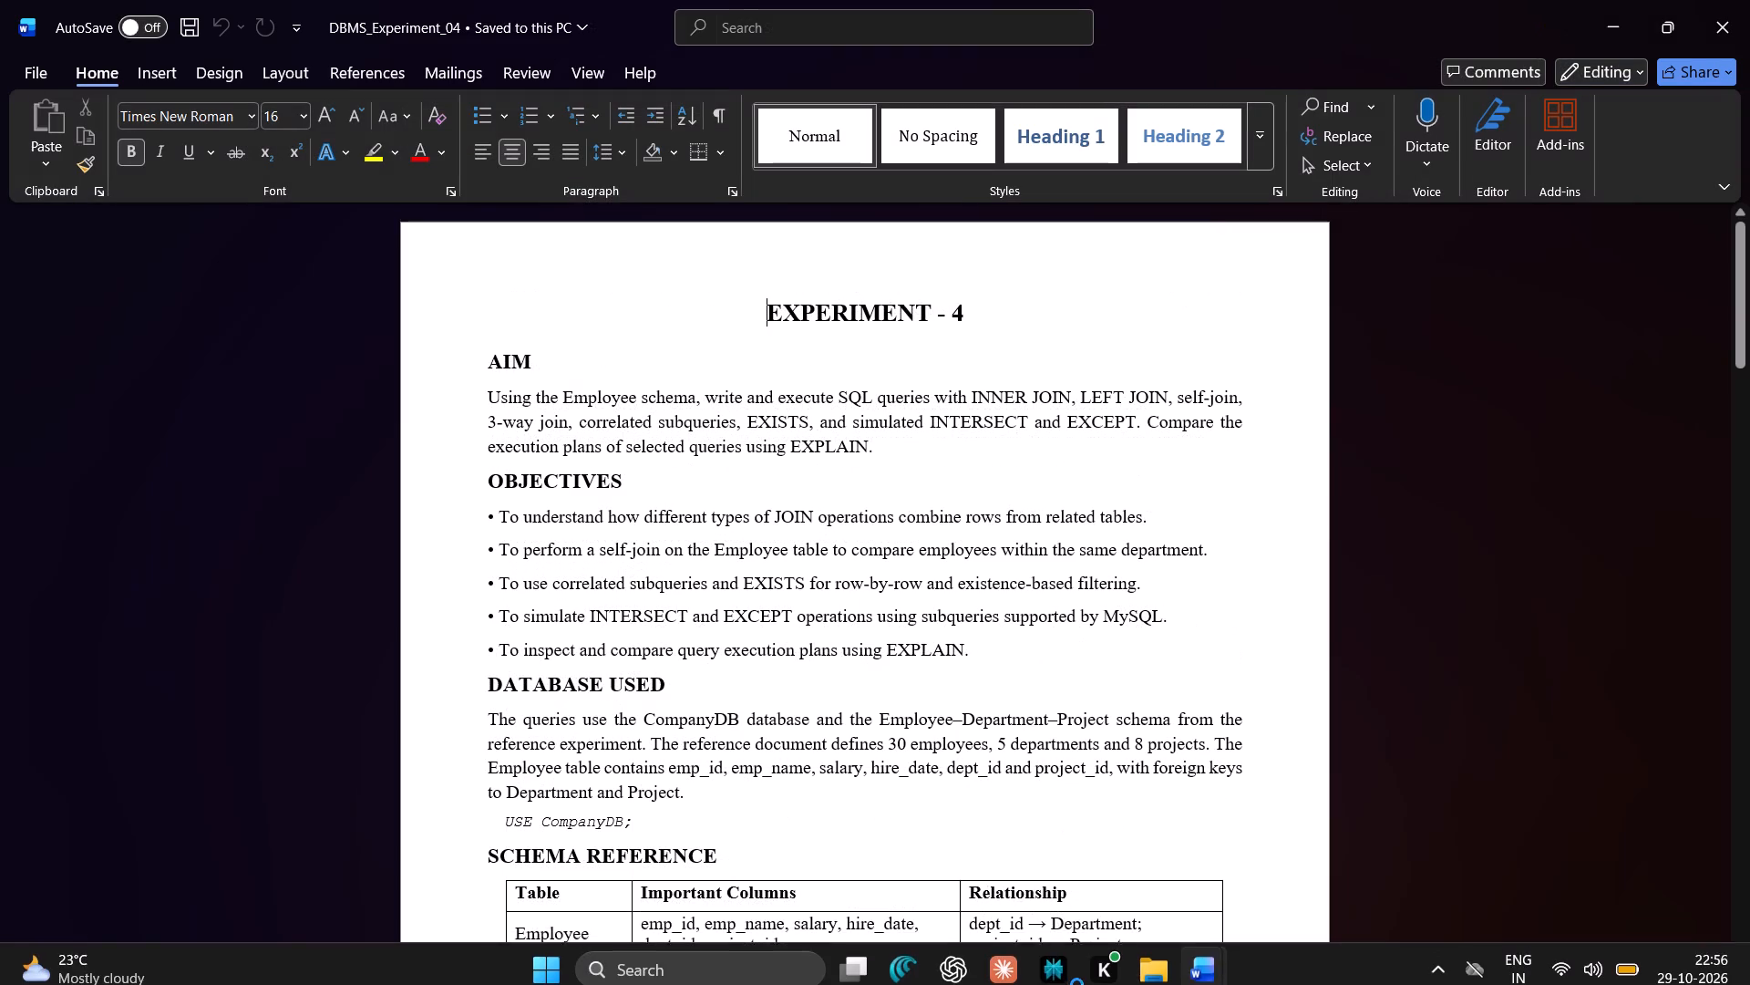
{"action": "left_click", "coordinate": [1158, 965]}
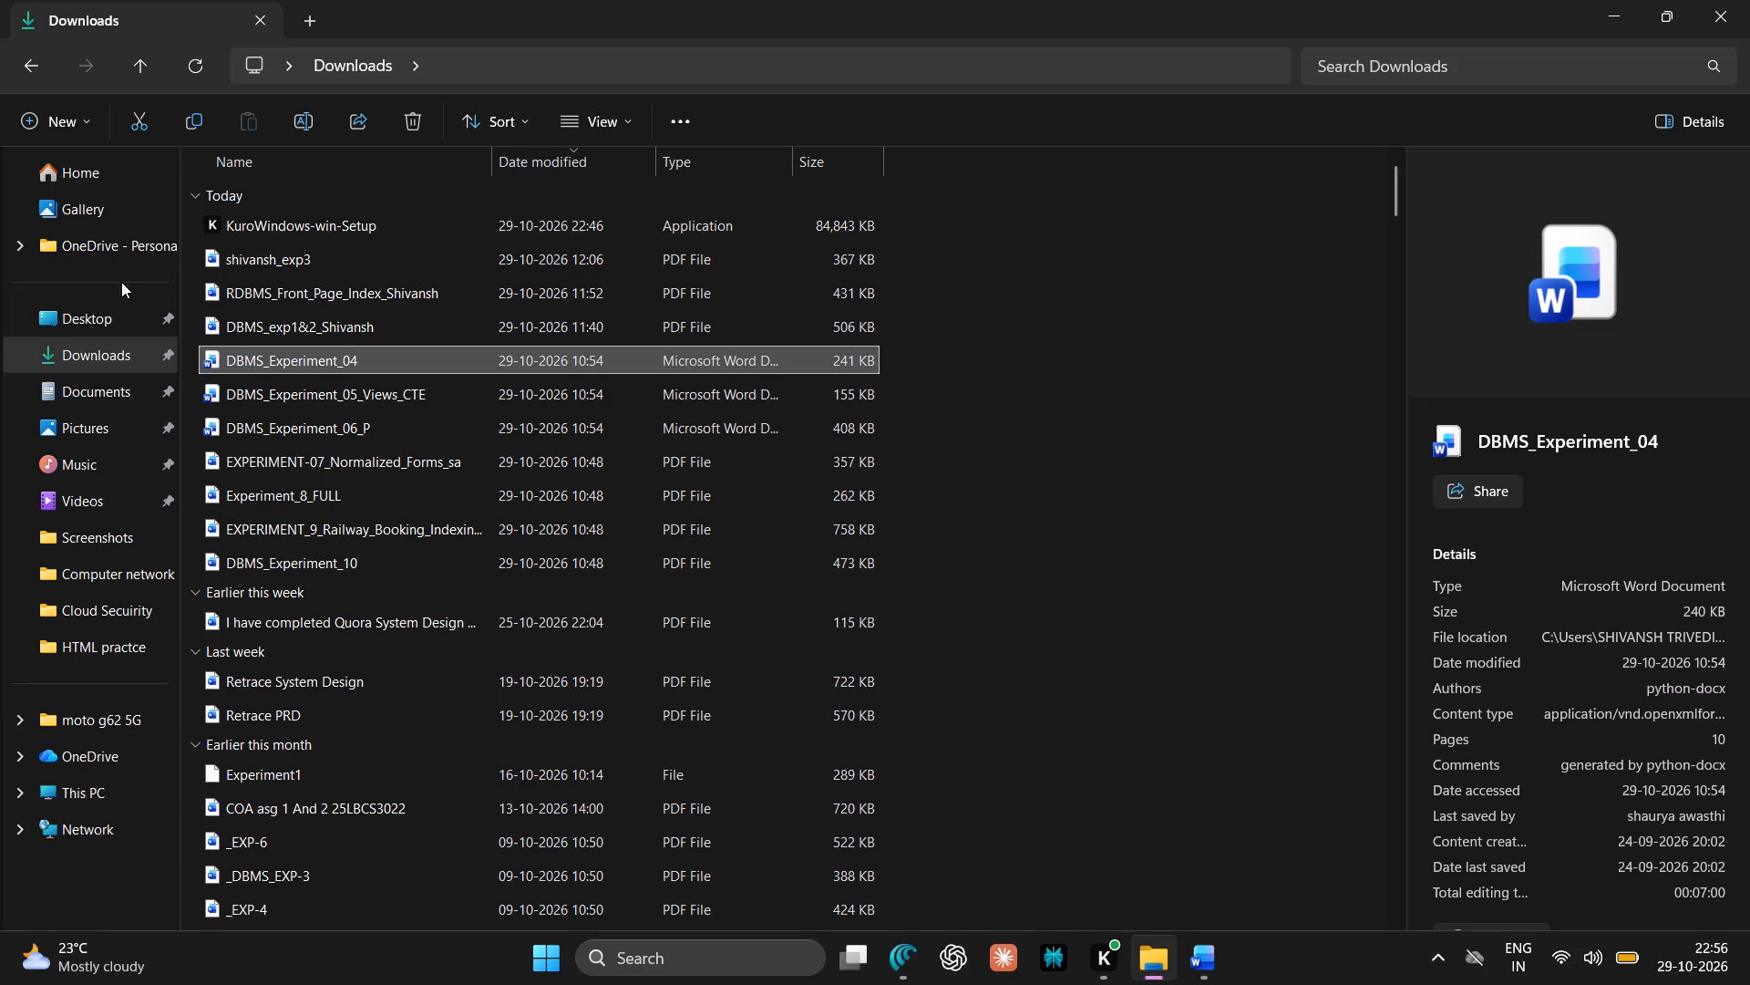
{"action": "left_click", "coordinate": [84, 393]}
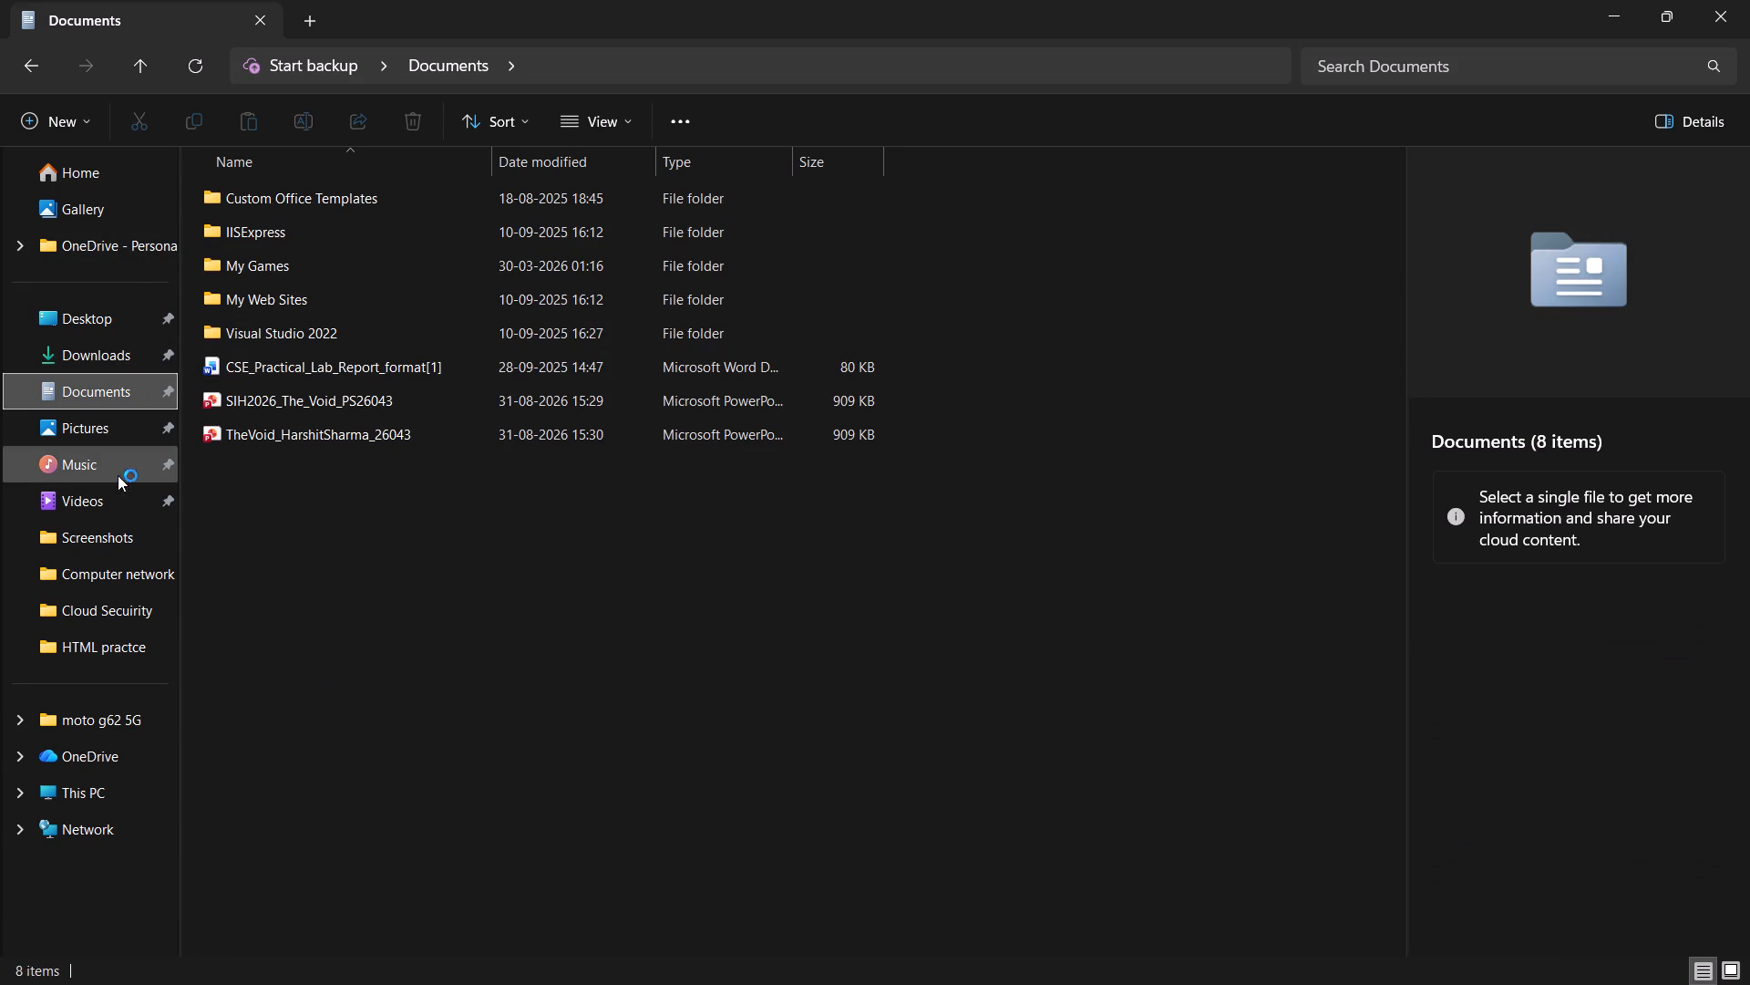
{"action": "left_click", "coordinate": [101, 430]}
{"action": "double_click", "coordinate": [214, 244]}
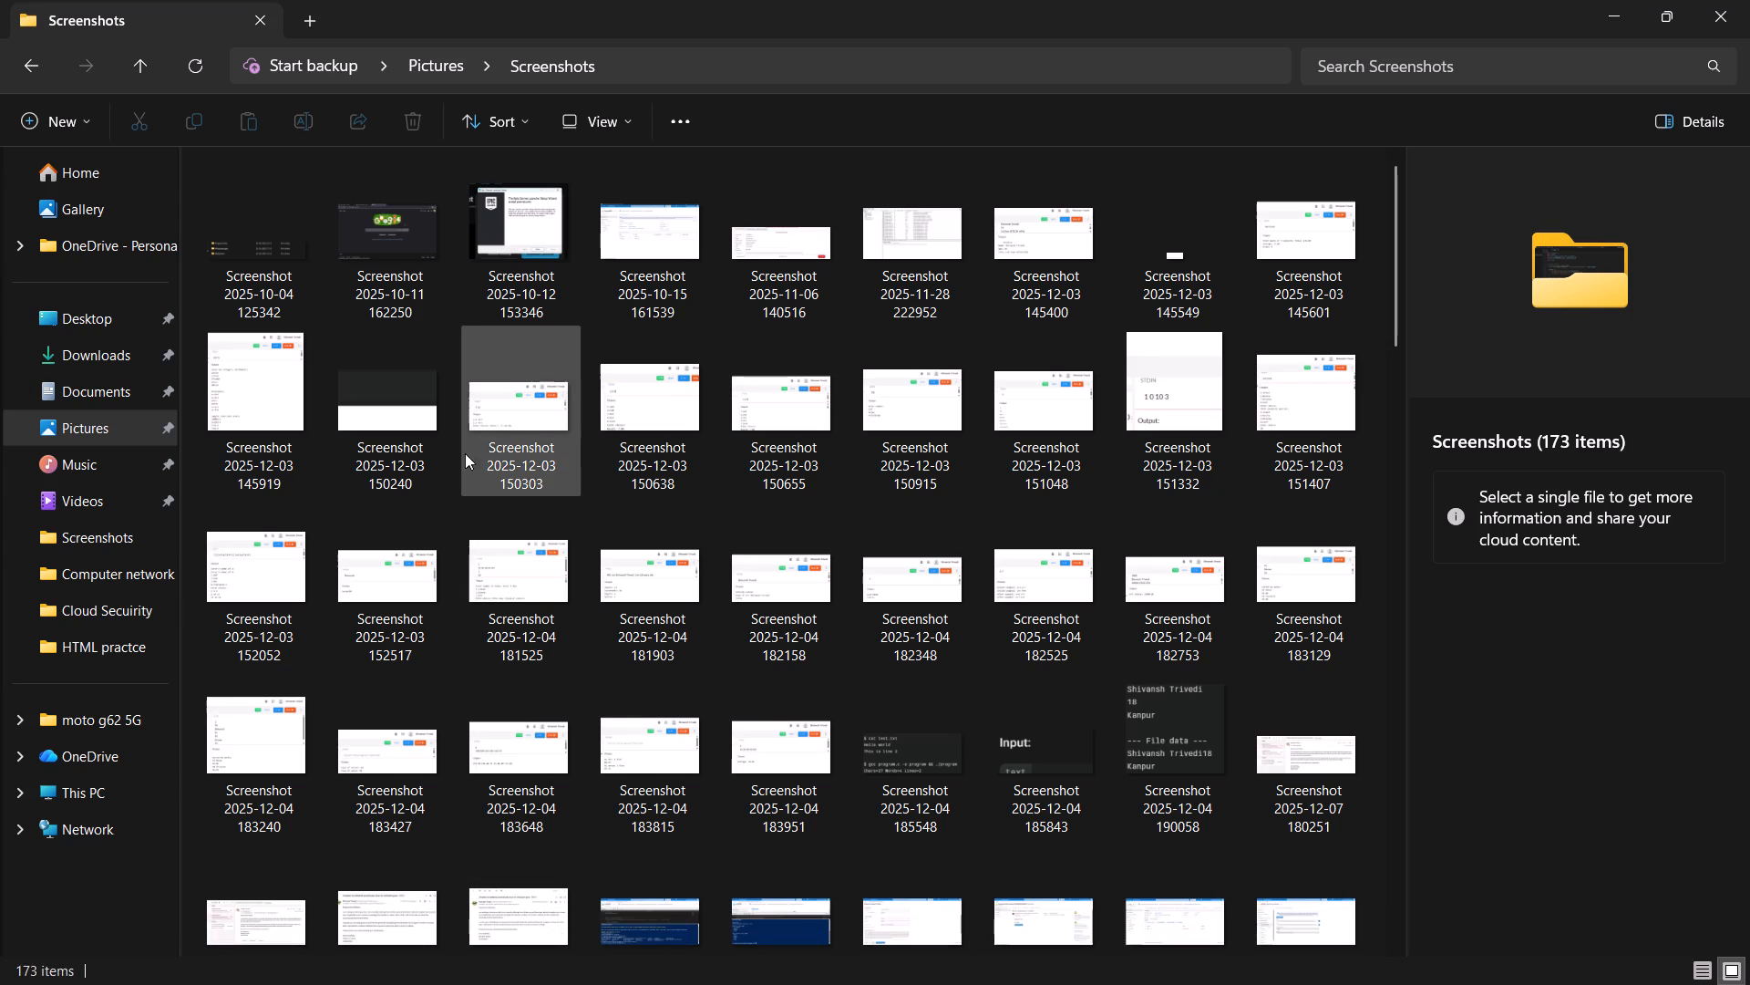
{"action": "scroll", "coordinate": [490, 461], "scroll_direction": "down", "scroll_amount": 19}
{"action": "scroll", "coordinate": [482, 474], "scroll_direction": "down", "scroll_amount": 3}
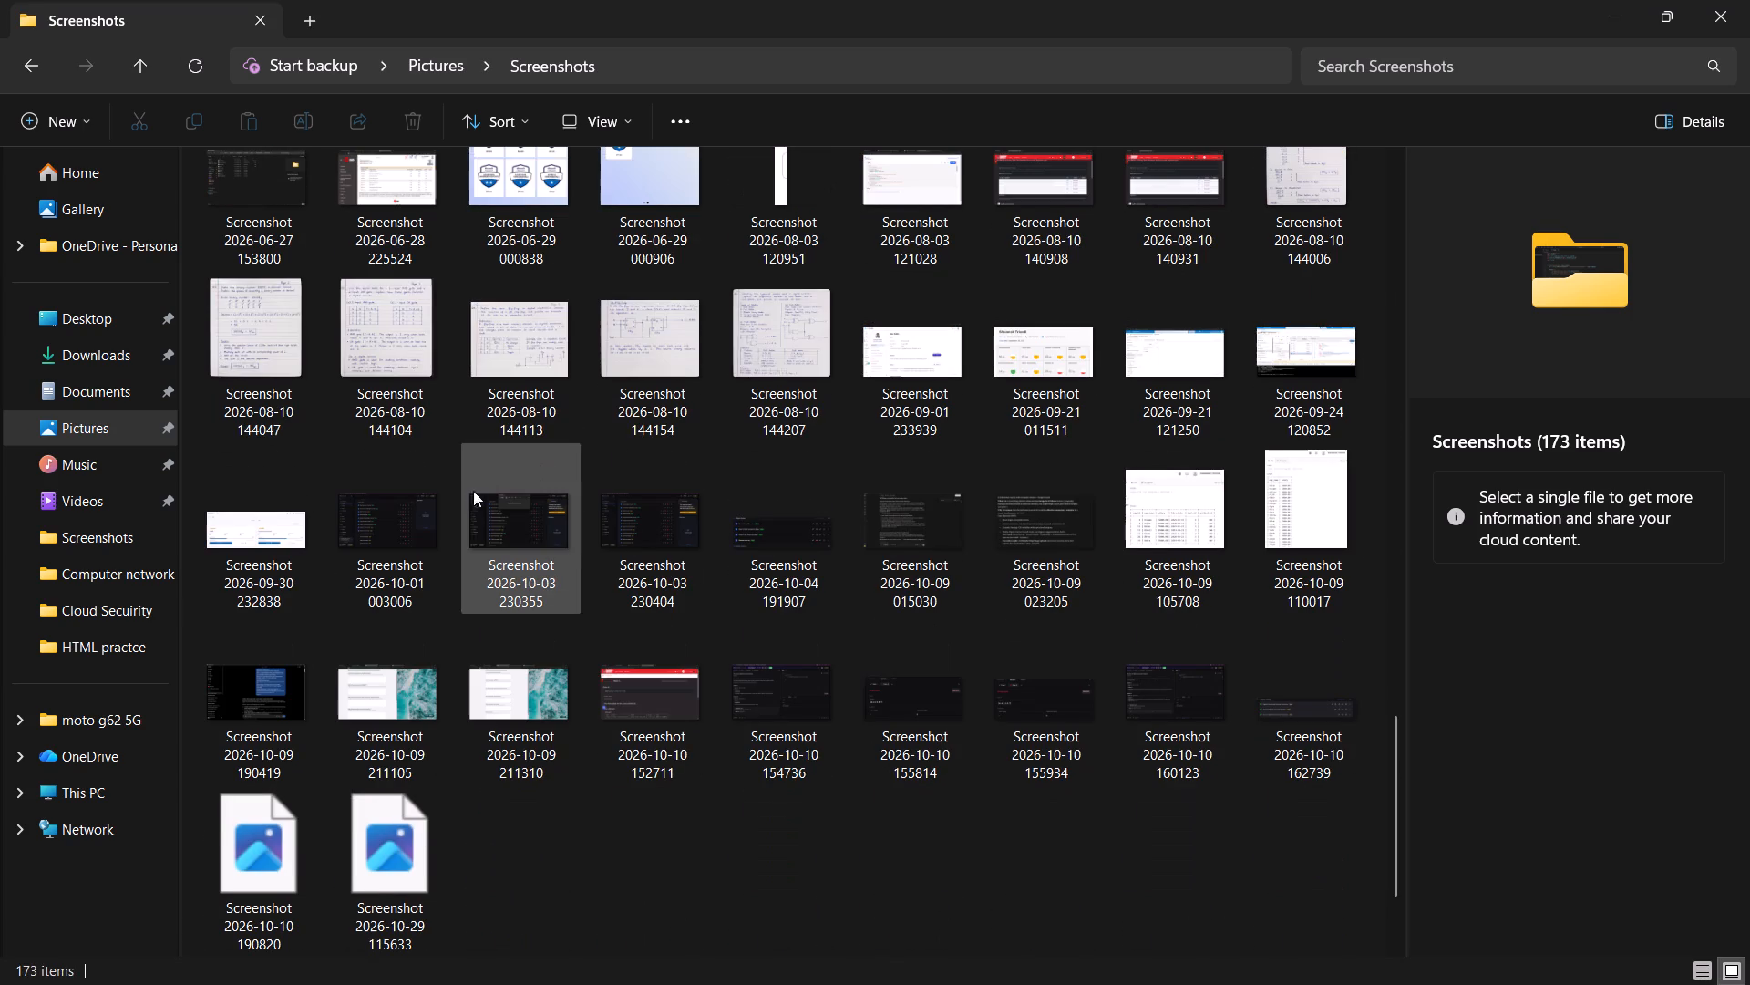
{"action": "left_click", "coordinate": [407, 870]}
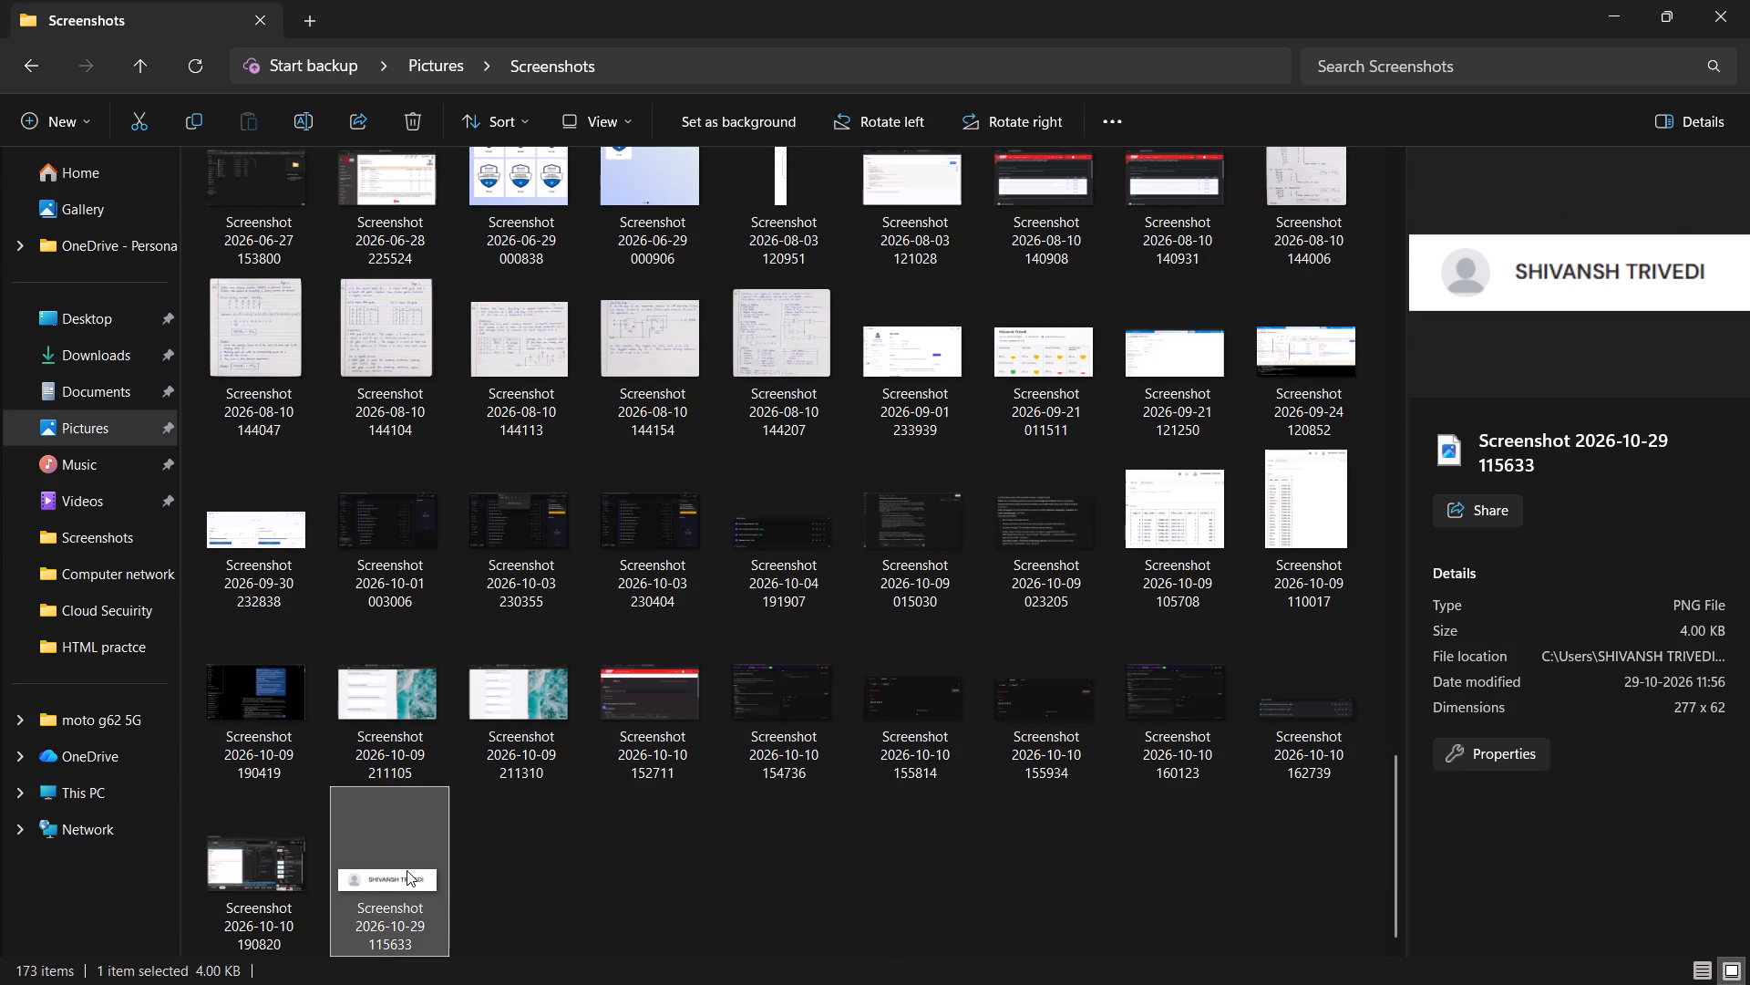
{"action": "key", "text": "ctrl+c"}
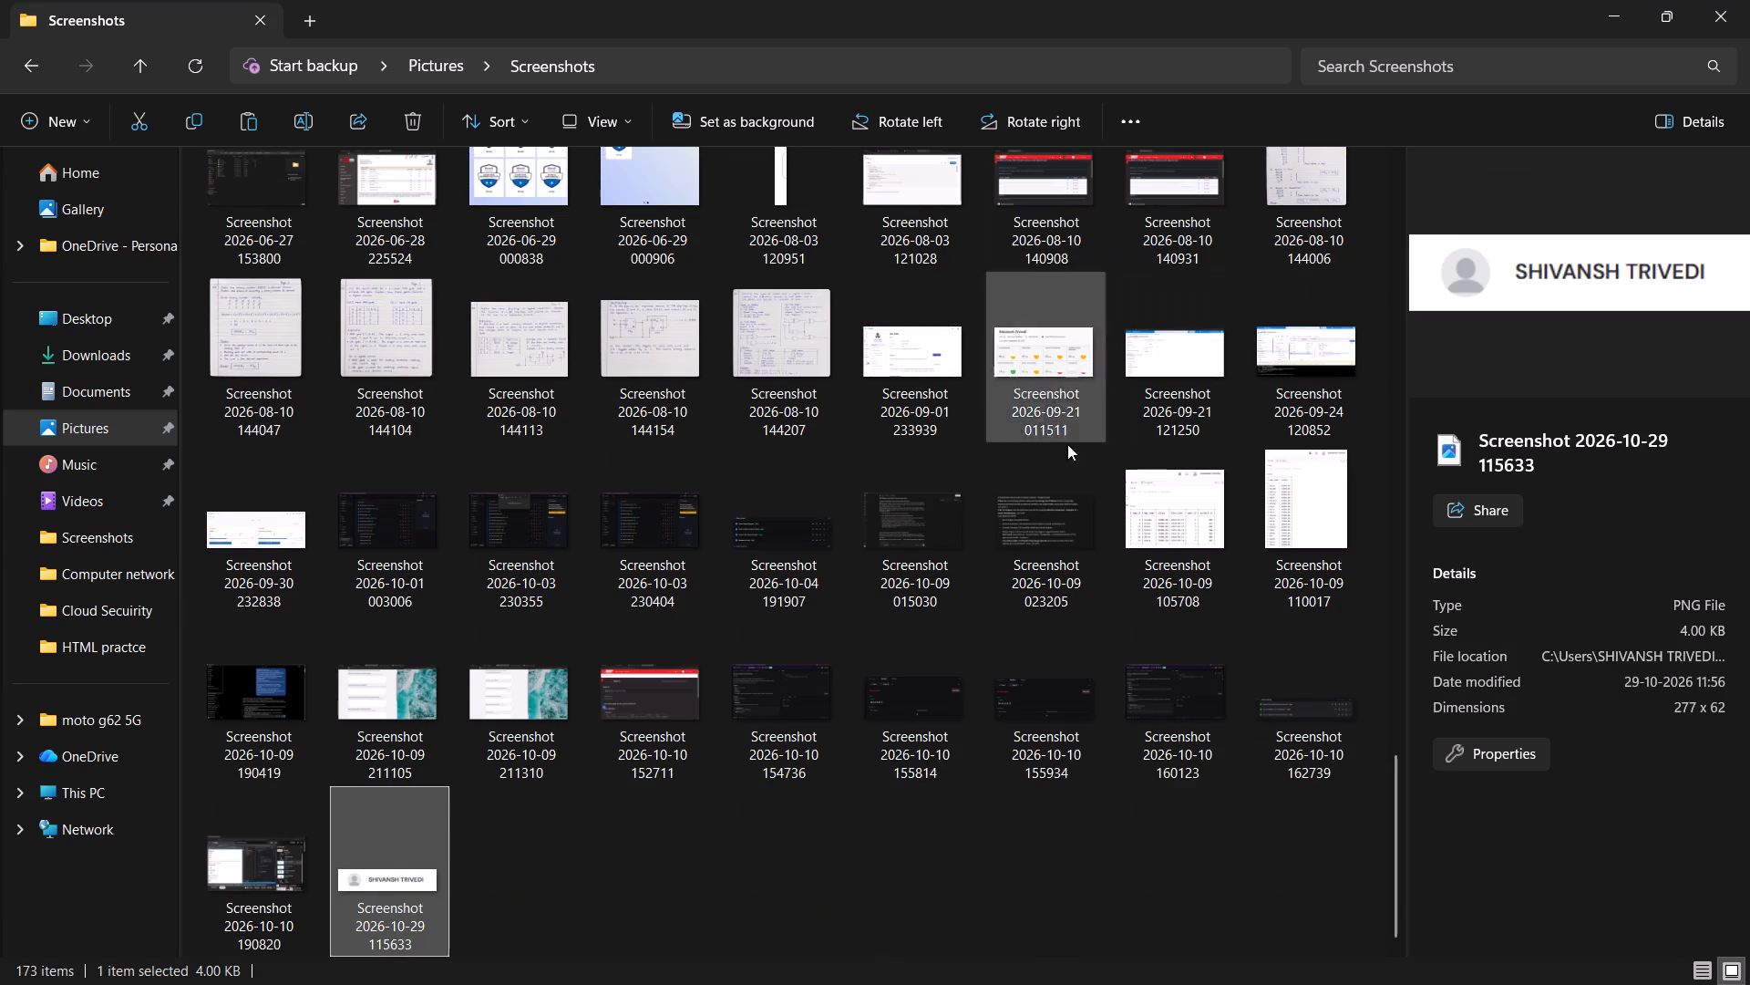
{"action": "right_click", "coordinate": [390, 868]}
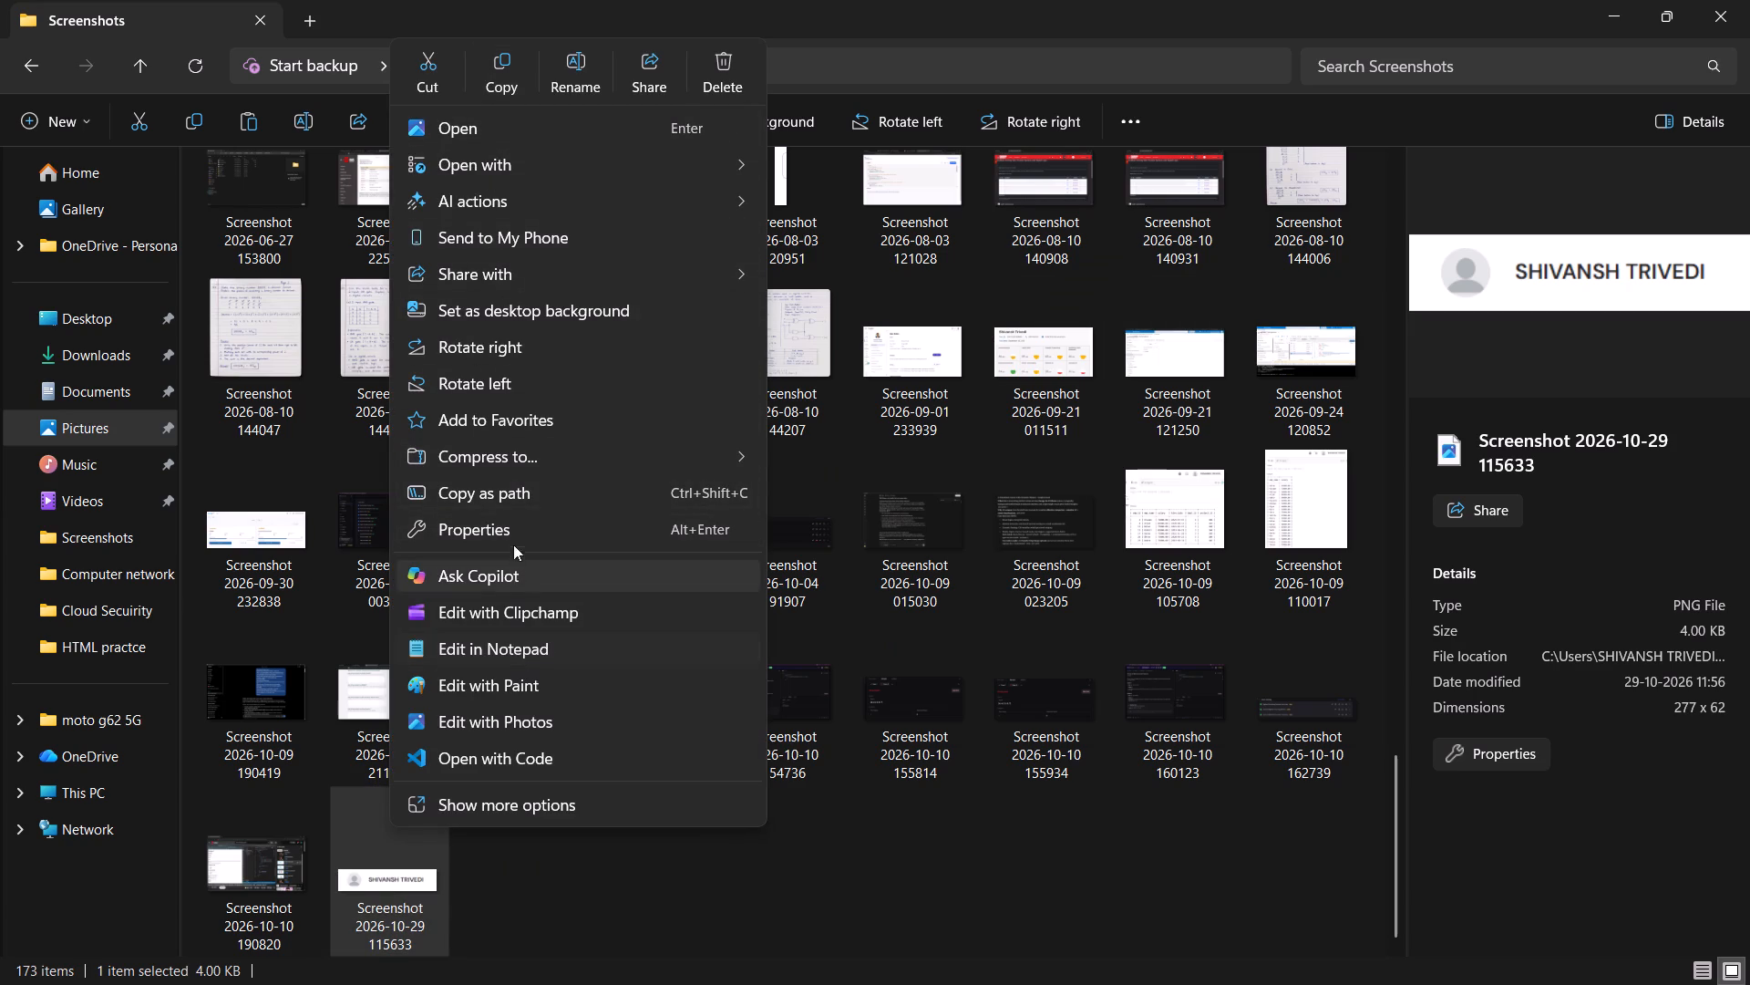
{"action": "left_click", "coordinate": [493, 79]}
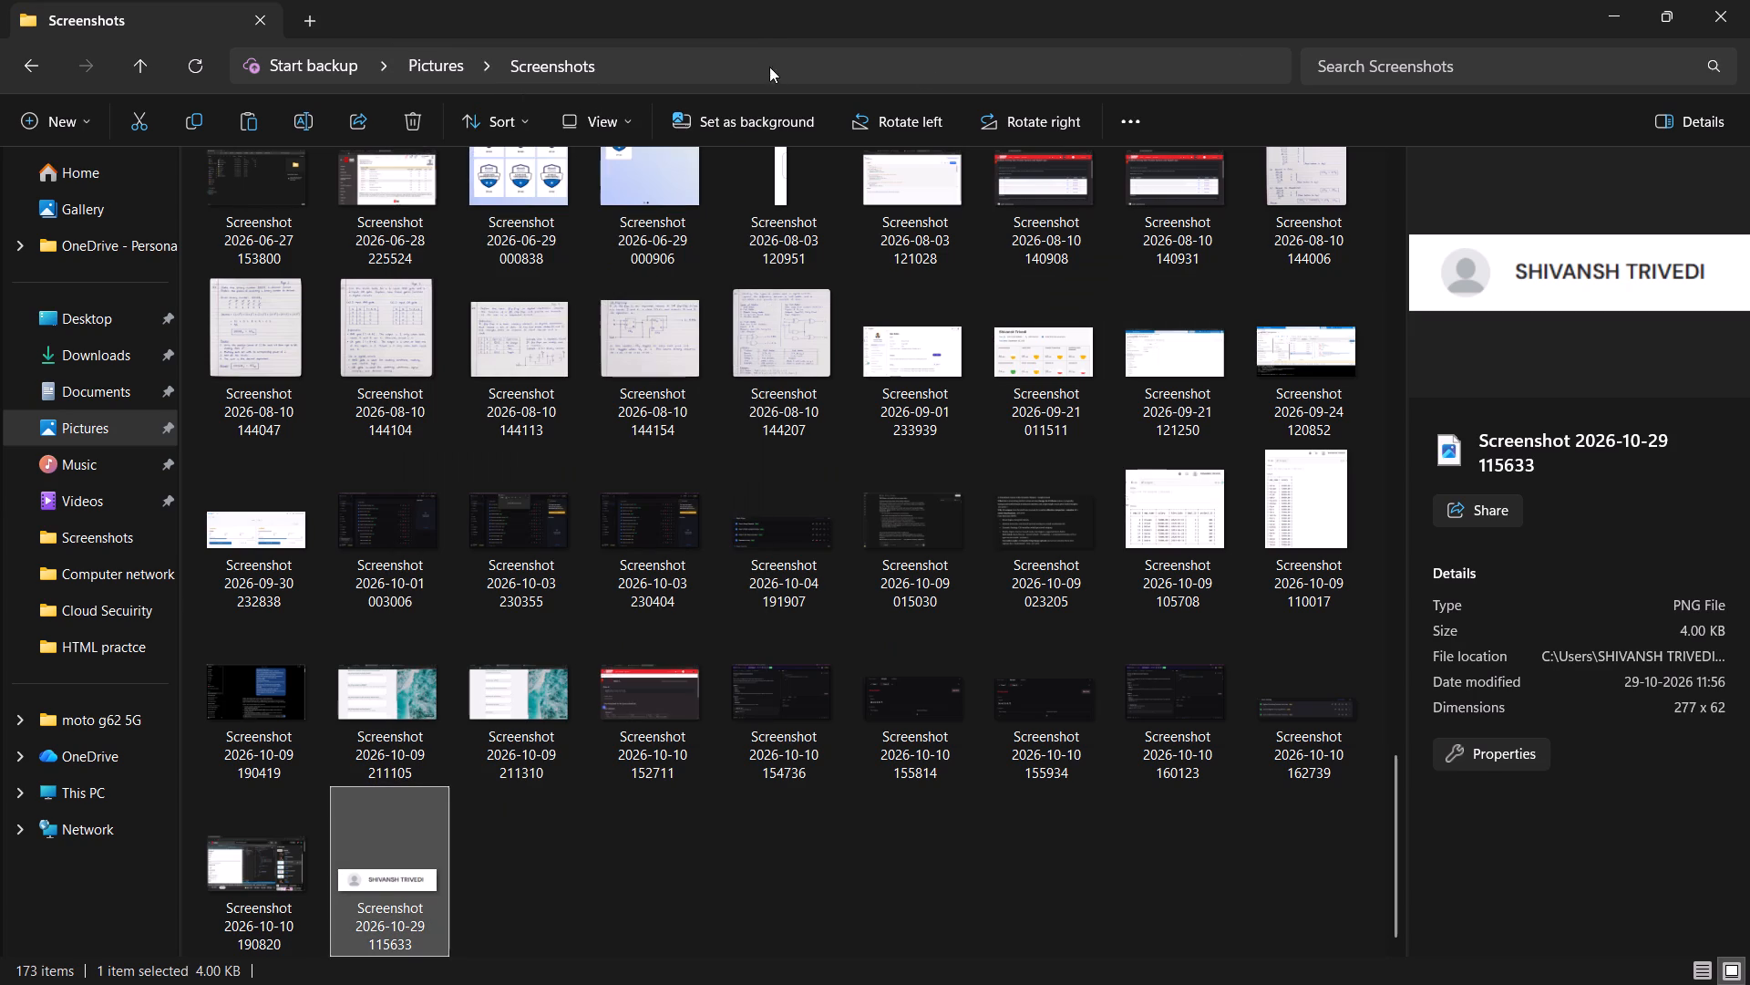
{"action": "left_click", "coordinate": [1749, 0]}
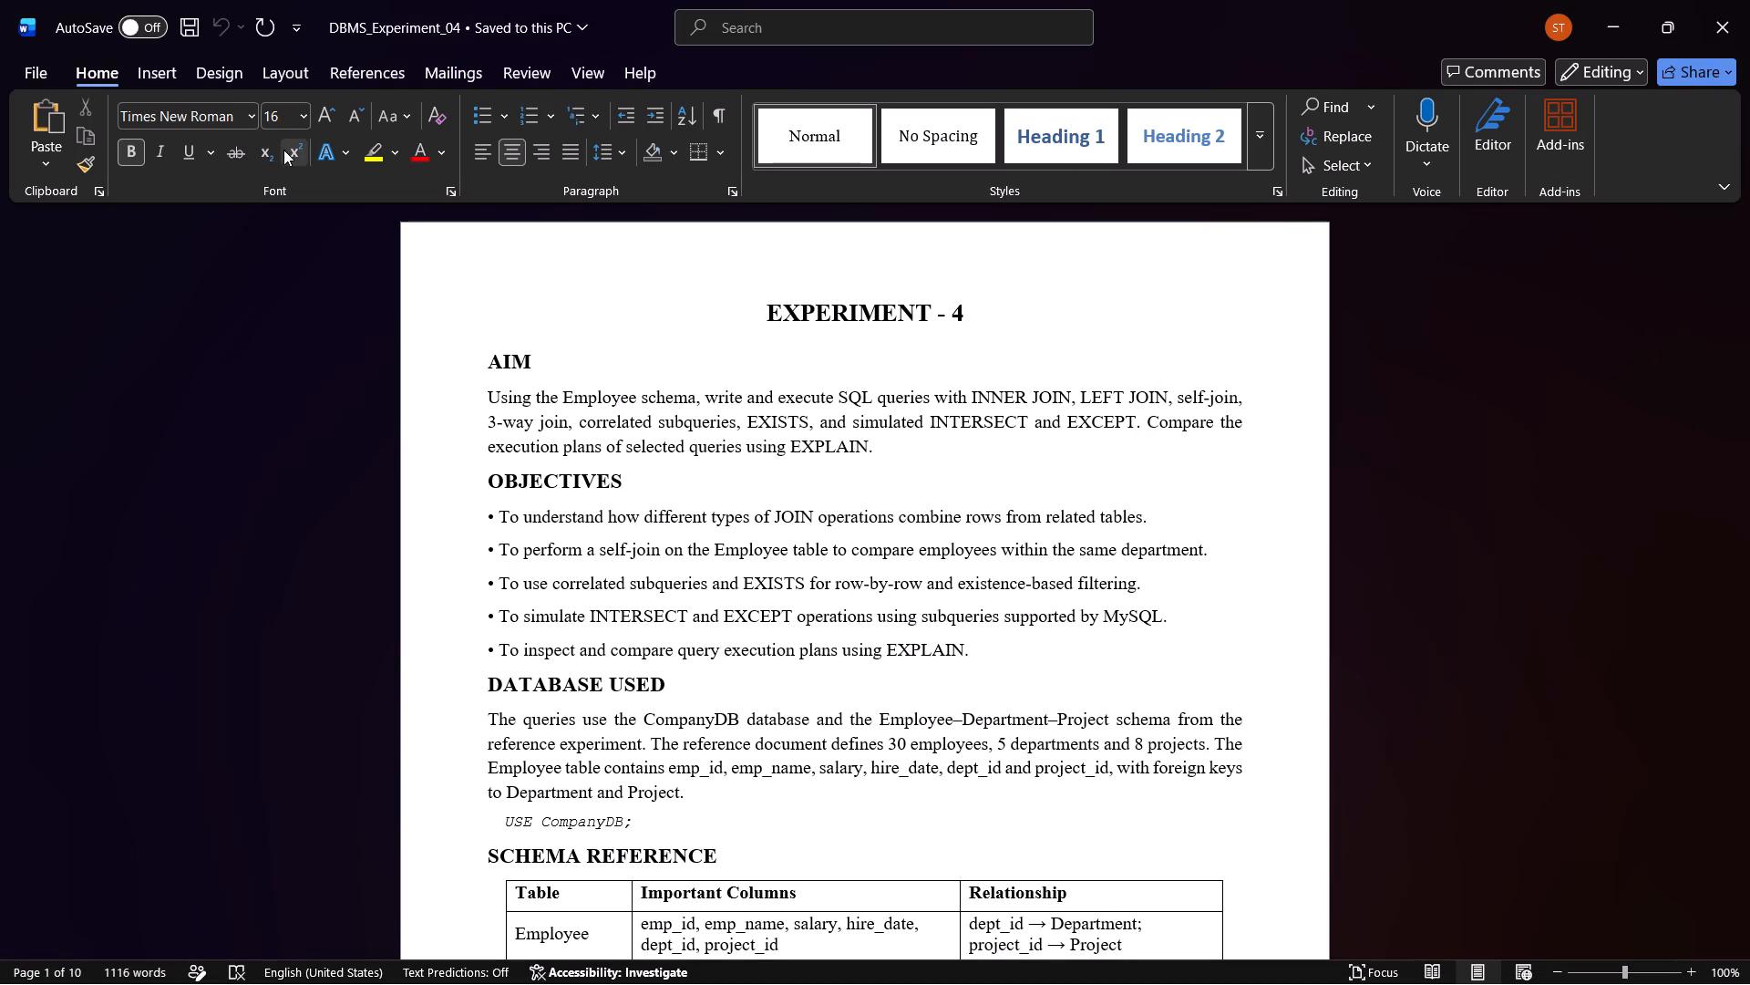
Set the line spacing of the entire Experiment 4 document to 1.0.
{"action": "scroll", "coordinate": [719, 415], "scroll_direction": "down", "scroll_amount": 9}
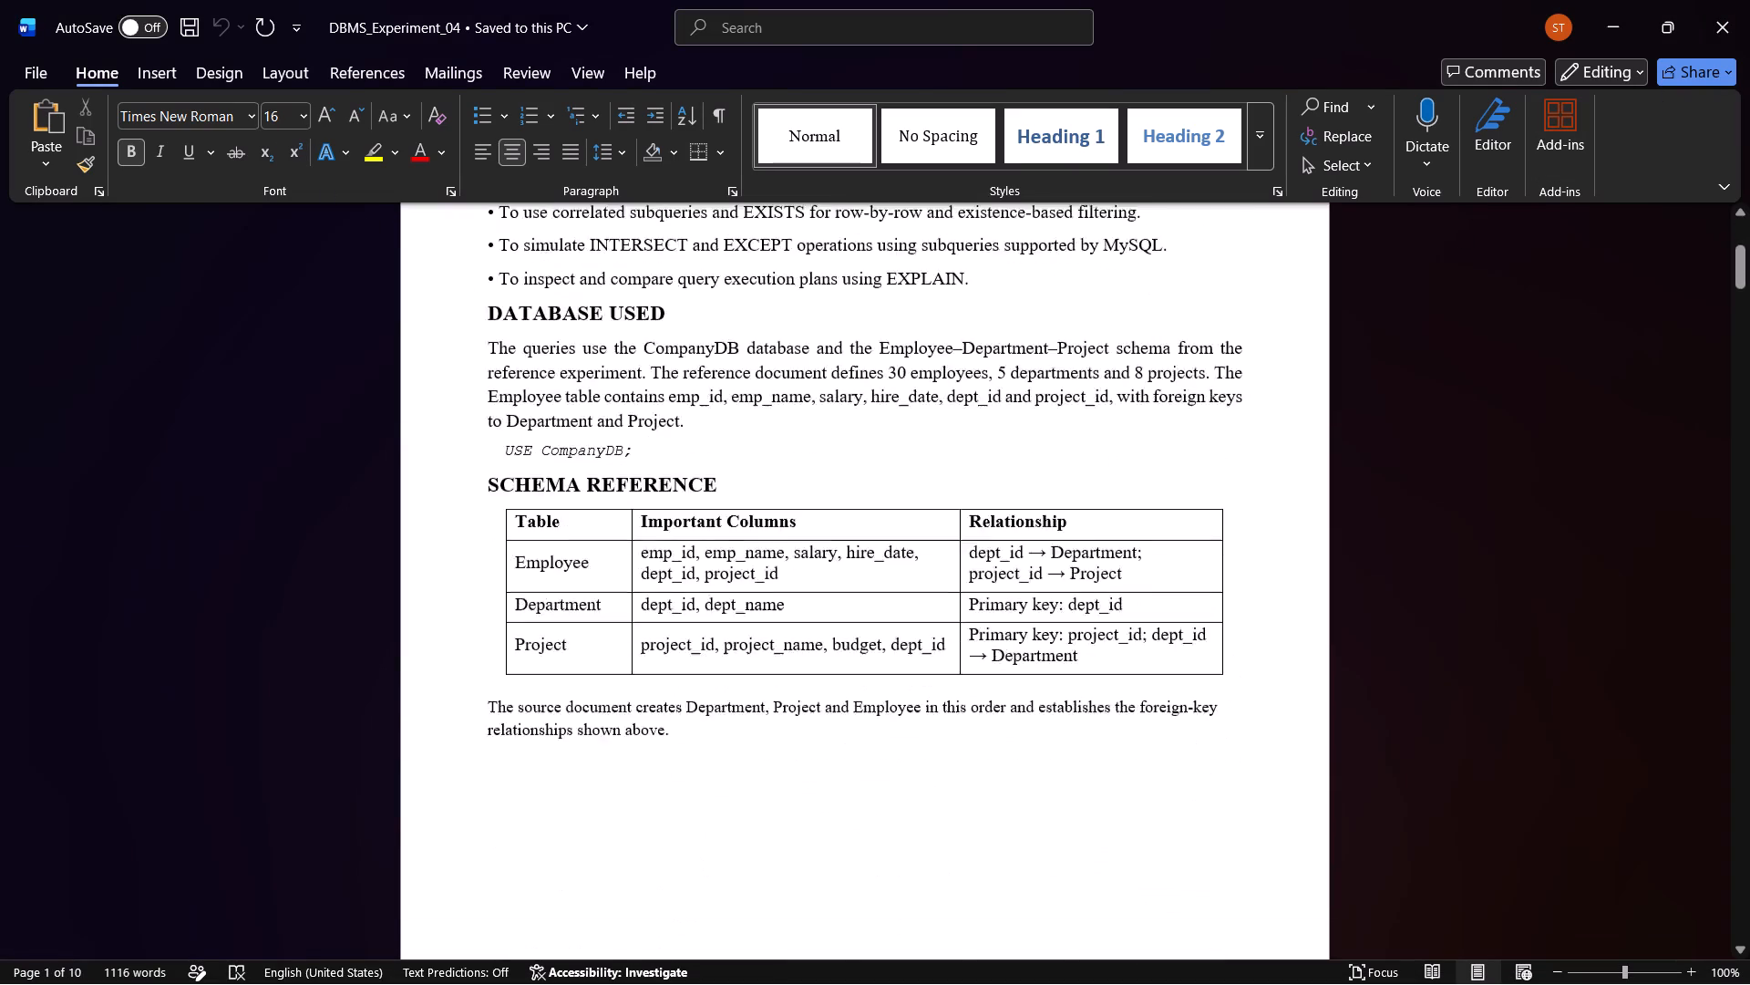
{"action": "scroll", "coordinate": [719, 415], "scroll_direction": "down", "scroll_amount": 3}
{"action": "scroll", "coordinate": [777, 441], "scroll_direction": "up", "scroll_amount": 6}
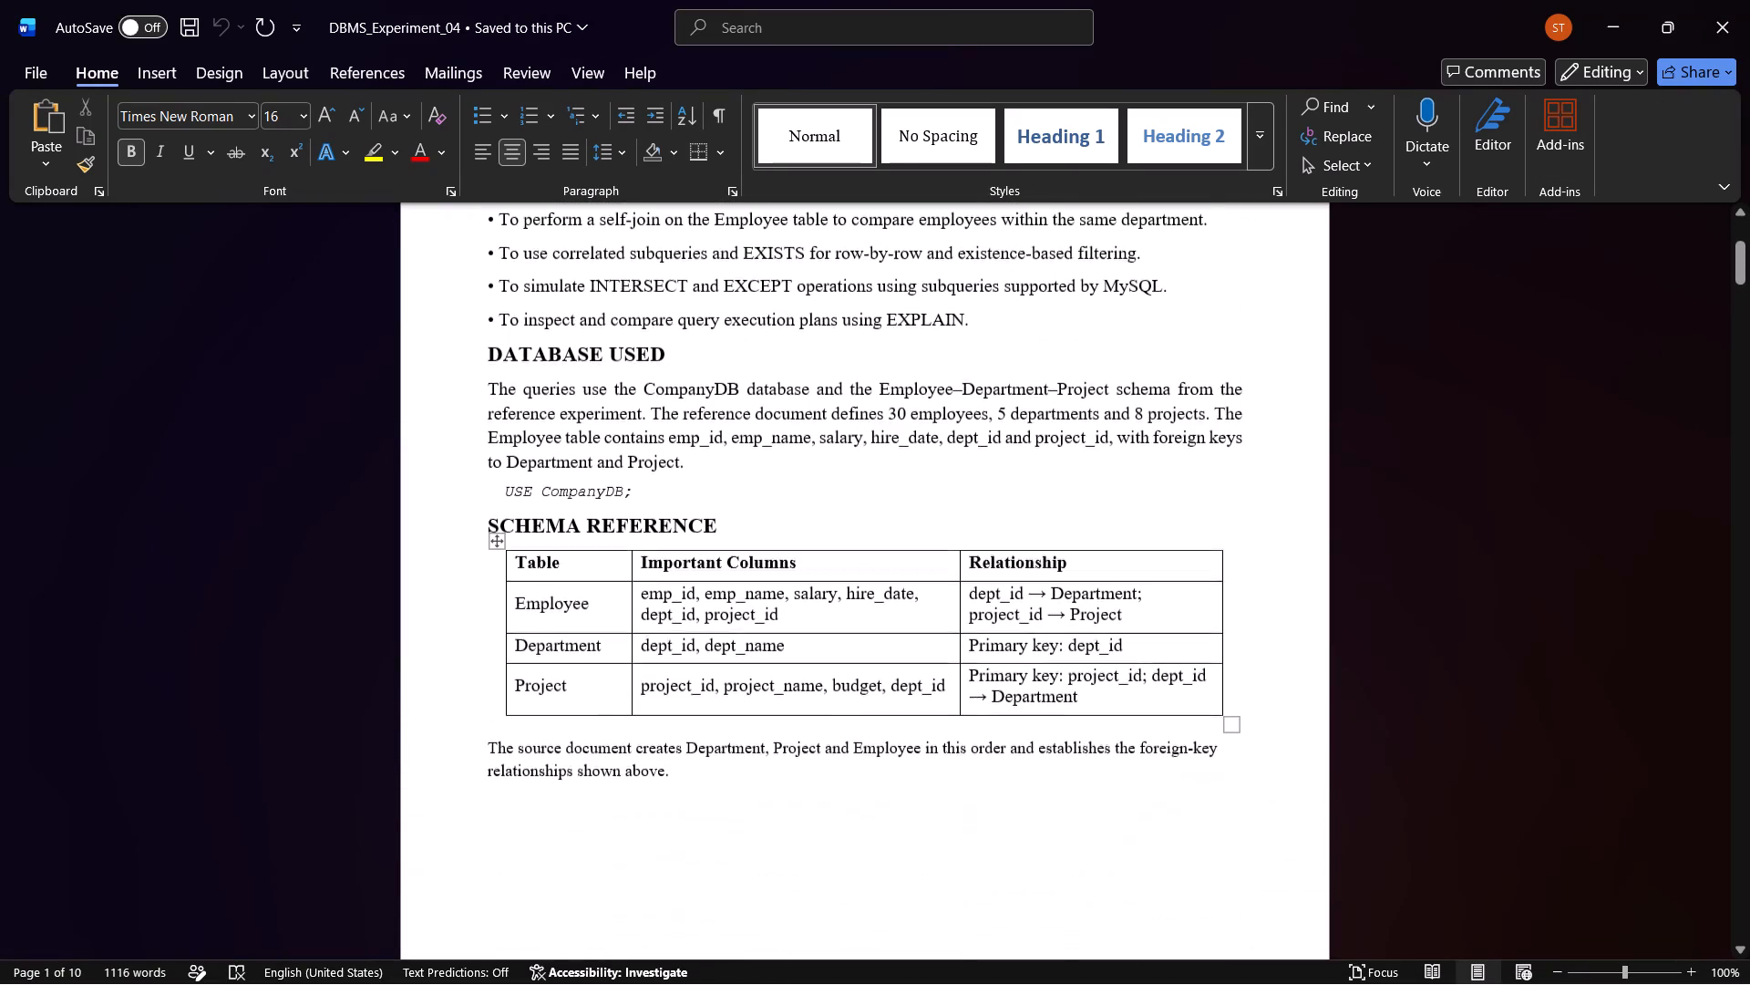
{"action": "scroll", "coordinate": [777, 441], "scroll_direction": "up", "scroll_amount": 5}
{"action": "left_click", "coordinate": [757, 455]}
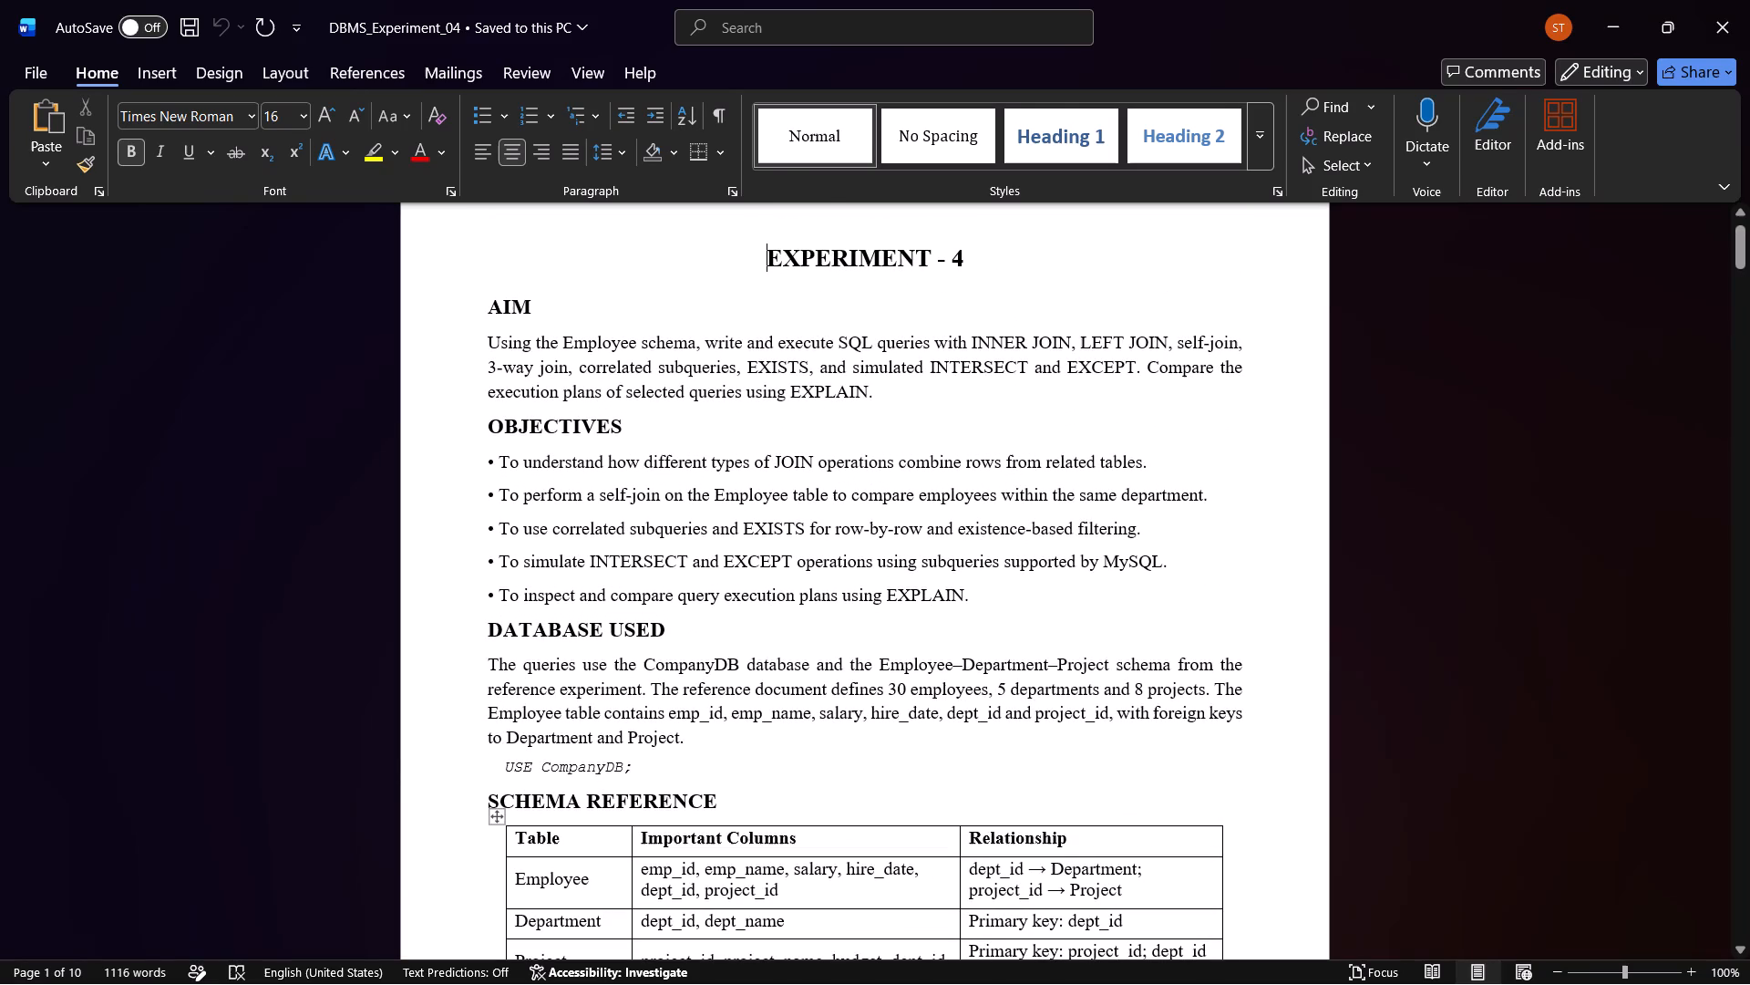
{"action": "key", "text": "ctrl+a"}
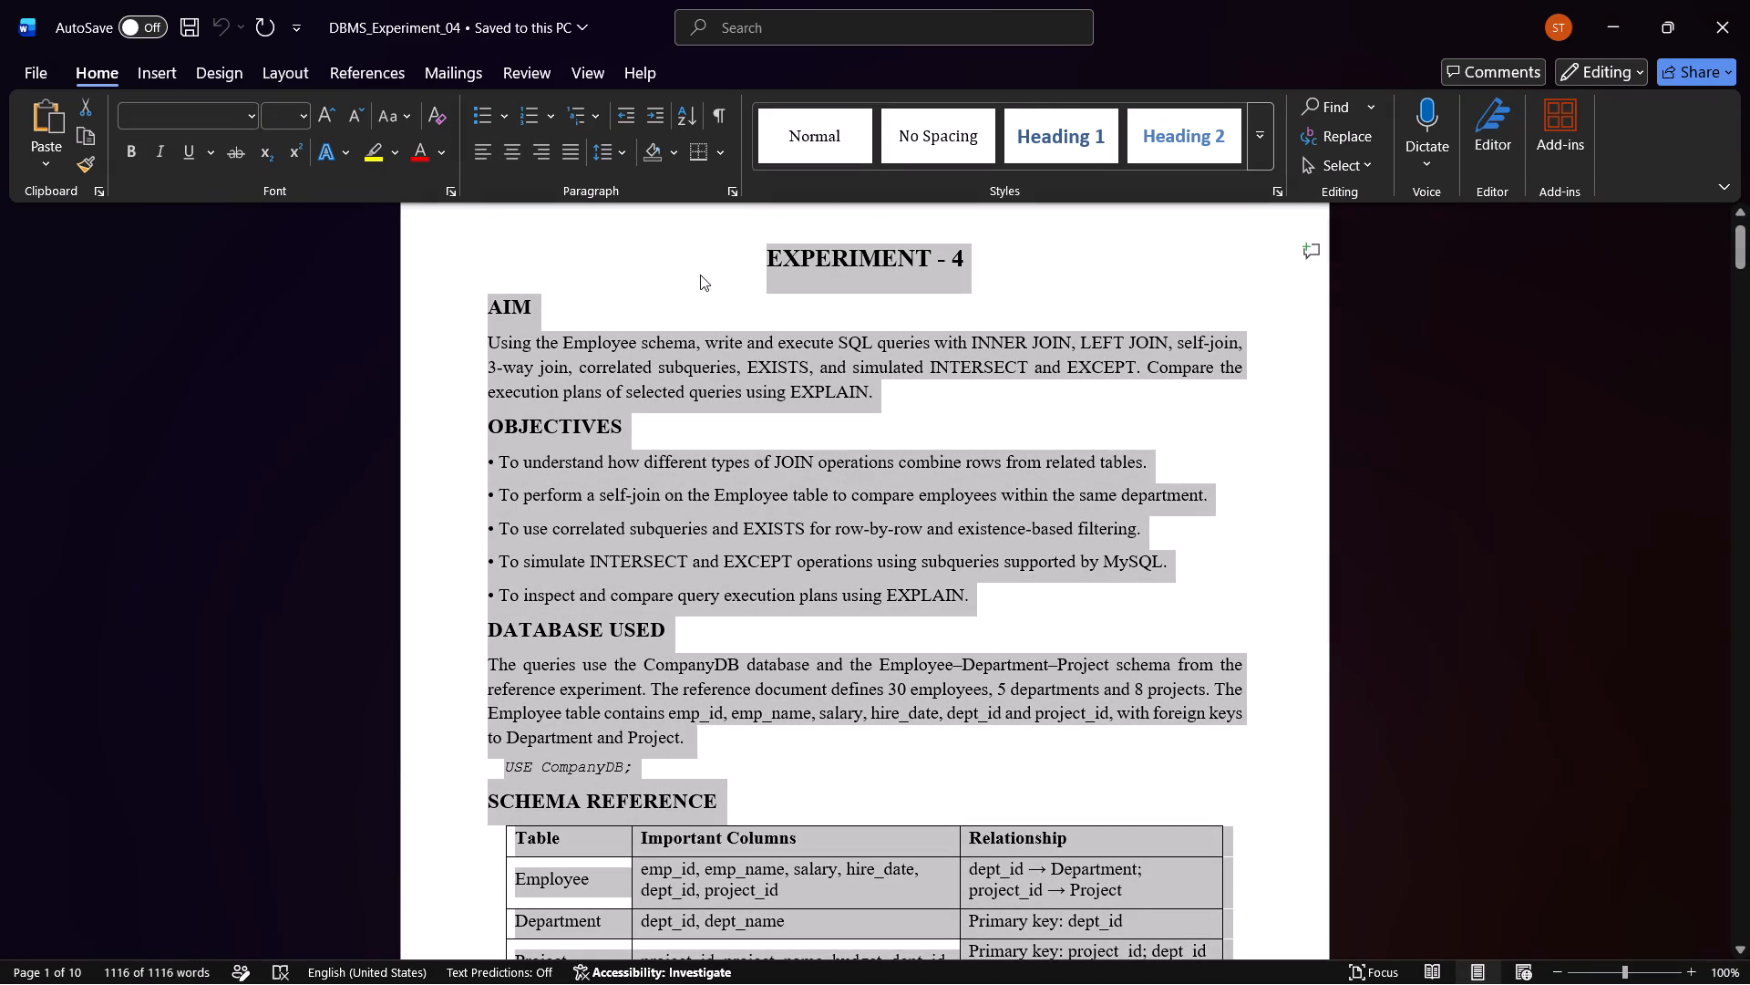
{"action": "left_click", "coordinate": [616, 153]}
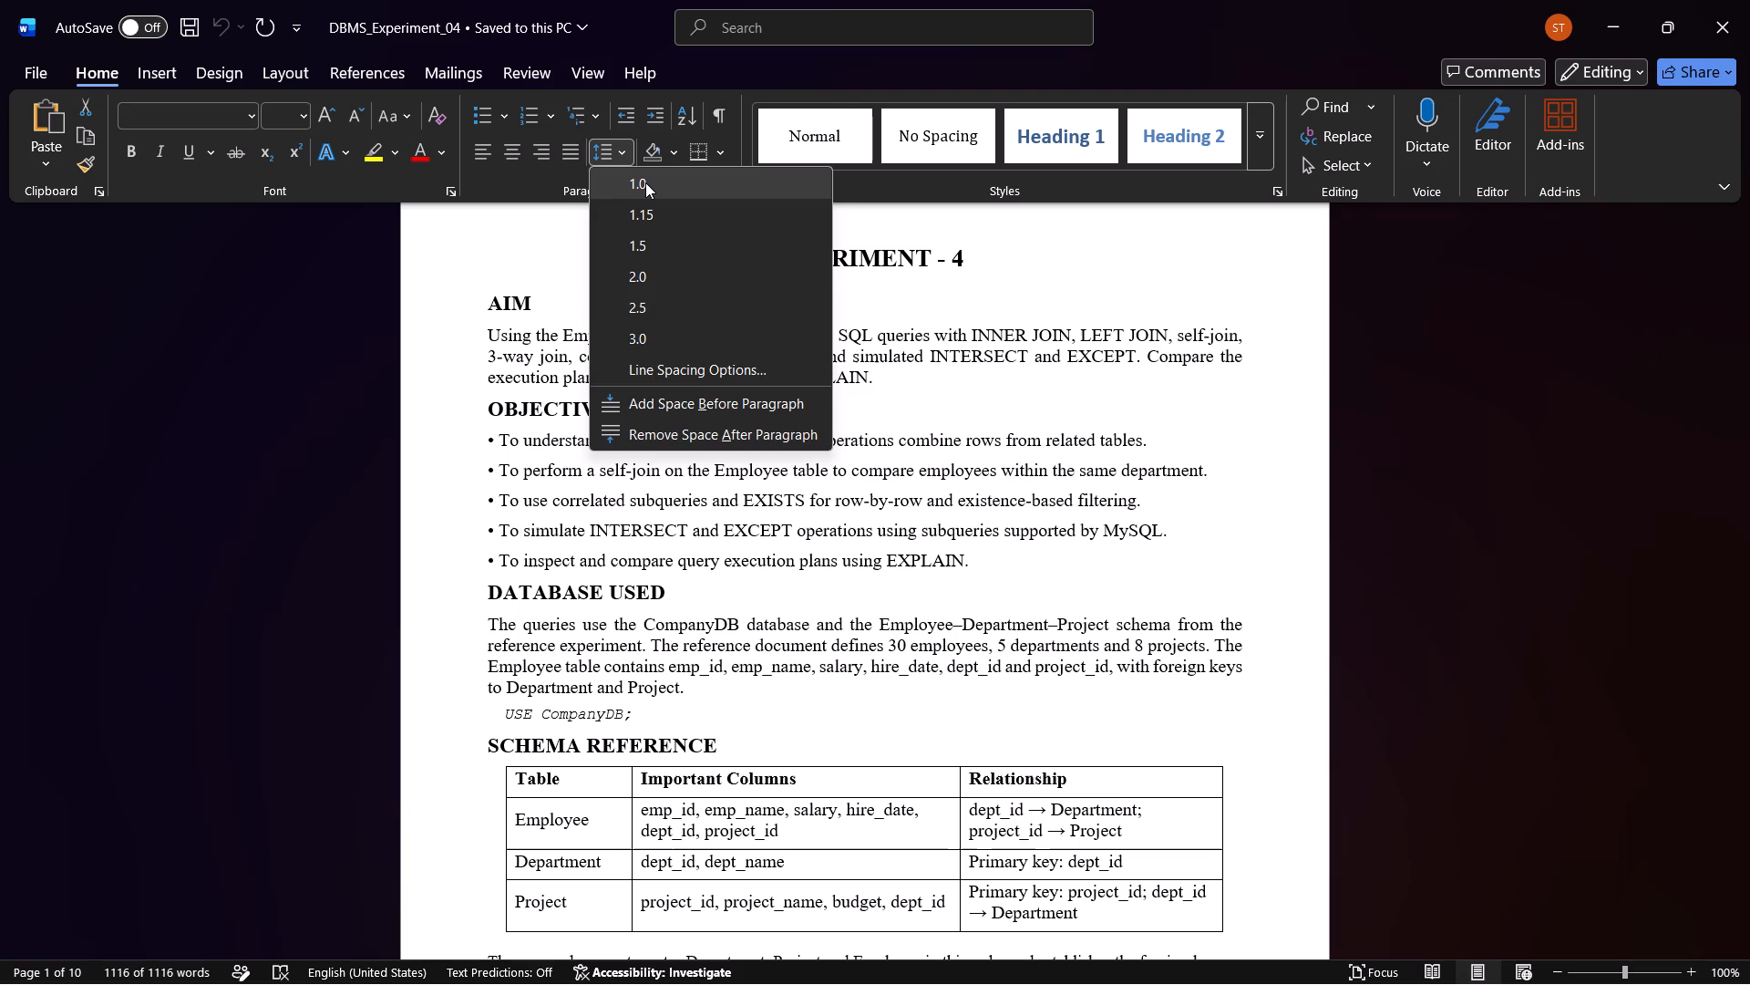
{"action": "left_click", "coordinate": [645, 182]}
{"action": "left_click", "coordinate": [649, 272]}
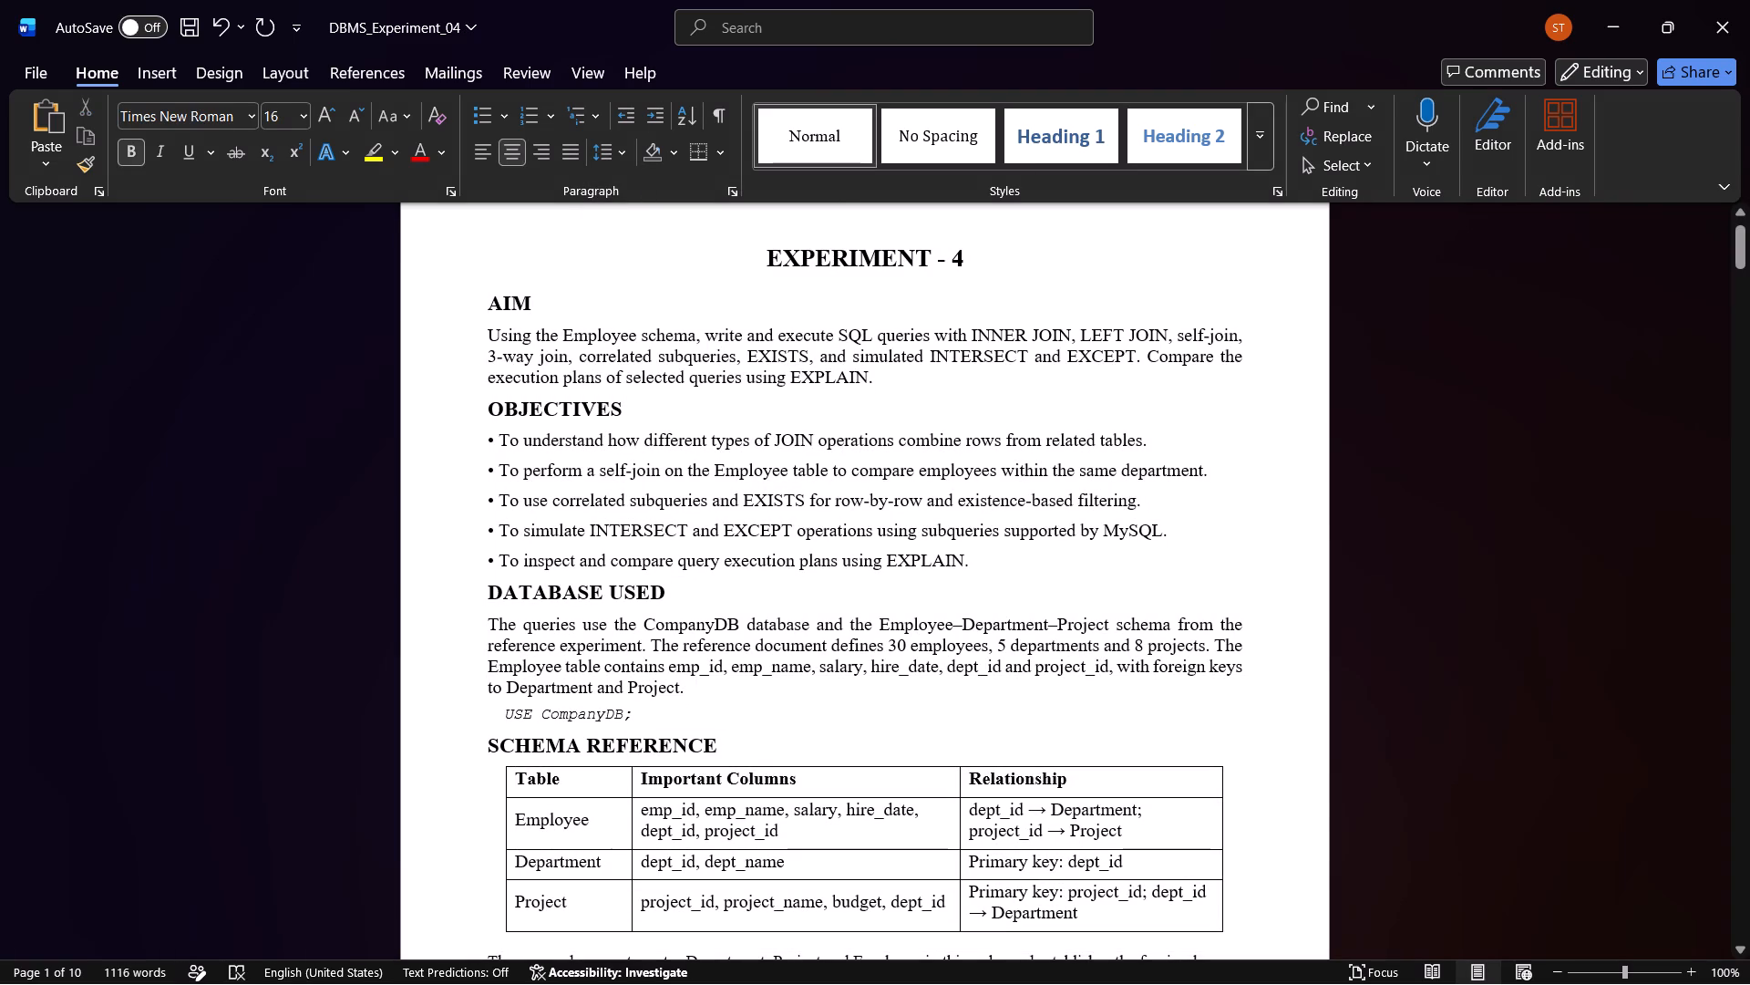
Check the Experiment 4 report's page layout, output images and blank gaps from the conclusion back to the first SQL queries.
{"action": "left_click_drag", "start_coordinate": [1739, 251], "coordinate": [1743, 876]}
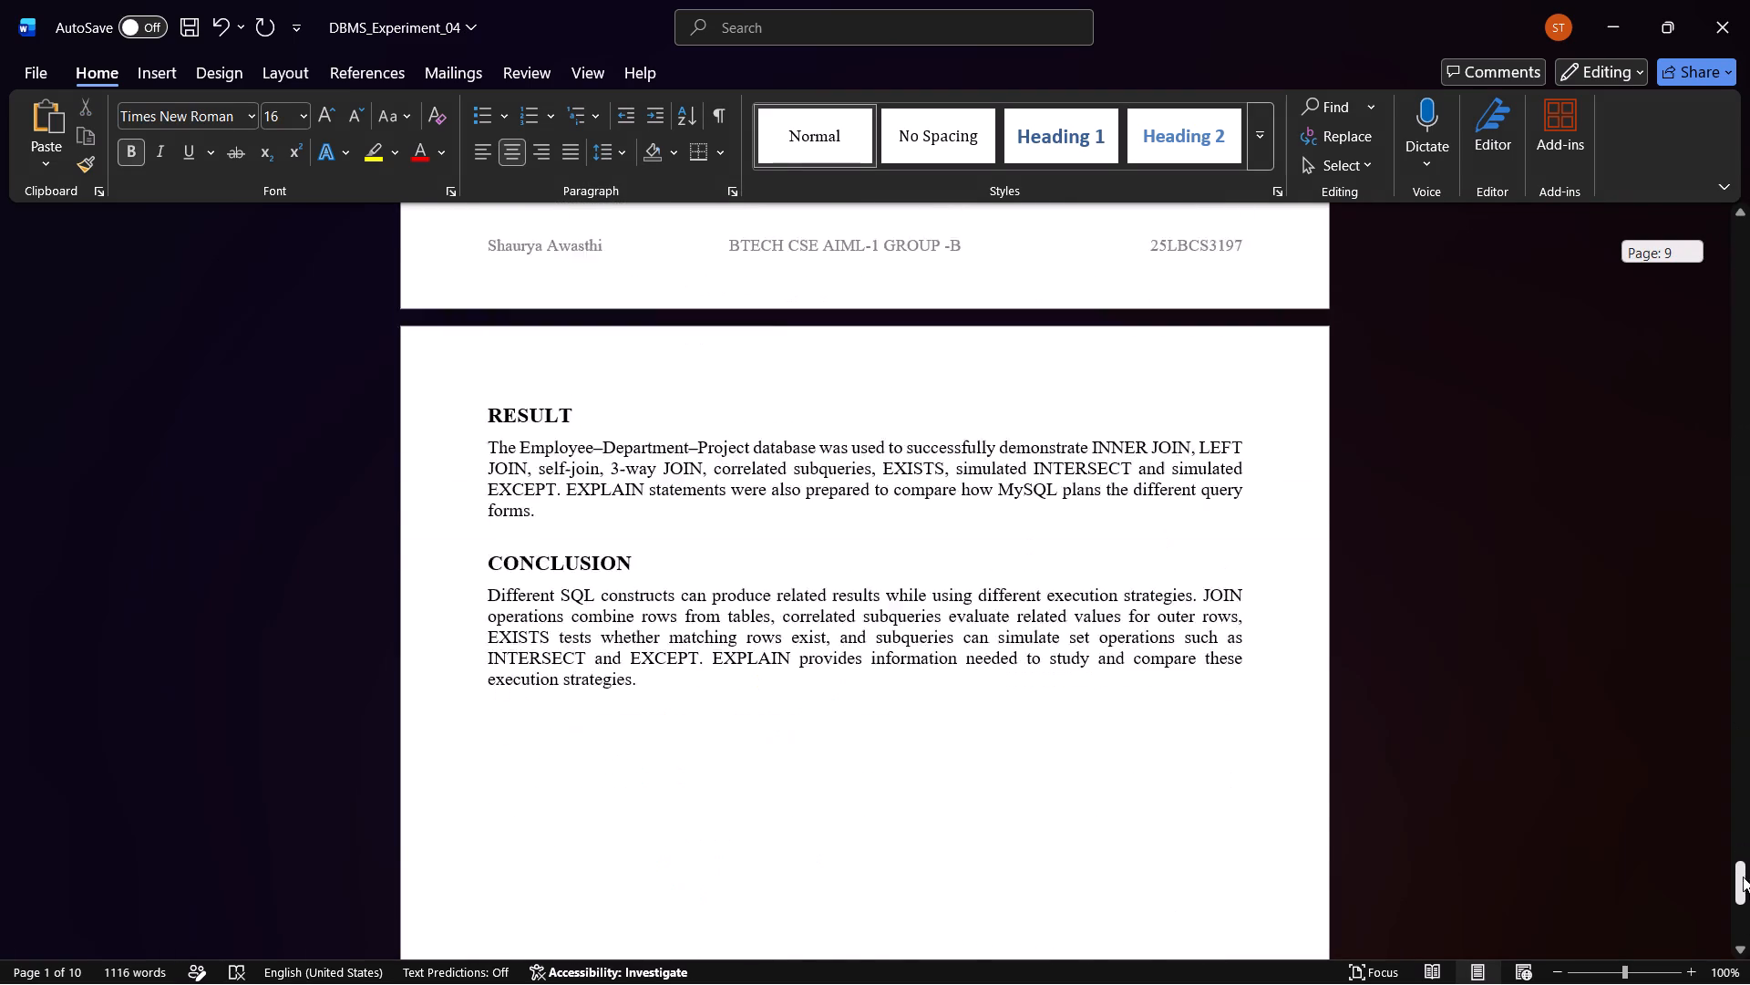
{"action": "left_click_drag", "start_coordinate": [1743, 876], "coordinate": [1745, 829]}
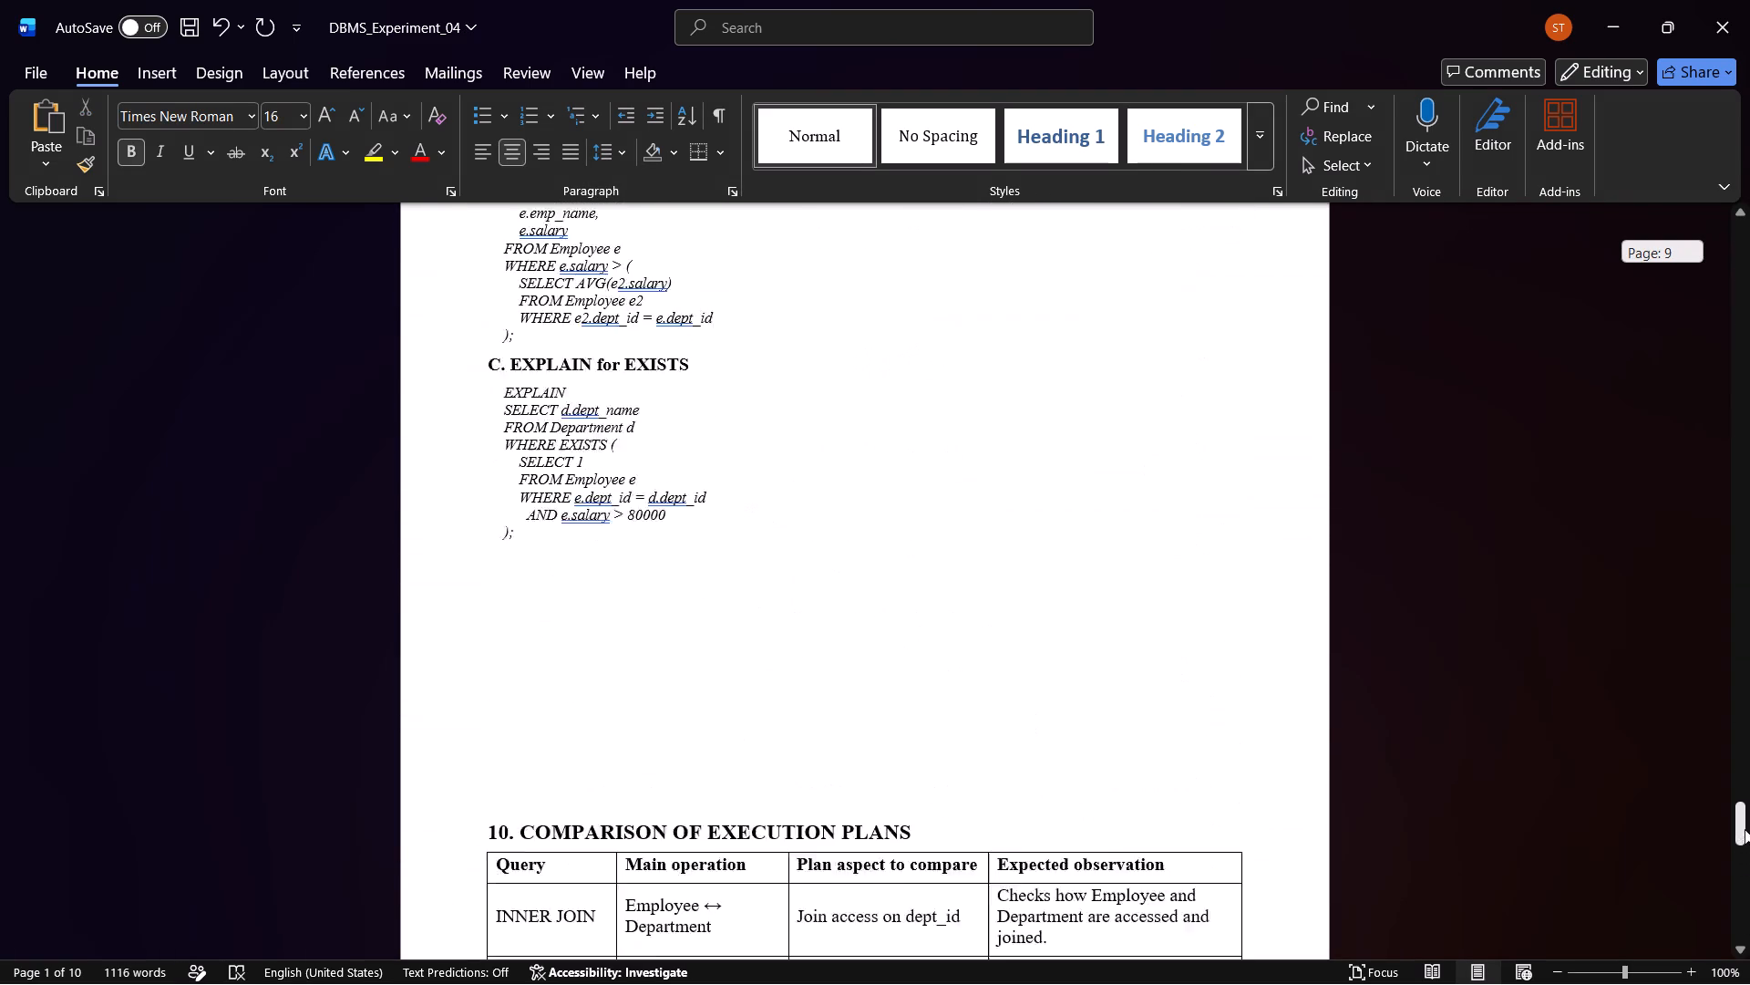
{"action": "left_click_drag", "start_coordinate": [1745, 829], "coordinate": [1737, 770]}
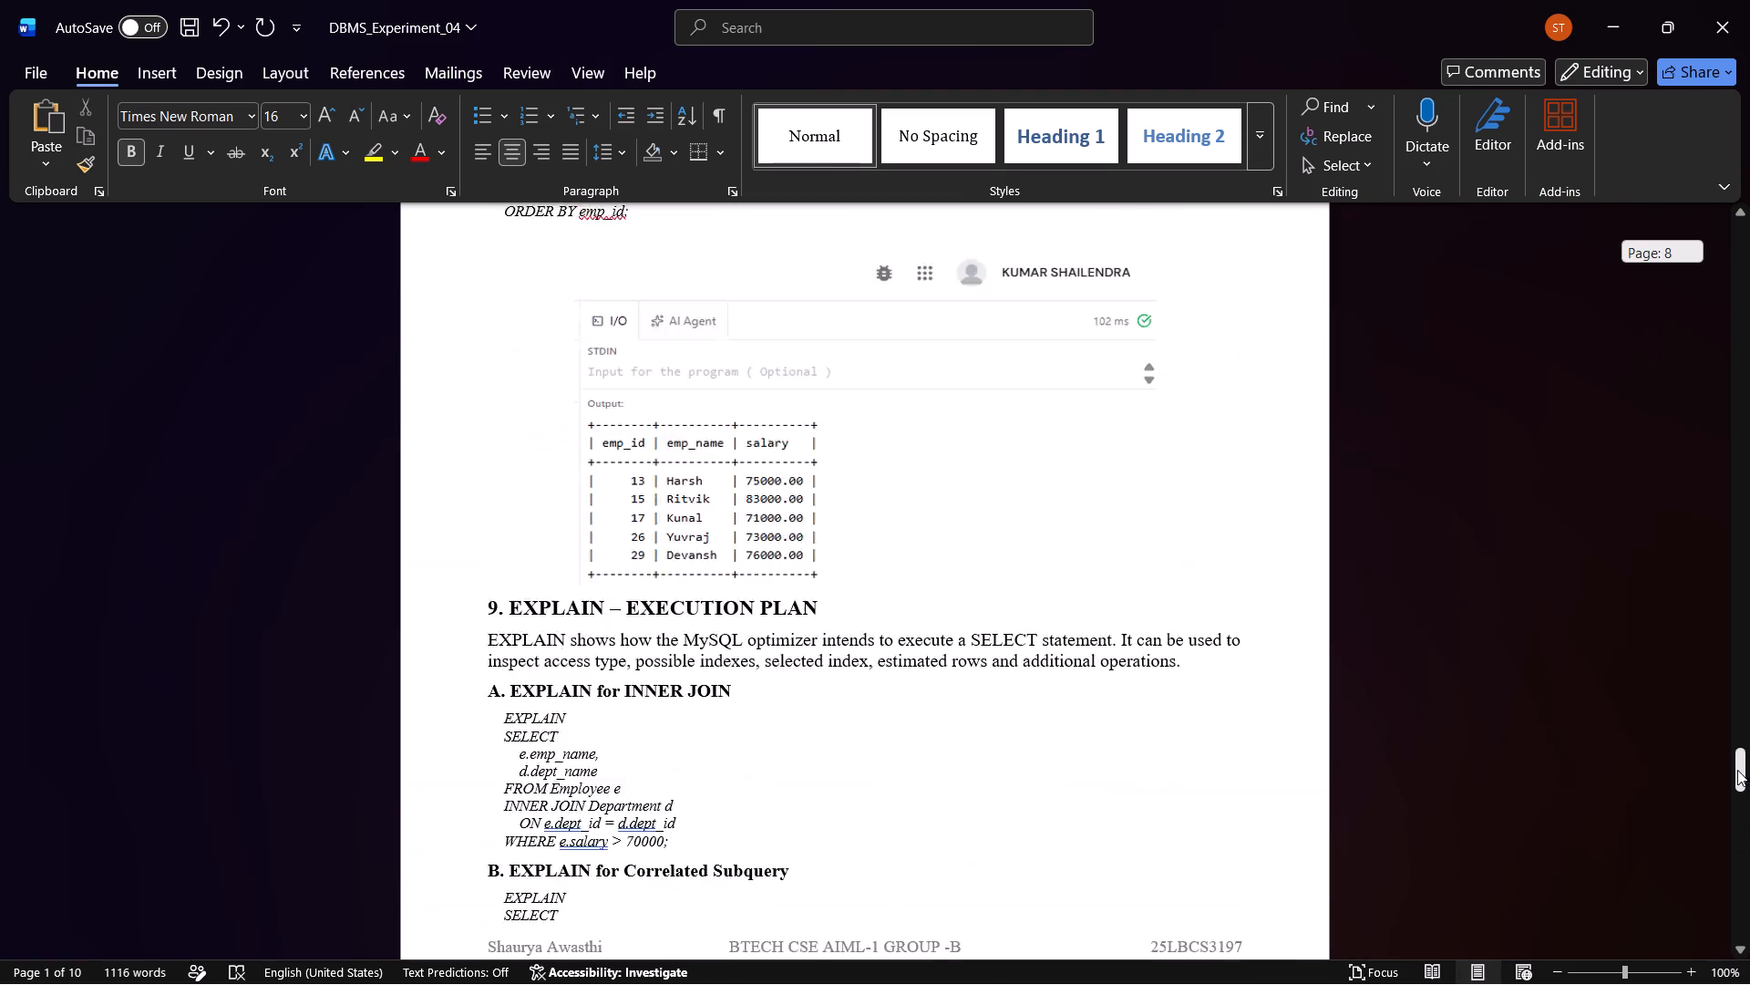
{"action": "left_click_drag", "start_coordinate": [1737, 770], "coordinate": [1749, 635]}
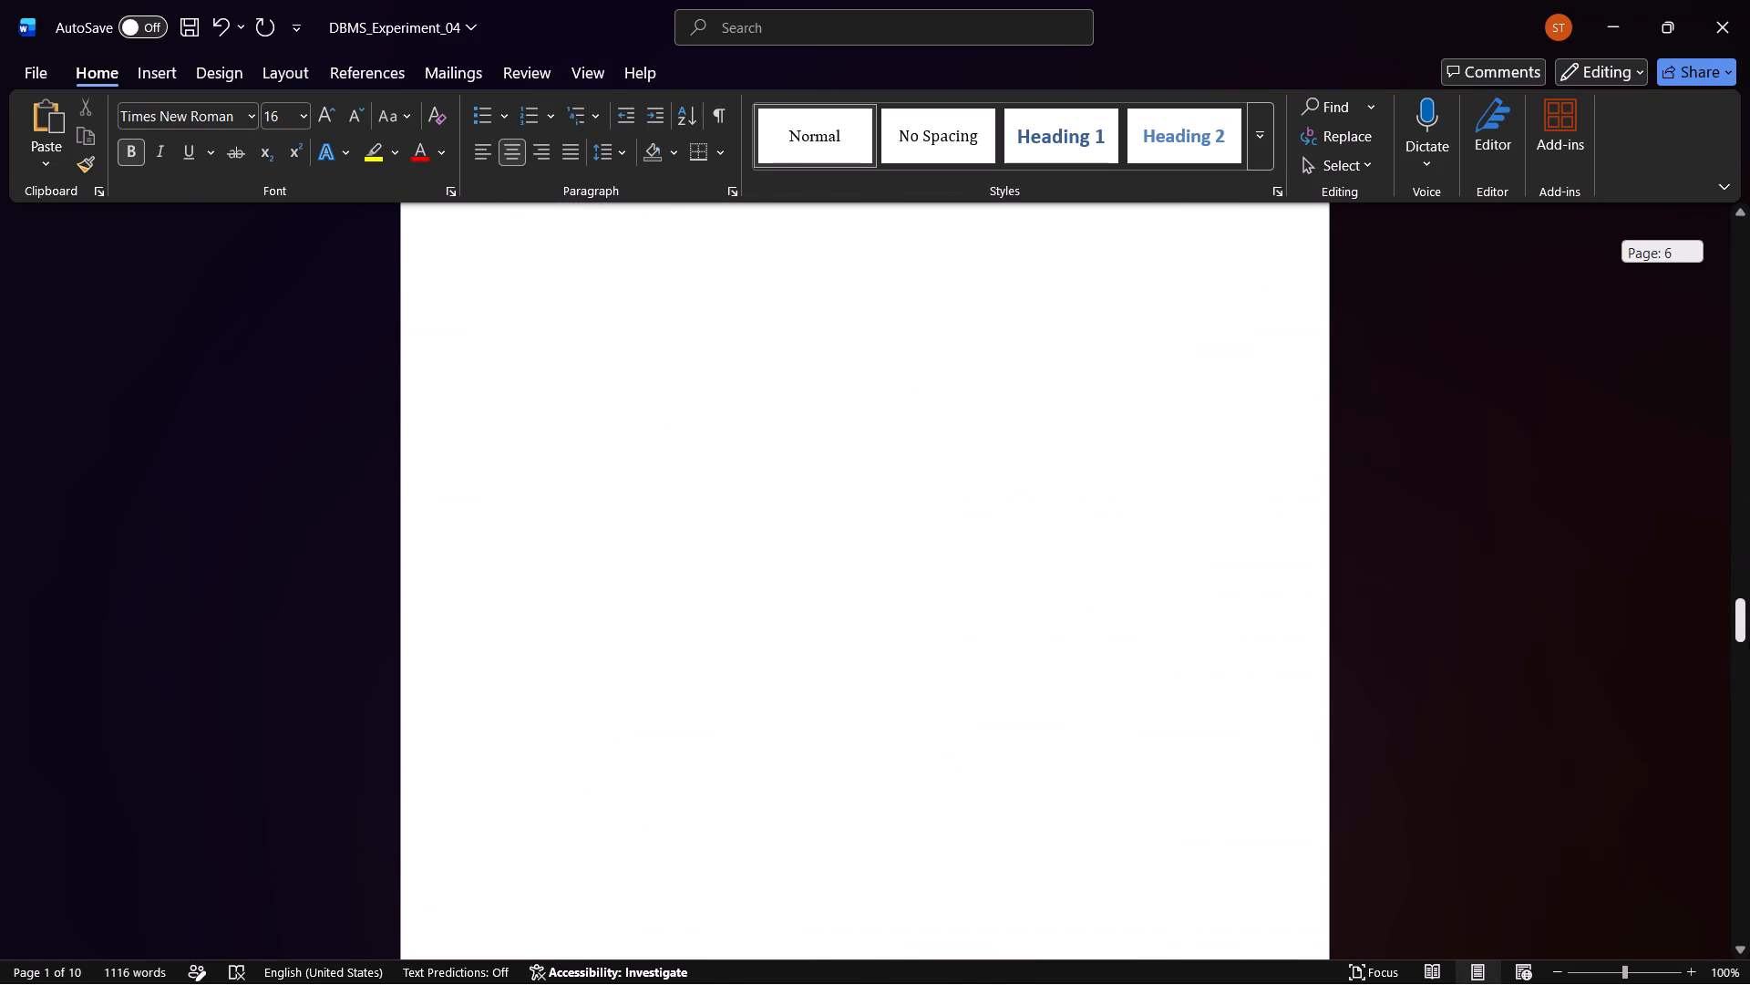
{"action": "left_click_drag", "start_coordinate": [1749, 635], "coordinate": [1744, 615]}
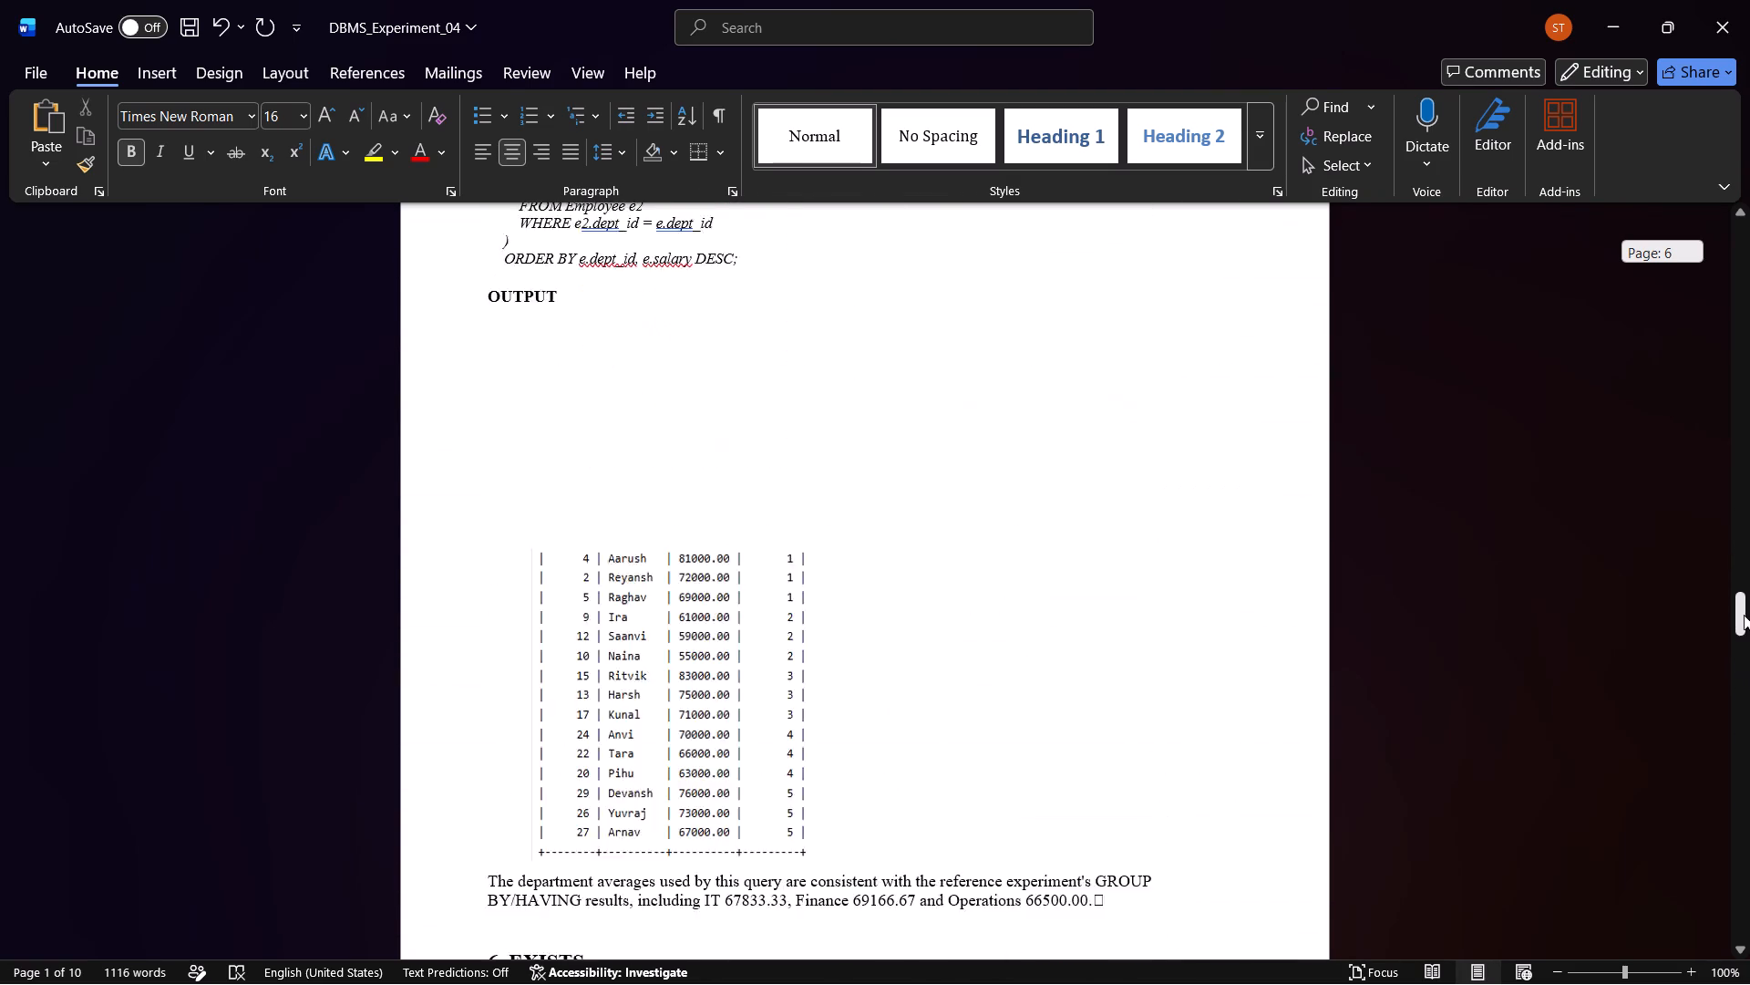
{"action": "left_click_drag", "start_coordinate": [1744, 615], "coordinate": [1743, 198]}
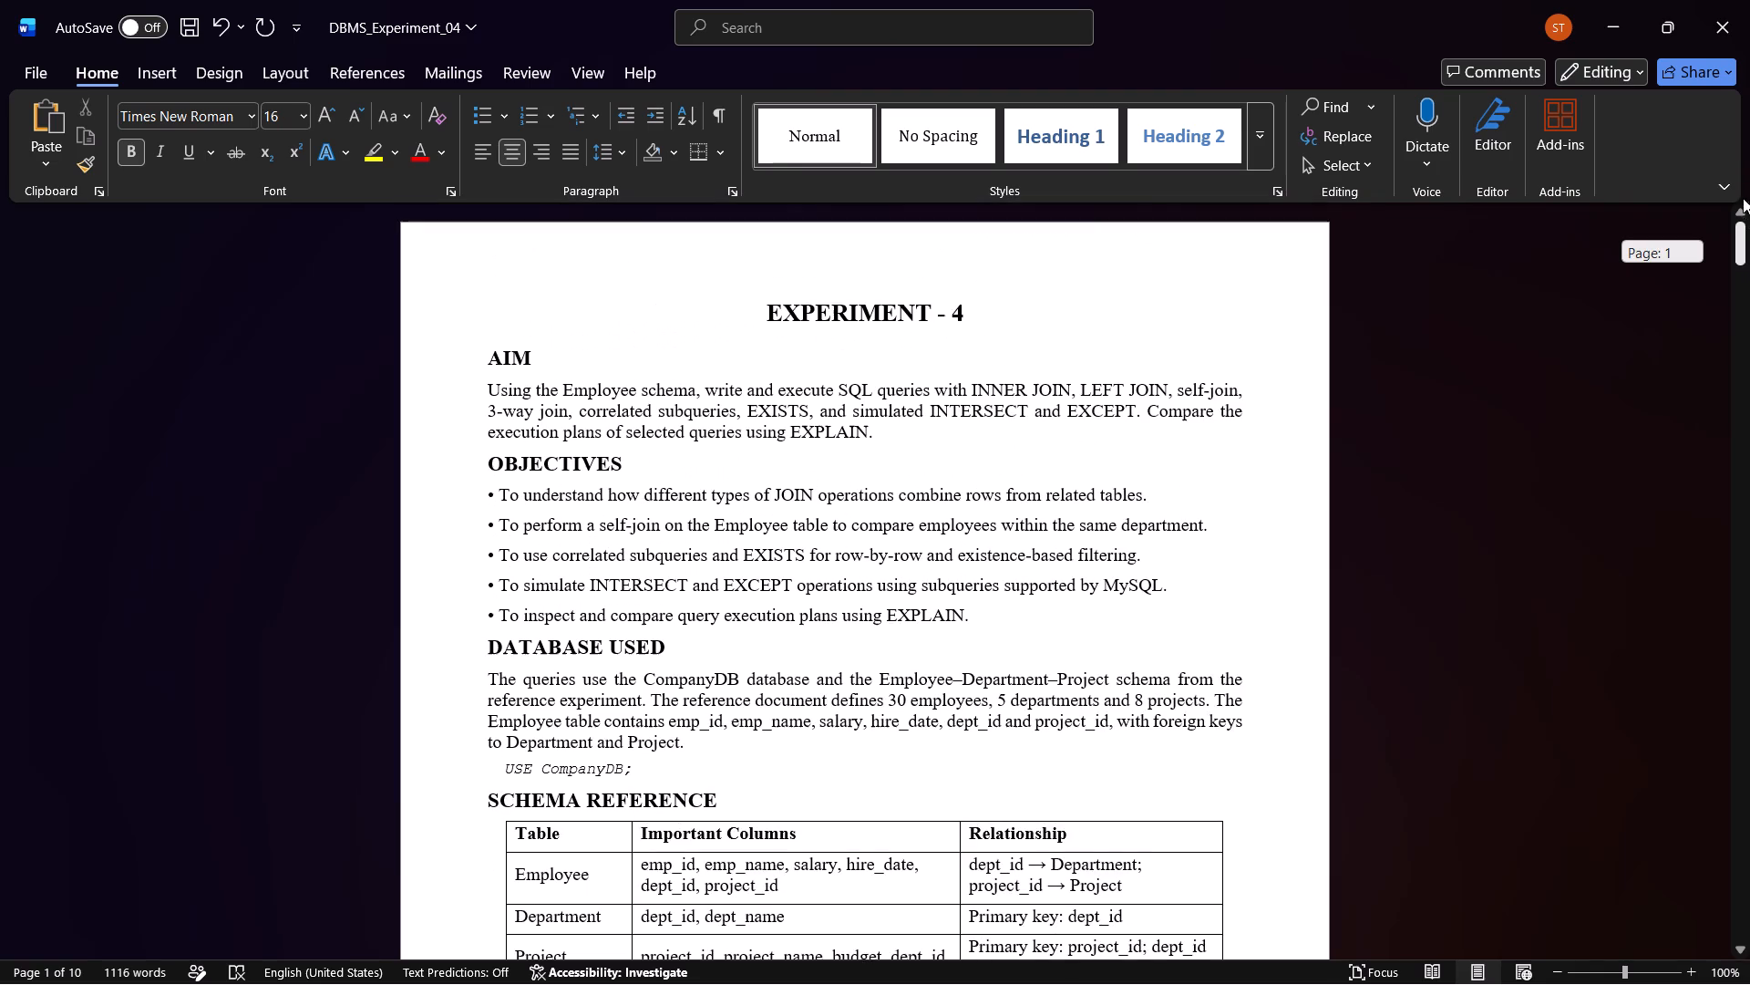
{"action": "left_click_drag", "start_coordinate": [1743, 198], "coordinate": [1742, 196]}
{"action": "scroll", "coordinate": [755, 591], "scroll_direction": "down", "scroll_amount": 12}
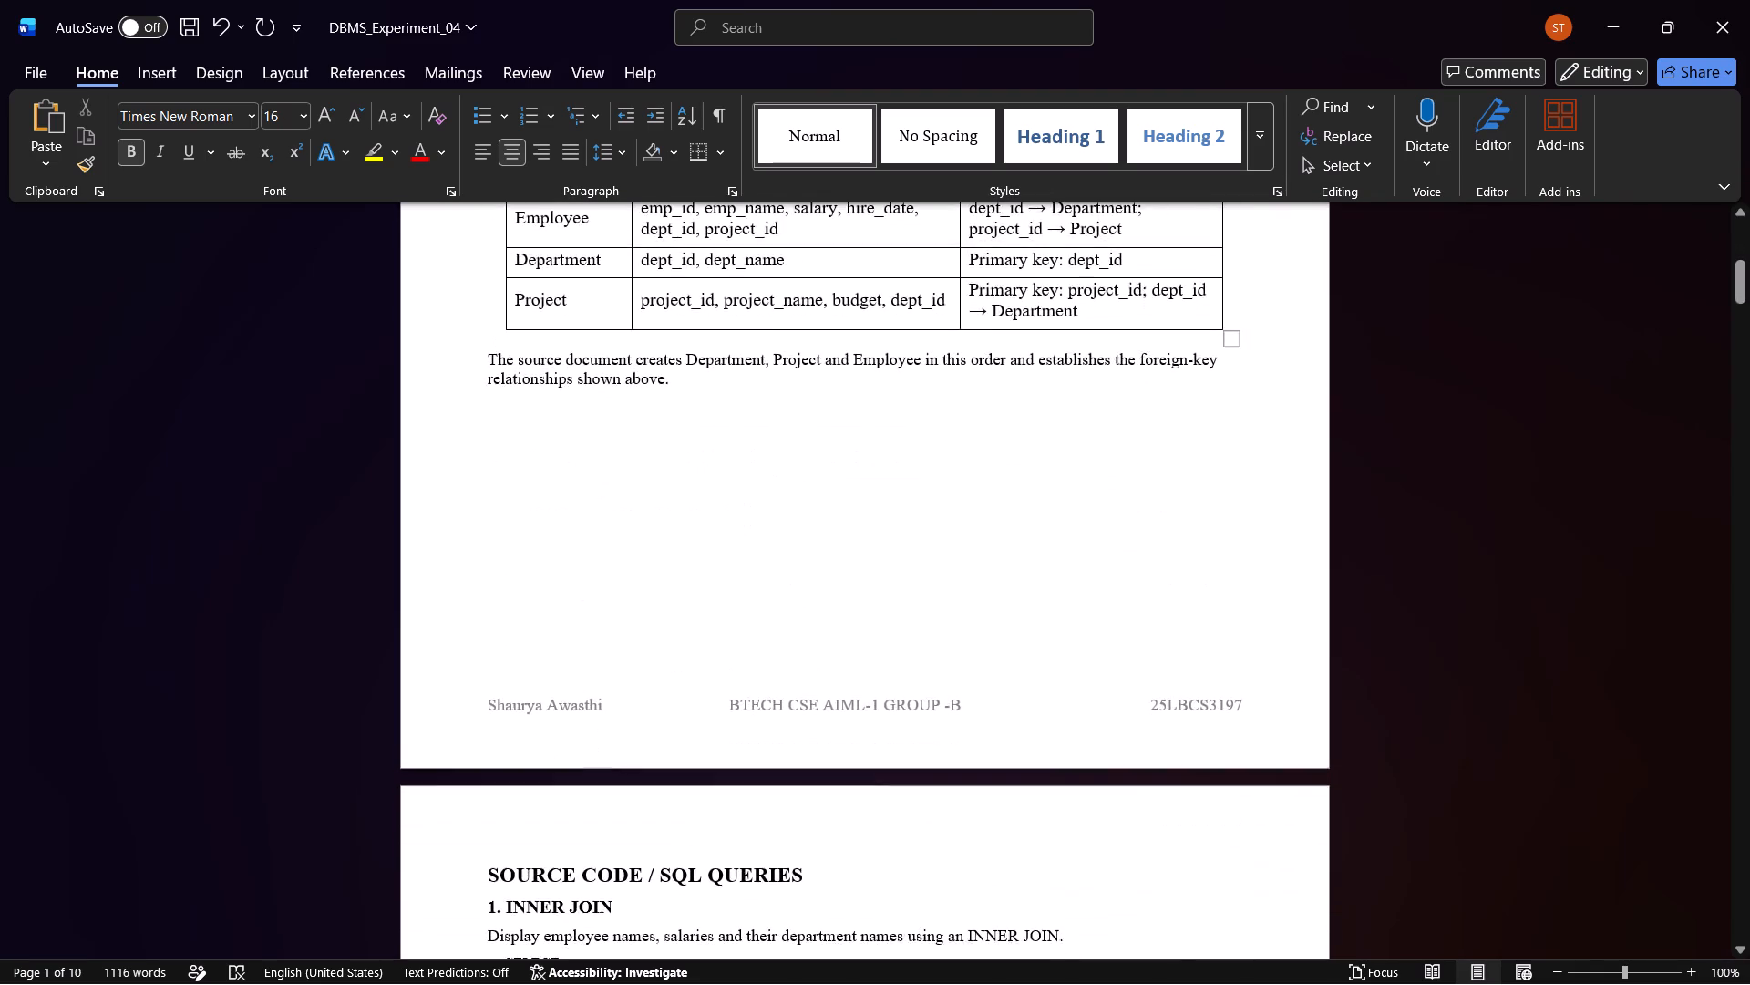
{"action": "scroll", "coordinate": [731, 623], "scroll_direction": "down", "scroll_amount": 10}
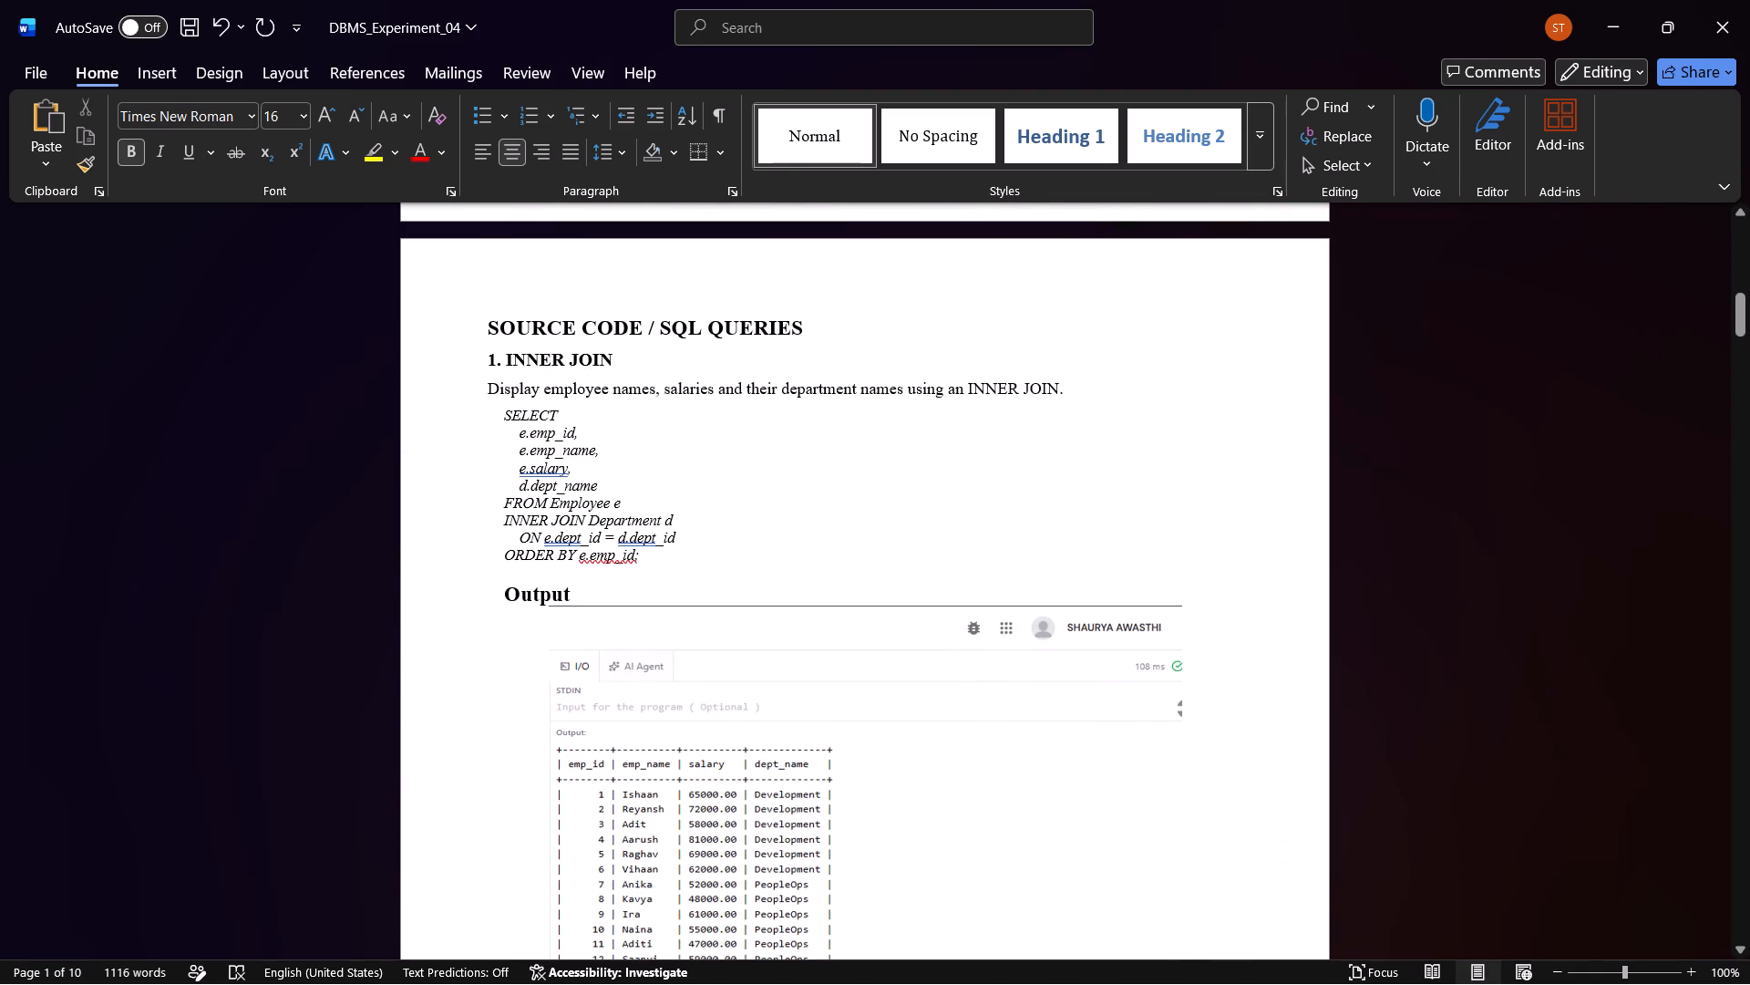
Close the DBMS_Experiment_04 document.
{"action": "left_click", "coordinate": [1749, 0]}
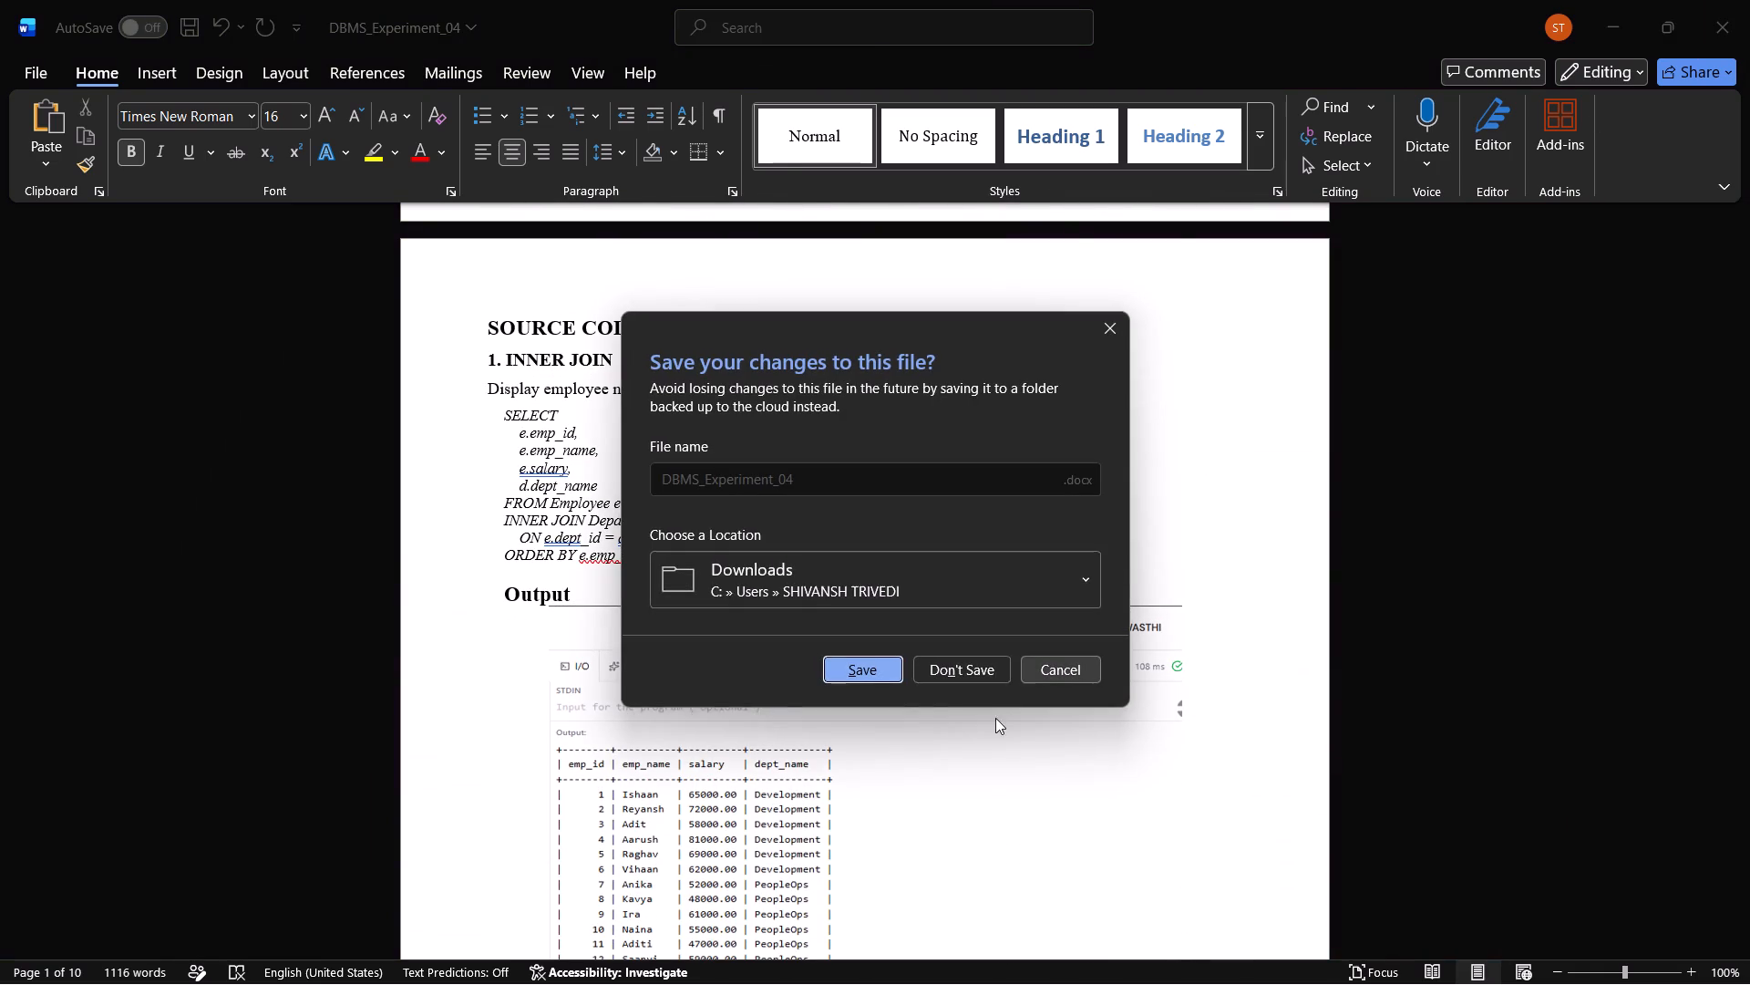
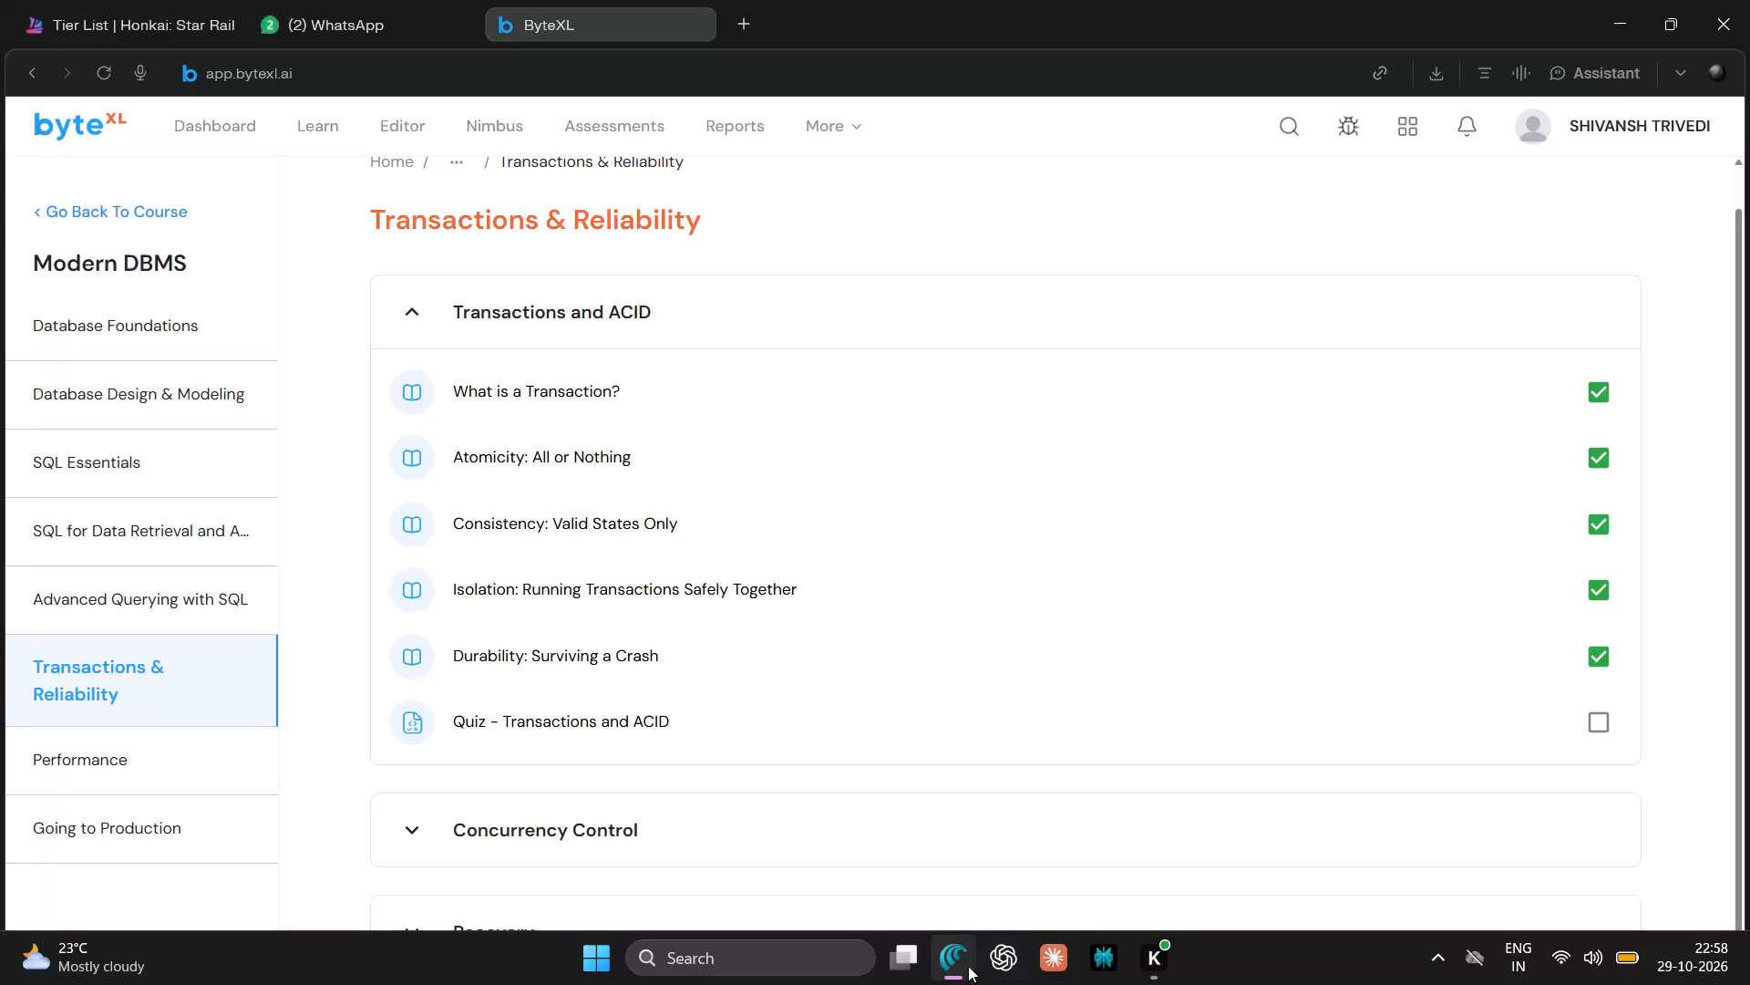
Open the DBMS_Experiment_04 Word document from the Downloads folder.
{"action": "left_click", "coordinate": [731, 241]}
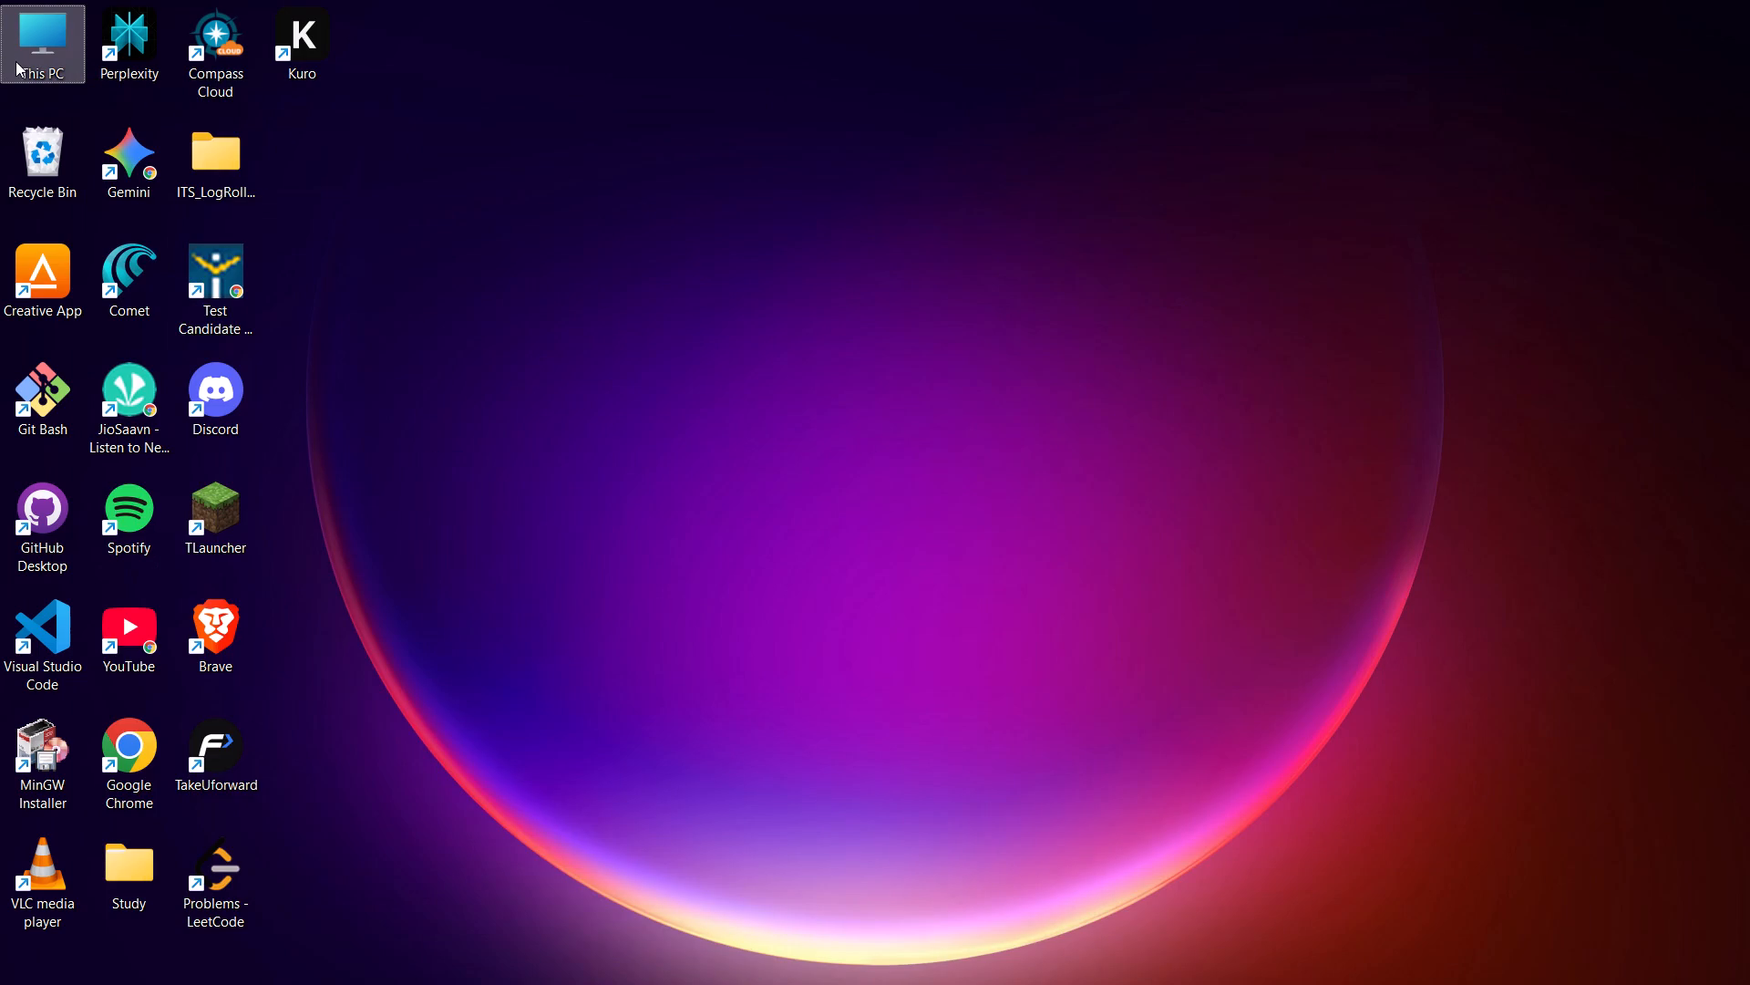
{"action": "double_click", "coordinate": [15, 57]}
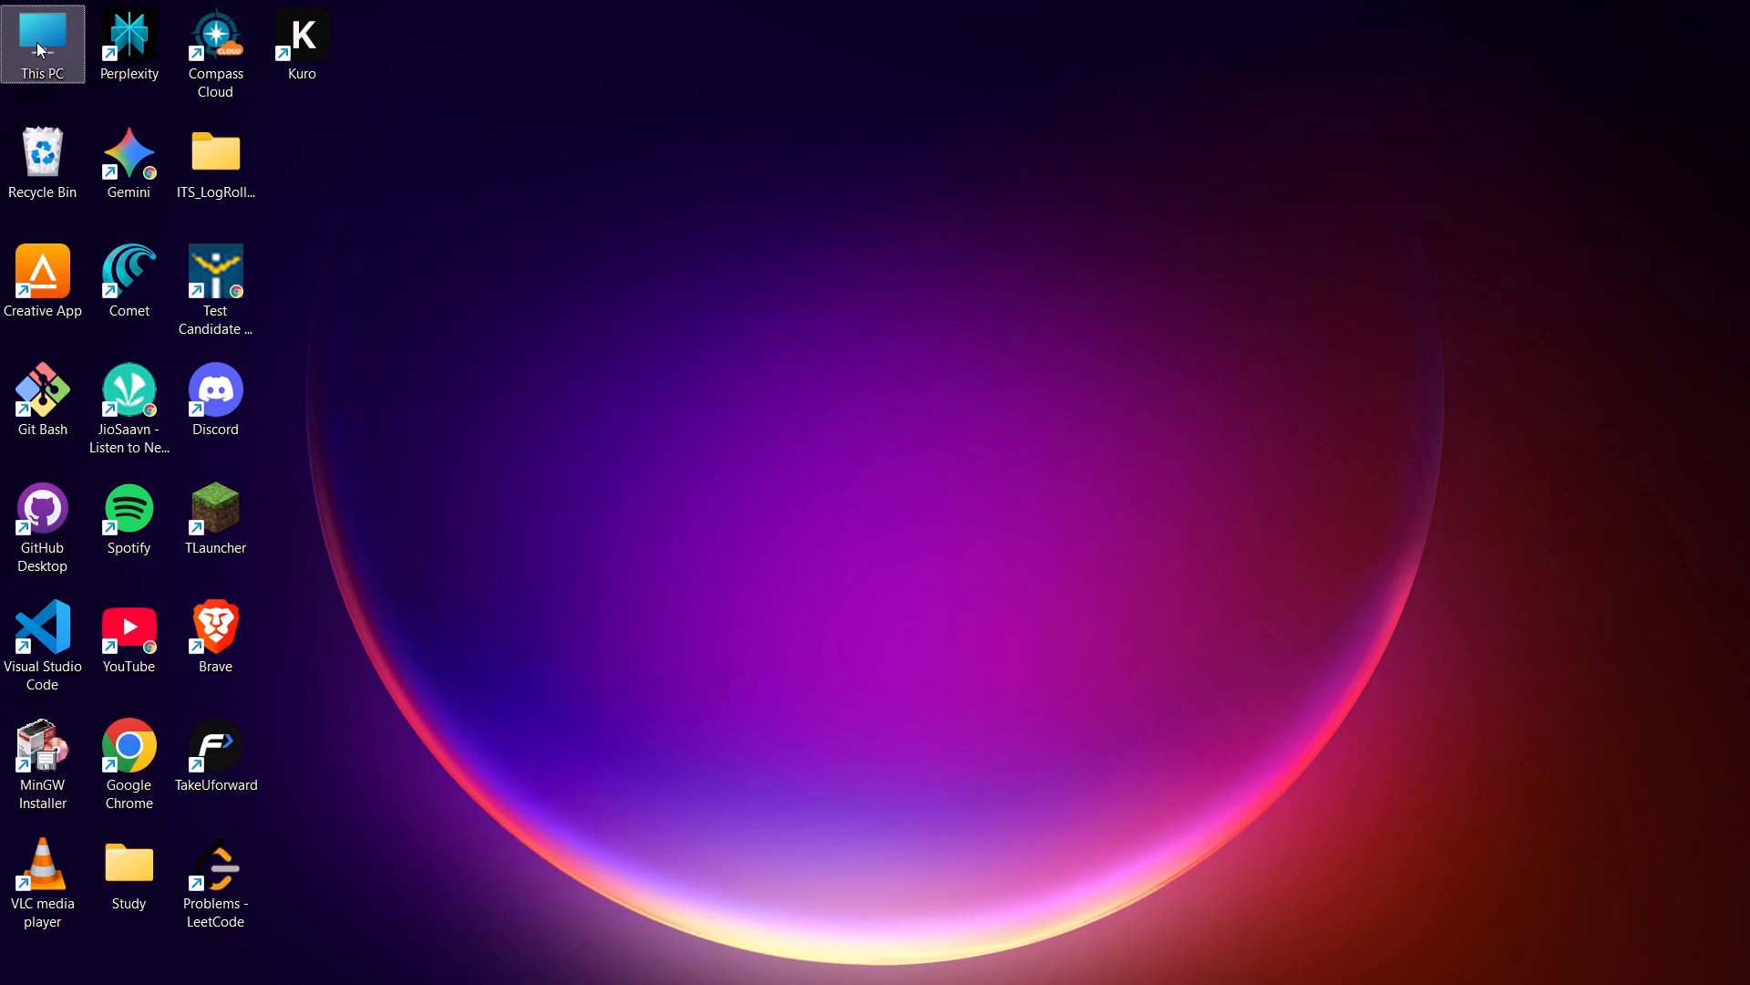
{"action": "double_click", "coordinate": [36, 42]}
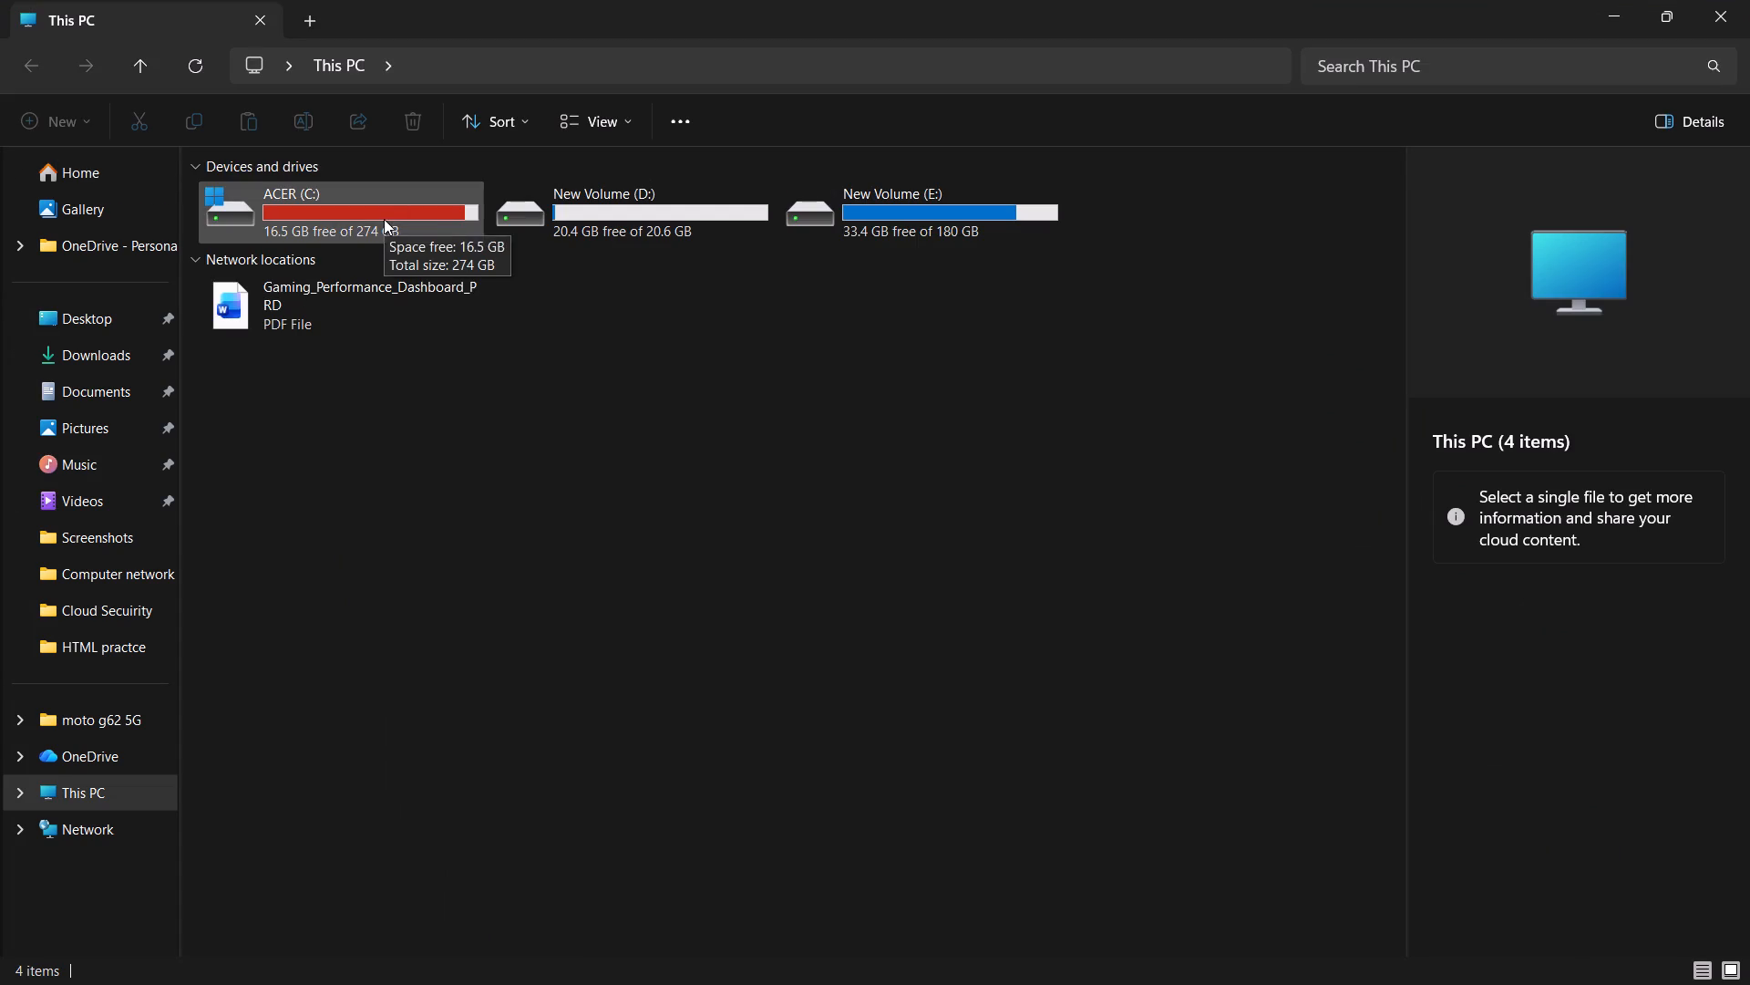
{"action": "left_click", "coordinate": [100, 368]}
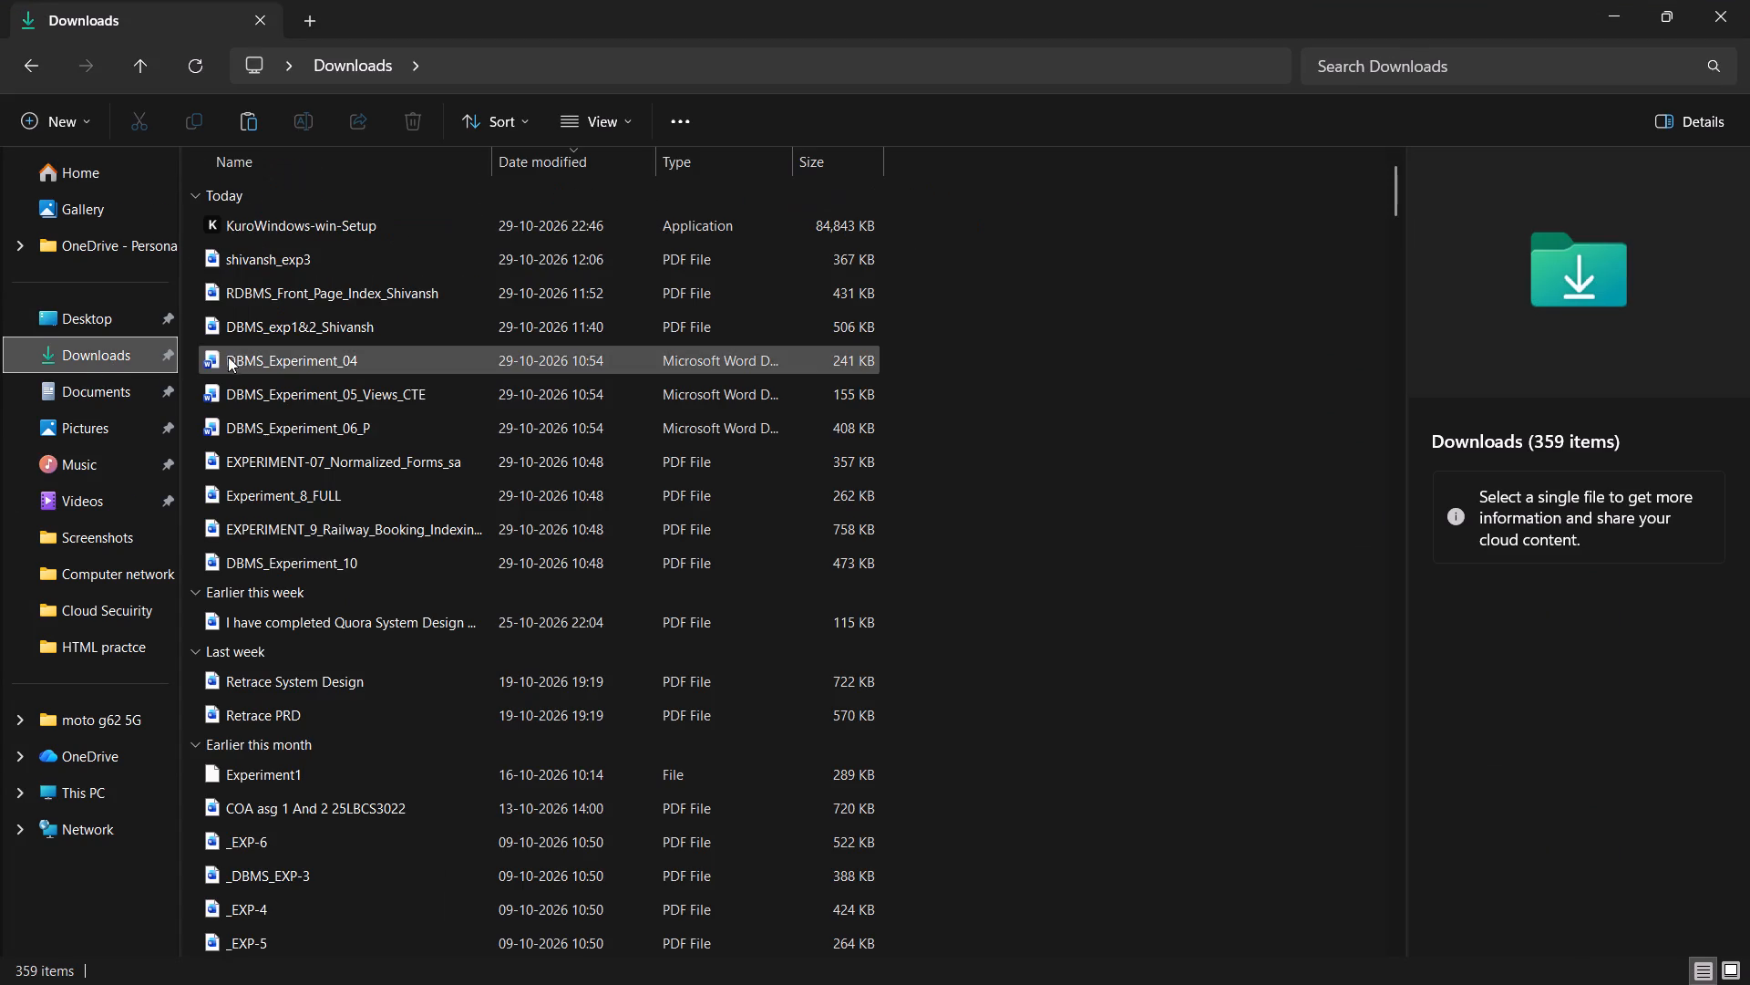
{"action": "double_click", "coordinate": [306, 352]}
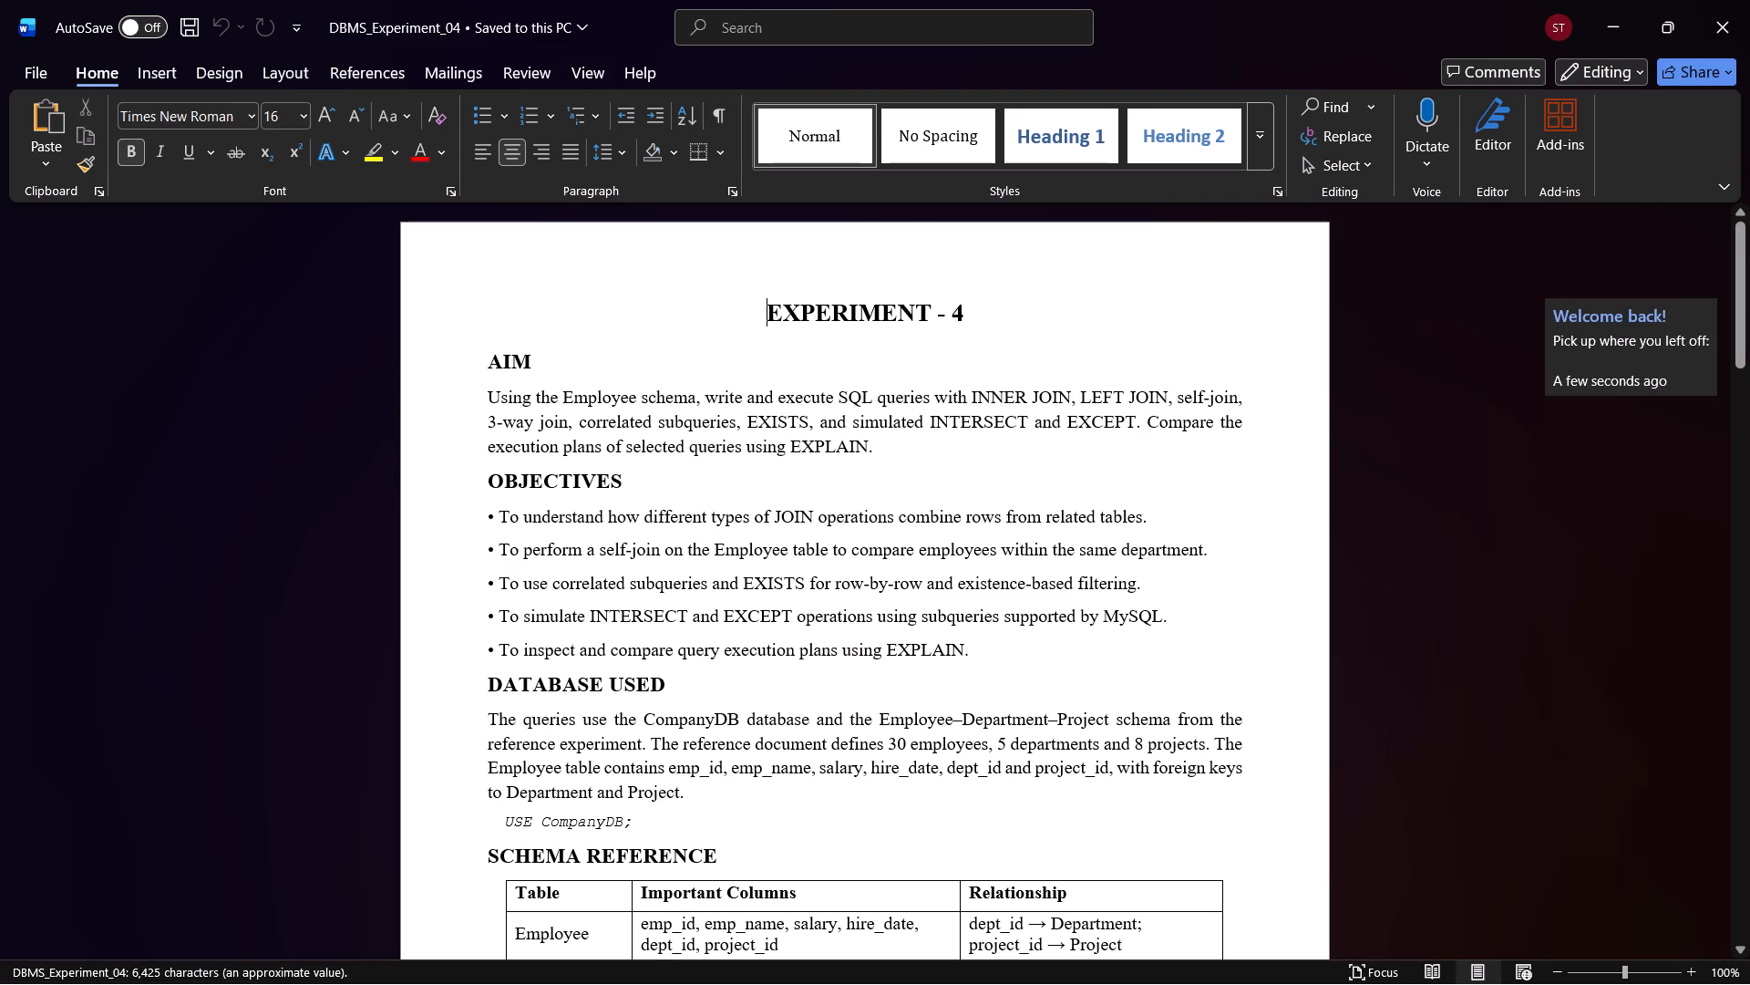
Open the Experiment 4 page footer for editing and replace the student's first name with the account owner's first name.
{"action": "scroll", "coordinate": [910, 412], "scroll_direction": "down", "scroll_amount": 10}
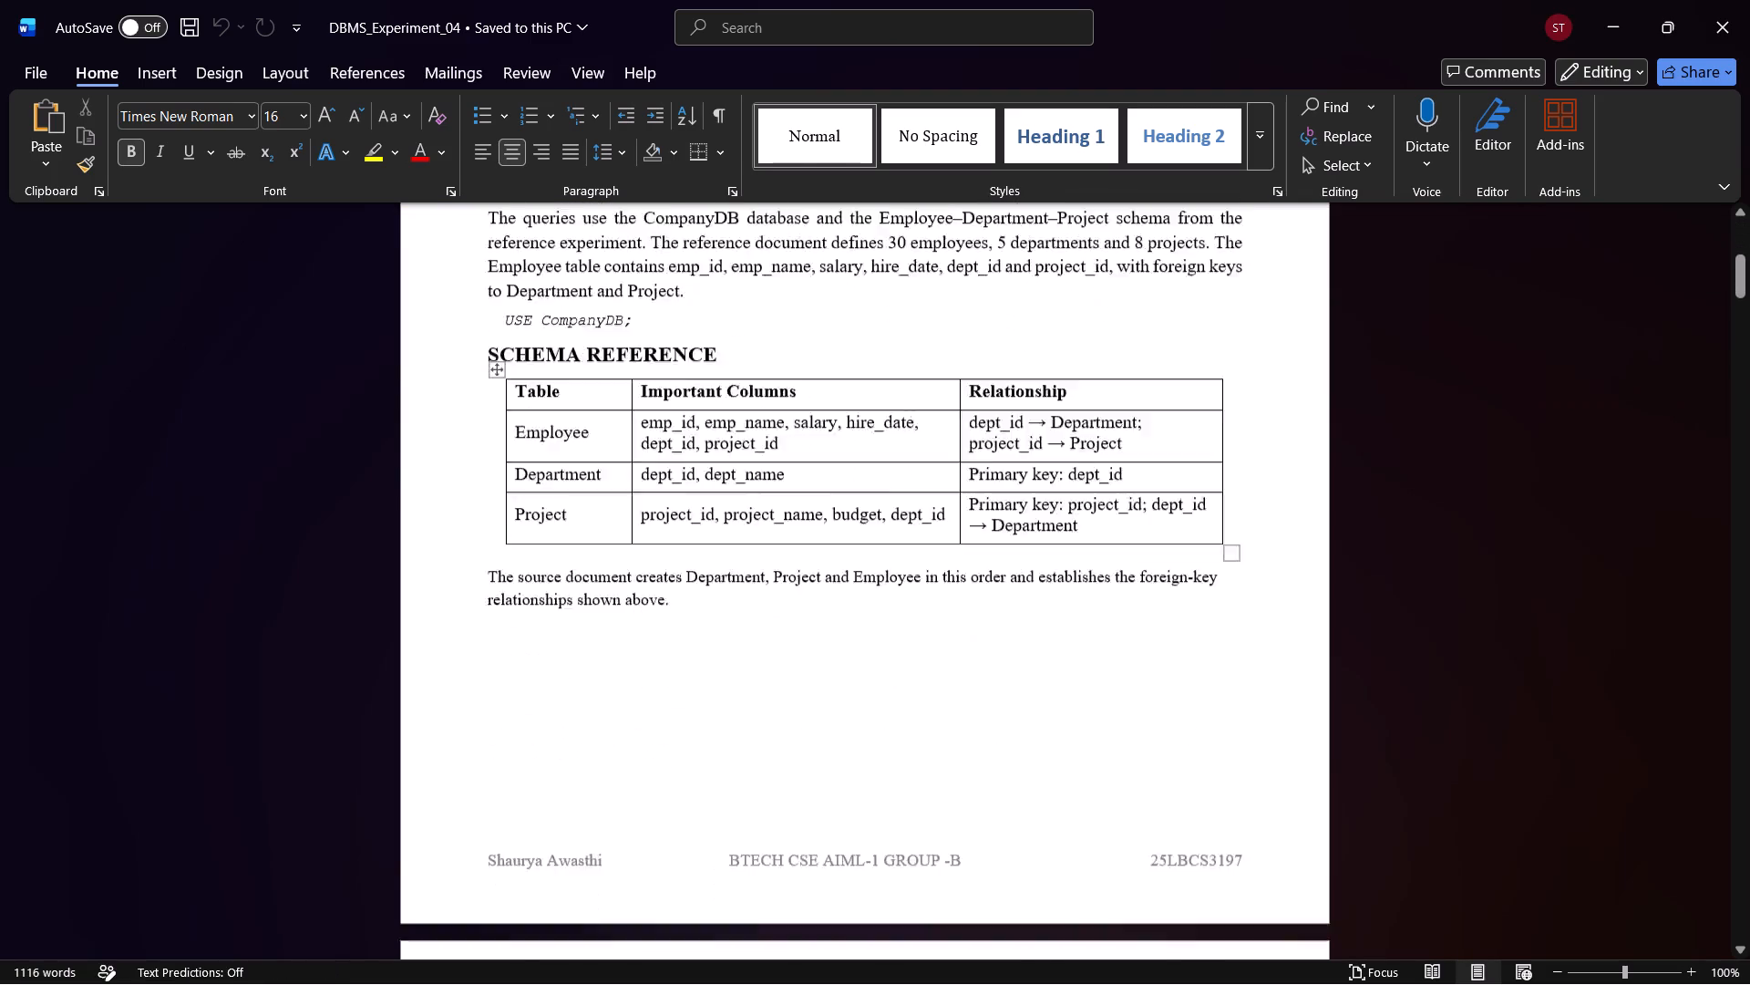
{"action": "scroll", "coordinate": [909, 412], "scroll_direction": "down", "scroll_amount": 8}
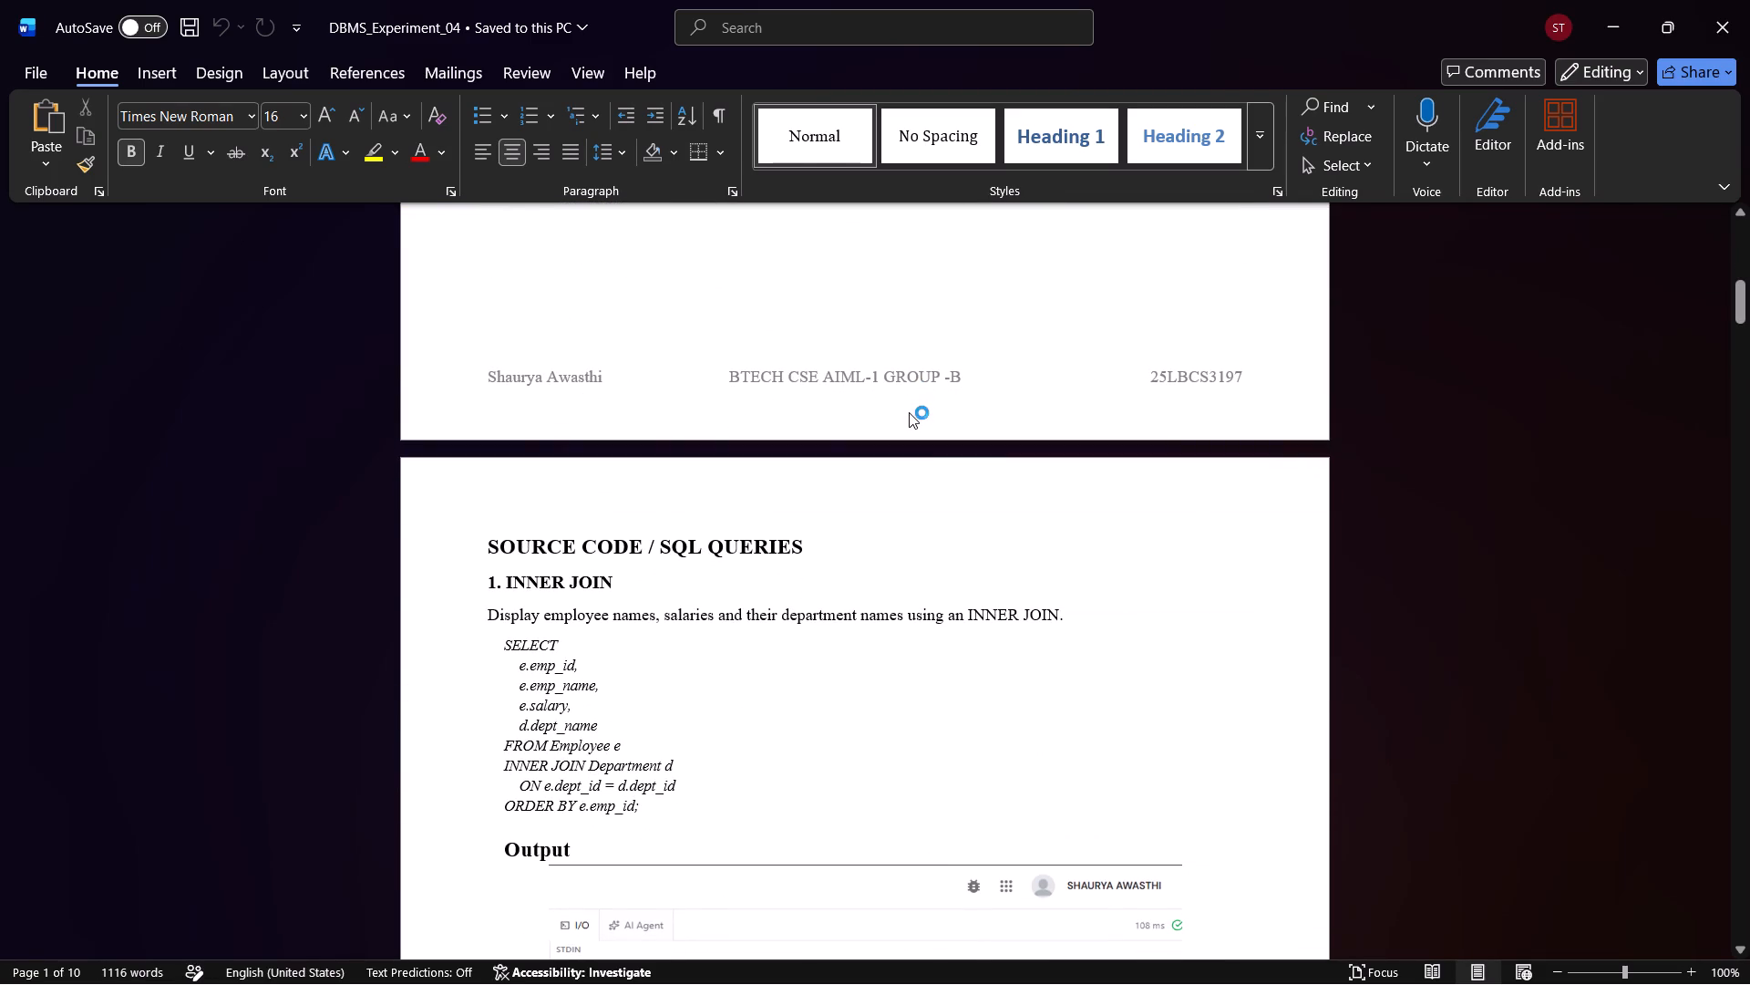
{"action": "scroll", "coordinate": [757, 413], "scroll_direction": "up", "scroll_amount": 2}
{"action": "double_click", "coordinate": [602, 483]}
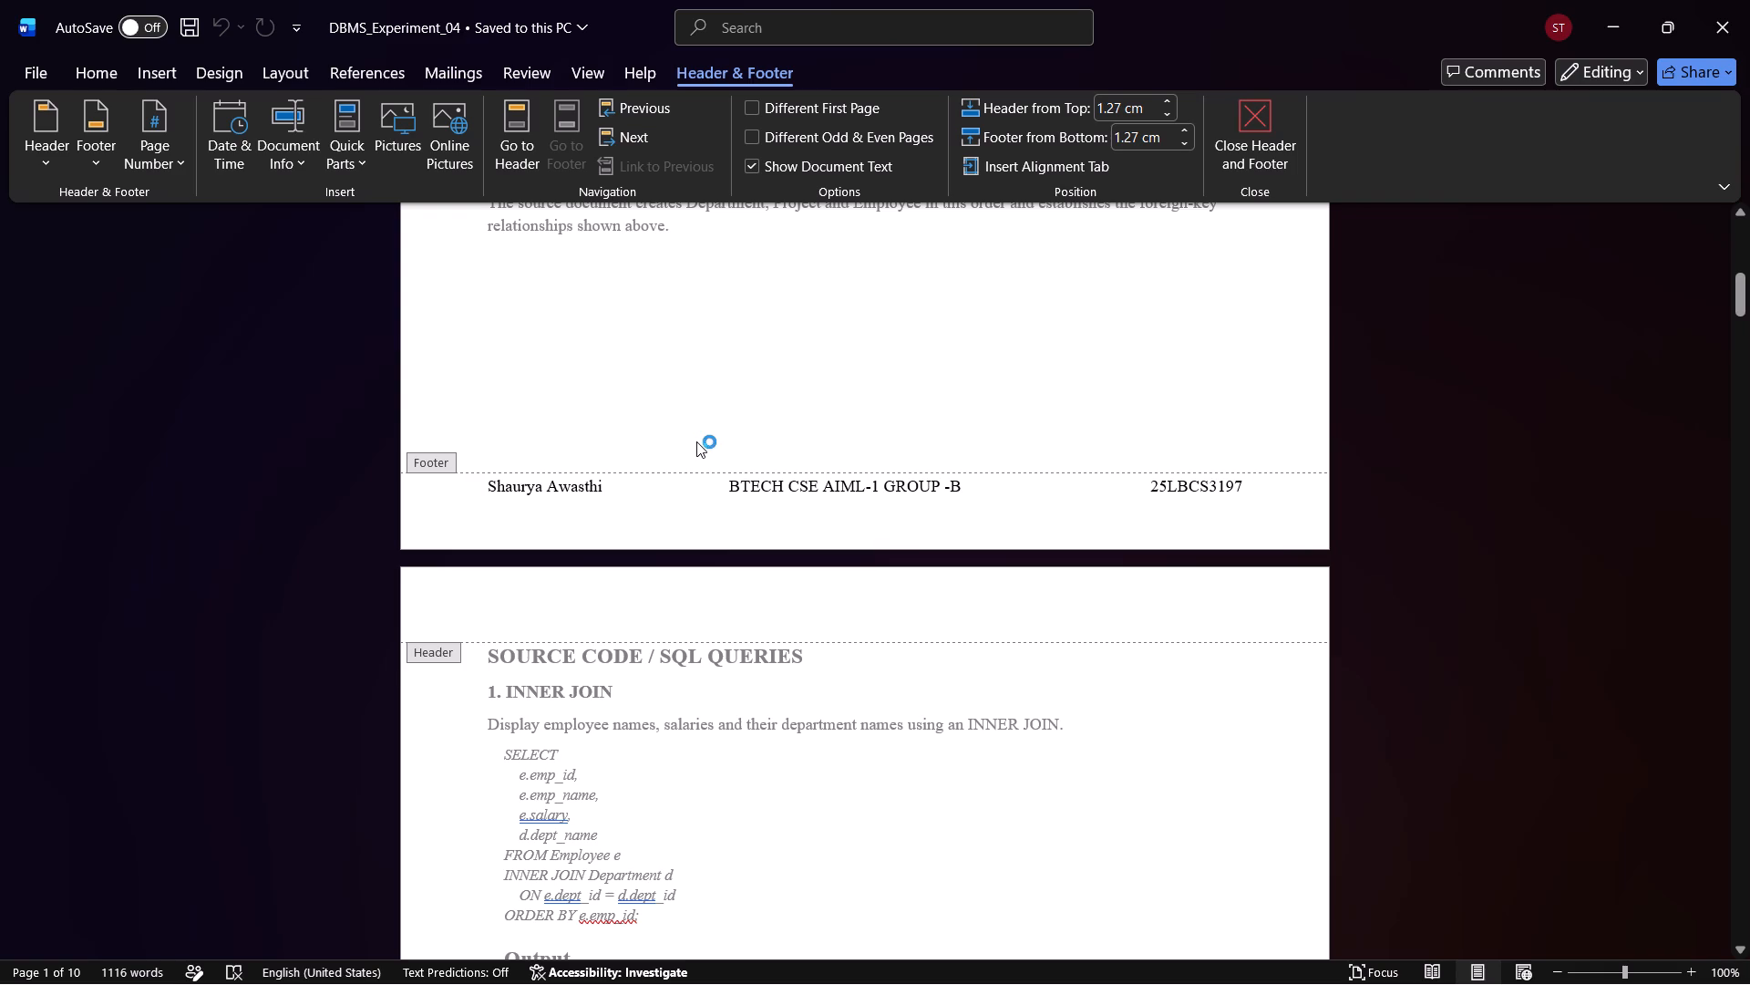
{"action": "key", "text": "Right"}
{"action": "key", "text": "Right"}
{"action": "key", "text": "Right"}
{"action": "key", "text": "Right"}
{"action": "key", "text": "Right"}
{"action": "key", "text": "Right"}
{"action": "key", "text": "Right"}
{"action": "key", "text": "Right"}
{"action": "key", "text": "Left"}
{"action": "key", "text": "BackSpace"}
{"action": "key", "text": "BackSpace"}
{"action": "key", "text": "BackSpace"}
{"action": "key", "text": "BackSpace"}
{"action": "key", "text": "BackSpace"}
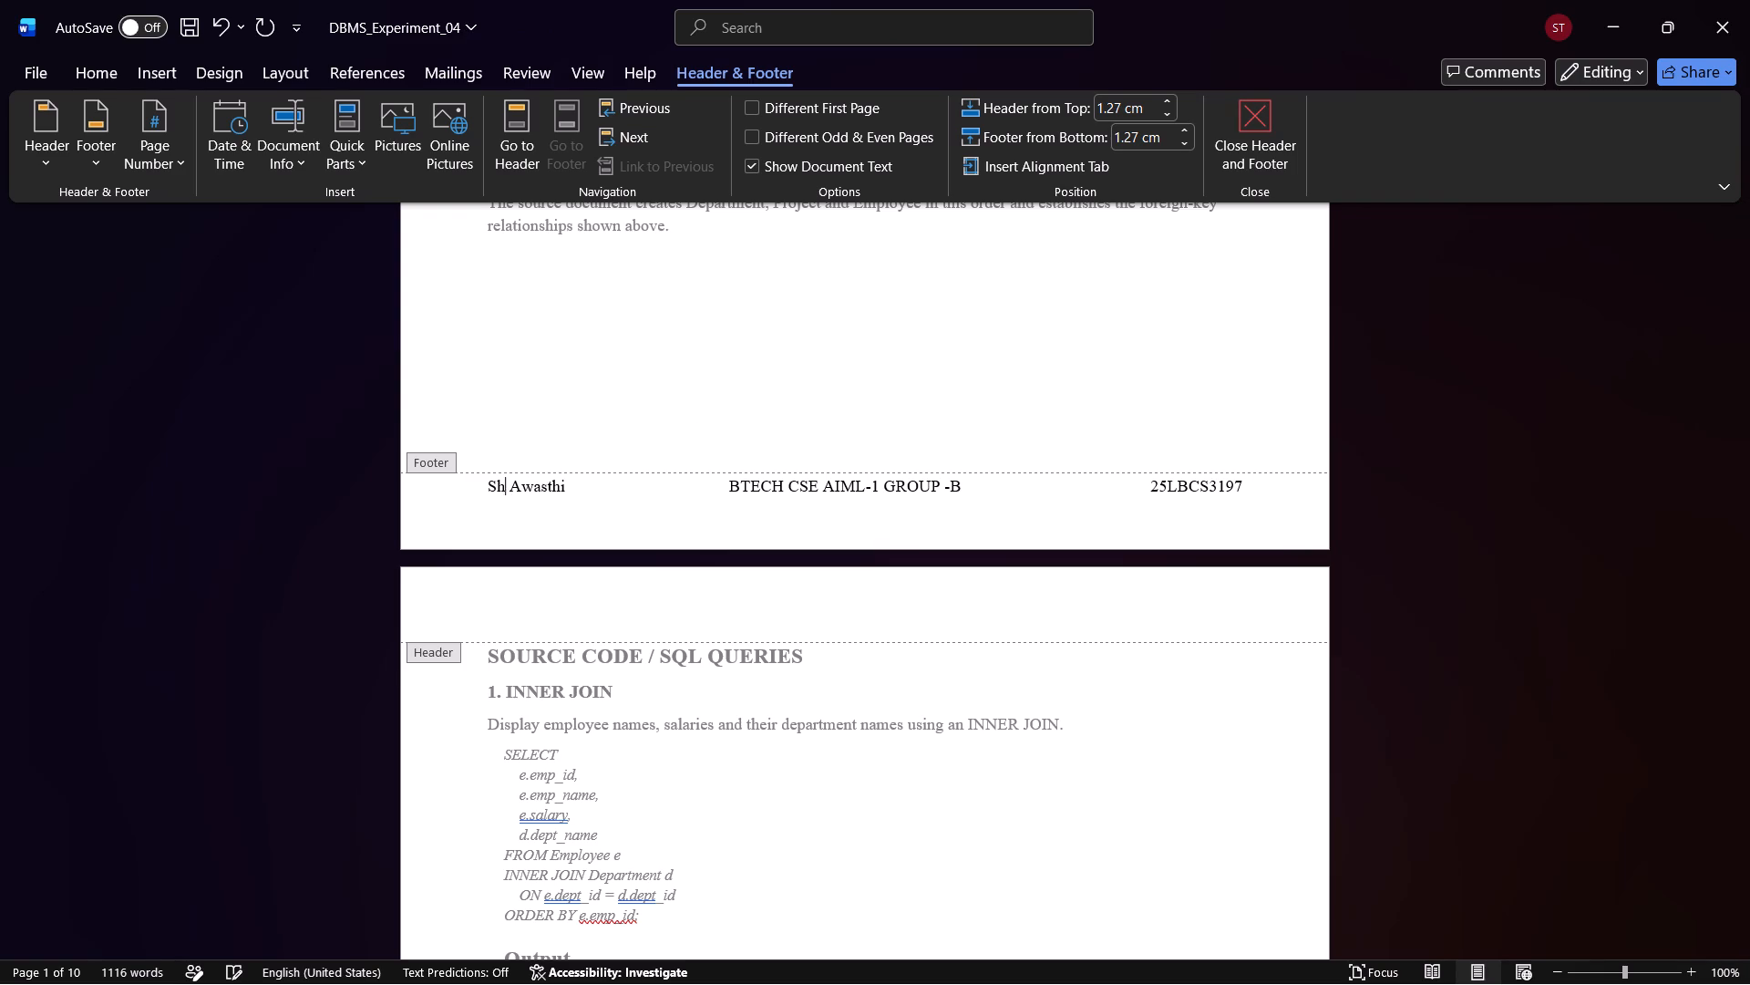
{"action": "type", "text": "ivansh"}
Replace the surname in the footer with the account owner's surname.
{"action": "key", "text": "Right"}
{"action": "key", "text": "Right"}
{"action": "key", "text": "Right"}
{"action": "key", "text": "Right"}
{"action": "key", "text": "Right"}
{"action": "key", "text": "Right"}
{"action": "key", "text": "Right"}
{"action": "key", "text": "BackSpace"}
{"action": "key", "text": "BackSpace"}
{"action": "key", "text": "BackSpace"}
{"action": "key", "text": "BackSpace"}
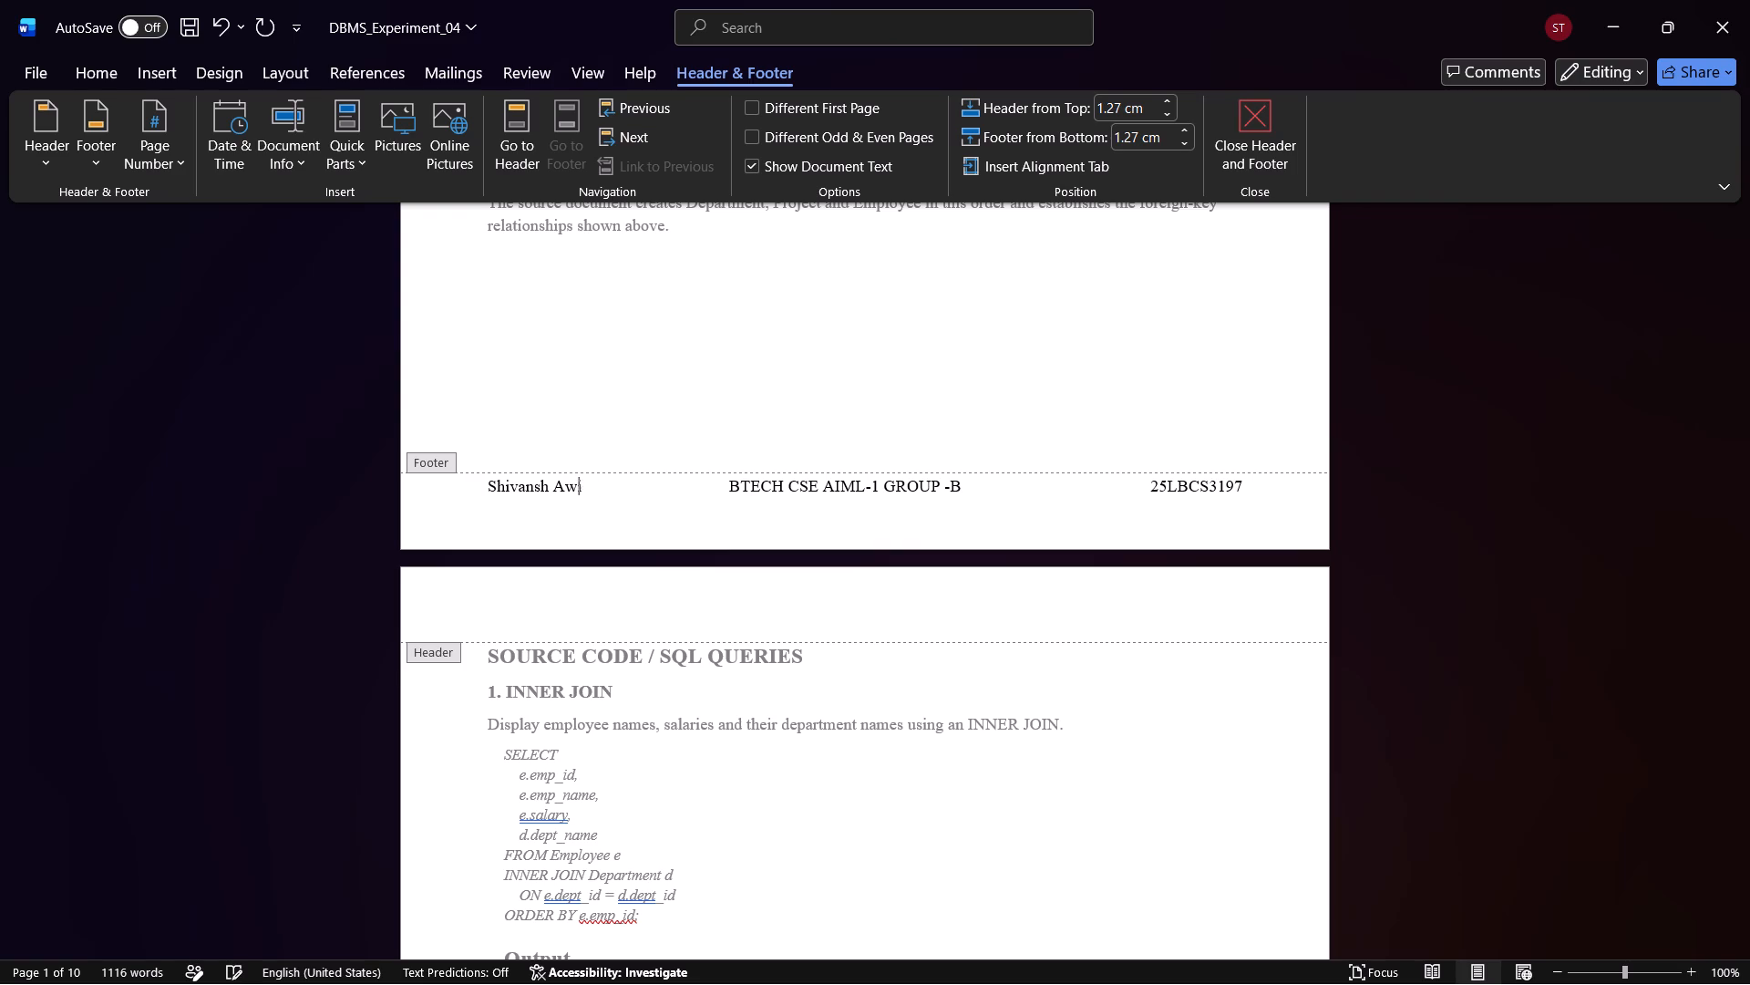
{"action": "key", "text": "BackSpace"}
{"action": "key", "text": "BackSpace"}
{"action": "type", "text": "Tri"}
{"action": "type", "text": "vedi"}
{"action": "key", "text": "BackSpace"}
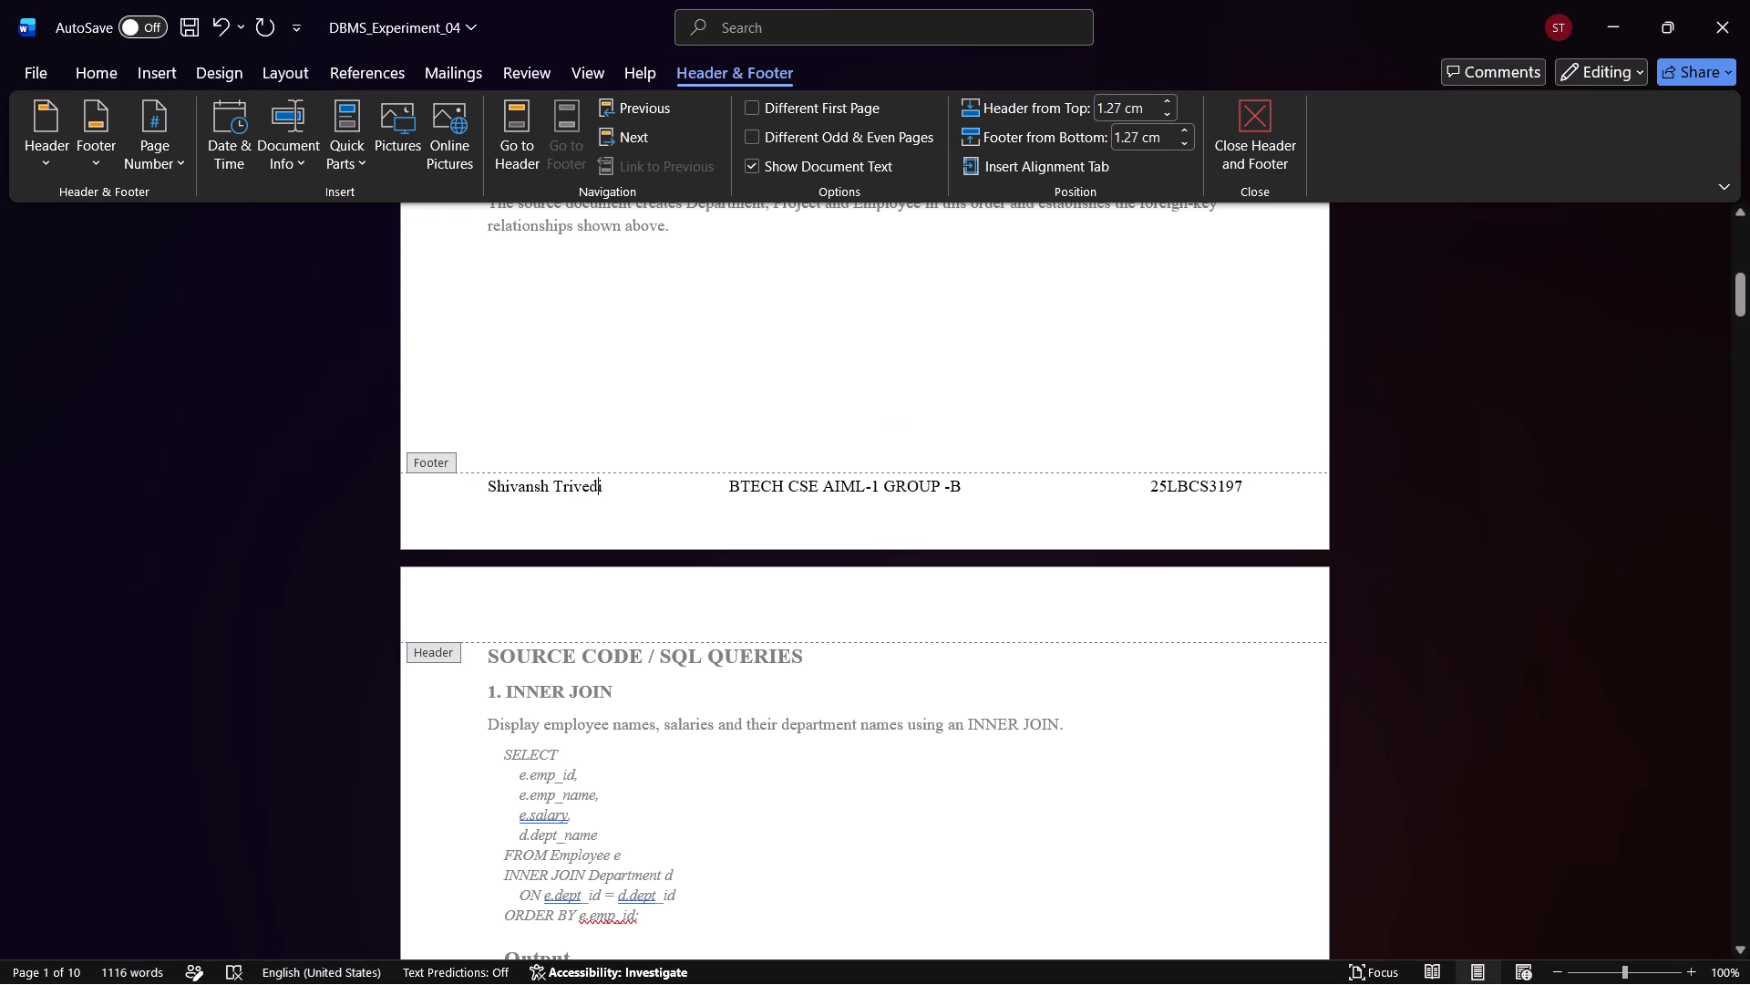
Change the group letter in the footer to A.
{"action": "left_click", "coordinate": [964, 489]}
{"action": "key", "text": "BackSpace"}
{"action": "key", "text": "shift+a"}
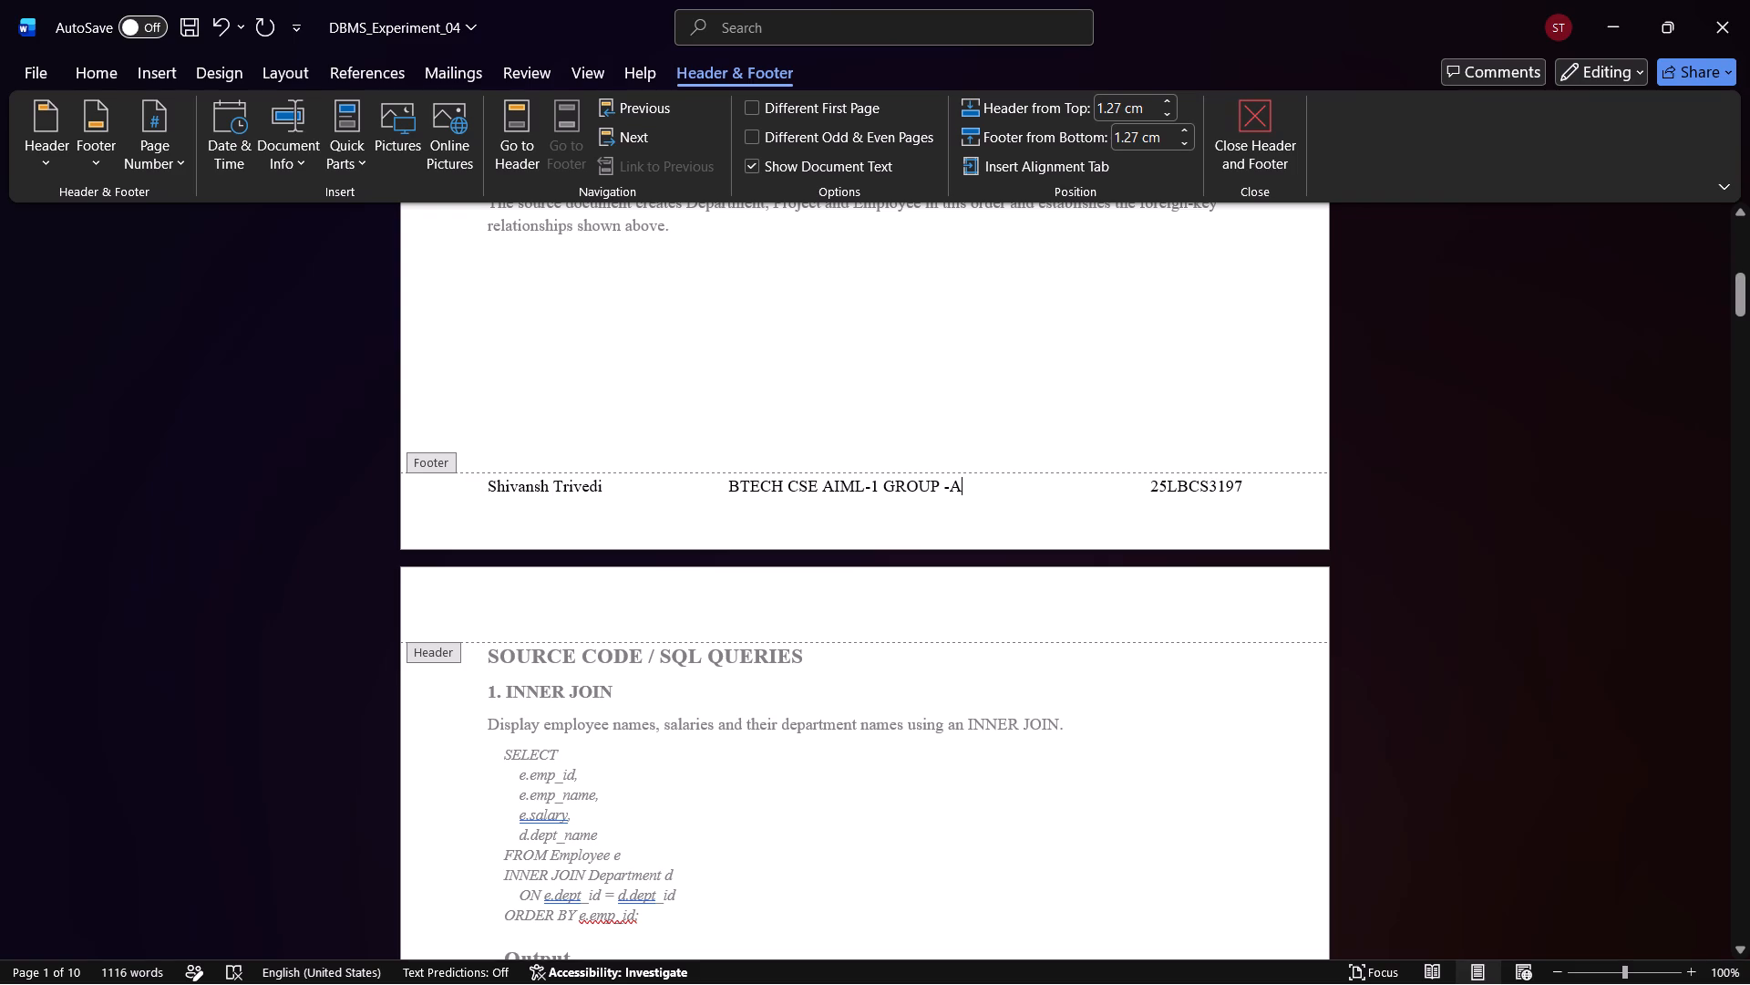
Replace the last three digits of the footer's student ID with the account owner's digits and return to the document body.
{"action": "left_click", "coordinate": [1247, 490]}
{"action": "key", "text": "BackSpace"}
{"action": "key", "text": "BackSpace"}
{"action": "key", "text": "BackSpace"}
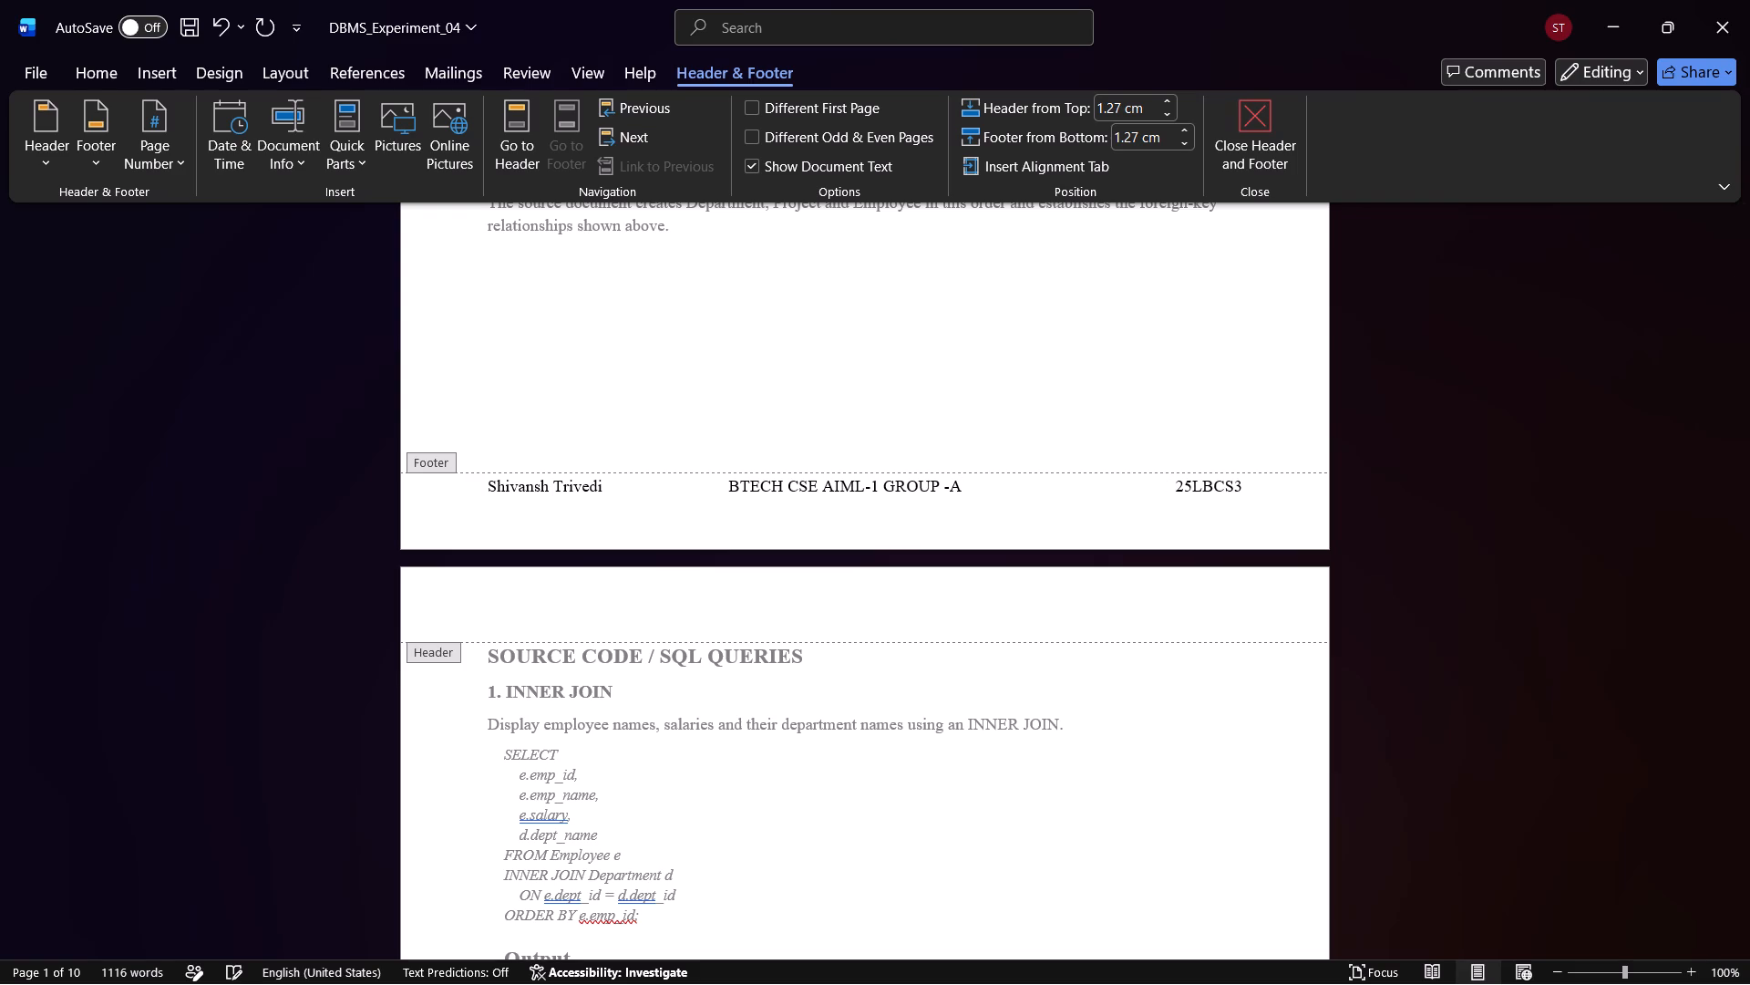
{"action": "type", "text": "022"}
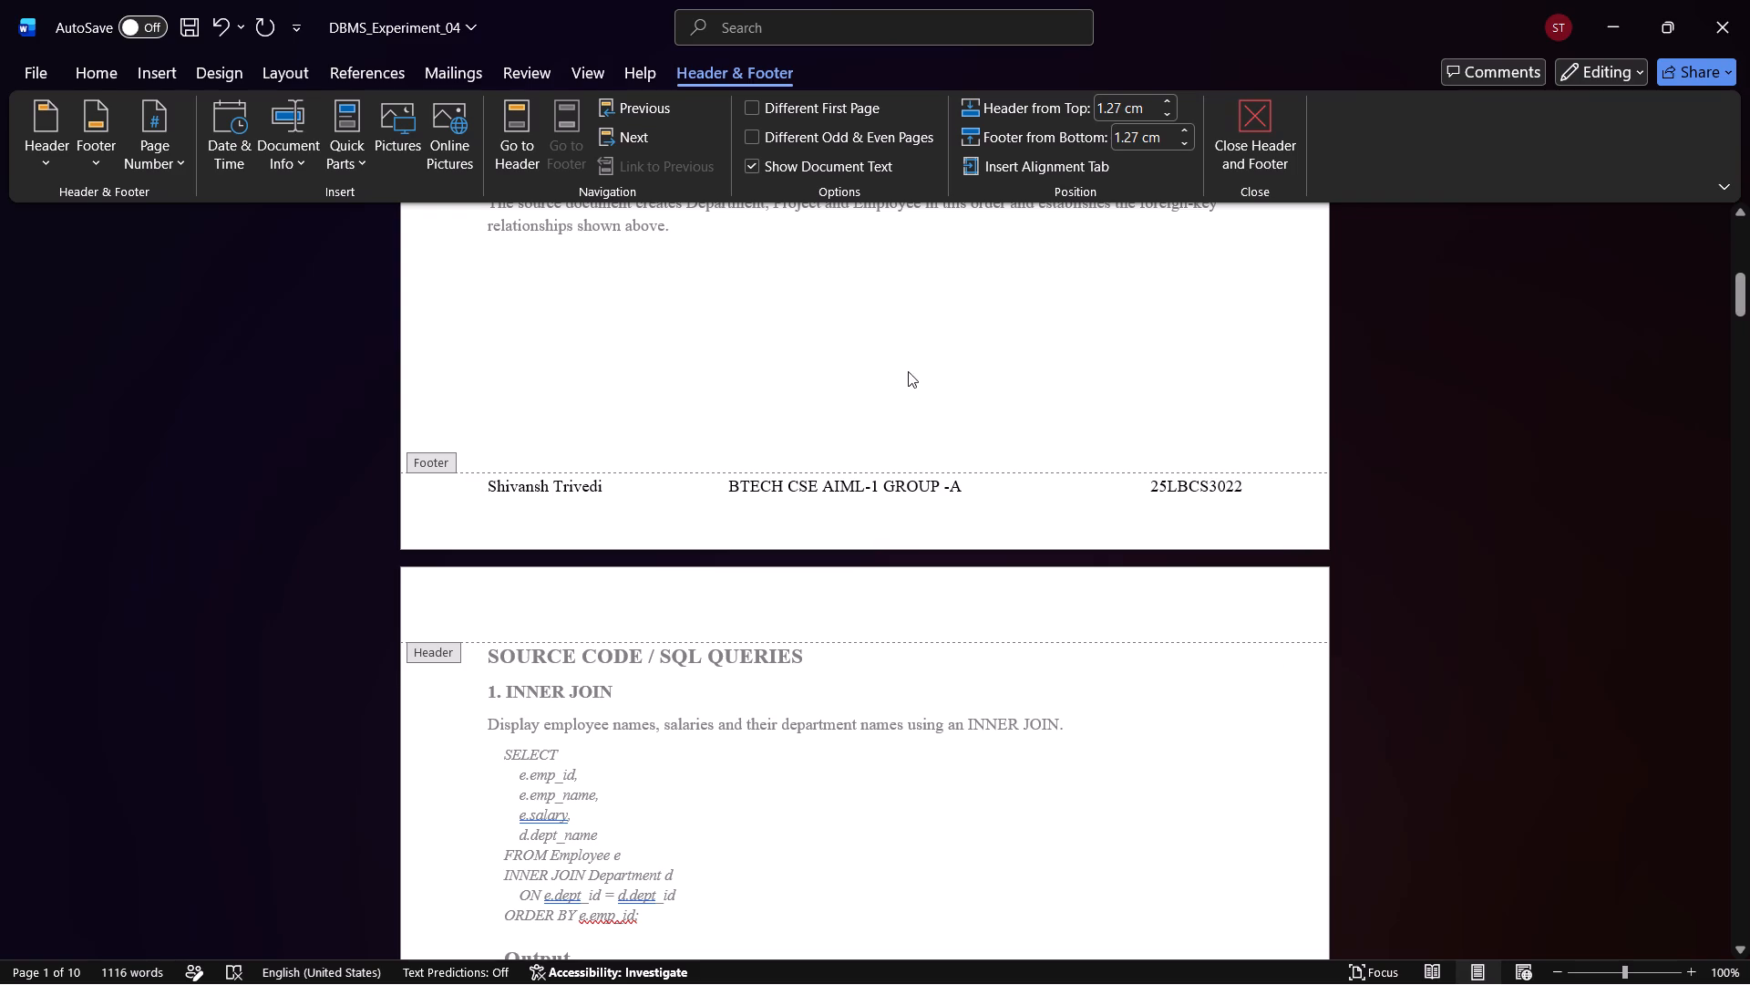
{"action": "left_click", "coordinate": [982, 370]}
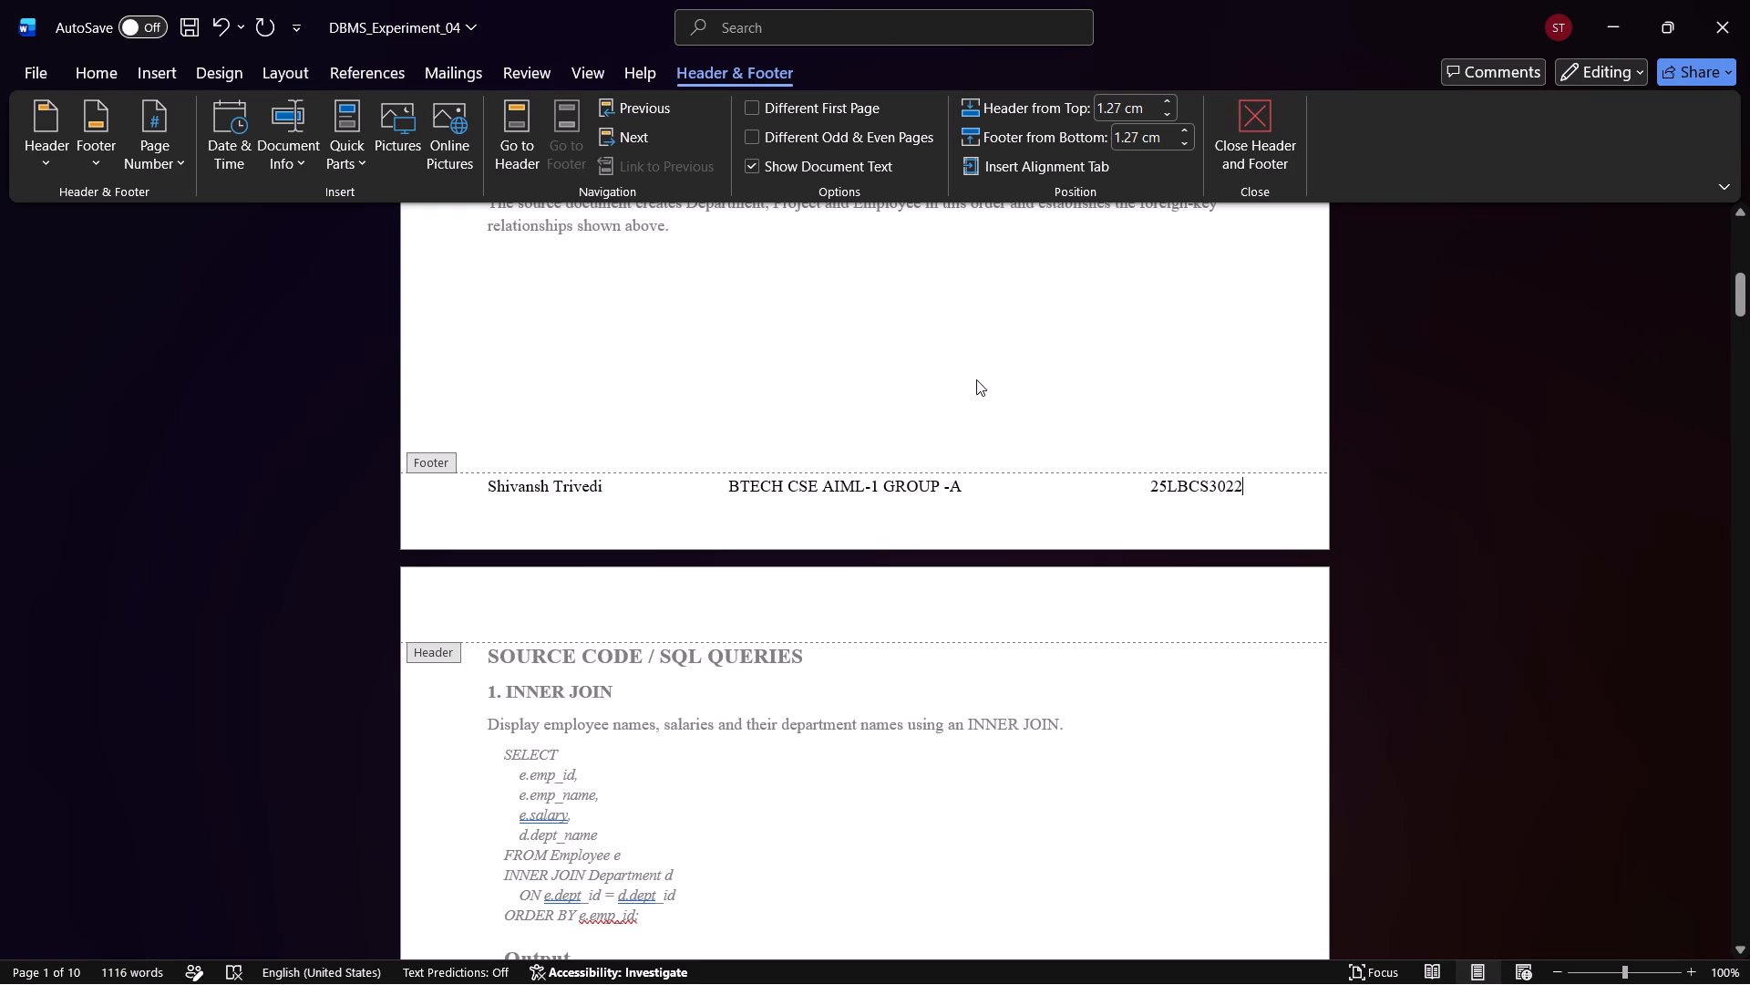
{"action": "double_click", "coordinate": [980, 385]}
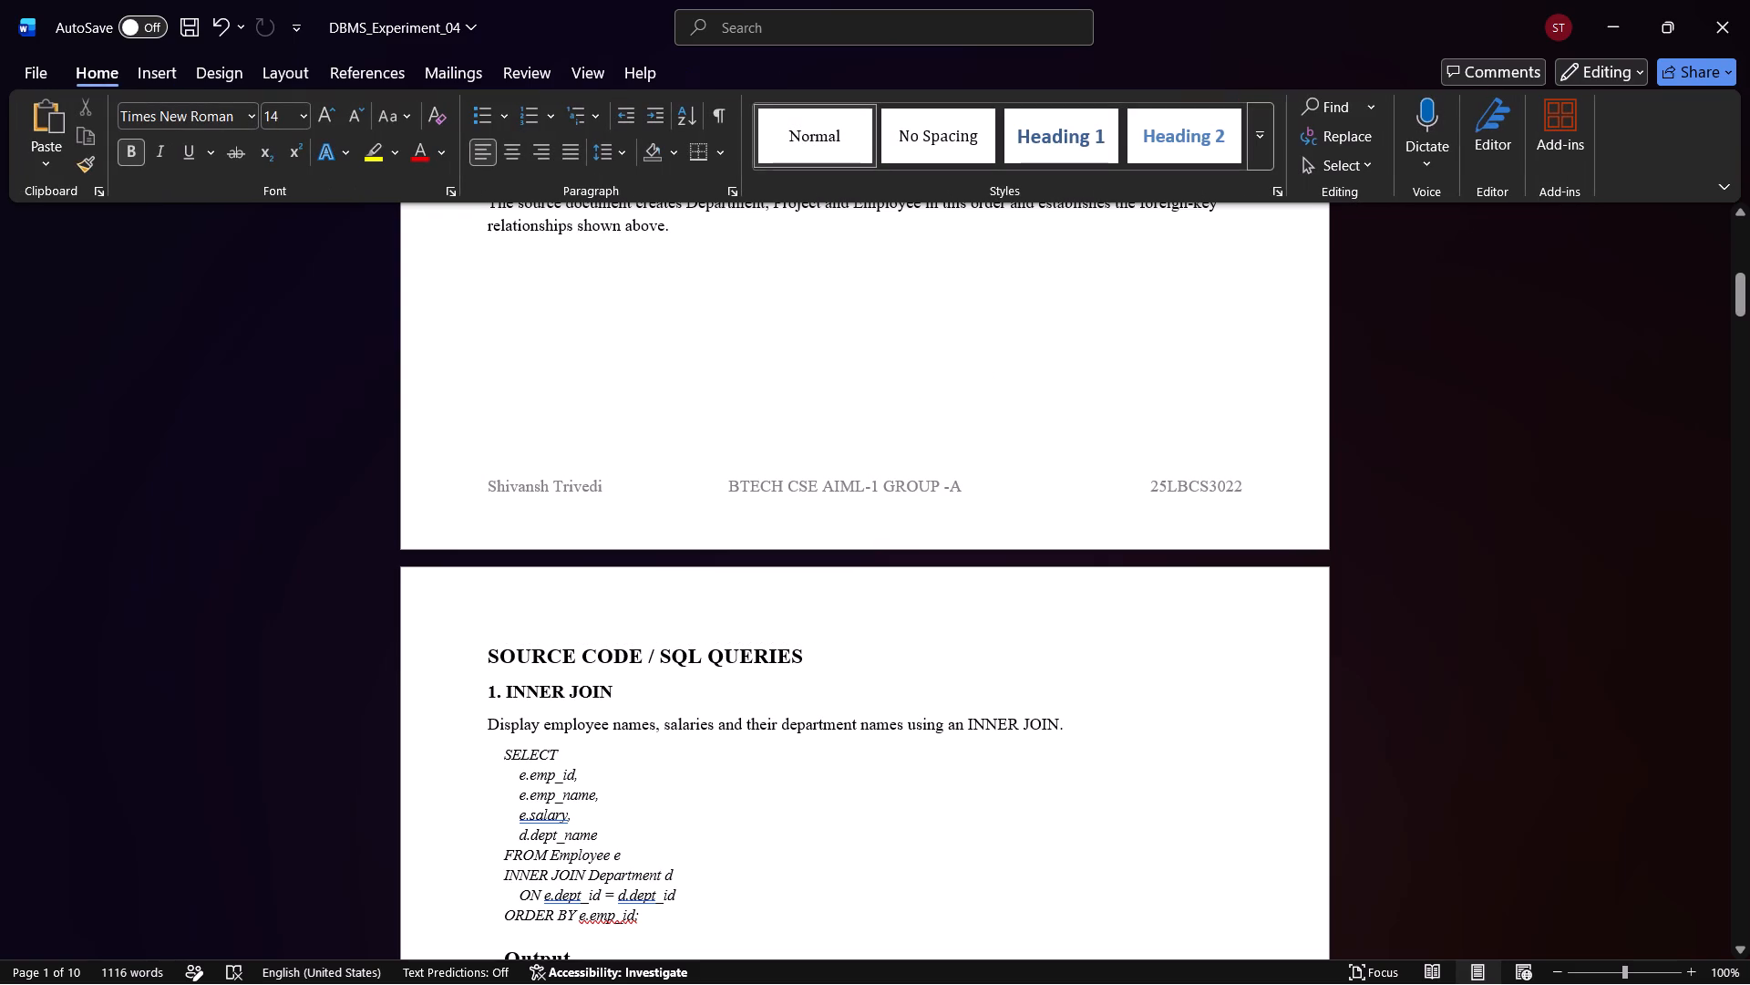
Paste the copied name-badge image beside the INNER JOIN query and set its text wrapping to In Front of Text.
{"action": "scroll", "coordinate": [967, 419], "scroll_direction": "down", "scroll_amount": 15}
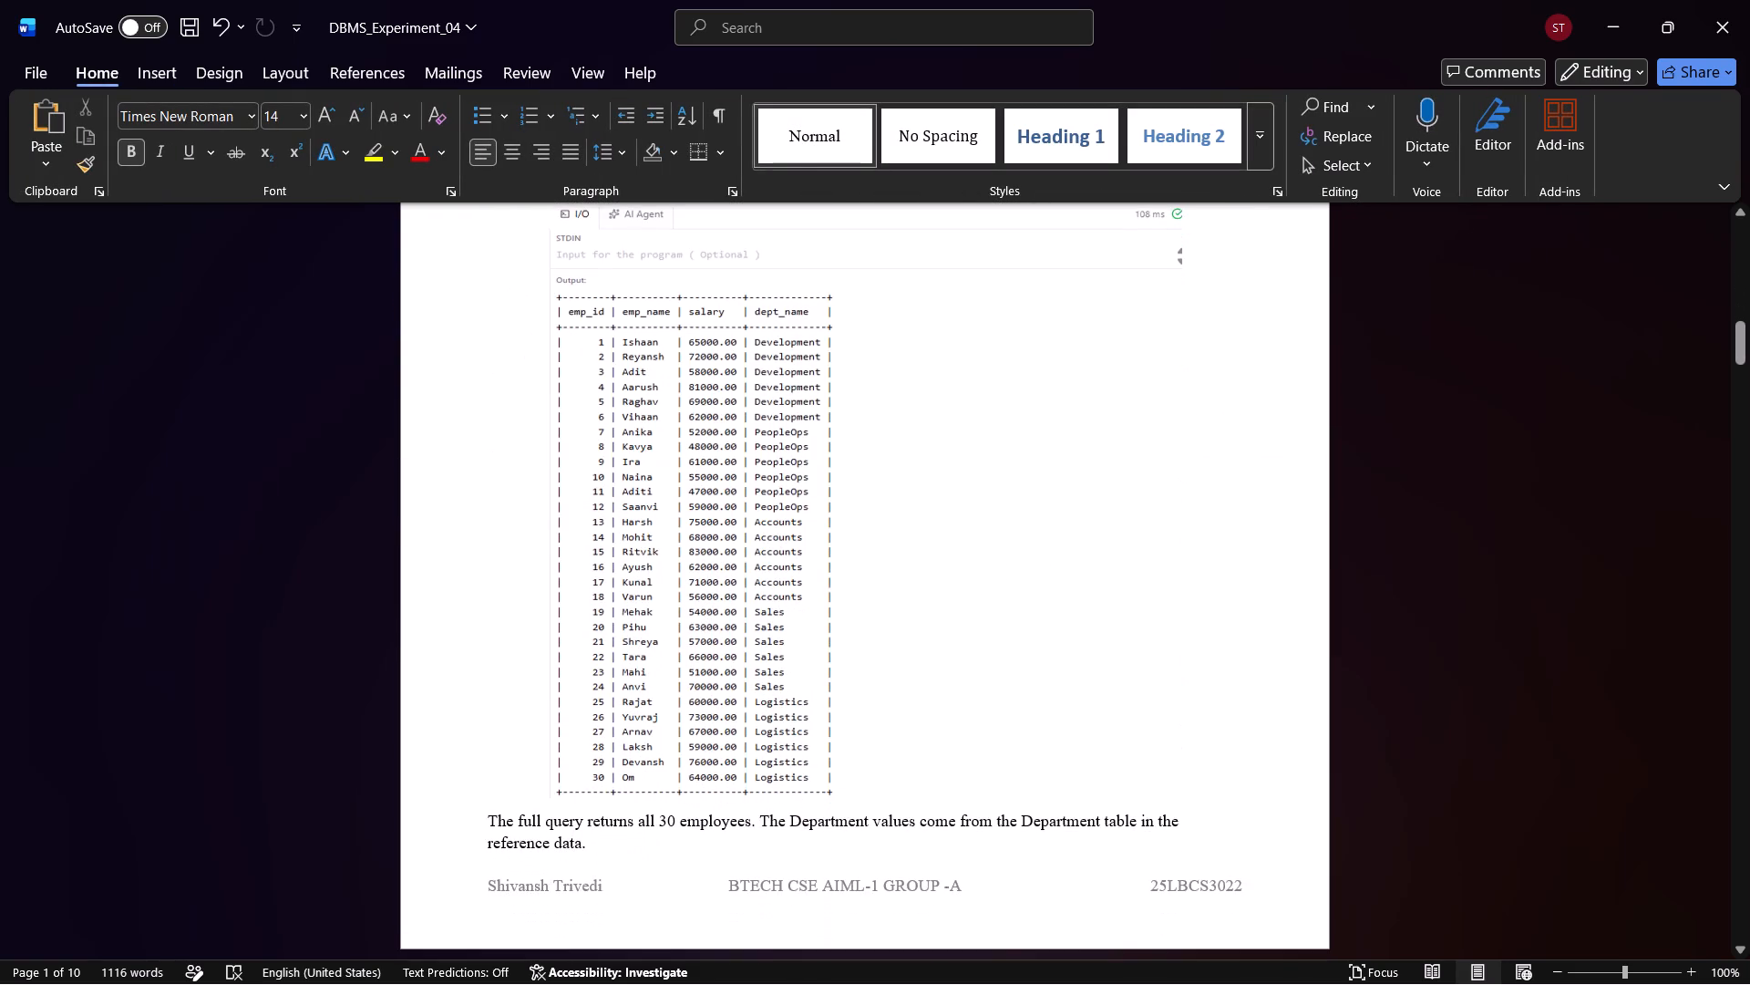
{"action": "scroll", "coordinate": [967, 419], "scroll_direction": "up", "scroll_amount": 5}
{"action": "scroll", "coordinate": [1033, 368], "scroll_direction": "up", "scroll_amount": 3}
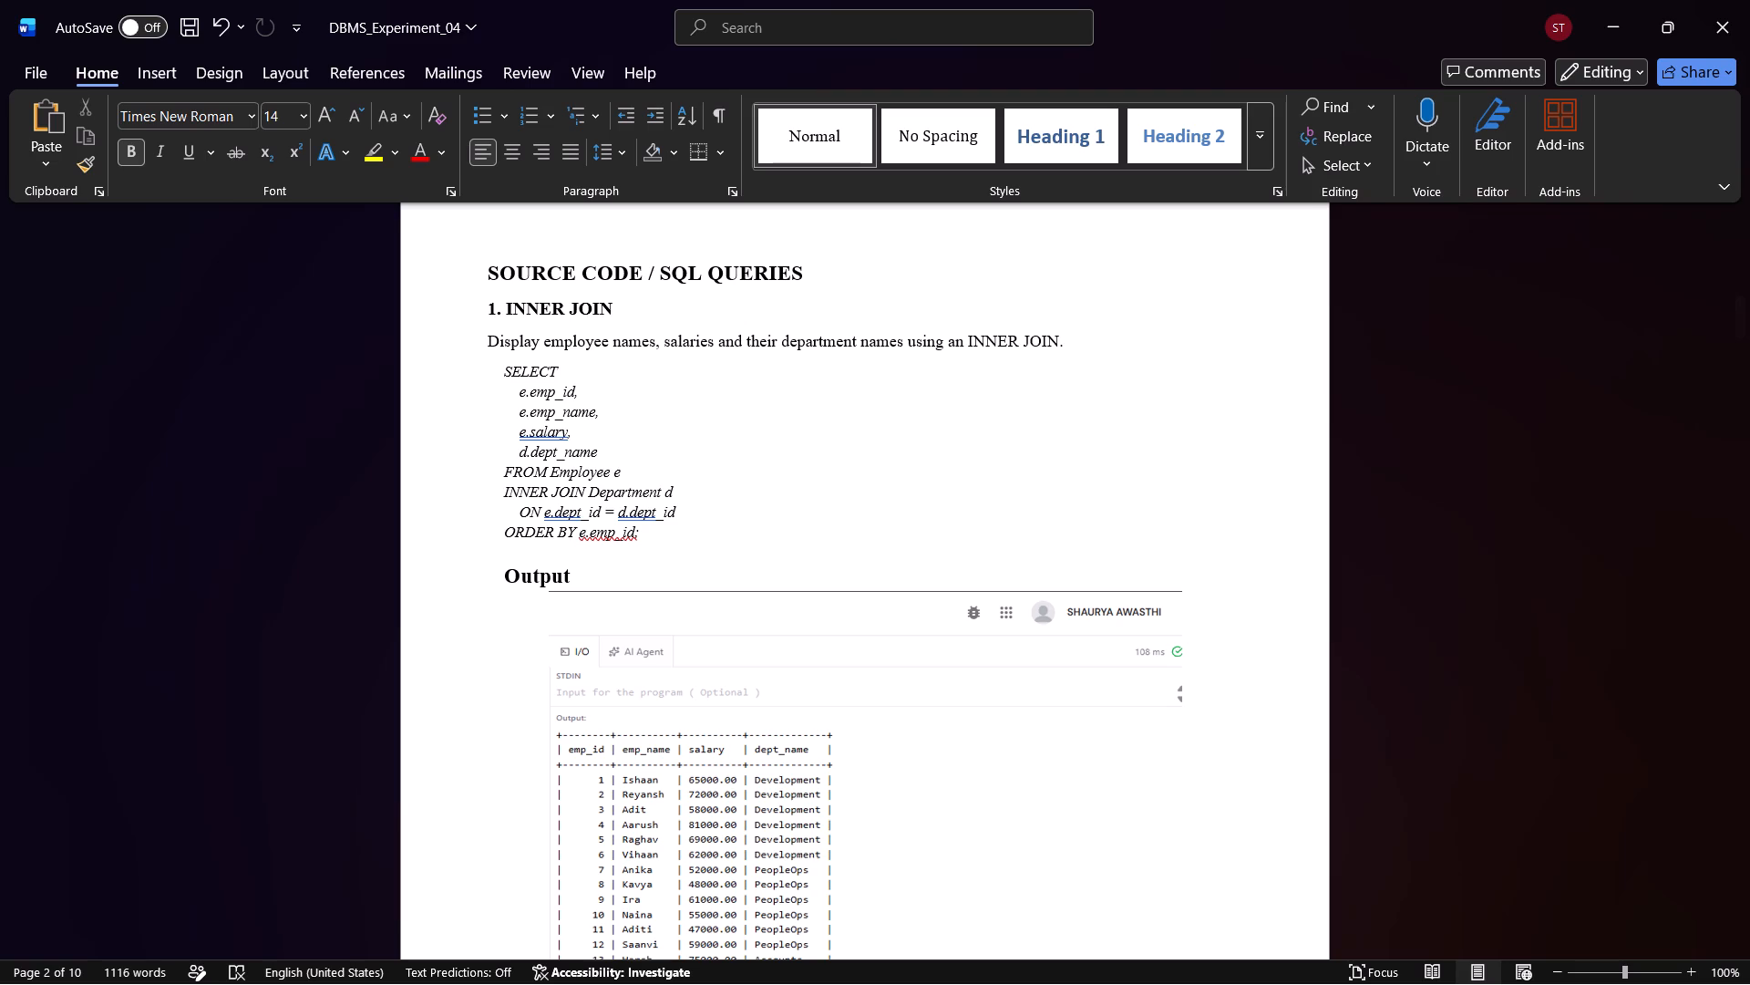
{"action": "left_click", "coordinate": [735, 416]}
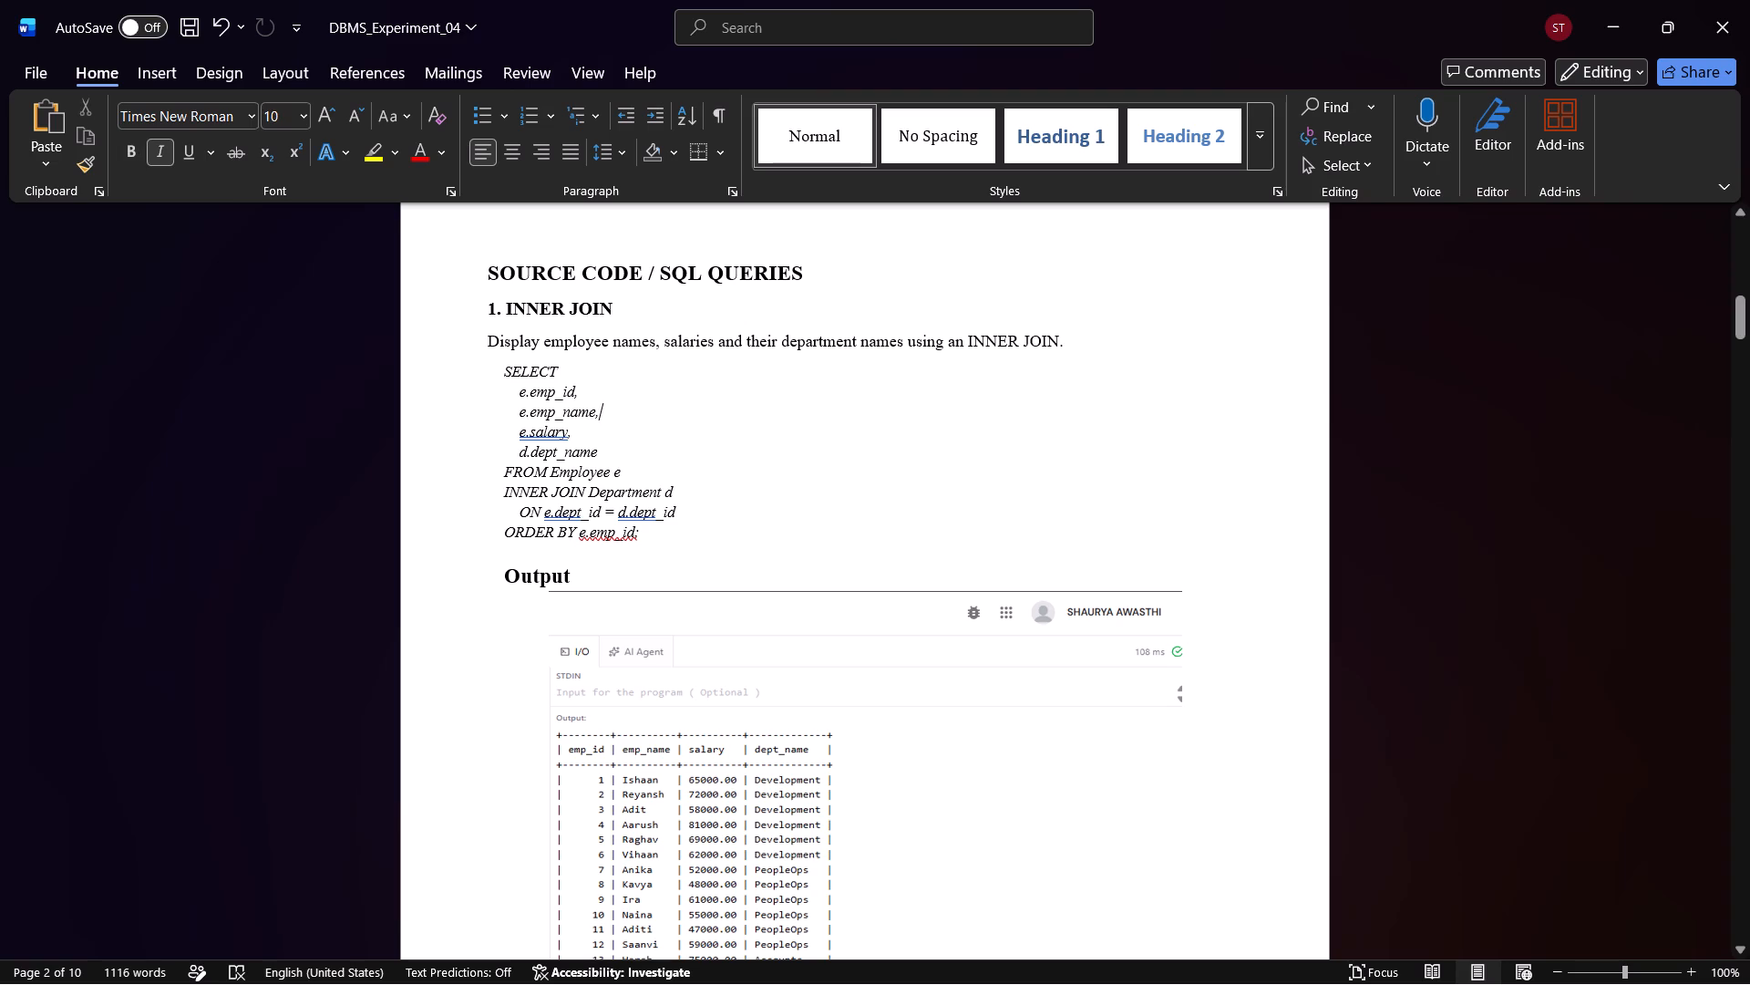
{"action": "key", "text": "ctrl+v"}
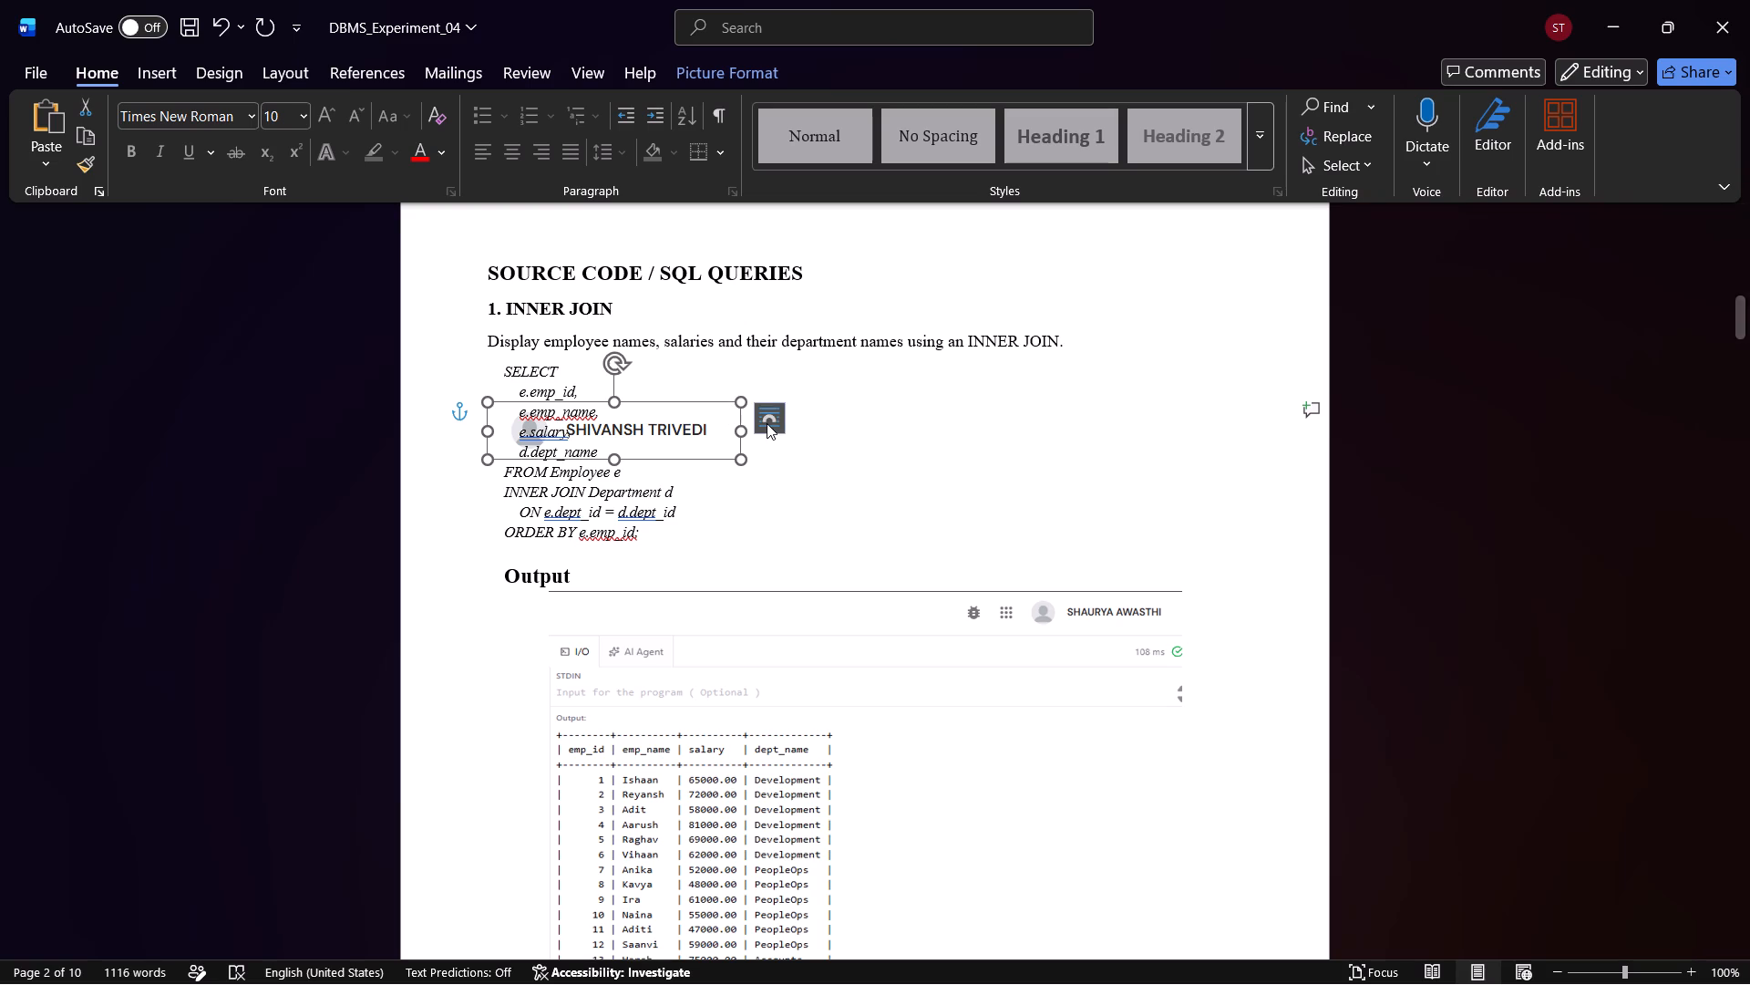
{"action": "left_click", "coordinate": [767, 423]}
{"action": "left_click", "coordinate": [928, 636]}
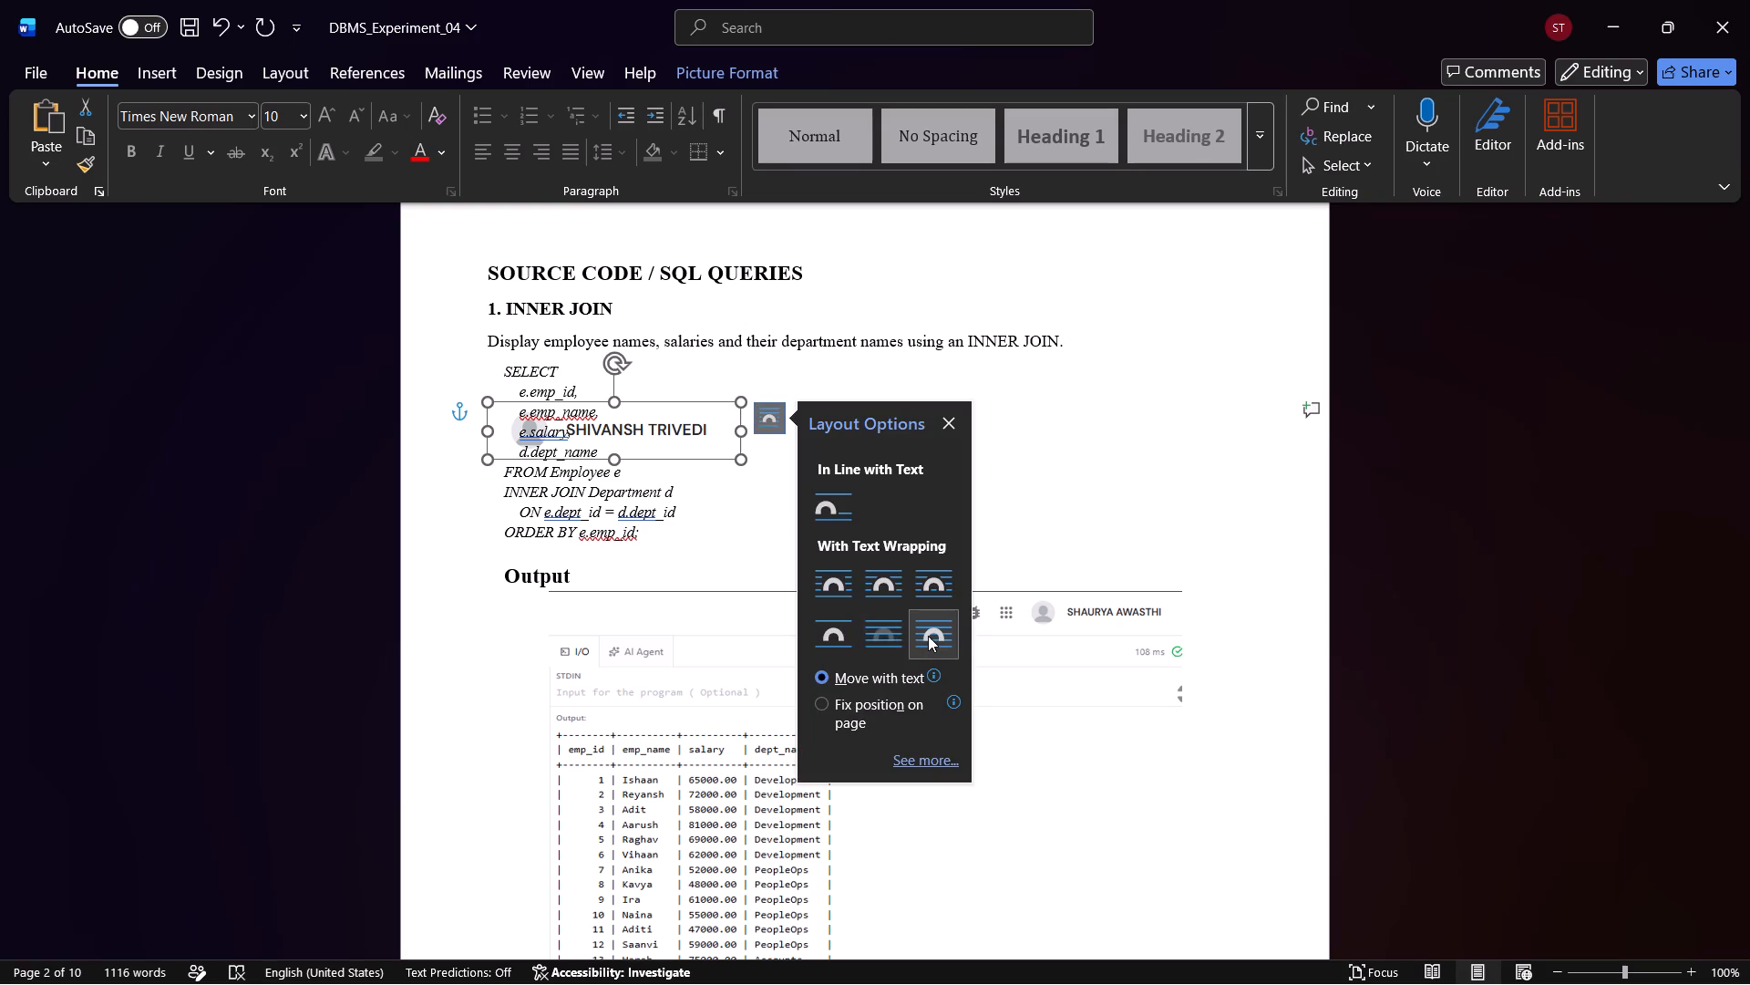
Shrink the name-badge image and place it exactly over the account name in the INNER JOIN output screenshot.
{"action": "left_click_drag", "start_coordinate": [628, 428], "coordinate": [1076, 510]}
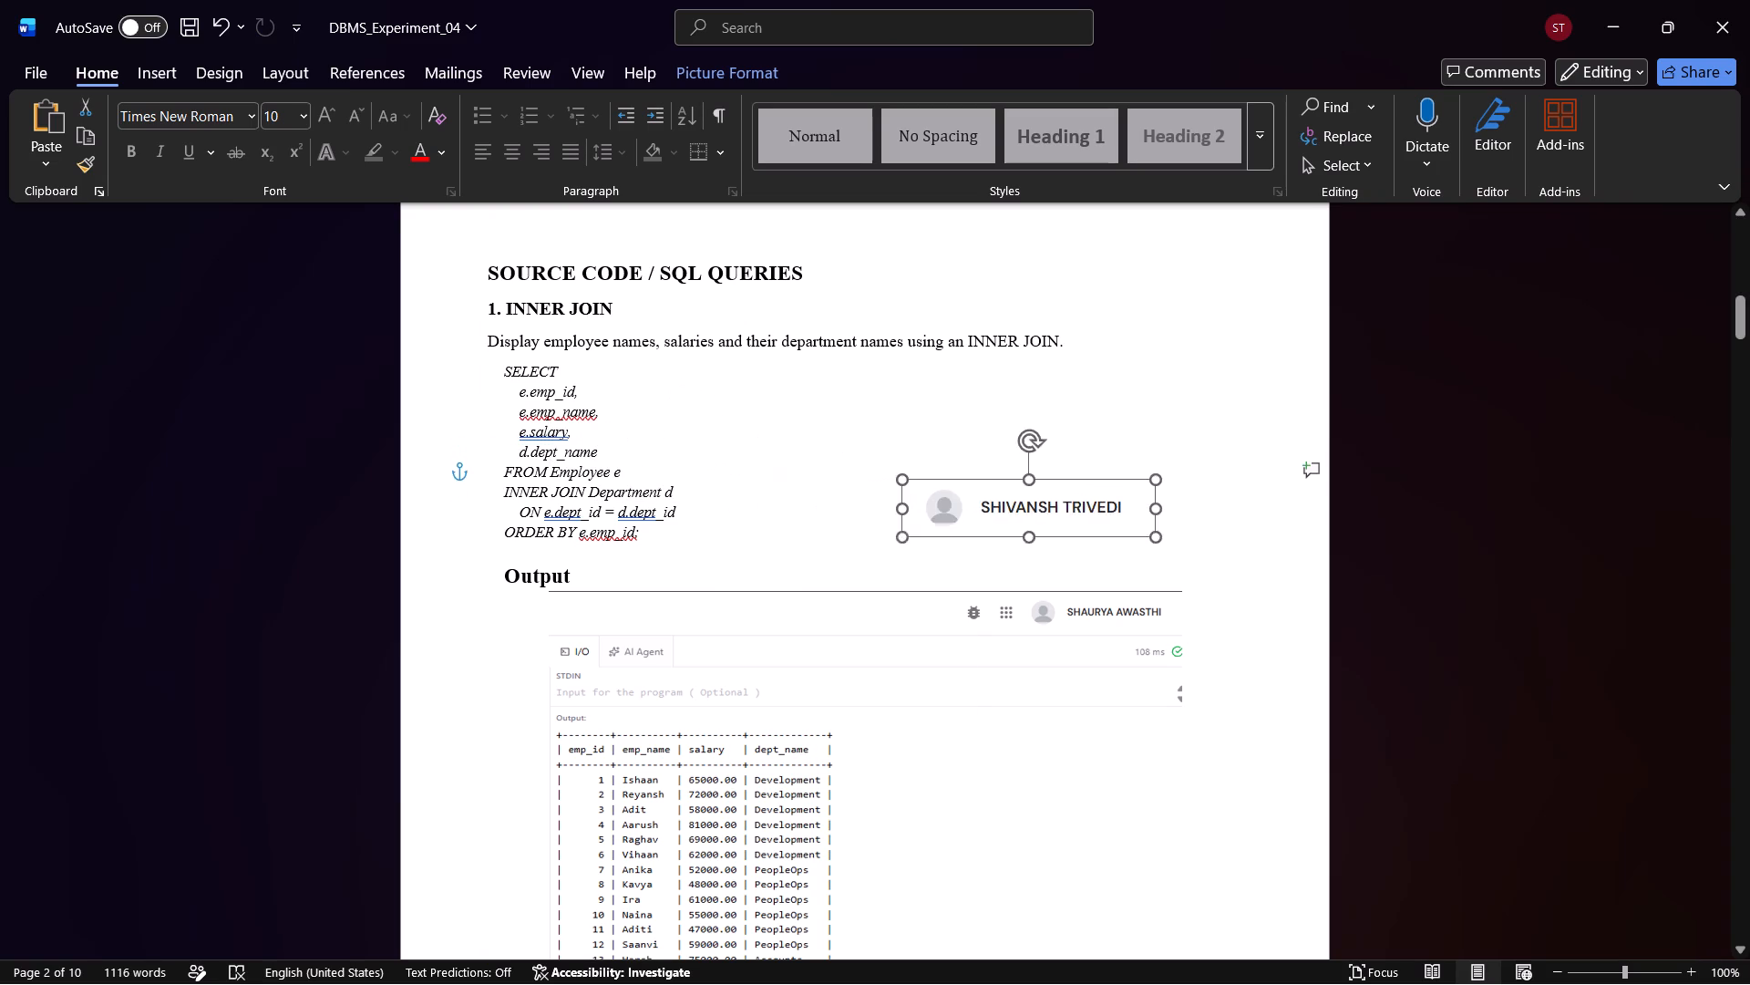
{"action": "left_click_drag", "start_coordinate": [1076, 510], "coordinate": [1104, 509]}
{"action": "left_click_drag", "start_coordinate": [1210, 538], "coordinate": [1189, 526]}
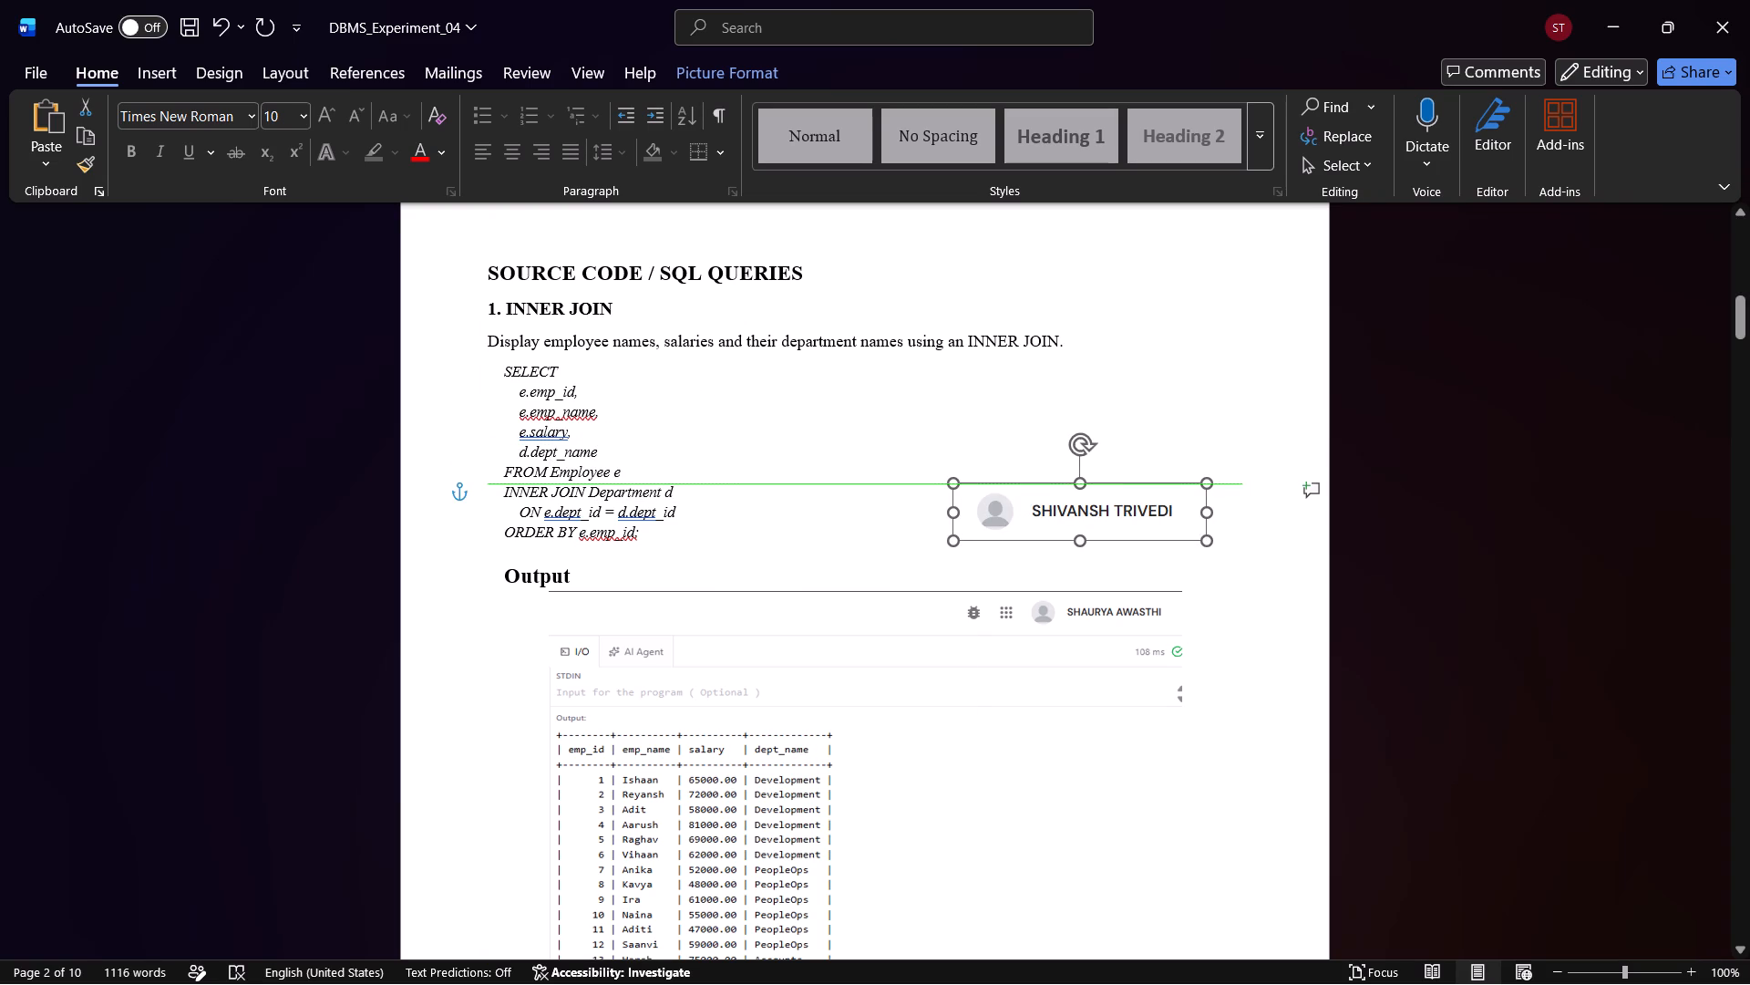
{"action": "left_click_drag", "start_coordinate": [1189, 526], "coordinate": [1132, 499]}
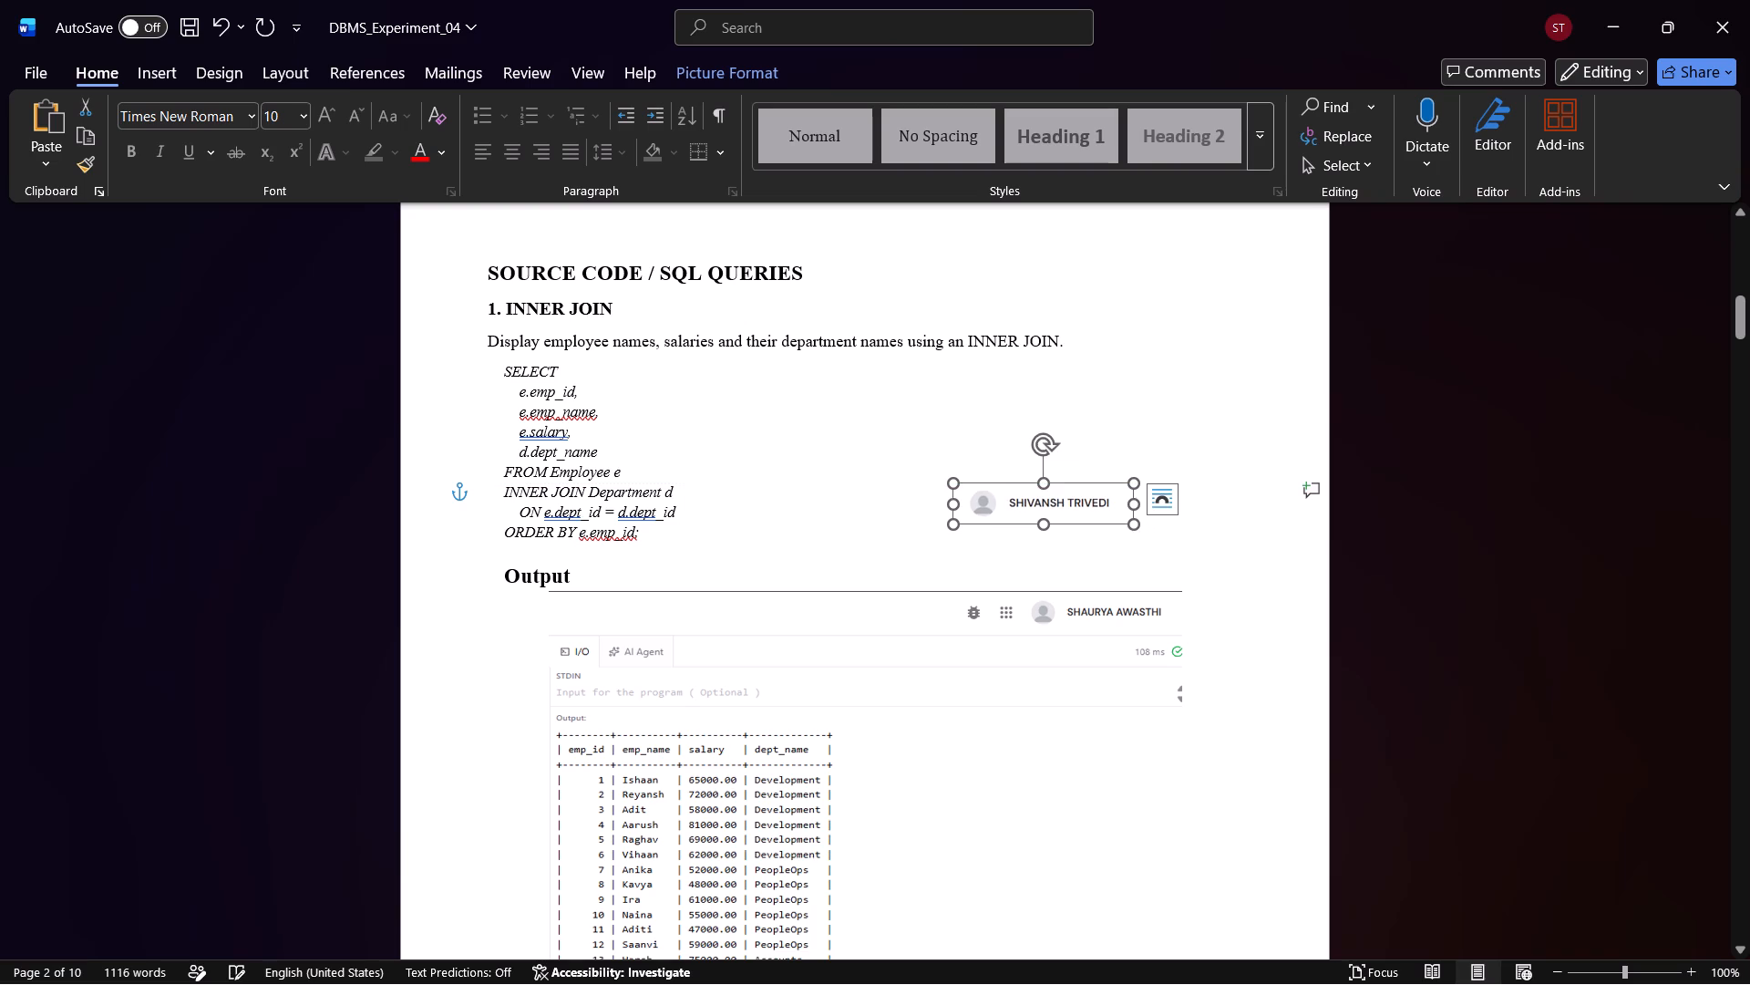
{"action": "left_click_drag", "start_coordinate": [1057, 501], "coordinate": [1123, 621]}
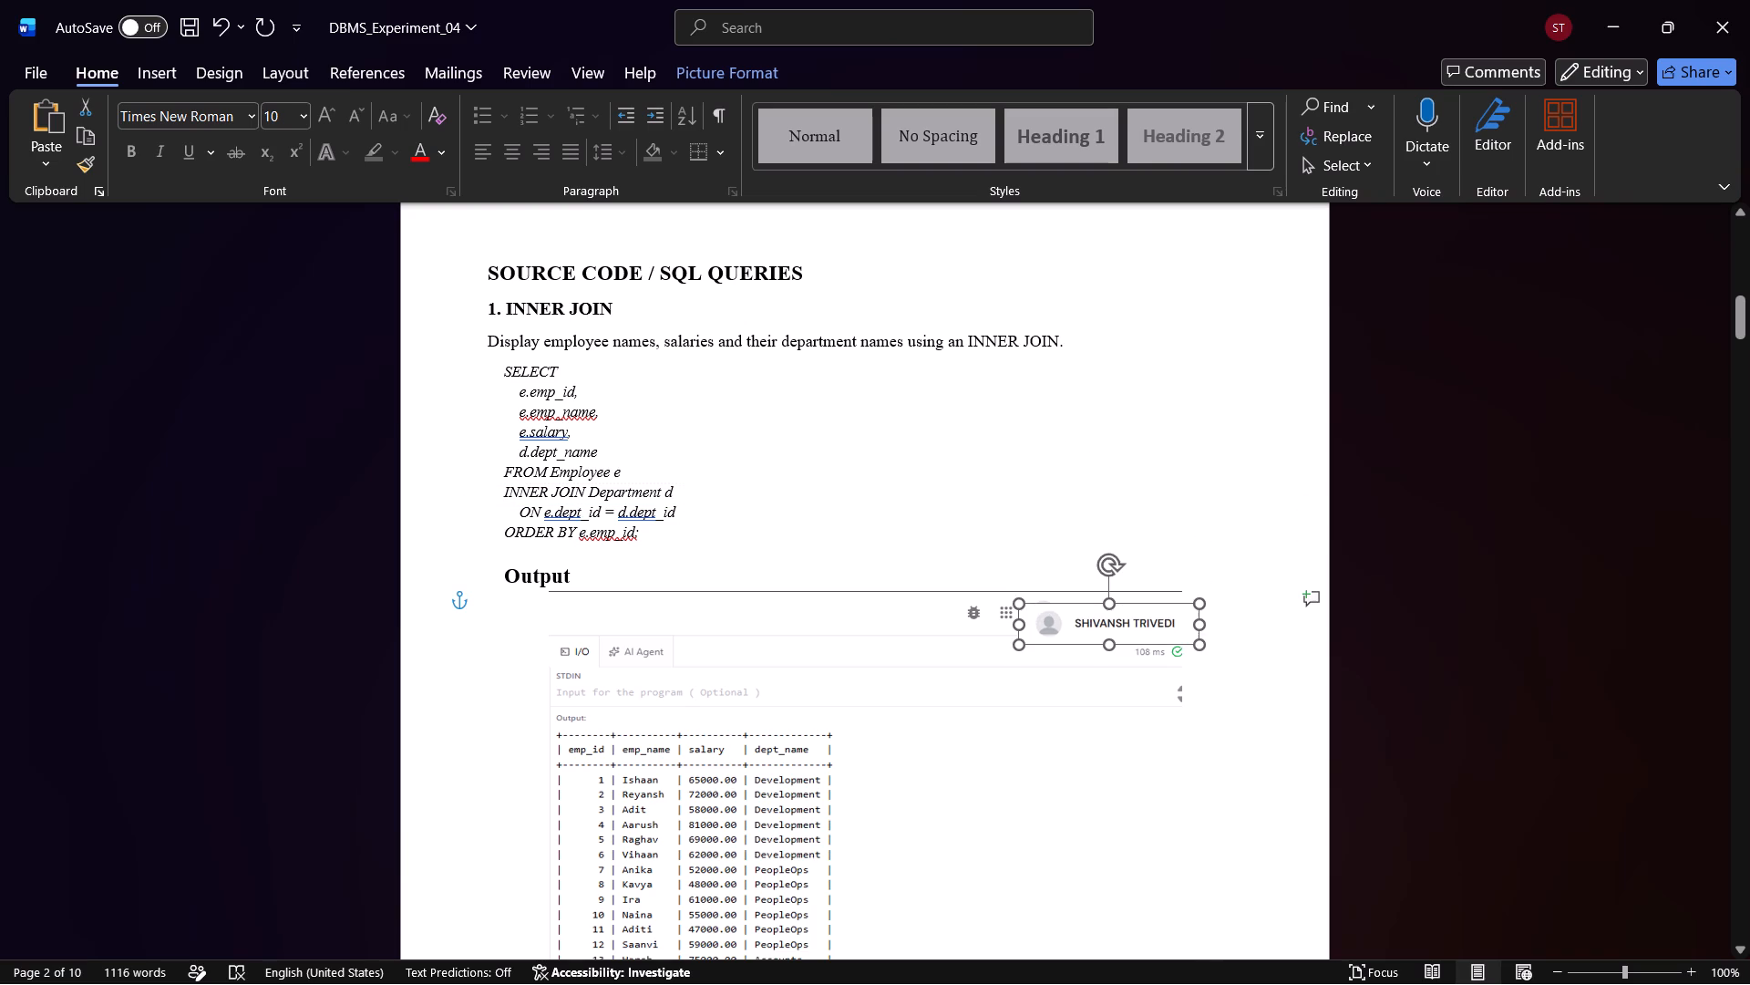
{"action": "left_click_drag", "start_coordinate": [1123, 621], "coordinate": [1121, 609]}
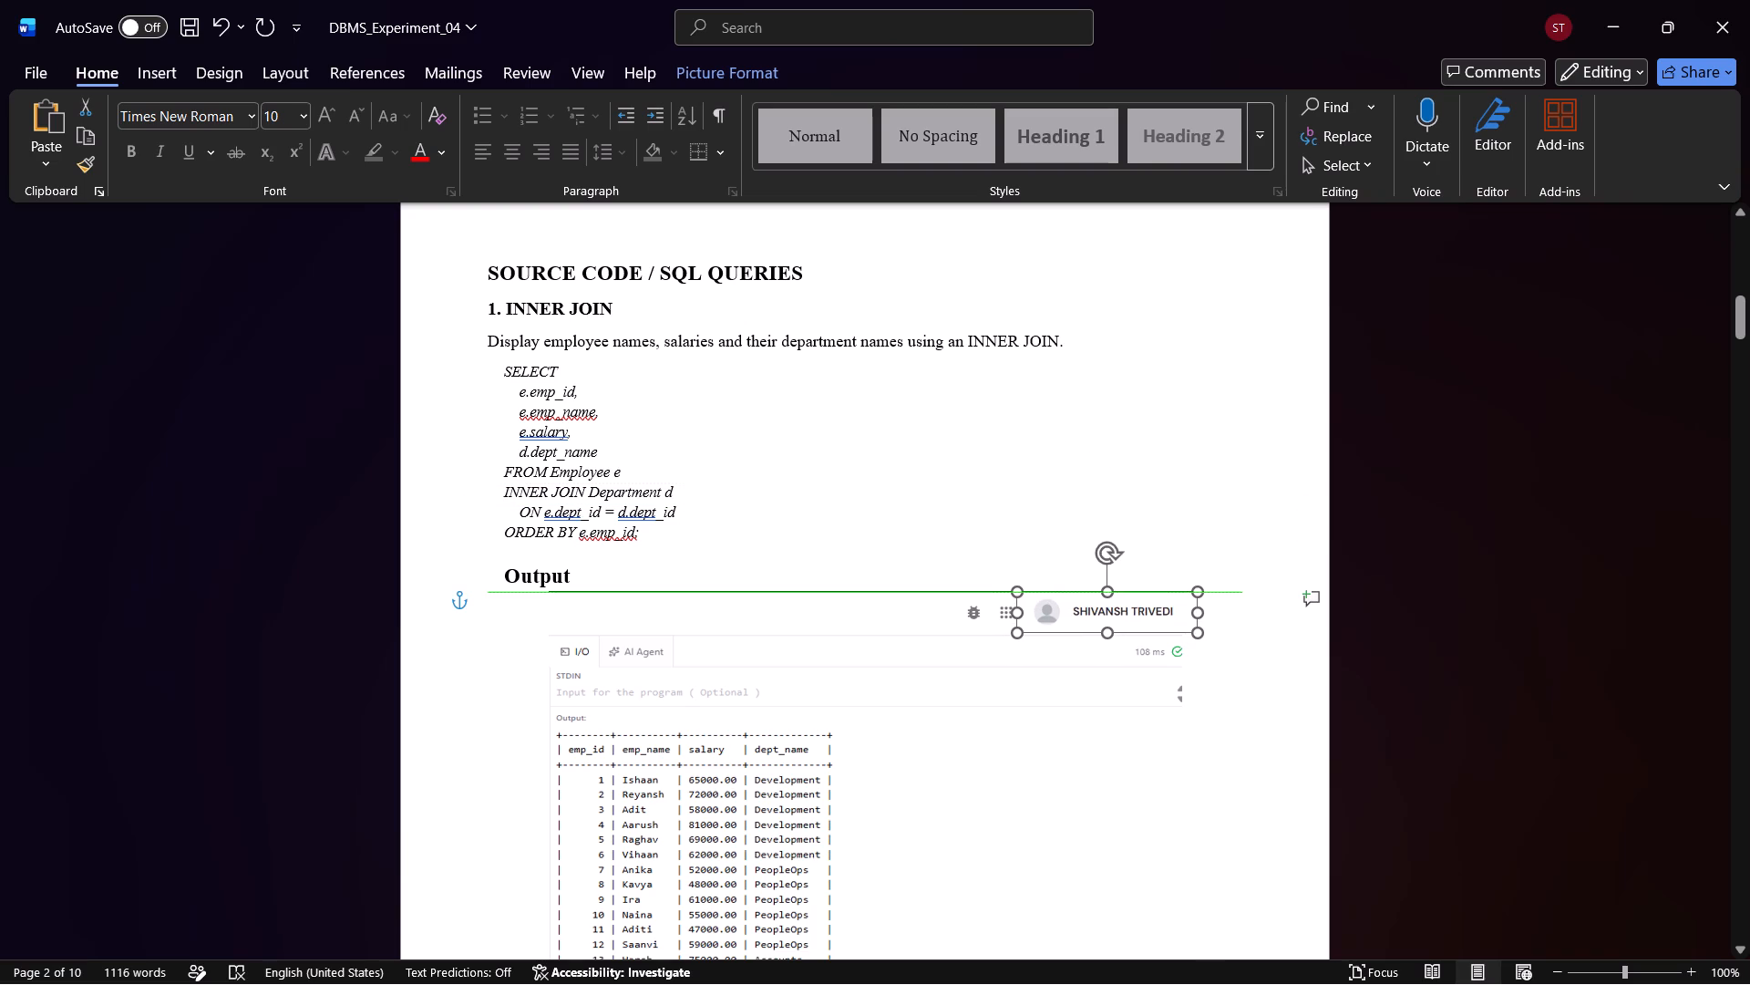
{"action": "left_click_drag", "start_coordinate": [1121, 609], "coordinate": [1123, 609]}
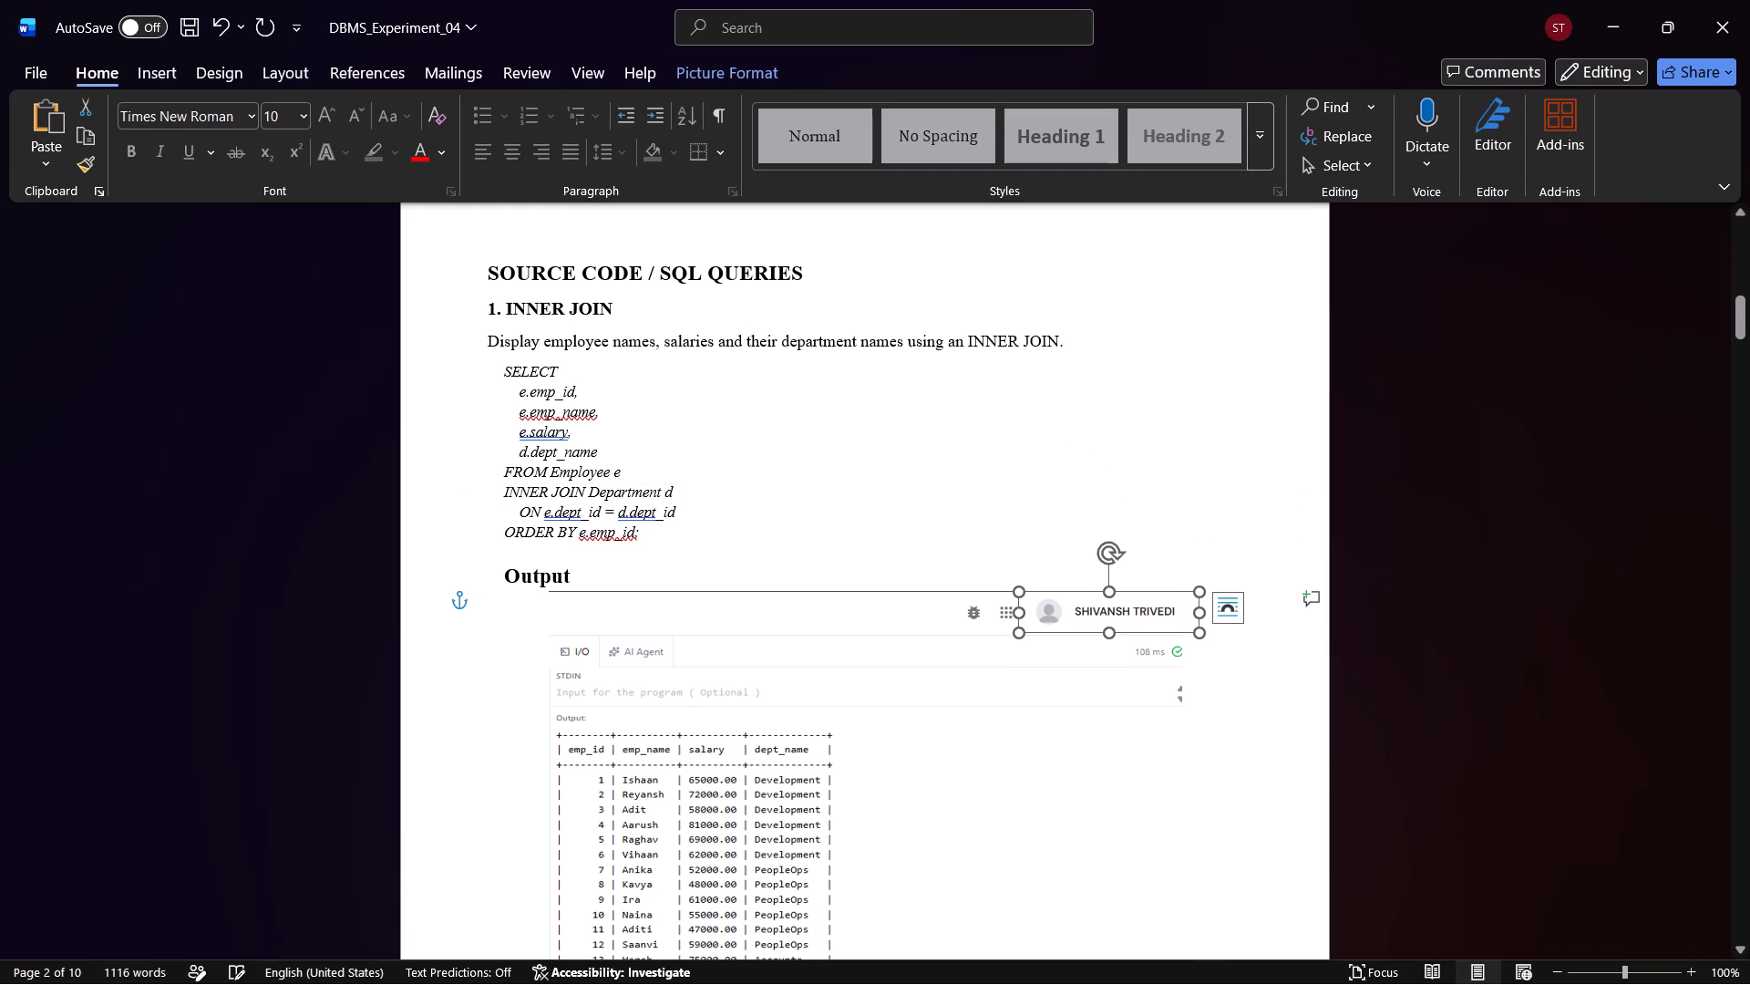
{"action": "left_click", "coordinate": [1157, 492]}
Paste the copied name-badge image beside the LEFT JOIN query and set its text wrapping to In Front of Text.
{"action": "scroll", "coordinate": [1132, 493], "scroll_direction": "down", "scroll_amount": 2}
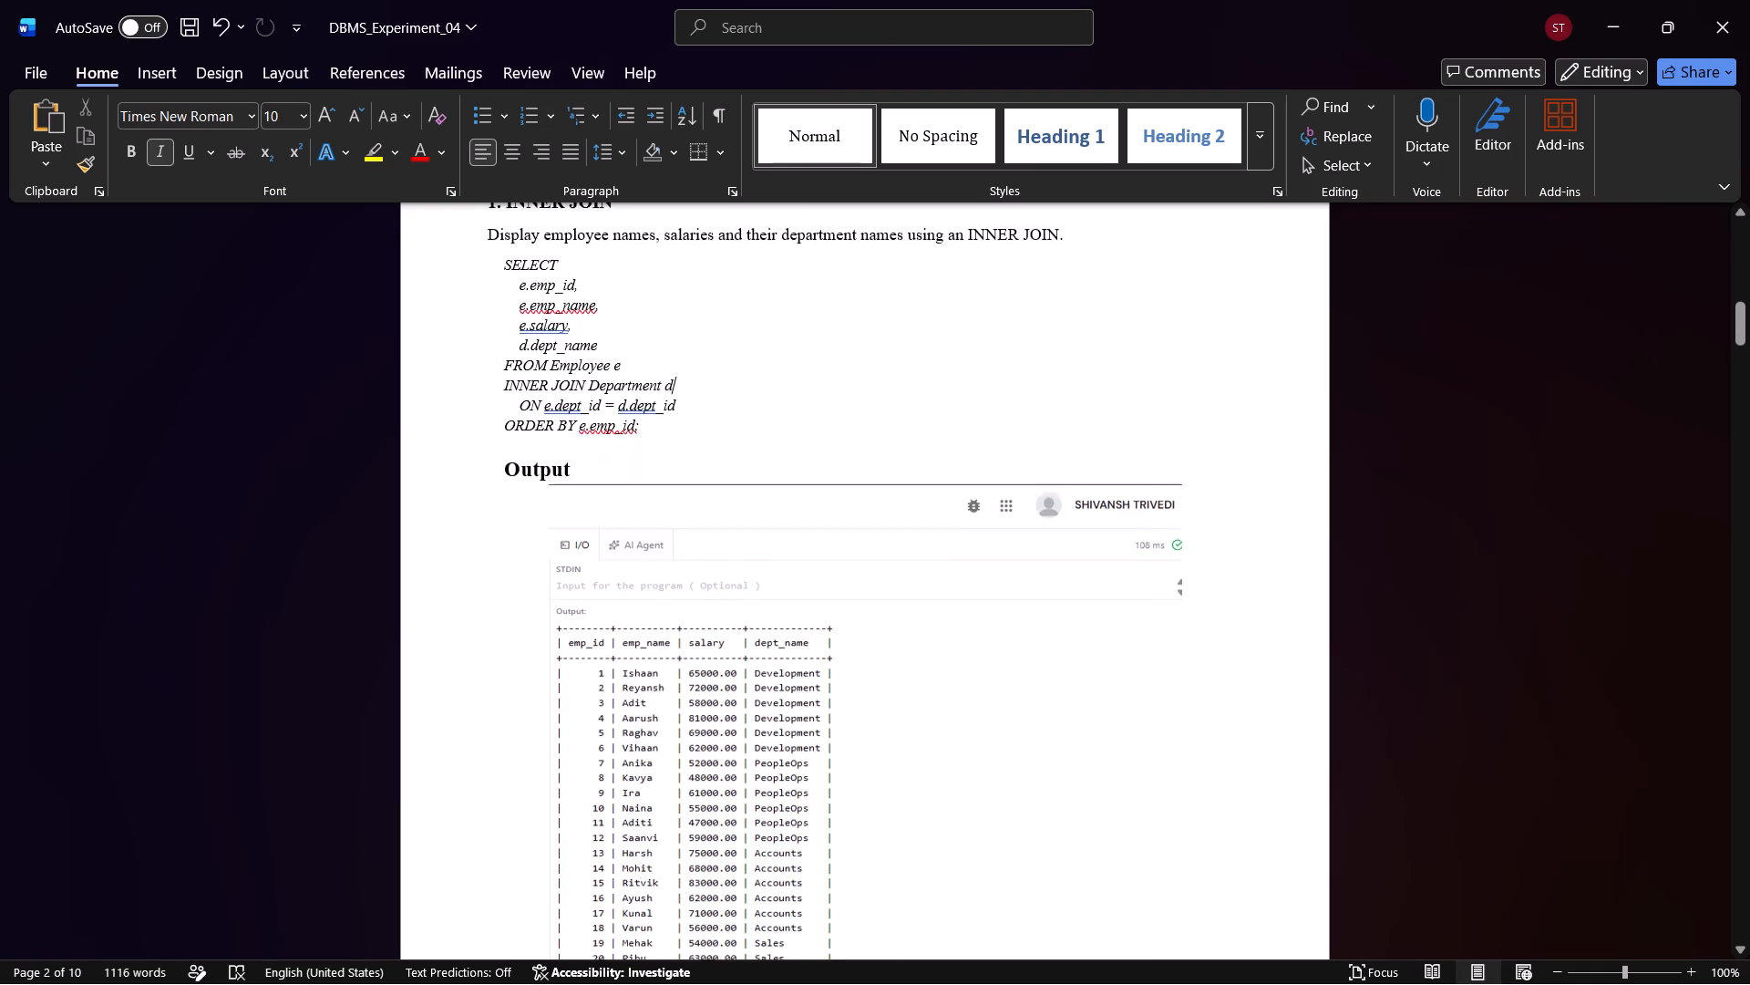
{"action": "scroll", "coordinate": [1088, 656], "scroll_direction": "down", "scroll_amount": 6}
{"action": "scroll", "coordinate": [1015, 640], "scroll_direction": "down", "scroll_amount": 6}
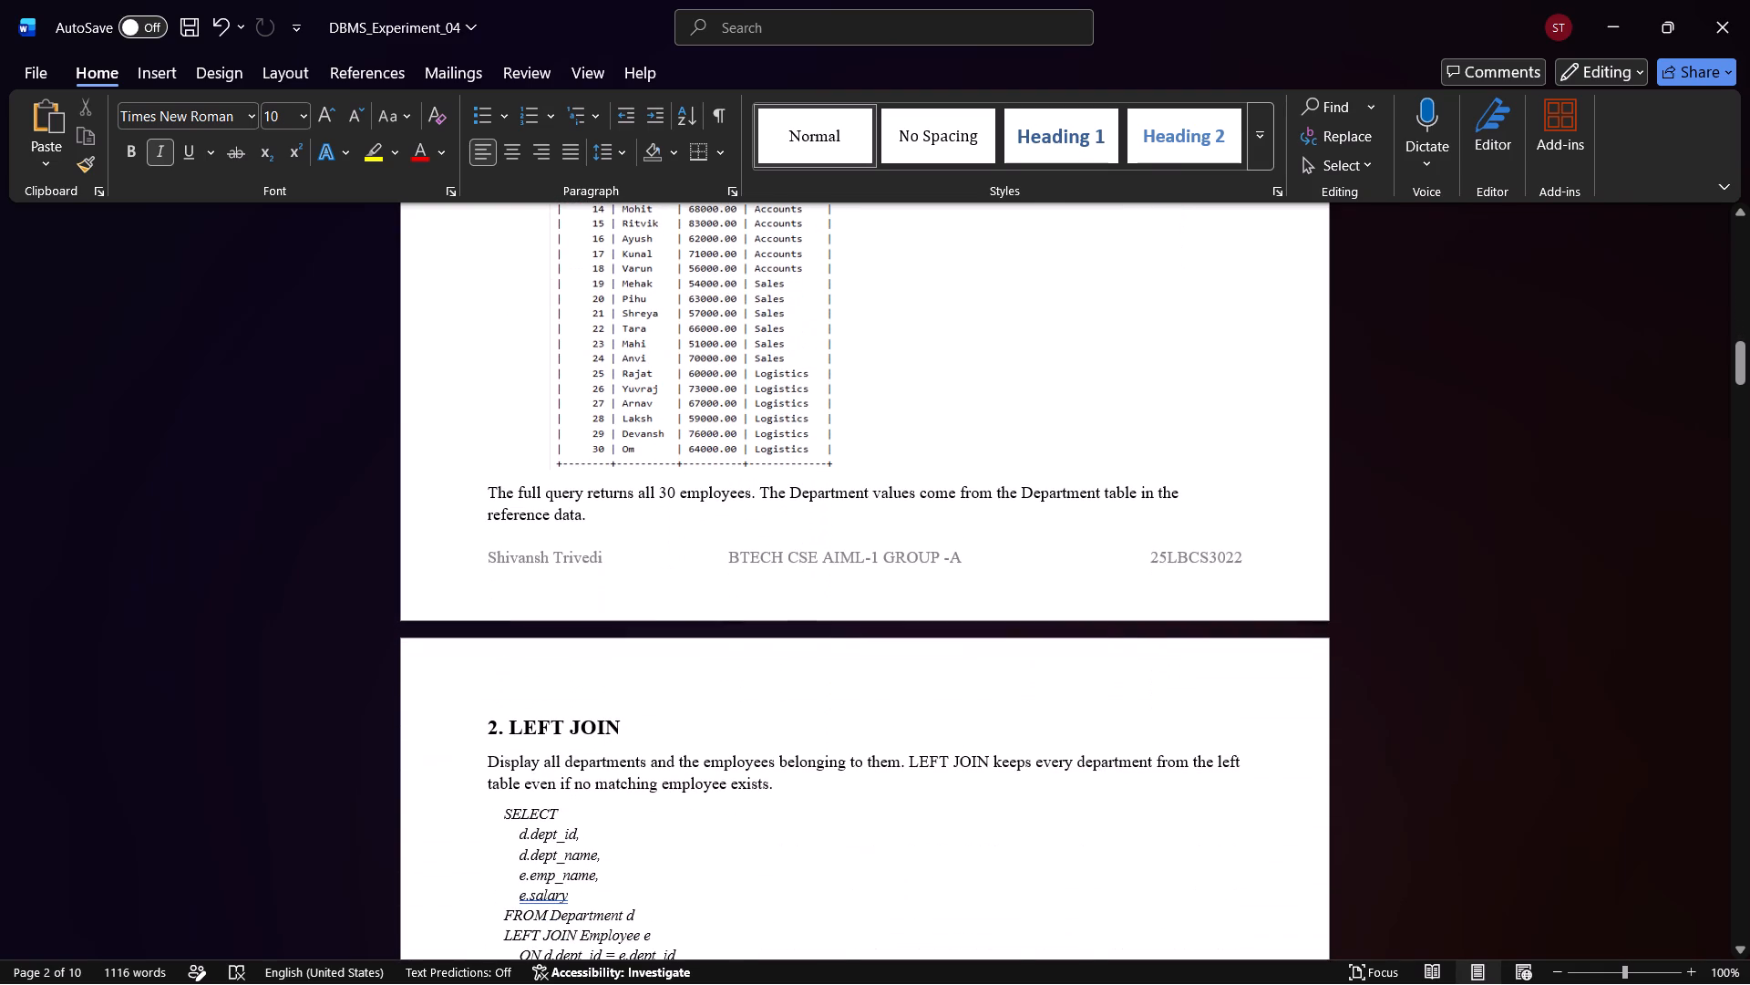
{"action": "scroll", "coordinate": [860, 624], "scroll_direction": "down", "scroll_amount": 14}
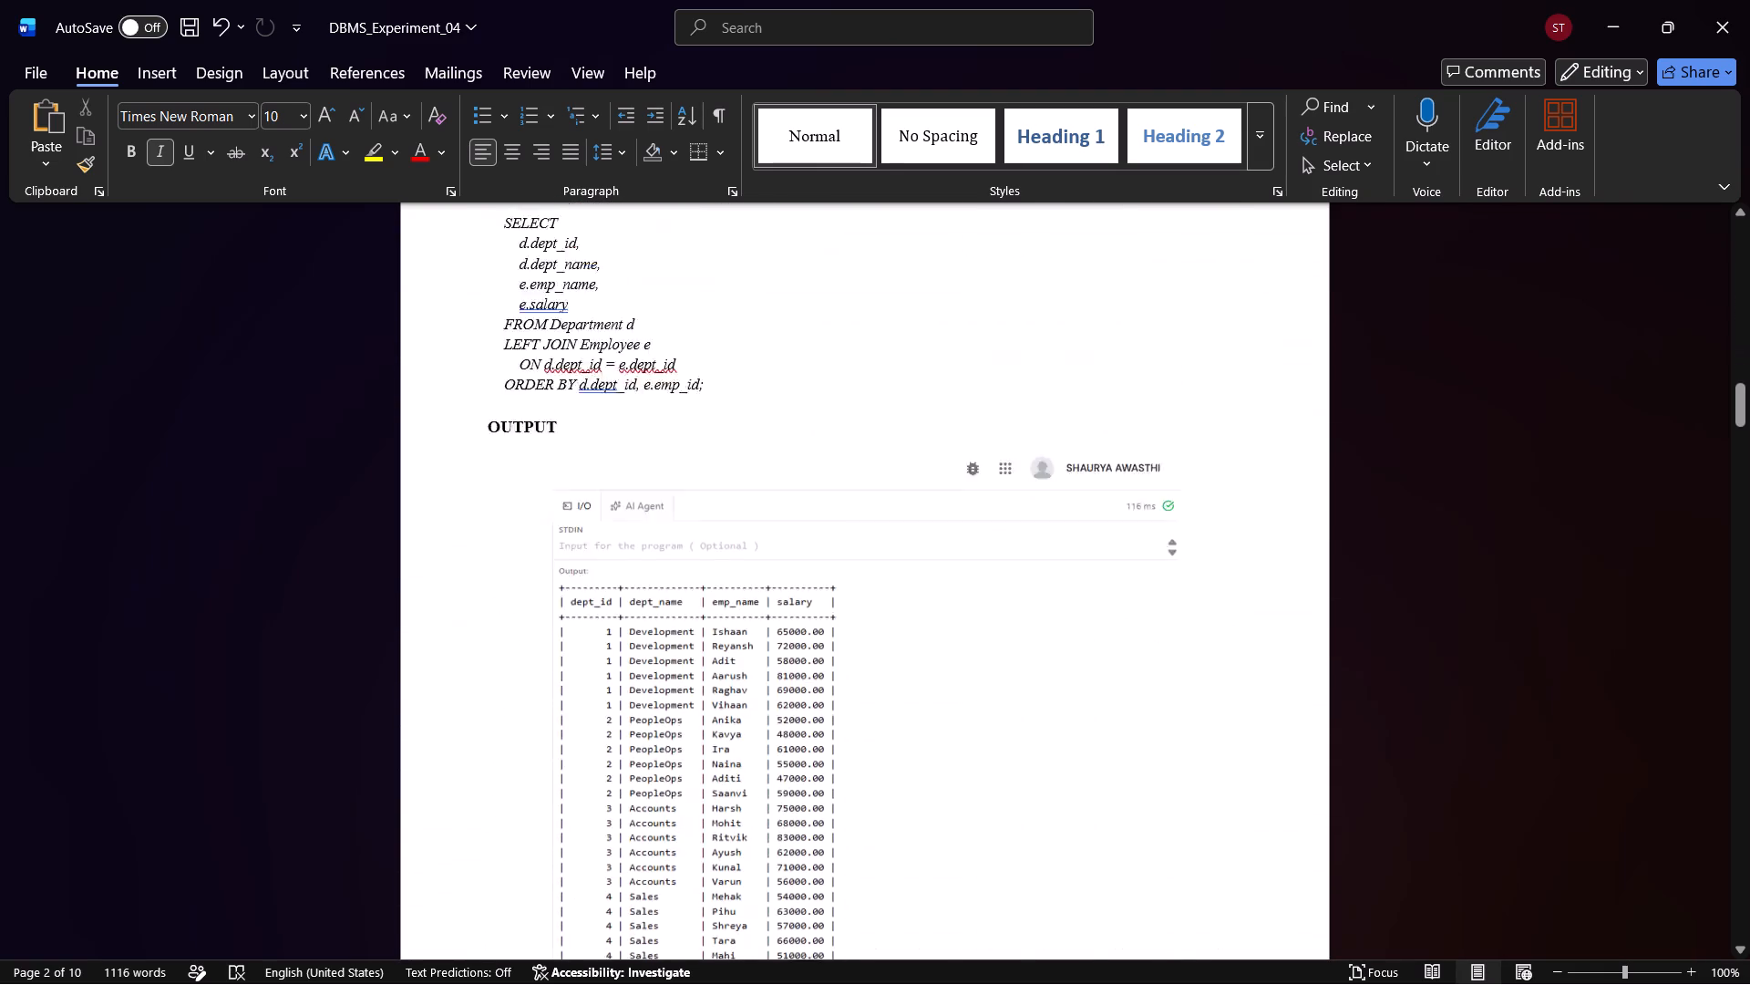
{"action": "scroll", "coordinate": [860, 624], "scroll_direction": "down", "scroll_amount": 9}
{"action": "scroll", "coordinate": [868, 582], "scroll_direction": "up", "scroll_amount": 14}
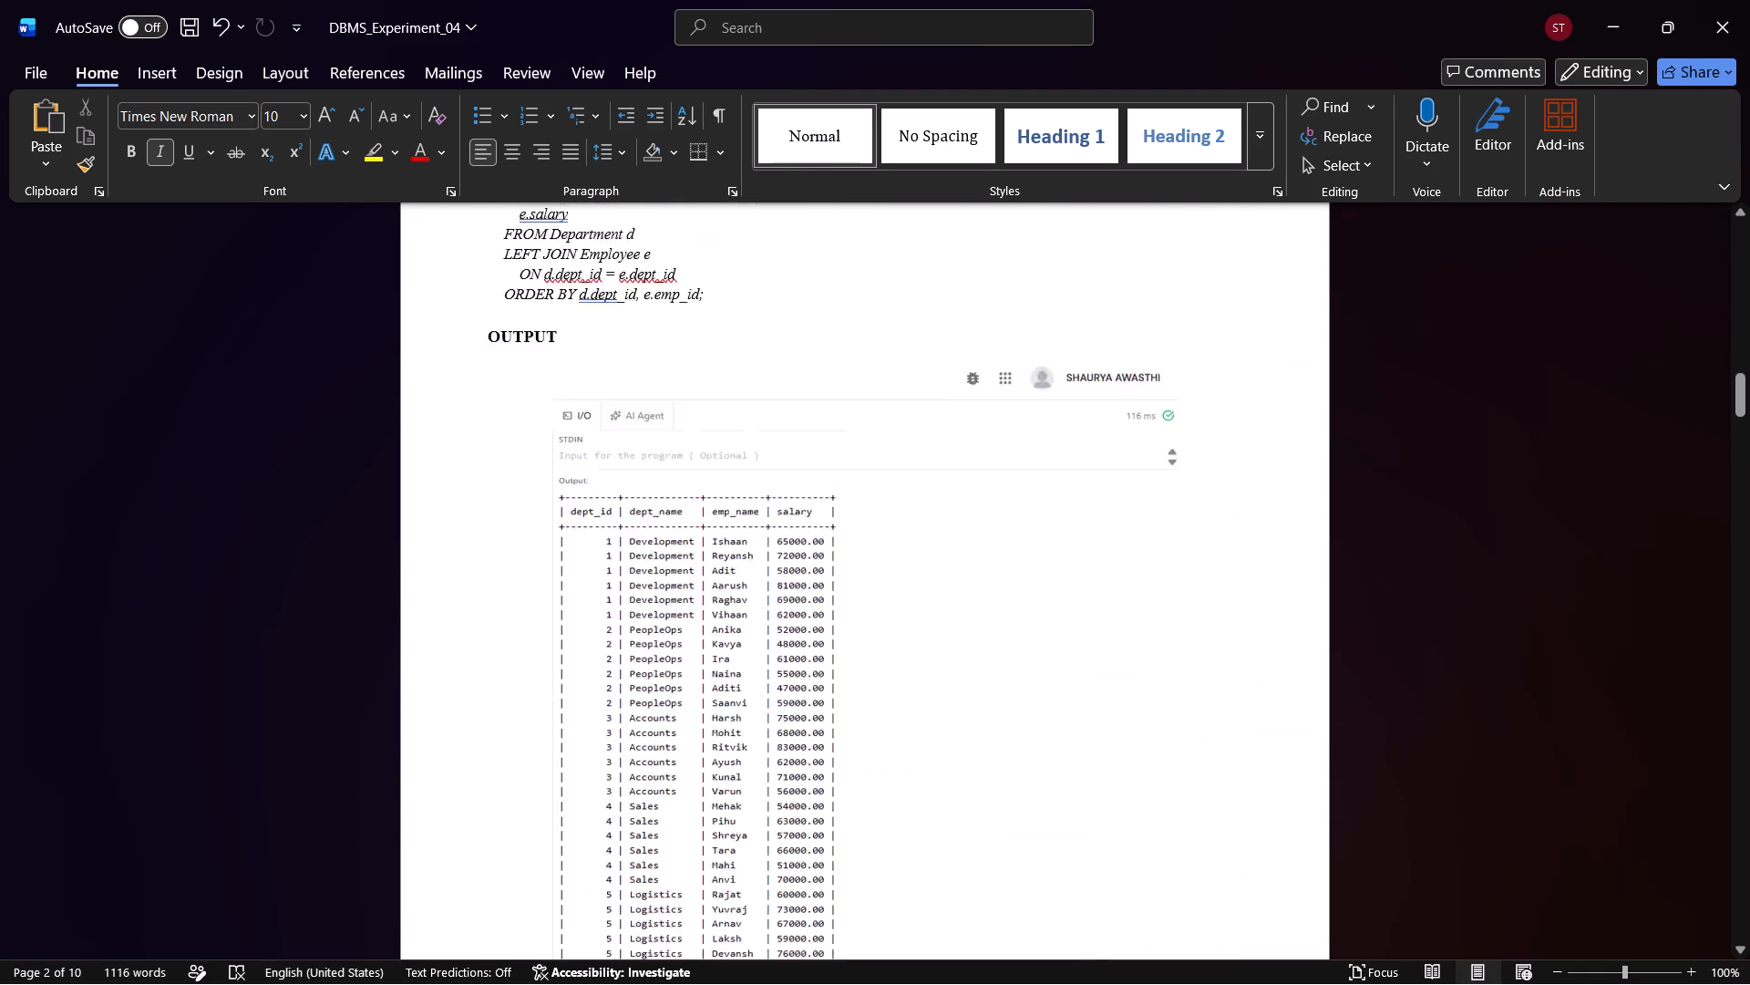
{"action": "scroll", "coordinate": [863, 582], "scroll_direction": "up", "scroll_amount": 2}
{"action": "left_click", "coordinate": [875, 484]}
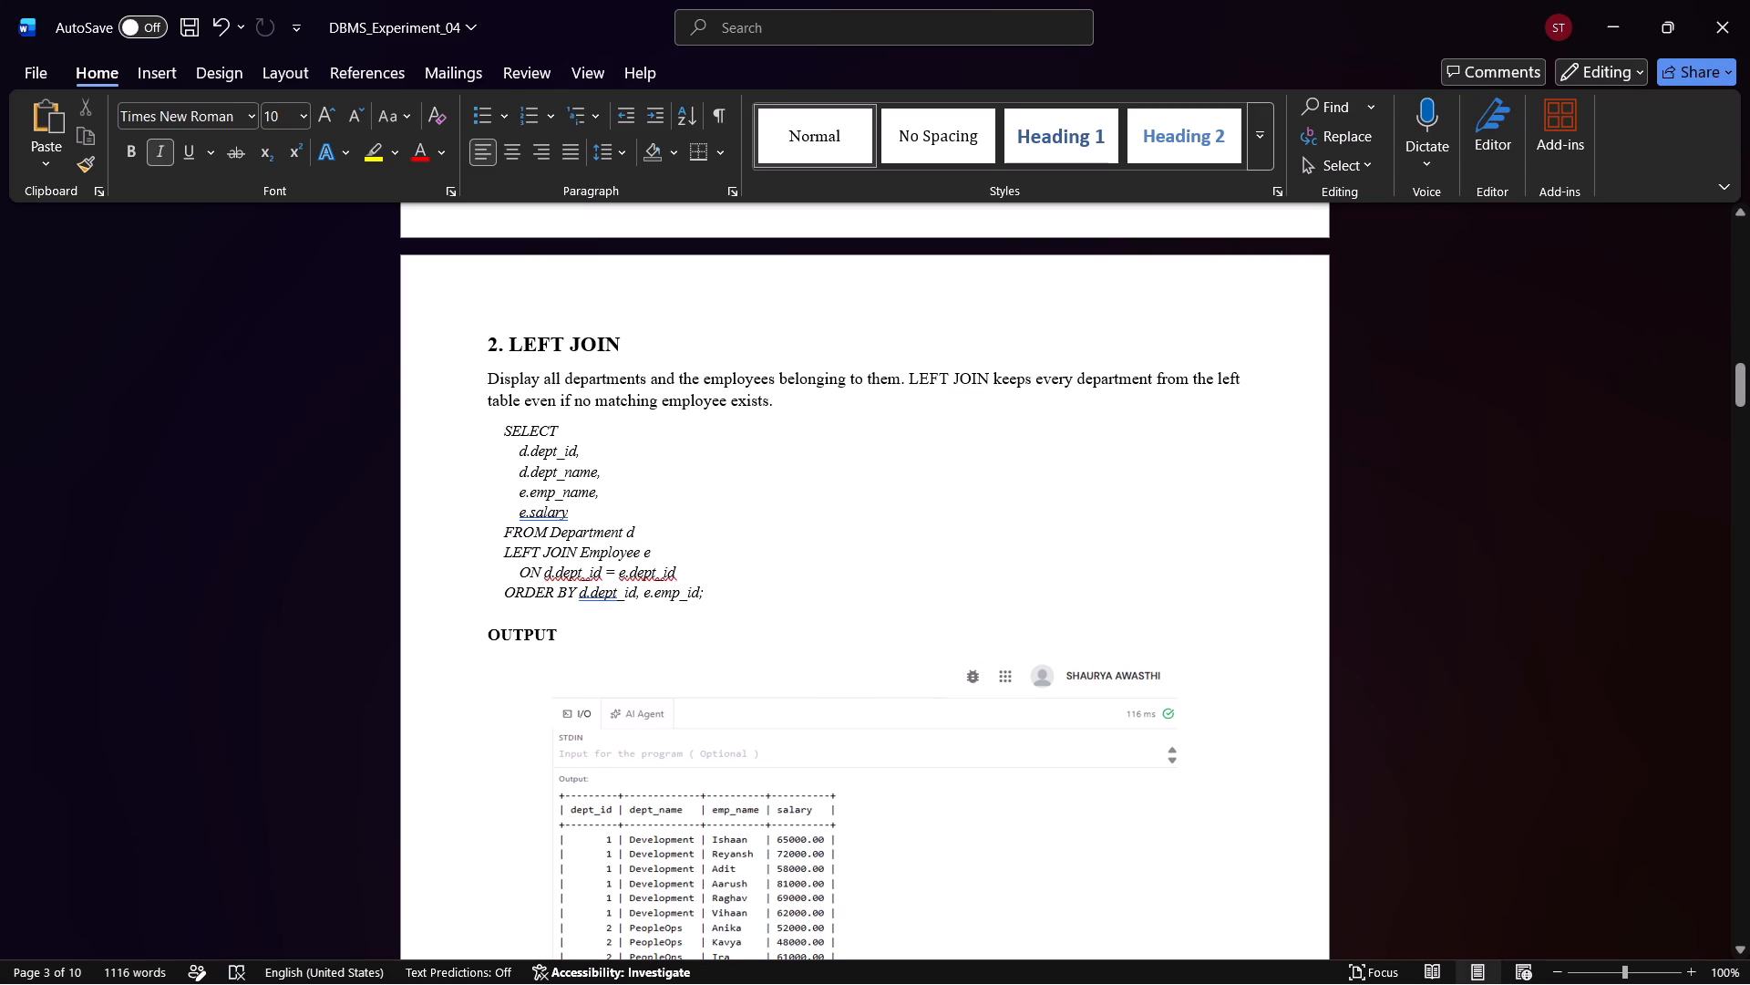
{"action": "key", "text": "ctrl+v"}
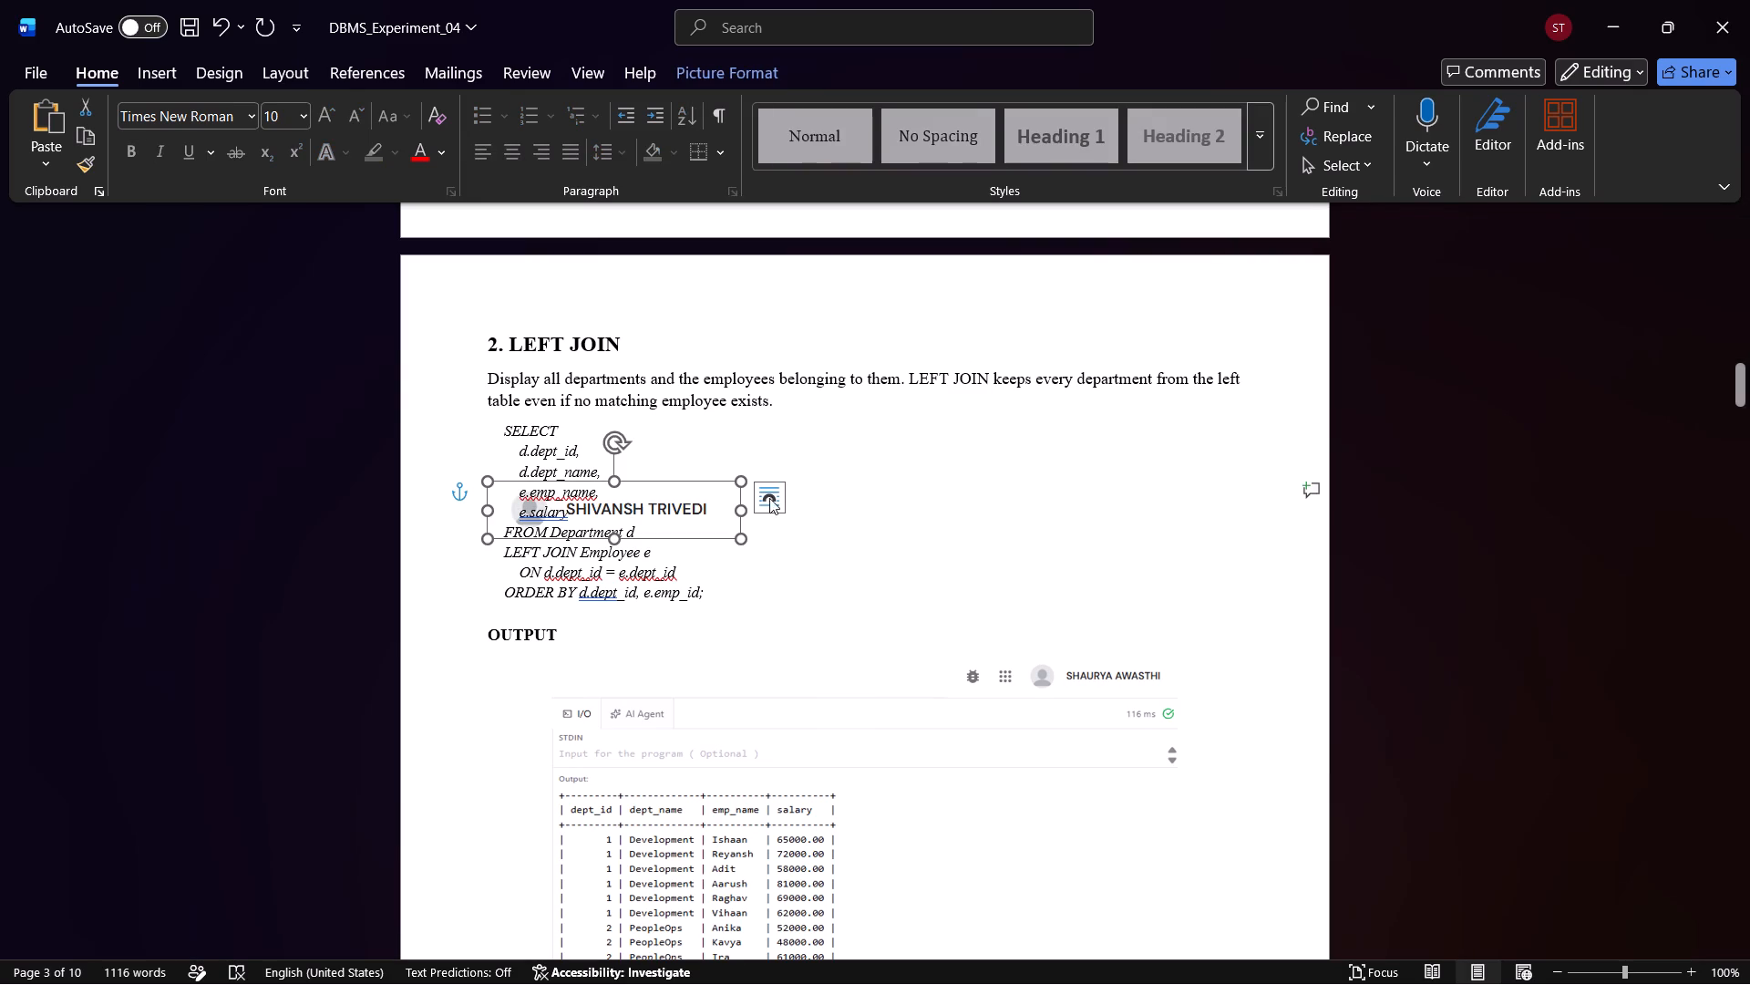
{"action": "left_click", "coordinate": [776, 503]}
{"action": "left_click", "coordinate": [935, 704]}
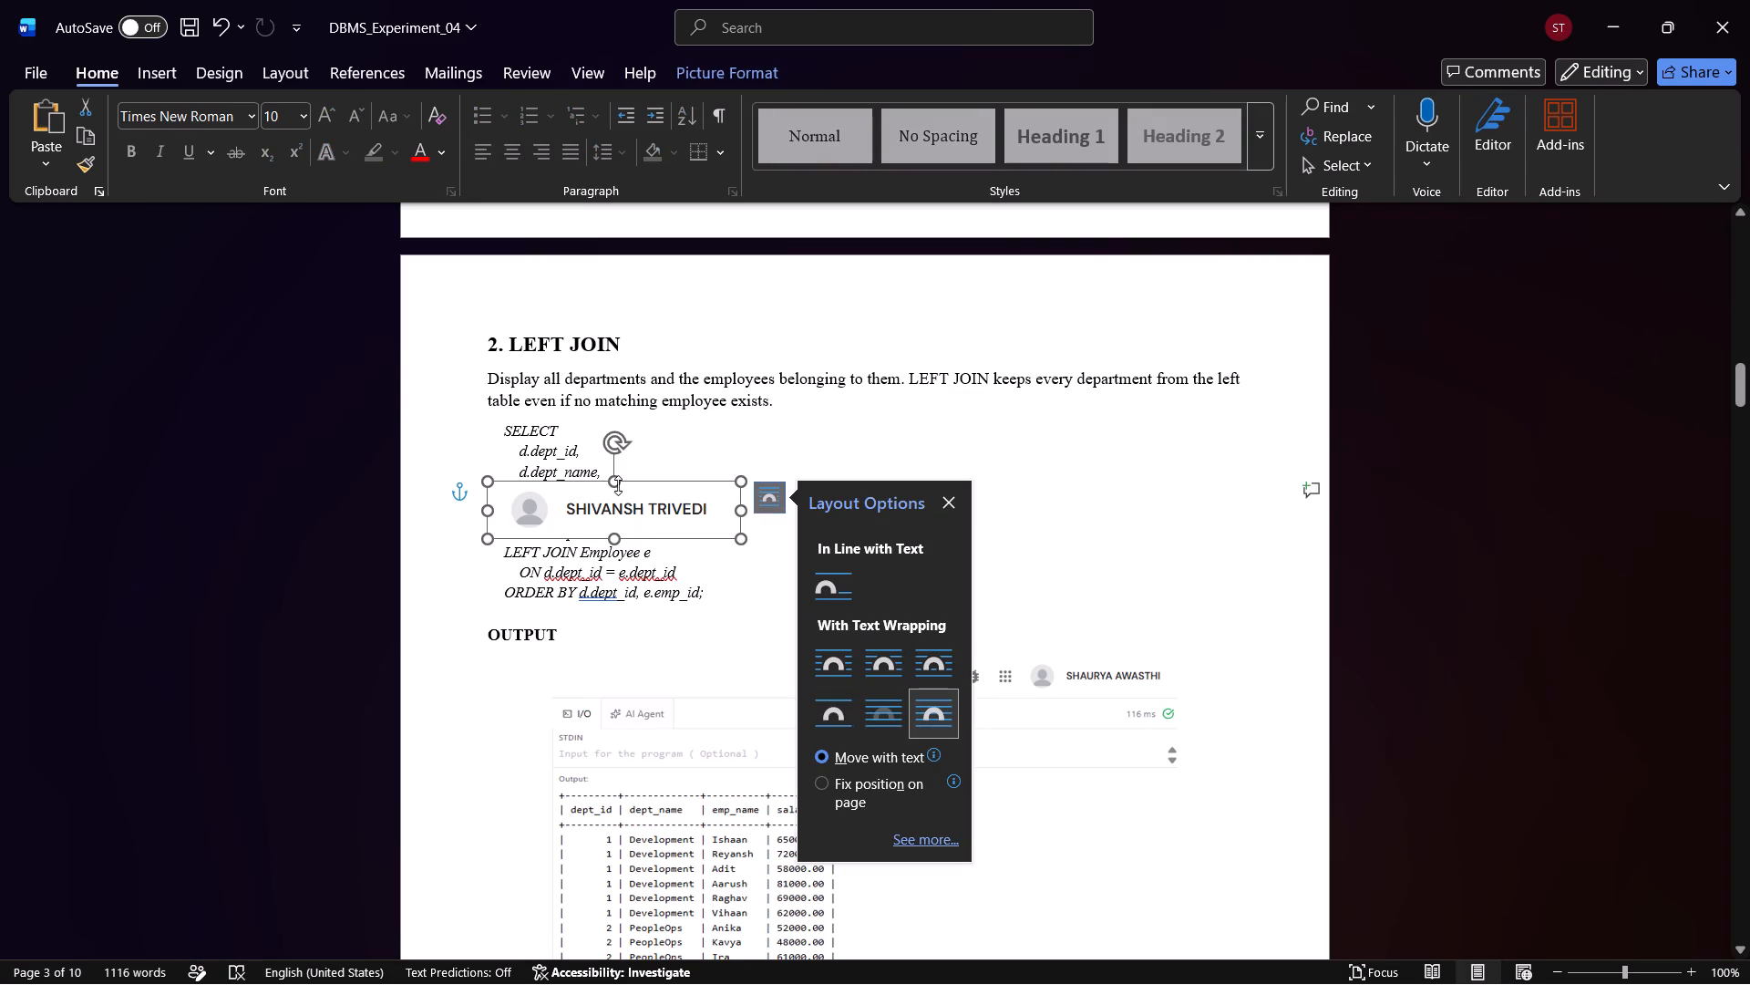
Shrink the name-badge image and place it exactly over the account name in the LEFT JOIN output screenshot.
{"action": "left_click_drag", "start_coordinate": [746, 536], "coordinate": [737, 534]}
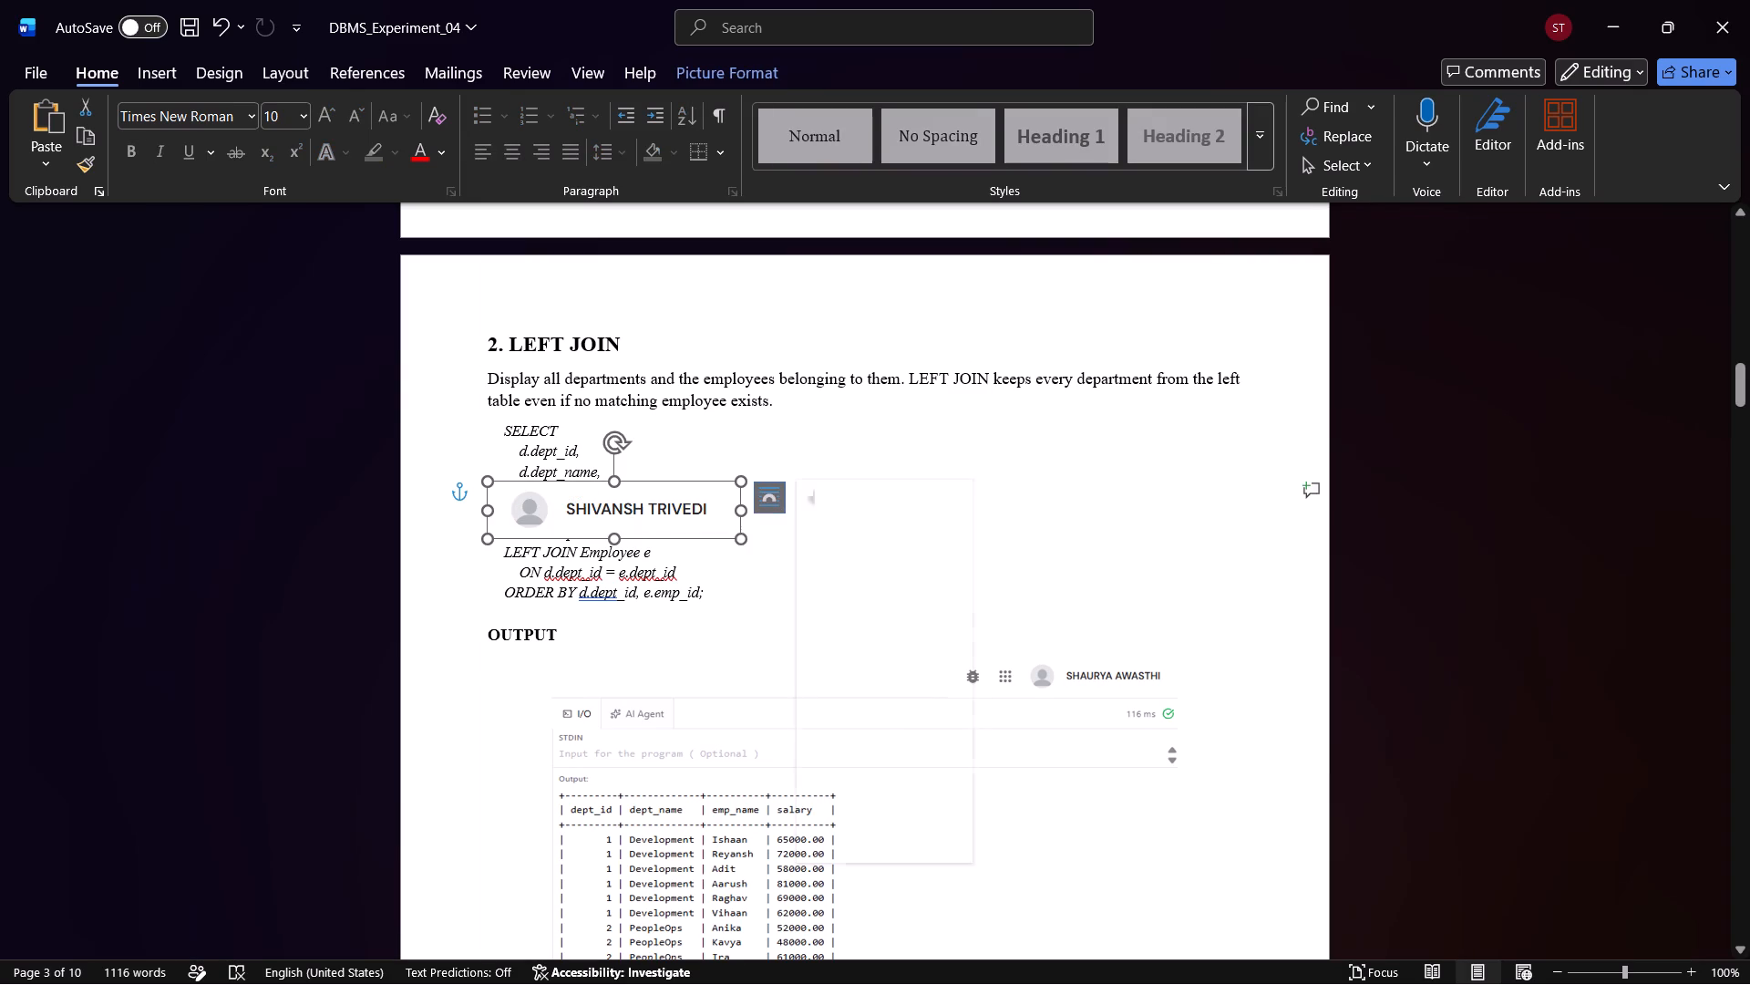
{"action": "left_click_drag", "start_coordinate": [737, 534], "coordinate": [690, 496]}
{"action": "left_click_drag", "start_coordinate": [629, 503], "coordinate": [632, 503]}
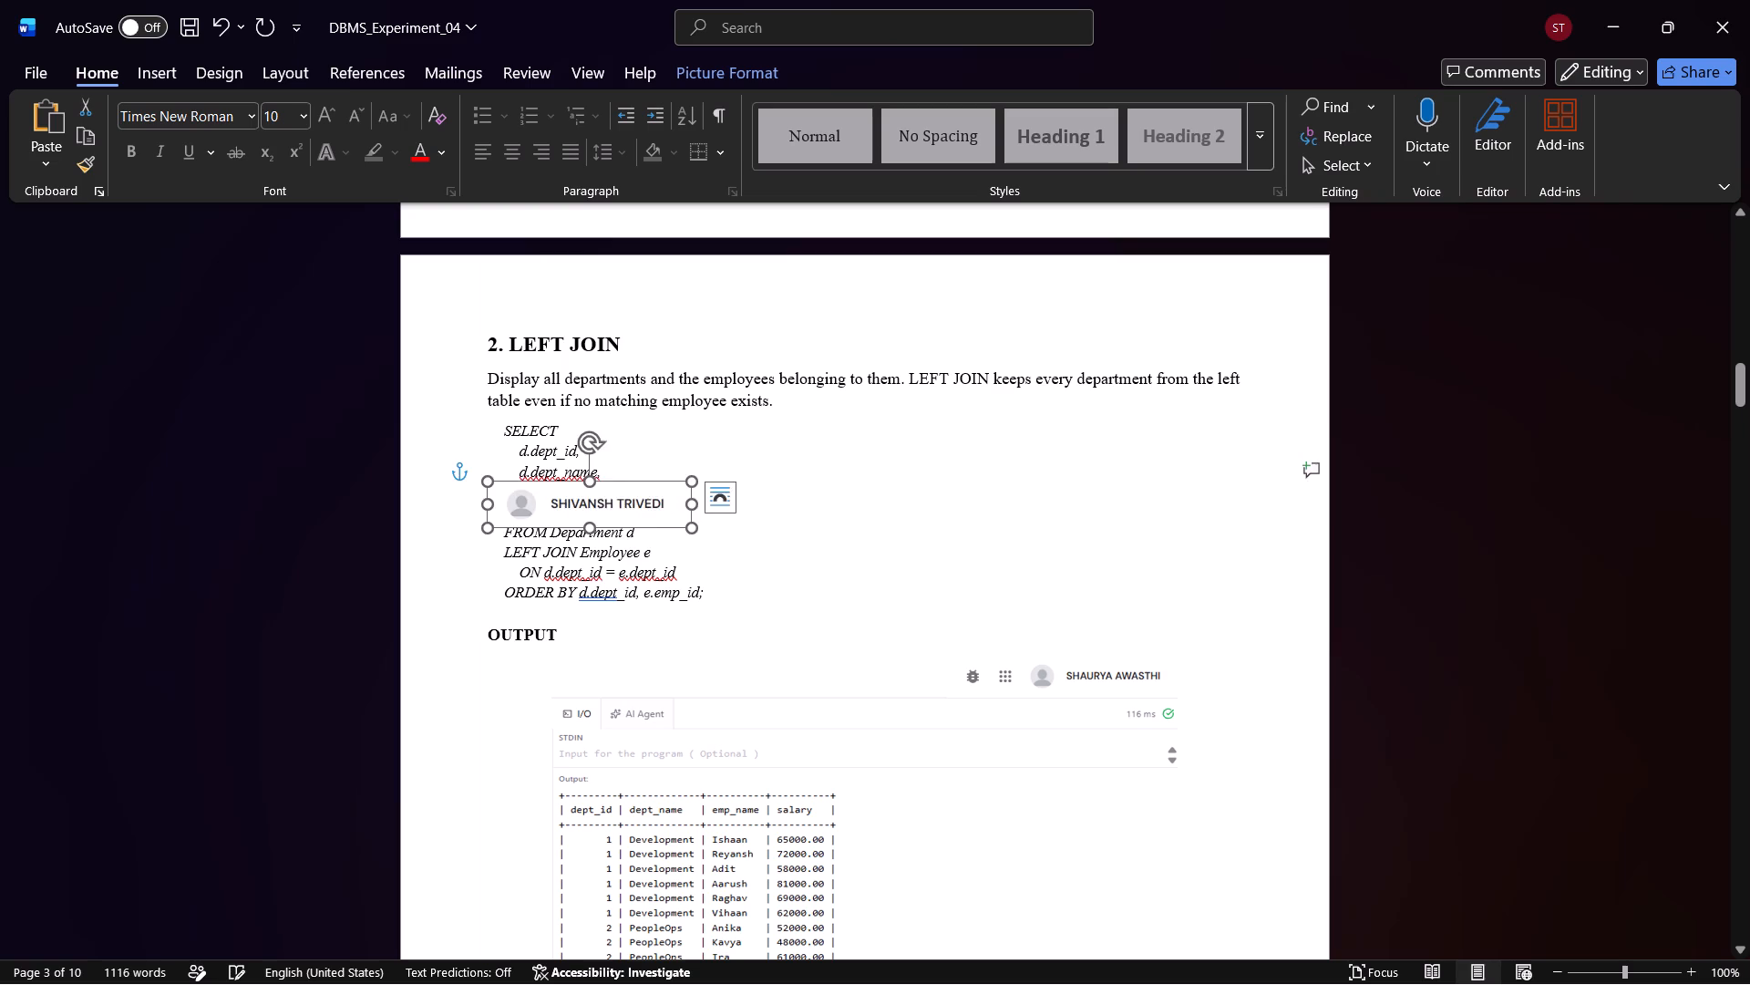
{"action": "left_click_drag", "start_coordinate": [632, 503], "coordinate": [1136, 601]}
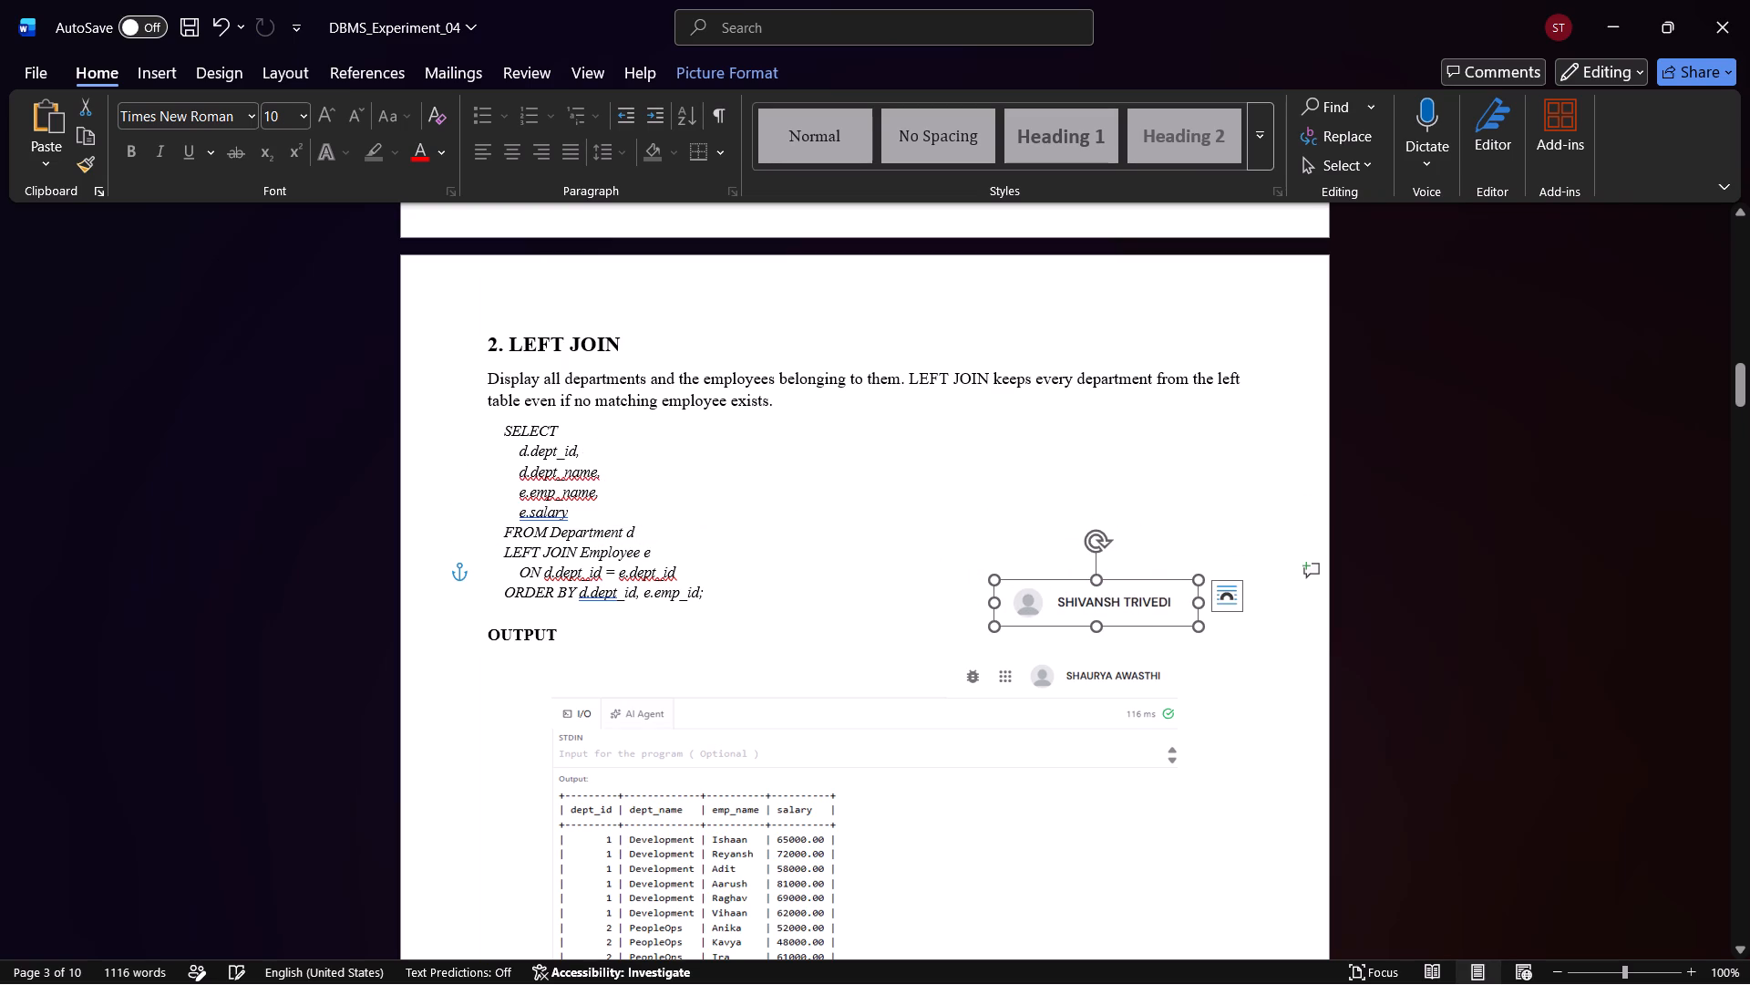
{"action": "left_click_drag", "start_coordinate": [1199, 626], "coordinate": [1168, 607]}
{"action": "left_click_drag", "start_coordinate": [1128, 599], "coordinate": [1143, 659]}
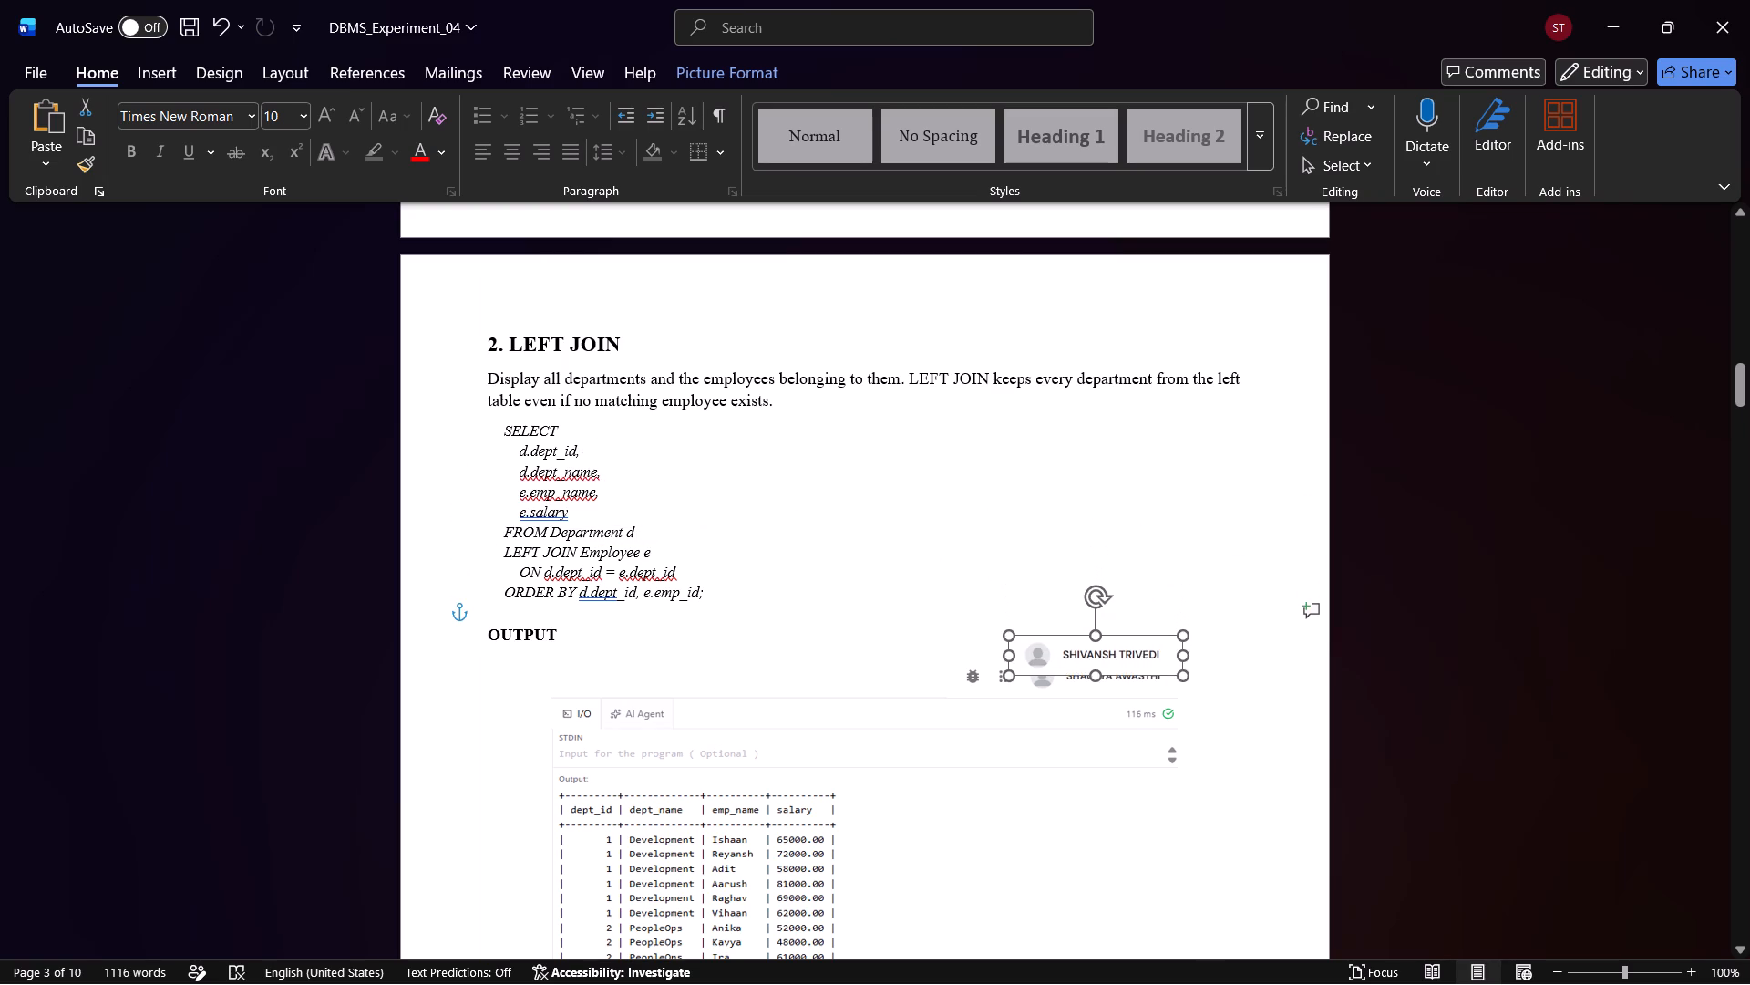
{"action": "left_click_drag", "start_coordinate": [1143, 659], "coordinate": [1151, 677]}
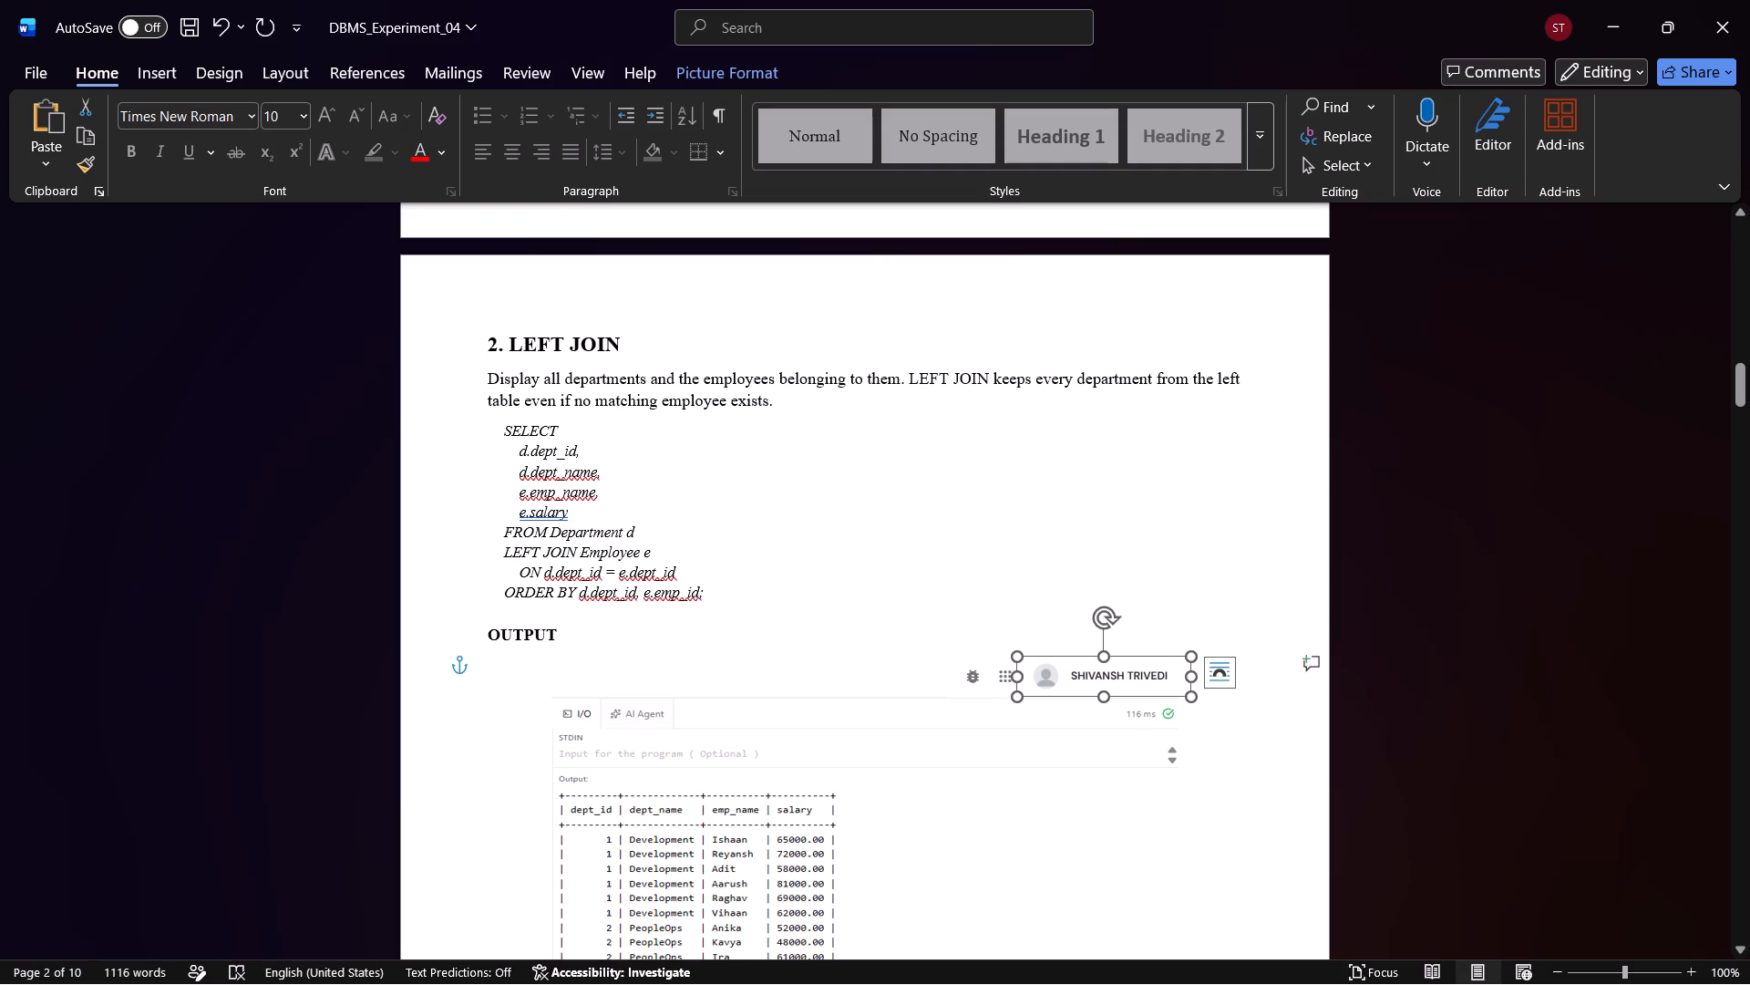
{"action": "left_click", "coordinate": [1168, 547]}
Paste the name-badge image beside the SELF-JOIN query and set its text wrapping to In Front of Text.
{"action": "scroll", "coordinate": [1126, 547], "scroll_direction": "down", "scroll_amount": 4}
{"action": "scroll", "coordinate": [996, 612], "scroll_direction": "down", "scroll_amount": 2}
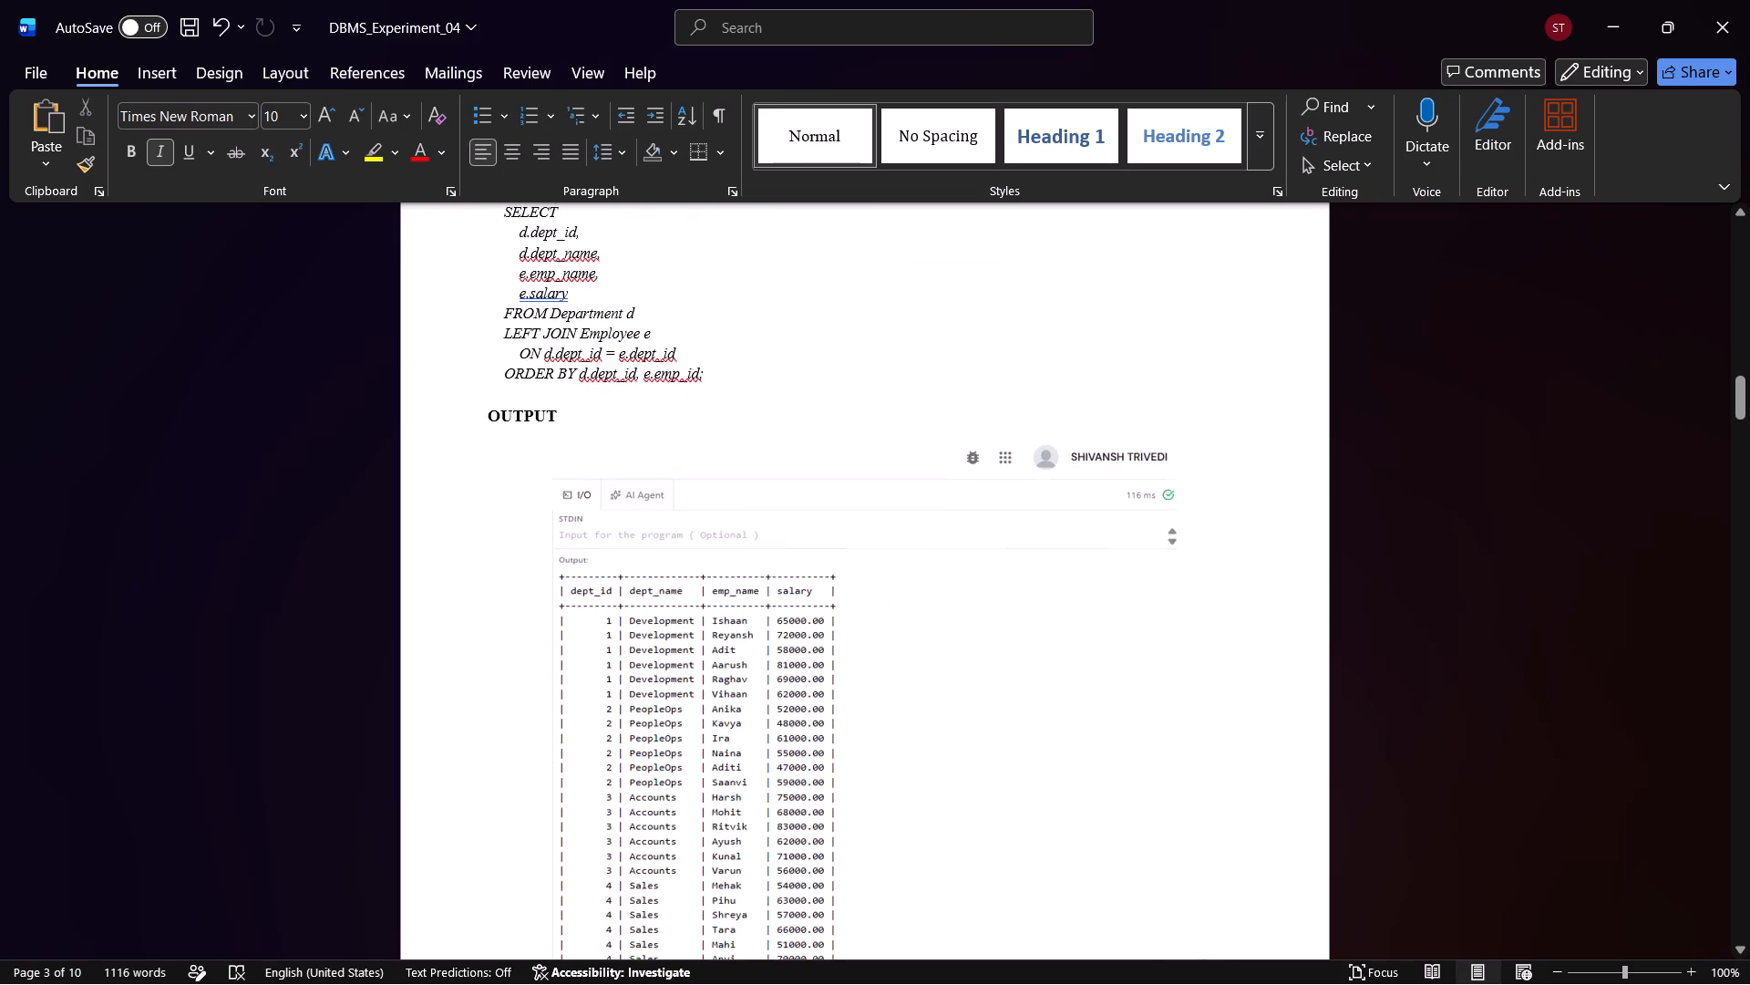
{"action": "scroll", "coordinate": [996, 613], "scroll_direction": "down", "scroll_amount": 18}
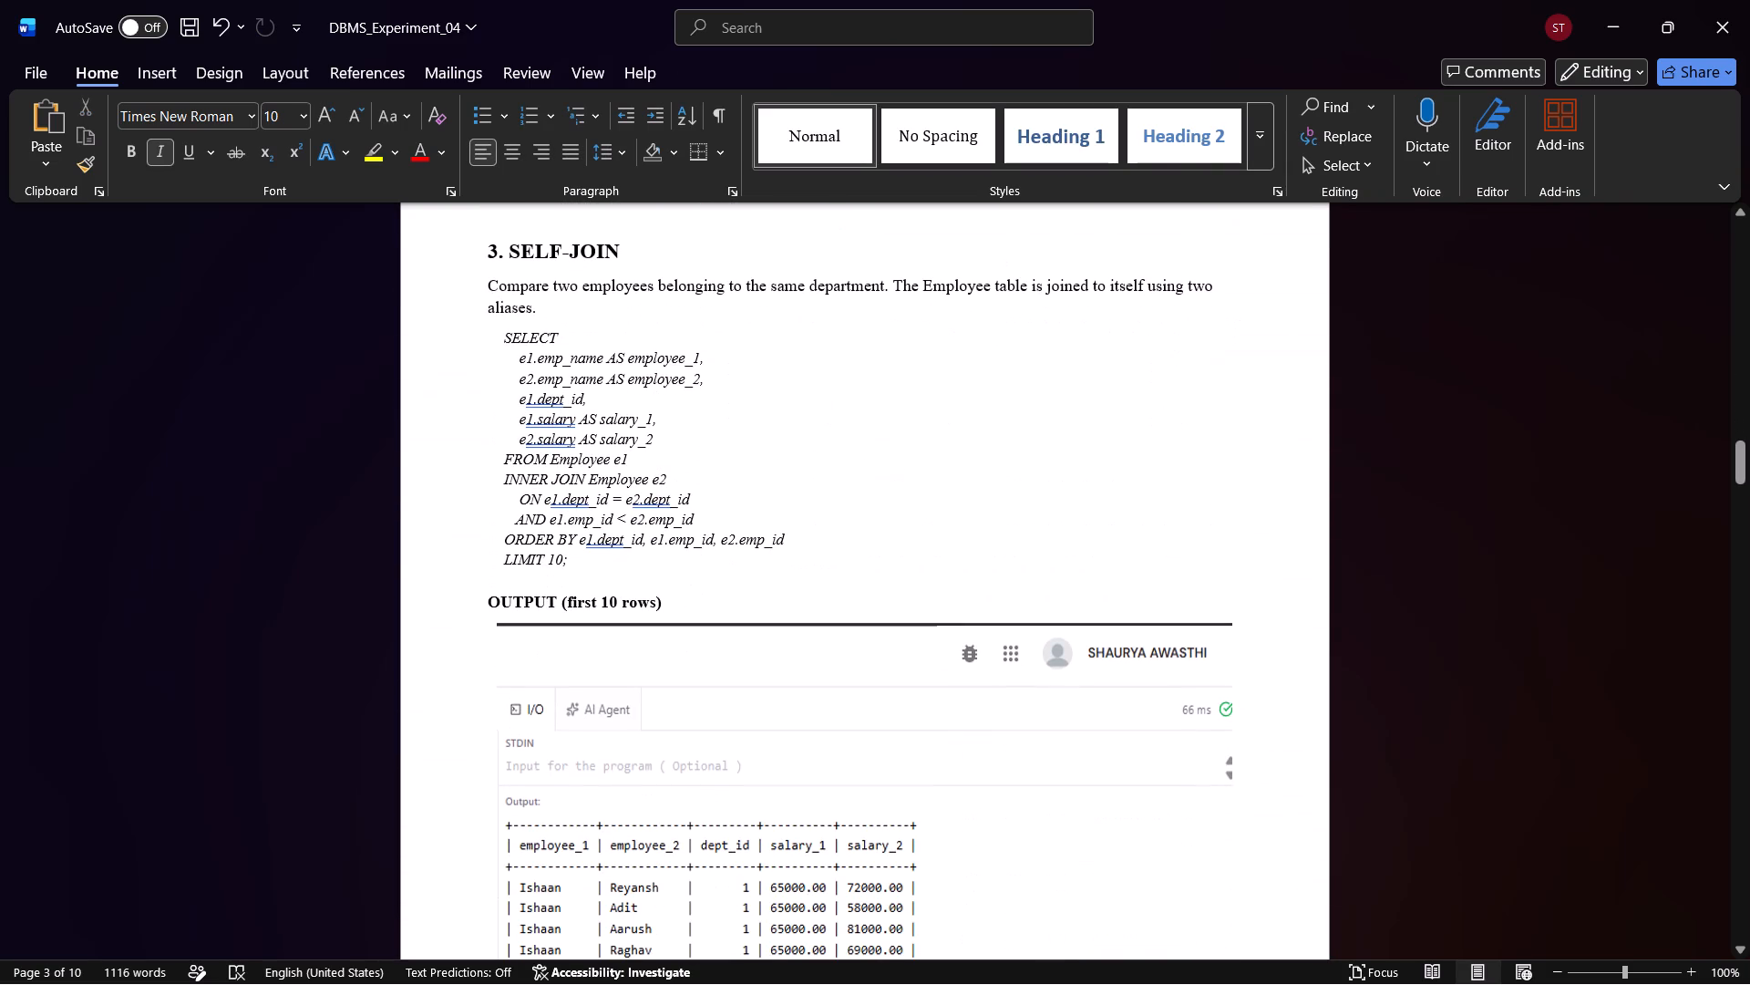
{"action": "left_click", "coordinate": [949, 458]}
{"action": "key", "text": "ctrl+v"}
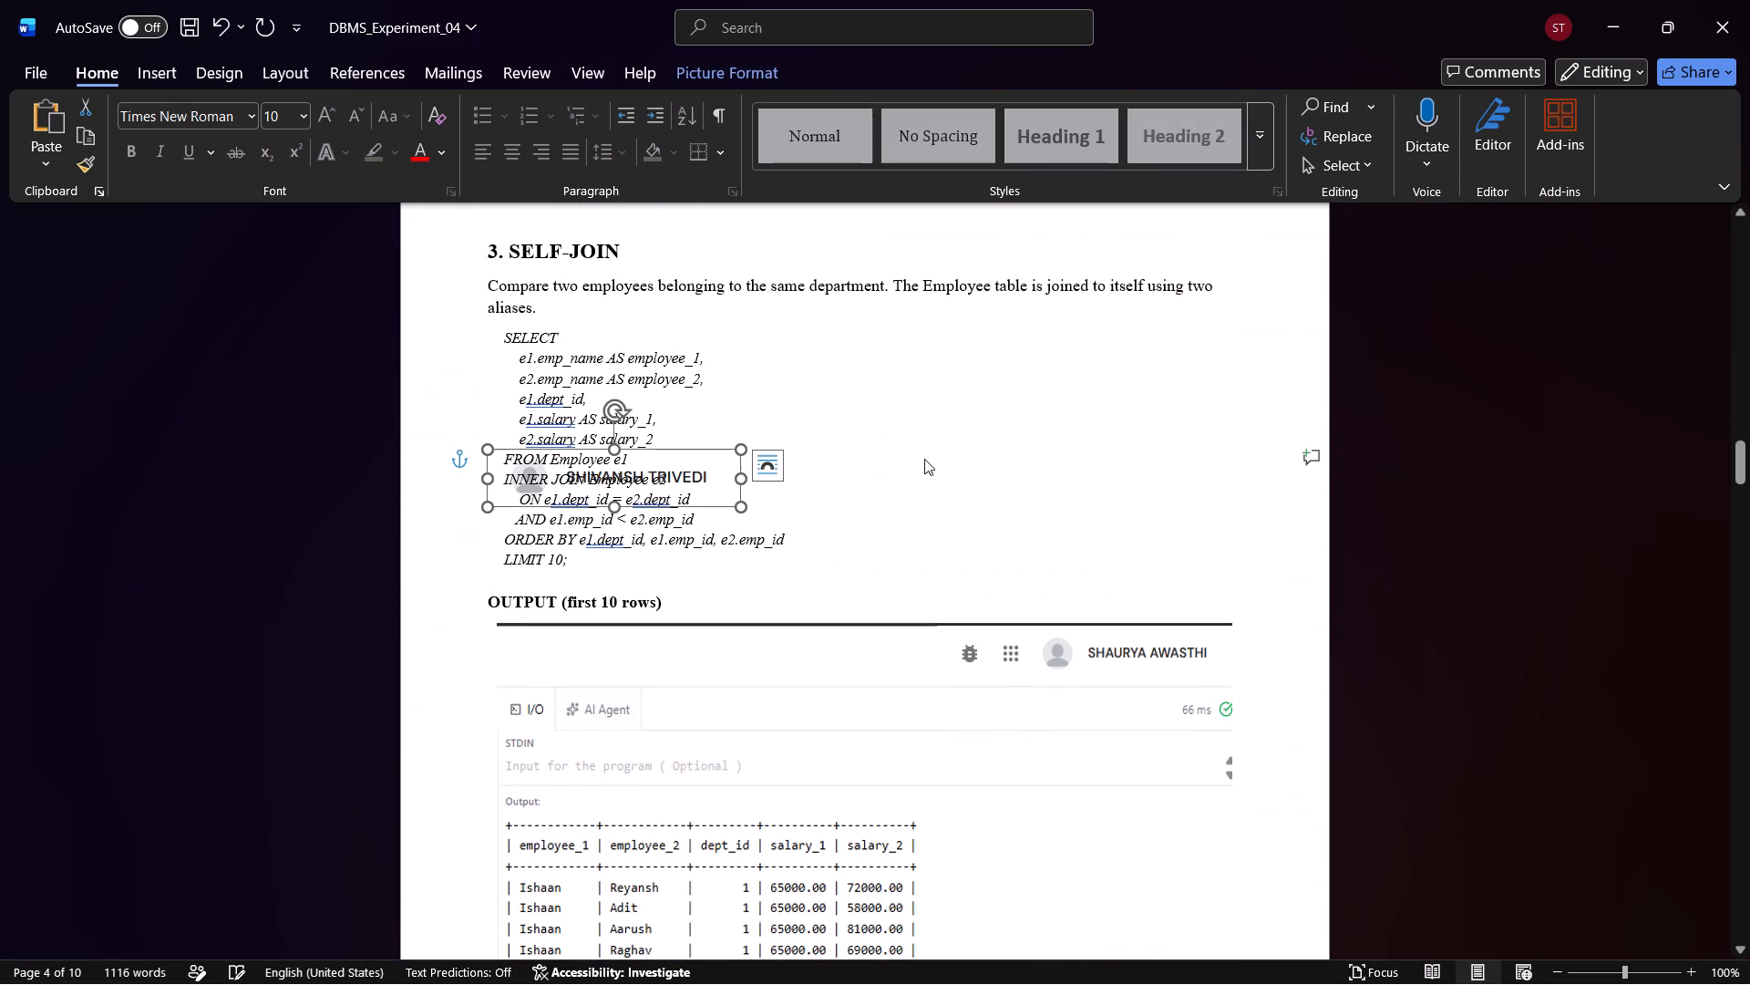
{"action": "left_click", "coordinate": [758, 471]}
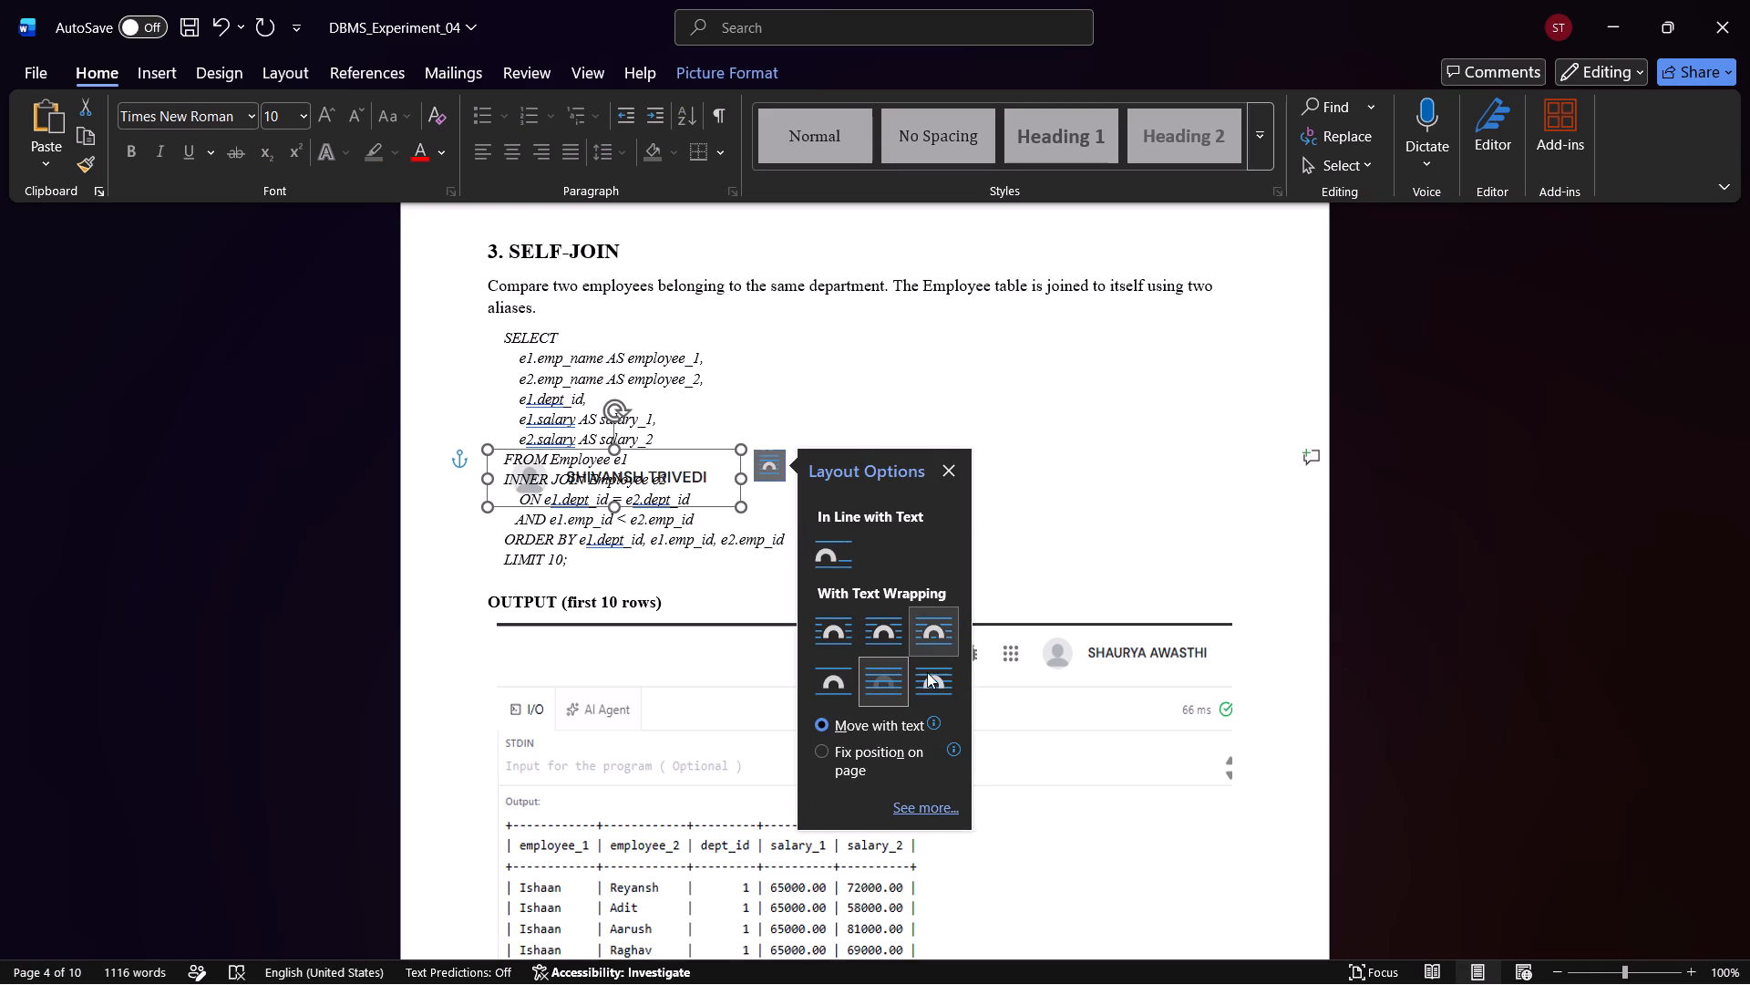
{"action": "left_click", "coordinate": [927, 672]}
Shrink the name-badge image and place it over the account name in the SELF-JOIN output screenshot.
{"action": "left_click_drag", "start_coordinate": [633, 468], "coordinate": [1125, 583]}
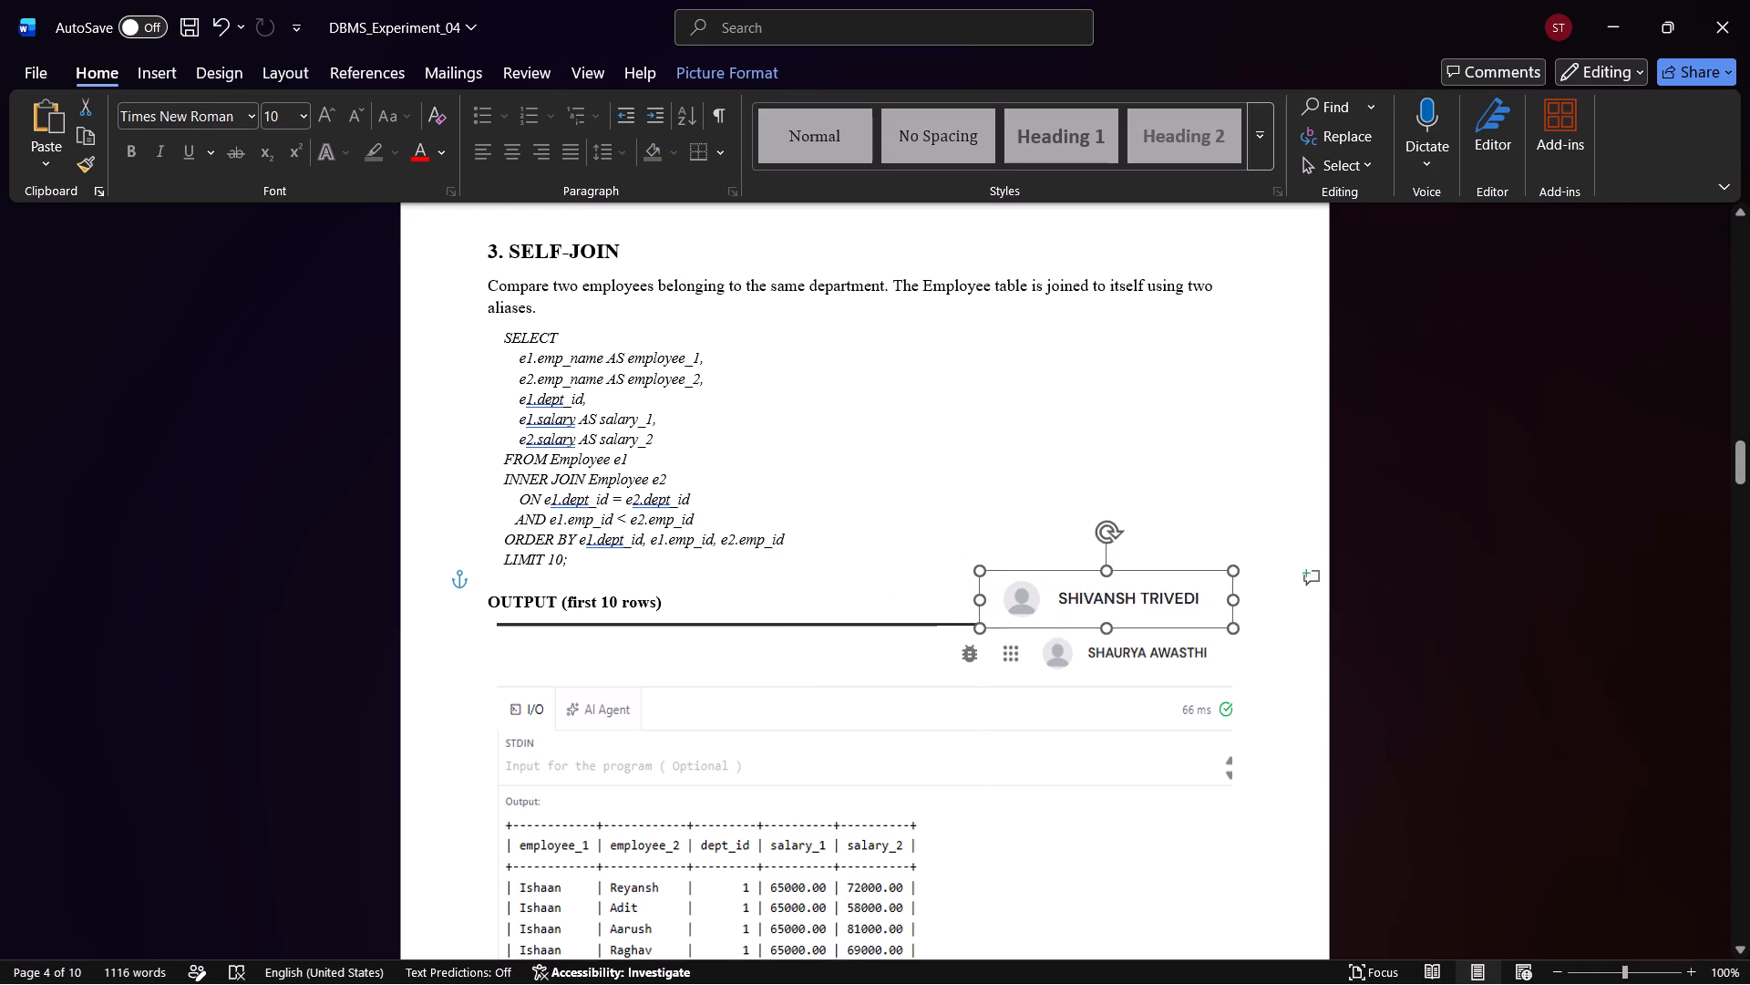
{"action": "left_click_drag", "start_coordinate": [1125, 583], "coordinate": [1102, 497]}
{"action": "left_click_drag", "start_coordinate": [1206, 546], "coordinate": [1184, 524]}
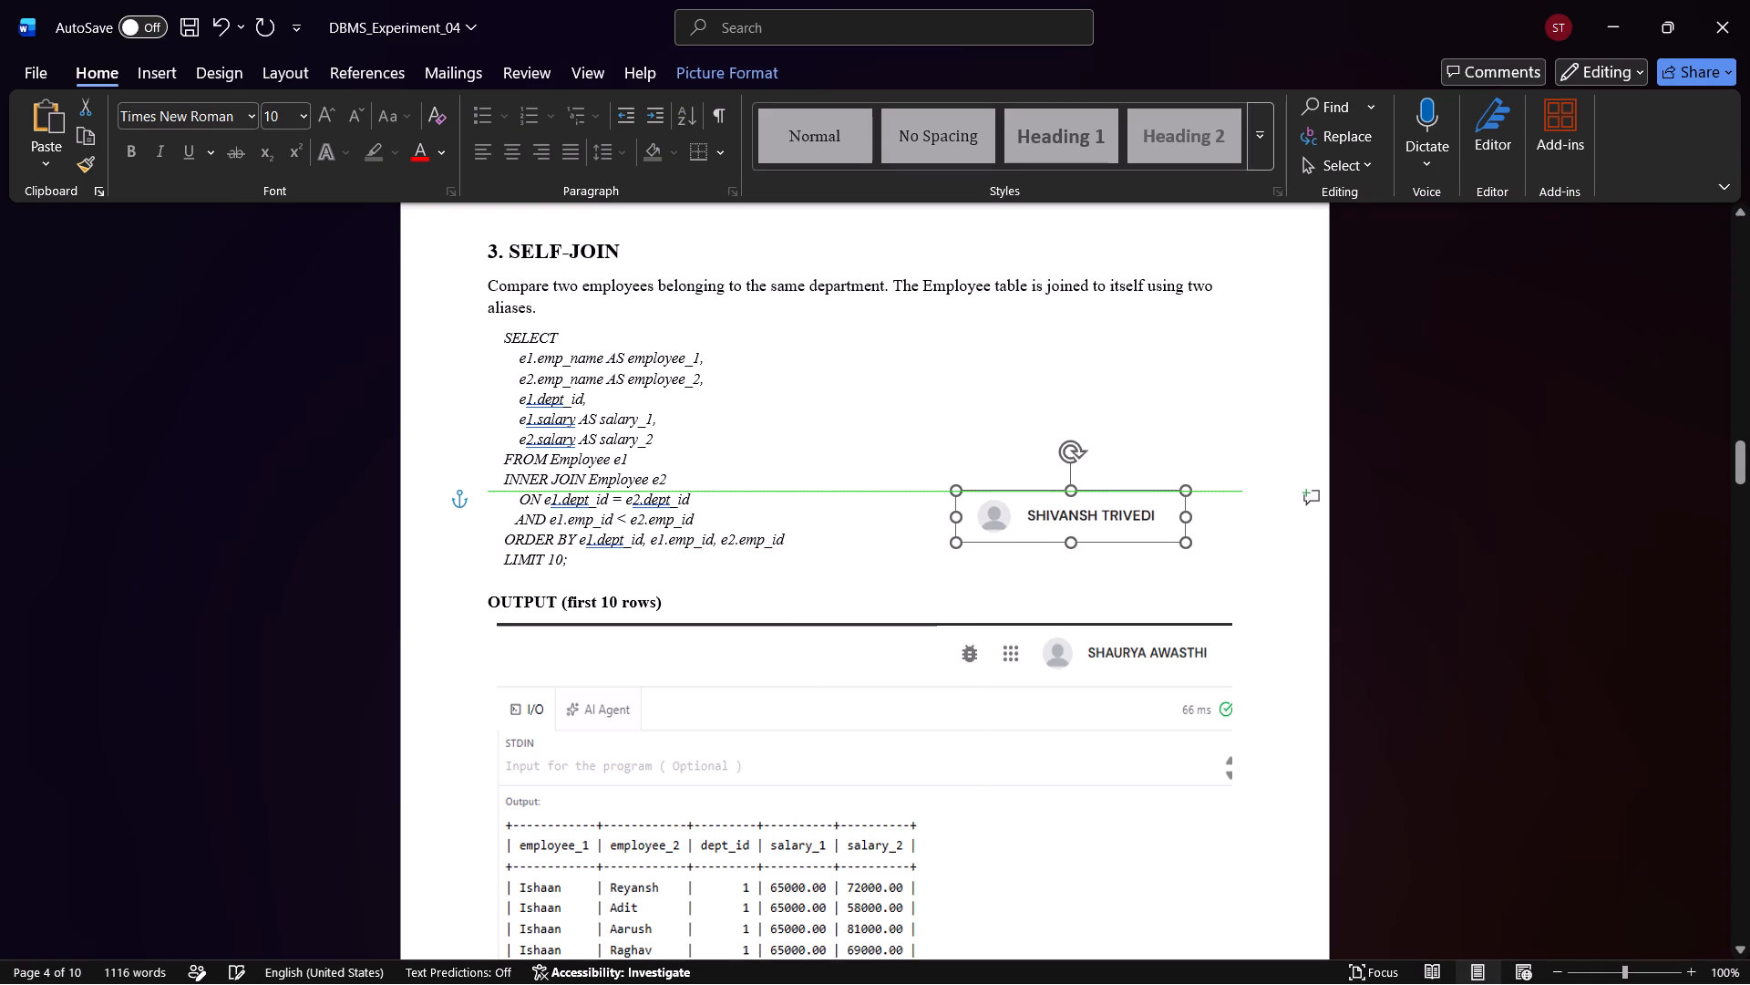
{"action": "left_click_drag", "start_coordinate": [1184, 524], "coordinate": [1144, 503]}
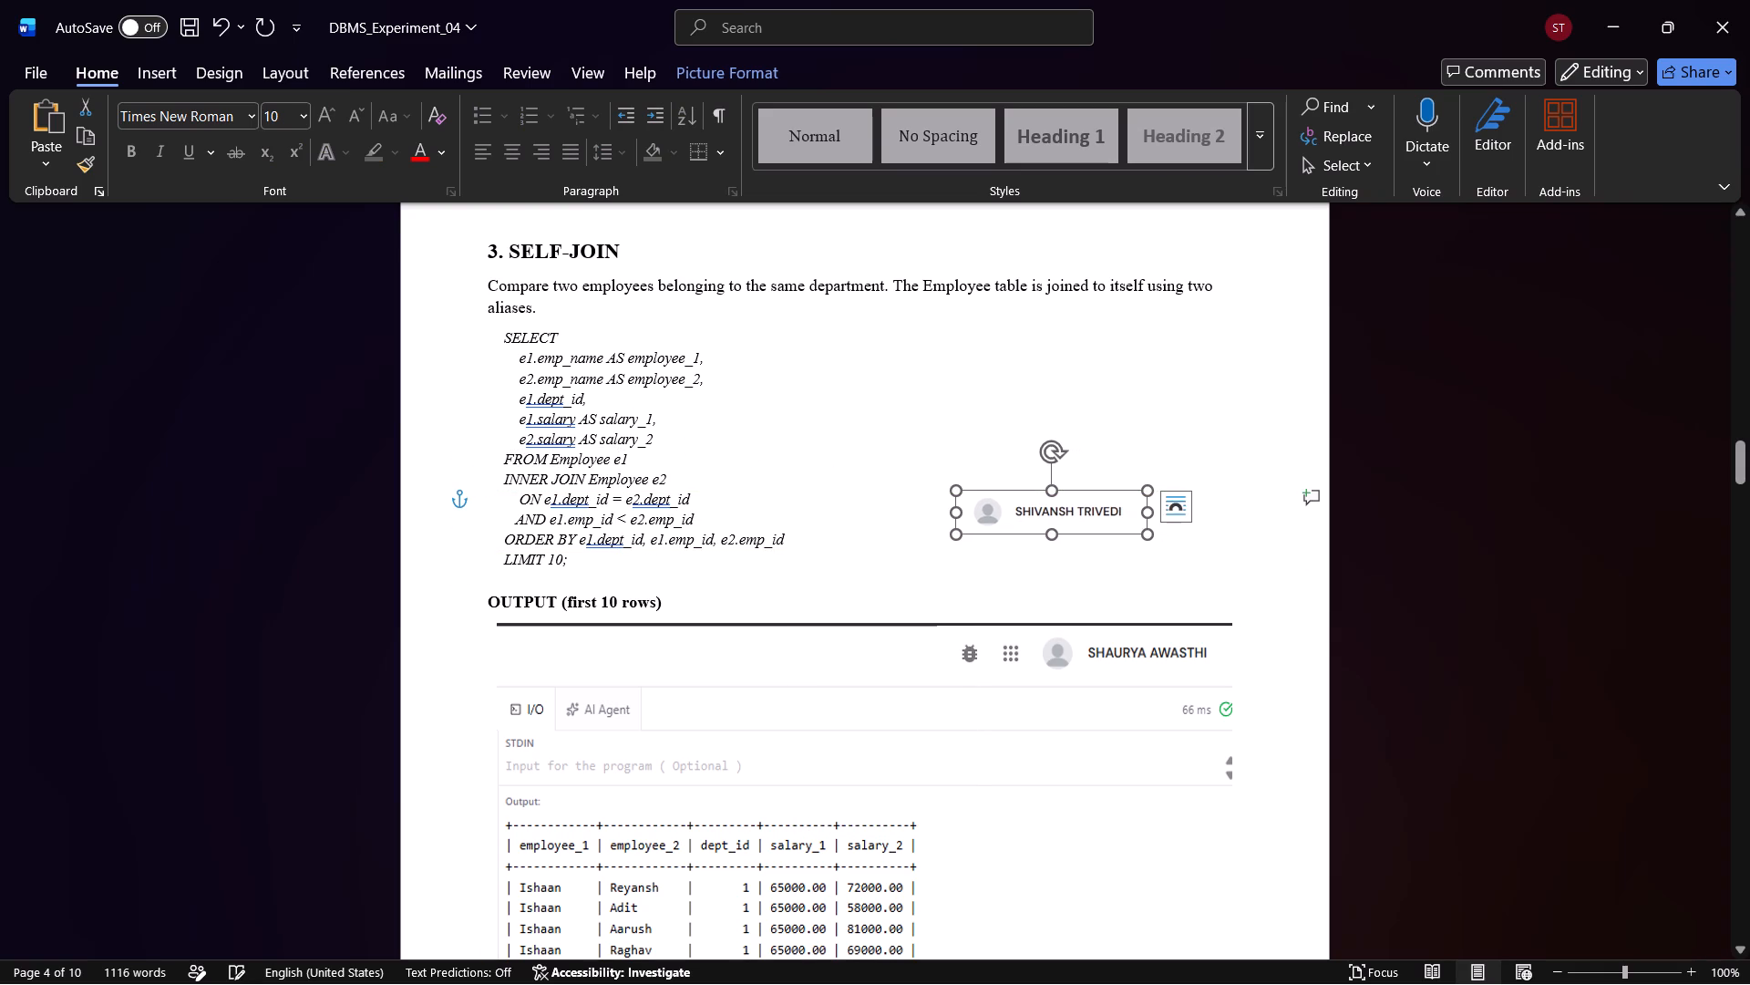
{"action": "left_click_drag", "start_coordinate": [1069, 513], "coordinate": [1145, 671]}
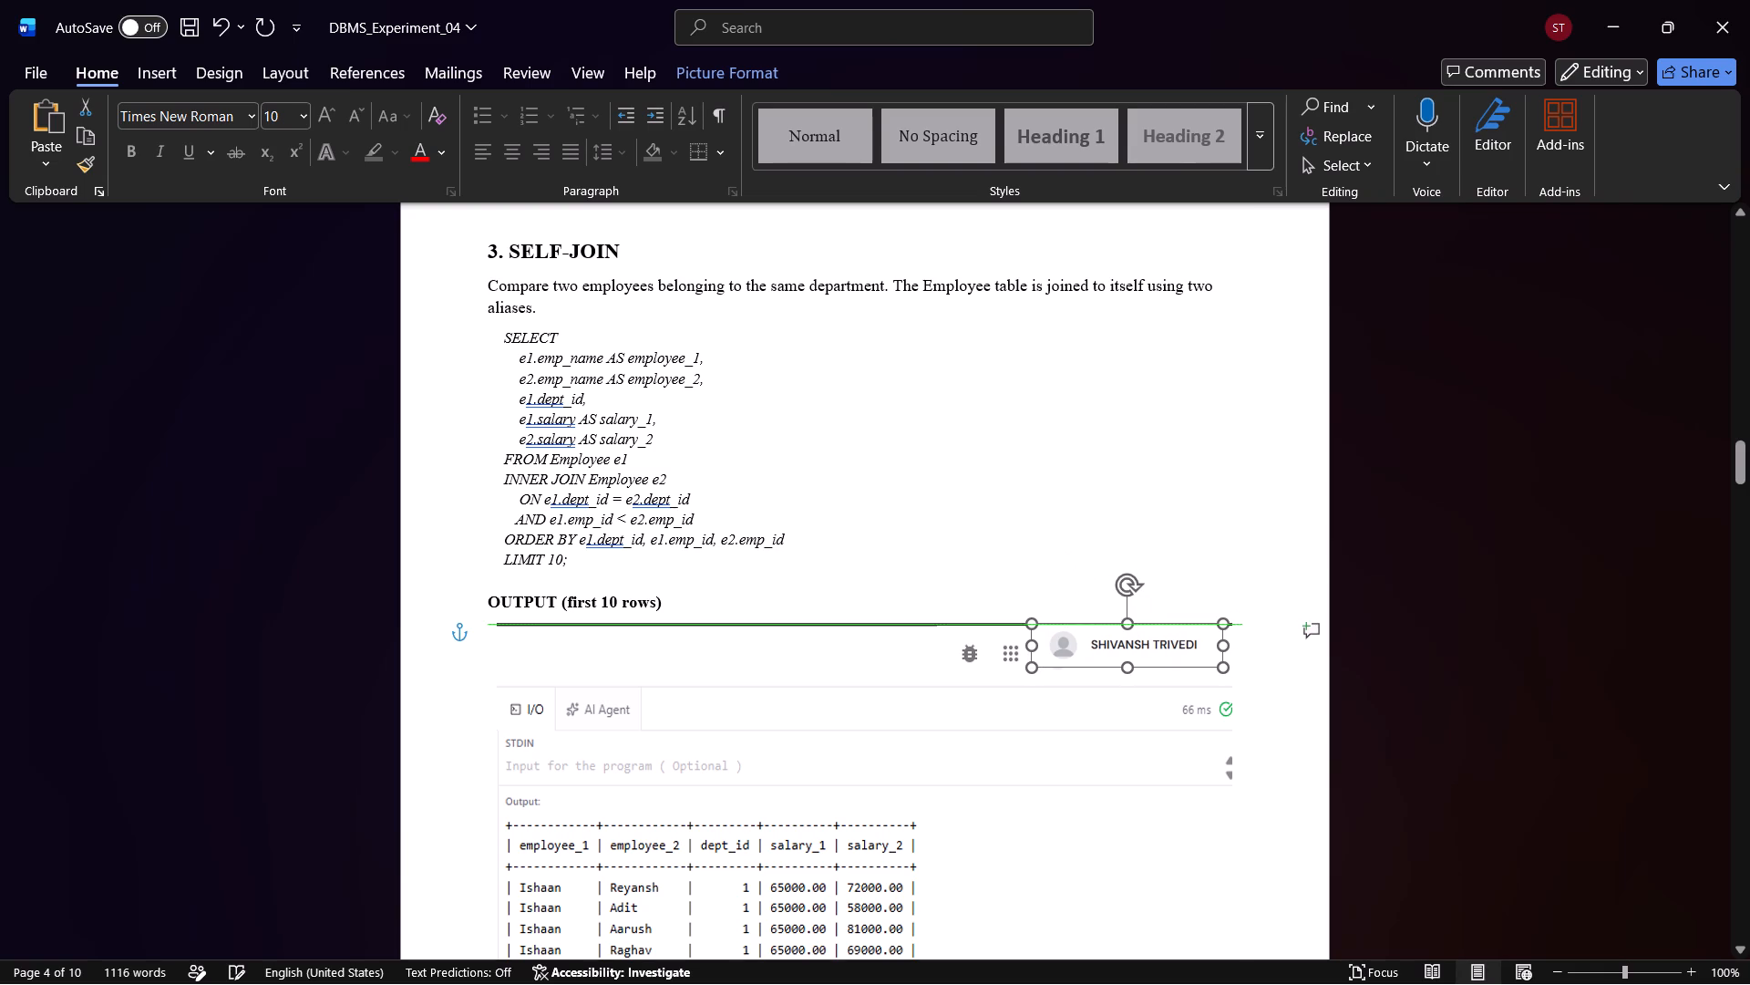
{"action": "left_click_drag", "start_coordinate": [1145, 671], "coordinate": [1138, 657]}
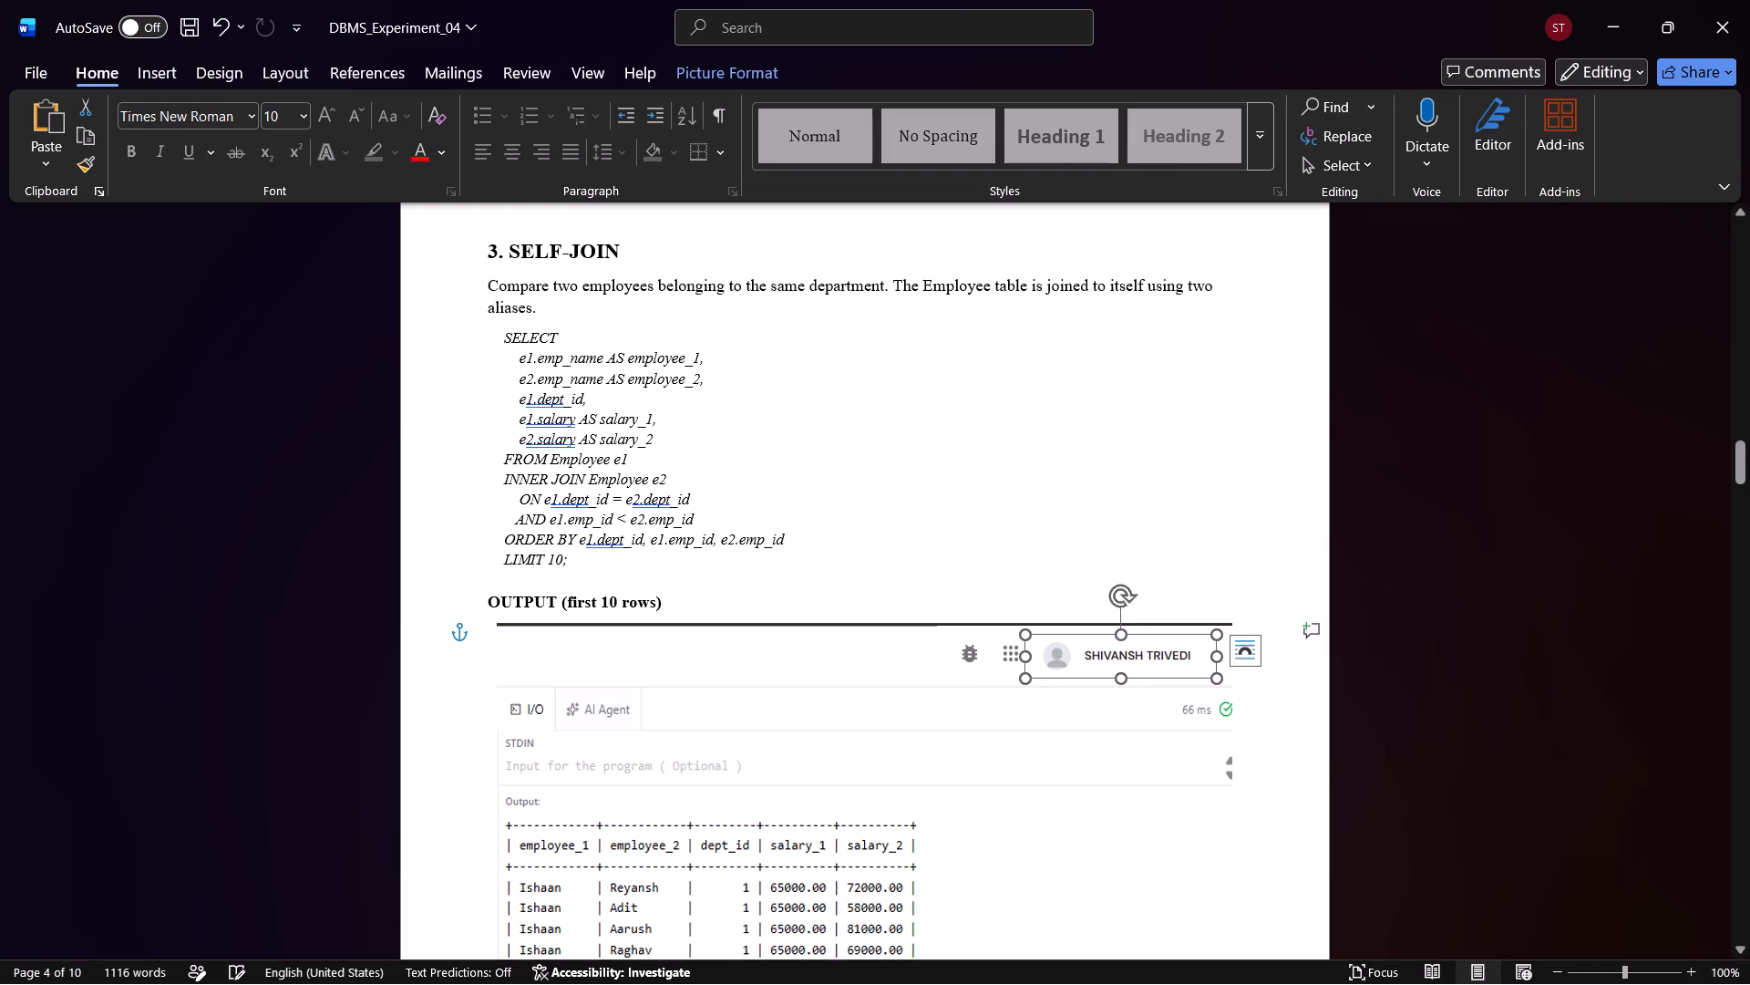
{"action": "left_click", "coordinate": [1170, 502]}
Paste the name-badge image beside the 3-WAY JOIN query and set its text wrapping to In Front of Text.
{"action": "scroll", "coordinate": [1079, 487], "scroll_direction": "down", "scroll_amount": 4}
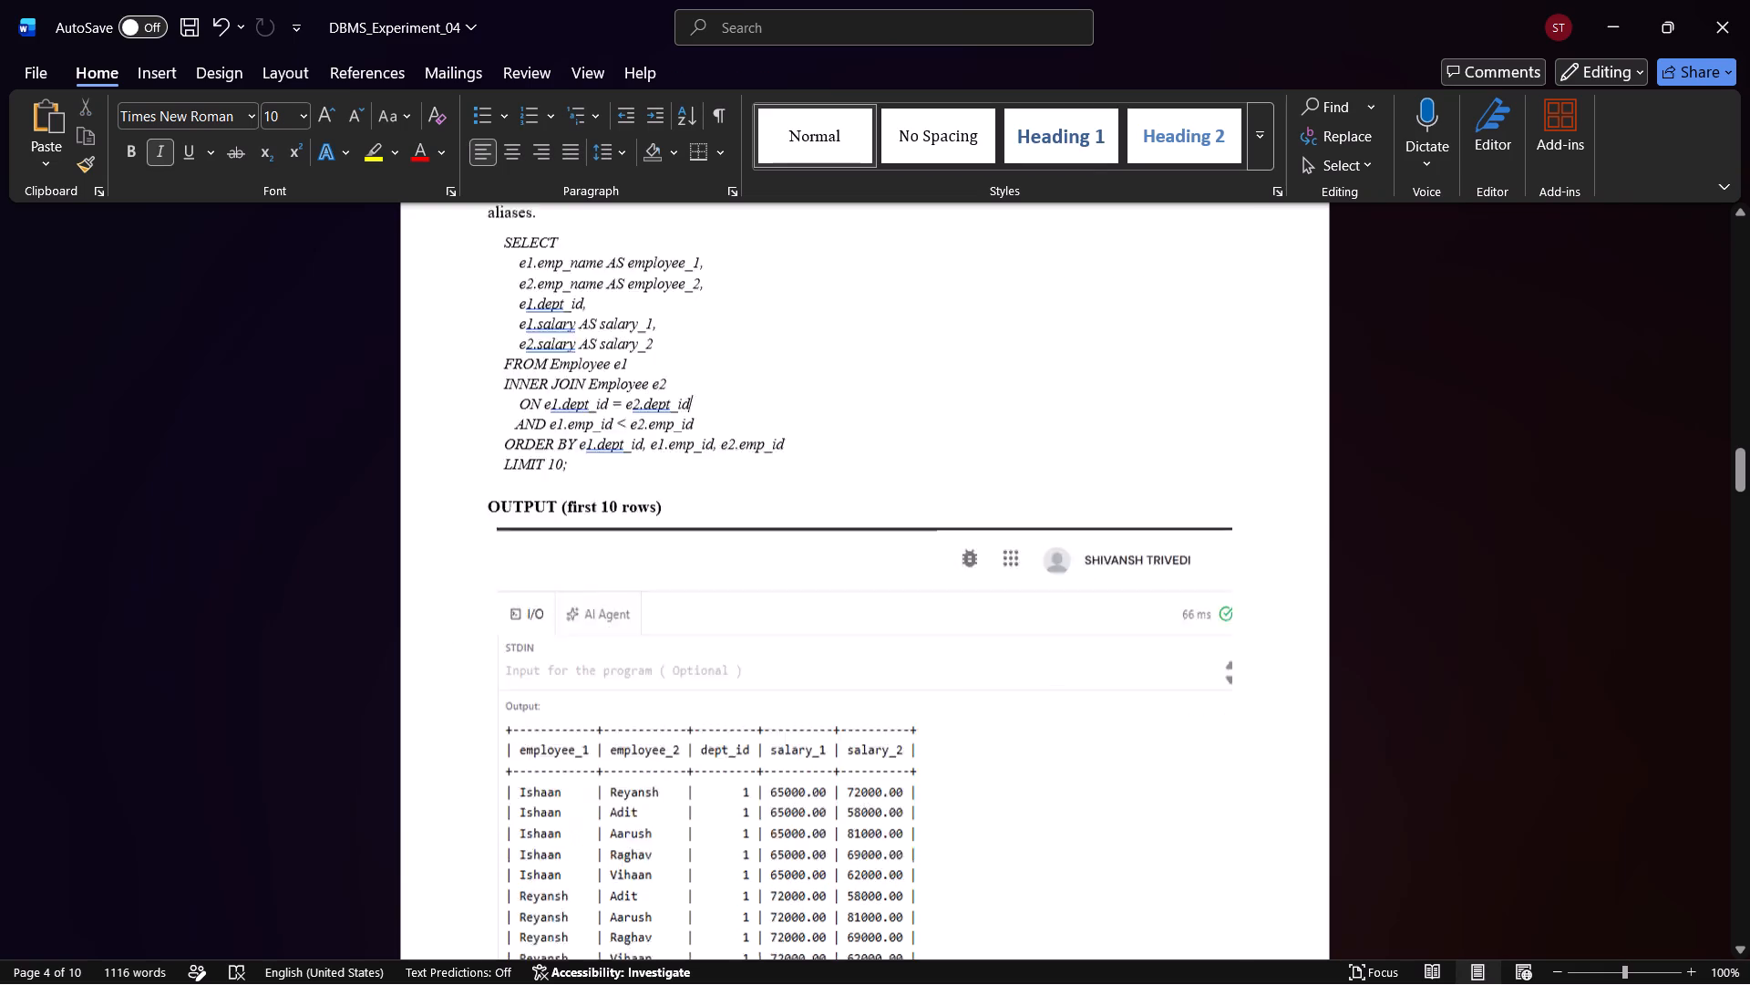
{"action": "scroll", "coordinate": [1076, 485], "scroll_direction": "down", "scroll_amount": 2}
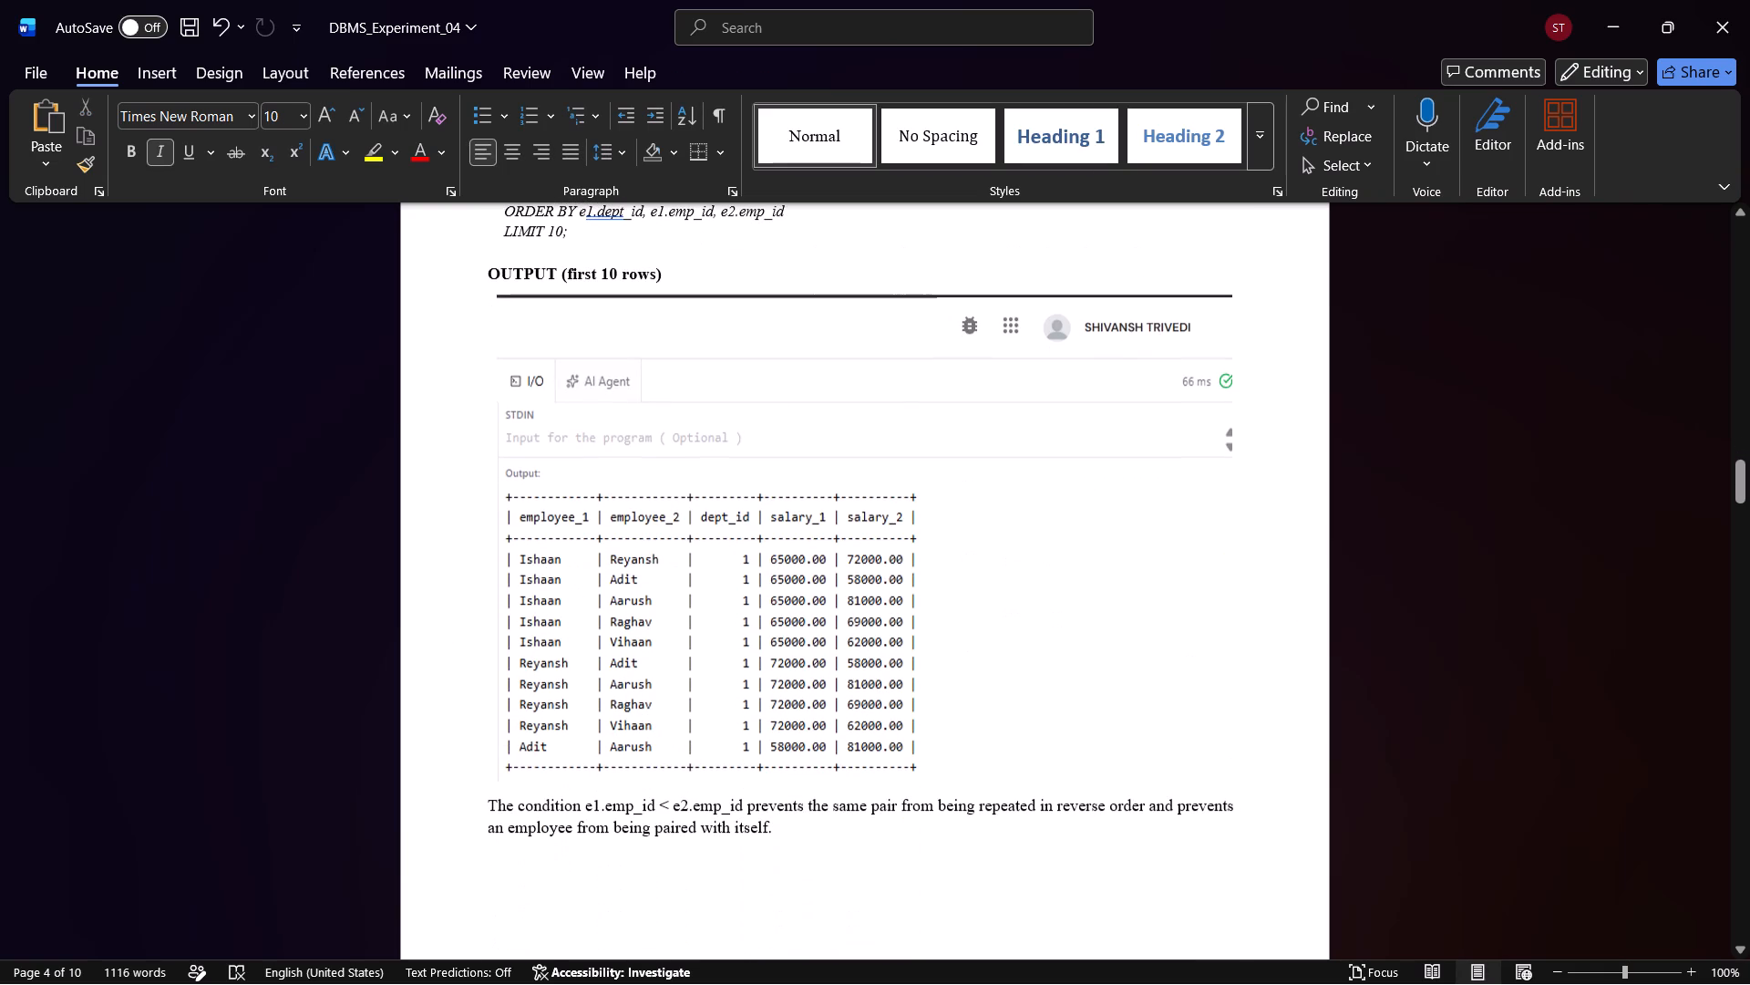
{"action": "scroll", "coordinate": [1065, 503], "scroll_direction": "down", "scroll_amount": 7}
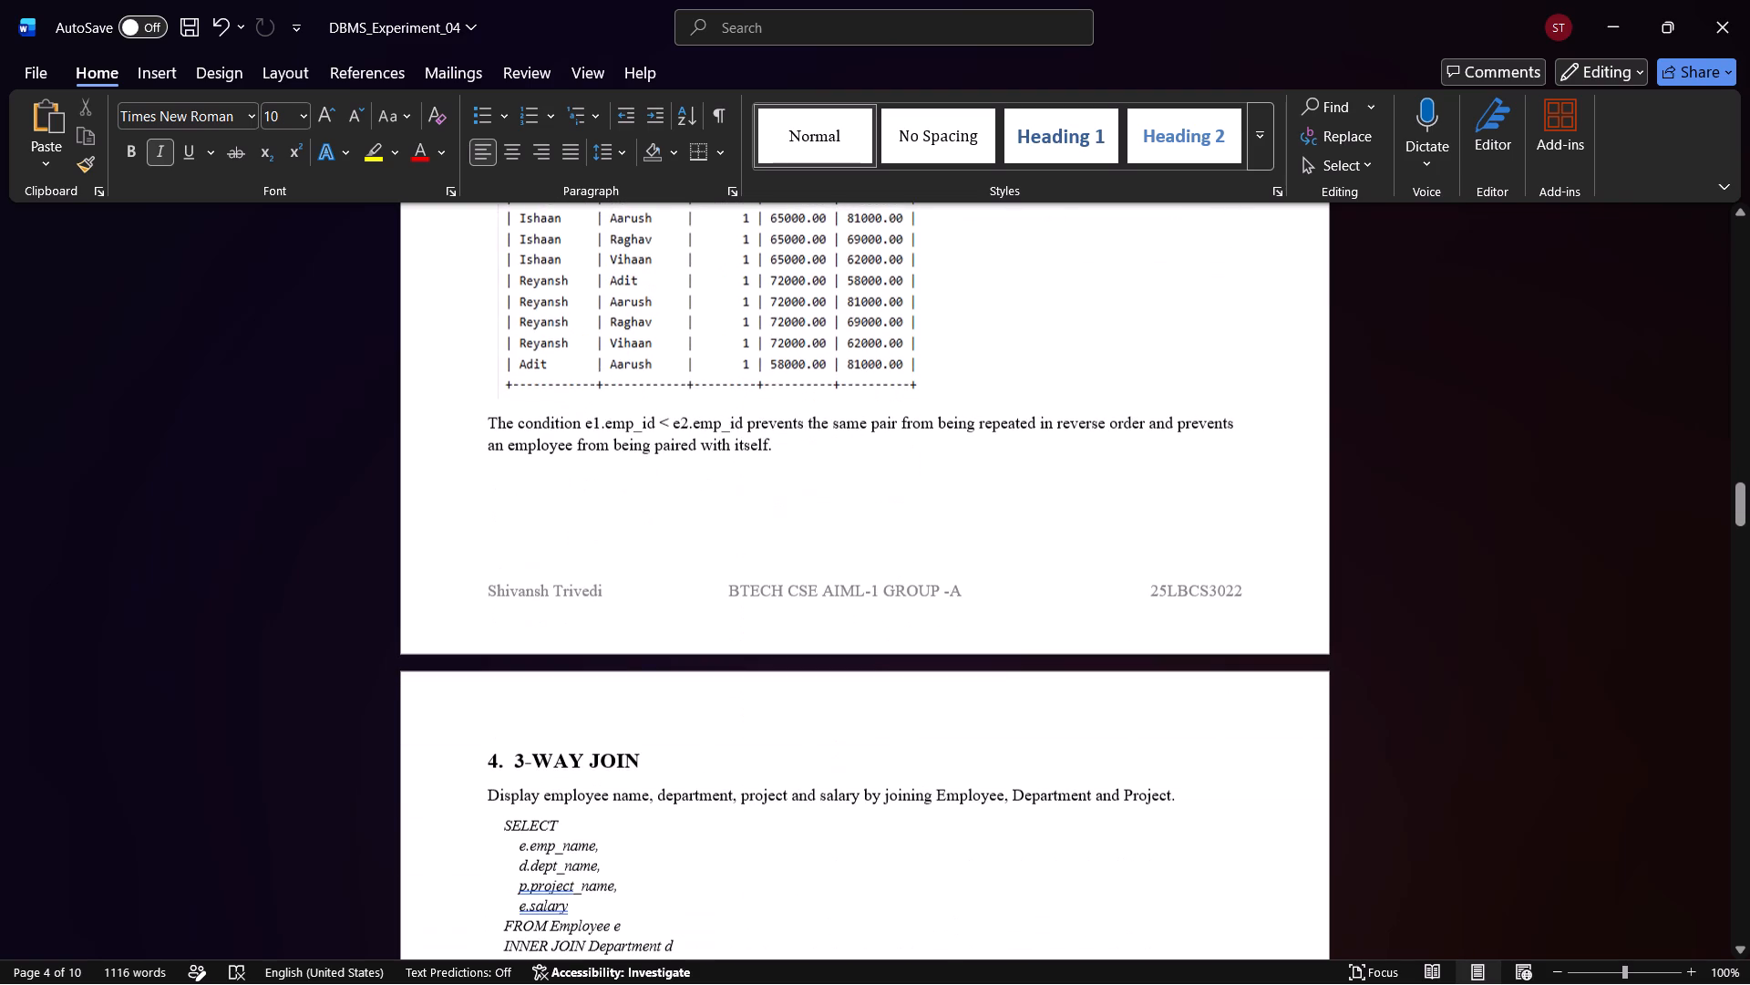
{"action": "scroll", "coordinate": [1065, 507], "scroll_direction": "down", "scroll_amount": 11}
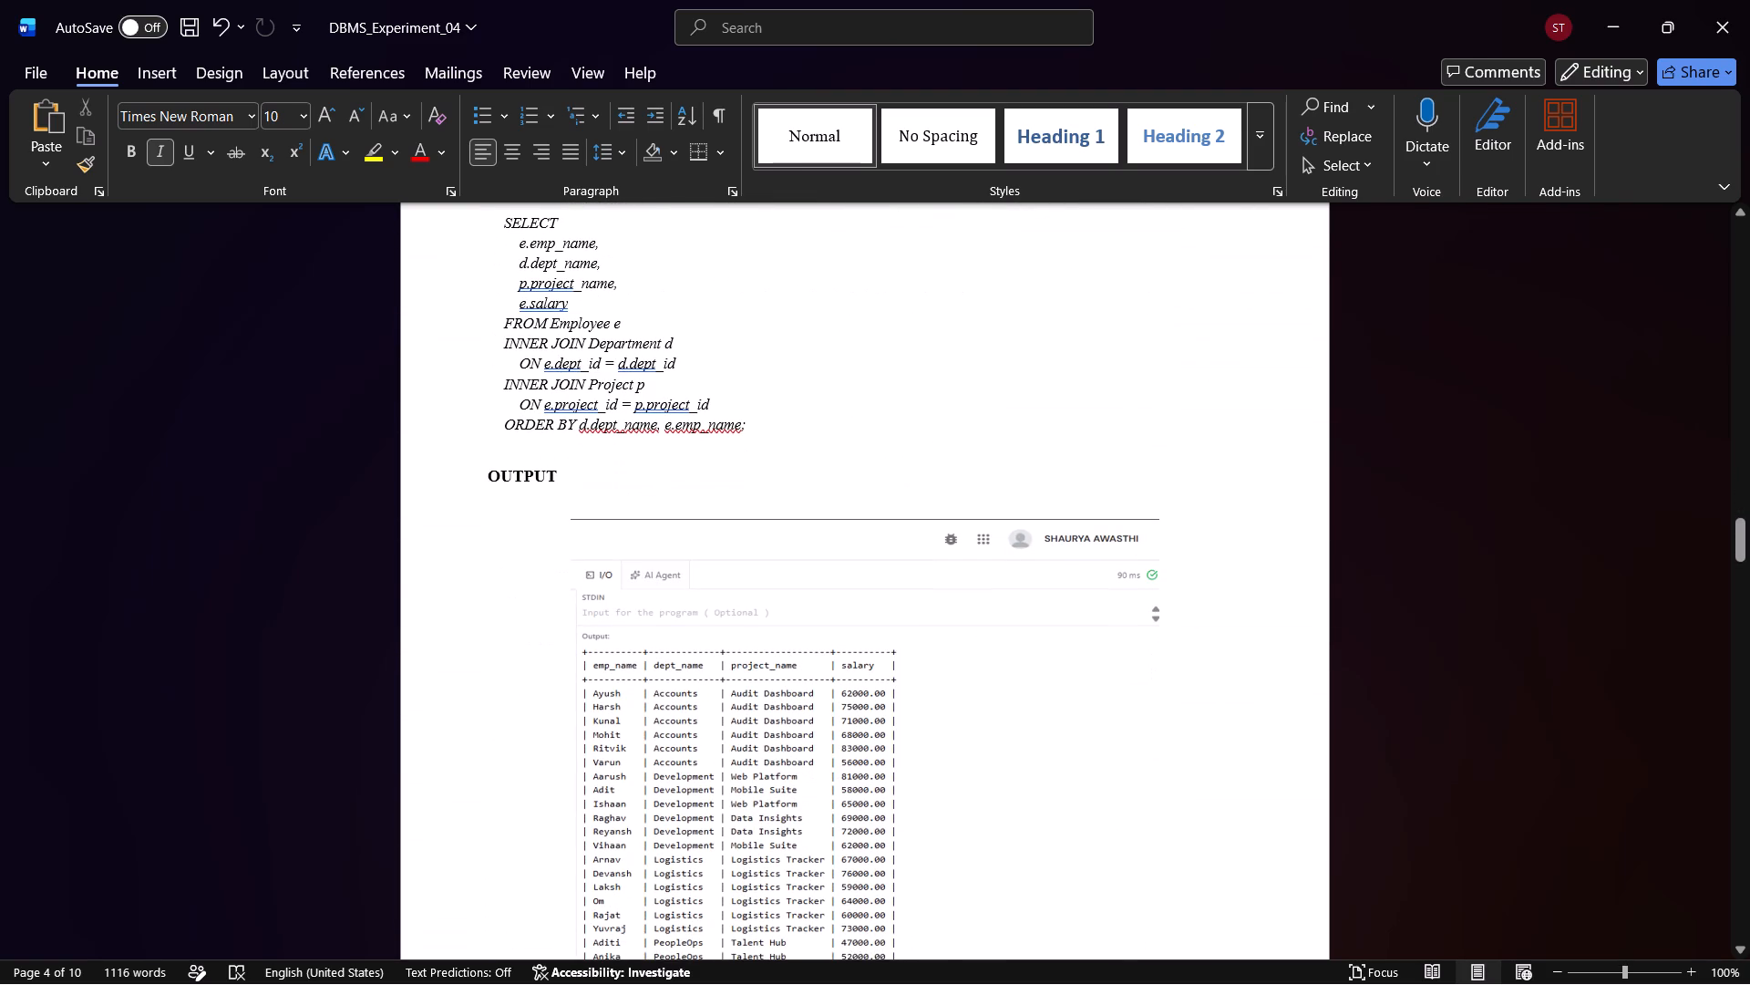
{"action": "left_click", "coordinate": [927, 387]}
{"action": "key", "text": "ctrl+v"}
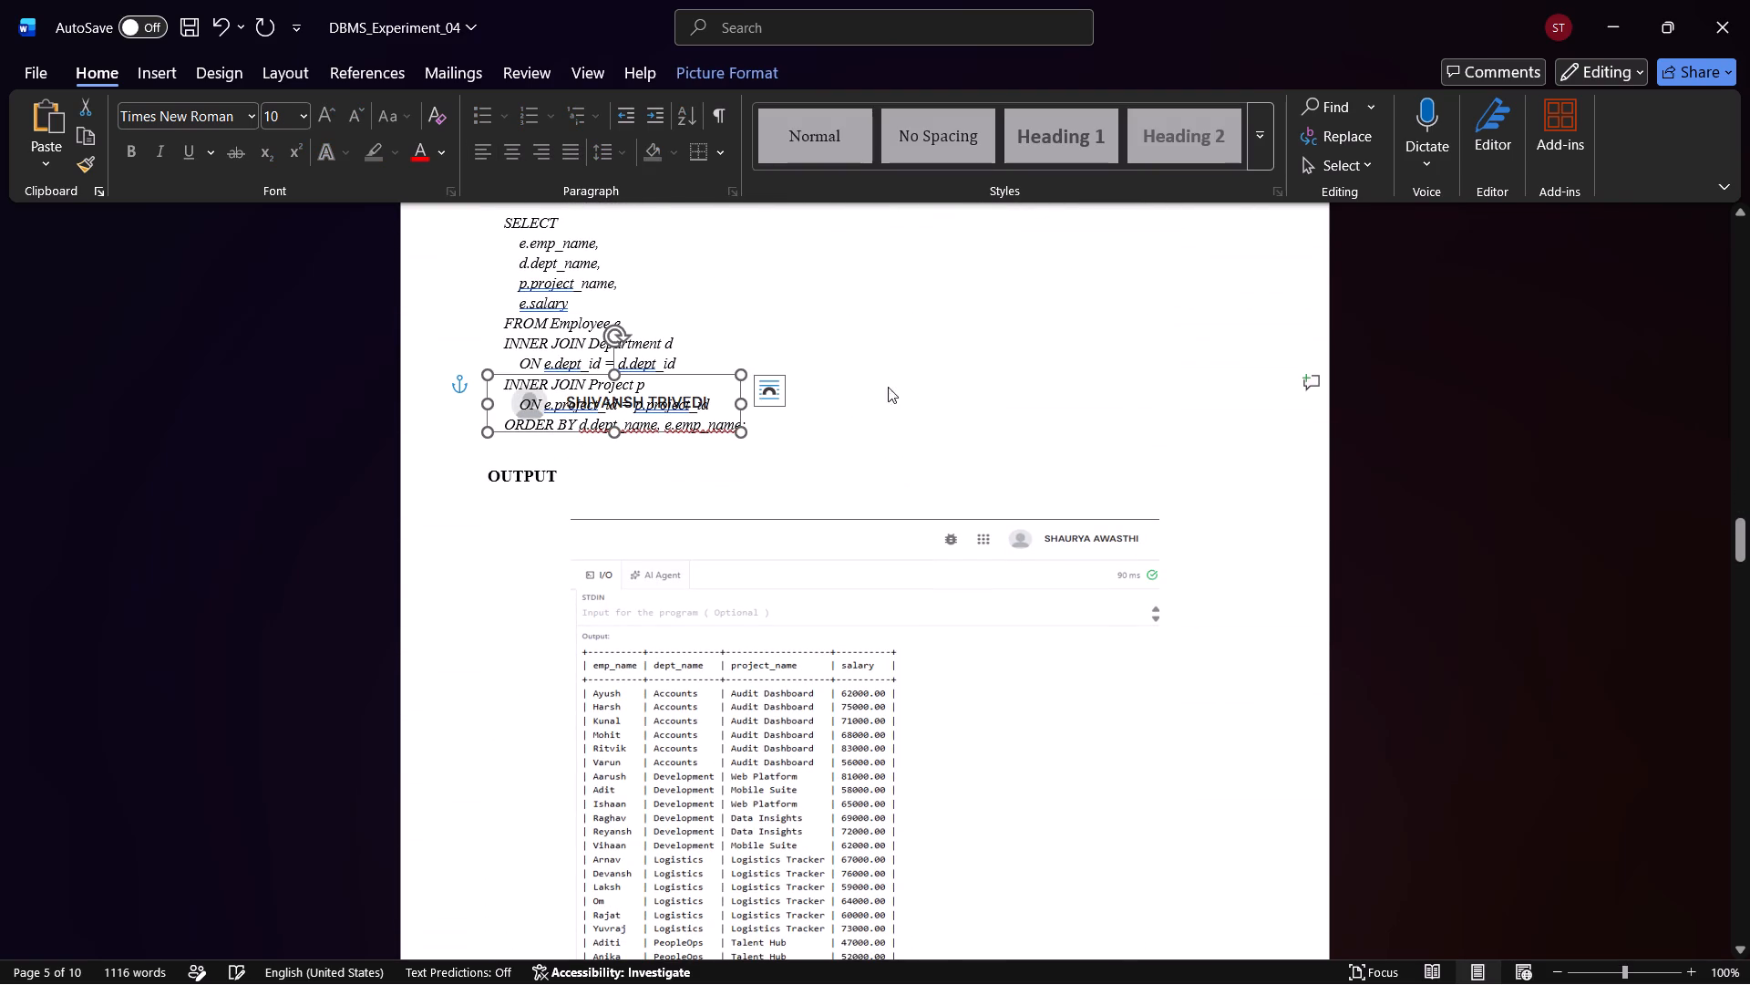
{"action": "left_click", "coordinate": [760, 389]}
{"action": "left_click", "coordinate": [942, 608]}
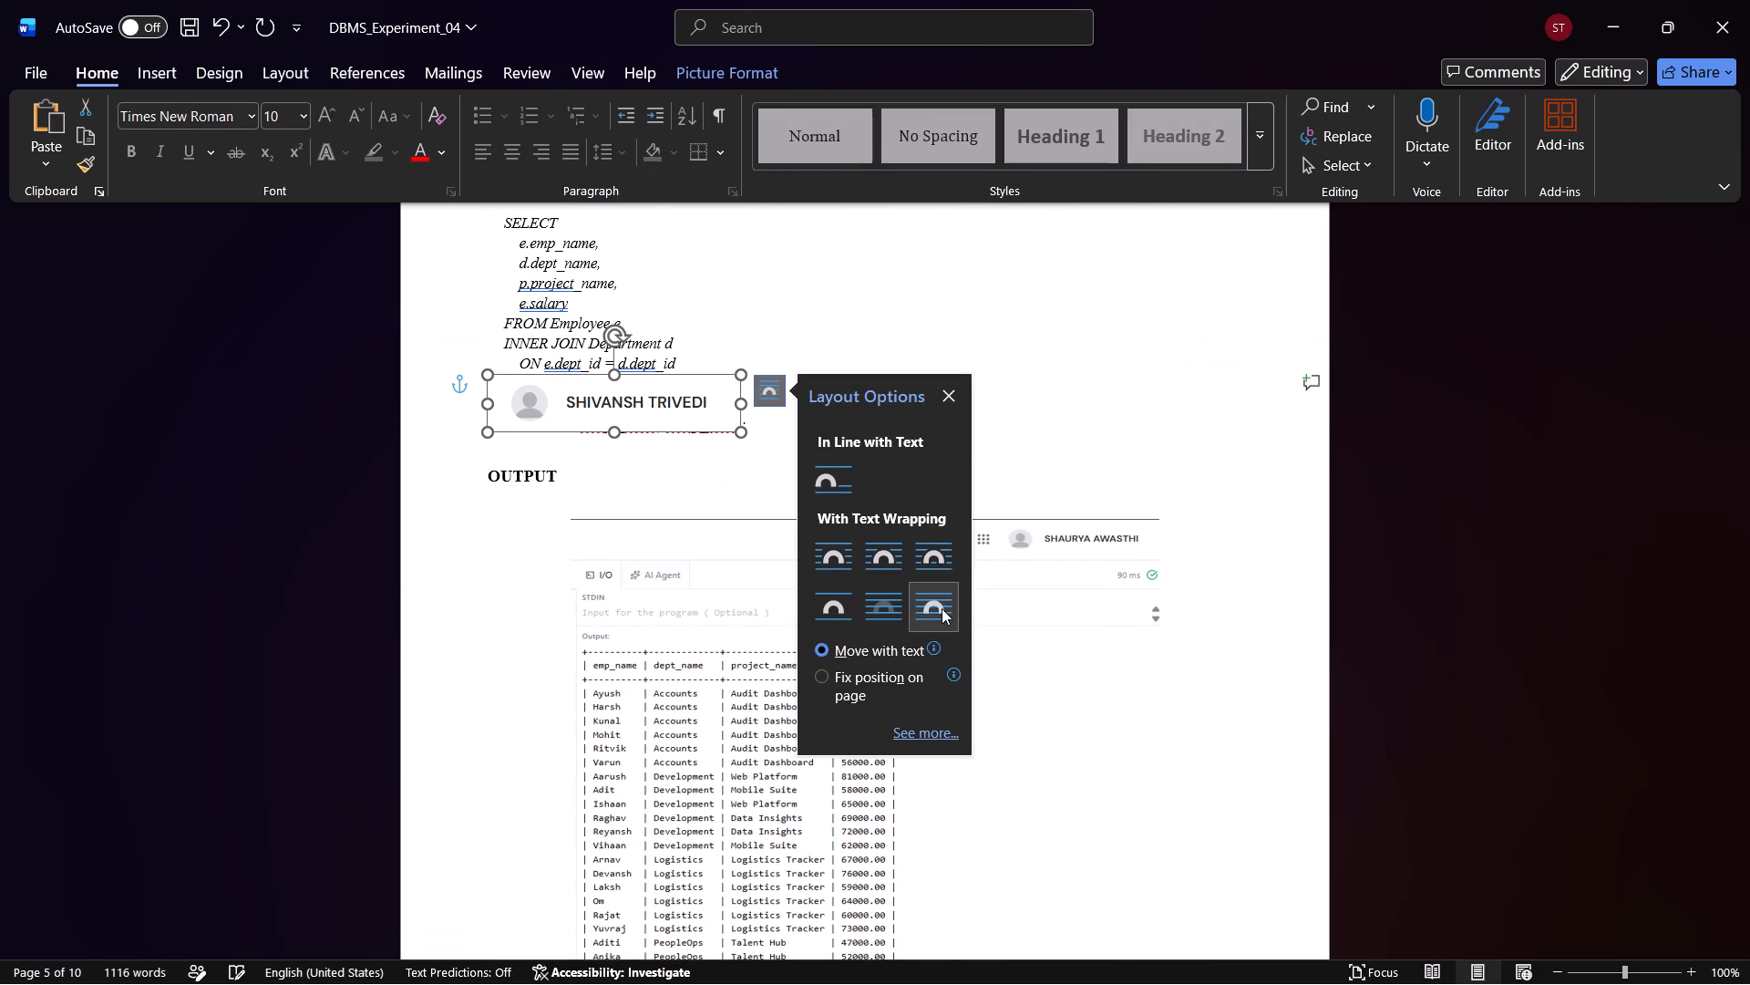
Reduce the name-badge image's width and height and fit it over the account name in the 3-WAY JOIN output screenshot.
{"action": "left_click_drag", "start_coordinate": [618, 398], "coordinate": [1073, 448]}
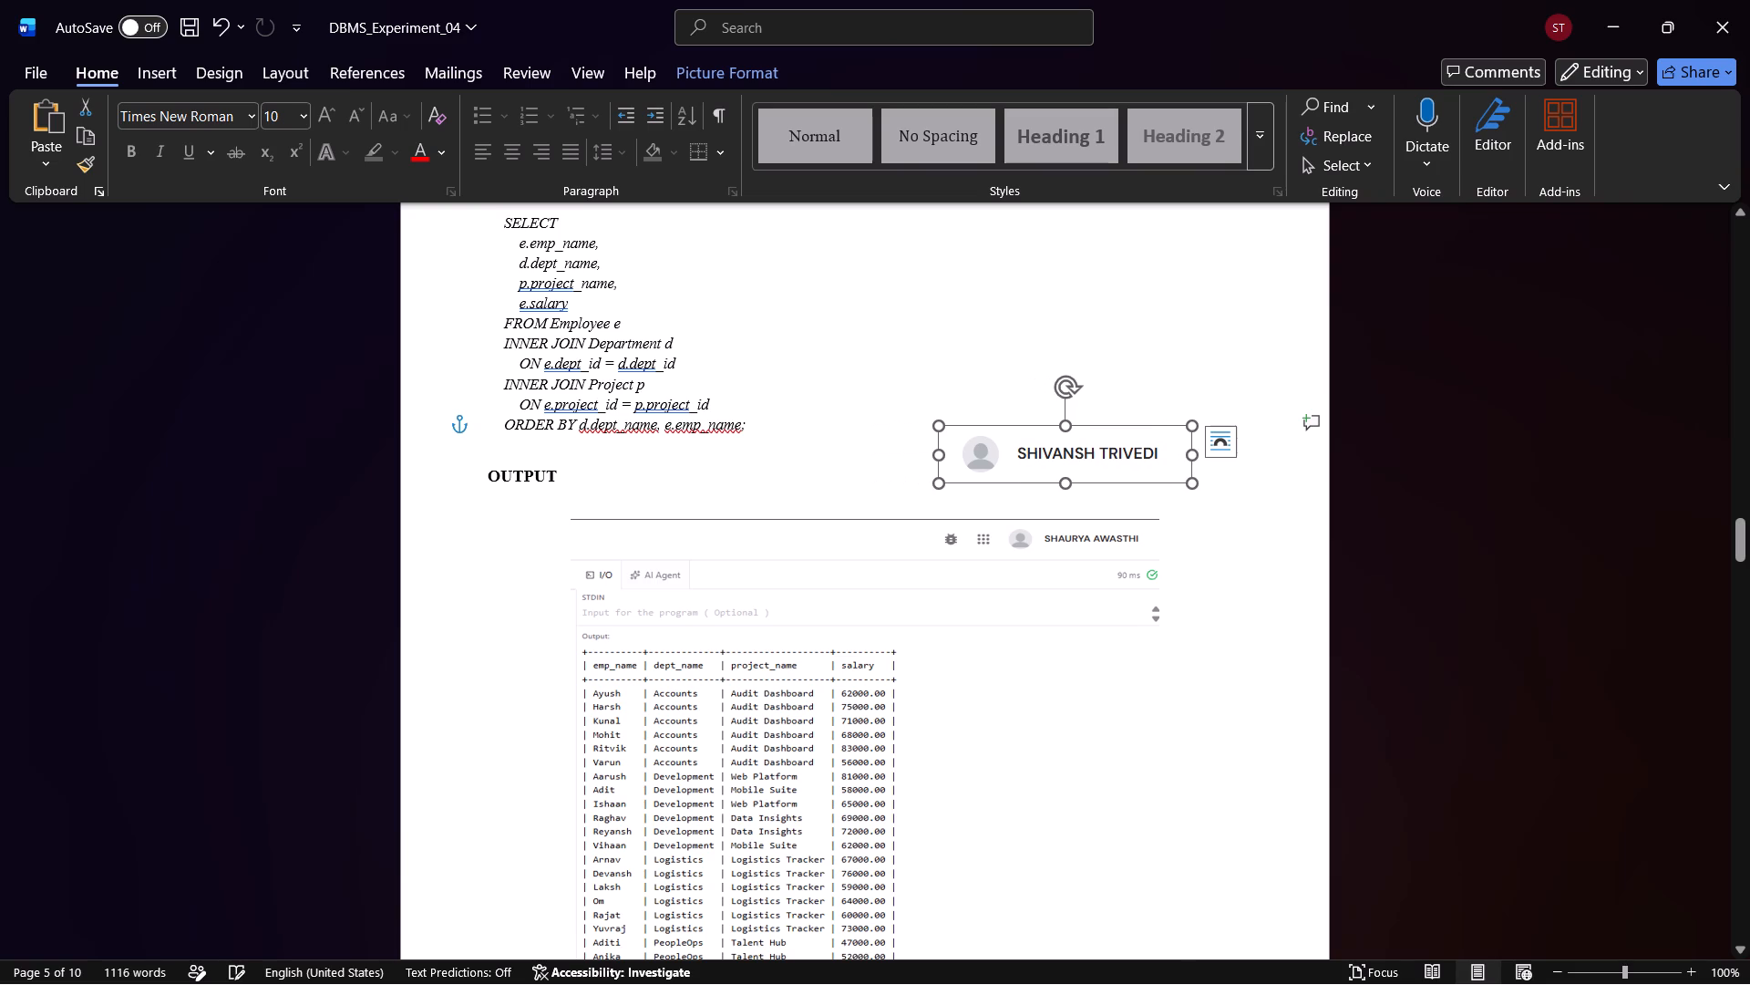
{"action": "left_click_drag", "start_coordinate": [1193, 488], "coordinate": [1178, 451]}
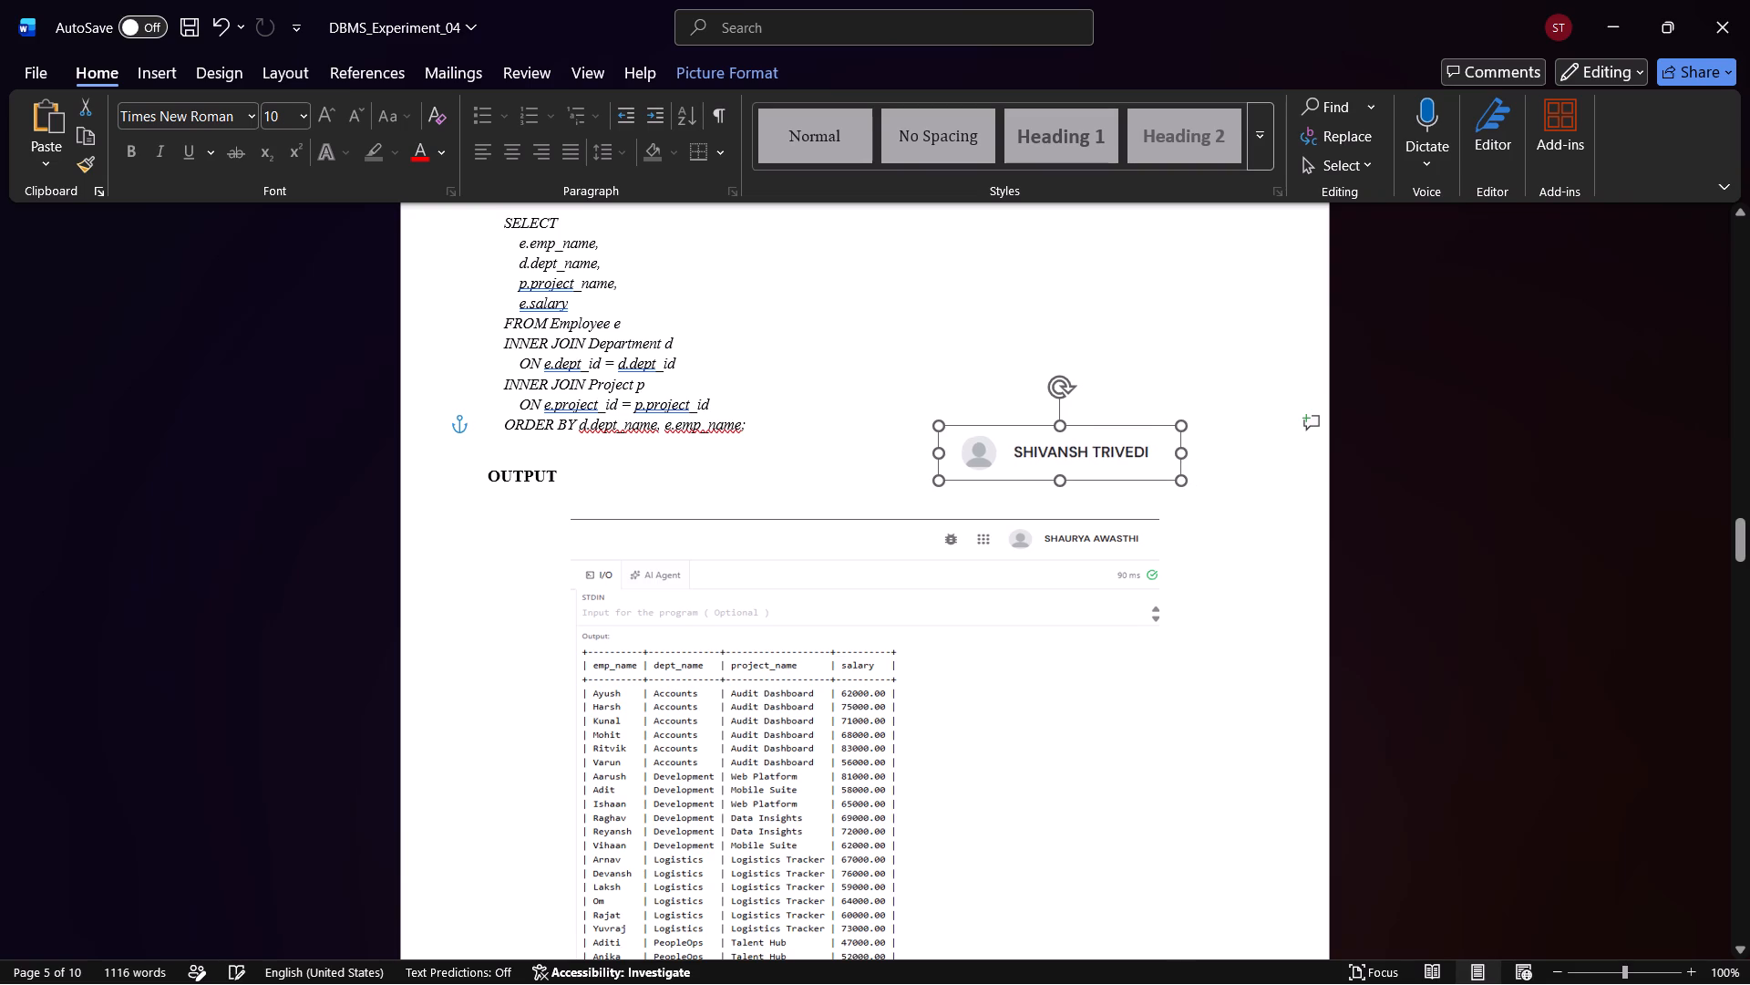
{"action": "left_click_drag", "start_coordinate": [1178, 451], "coordinate": [1154, 452]}
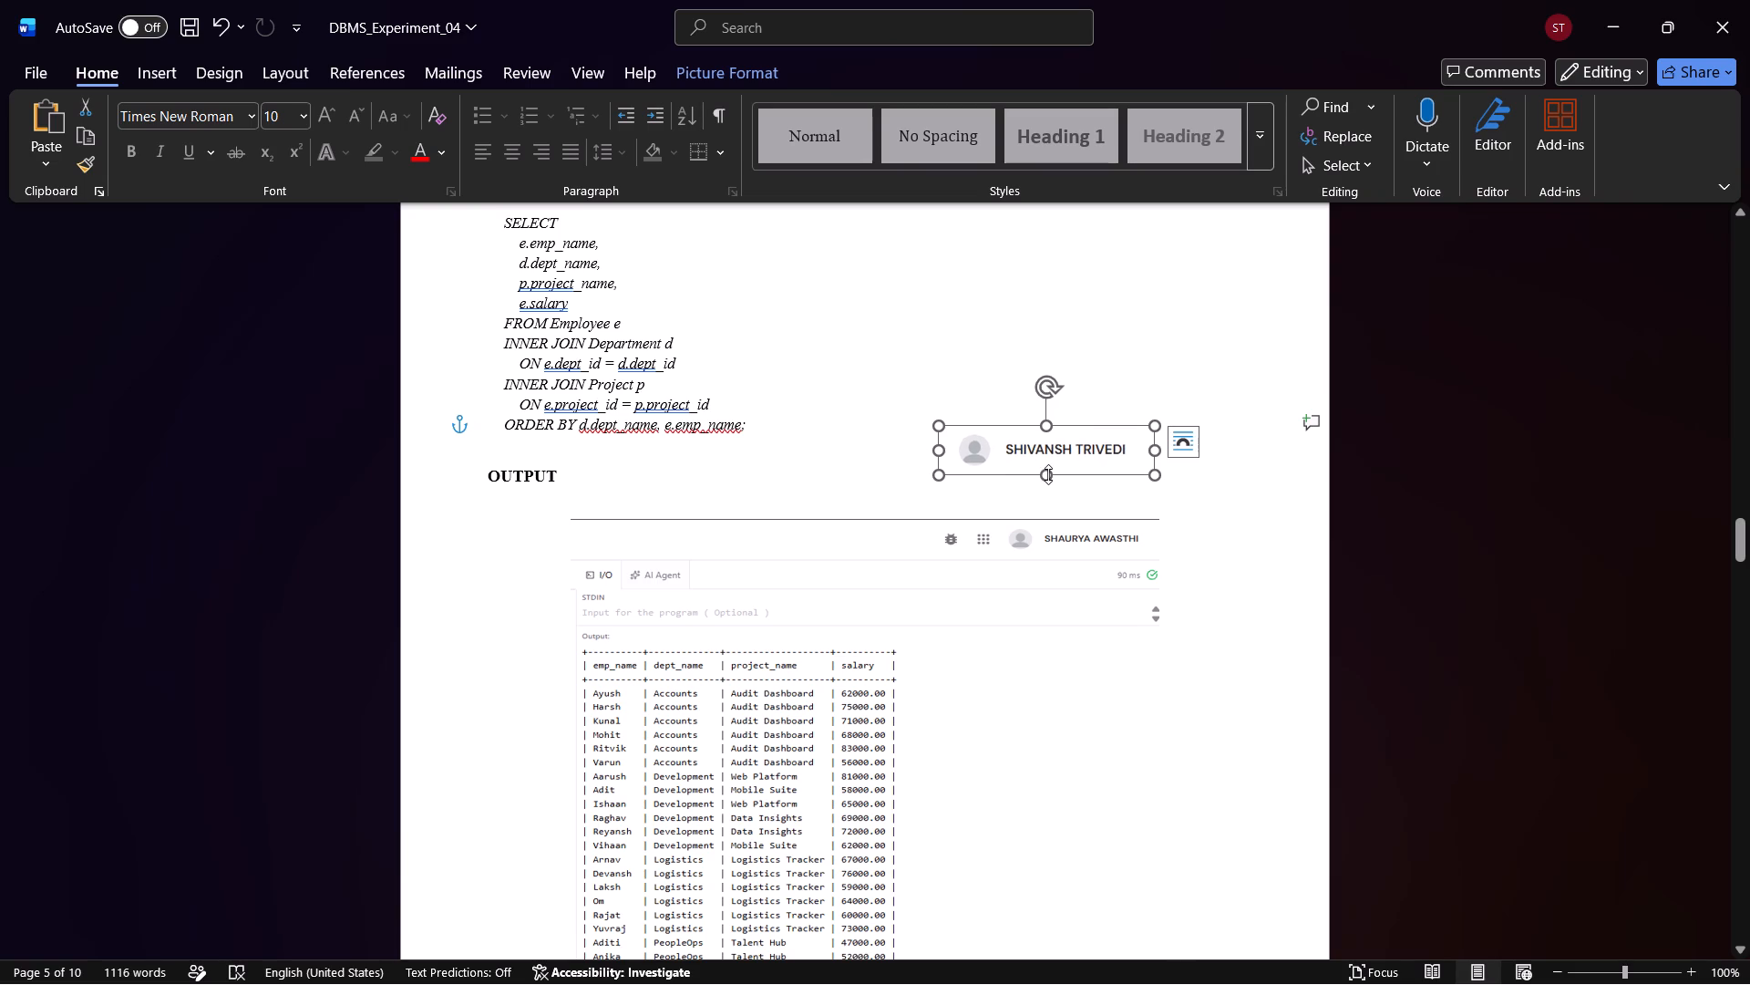
{"action": "left_click_drag", "start_coordinate": [1048, 474], "coordinate": [1048, 462]}
{"action": "left_click_drag", "start_coordinate": [1153, 464], "coordinate": [1137, 458]}
{"action": "left_click_drag", "start_coordinate": [1091, 445], "coordinate": [1108, 471]}
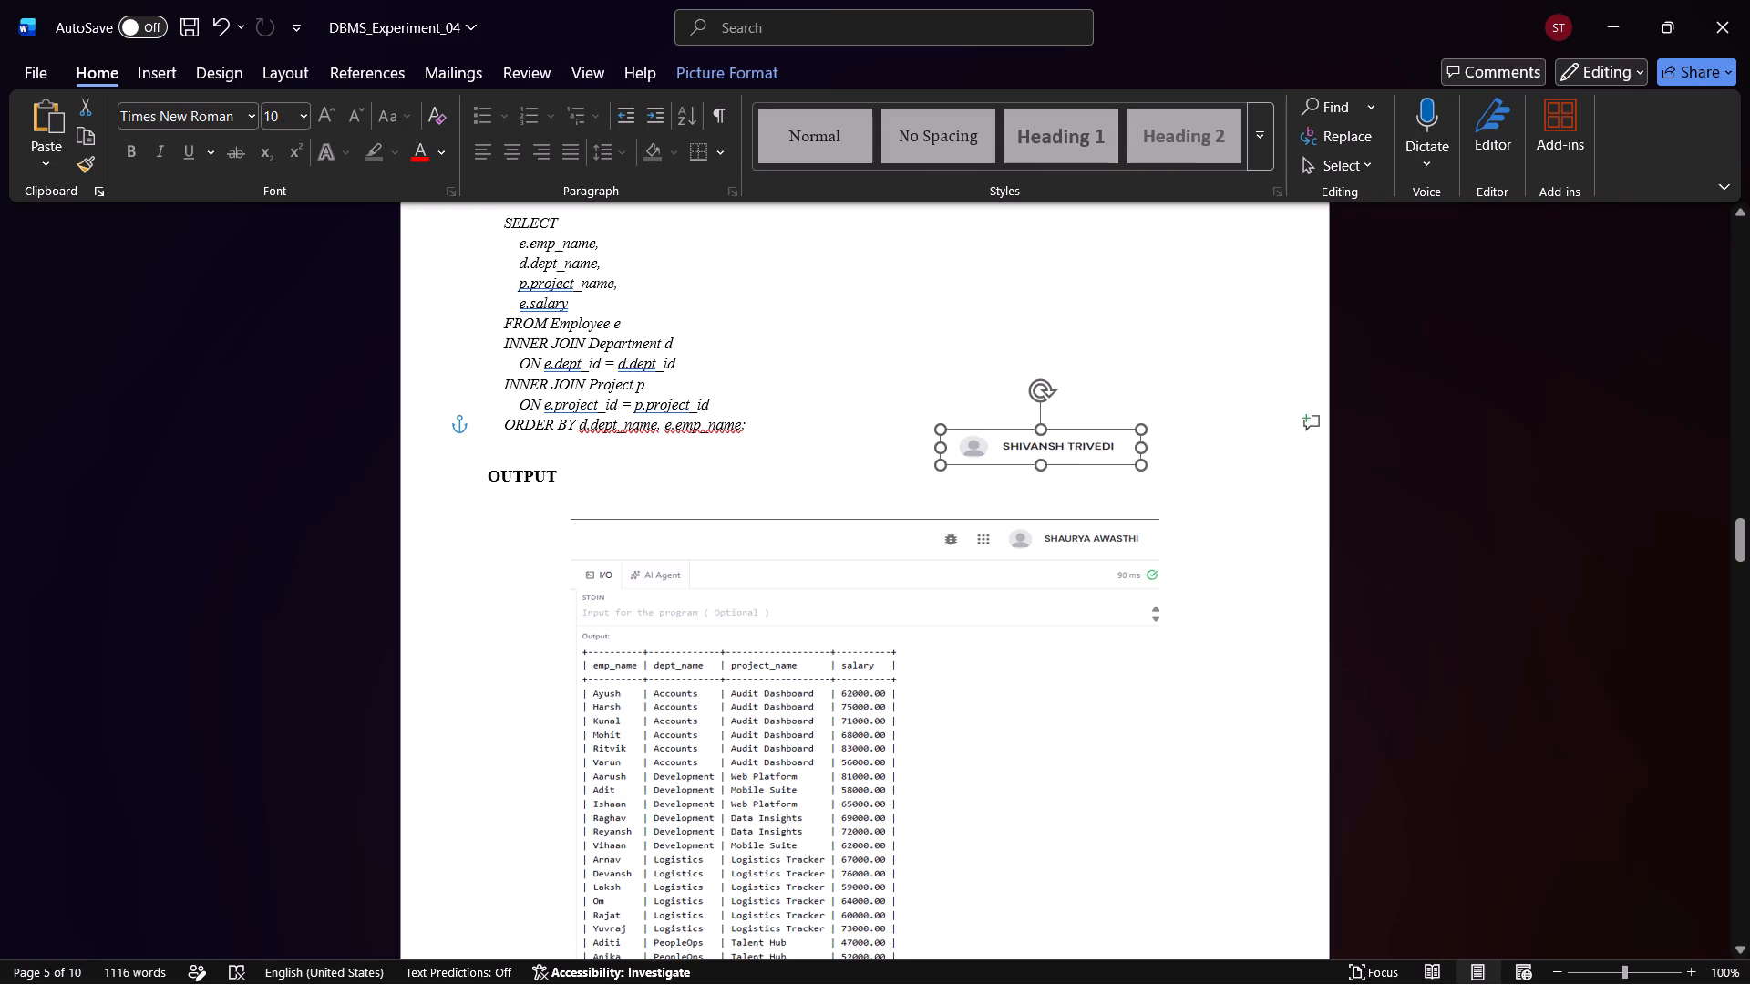
{"action": "left_click_drag", "start_coordinate": [1108, 471], "coordinate": [1161, 537]}
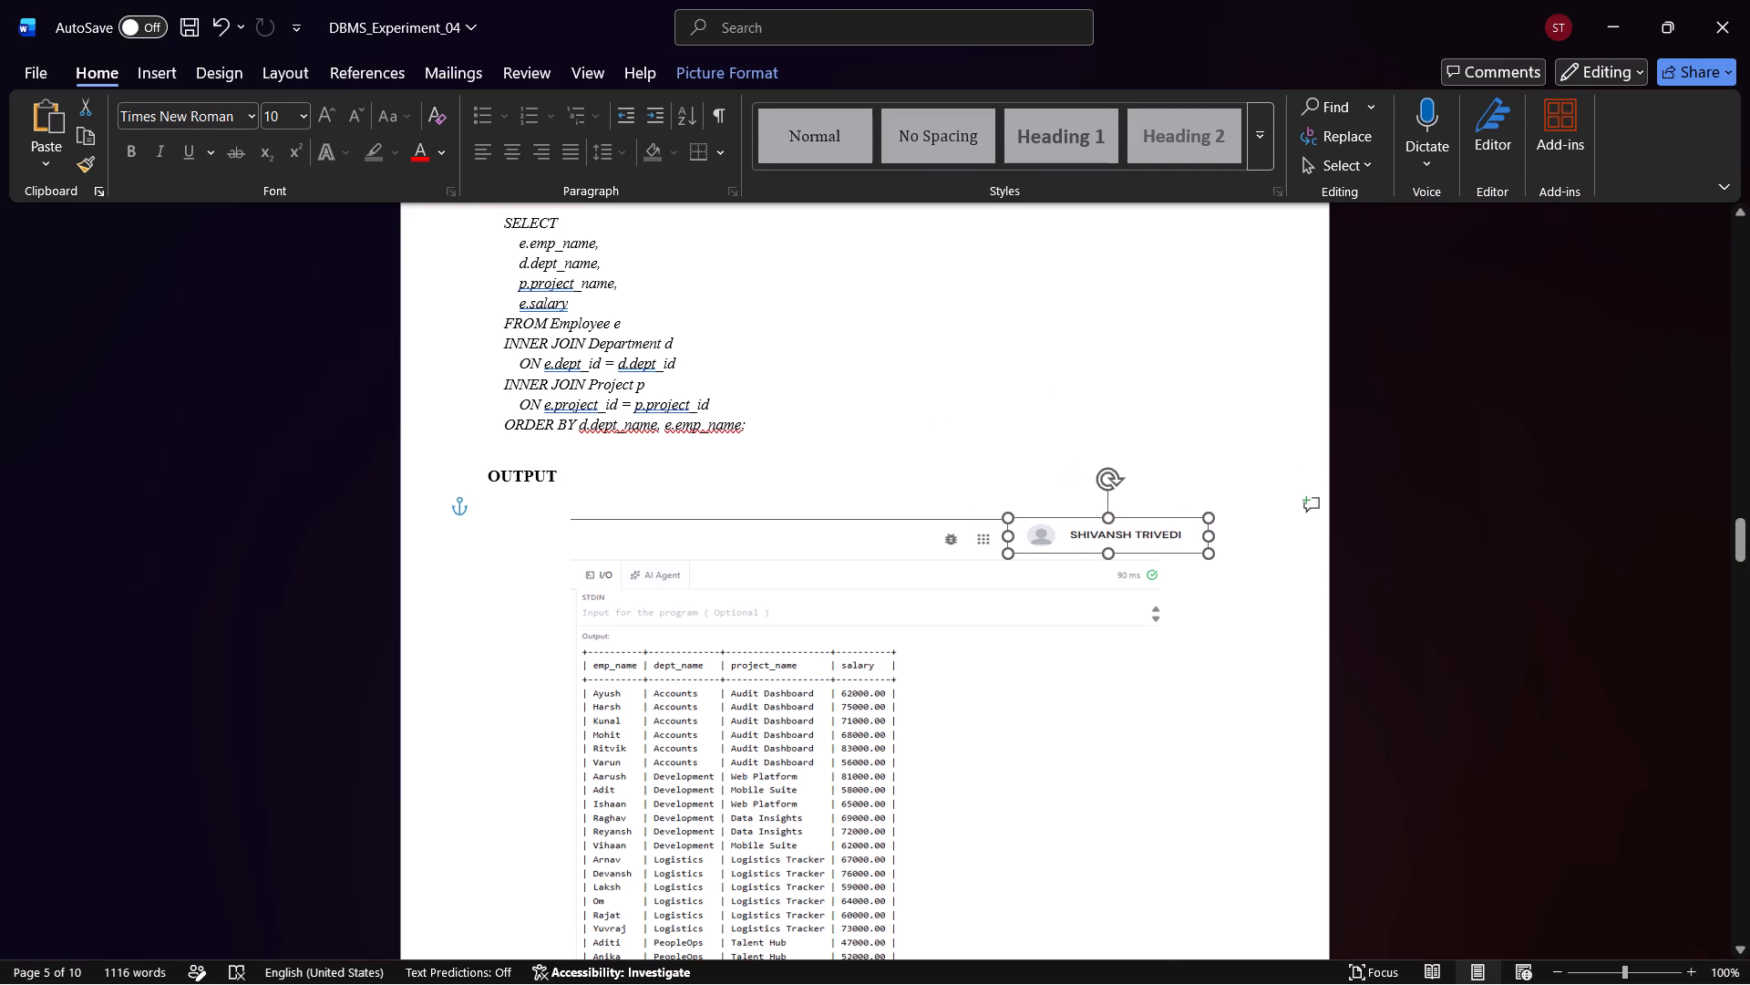
{"action": "left_click_drag", "start_coordinate": [1161, 537], "coordinate": [1147, 540]}
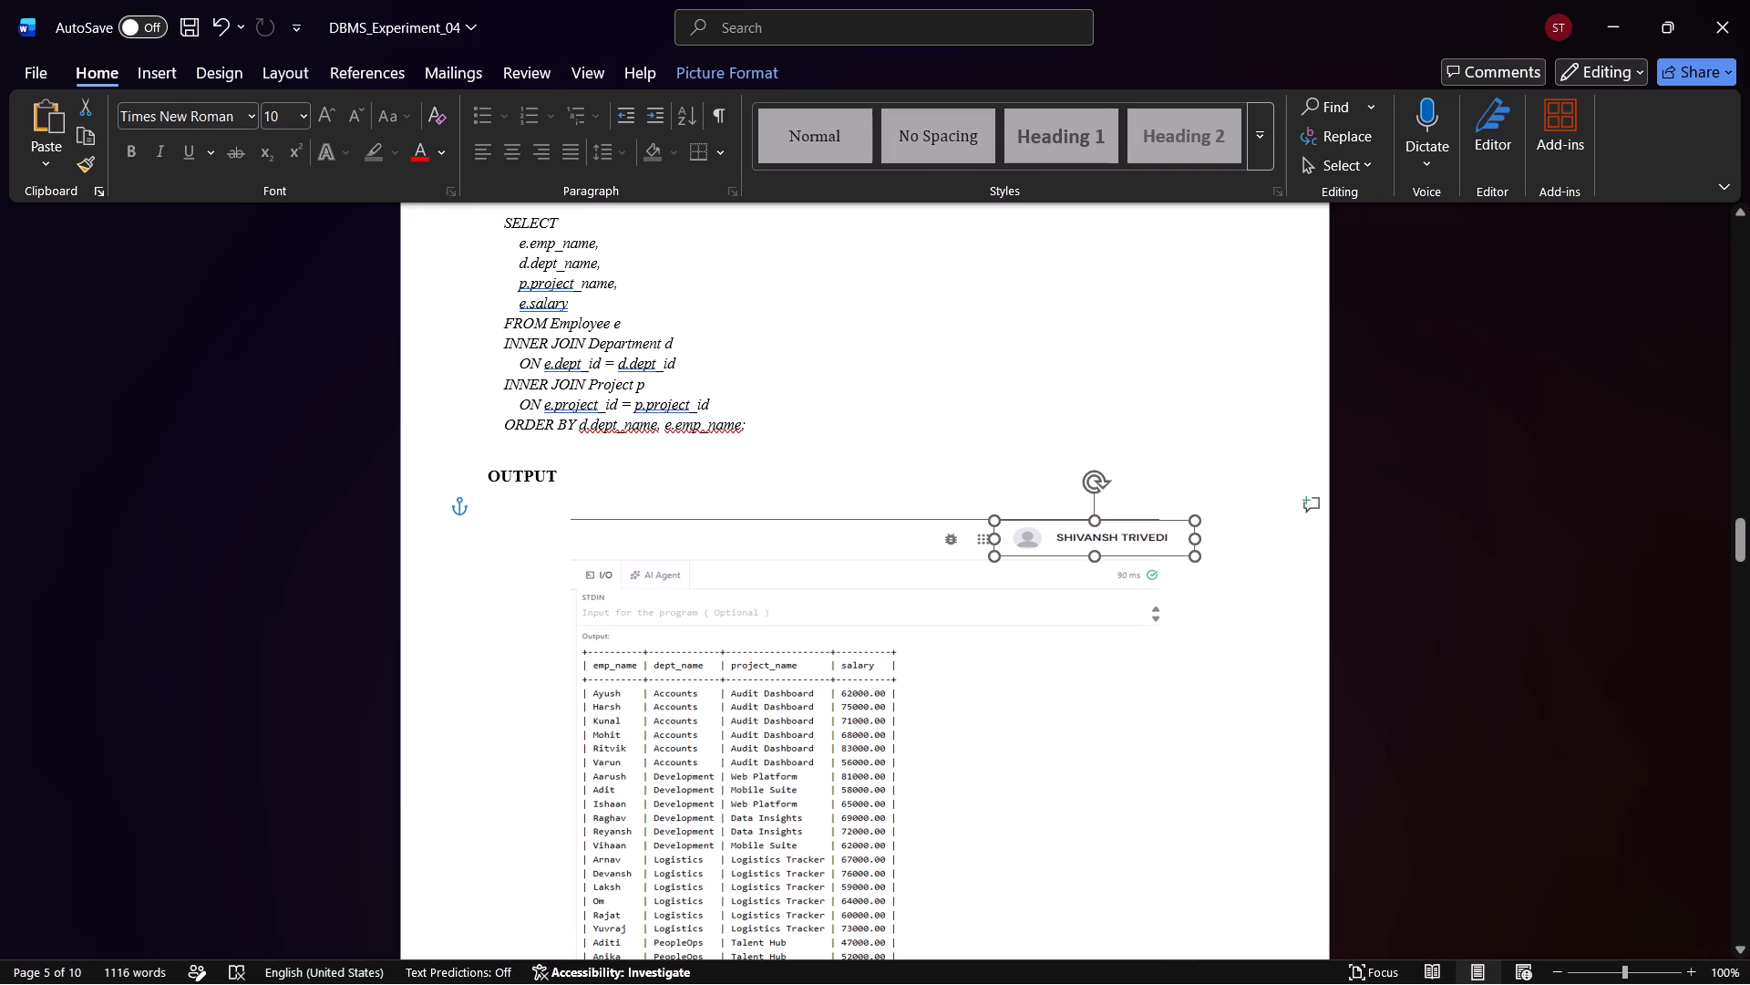
{"action": "left_click_drag", "start_coordinate": [1191, 535], "coordinate": [1175, 536]}
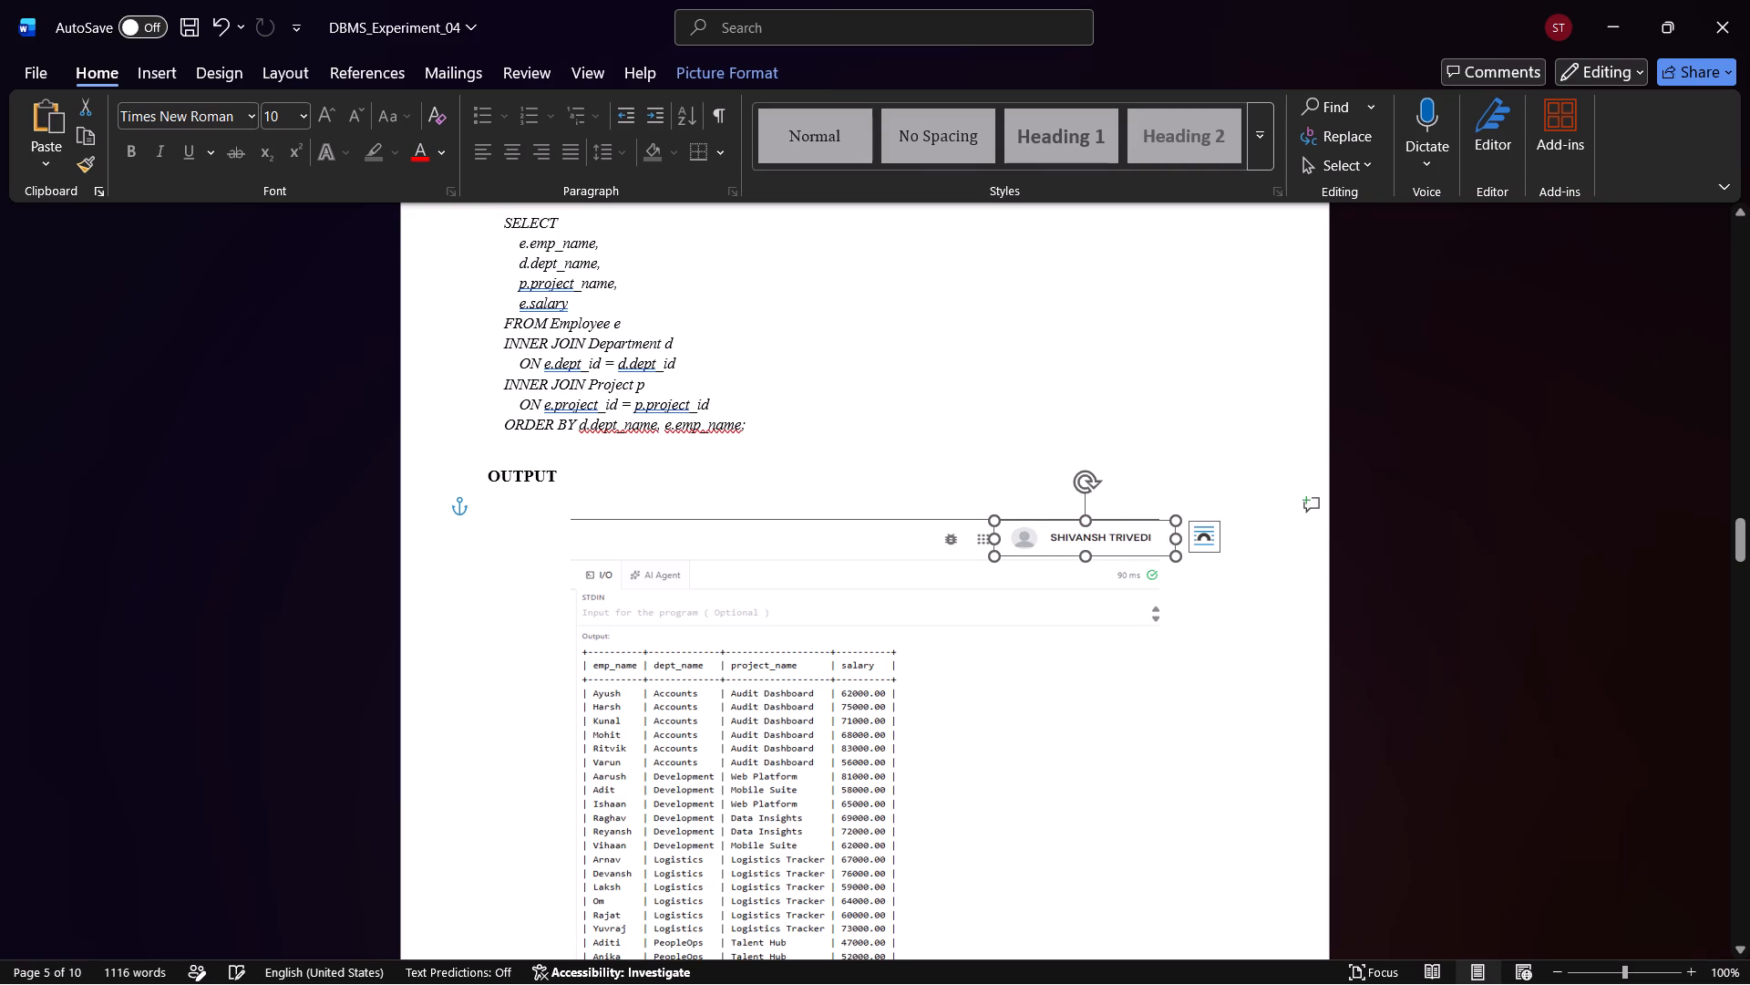
{"action": "left_click", "coordinate": [1084, 555]}
{"action": "left_click", "coordinate": [1120, 424]}
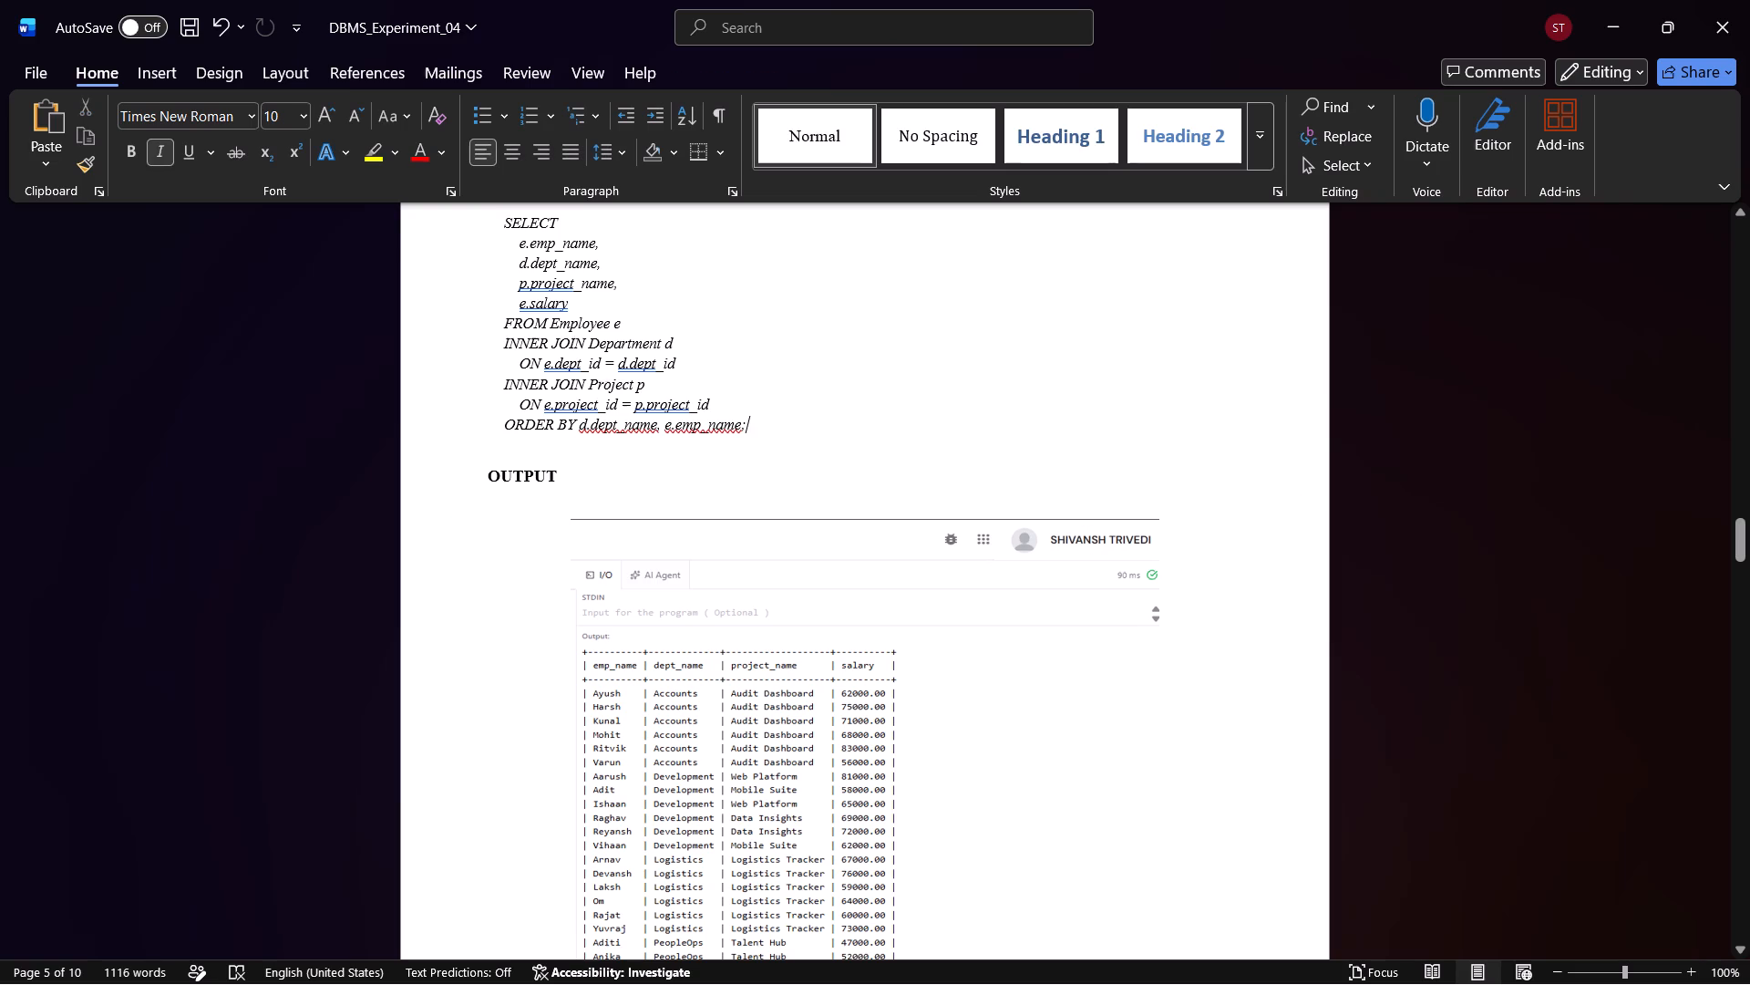
Paste the name-badge image beside the CORRELATED SUBQUERY query and set its text wrapping to In Front of Text.
{"action": "scroll", "coordinate": [1107, 446], "scroll_direction": "down", "scroll_amount": 20}
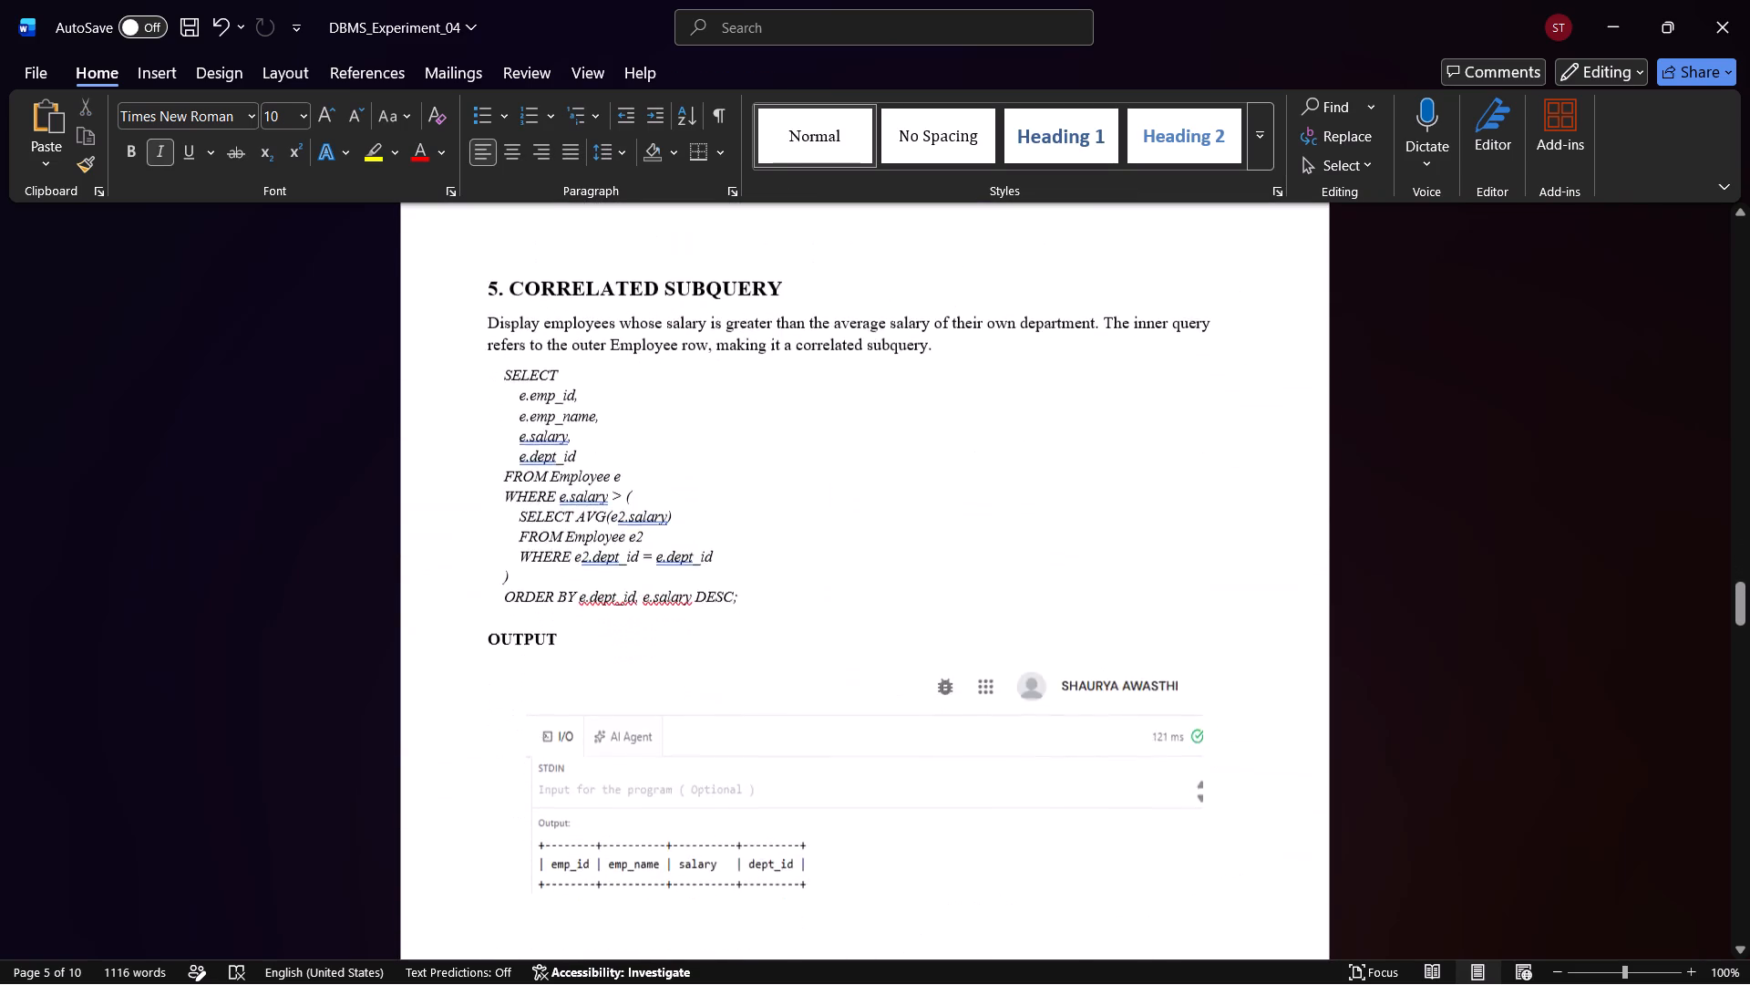
{"action": "scroll", "coordinate": [1101, 446], "scroll_direction": "down", "scroll_amount": 7}
{"action": "scroll", "coordinate": [1100, 338], "scroll_direction": "up", "scroll_amount": 5}
{"action": "left_click", "coordinate": [1027, 403]}
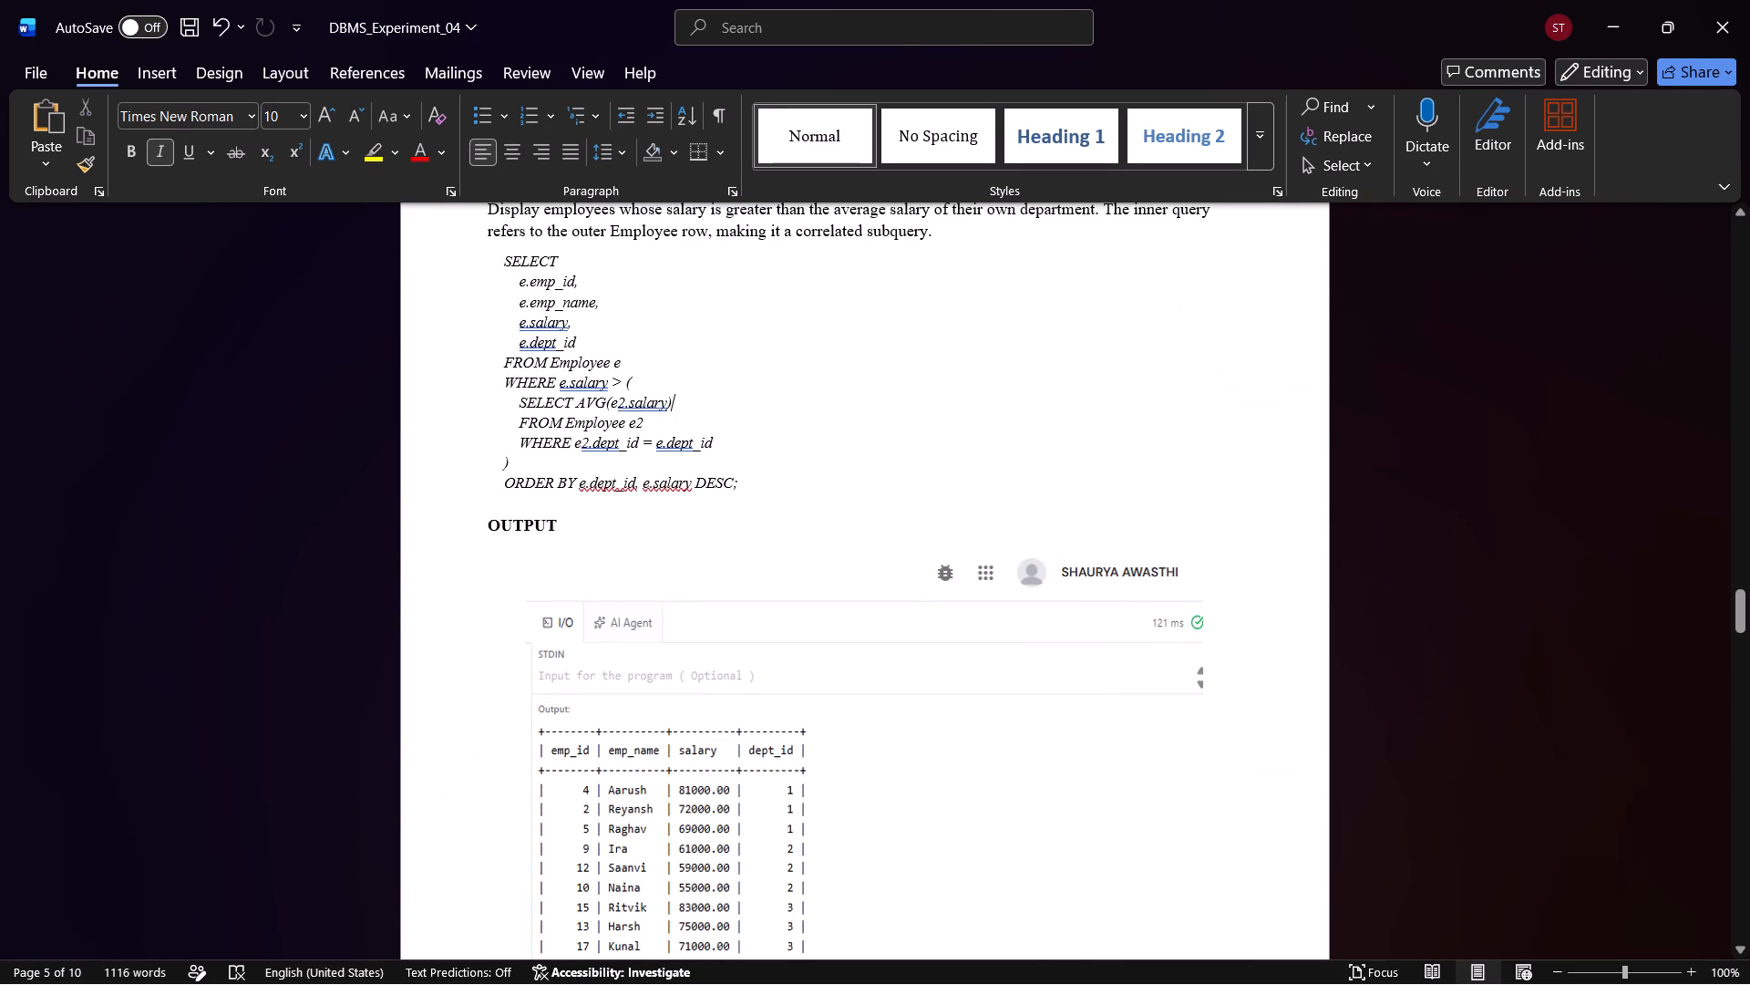
{"action": "key", "text": "ctrl+v"}
{"action": "left_click", "coordinate": [769, 412]}
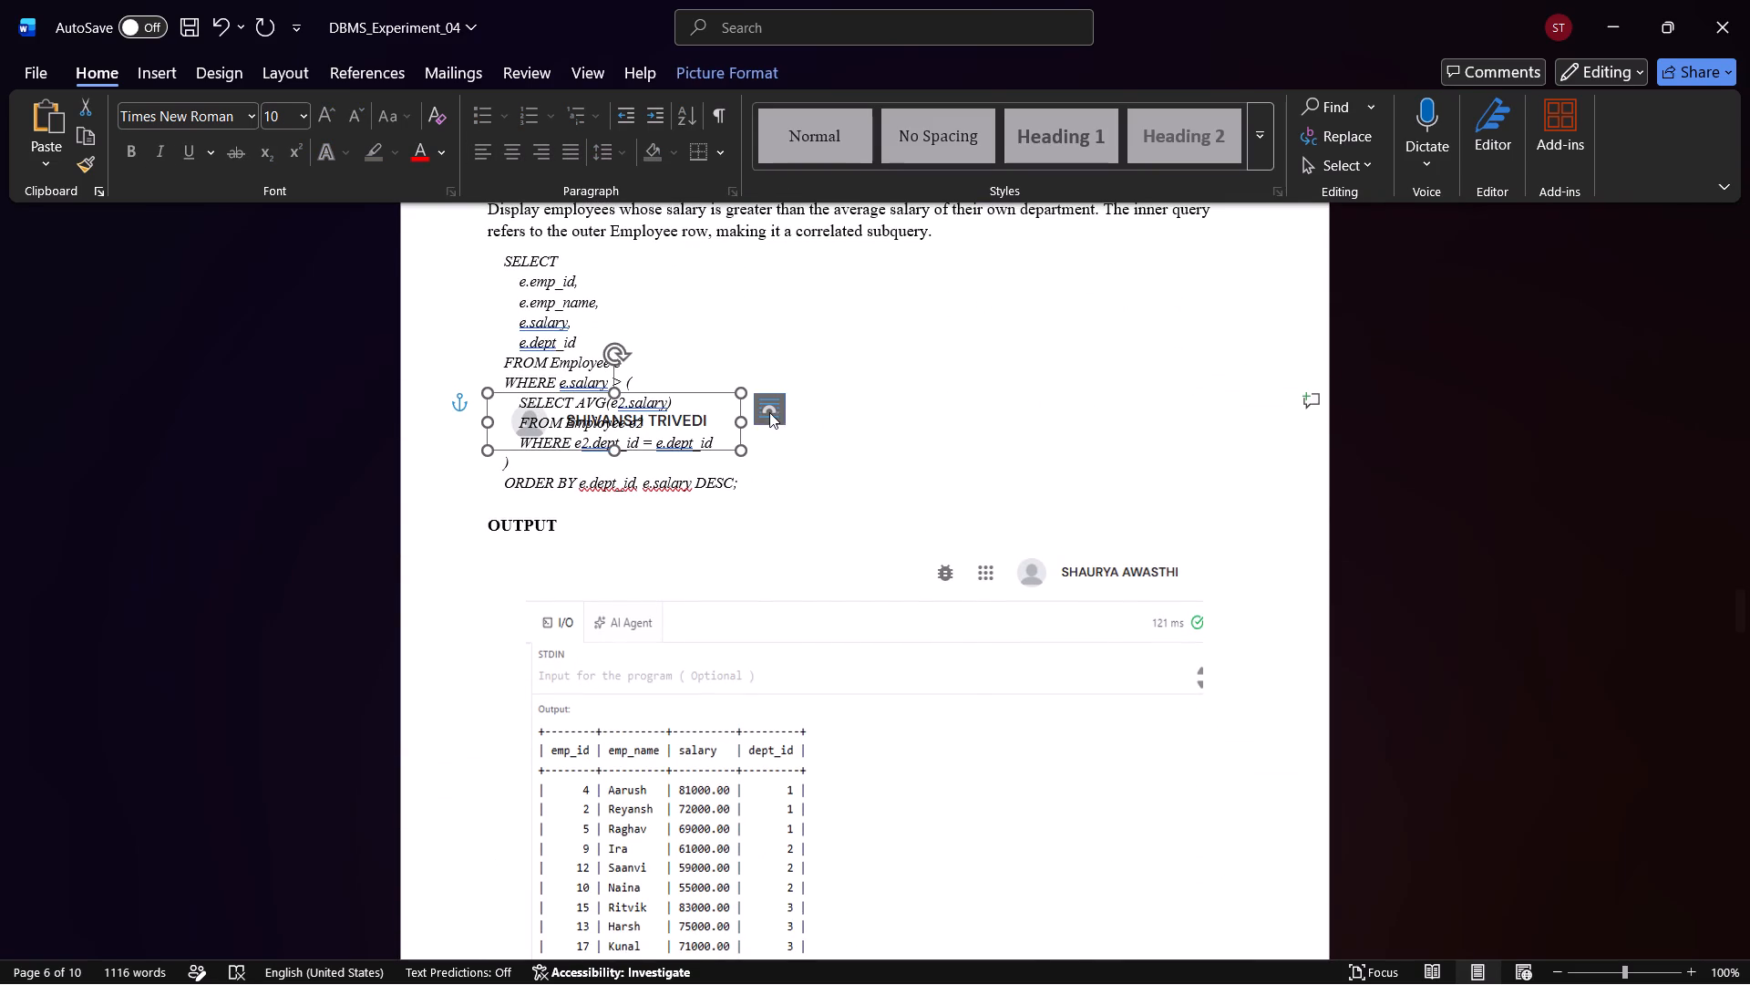
{"action": "left_click", "coordinate": [934, 615]}
{"action": "left_click", "coordinate": [622, 396]}
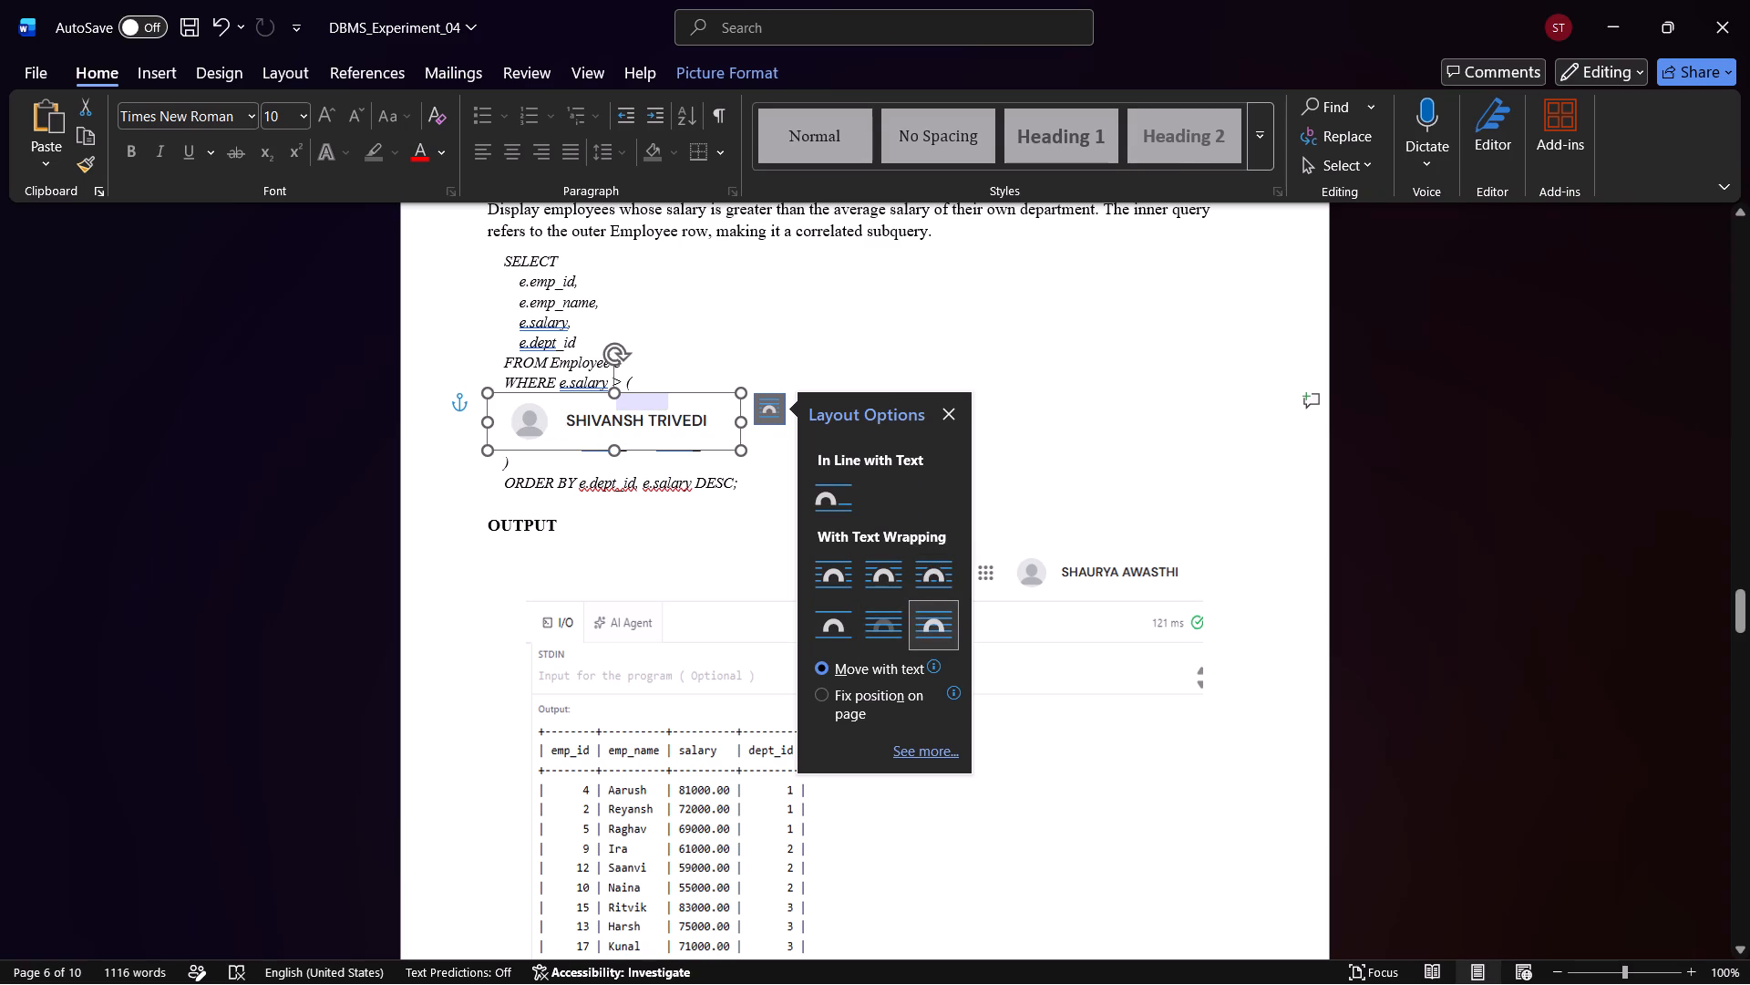
Shrink the name-badge image and place it over the account name in the CORRELATED SUBQUERY output screenshot.
{"action": "left_click_drag", "start_coordinate": [640, 420], "coordinate": [1096, 479]}
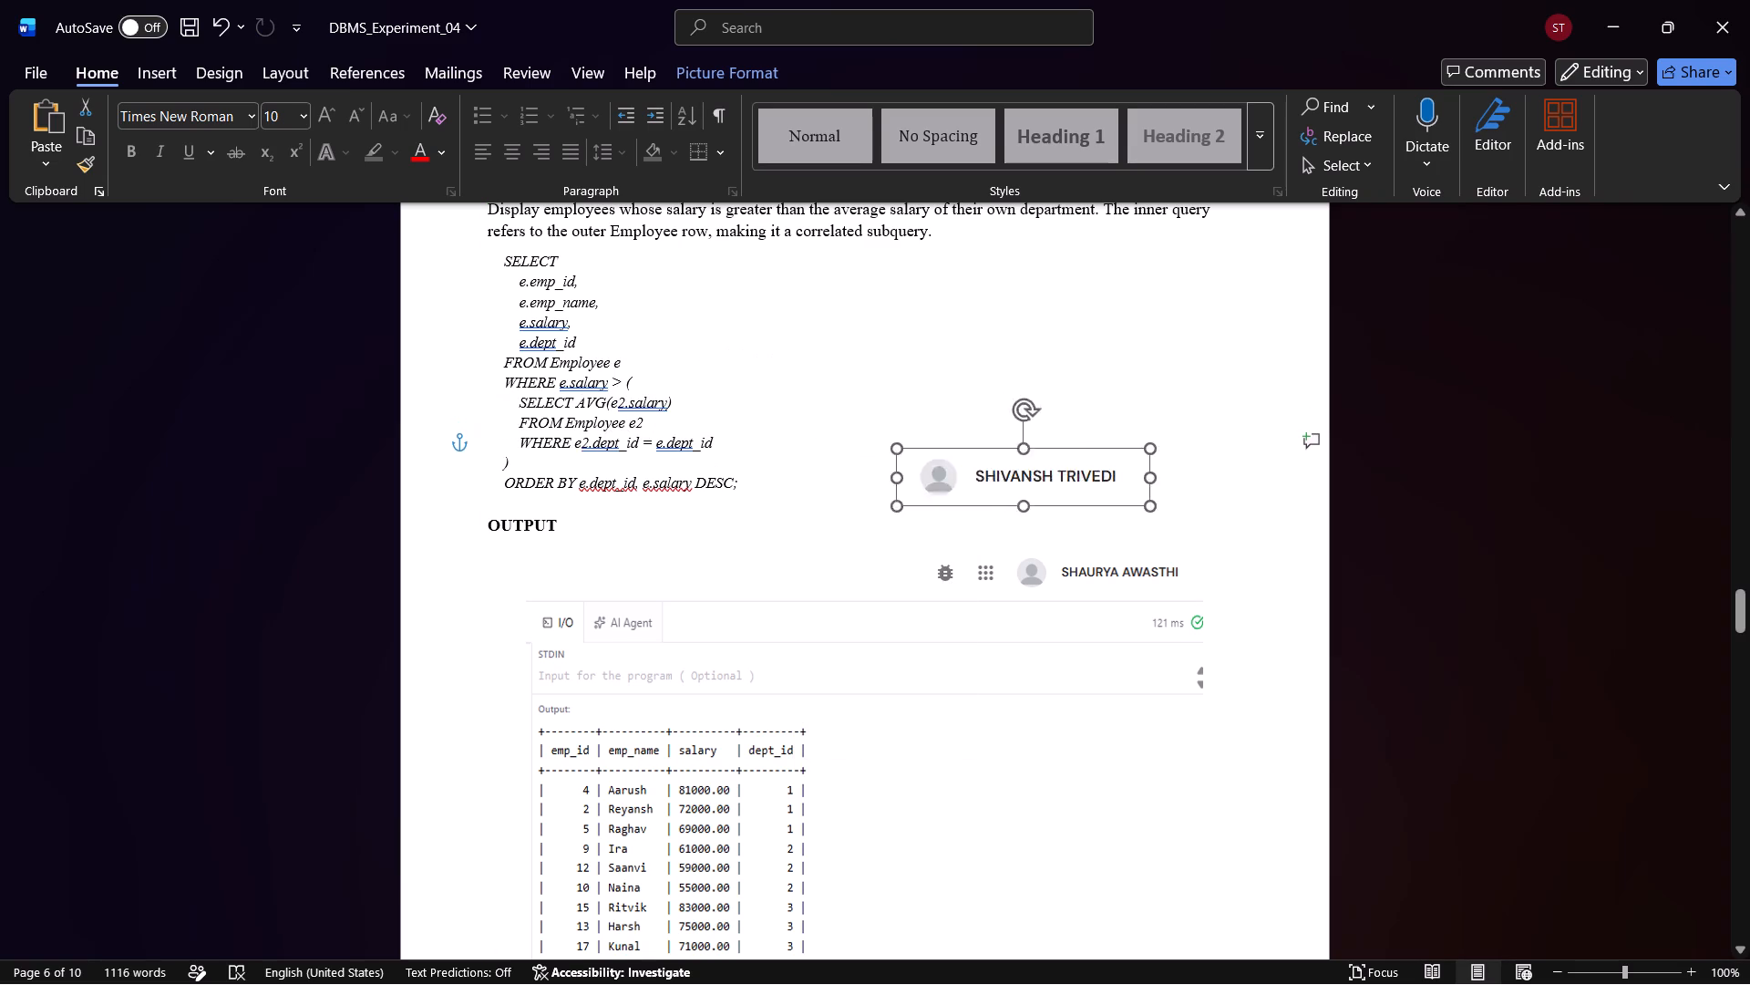
{"action": "left_click_drag", "start_coordinate": [1096, 479], "coordinate": [1109, 479]}
{"action": "left_click_drag", "start_coordinate": [1208, 506], "coordinate": [1172, 488]}
{"action": "left_click_drag", "start_coordinate": [1107, 475], "coordinate": [1154, 566]}
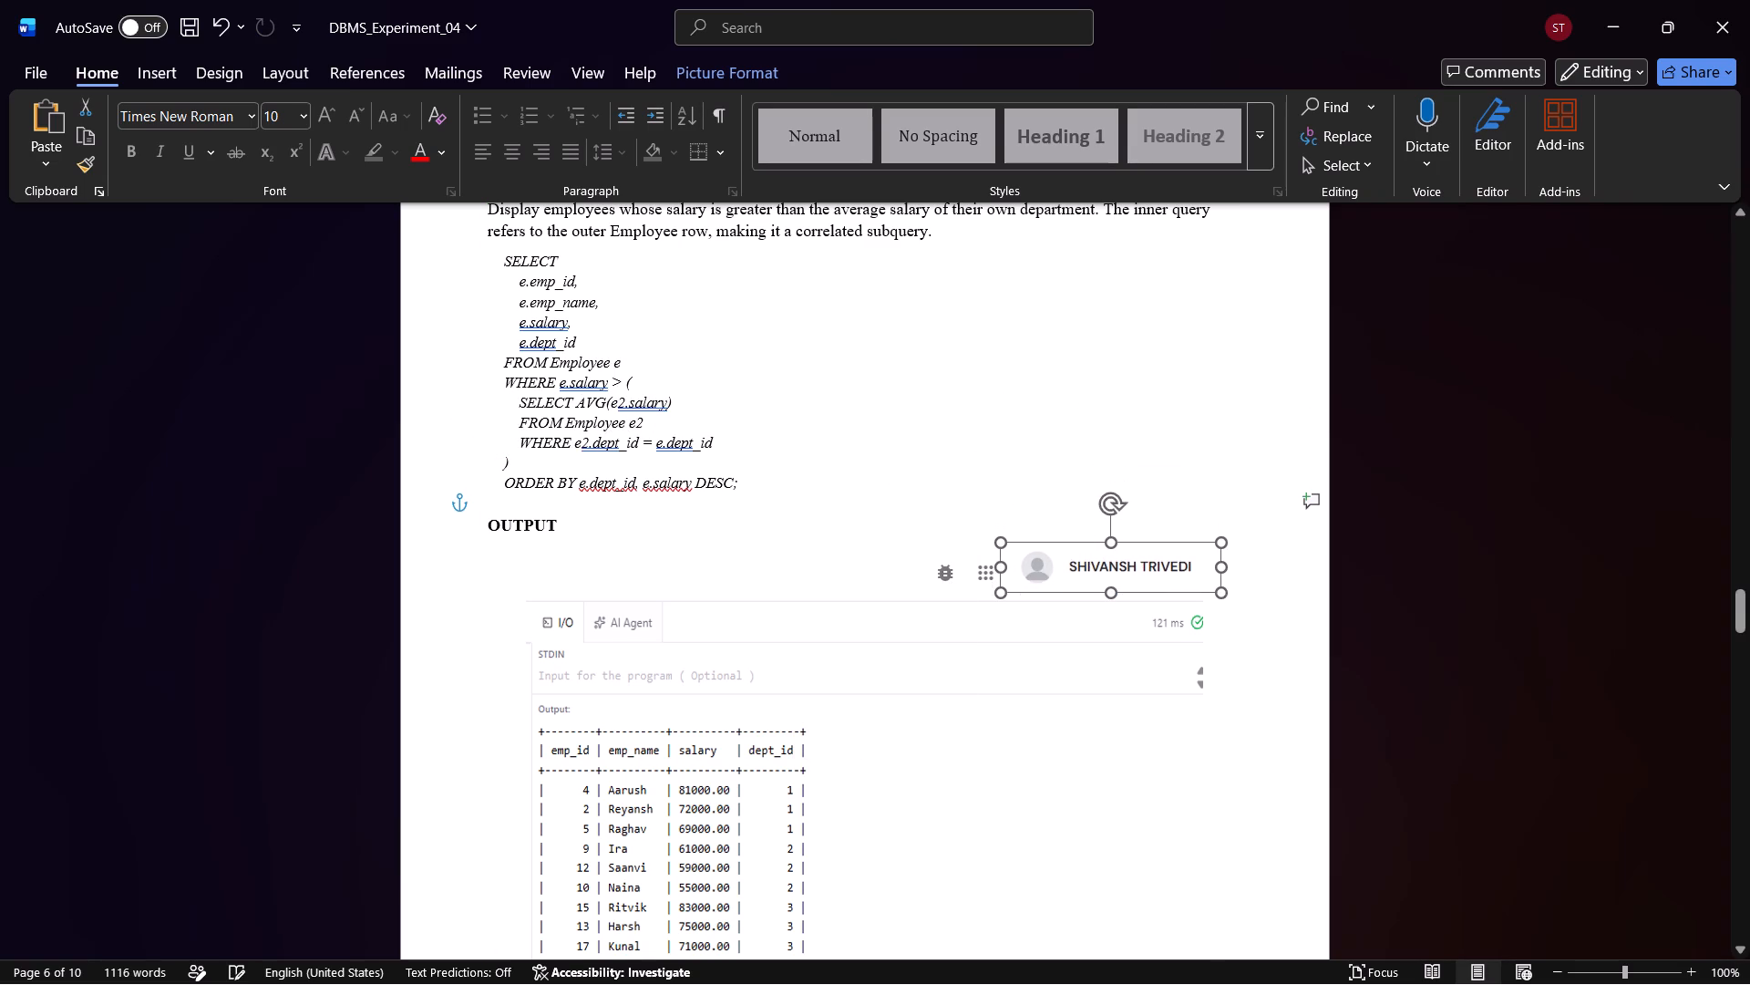
{"action": "left_click_drag", "start_coordinate": [1154, 566], "coordinate": [1153, 574]}
{"action": "left_click", "coordinate": [1165, 443]}
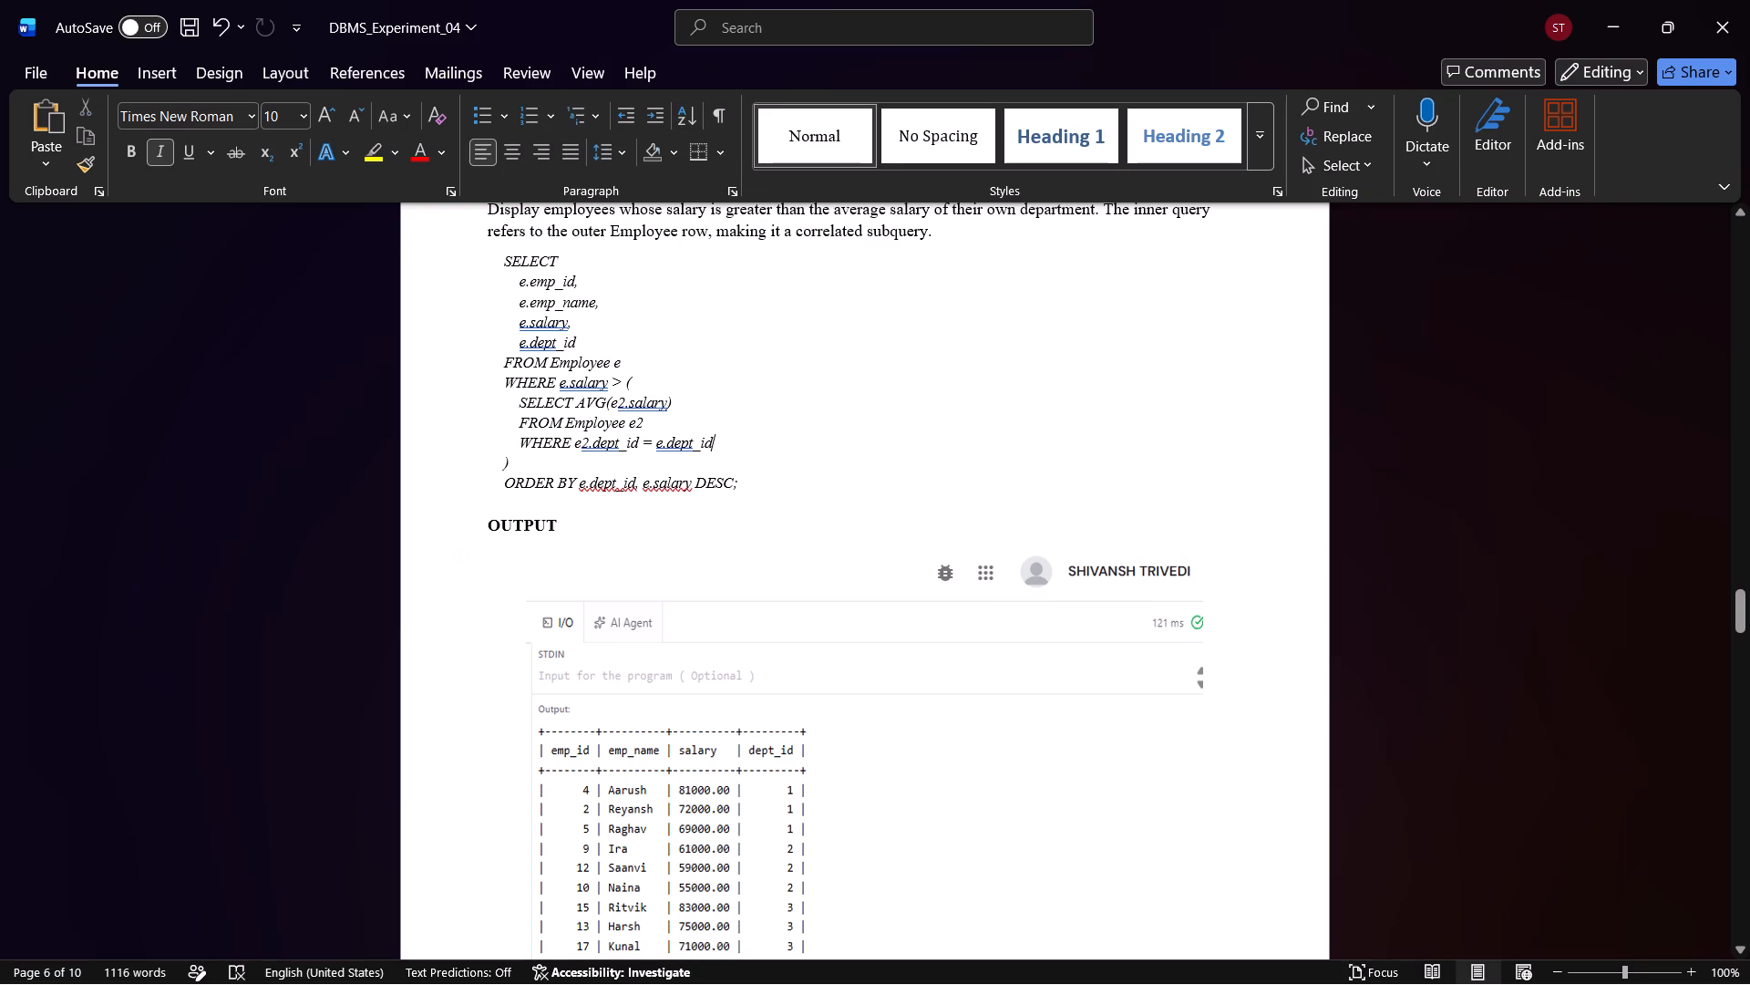
Paste the name-badge image beside the EXISTS query and set its text wrapping to In Front of Text.
{"action": "scroll", "coordinate": [1165, 443], "scroll_direction": "down", "scroll_amount": 7}
{"action": "scroll", "coordinate": [1169, 479], "scroll_direction": "up", "scroll_amount": 4}
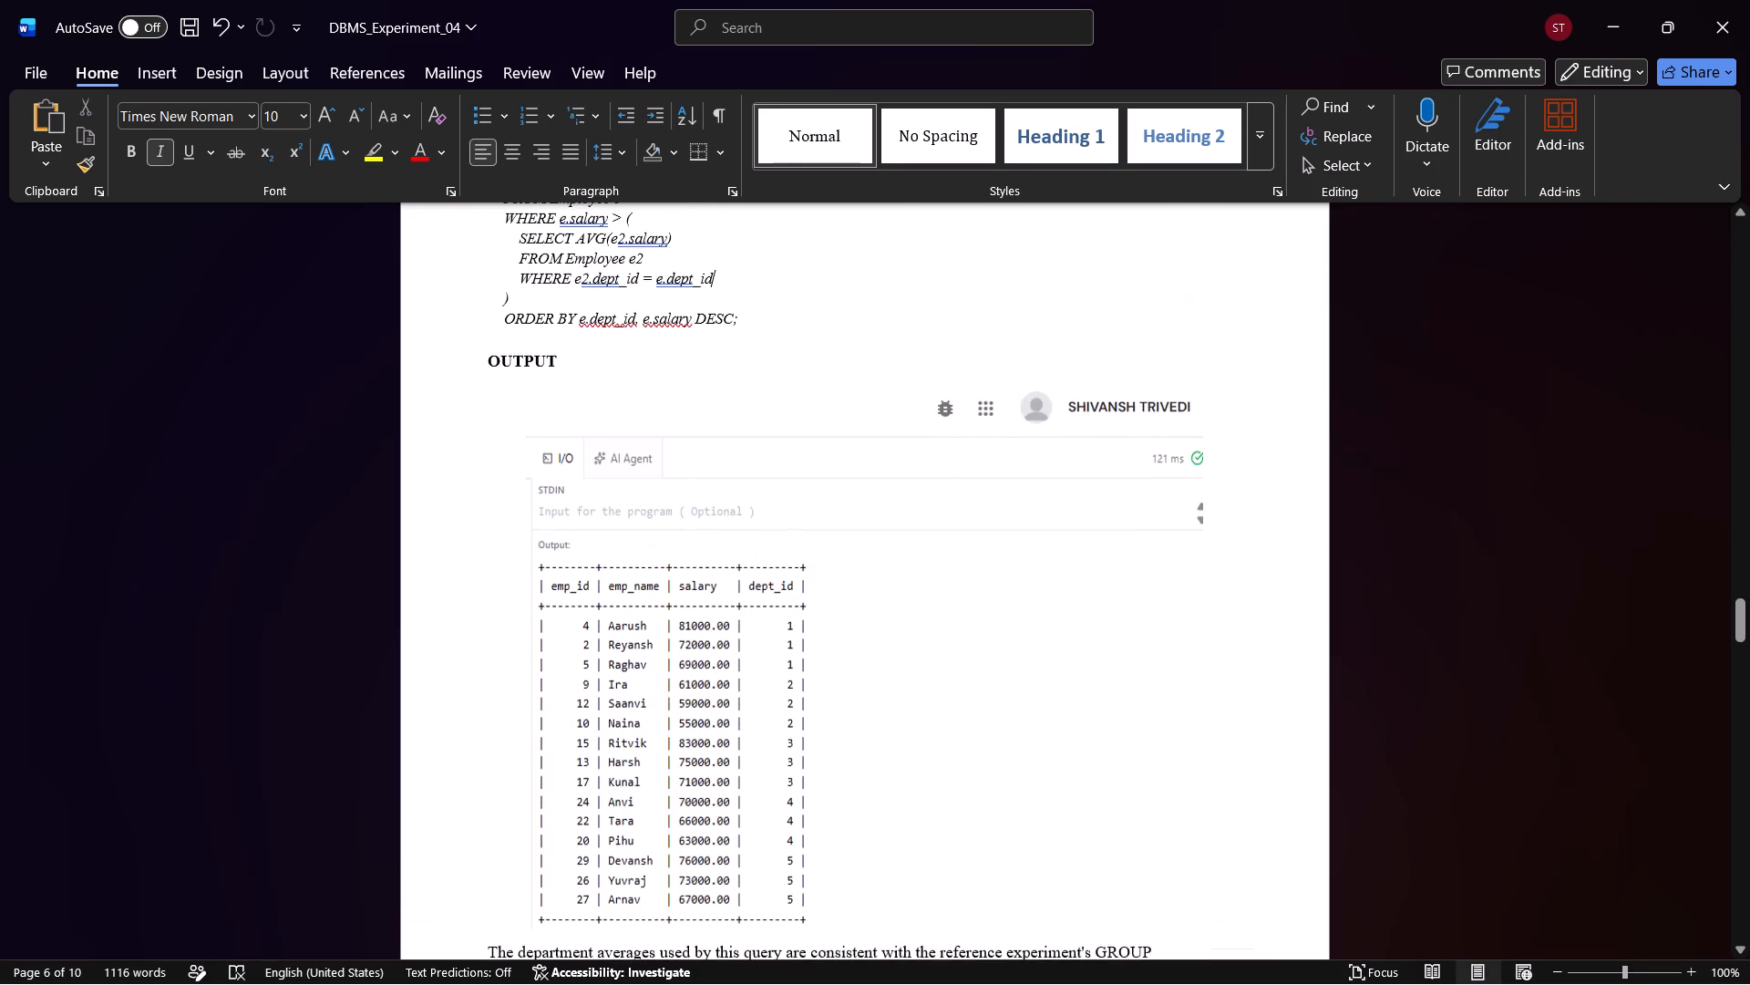
{"action": "scroll", "coordinate": [1104, 501], "scroll_direction": "down", "scroll_amount": 16}
{"action": "left_click", "coordinate": [1059, 568]}
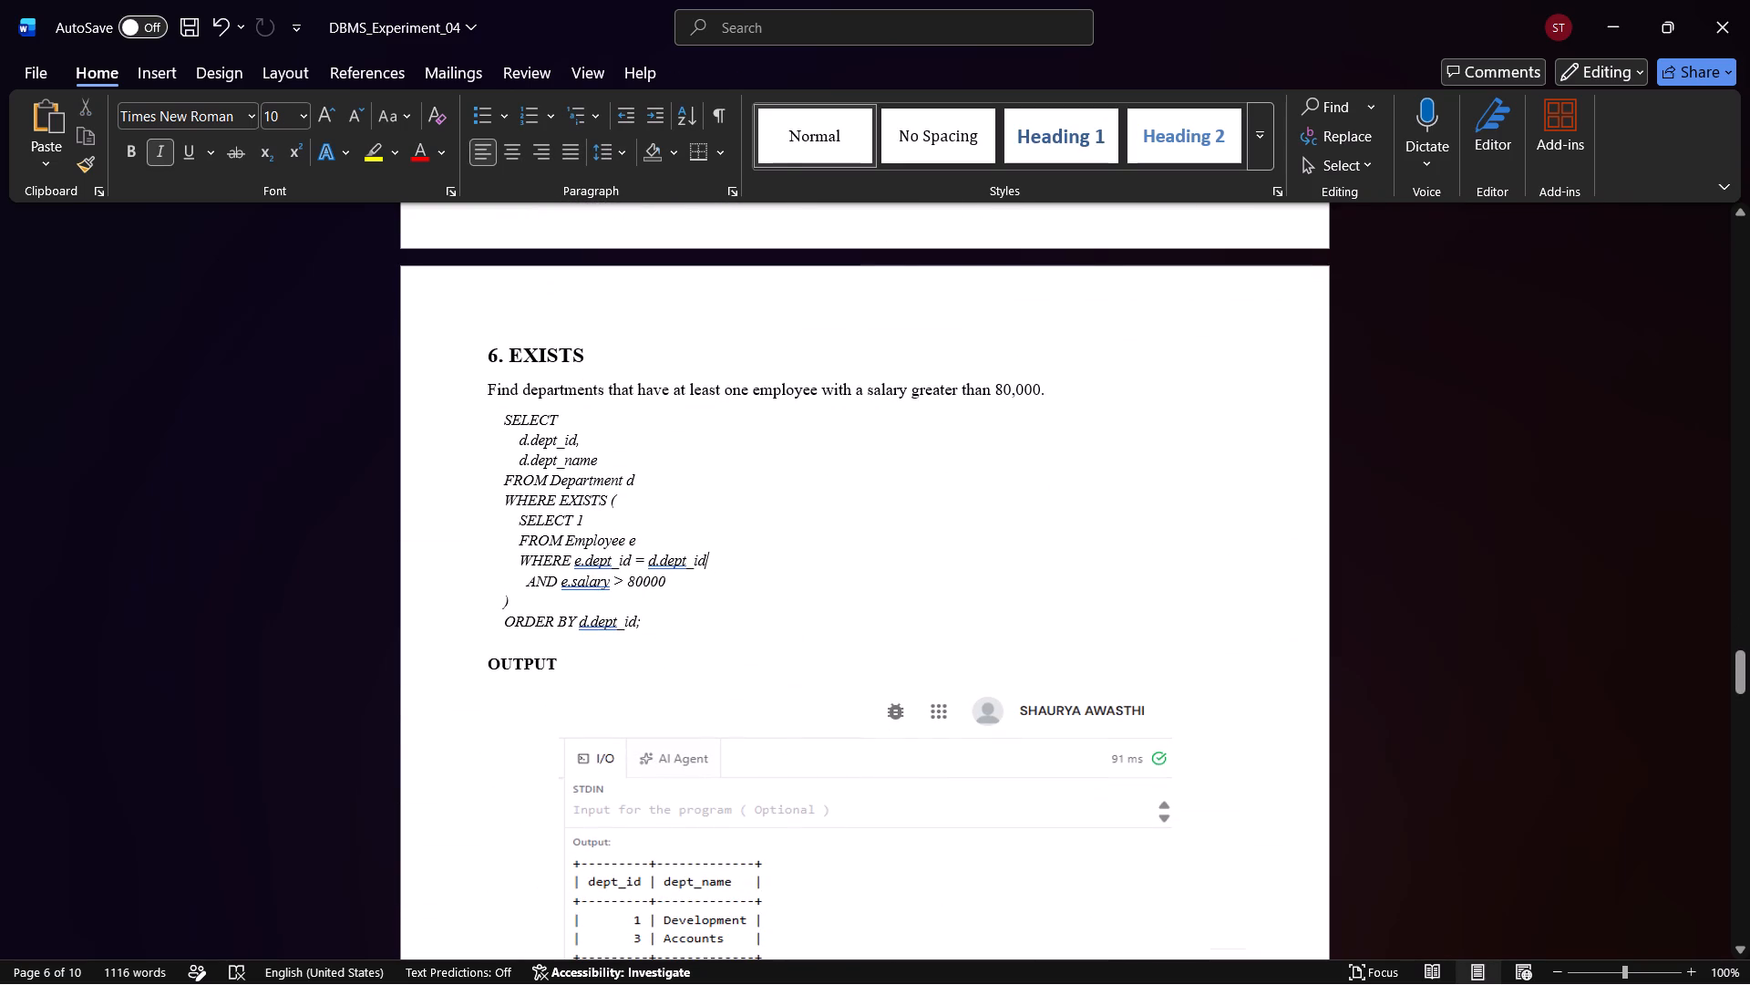
{"action": "key", "text": "ctrl+v"}
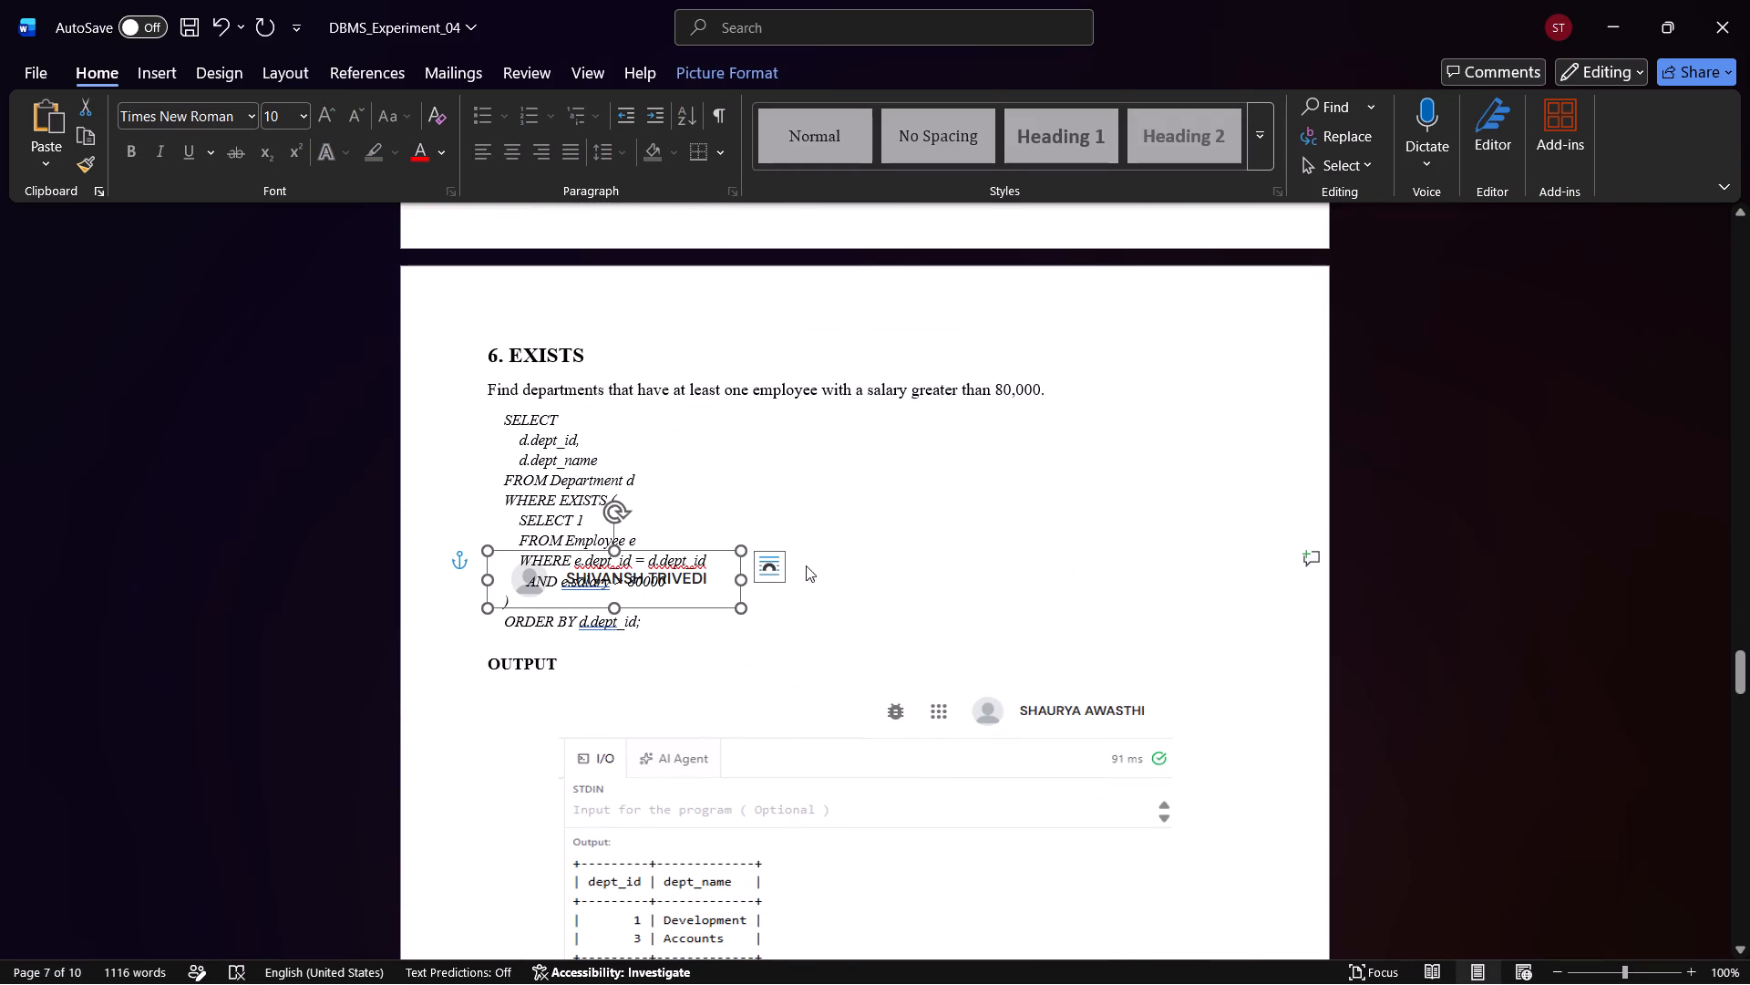
{"action": "left_click", "coordinate": [777, 567]}
{"action": "left_click", "coordinate": [921, 760]}
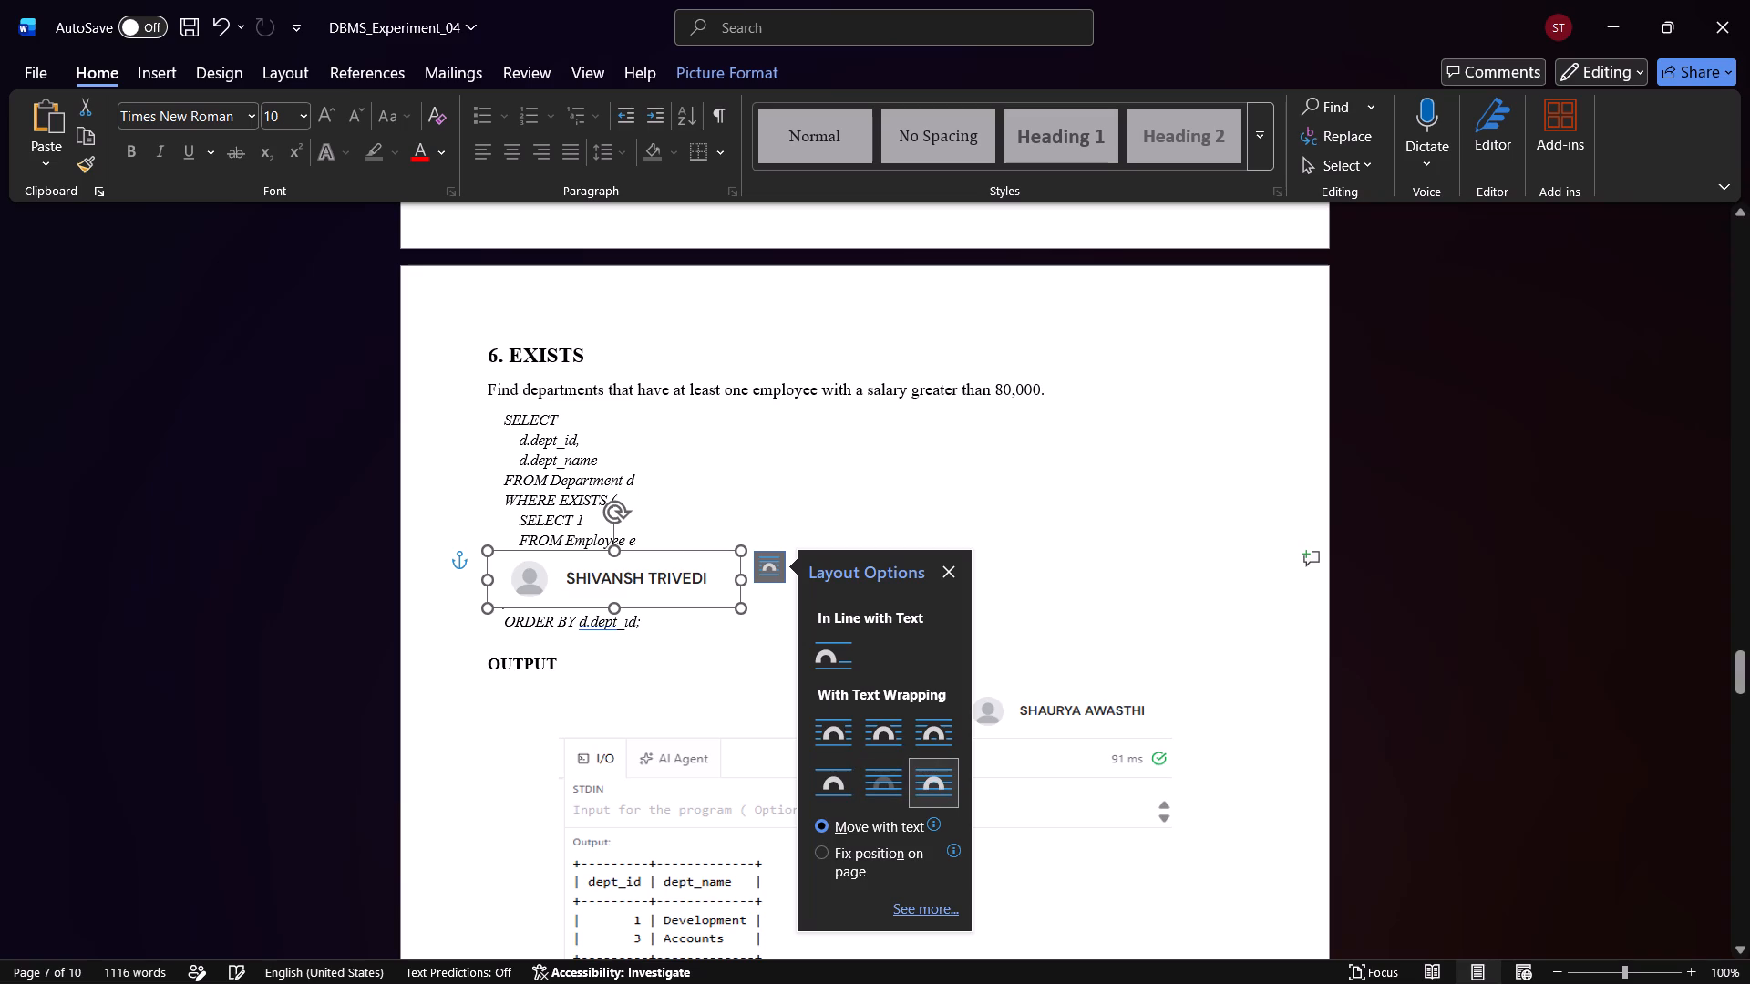
Shrink the name-badge image and place it over the account name in the EXISTS output screenshot.
{"action": "left_click_drag", "start_coordinate": [736, 611], "coordinate": [720, 594]}
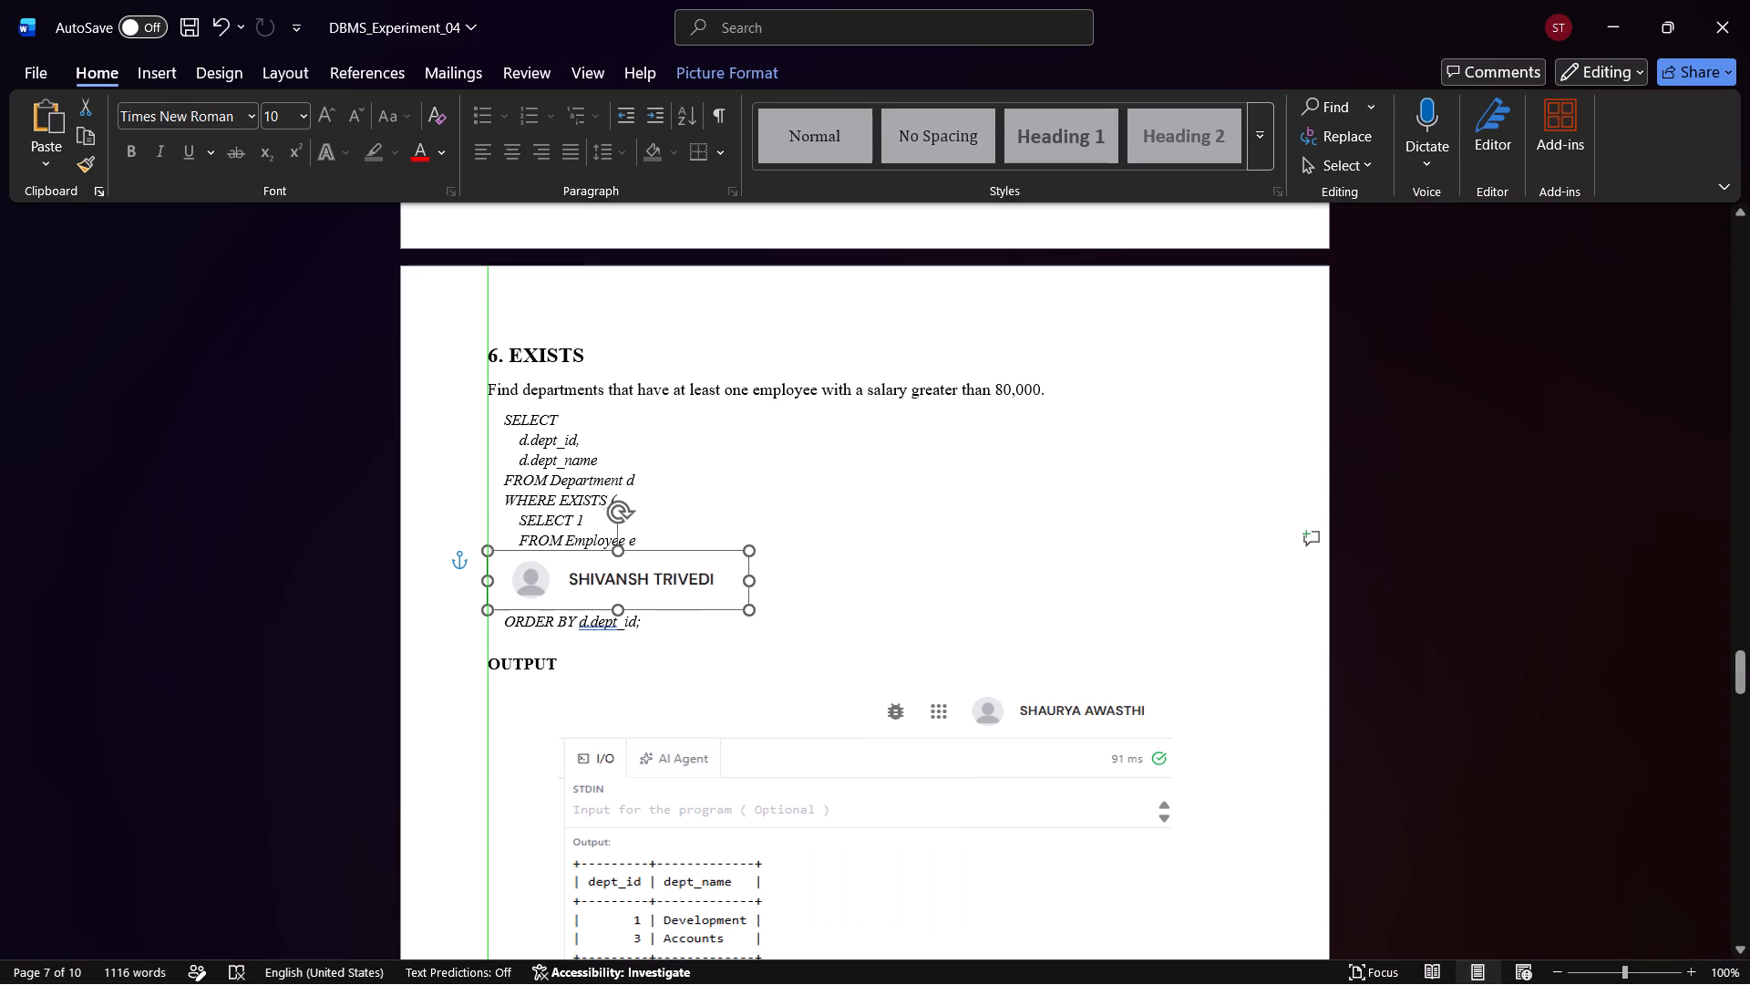
{"action": "left_click_drag", "start_coordinate": [720, 594], "coordinate": [705, 577]}
{"action": "left_click_drag", "start_coordinate": [628, 565], "coordinate": [1046, 654]}
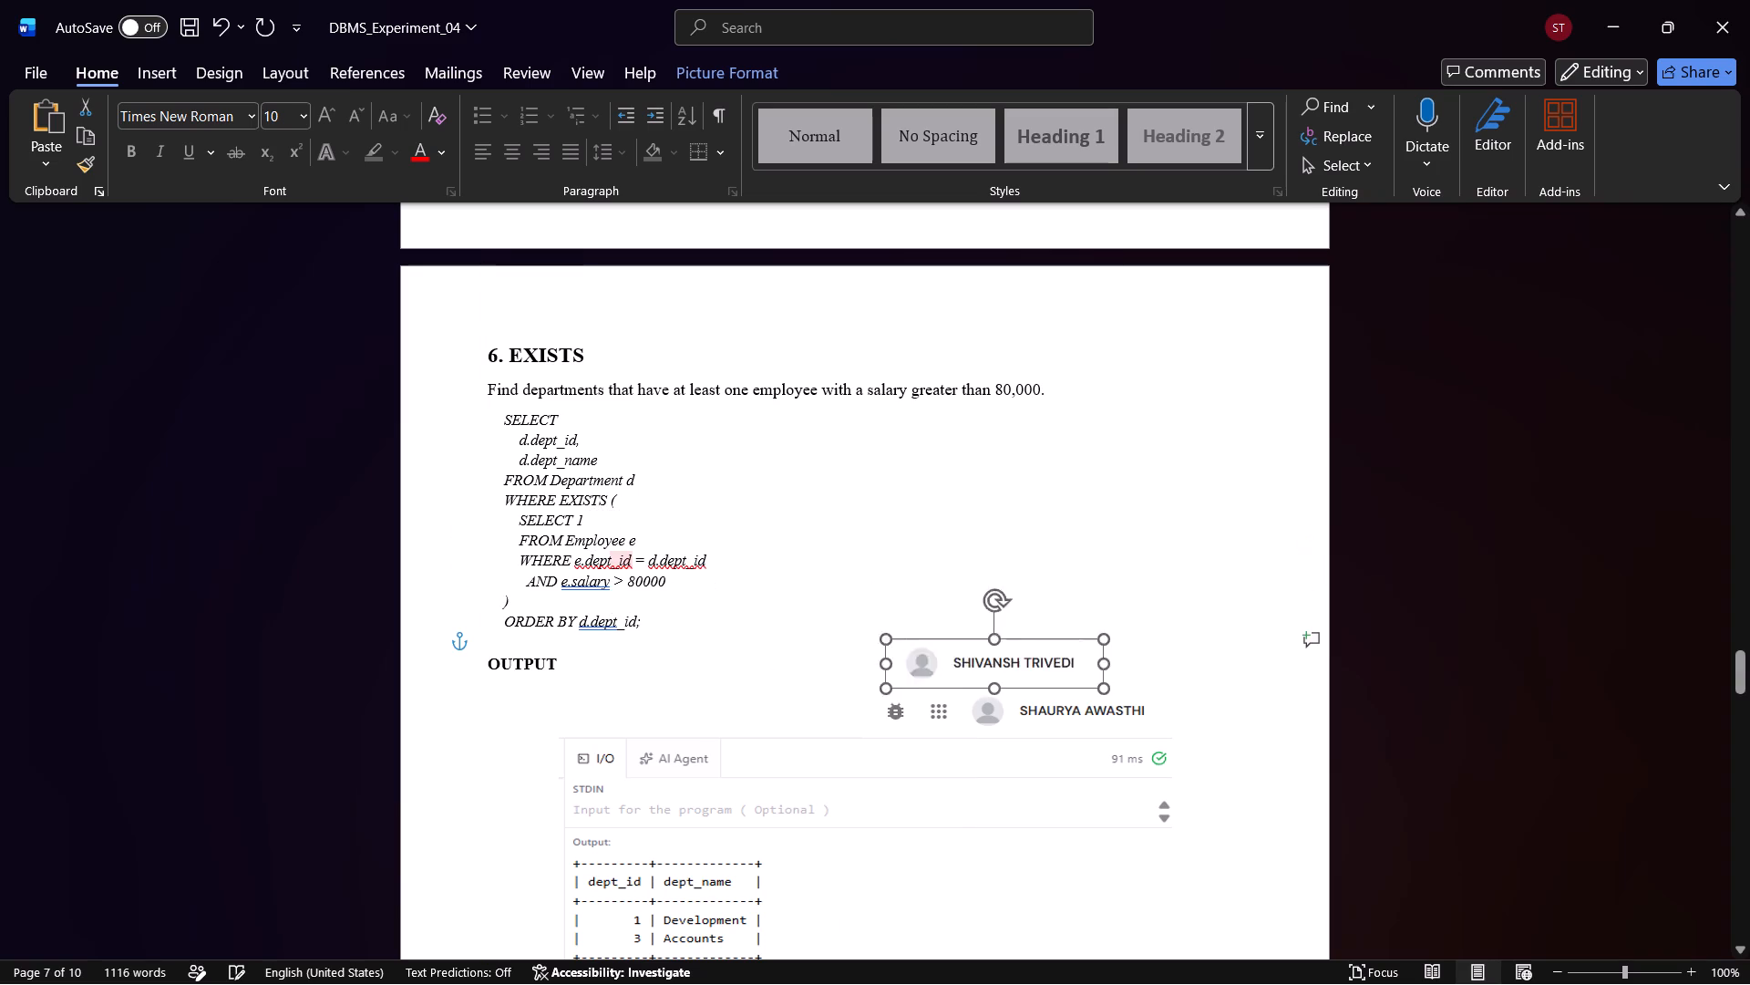
{"action": "left_click_drag", "start_coordinate": [1046, 654], "coordinate": [1089, 704]}
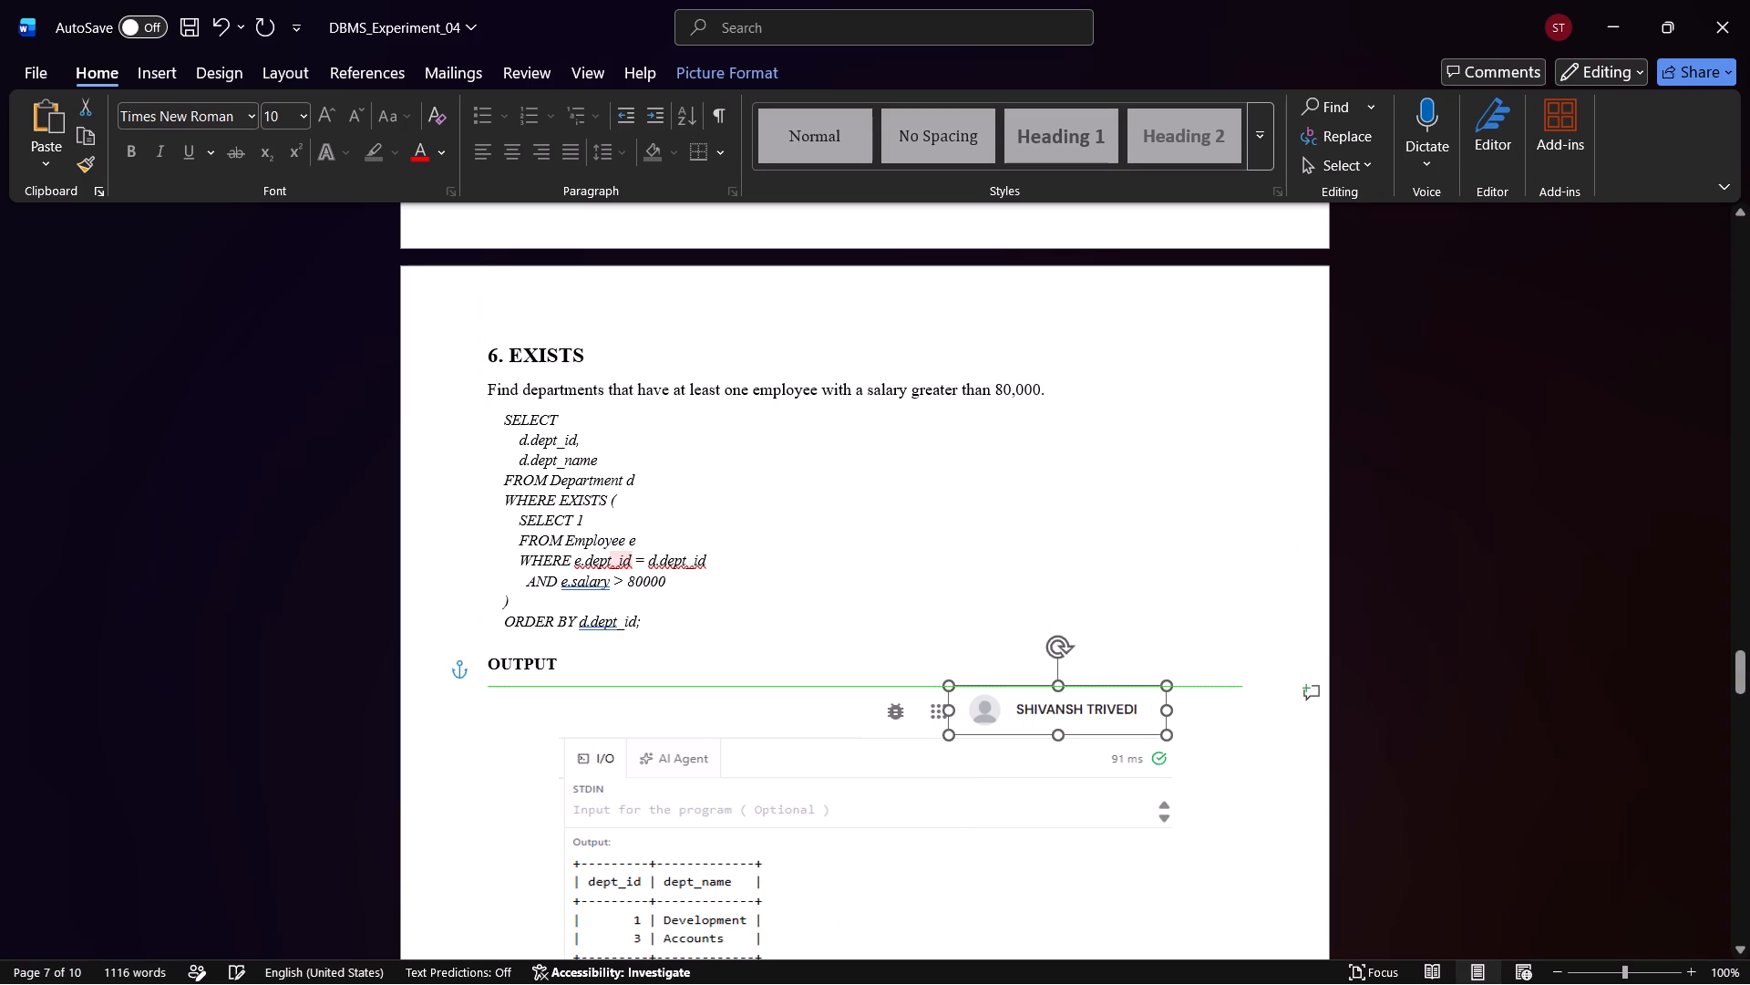
{"action": "left_click_drag", "start_coordinate": [1089, 704], "coordinate": [1089, 710]}
{"action": "left_click", "coordinate": [1089, 710]}
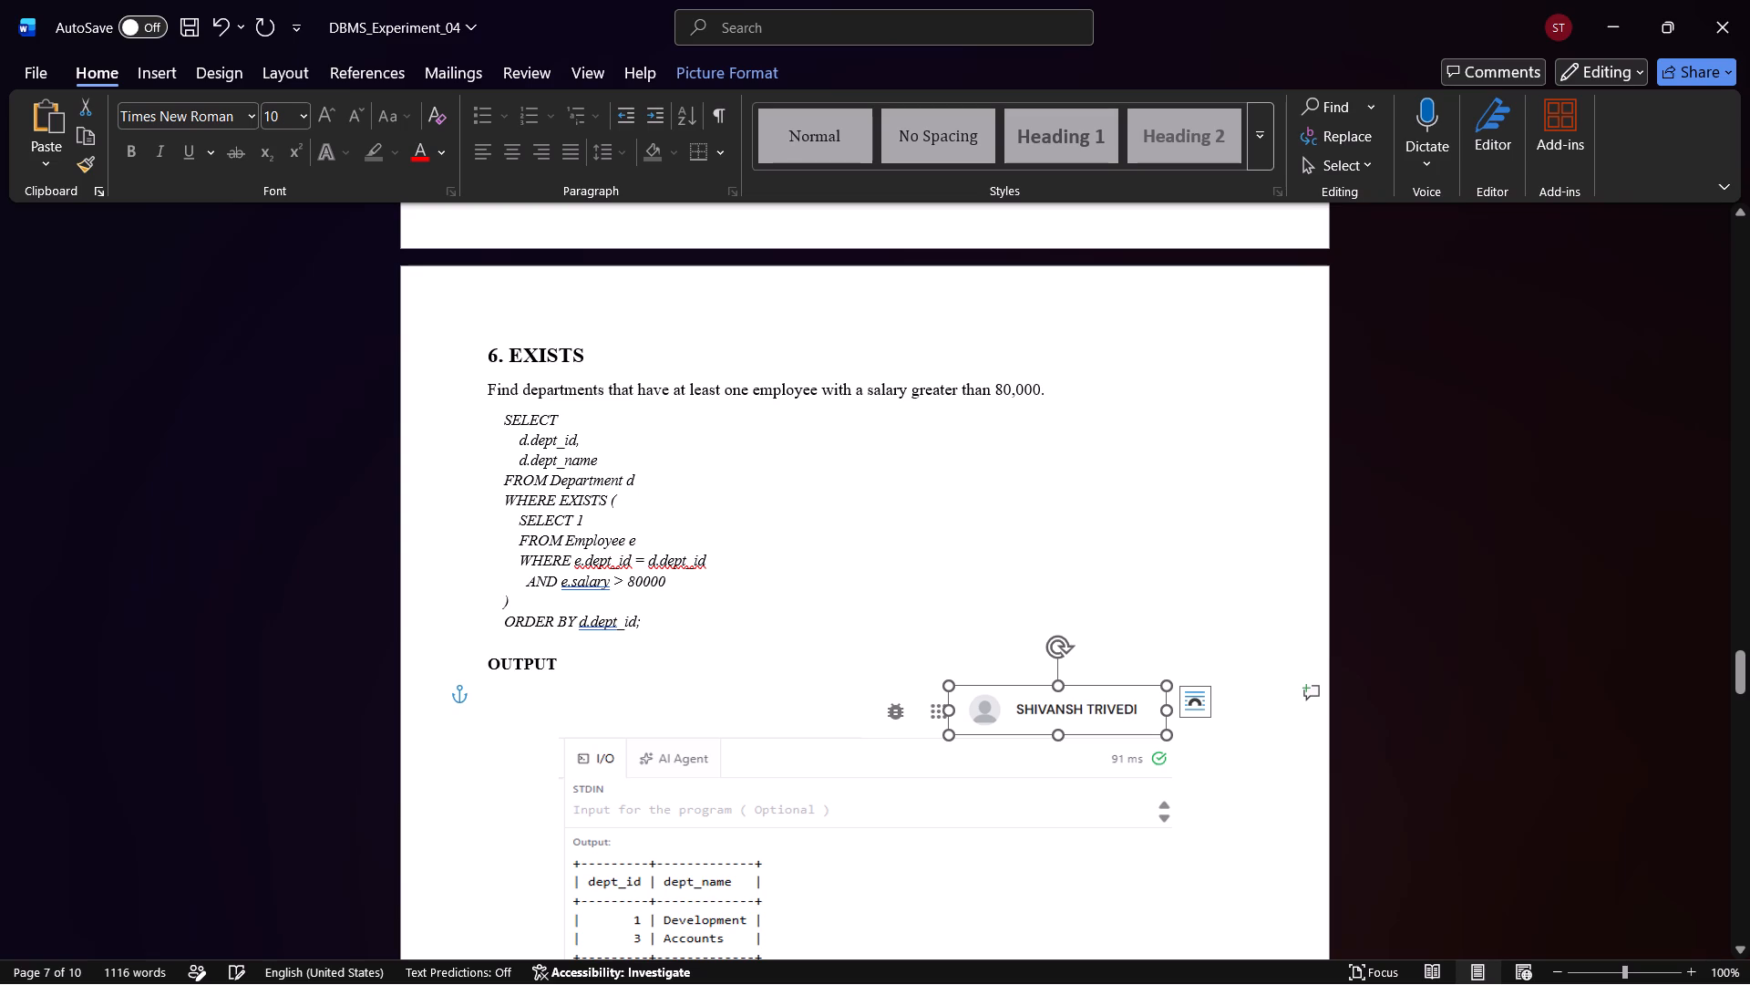
{"action": "left_click", "coordinate": [1110, 596]}
Paste the name-badge image at the SIMULATED EXCEPT heading and set its text wrapping to In Front of Text.
{"action": "scroll", "coordinate": [1110, 596], "scroll_direction": "down", "scroll_amount": 6}
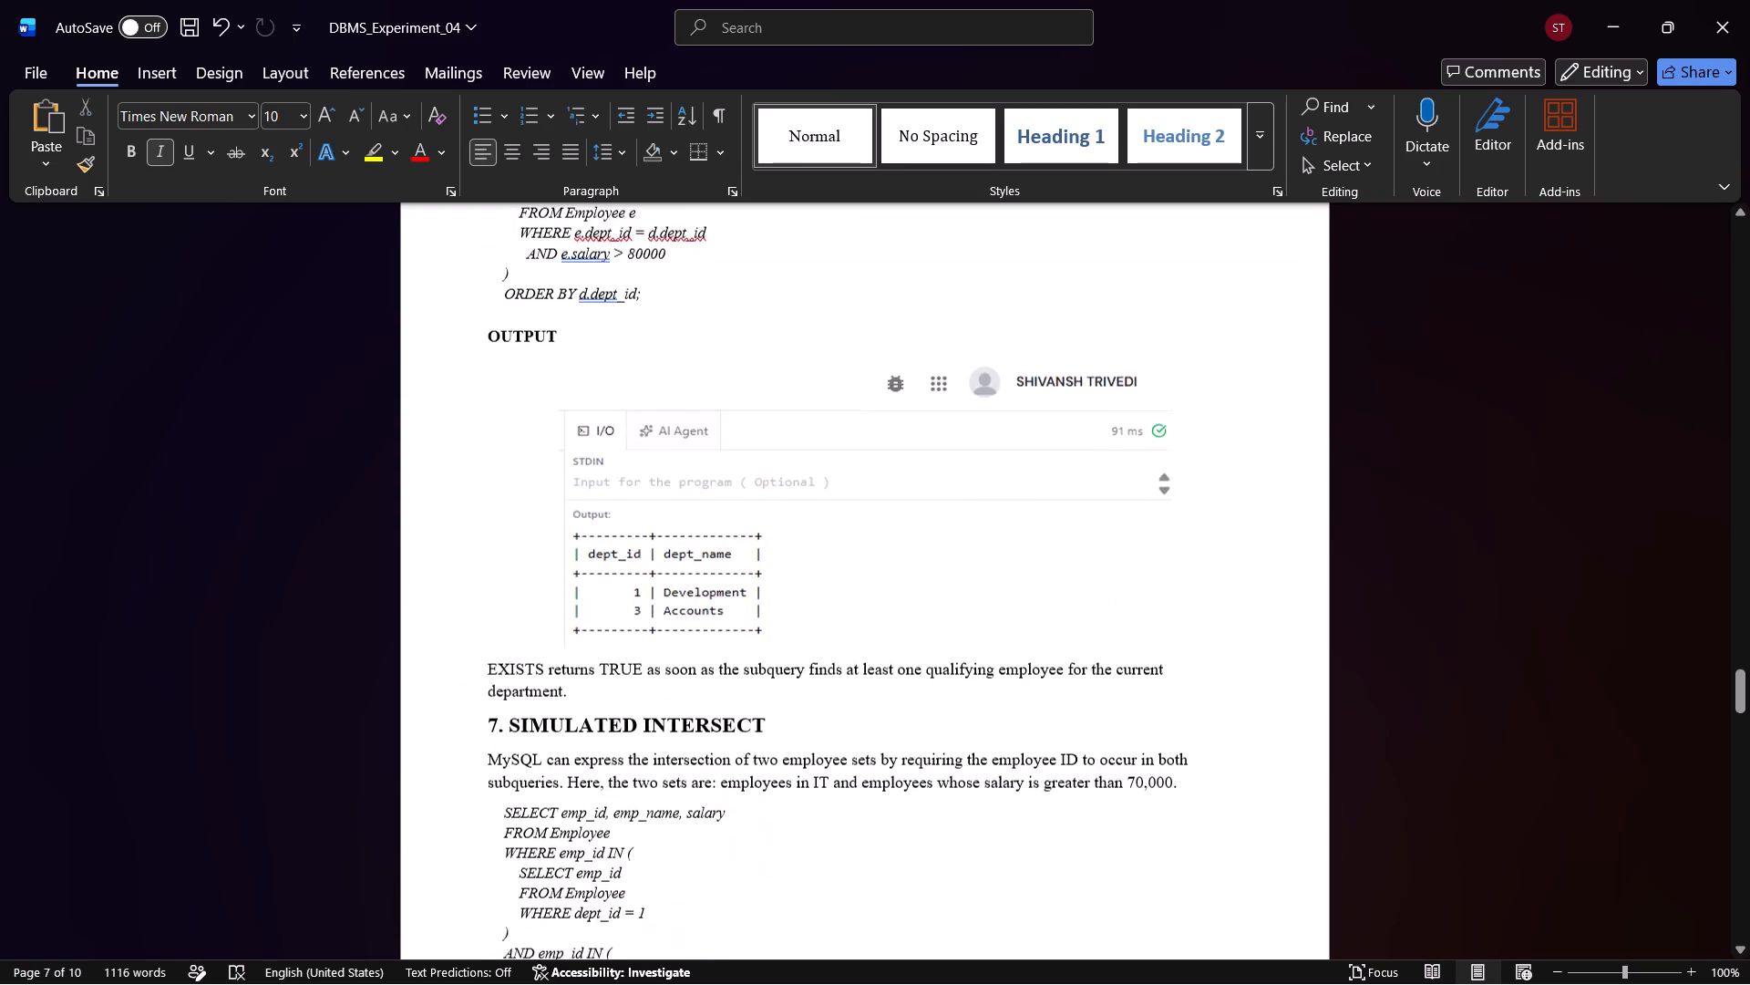
{"action": "scroll", "coordinate": [1110, 596], "scroll_direction": "down", "scroll_amount": 13}
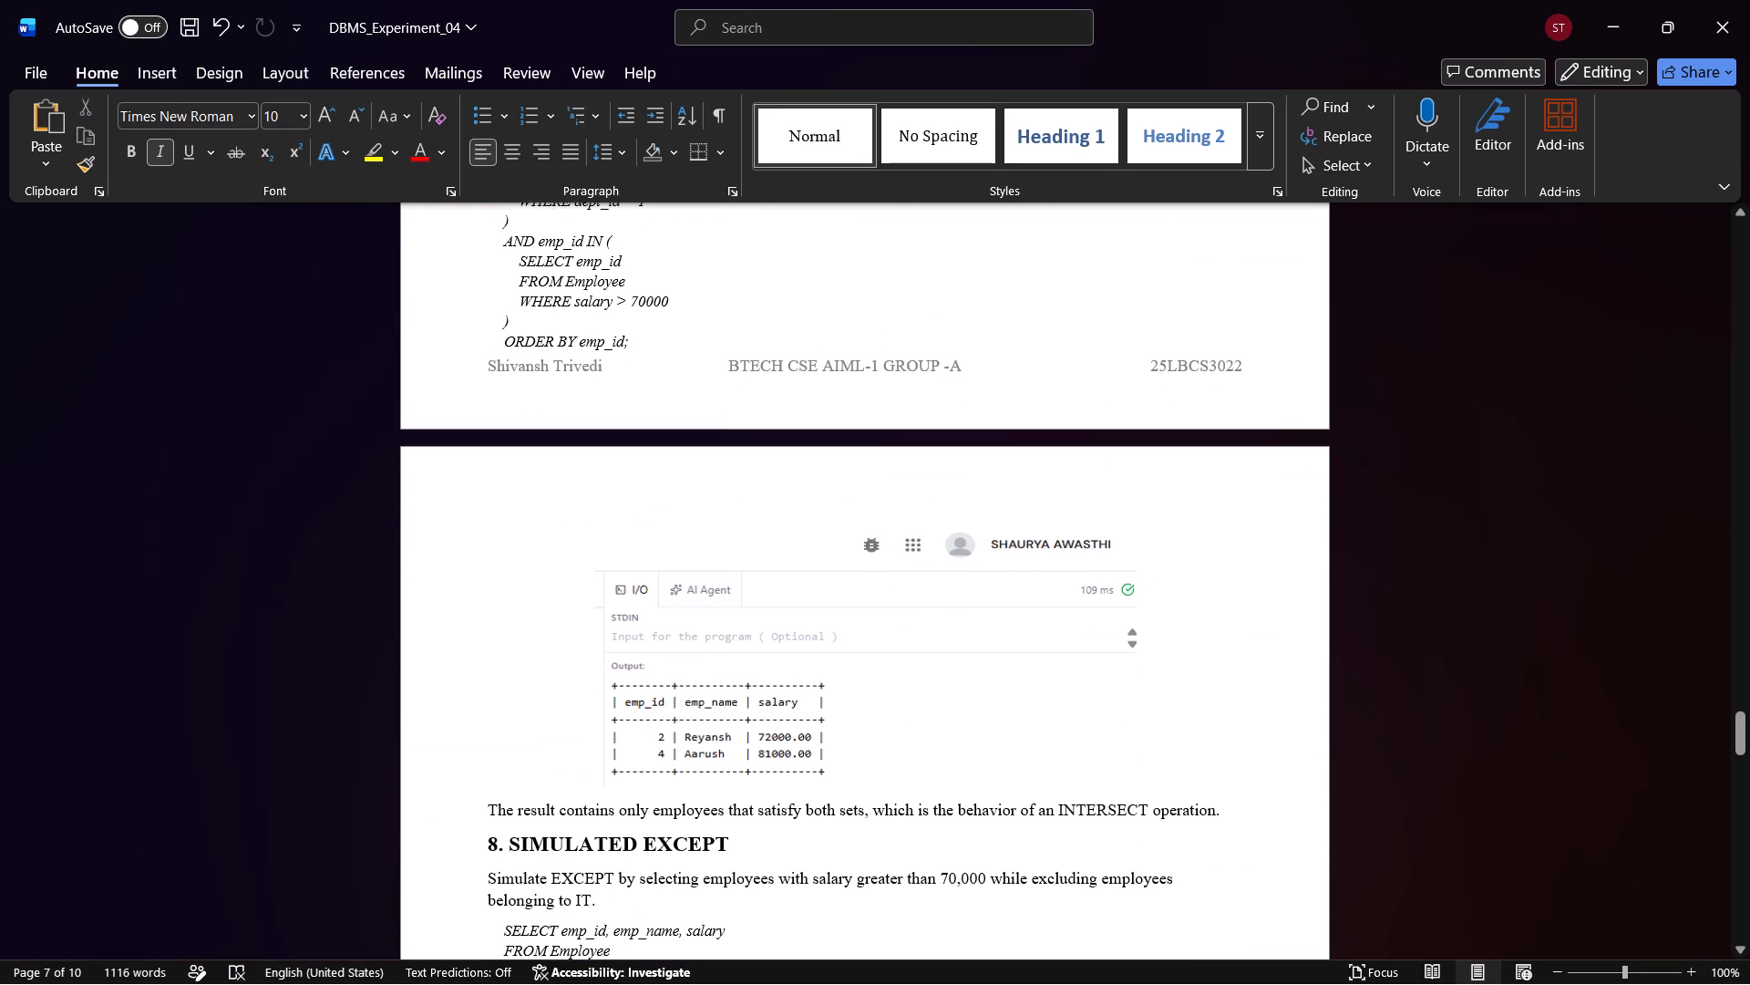
{"action": "left_click", "coordinate": [1033, 857]}
{"action": "key", "text": "ctrl+v"}
{"action": "left_click", "coordinate": [766, 855]}
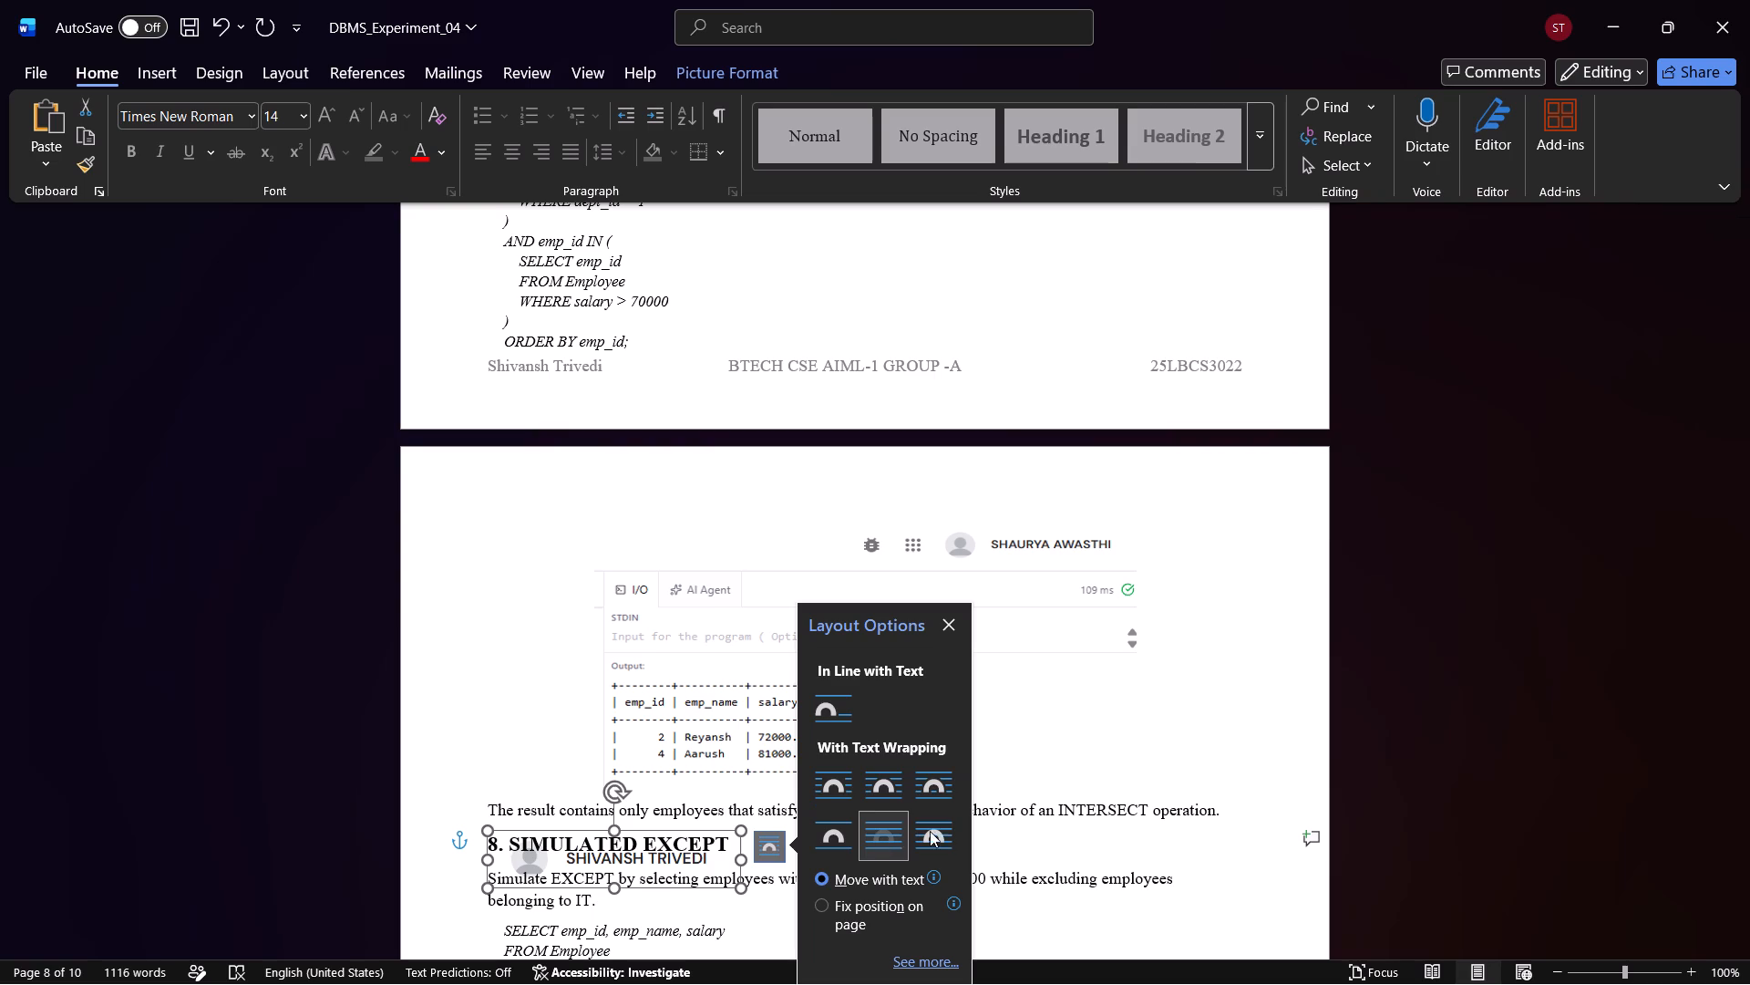
{"action": "left_click", "coordinate": [938, 828]}
Move the name-badge image over the account name in the SIMULATED INTERSECT output screenshot and shrink it to fit above the output toolbar.
{"action": "left_click_drag", "start_coordinate": [691, 852], "coordinate": [1091, 559]}
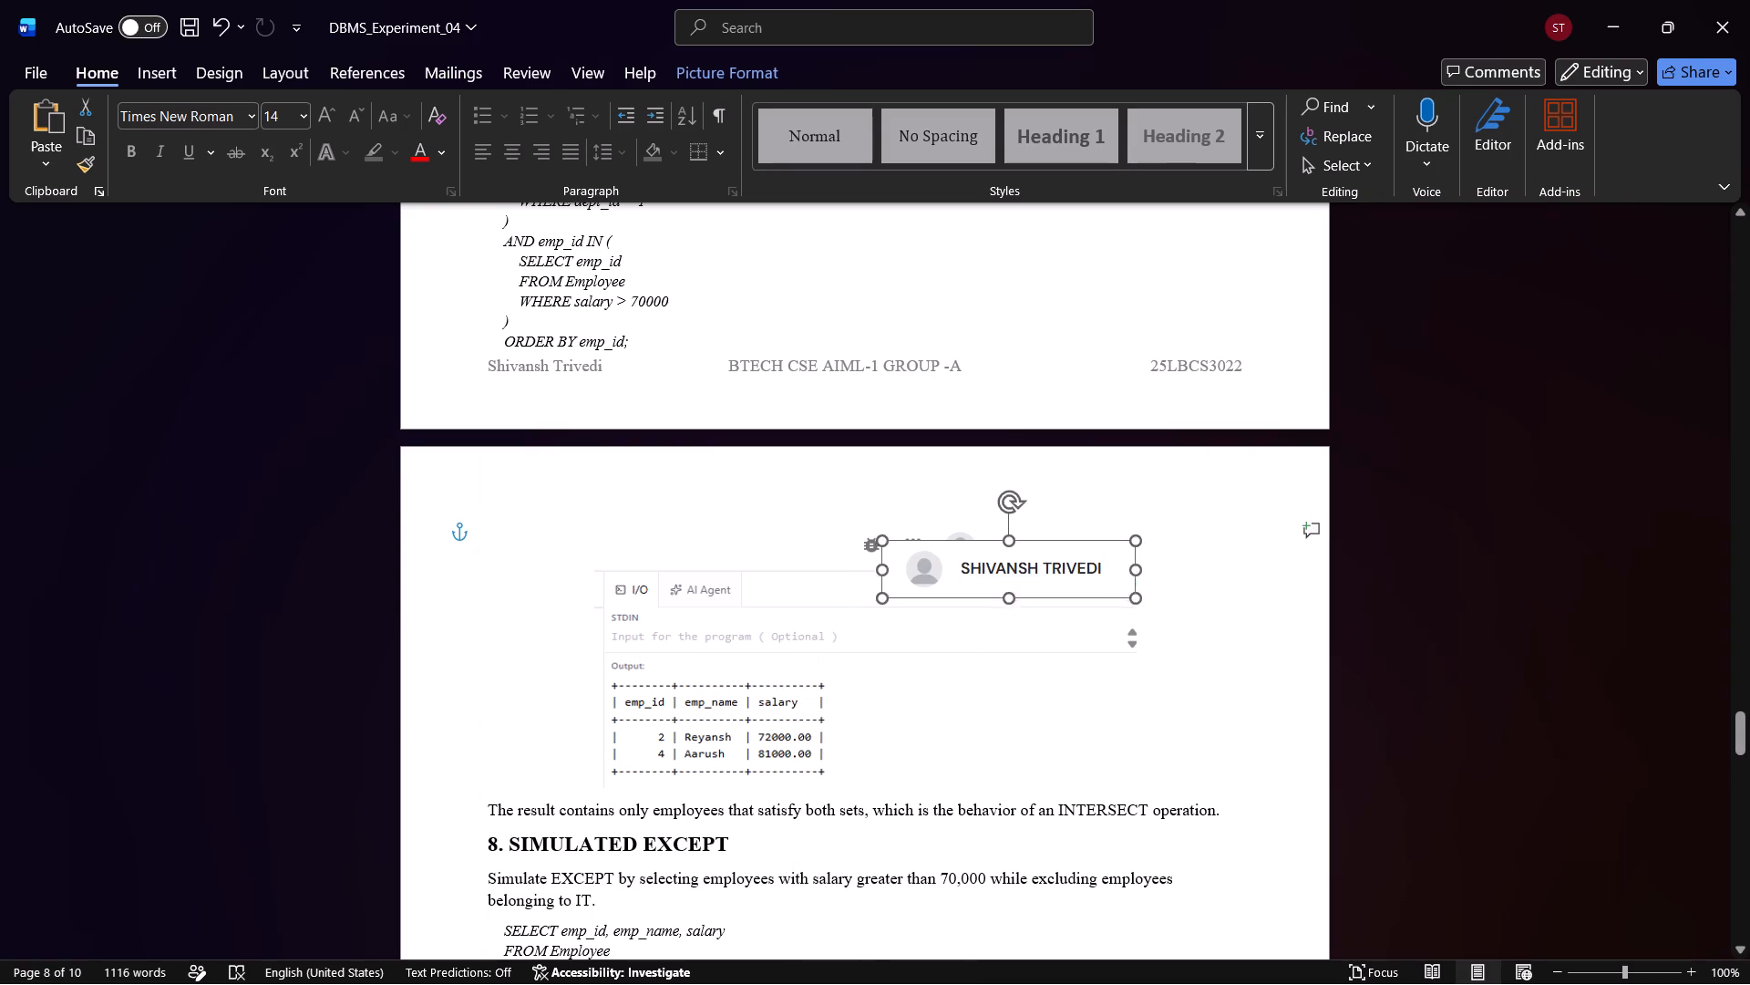
{"action": "left_click_drag", "start_coordinate": [1091, 559], "coordinate": [1136, 534]}
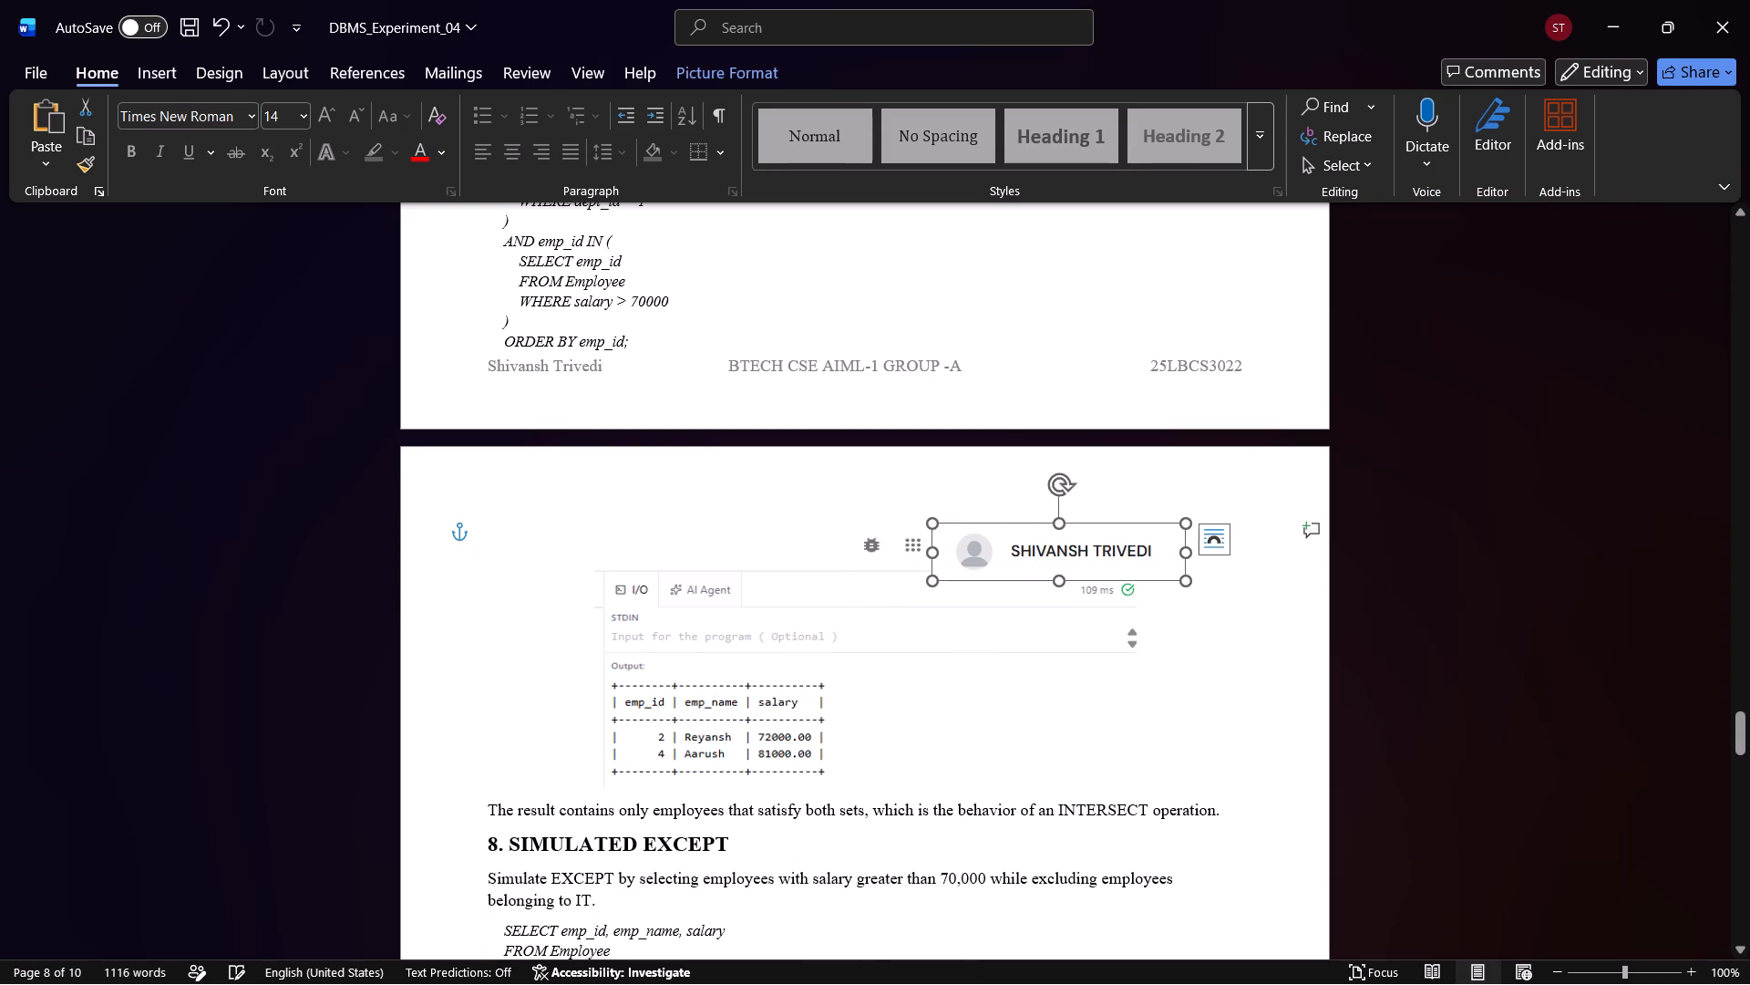
{"action": "left_click_drag", "start_coordinate": [1182, 586], "coordinate": [1144, 555]}
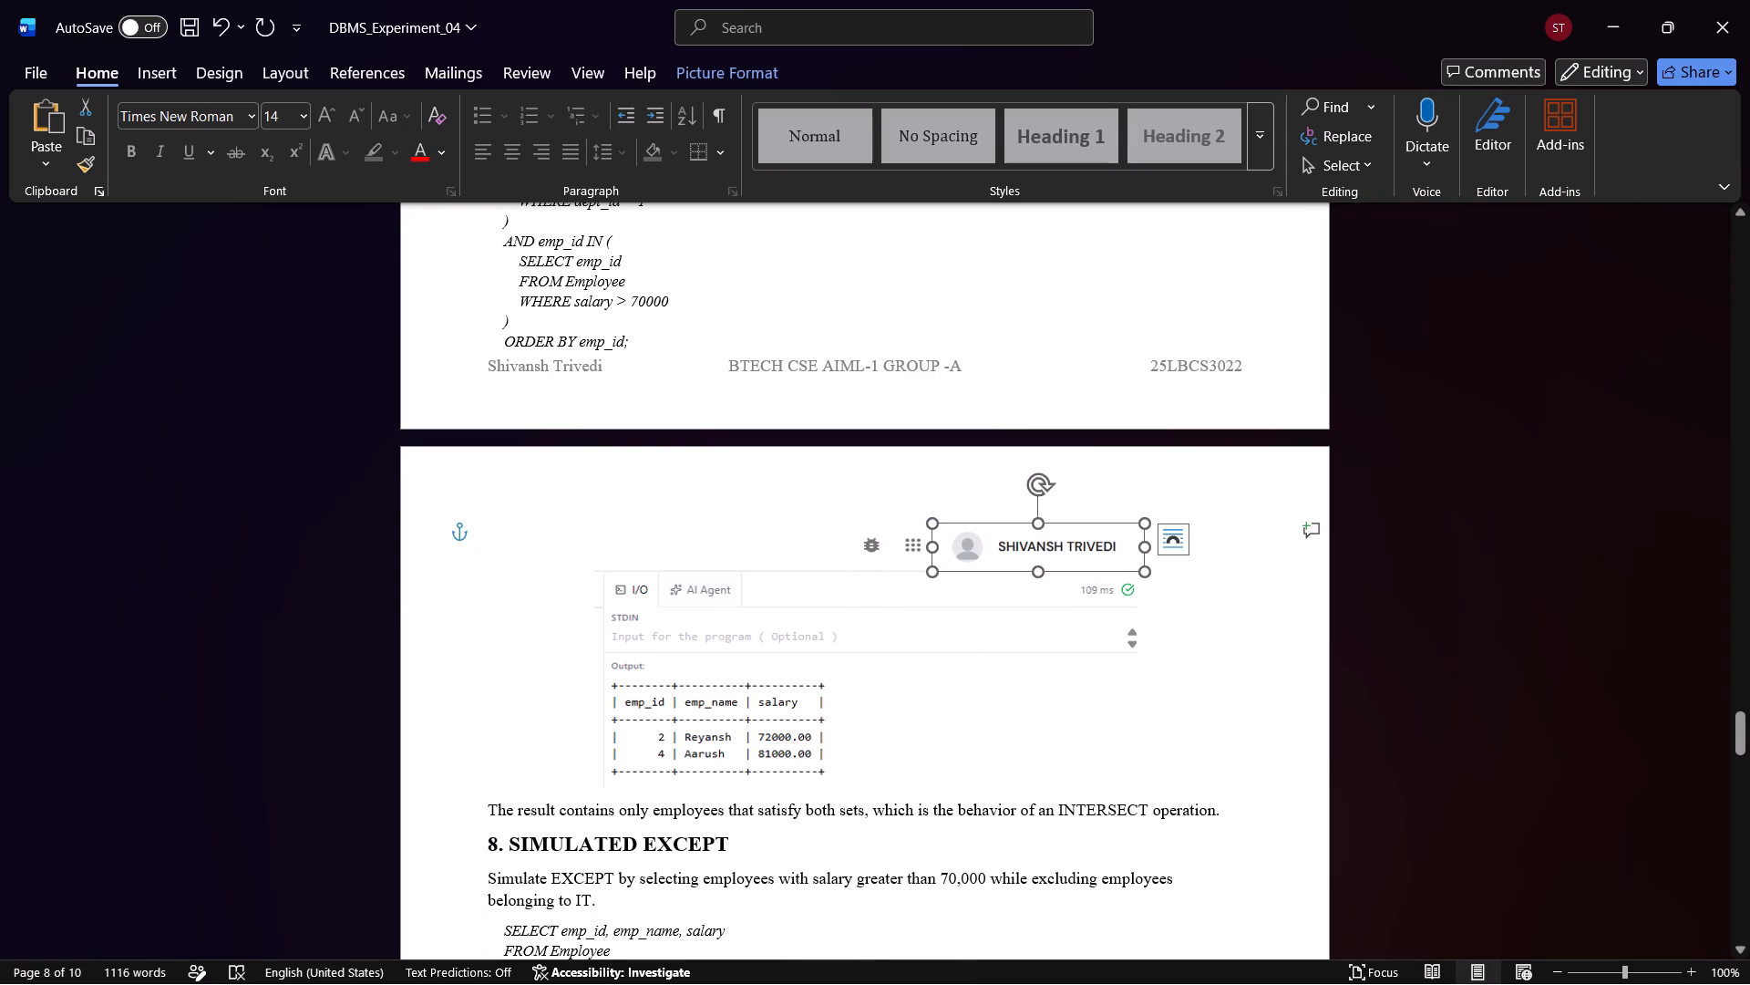
{"action": "left_click", "coordinate": [1037, 569]}
{"action": "left_click", "coordinate": [1125, 490]}
Paste the name-badge image beside the SIMULATED EXCEPT query and set its text wrapping to In Front of Text.
{"action": "scroll", "coordinate": [1113, 651], "scroll_direction": "down", "scroll_amount": 14}
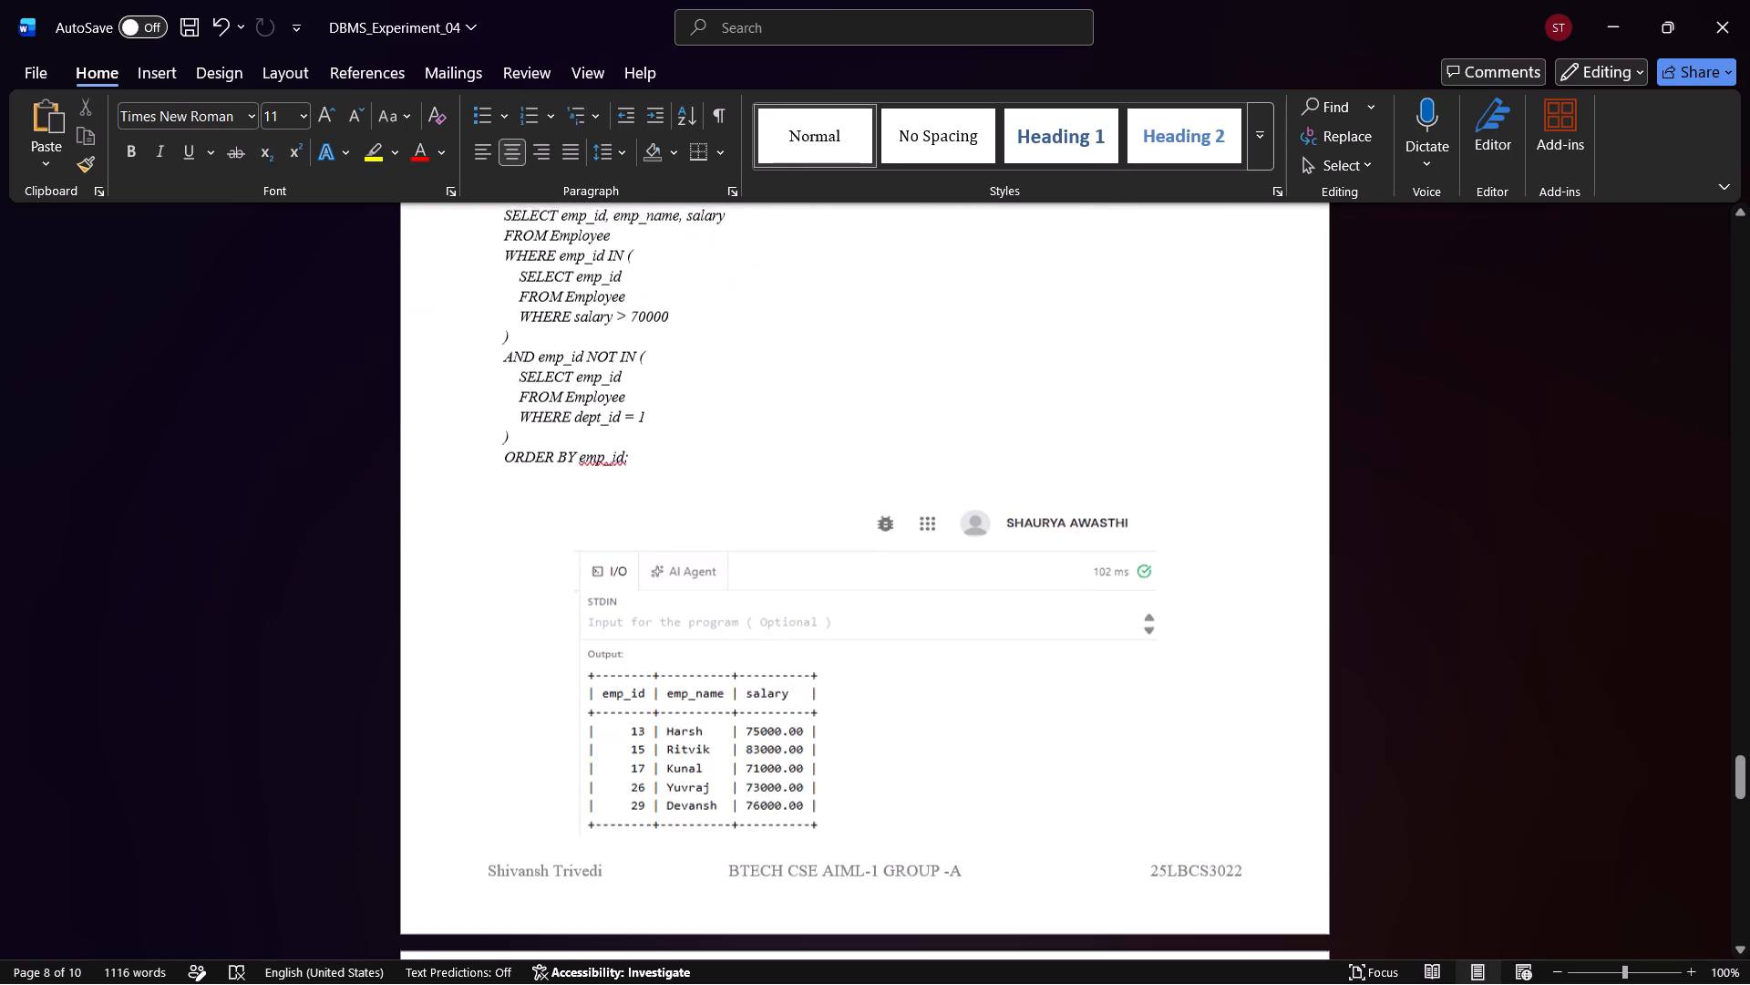
{"action": "left_click", "coordinate": [962, 323]}
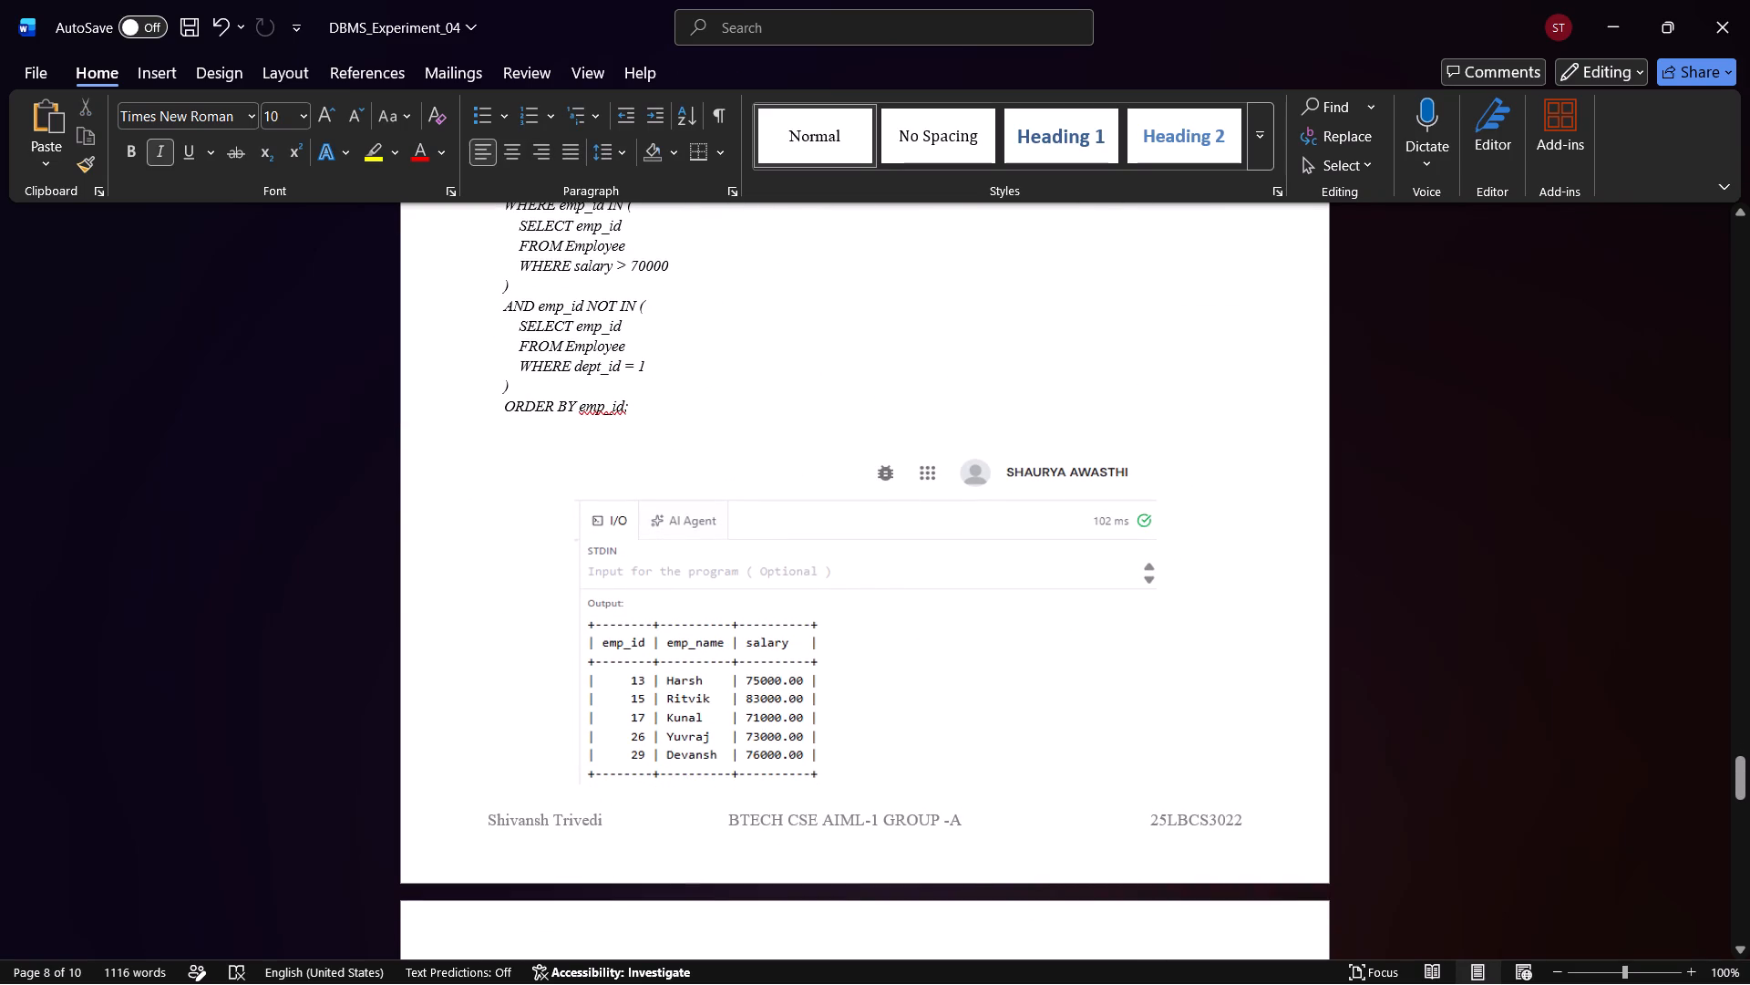
{"action": "key", "text": "ctrl+v"}
{"action": "left_click", "coordinate": [758, 337]}
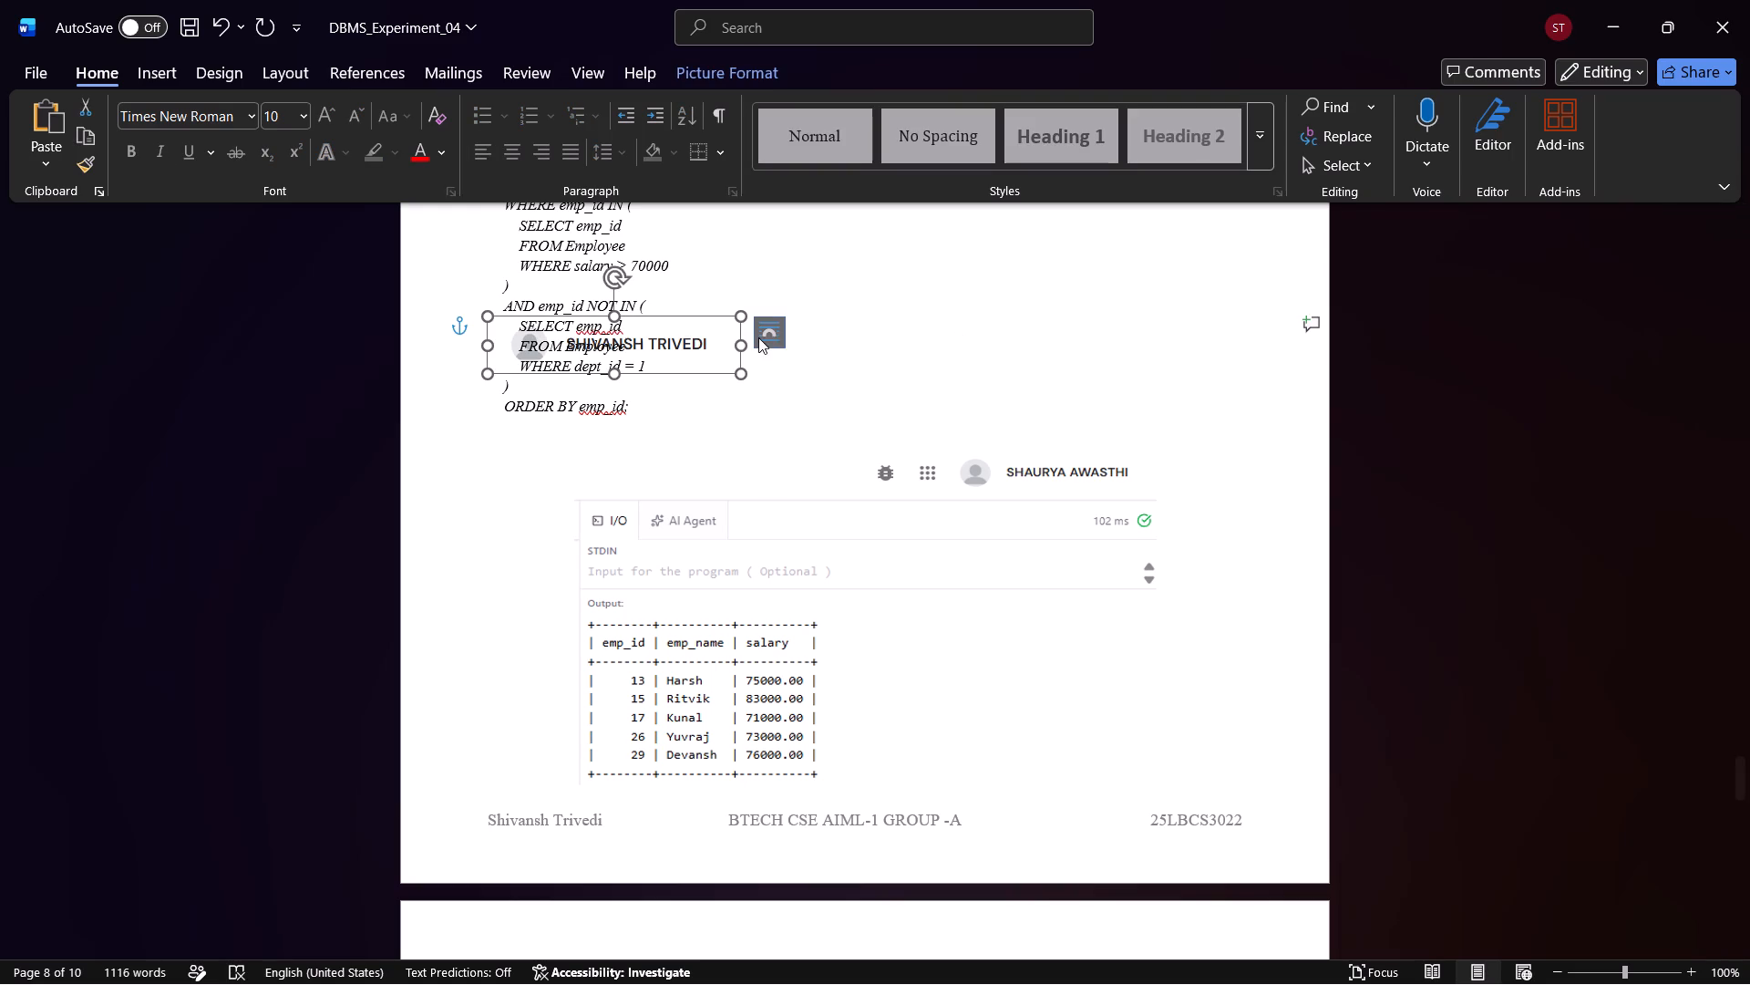
{"action": "left_click", "coordinate": [921, 551]}
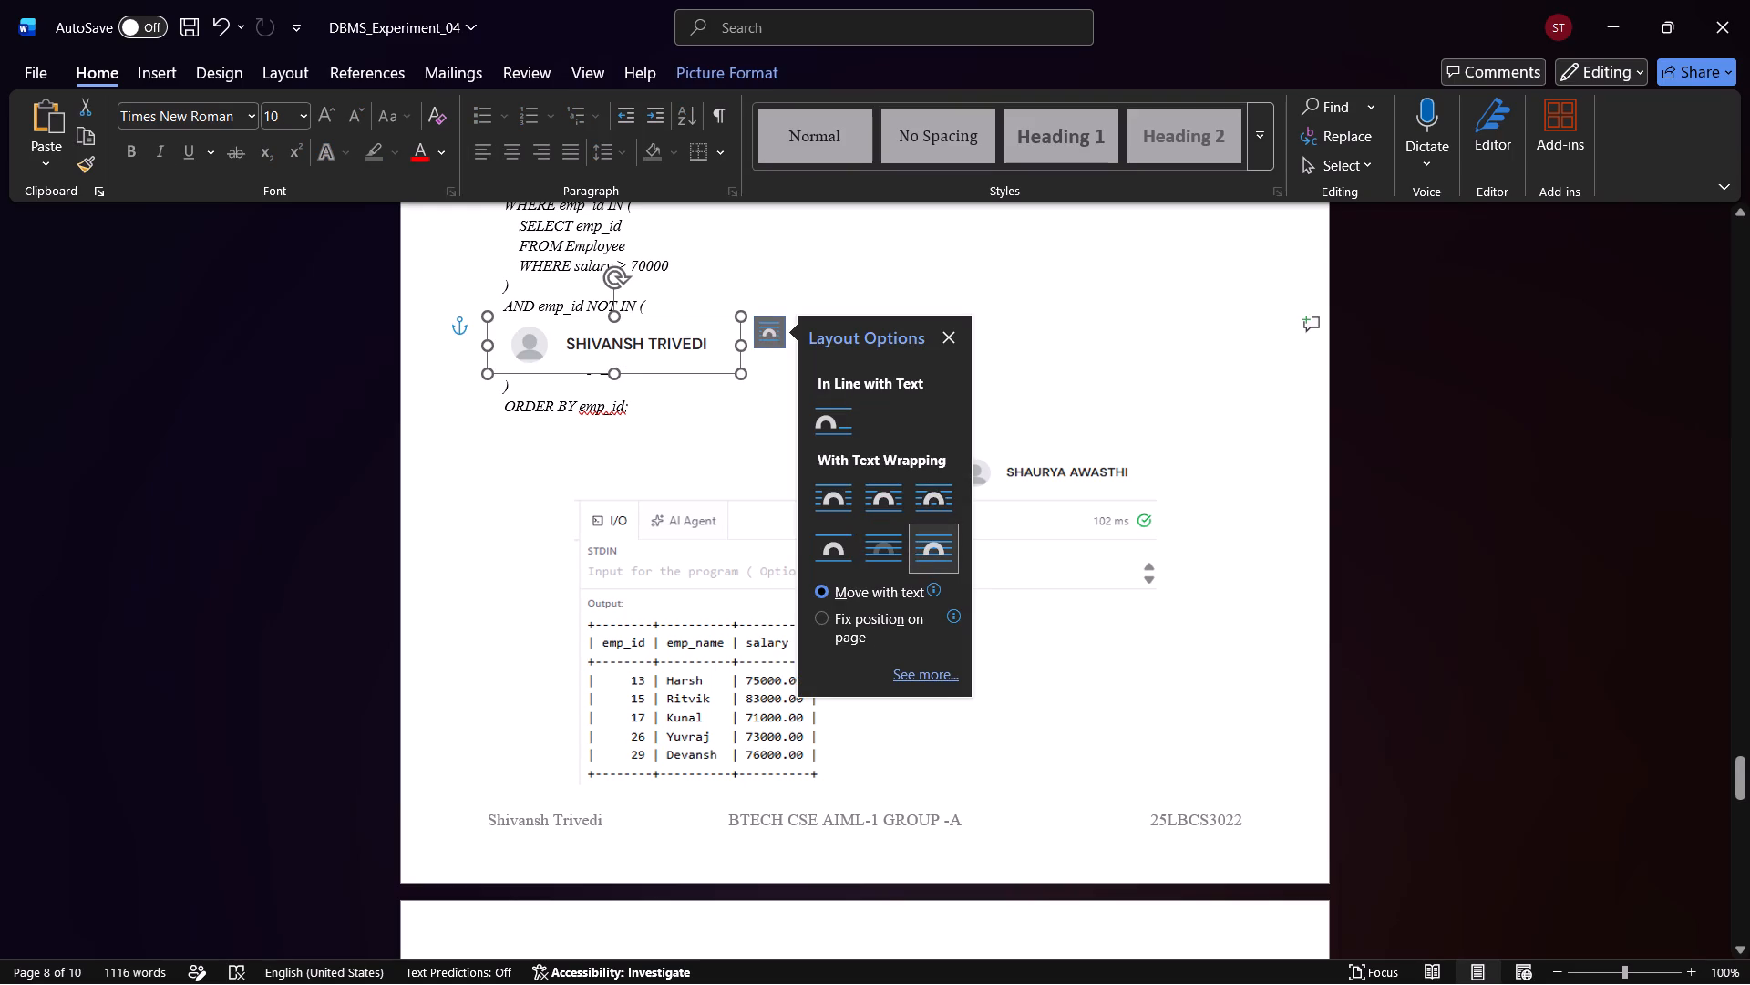
Shrink the name-badge image and place it over the account name in the SIMULATED EXCEPT output screenshot.
{"action": "left_click_drag", "start_coordinate": [655, 351], "coordinate": [1105, 478]}
{"action": "left_click_drag", "start_coordinate": [1183, 502], "coordinate": [1149, 479]}
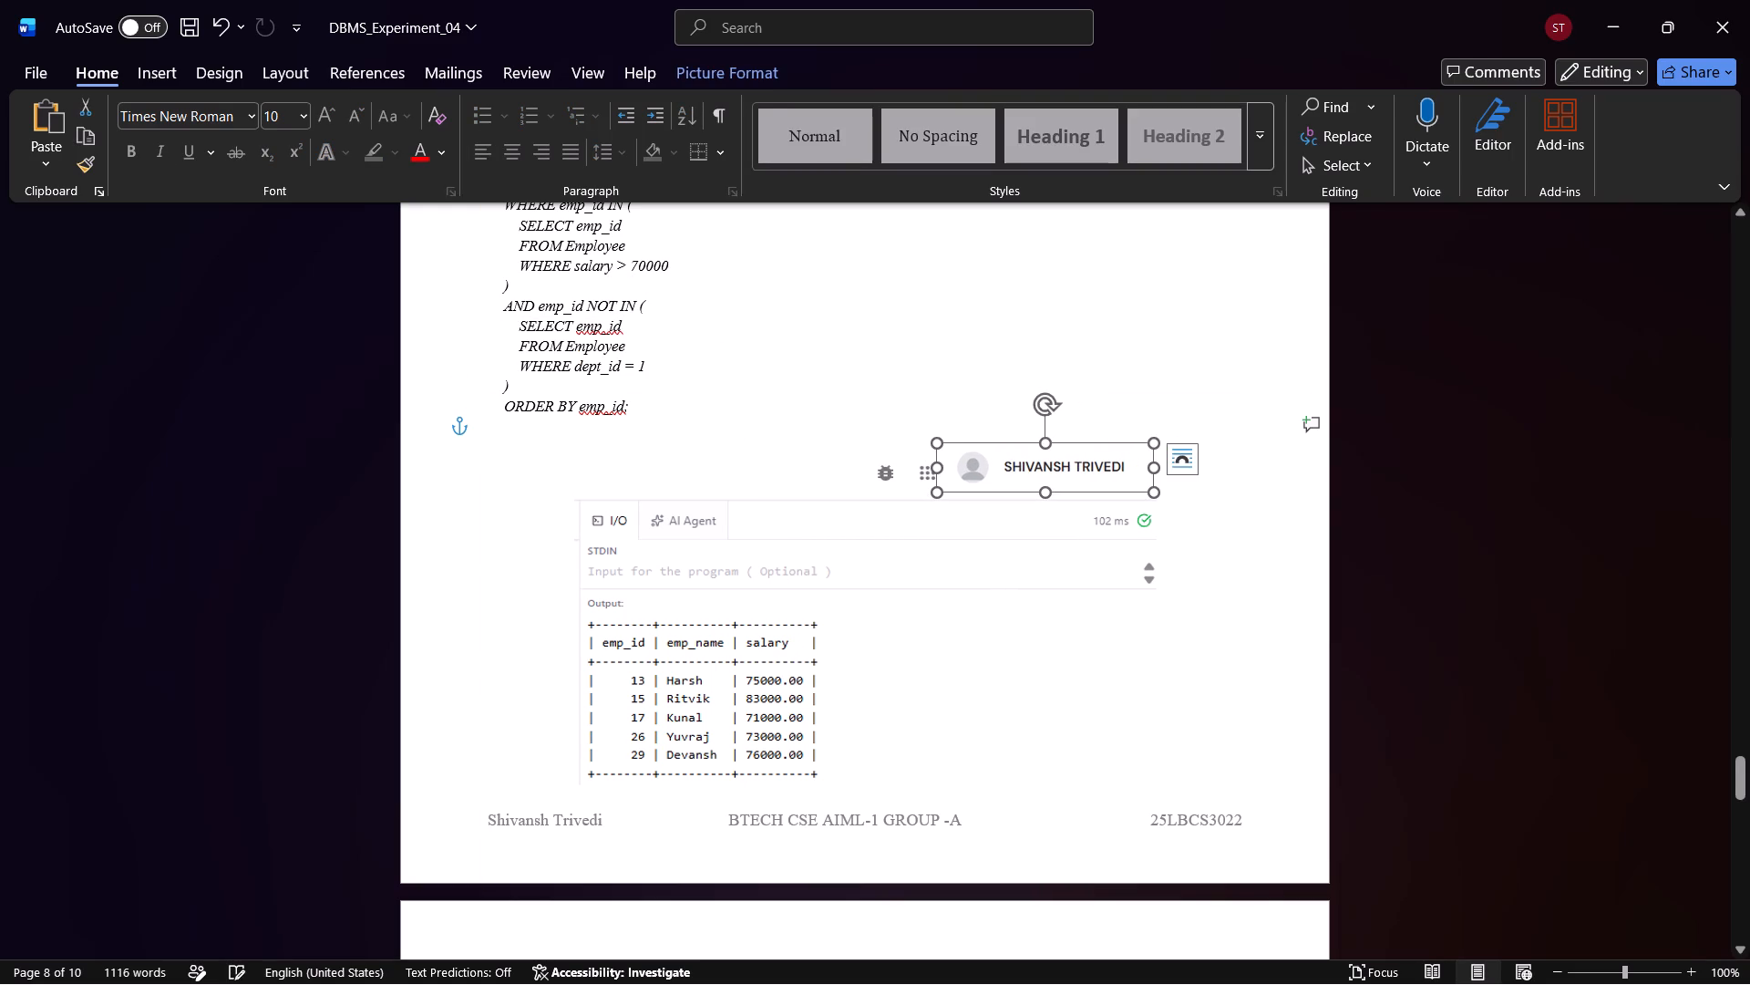
{"action": "left_click_drag", "start_coordinate": [1059, 457], "coordinate": [1067, 472]}
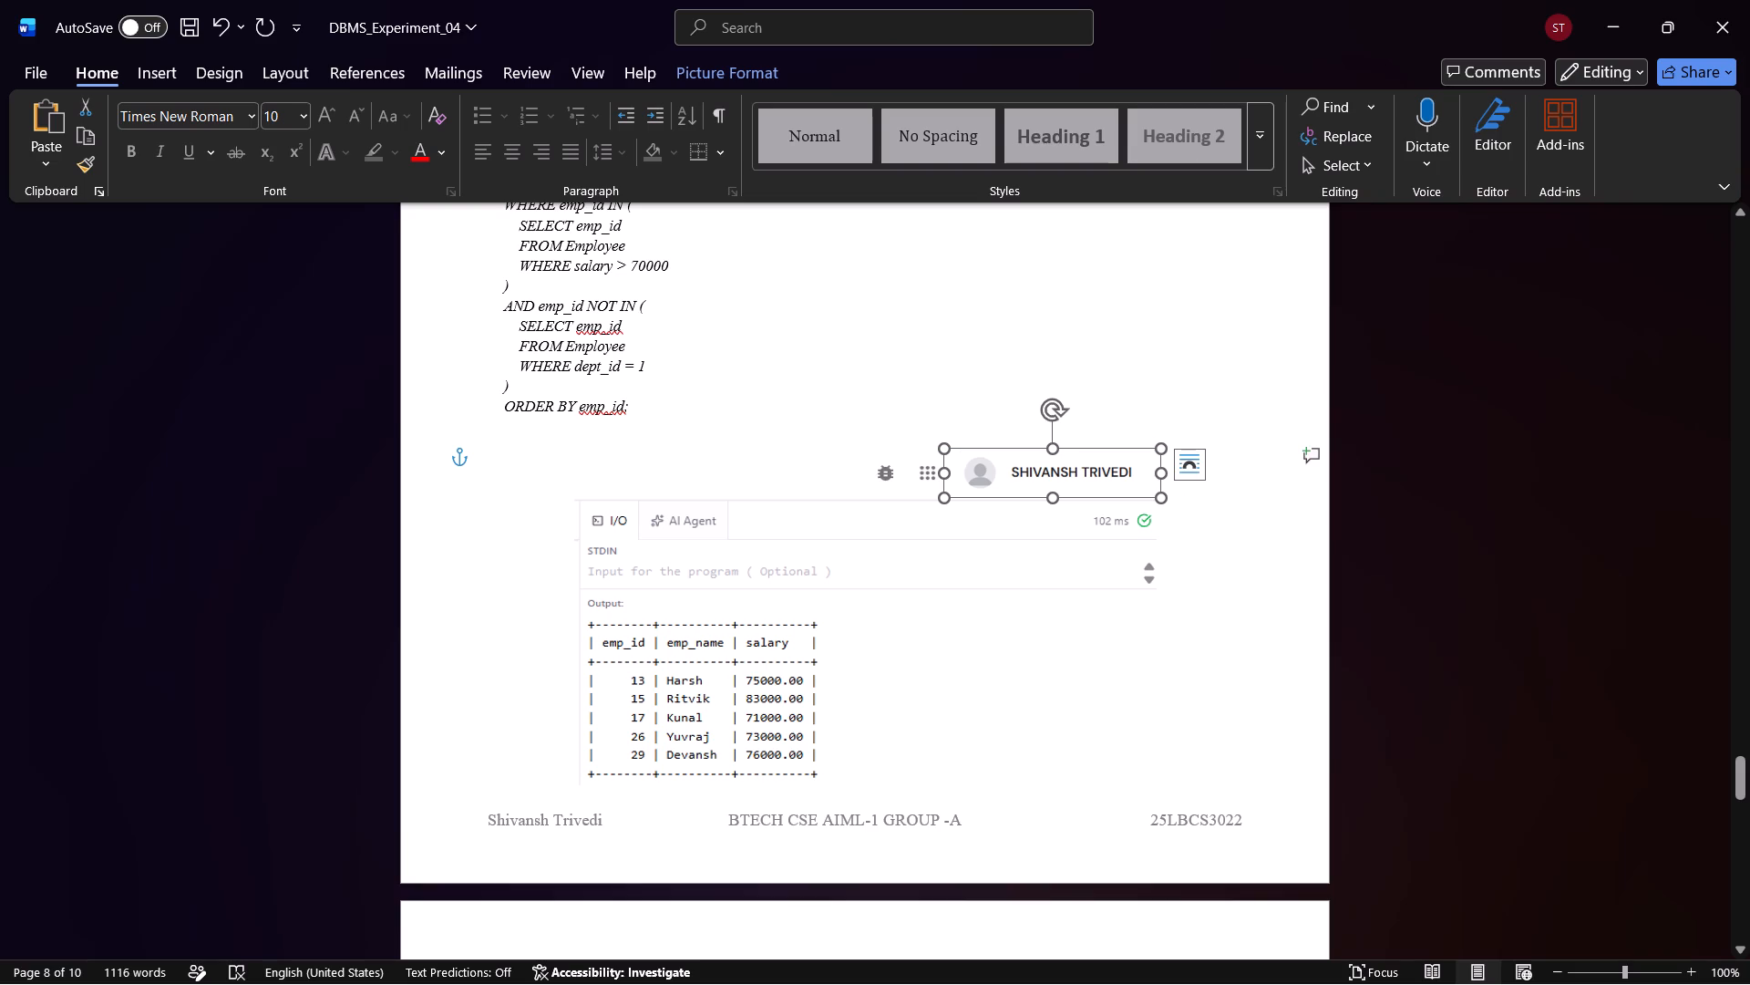
{"action": "left_click", "coordinate": [1117, 386]}
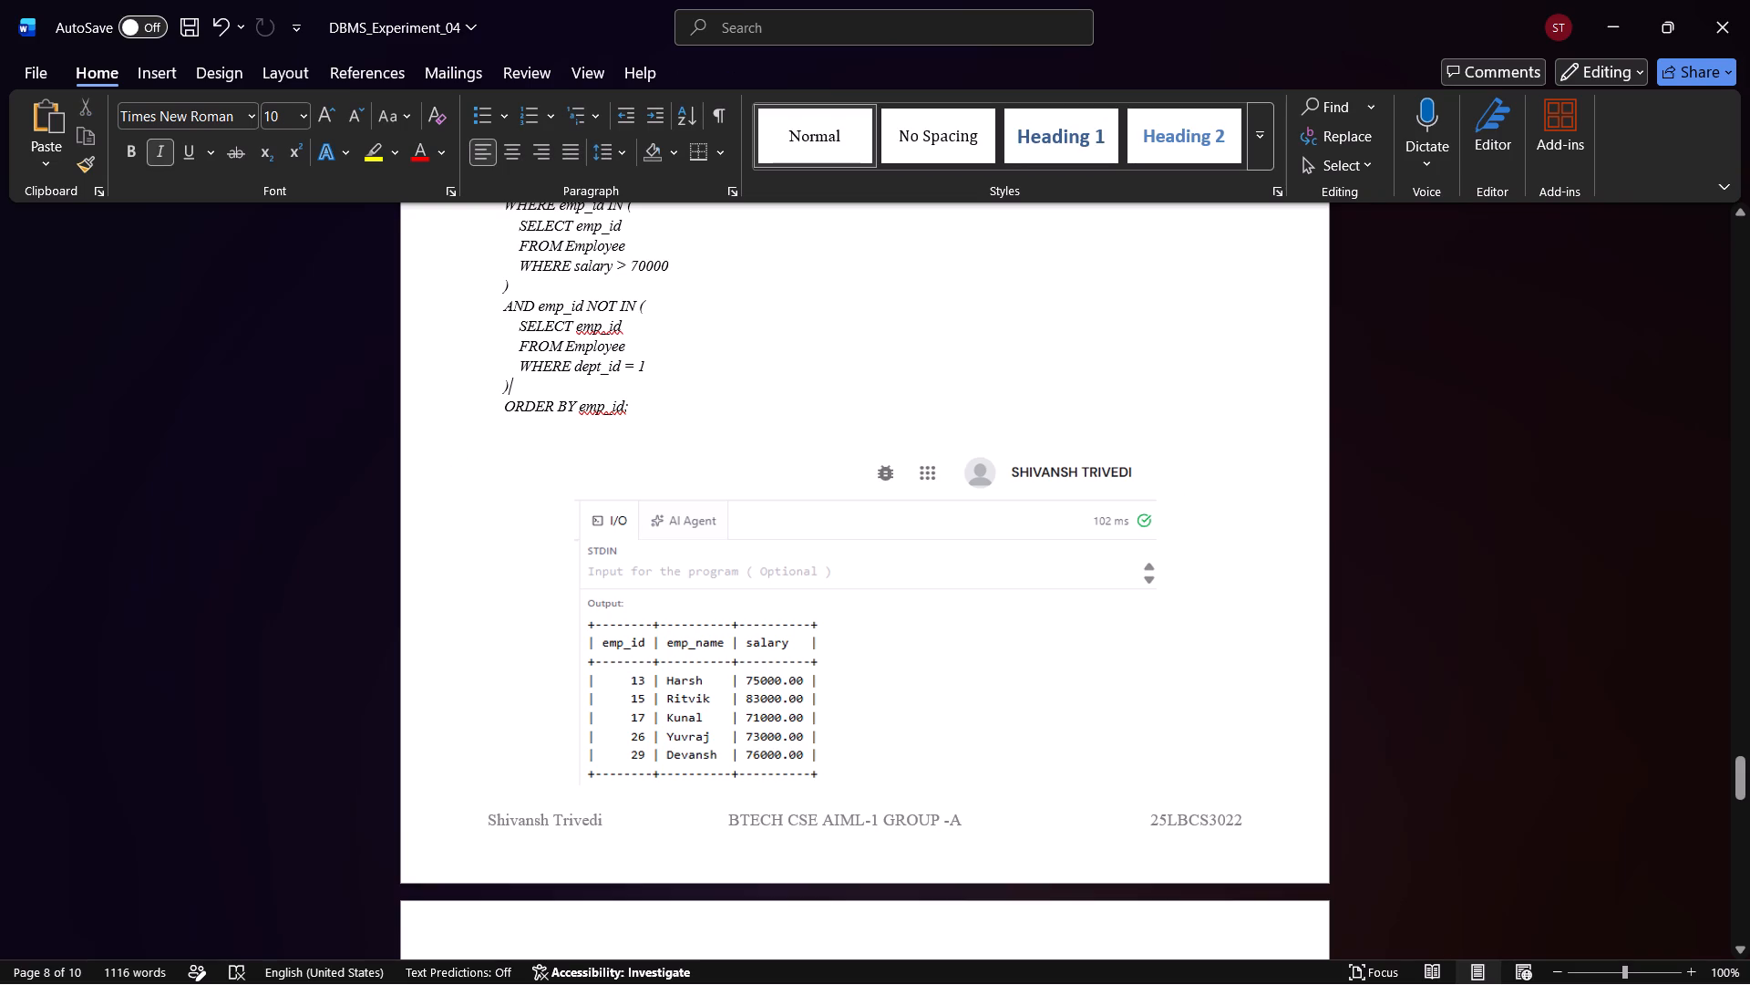
Check the remaining pages, from the EXPLAIN section through the conclusion, for output screenshots whose account name still needs covering.
{"action": "scroll", "coordinate": [1024, 616], "scroll_direction": "down", "scroll_amount": 13}
{"action": "scroll", "coordinate": [1024, 616], "scroll_direction": "down", "scroll_amount": 8}
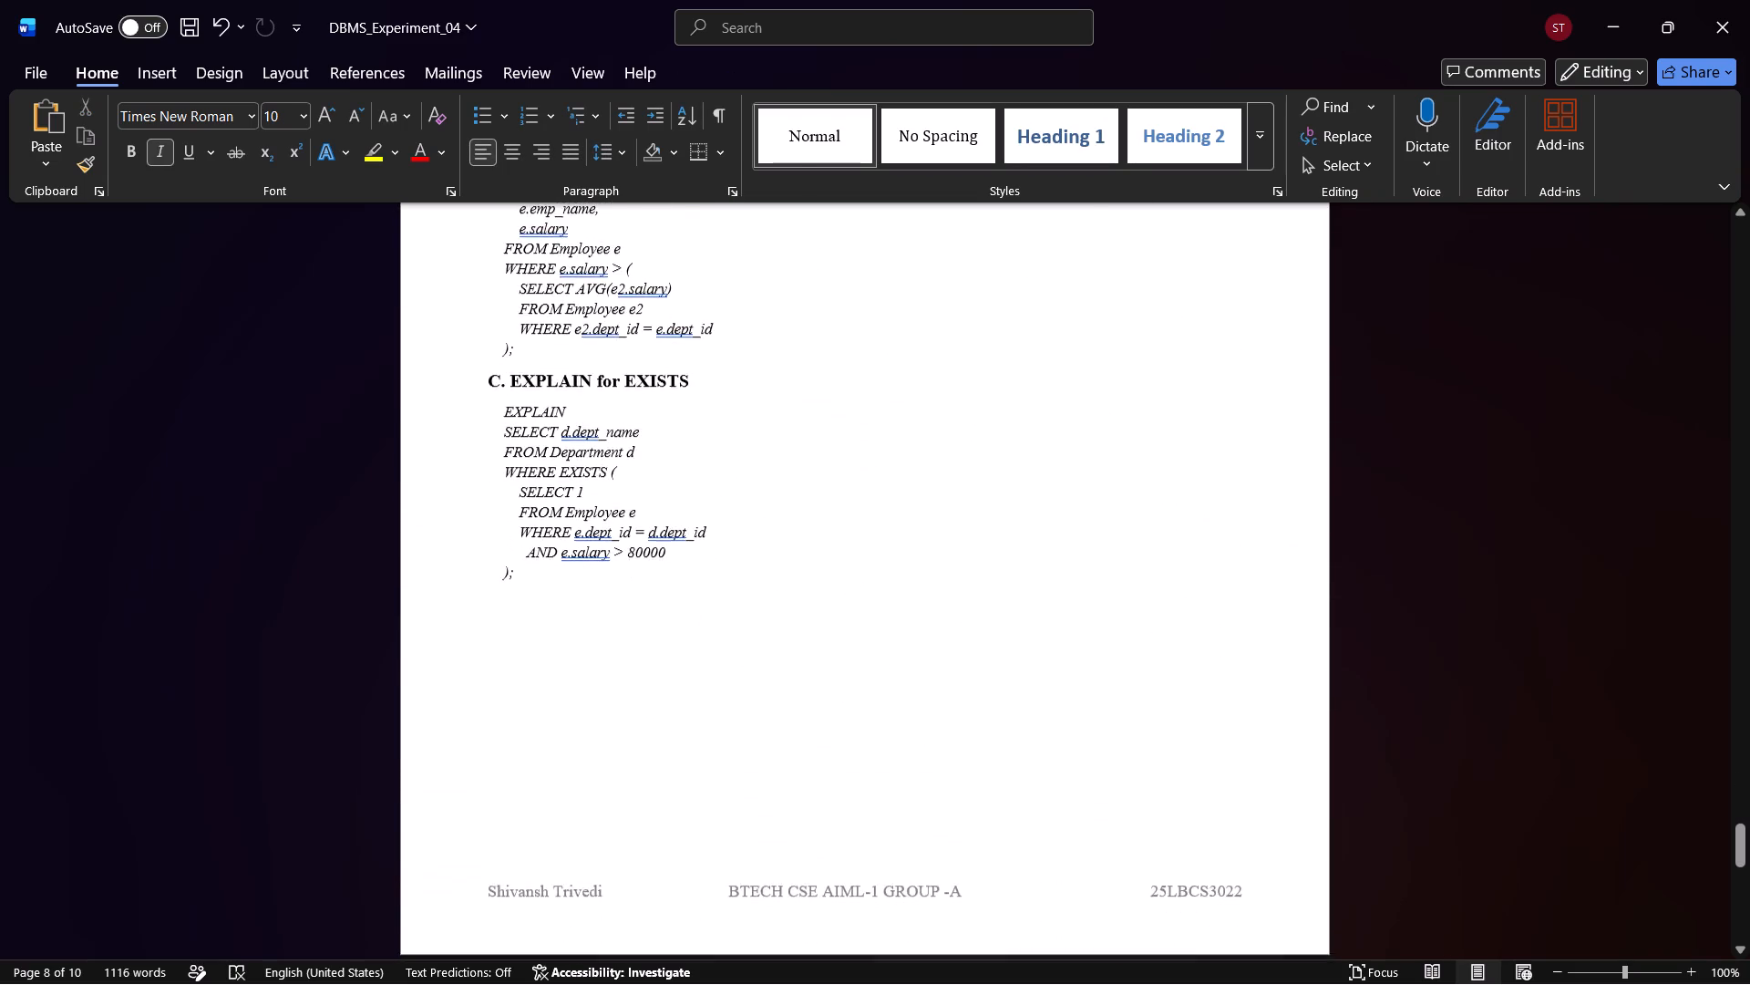
{"action": "scroll", "coordinate": [1024, 616], "scroll_direction": "down", "scroll_amount": 20}
{"action": "scroll", "coordinate": [1024, 616], "scroll_direction": "down", "scroll_amount": 8}
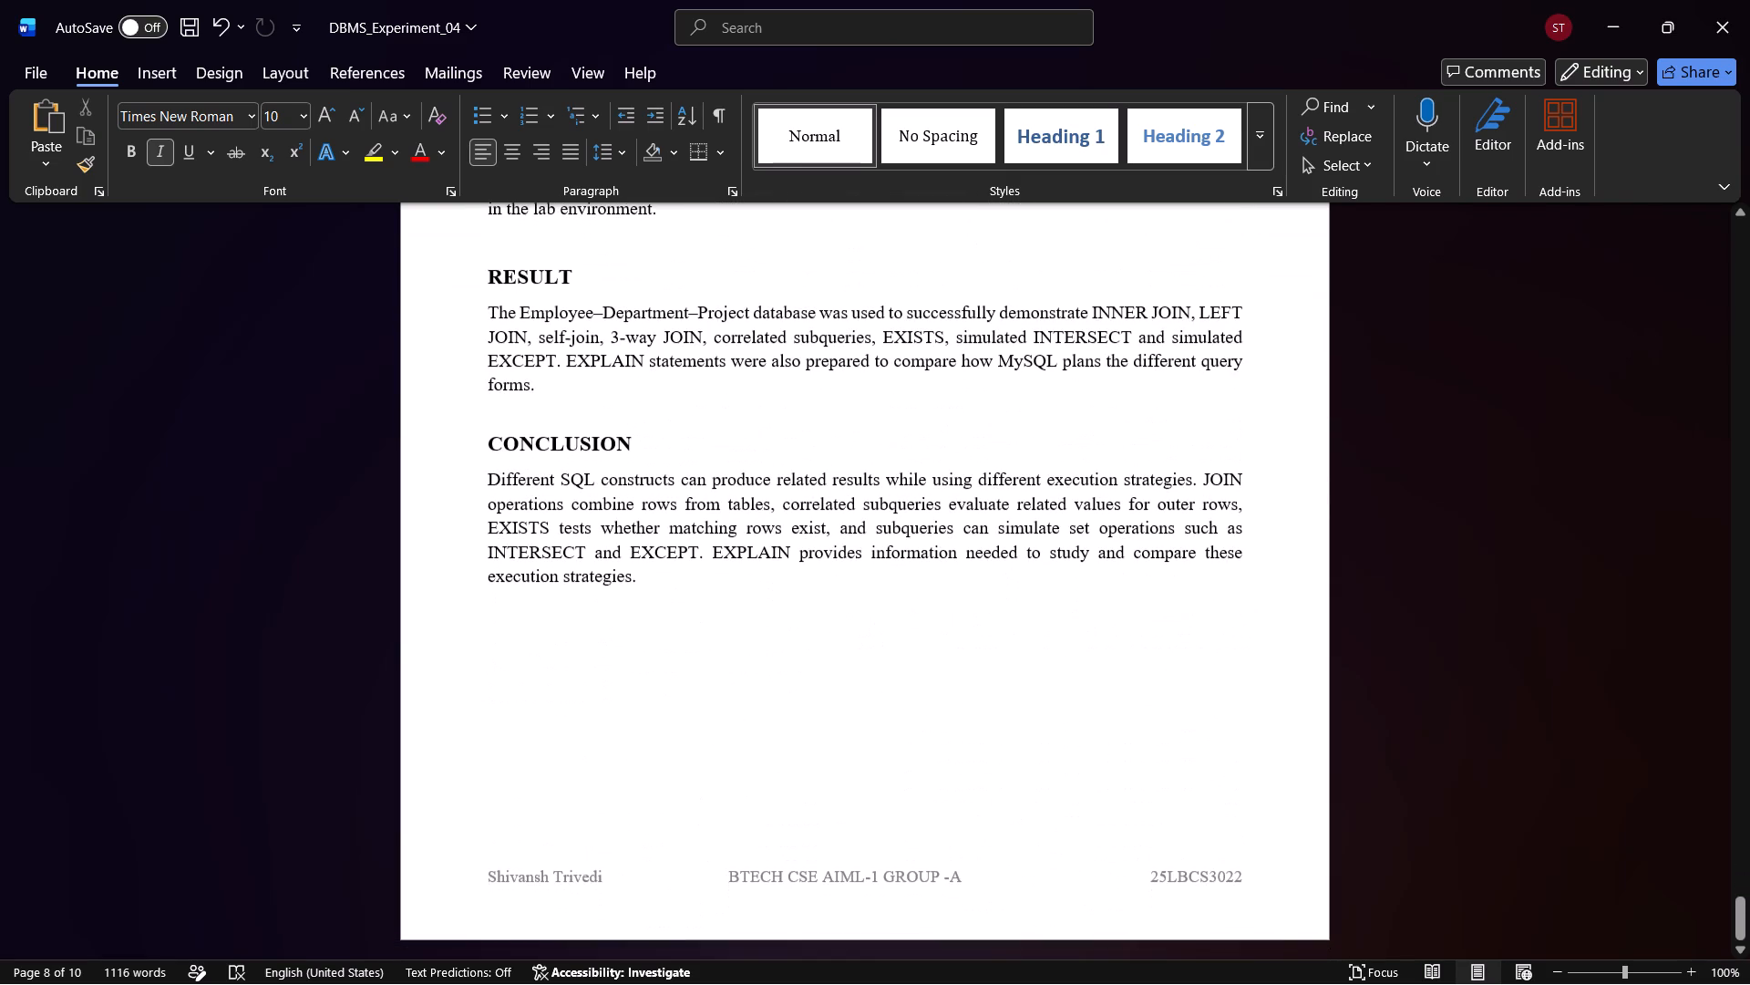
{"action": "scroll", "coordinate": [1023, 607], "scroll_direction": "down", "scroll_amount": 7}
{"action": "scroll", "coordinate": [1011, 628], "scroll_direction": "up", "scroll_amount": 7}
{"action": "scroll", "coordinate": [1011, 628], "scroll_direction": "down", "scroll_amount": 4}
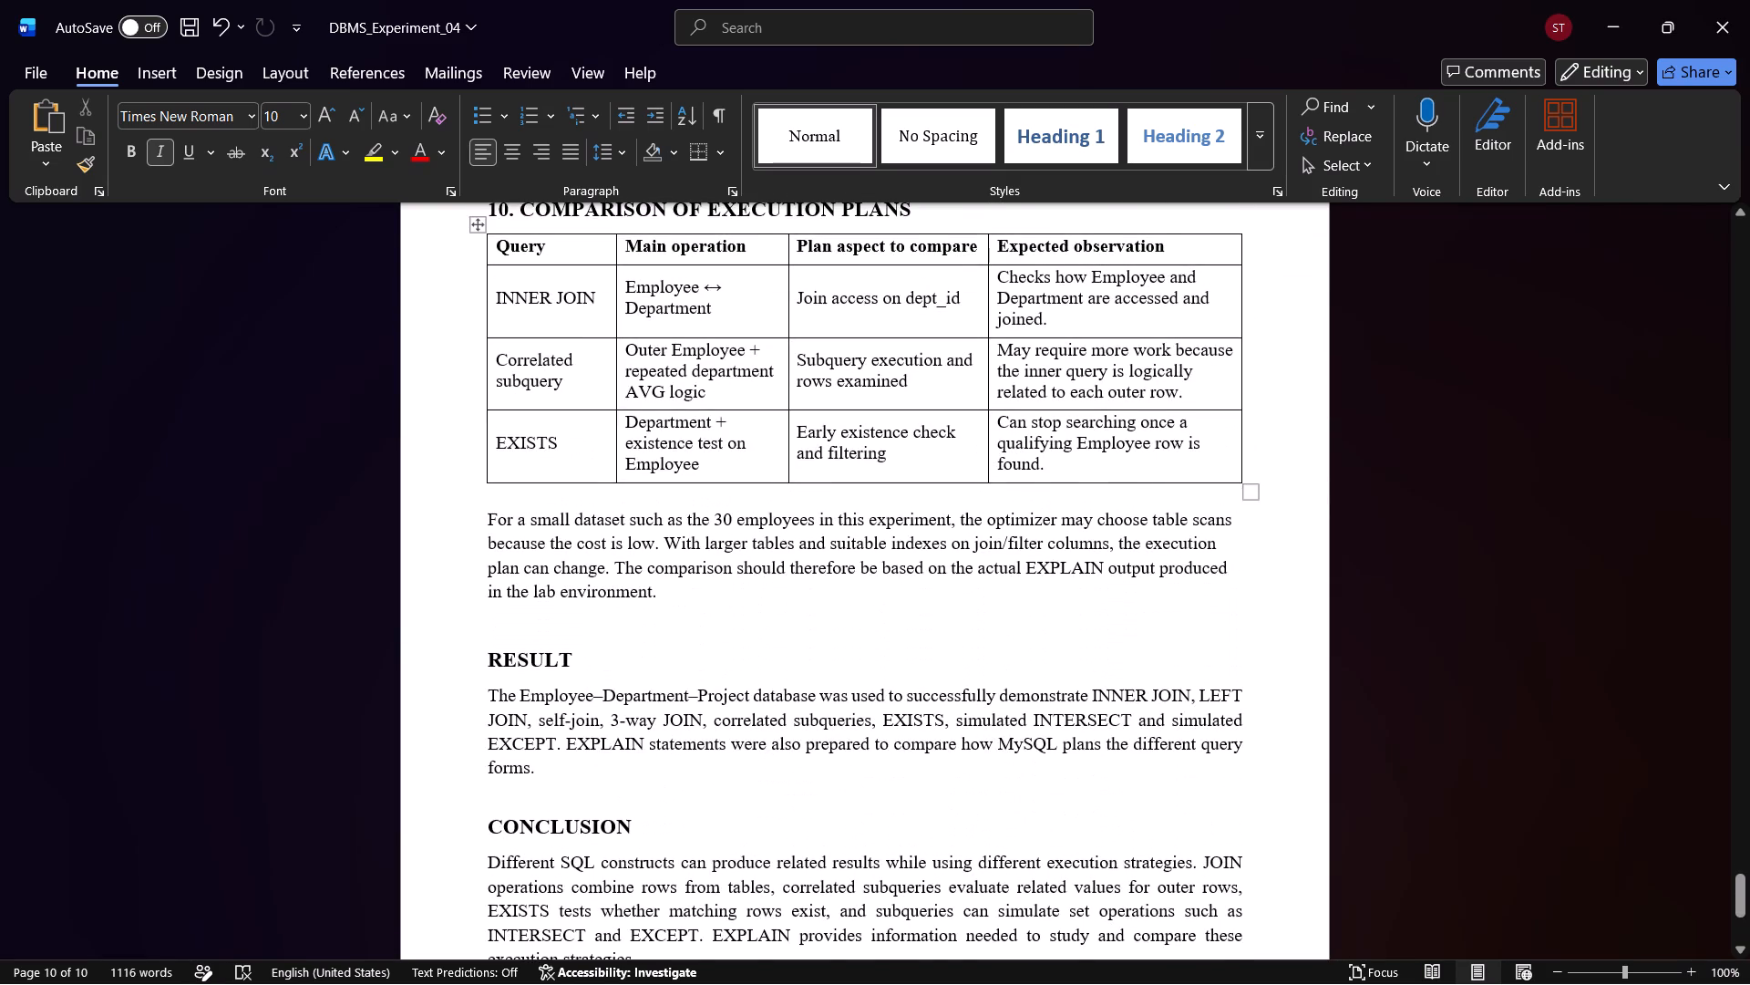
{"action": "scroll", "coordinate": [1011, 628], "scroll_direction": "down", "scroll_amount": 9}
{"action": "scroll", "coordinate": [1014, 625], "scroll_direction": "up", "scroll_amount": 3}
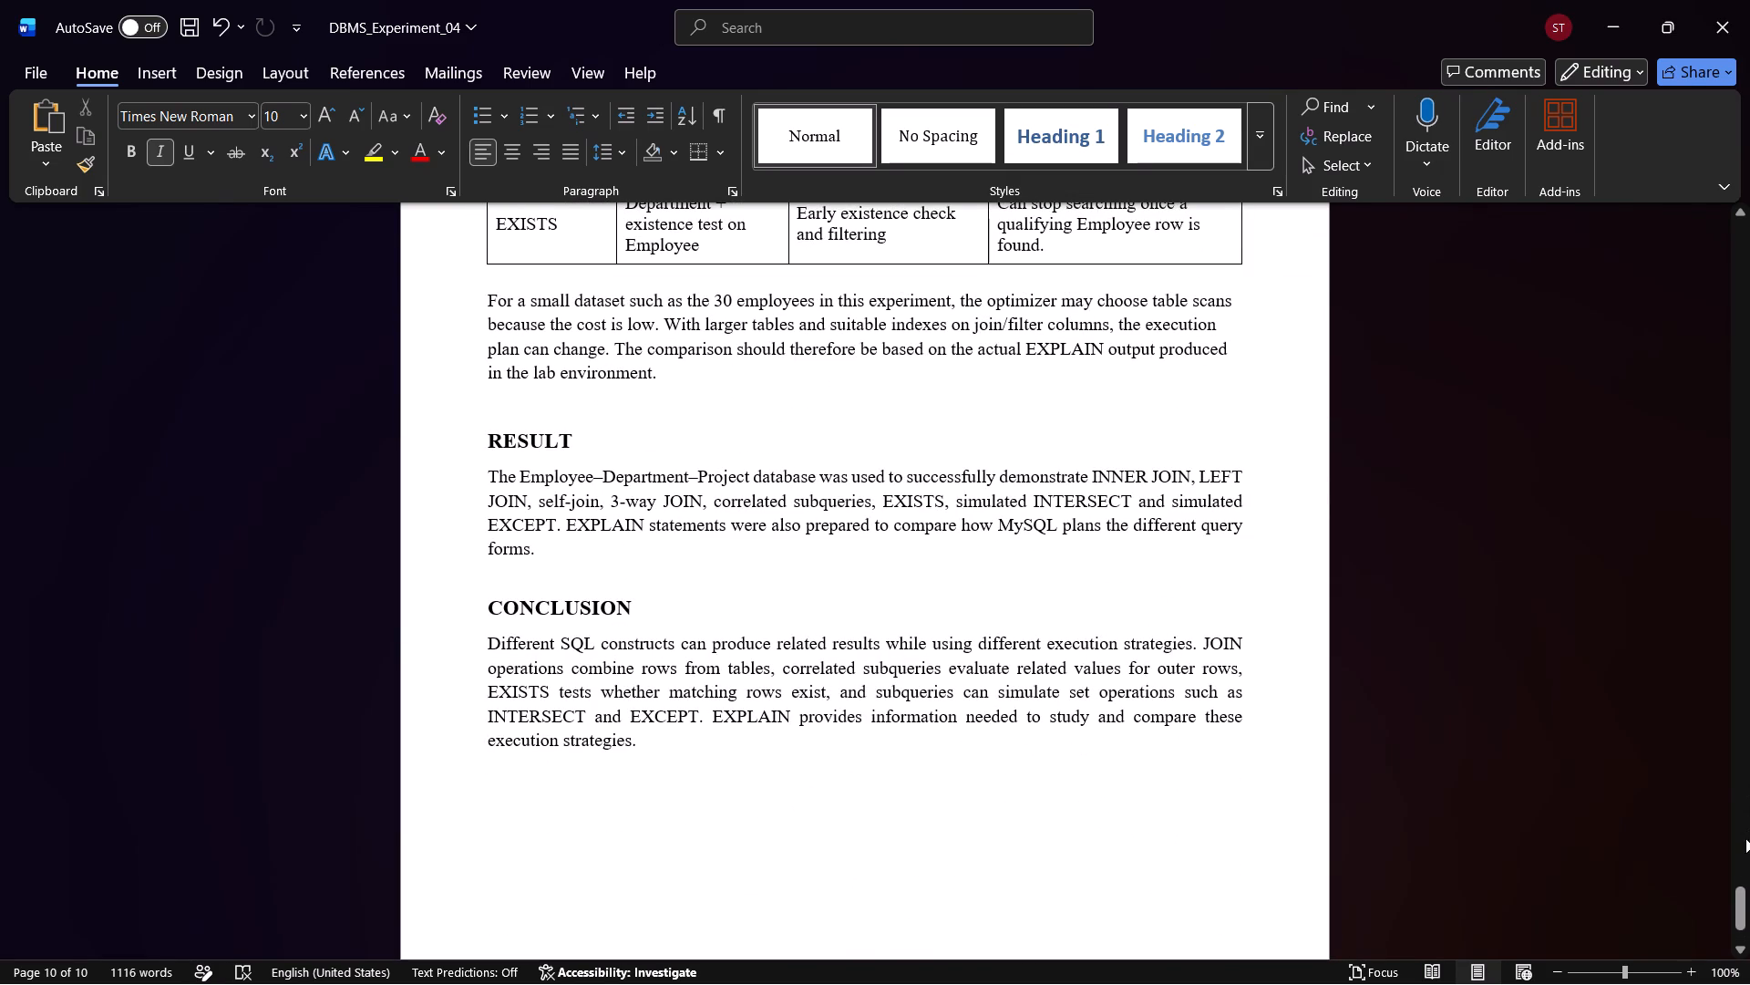
{"action": "left_click_drag", "start_coordinate": [1745, 905], "coordinate": [1725, 779]}
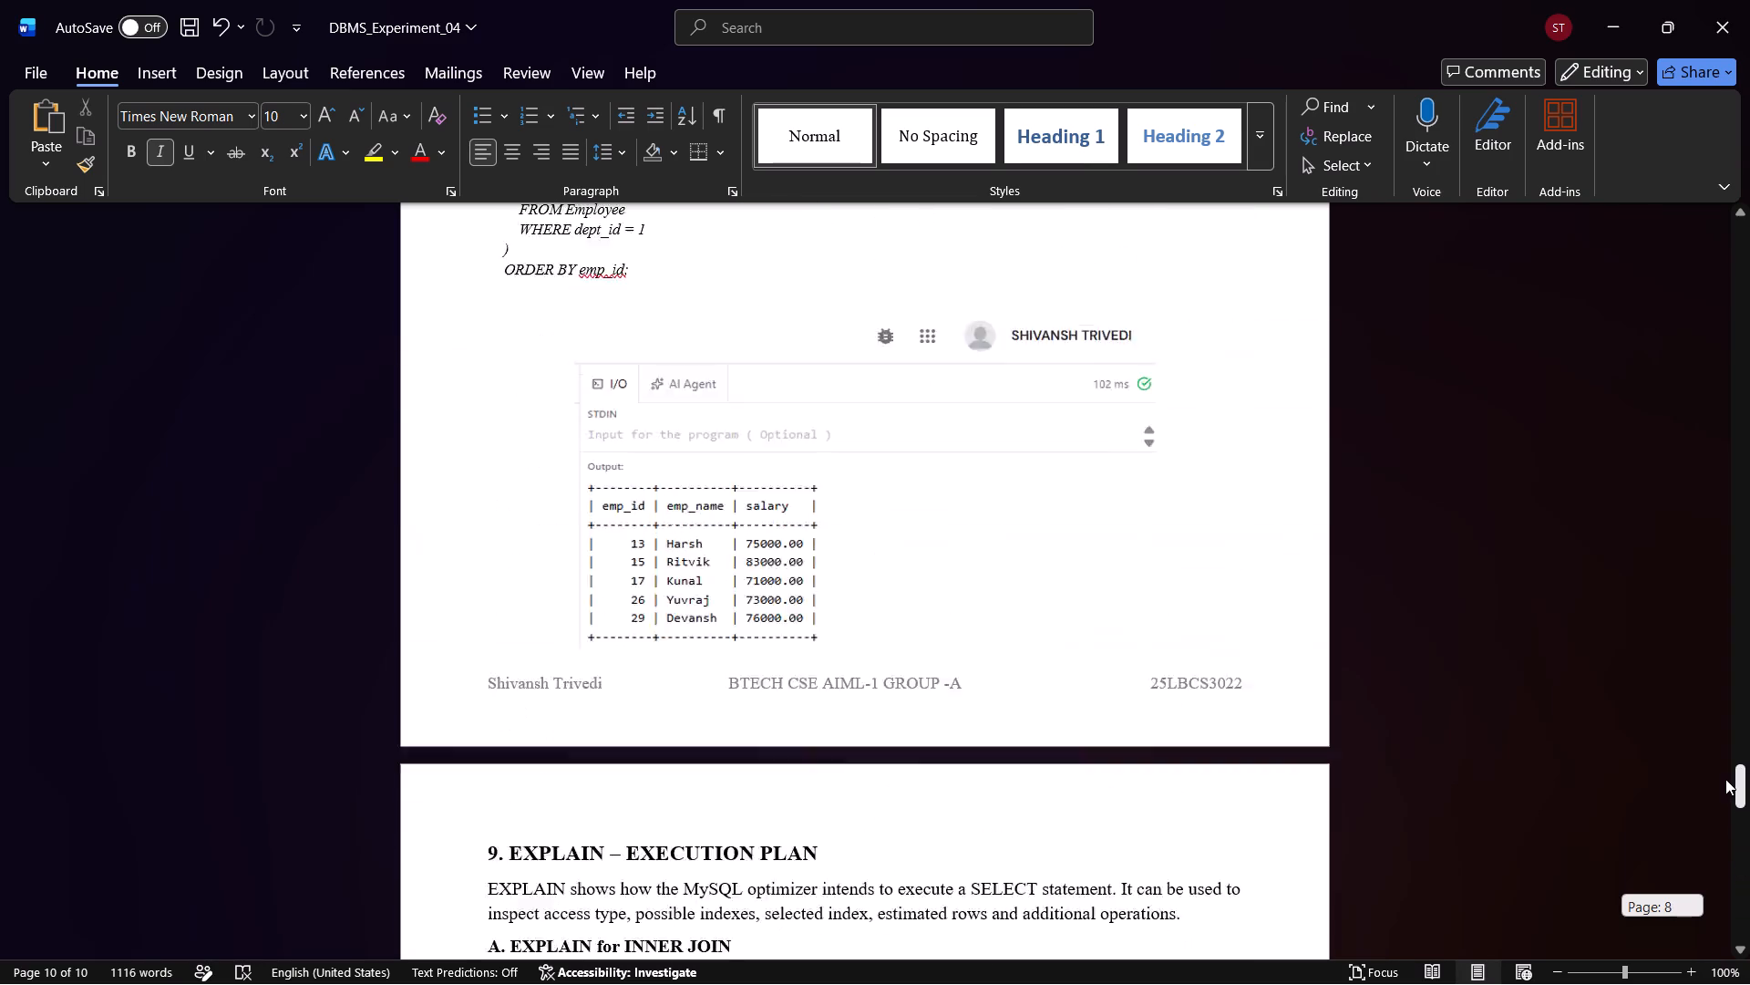
Review Experiment 4 from the conclusion back to the first page, checking the account names in the output screenshots.
{"action": "left_click_drag", "start_coordinate": [1725, 779], "coordinate": [1743, 887]}
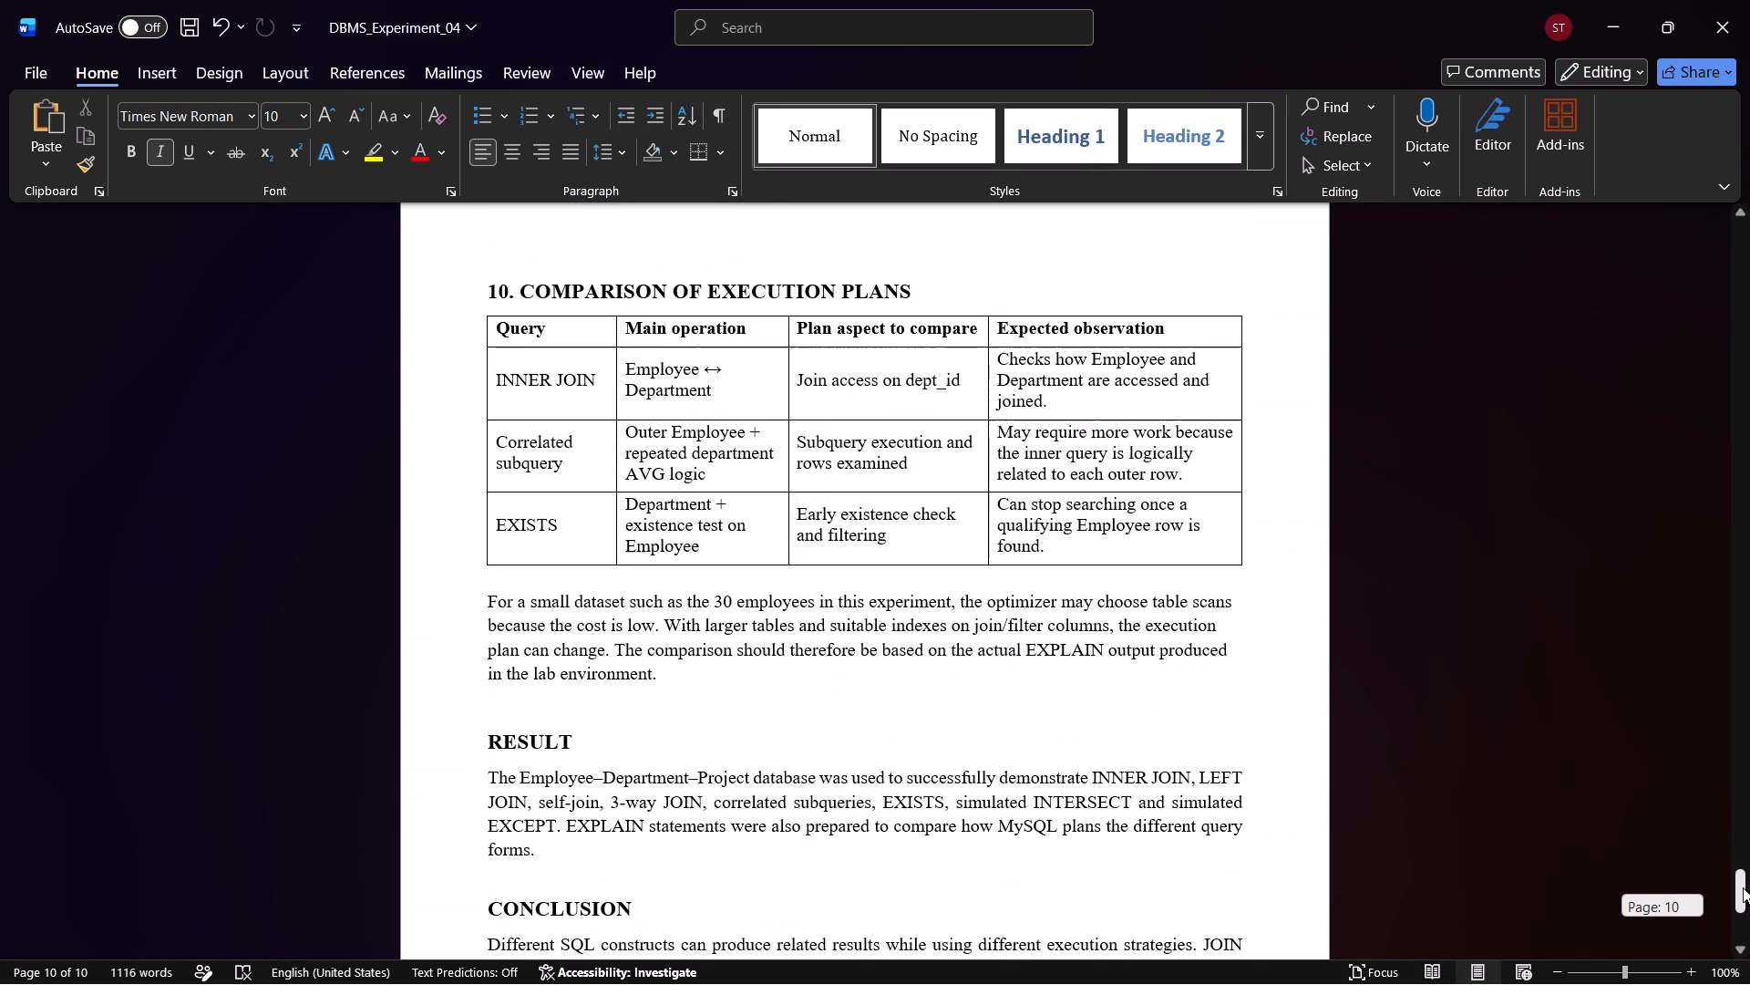
{"action": "left_click_drag", "start_coordinate": [1743, 887], "coordinate": [1725, 796]}
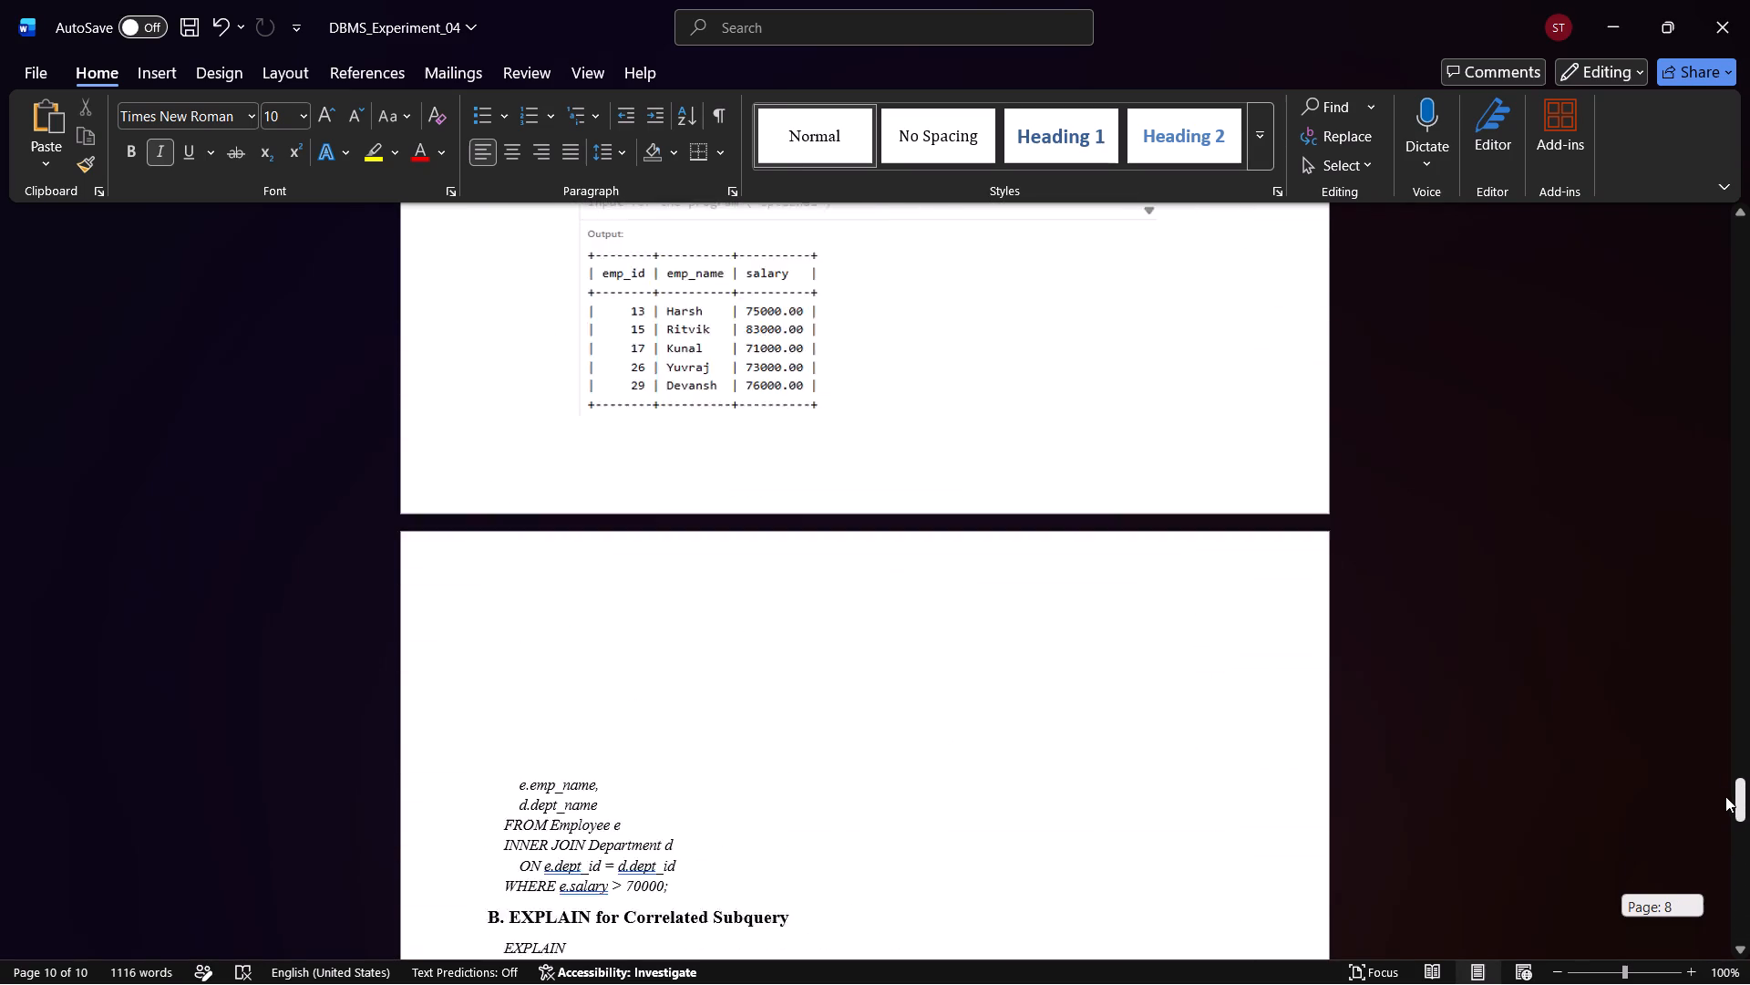
{"action": "left_click_drag", "start_coordinate": [1725, 796], "coordinate": [1733, 778]}
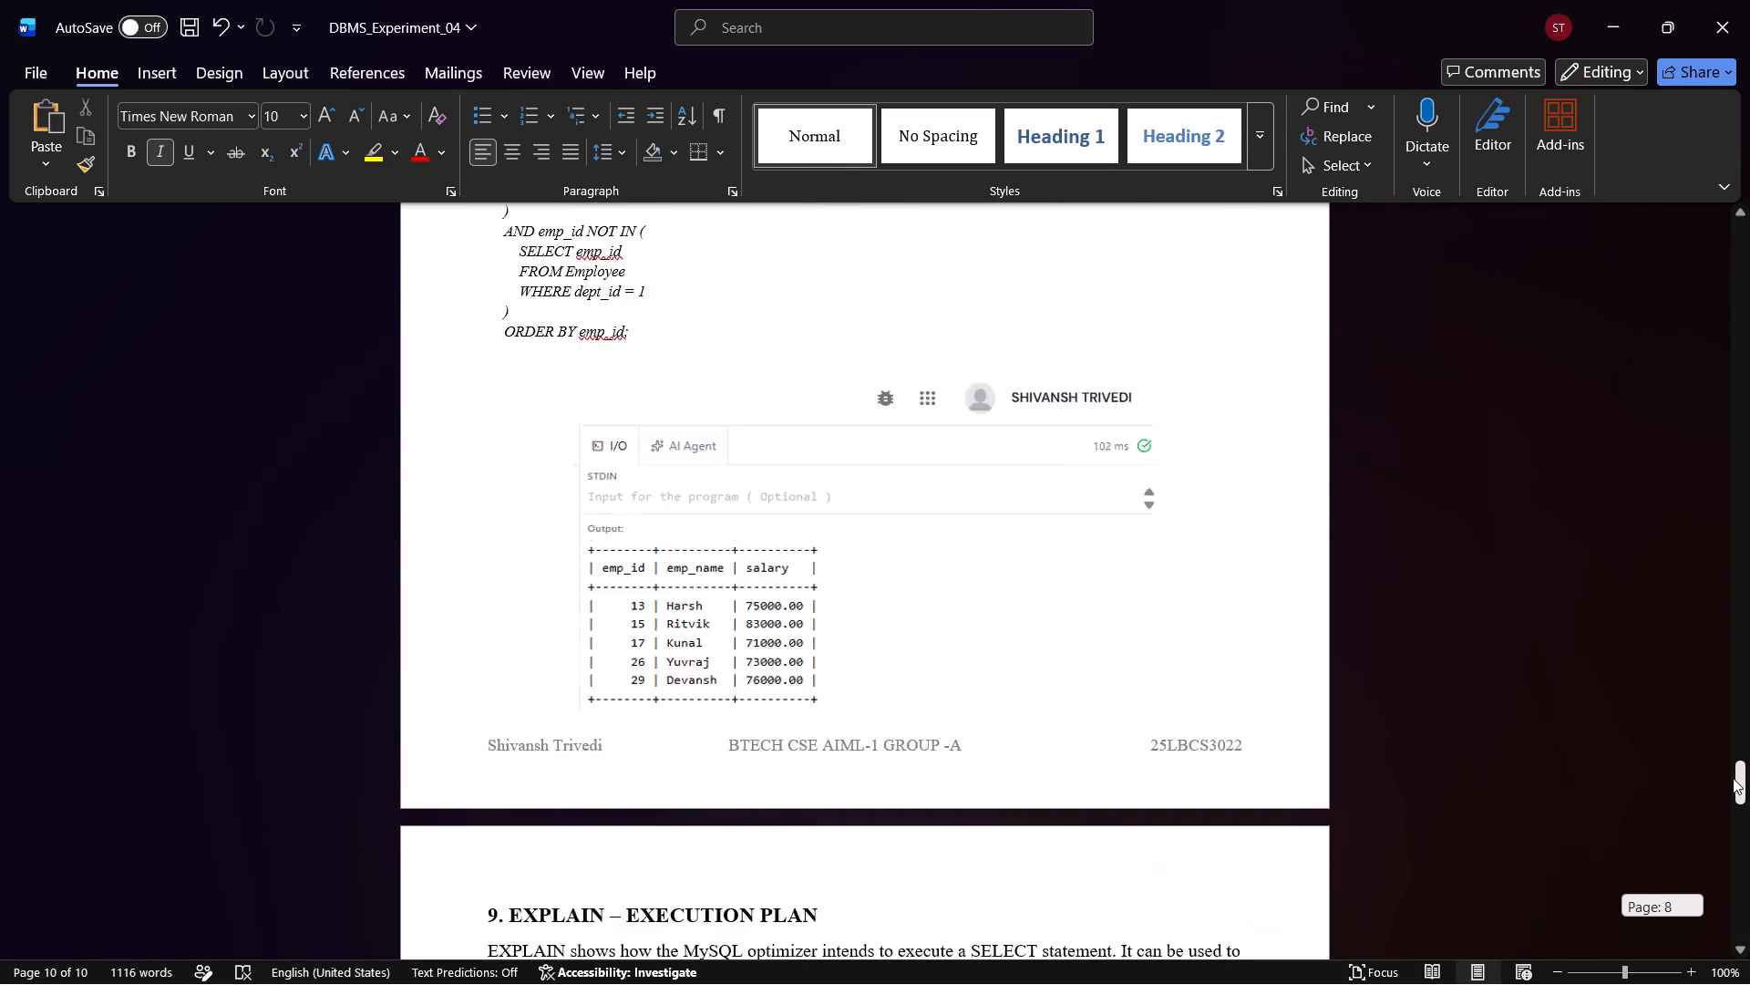
{"action": "left_click_drag", "start_coordinate": [1733, 778], "coordinate": [1734, 741]}
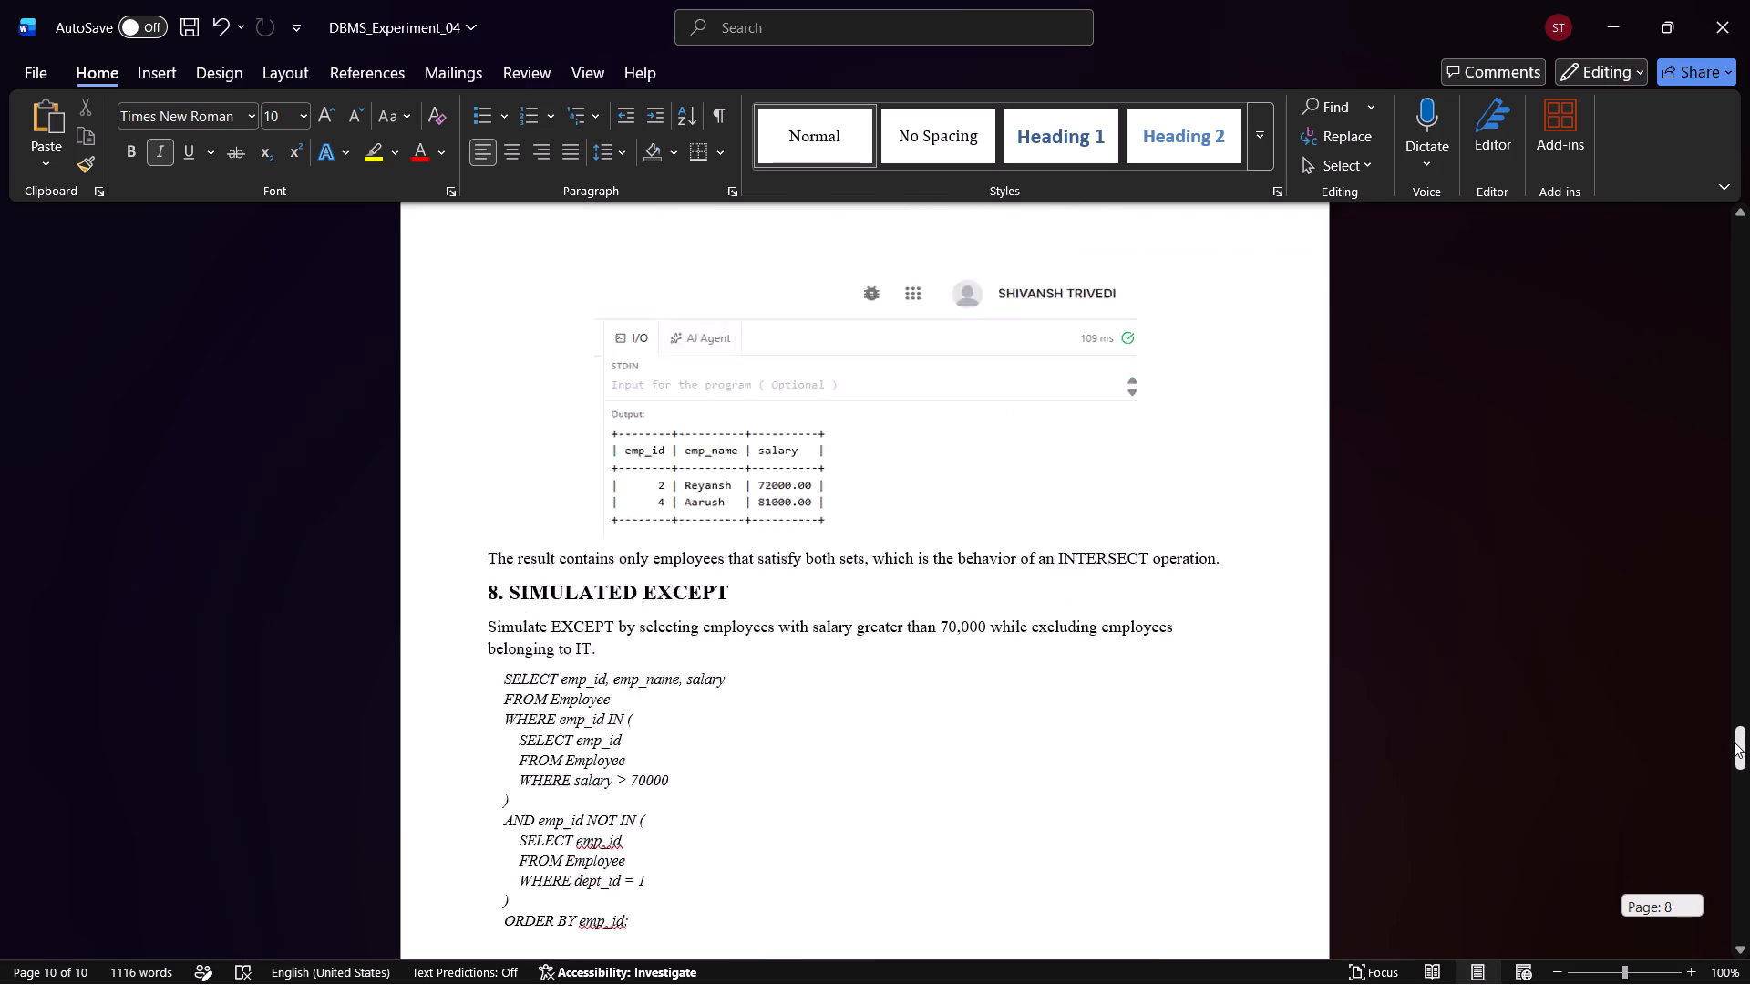
{"action": "left_click_drag", "start_coordinate": [1734, 741], "coordinate": [1718, 631]}
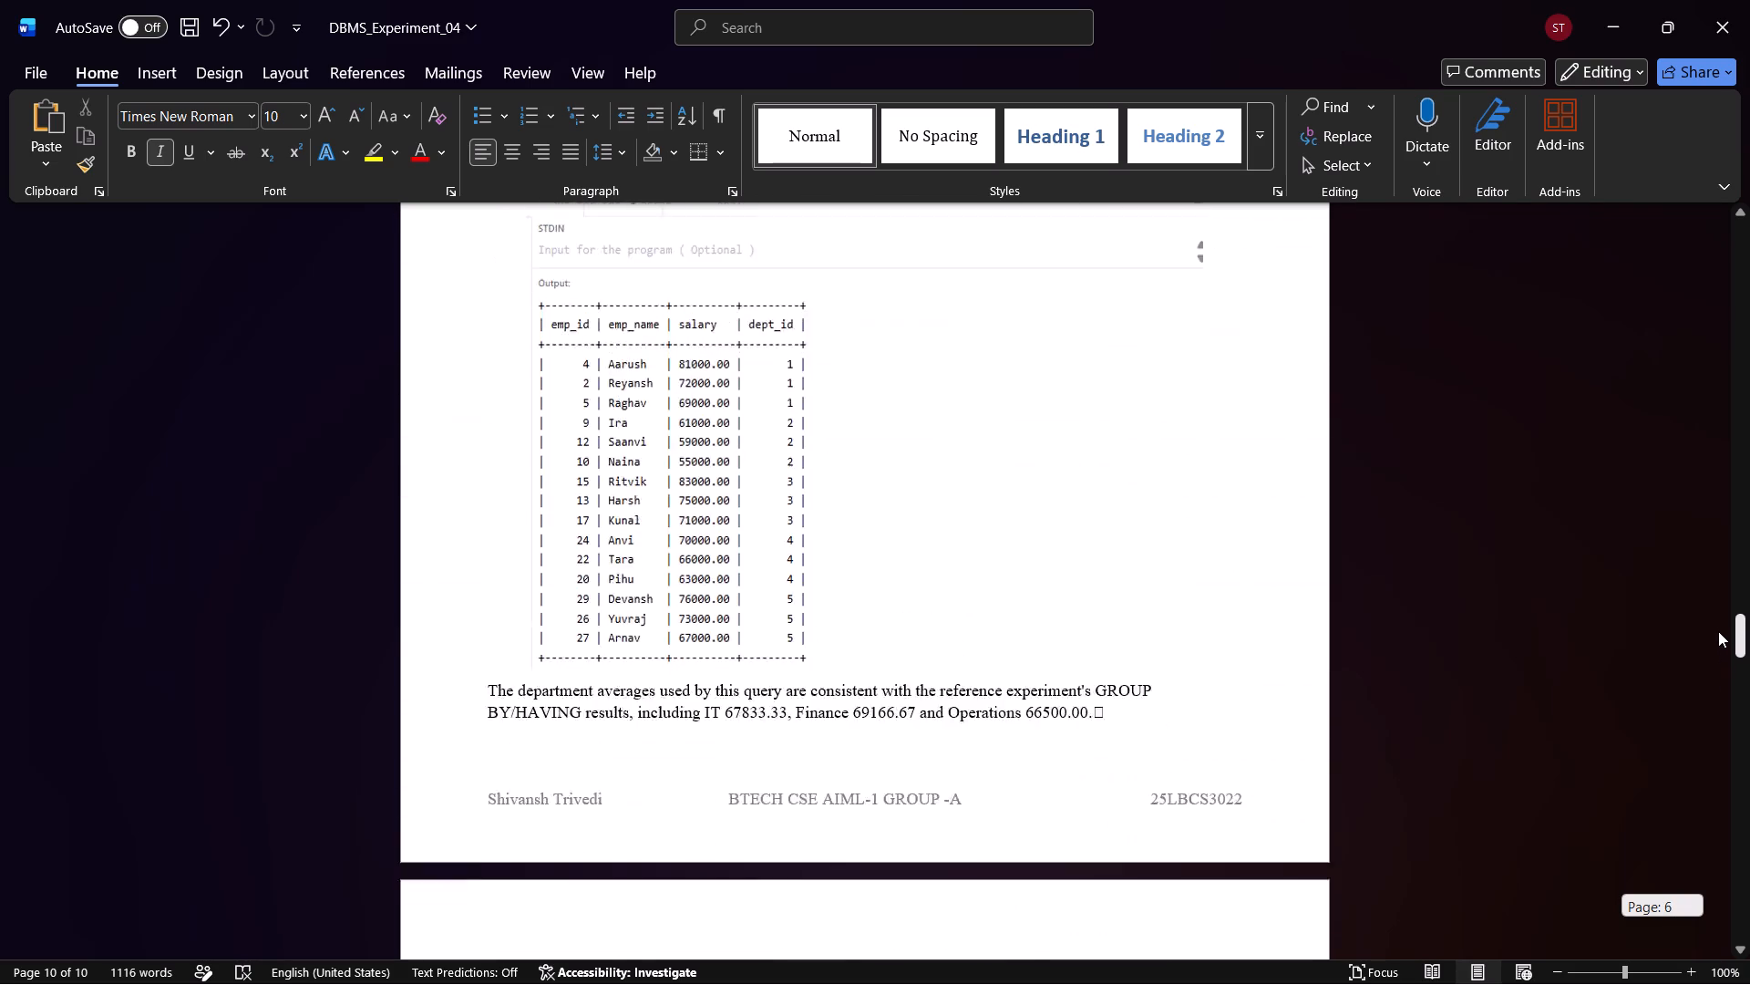
{"action": "left_click_drag", "start_coordinate": [1718, 631], "coordinate": [1713, 533]}
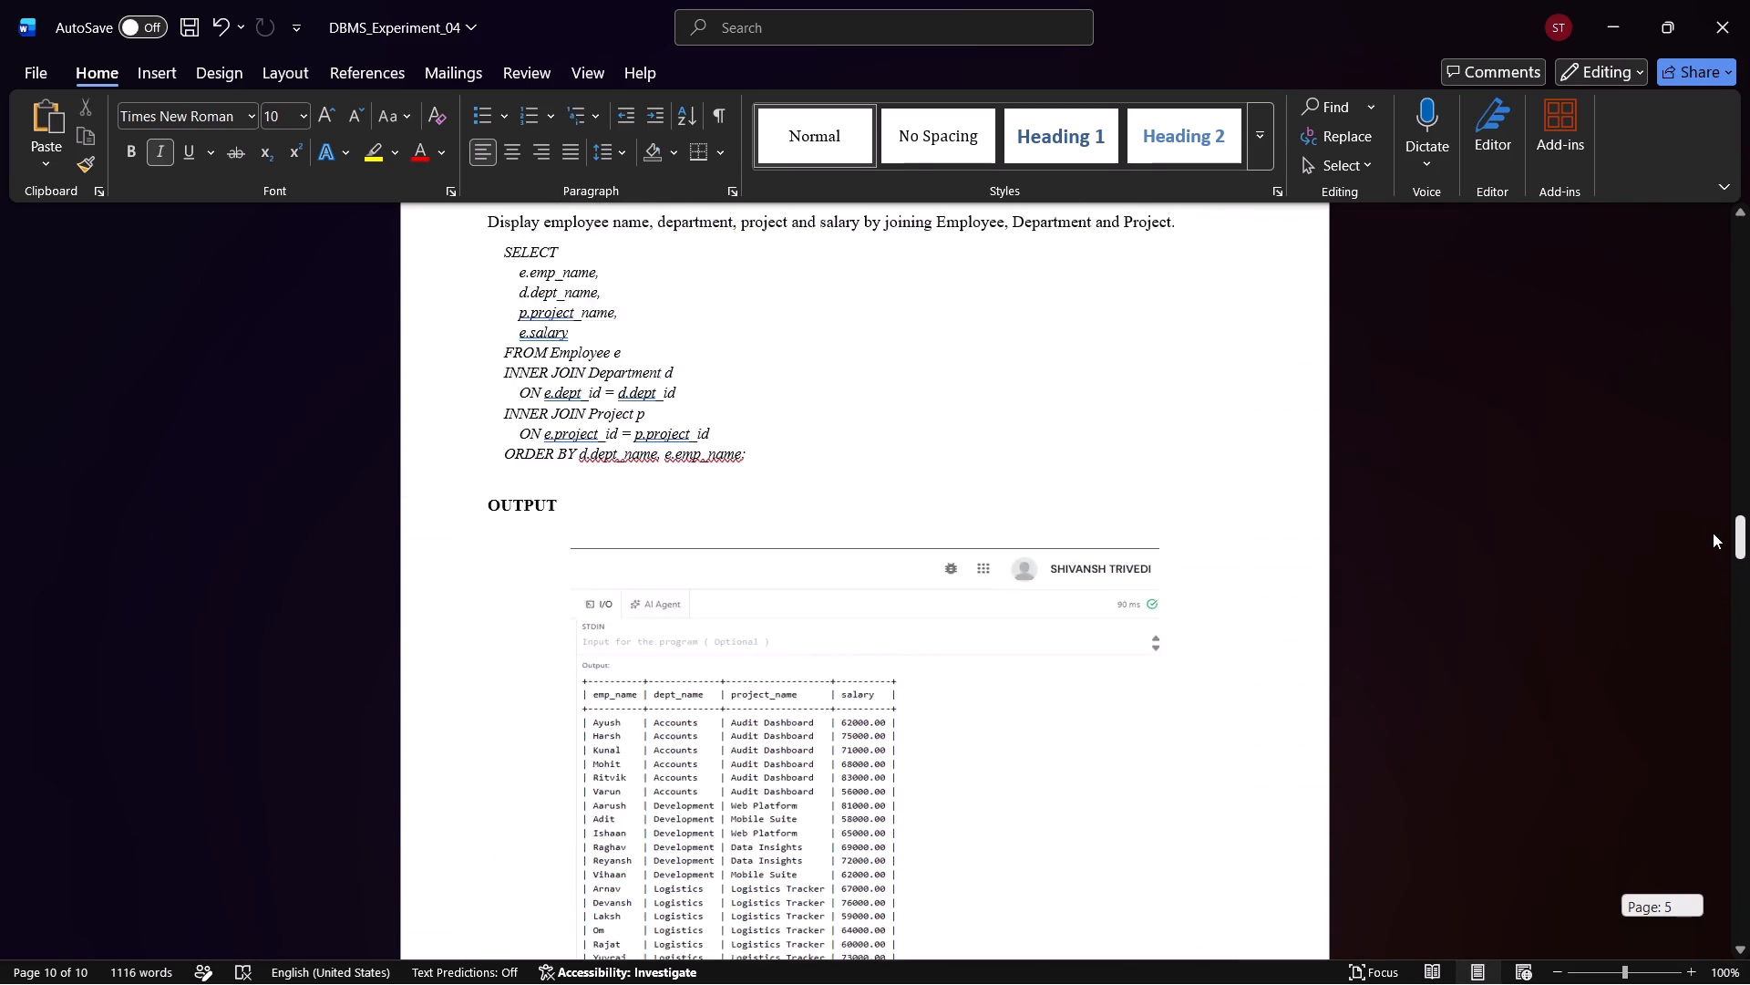
{"action": "left_click_drag", "start_coordinate": [1713, 533], "coordinate": [1675, 425]}
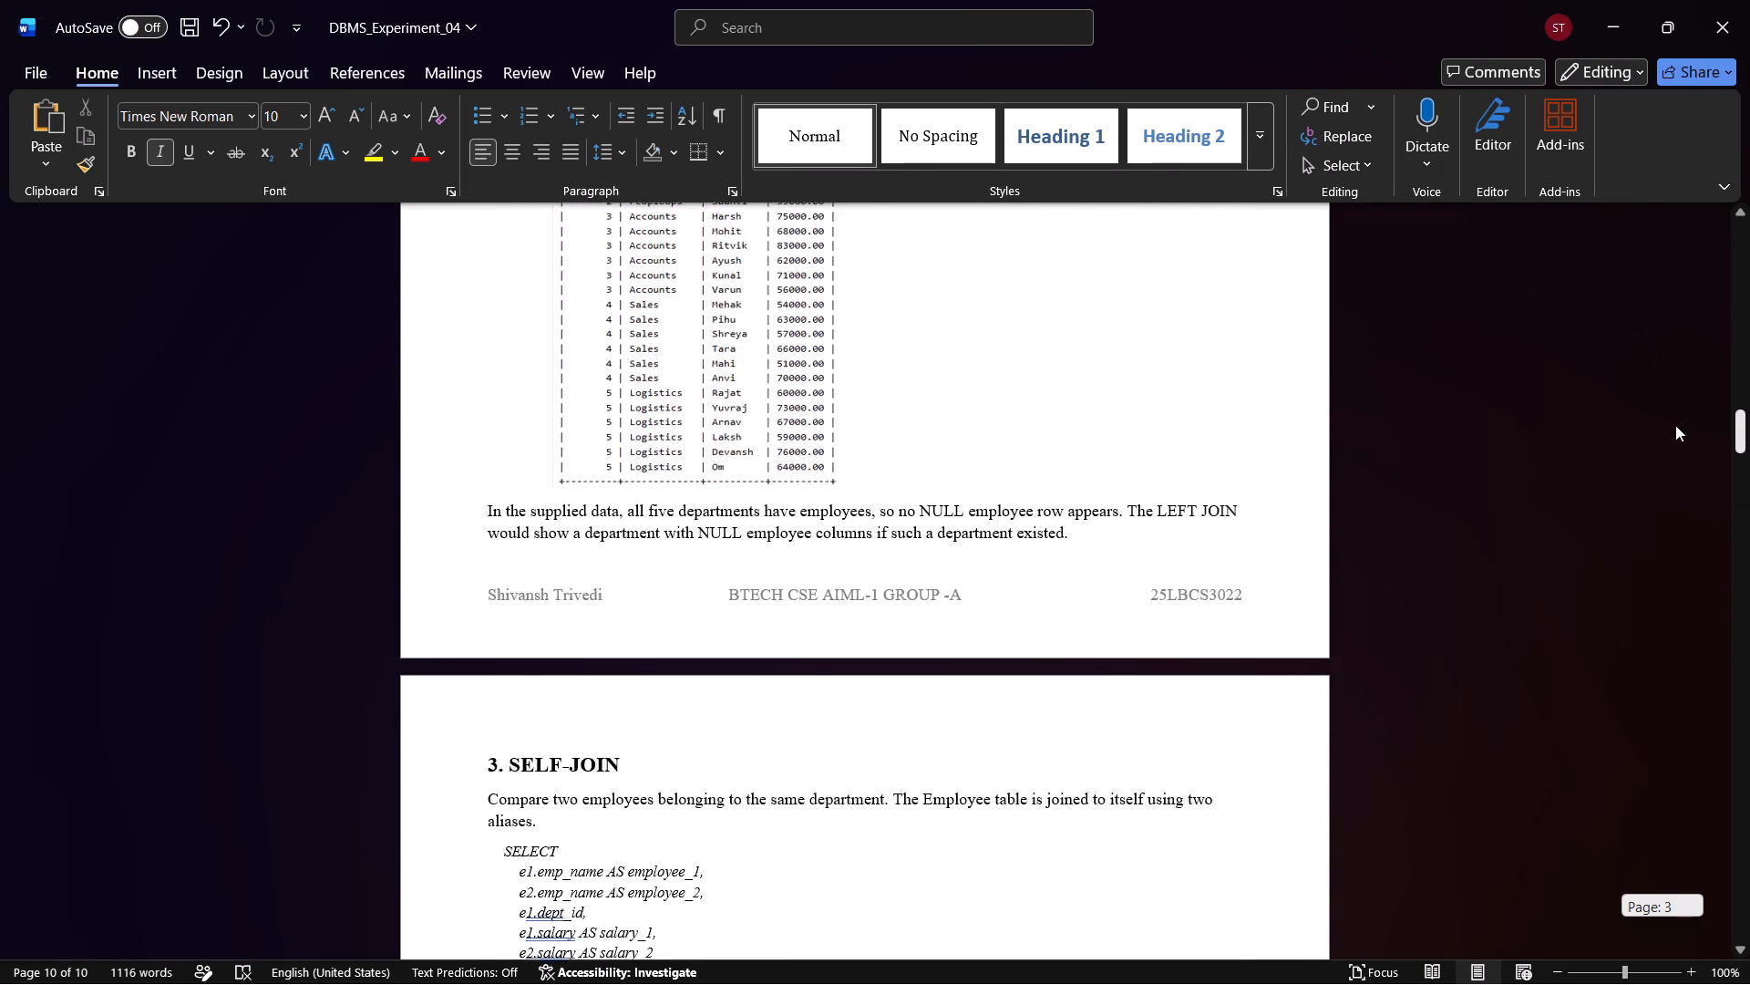
{"action": "left_click_drag", "start_coordinate": [1675, 425], "coordinate": [1658, 336]}
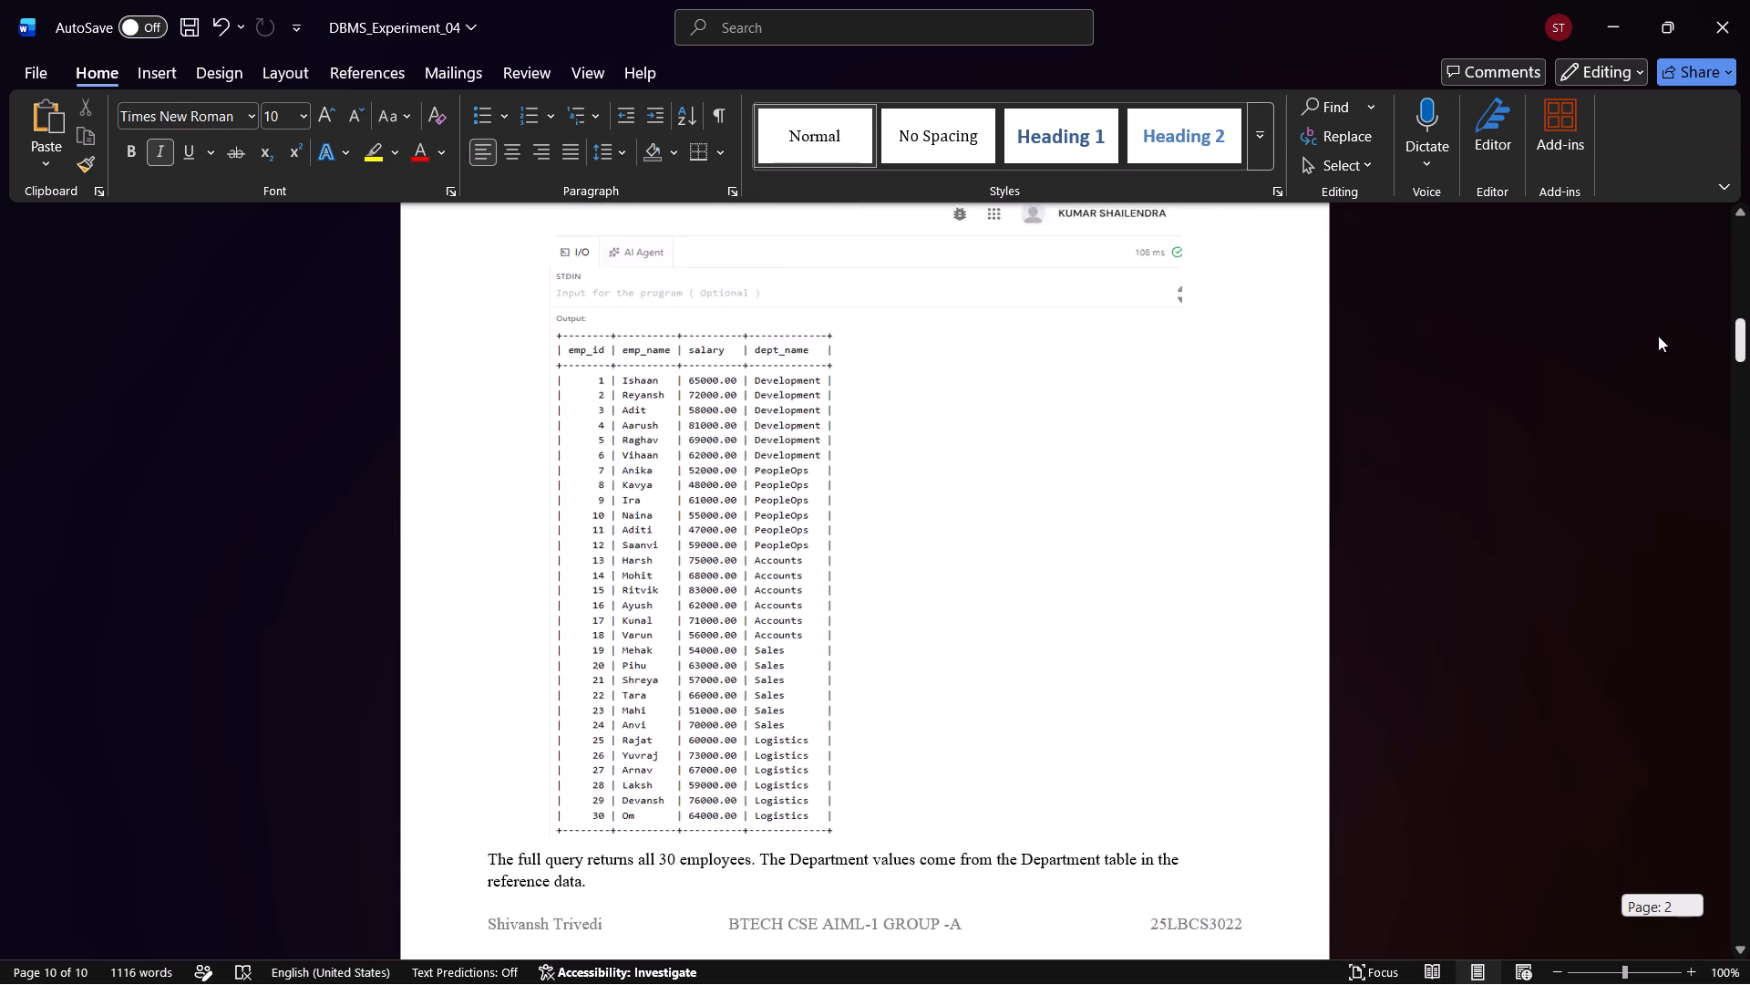
{"action": "left_click_drag", "start_coordinate": [1658, 336], "coordinate": [1661, 222]}
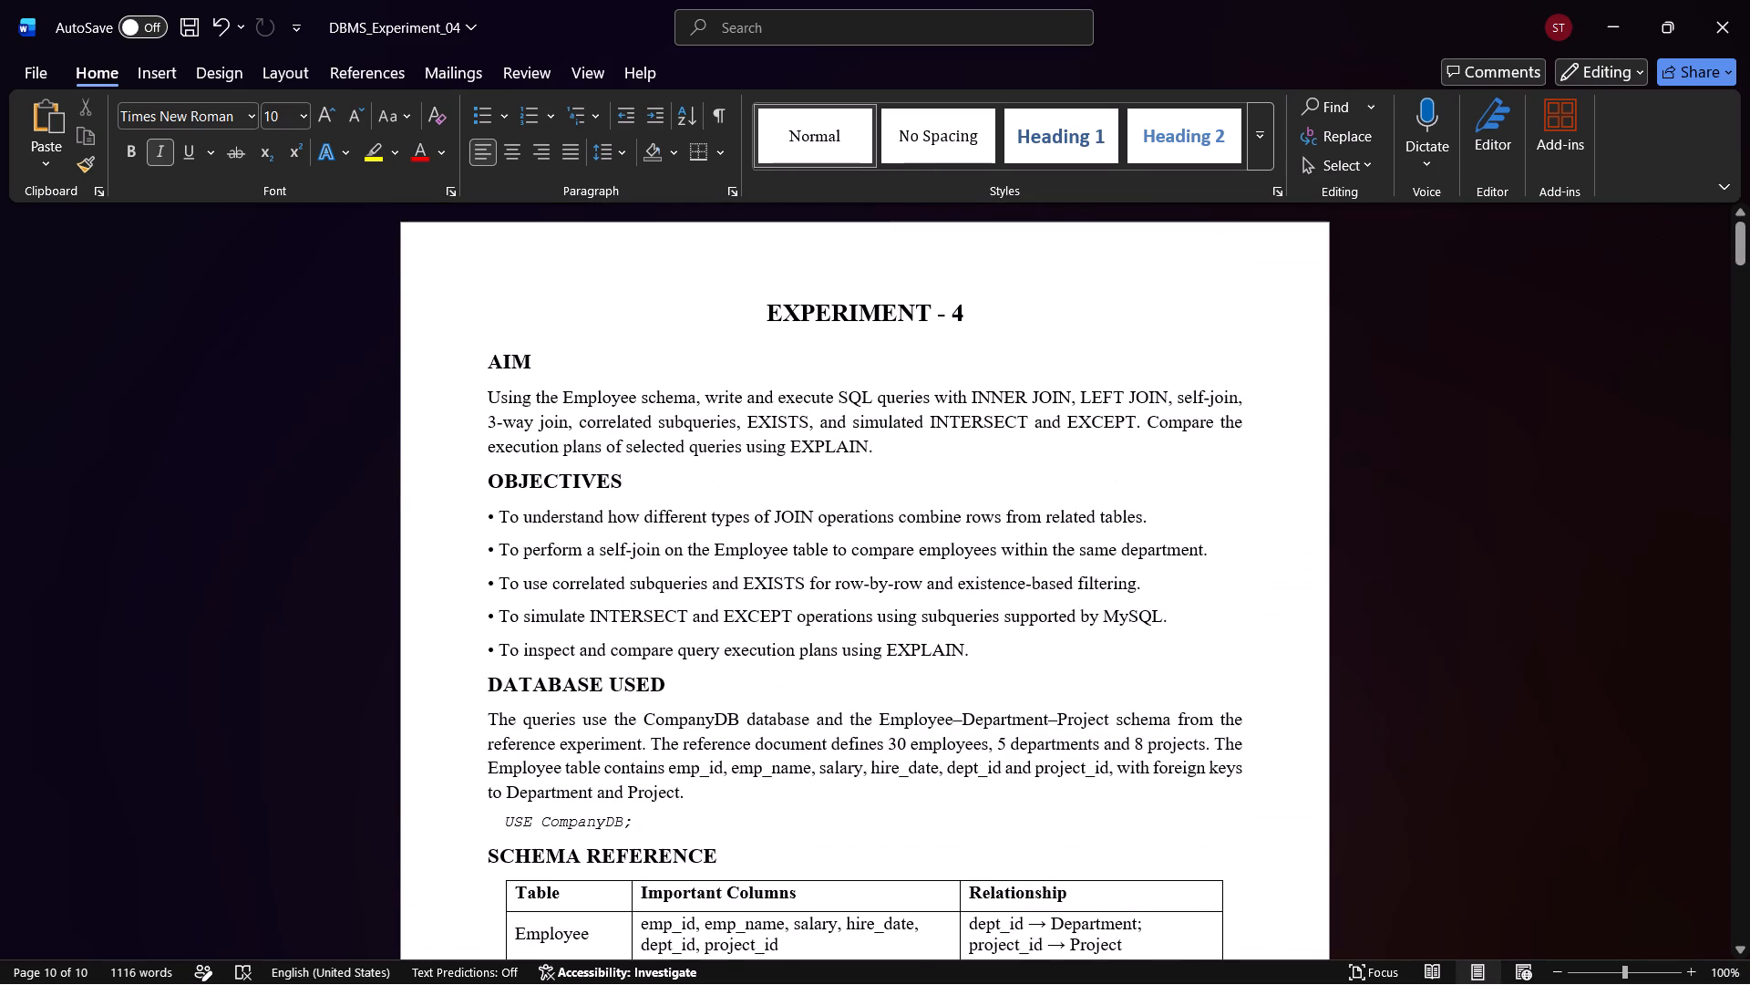
Save the Experiment 4 report as a PDF named DBMS_Experiment_04 in the Downloads folder.
{"action": "left_click", "coordinate": [45, 58]}
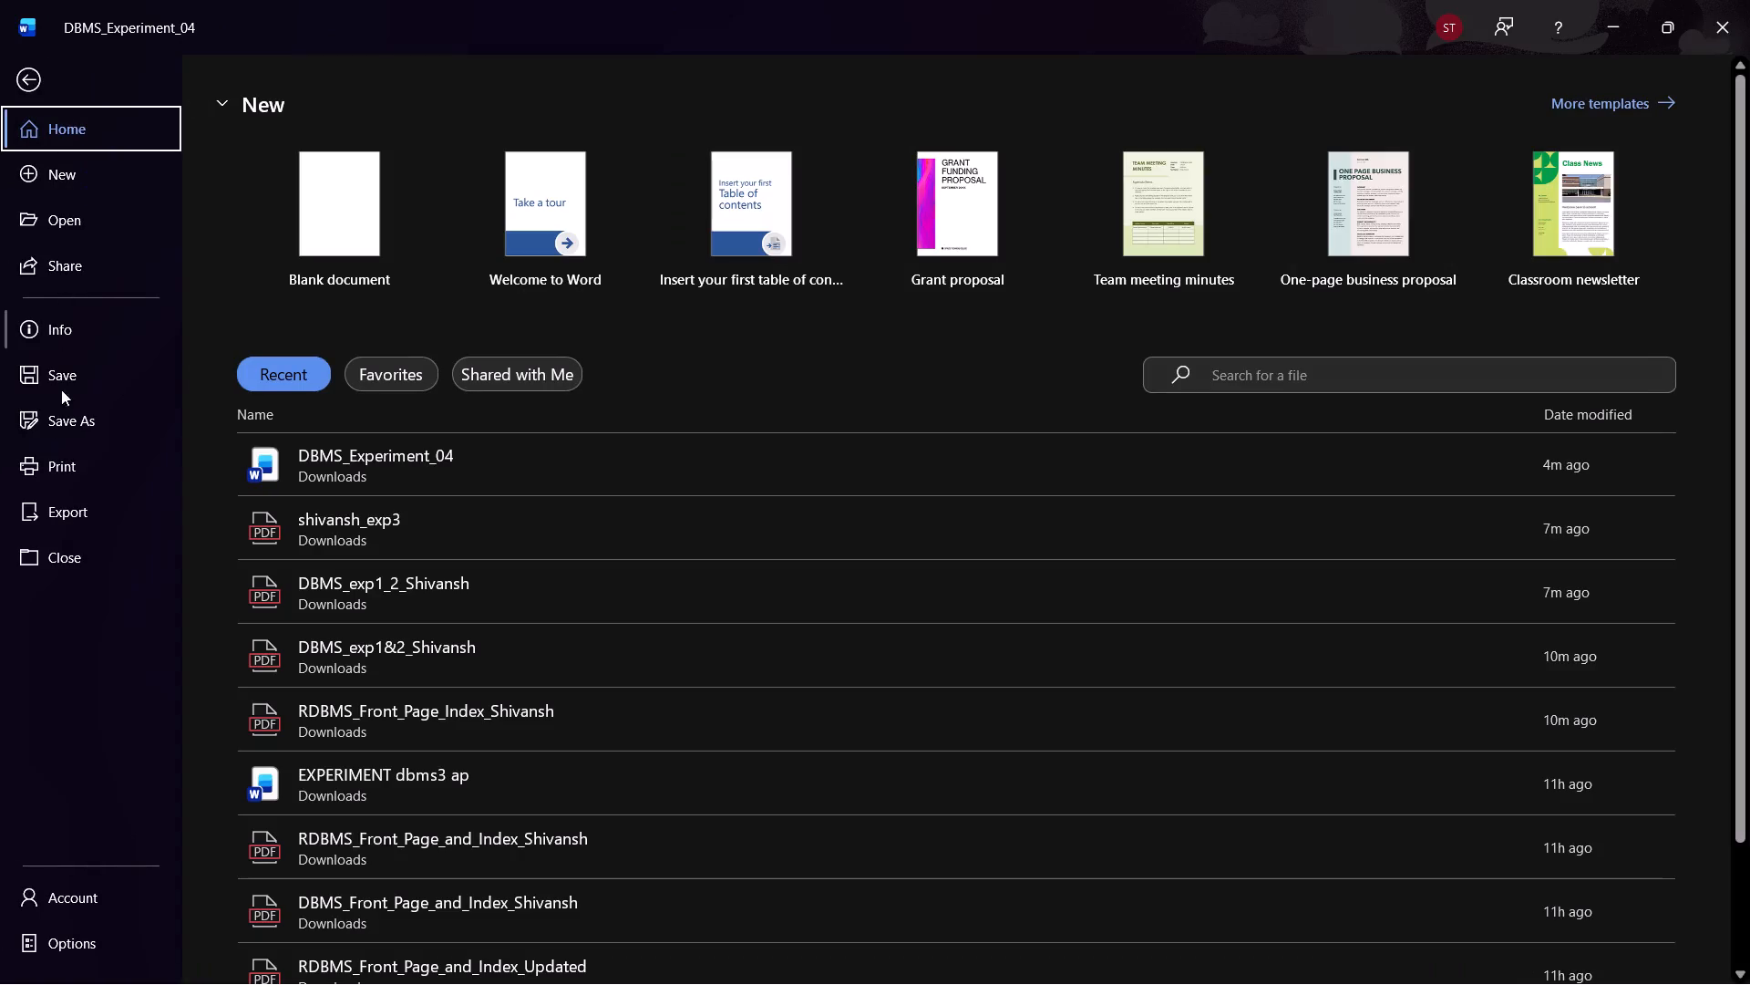
{"action": "left_click", "coordinate": [56, 423]}
{"action": "left_click", "coordinate": [750, 204]}
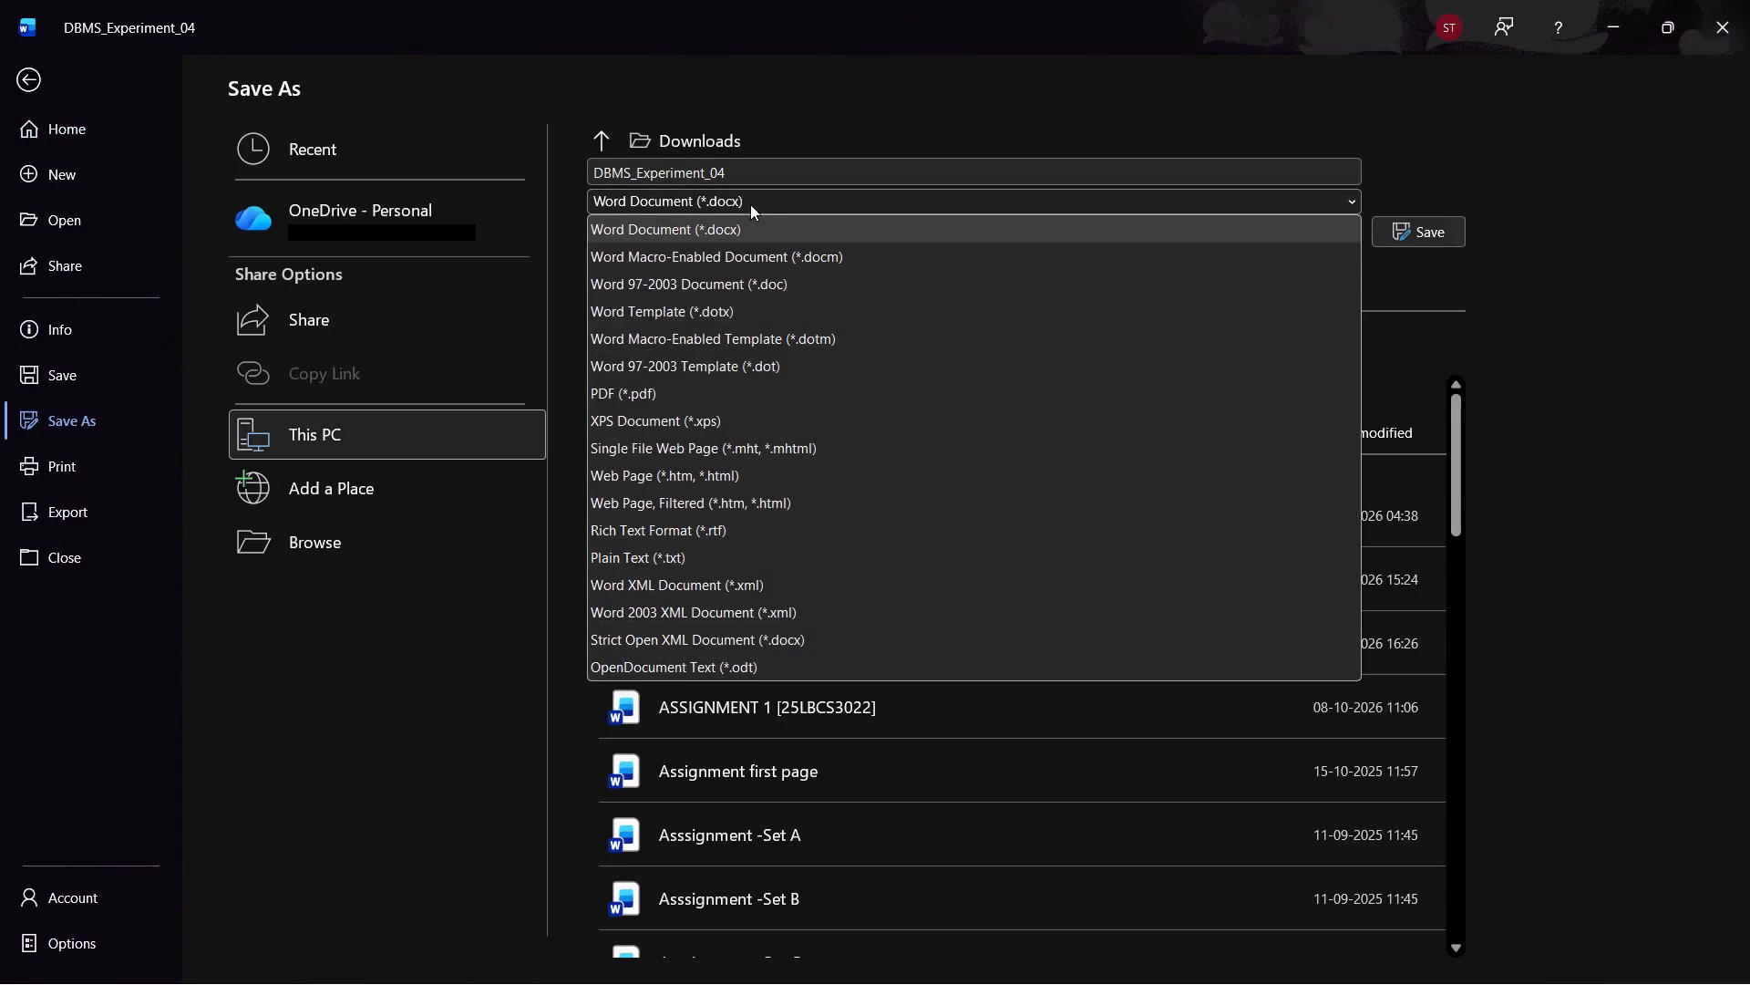
{"action": "left_click", "coordinate": [702, 396]}
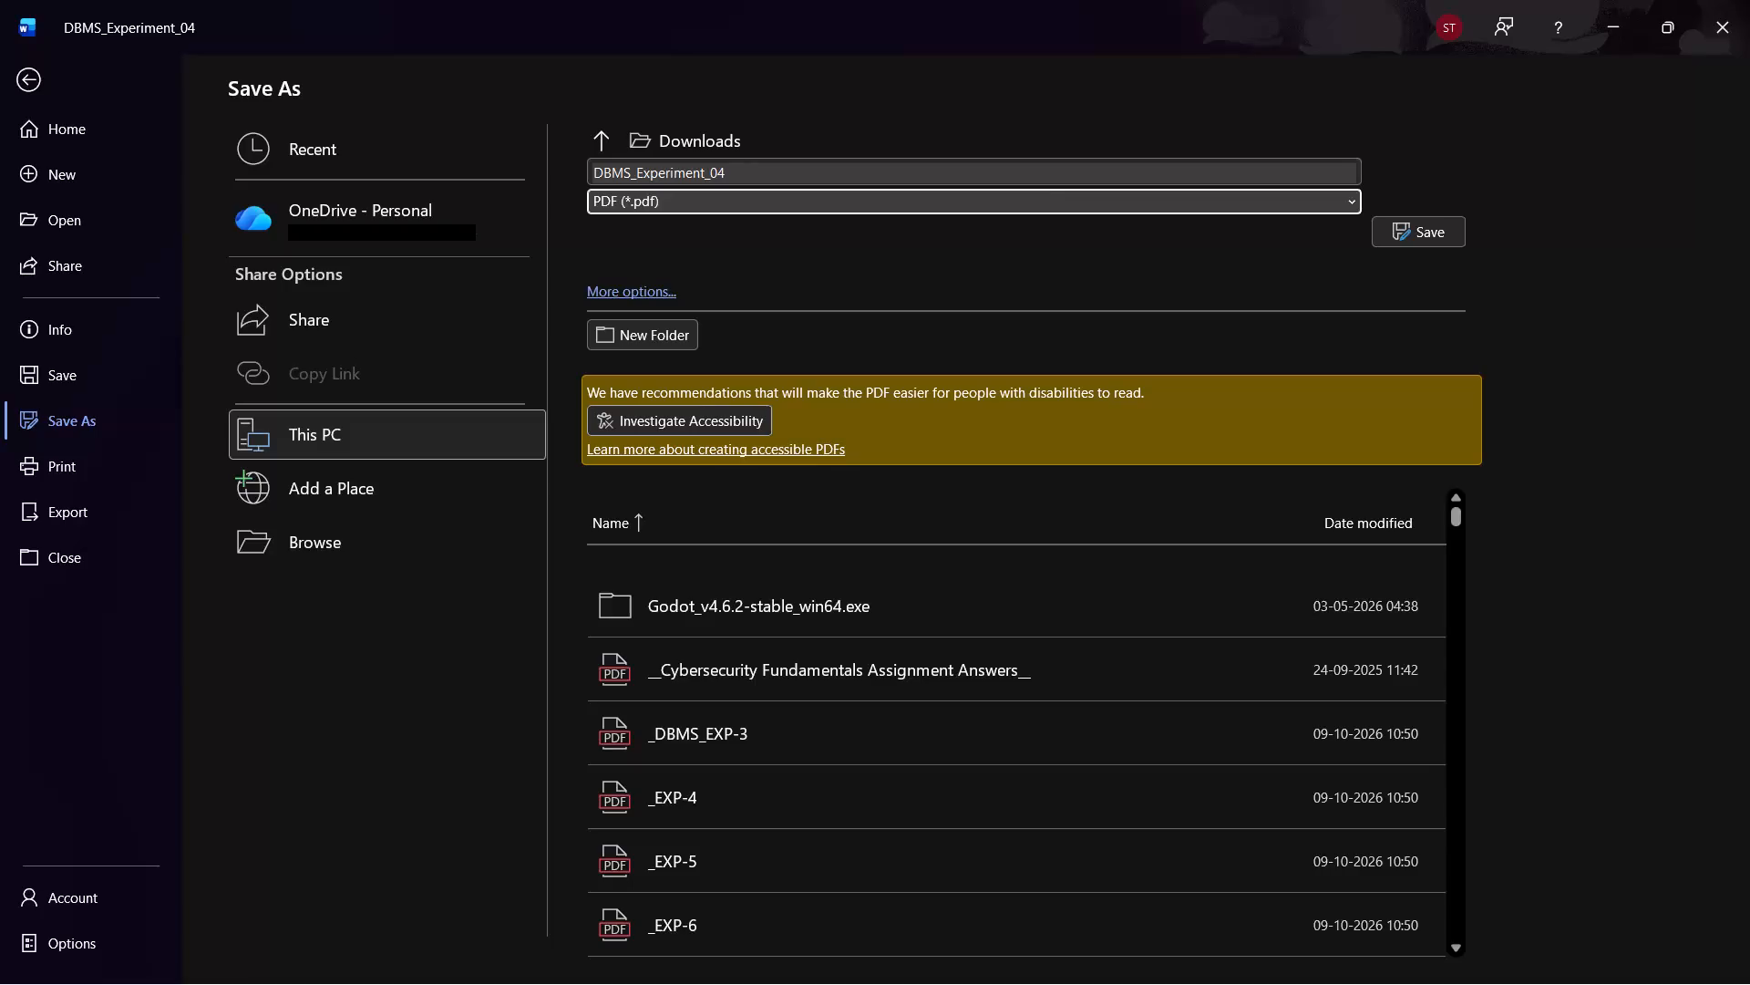
{"action": "left_click", "coordinate": [1387, 235]}
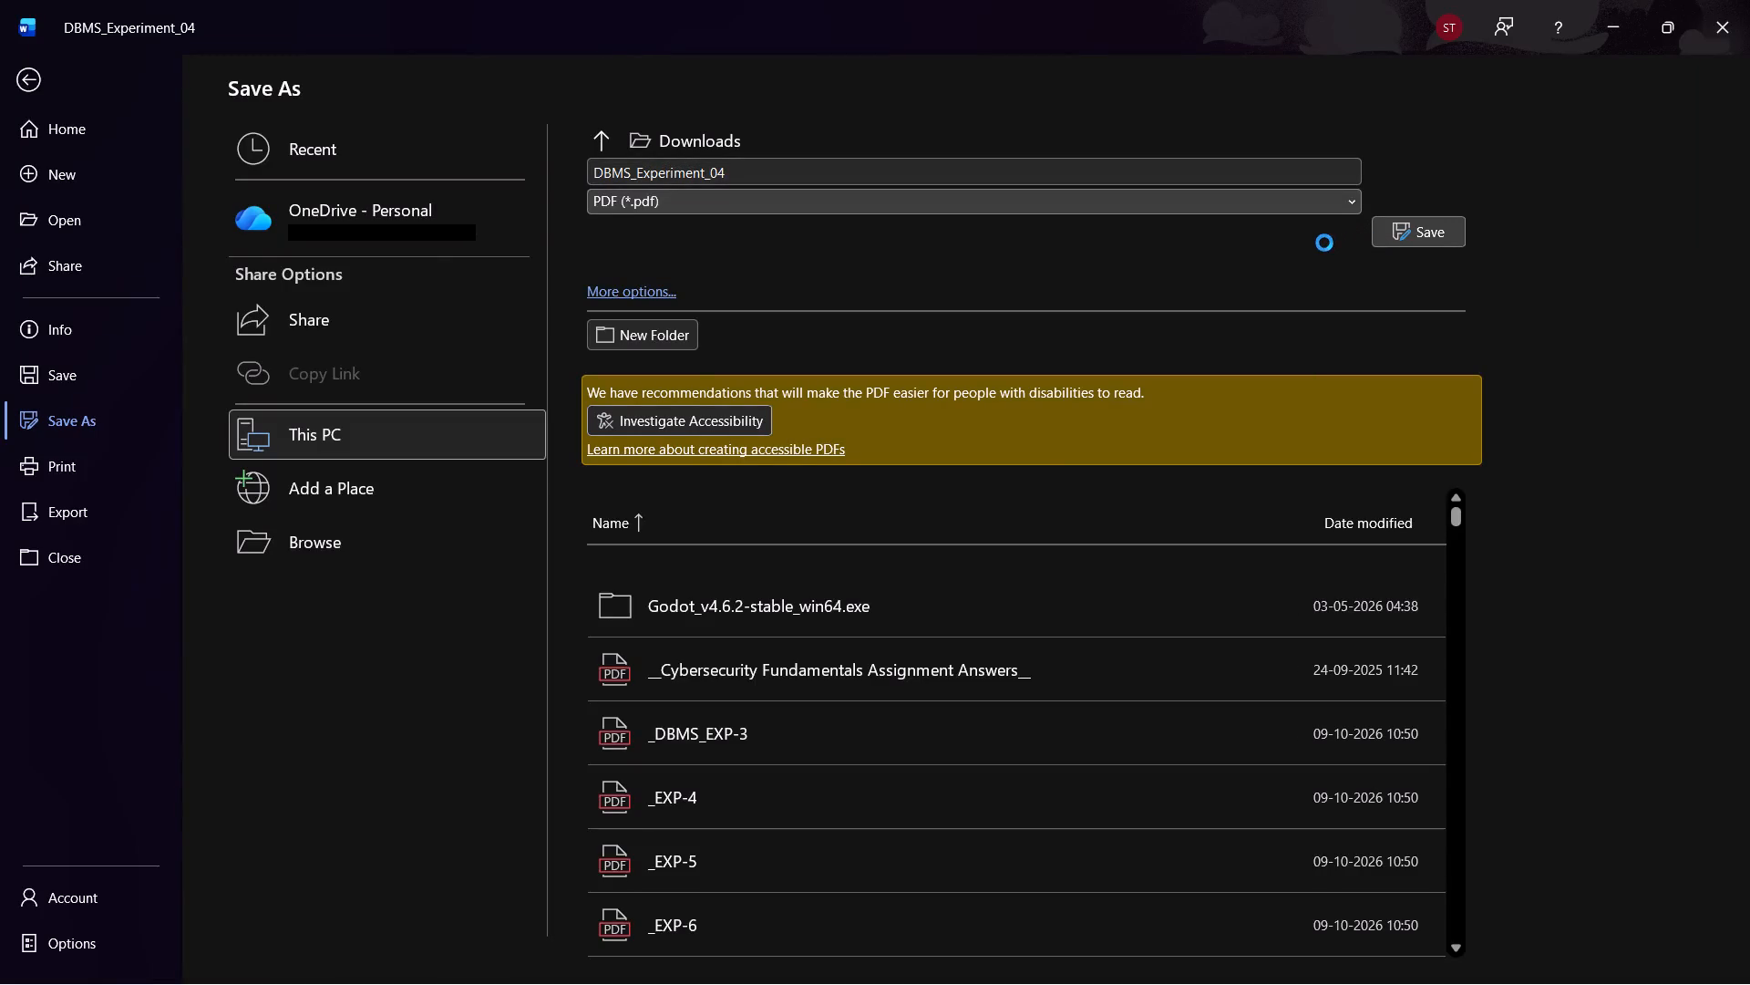
{"action": "left_click", "coordinate": [1017, 545]}
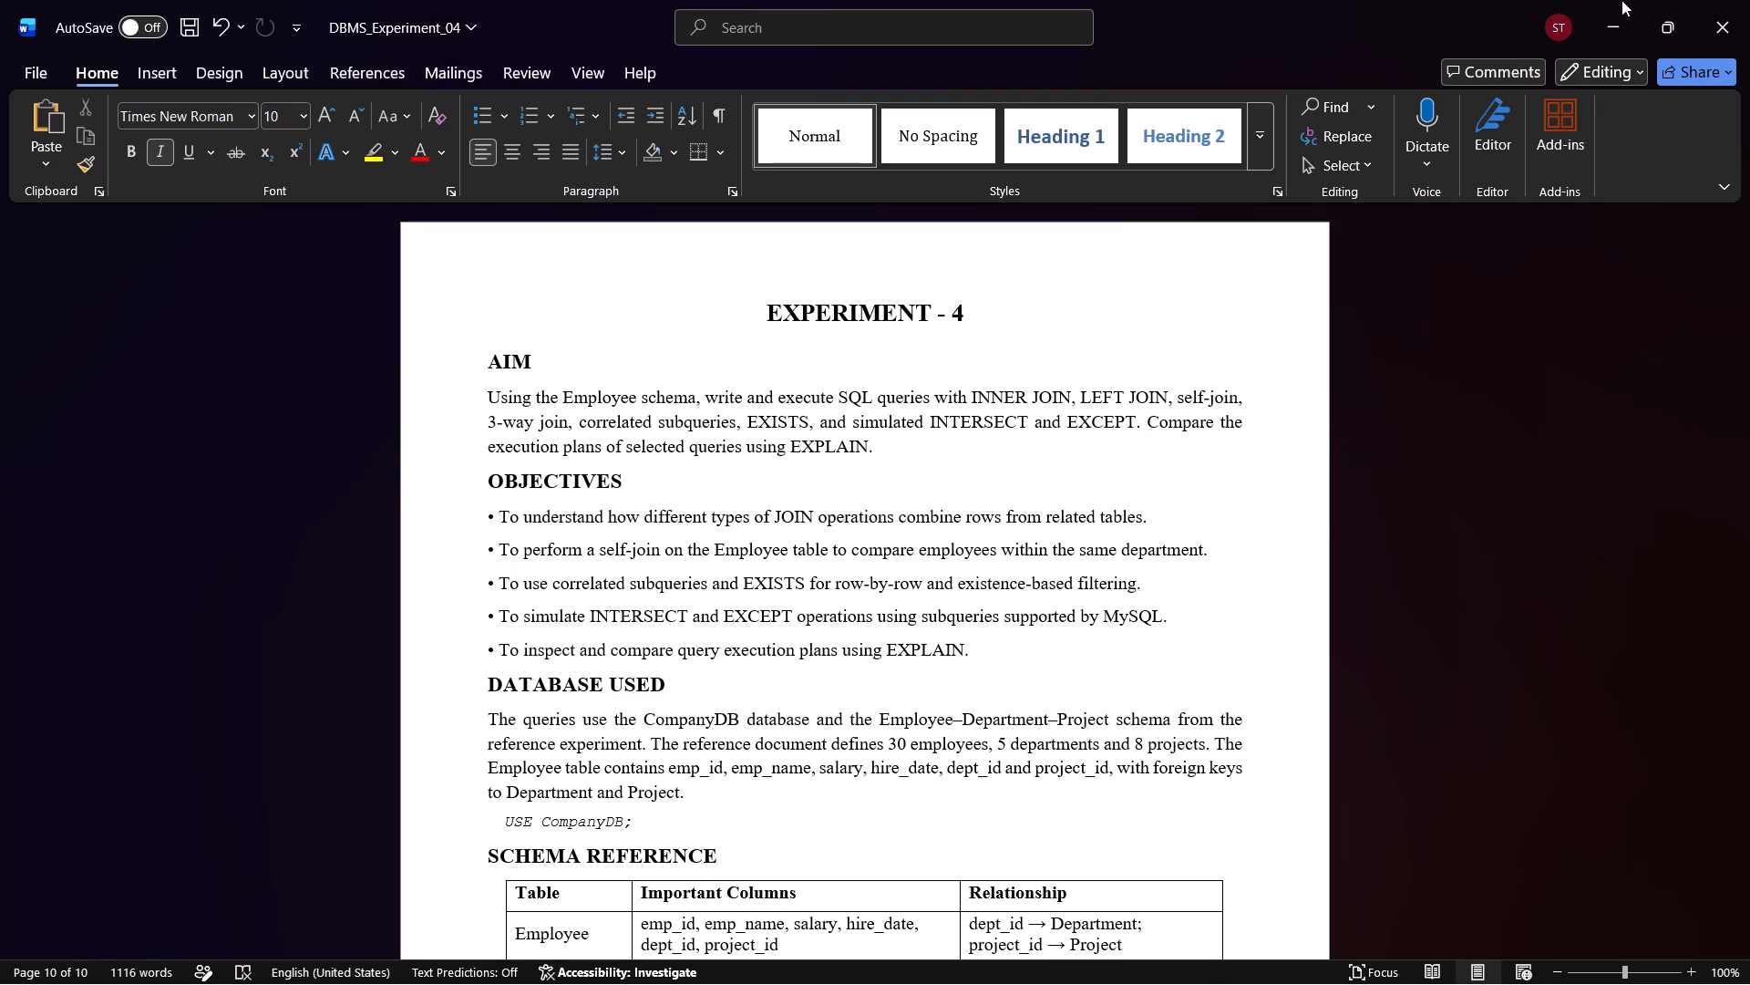
Switch to File Explorer and open the DBMS_Experiment_04 PDF from the Downloads folder.
{"action": "left_click", "coordinate": [1630, 11]}
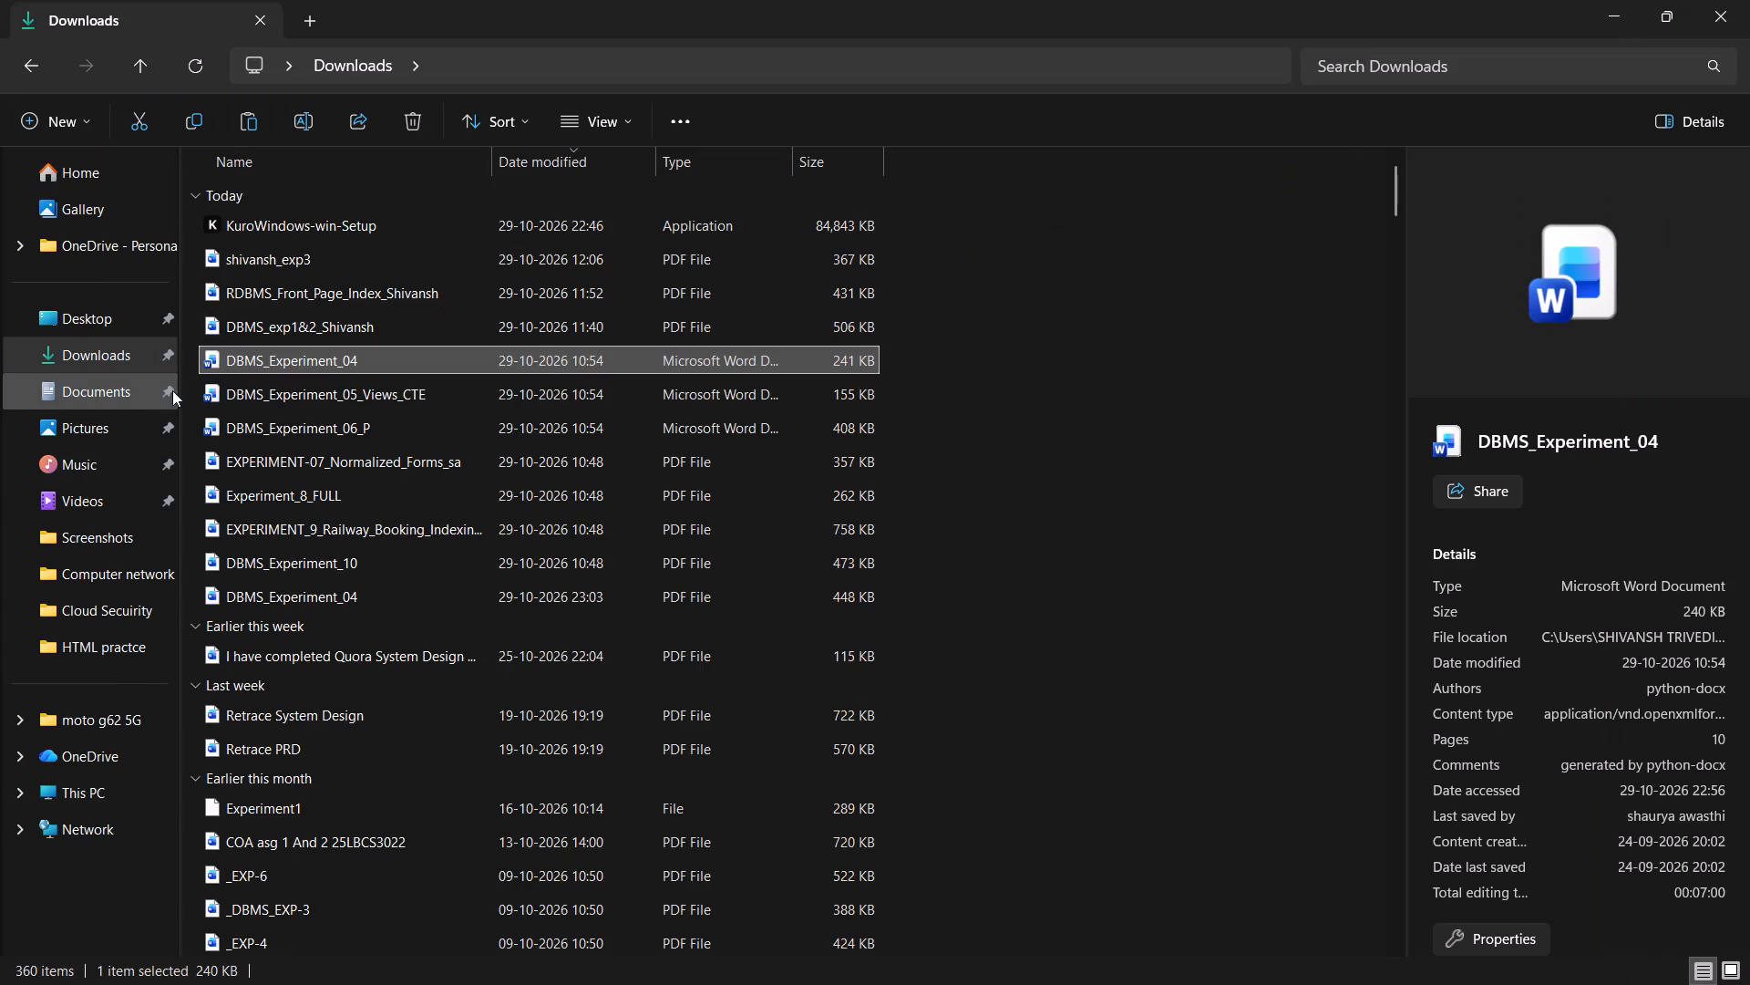
{"action": "left_click", "coordinate": [131, 403]}
{"action": "left_click", "coordinate": [119, 358]}
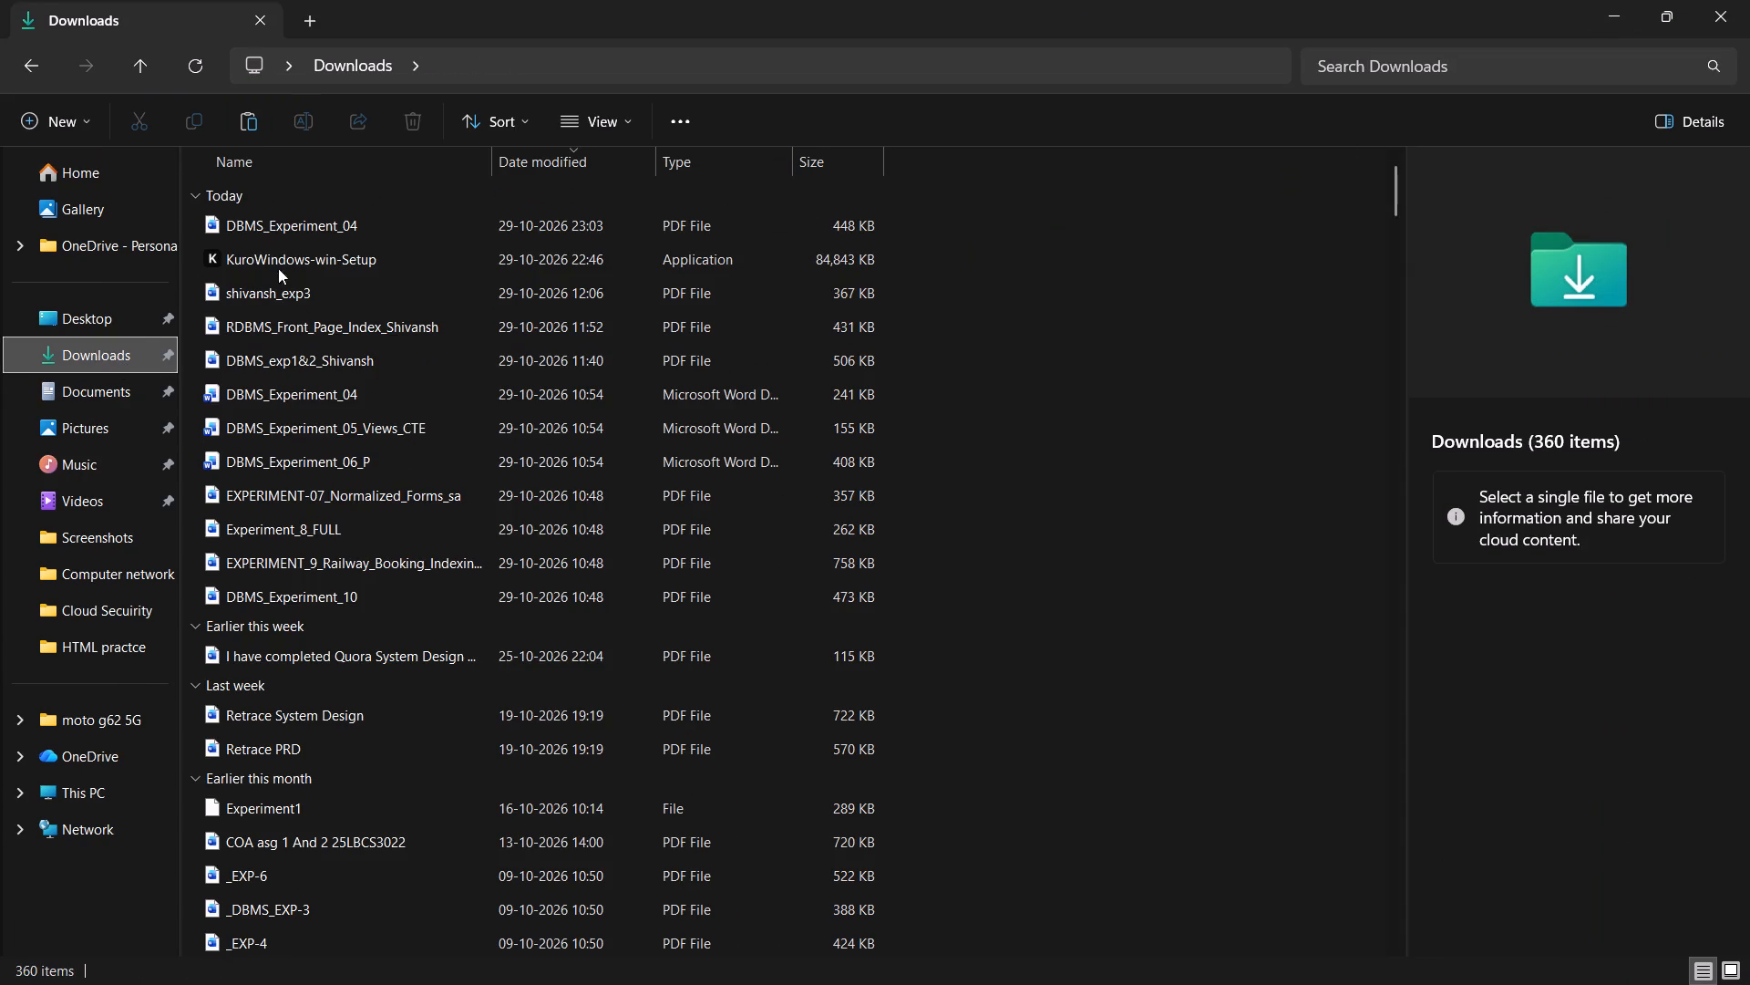
{"action": "double_click", "coordinate": [284, 223]}
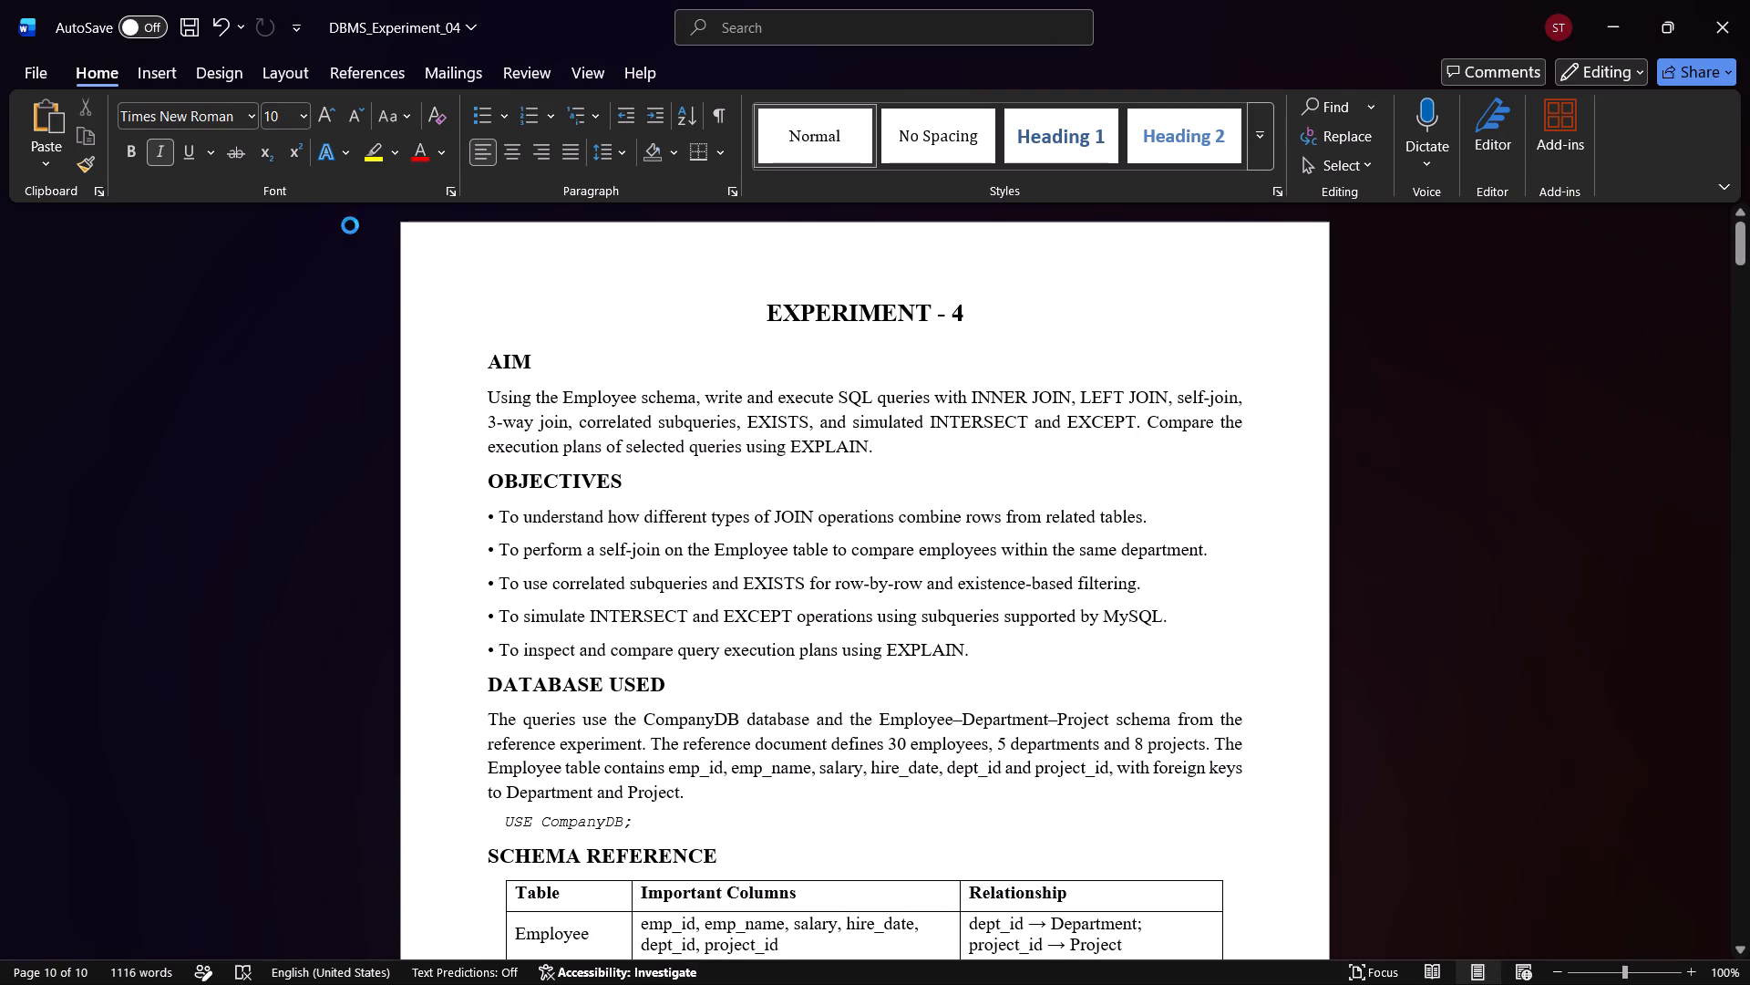
Check the opening pages of the exported PDF, from the objectives through the INNER JOIN output to the LEFT JOIN query.
{"action": "scroll", "coordinate": [697, 311], "scroll_direction": "down", "scroll_amount": 12}
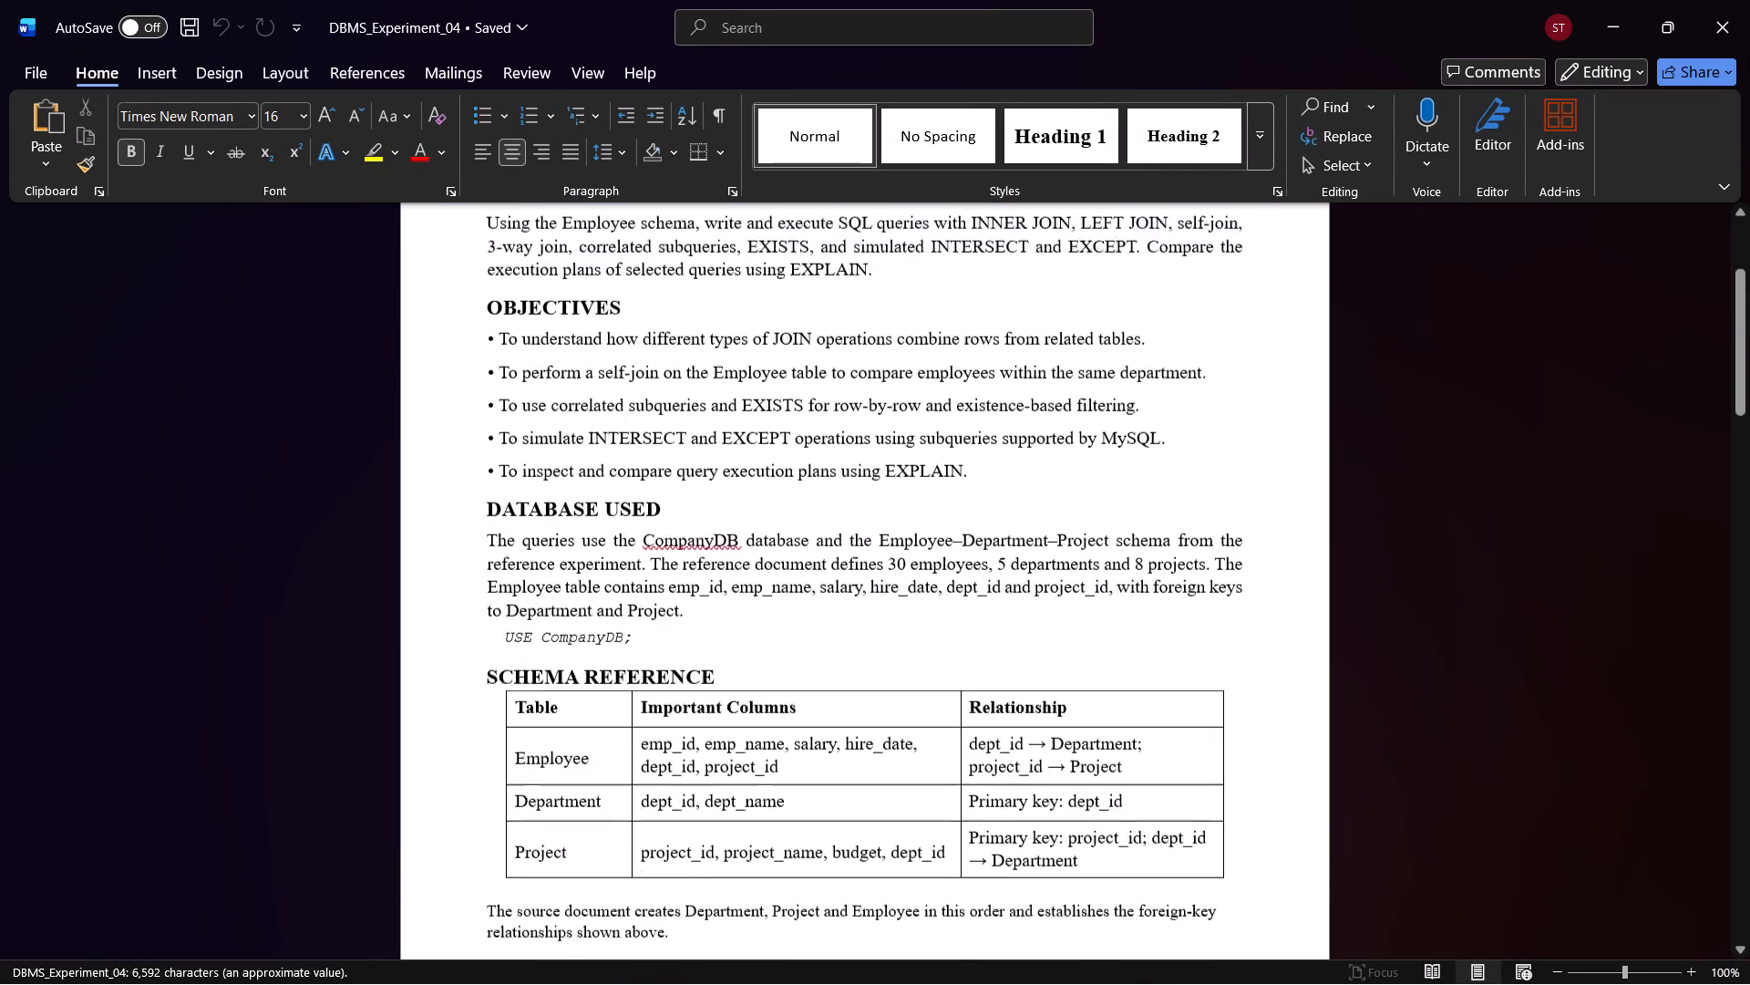
{"action": "scroll", "coordinate": [733, 279], "scroll_direction": "down", "scroll_amount": 14}
{"action": "scroll", "coordinate": [733, 276], "scroll_direction": "down", "scroll_amount": 8}
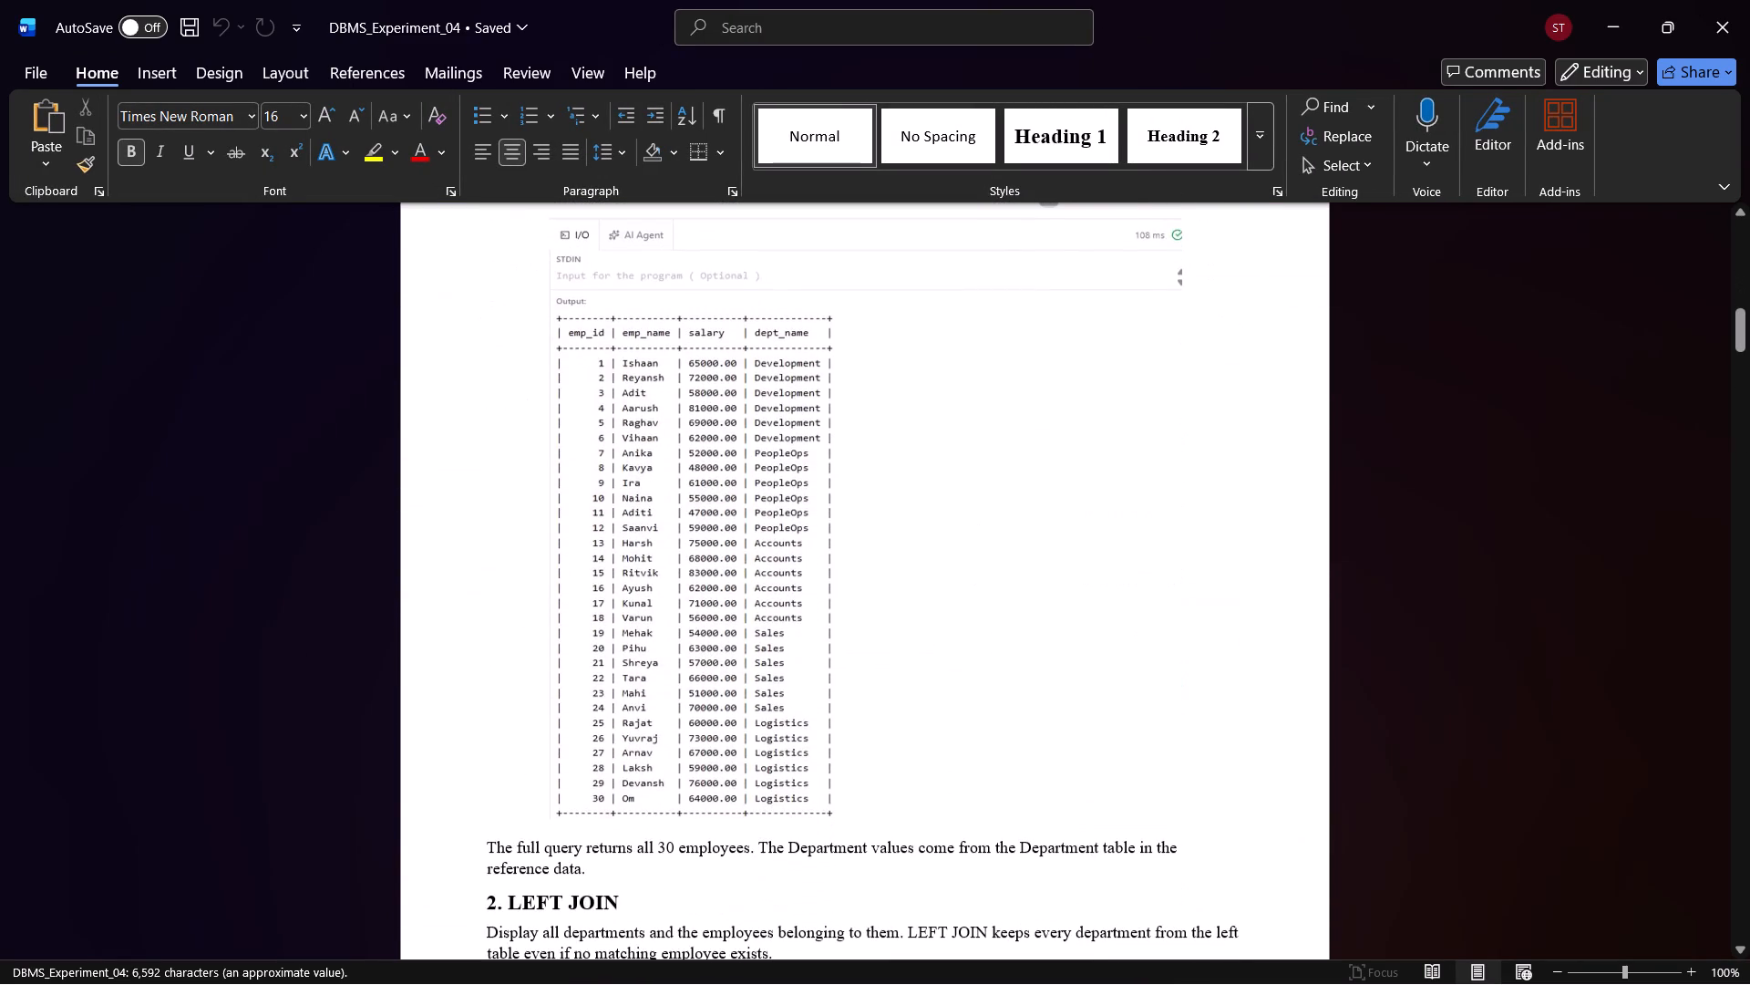
{"action": "scroll", "coordinate": [733, 276], "scroll_direction": "up", "scroll_amount": 18}
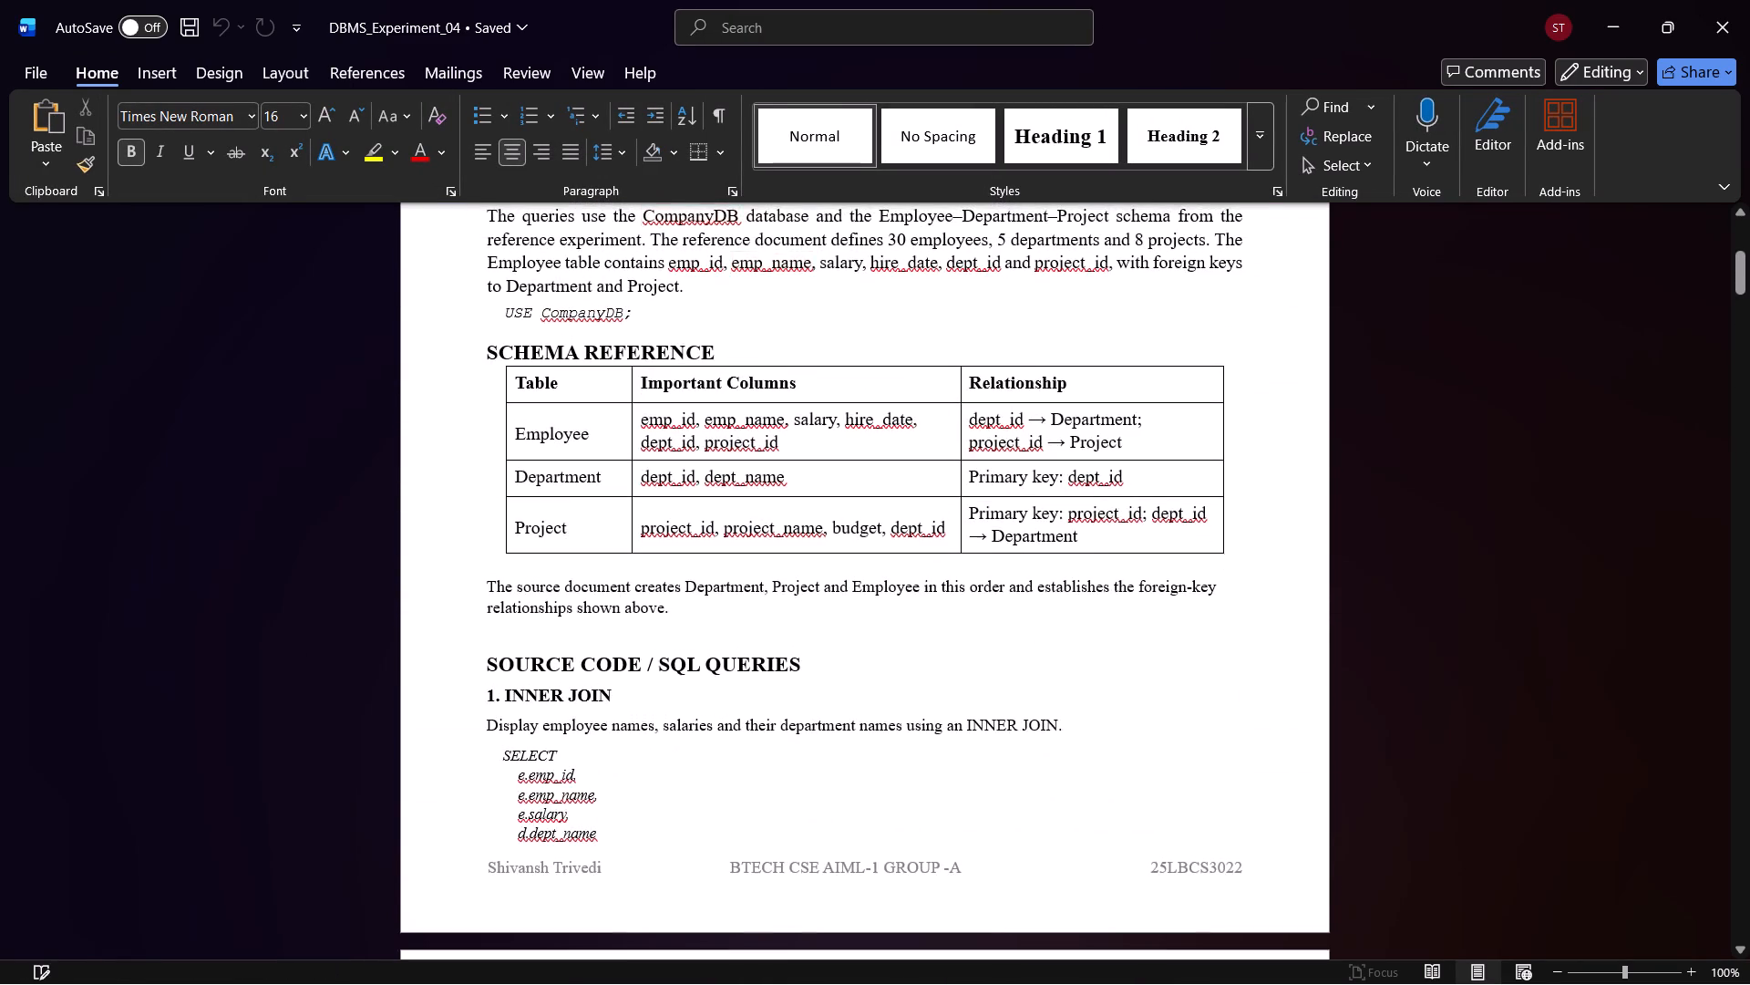
{"action": "scroll", "coordinate": [728, 260], "scroll_direction": "up", "scroll_amount": 8}
{"action": "scroll", "coordinate": [728, 260], "scroll_direction": "down", "scroll_amount": 13}
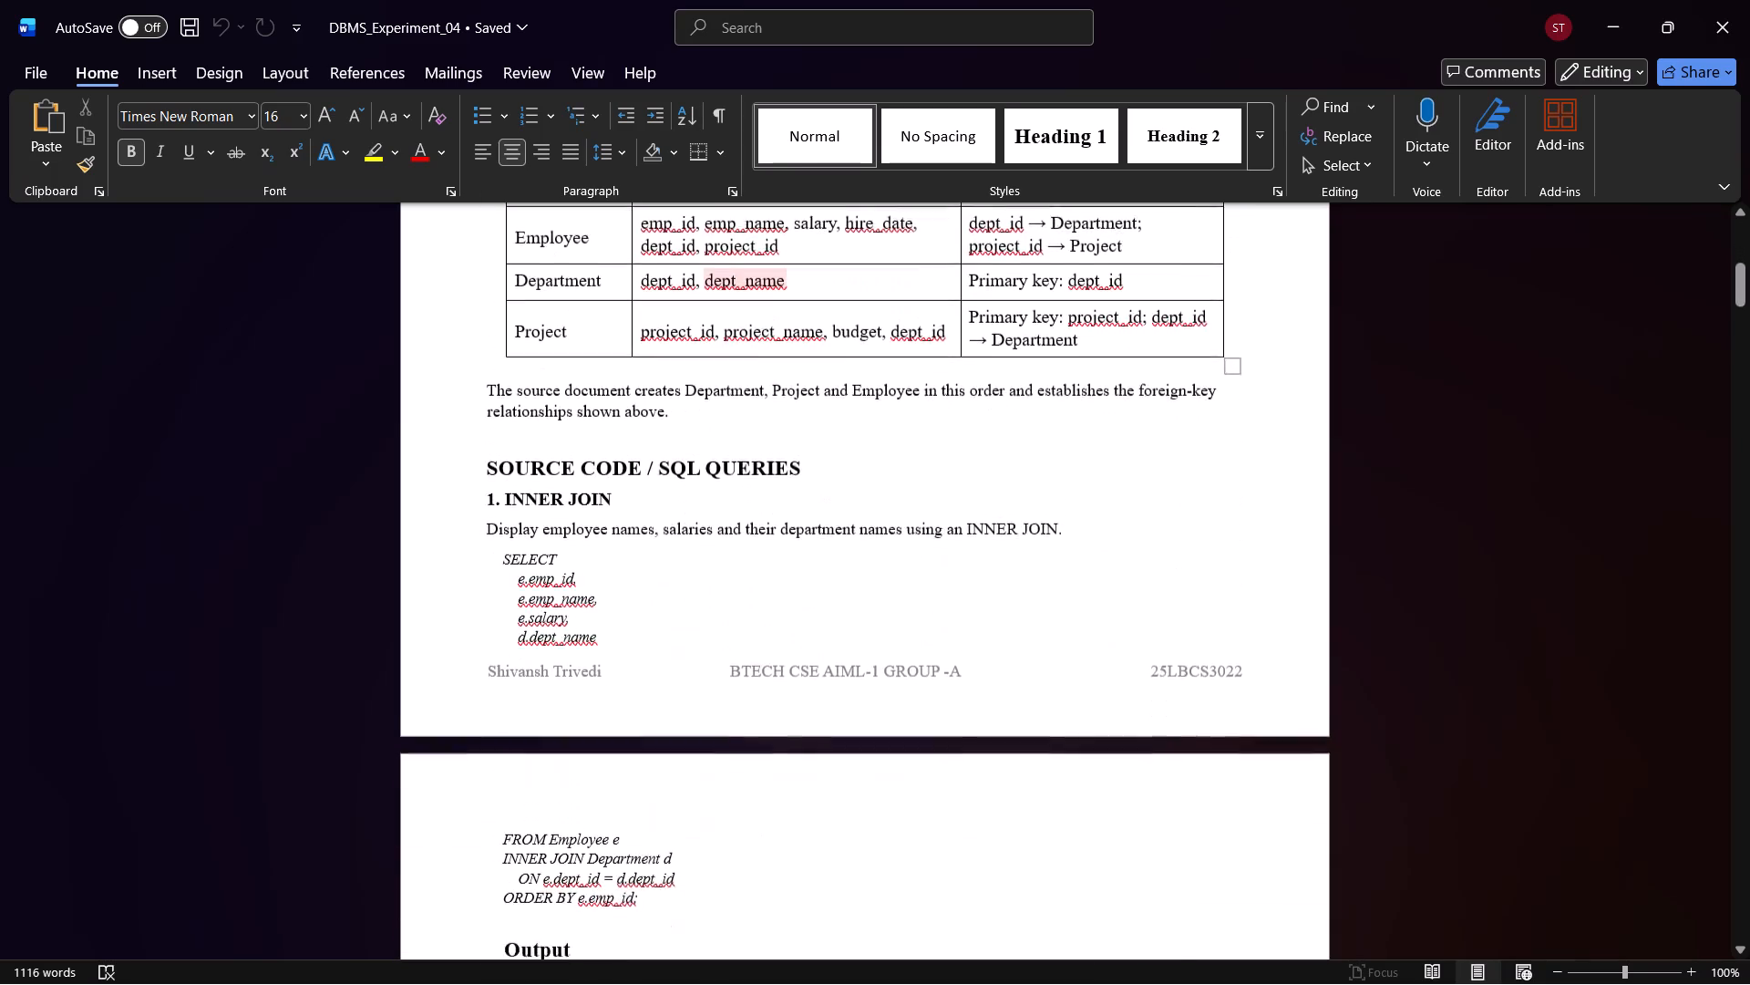
{"action": "scroll", "coordinate": [728, 260], "scroll_direction": "down", "scroll_amount": 4}
{"action": "scroll", "coordinate": [728, 260], "scroll_direction": "up", "scroll_amount": 1}
{"action": "scroll", "coordinate": [728, 260], "scroll_direction": "down", "scroll_amount": 15}
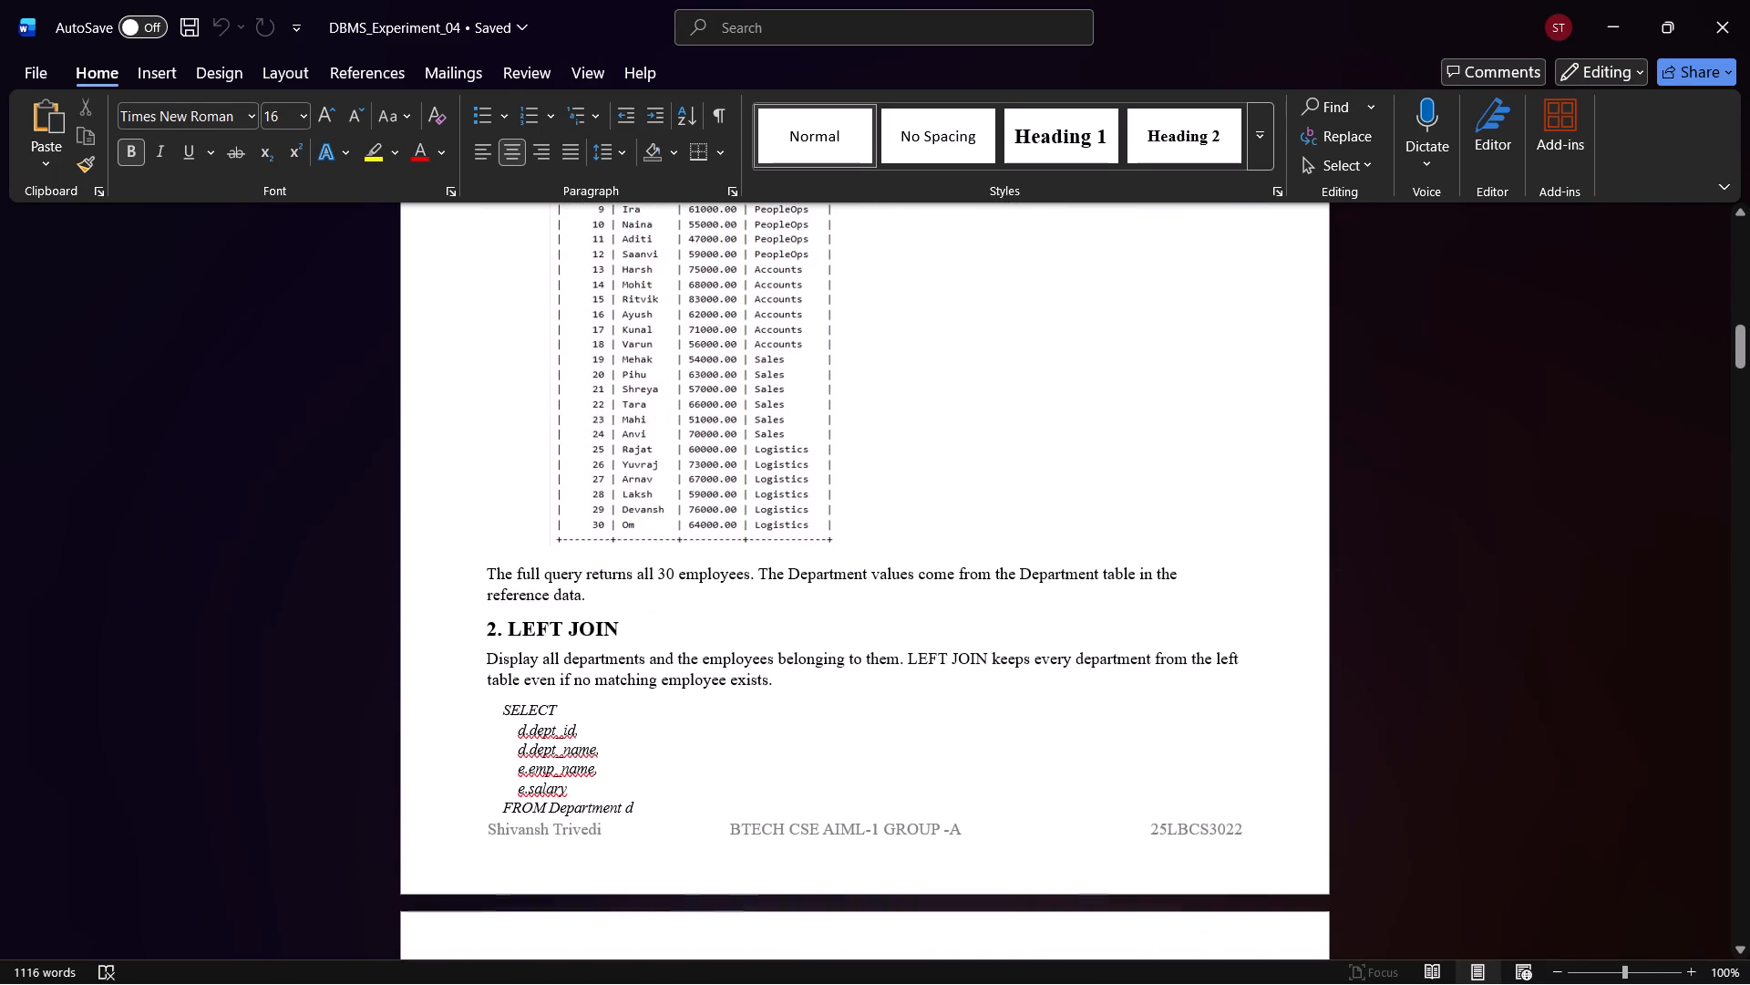
Check the exported PDF's remaining pages, from the LEFT JOIN output to the end of the conclusion, and close it.
{"action": "left_click_drag", "start_coordinate": [1735, 354], "coordinate": [1738, 443]}
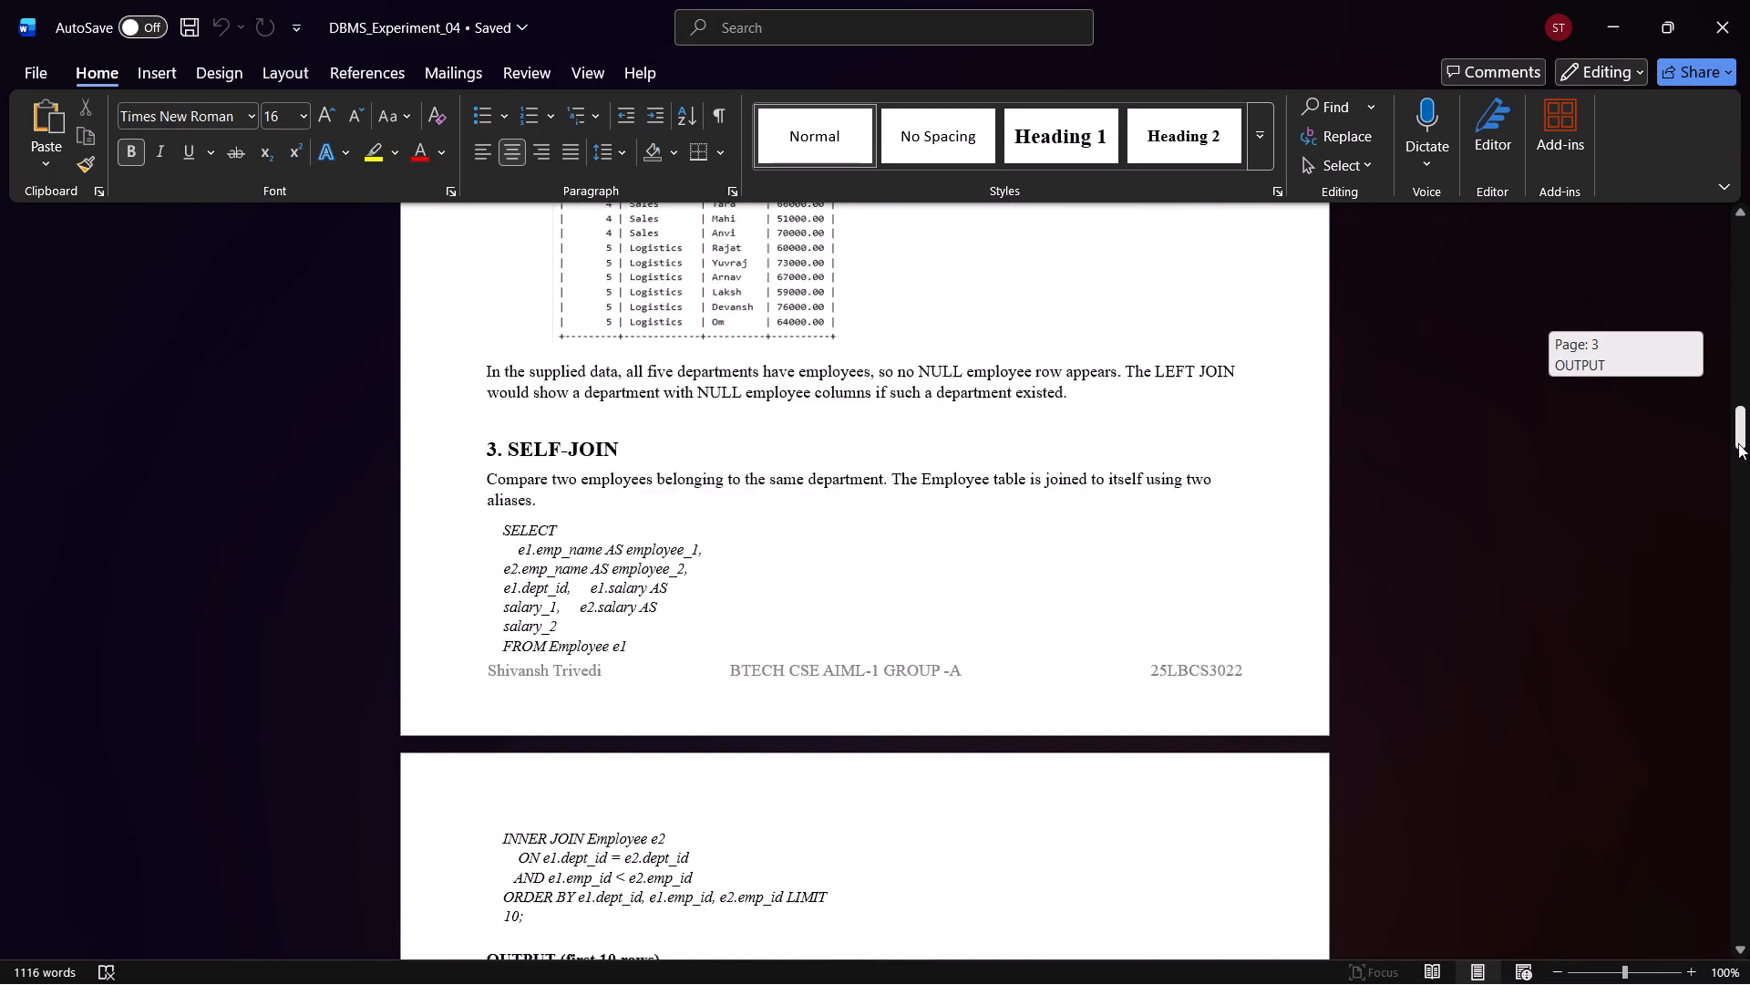
{"action": "left_click_drag", "start_coordinate": [1738, 443], "coordinate": [1749, 574]}
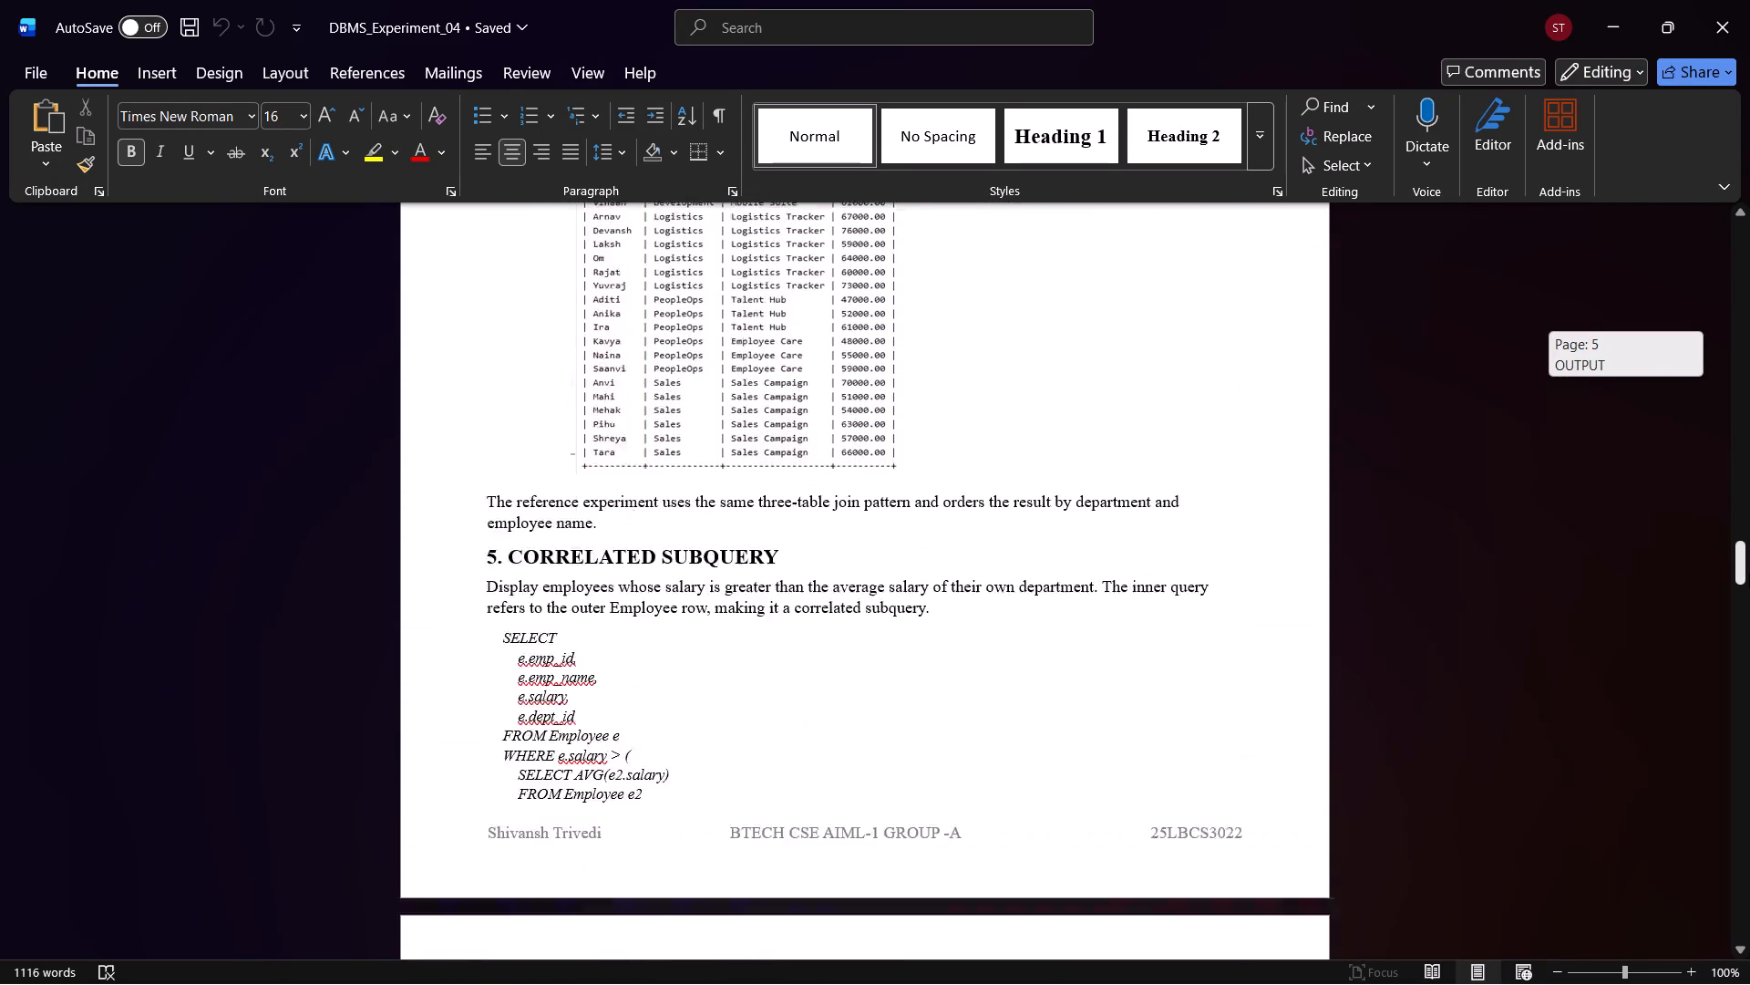
{"action": "left_click_drag", "start_coordinate": [1749, 574], "coordinate": [1749, 731]}
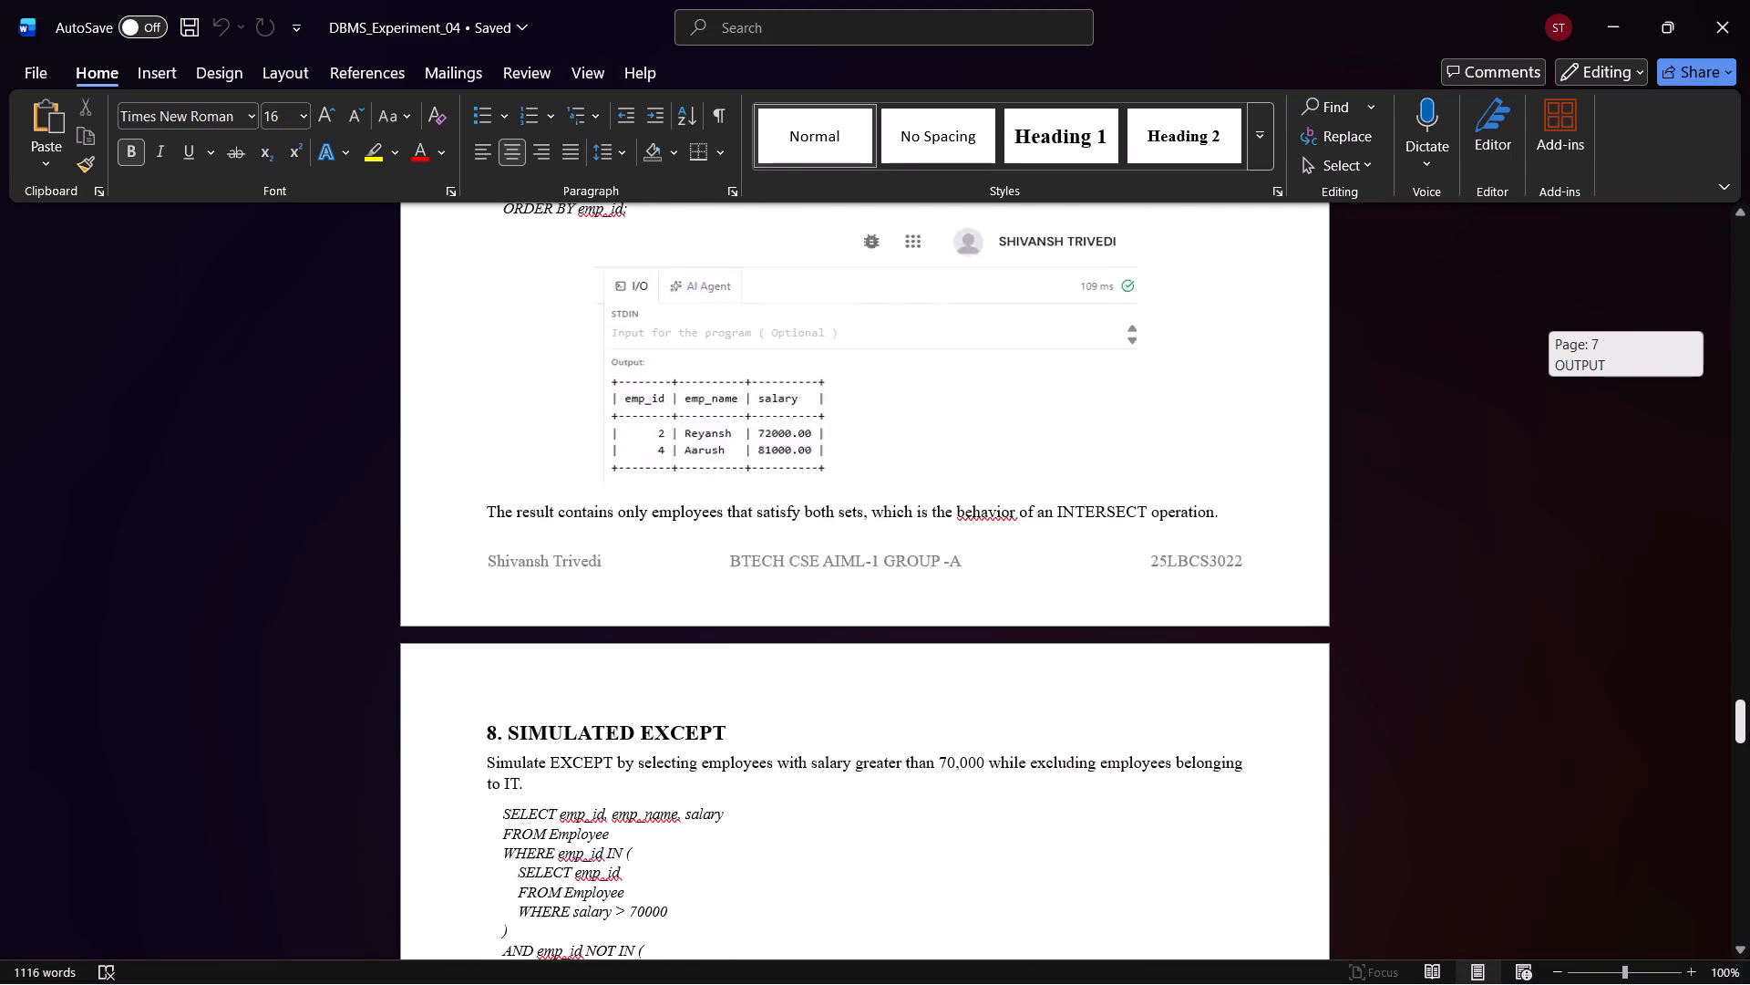
{"action": "left_click_drag", "start_coordinate": [1749, 731], "coordinate": [1749, 866]}
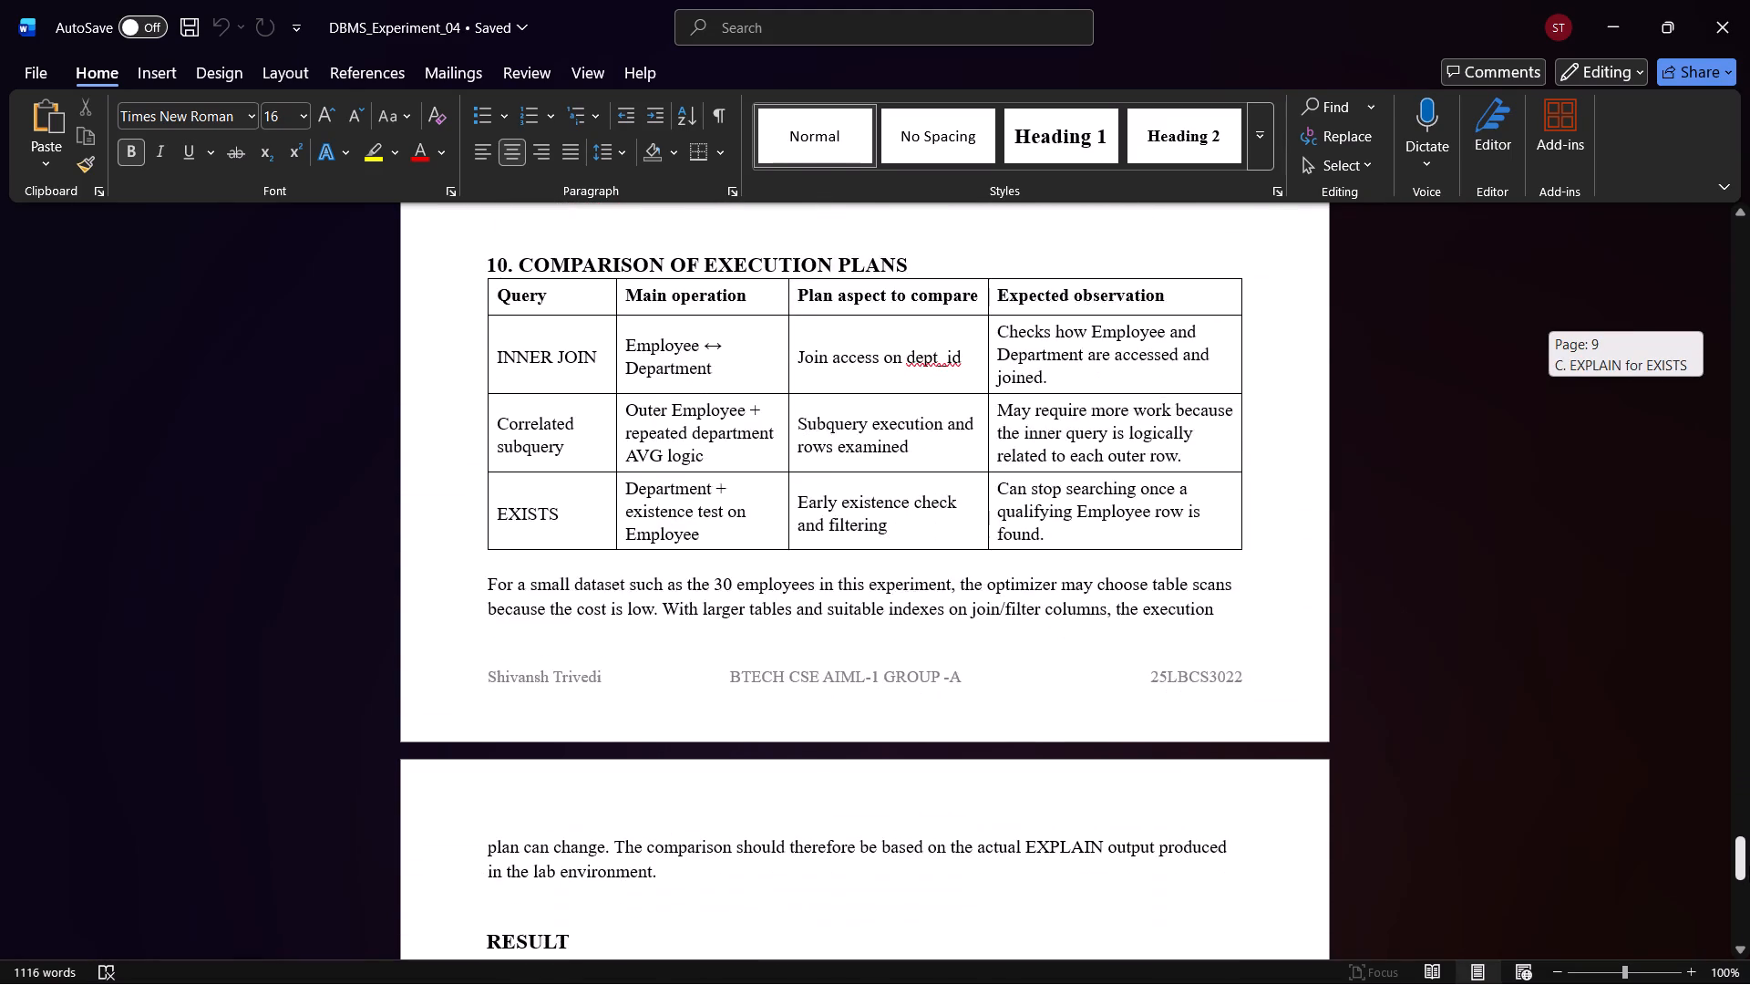
{"action": "left_click_drag", "start_coordinate": [1749, 866], "coordinate": [1749, 791]}
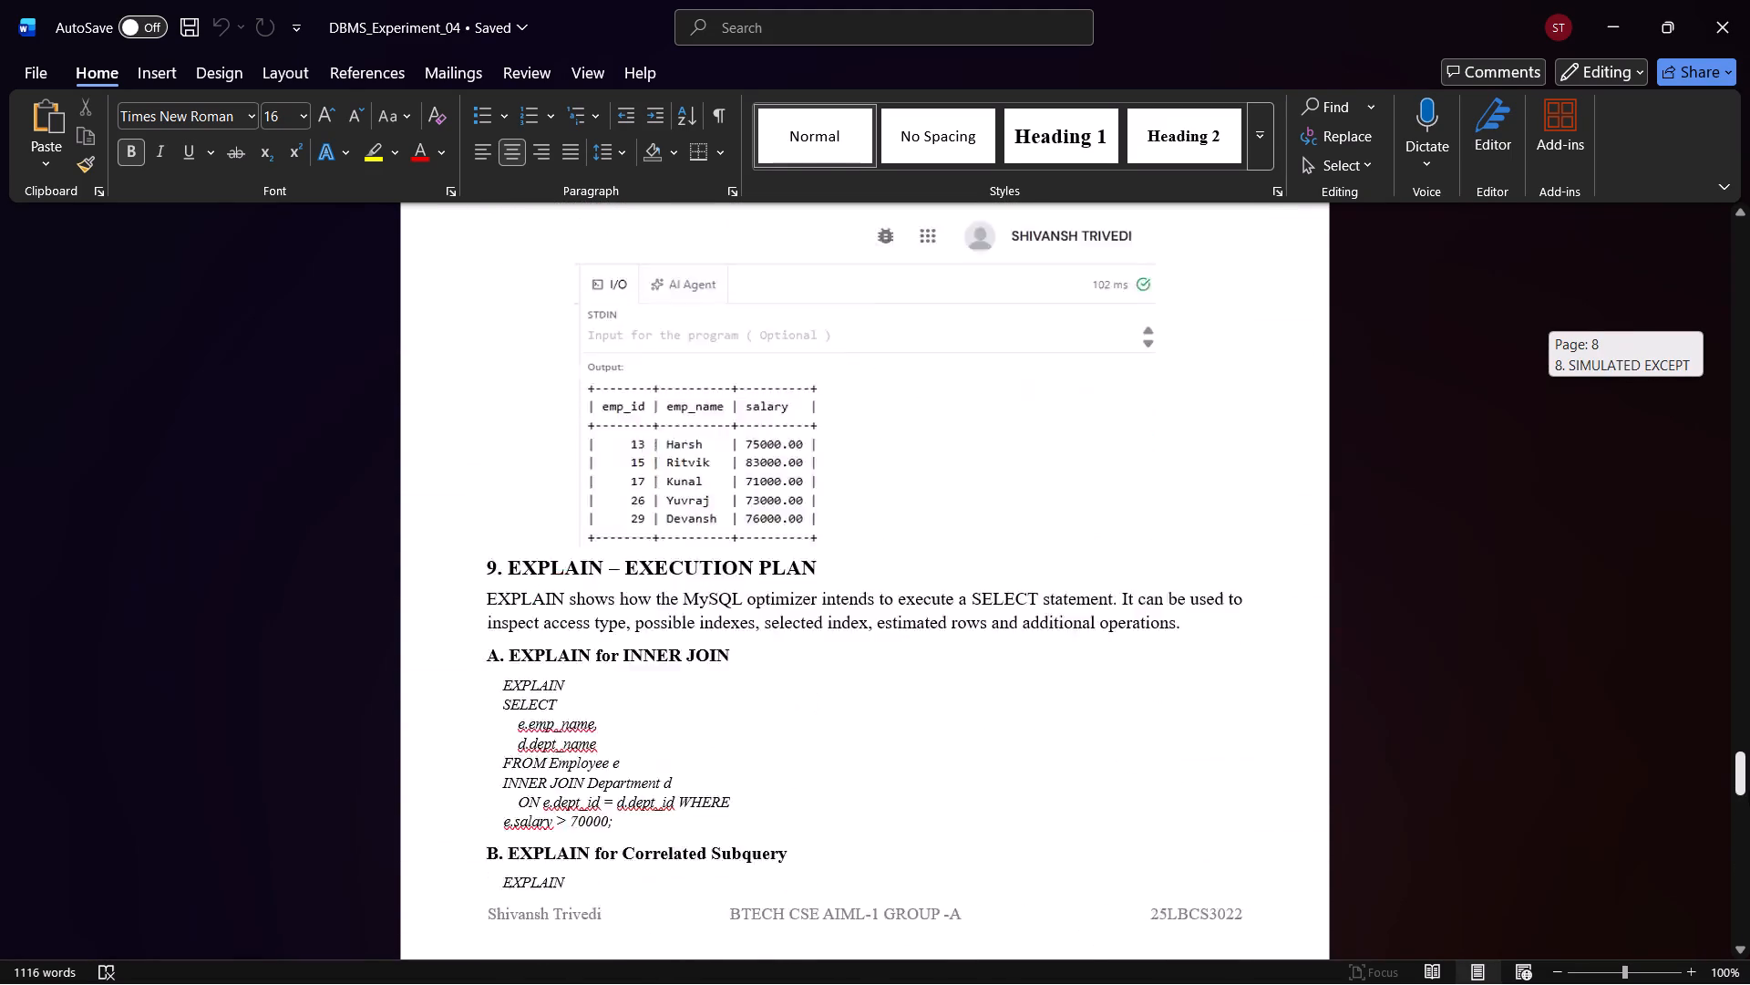
{"action": "left_click_drag", "start_coordinate": [1749, 791], "coordinate": [1749, 875]}
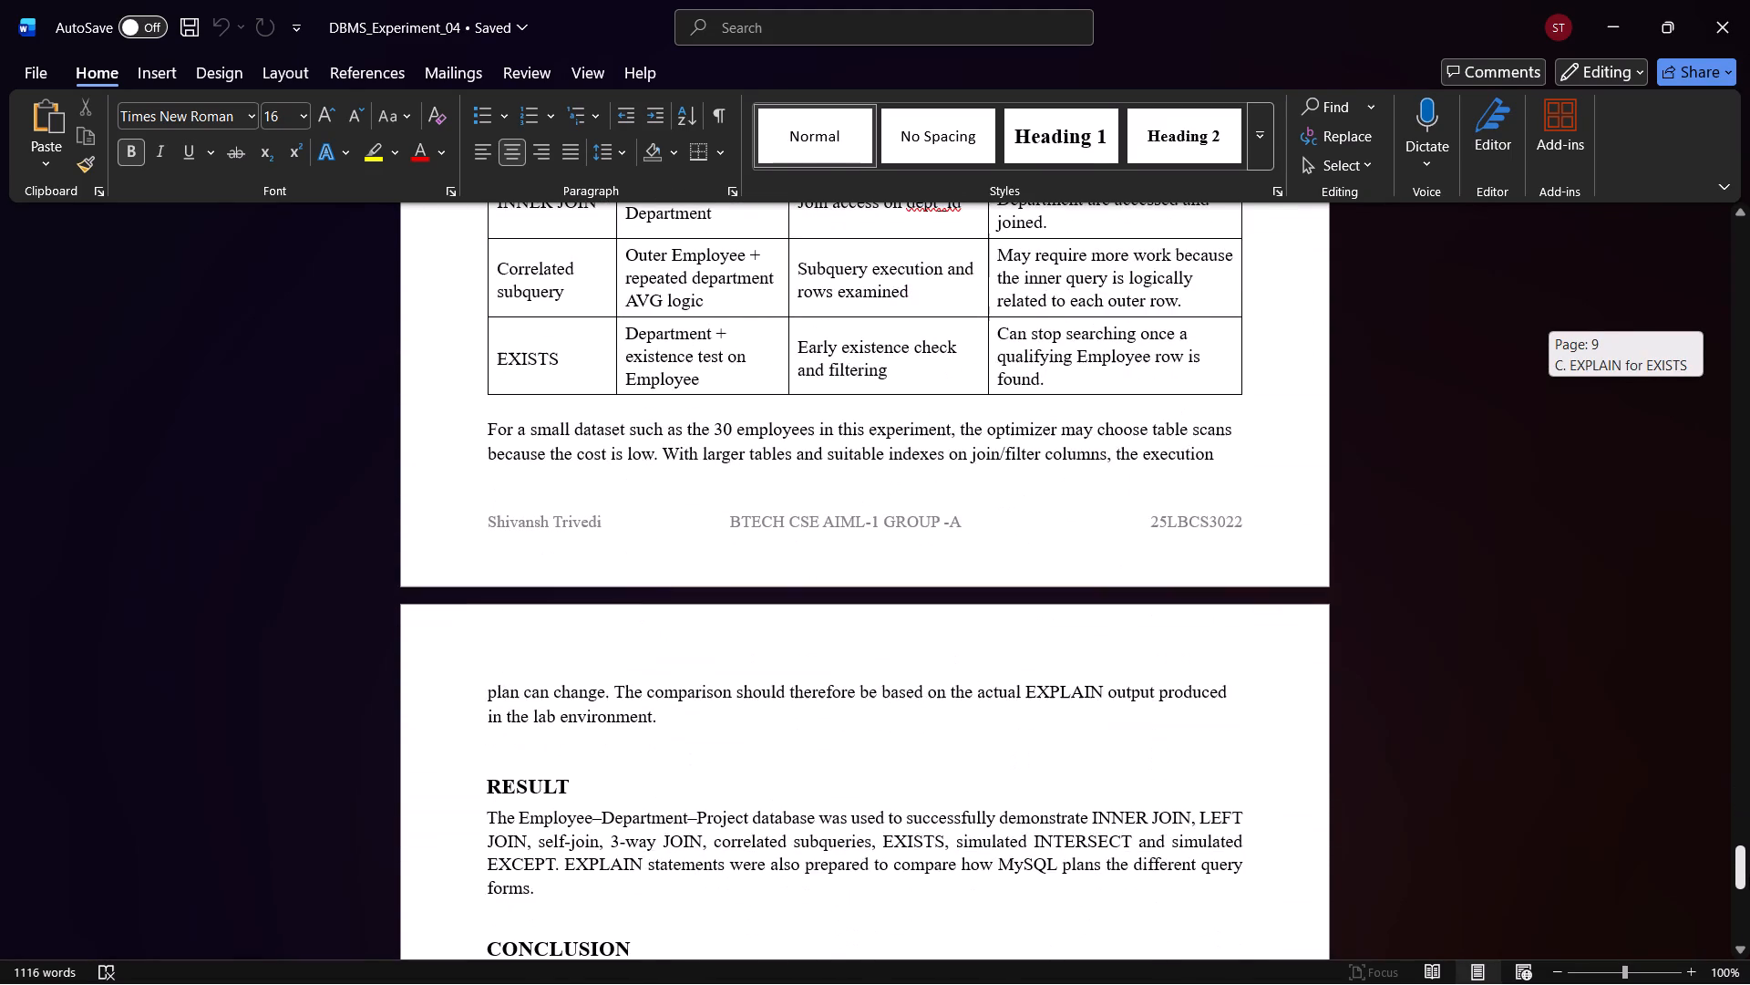
{"action": "left_click_drag", "start_coordinate": [1749, 875], "coordinate": [1749, 958]}
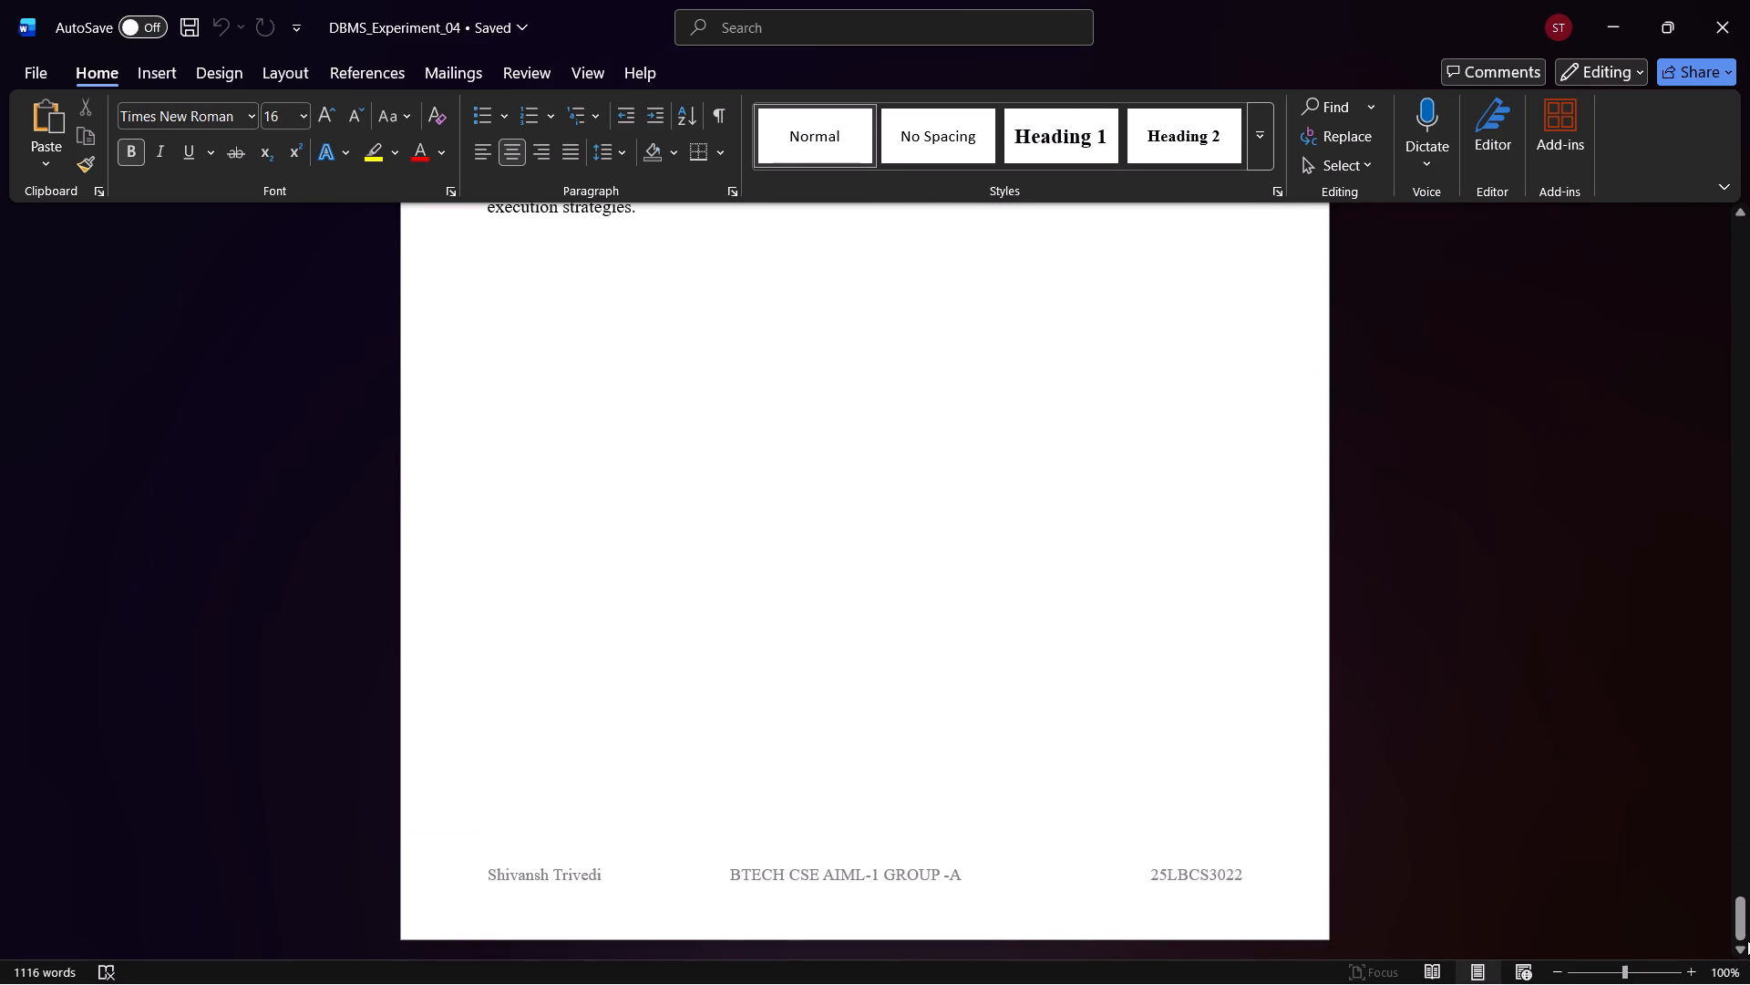
{"action": "left_click_drag", "start_coordinate": [1737, 920], "coordinate": [1737, 929]}
{"action": "left_click", "coordinate": [1718, 0]}
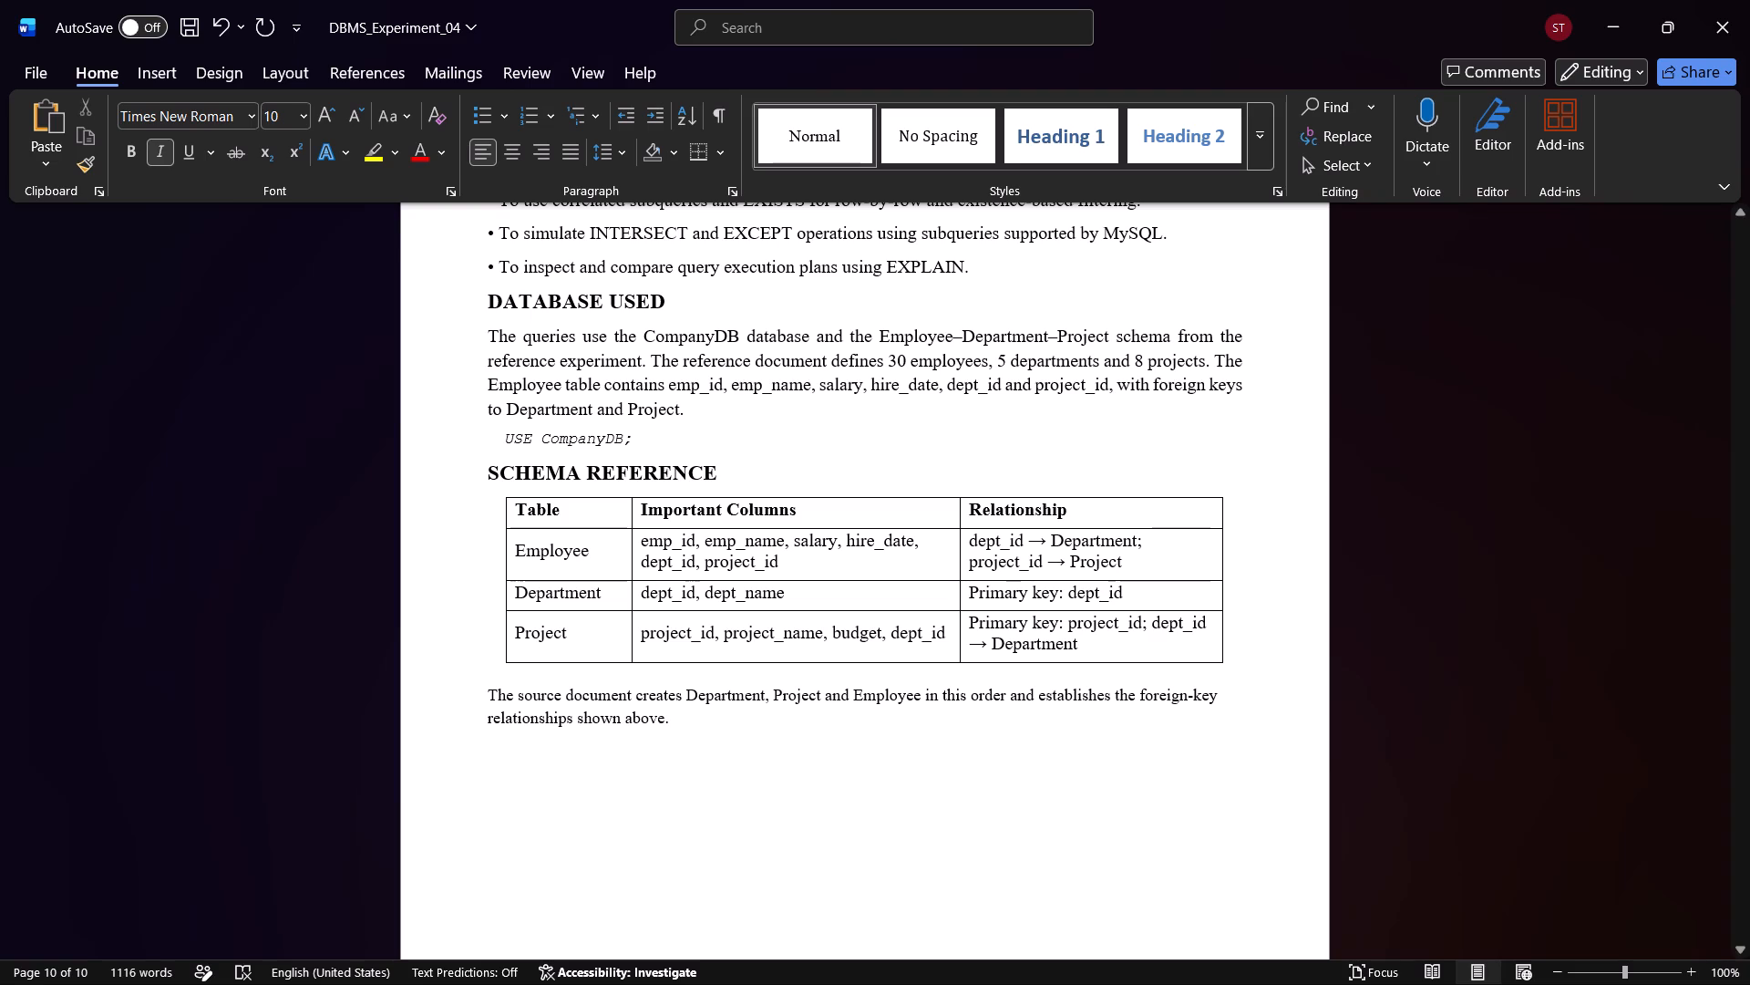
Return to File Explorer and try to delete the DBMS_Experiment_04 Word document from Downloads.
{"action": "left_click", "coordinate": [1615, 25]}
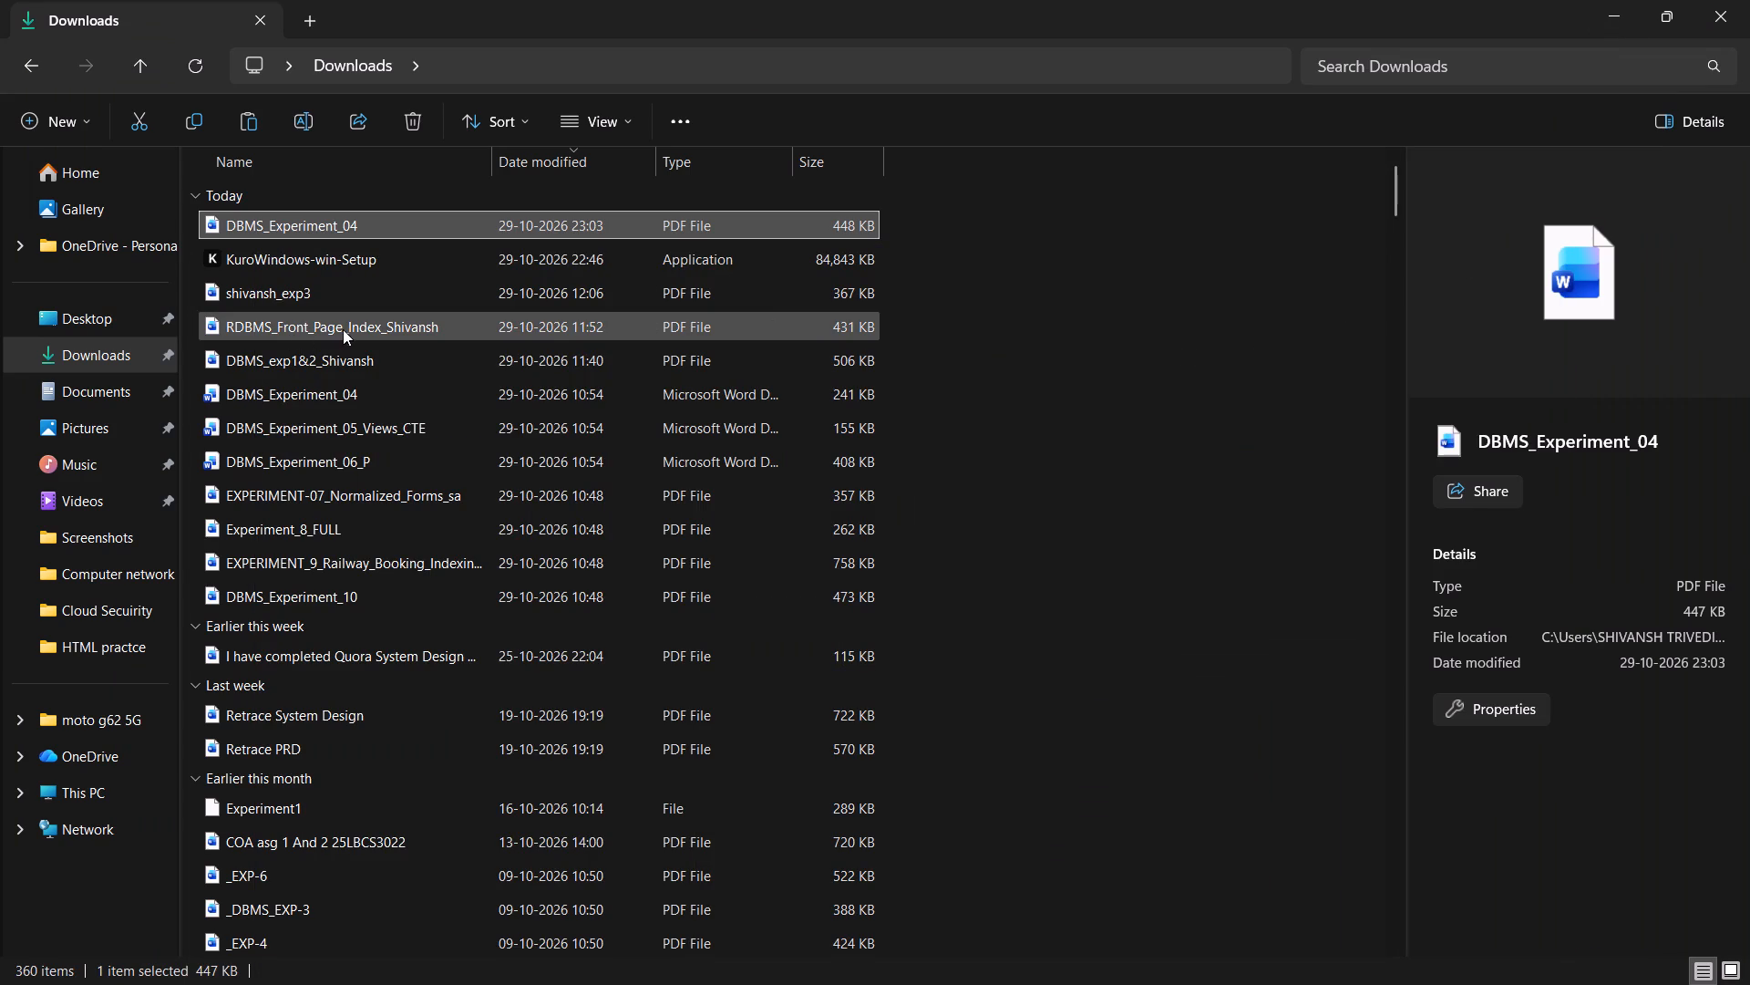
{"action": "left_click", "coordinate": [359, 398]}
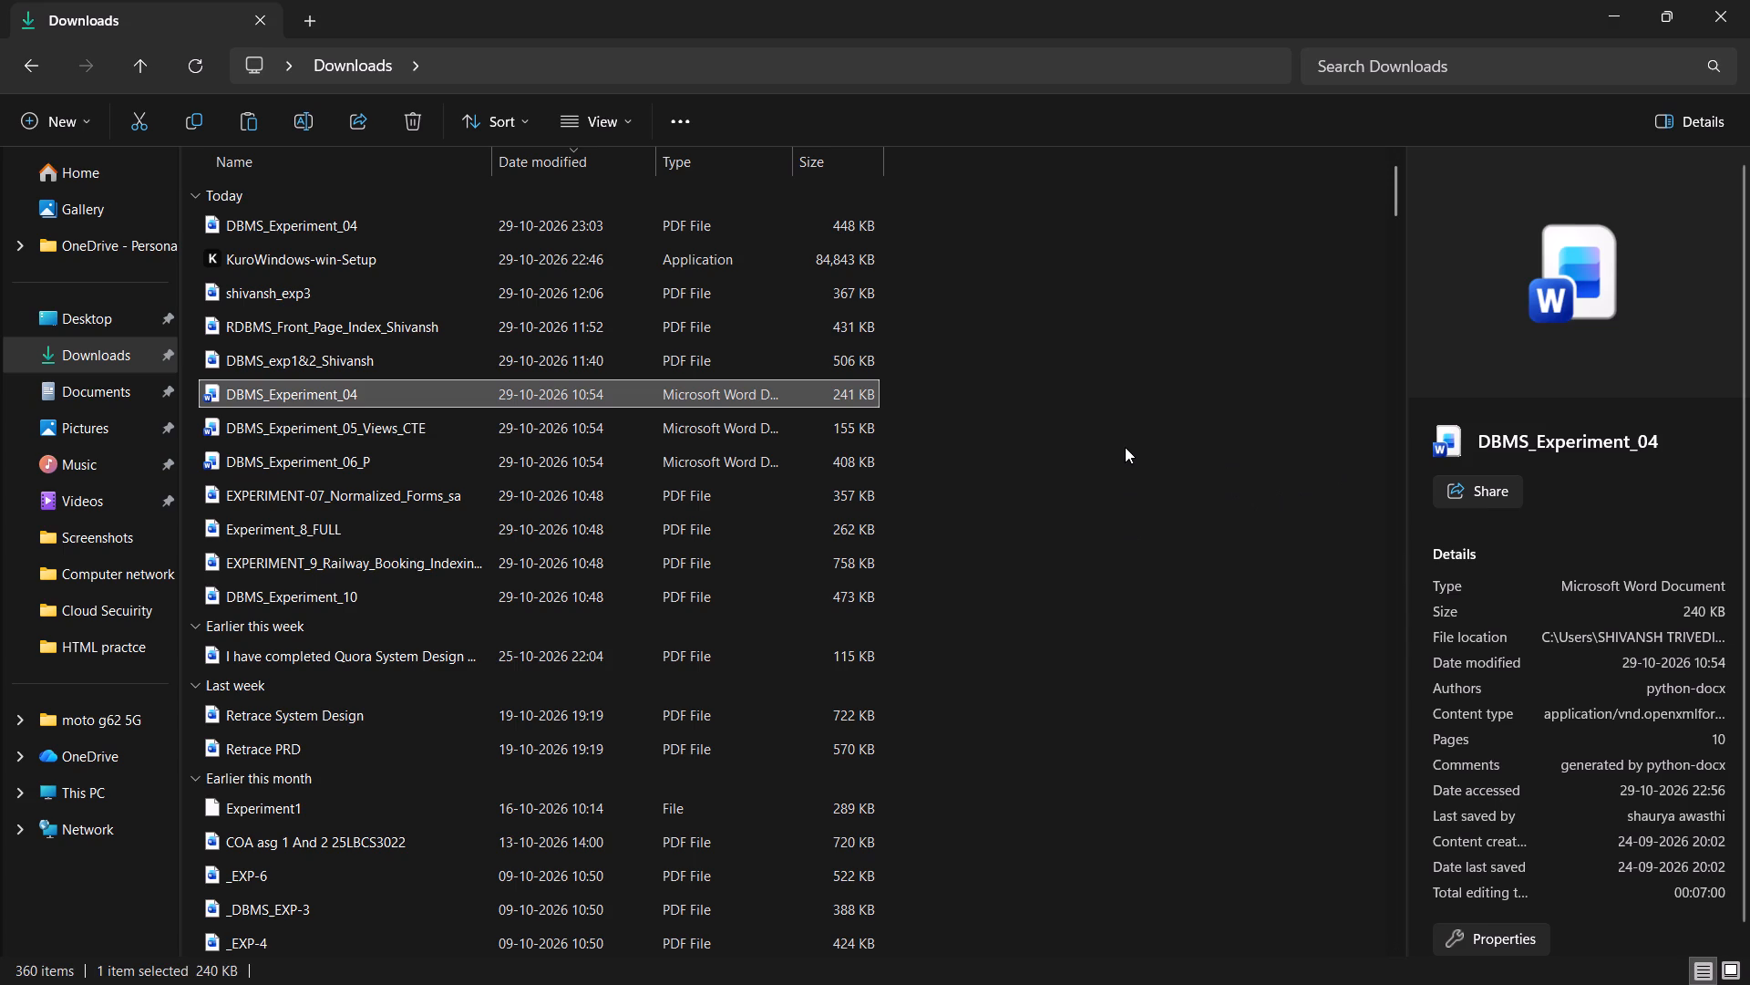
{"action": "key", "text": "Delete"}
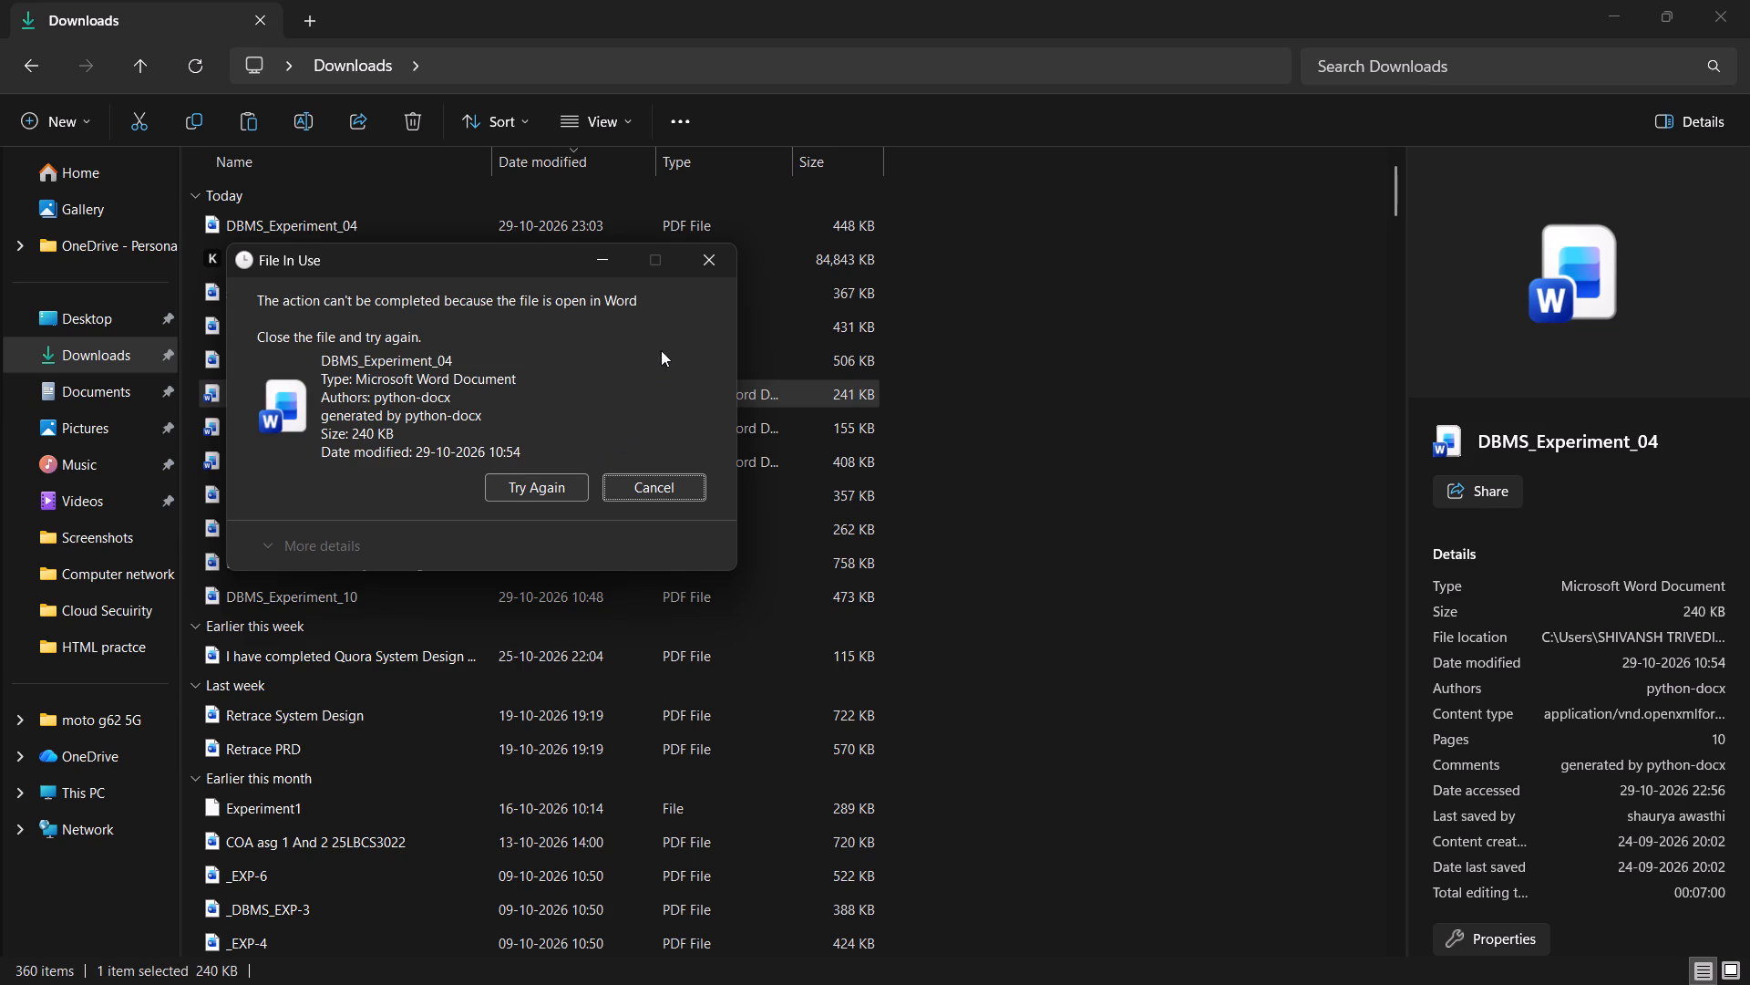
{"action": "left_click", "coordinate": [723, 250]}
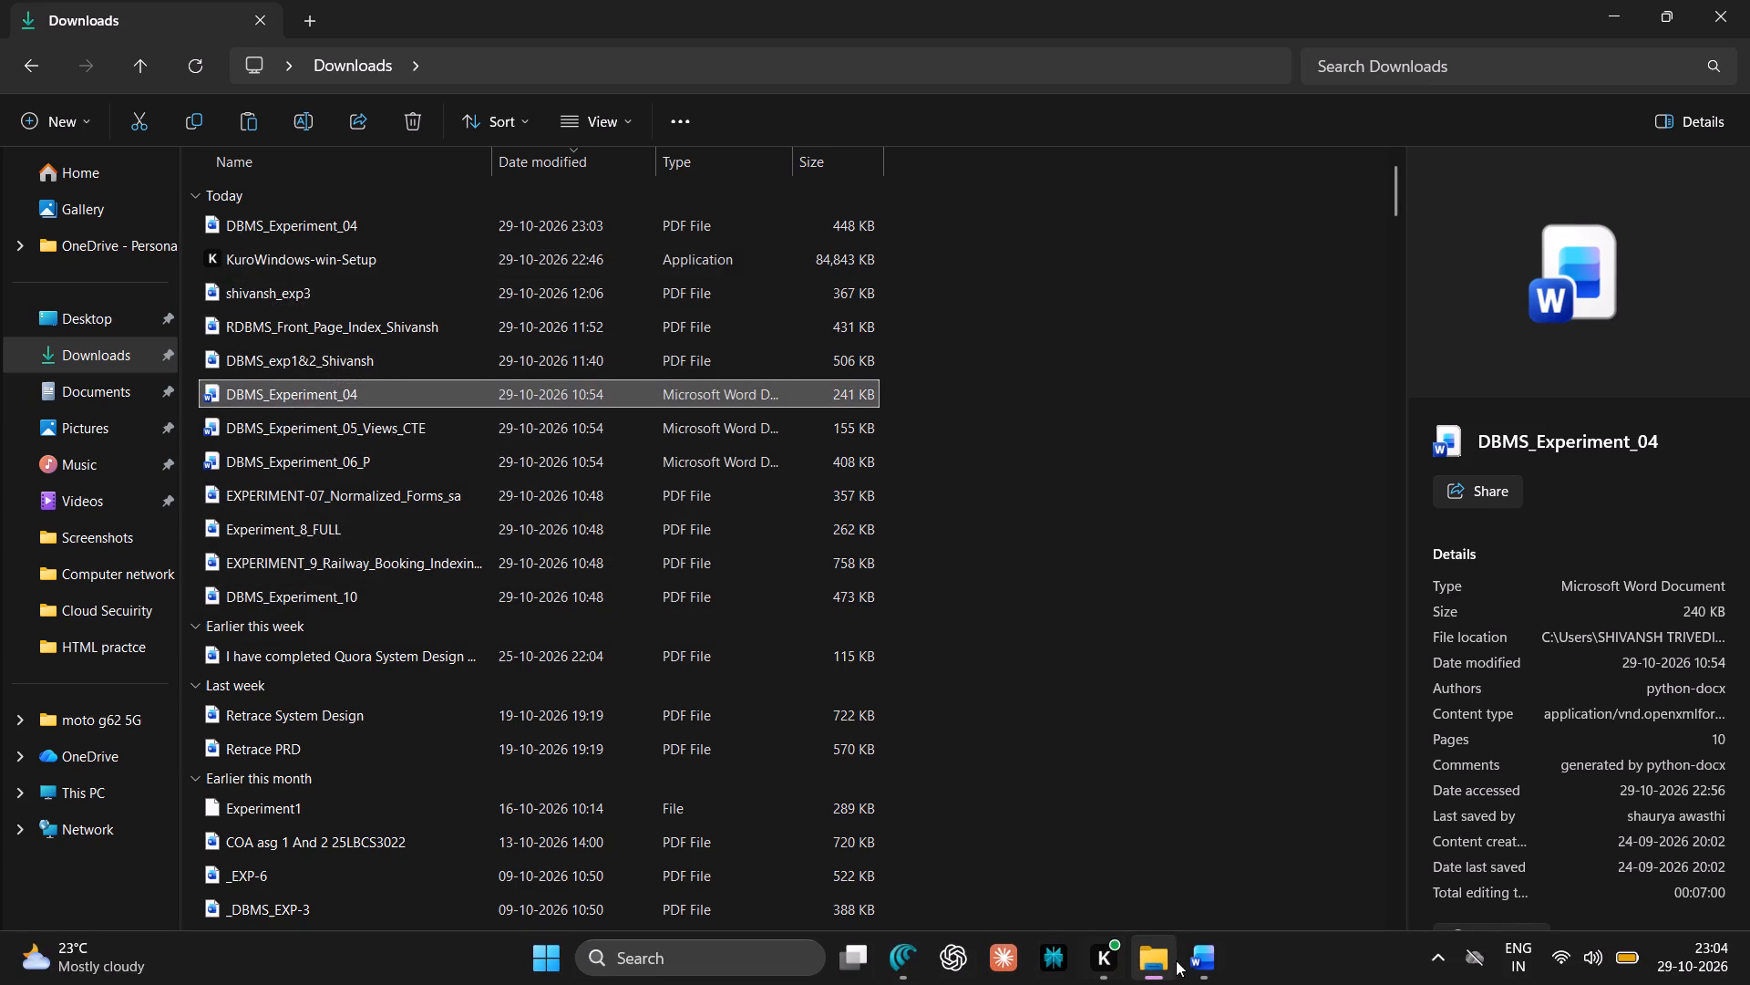
Close the DBMS_Experiment_04 document still open in Word and delete its Word file from the Downloads folder.
{"action": "left_click", "coordinate": [1300, 762]}
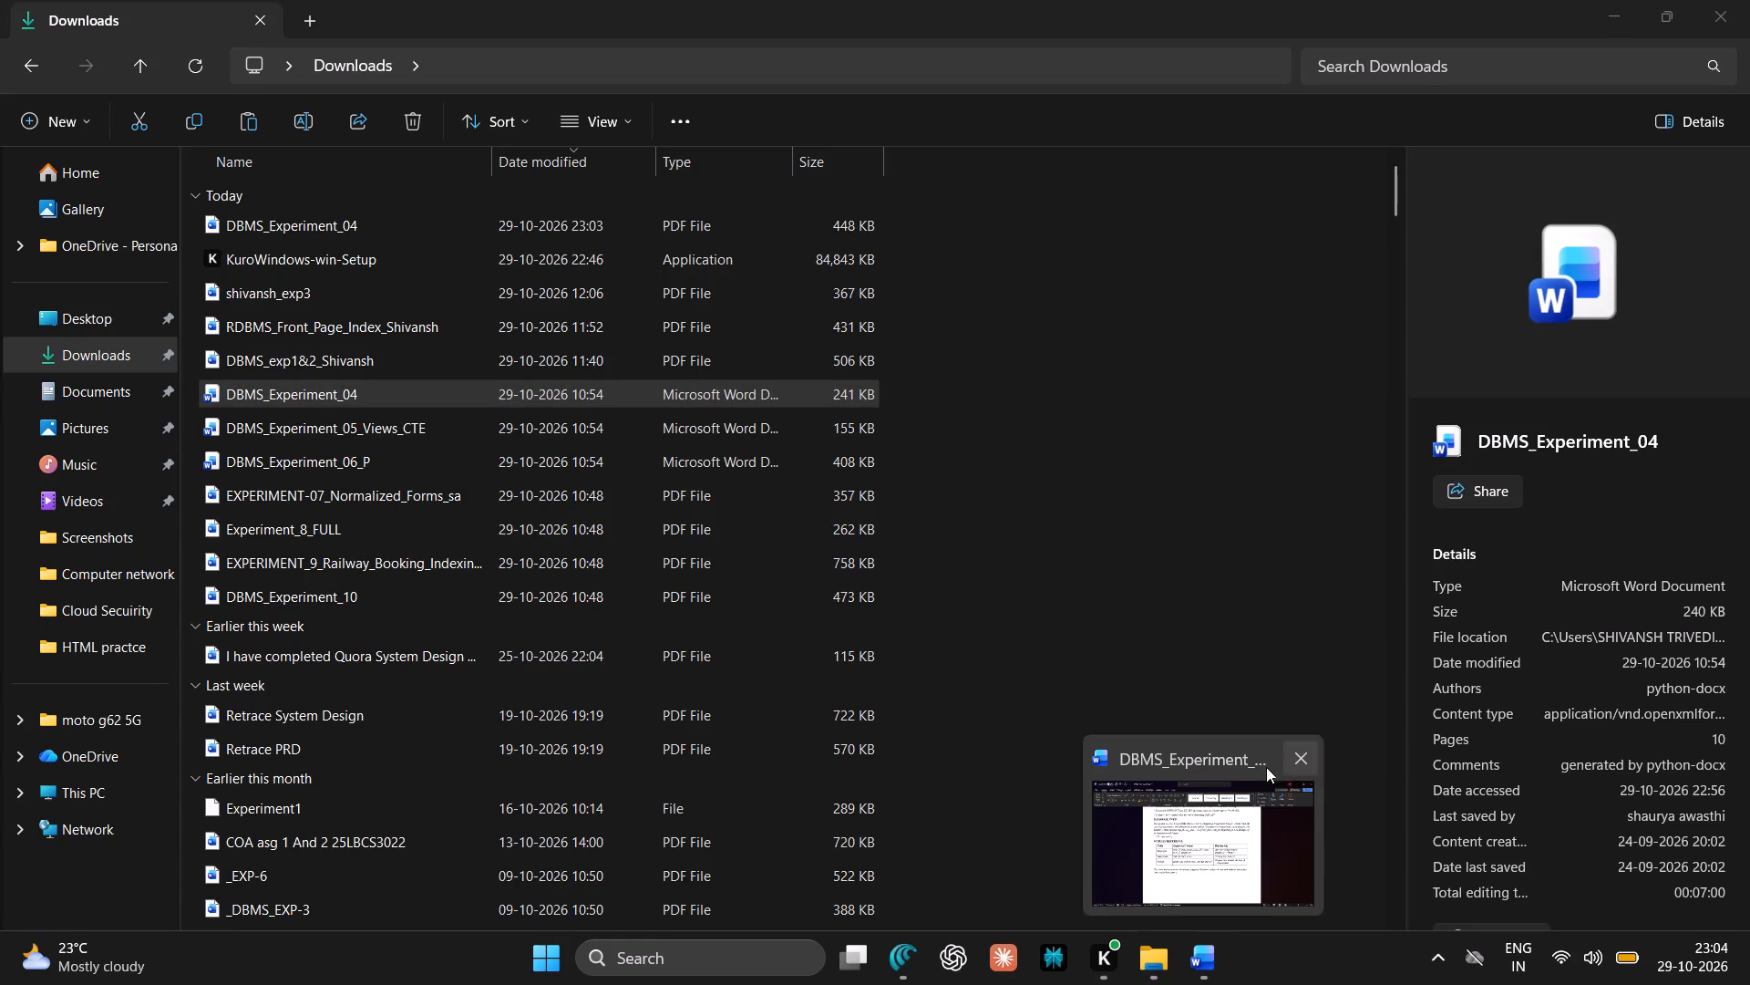
{"action": "left_click", "coordinate": [1300, 753]}
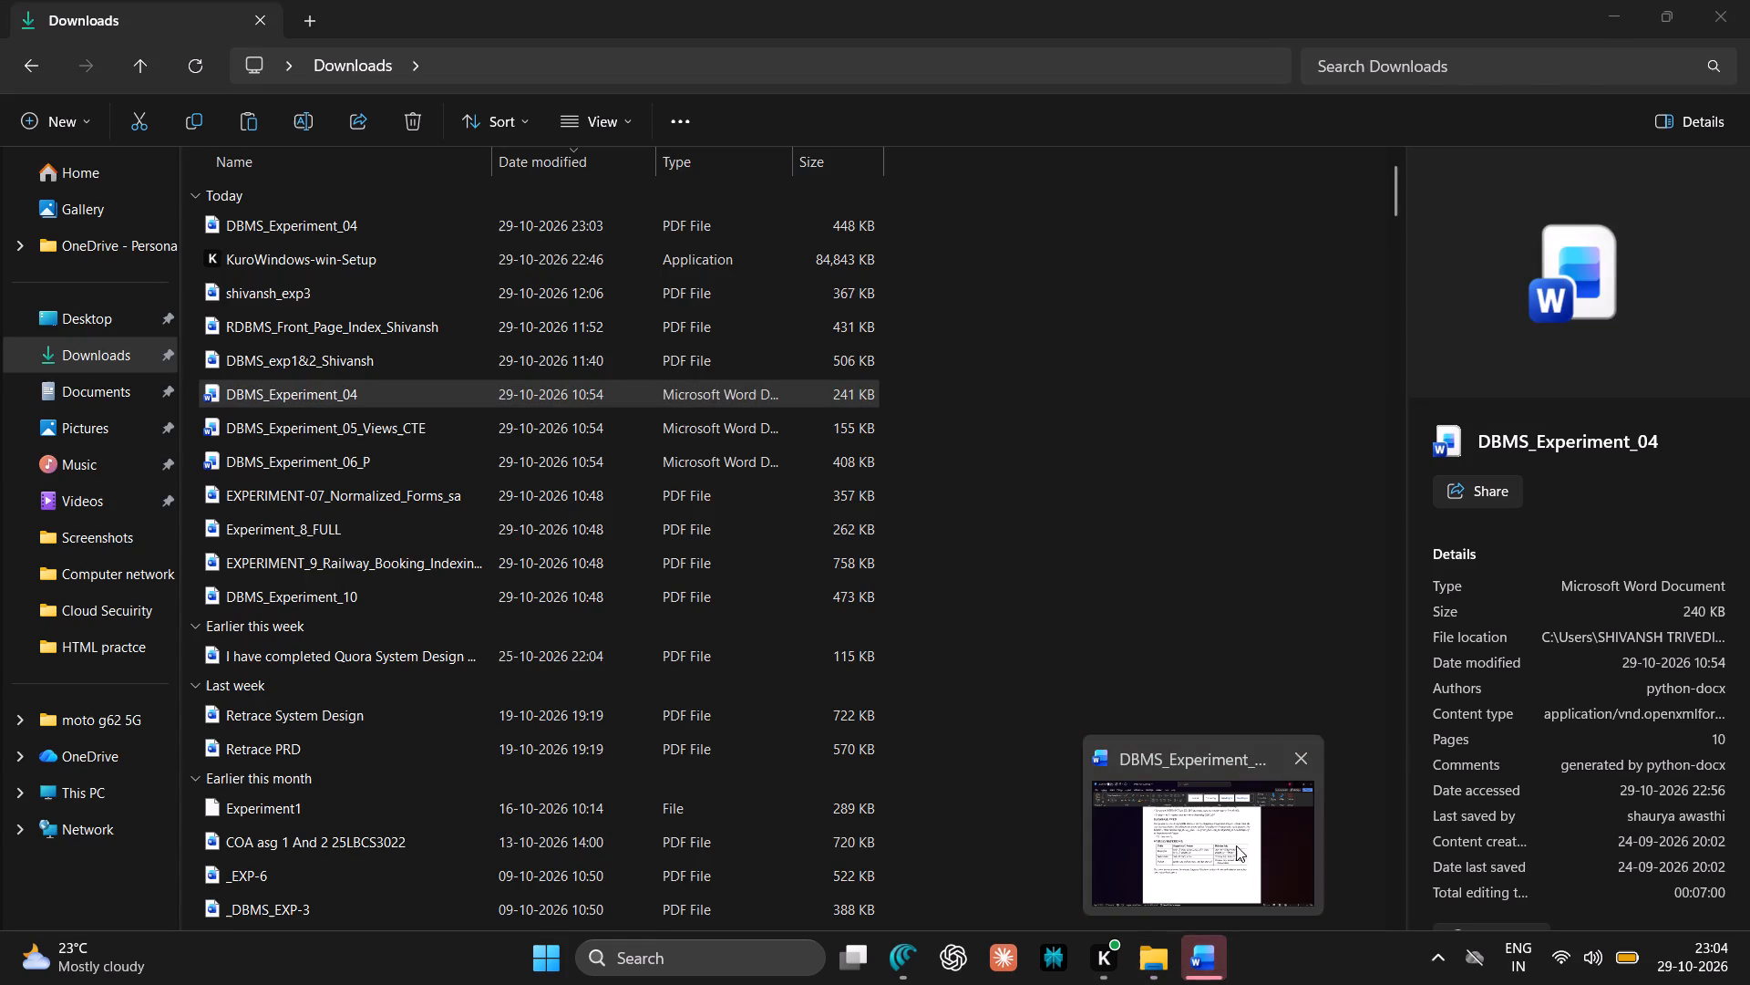
{"action": "left_click", "coordinate": [1234, 847]}
{"action": "left_click", "coordinate": [987, 677]}
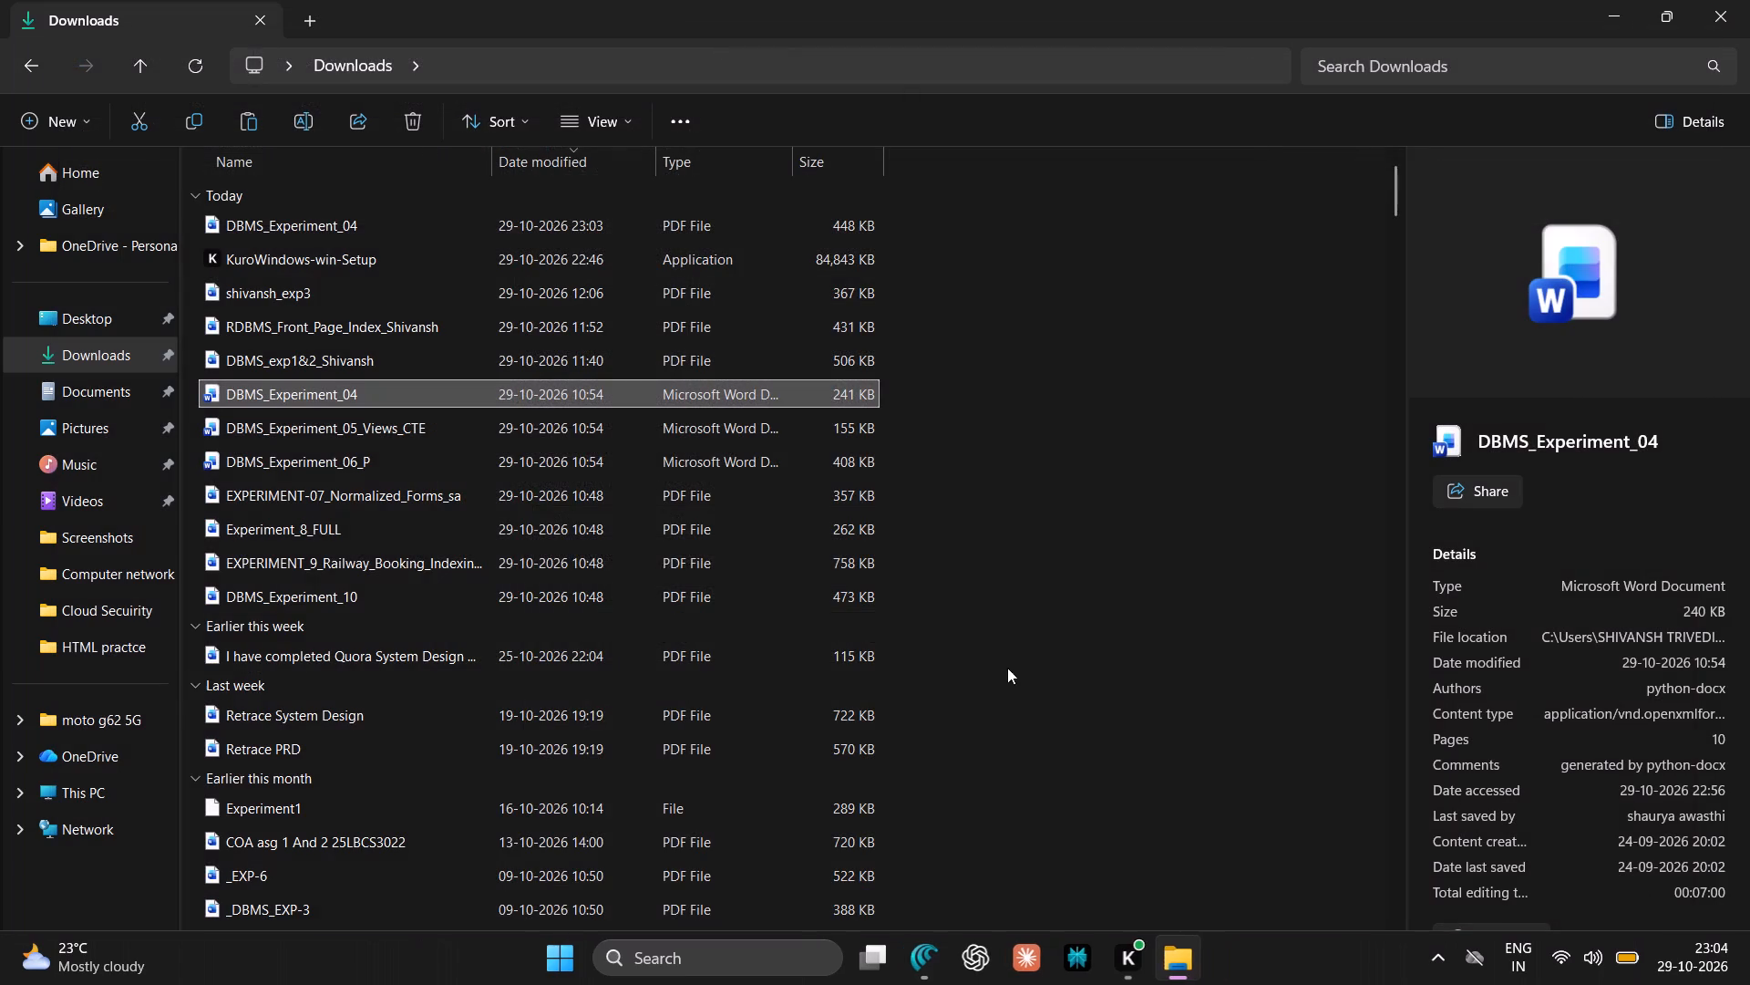
{"action": "left_click", "coordinate": [376, 395]}
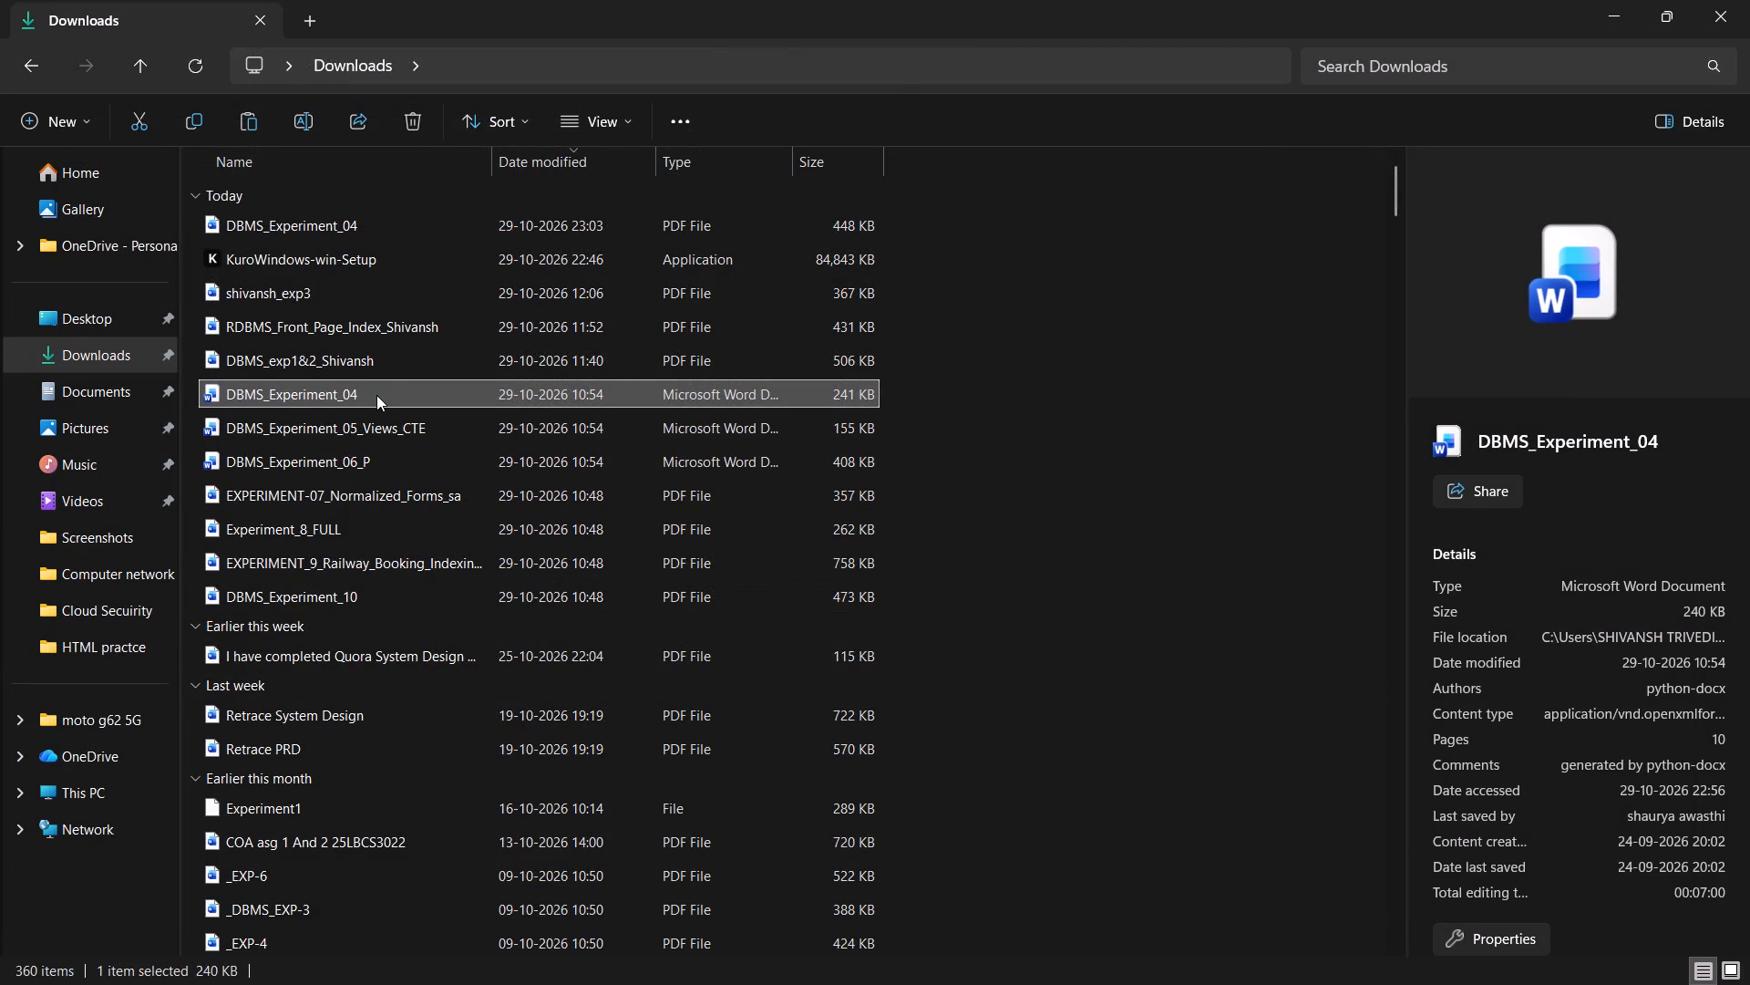
{"action": "key", "text": "Delete"}
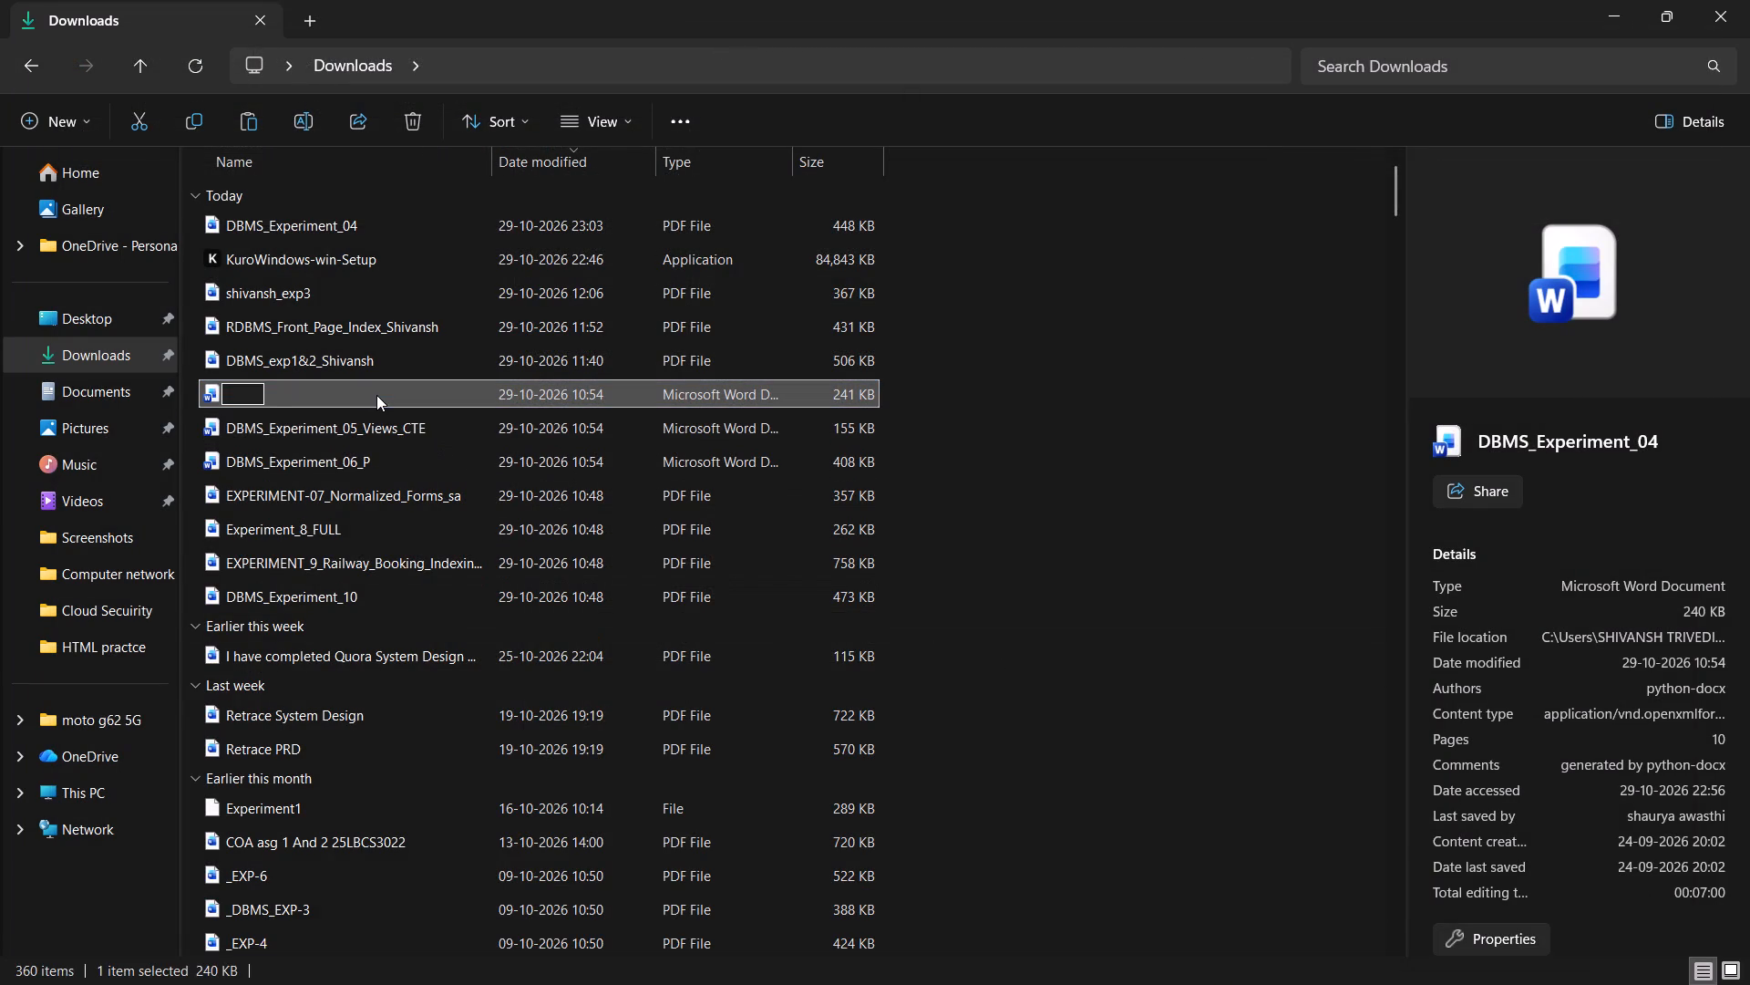
{"action": "left_click", "coordinate": [376, 395]}
{"action": "key", "text": "Delete"}
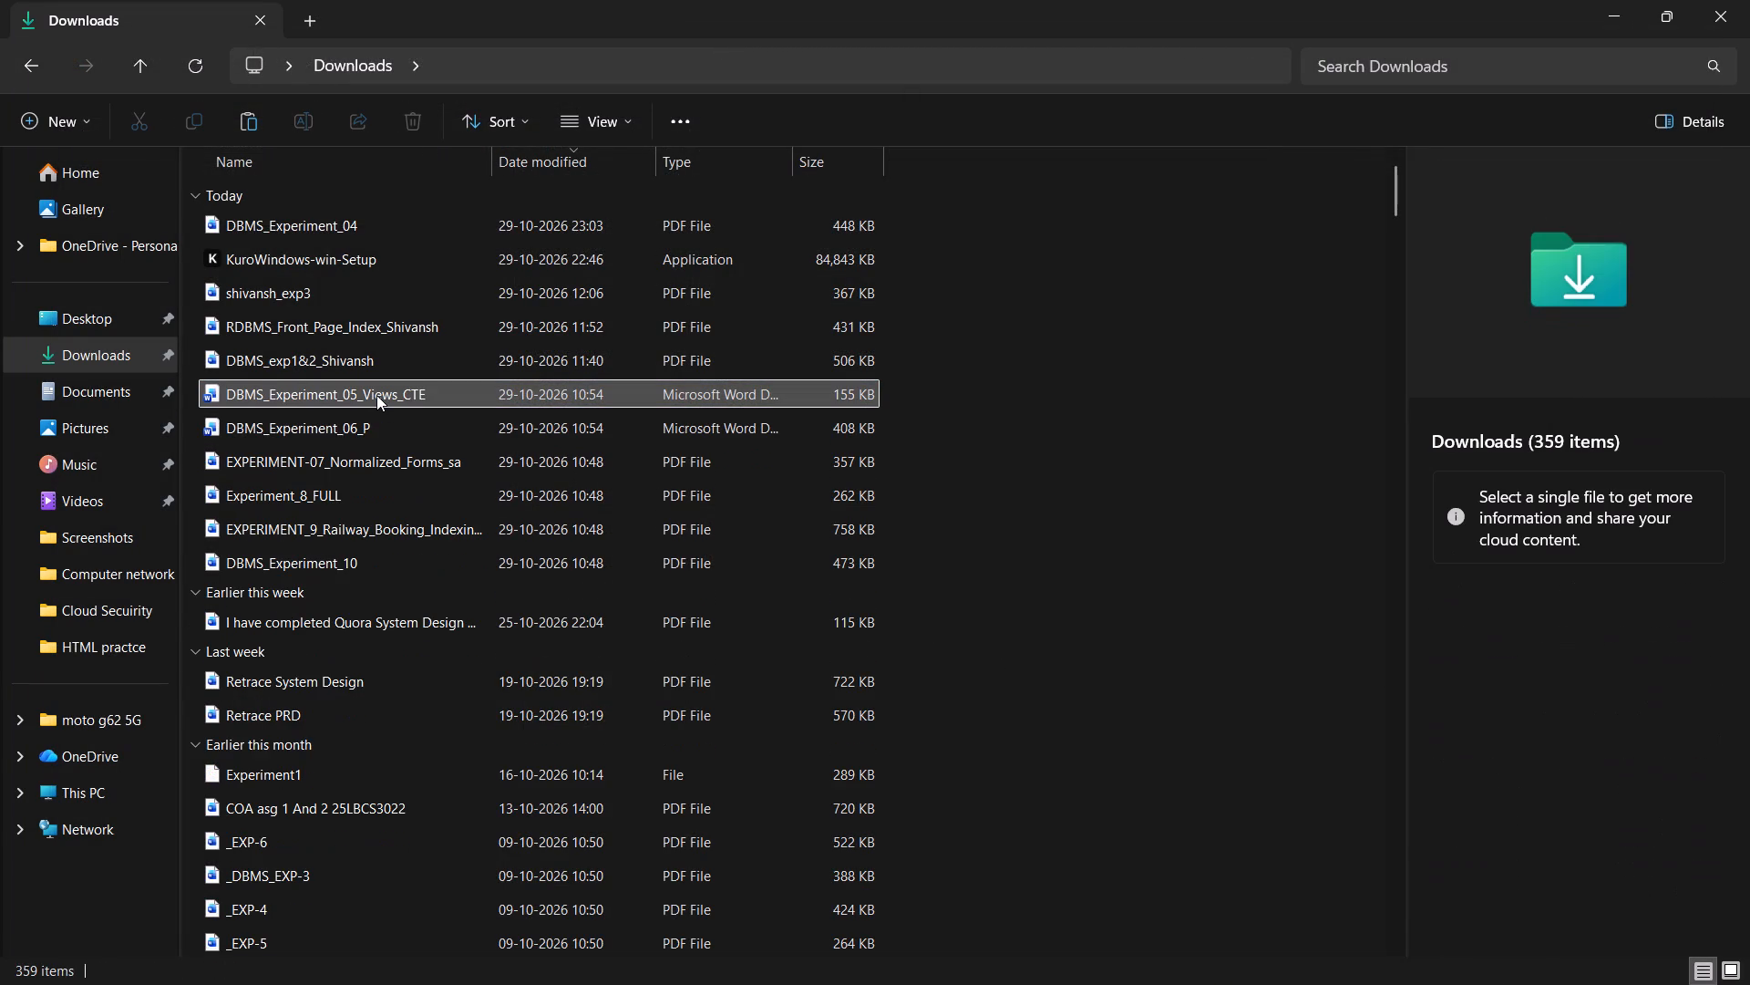
Open the DBMS_Experiment_05_Views_CTE Word document from Downloads and enable editing.
{"action": "double_click", "coordinate": [376, 395]}
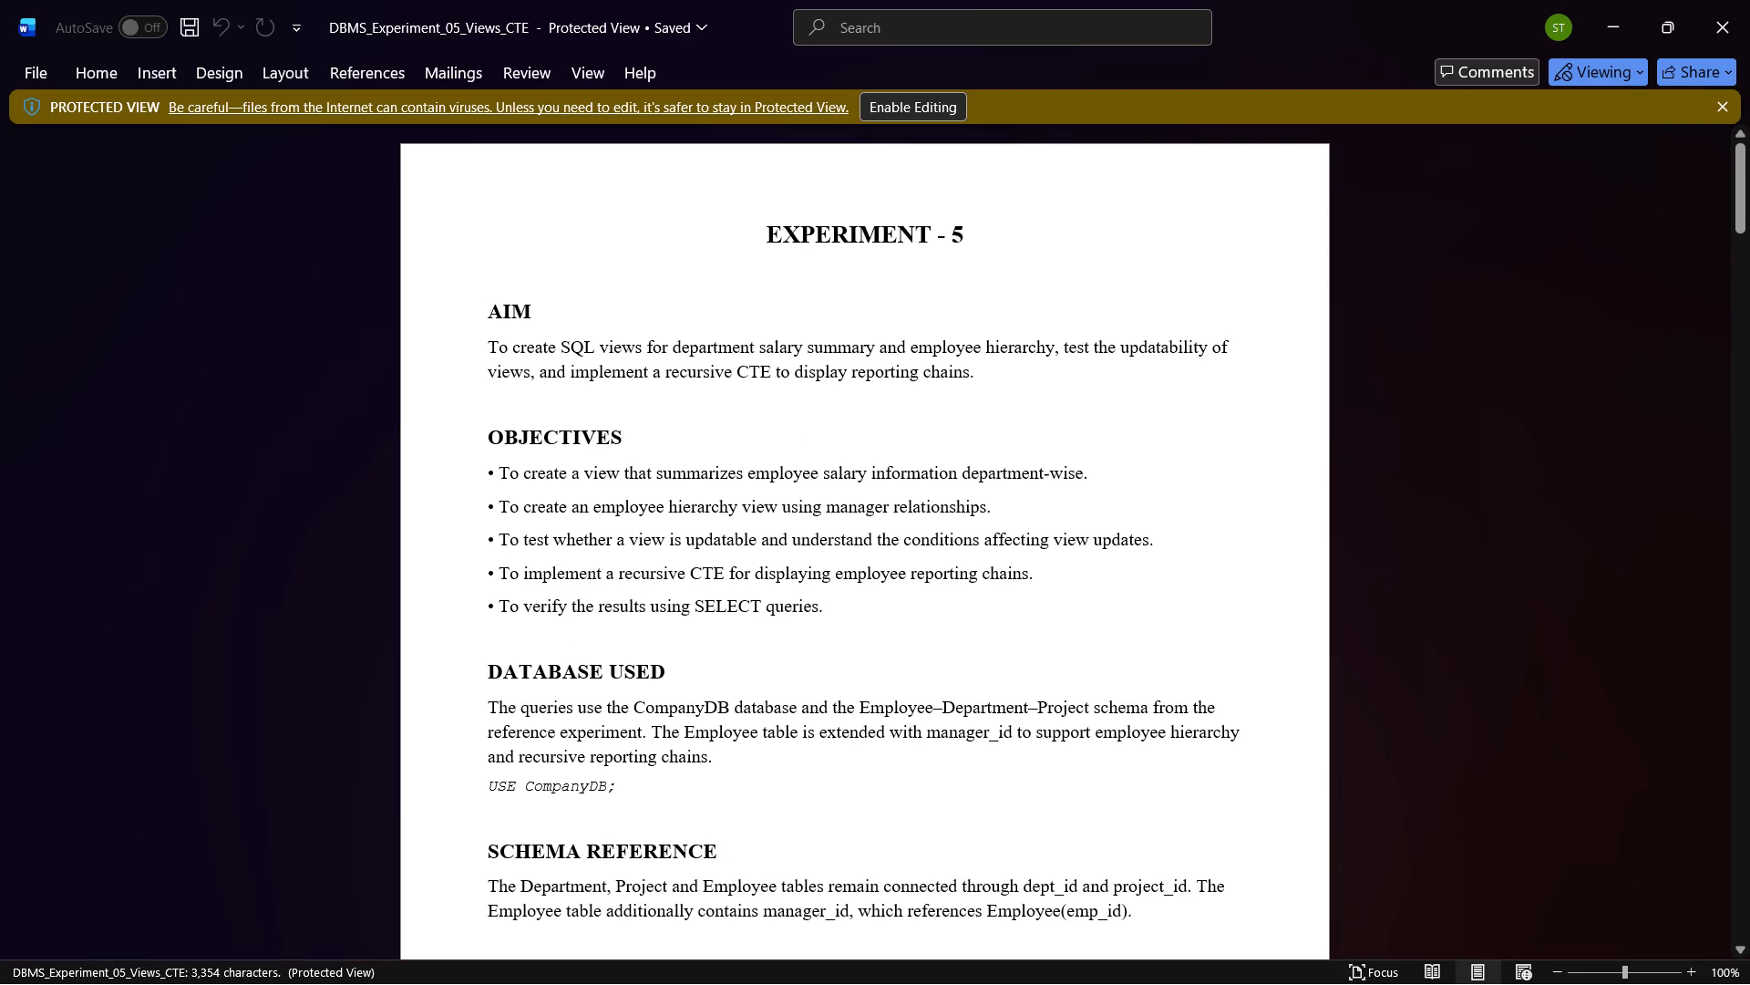
{"action": "left_click", "coordinate": [886, 117]}
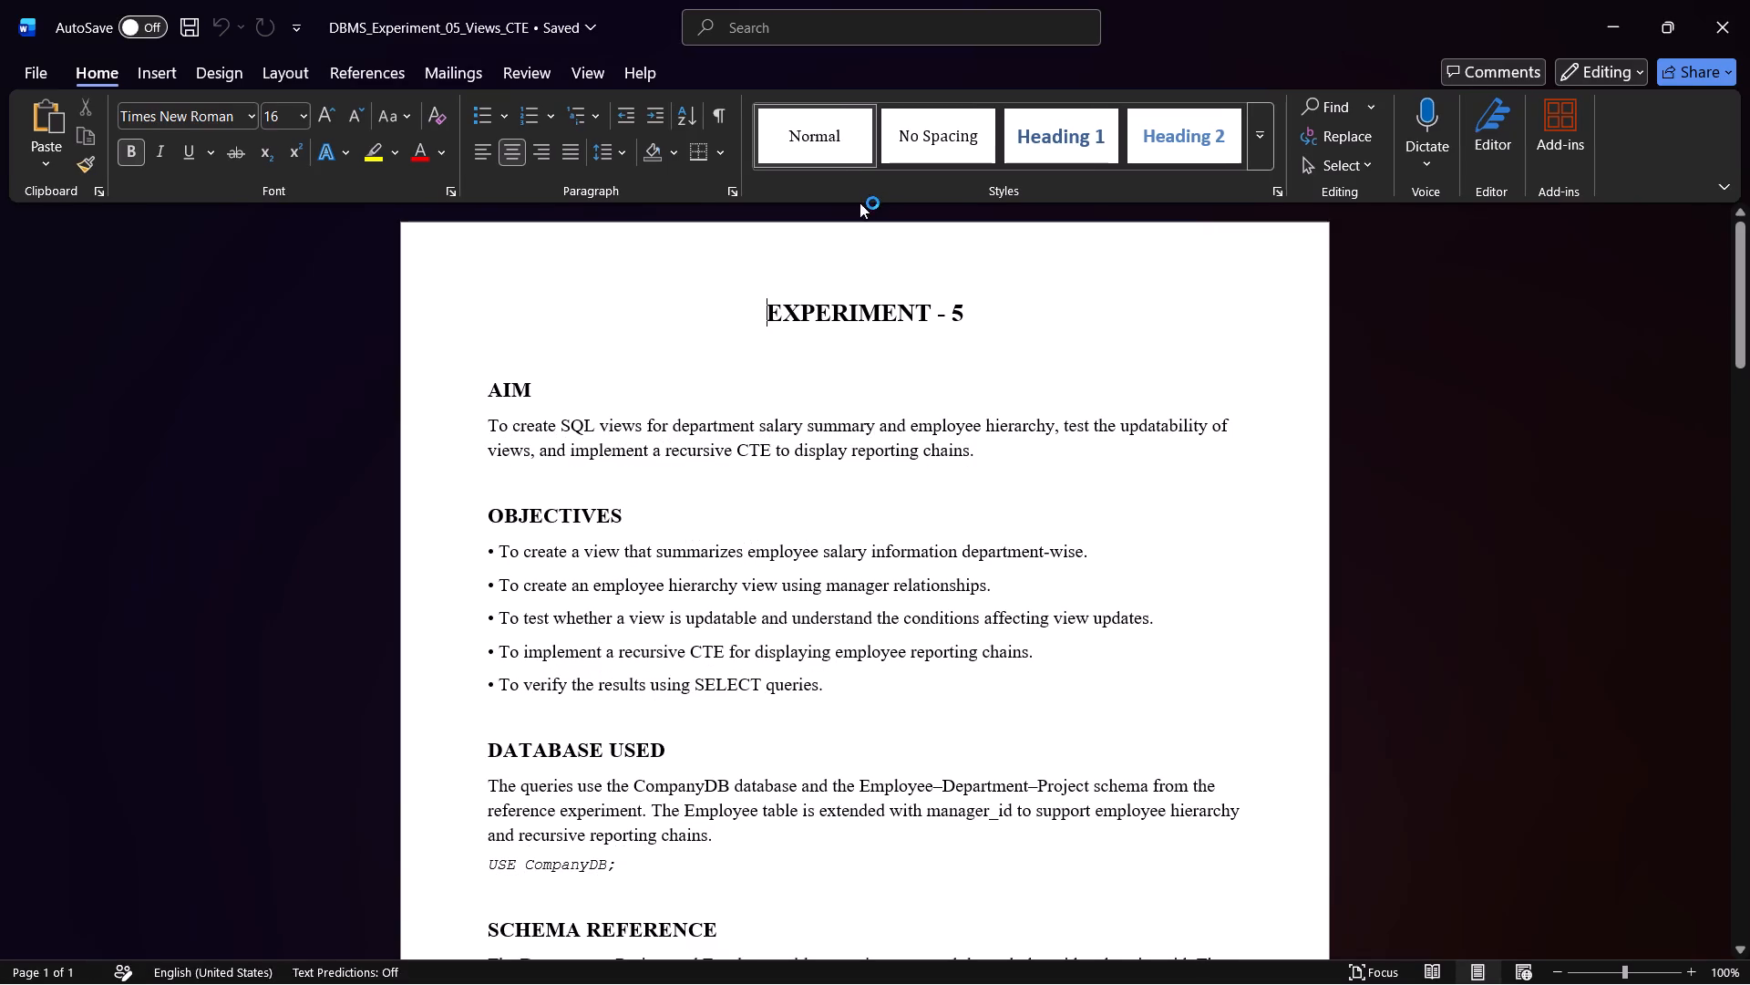
Replace the previous student's name in the Experiment 5 page footer with the account owner's full name.
{"action": "scroll", "coordinate": [767, 410], "scroll_direction": "down", "scroll_amount": 19}
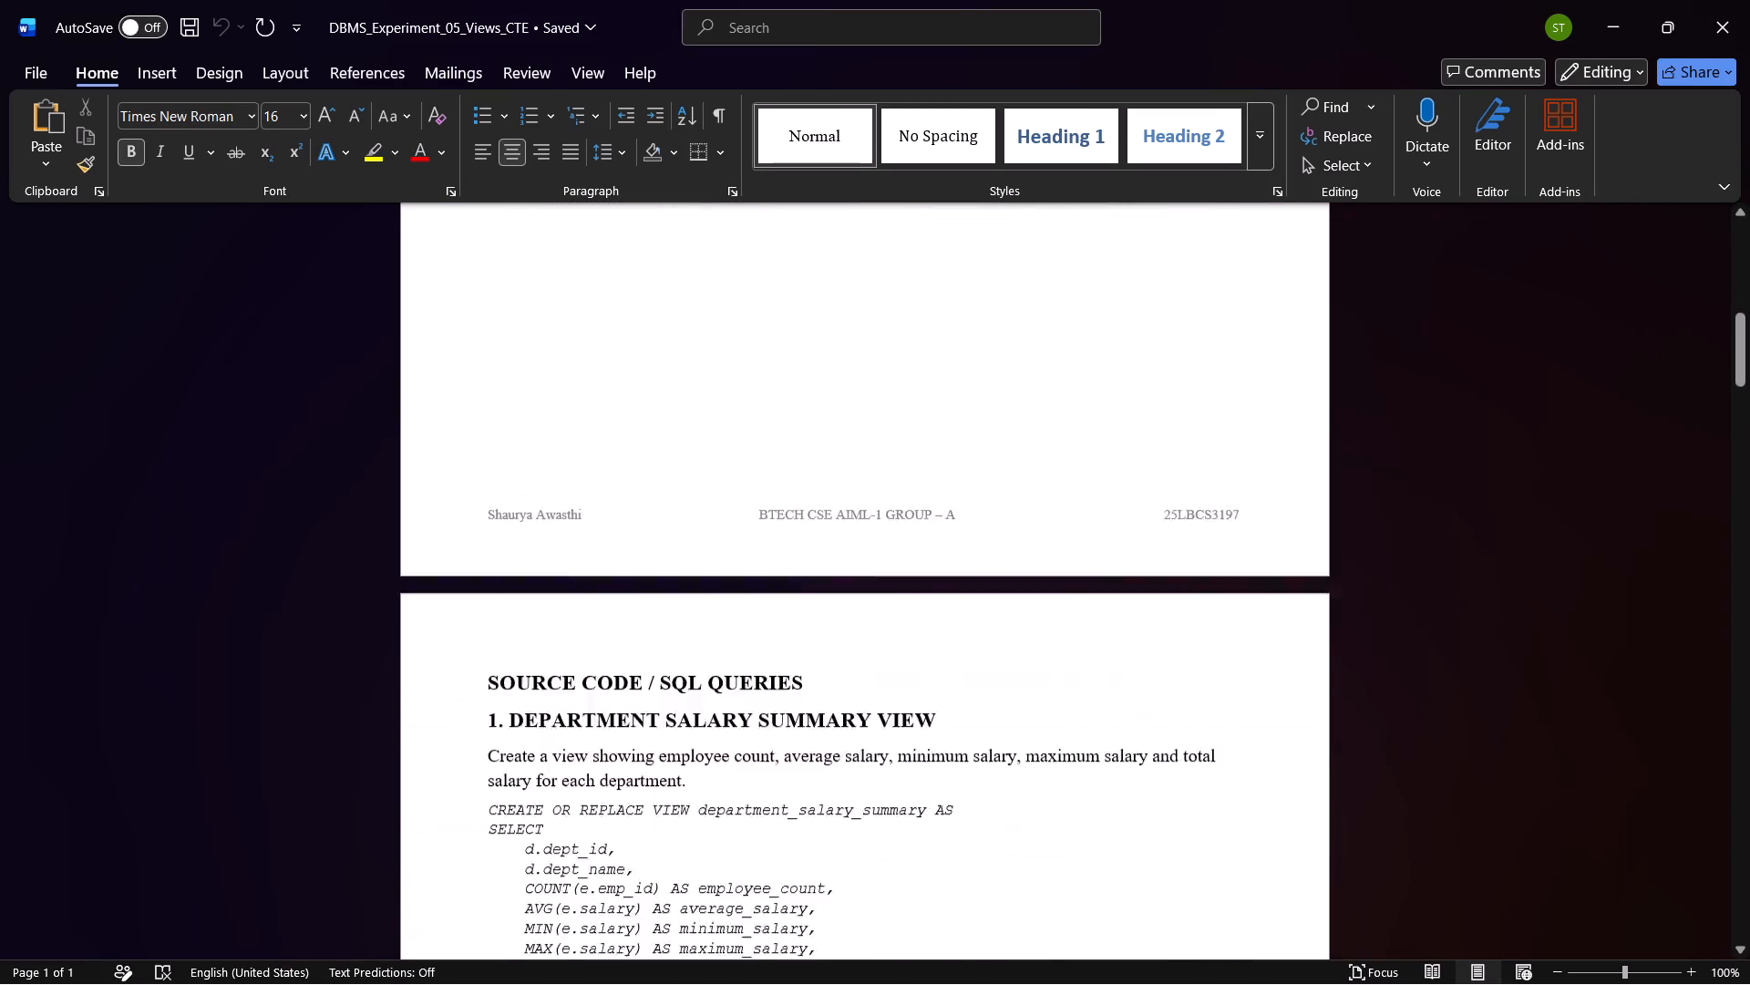
{"action": "scroll", "coordinate": [767, 410], "scroll_direction": "down", "scroll_amount": 9}
{"action": "scroll", "coordinate": [932, 387], "scroll_direction": "up", "scroll_amount": 7}
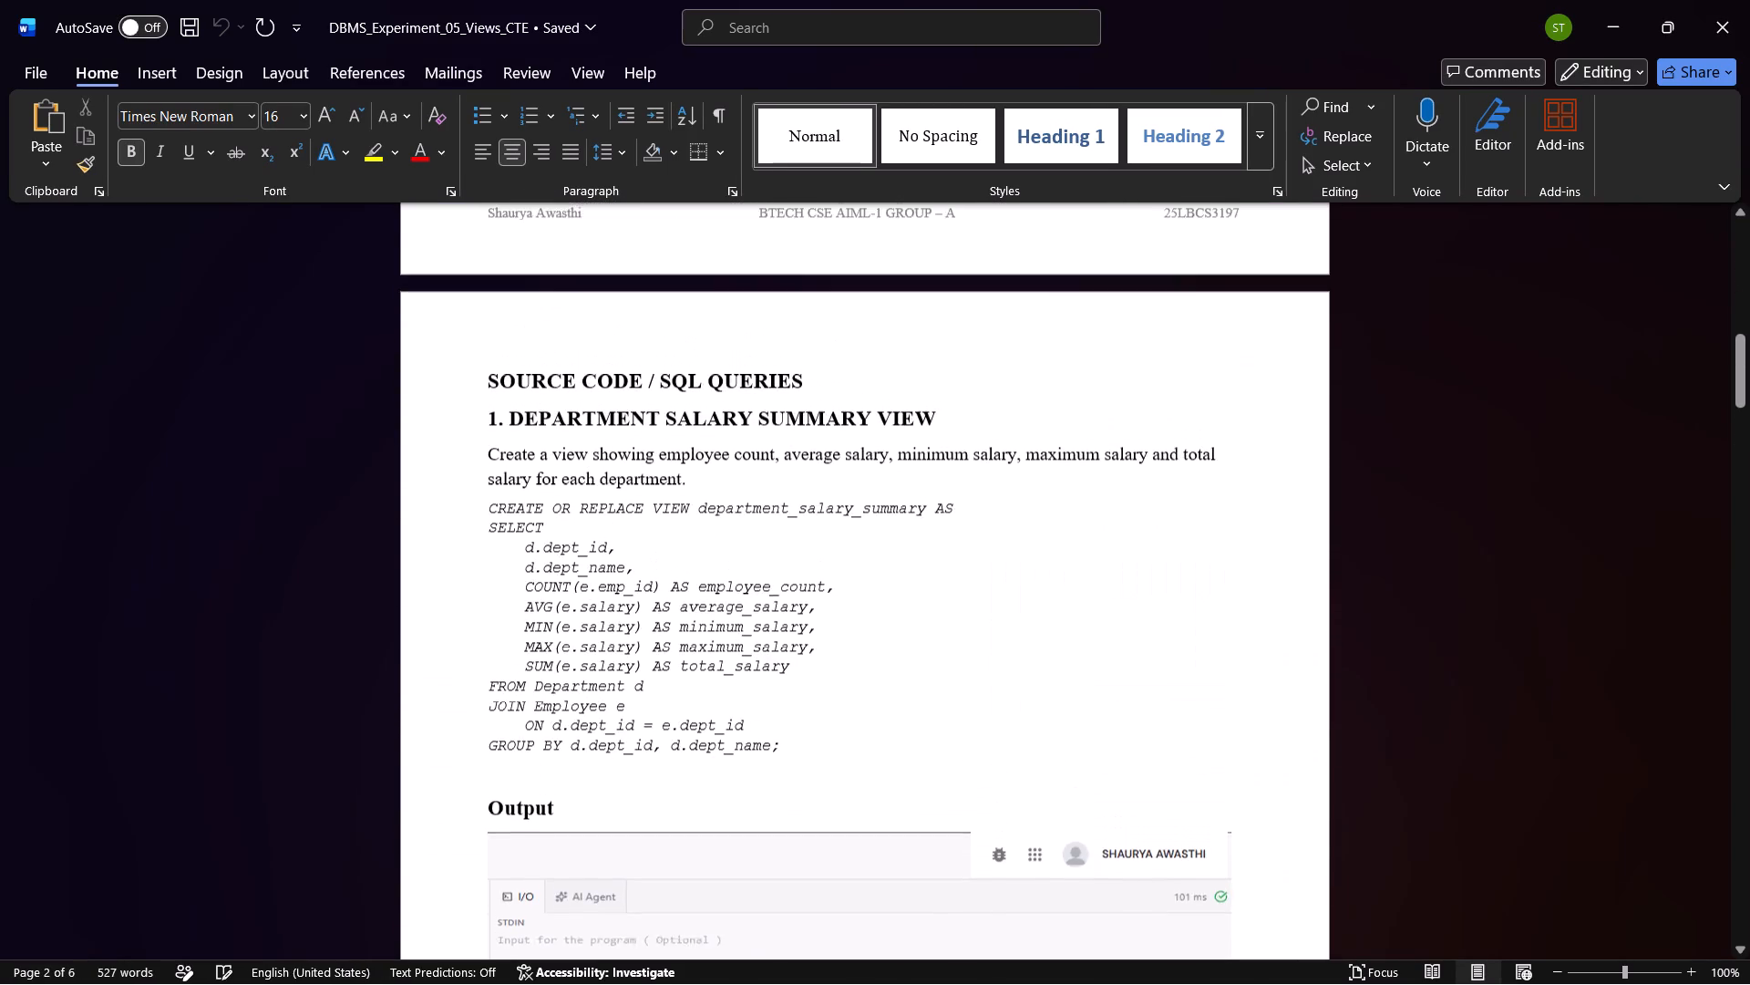
{"action": "scroll", "coordinate": [926, 388], "scroll_direction": "up", "scroll_amount": 5}
{"action": "double_click", "coordinate": [525, 485]}
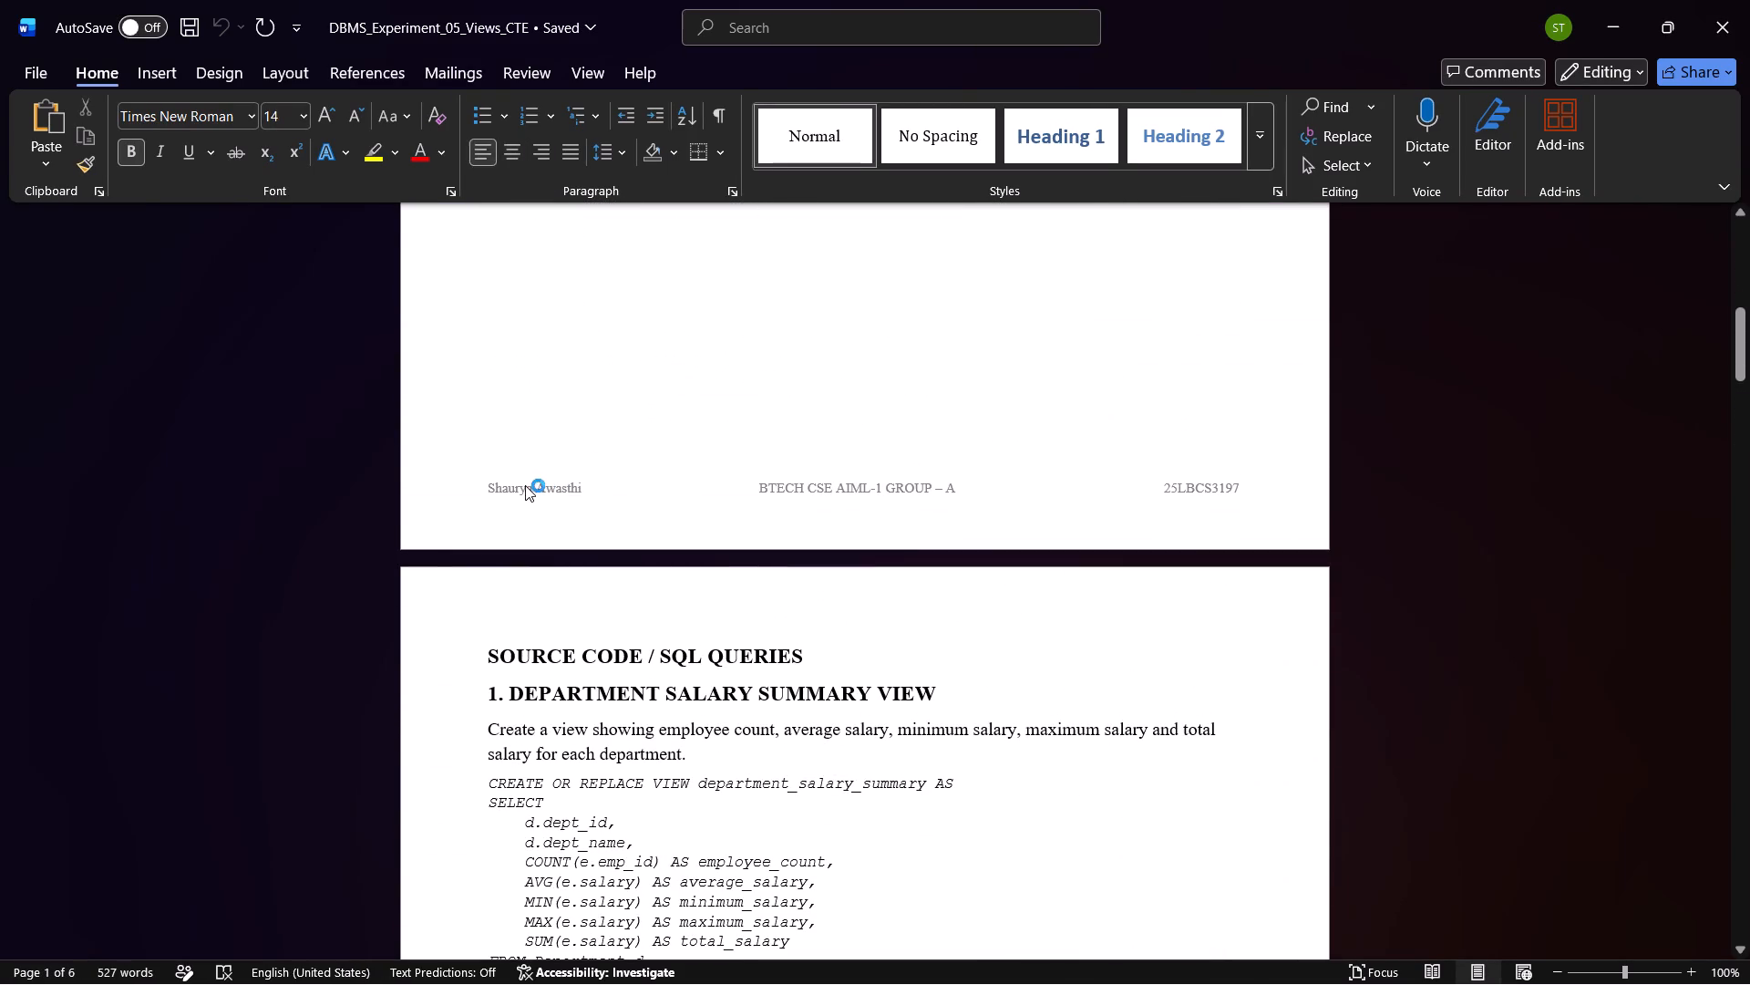
{"action": "left_click", "coordinate": [533, 486]}
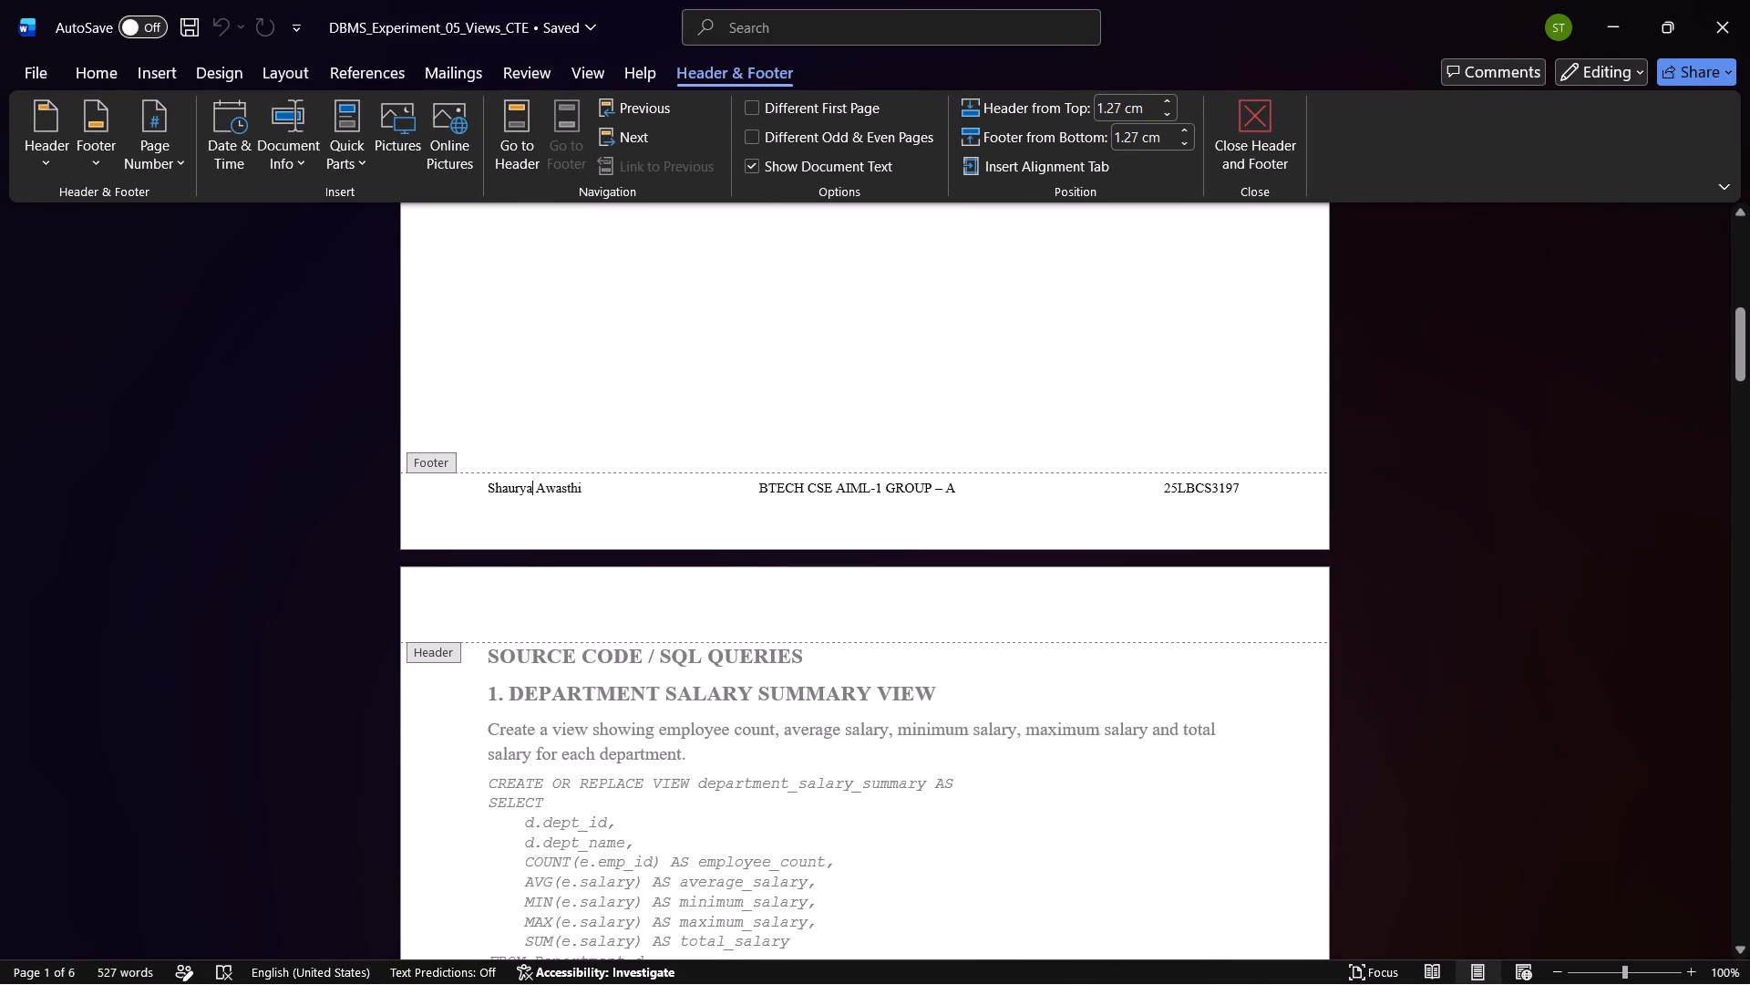
{"action": "key", "text": "BackSpace"}
{"action": "key", "text": "BackSpace"}
{"action": "key", "text": "BackSpace"}
{"action": "key", "text": "BackSpace"}
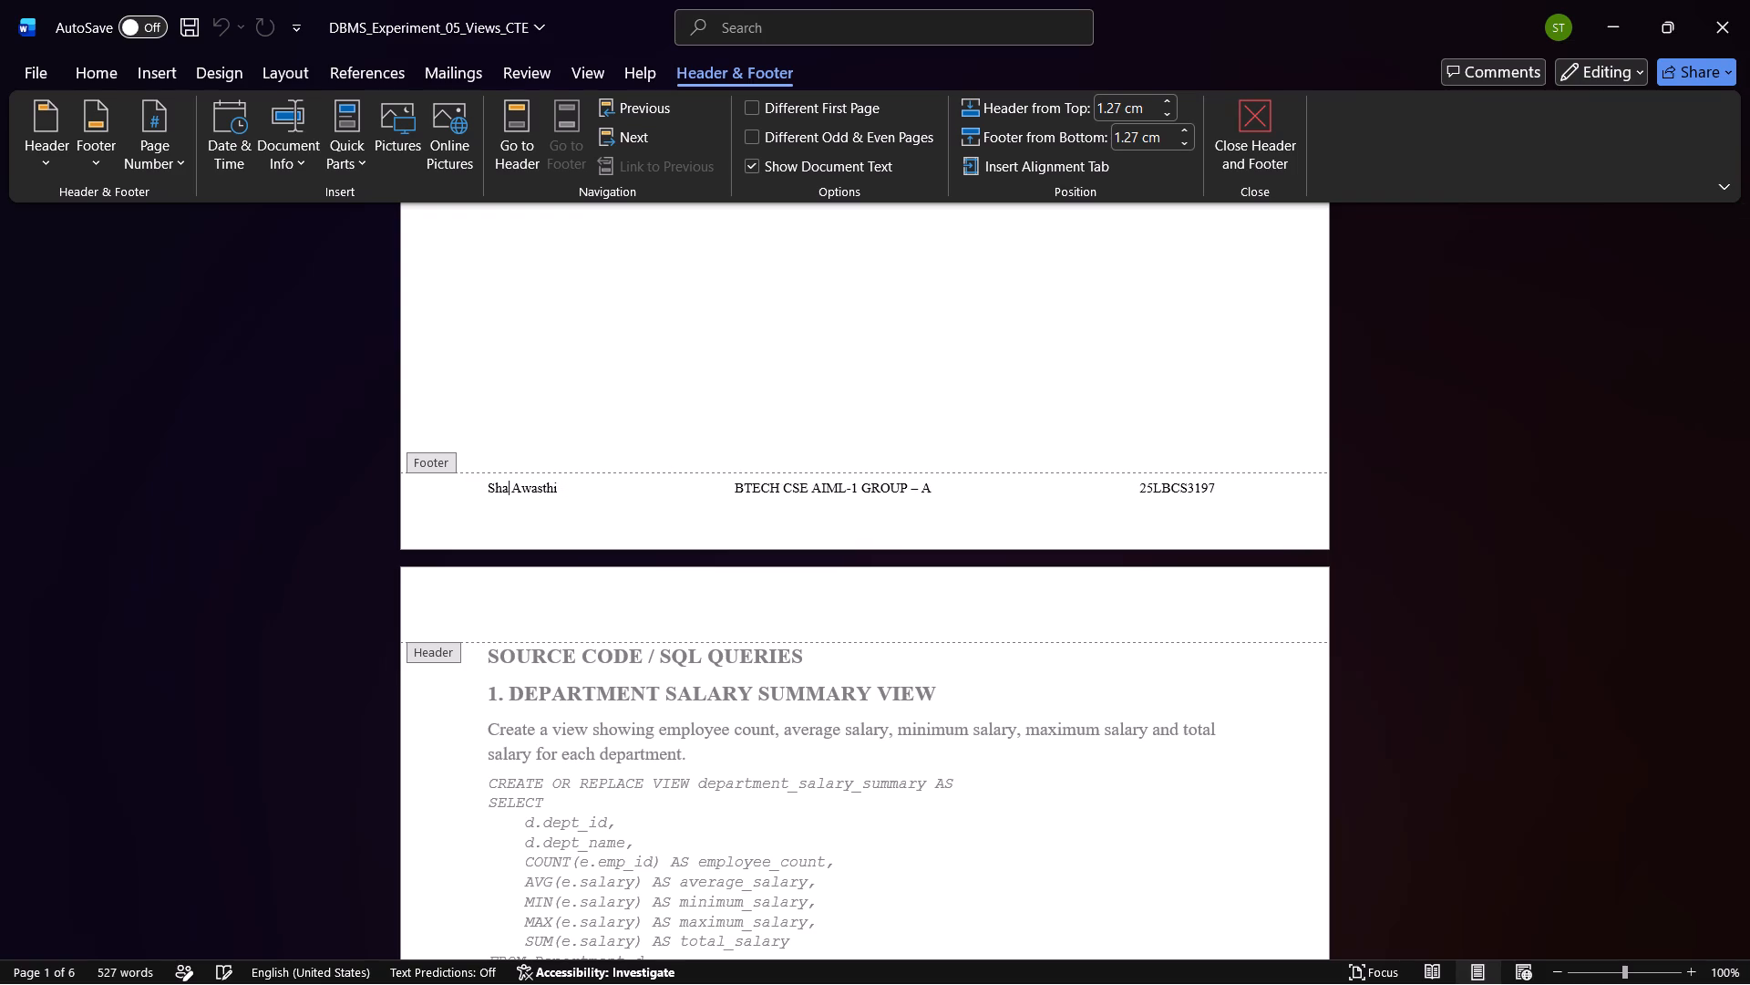
{"action": "key", "text": "BackSpace"}
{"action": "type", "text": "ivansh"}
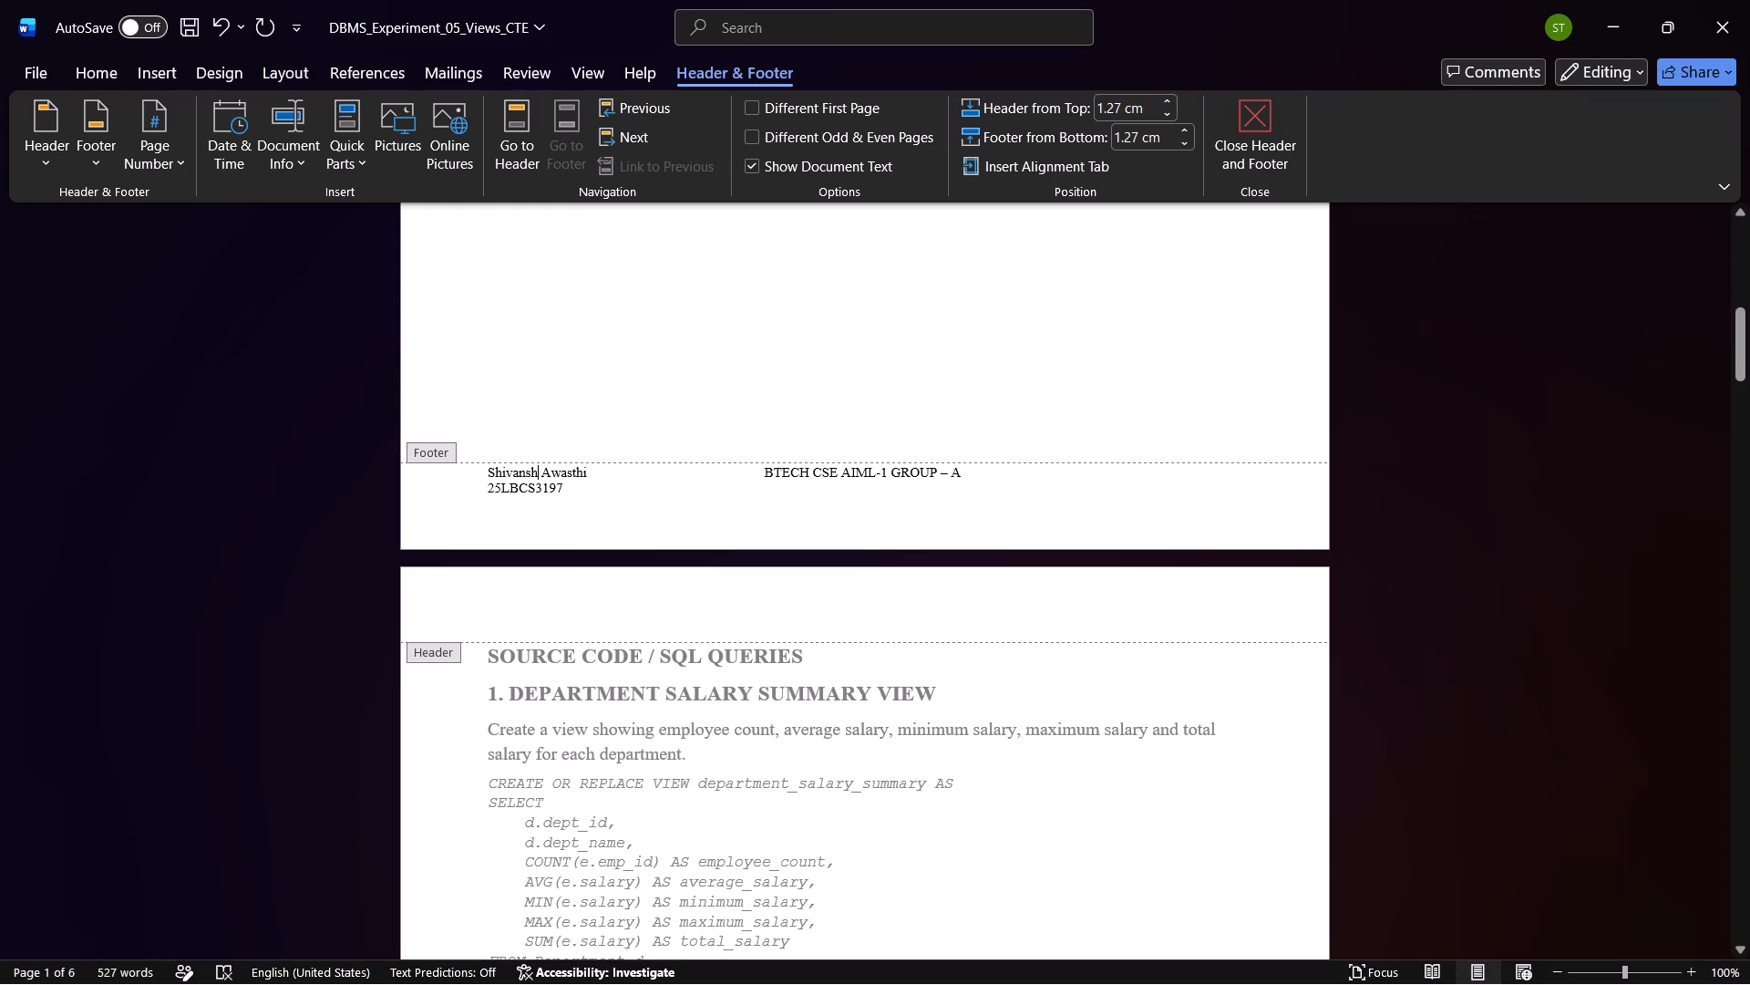
{"action": "left_click", "coordinate": [592, 472]}
{"action": "key", "text": "BackSpace"}
{"action": "key", "text": "BackSpace"}
{"action": "key", "text": "BackSpace"}
{"action": "key", "text": "BackSpace"}
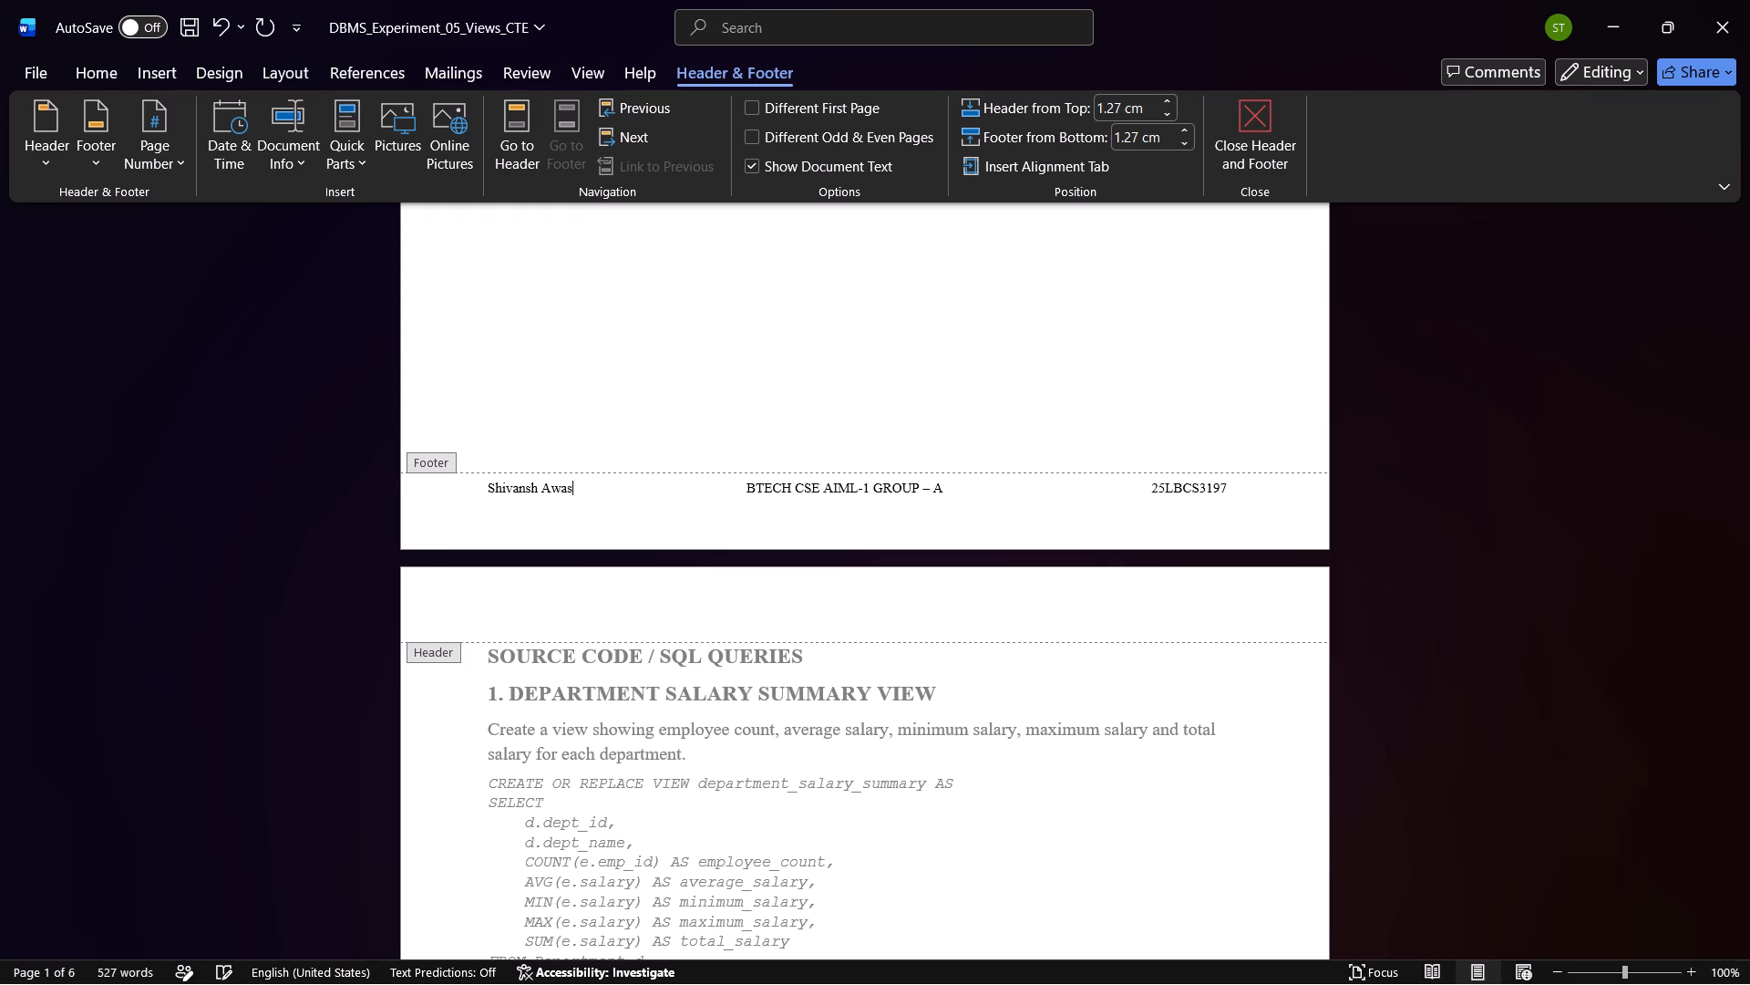
{"action": "key", "text": "BackSpace"}
{"action": "key", "text": "BackSpace"}
{"action": "key", "text": "BackSpace"}
{"action": "key", "text": "BackSpace"}
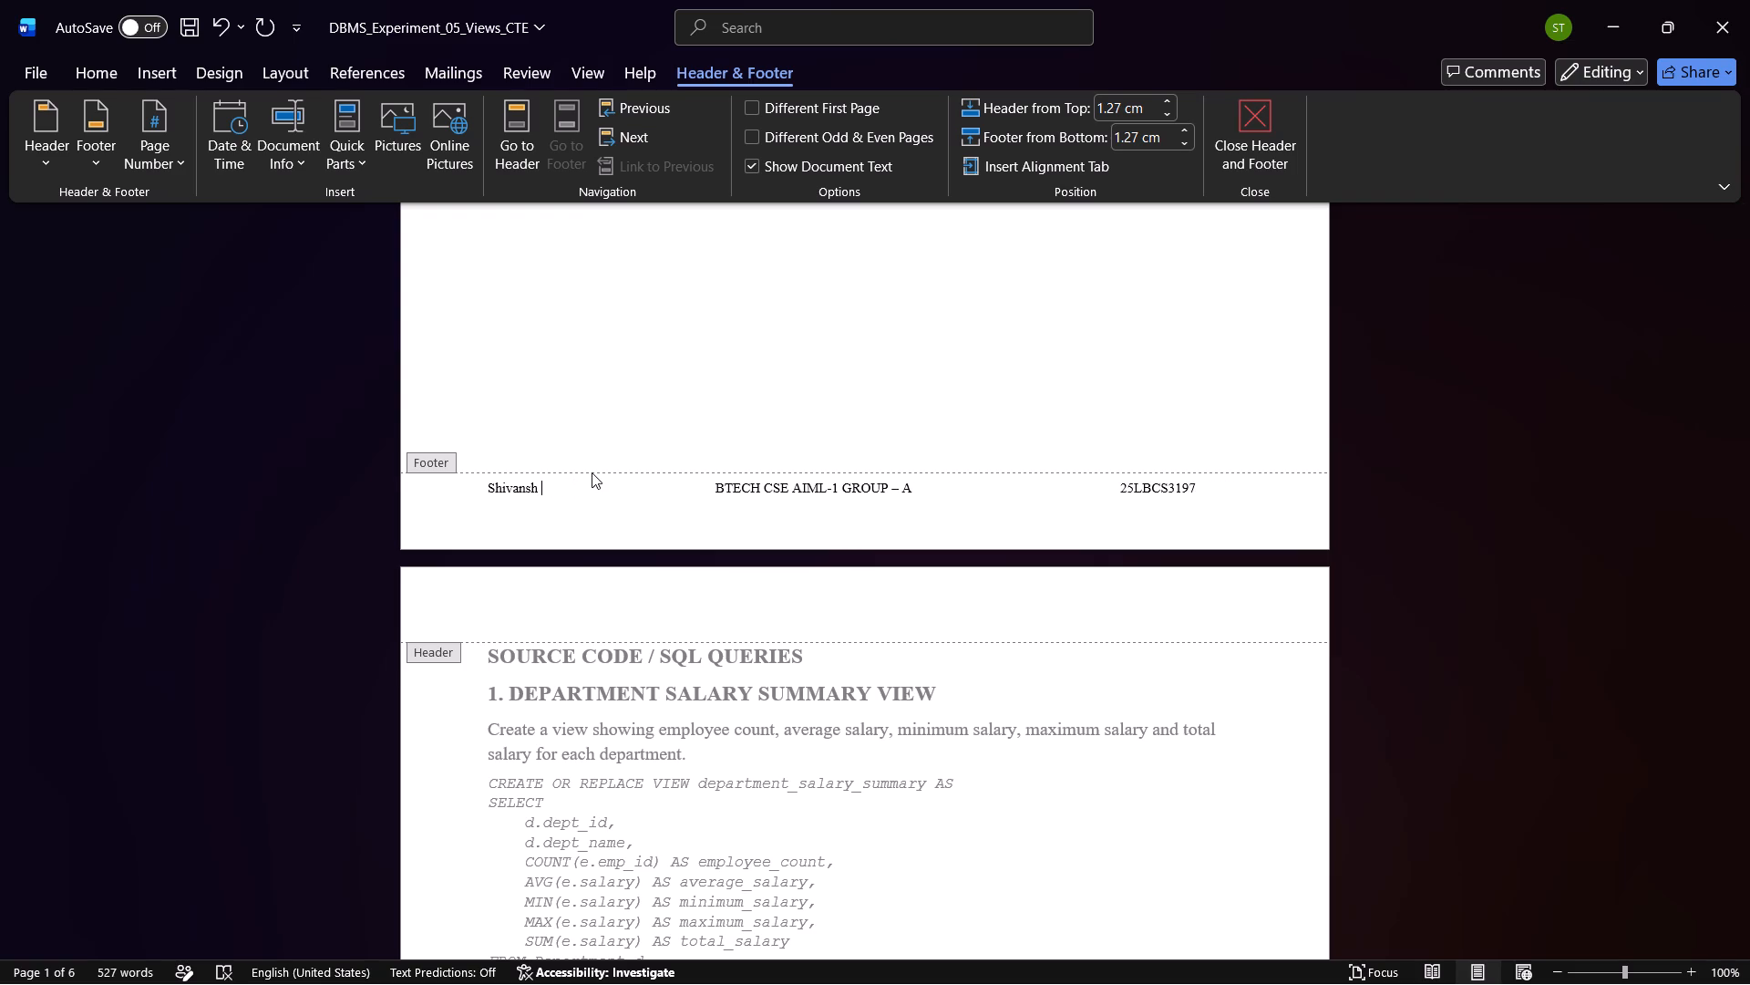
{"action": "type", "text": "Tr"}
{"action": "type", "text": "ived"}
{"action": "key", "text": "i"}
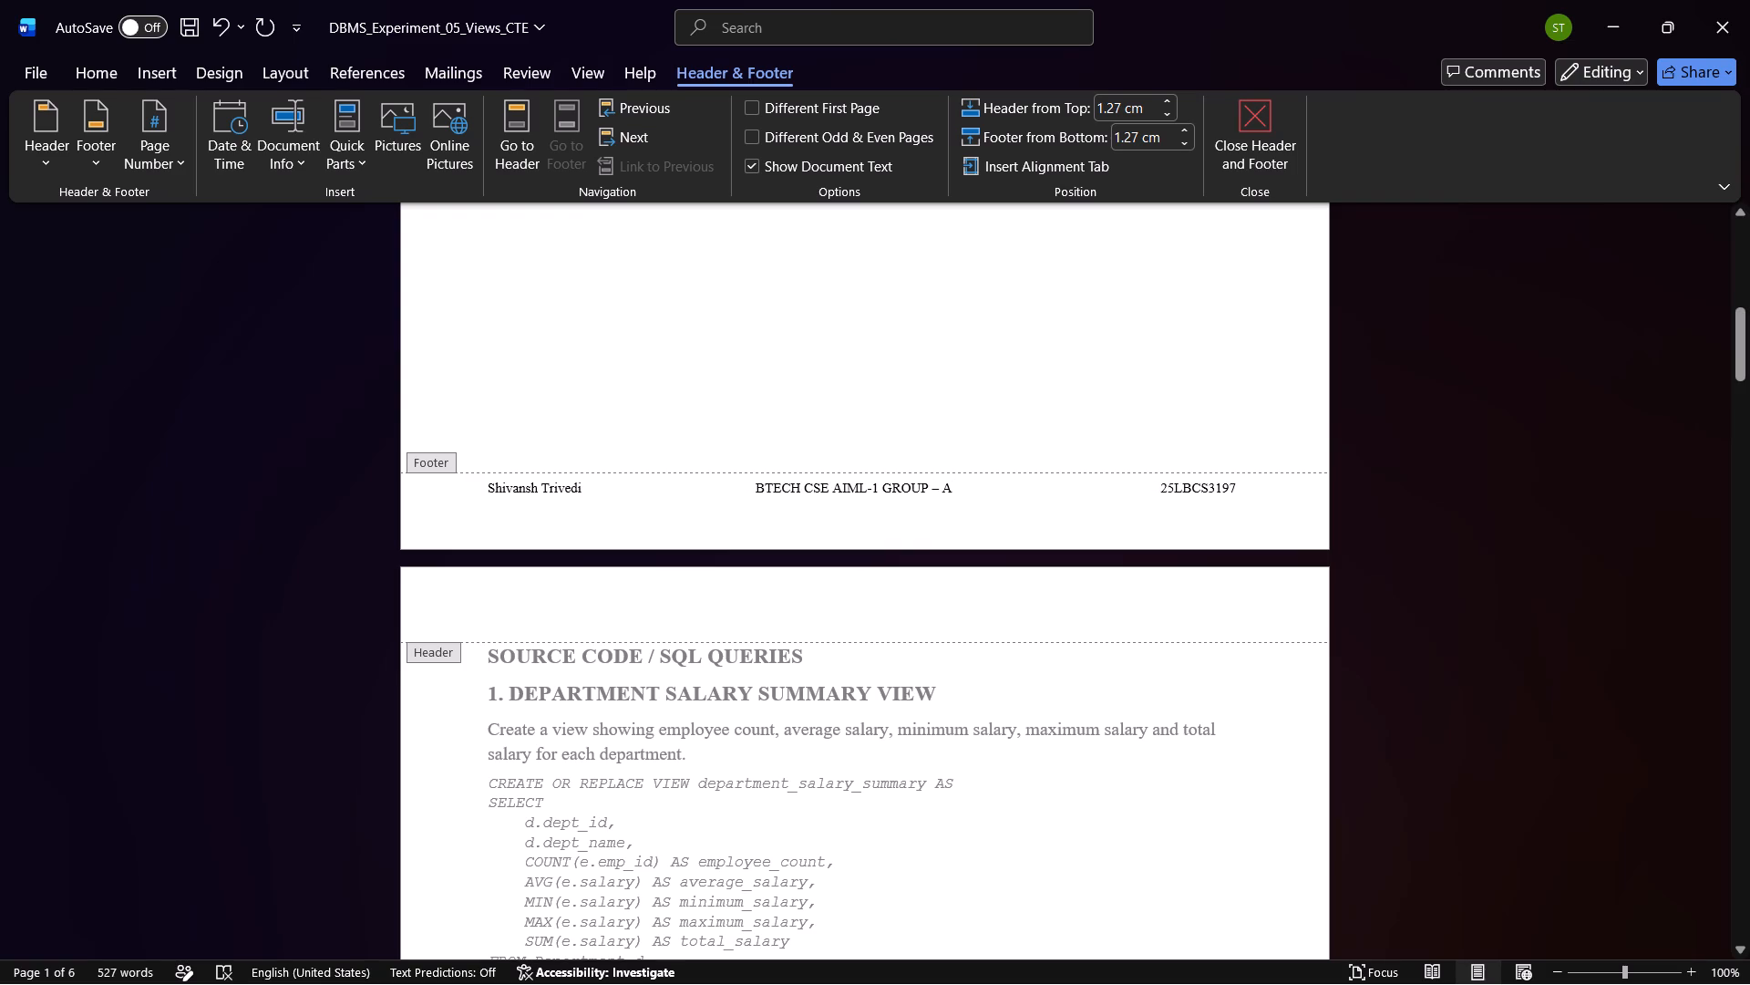
Replace the student ID number in the footer with the account owner's own ID.
{"action": "left_click", "coordinate": [1240, 487]}
{"action": "key", "text": "BackSpace"}
{"action": "key", "text": "BackSpace"}
{"action": "key", "text": "BackSpace"}
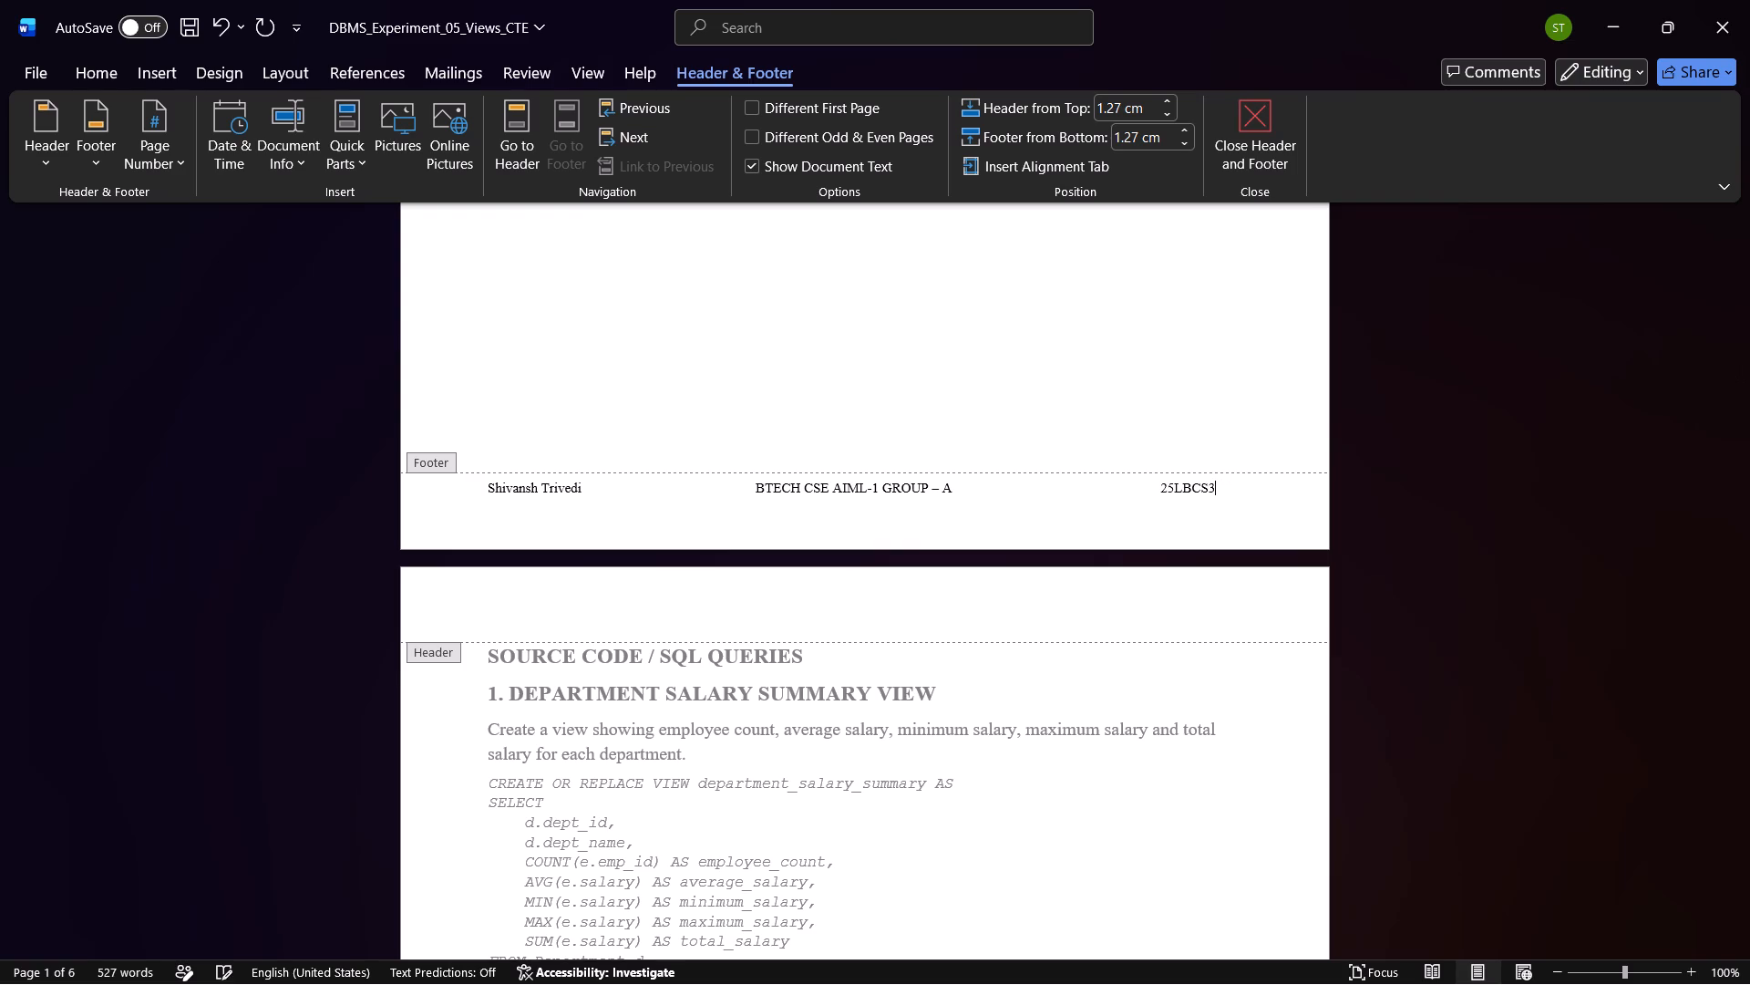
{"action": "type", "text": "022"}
Check the footer on the following pages up to the employee hierarchy output, and leave footer editing.
{"action": "scroll", "coordinate": [1075, 672], "scroll_direction": "down", "scroll_amount": 14}
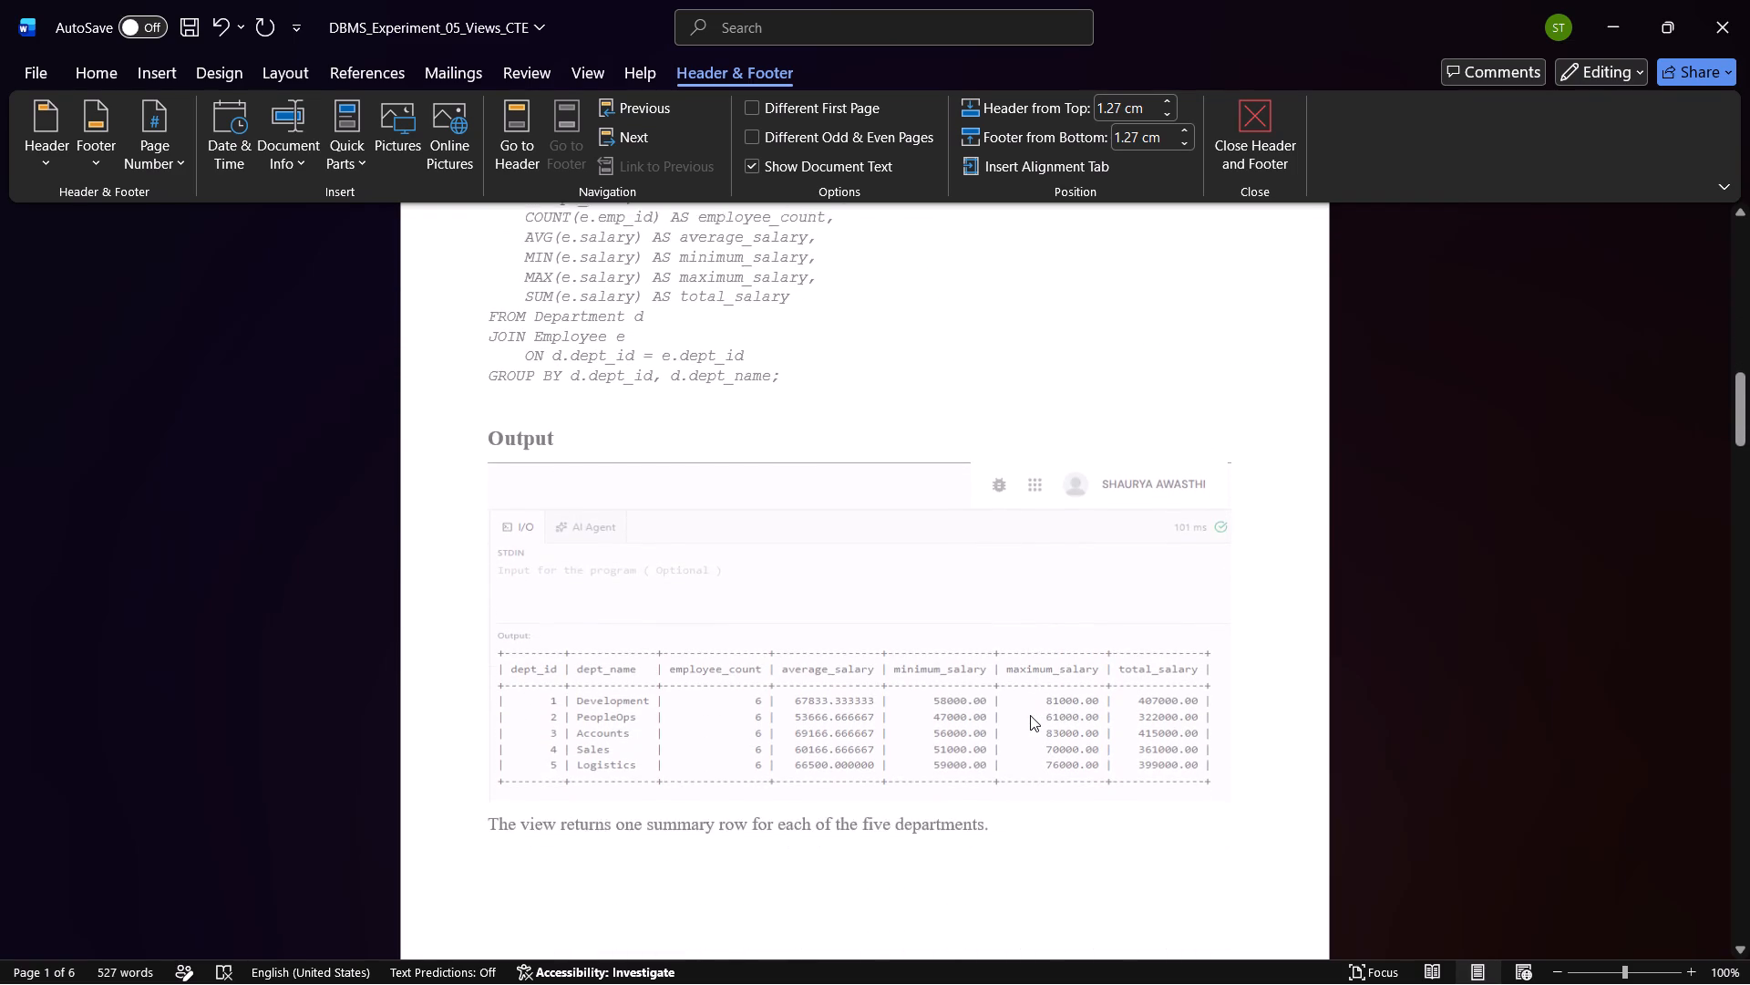
{"action": "scroll", "coordinate": [1013, 739], "scroll_direction": "down", "scroll_amount": 3}
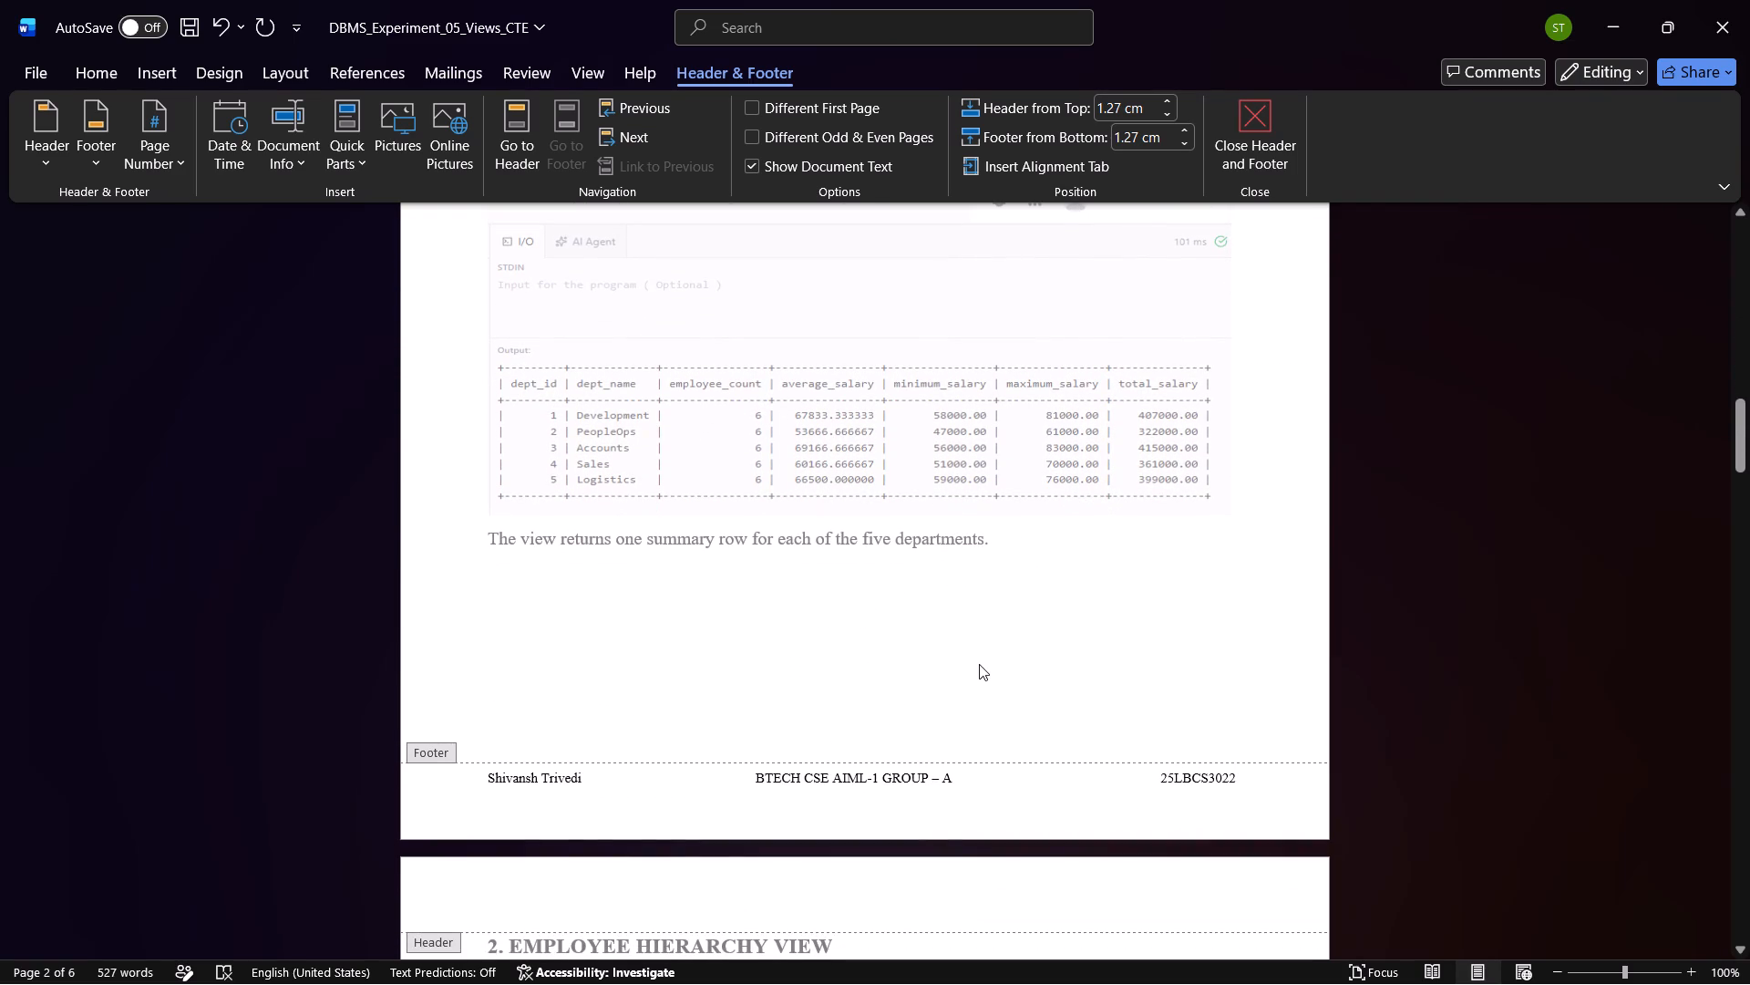
{"action": "scroll", "coordinate": [1000, 655], "scroll_direction": "down", "scroll_amount": 14}
{"action": "scroll", "coordinate": [991, 667], "scroll_direction": "down", "scroll_amount": 10}
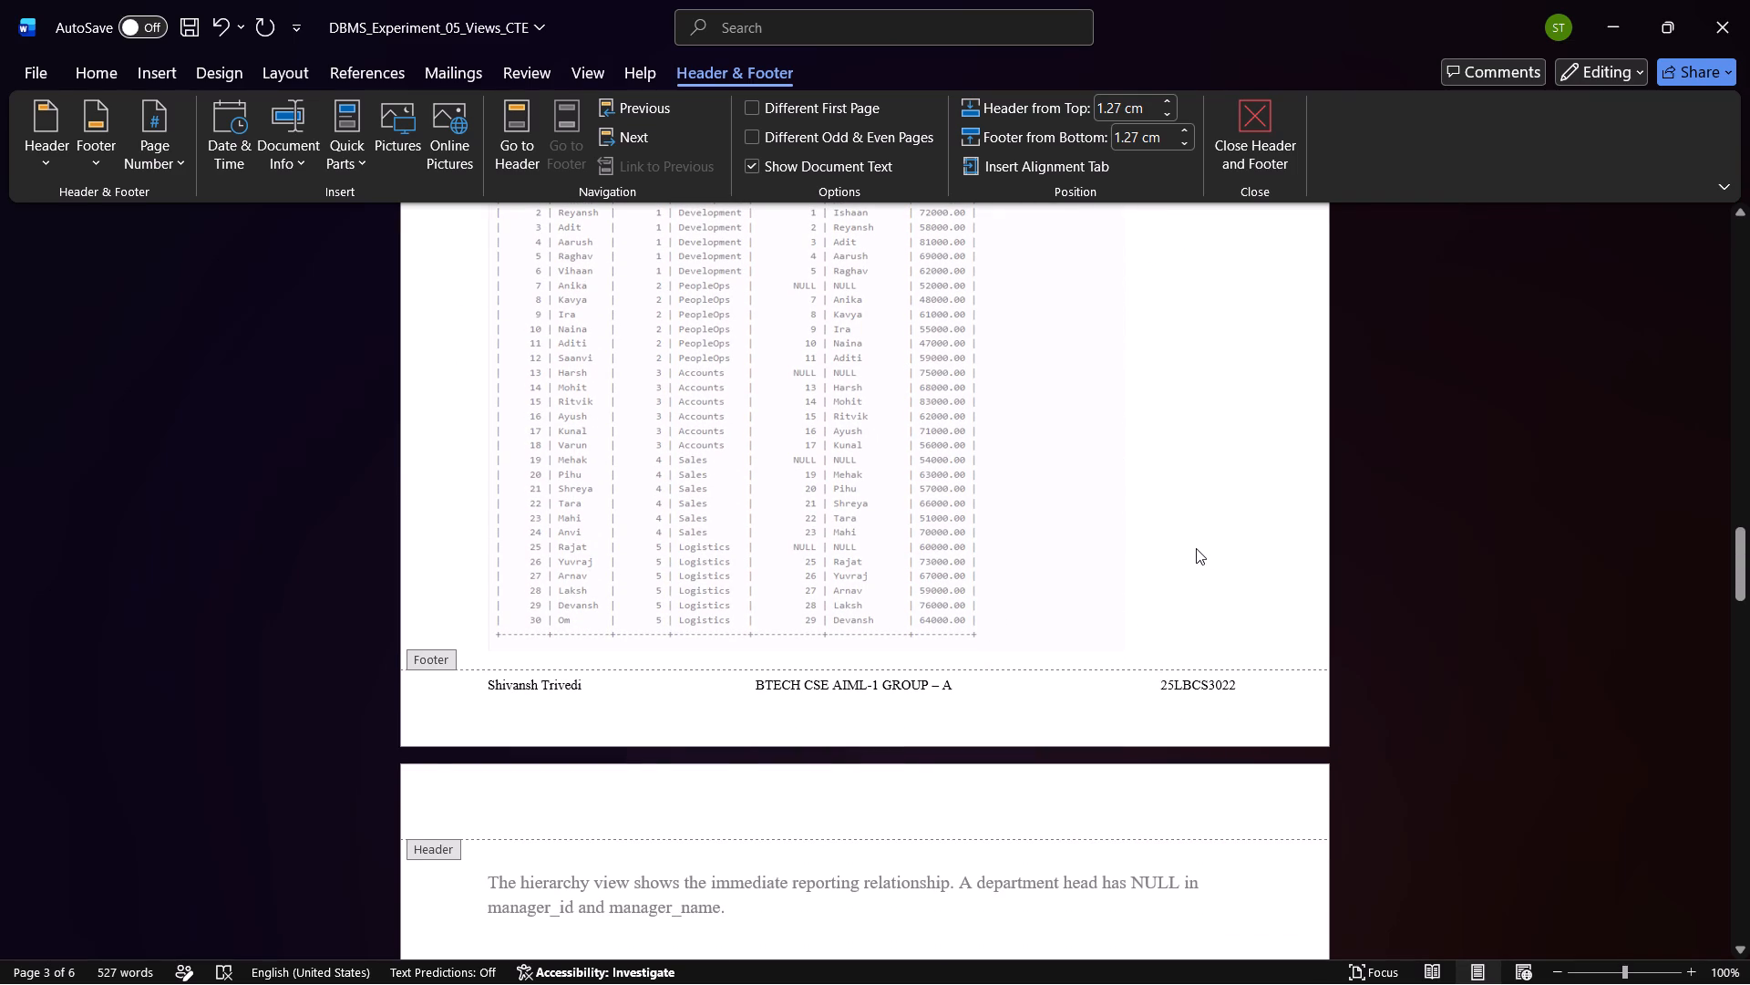
{"action": "left_click", "coordinate": [1190, 541]}
{"action": "left_click", "coordinate": [1158, 503]}
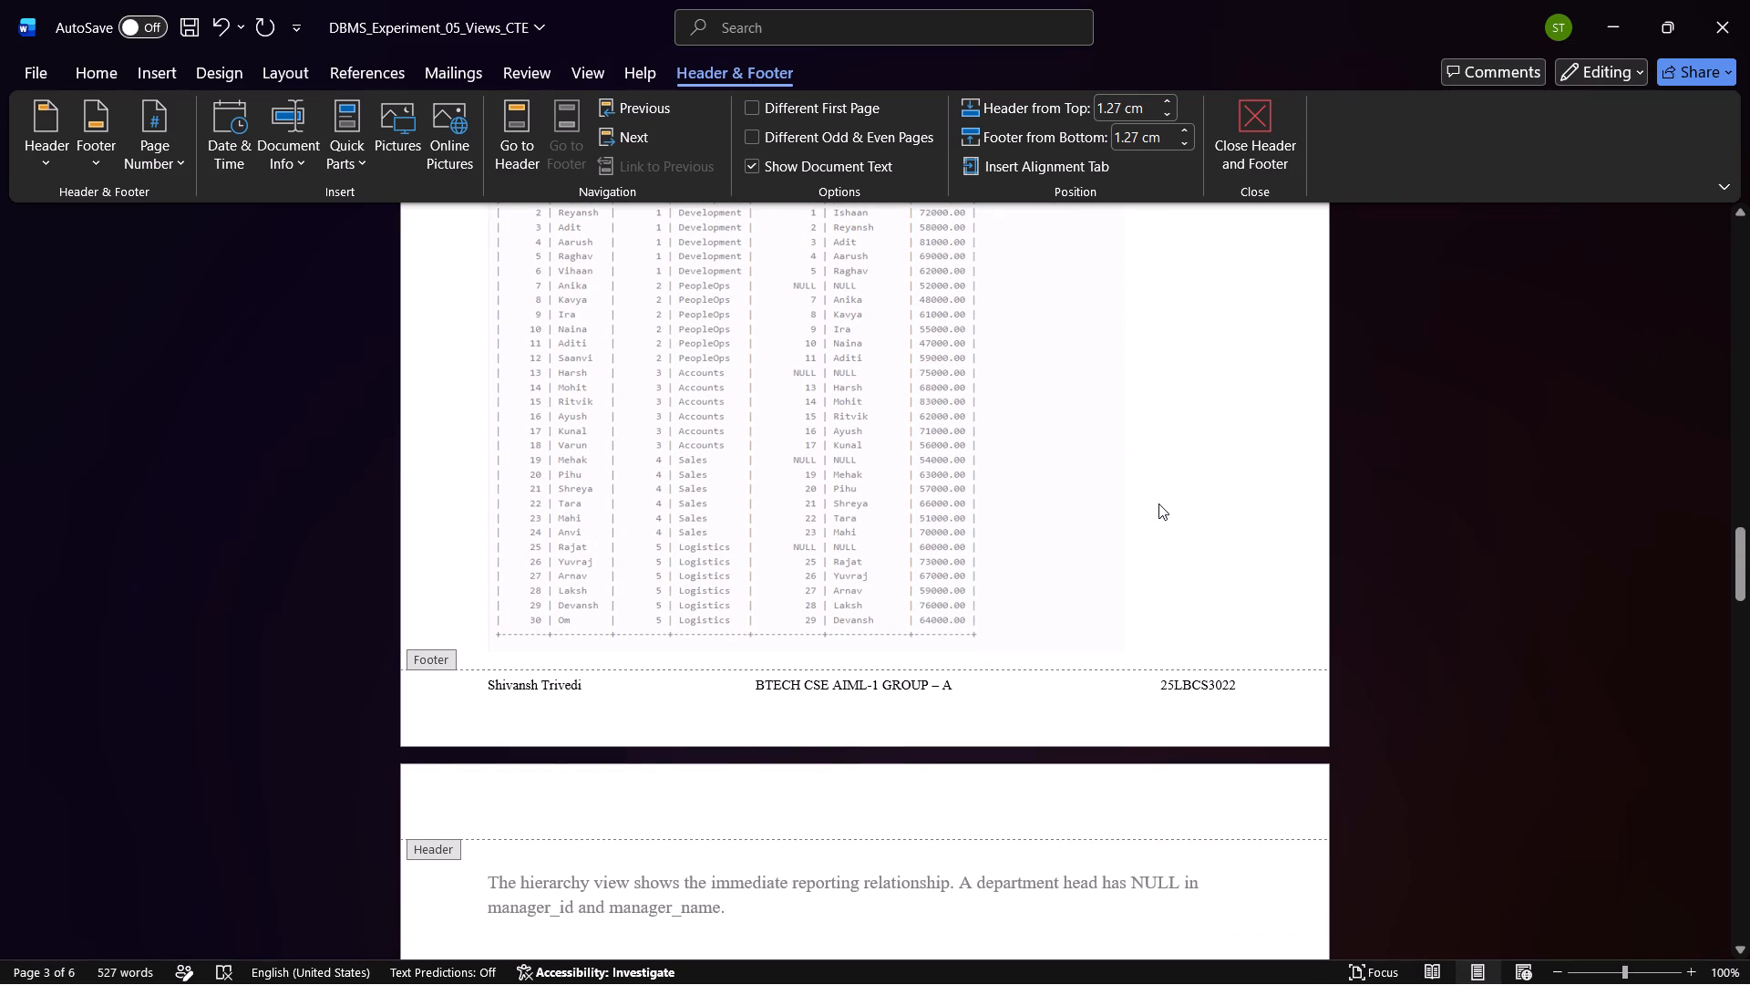
{"action": "left_click", "coordinate": [1176, 493]}
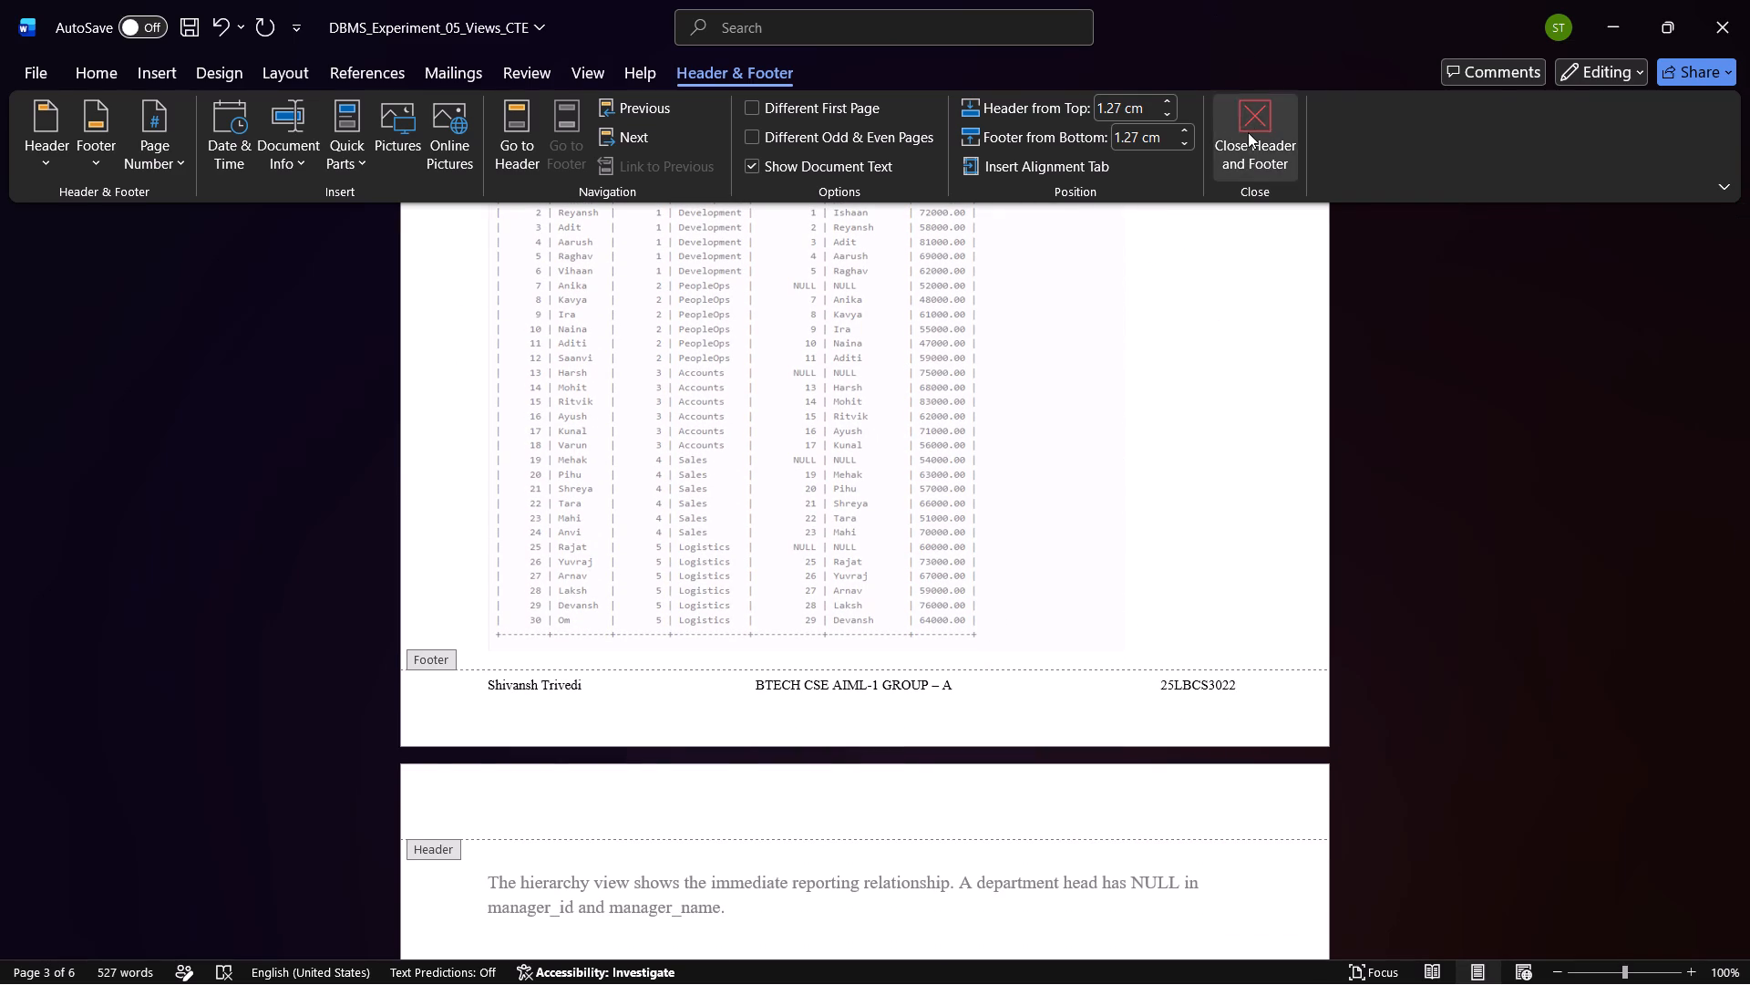
{"action": "left_click", "coordinate": [1248, 132]}
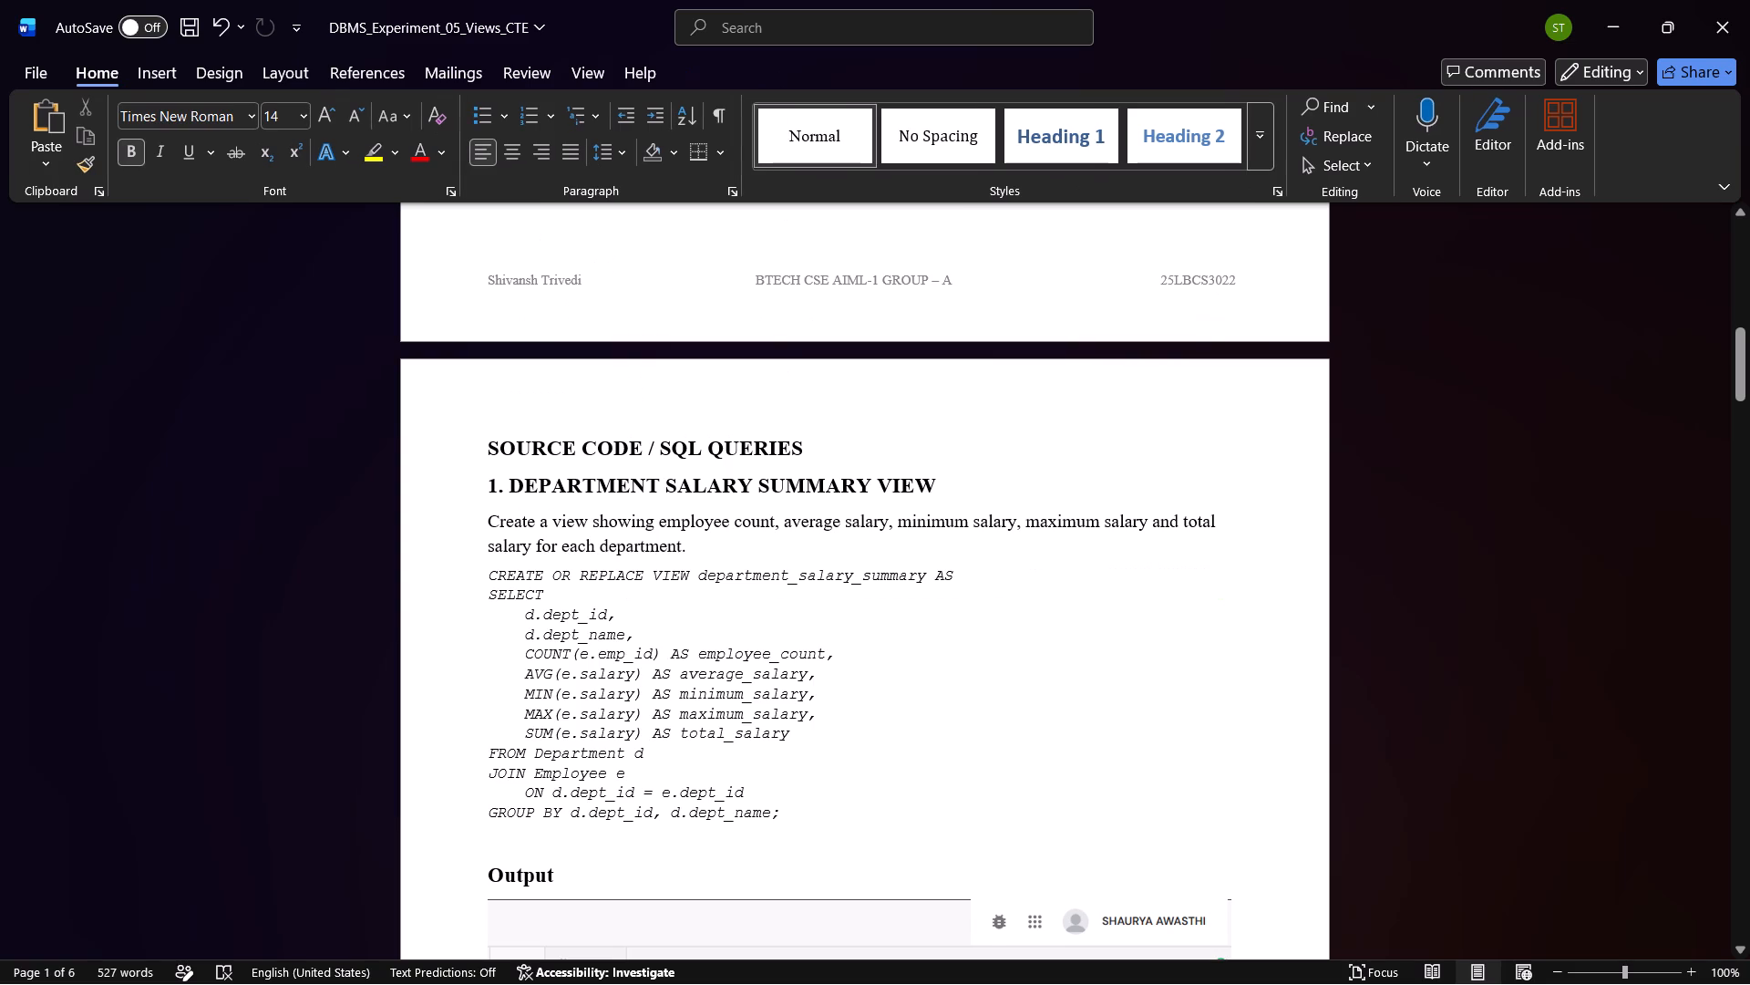
Delete the old name picture covering the header of the department salary summary output screenshot.
{"action": "scroll", "coordinate": [1090, 451], "scroll_direction": "down", "scroll_amount": 11}
{"action": "scroll", "coordinate": [1090, 451], "scroll_direction": "up", "scroll_amount": 14}
{"action": "scroll", "coordinate": [1090, 451], "scroll_direction": "up", "scroll_amount": 16}
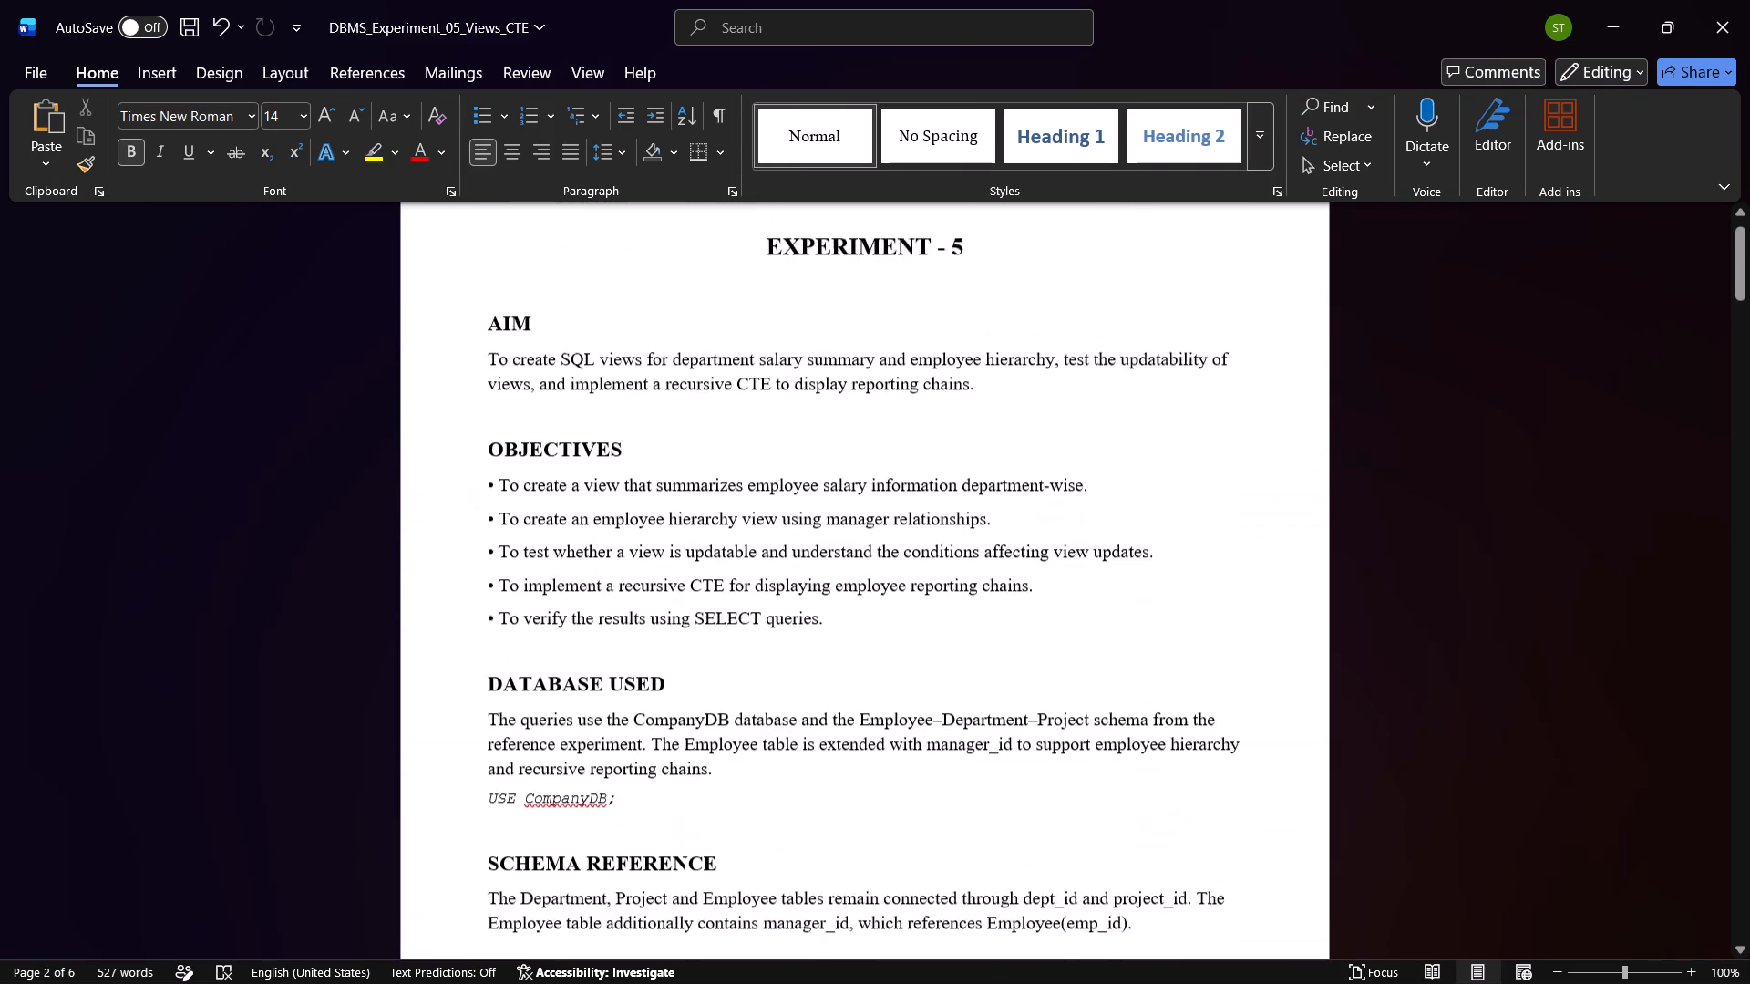
{"action": "scroll", "coordinate": [1090, 451], "scroll_direction": "down", "scroll_amount": 14}
{"action": "scroll", "coordinate": [1090, 451], "scroll_direction": "down", "scroll_amount": 10}
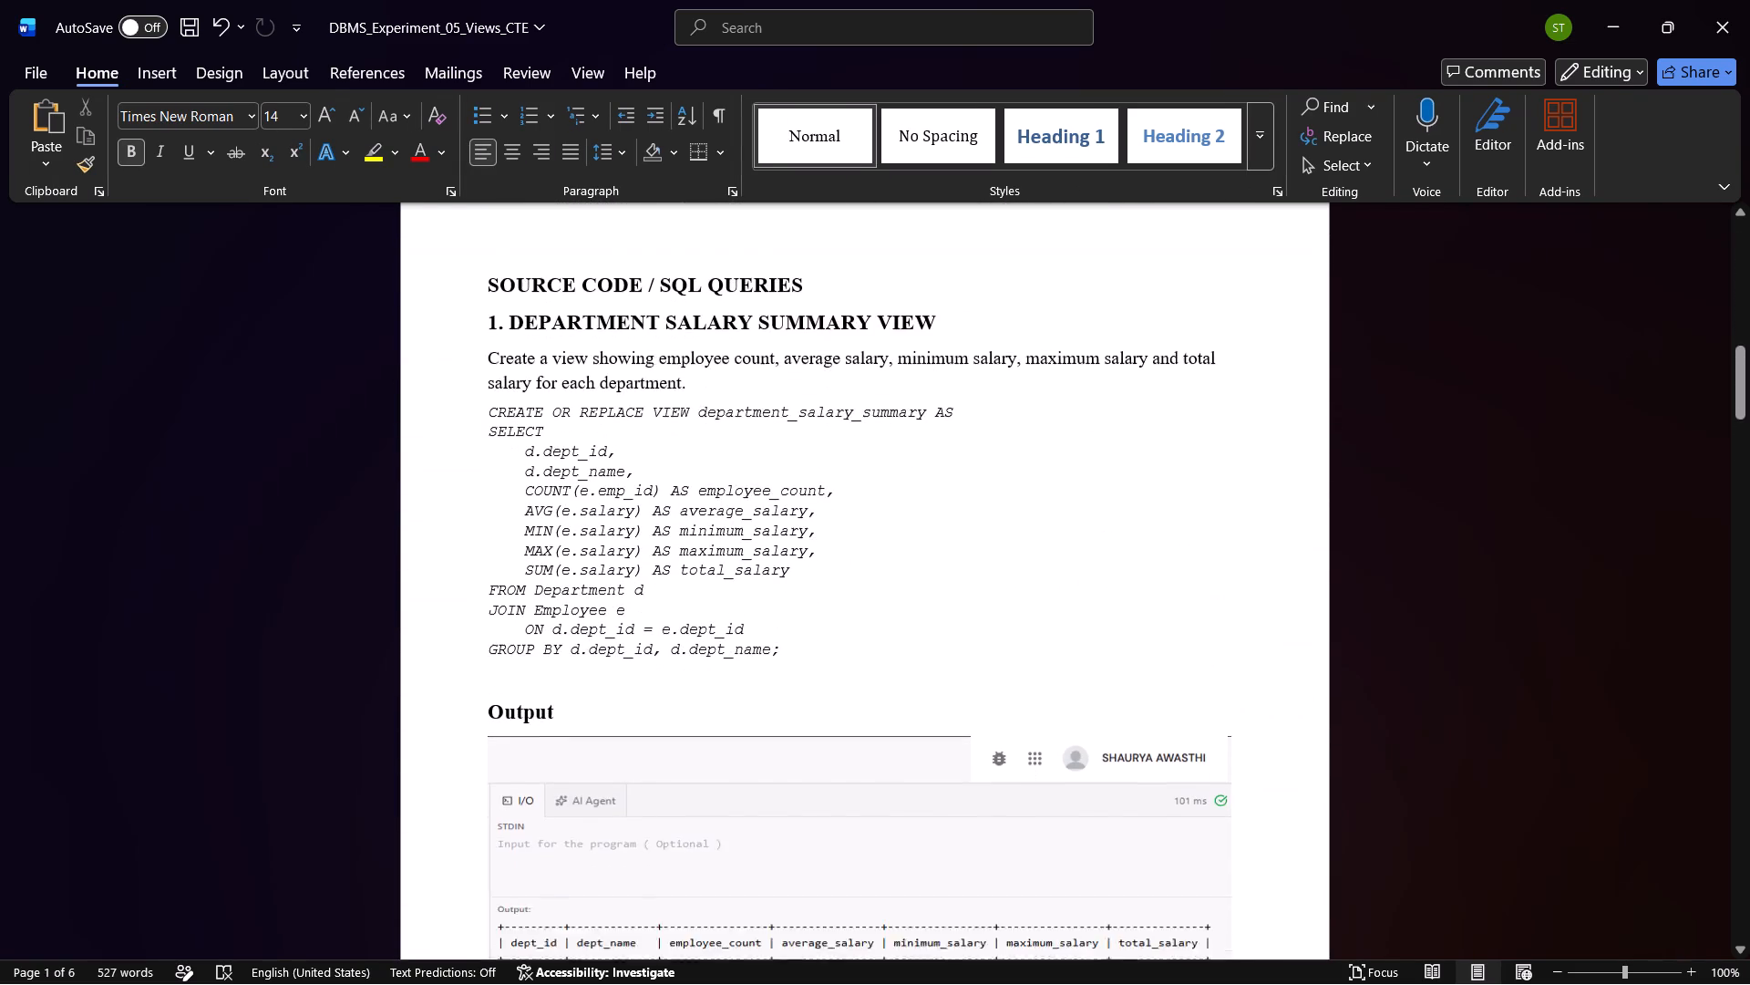
{"action": "scroll", "coordinate": [1090, 451], "scroll_direction": "down", "scroll_amount": 2}
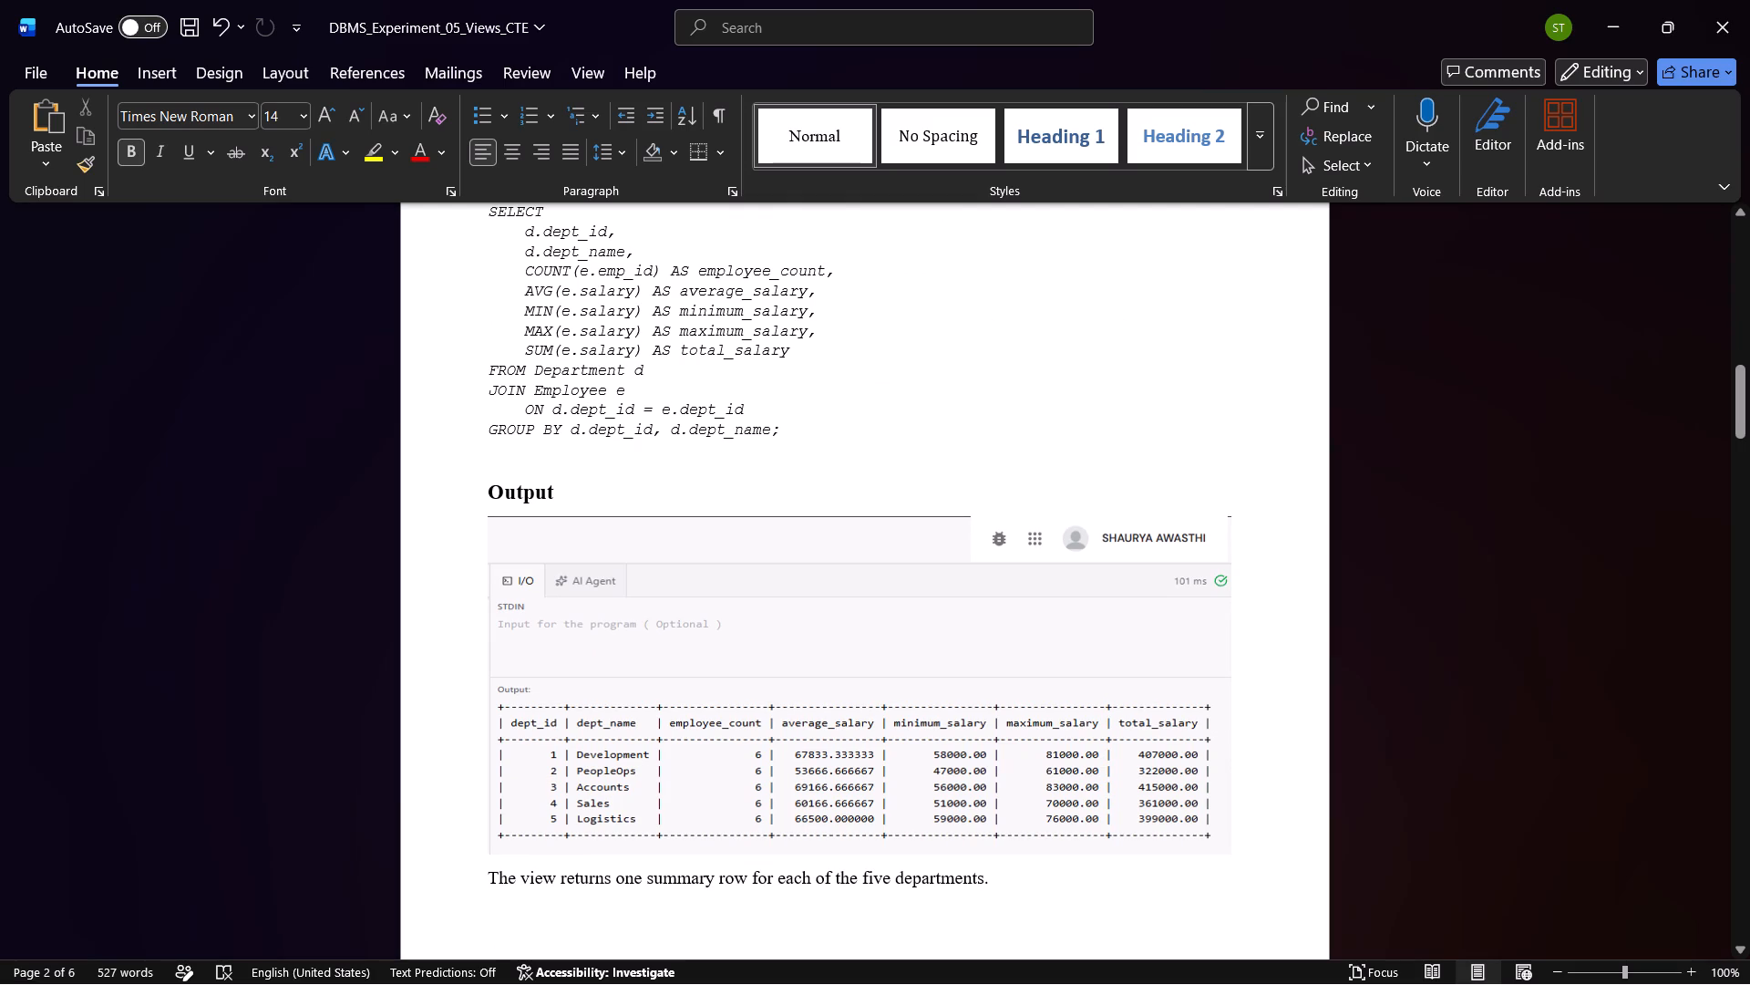
{"action": "left_click", "coordinate": [1018, 544]}
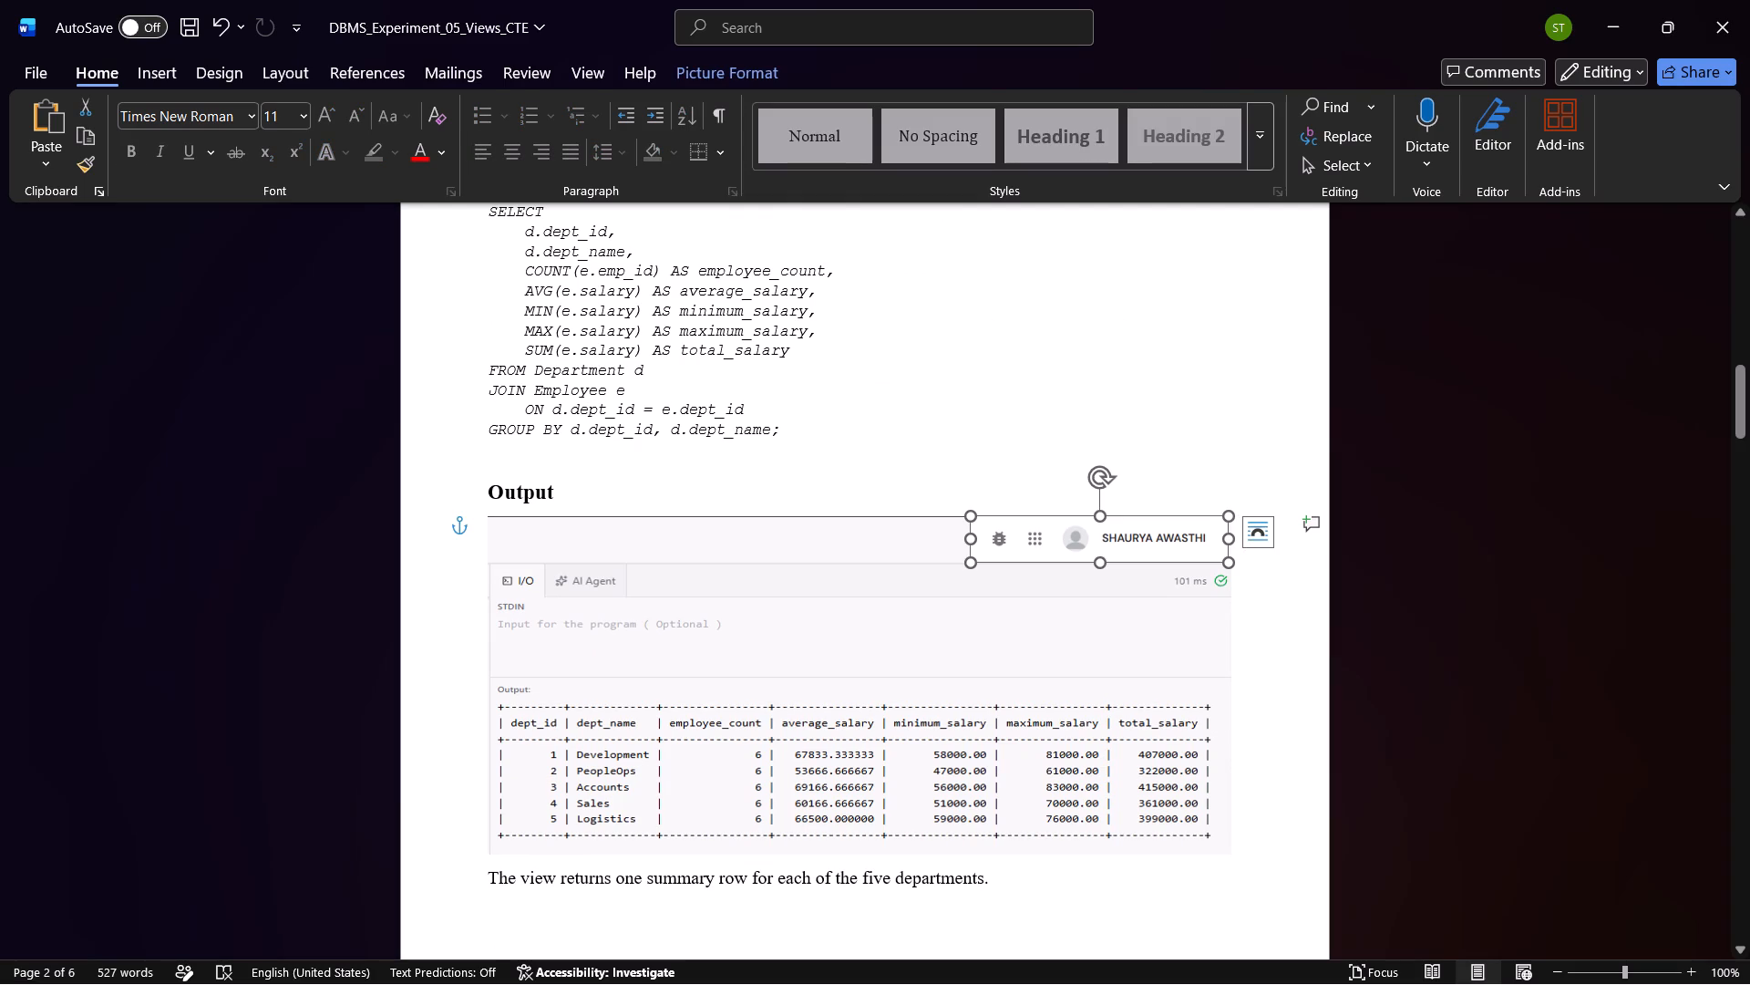
{"action": "key", "text": "Delete"}
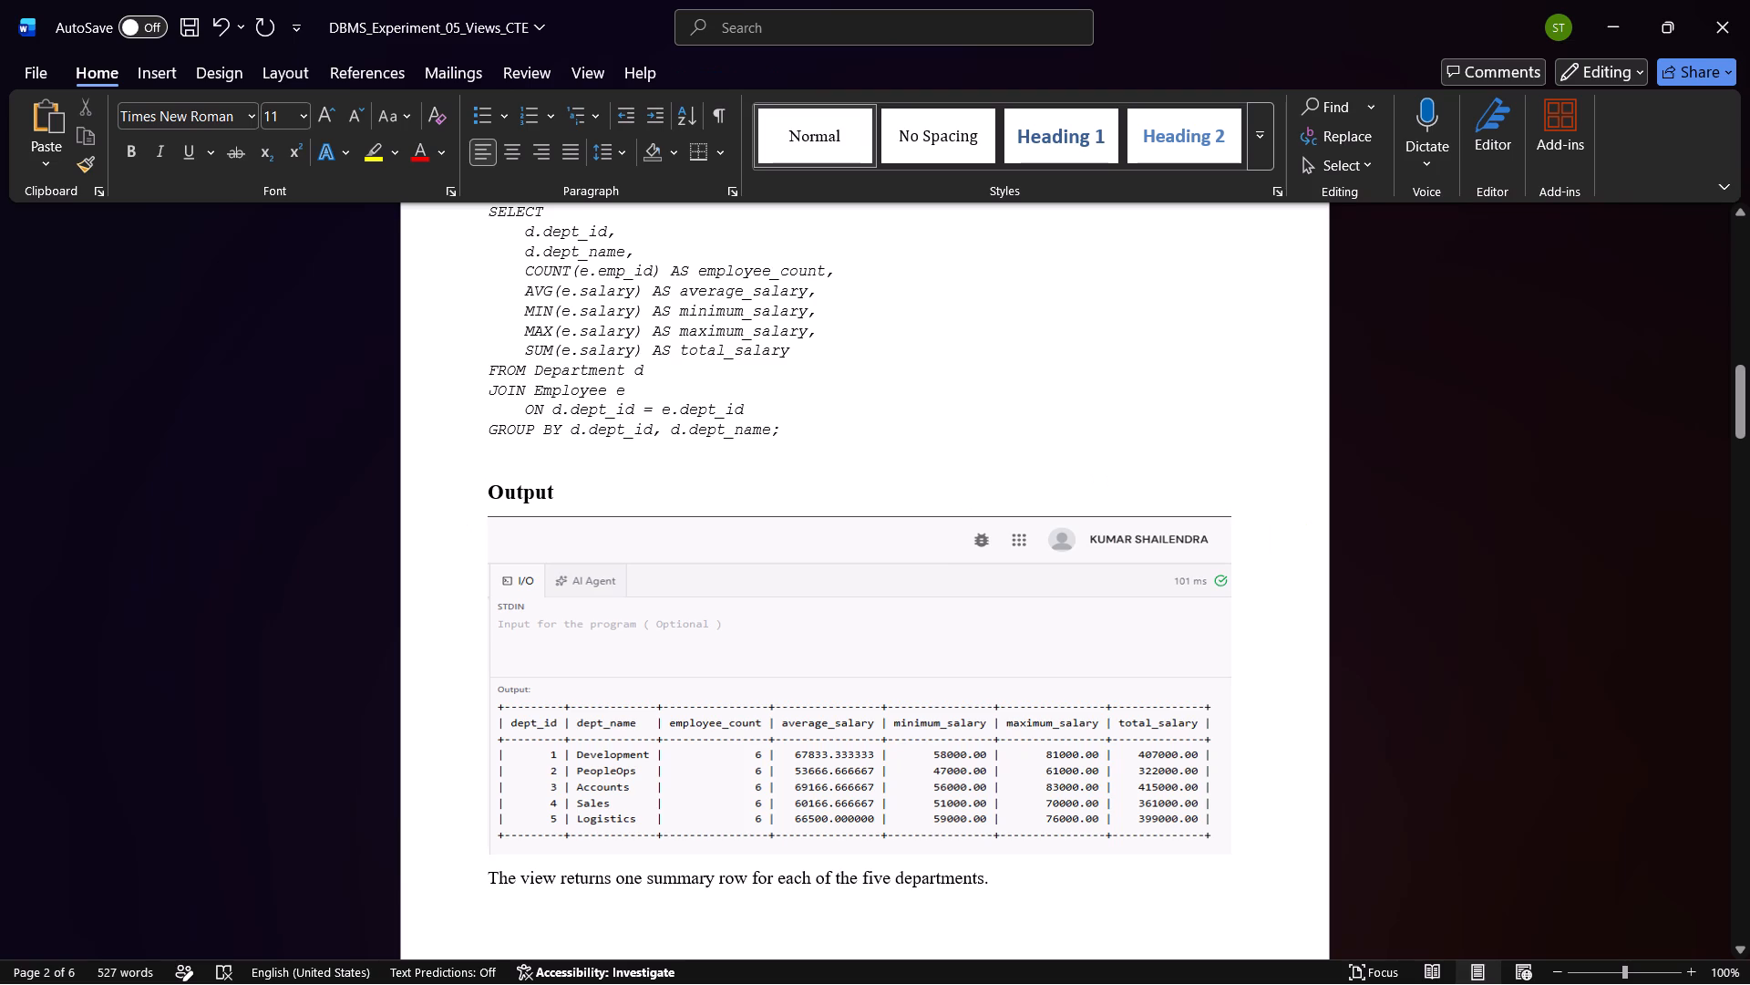
Paste the account owner's name picture above the department salary summary output and set its text wrapping to In Front of Text.
{"action": "left_click", "coordinate": [1113, 465]}
{"action": "key", "text": "ctrl+v"}
{"action": "left_click_drag", "start_coordinate": [642, 472], "coordinate": [1146, 530]}
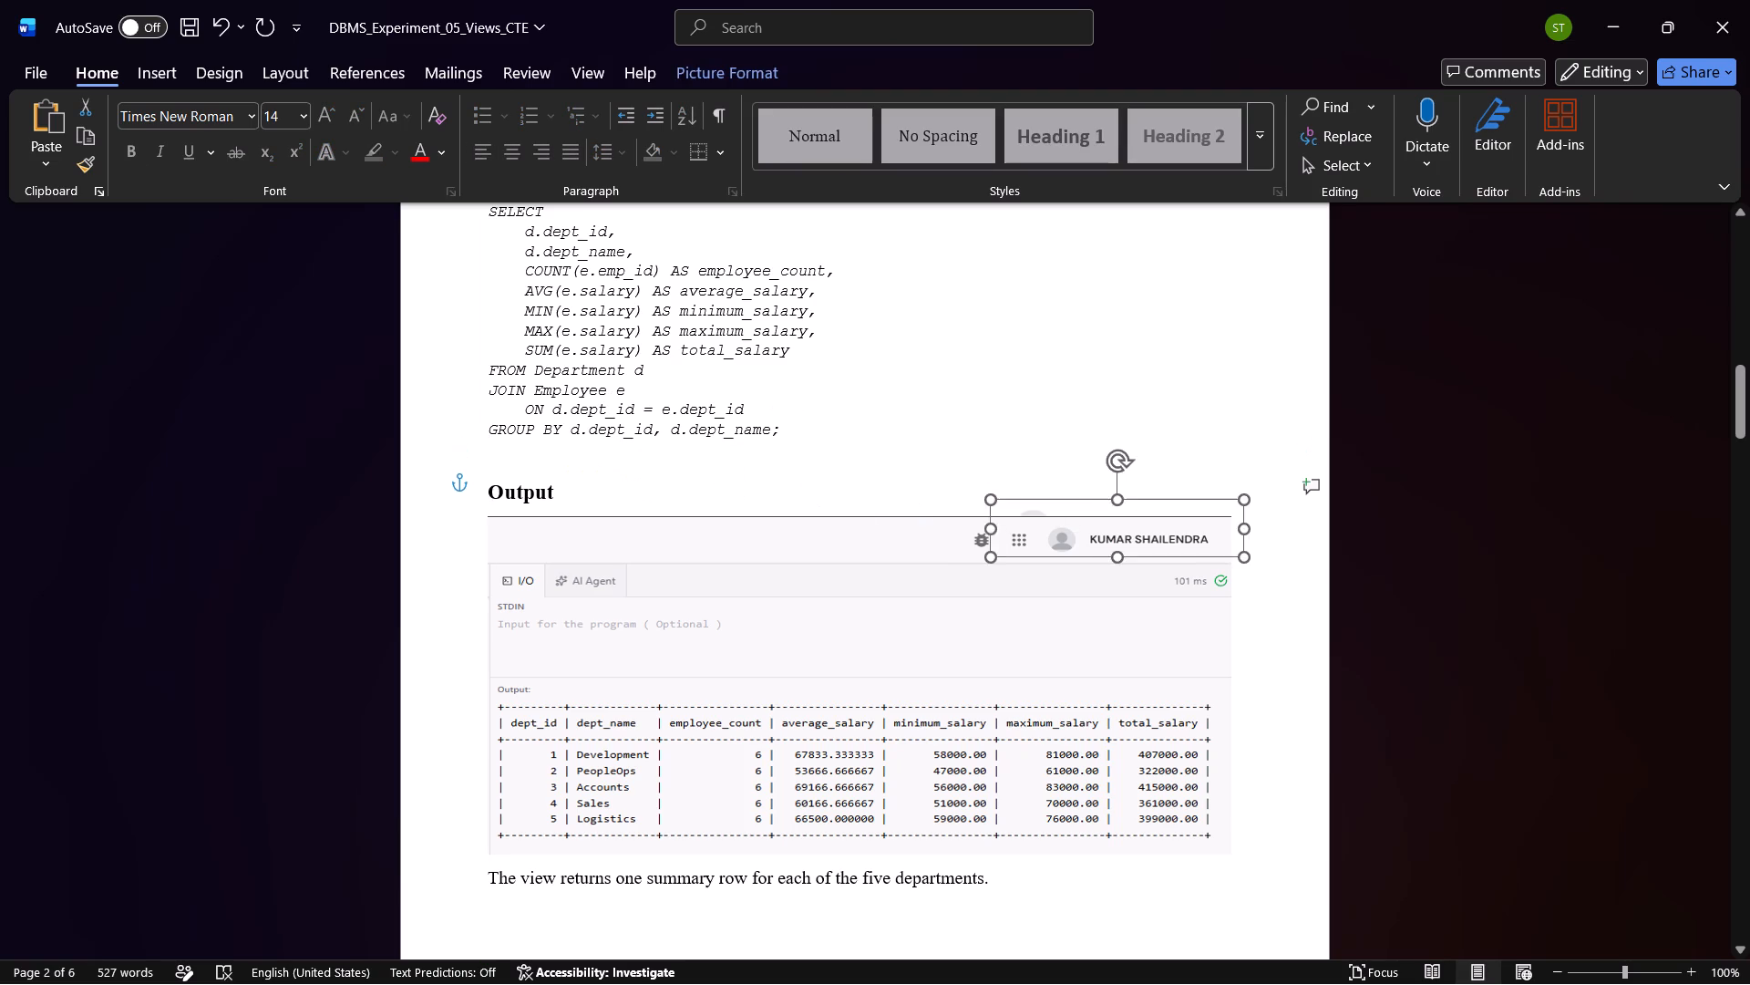
{"action": "left_click_drag", "start_coordinate": [1146, 530], "coordinate": [1135, 432]}
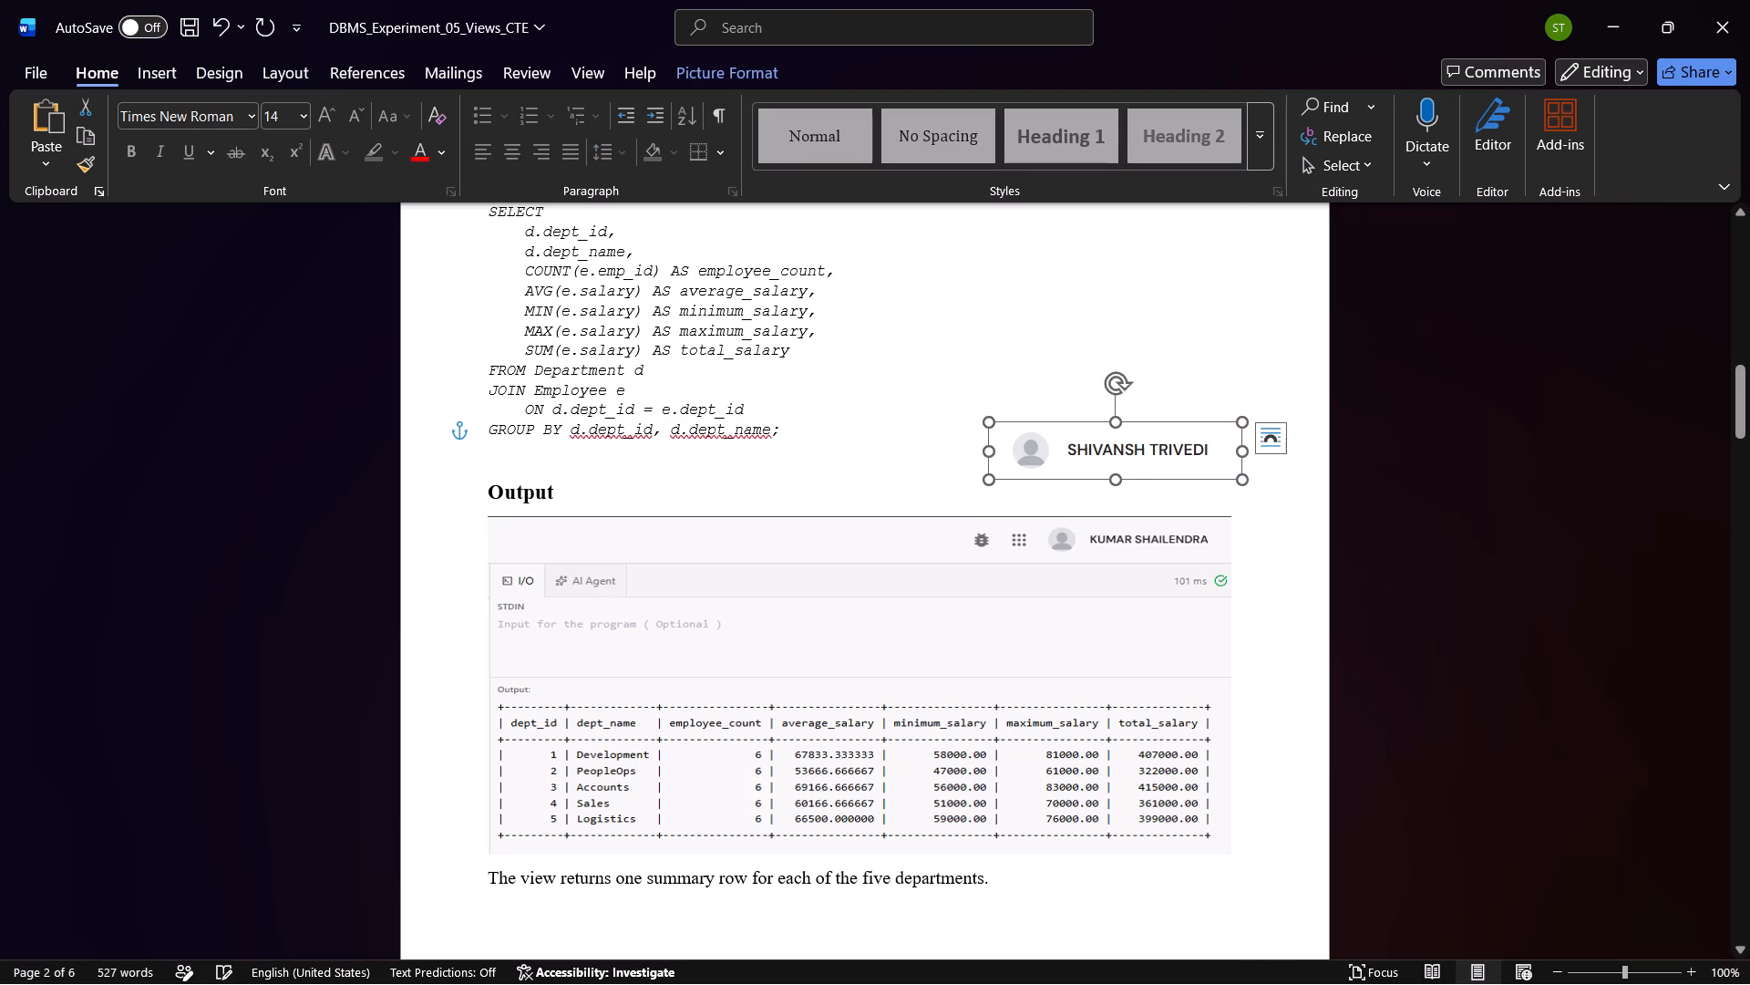
{"action": "left_click", "coordinate": [1267, 442]}
{"action": "left_click", "coordinate": [1420, 656]}
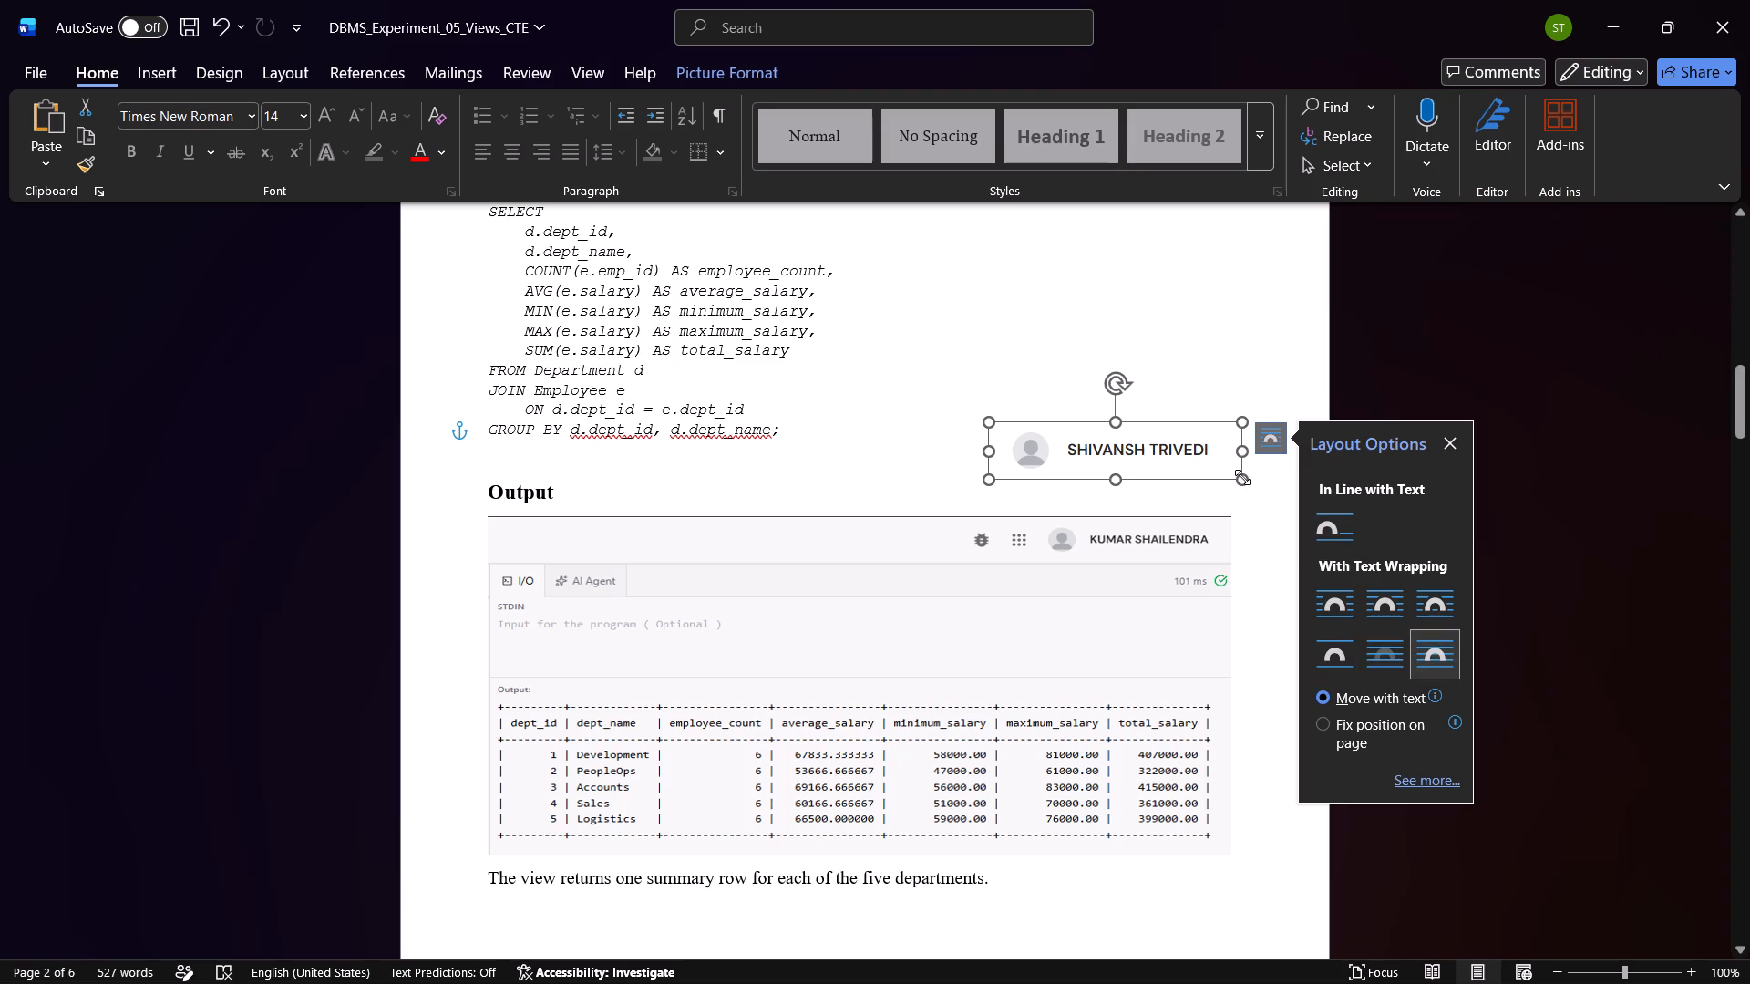
Shrink the pasted name picture and place it over the old account name in the department salary summary screenshot header.
{"action": "left_click_drag", "start_coordinate": [1242, 477], "coordinate": [1192, 446]}
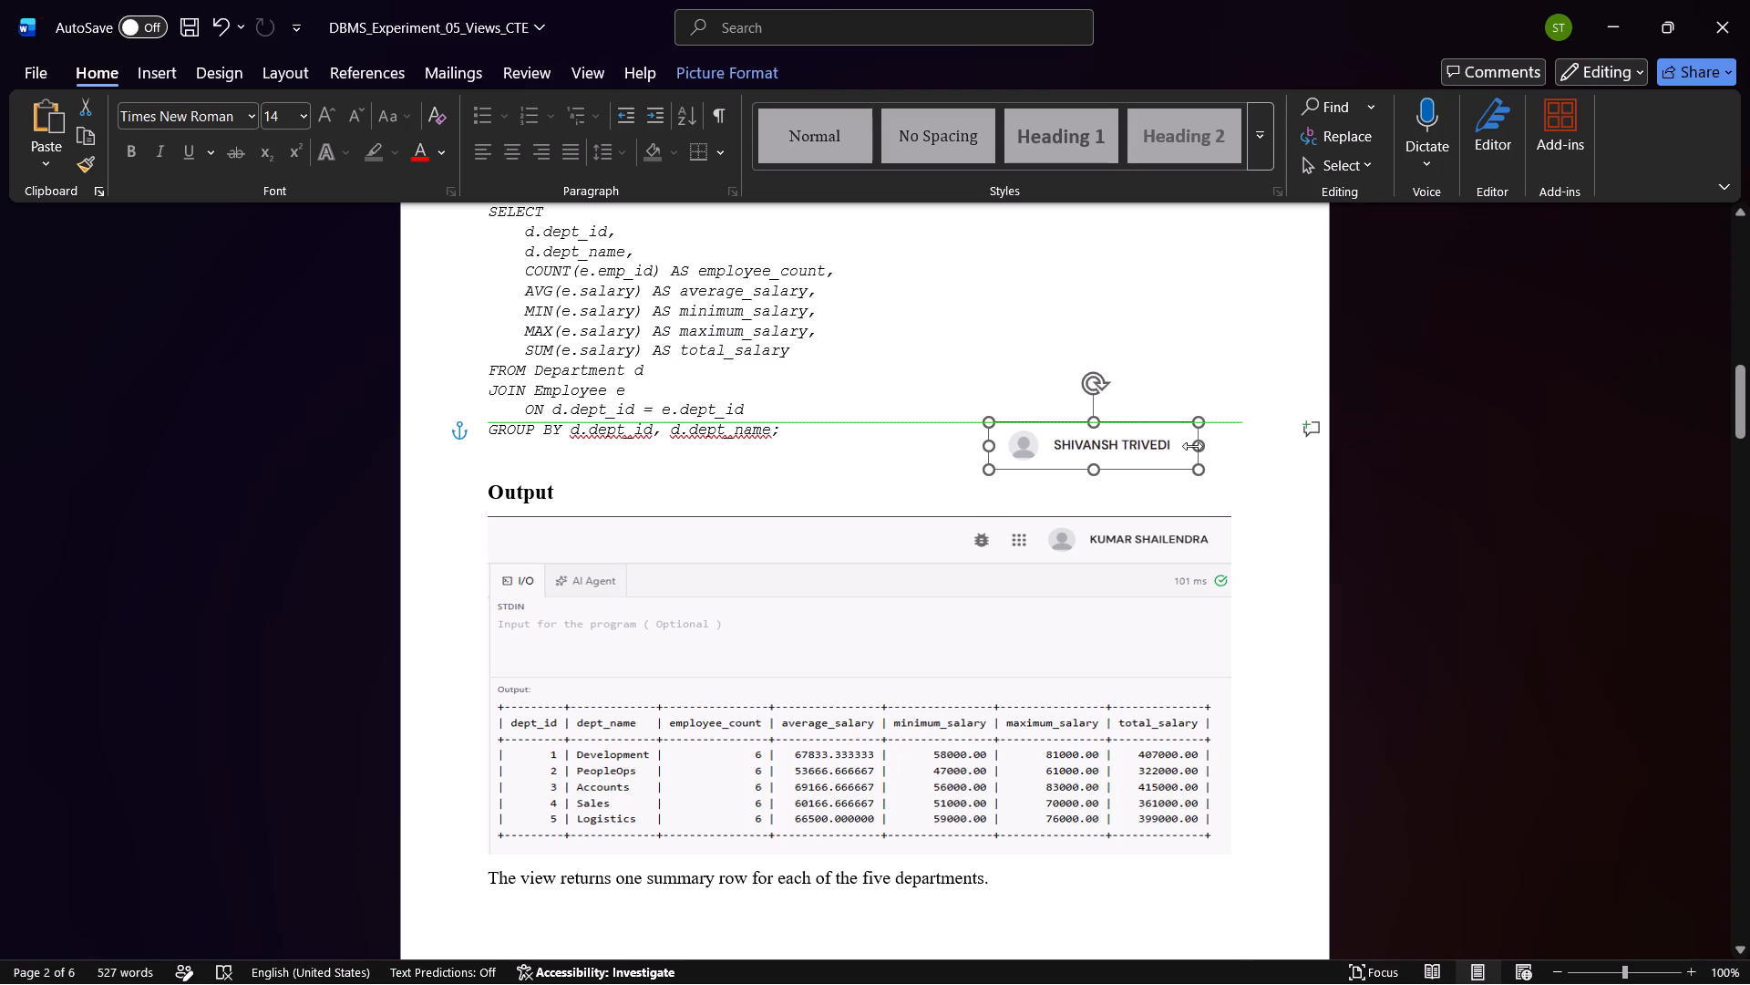
{"action": "left_click_drag", "start_coordinate": [1159, 442], "coordinate": [1200, 541]}
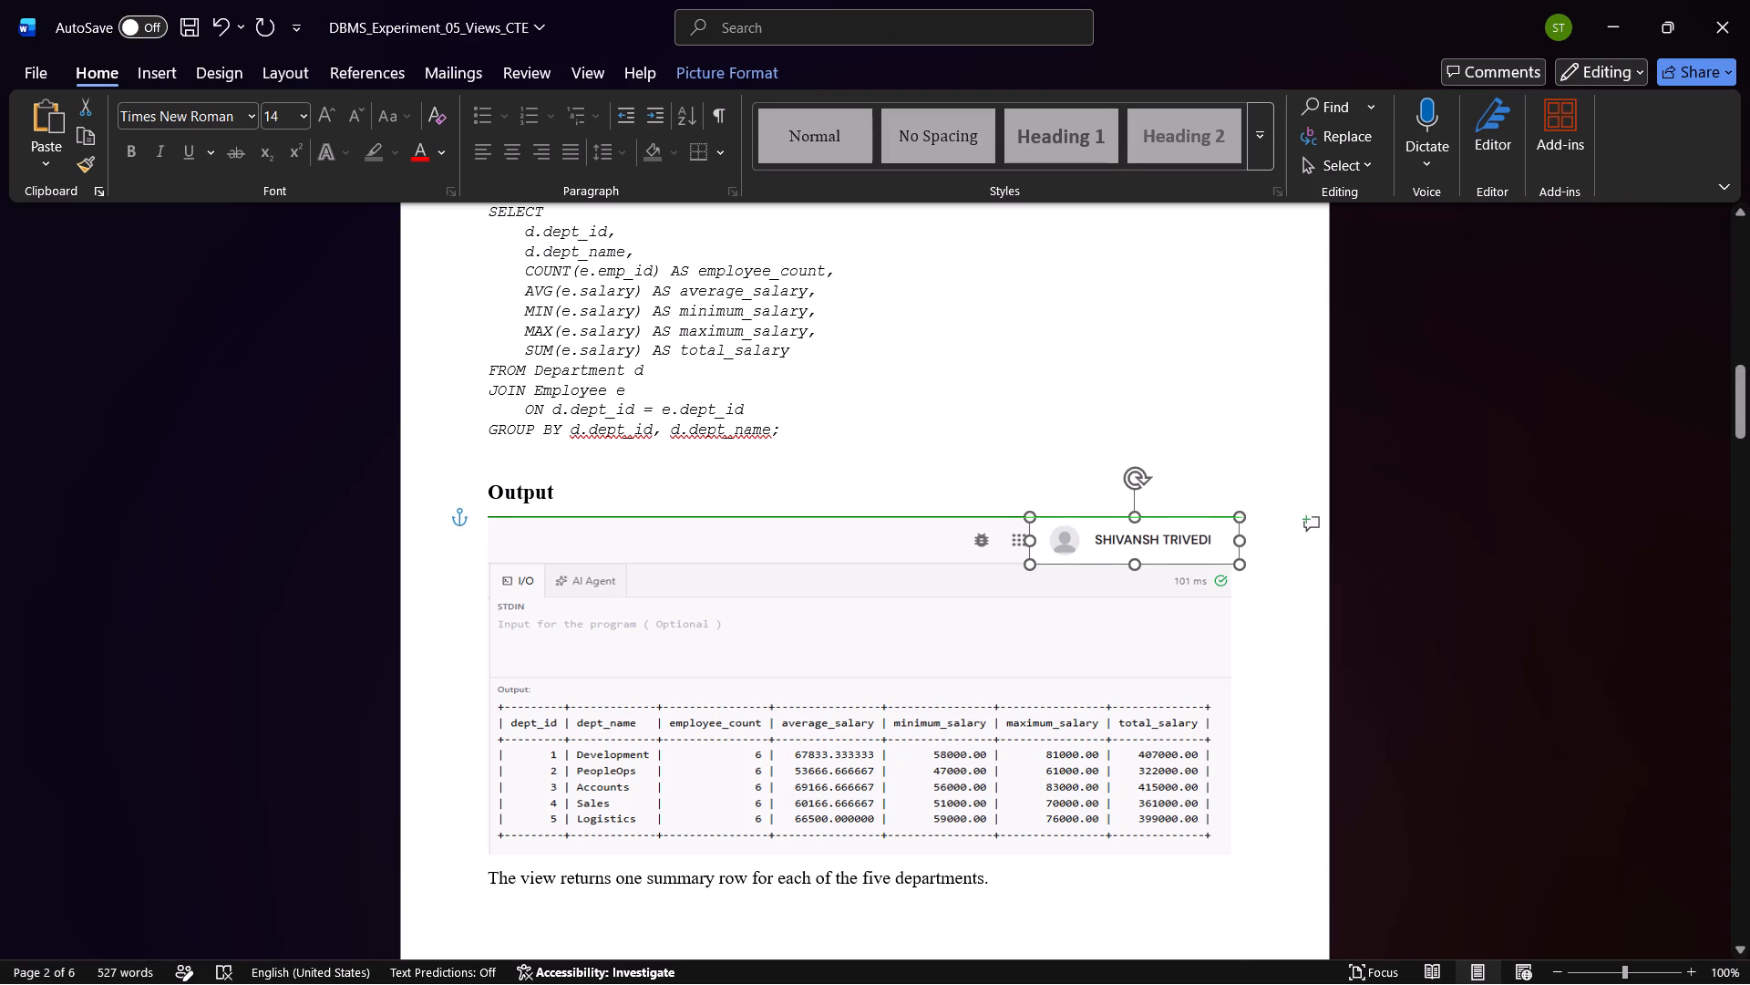
{"action": "left_click_drag", "start_coordinate": [1200, 541], "coordinate": [1201, 544]}
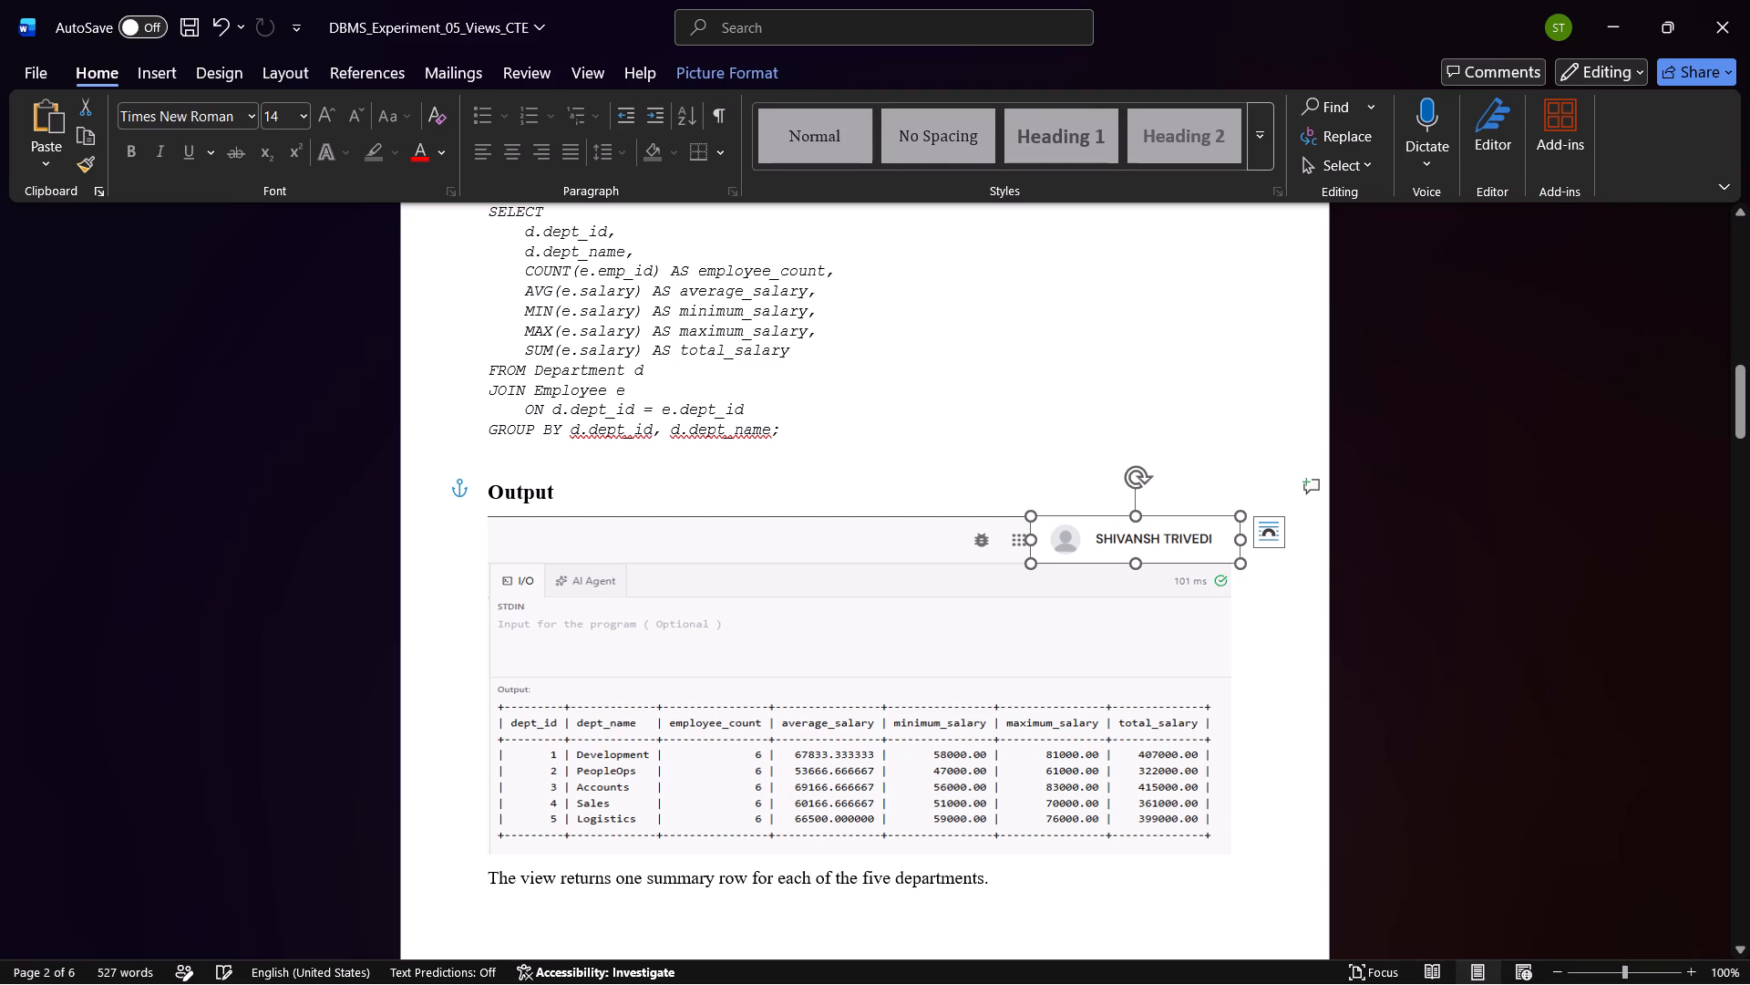
{"action": "left_click", "coordinate": [1190, 418]}
{"action": "left_click", "coordinate": [1162, 539]}
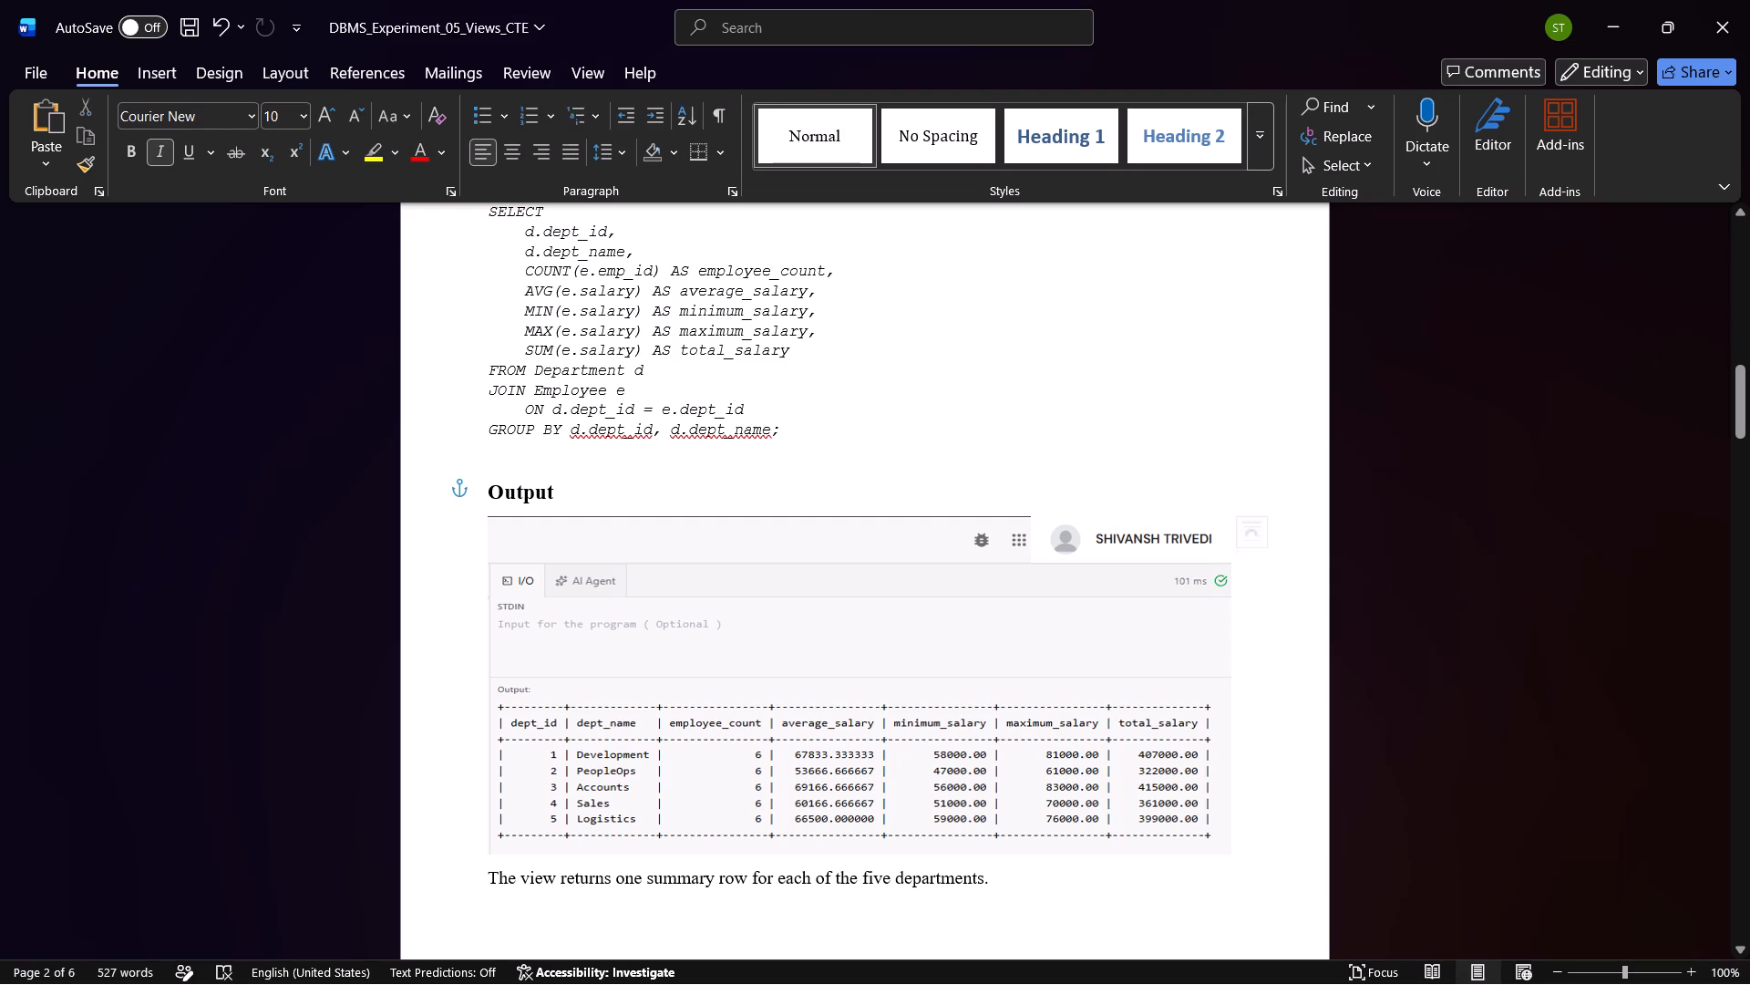
{"action": "left_click", "coordinate": [1136, 513]}
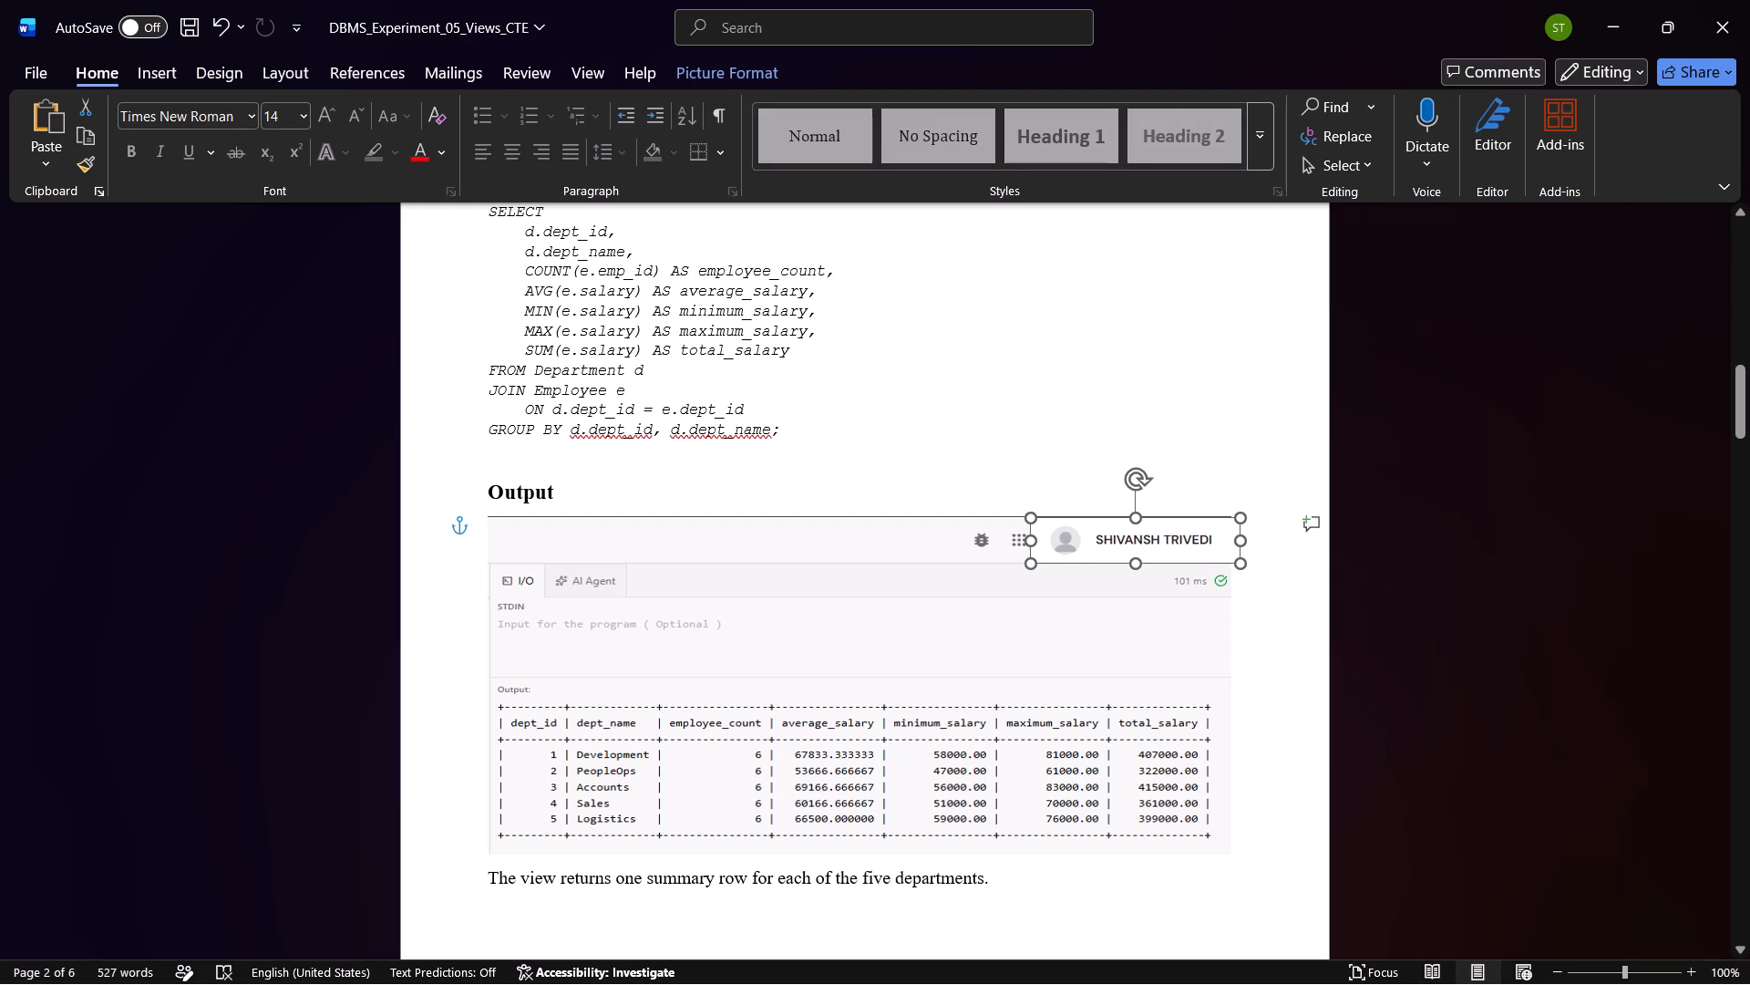
{"action": "left_click", "coordinate": [1181, 453]}
Paste the name picture above the employee hierarchy view output and set its text wrapping to In Front of Text.
{"action": "scroll", "coordinate": [1191, 453], "scroll_direction": "down", "scroll_amount": 1}
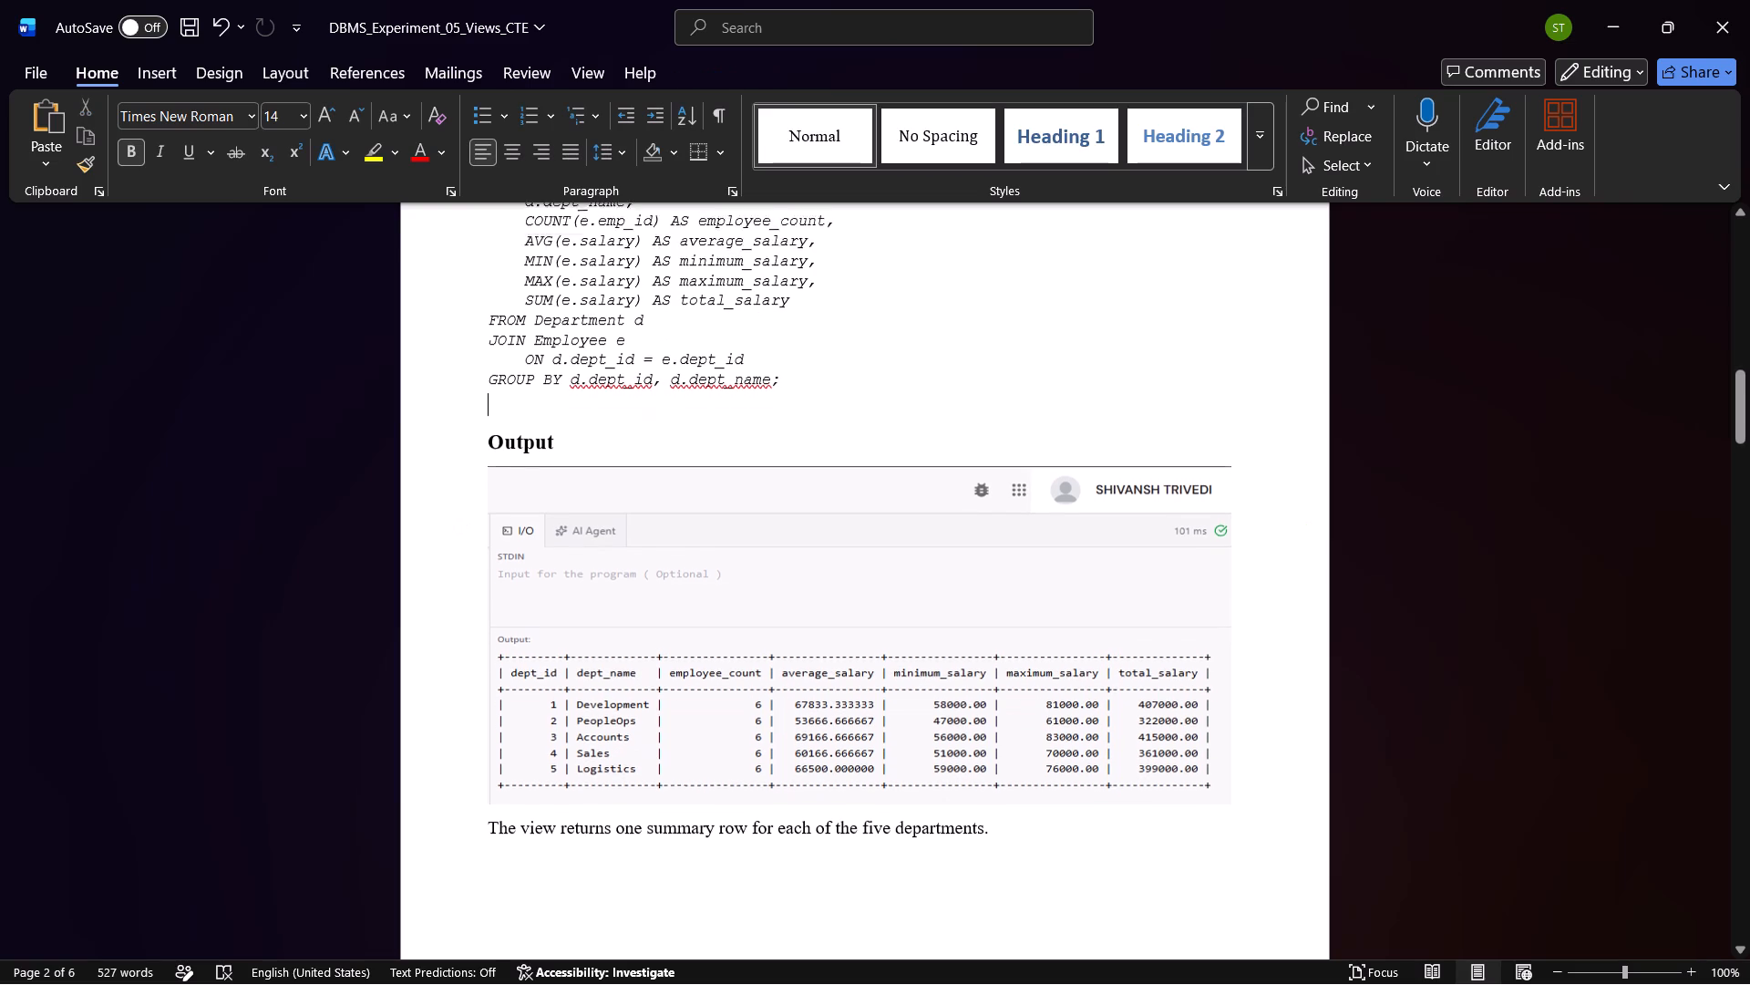
{"action": "scroll", "coordinate": [1191, 453], "scroll_direction": "down", "scroll_amount": 1}
{"action": "scroll", "coordinate": [1089, 555], "scroll_direction": "down", "scroll_amount": 5}
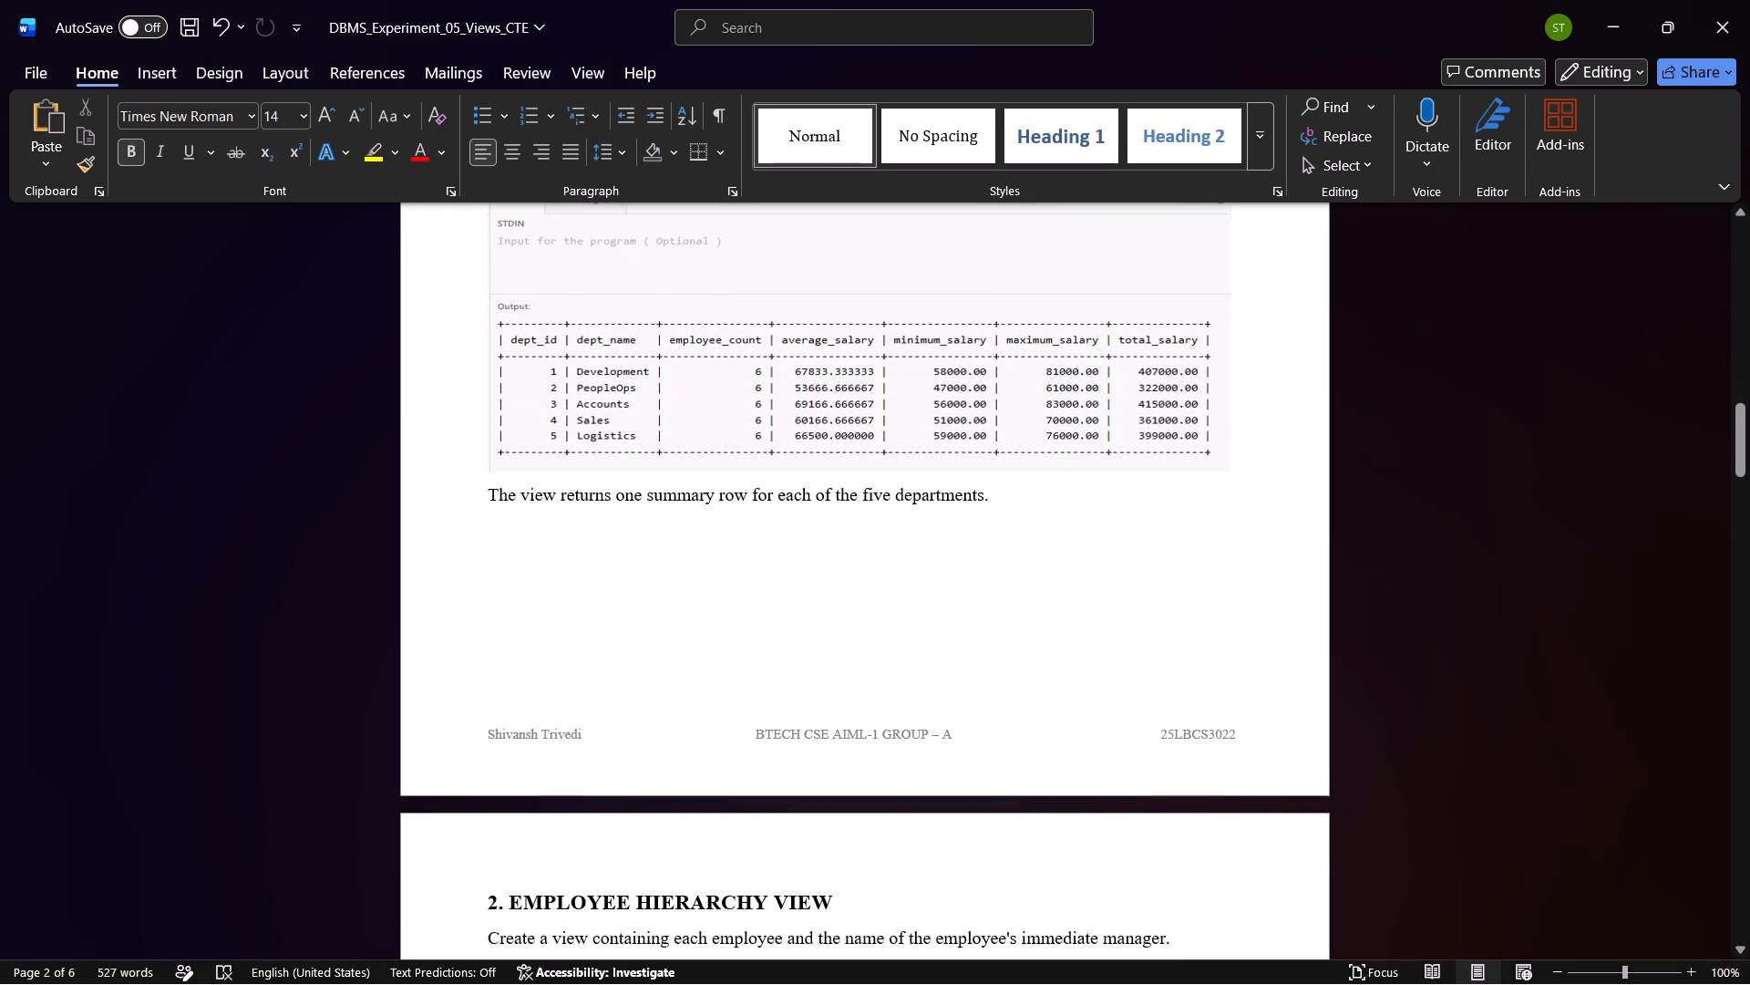
{"action": "scroll", "coordinate": [1084, 557], "scroll_direction": "down", "scroll_amount": 13}
{"action": "left_click", "coordinate": [1010, 513]}
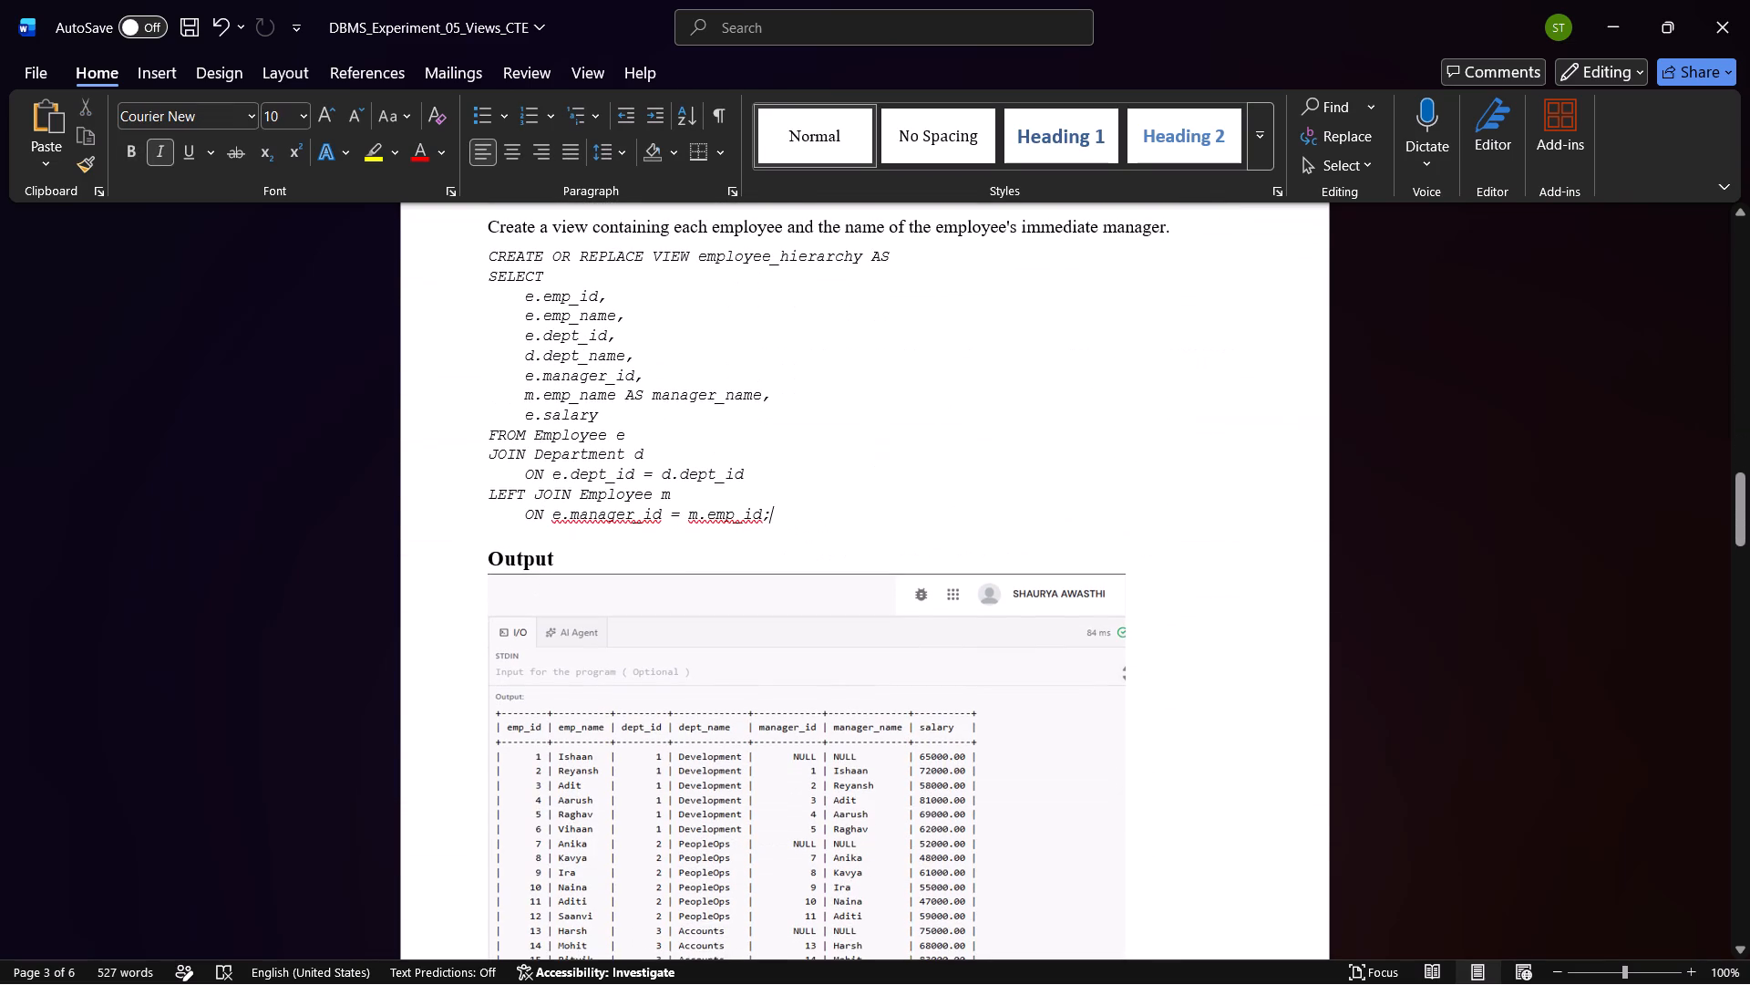
{"action": "key", "text": "ctrl+v"}
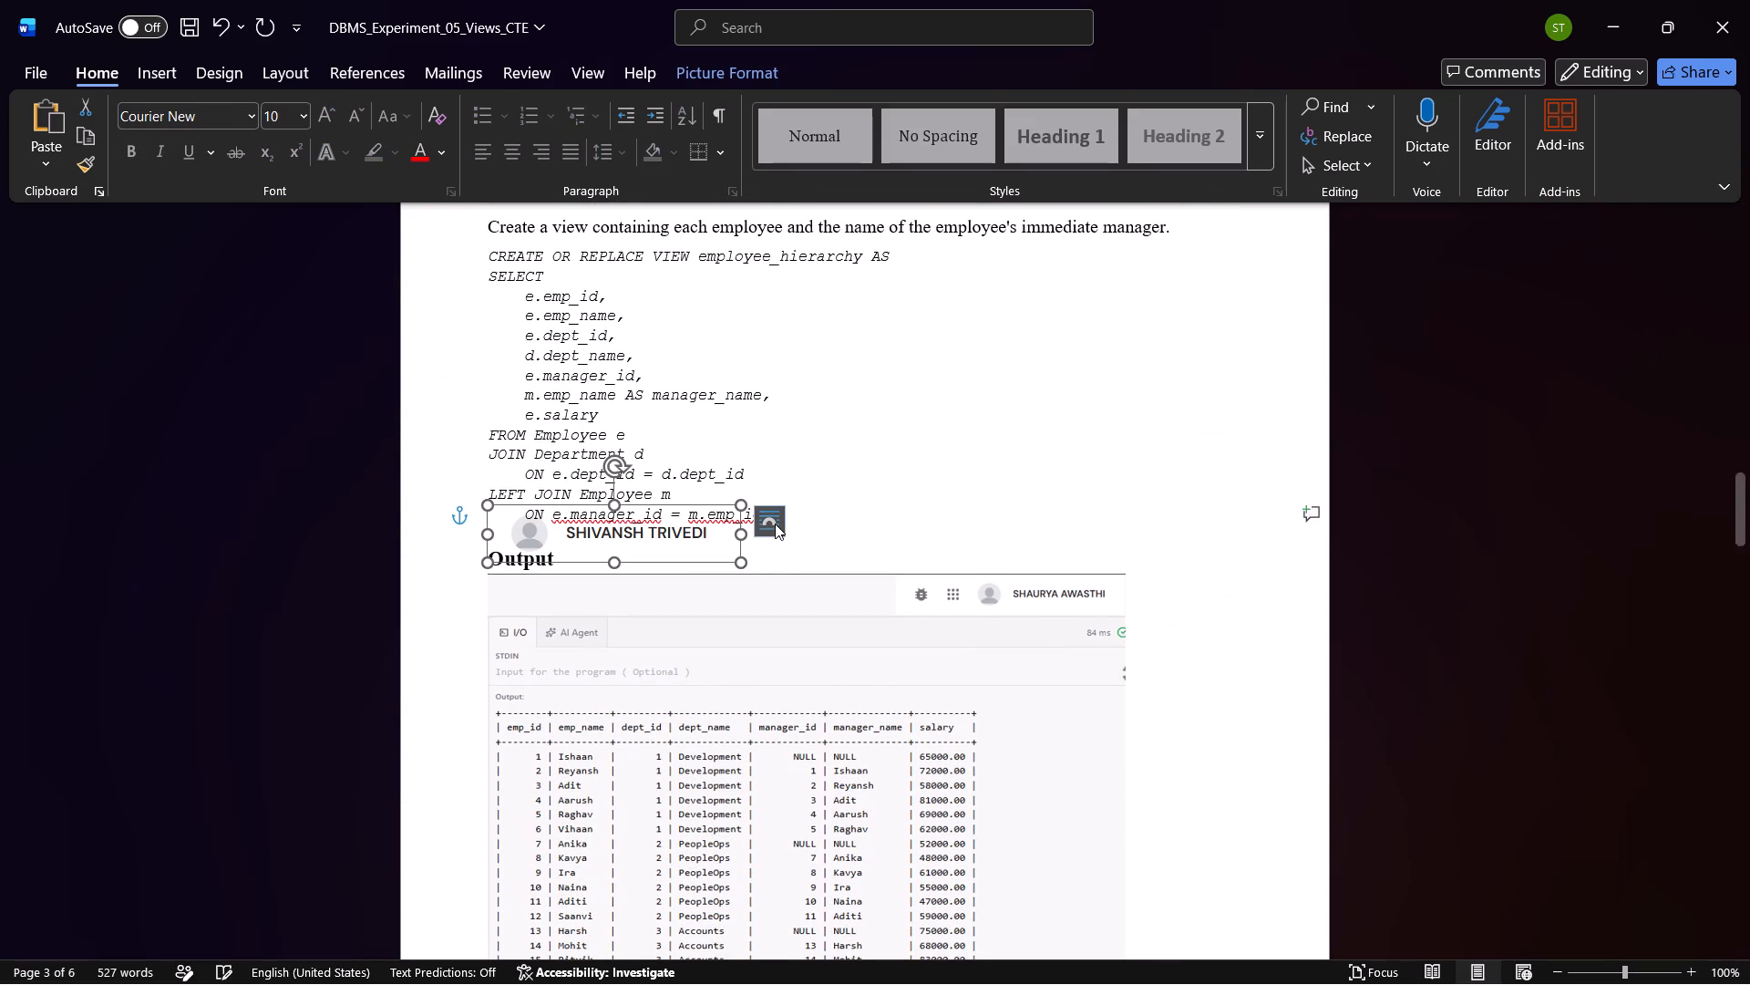
{"action": "left_click", "coordinate": [775, 524]}
{"action": "left_click", "coordinate": [929, 734]}
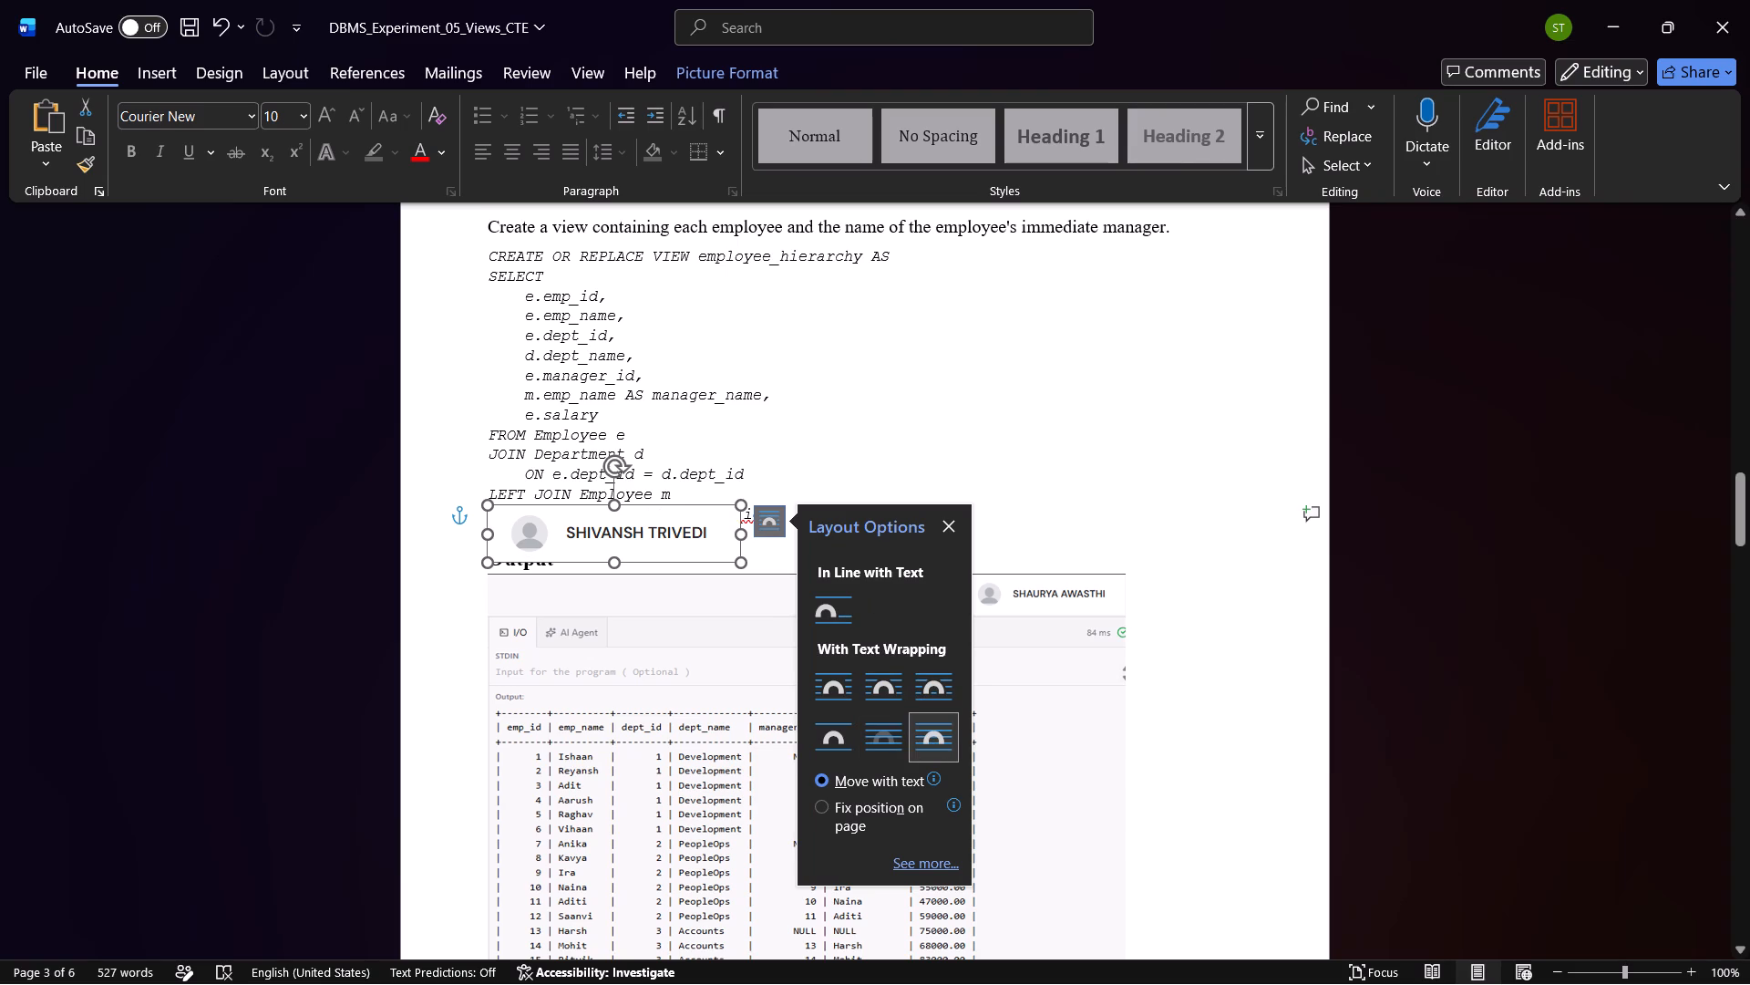
Shrink and align the pasted name picture so it covers the old account name in the employee hierarchy screenshot header.
{"action": "left_click_drag", "start_coordinate": [639, 524], "coordinate": [1137, 583]}
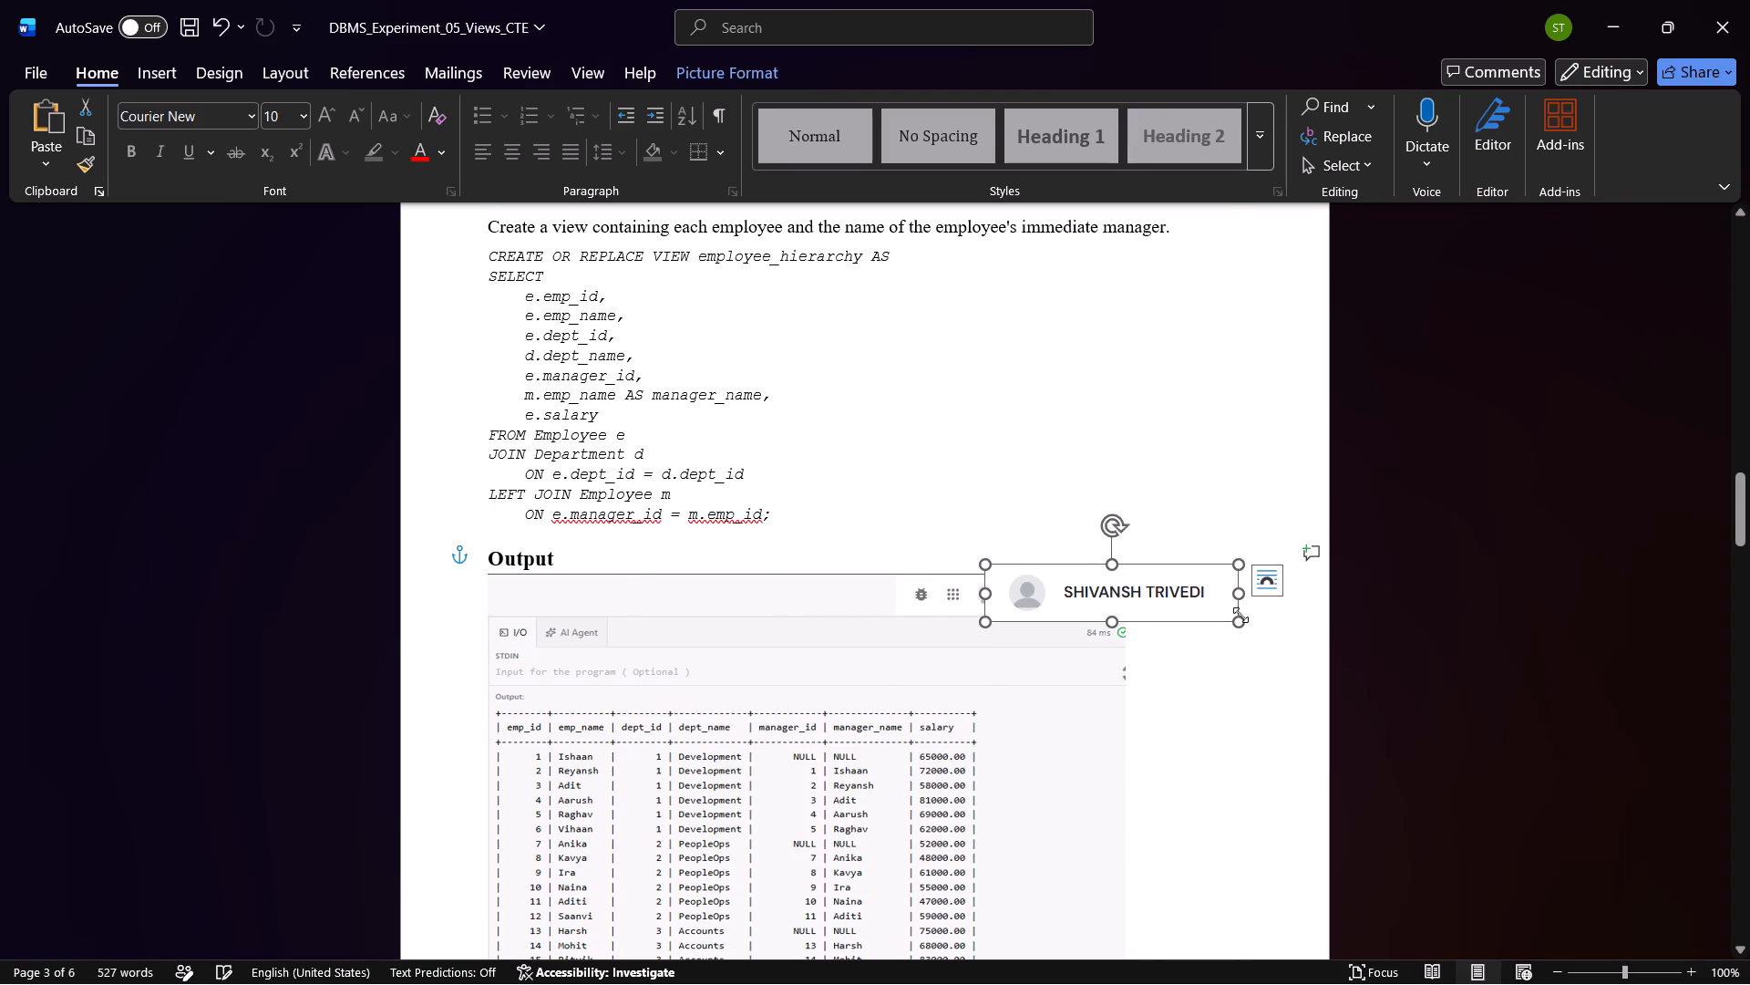
{"action": "left_click_drag", "start_coordinate": [1241, 628], "coordinate": [1179, 580]}
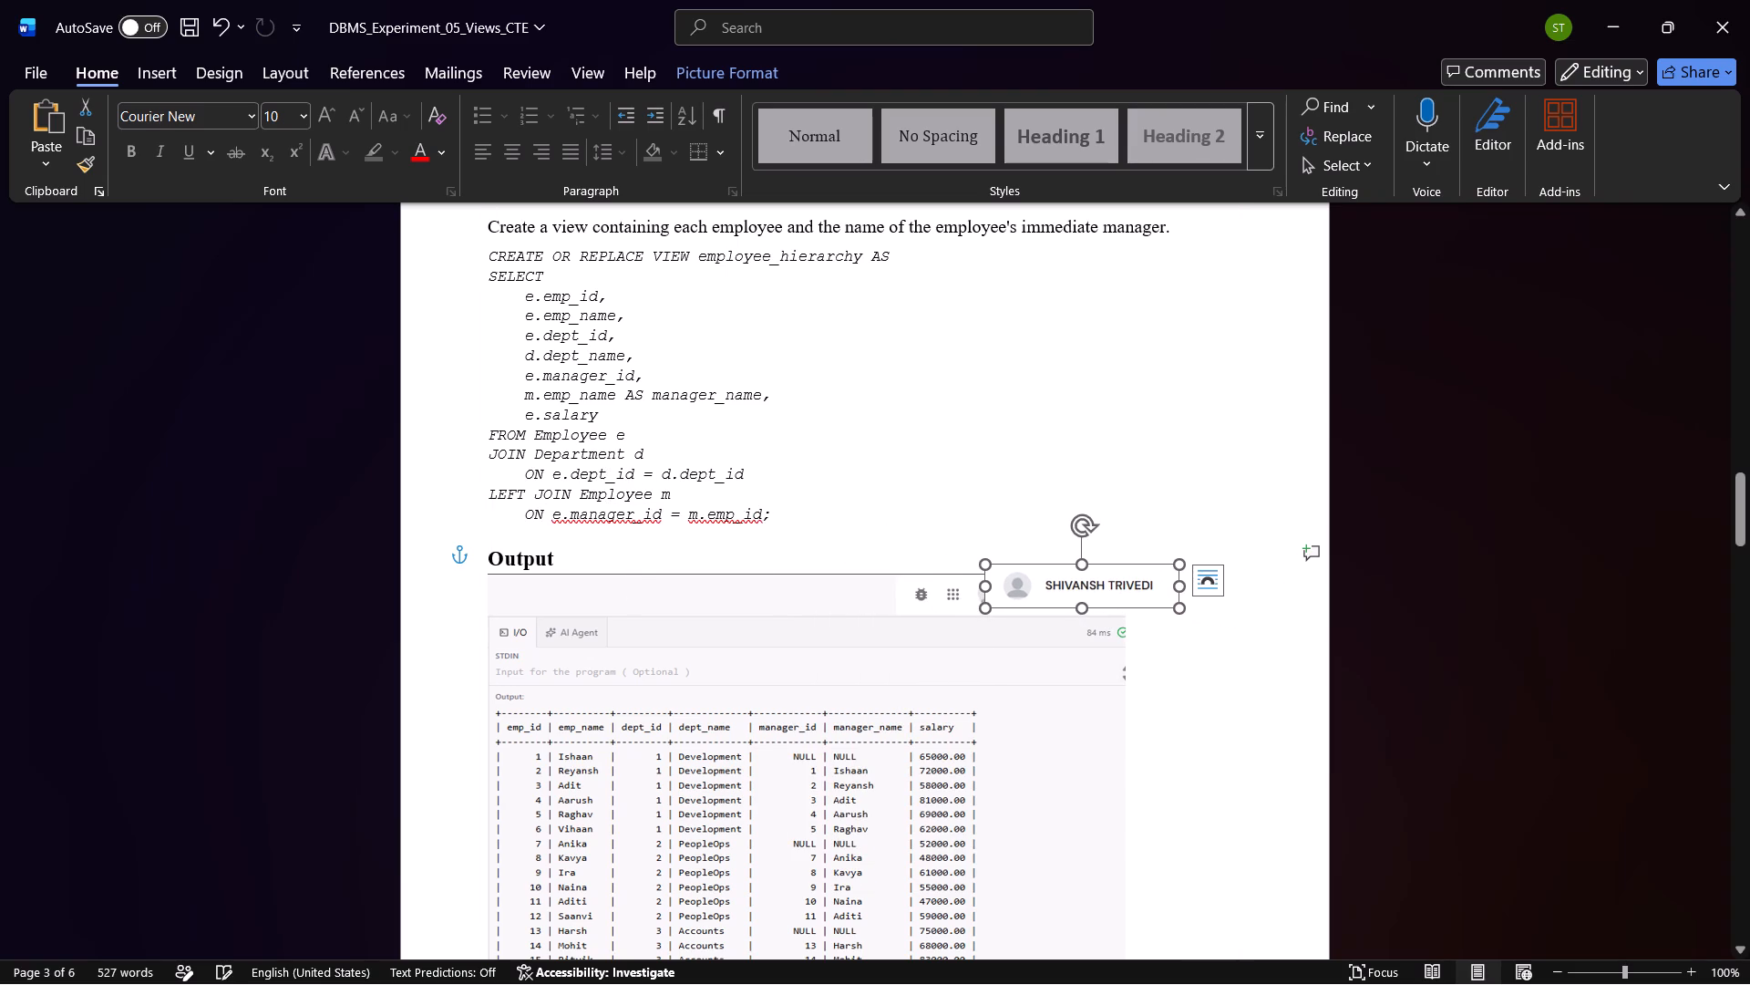
{"action": "left_click_drag", "start_coordinate": [1148, 578], "coordinate": [1136, 586]}
{"action": "left_click_drag", "start_coordinate": [1166, 614], "coordinate": [1151, 607]}
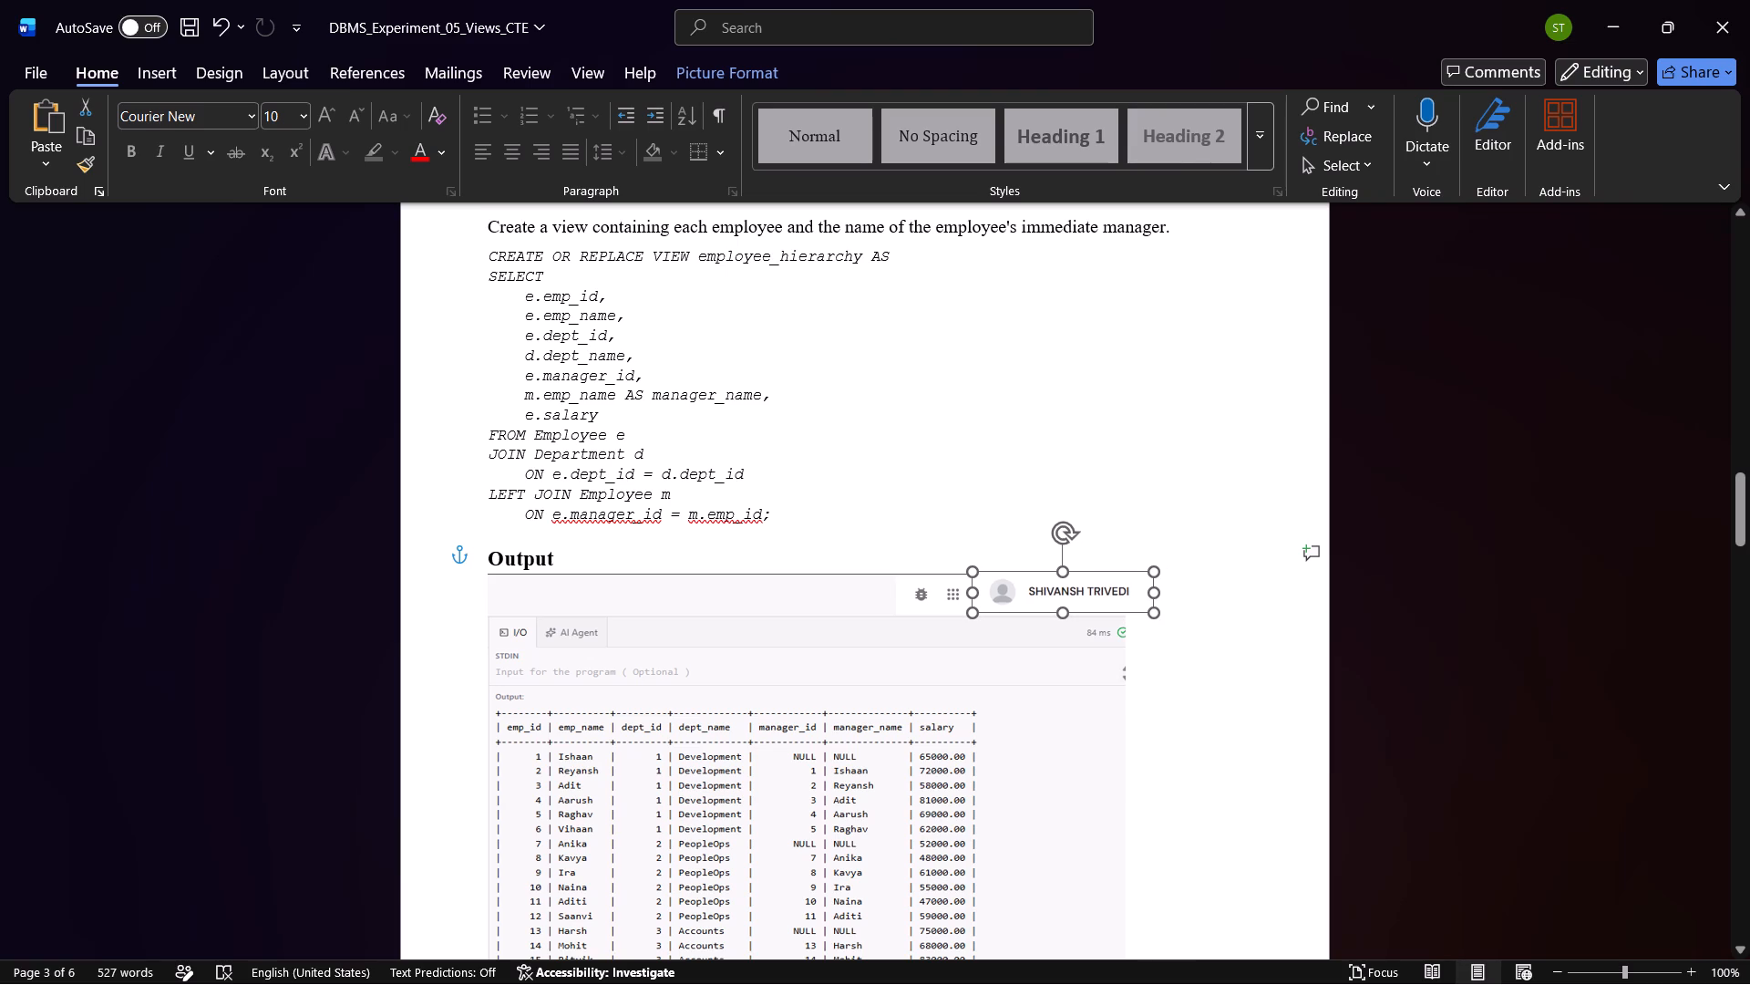
{"action": "left_click_drag", "start_coordinate": [1151, 607], "coordinate": [1150, 607]}
{"action": "left_click", "coordinate": [1105, 592]}
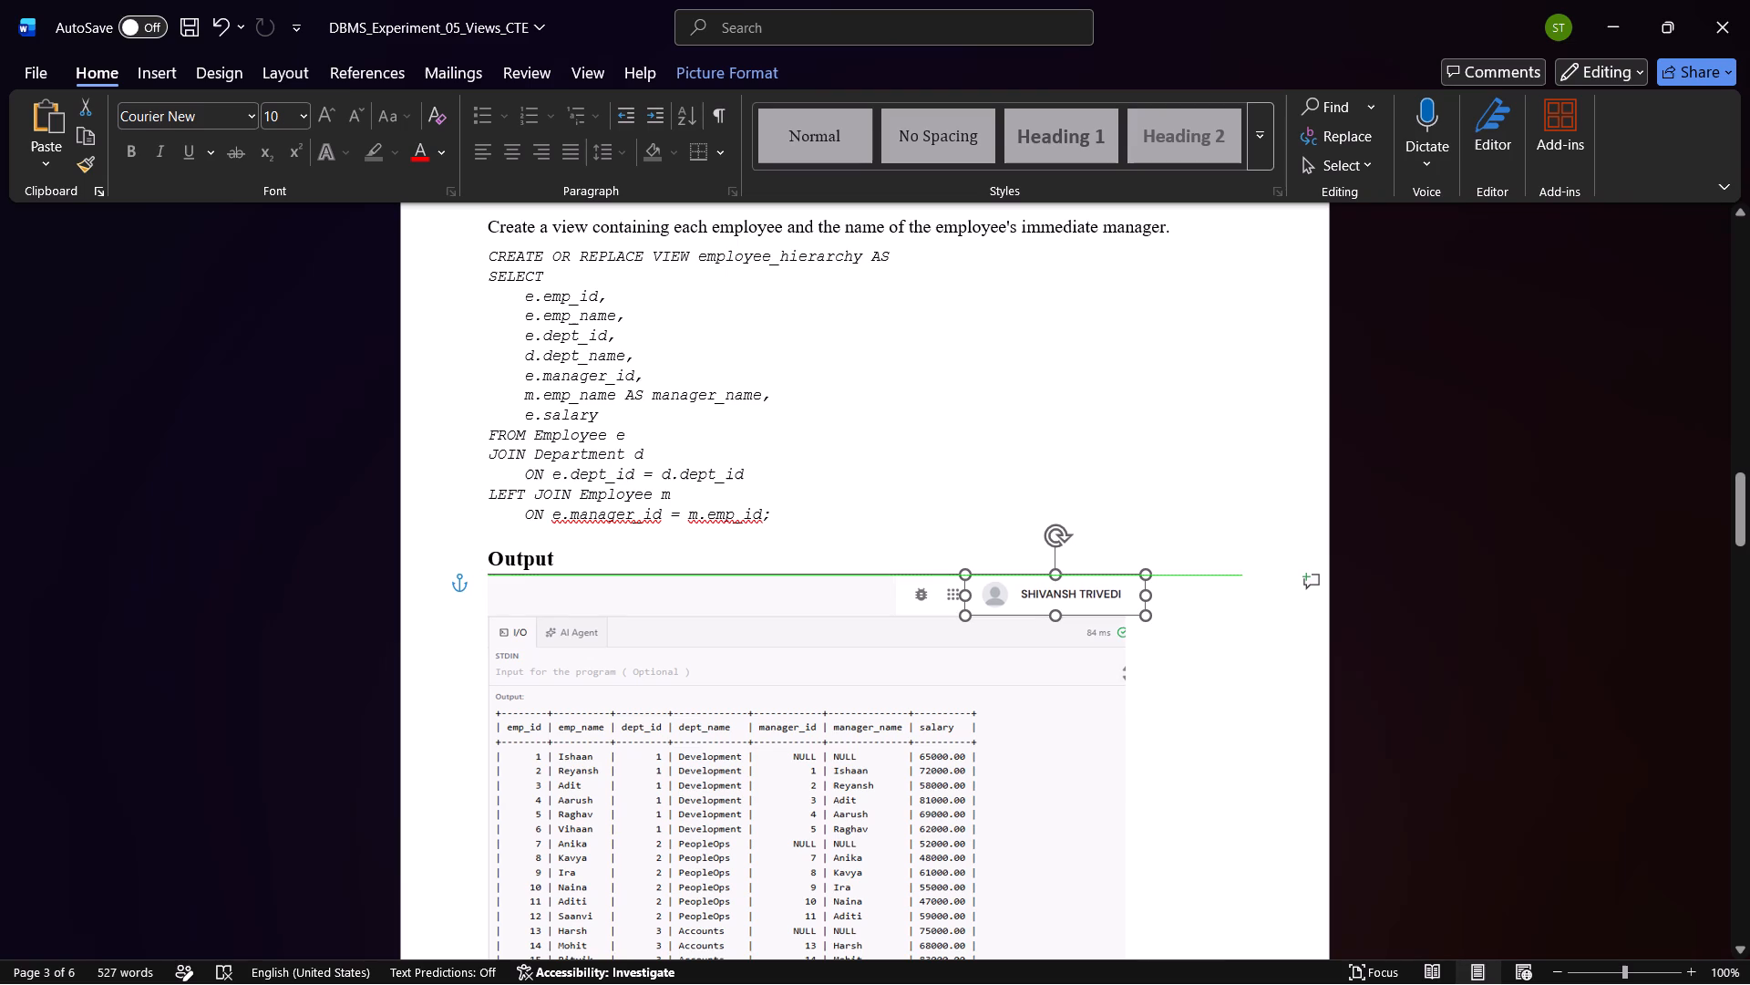
{"action": "left_click_drag", "start_coordinate": [1146, 616], "coordinate": [1140, 614]}
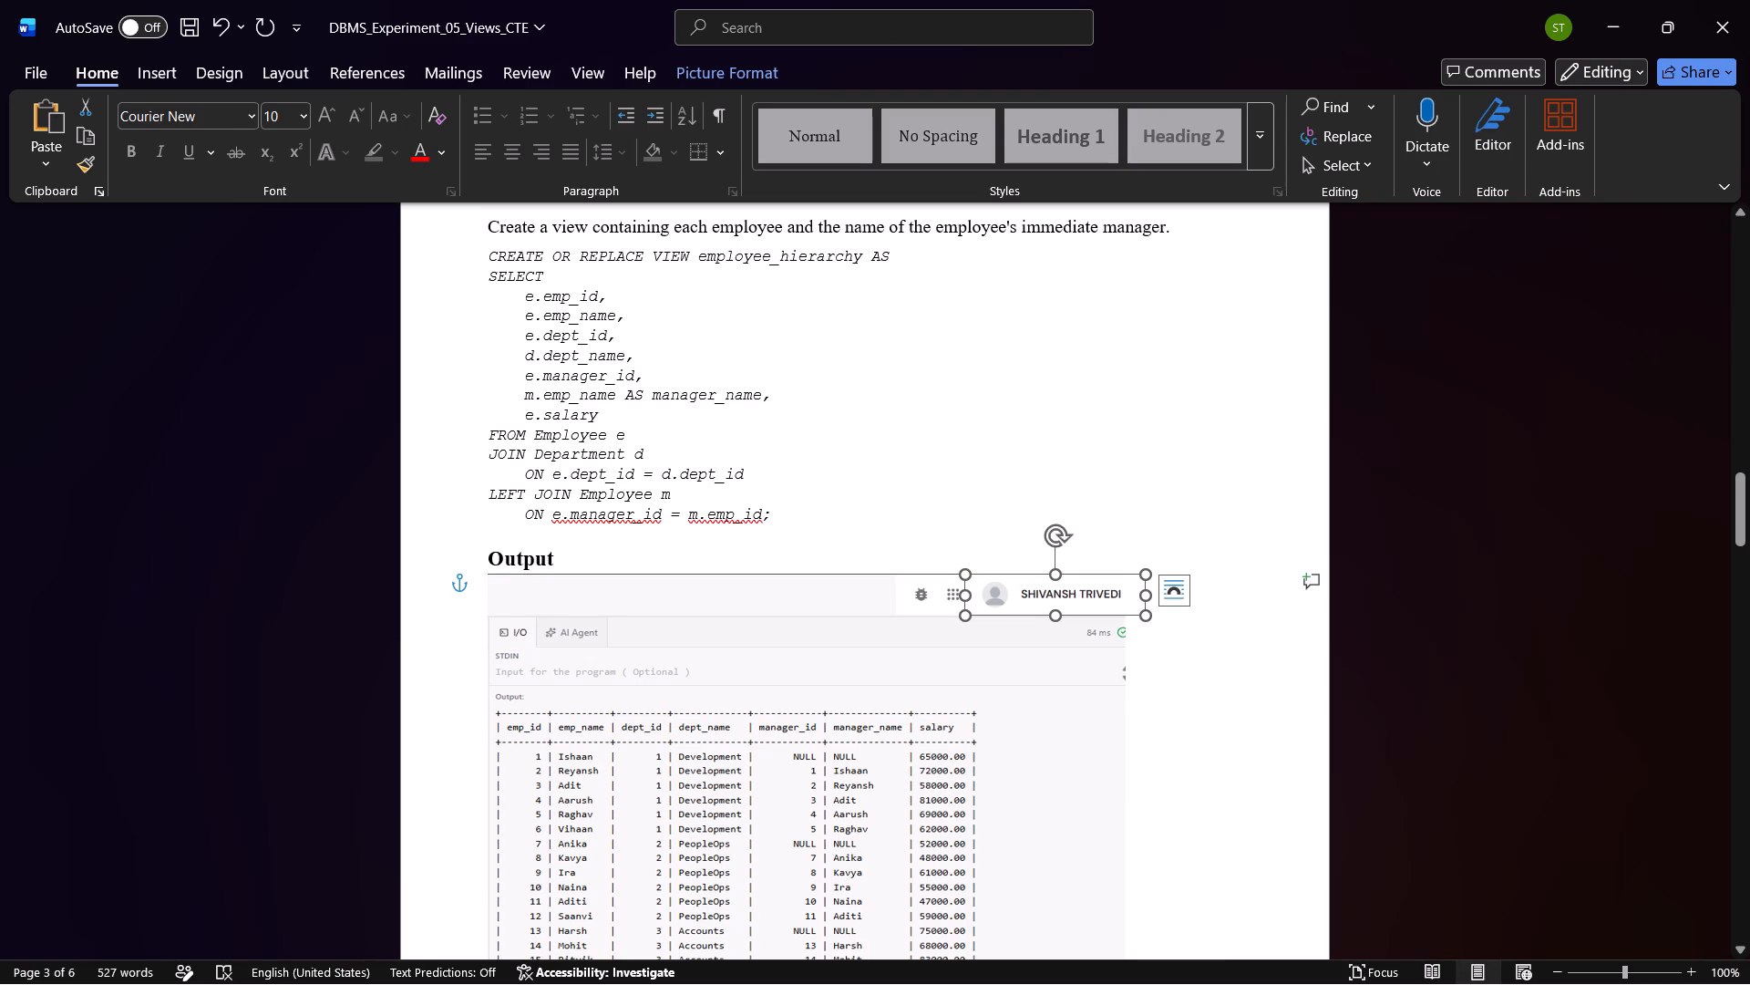
{"action": "left_click_drag", "start_coordinate": [1140, 614], "coordinate": [1128, 607]}
{"action": "left_click", "coordinate": [1096, 595]}
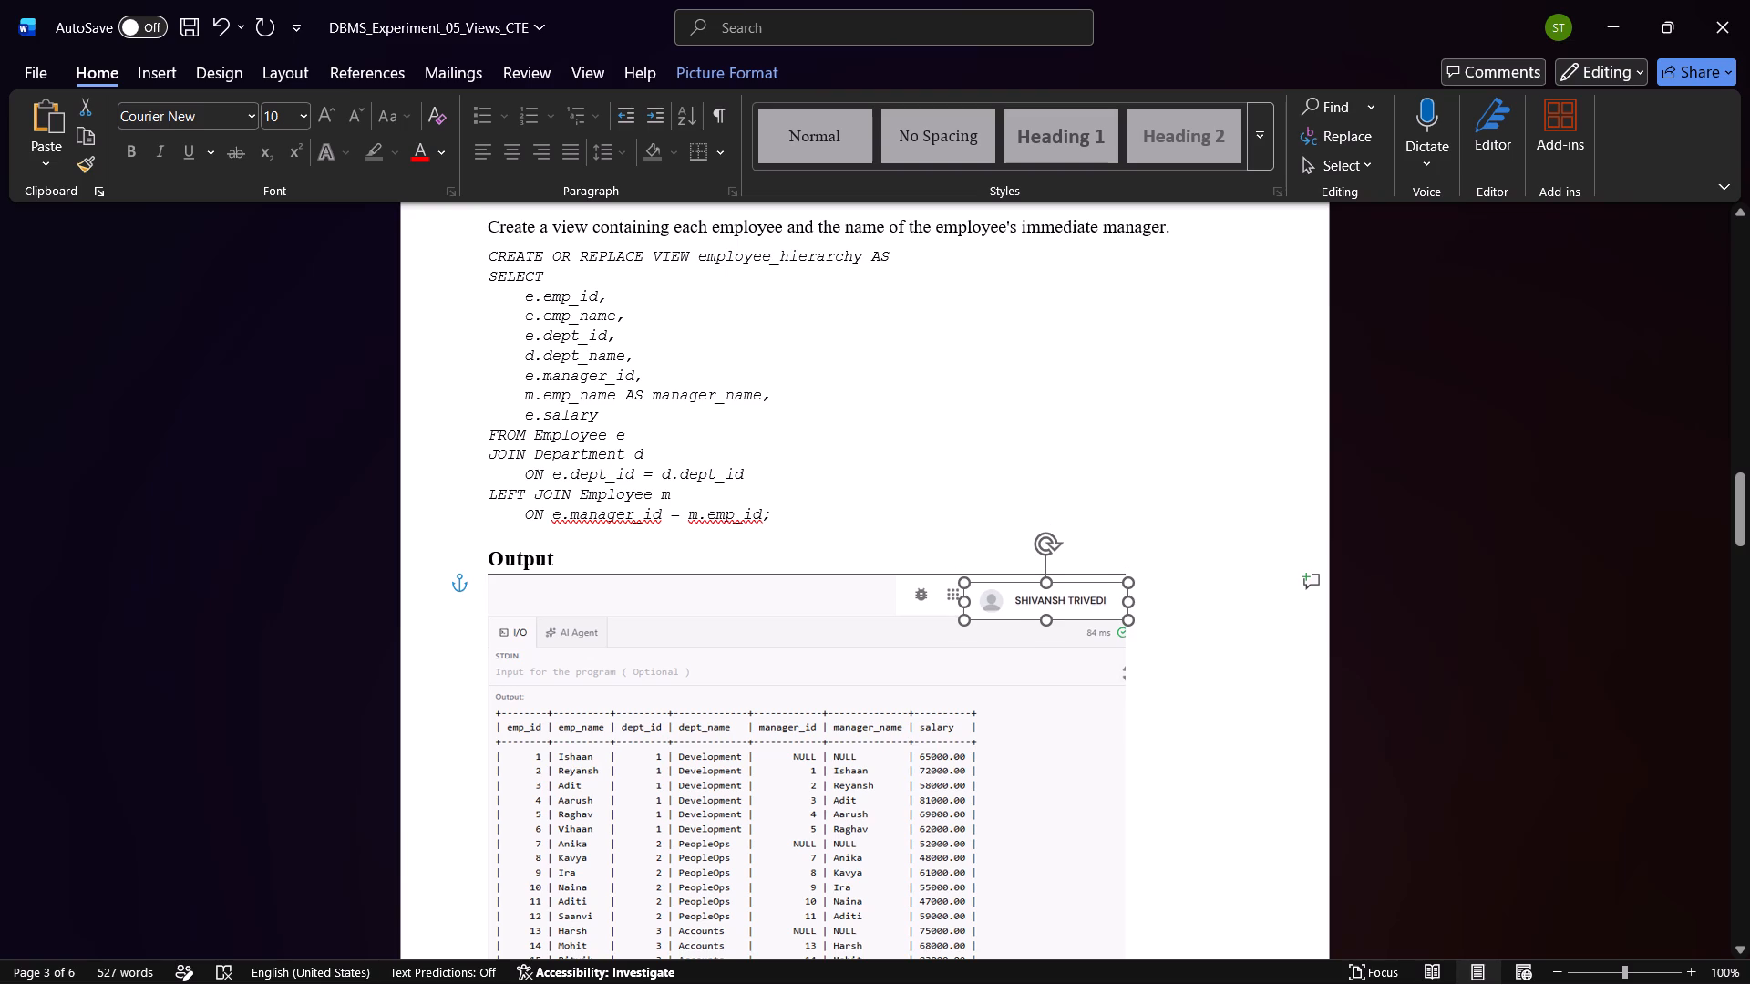
{"action": "left_click", "coordinate": [1126, 509]}
Look through all pages of the report, checking the footers and the account names in the output screenshots through the reporting chain output.
{"action": "scroll", "coordinate": [1114, 680], "scroll_direction": "down", "scroll_amount": 3}
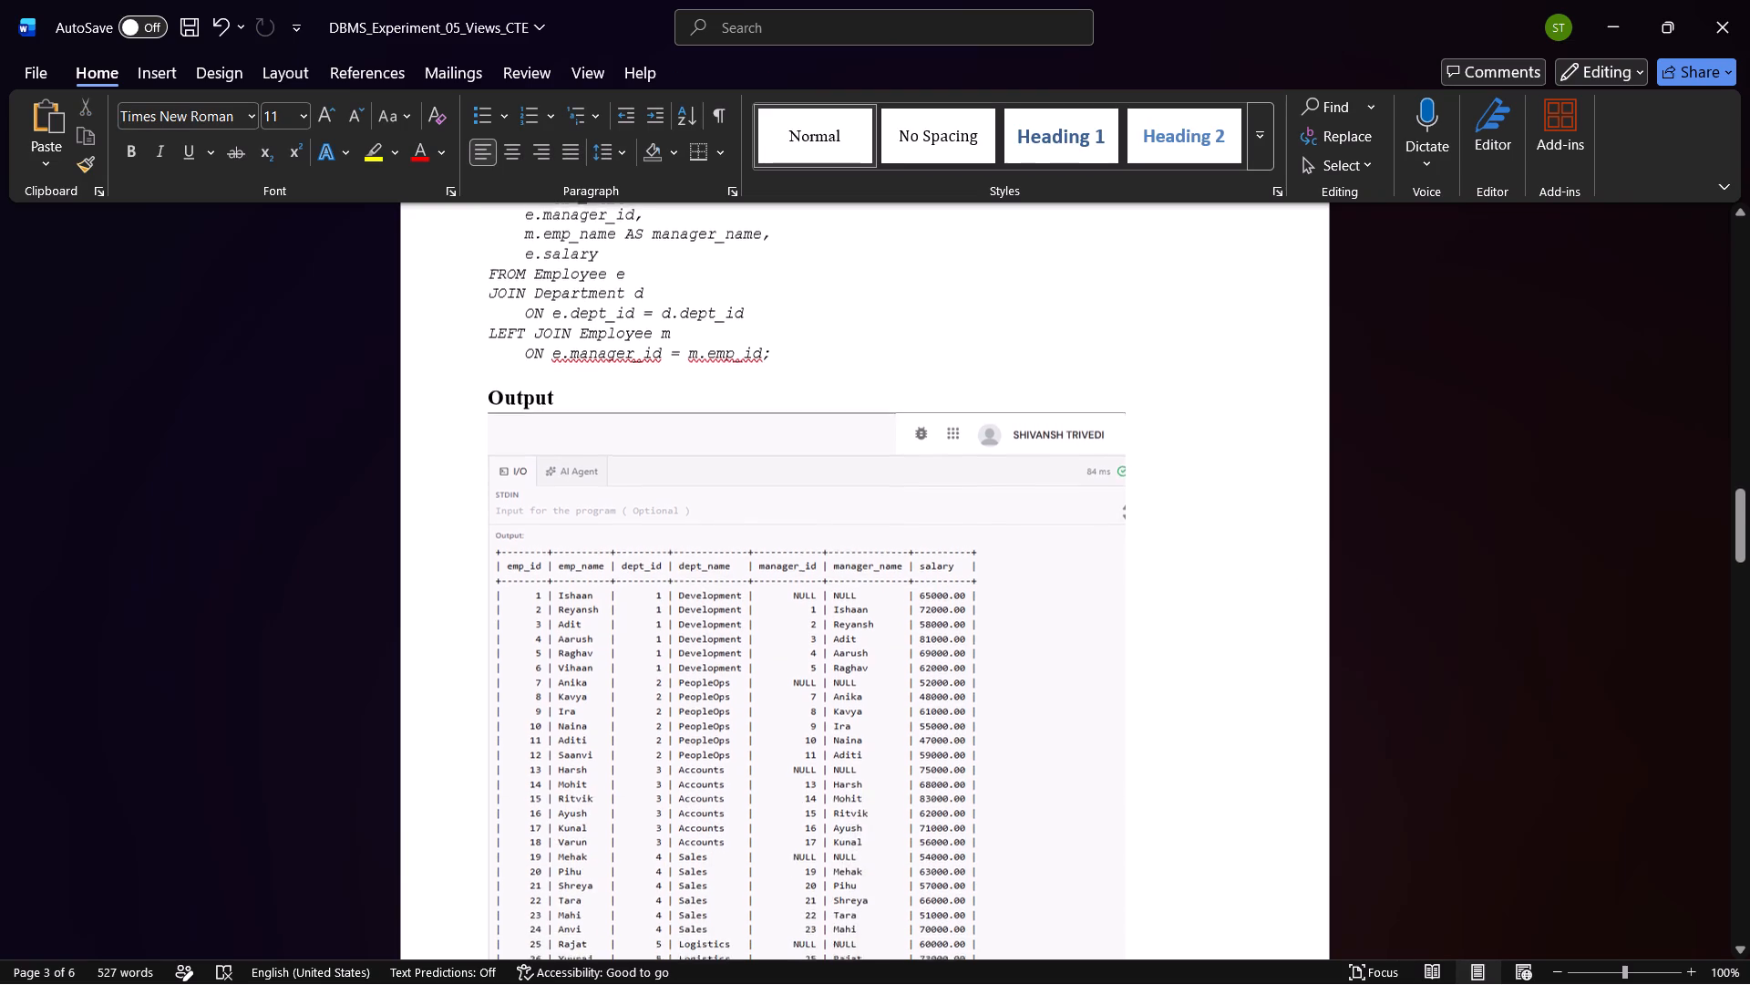
{"action": "scroll", "coordinate": [1107, 658], "scroll_direction": "down", "scroll_amount": 18}
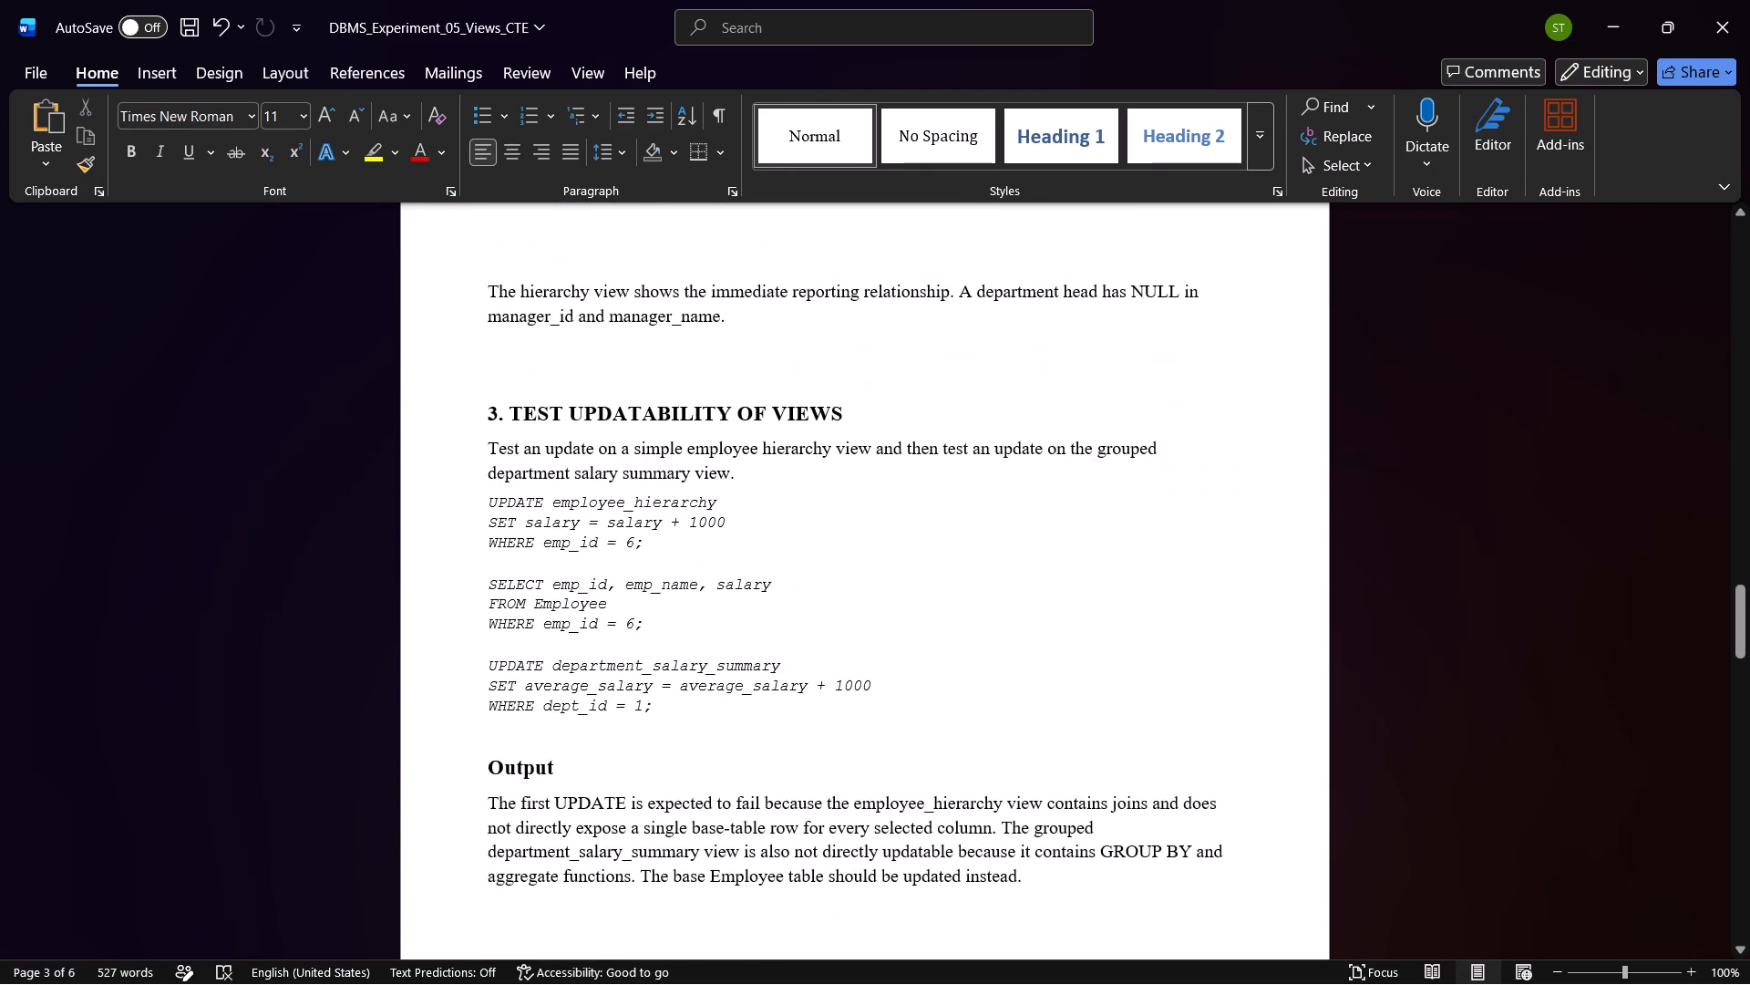
{"action": "scroll", "coordinate": [1106, 657], "scroll_direction": "down", "scroll_amount": 3}
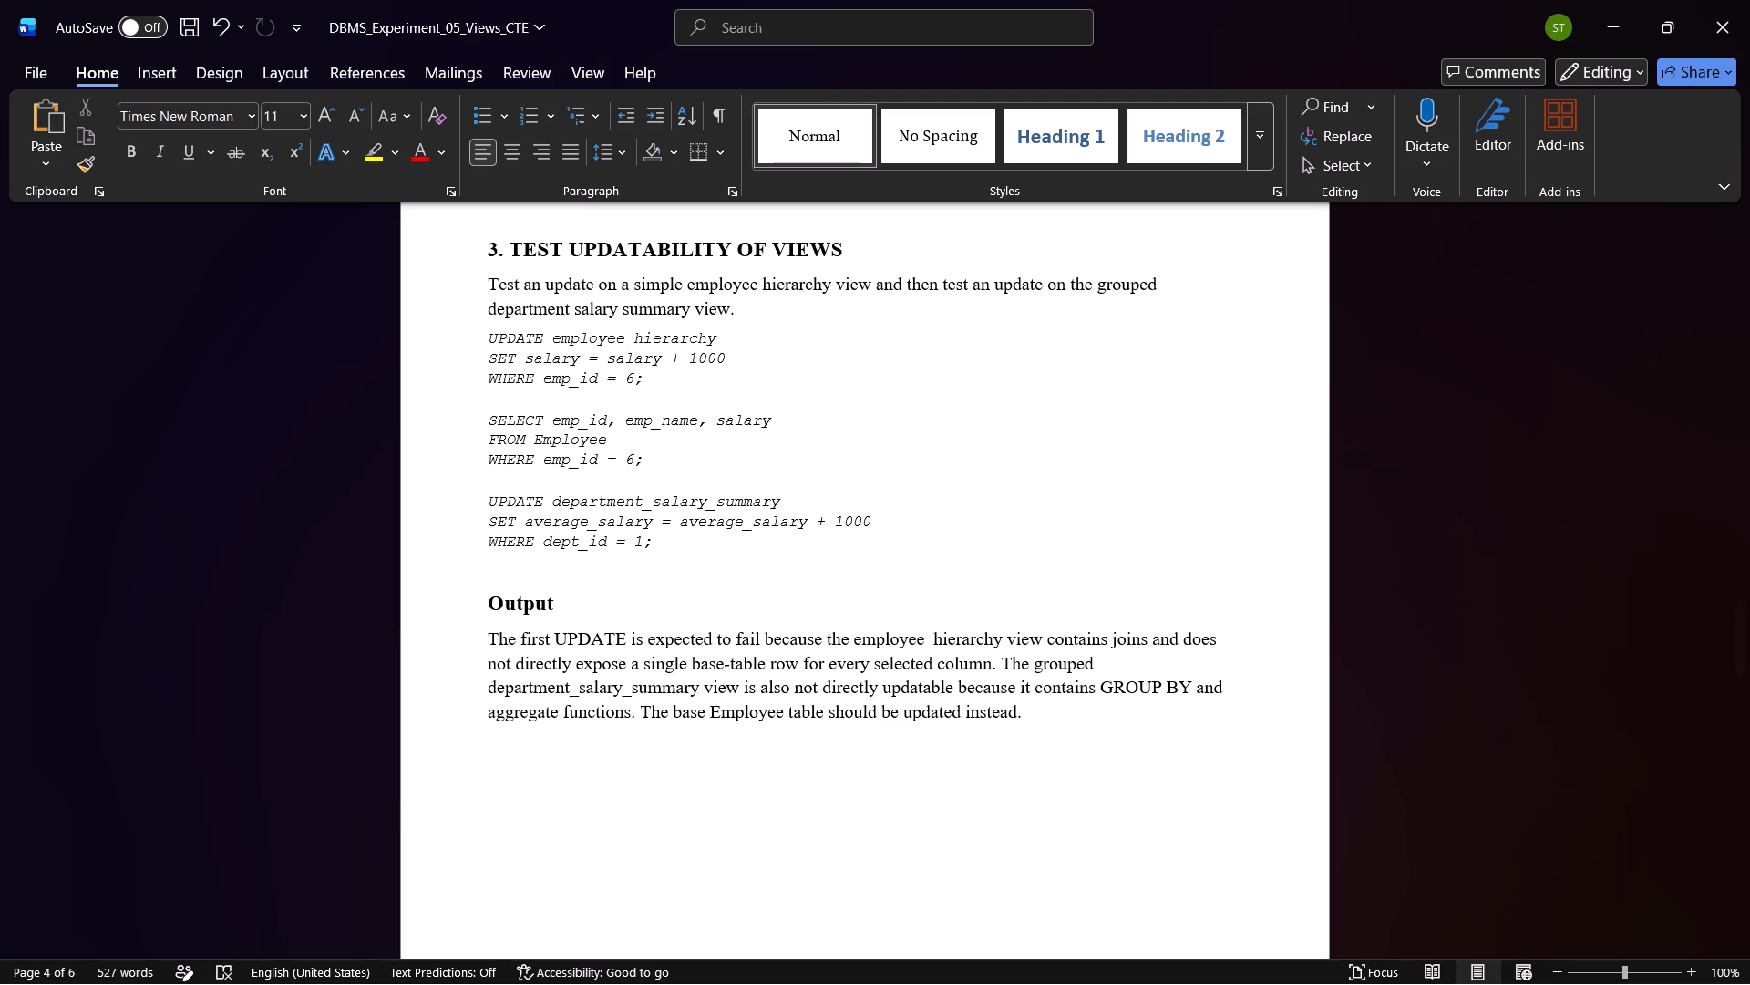
{"action": "scroll", "coordinate": [1106, 656], "scroll_direction": "up", "scroll_amount": 7}
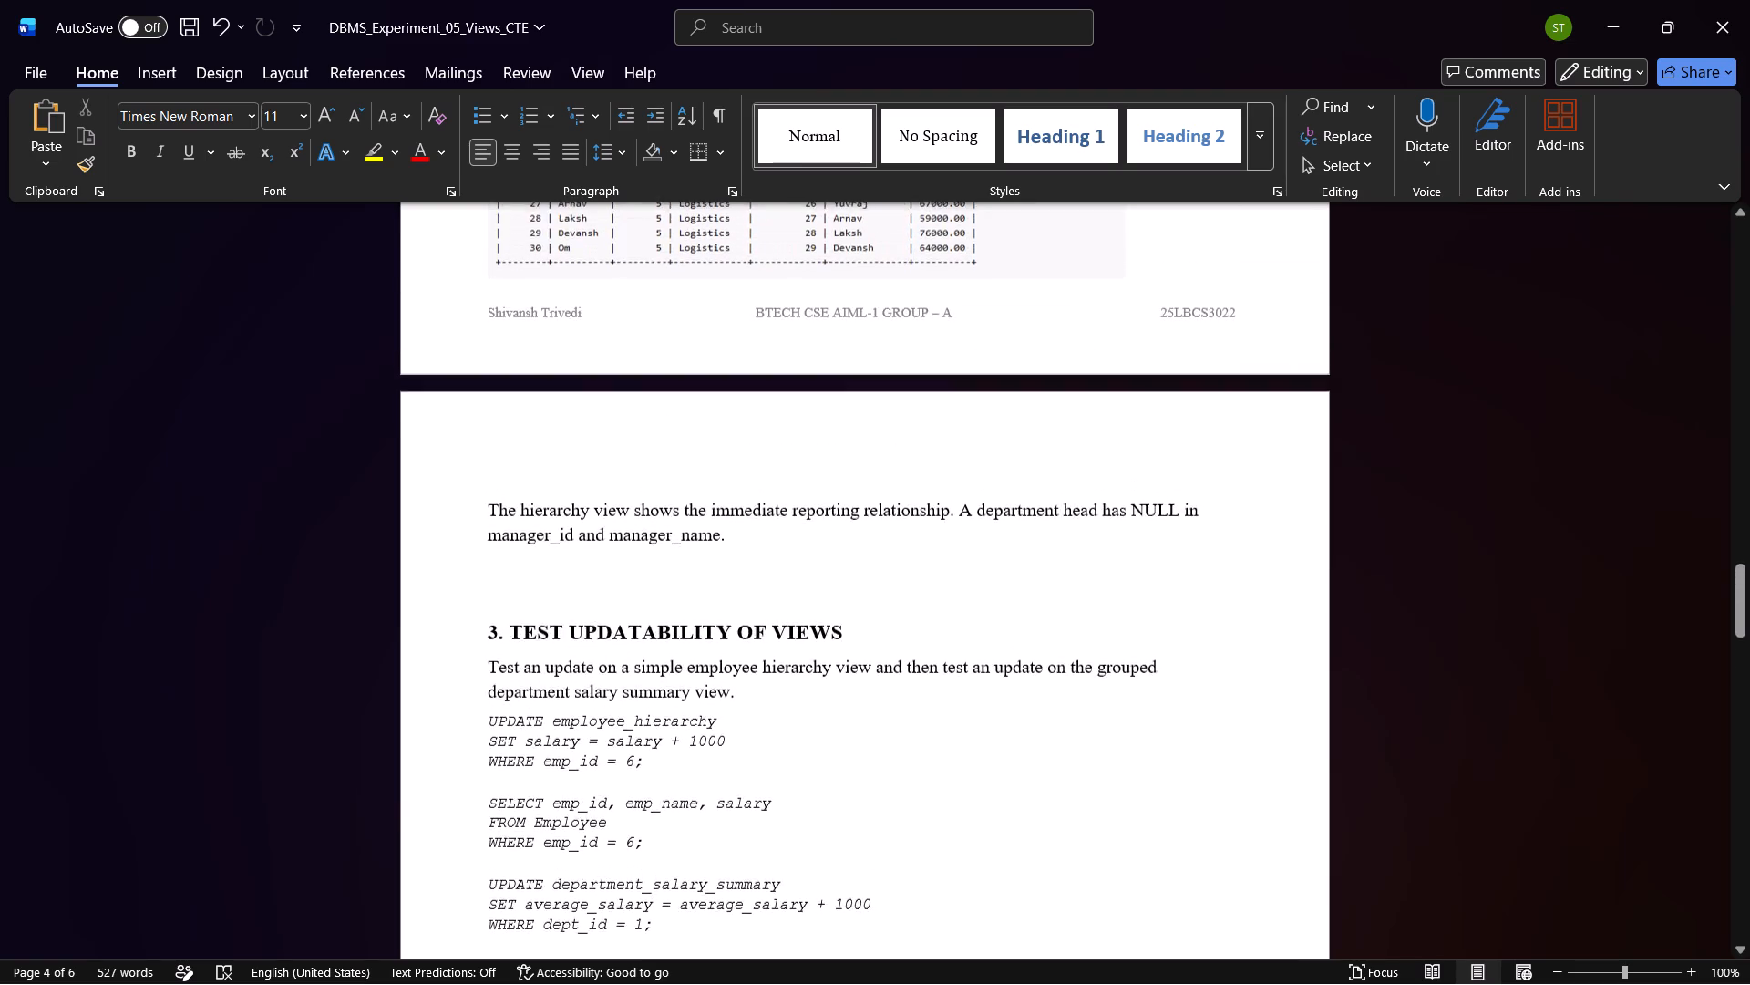
{"action": "scroll", "coordinate": [1106, 652], "scroll_direction": "up", "scroll_amount": 15}
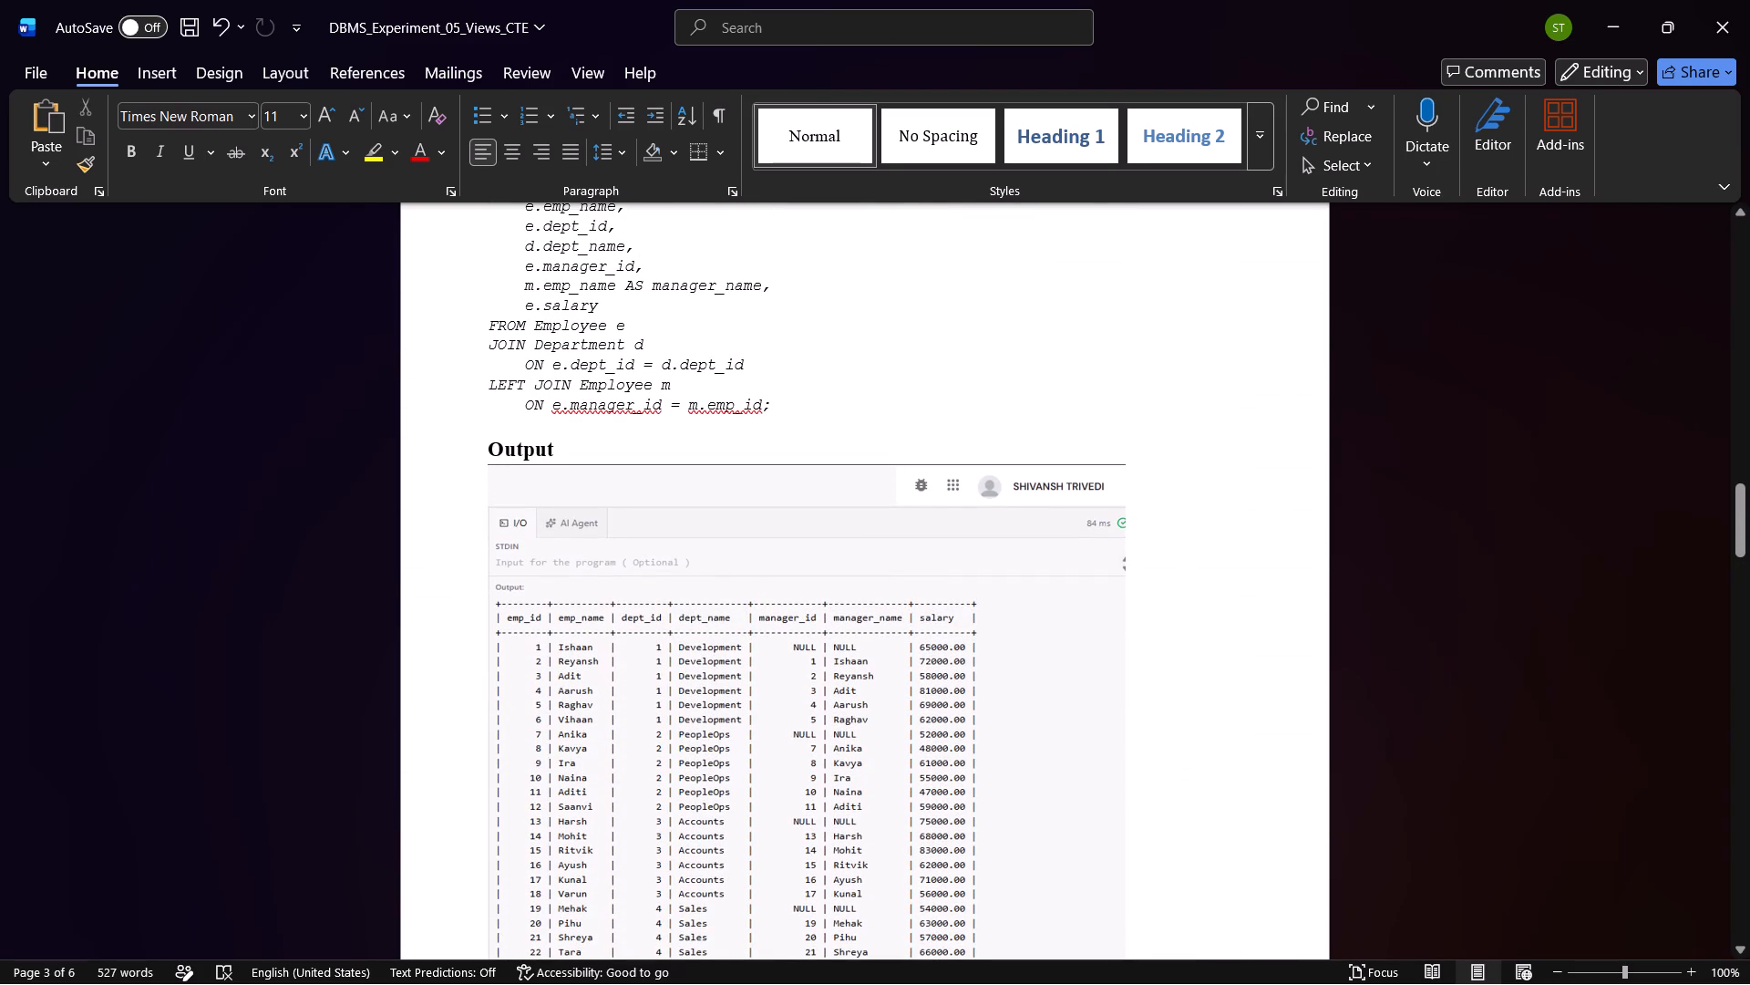
{"action": "left_click_drag", "start_coordinate": [1744, 543], "coordinate": [1741, 312]}
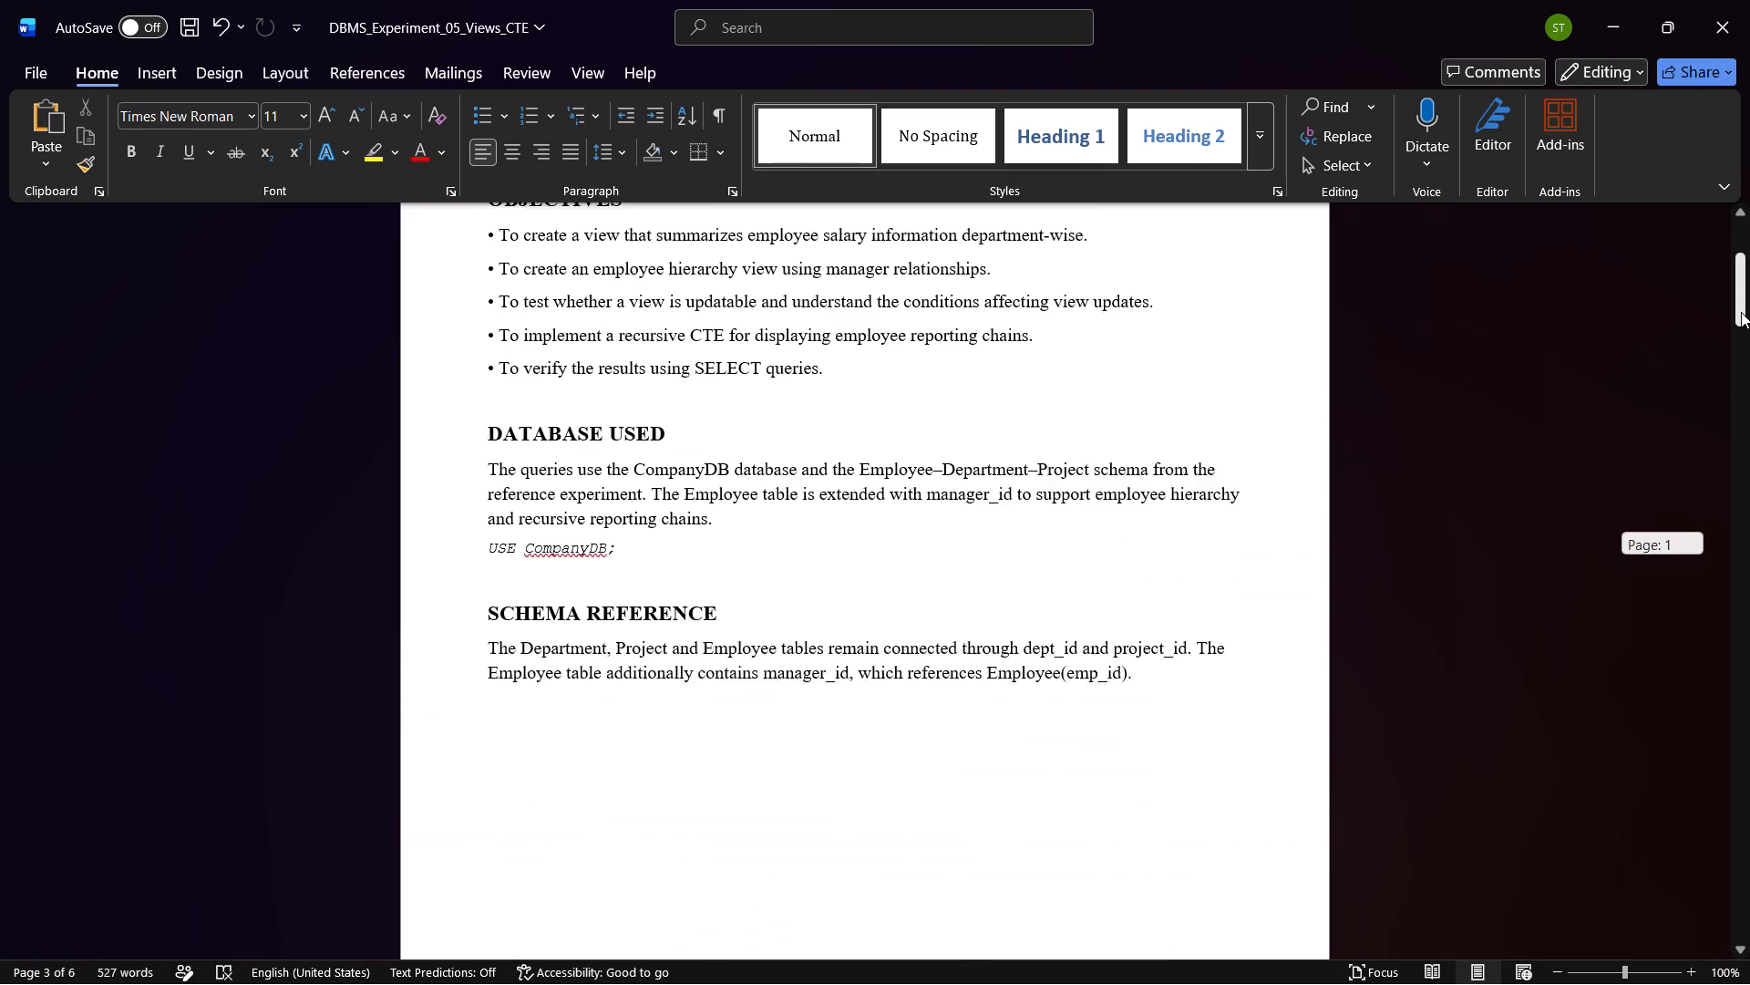
{"action": "left_click_drag", "start_coordinate": [1741, 312], "coordinate": [1735, 425]}
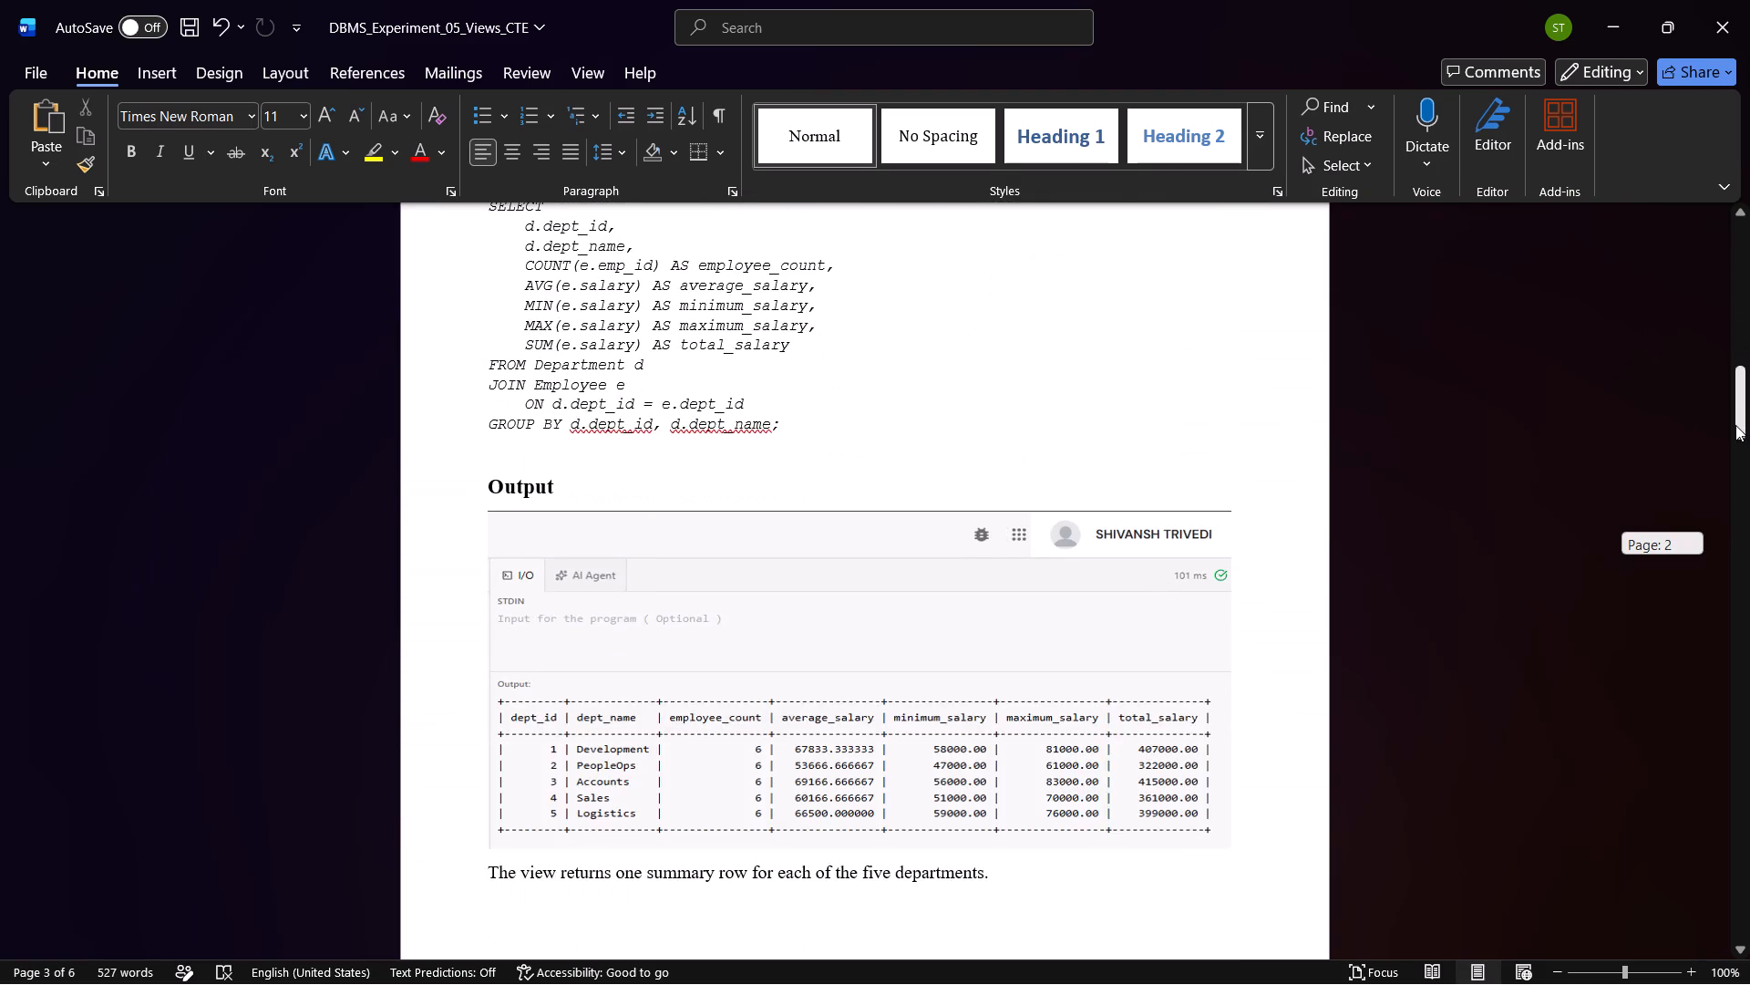
{"action": "left_click_drag", "start_coordinate": [1735, 425], "coordinate": [1721, 593]}
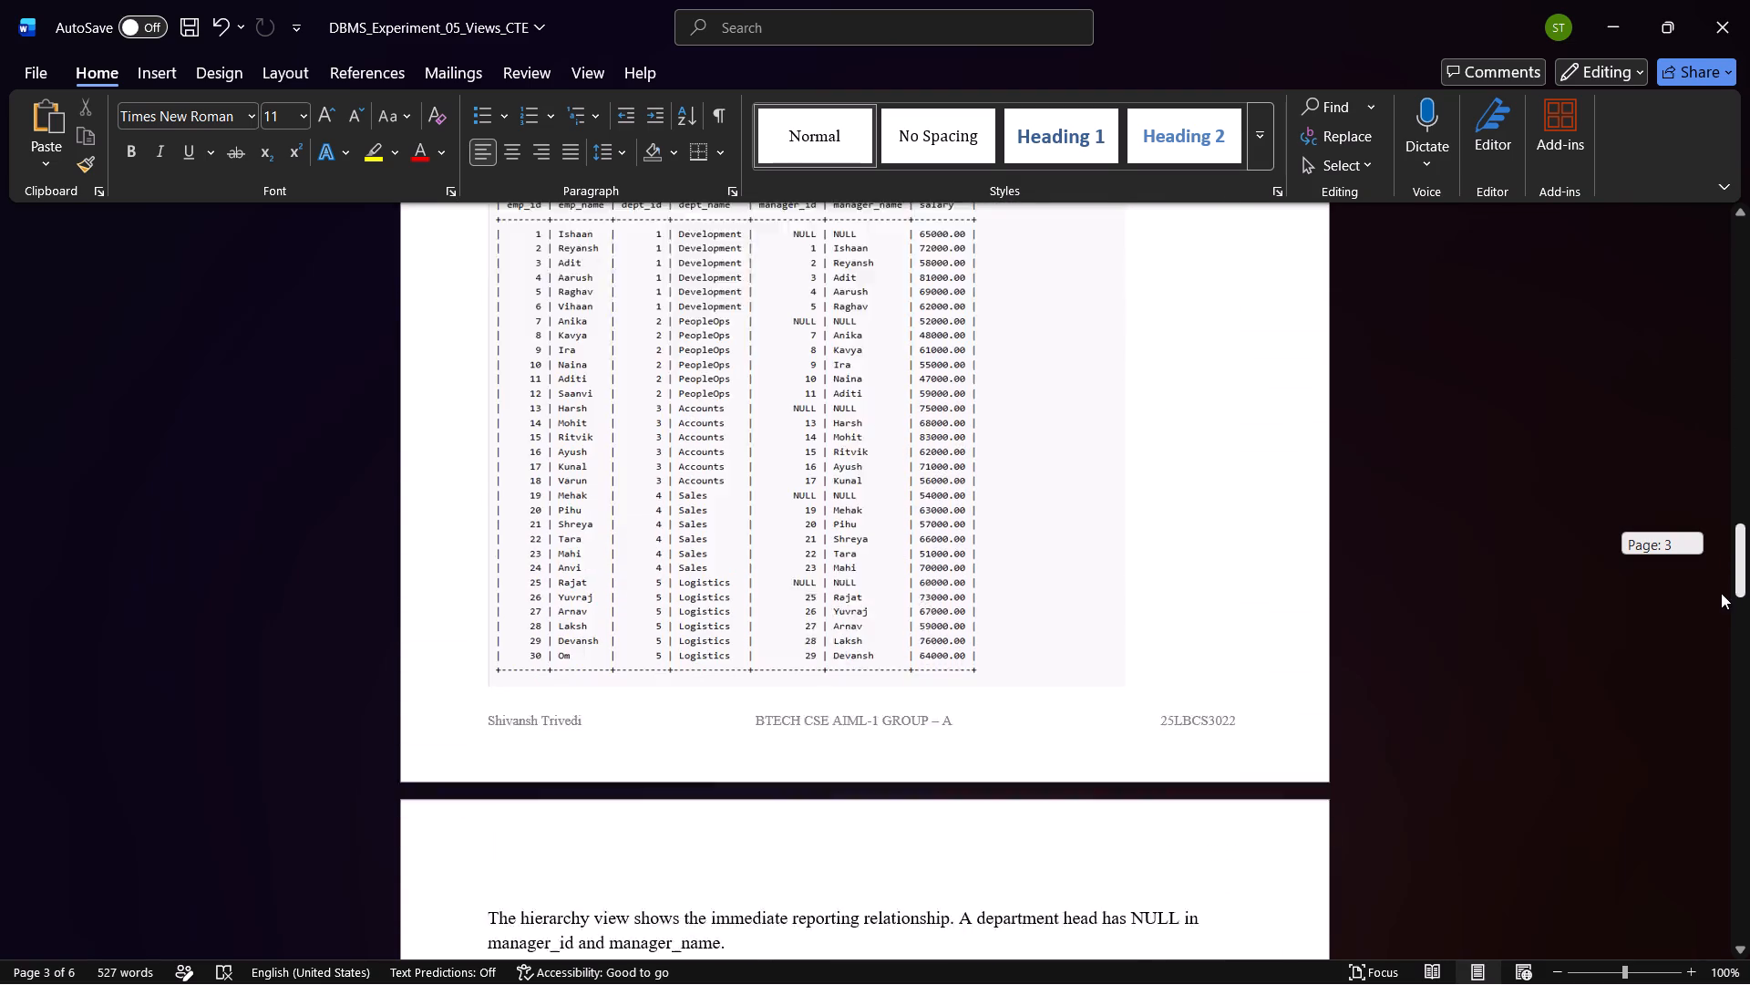
{"action": "left_click_drag", "start_coordinate": [1721, 593], "coordinate": [1724, 778]}
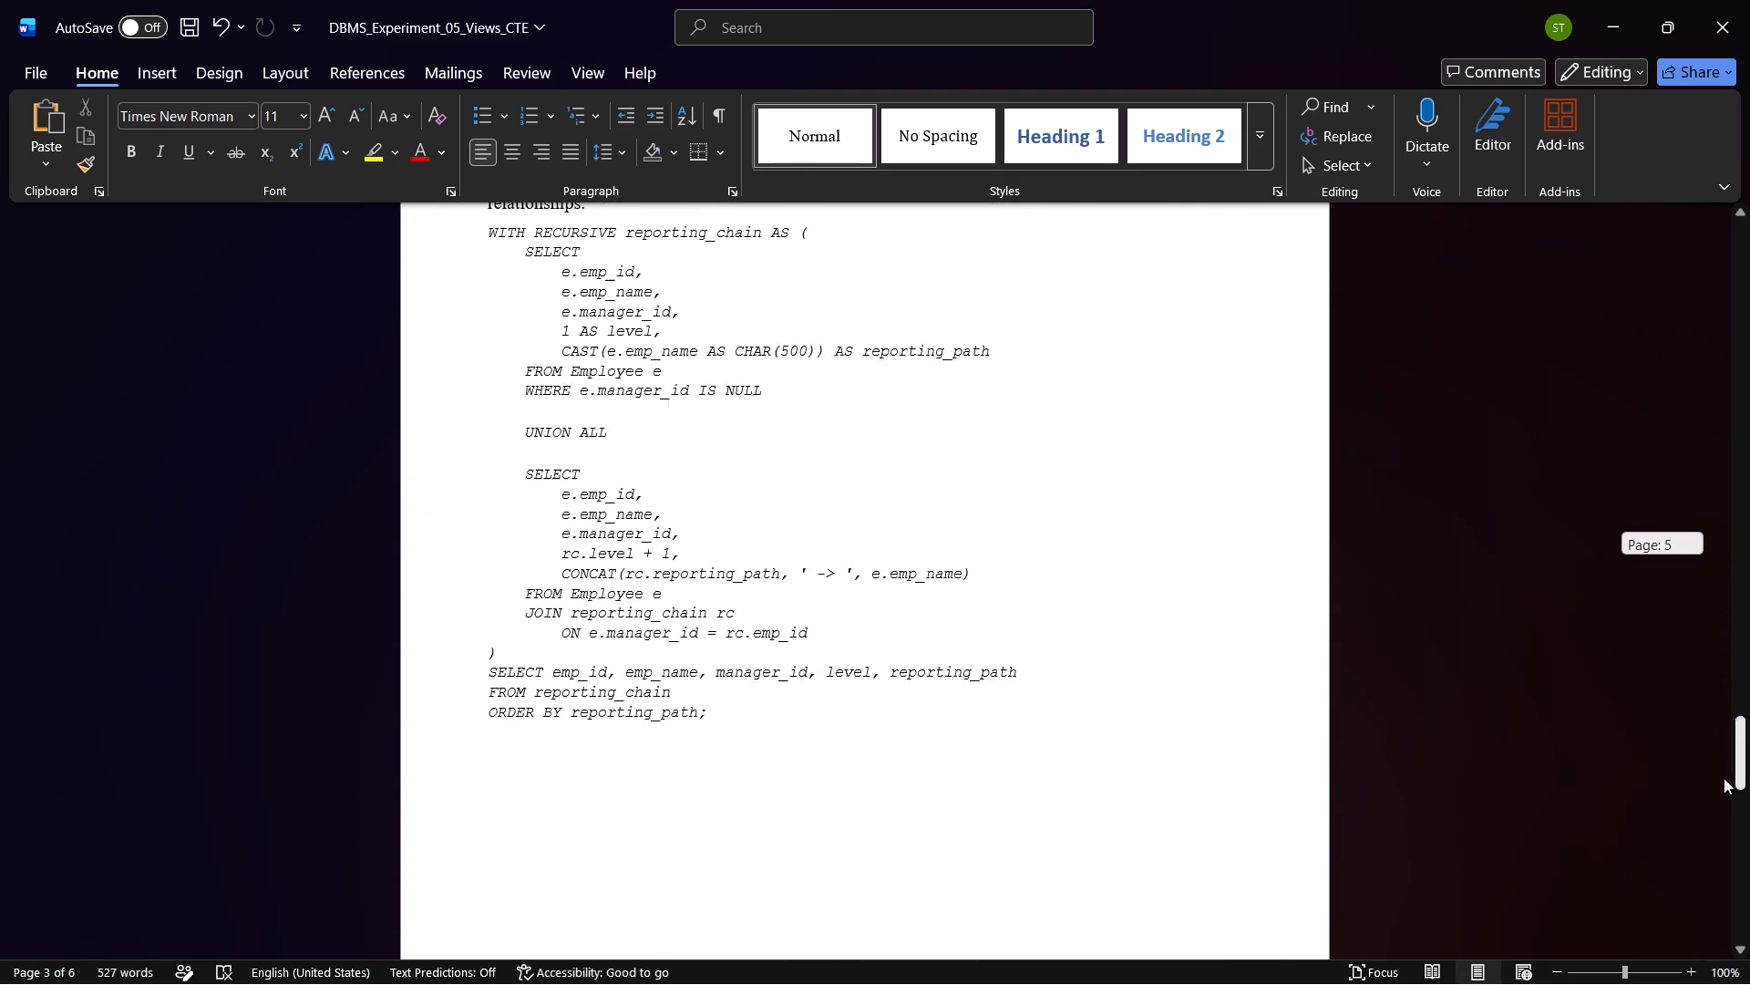
{"action": "left_click_drag", "start_coordinate": [1724, 778], "coordinate": [1722, 822]}
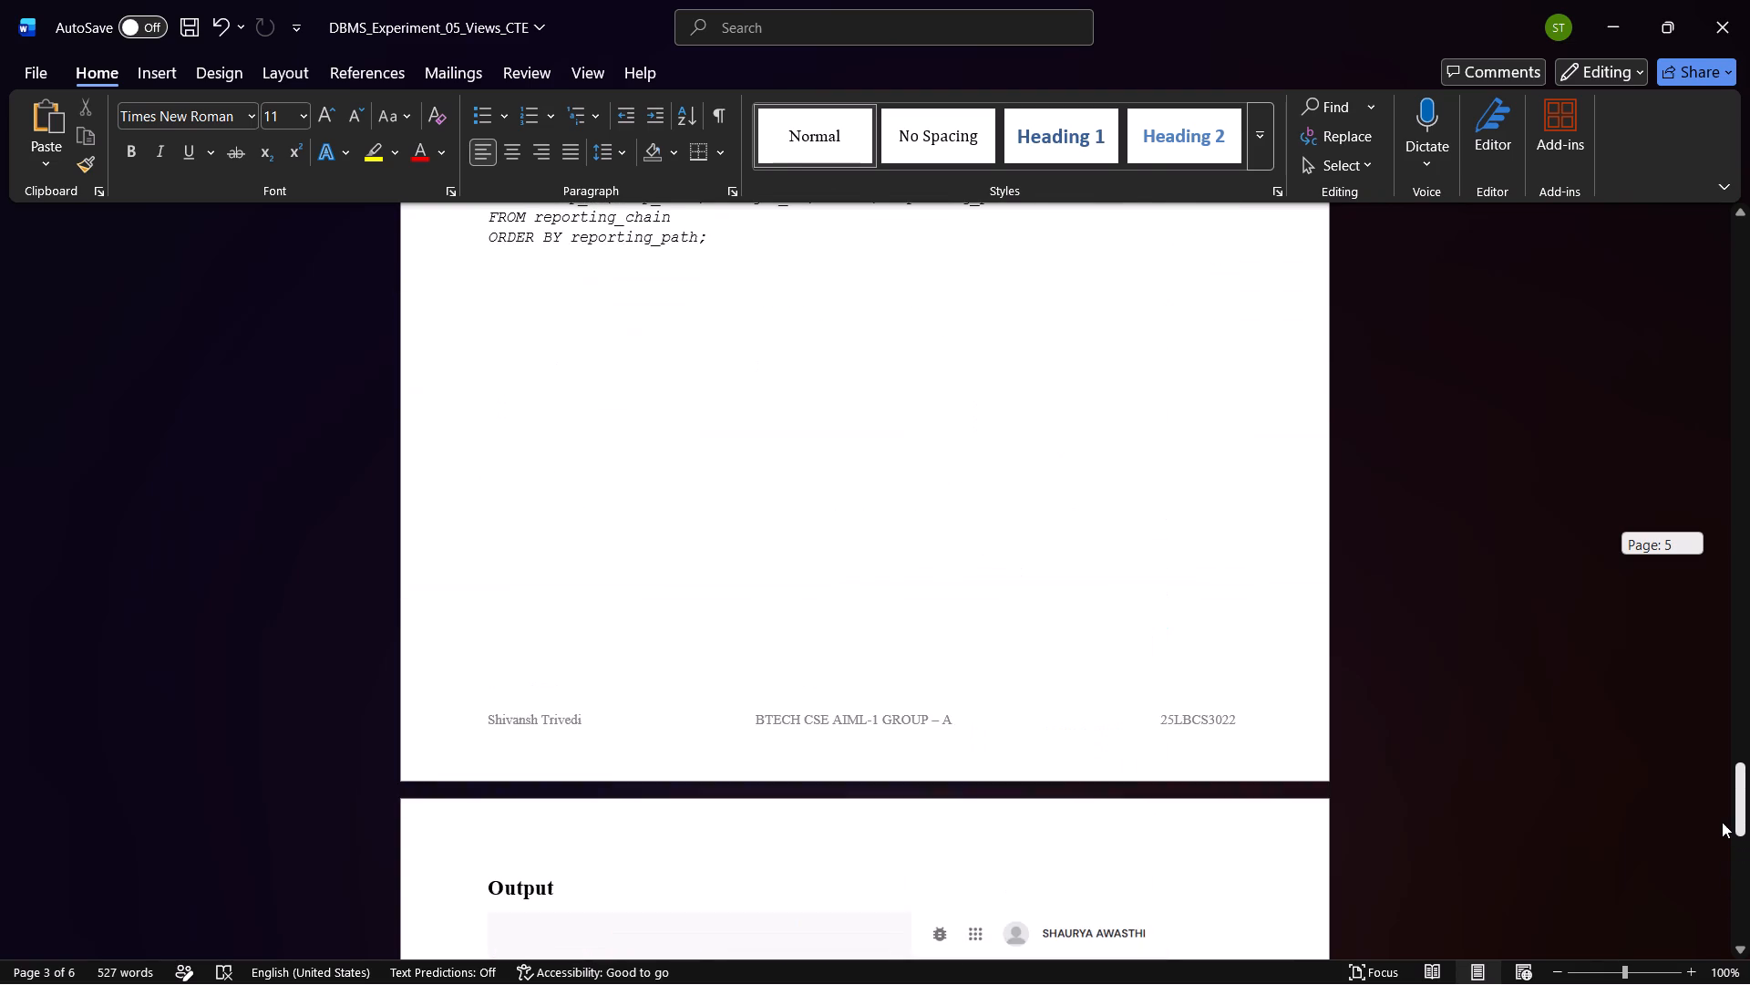
{"action": "left_click_drag", "start_coordinate": [1722, 822], "coordinate": [1720, 595]}
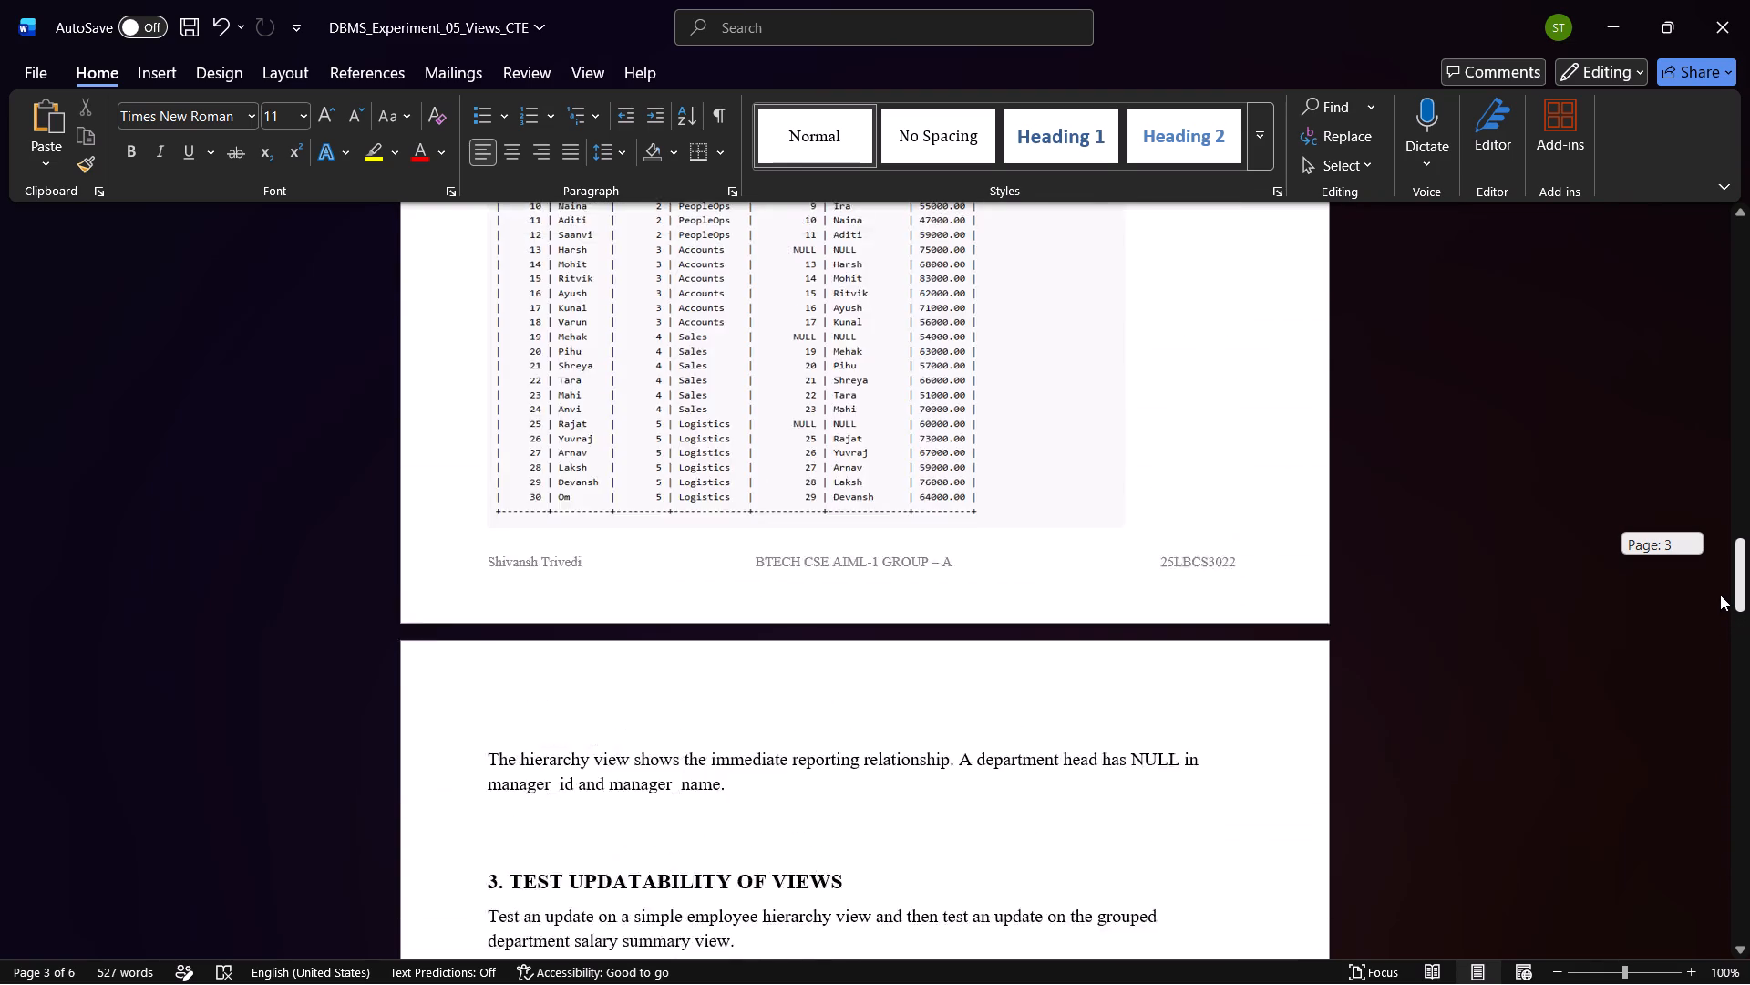
{"action": "left_click_drag", "start_coordinate": [1720, 595], "coordinate": [1721, 708]}
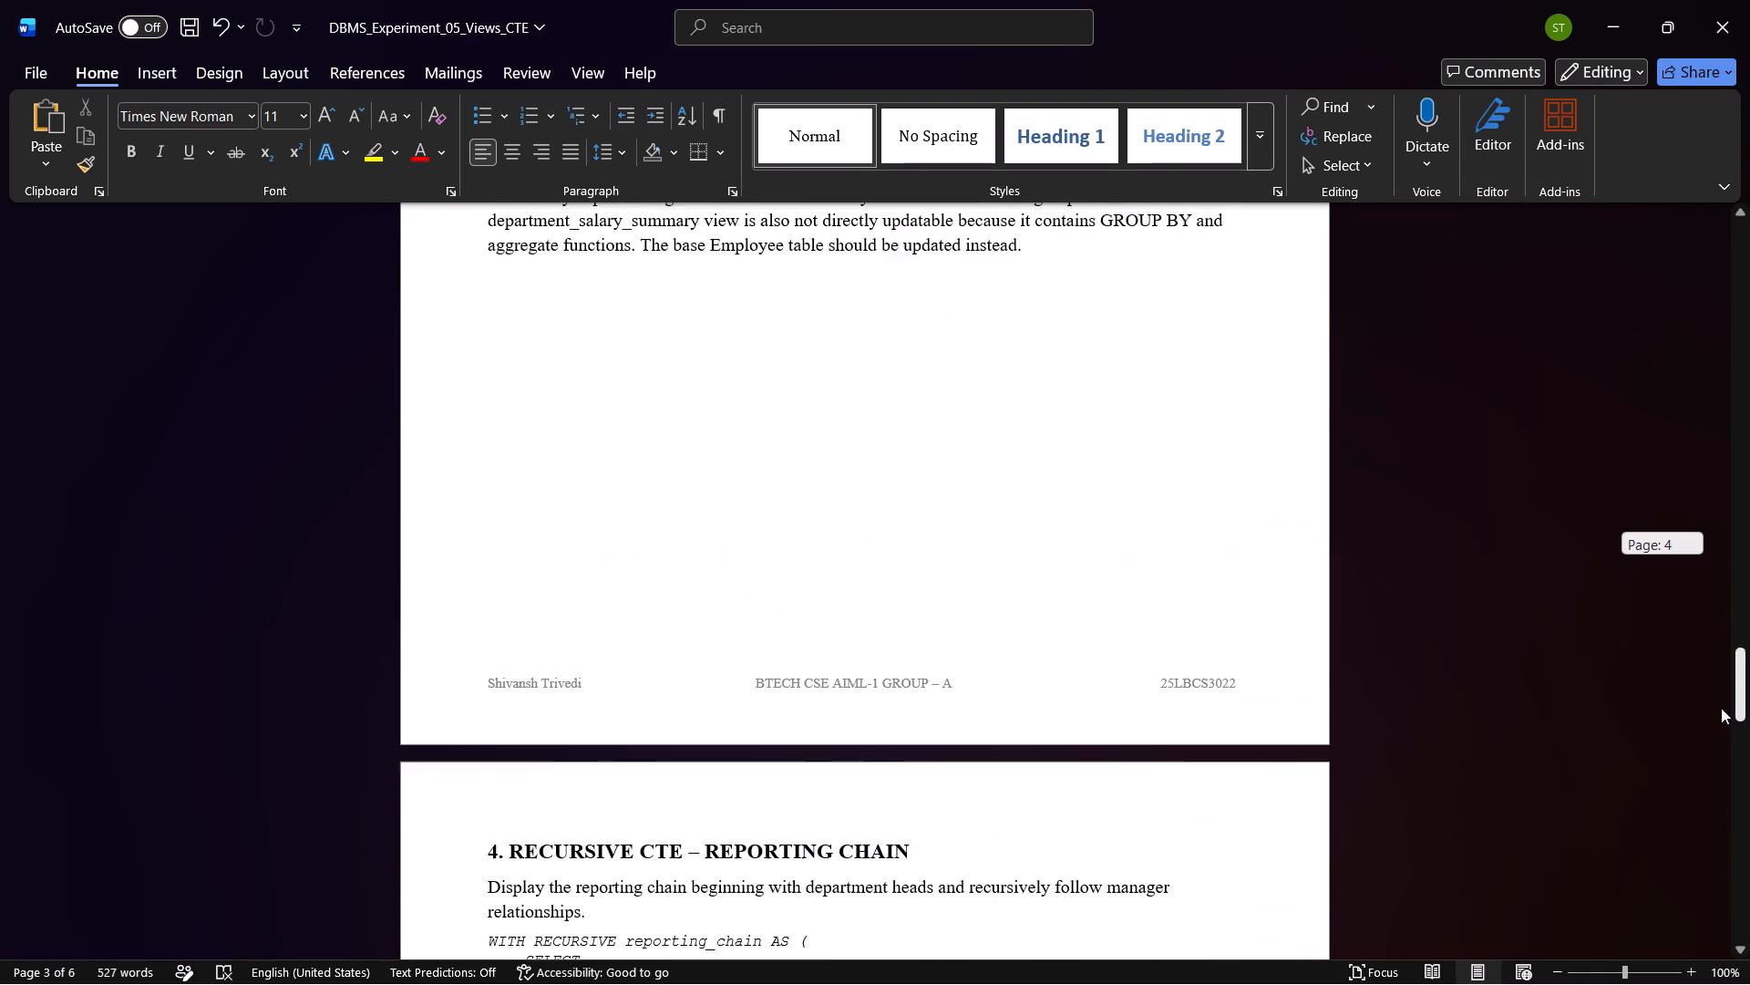
{"action": "left_click_drag", "start_coordinate": [1721, 708], "coordinate": [1721, 848]}
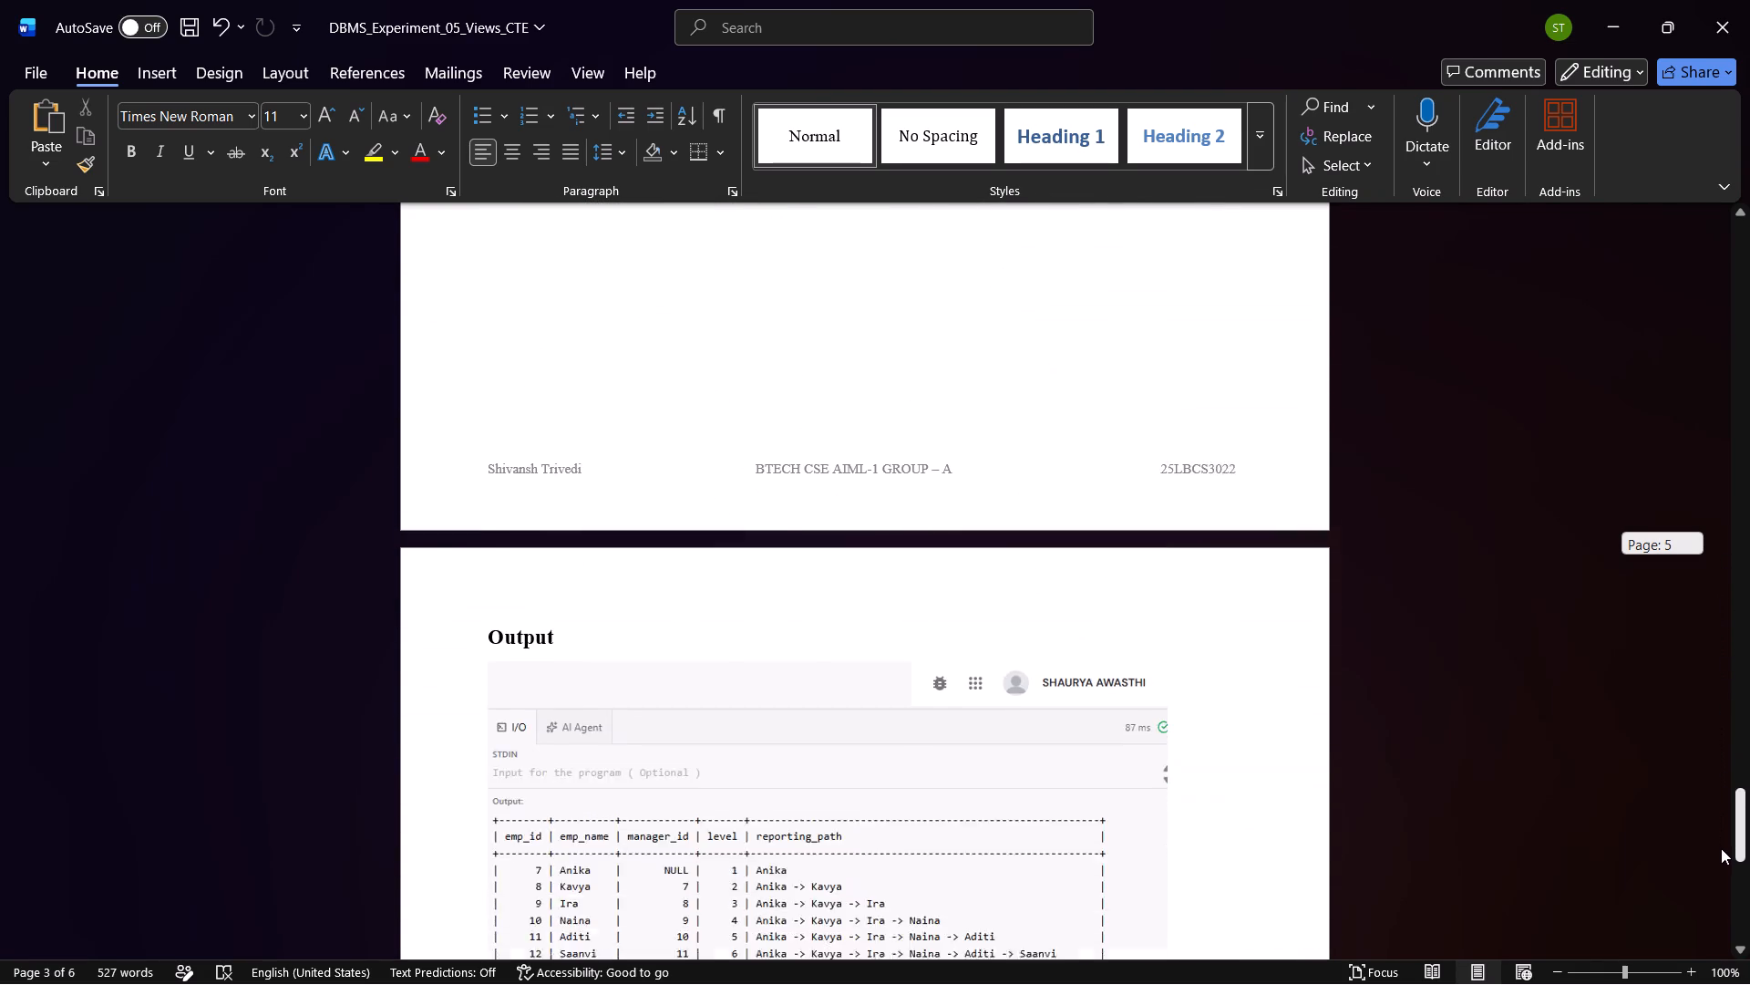
{"action": "left_click_drag", "start_coordinate": [1721, 848], "coordinate": [1733, 877]}
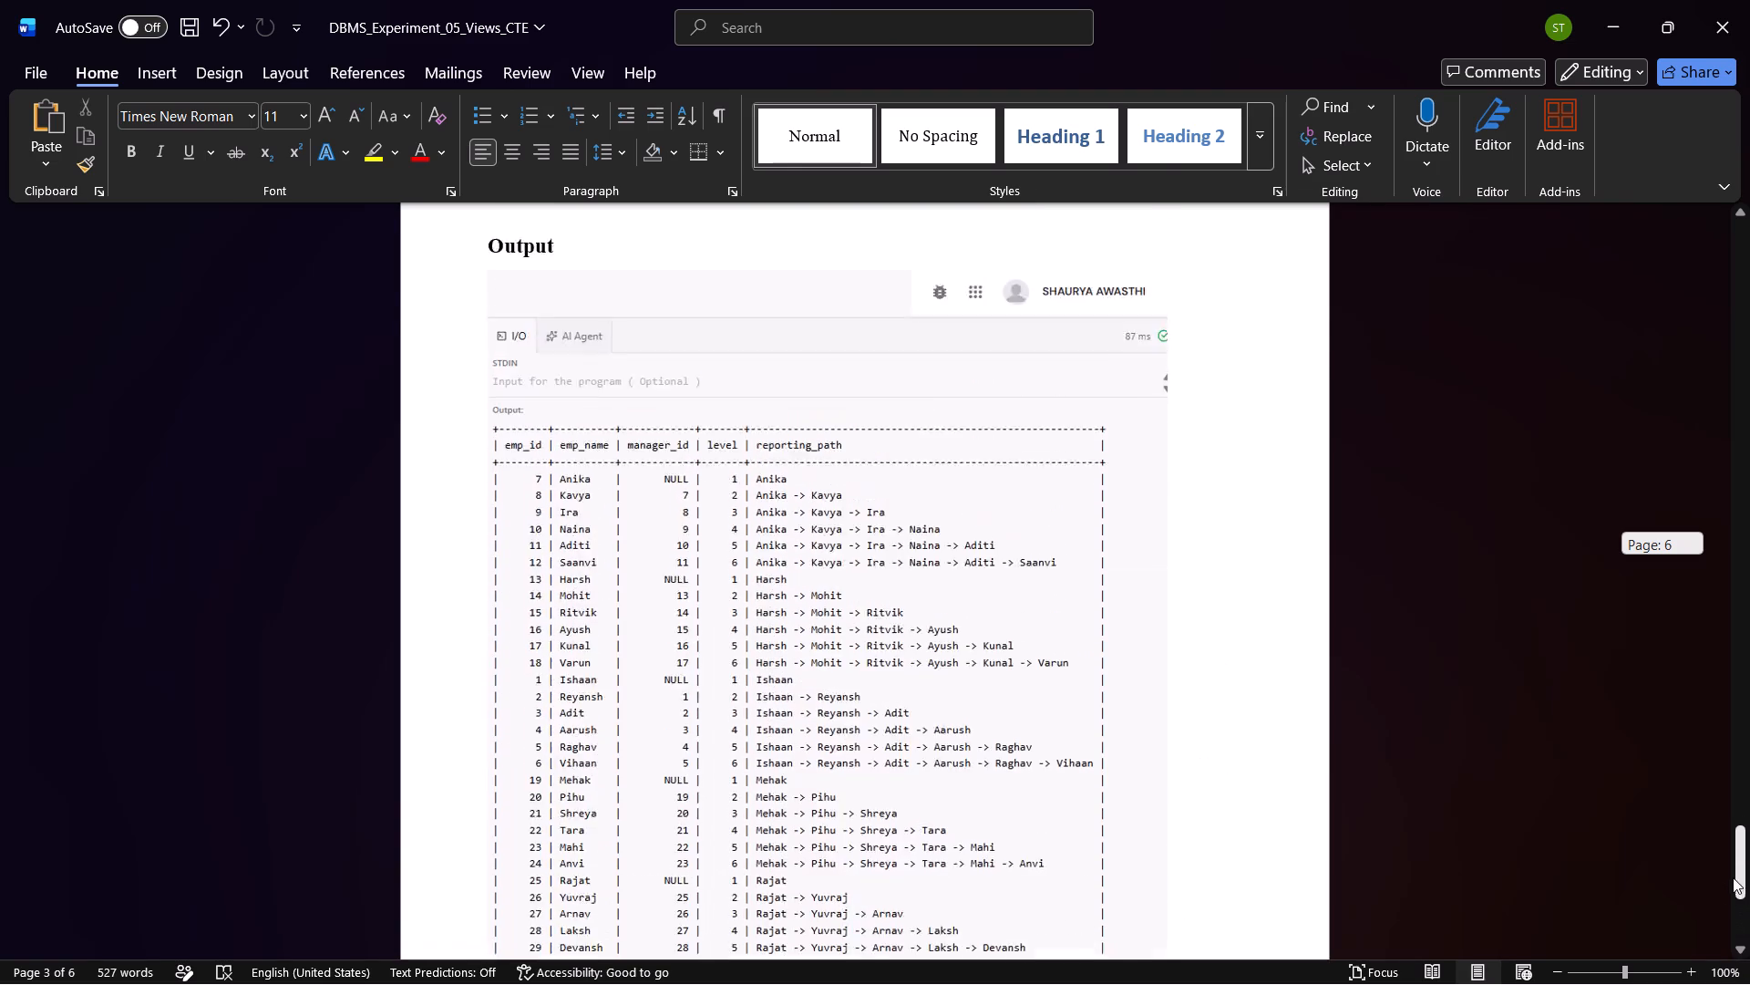
{"action": "left_click_drag", "start_coordinate": [1733, 877], "coordinate": [1731, 824]}
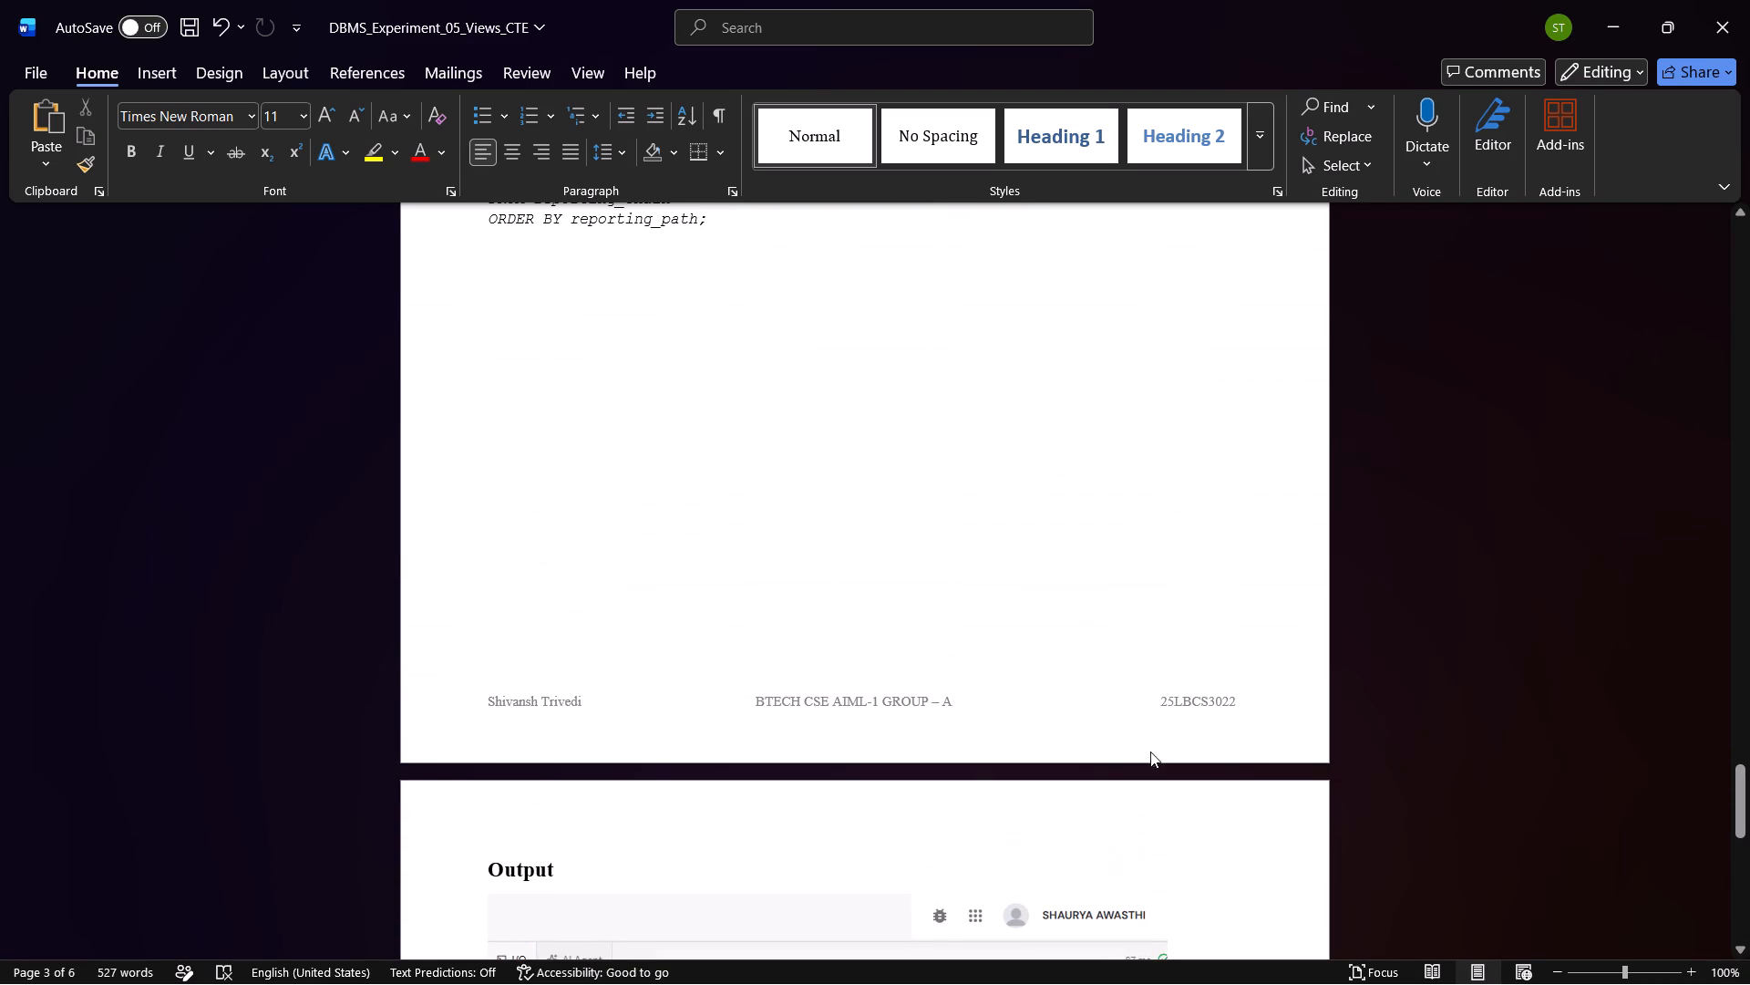
Paste the name picture above the reporting chain output and set its text wrapping to In Front of Text.
{"action": "left_click", "coordinate": [902, 581]}
{"action": "key", "text": "ctrl+v"}
{"action": "left_click", "coordinate": [768, 578]}
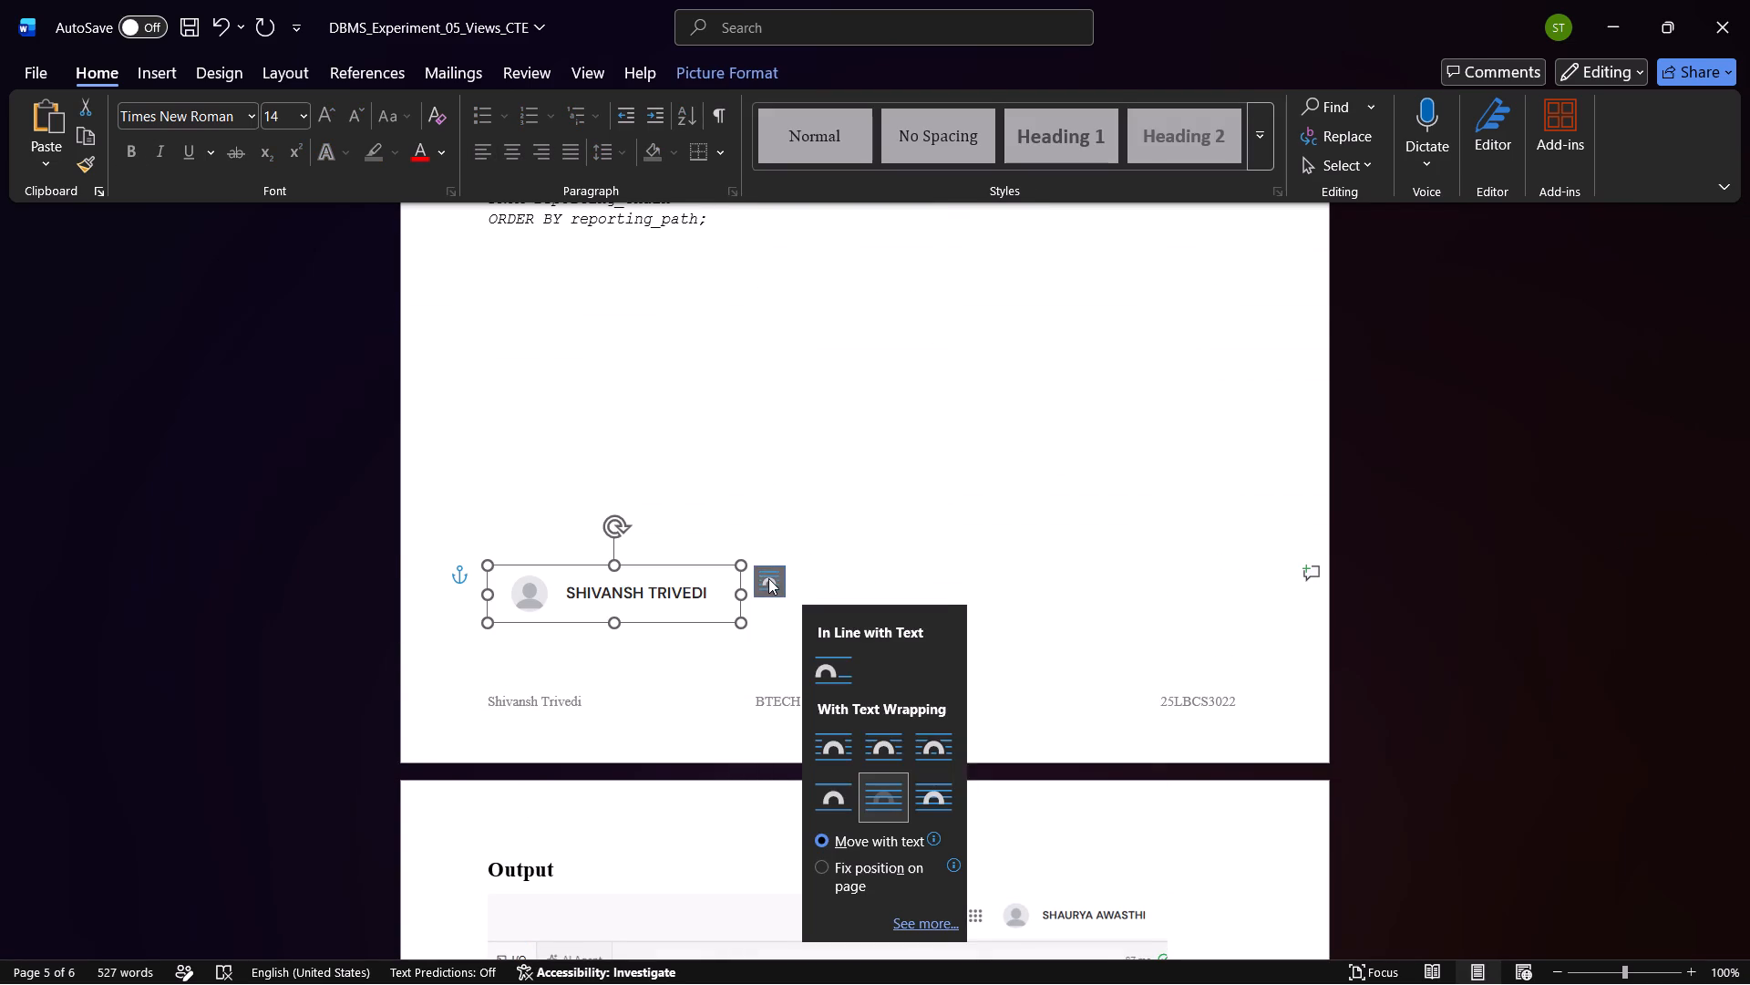
{"action": "left_click", "coordinate": [923, 797]}
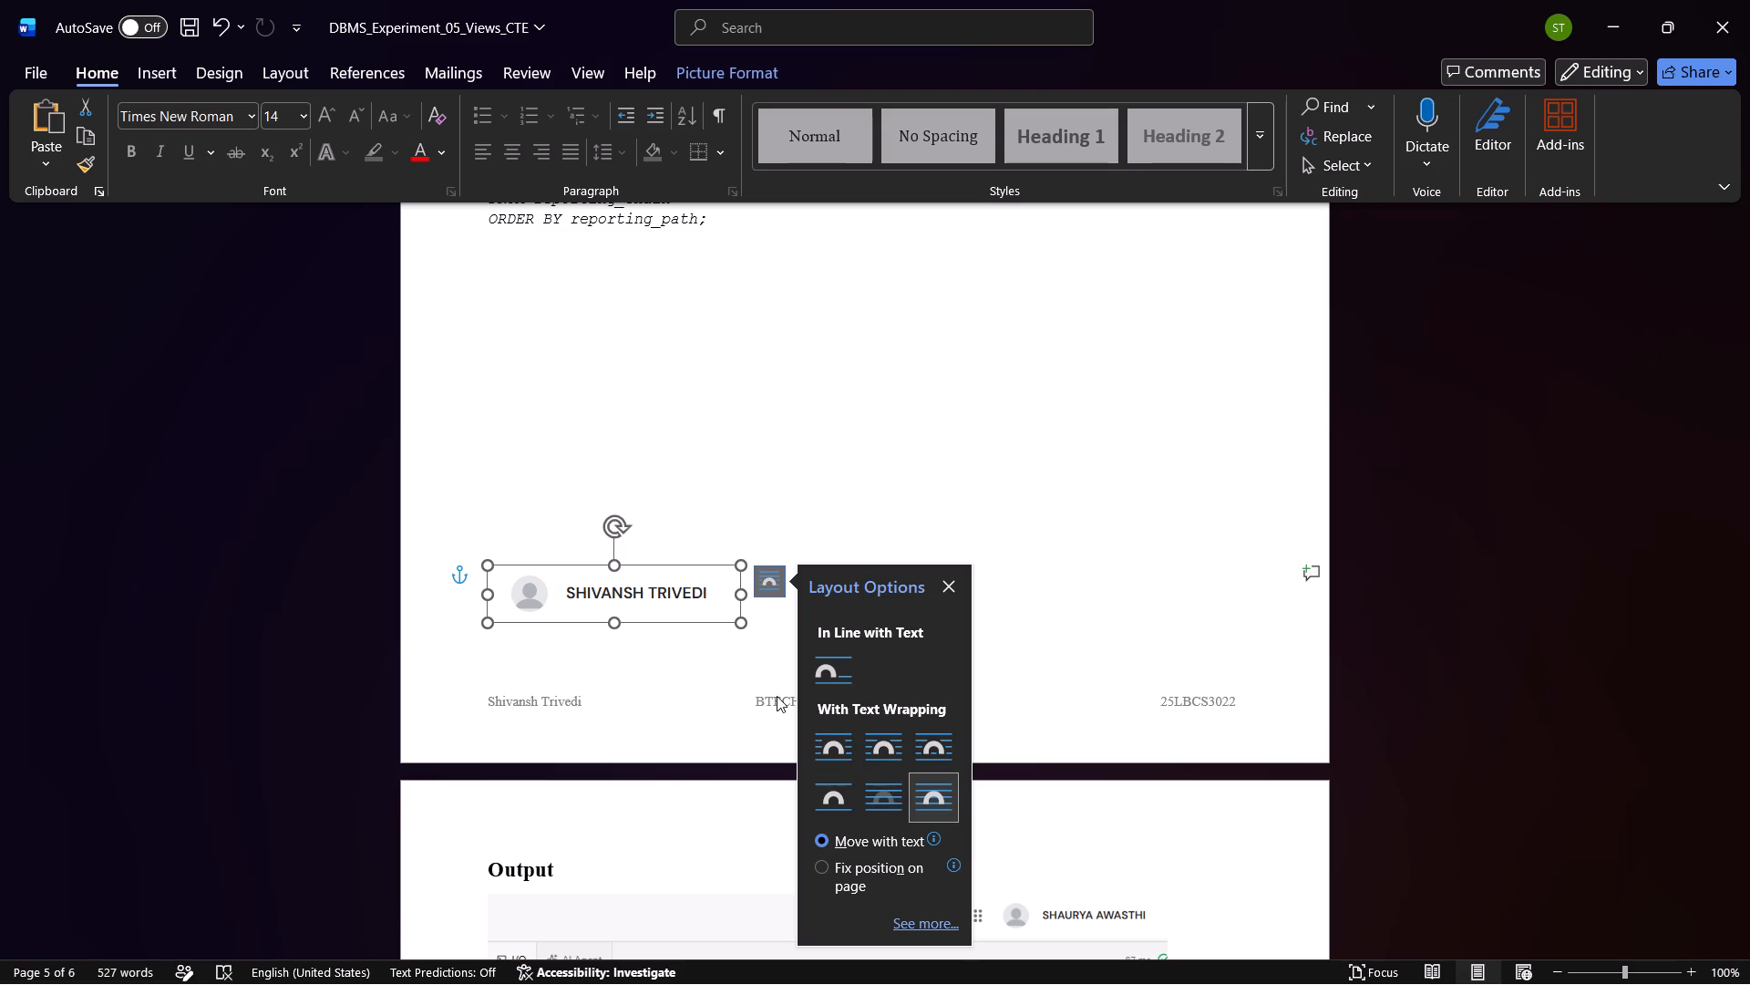
Shrink the pasted name picture and align it over the old account name in the reporting chain screenshot header.
{"action": "left_click_drag", "start_coordinate": [739, 625], "coordinate": [655, 575]}
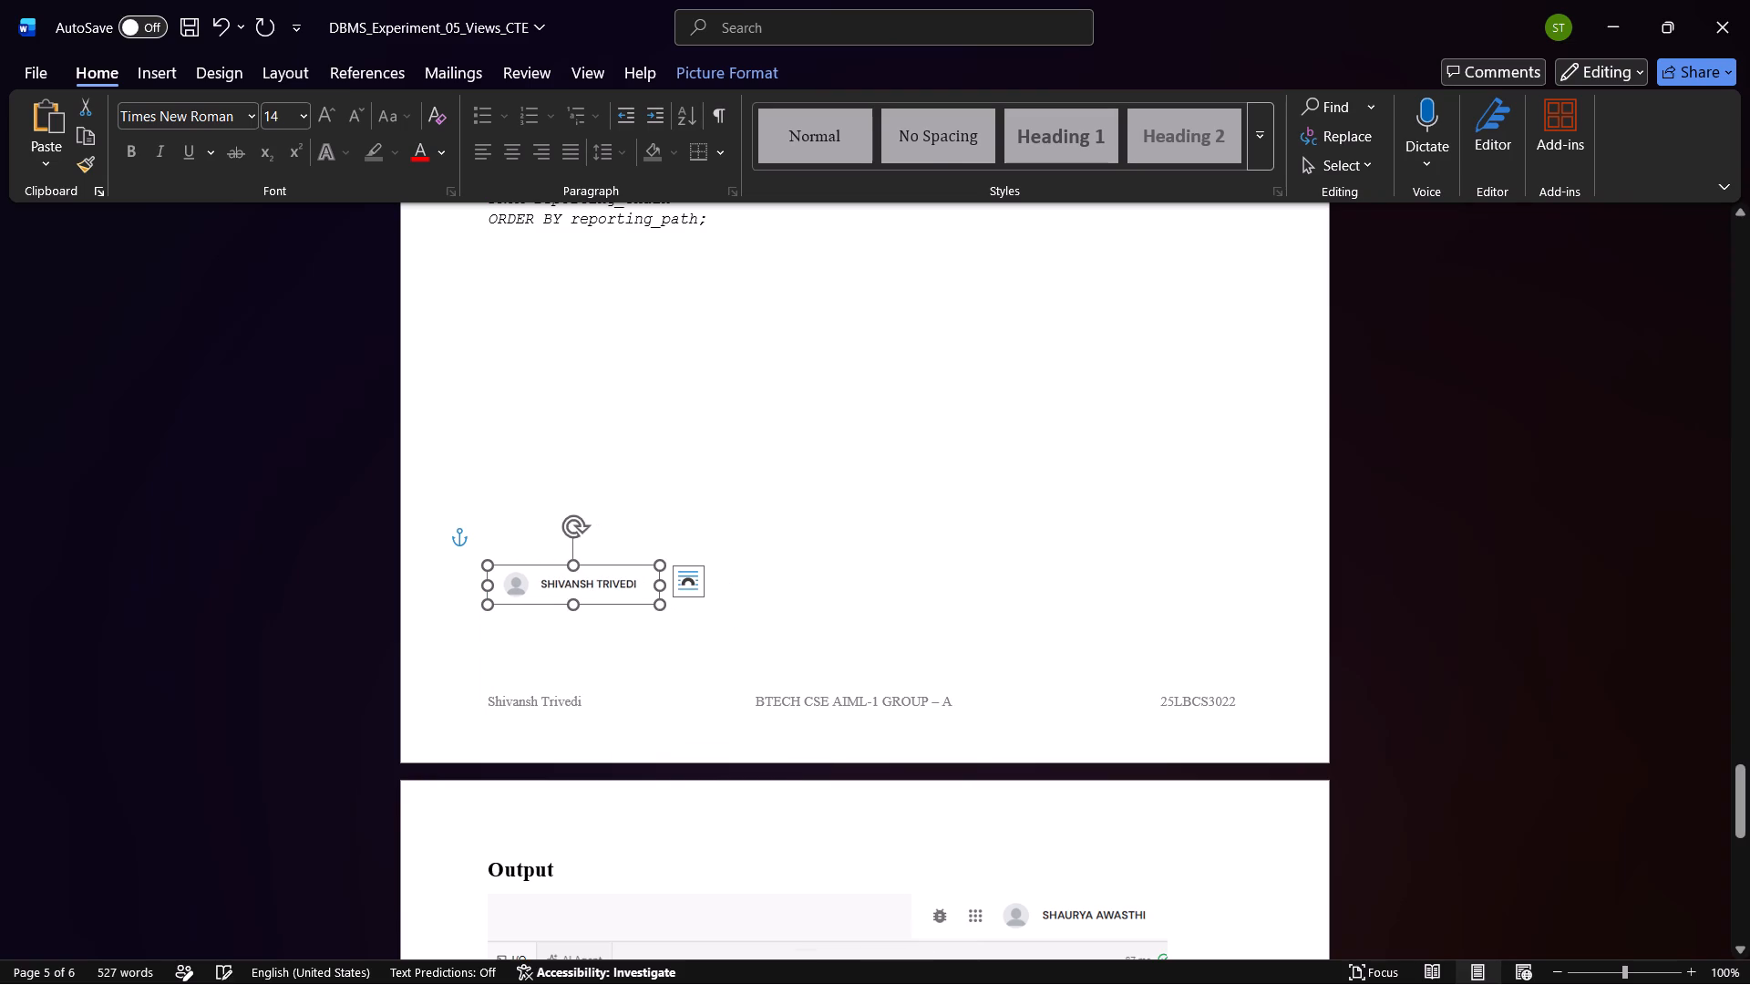
{"action": "left_click", "coordinate": [664, 606]}
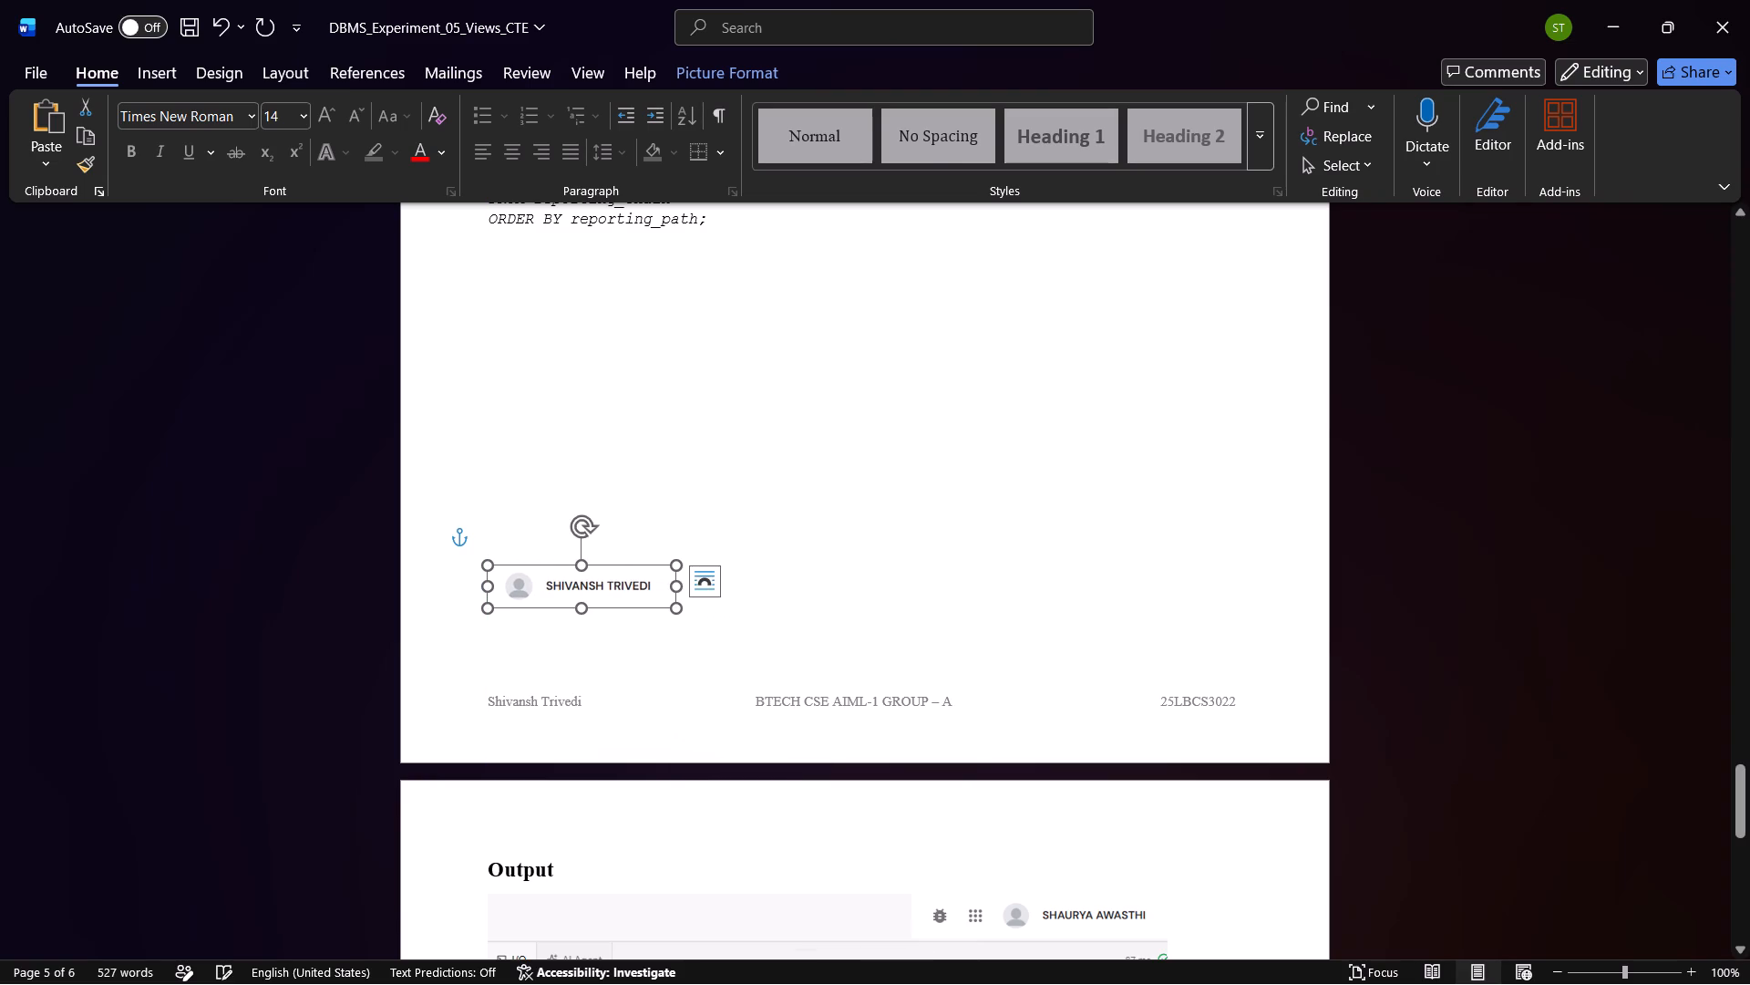
{"action": "left_click_drag", "start_coordinate": [637, 584], "coordinate": [1136, 900]}
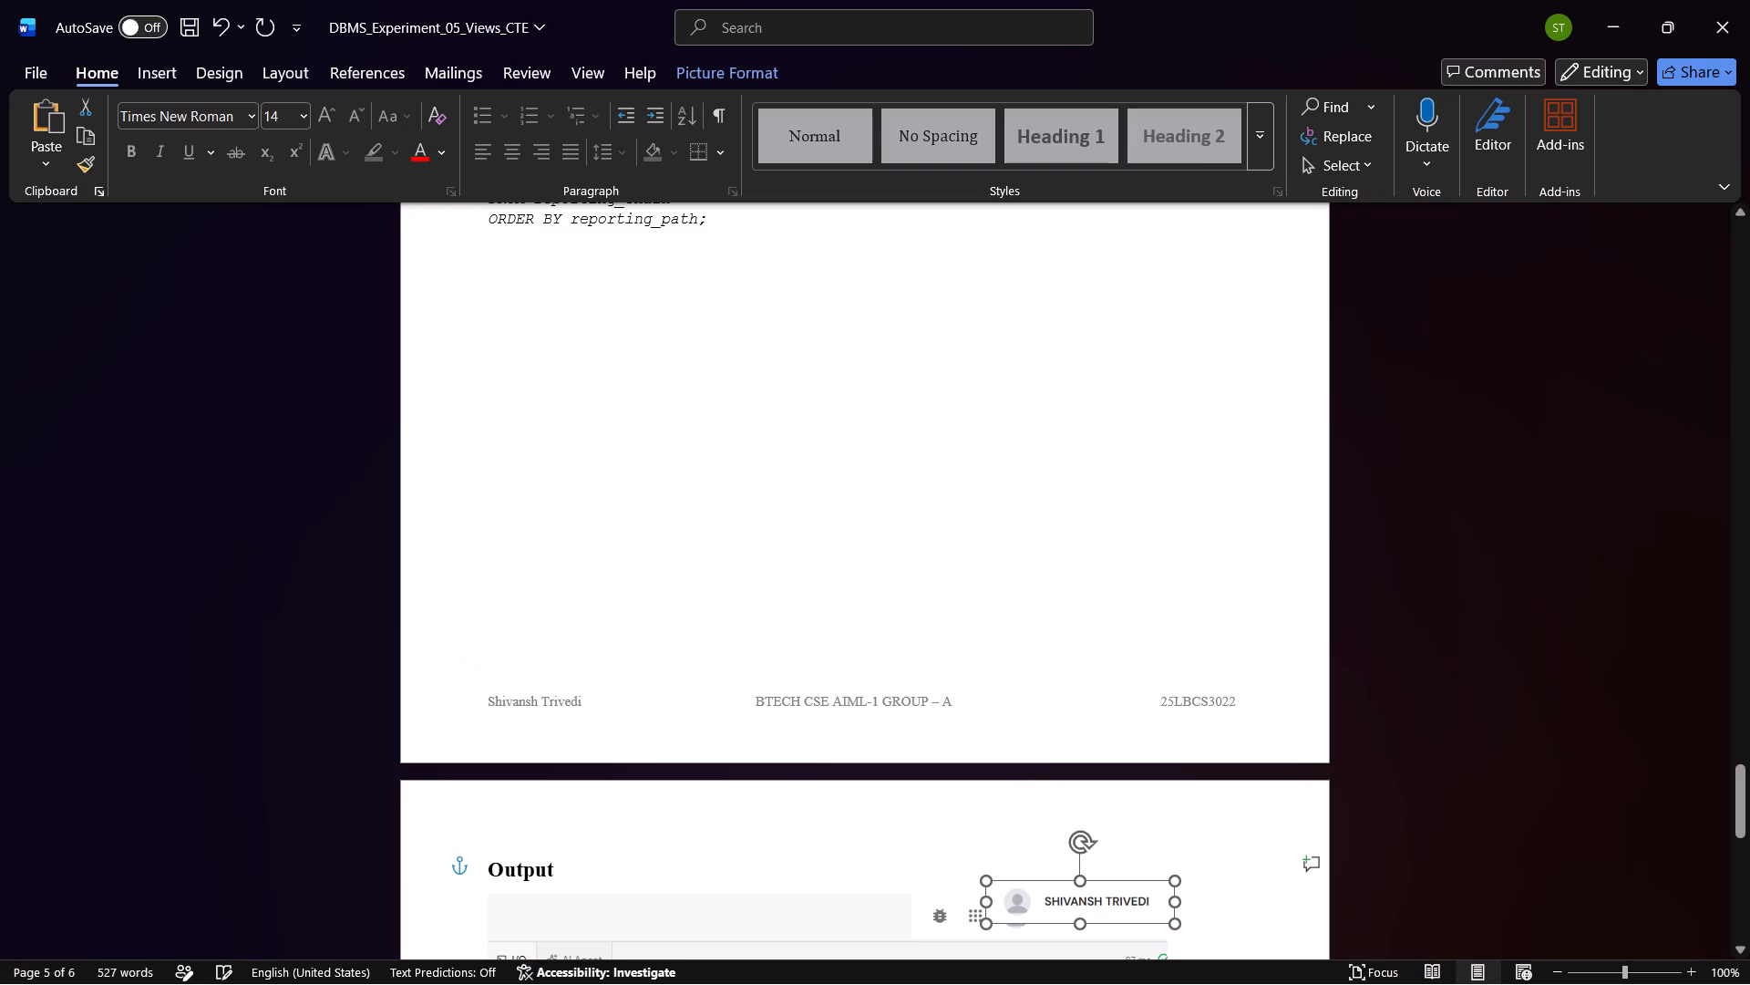
{"action": "left_click_drag", "start_coordinate": [1136, 900], "coordinate": [1135, 917]}
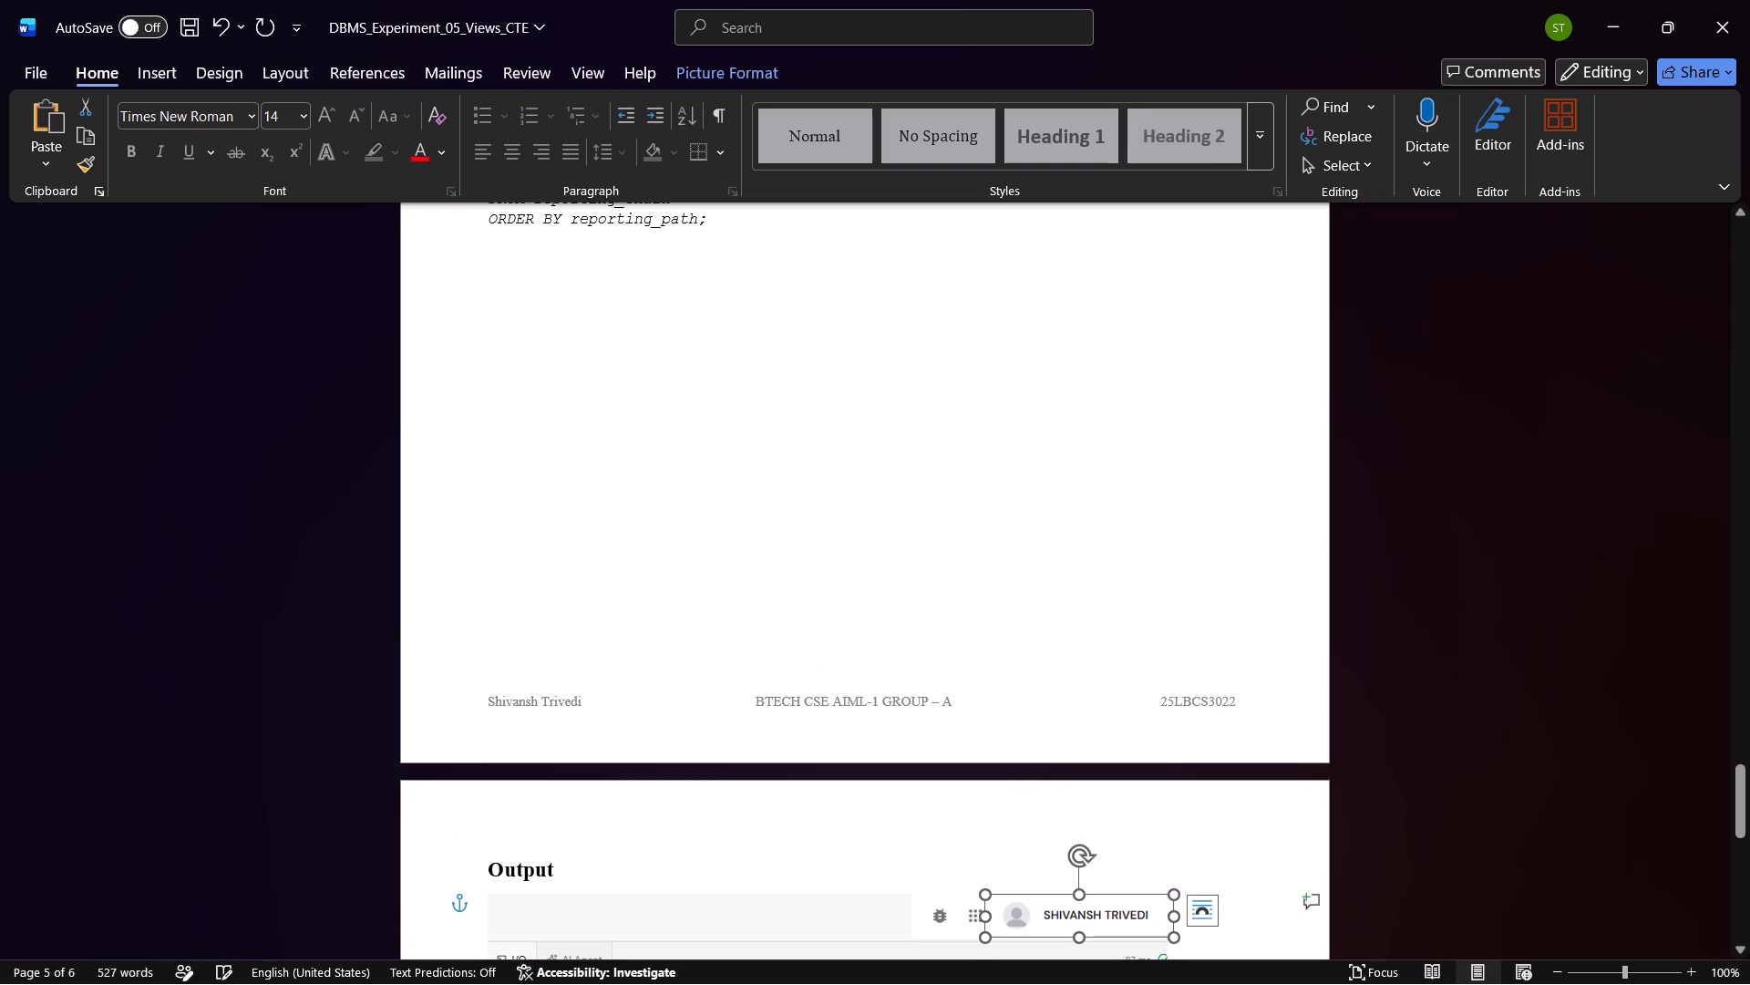
{"action": "left_click", "coordinate": [1155, 836]}
Save a copy of the report as a PDF in Downloads under the name DBMS_Experiment_05_Views_CTE.
{"action": "scroll", "coordinate": [1148, 819], "scroll_direction": "down", "scroll_amount": 5}
{"action": "scroll", "coordinate": [1081, 773], "scroll_direction": "down", "scroll_amount": 5}
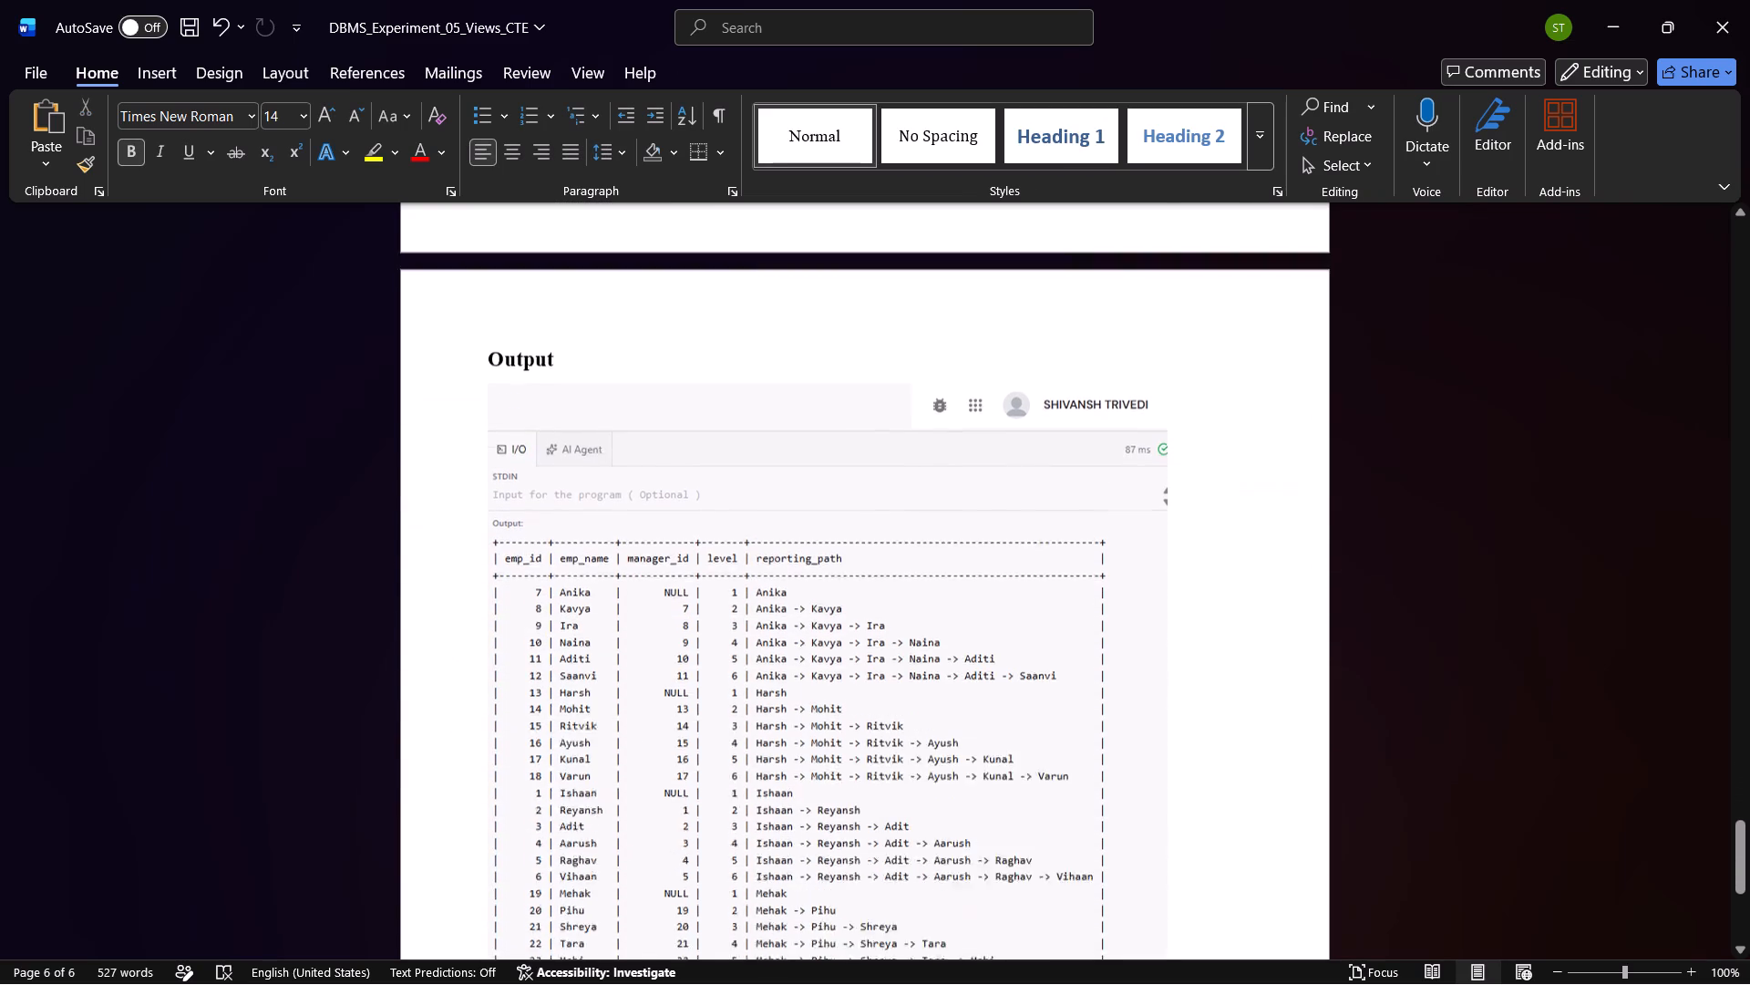
{"action": "scroll", "coordinate": [1080, 772], "scroll_direction": "down", "scroll_amount": 15}
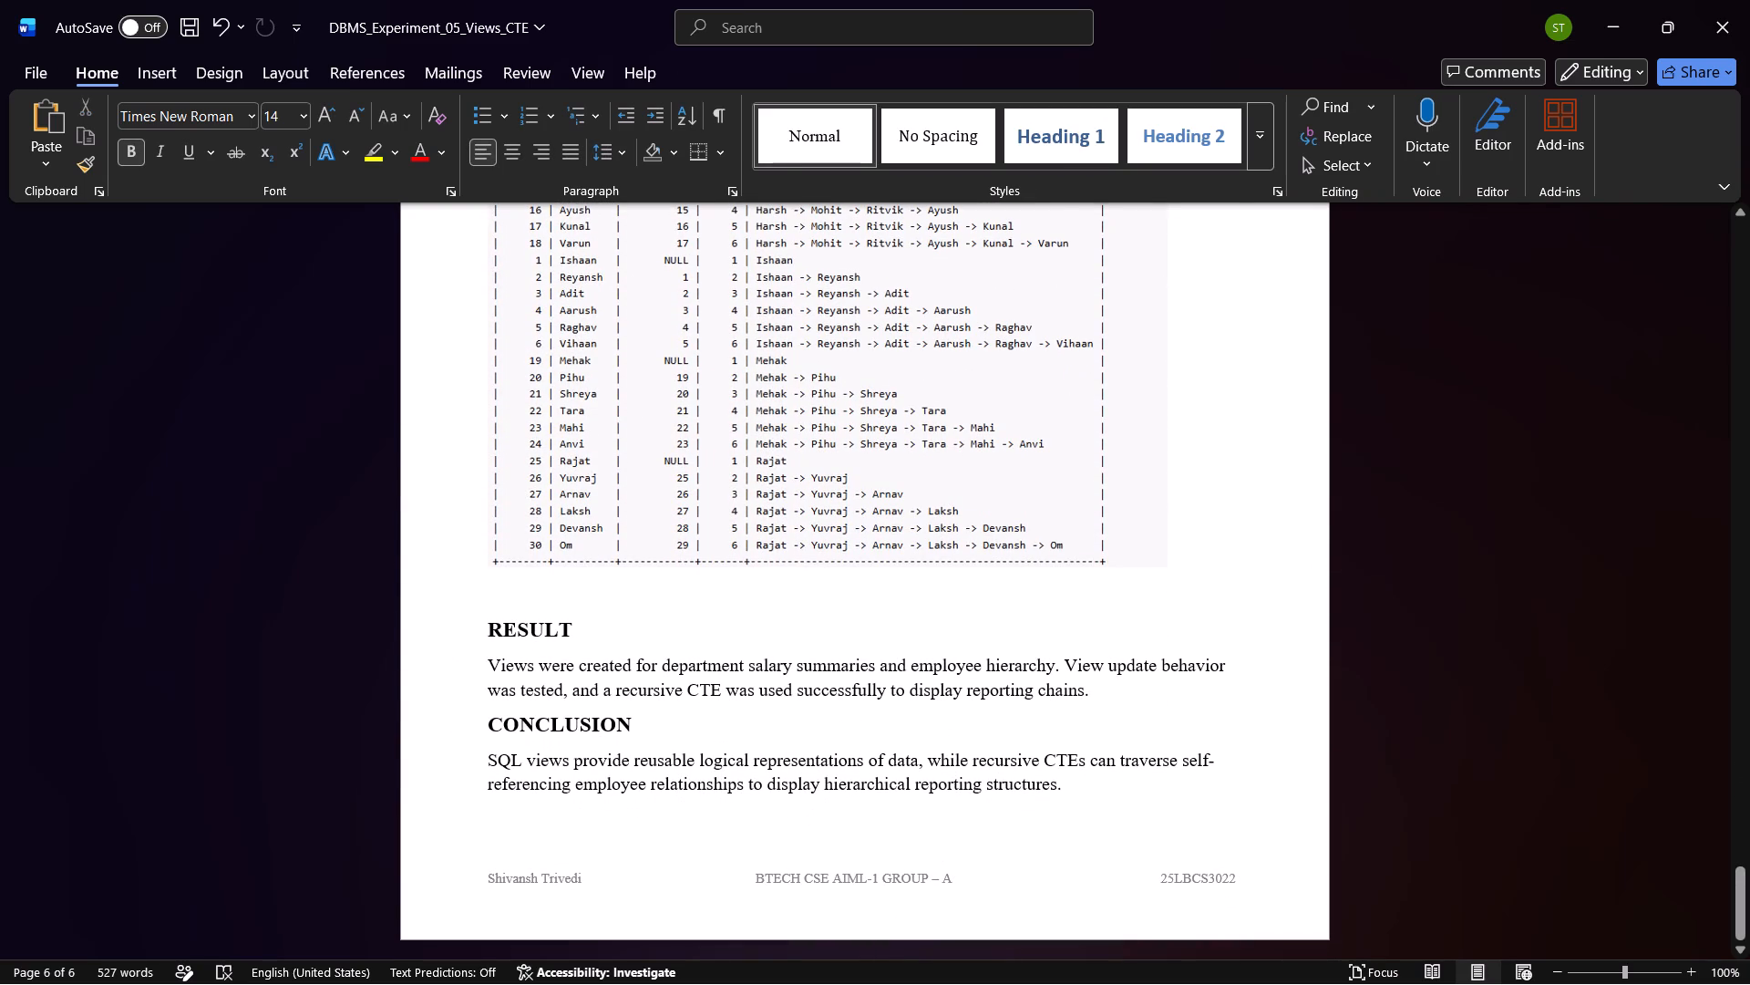
{"action": "left_click", "coordinate": [16, 72]}
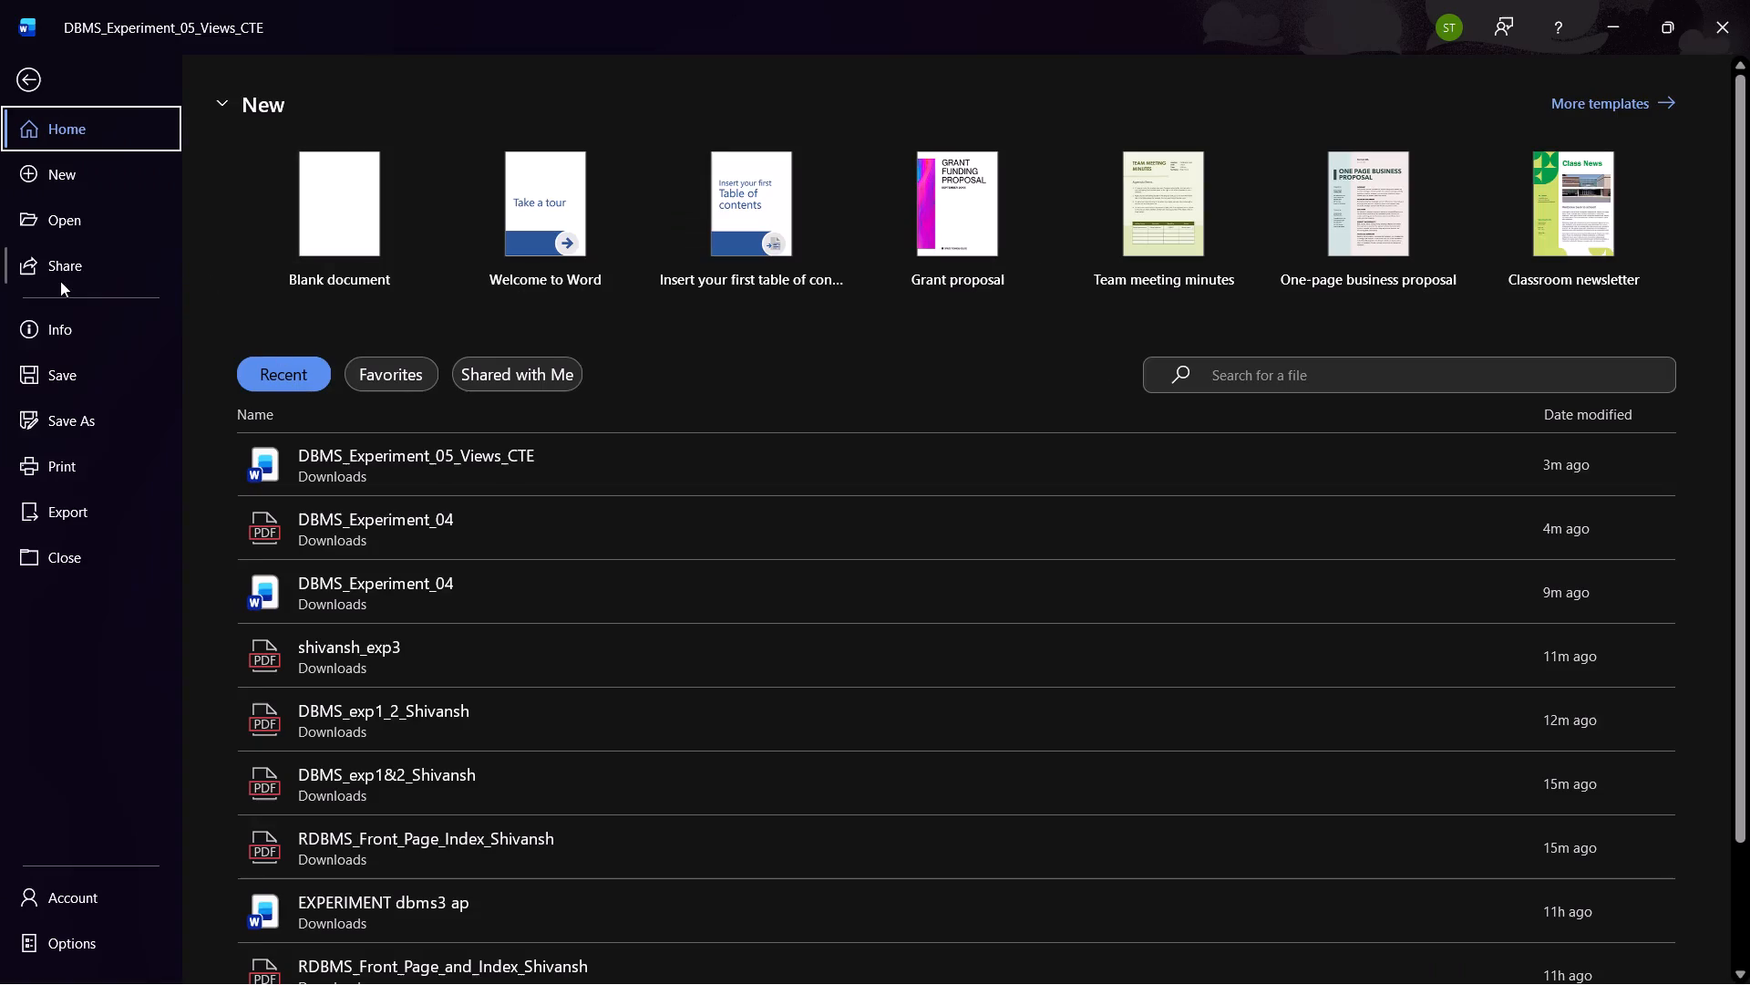
{"action": "left_click", "coordinate": [103, 415]}
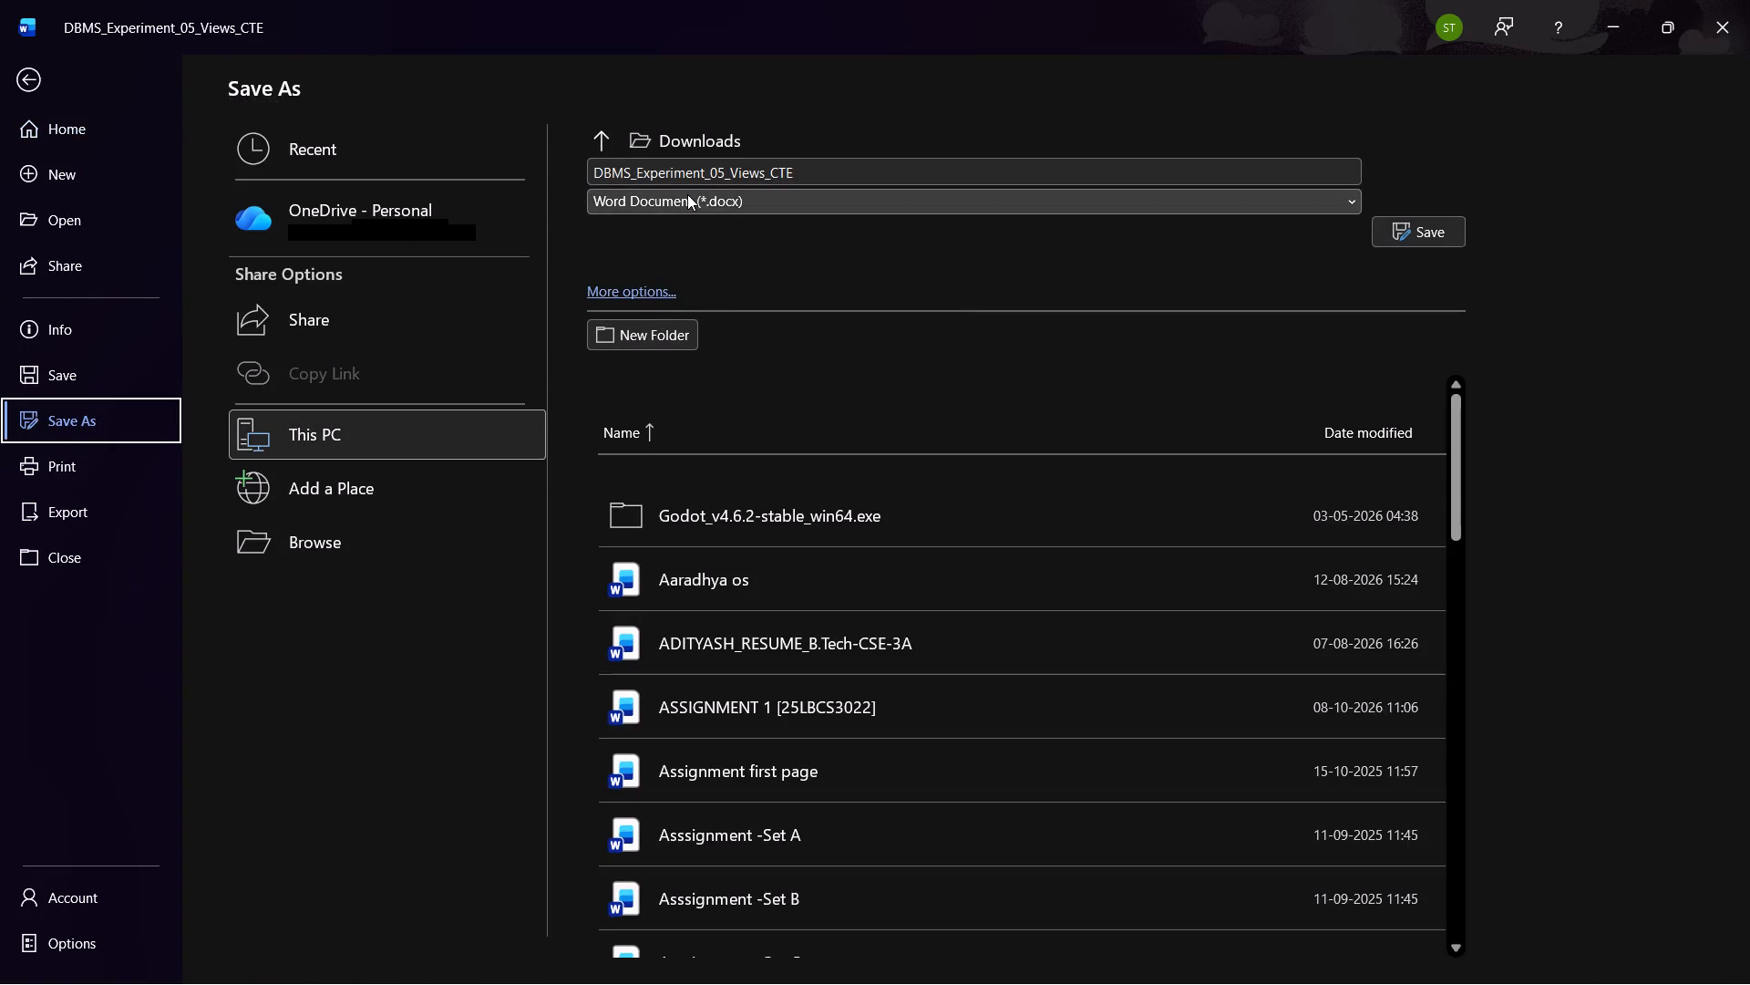
{"action": "left_click", "coordinate": [687, 194]}
{"action": "left_click", "coordinate": [663, 380]}
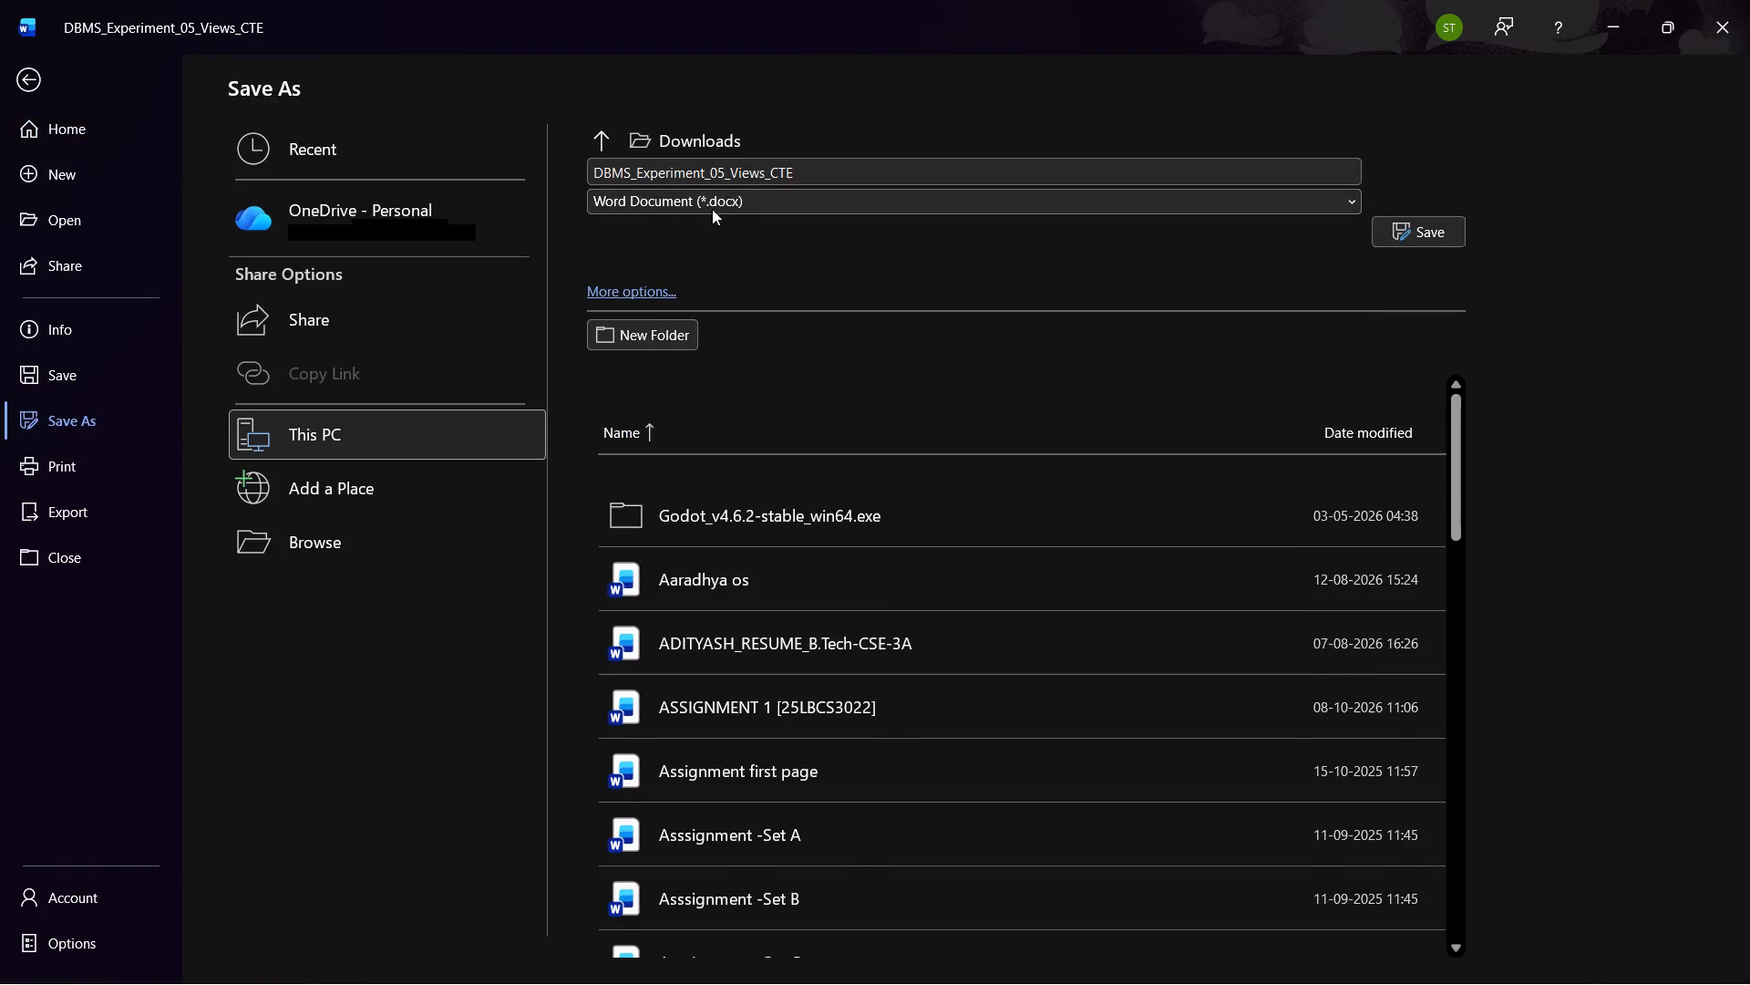
{"action": "left_click", "coordinate": [1421, 237]}
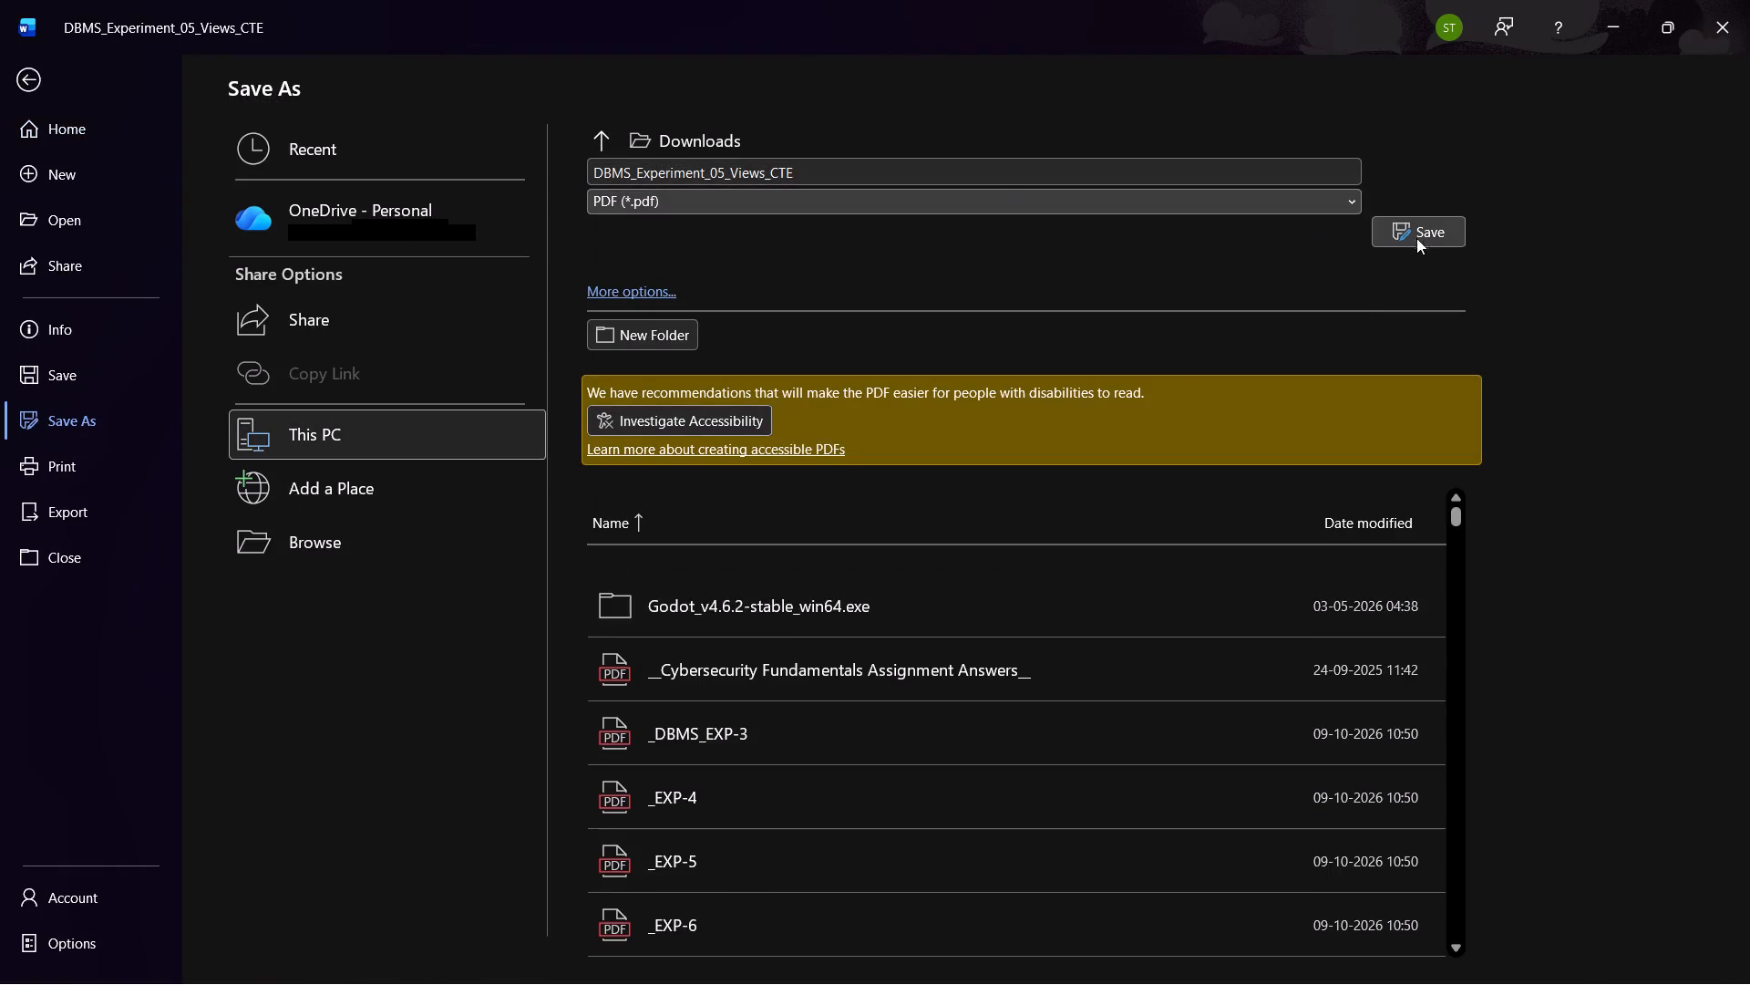
{"action": "left_click", "coordinate": [993, 548]}
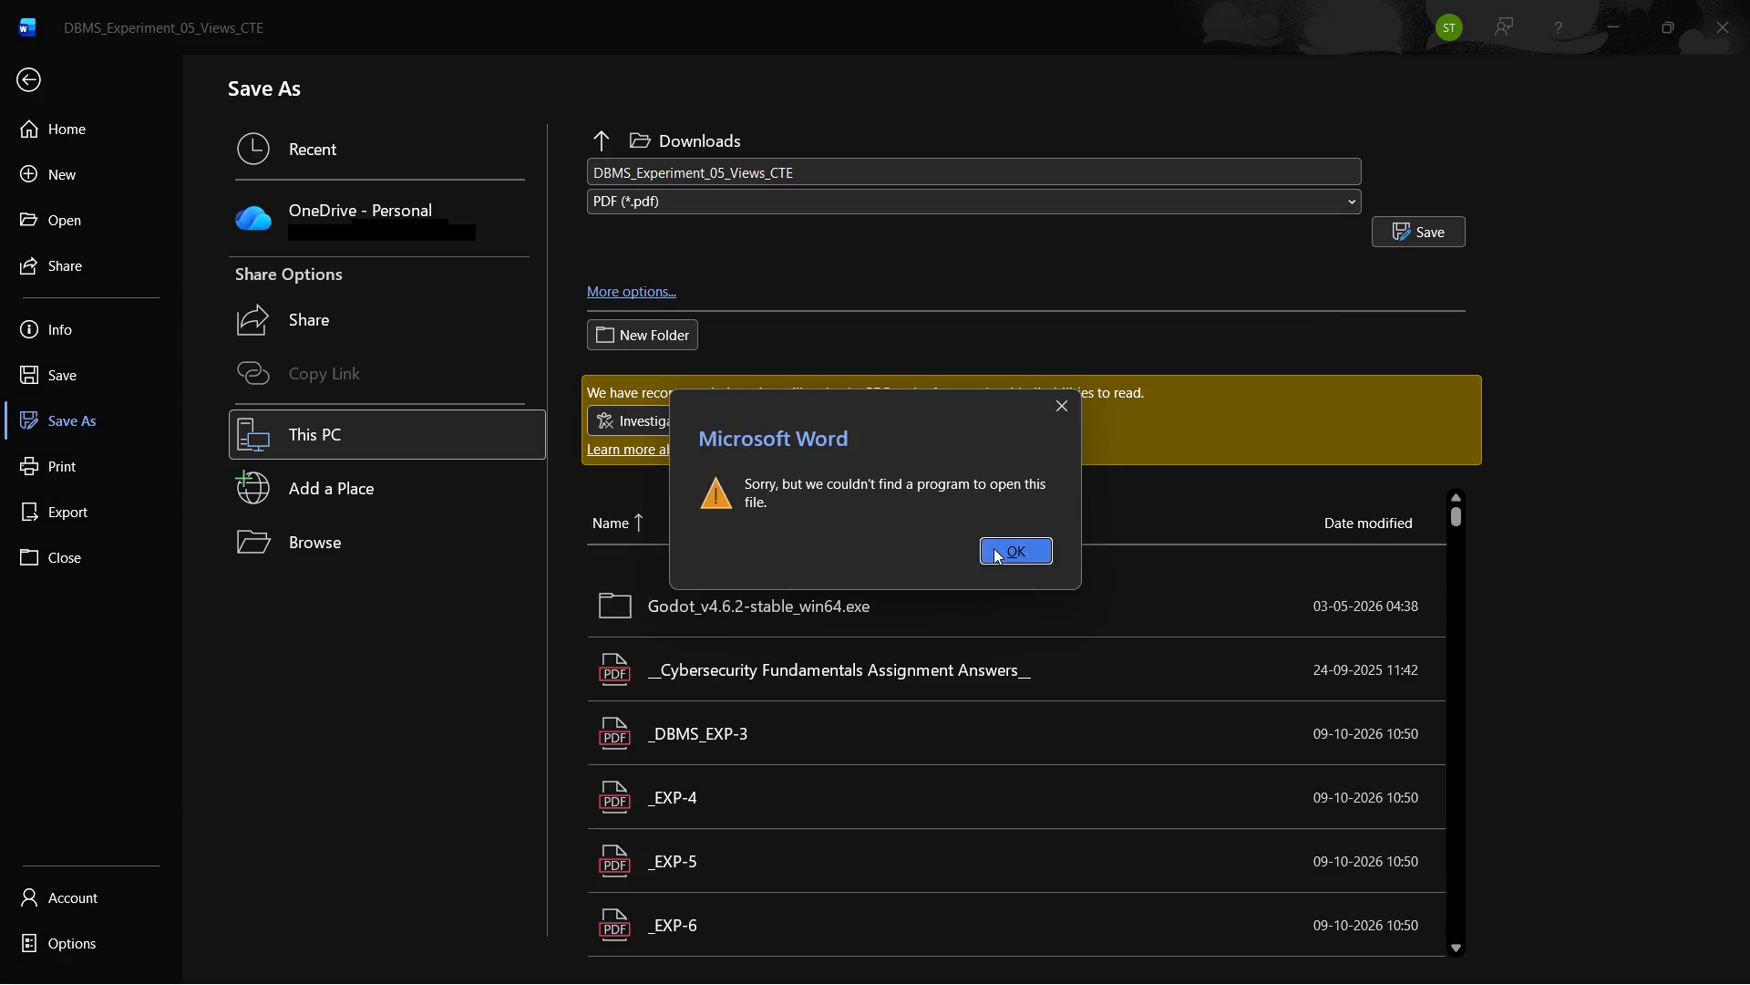
Close the Experiment 5 Word document without saving its changes.
{"action": "left_click", "coordinate": [1717, 19]}
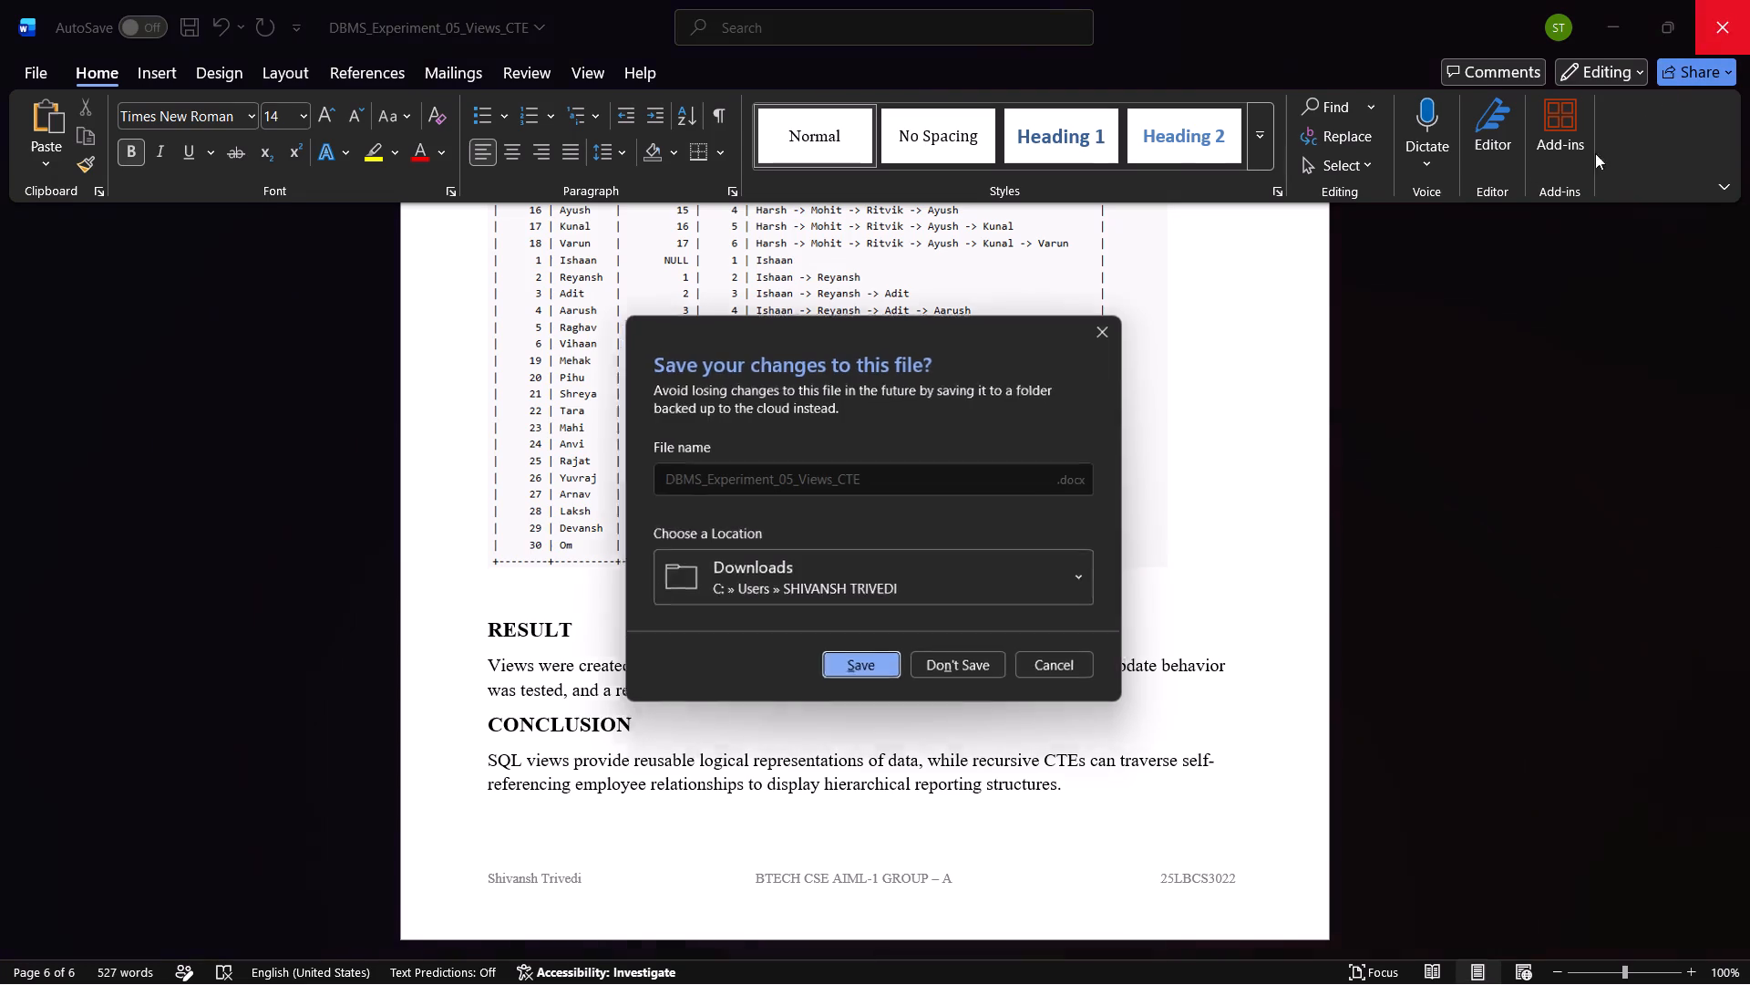
{"action": "left_click", "coordinate": [971, 679]}
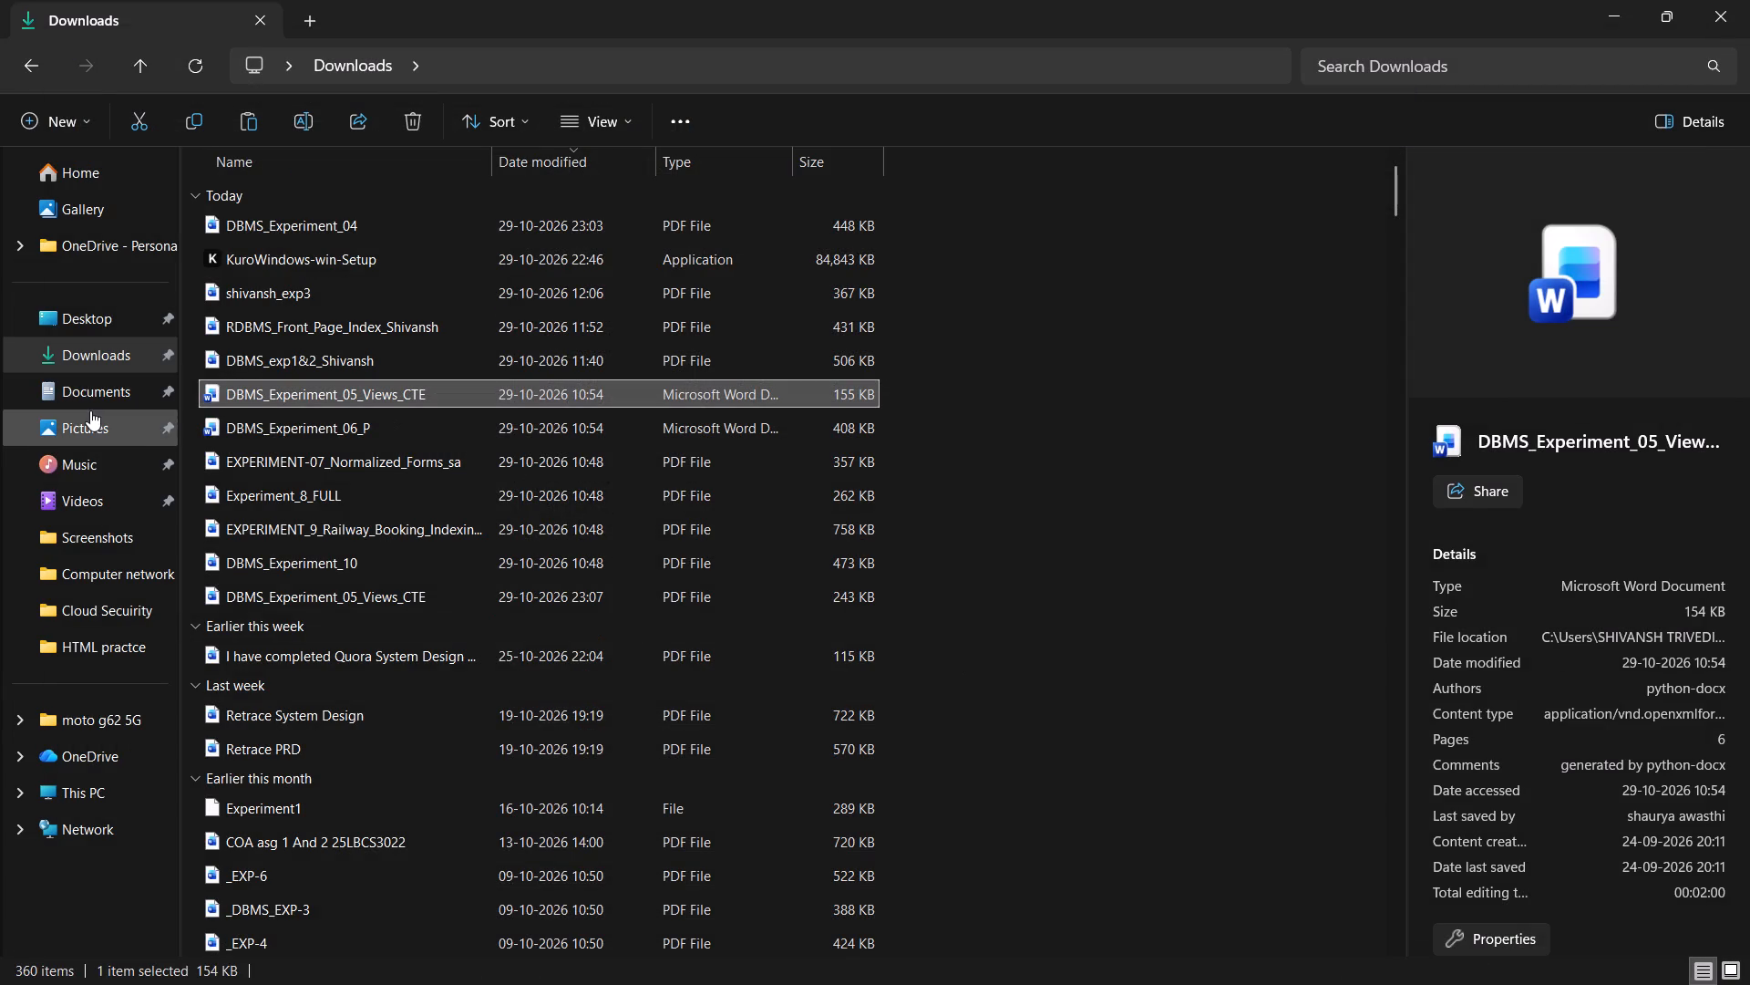
Reload the Downloads folder in File Explorer and open the newly exported Experiment 5 PDF.
{"action": "left_click", "coordinate": [96, 398]}
{"action": "left_click", "coordinate": [92, 353]}
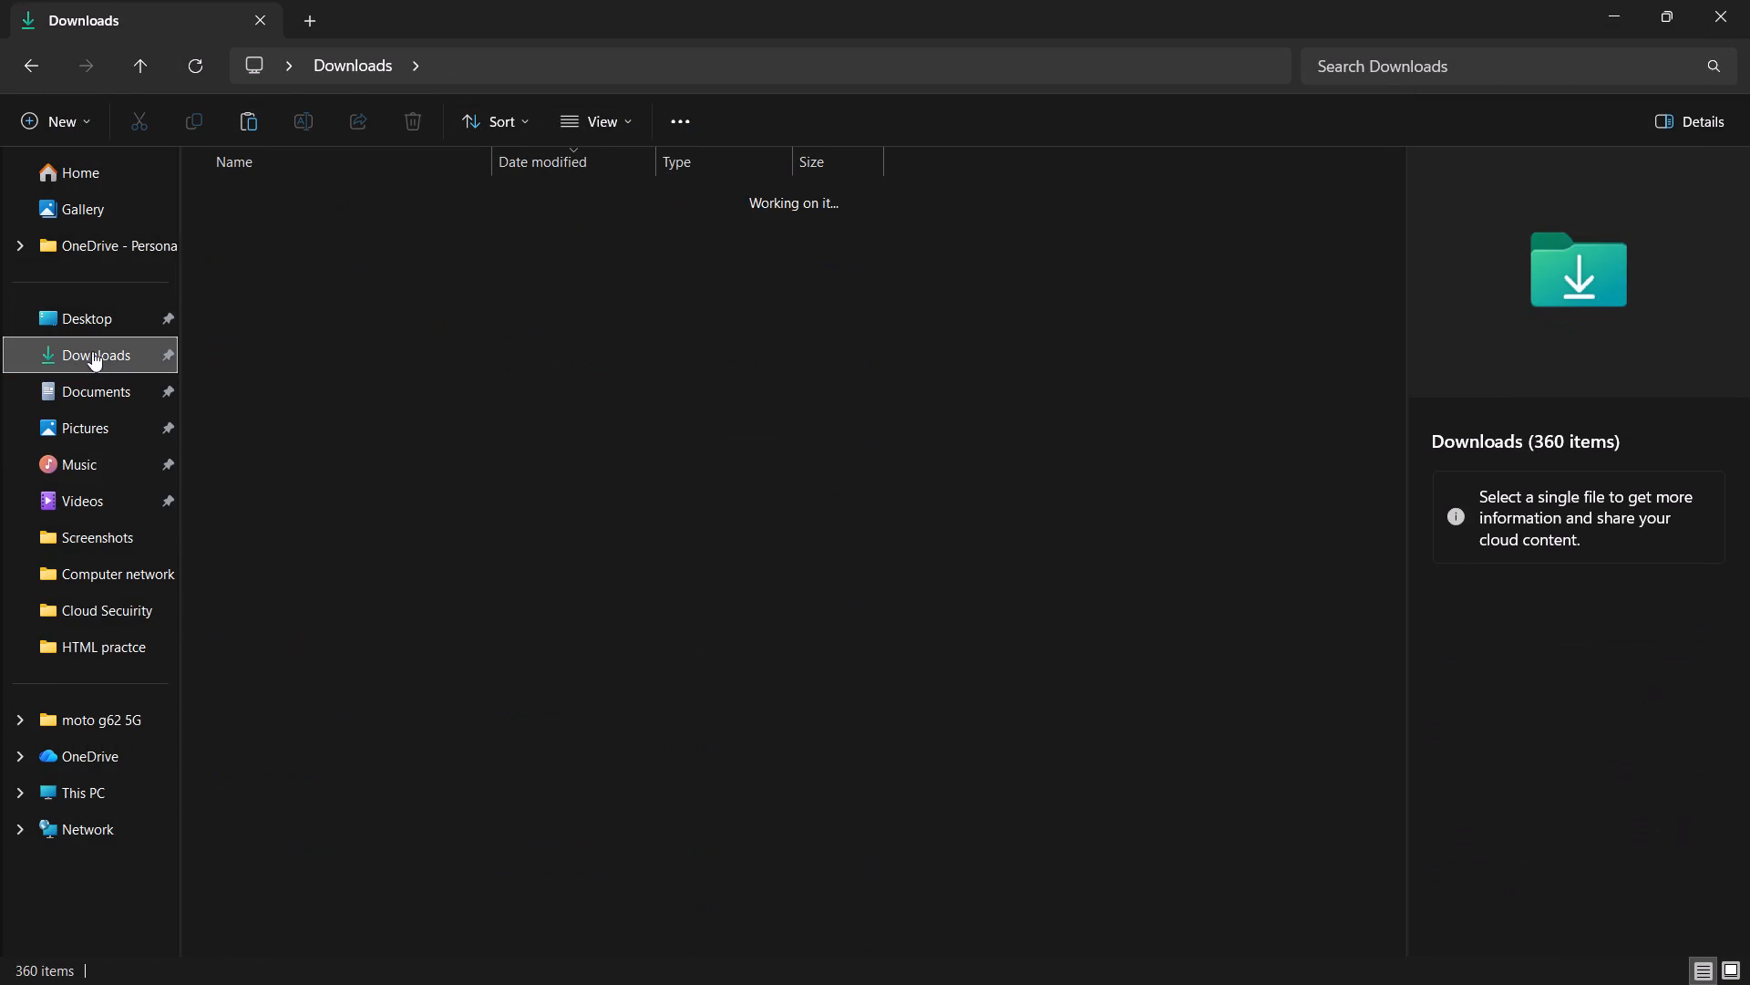
{"action": "double_click", "coordinate": [323, 218]}
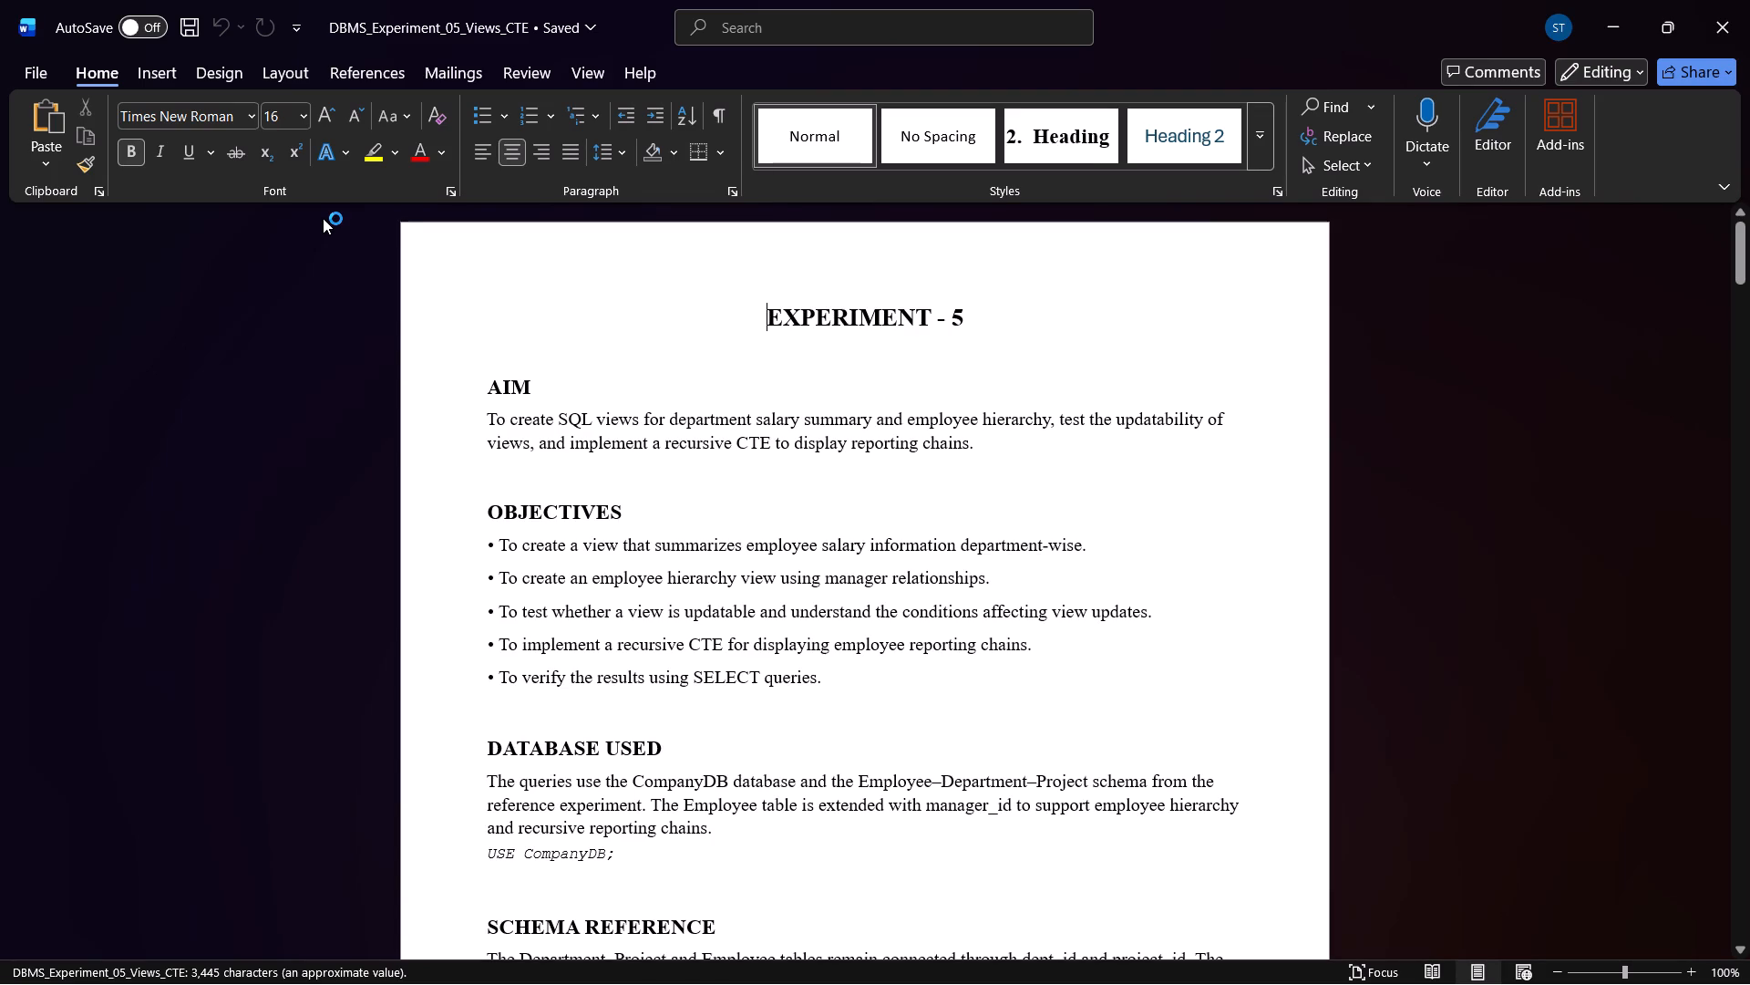
Look through all pages of the opened Experiment 5 PDF, checking the footers, account names and page layout.
{"action": "scroll", "coordinate": [978, 502], "scroll_direction": "down", "scroll_amount": 15}
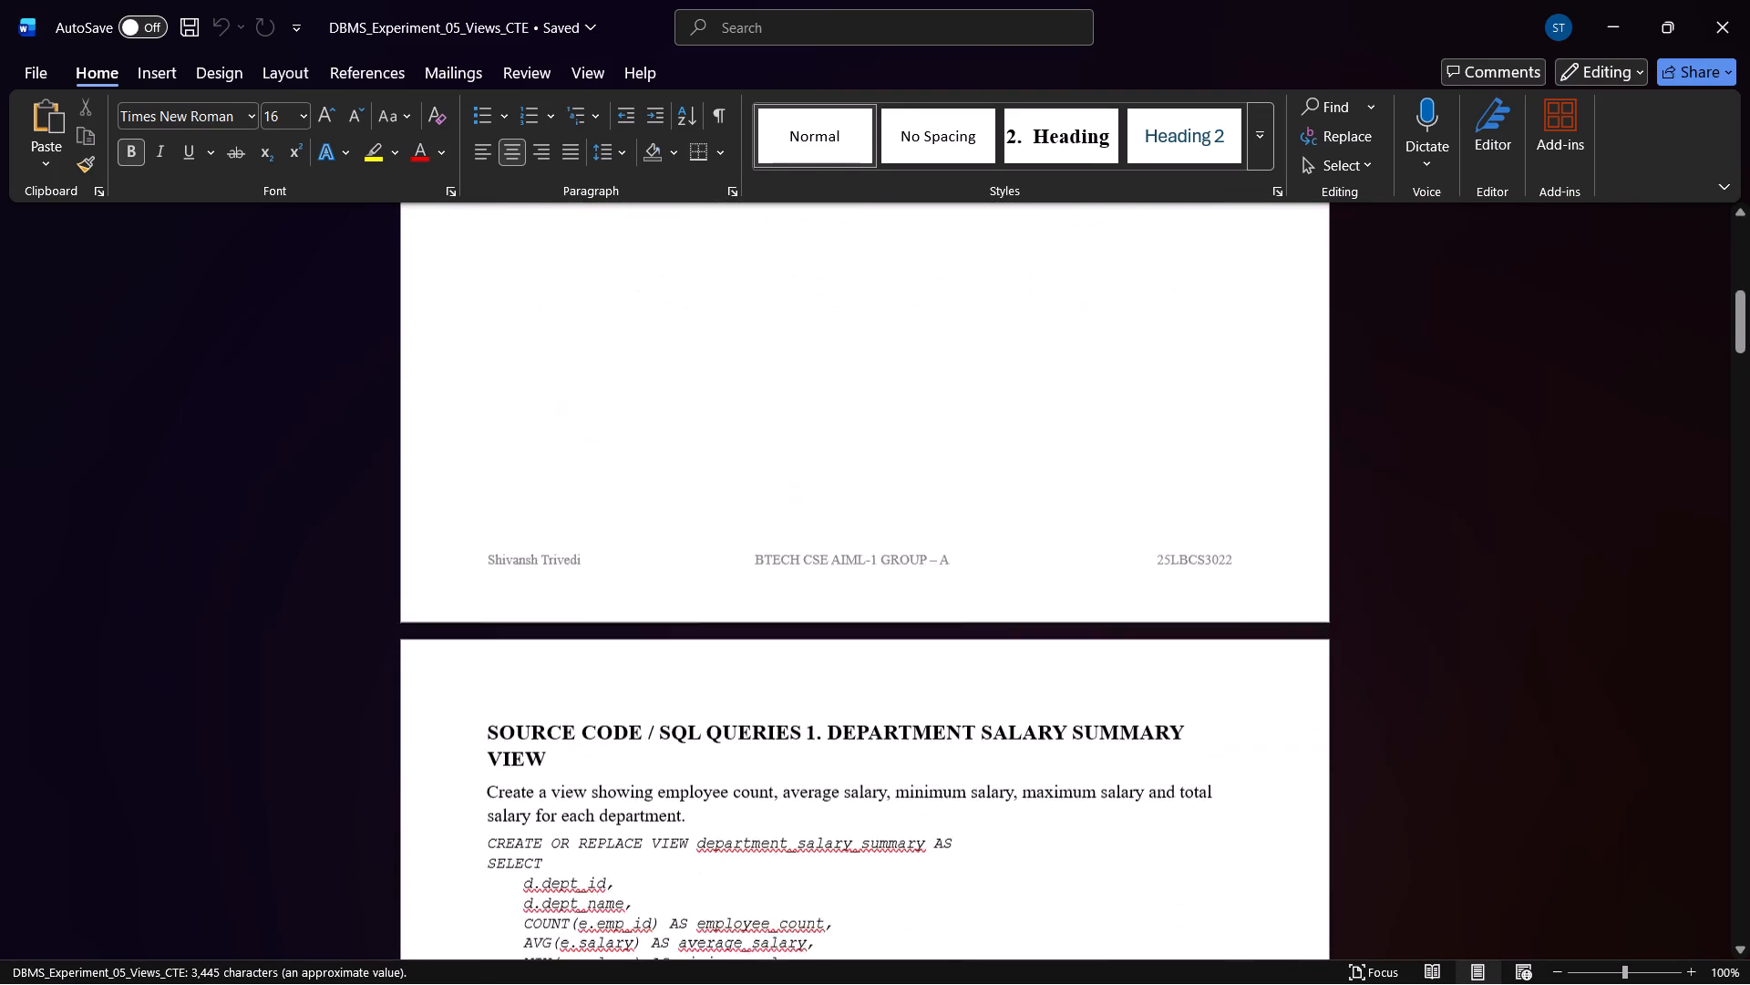
{"action": "scroll", "coordinate": [973, 500], "scroll_direction": "down", "scroll_amount": 7}
{"action": "scroll", "coordinate": [961, 486], "scroll_direction": "up", "scroll_amount": 5}
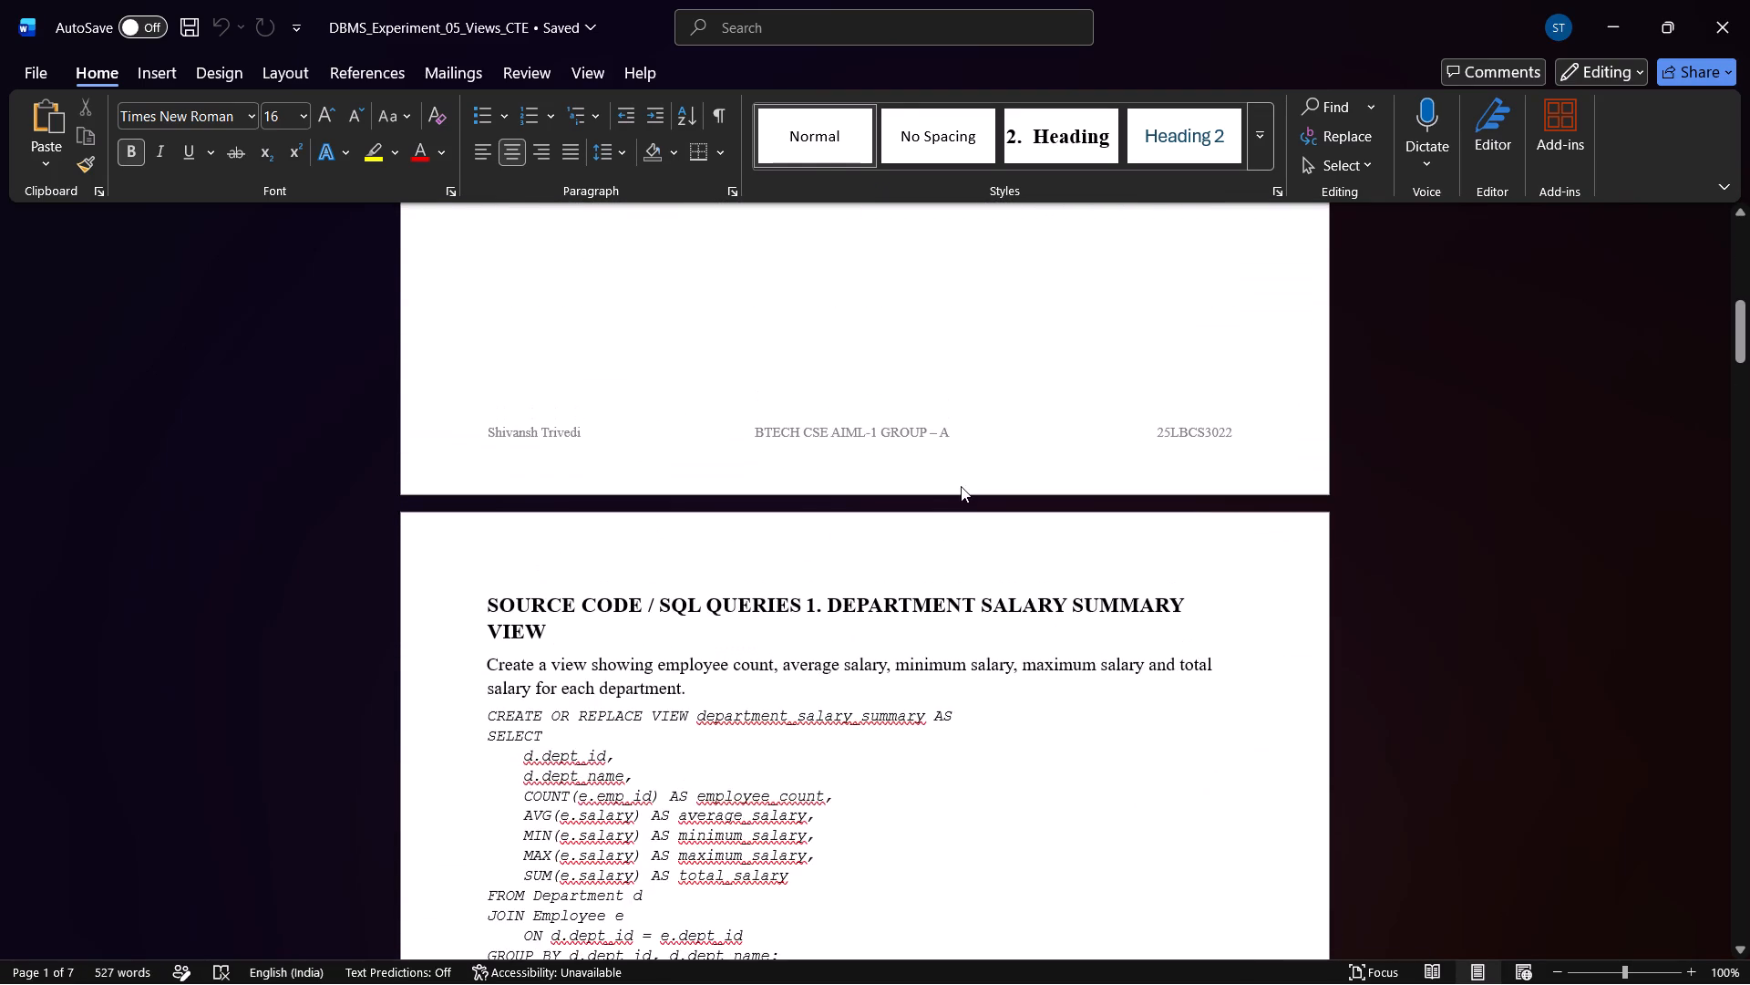
{"action": "scroll", "coordinate": [961, 486], "scroll_direction": "down", "scroll_amount": 15}
{"action": "scroll", "coordinate": [961, 486], "scroll_direction": "down", "scroll_amount": 8}
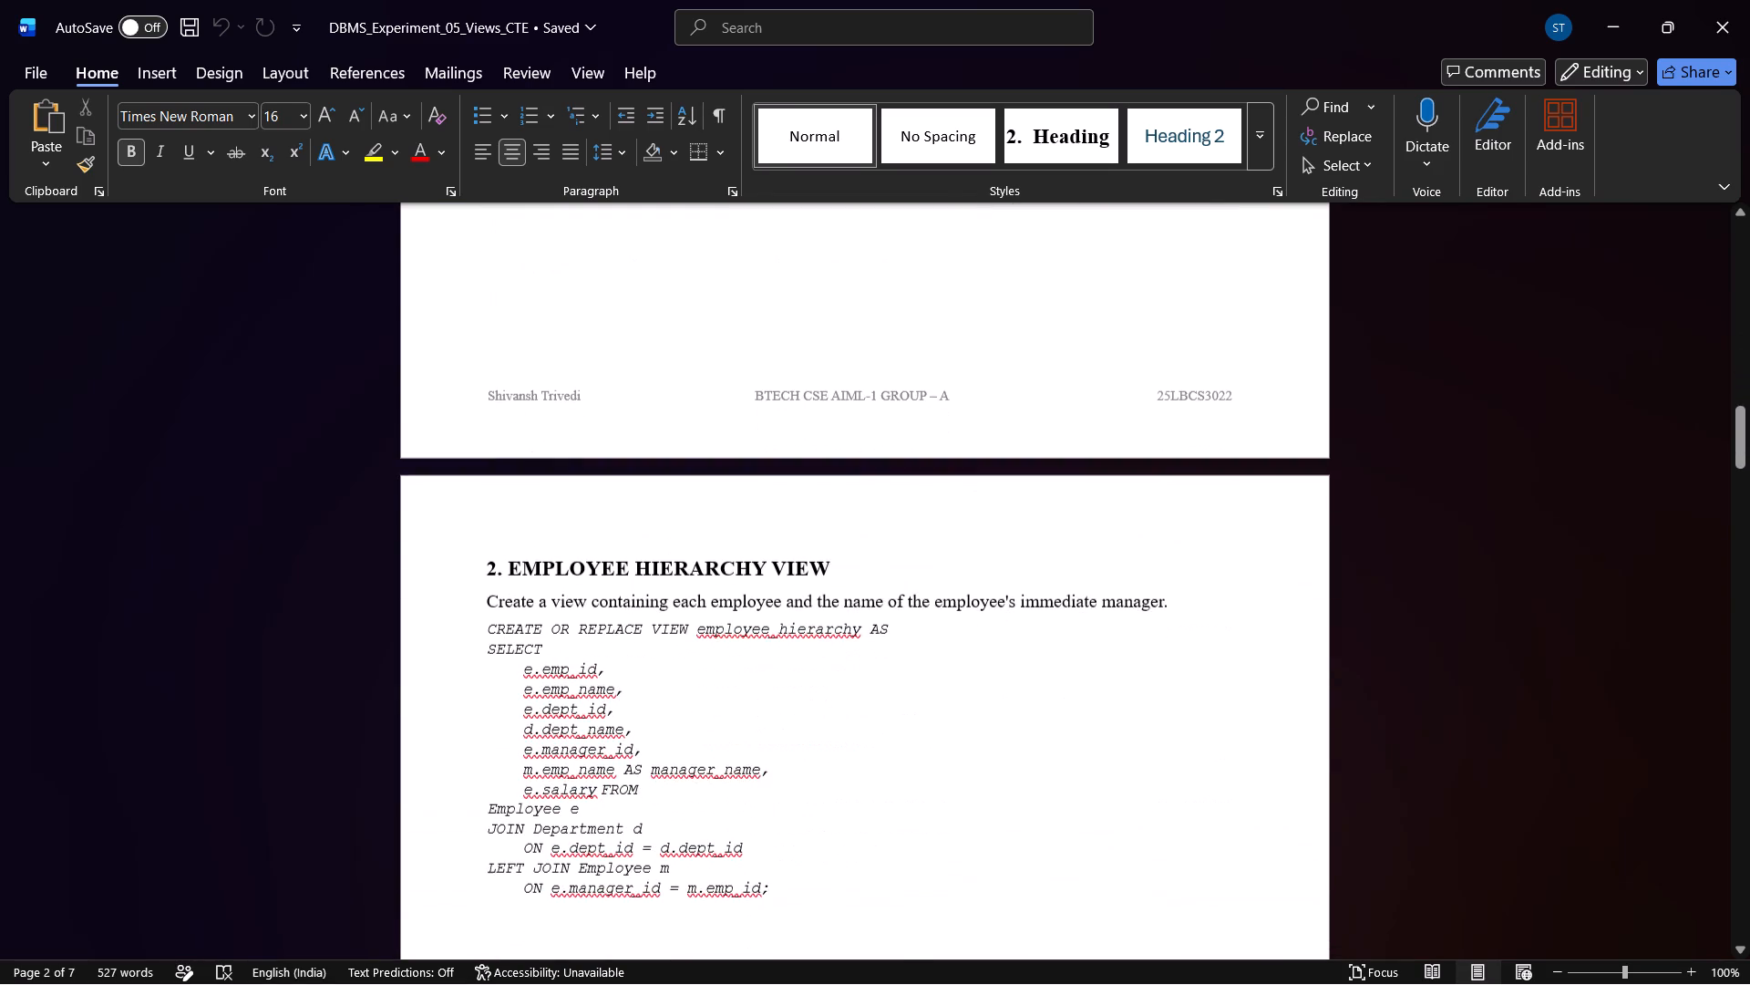
{"action": "scroll", "coordinate": [961, 486], "scroll_direction": "down", "scroll_amount": 14}
{"action": "scroll", "coordinate": [961, 486], "scroll_direction": "down", "scroll_amount": 14}
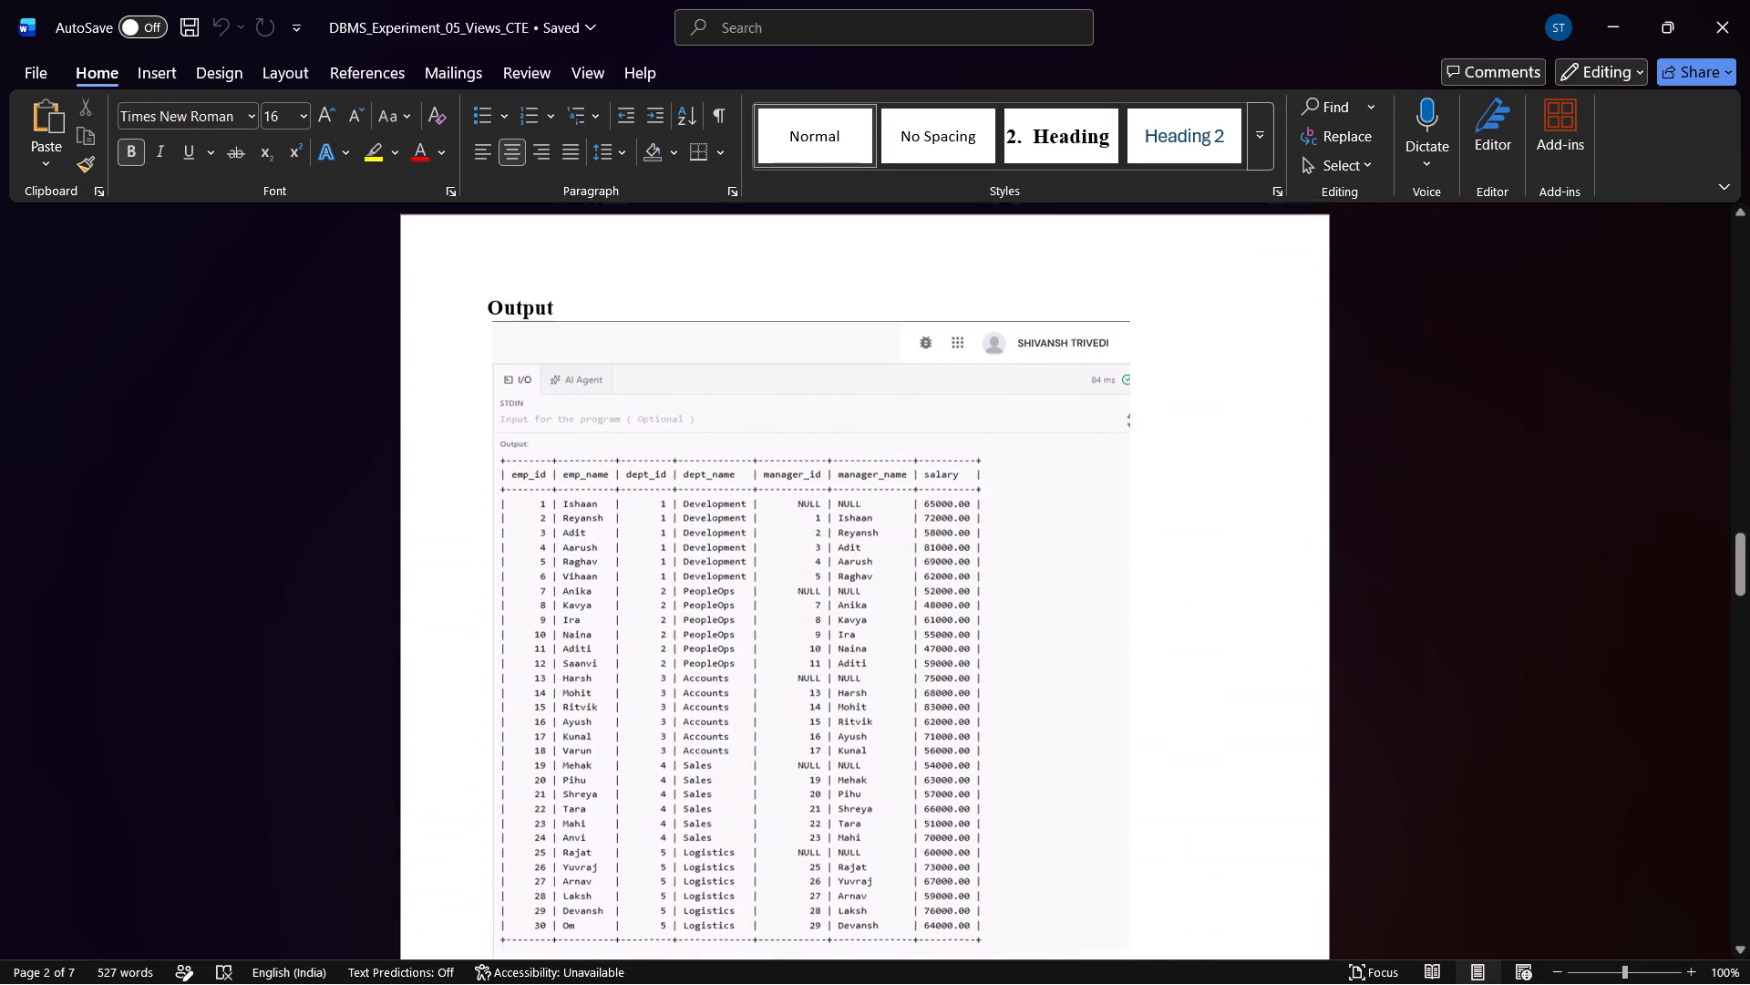
{"action": "scroll", "coordinate": [961, 486], "scroll_direction": "down", "scroll_amount": 14}
{"action": "scroll", "coordinate": [961, 486], "scroll_direction": "down", "scroll_amount": 14}
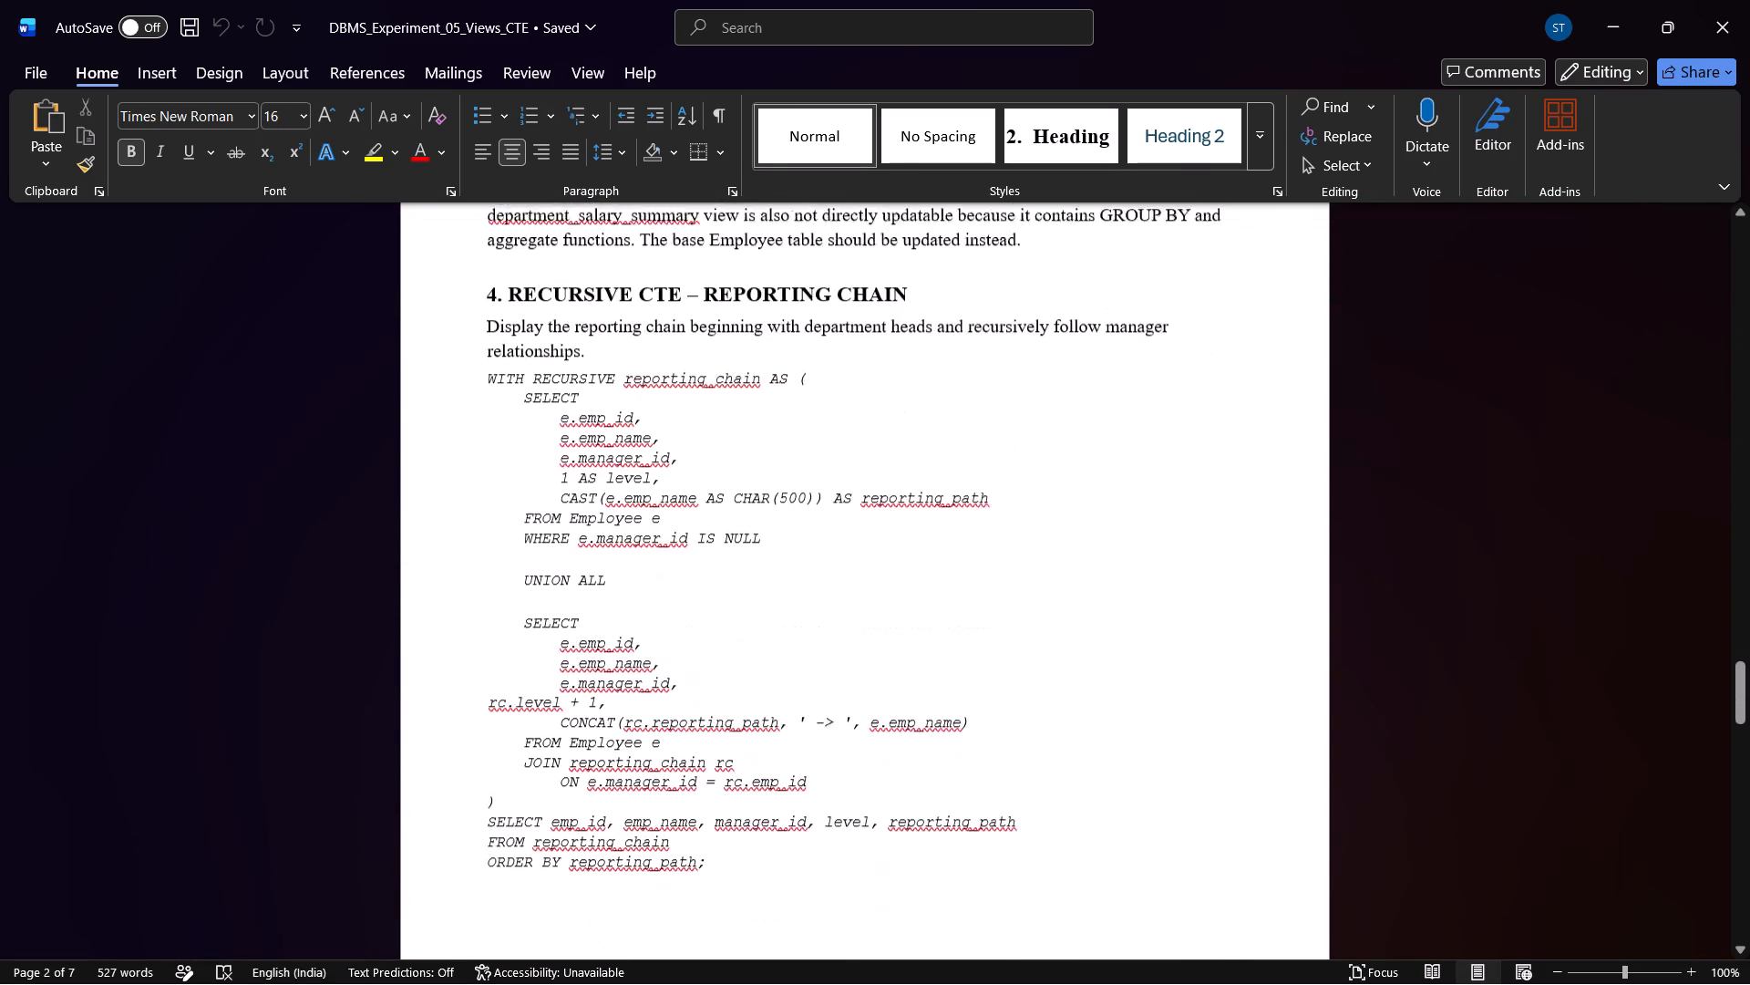
{"action": "scroll", "coordinate": [961, 486], "scroll_direction": "down", "scroll_amount": 15}
{"action": "scroll", "coordinate": [961, 486], "scroll_direction": "down", "scroll_amount": 12}
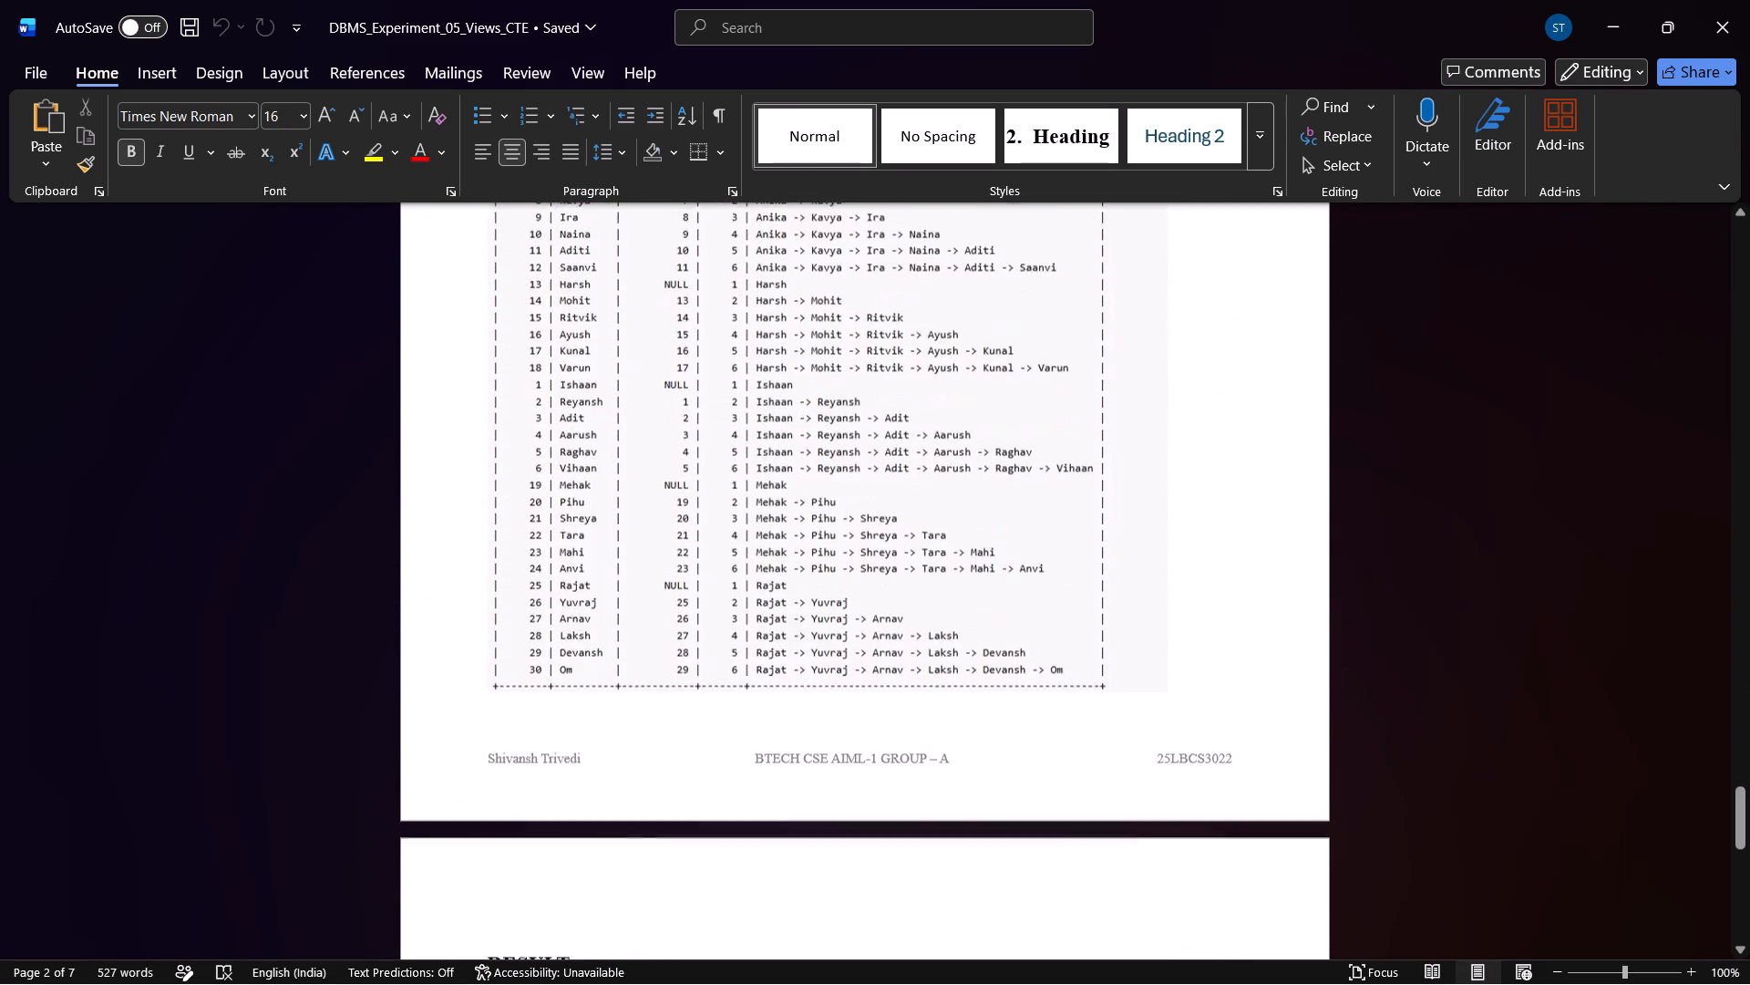
{"action": "scroll", "coordinate": [961, 486], "scroll_direction": "down", "scroll_amount": 15}
{"action": "scroll", "coordinate": [961, 486], "scroll_direction": "down", "scroll_amount": 7}
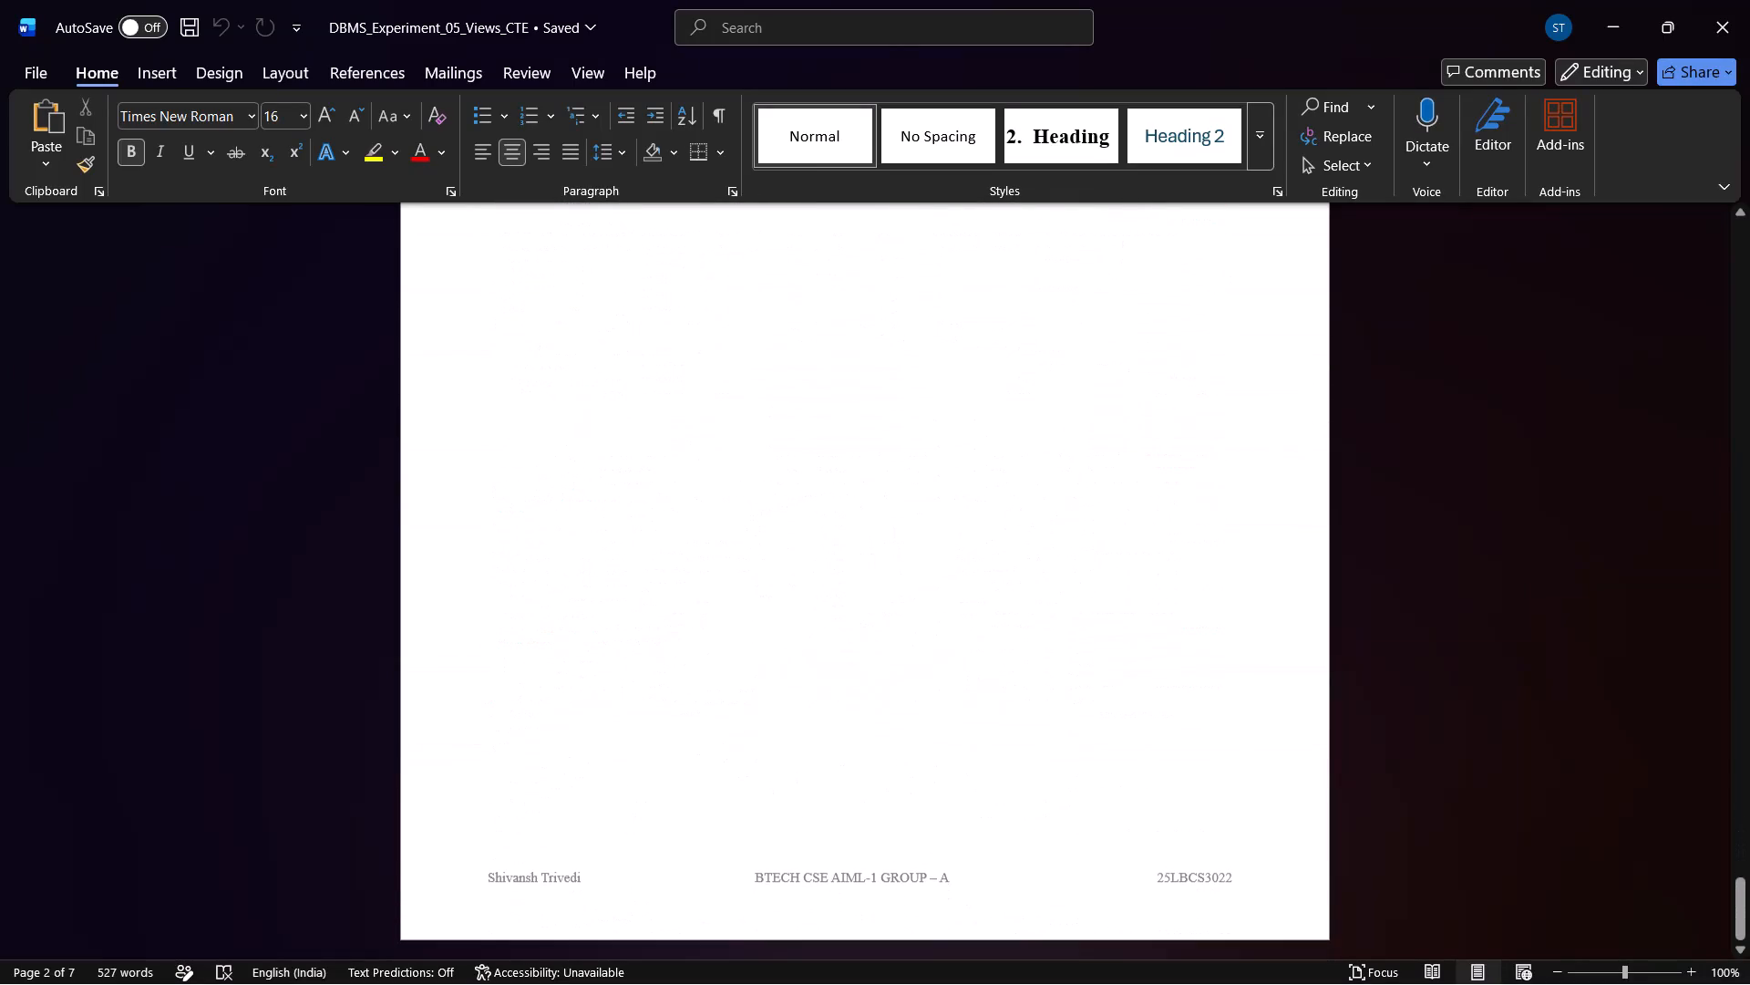
{"action": "scroll", "coordinate": [961, 486], "scroll_direction": "up", "scroll_amount": 9}
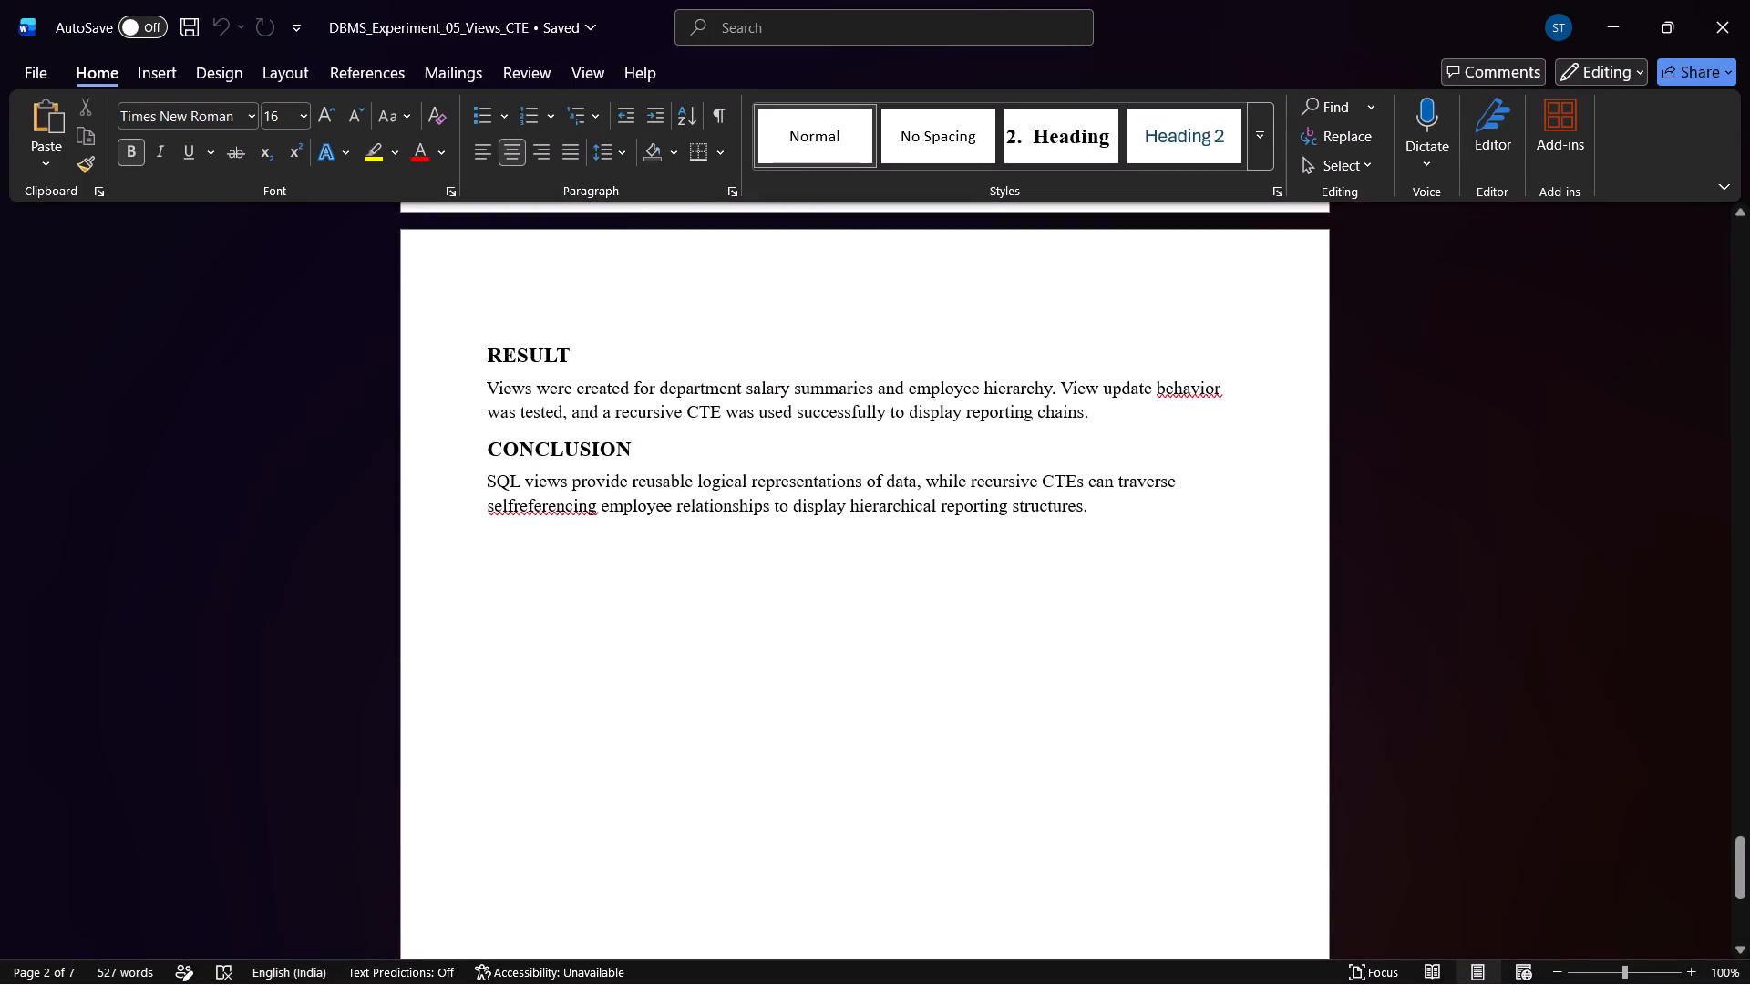
Delete the blank lines between the reporting chain query and its Output heading so the heading starts at the top of its page.
{"action": "left_click_drag", "start_coordinate": [1749, 876], "coordinate": [1749, 821]}
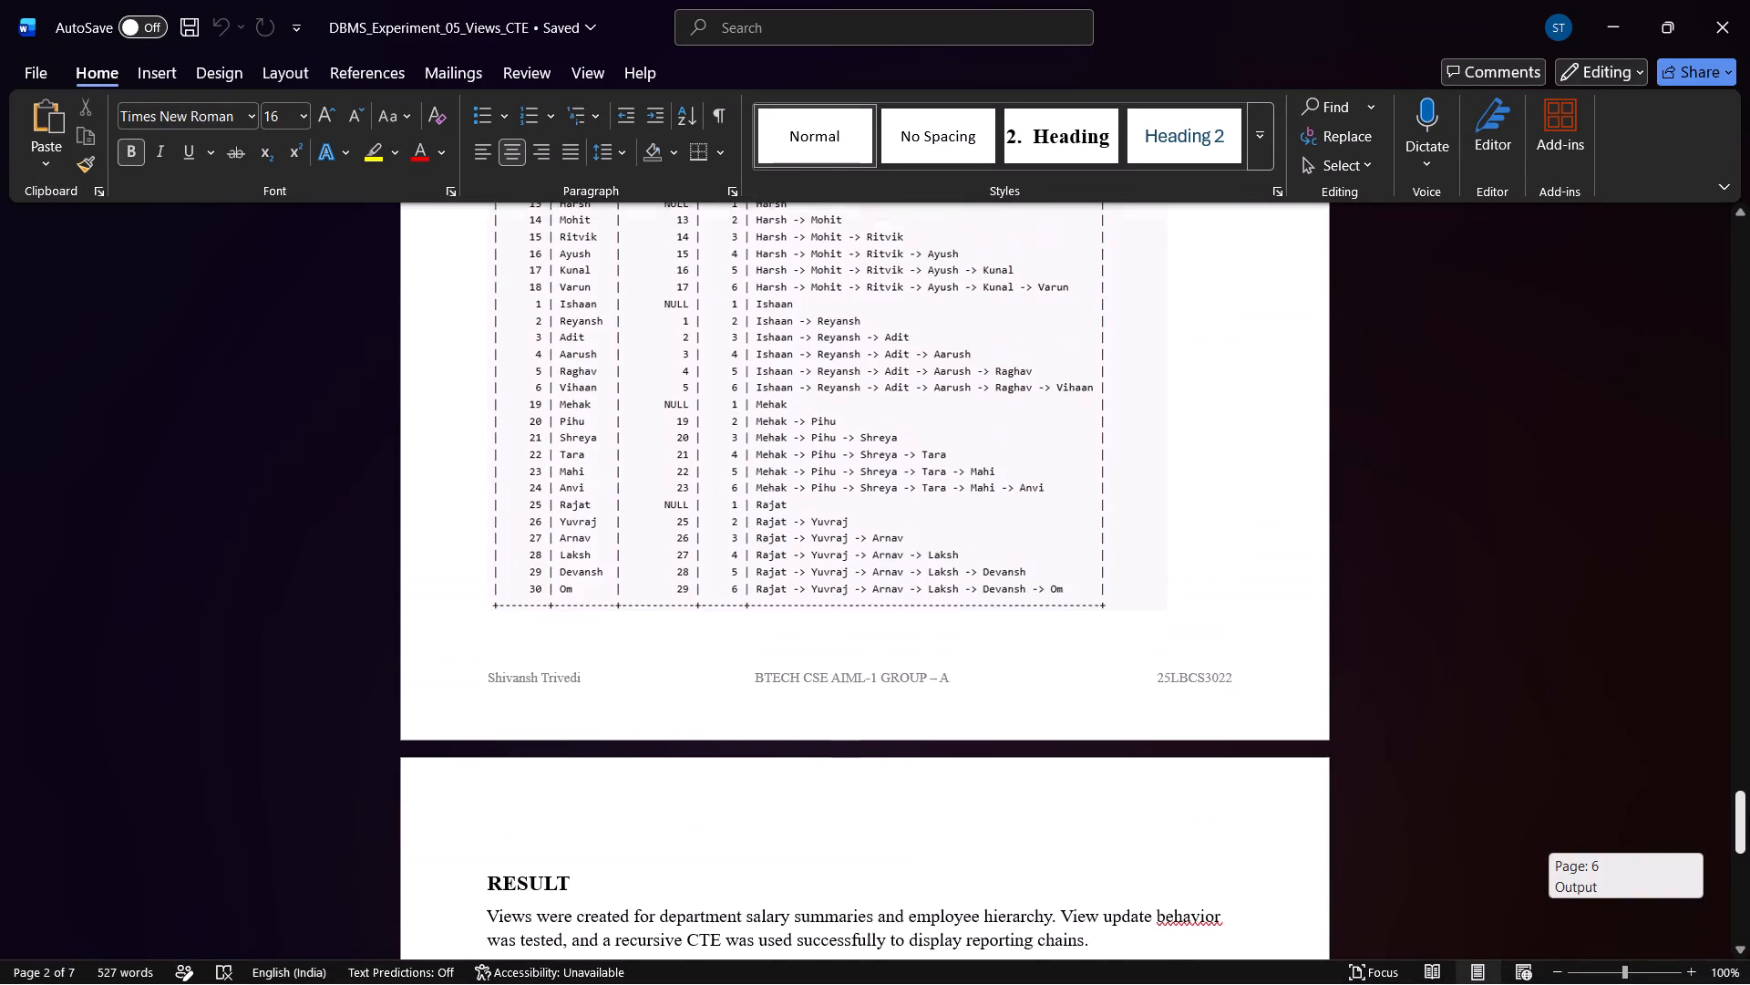
{"action": "left_click_drag", "start_coordinate": [1749, 821], "coordinate": [1745, 764]}
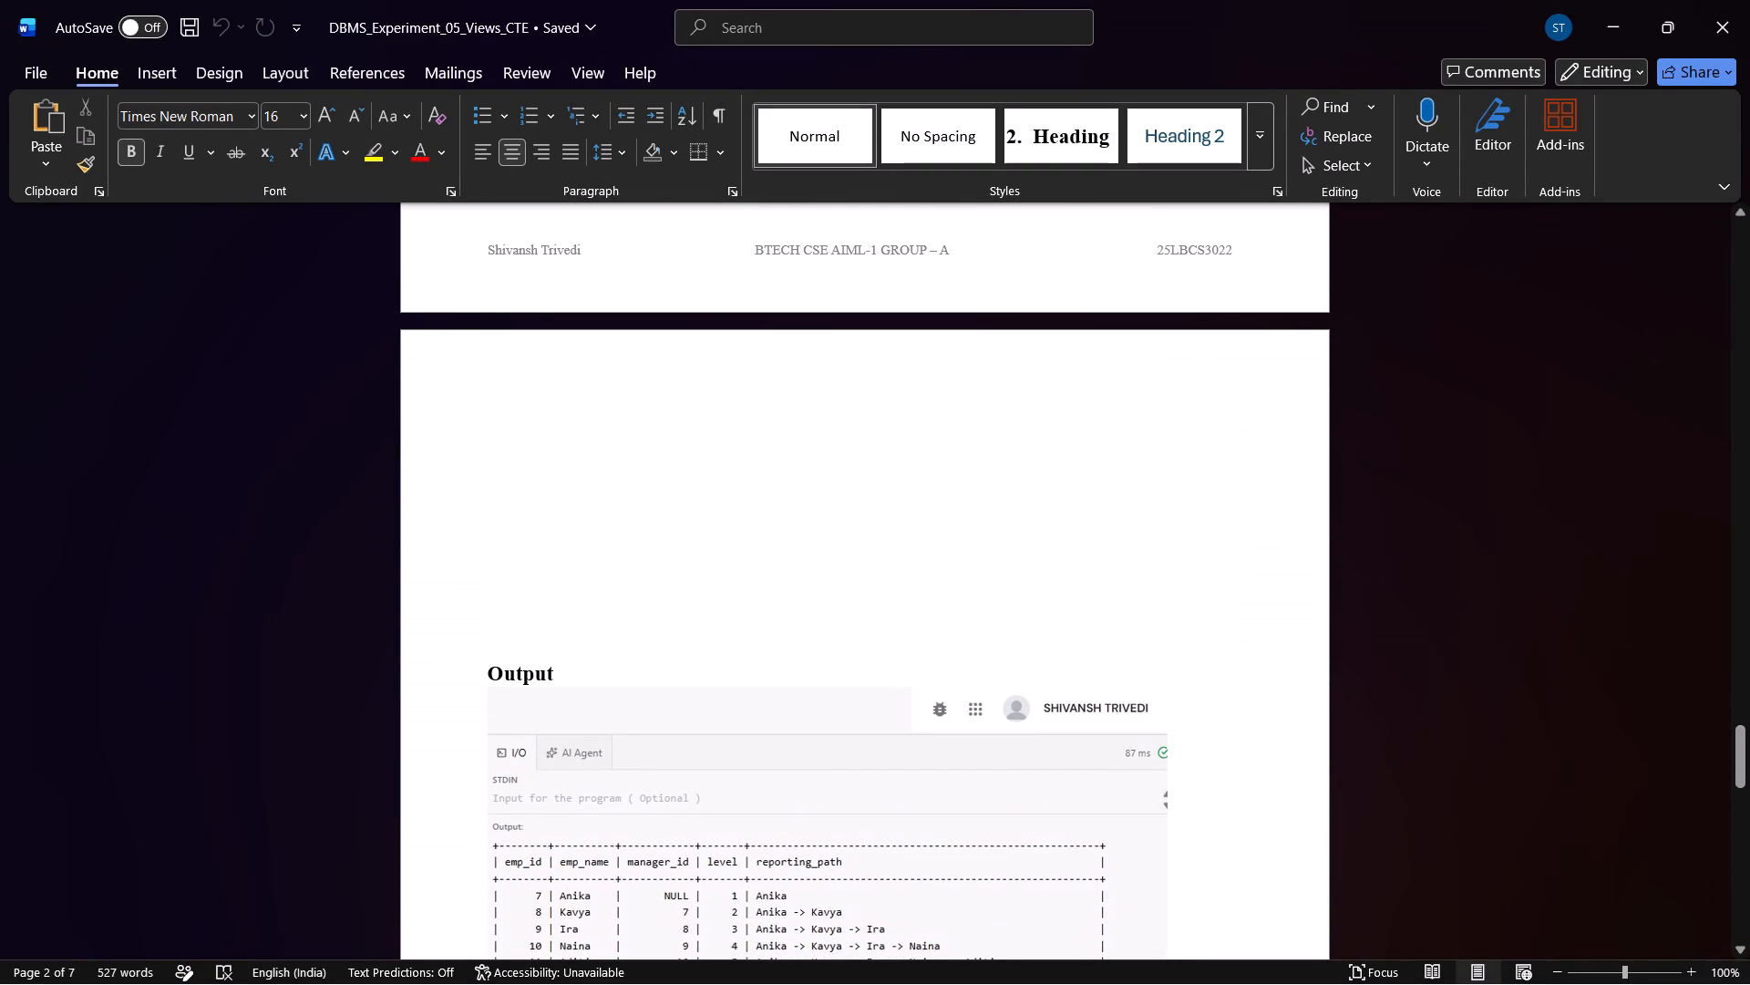
{"action": "left_click", "coordinate": [599, 605]}
{"action": "key", "text": "BackSpace"}
{"action": "key", "text": "BackSpace"}
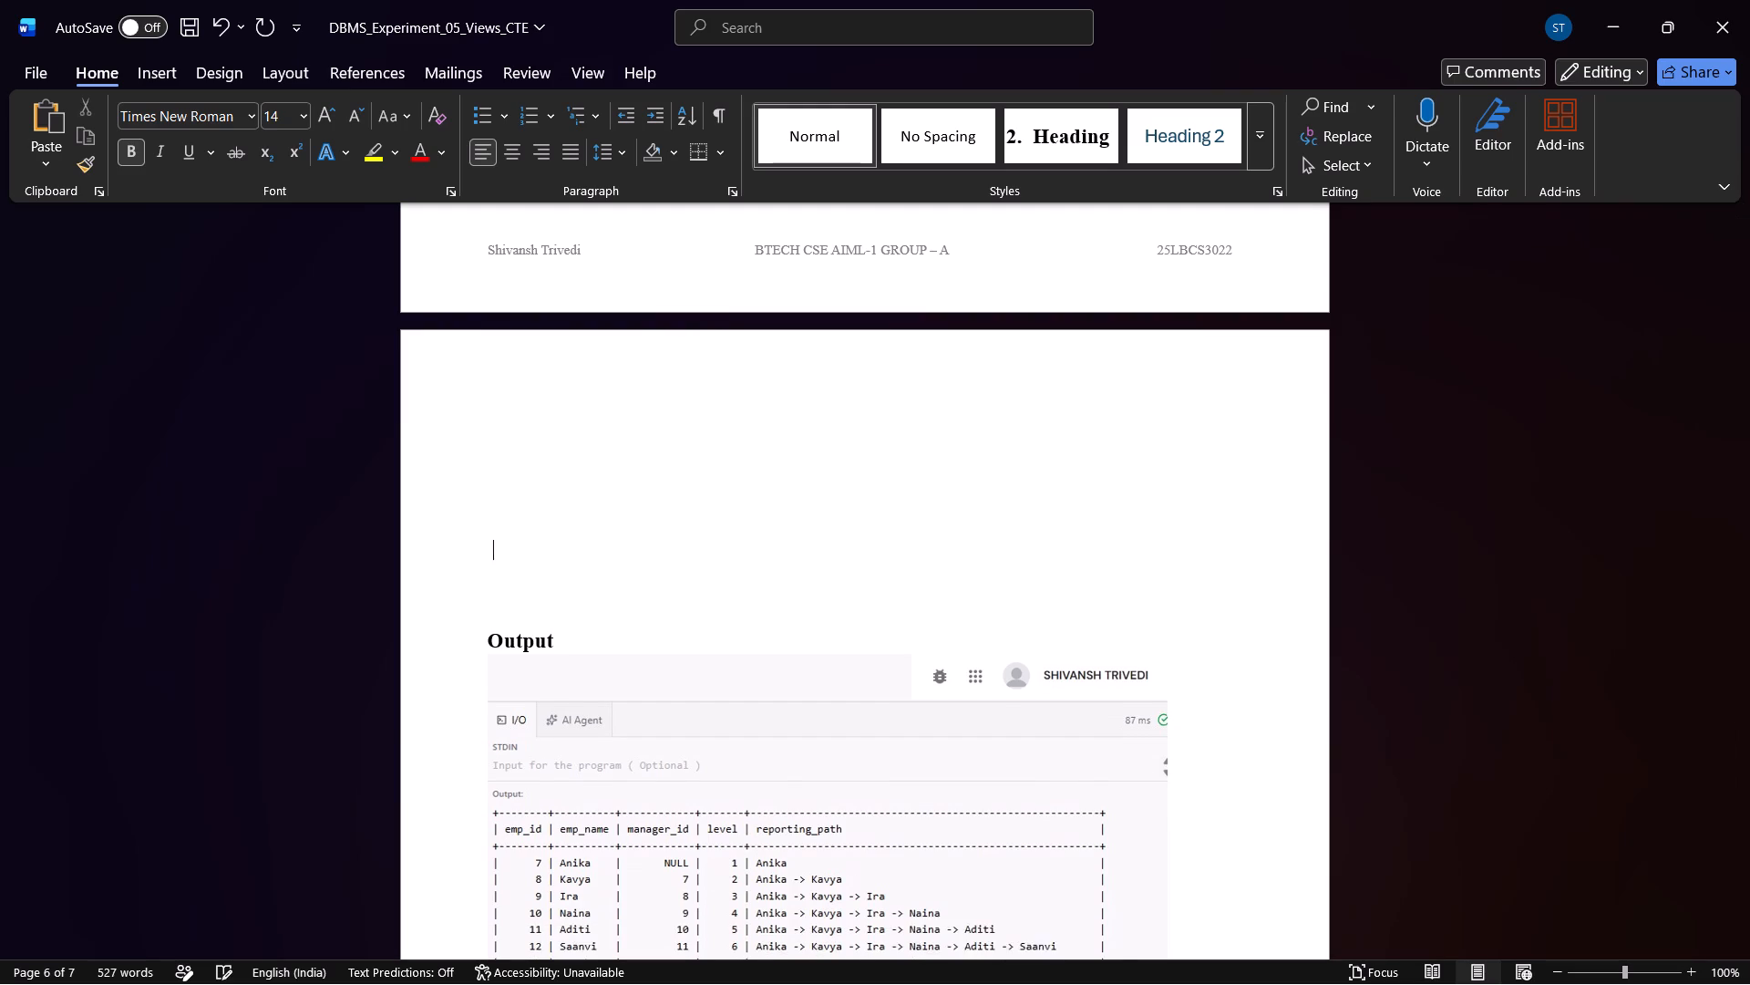
{"action": "key", "text": "BackSpace"}
{"action": "key", "text": "BackSpace"}
{"action": "key", "text": "BackSpace"}
{"action": "key", "text": "BackSpace"}
{"action": "key", "text": "BackSpace"}
{"action": "key", "text": "BackSpace"}
{"action": "key", "text": "BackSpace"}
{"action": "key", "text": "BackSpace"}
{"action": "key", "text": "BackSpace"}
{"action": "key", "text": "BackSpace"}
{"action": "key", "text": "BackSpace"}
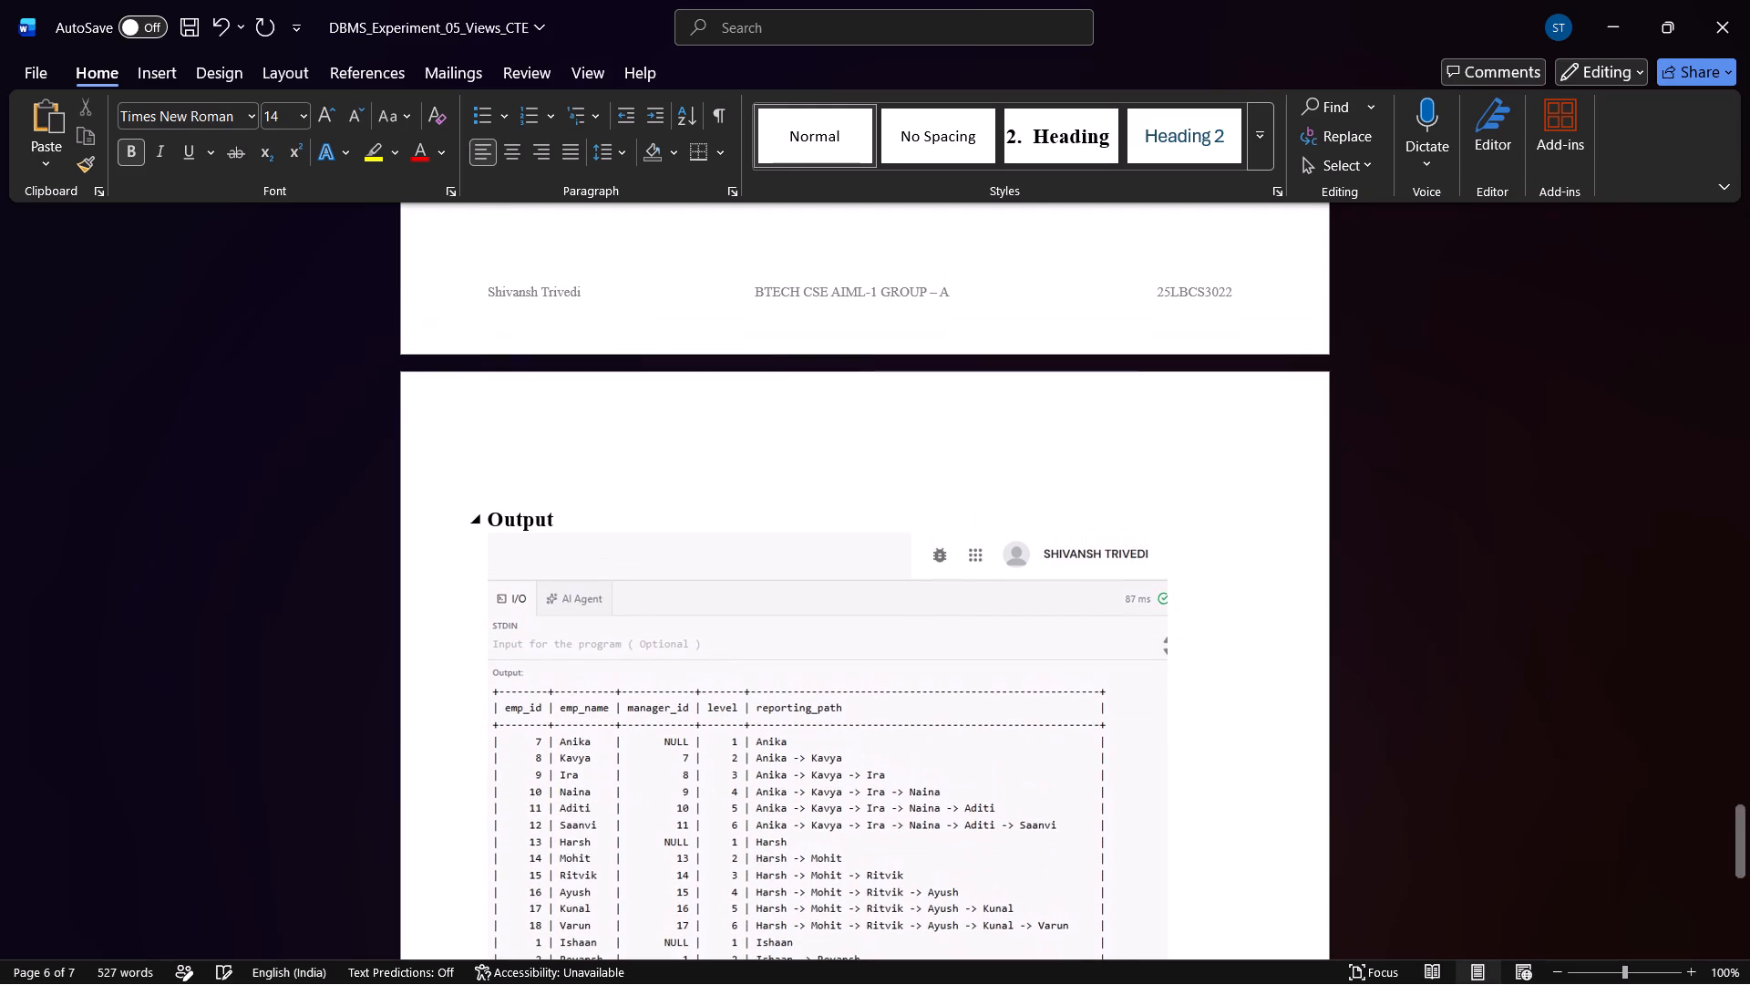
{"action": "scroll", "coordinate": [591, 605], "scroll_direction": "up", "scroll_amount": 5}
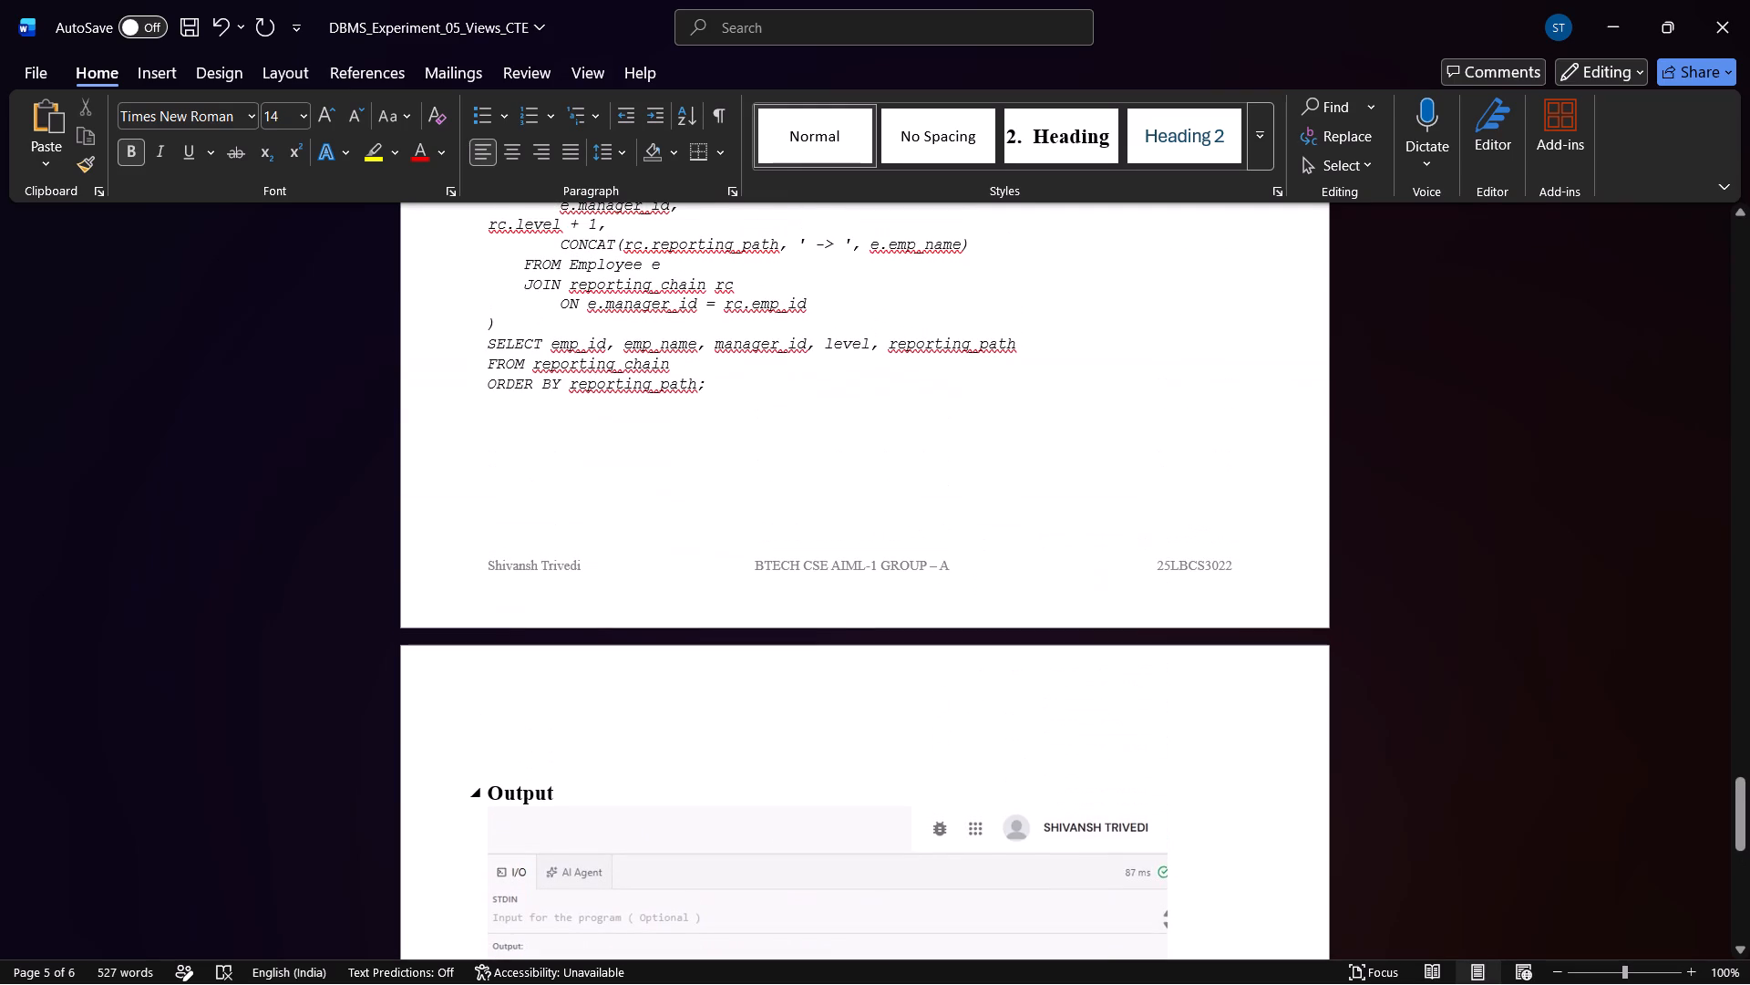
{"action": "key", "text": "BackSpace"}
{"action": "key", "text": "BackSpace"}
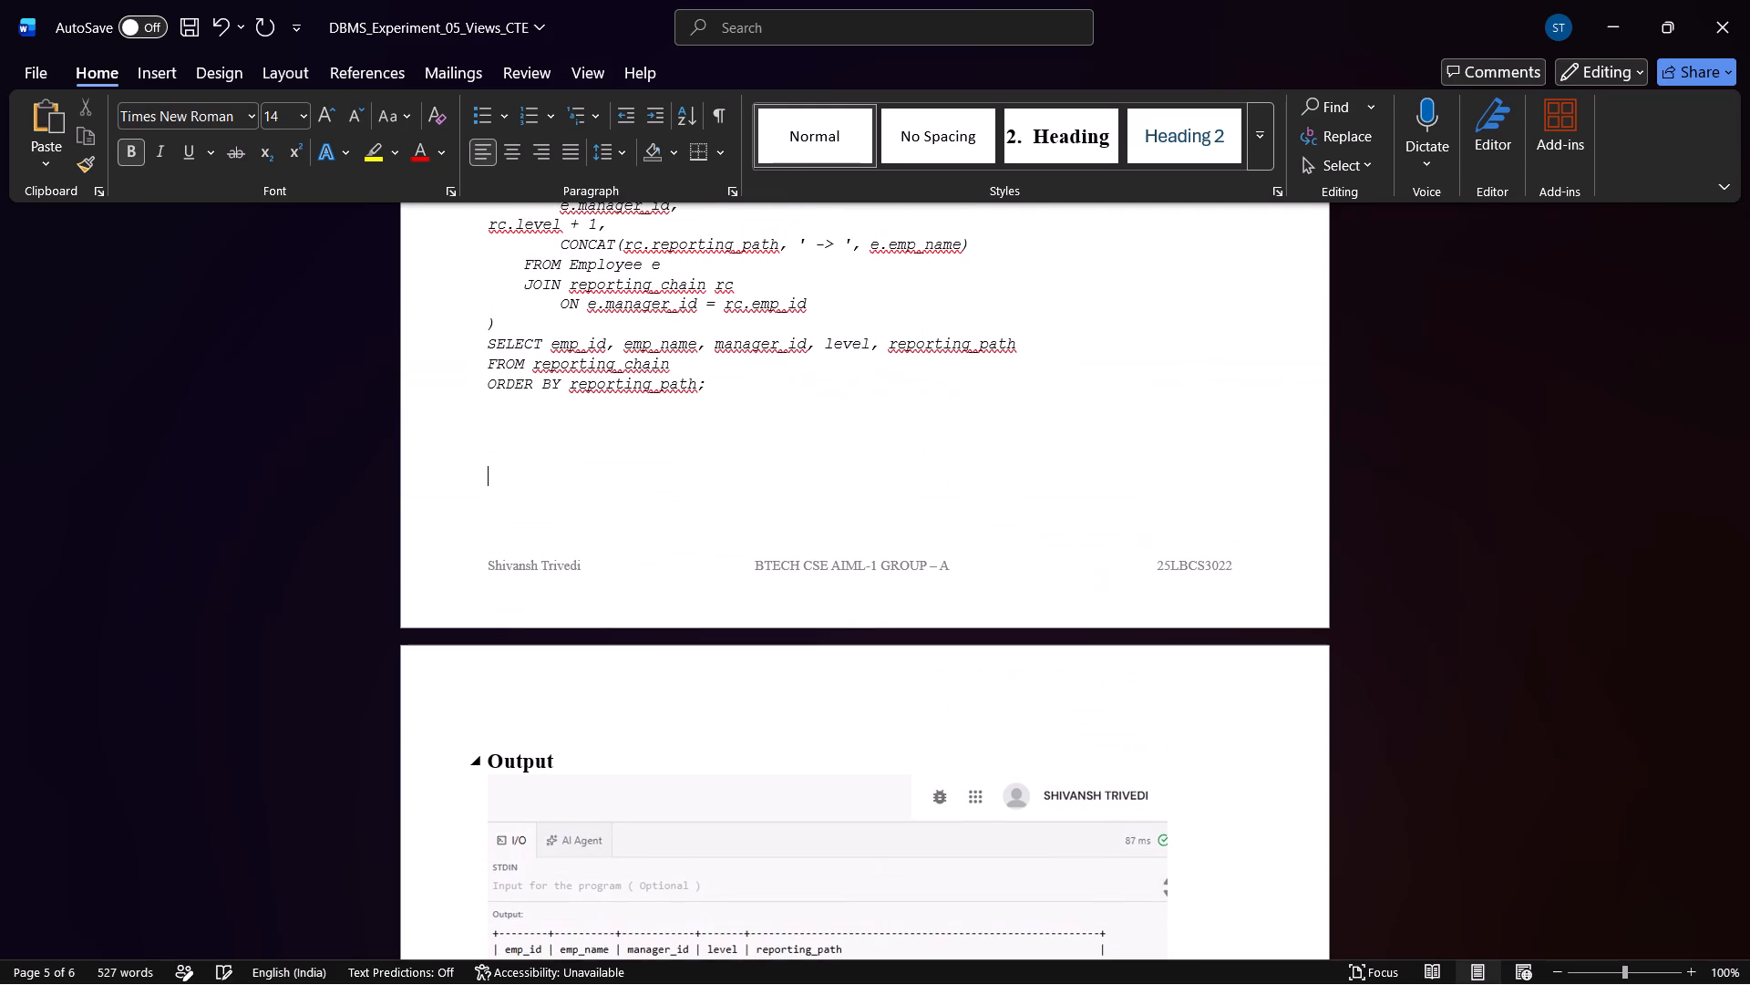
{"action": "left_click", "coordinate": [520, 725]}
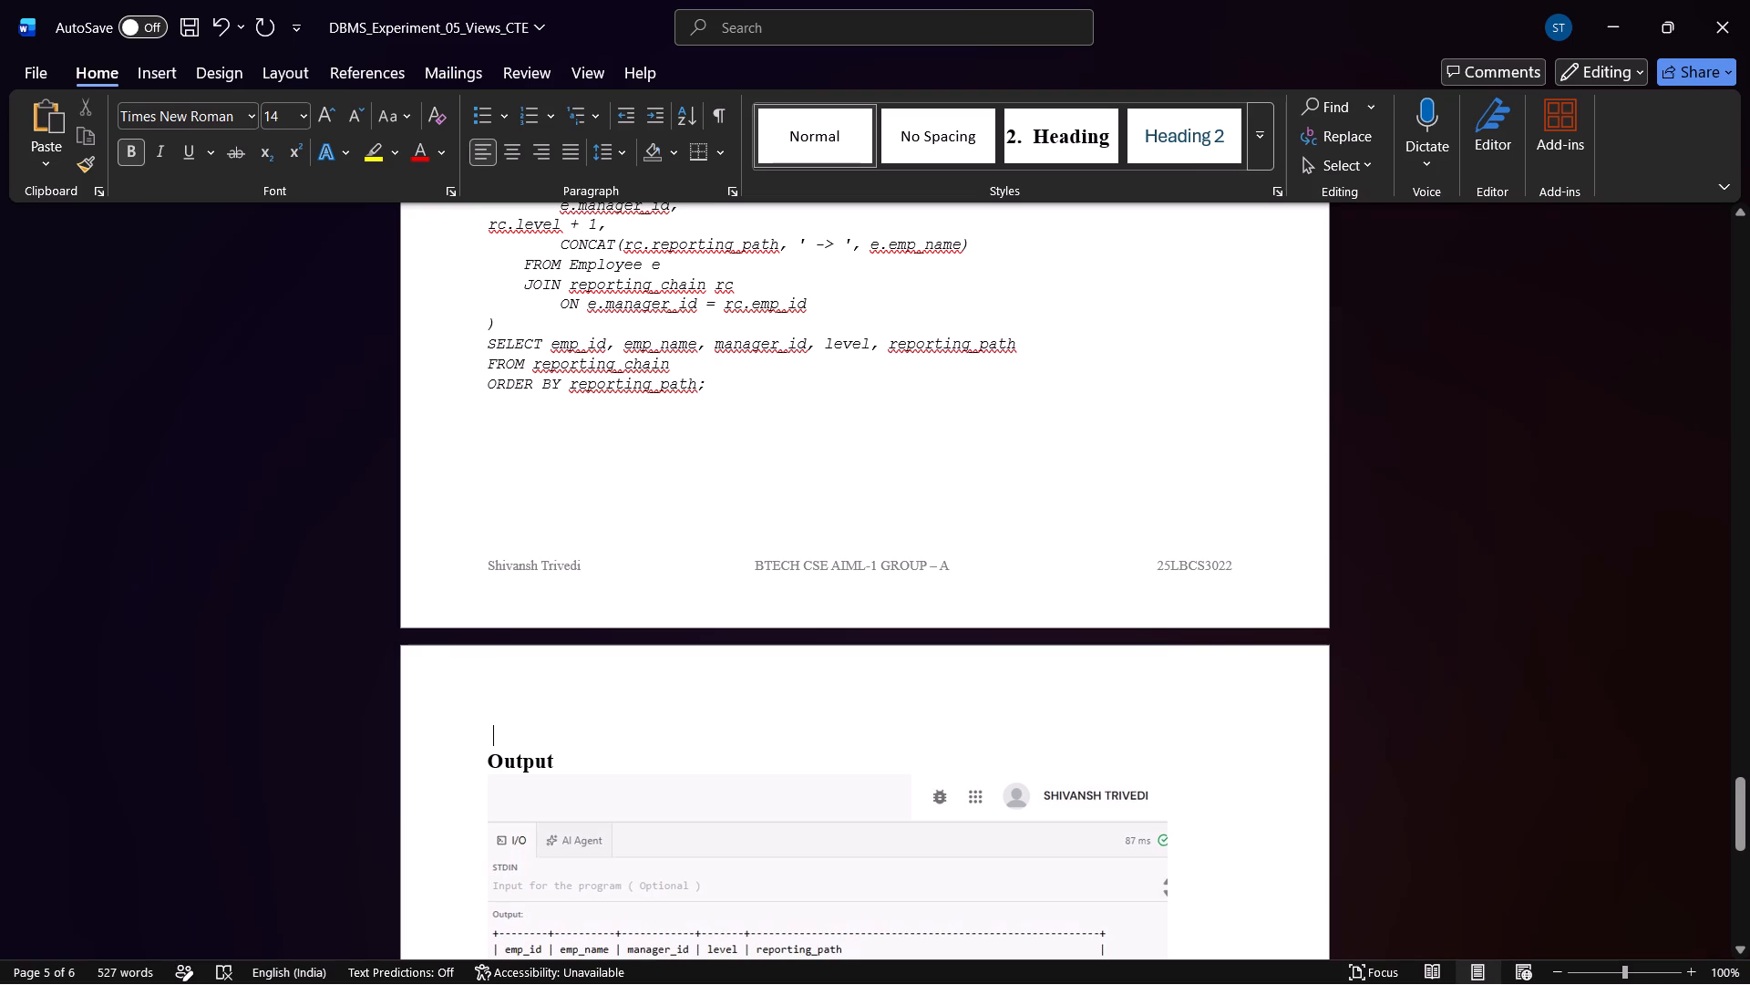
{"action": "key", "text": "BackSpace"}
{"action": "key", "text": "BackSpace"}
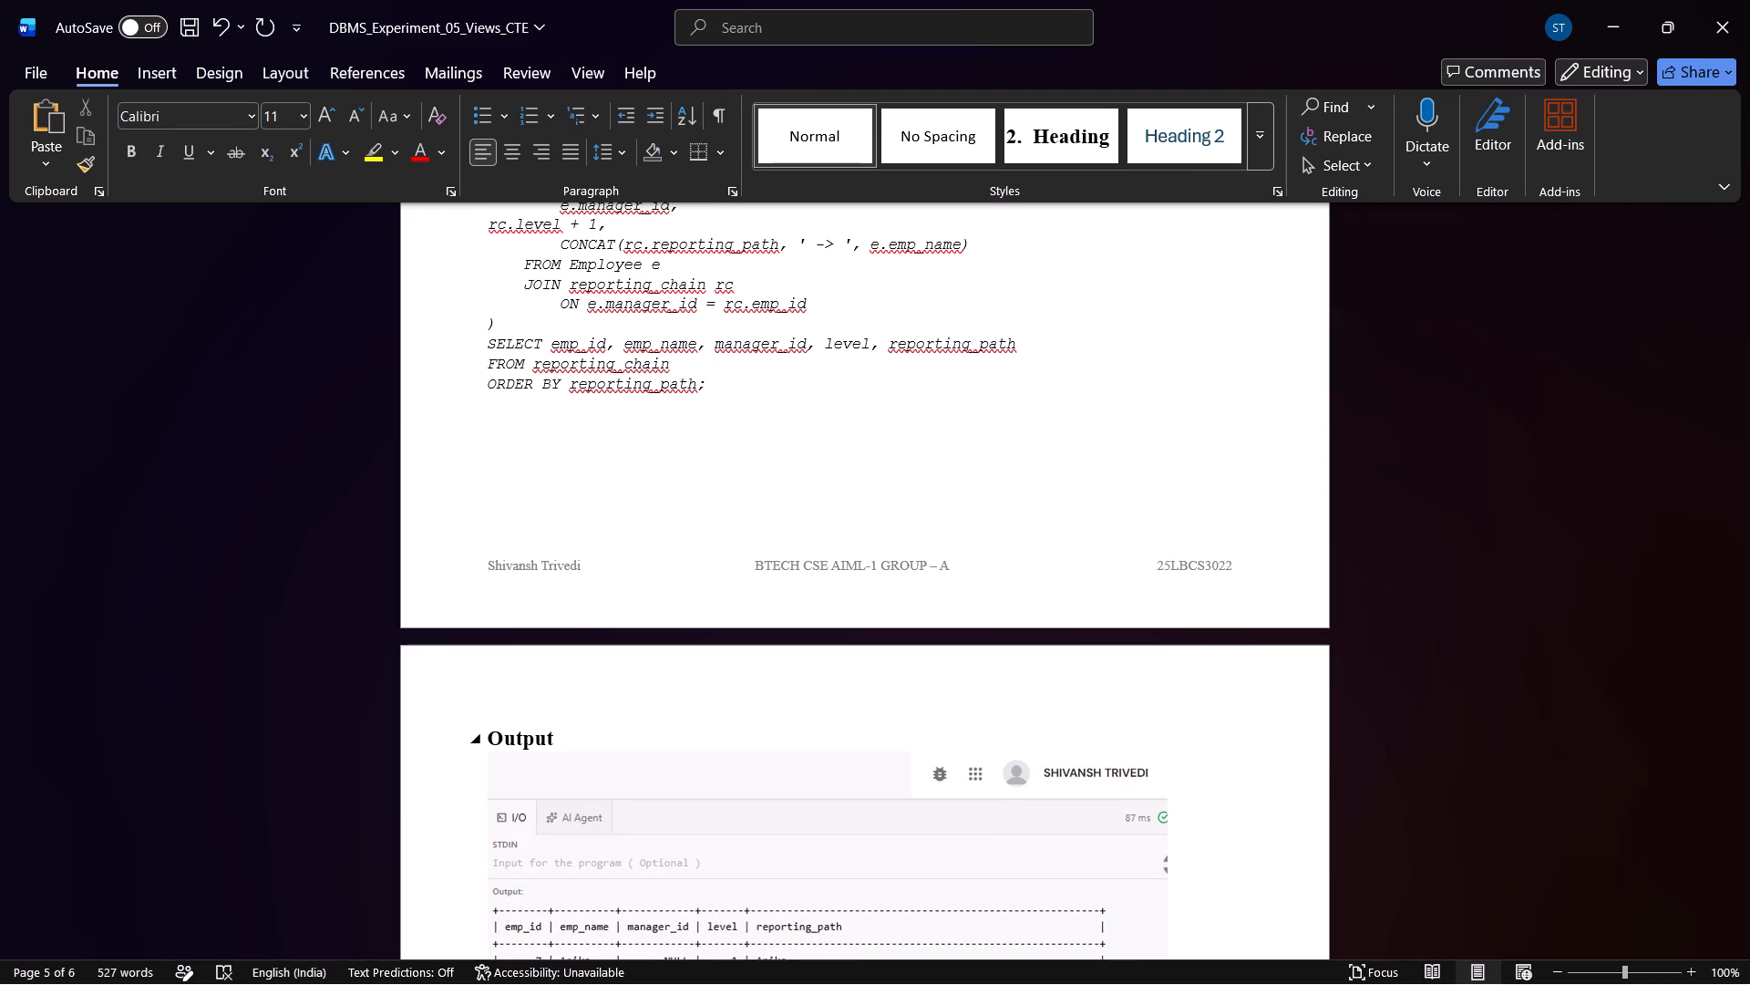
{"action": "scroll", "coordinate": [678, 722], "scroll_direction": "down", "scroll_amount": 15}
{"action": "scroll", "coordinate": [678, 722], "scroll_direction": "down", "scroll_amount": 7}
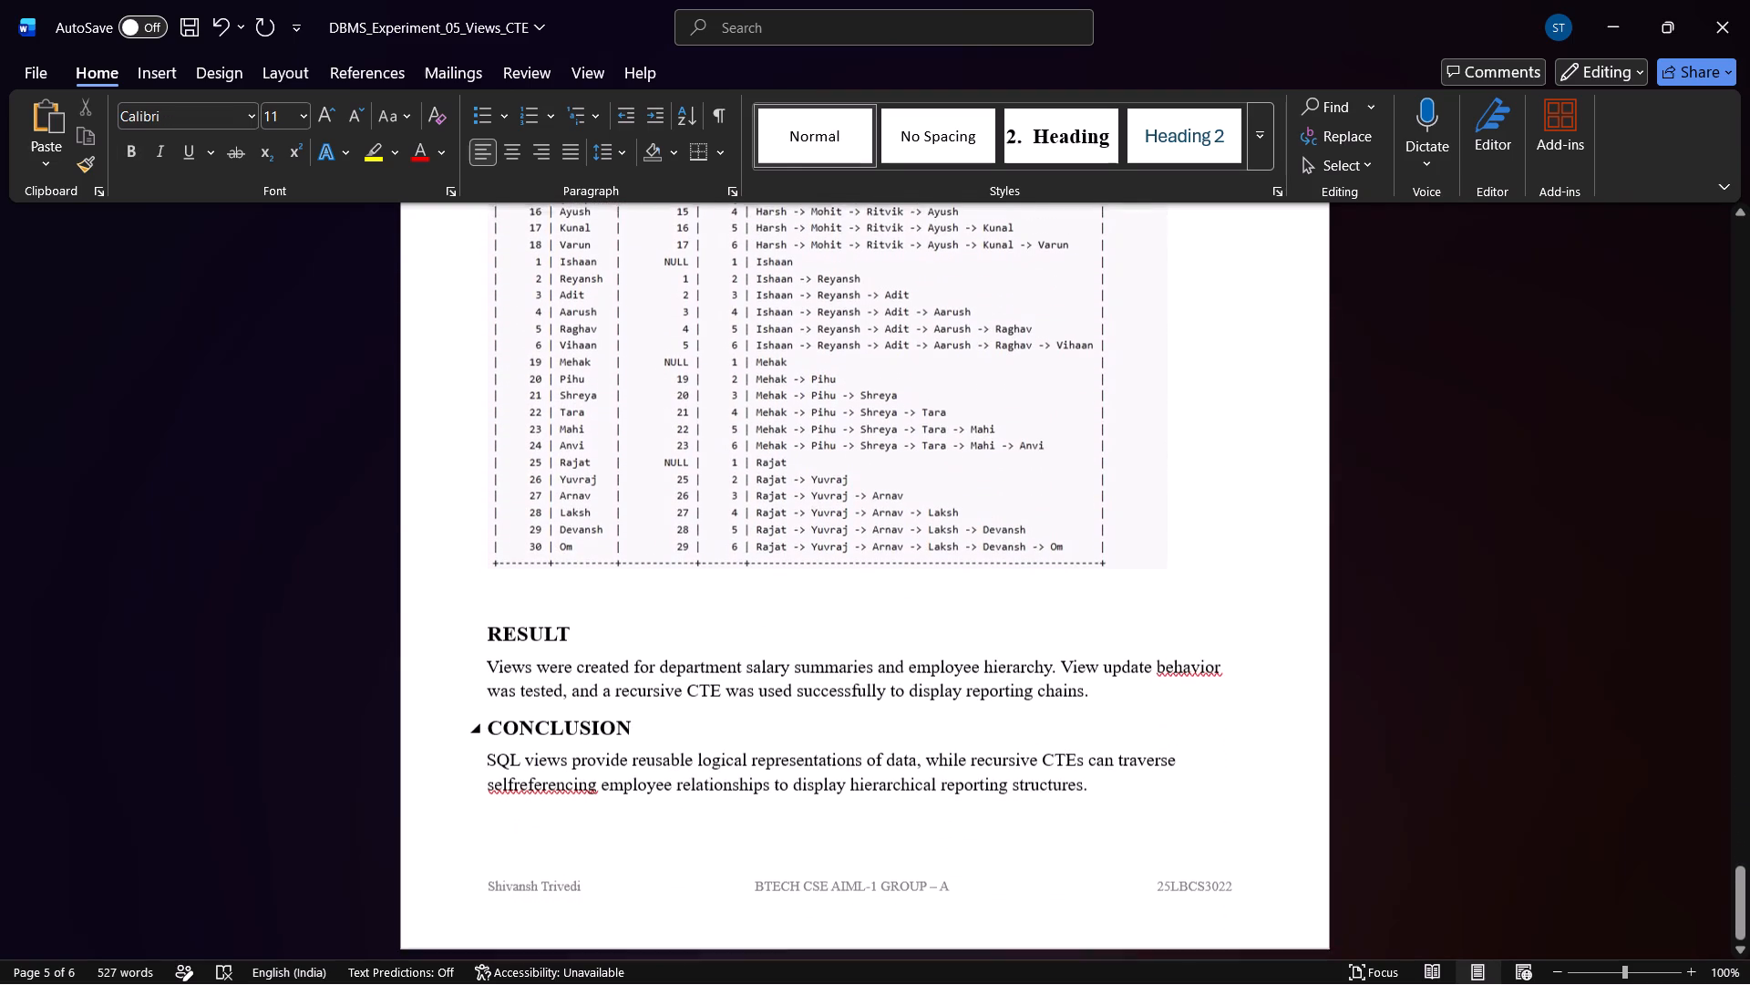
Look through all pages of the Experiment 5 document, checking the layout, output screenshots and footers.
{"action": "left_click_drag", "start_coordinate": [1740, 889], "coordinate": [1734, 860]}
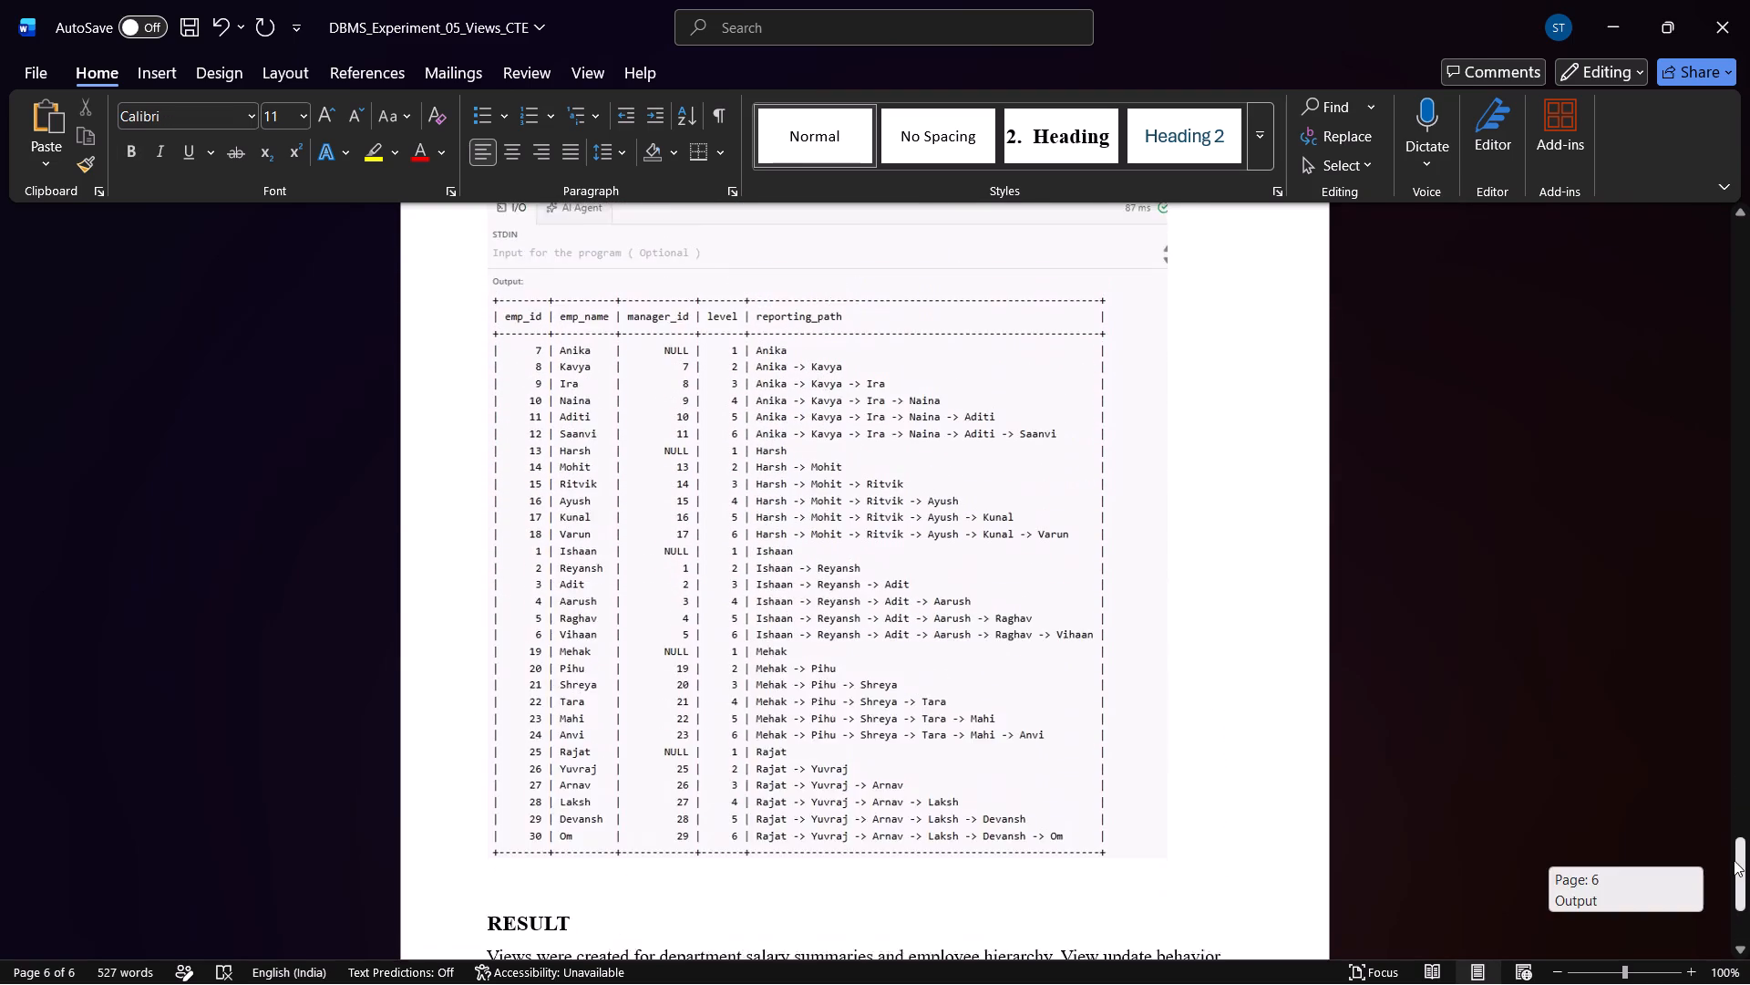
{"action": "left_click_drag", "start_coordinate": [1734, 860], "coordinate": [1732, 693]}
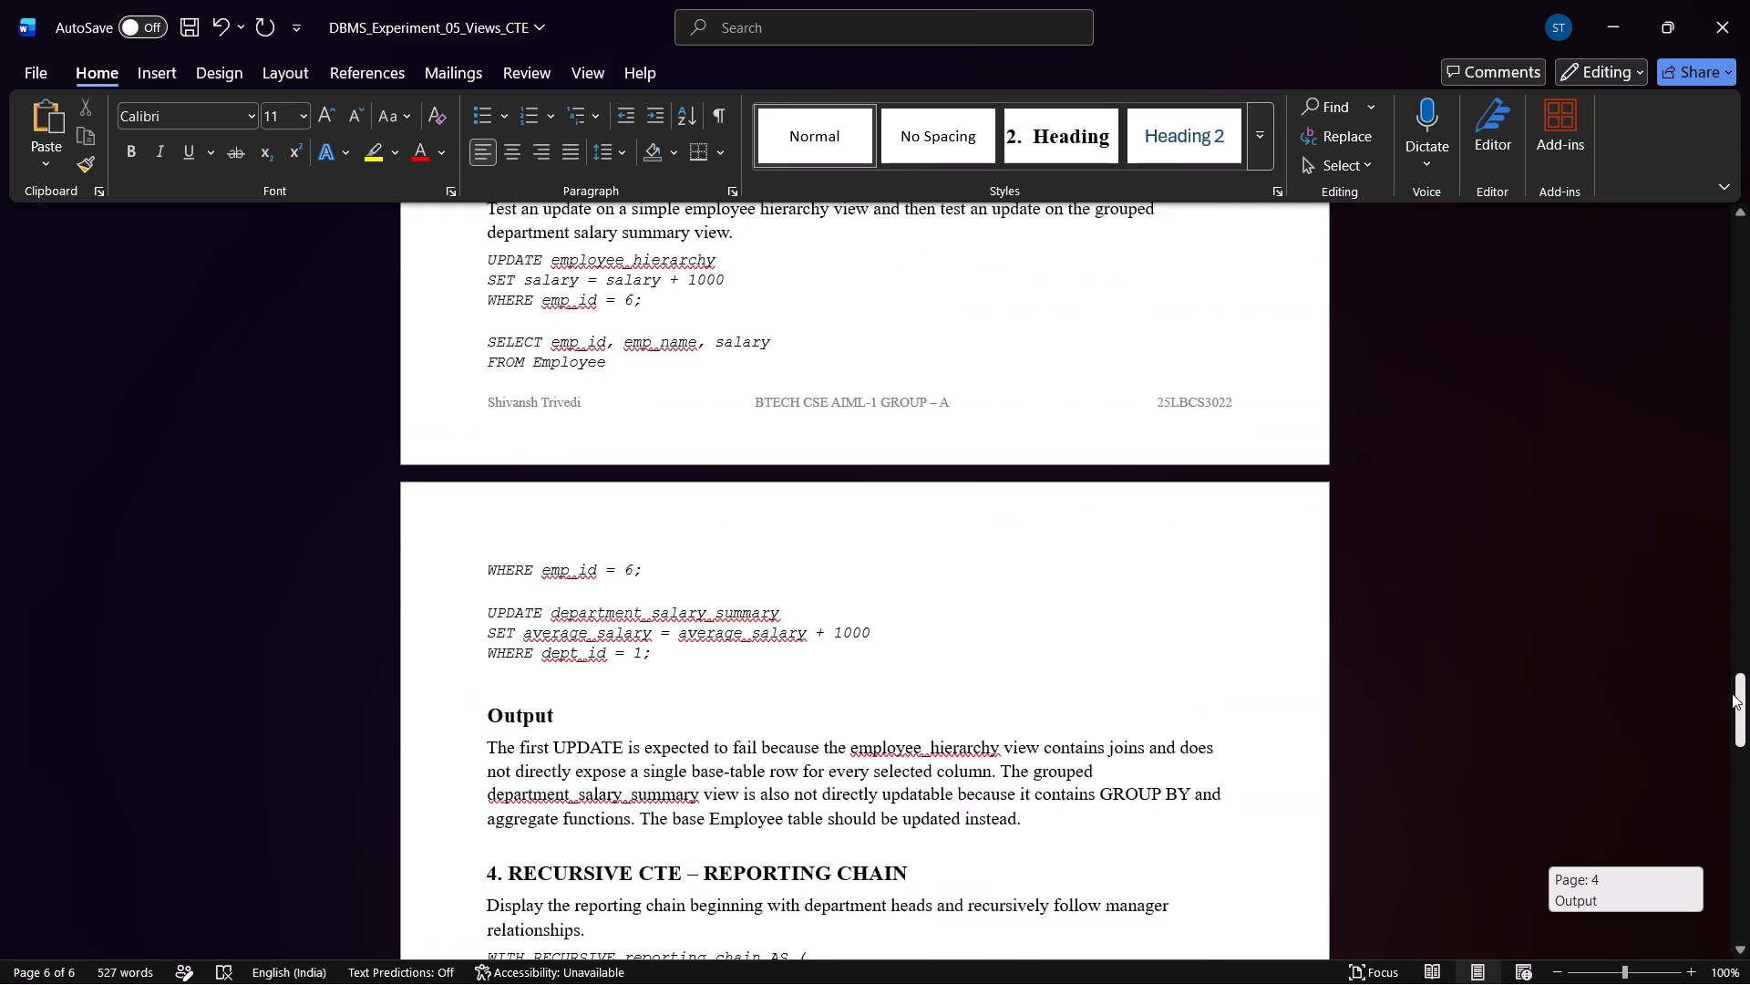
{"action": "left_click_drag", "start_coordinate": [1732, 693], "coordinate": [1728, 494]}
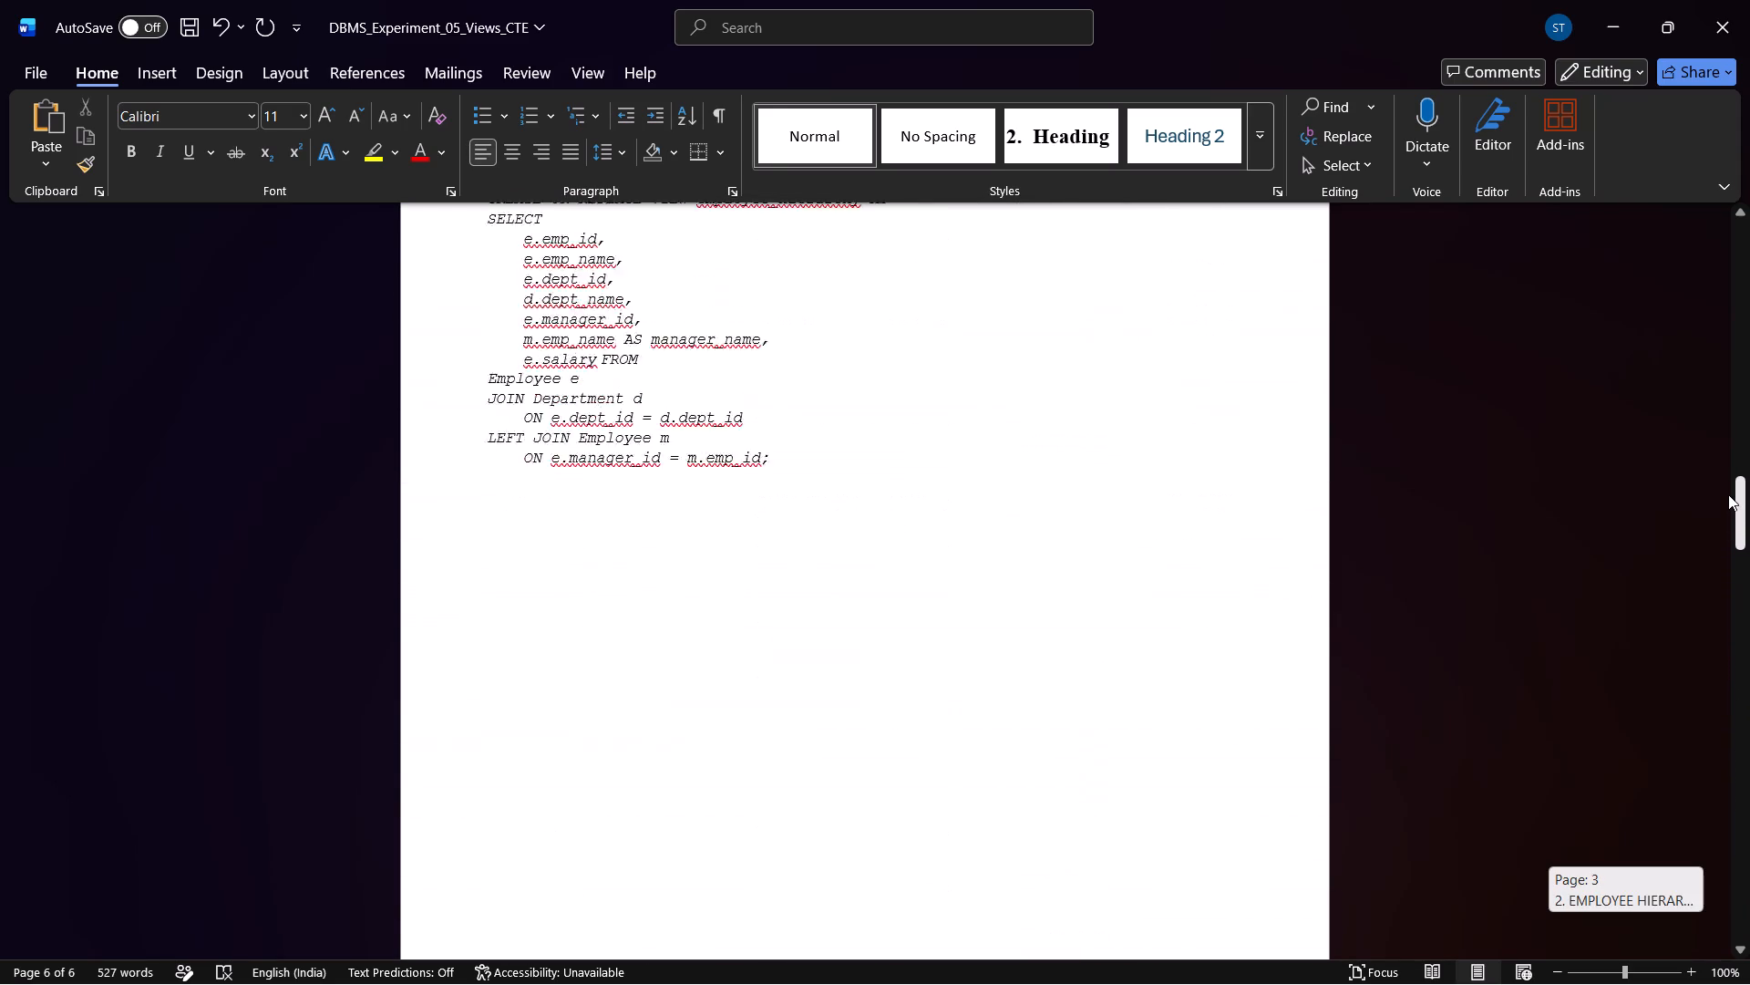
{"action": "left_click_drag", "start_coordinate": [1728, 494], "coordinate": [1712, 635]}
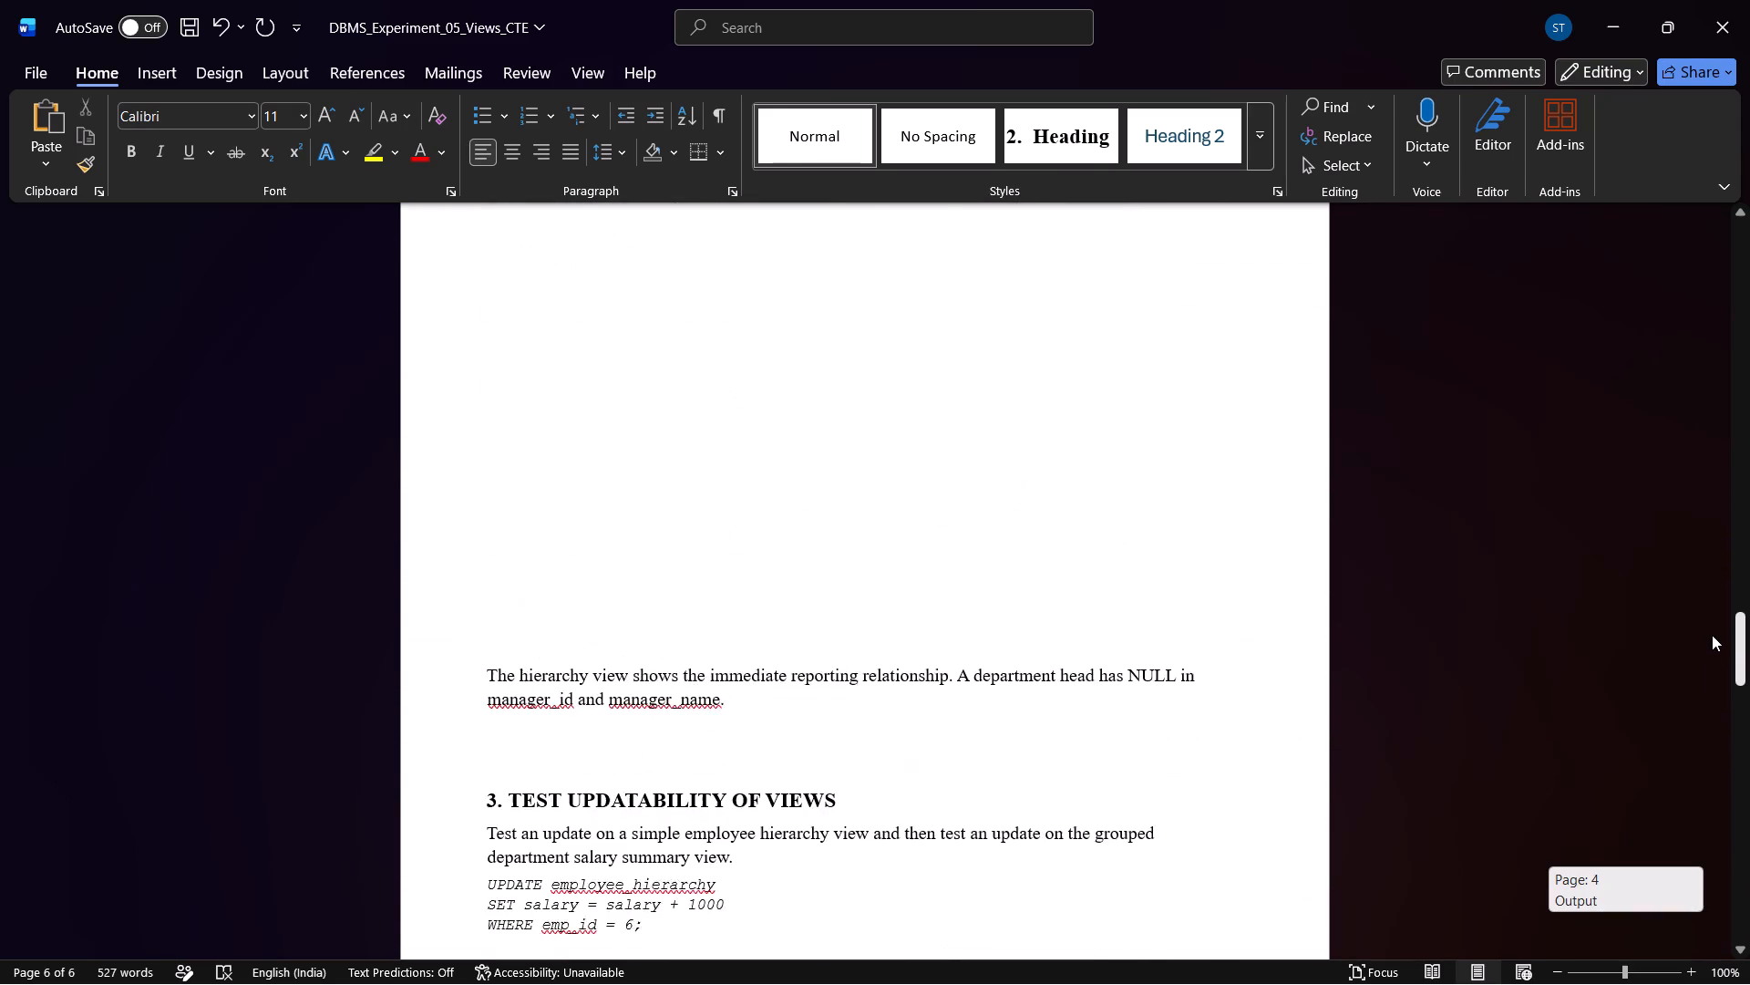
{"action": "left_click_drag", "start_coordinate": [1712, 635], "coordinate": [1715, 616]}
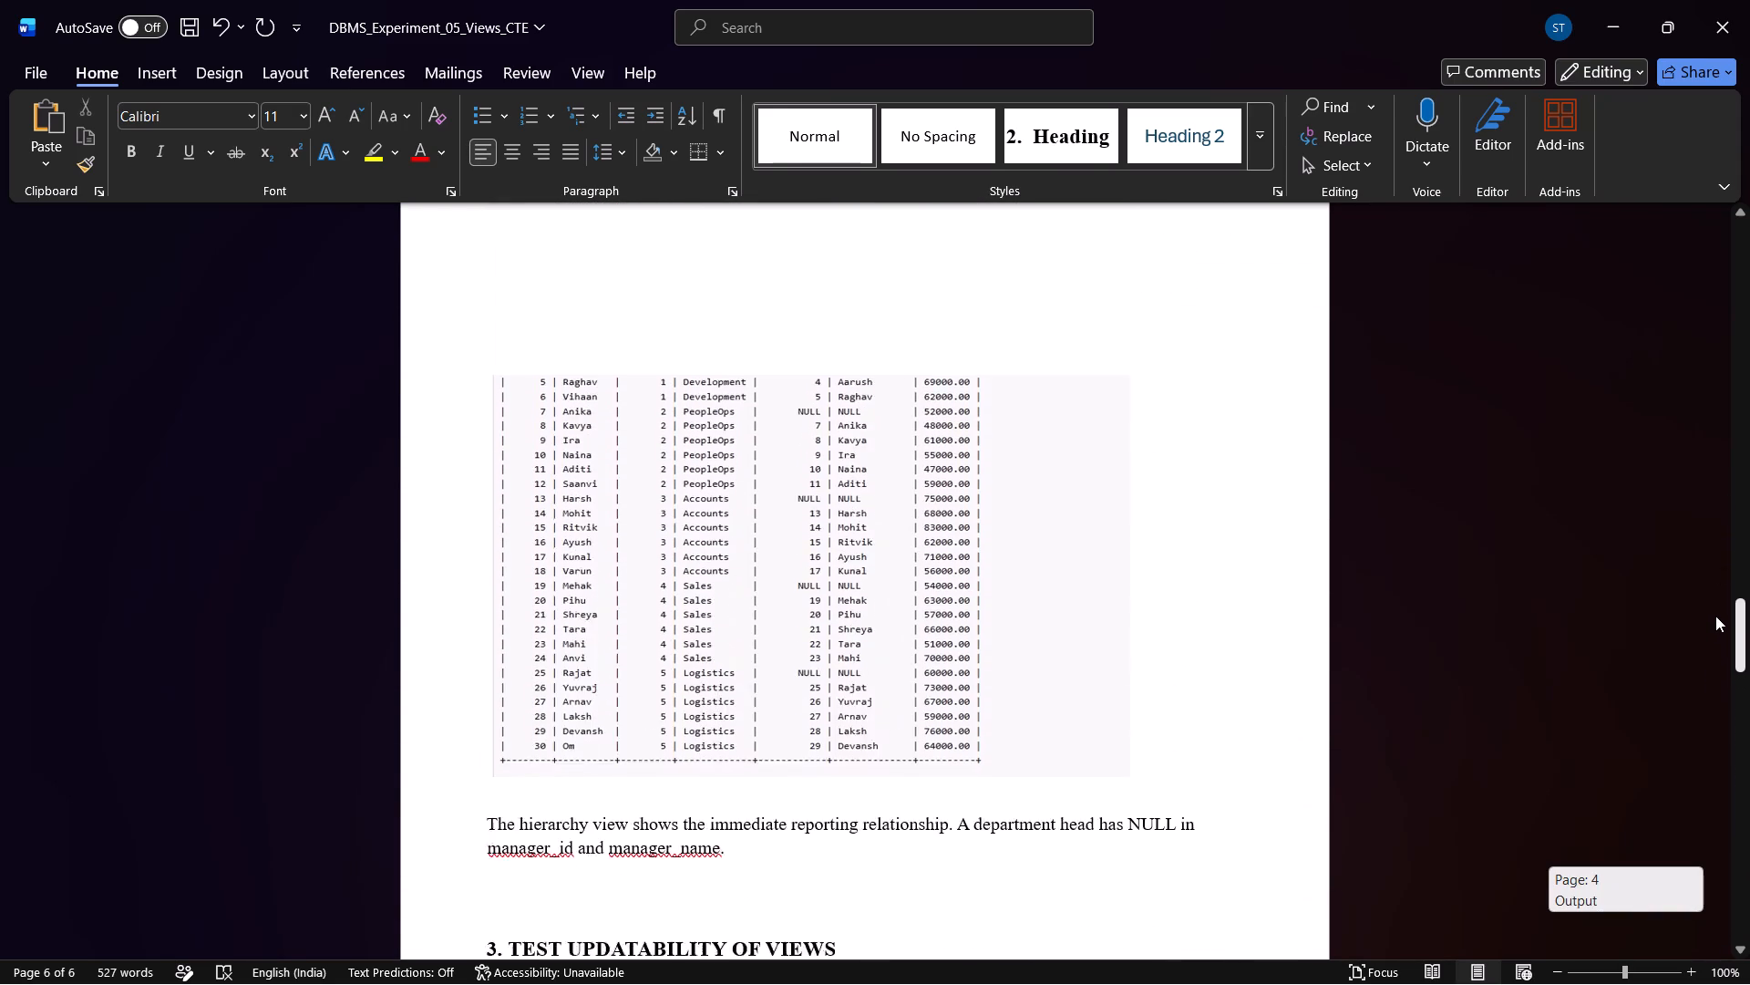
{"action": "left_click_drag", "start_coordinate": [1715, 616], "coordinate": [1713, 425]}
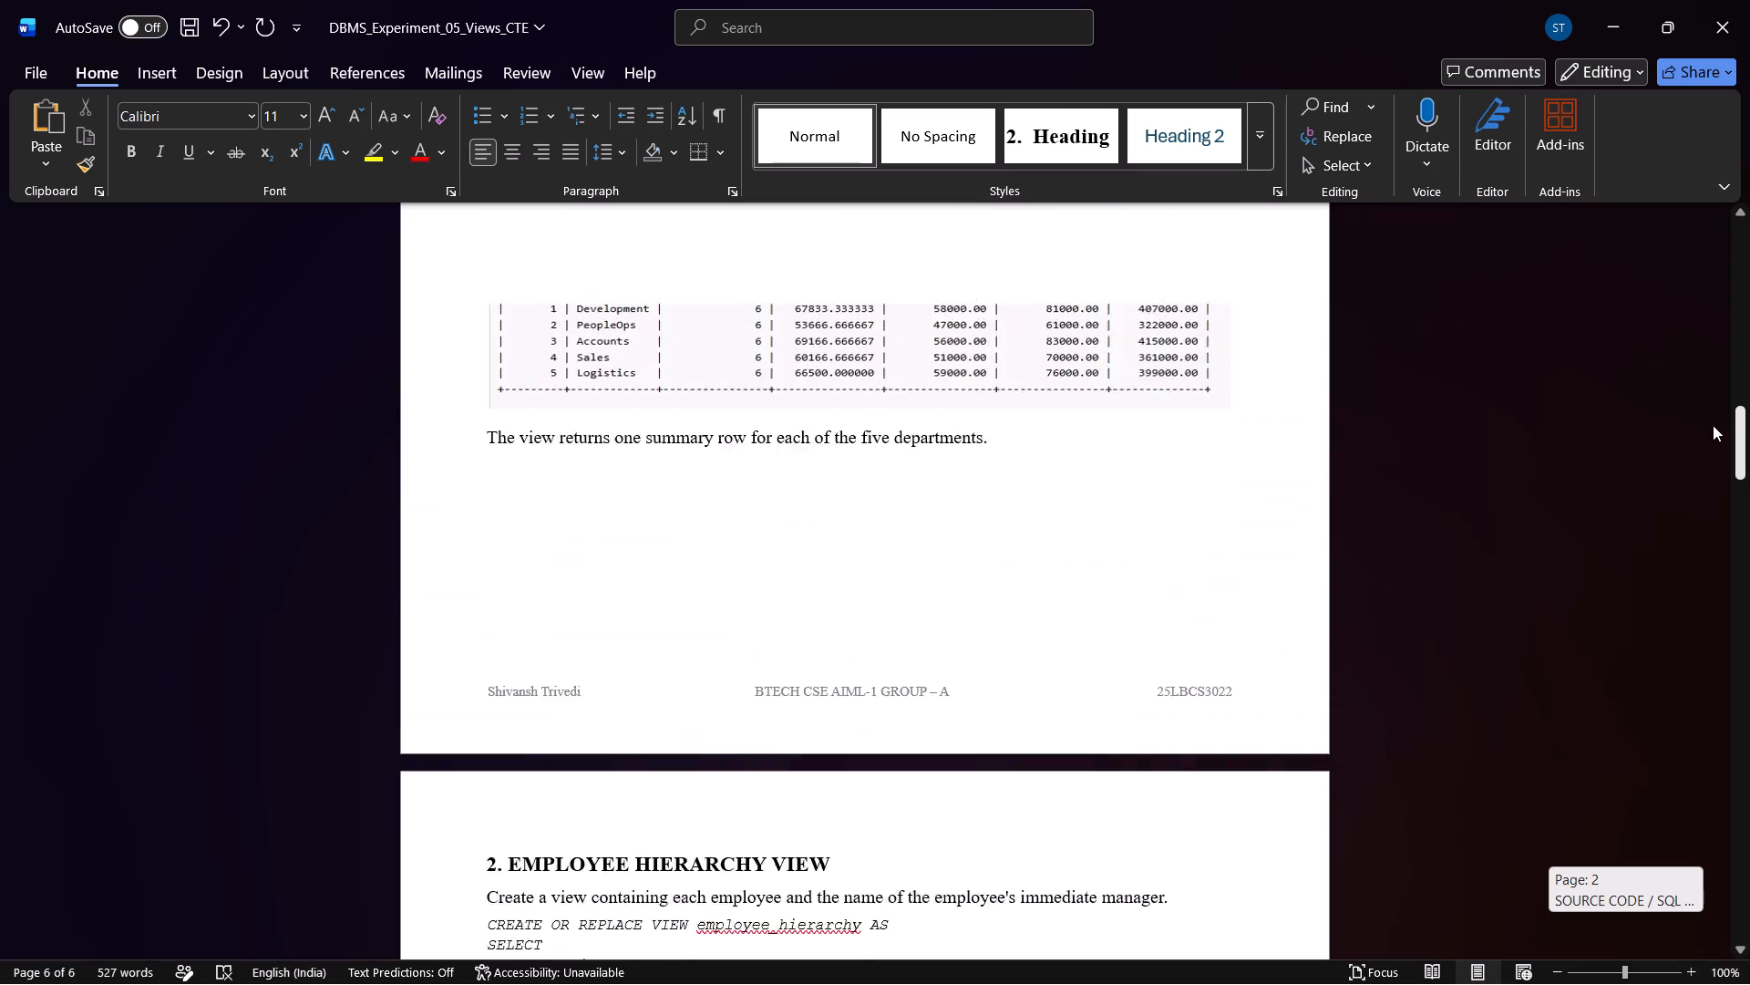
{"action": "left_click_drag", "start_coordinate": [1713, 425], "coordinate": [1730, 244]}
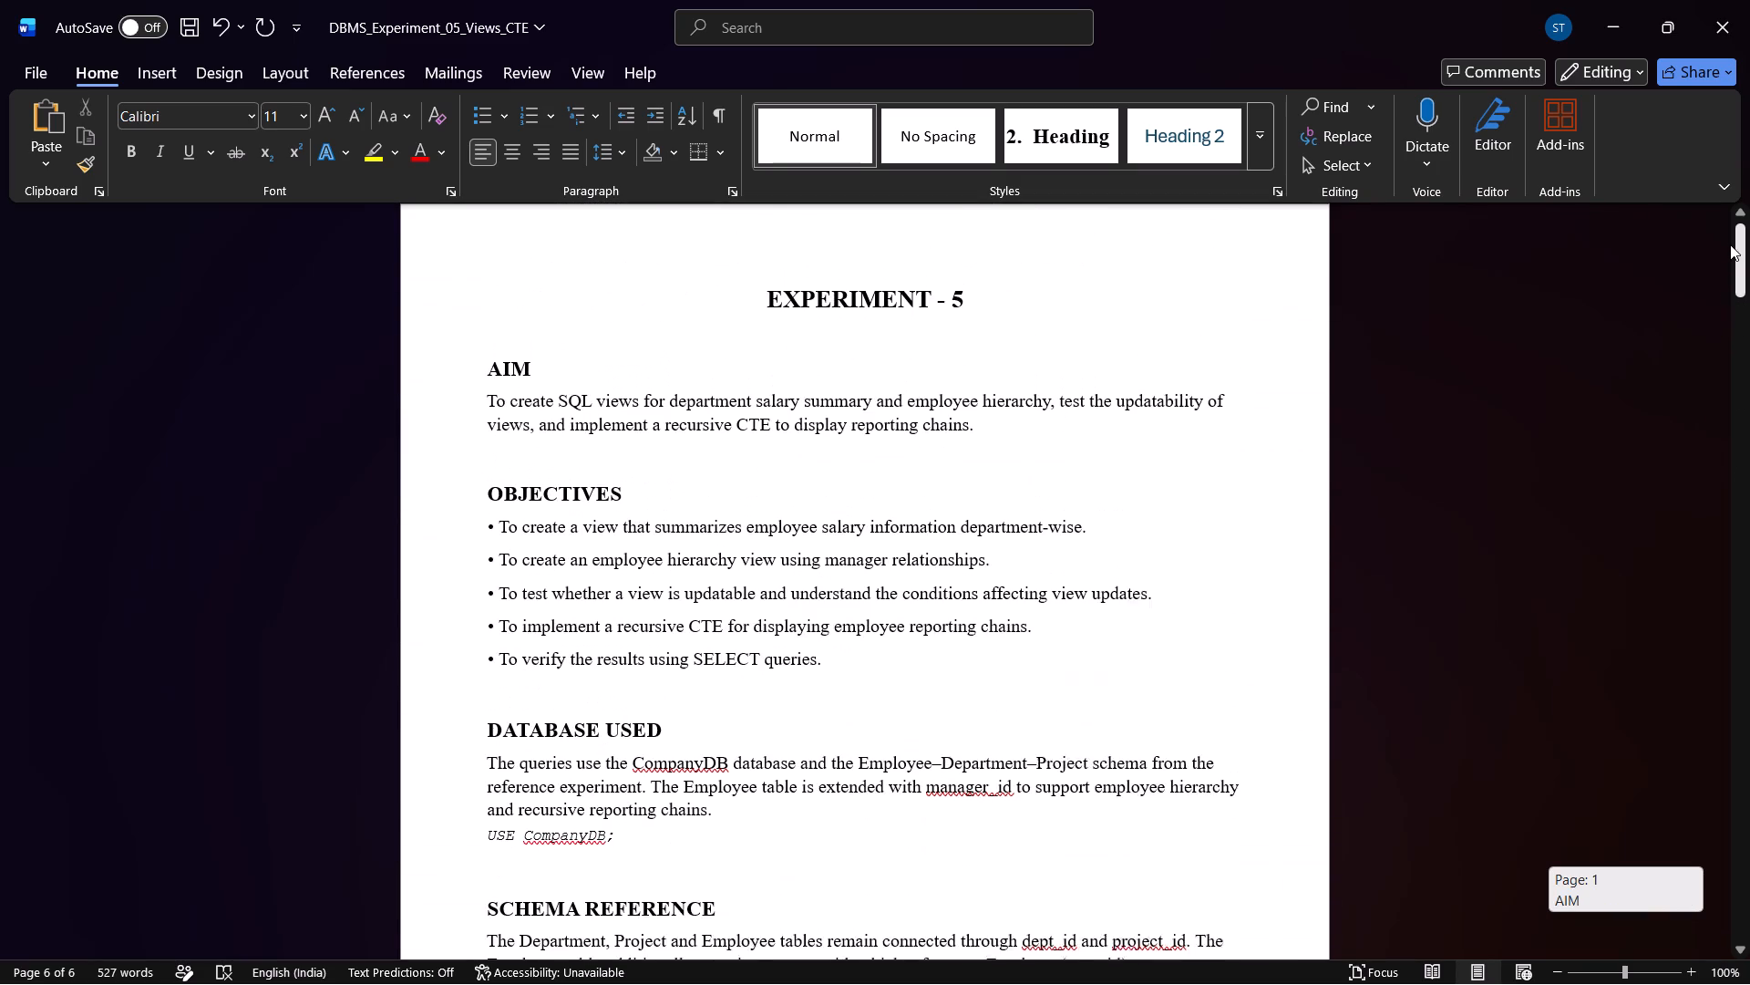
{"action": "left_click_drag", "start_coordinate": [1730, 244], "coordinate": [1735, 380]}
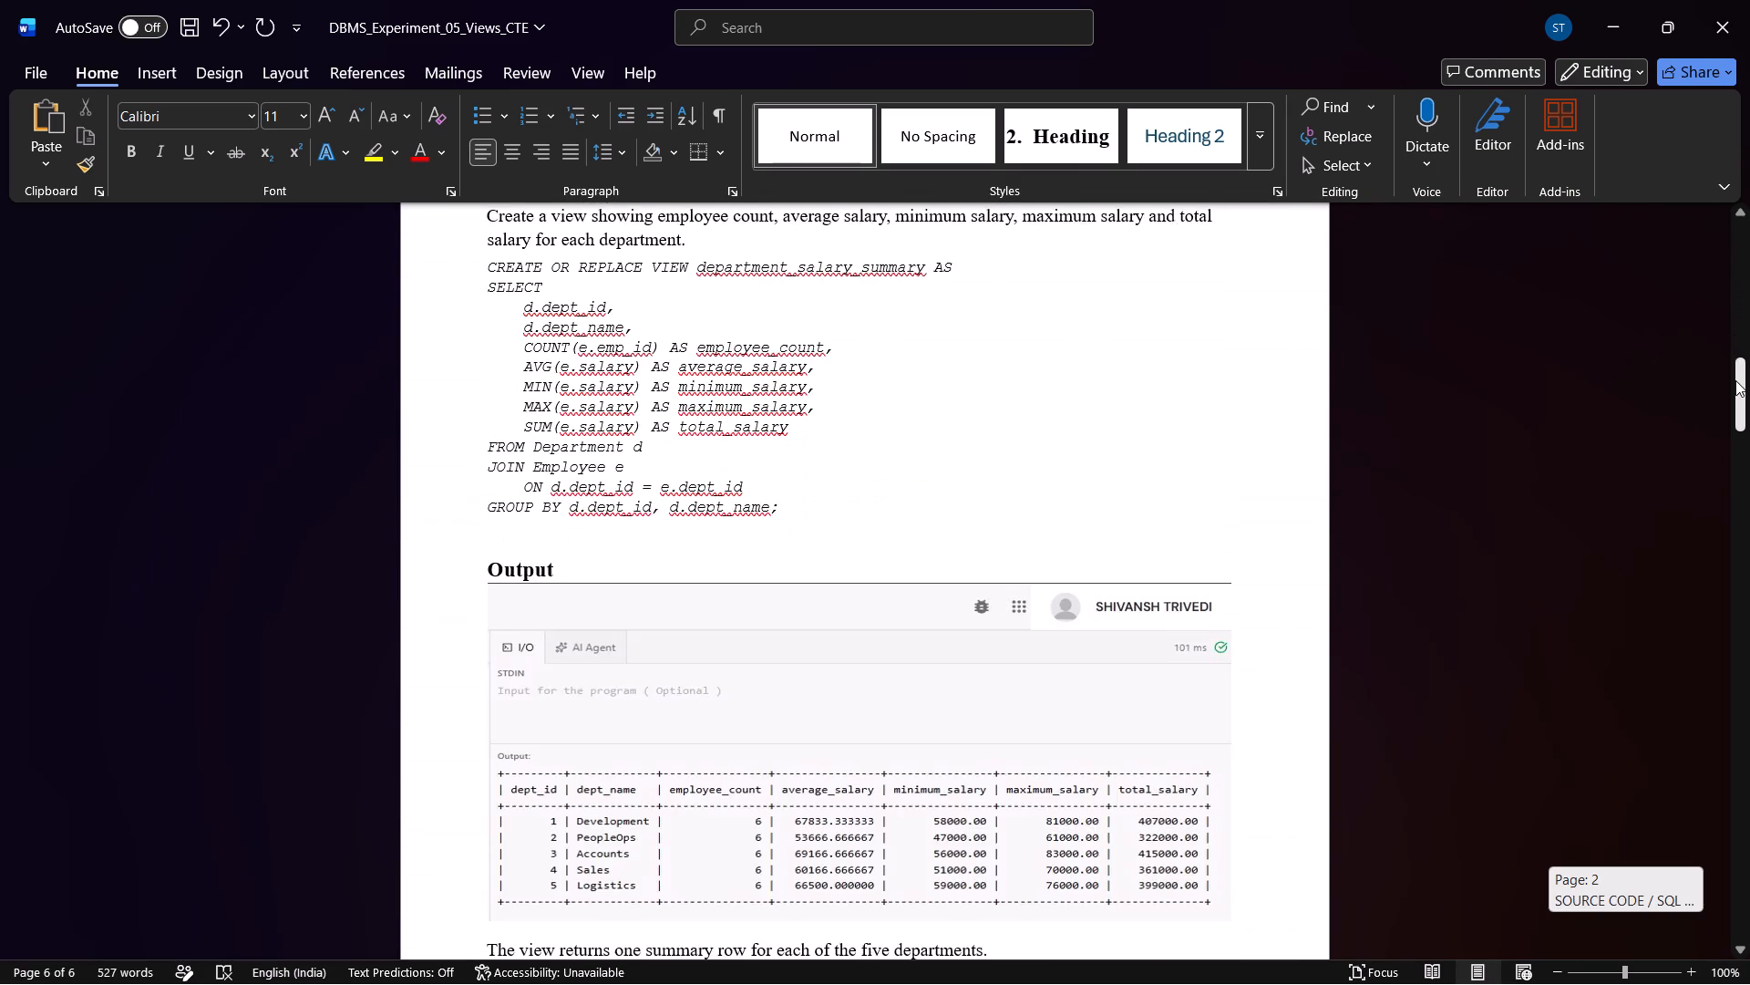
{"action": "left_click_drag", "start_coordinate": [1735, 380], "coordinate": [1745, 449]}
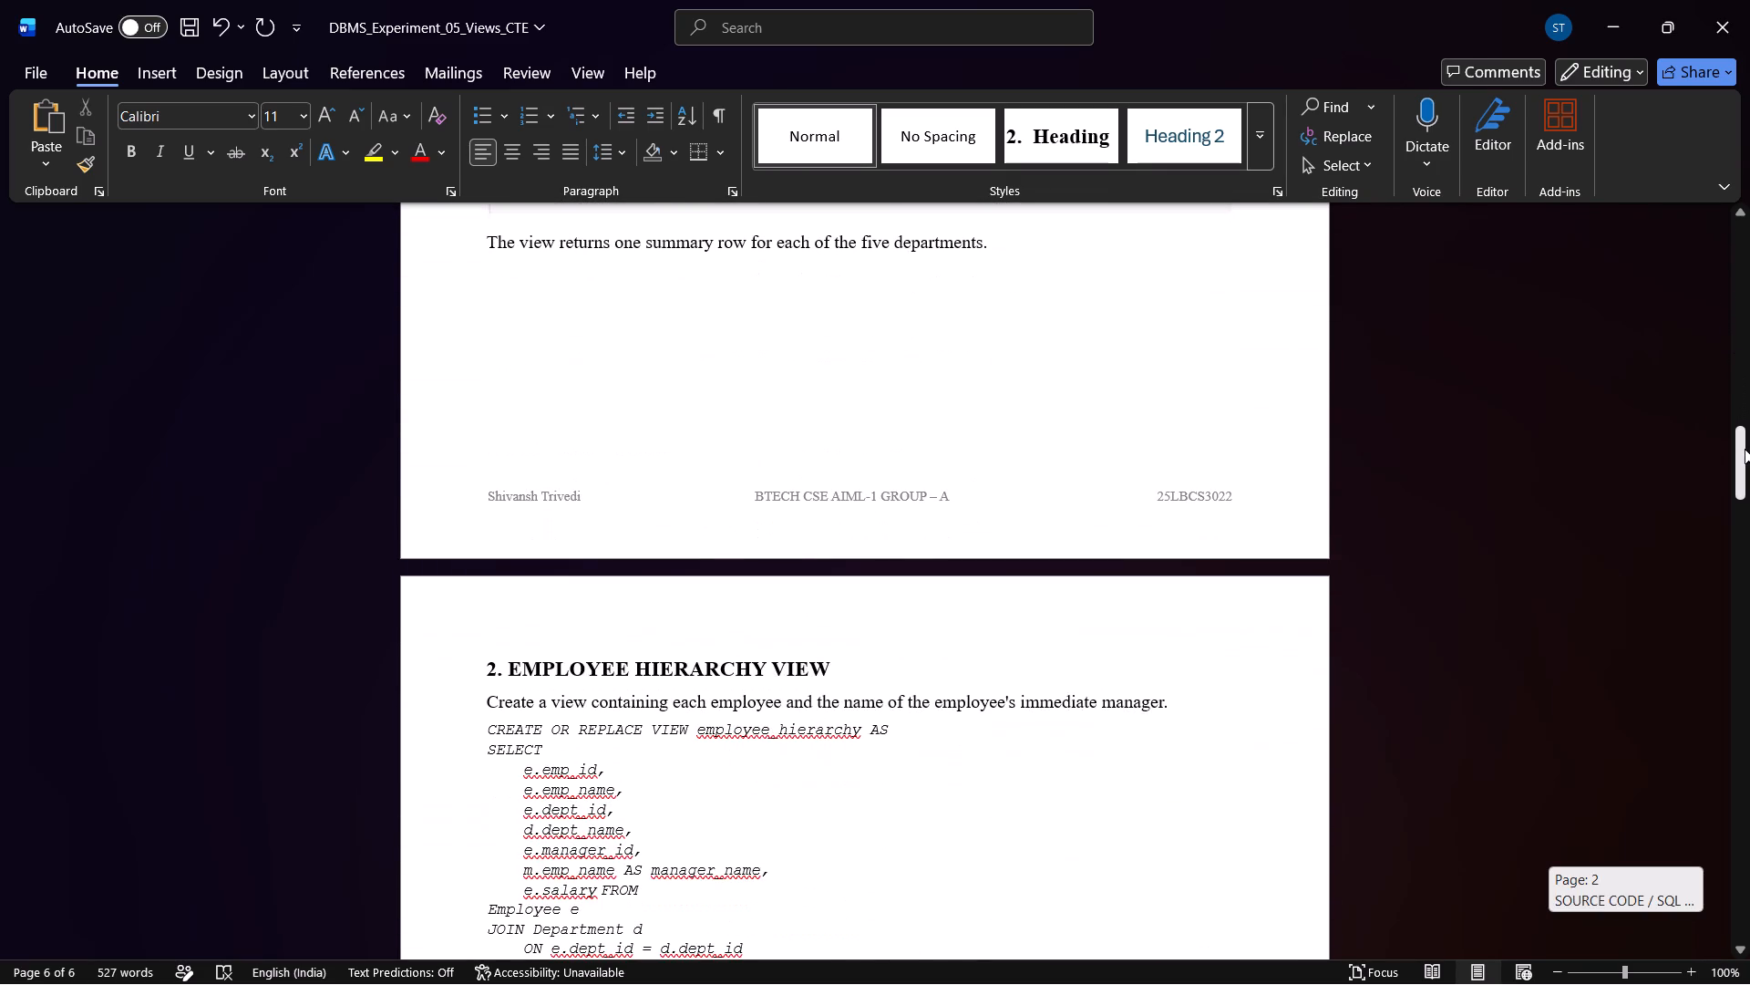
{"action": "left_click_drag", "start_coordinate": [1745, 449], "coordinate": [1749, 921]}
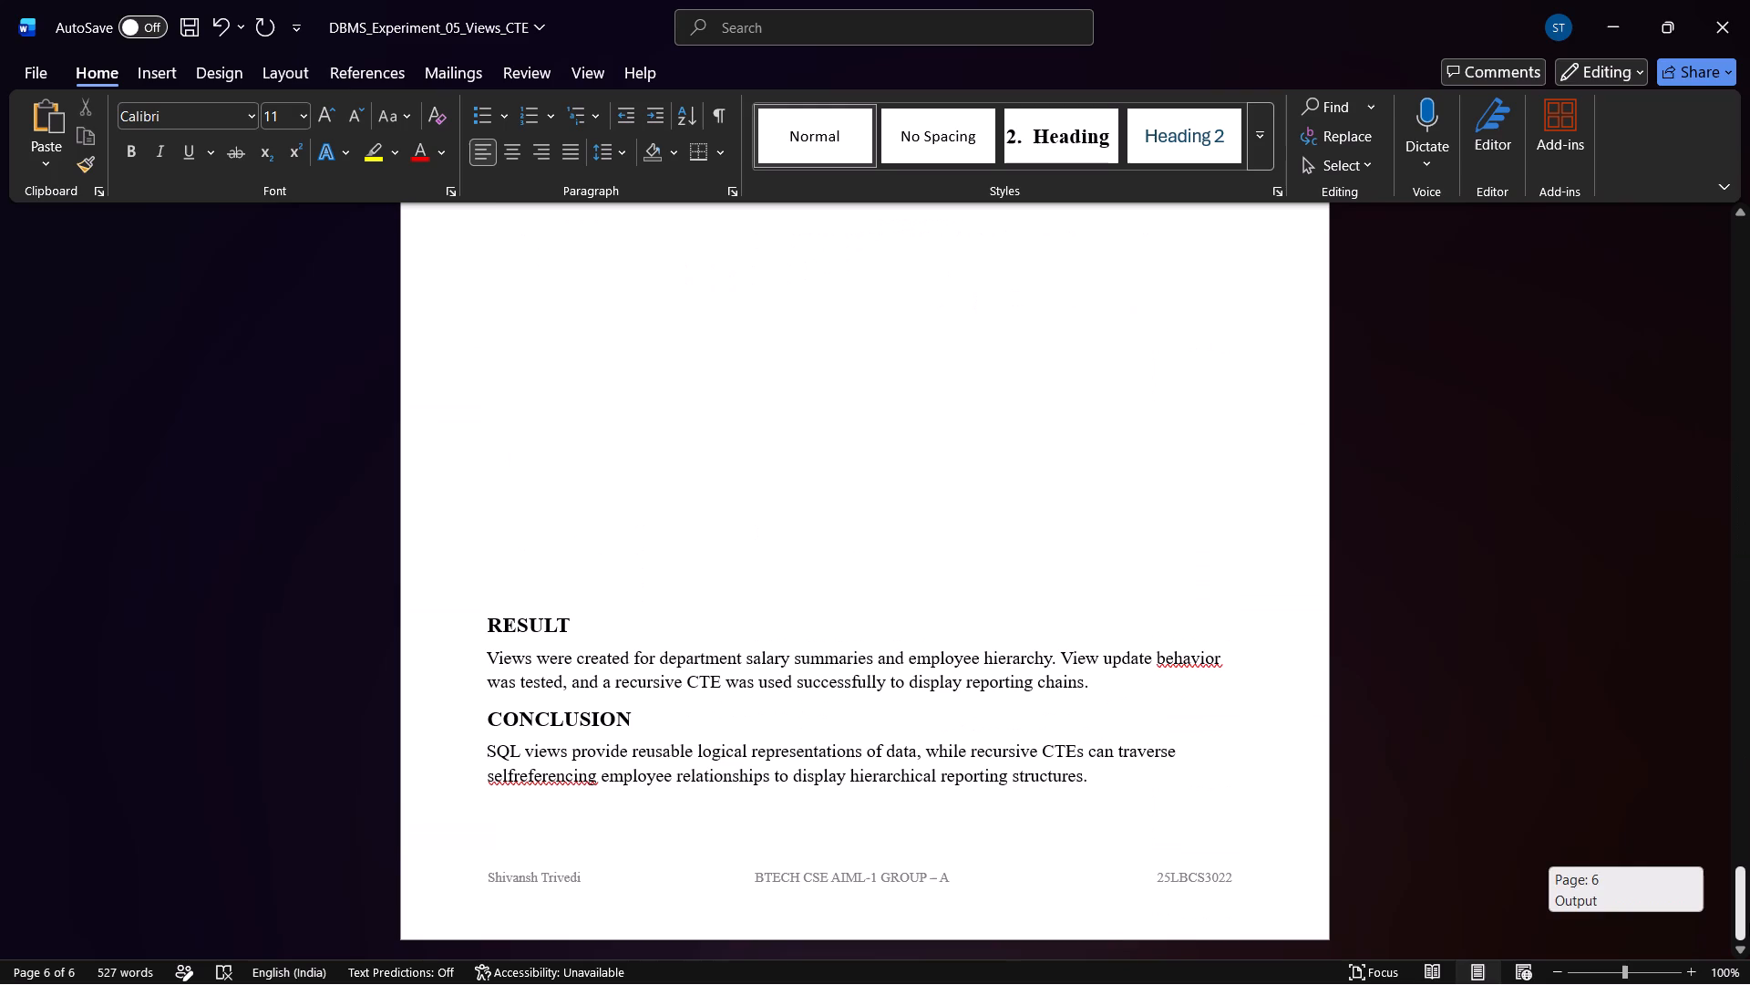
{"action": "left_click_drag", "start_coordinate": [1749, 921], "coordinate": [1748, 911]}
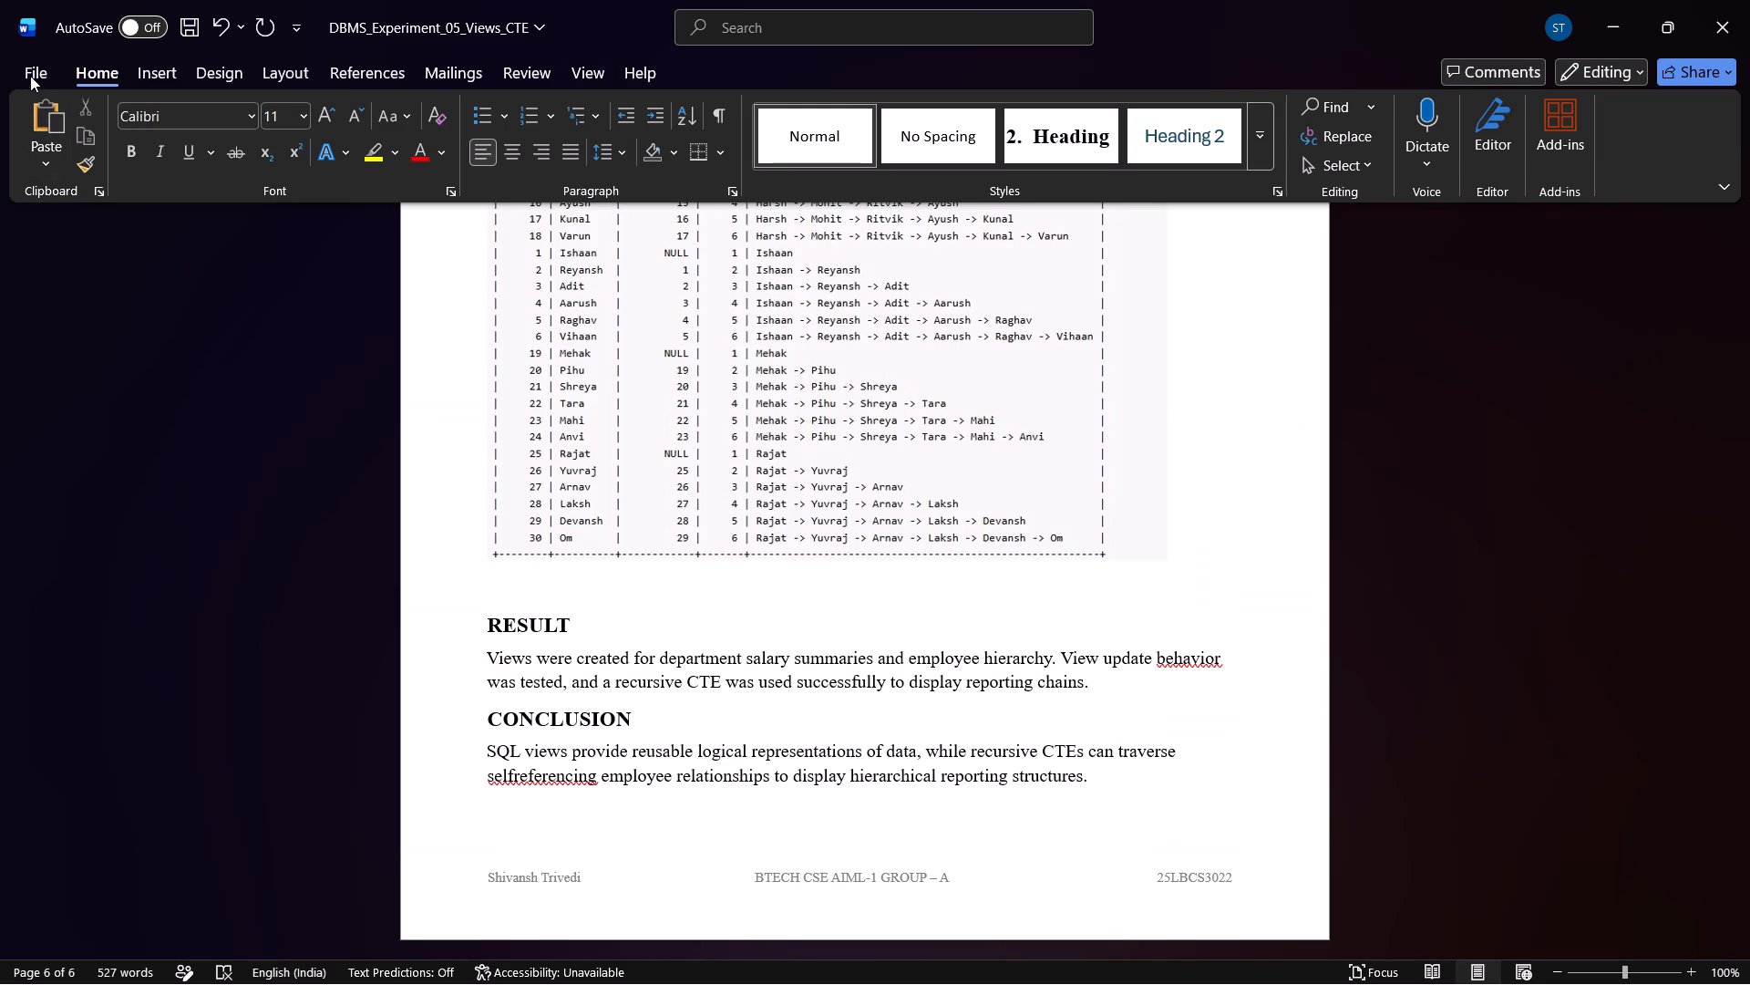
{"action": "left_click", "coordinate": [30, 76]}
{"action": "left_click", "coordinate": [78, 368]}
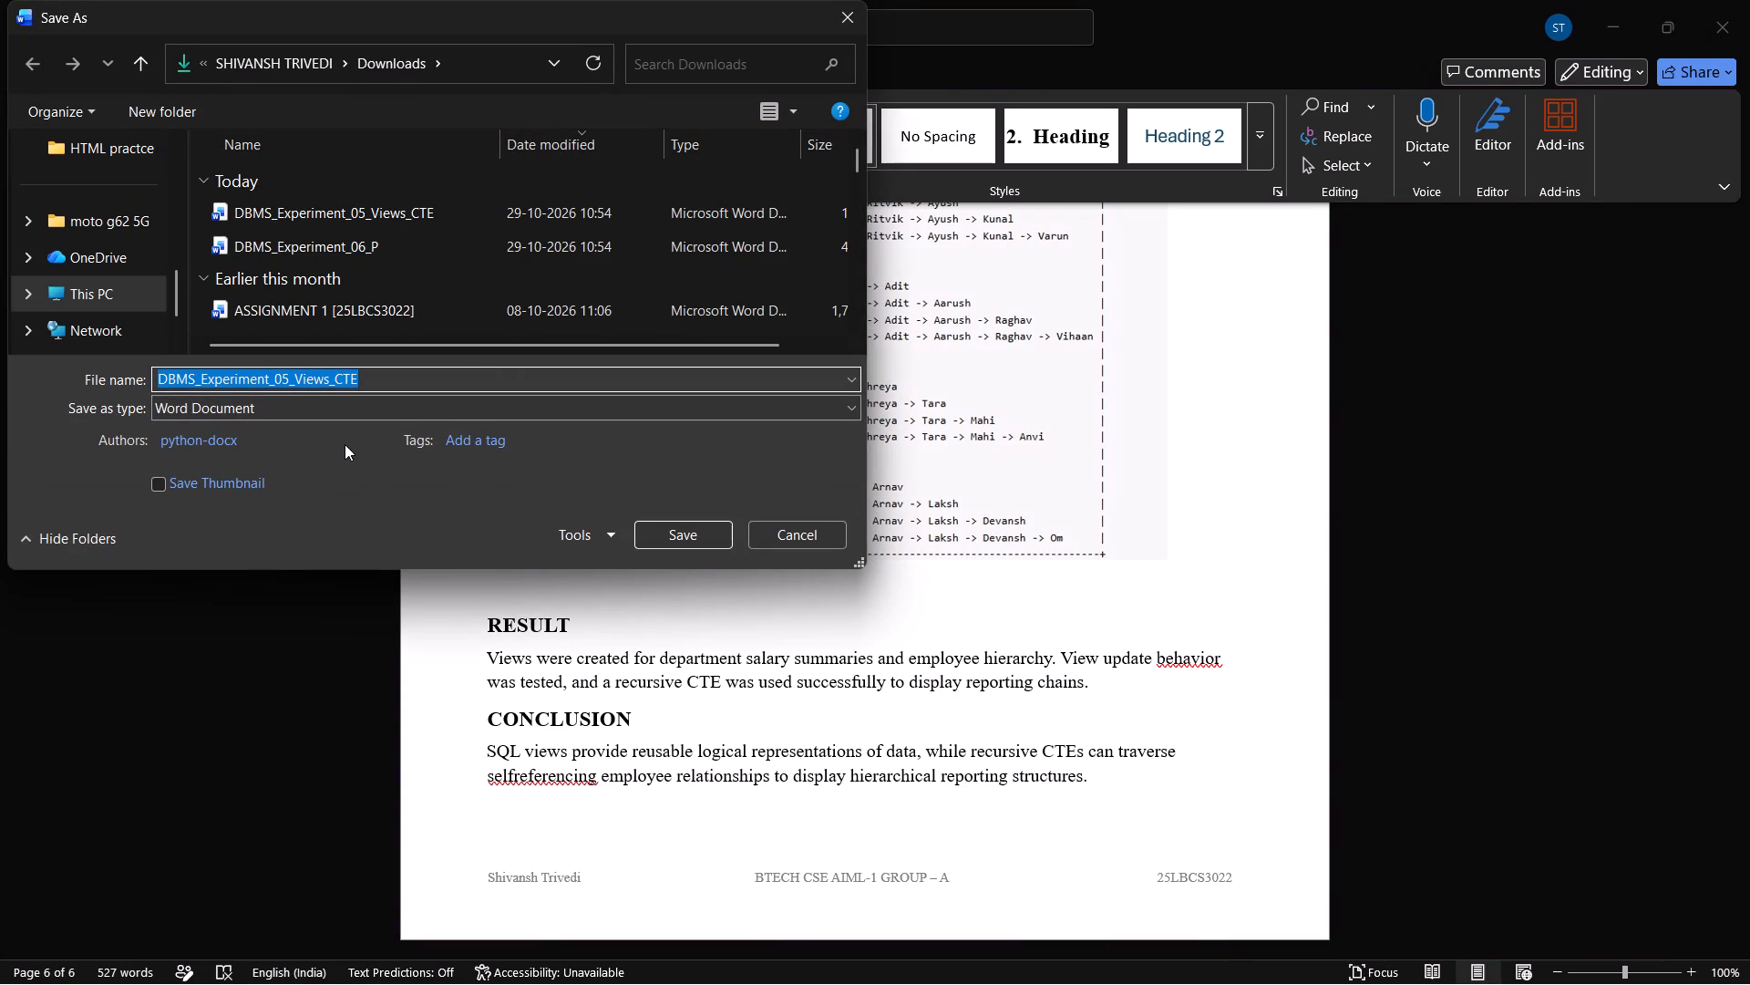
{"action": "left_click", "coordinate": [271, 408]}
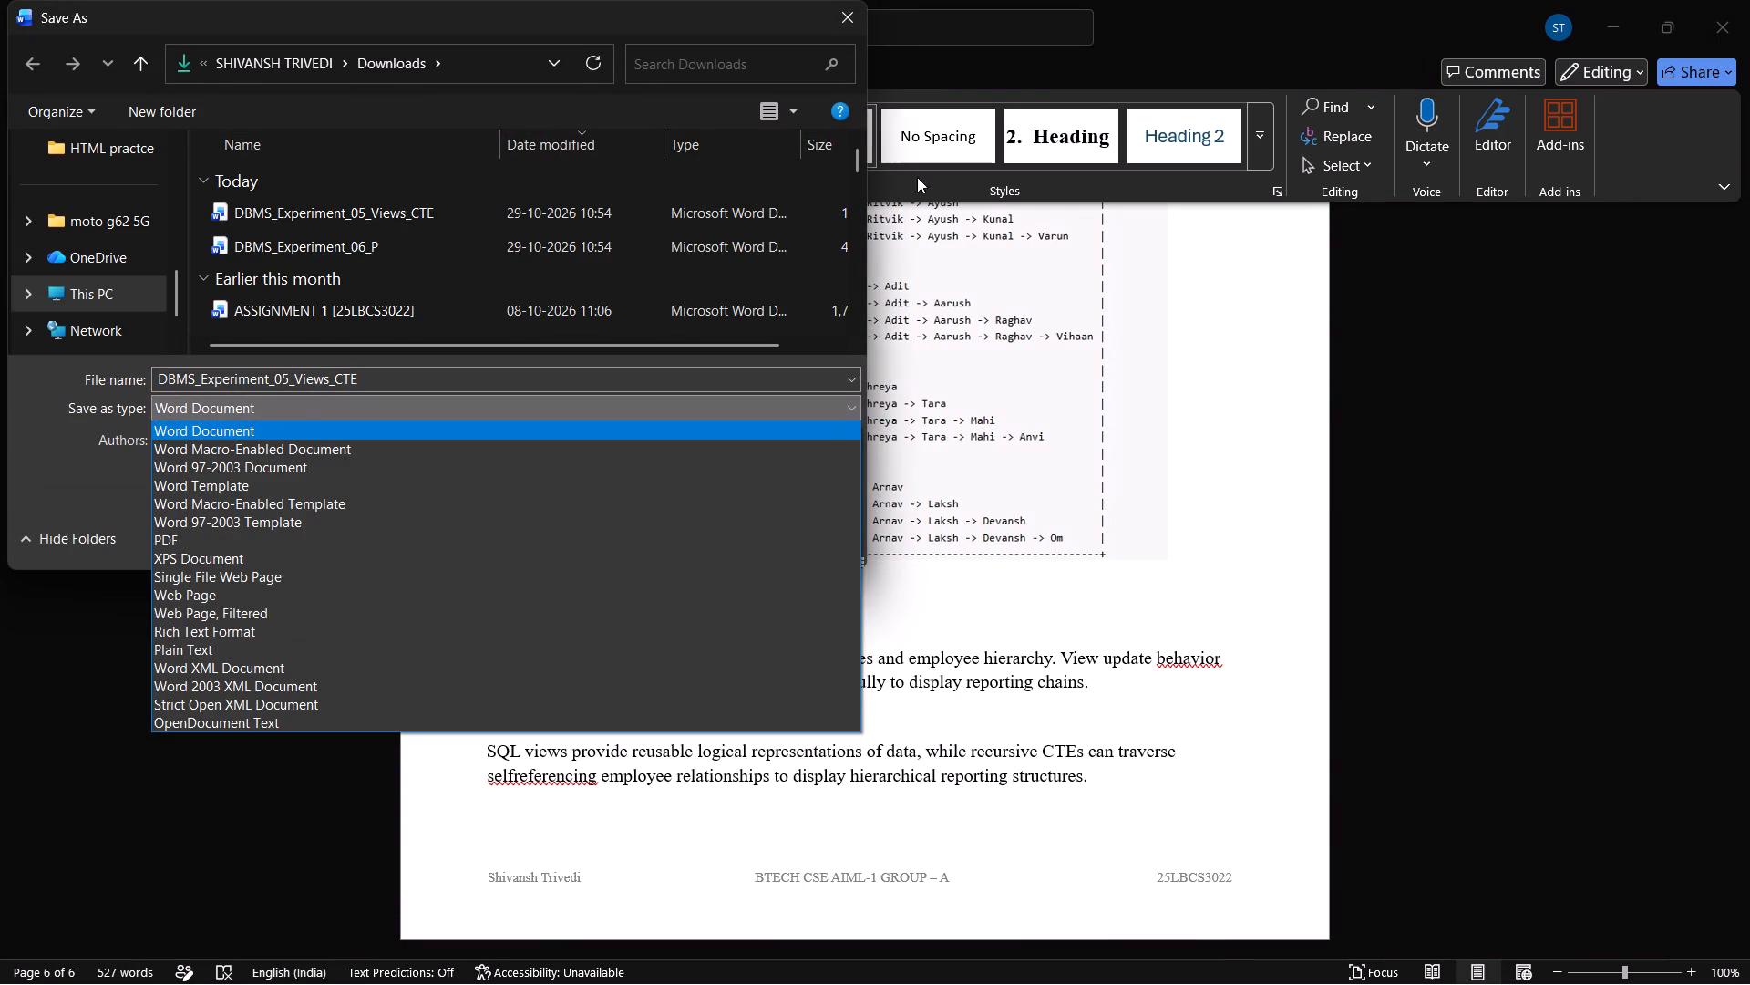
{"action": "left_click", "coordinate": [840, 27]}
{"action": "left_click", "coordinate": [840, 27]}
Close the Experiment 5 document without saving its changes.
{"action": "left_click", "coordinate": [1749, 0]}
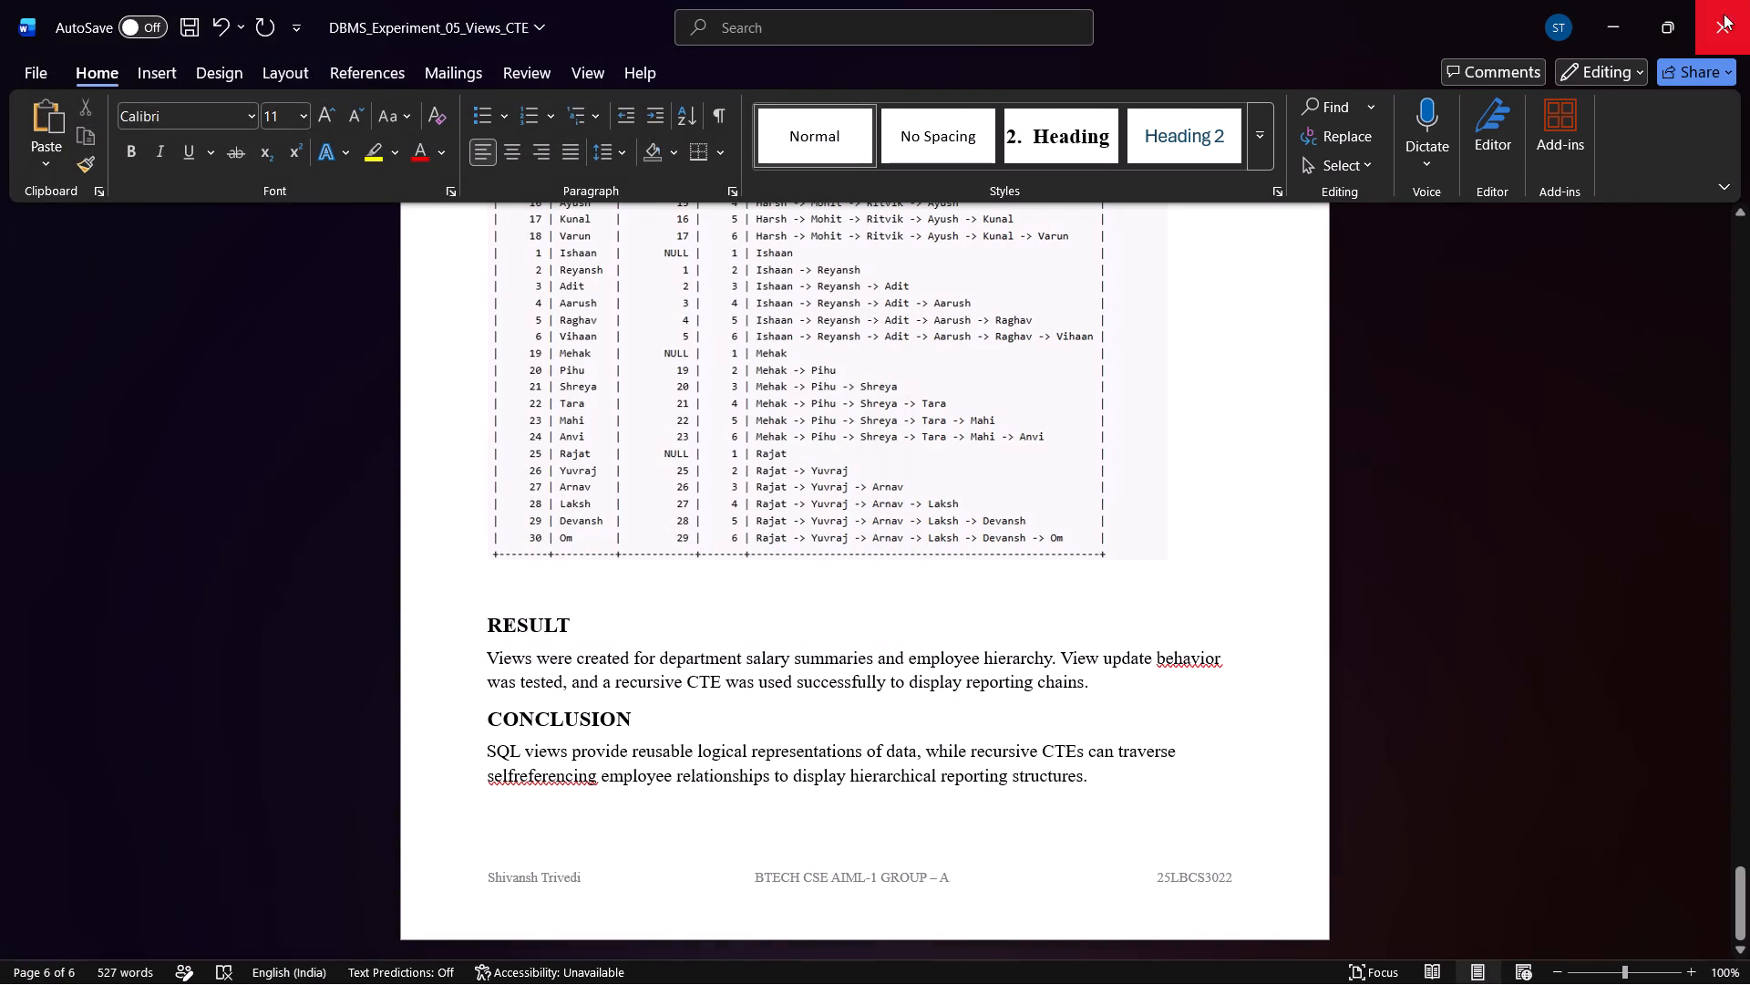
{"action": "left_click", "coordinate": [990, 670]}
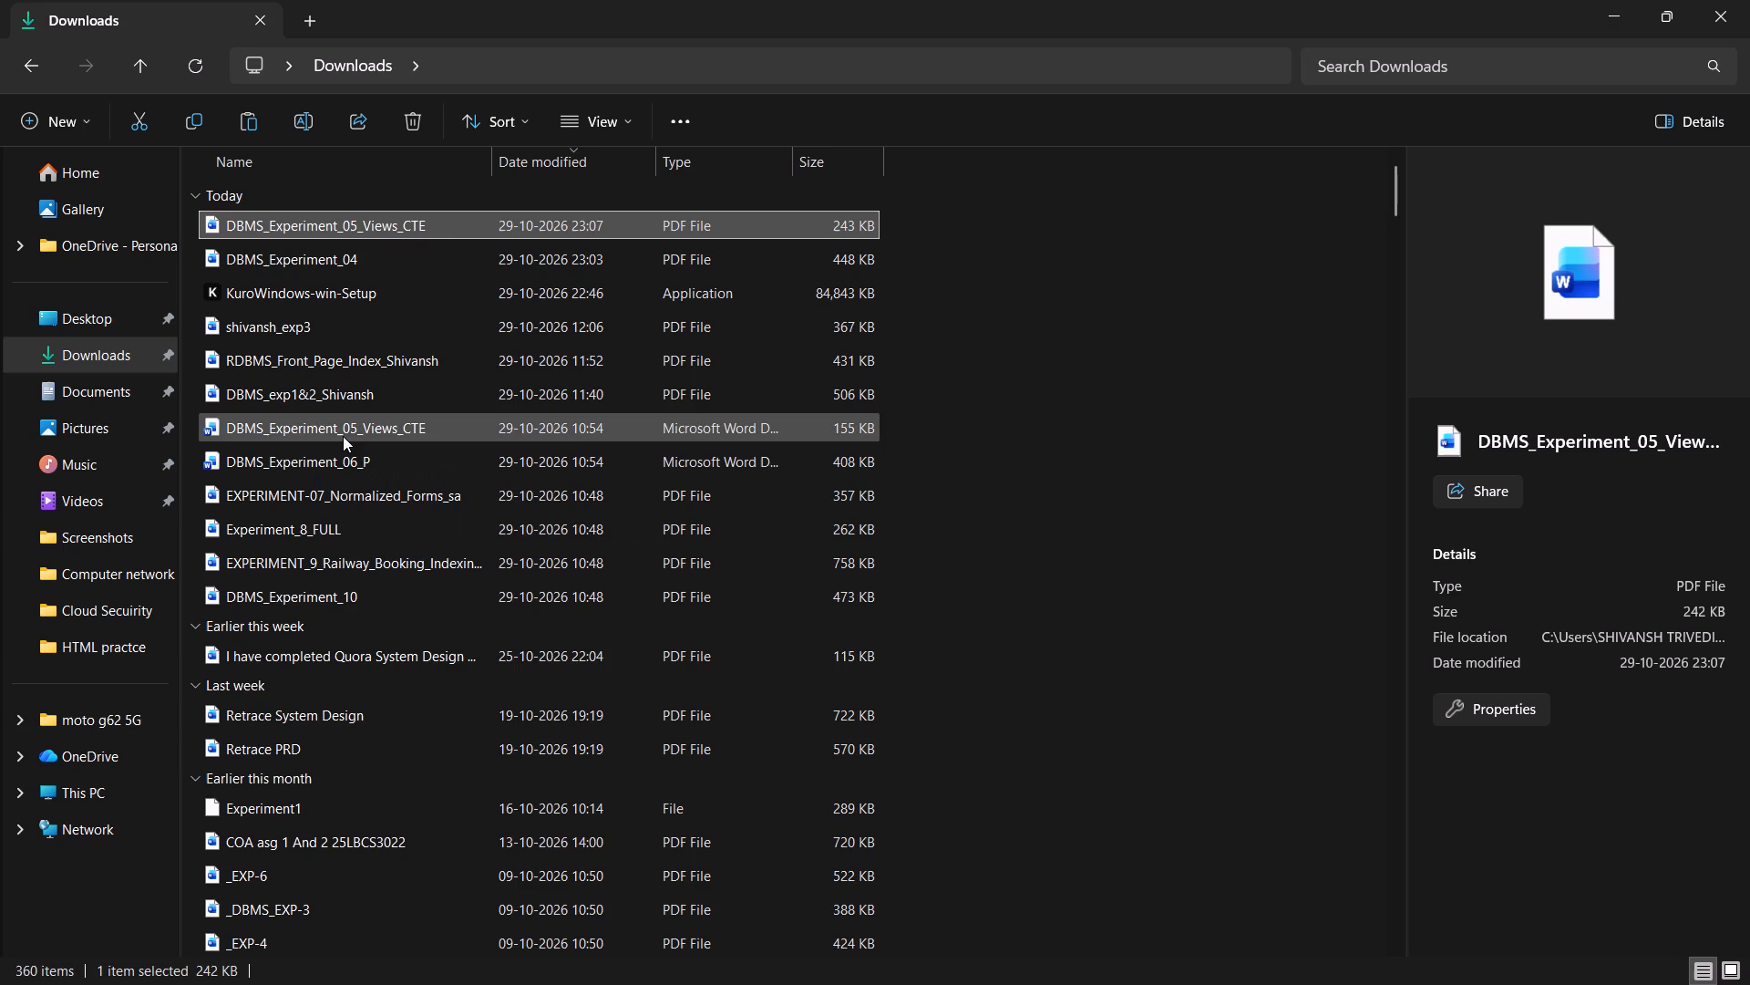
Delete the DBMS_Experiment_05_Views_CTE Word document from the Downloads folder, keeping the PDF of the same name.
{"action": "left_click", "coordinate": [377, 429]}
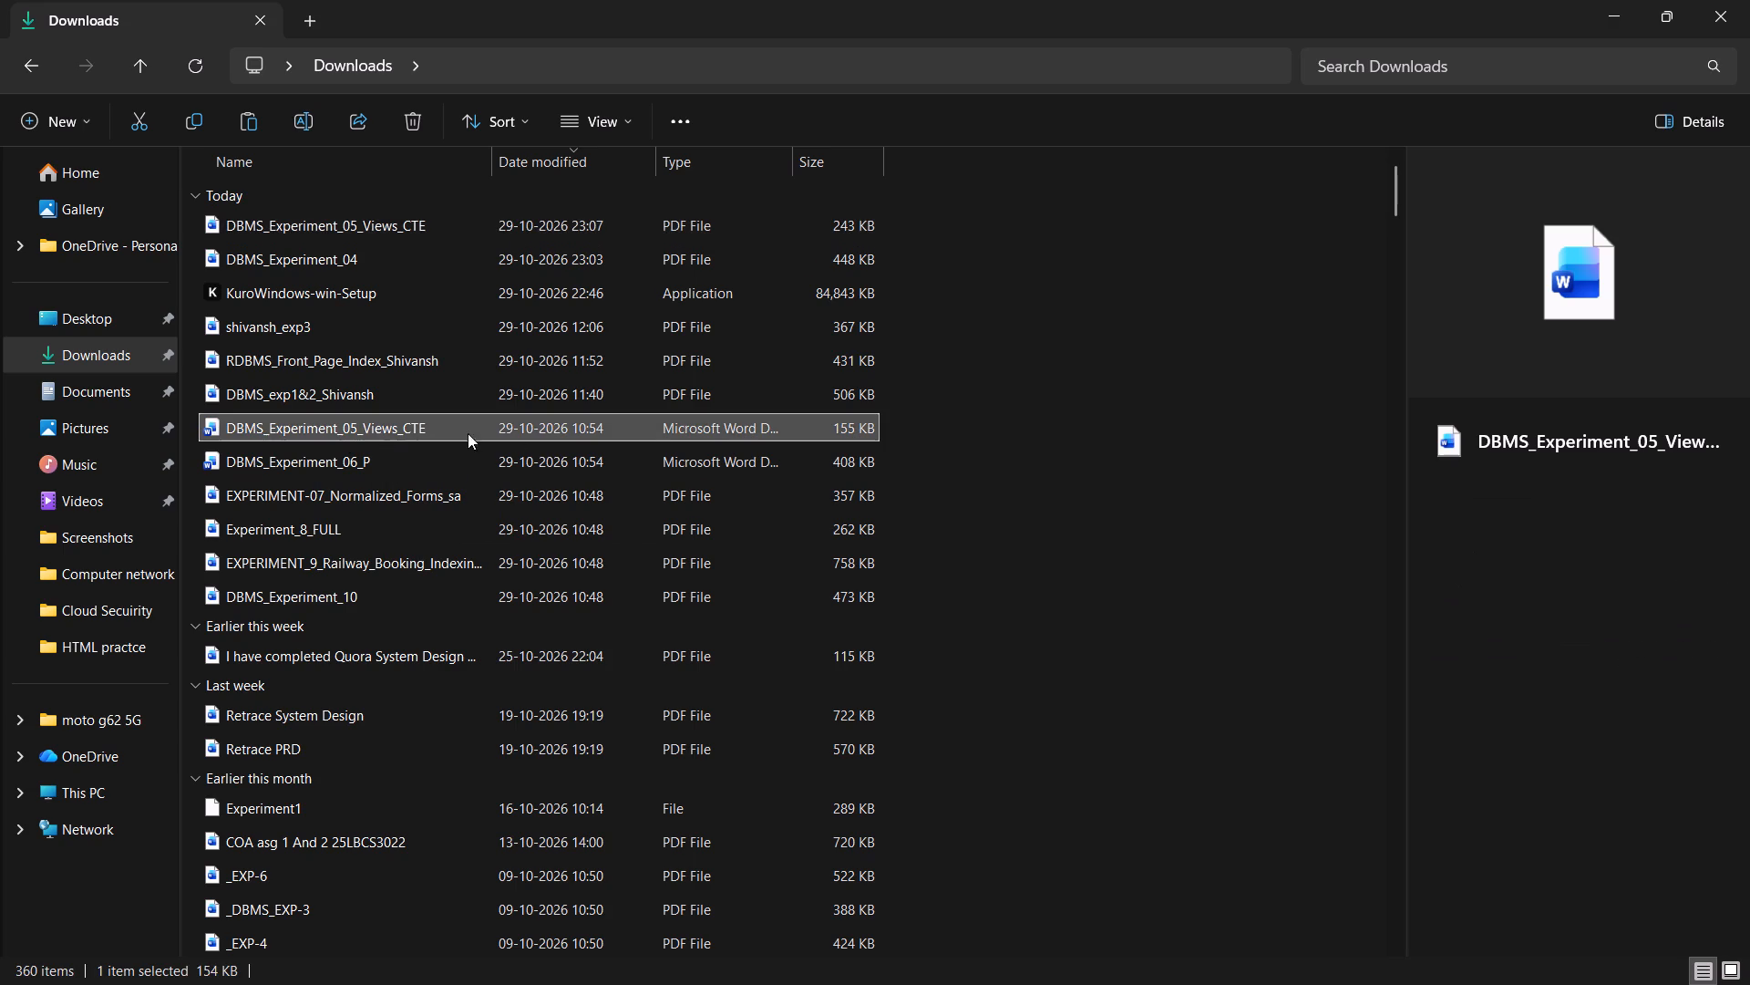
{"action": "key", "text": "Delete"}
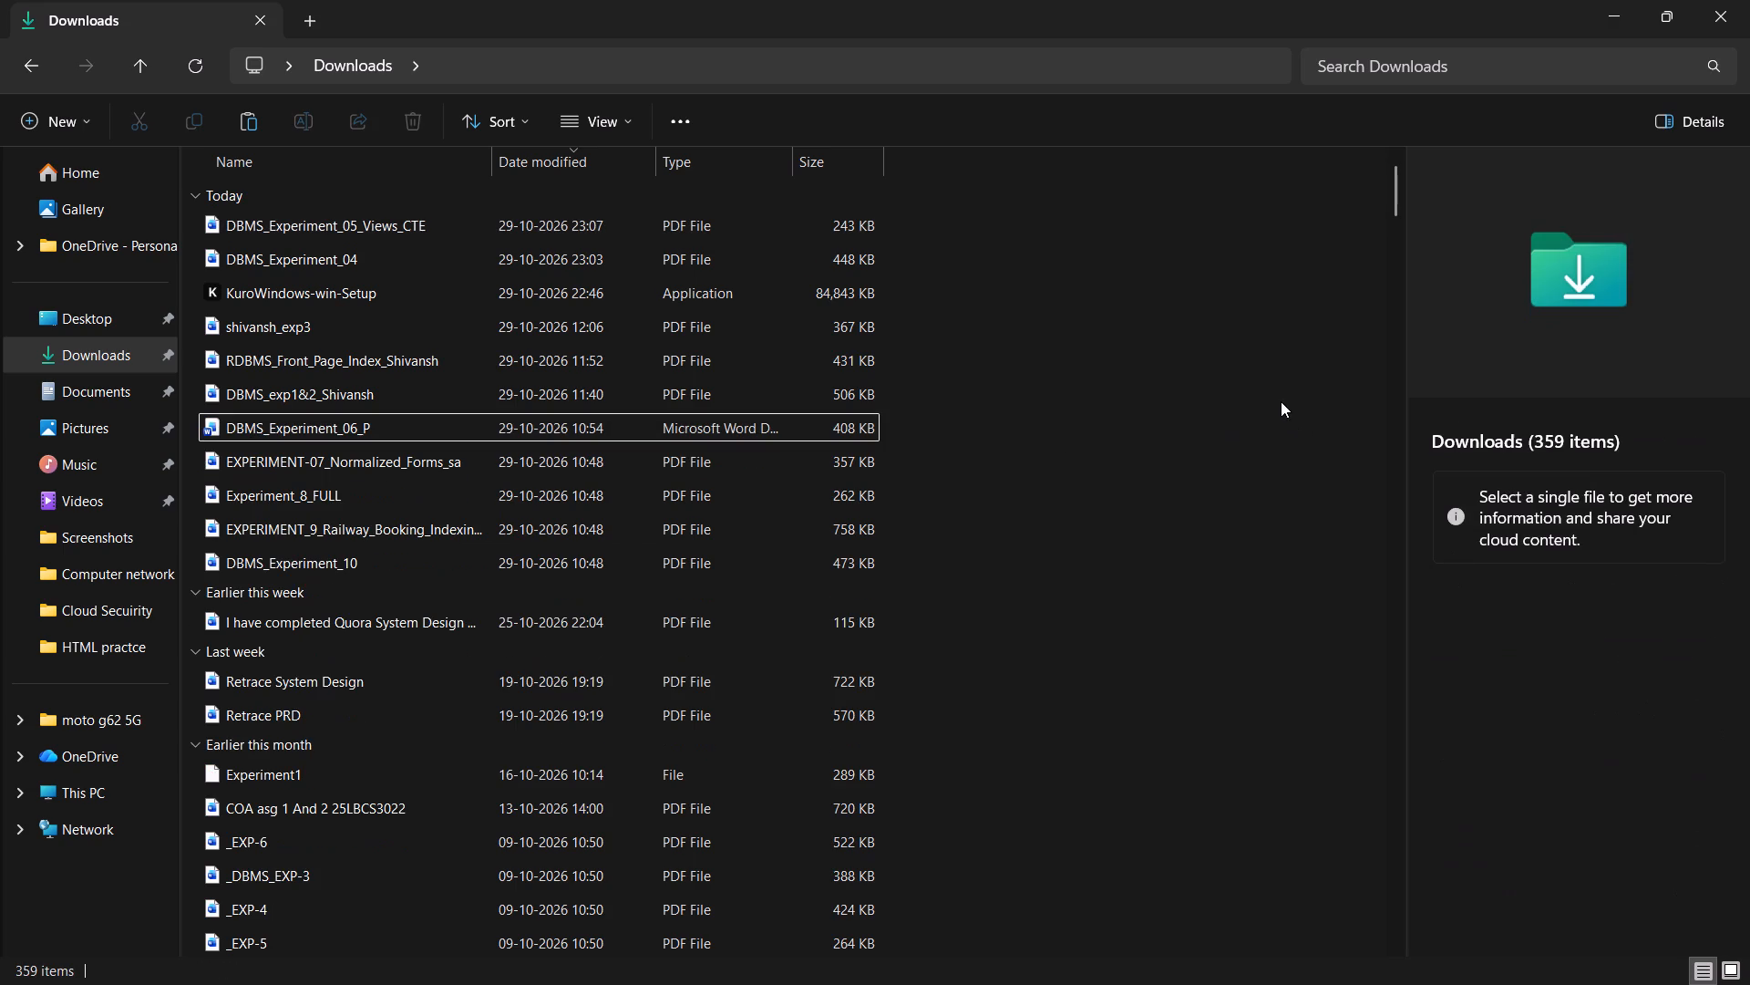
Open the DBMS_Experiment_06_P Word document from Downloads and enable editing.
{"action": "double_click", "coordinate": [433, 427]}
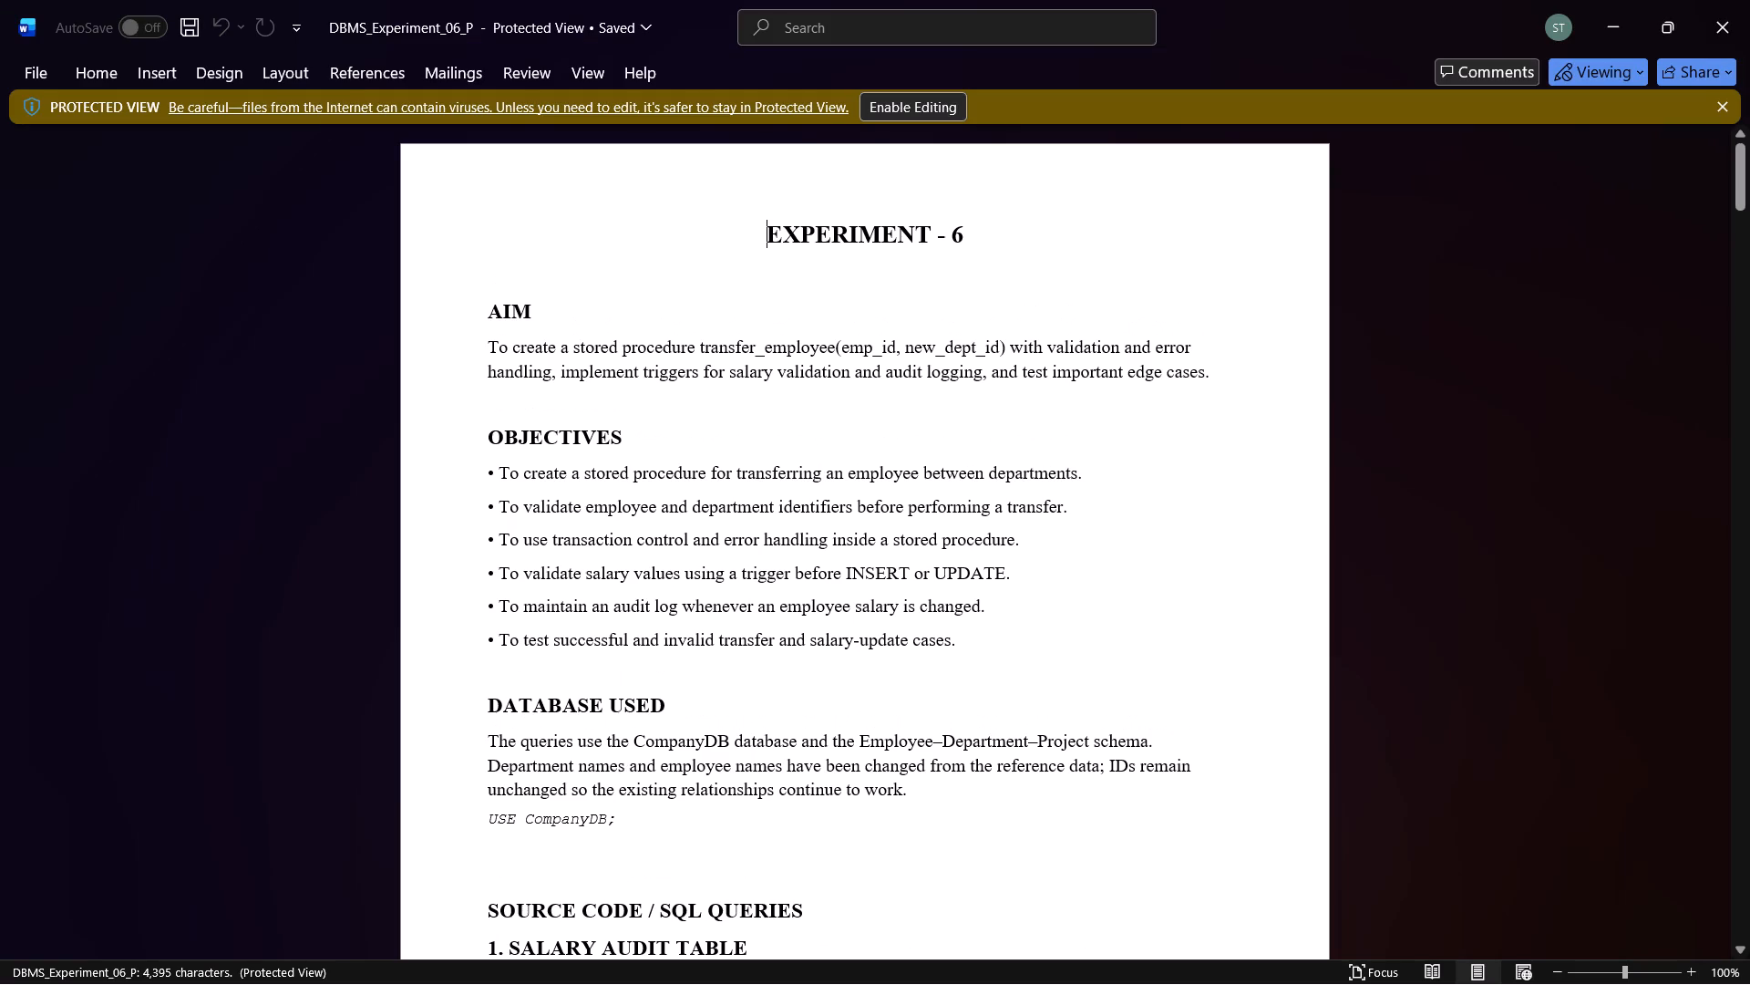
{"action": "left_click", "coordinate": [879, 116]}
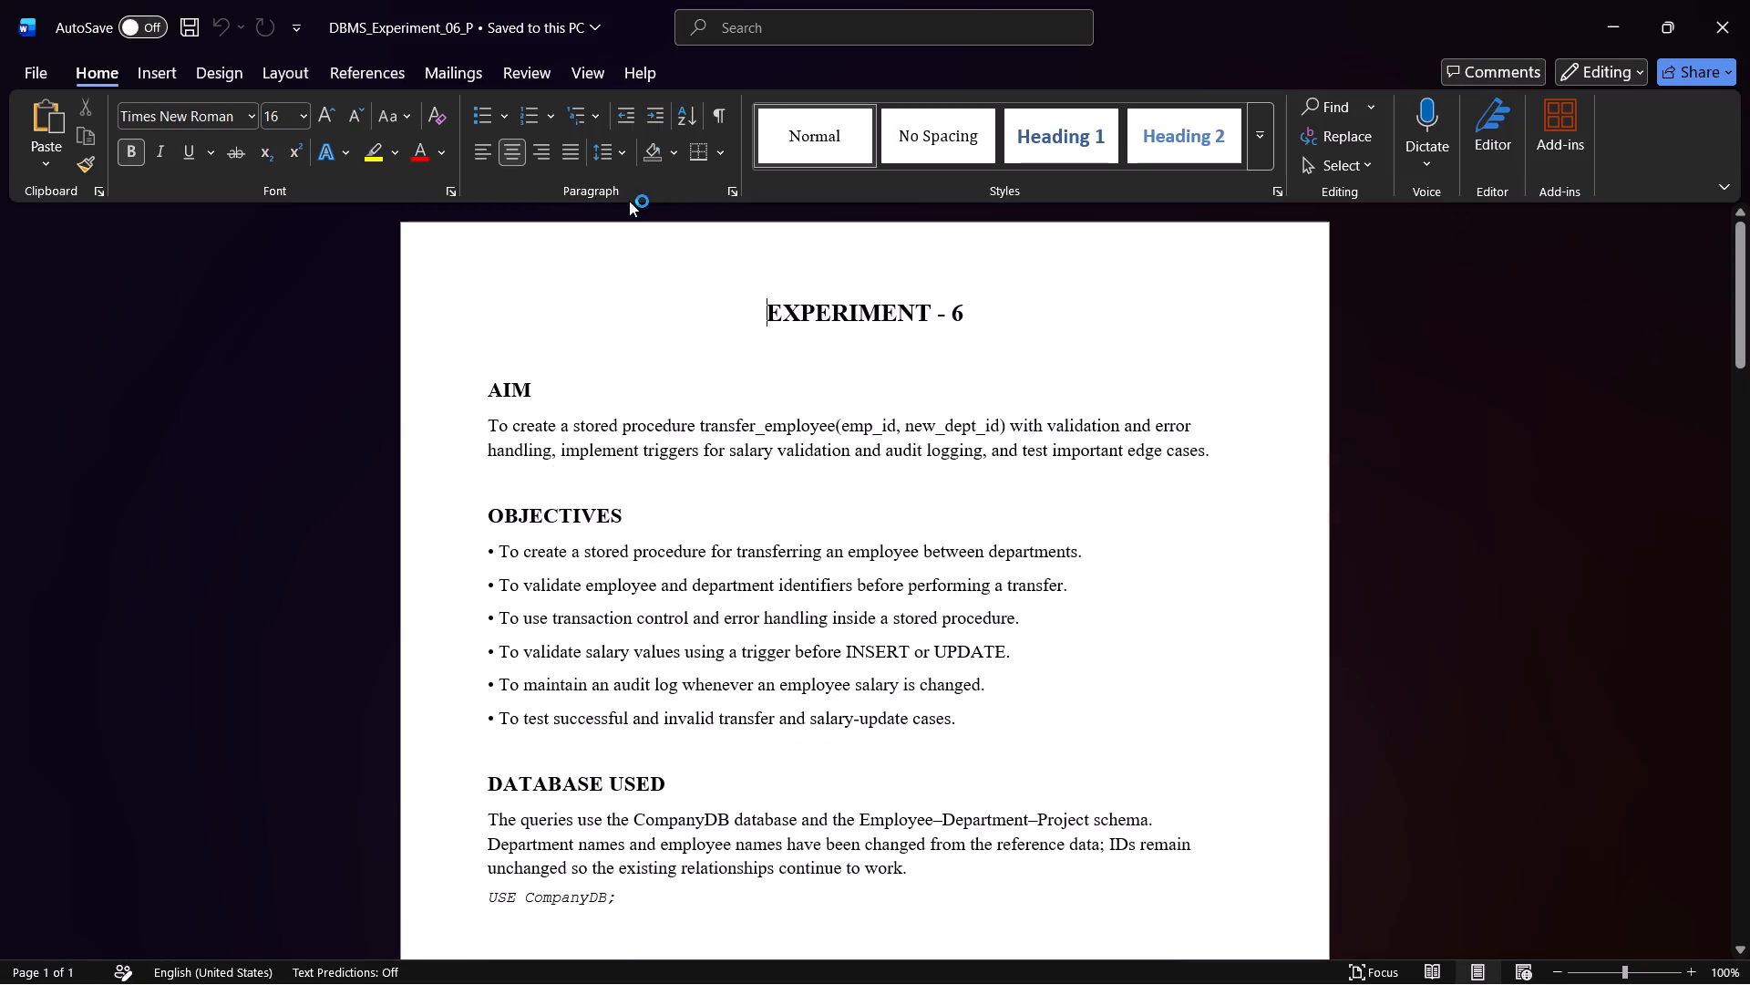
Replace the student name in the Experiment 6 page footer with the report owner's full name.
{"action": "scroll", "coordinate": [725, 340], "scroll_direction": "down", "scroll_amount": 8}
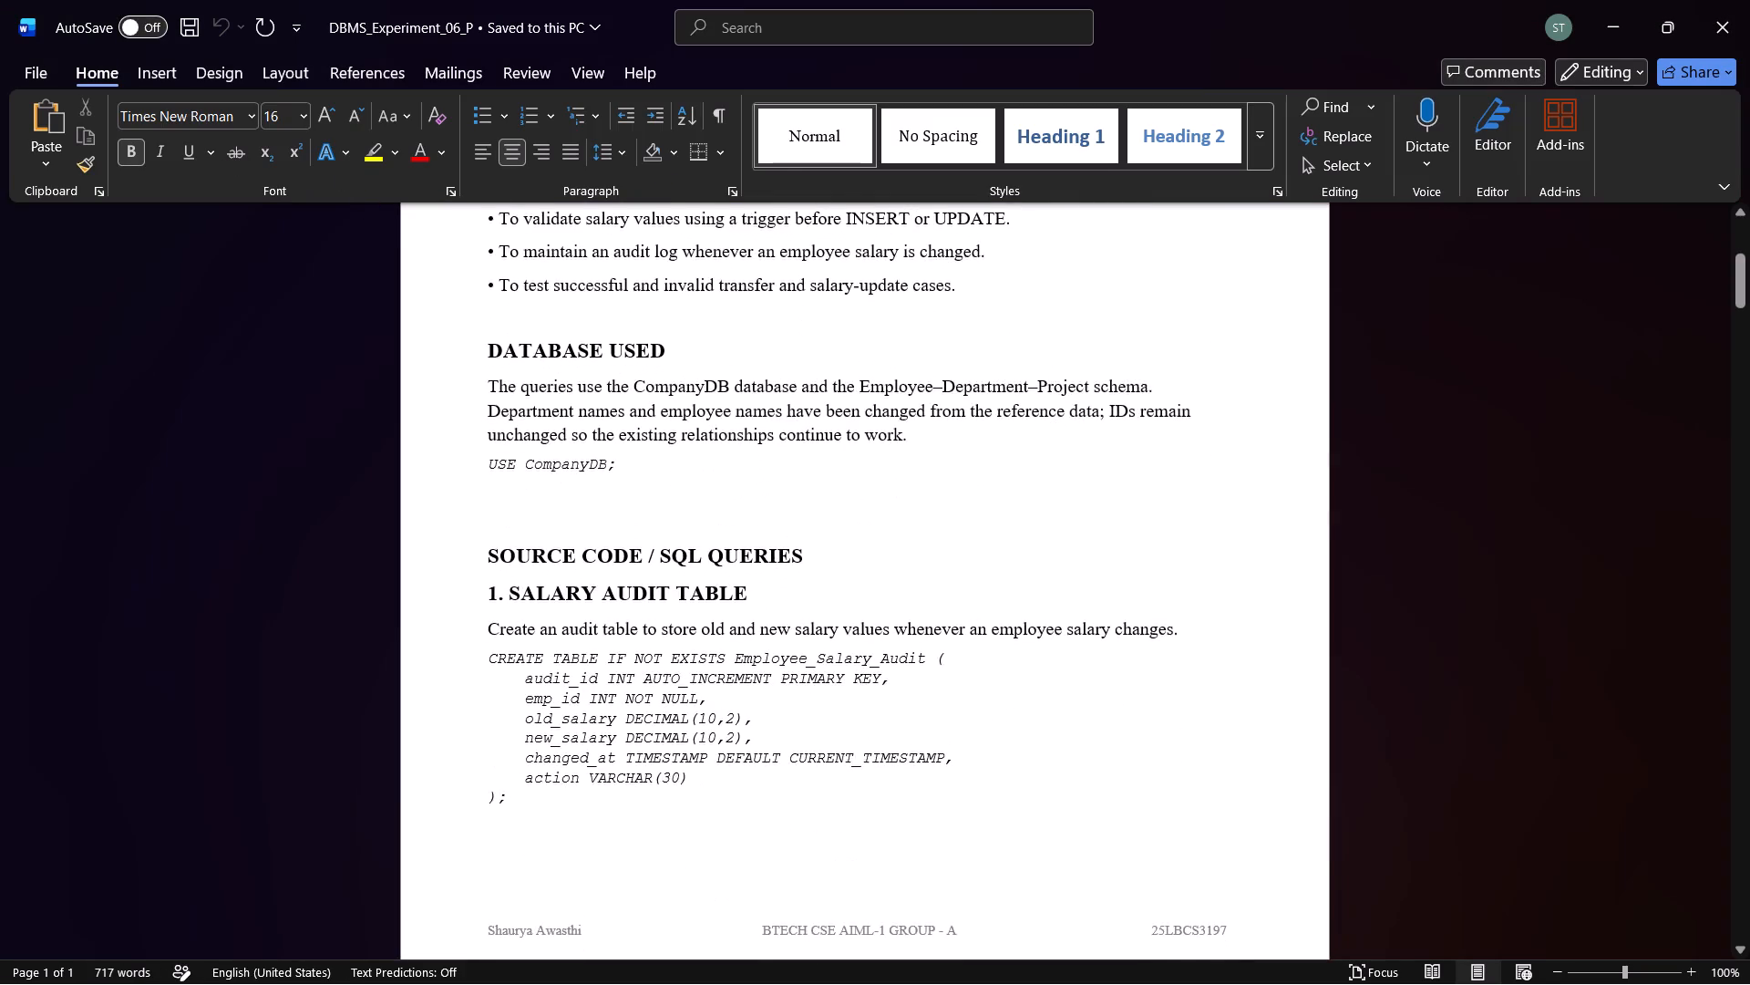
{"action": "scroll", "coordinate": [725, 349], "scroll_direction": "down", "scroll_amount": 5}
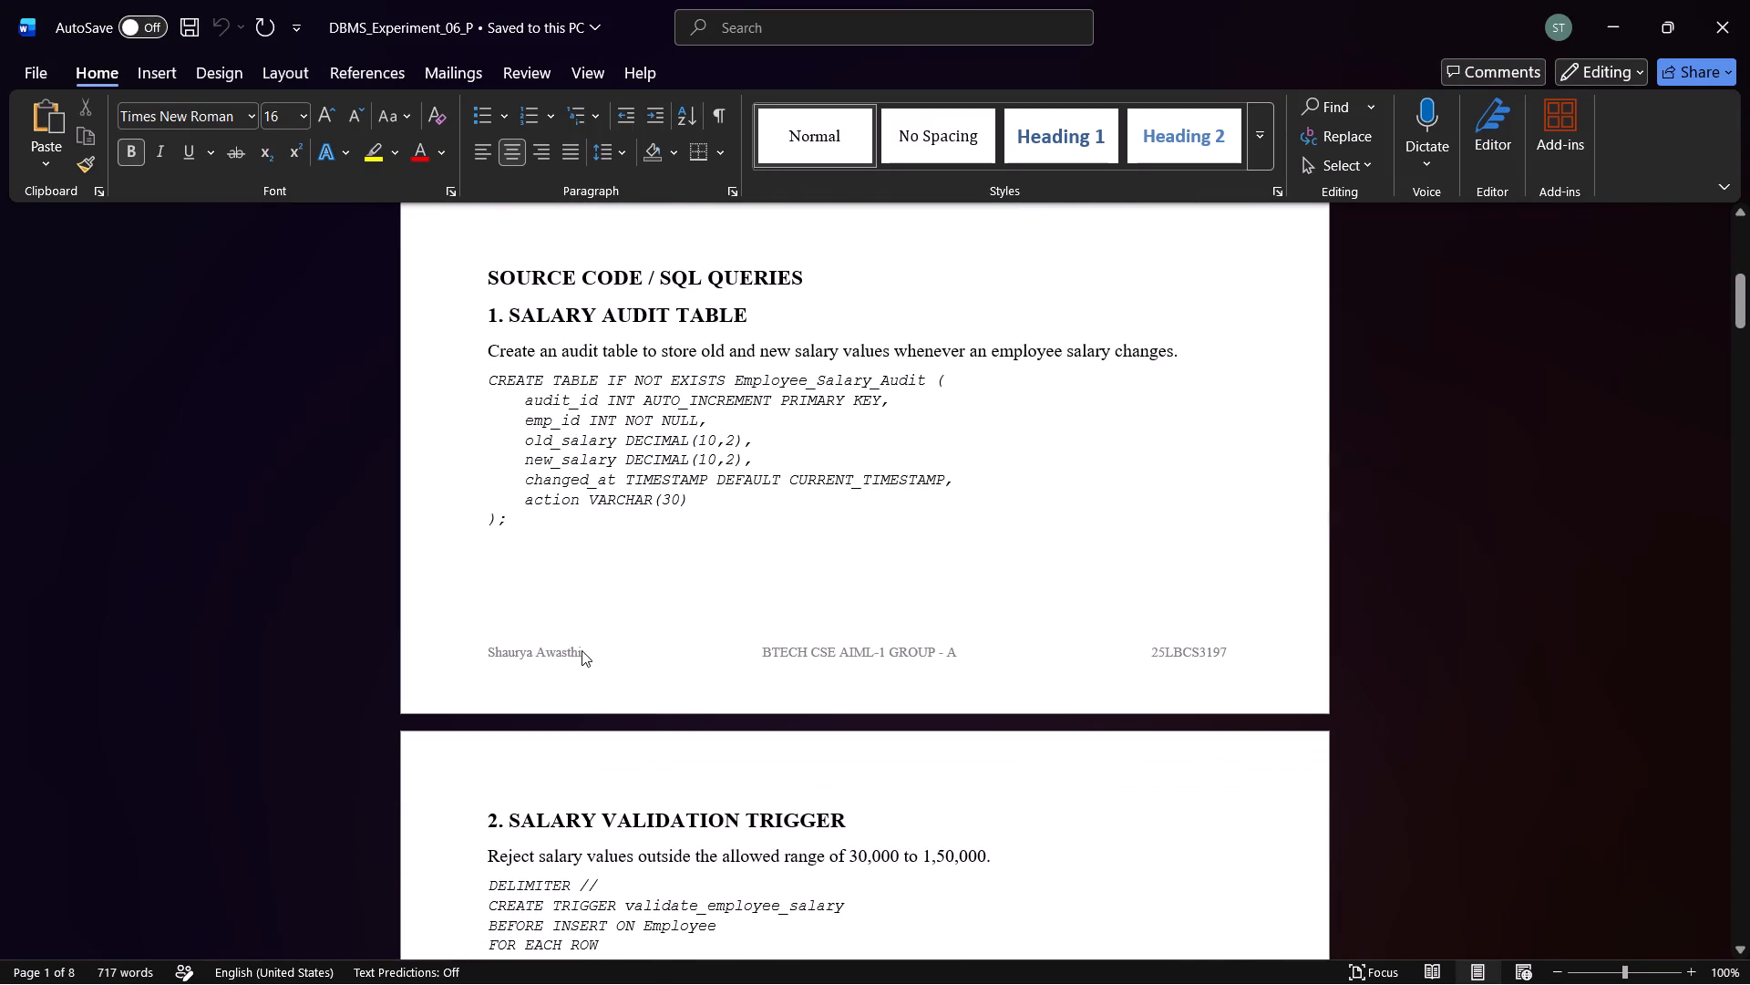
{"action": "double_click", "coordinate": [582, 650]}
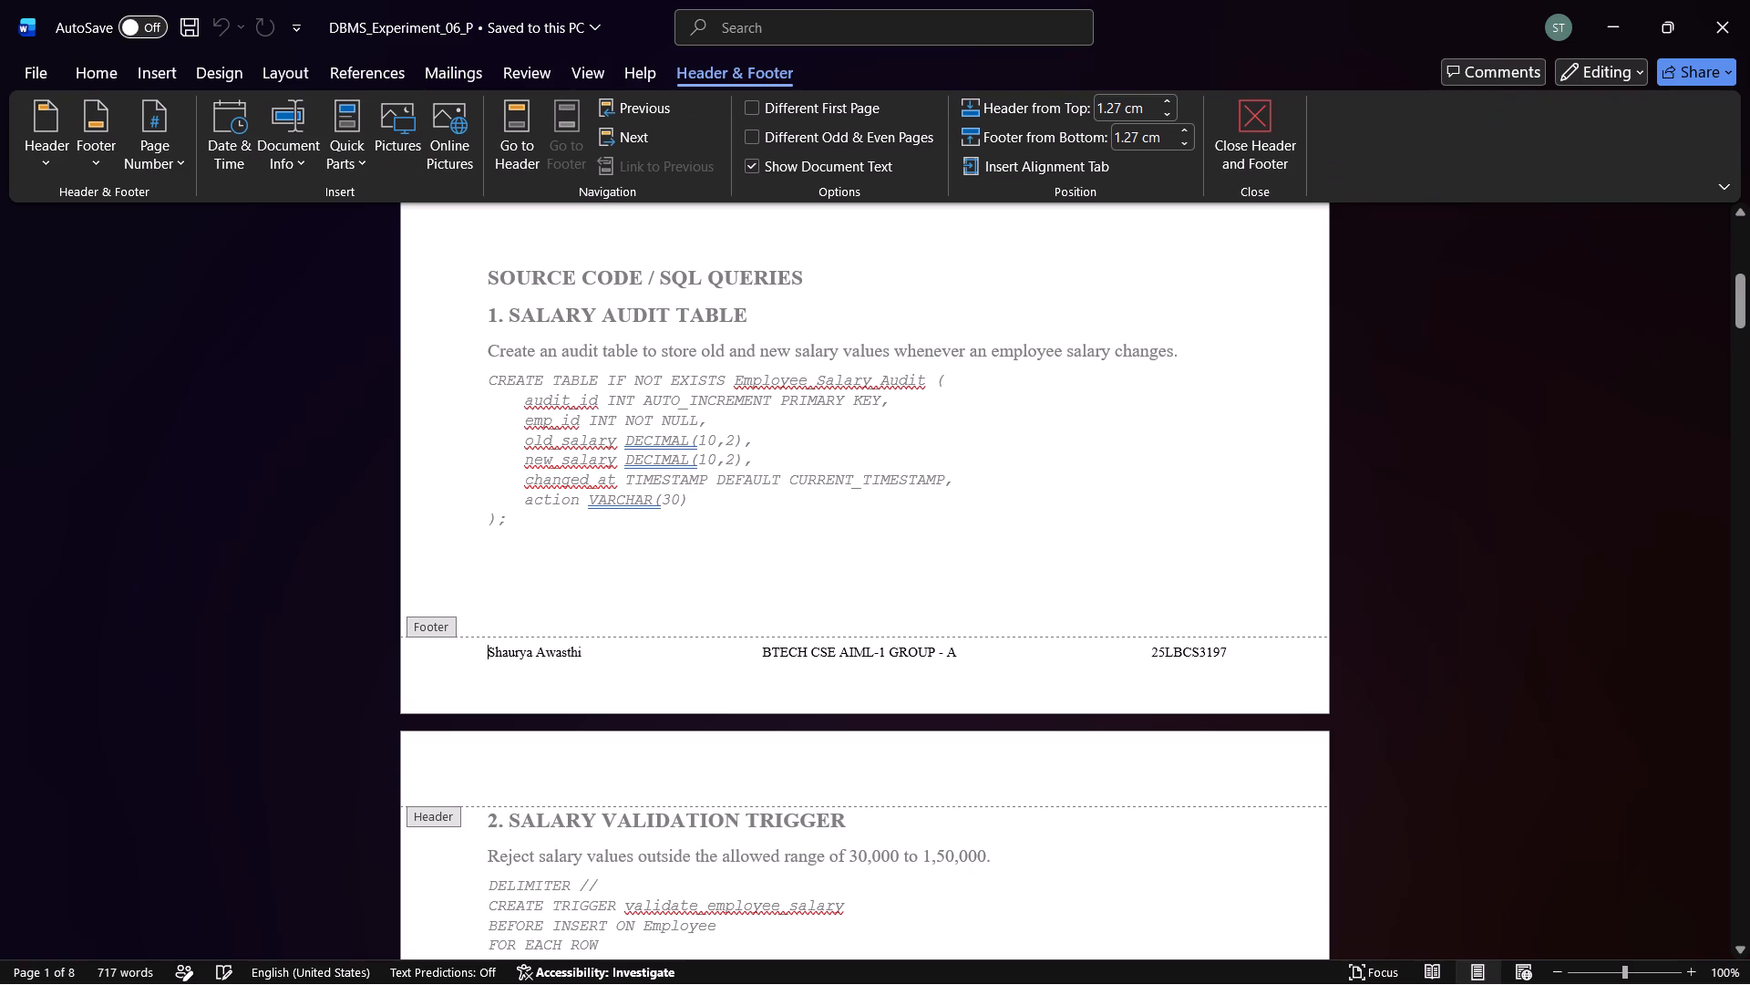
{"action": "left_click", "coordinate": [530, 653]}
{"action": "key", "text": "BackSpace"}
{"action": "key", "text": "BackSpace"}
{"action": "key", "text": "BackSpace"}
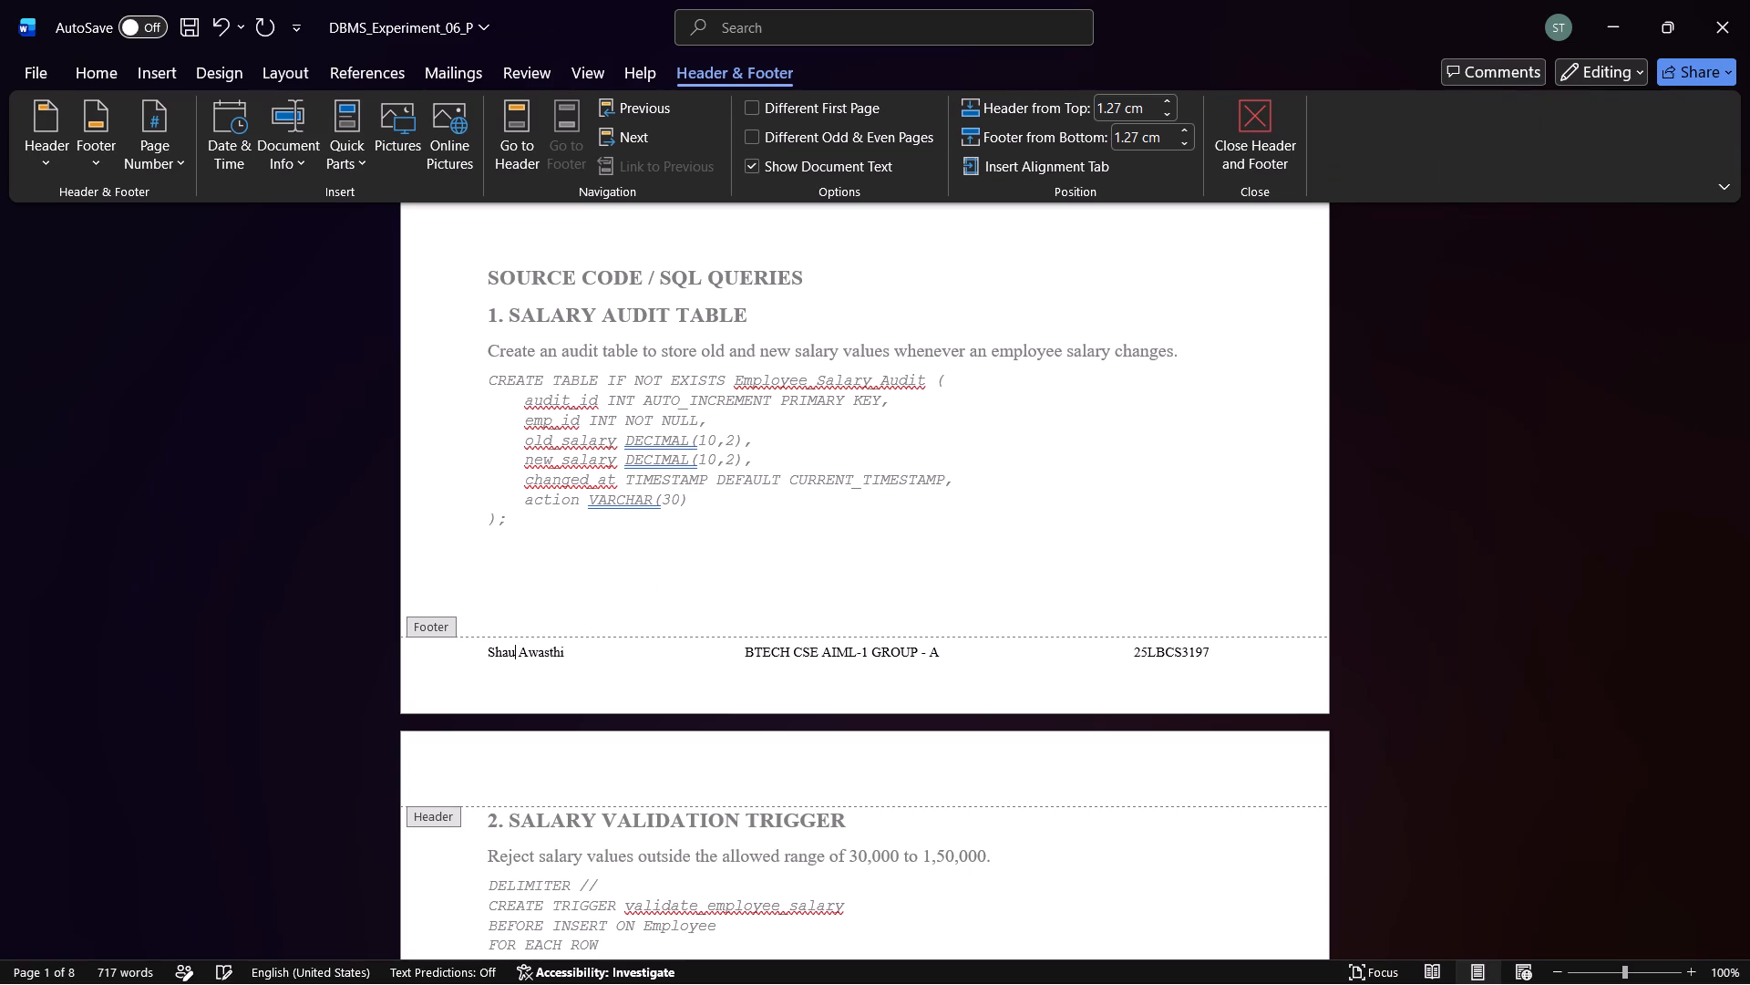
{"action": "key", "text": "BackSpace"}
{"action": "key", "text": "BackSpace"}
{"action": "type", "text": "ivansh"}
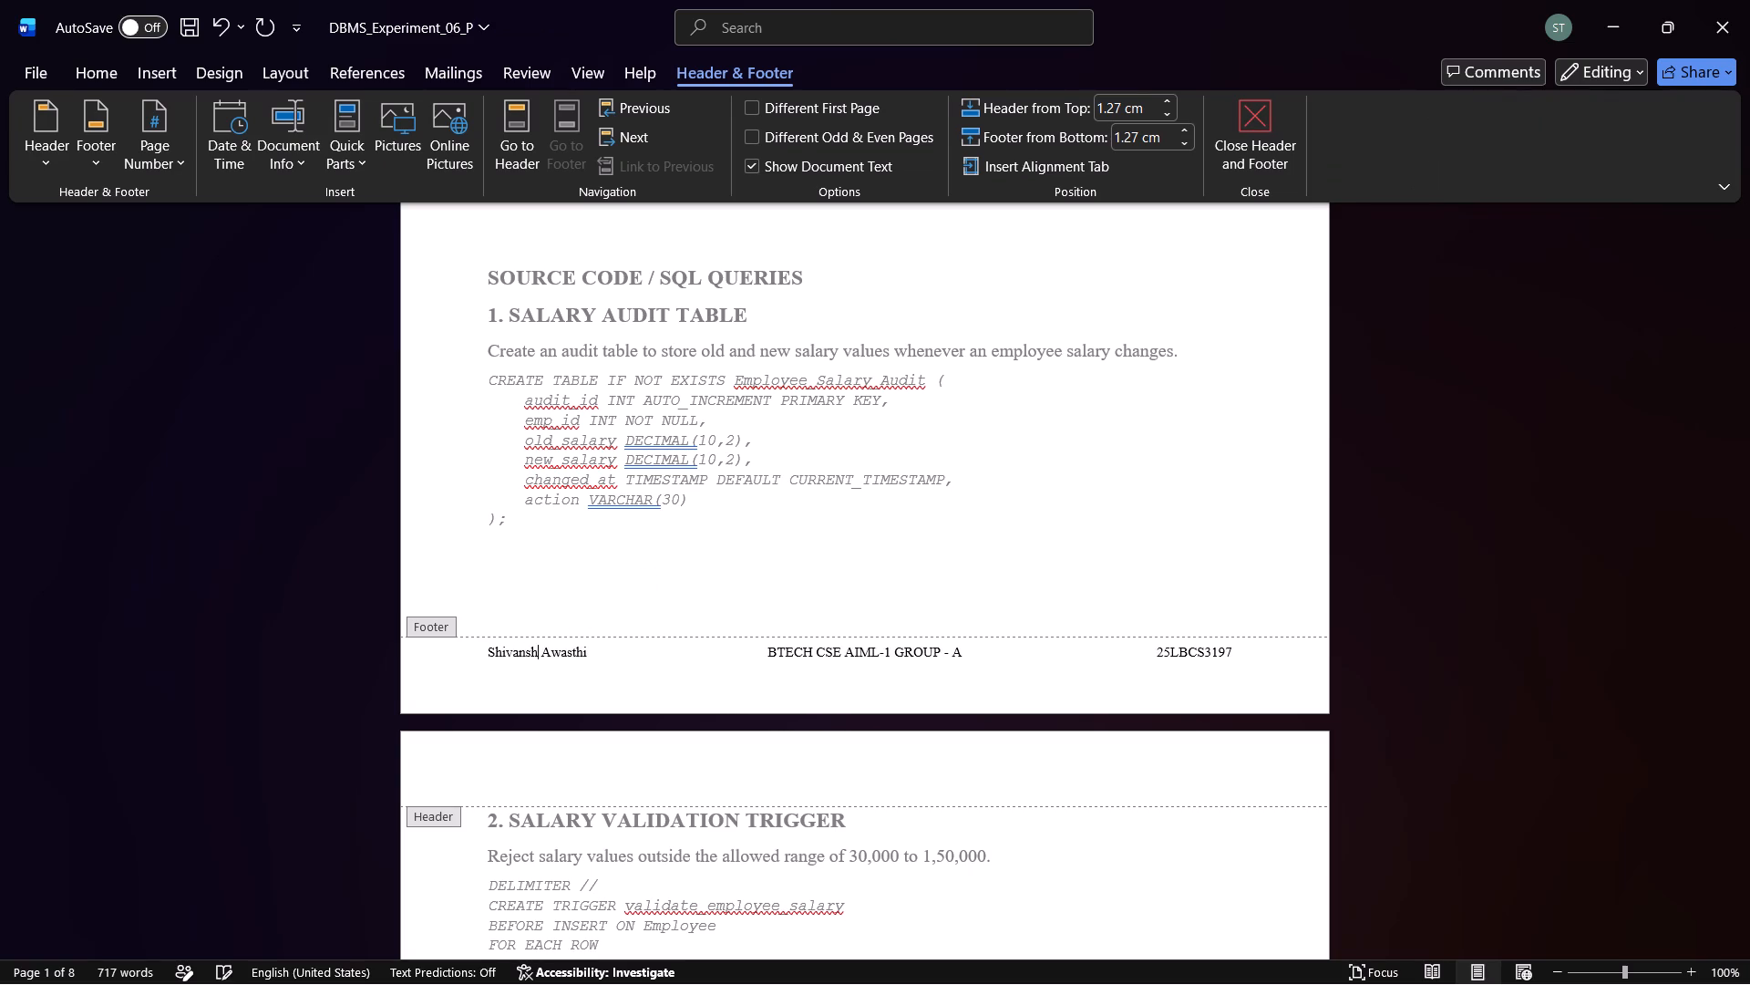
{"action": "left_click", "coordinate": [582, 648]}
{"action": "key", "text": "BackSpace"}
{"action": "key", "text": "BackSpace"}
{"action": "key", "text": "BackSpace"}
{"action": "key", "text": "BackSpace"}
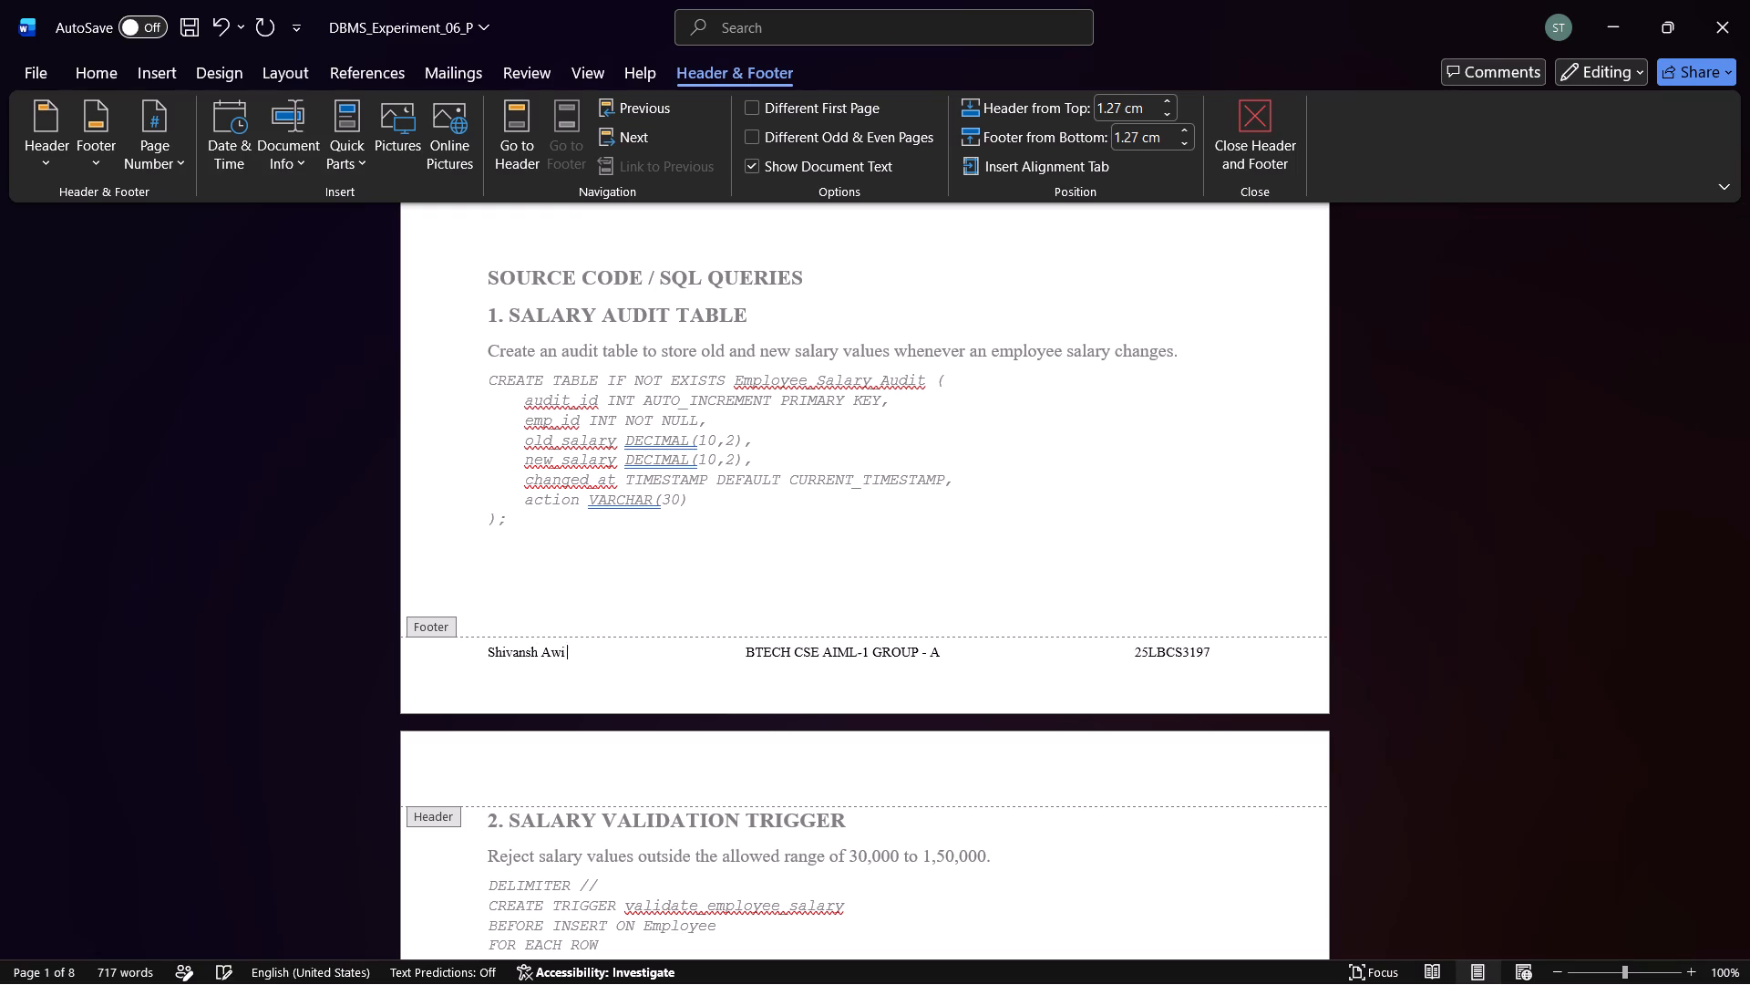
{"action": "key", "text": "BackSpace"}
{"action": "key", "text": "BackSpace"}
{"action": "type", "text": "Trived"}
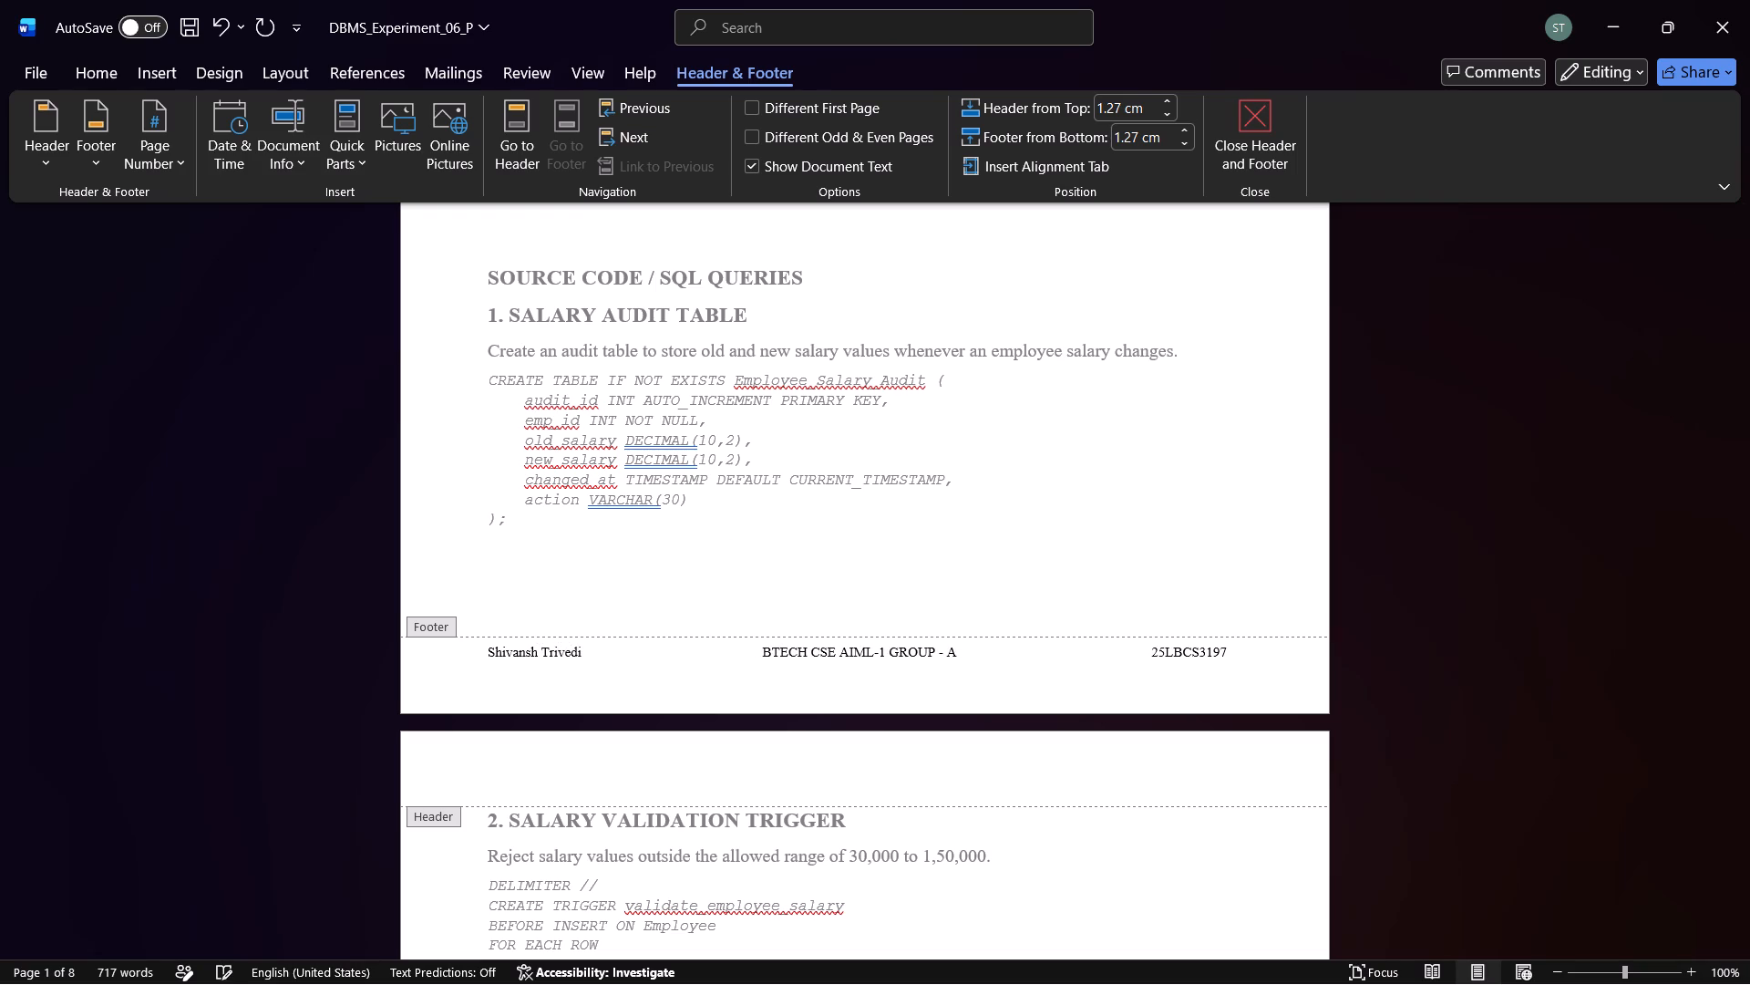
Change the student ID in the page footer to the report owner's ID and leave footer editing.
{"action": "left_click", "coordinate": [1240, 653]}
{"action": "key", "text": "BackSpace"}
{"action": "key", "text": "BackSpace"}
{"action": "key", "text": "BackSpace"}
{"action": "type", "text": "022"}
{"action": "left_click", "coordinate": [1252, 140]}
Look through the Experiment 6 pages, checking the footers, the account names in the output screenshots and the page layout.
{"action": "scroll", "coordinate": [1069, 585], "scroll_direction": "down", "scroll_amount": 14}
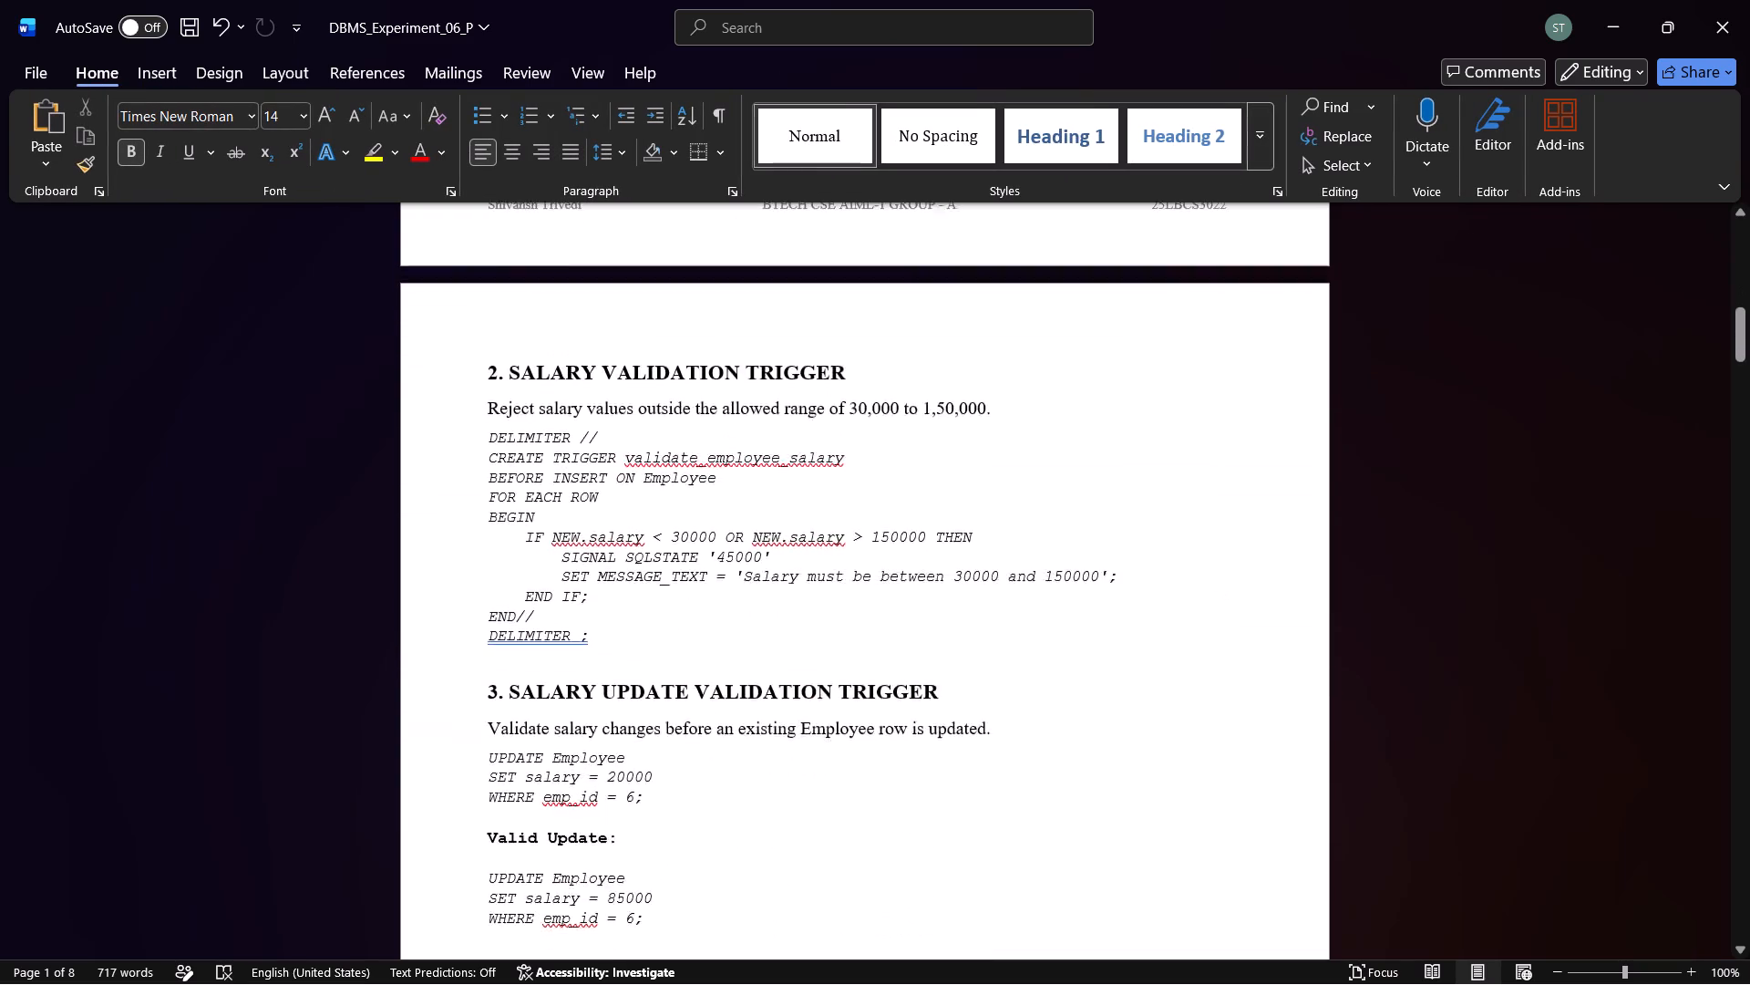
{"action": "scroll", "coordinate": [1053, 604], "scroll_direction": "down", "scroll_amount": 12}
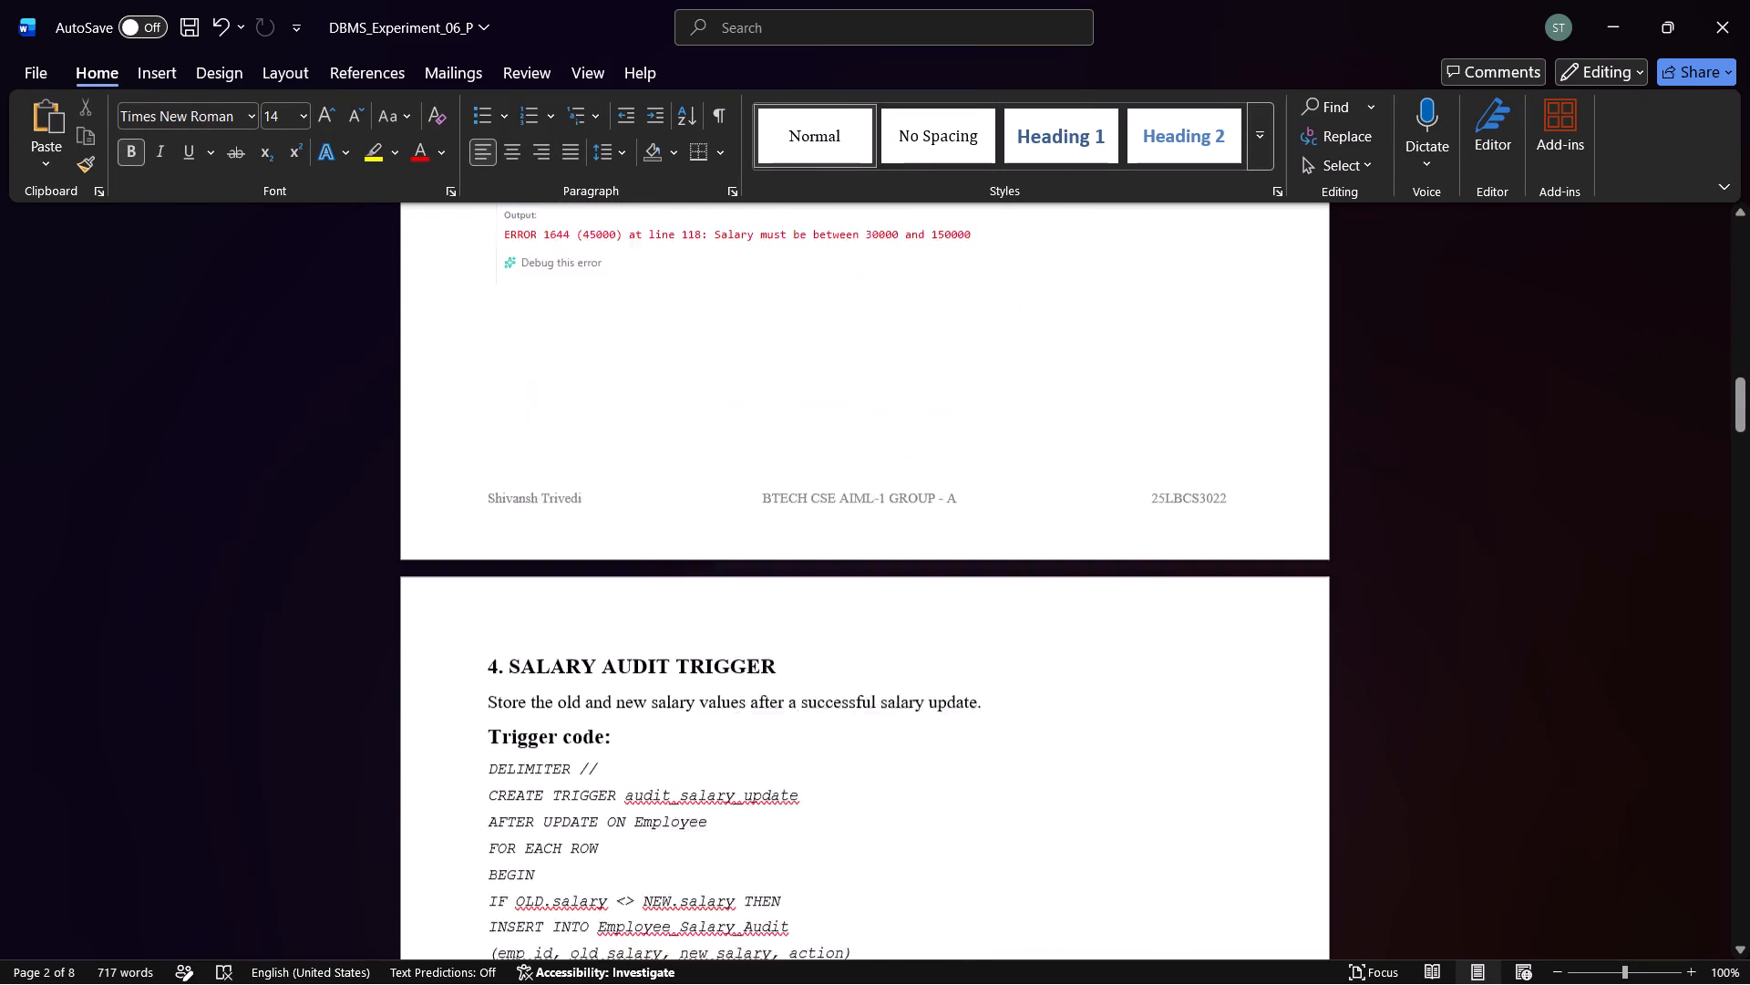
{"action": "scroll", "coordinate": [1057, 592], "scroll_direction": "up", "scroll_amount": 17}
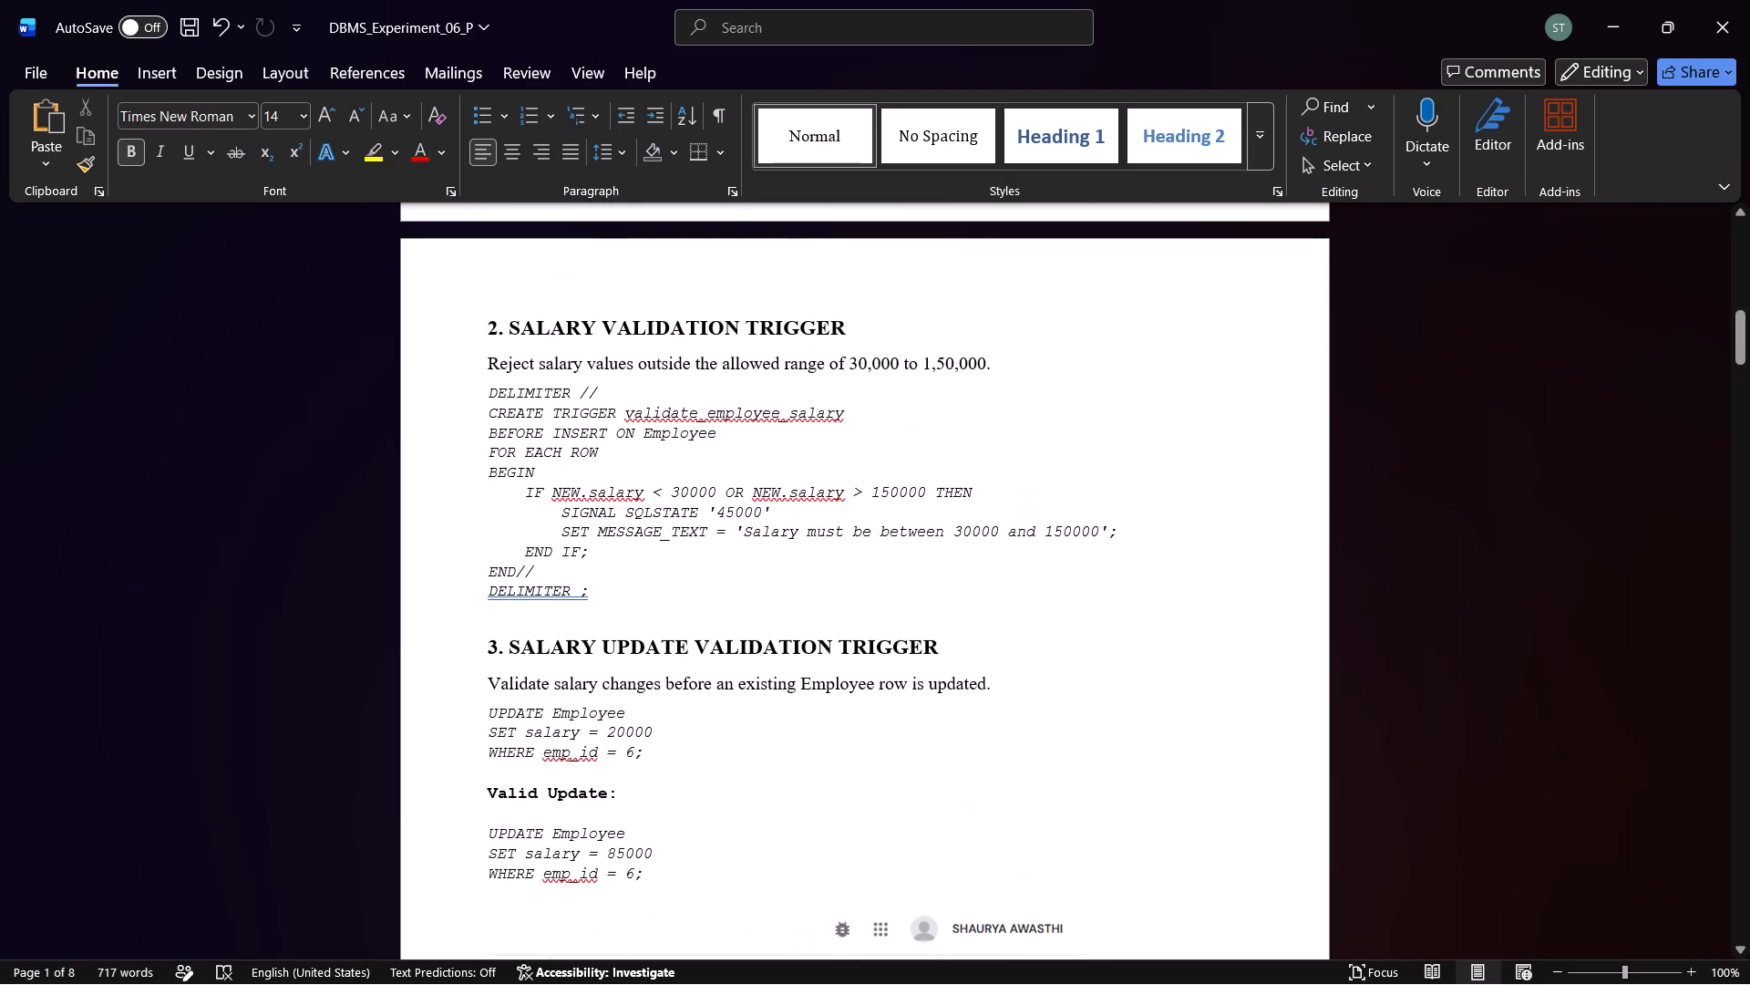
{"action": "scroll", "coordinate": [1055, 563], "scroll_direction": "up", "scroll_amount": 16}
{"action": "scroll", "coordinate": [1048, 551], "scroll_direction": "up", "scroll_amount": 14}
{"action": "left_click_drag", "start_coordinate": [1743, 264], "coordinate": [1749, 787]}
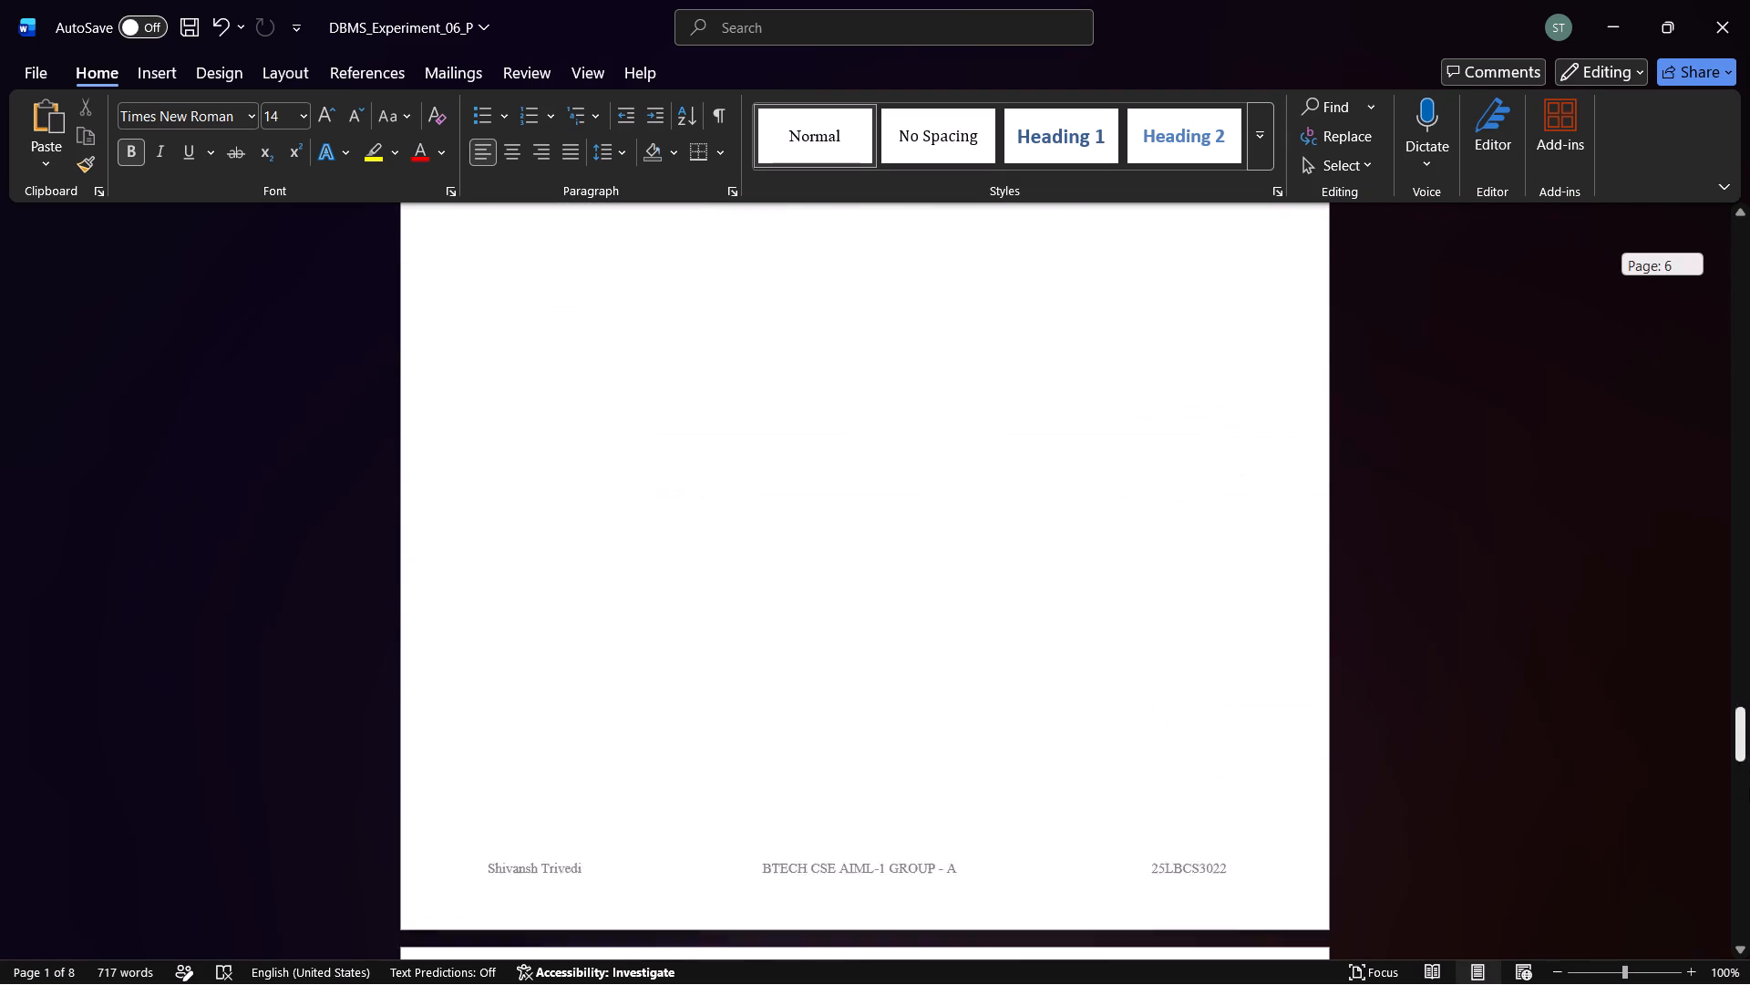
{"action": "left_click_drag", "start_coordinate": [1749, 787], "coordinate": [1744, 894]}
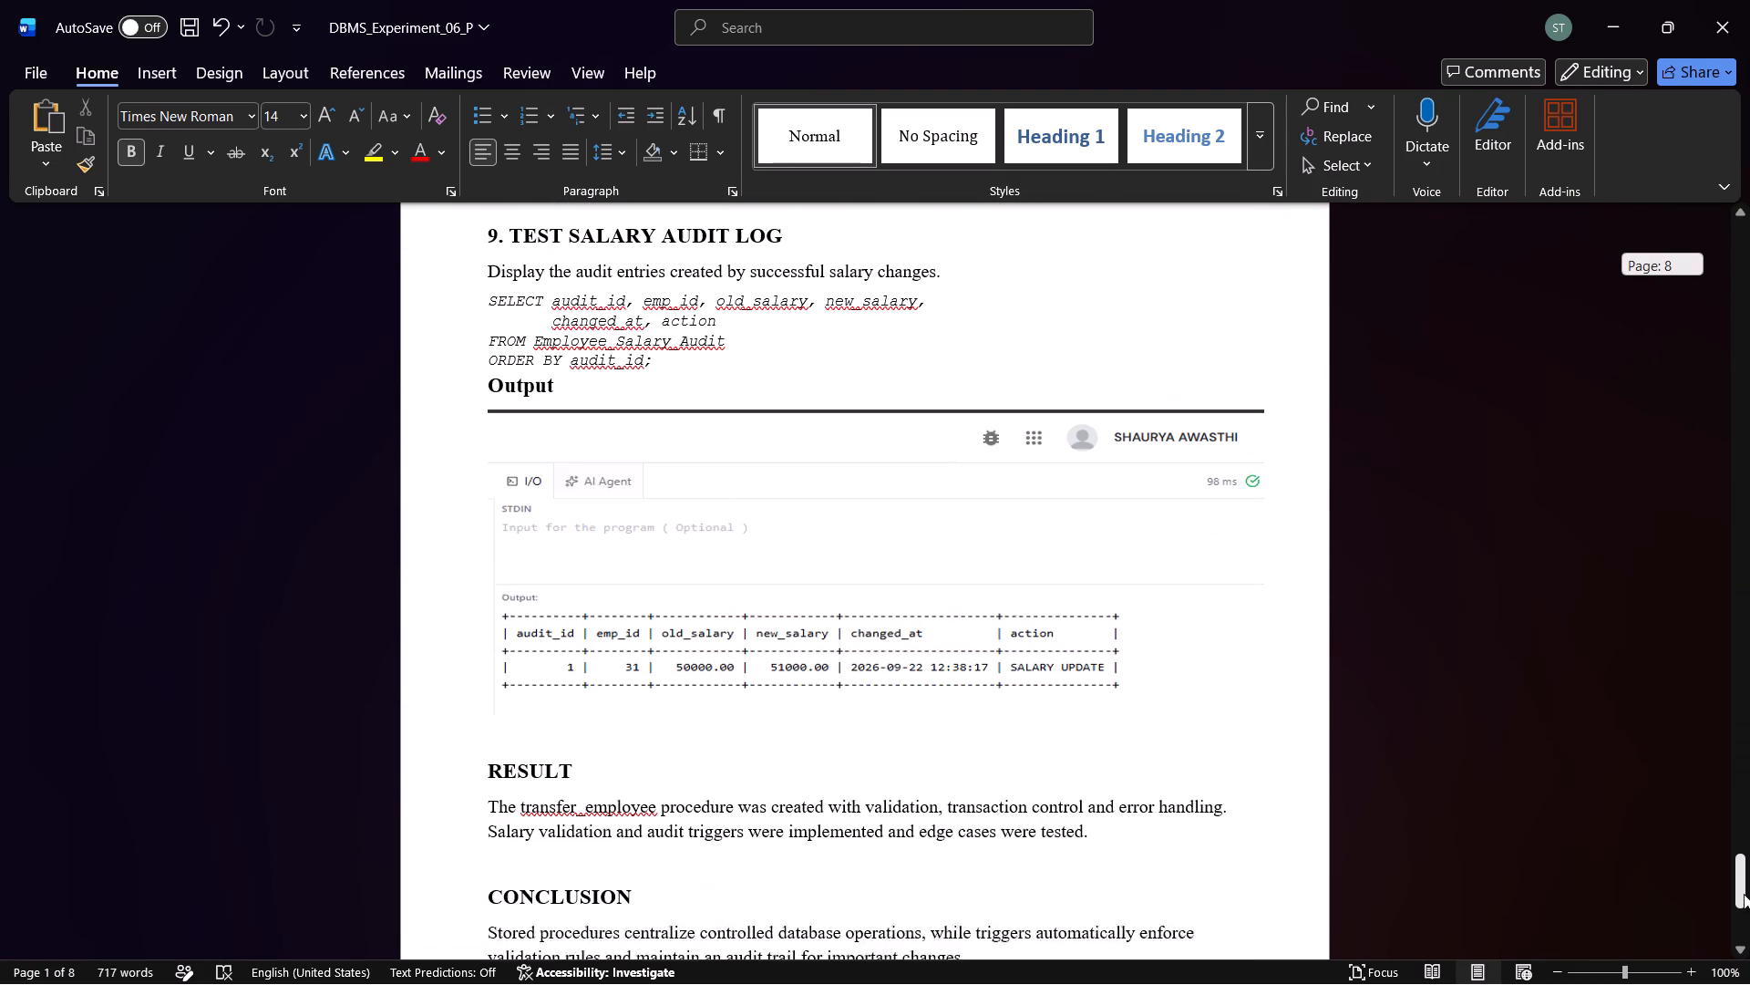
{"action": "left_click_drag", "start_coordinate": [1744, 894], "coordinate": [1743, 314]}
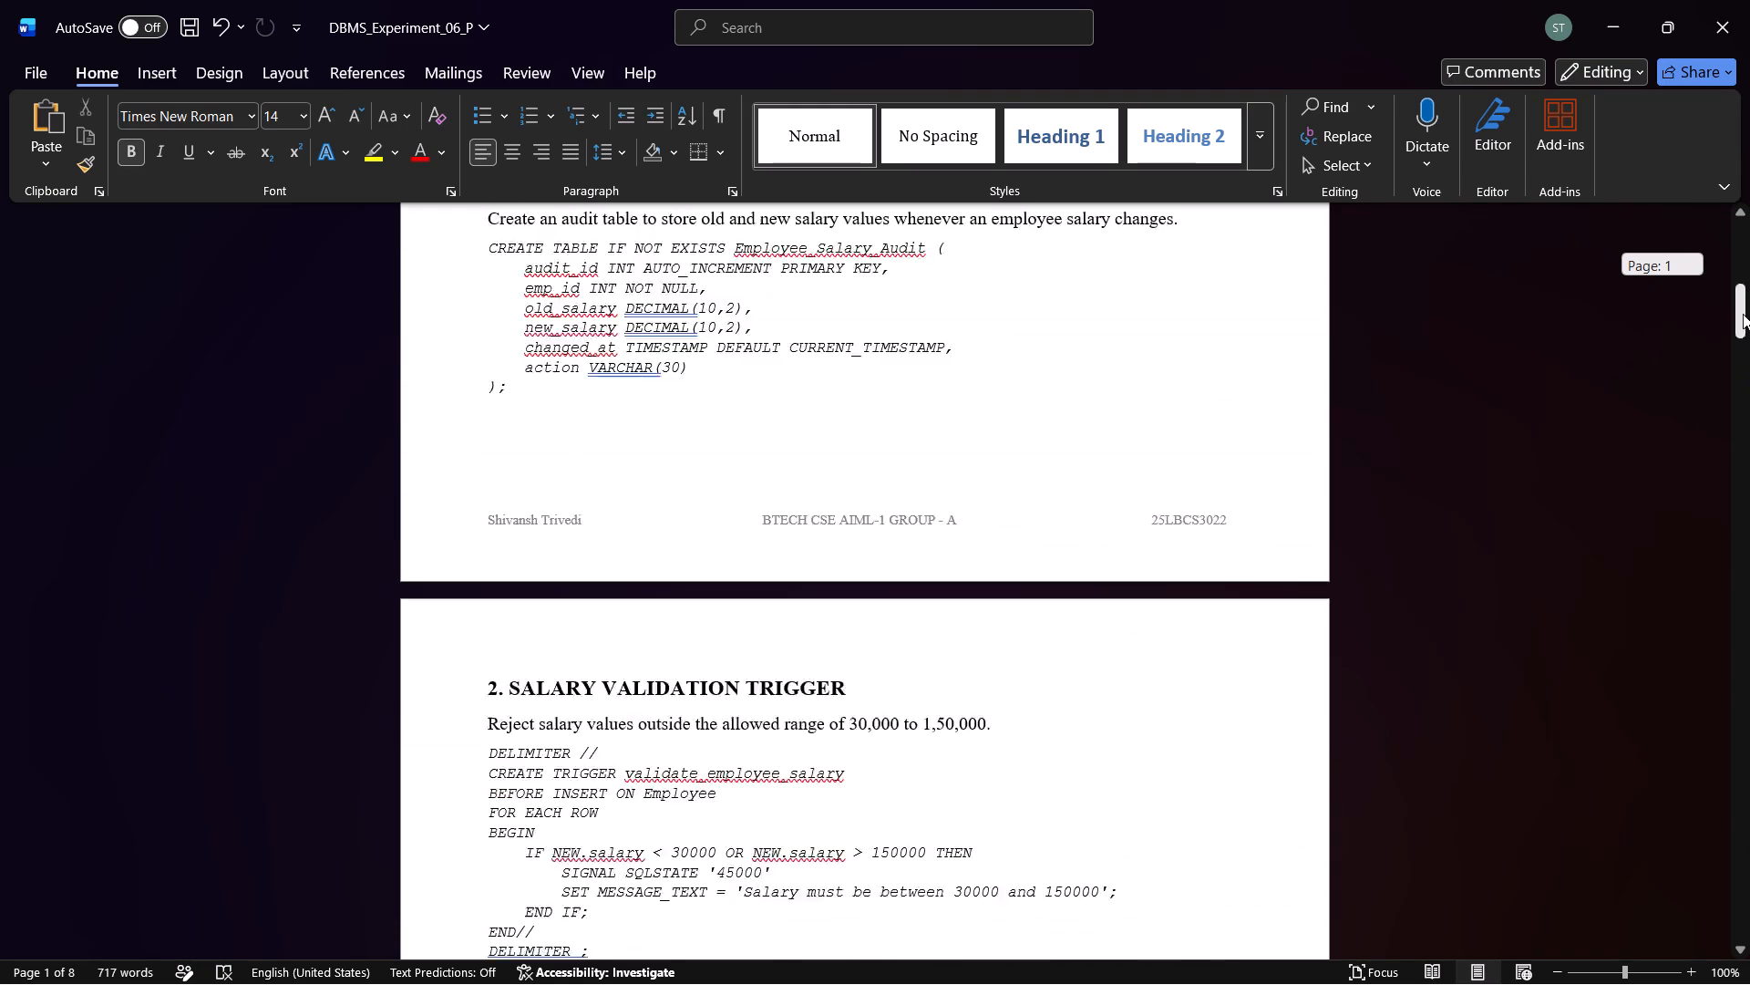
{"action": "left_click_drag", "start_coordinate": [1743, 314], "coordinate": [1744, 321]}
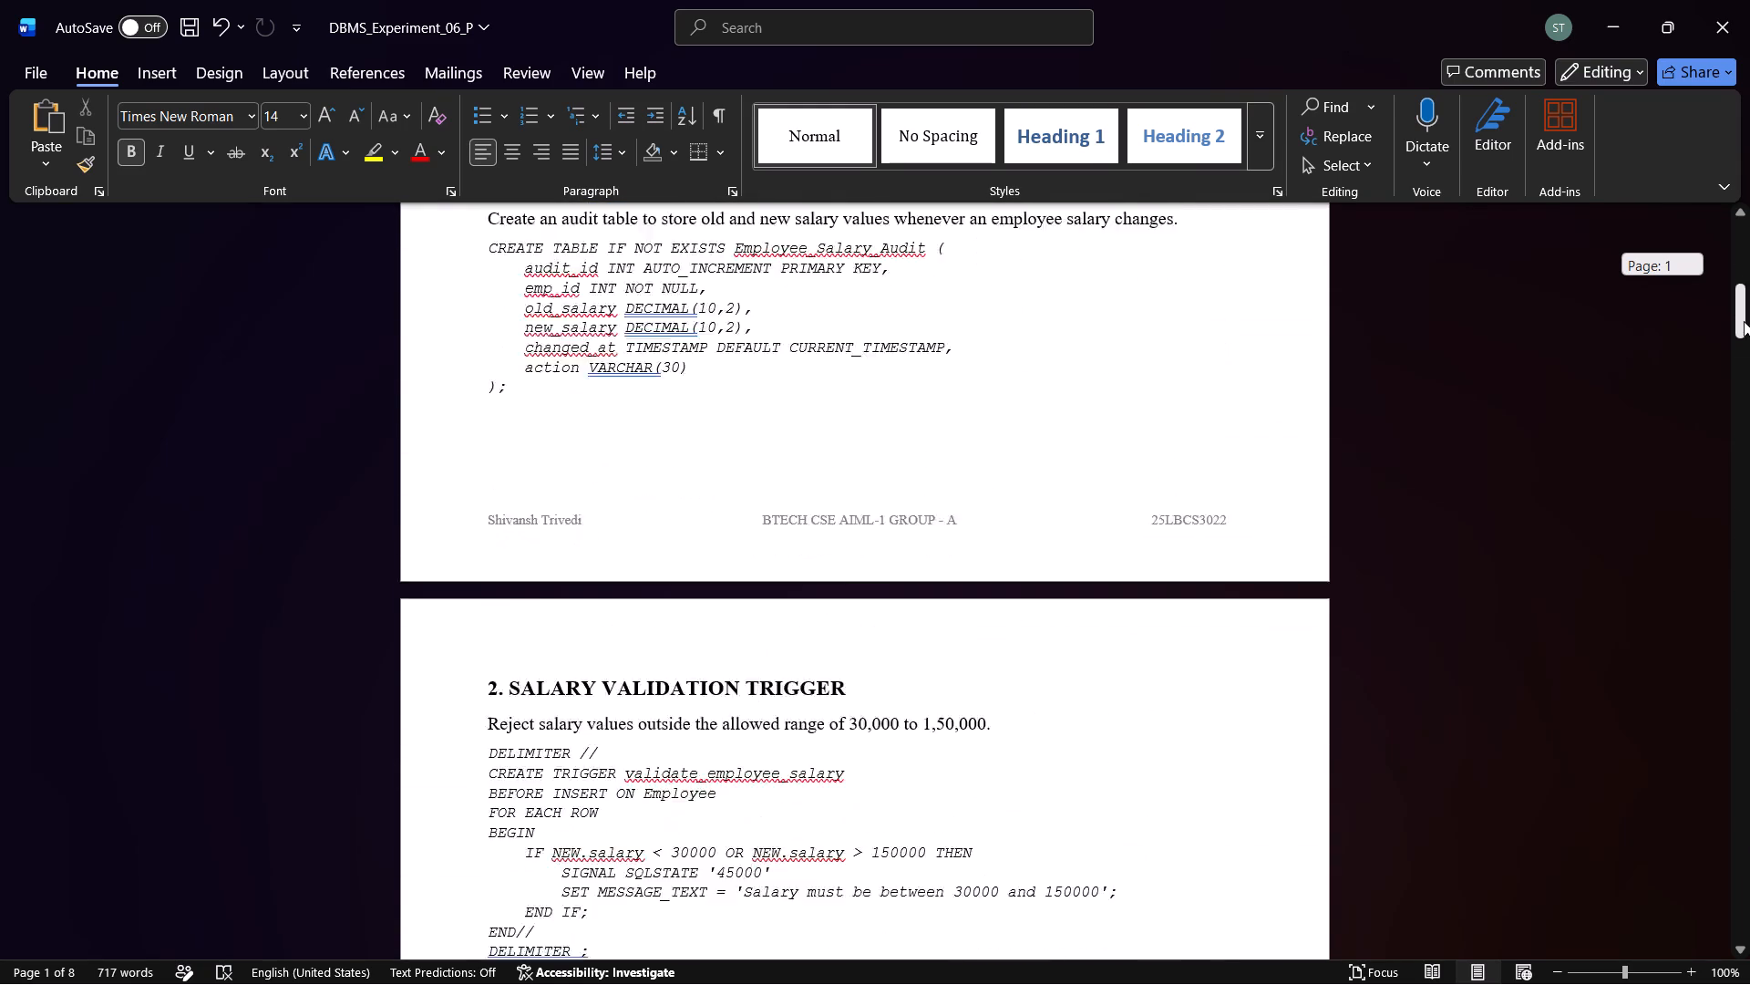
Paste the owner's account-name picture under section 3, set it in front of text, and shrink and align it over the output screenshot's account name.
{"action": "left_click_drag", "start_coordinate": [1744, 321], "coordinate": [1745, 376]}
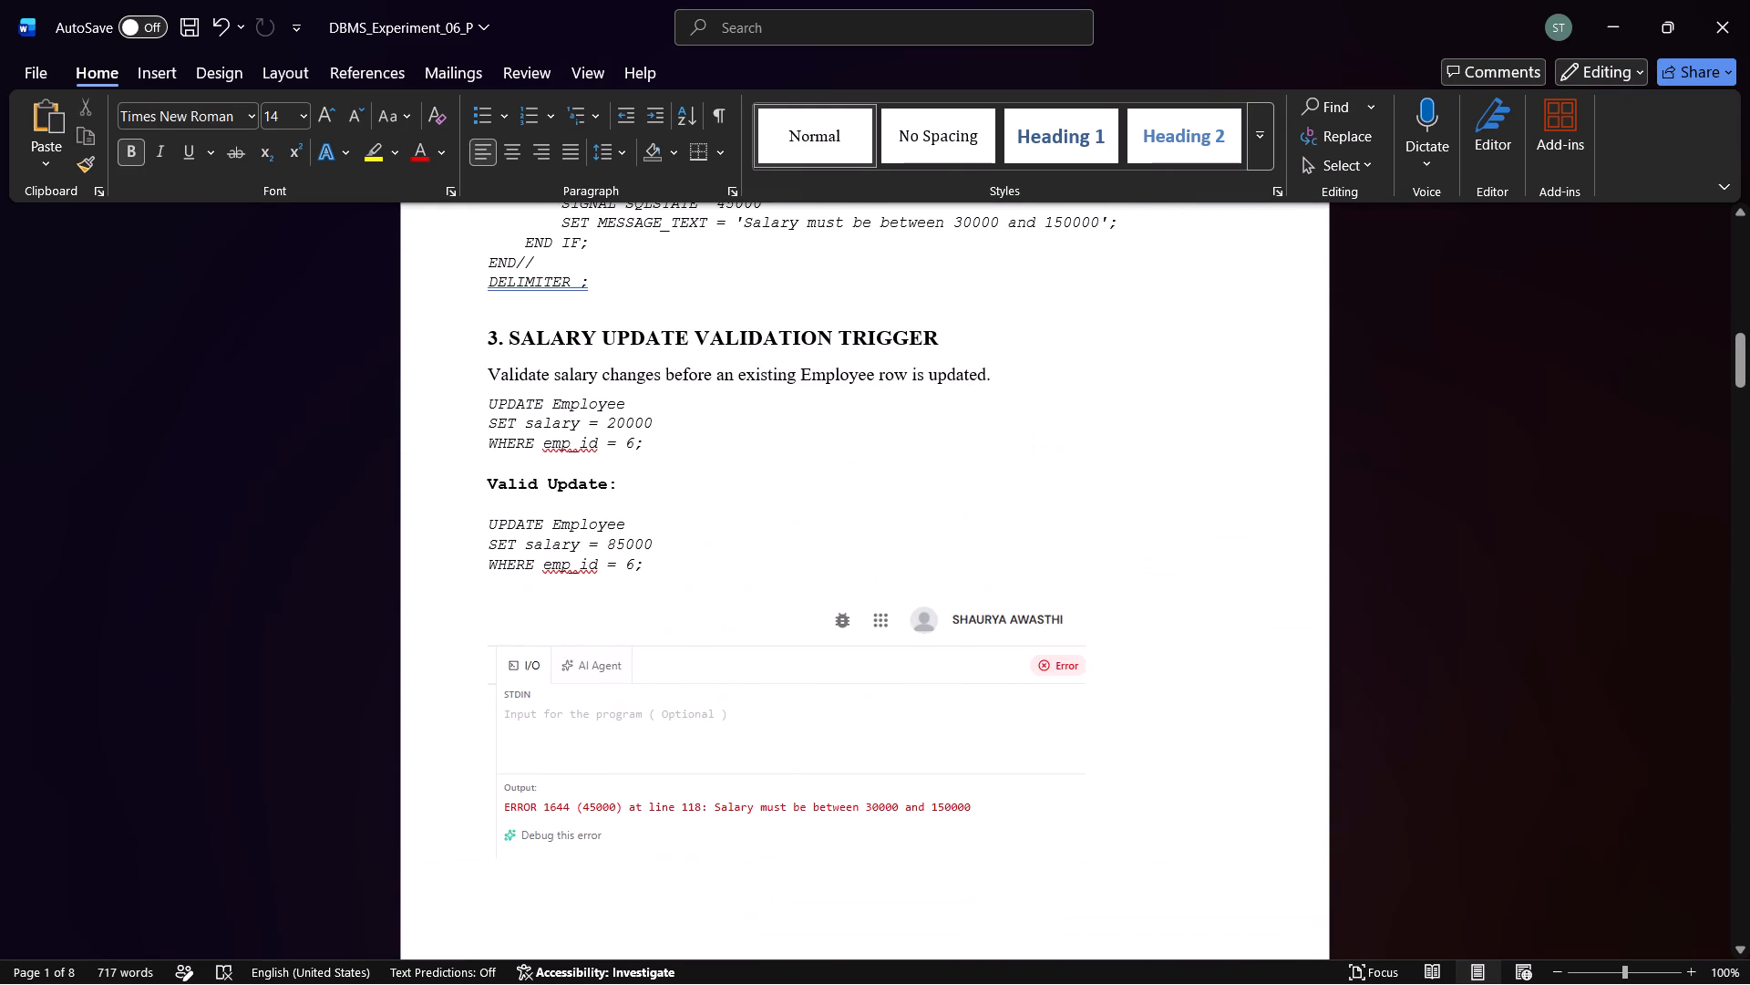
{"action": "left_click", "coordinate": [867, 524]}
{"action": "key", "text": "ctrl+v"}
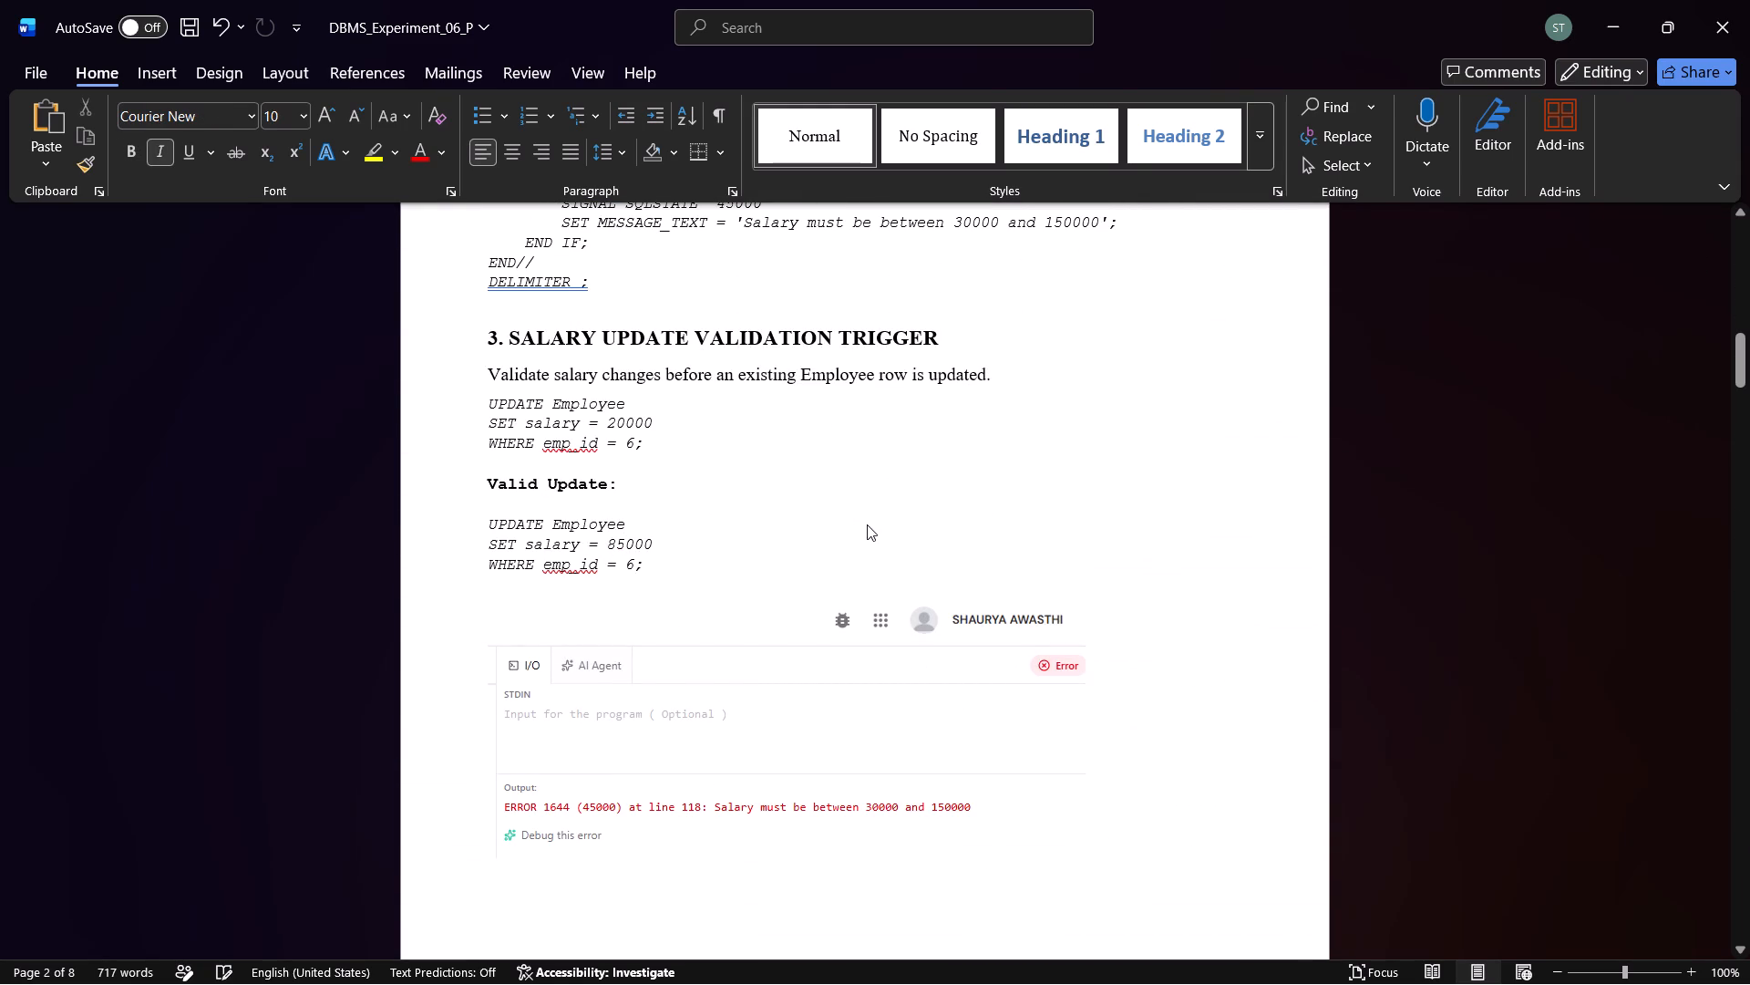
{"action": "left_click", "coordinate": [760, 533]}
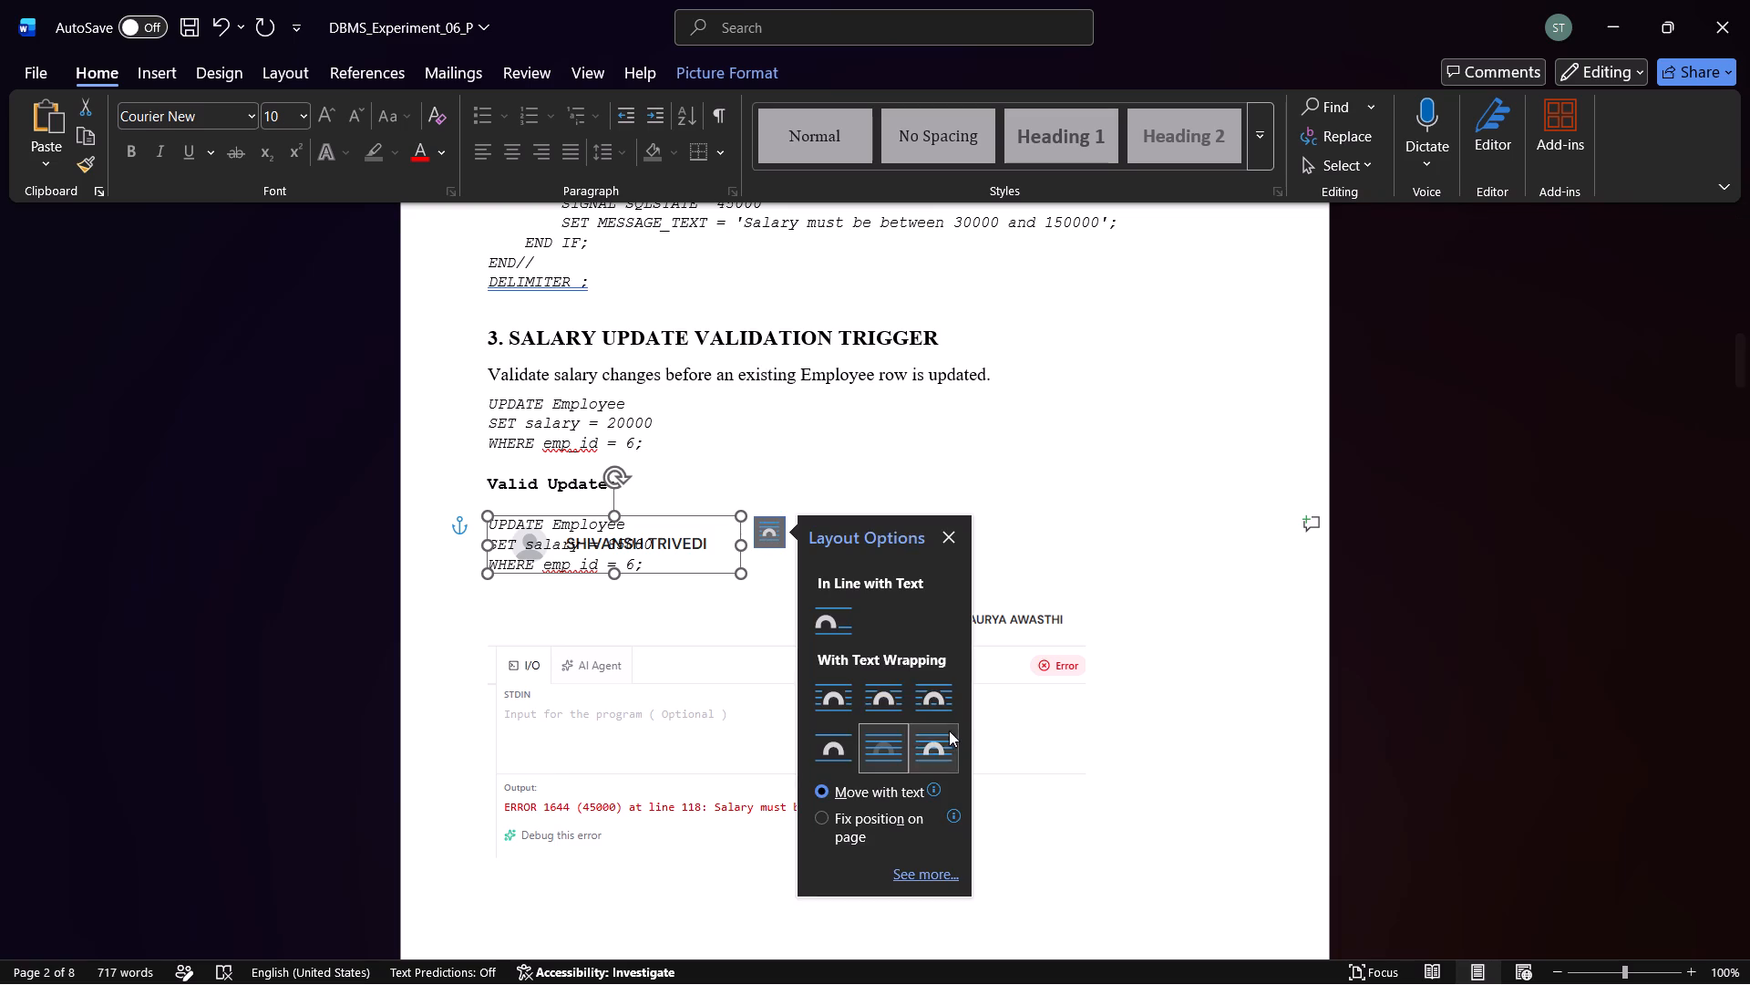
{"action": "left_click", "coordinate": [942, 740]}
{"action": "left_click_drag", "start_coordinate": [613, 534], "coordinate": [924, 587]}
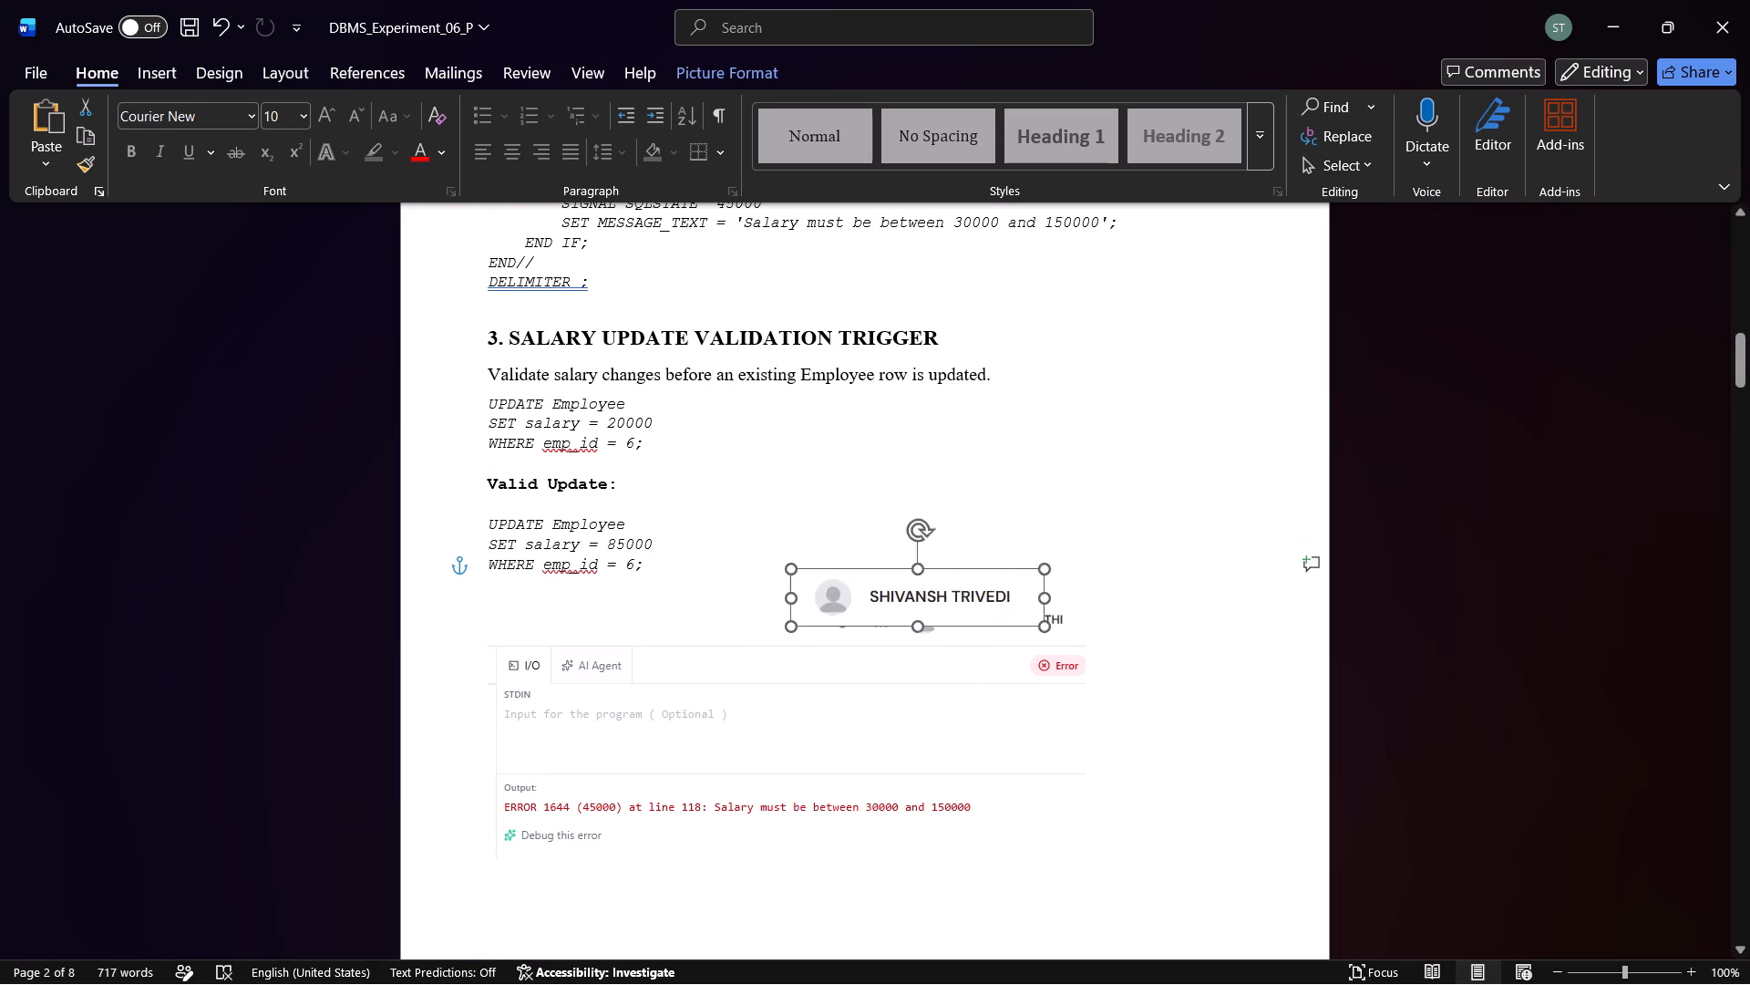
{"action": "left_click_drag", "start_coordinate": [924, 587], "coordinate": [1035, 610]}
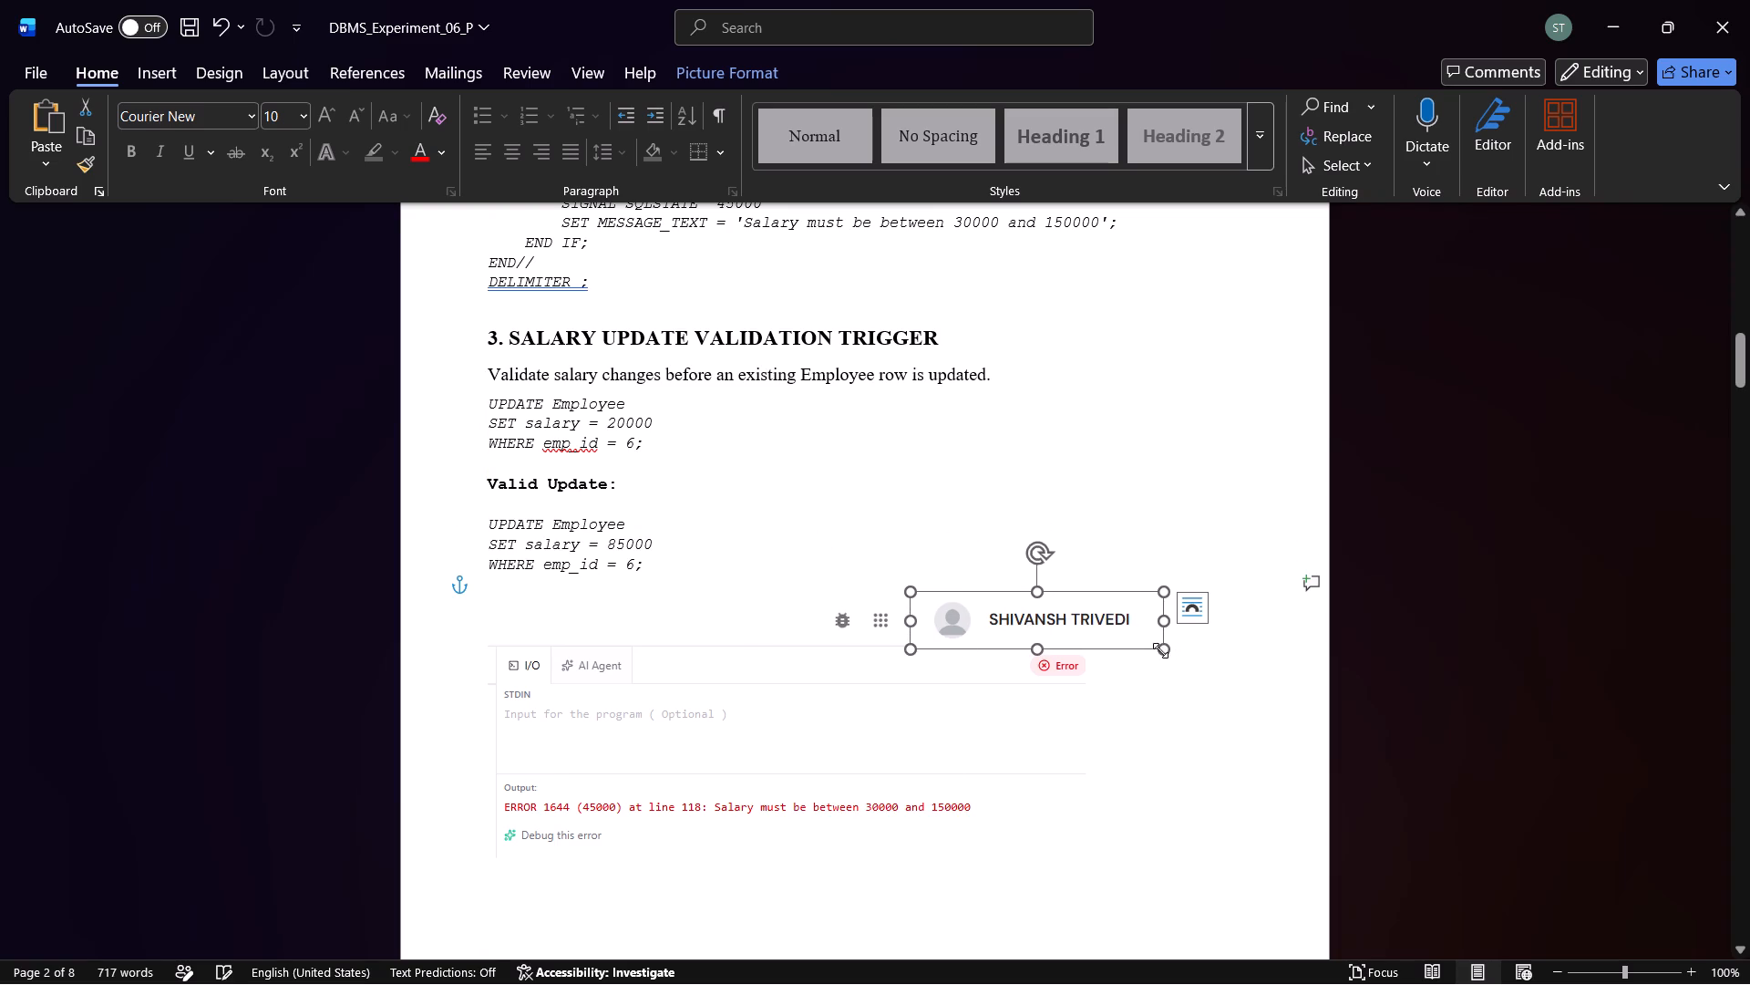
{"action": "left_click_drag", "start_coordinate": [1161, 648], "coordinate": [1089, 634]}
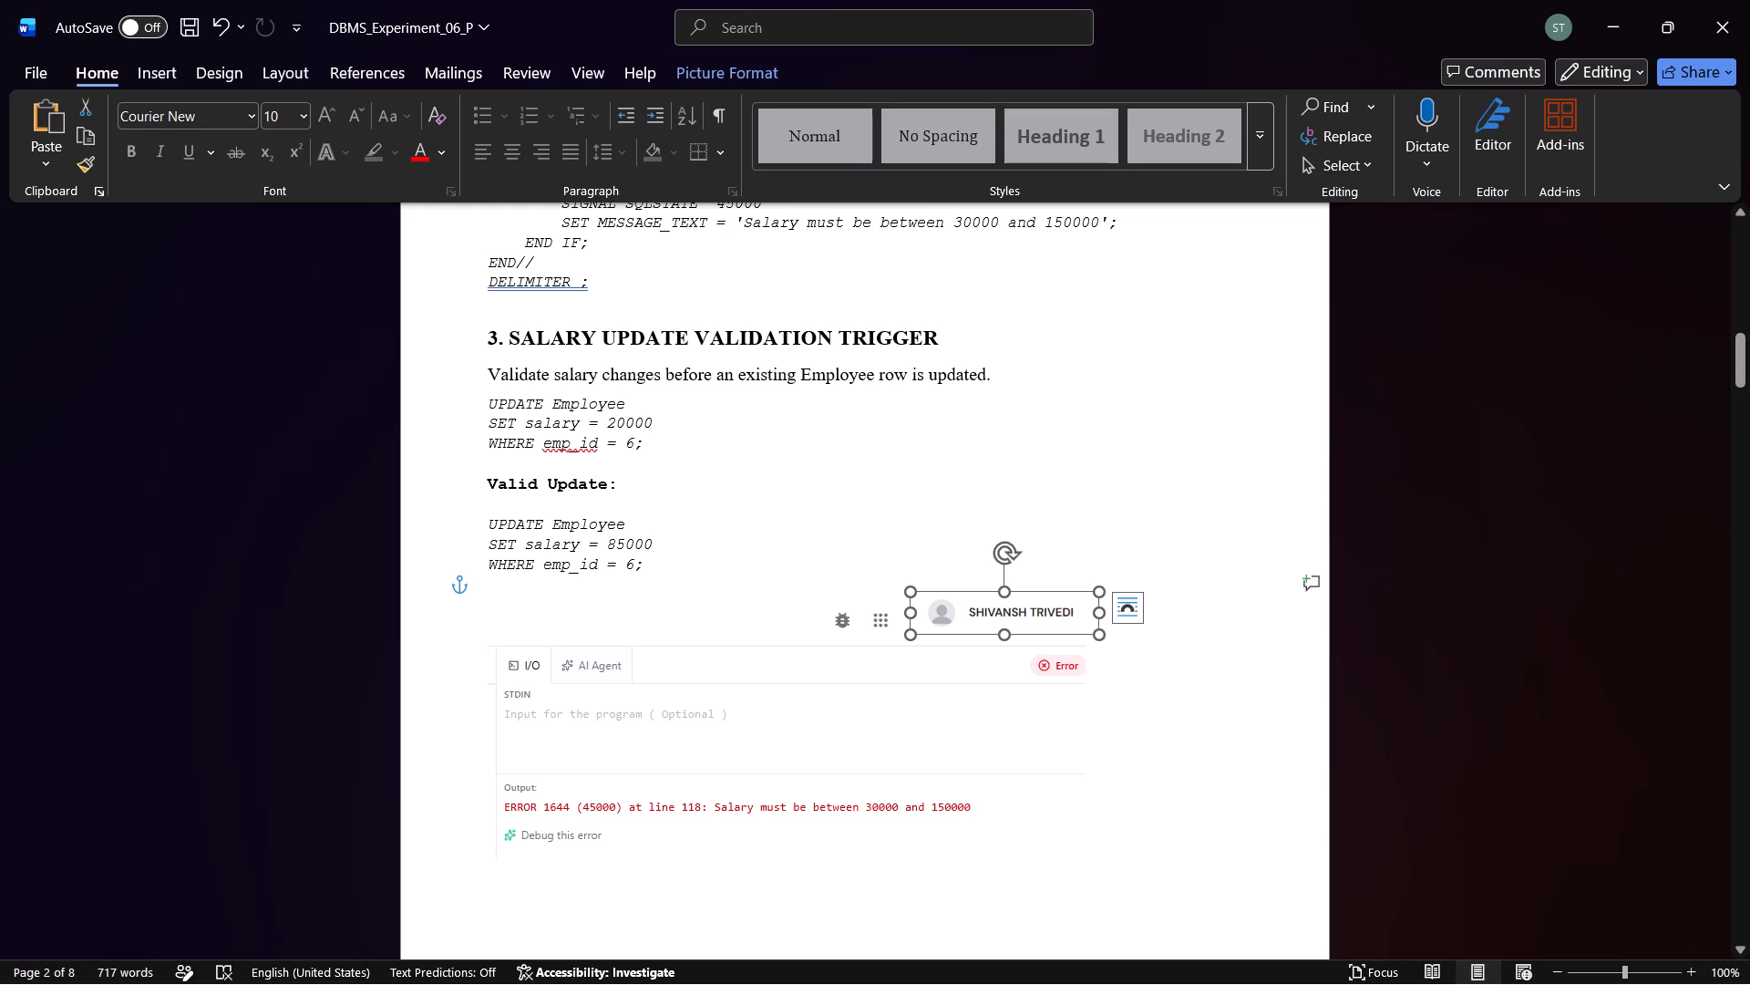
{"action": "left_click_drag", "start_coordinate": [1019, 607], "coordinate": [1000, 627]}
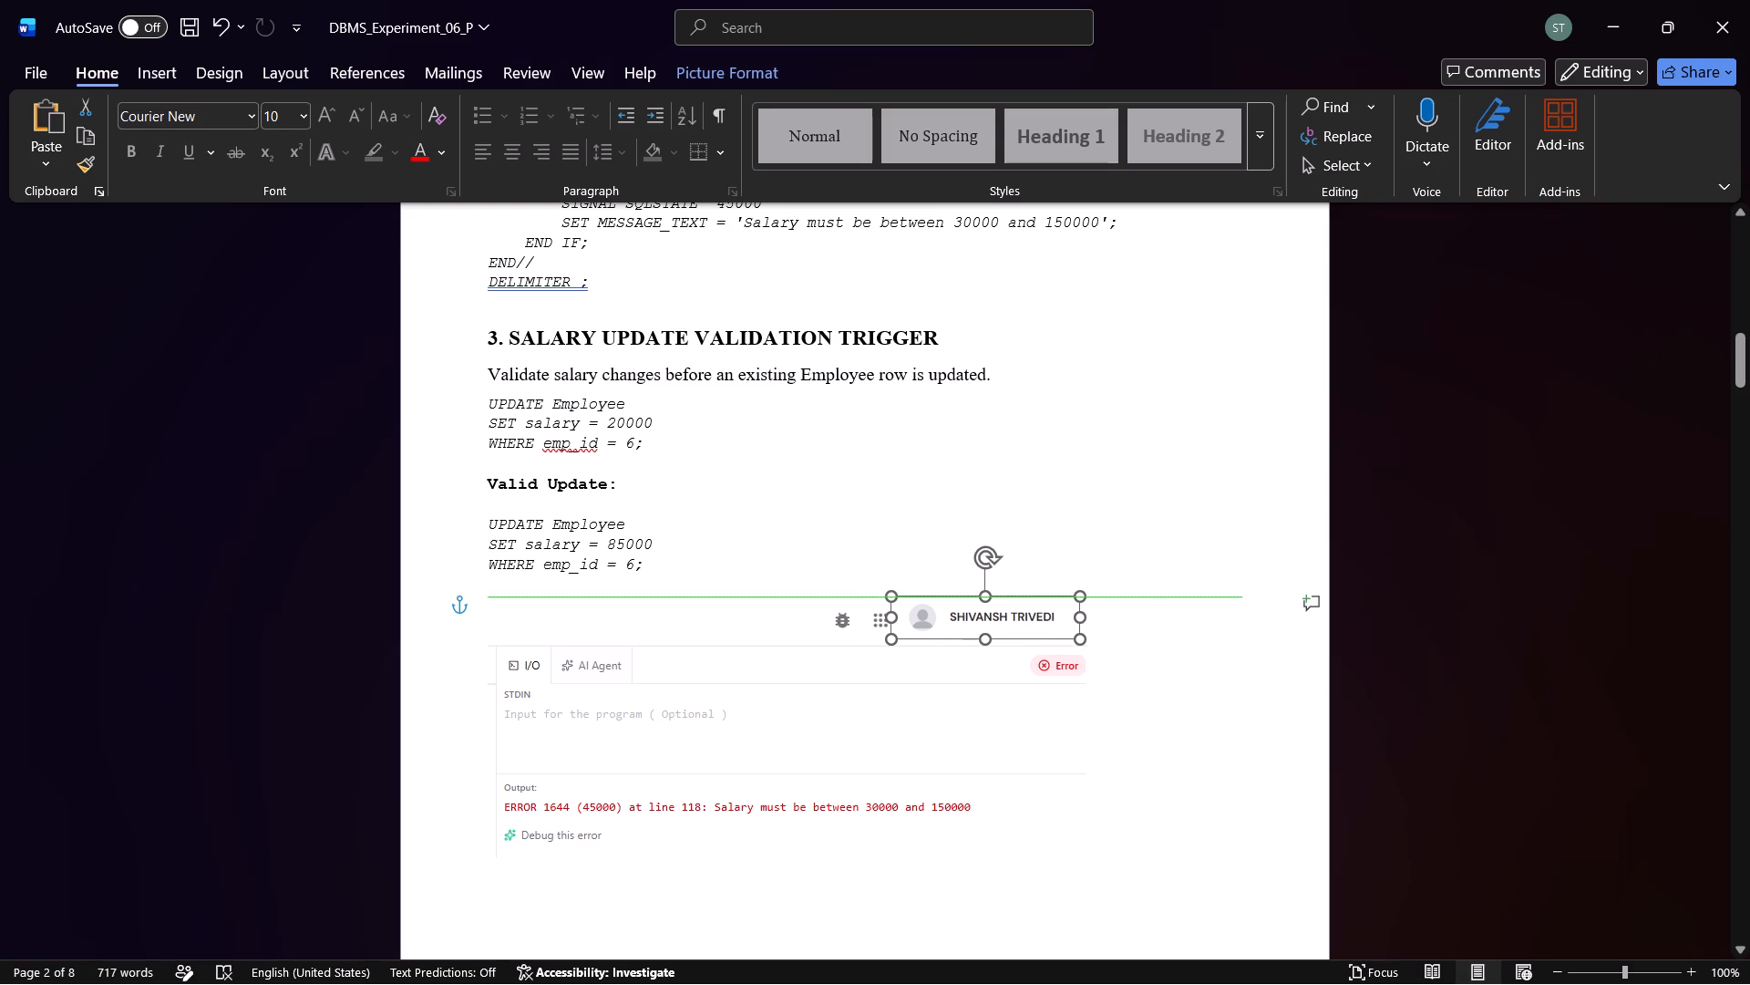
{"action": "left_click_drag", "start_coordinate": [1000, 627], "coordinate": [1006, 631]}
{"action": "left_click", "coordinate": [1069, 501]}
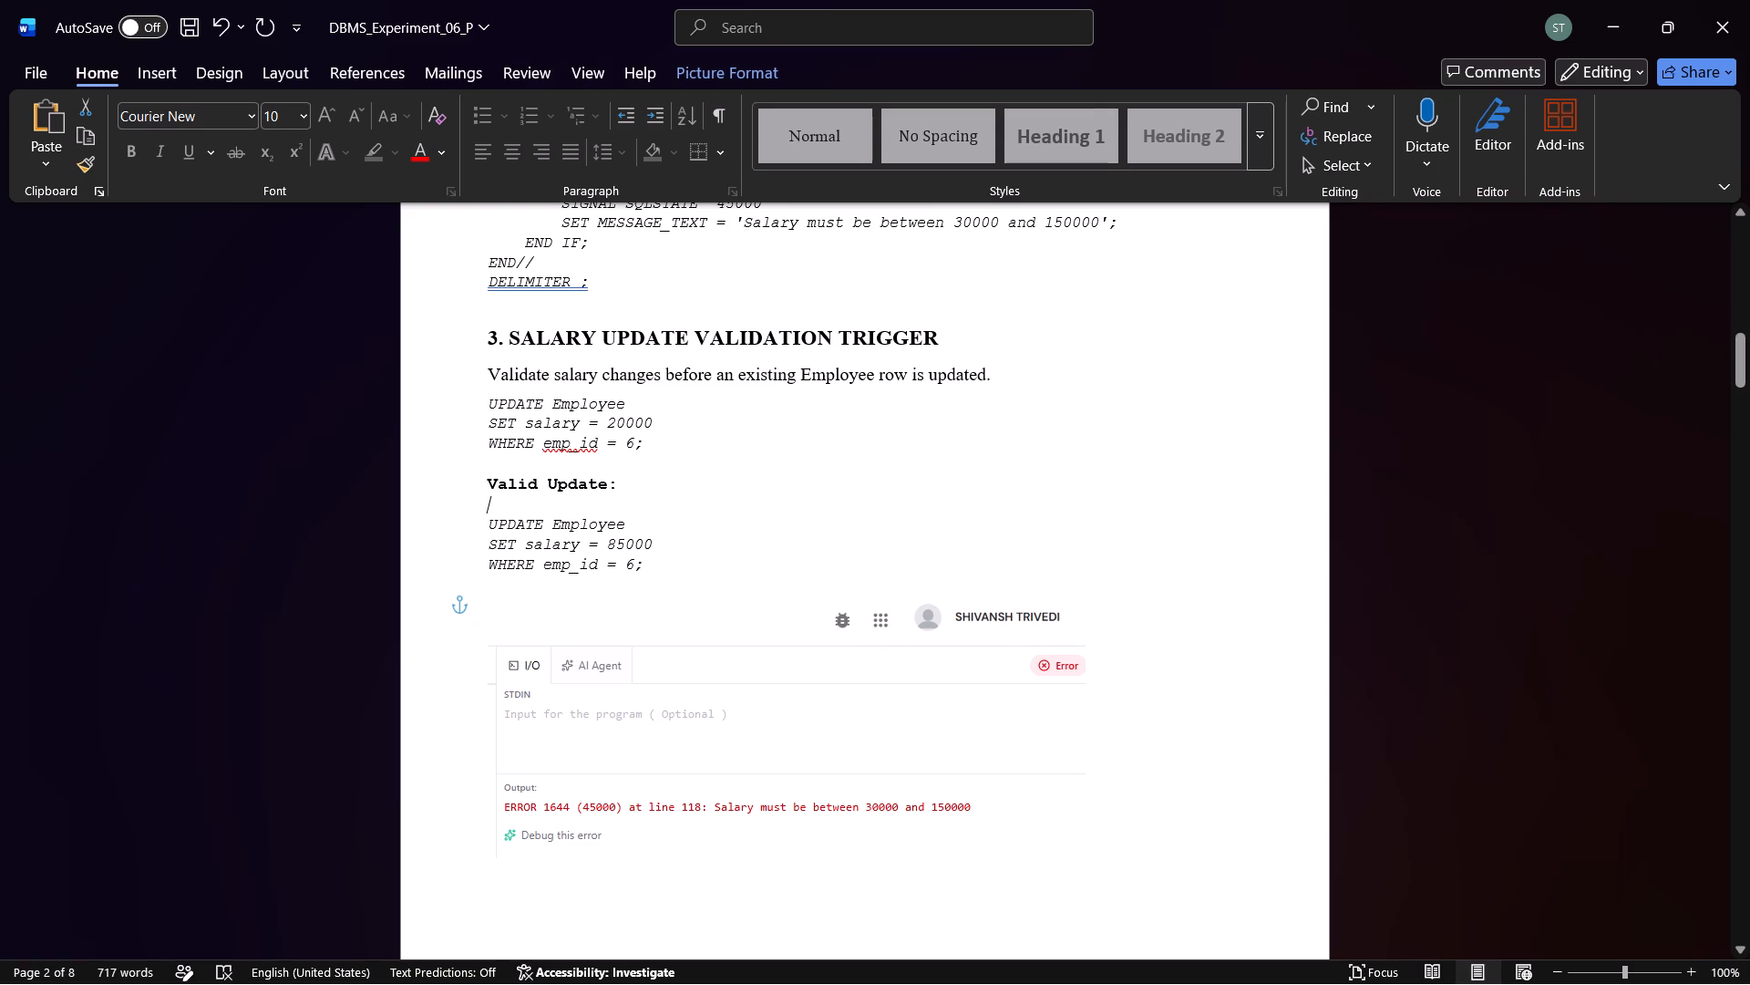
Paste the account-name picture in section 4, place it in front of text, and resize it to cover the Salary Audit output's account name.
{"action": "scroll", "coordinate": [1050, 552], "scroll_direction": "down", "scroll_amount": 14}
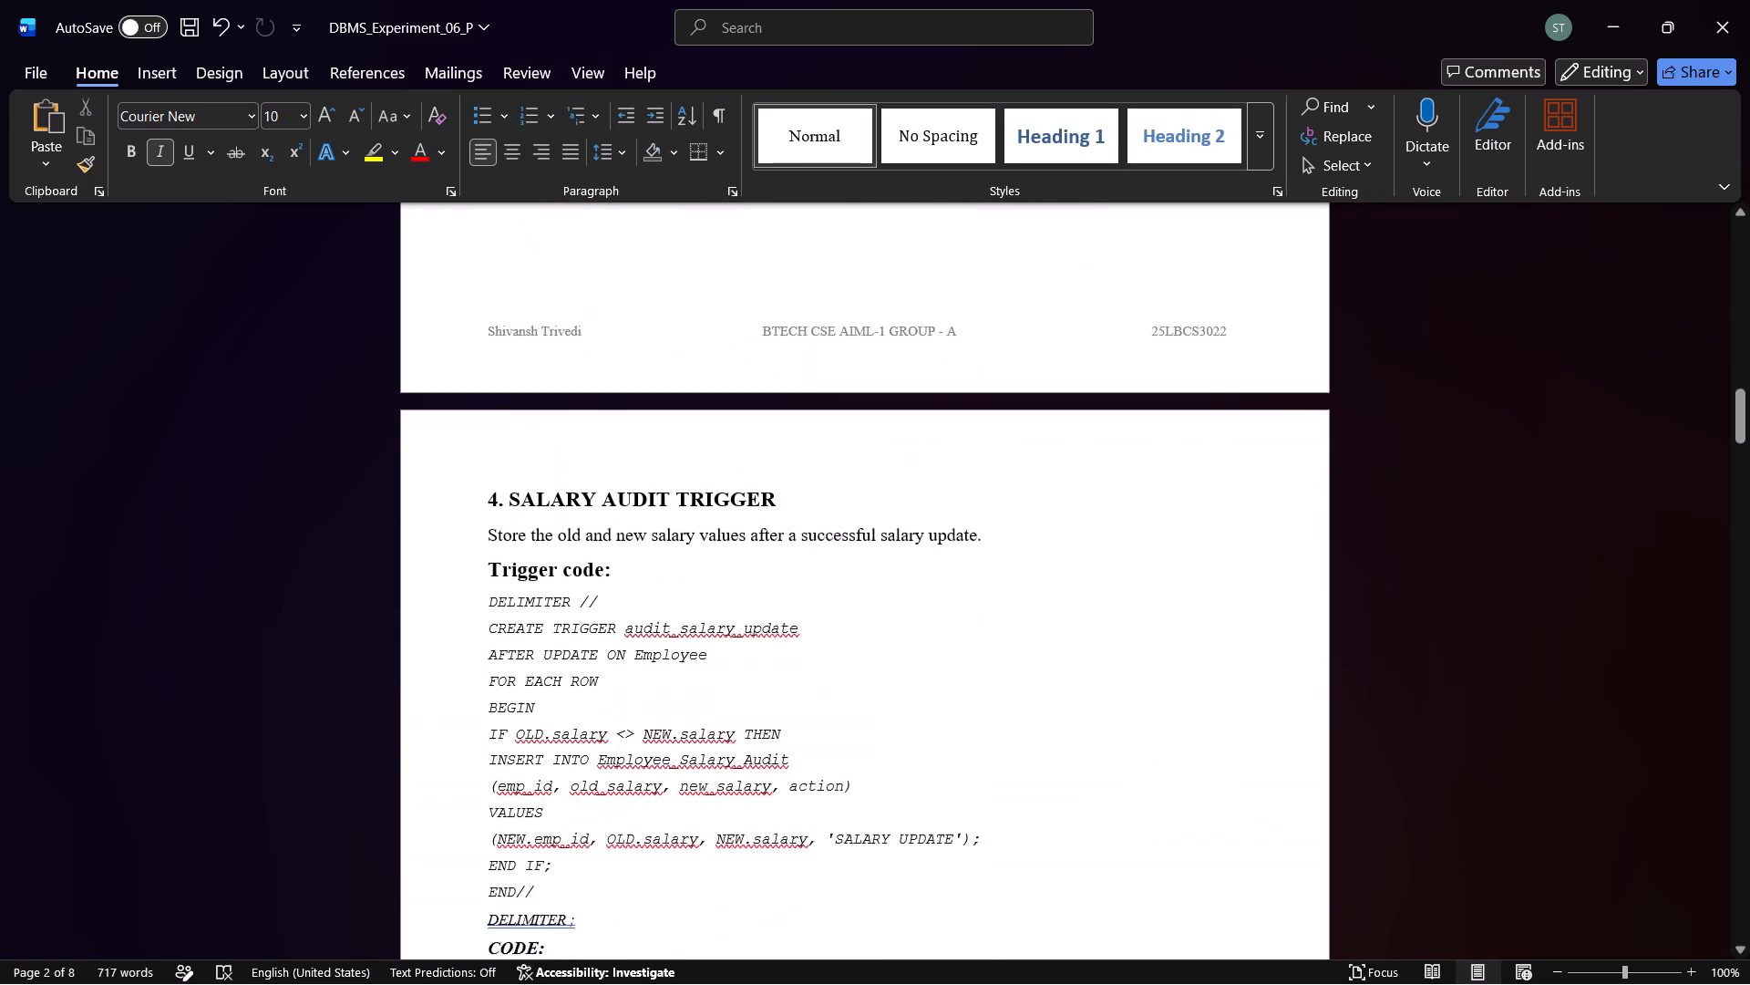
{"action": "scroll", "coordinate": [1018, 577], "scroll_direction": "down", "scroll_amount": 13}
{"action": "left_click", "coordinate": [1047, 396]}
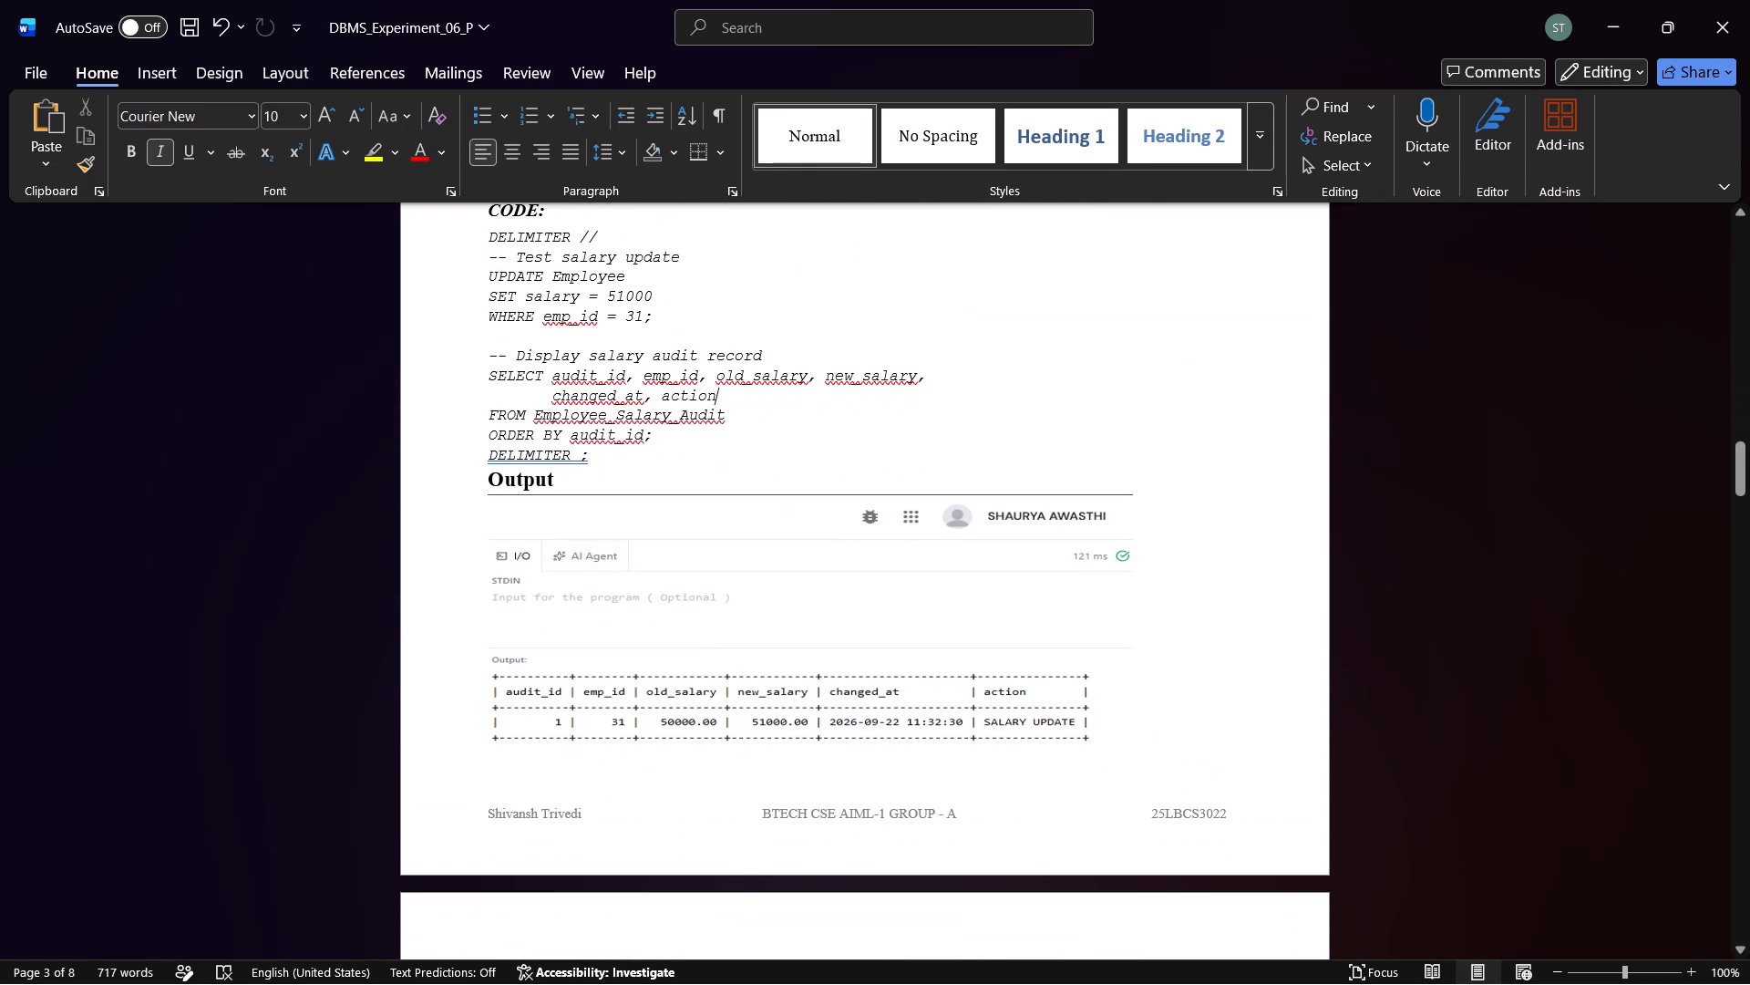
{"action": "key", "text": "ctrl+v"}
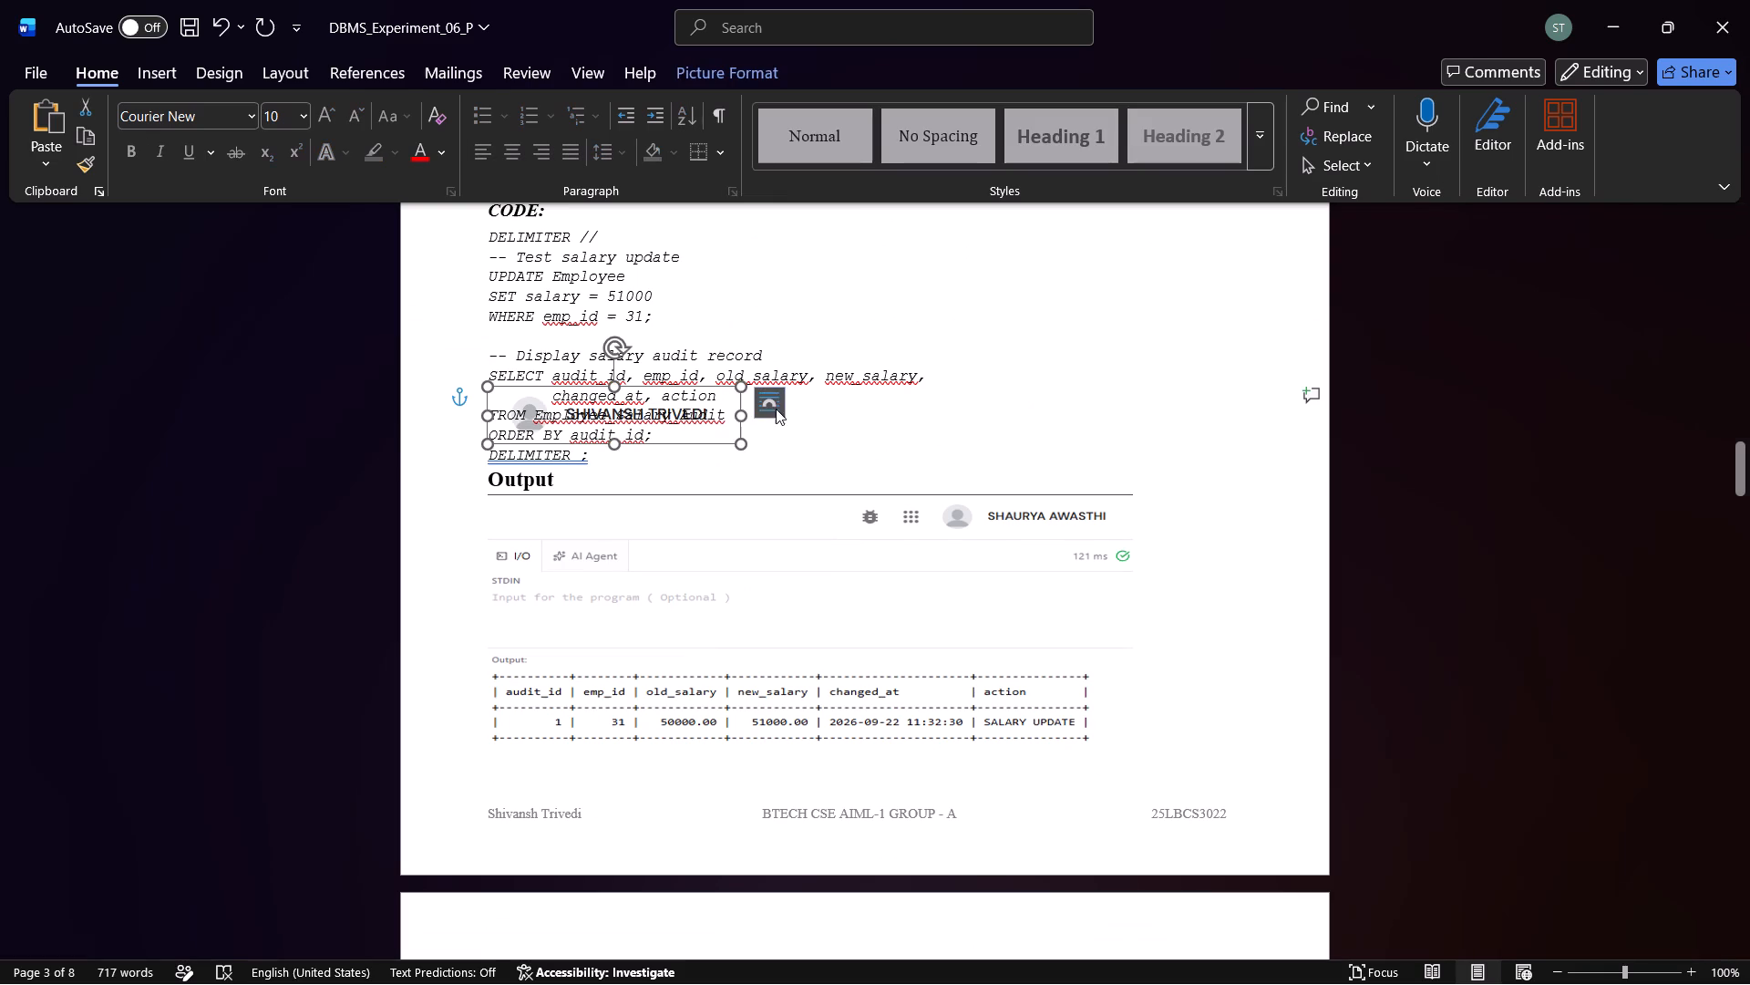
{"action": "left_click", "coordinate": [776, 409]}
{"action": "left_click", "coordinate": [932, 610]}
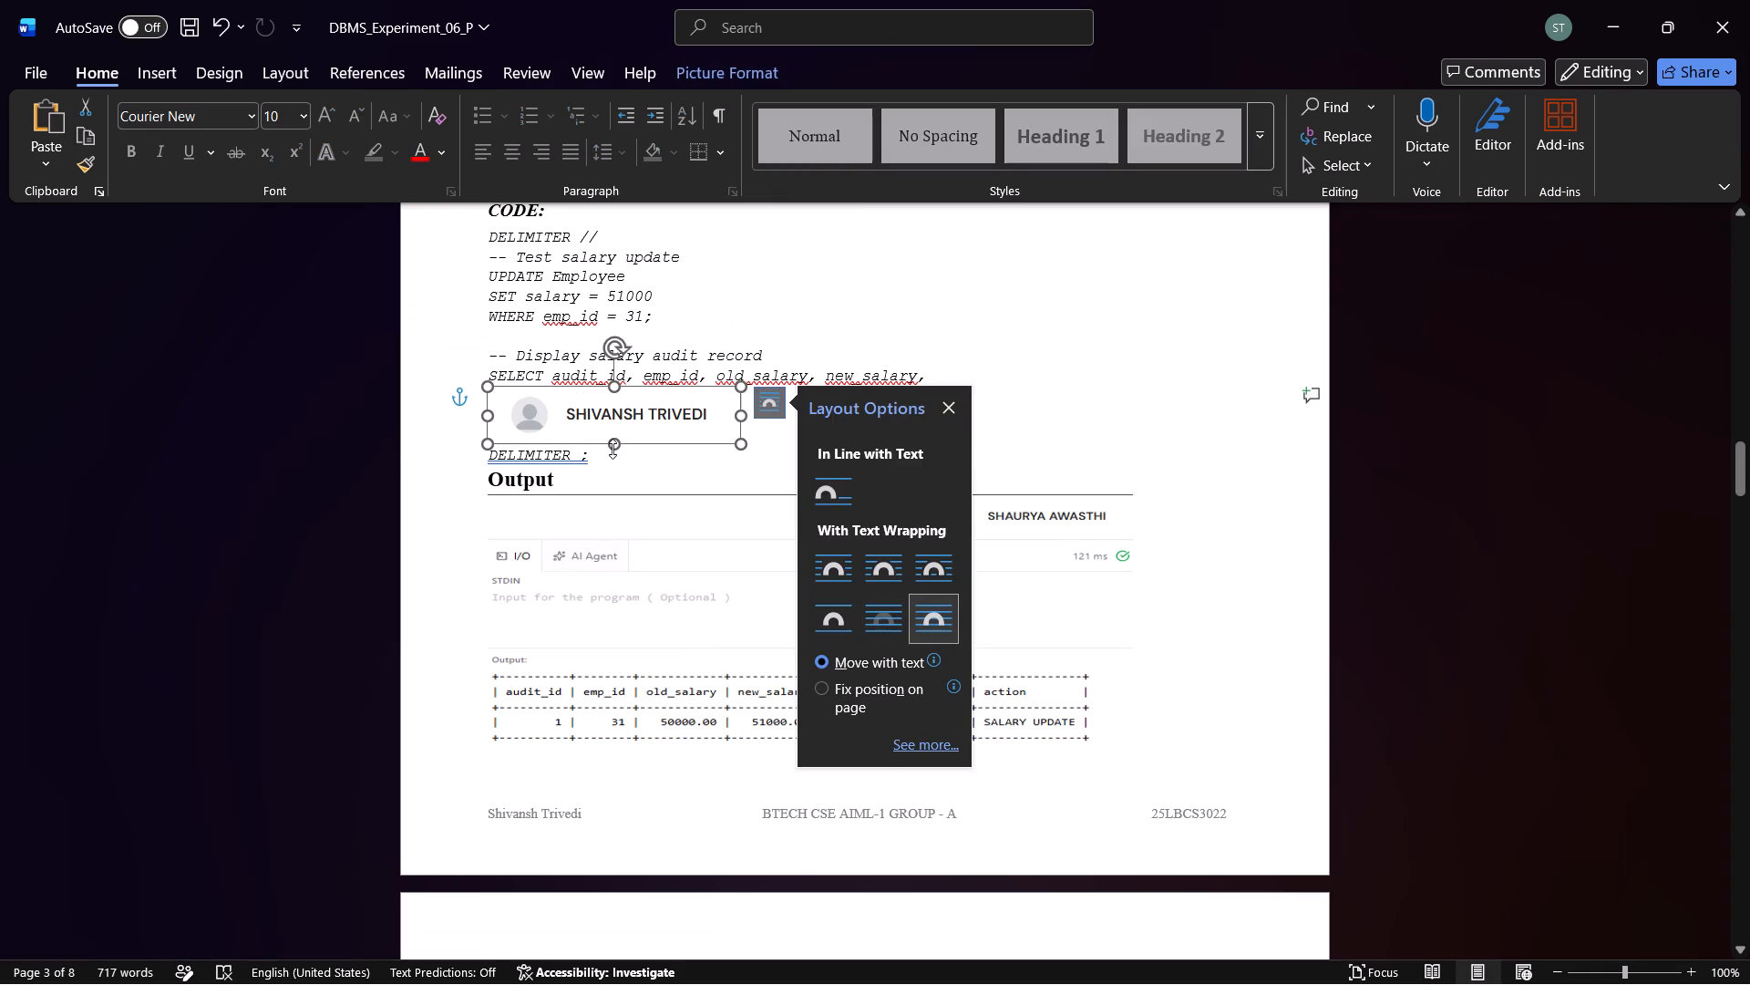
{"action": "left_click_drag", "start_coordinate": [612, 449], "coordinate": [613, 431]}
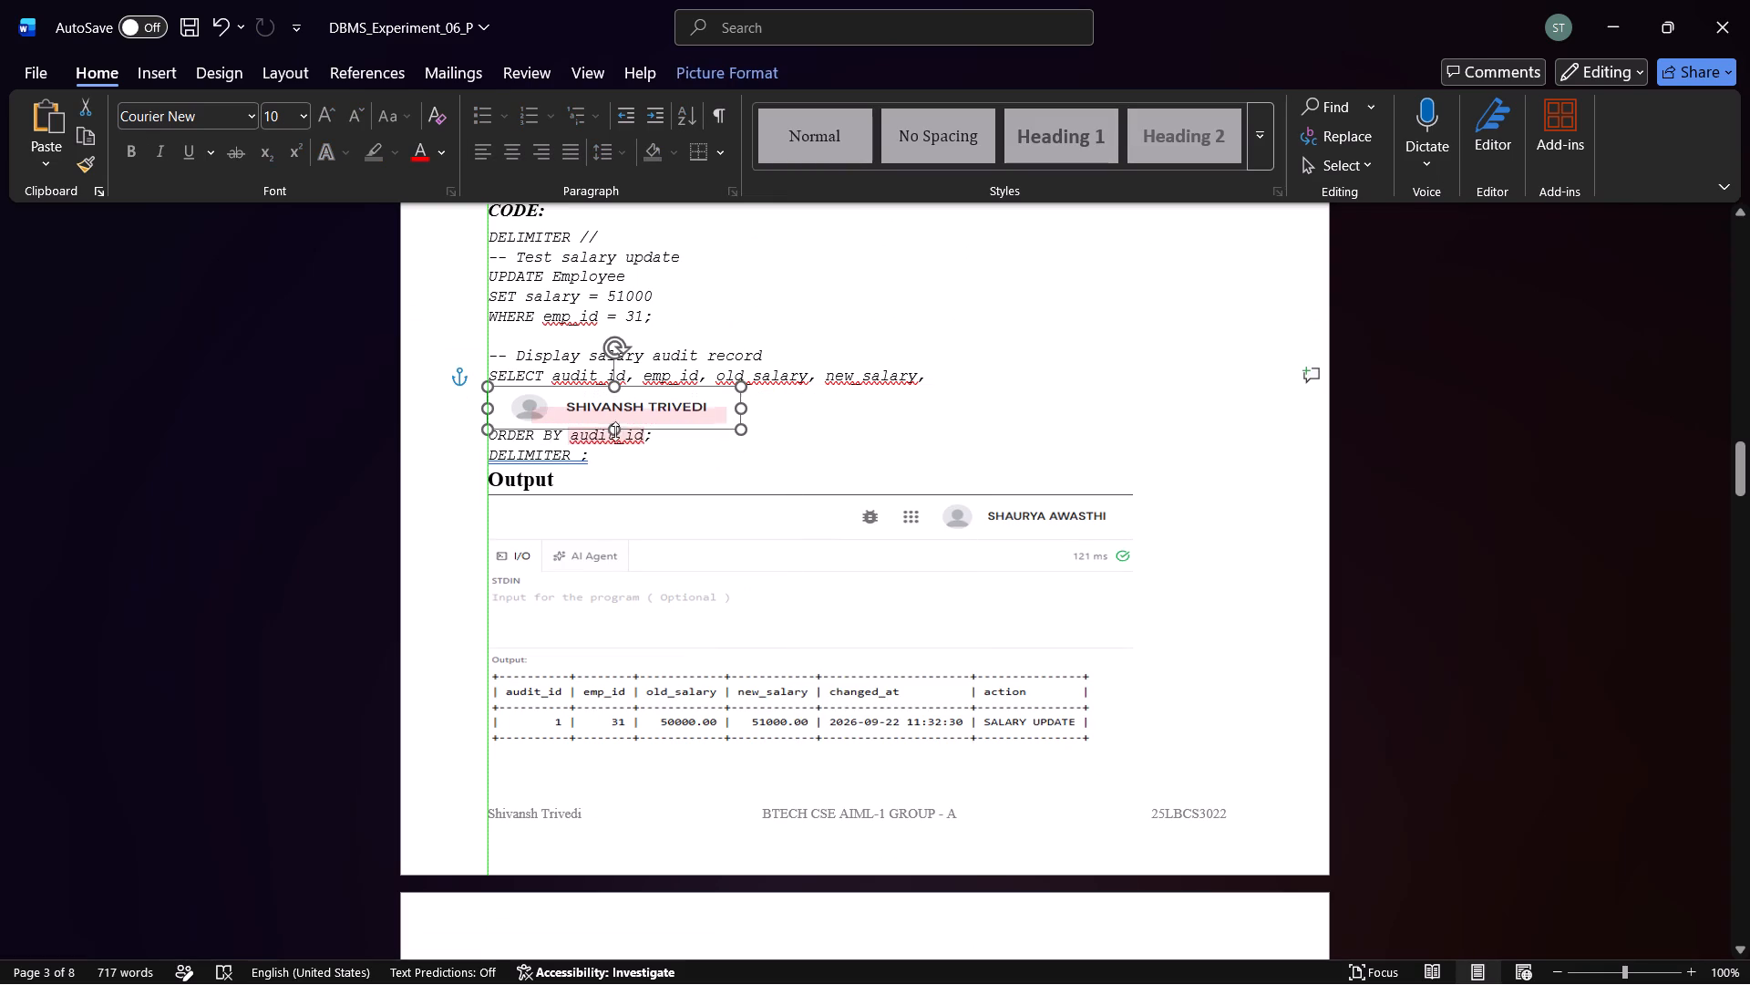
{"action": "left_click_drag", "start_coordinate": [742, 425], "coordinate": [706, 424]}
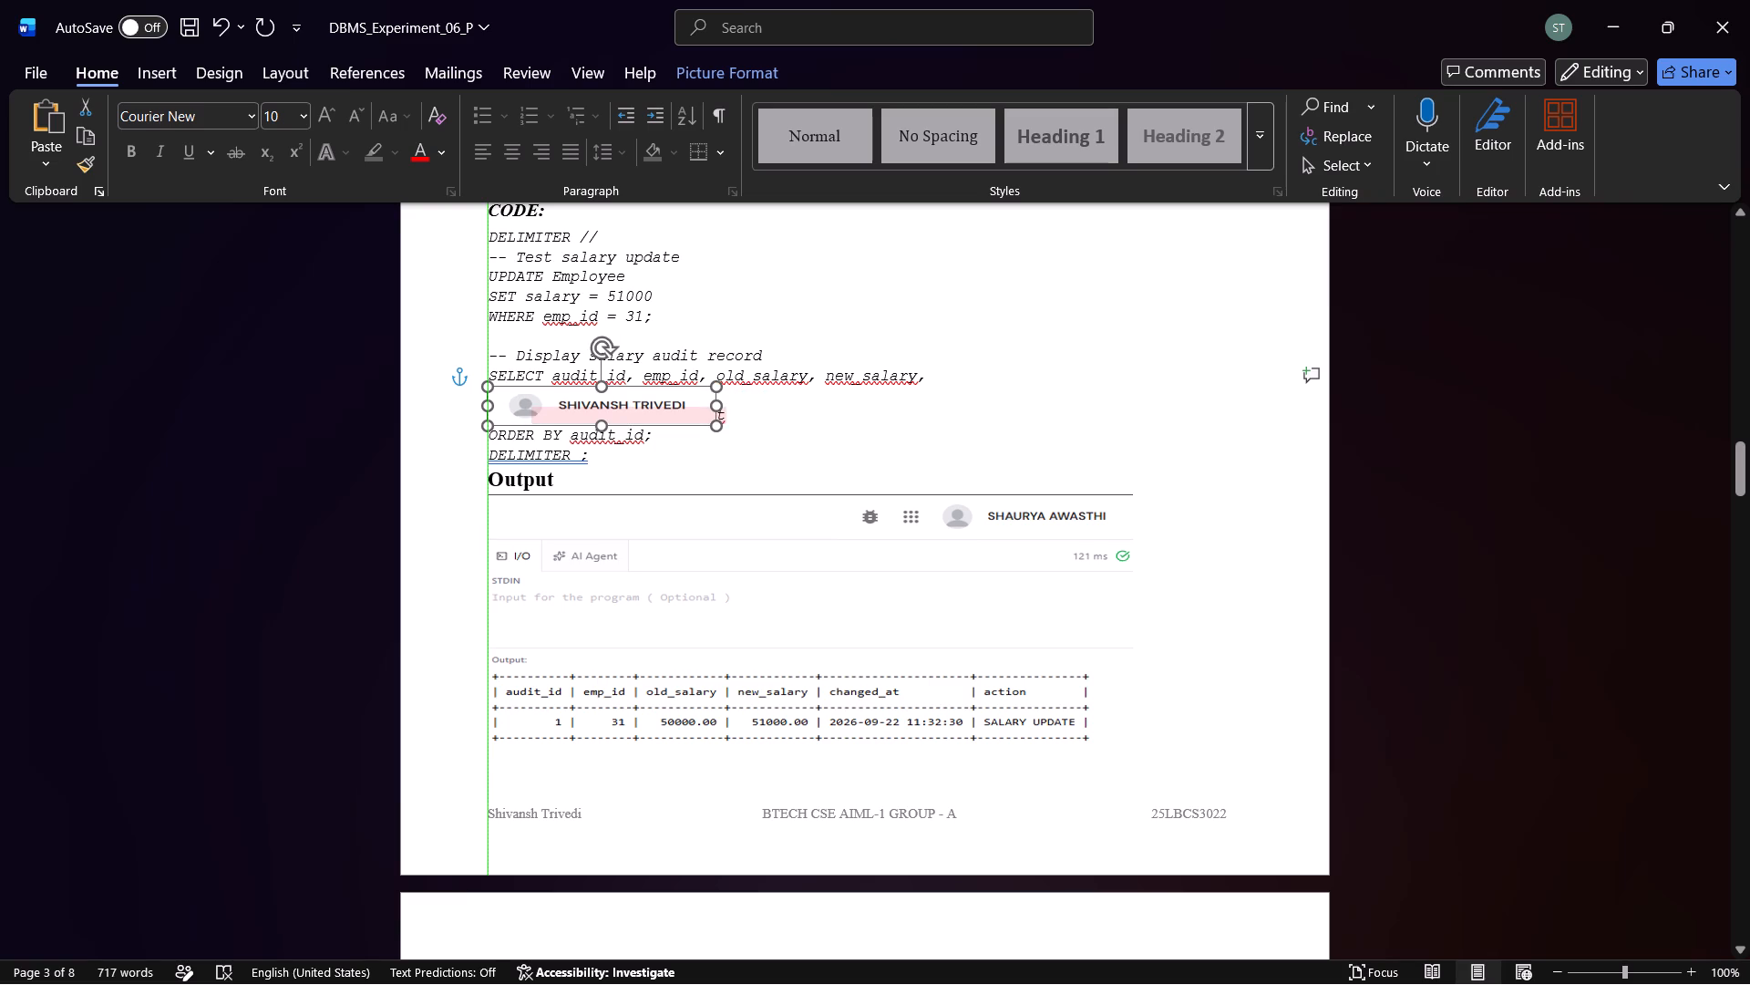
{"action": "left_click_drag", "start_coordinate": [706, 424], "coordinate": [705, 424]}
{"action": "left_click_drag", "start_coordinate": [660, 403], "coordinate": [1109, 513]}
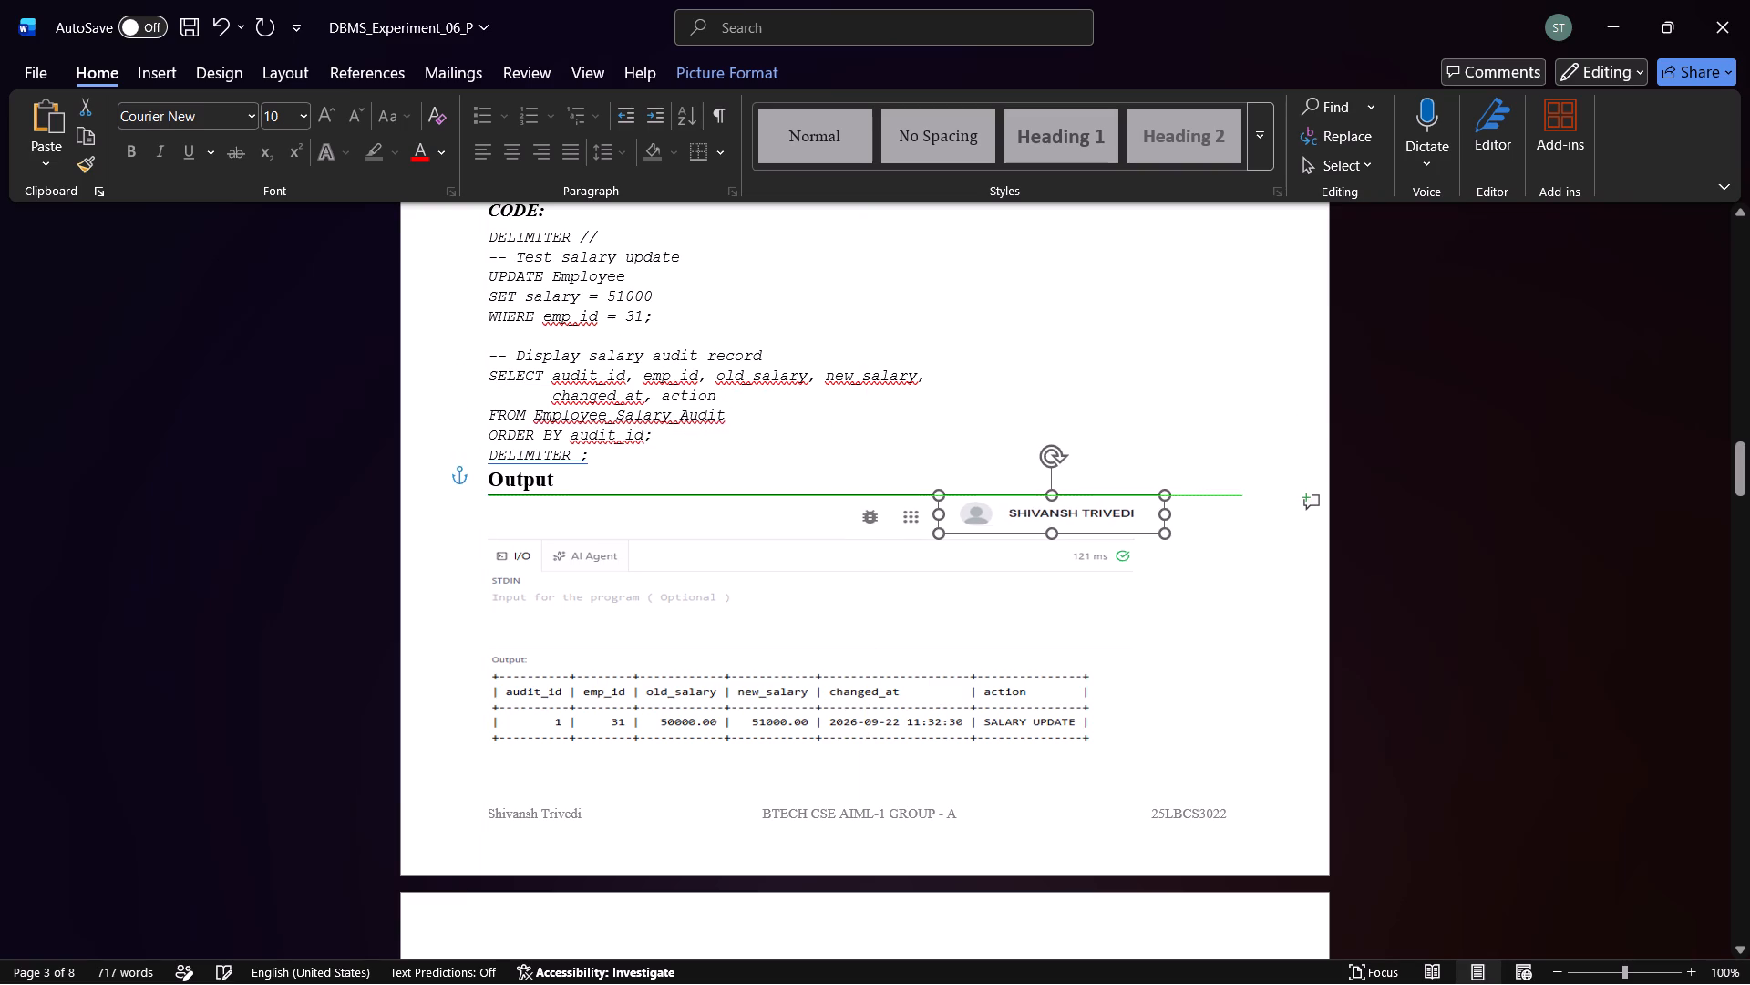
{"action": "left_click_drag", "start_coordinate": [1109, 513], "coordinate": [1099, 541]}
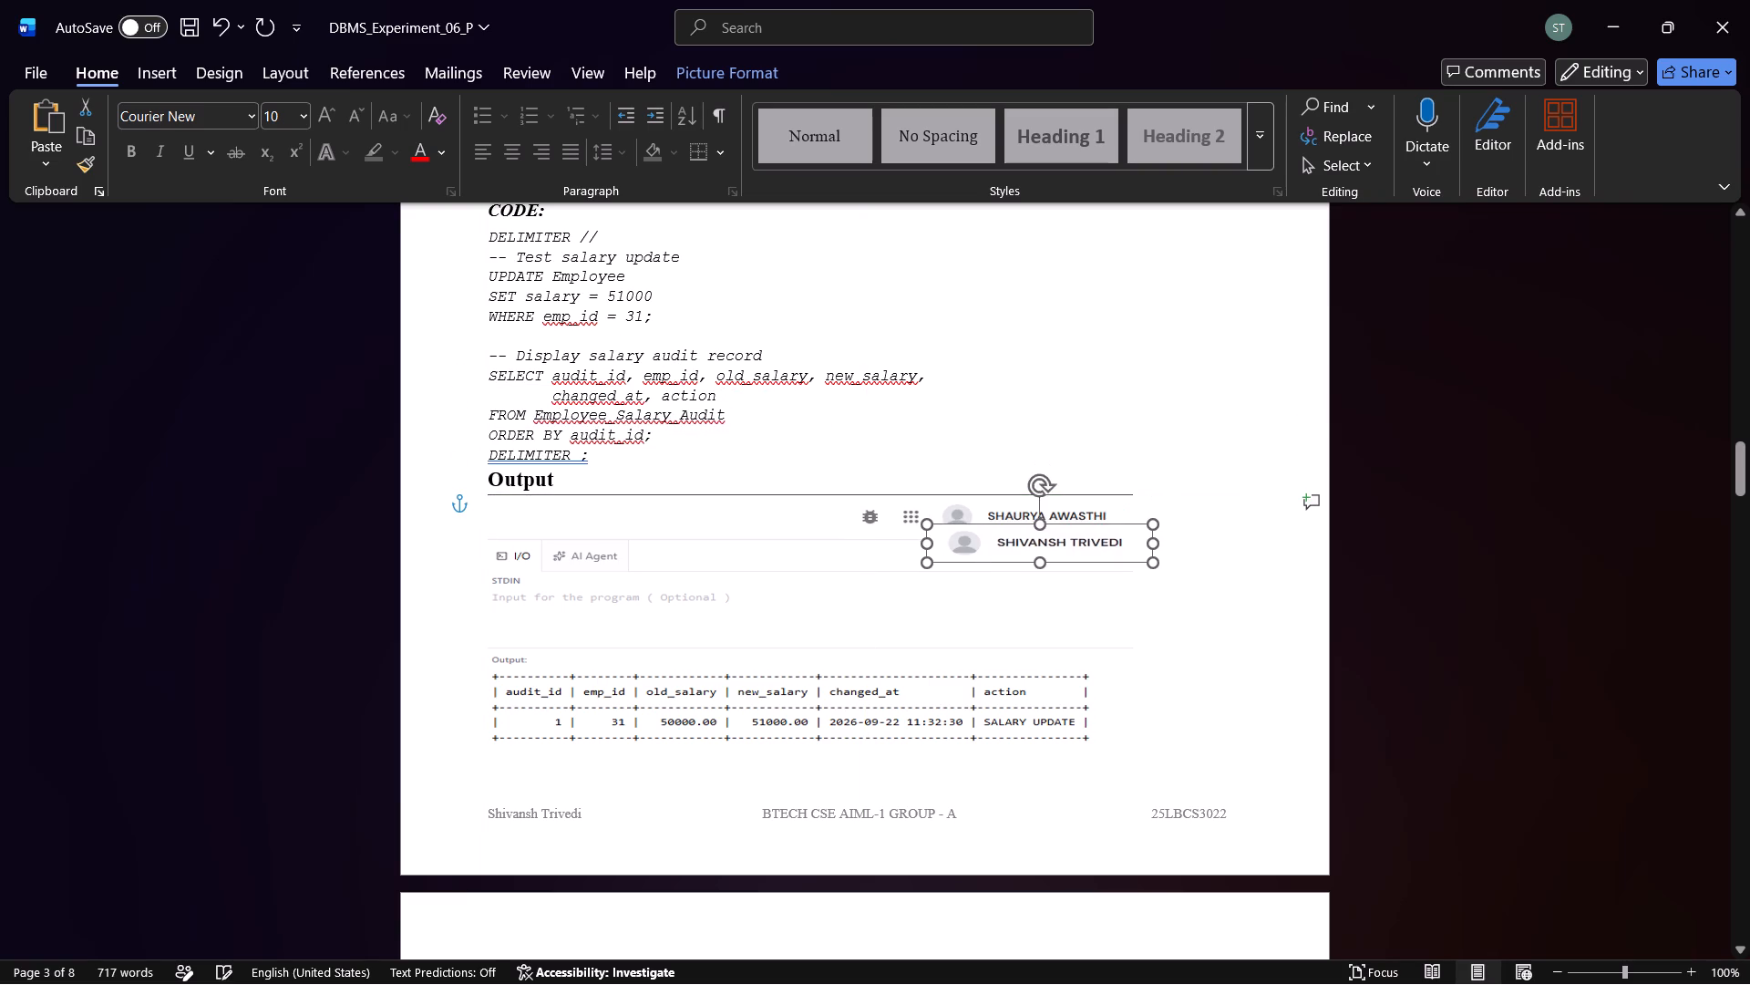
{"action": "left_click_drag", "start_coordinate": [1099, 541], "coordinate": [1093, 513]}
{"action": "left_click", "coordinate": [1185, 405]}
Cover the account name in section 6's Test Successful Transfer output with a pasted, resized copy of the owner's account-name picture in front of text.
{"action": "scroll", "coordinate": [1165, 416], "scroll_direction": "down", "scroll_amount": 1}
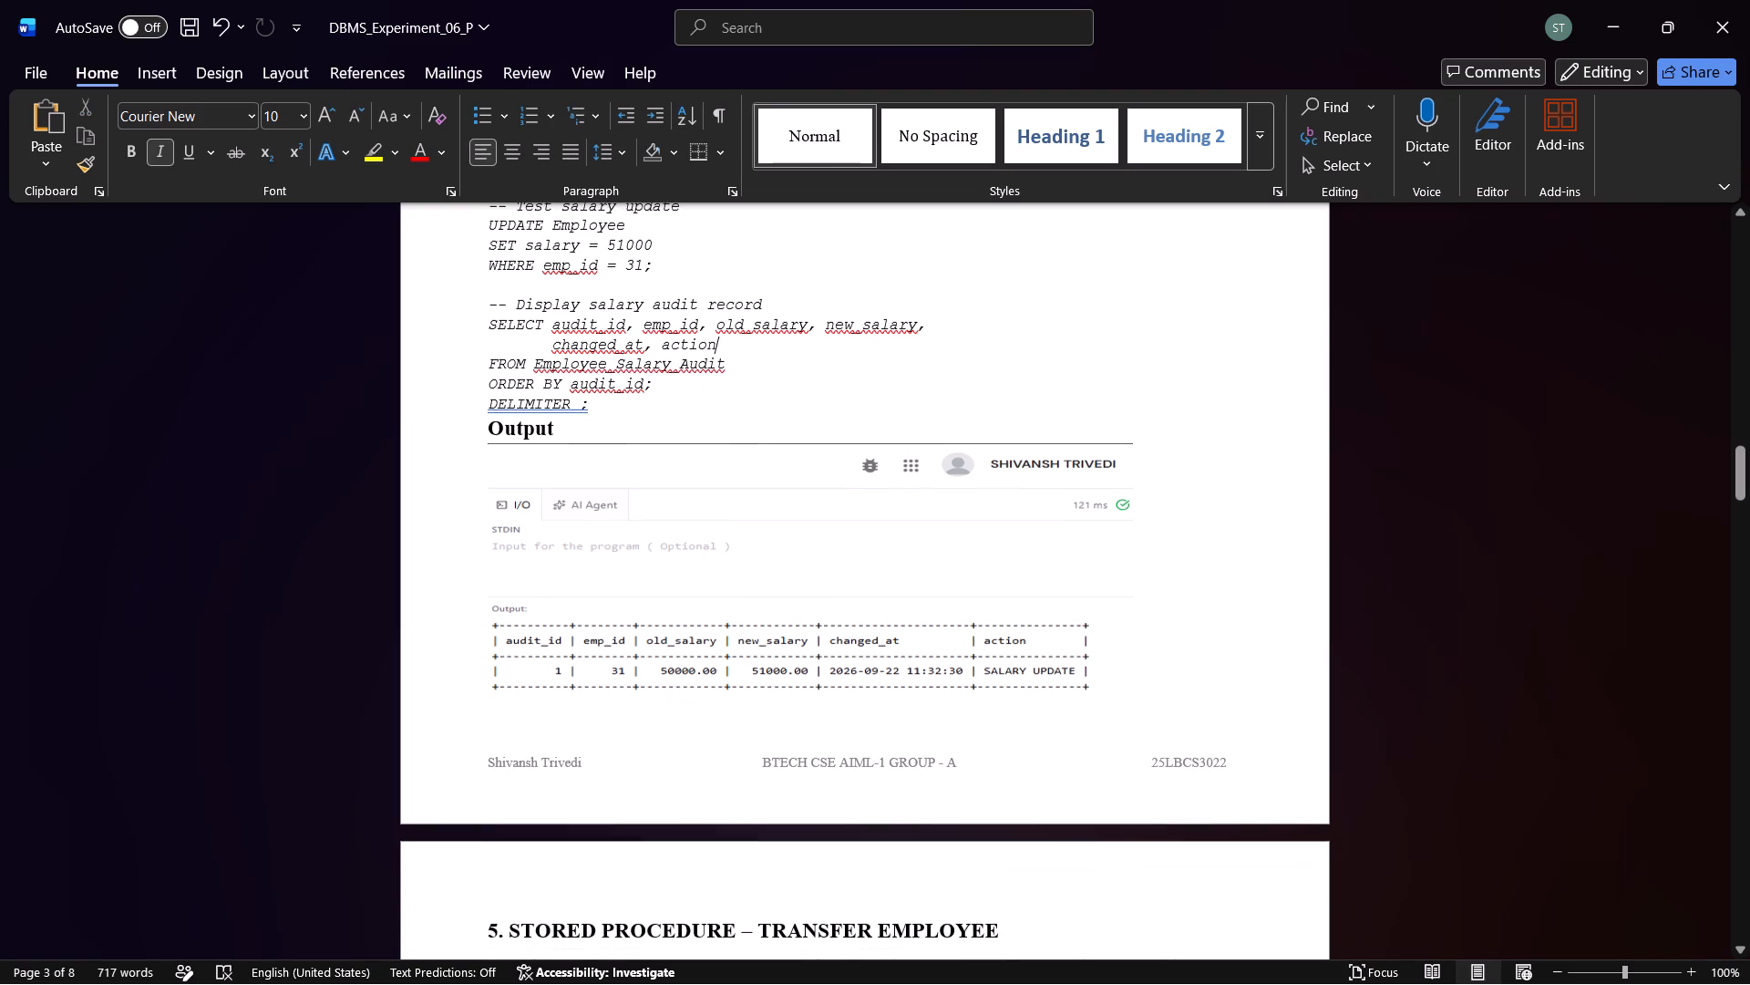
{"action": "scroll", "coordinate": [1168, 592], "scroll_direction": "down", "scroll_amount": 7}
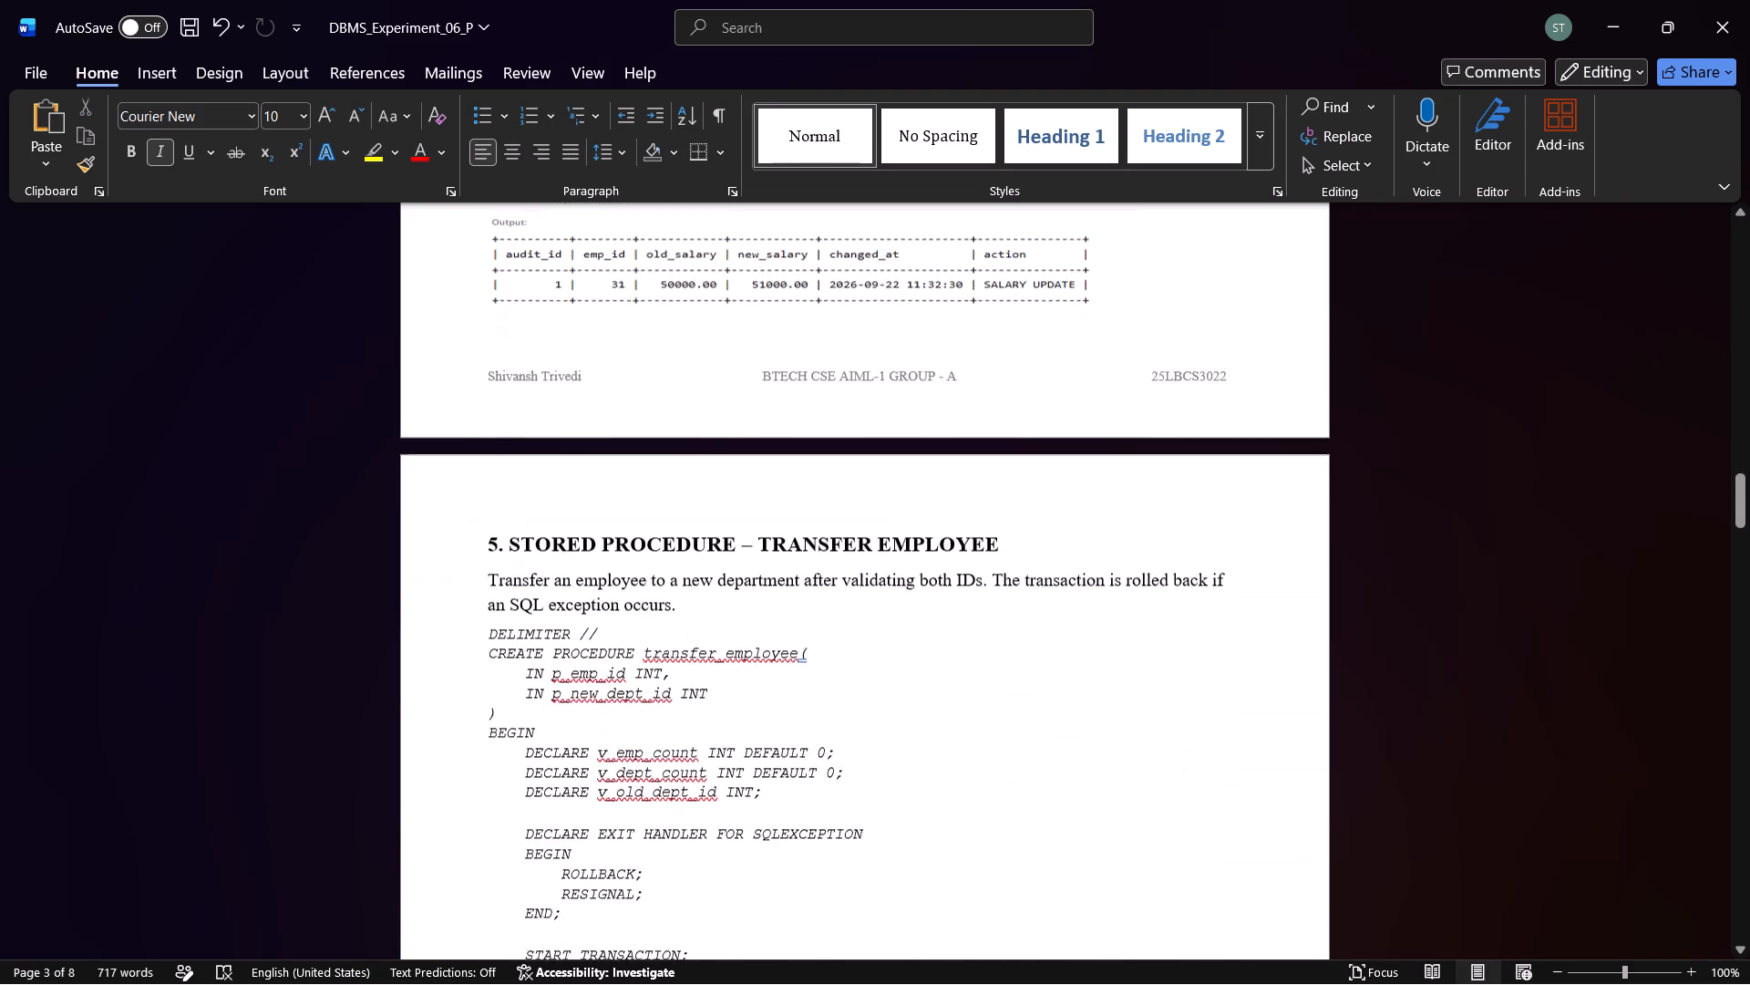
{"action": "scroll", "coordinate": [1168, 592], "scroll_direction": "down", "scroll_amount": 15}
{"action": "scroll", "coordinate": [1168, 592], "scroll_direction": "down", "scroll_amount": 15}
{"action": "left_click", "coordinate": [1017, 436]}
{"action": "key", "text": "ctrl+v"}
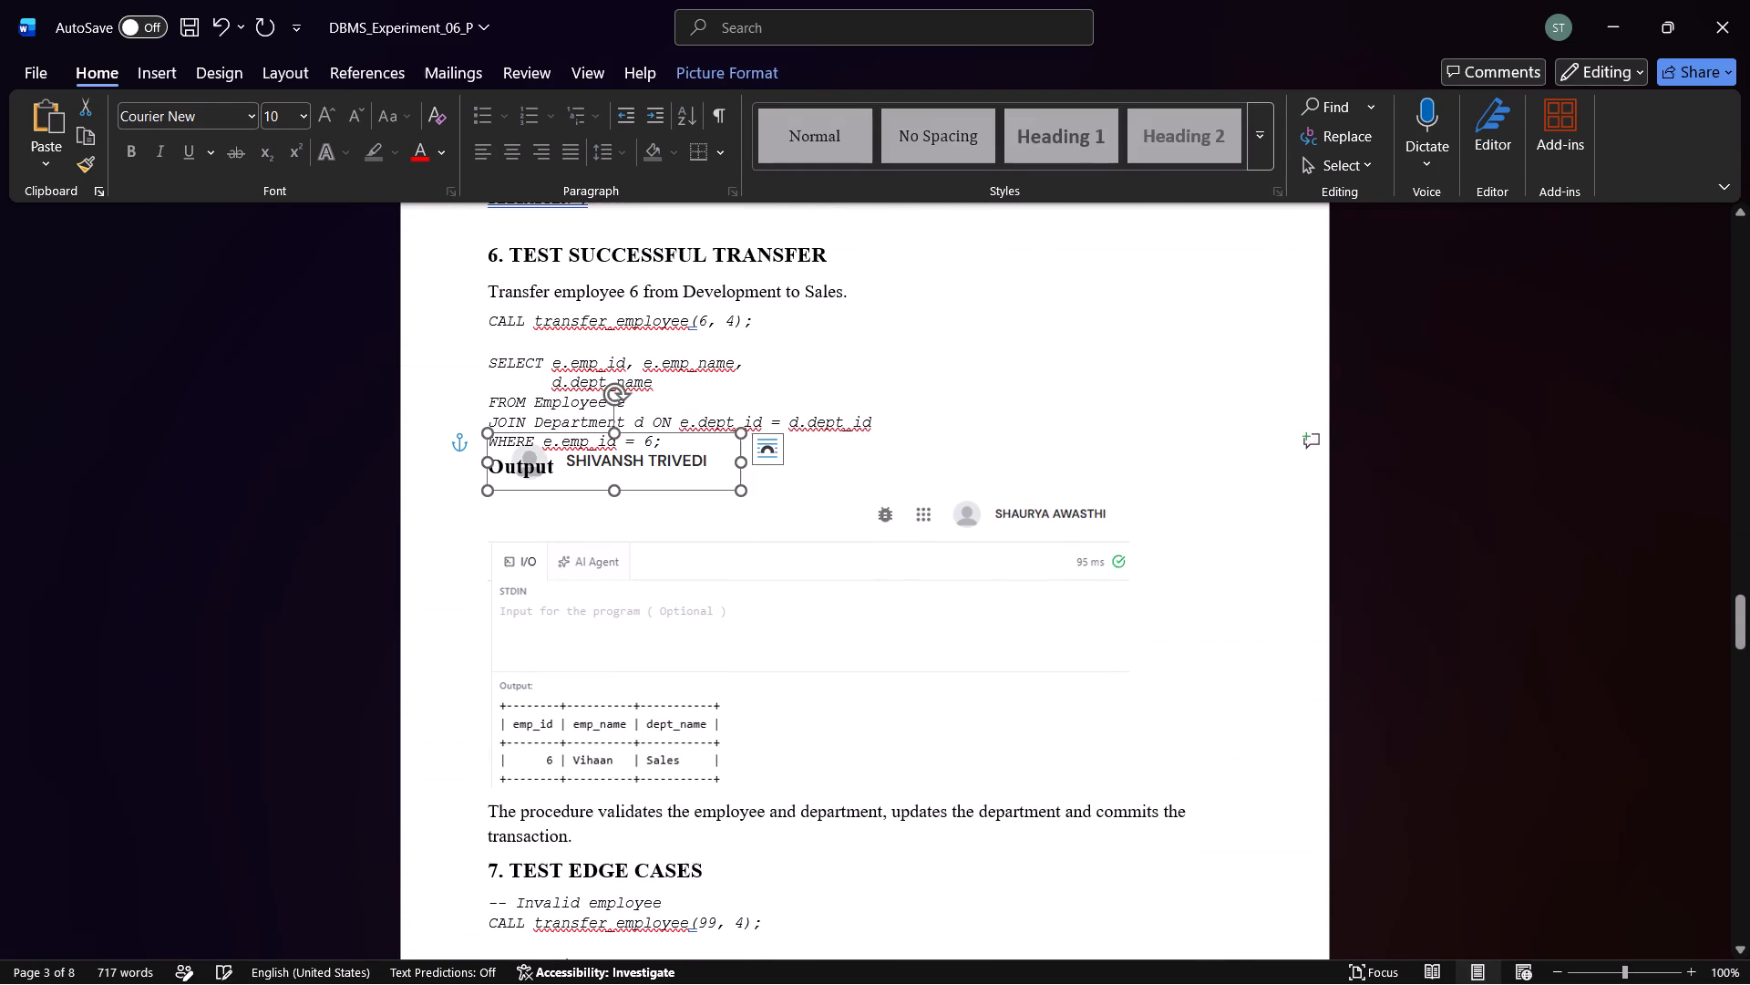
{"action": "left_click", "coordinate": [767, 451]}
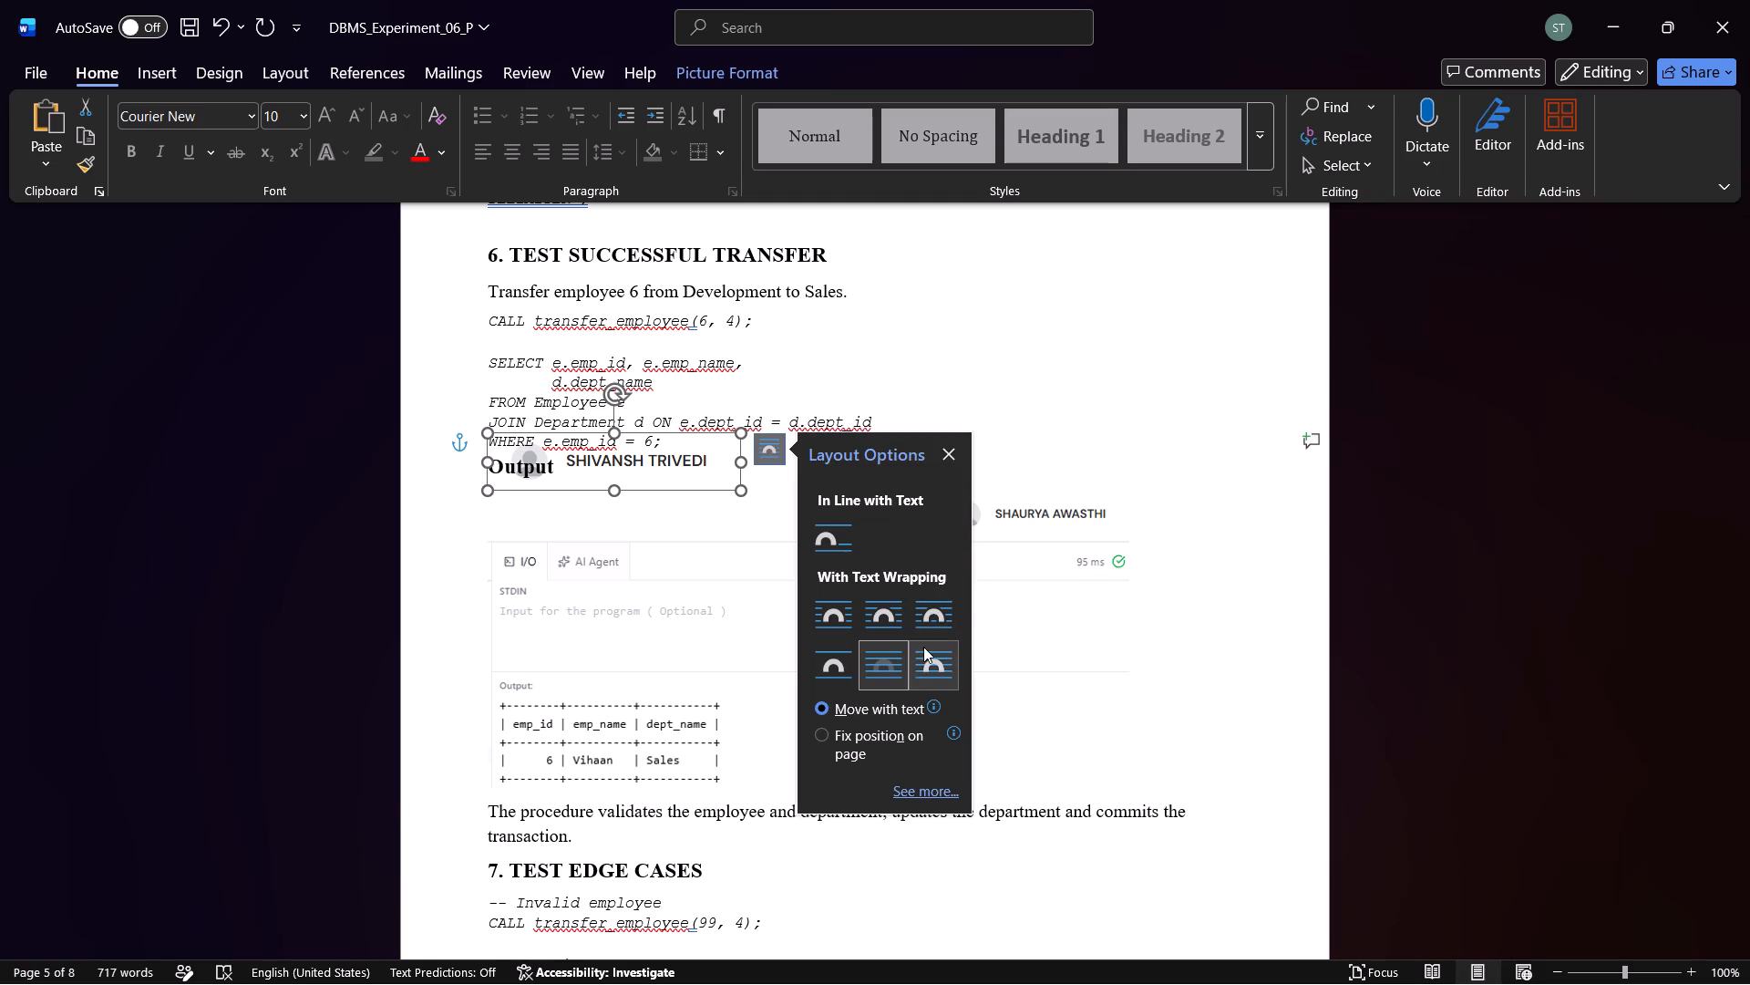
{"action": "left_click", "coordinate": [923, 647]}
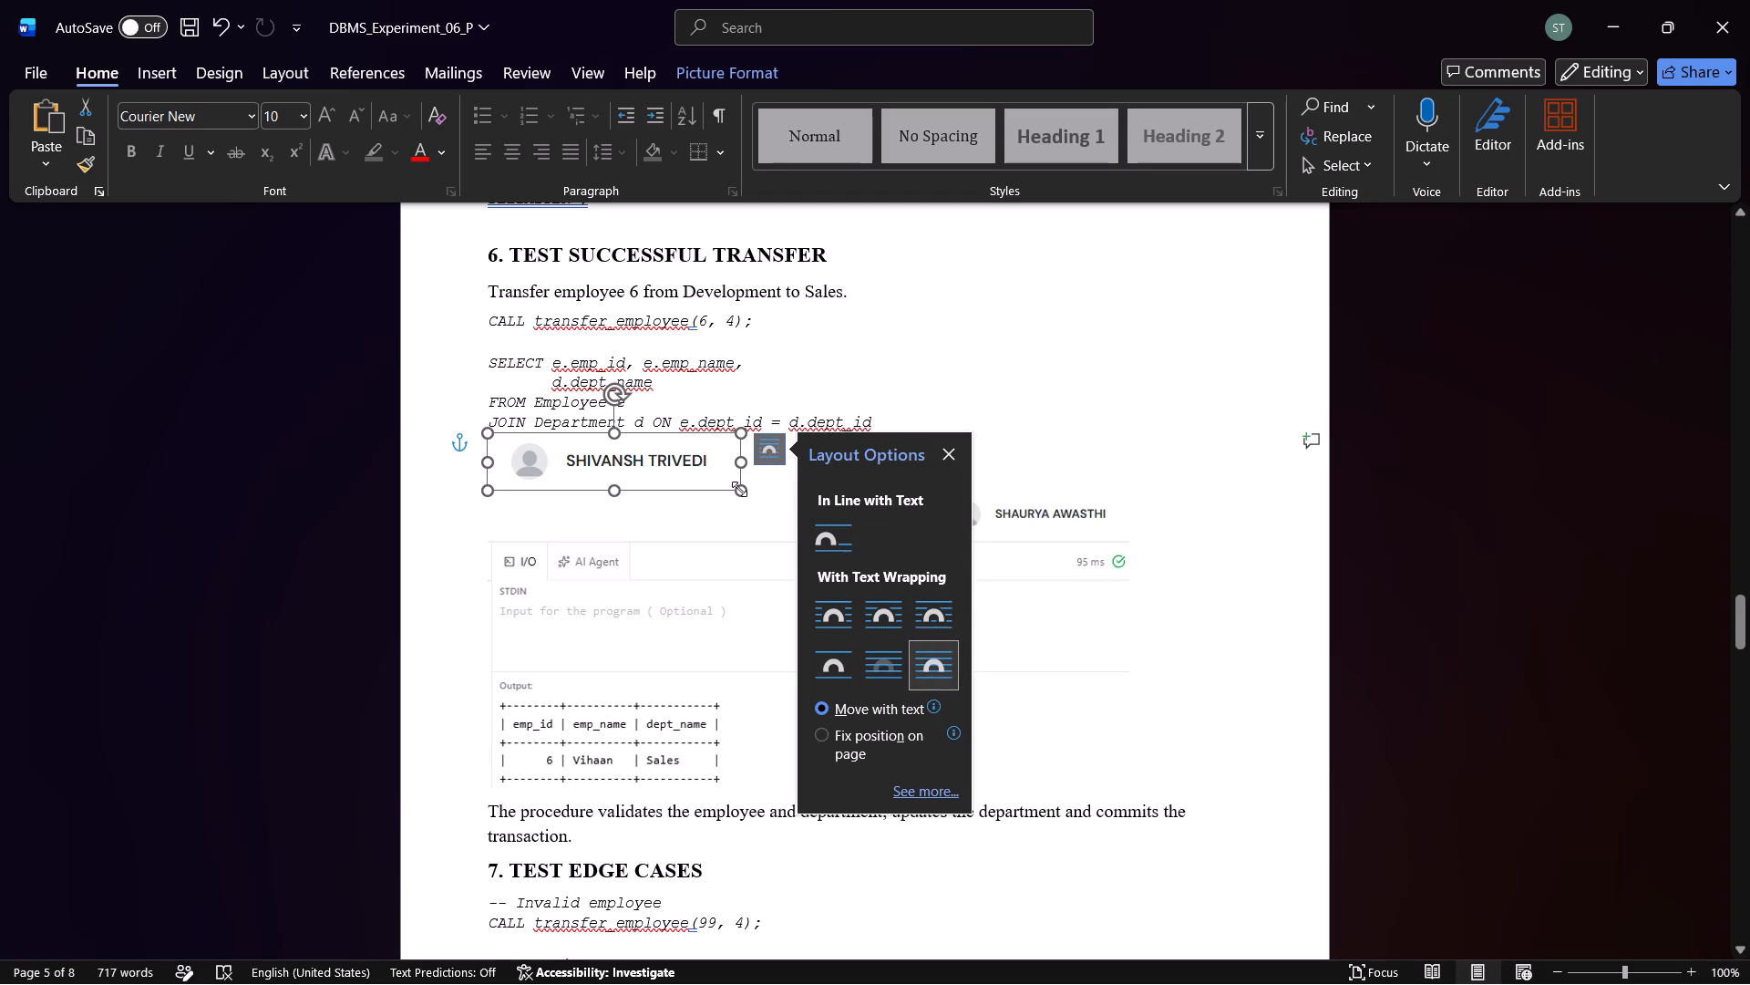
{"action": "left_click_drag", "start_coordinate": [739, 489], "coordinate": [697, 461]}
{"action": "left_click_drag", "start_coordinate": [596, 455], "coordinate": [1124, 505]}
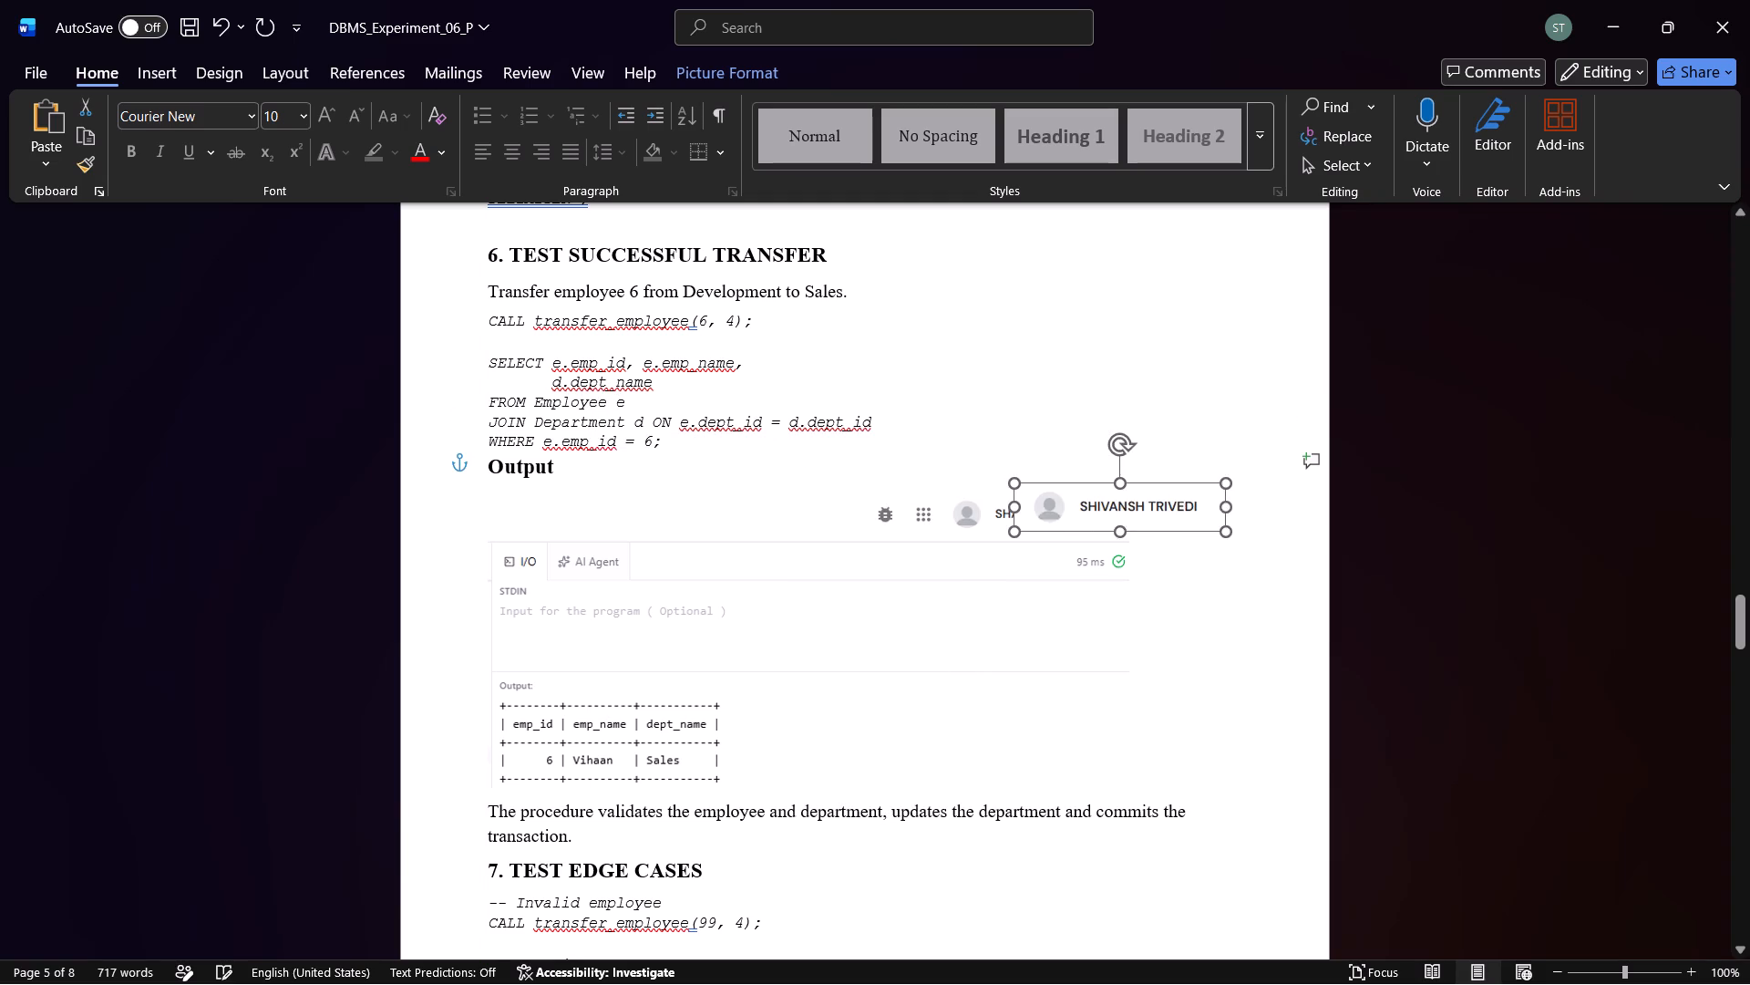
{"action": "left_click_drag", "start_coordinate": [1124, 505], "coordinate": [1041, 517]}
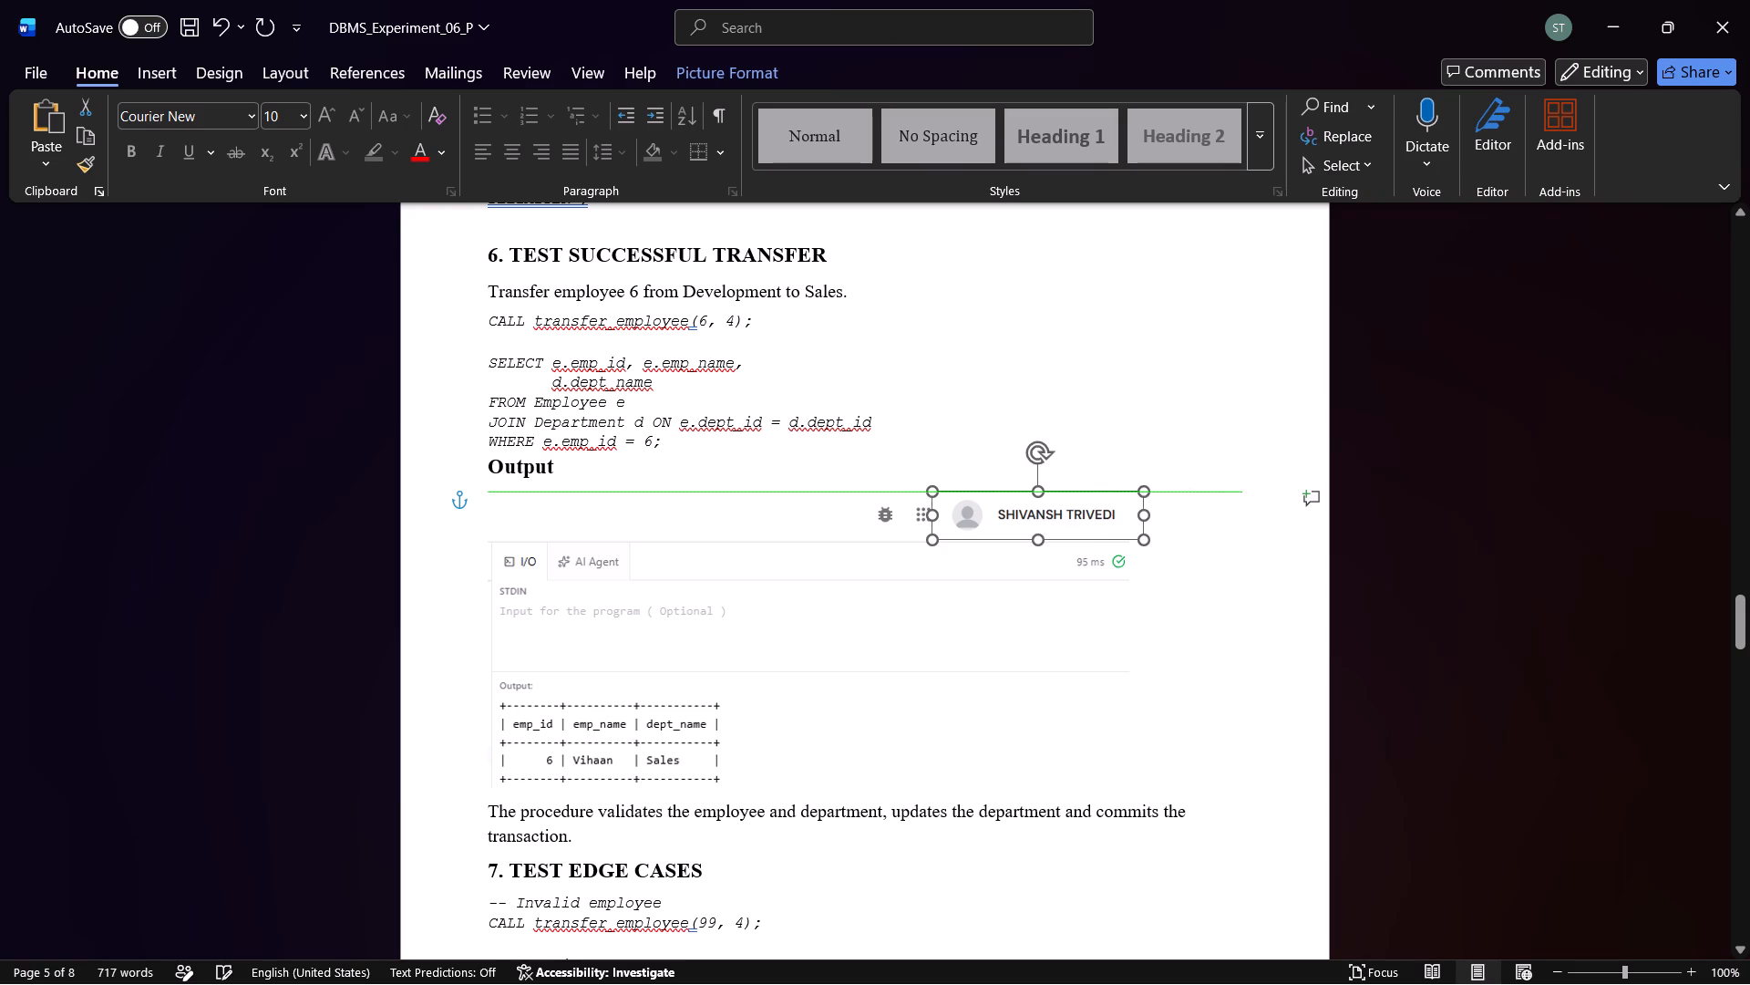
{"action": "left_click_drag", "start_coordinate": [1041, 517], "coordinate": [1042, 522]}
{"action": "left_click", "coordinate": [1138, 539]}
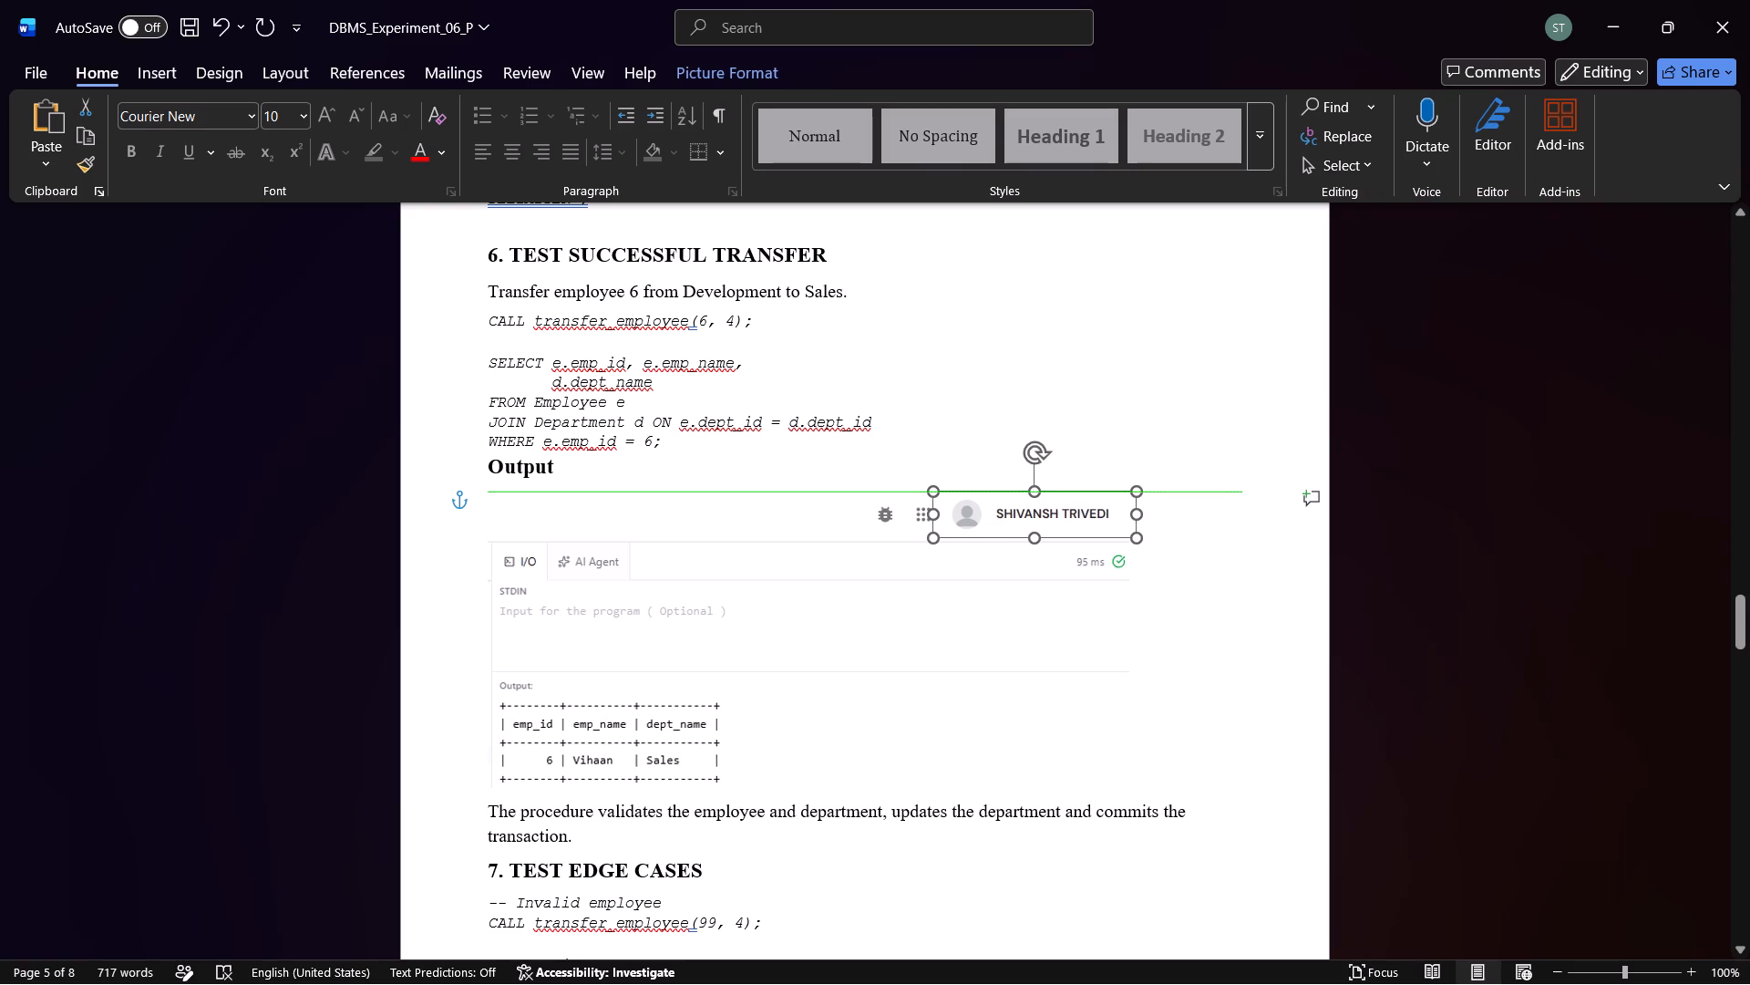
{"action": "left_click", "coordinate": [1214, 615]}
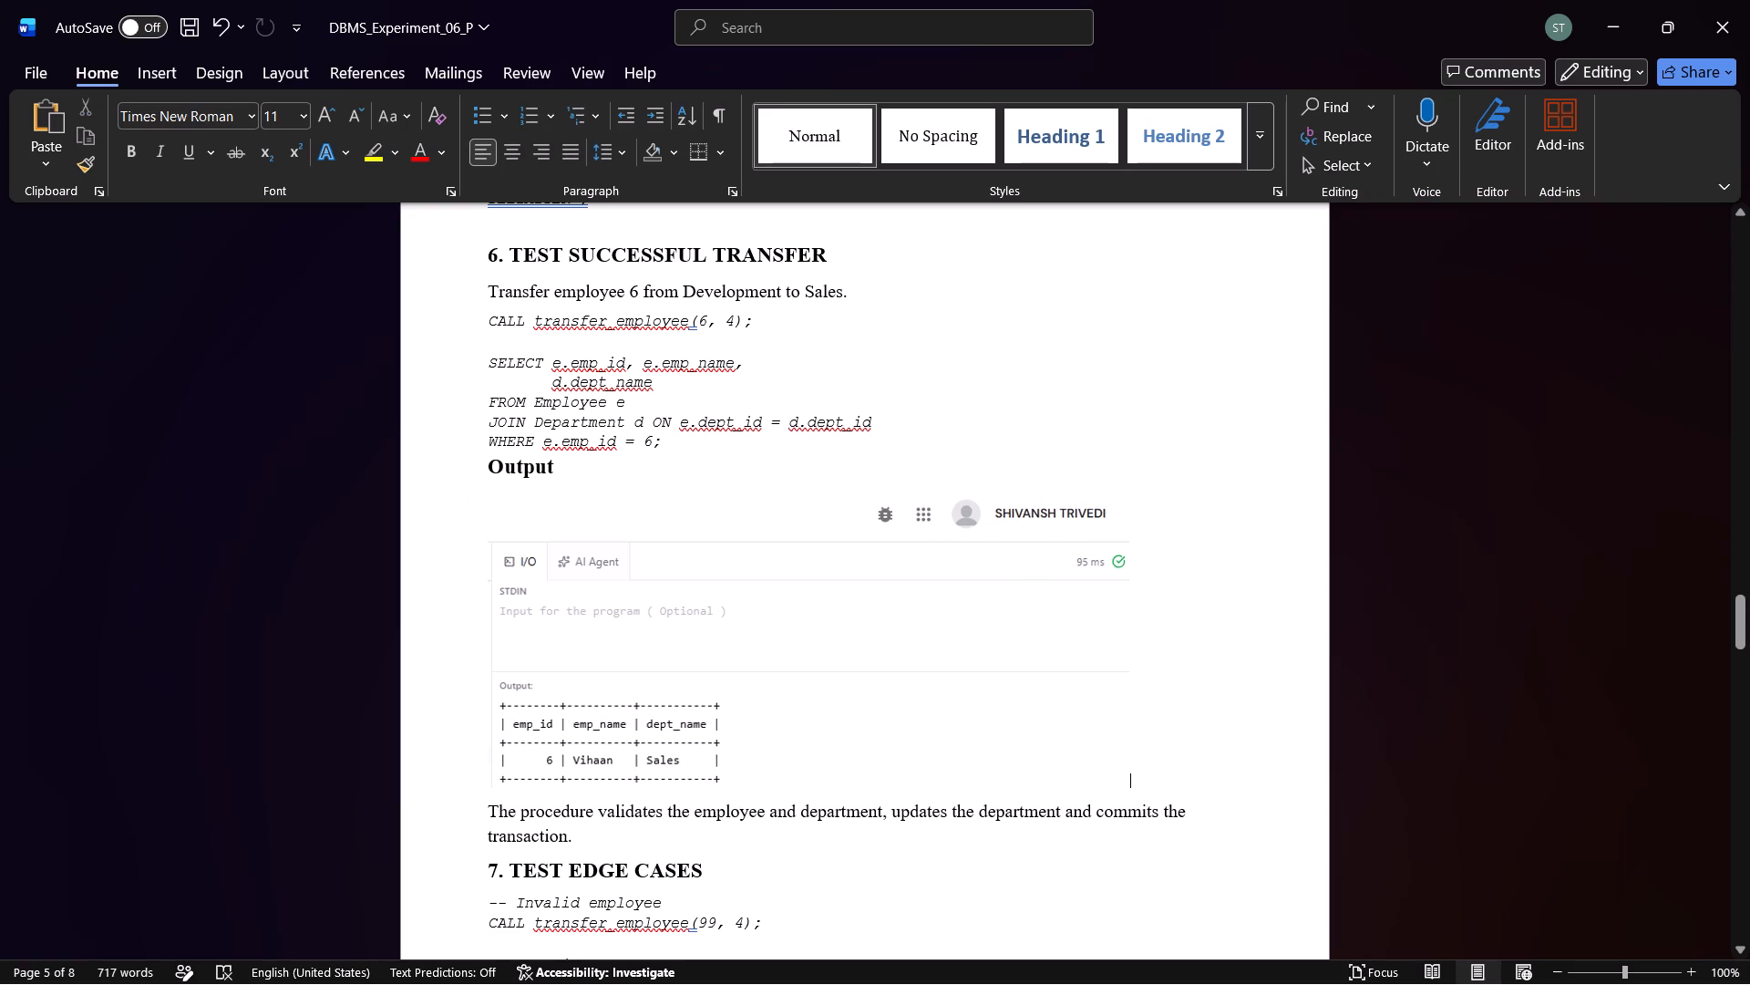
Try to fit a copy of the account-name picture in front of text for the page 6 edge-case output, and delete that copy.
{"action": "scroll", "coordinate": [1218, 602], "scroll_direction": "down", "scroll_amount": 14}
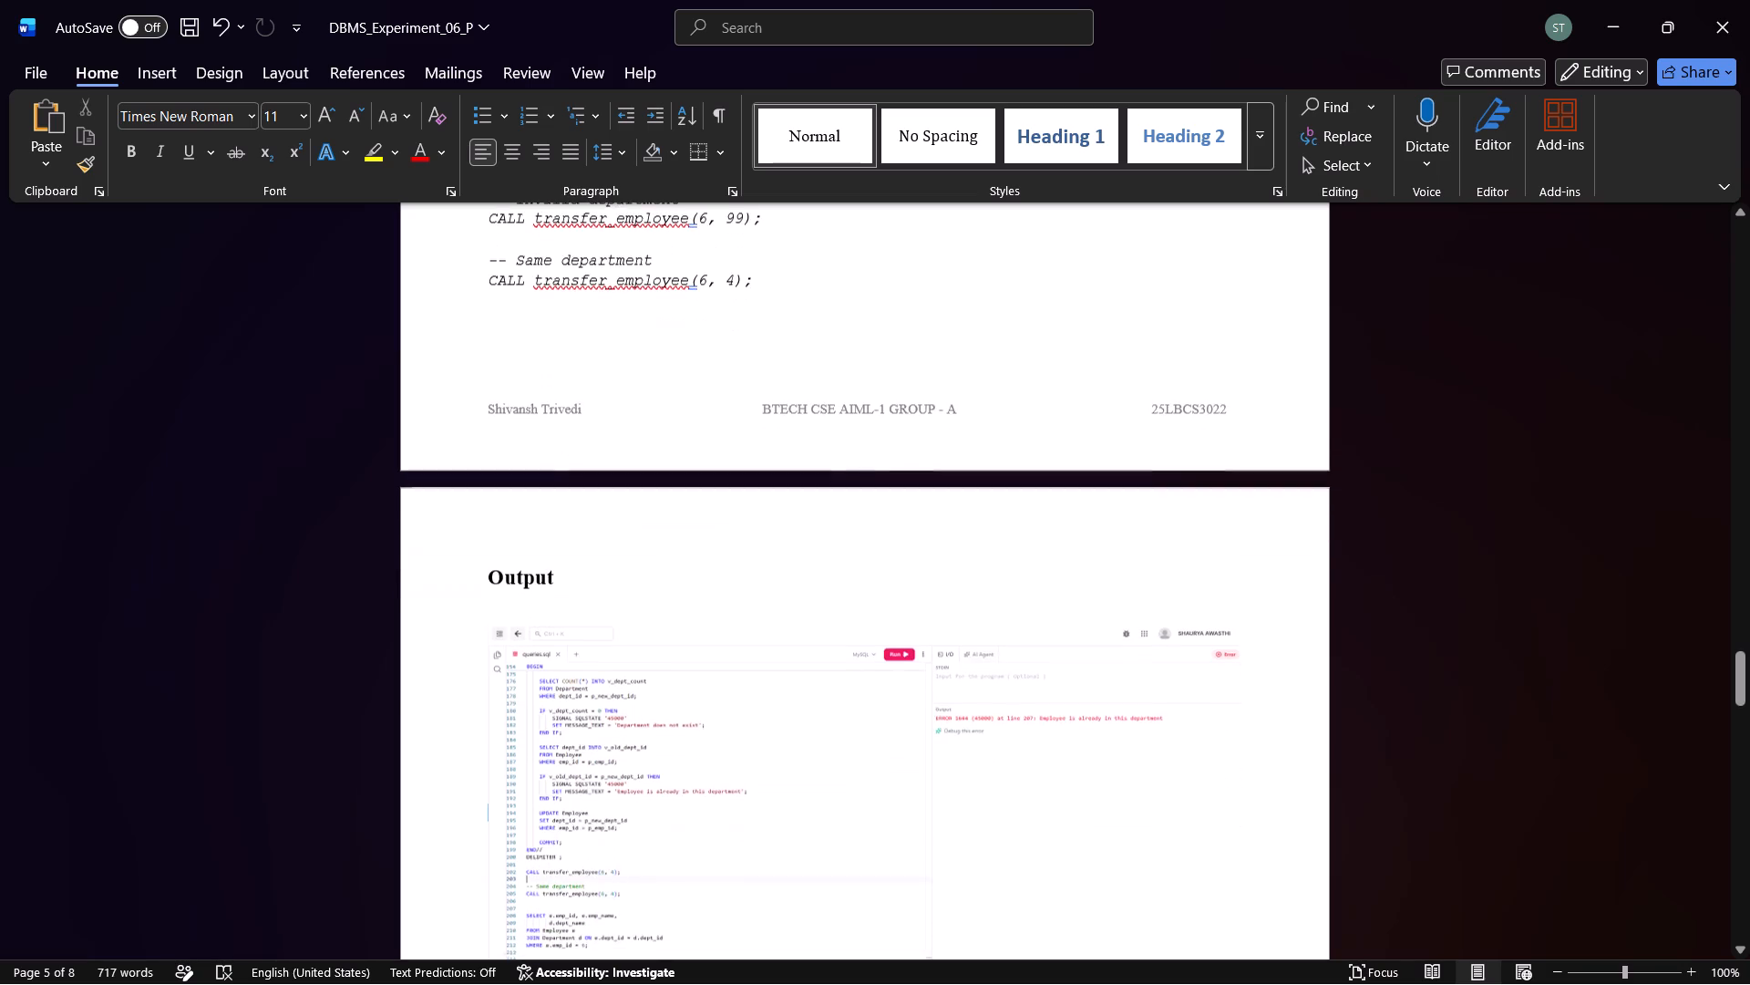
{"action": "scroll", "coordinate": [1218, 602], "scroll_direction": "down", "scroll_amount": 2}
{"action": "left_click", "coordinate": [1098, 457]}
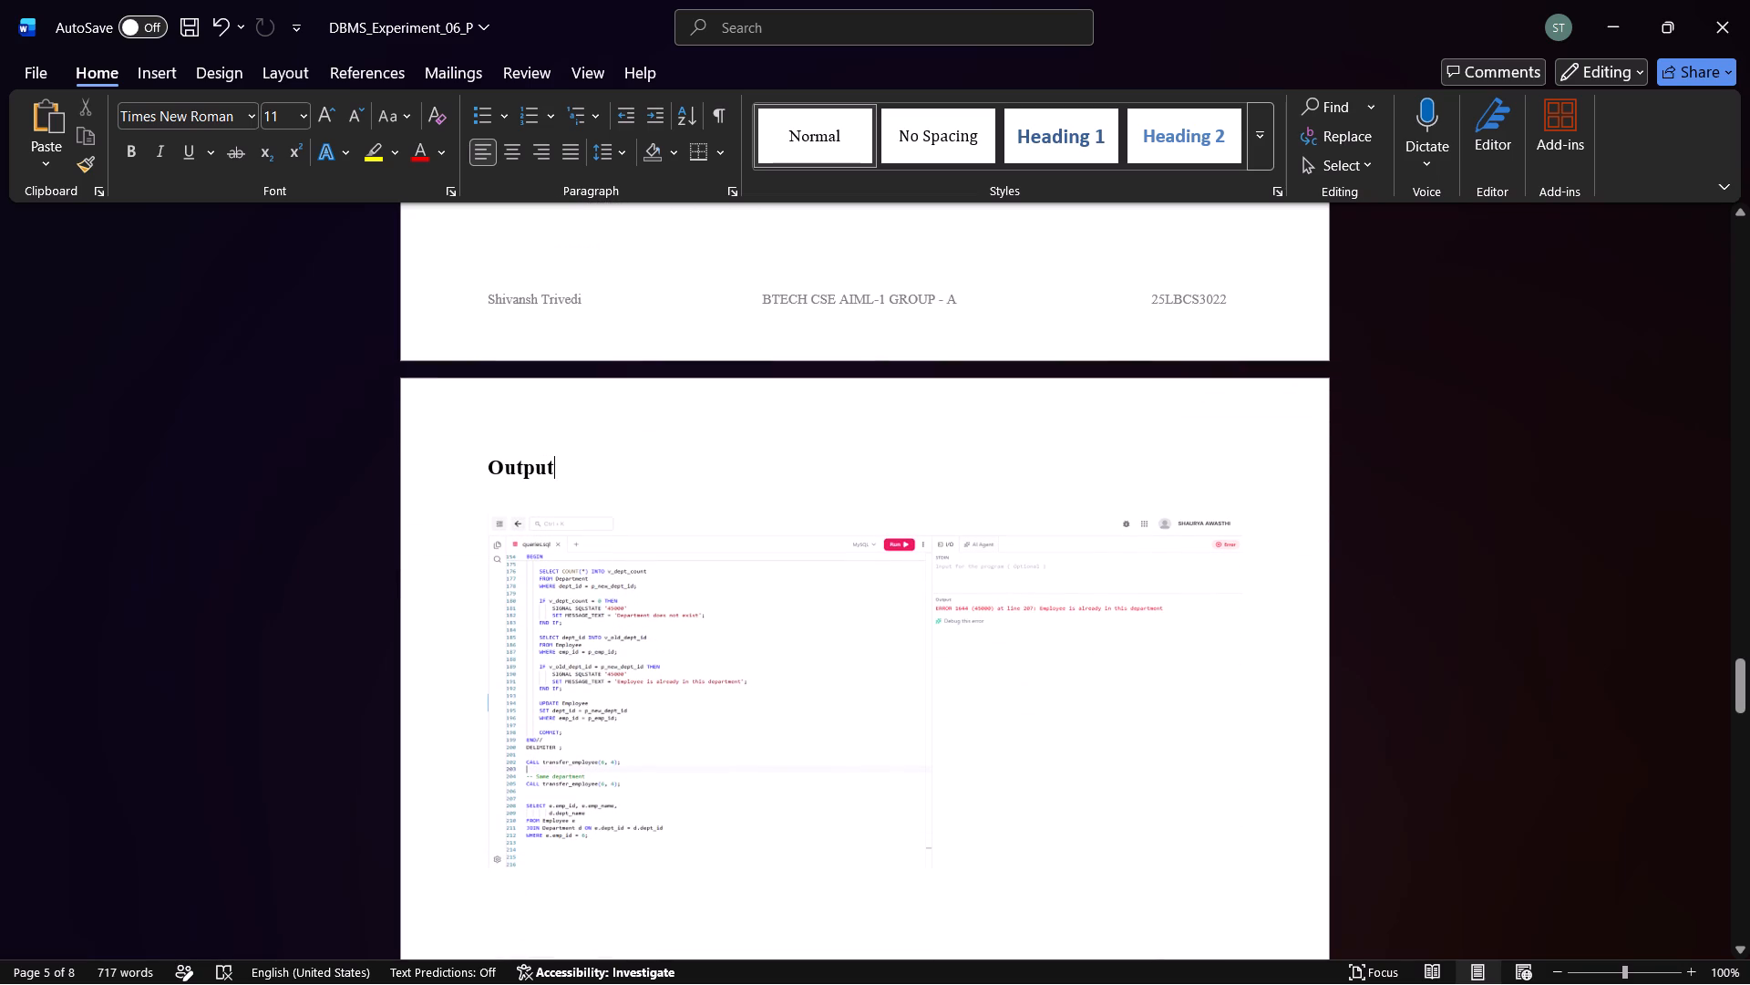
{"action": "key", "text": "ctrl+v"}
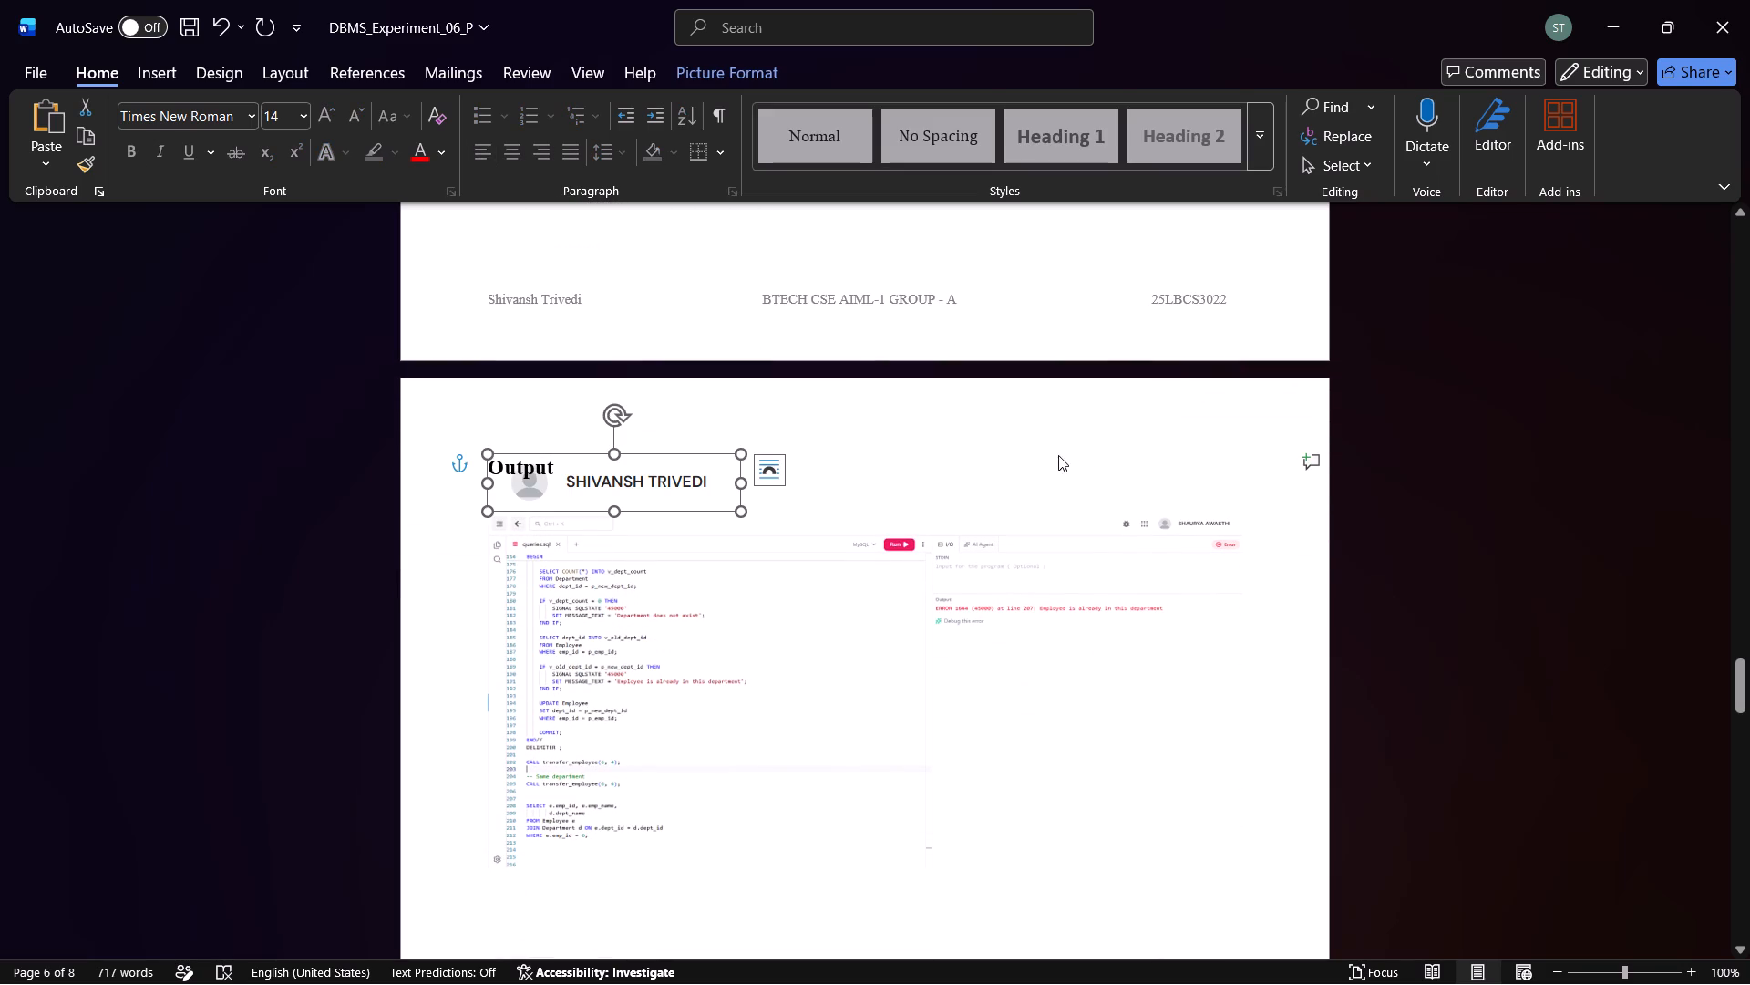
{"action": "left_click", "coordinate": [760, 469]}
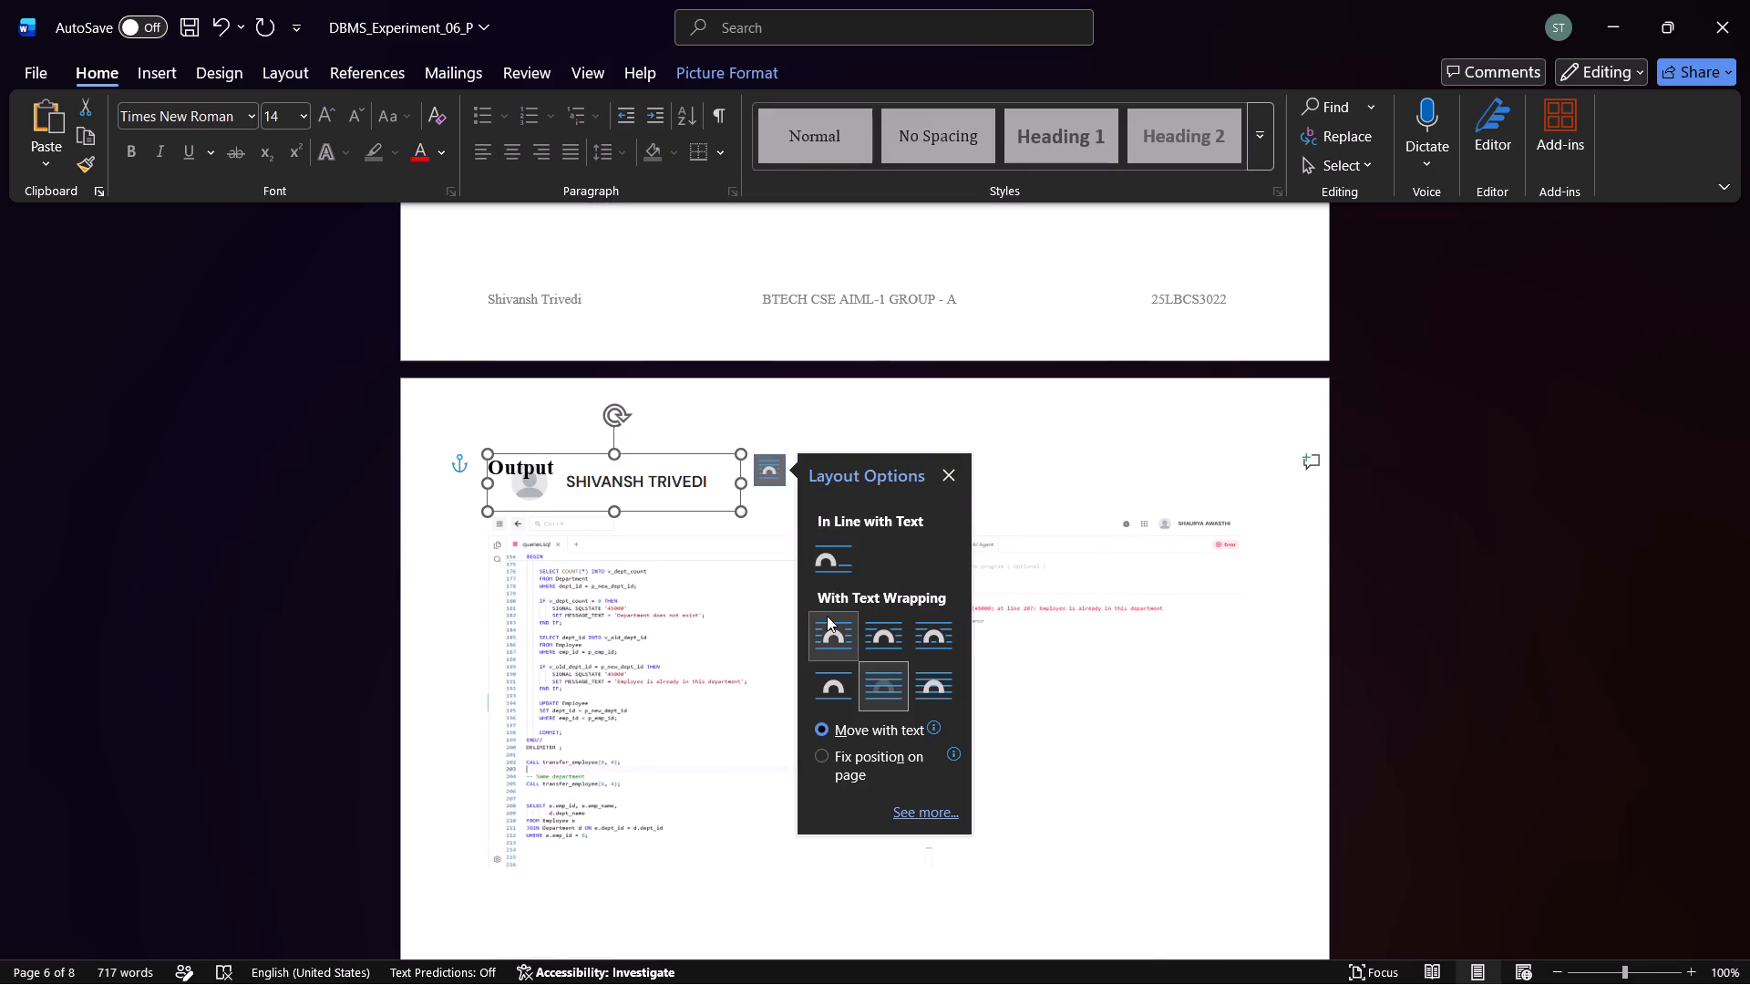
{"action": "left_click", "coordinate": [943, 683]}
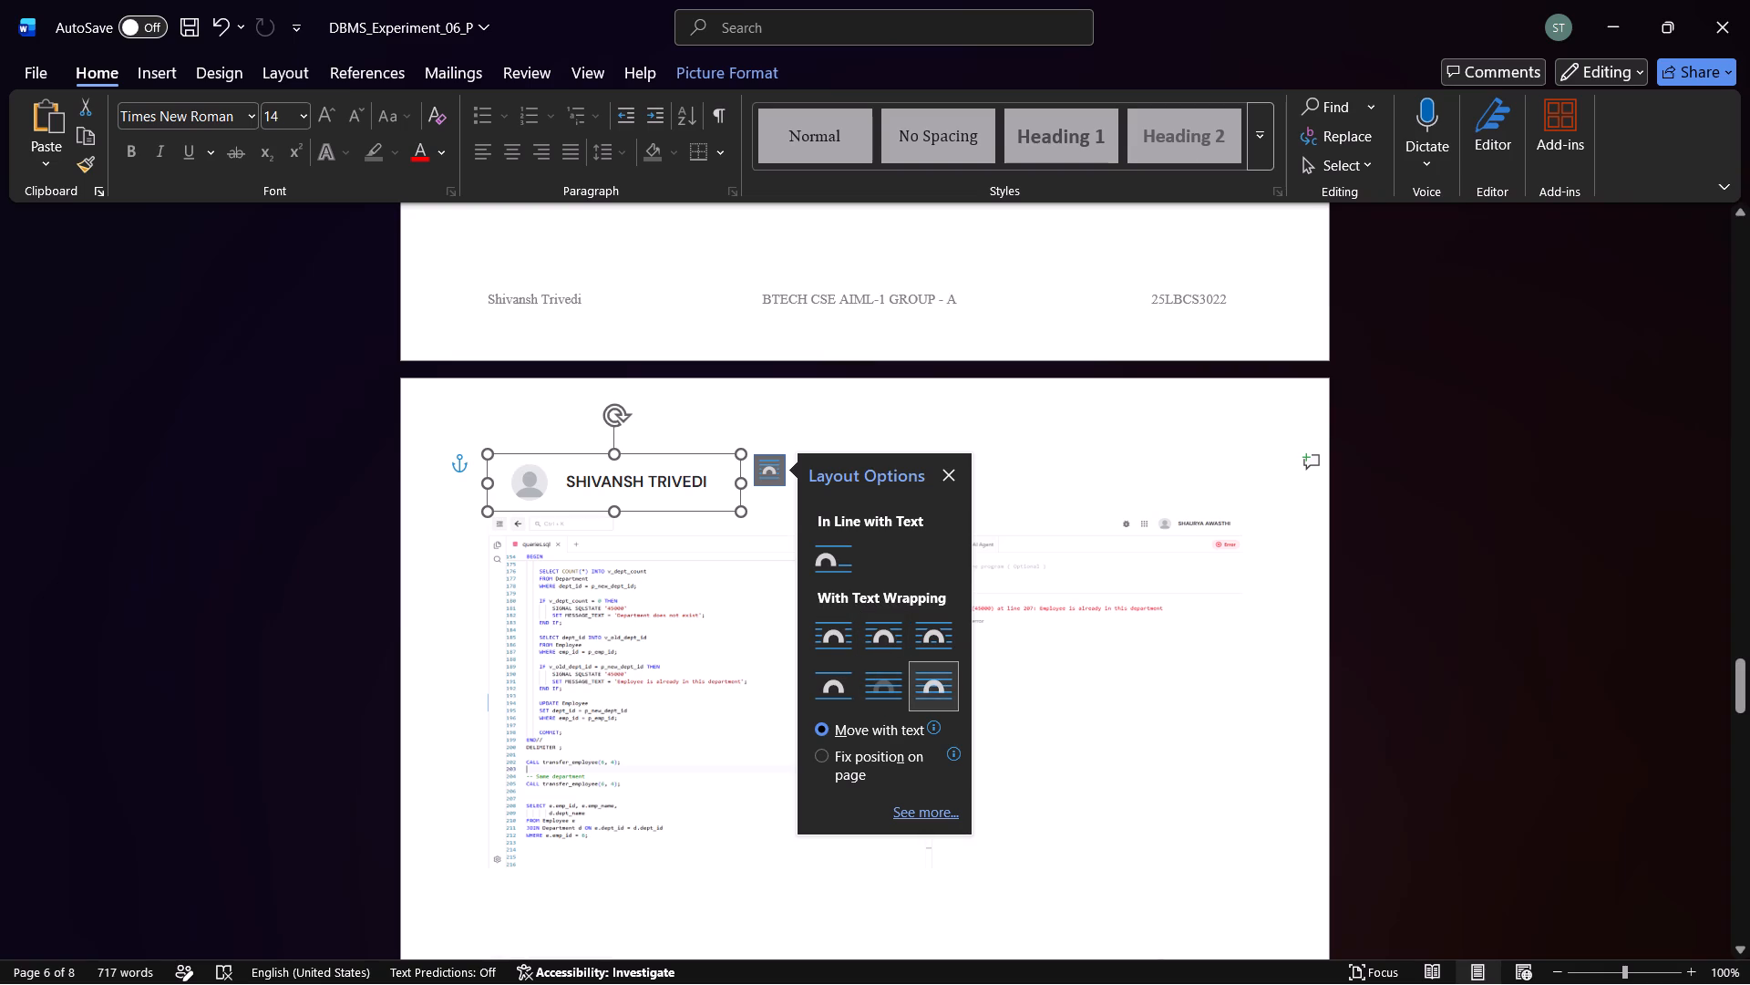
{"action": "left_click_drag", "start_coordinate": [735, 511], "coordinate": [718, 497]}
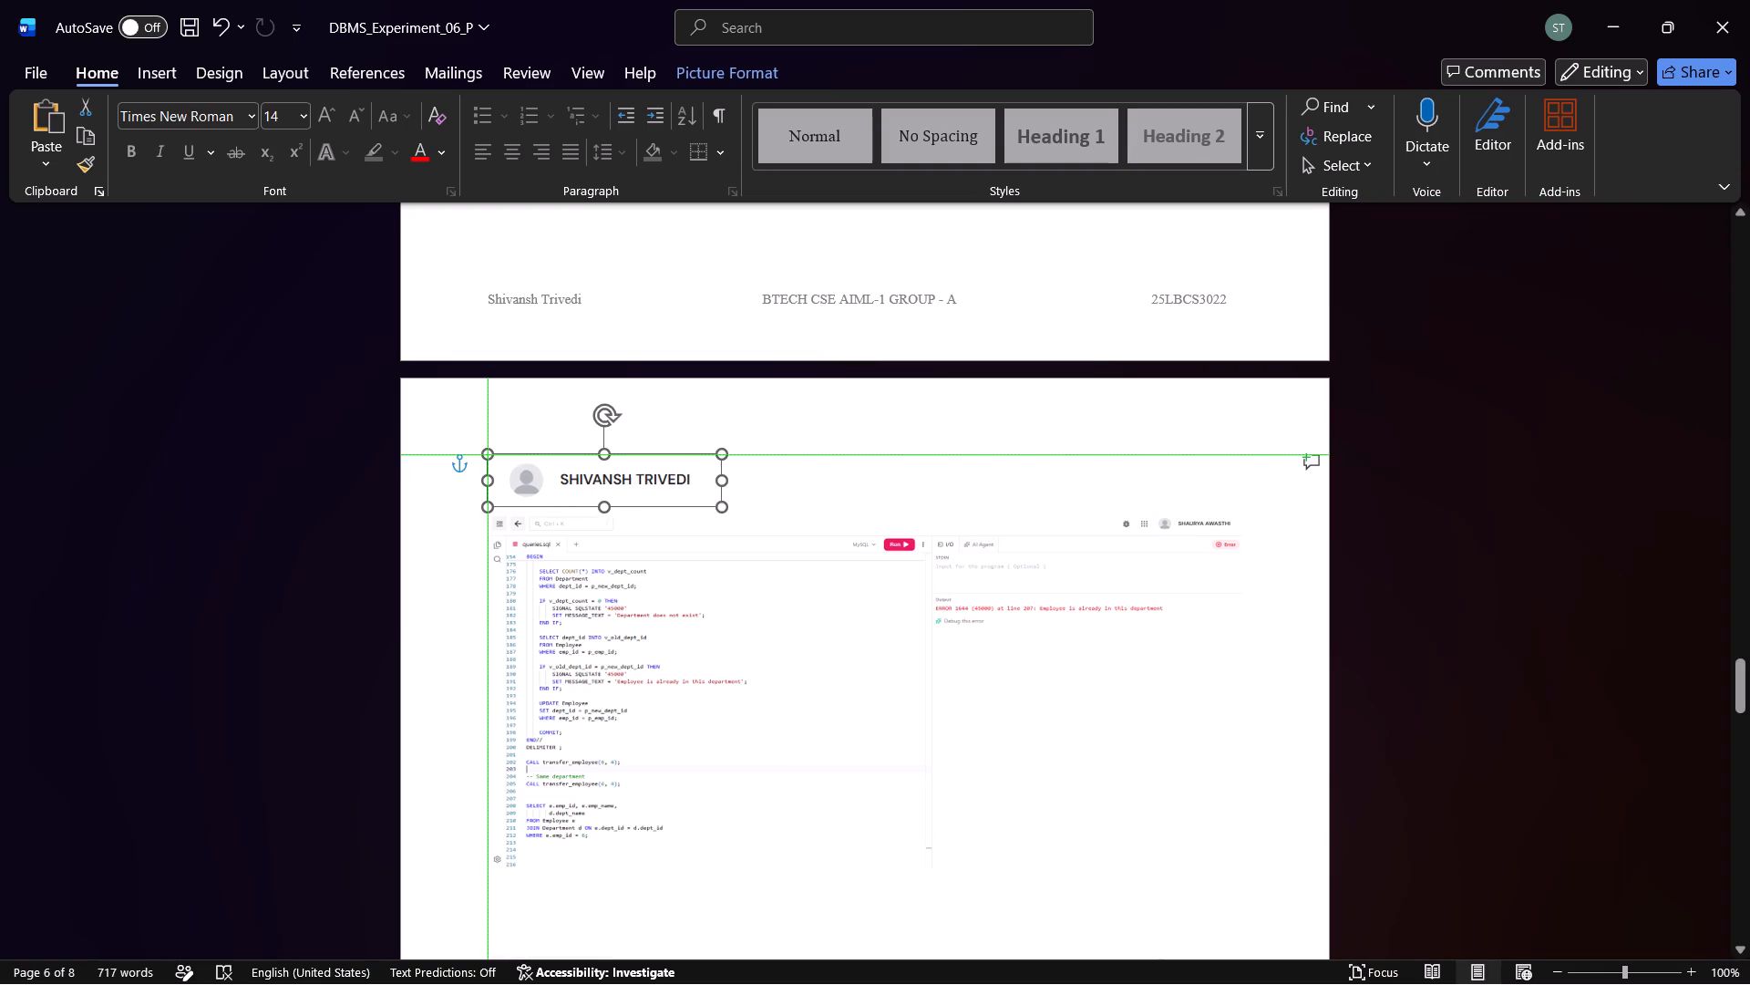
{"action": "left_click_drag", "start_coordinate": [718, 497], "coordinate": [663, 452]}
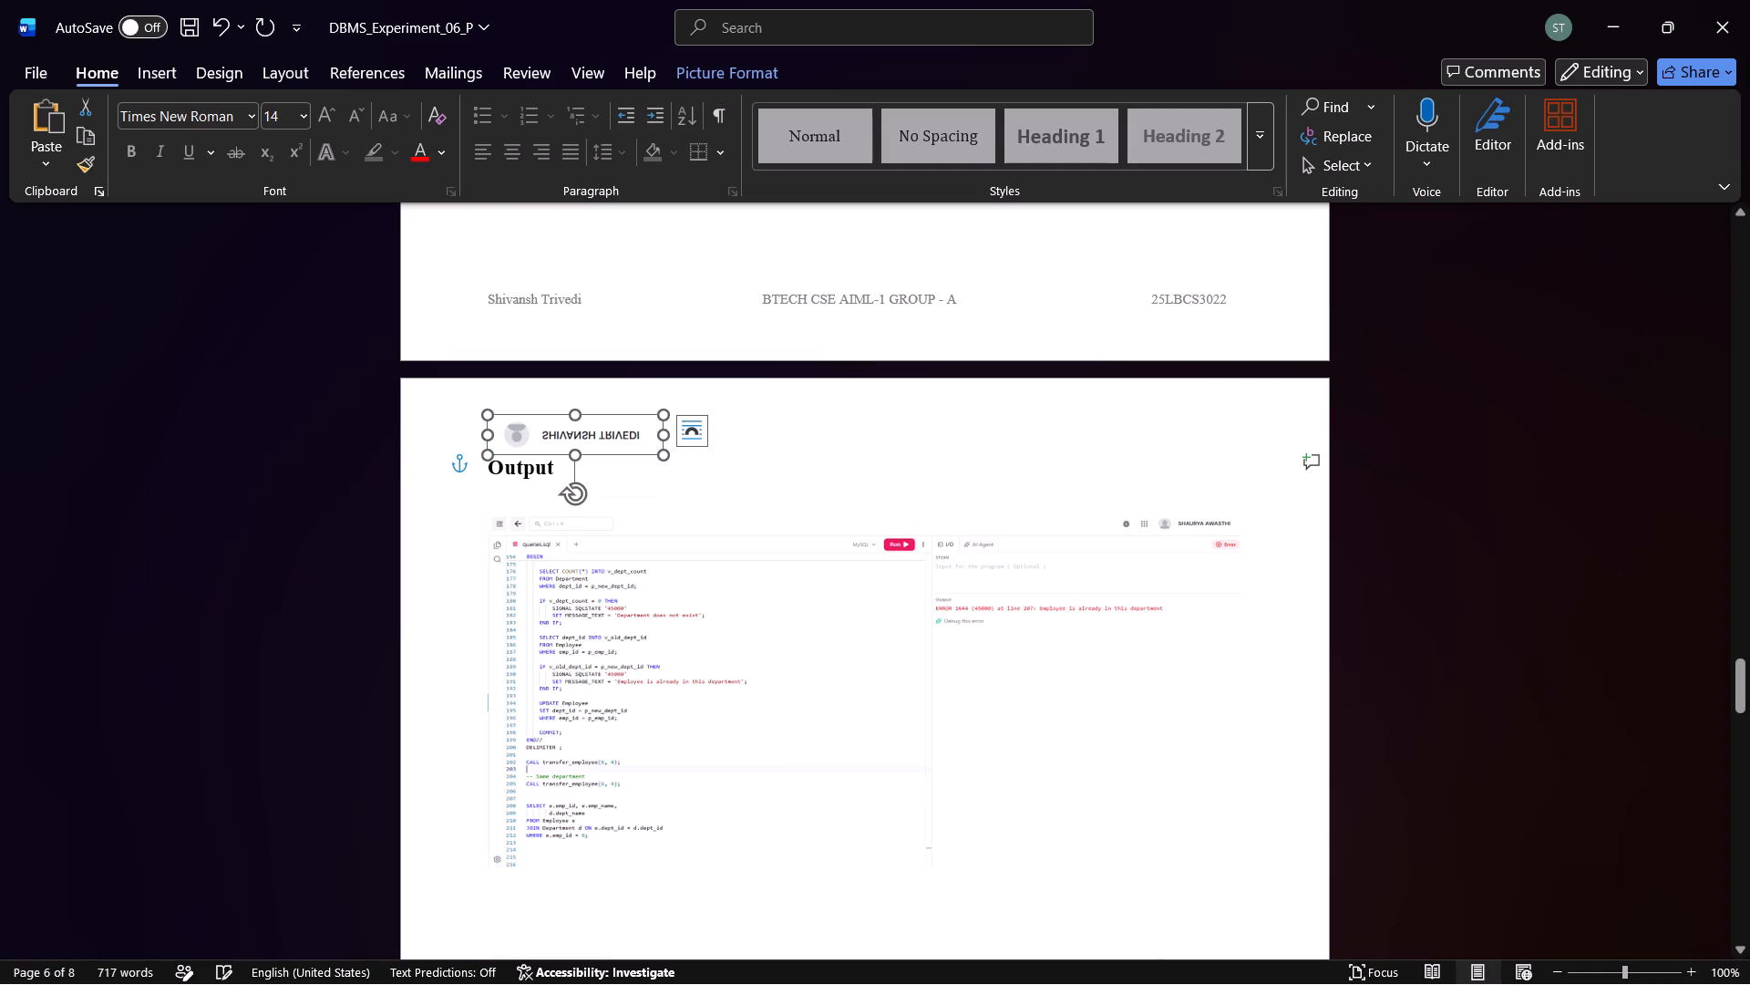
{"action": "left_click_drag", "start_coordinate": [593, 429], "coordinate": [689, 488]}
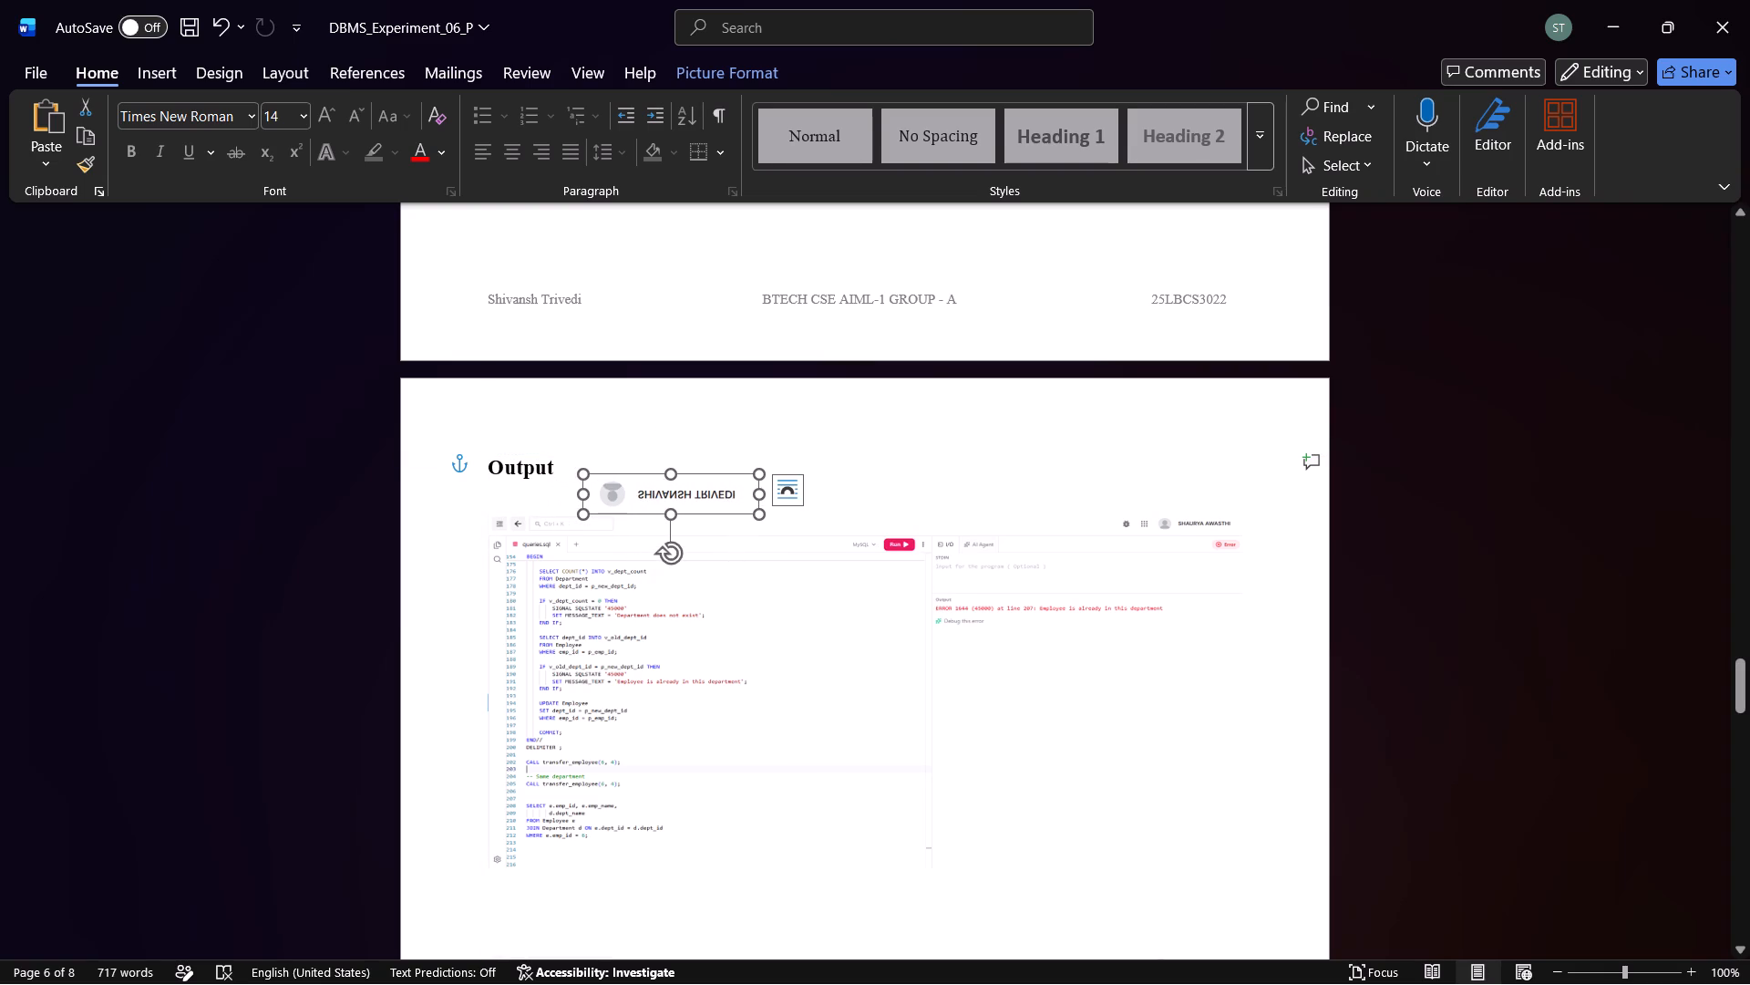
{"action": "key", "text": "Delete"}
Paste the owner's account-name picture at the page 6 Output heading, place it in front of text, and shrink it.
{"action": "left_click", "coordinate": [701, 475]}
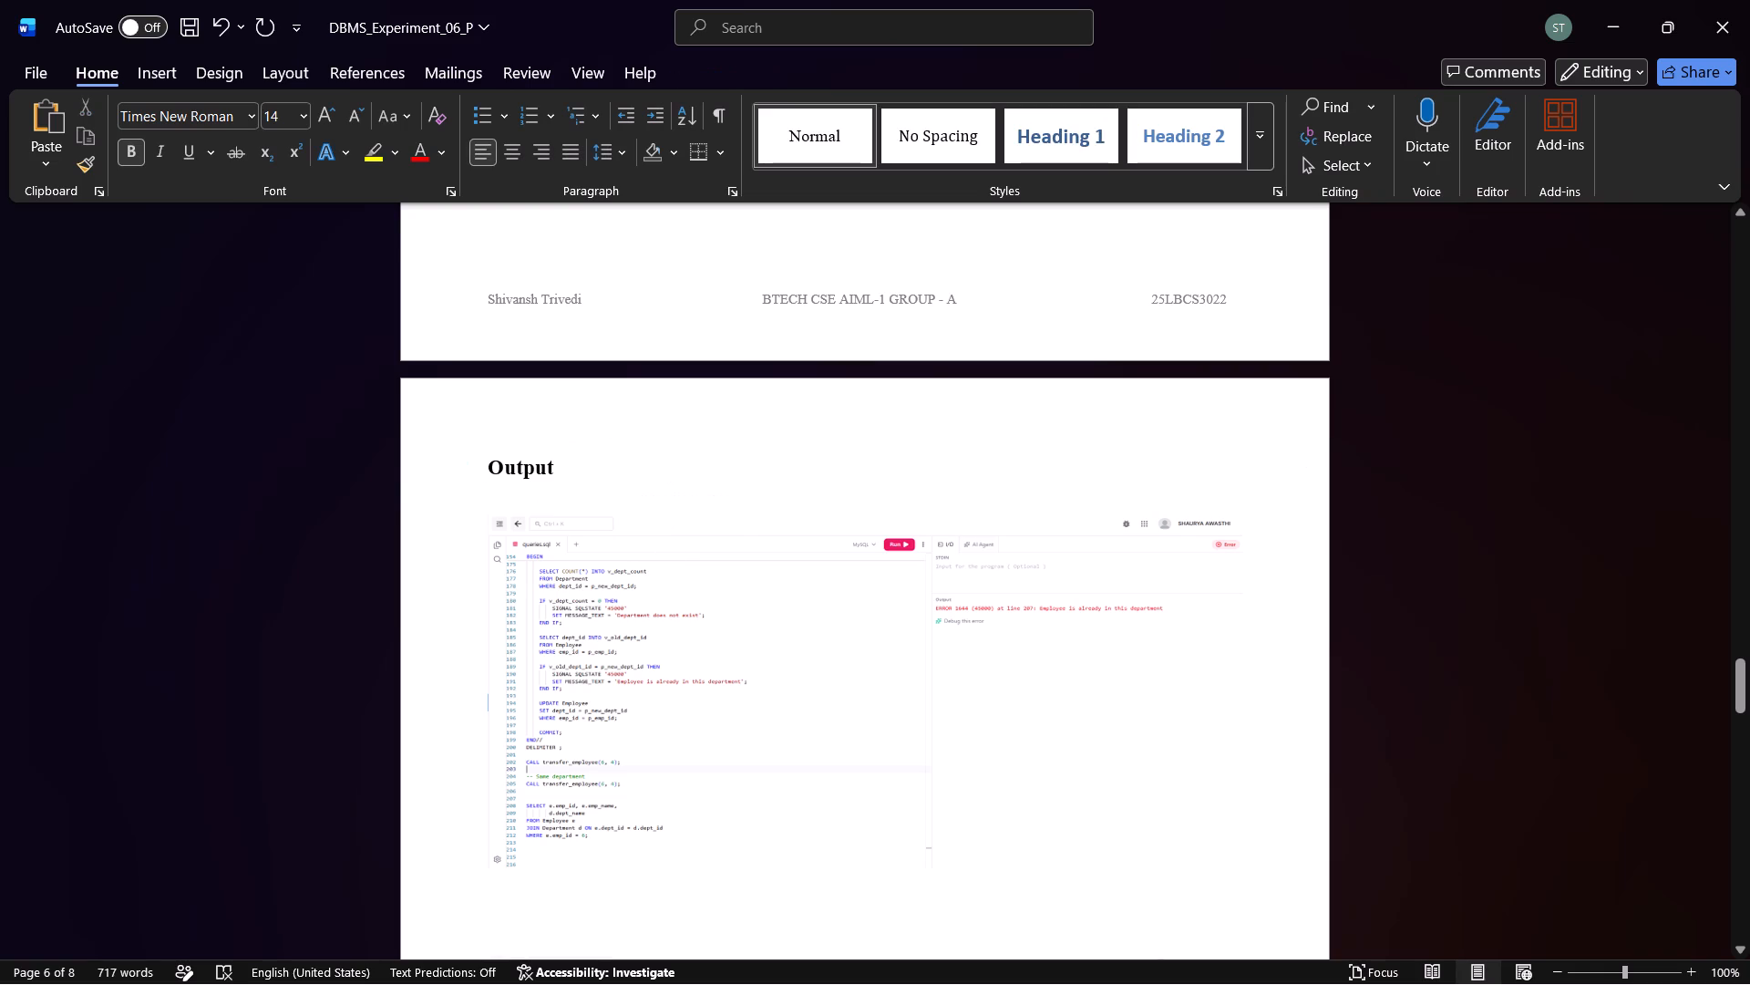
{"action": "key", "text": "ctrl+v"}
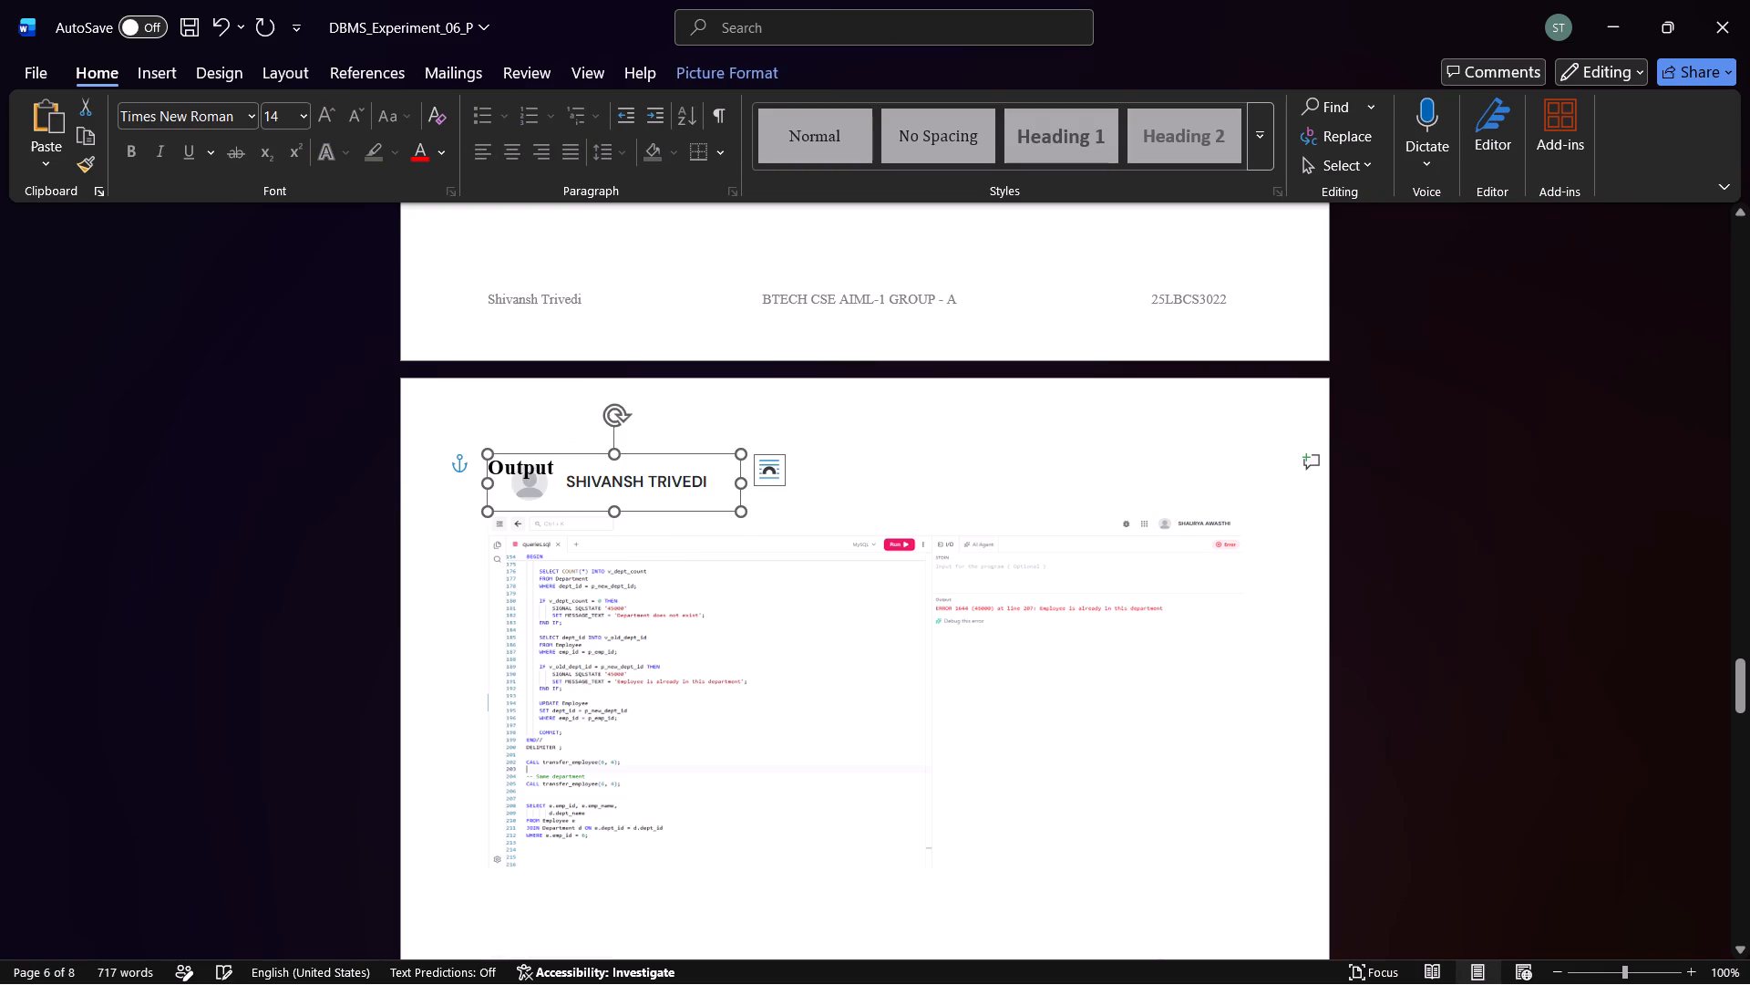
{"action": "left_click", "coordinate": [768, 463]}
{"action": "left_click", "coordinate": [936, 685]}
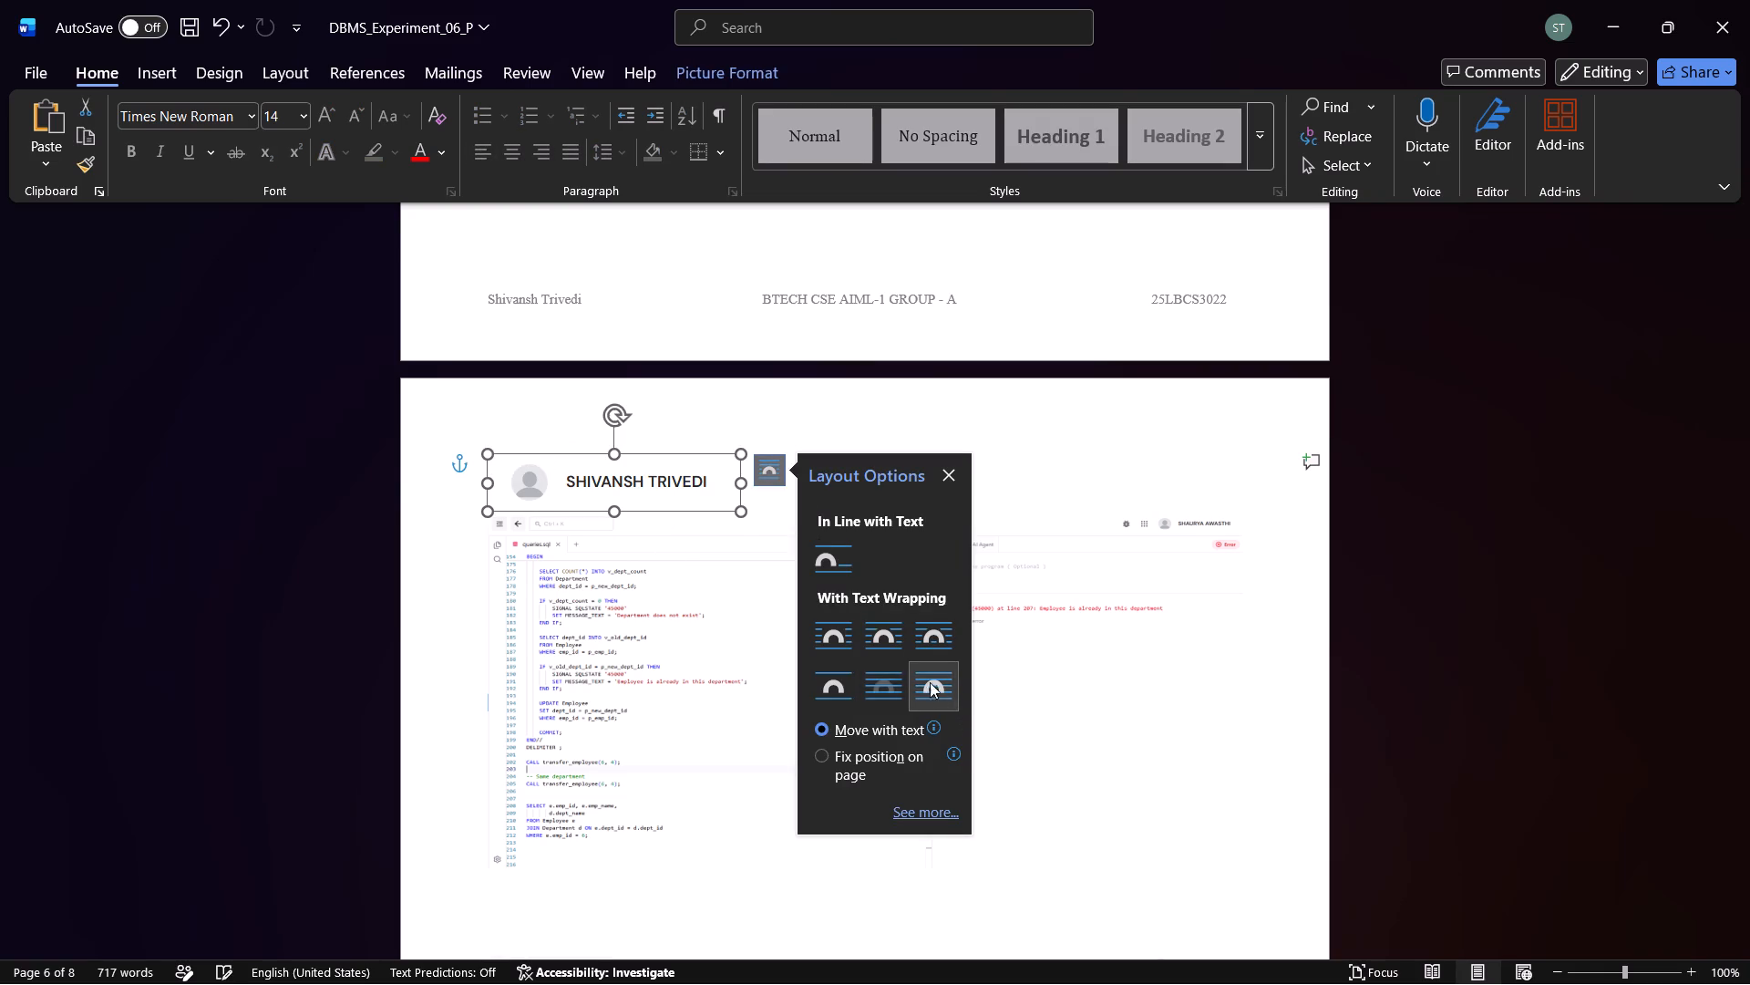
{"action": "left_click_drag", "start_coordinate": [616, 509], "coordinate": [617, 485]}
{"action": "left_click_drag", "start_coordinate": [742, 471], "coordinate": [715, 469]}
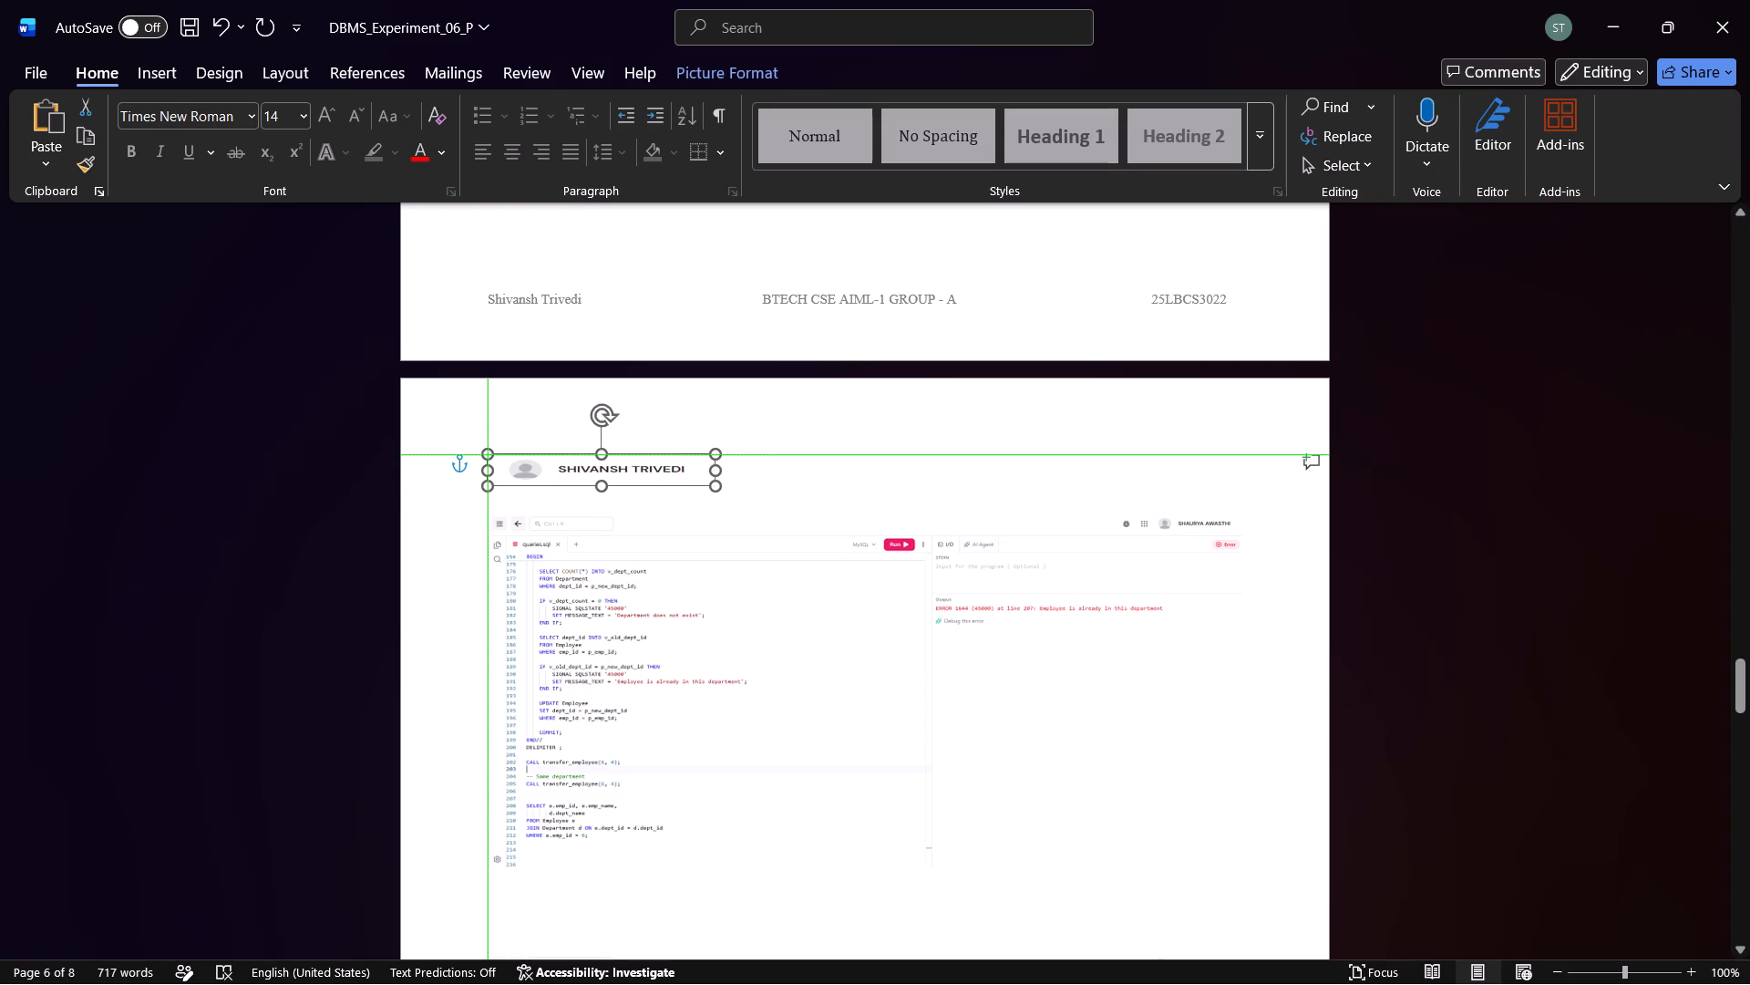
{"action": "left_click_drag", "start_coordinate": [715, 469], "coordinate": [692, 468]}
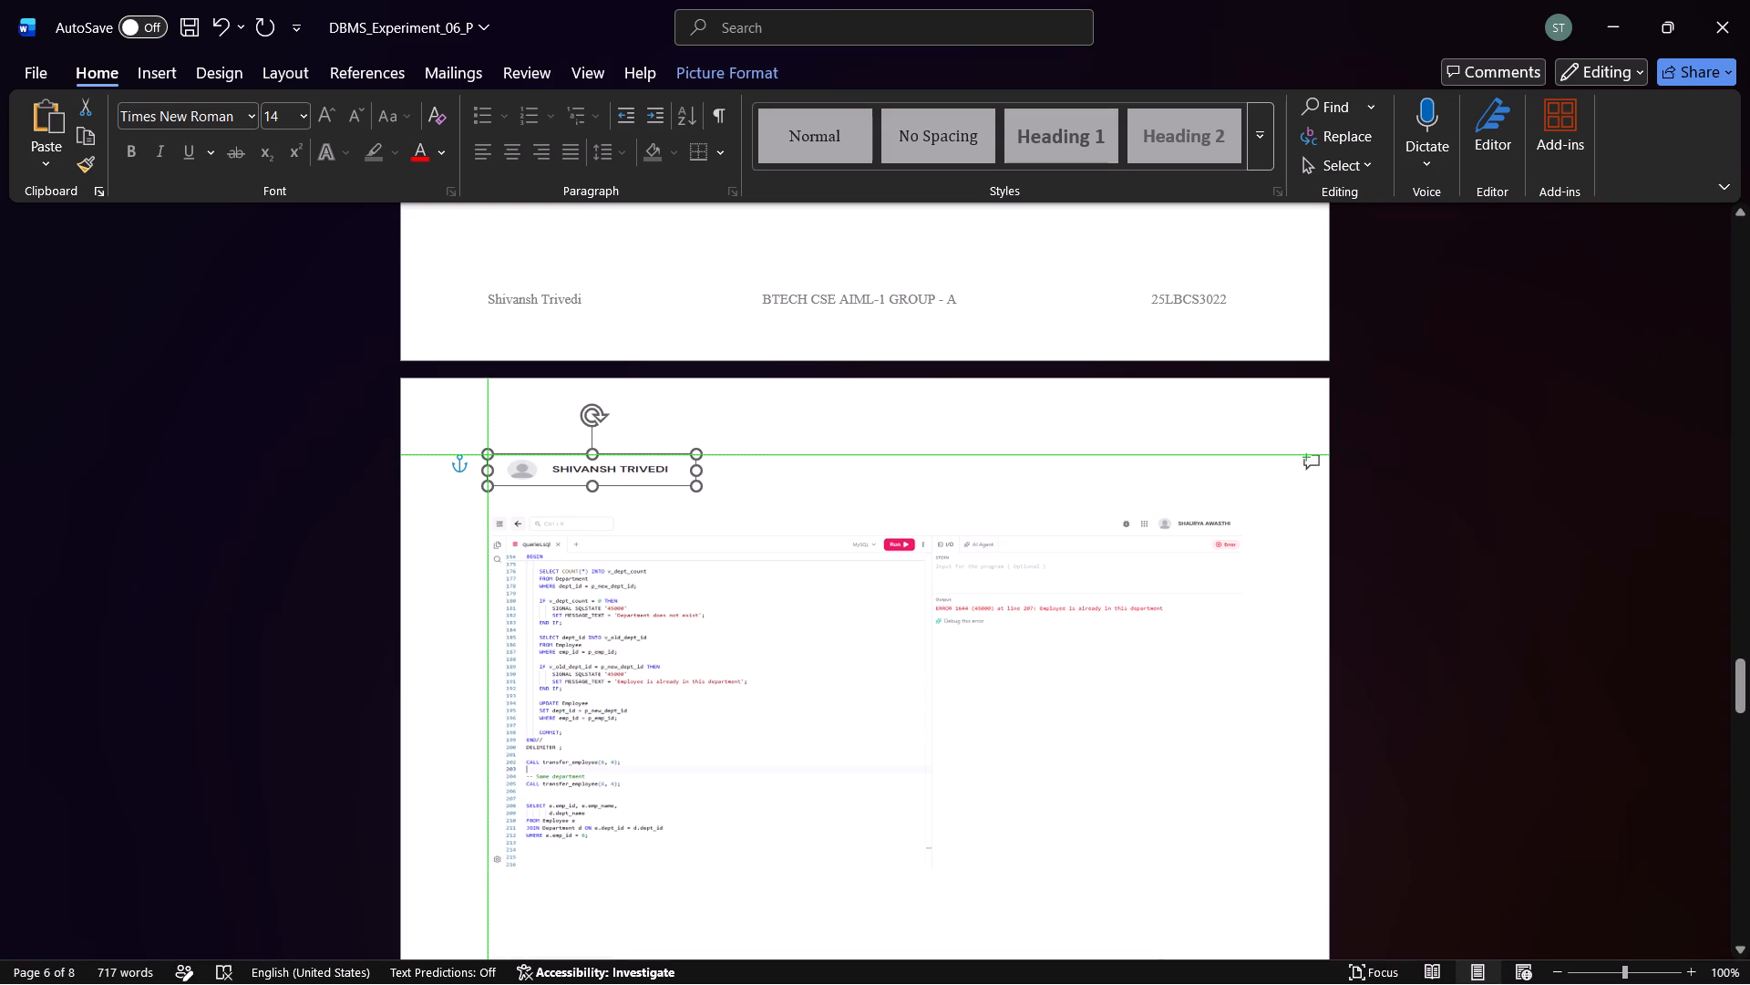
{"action": "left_click_drag", "start_coordinate": [692, 468], "coordinate": [665, 468]}
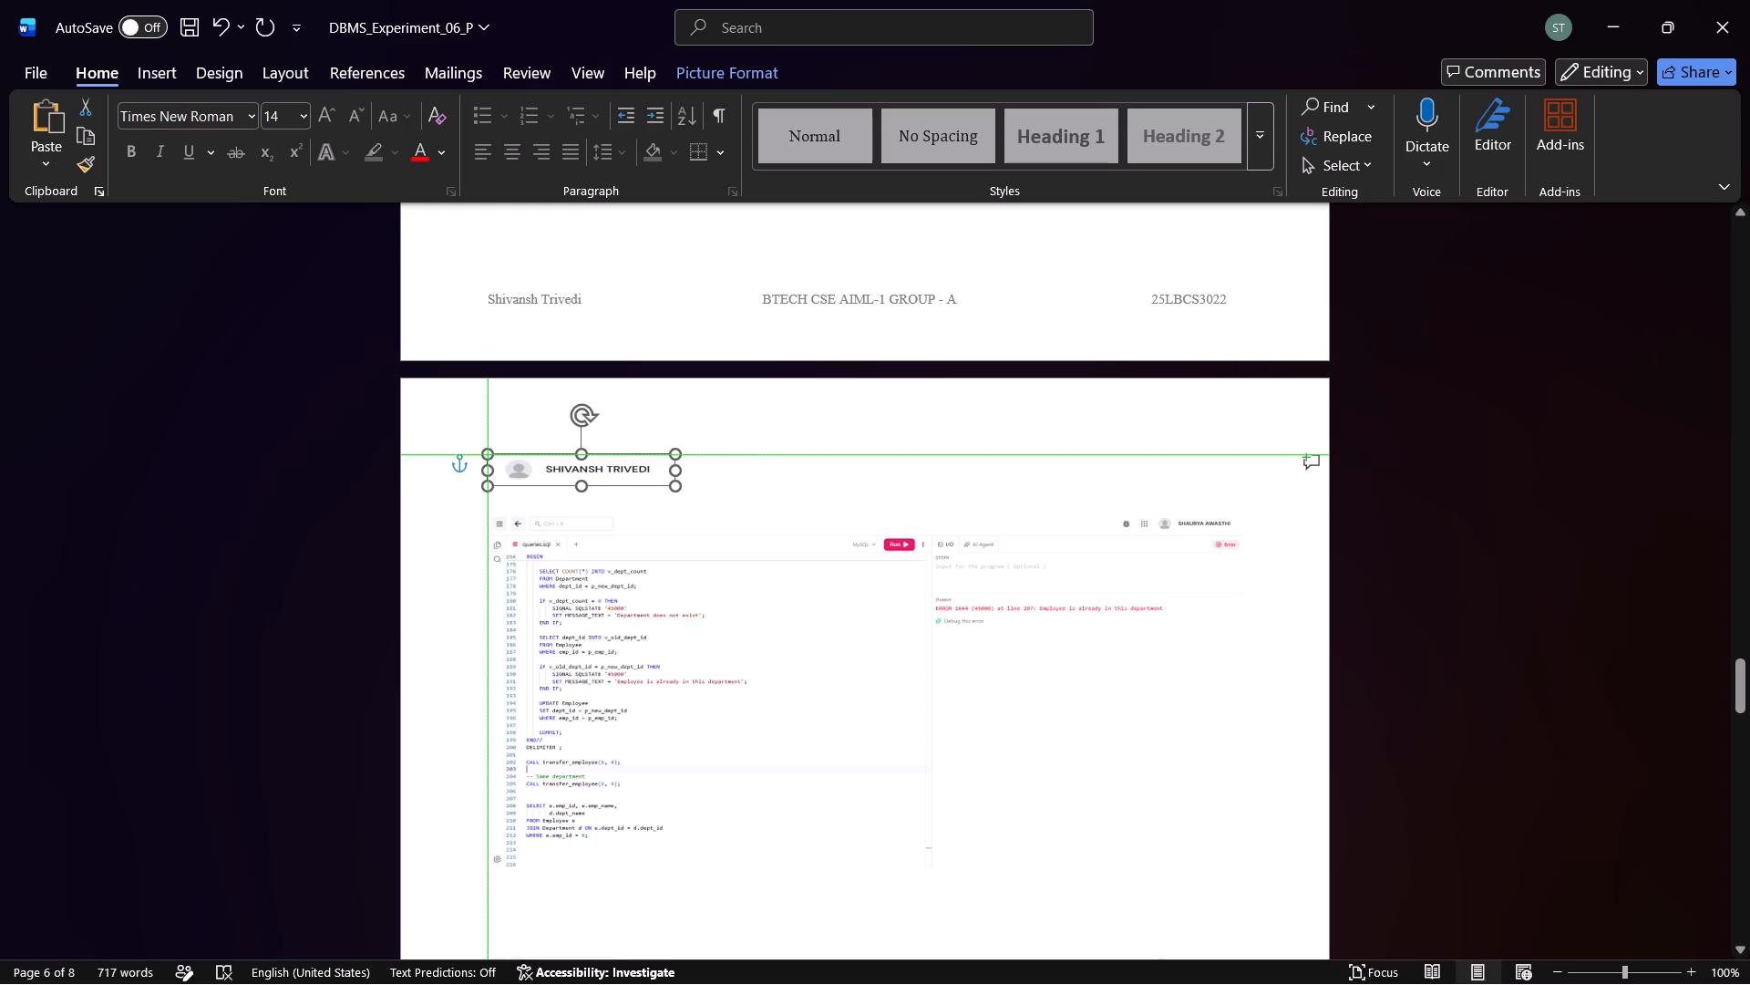
{"action": "left_click_drag", "start_coordinate": [665, 468], "coordinate": [659, 468]}
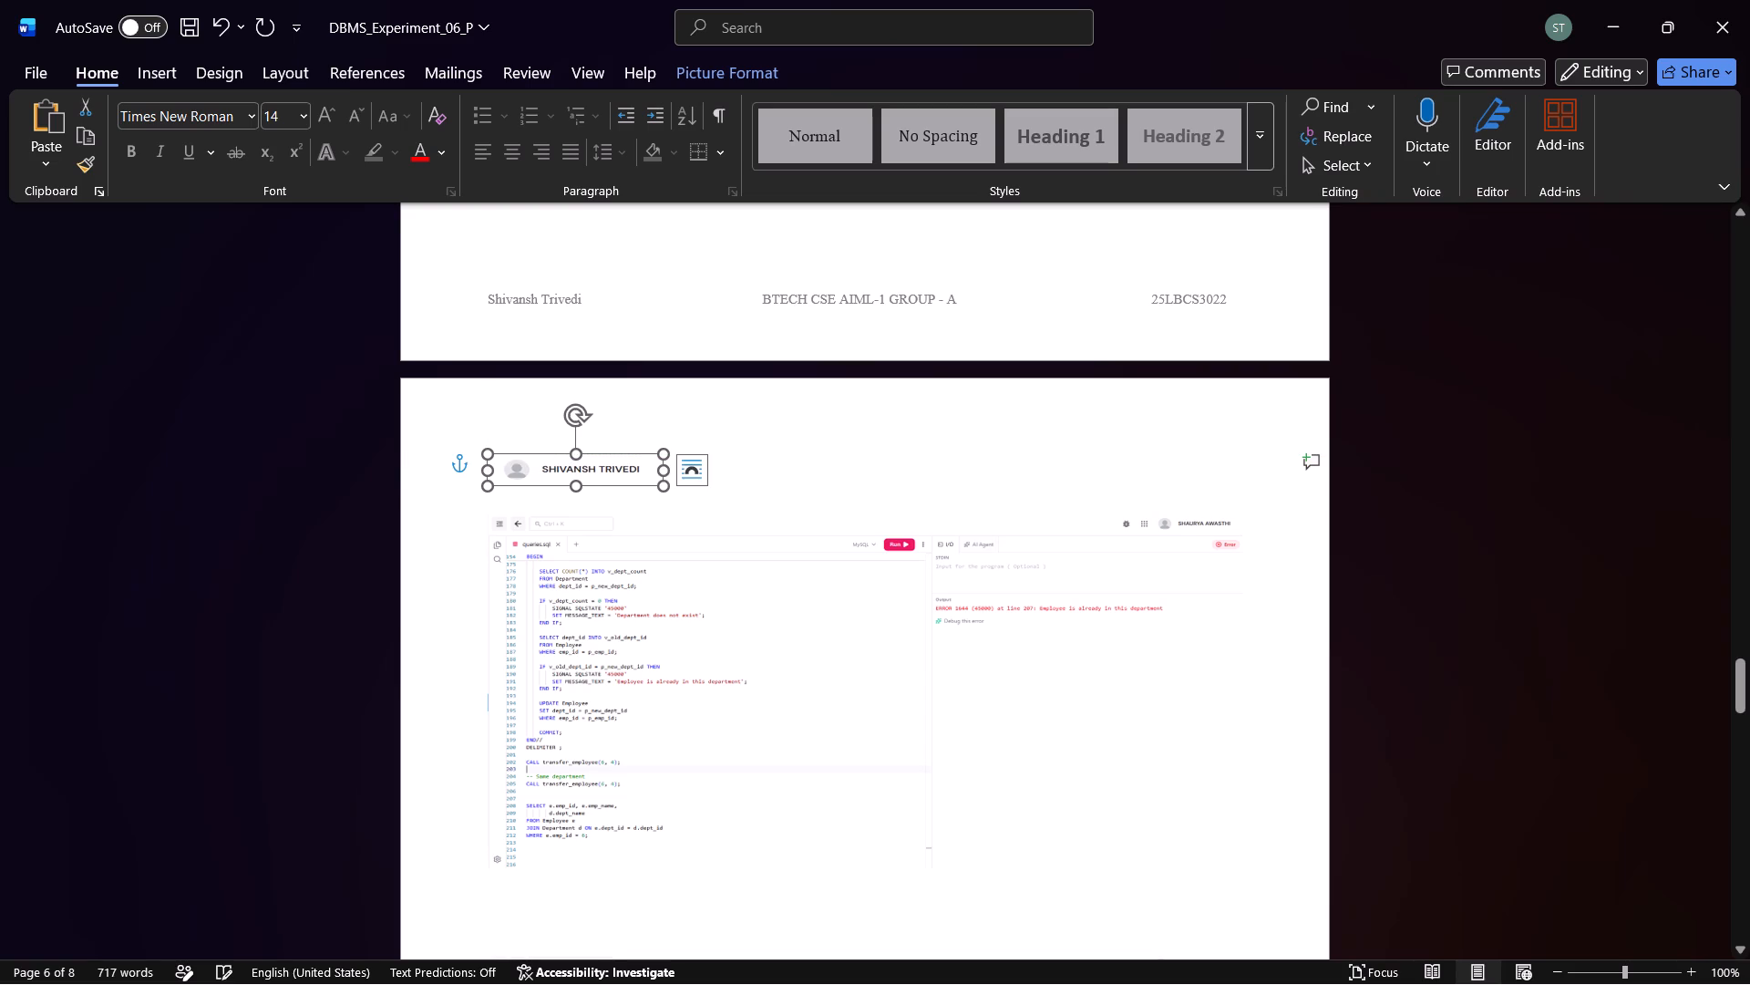
{"action": "left_click_drag", "start_coordinate": [577, 489], "coordinate": [575, 478]}
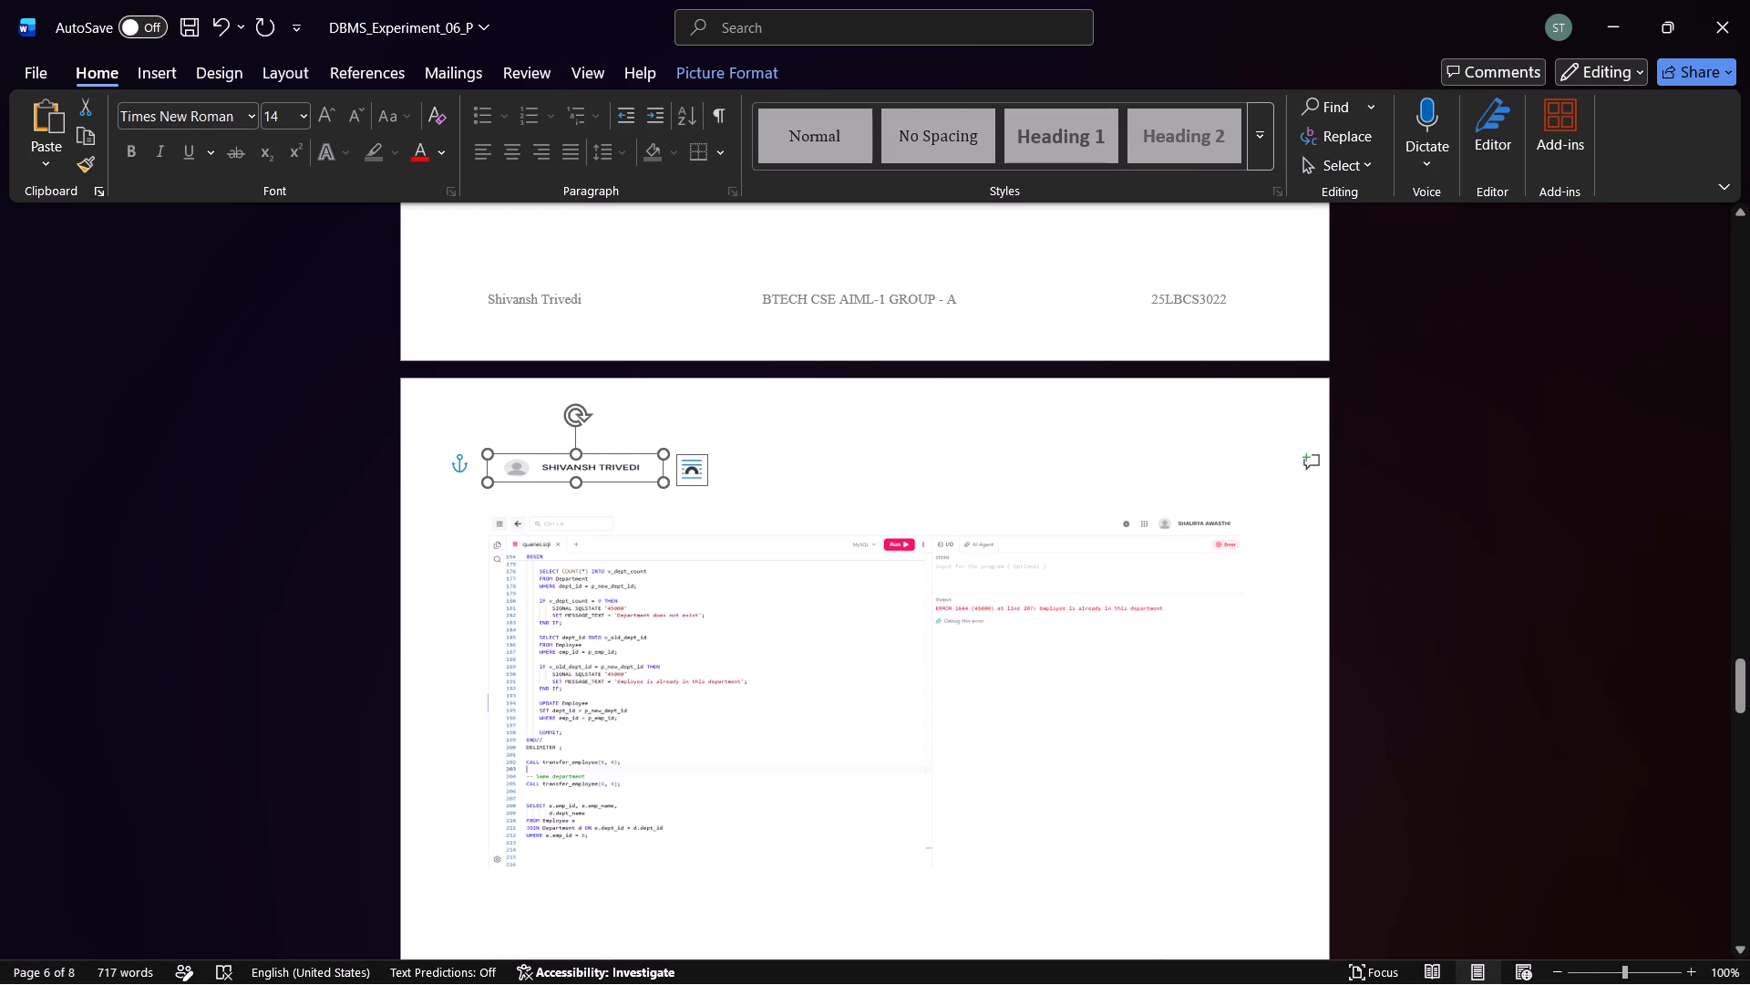
{"action": "left_click_drag", "start_coordinate": [578, 475], "coordinate": [577, 484]}
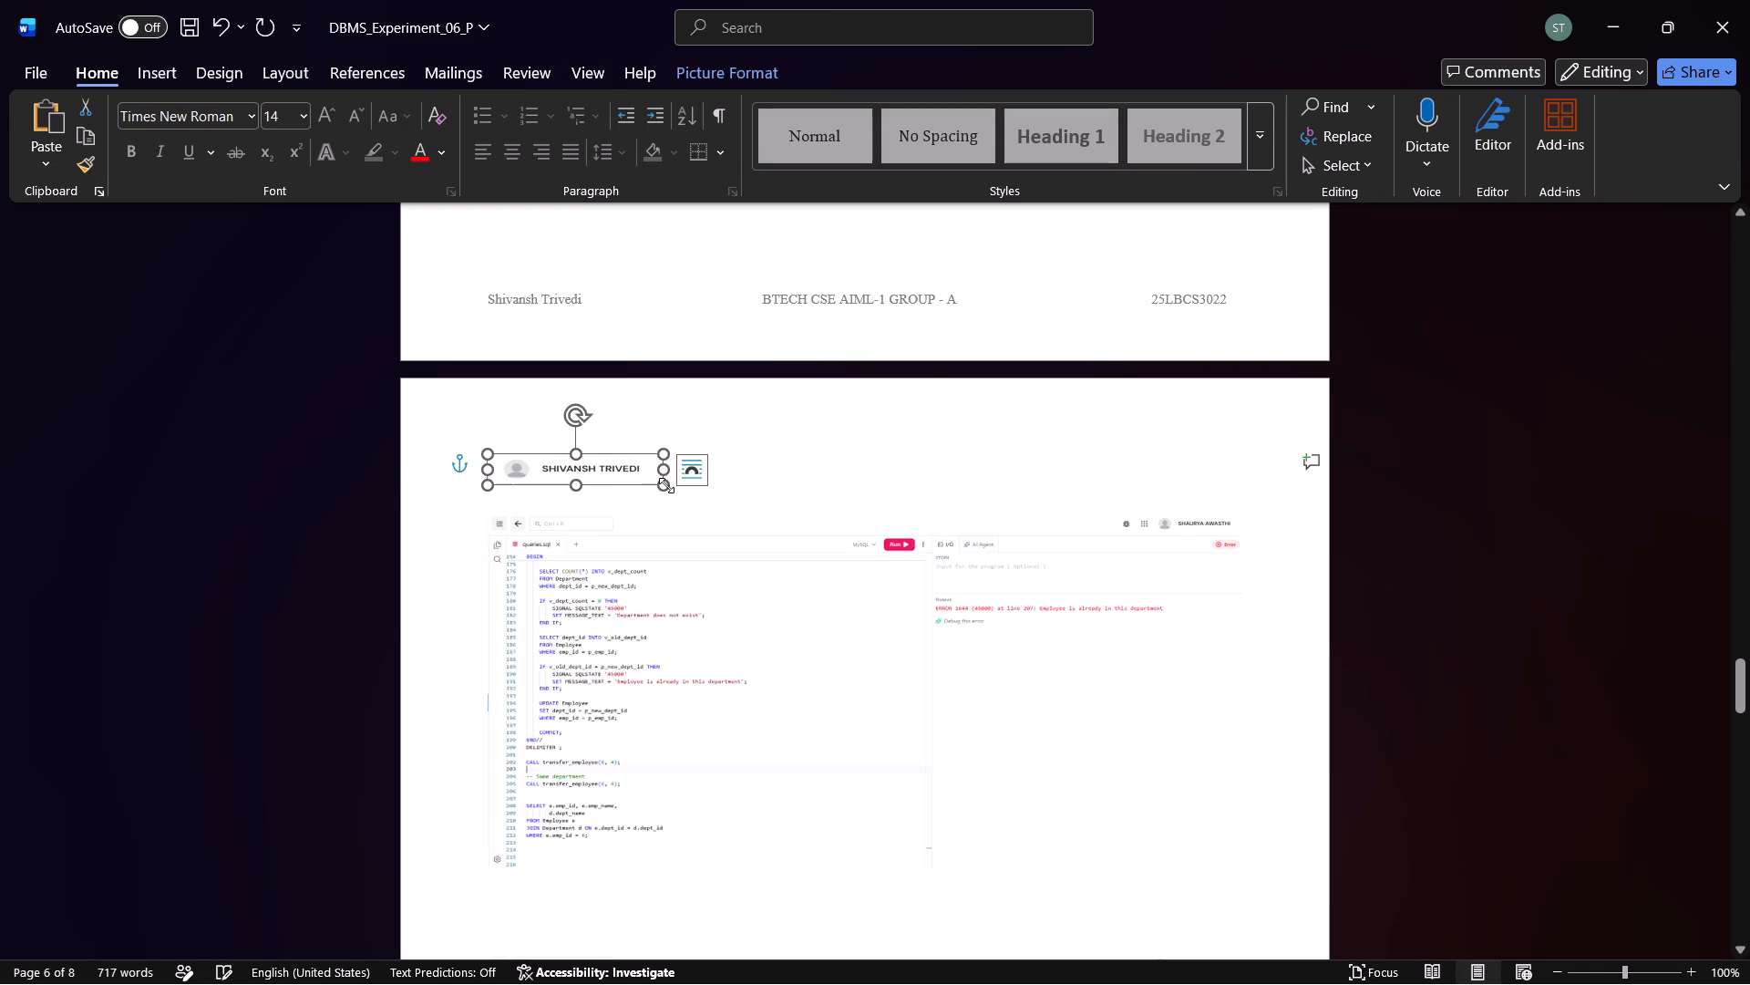
{"action": "left_click_drag", "start_coordinate": [663, 472], "coordinate": [648, 472]}
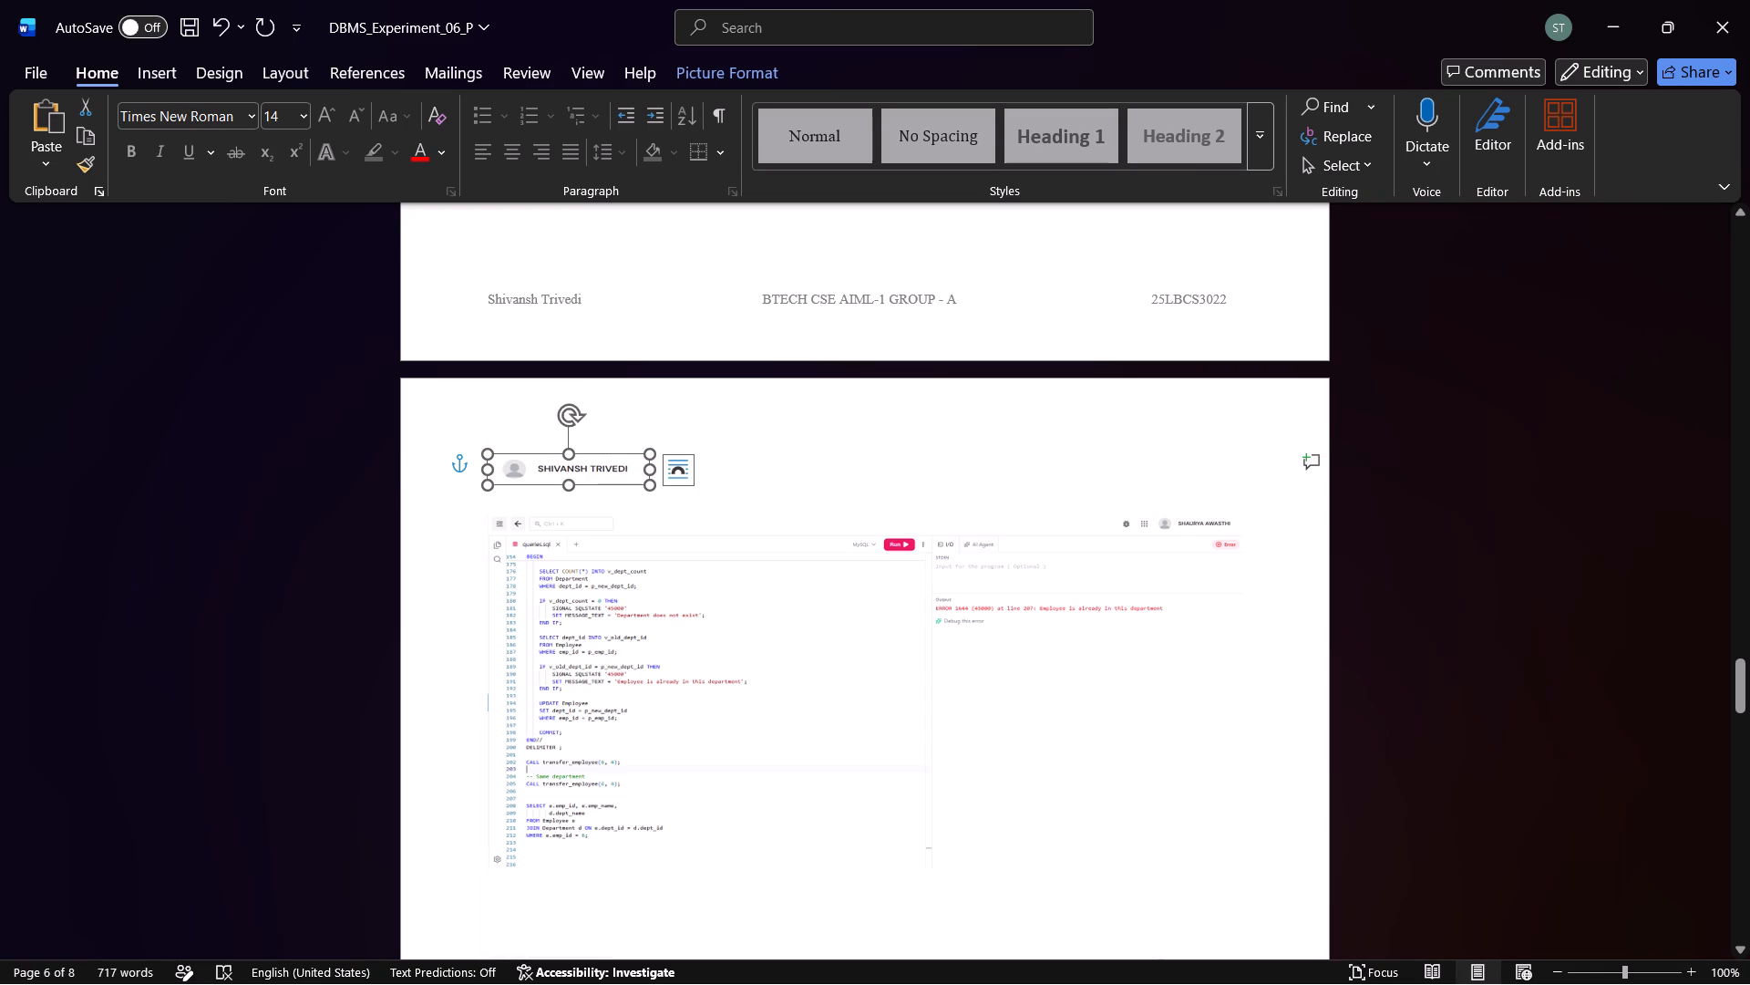
Move the picture over the account name in page 6's first edge-case output, shrinking and aligning it to cover the name.
{"action": "left_click_drag", "start_coordinate": [611, 471], "coordinate": [1269, 524]}
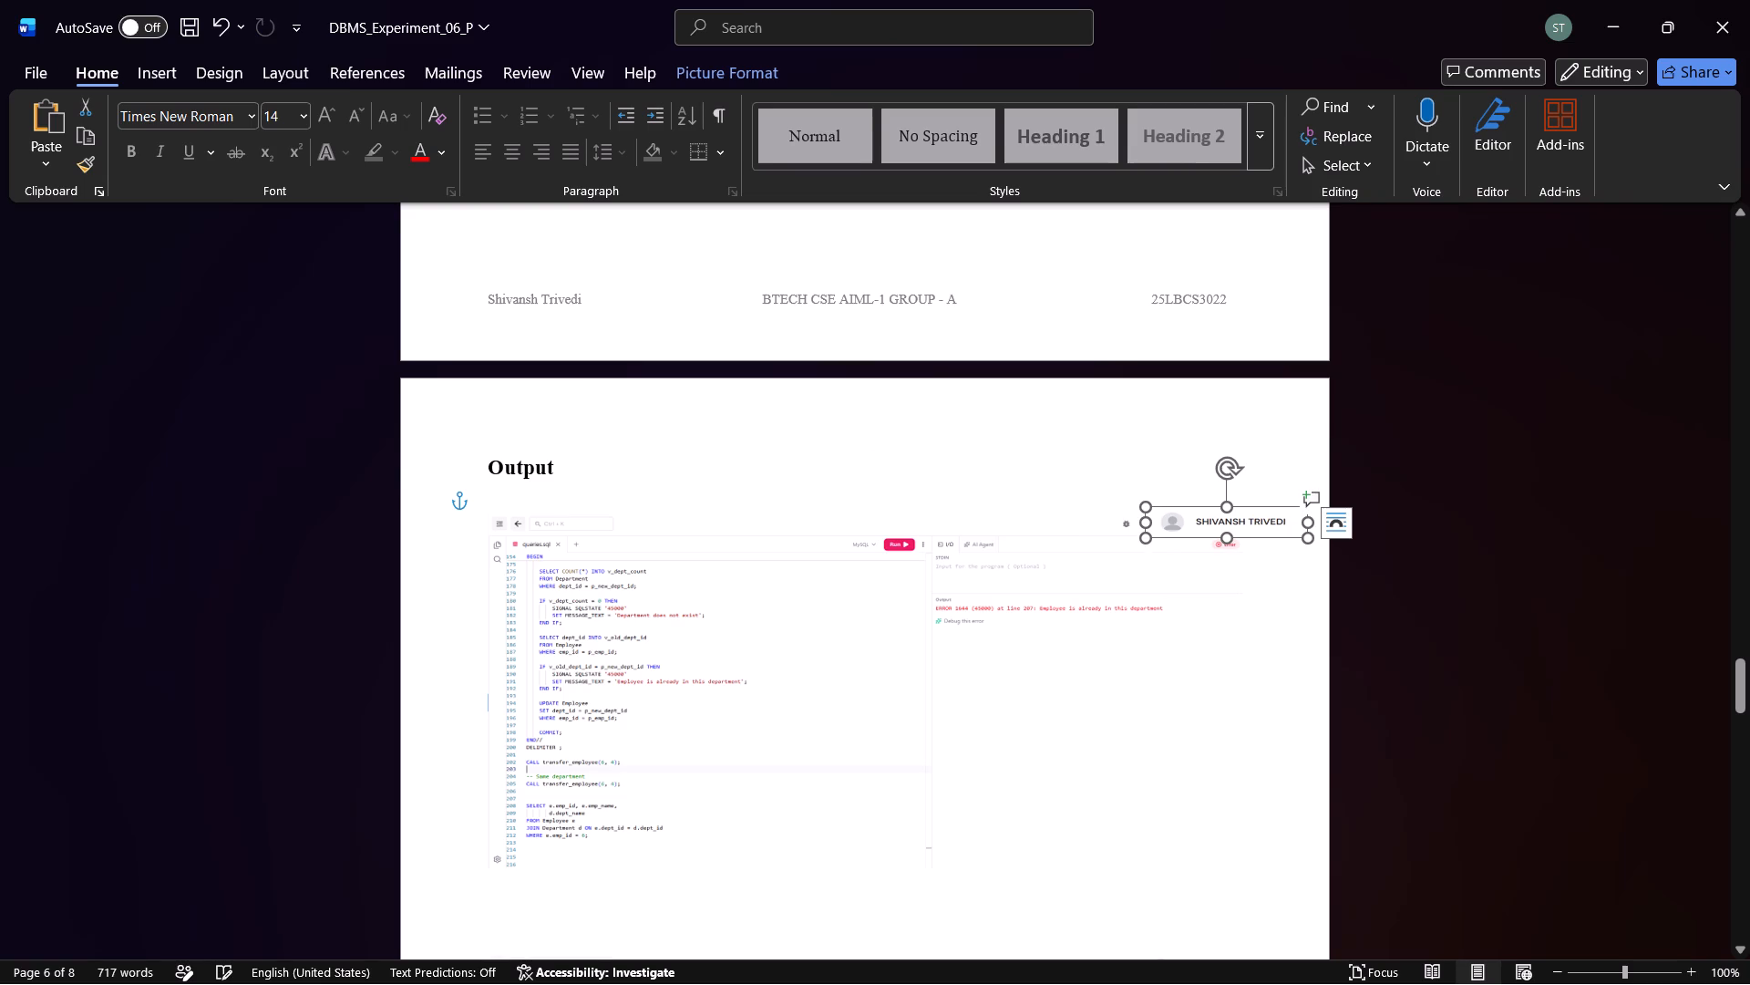
{"action": "left_click_drag", "start_coordinate": [1307, 541], "coordinate": [1281, 534]}
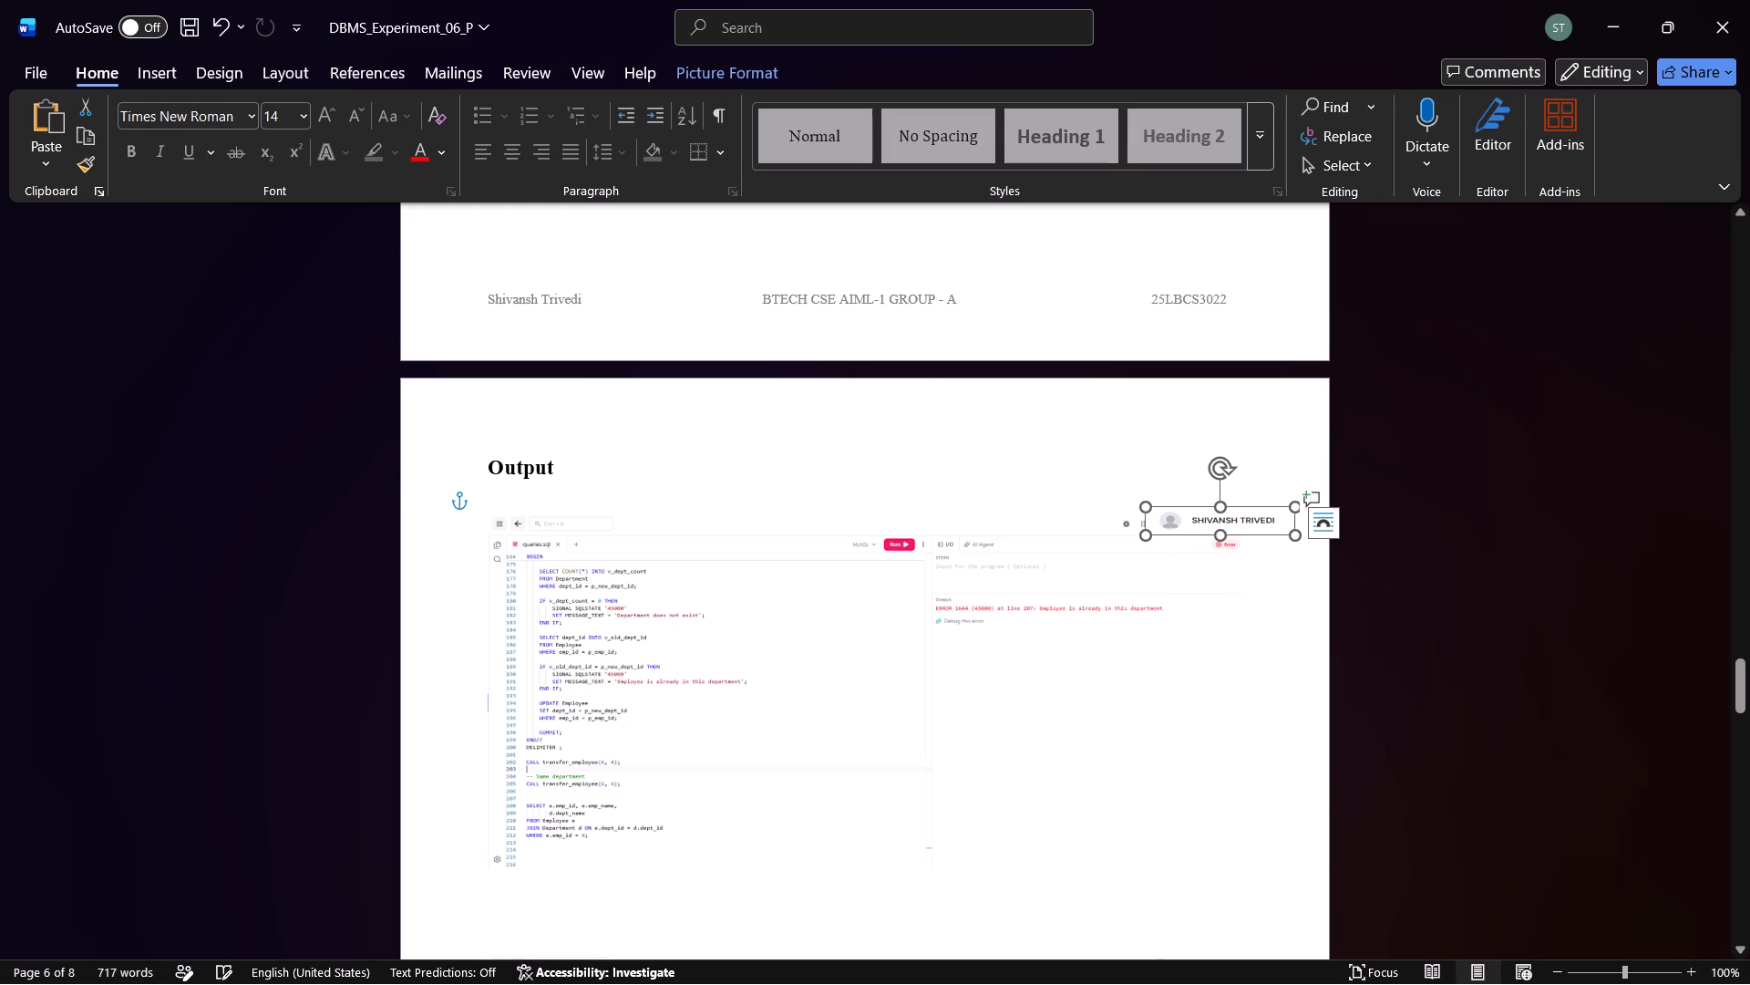
{"action": "left_click_drag", "start_coordinate": [1252, 513], "coordinate": [1265, 537]}
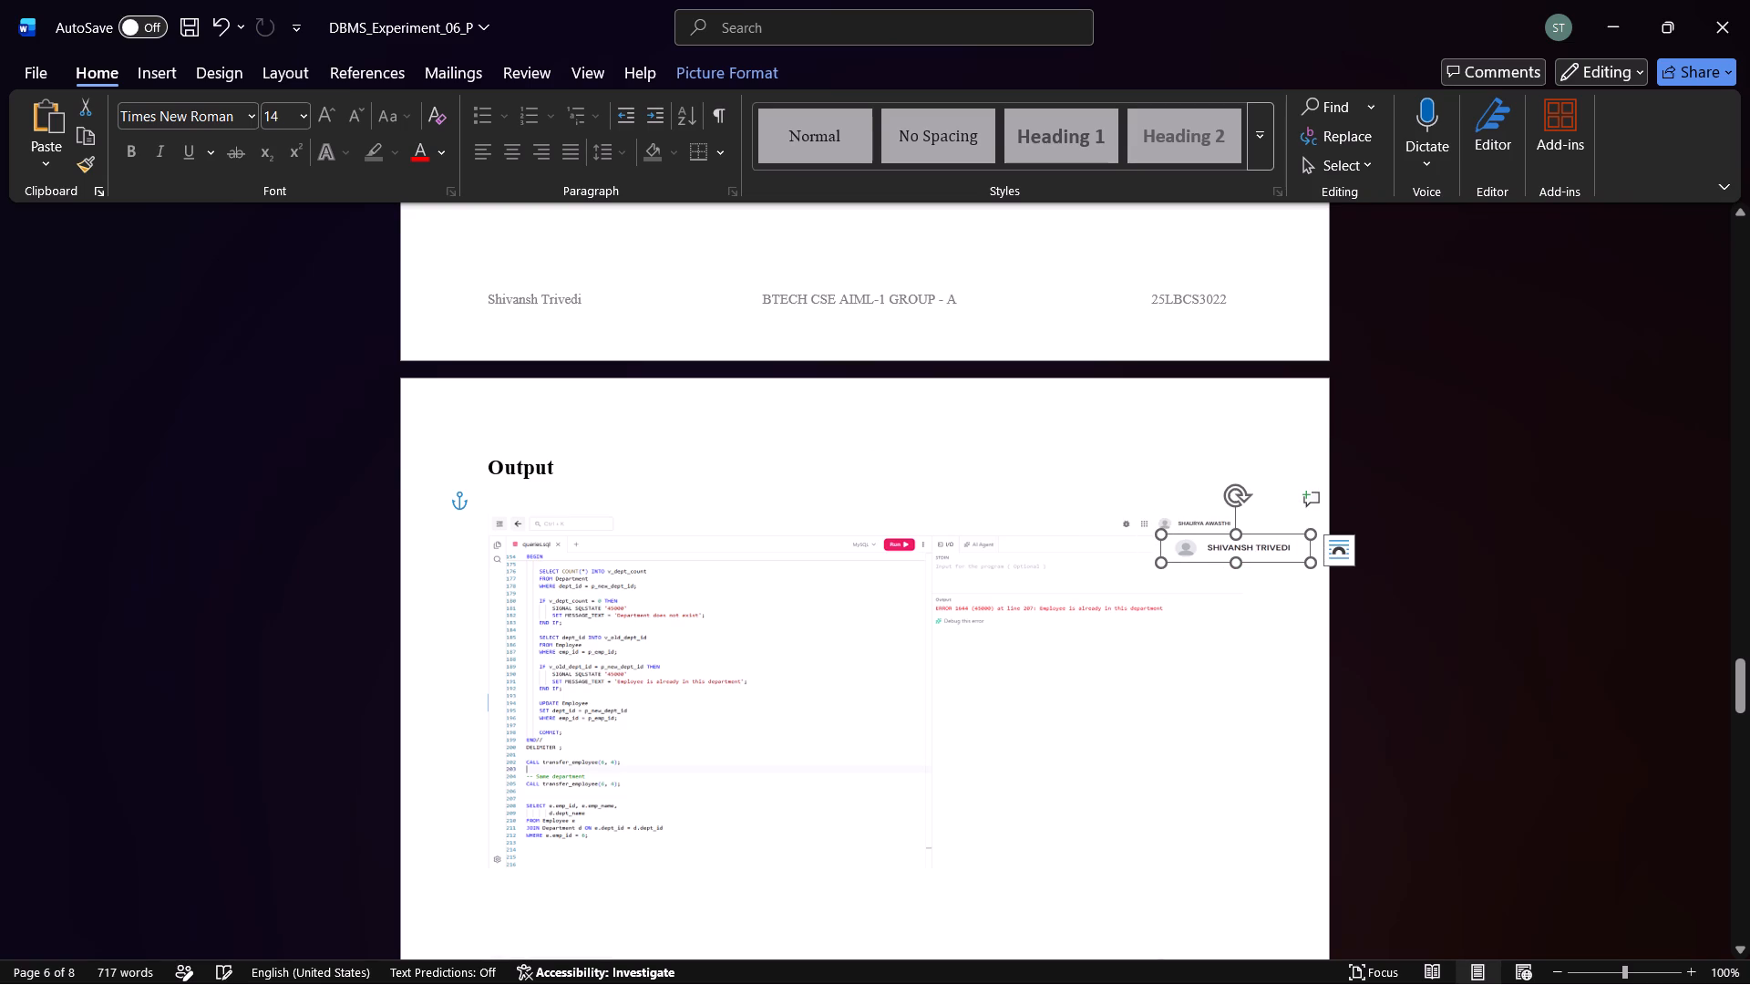
{"action": "left_click_drag", "start_coordinate": [1307, 562], "coordinate": [1282, 554]}
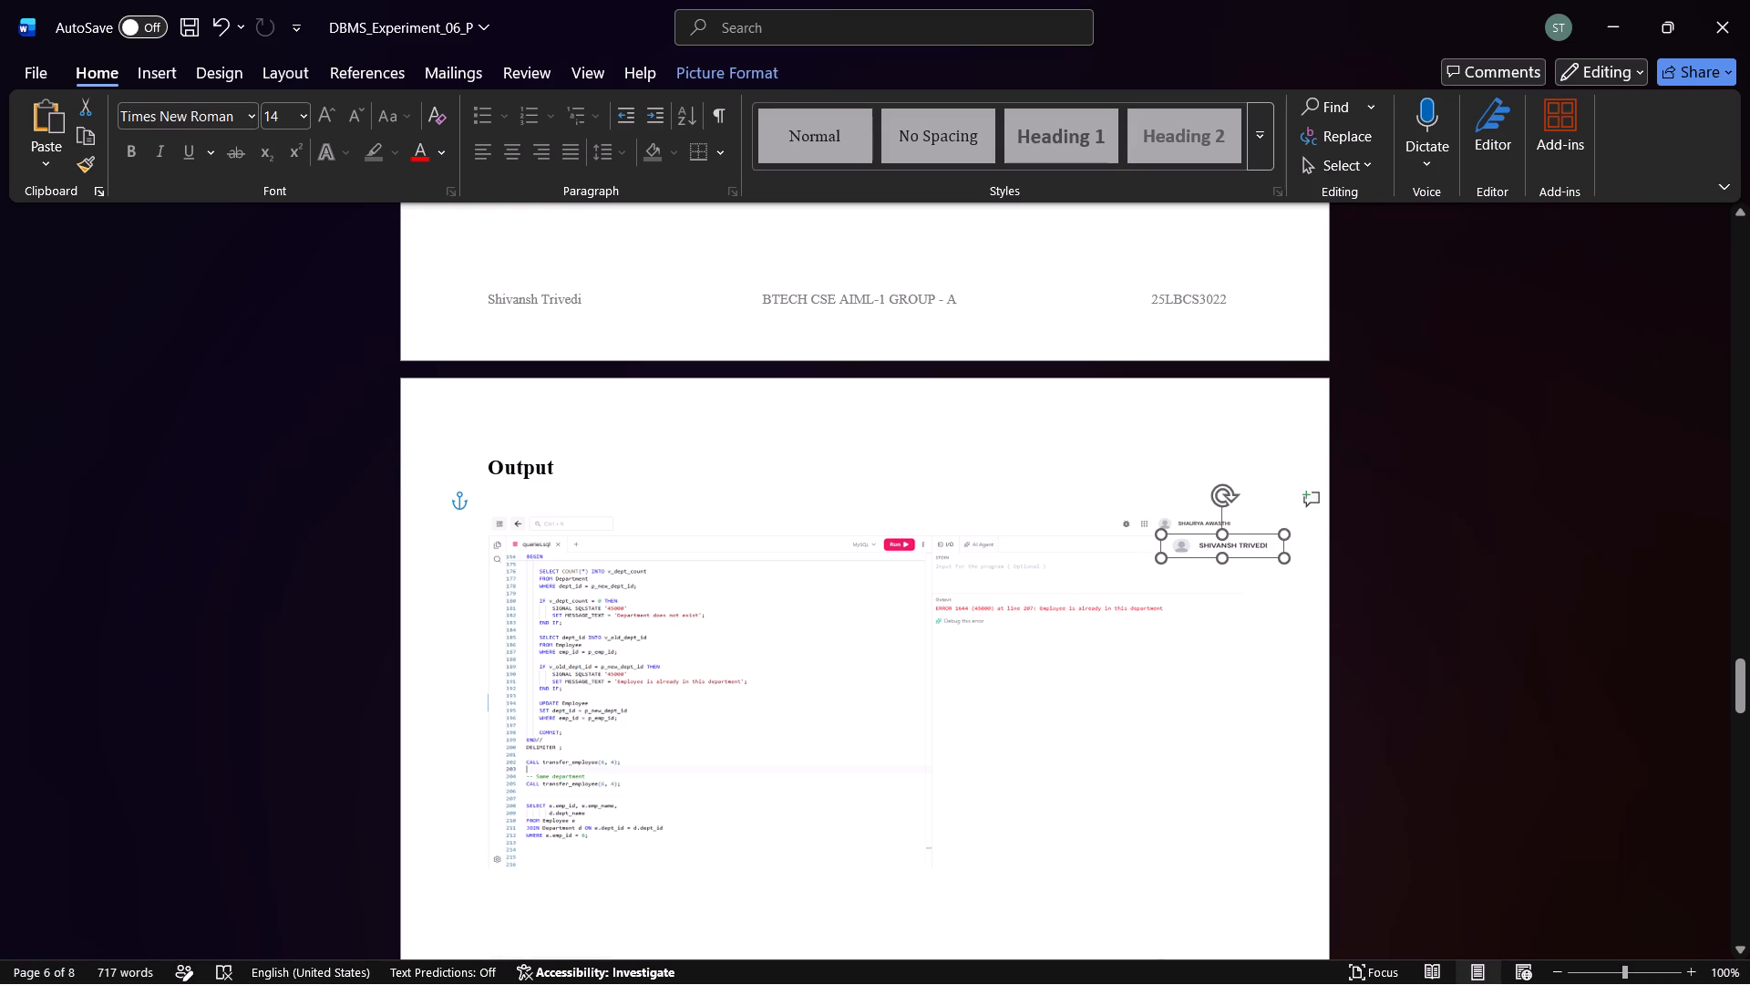
{"action": "left_click_drag", "start_coordinate": [1282, 554], "coordinate": [1272, 551]}
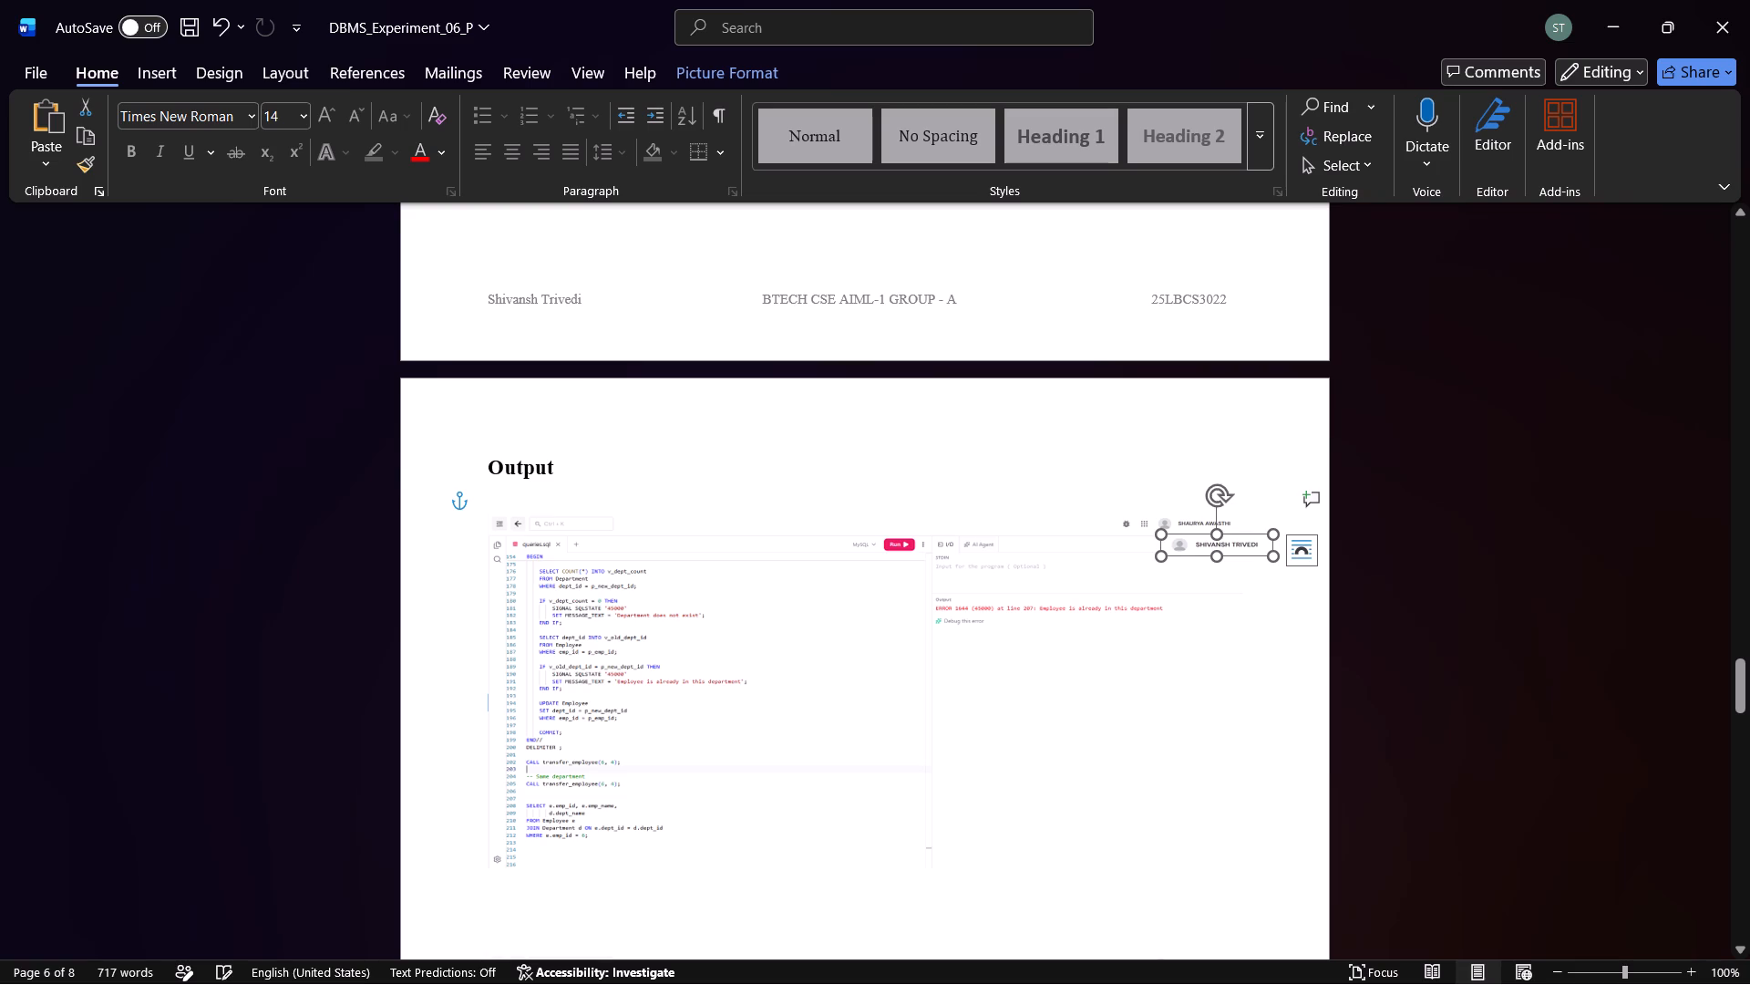
{"action": "left_click_drag", "start_coordinate": [1249, 542], "coordinate": [1238, 523]}
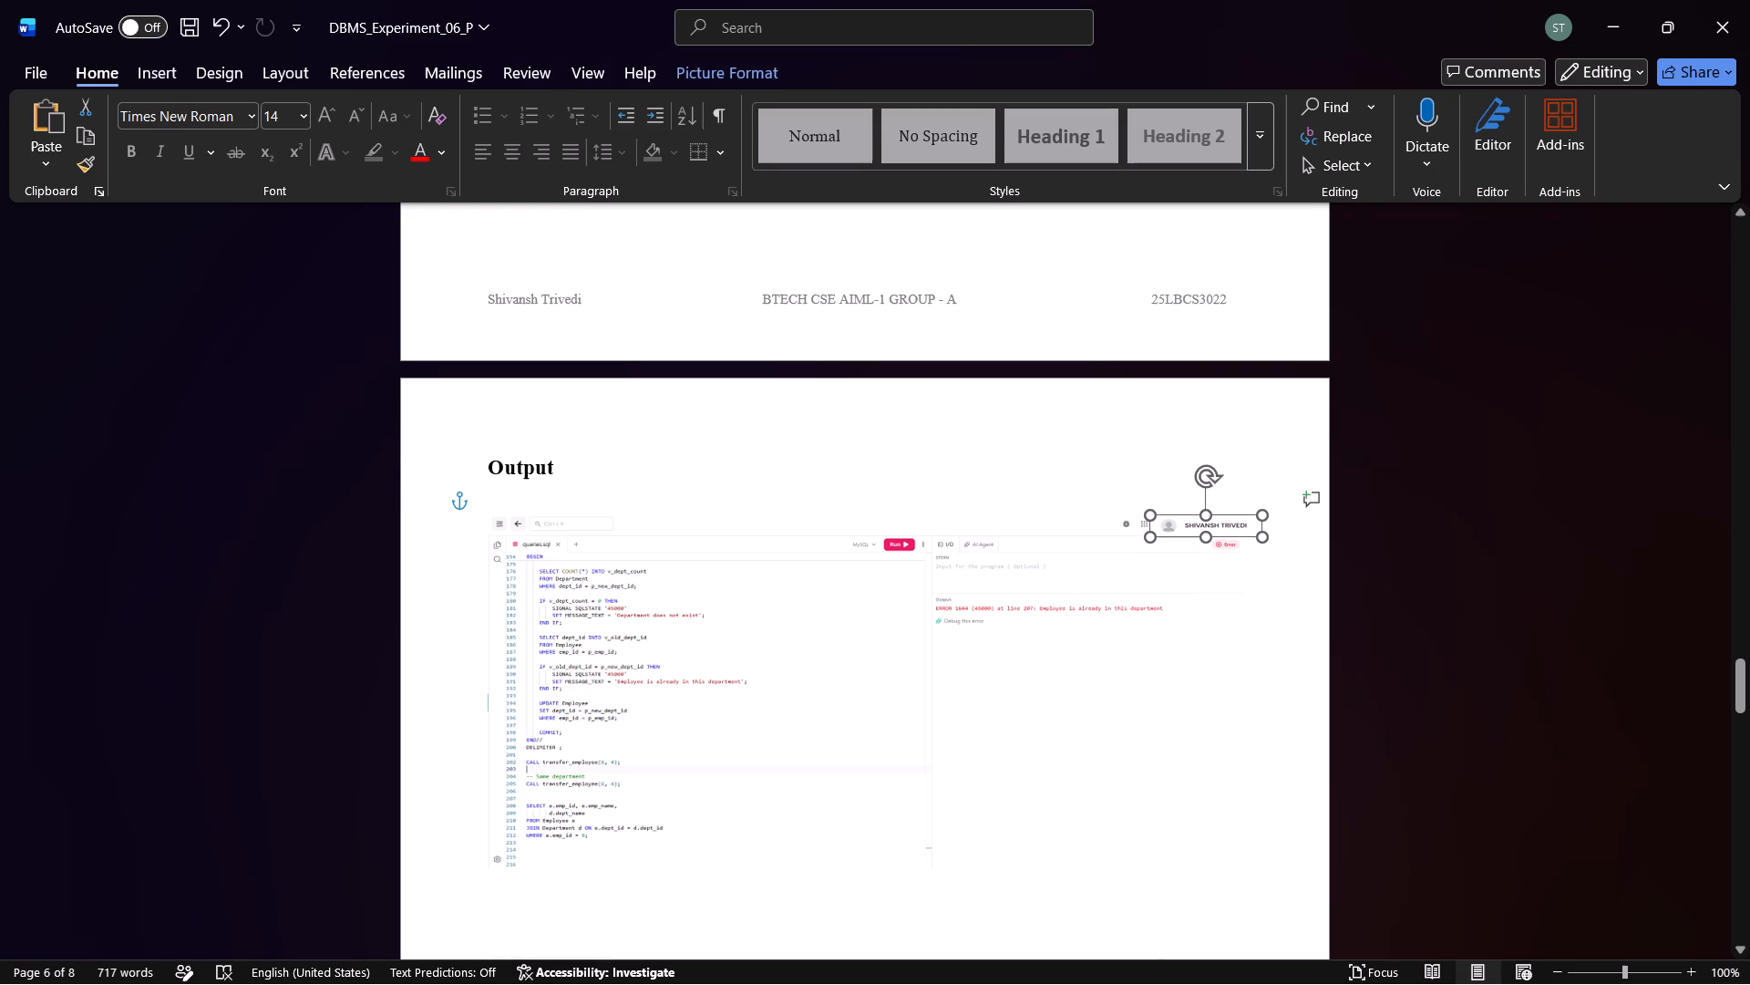
{"action": "left_click_drag", "start_coordinate": [1238, 523], "coordinate": [1236, 521]}
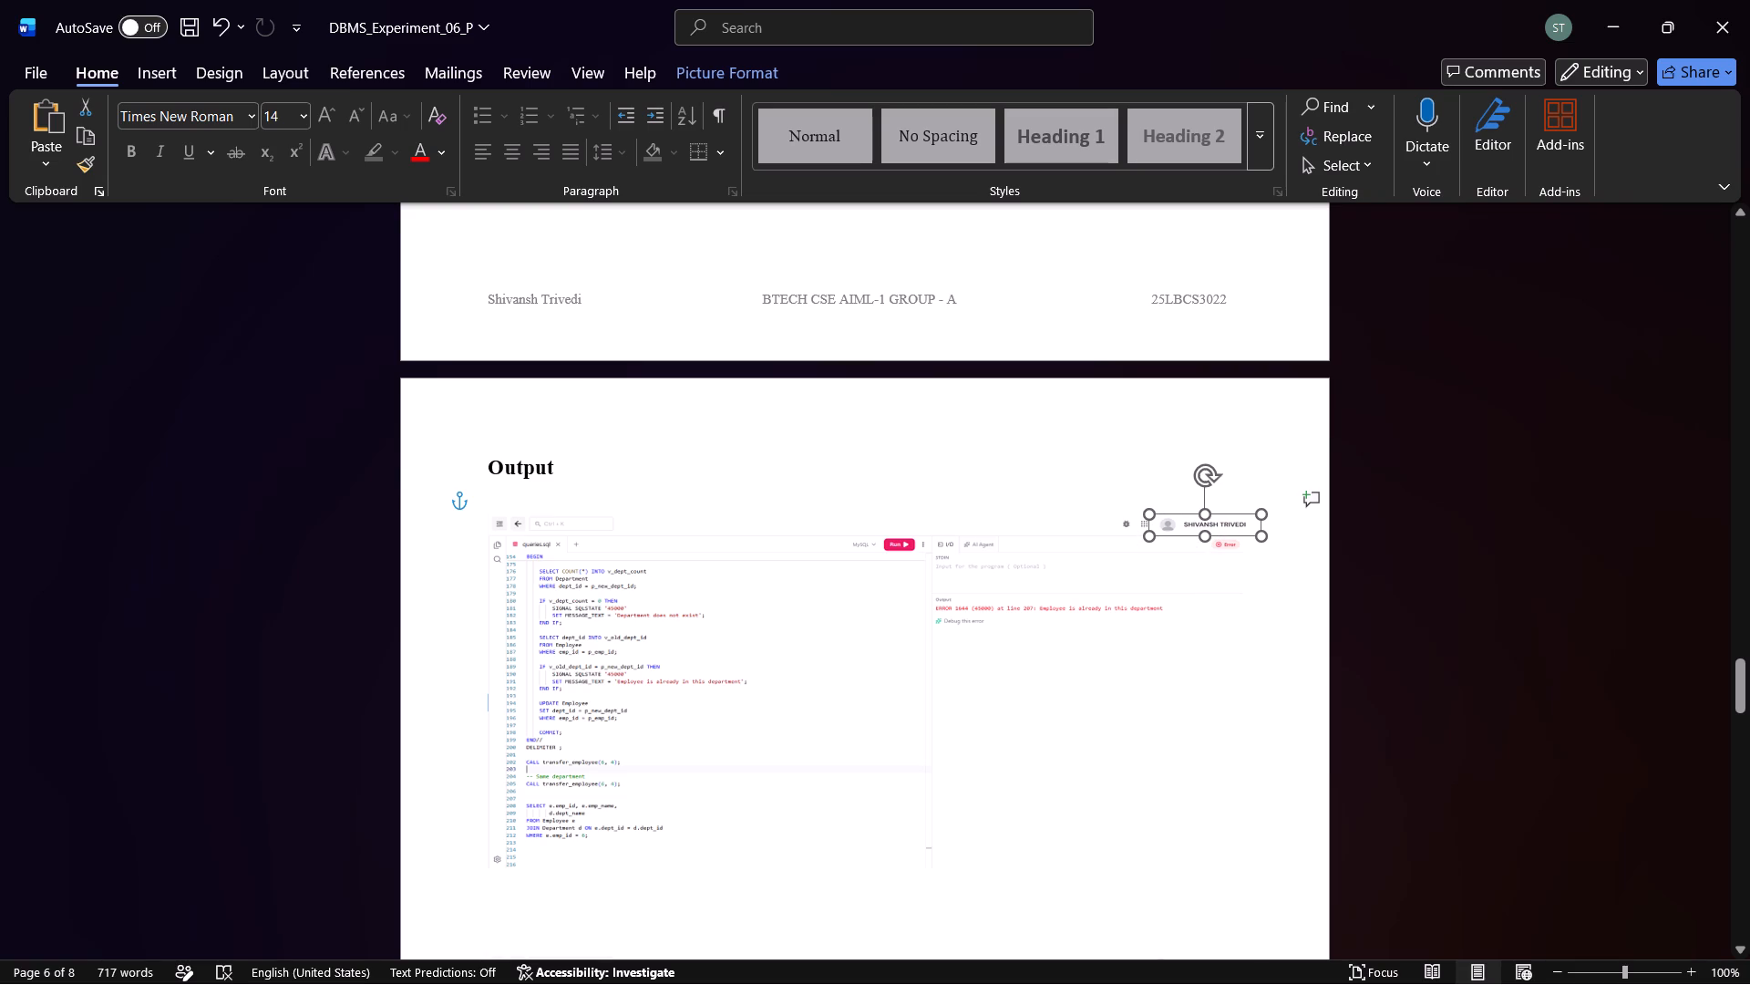
{"action": "left_click_drag", "start_coordinate": [1236, 521], "coordinate": [1239, 524]}
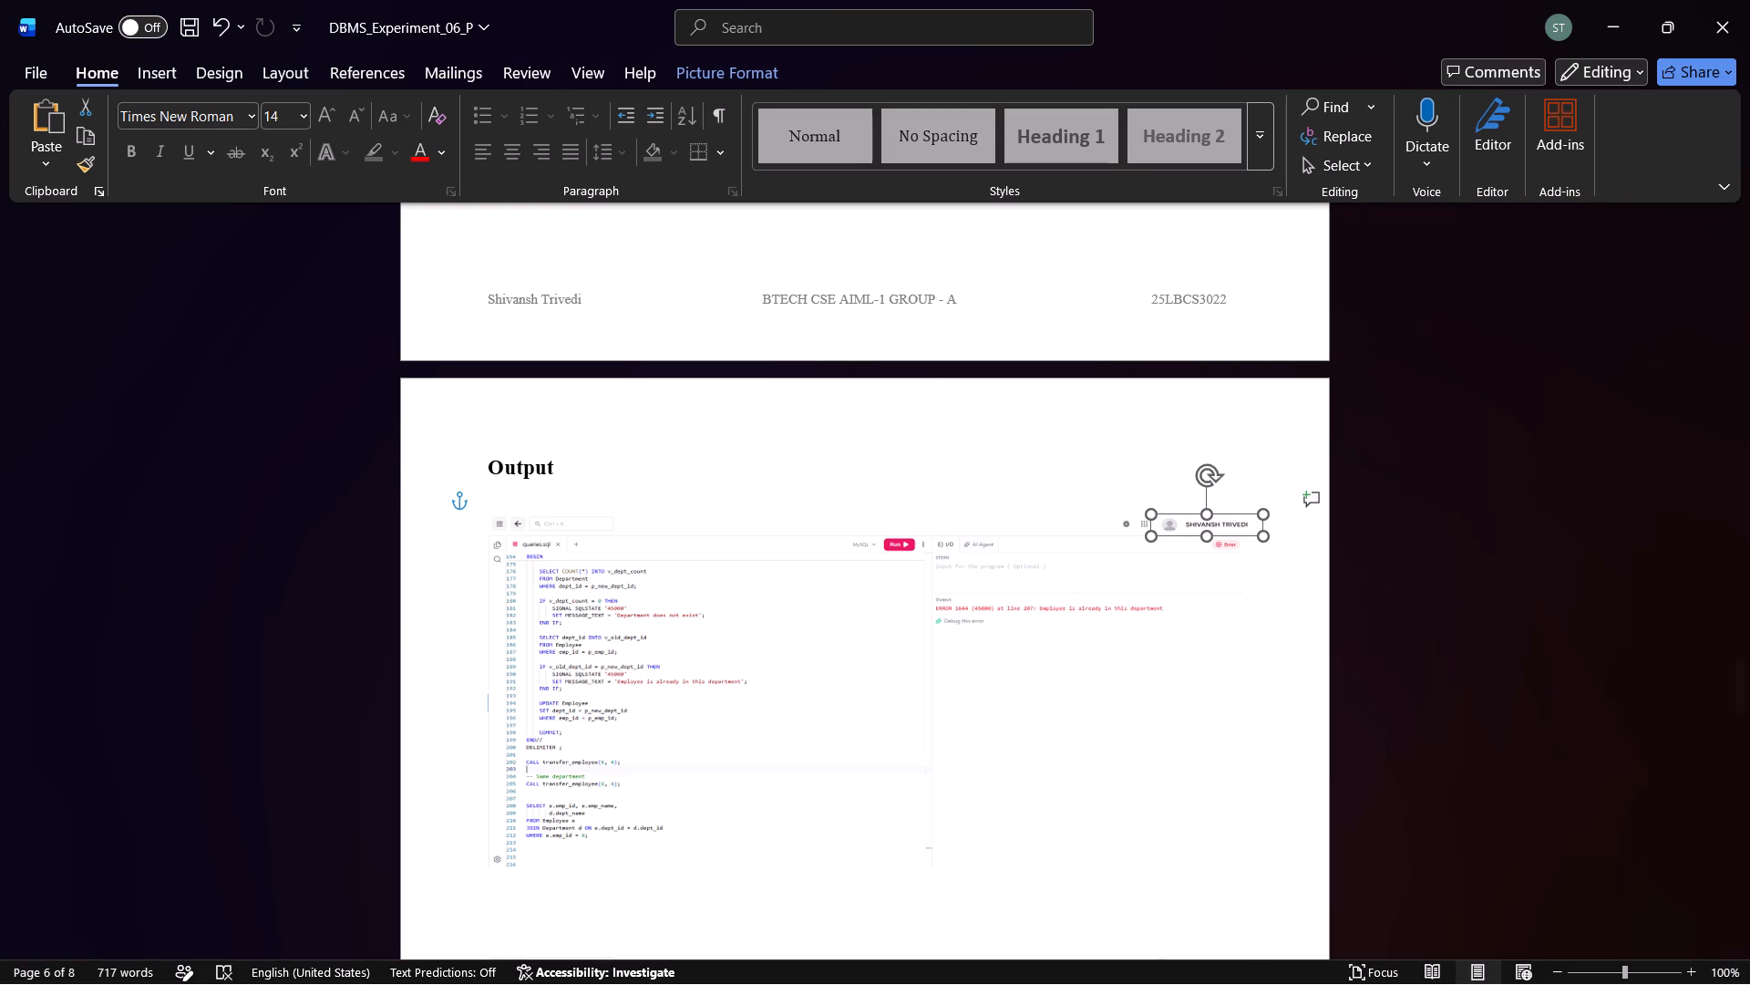
{"action": "left_click_drag", "start_coordinate": [1239, 524], "coordinate": [1238, 520]}
{"action": "left_click", "coordinate": [1107, 491]}
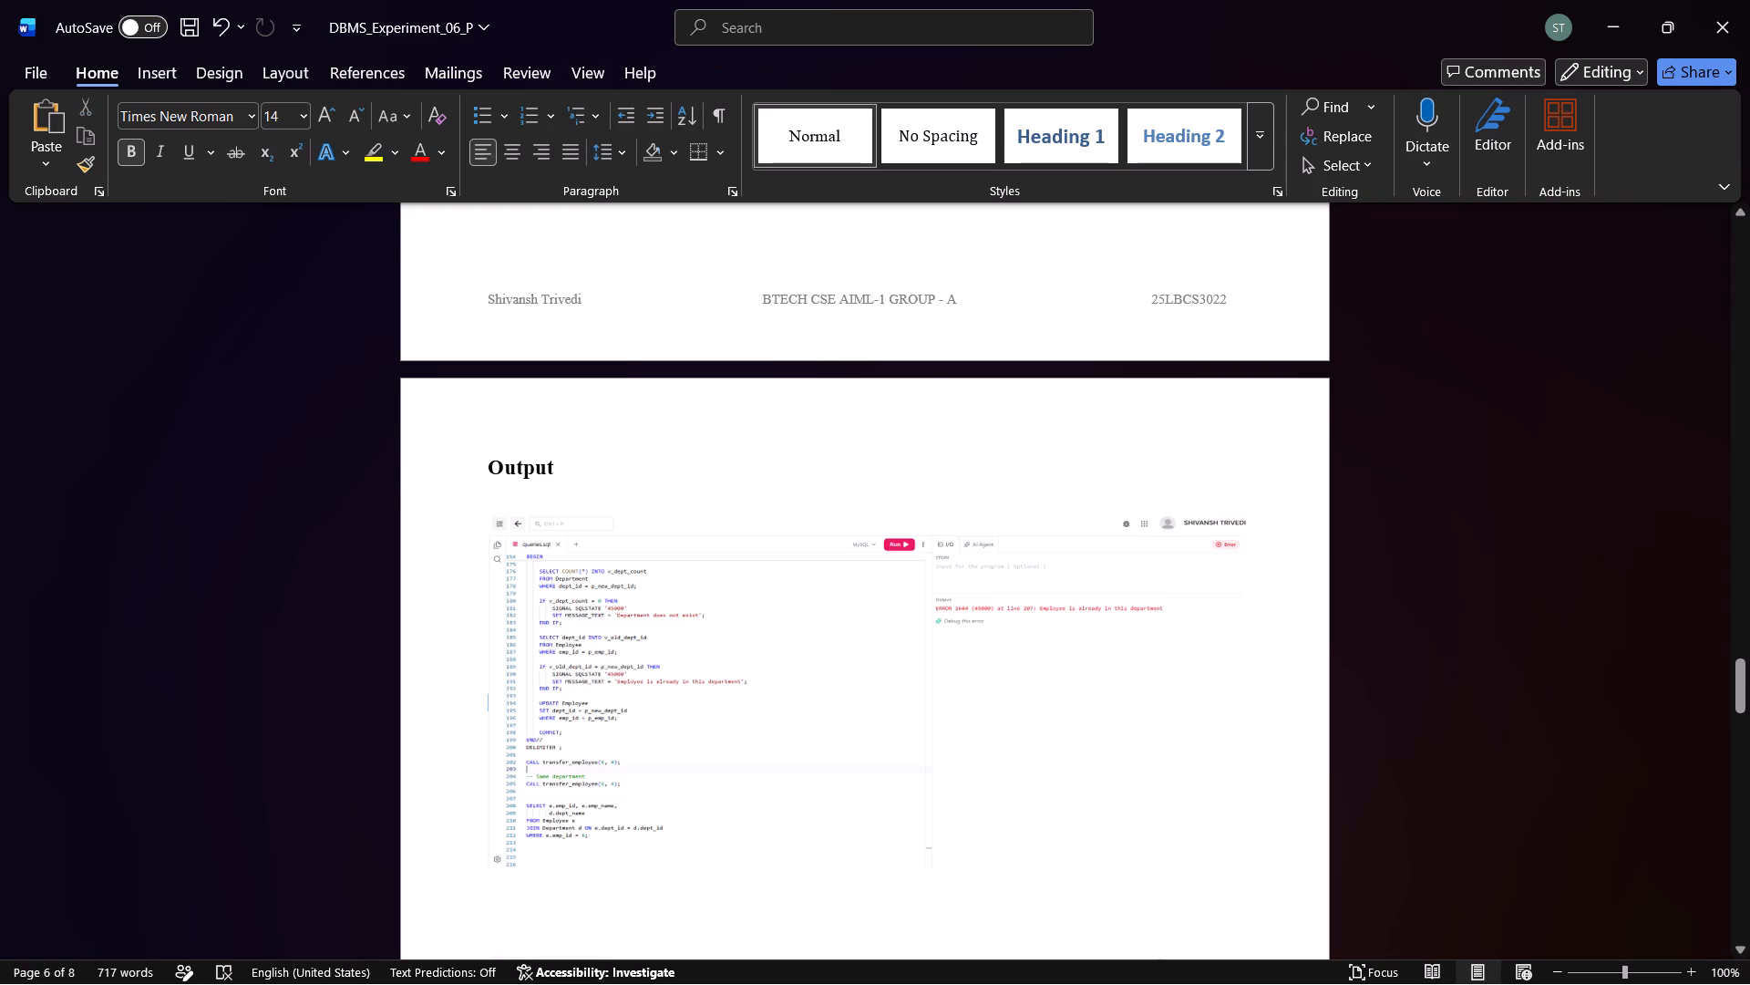
Examine the output screenshots from section 6 through the salary-validation output for account names that still need covering.
{"action": "scroll", "coordinate": [1267, 482], "scroll_direction": "down", "scroll_amount": 7}
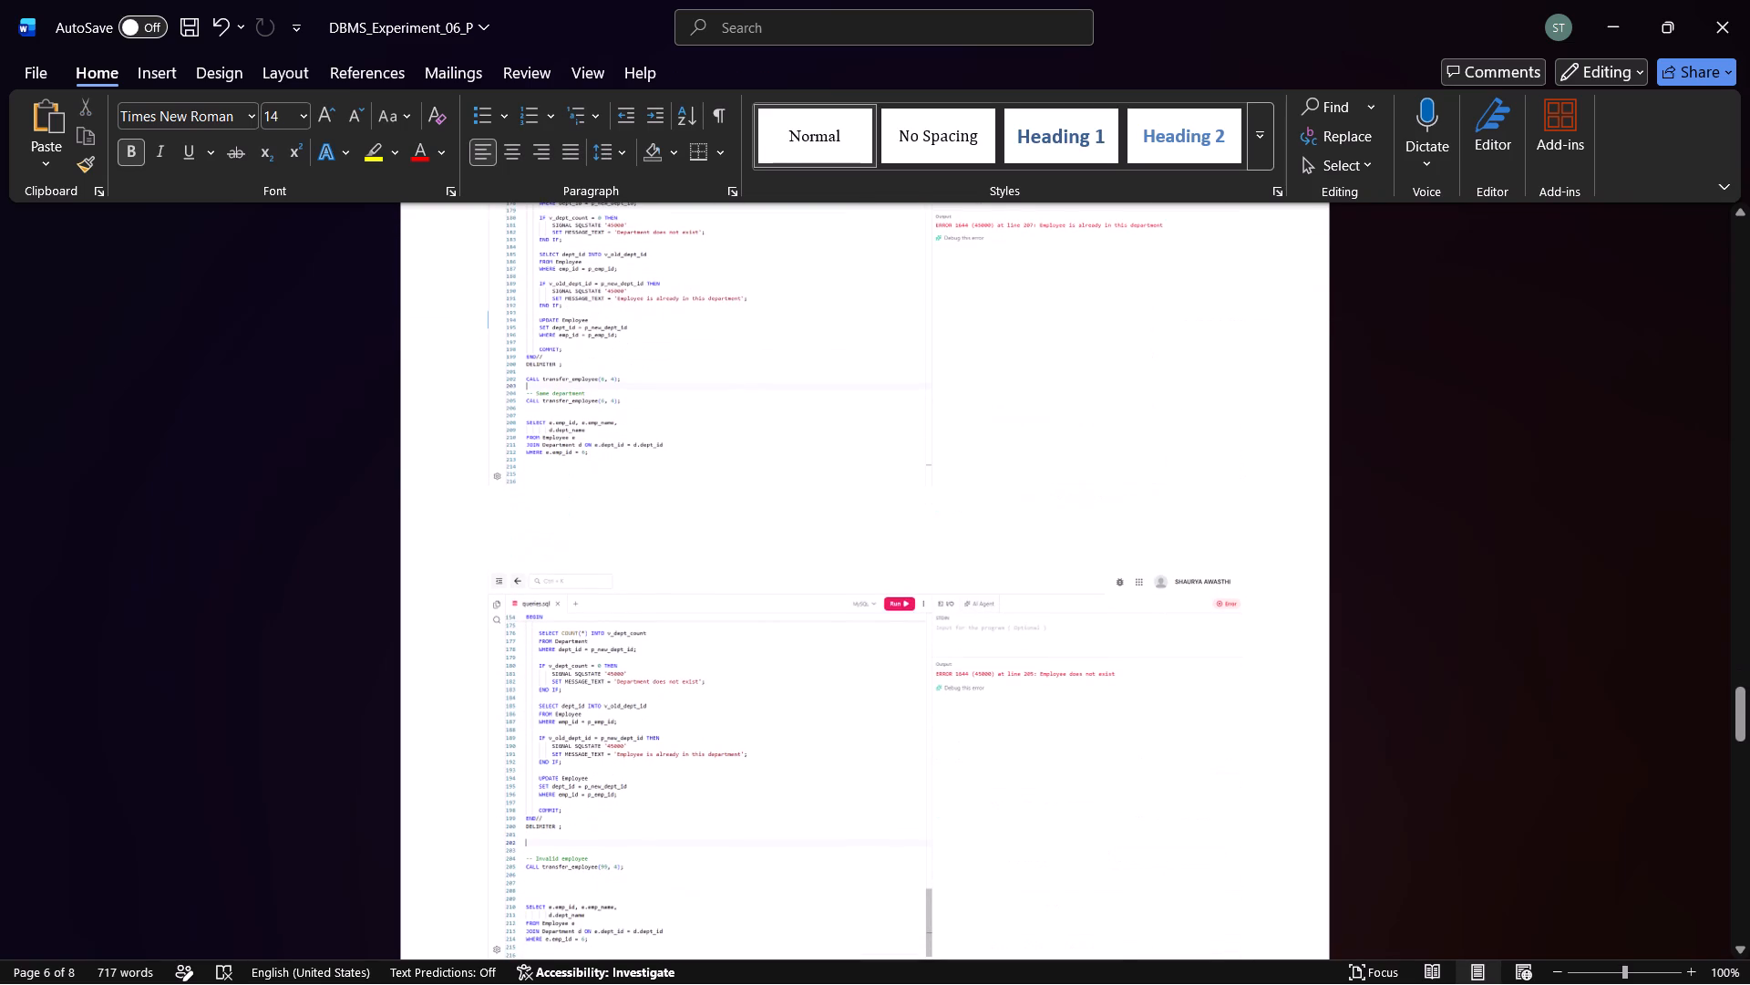
{"action": "left_click", "coordinate": [1065, 522]}
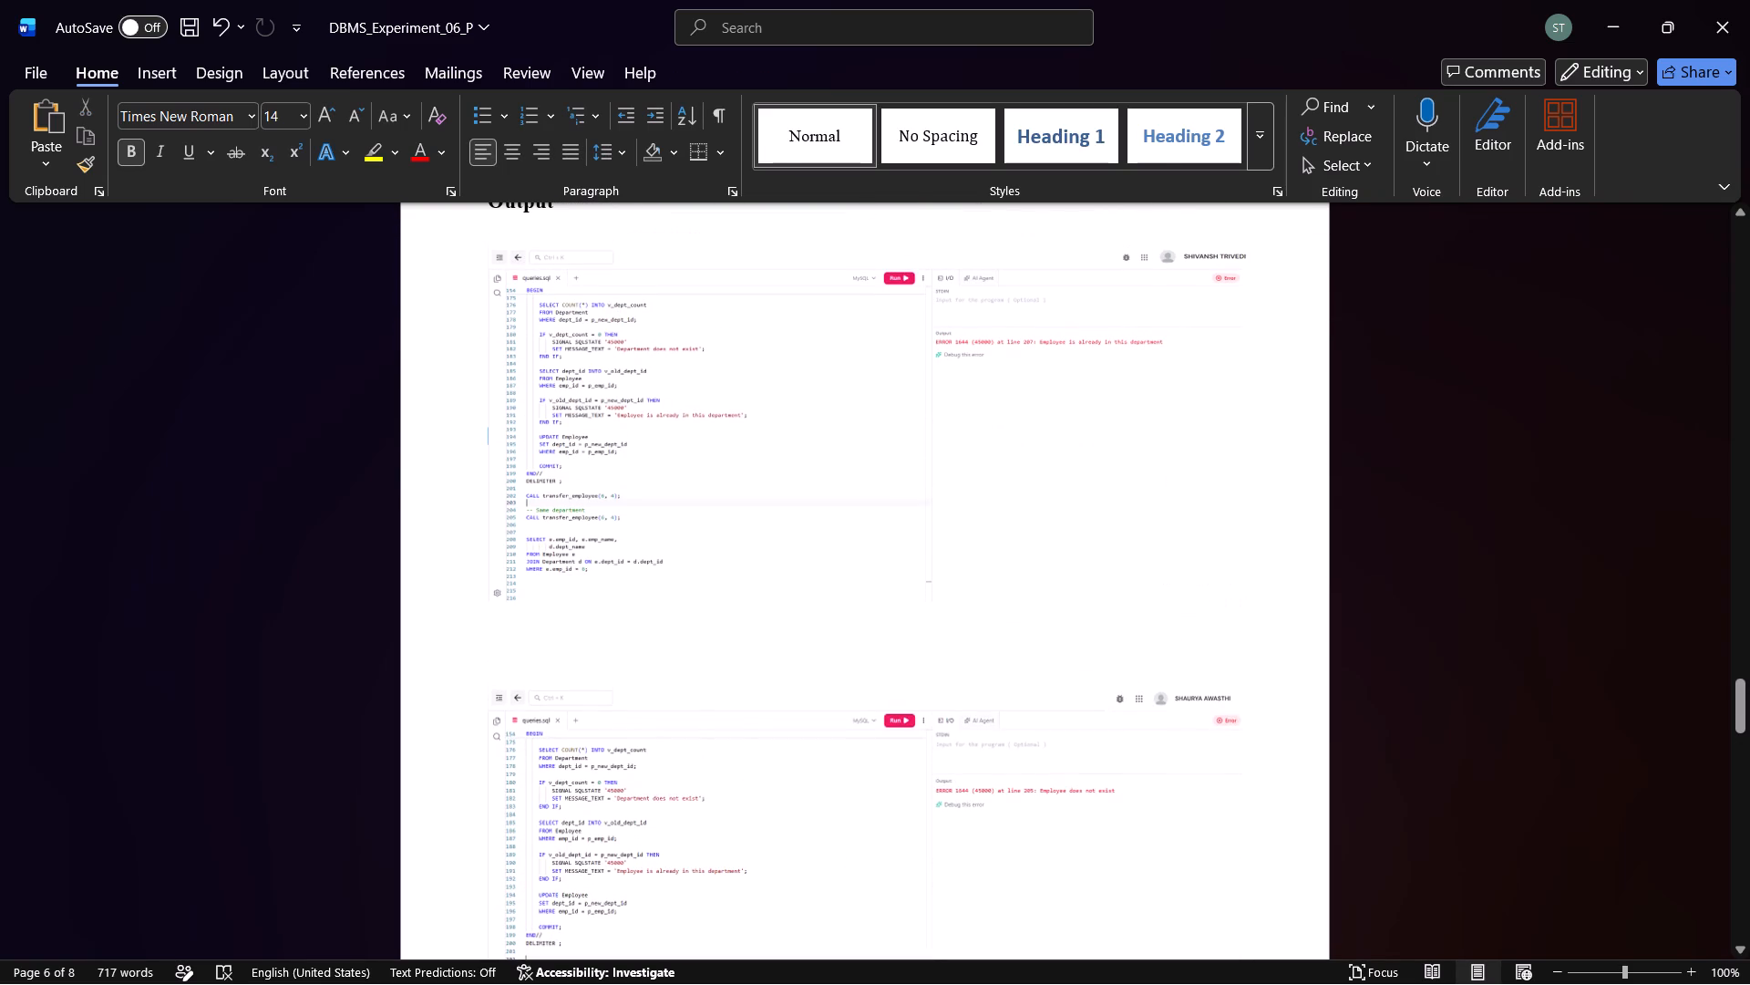
{"action": "left_click", "coordinate": [875, 672]}
{"action": "scroll", "coordinate": [978, 638], "scroll_direction": "down", "scroll_amount": 7}
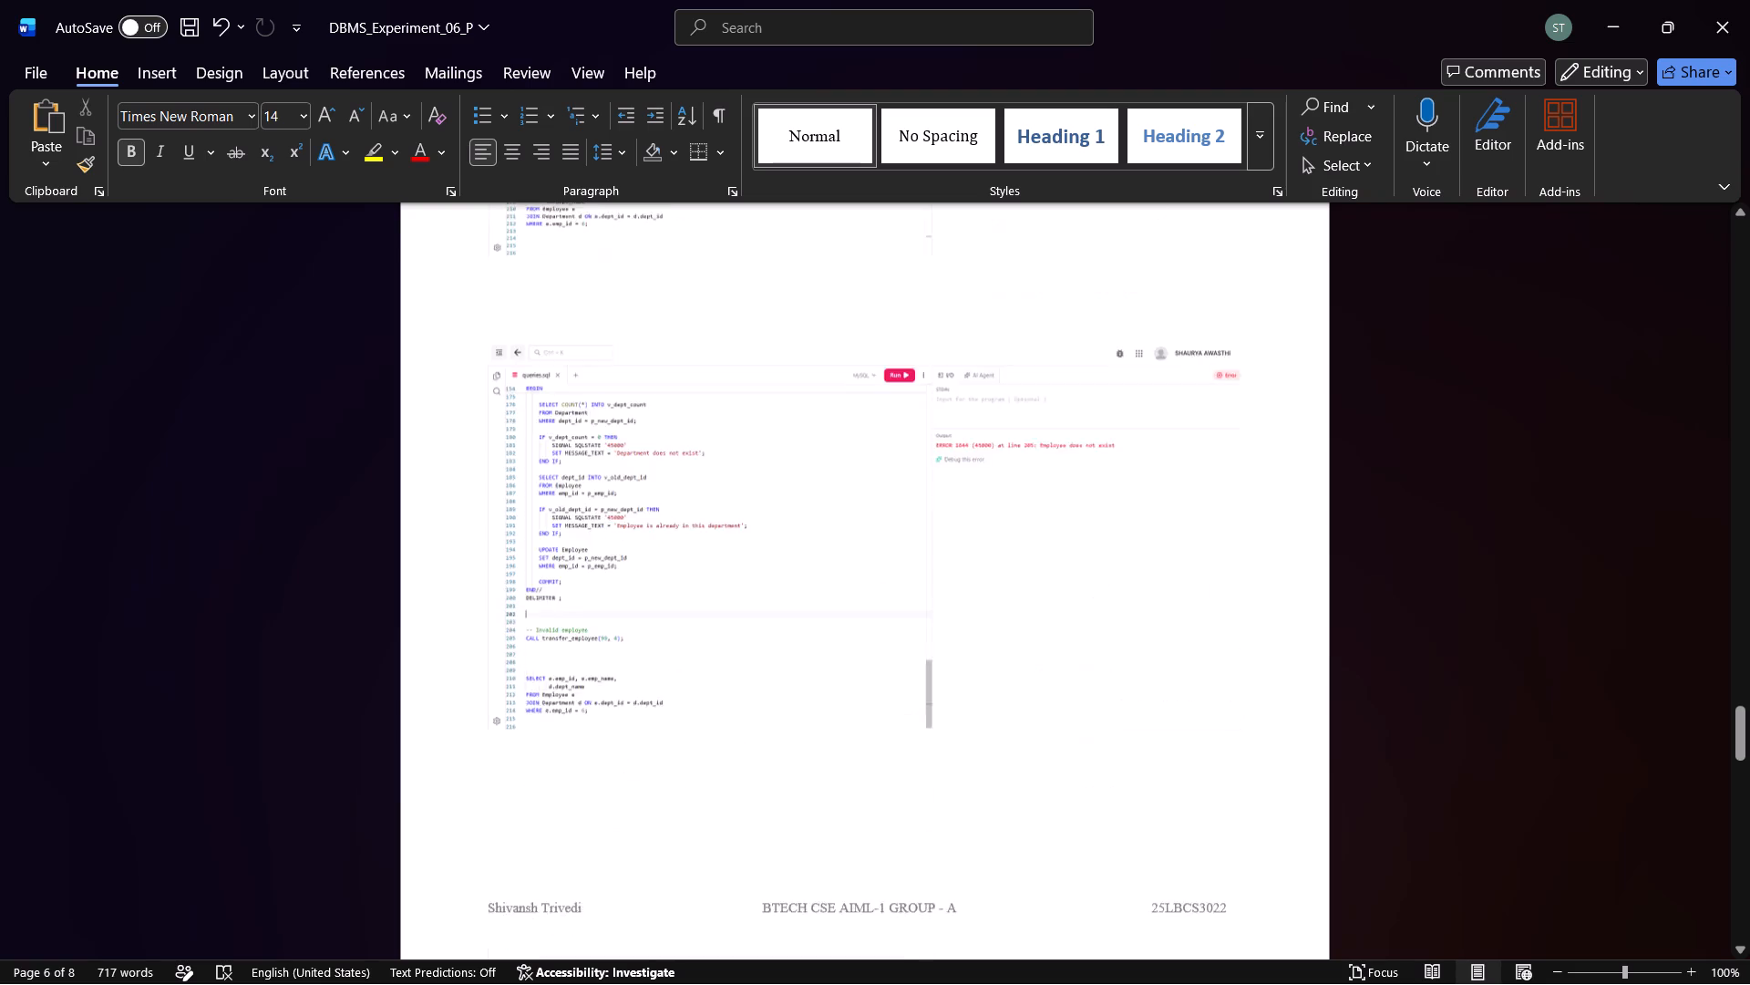
{"action": "scroll", "coordinate": [983, 639], "scroll_direction": "down", "scroll_amount": 15}
{"action": "scroll", "coordinate": [983, 639], "scroll_direction": "down", "scroll_amount": 8}
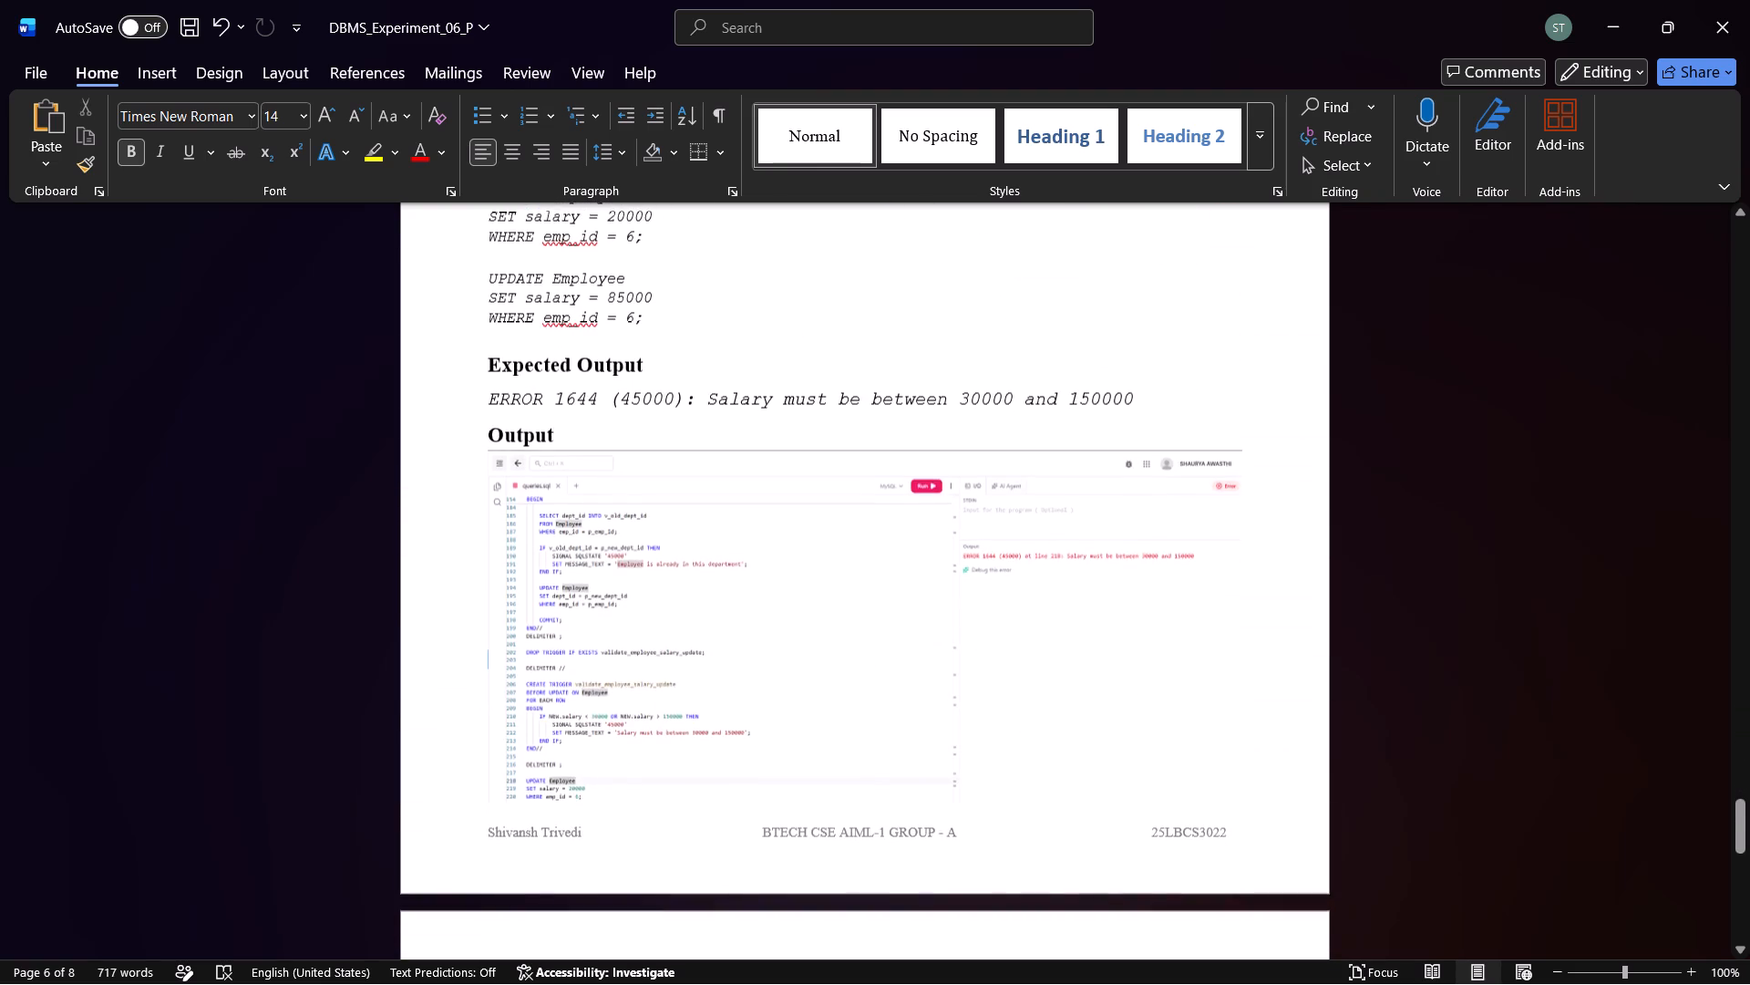
{"action": "scroll", "coordinate": [984, 626], "scroll_direction": "up", "scroll_amount": 9}
{"action": "scroll", "coordinate": [984, 626], "scroll_direction": "up", "scroll_amount": 17}
{"action": "scroll", "coordinate": [984, 626], "scroll_direction": "up", "scroll_amount": 10}
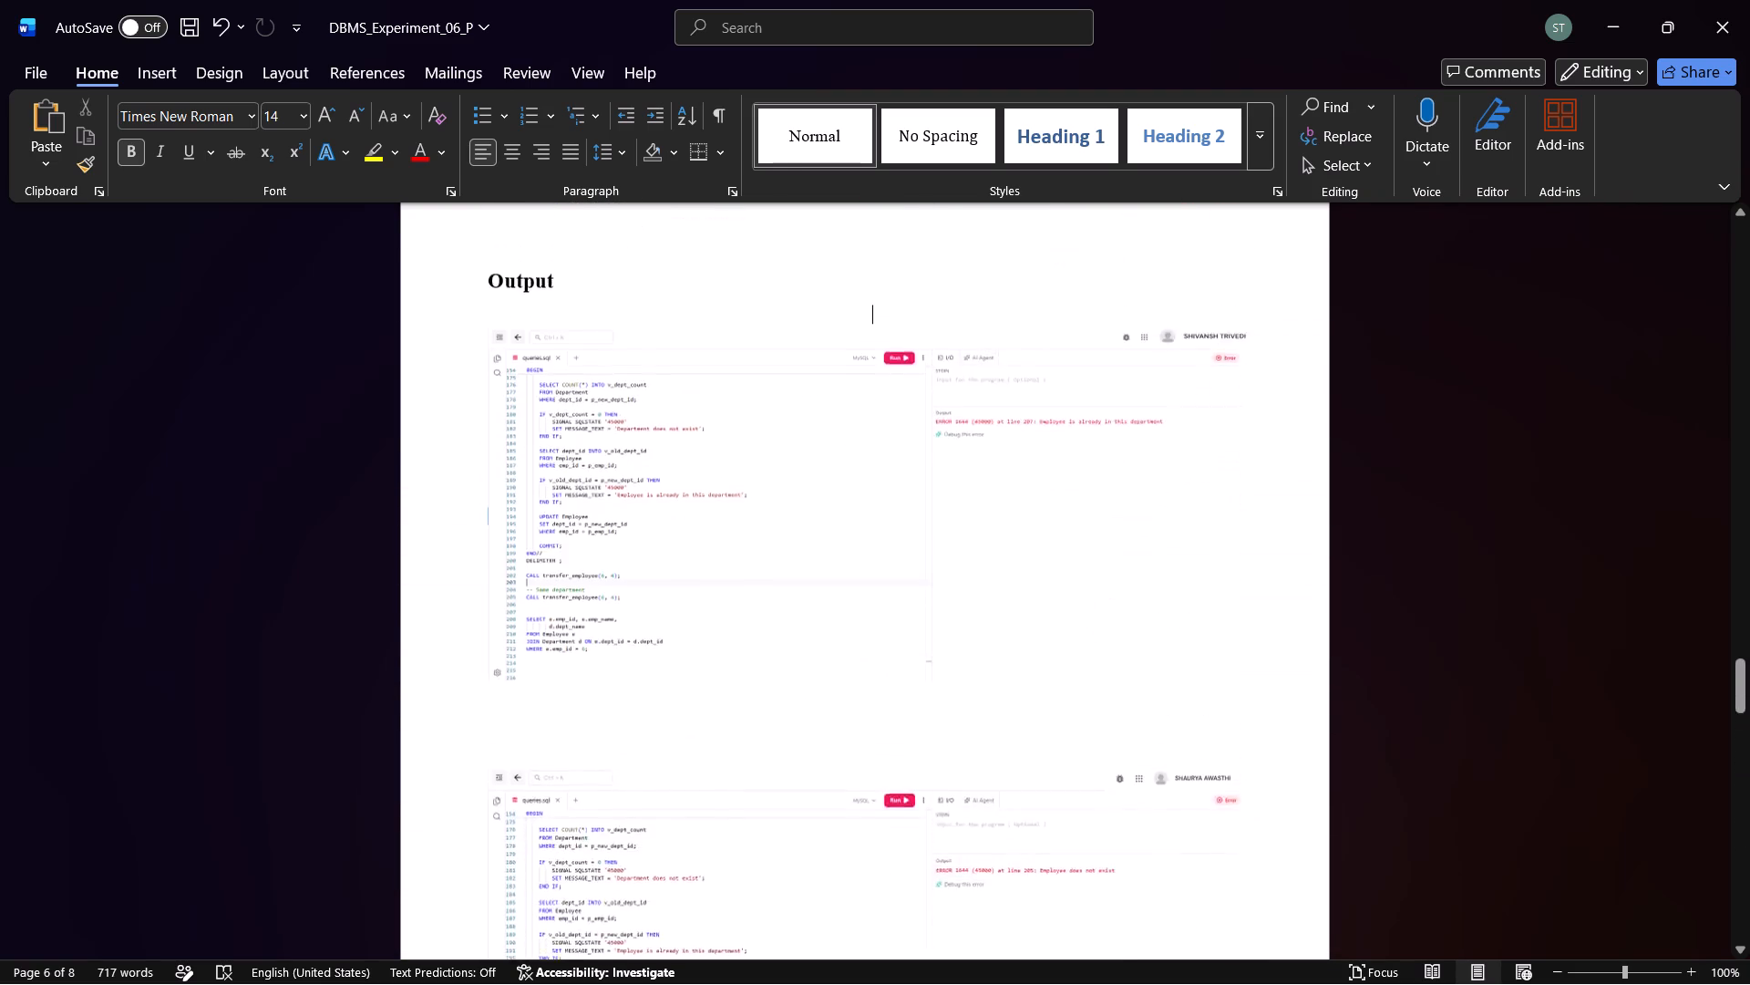
{"action": "scroll", "coordinate": [984, 626], "scroll_direction": "up", "scroll_amount": 9}
{"action": "scroll", "coordinate": [984, 626], "scroll_direction": "down", "scroll_amount": 3}
{"action": "scroll", "coordinate": [984, 626], "scroll_direction": "up", "scroll_amount": 2}
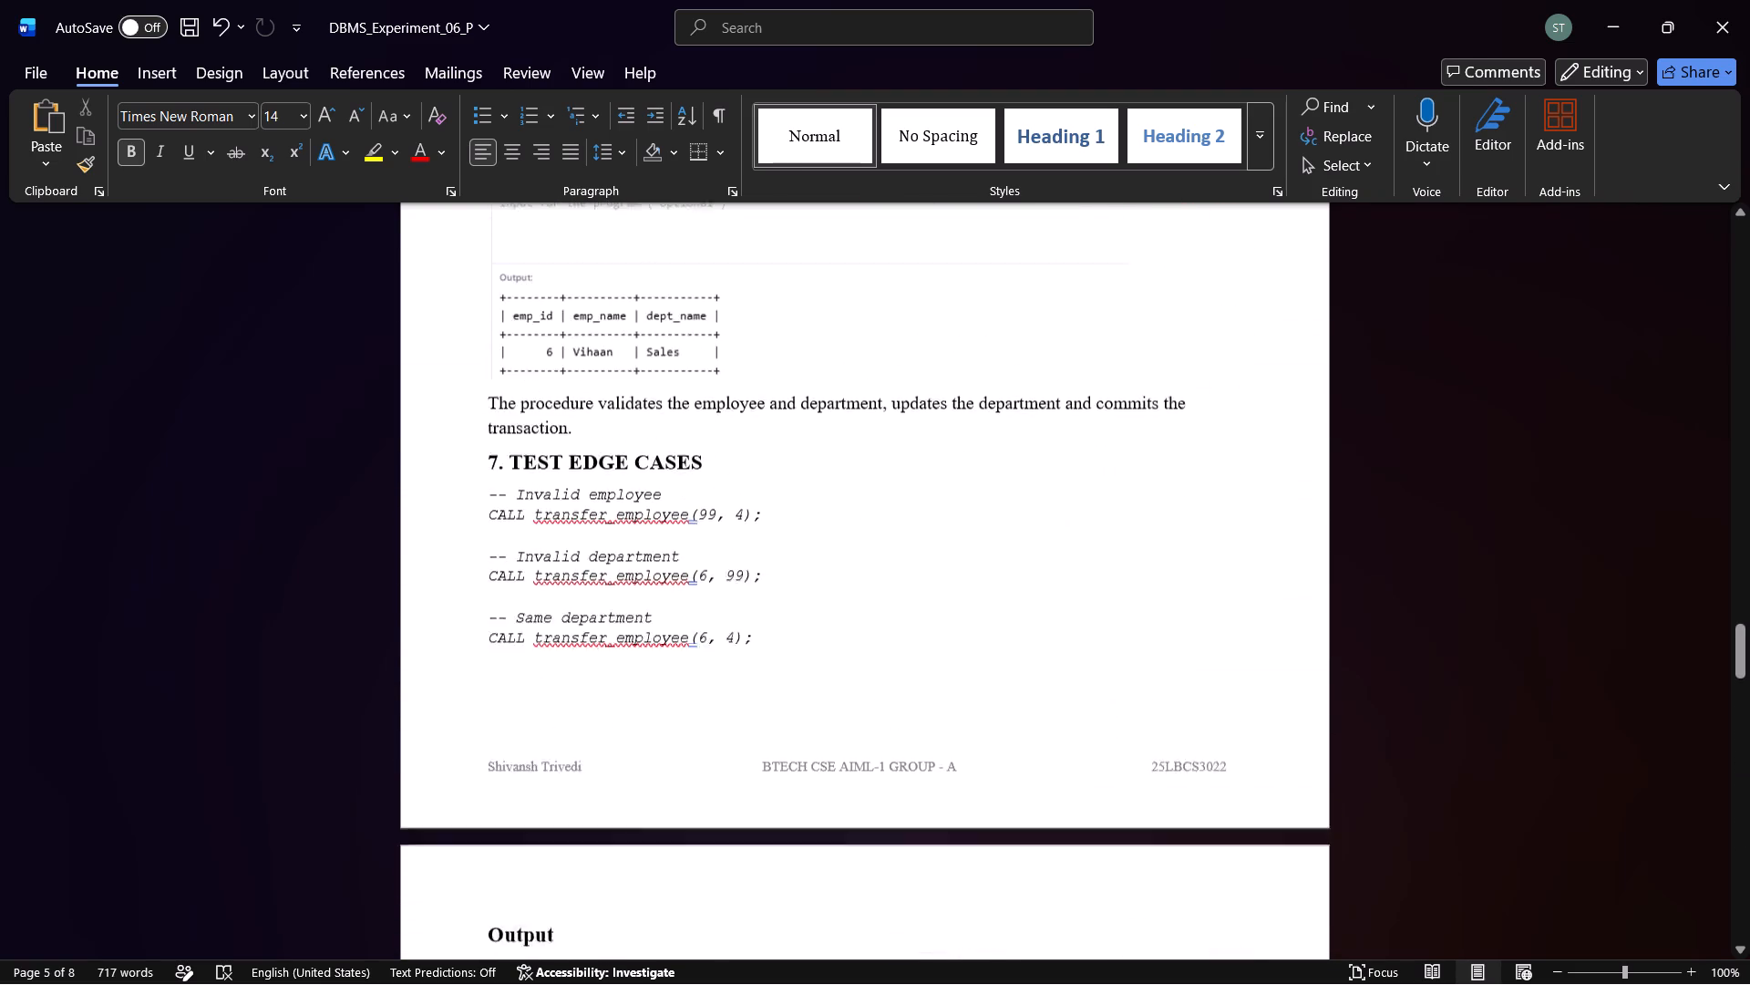
{"action": "scroll", "coordinate": [984, 626], "scroll_direction": "up", "scroll_amount": 9}
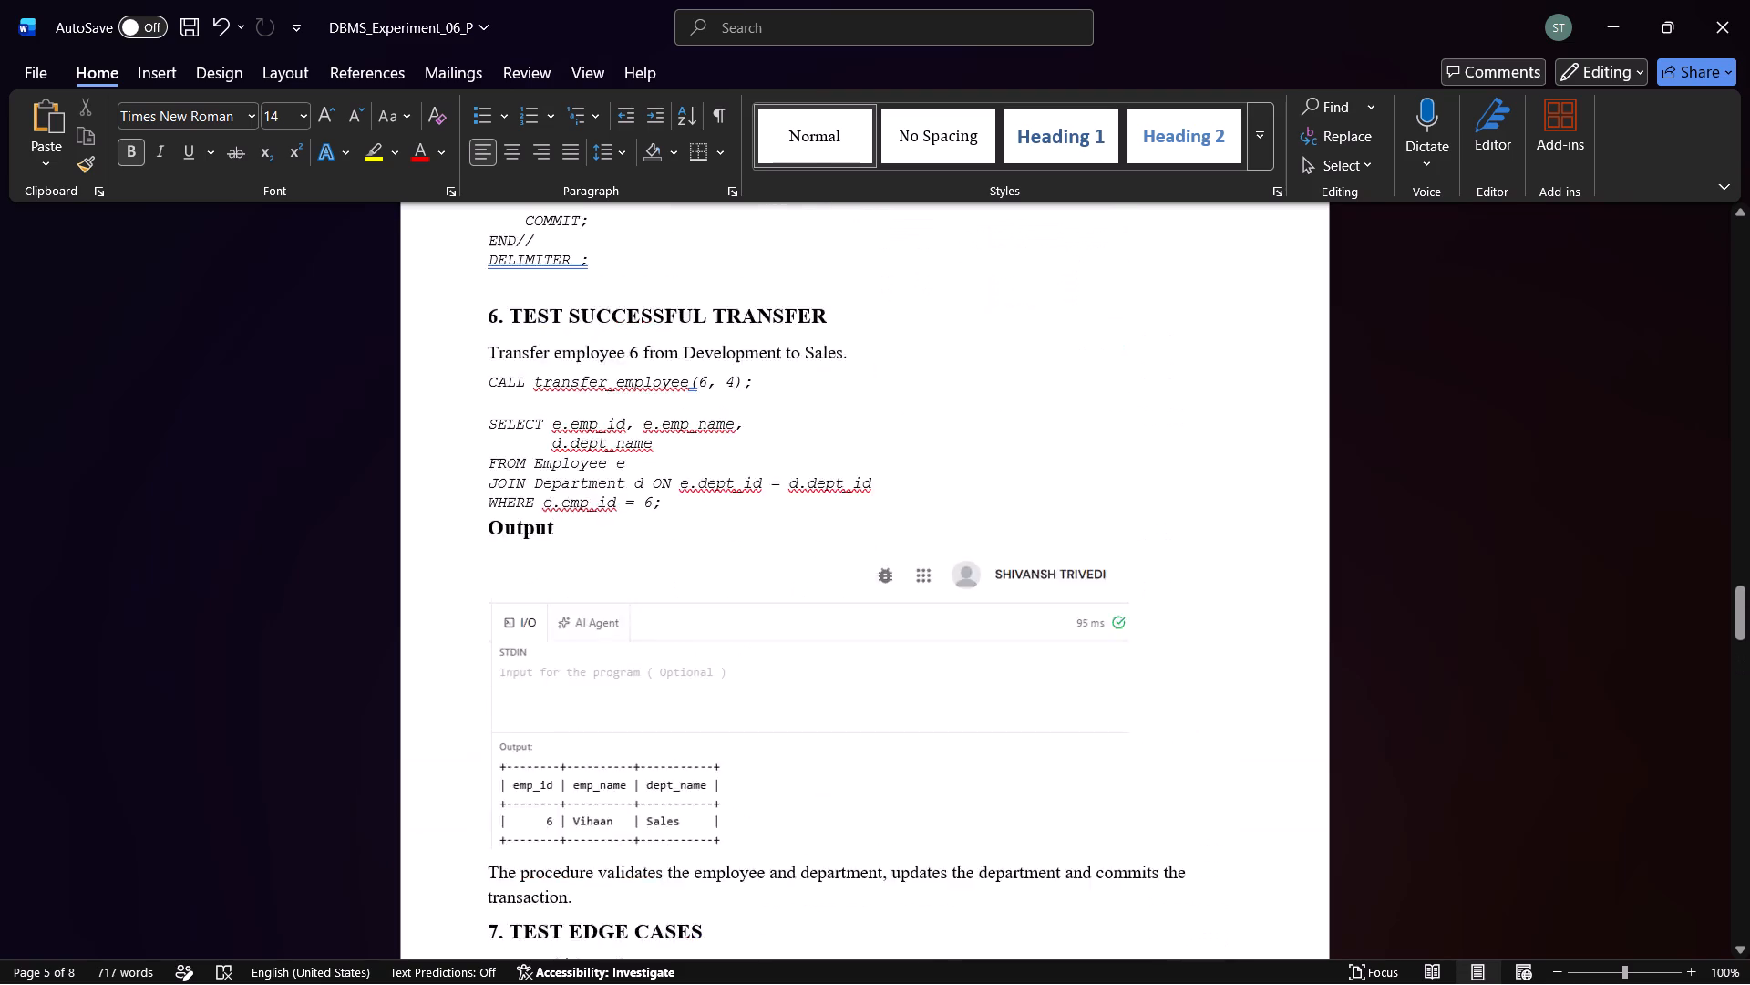
{"action": "scroll", "coordinate": [987, 617], "scroll_direction": "up", "scroll_amount": 1}
{"action": "scroll", "coordinate": [987, 617], "scroll_direction": "down", "scroll_amount": 15}
{"action": "scroll", "coordinate": [987, 617], "scroll_direction": "down", "scroll_amount": 6}
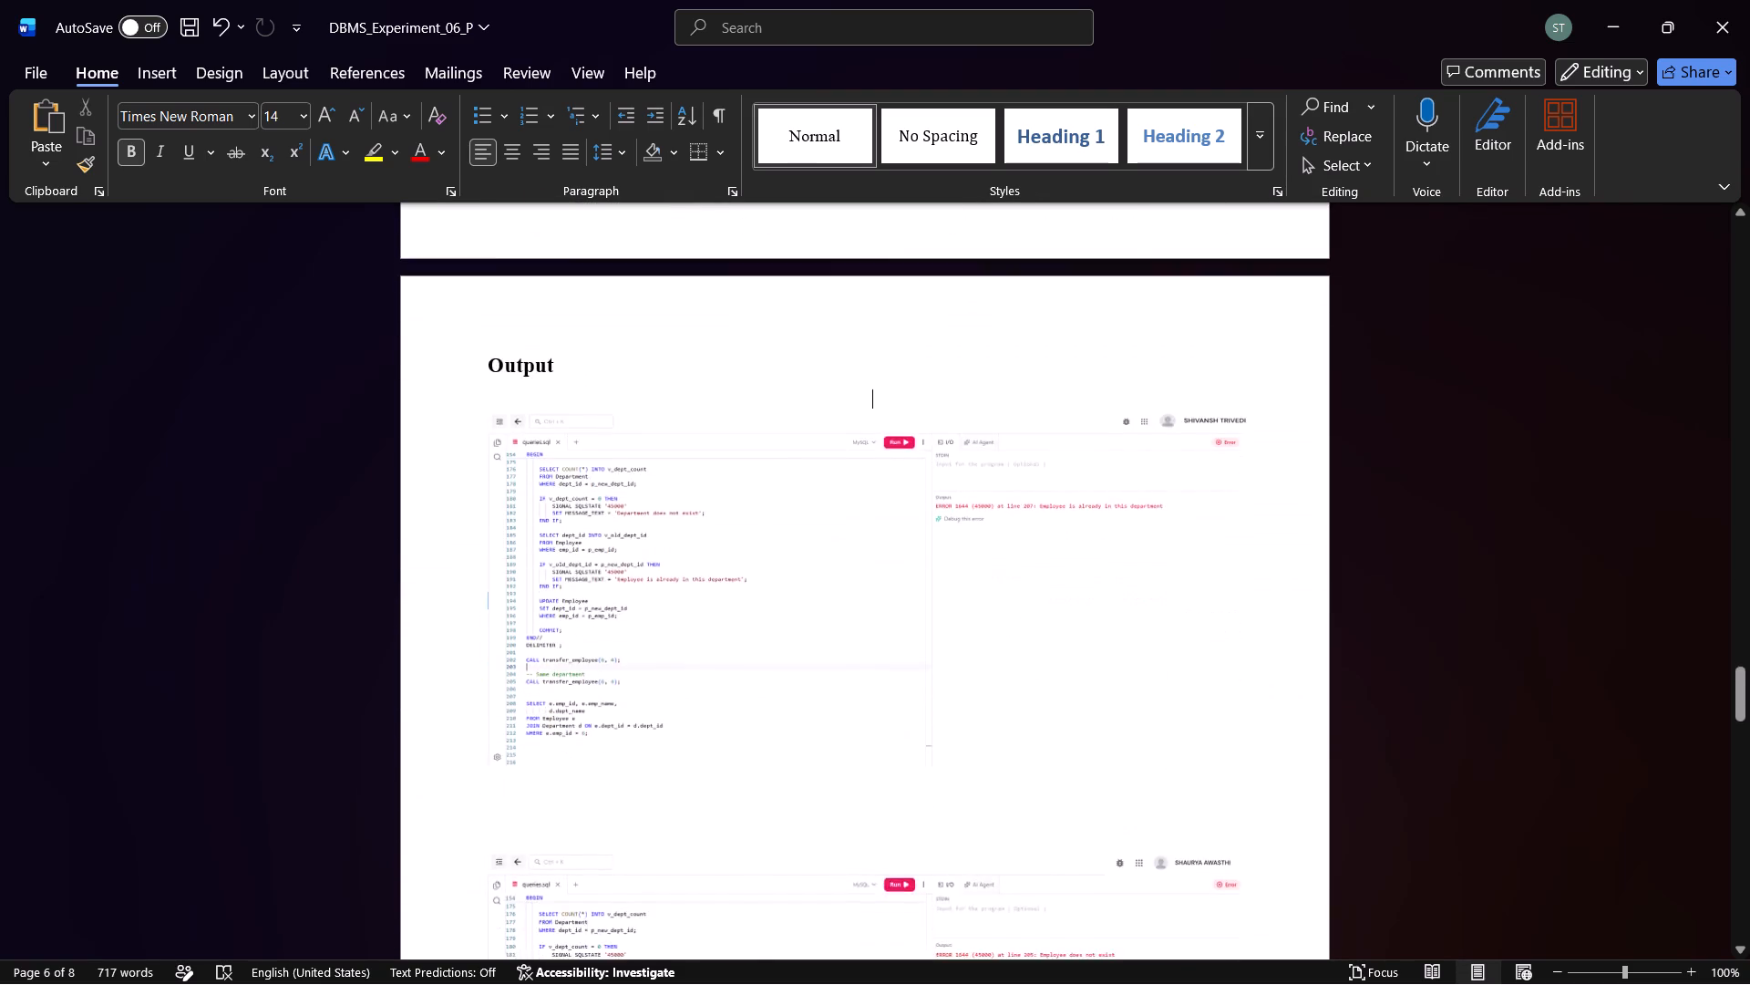
{"action": "scroll", "coordinate": [987, 617], "scroll_direction": "down", "scroll_amount": 6}
Paste the owner's account-name picture on page 6, place it in front of text, and move it just above the second edge-case output.
{"action": "left_click", "coordinate": [660, 503]}
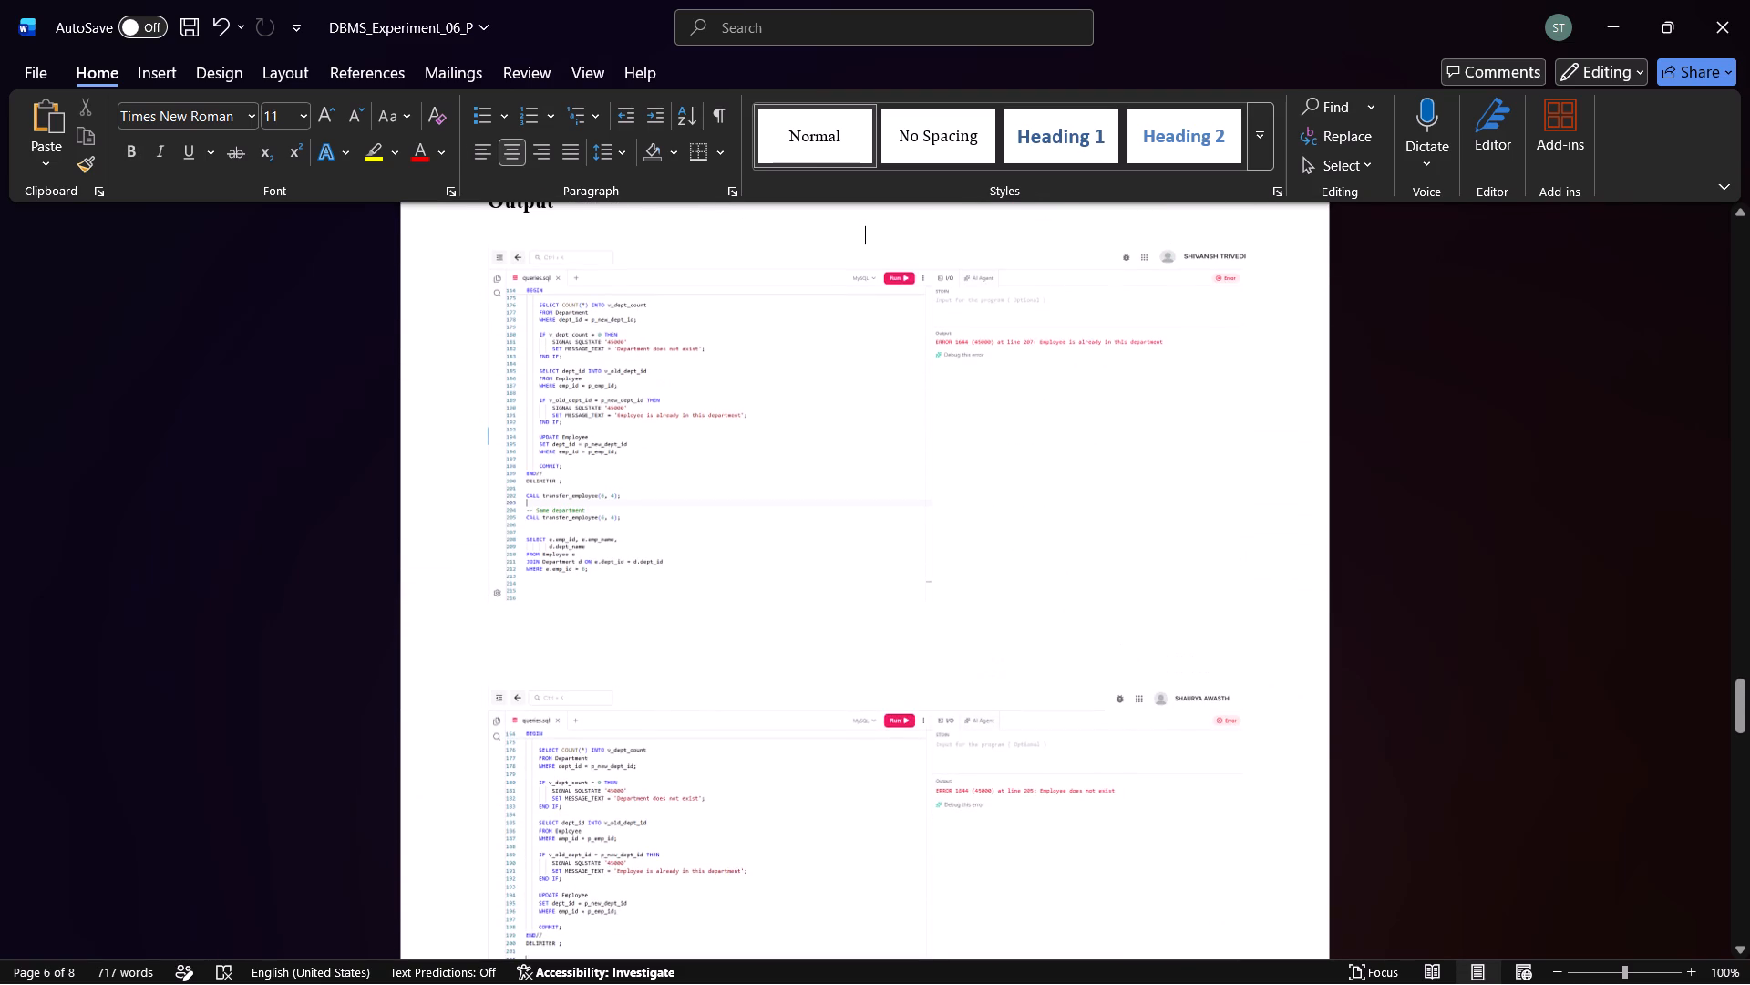
{"action": "key", "text": "ctrl+v"}
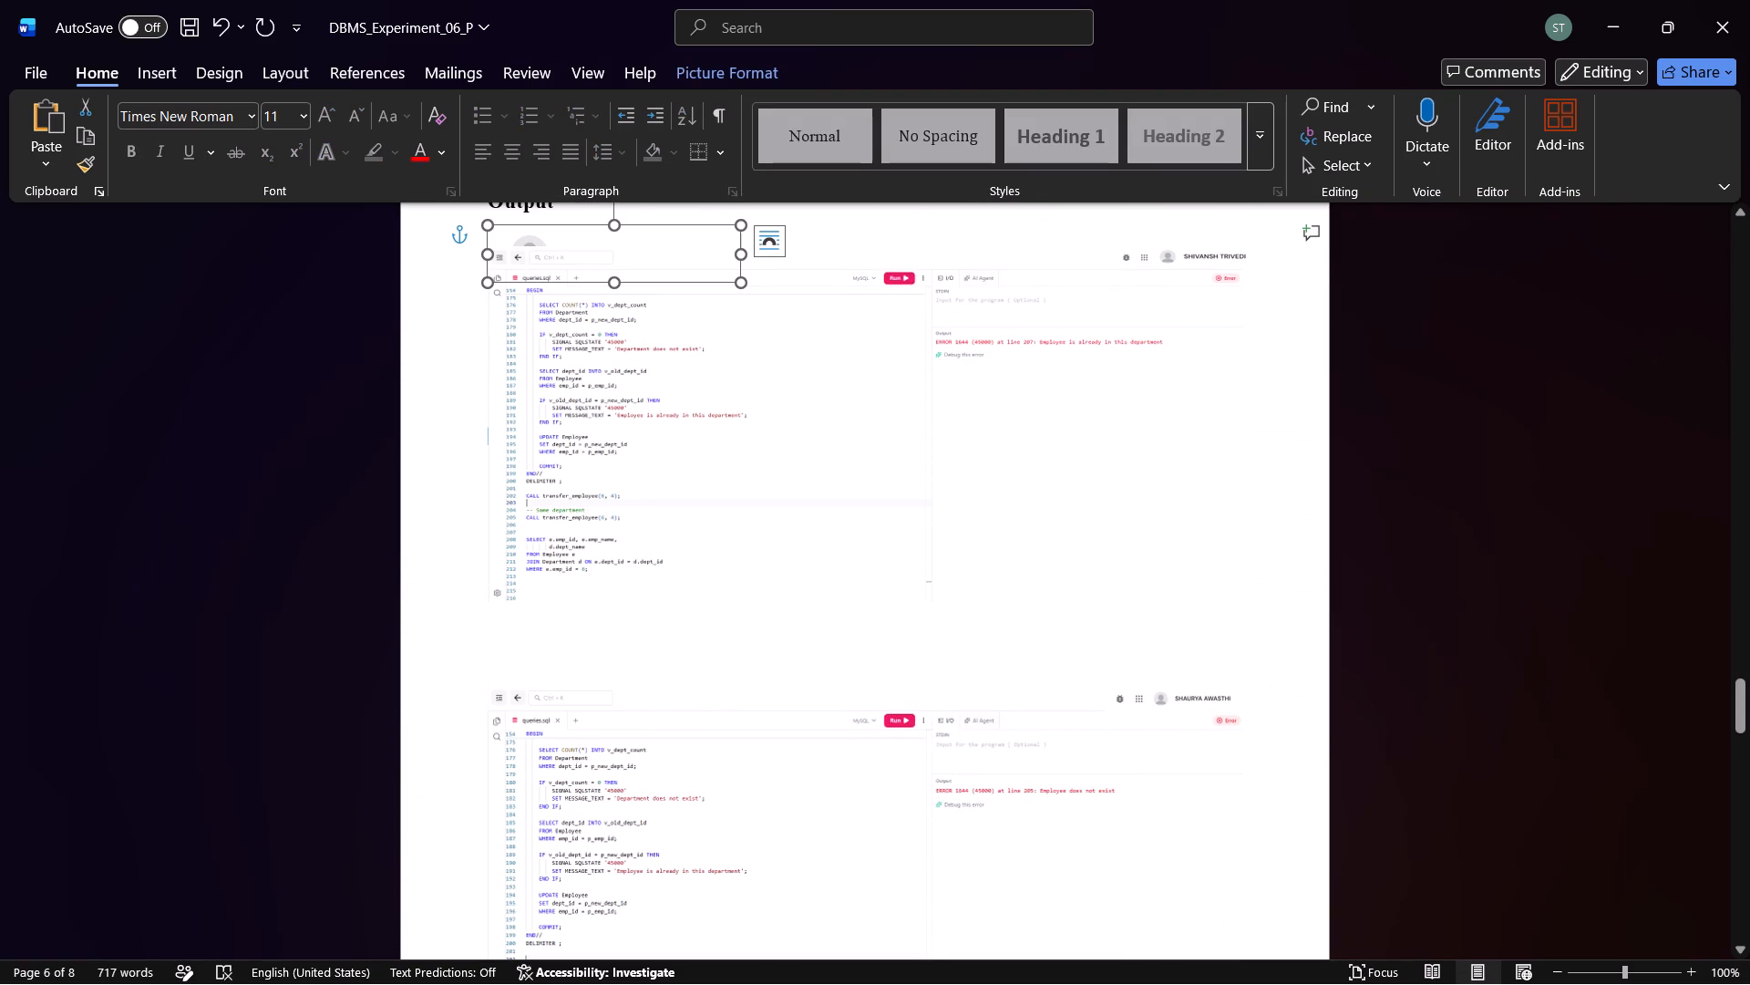
{"action": "left_click", "coordinate": [760, 251]}
{"action": "left_click", "coordinate": [930, 451]}
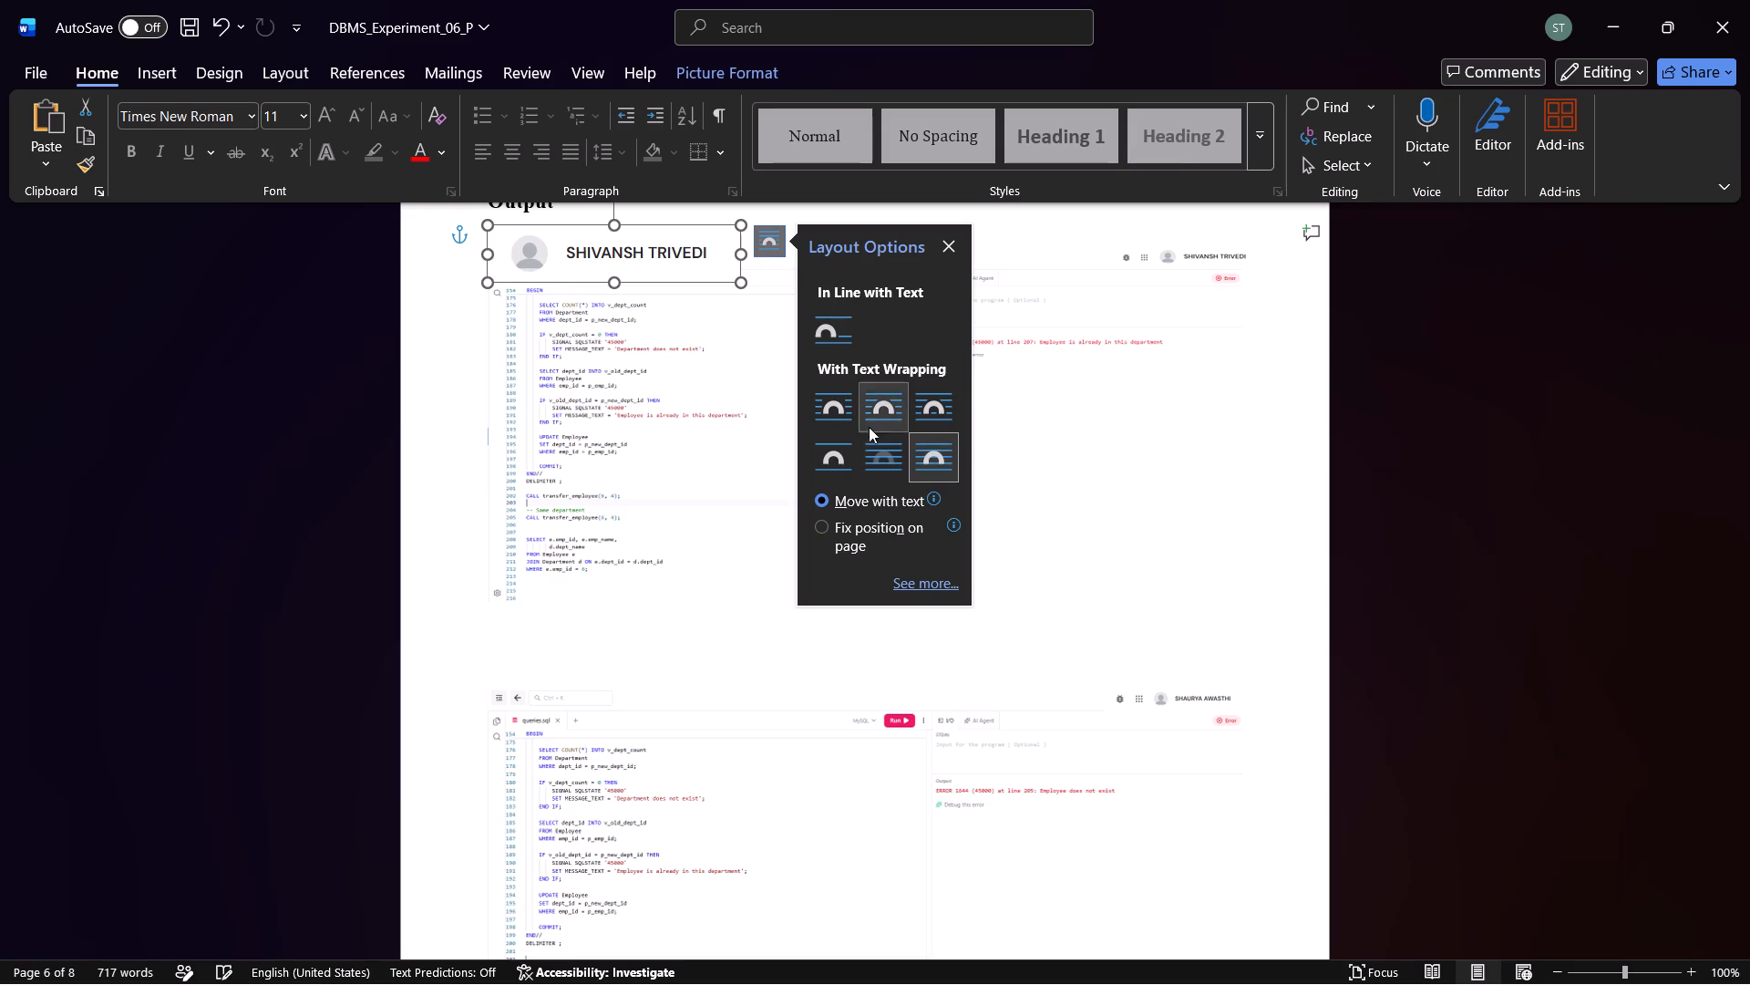
{"action": "left_click_drag", "start_coordinate": [637, 244], "coordinate": [1205, 637]}
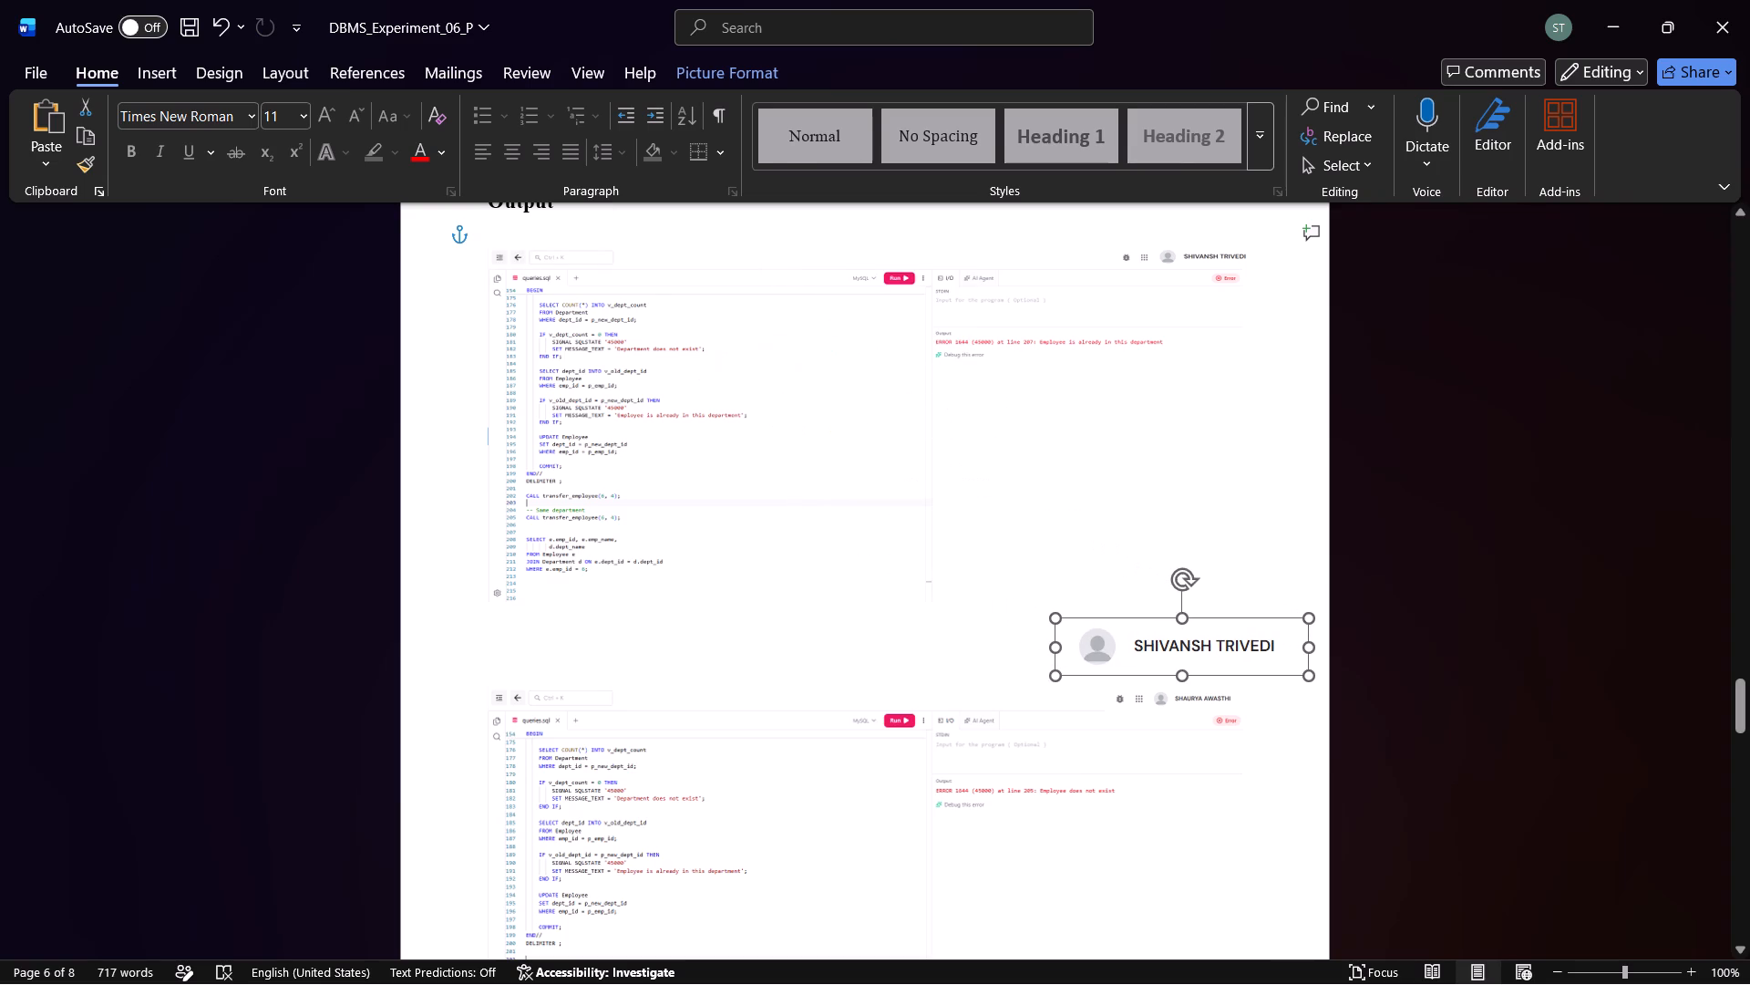
Shrink the picture and align it over the account name in page 6's second edge-case output, the invalid-employee one.
{"action": "left_click_drag", "start_coordinate": [1299, 672], "coordinate": [1255, 664]}
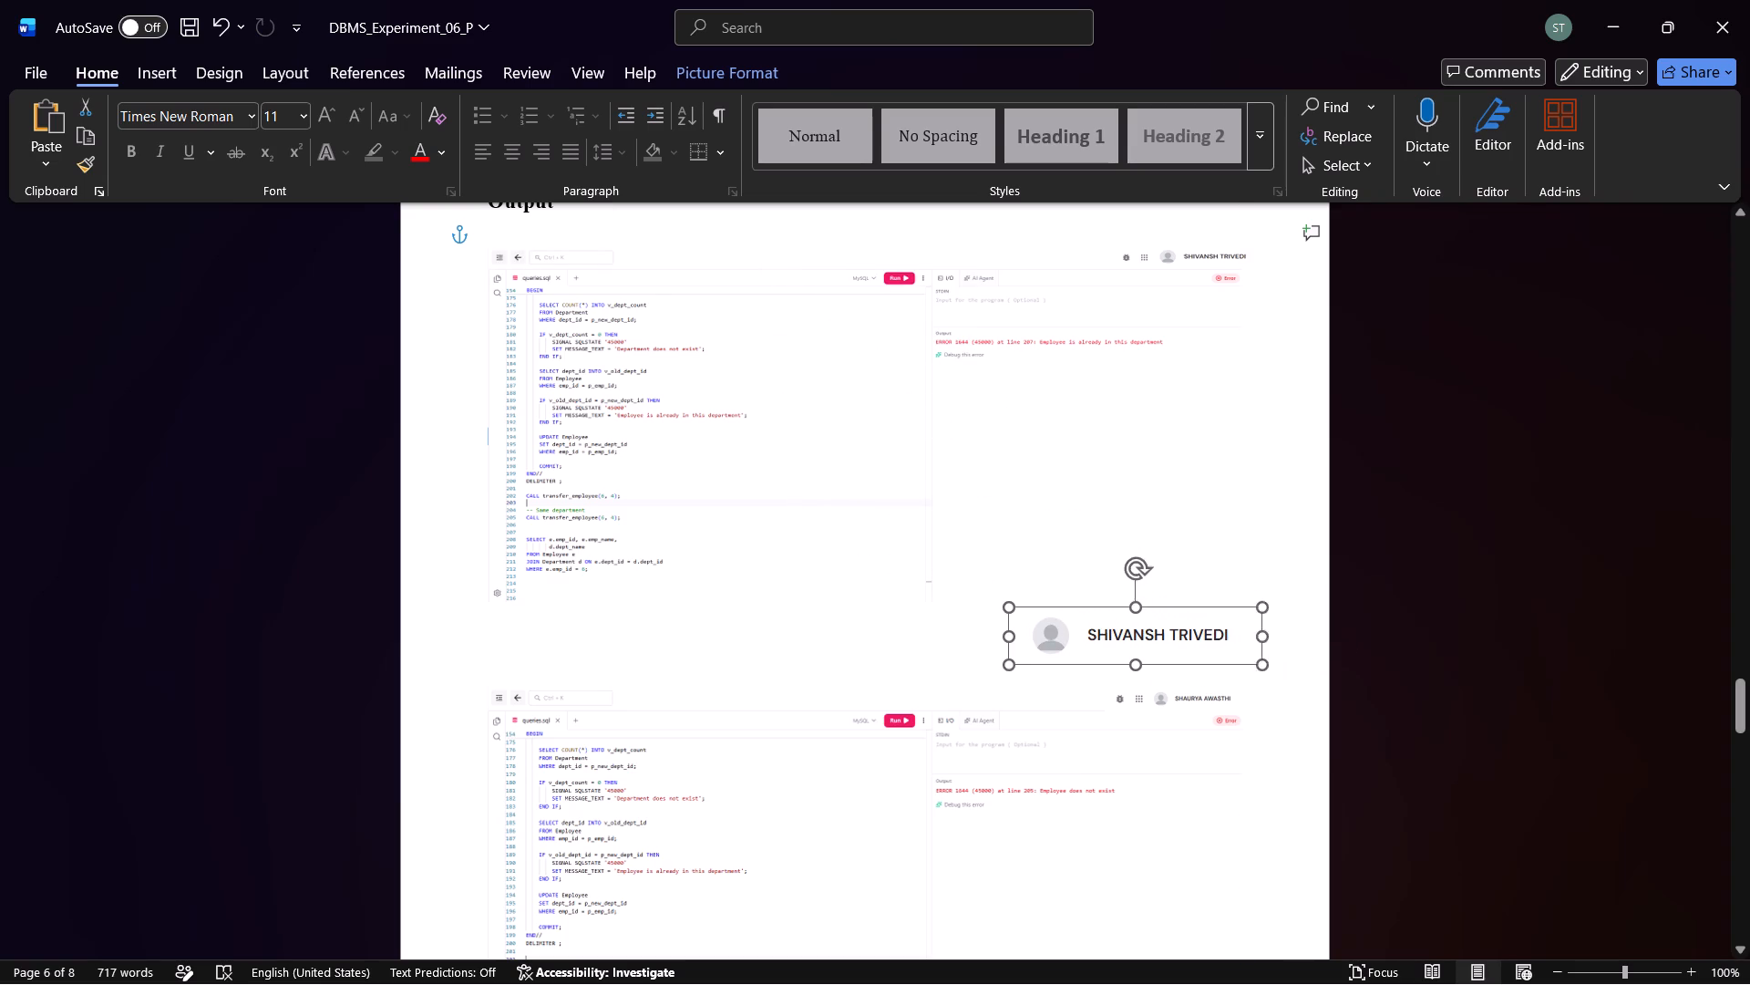
{"action": "left_click_drag", "start_coordinate": [1255, 664], "coordinate": [1264, 676]}
{"action": "left_click_drag", "start_coordinate": [1276, 682], "coordinate": [1236, 655]}
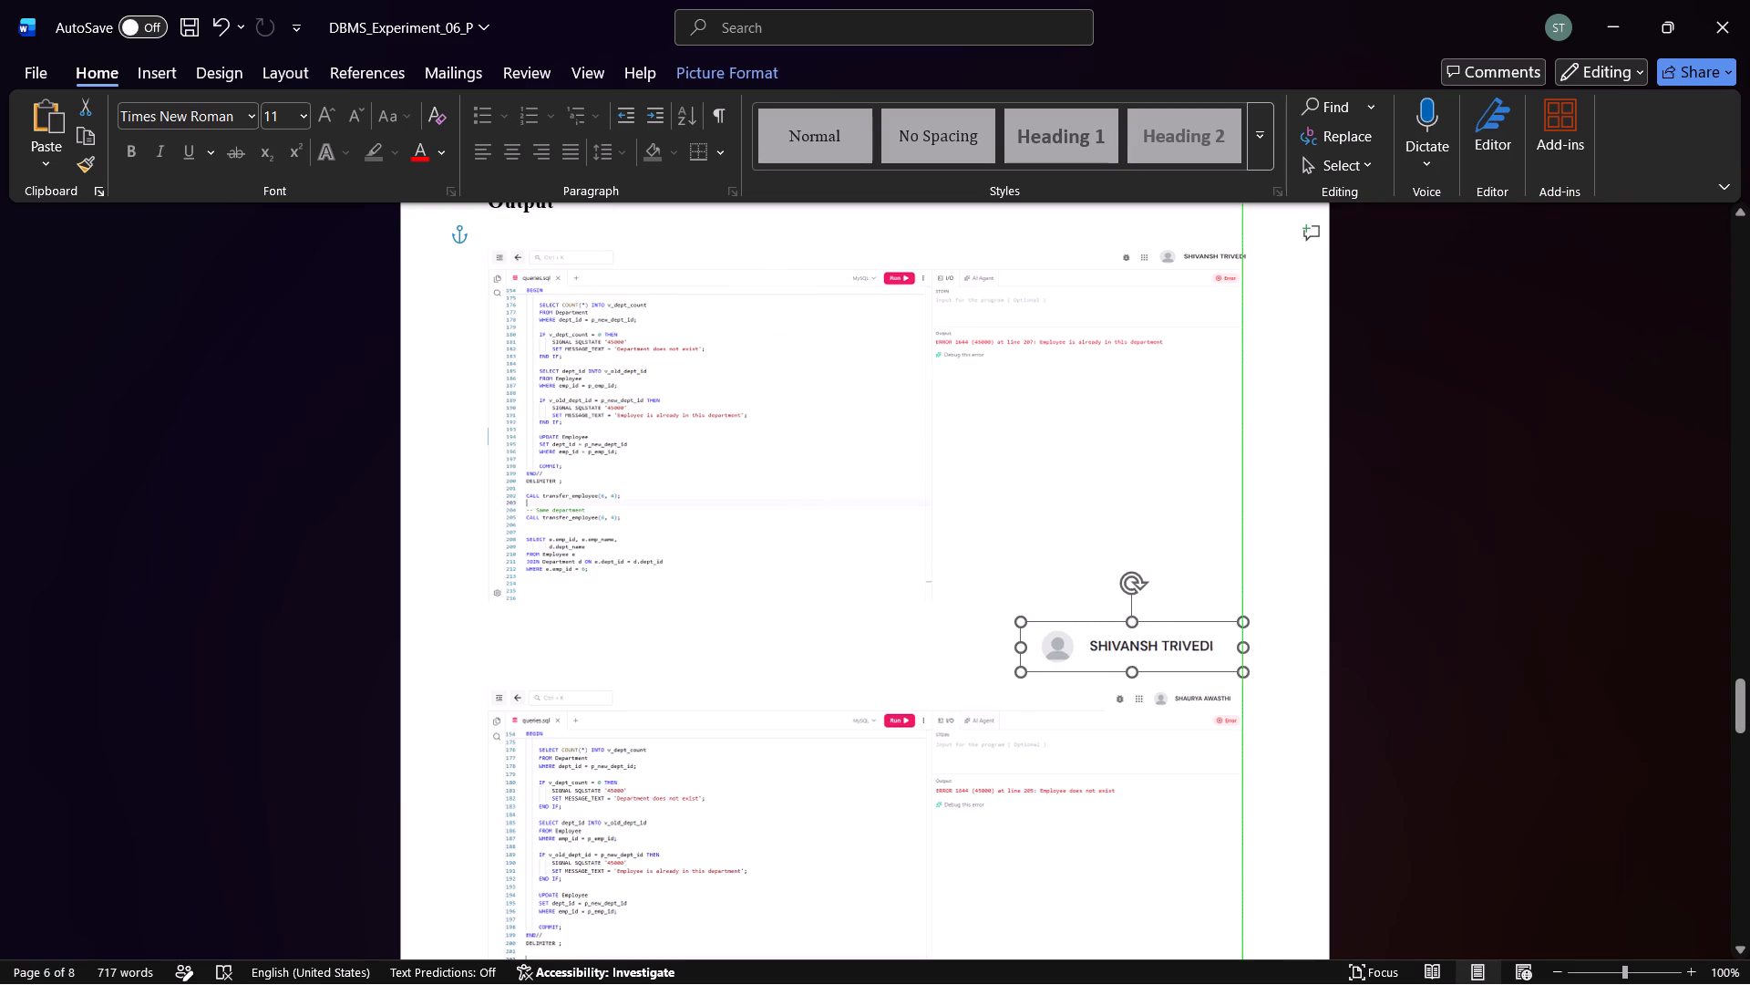
{"action": "left_click_drag", "start_coordinate": [1236, 655], "coordinate": [1137, 638]}
{"action": "left_click_drag", "start_coordinate": [1096, 627], "coordinate": [1191, 674]}
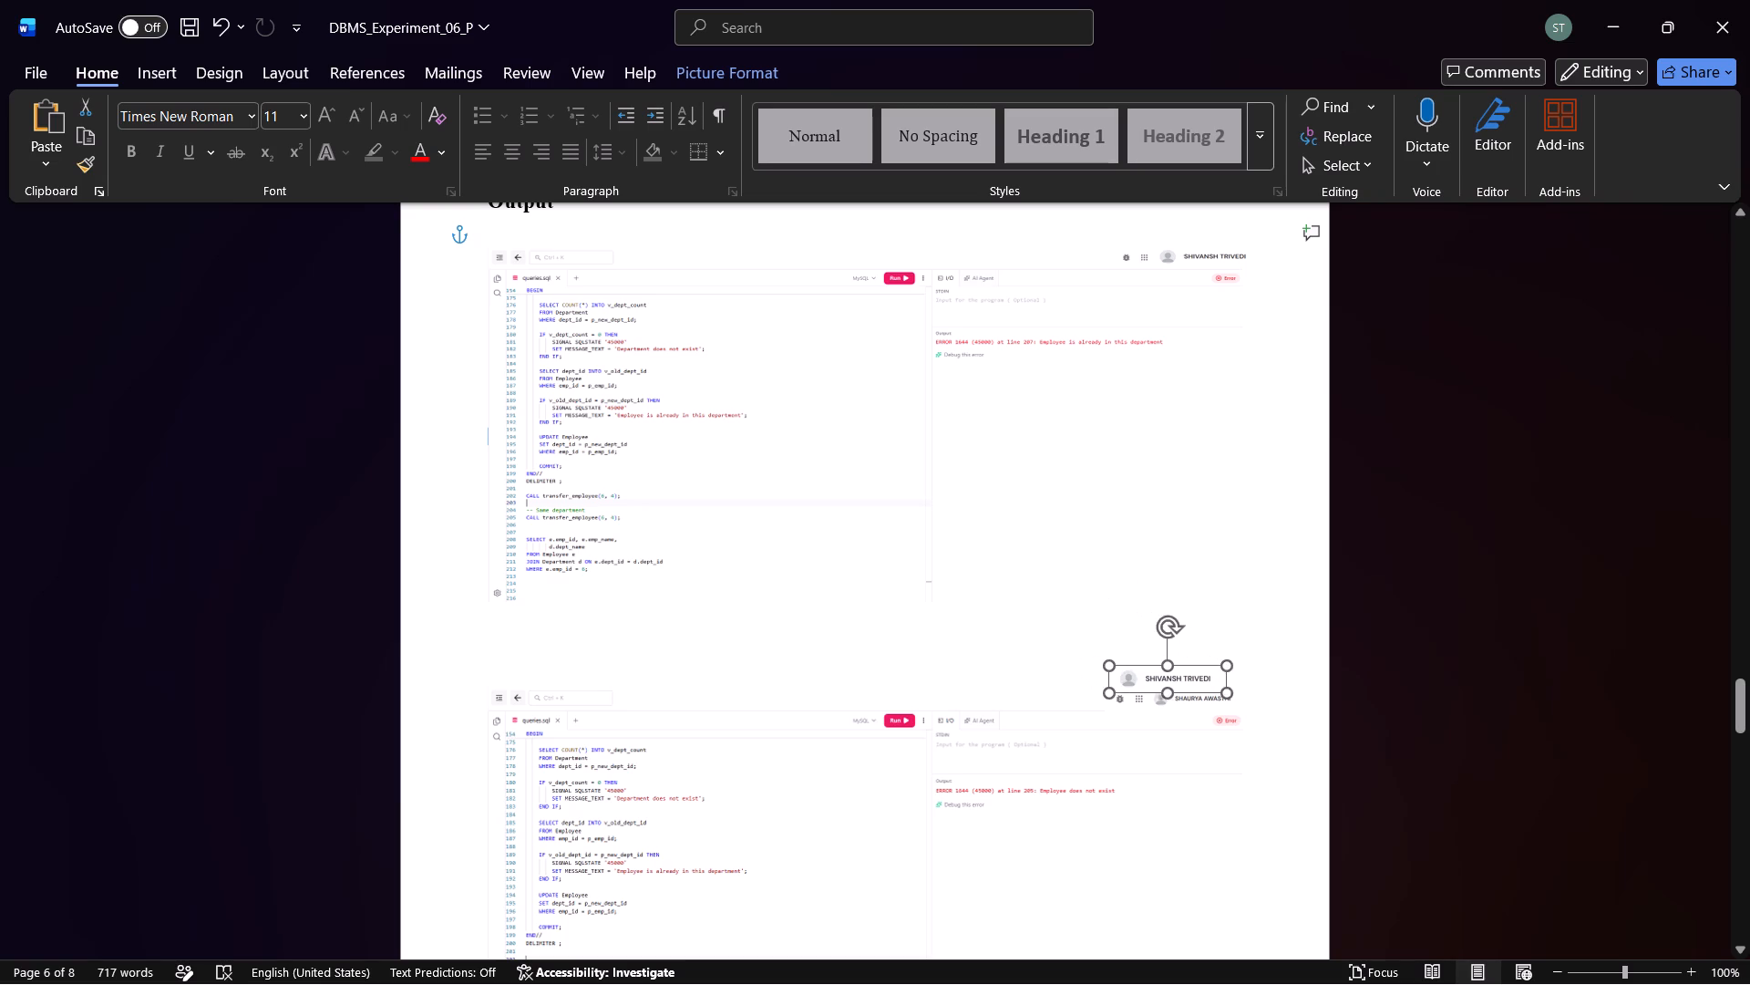
{"action": "left_click_drag", "start_coordinate": [1191, 674], "coordinate": [1195, 649]}
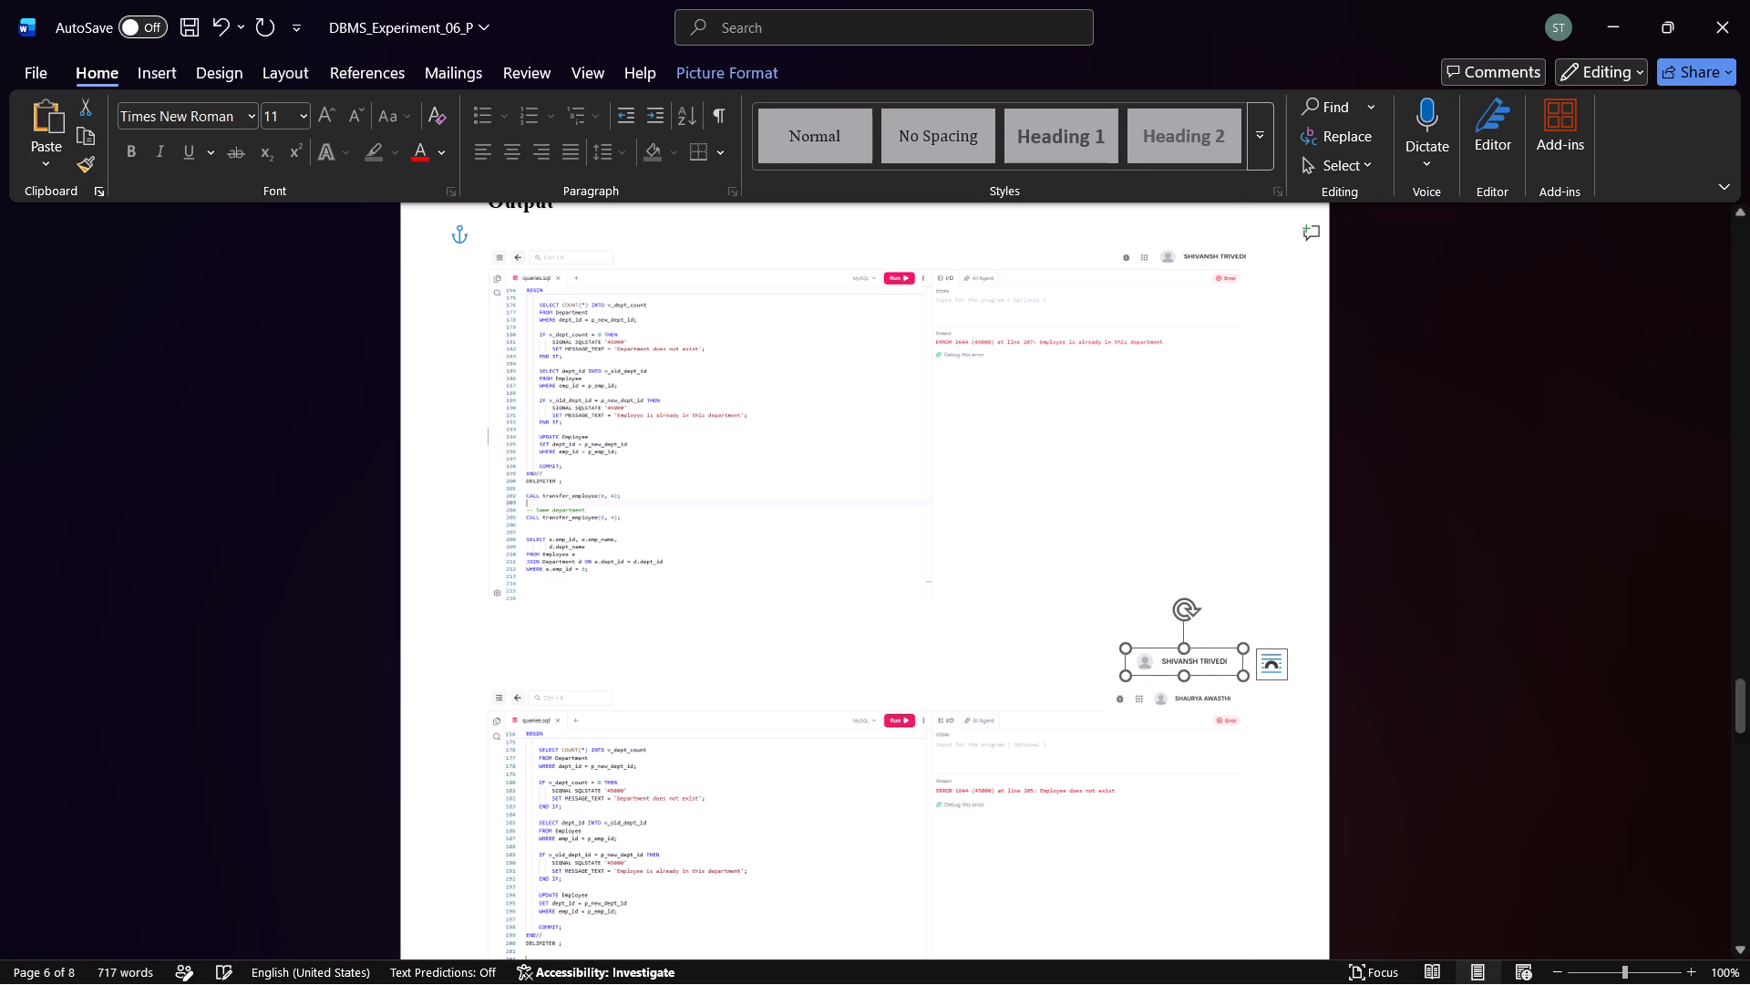
{"action": "left_click_drag", "start_coordinate": [1245, 679], "coordinate": [1215, 669]}
{"action": "left_click_drag", "start_coordinate": [1199, 658], "coordinate": [1219, 693]}
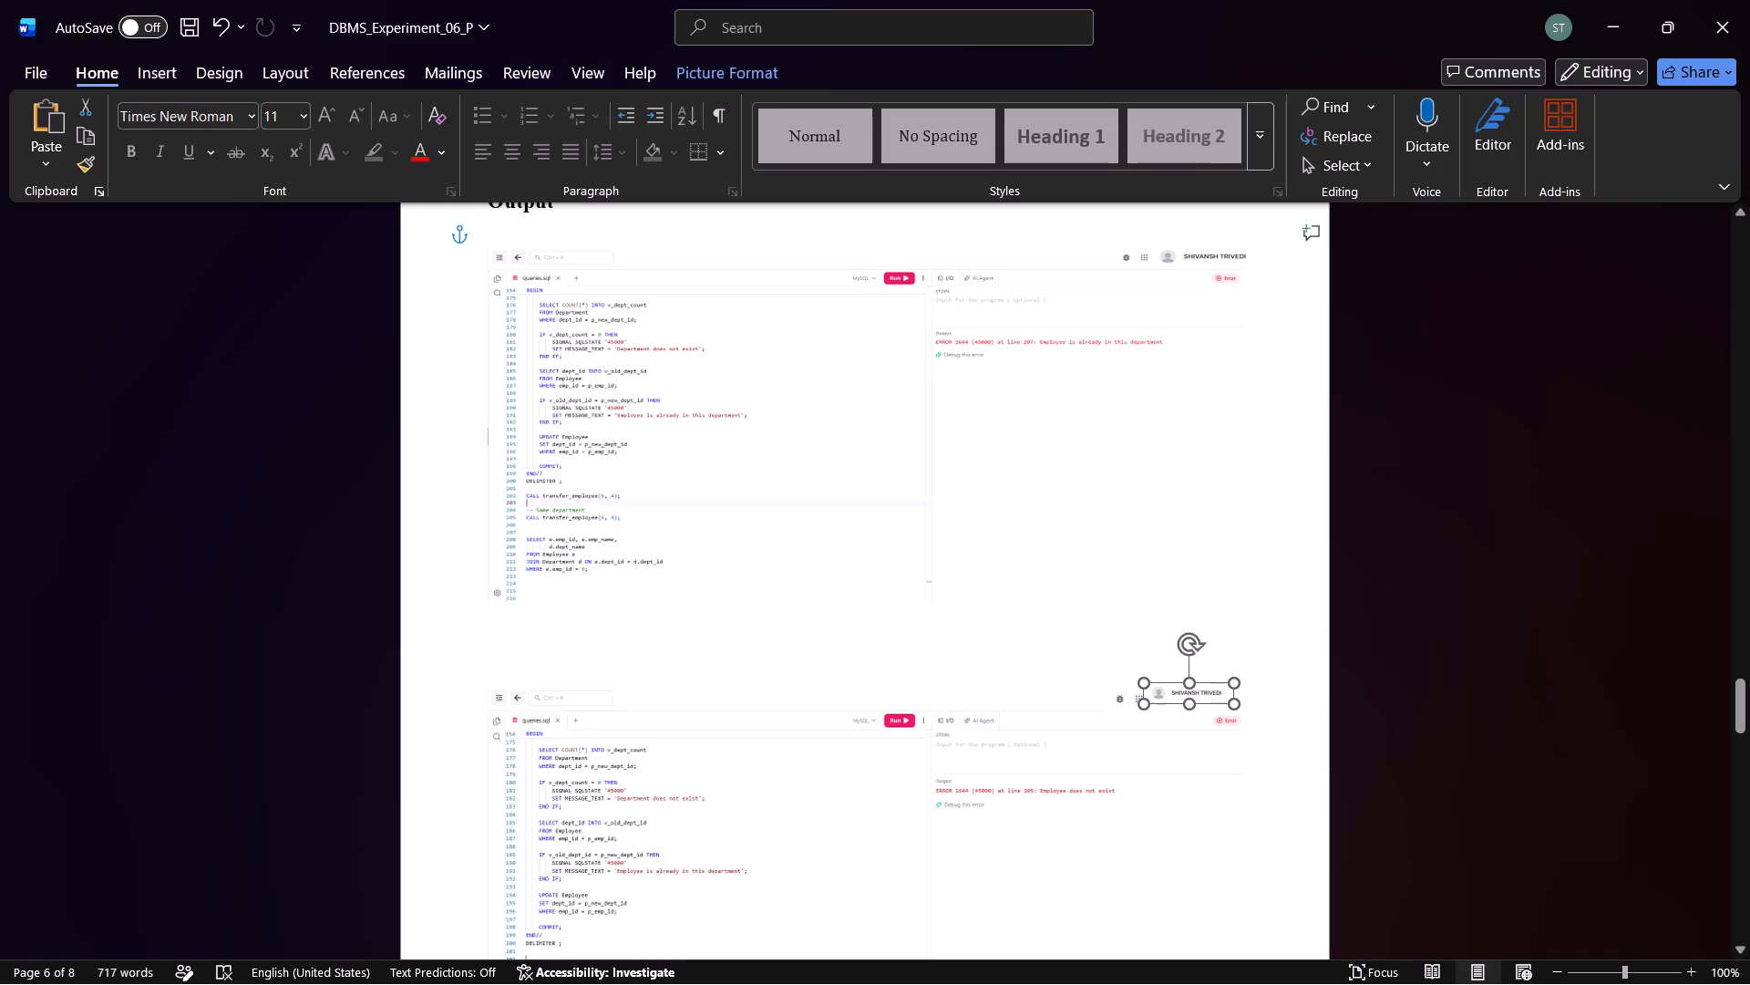
{"action": "left_click_drag", "start_coordinate": [1219, 693], "coordinate": [1220, 698]}
{"action": "left_click", "coordinate": [1286, 777]}
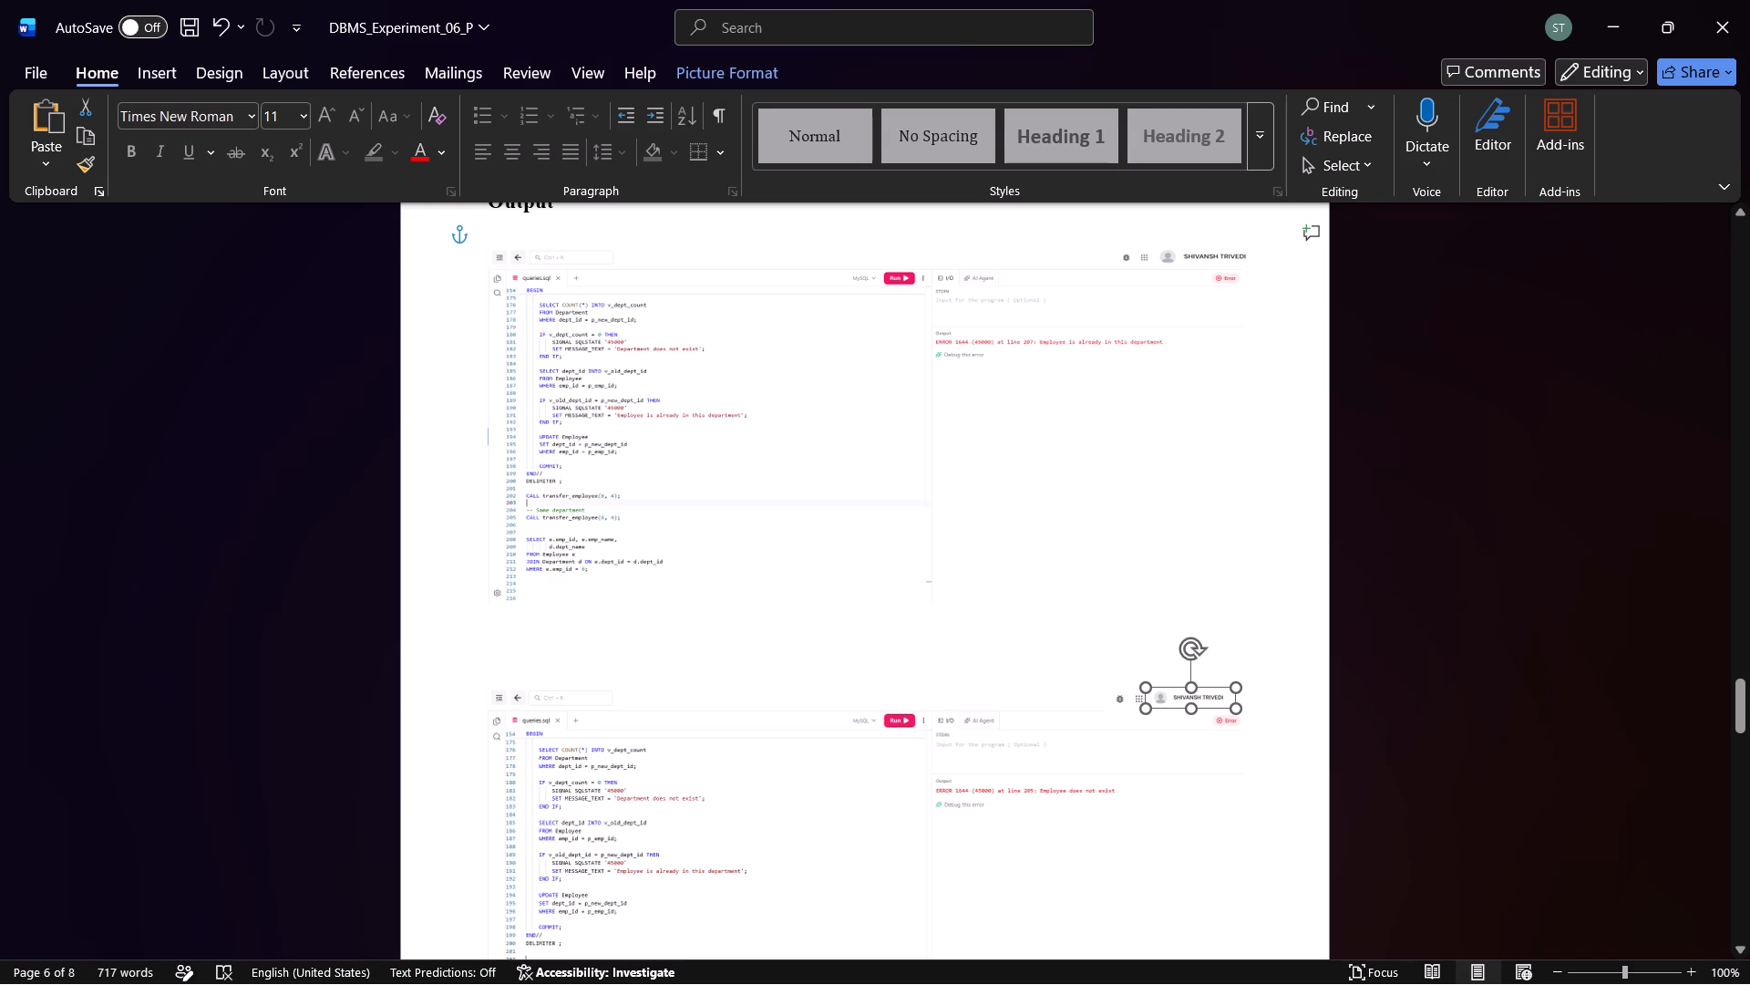
Paste another account-name picture in page 7's salary-validation section, place it in front of text, and shrink it.
{"action": "scroll", "coordinate": [1281, 737], "scroll_direction": "down", "scroll_amount": 7}
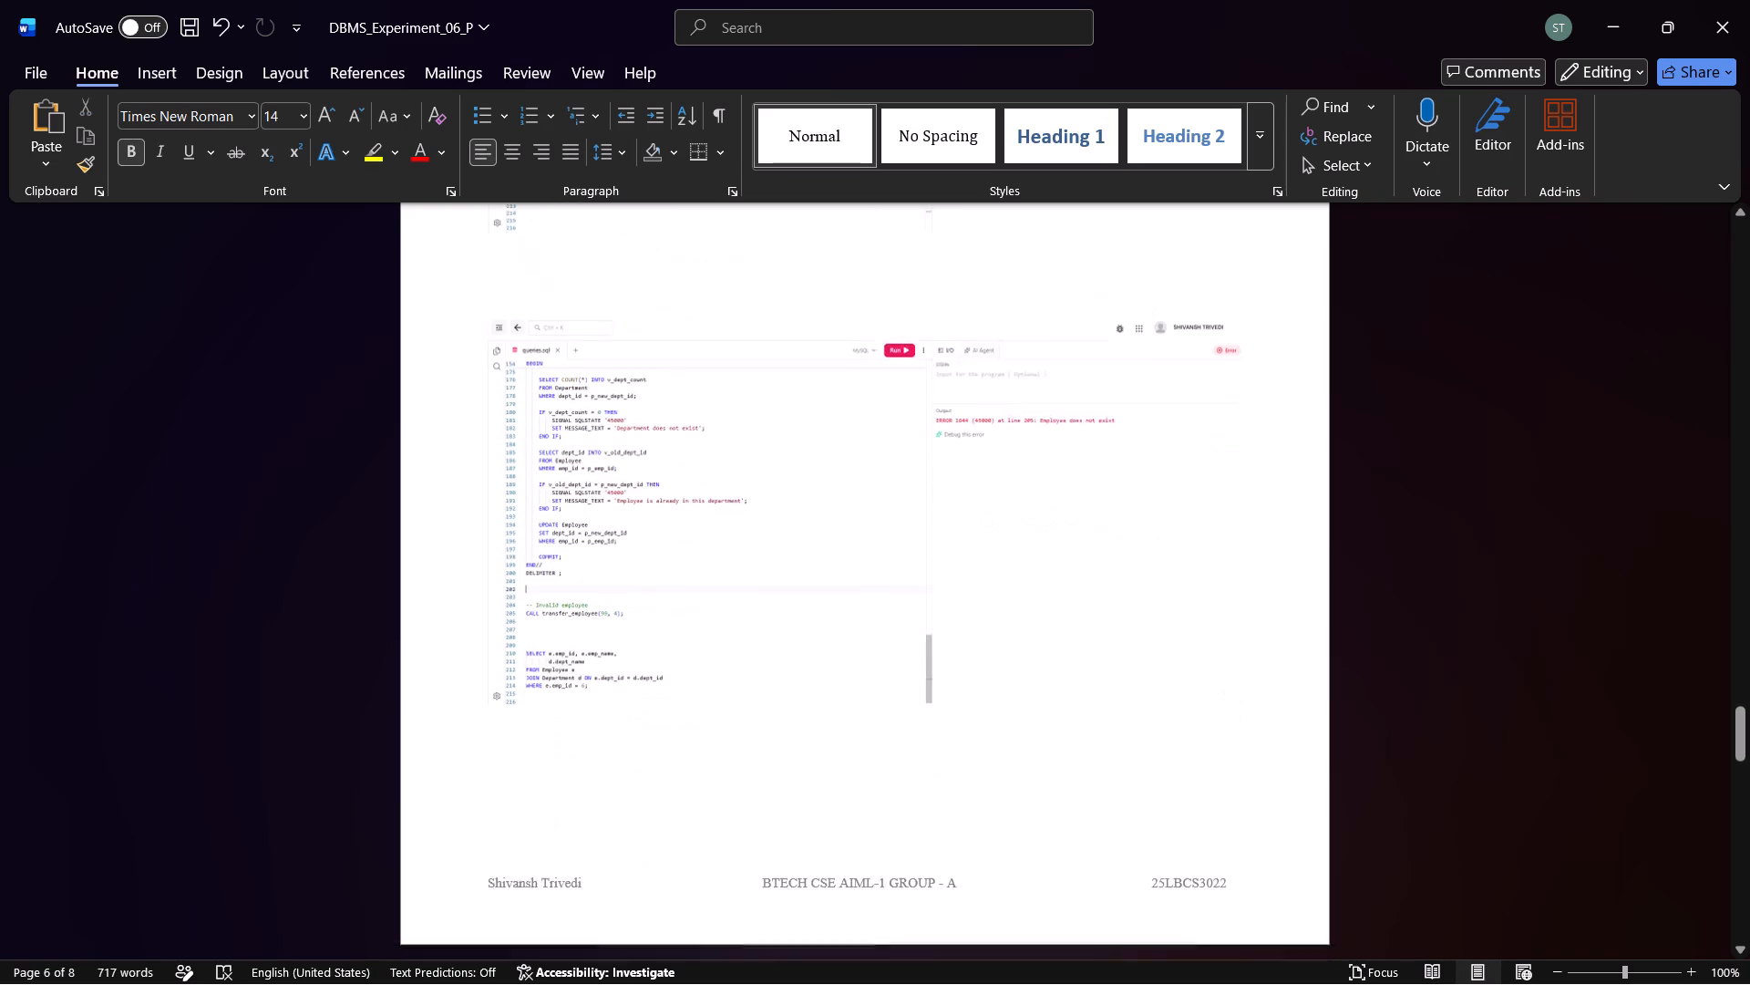
{"action": "scroll", "coordinate": [1284, 741], "scroll_direction": "down", "scroll_amount": 13}
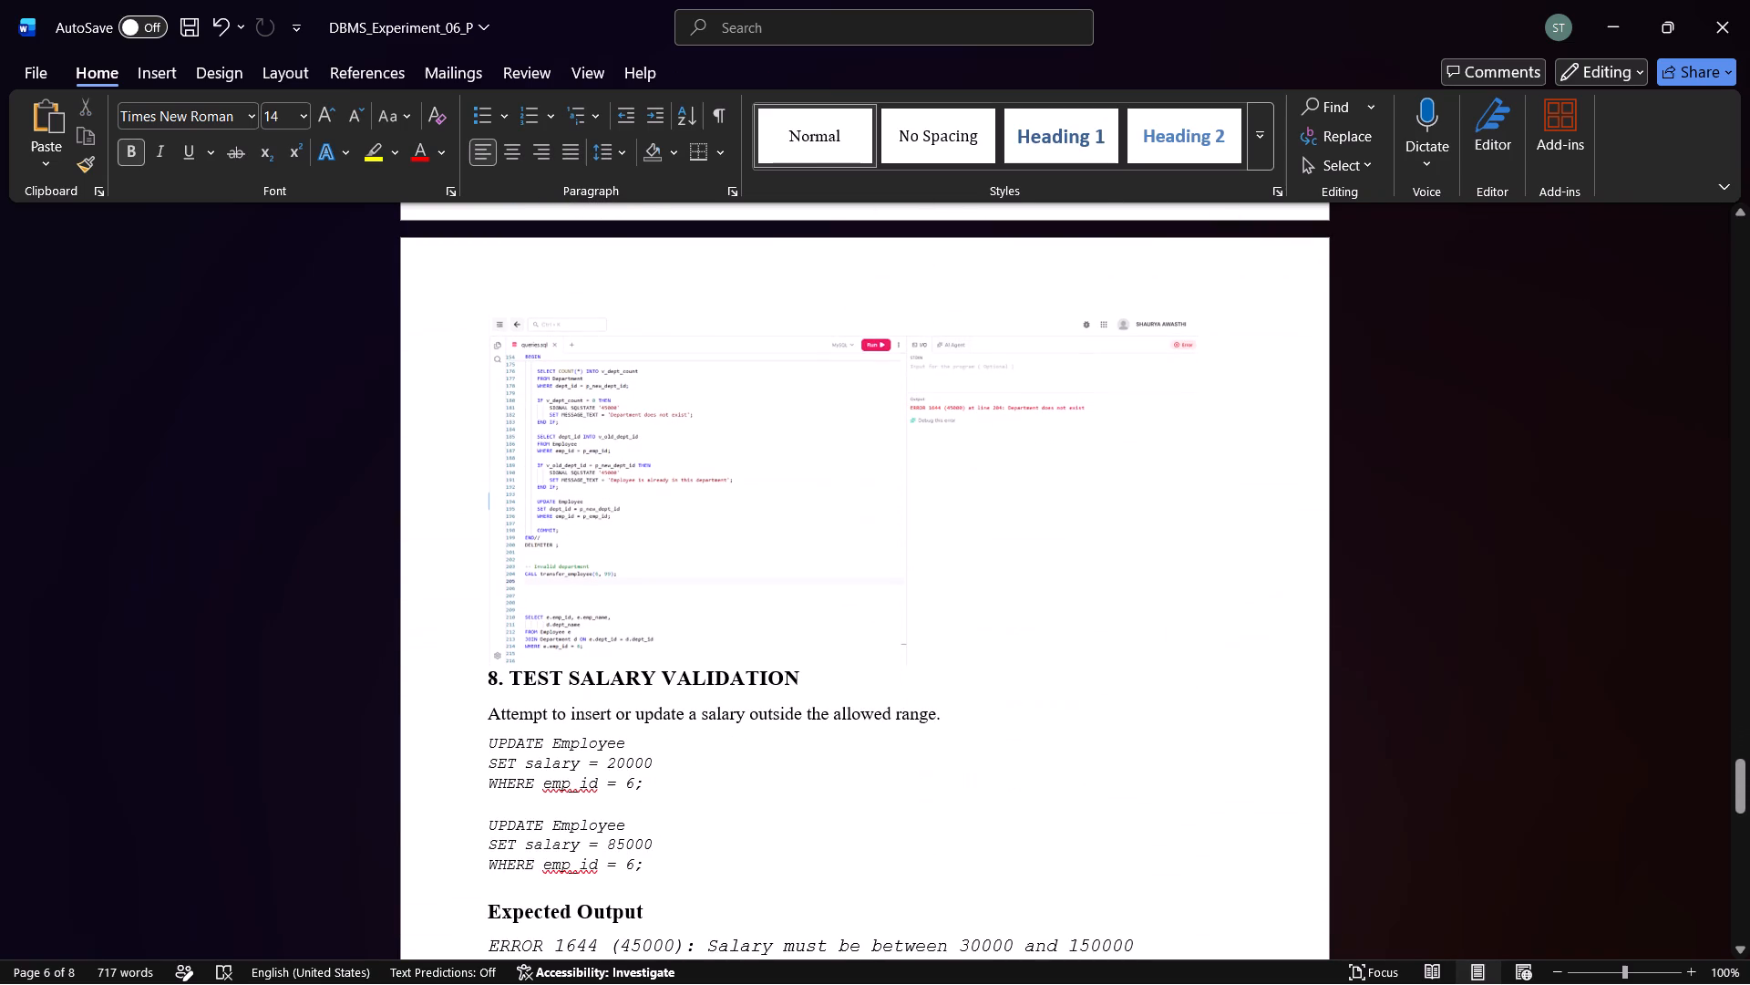
{"action": "left_click", "coordinate": [726, 783]}
{"action": "key", "text": "ctrl+v"}
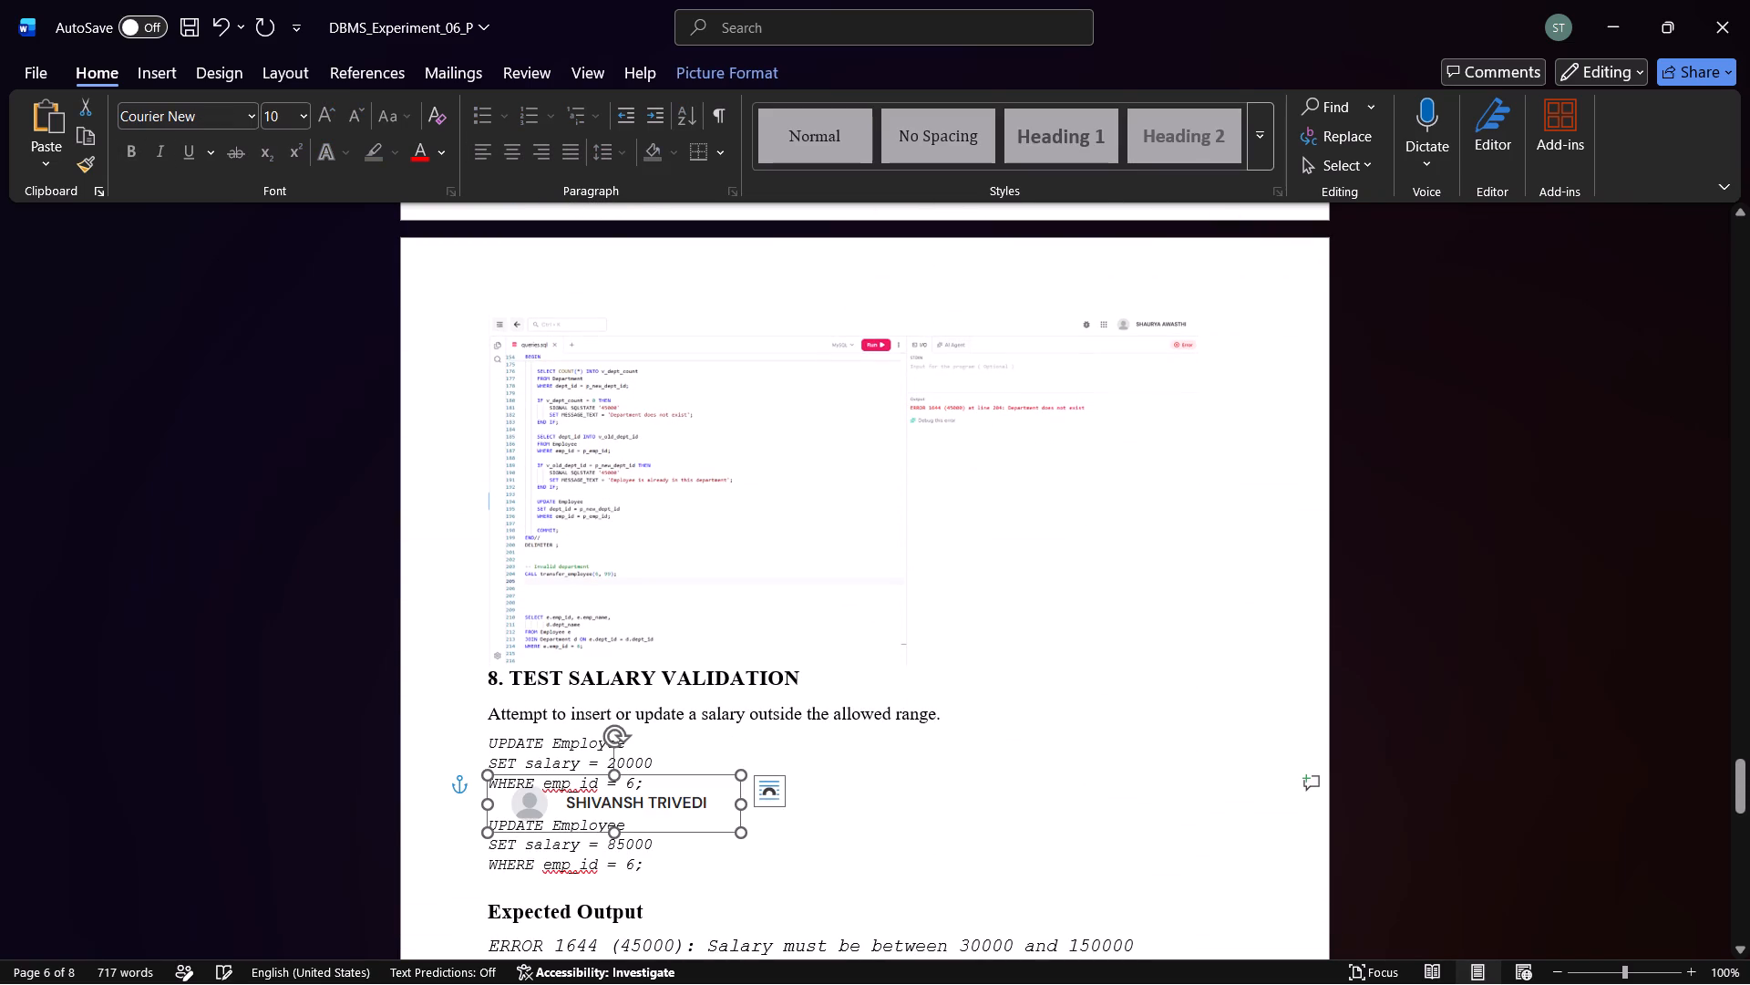
{"action": "left_click", "coordinate": [769, 784]}
{"action": "left_click", "coordinate": [953, 828]}
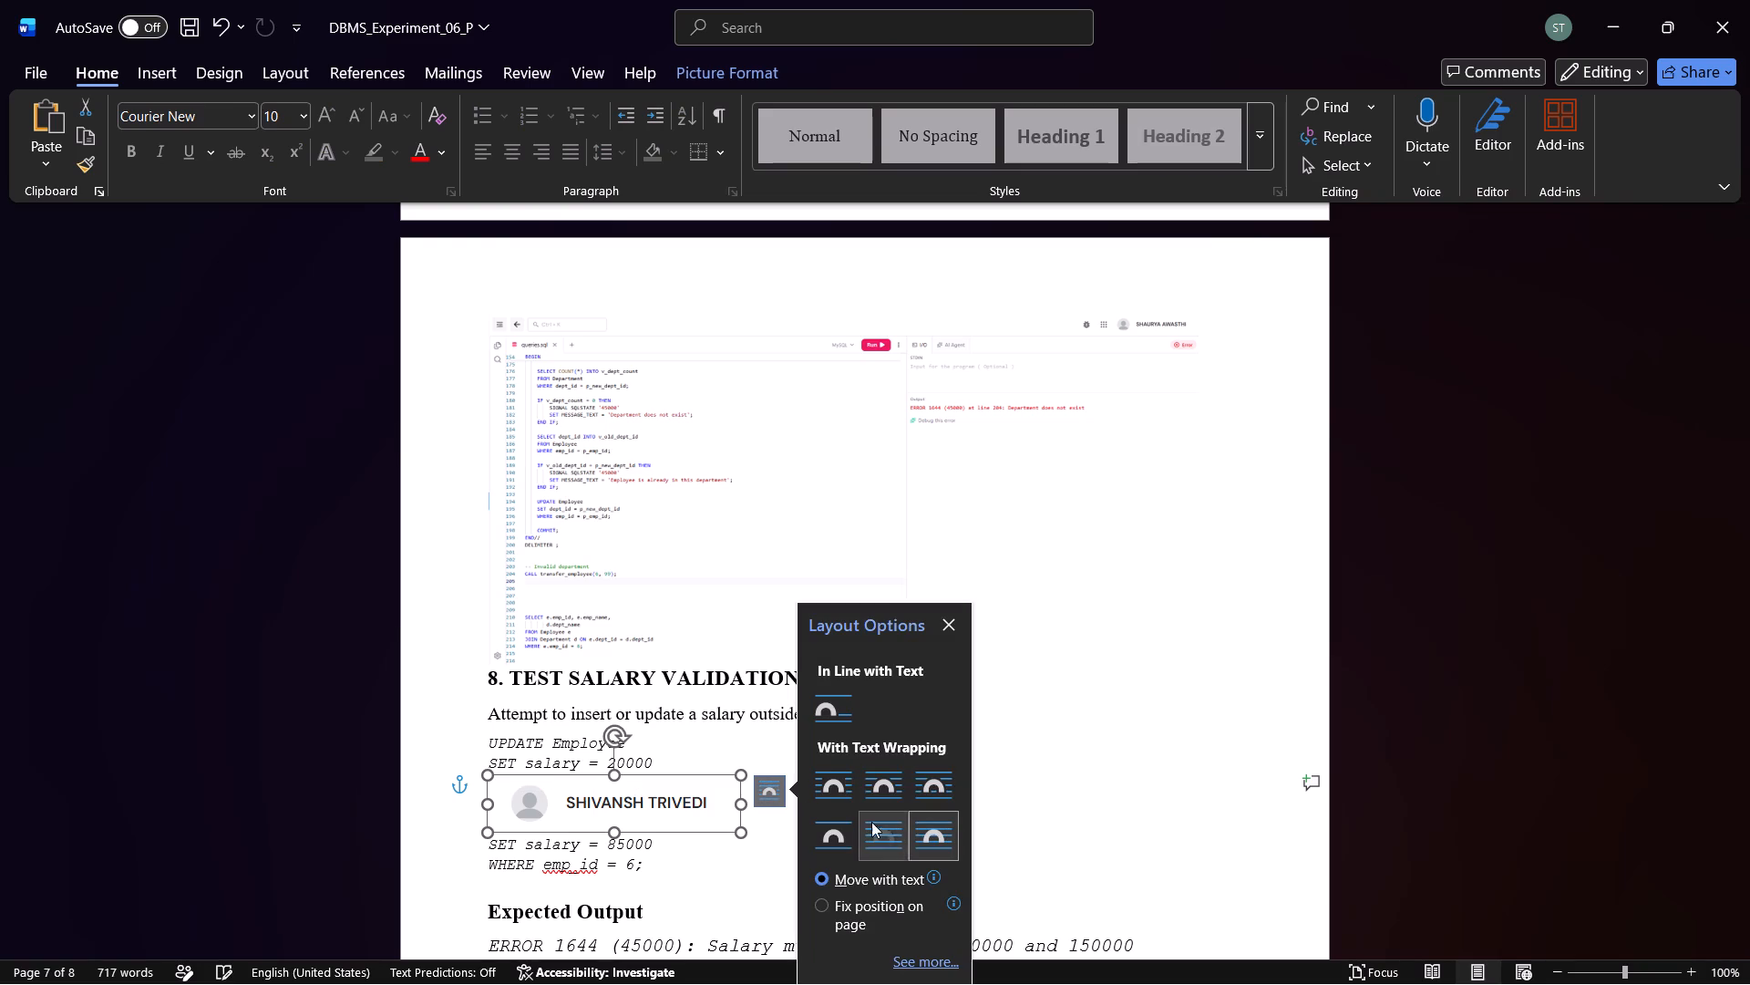
{"action": "left_click_drag", "start_coordinate": [739, 830], "coordinate": [644, 781]}
Move the picture up to the account name in page 7's invalid-department output and shrink it to the name's size.
{"action": "left_click_drag", "start_coordinate": [609, 799], "coordinate": [1137, 430]}
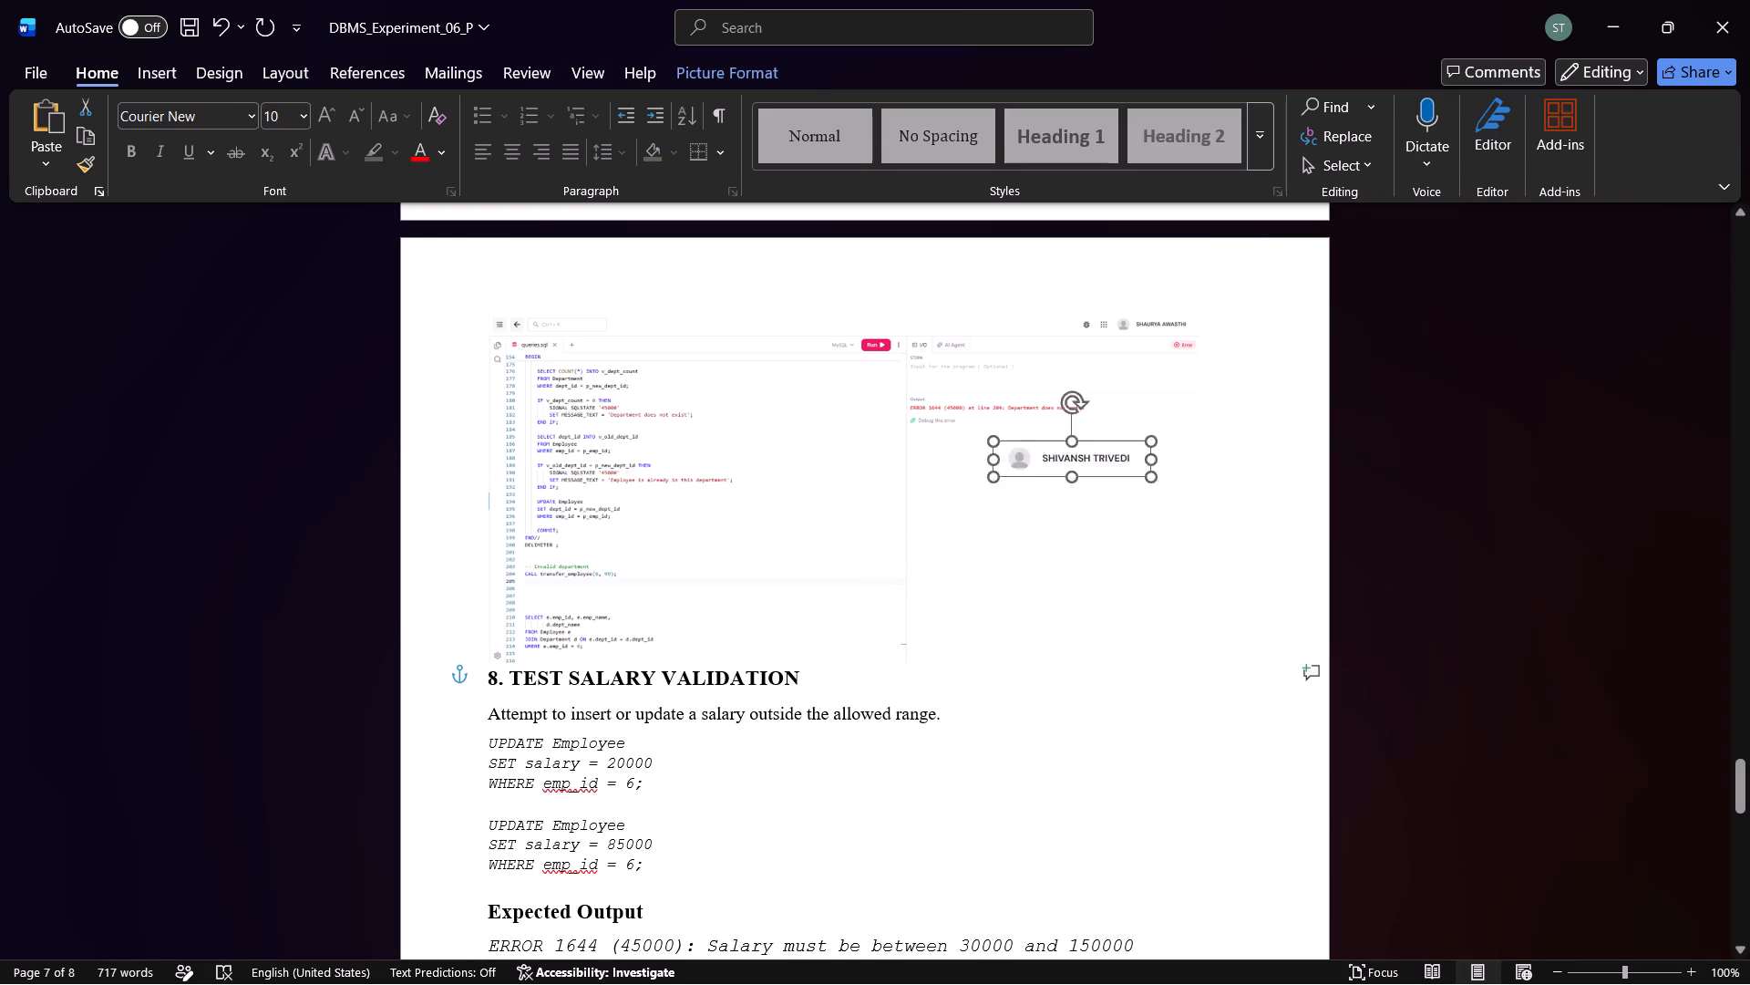
{"action": "left_click_drag", "start_coordinate": [1137, 430], "coordinate": [1201, 340]}
{"action": "left_click_drag", "start_coordinate": [1232, 357], "coordinate": [1200, 354]}
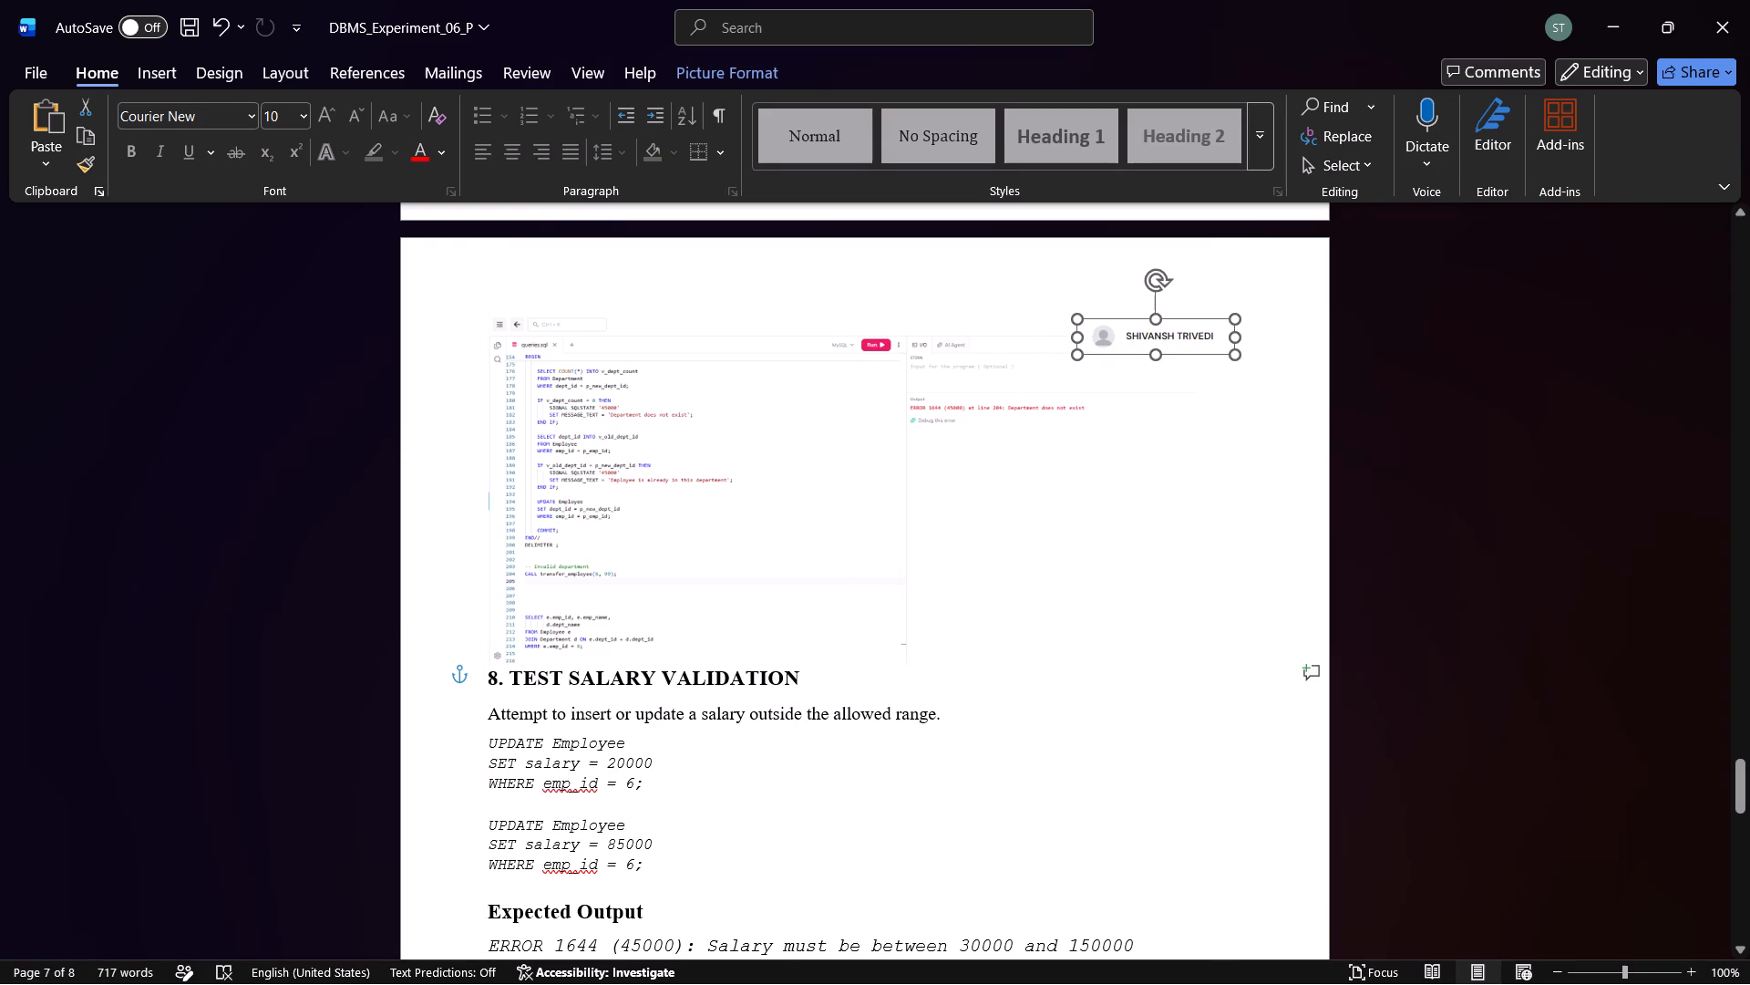
{"action": "left_click_drag", "start_coordinate": [1200, 354], "coordinate": [1186, 344]}
{"action": "left_click_drag", "start_coordinate": [1174, 336], "coordinate": [1217, 380]}
{"action": "left_click_drag", "start_coordinate": [1232, 392], "coordinate": [1207, 377]}
{"action": "left_click", "coordinate": [1207, 377]}
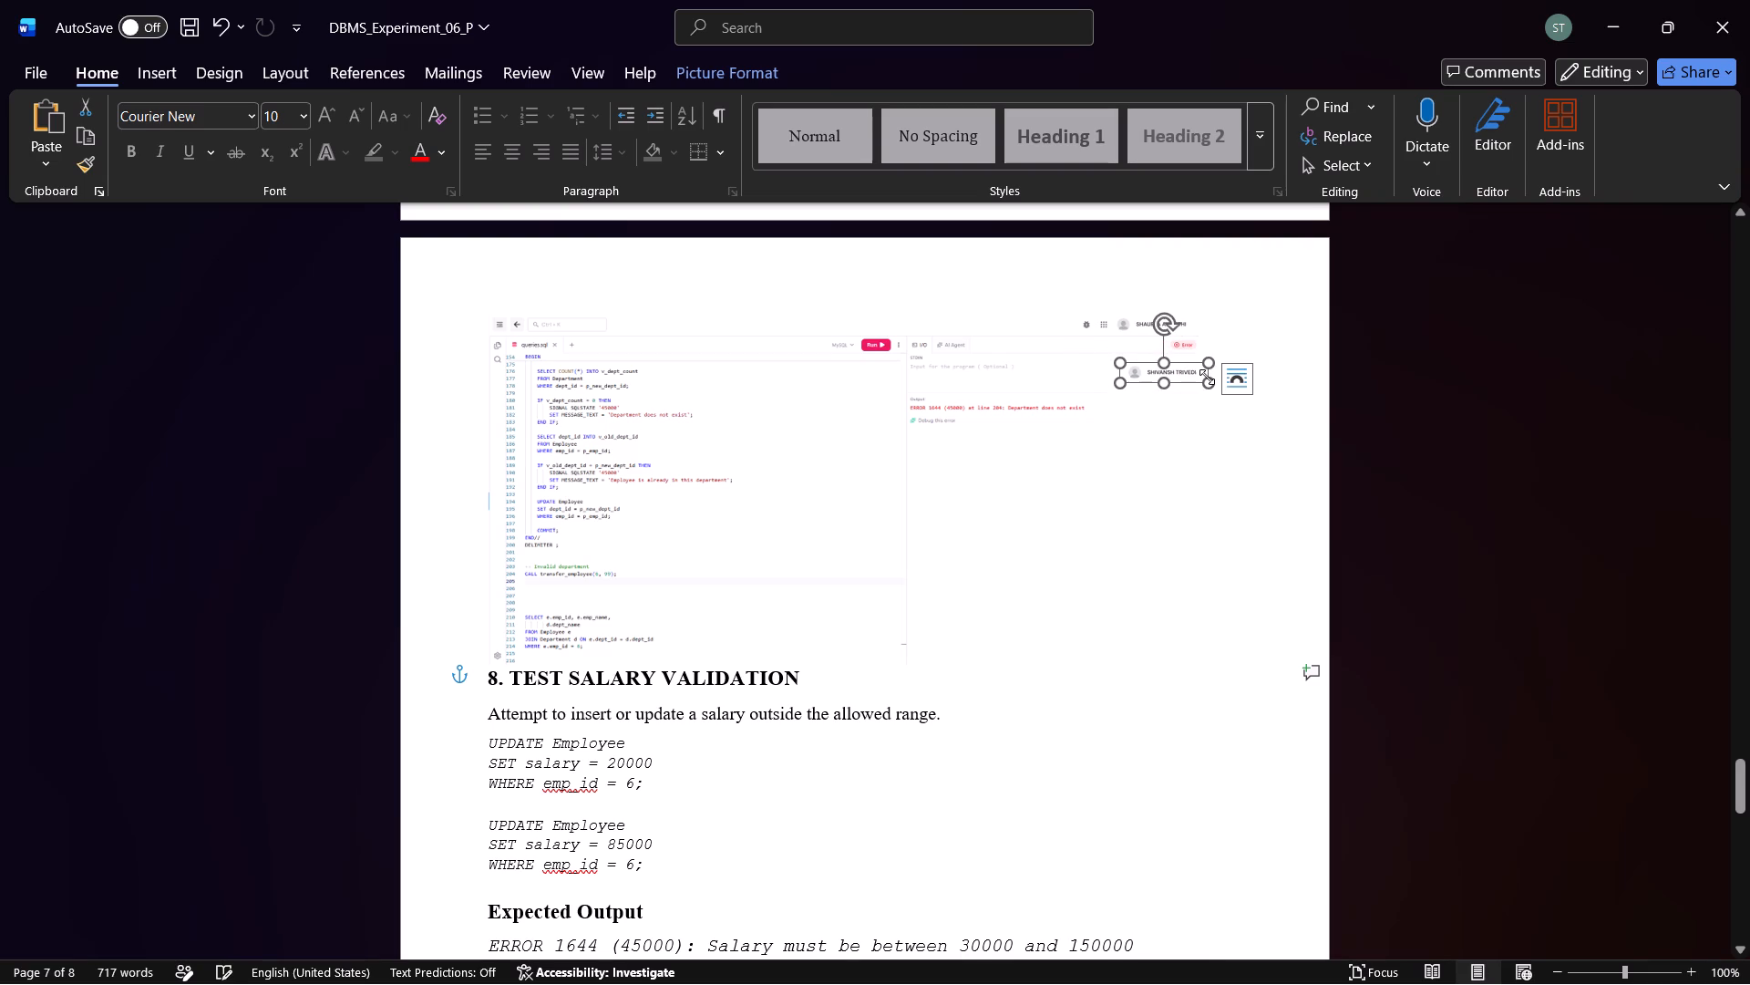
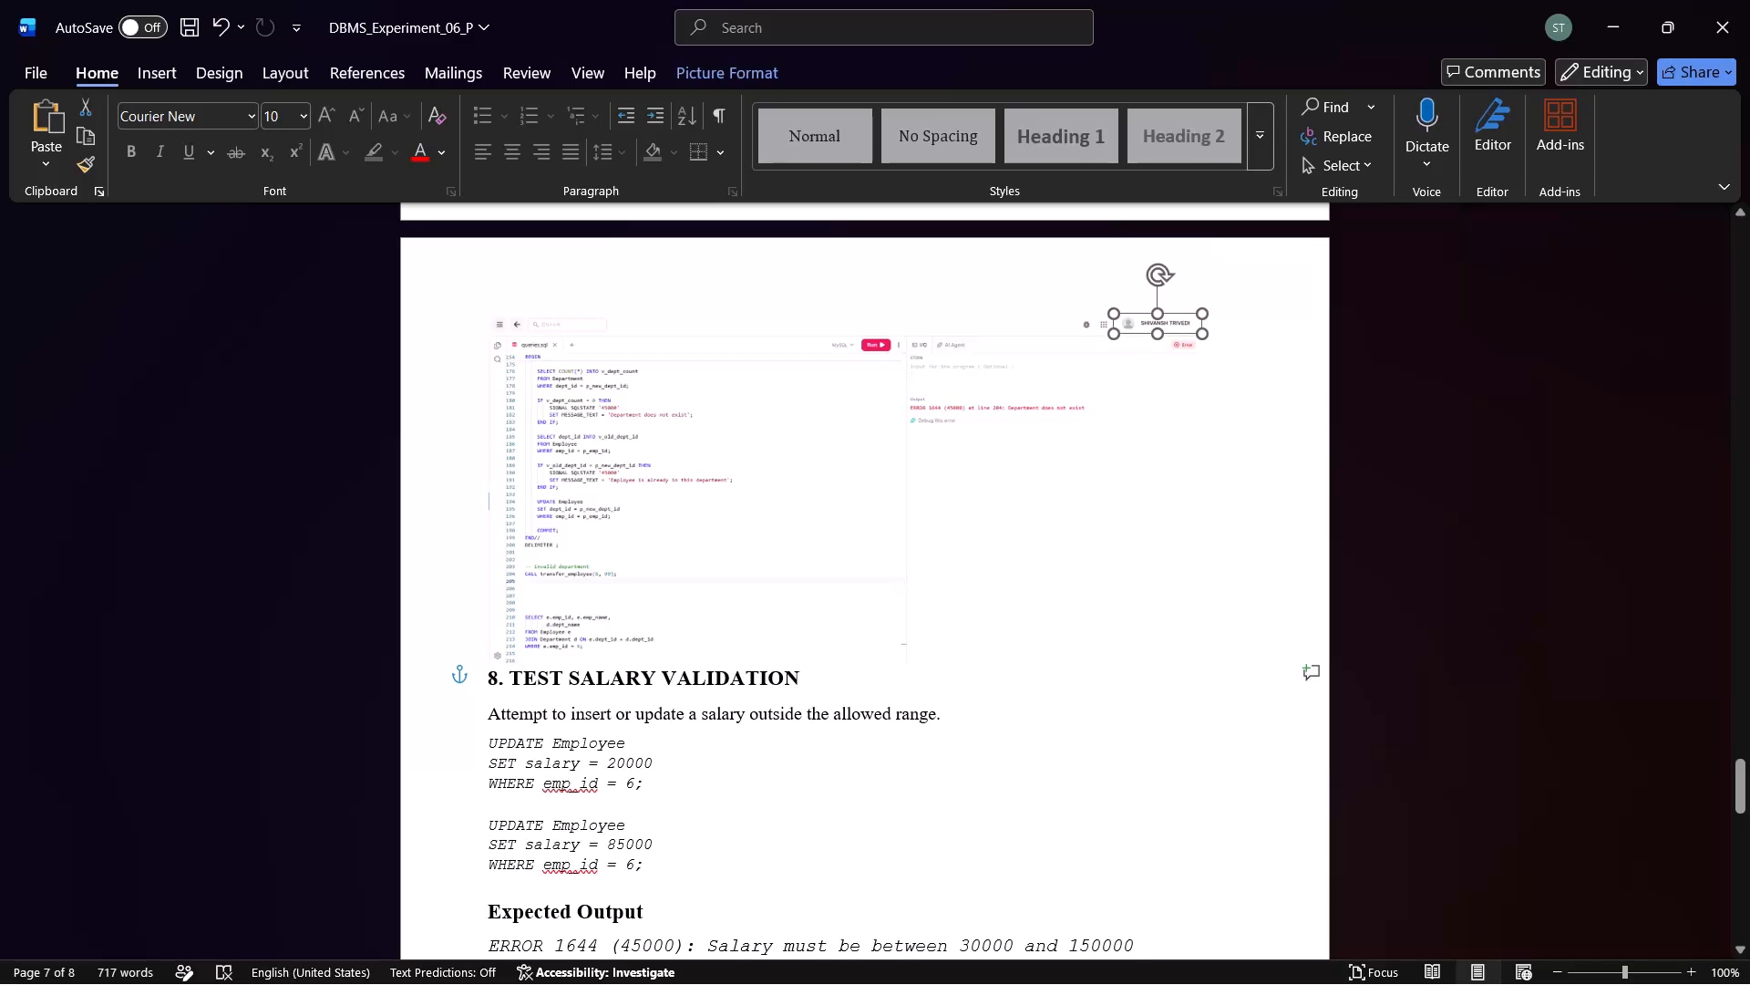
Paste the owner's account-name picture in page 7's salary-validation section, place it in front of text, and shrink it.
{"action": "left_click", "coordinate": [1268, 537]}
{"action": "scroll", "coordinate": [1230, 643], "scroll_direction": "down", "scroll_amount": 7}
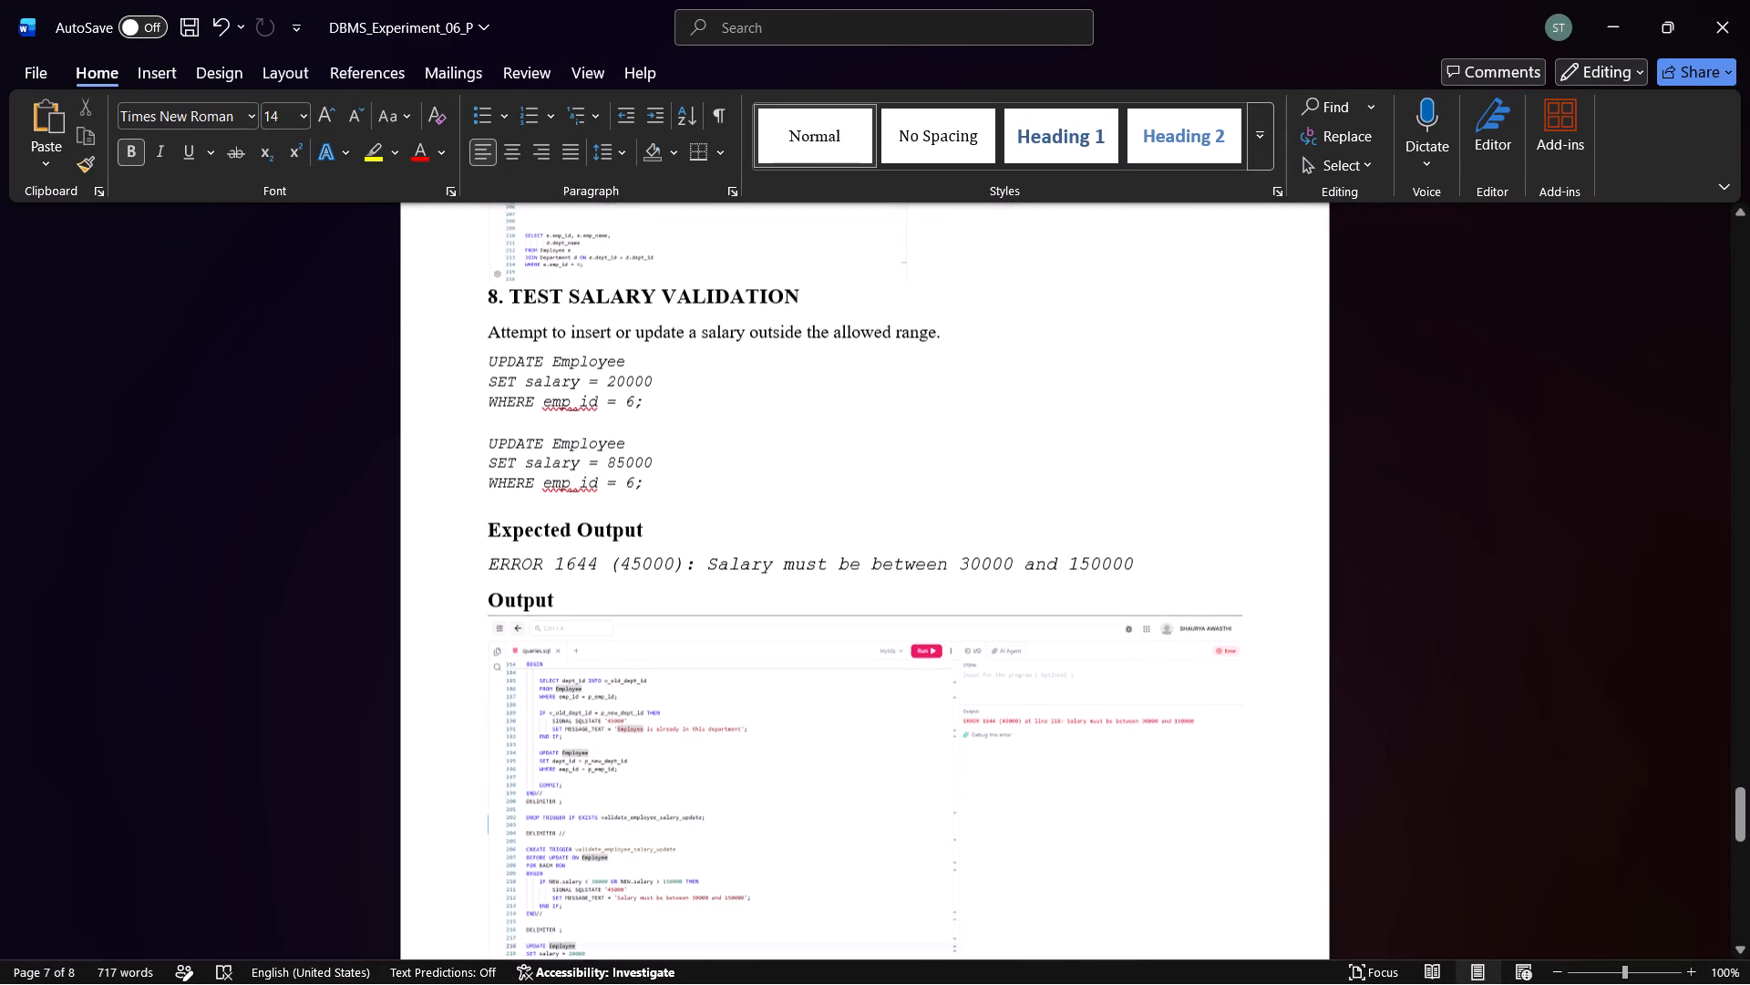
{"action": "left_click", "coordinate": [1246, 546]}
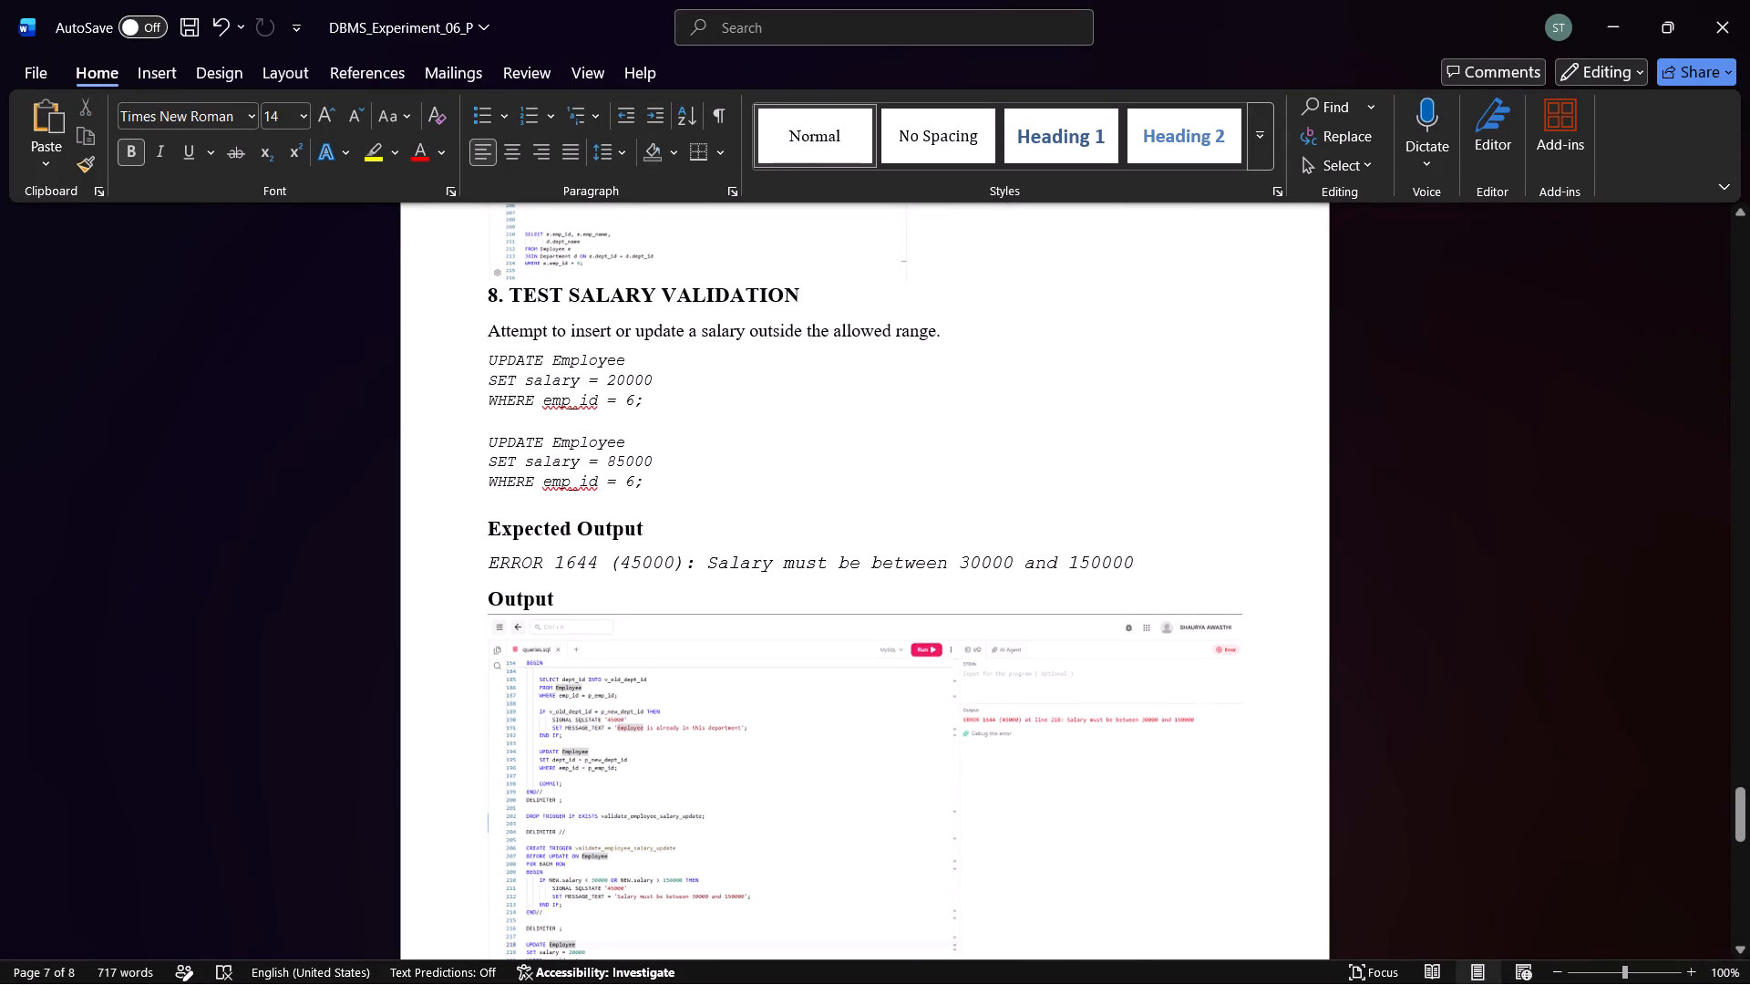
{"action": "key", "text": "ctrl+v"}
{"action": "left_click", "coordinate": [767, 541]}
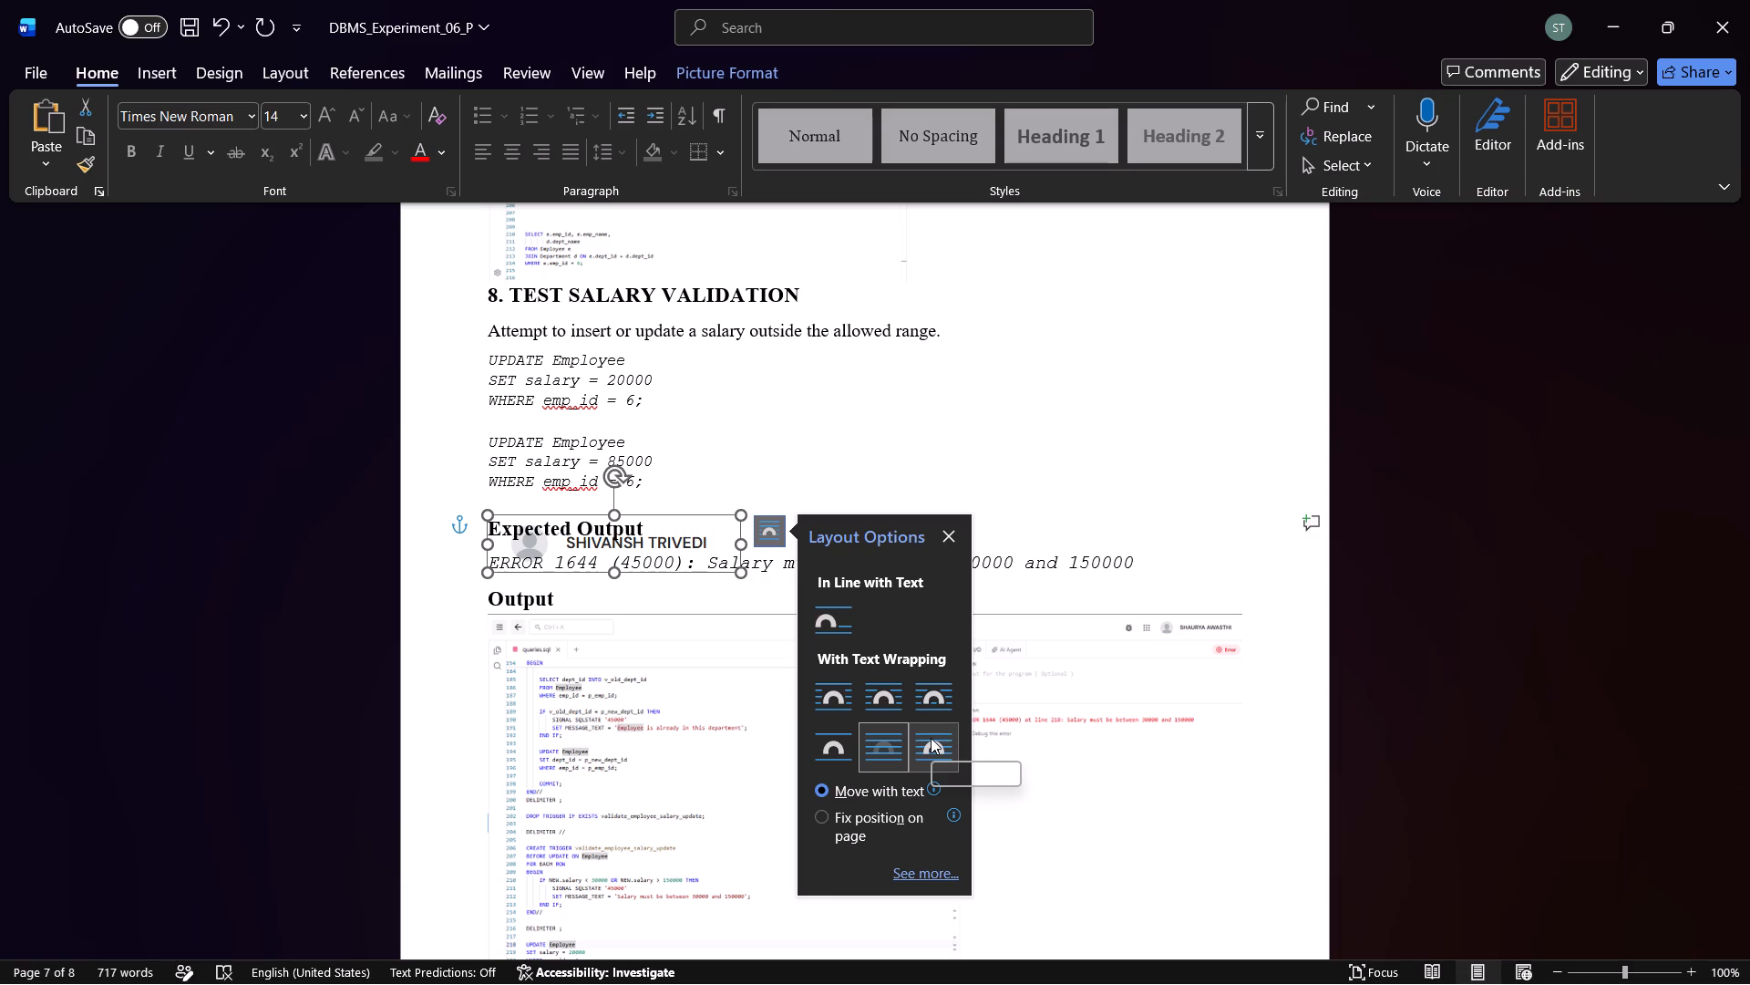
{"action": "scroll", "coordinate": [931, 738], "scroll_direction": "up", "scroll_amount": 2}
{"action": "left_click", "coordinate": [931, 738]}
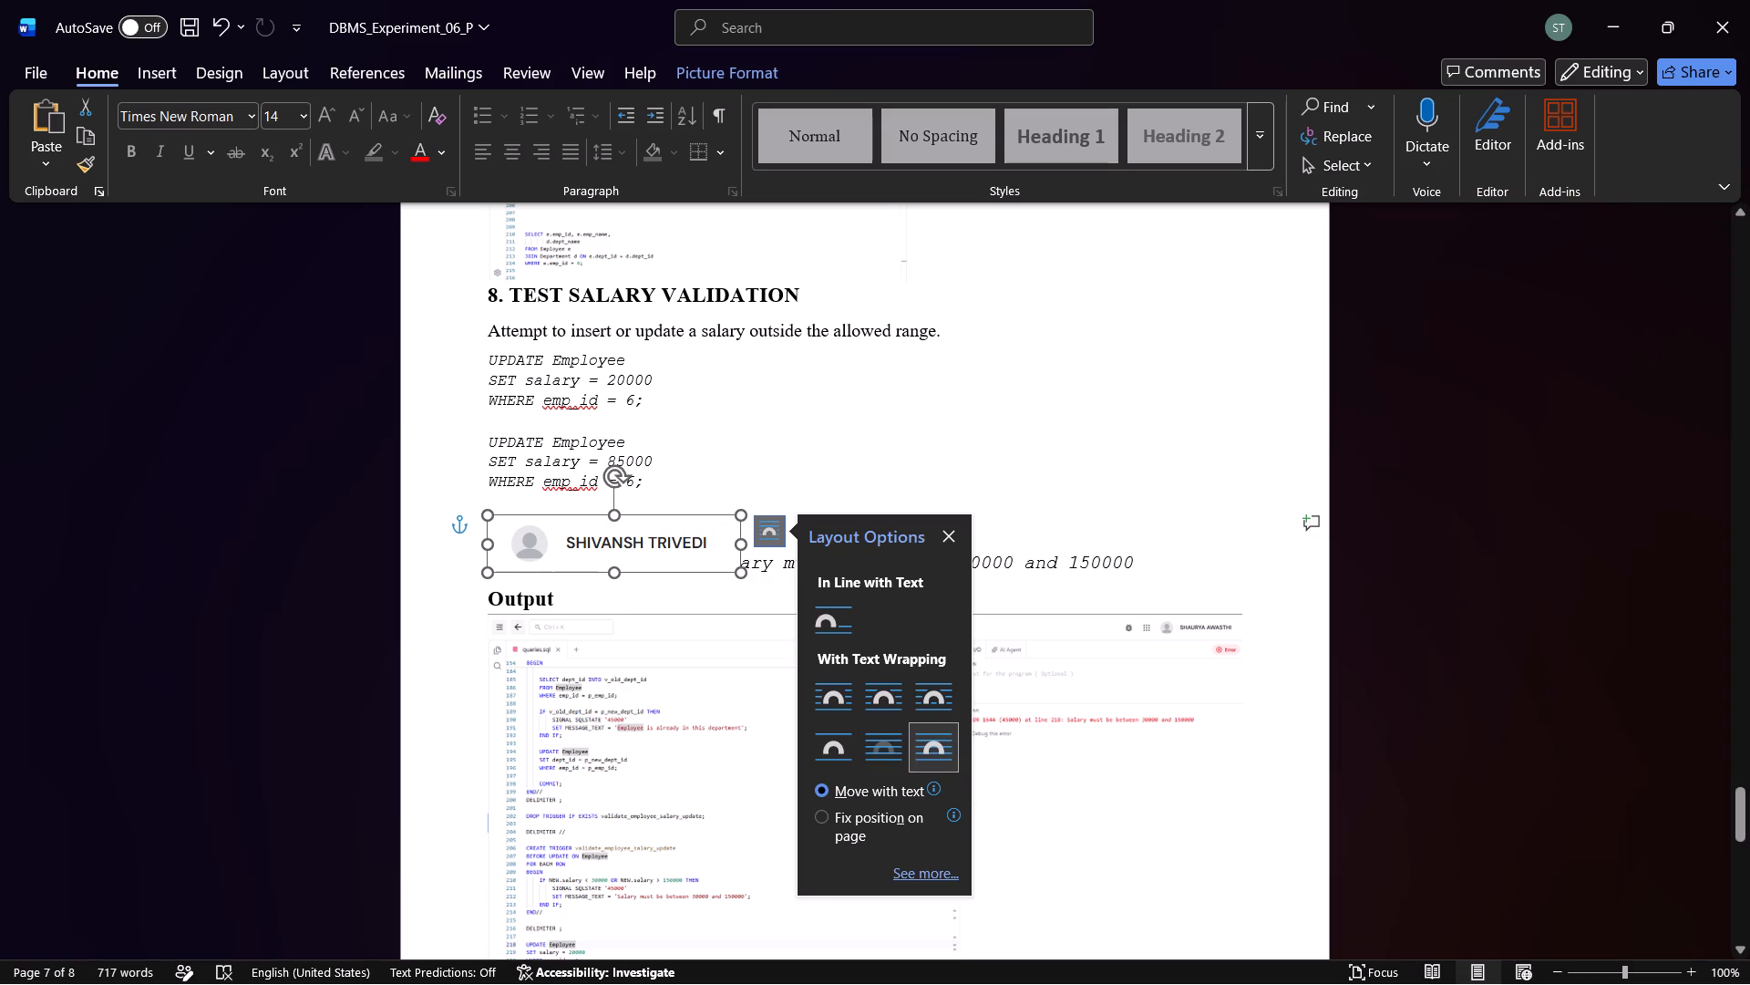
{"action": "left_click_drag", "start_coordinate": [735, 572], "coordinate": [618, 534]}
Move the picture over the account name in page 7's salary-validation output, shrinking it to the name's size.
{"action": "left_click_drag", "start_coordinate": [591, 523], "coordinate": [921, 561]}
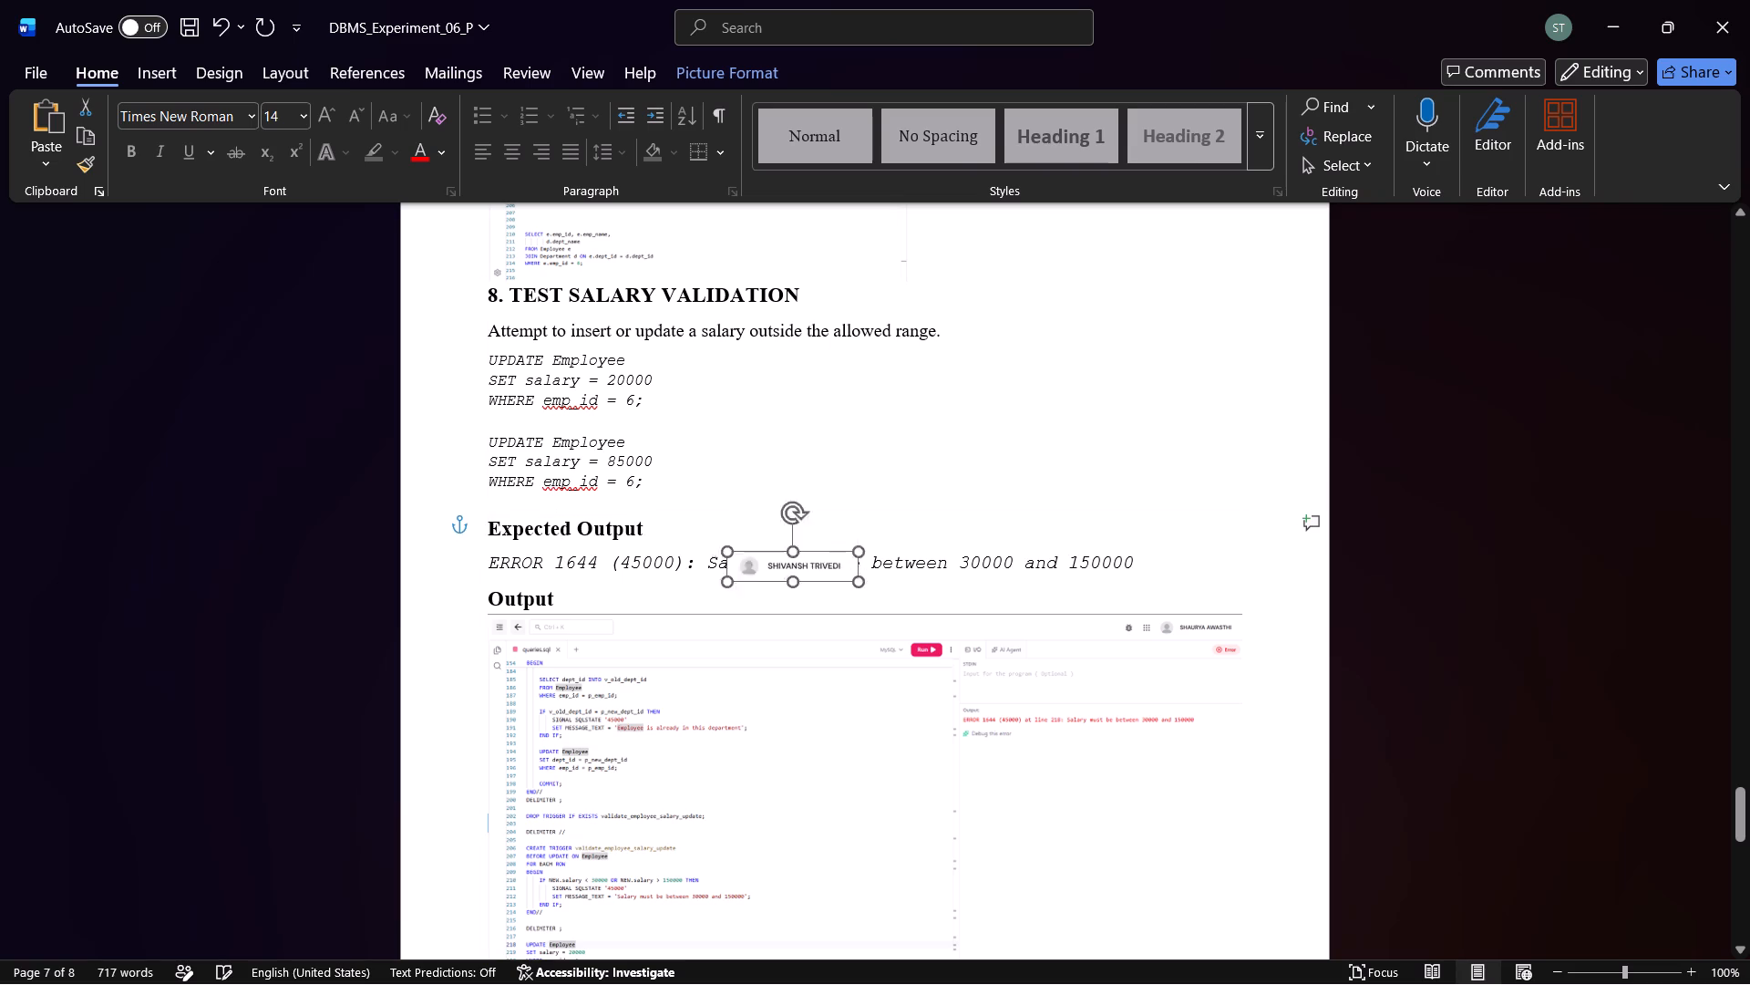
{"action": "left_click_drag", "start_coordinate": [921, 561], "coordinate": [1225, 575]}
{"action": "left_click_drag", "start_coordinate": [1241, 582], "coordinate": [1210, 566]}
{"action": "left_click_drag", "start_coordinate": [1181, 558], "coordinate": [1196, 590]}
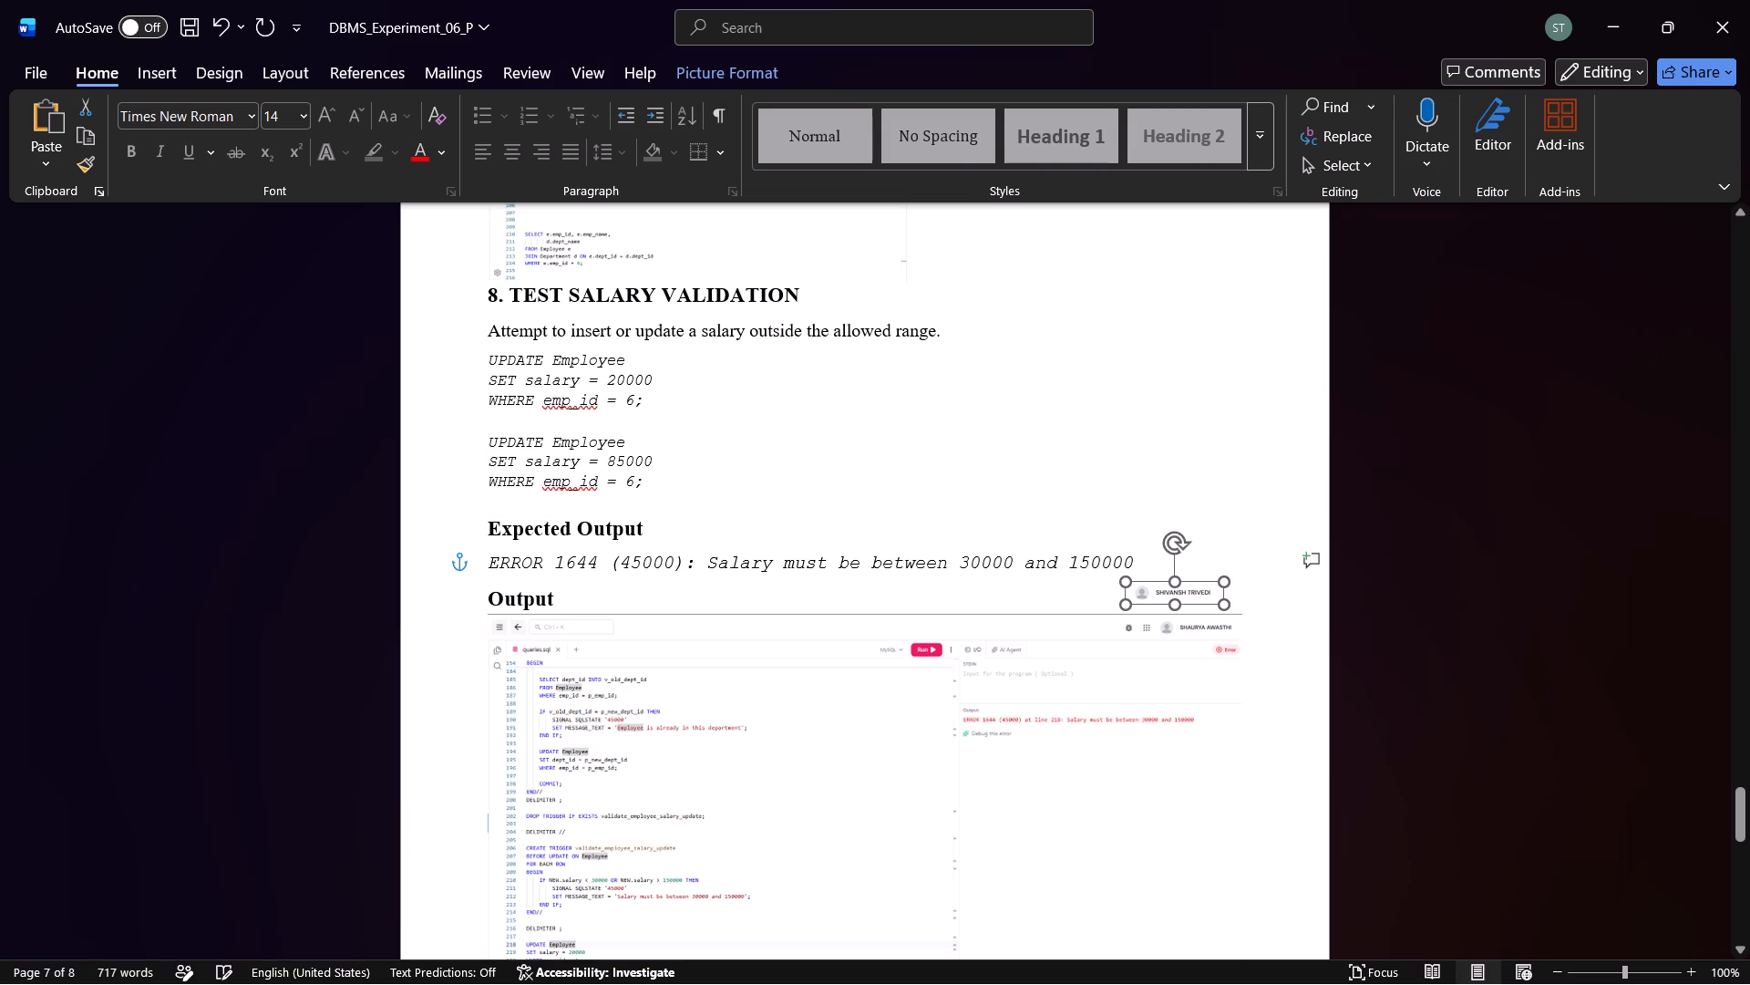
{"action": "left_click_drag", "start_coordinate": [1196, 590], "coordinate": [1227, 622]}
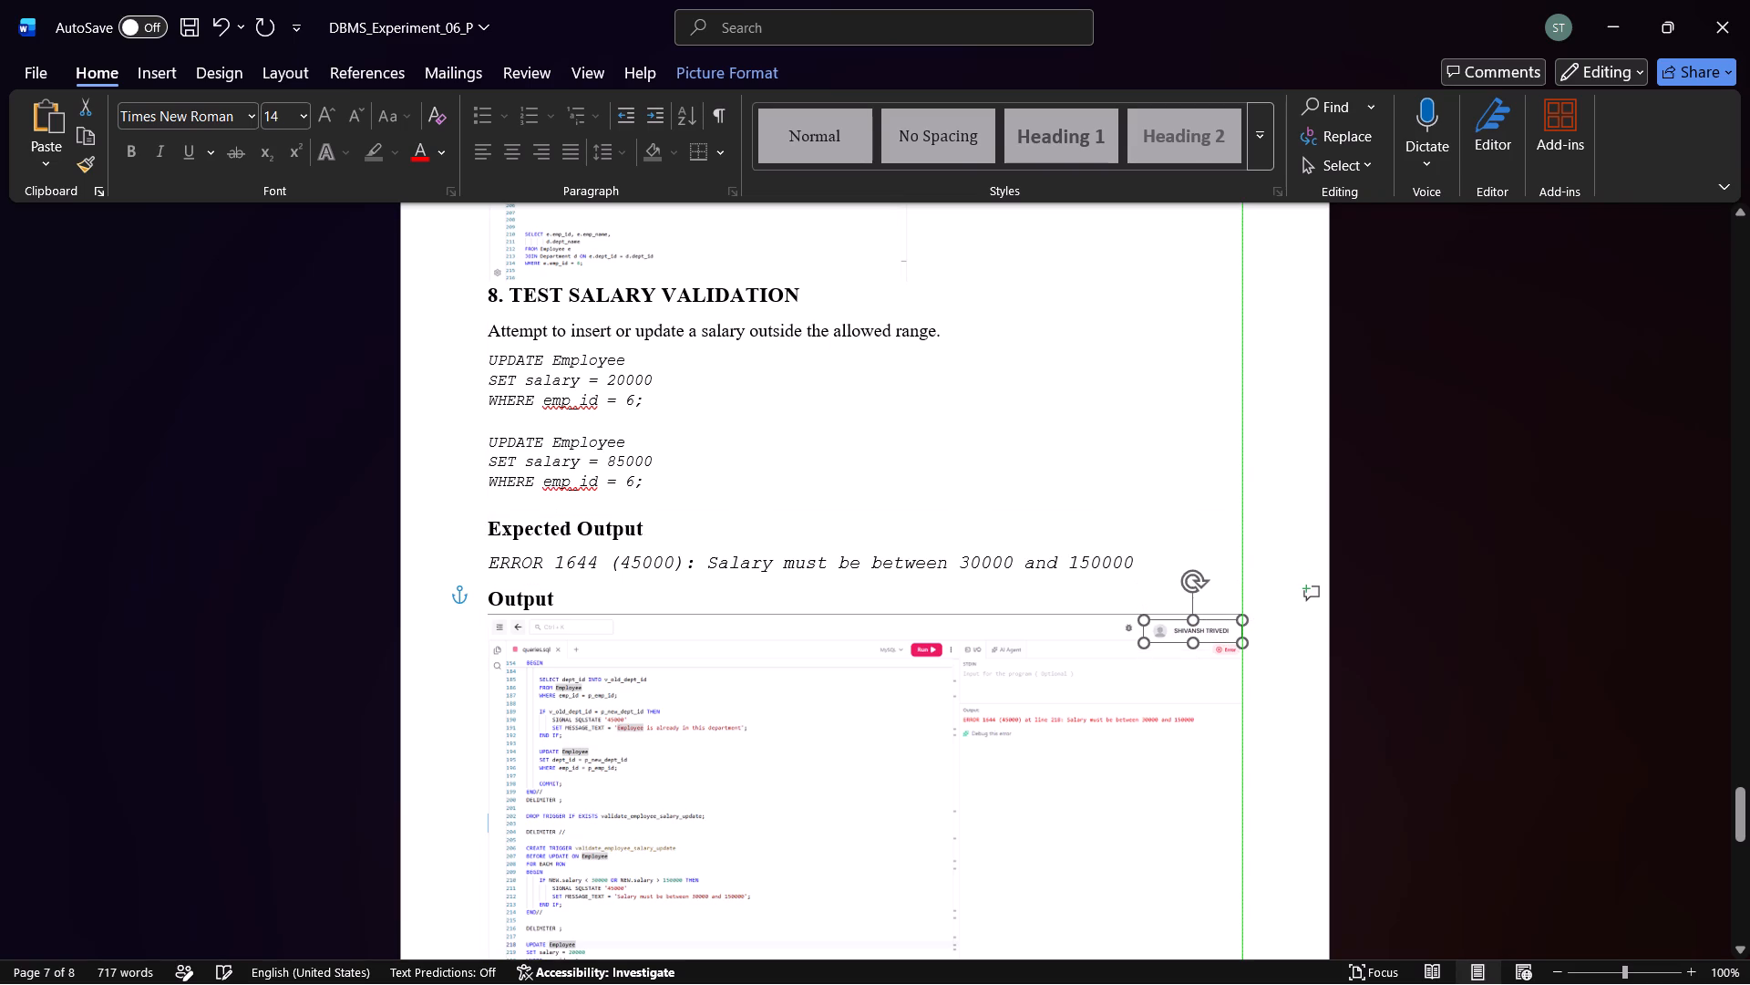
{"action": "left_click_drag", "start_coordinate": [1227, 622], "coordinate": [1228, 622]}
{"action": "left_click_drag", "start_coordinate": [1245, 642], "coordinate": [1226, 626]}
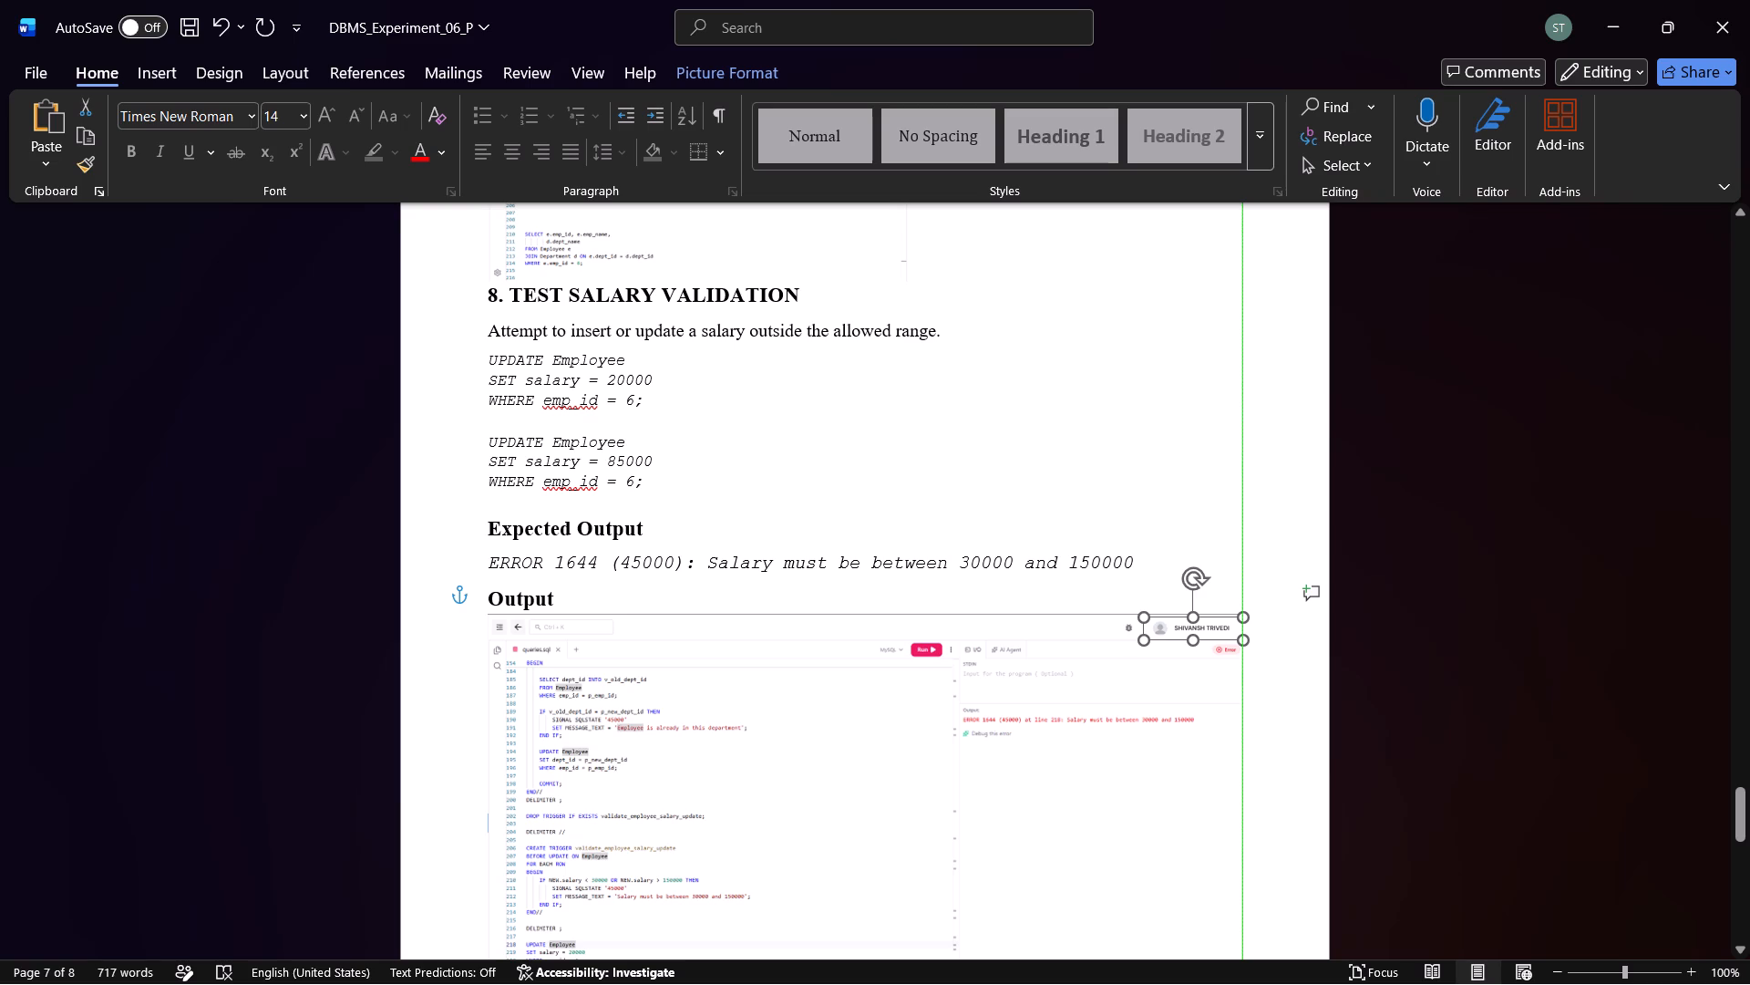
{"action": "left_click_drag", "start_coordinate": [1226, 626], "coordinate": [1206, 621]}
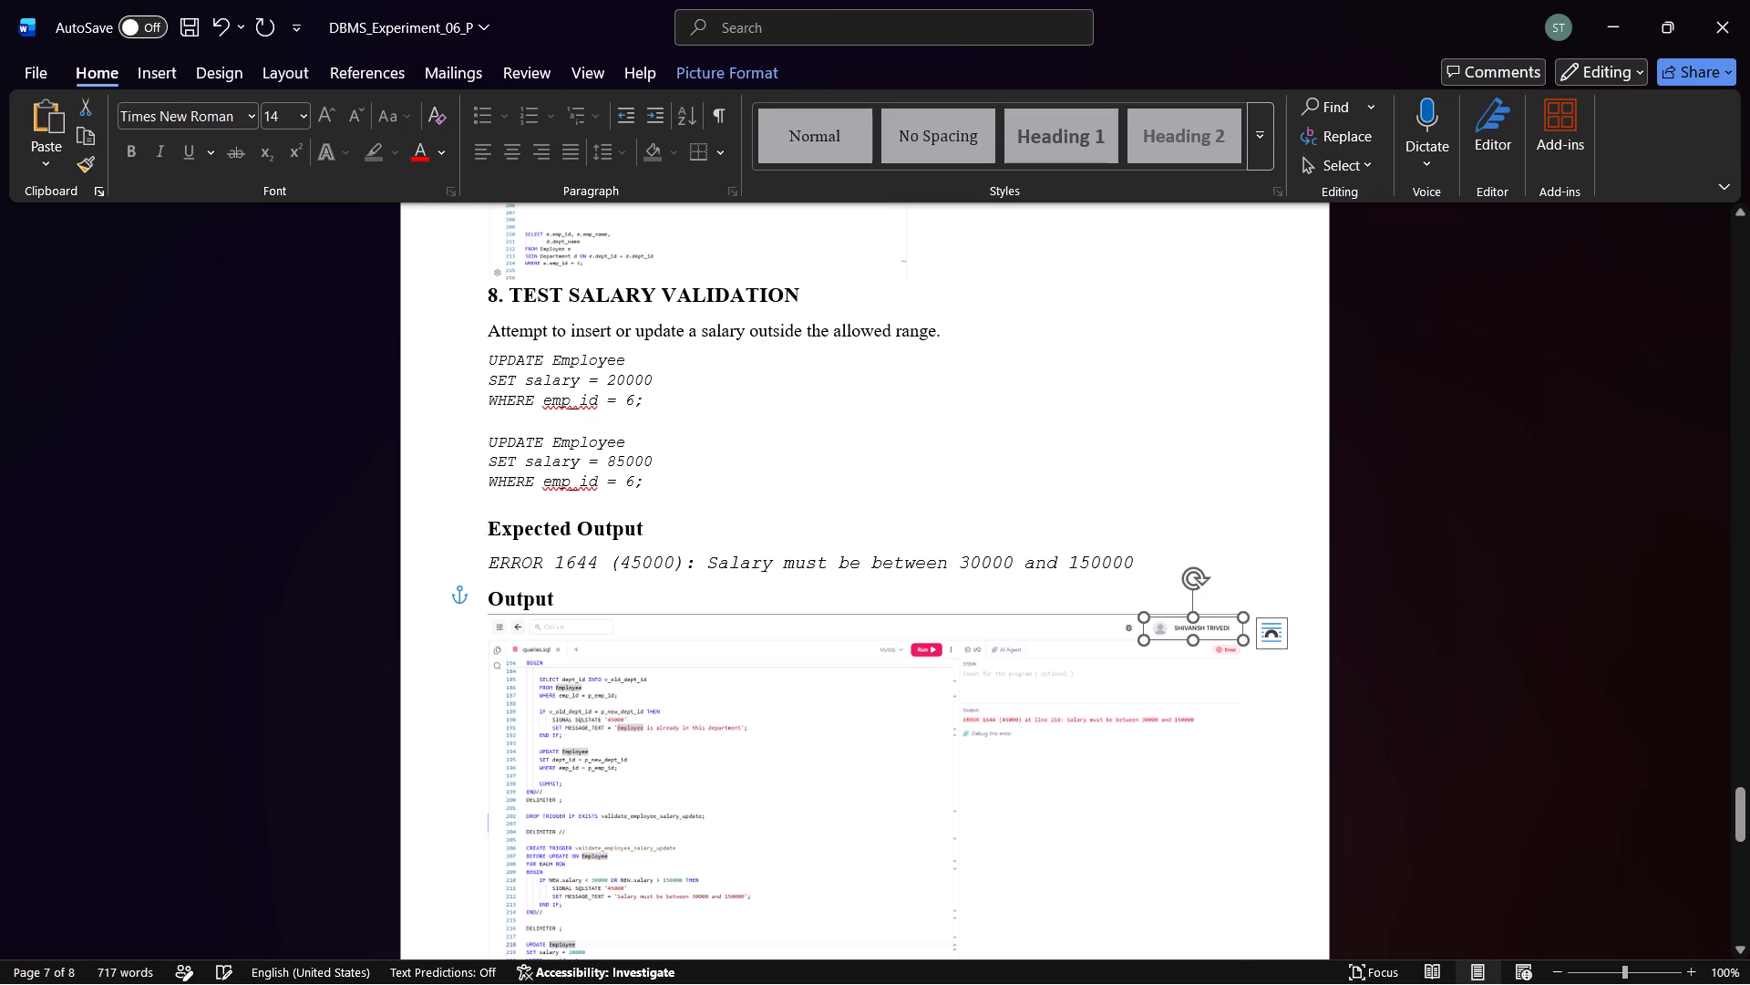
{"action": "left_click_drag", "start_coordinate": [1202, 624], "coordinate": [1210, 625]}
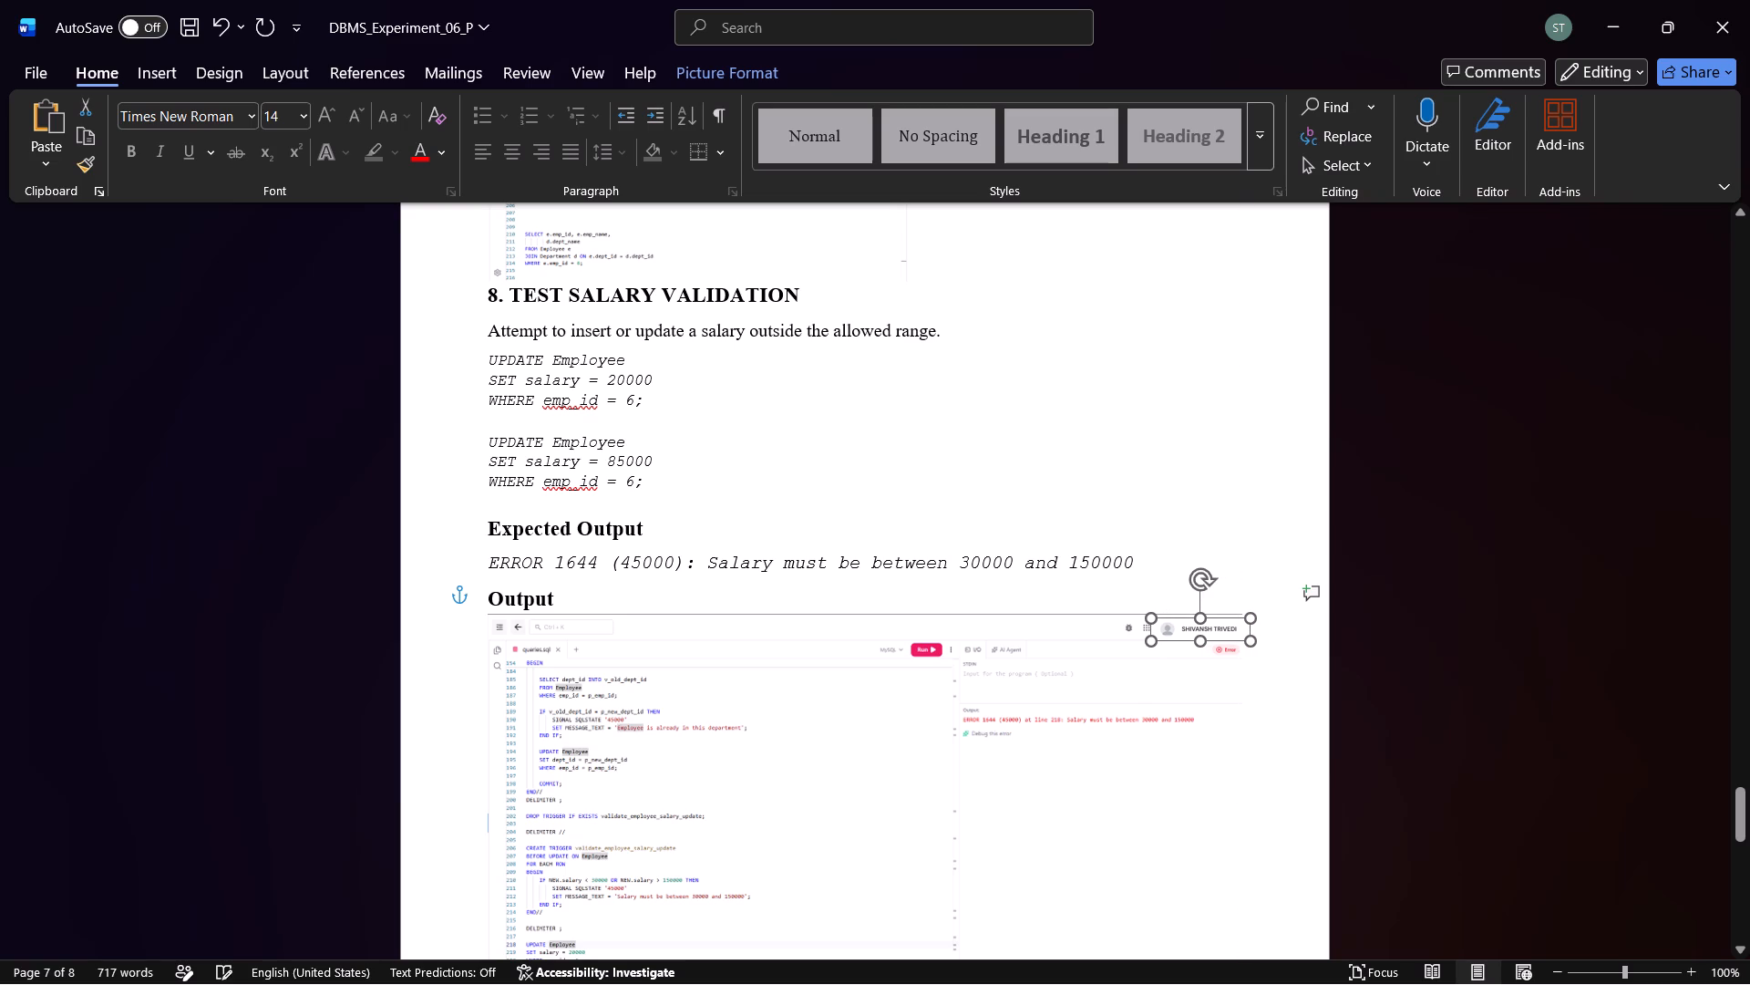
{"action": "left_click_drag", "start_coordinate": [1210, 625], "coordinate": [1211, 623]}
{"action": "left_click", "coordinate": [1223, 554]}
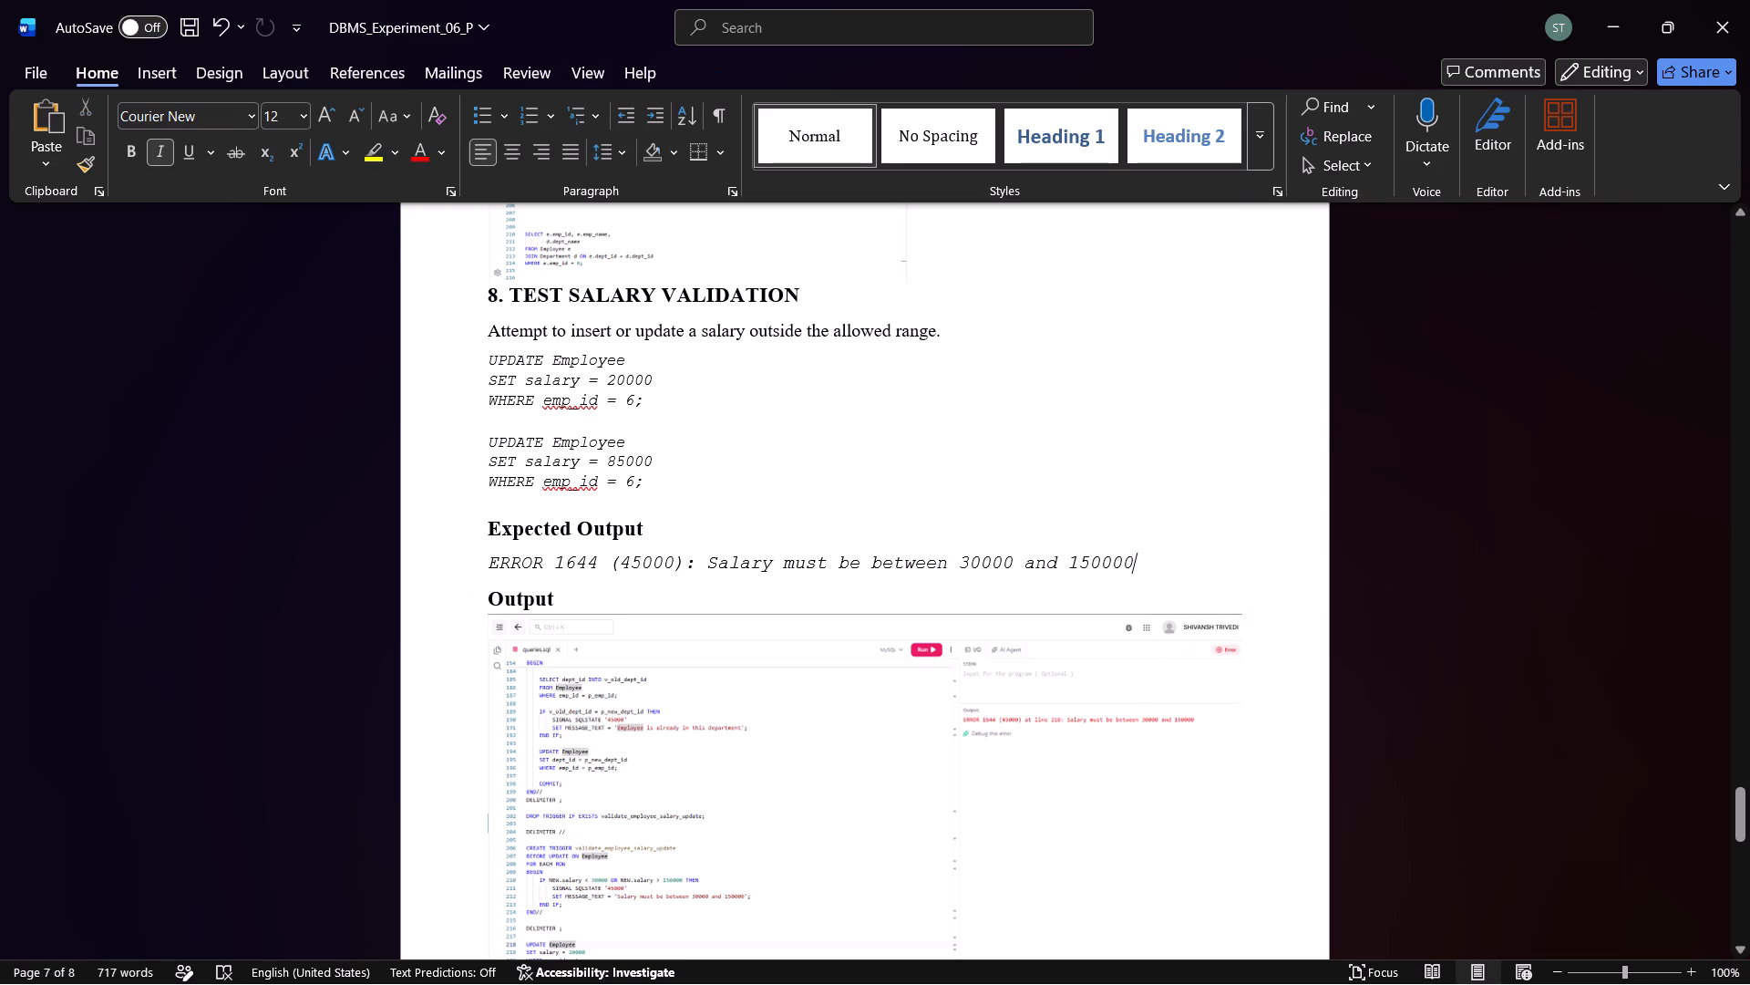
Paste another account-name picture in page 8's salary audit log section, place it in front of text, and shrink it slightly.
{"action": "scroll", "coordinate": [1215, 562], "scroll_direction": "down", "scroll_amount": 6}
{"action": "scroll", "coordinate": [1059, 623], "scroll_direction": "down", "scroll_amount": 6}
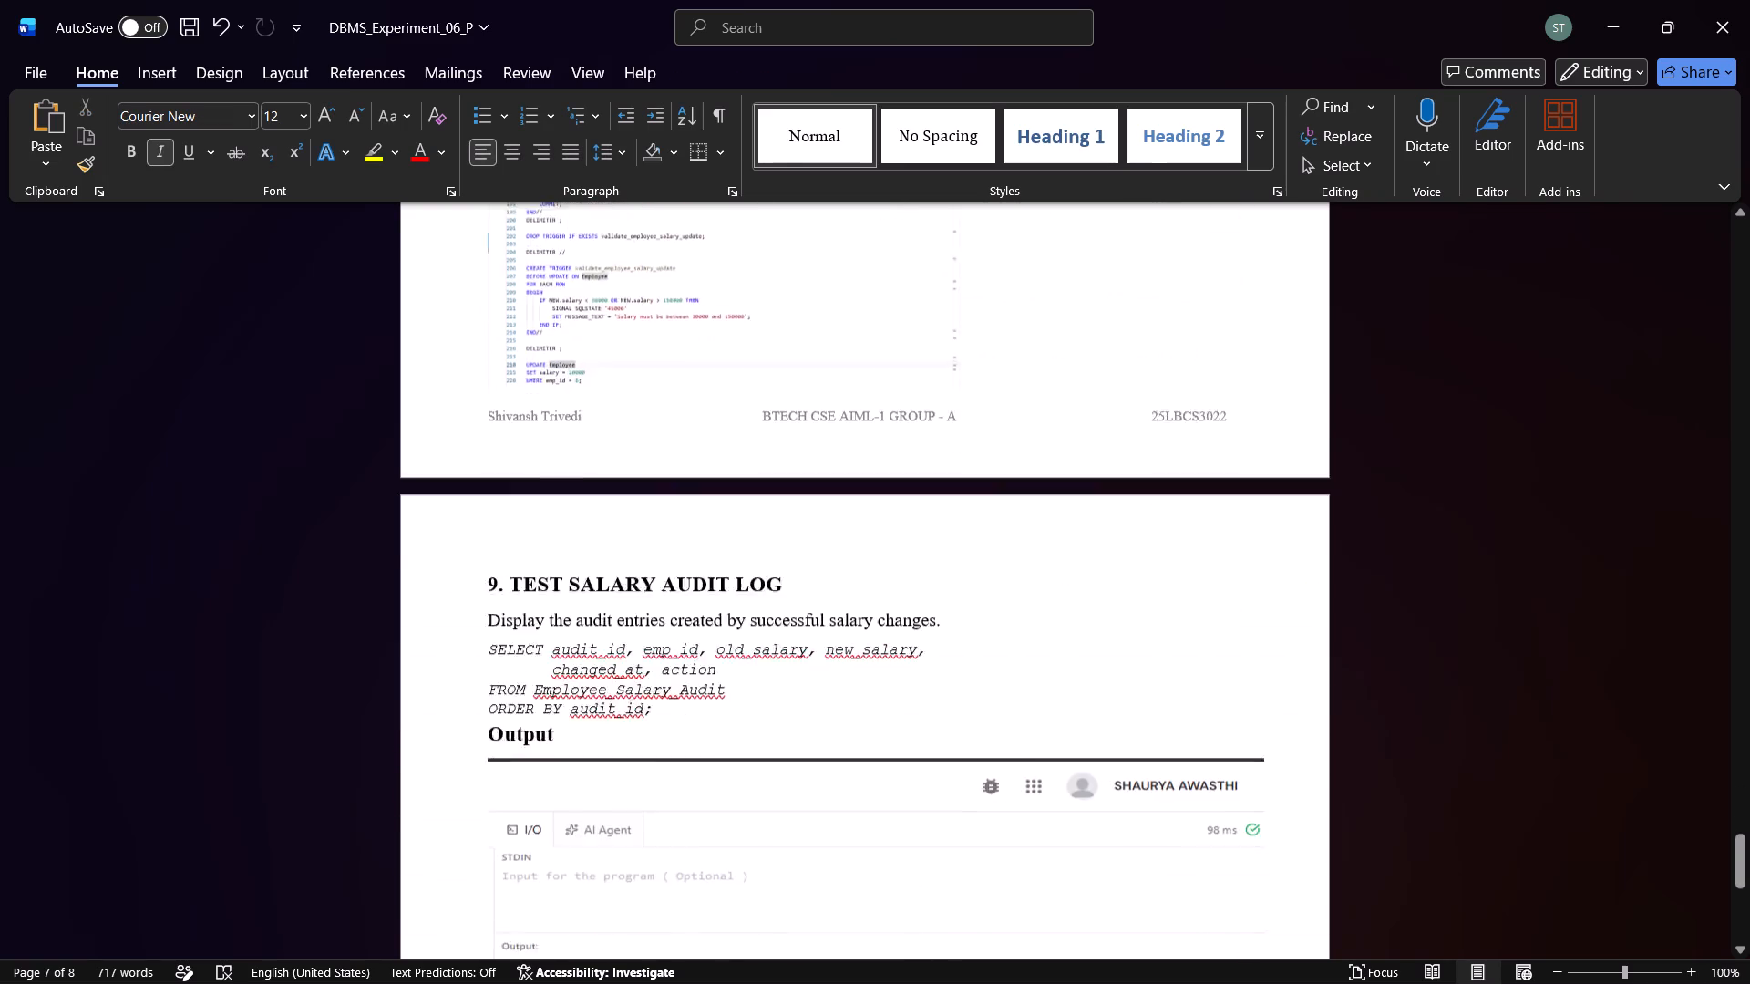
{"action": "scroll", "coordinate": [1053, 621], "scroll_direction": "down", "scroll_amount": 5}
{"action": "left_click", "coordinate": [1101, 344]}
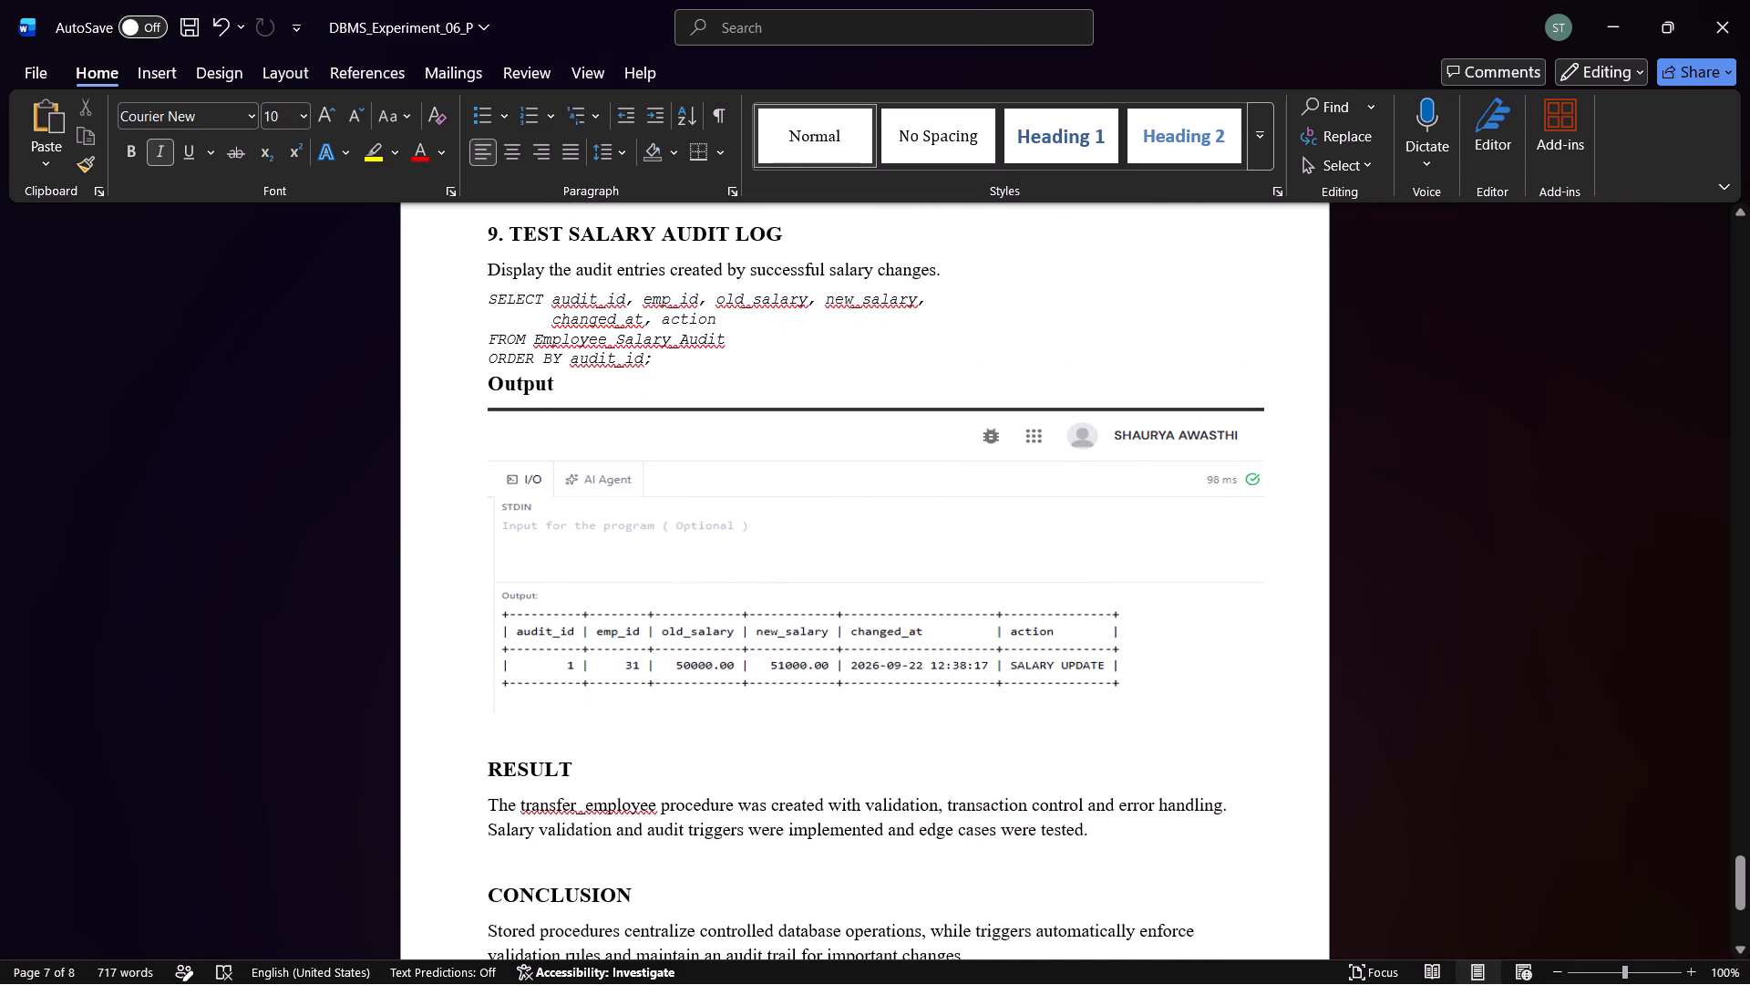
{"action": "key", "text": "ctrl+v"}
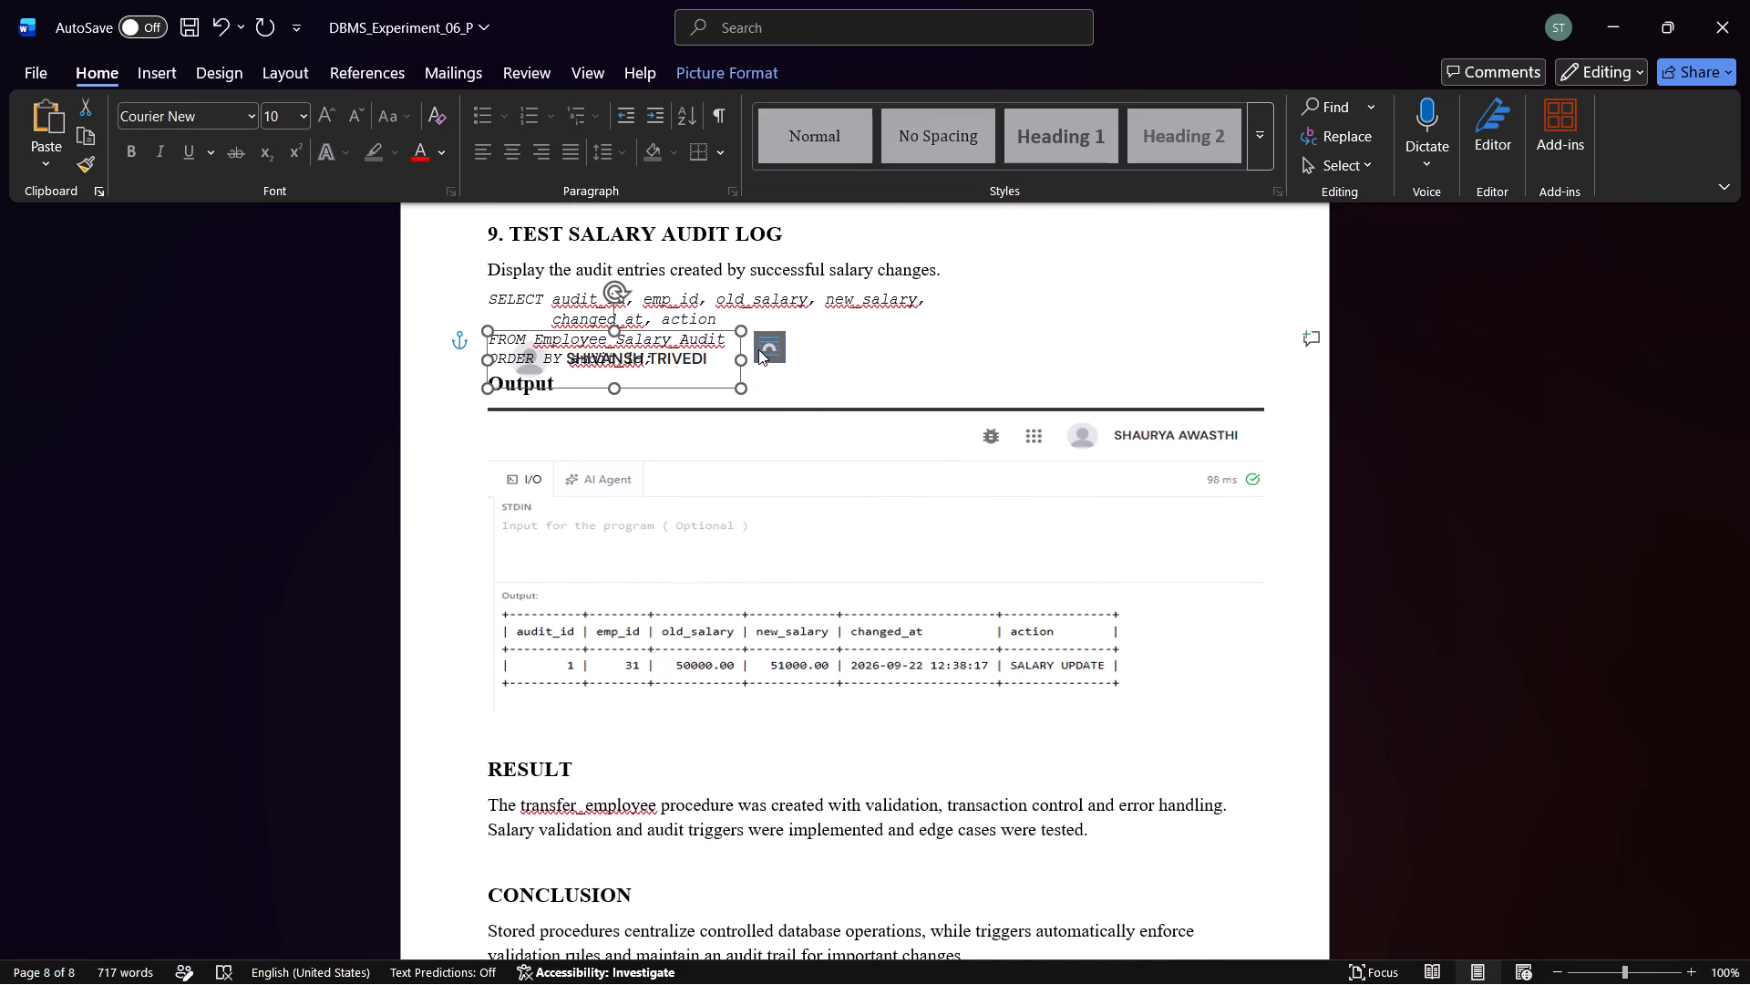
{"action": "left_click", "coordinate": [758, 349]}
{"action": "left_click", "coordinate": [936, 564]}
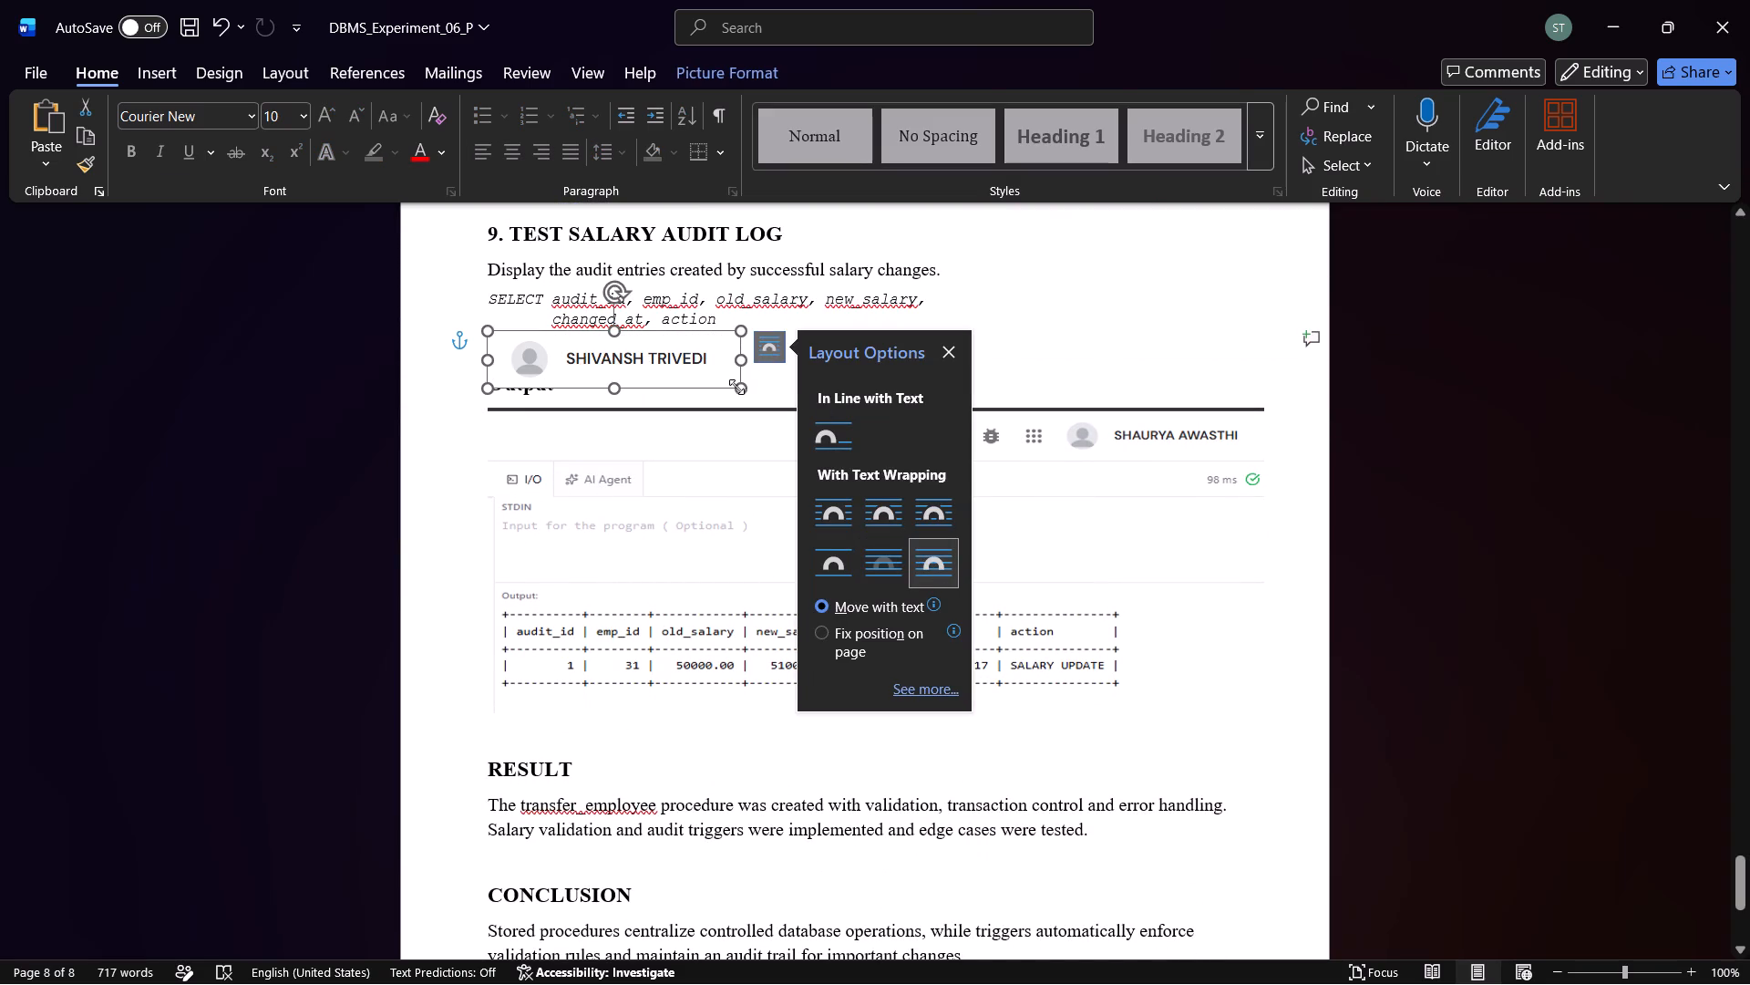
{"action": "left_click_drag", "start_coordinate": [742, 386], "coordinate": [687, 367]}
Move the picture over the account name in page 8's audit log output and align it with the neighbouring header icons.
{"action": "left_click_drag", "start_coordinate": [647, 363], "coordinate": [689, 367]}
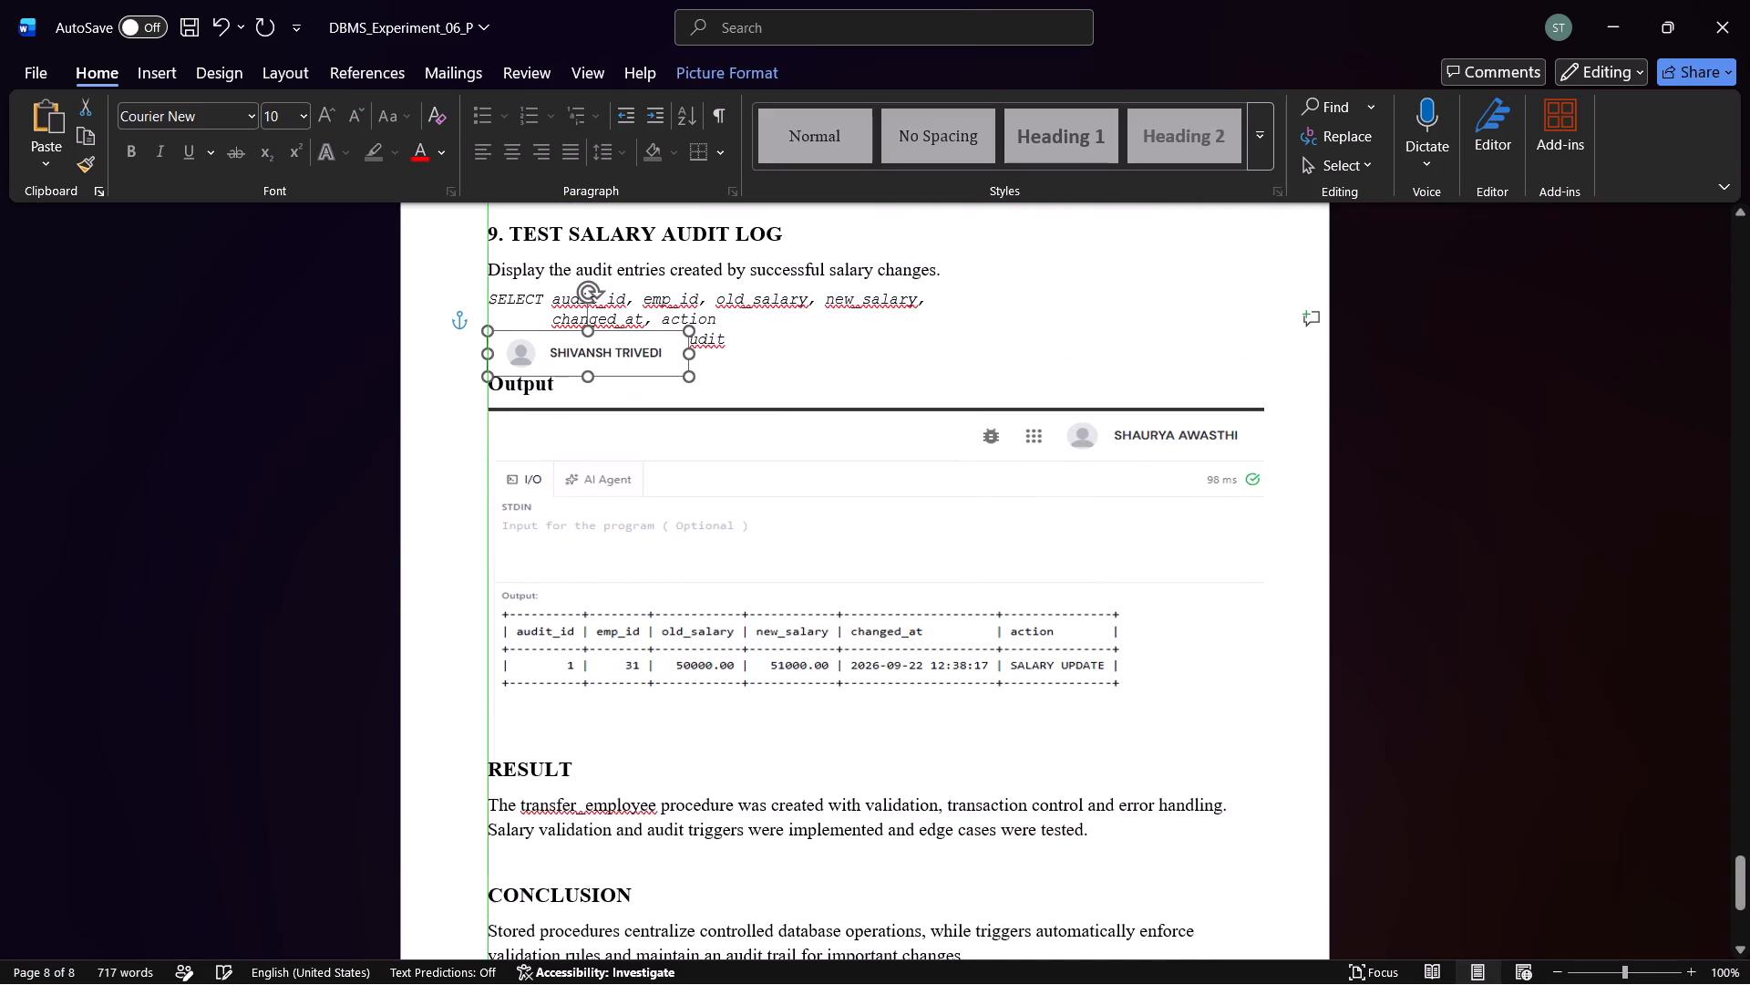
{"action": "left_click_drag", "start_coordinate": [689, 367], "coordinate": [1225, 463]}
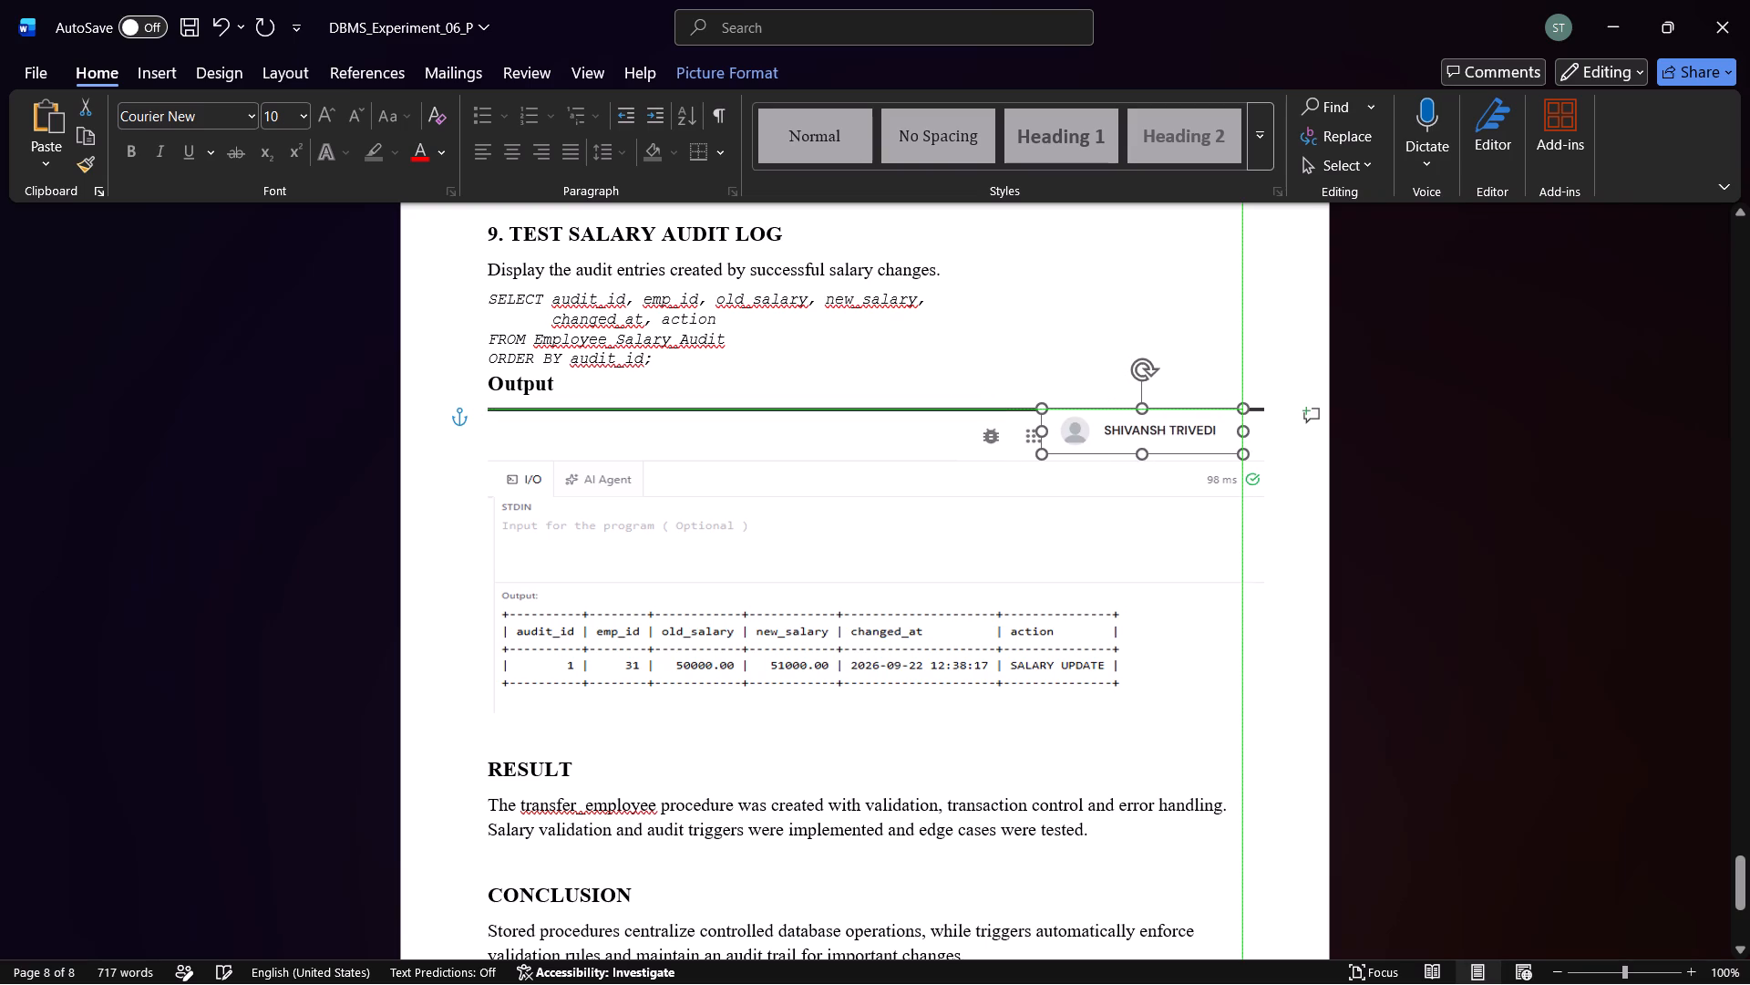
{"action": "left_click_drag", "start_coordinate": [1225, 463], "coordinate": [1227, 465]}
{"action": "left_click_drag", "start_coordinate": [1166, 427], "coordinate": [1189, 442]}
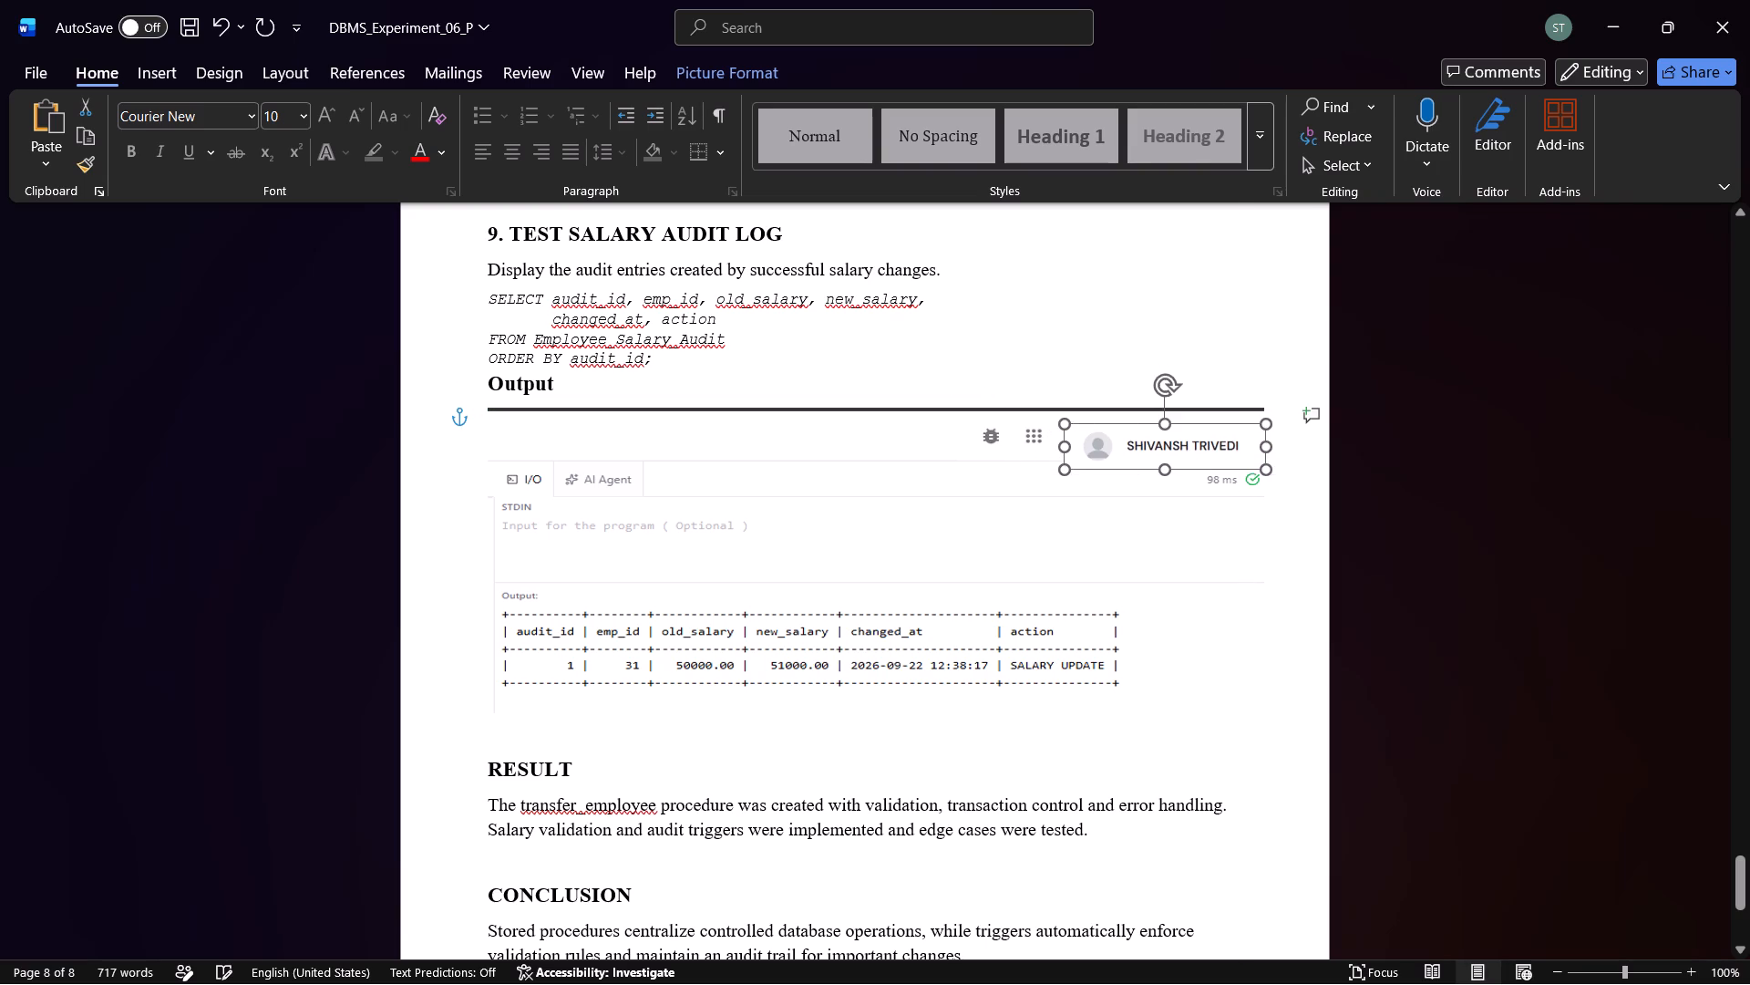
{"action": "left_click_drag", "start_coordinate": [1189, 442], "coordinate": [1177, 433]}
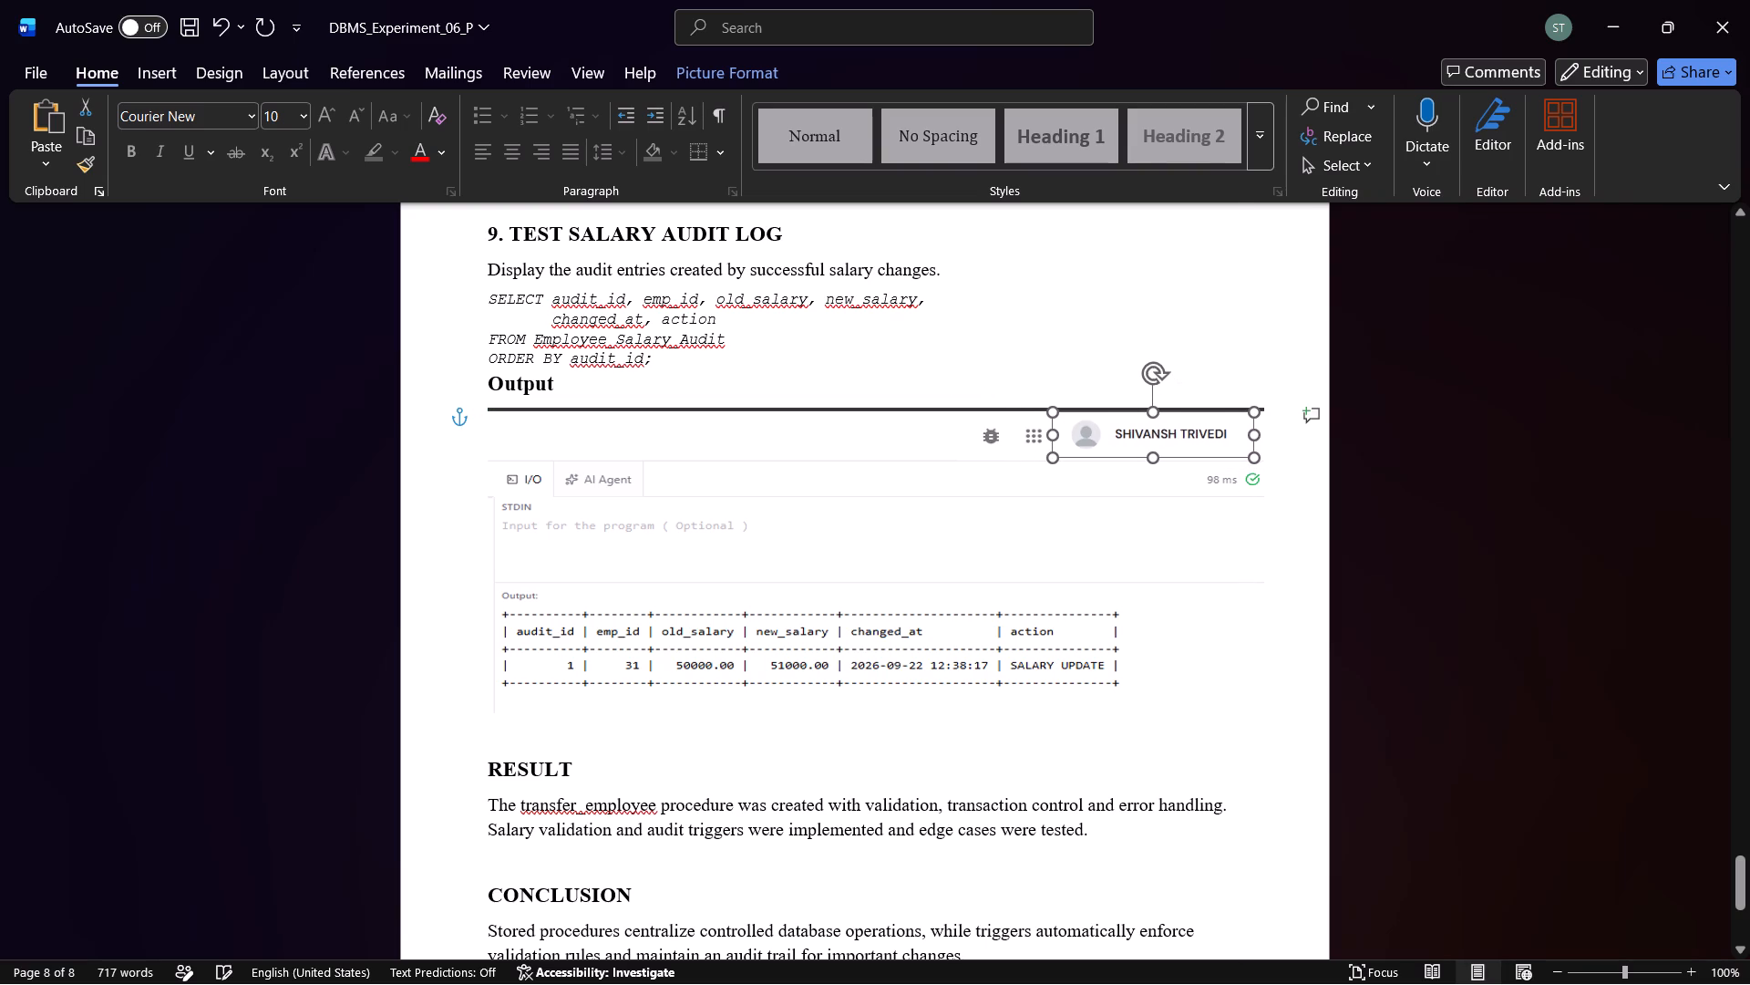
{"action": "left_click_drag", "start_coordinate": [1177, 433], "coordinate": [1177, 436]}
{"action": "left_click", "coordinate": [1189, 359]}
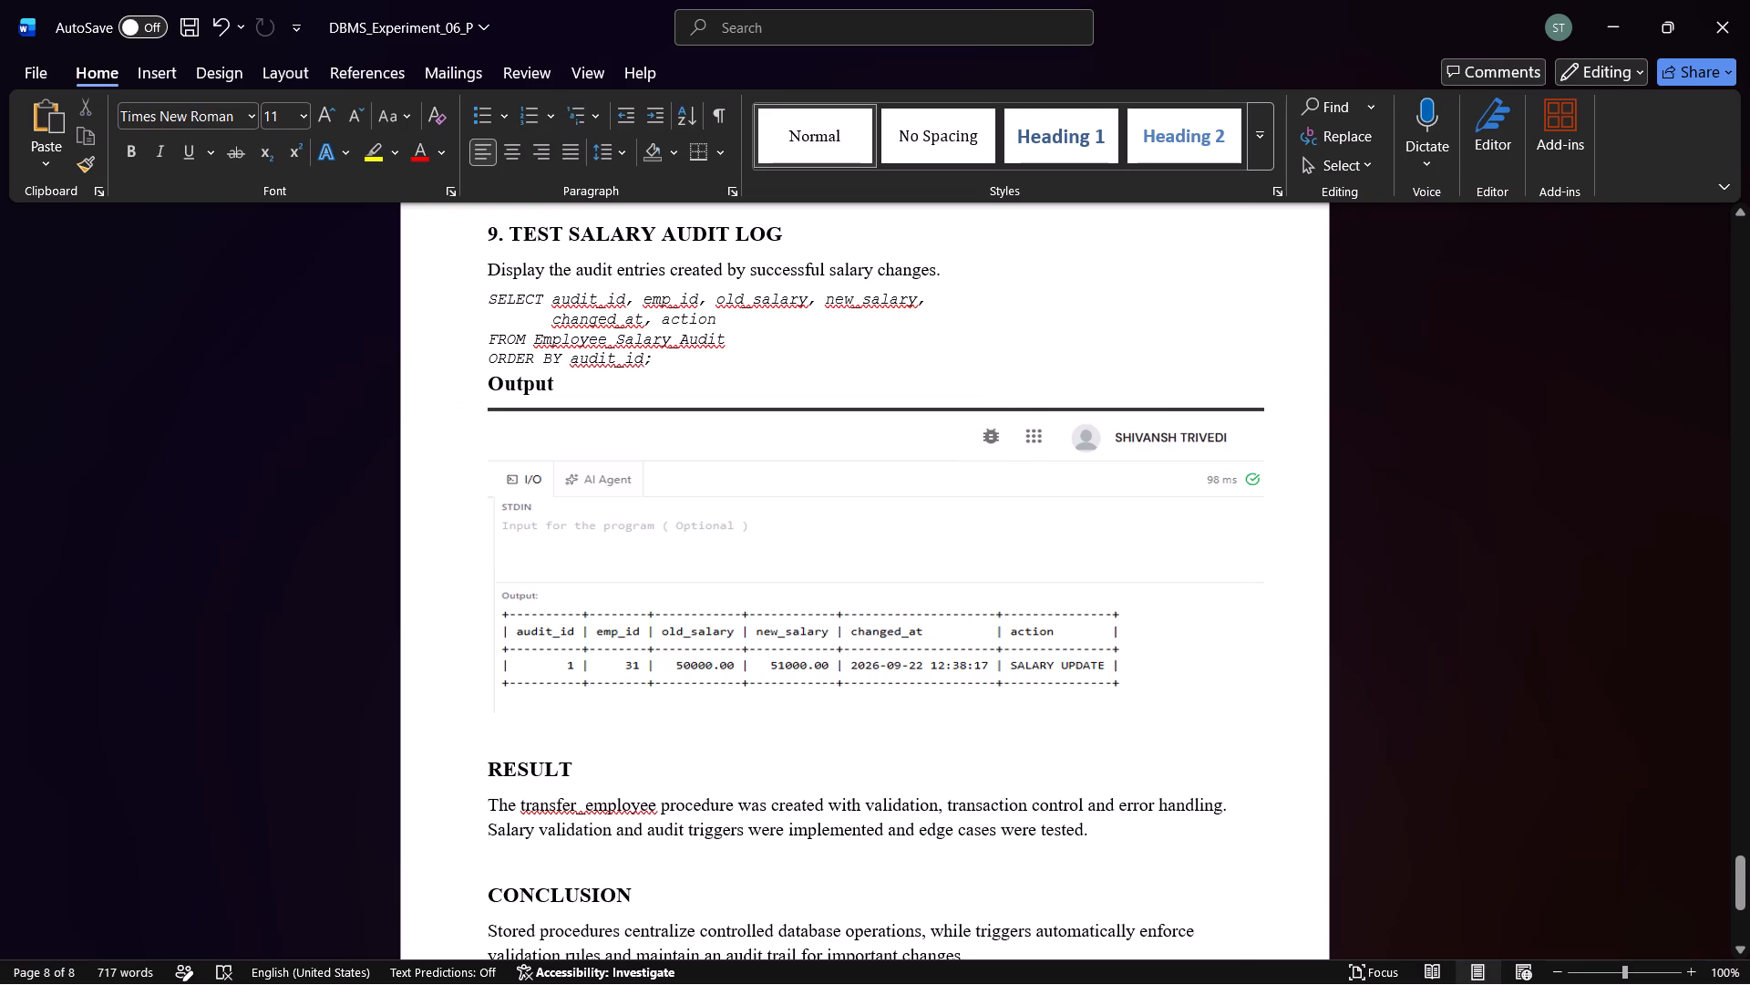
Save the finished Experiment 6 report as a PDF named DBMS_Experiment_06_P in Downloads.
{"action": "scroll", "coordinate": [1186, 360], "scroll_direction": "down", "scroll_amount": 14}
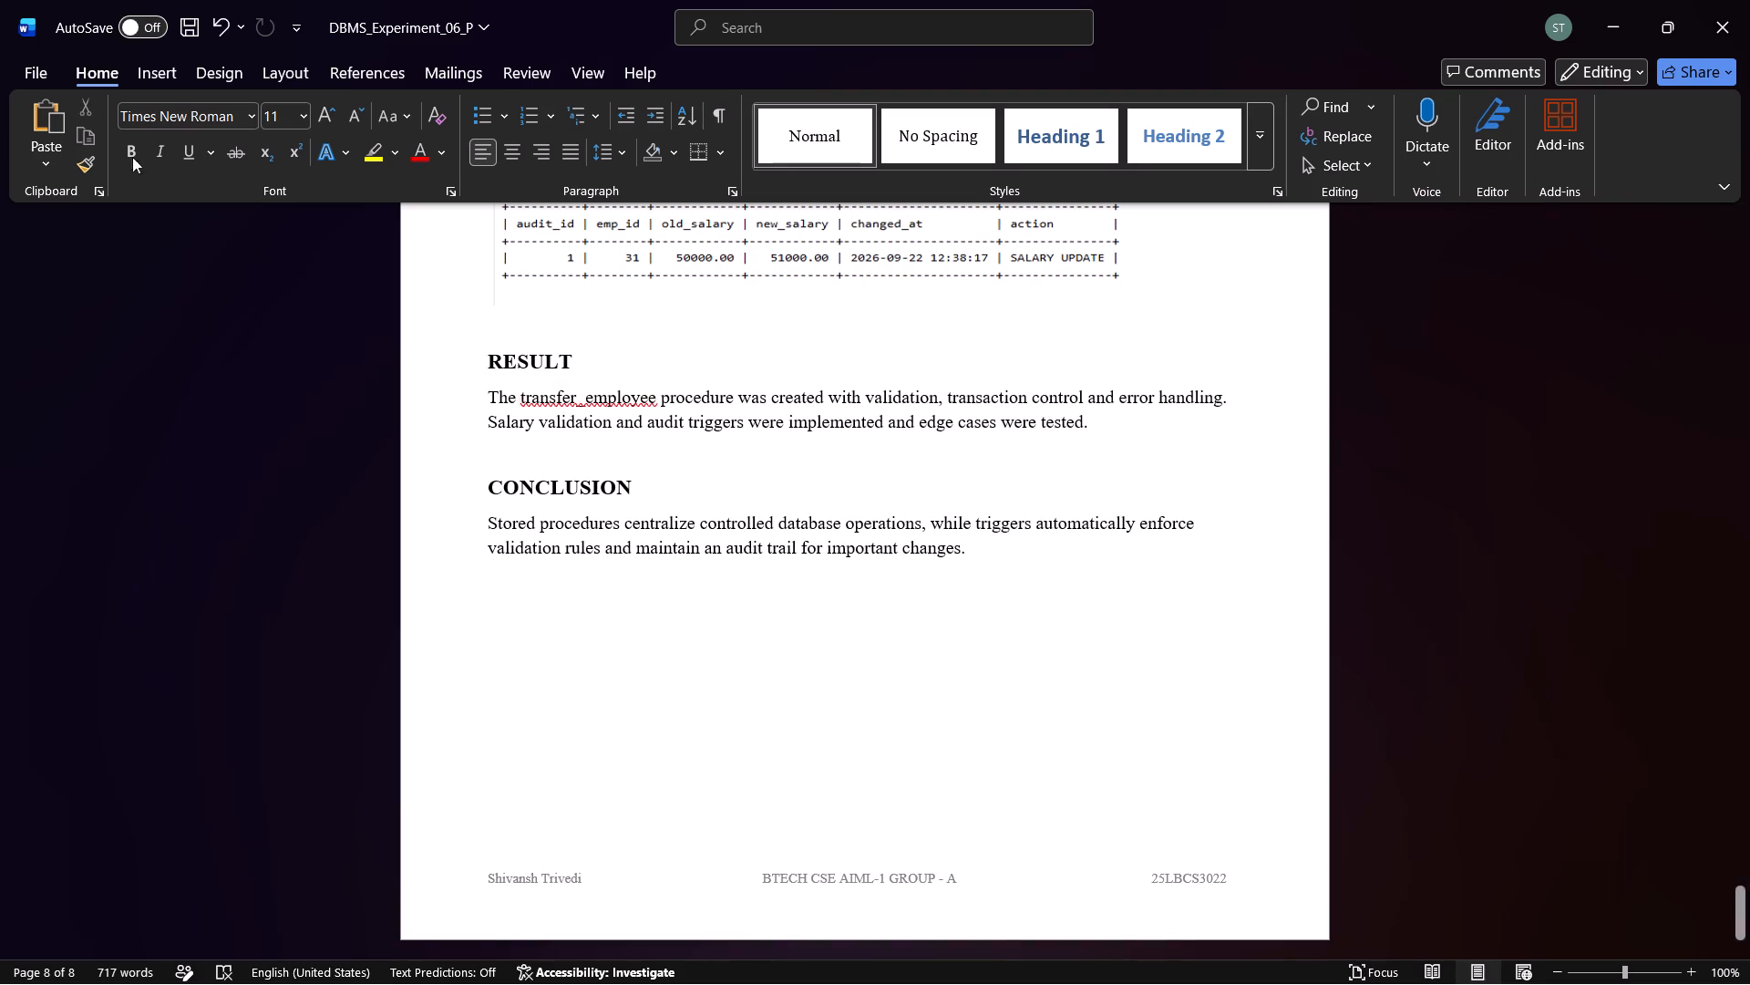
{"action": "left_click", "coordinate": [33, 73]}
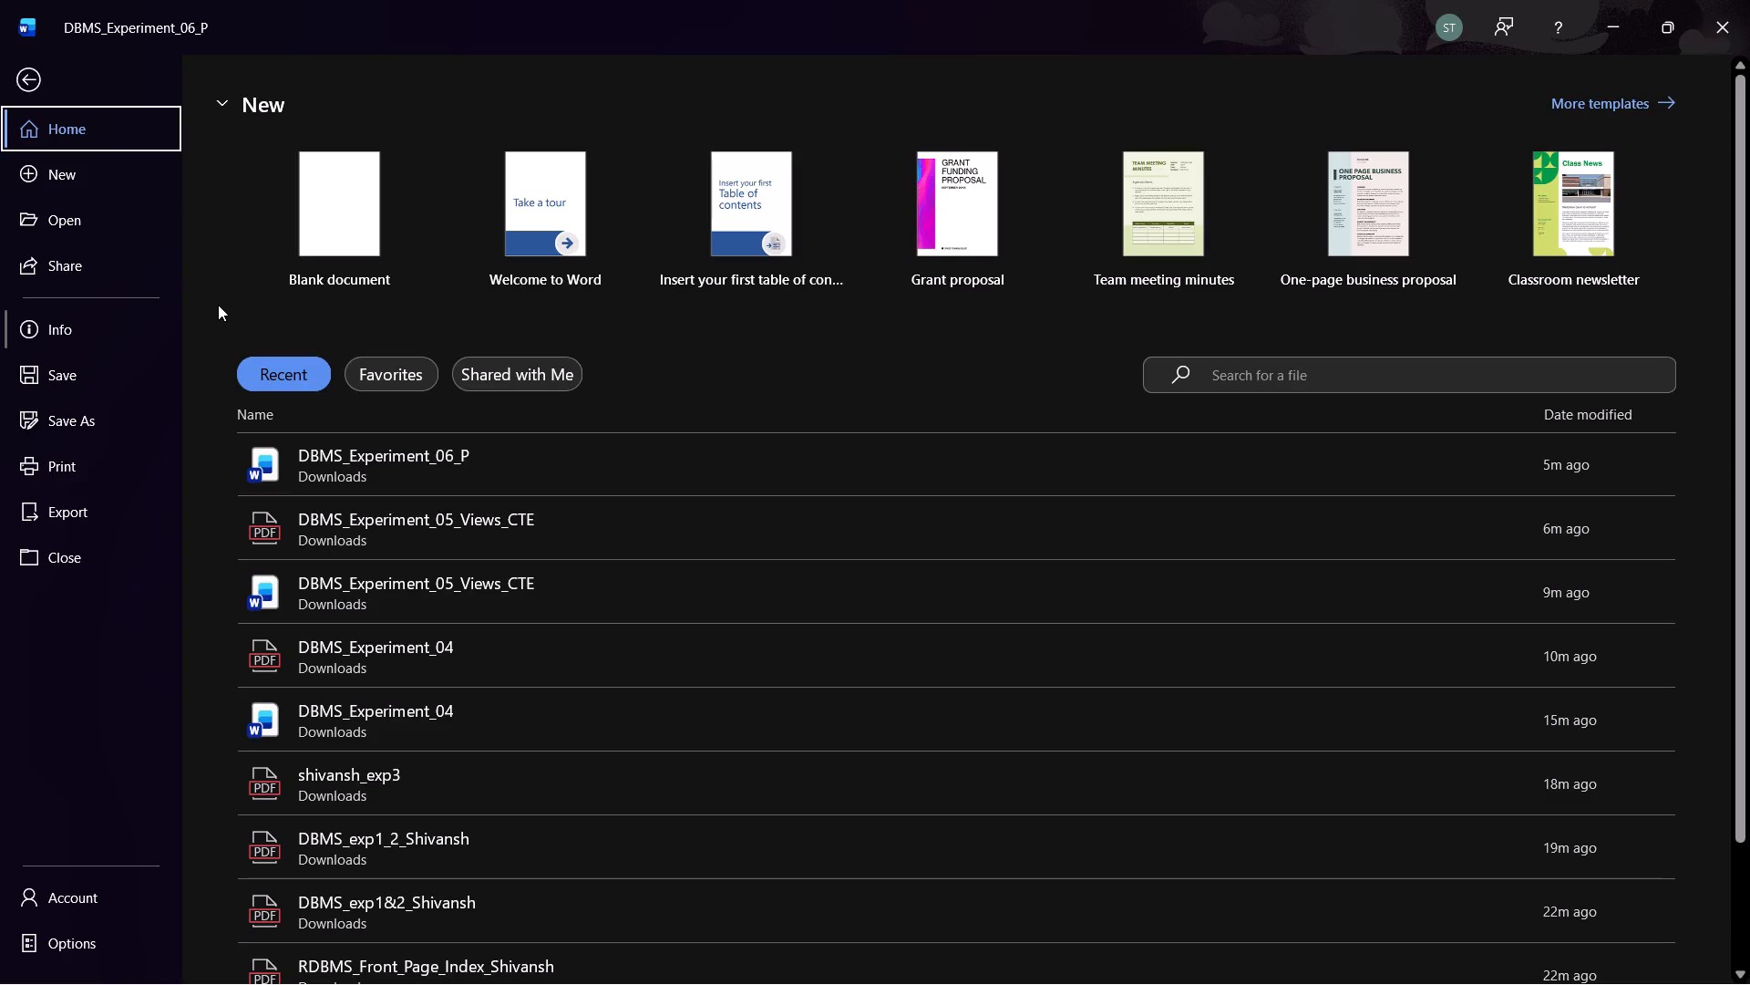
{"action": "left_click", "coordinate": [88, 431]}
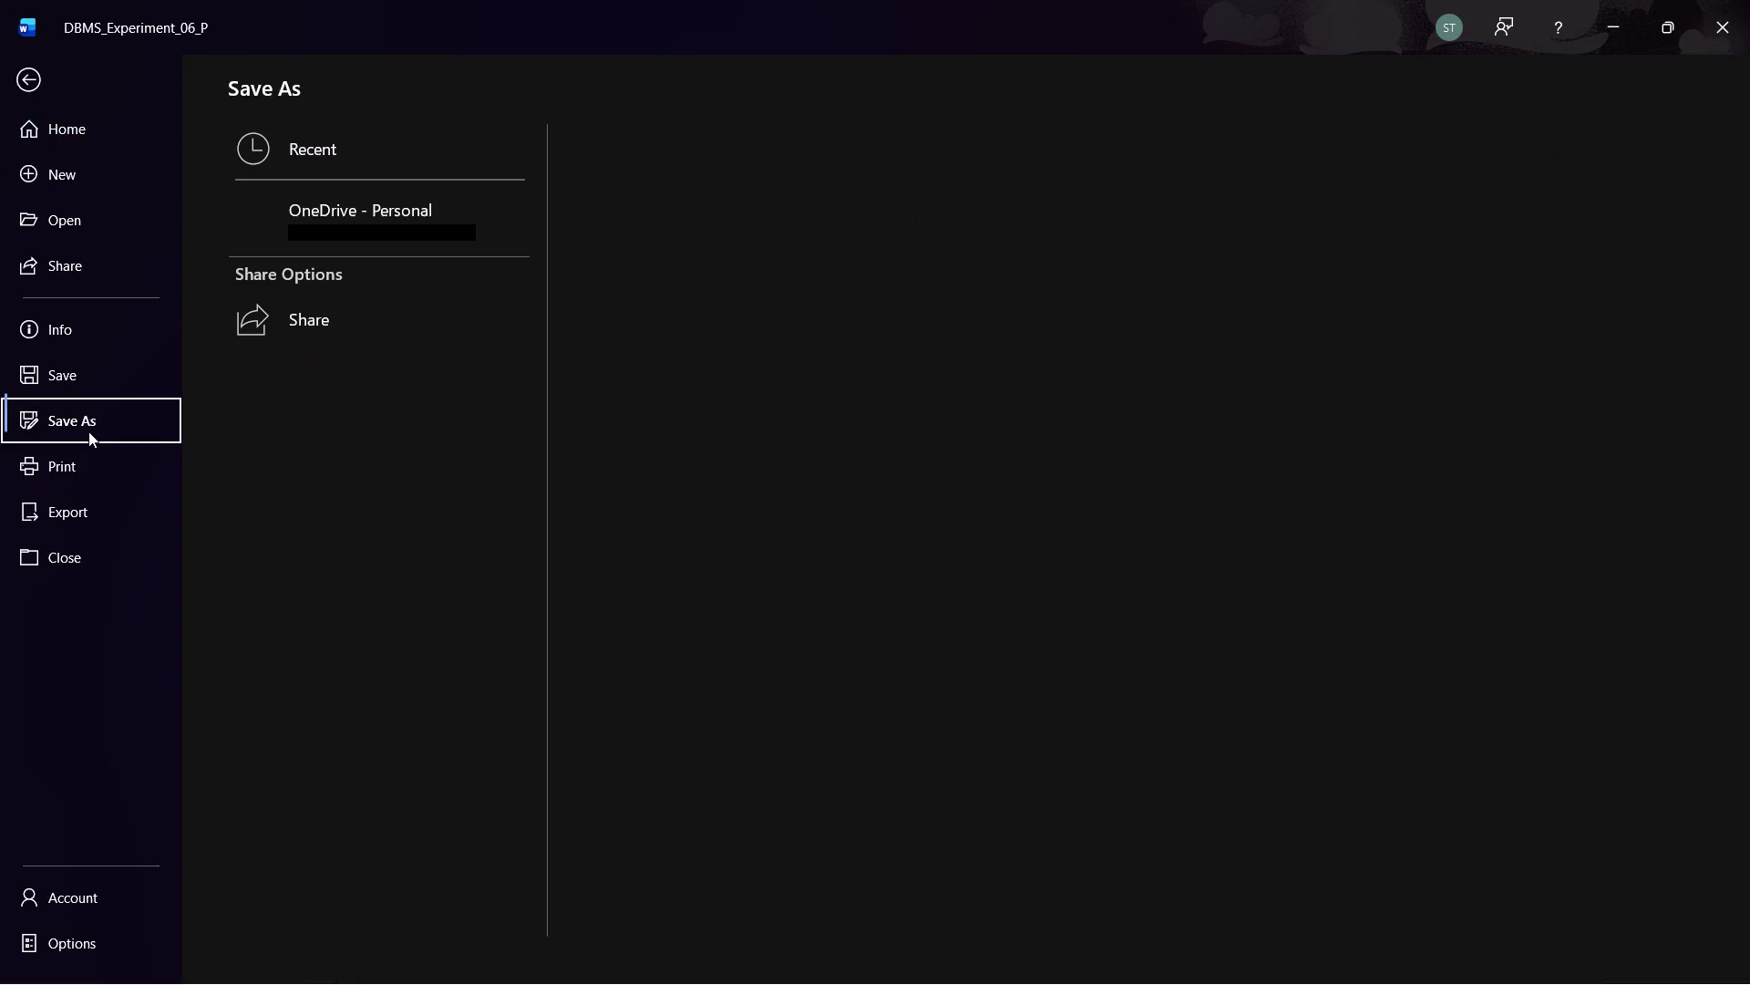
{"action": "left_click", "coordinate": [684, 195]}
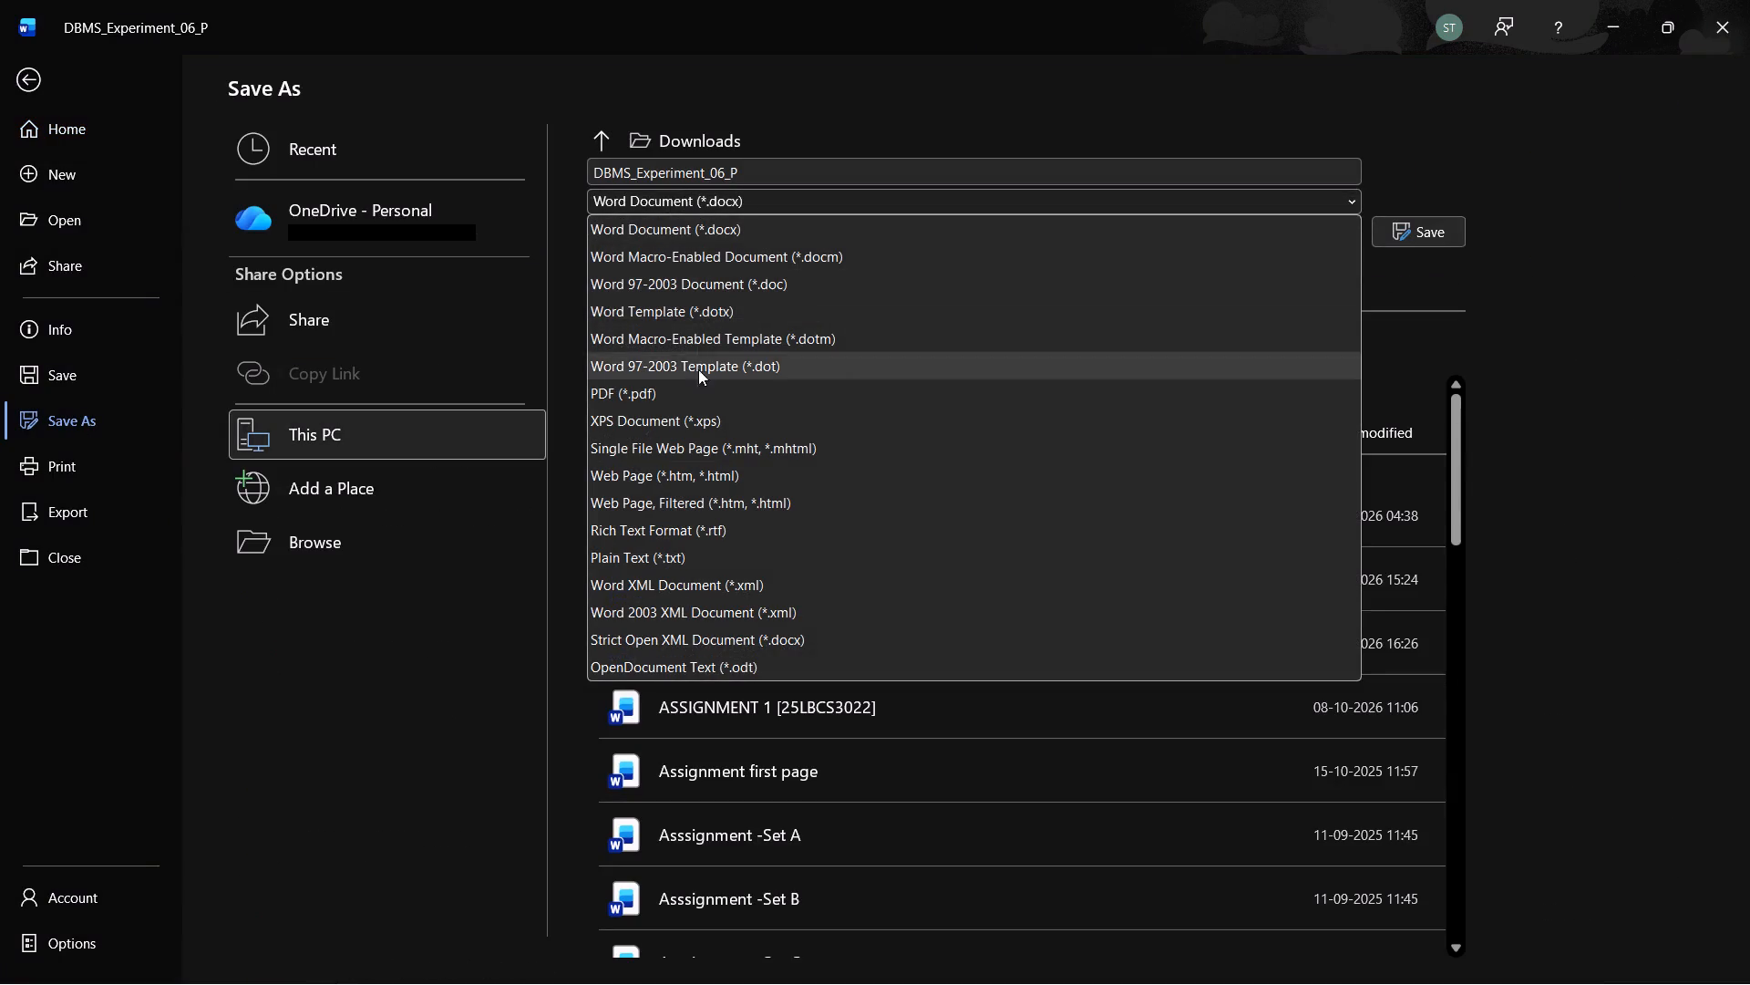
{"action": "left_click", "coordinate": [686, 392]}
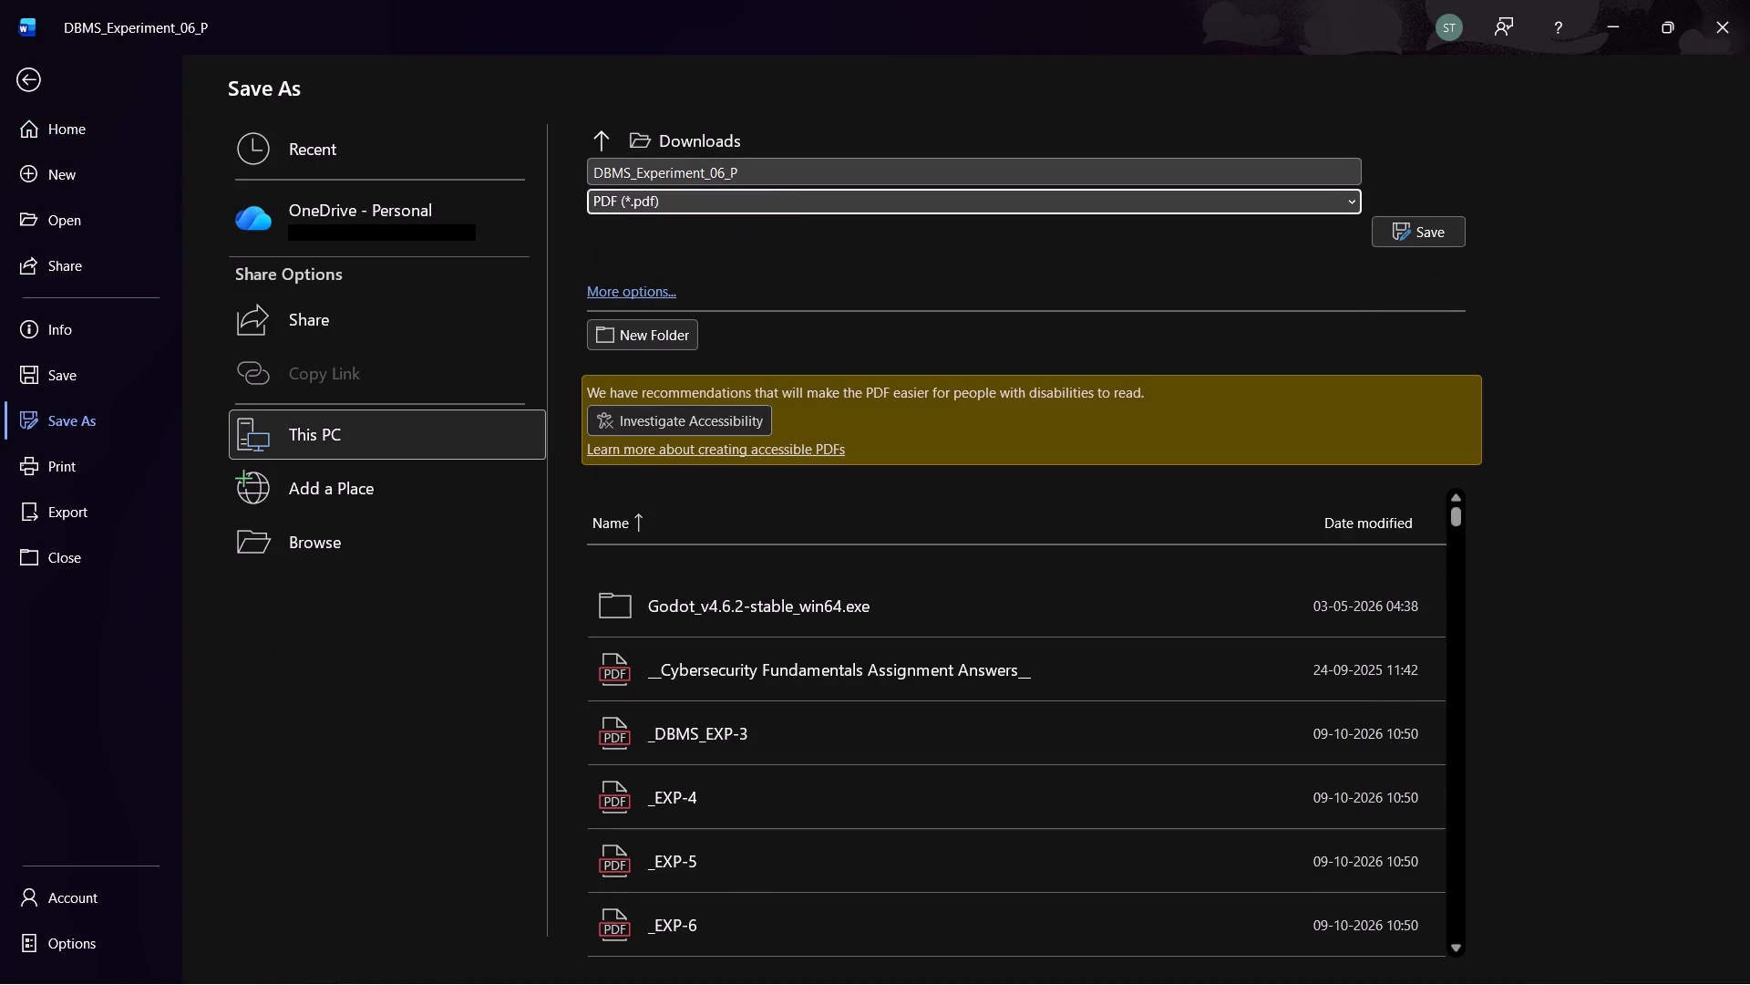
{"action": "left_click", "coordinate": [1434, 229]}
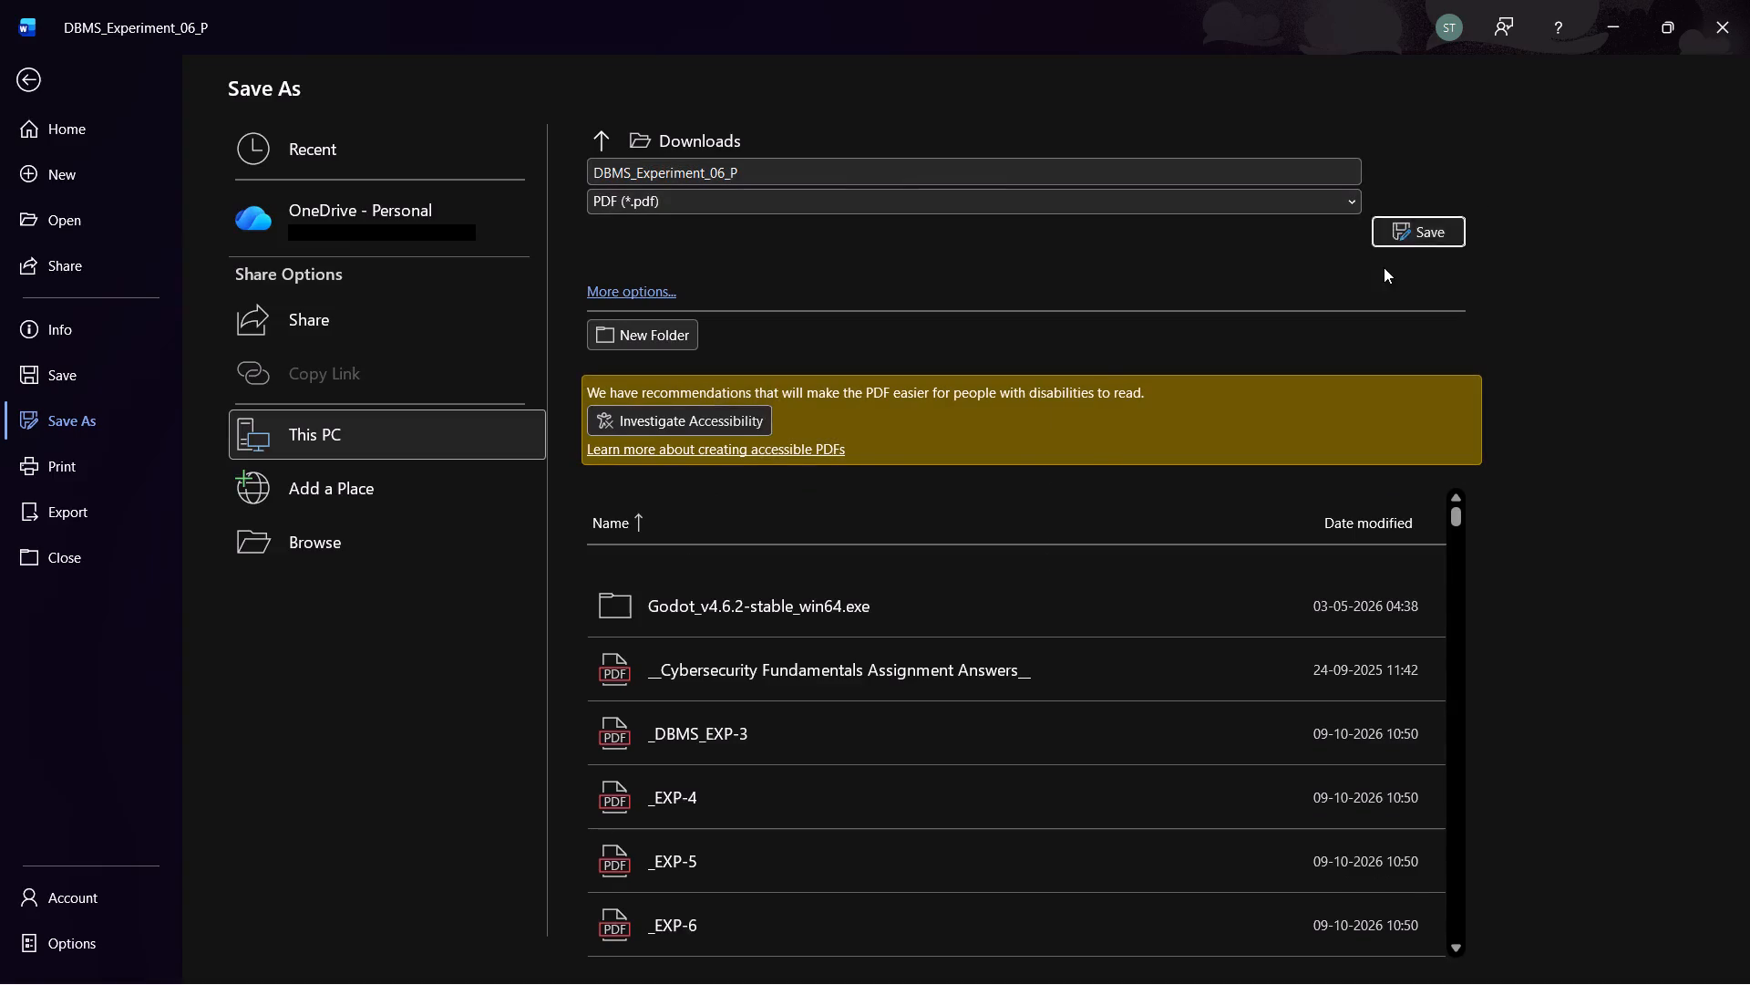
{"action": "left_click", "coordinate": [1033, 549]}
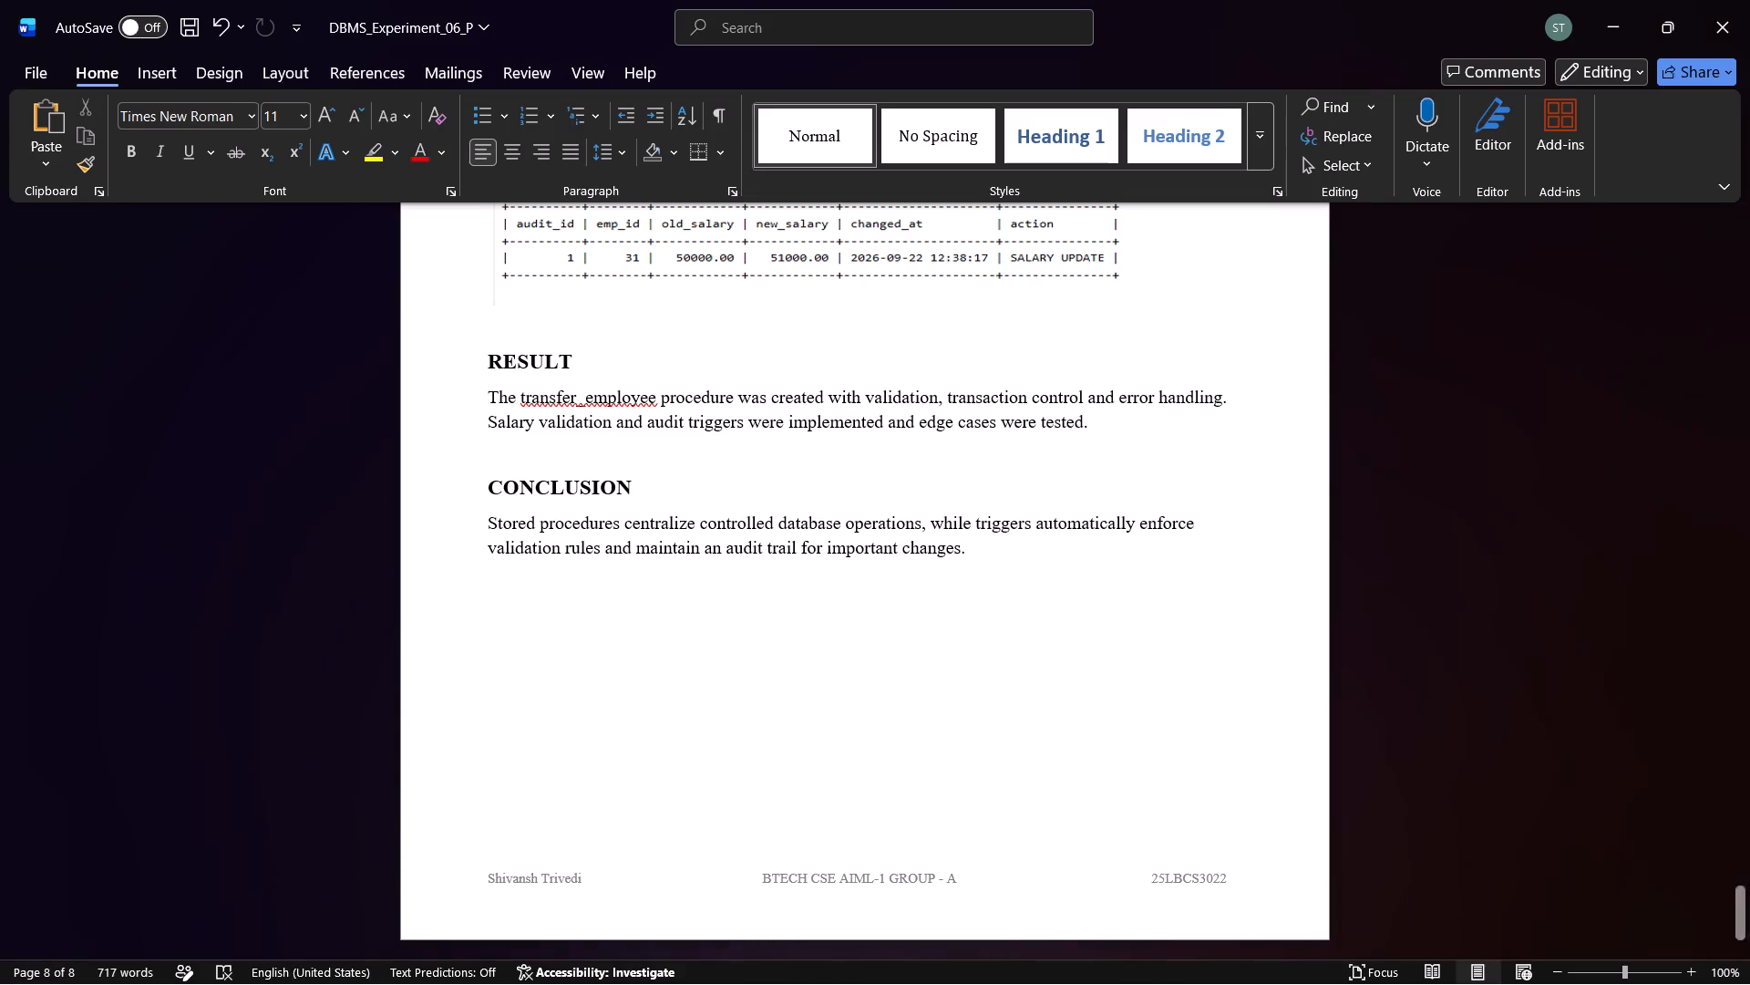
Close the Experiment 6 Word document without saving its changes.
{"action": "left_click", "coordinate": [1749, 0]}
{"action": "left_click", "coordinate": [986, 660]}
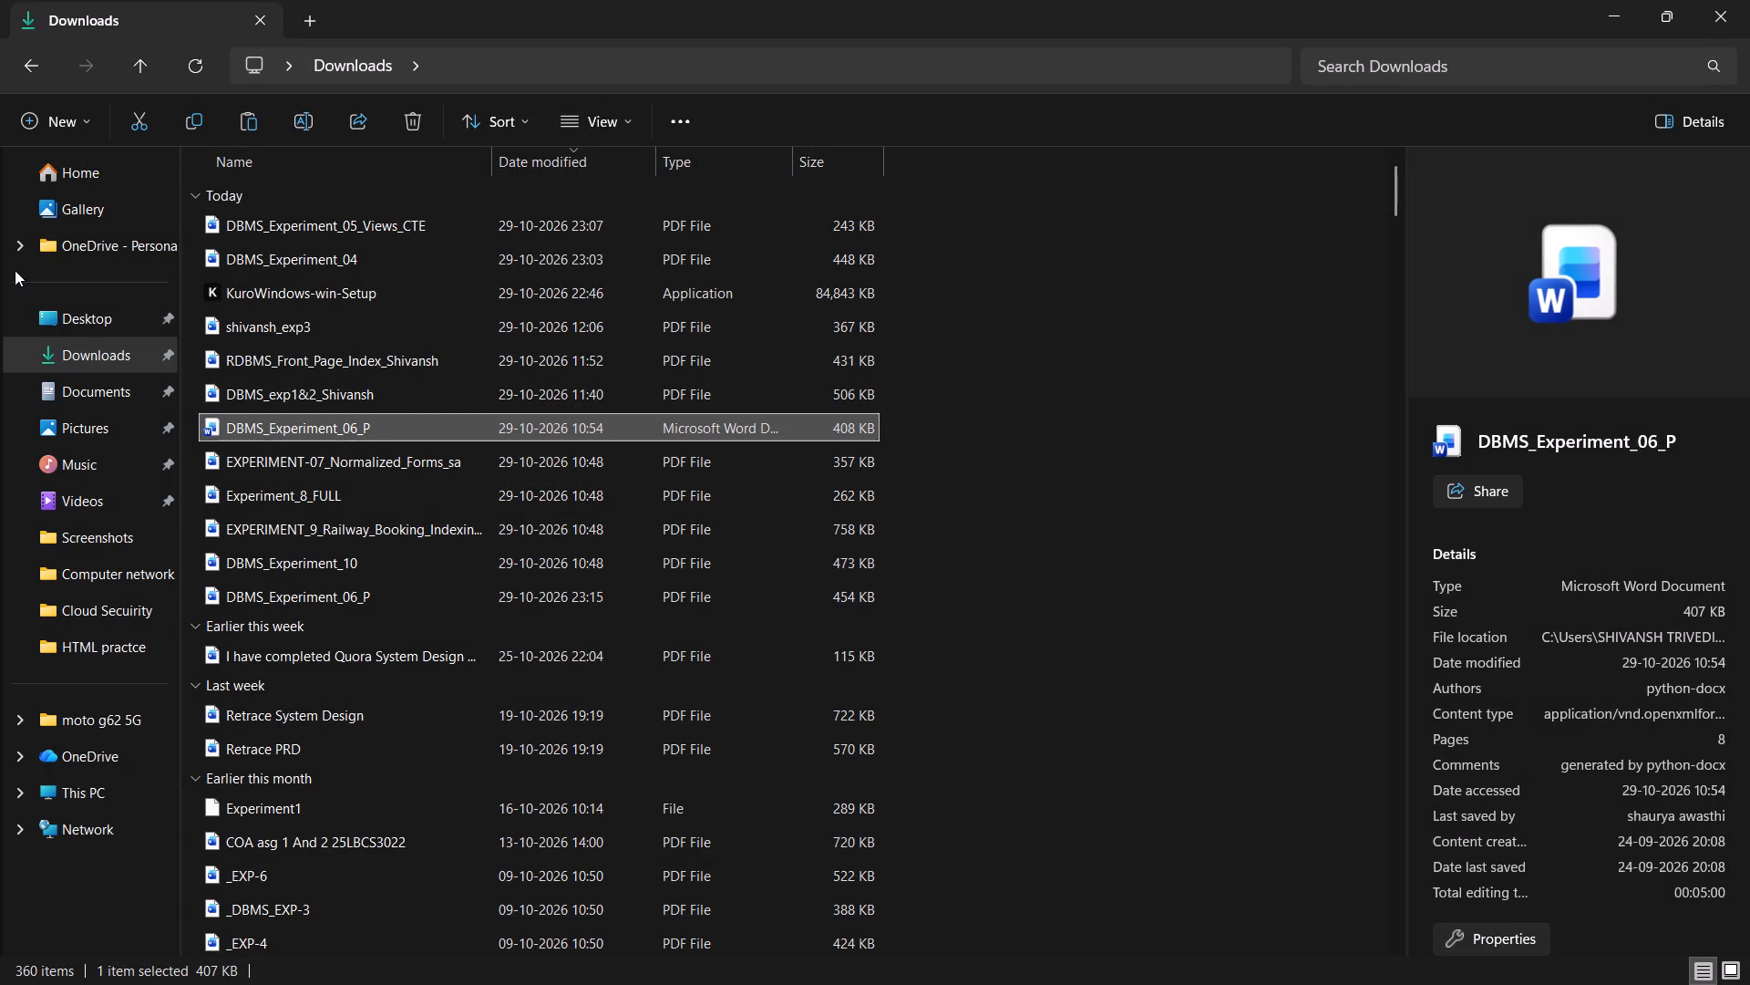
Refresh Downloads in File Explorer, open the exported DBMS_Experiment_06_P PDF in Word, and check its outputs through to the conclusion.
{"action": "left_click", "coordinate": [66, 391]}
{"action": "left_click", "coordinate": [74, 362]}
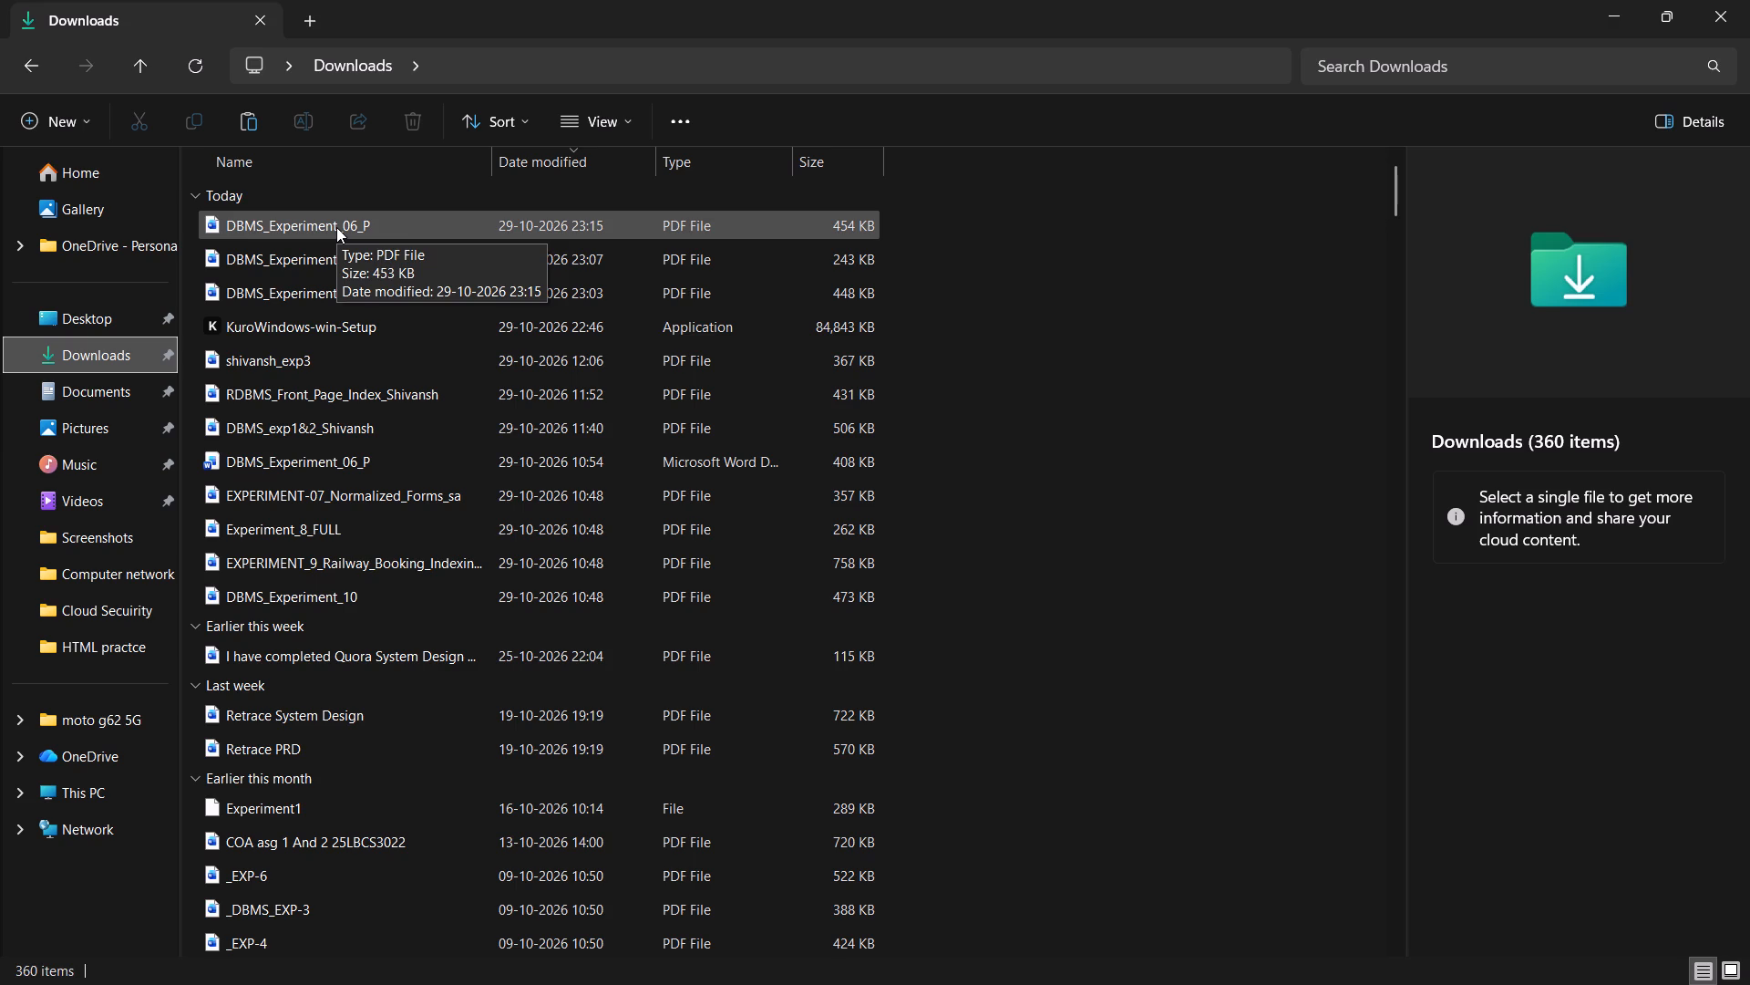
{"action": "double_click", "coordinate": [336, 227]}
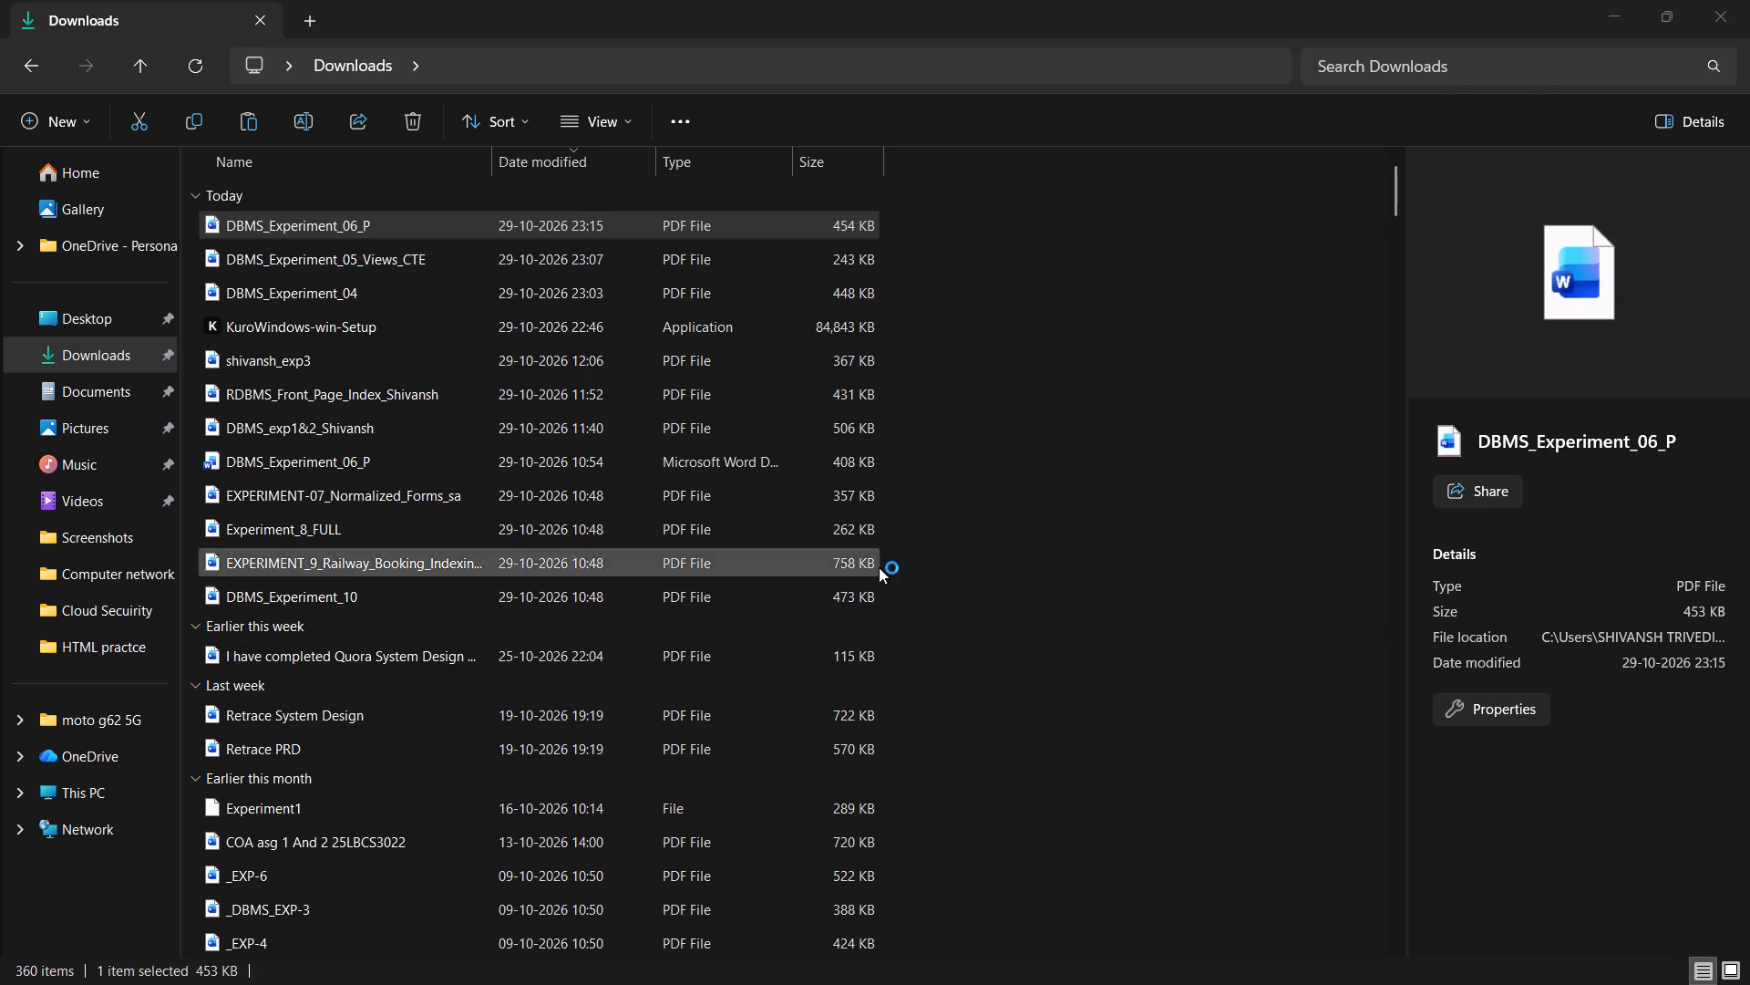
{"action": "scroll", "coordinate": [901, 597], "scroll_direction": "down", "scroll_amount": 18}
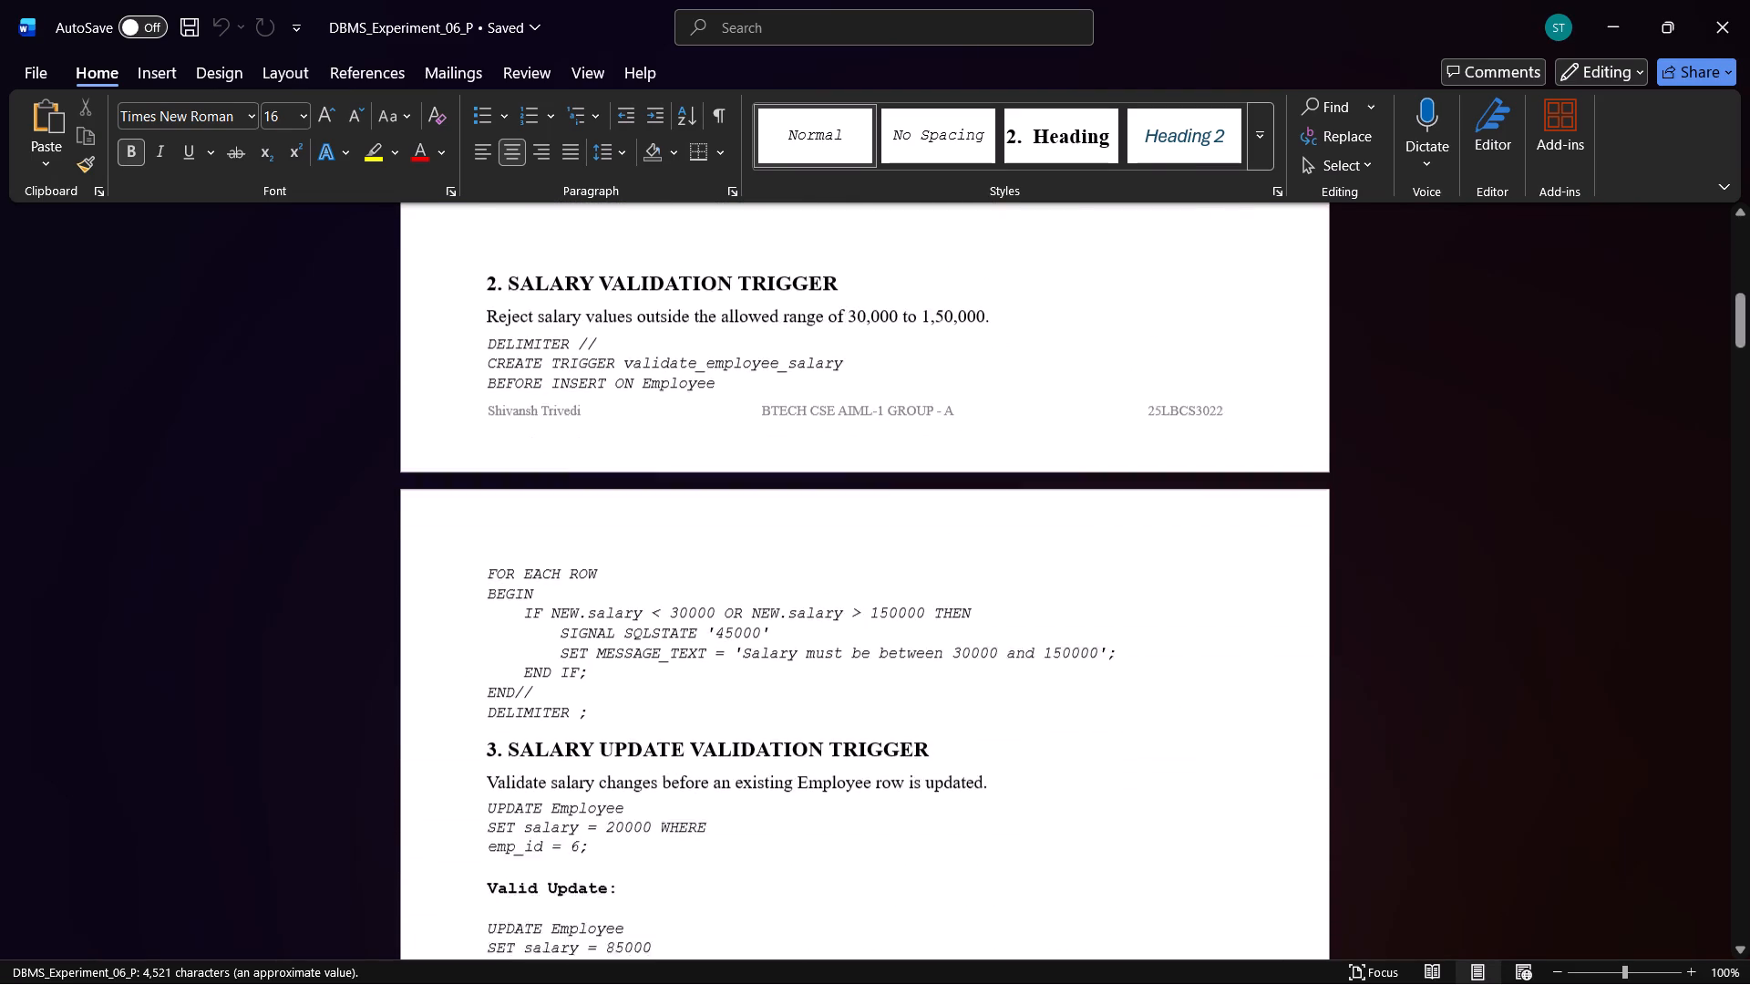
{"action": "scroll", "coordinate": [900, 587], "scroll_direction": "down", "scroll_amount": 8}
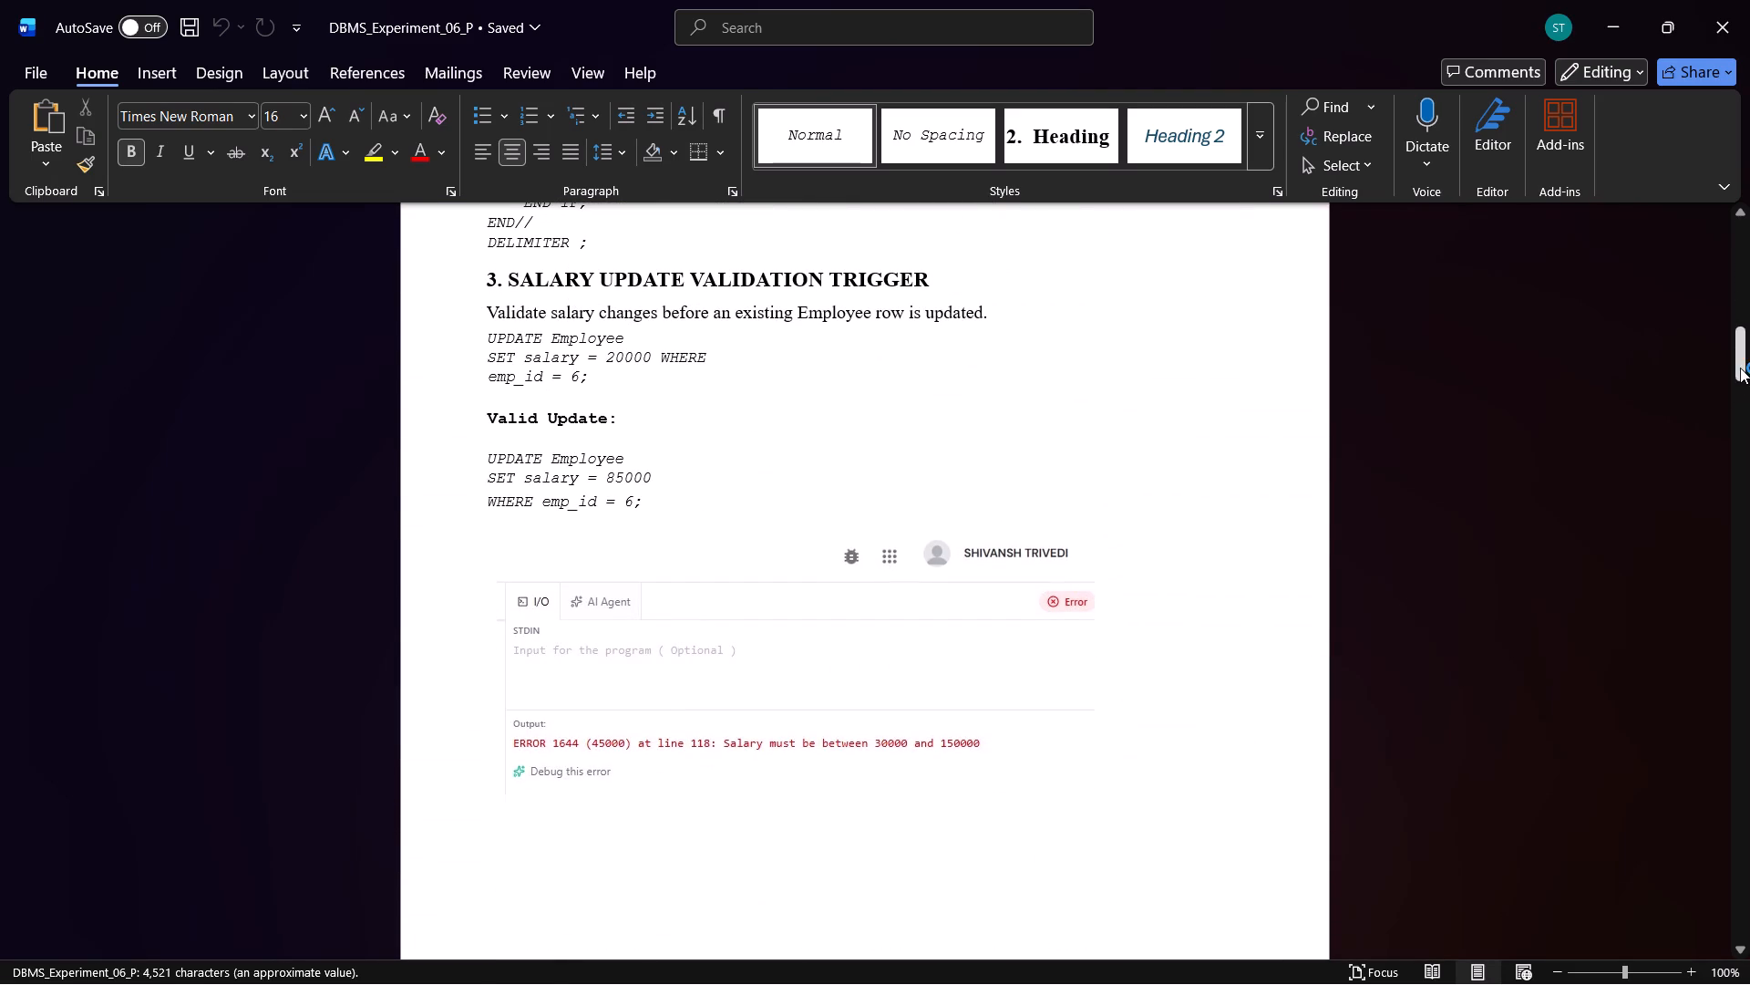
{"action": "left_click_drag", "start_coordinate": [1740, 368], "coordinate": [1749, 857]}
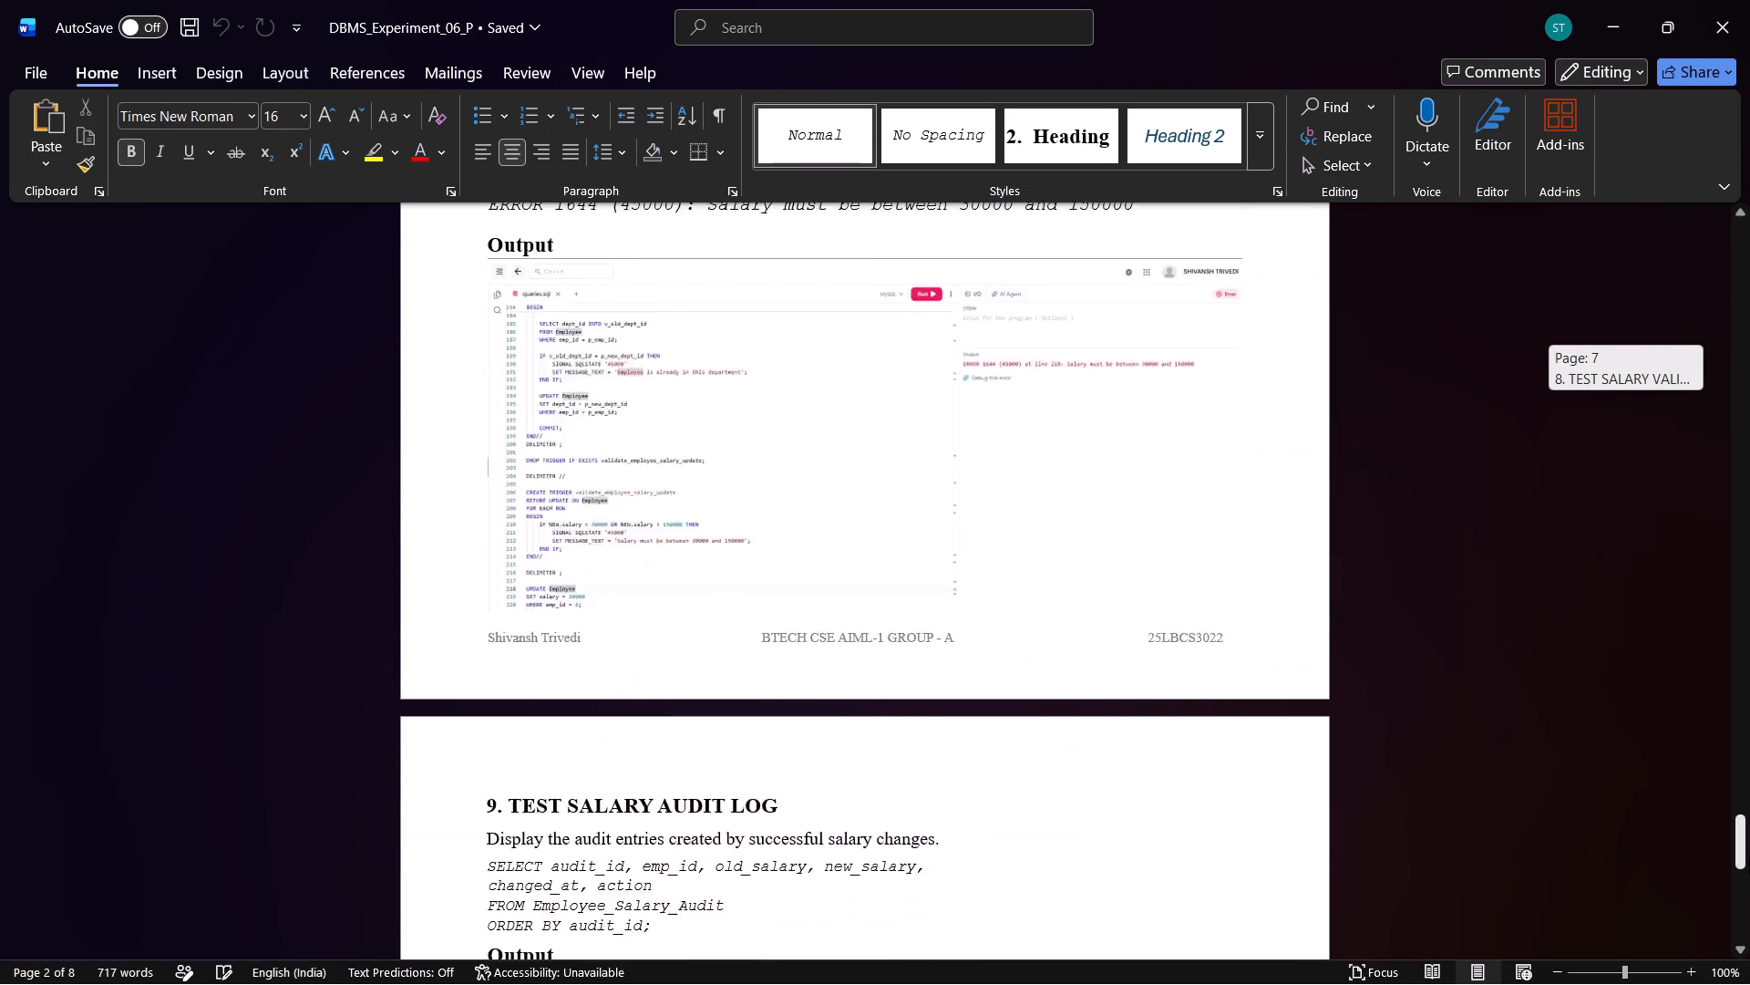
{"action": "left_click_drag", "start_coordinate": [1749, 857], "coordinate": [1747, 909]}
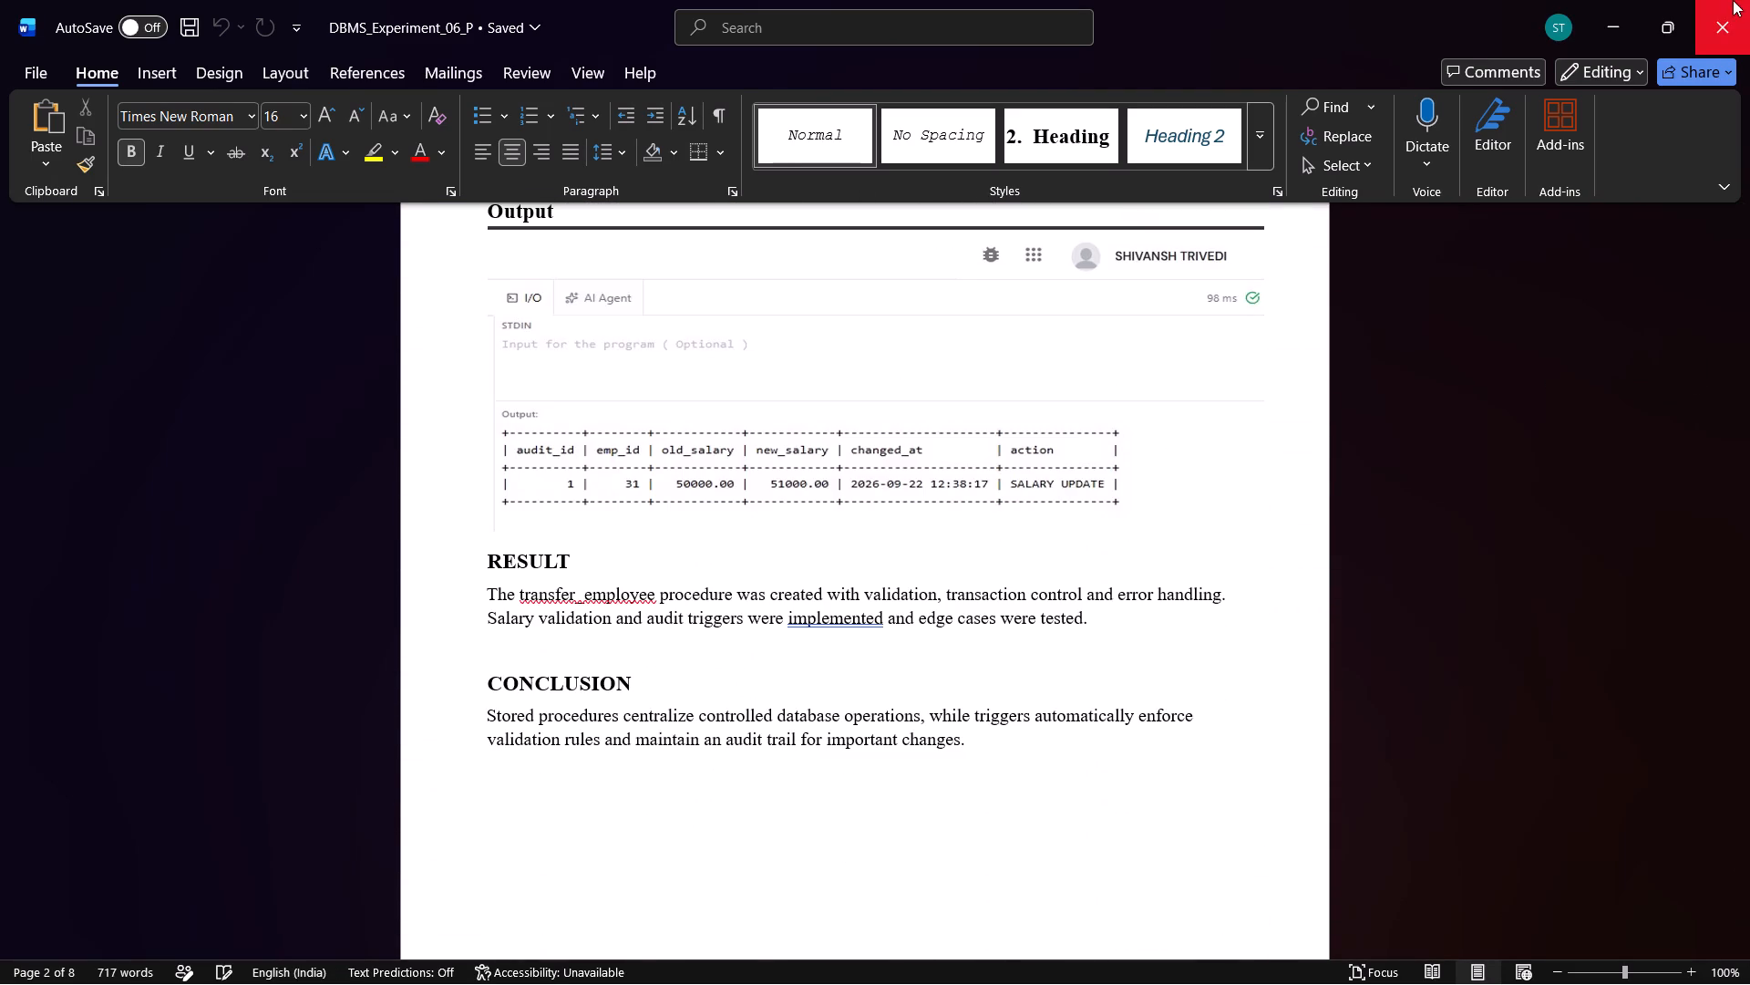
Close the Experiment 6 PDF and delete the DBMS_Experiment_06_P Word document from Downloads.
{"action": "left_click", "coordinate": [1733, 0]}
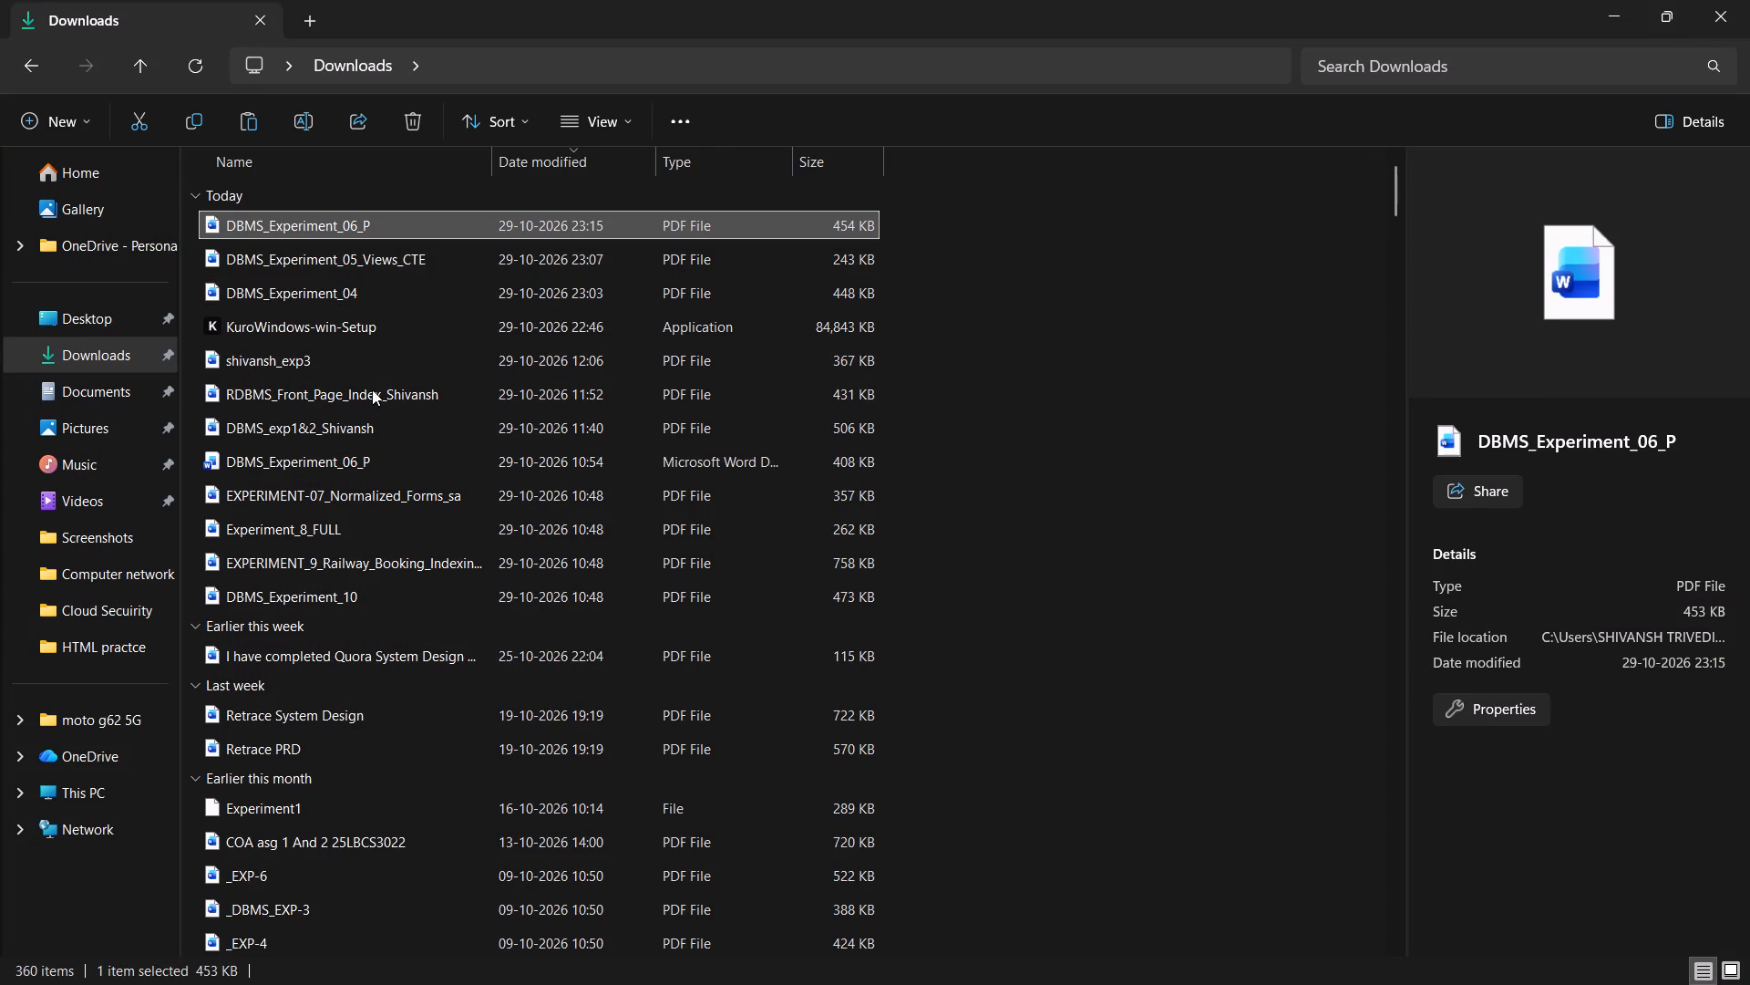
{"action": "left_click", "coordinate": [400, 461]}
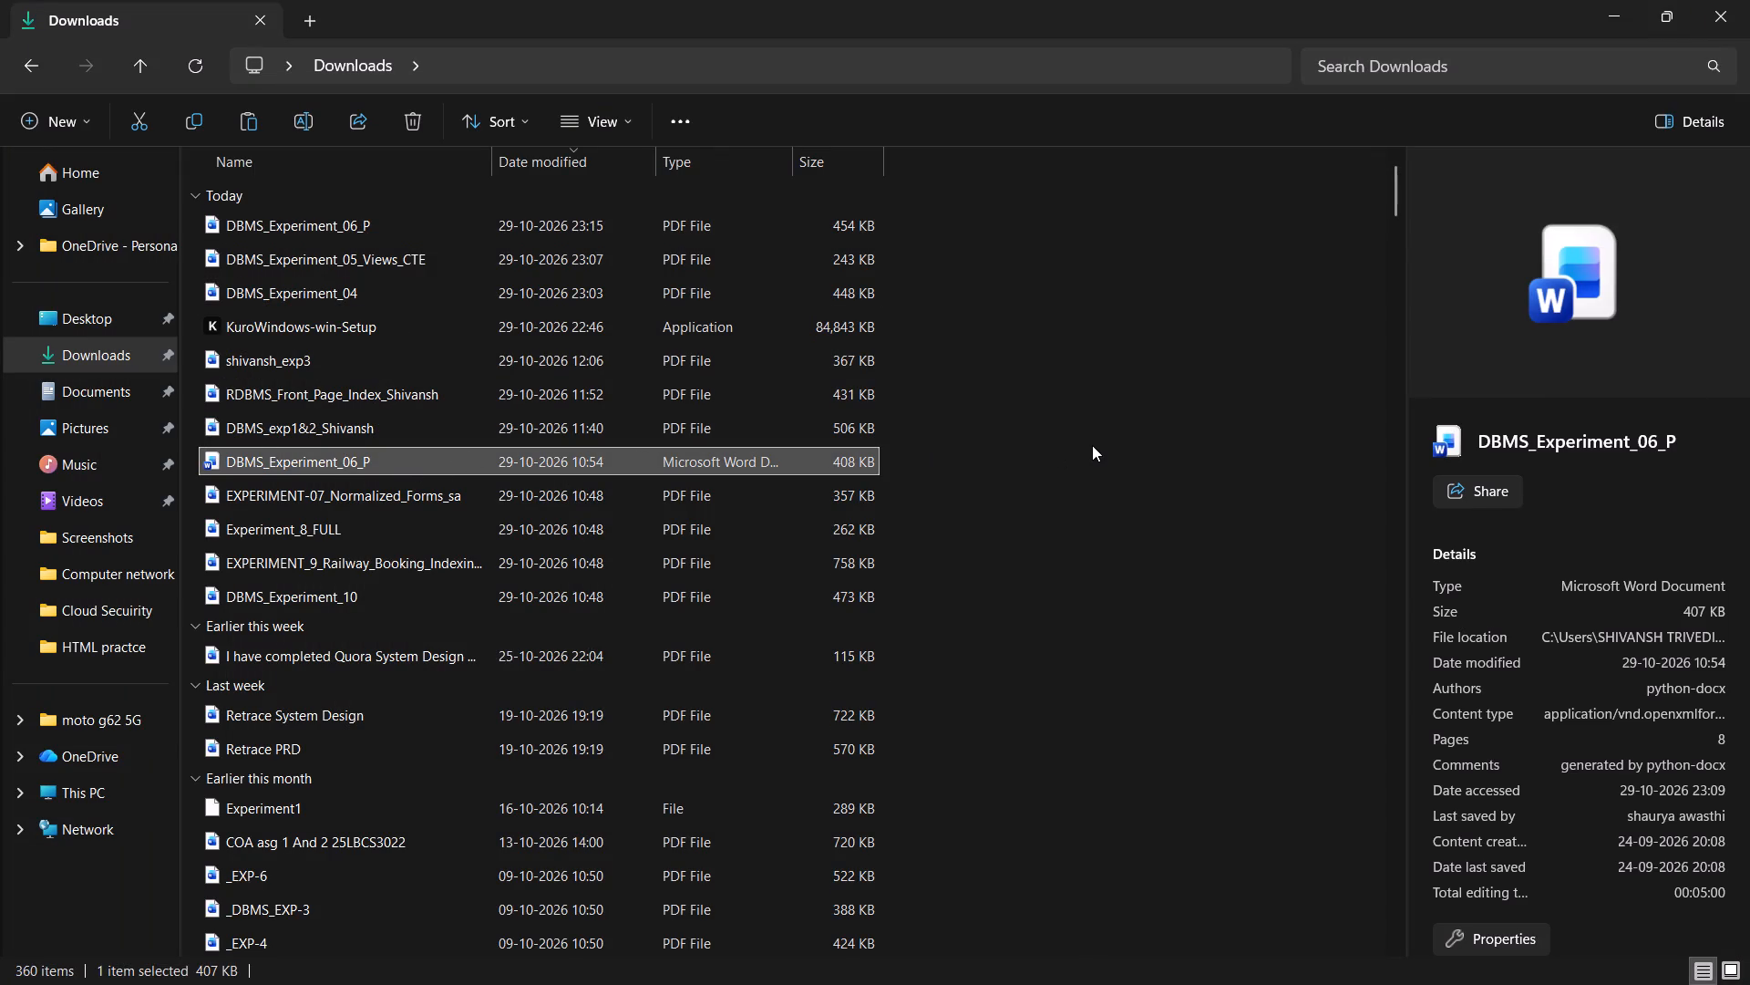
{"action": "key", "text": "Delete"}
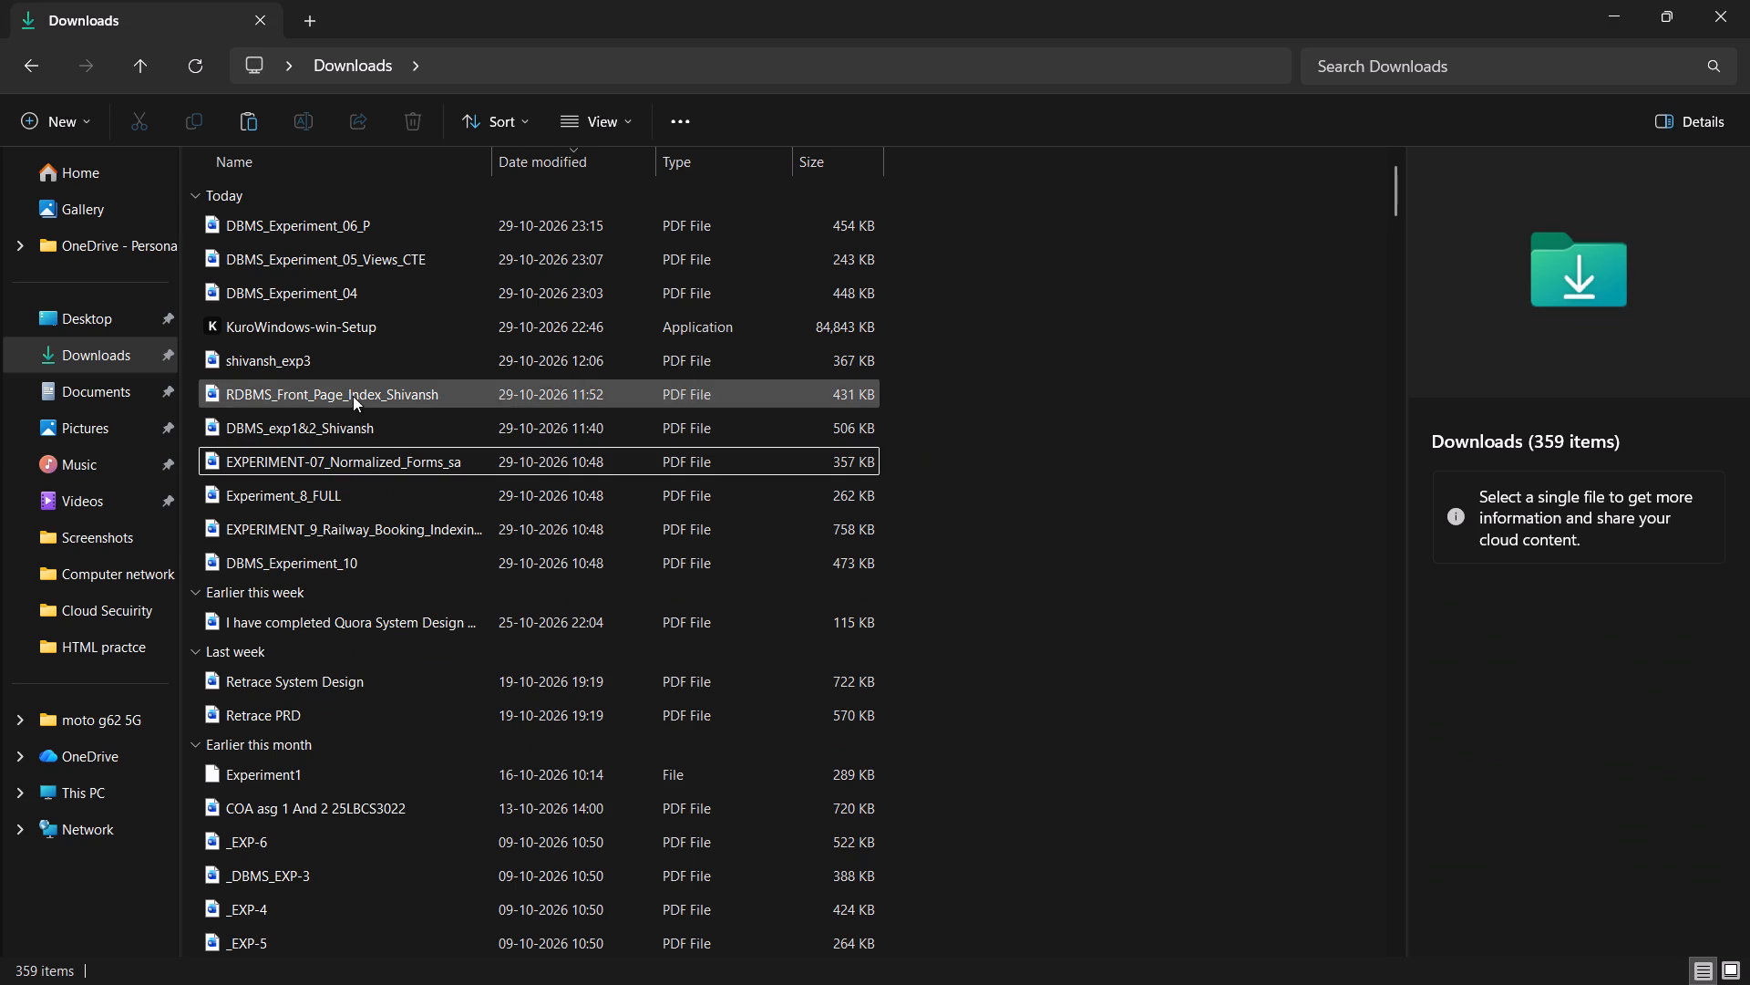
Open the EXPERIMENT-07_Normalized_Forms_sa PDF from Downloads in Word and enable editing.
{"action": "double_click", "coordinate": [400, 461]}
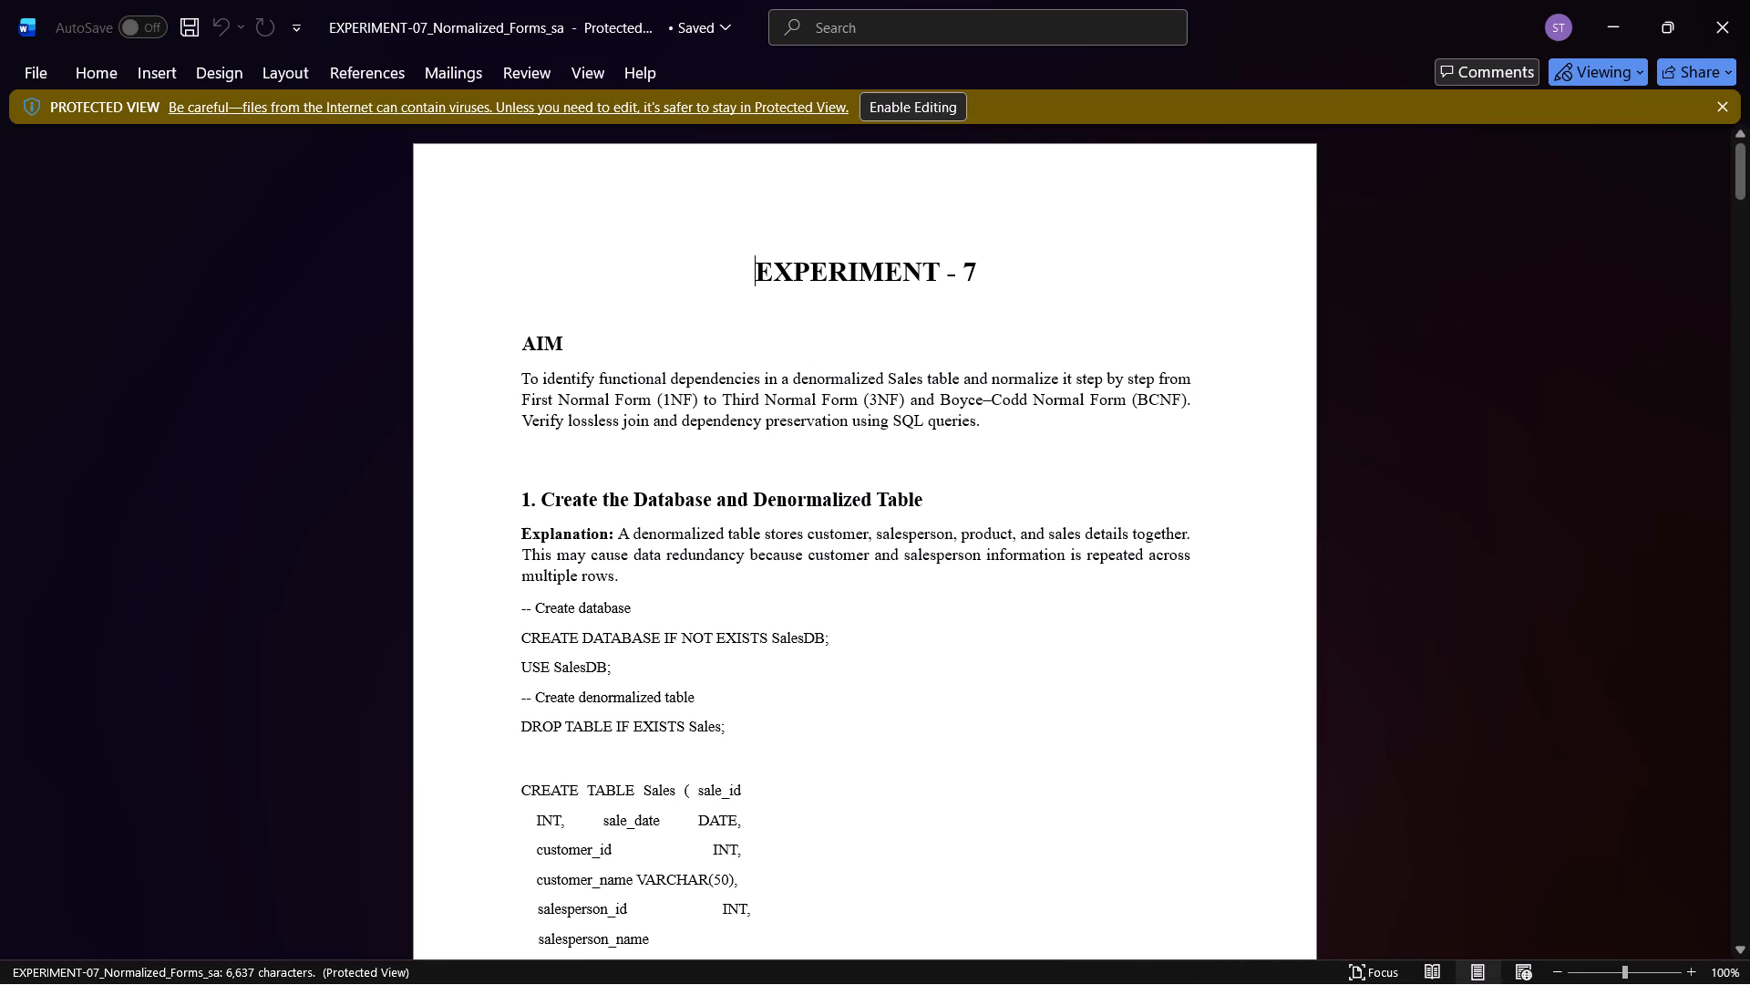
{"action": "left_click", "coordinate": [912, 105]}
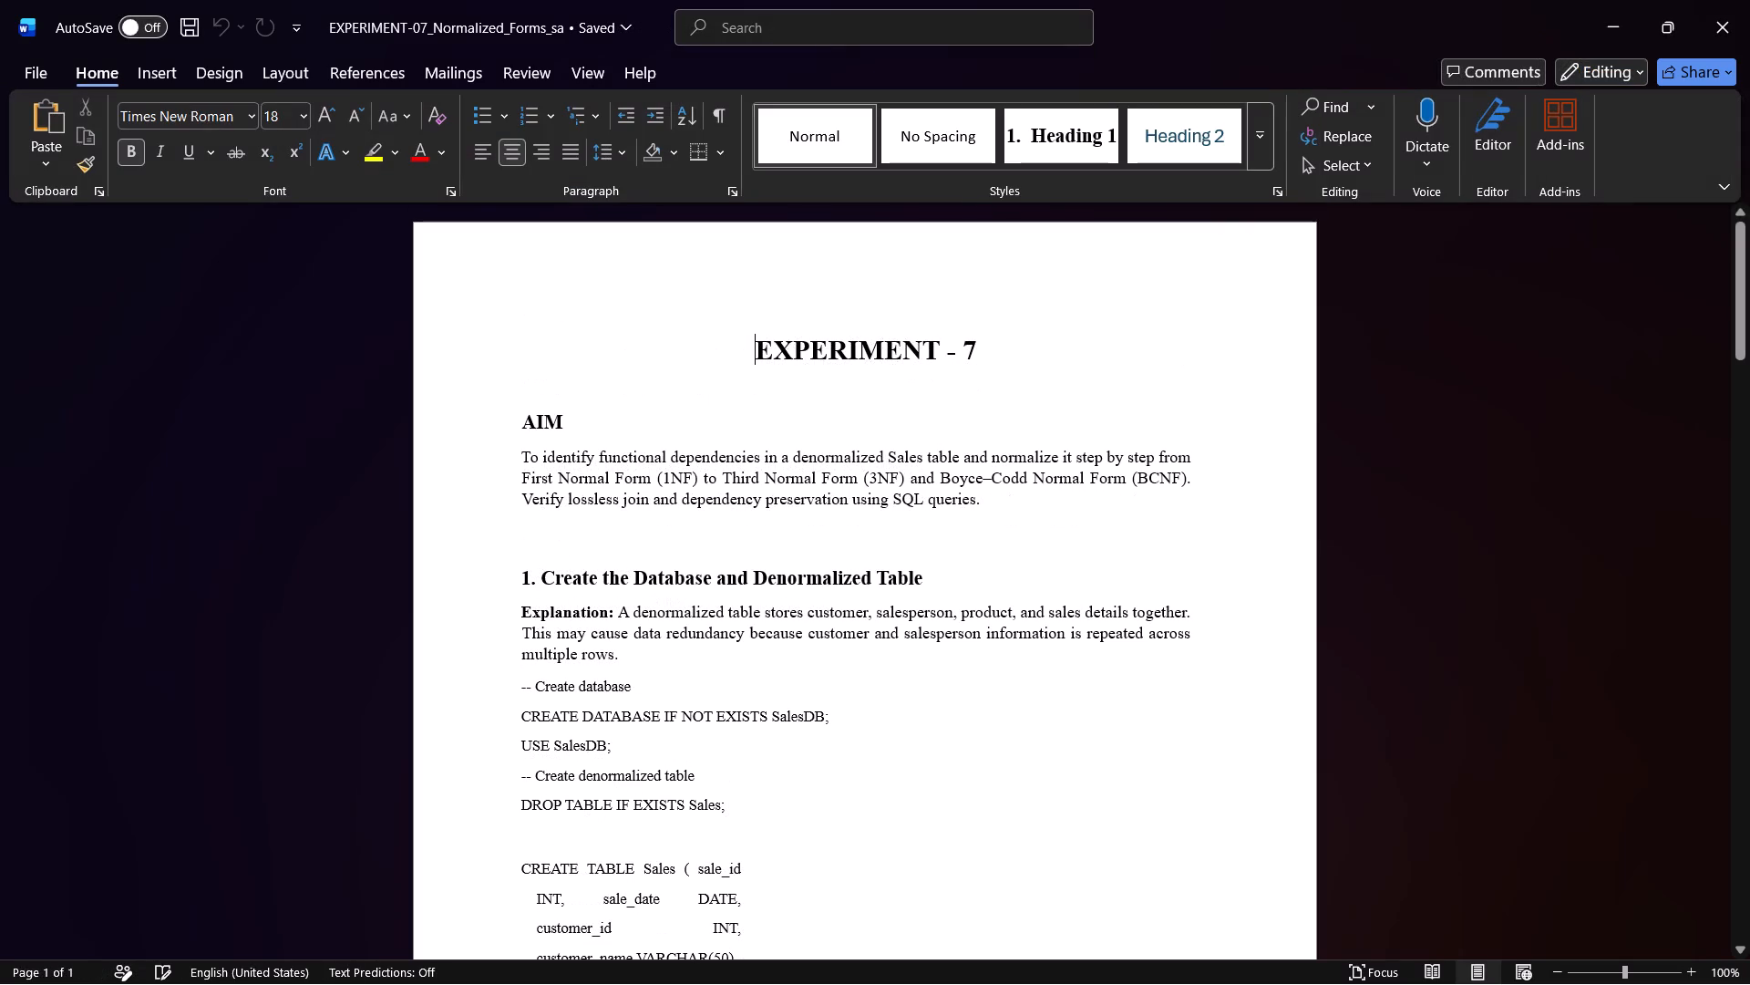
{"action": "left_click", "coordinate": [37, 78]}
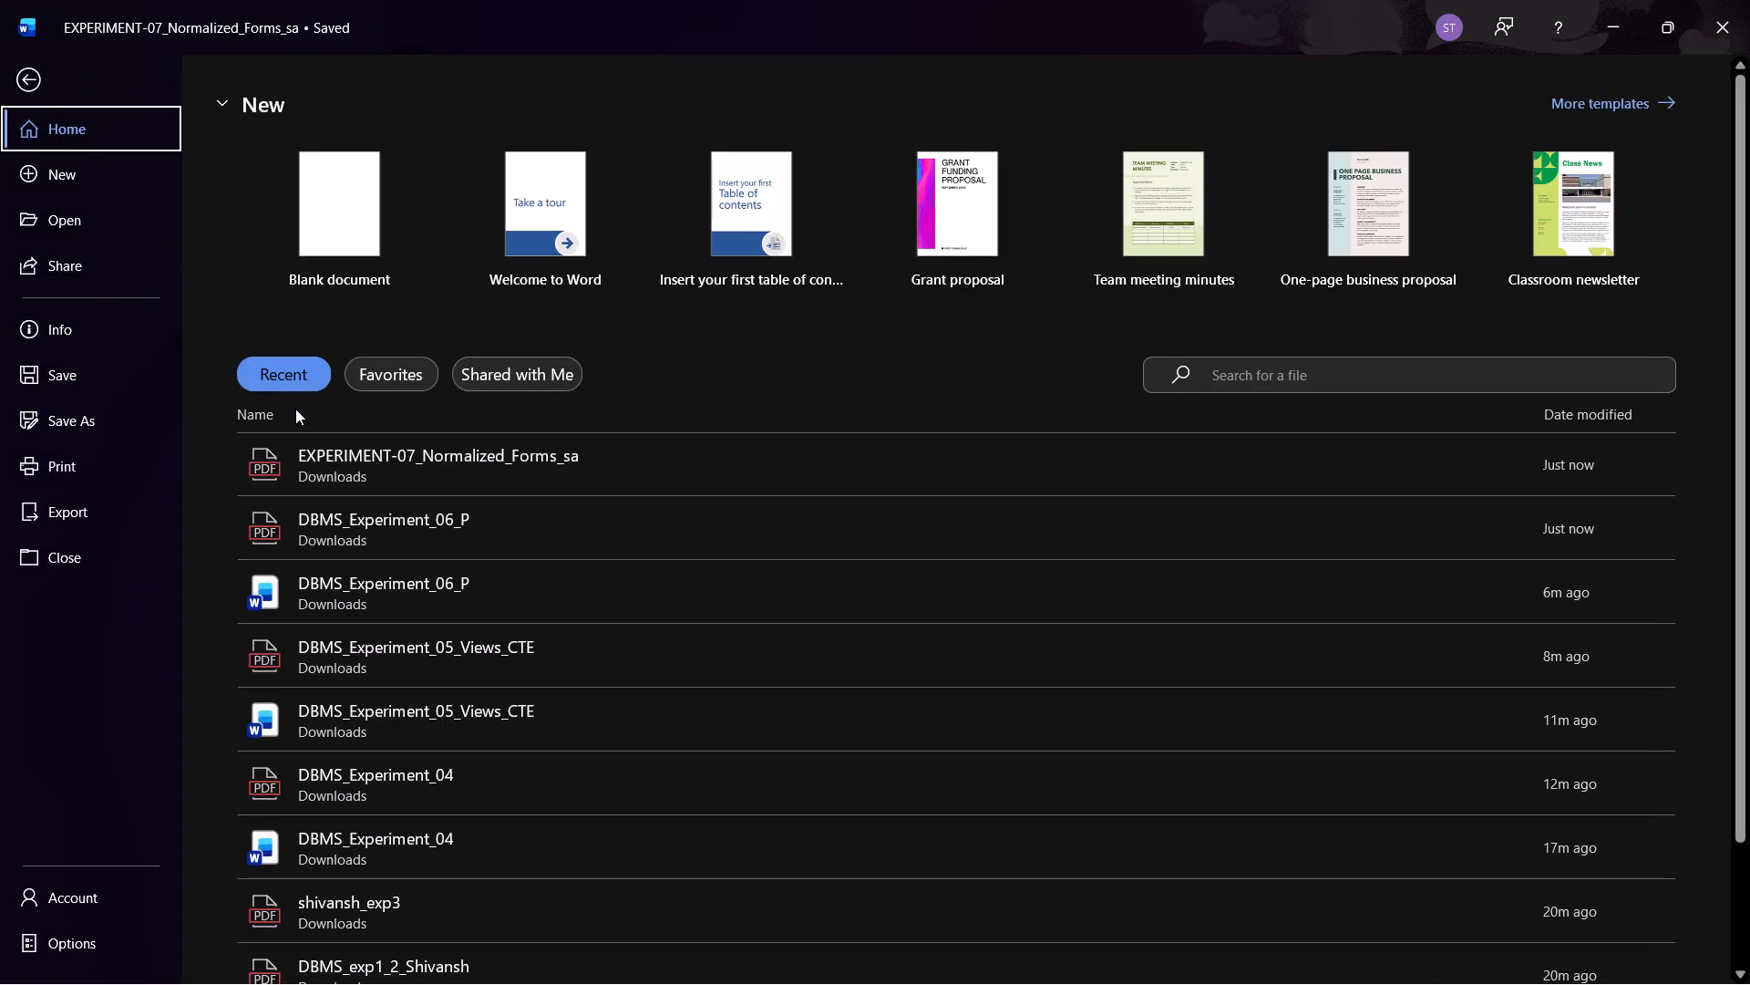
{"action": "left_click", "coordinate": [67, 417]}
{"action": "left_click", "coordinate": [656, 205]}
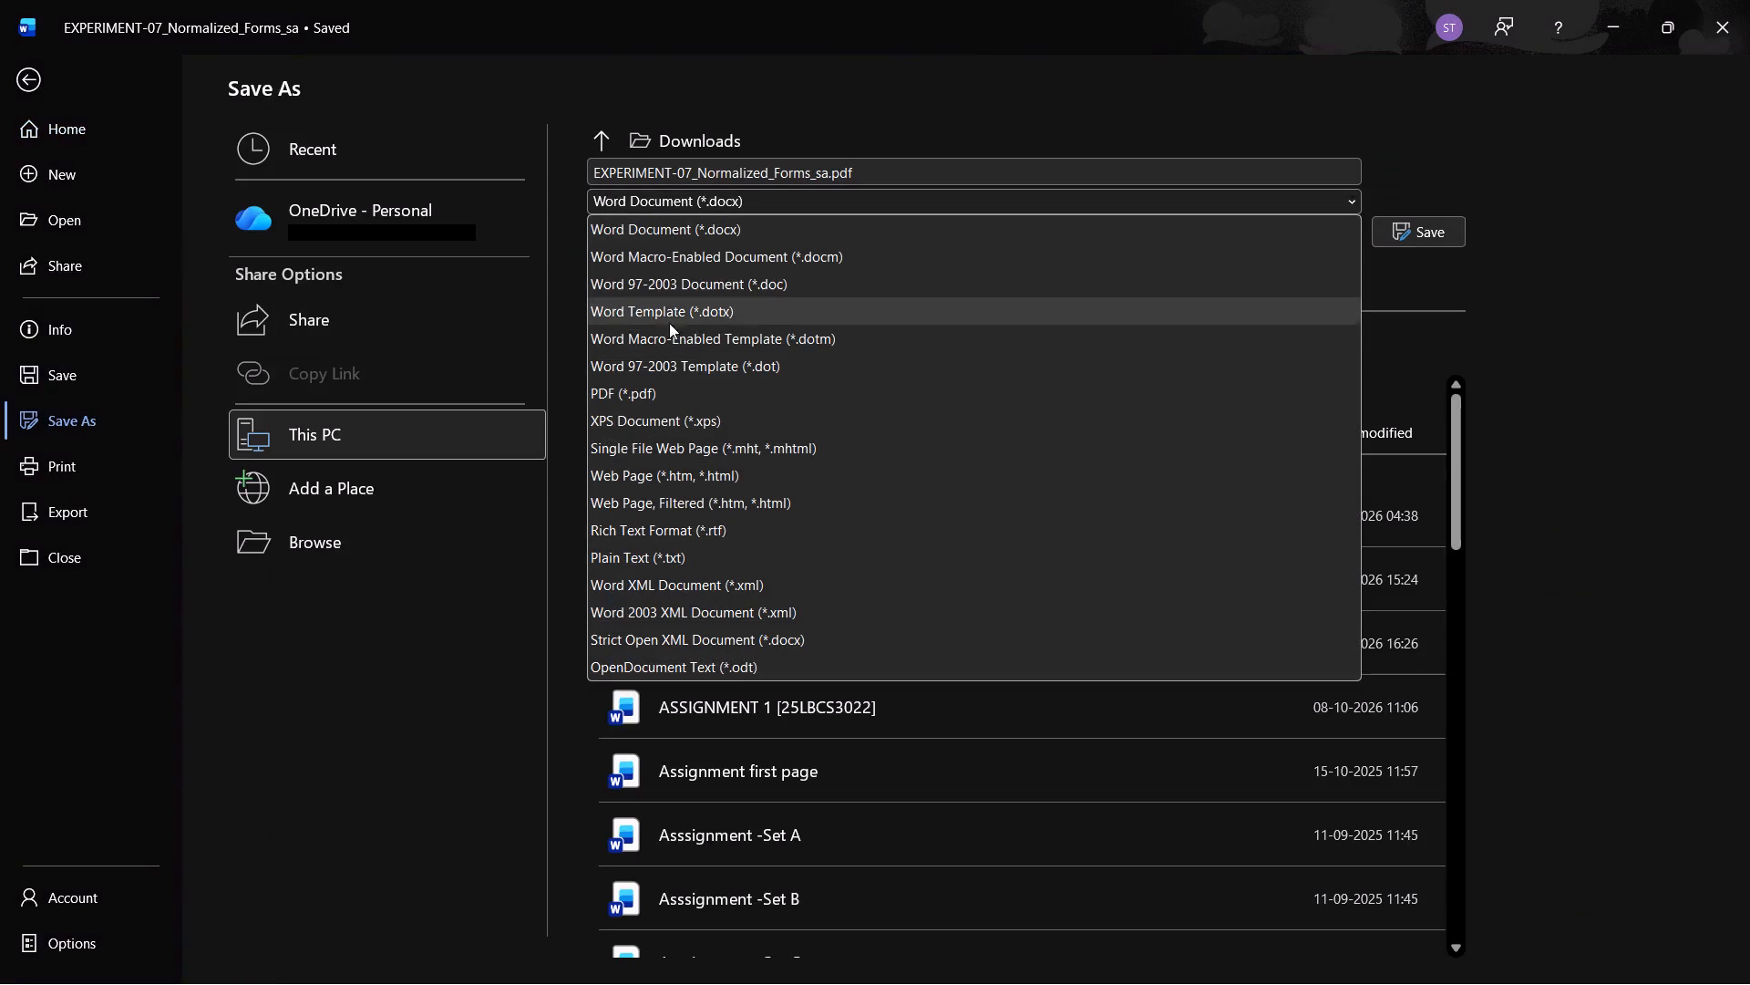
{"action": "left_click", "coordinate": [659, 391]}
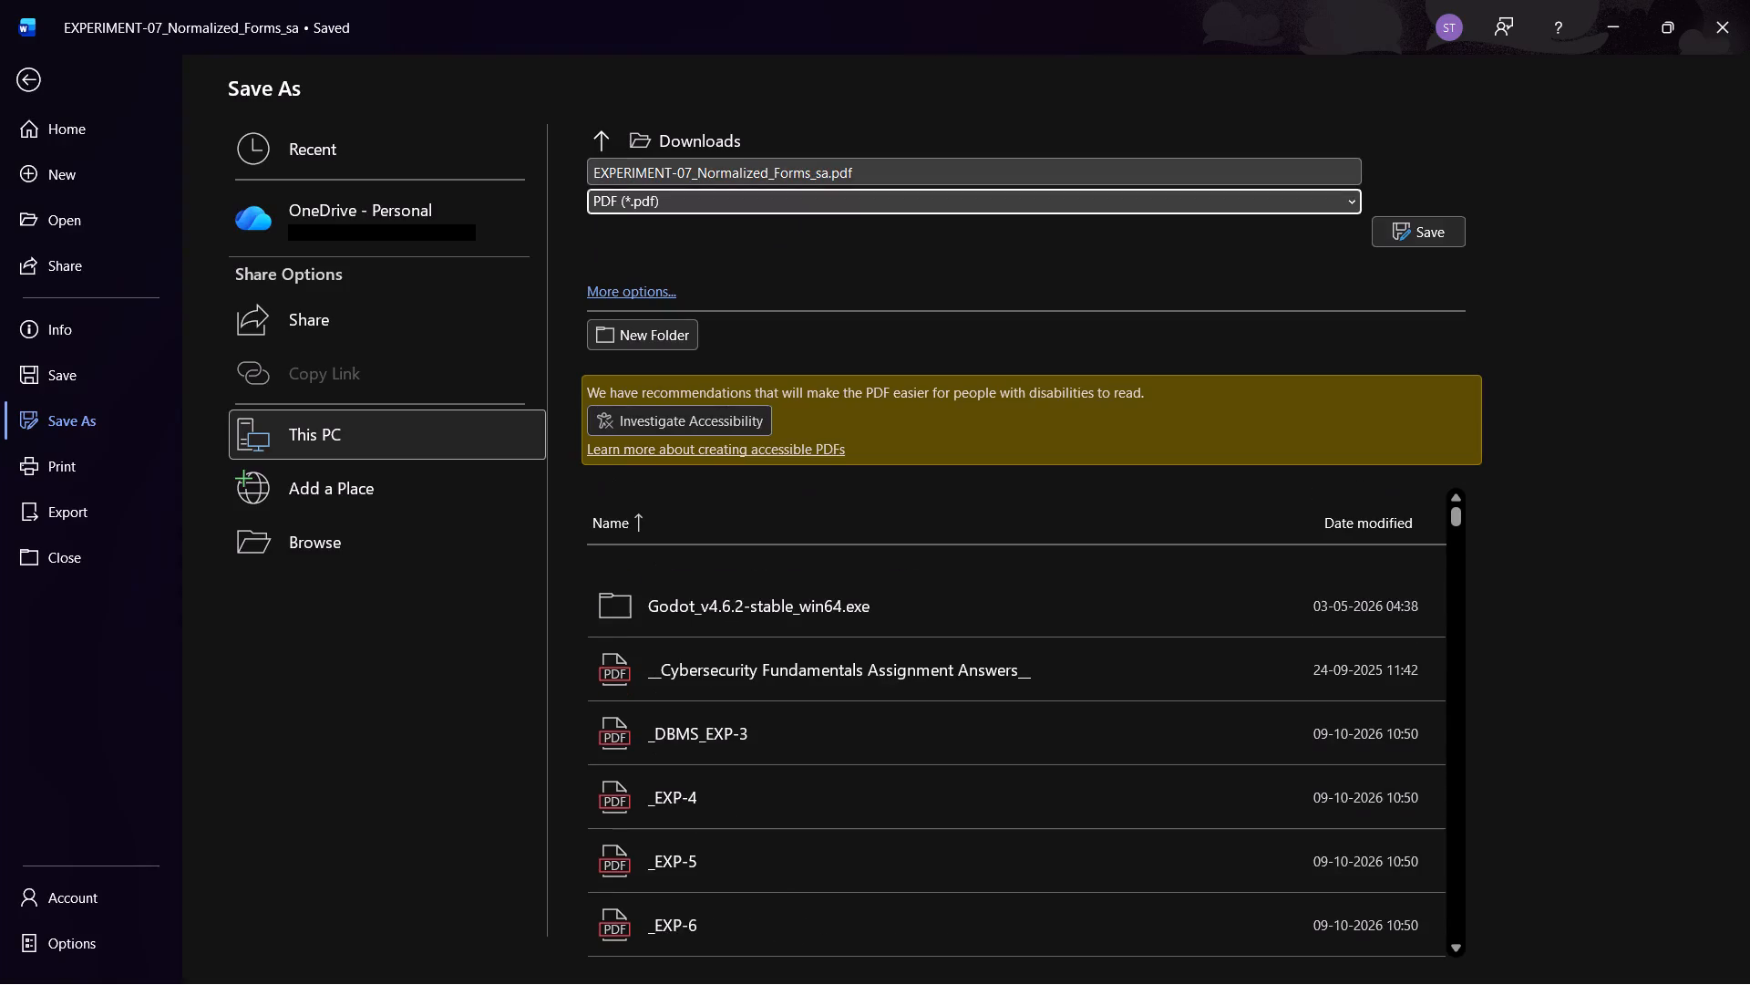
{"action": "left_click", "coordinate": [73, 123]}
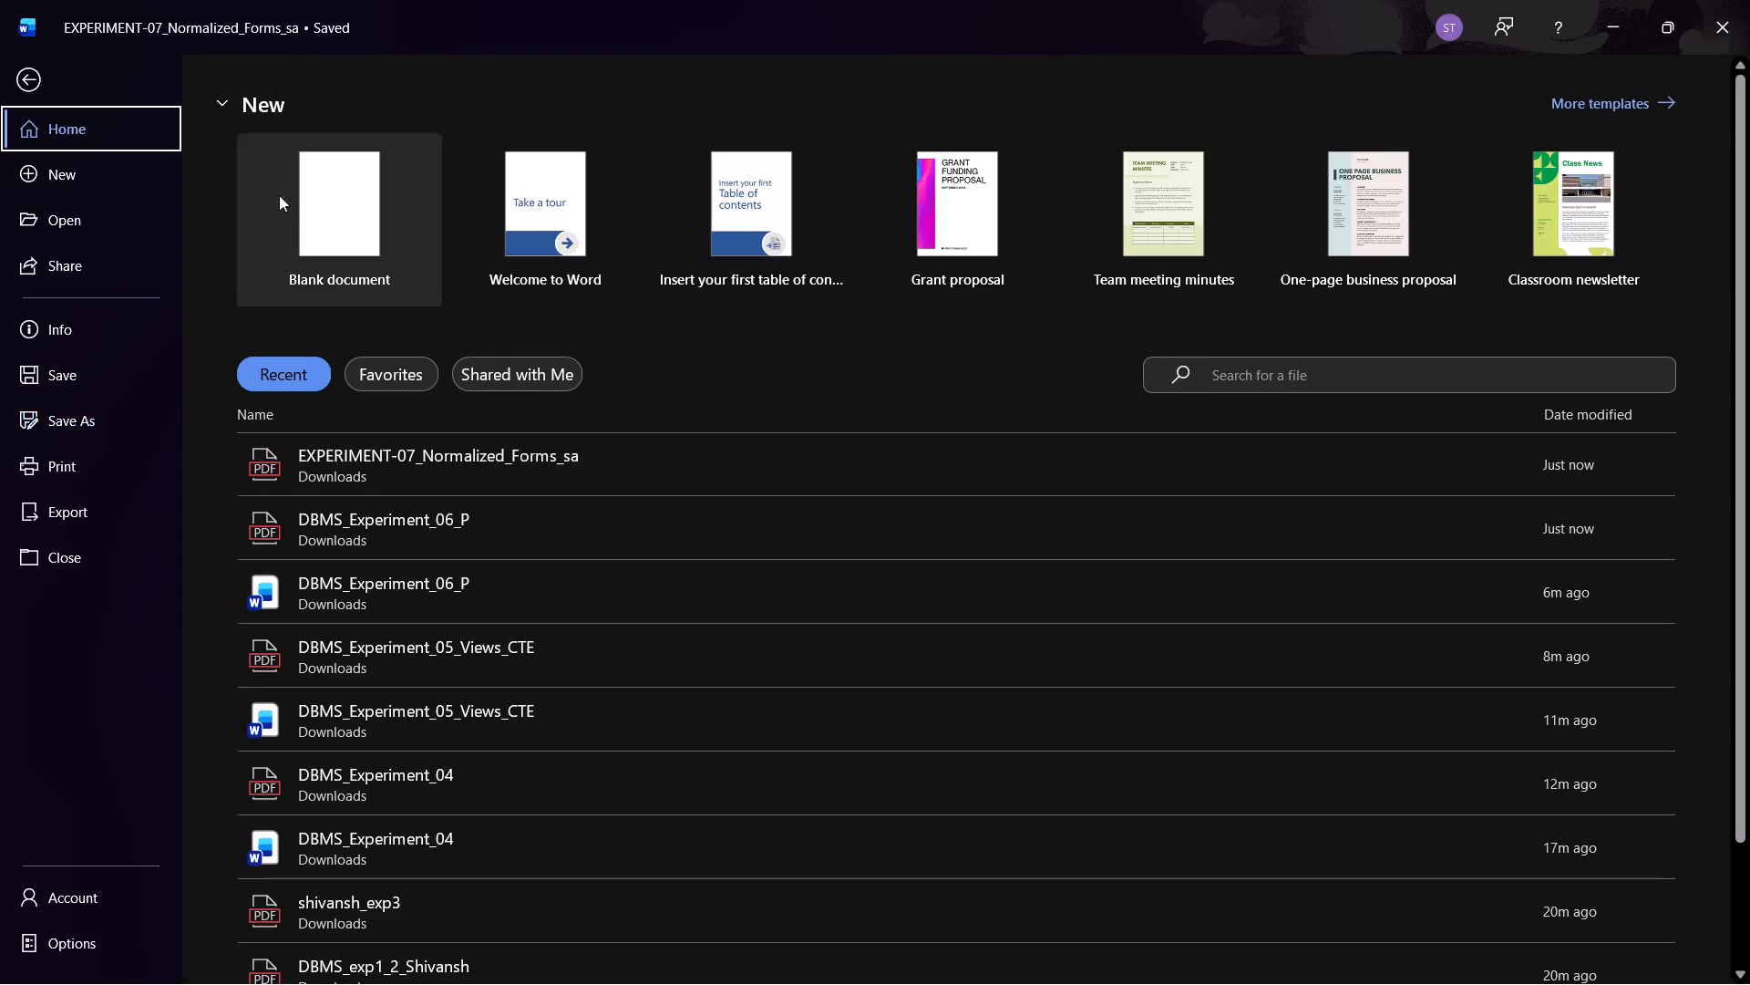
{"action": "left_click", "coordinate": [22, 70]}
Compare the first-page footer of Experiment 7 with that of the exported DBMS_Experiment_06_P PDF, closing both documents.
{"action": "scroll", "coordinate": [606, 327], "scroll_direction": "down", "scroll_amount": 6}
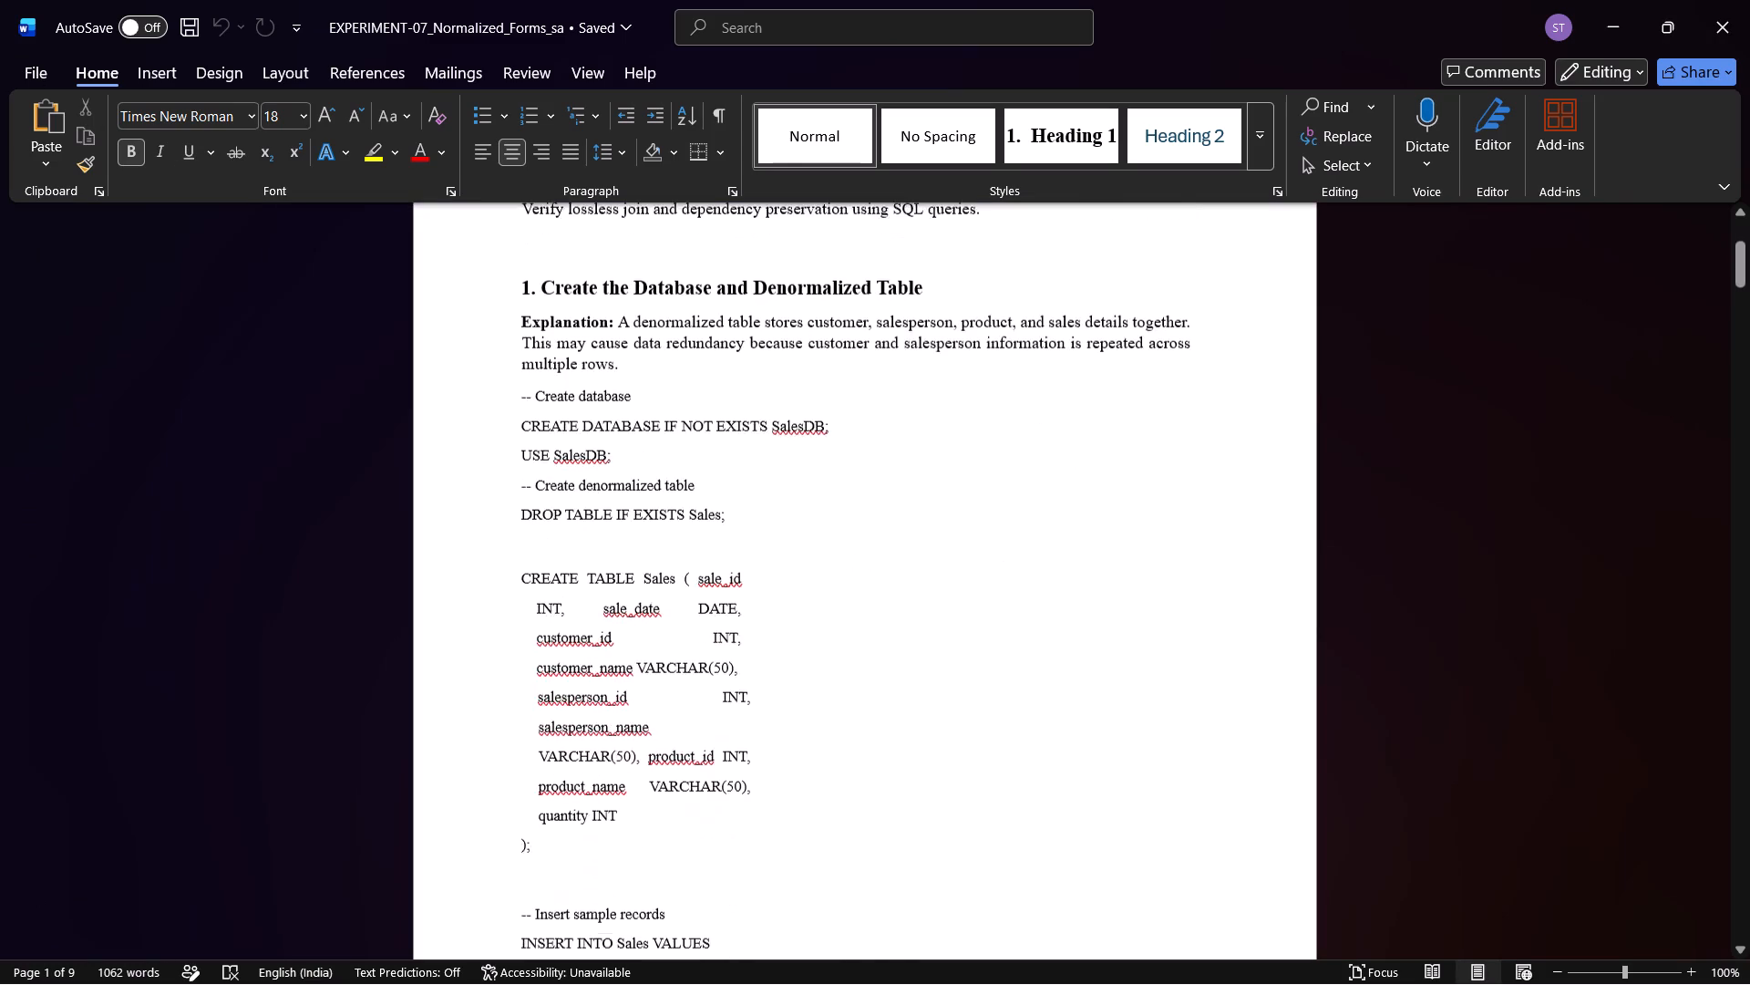
{"action": "scroll", "coordinate": [615, 328], "scroll_direction": "down", "scroll_amount": 12}
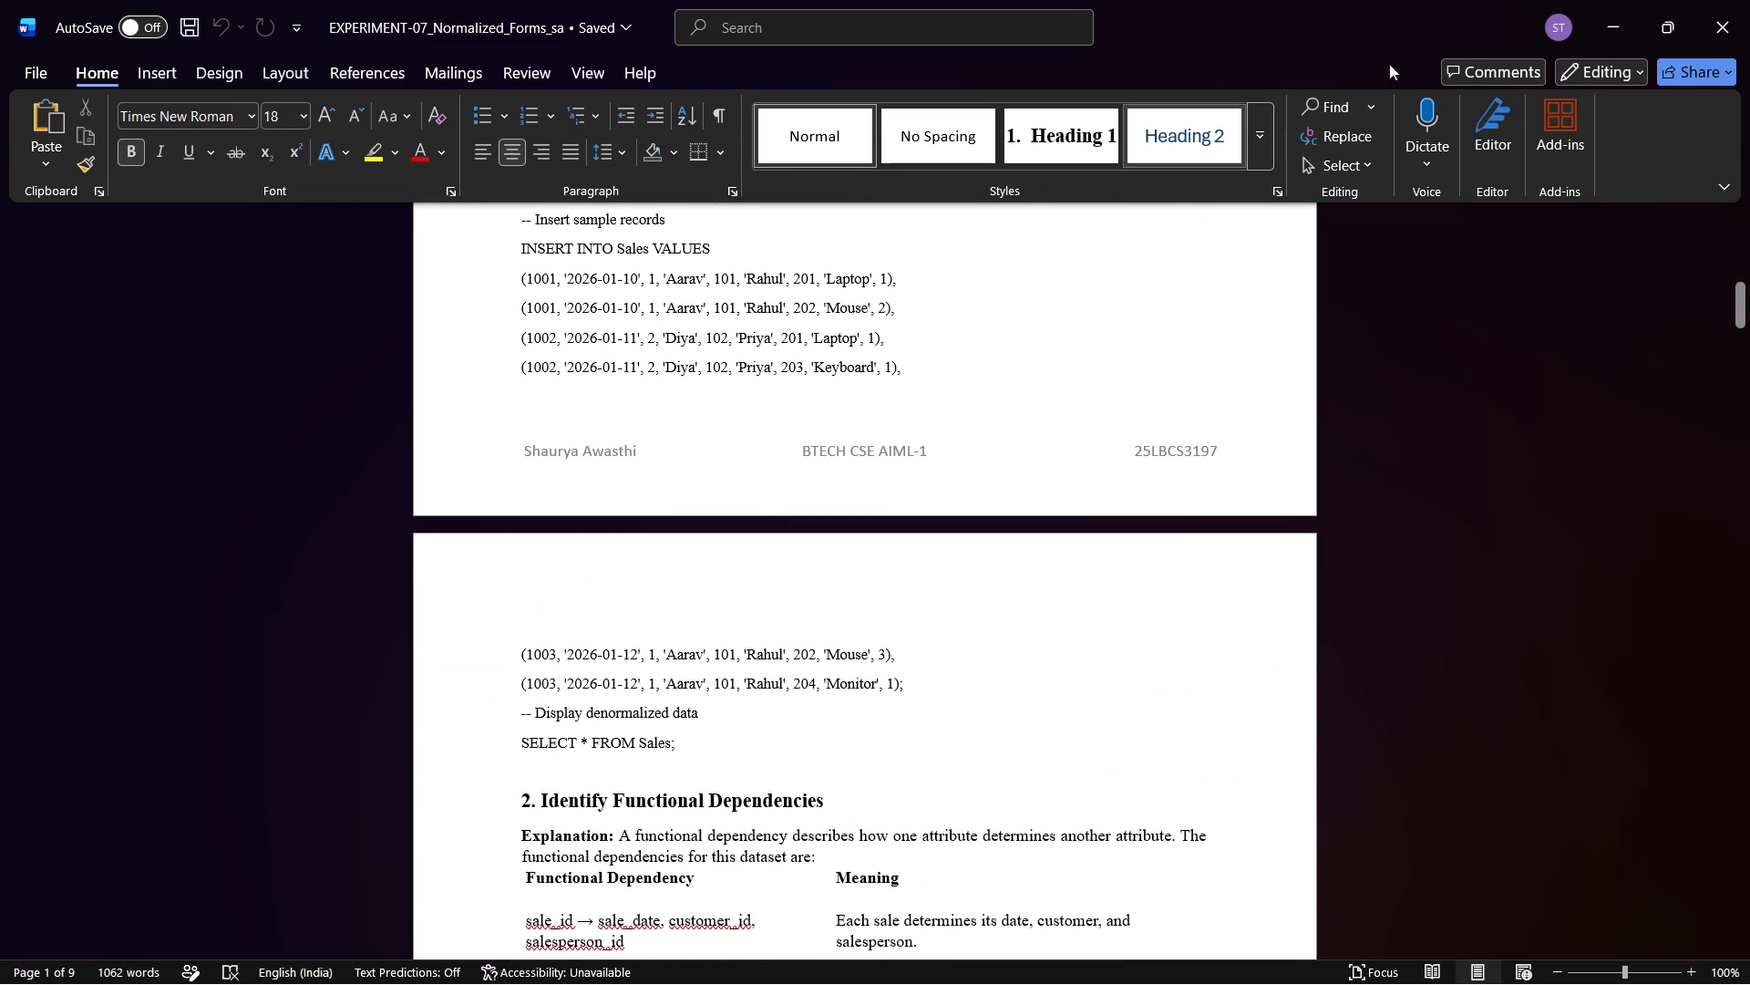
{"action": "left_click", "coordinate": [1619, 9]}
{"action": "double_click", "coordinate": [355, 233]}
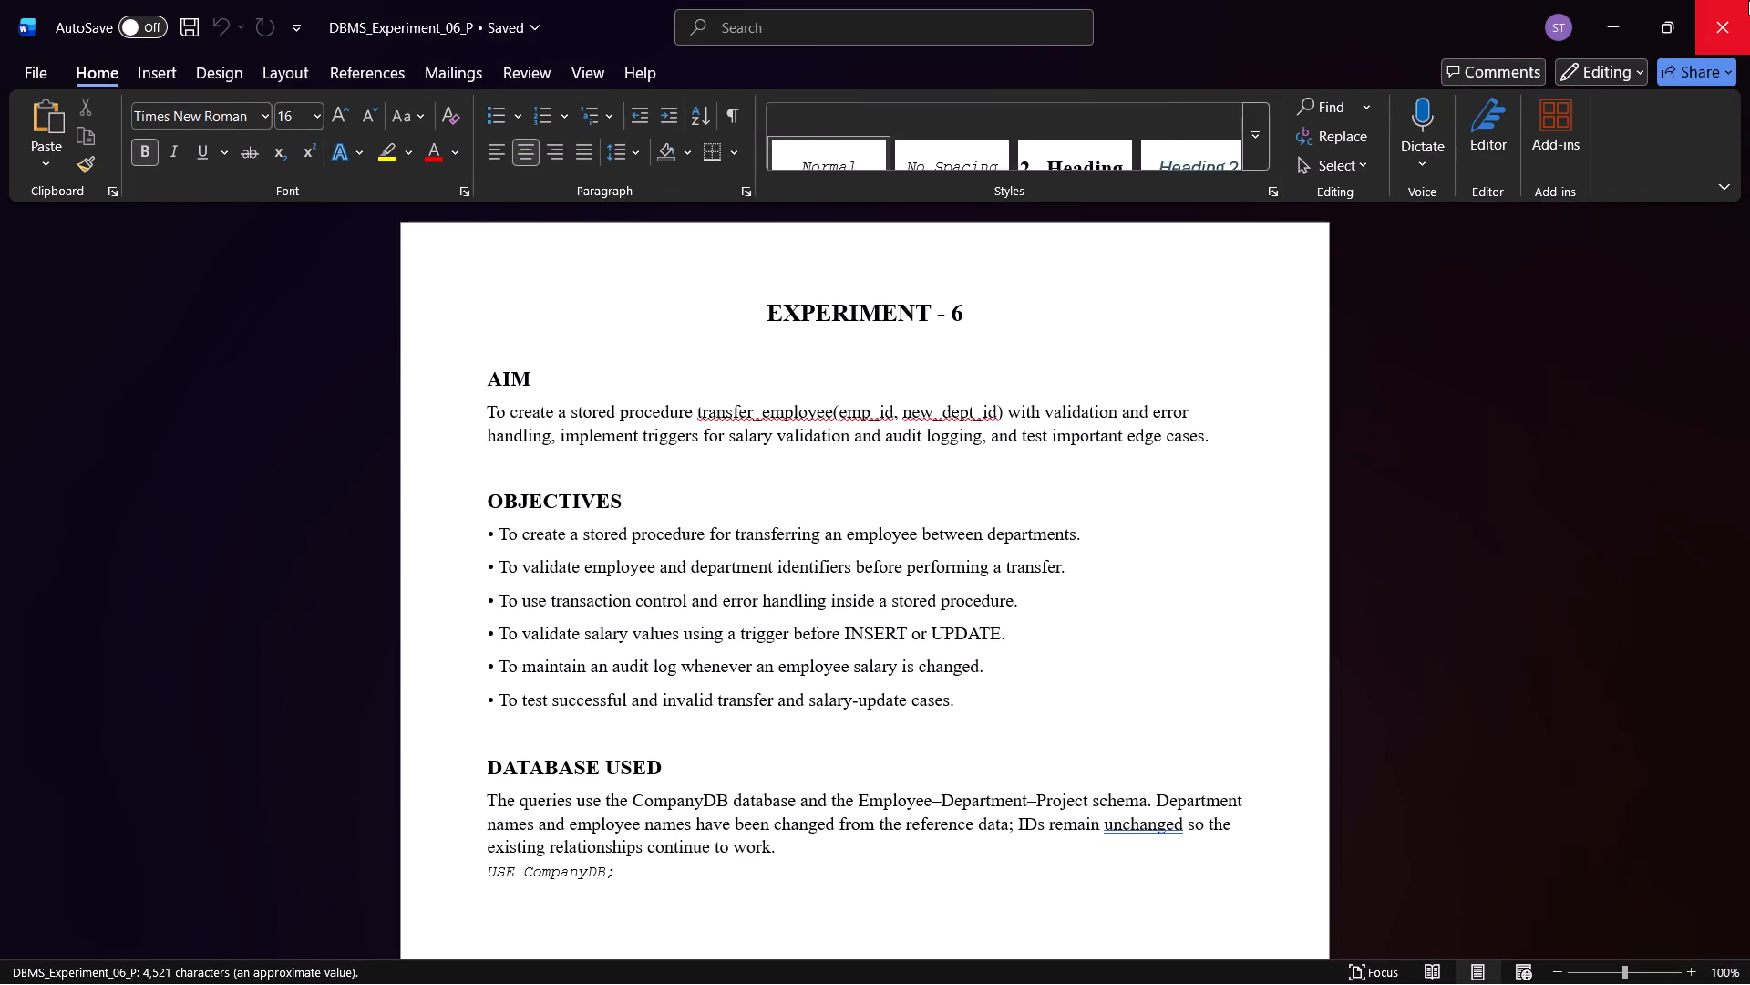
{"action": "scroll", "coordinate": [1081, 512], "scroll_direction": "down", "scroll_amount": 15}
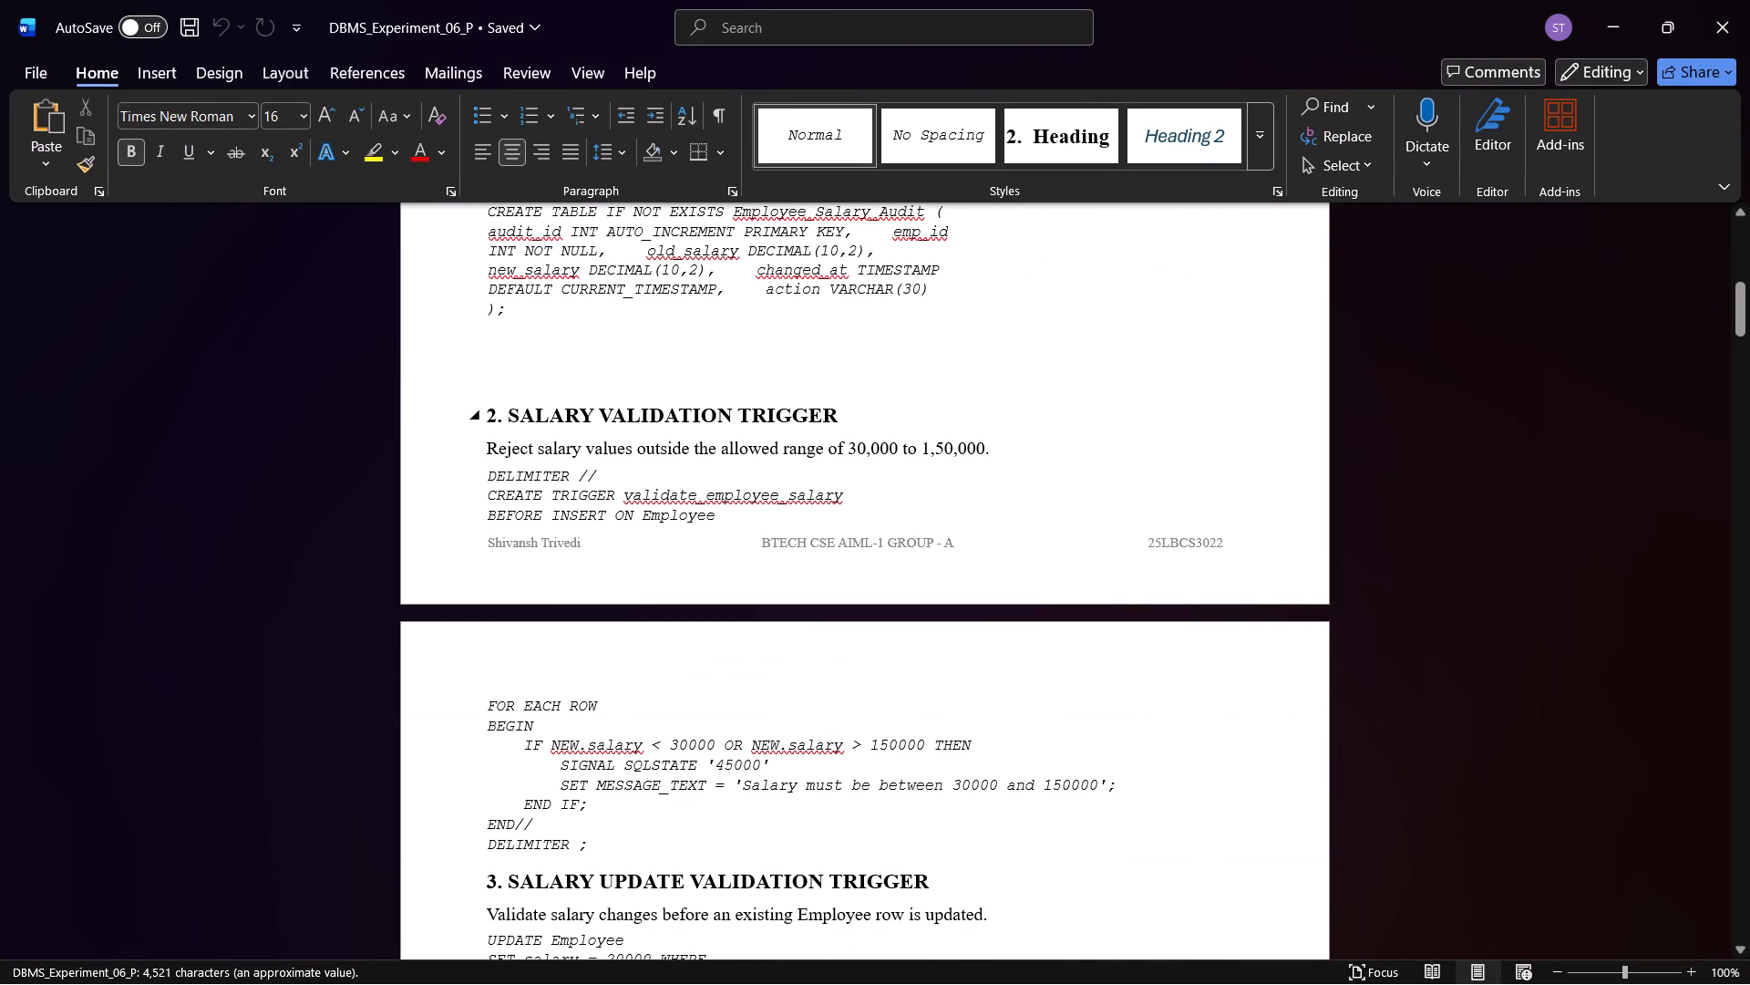
{"action": "left_click", "coordinate": [1739, 29]}
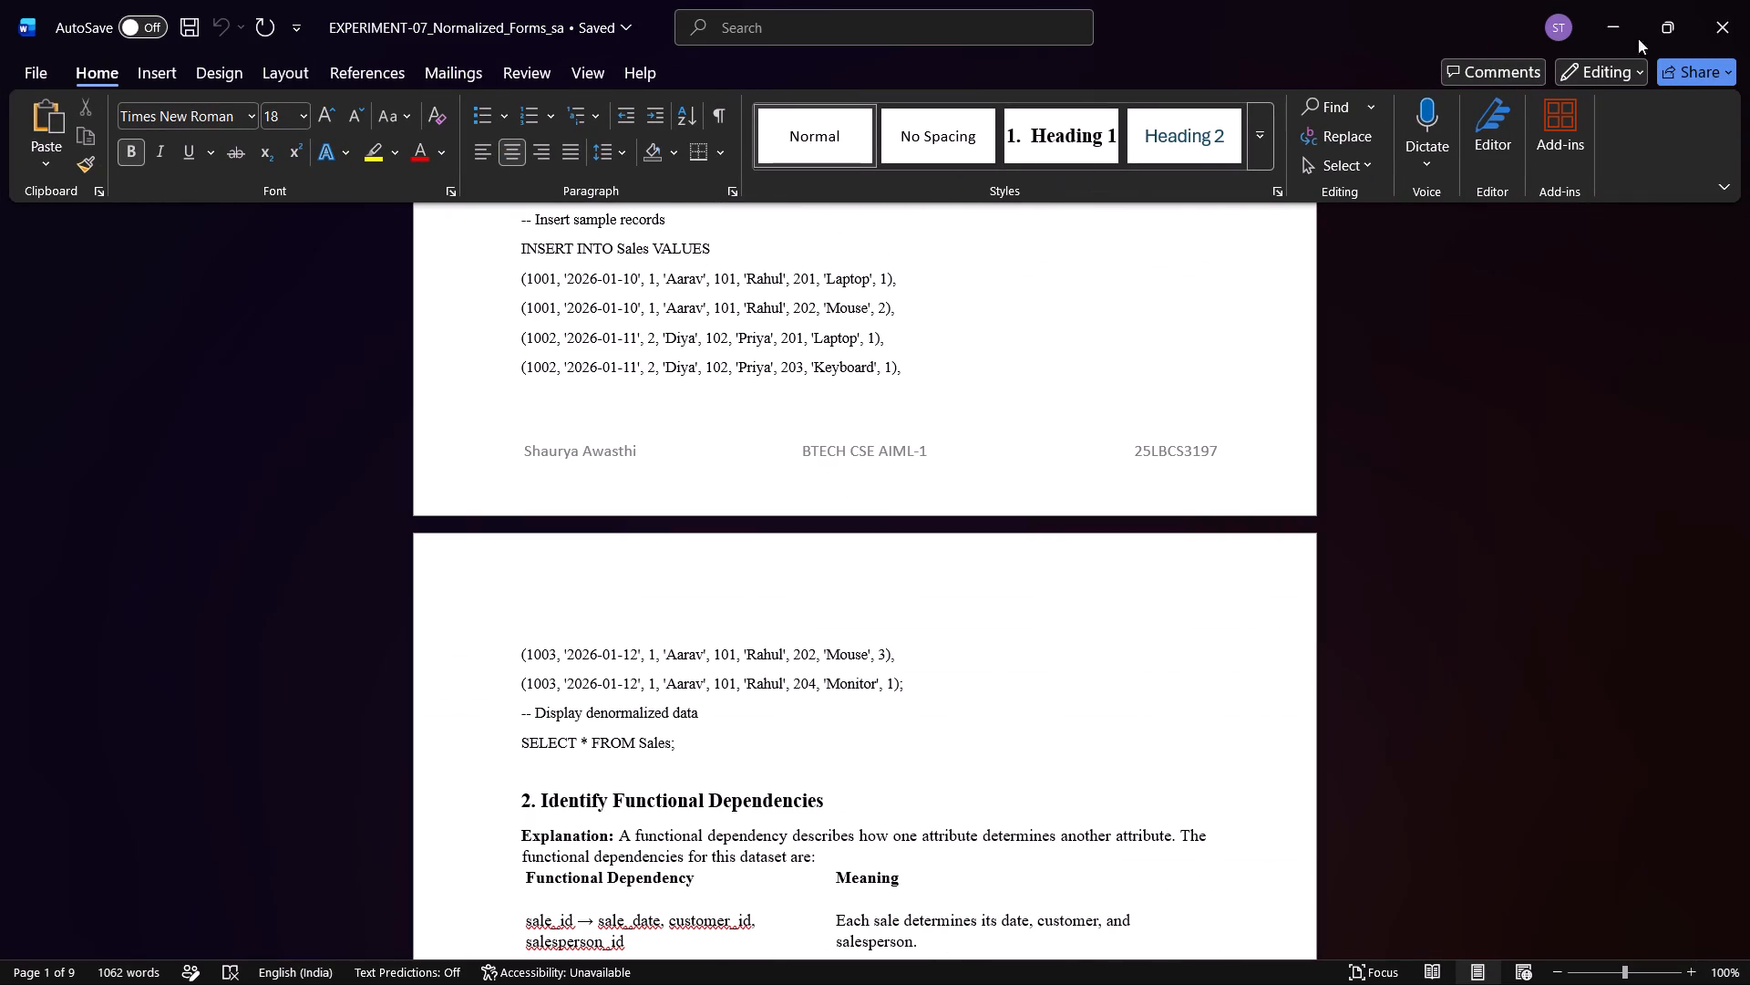
{"action": "left_click", "coordinate": [1735, 28]}
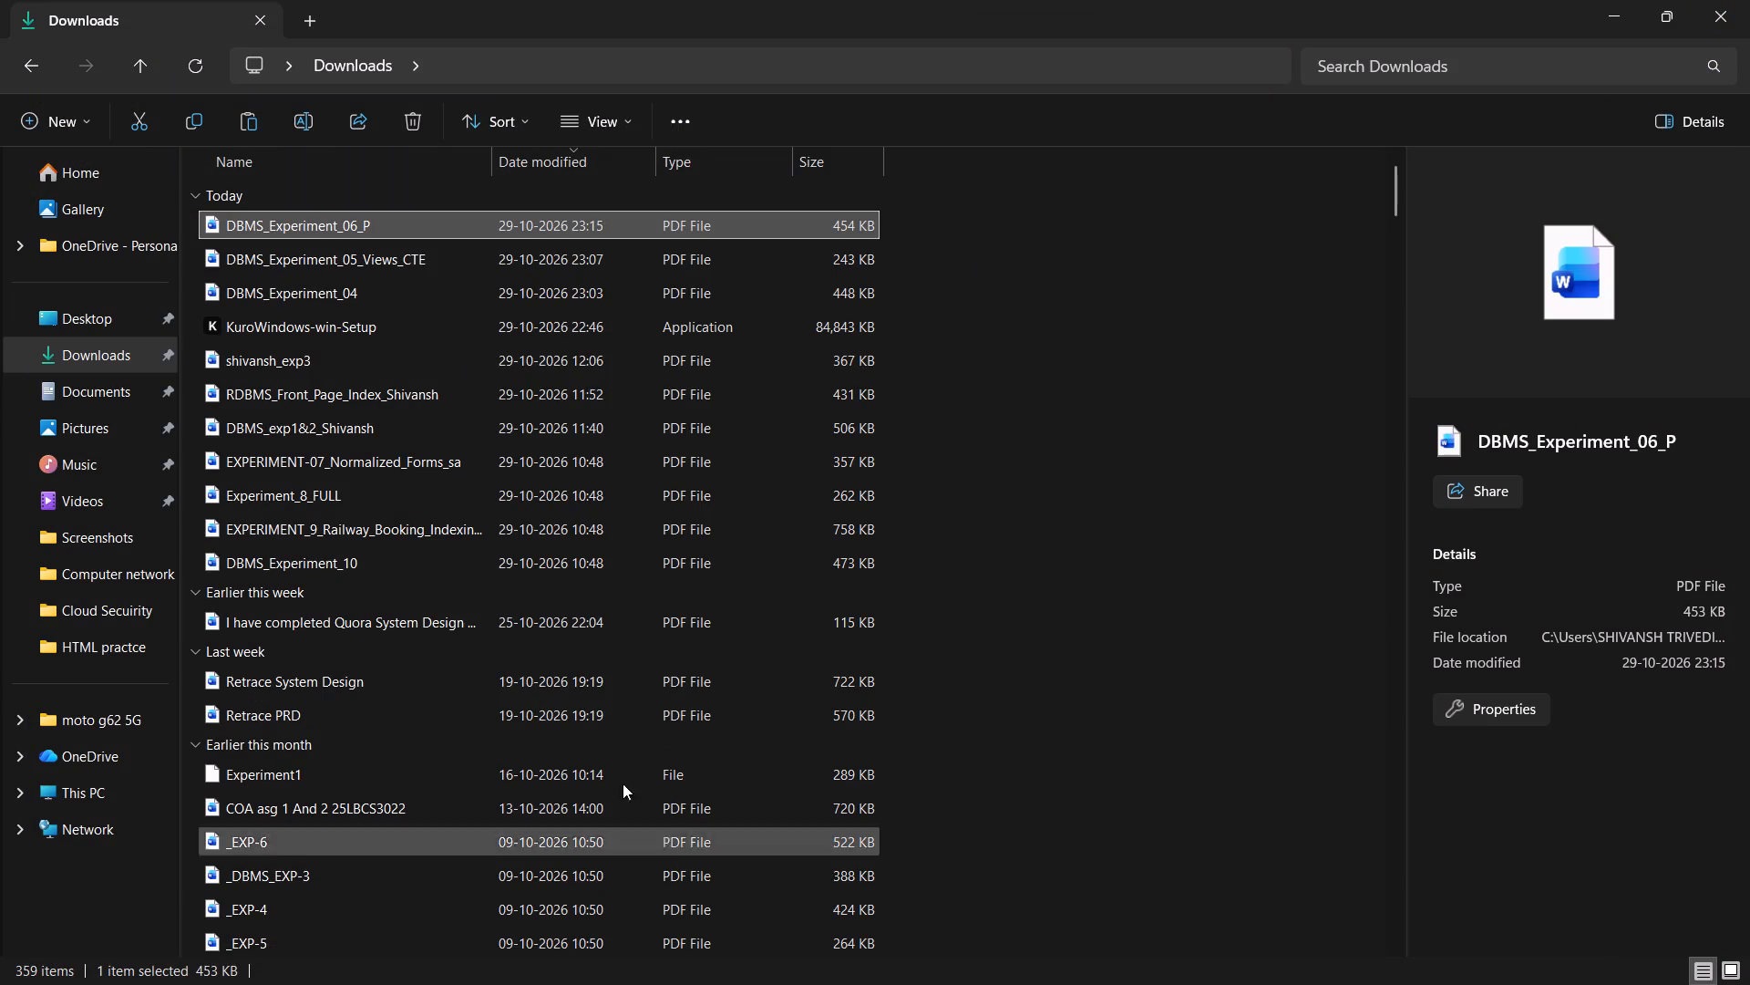
Open the exported Experiment 5, Experiment 4 and Experiment 6 PDFs one after another, checking their opening pages and footers.
{"action": "double_click", "coordinate": [336, 254]}
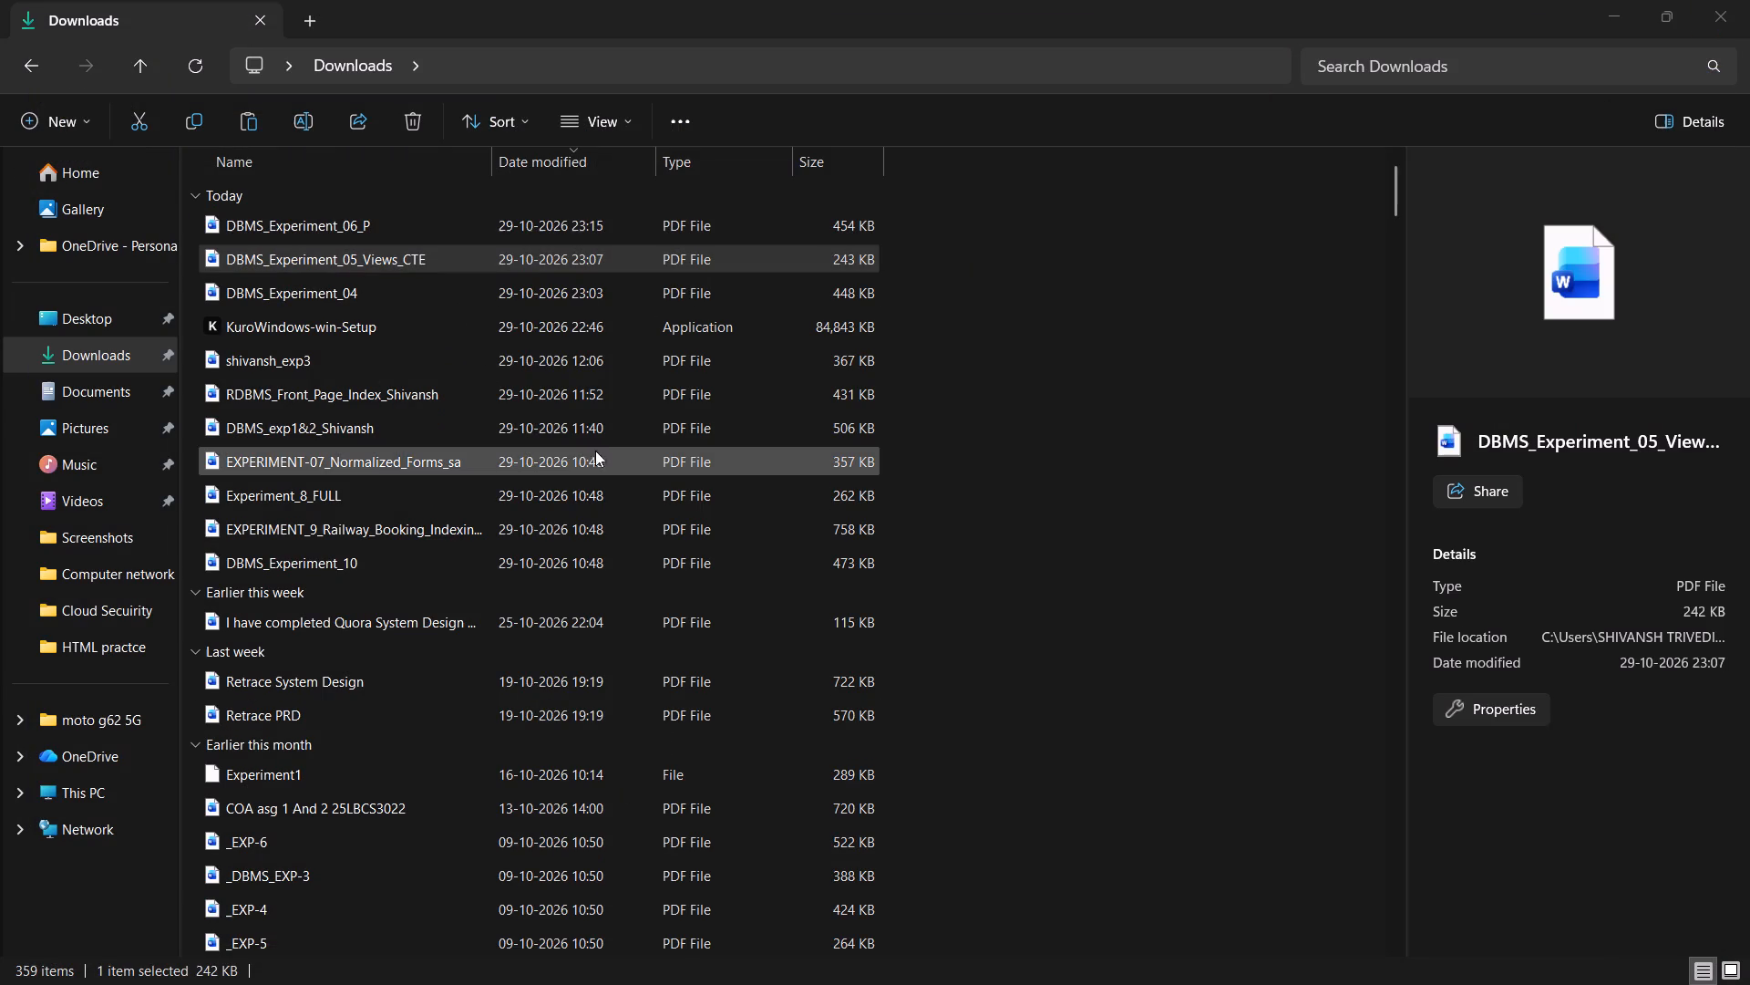
{"action": "scroll", "coordinate": [707, 635], "scroll_direction": "down", "scroll_amount": 10}
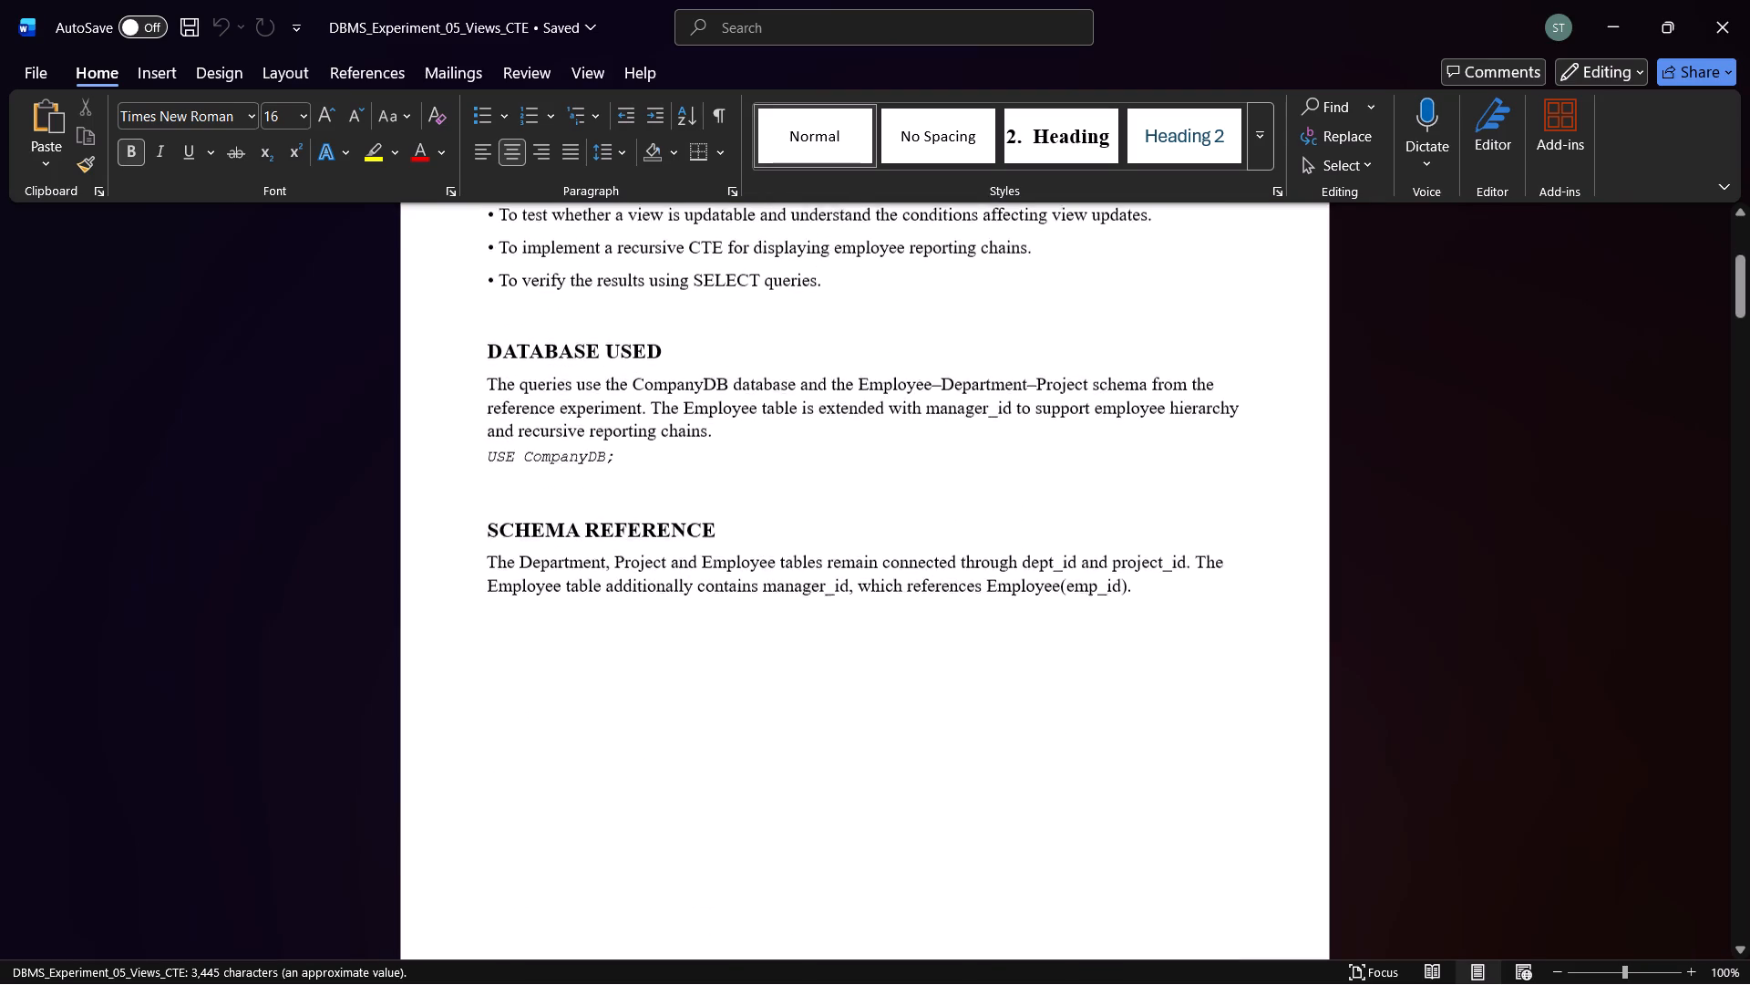
{"action": "scroll", "coordinate": [705, 630], "scroll_direction": "down", "scroll_amount": 1}
{"action": "left_click", "coordinate": [1749, 0]}
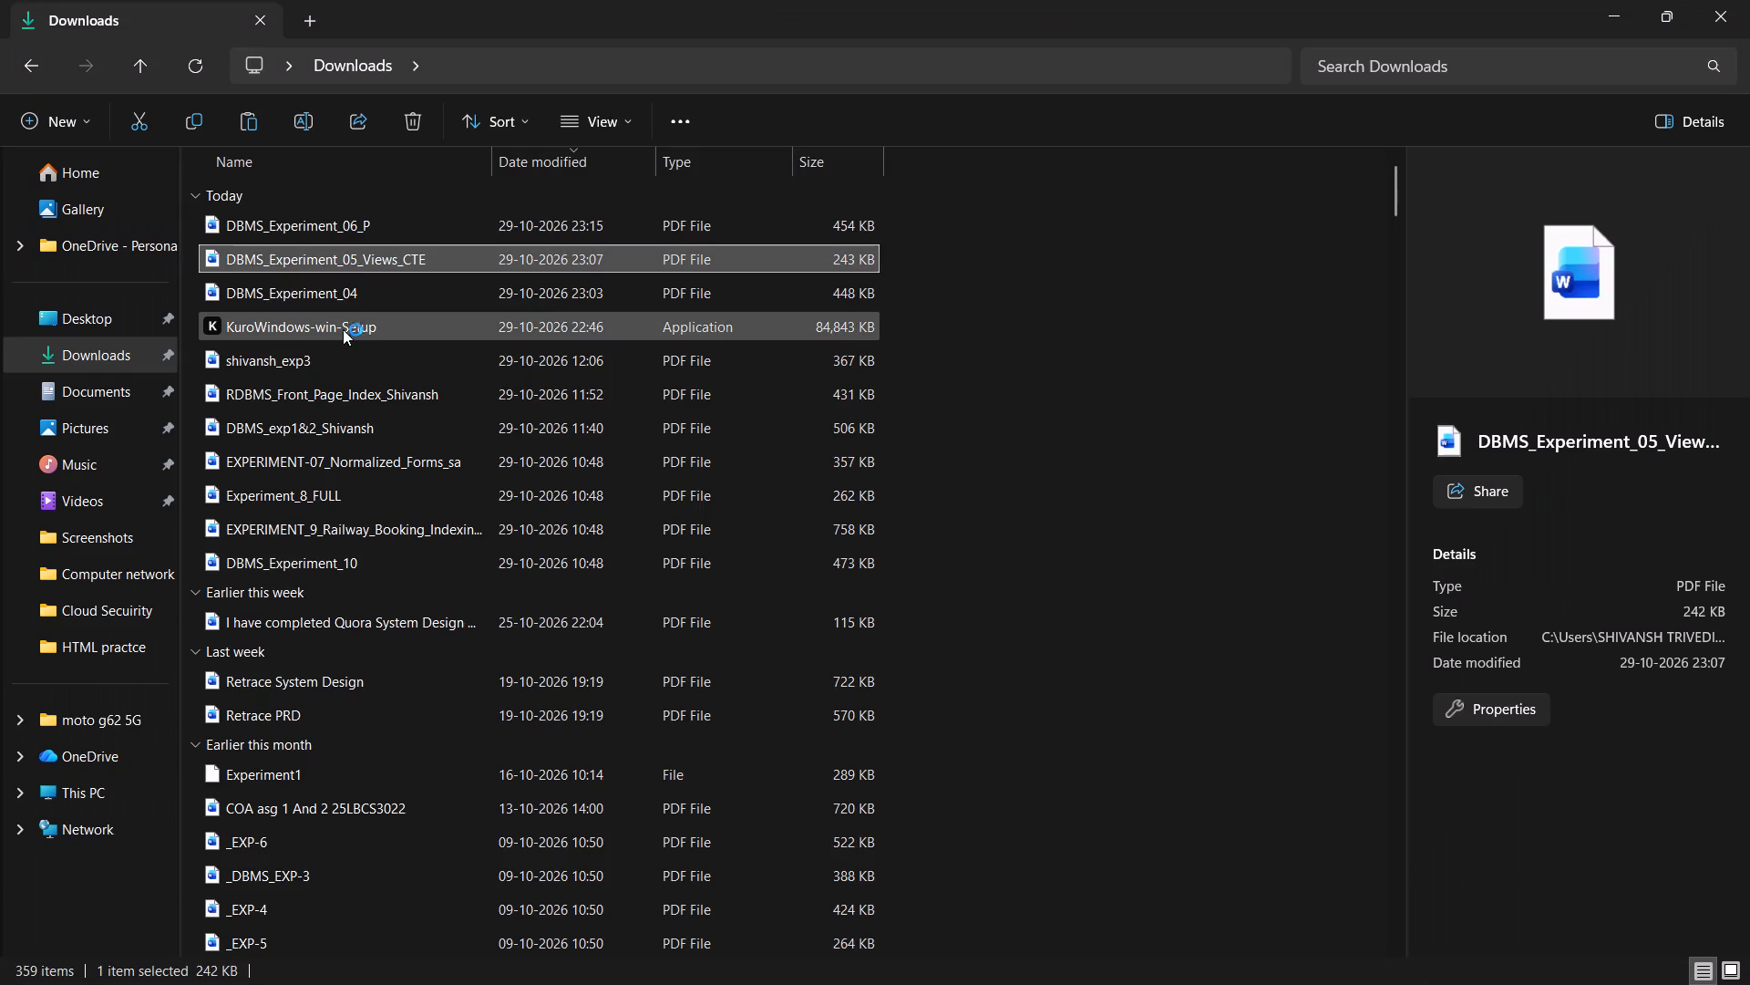
{"action": "double_click", "coordinate": [339, 291]}
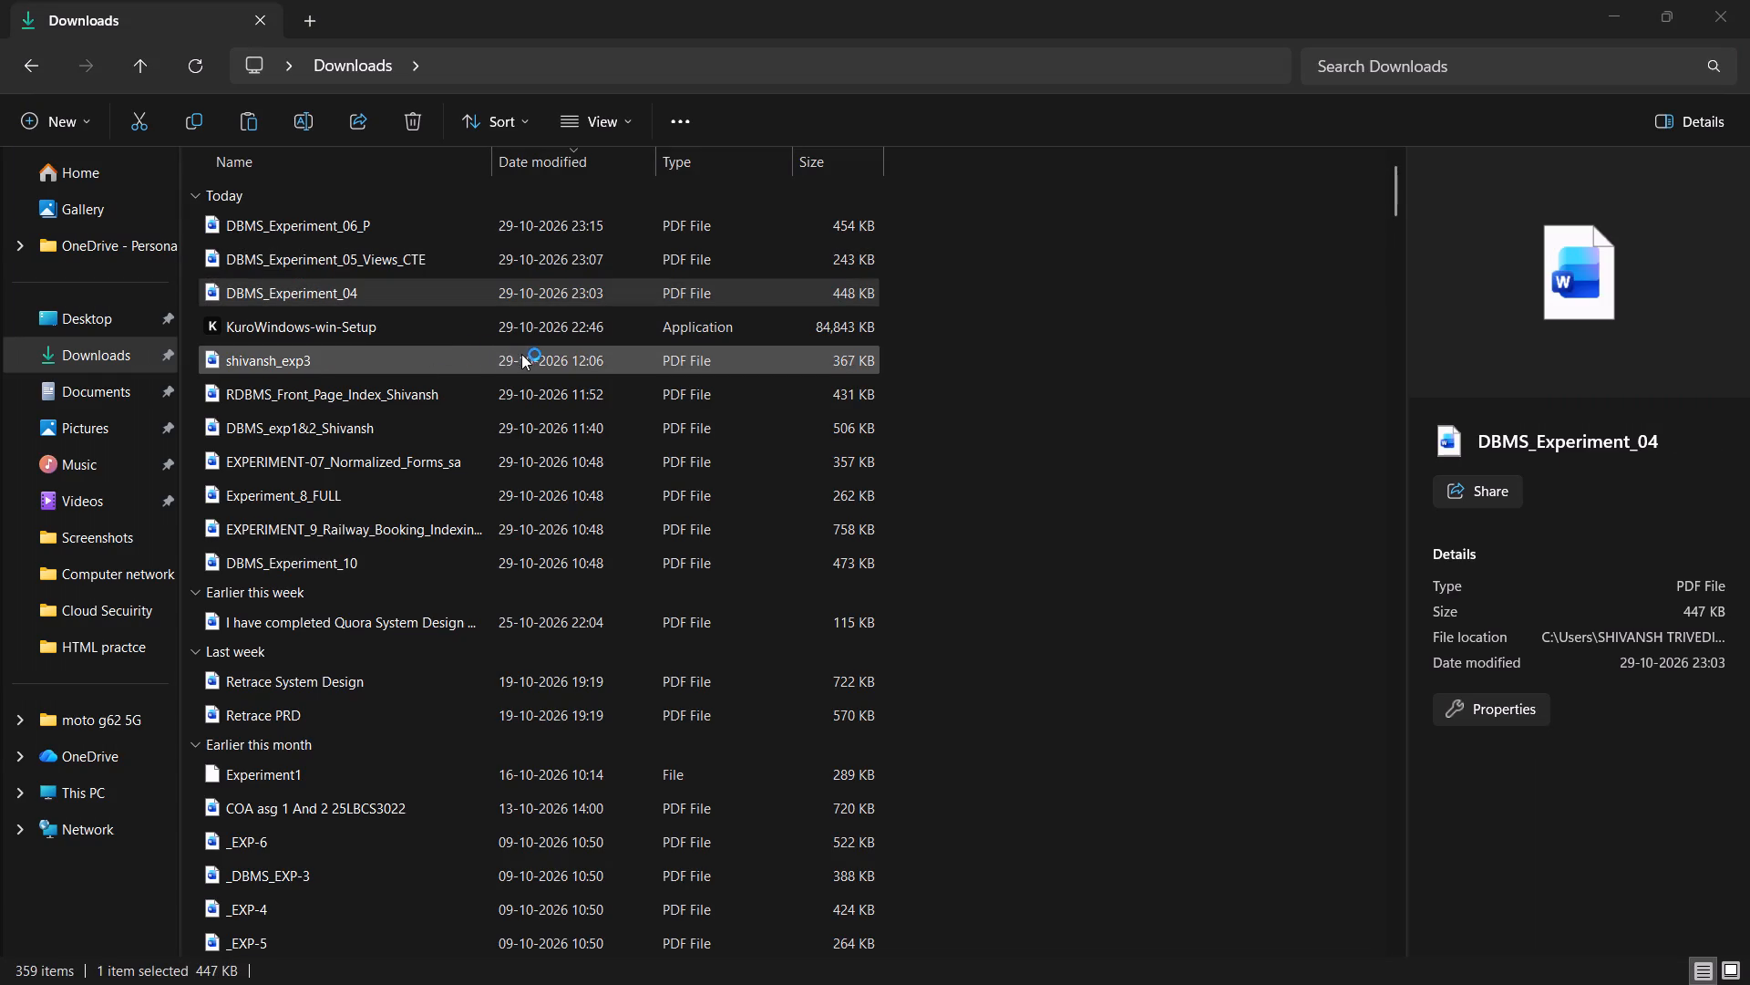
{"action": "scroll", "coordinate": [630, 398], "scroll_direction": "down", "scroll_amount": 14}
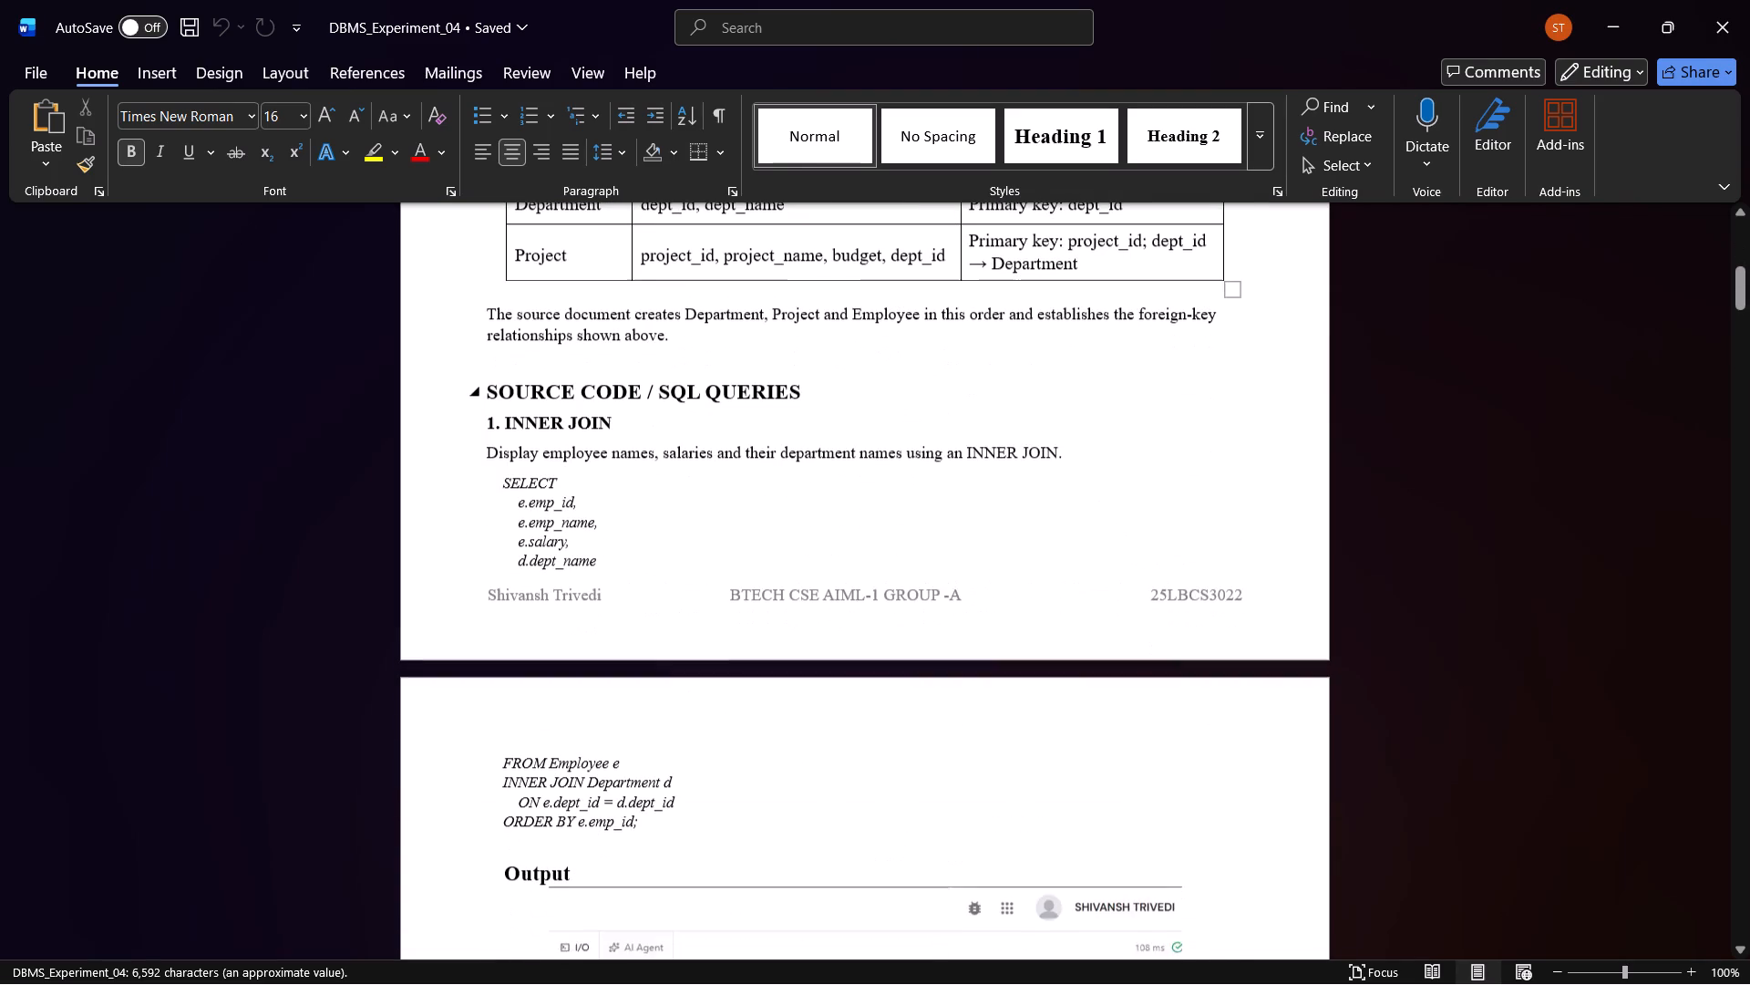
{"action": "left_click", "coordinate": [1749, 1]}
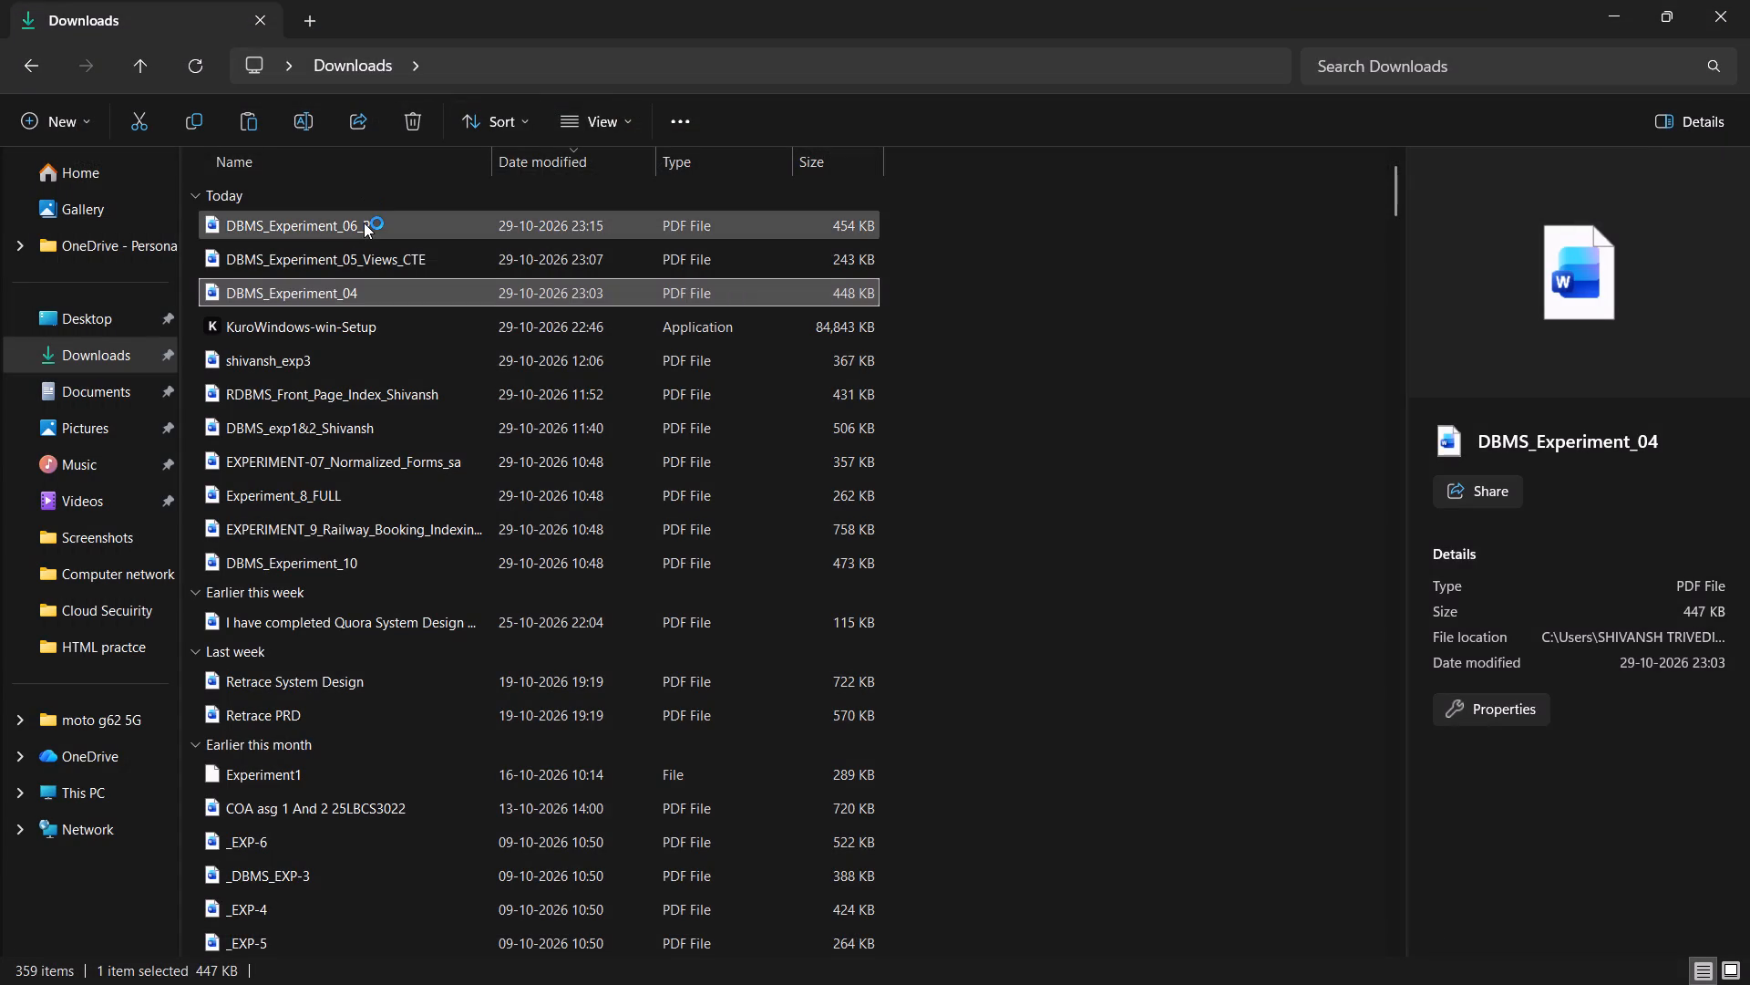
{"action": "double_click", "coordinate": [364, 223]}
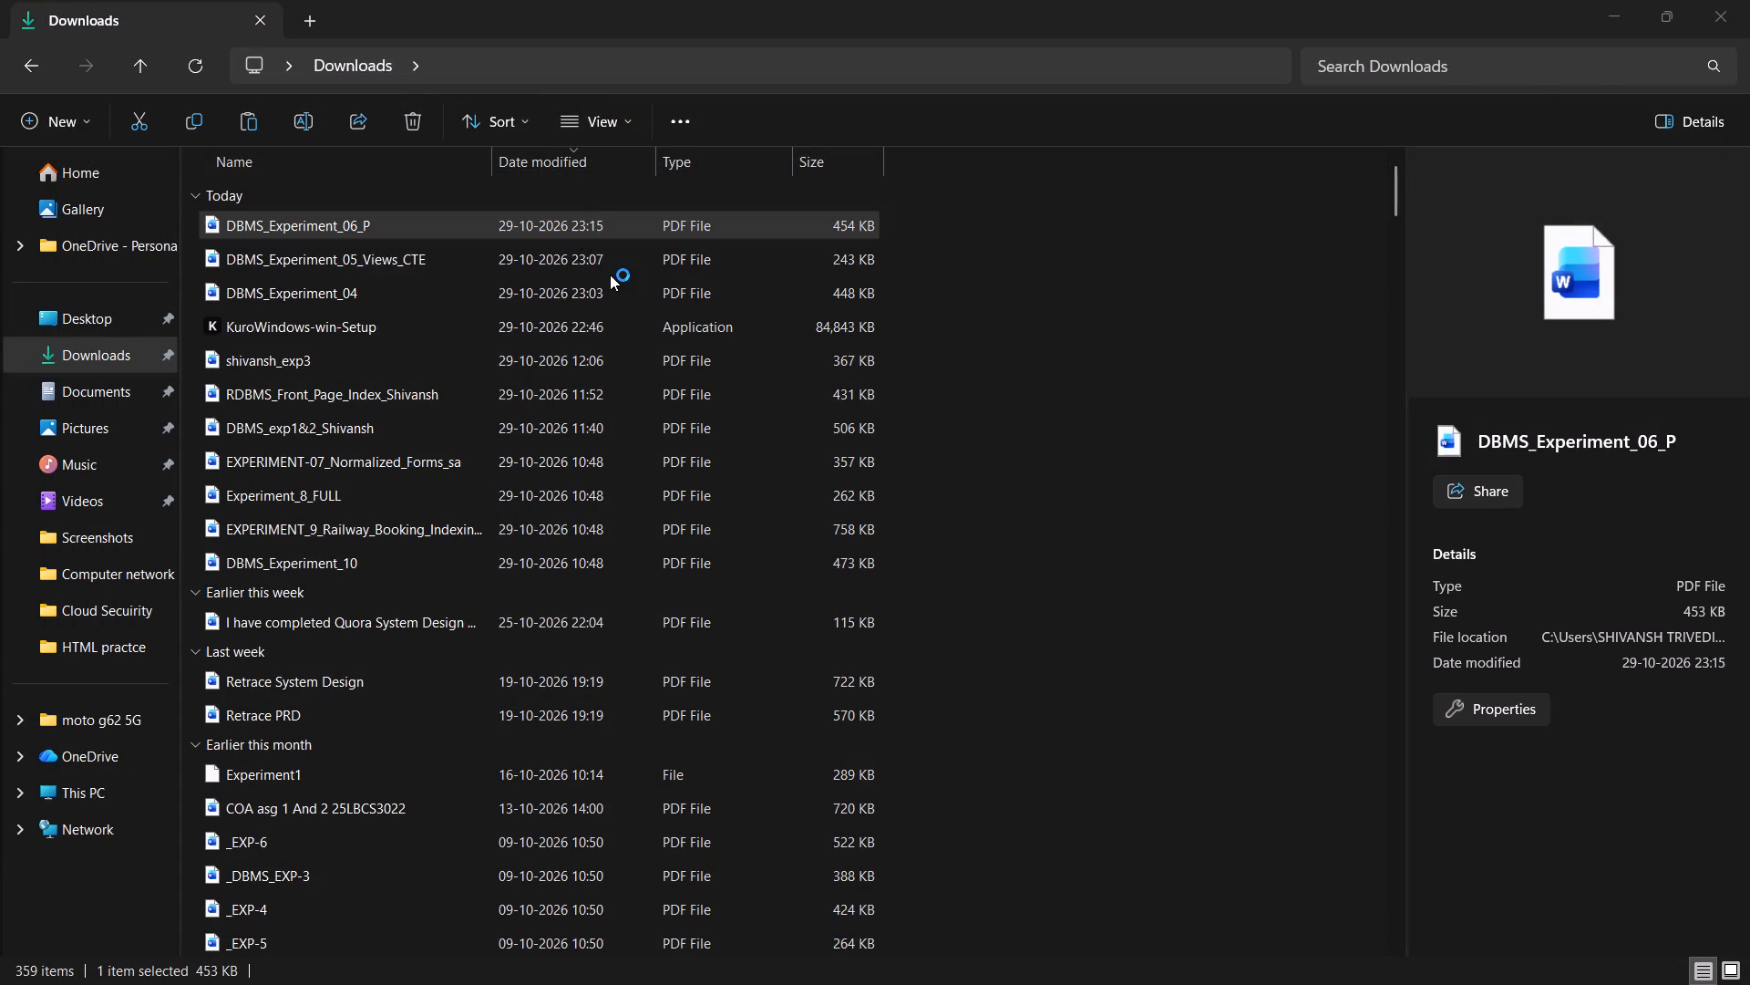
{"action": "scroll", "coordinate": [668, 345], "scroll_direction": "down", "scroll_amount": 13}
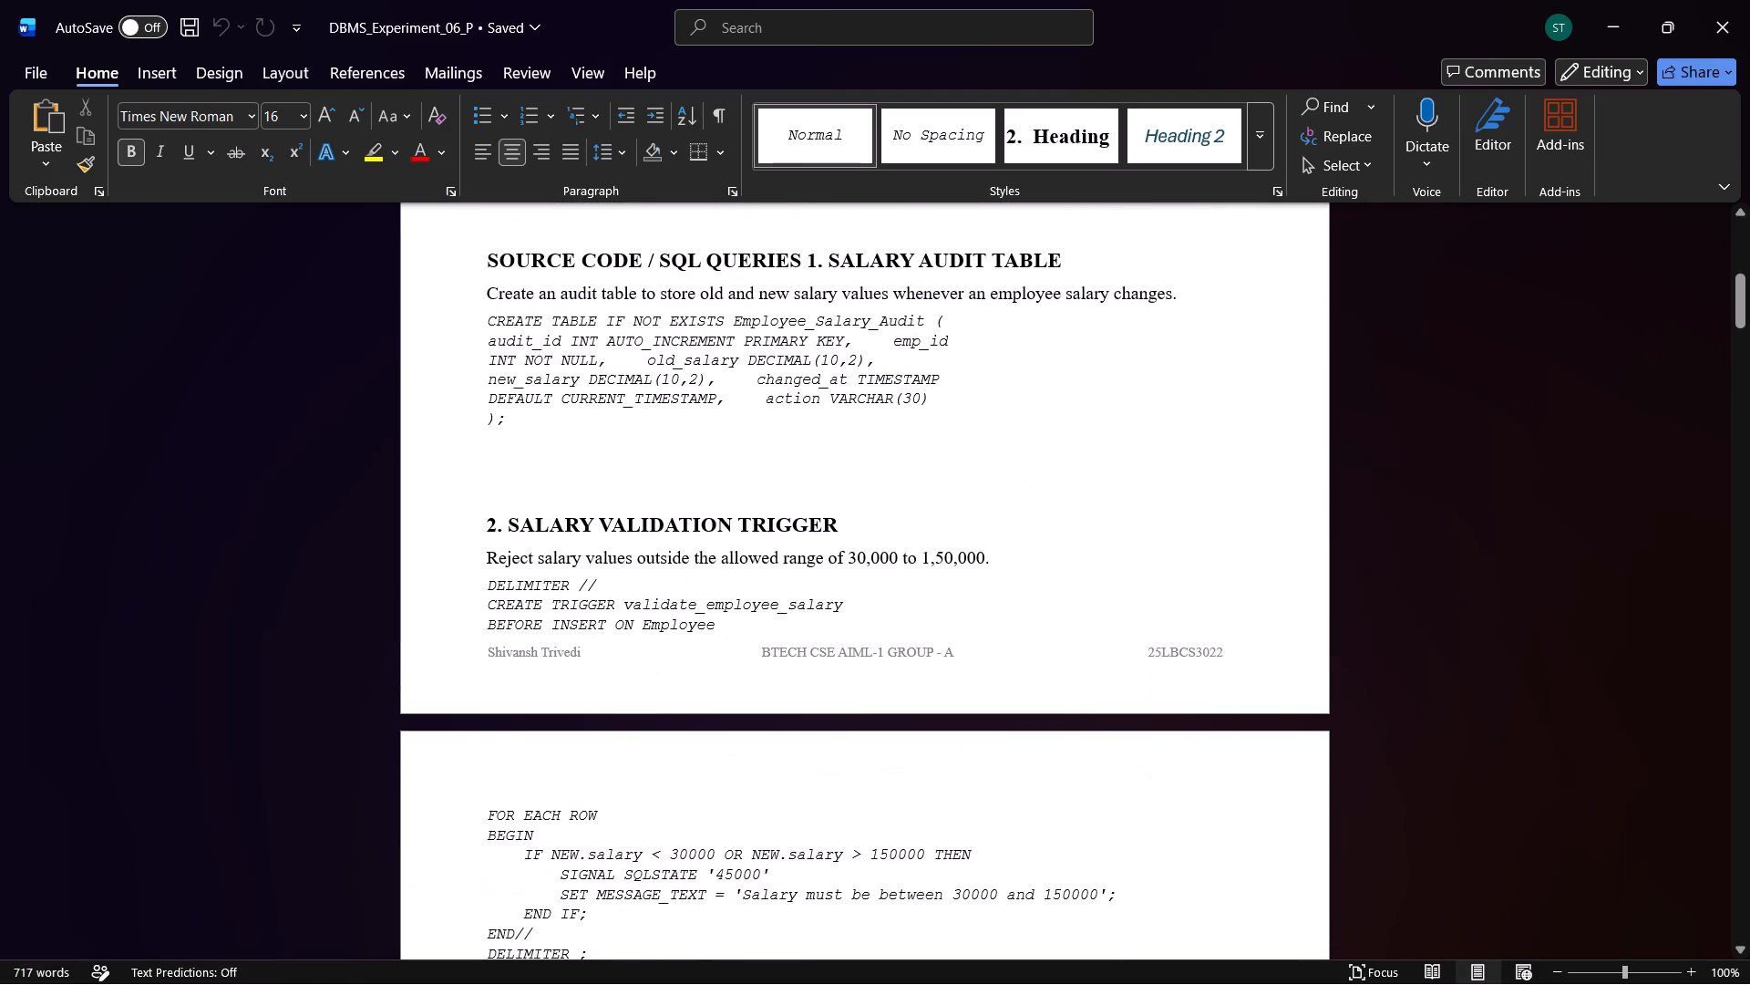
{"action": "left_click", "coordinate": [1734, 5]}
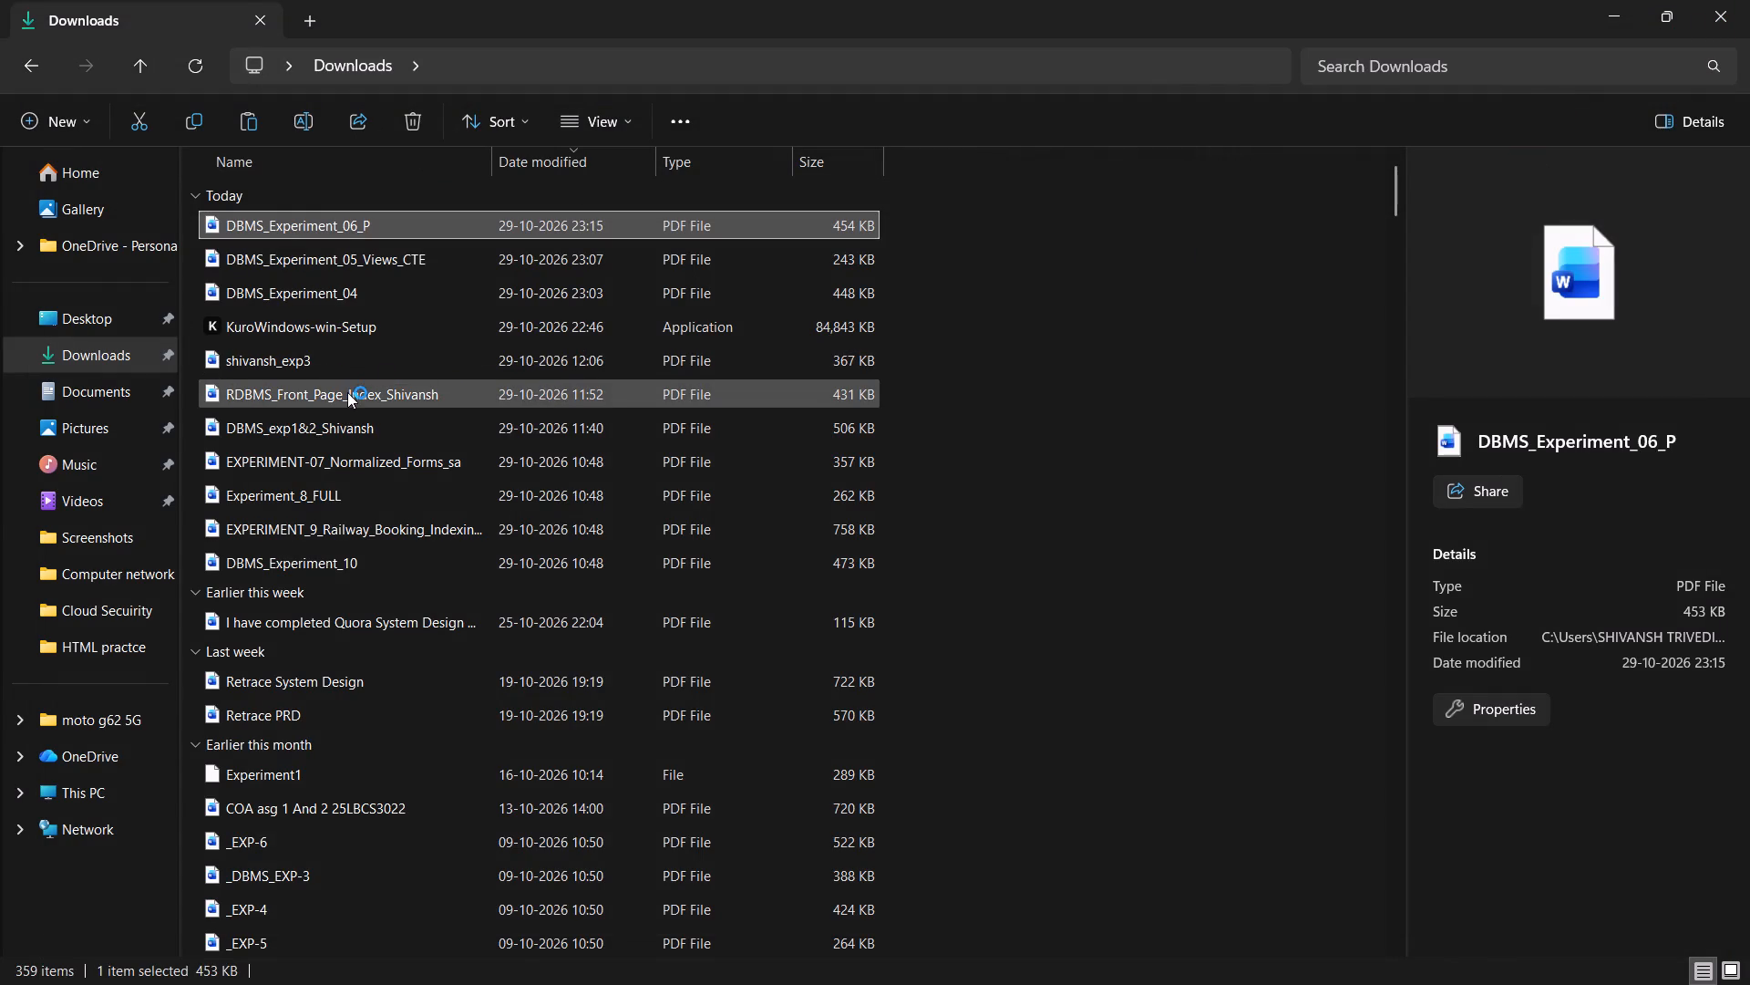
Reopen the EXPERIMENT-07_Normalized_Forms_sa PDF in Word and replace the student name in its page footer with the new owner's name.
{"action": "double_click", "coordinate": [372, 466]}
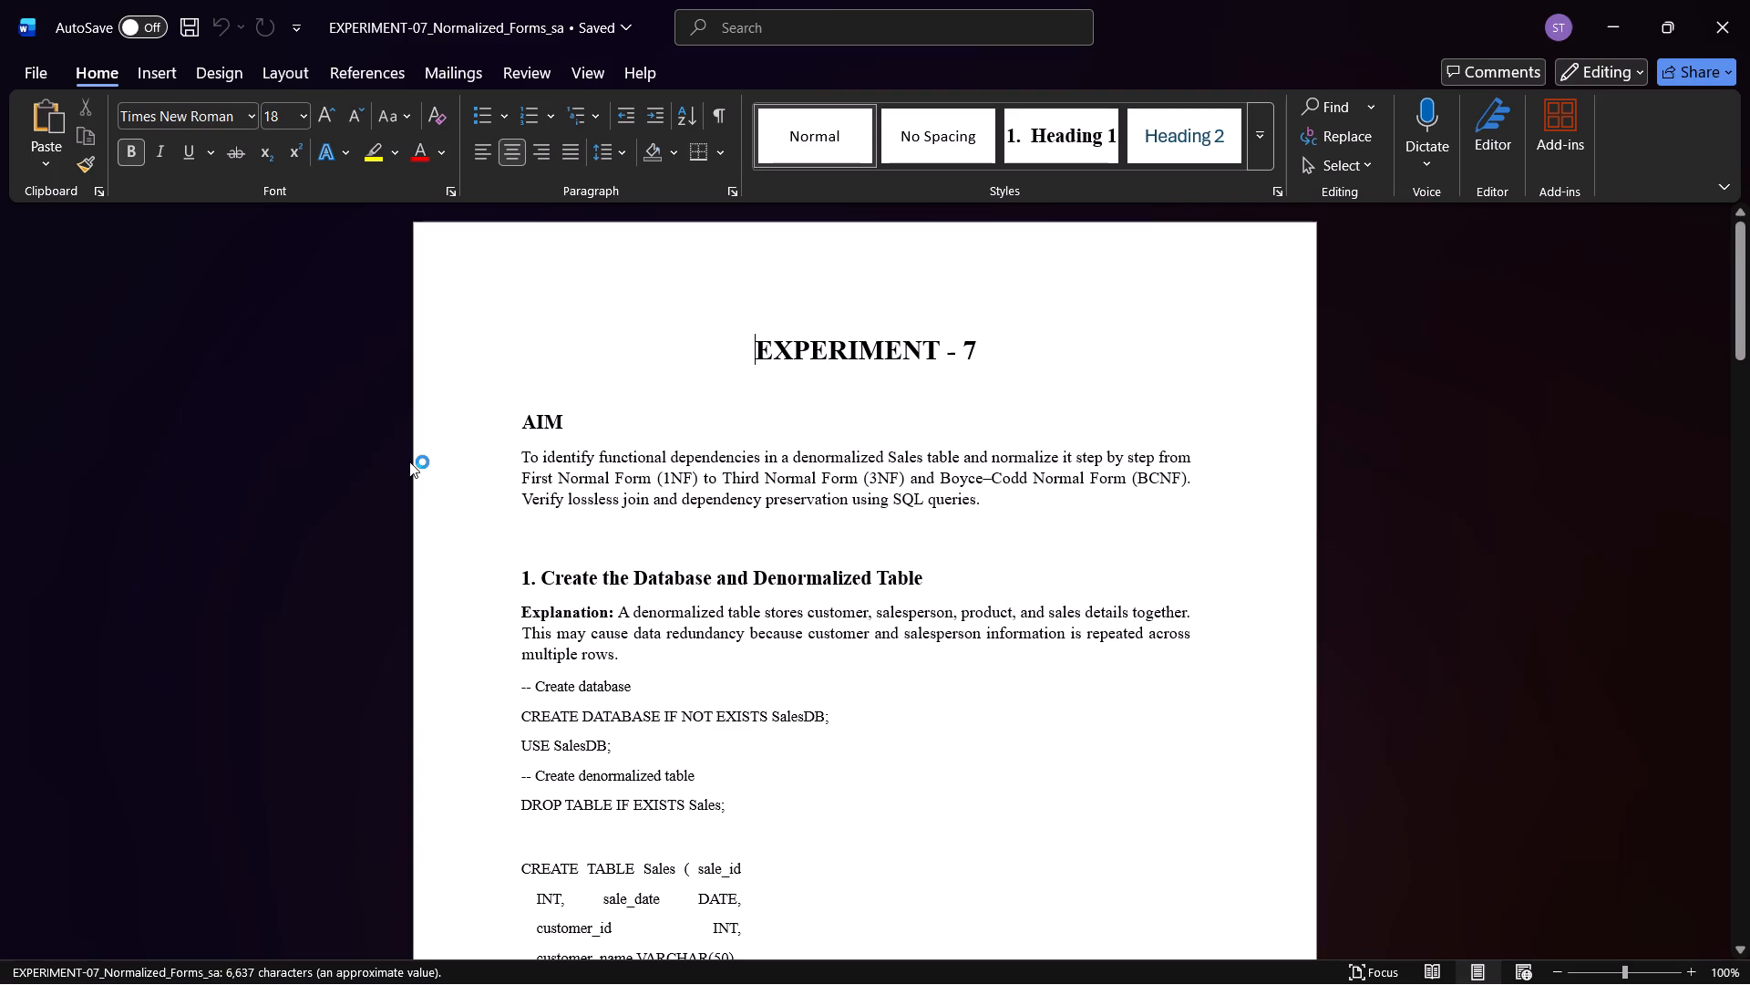
{"action": "scroll", "coordinate": [688, 402], "scroll_direction": "down", "scroll_amount": 13}
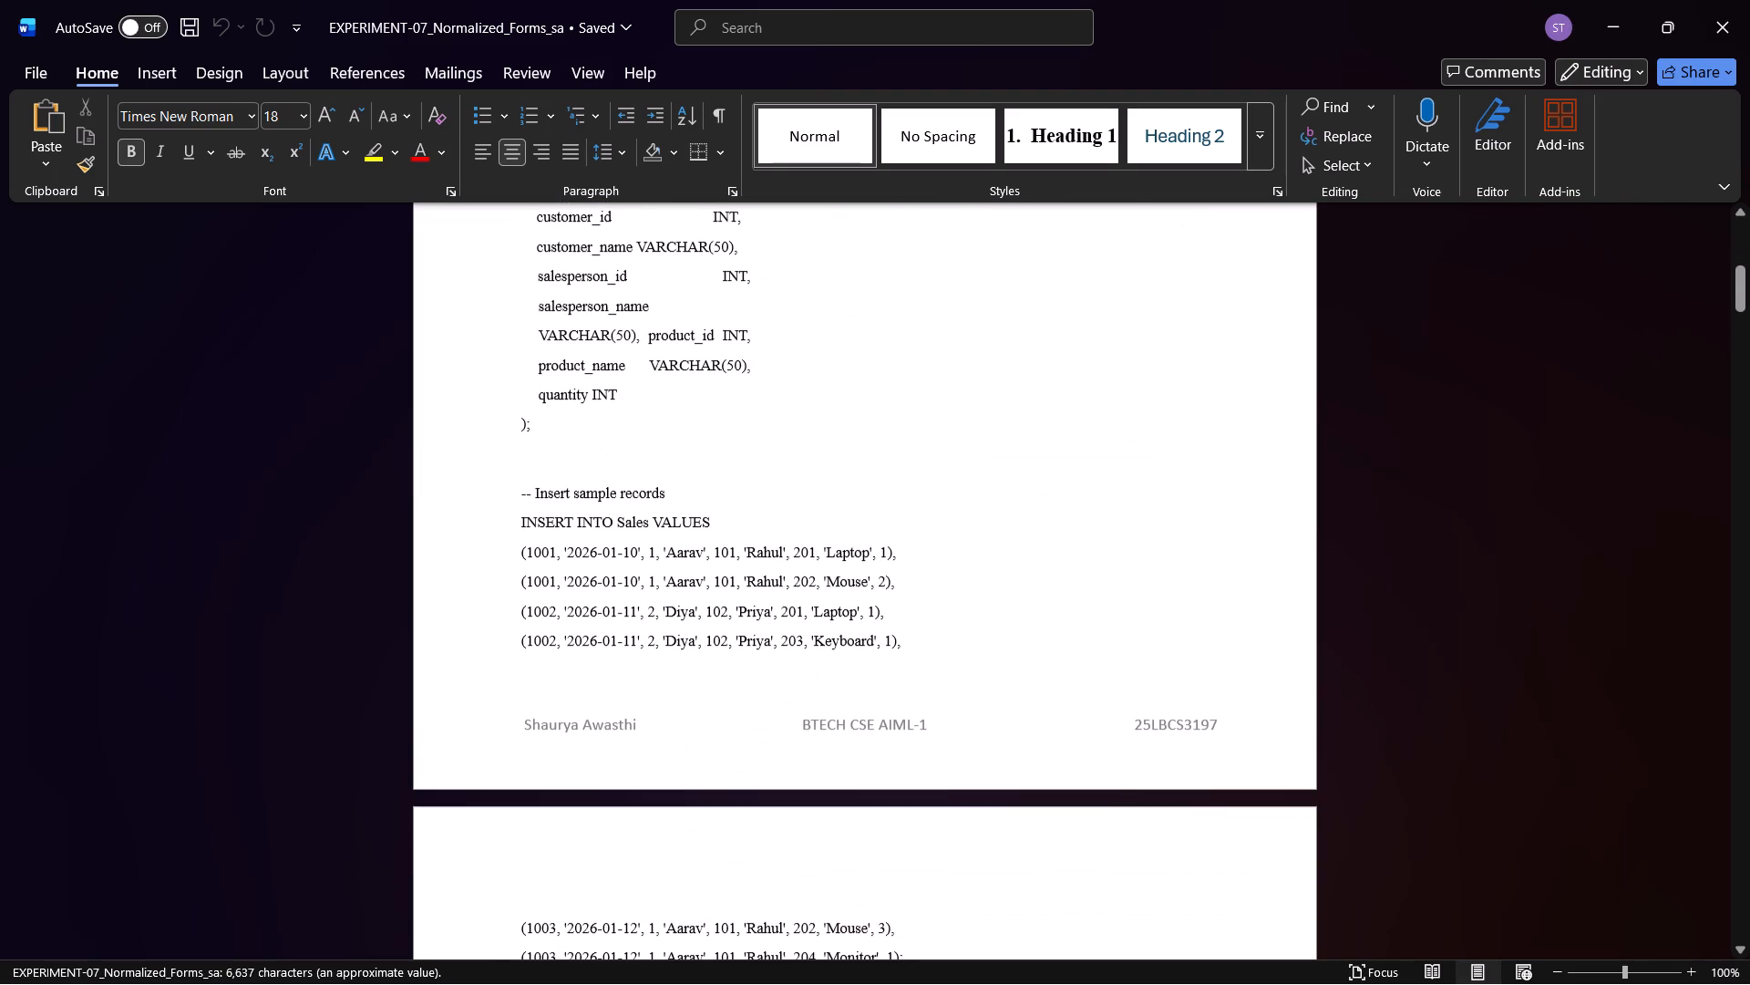
{"action": "double_click", "coordinate": [574, 721]}
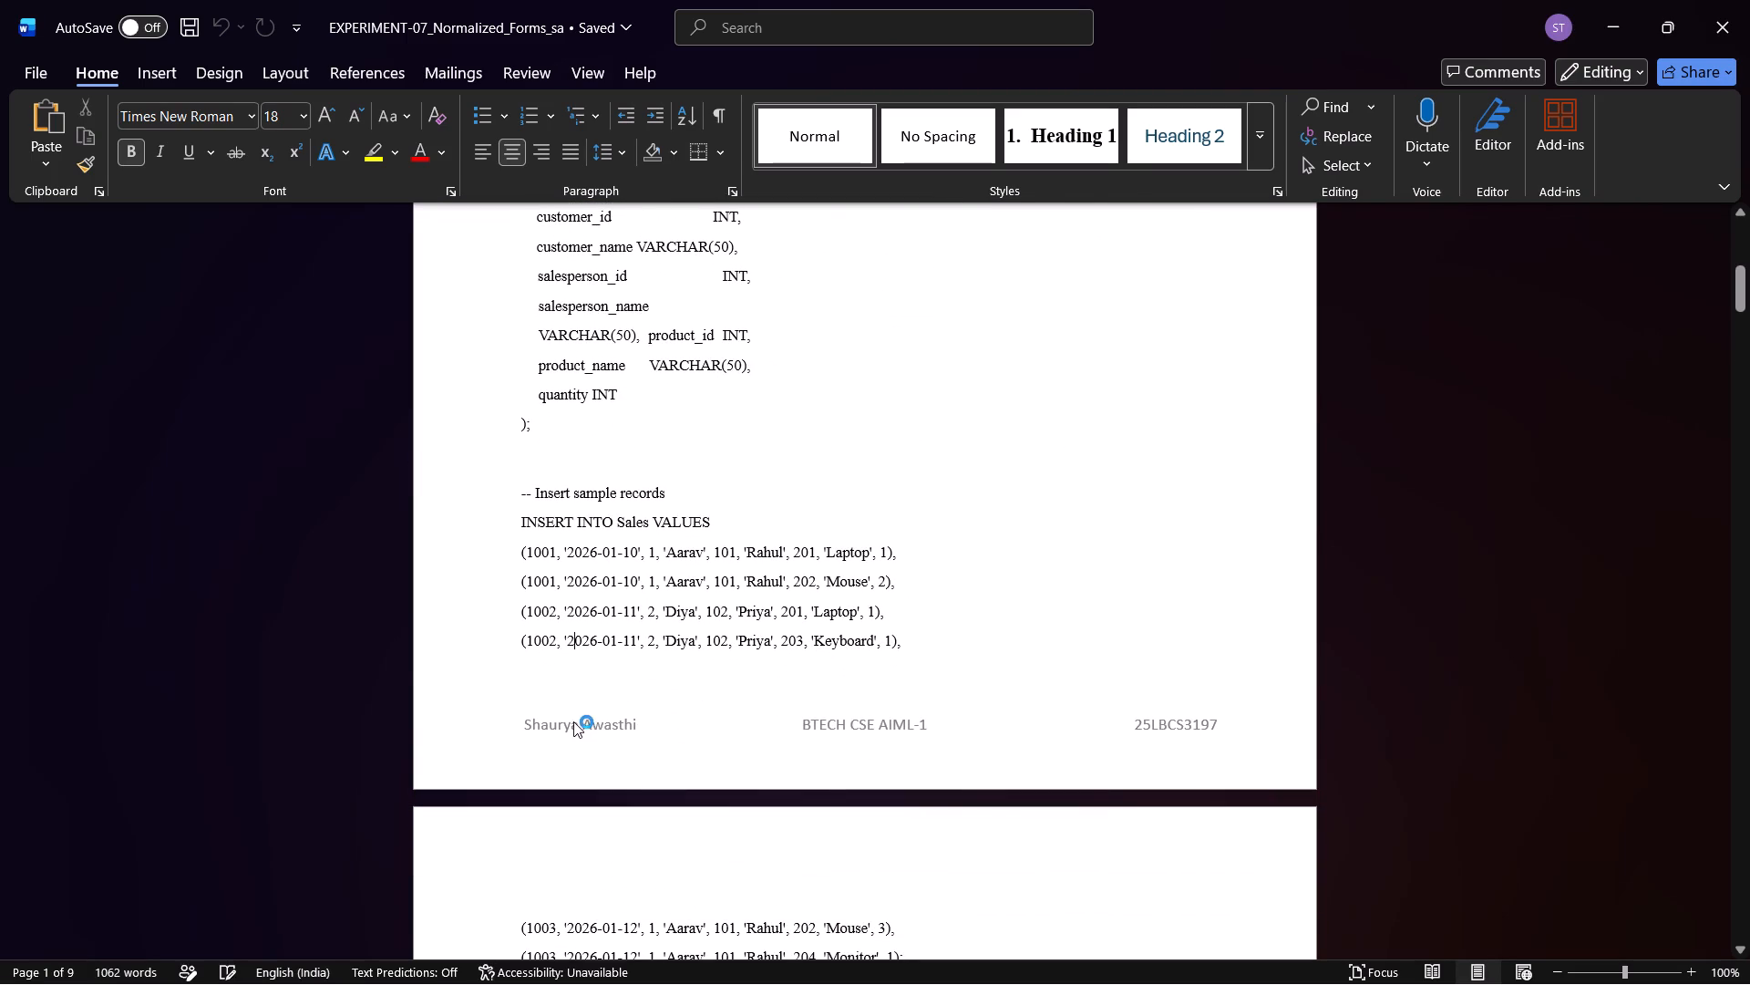
{"action": "left_click", "coordinate": [578, 724]}
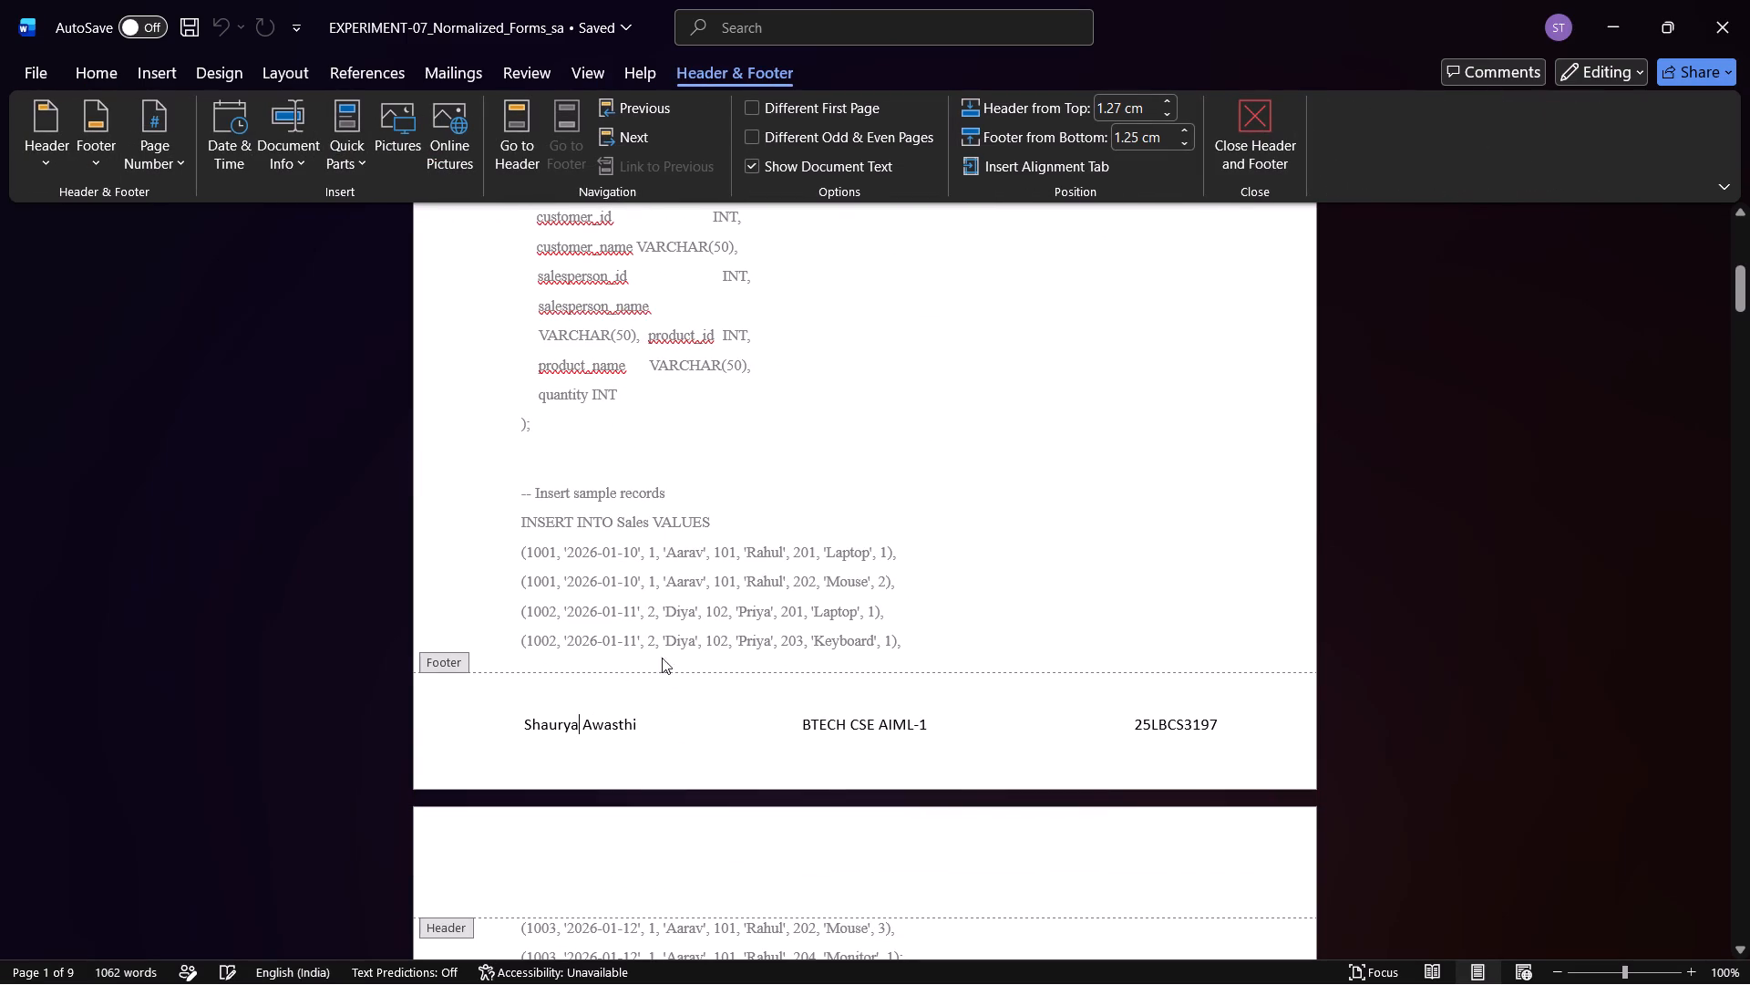
{"action": "key", "text": "BackSpace"}
{"action": "key", "text": "BackSpace"}
{"action": "key", "text": "BackSpace"}
{"action": "key", "text": "BackSpace"}
{"action": "key", "text": "BackSpace"}
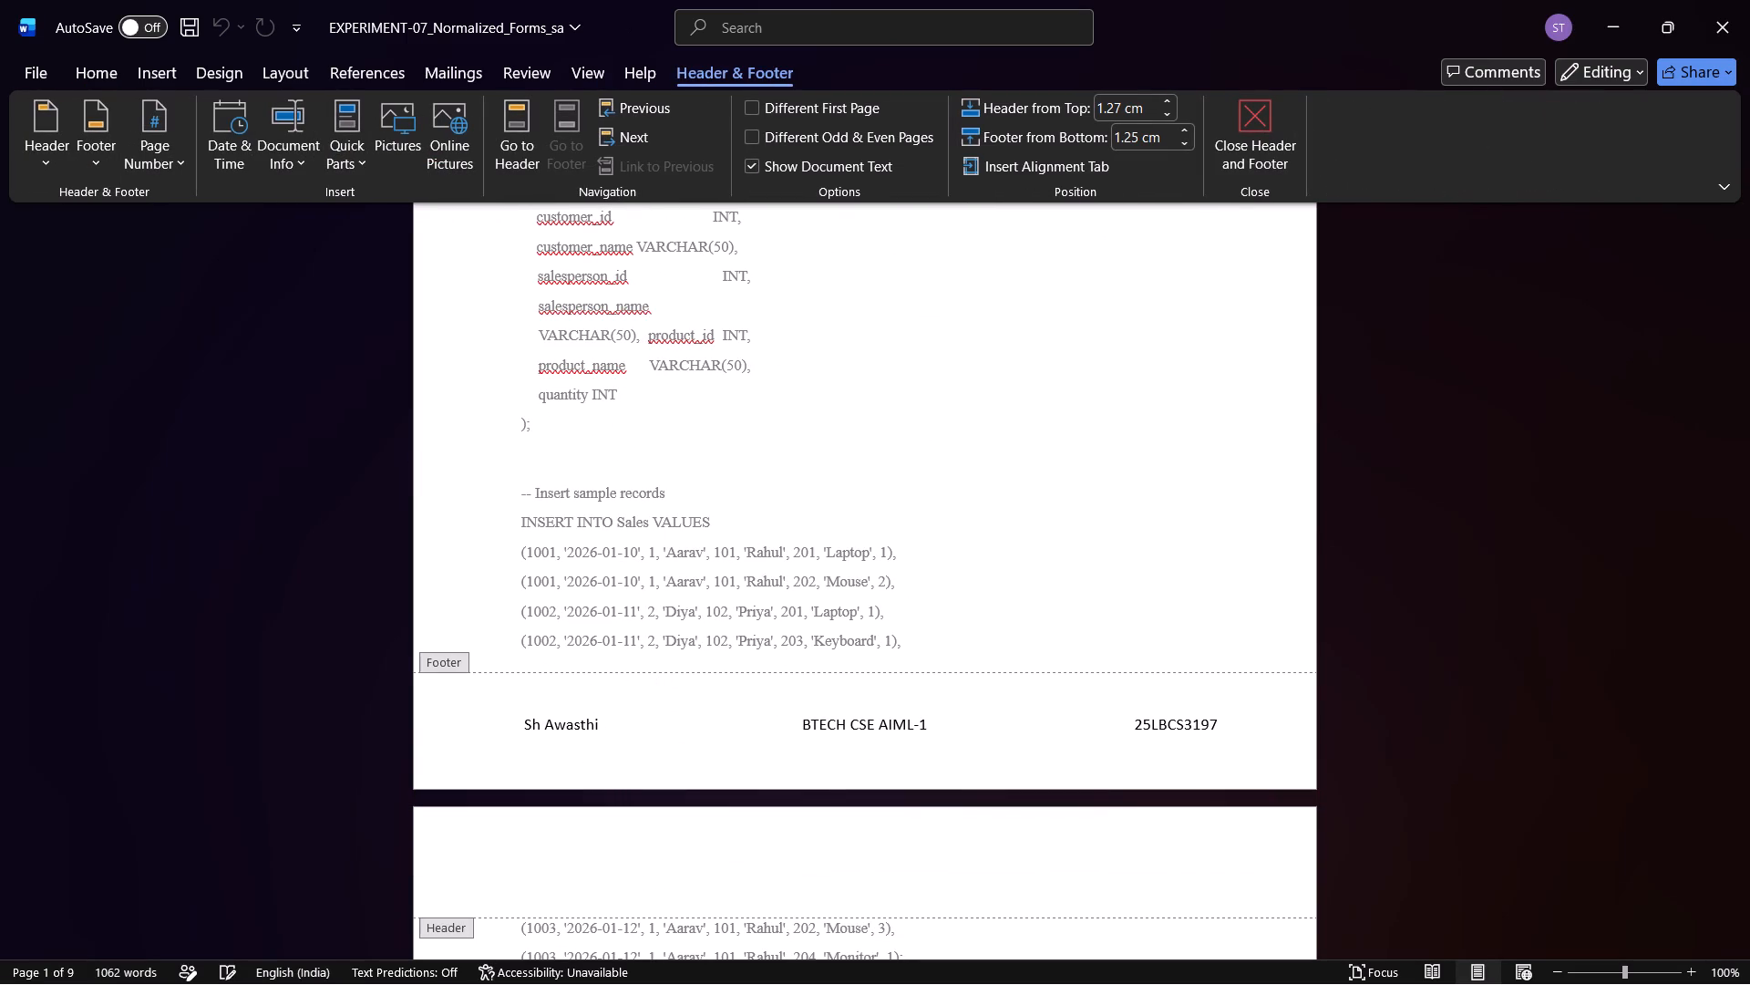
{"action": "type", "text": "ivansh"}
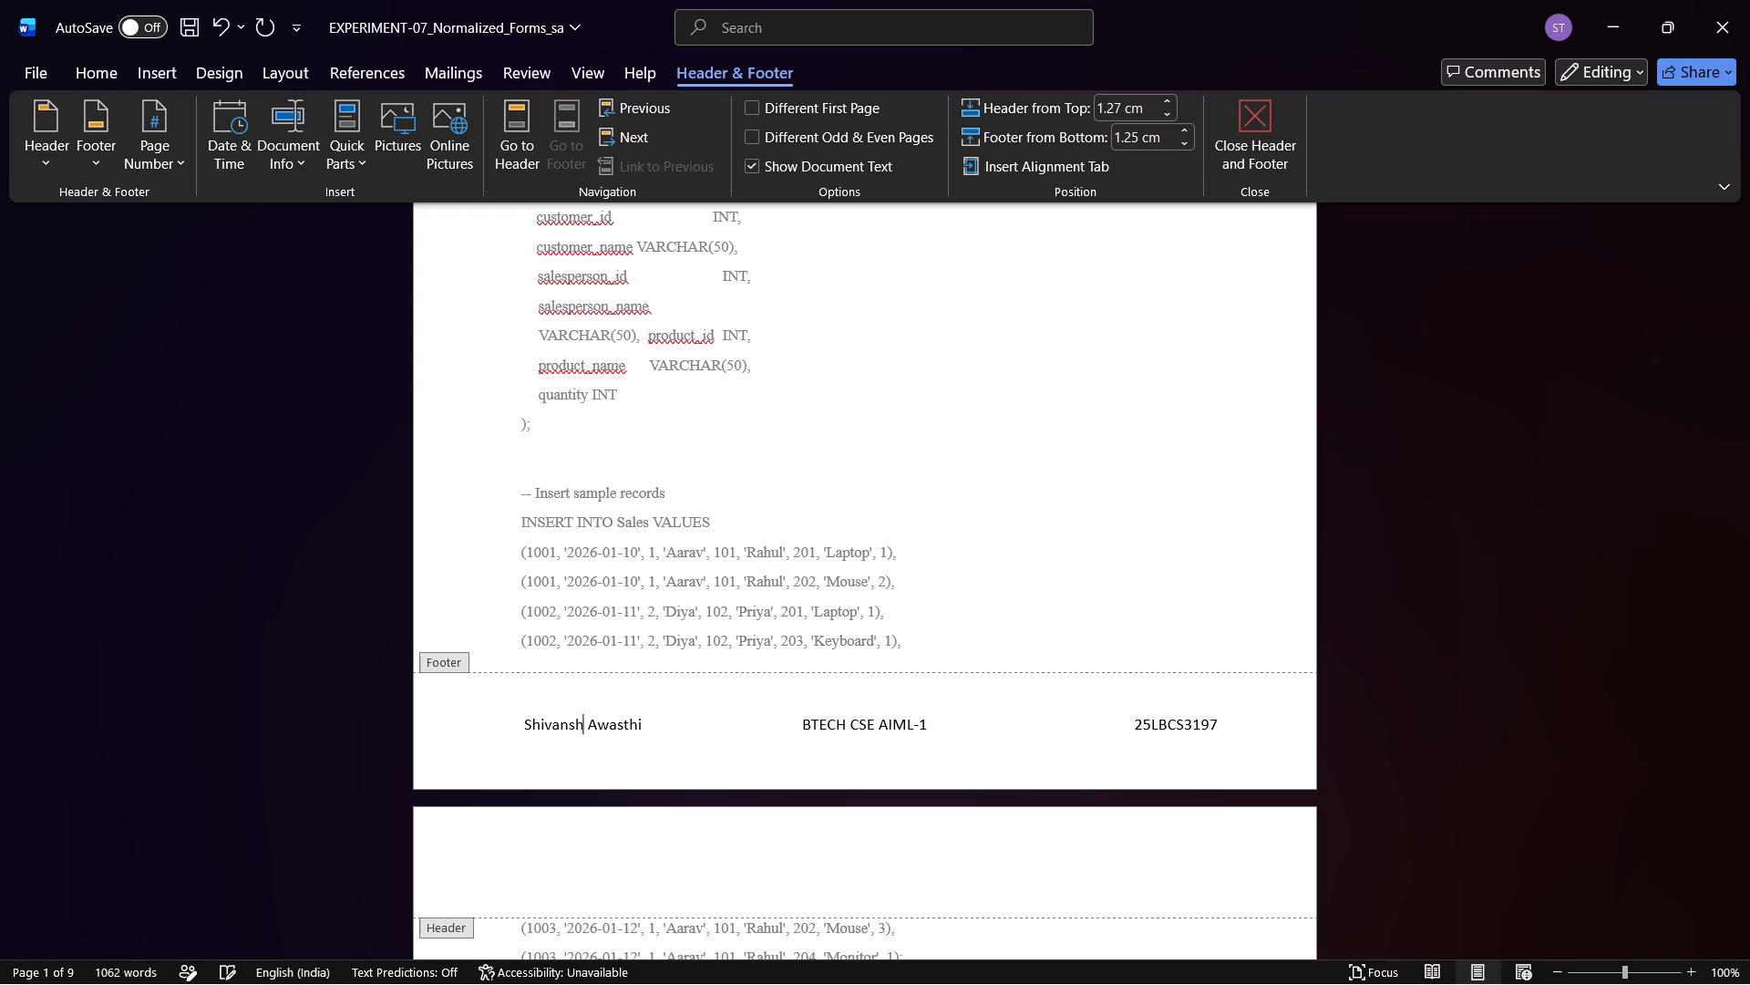
{"action": "left_click", "coordinate": [634, 717]}
{"action": "key", "text": "BackSpace"}
{"action": "key", "text": "BackSpace"}
{"action": "key", "text": "BackSpace"}
{"action": "key", "text": "BackSpace"}
{"action": "key", "text": "BackSpace"}
{"action": "key", "text": "BackSpace"}
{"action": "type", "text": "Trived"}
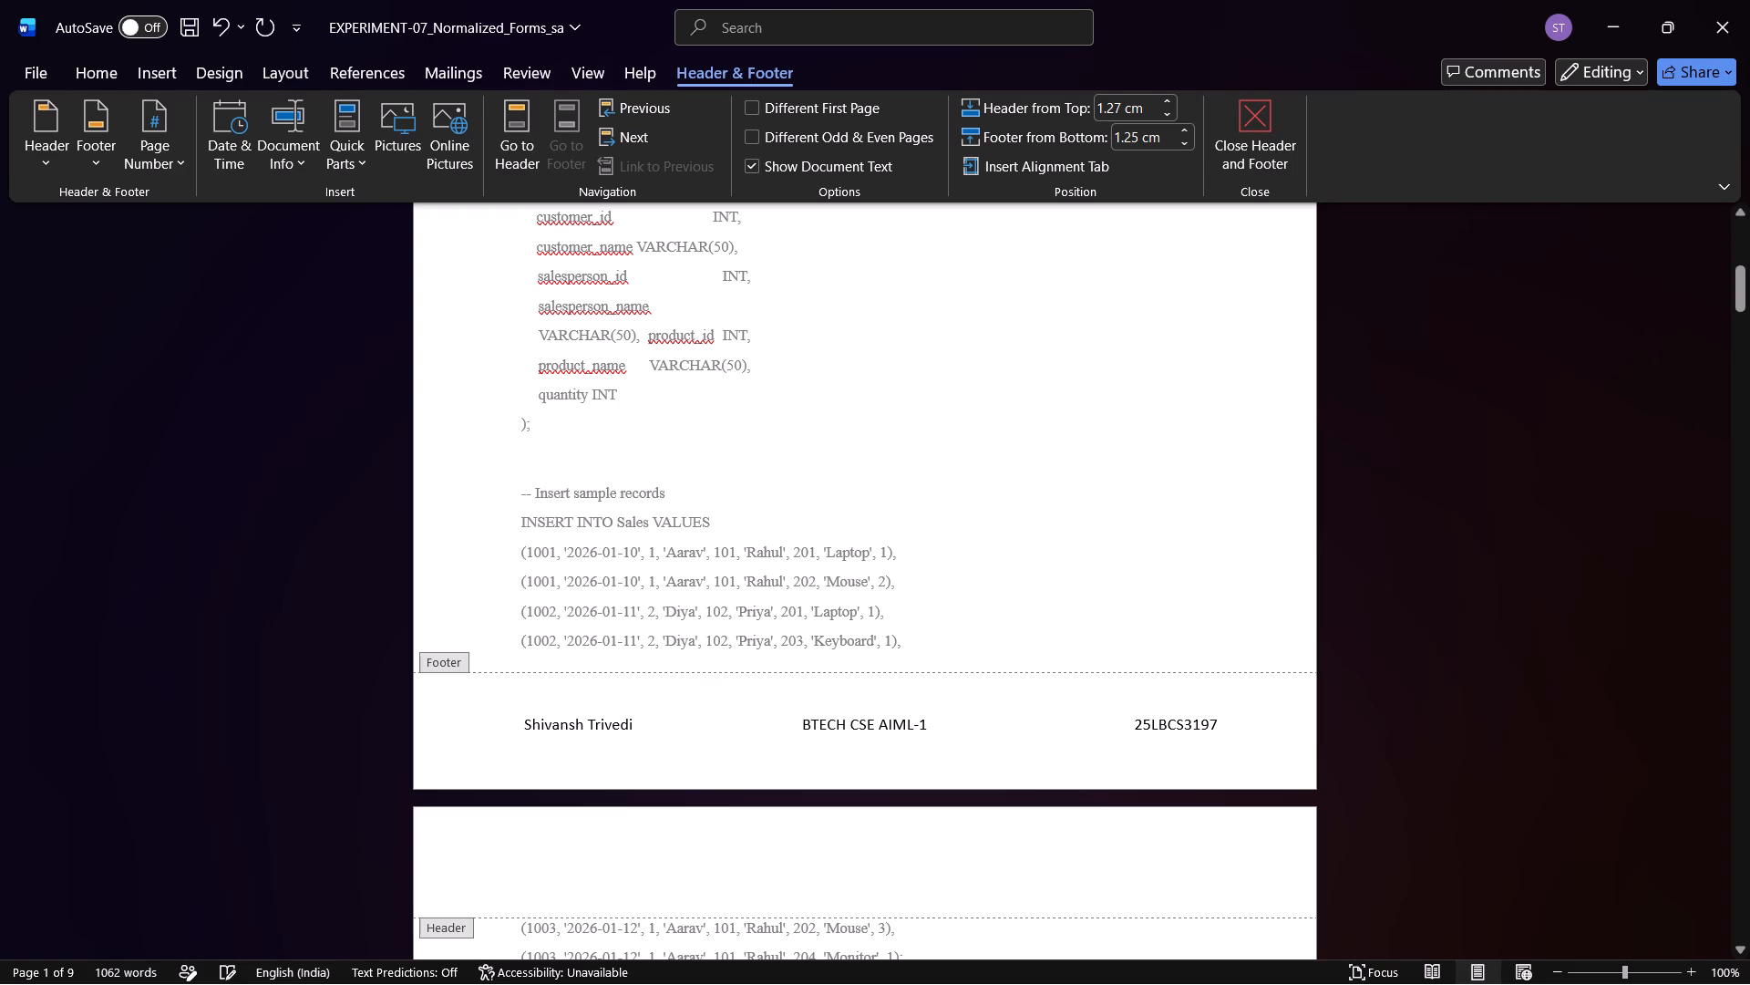
Replace the student ID number in the Experiment 7 page footer with the new owner's ID number.
{"action": "left_click", "coordinate": [1226, 724]}
{"action": "key", "text": "BackSpace"}
{"action": "key", "text": "BackSpace"}
{"action": "key", "text": "BackSpace"}
{"action": "key", "text": "BackSpace"}
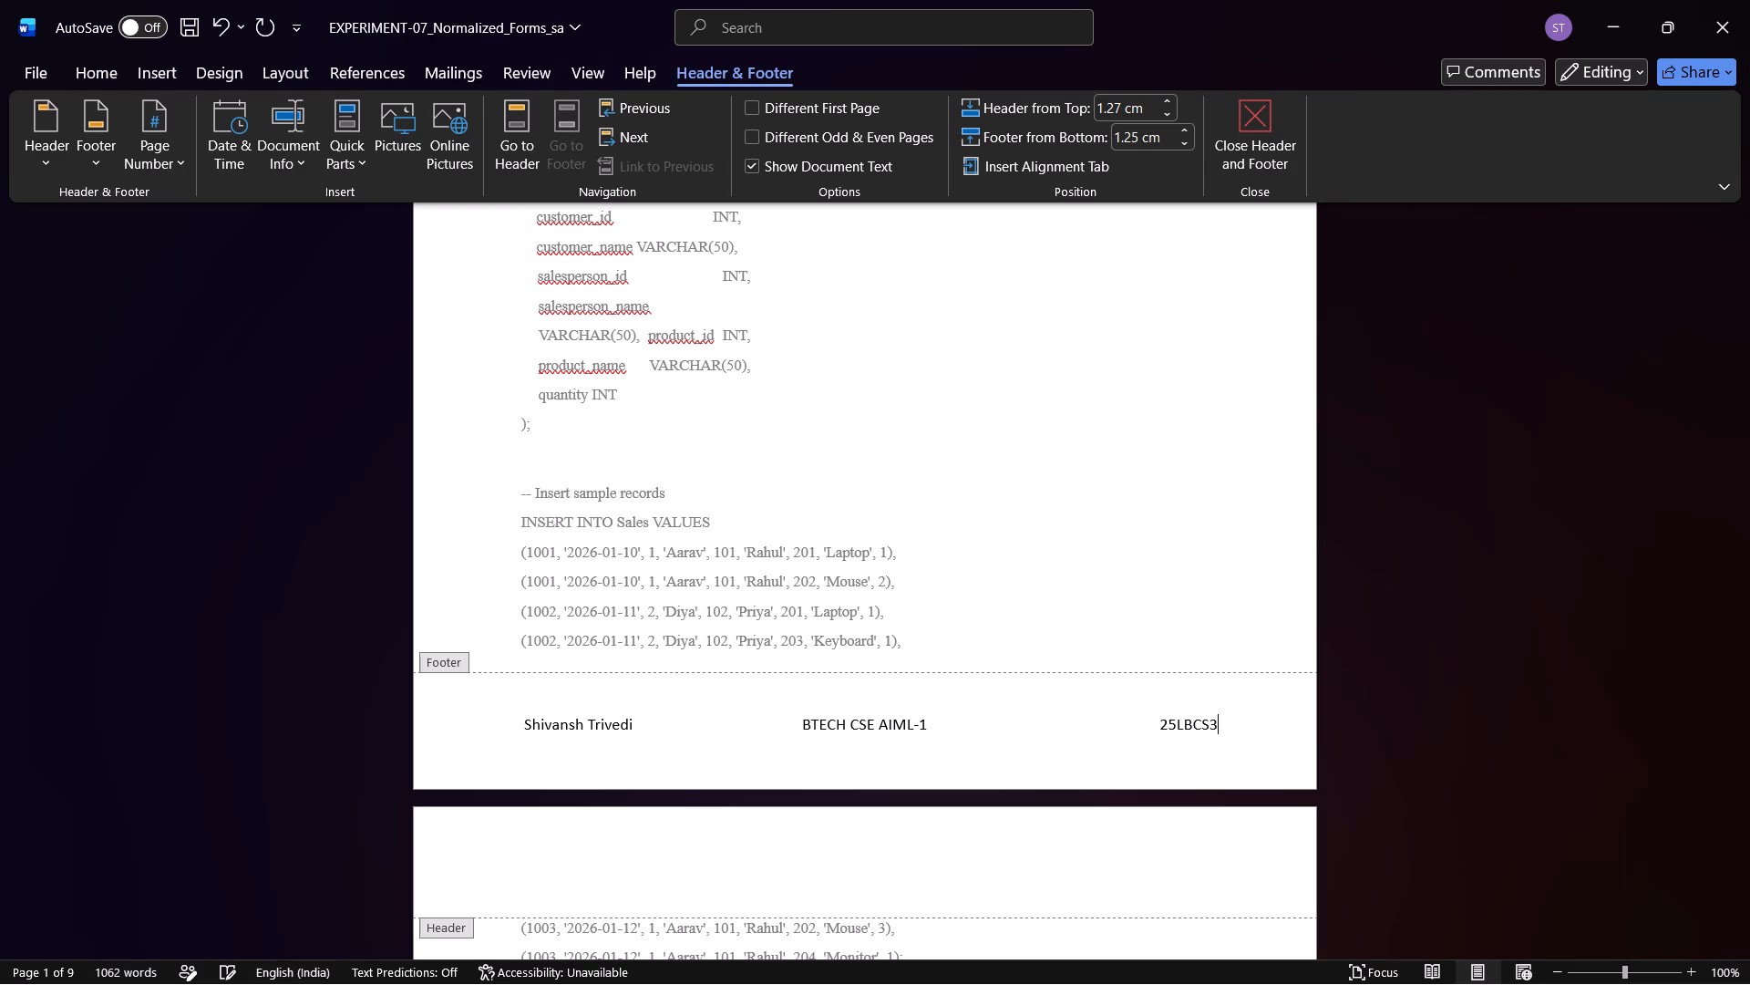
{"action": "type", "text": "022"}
Finish editing the page footer and return to the beginning of the Experiment 7 report.
{"action": "scroll", "coordinate": [1206, 764], "scroll_direction": "down", "scroll_amount": 4}
{"action": "scroll", "coordinate": [1063, 780], "scroll_direction": "down", "scroll_amount": 6}
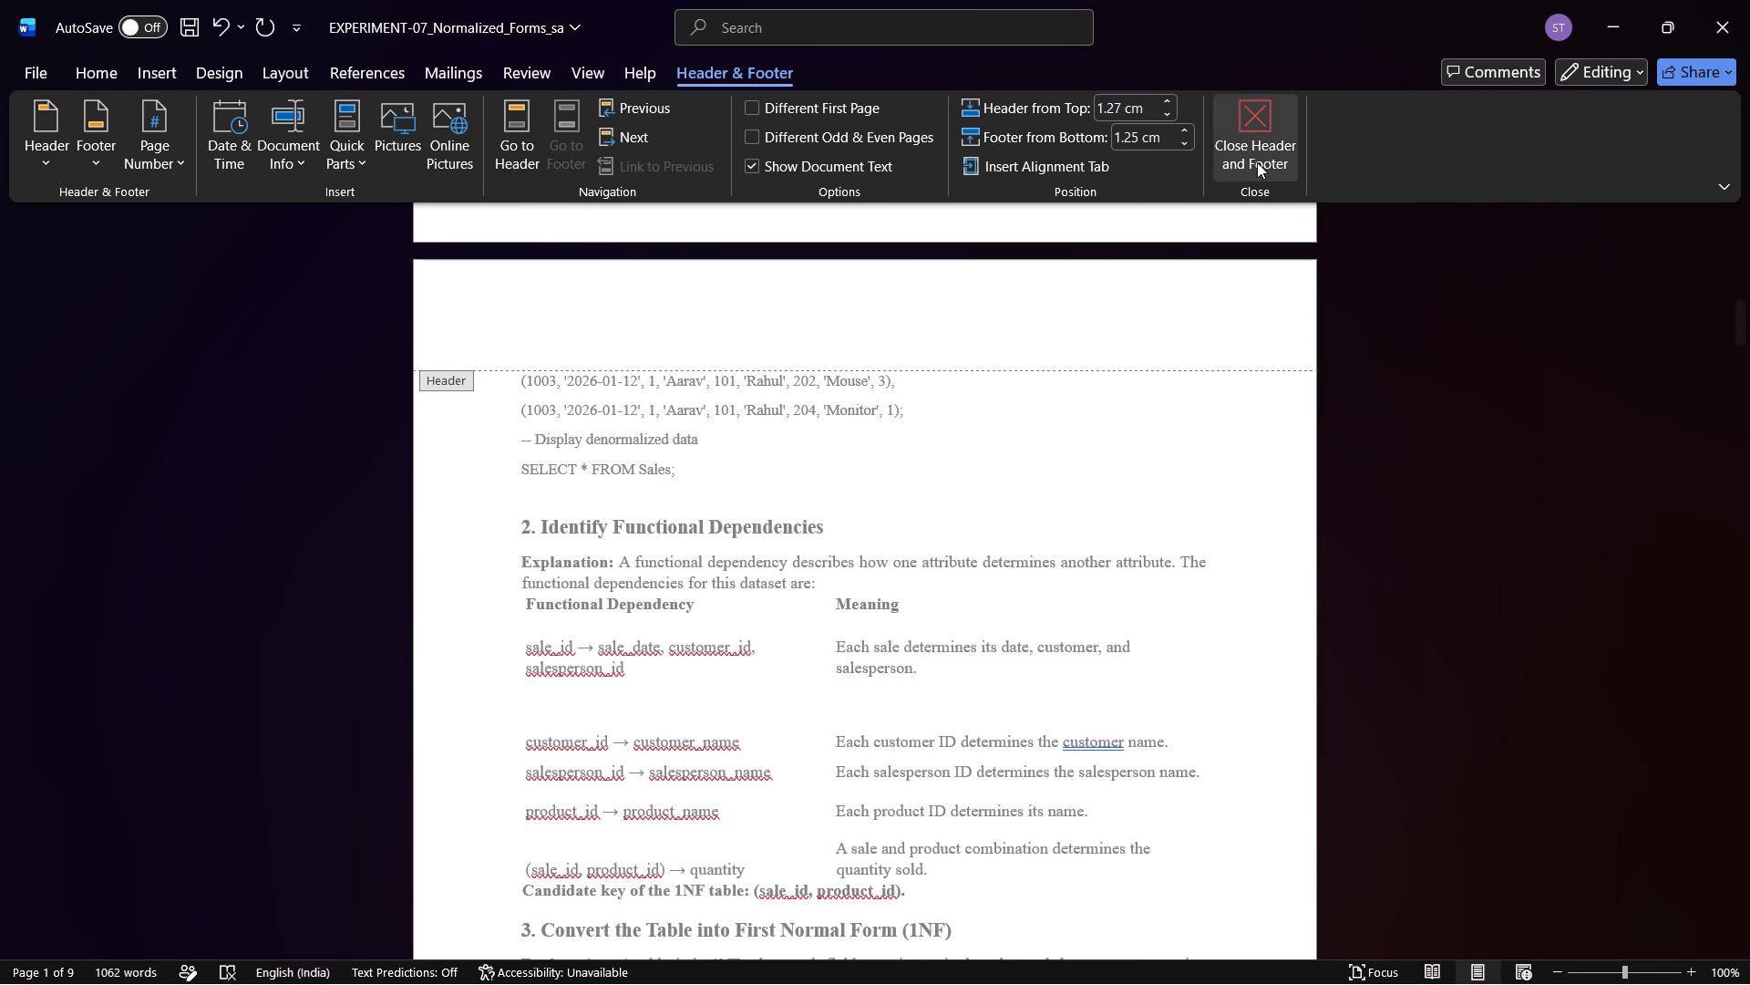
{"action": "left_click", "coordinate": [1254, 162]}
{"action": "scroll", "coordinate": [964, 547], "scroll_direction": "up", "scroll_amount": 7}
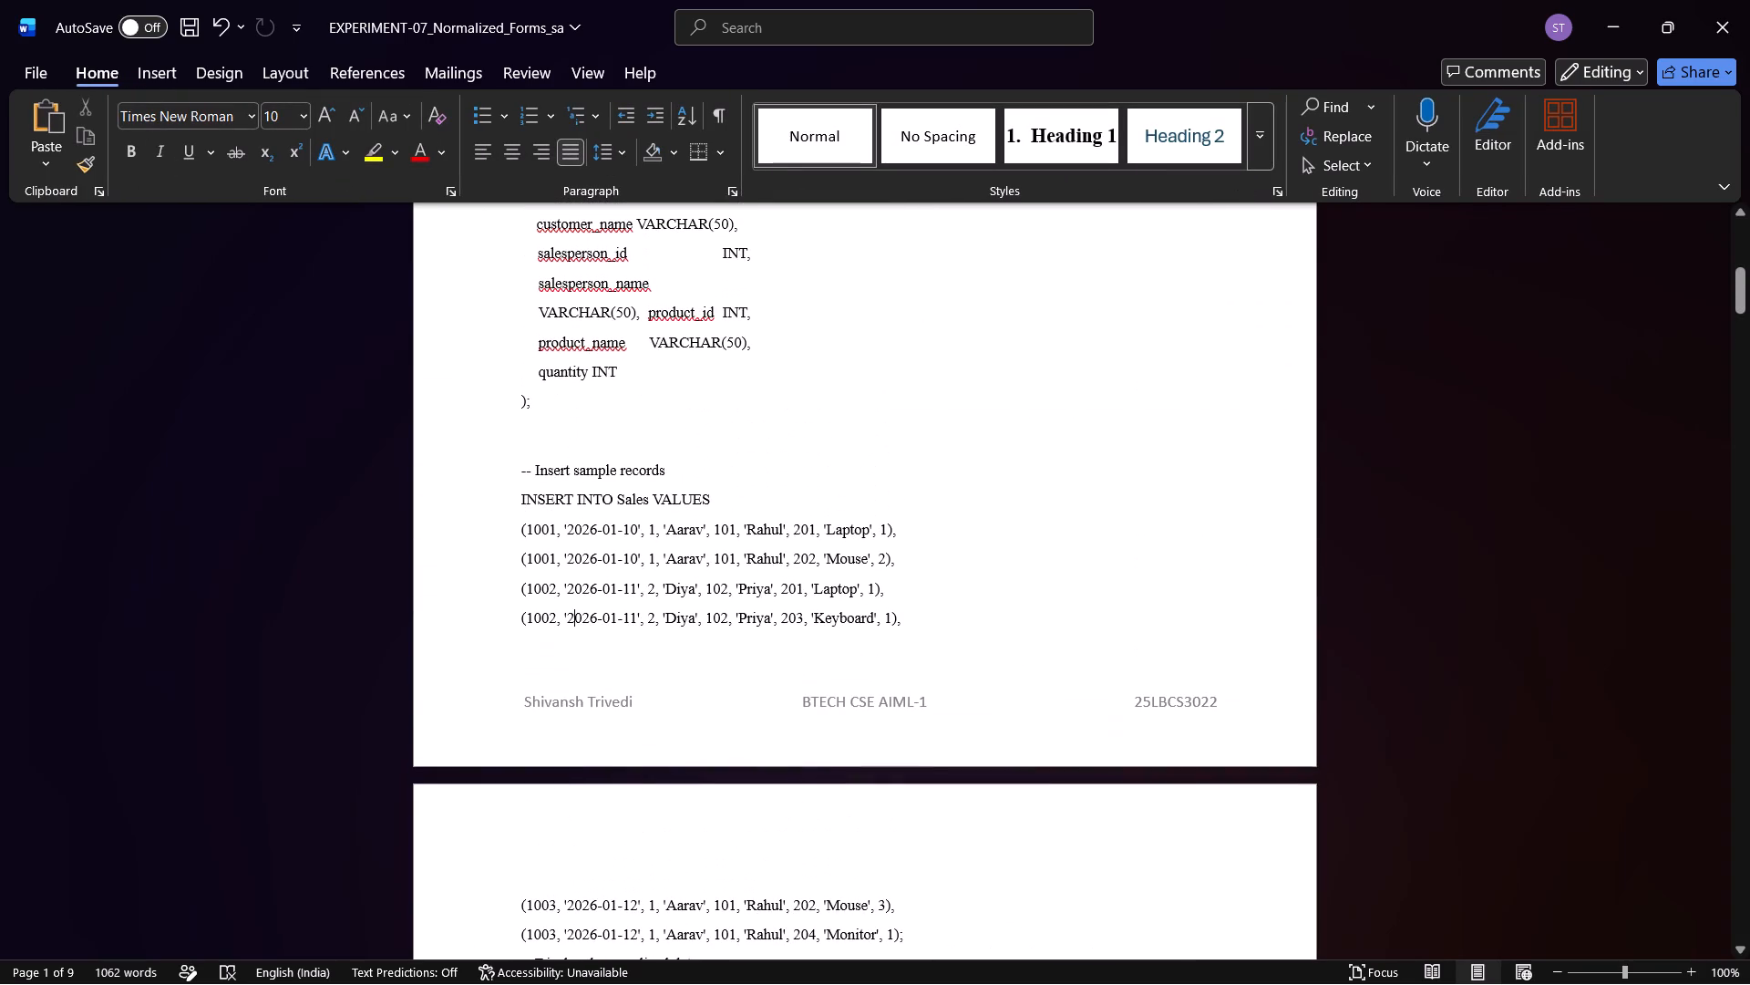
{"action": "scroll", "coordinate": [949, 538], "scroll_direction": "up", "scroll_amount": 17}
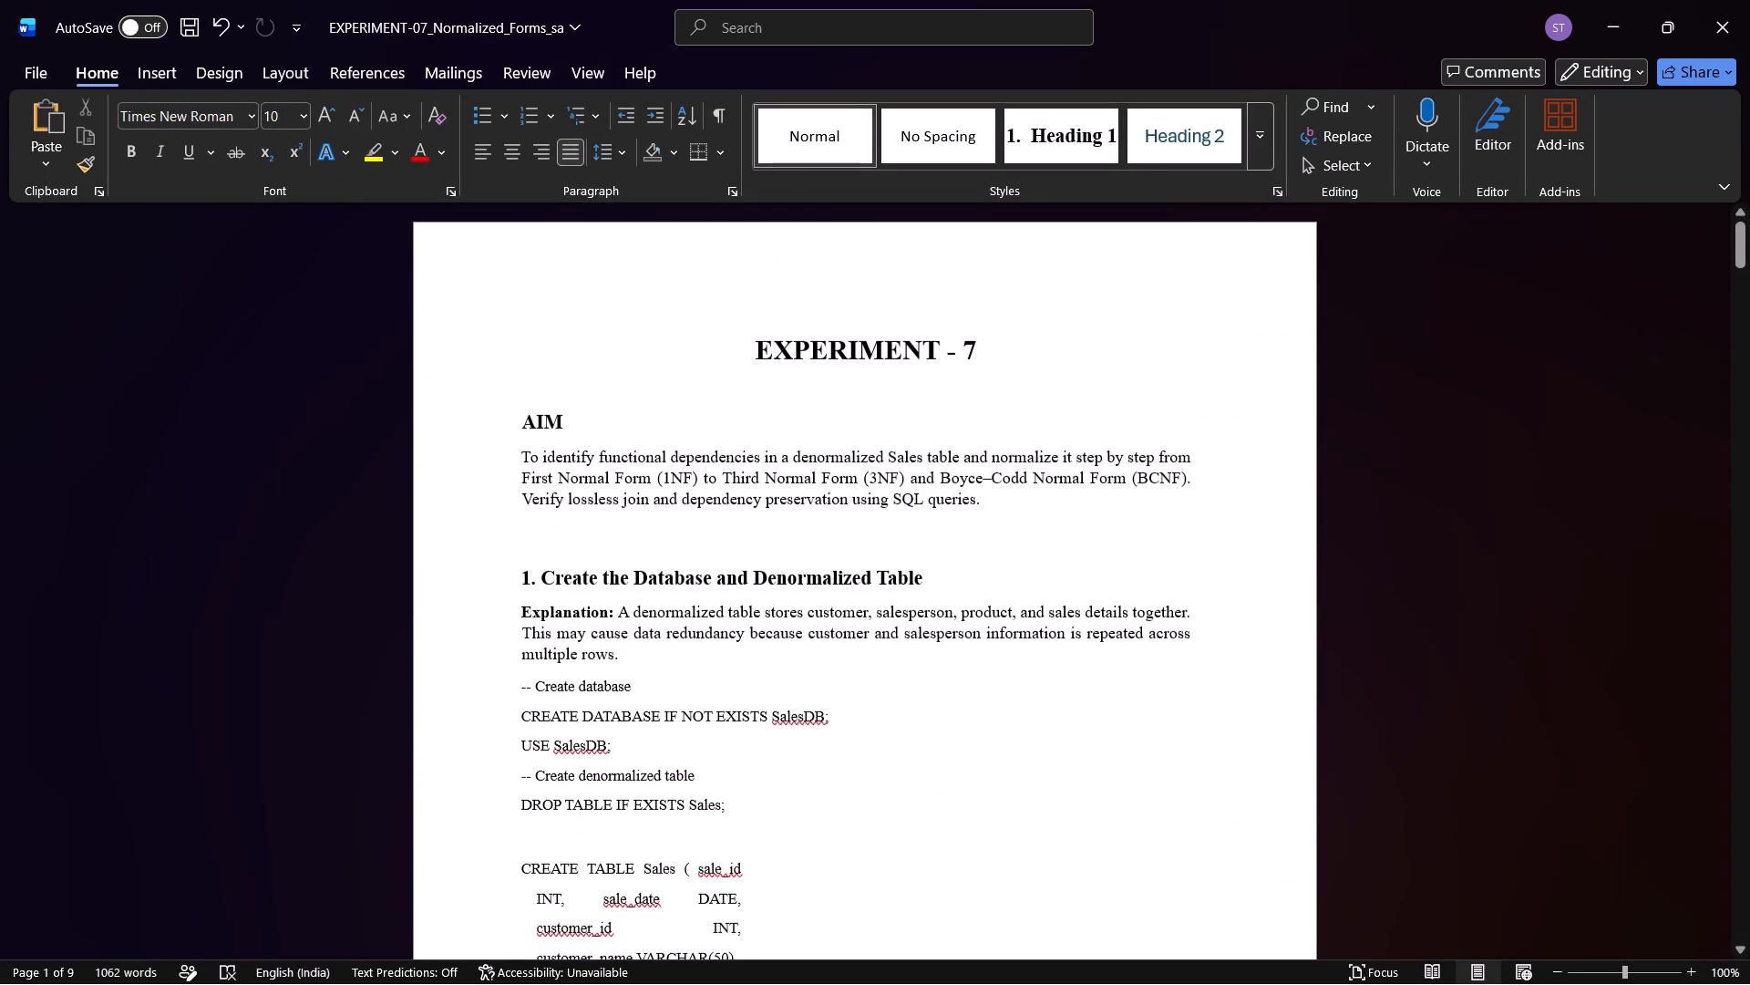
{"action": "scroll", "coordinate": [949, 538], "scroll_direction": "up", "scroll_amount": 3}
Paste the copied name-badge picture at the "4. Convert the Table into Second Normal Form (2NF)" heading and set it in front of text.
{"action": "scroll", "coordinate": [949, 538], "scroll_direction": "down", "scroll_amount": 15}
{"action": "scroll", "coordinate": [949, 538], "scroll_direction": "down", "scroll_amount": 14}
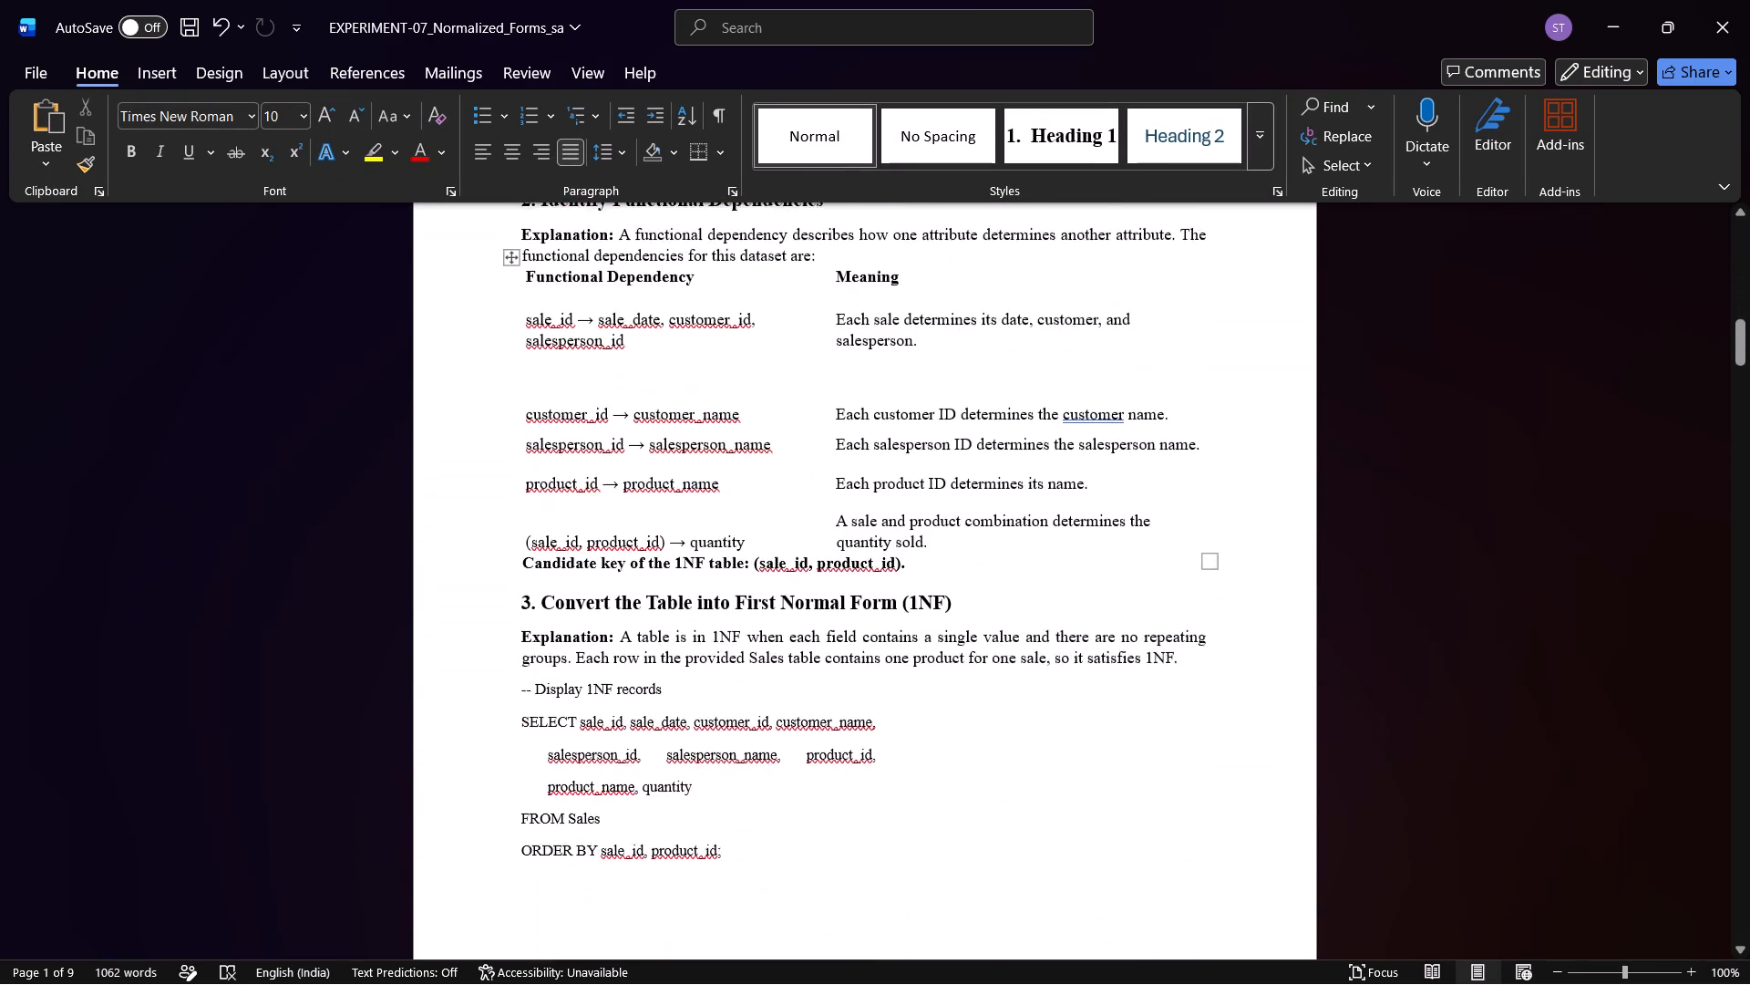
{"action": "scroll", "coordinate": [949, 538], "scroll_direction": "down", "scroll_amount": 4}
{"action": "scroll", "coordinate": [949, 538], "scroll_direction": "up", "scroll_amount": 1}
{"action": "scroll", "coordinate": [949, 538], "scroll_direction": "down", "scroll_amount": 11}
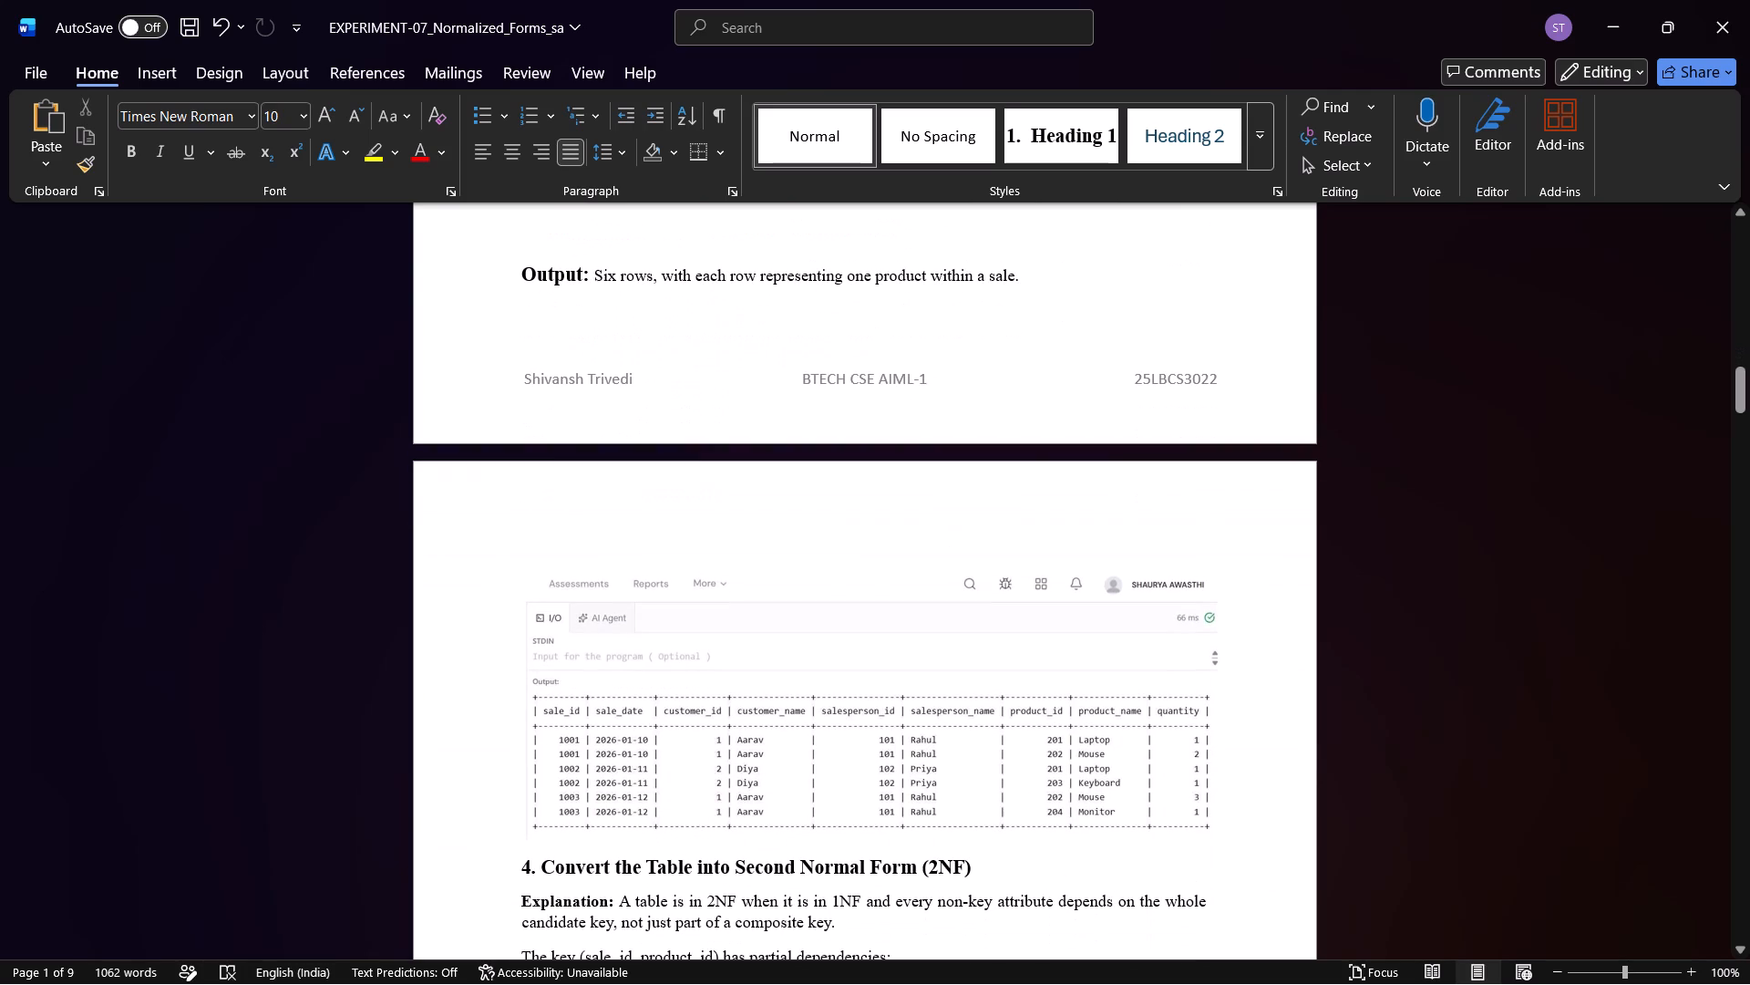
{"action": "left_click", "coordinate": [994, 538]}
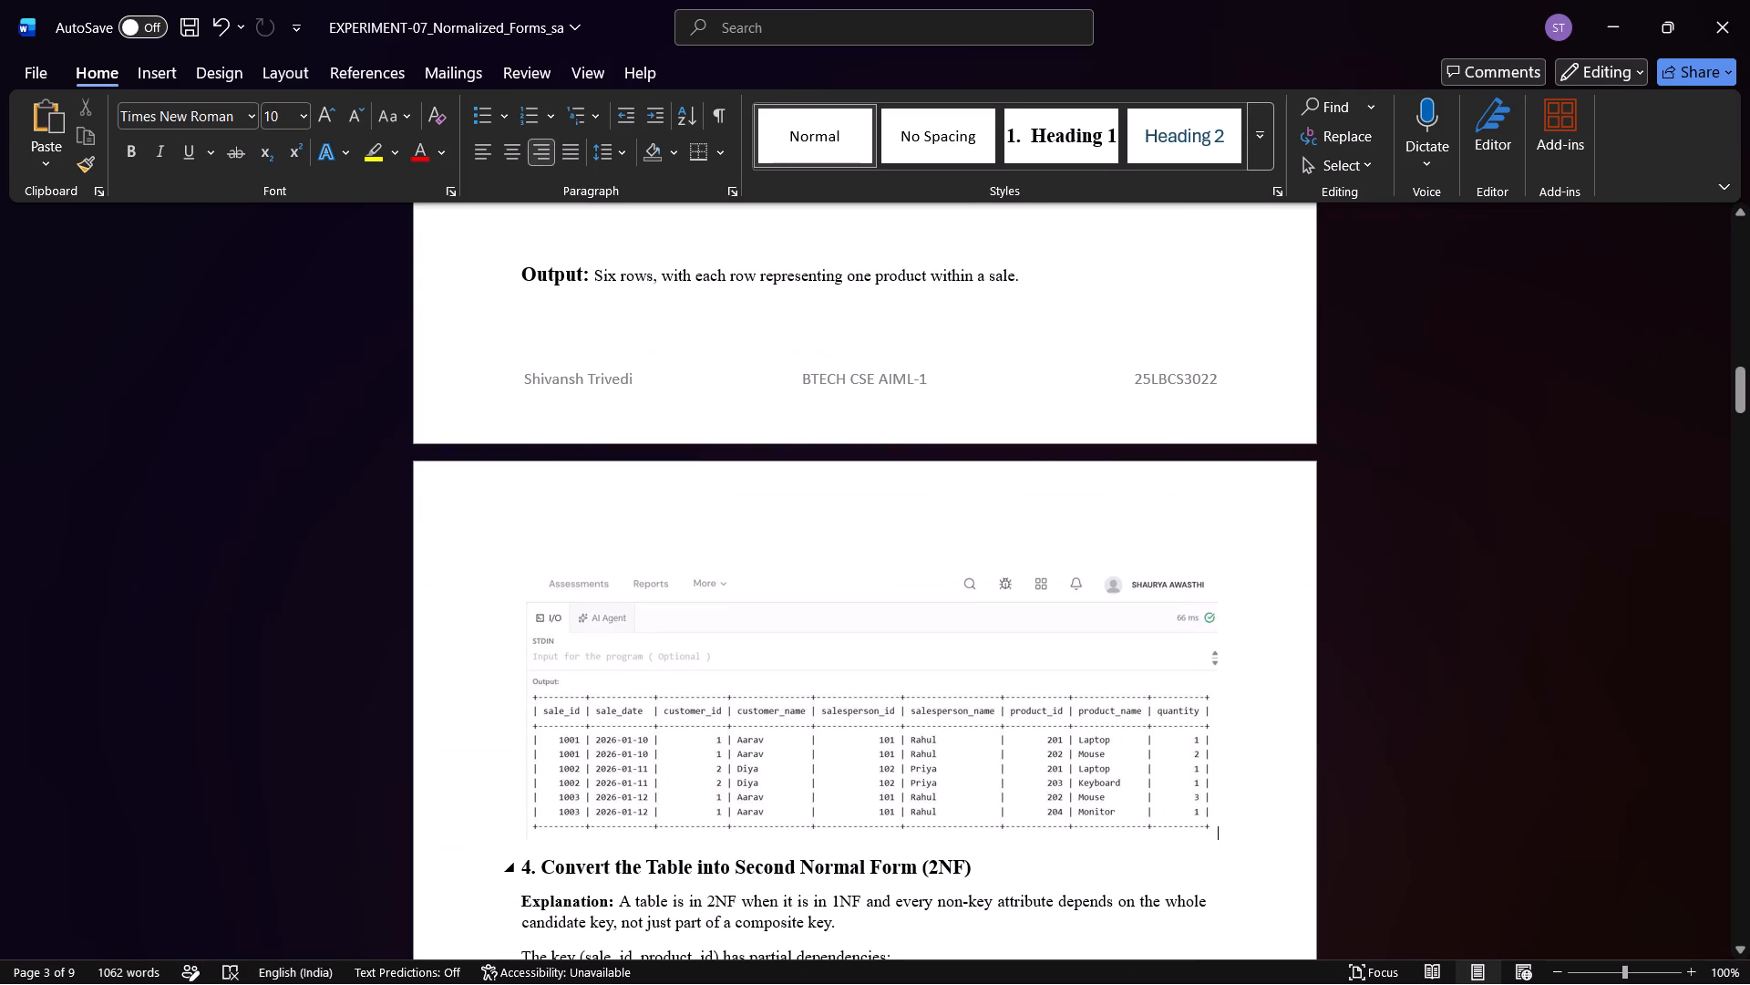
{"action": "left_click", "coordinate": [1023, 863]}
{"action": "key", "text": "ctrl+v"}
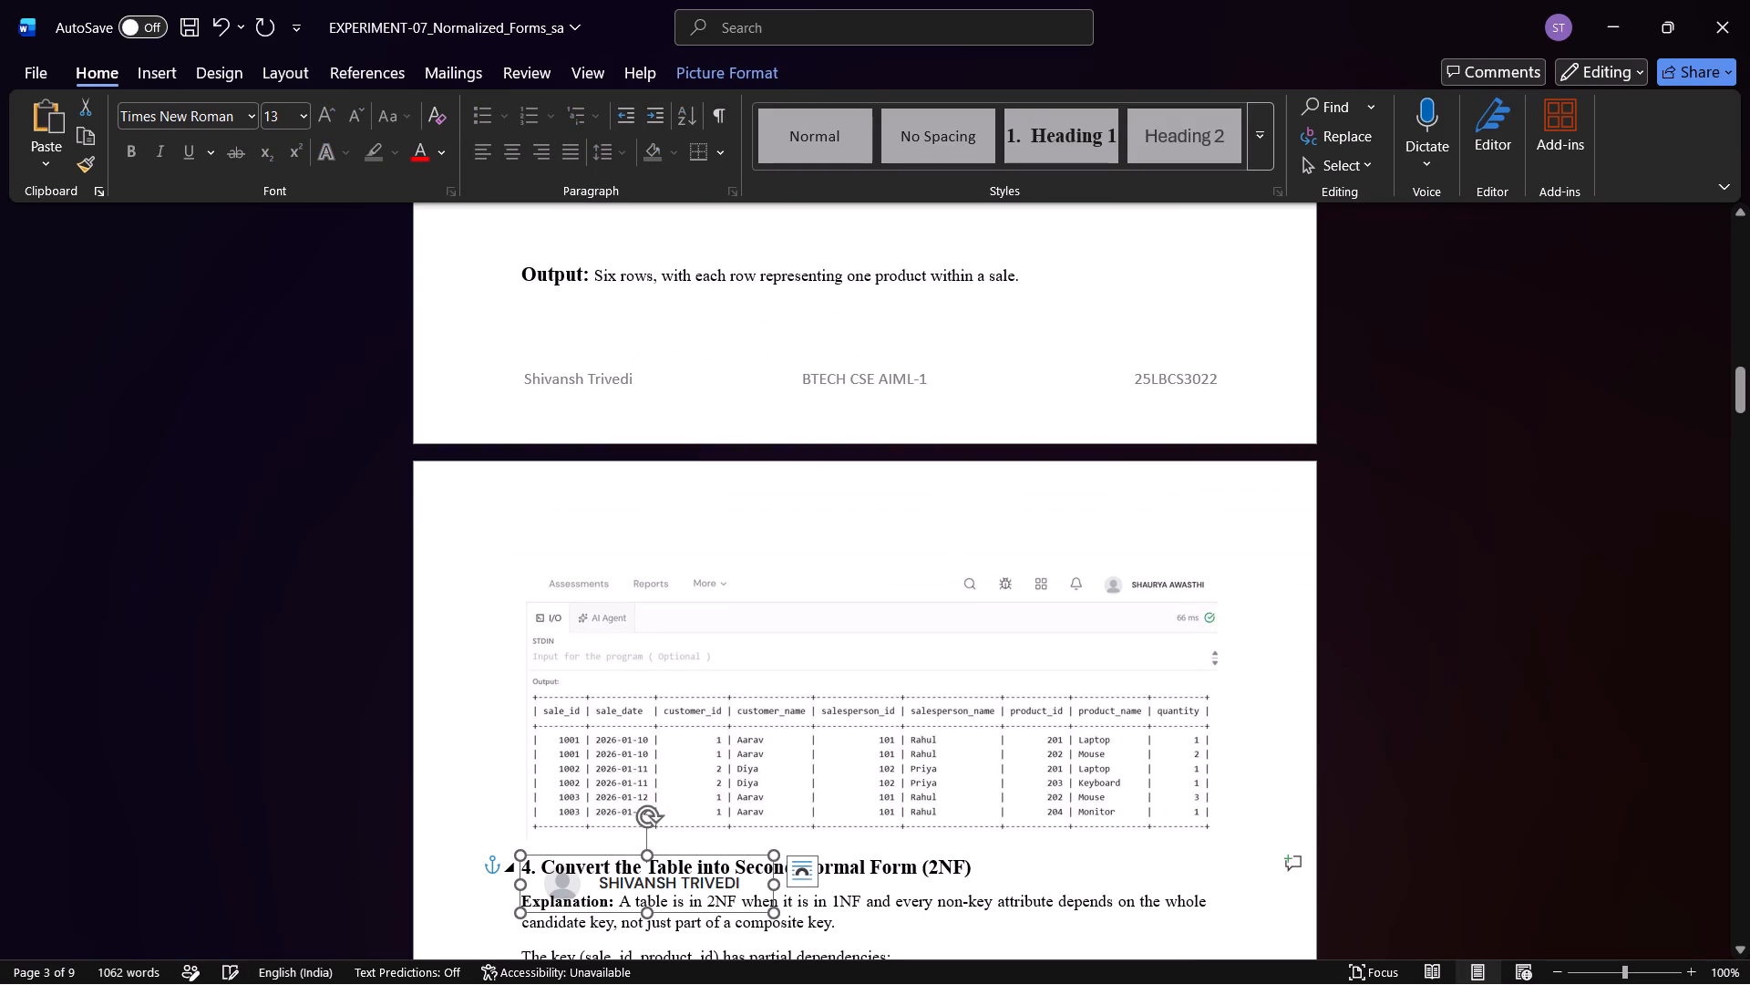
{"action": "left_click", "coordinate": [798, 868]}
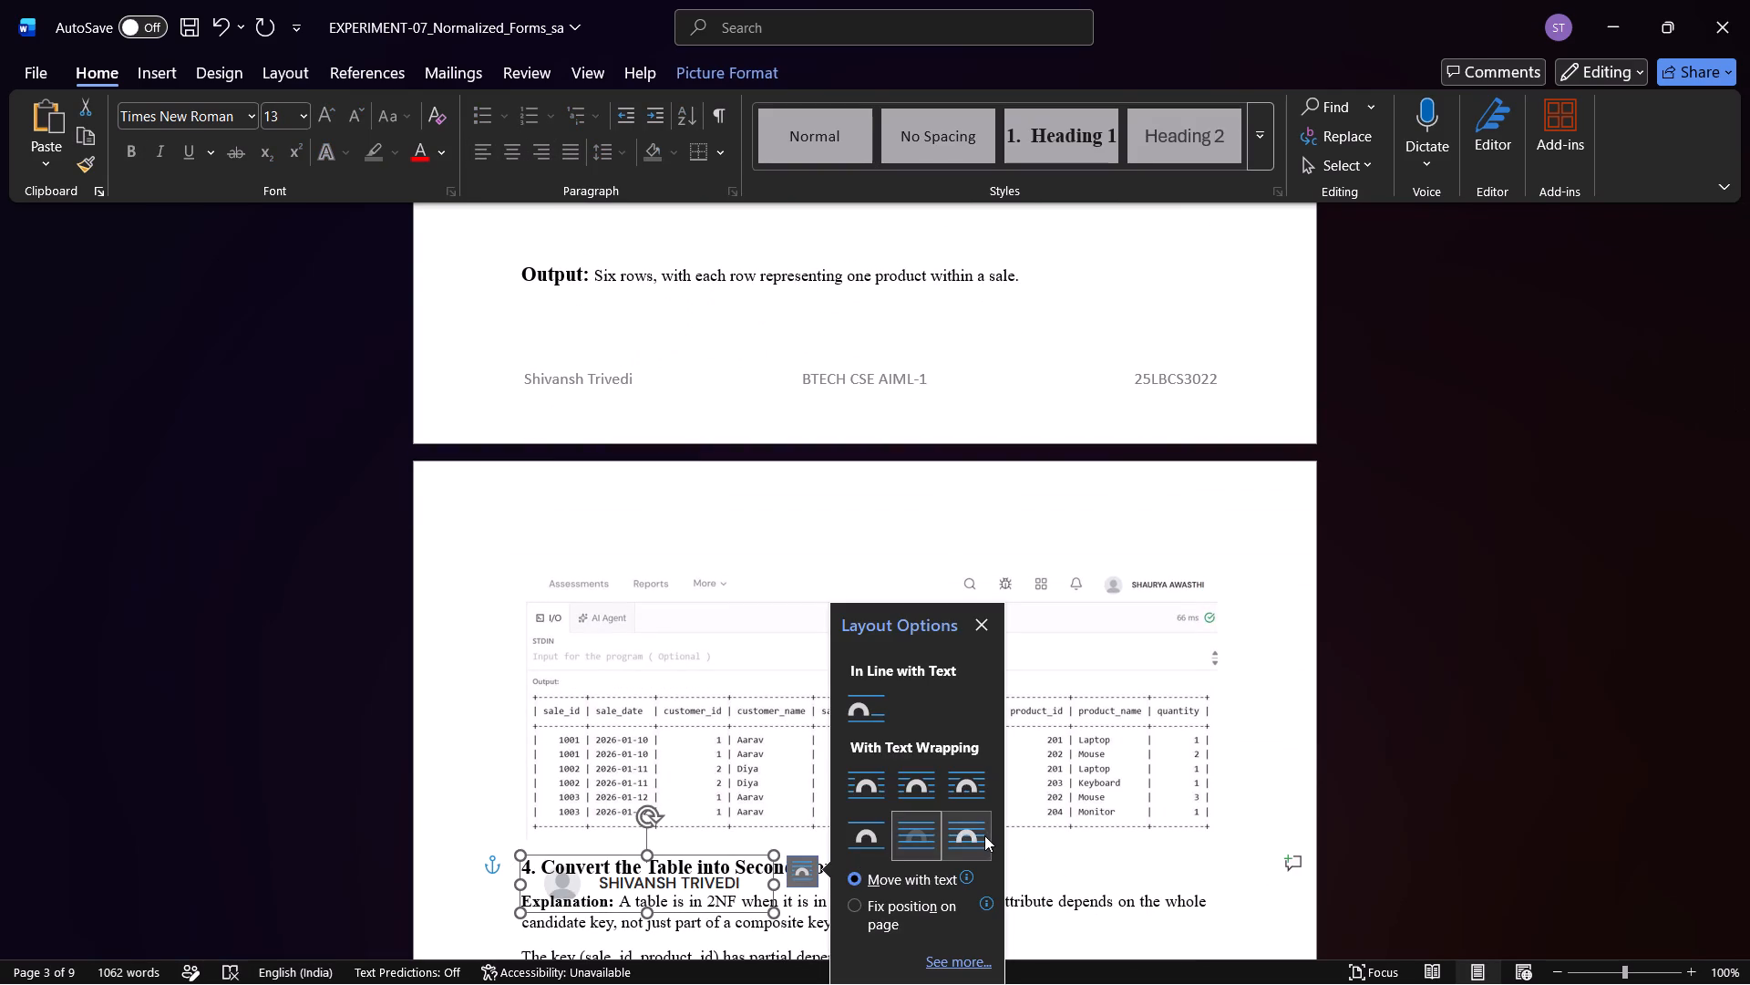
{"action": "left_click", "coordinate": [984, 835]}
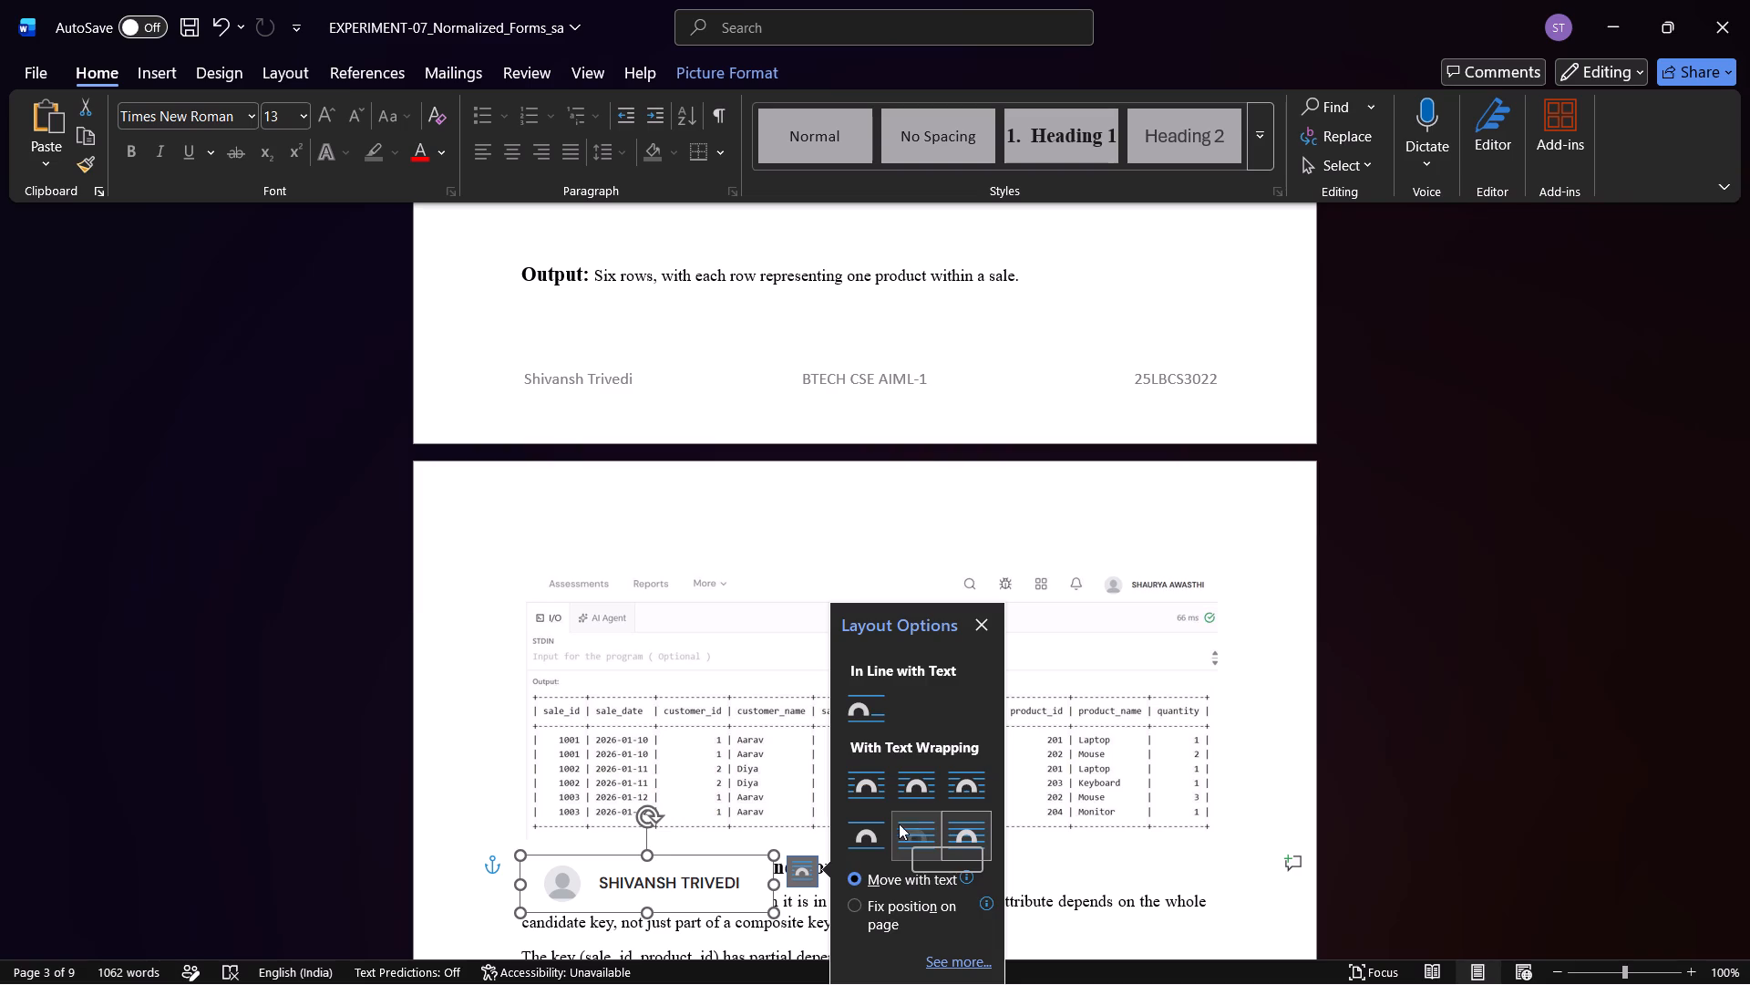
Shrink the pasted name badge in width and height towards the size of the output screenshot's profile name.
{"action": "left_click_drag", "start_coordinate": [772, 914], "coordinate": [732, 872]}
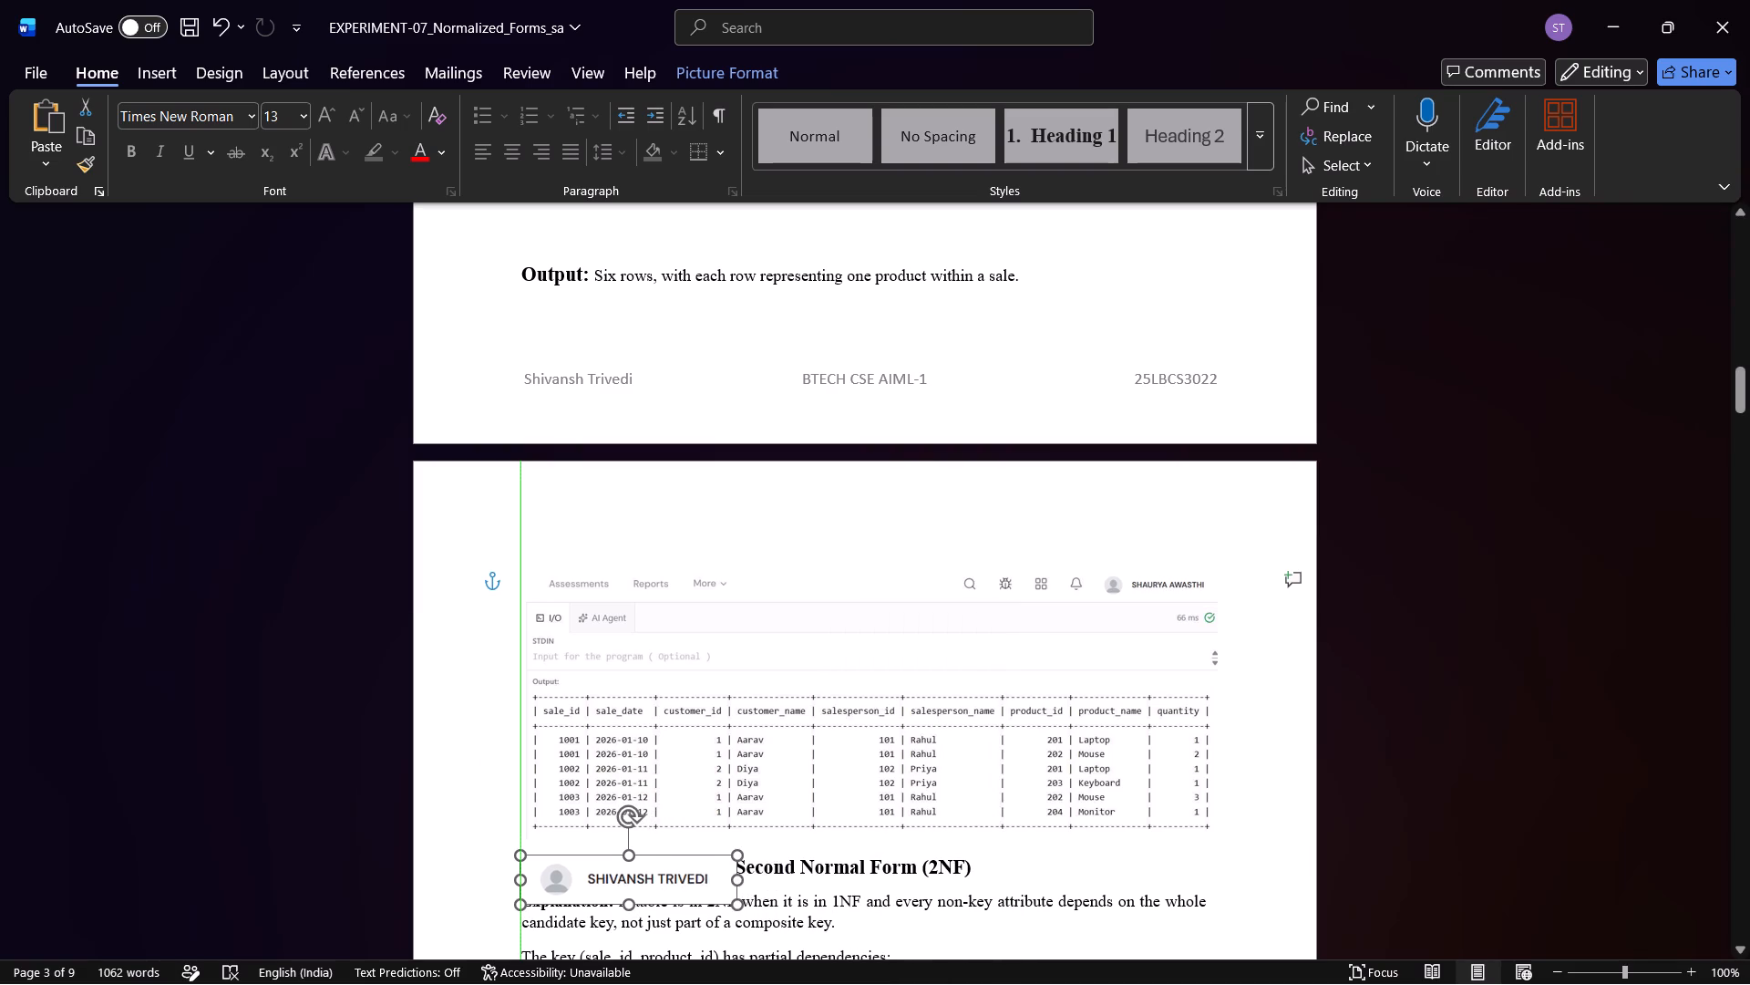
{"action": "left_click_drag", "start_coordinate": [732, 872], "coordinate": [728, 870]}
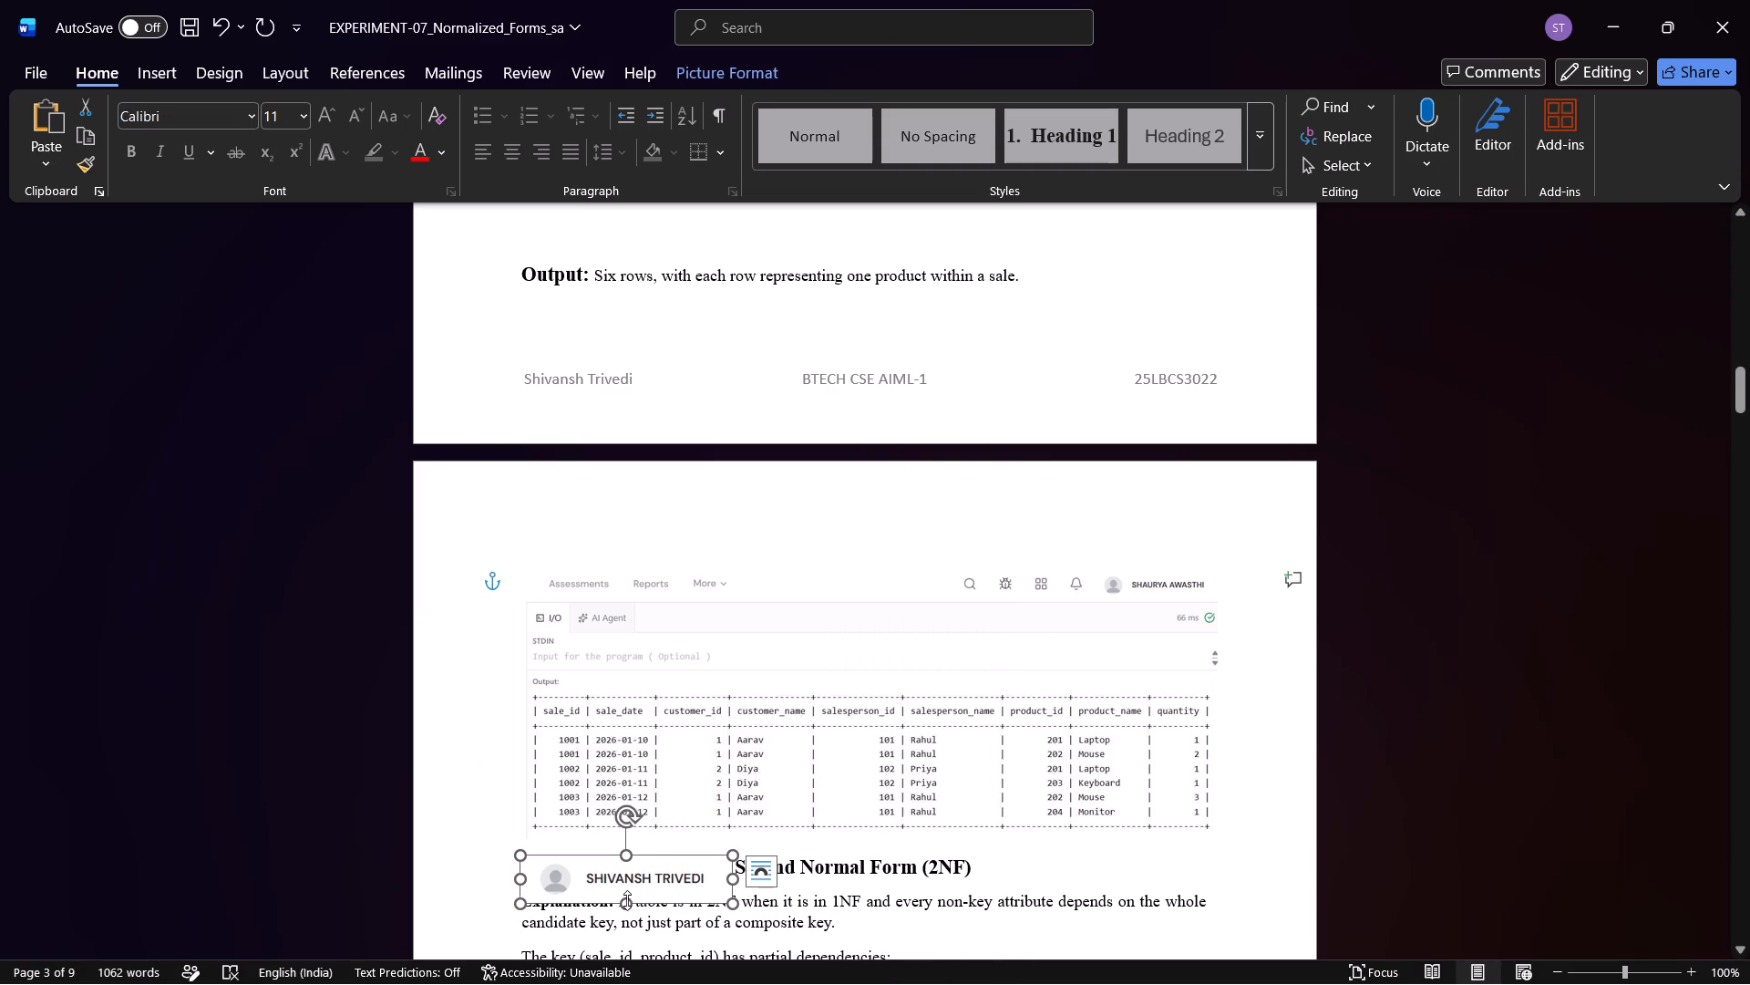
{"action": "left_click_drag", "start_coordinate": [627, 900], "coordinate": [625, 882]}
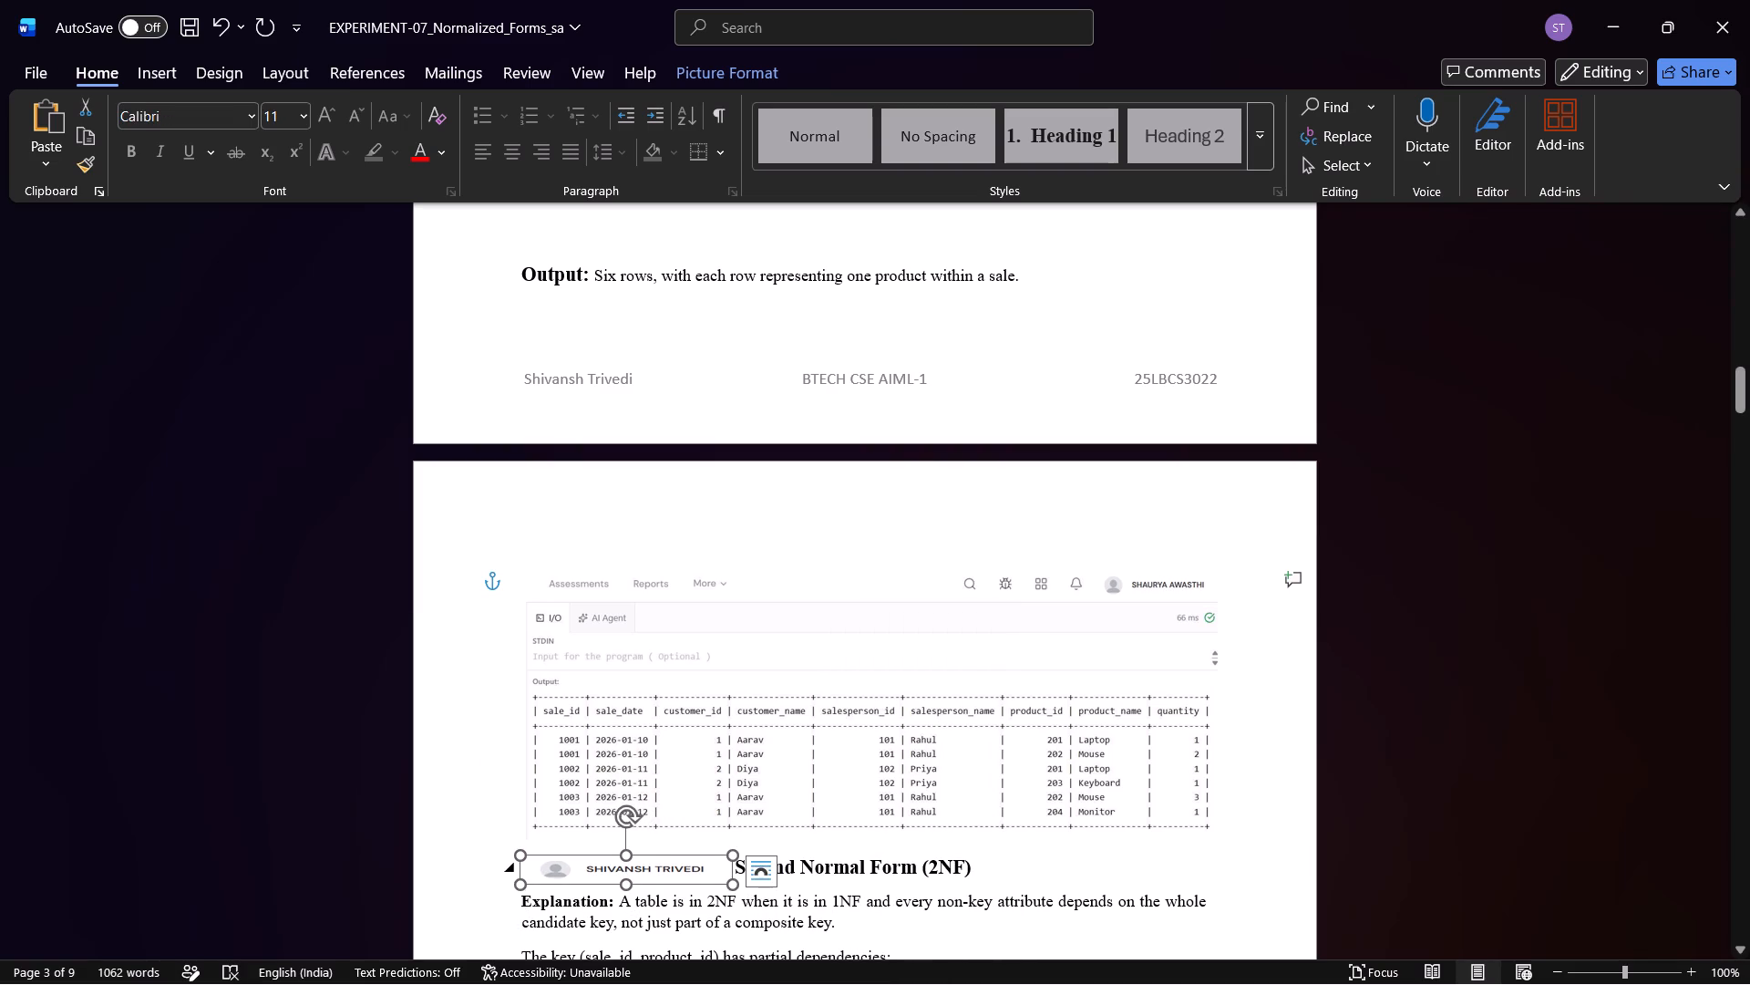
{"action": "left_click_drag", "start_coordinate": [623, 884], "coordinate": [623, 890]}
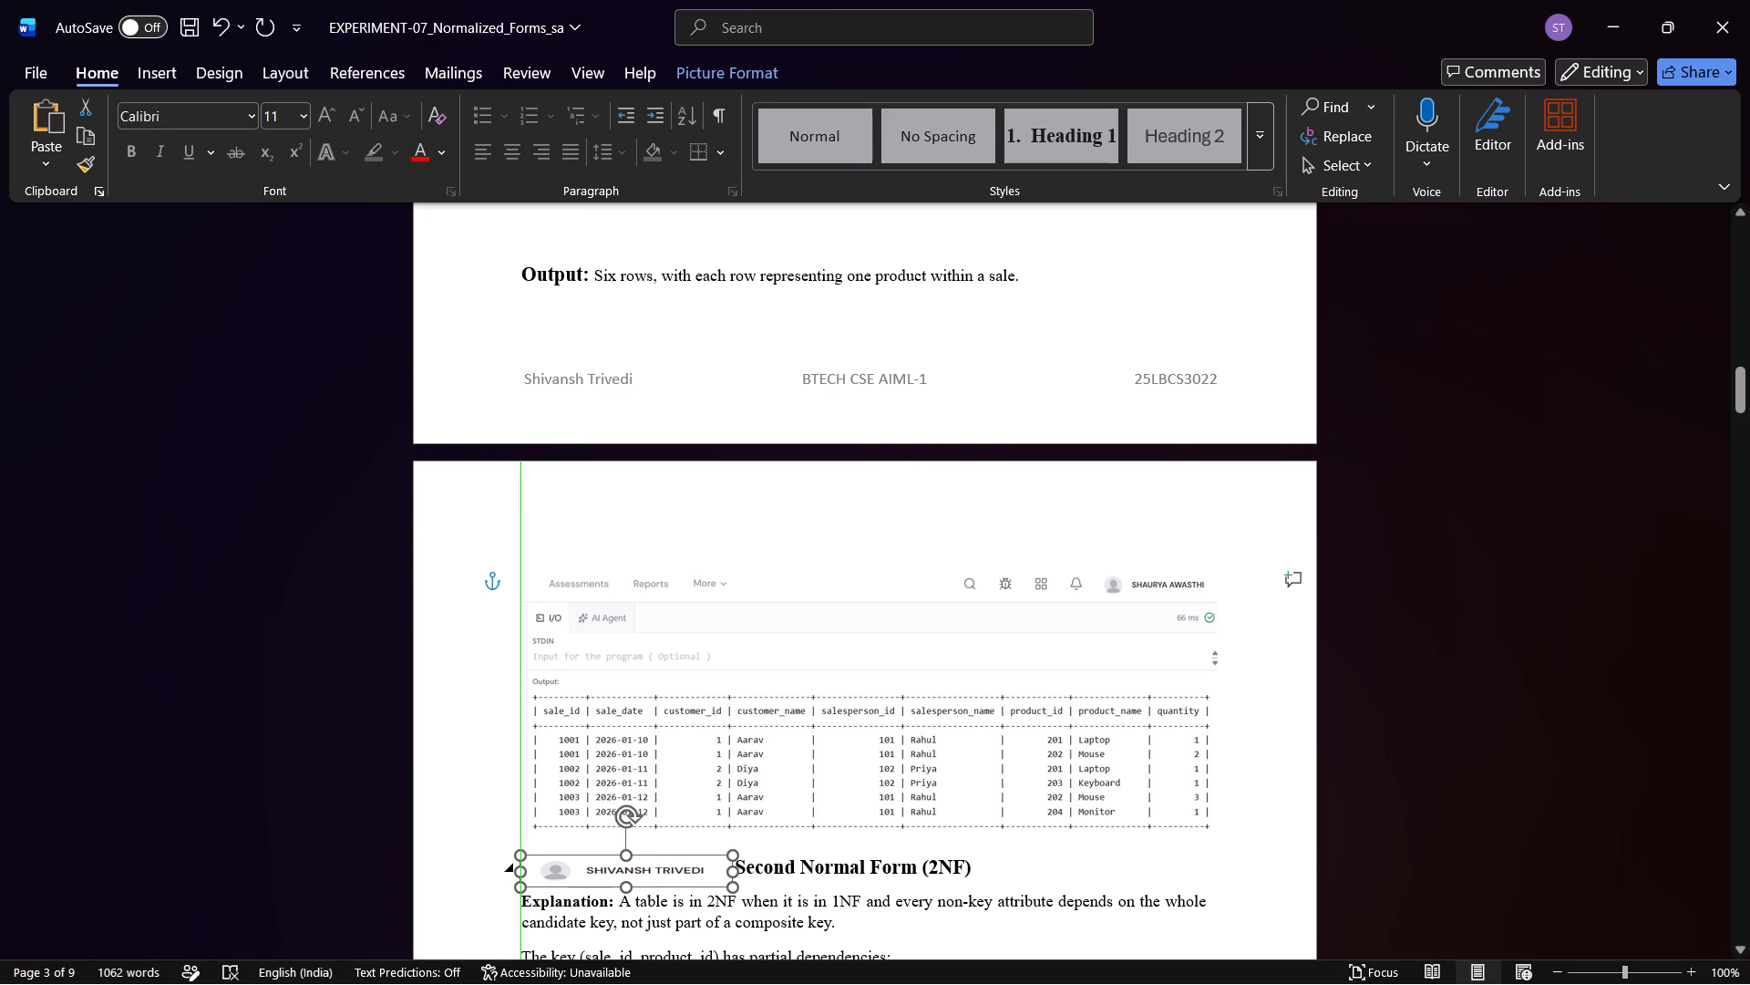
{"action": "left_click_drag", "start_coordinate": [623, 890], "coordinate": [624, 897]}
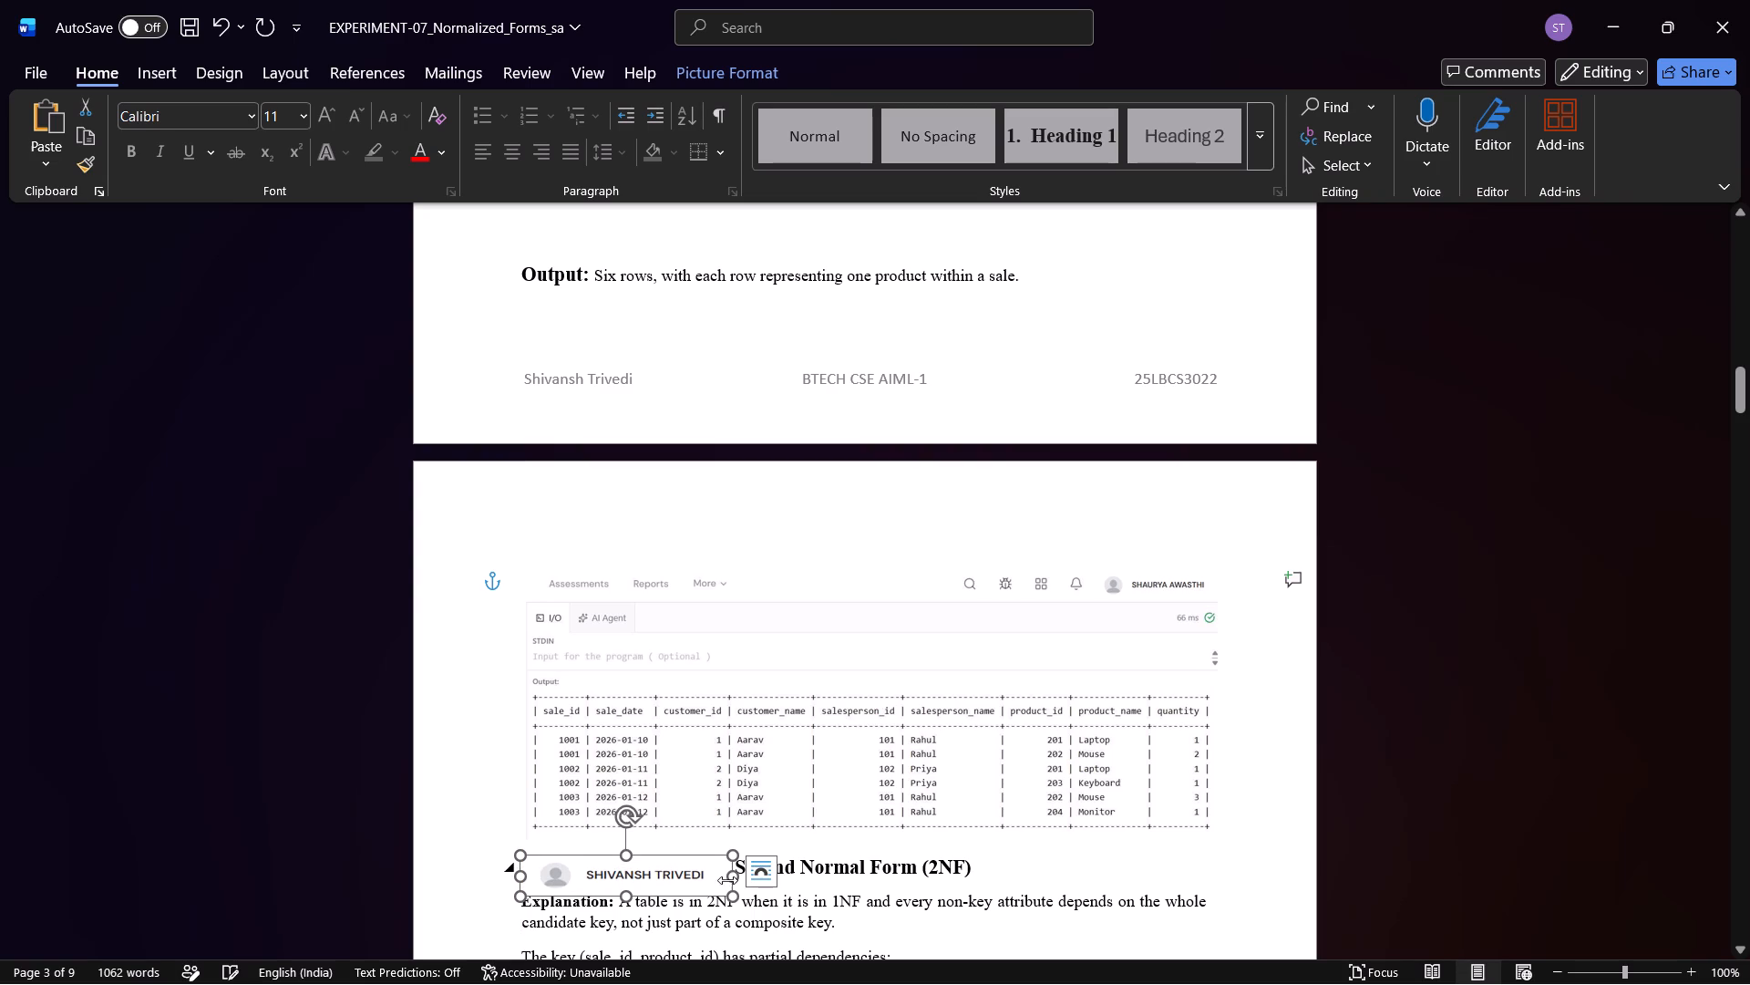
{"action": "left_click_drag", "start_coordinate": [736, 875], "coordinate": [713, 875]}
Move the badge over the previous owner's name in the output screenshot on page 3 and scale it down to cover that name.
{"action": "left_click_drag", "start_coordinate": [654, 872], "coordinate": [744, 837]}
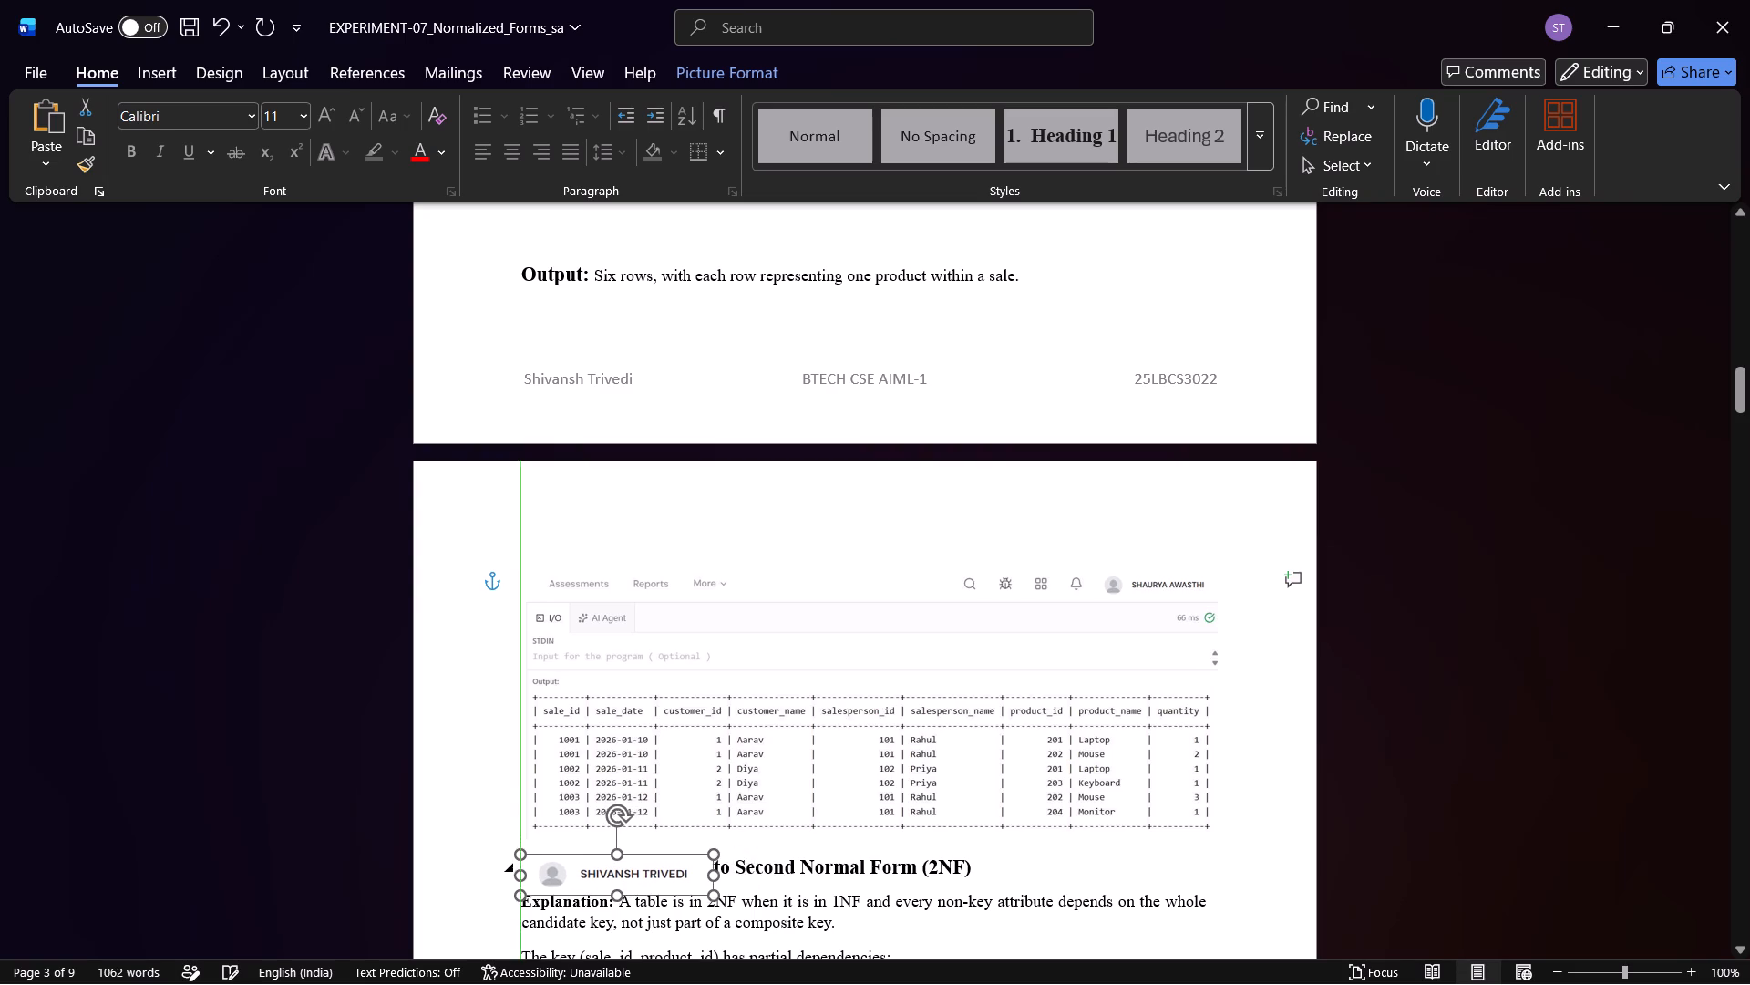
{"action": "left_click_drag", "start_coordinate": [744, 837], "coordinate": [1214, 589]}
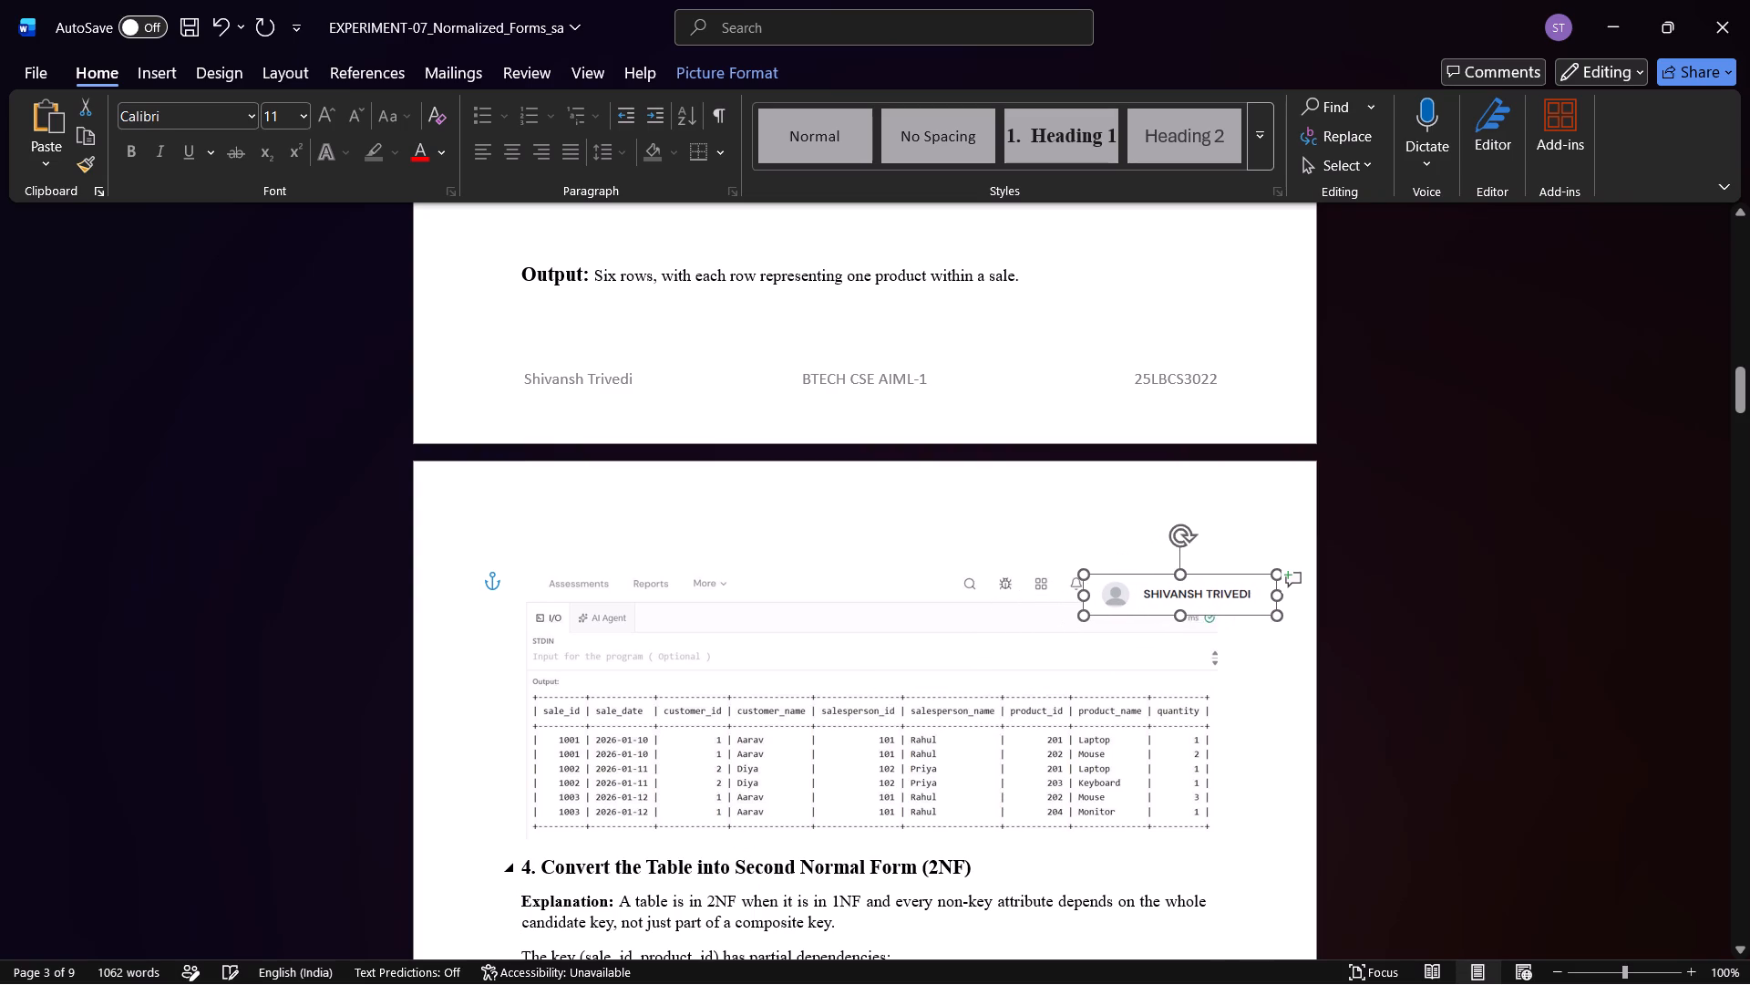
{"action": "left_click_drag", "start_coordinate": [1214, 589], "coordinate": [1214, 588]}
{"action": "left_click_drag", "start_coordinate": [1277, 614], "coordinate": [1250, 607]}
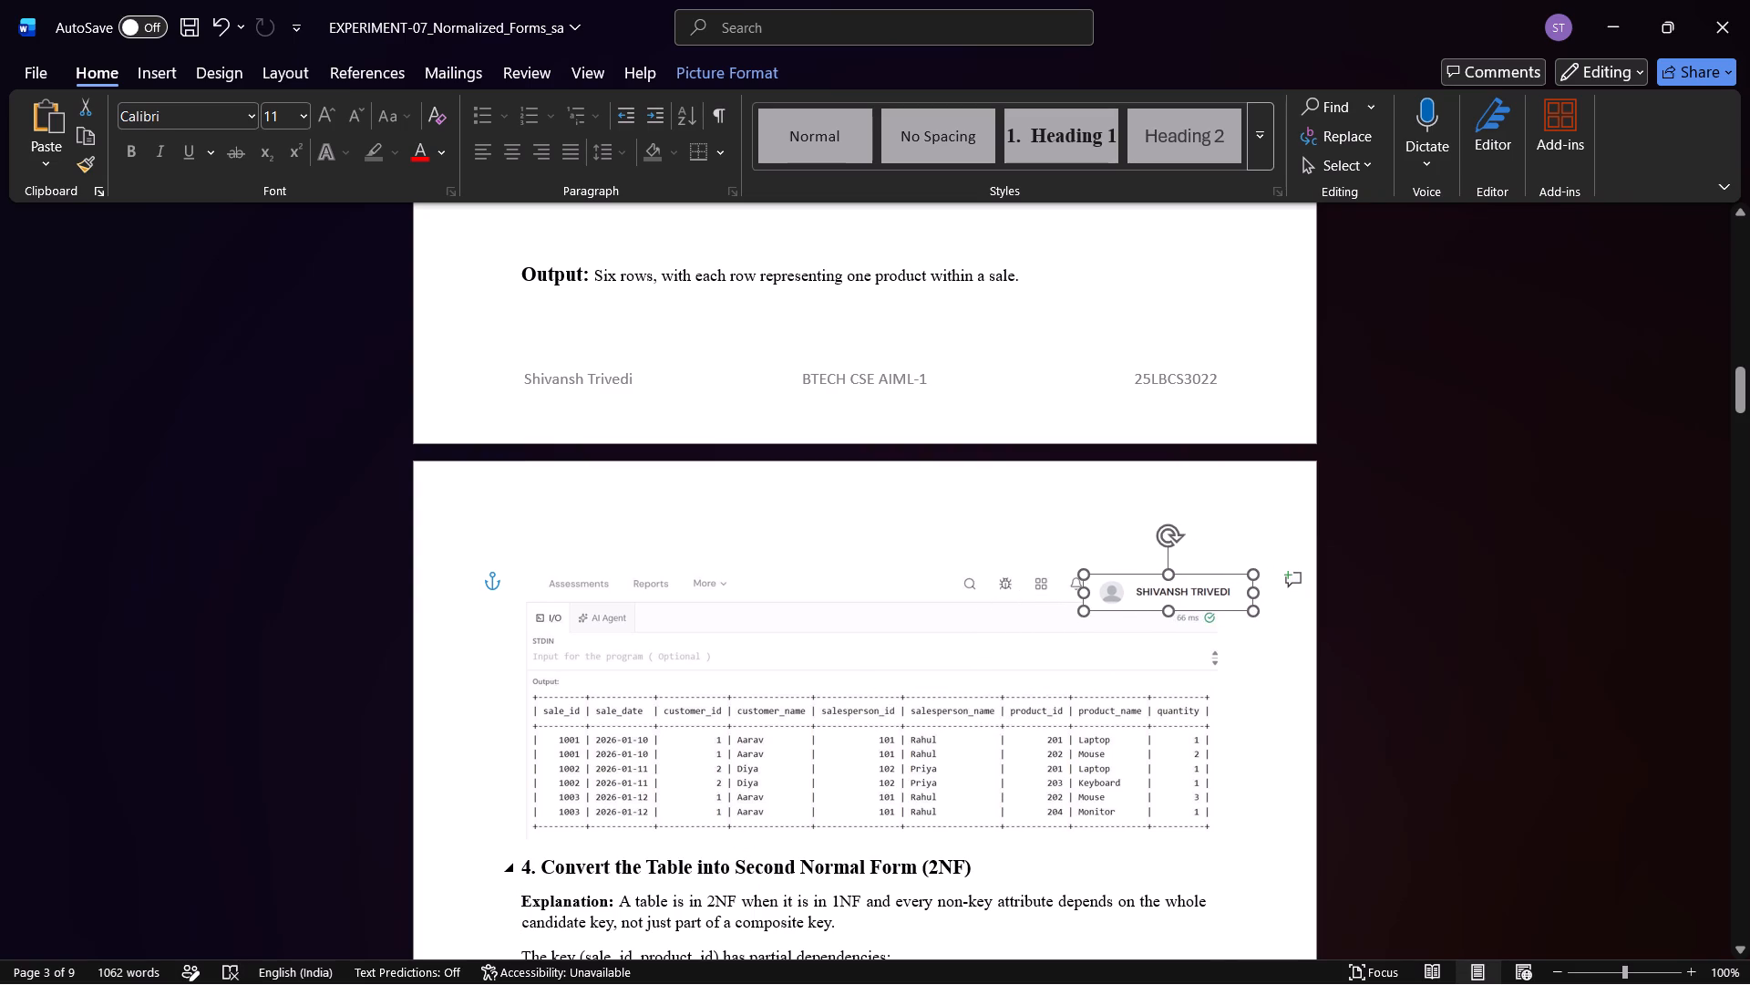
{"action": "left_click_drag", "start_coordinate": [1250, 607], "coordinate": [1242, 604]}
{"action": "left_click_drag", "start_coordinate": [1188, 594], "coordinate": [1198, 580]}
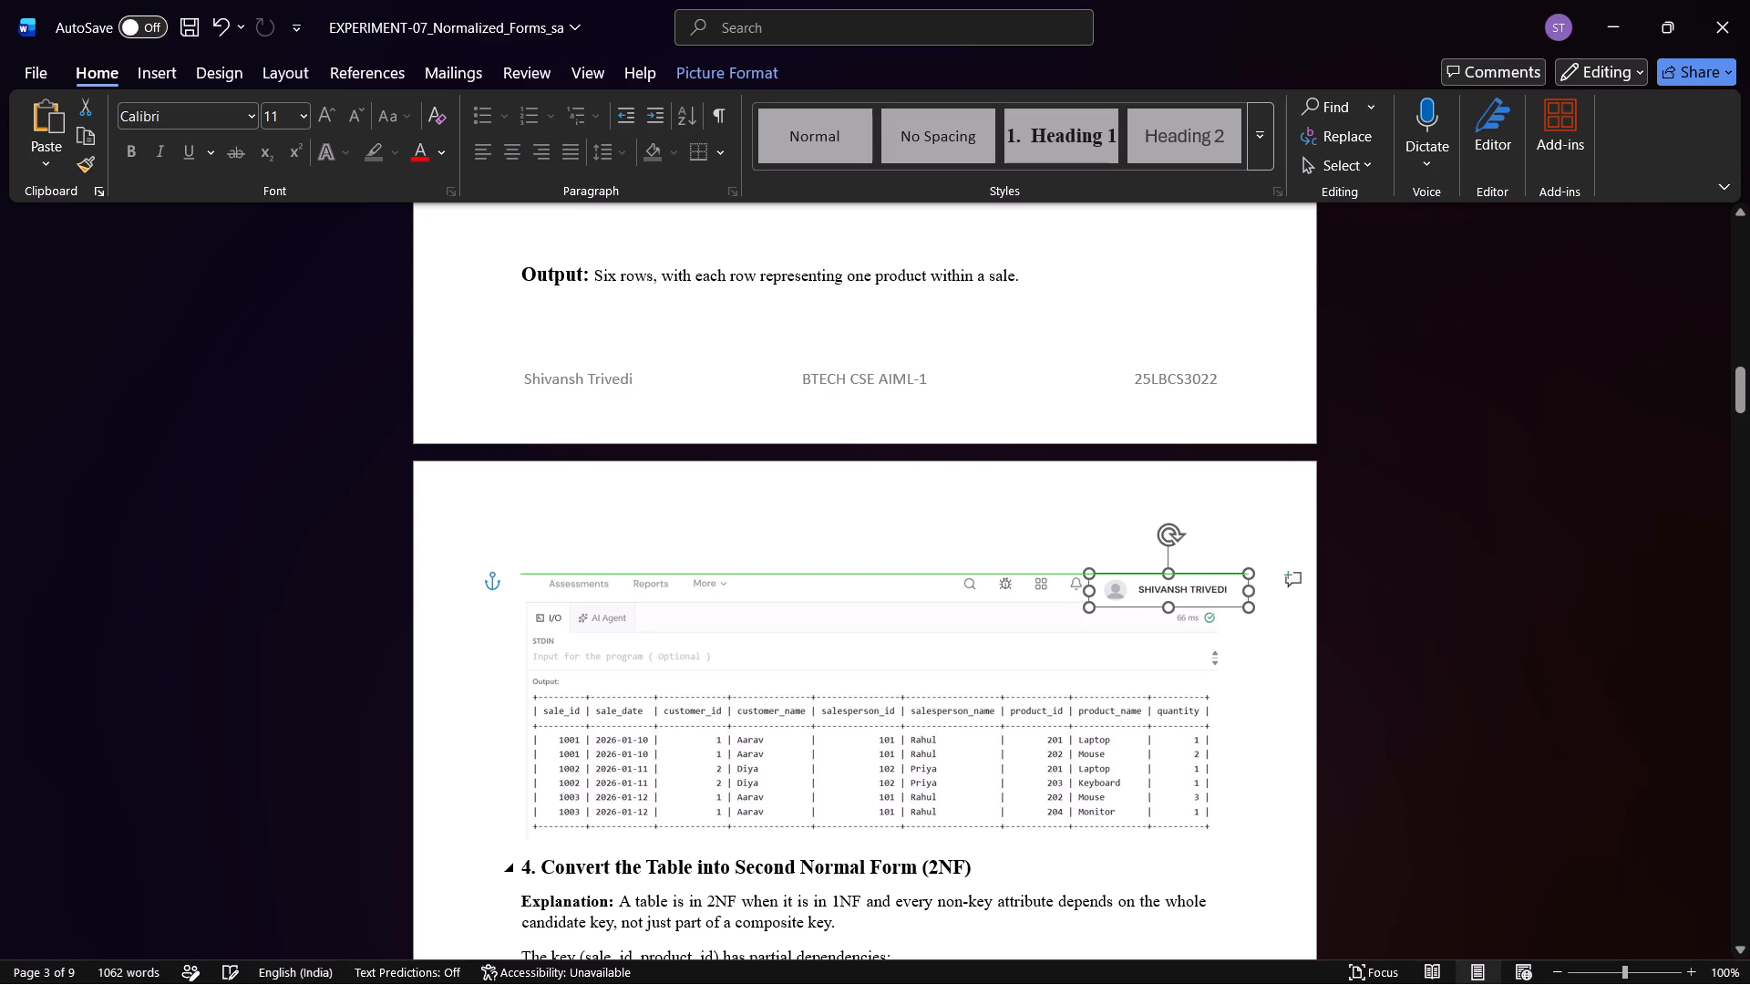
{"action": "left_click_drag", "start_coordinate": [1198, 580], "coordinate": [1193, 565]}
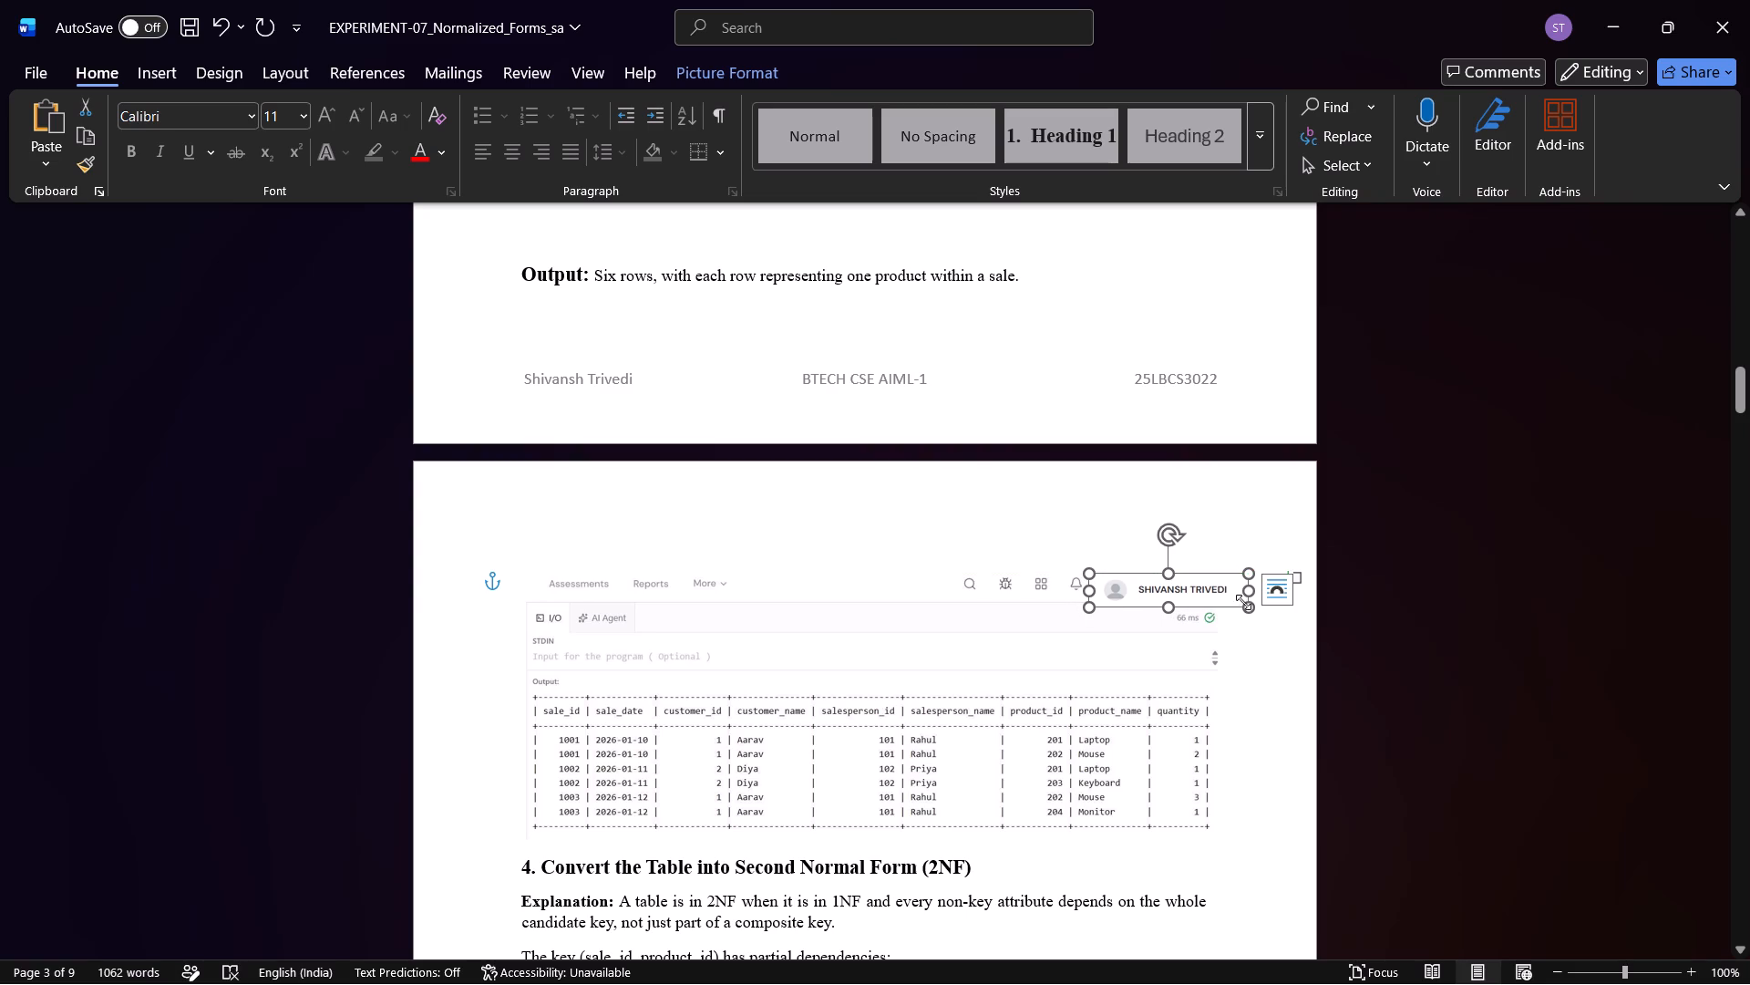
{"action": "left_click_drag", "start_coordinate": [1251, 603], "coordinate": [1215, 596]}
{"action": "left_click_drag", "start_coordinate": [1182, 585], "coordinate": [1178, 575]}
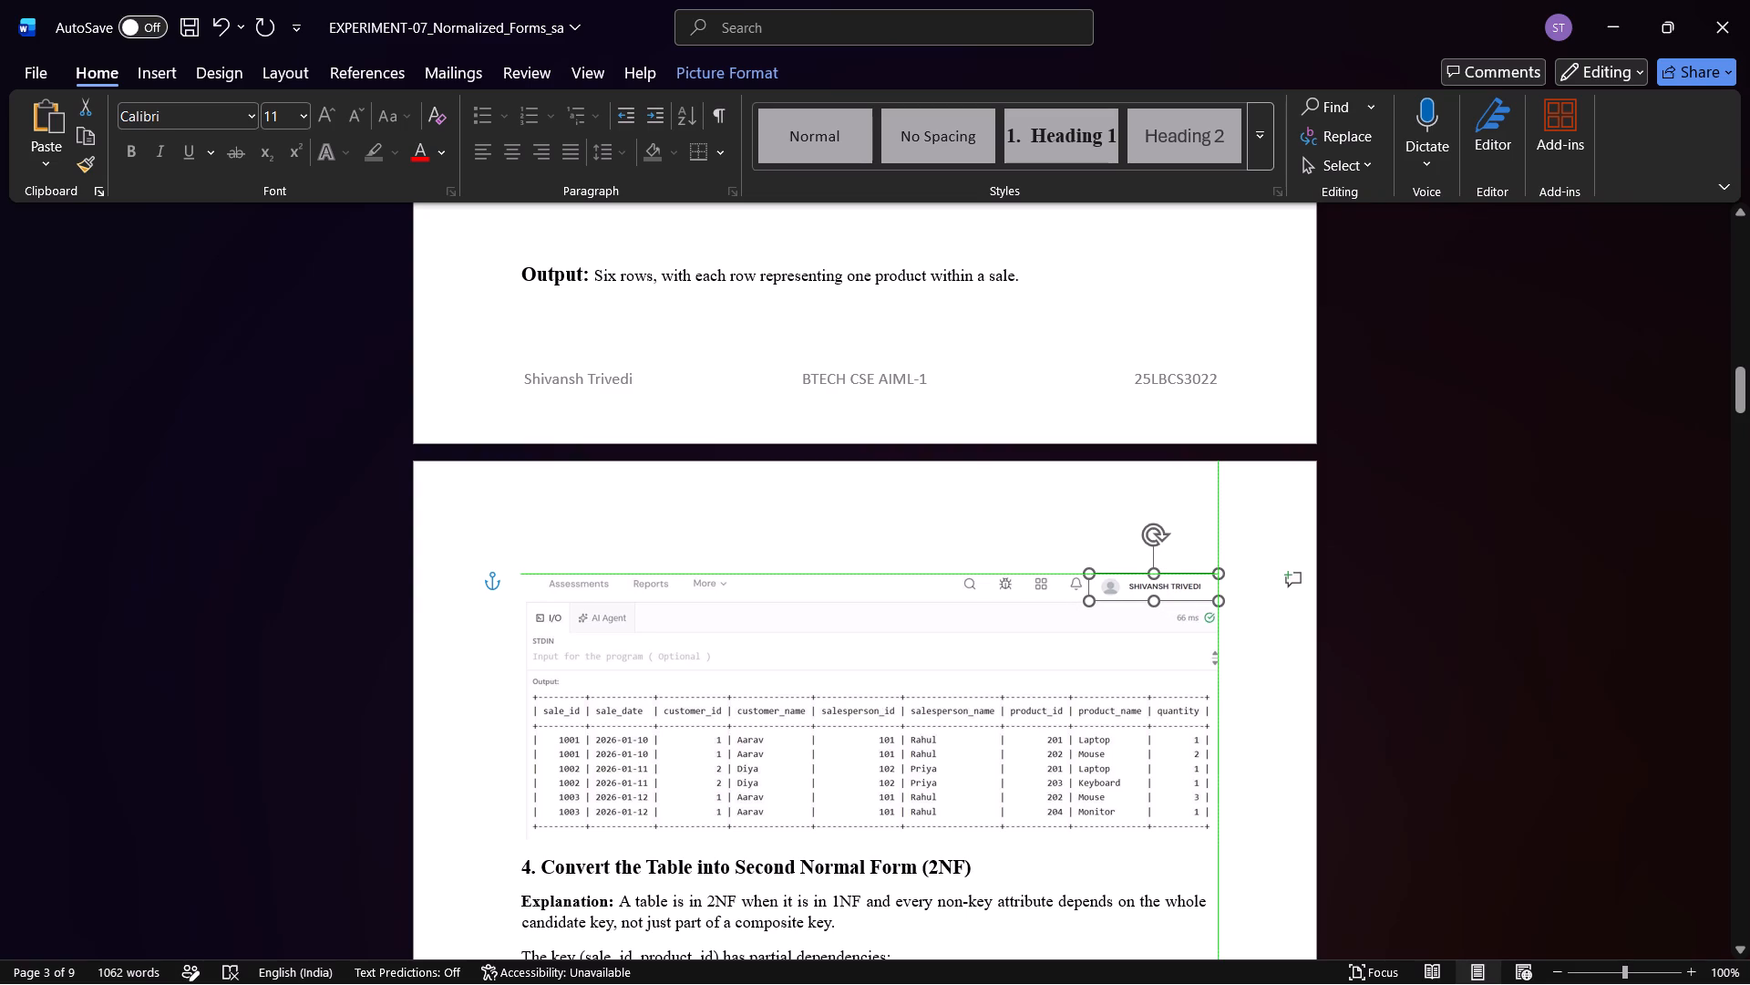
{"action": "left_click_drag", "start_coordinate": [1178, 575], "coordinate": [1186, 575]}
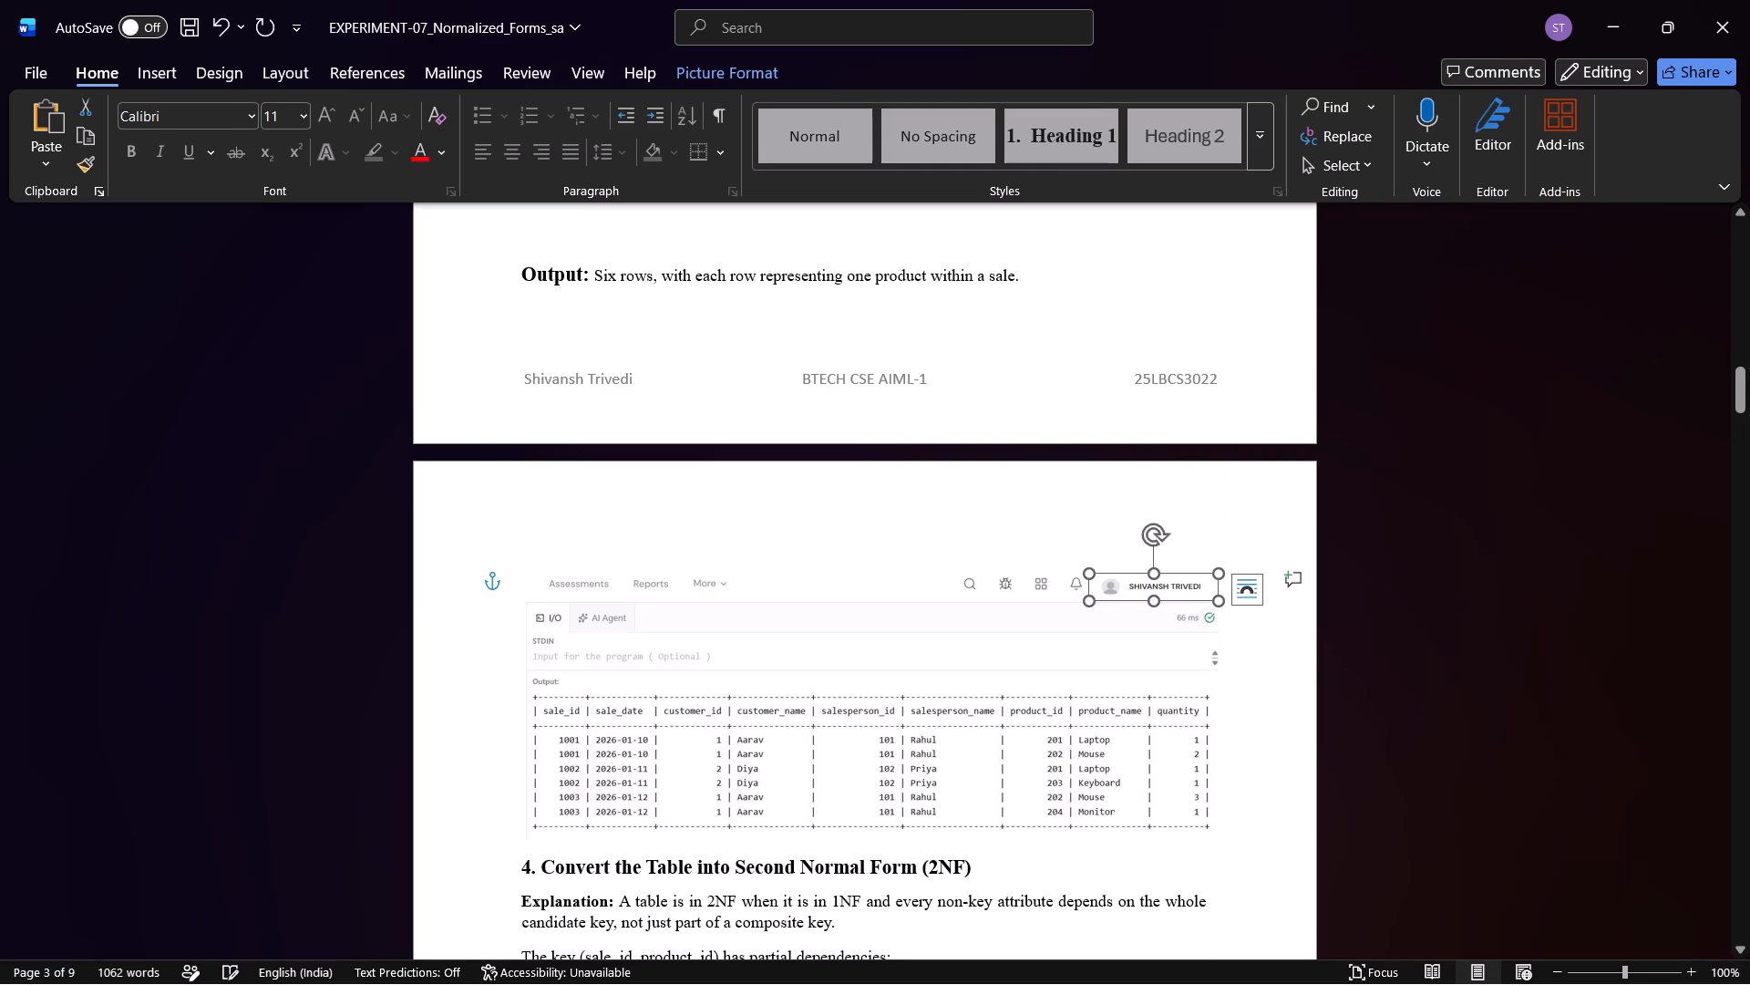
{"action": "left_click", "coordinate": [1199, 530]}
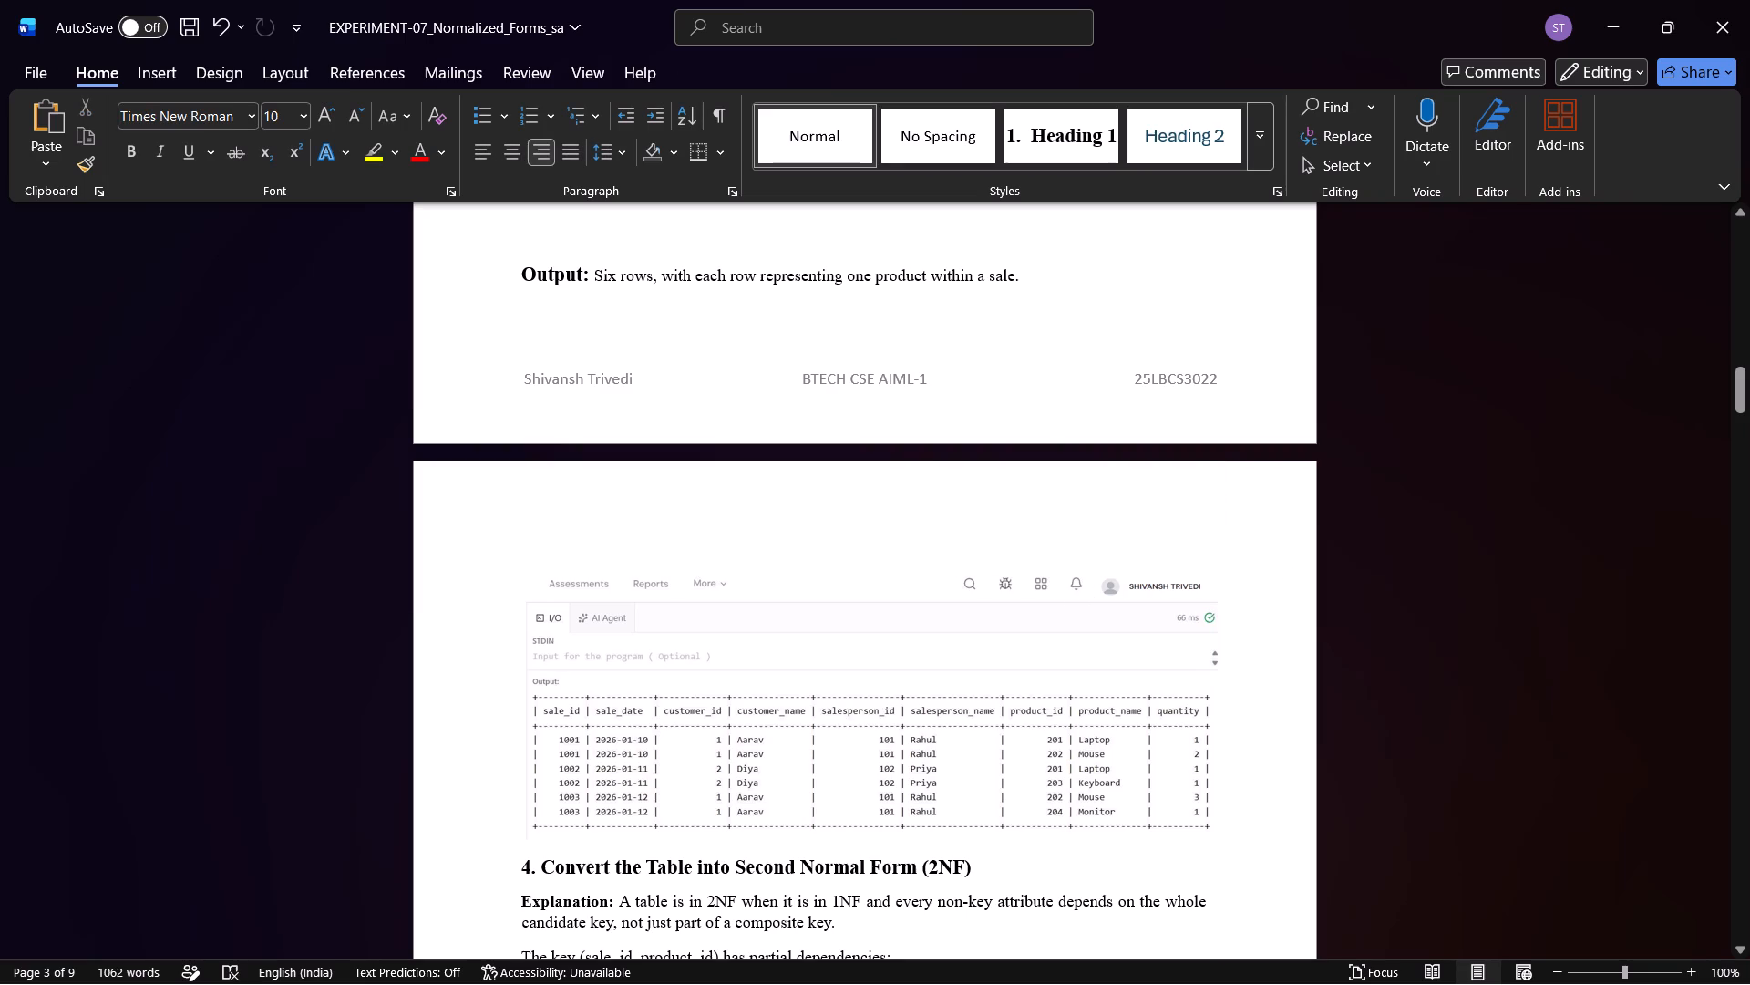
{"action": "left_click", "coordinate": [1156, 582]}
{"action": "left_click", "coordinate": [1261, 684]}
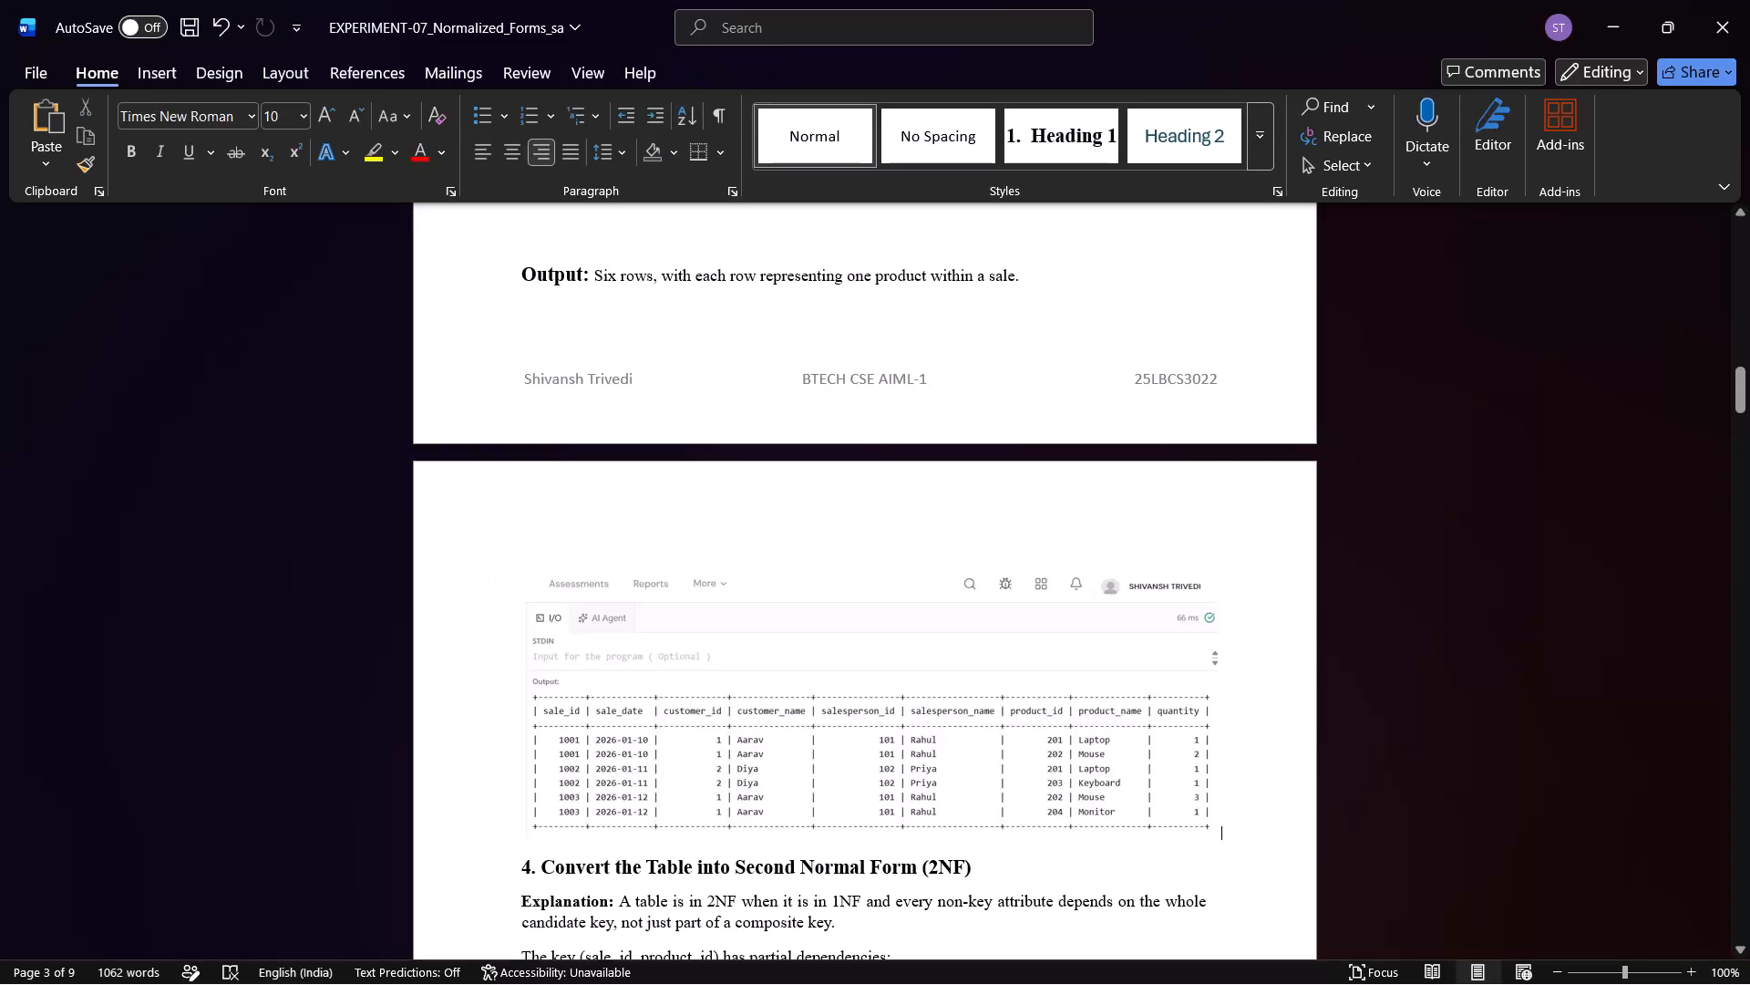
Paste another name badge at the "Output: Sale_Header" line on page 4 and set it in front of text.
{"action": "scroll", "coordinate": [1247, 689], "scroll_direction": "down", "scroll_amount": 19}
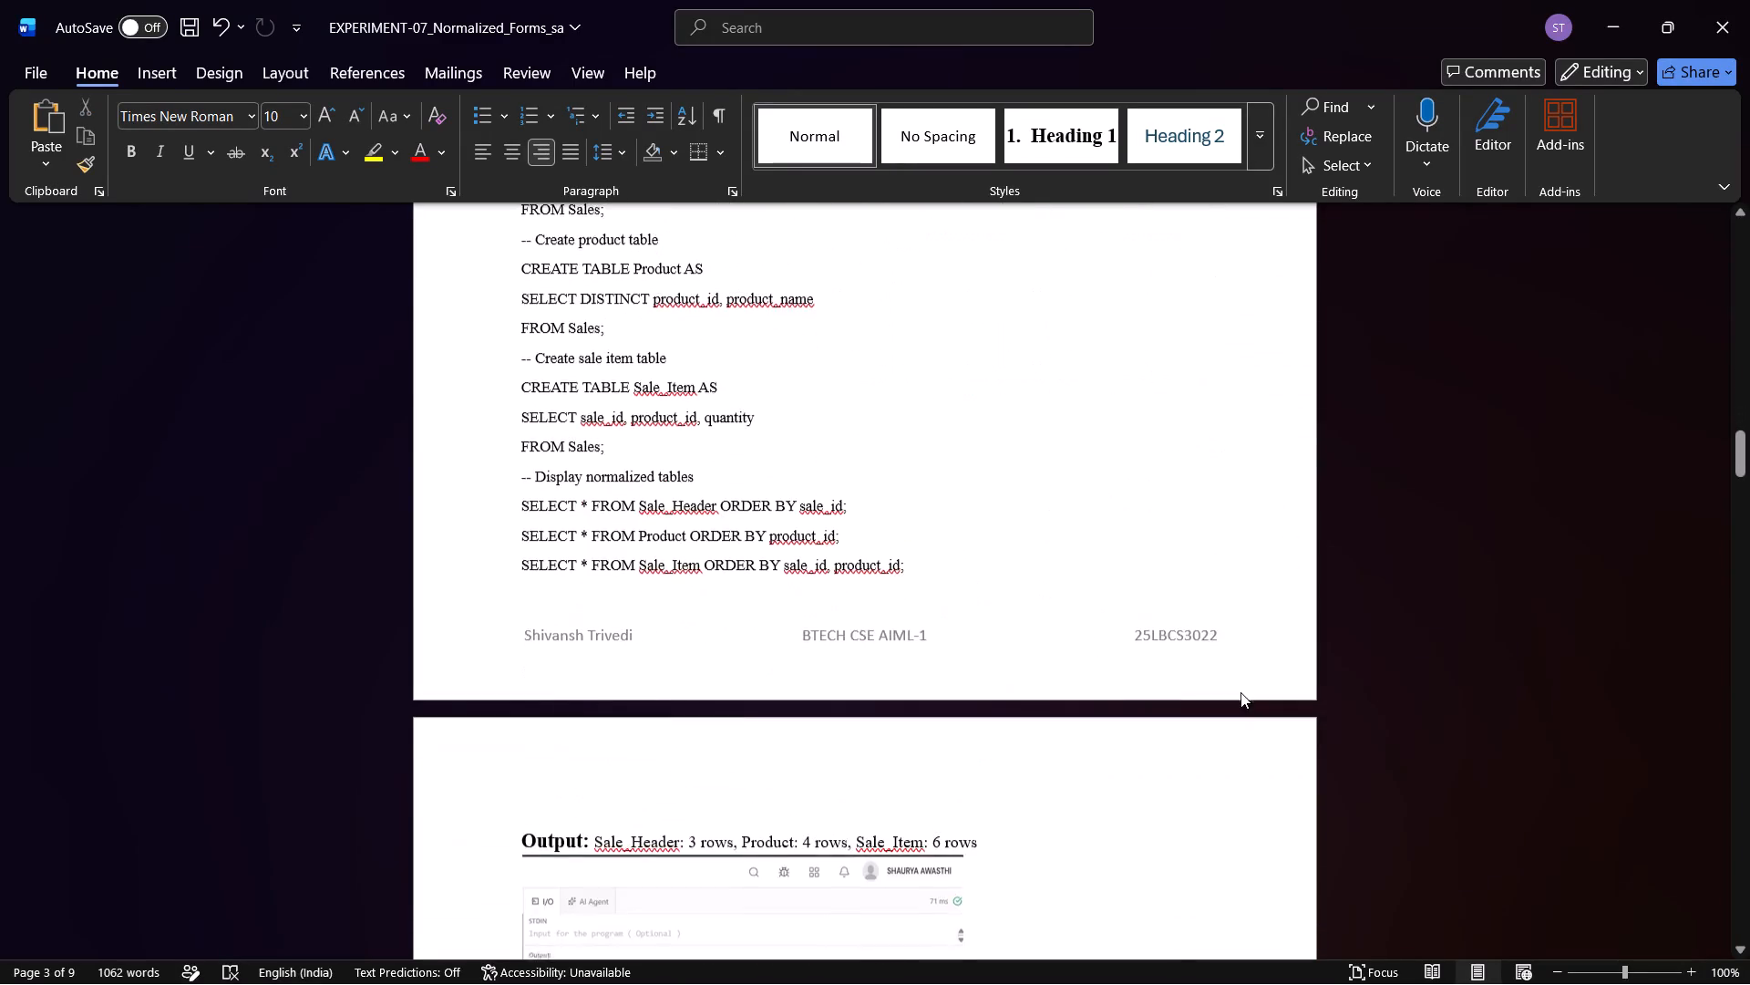
{"action": "scroll", "coordinate": [1240, 692], "scroll_direction": "down", "scroll_amount": 4}
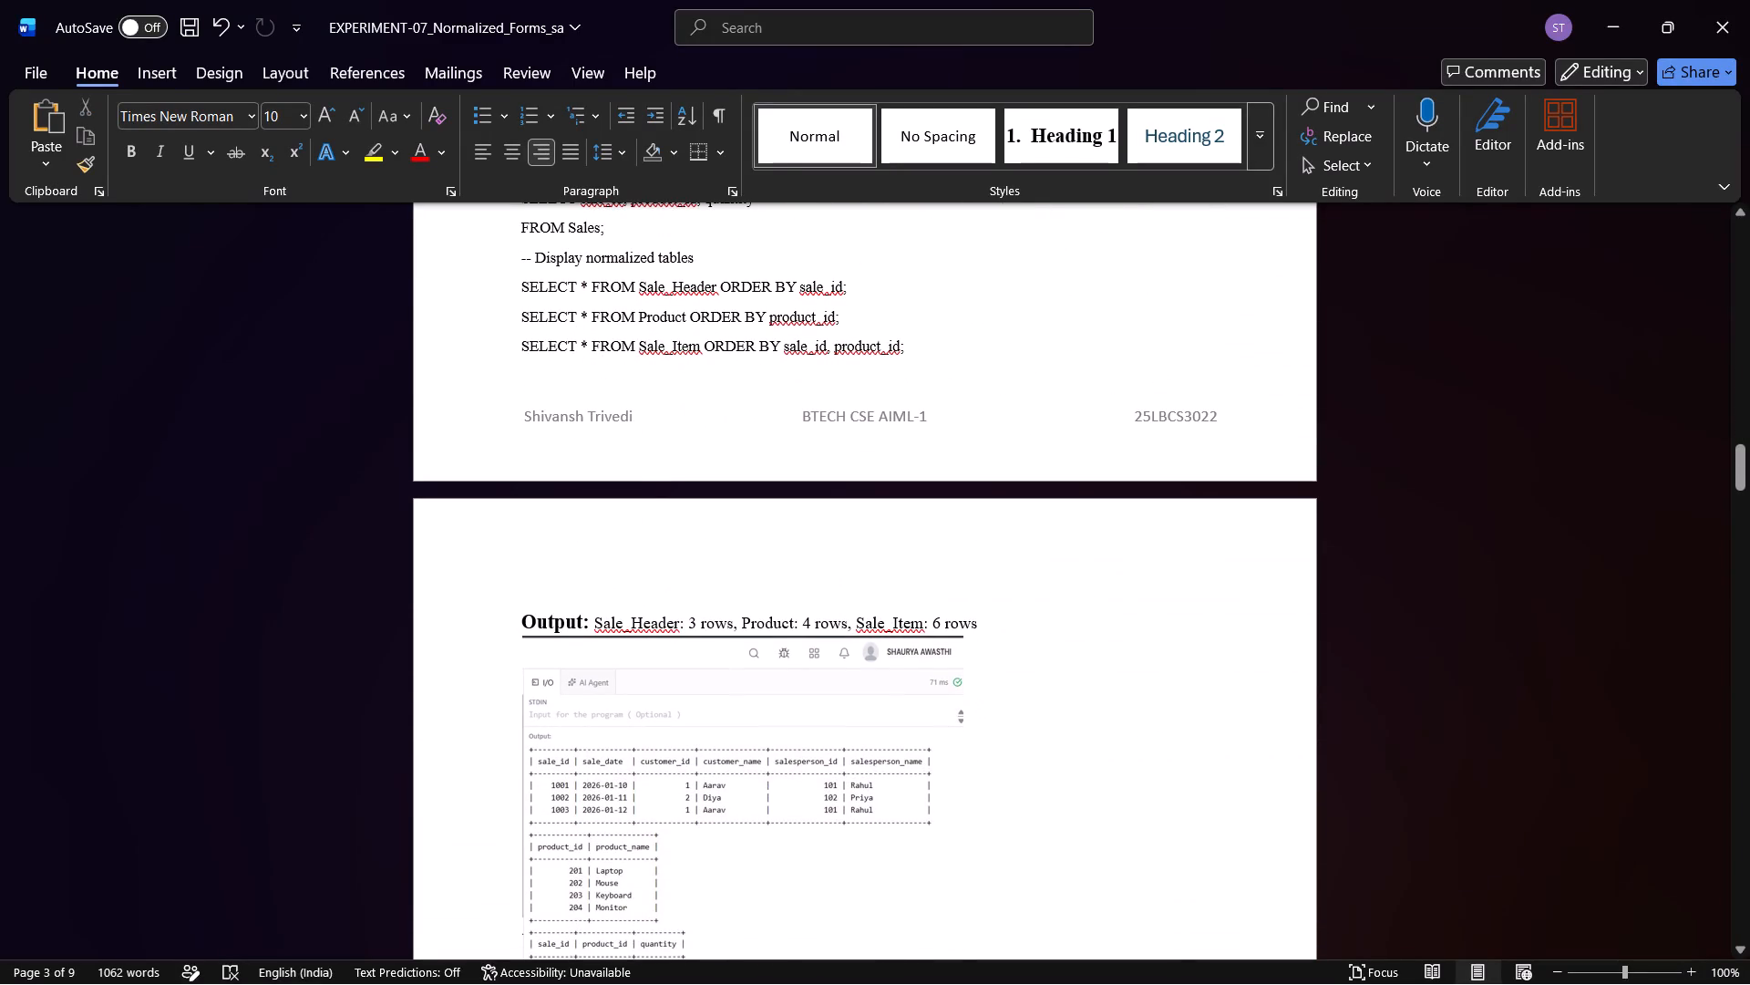
{"action": "left_click", "coordinate": [1052, 627]}
{"action": "key", "text": "ctrl+v"}
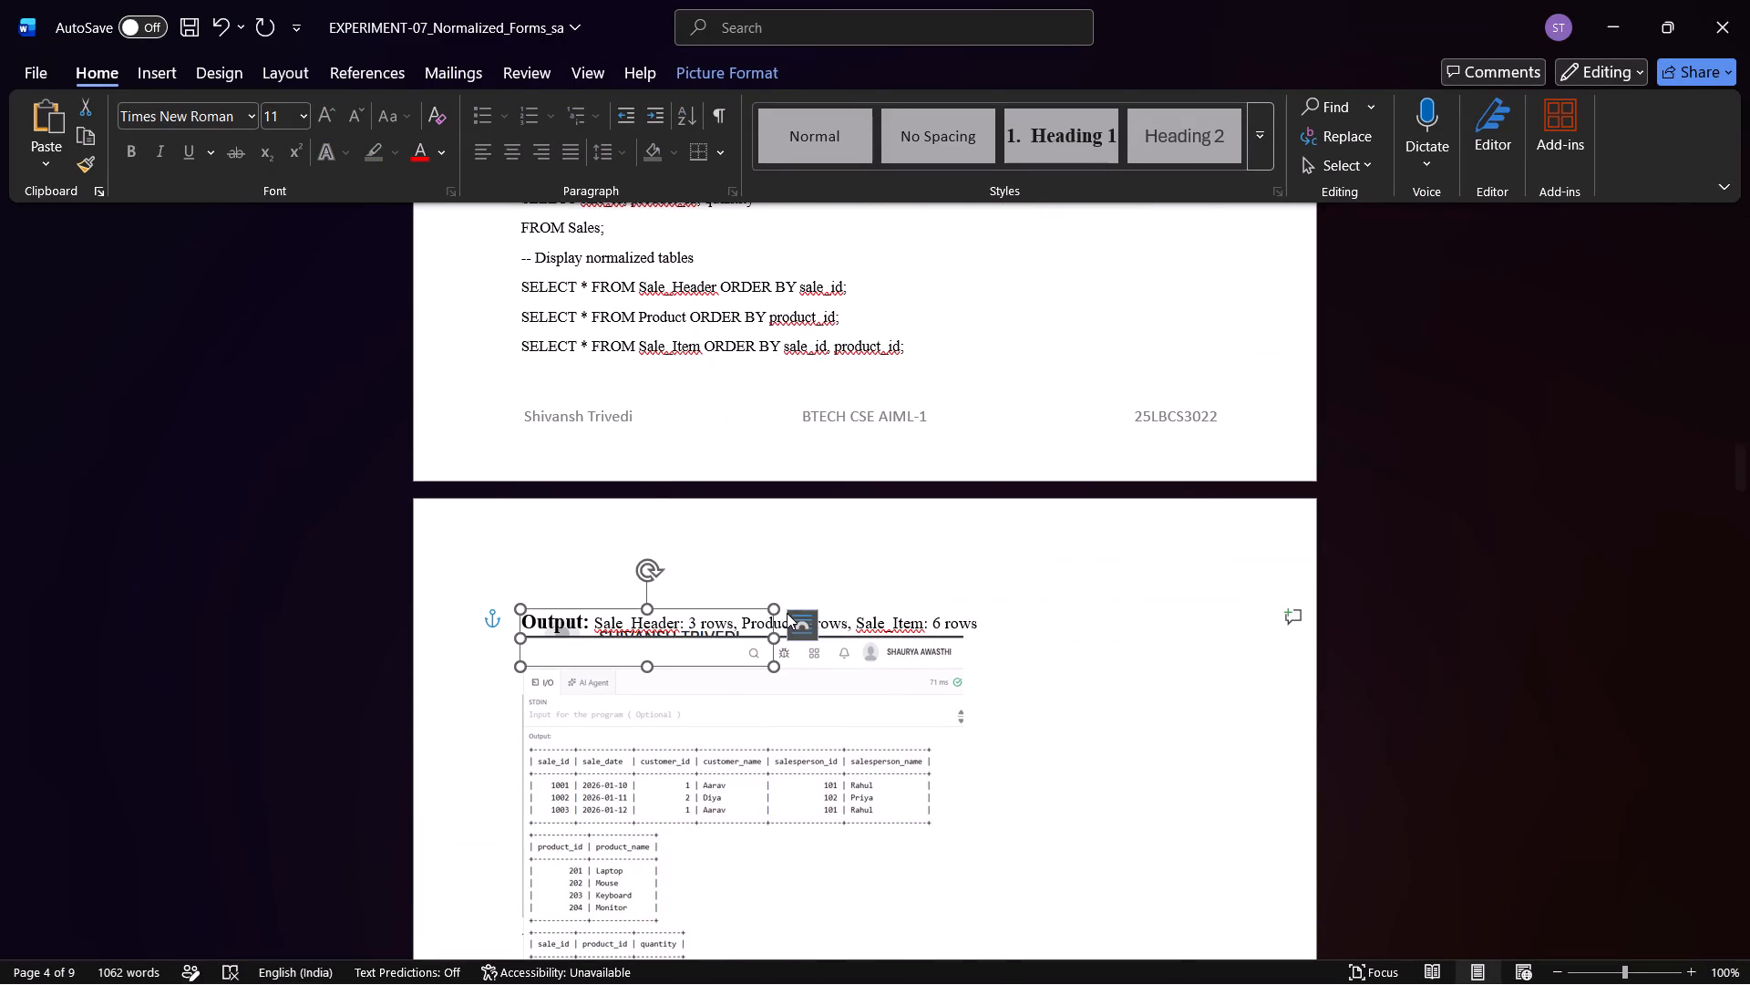
{"action": "left_click", "coordinate": [787, 613]}
{"action": "left_click", "coordinate": [957, 826]}
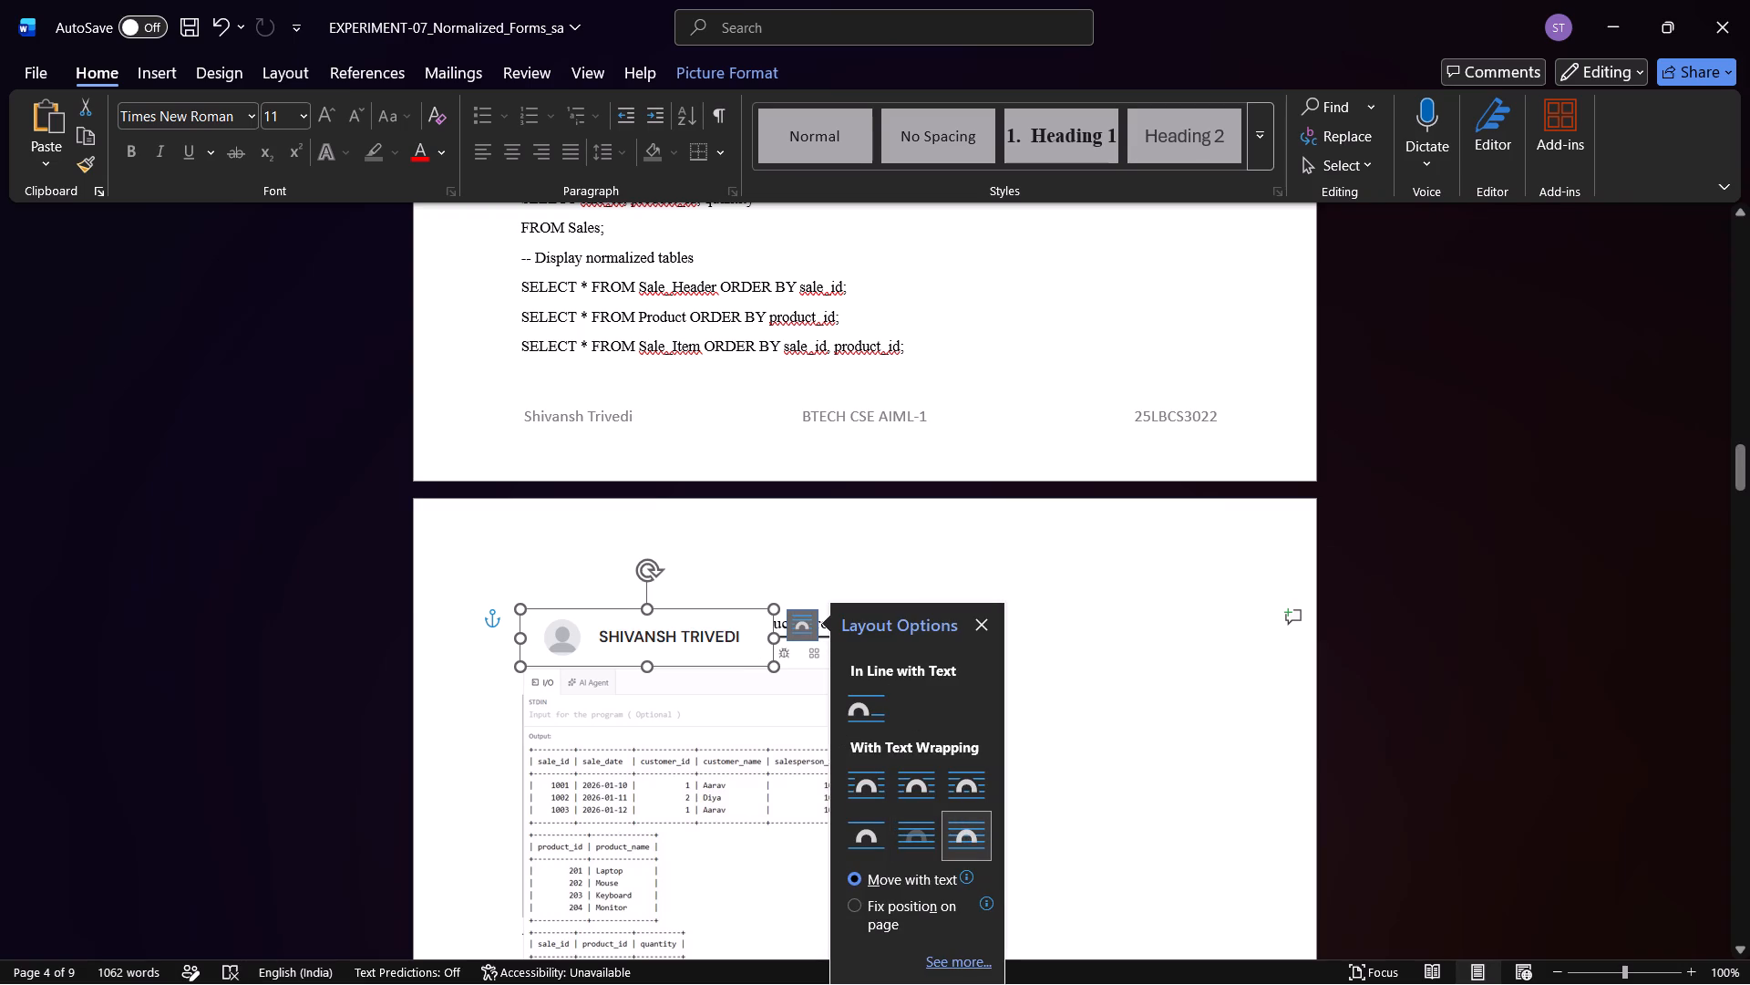
Shrink and narrow the new badge to suit the smaller profile name in the page 4 output screenshot.
{"action": "left_click_drag", "start_coordinate": [777, 662], "coordinate": [743, 644]}
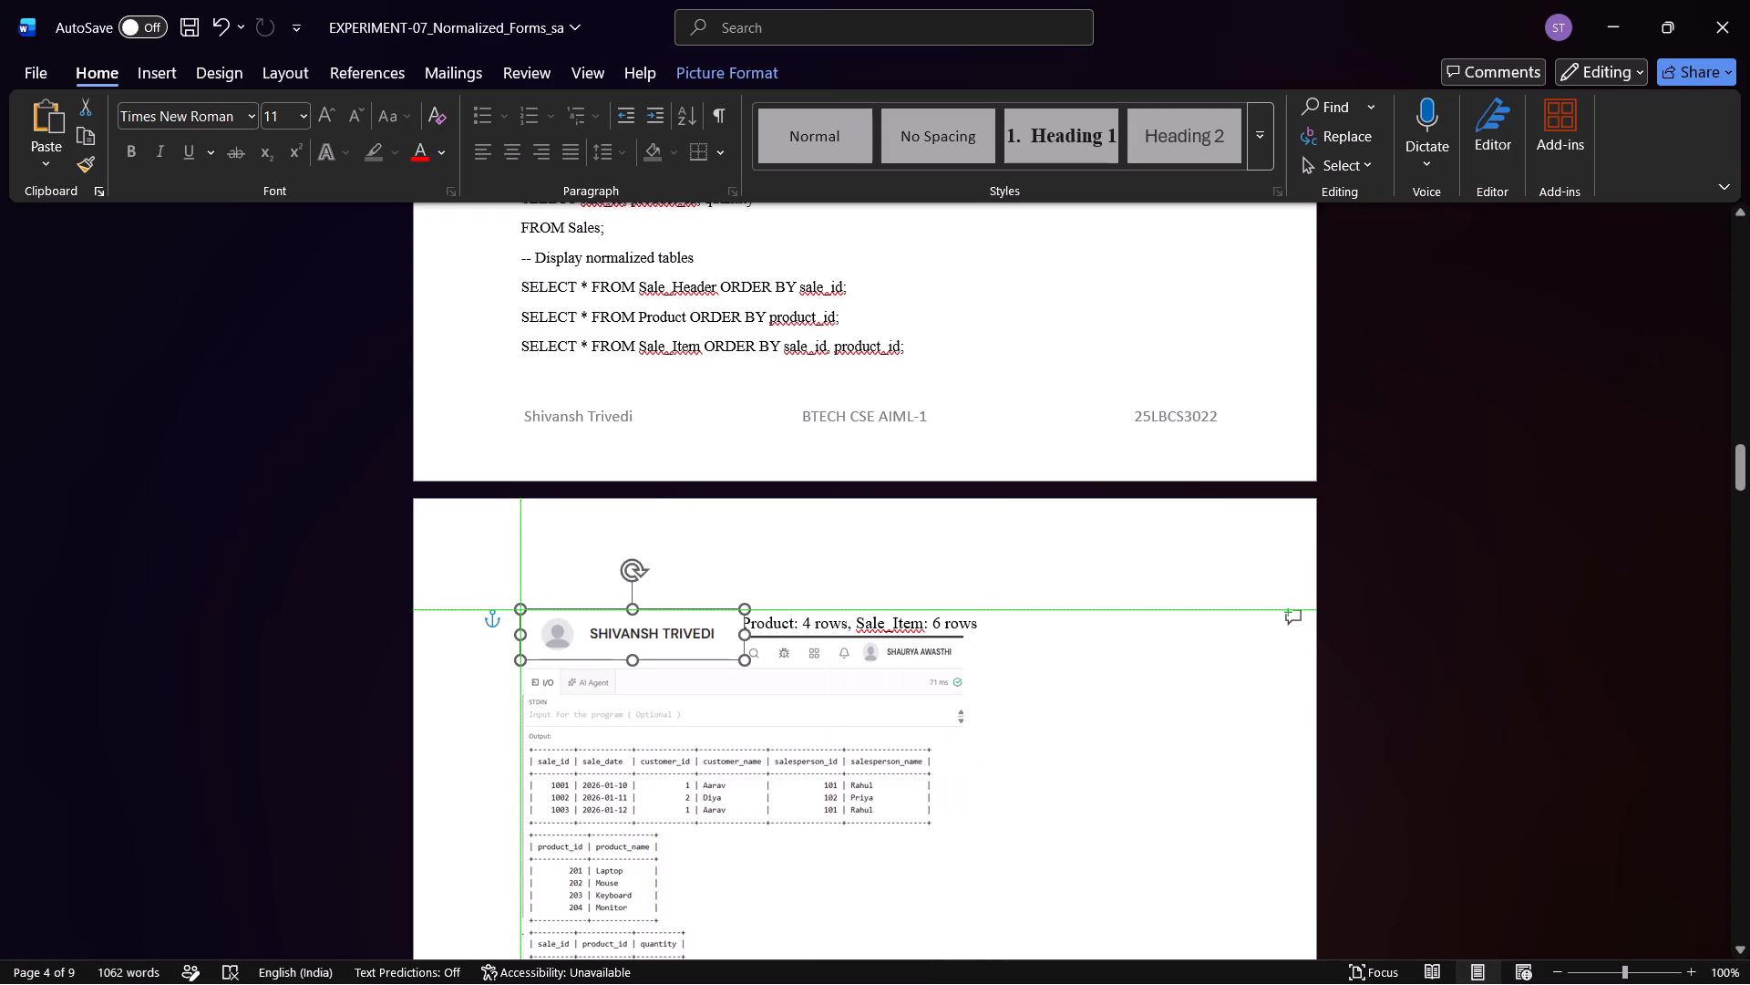
{"action": "left_click_drag", "start_coordinate": [743, 644], "coordinate": [701, 634]}
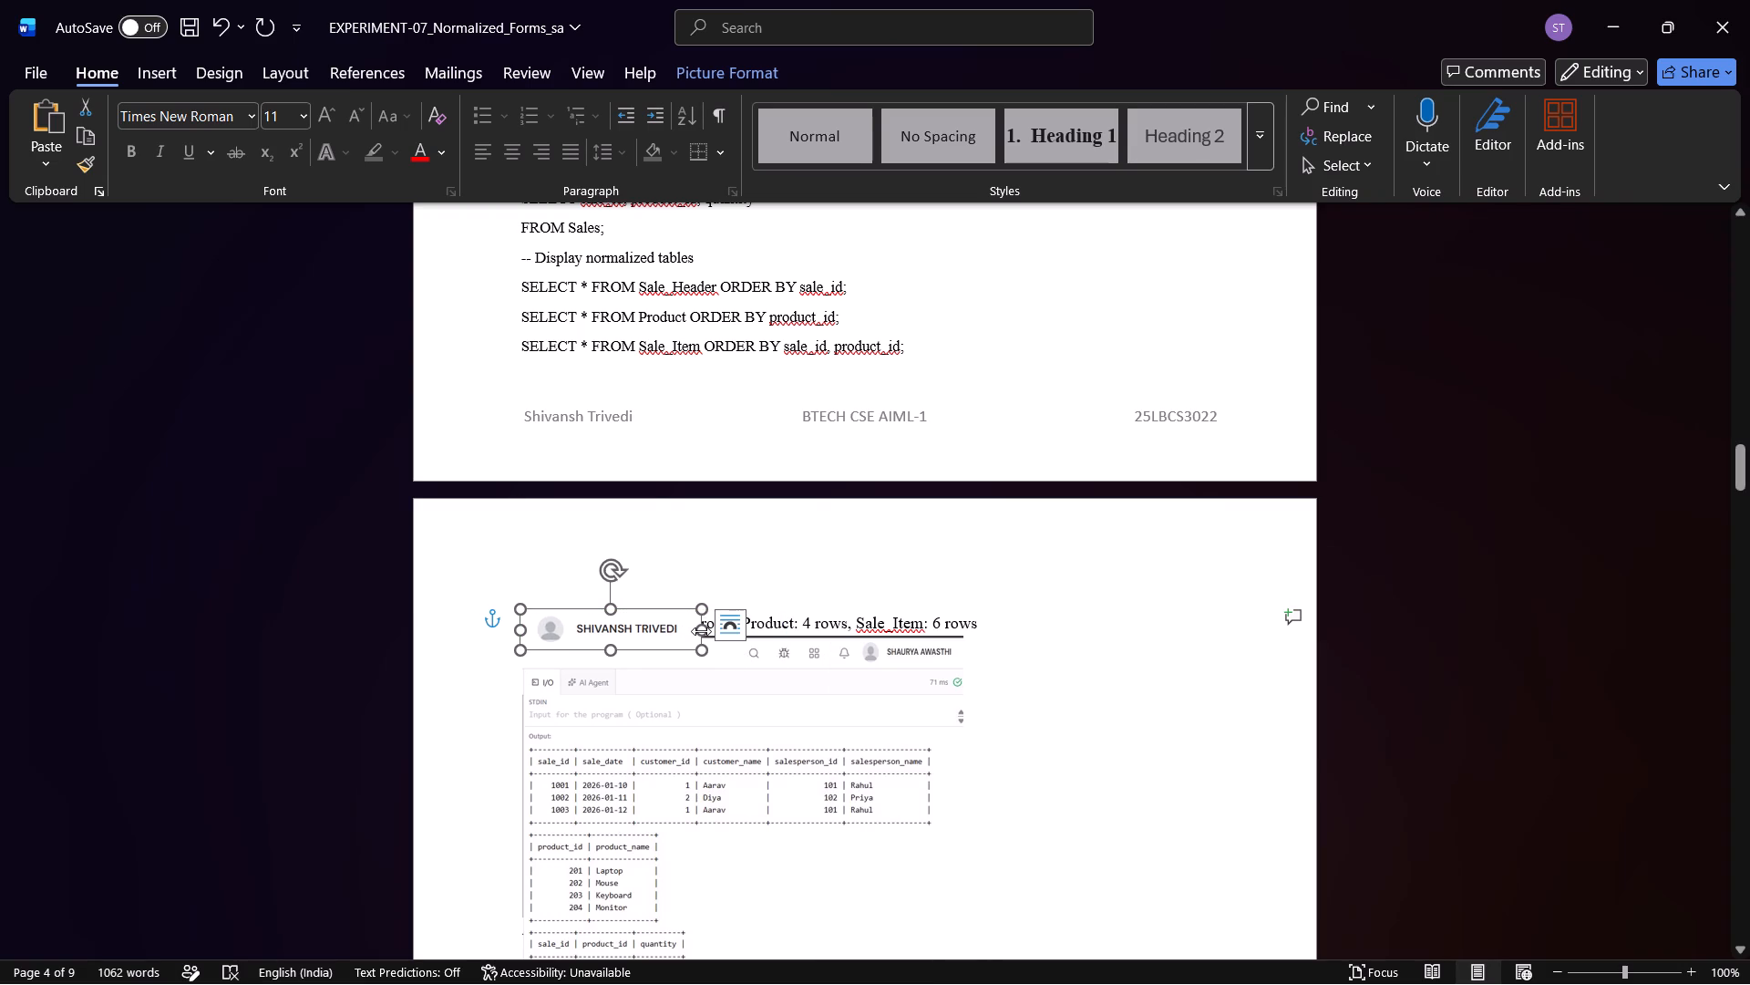
{"action": "left_click_drag", "start_coordinate": [701, 631], "coordinate": [670, 631]}
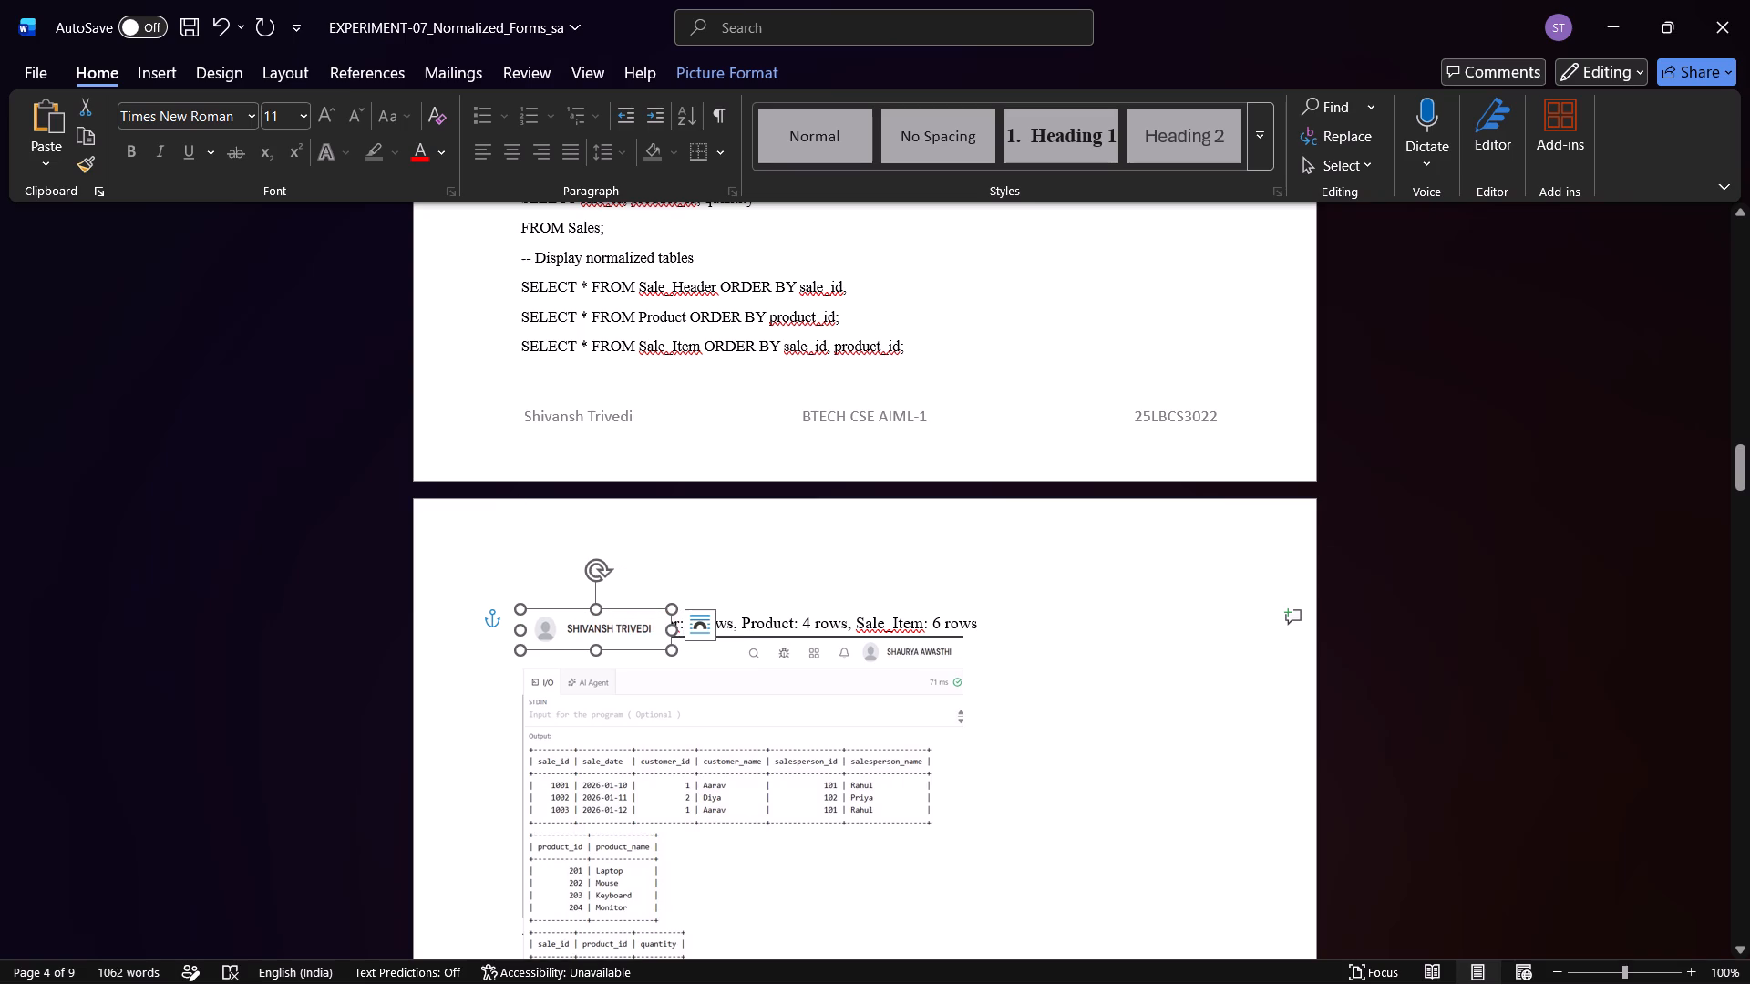
{"action": "left_click_drag", "start_coordinate": [667, 649], "coordinate": [650, 647]}
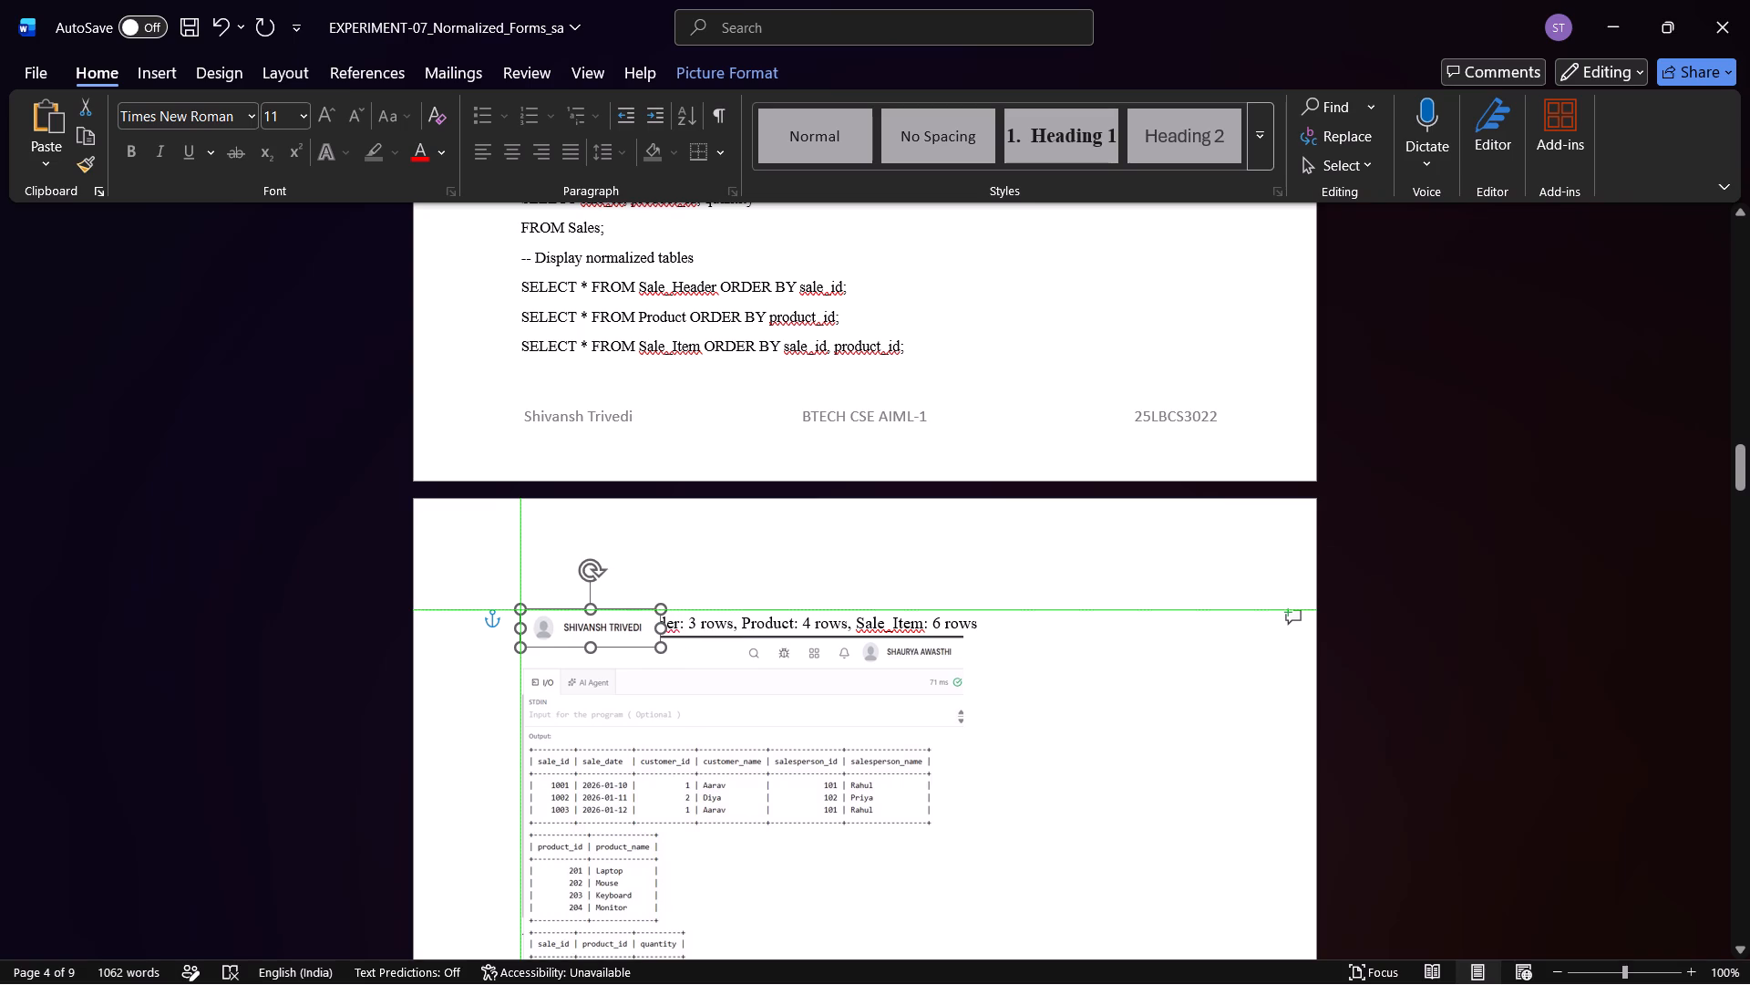
{"action": "left_click_drag", "start_coordinate": [650, 647], "coordinate": [635, 639]}
Place the badge over the previous owner's name in the page 4 output screenshot and deselect it.
{"action": "left_click_drag", "start_coordinate": [616, 624], "coordinate": [932, 672]}
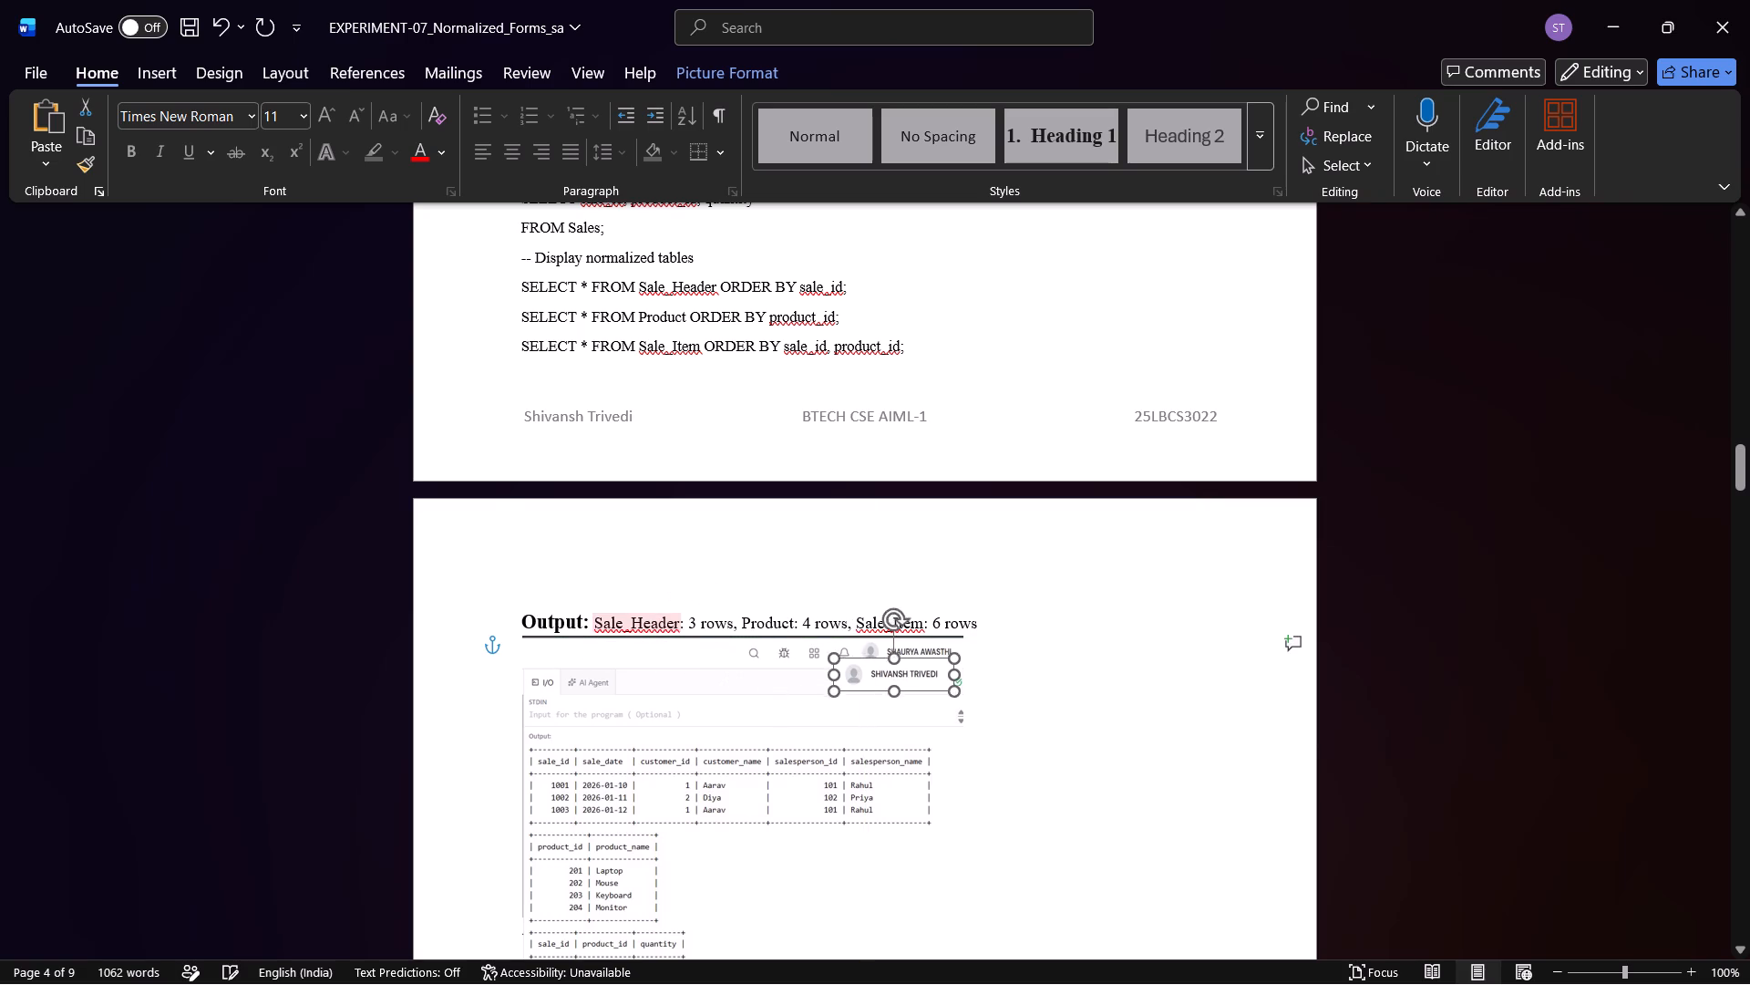
{"action": "left_click_drag", "start_coordinate": [932, 672], "coordinate": [945, 653]}
{"action": "left_click", "coordinate": [1058, 666]}
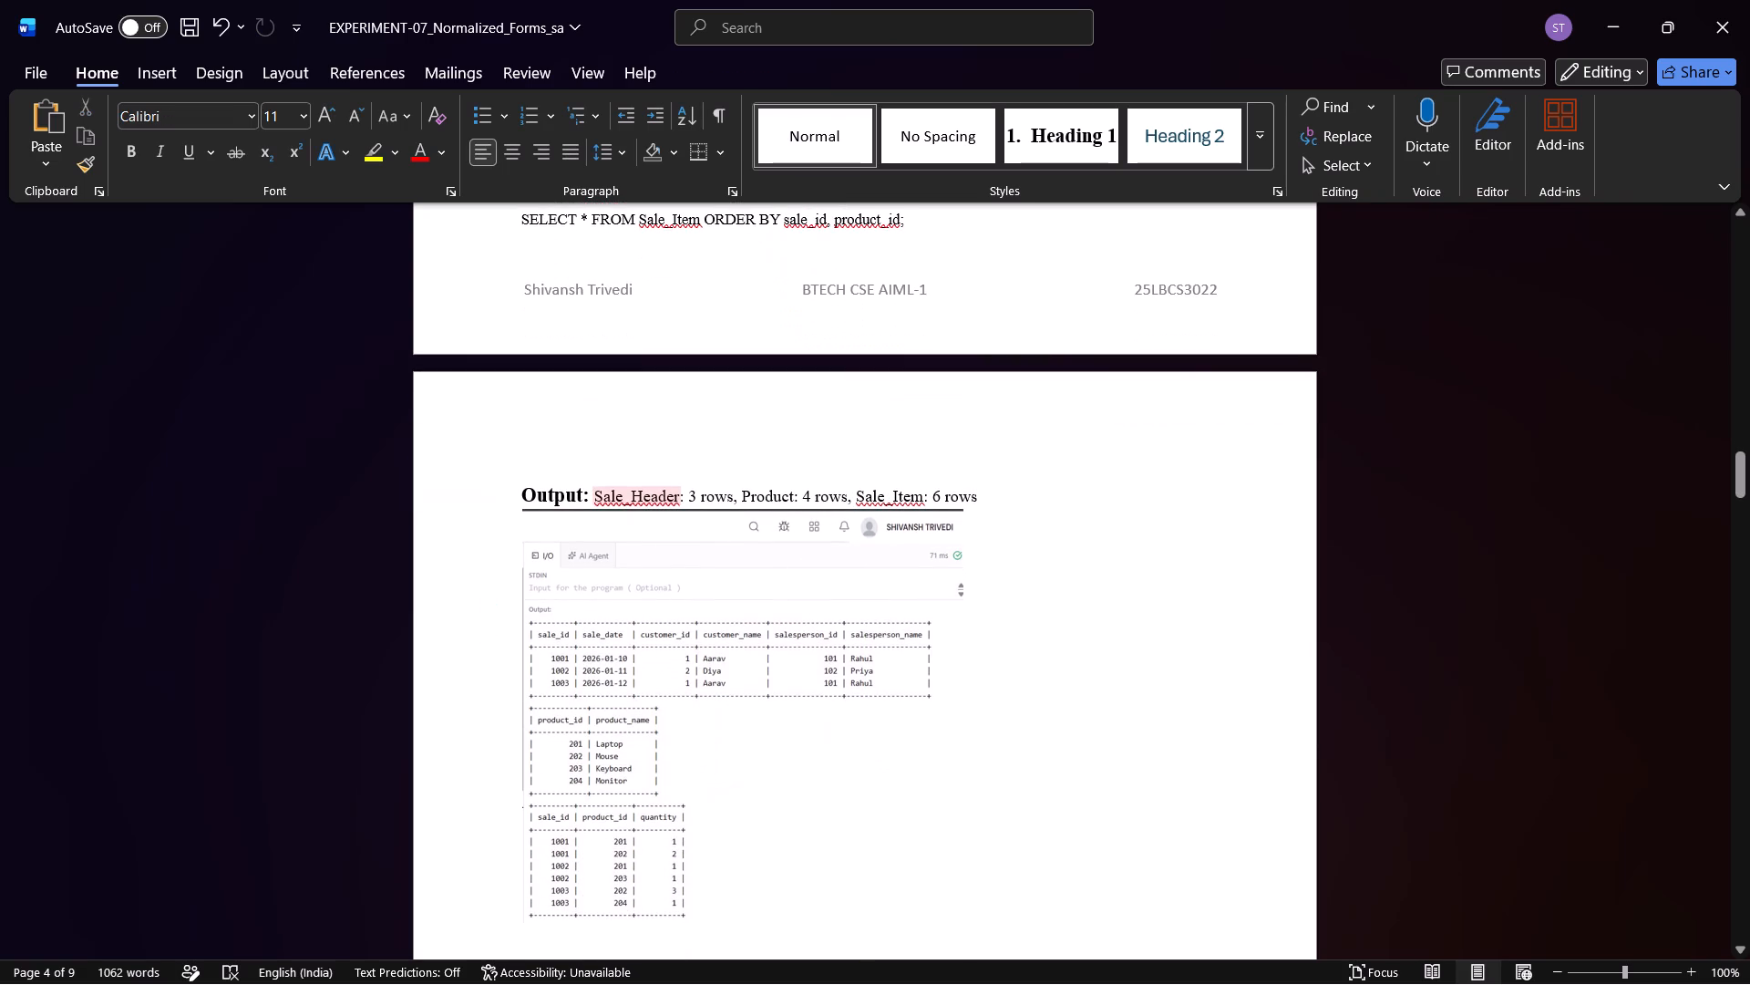
{"action": "left_click", "coordinate": [913, 525]}
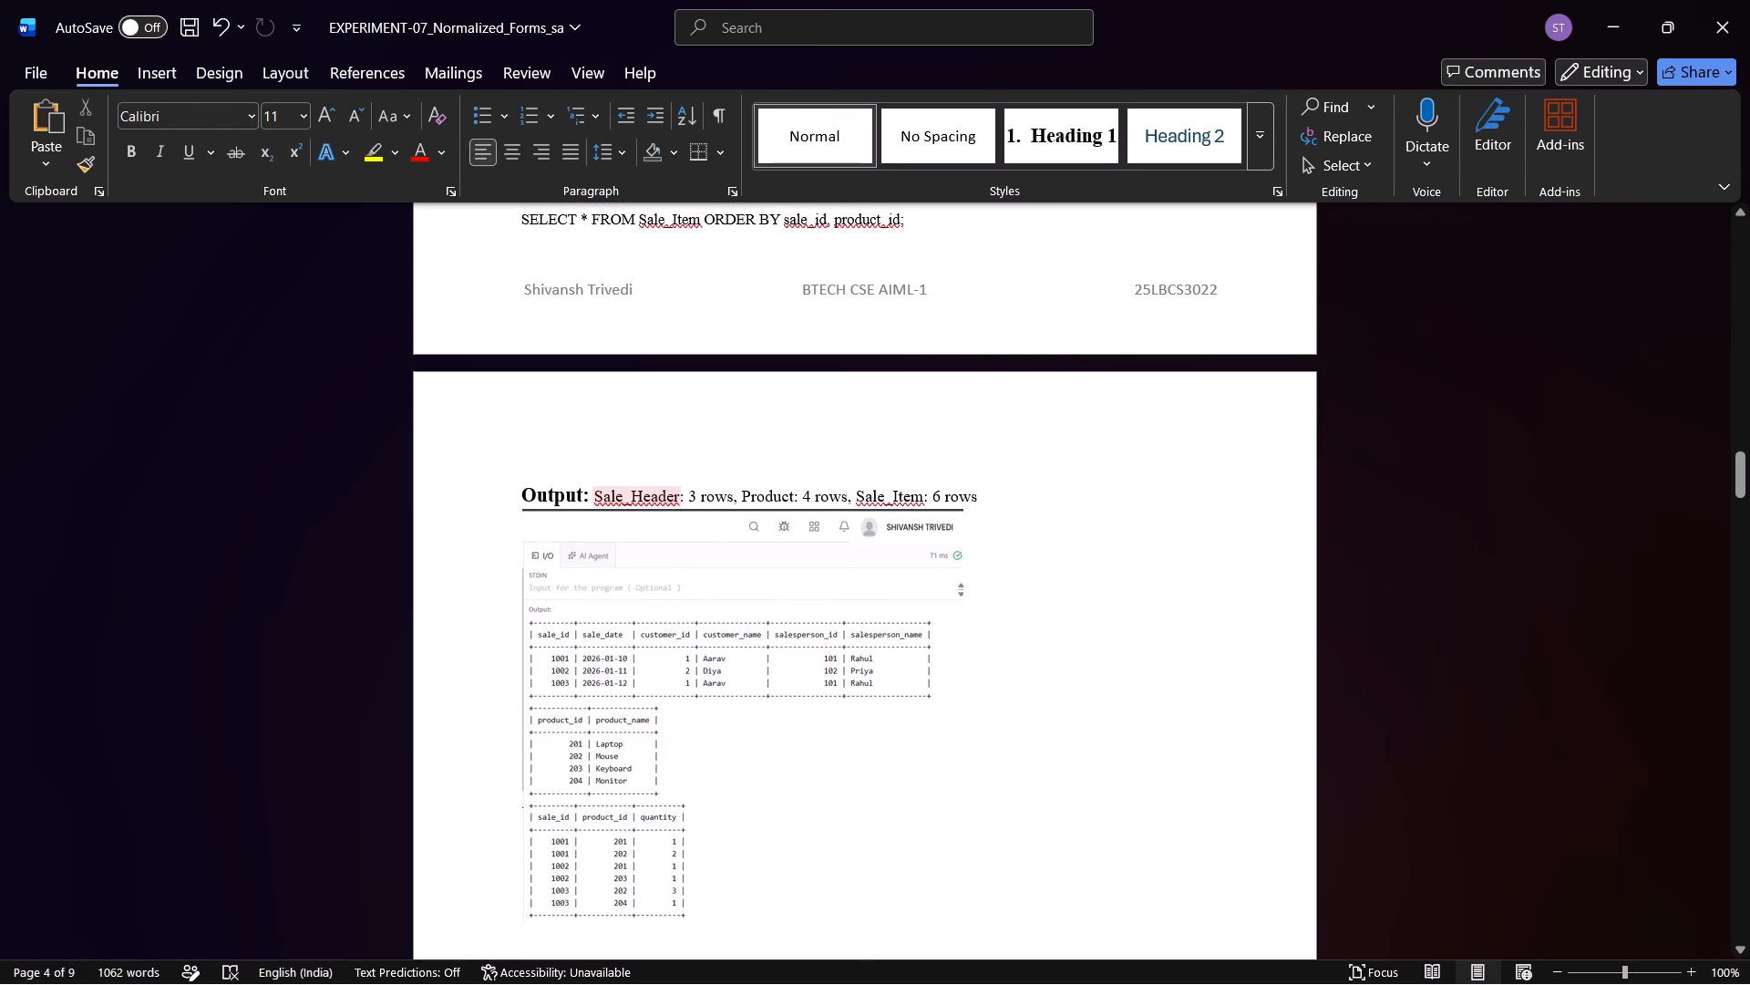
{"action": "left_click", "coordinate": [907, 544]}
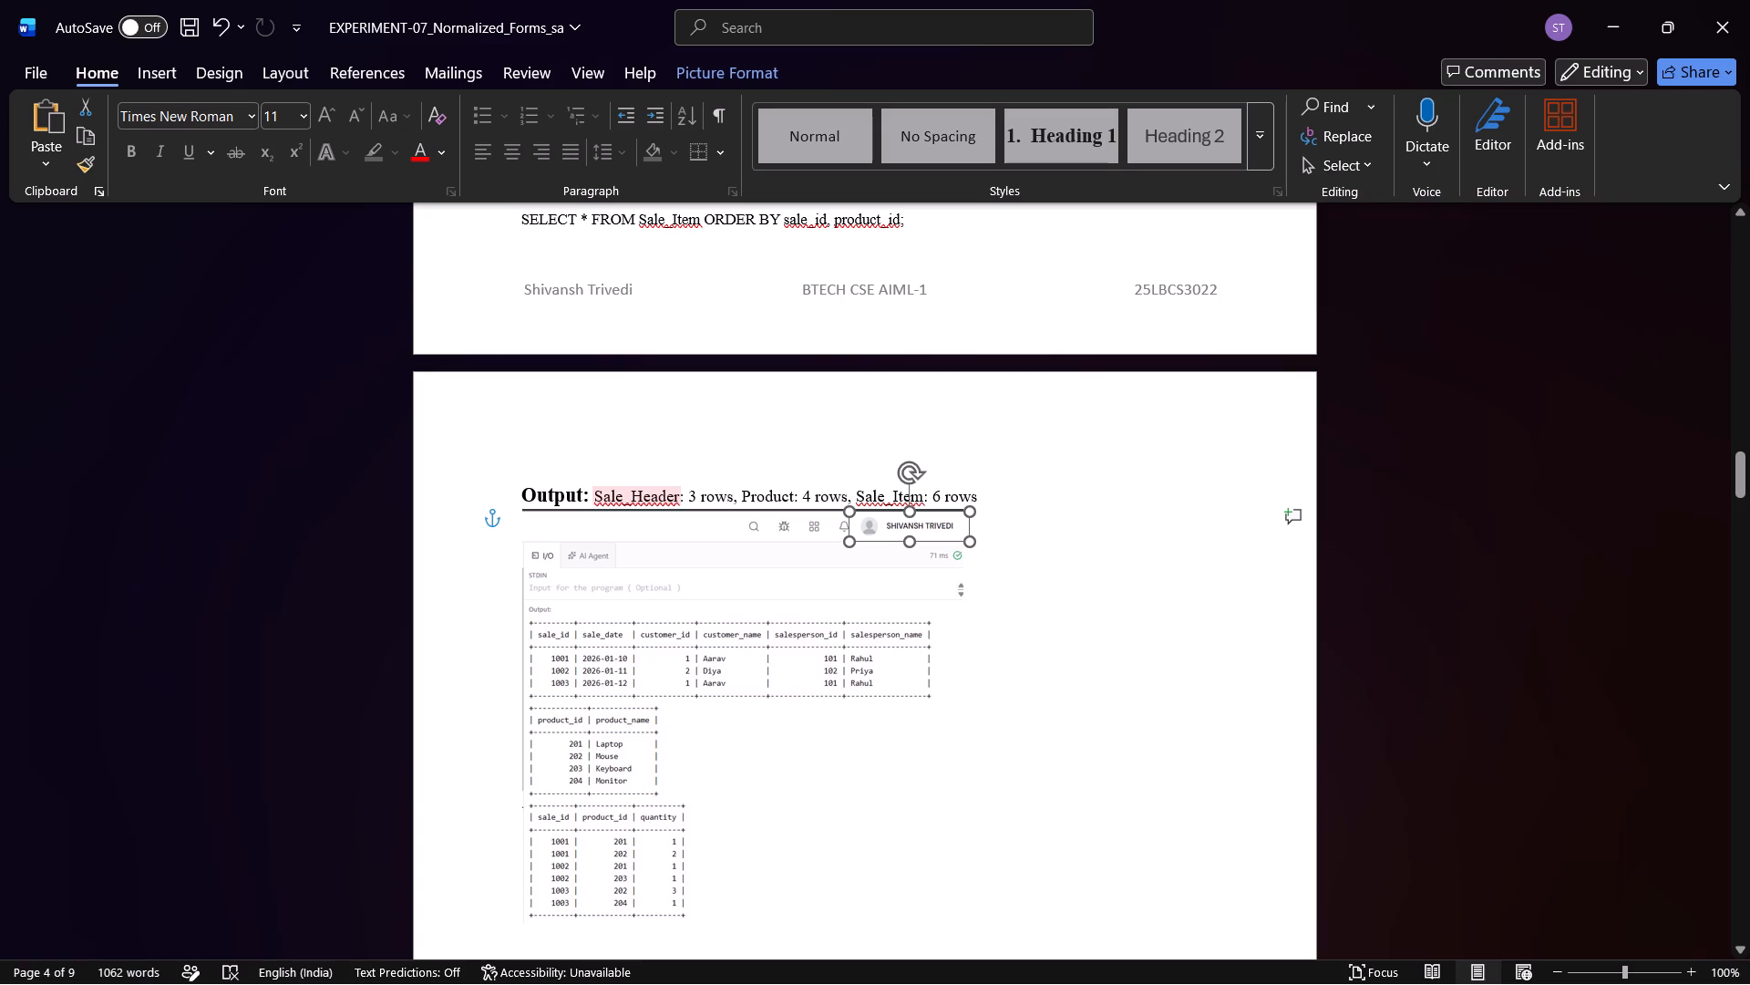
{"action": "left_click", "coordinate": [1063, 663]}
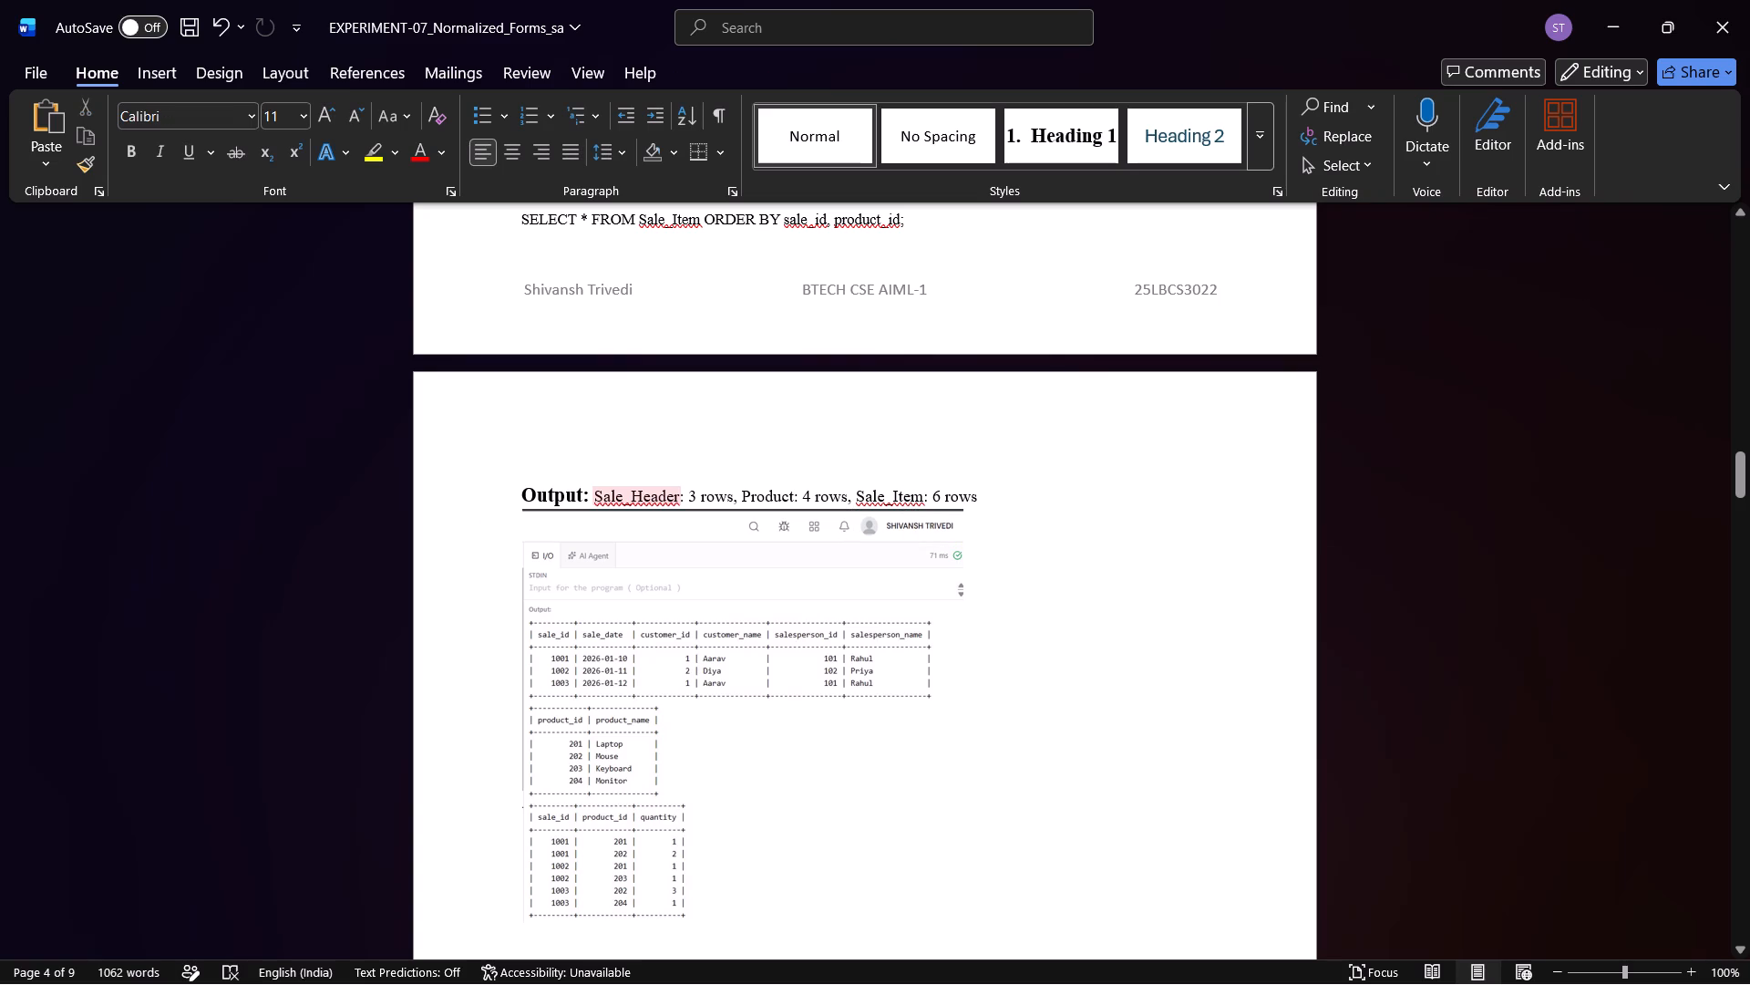
Paste another name badge above the "Output: Customer" line on page 5 and set it in front of text.
{"action": "scroll", "coordinate": [1068, 663], "scroll_direction": "down", "scroll_amount": 14}
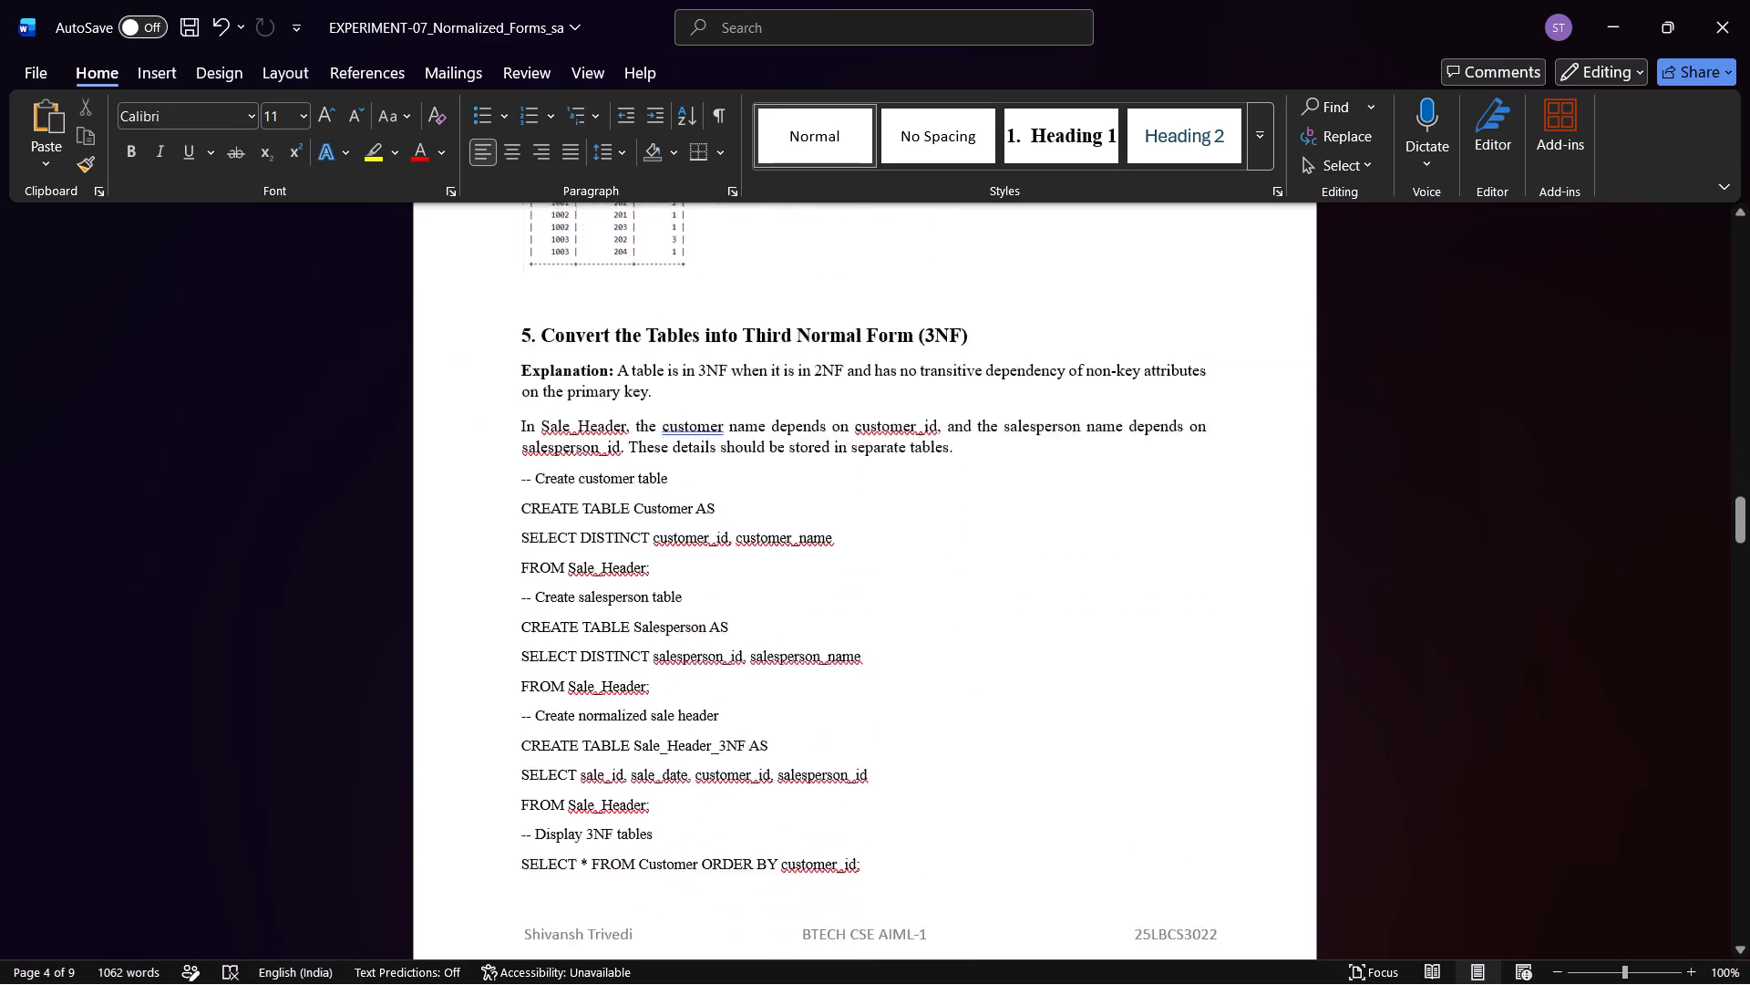
{"action": "scroll", "coordinate": [1068, 663], "scroll_direction": "down", "scroll_amount": 11}
{"action": "left_click", "coordinate": [1006, 468]}
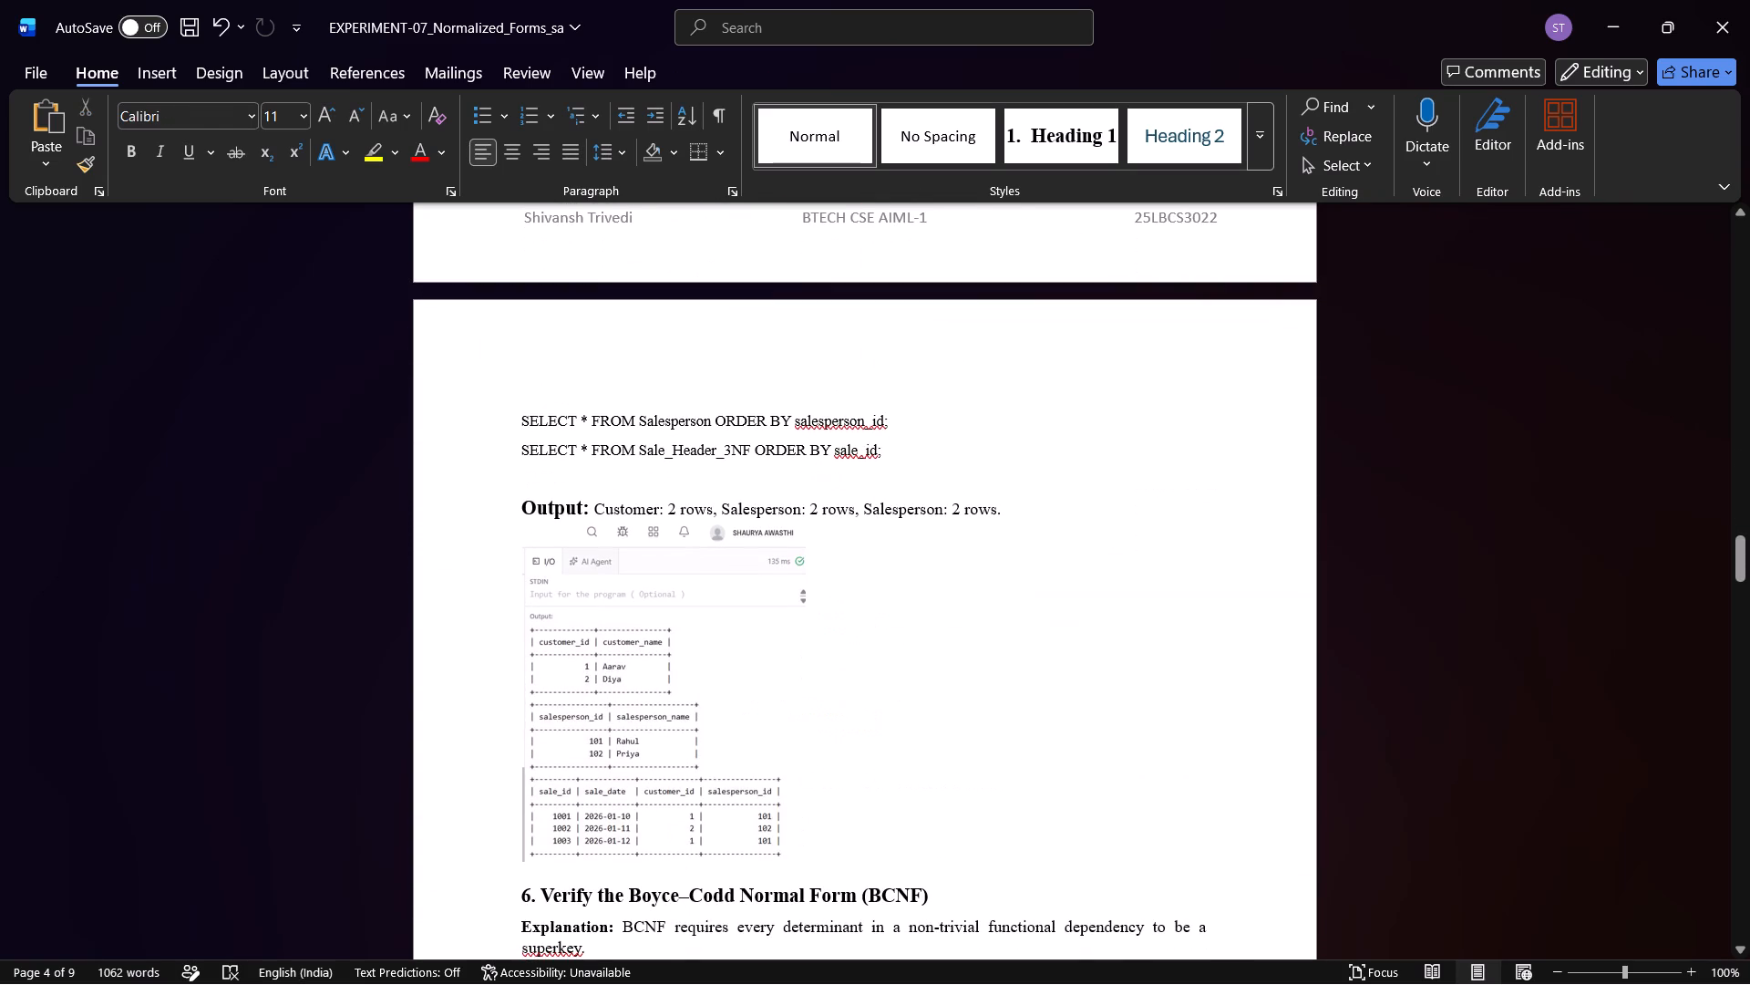
{"action": "key", "text": "ctrl+v"}
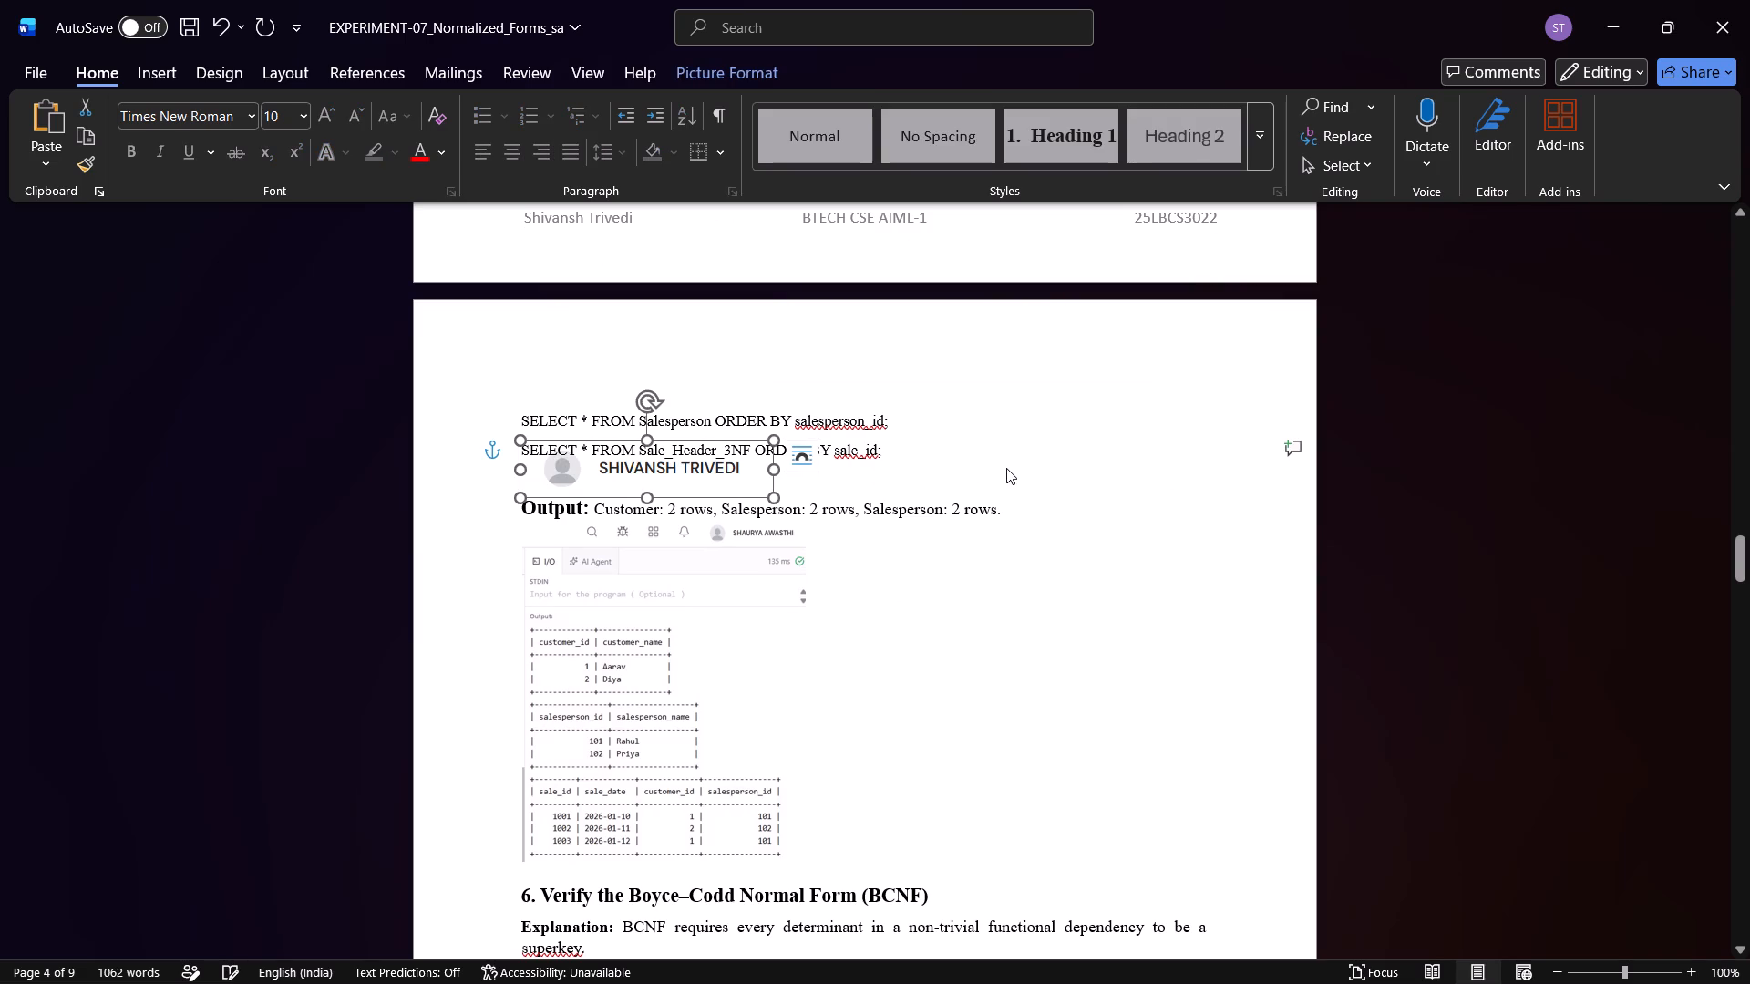
{"action": "left_click", "coordinate": [801, 451]}
{"action": "left_click", "coordinate": [966, 664]}
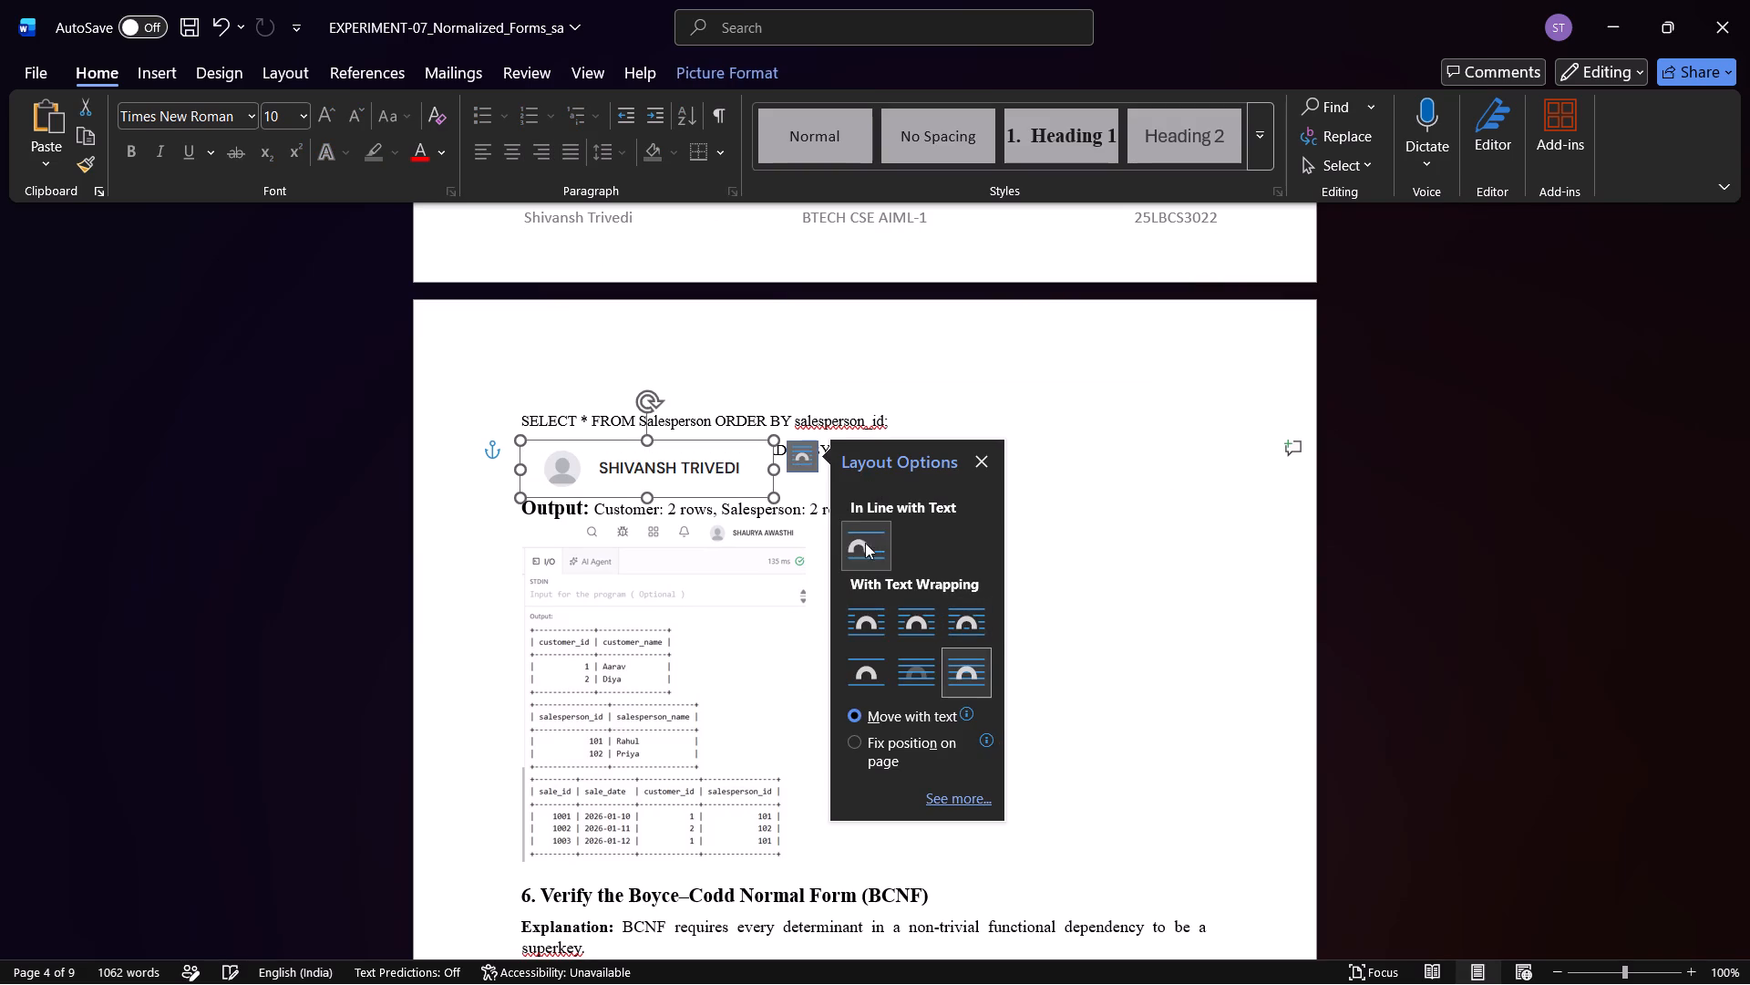
Scale the badge down and place it over the previous owner's name in the page 5 output screenshot.
{"action": "left_click_drag", "start_coordinate": [779, 500], "coordinate": [730, 482]}
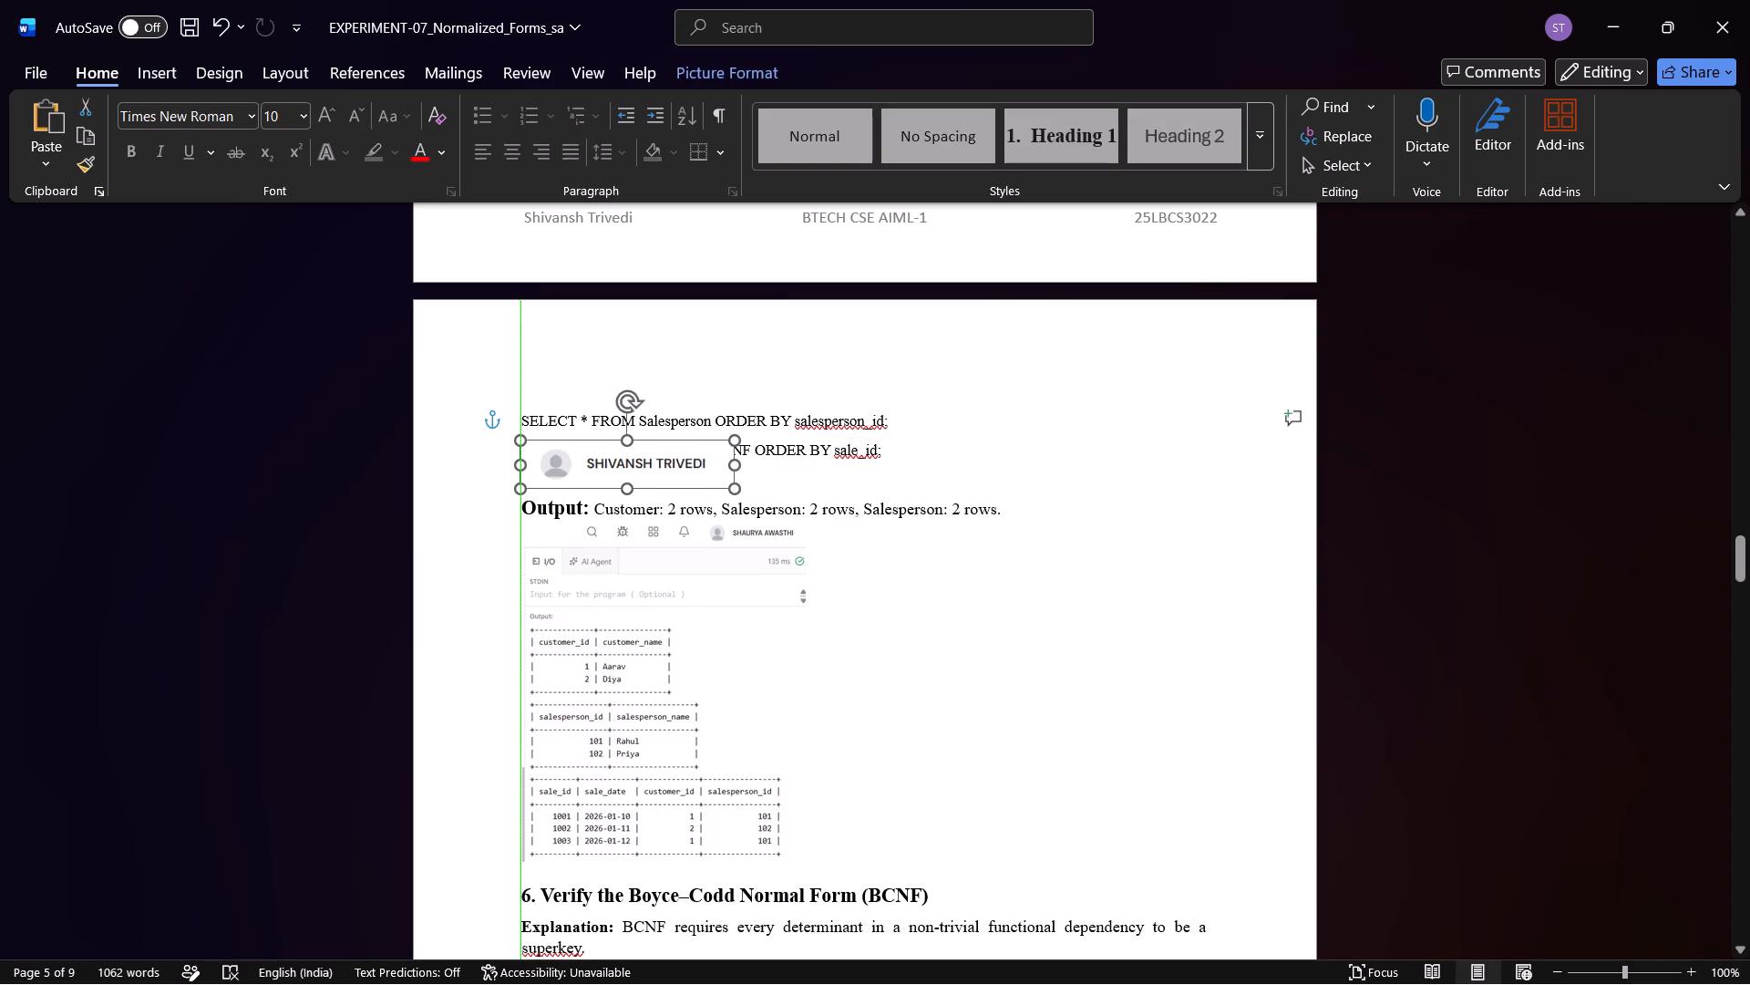
{"action": "left_click_drag", "start_coordinate": [730, 482], "coordinate": [636, 453]}
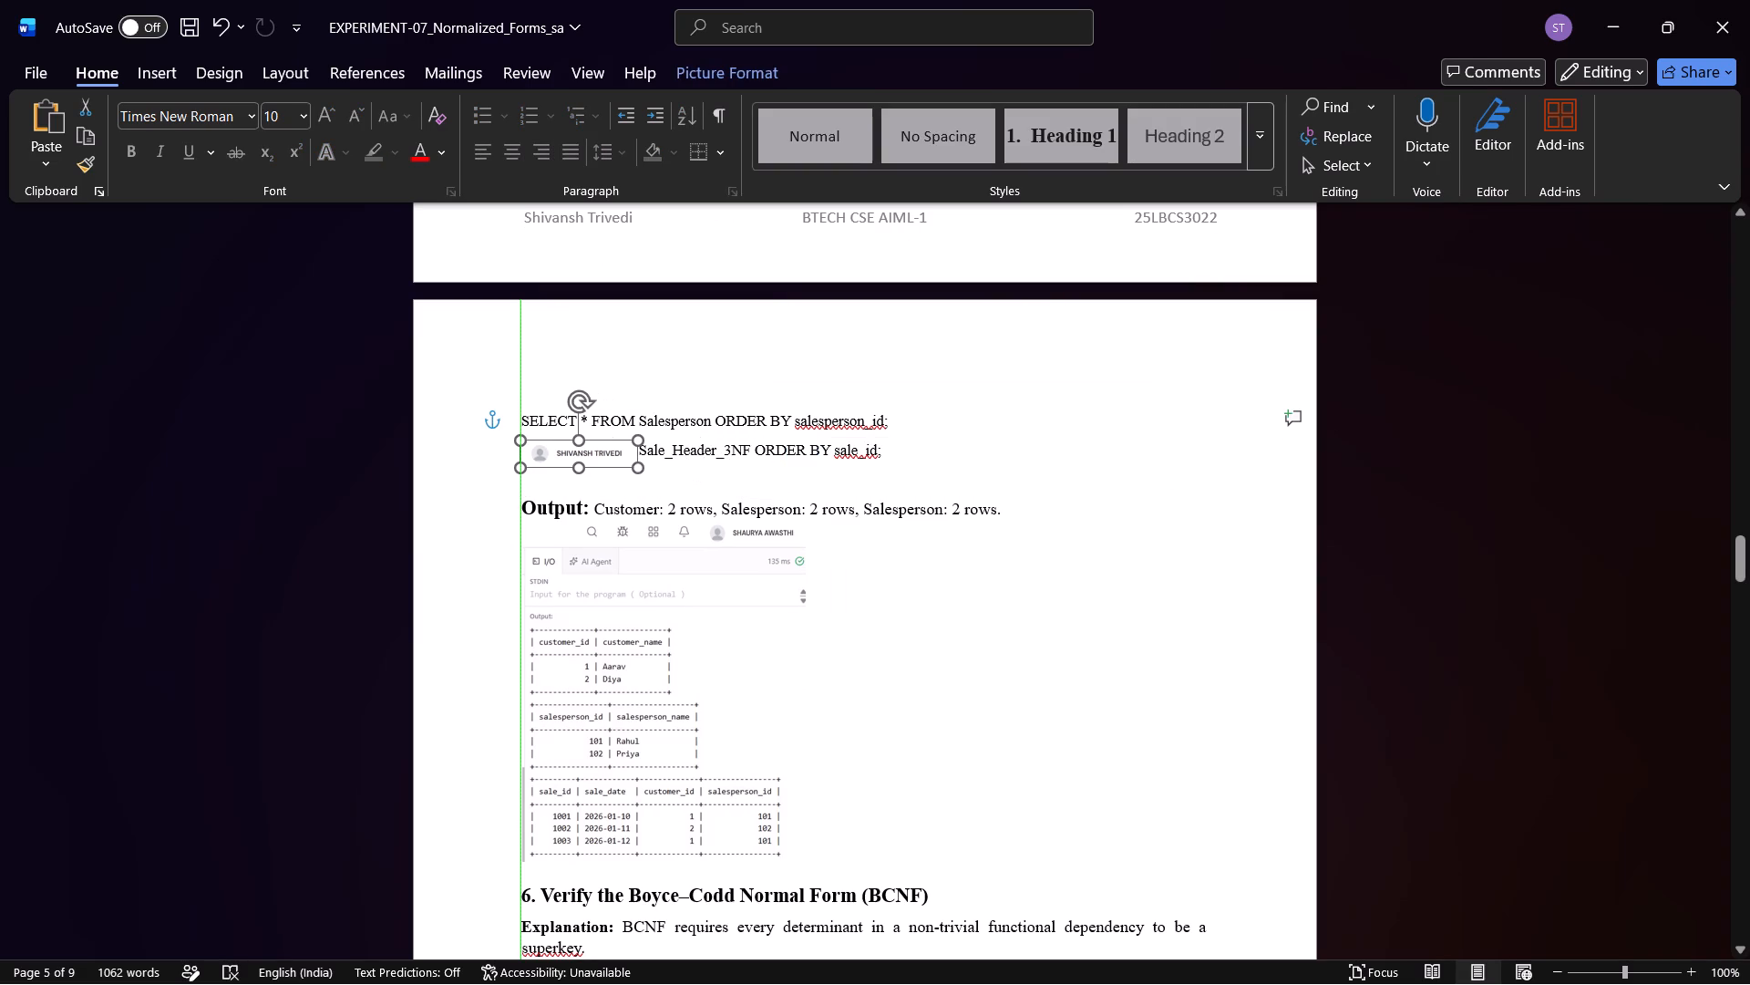
{"action": "left_click_drag", "start_coordinate": [607, 454], "coordinate": [787, 552]}
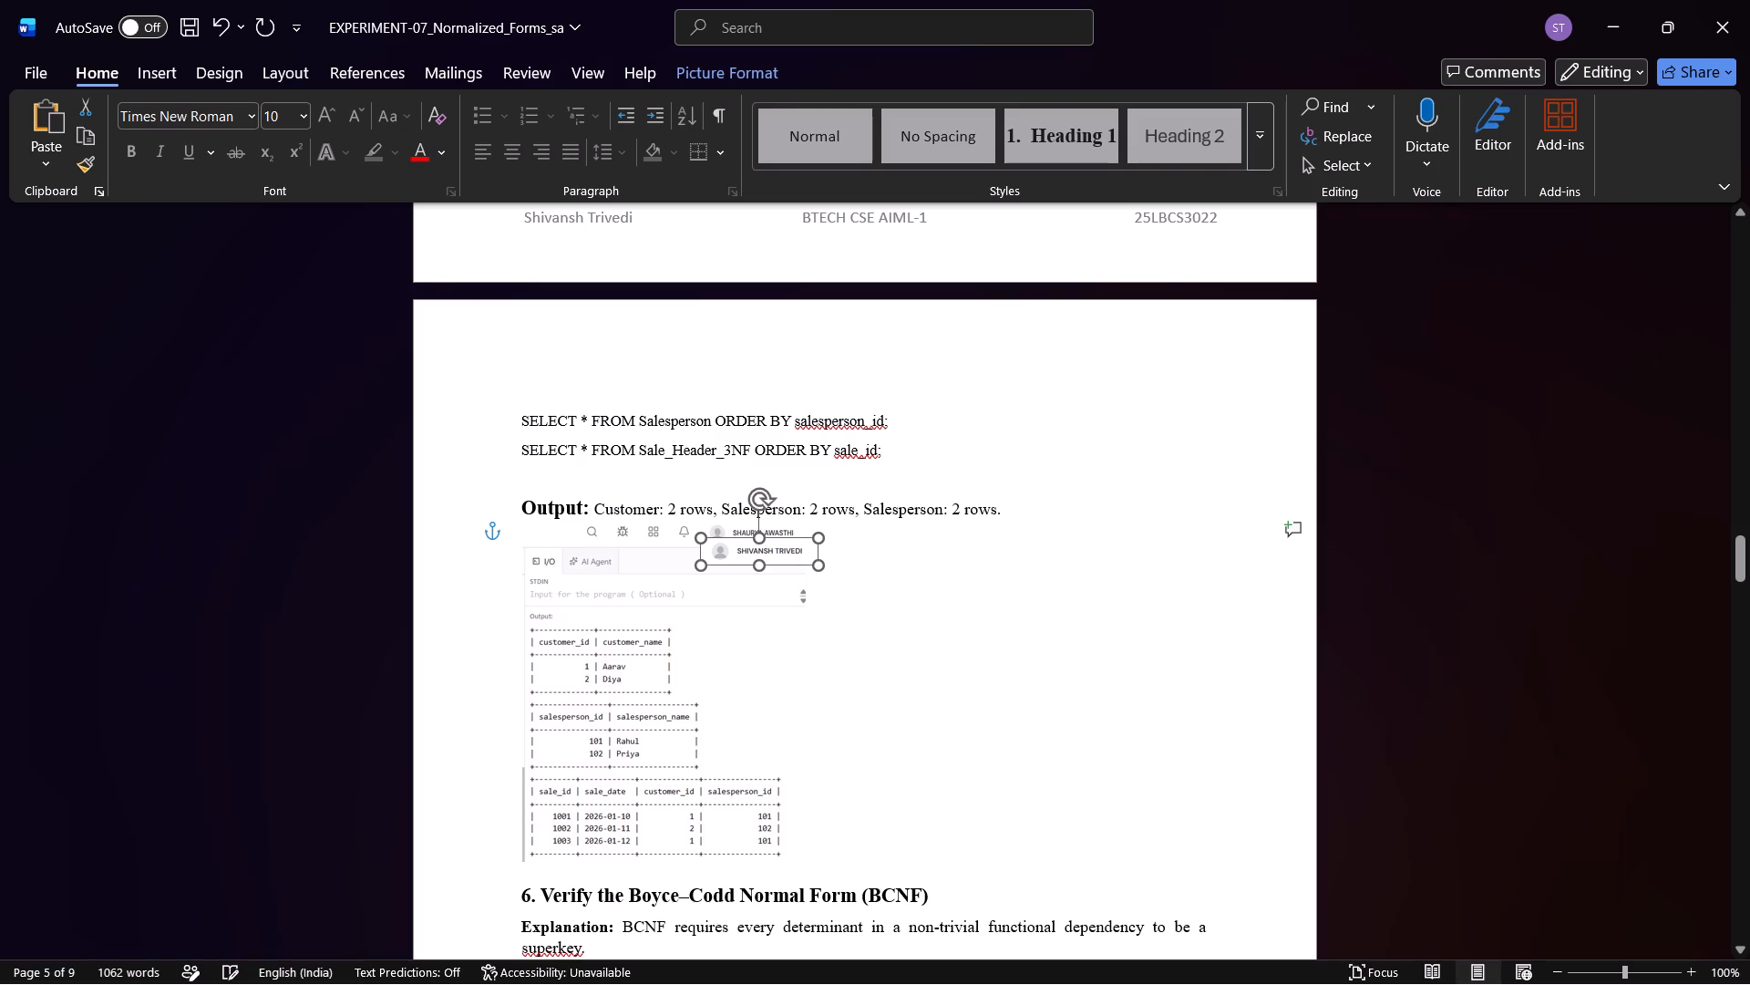
{"action": "left_click_drag", "start_coordinate": [787, 552], "coordinate": [780, 524]}
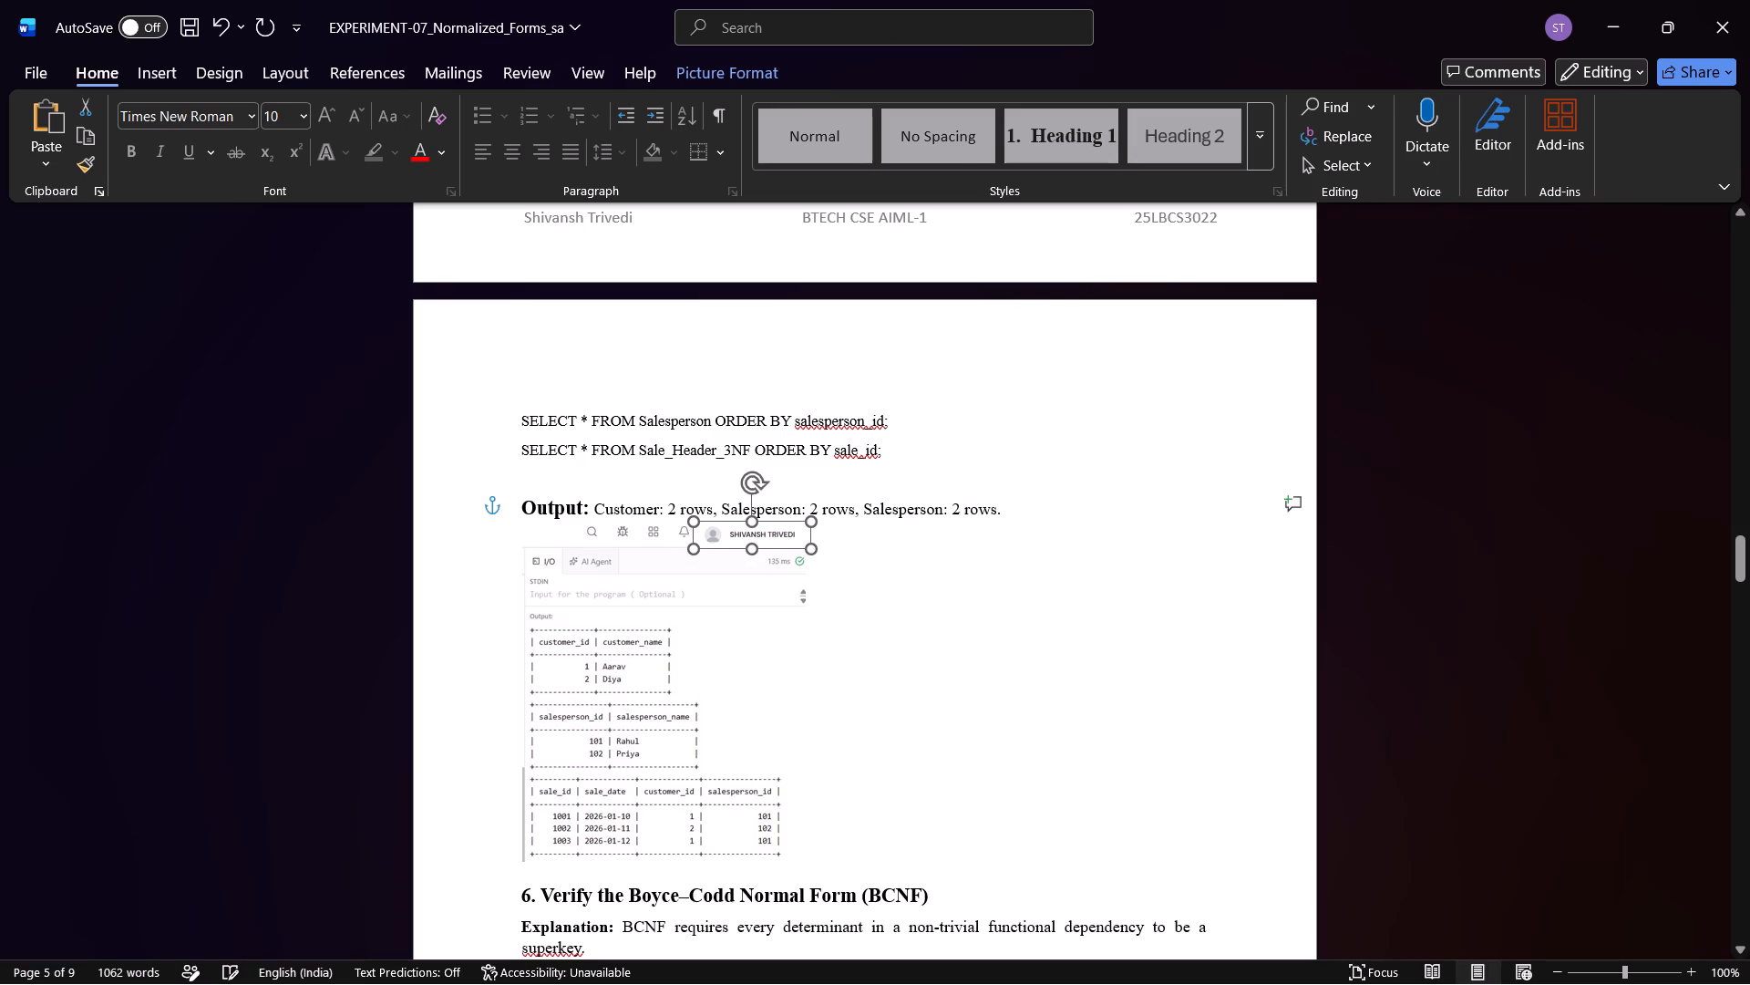
{"action": "left_click_drag", "start_coordinate": [780, 524], "coordinate": [781, 518]}
{"action": "left_click", "coordinate": [1005, 619]}
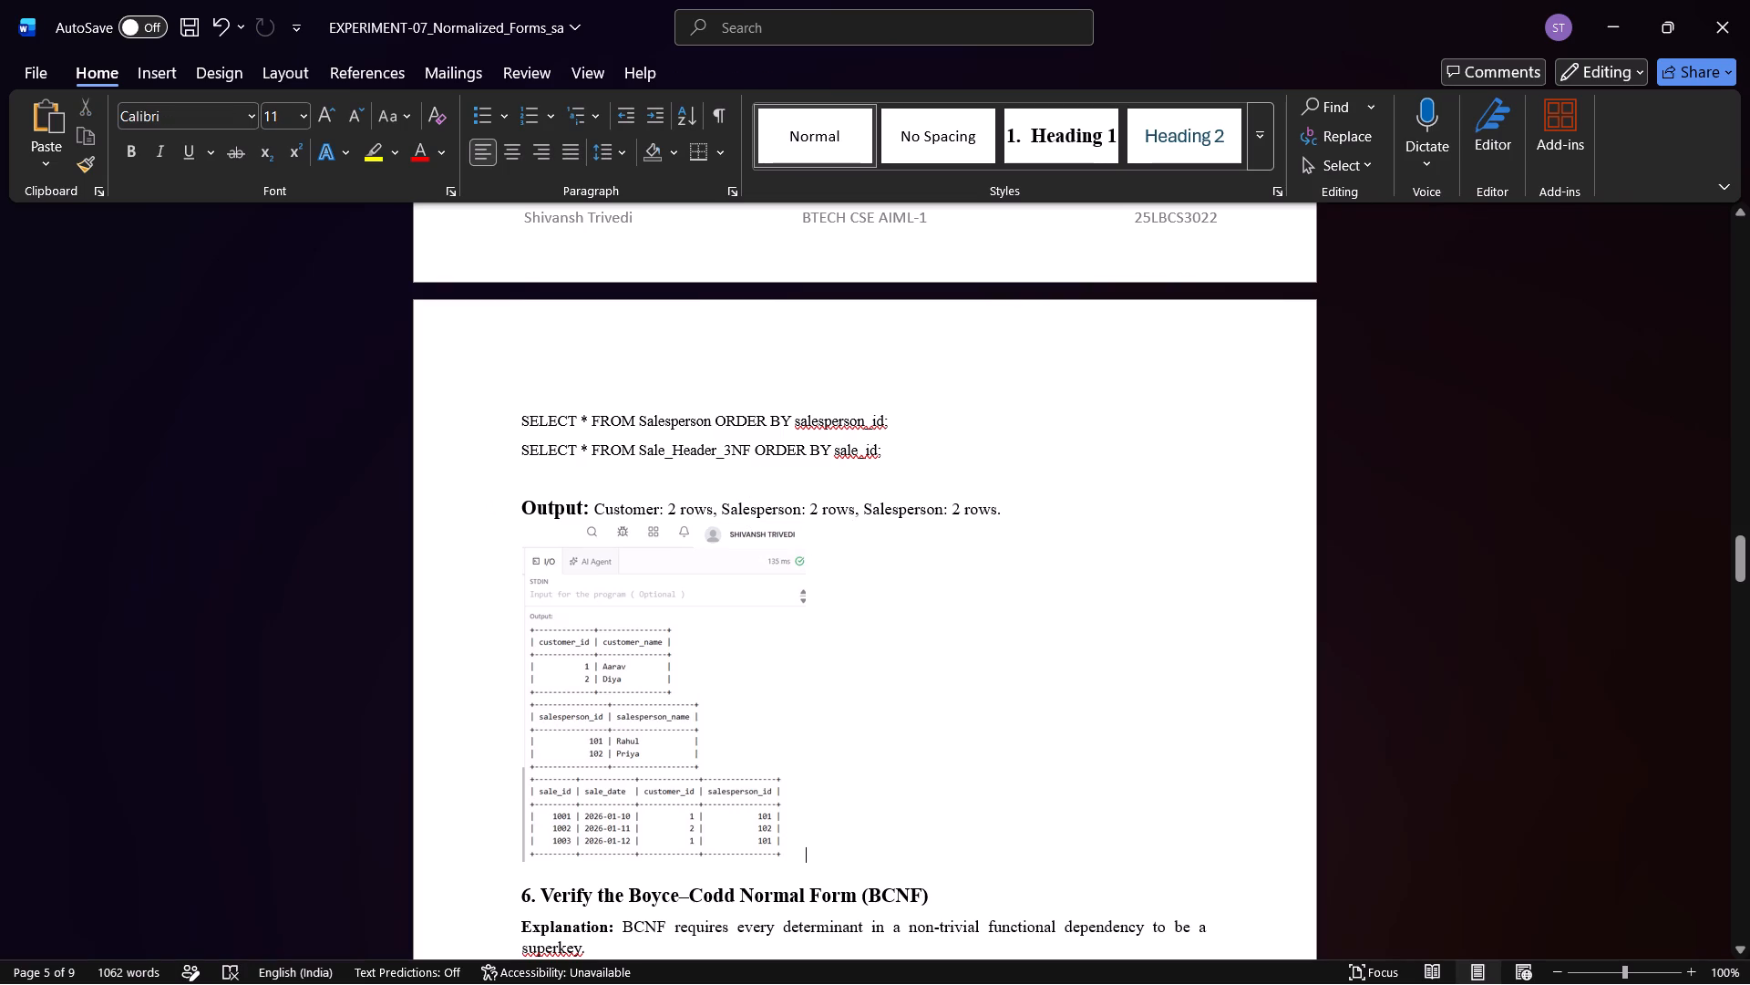
Reduce the page 5 badge's height from its top and bottom edges to fit the screenshot's profile row, and deselect it.
{"action": "left_click", "coordinate": [772, 533]}
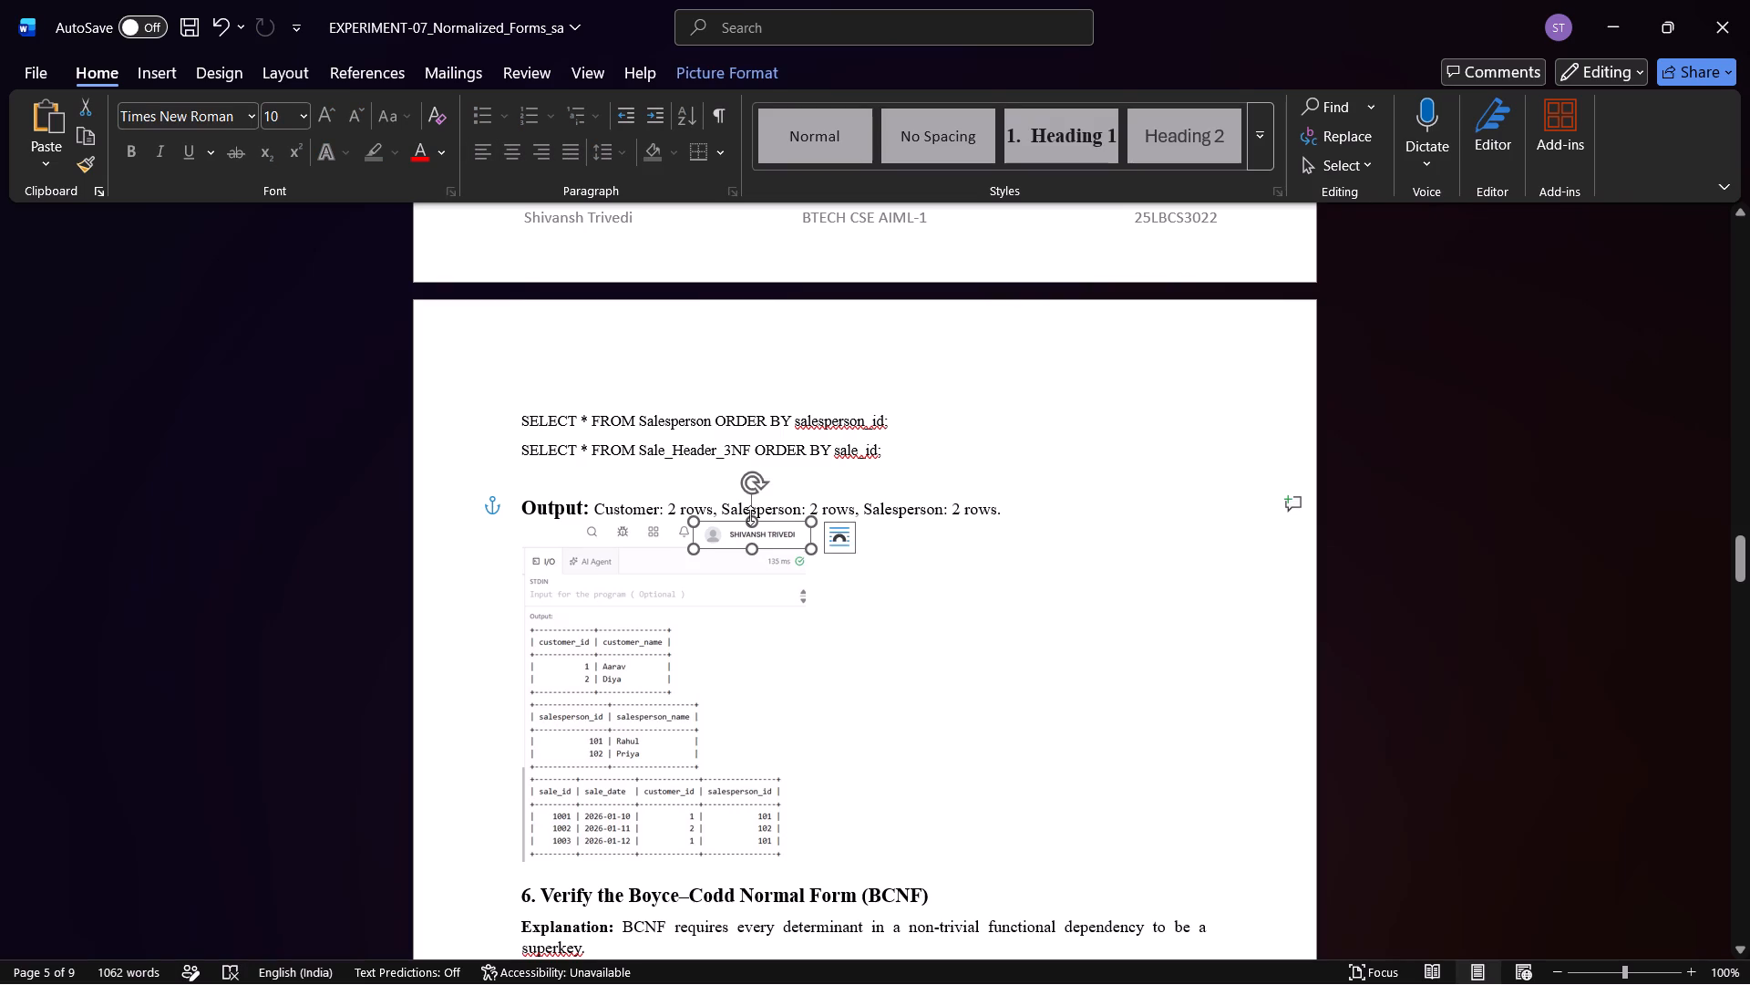
{"action": "left_click_drag", "start_coordinate": [750, 515], "coordinate": [752, 524]}
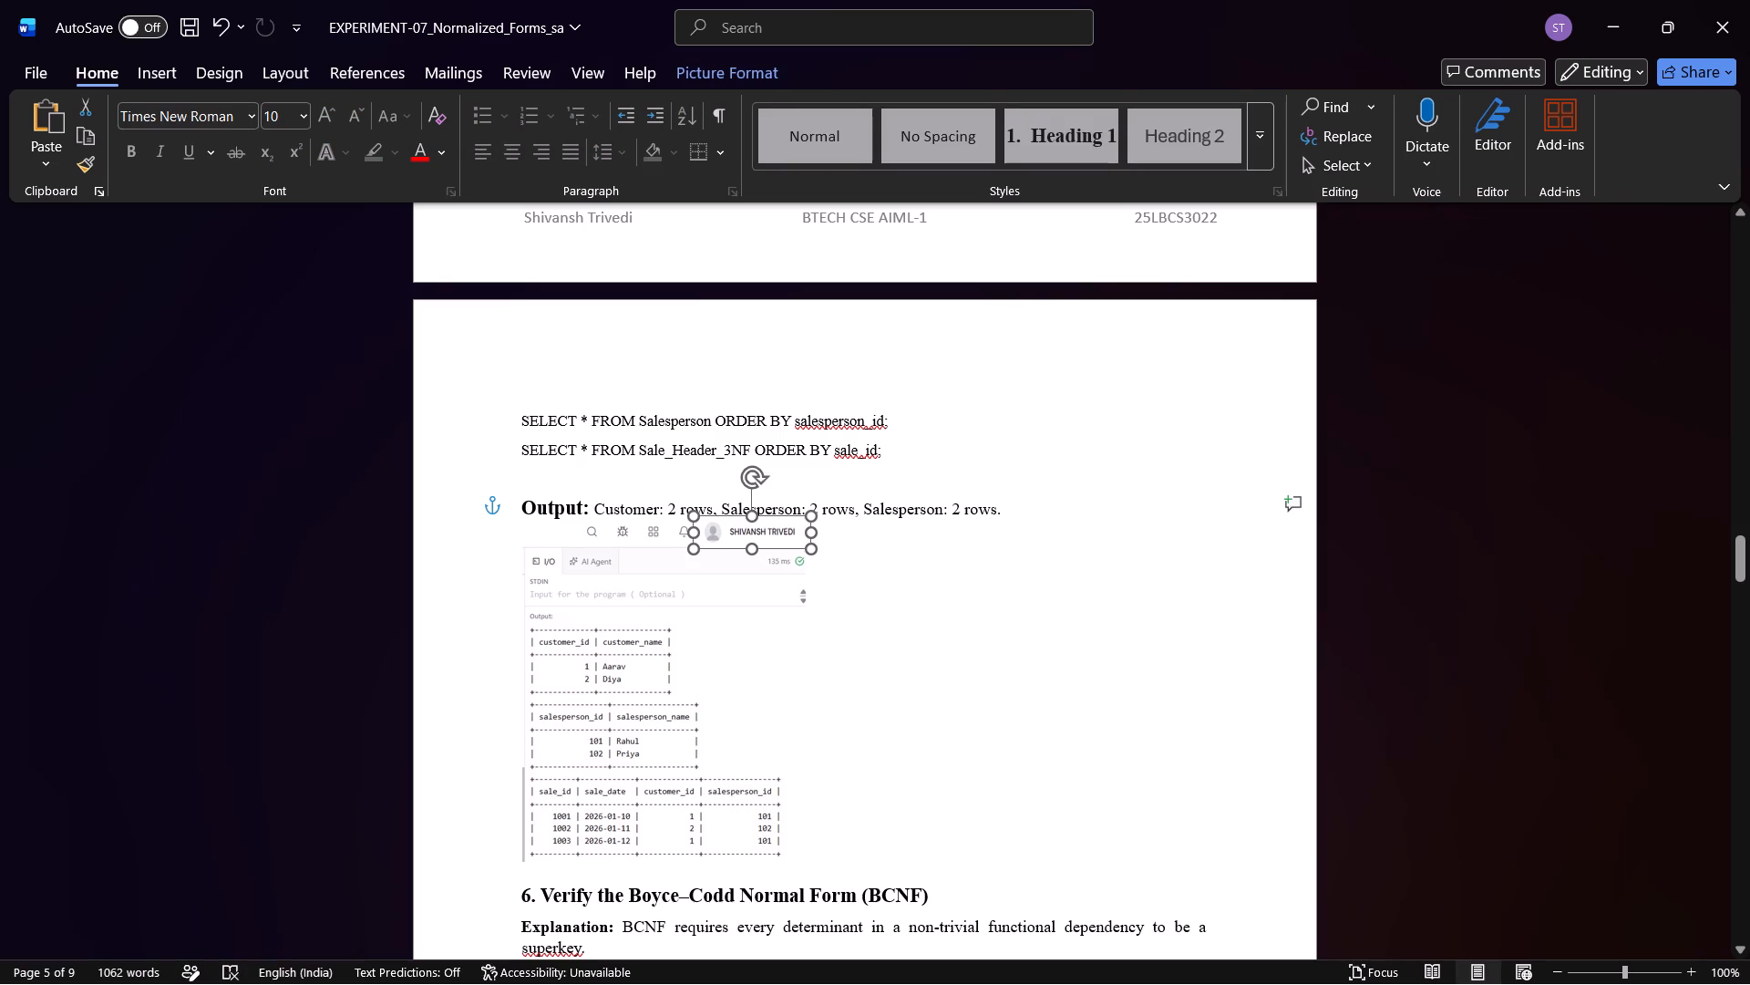
{"action": "left_click_drag", "start_coordinate": [752, 524], "coordinate": [752, 515]}
{"action": "left_click_drag", "start_coordinate": [752, 515], "coordinate": [753, 524]}
{"action": "left_click", "coordinate": [753, 544]}
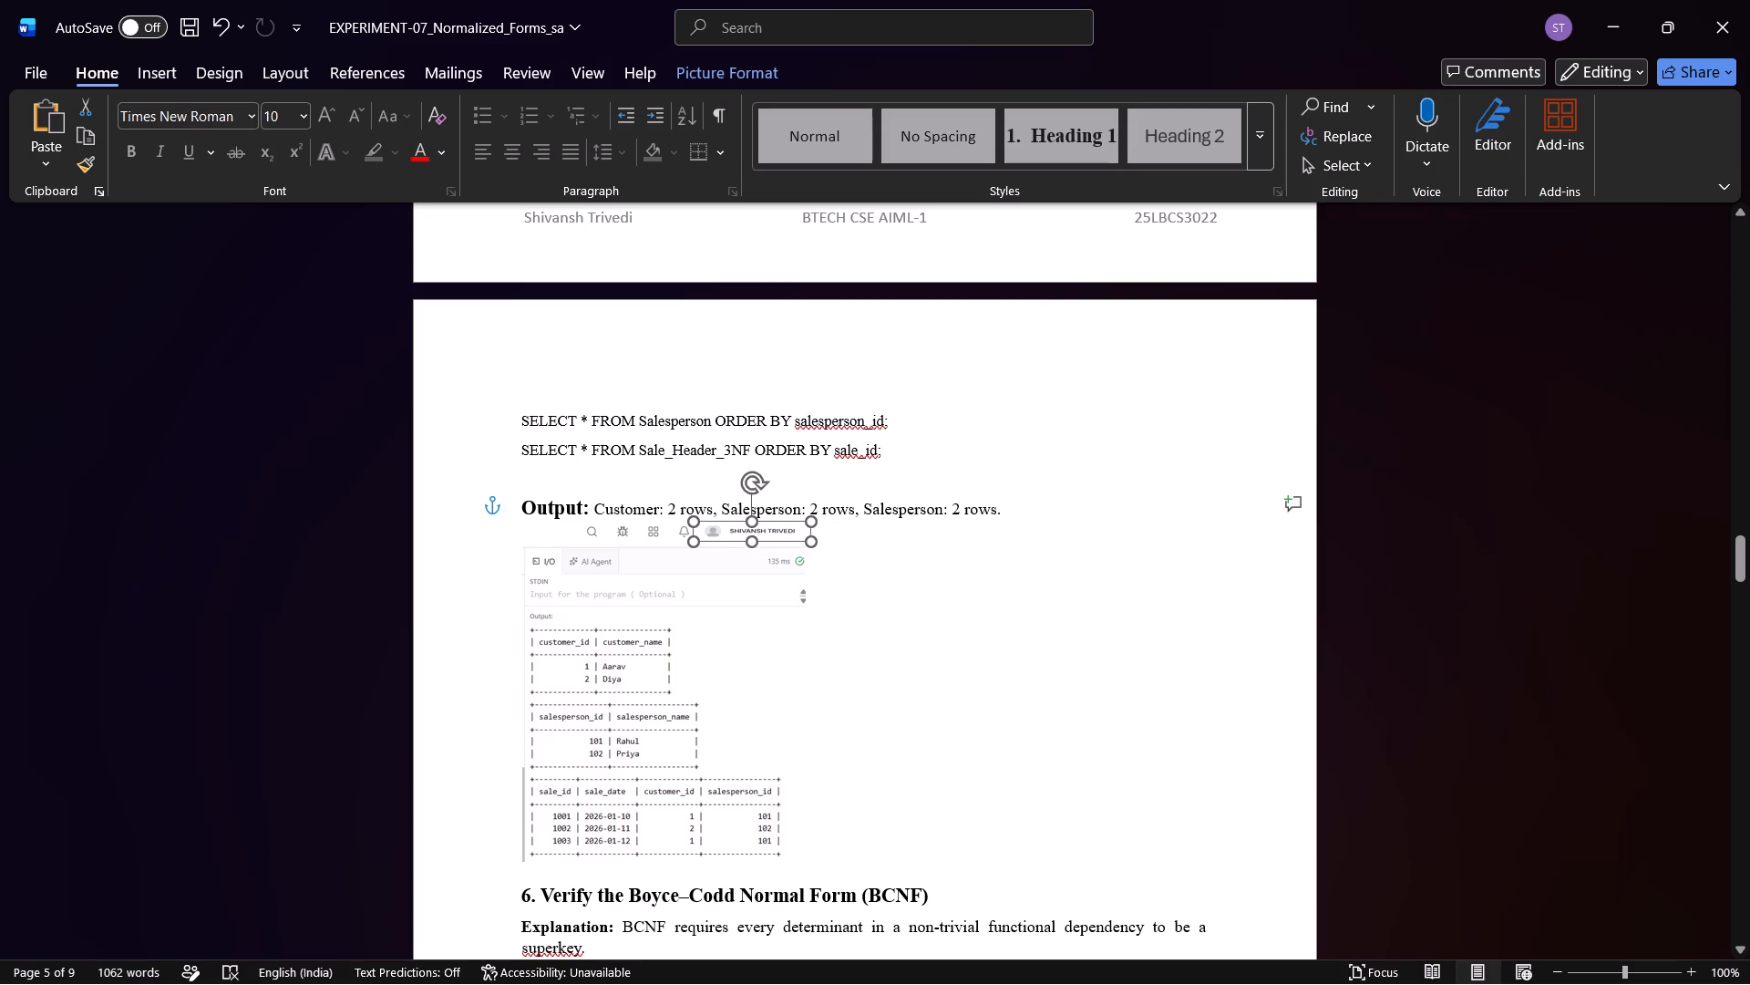
{"action": "left_click", "coordinate": [909, 612]}
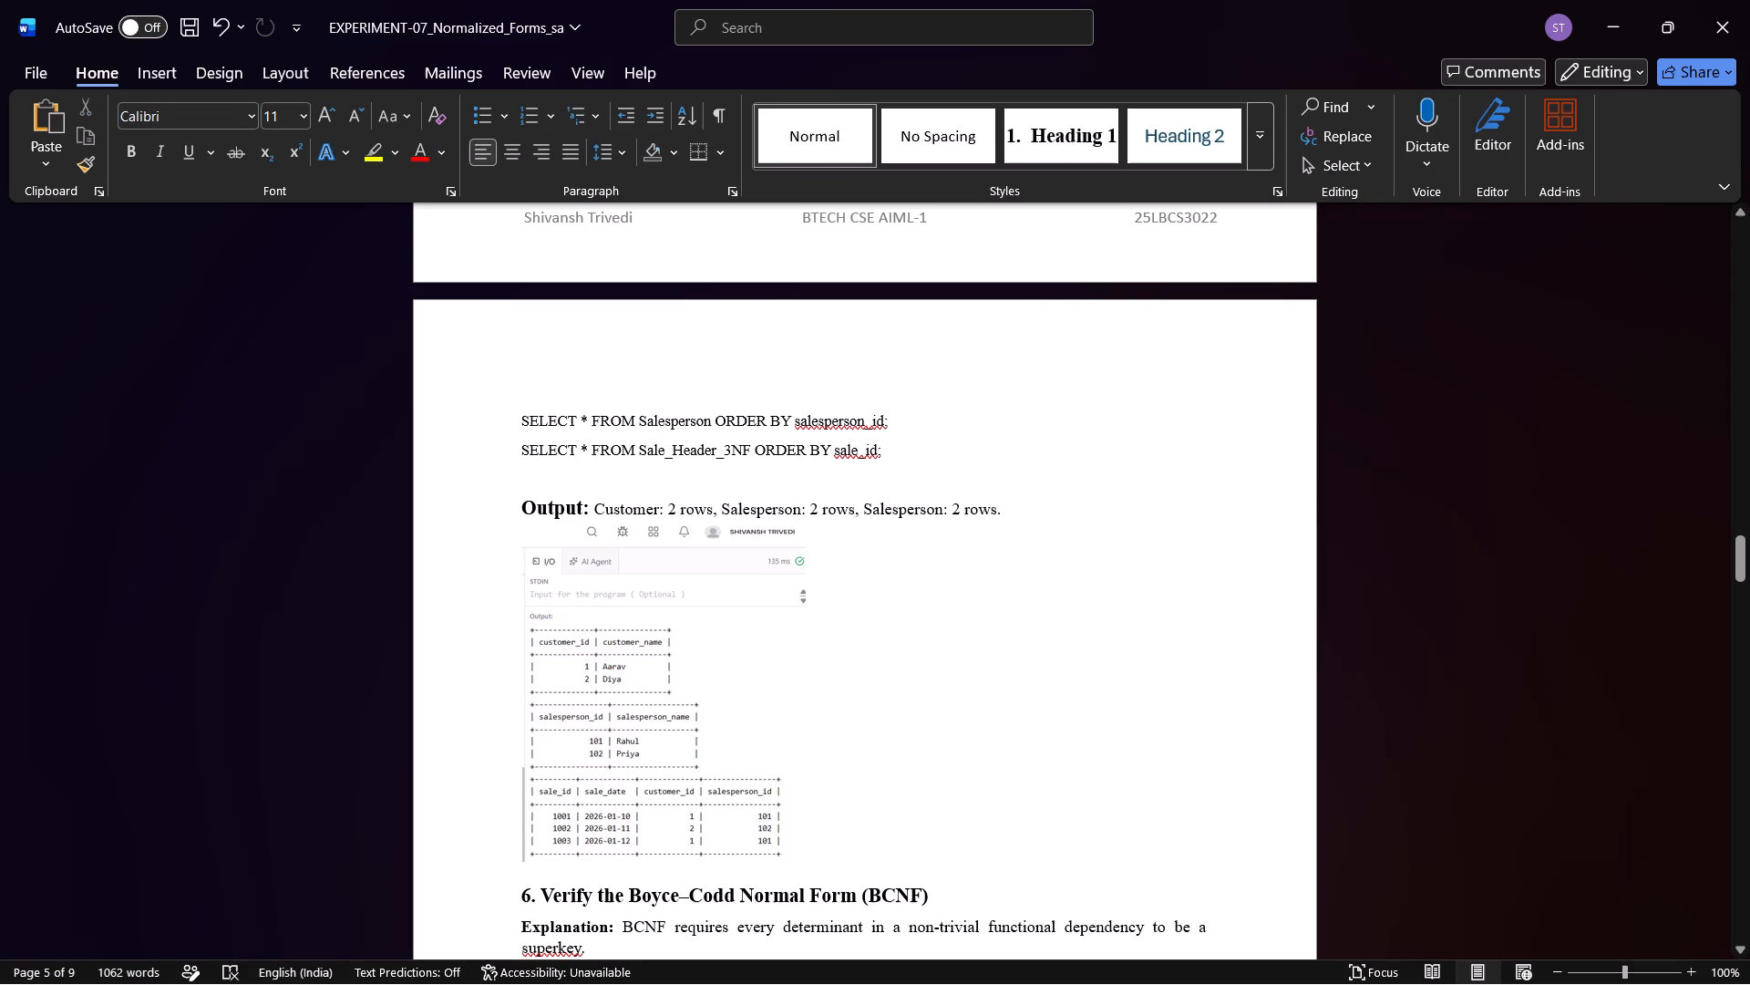
Paste another name badge below "FROM Sale_Item;" on page 6 and shrink it to suit the output screenshot's profile name.
{"action": "scroll", "coordinate": [978, 658], "scroll_direction": "down", "scroll_amount": 8}
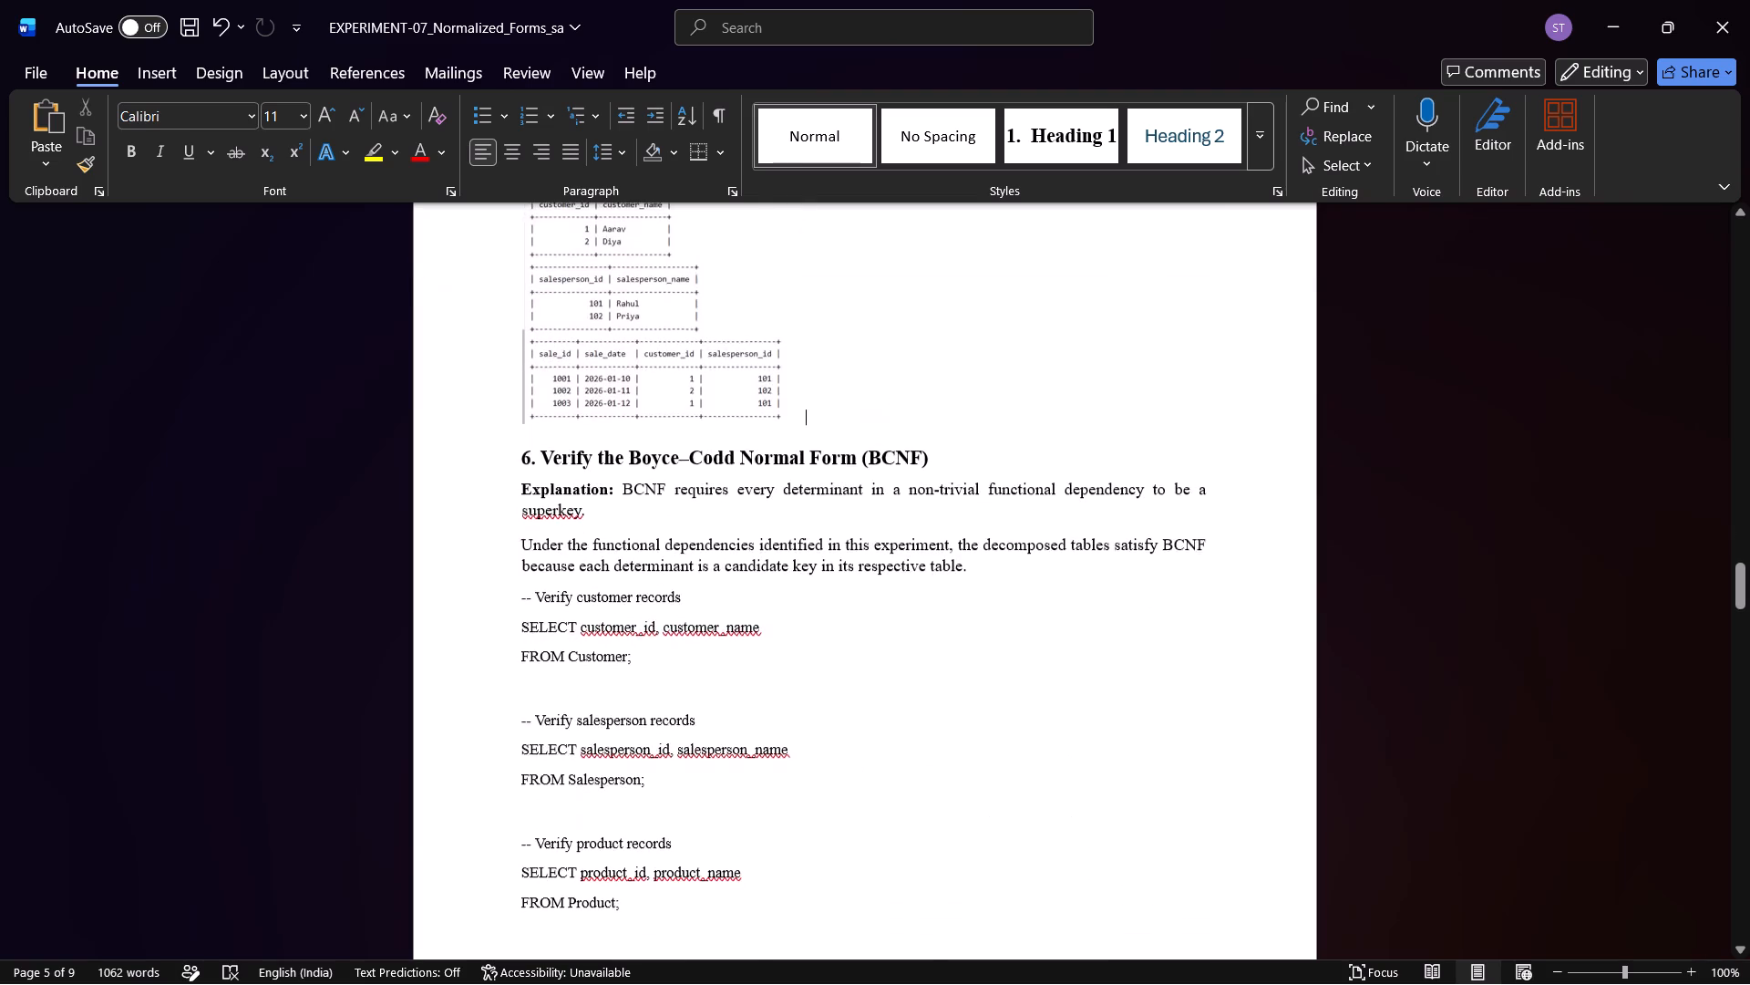
{"action": "scroll", "coordinate": [980, 659], "scroll_direction": "down", "scroll_amount": 19}
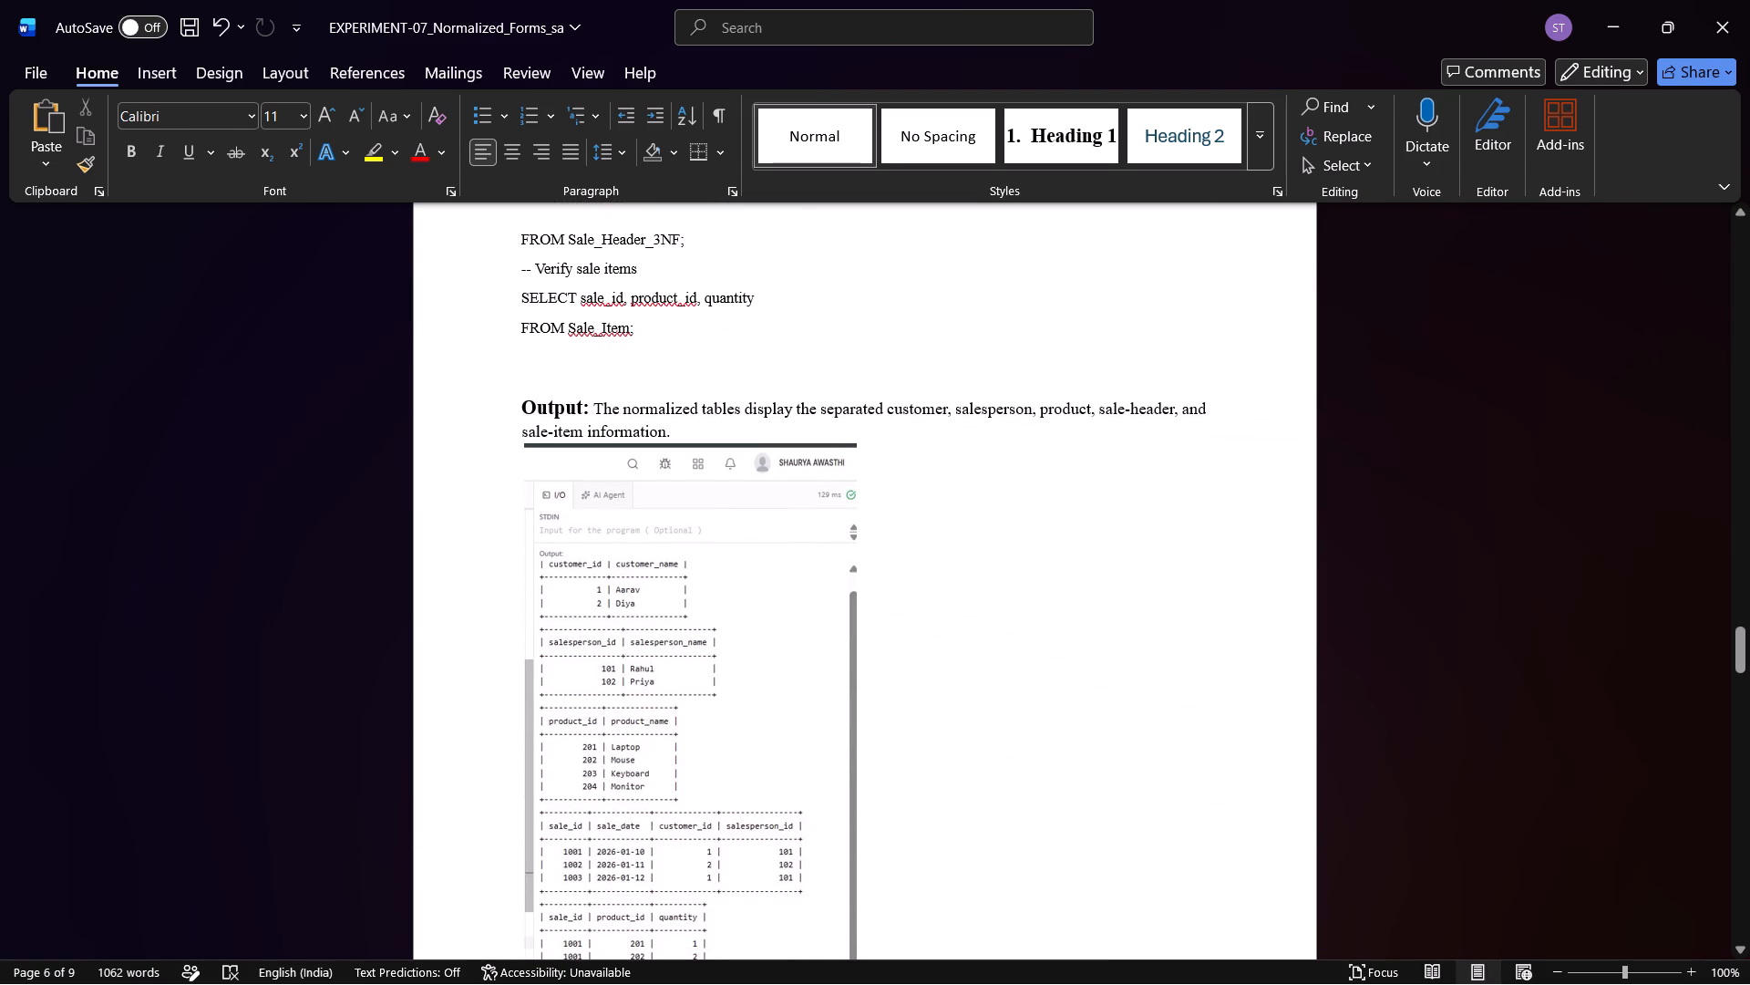
{"action": "left_click", "coordinate": [923, 350]}
{"action": "key", "text": "ctrl+v"}
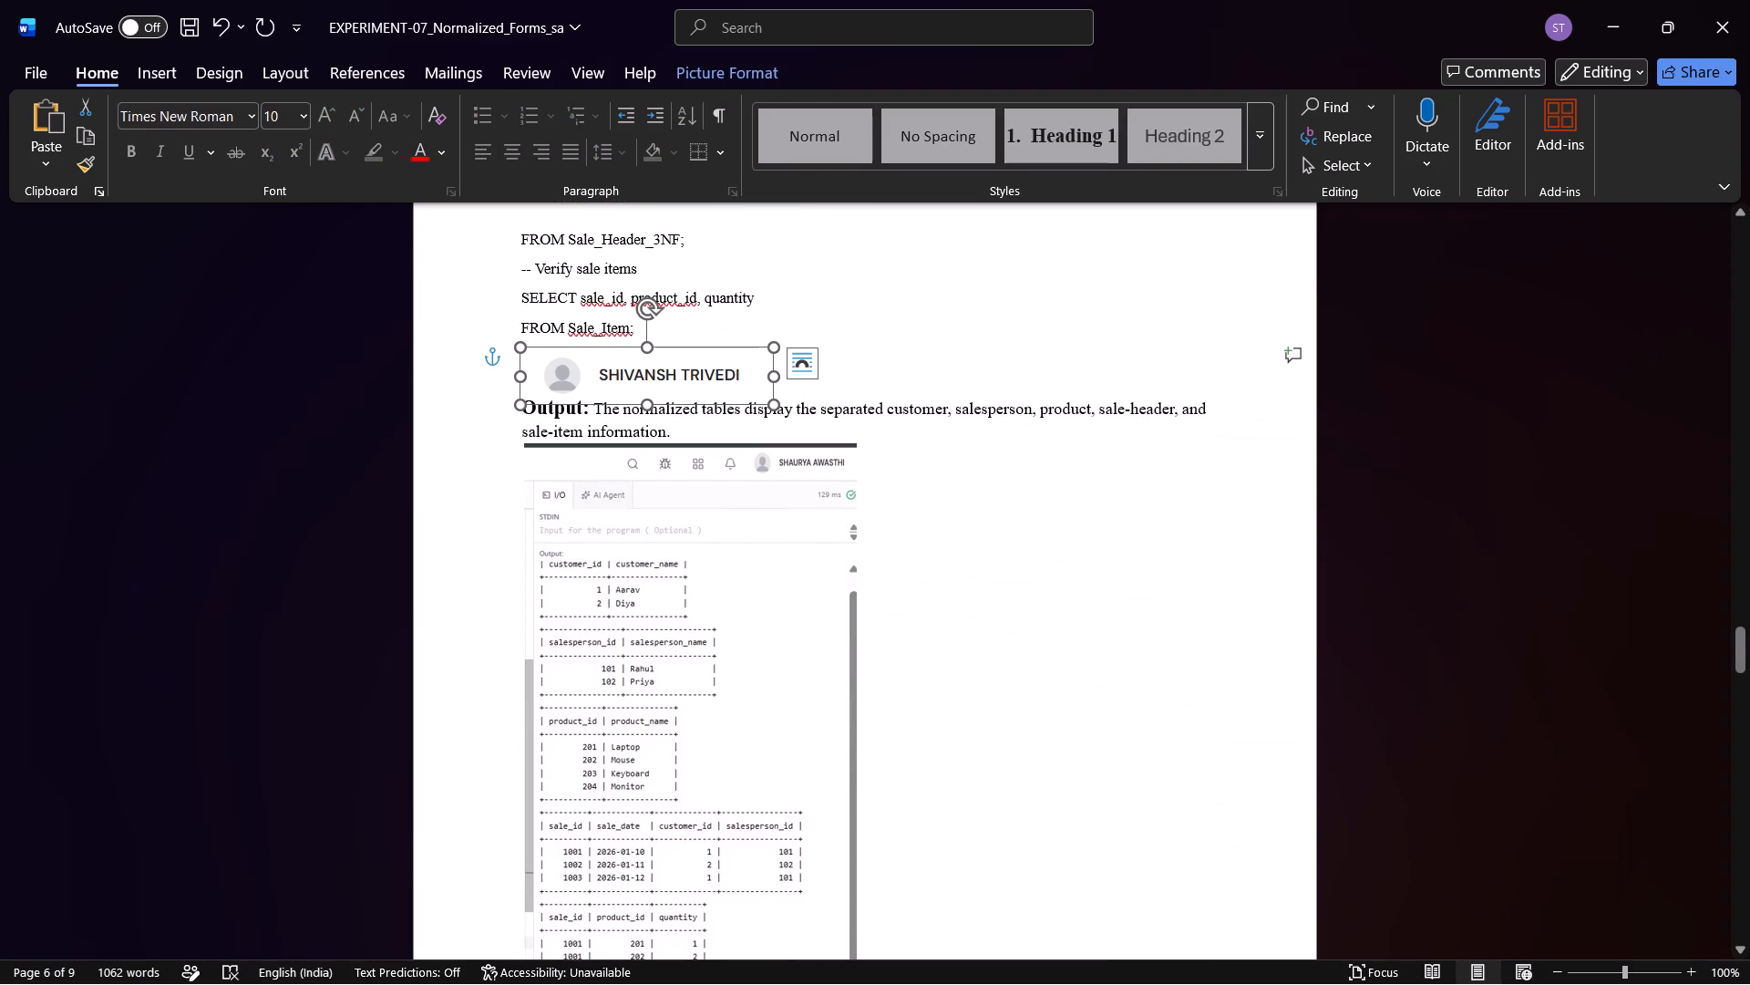
{"action": "left_click_drag", "start_coordinate": [773, 399], "coordinate": [700, 376]}
{"action": "left_click_drag", "start_coordinate": [700, 369], "coordinate": [670, 368]}
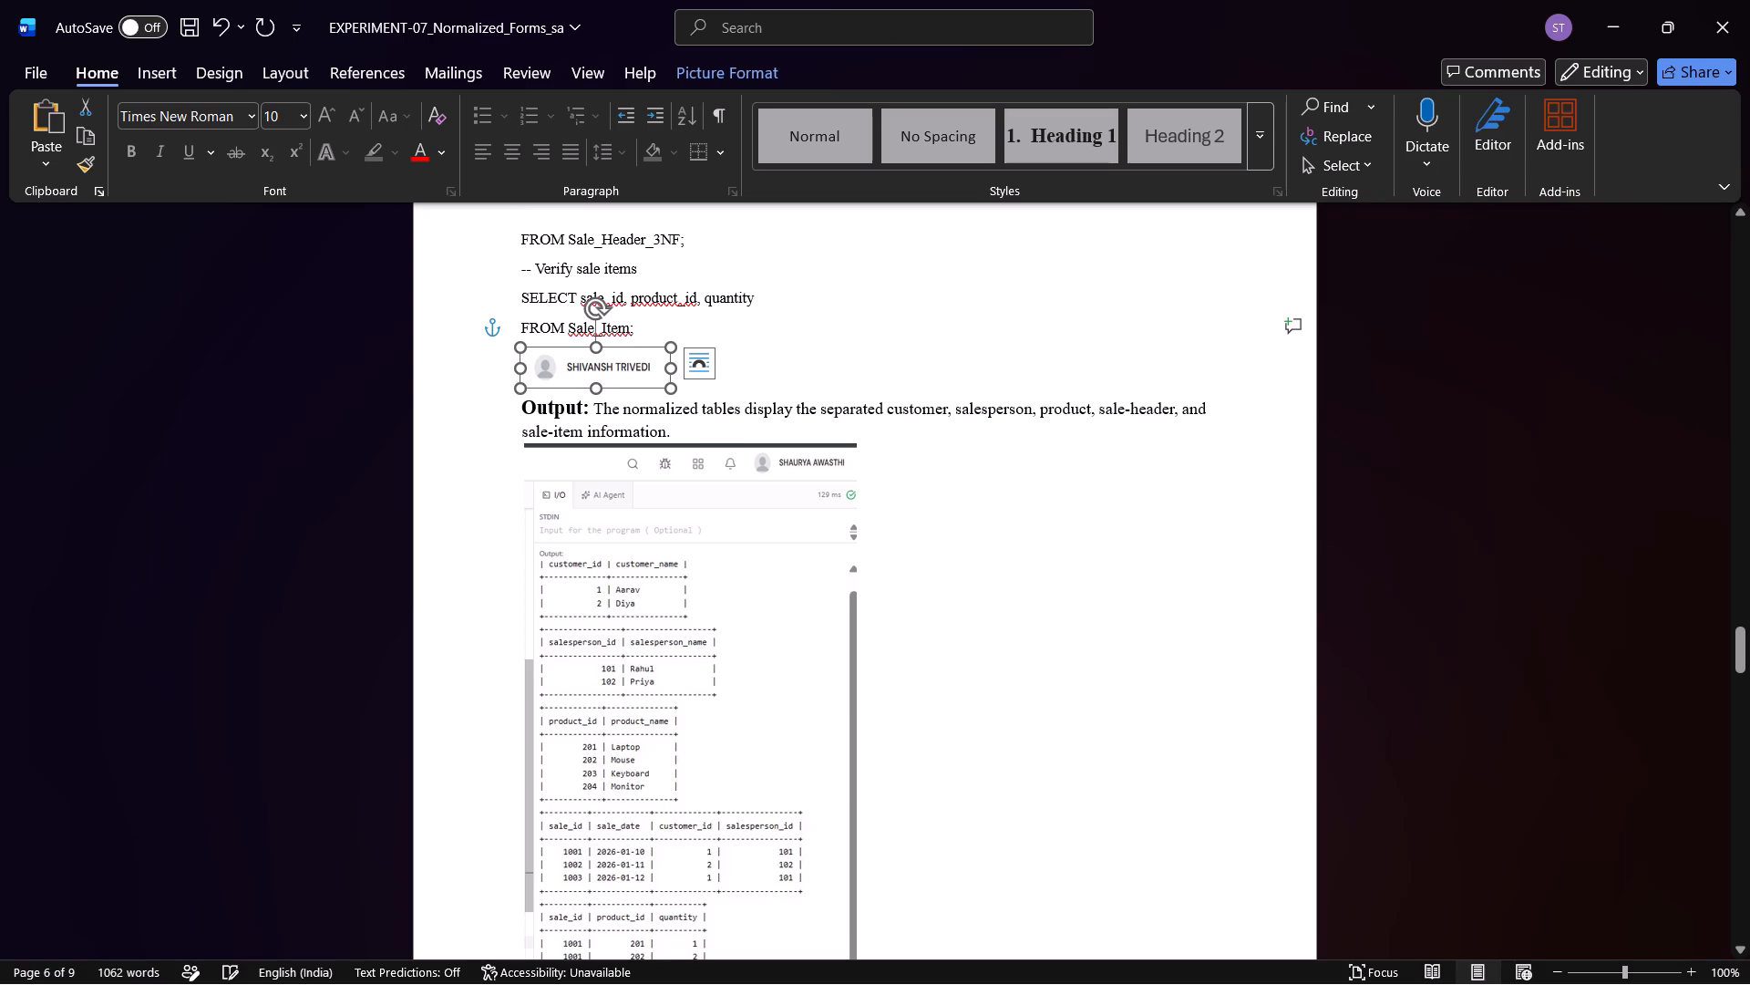
{"action": "left_click_drag", "start_coordinate": [671, 391], "coordinate": [640, 380]}
Move the badge over the previous owner's name in the page 6 output screenshot and set it in front of text.
{"action": "left_click_drag", "start_coordinate": [597, 365], "coordinate": [815, 490]}
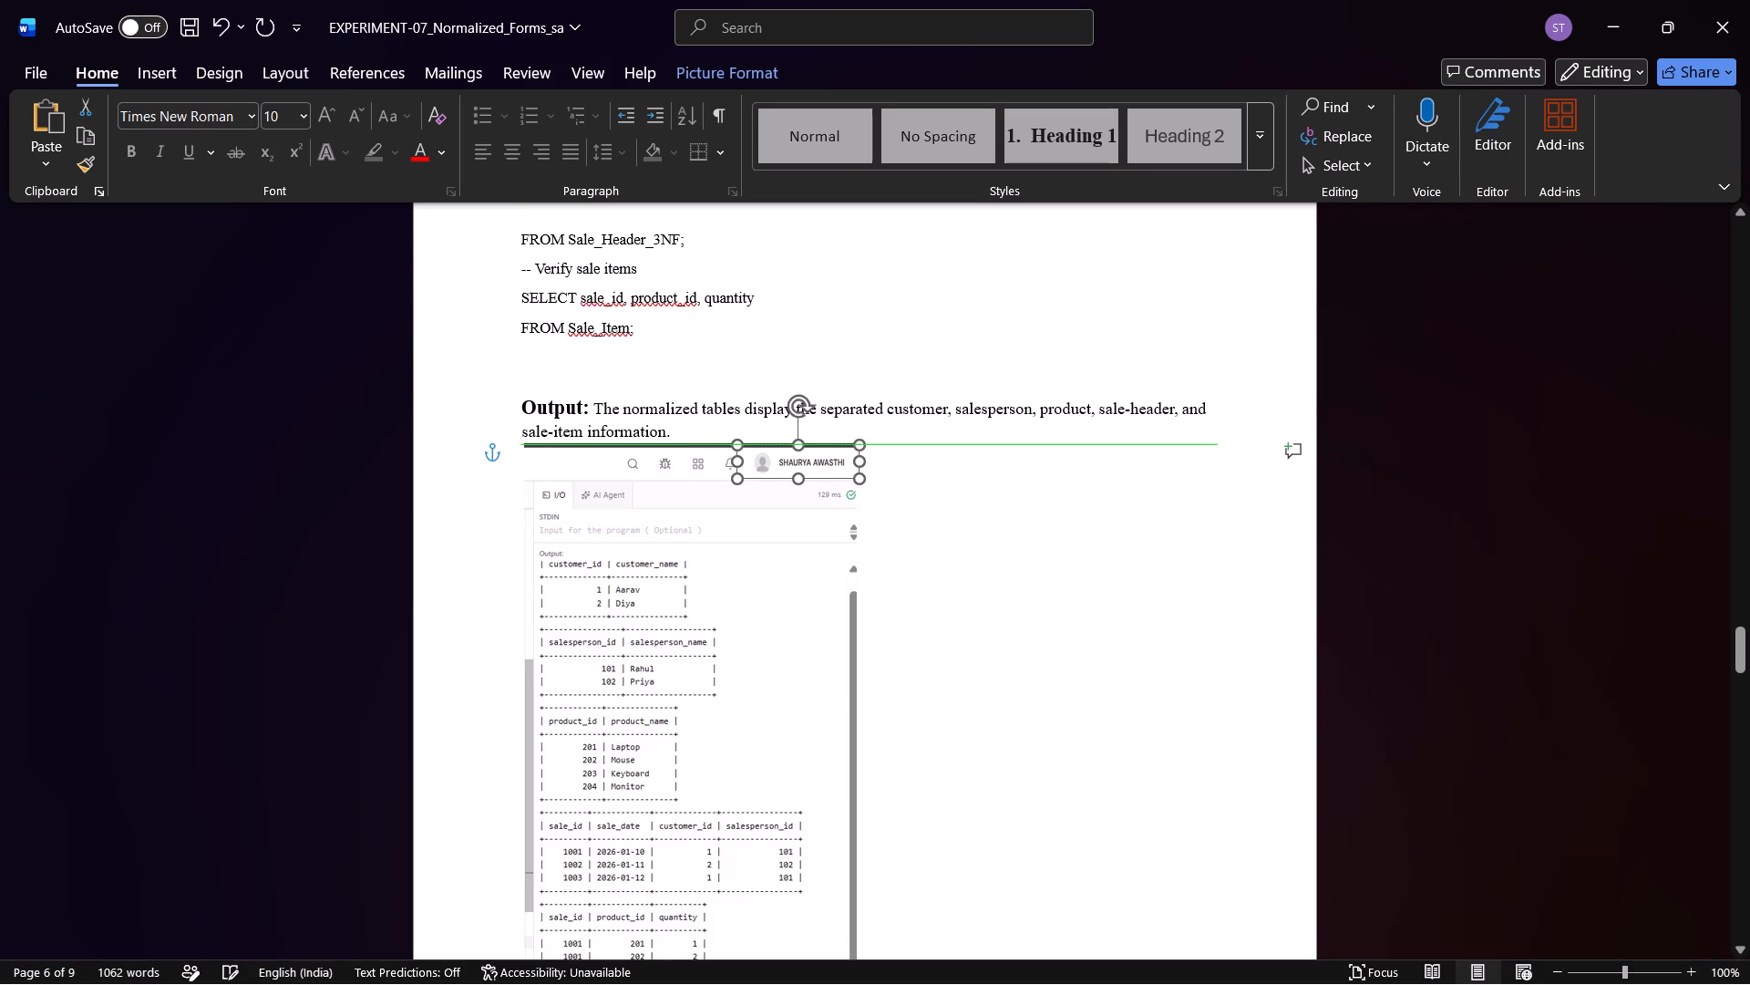
{"action": "left_click_drag", "start_coordinate": [815, 490], "coordinate": [813, 464]}
{"action": "left_click", "coordinate": [902, 465]}
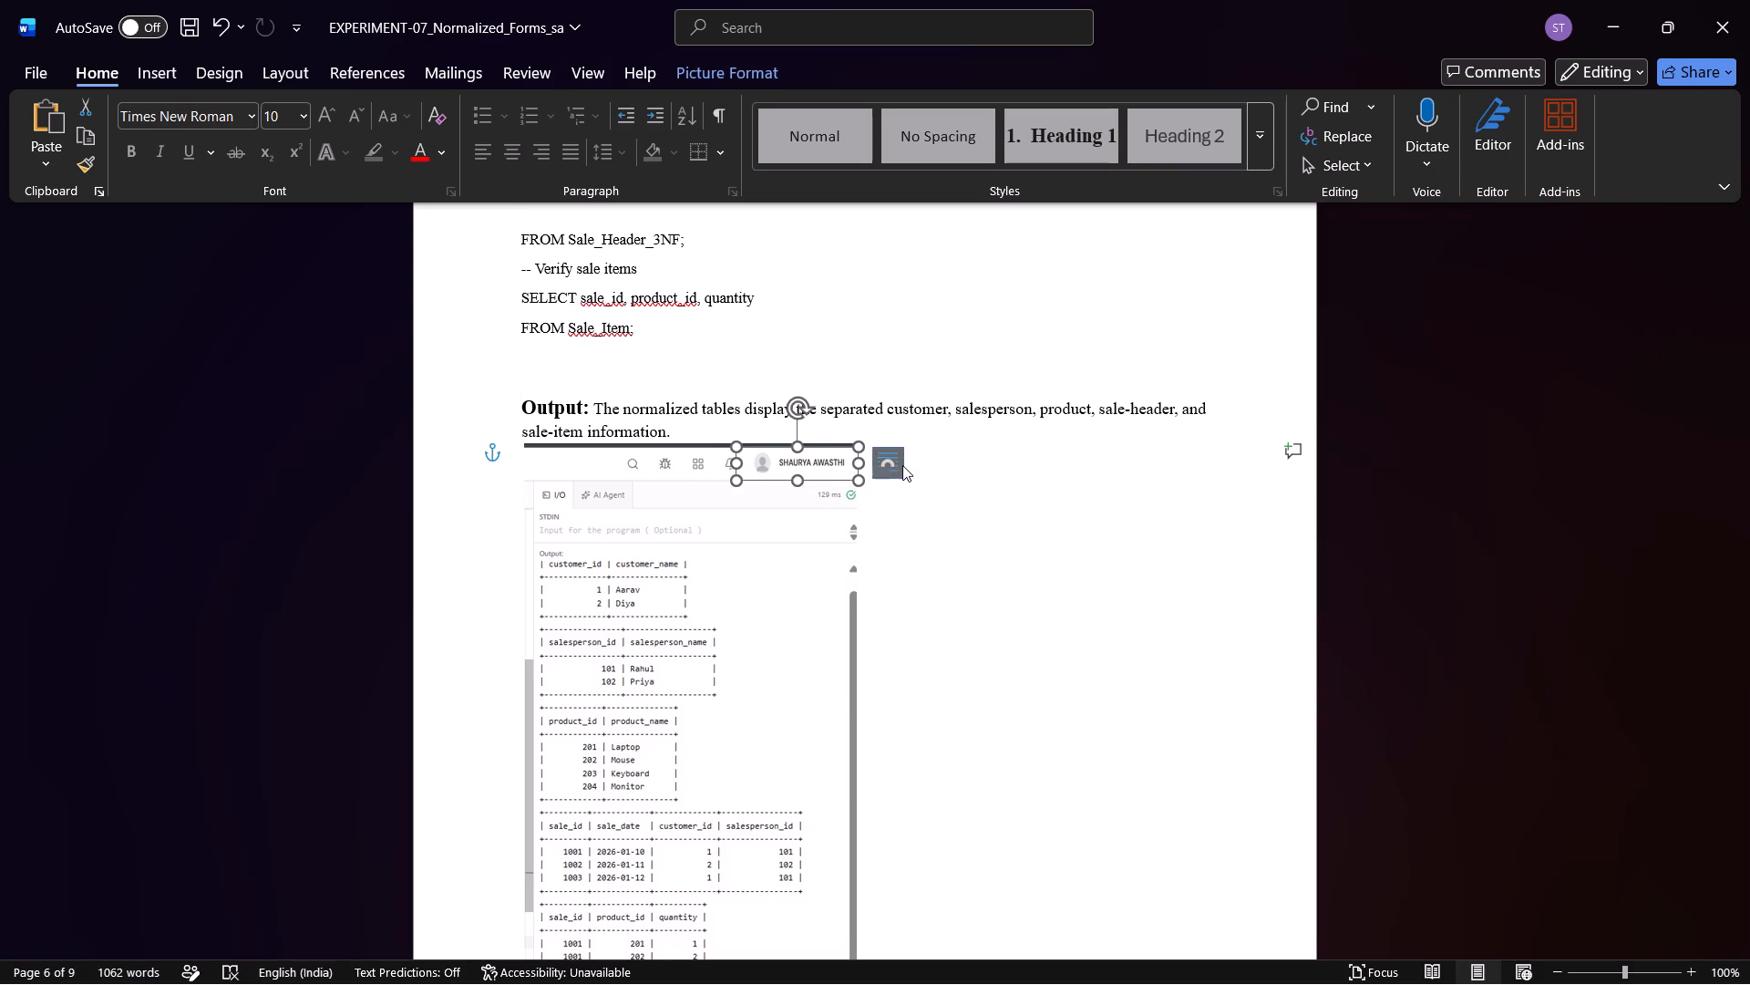
{"action": "left_click", "coordinate": [1045, 680]}
{"action": "left_click", "coordinate": [1250, 660]}
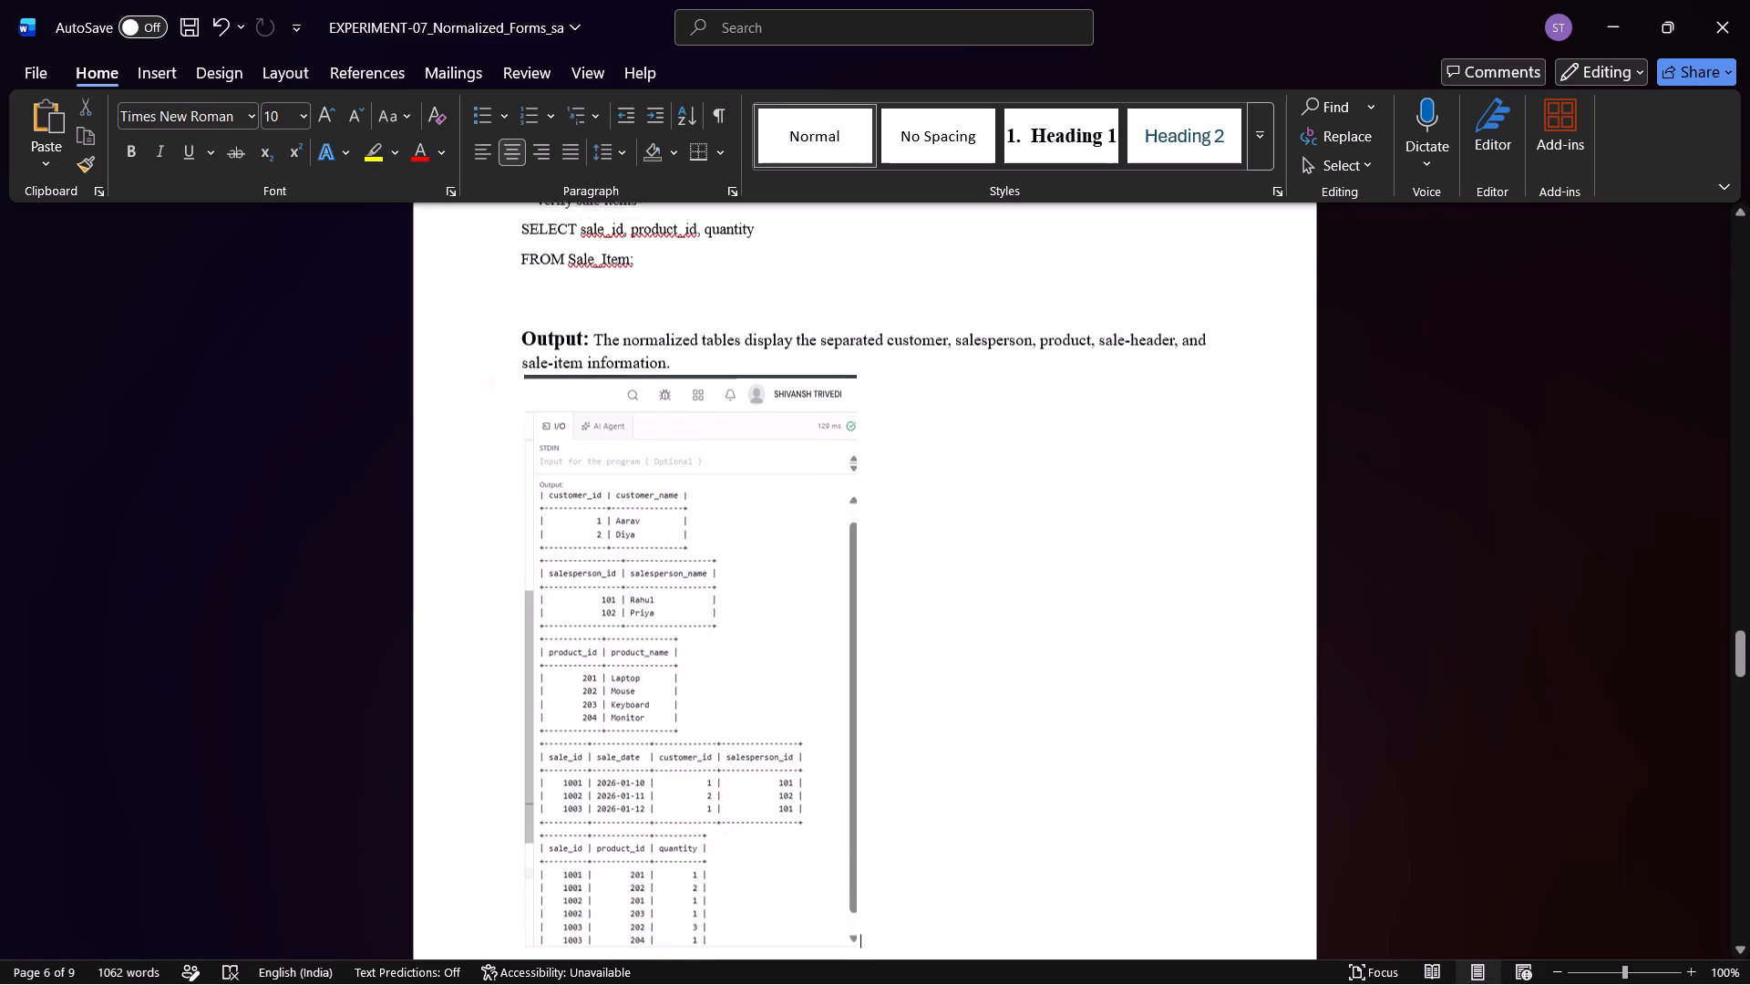
Nudge the page 6 badge down slightly and trim its height from the bottom edge, leaving it deselected.
{"action": "left_click", "coordinate": [798, 364]}
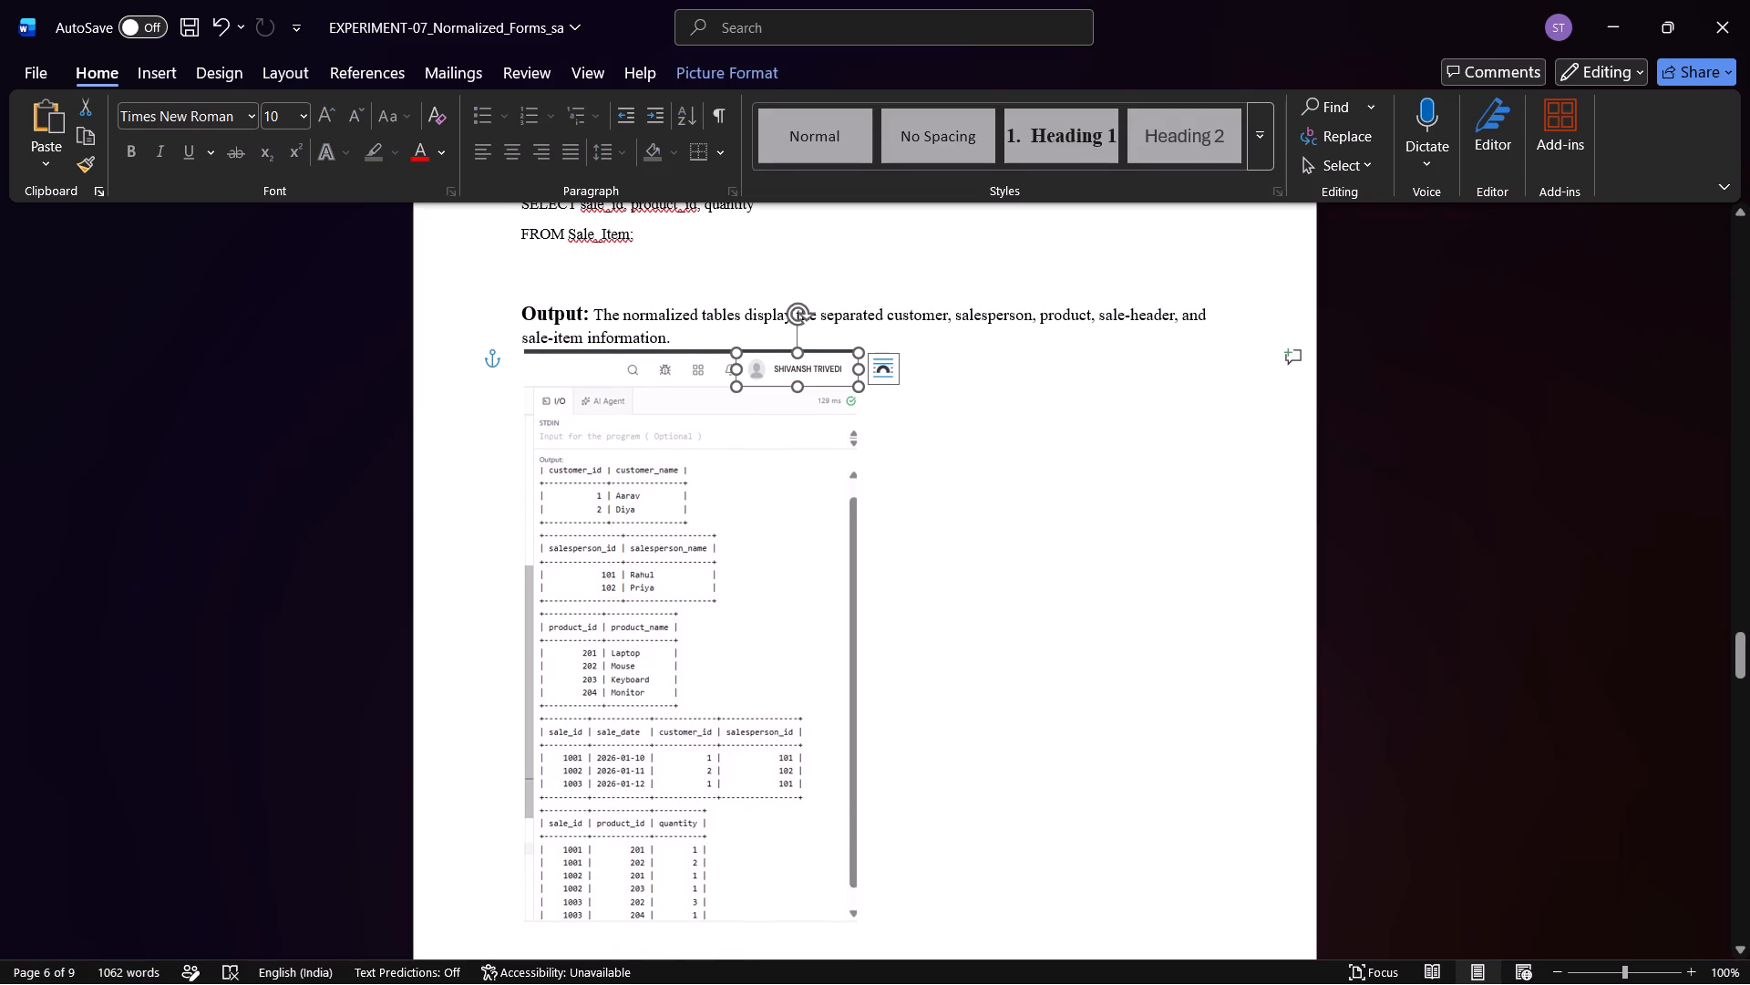
{"action": "left_click", "coordinate": [798, 364]}
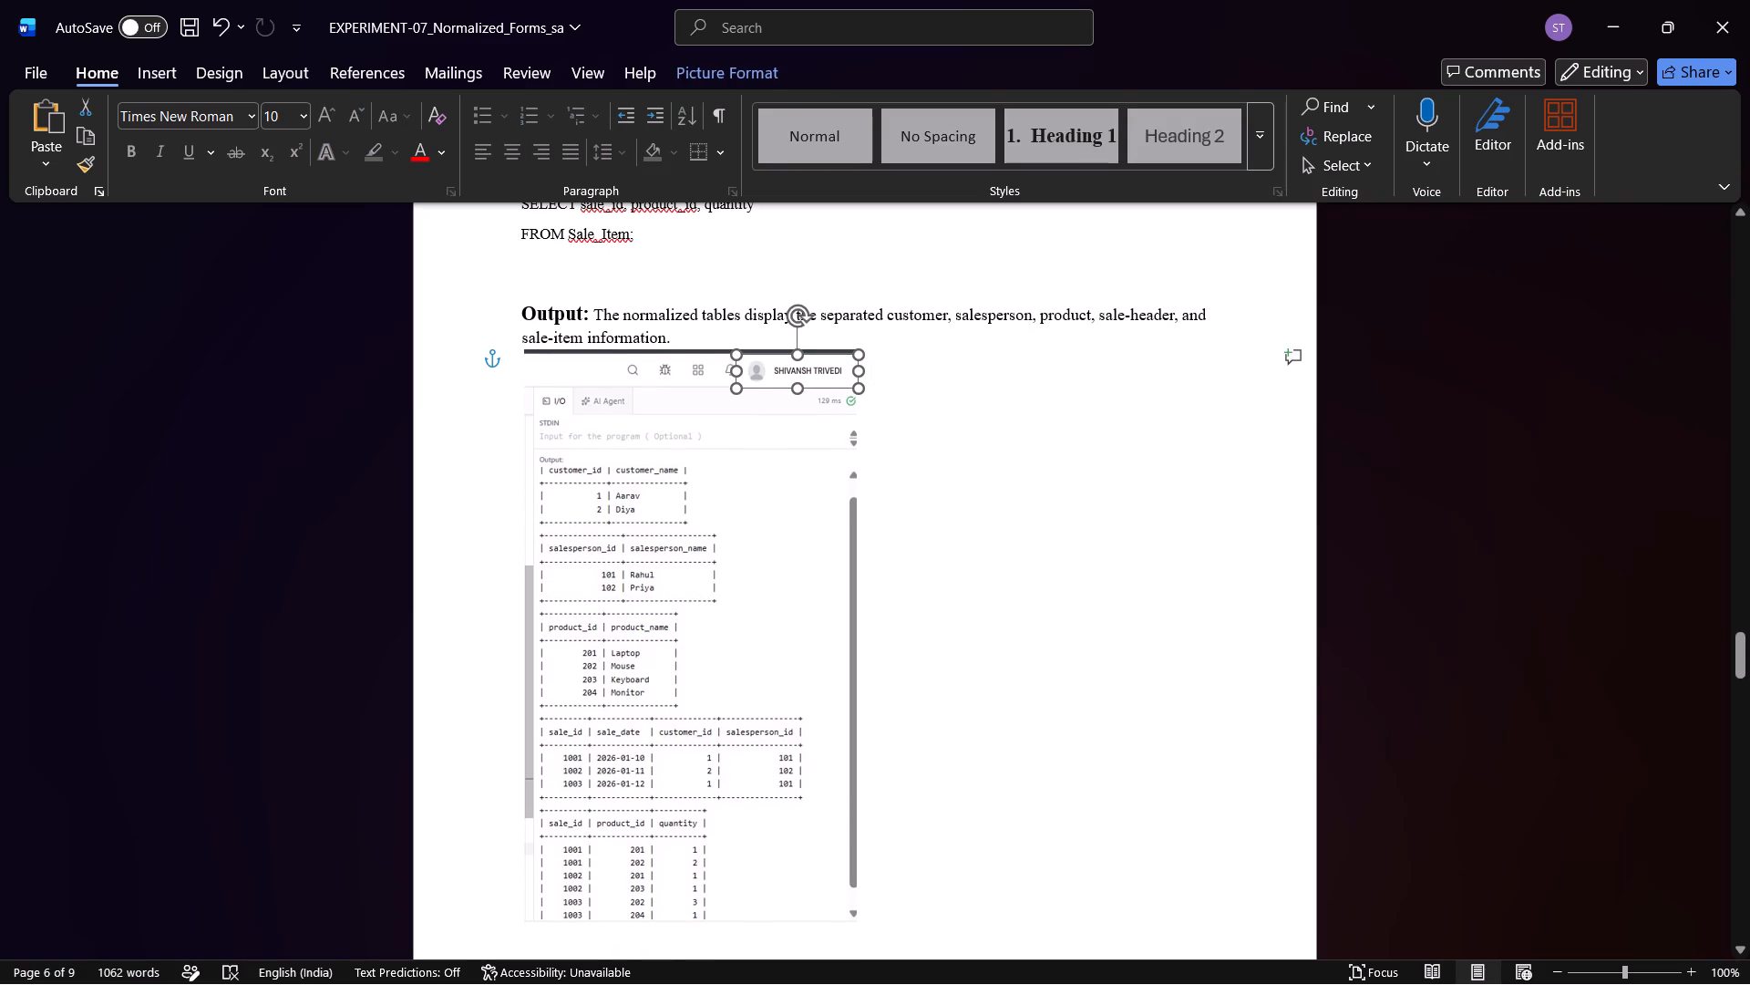
{"action": "left_click", "coordinate": [958, 513]}
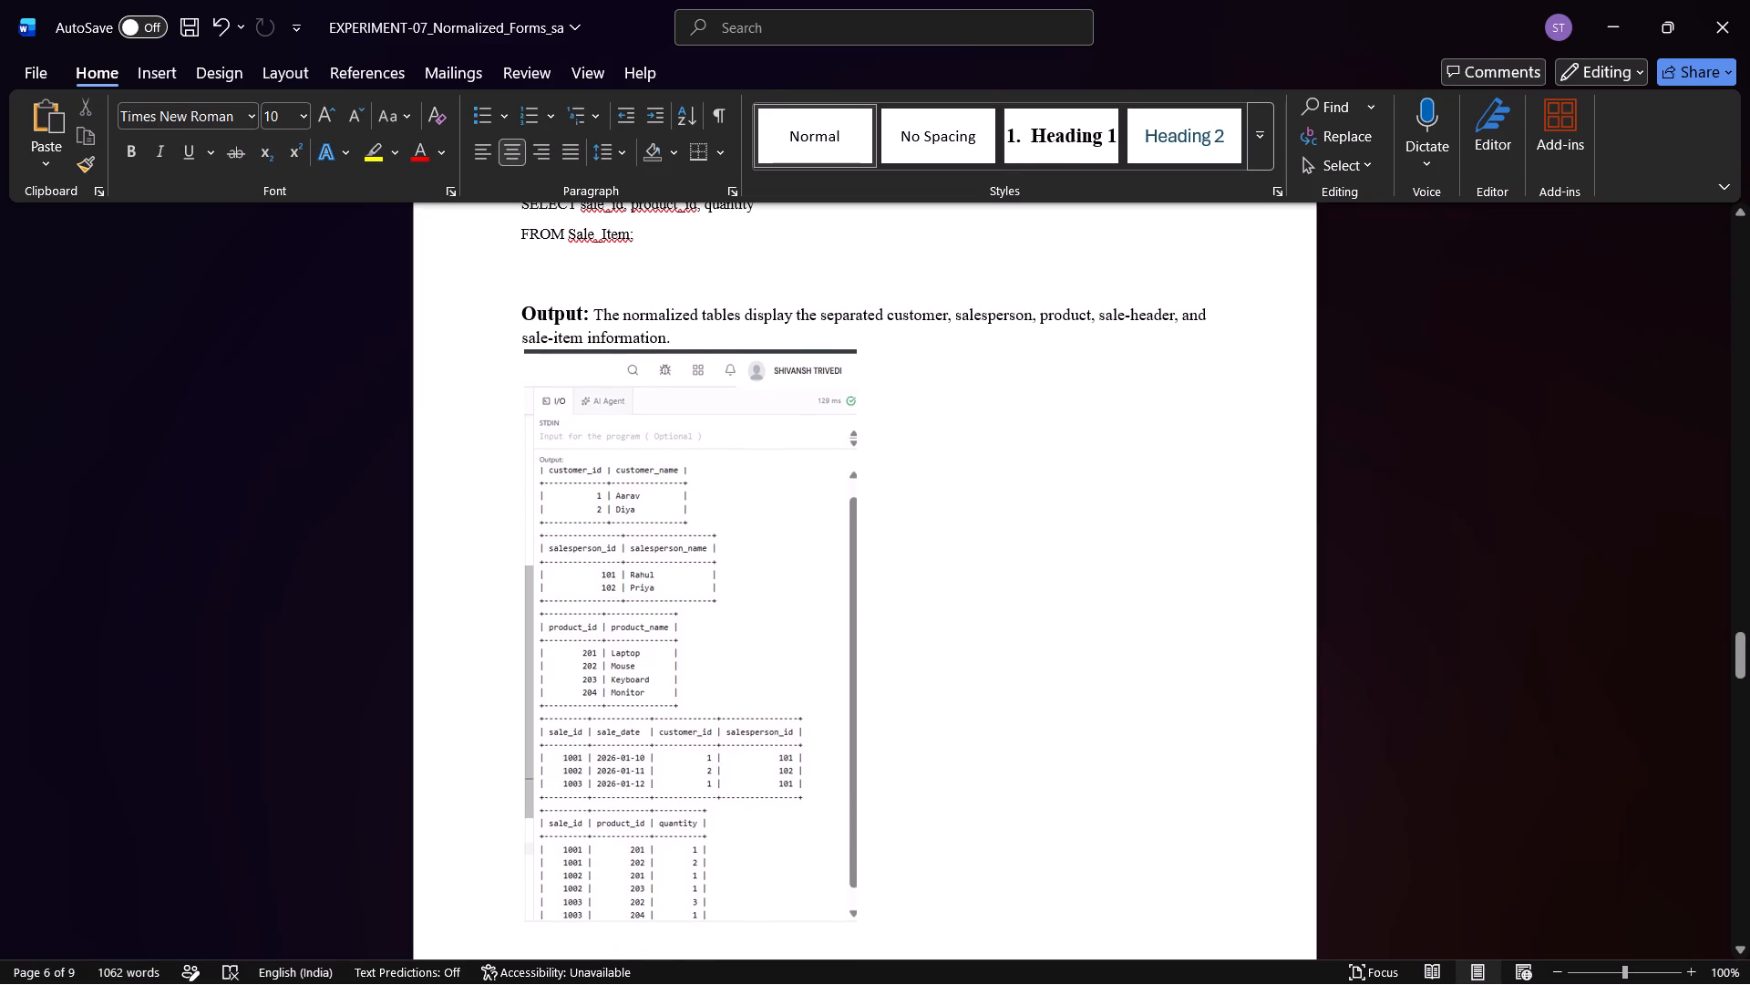
{"action": "left_click", "coordinate": [781, 372]}
{"action": "left_click_drag", "start_coordinate": [792, 393], "coordinate": [792, 383]}
{"action": "left_click", "coordinate": [964, 575]}
Paste another name badge at the "8. Verify Dependency Preservation" heading on page 8 and set it in front of text.
{"action": "scroll", "coordinate": [999, 579], "scroll_direction": "down", "scroll_amount": 12}
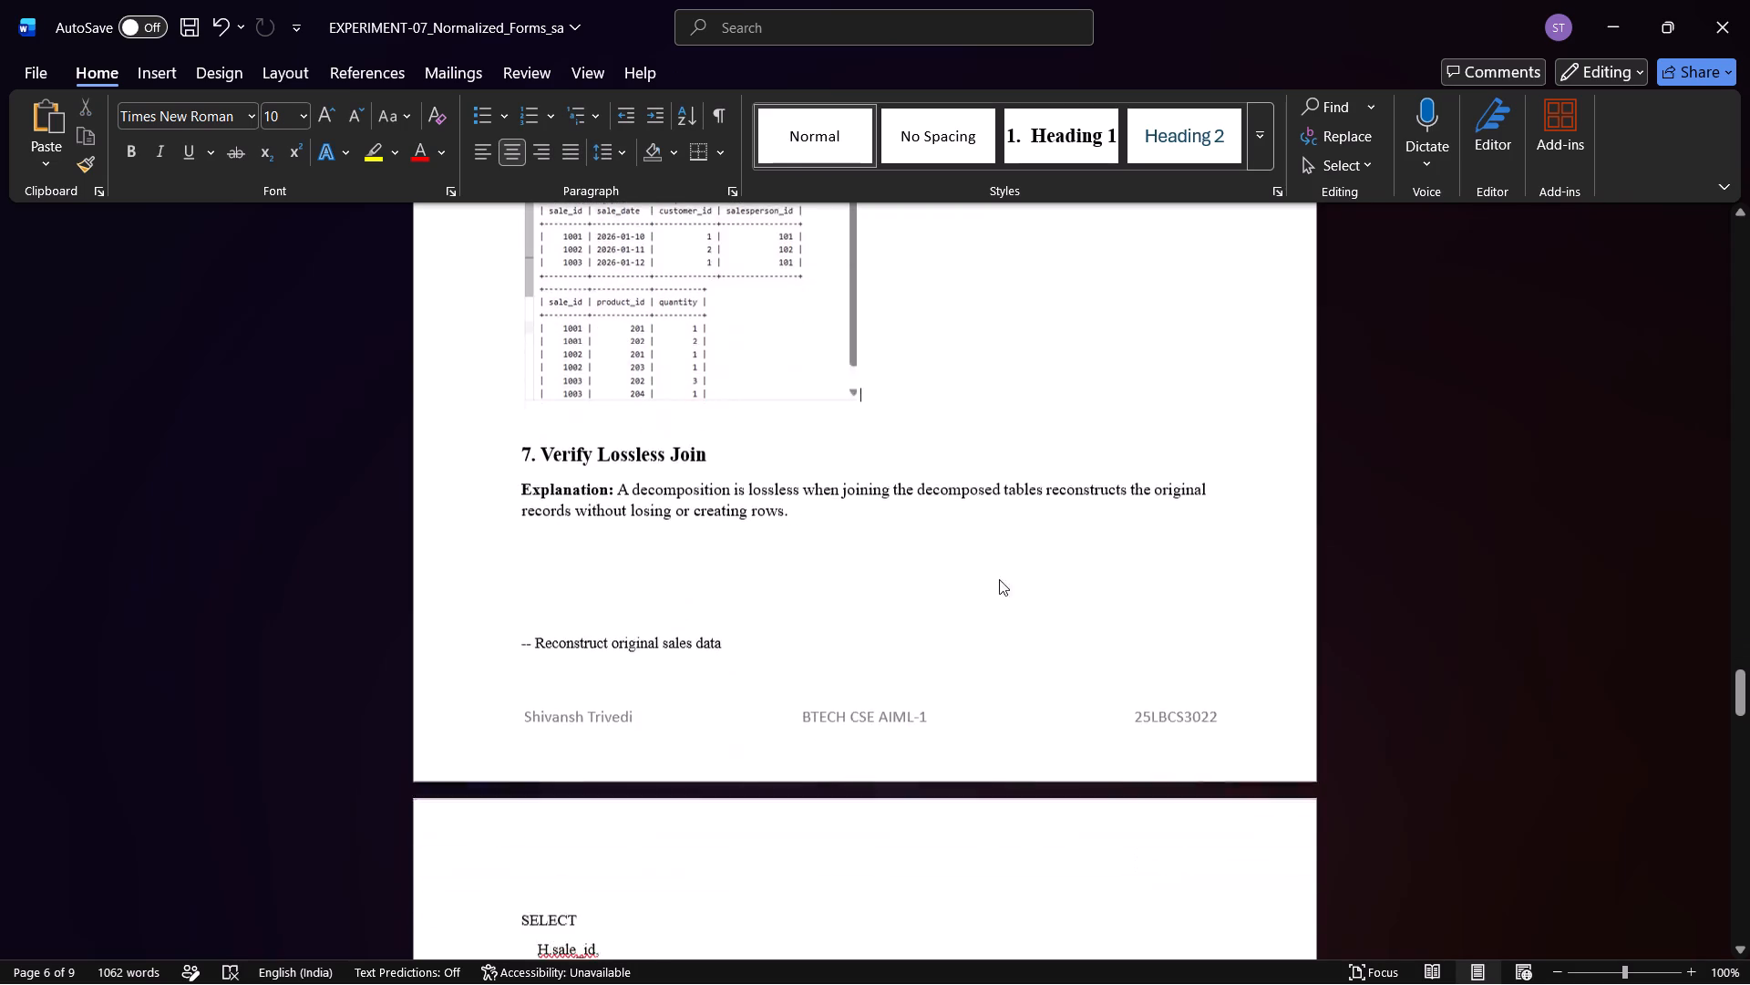
{"action": "scroll", "coordinate": [999, 579], "scroll_direction": "down", "scroll_amount": 17}
{"action": "scroll", "coordinate": [998, 572], "scroll_direction": "down", "scroll_amount": 14}
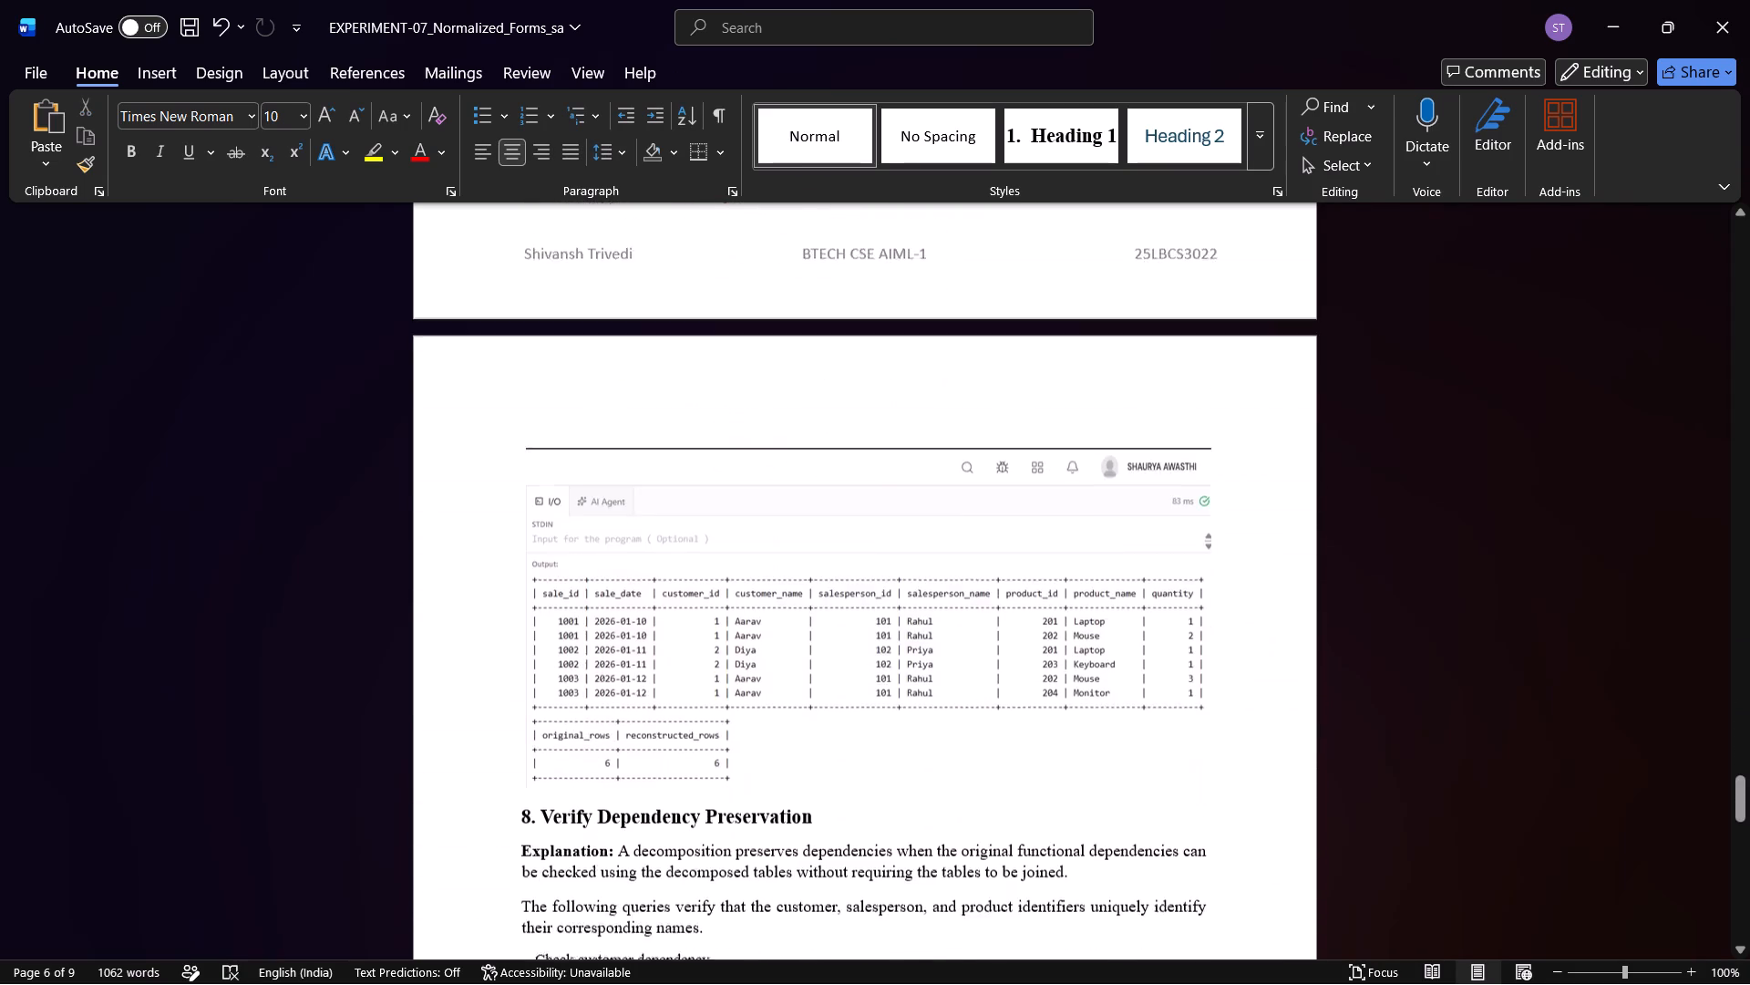
{"action": "scroll", "coordinate": [1015, 577], "scroll_direction": "down", "scroll_amount": 8}
{"action": "scroll", "coordinate": [1016, 582], "scroll_direction": "down", "scroll_amount": 20}
{"action": "scroll", "coordinate": [1016, 582], "scroll_direction": "down", "scroll_amount": 3}
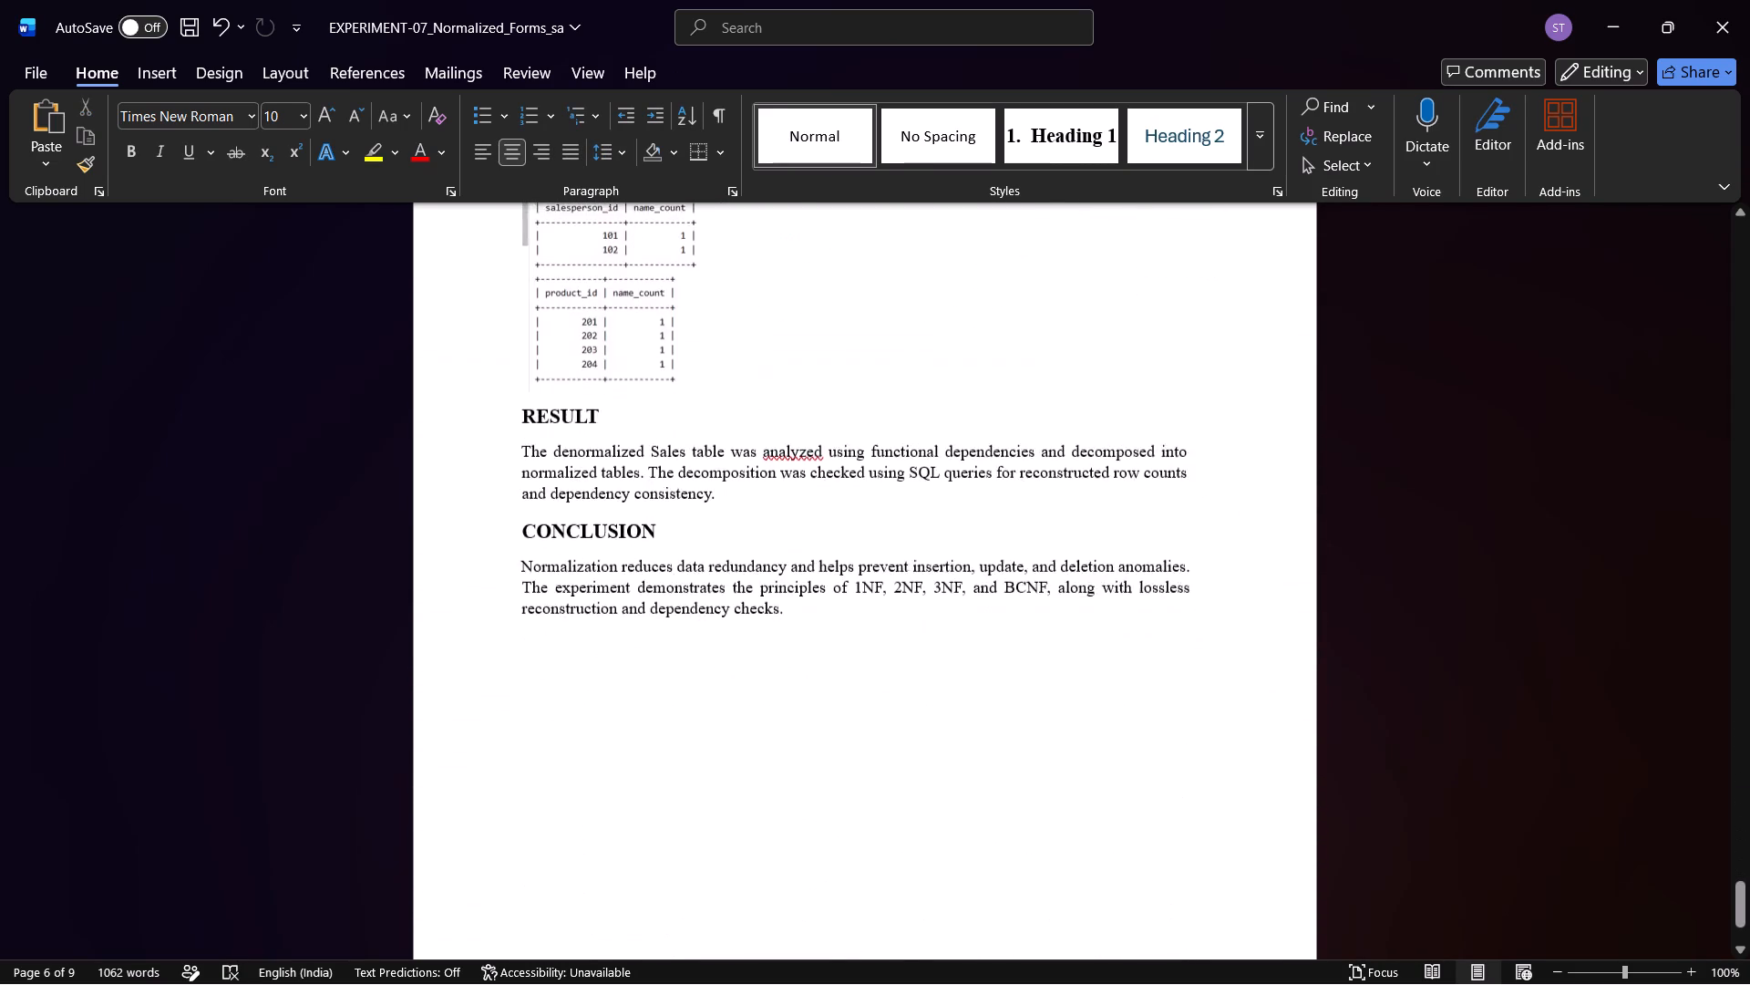
{"action": "scroll", "coordinate": [1016, 582], "scroll_direction": "down", "scroll_amount": 8}
{"action": "left_click_drag", "start_coordinate": [1749, 913], "coordinate": [1740, 869]}
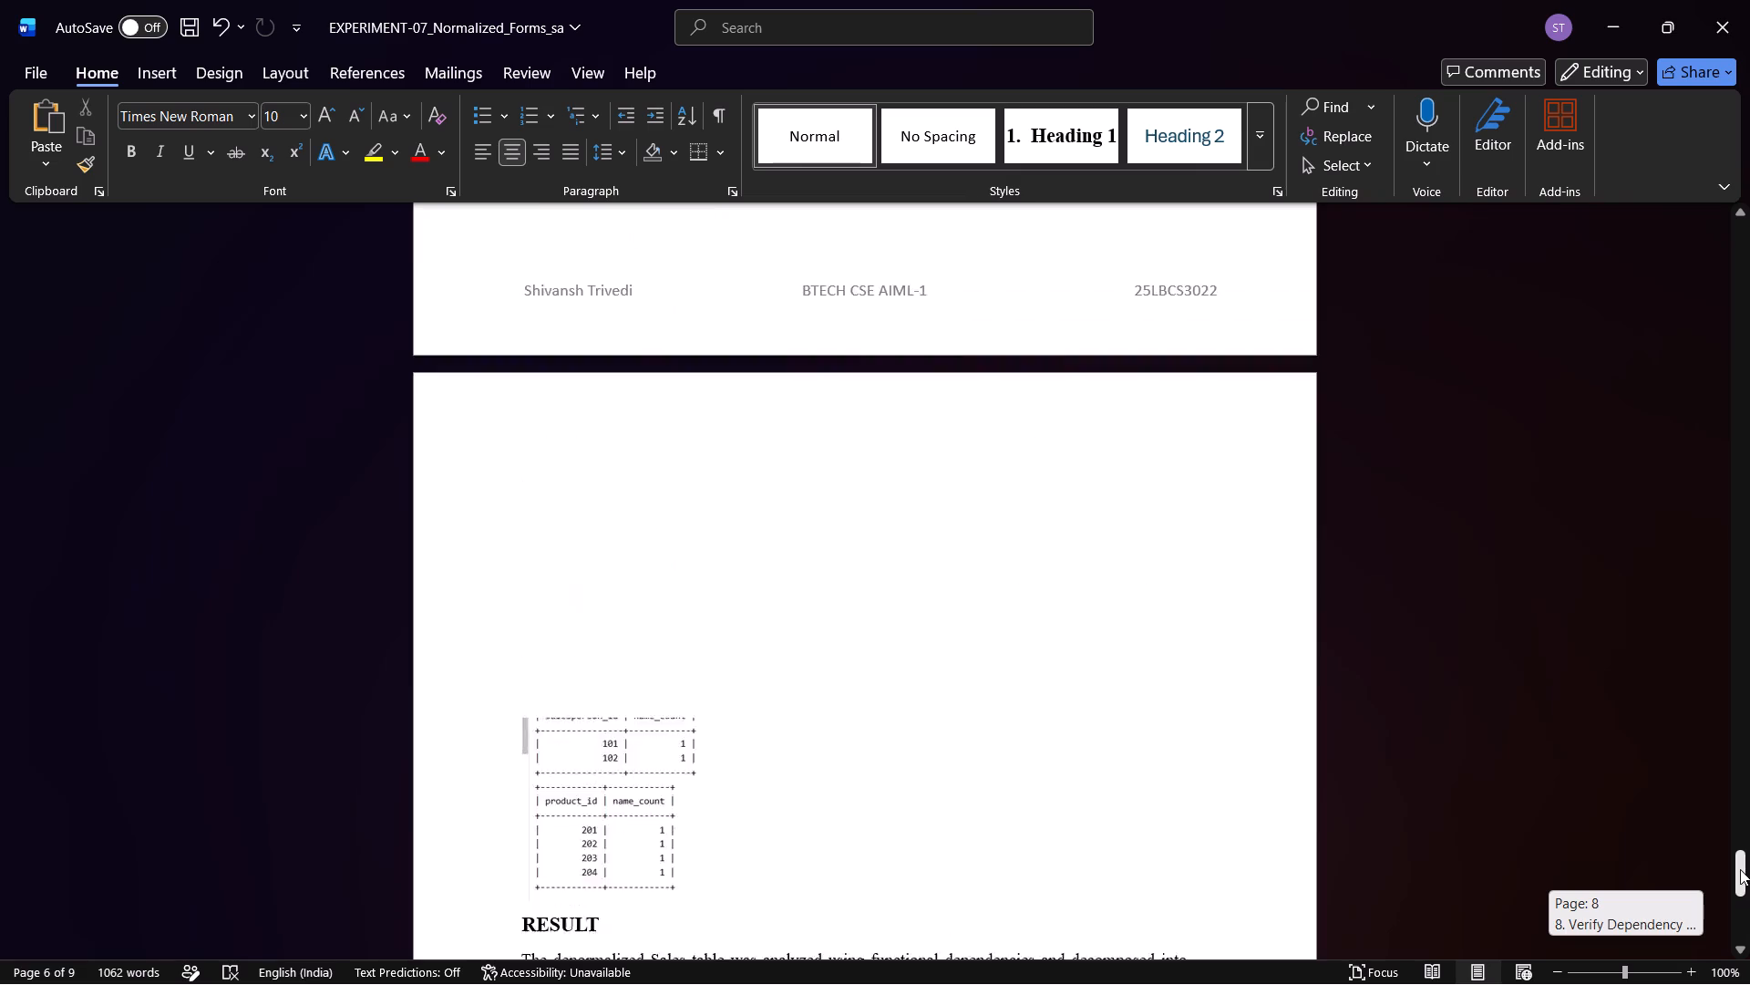
{"action": "left_click_drag", "start_coordinate": [1740, 869], "coordinate": [1735, 791]}
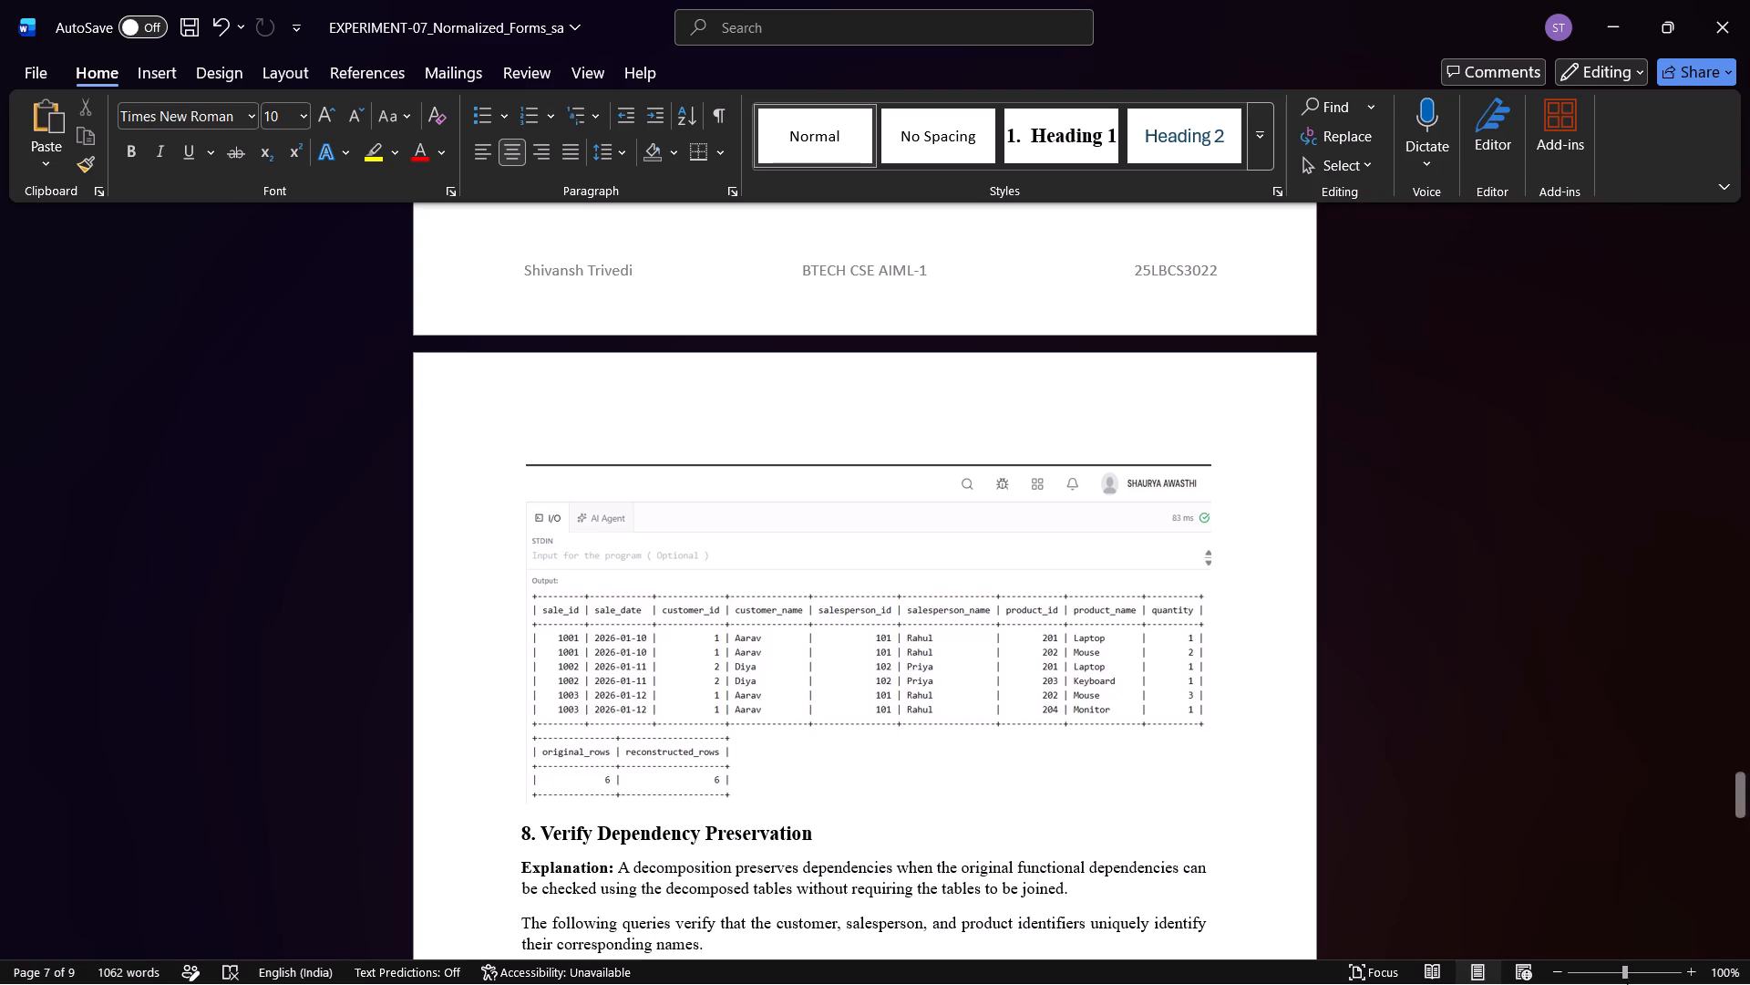
{"action": "left_click", "coordinate": [1072, 827]}
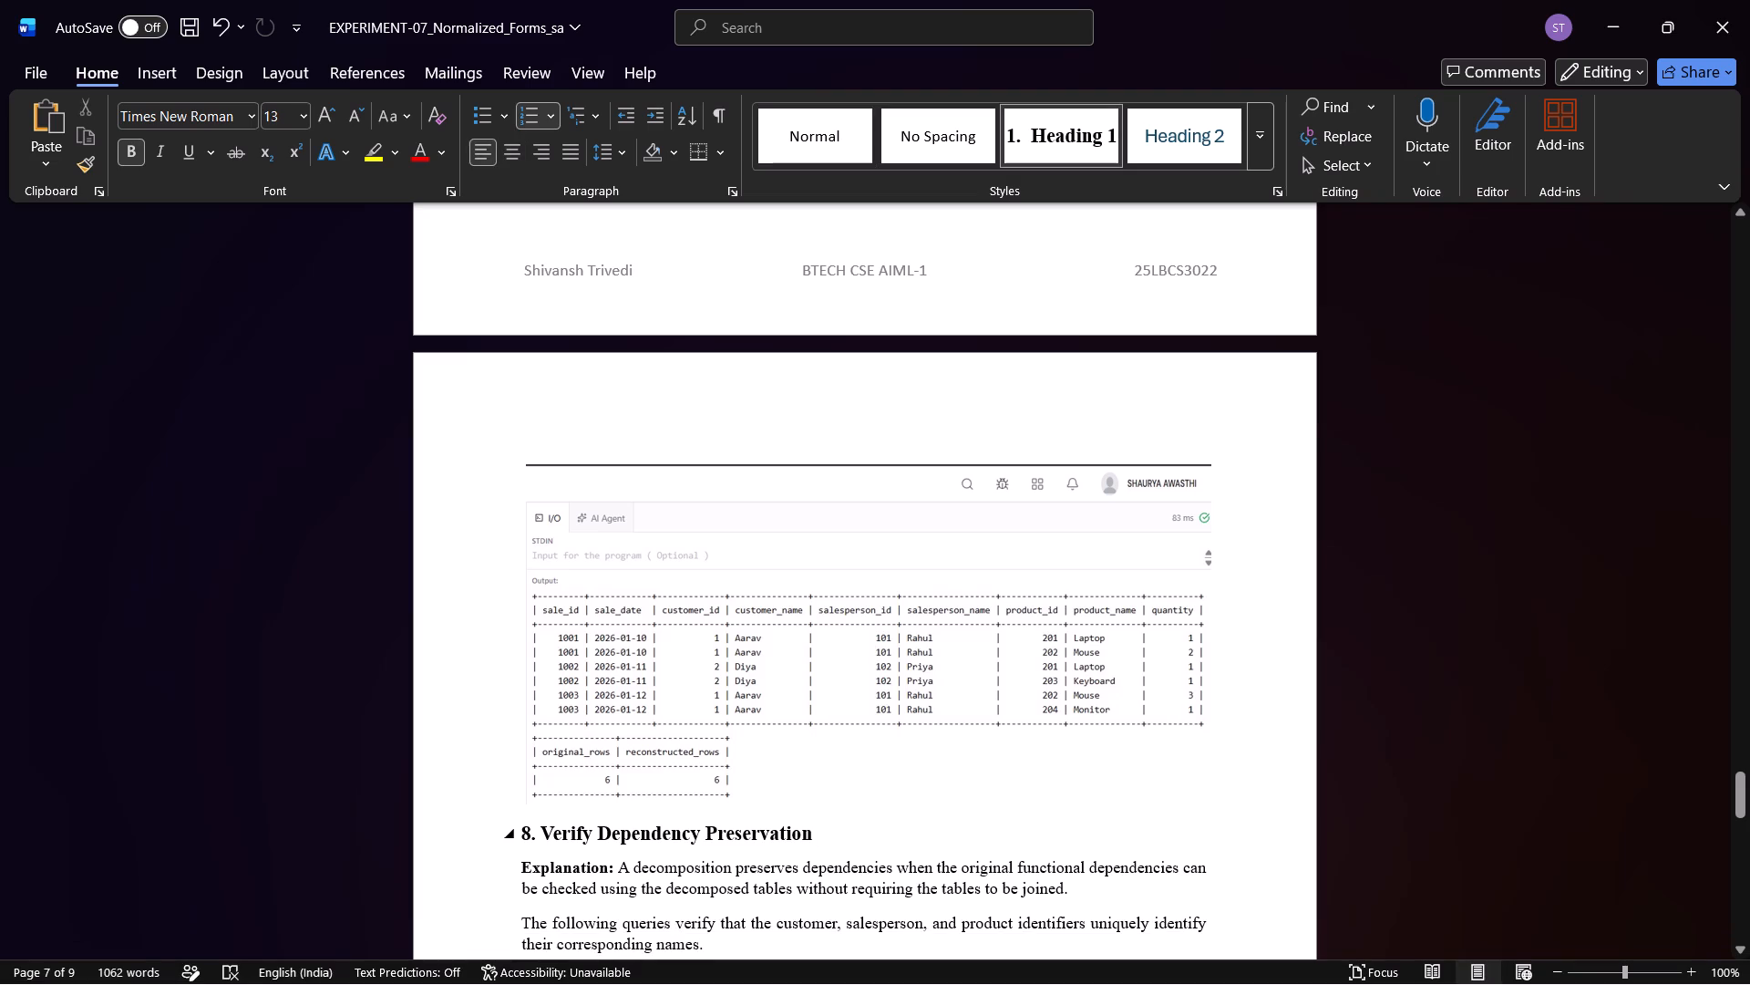
{"action": "key", "text": "ctrl+v"}
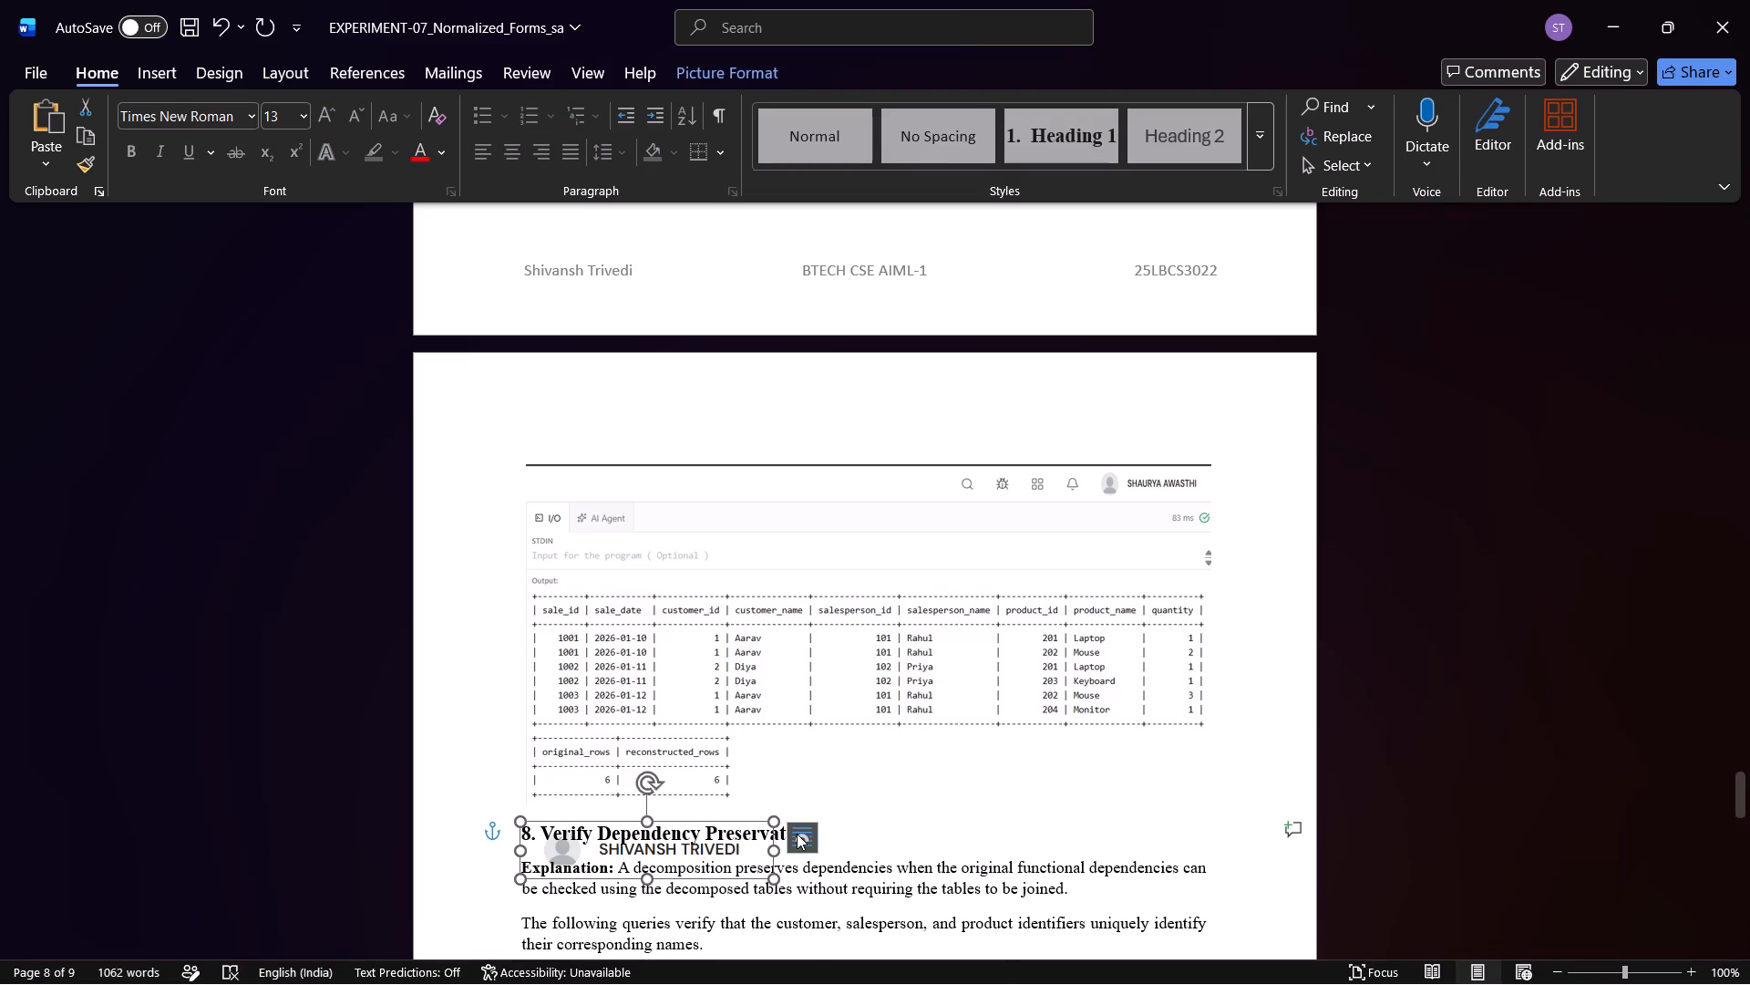
{"action": "left_click", "coordinate": [797, 834]}
{"action": "left_click", "coordinate": [985, 842]}
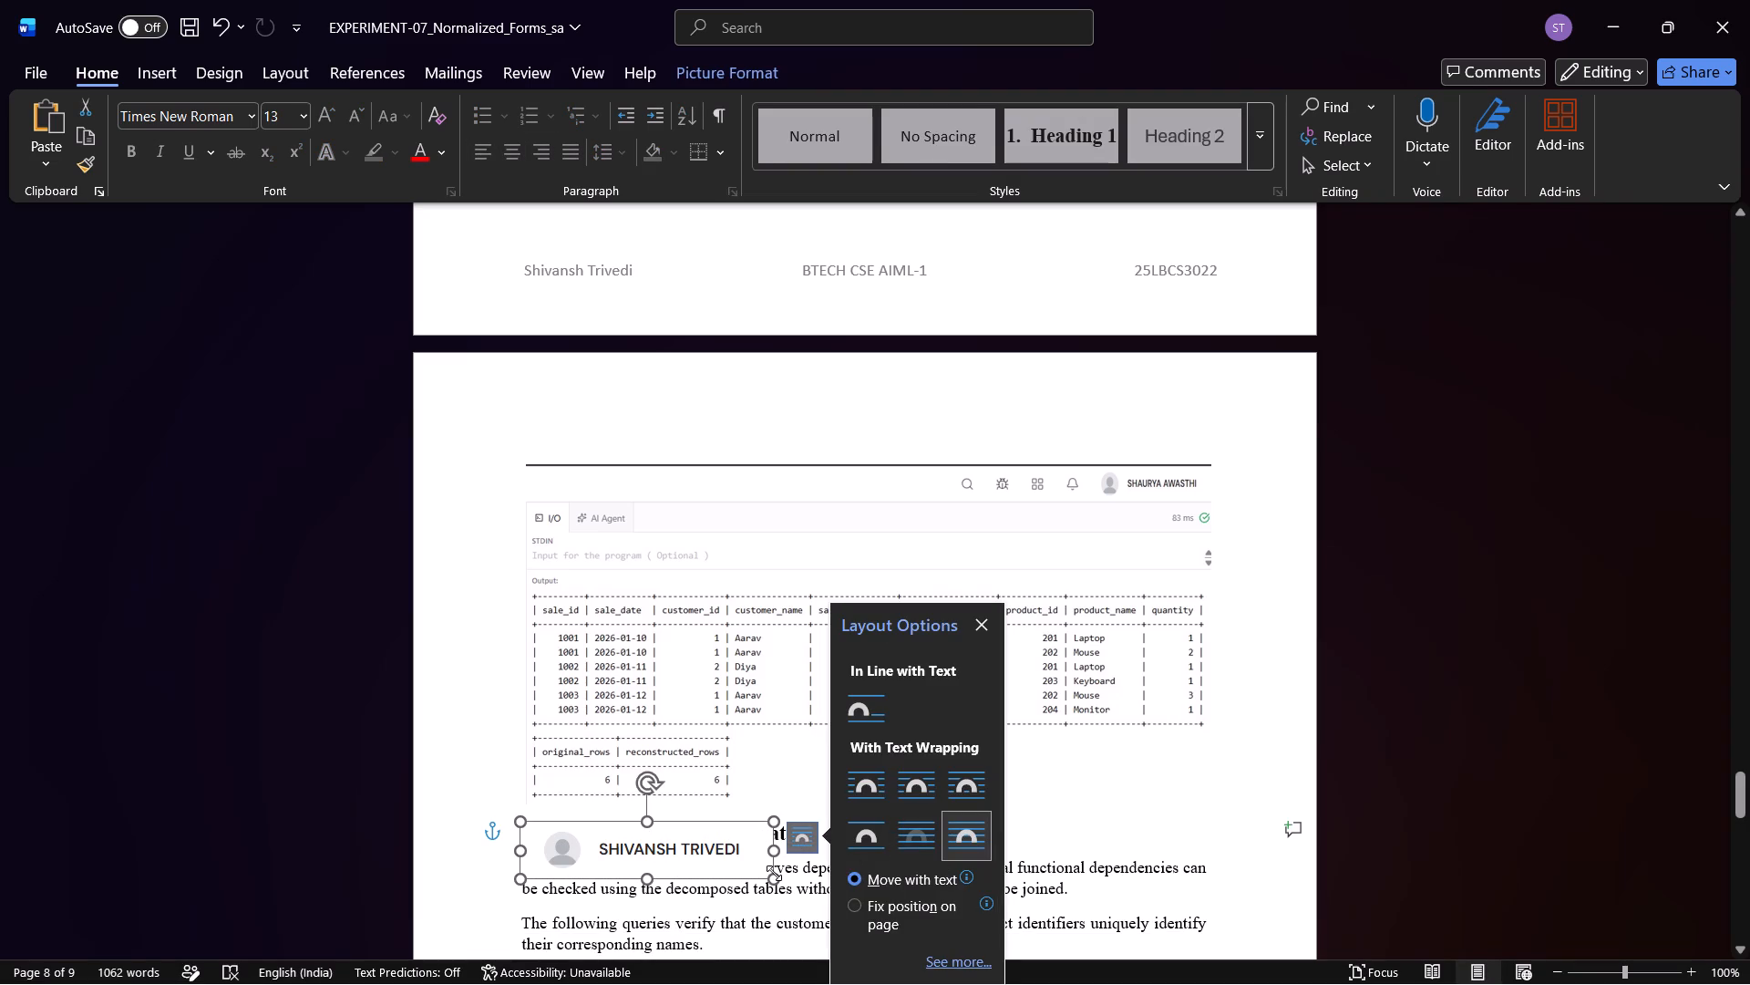
Shrink the page 8 name badge, fit it over the previous owner's name in the output screenshot, and deselect it.
{"action": "left_click_drag", "start_coordinate": [774, 876], "coordinate": [686, 825]}
{"action": "left_click_drag", "start_coordinate": [602, 835], "coordinate": [1197, 494]}
{"action": "left_click", "coordinate": [1187, 490]}
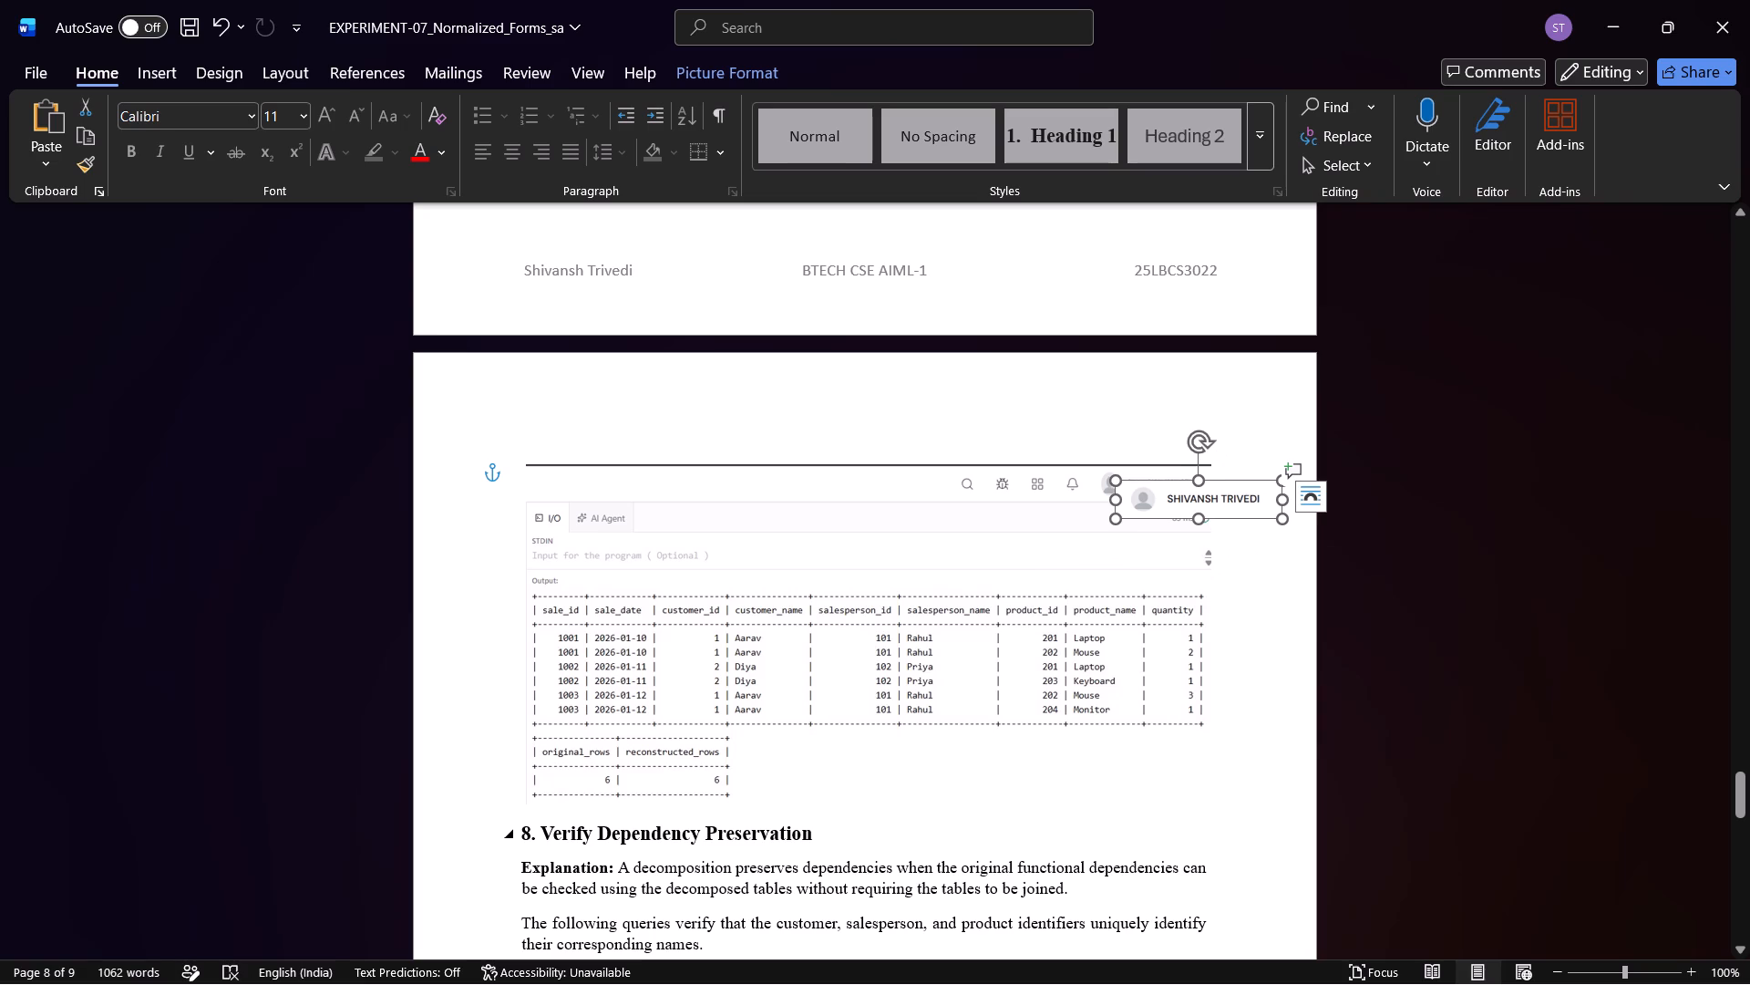
{"action": "left_click_drag", "start_coordinate": [1202, 490], "coordinate": [1178, 476]}
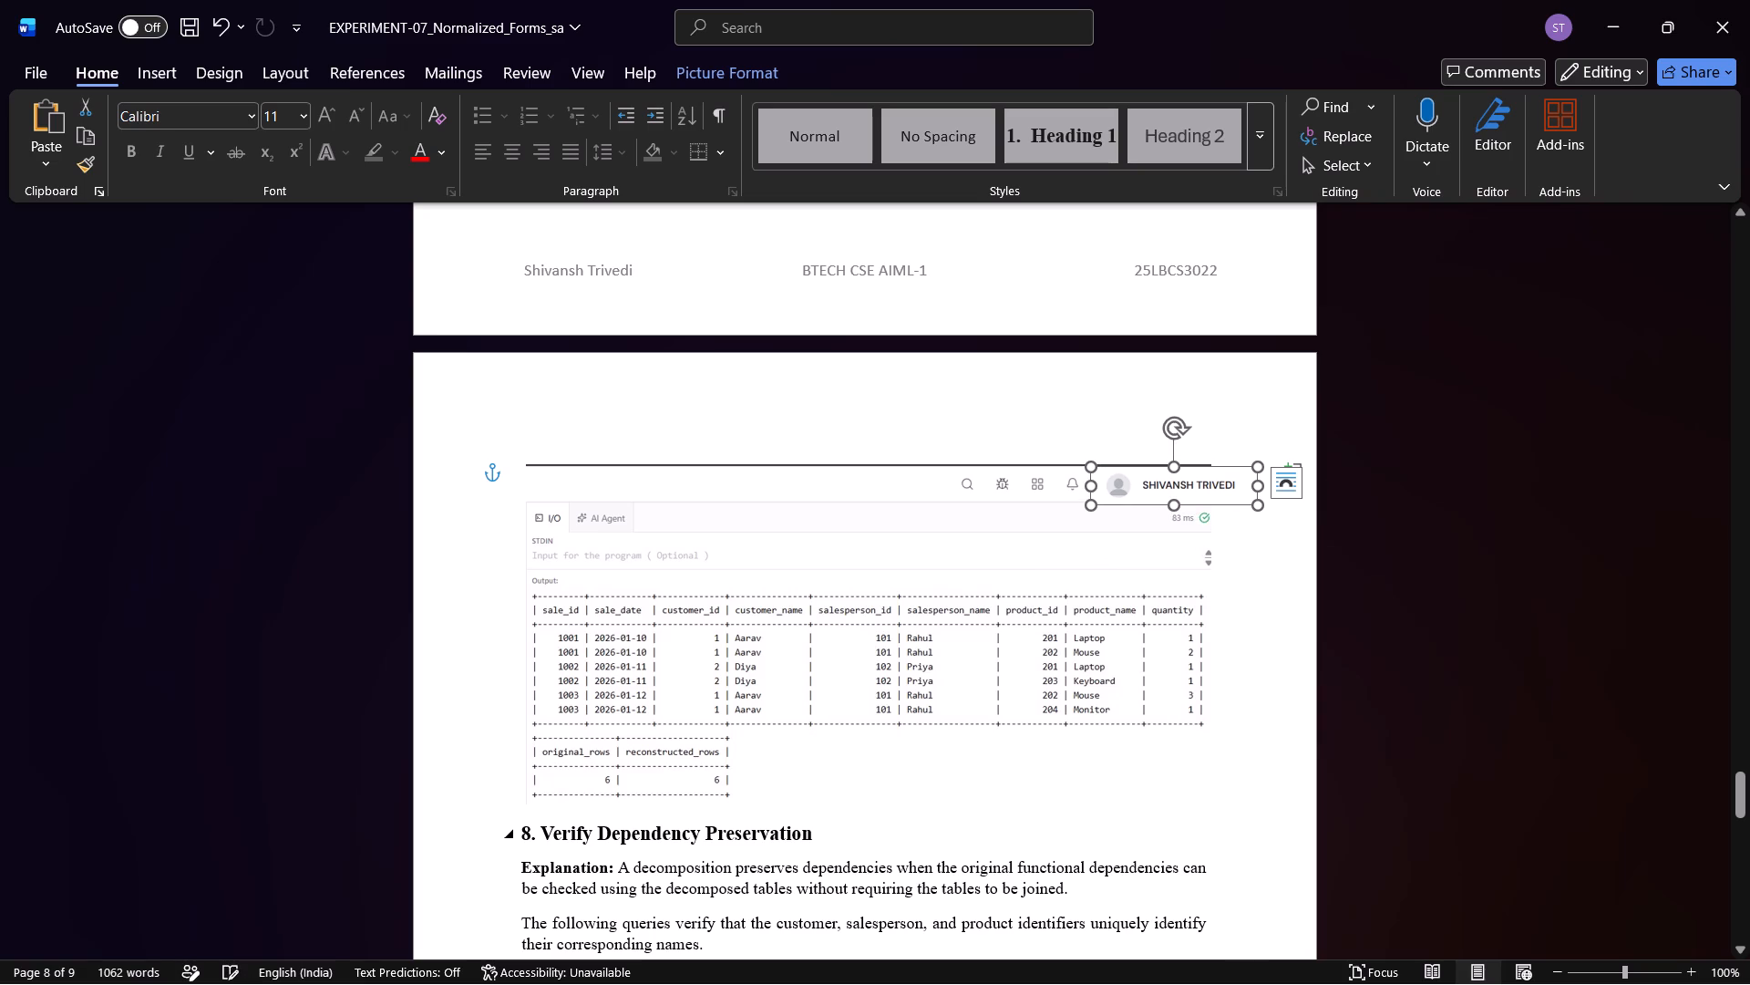
{"action": "left_click_drag", "start_coordinate": [1257, 489], "coordinate": [1223, 489]}
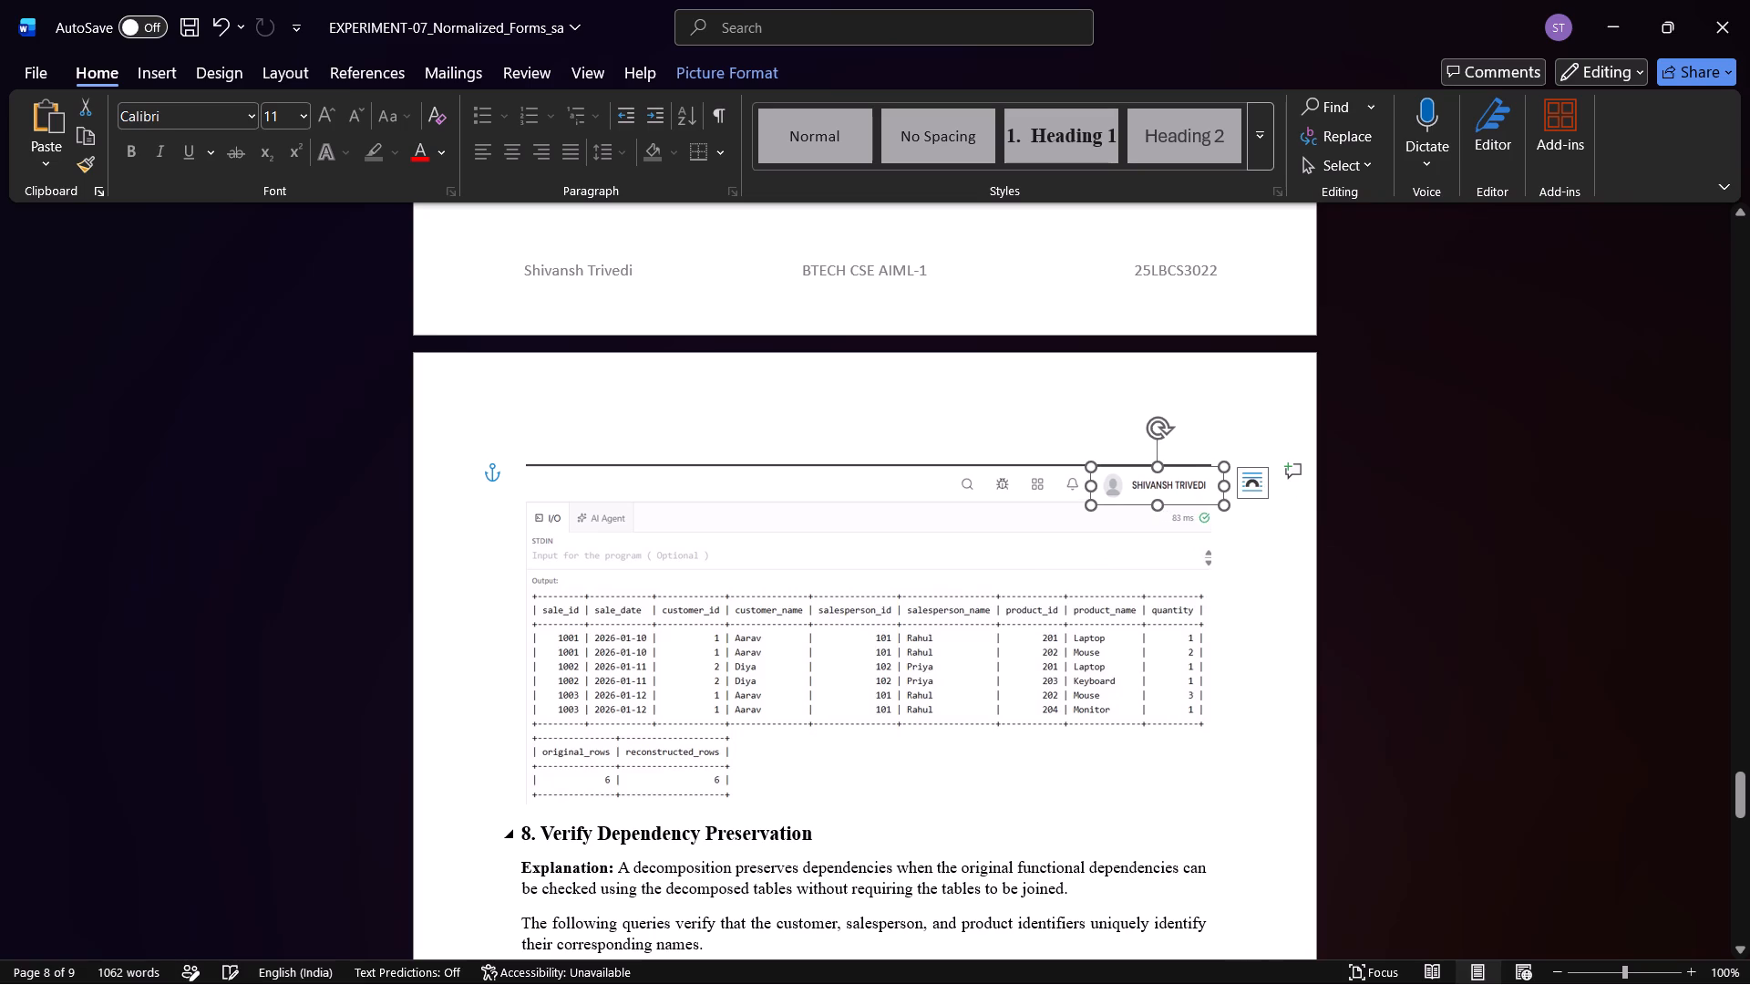
{"action": "left_click_drag", "start_coordinate": [1227, 506], "coordinate": [1210, 502]}
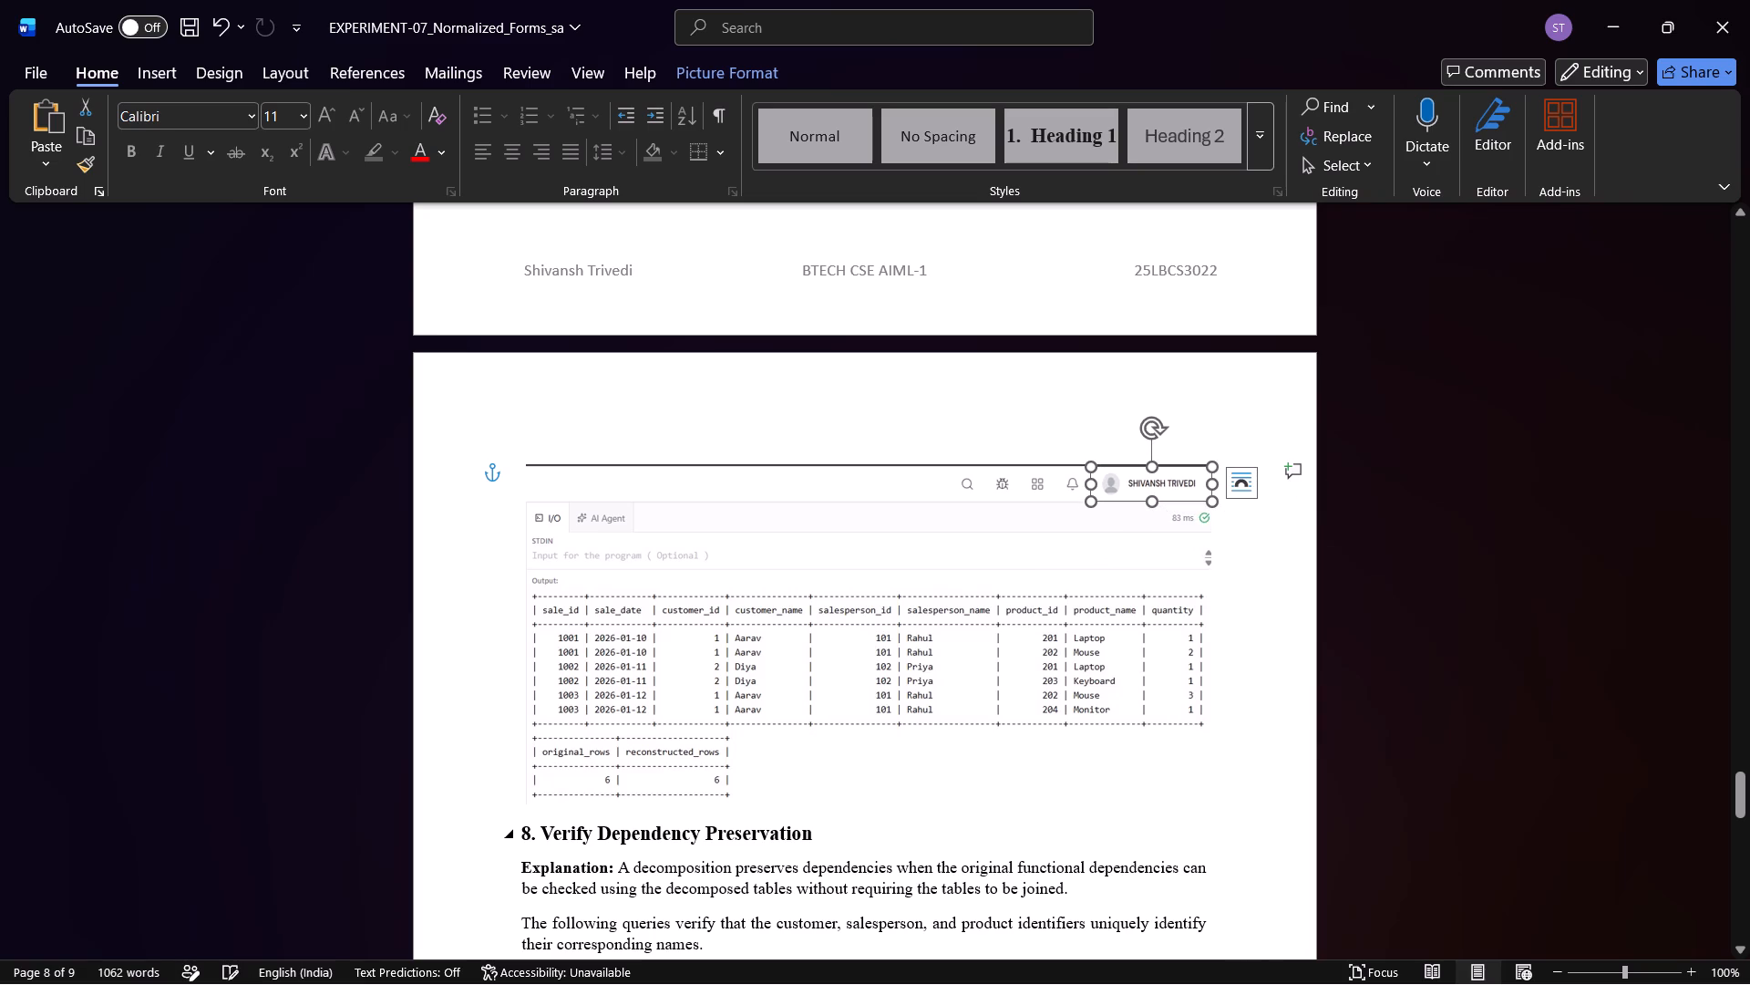
{"action": "left_click", "coordinate": [1183, 487]}
{"action": "left_click", "coordinate": [1289, 640]}
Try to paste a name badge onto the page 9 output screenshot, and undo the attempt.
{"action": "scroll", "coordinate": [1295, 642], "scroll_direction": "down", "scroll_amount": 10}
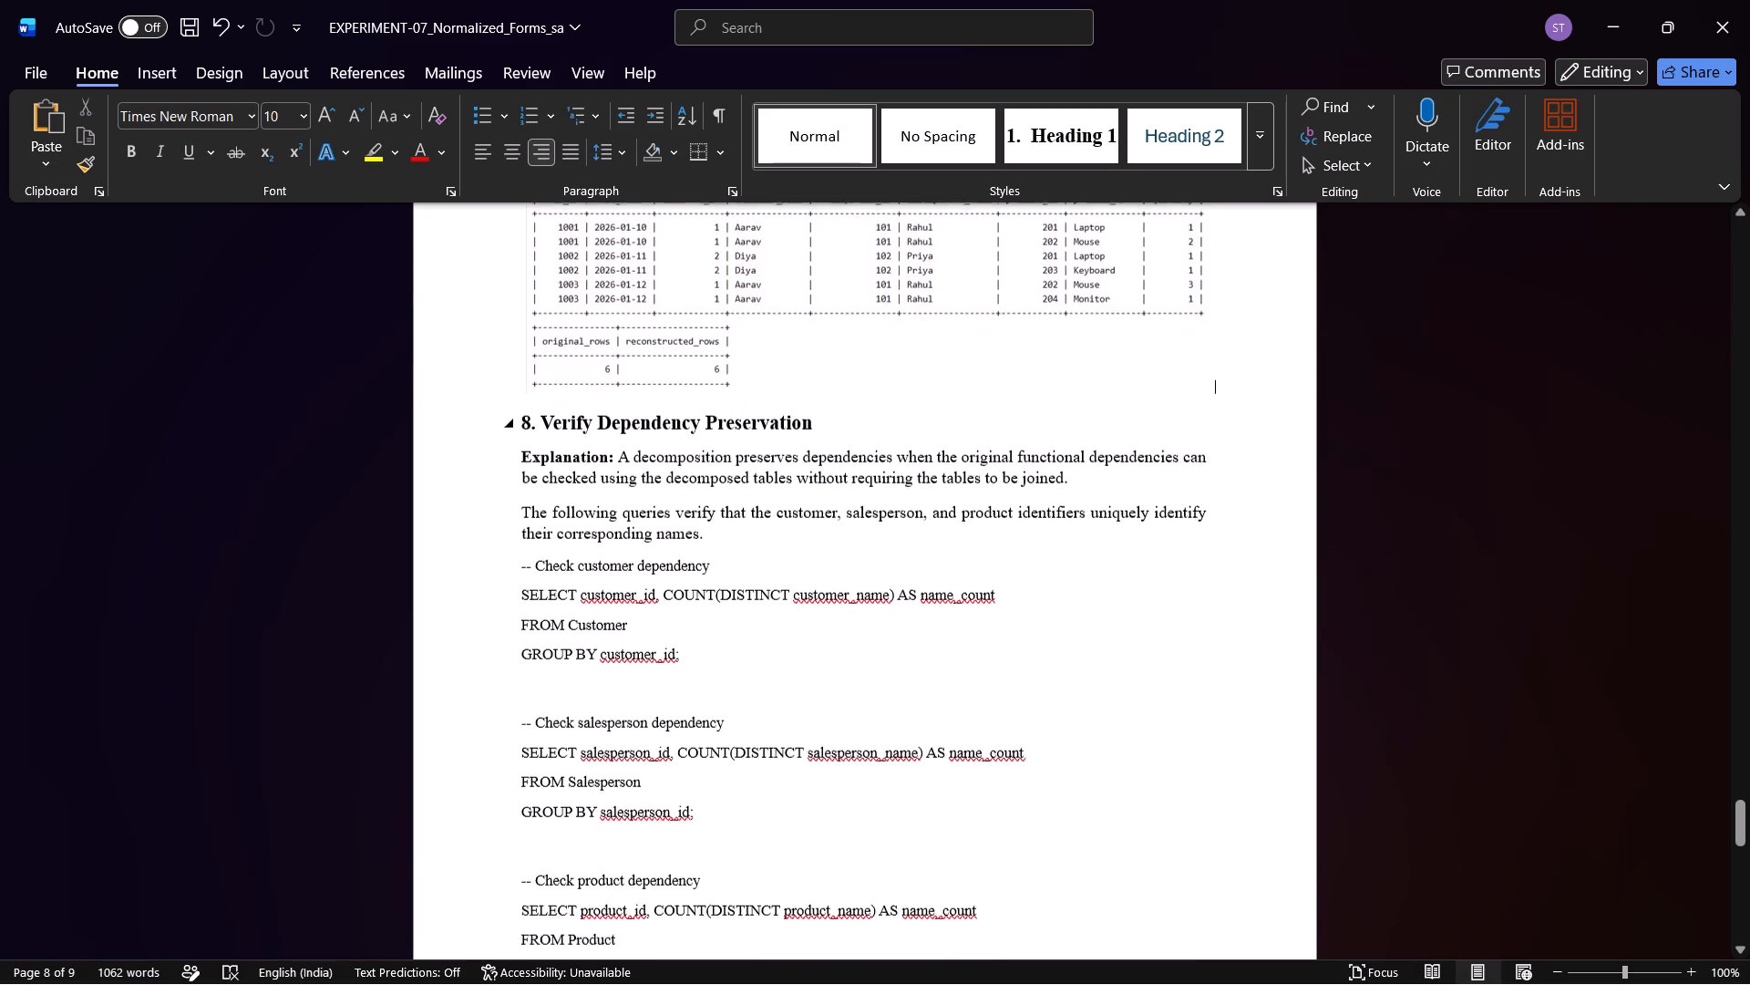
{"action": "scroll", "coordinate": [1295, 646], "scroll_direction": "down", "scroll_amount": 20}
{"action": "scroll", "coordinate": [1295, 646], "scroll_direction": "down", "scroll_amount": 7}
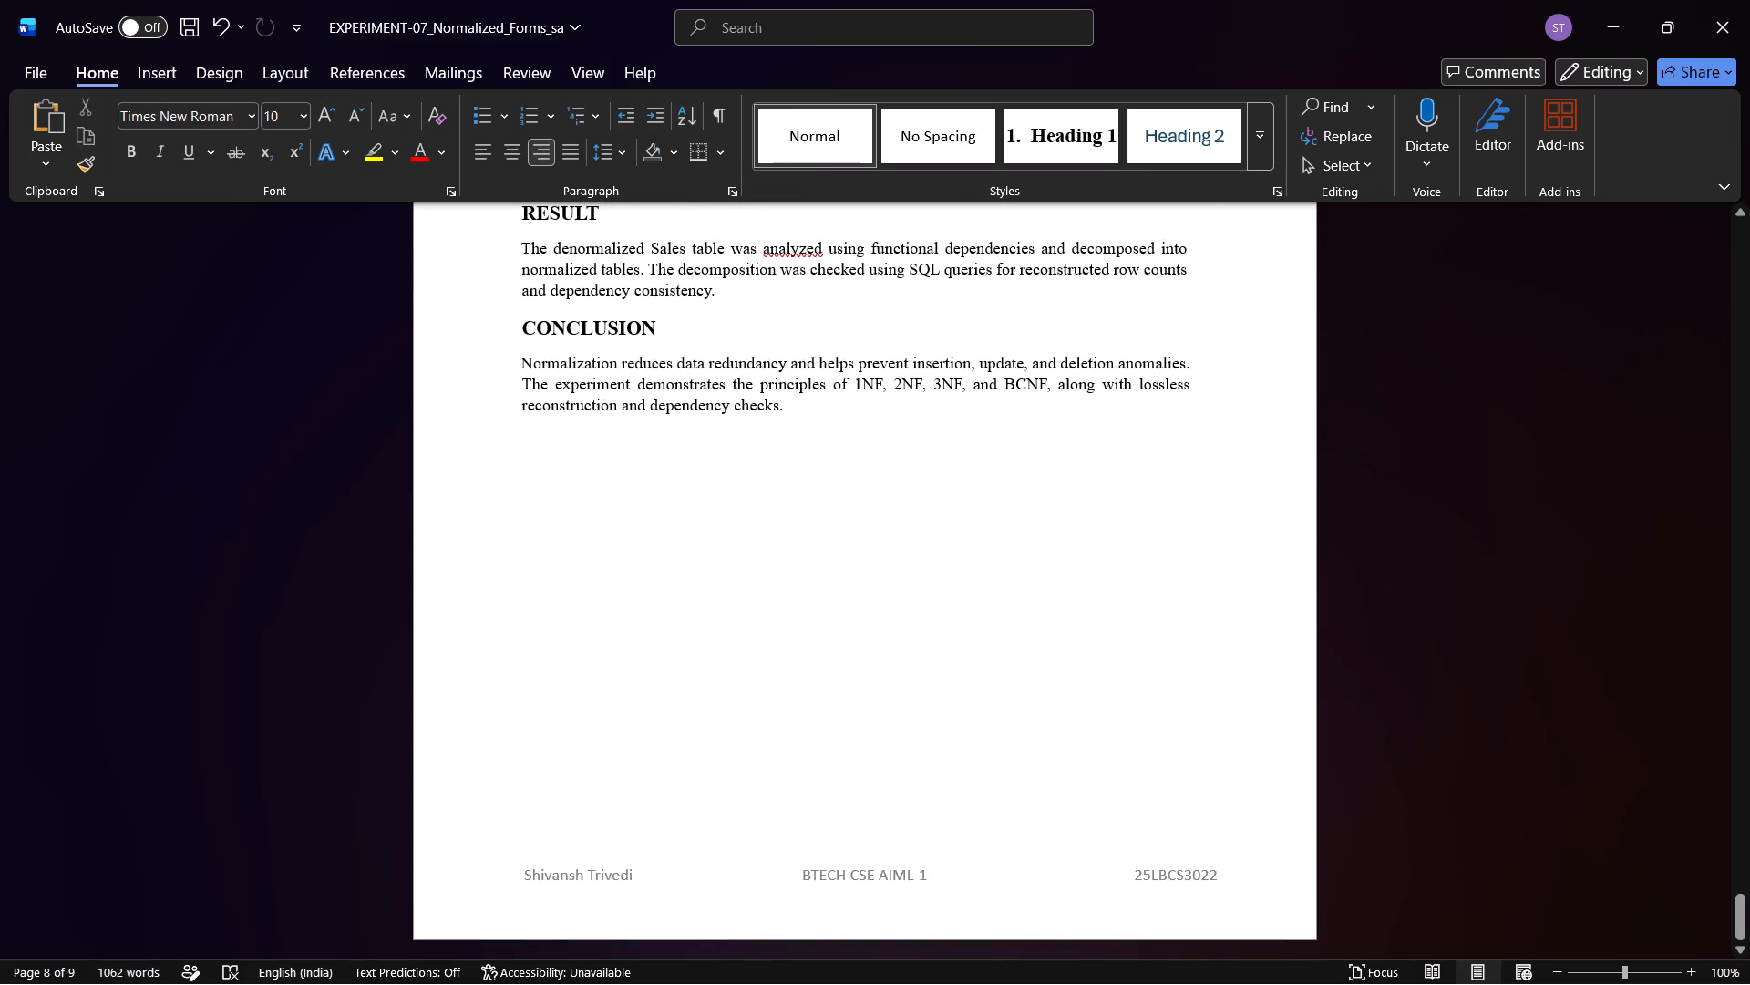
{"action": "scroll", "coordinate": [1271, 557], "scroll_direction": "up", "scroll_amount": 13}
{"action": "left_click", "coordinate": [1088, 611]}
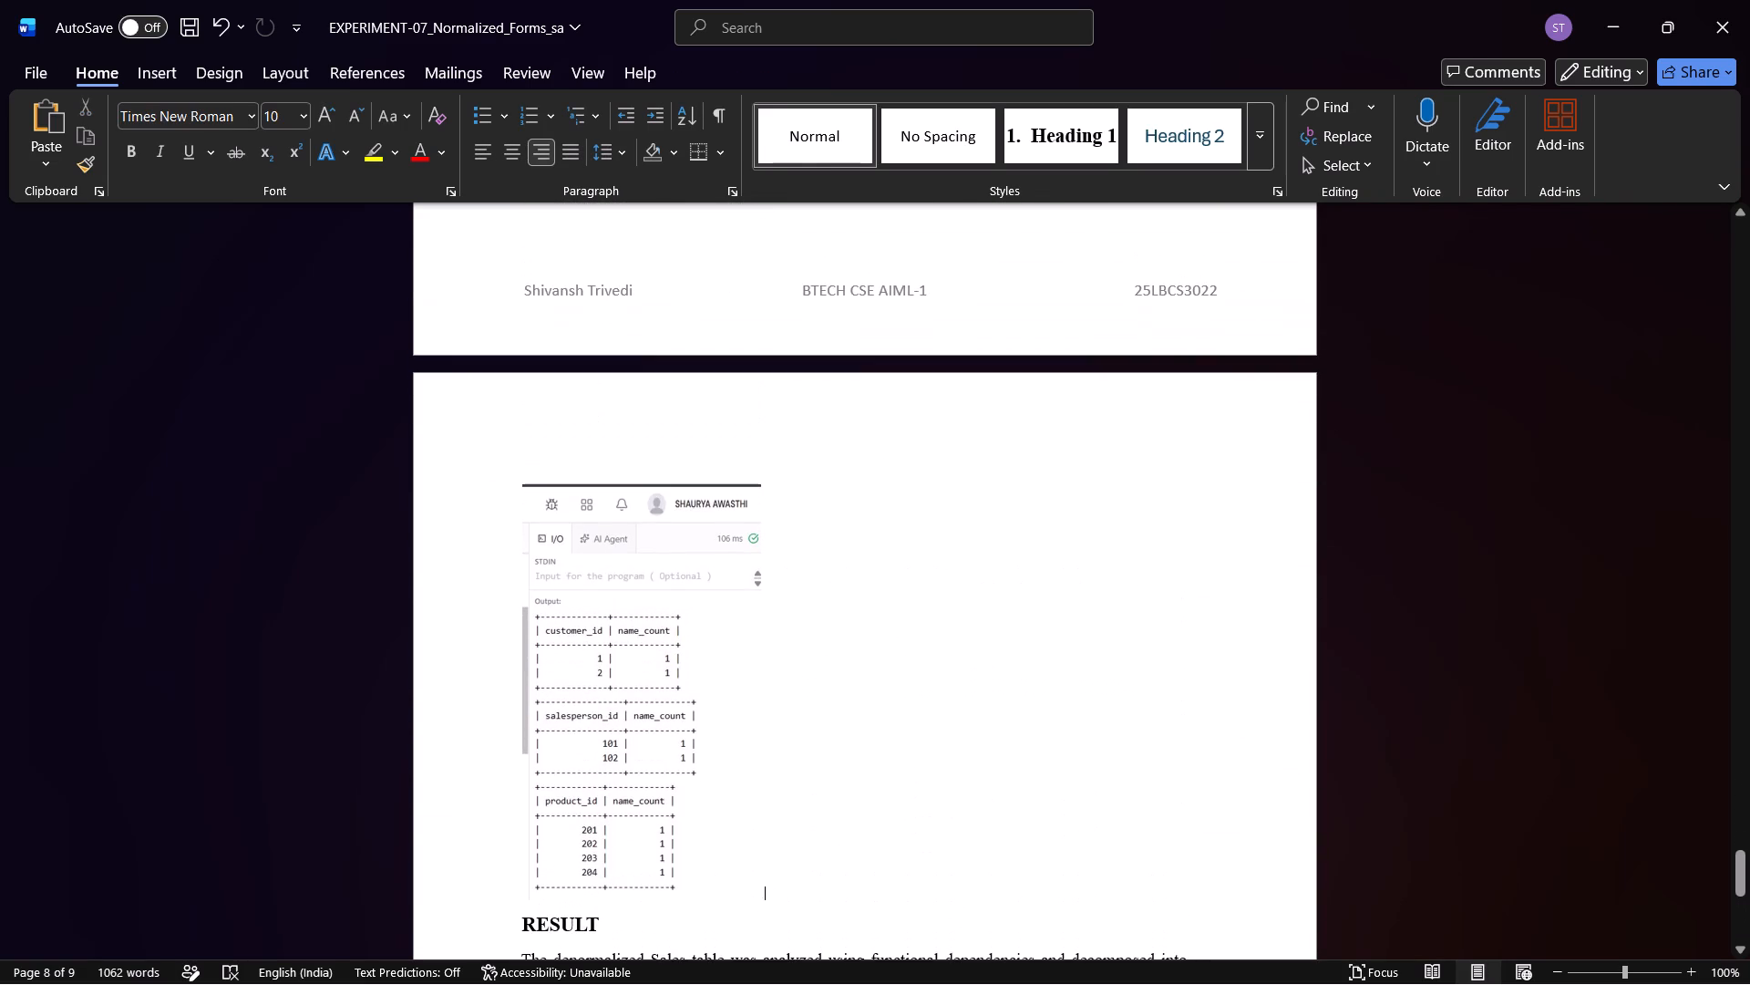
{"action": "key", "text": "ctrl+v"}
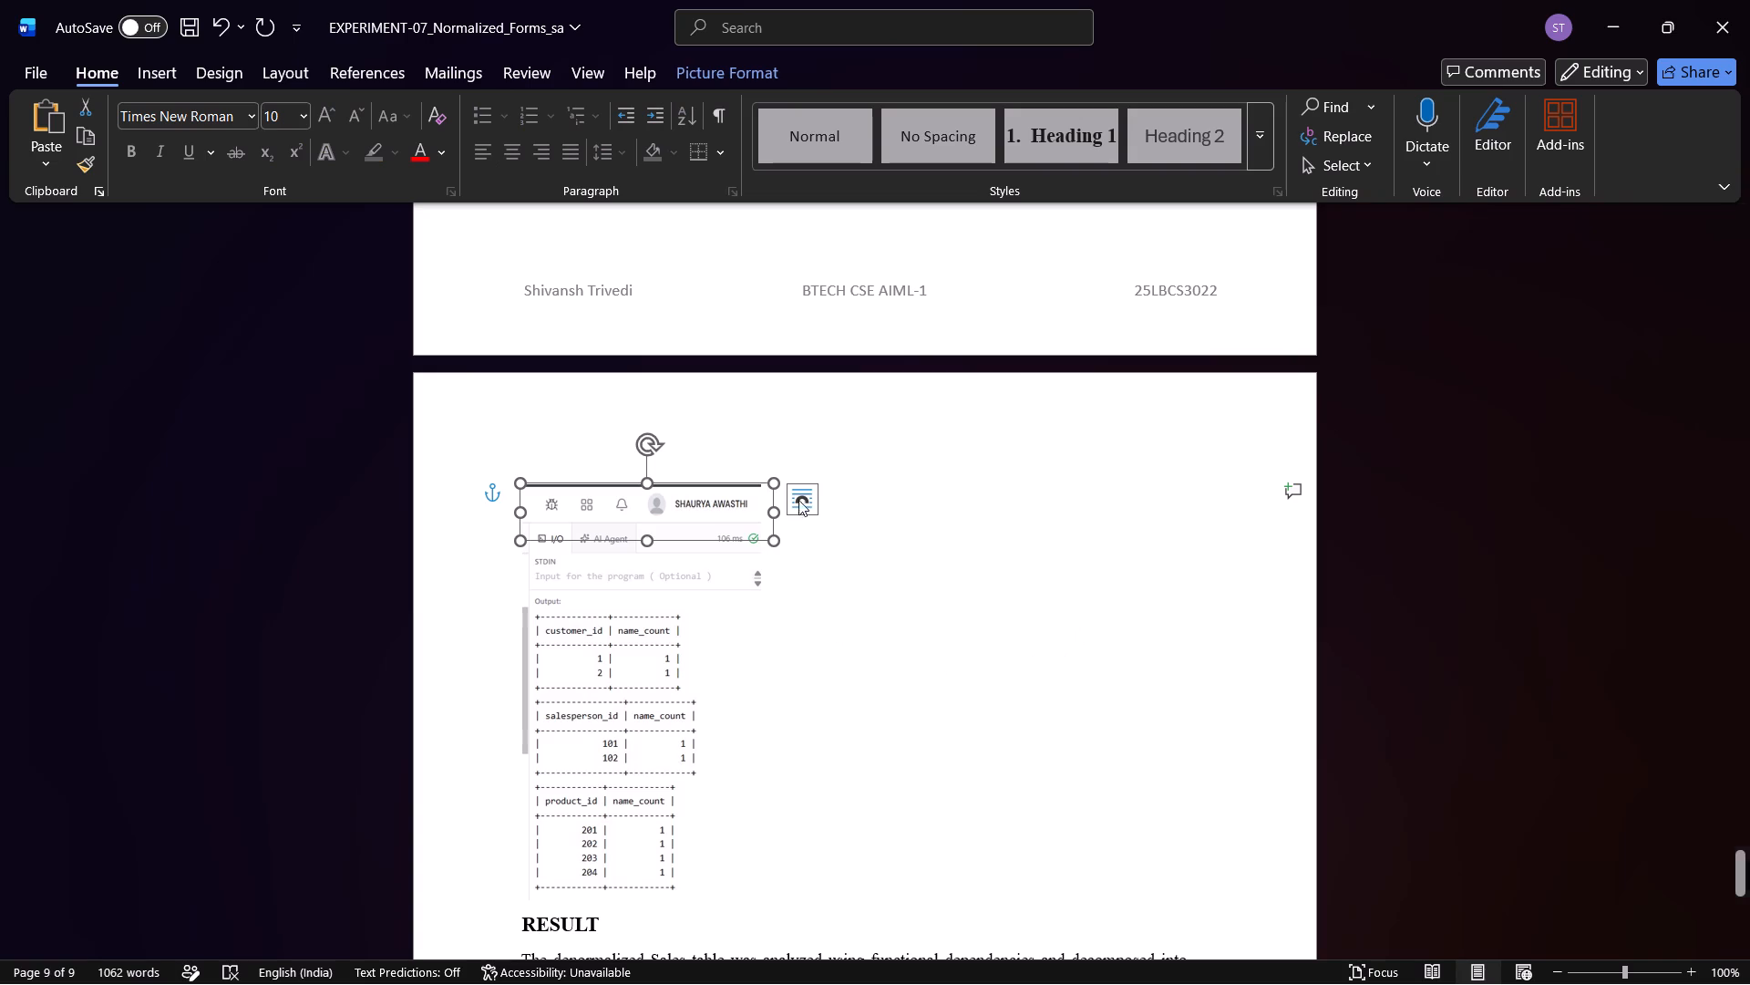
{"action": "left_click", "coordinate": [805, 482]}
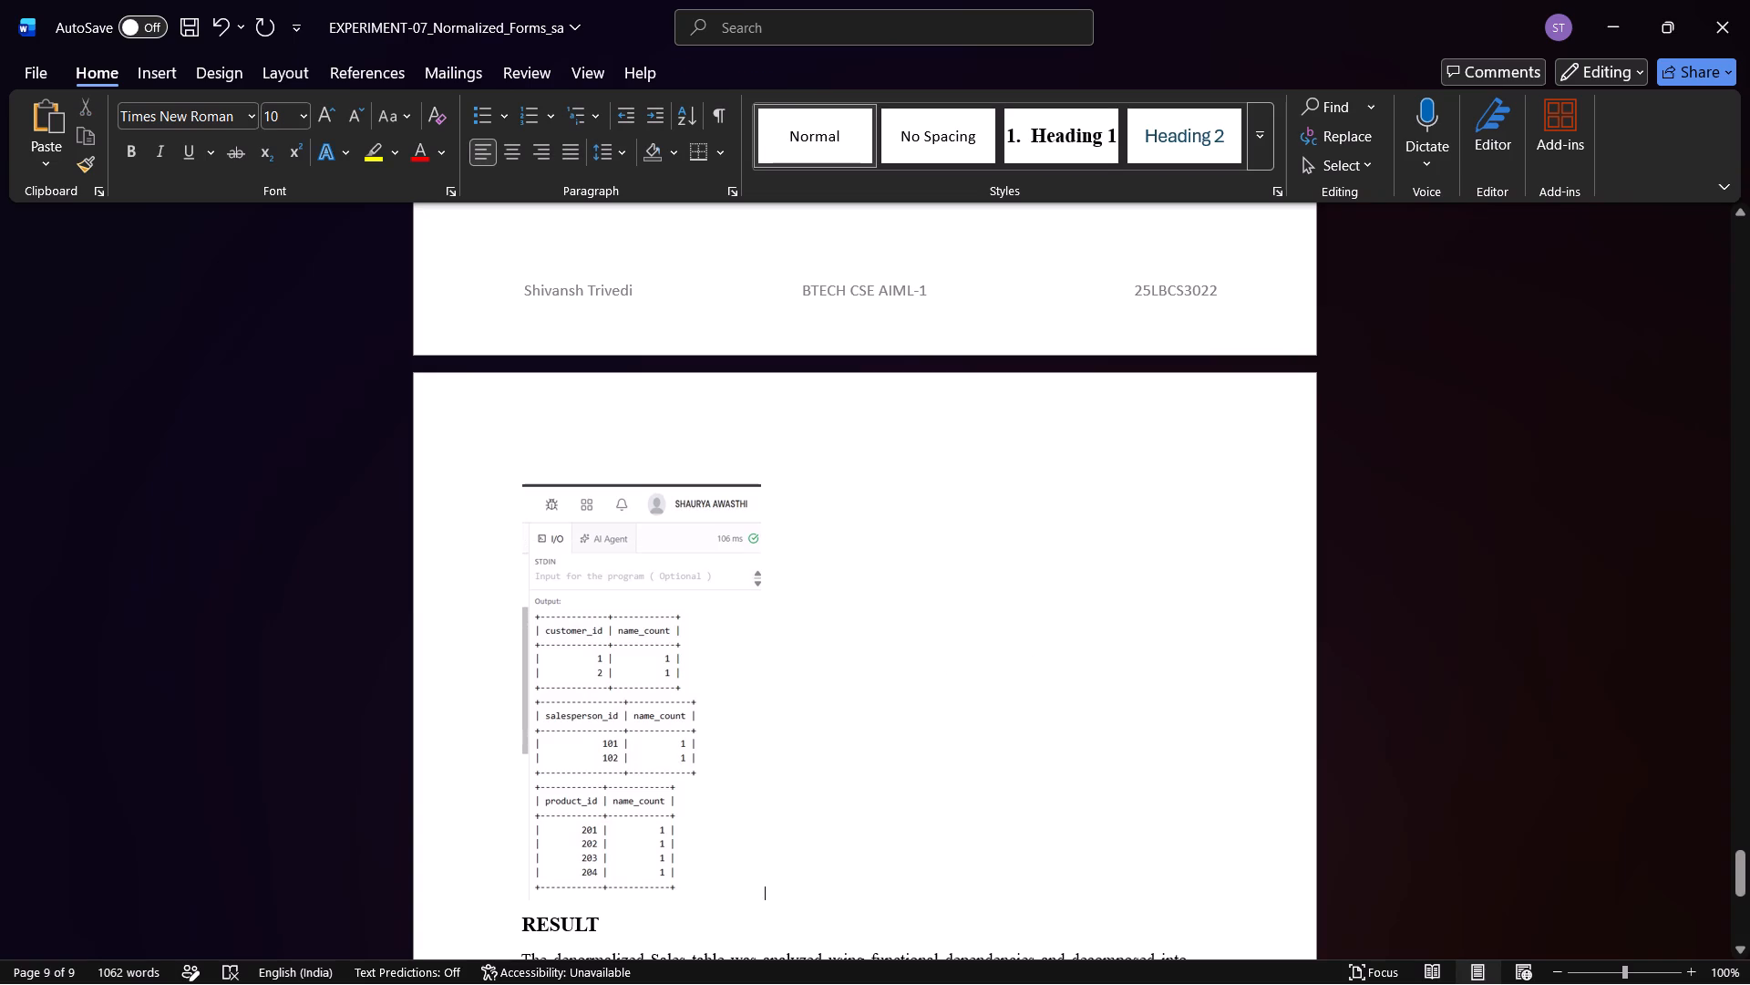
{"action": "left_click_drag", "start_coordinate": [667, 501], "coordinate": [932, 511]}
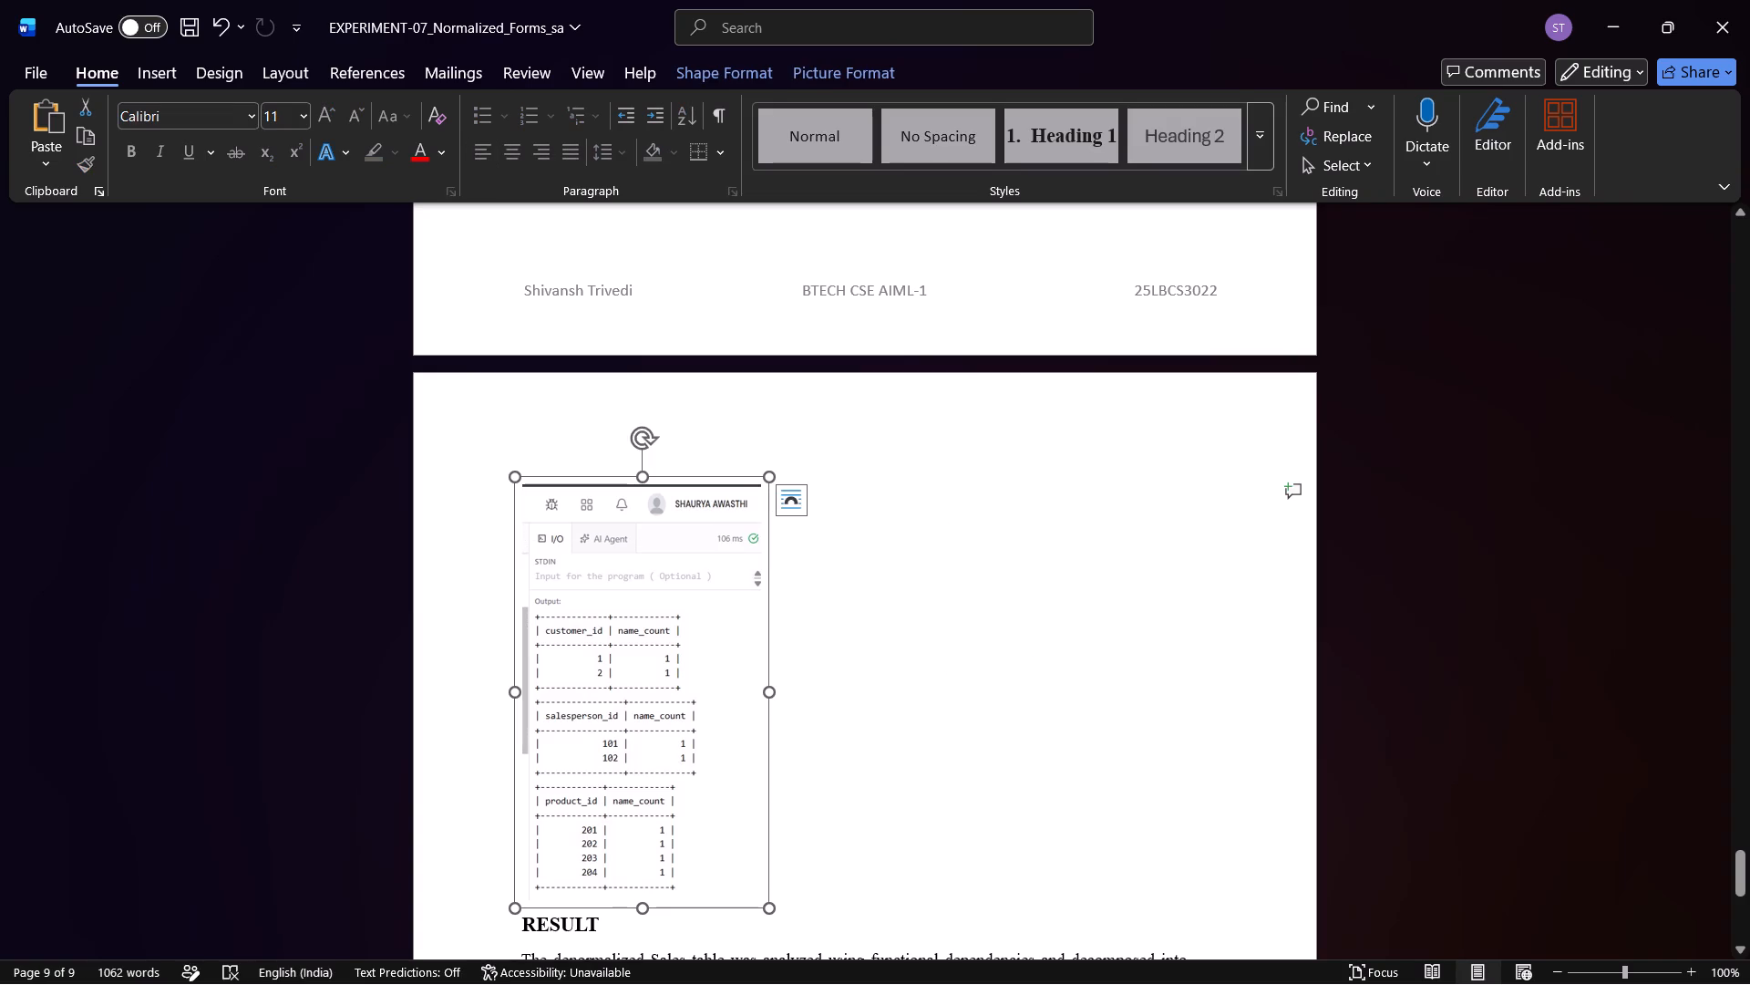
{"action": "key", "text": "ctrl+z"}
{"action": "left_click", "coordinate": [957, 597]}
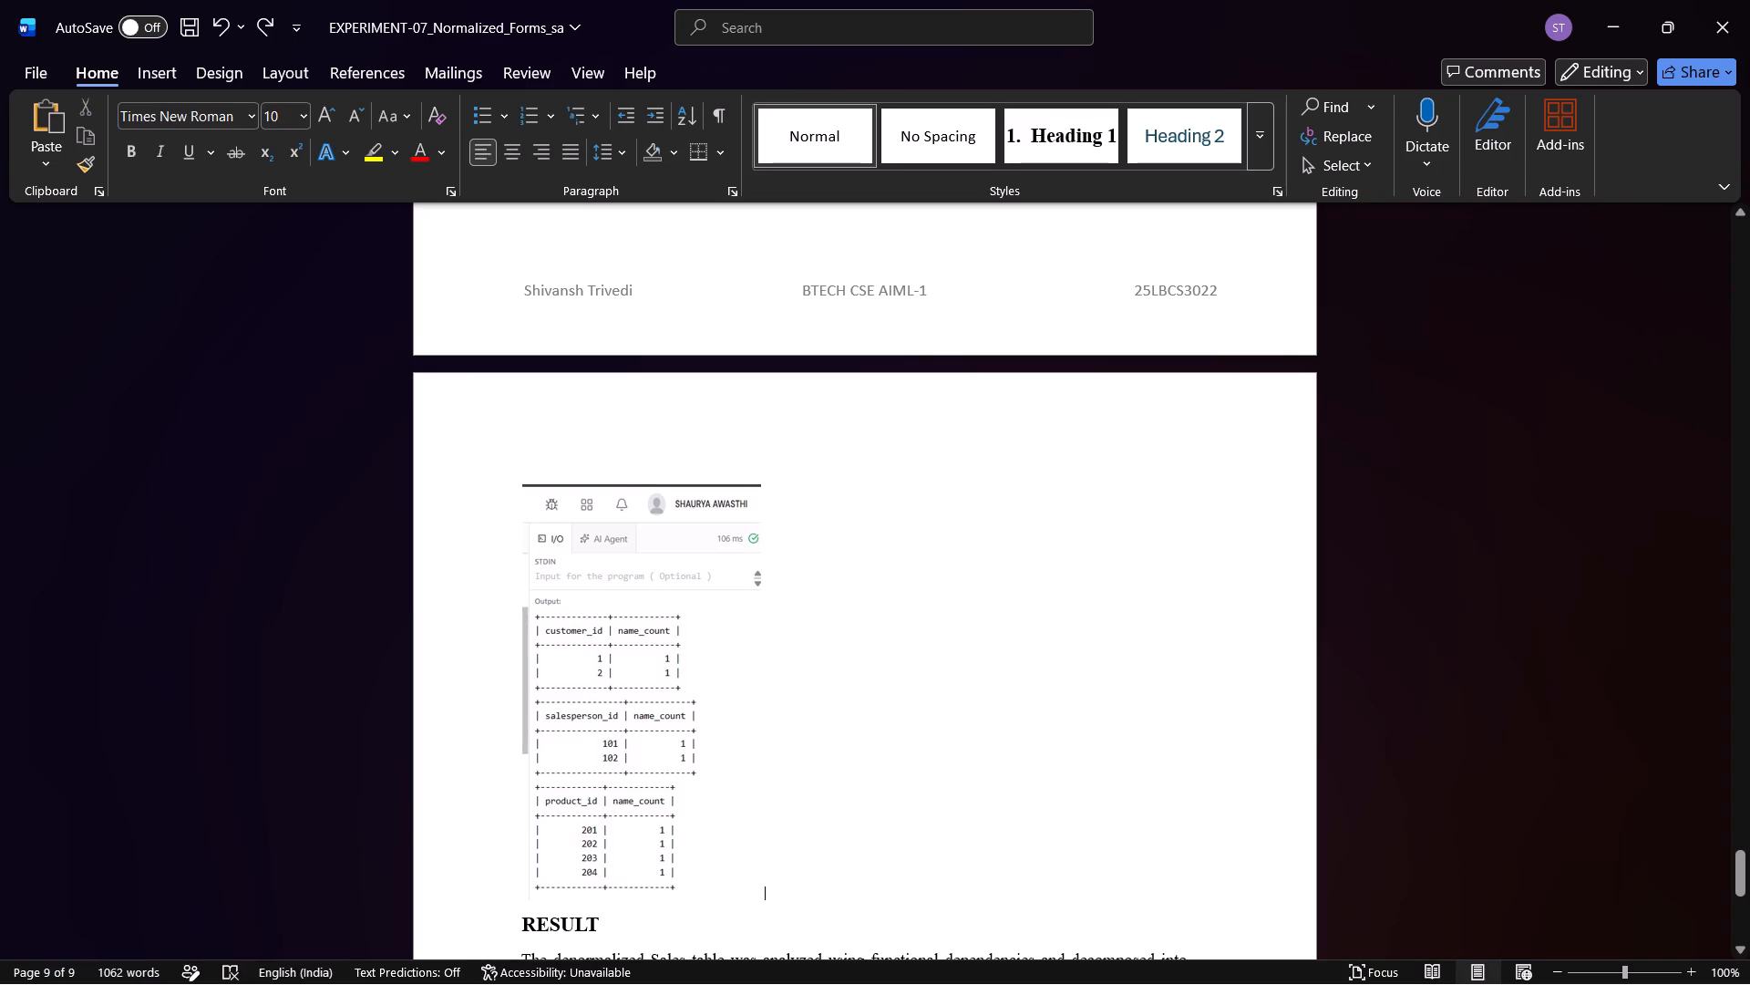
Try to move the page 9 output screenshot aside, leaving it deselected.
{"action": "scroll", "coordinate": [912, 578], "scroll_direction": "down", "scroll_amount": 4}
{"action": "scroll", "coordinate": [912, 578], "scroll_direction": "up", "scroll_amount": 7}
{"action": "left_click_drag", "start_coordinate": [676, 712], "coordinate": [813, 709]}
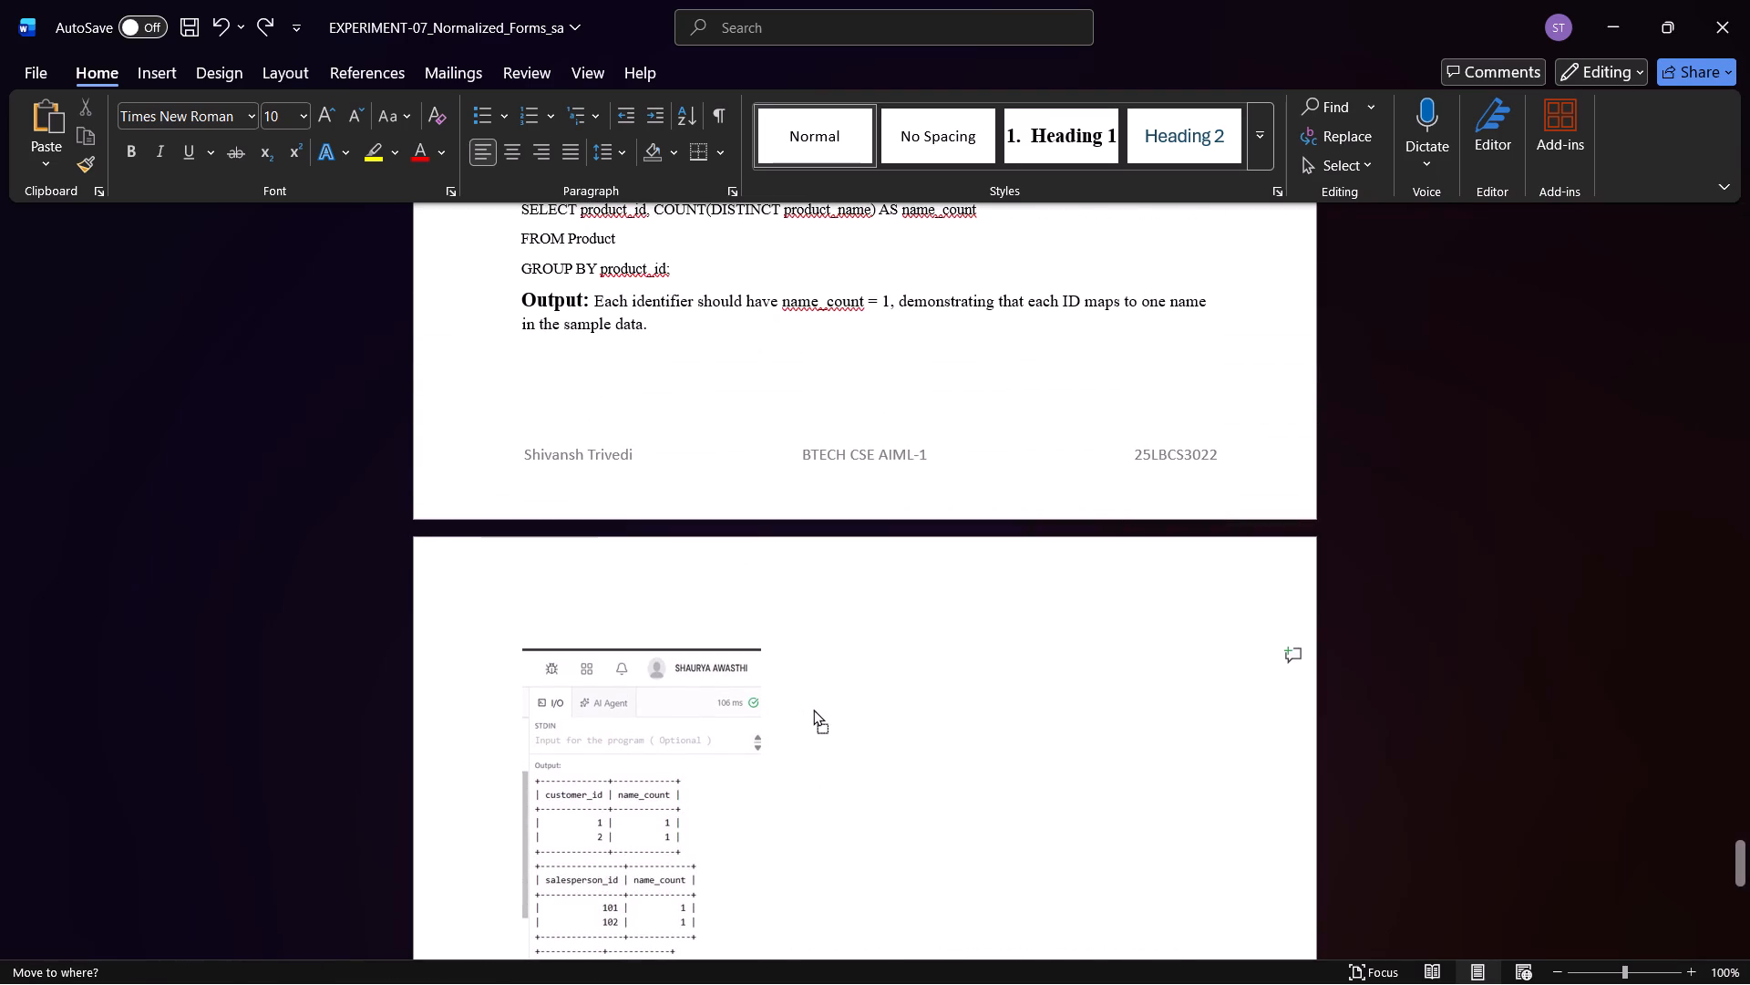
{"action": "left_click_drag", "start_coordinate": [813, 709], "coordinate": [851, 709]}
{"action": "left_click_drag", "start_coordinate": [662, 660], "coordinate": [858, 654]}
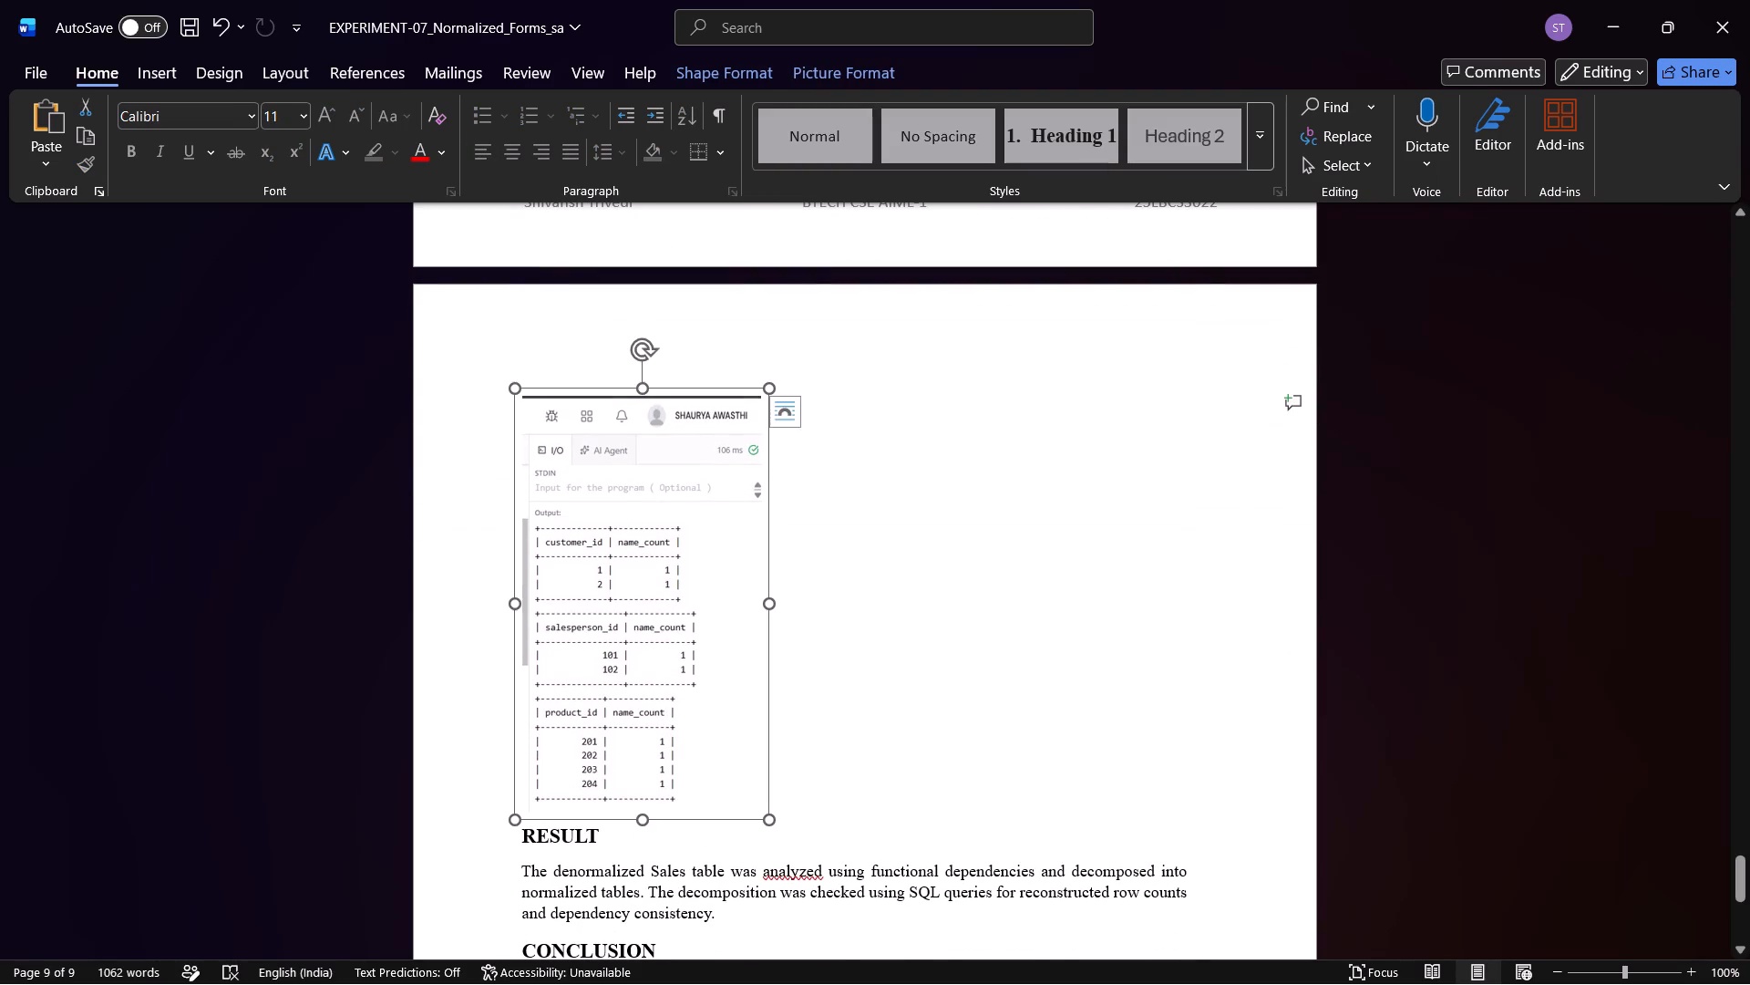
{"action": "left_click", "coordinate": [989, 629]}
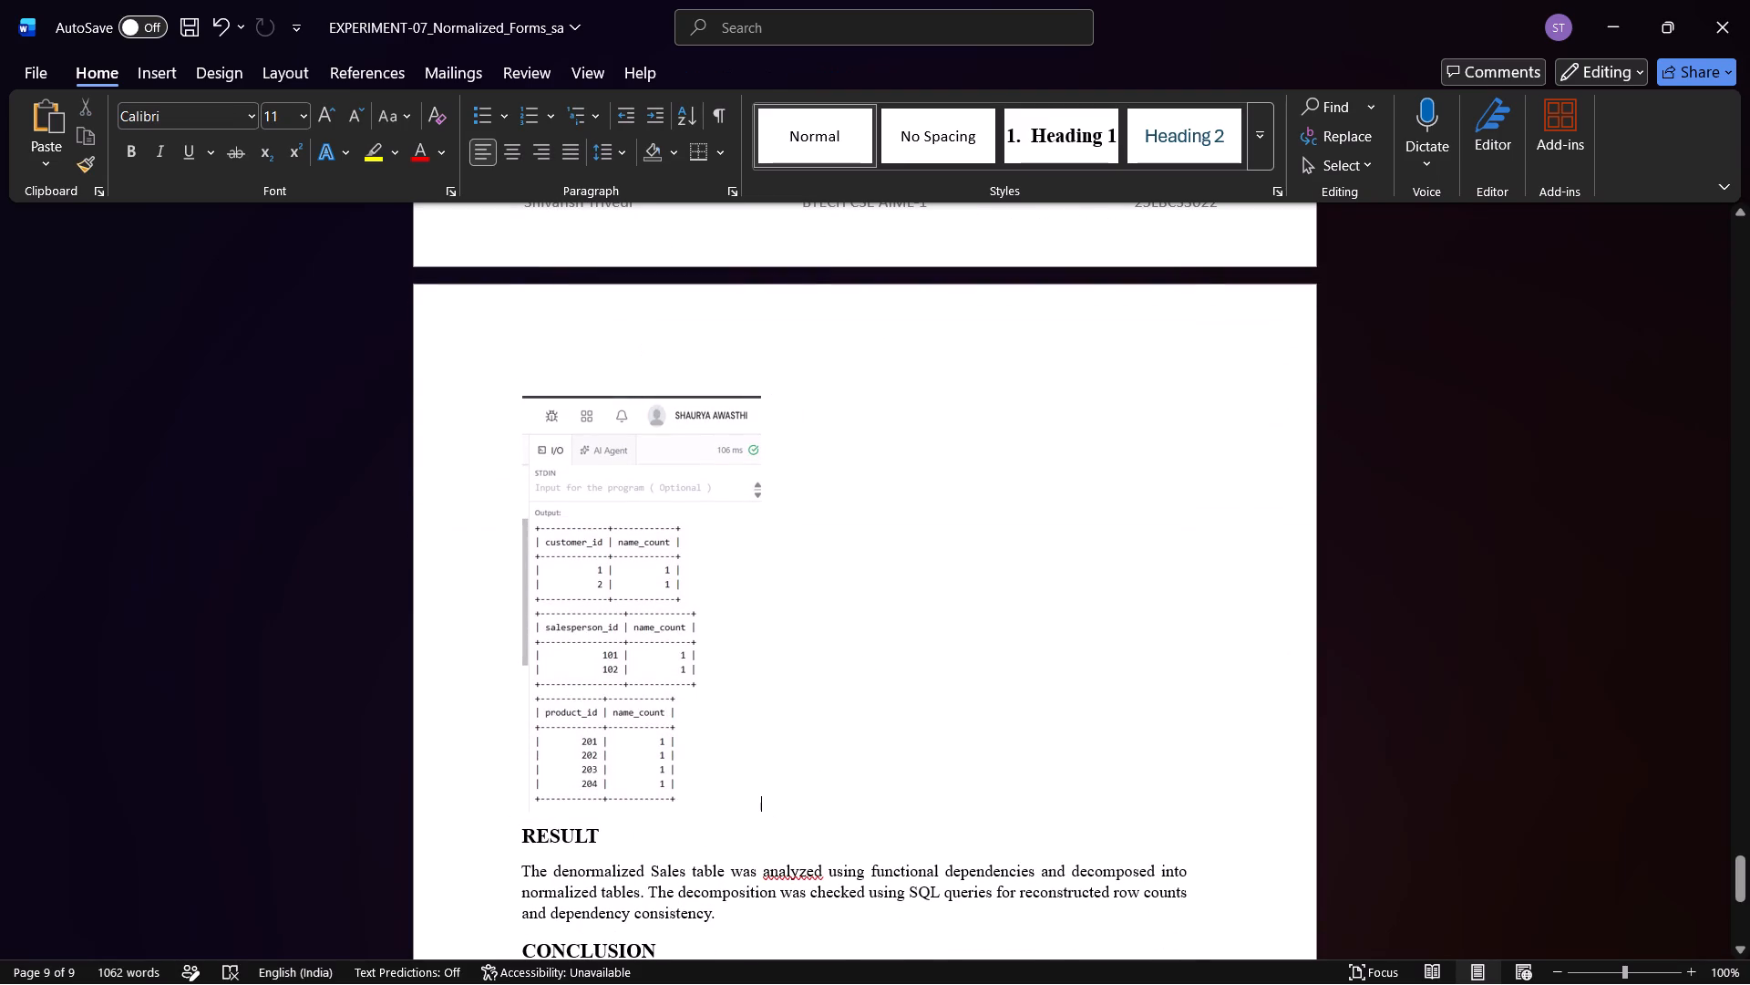
Paste another name badge at the page 9 output screenshot and set it in front of text.
{"action": "left_click", "coordinate": [1014, 569]}
{"action": "key", "text": "ctrl+v"}
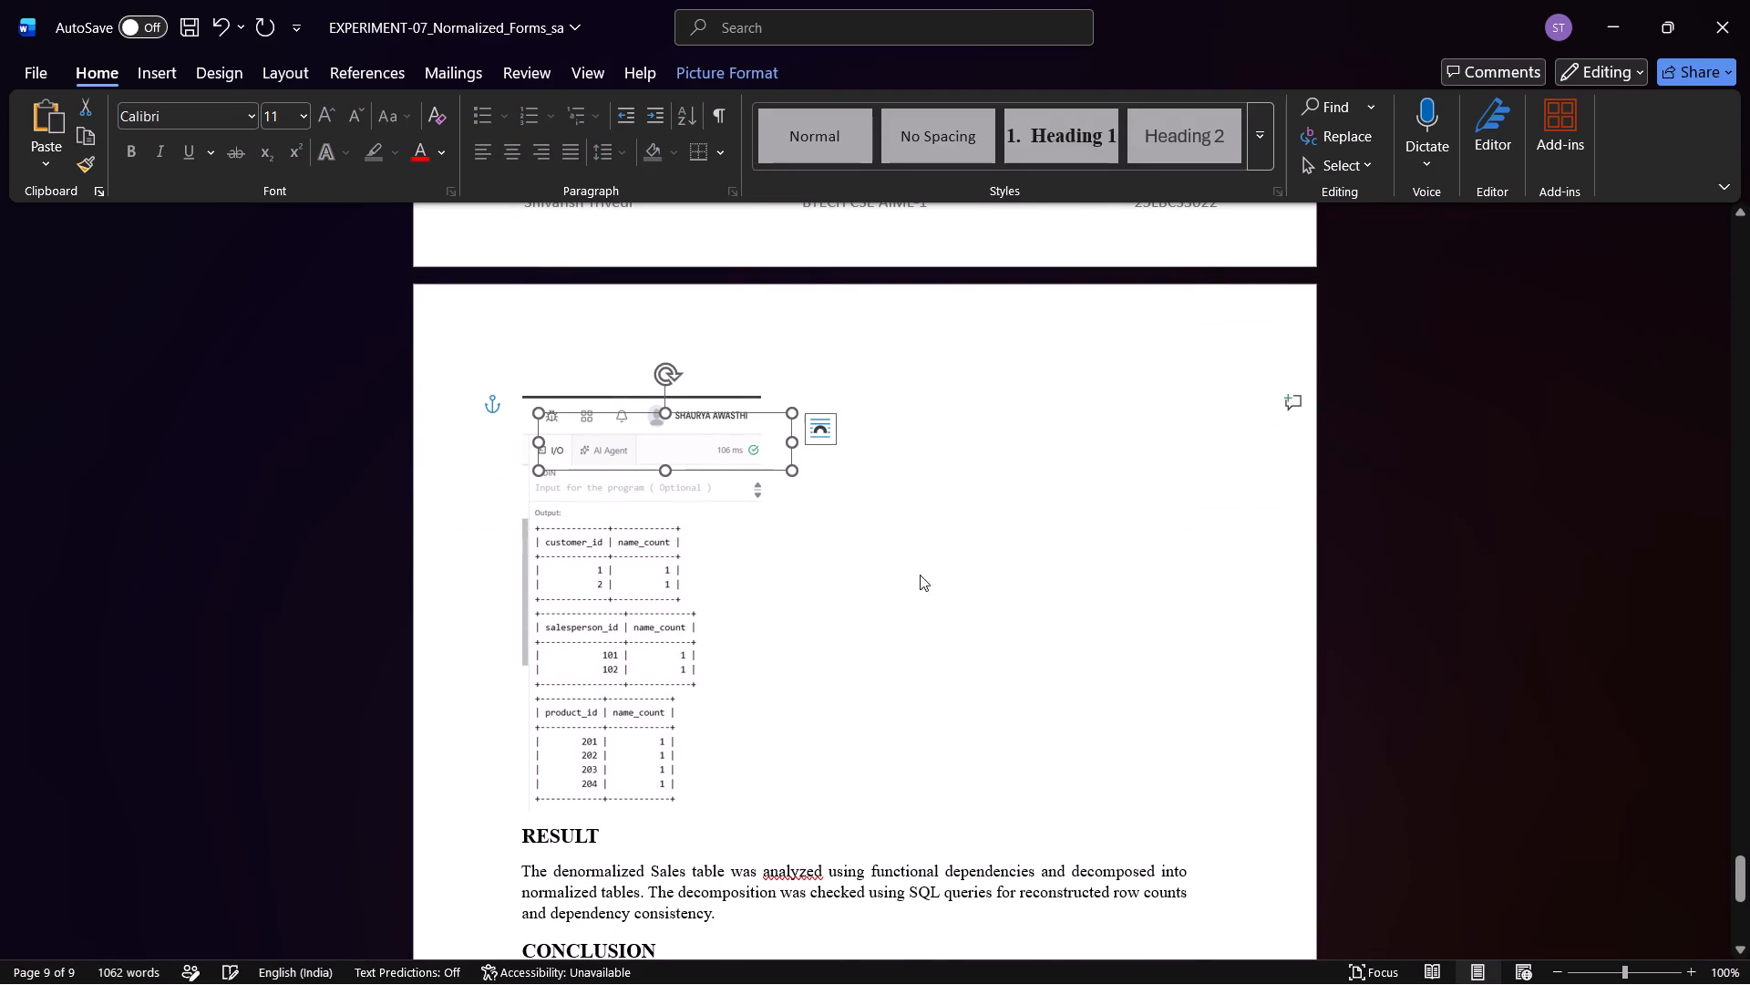
{"action": "left_click", "coordinate": [818, 424]}
{"action": "left_click", "coordinate": [983, 644]}
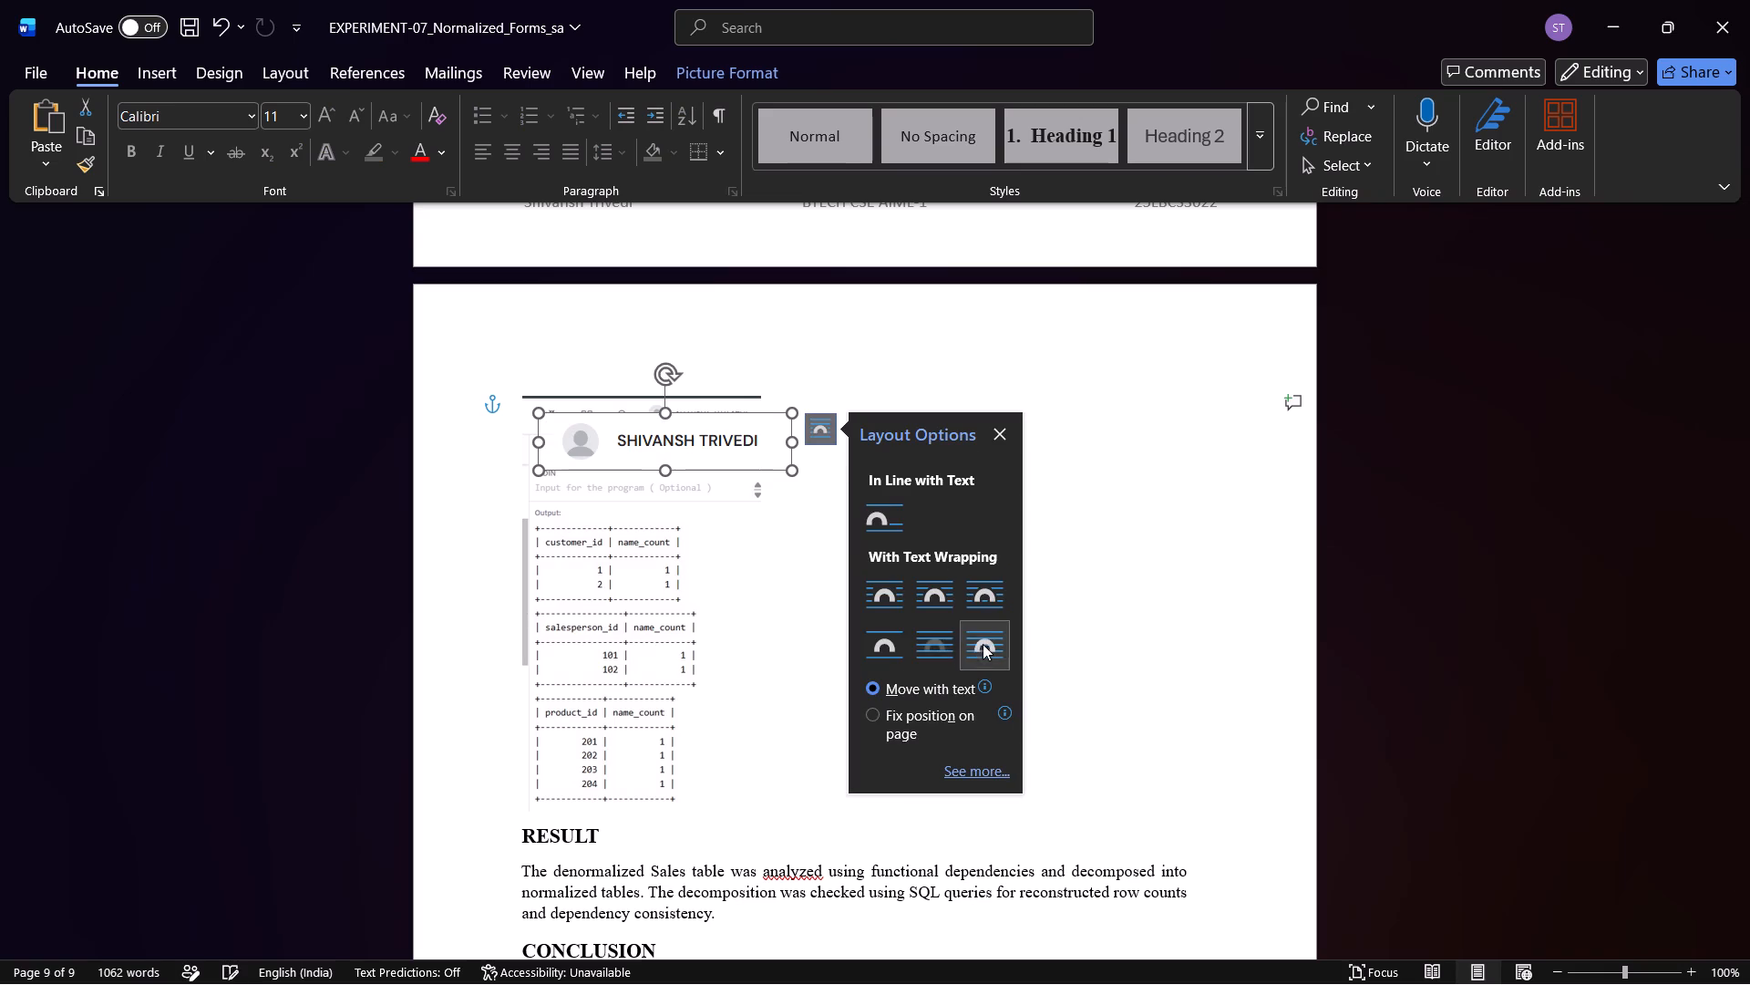
Shrink the page 9 badge and fit it over the previous owner's name in the output screenshot, trimming its height slightly.
{"action": "left_click_drag", "start_coordinate": [797, 470], "coordinate": [704, 420]}
{"action": "left_click_drag", "start_coordinate": [641, 424], "coordinate": [728, 443]}
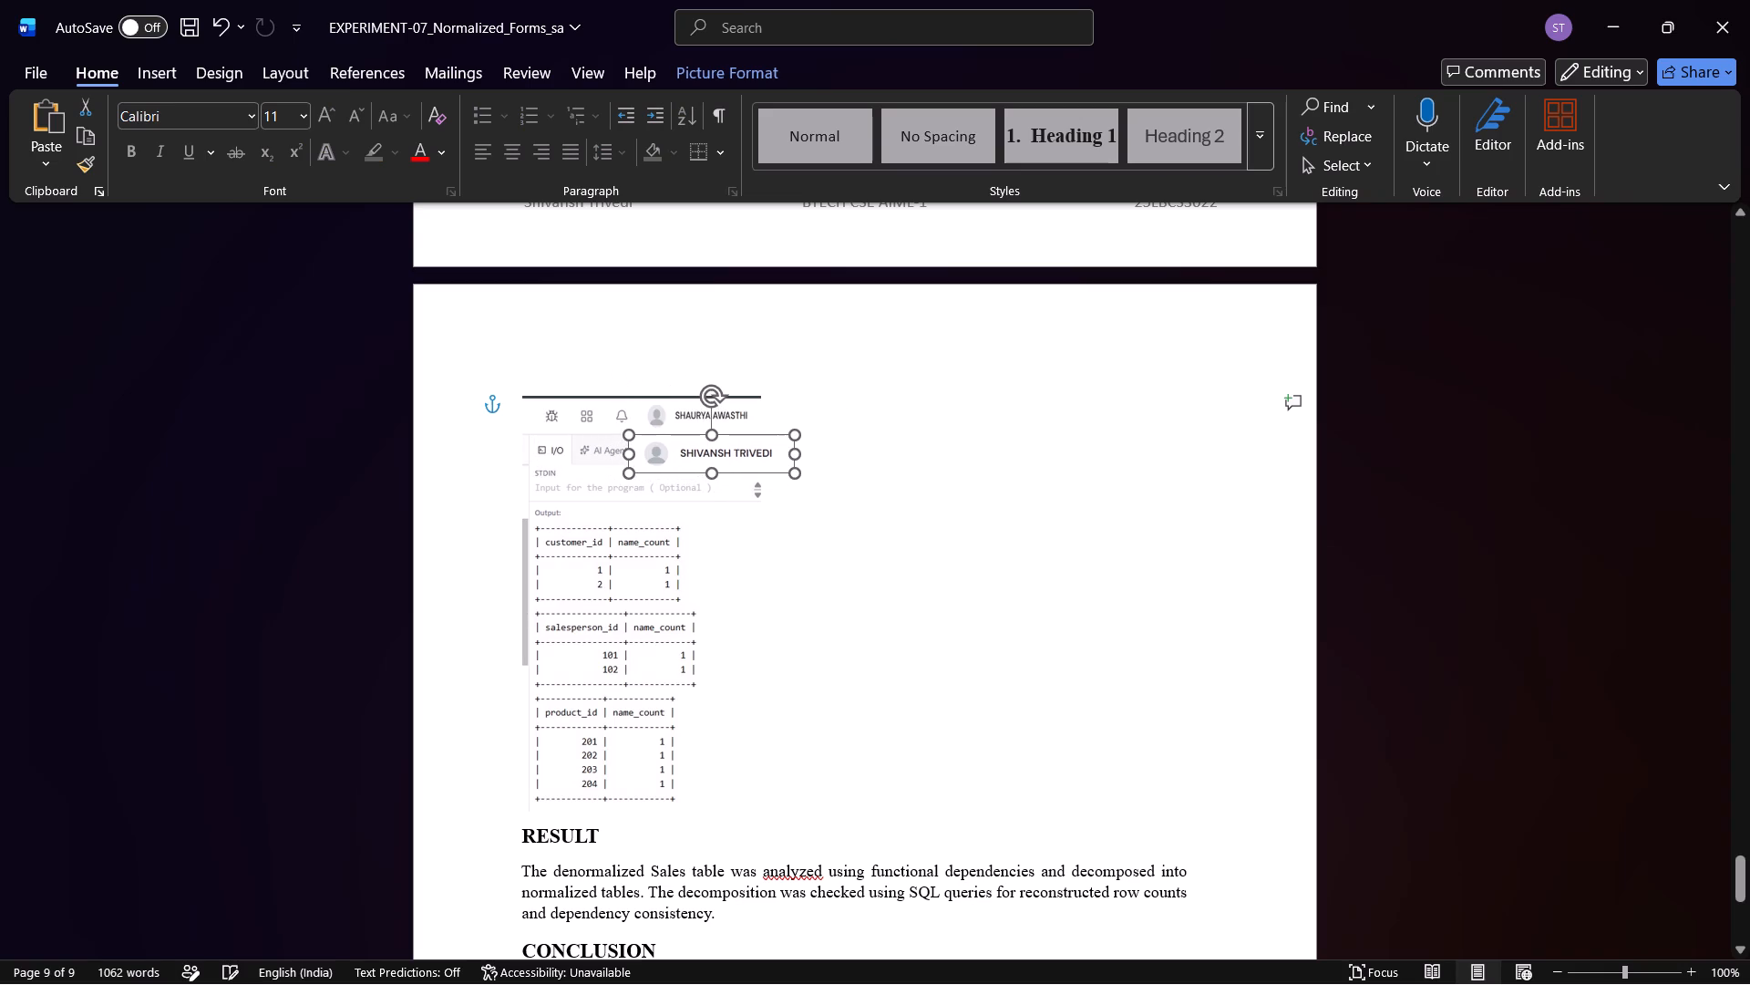
{"action": "left_click_drag", "start_coordinate": [791, 451], "coordinate": [770, 452]}
{"action": "left_click_drag", "start_coordinate": [773, 472], "coordinate": [759, 462]}
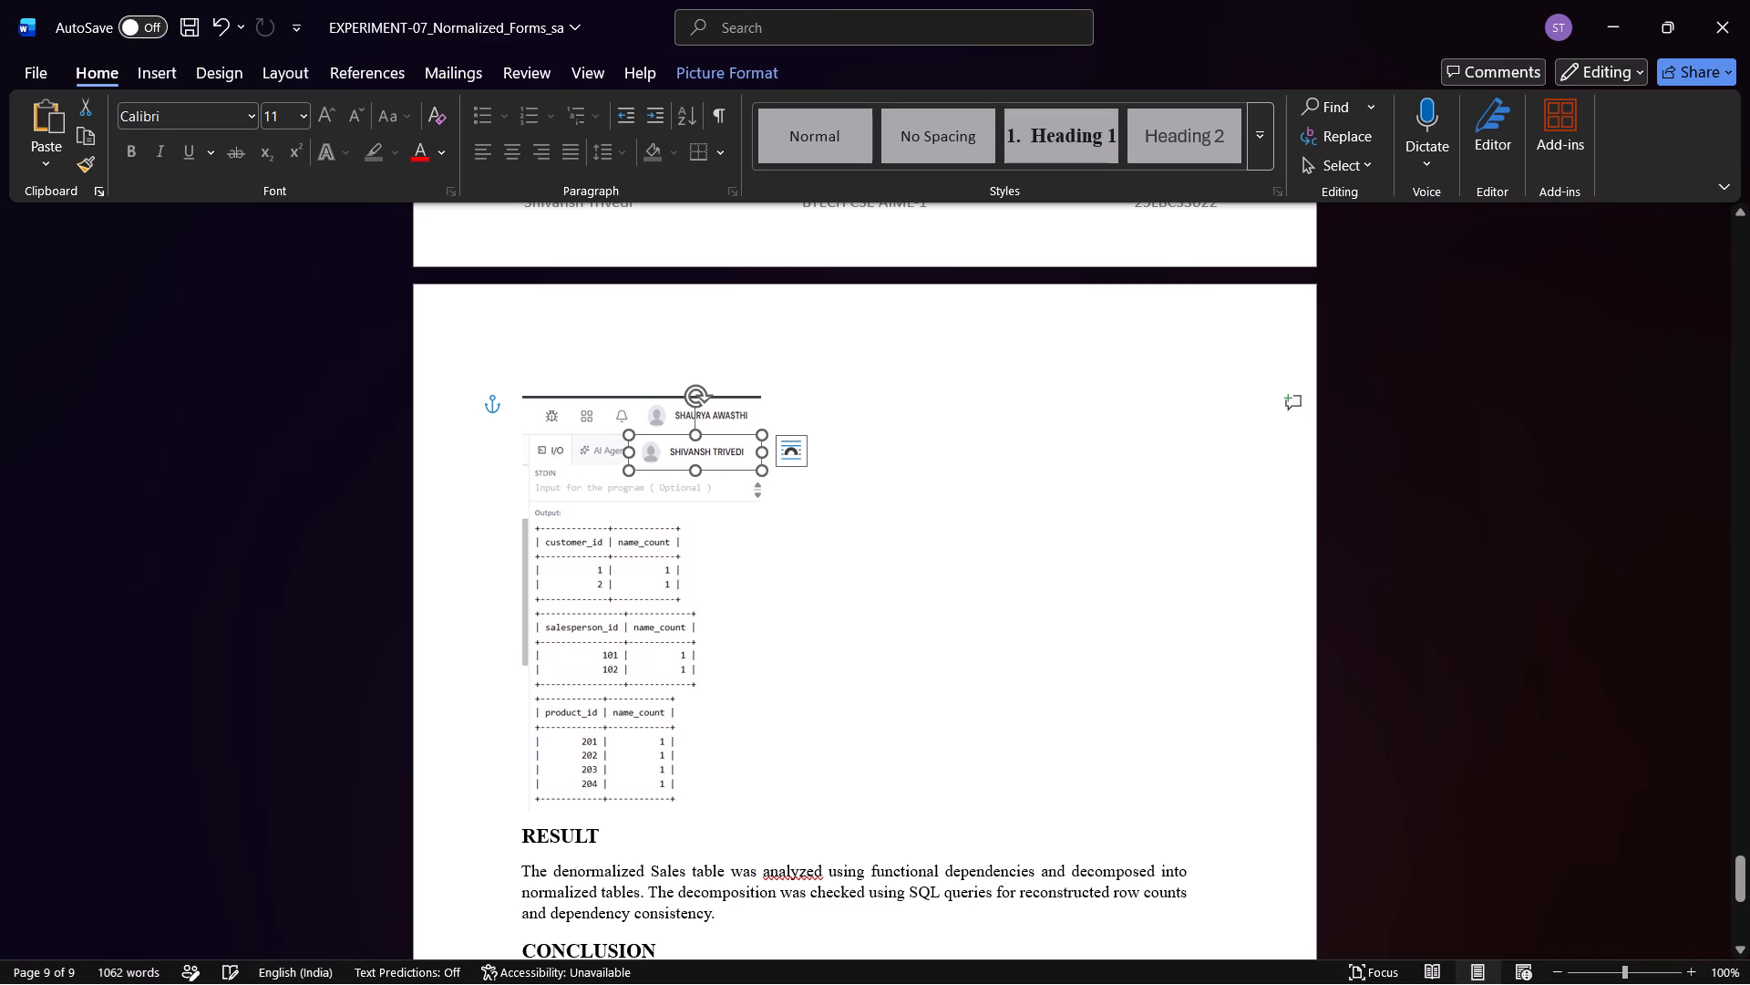
{"action": "left_click_drag", "start_coordinate": [736, 451], "coordinate": [746, 410]}
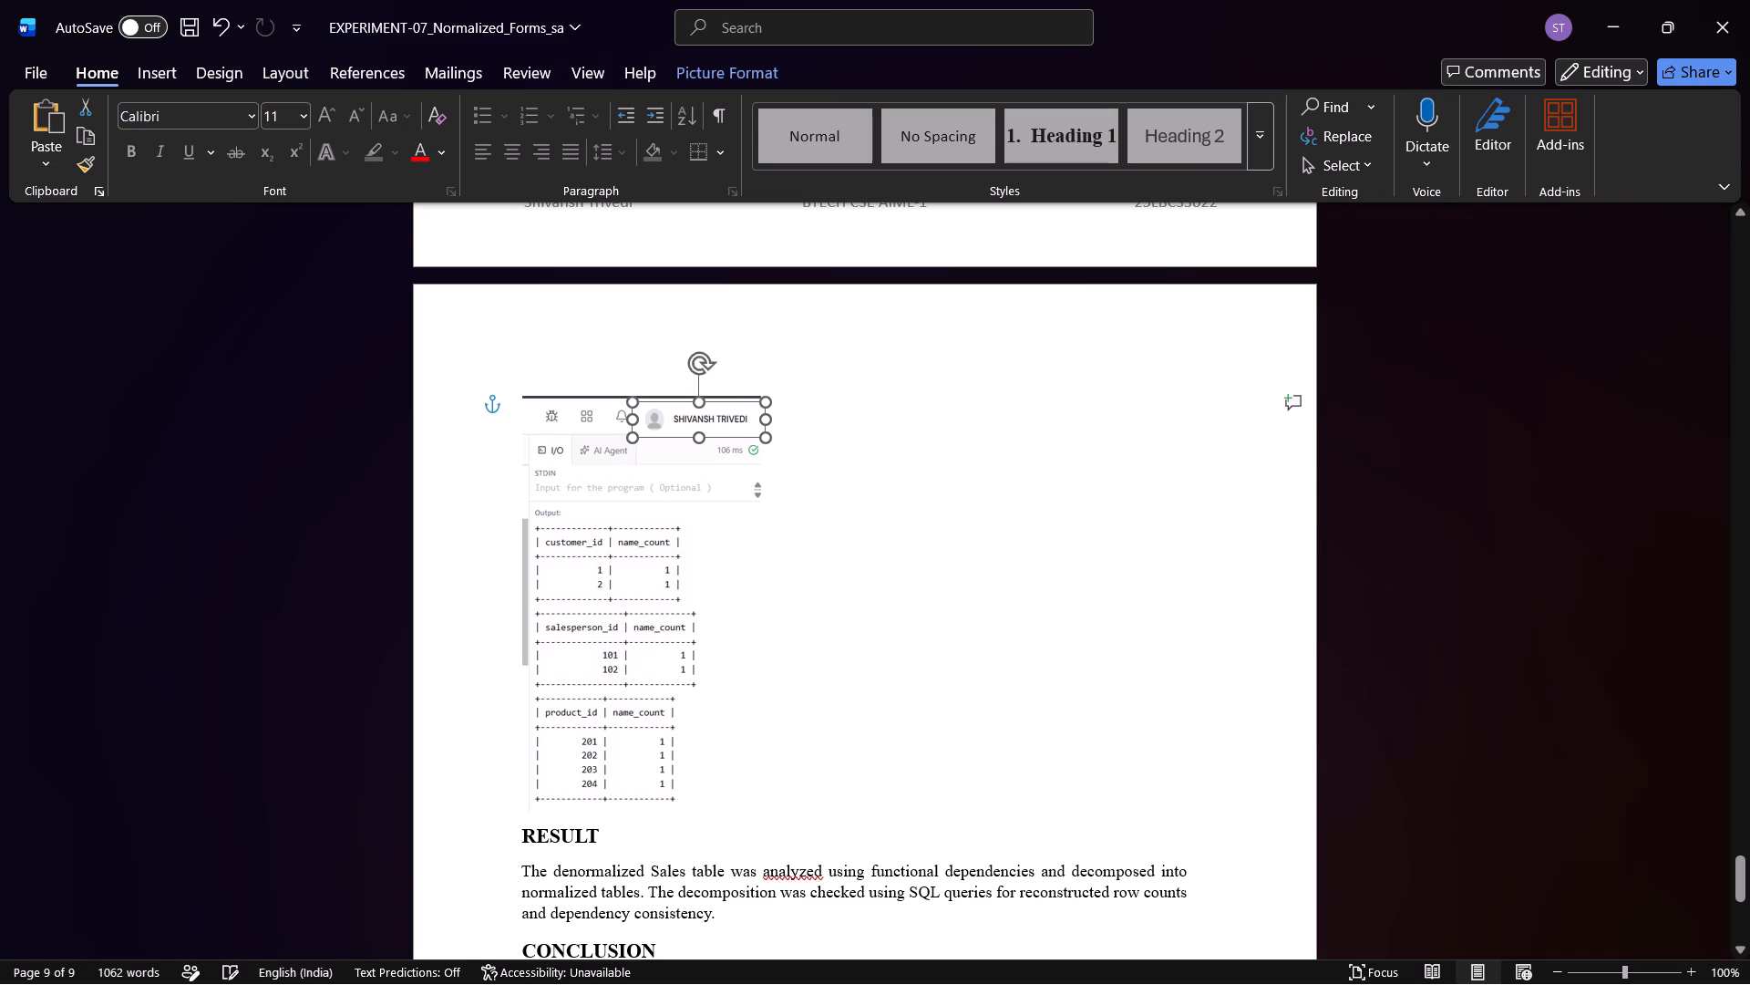
{"action": "left_click_drag", "start_coordinate": [746, 410], "coordinate": [740, 420]}
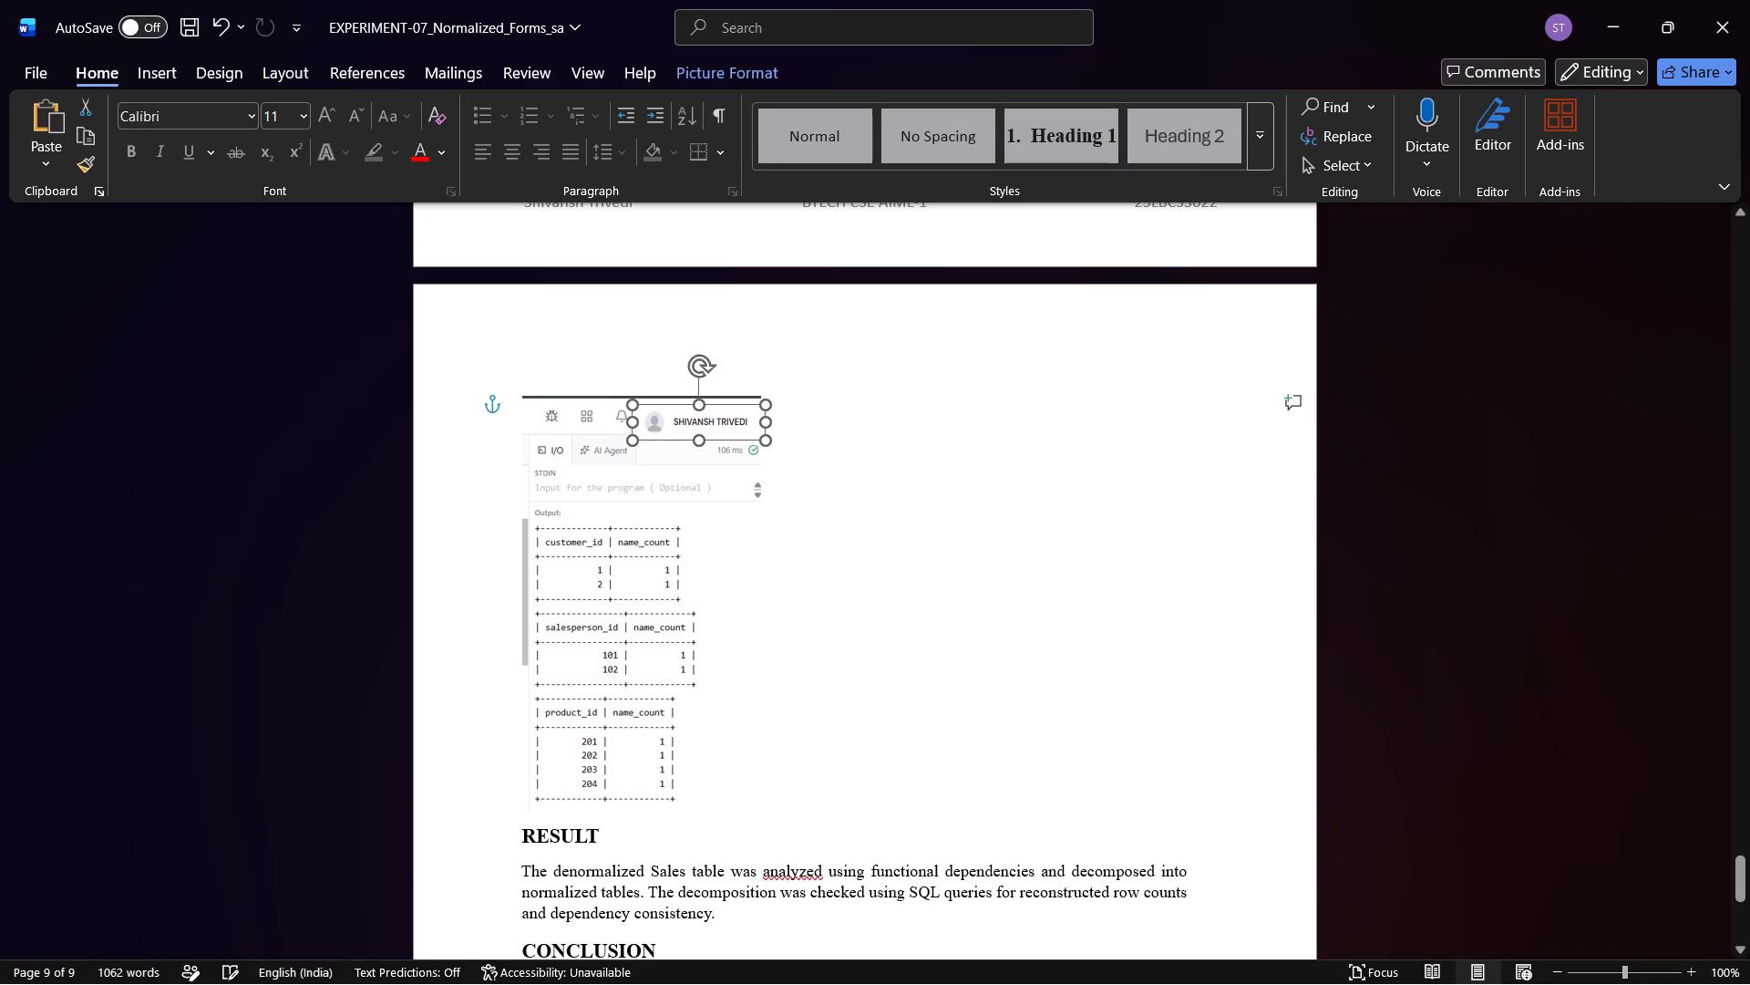
{"action": "left_click_drag", "start_coordinate": [740, 420], "coordinate": [739, 416]}
{"action": "left_click", "coordinate": [884, 592]}
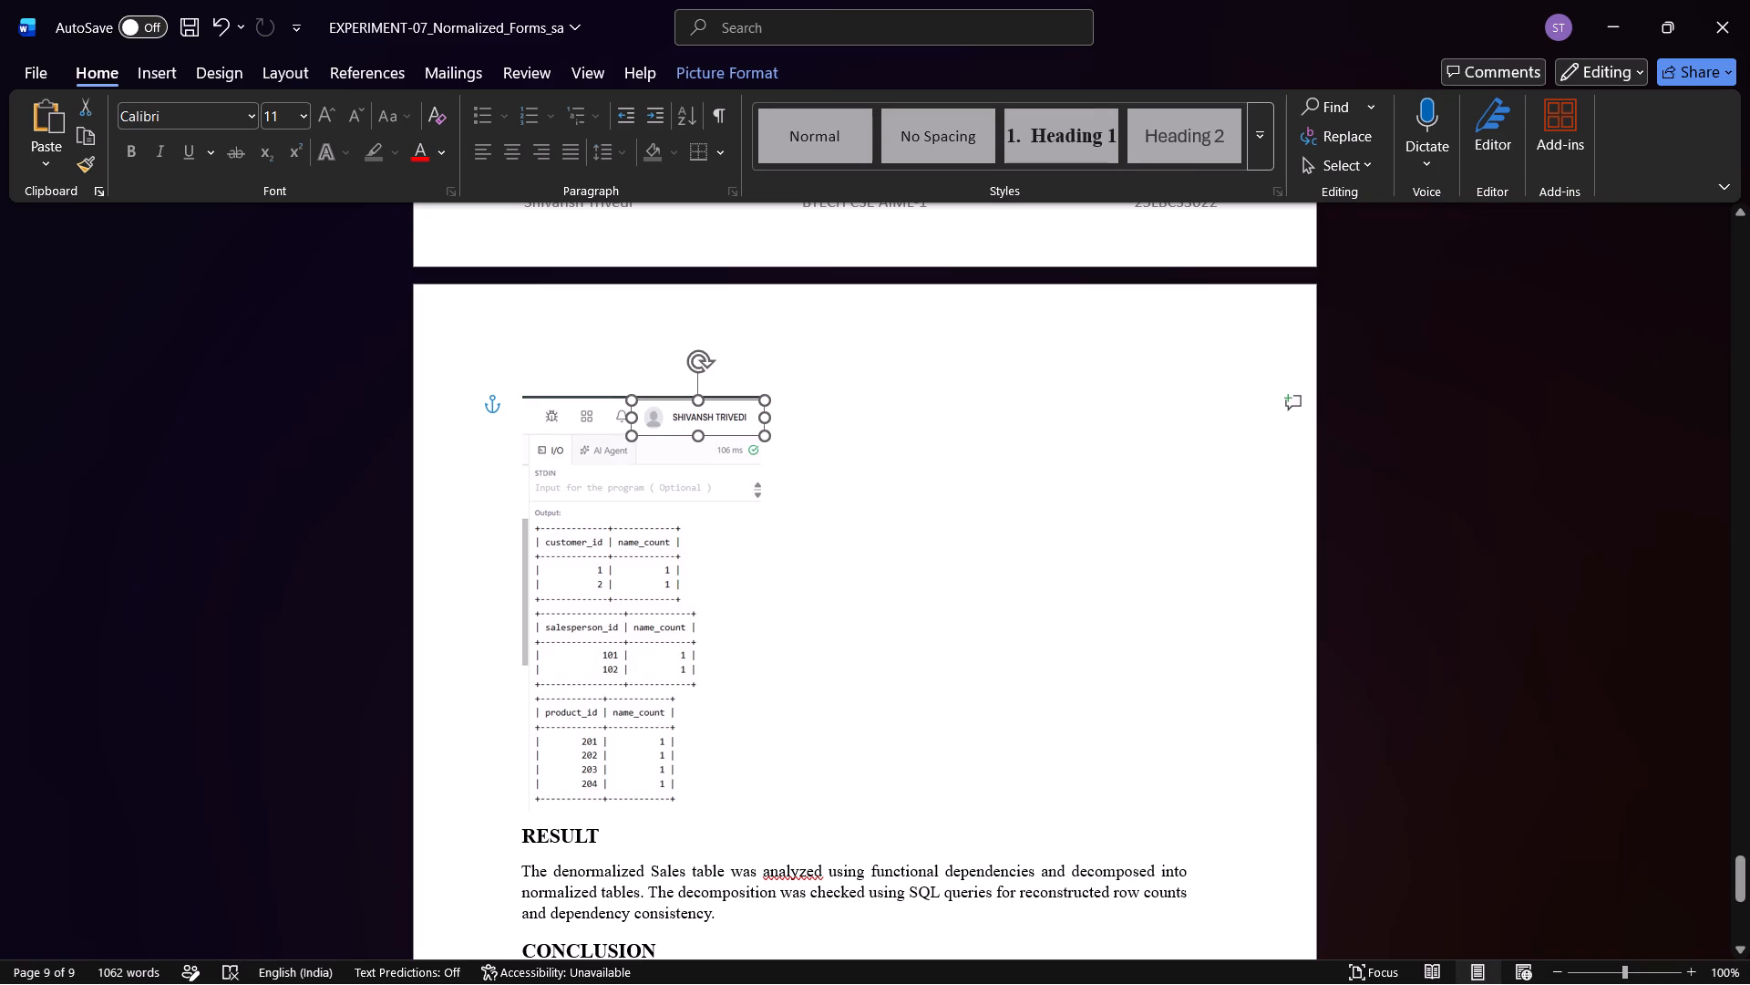
{"action": "left_click", "coordinate": [701, 416]}
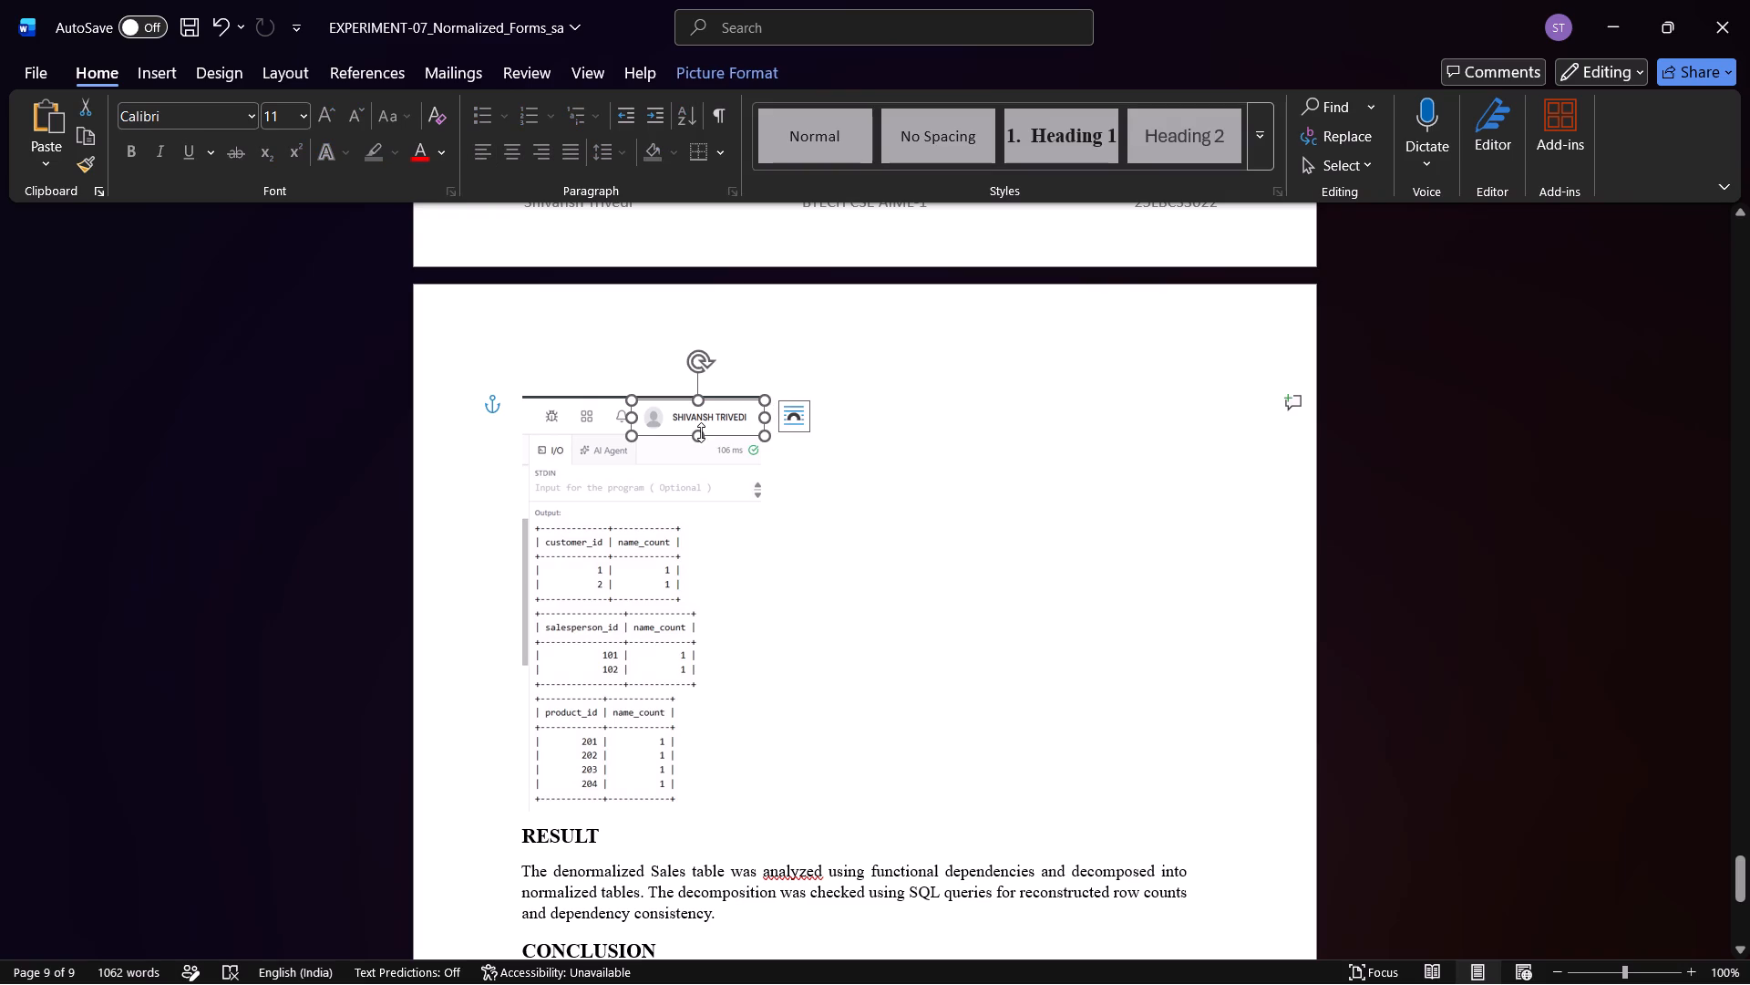
{"action": "left_click", "coordinate": [700, 439]}
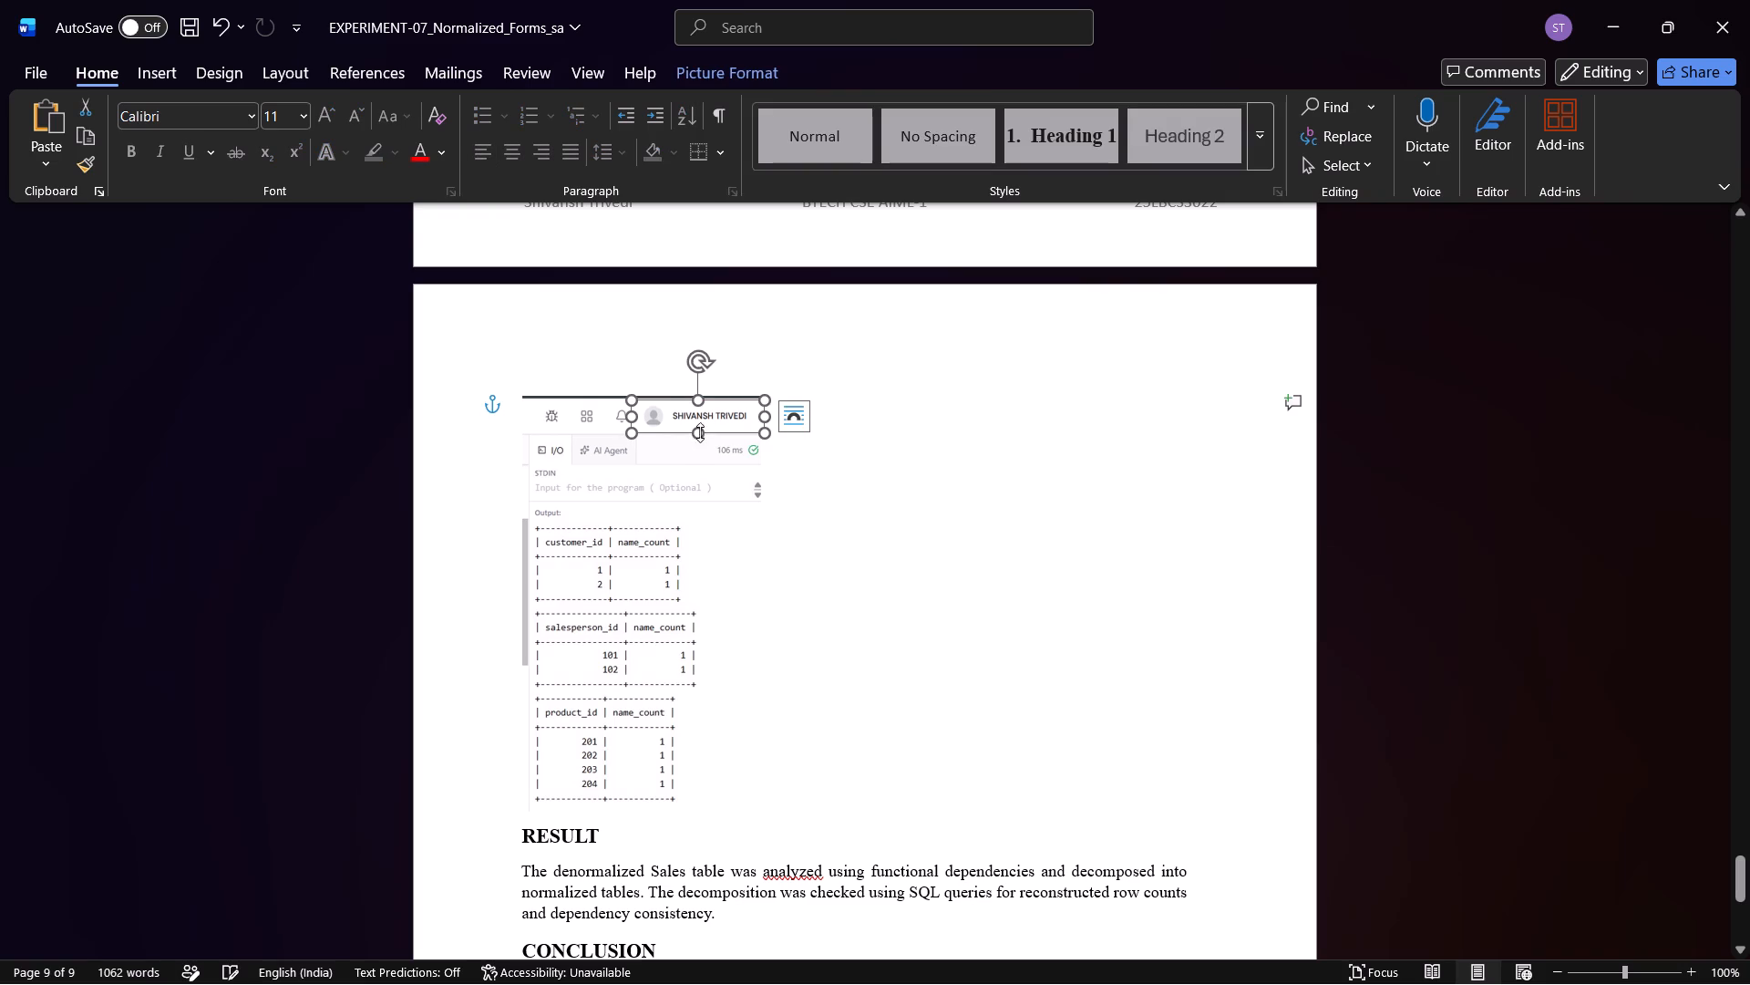
{"action": "left_click", "coordinate": [854, 551]}
Start saving a copy of the finished report to Downloads with PDF as the file type.
{"action": "scroll", "coordinate": [931, 556], "scroll_direction": "down", "scroll_amount": 14}
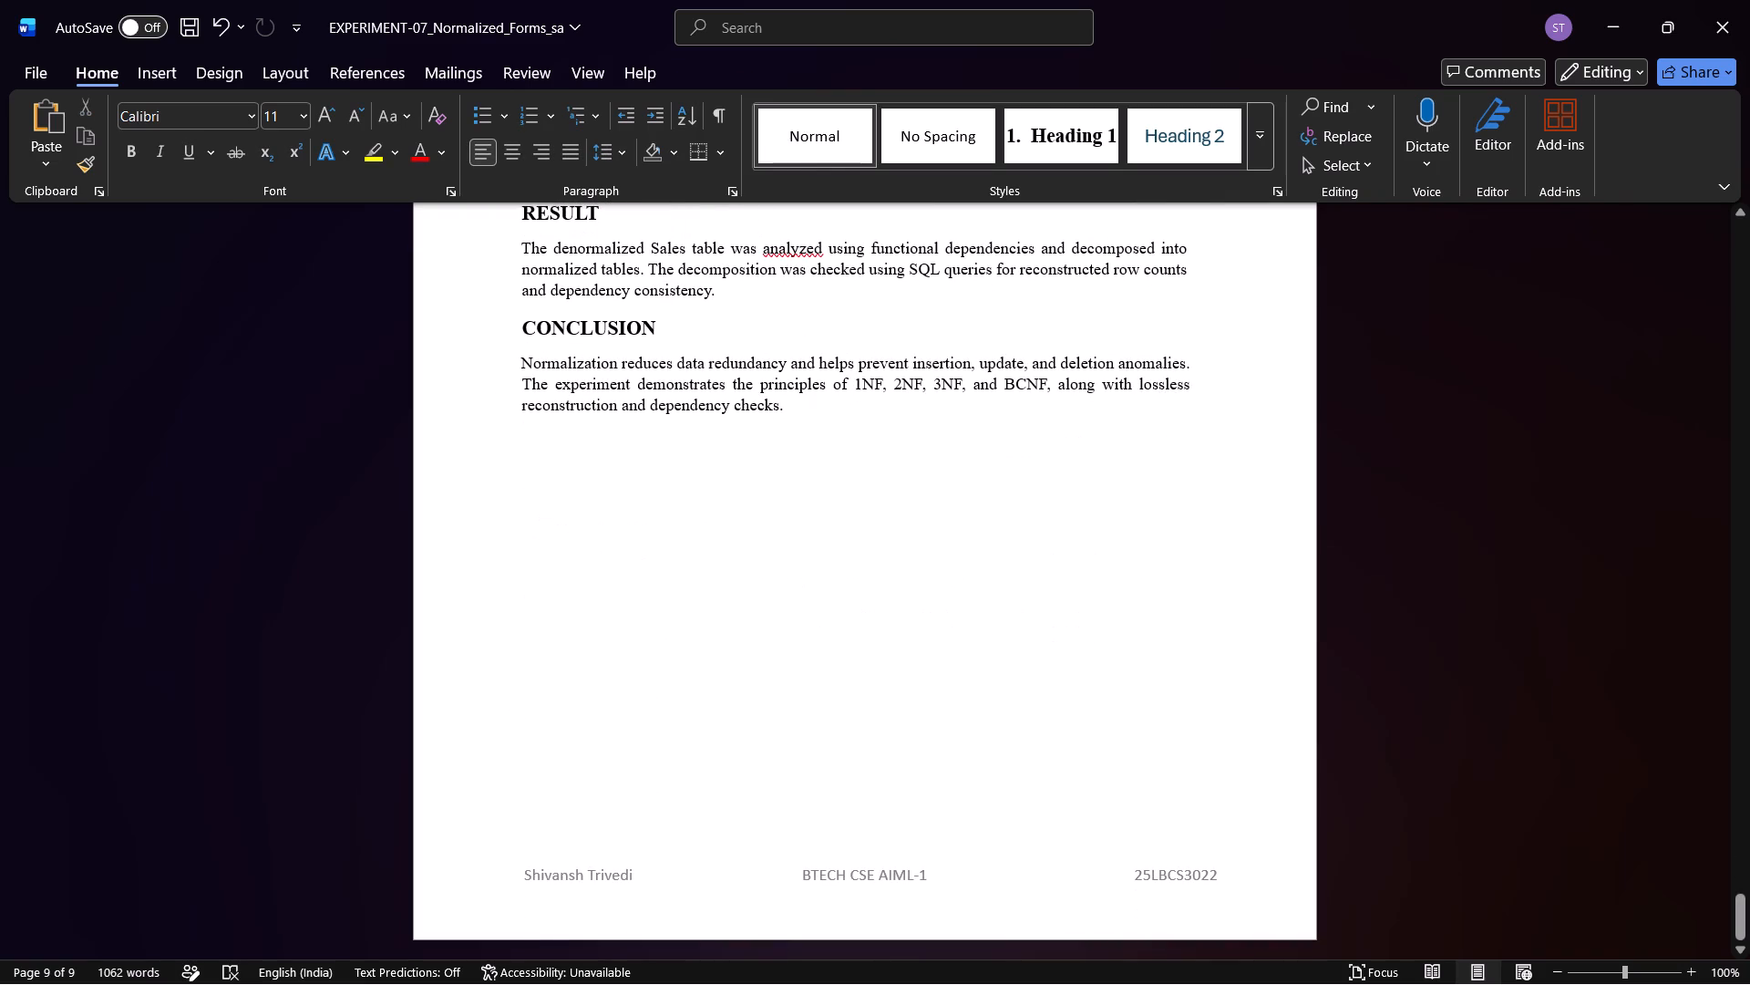
{"action": "left_click", "coordinate": [47, 72]}
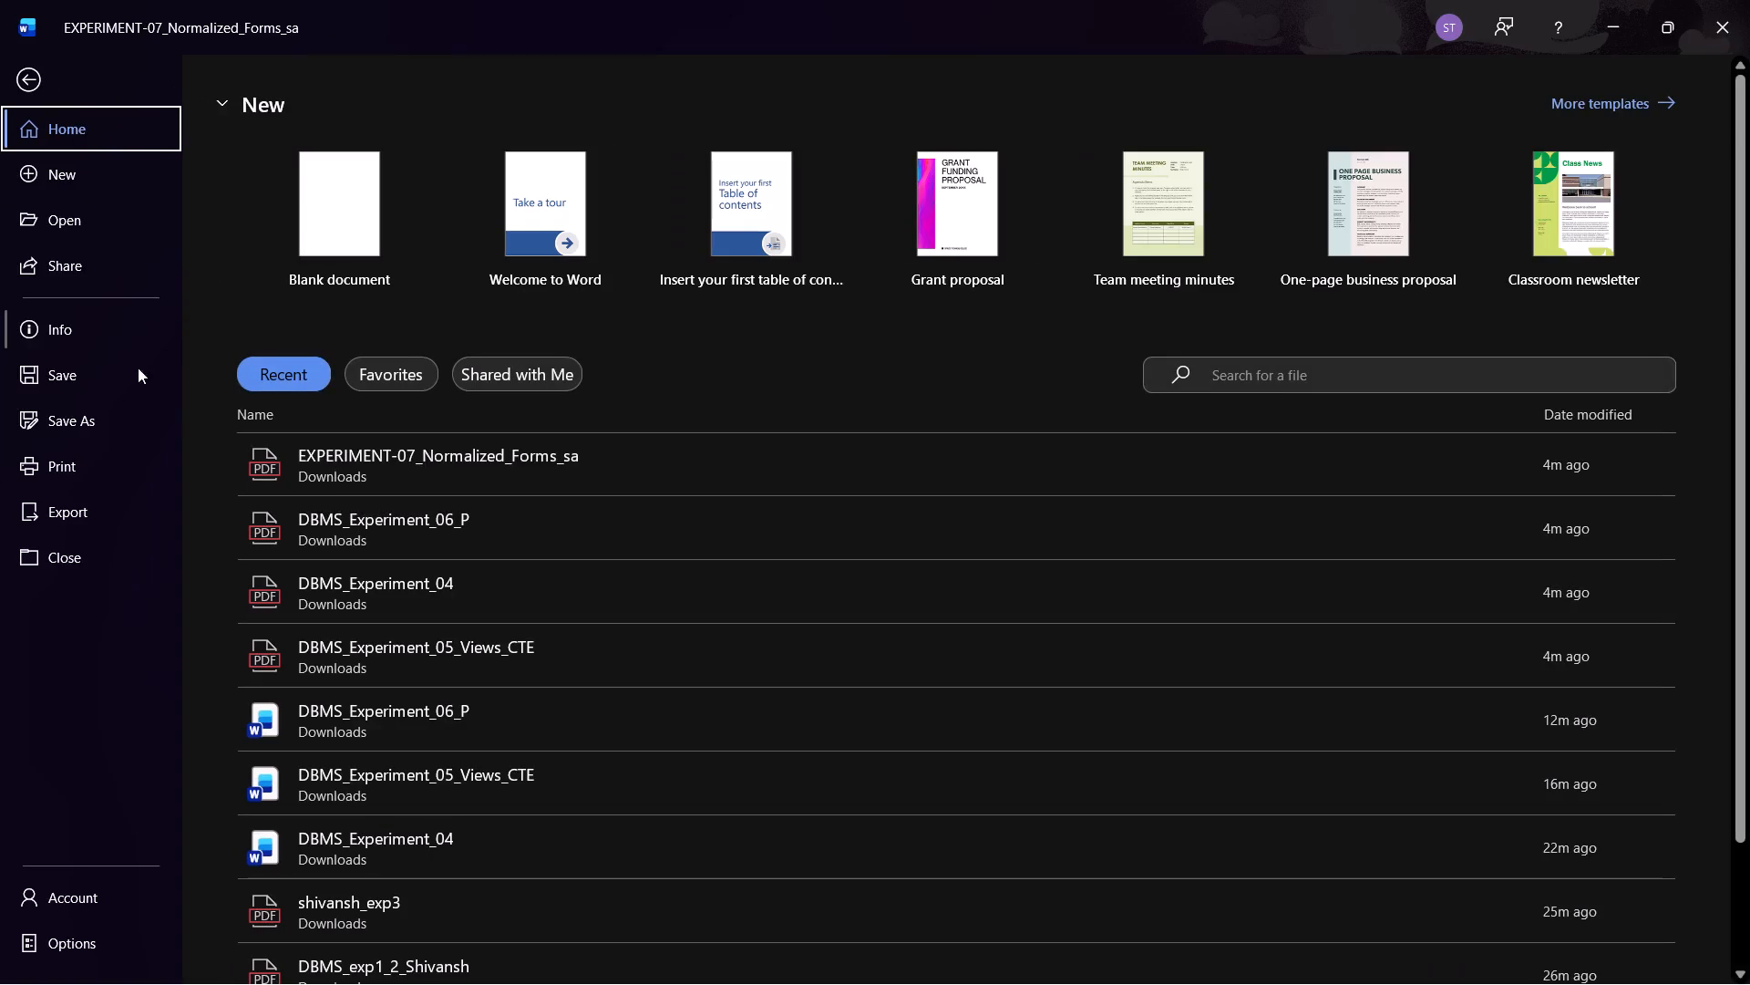
{"action": "left_click", "coordinate": [108, 428]}
{"action": "left_click", "coordinate": [764, 193]}
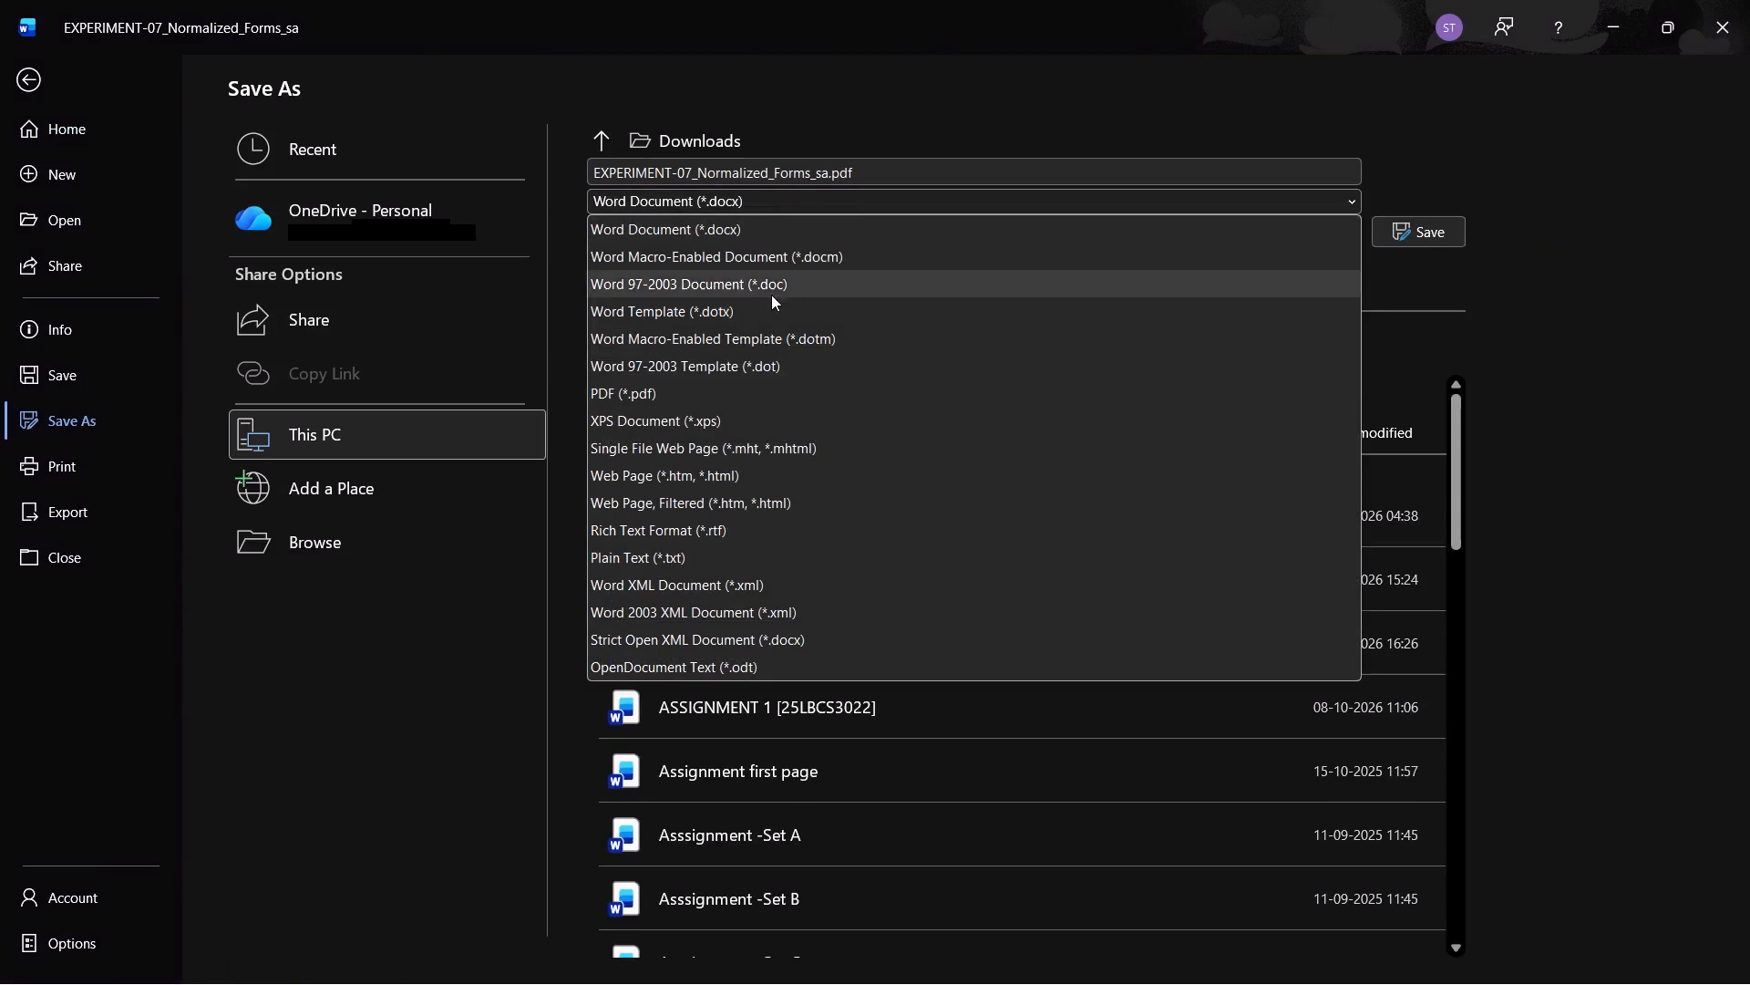
{"action": "left_click", "coordinate": [758, 390]}
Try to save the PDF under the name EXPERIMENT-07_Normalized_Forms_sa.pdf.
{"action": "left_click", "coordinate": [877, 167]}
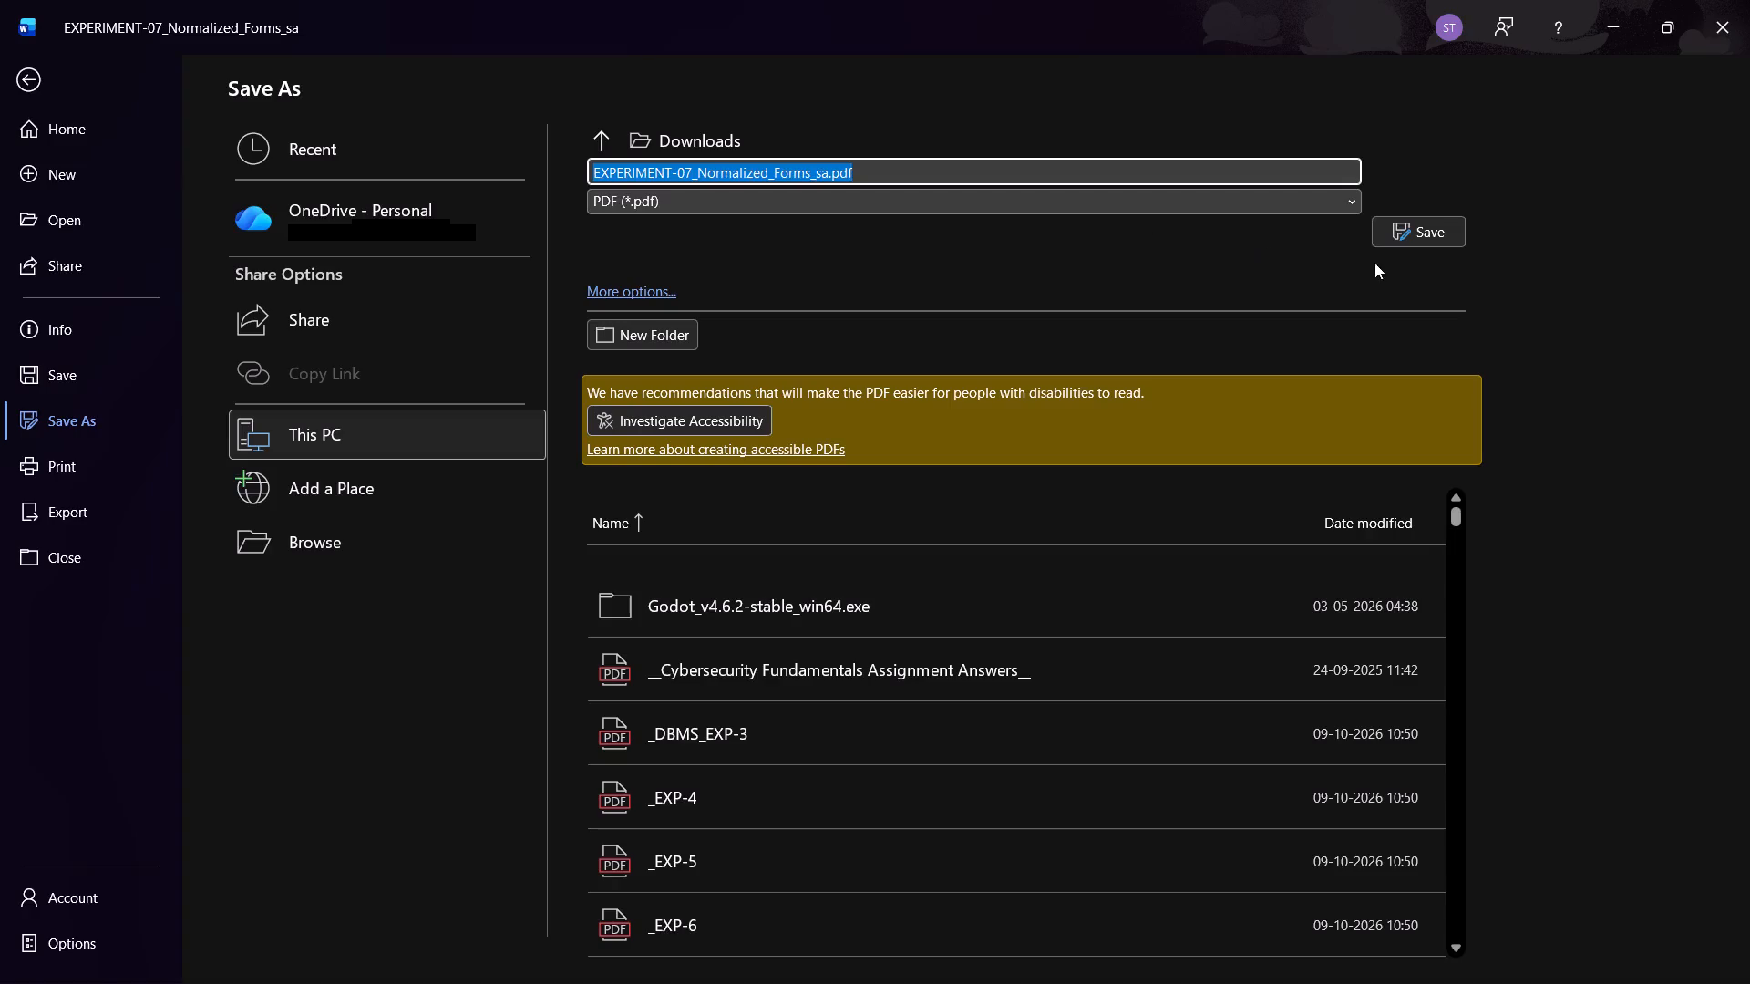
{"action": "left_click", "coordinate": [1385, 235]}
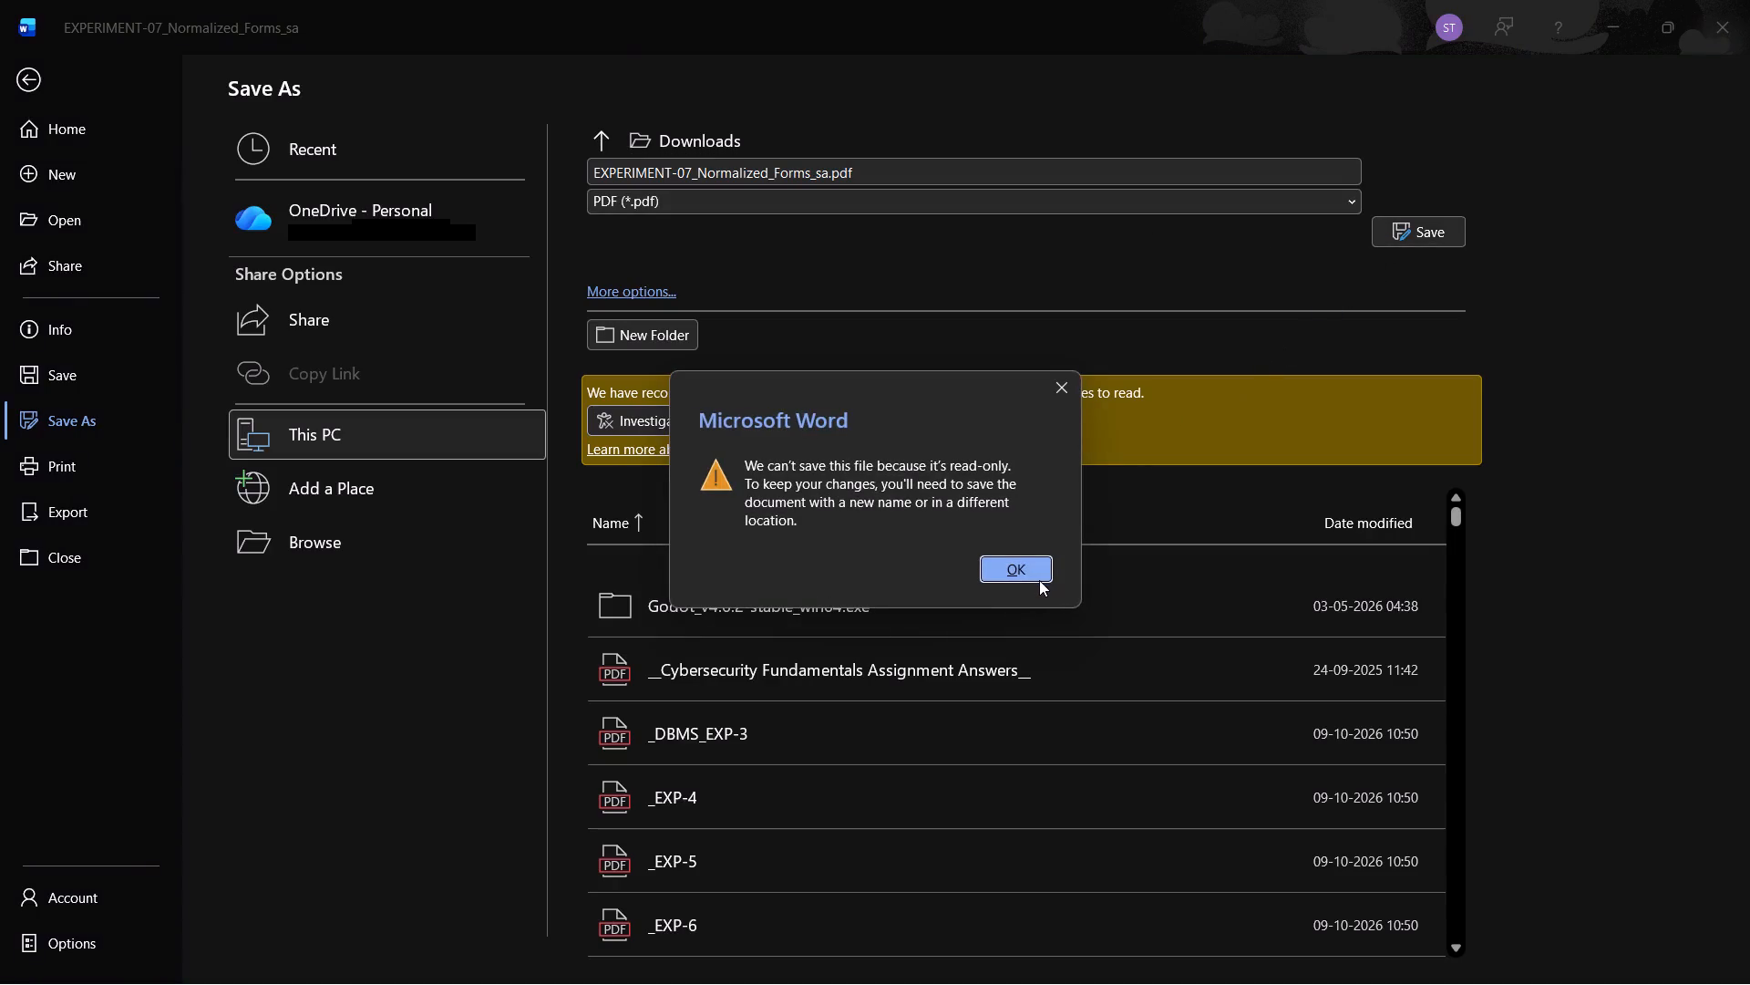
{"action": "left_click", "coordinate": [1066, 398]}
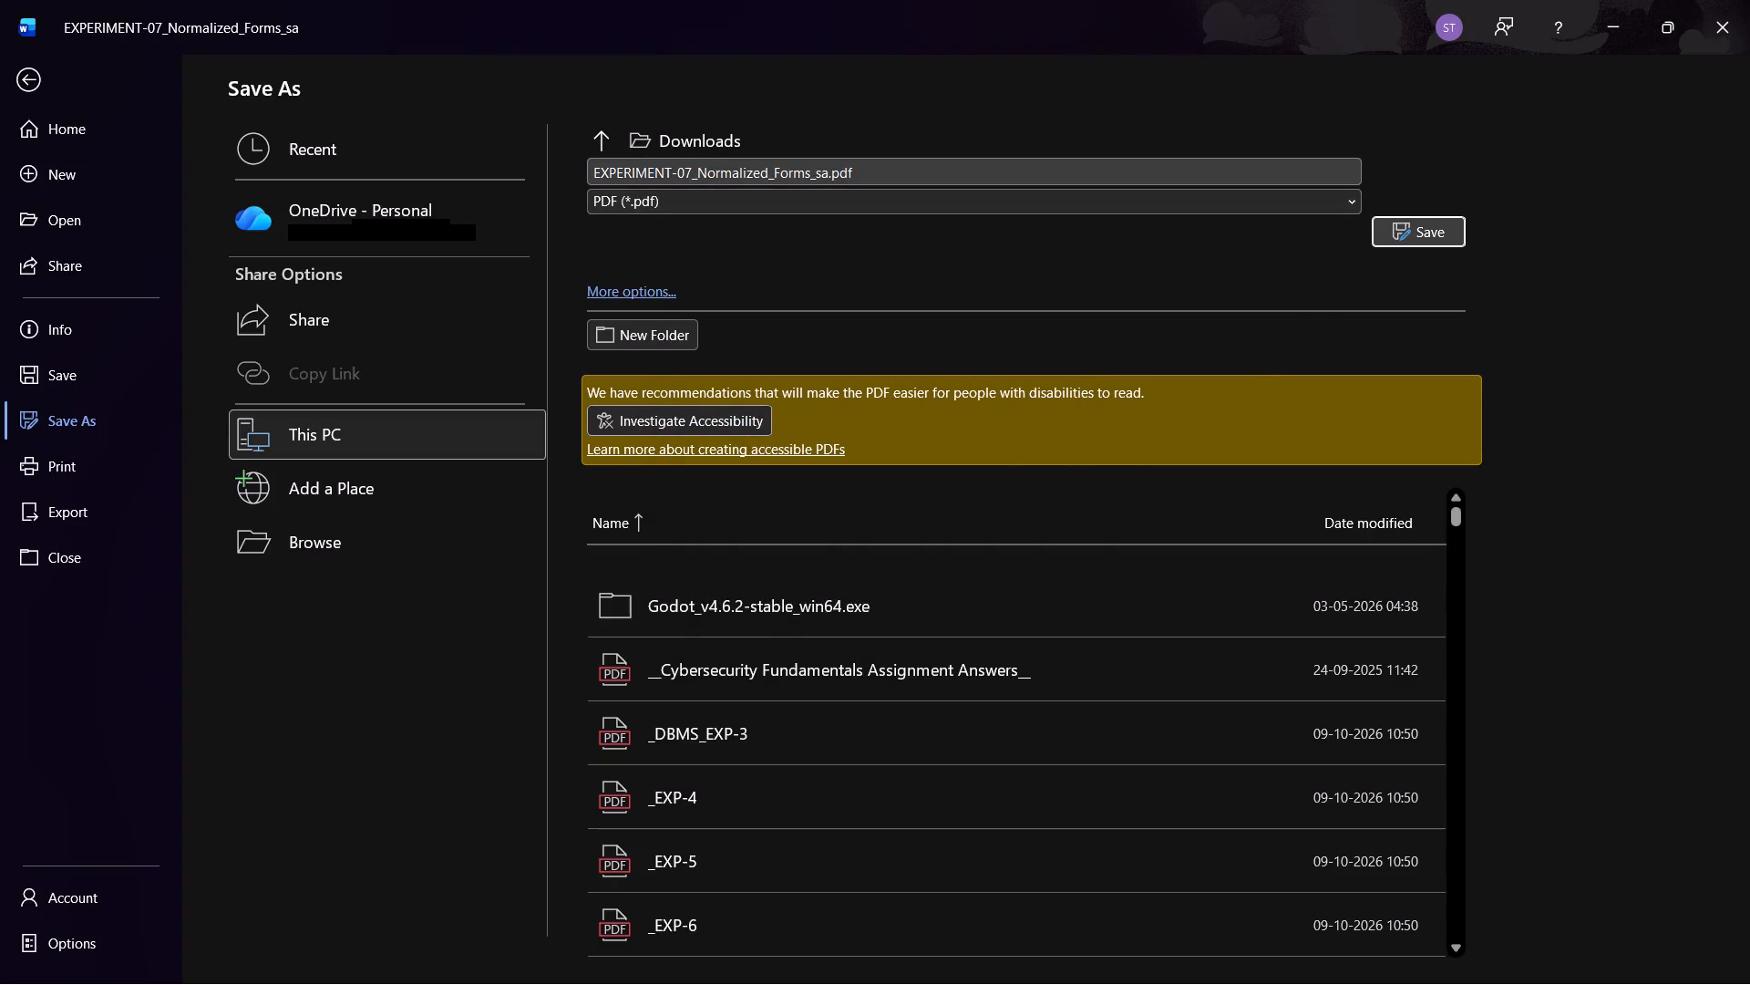
Remove "_sa" from the file name and save the PDF as EXPERIMENT-07_Normalized_Forms.pdf.
{"action": "left_click_drag", "start_coordinate": [870, 176], "coordinate": [839, 174]}
{"action": "left_click", "coordinate": [839, 174]}
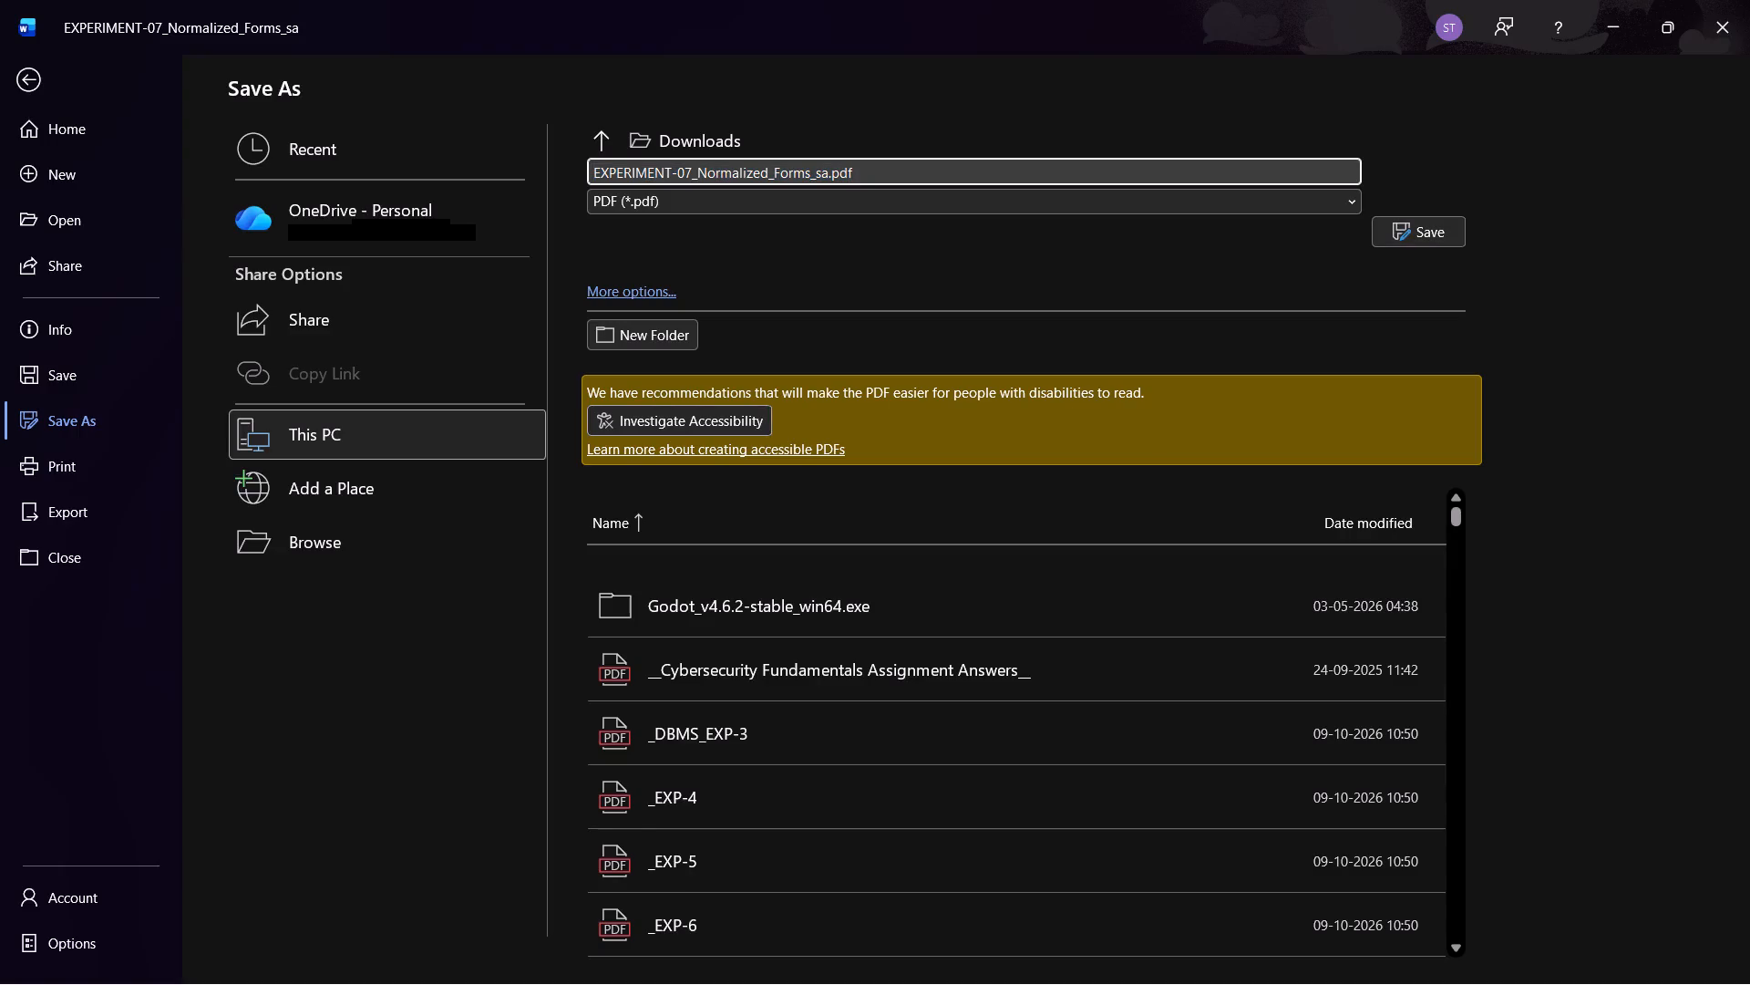
{"action": "left_click", "coordinate": [774, 174]}
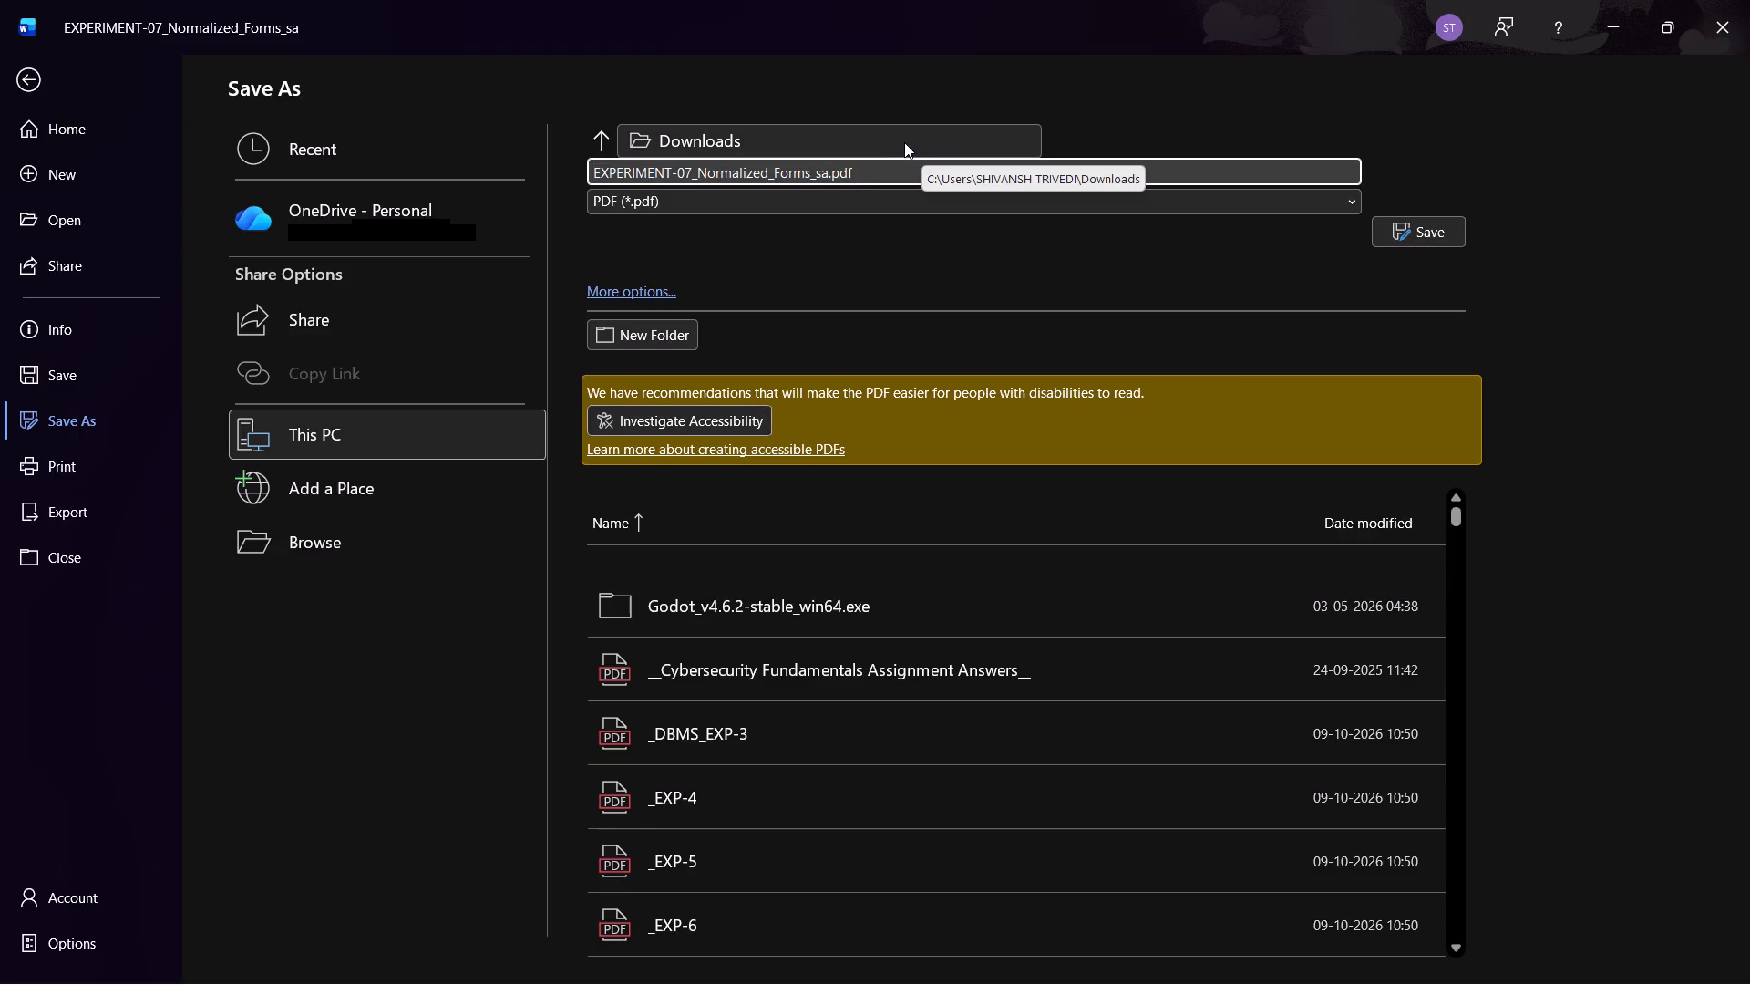
{"action": "left_click", "coordinate": [820, 174]}
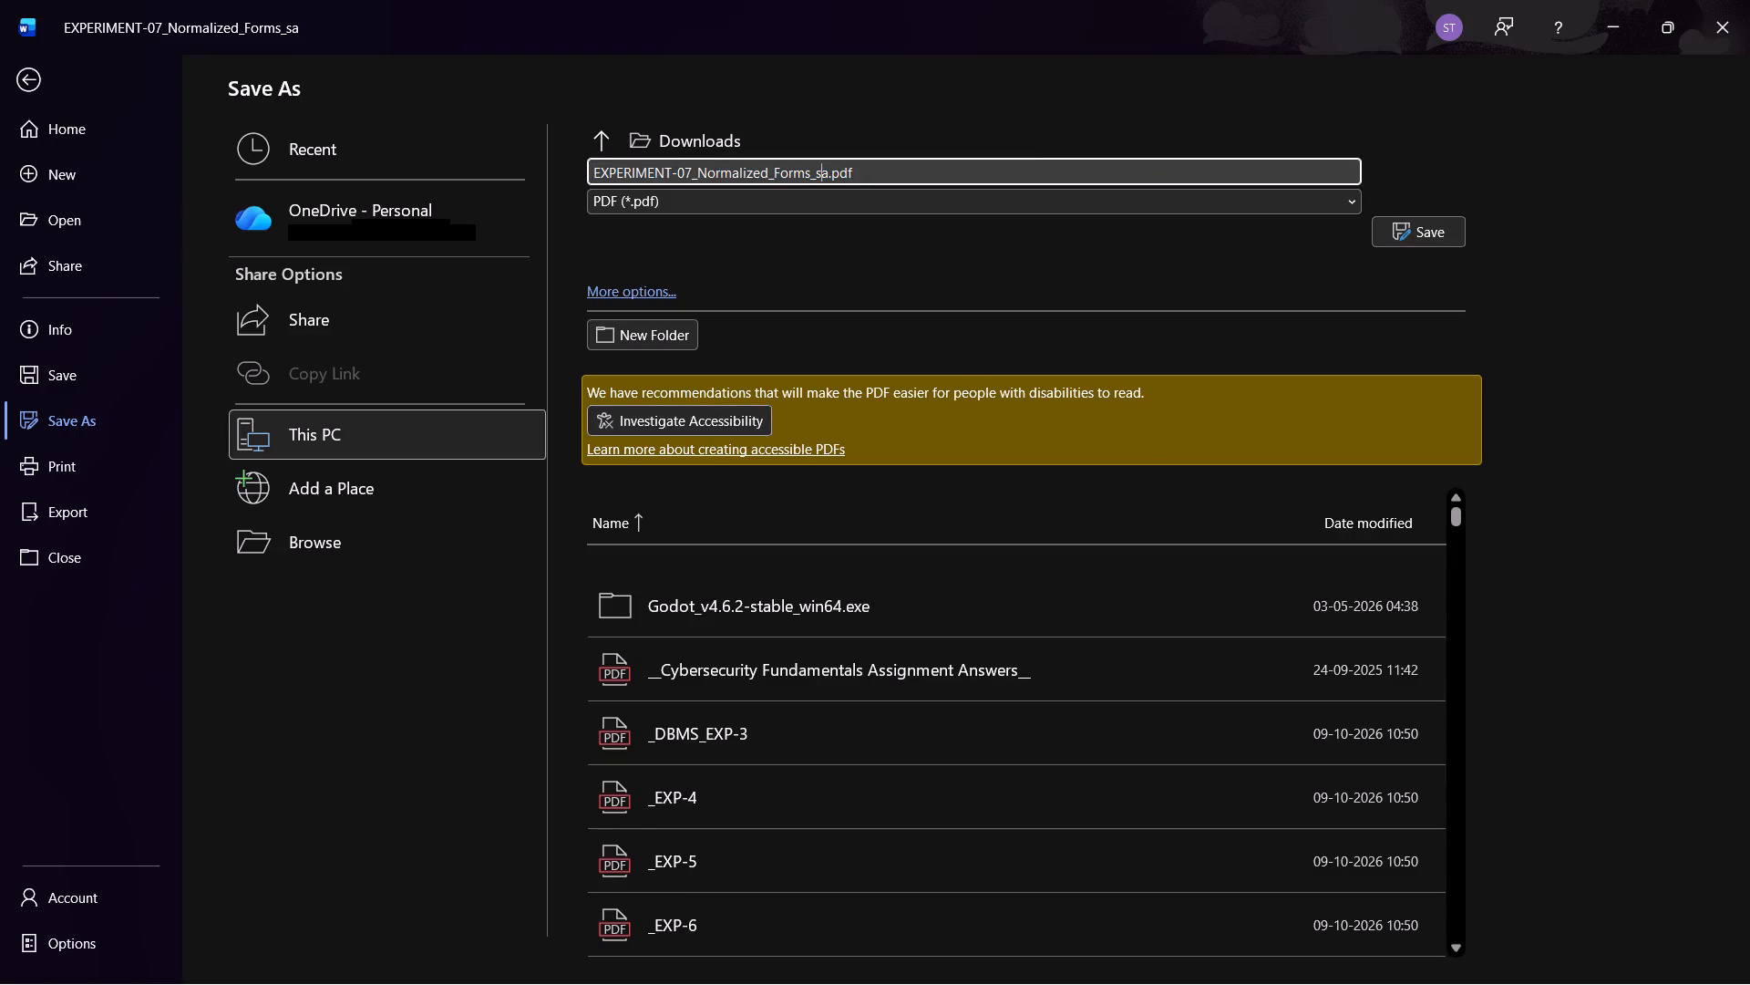
{"action": "left_click", "coordinate": [827, 172]}
{"action": "key", "text": "BackSpace"}
{"action": "key", "text": "BackSpace"}
{"action": "key", "text": "BackSpace"}
{"action": "left_click", "coordinate": [1433, 228]}
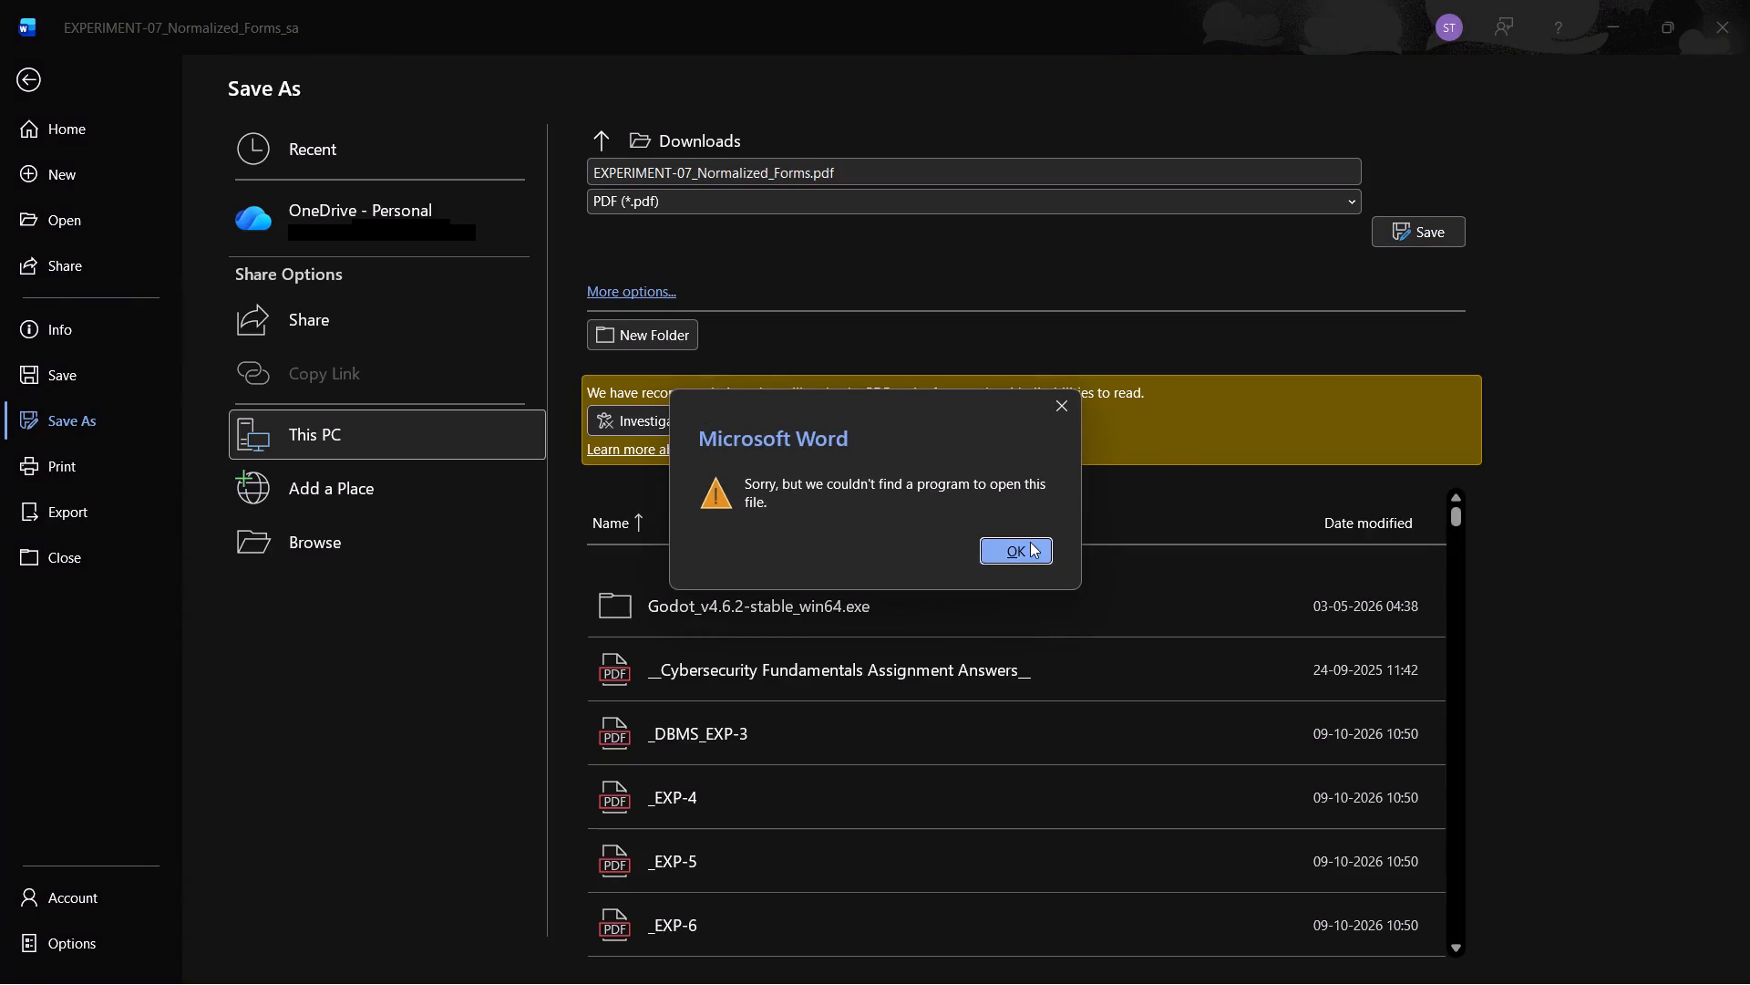
Close the source report EXPERIMENT-07_Normalized_Forms_sa without saving changes to it.
{"action": "left_click", "coordinate": [1030, 542]}
{"action": "left_click", "coordinate": [1749, 26]}
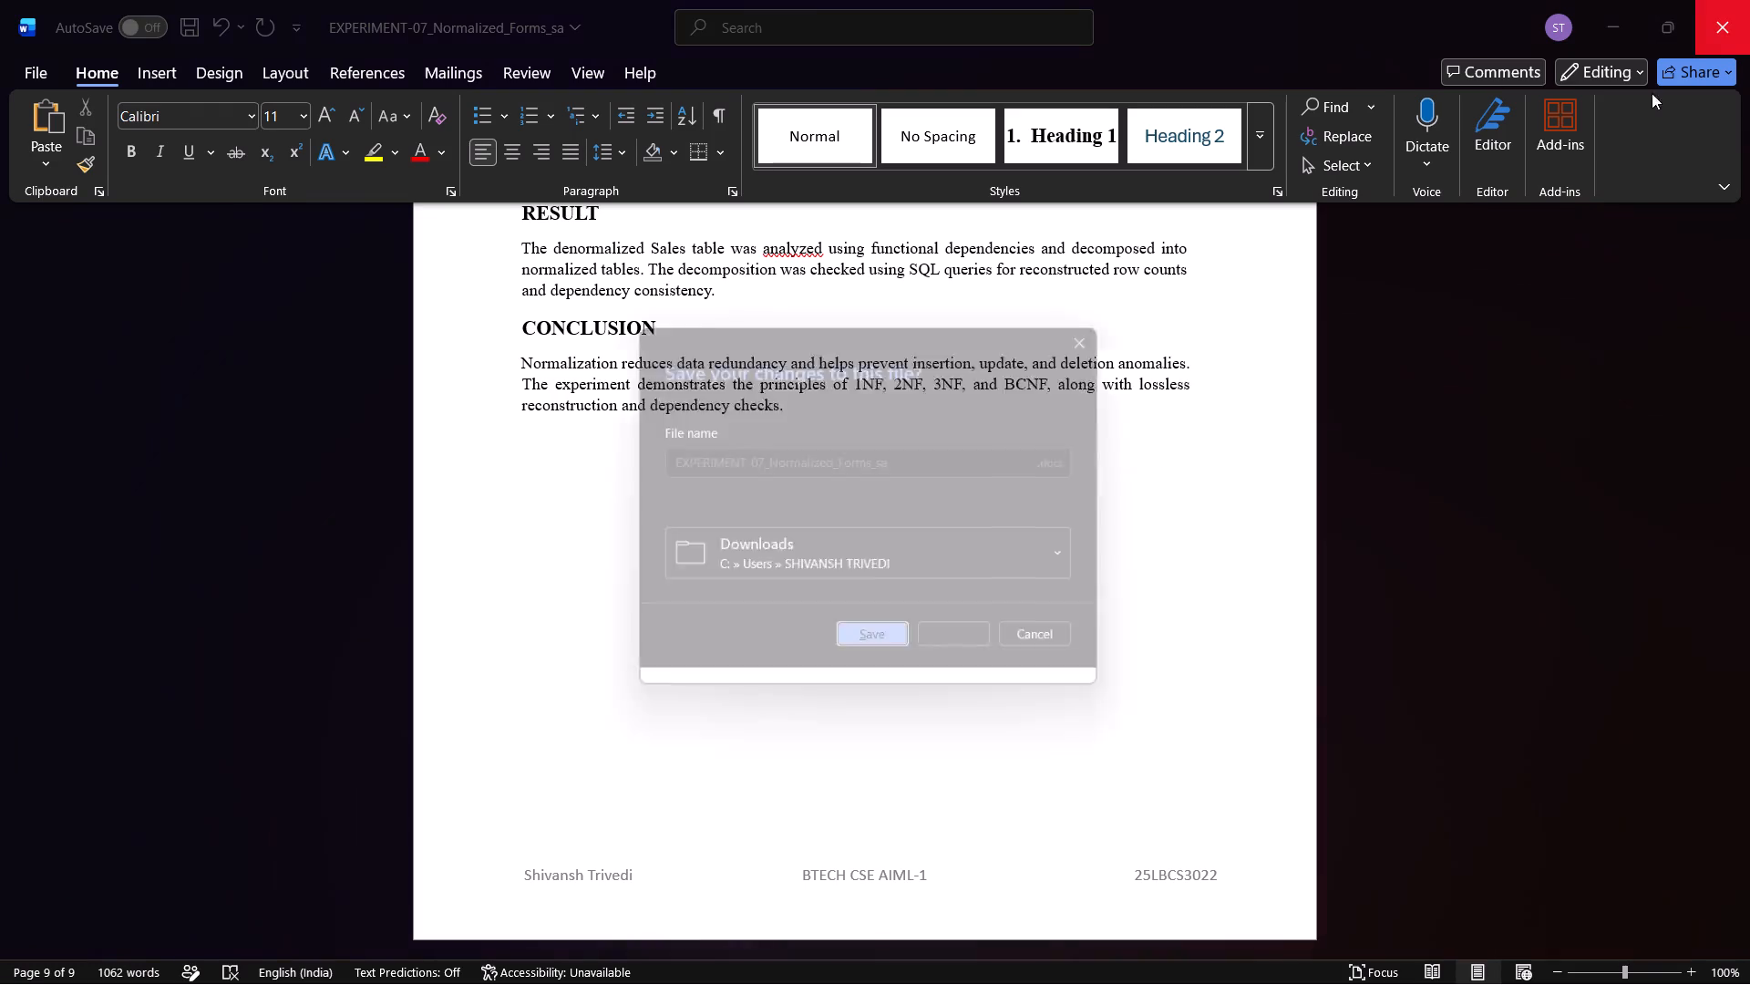
{"action": "left_click", "coordinate": [974, 679]}
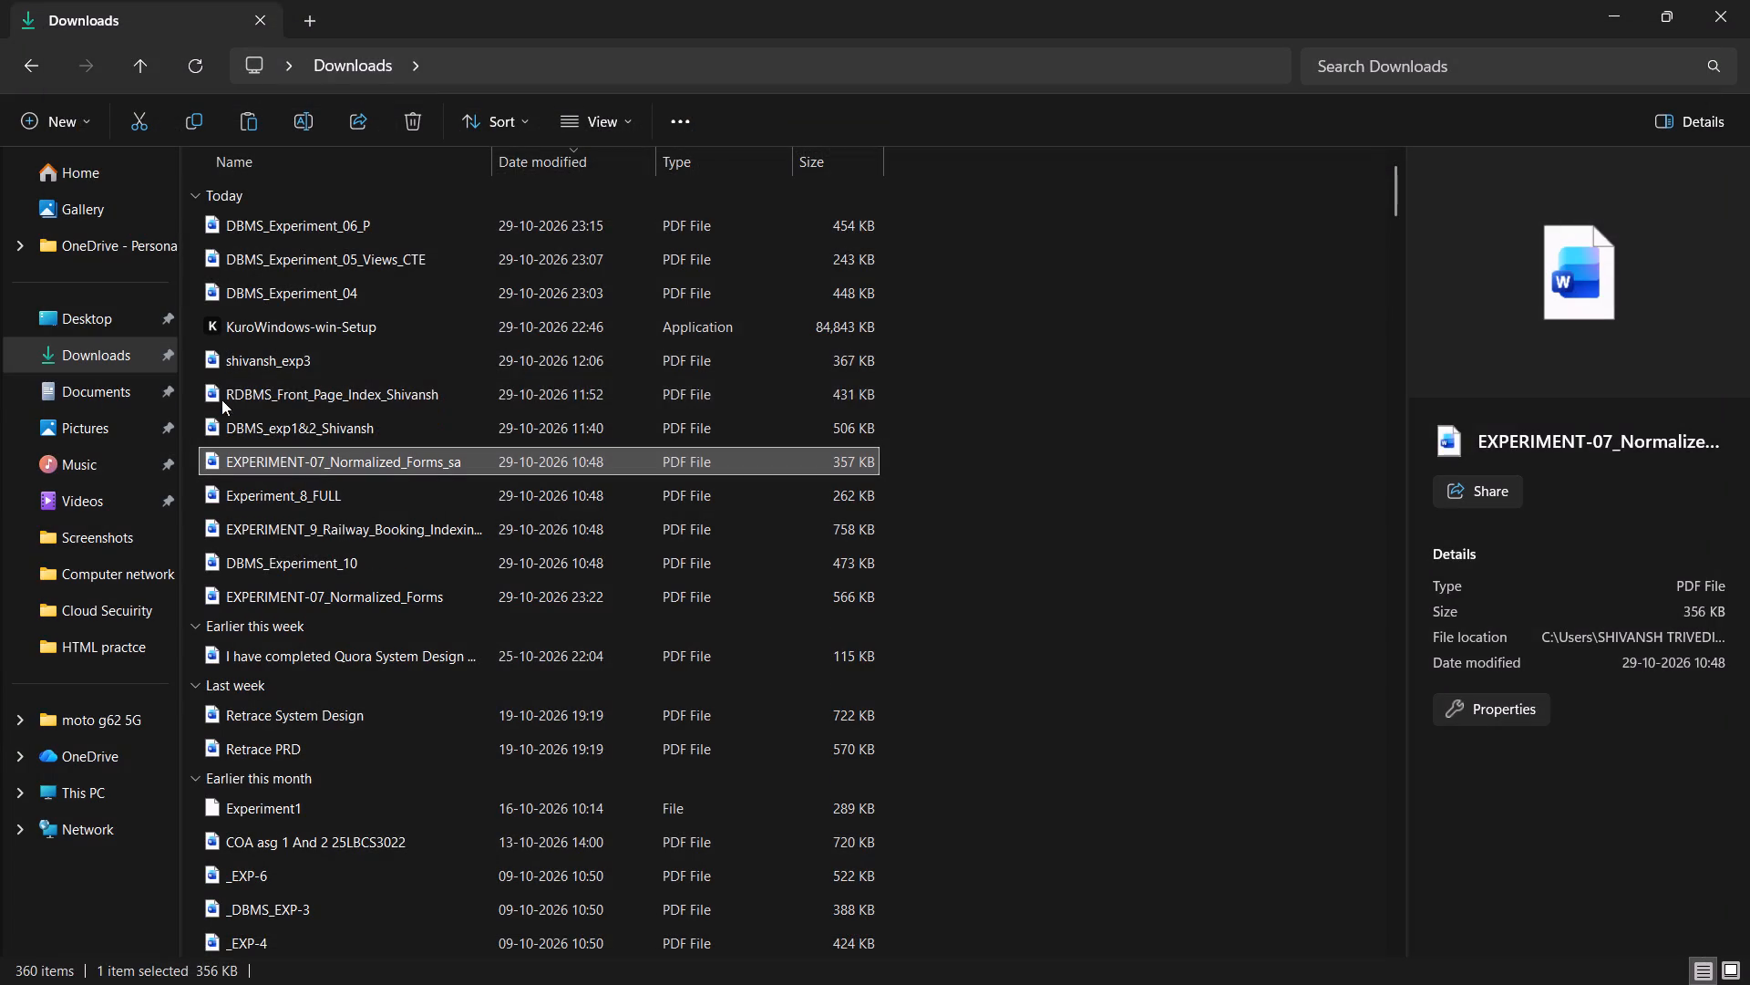
Refresh the Downloads folder listing and open the newly exported EXPERIMENT-07_Normalized_Forms PDF.
{"action": "left_click", "coordinate": [128, 399]}
{"action": "left_click", "coordinate": [110, 356]}
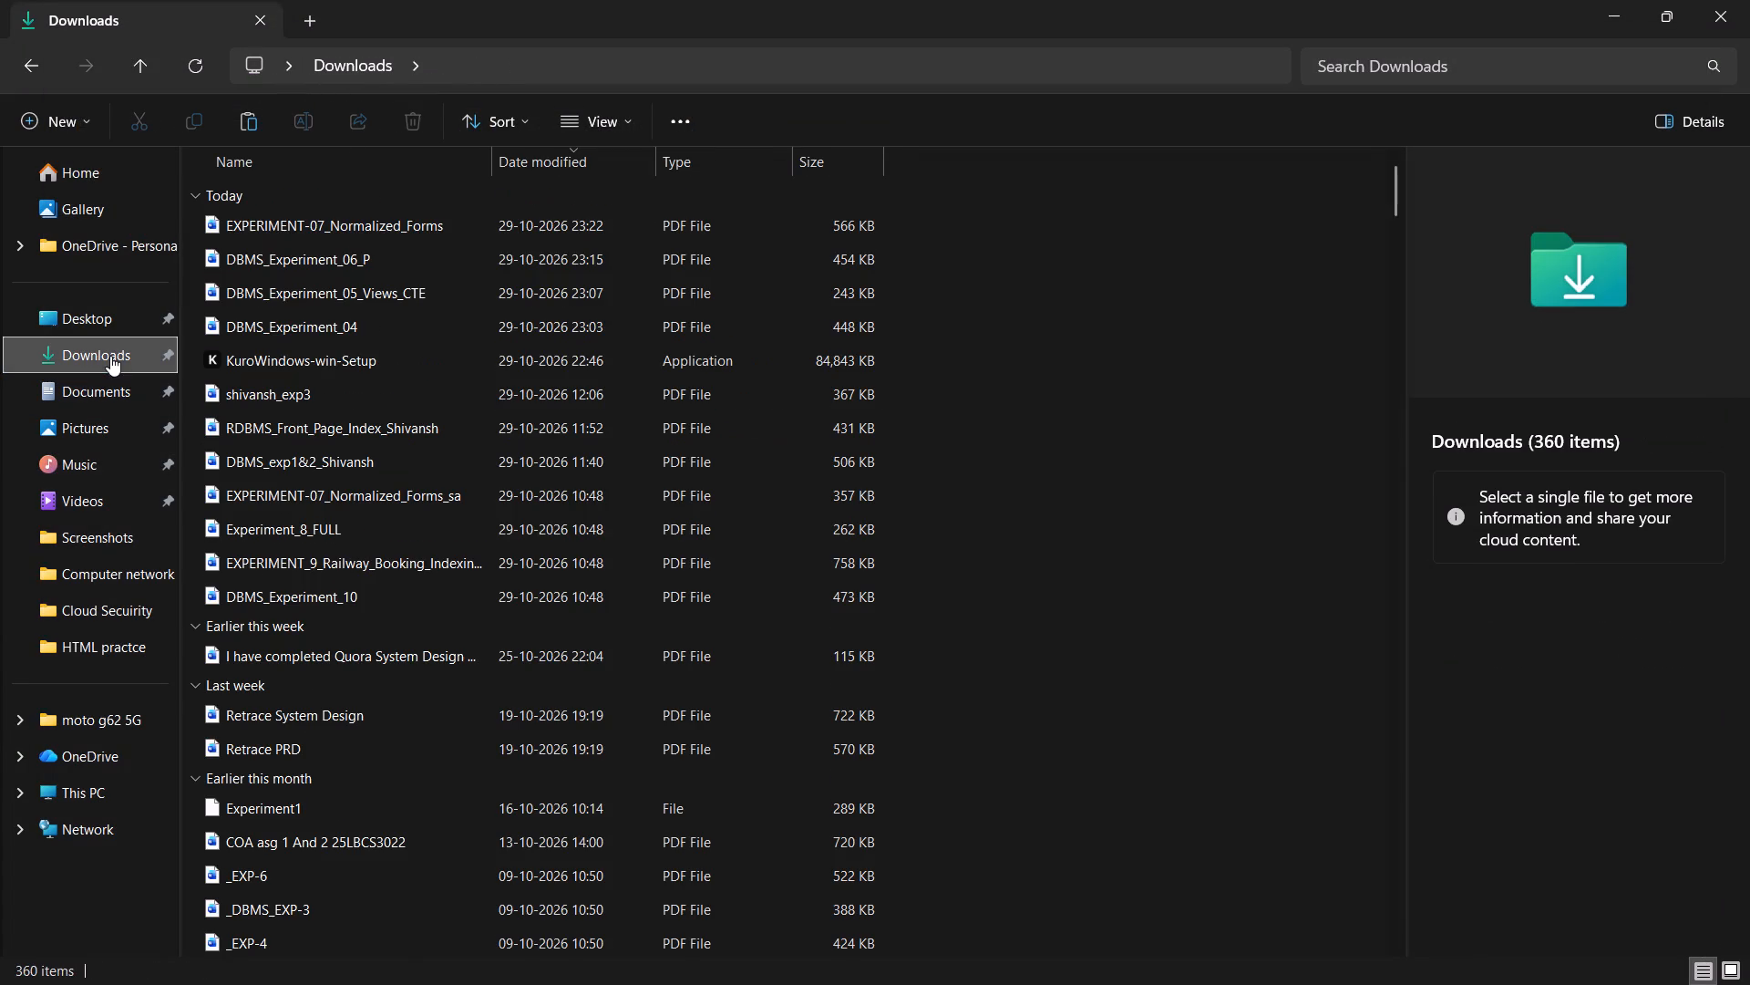
{"action": "double_click", "coordinate": [348, 211]}
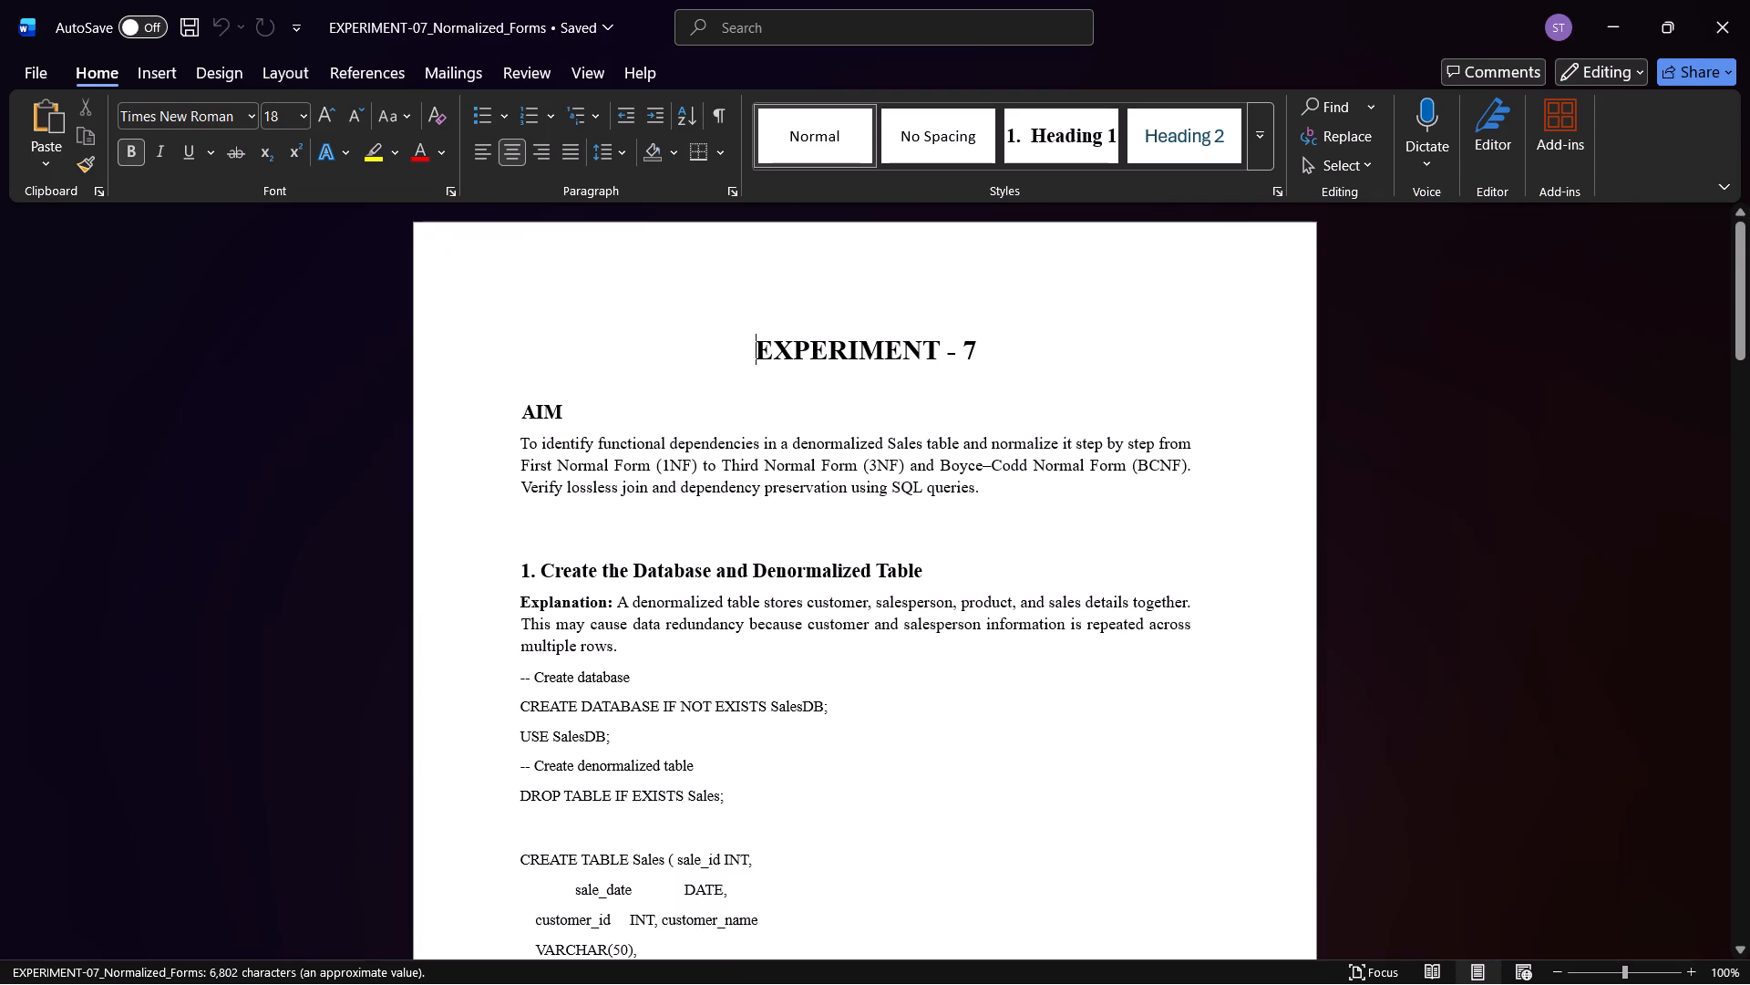
Check the exported Experiment 7 report's pages, footers and name badges on the output screenshots, and close the document.
{"action": "scroll", "coordinate": [857, 434], "scroll_direction": "down", "scroll_amount": 14}
{"action": "scroll", "coordinate": [863, 444], "scroll_direction": "up", "scroll_amount": 1}
{"action": "scroll", "coordinate": [863, 444], "scroll_direction": "down", "scroll_amount": 17}
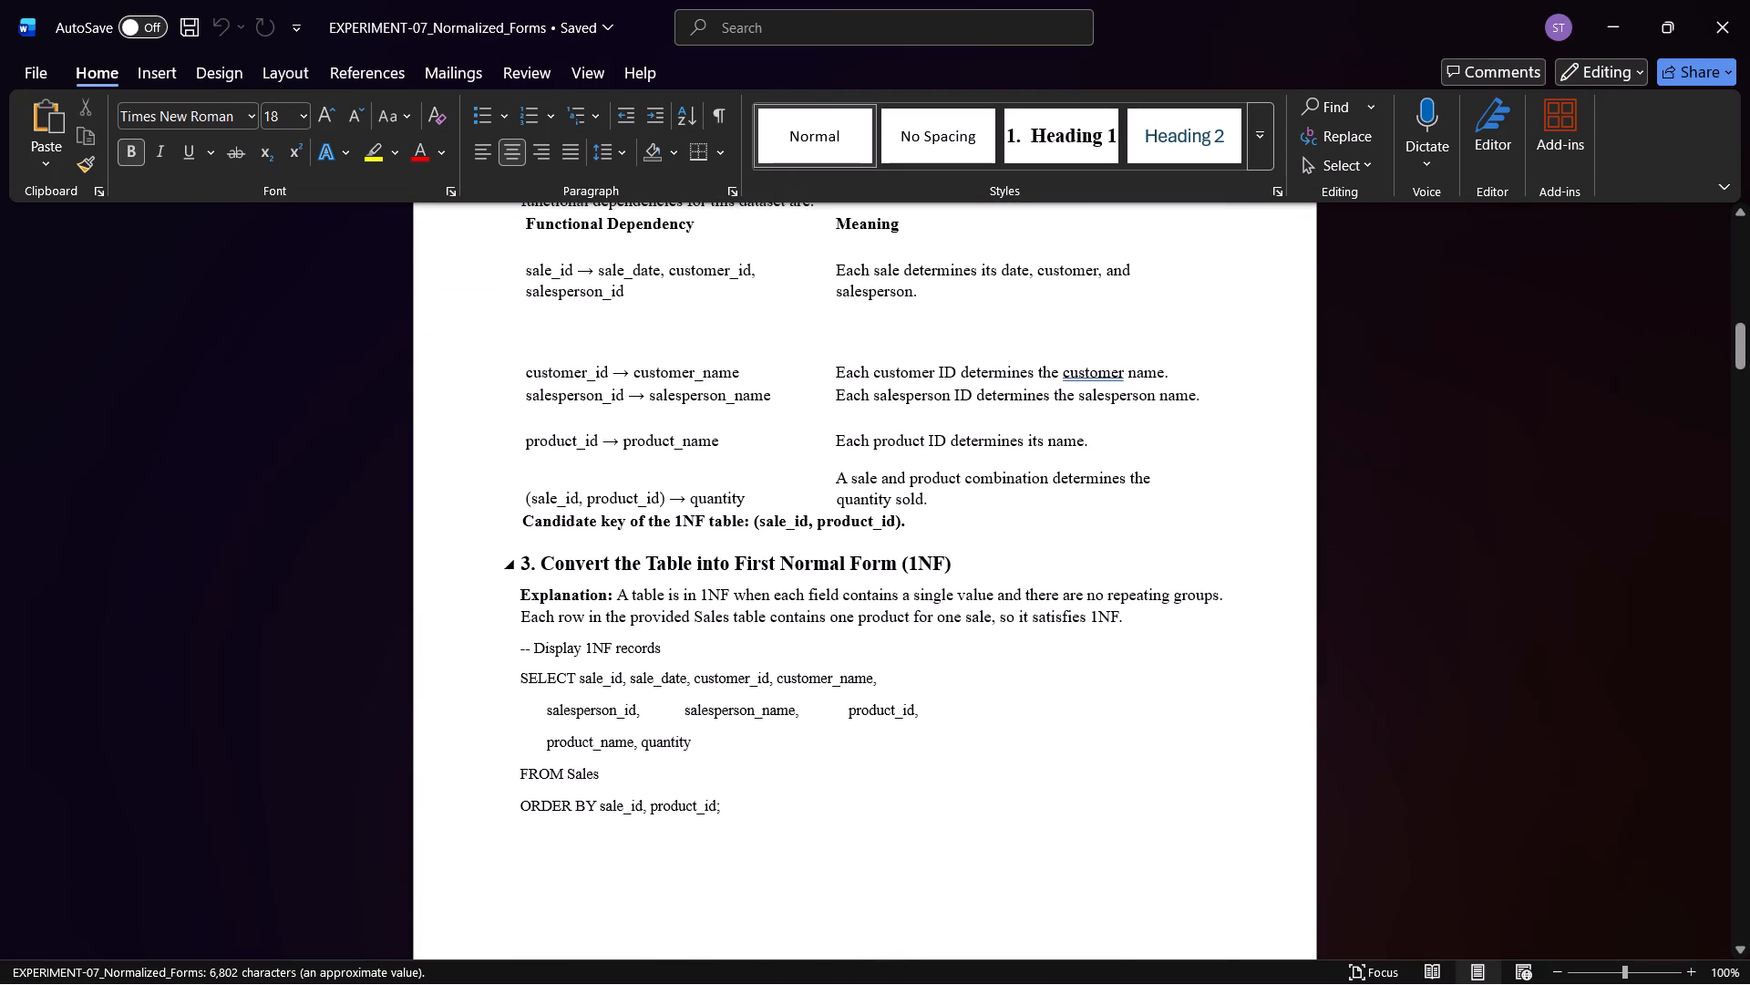
{"action": "scroll", "coordinate": [888, 626], "scroll_direction": "down", "scroll_amount": 14}
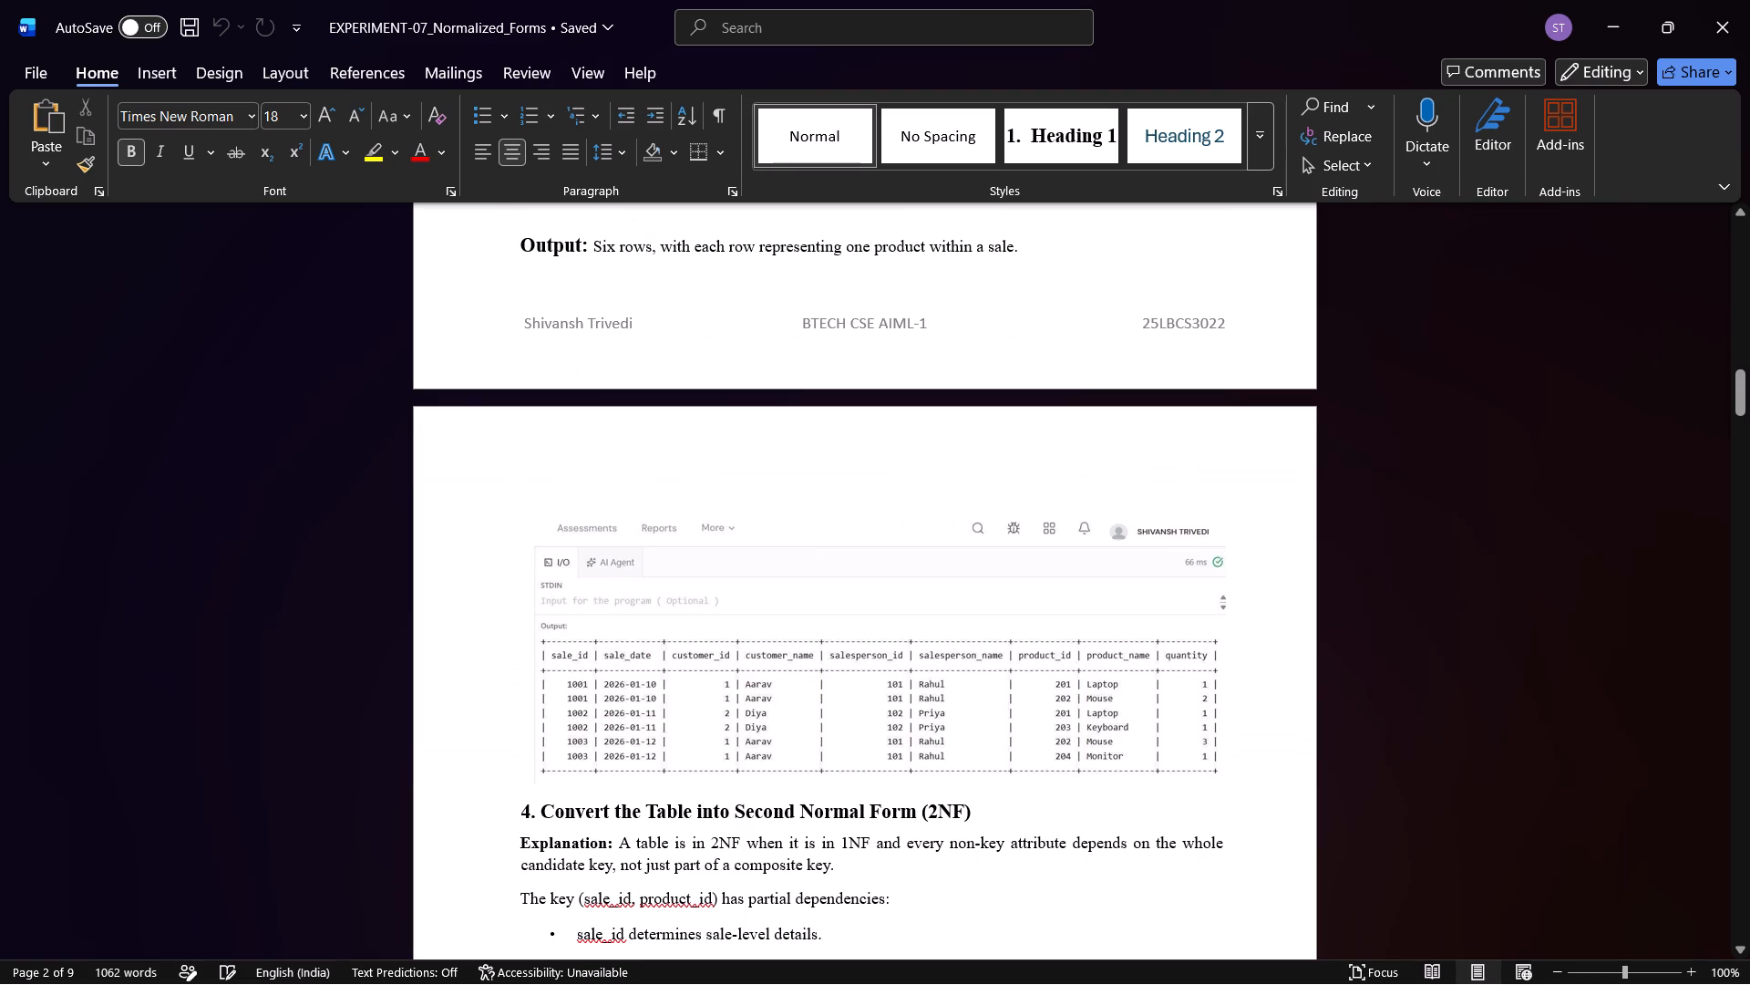
{"action": "scroll", "coordinate": [768, 522], "scroll_direction": "down", "scroll_amount": 13}
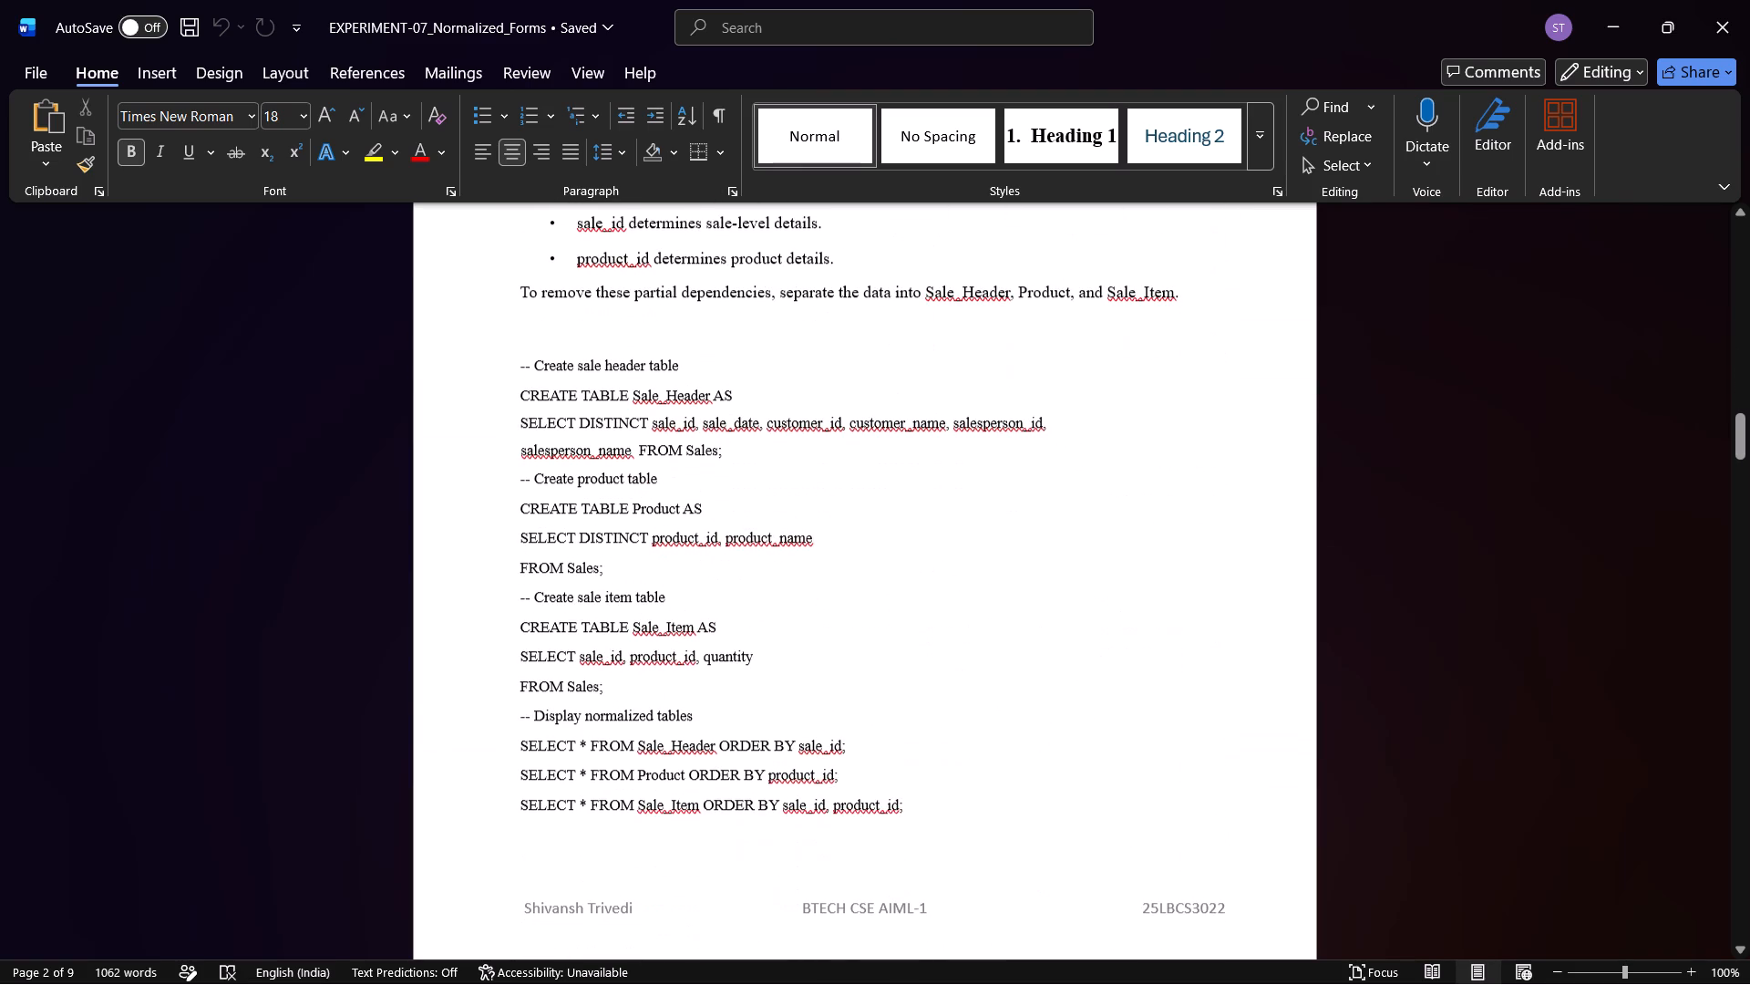
{"action": "left_click_drag", "start_coordinate": [1744, 437], "coordinate": [1749, 906]}
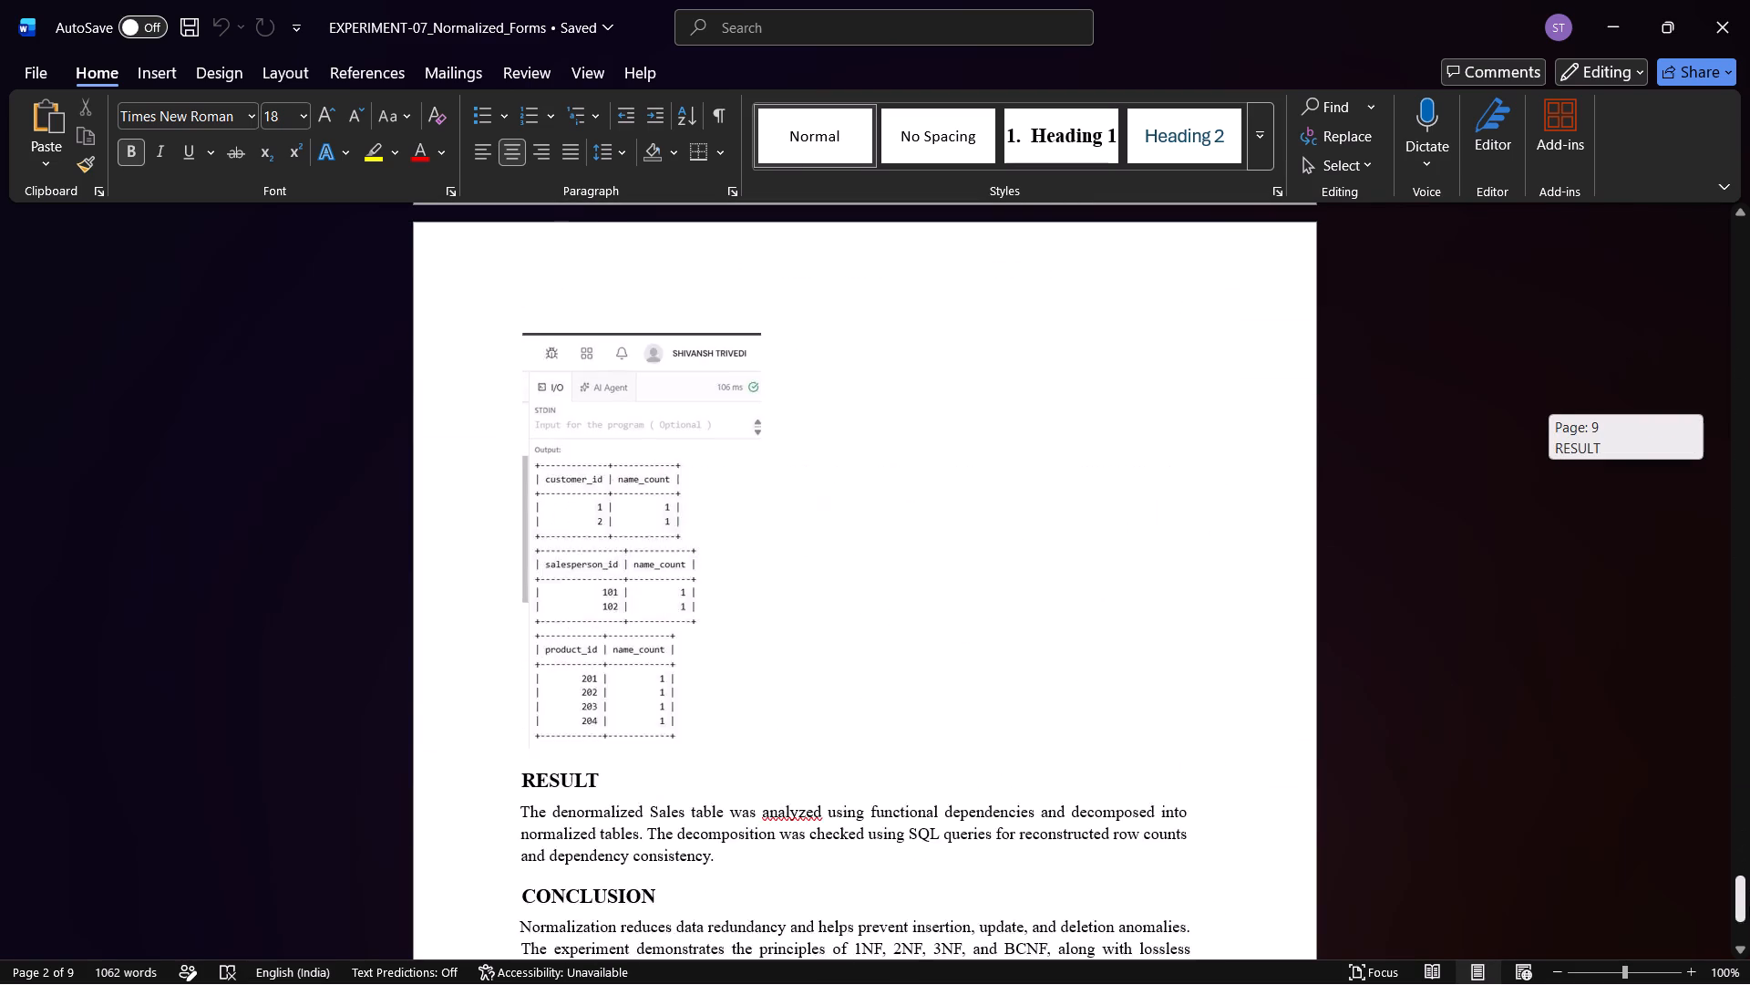
{"action": "left_click_drag", "start_coordinate": [1749, 906], "coordinate": [1720, 791]}
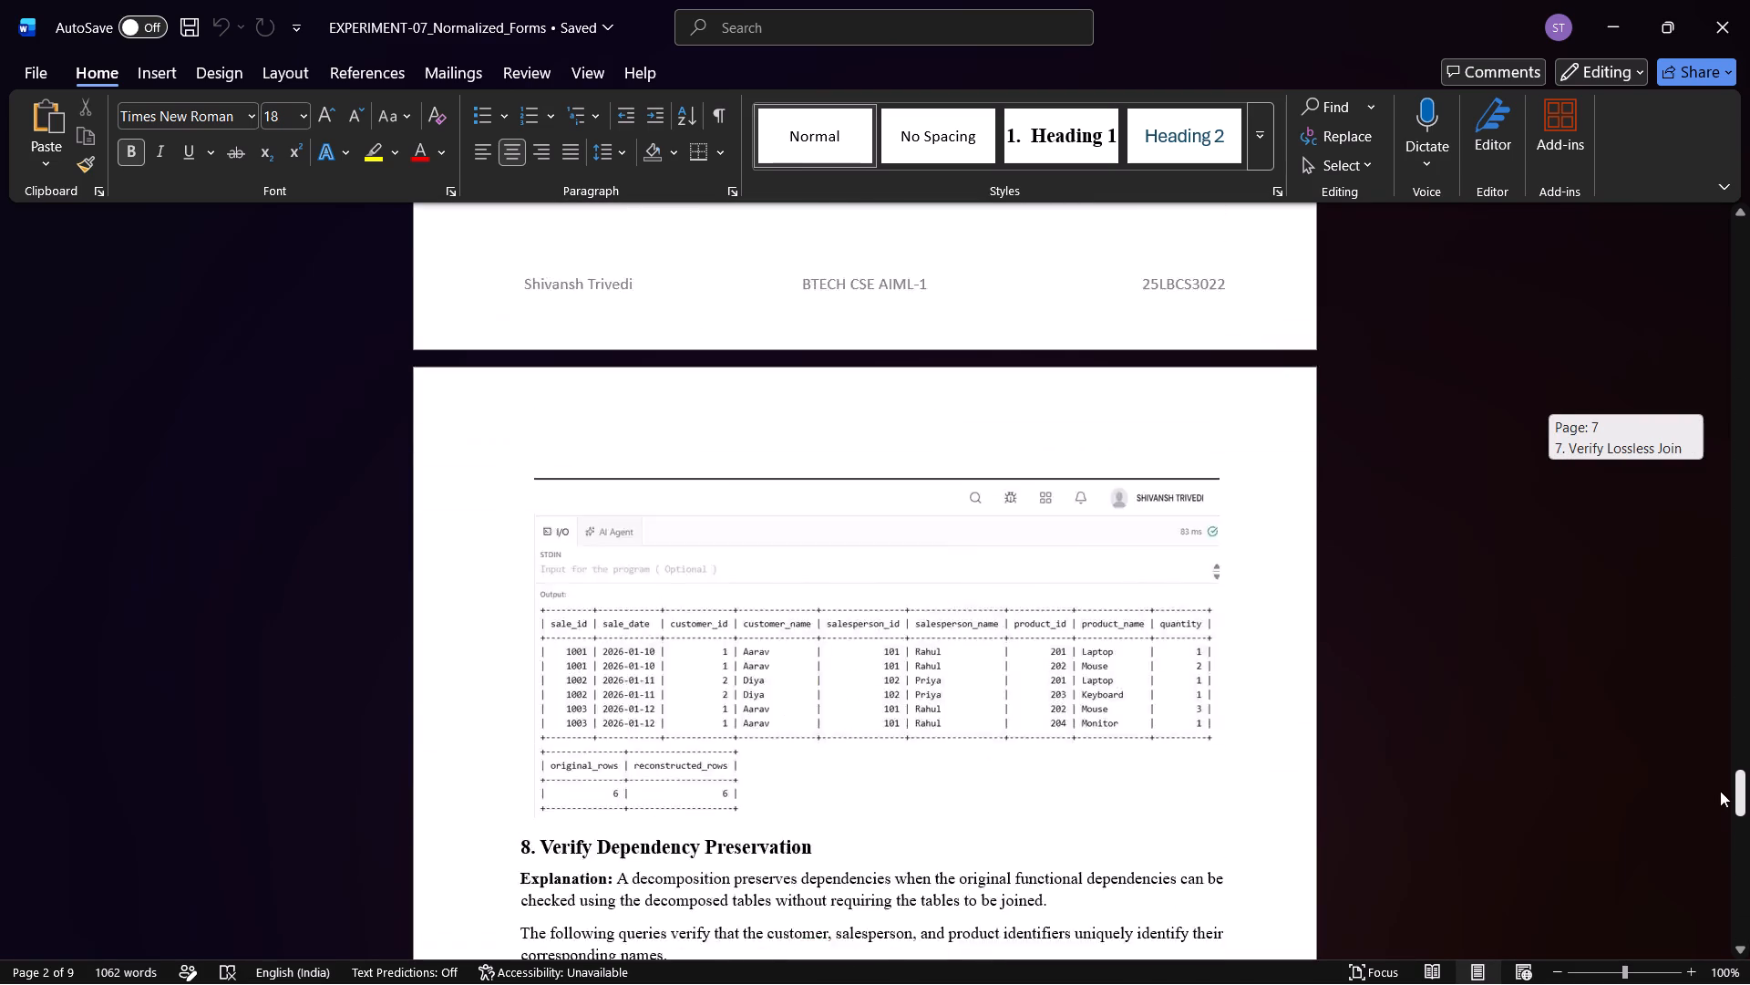
{"action": "left_click_drag", "start_coordinate": [1720, 791], "coordinate": [1697, 228]}
{"action": "scroll", "coordinate": [974, 413], "scroll_direction": "down", "scroll_amount": 6}
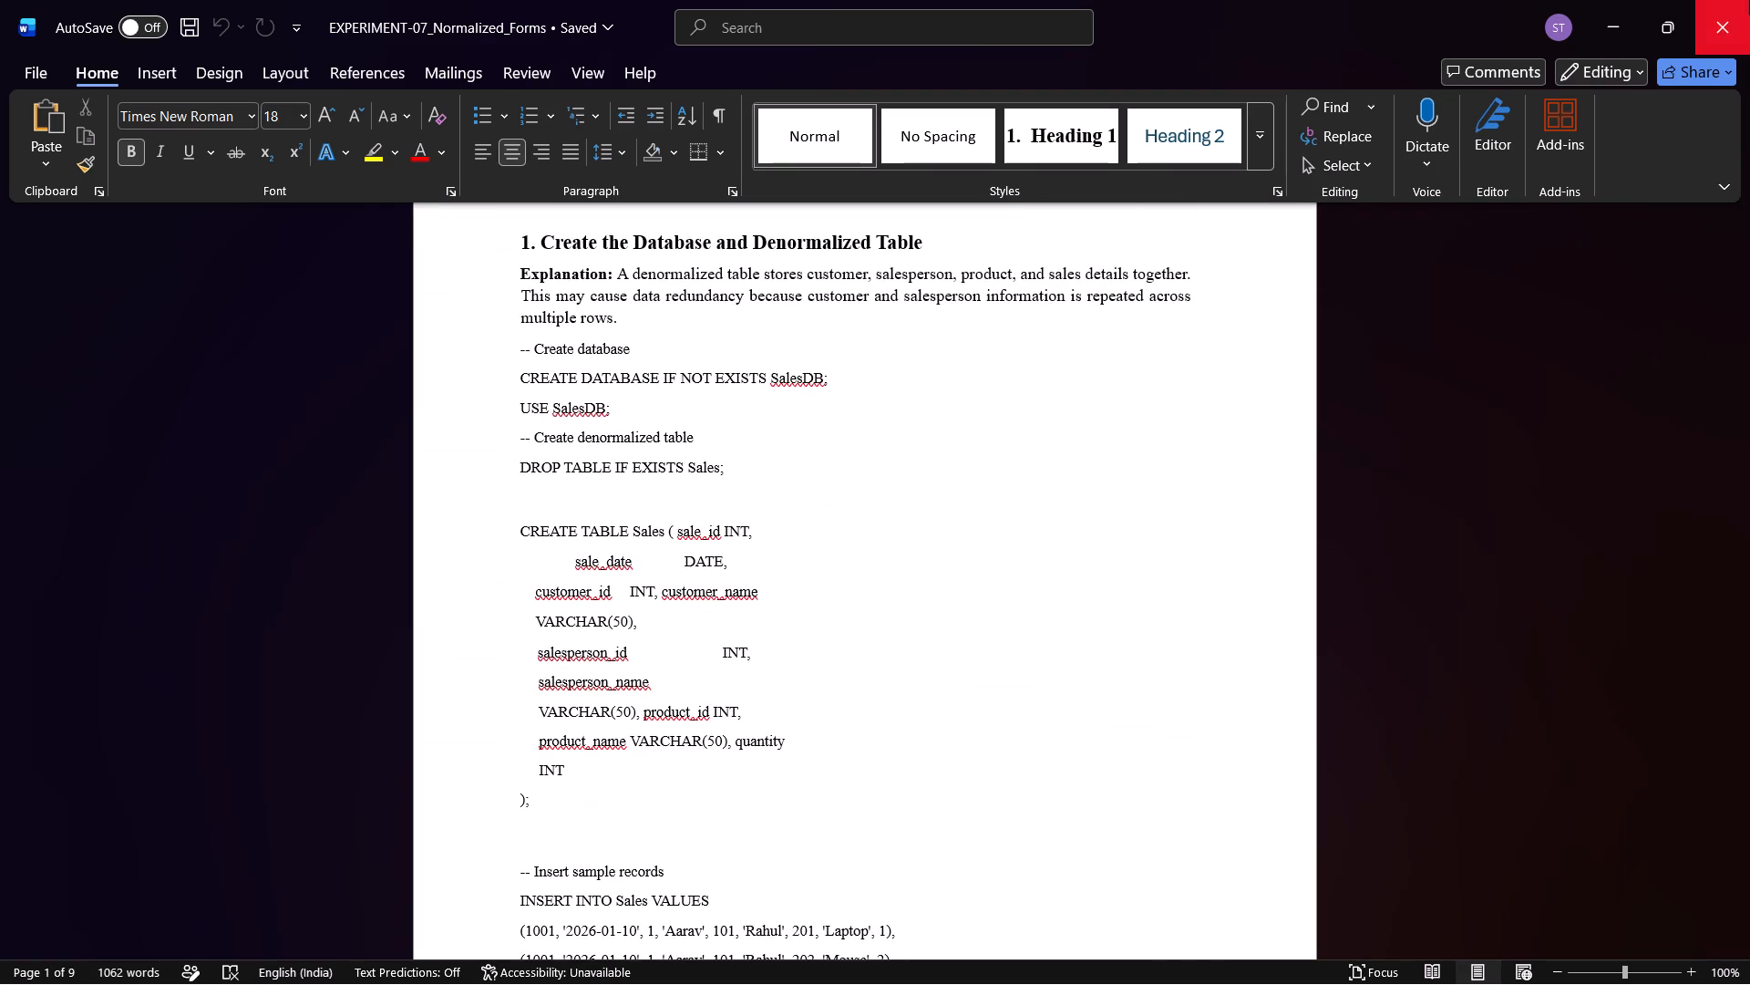
{"action": "left_click", "coordinate": [1749, 0]}
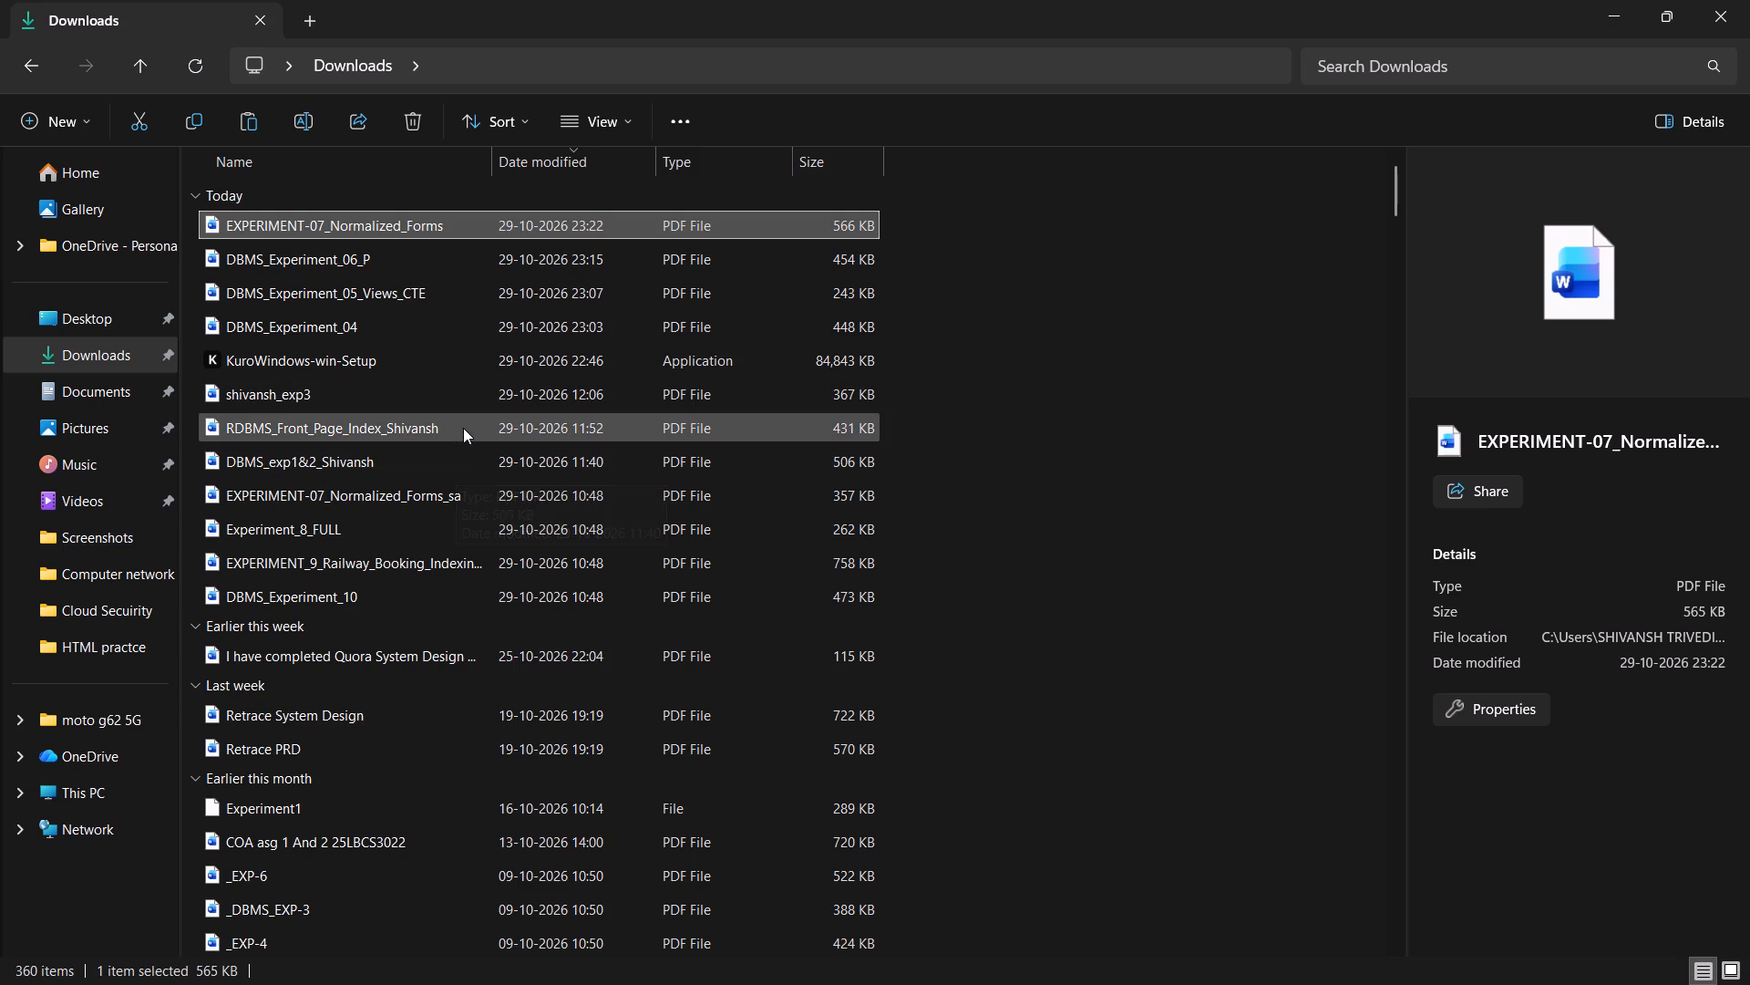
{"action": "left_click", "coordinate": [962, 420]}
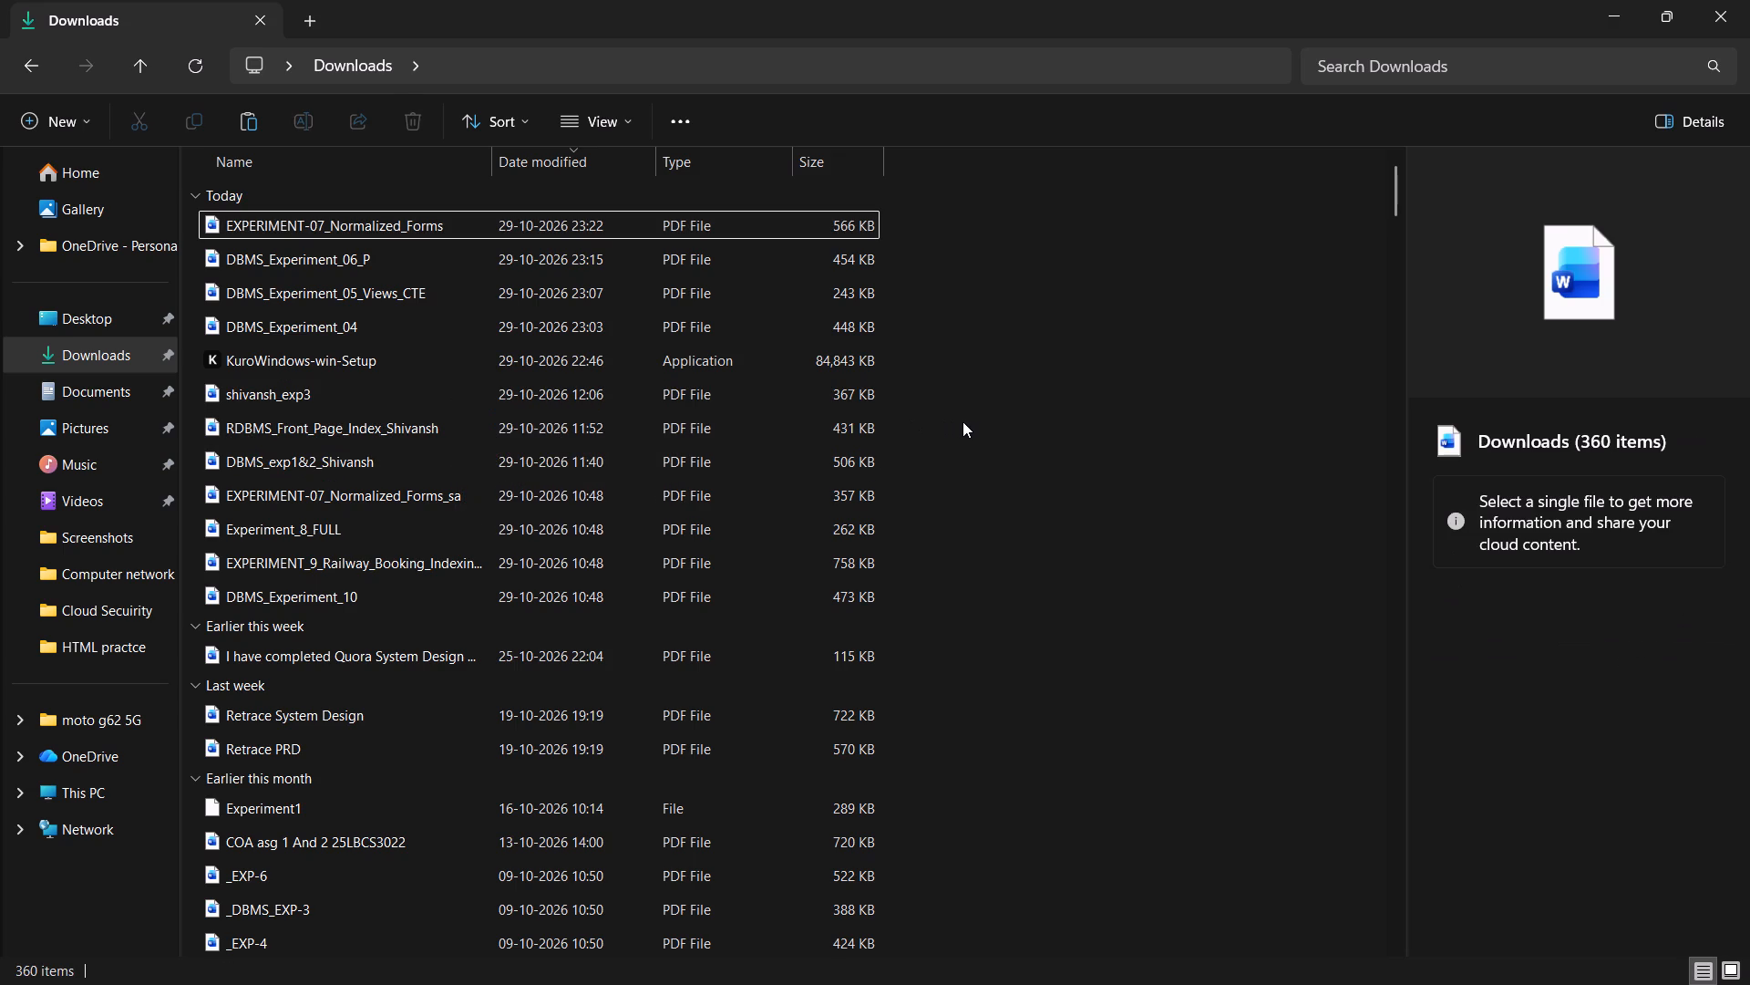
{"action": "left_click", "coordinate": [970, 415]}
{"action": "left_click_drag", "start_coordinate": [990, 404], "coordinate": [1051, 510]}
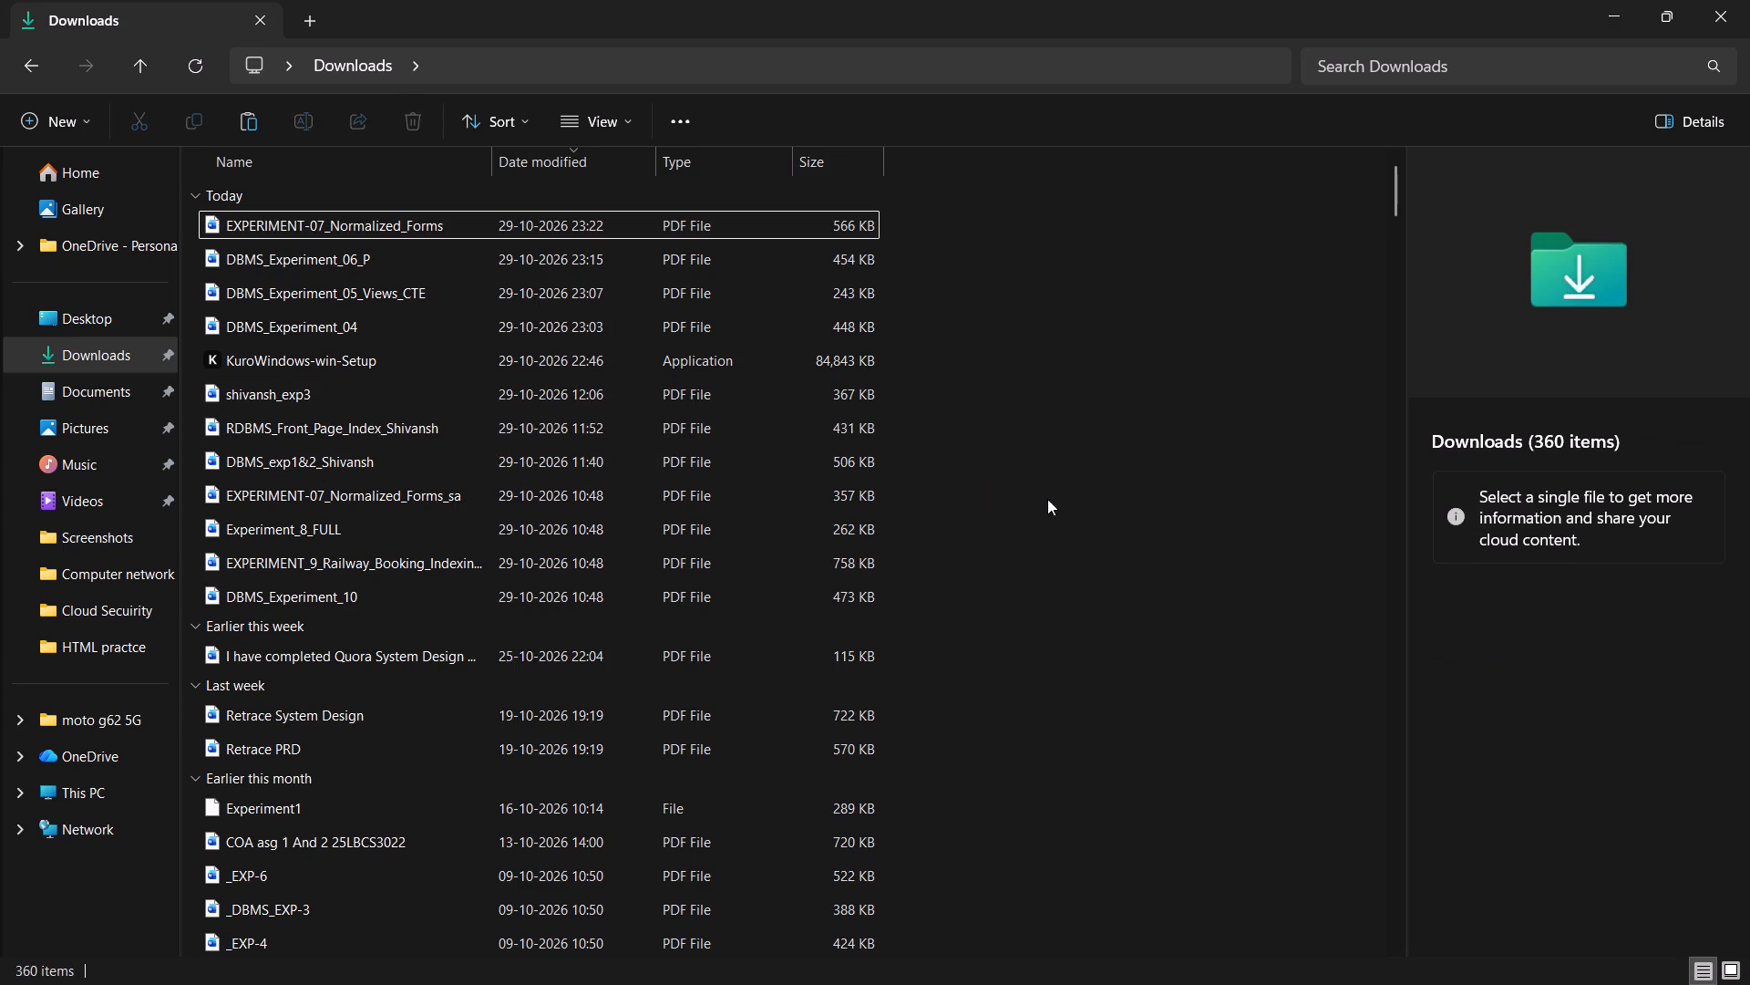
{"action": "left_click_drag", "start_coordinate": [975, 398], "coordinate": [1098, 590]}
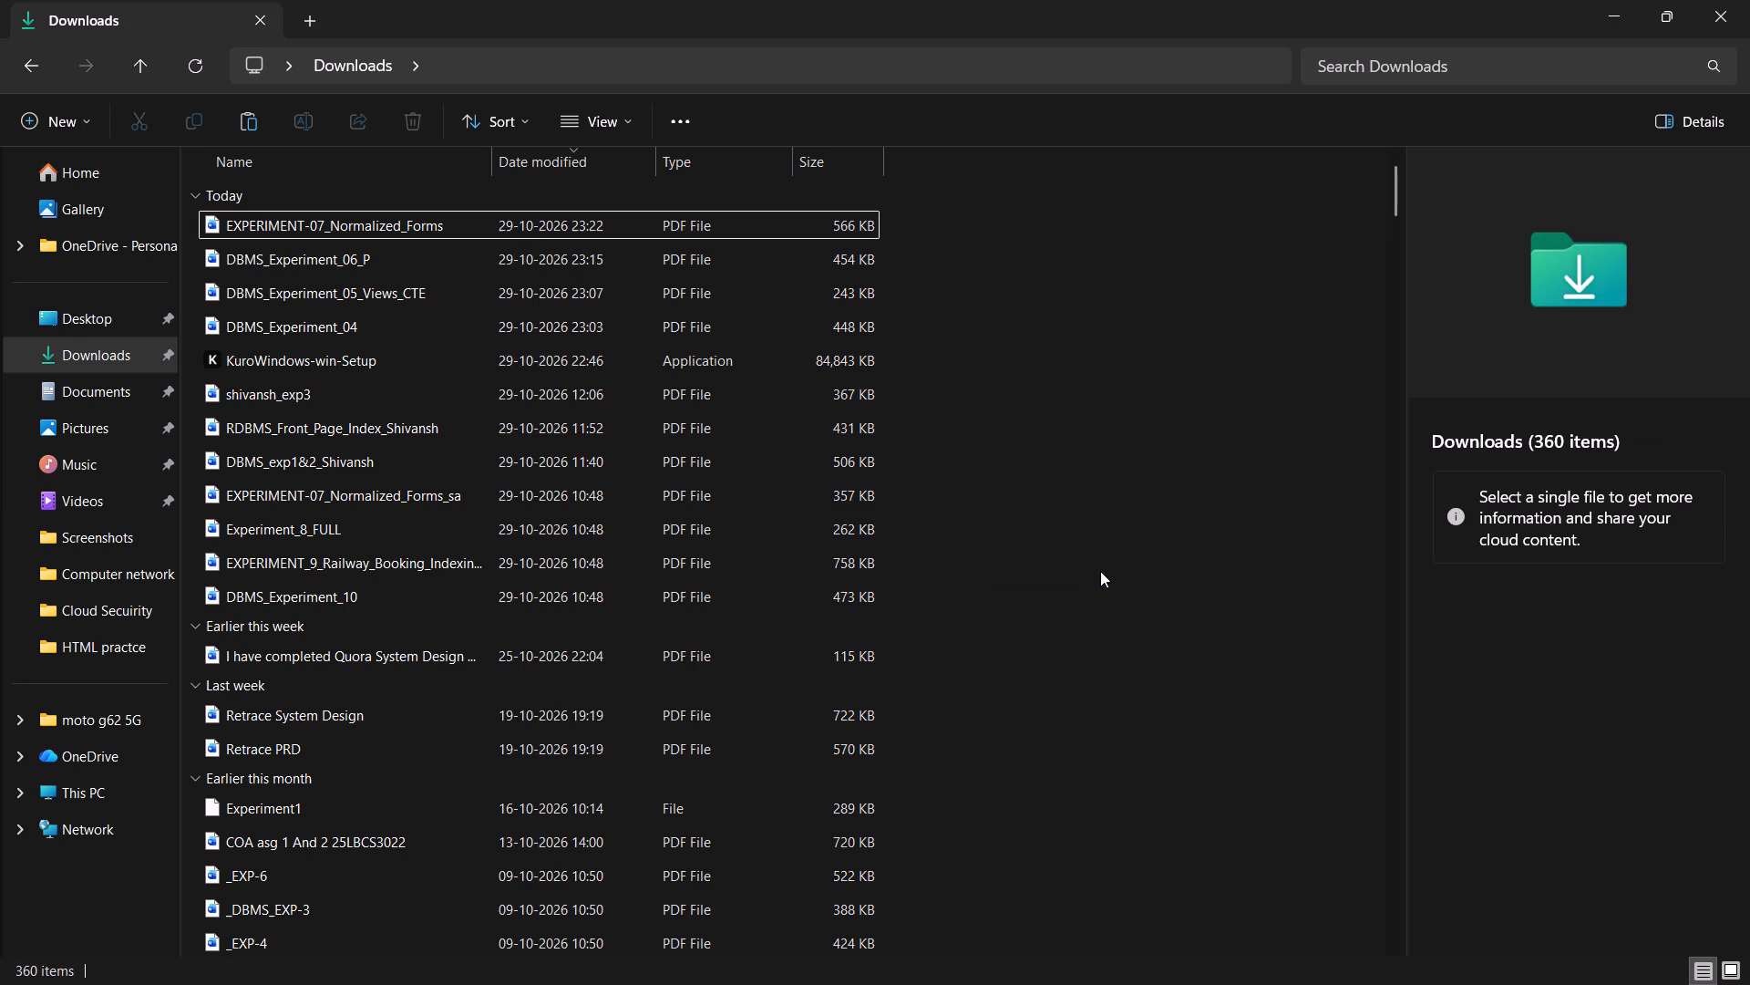
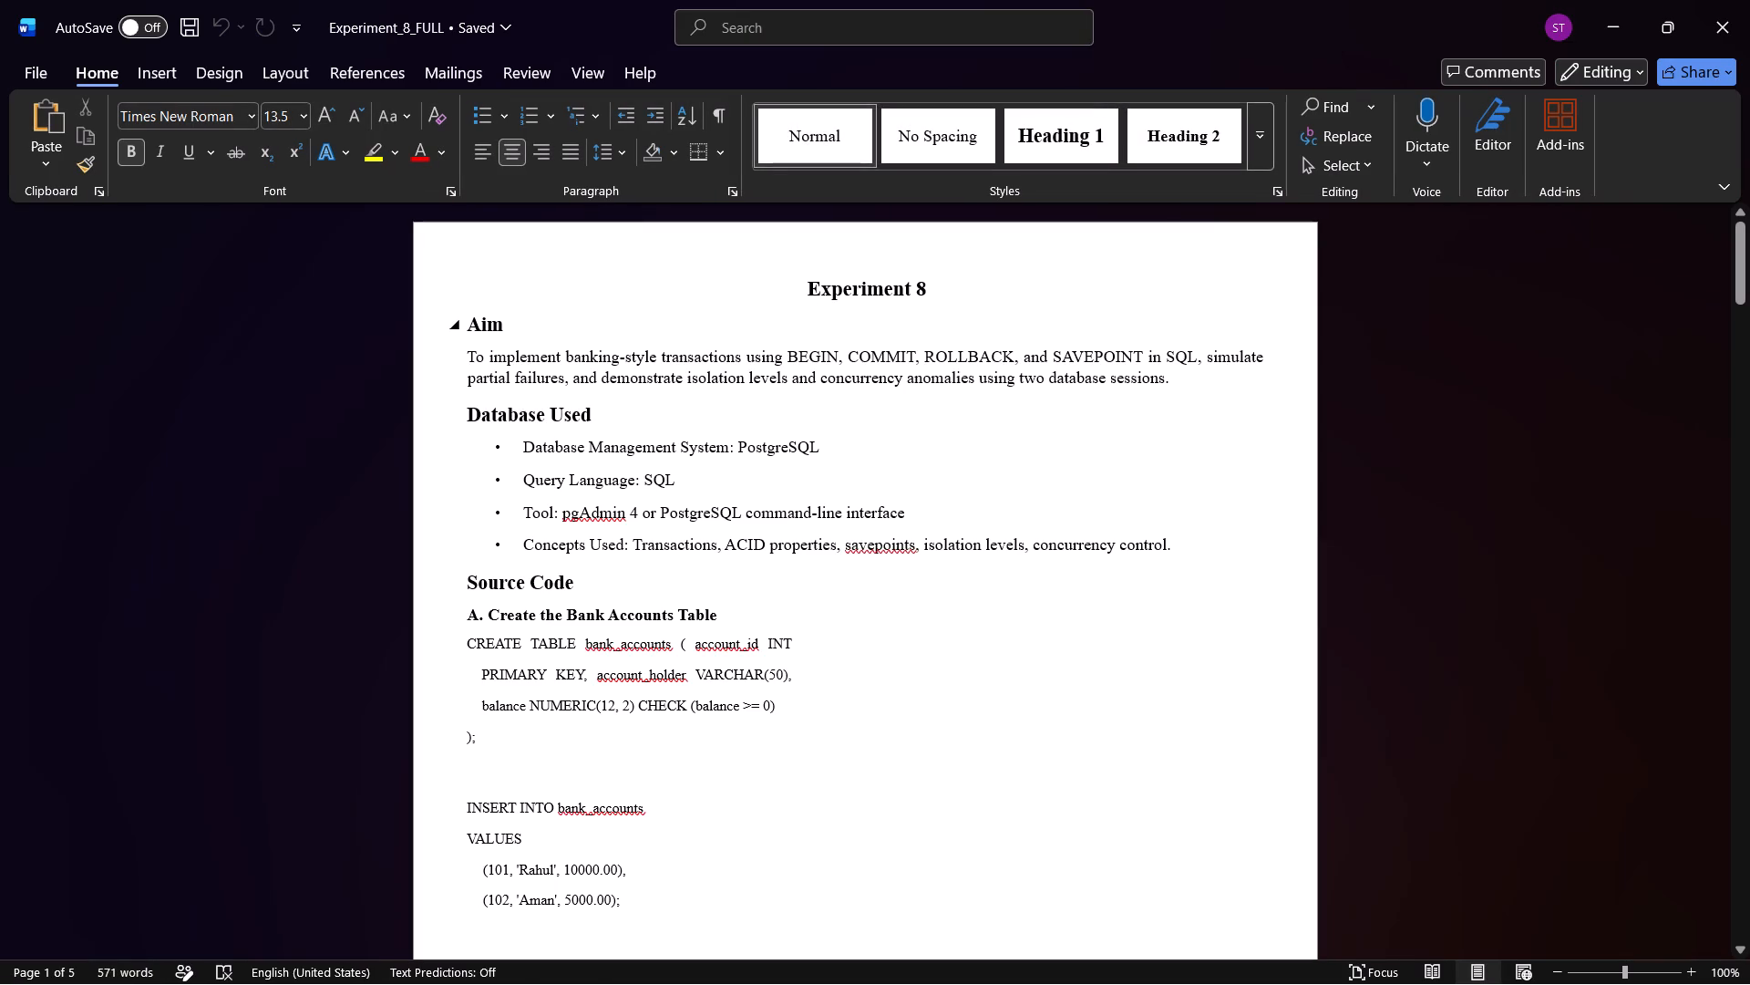
Paste the copied name badge above section A's output screenshot and set its text wrapping to in front of text.
{"action": "scroll", "coordinate": [822, 355], "scroll_direction": "down", "scroll_amount": 13, "text": "ctrl"}
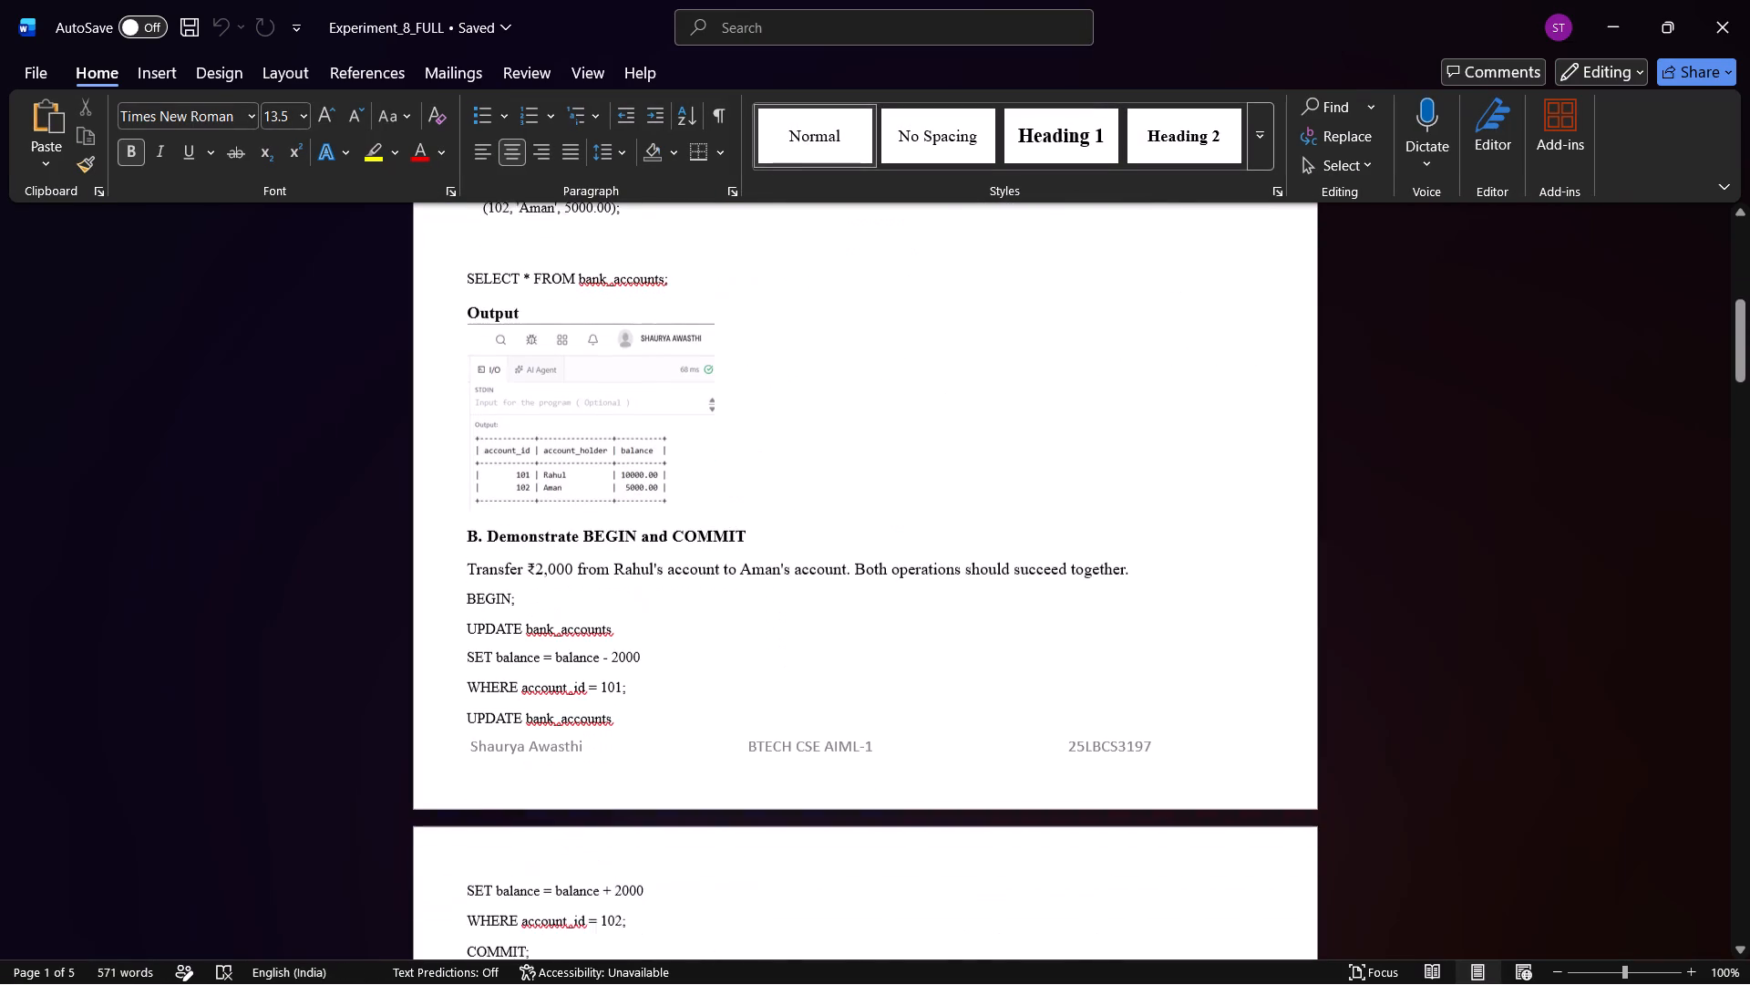
{"action": "scroll", "coordinate": [809, 315], "scroll_direction": "up", "scroll_amount": 4, "text": "ctrl"}
{"action": "left_click", "coordinate": [788, 386], "text": "ctrl"}
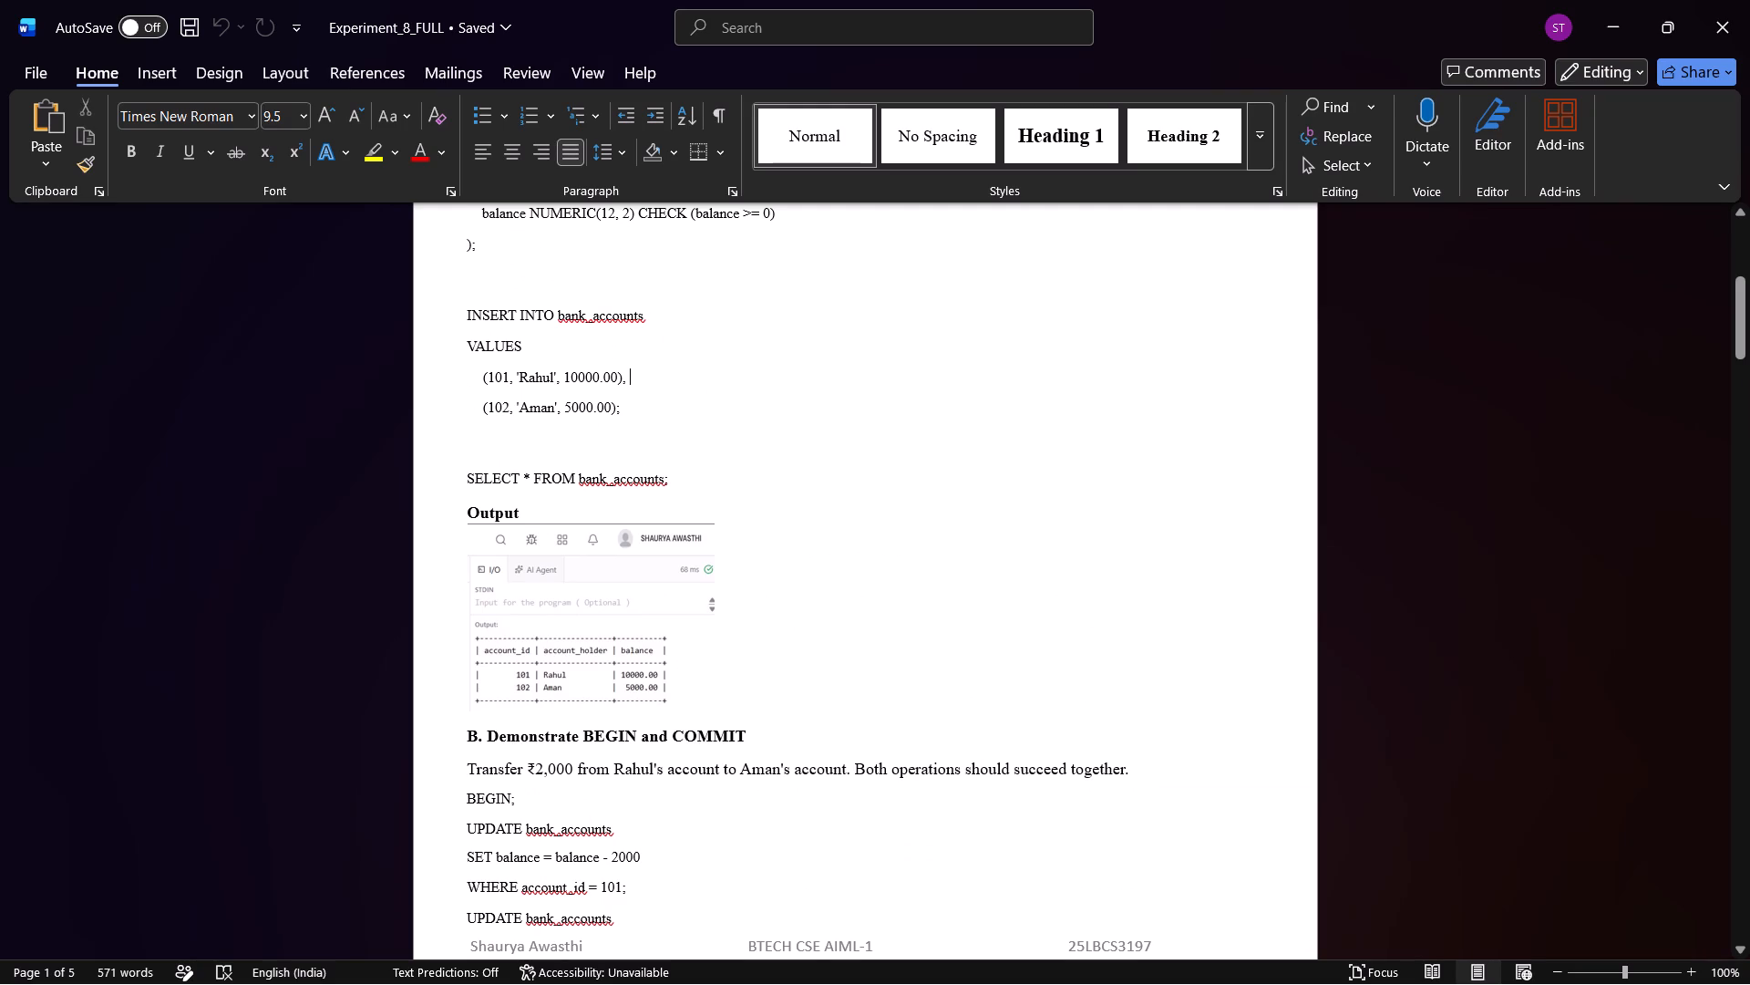
{"action": "key", "text": "ctrl+v"}
{"action": "left_click", "coordinate": [751, 383]}
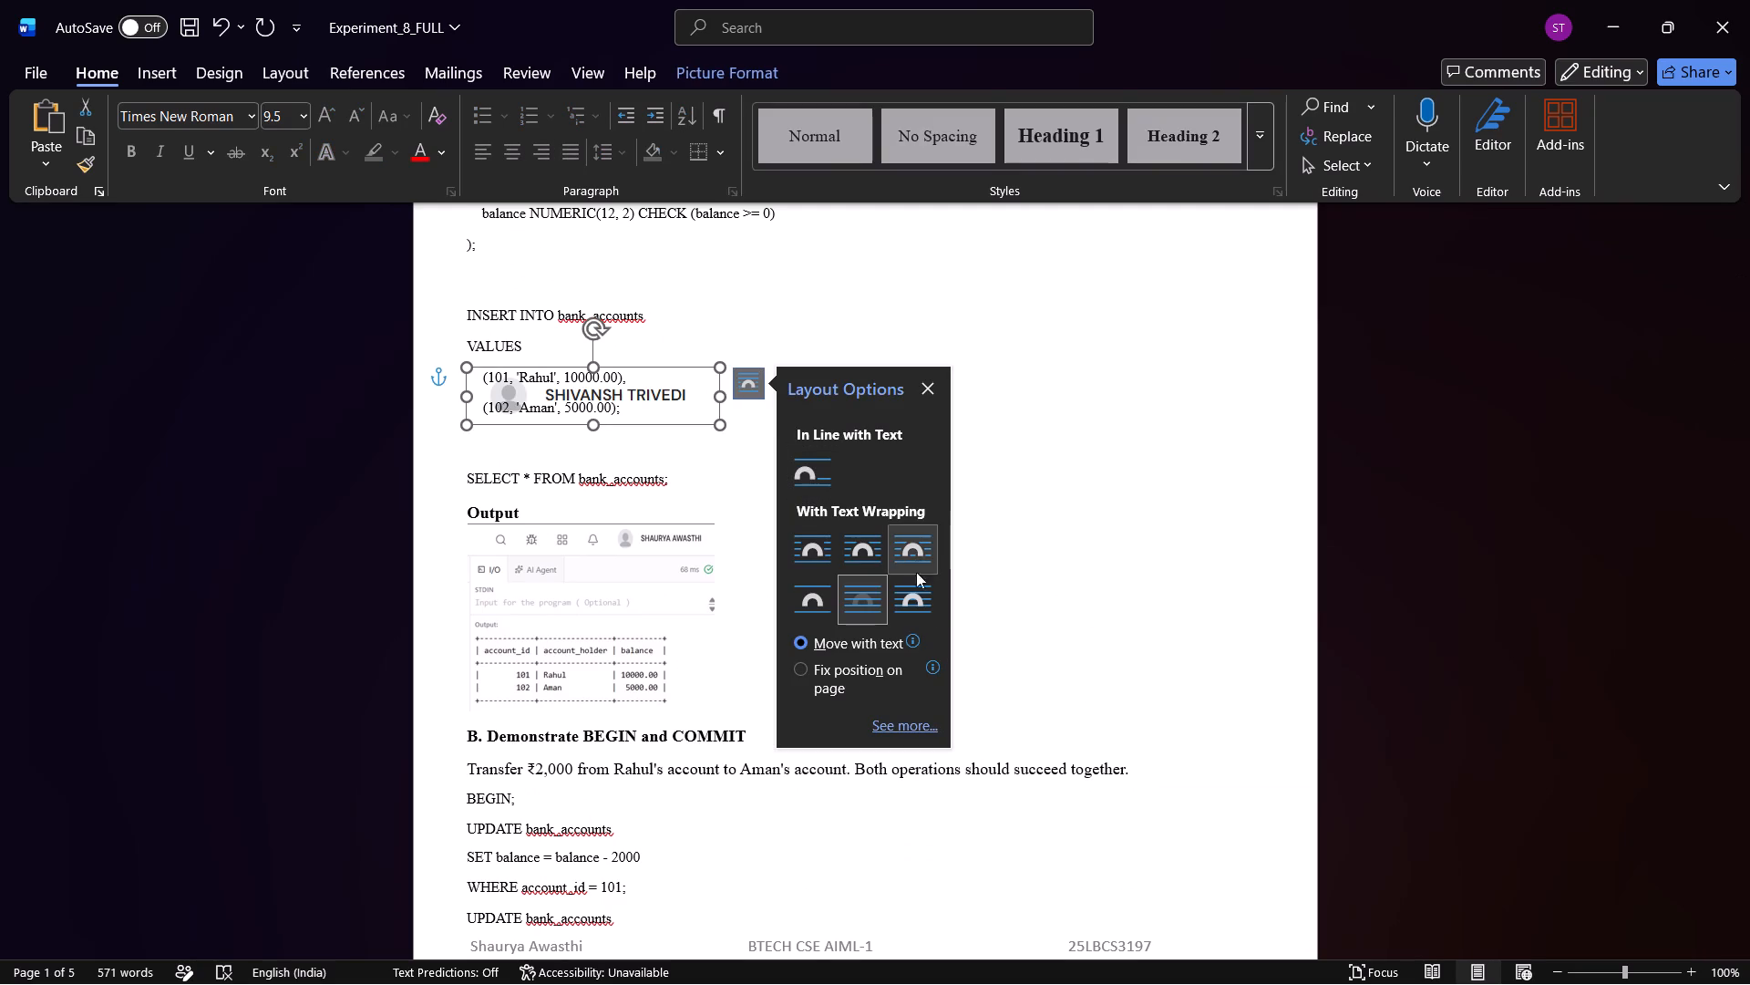
{"action": "left_click", "coordinate": [913, 595]}
Shrink the name badge and place it over the existing name in section A's bank accounts output screenshot.
{"action": "left_click_drag", "start_coordinate": [717, 425], "coordinate": [716, 423]}
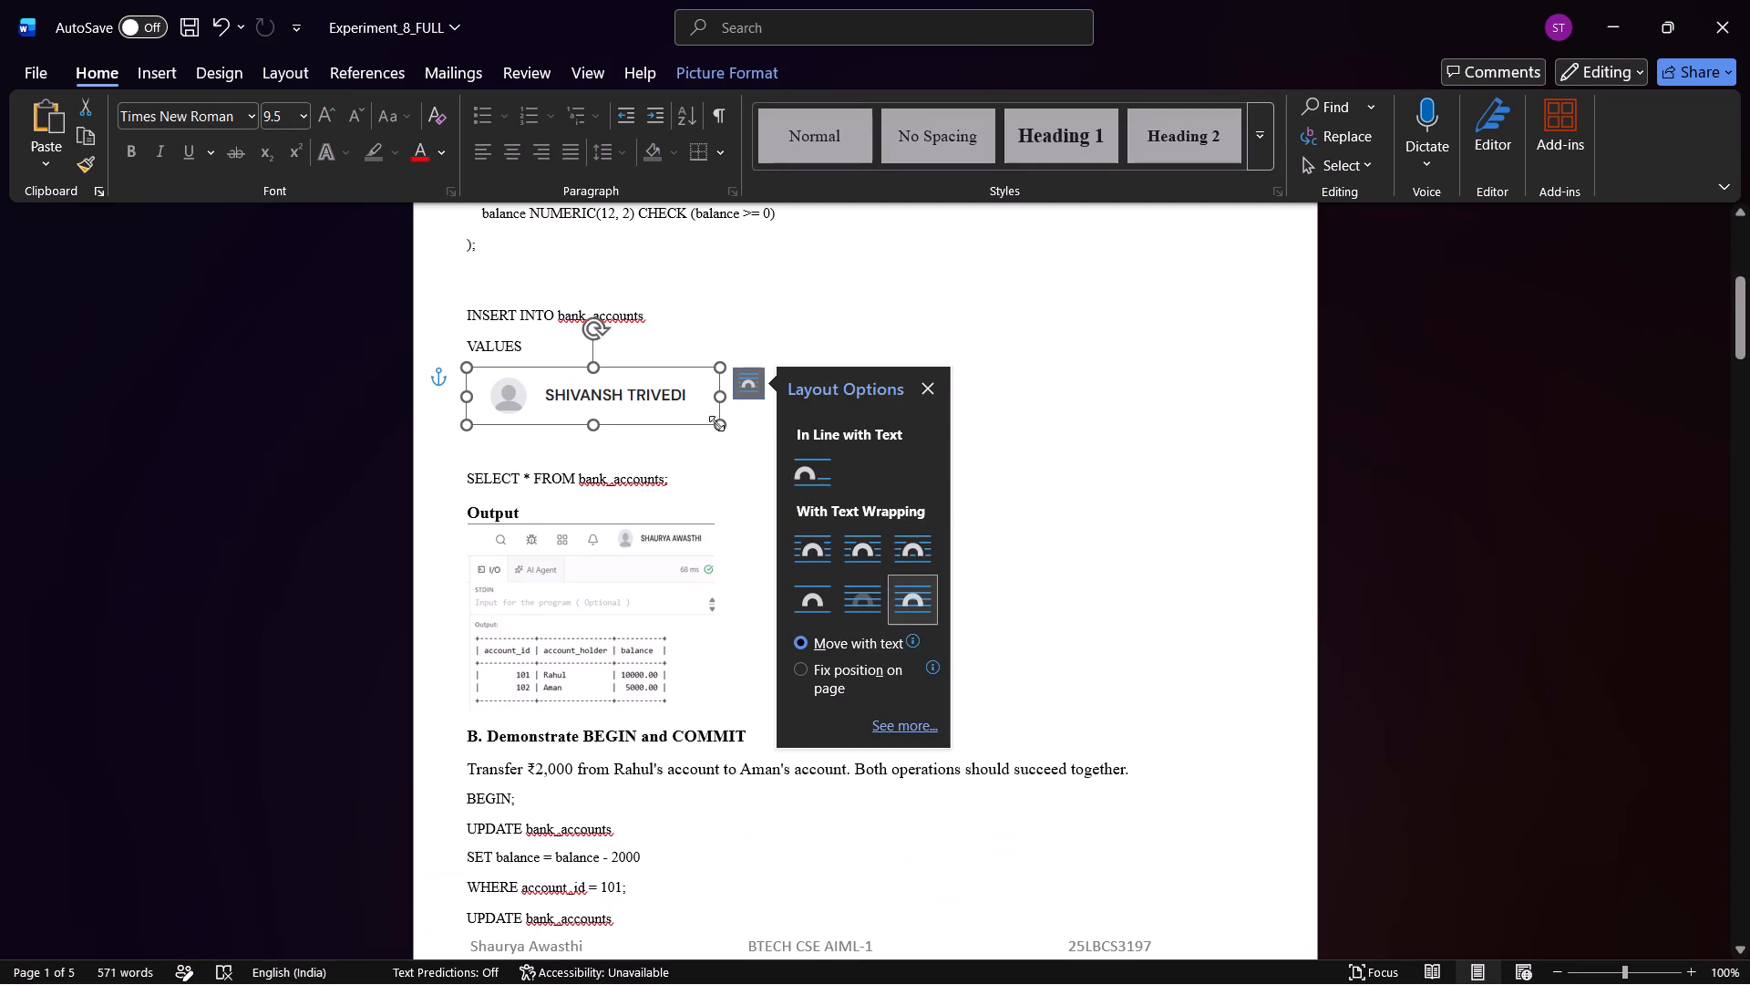
{"action": "left_click_drag", "start_coordinate": [716, 423], "coordinate": [638, 386]}
{"action": "left_click_drag", "start_coordinate": [548, 379], "coordinate": [683, 494]}
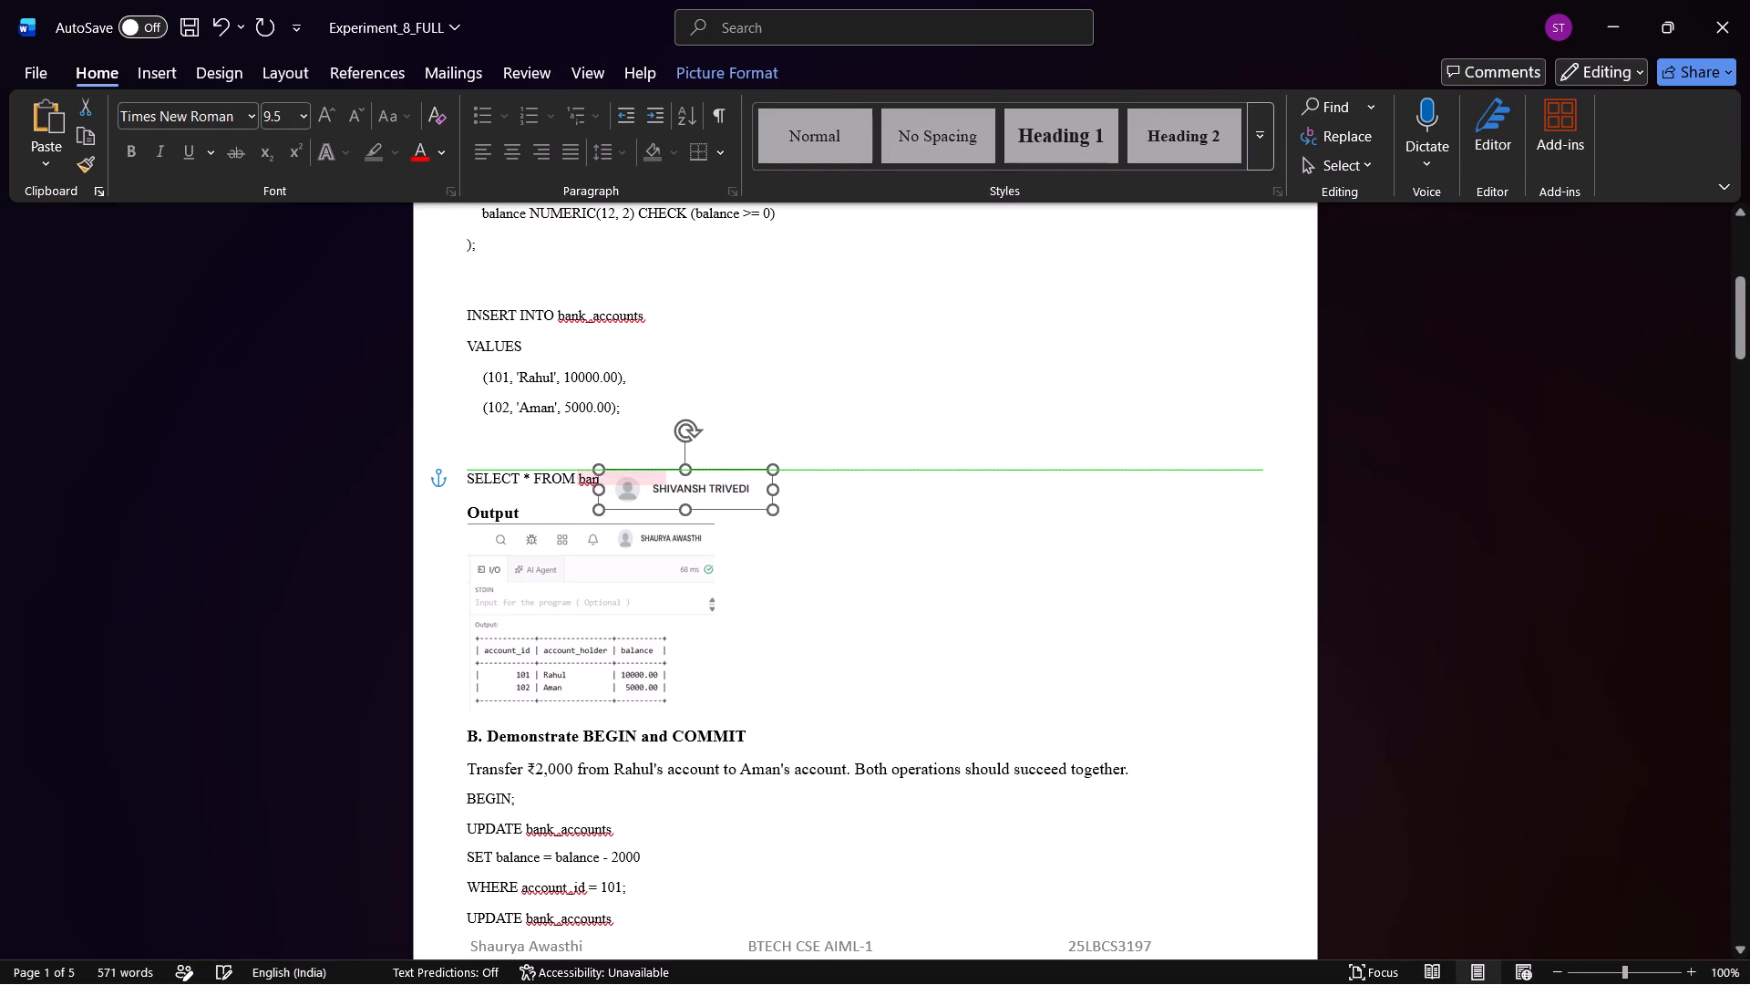
{"action": "left_click_drag", "start_coordinate": [683, 494], "coordinate": [705, 488]}
{"action": "left_click_drag", "start_coordinate": [794, 493], "coordinate": [767, 486]}
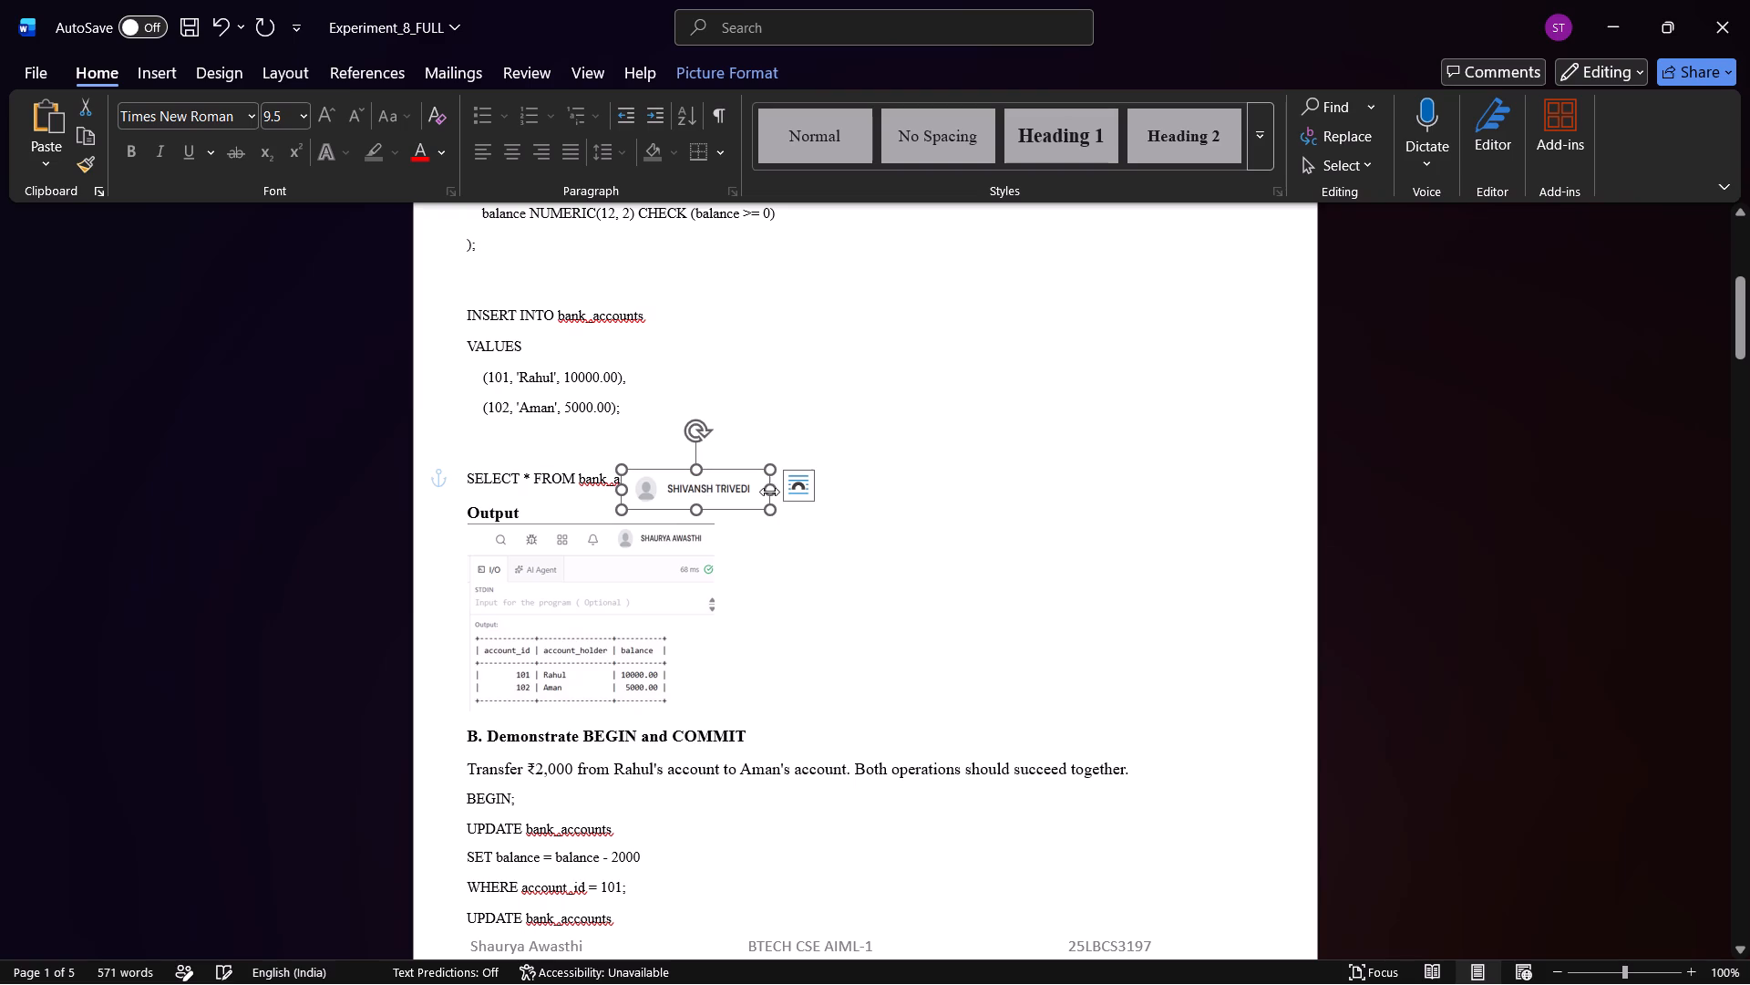
{"action": "left_click_drag", "start_coordinate": [773, 511], "coordinate": [736, 488]}
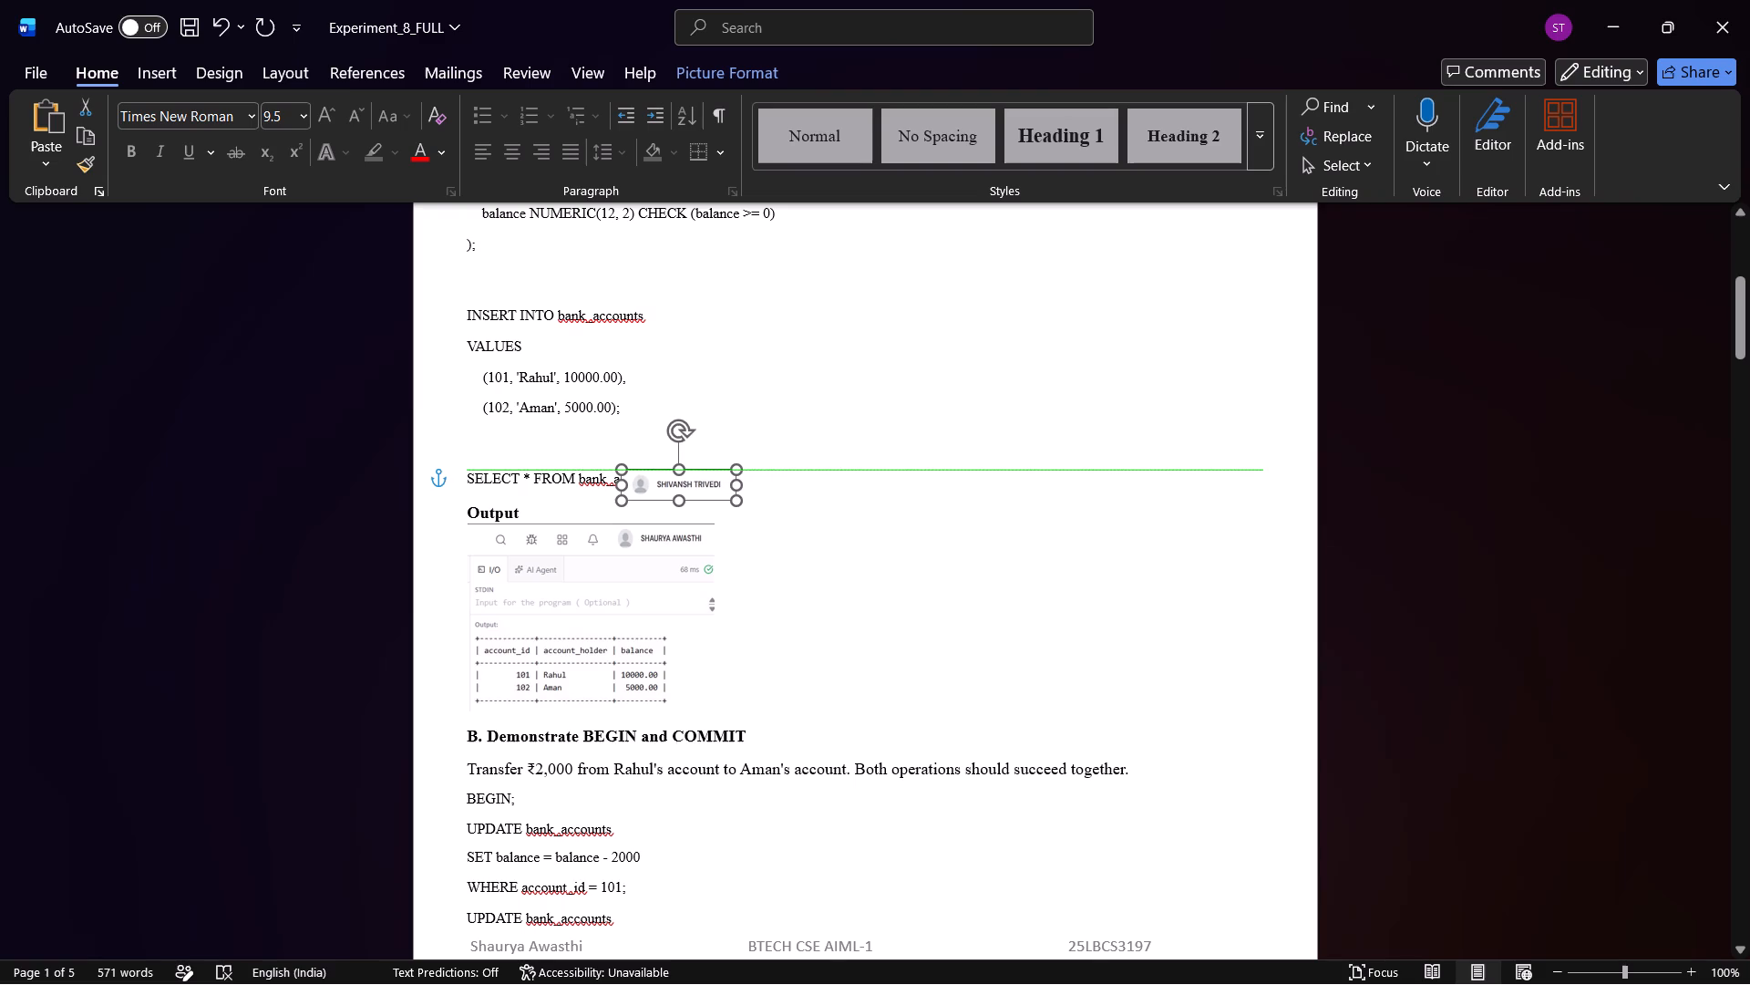
{"action": "left_click_drag", "start_coordinate": [736, 488], "coordinate": [735, 486]}
{"action": "left_click_drag", "start_coordinate": [699, 474], "coordinate": [694, 545]}
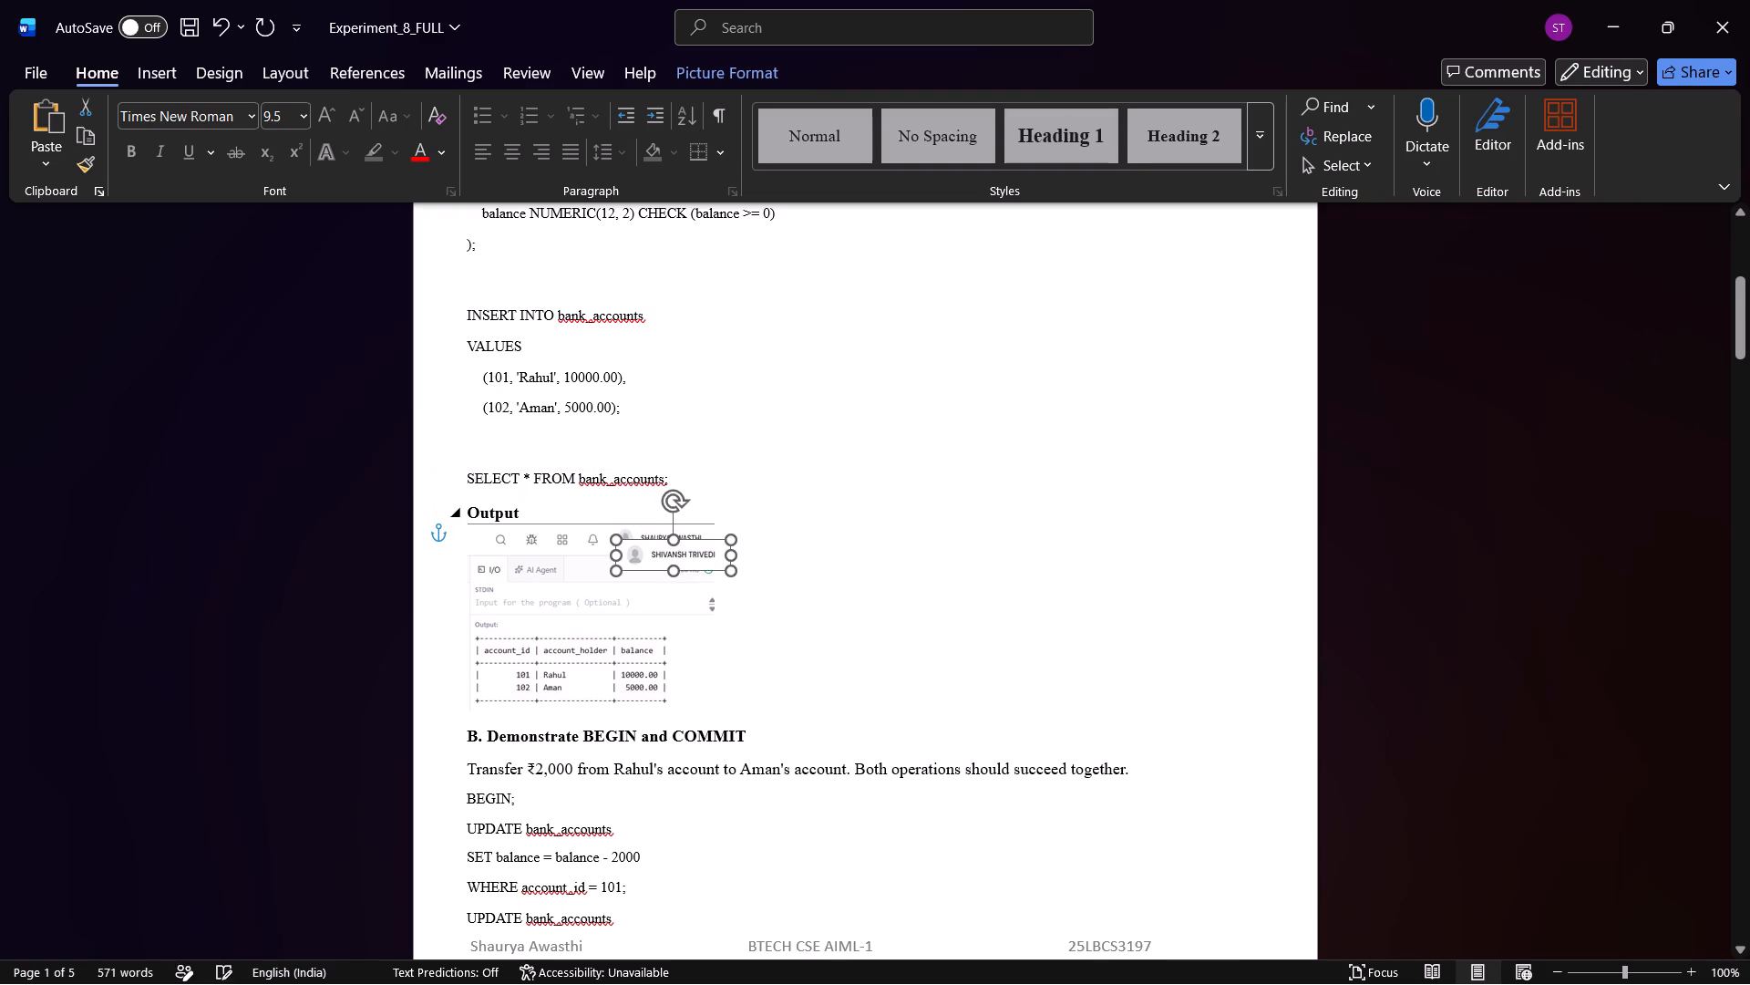
{"action": "left_click_drag", "start_coordinate": [694, 545], "coordinate": [681, 532]}
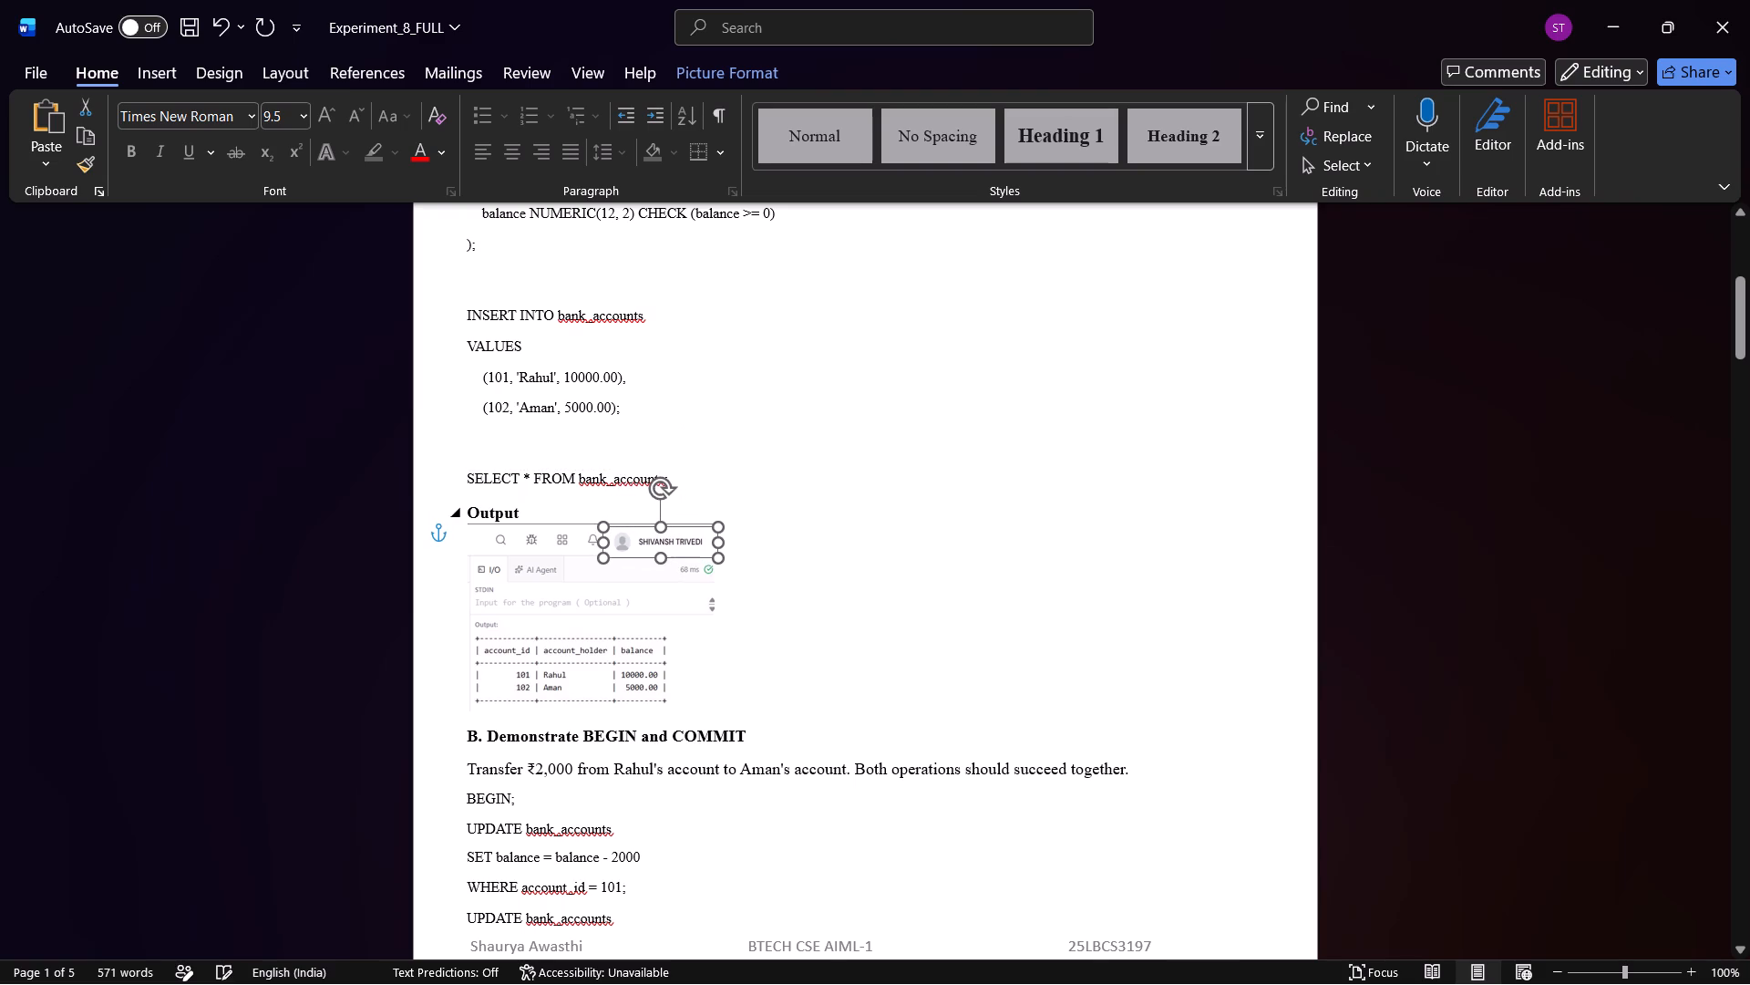
{"action": "left_click_drag", "start_coordinate": [681, 532], "coordinate": [682, 531]}
{"action": "left_click", "coordinate": [908, 553]}
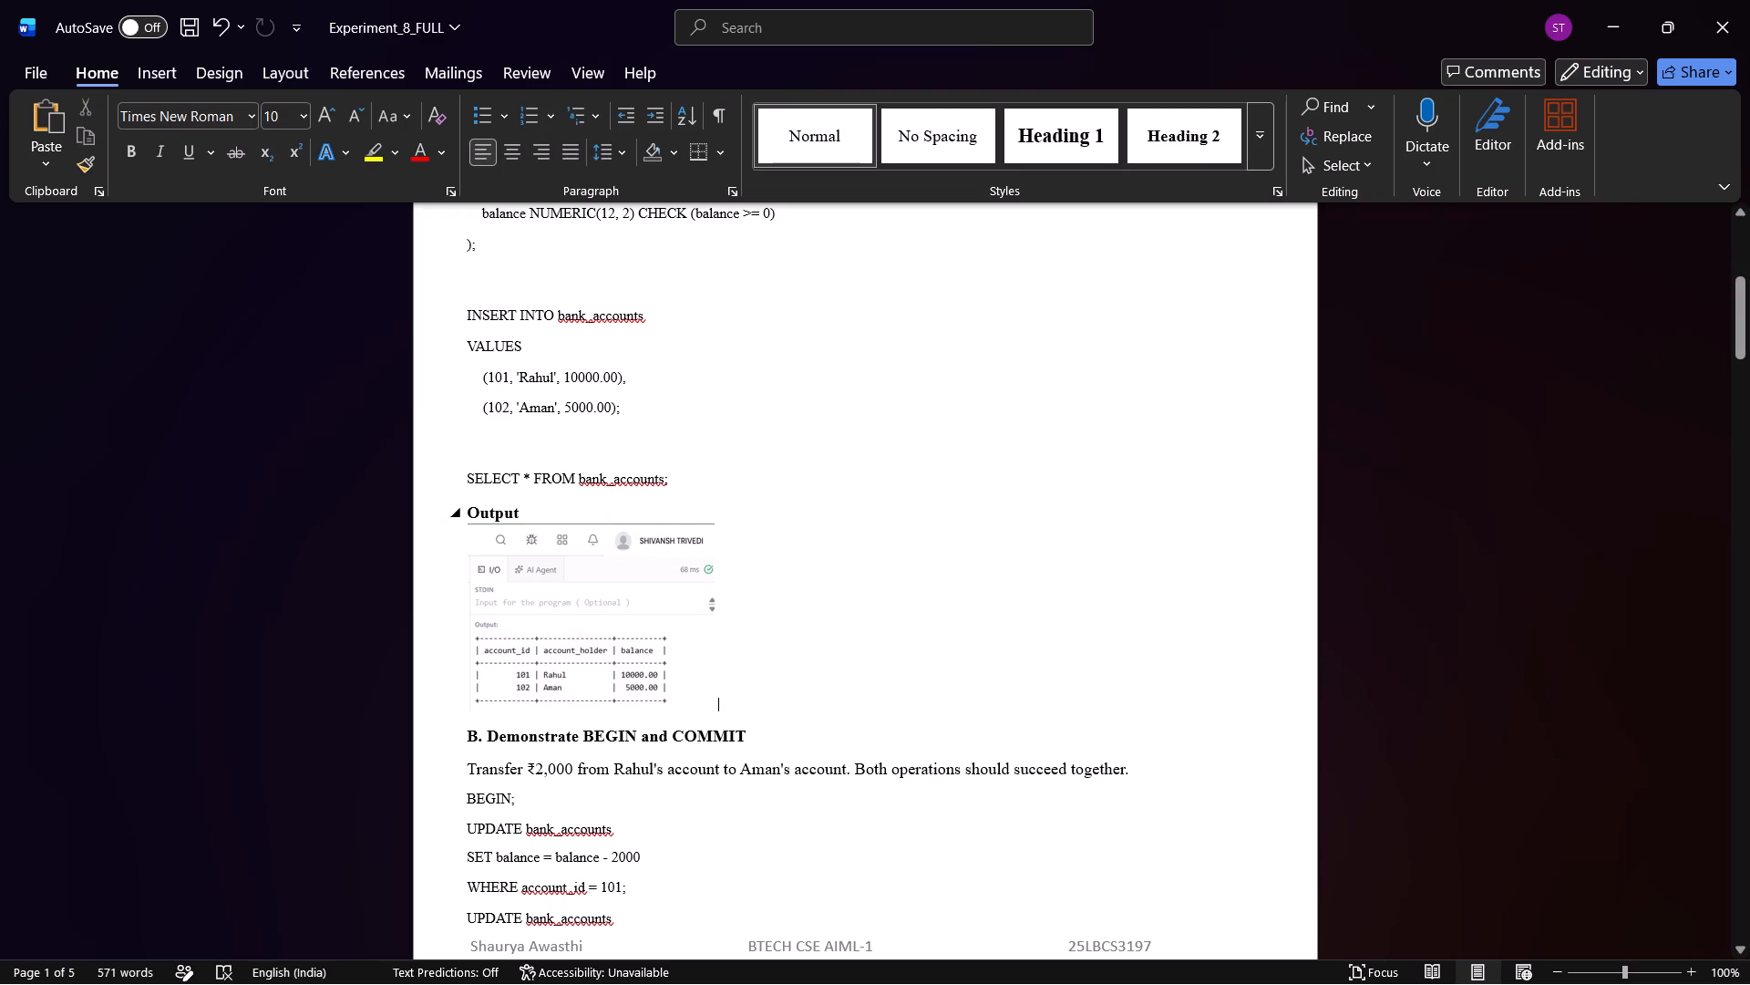
{"action": "left_click", "coordinate": [682, 543]}
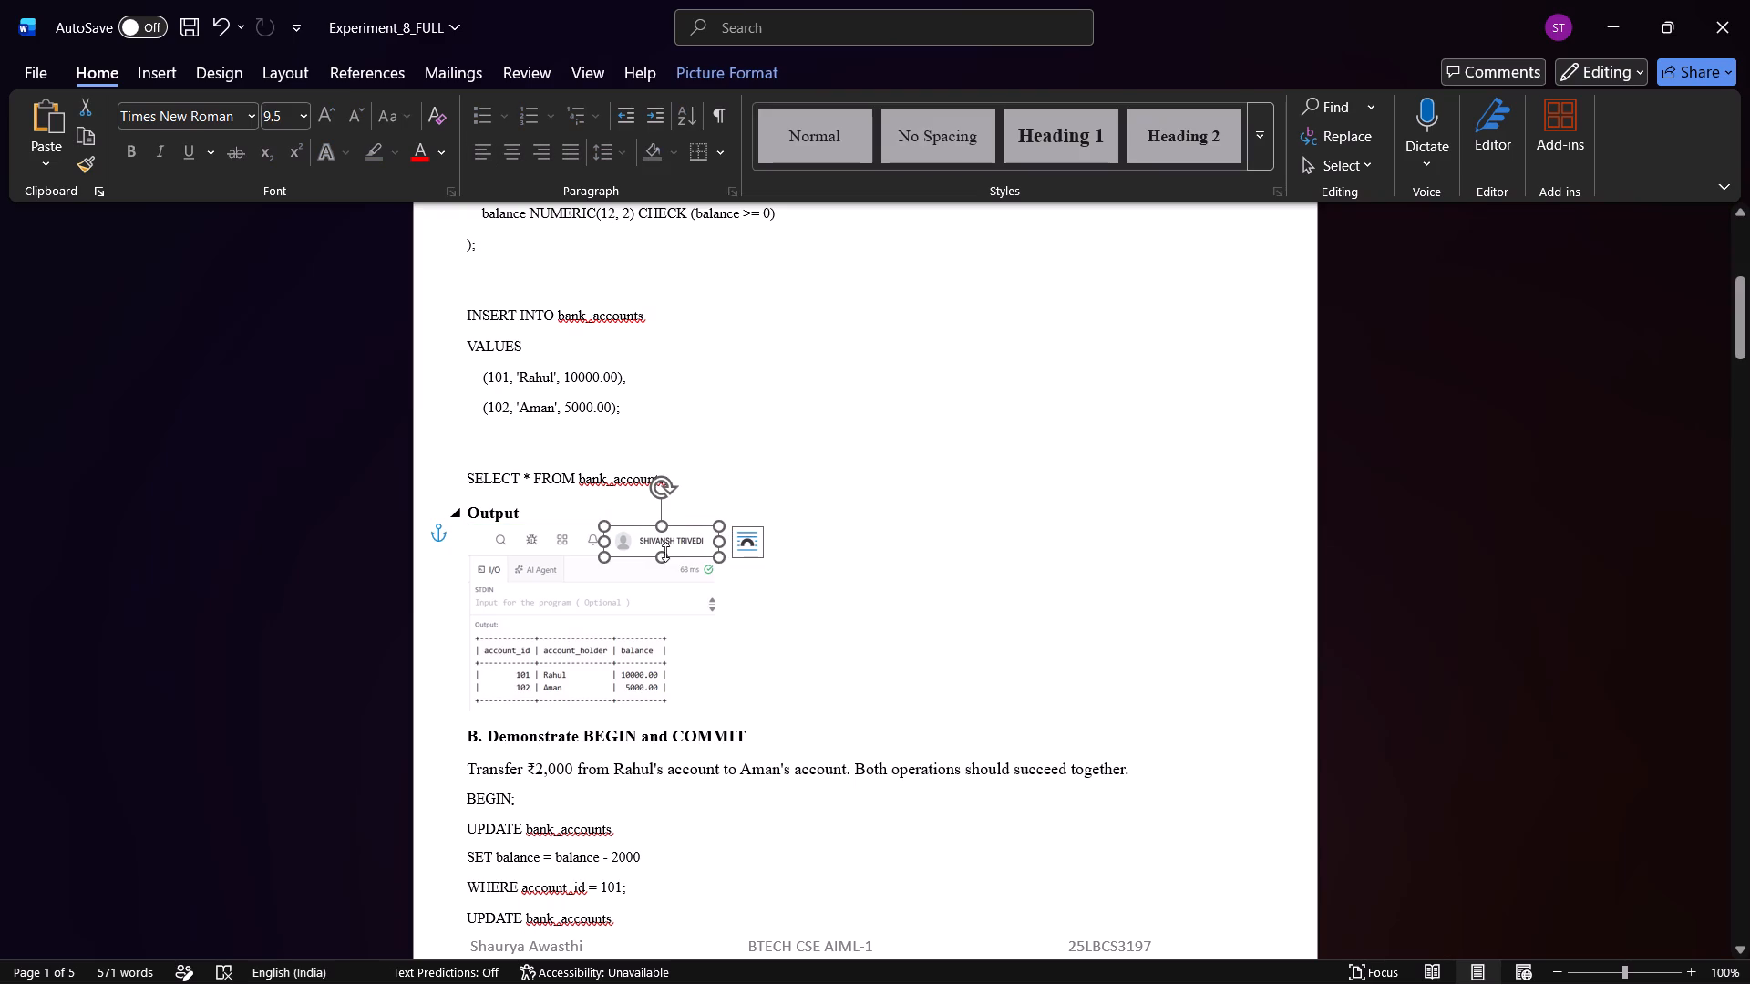
{"action": "left_click_drag", "start_coordinate": [659, 560], "coordinate": [658, 552]}
{"action": "left_click", "coordinate": [845, 624]}
Paste the name badge above section B's BEGIN and COMMIT output screenshot and wrap it in front of text.
{"action": "scroll", "coordinate": [880, 516], "scroll_direction": "down", "scroll_amount": 5}
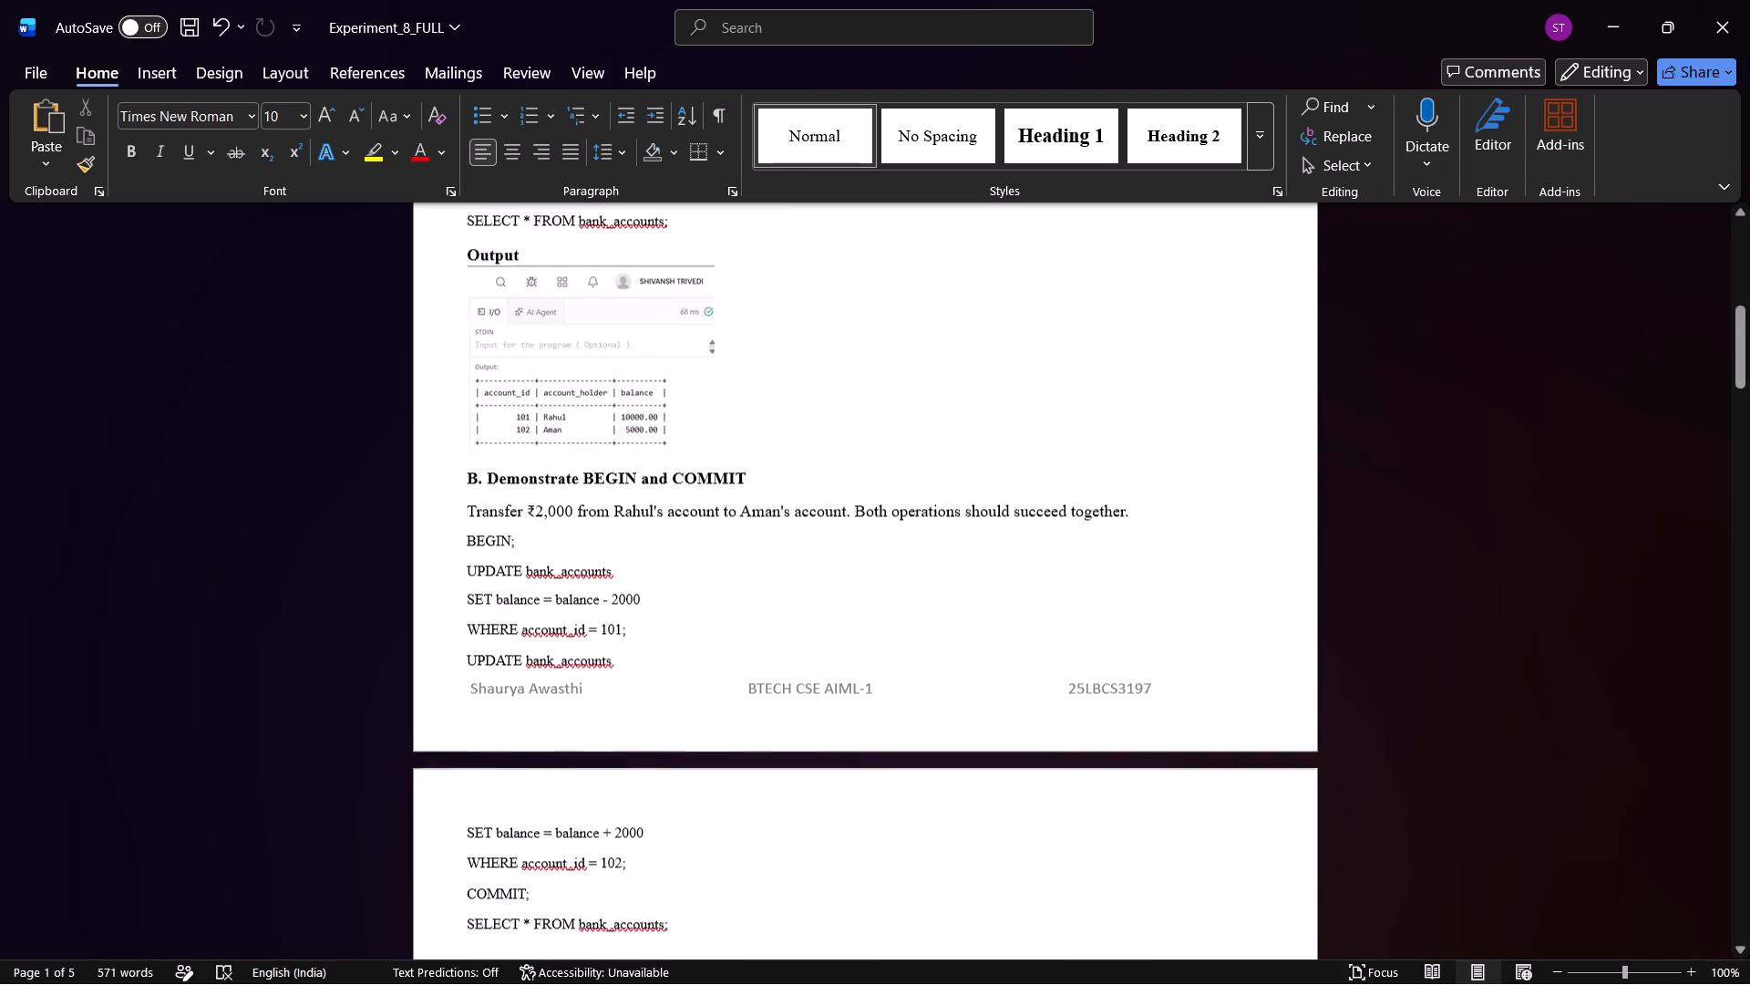
{"action": "scroll", "coordinate": [877, 503], "scroll_direction": "down", "scroll_amount": 10}
{"action": "left_click", "coordinate": [791, 374]}
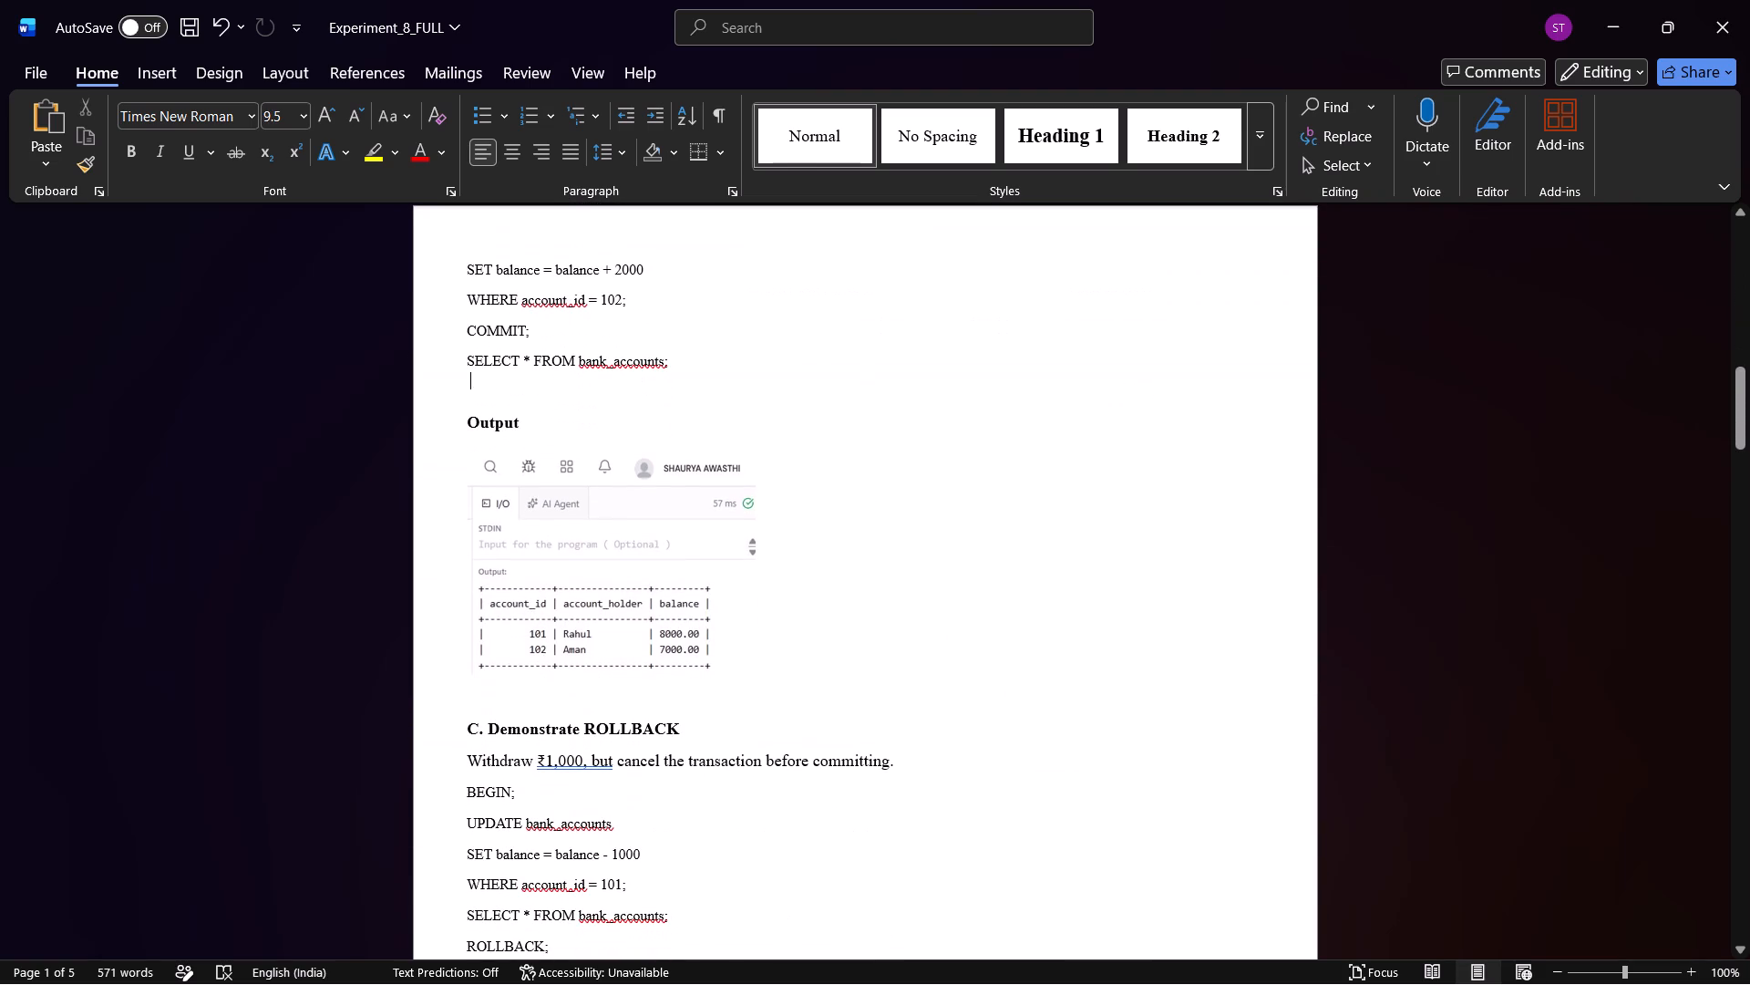
{"action": "key", "text": "ctrl+v"}
{"action": "left_click", "coordinate": [746, 378]}
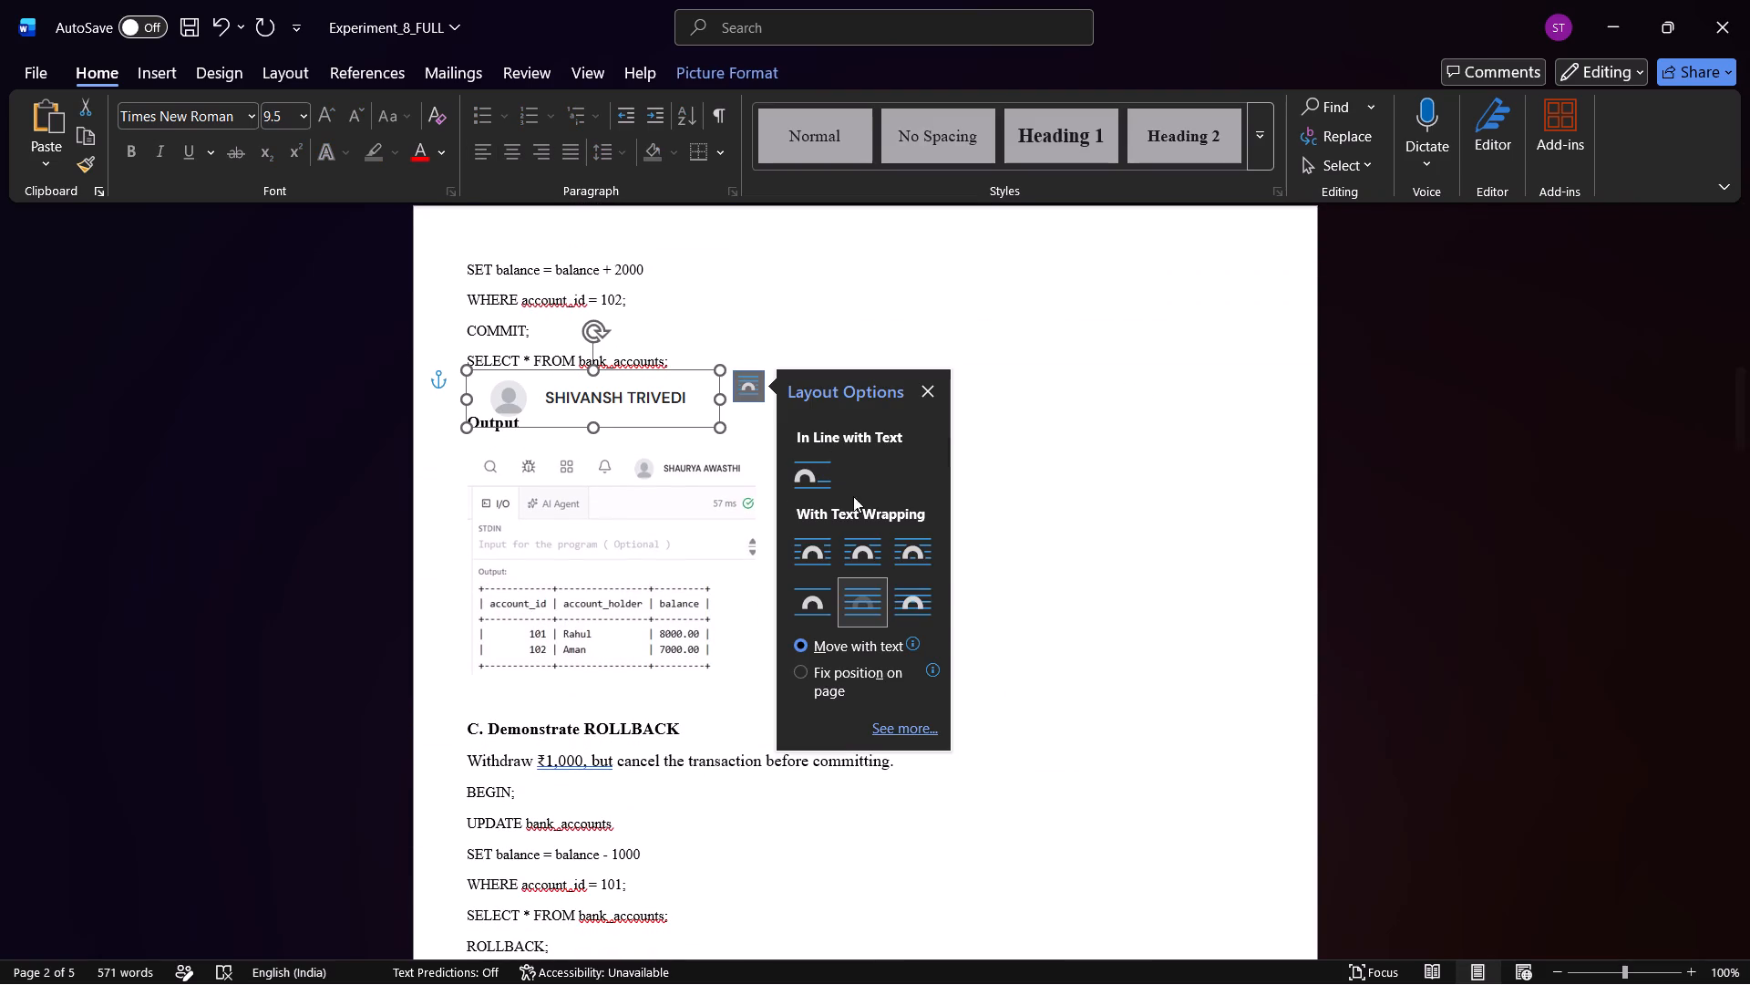
{"action": "left_click", "coordinate": [891, 593]}
Shrink the pasted badge and align it over the existing name in section B's output screenshot.
{"action": "left_click_drag", "start_coordinate": [715, 420], "coordinate": [680, 403]}
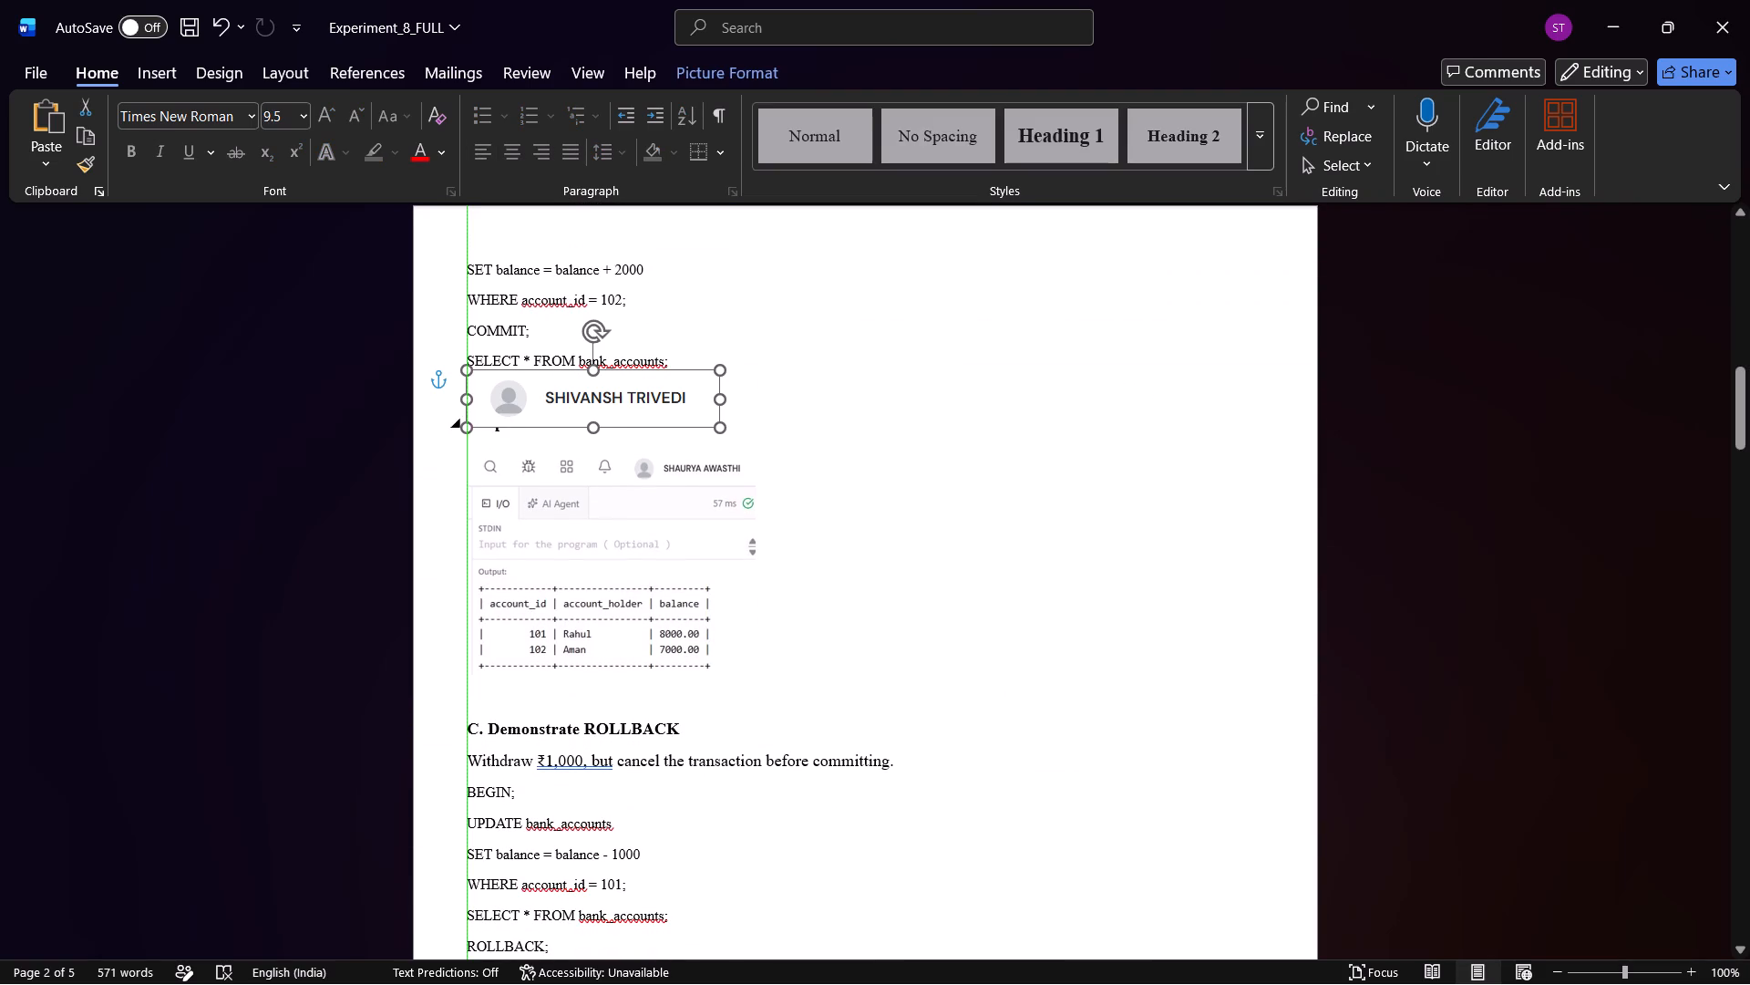
{"action": "left_click_drag", "start_coordinate": [680, 403], "coordinate": [620, 380]}
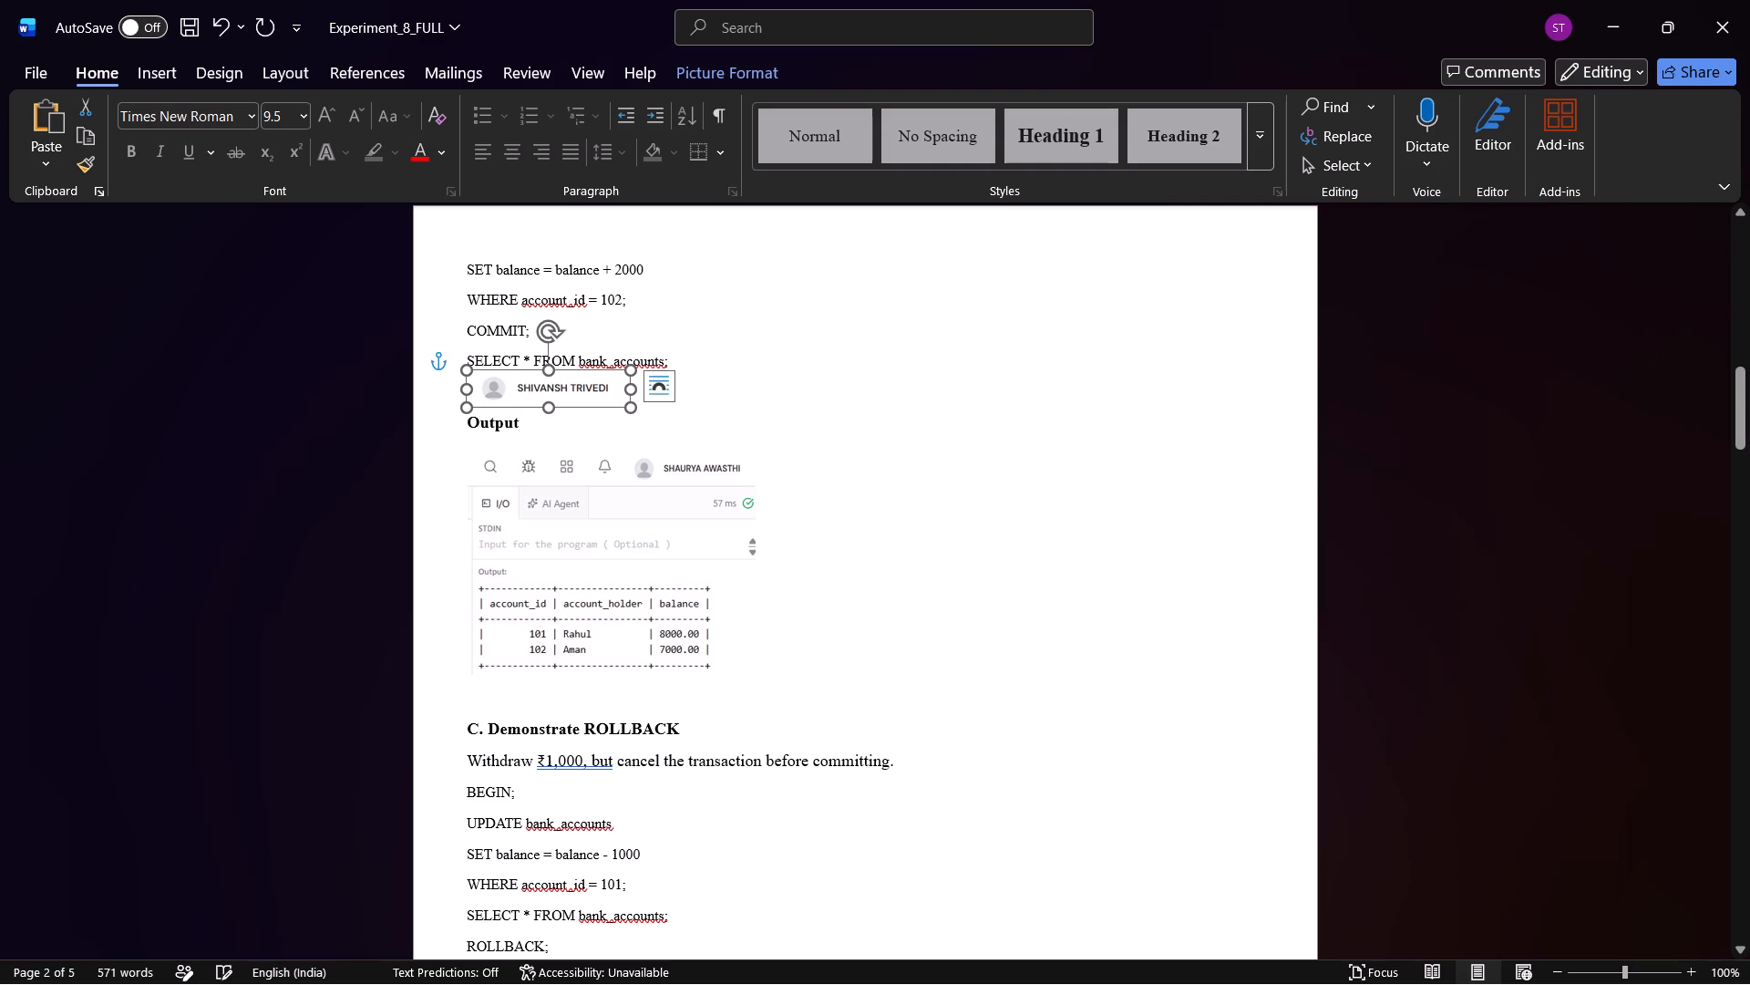
{"action": "left_click_drag", "start_coordinate": [594, 380], "coordinate": [746, 459]}
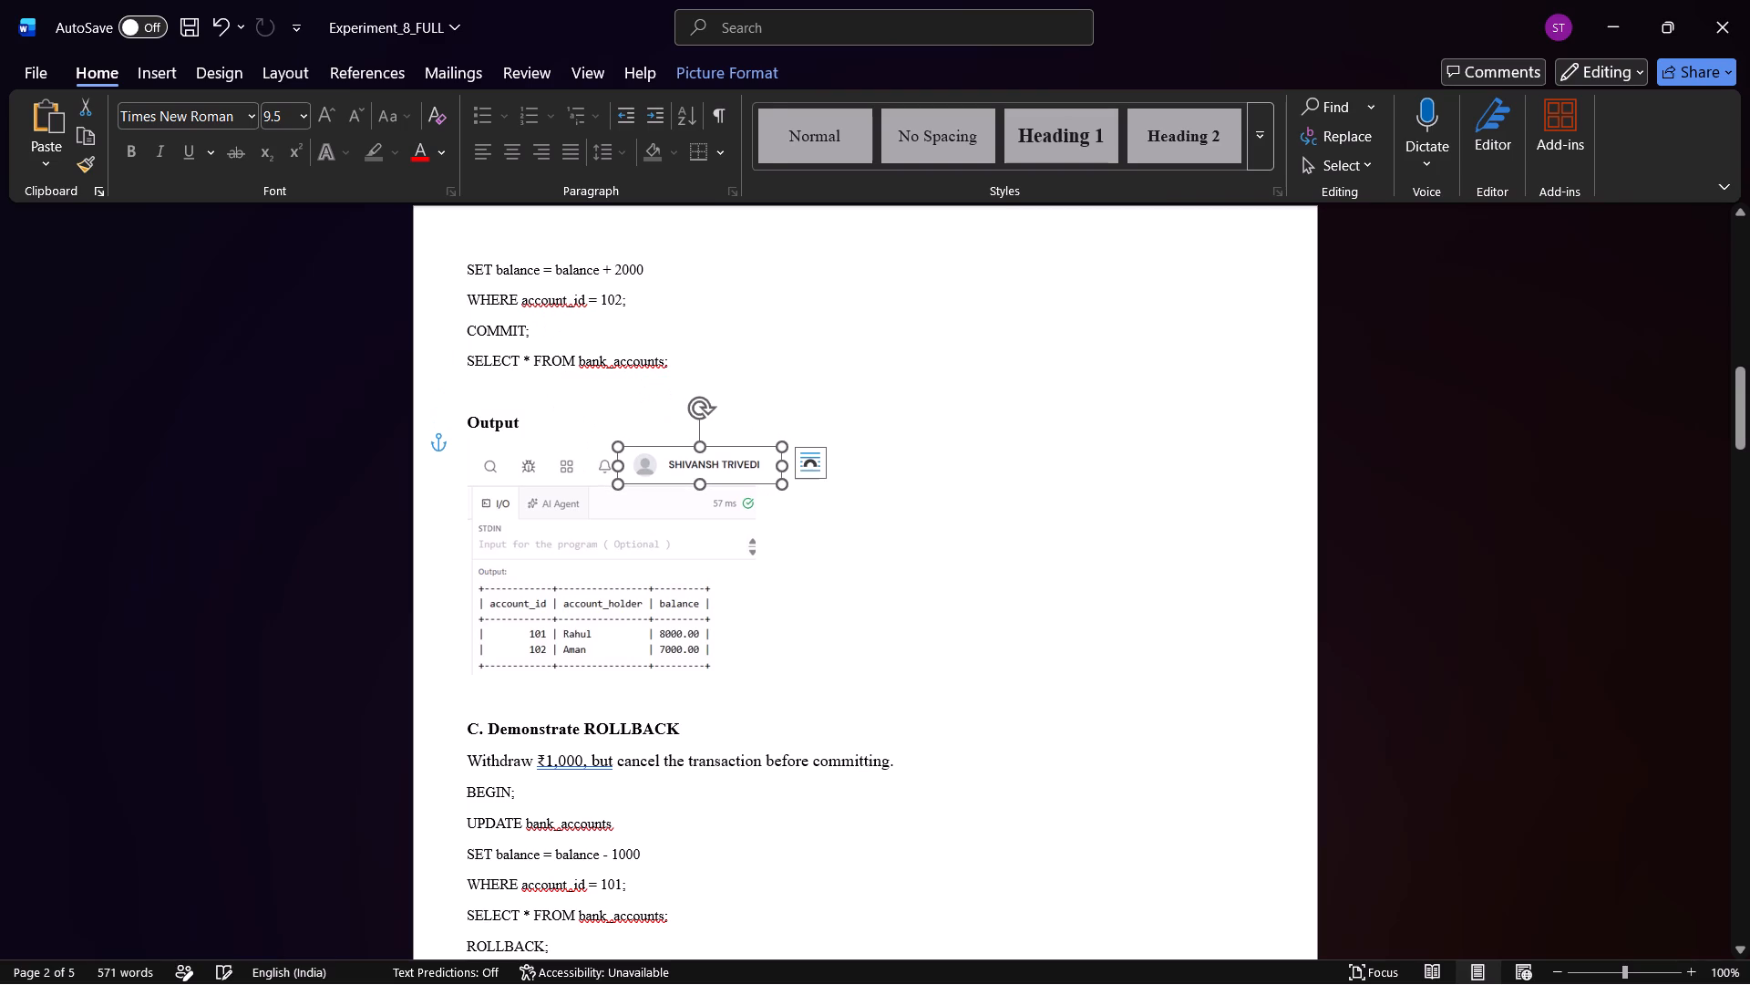
{"action": "left_click_drag", "start_coordinate": [788, 482], "coordinate": [766, 479]}
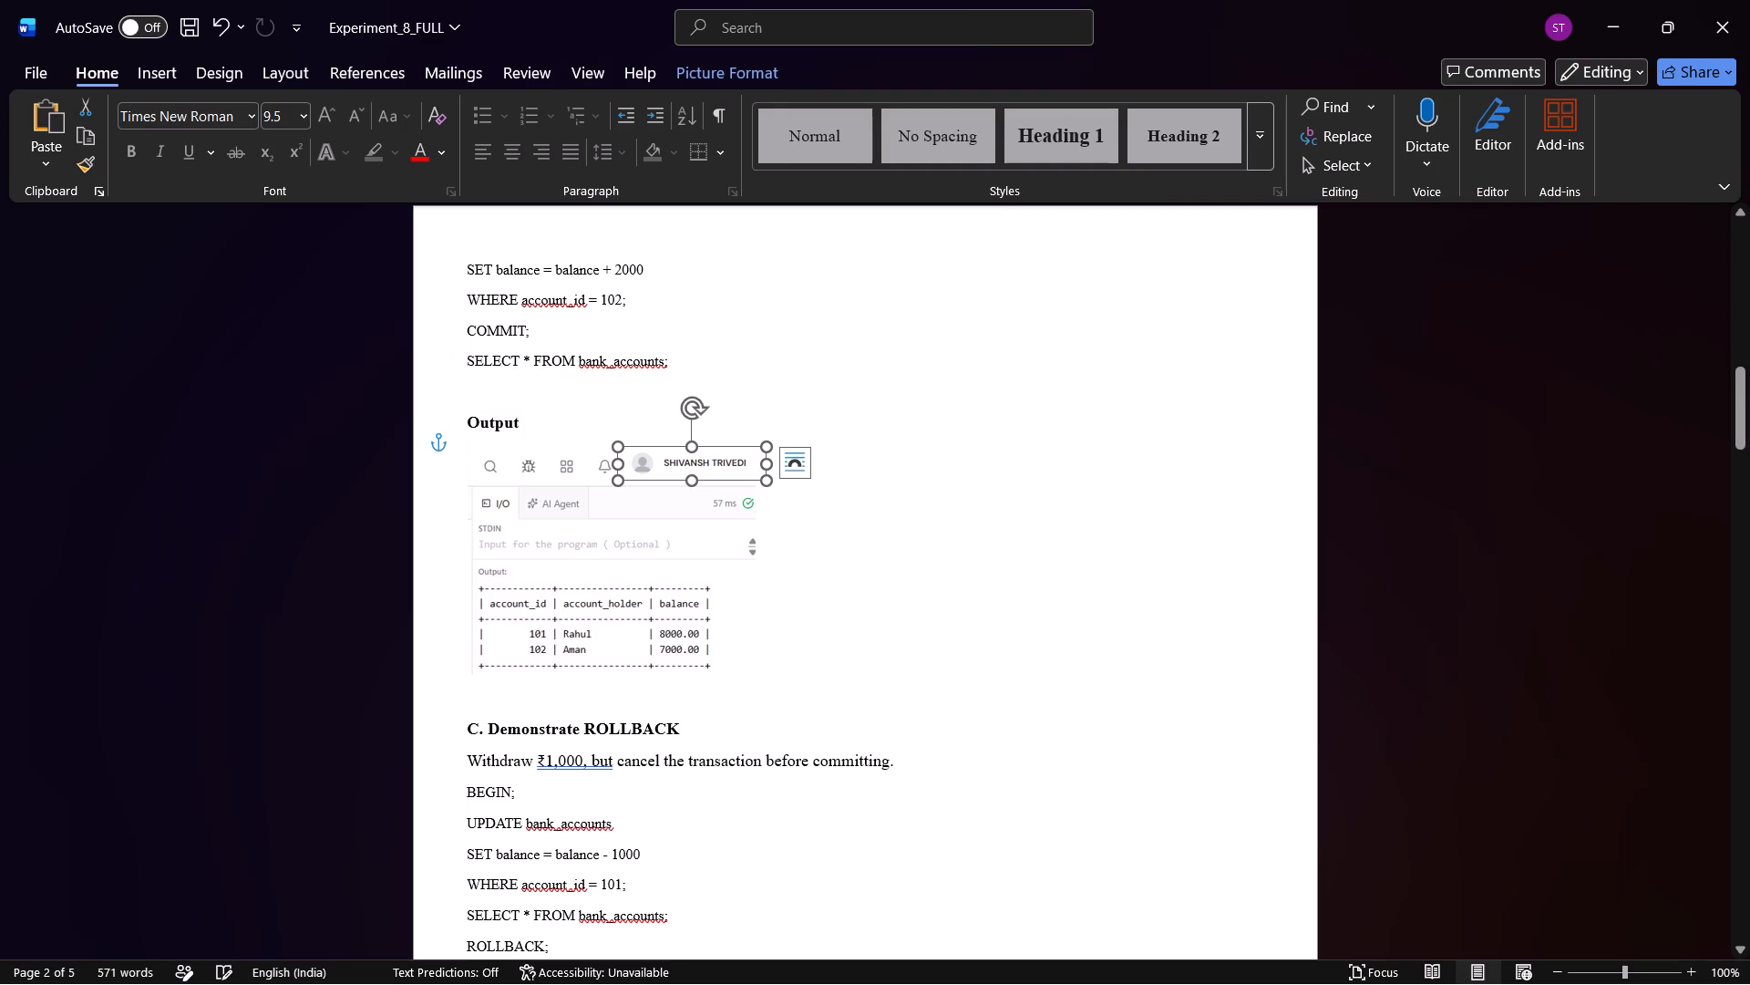
{"action": "left_click", "coordinate": [725, 453]}
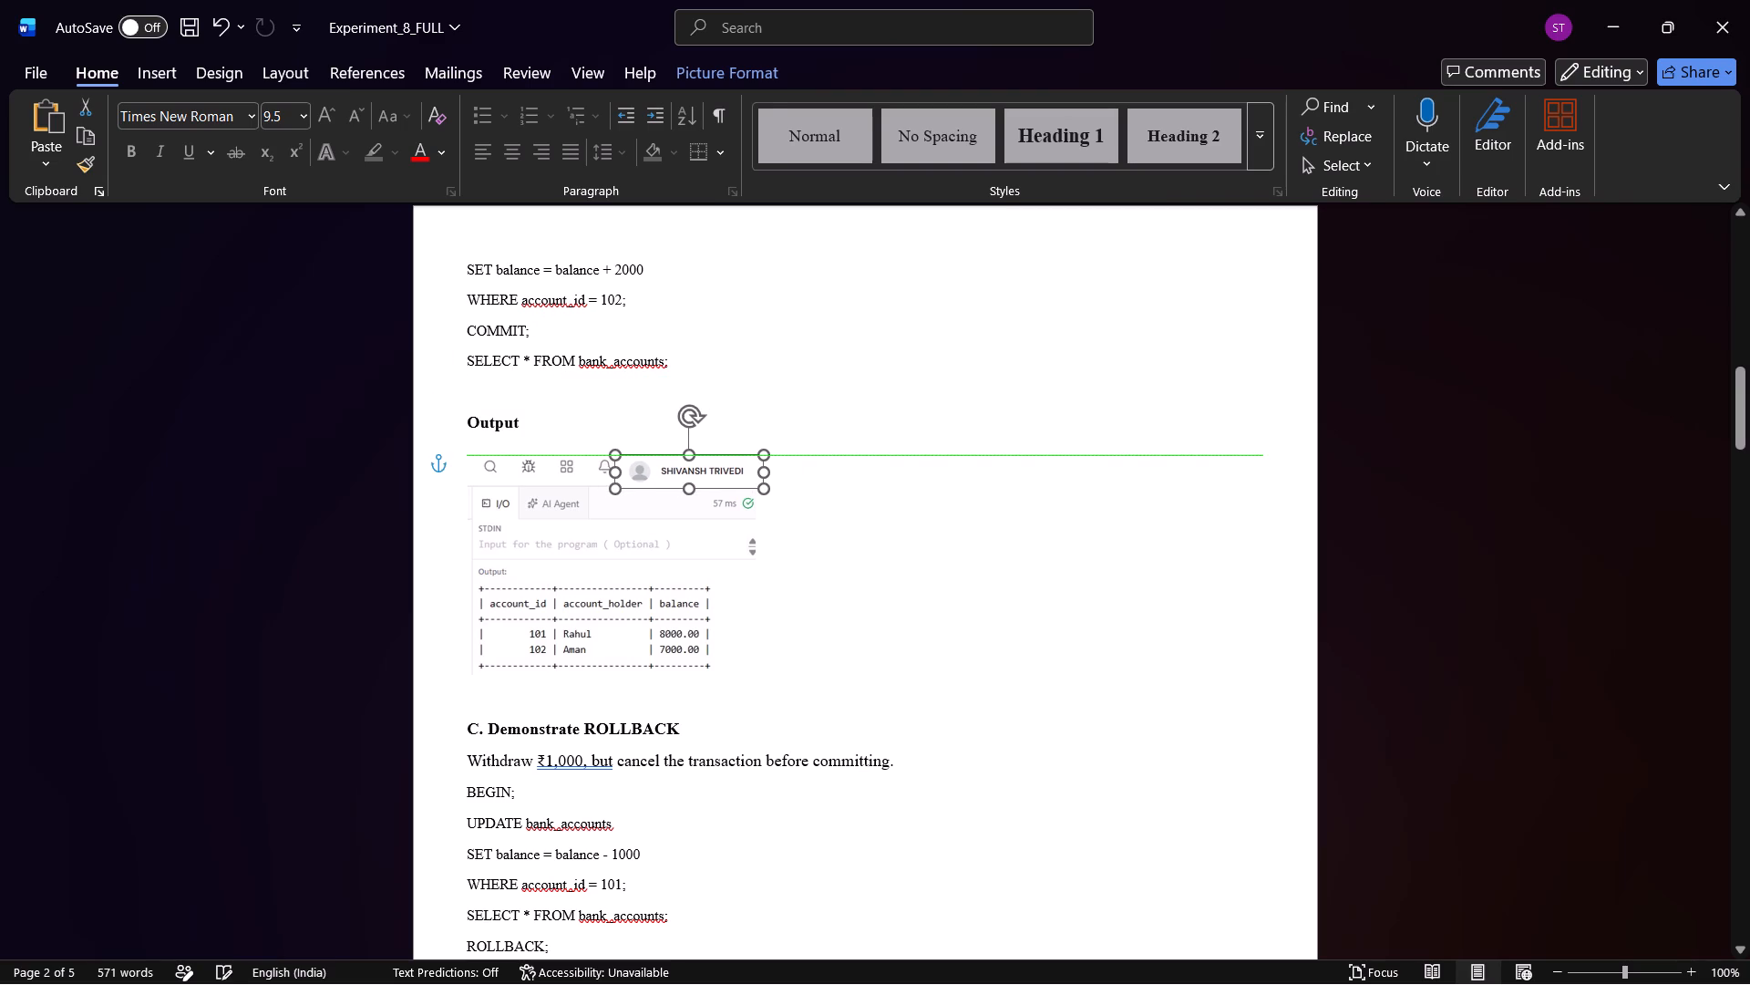
{"action": "left_click", "coordinate": [870, 402]}
Paste the name badge above section C's ROLLBACK output screenshot and wrap it in front of text.
{"action": "scroll", "coordinate": [901, 438], "scroll_direction": "down", "scroll_amount": 6}
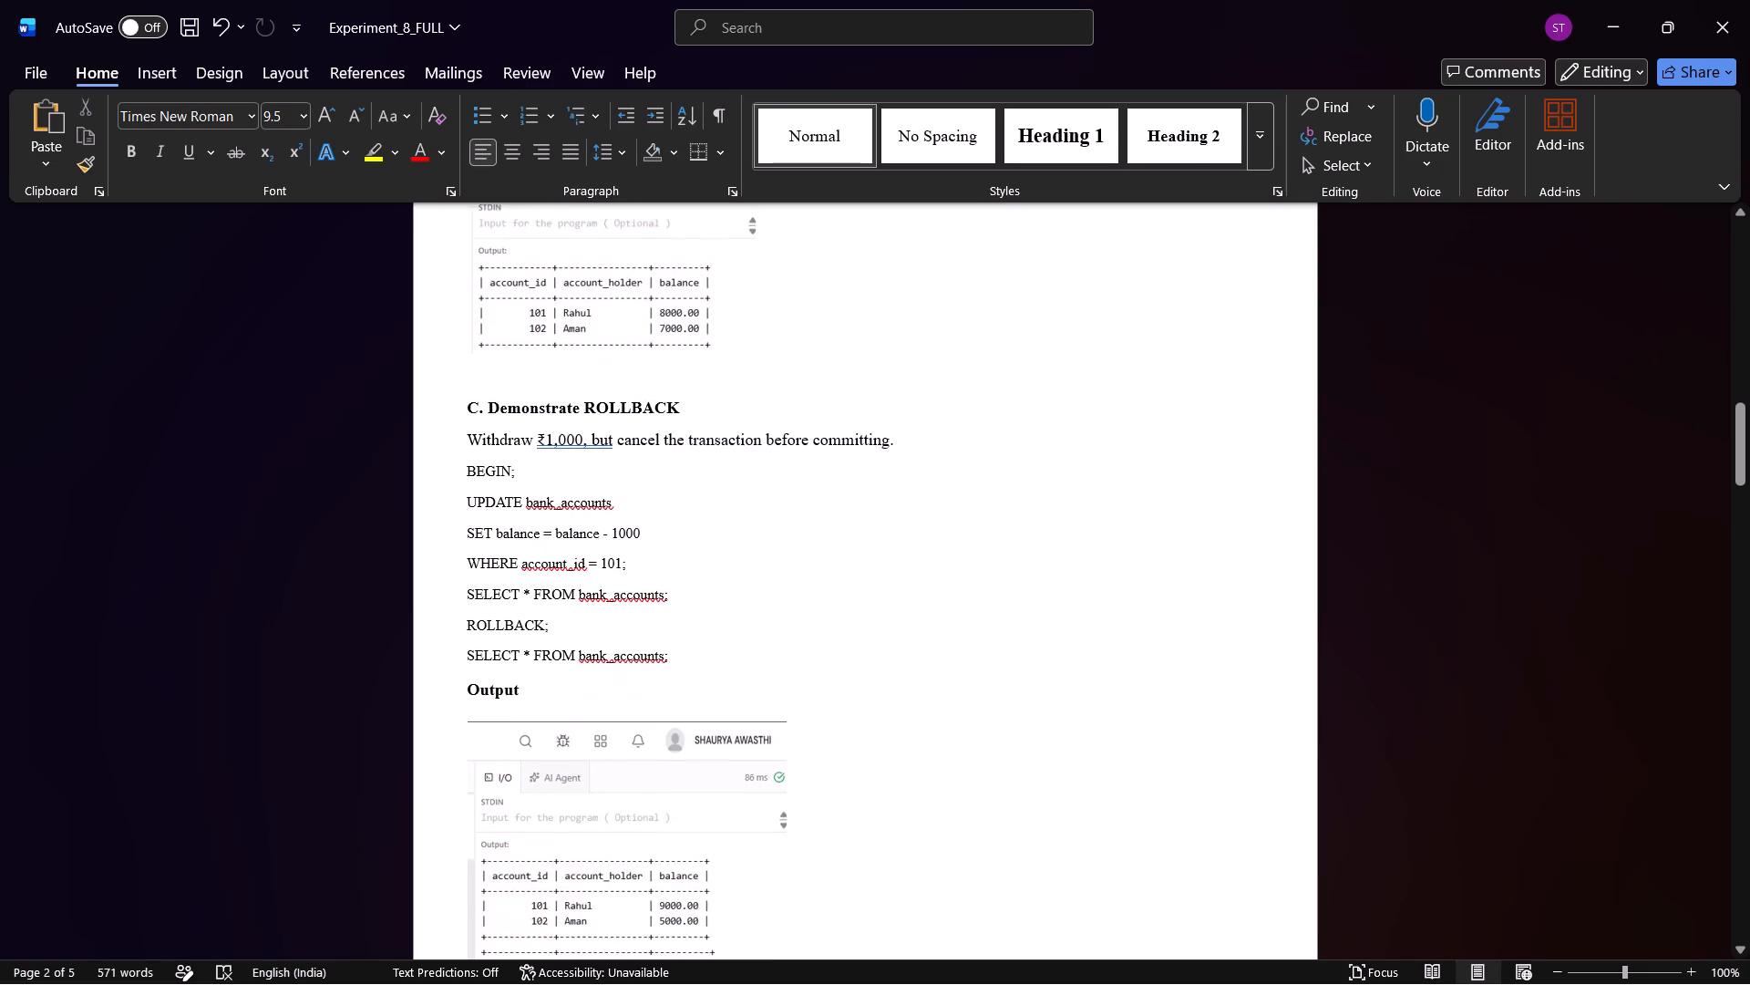
{"action": "scroll", "coordinate": [901, 438], "scroll_direction": "down", "scroll_amount": 4}
{"action": "left_click", "coordinate": [798, 436]}
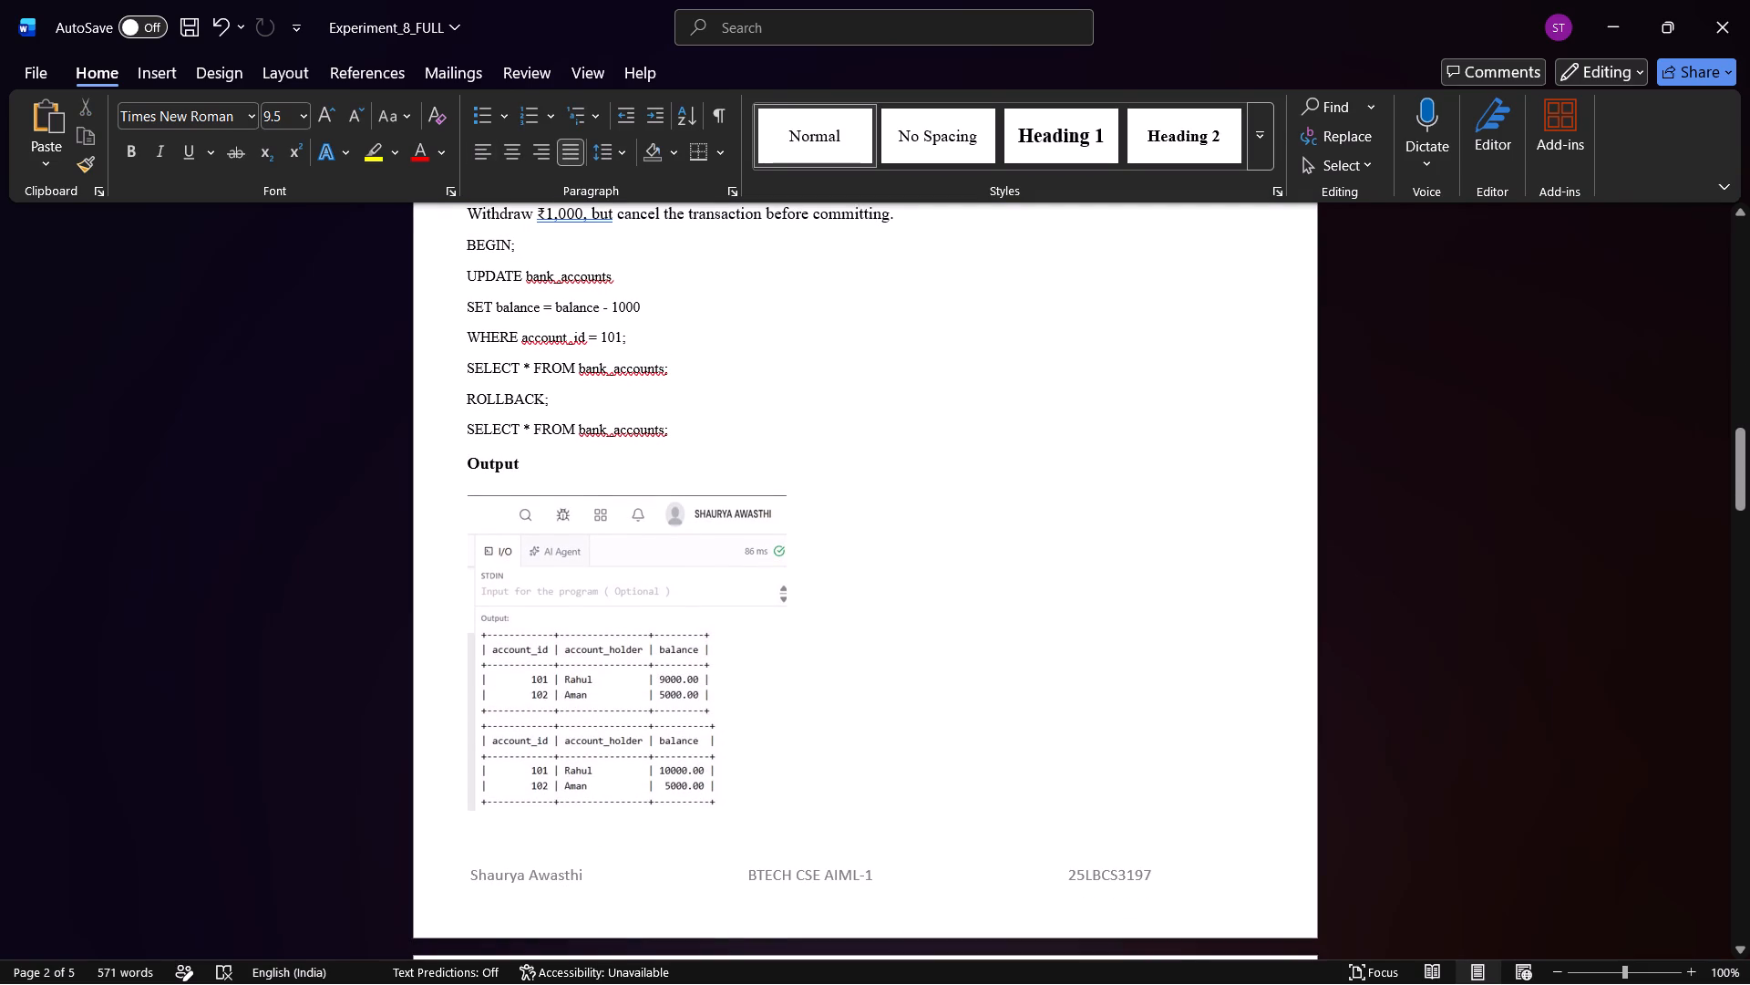
{"action": "key", "text": "ctrl+v"}
{"action": "left_click", "coordinate": [757, 439]}
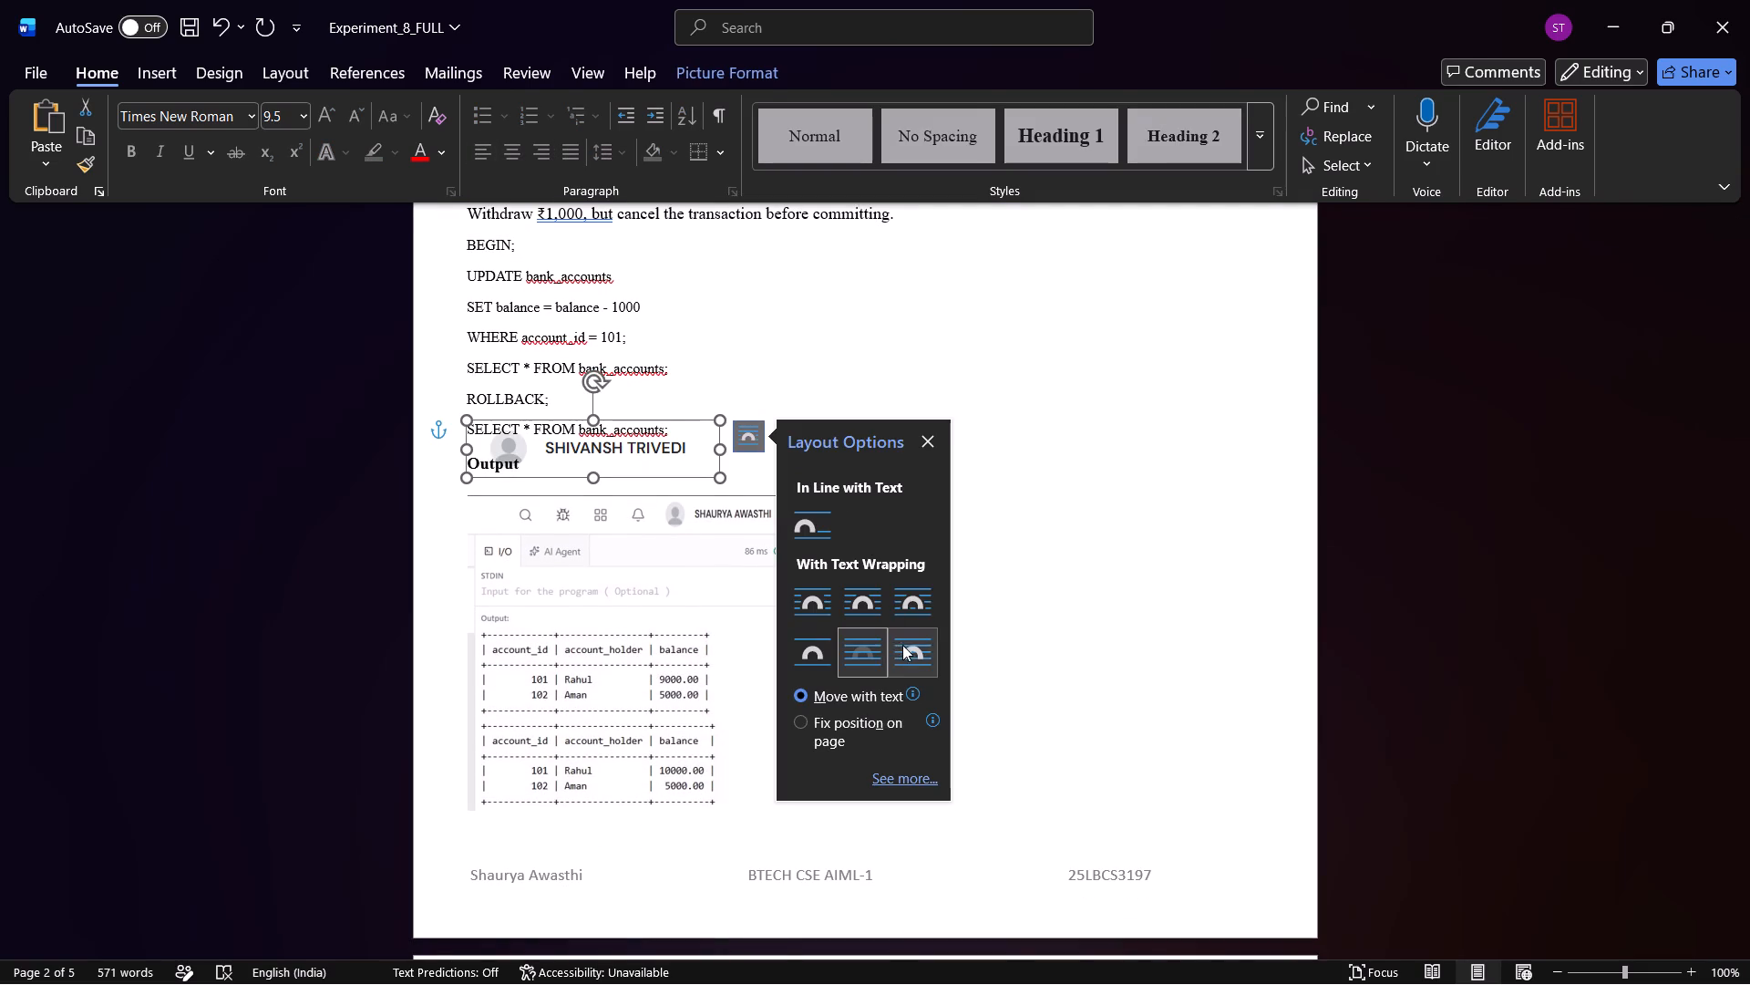
{"action": "left_click", "coordinate": [897, 642]}
Resize the pasted badge and align it over the existing name in the ROLLBACK output screenshot.
{"action": "left_click_drag", "start_coordinate": [723, 480], "coordinate": [713, 472]}
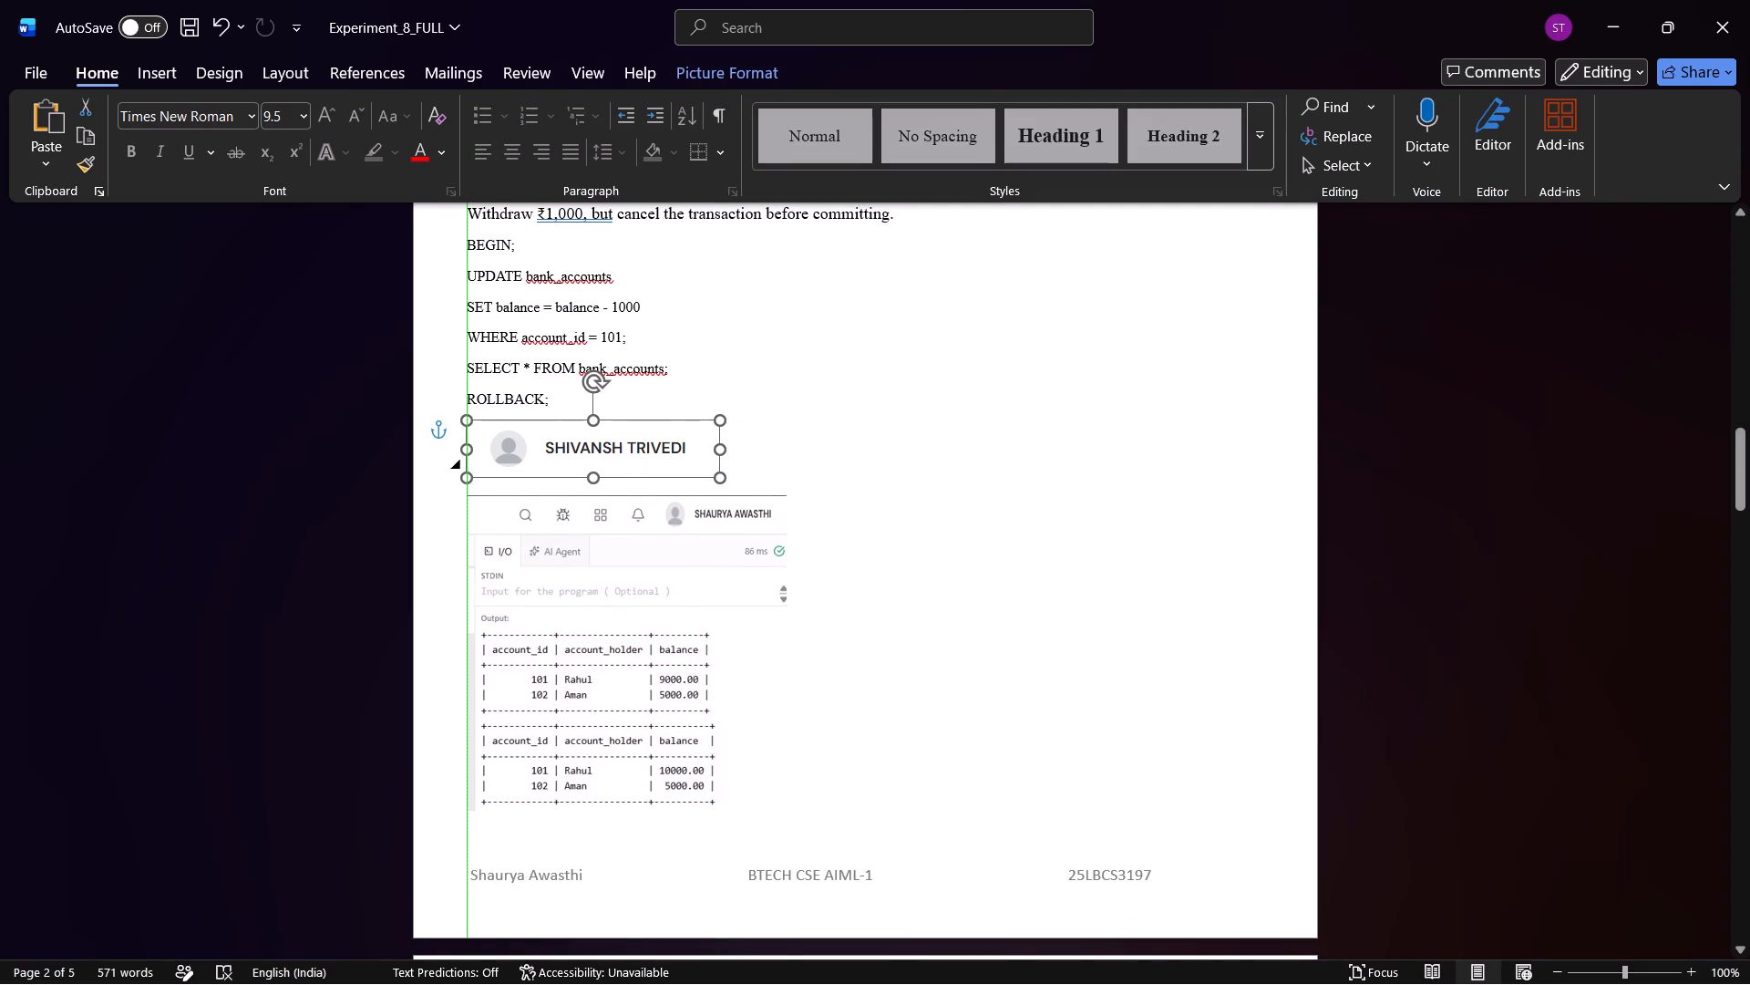
{"action": "left_click_drag", "start_coordinate": [713, 472], "coordinate": [679, 454]}
{"action": "left_click_drag", "start_coordinate": [679, 449], "coordinate": [649, 448]}
{"action": "left_click_drag", "start_coordinate": [650, 475], "coordinate": [631, 455]}
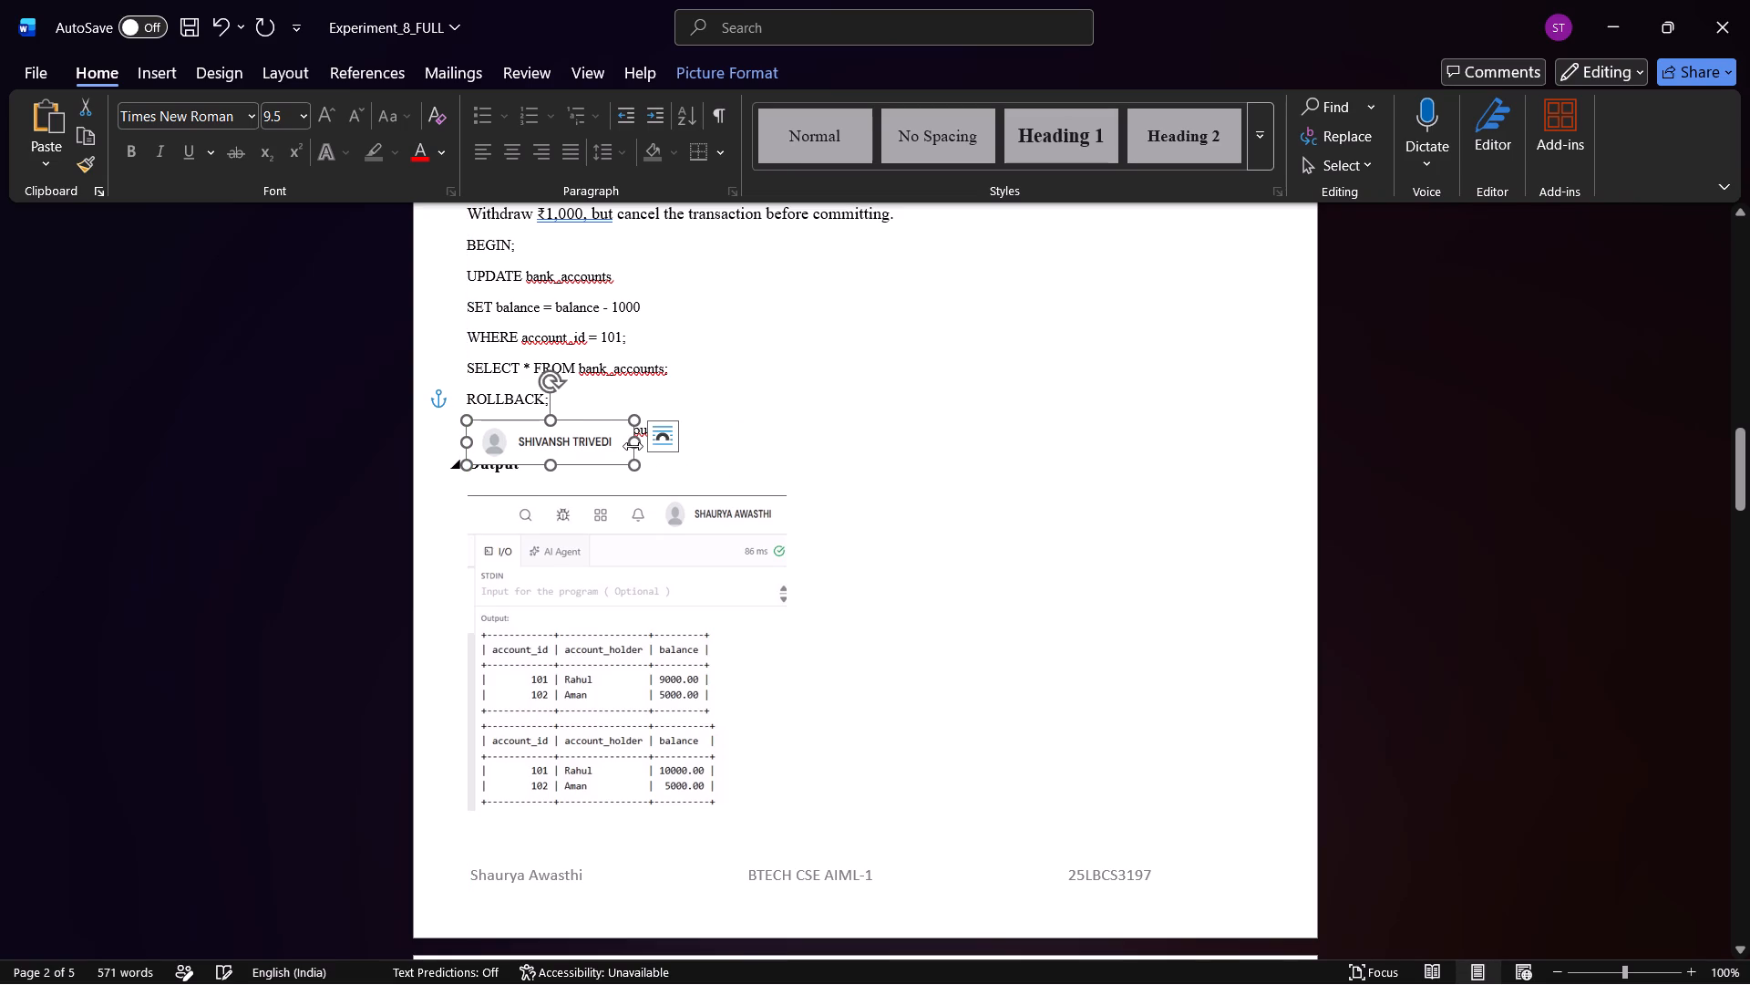
{"action": "left_click_drag", "start_coordinate": [633, 446], "coordinate": [620, 447]}
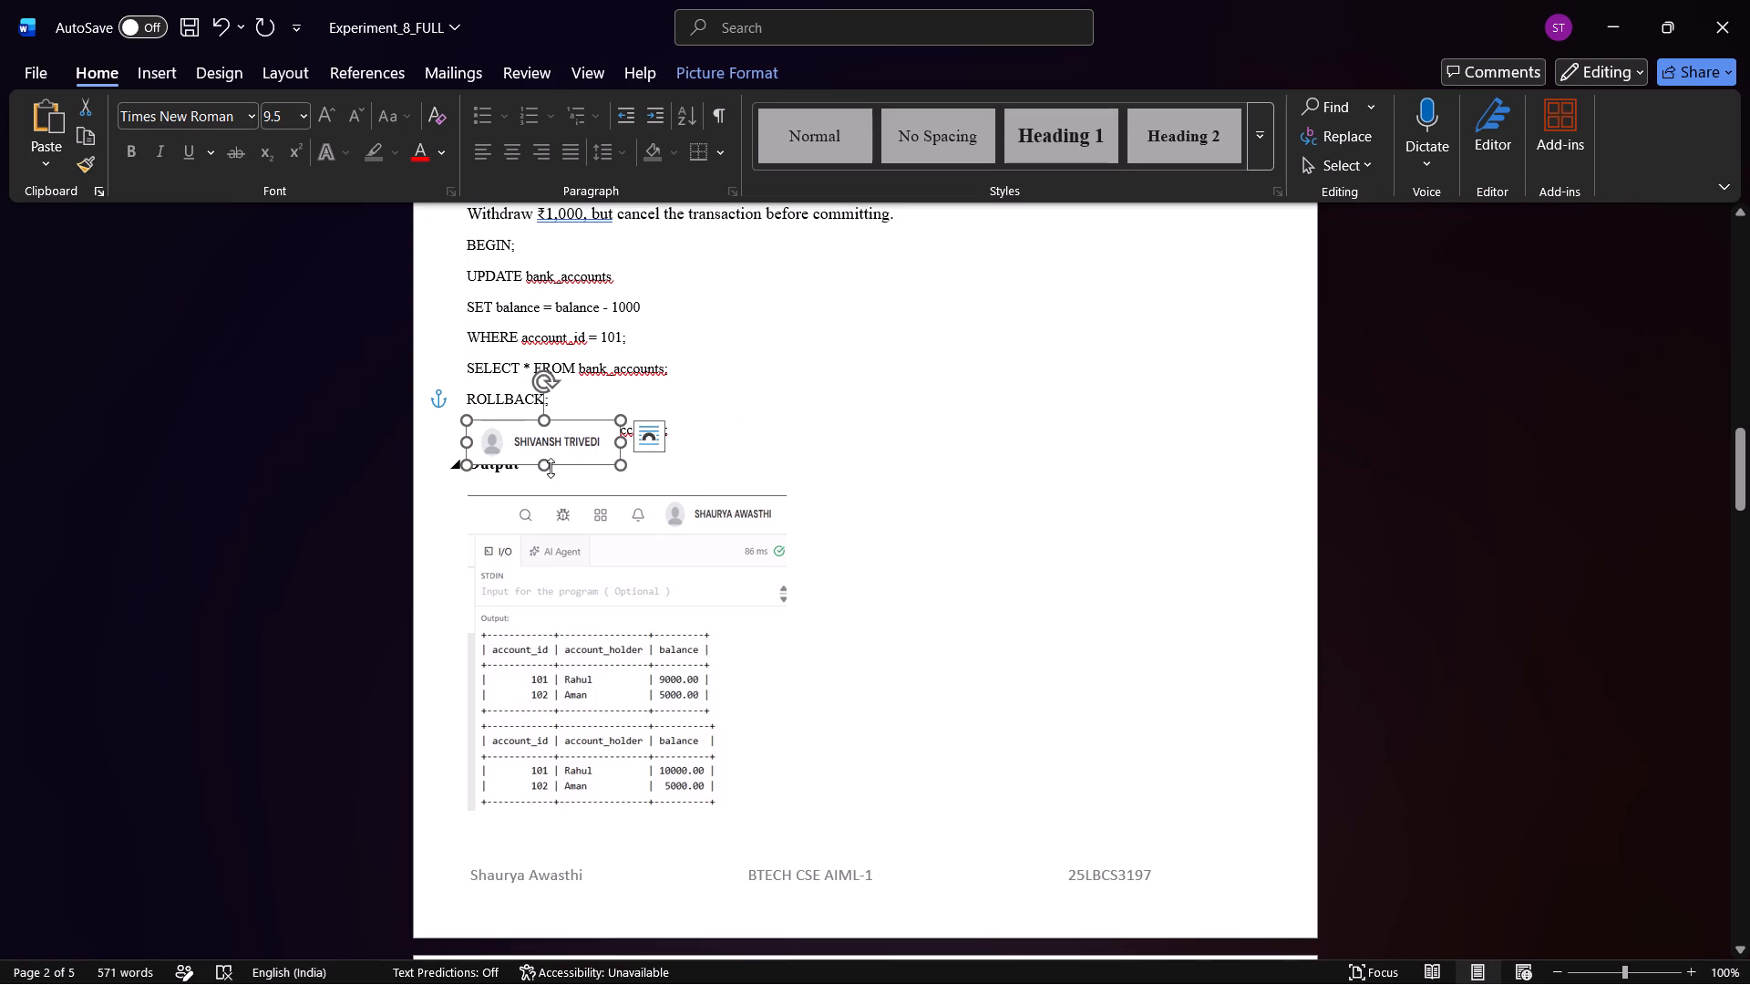
{"action": "left_click_drag", "start_coordinate": [551, 468], "coordinate": [551, 456]}
{"action": "left_click_drag", "start_coordinate": [563, 435], "coordinate": [664, 474]}
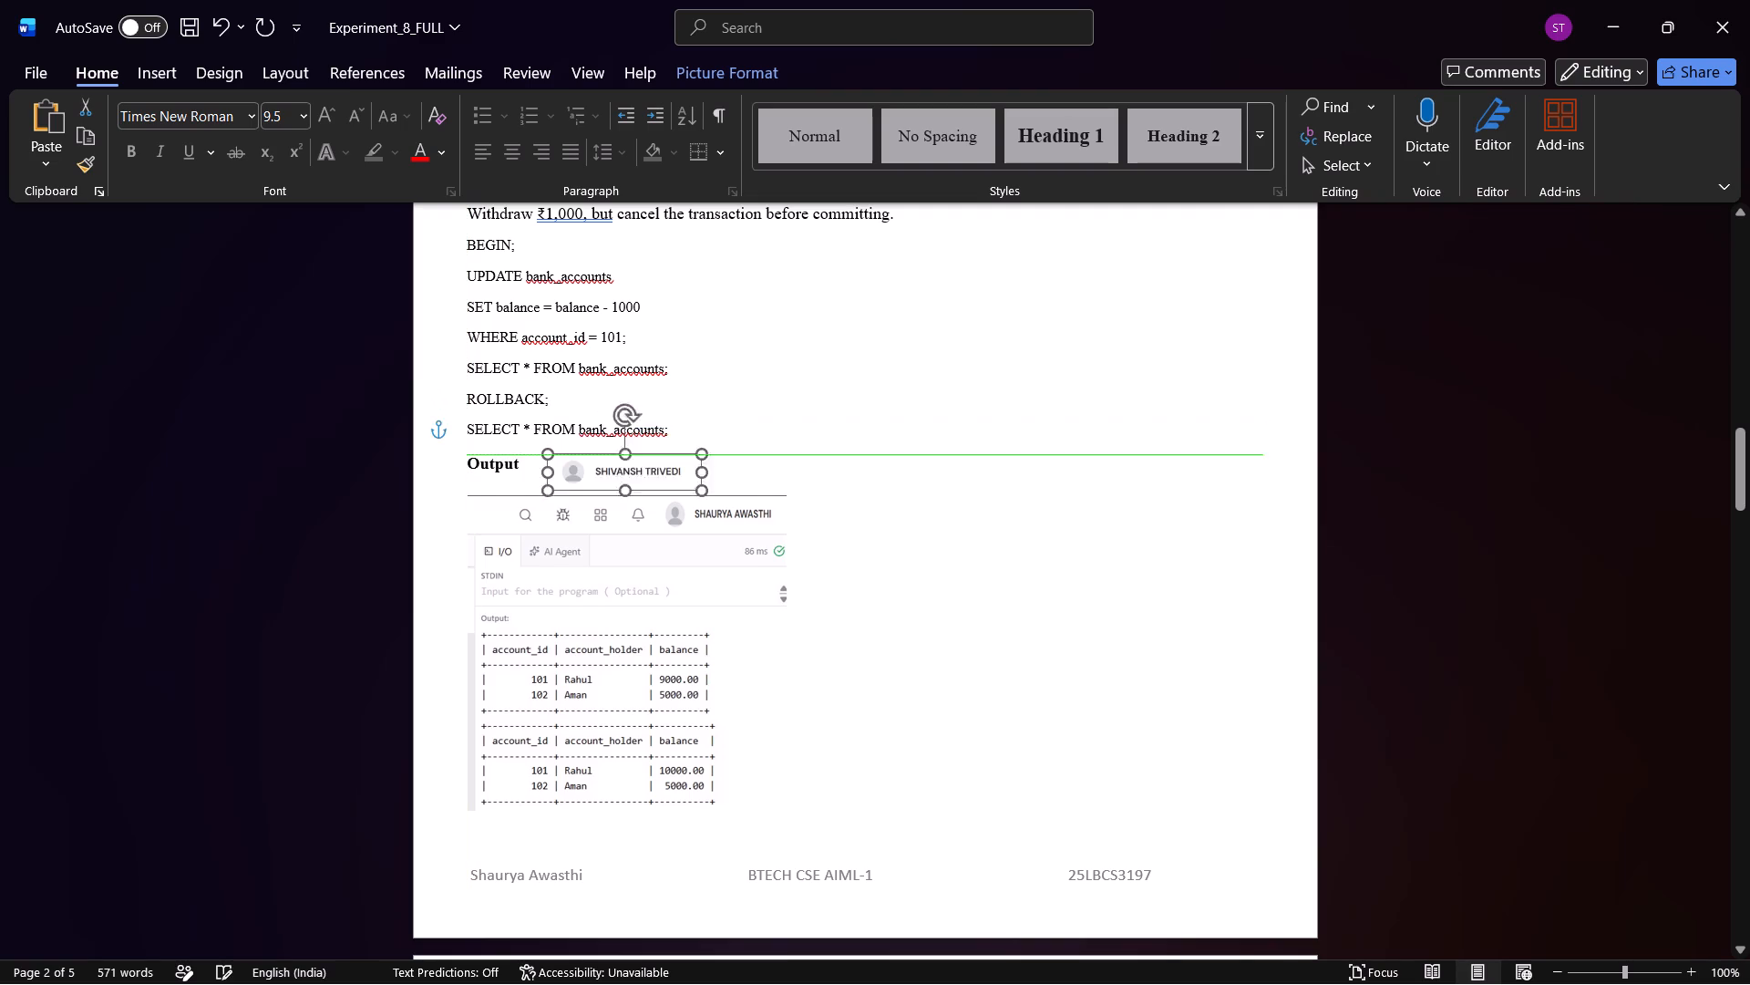
{"action": "left_click_drag", "start_coordinate": [664, 474], "coordinate": [746, 512]}
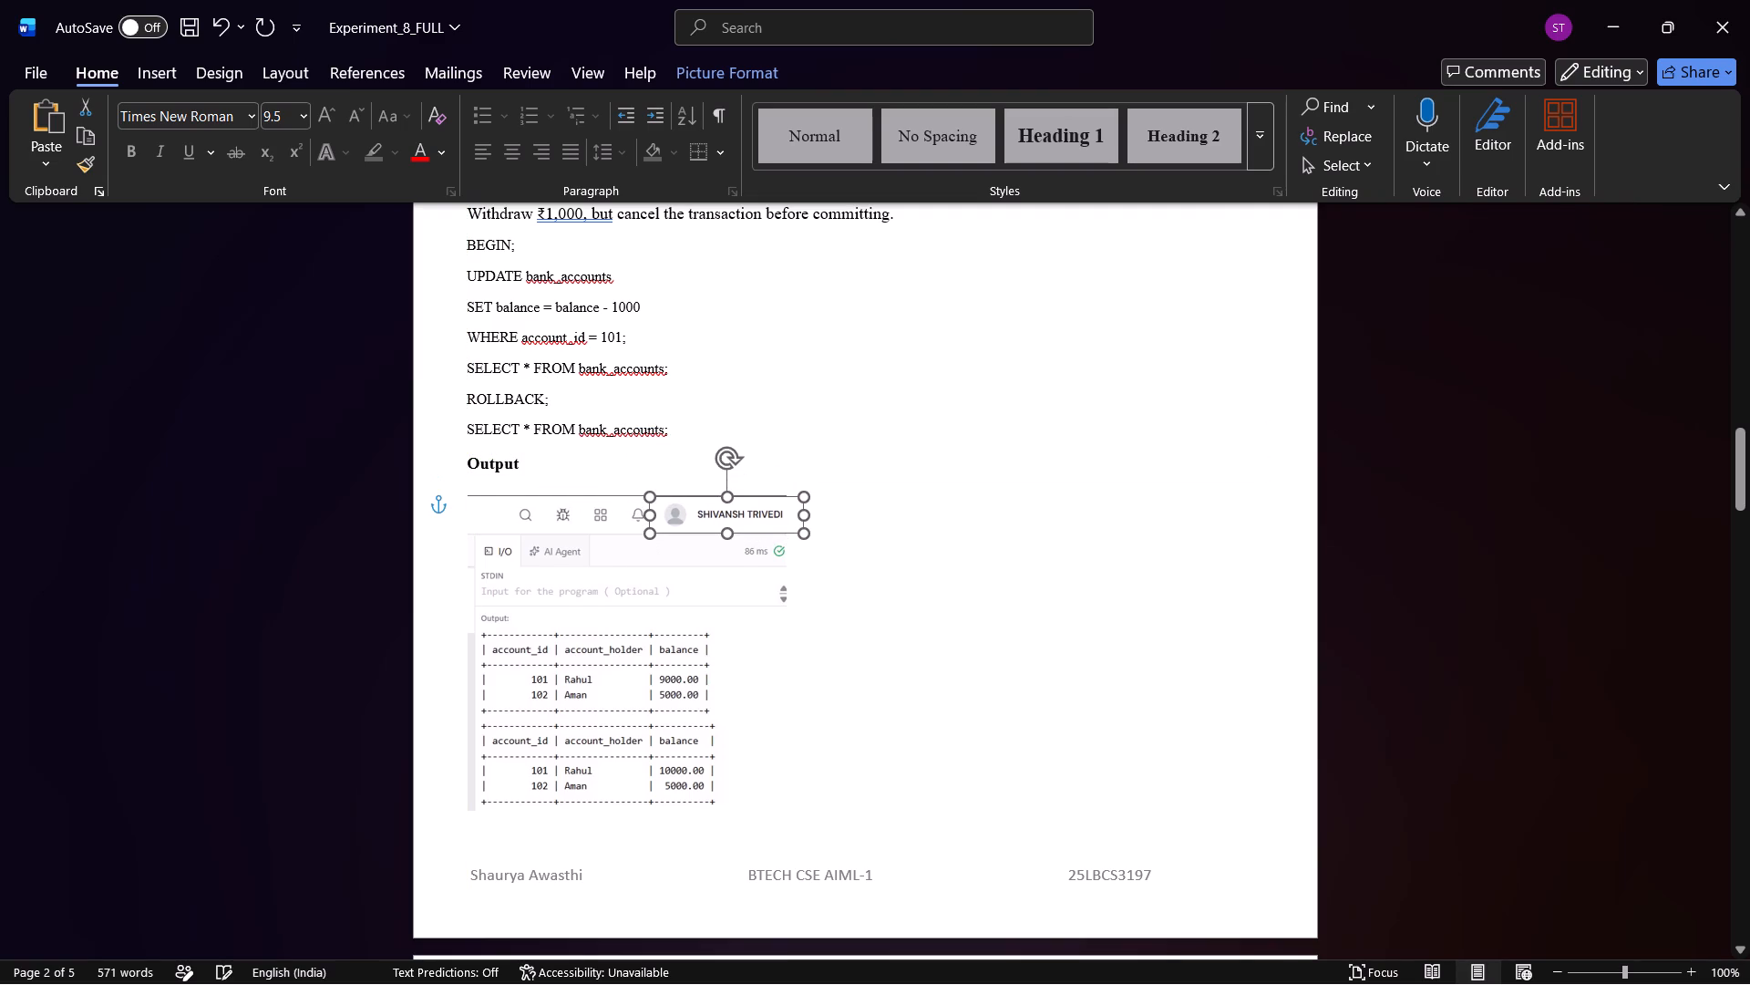
{"action": "left_click_drag", "start_coordinate": [746, 512], "coordinate": [745, 513]}
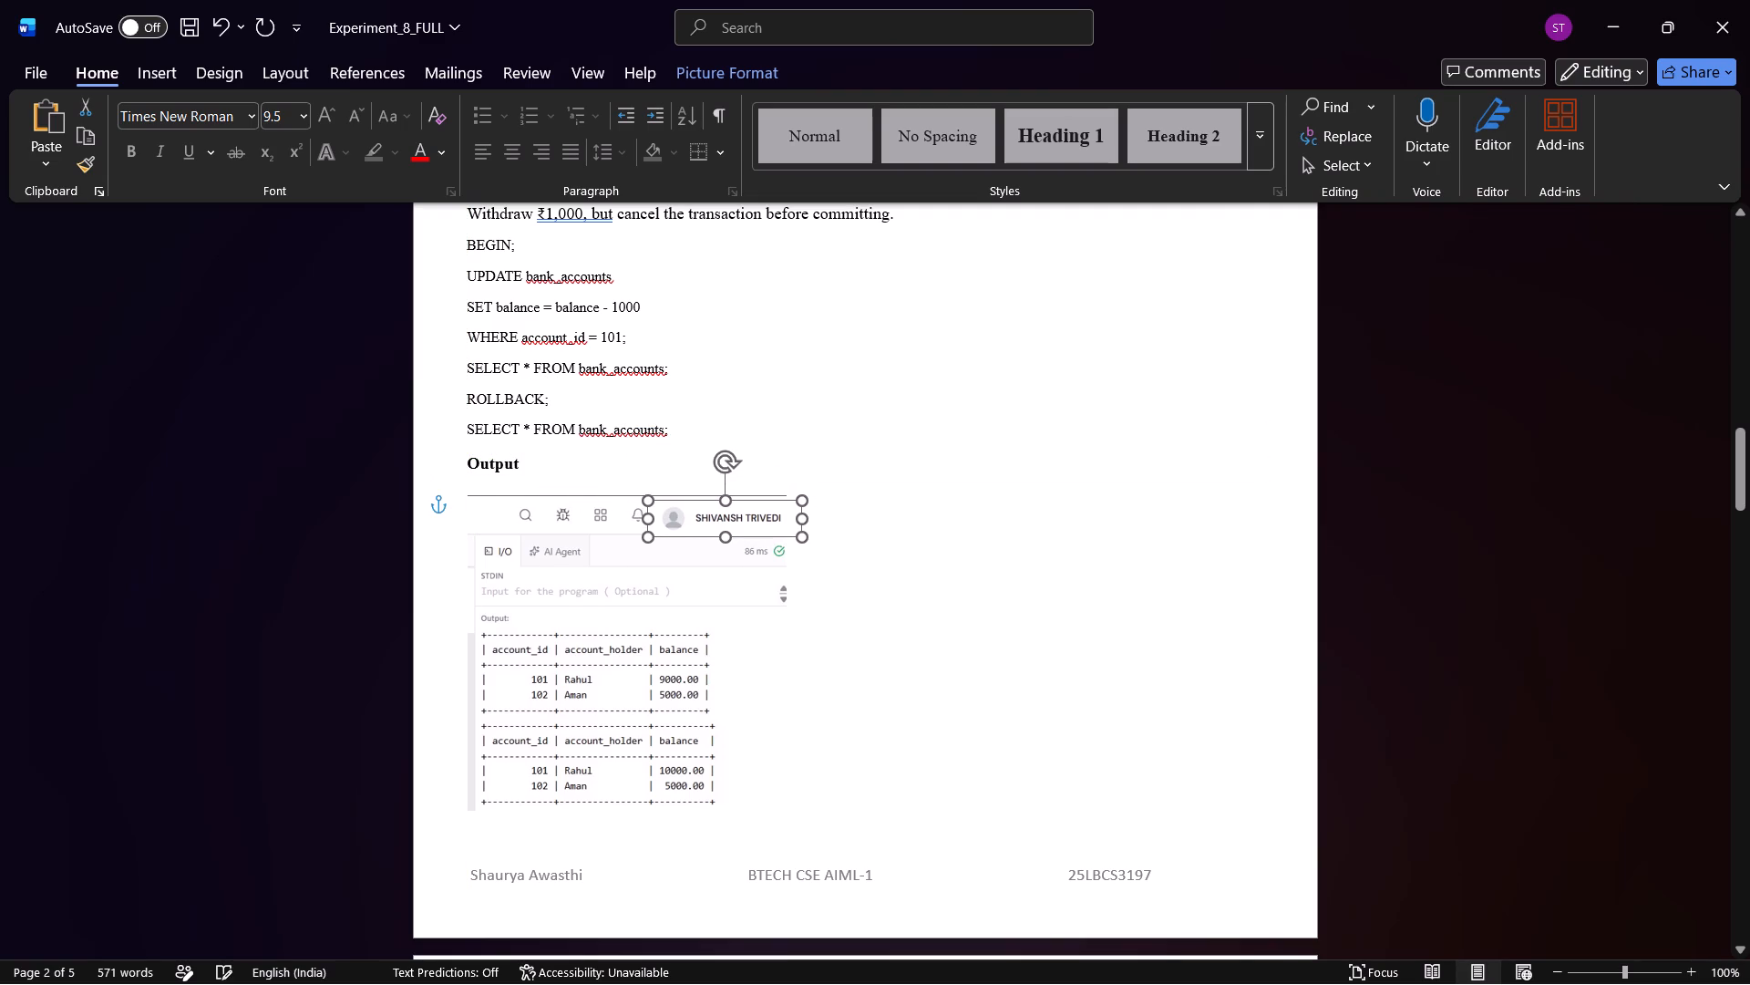
{"action": "left_click_drag", "start_coordinate": [745, 513], "coordinate": [745, 512]}
{"action": "left_click", "coordinate": [910, 640]}
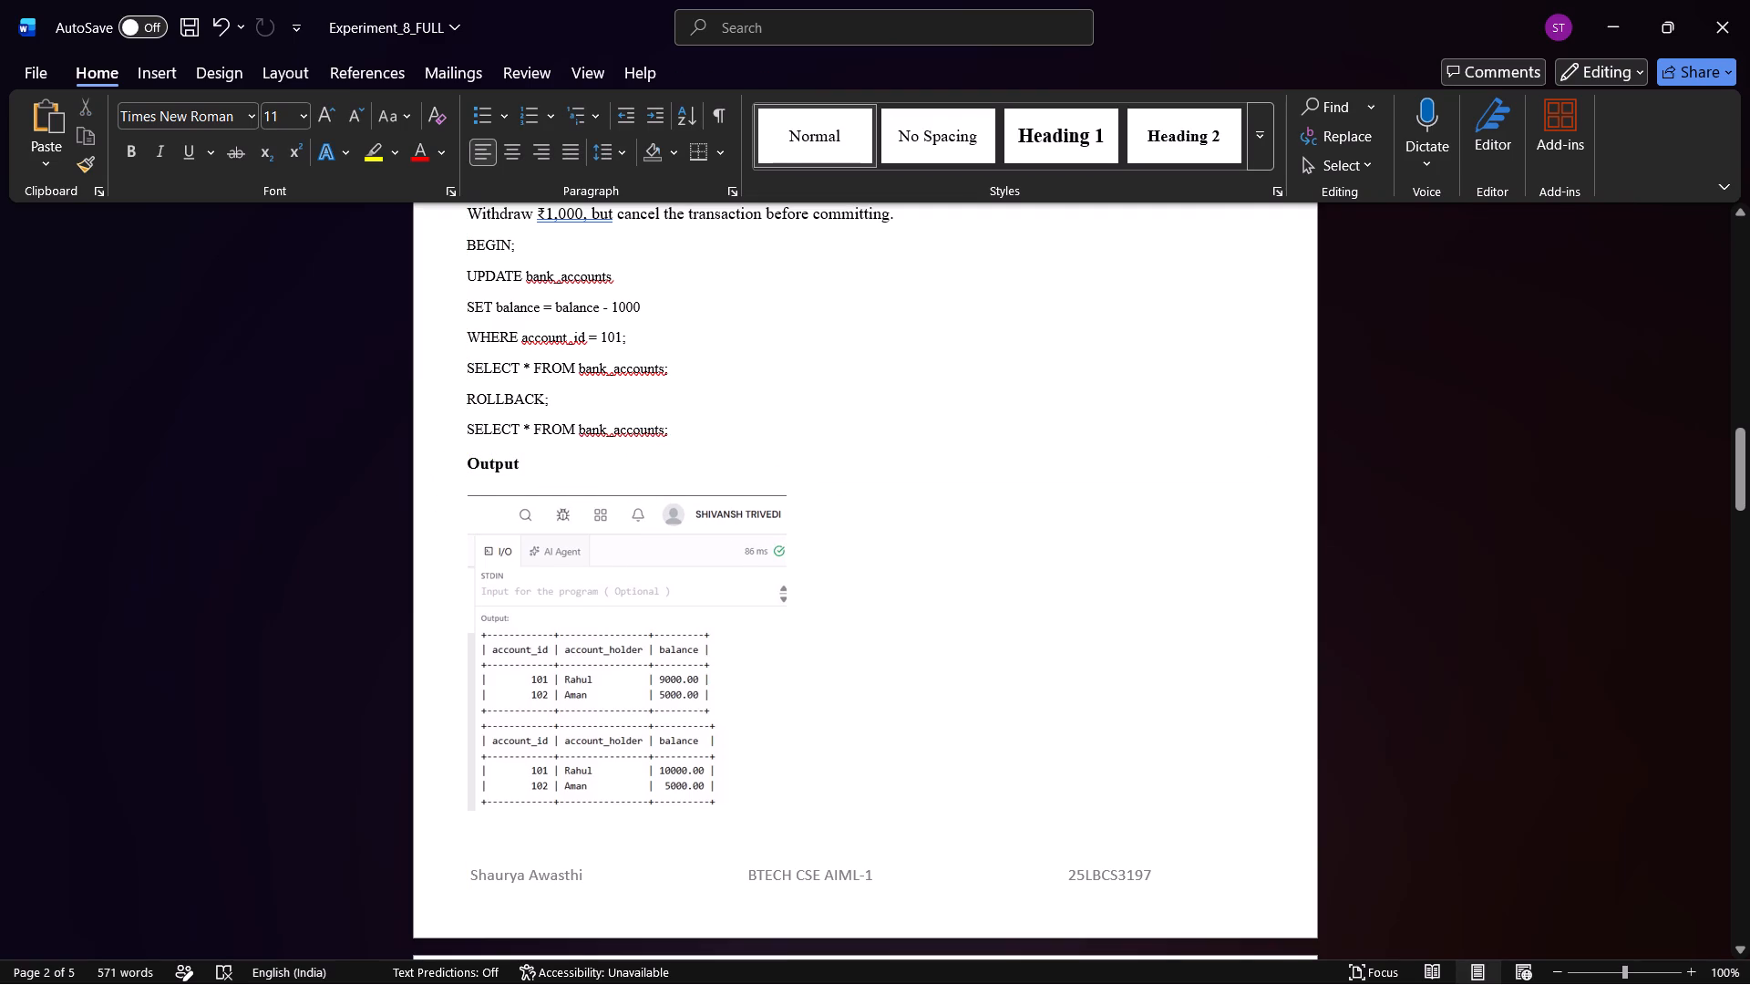
Paste the name badge above the SAVEPOINT section's output screenshot on page 3 and wrap it in front of text.
{"action": "scroll", "coordinate": [945, 578], "scroll_direction": "down", "scroll_amount": 13}
{"action": "scroll", "coordinate": [937, 572], "scroll_direction": "up", "scroll_amount": 1}
{"action": "scroll", "coordinate": [937, 572], "scroll_direction": "down", "scroll_amount": 11}
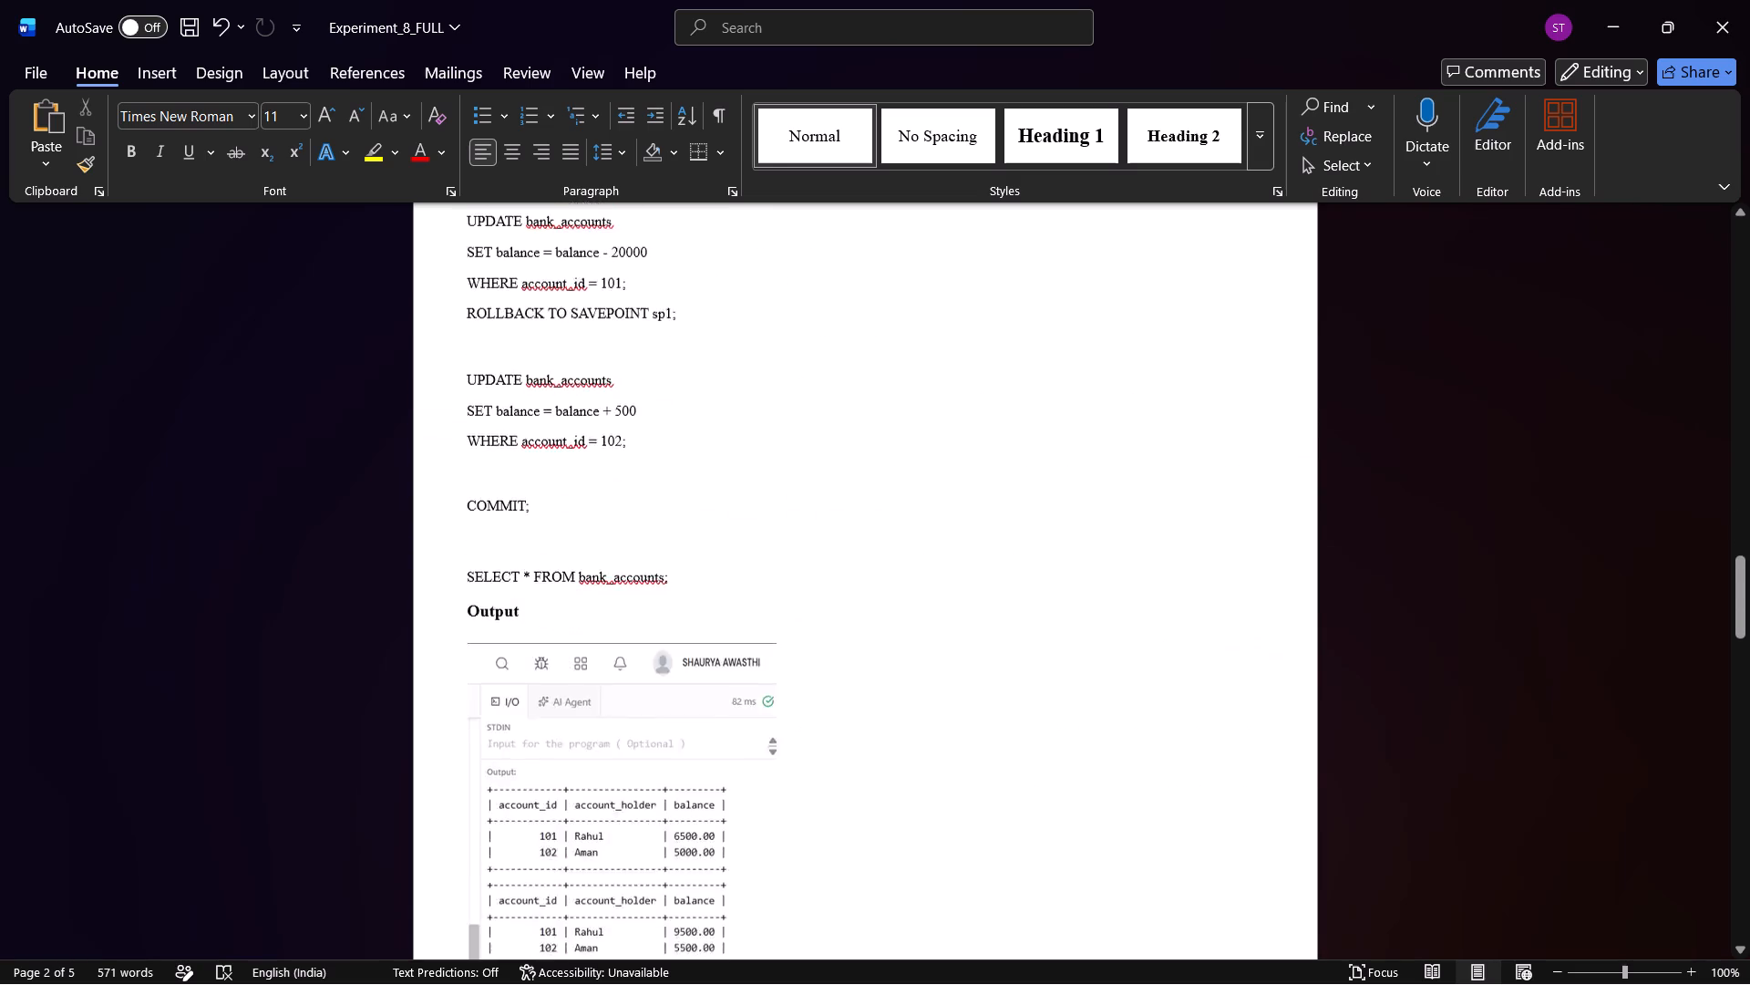
{"action": "scroll", "coordinate": [936, 568], "scroll_direction": "down", "scroll_amount": 2}
{"action": "left_click", "coordinate": [842, 304]}
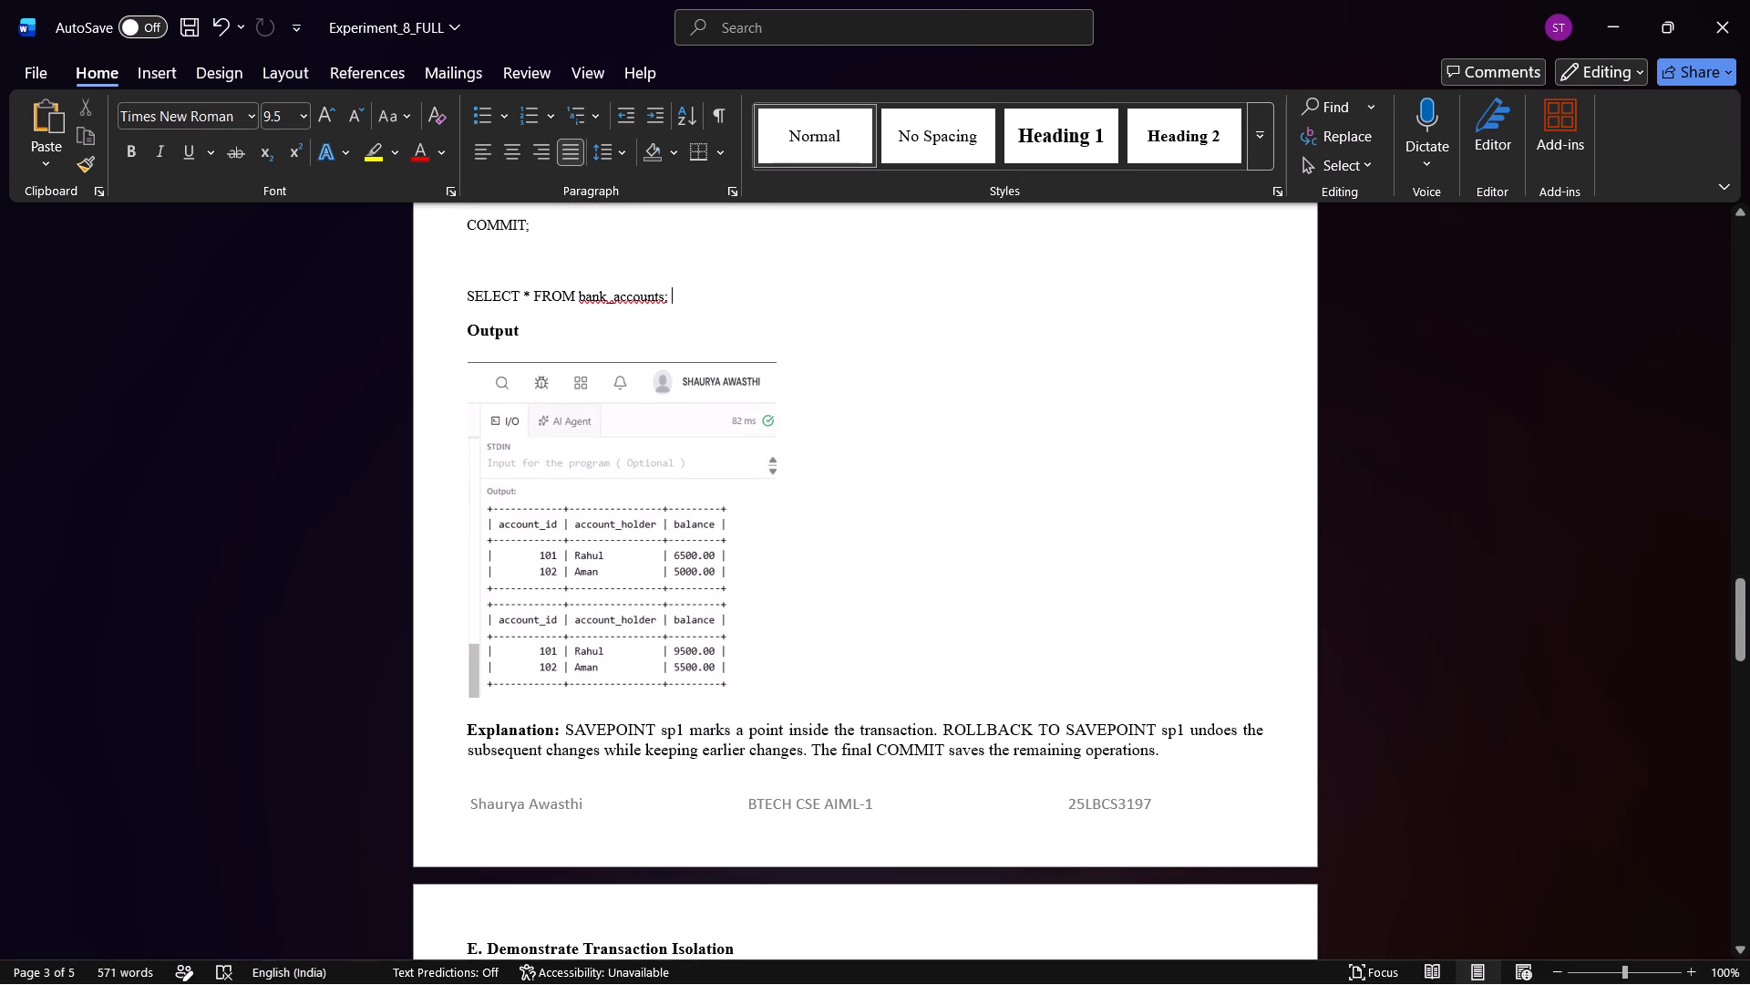
{"action": "key", "text": "ctrl+v"}
{"action": "left_click", "coordinate": [754, 301]}
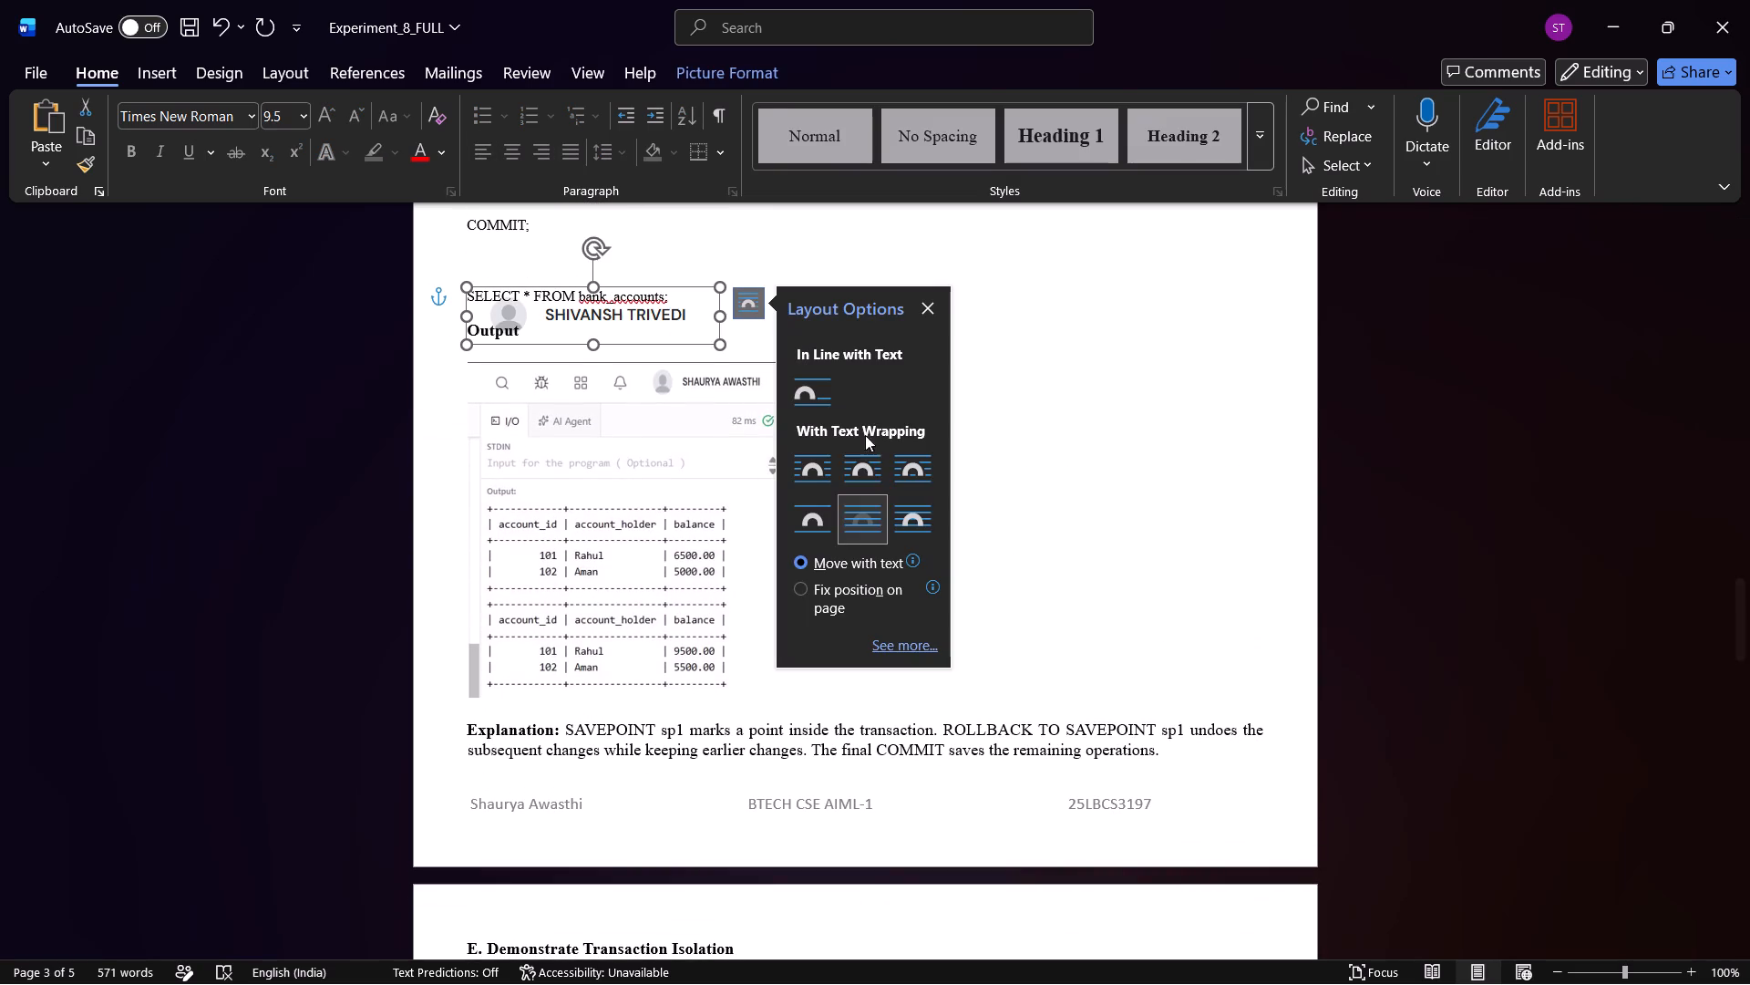
{"action": "left_click", "coordinate": [891, 505]}
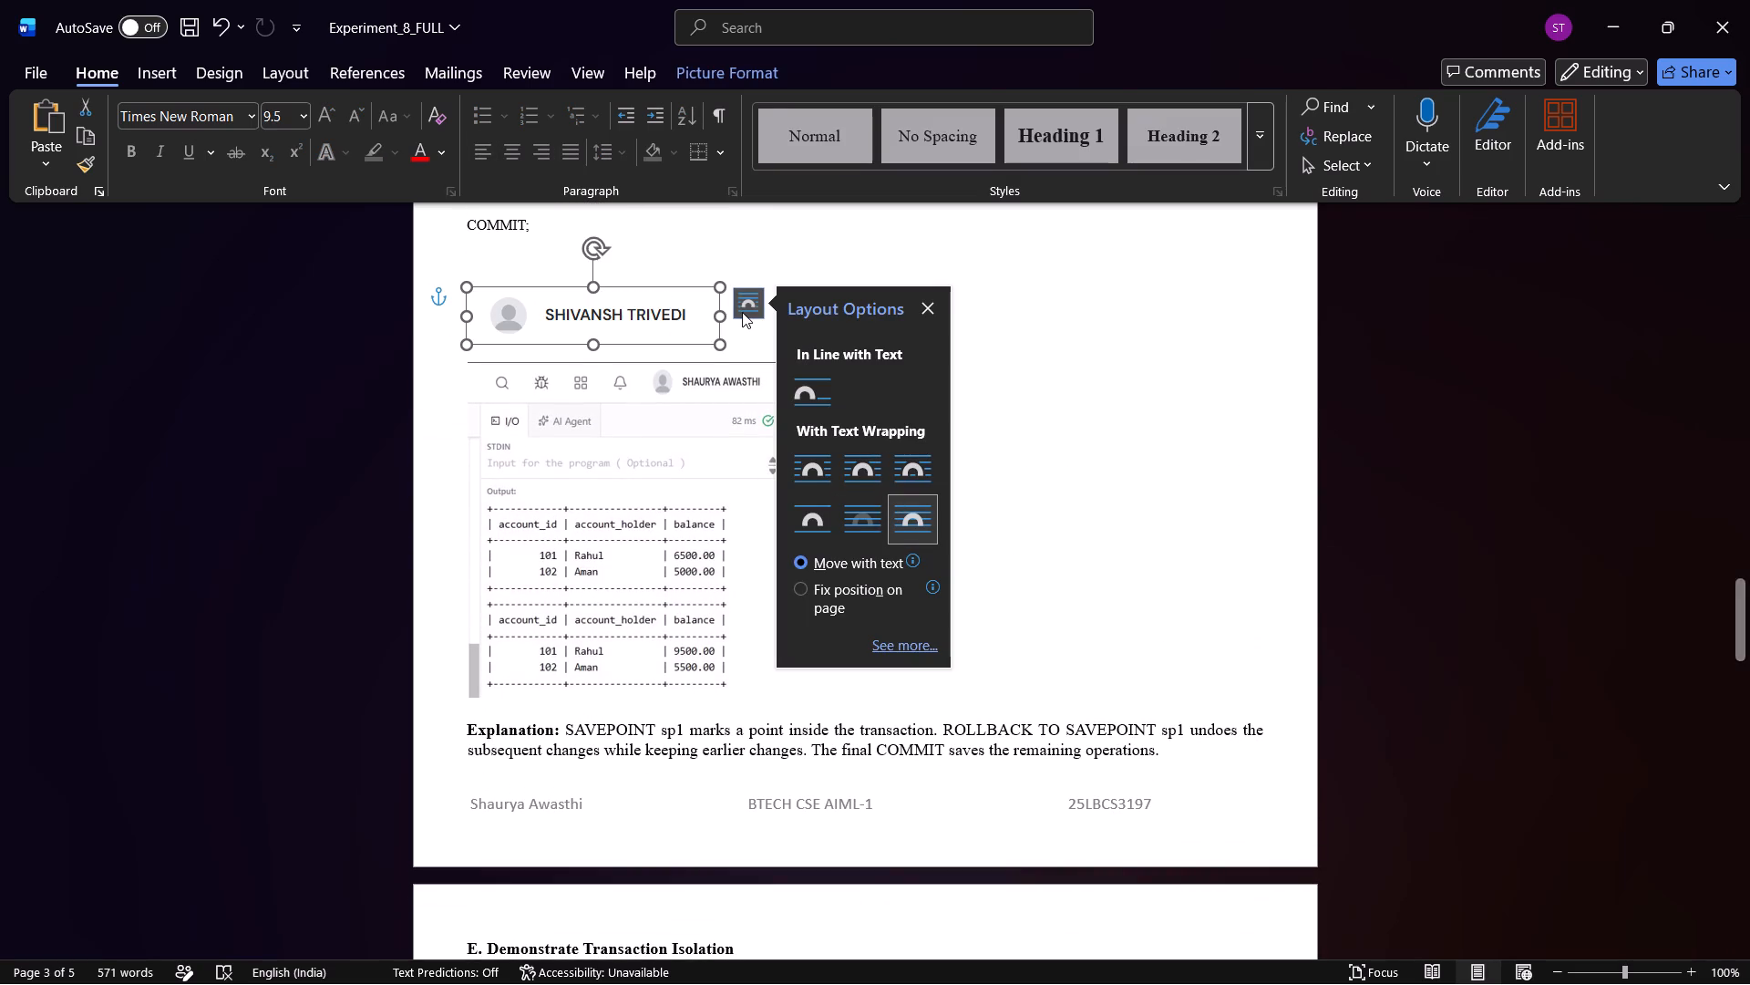
{"action": "left_click", "coordinate": [742, 311]}
{"action": "left_click", "coordinate": [757, 316]}
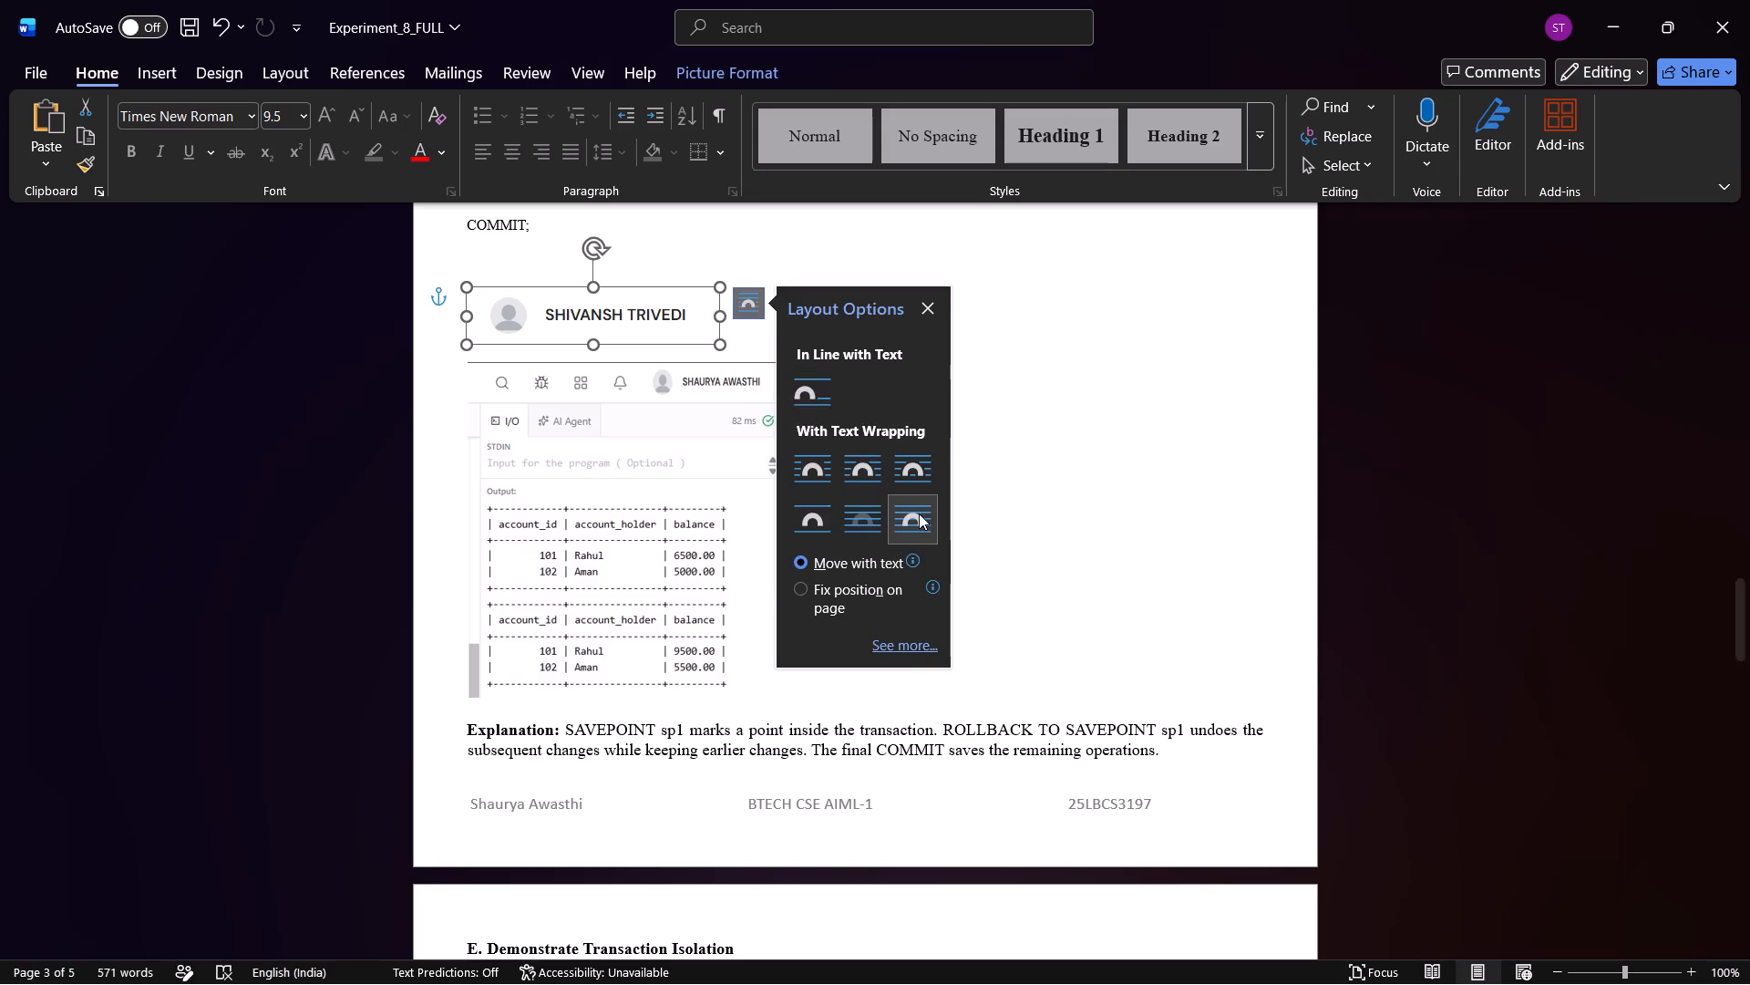
Shrink the pasted badge and align it over the existing name in the SAVEPOINT section's output screenshot.
{"action": "left_click_drag", "start_coordinate": [717, 340], "coordinate": [669, 328]}
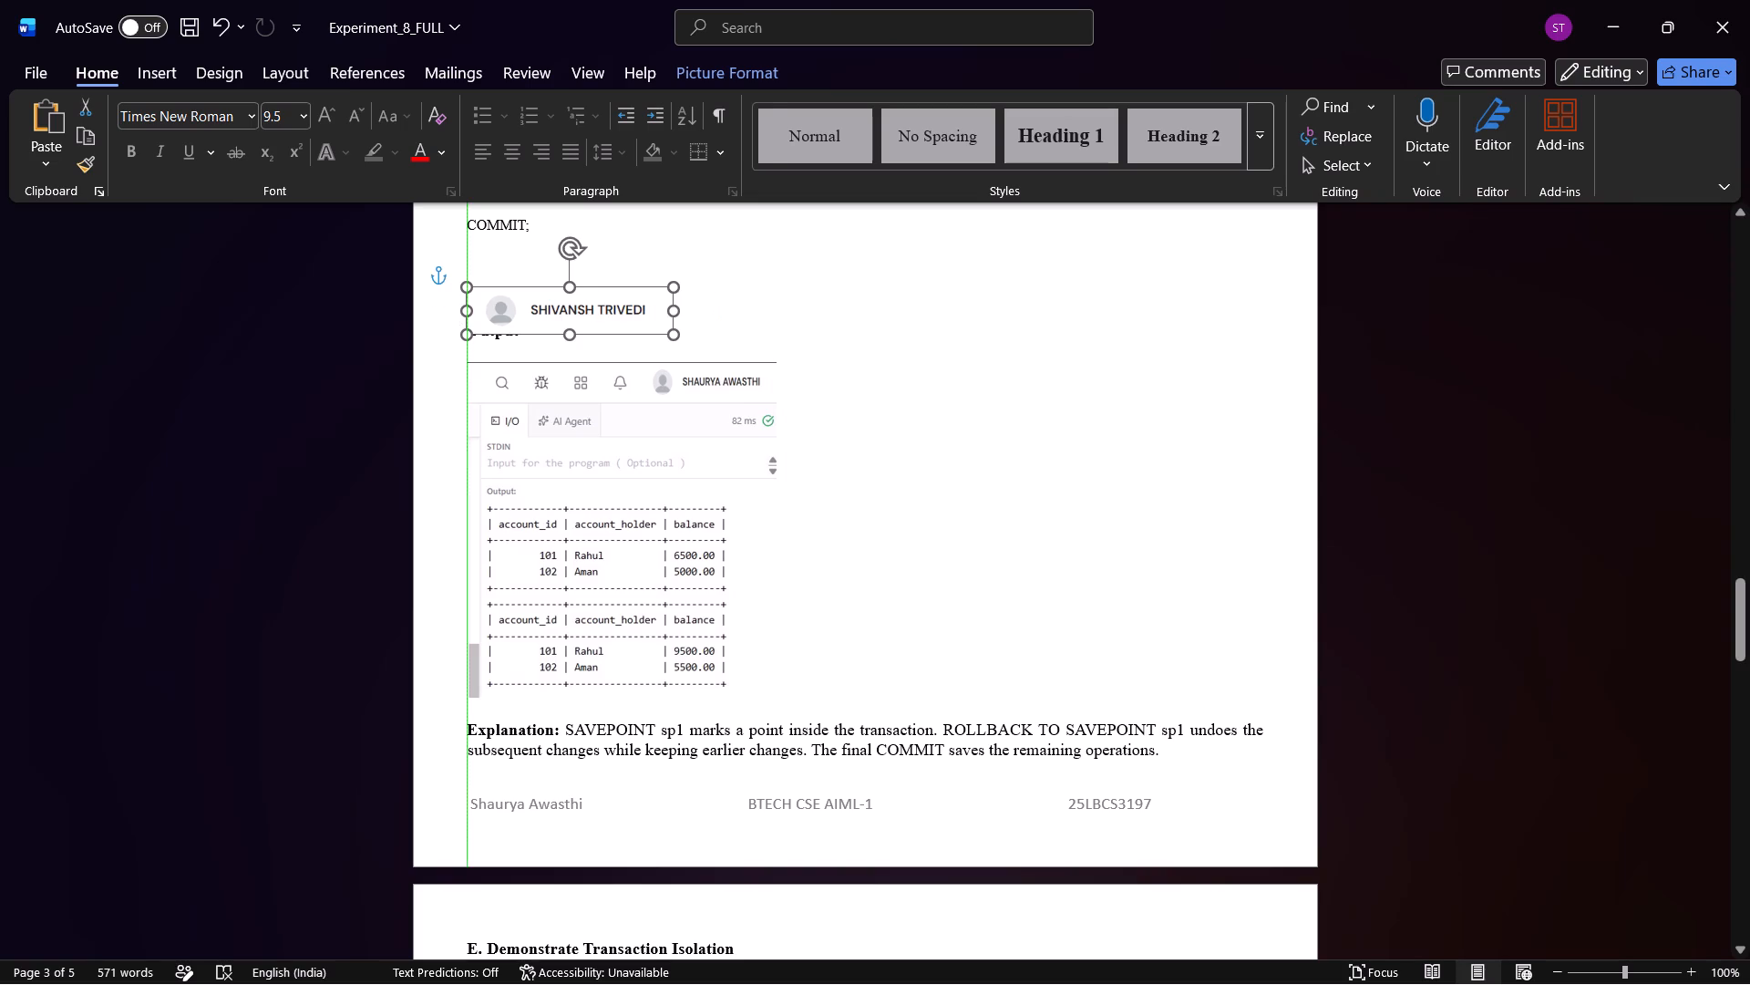
{"action": "left_click_drag", "start_coordinate": [669, 328], "coordinate": [663, 326]}
{"action": "left_click_drag", "start_coordinate": [669, 306], "coordinate": [631, 306]}
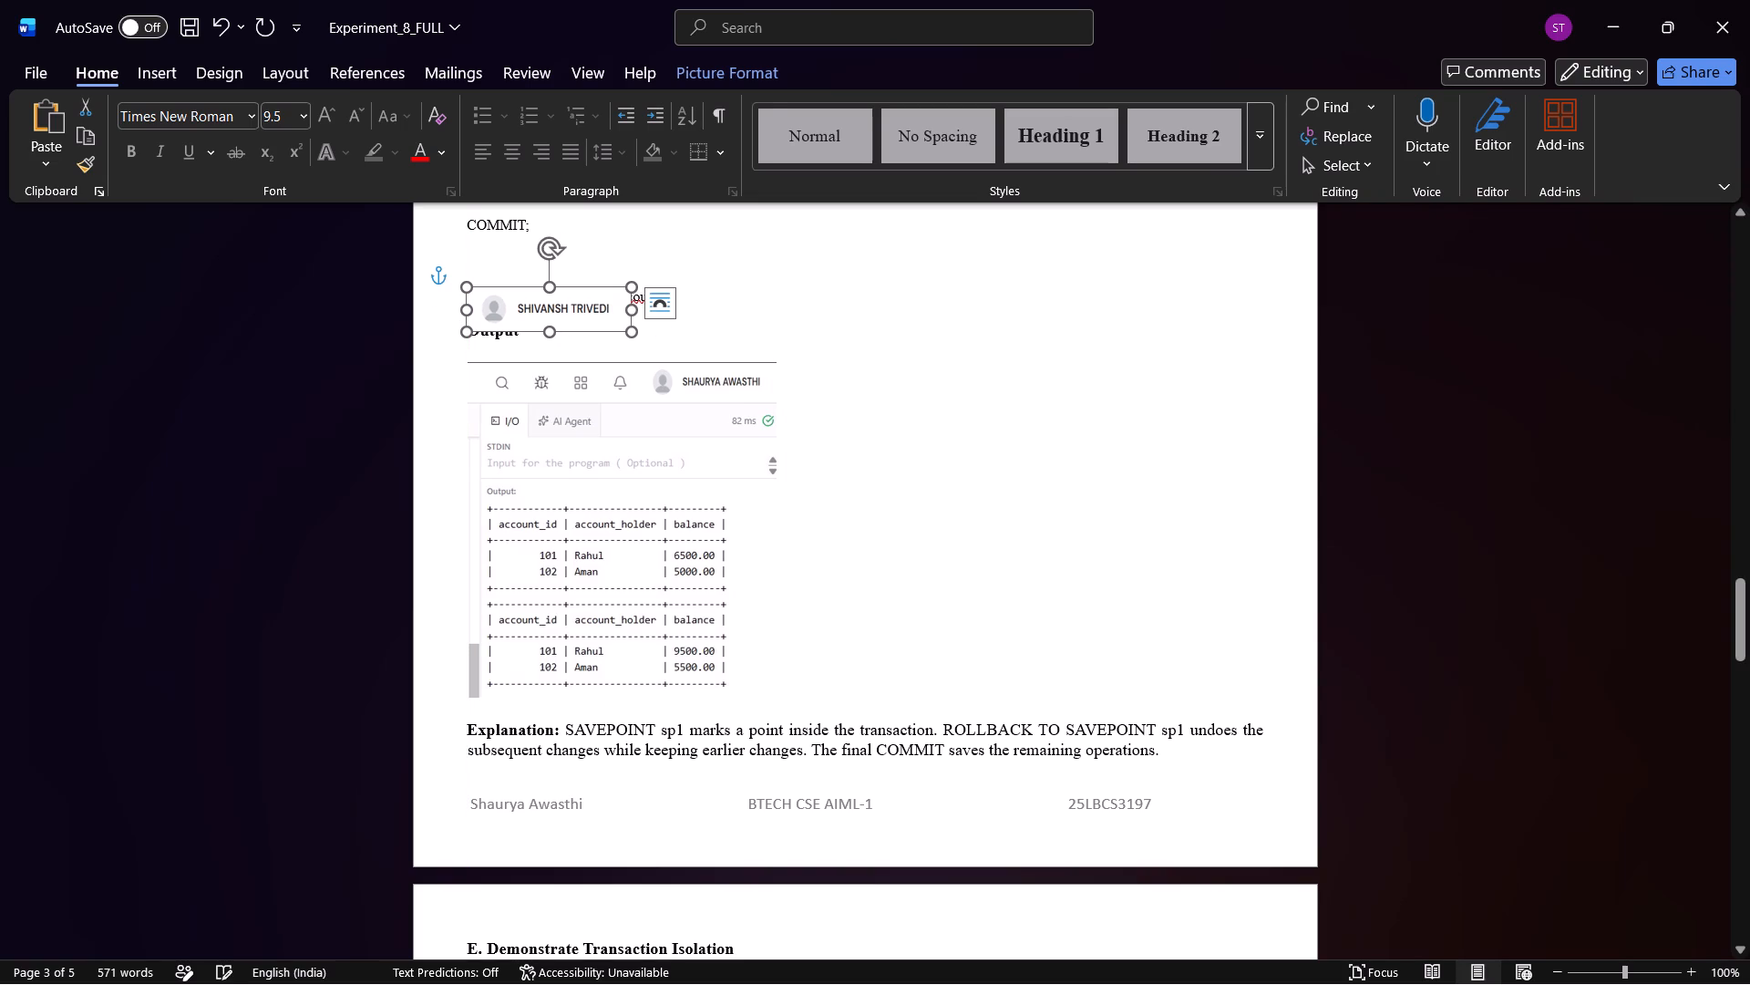
{"action": "left_click_drag", "start_coordinate": [628, 327], "coordinate": [626, 318]}
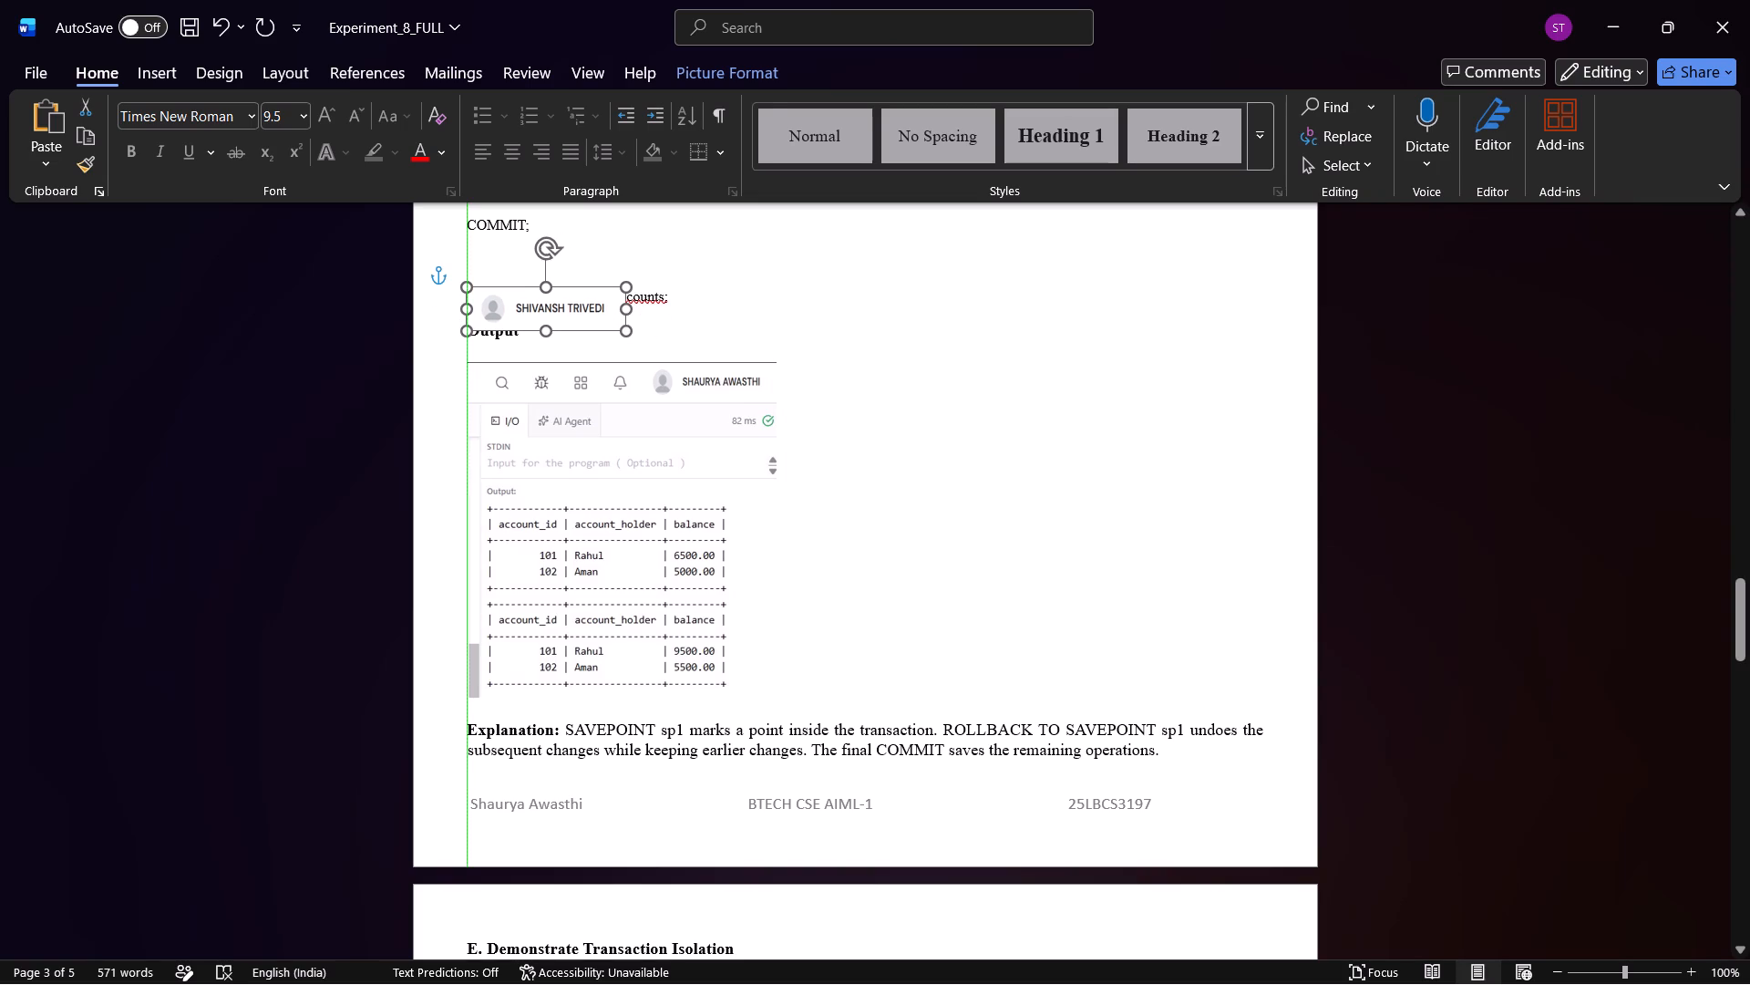
{"action": "left_click_drag", "start_coordinate": [626, 318], "coordinate": [612, 311]}
{"action": "left_click_drag", "start_coordinate": [592, 311], "coordinate": [679, 329]}
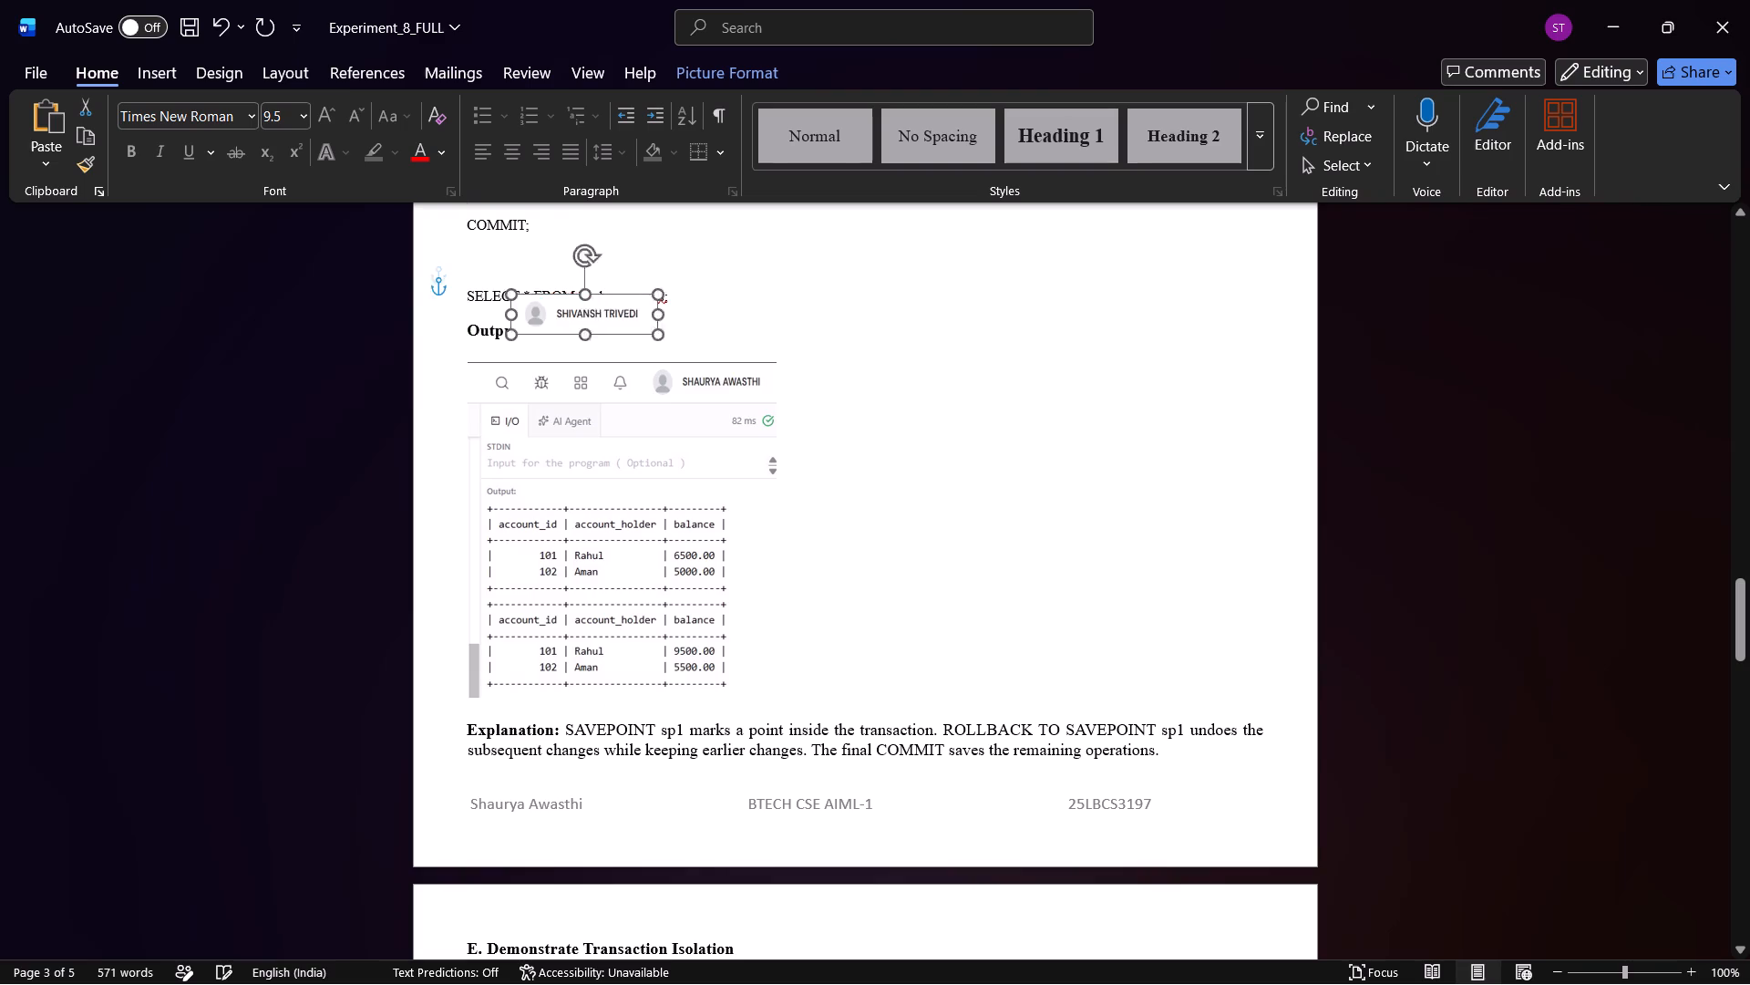
{"action": "left_click_drag", "start_coordinate": [679, 329], "coordinate": [757, 391]}
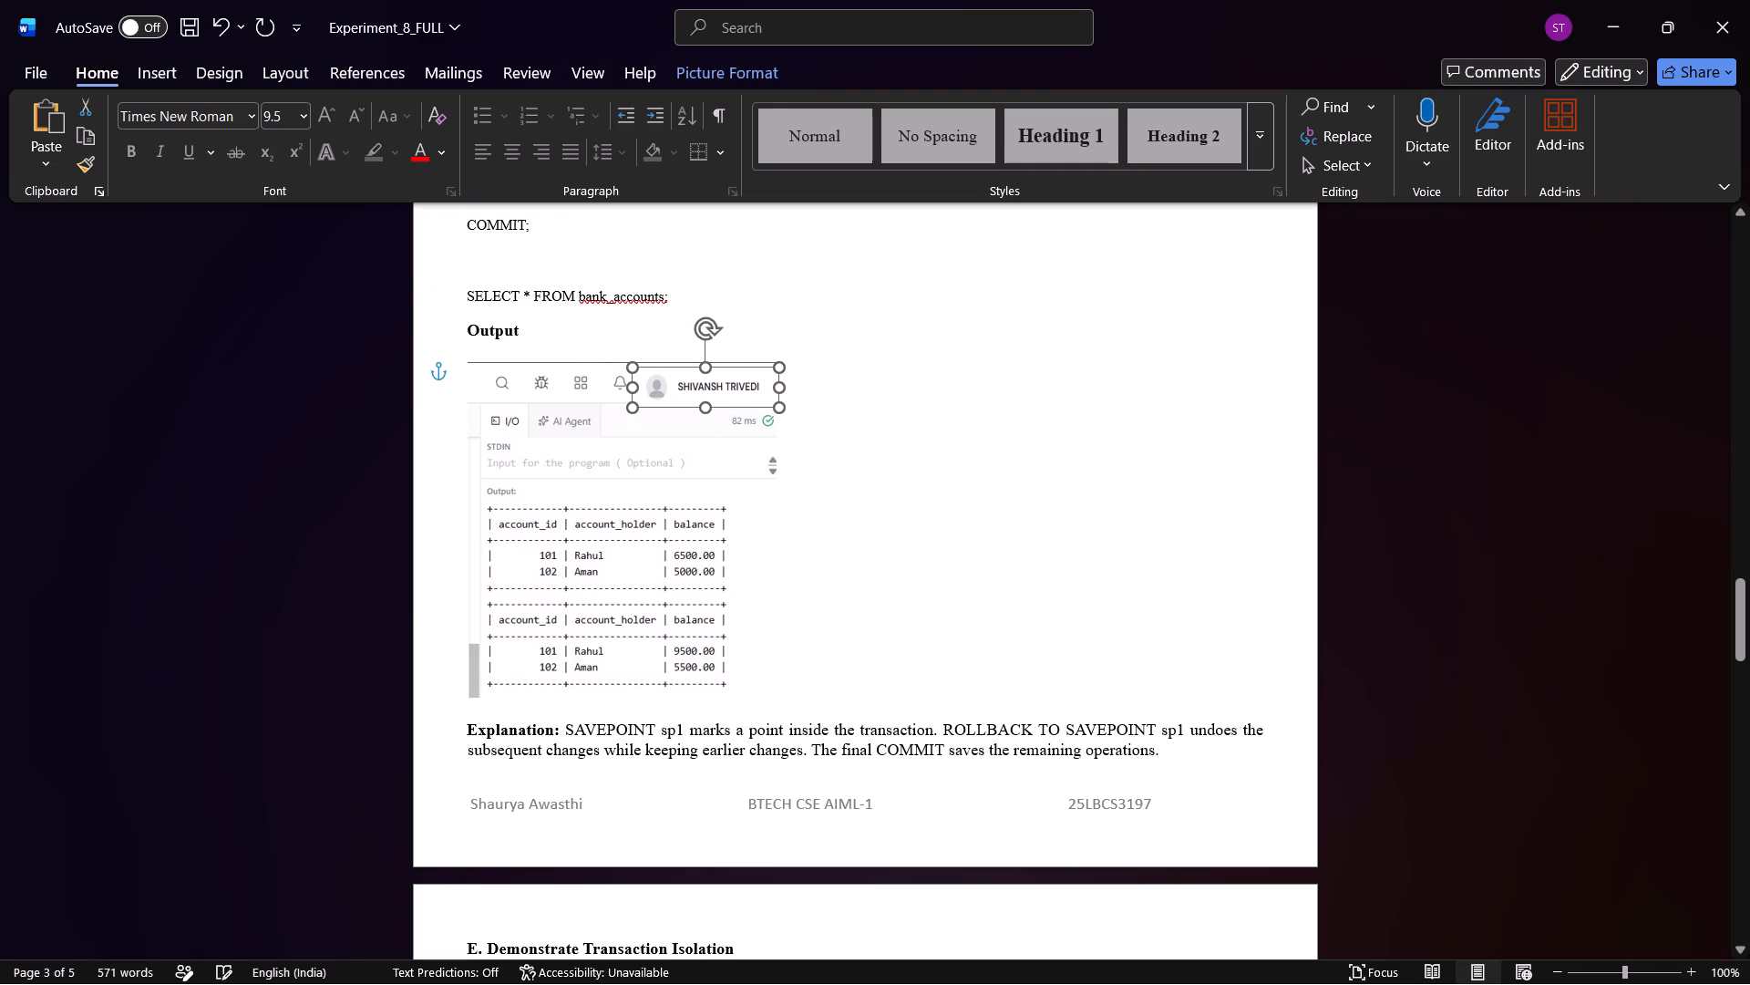
{"action": "left_click_drag", "start_coordinate": [757, 391], "coordinate": [756, 389]}
{"action": "left_click", "coordinate": [921, 444]}
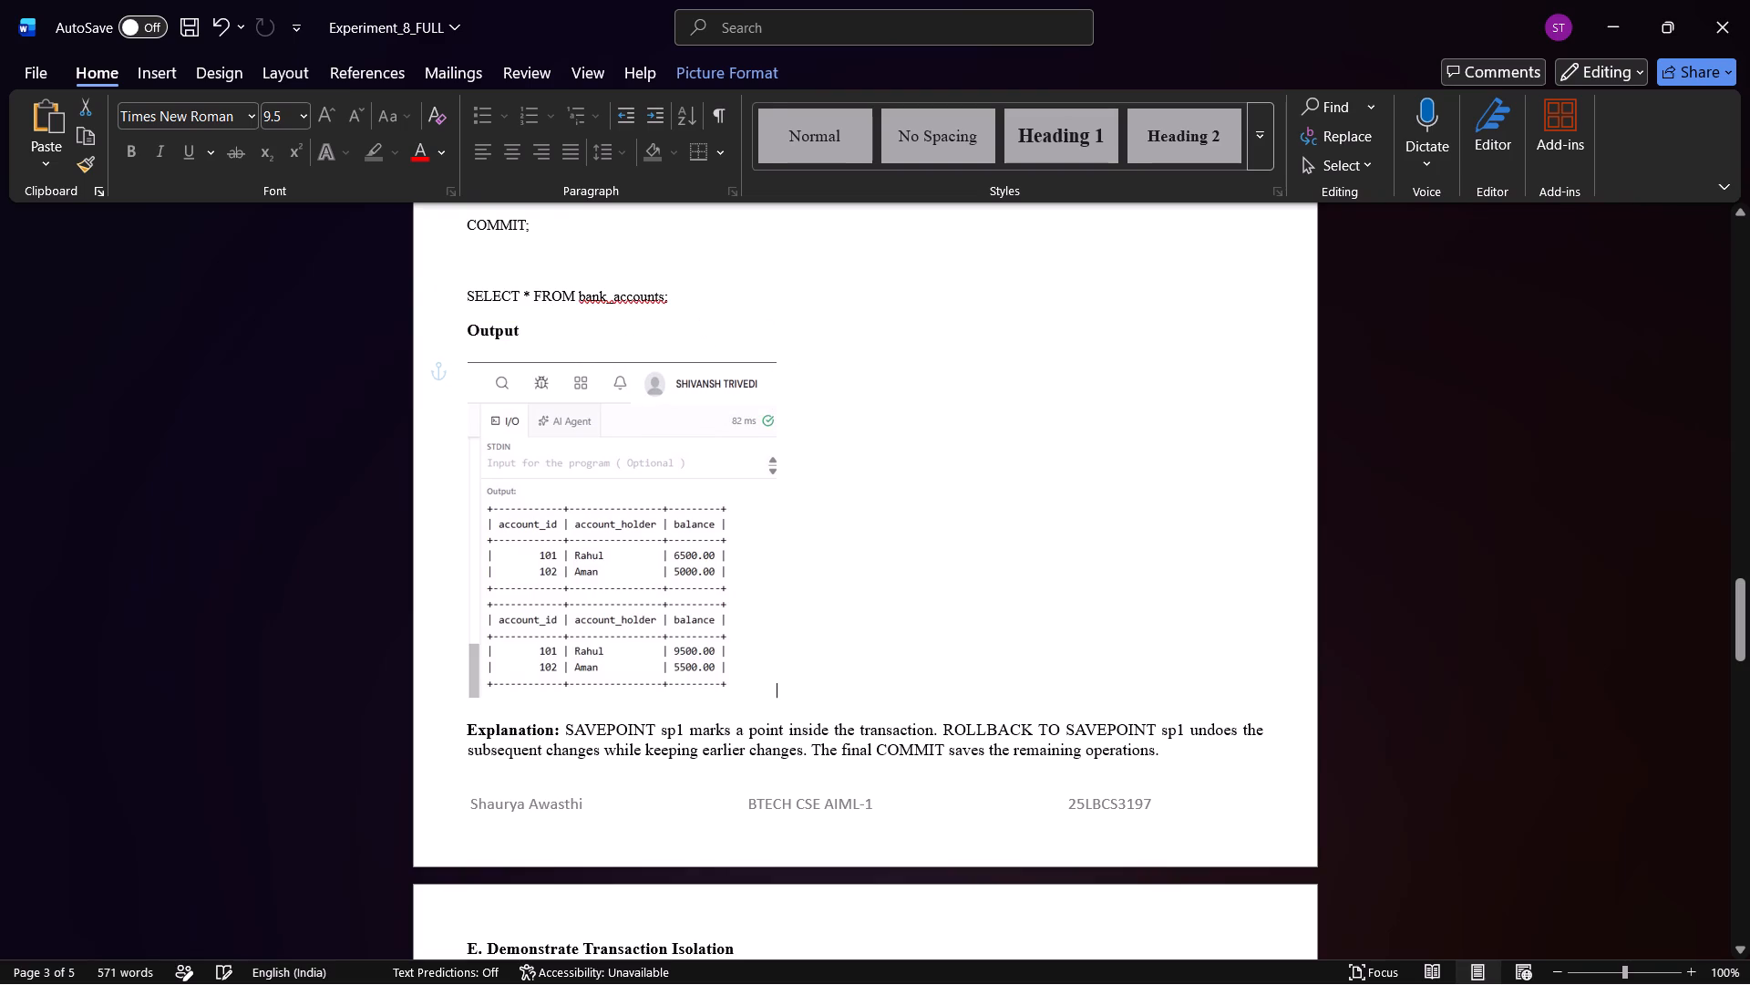
{"action": "left_click", "coordinate": [689, 378]}
{"action": "left_click", "coordinate": [705, 397]}
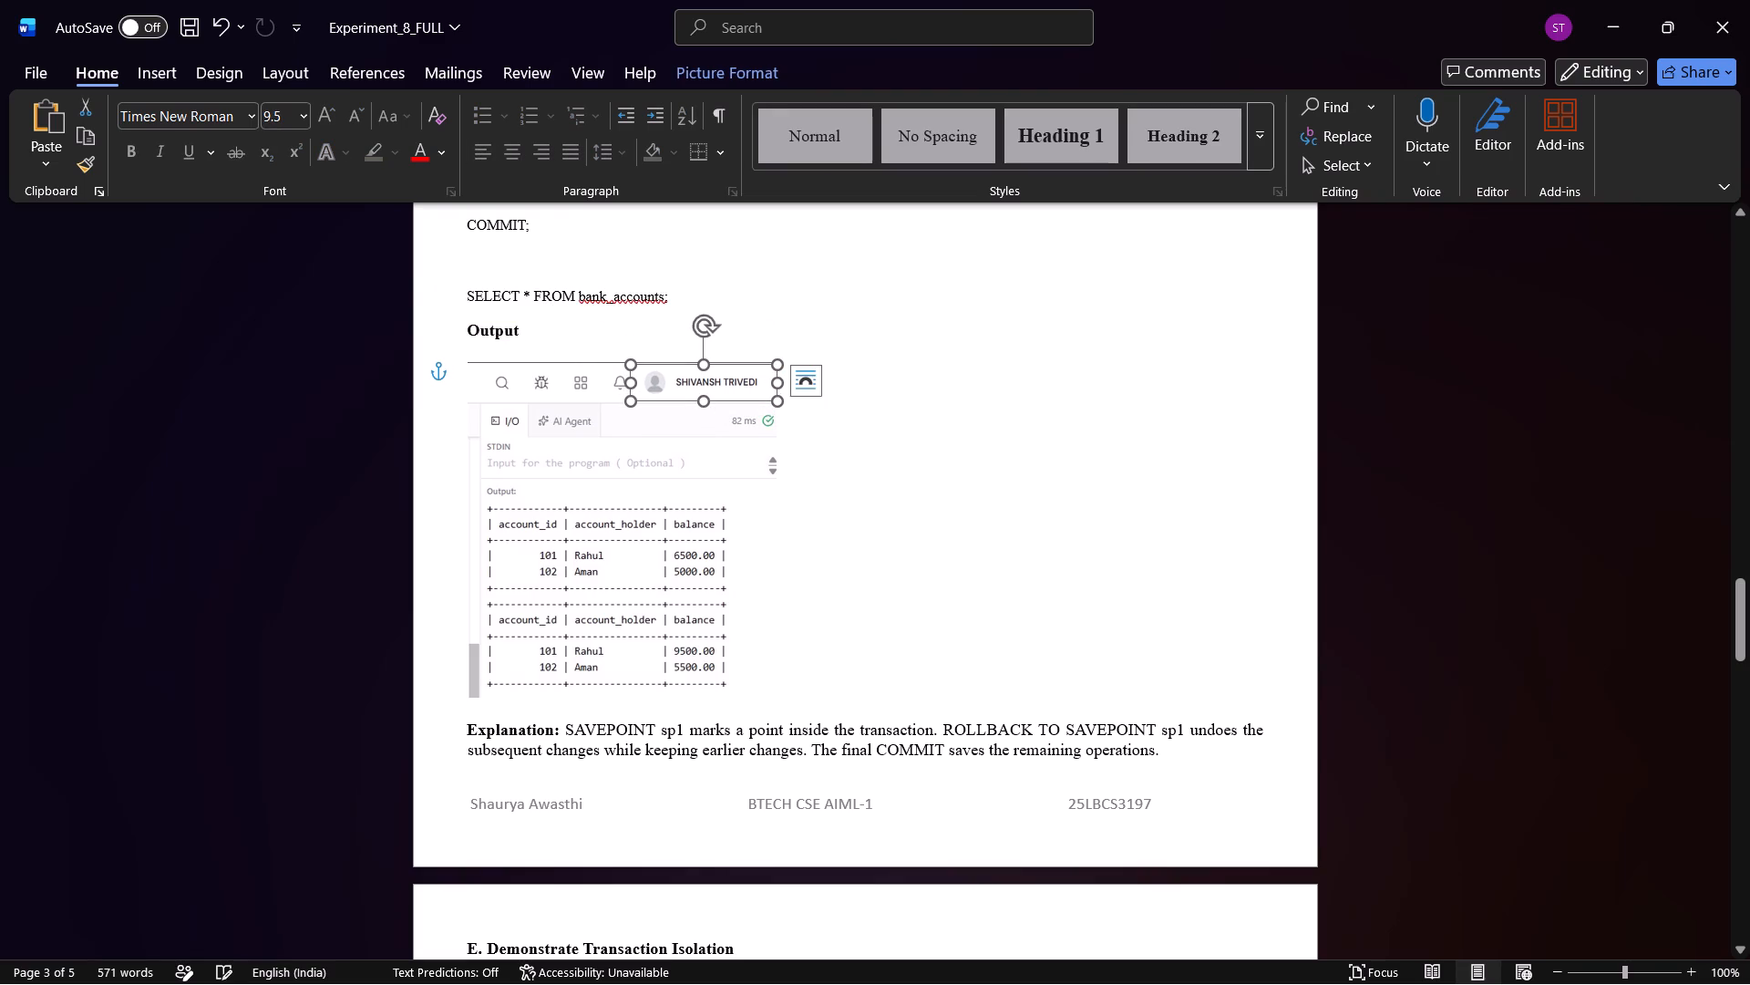
{"action": "left_click", "coordinate": [912, 567]}
Paste the name badge above section E's transaction isolation output screenshot and wrap it in front of text.
{"action": "scroll", "coordinate": [946, 558], "scroll_direction": "down", "scroll_amount": 14}
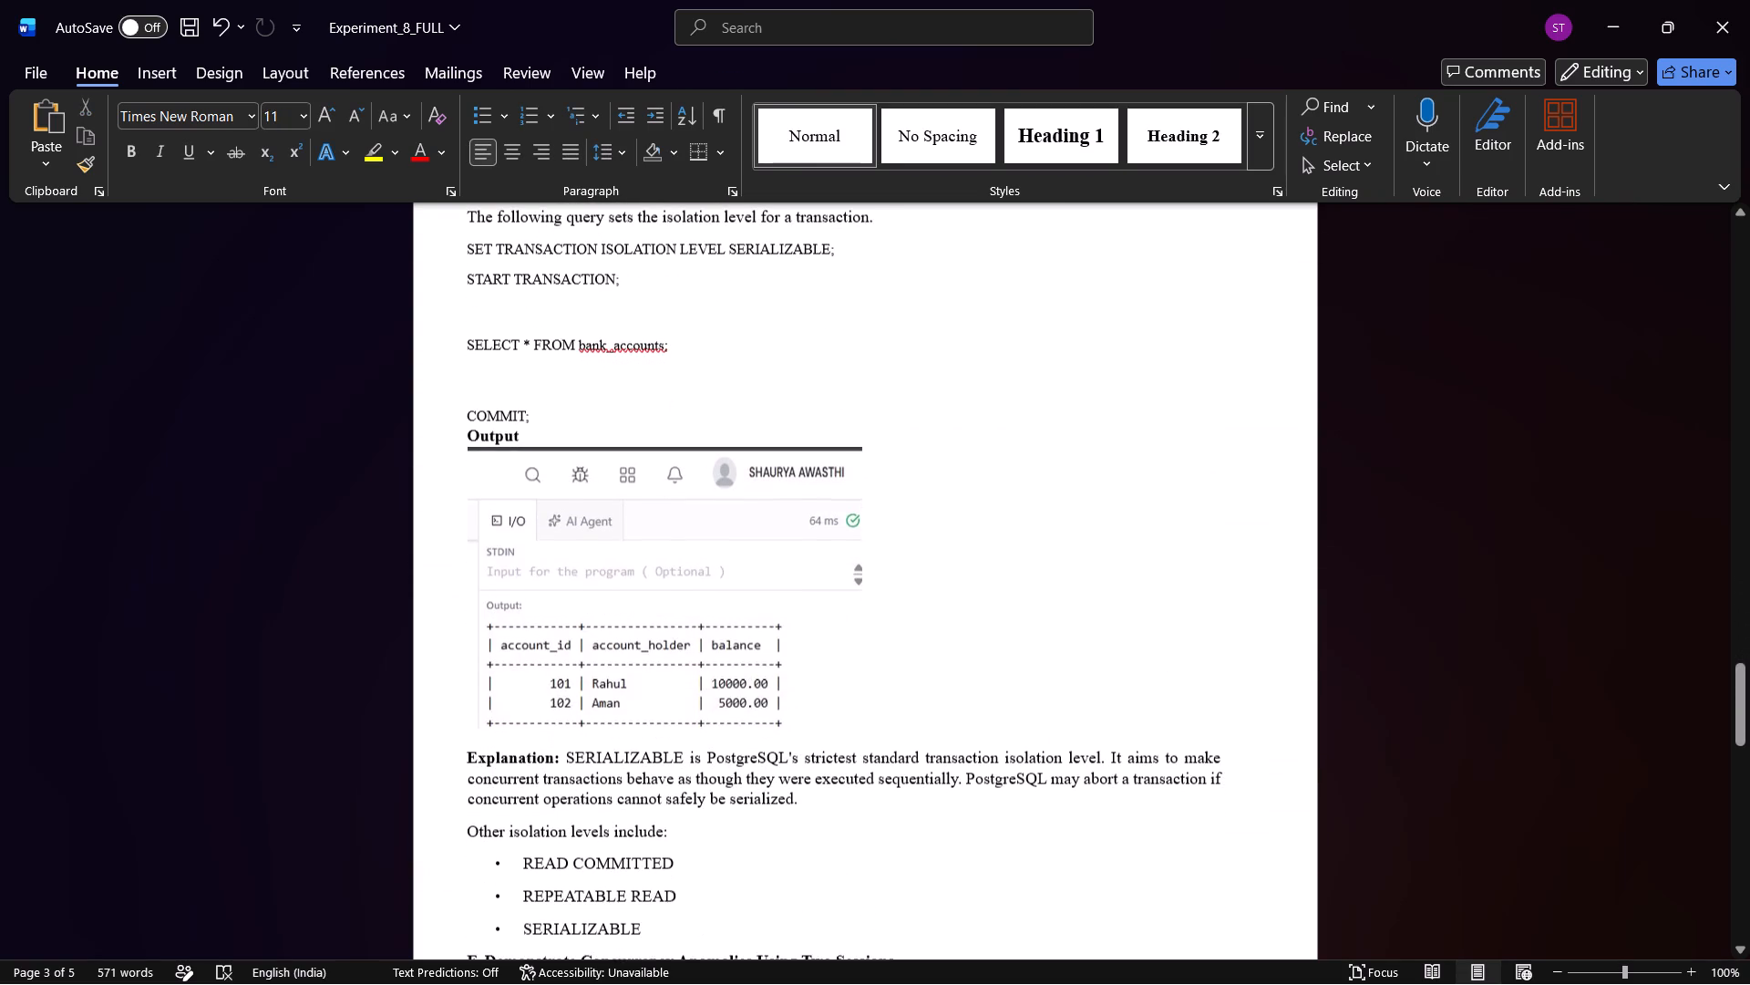
{"action": "left_click", "coordinate": [914, 389]}
{"action": "key", "text": "ctrl+v"}
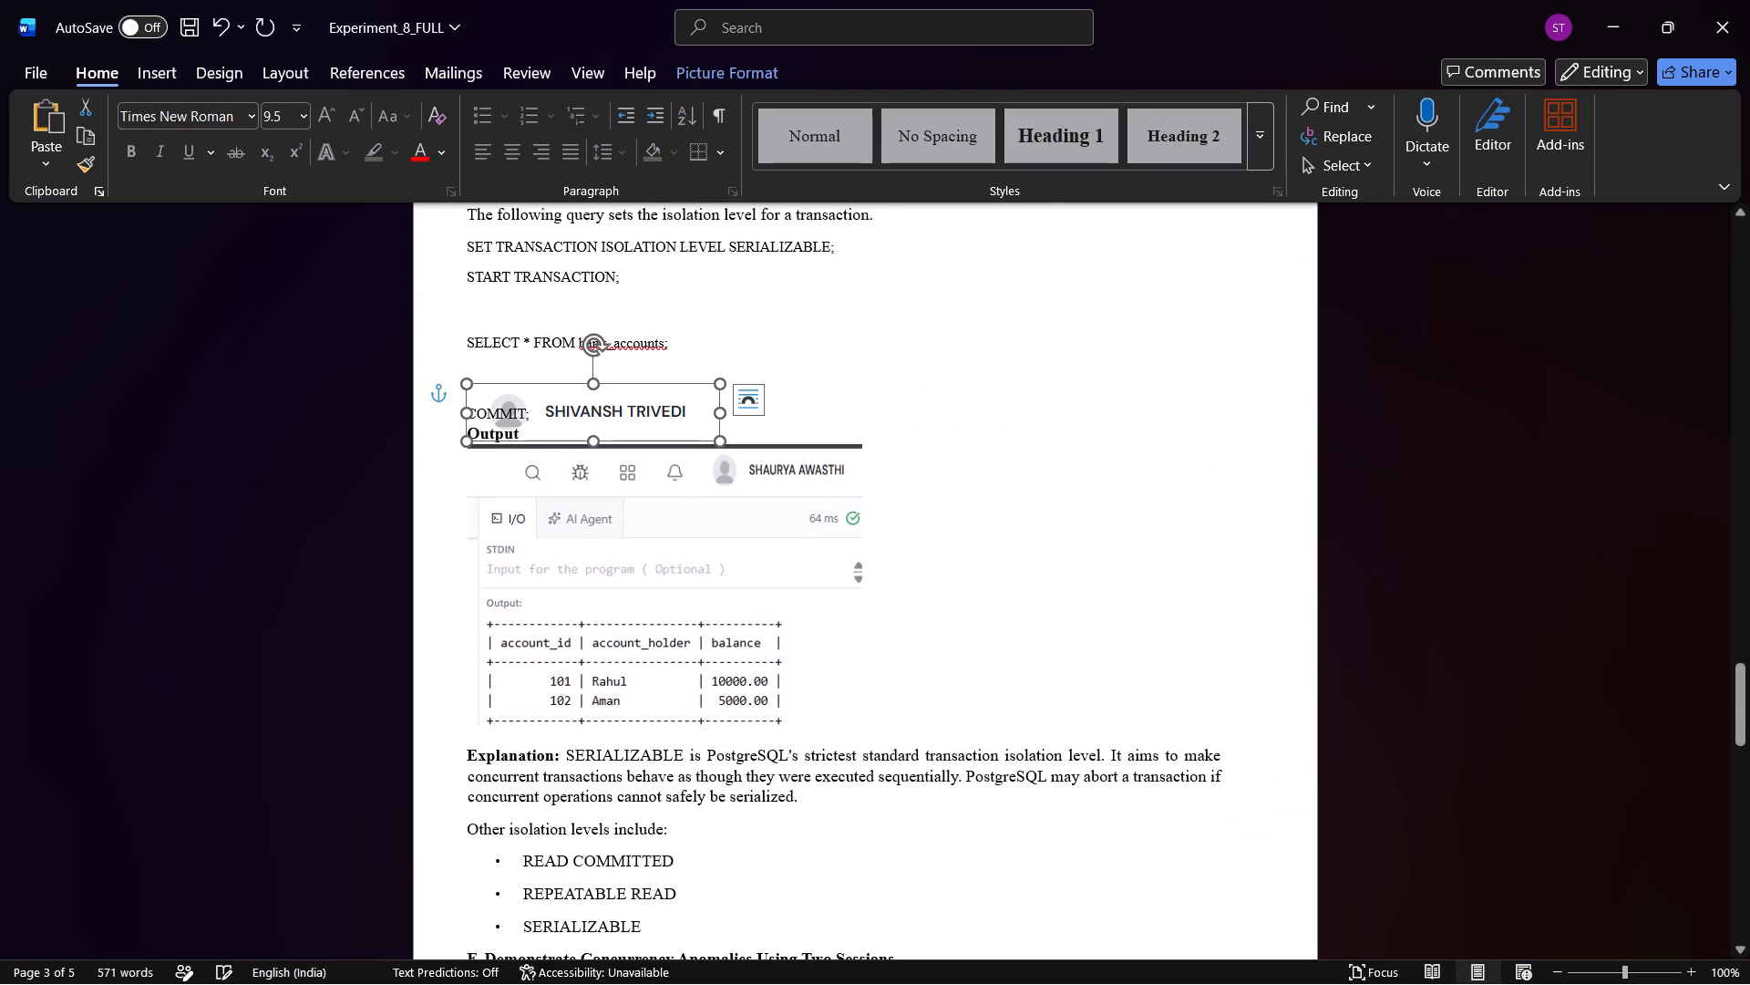
{"action": "left_click", "coordinate": [734, 407]}
{"action": "left_click", "coordinate": [913, 604]}
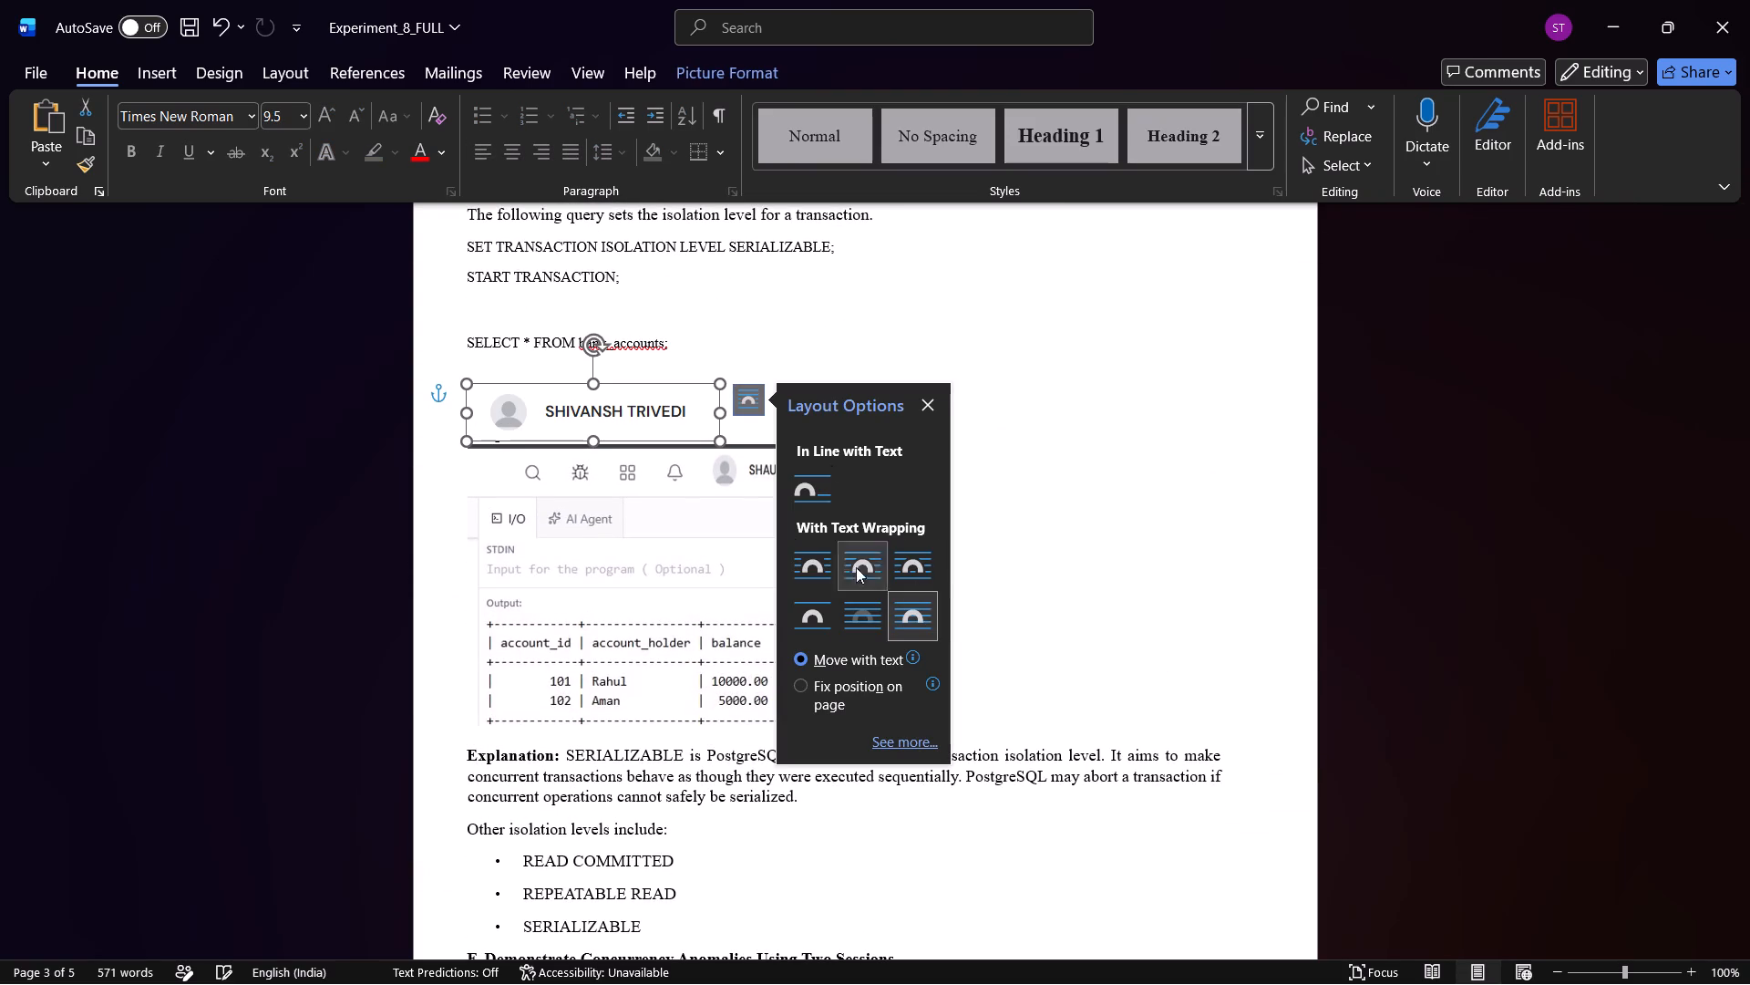
Resize the pasted badge and align it over the existing name in section E's output screenshot.
{"action": "left_click_drag", "start_coordinate": [721, 442], "coordinate": [667, 410]}
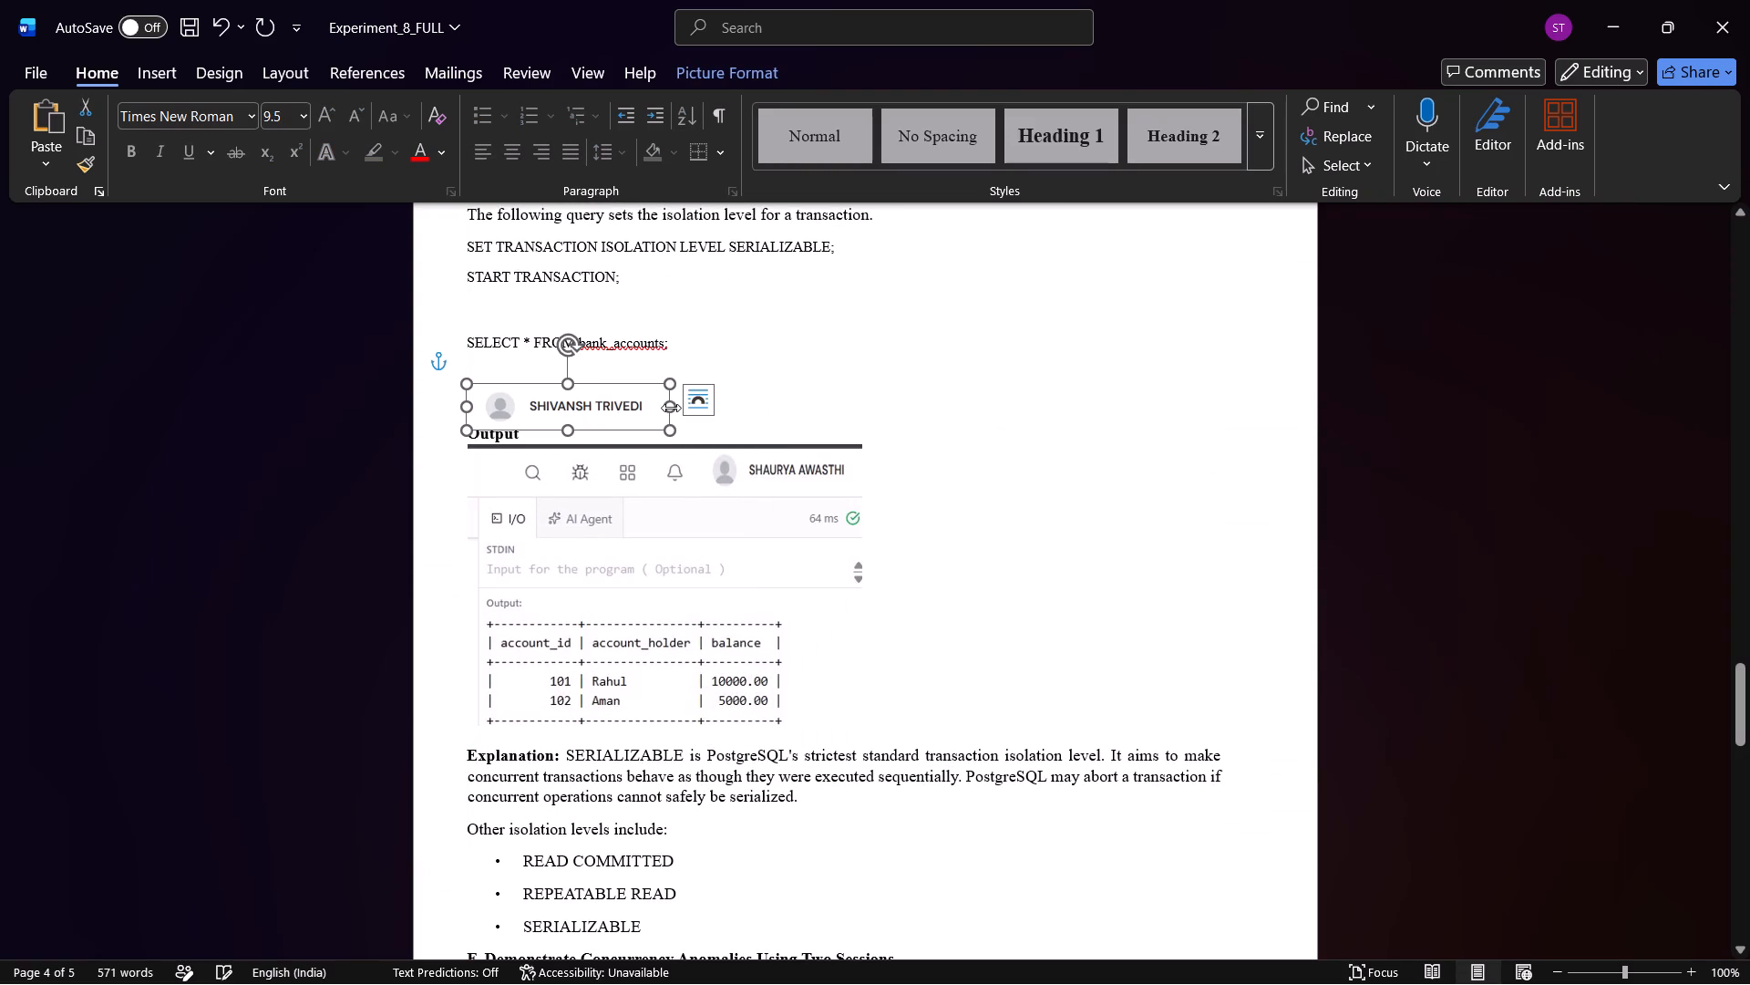
{"action": "left_click_drag", "start_coordinate": [673, 405], "coordinate": [656, 405]}
{"action": "left_click_drag", "start_coordinate": [603, 396], "coordinate": [717, 431]}
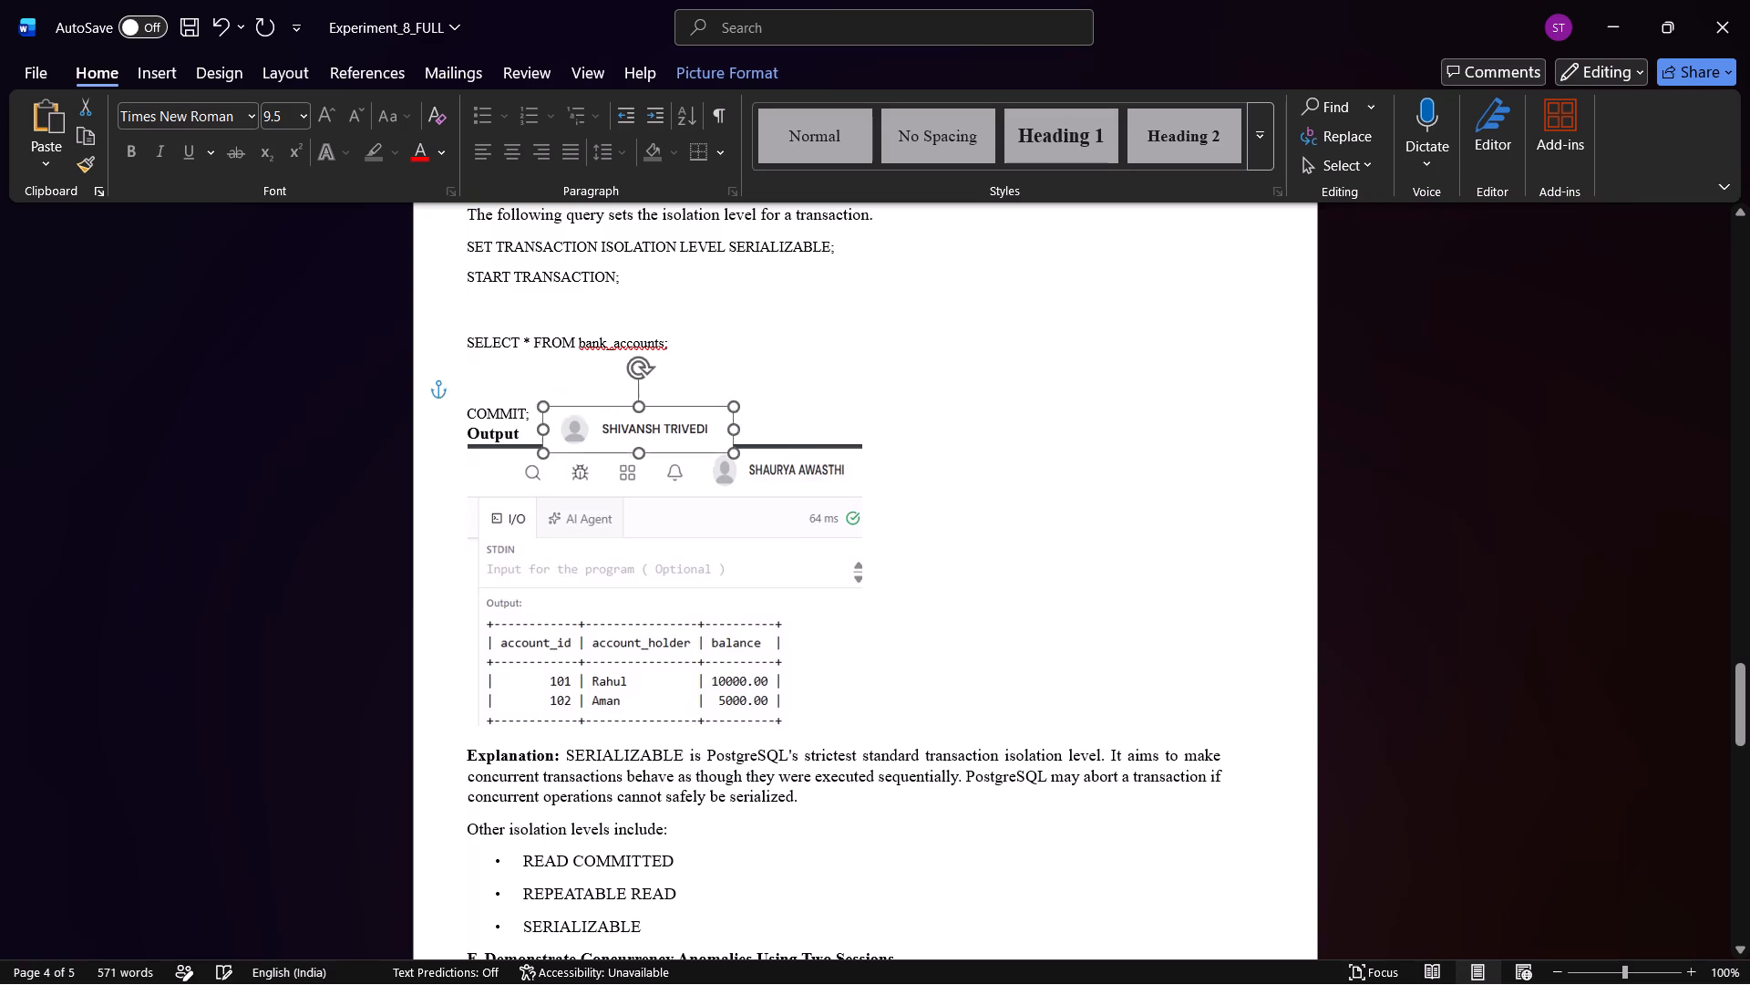
{"action": "left_click_drag", "start_coordinate": [717, 431], "coordinate": [823, 478]}
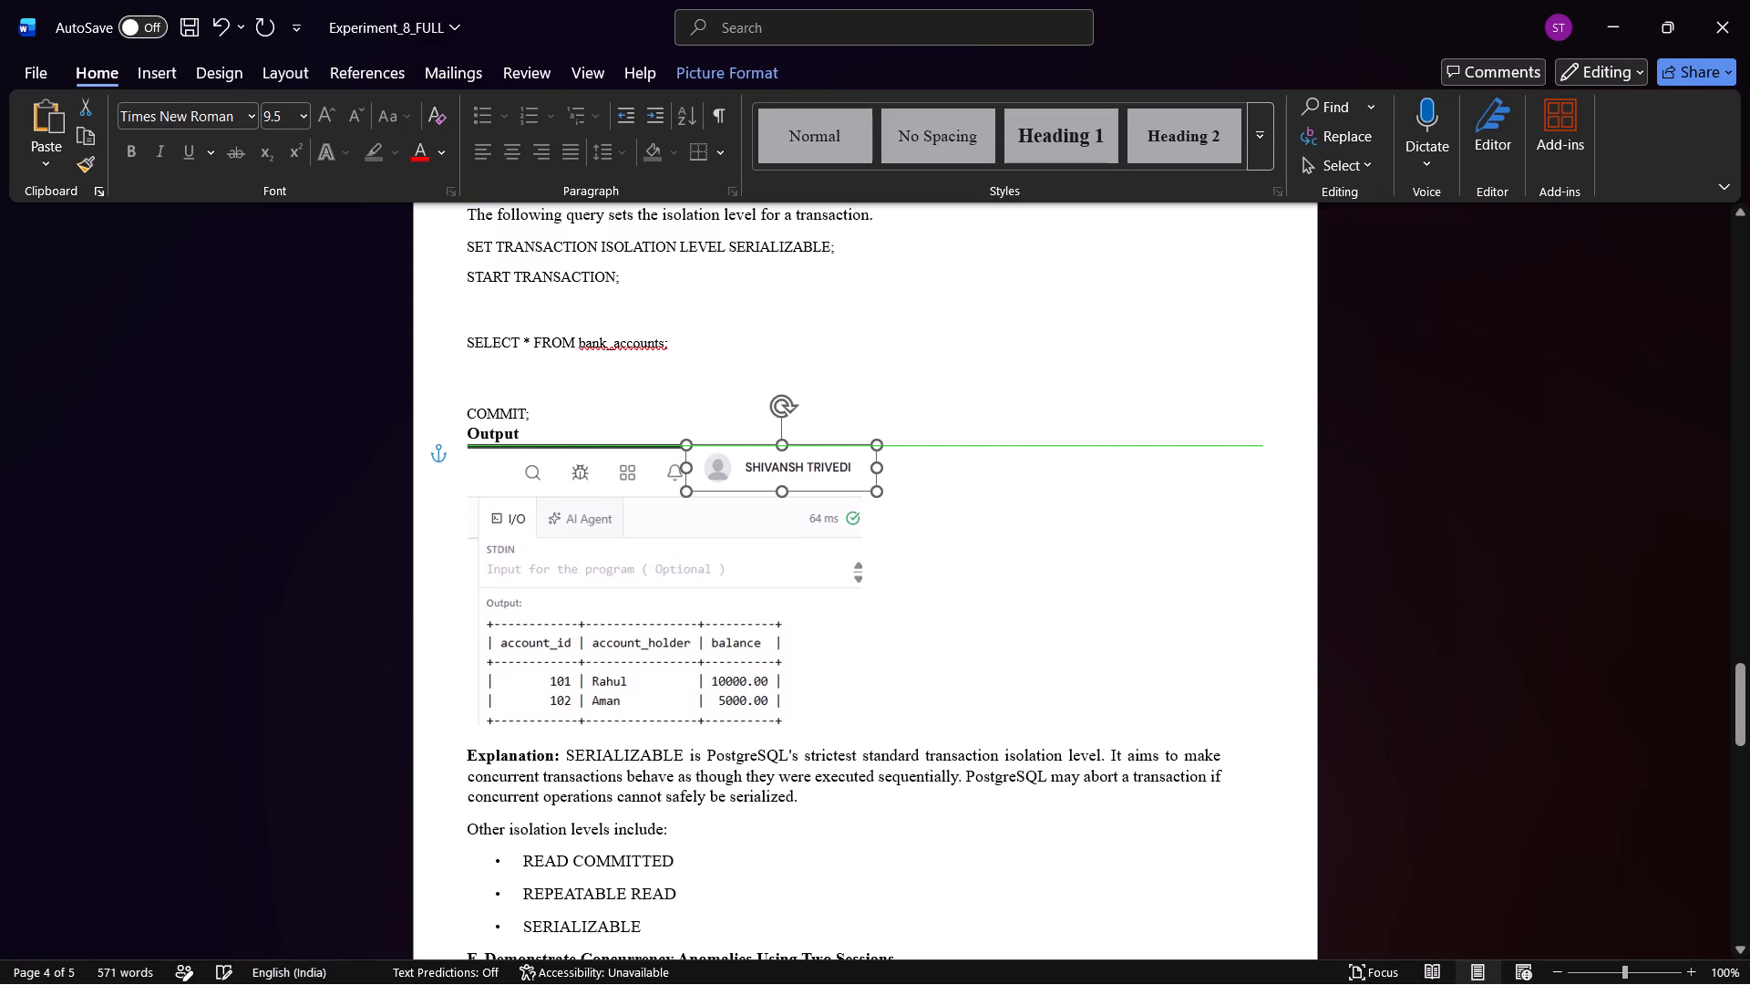
{"action": "left_click_drag", "start_coordinate": [823, 478], "coordinate": [824, 462]}
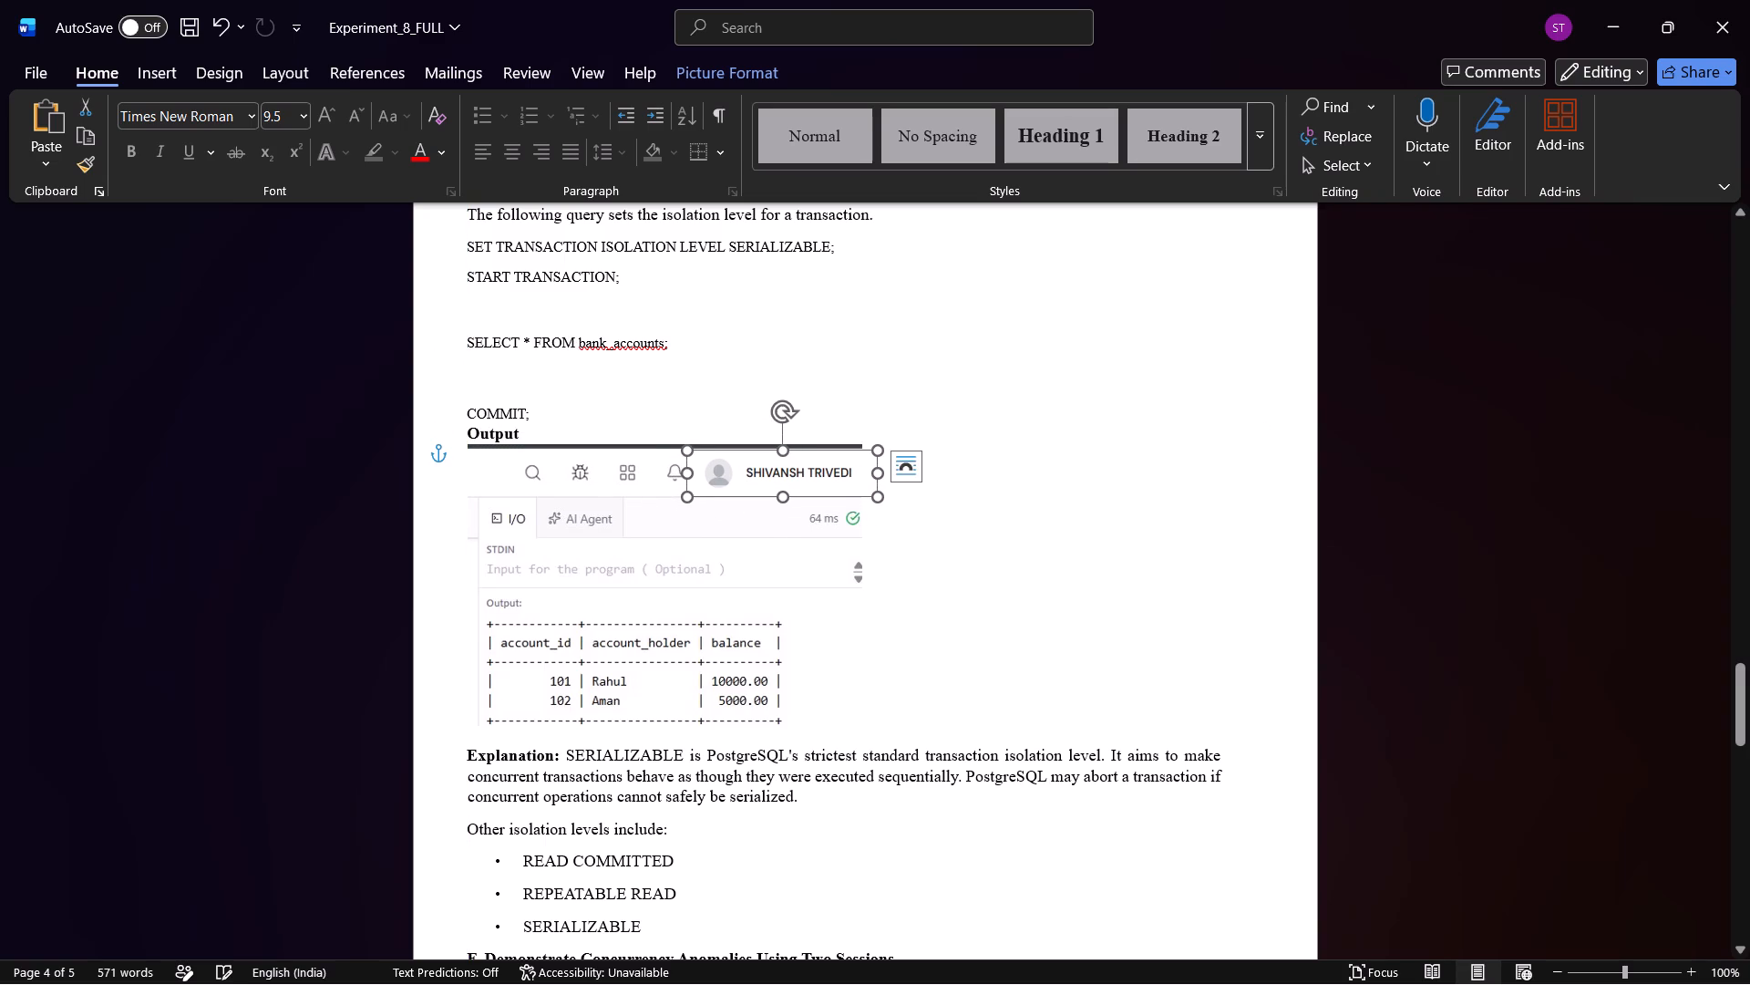
{"action": "left_click_drag", "start_coordinate": [875, 472], "coordinate": [858, 472]}
{"action": "left_click", "coordinate": [776, 495]}
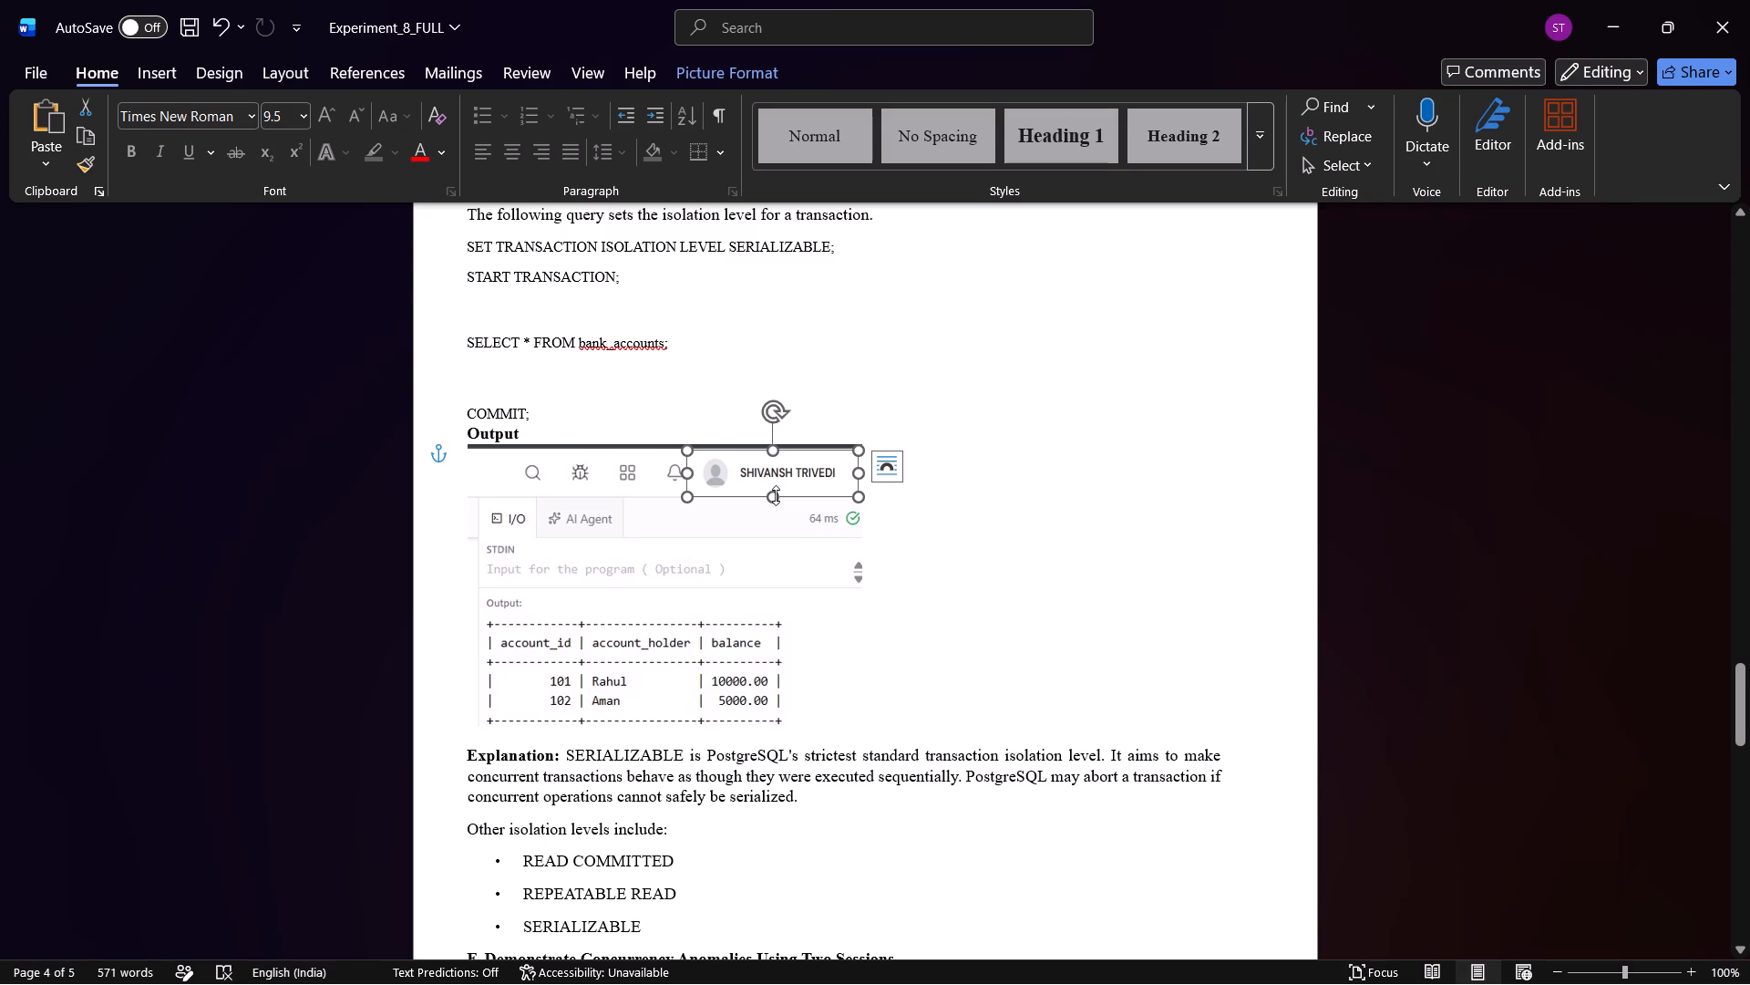
{"action": "left_click", "coordinate": [982, 575]}
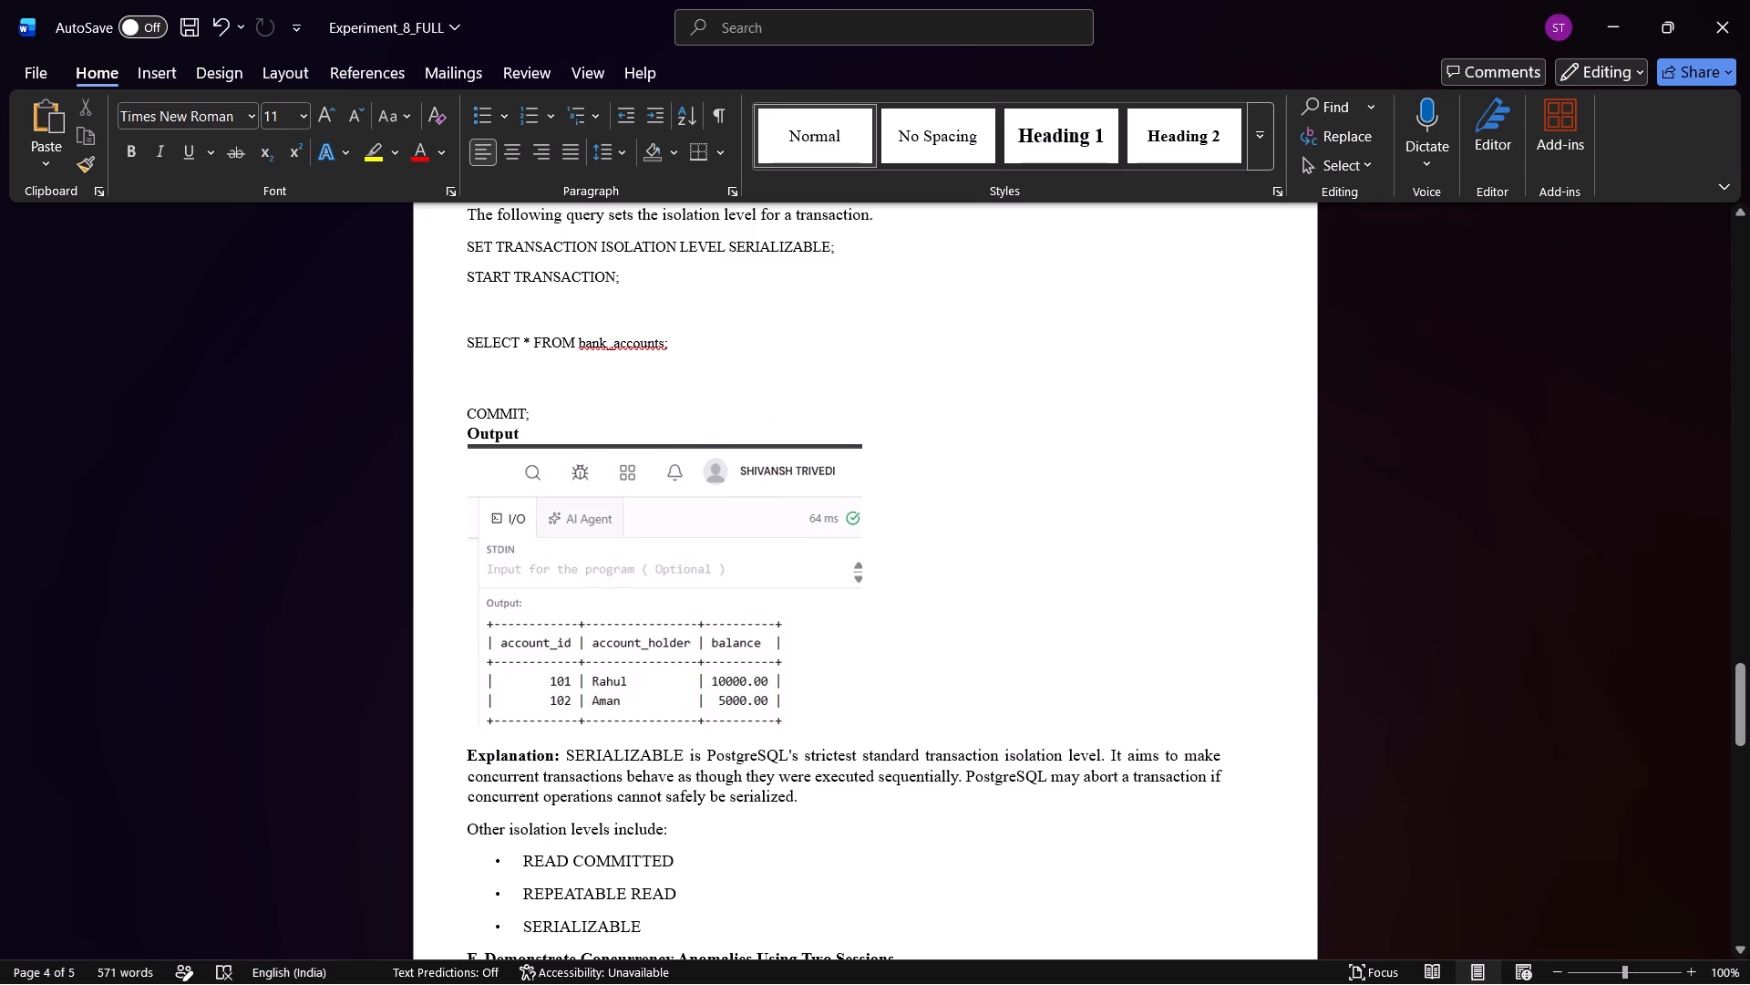
Check the remaining output screenshots through the end of the report for name badges that still need replacing.
{"action": "scroll", "coordinate": [987, 555], "scroll_direction": "down", "scroll_amount": 20}
{"action": "scroll", "coordinate": [1007, 607], "scroll_direction": "up", "scroll_amount": 5}
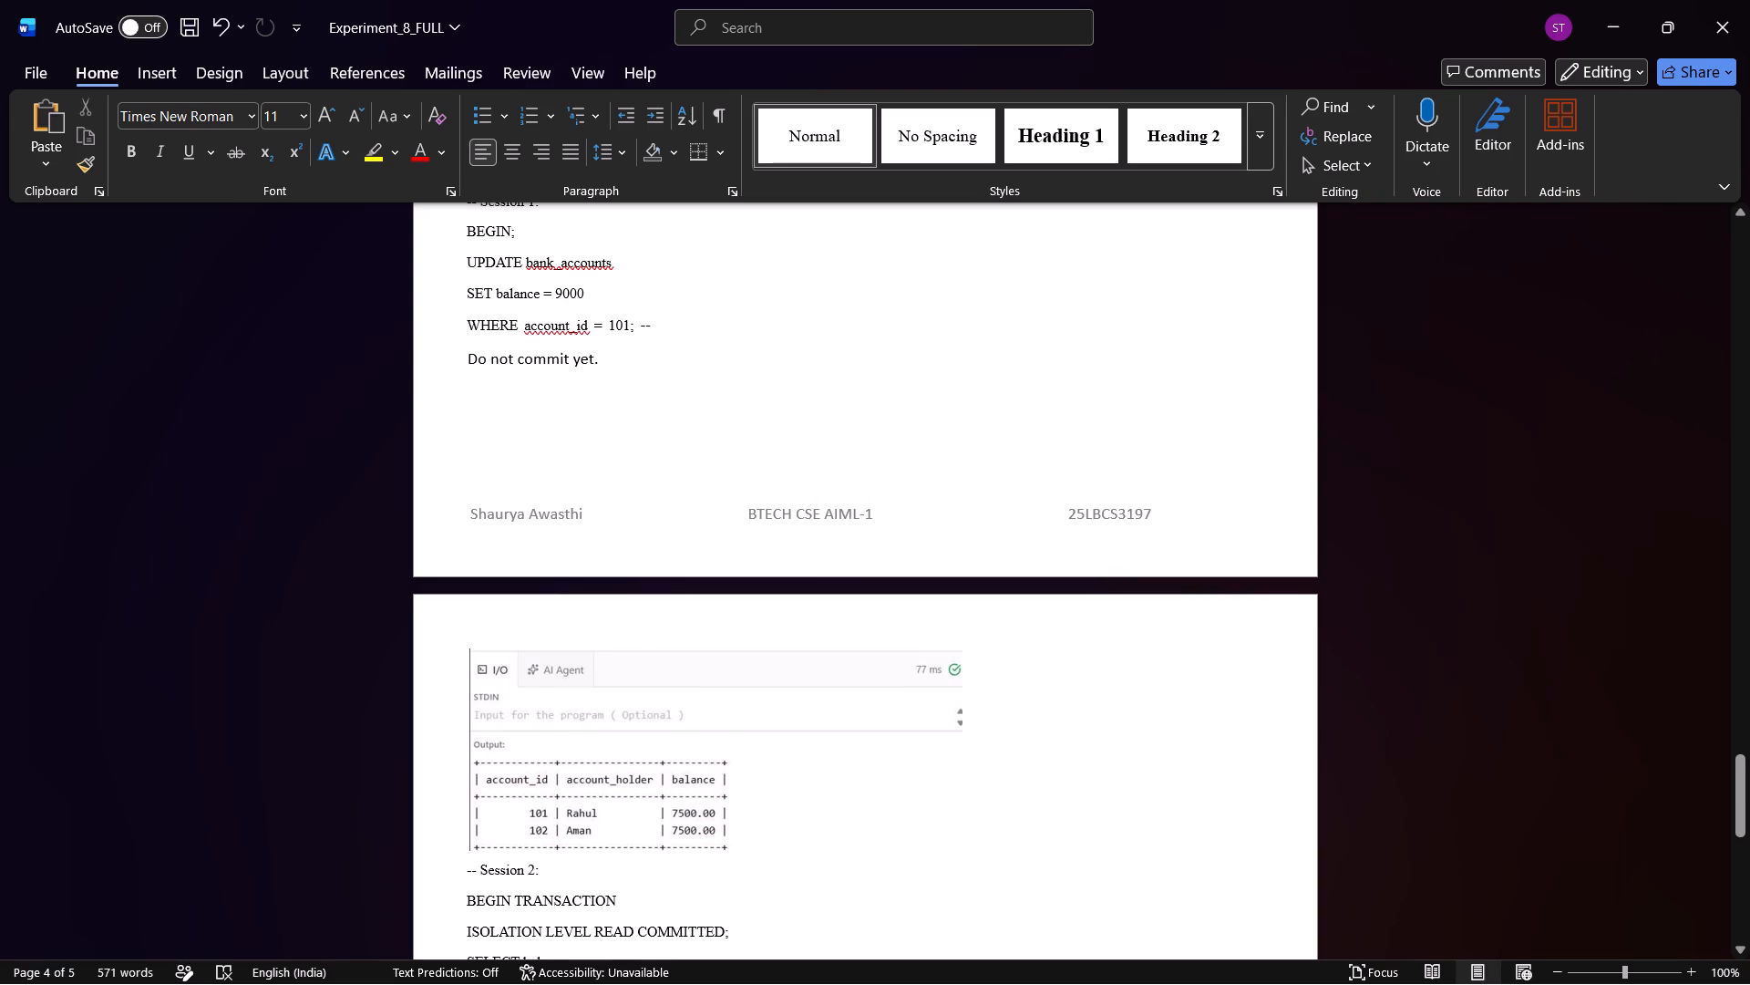
{"action": "scroll", "coordinate": [934, 704], "scroll_direction": "down", "scroll_amount": 7}
{"action": "scroll", "coordinate": [948, 624], "scroll_direction": "down", "scroll_amount": 13}
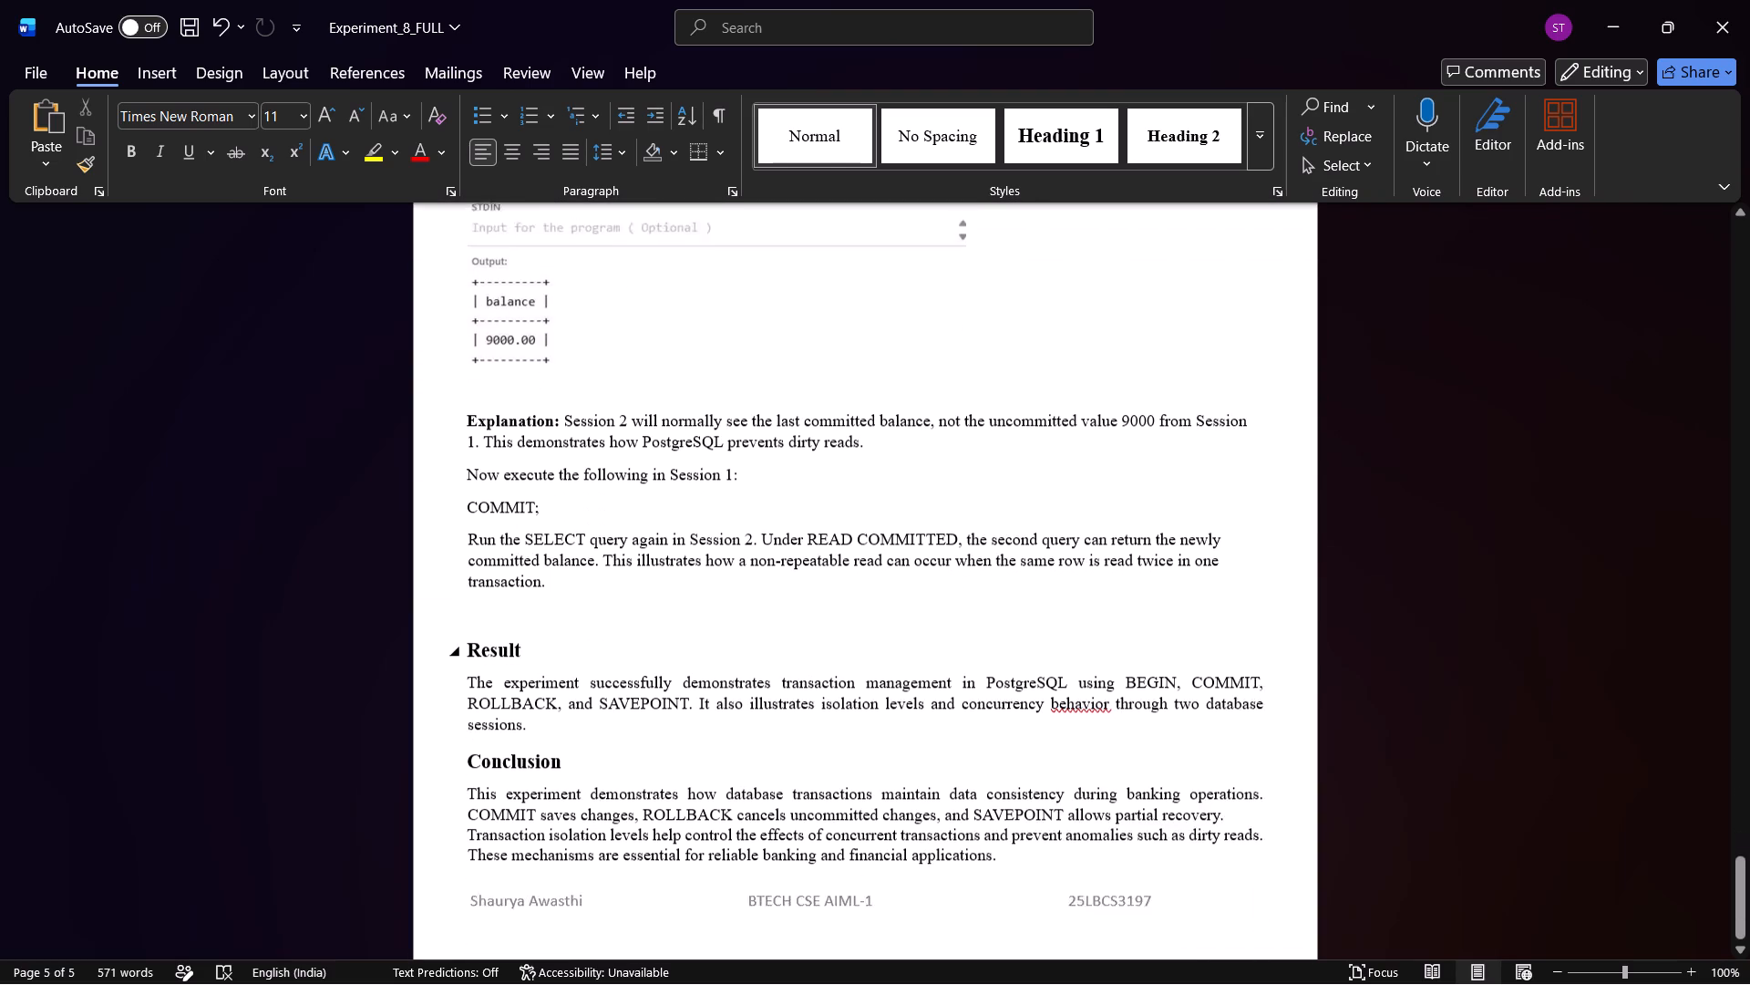
{"action": "scroll", "coordinate": [950, 627], "scroll_direction": "down", "scroll_amount": 8}
Try to save the report to Downloads in PDF format under the name Experiment_8_FULL.pdf.
{"action": "left_click", "coordinate": [37, 67]}
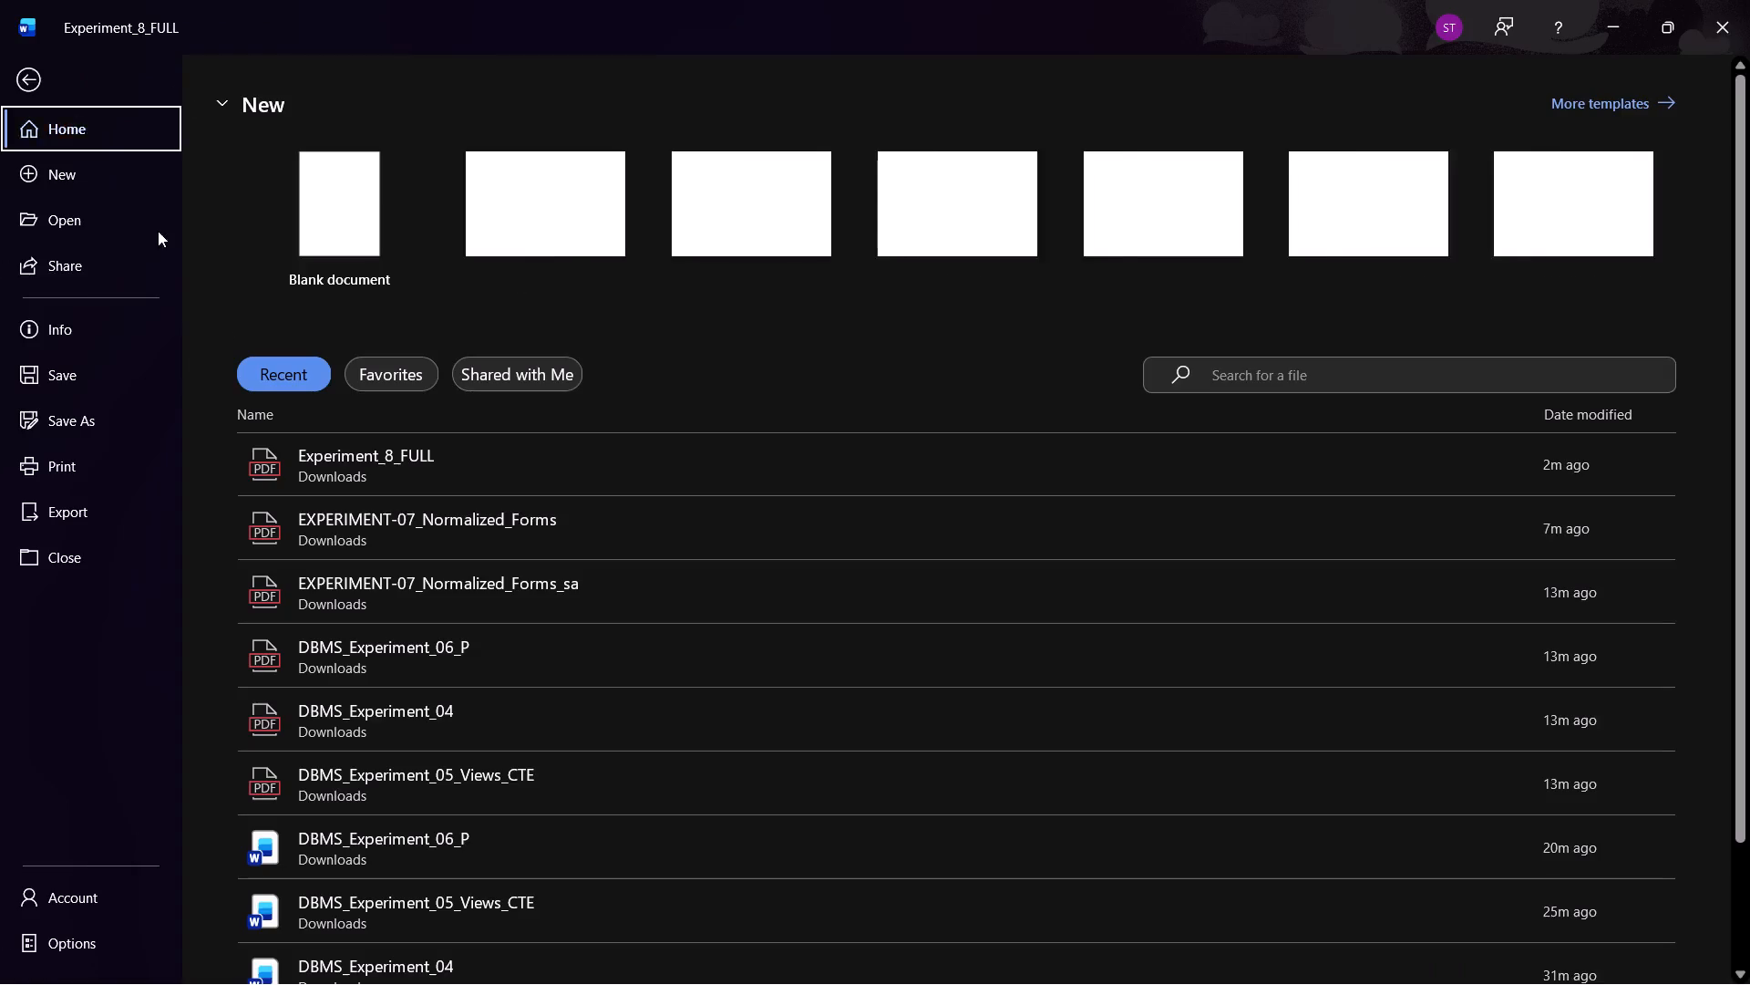
{"action": "left_click", "coordinate": [91, 427]}
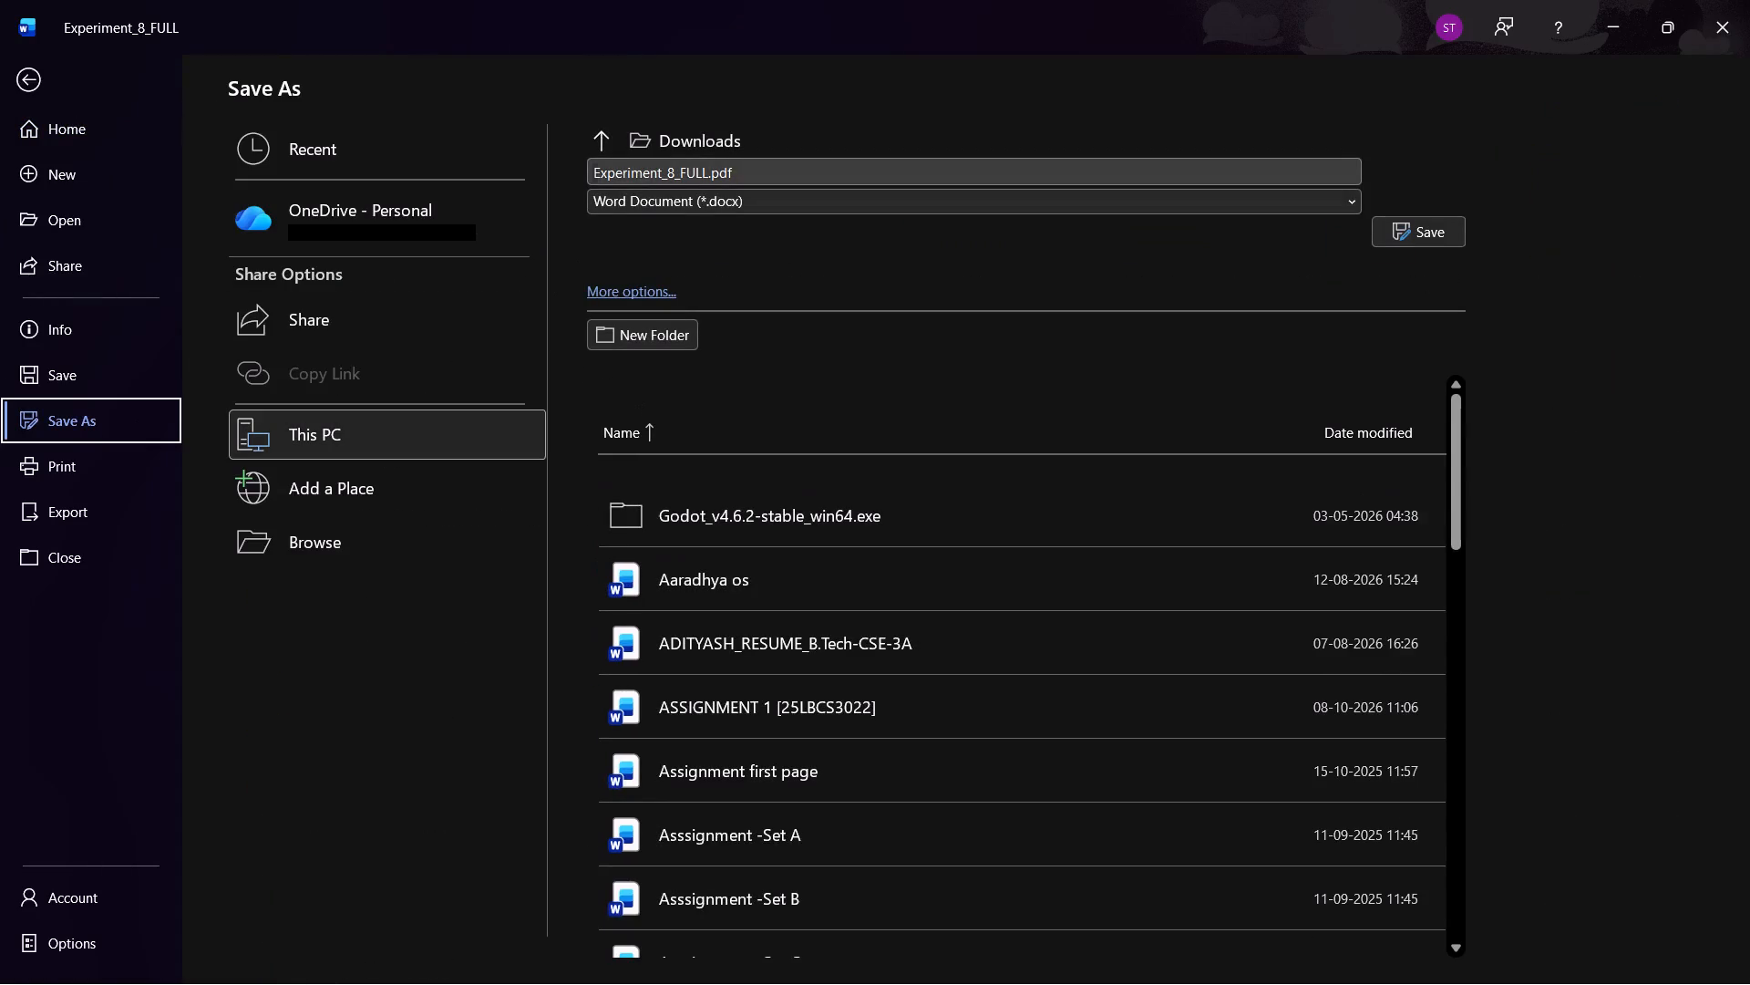
{"action": "left_click", "coordinate": [698, 201]}
{"action": "left_click", "coordinate": [706, 401]}
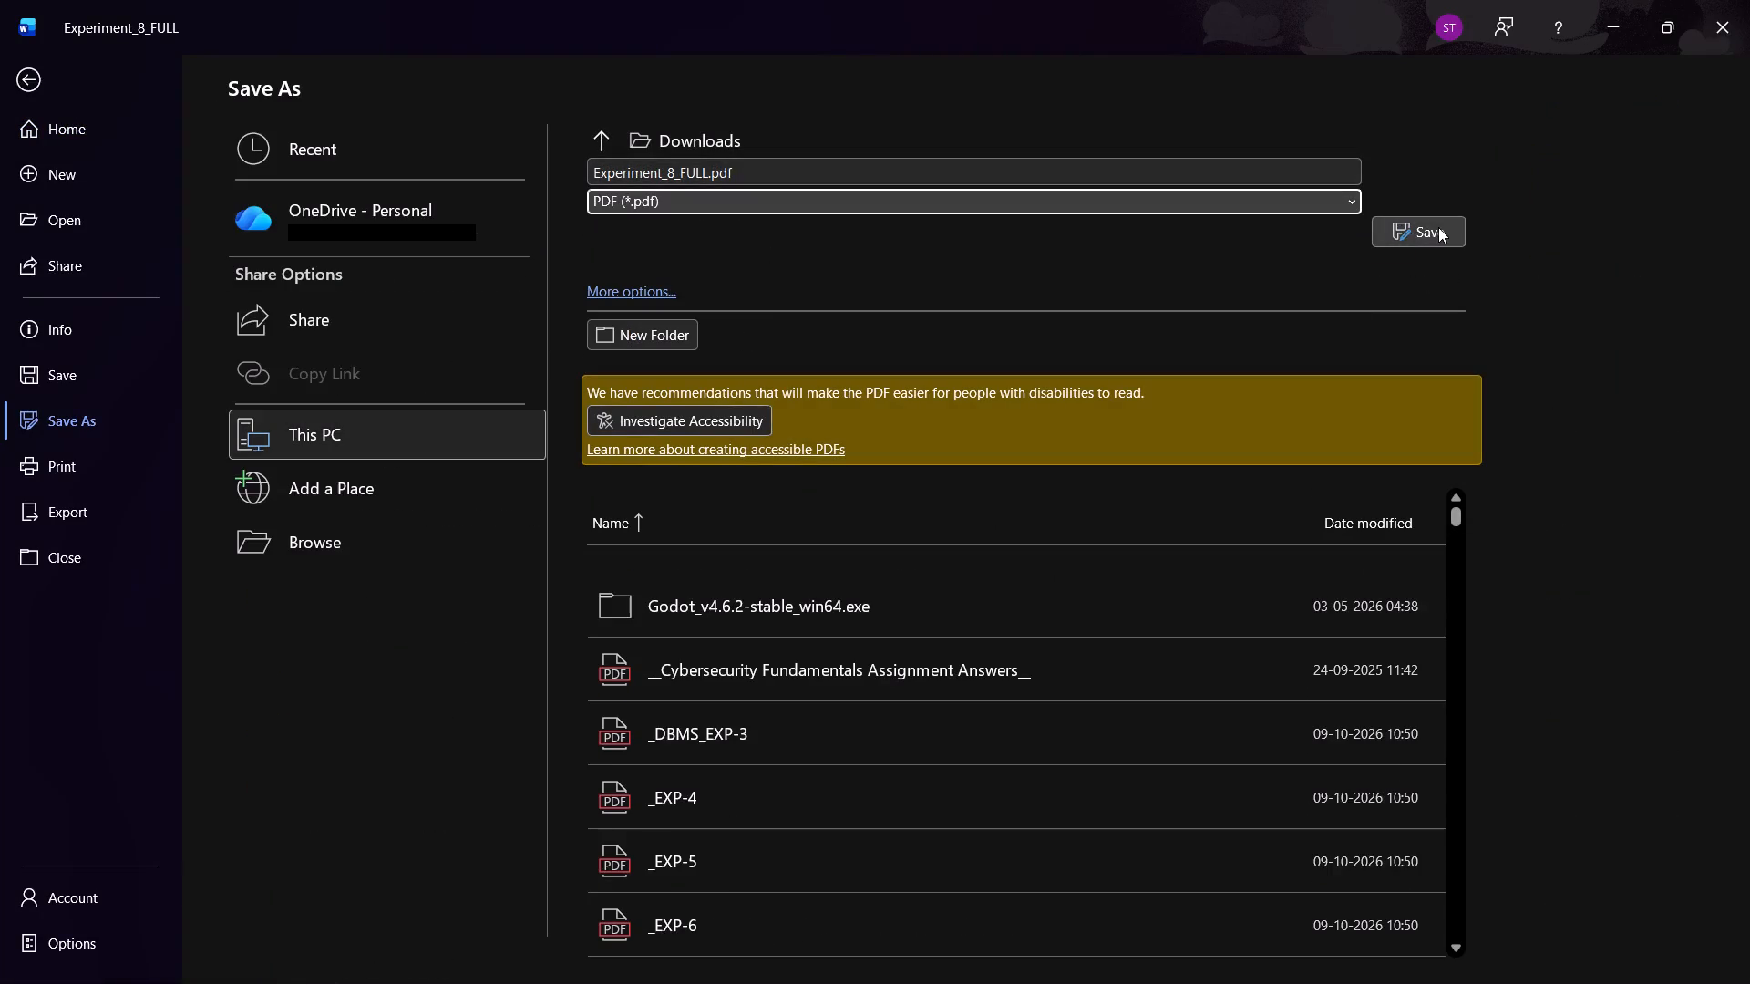
{"action": "left_click", "coordinate": [1438, 227]}
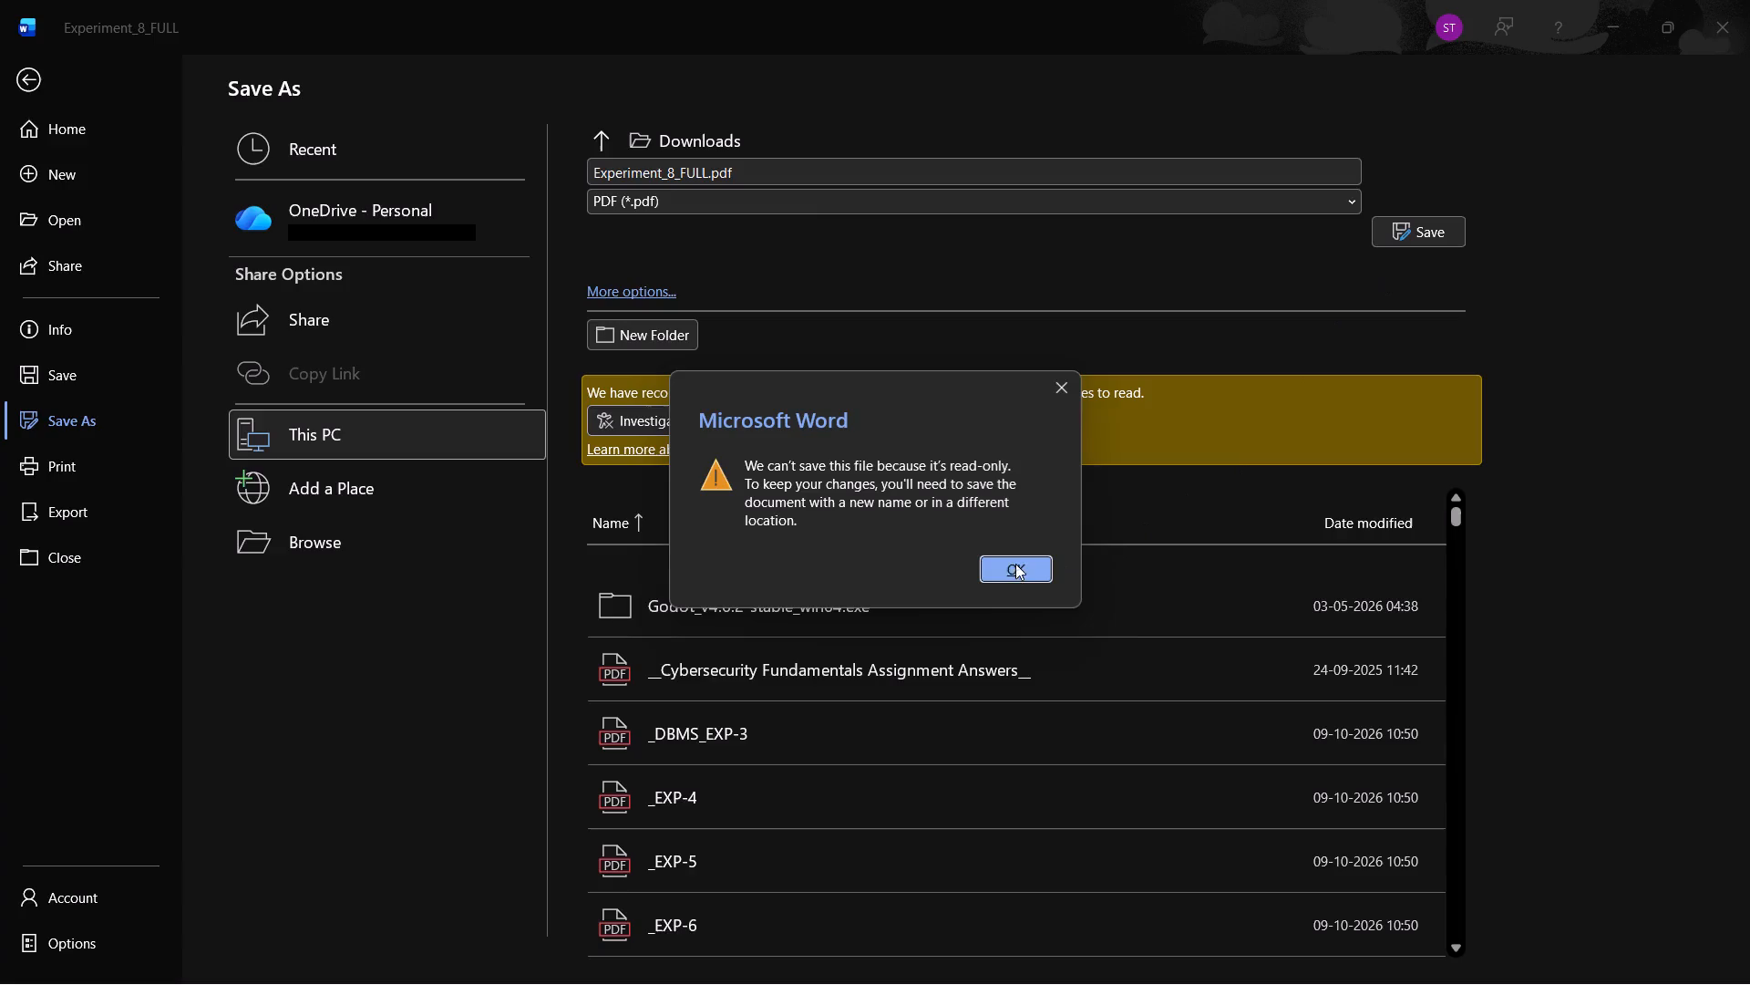
{"action": "left_click", "coordinate": [1197, 269]}
{"action": "left_click", "coordinate": [764, 188]}
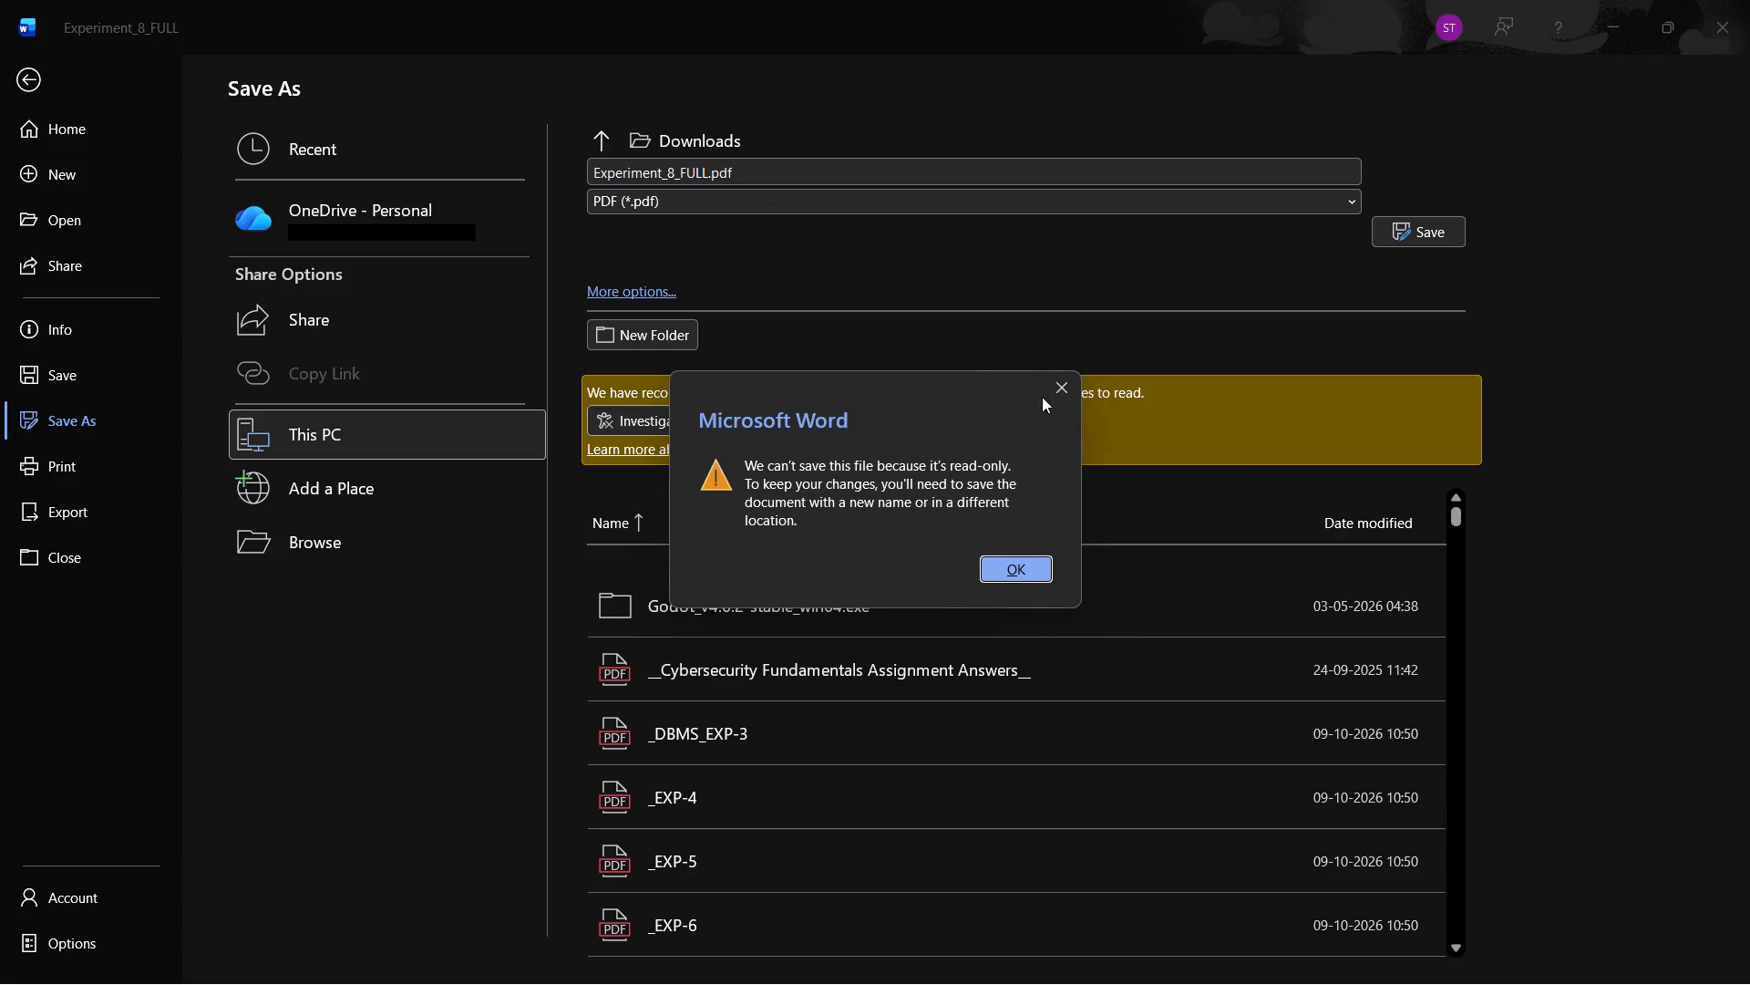
{"action": "left_click", "coordinate": [1047, 389]}
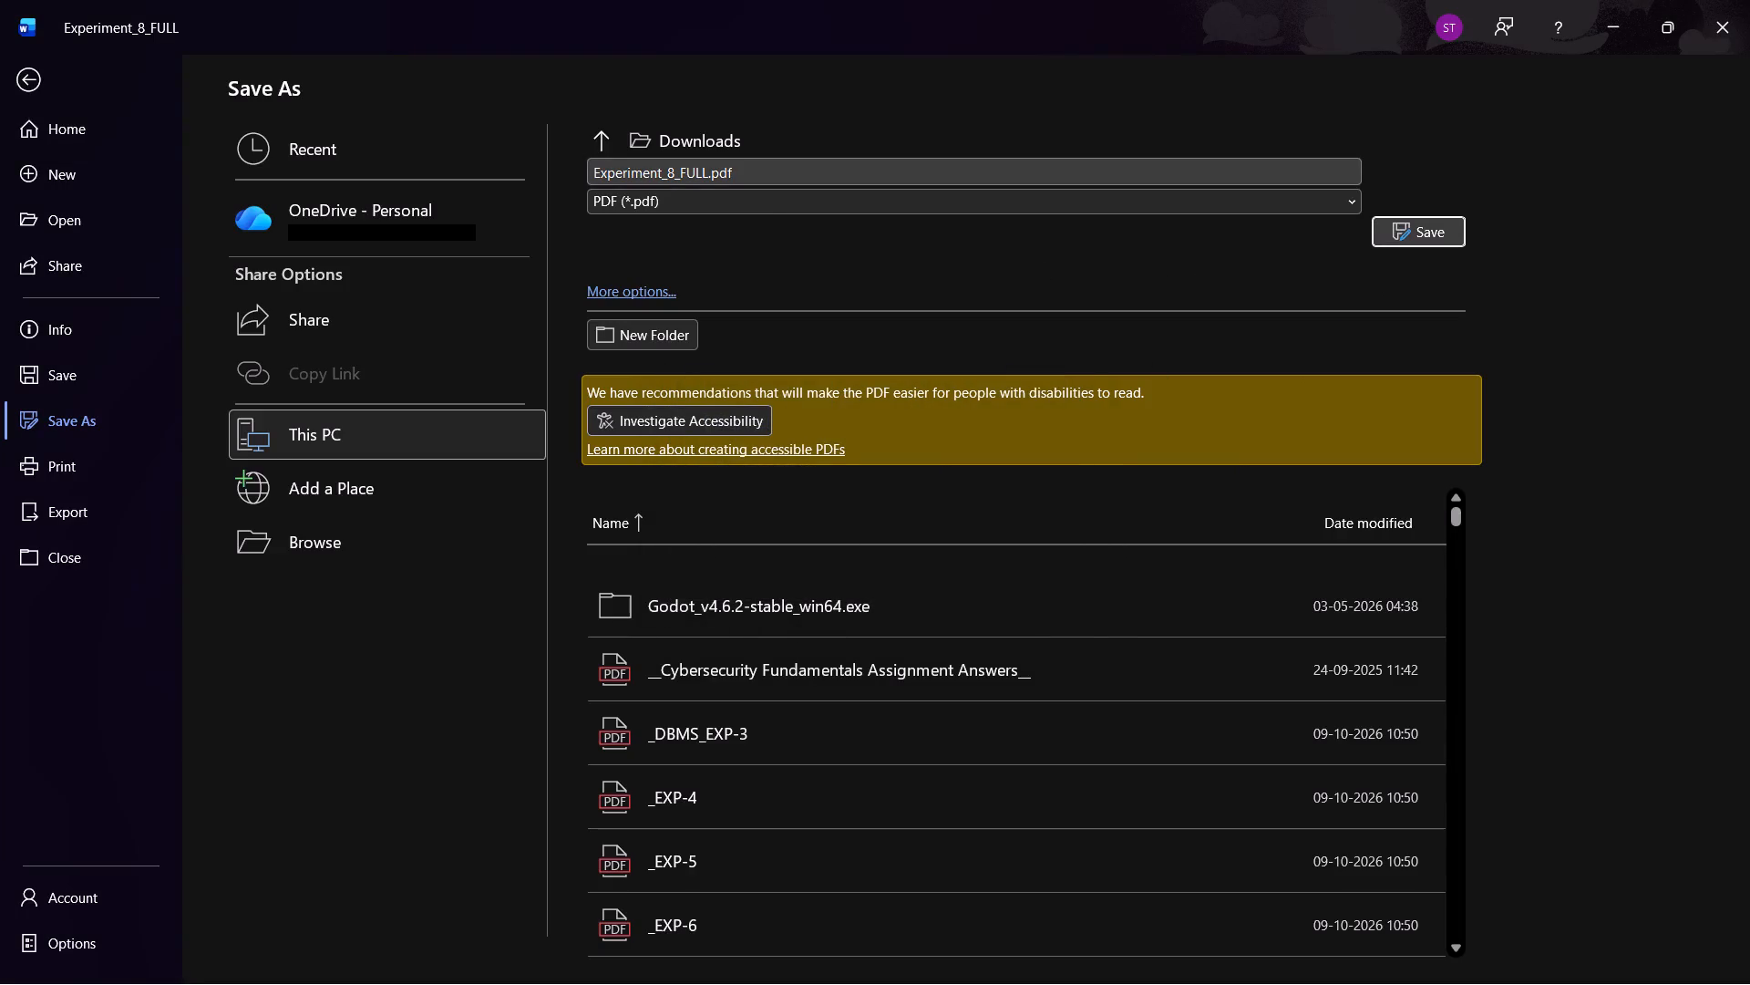
Shorten the file name to Experiment_8_.pdf and save the PDF in Downloads.
{"action": "left_click", "coordinate": [705, 174]}
{"action": "left_click", "coordinate": [712, 177]}
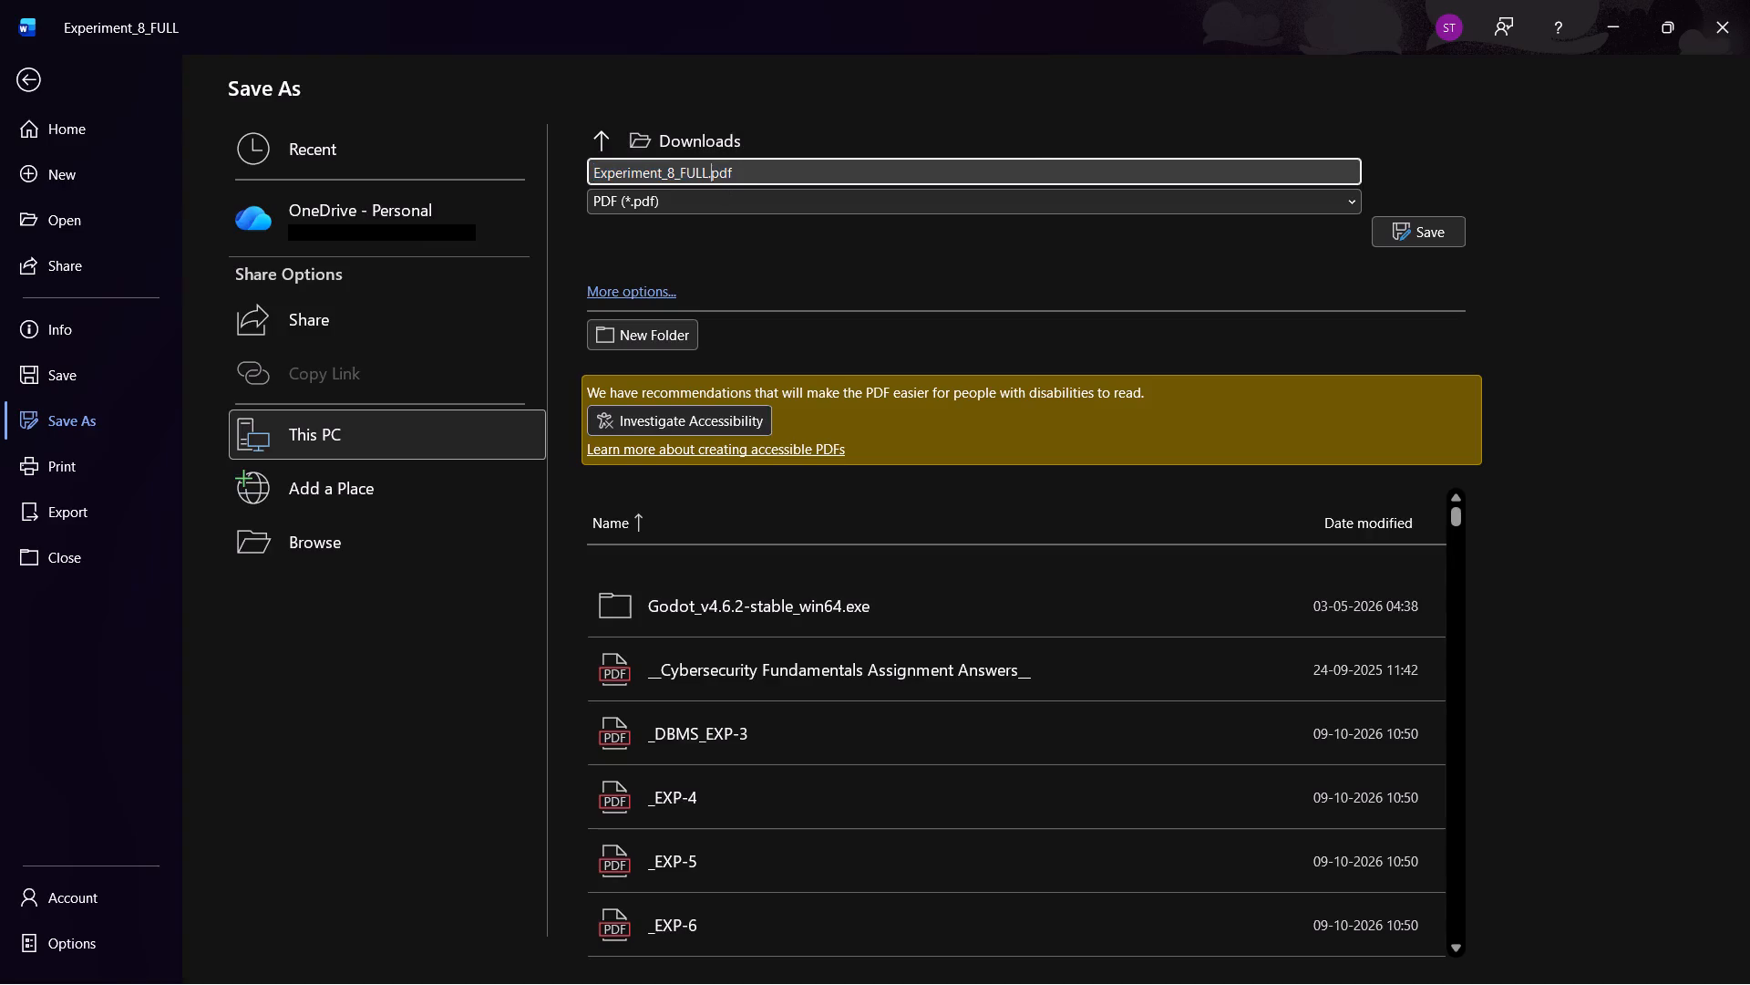
{"action": "key", "text": "Left"}
{"action": "key", "text": "BackSpace"}
{"action": "key", "text": "BackSpace"}
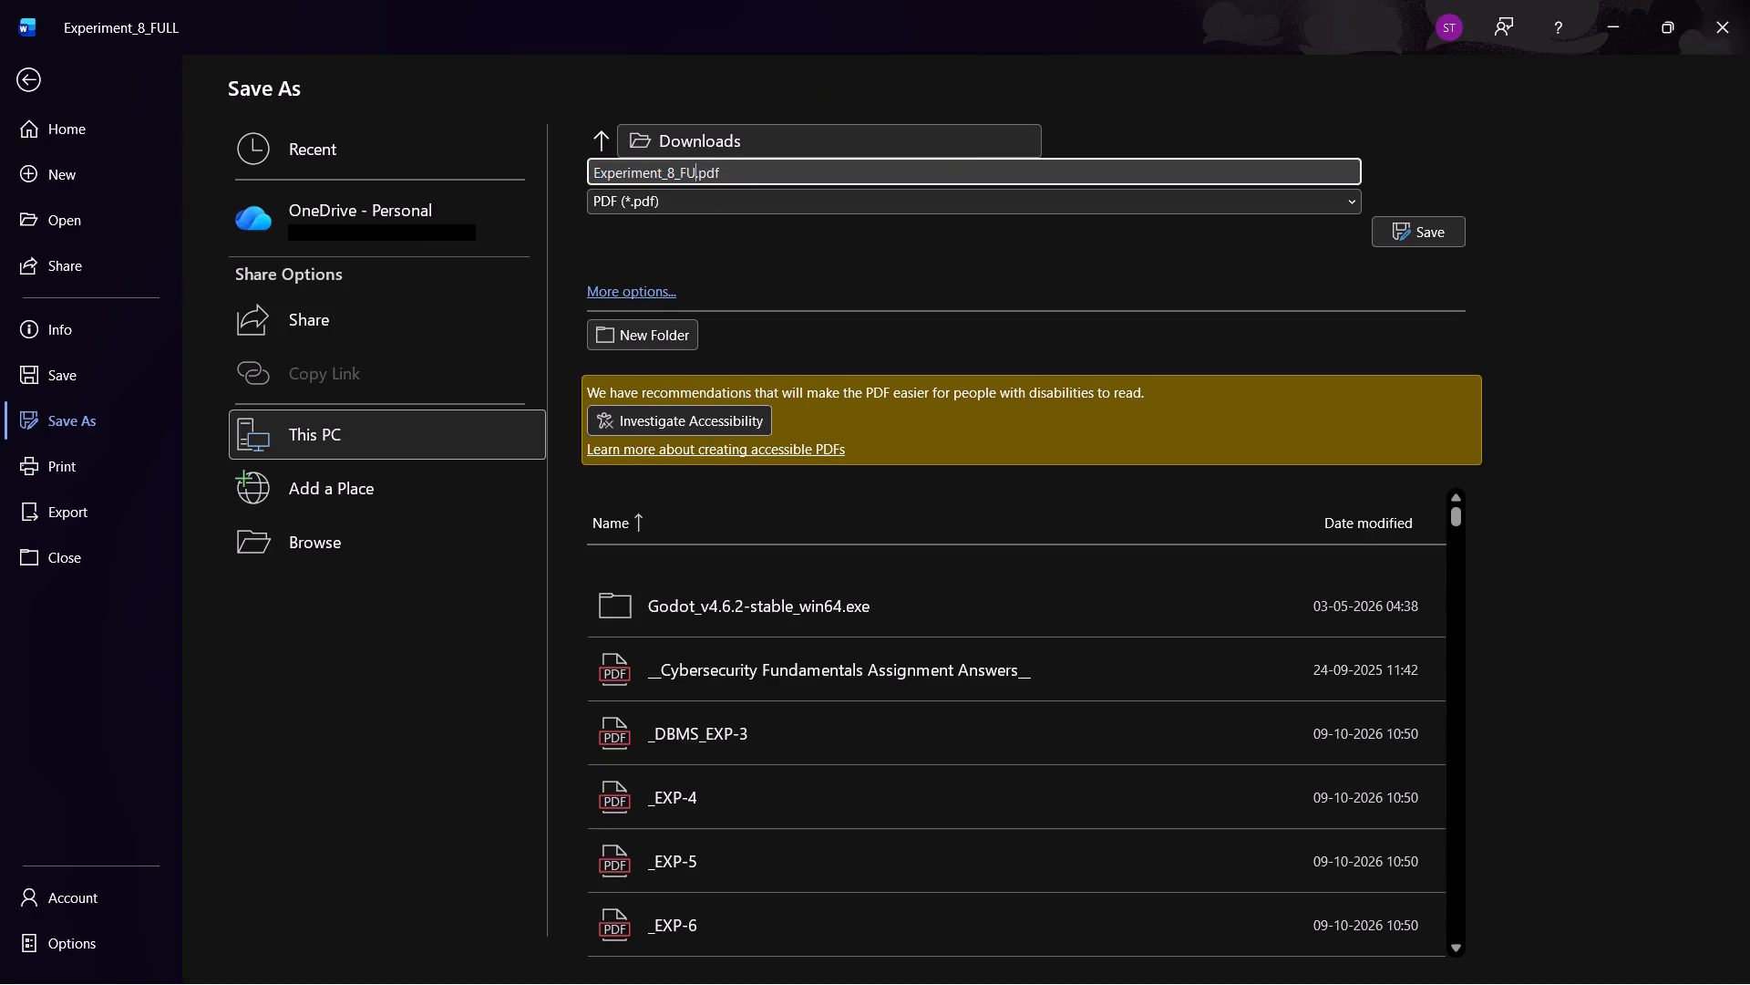
{"action": "key", "text": "BackSpace"}
{"action": "key", "text": "BackSpace"}
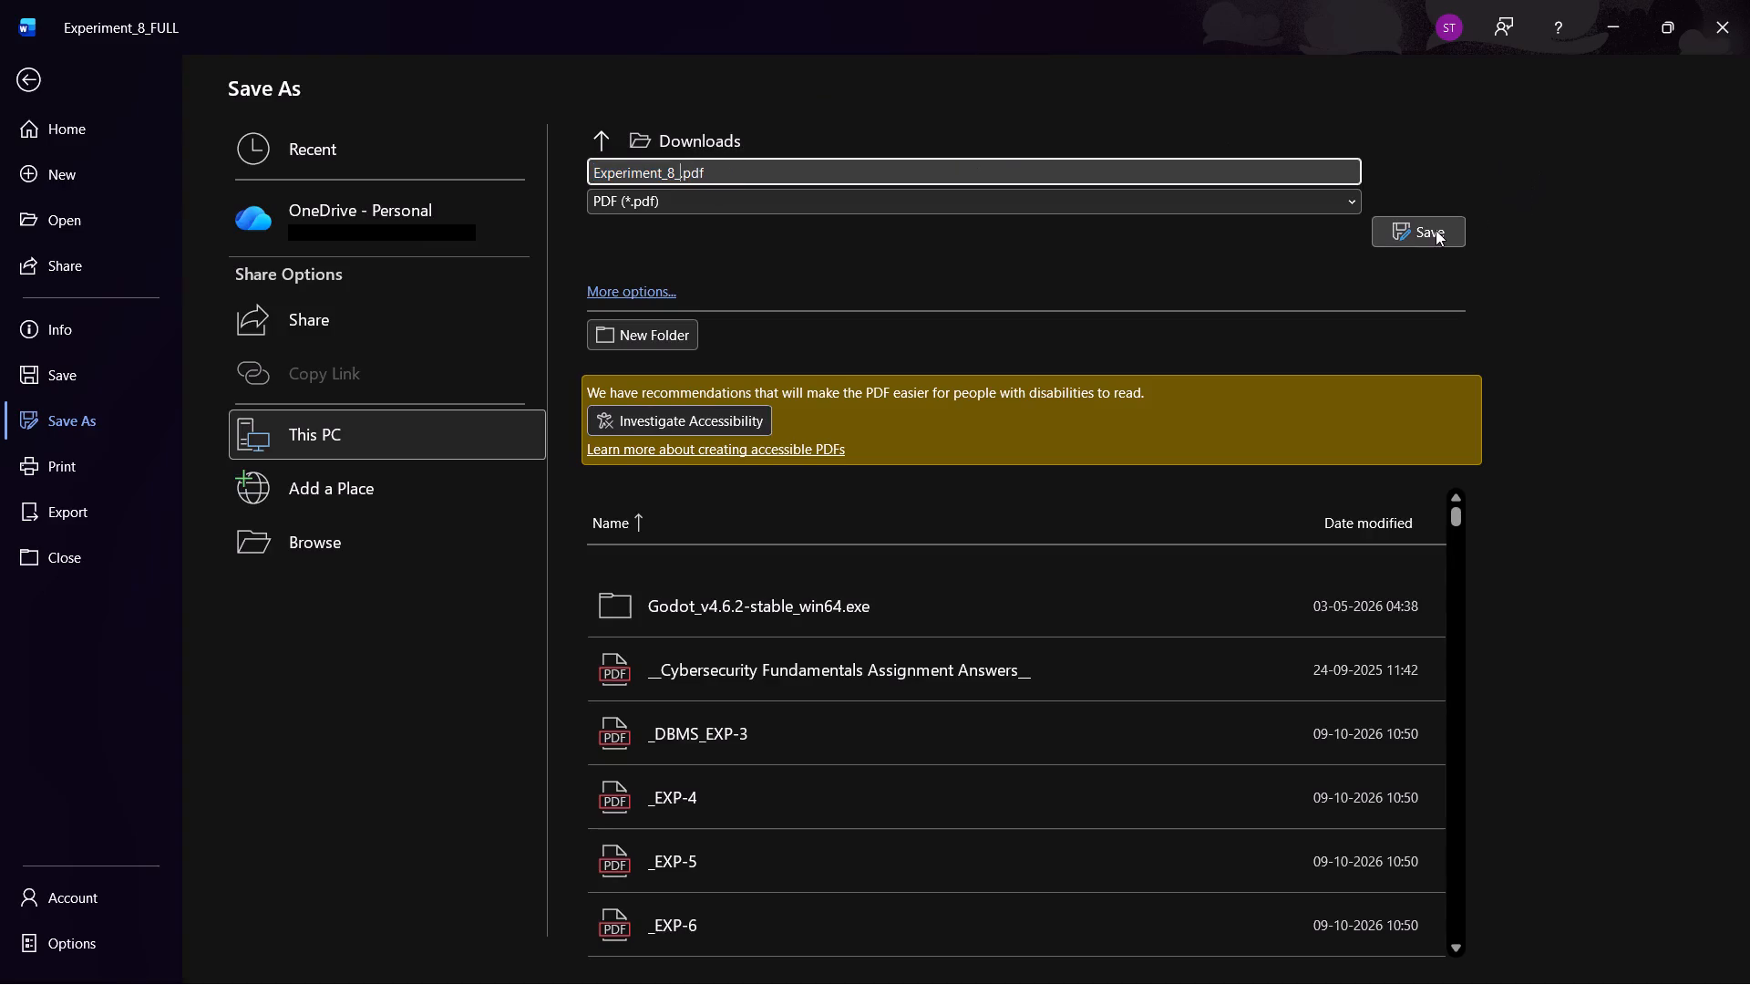
{"action": "left_click", "coordinate": [1436, 230]}
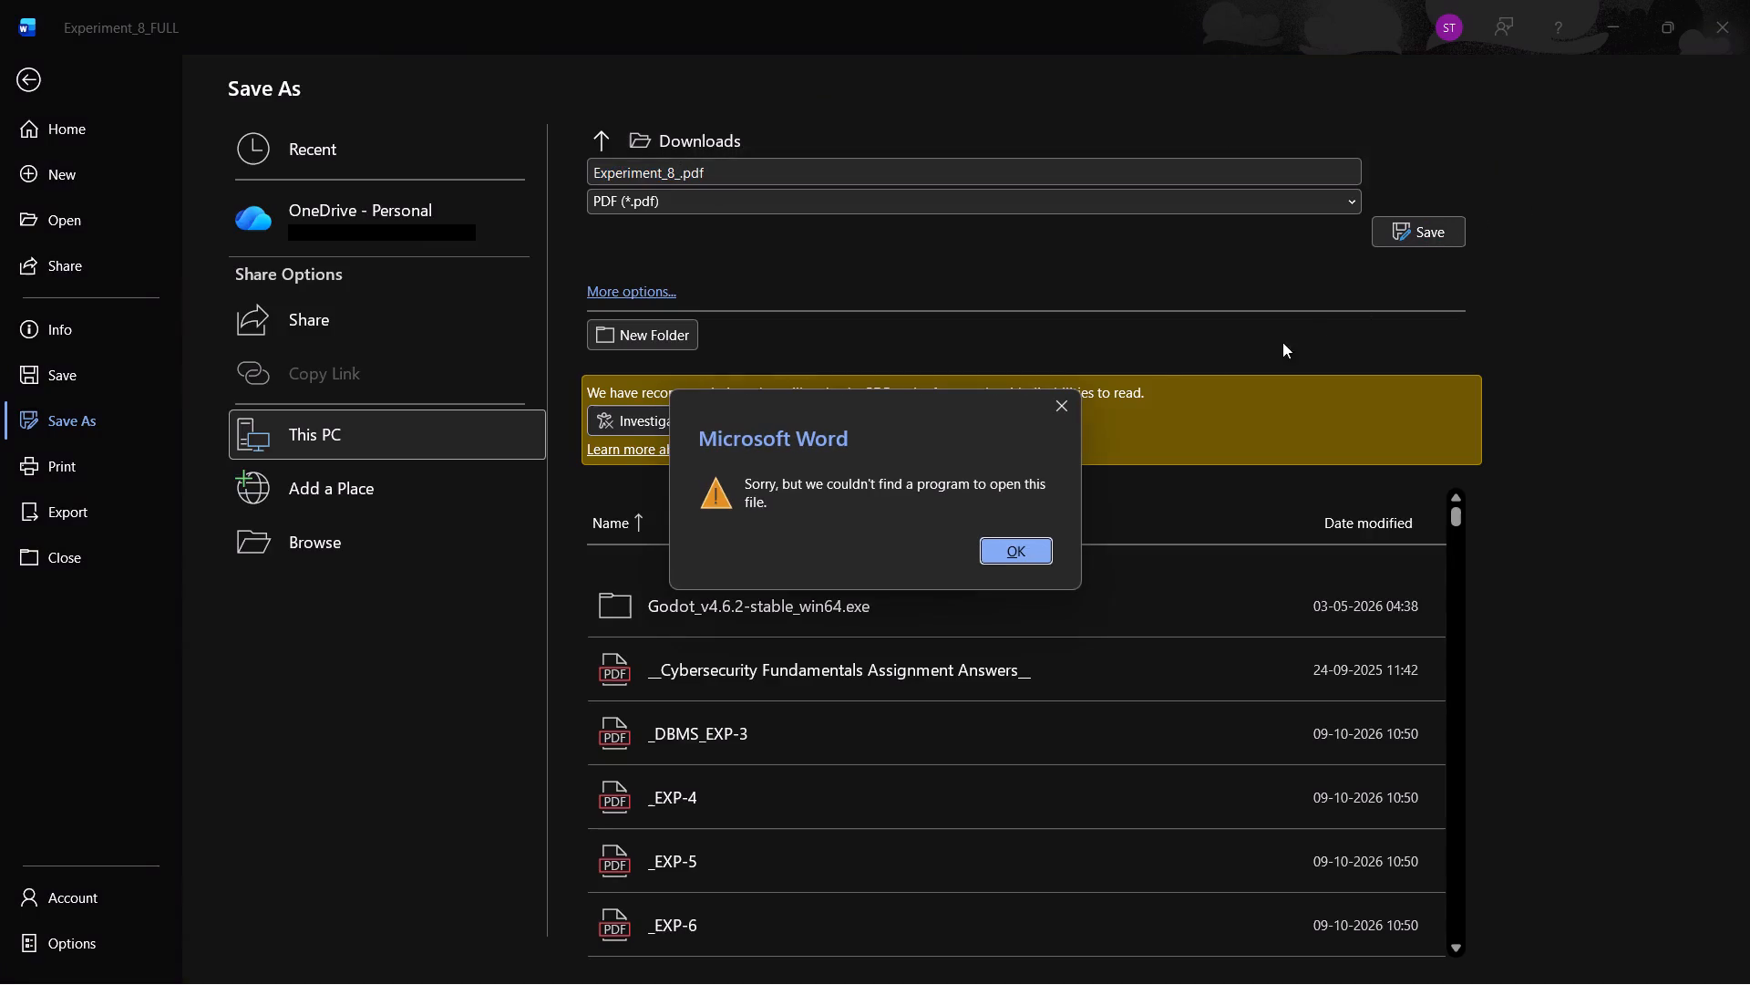
{"action": "left_click", "coordinate": [1071, 417]}
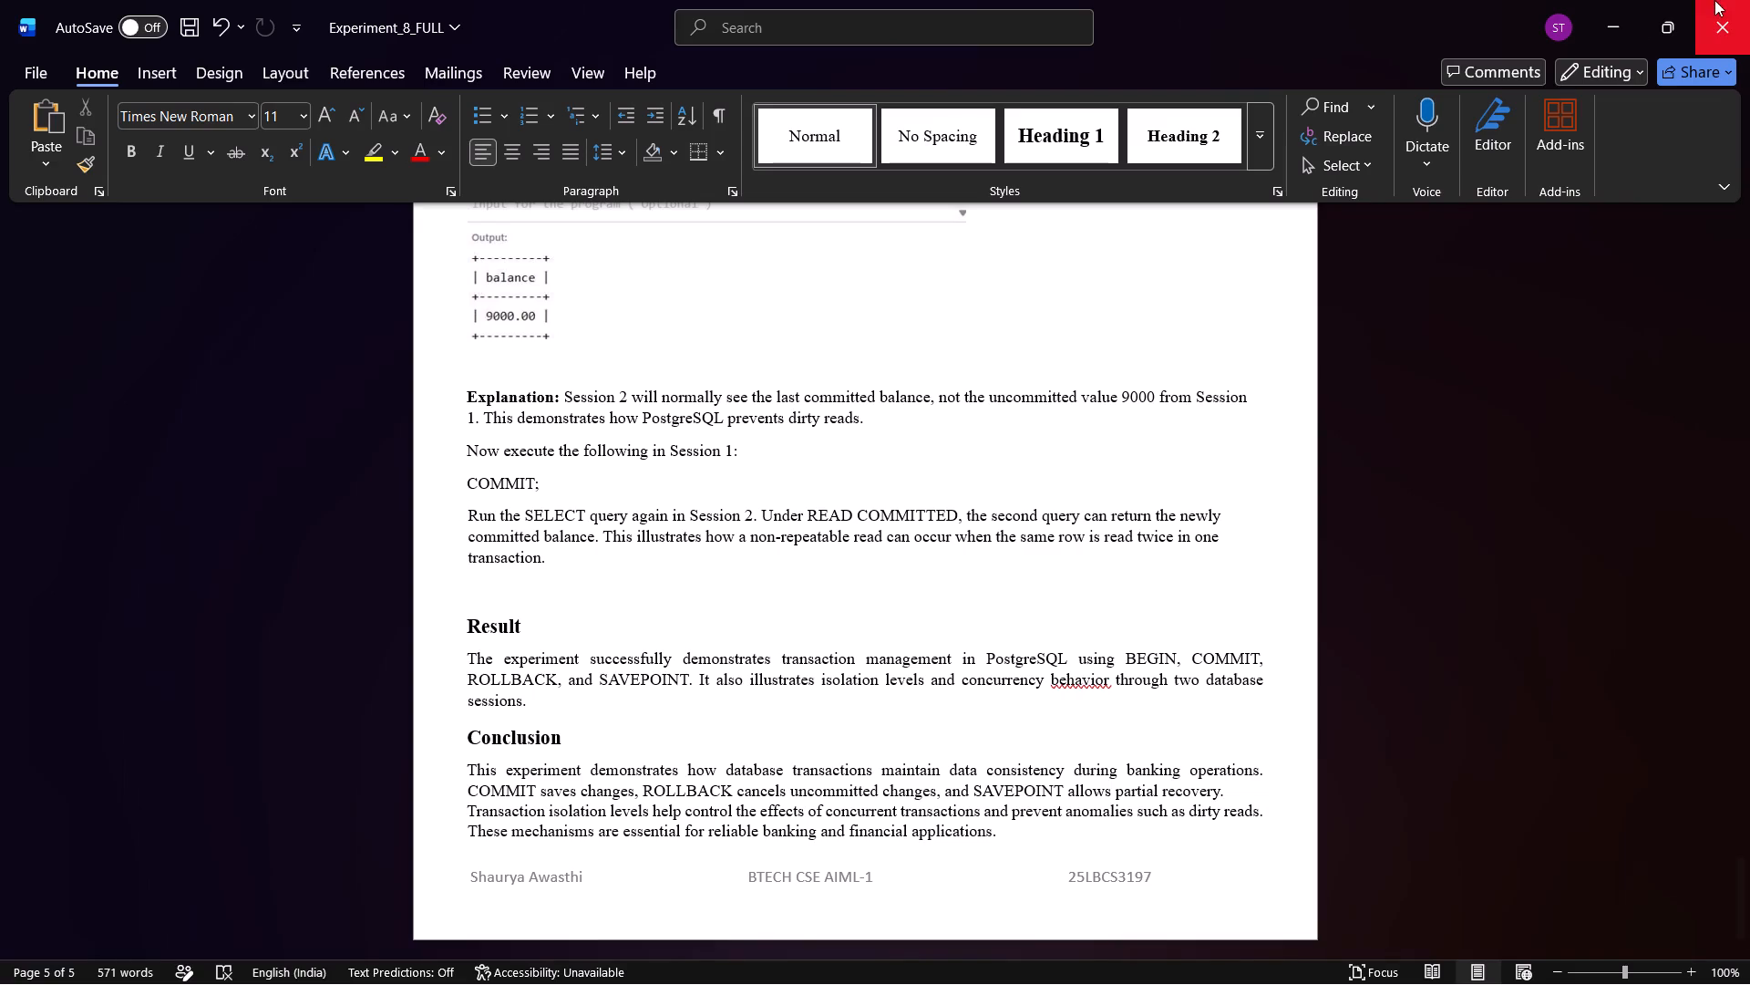
Close the Experiment_8_FULL document without saving the changes to the original file.
{"action": "left_click", "coordinate": [1714, 0]}
{"action": "left_click", "coordinate": [945, 670]}
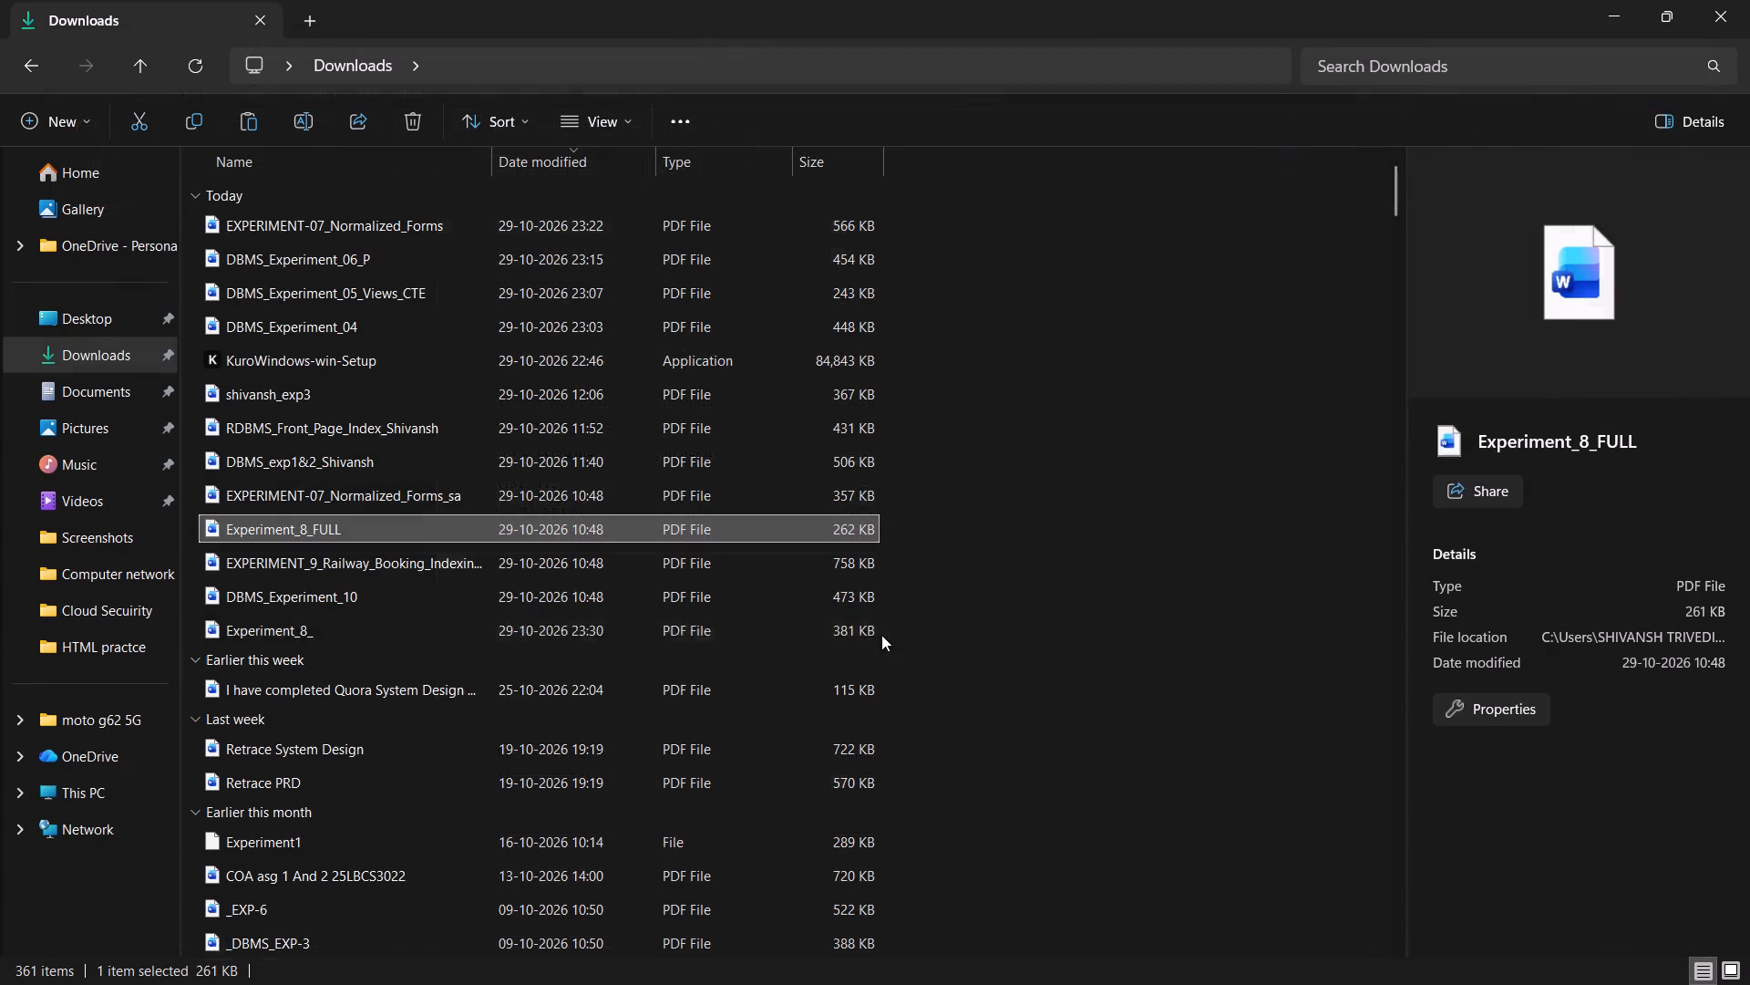
Reload the Downloads folder, open the exported Experiment_8_ PDF to check its badges, and close it.
{"action": "left_click", "coordinate": [100, 389]}
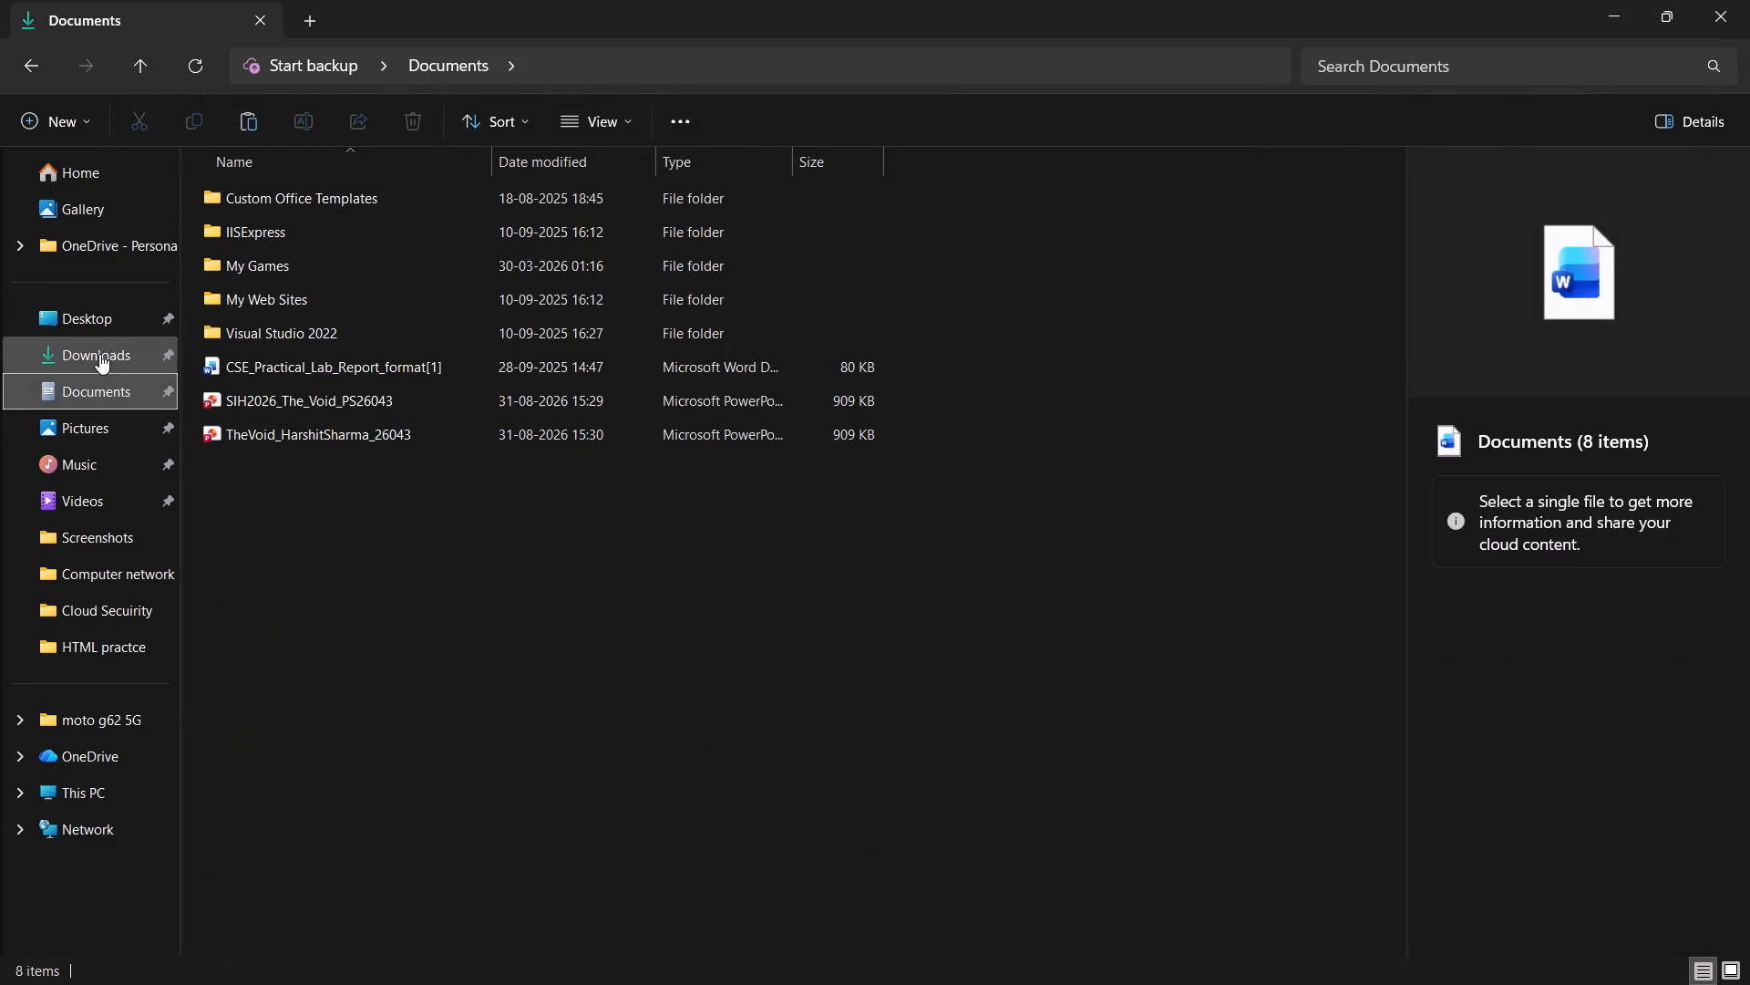
{"action": "left_click", "coordinate": [99, 354]}
{"action": "double_click", "coordinate": [304, 235]}
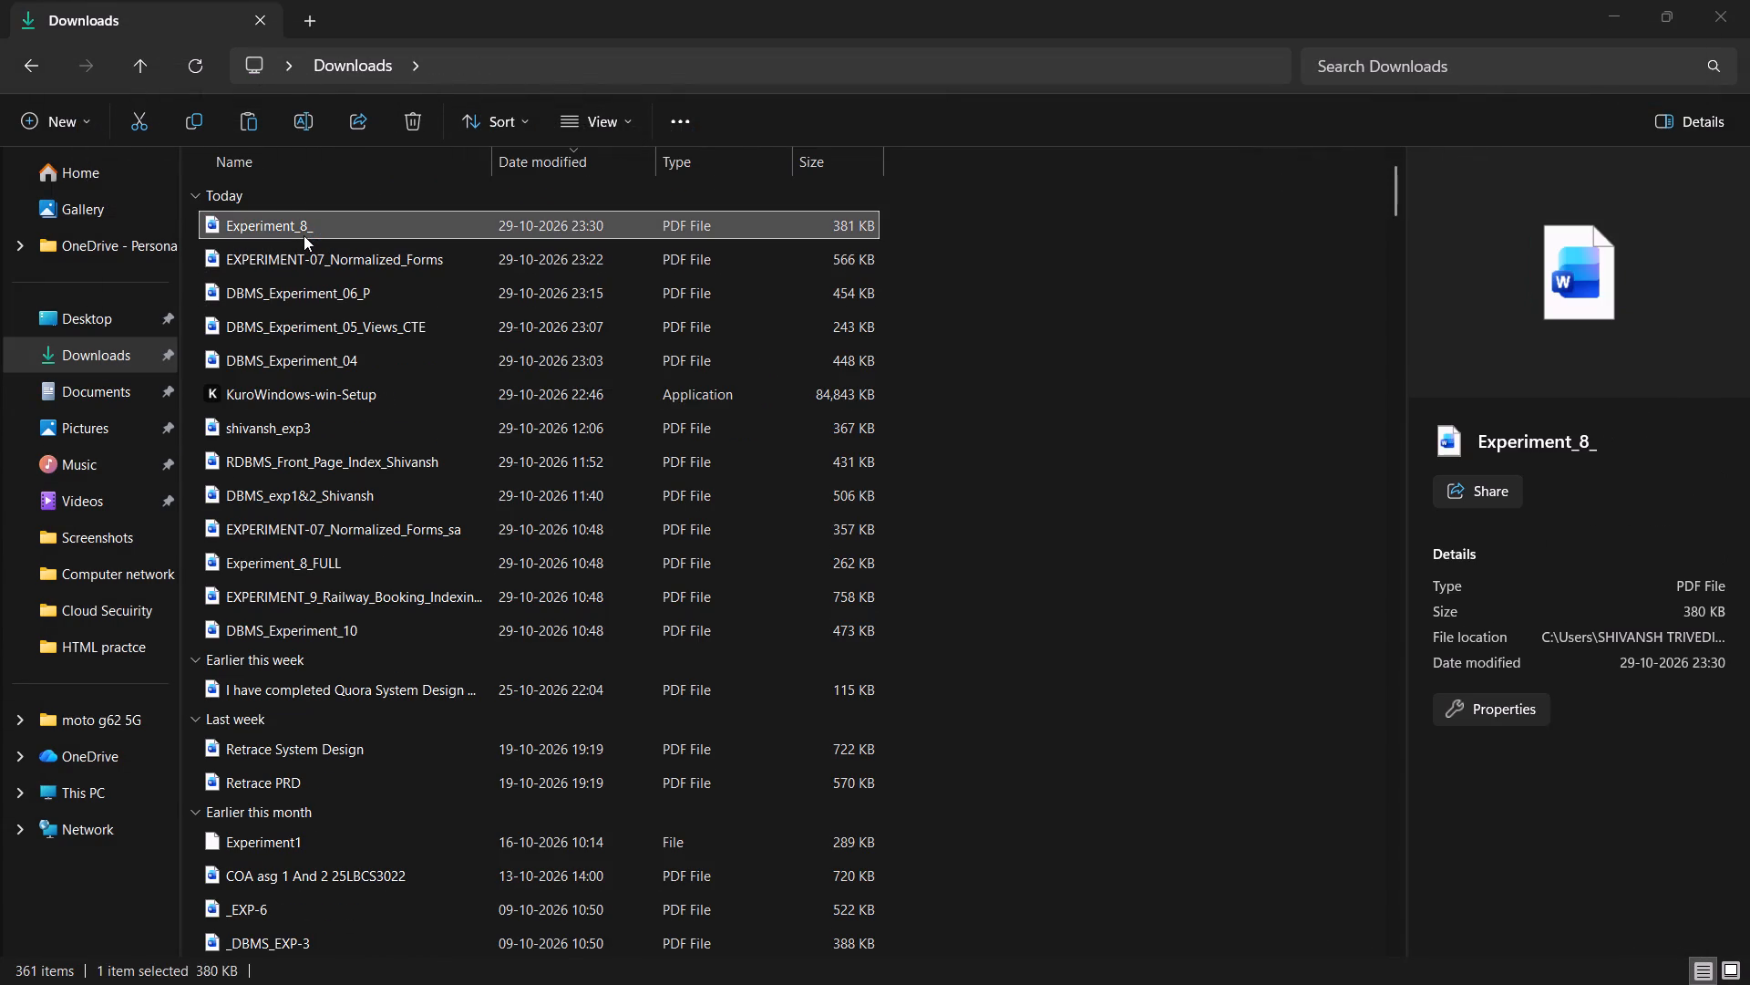
{"action": "scroll", "coordinate": [657, 350], "scroll_direction": "down", "scroll_amount": 8}
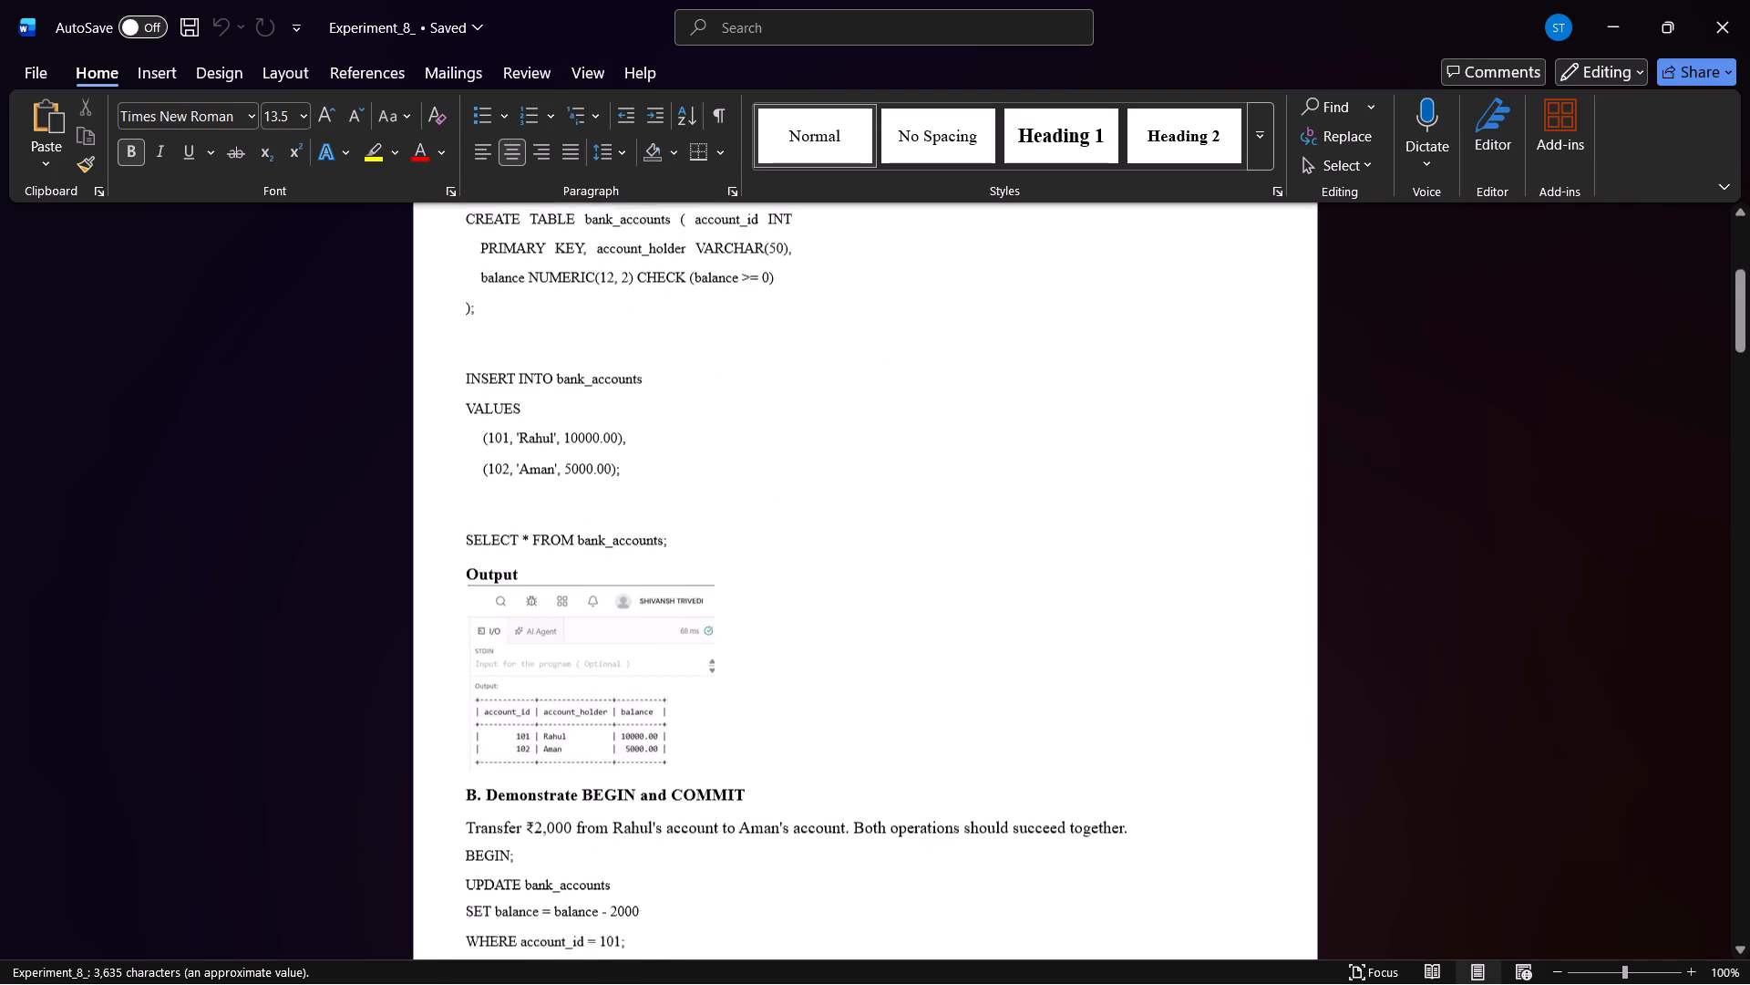
{"action": "scroll", "coordinate": [658, 350], "scroll_direction": "down", "scroll_amount": 5}
{"action": "left_click", "coordinate": [1707, 3]}
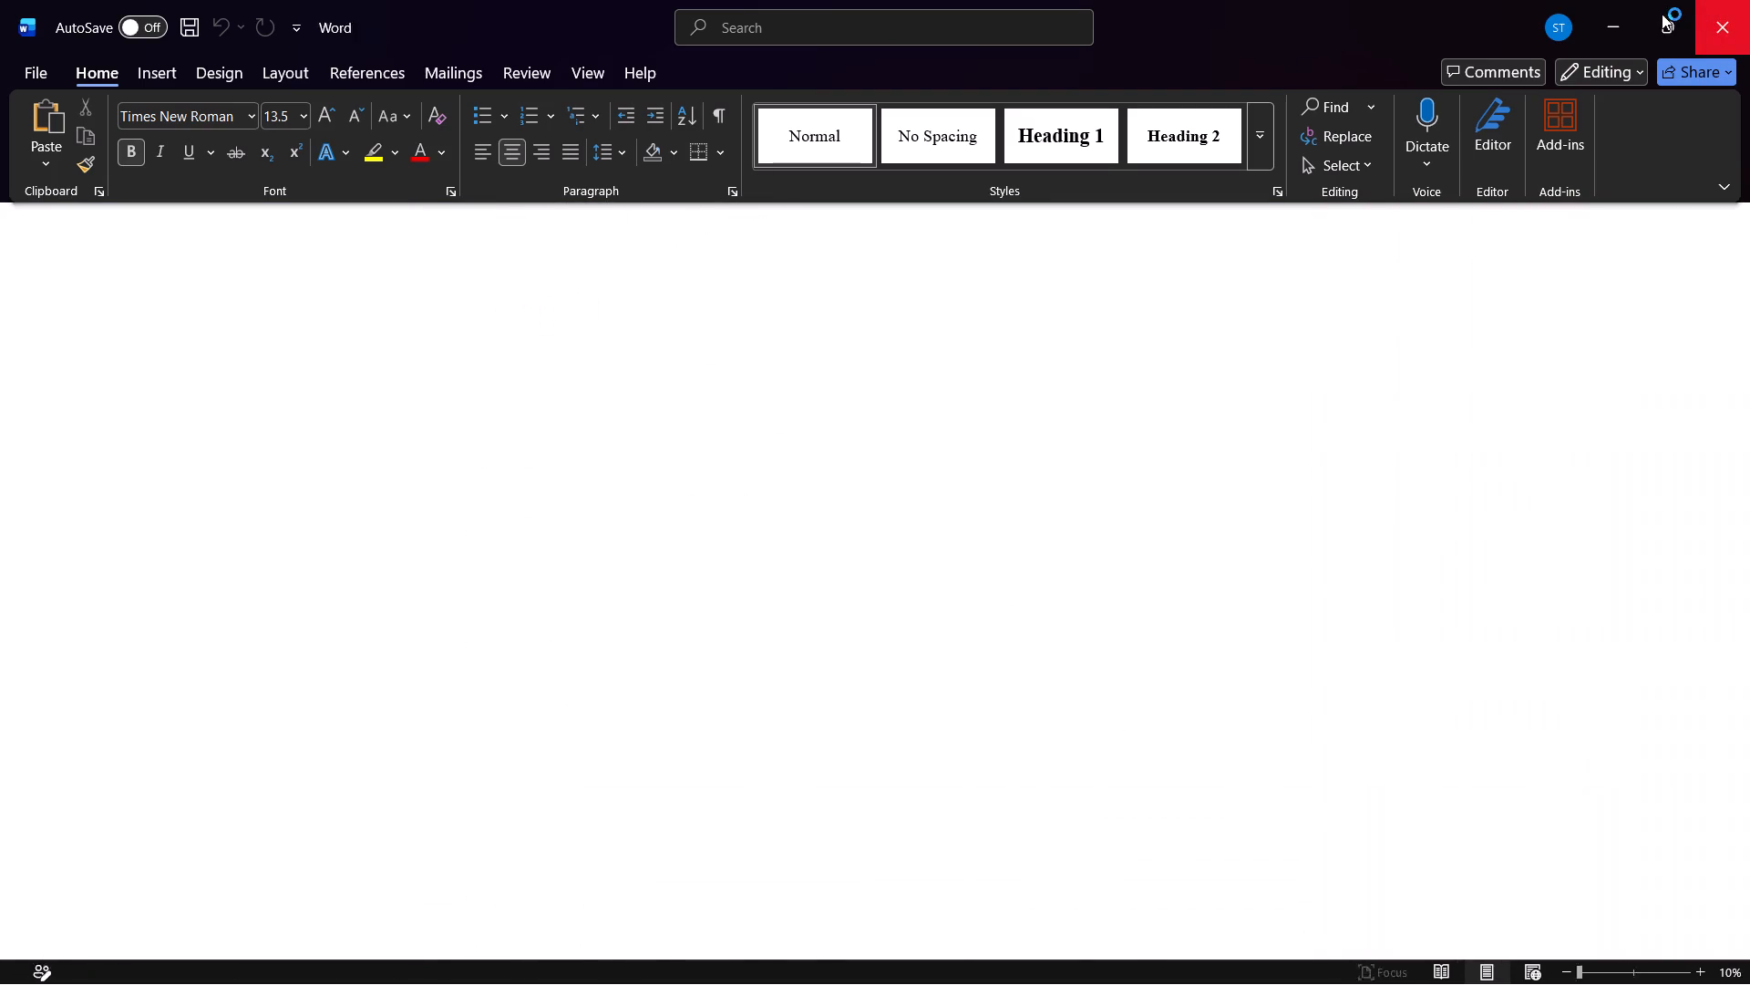
Open the EXPERIMENT-07_Normalized_Forms and DBMS_Experiment_06_P PDFs in turn to check their page footers, closing each one.
{"action": "double_click", "coordinate": [361, 249]}
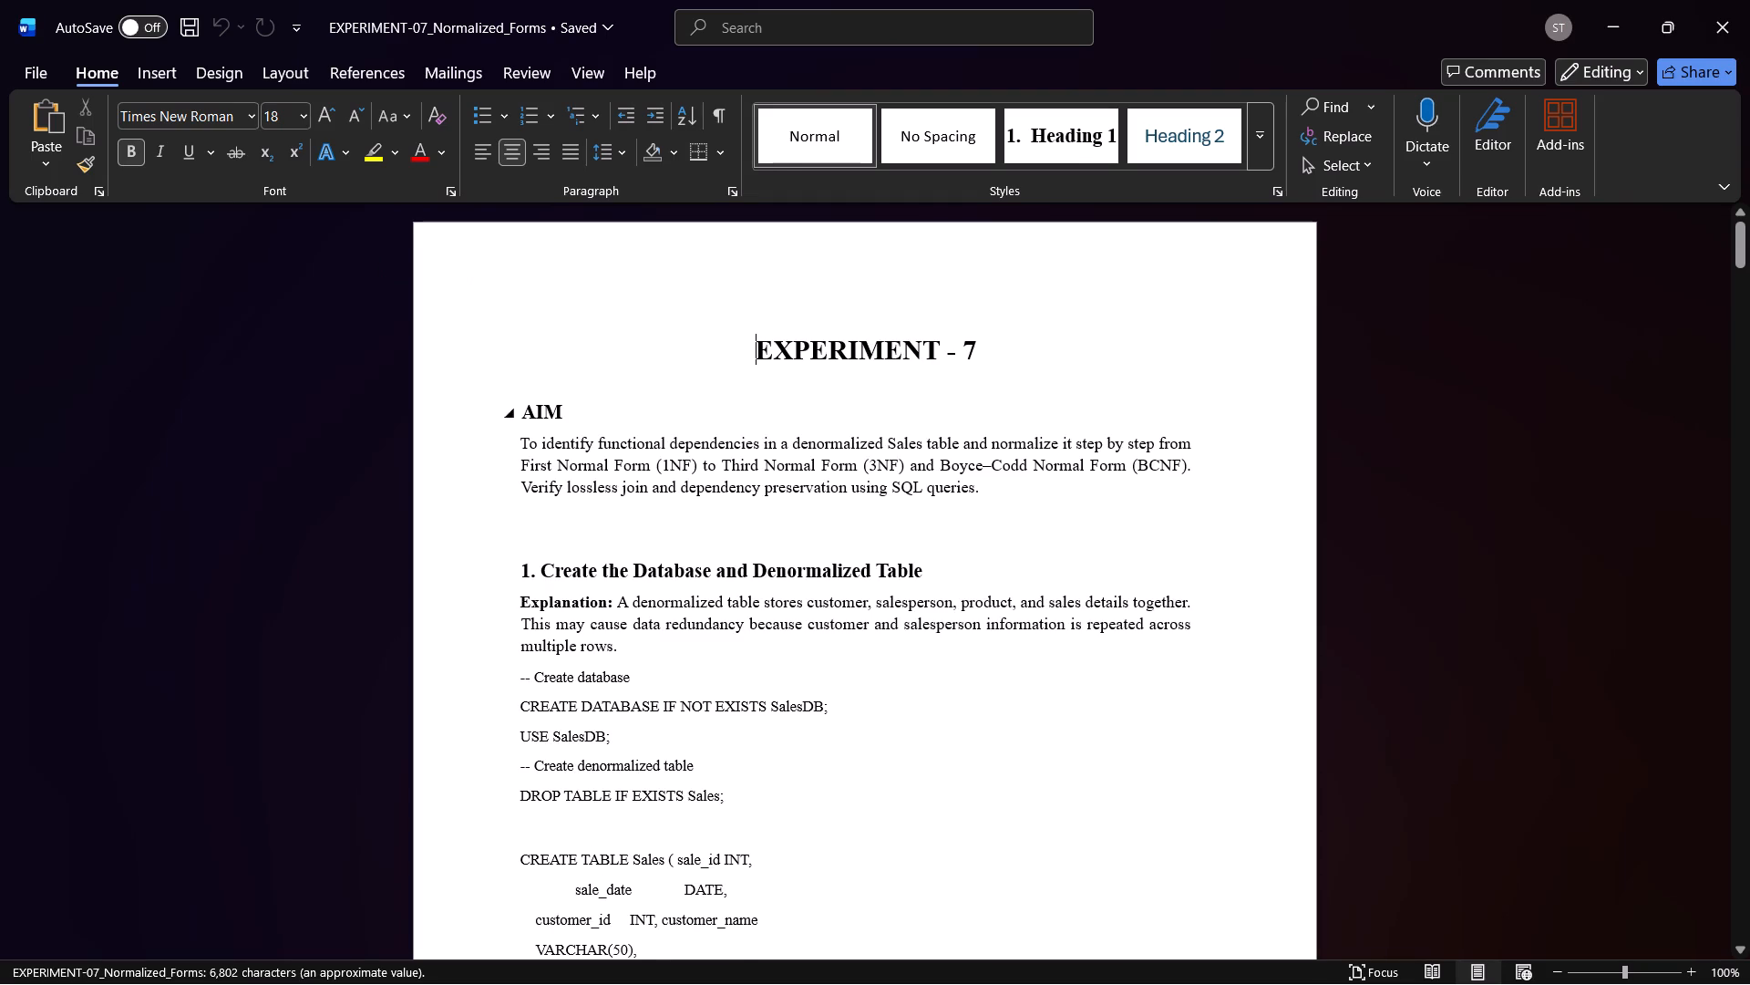
{"action": "scroll", "coordinate": [870, 423], "scroll_direction": "down", "scroll_amount": 11}
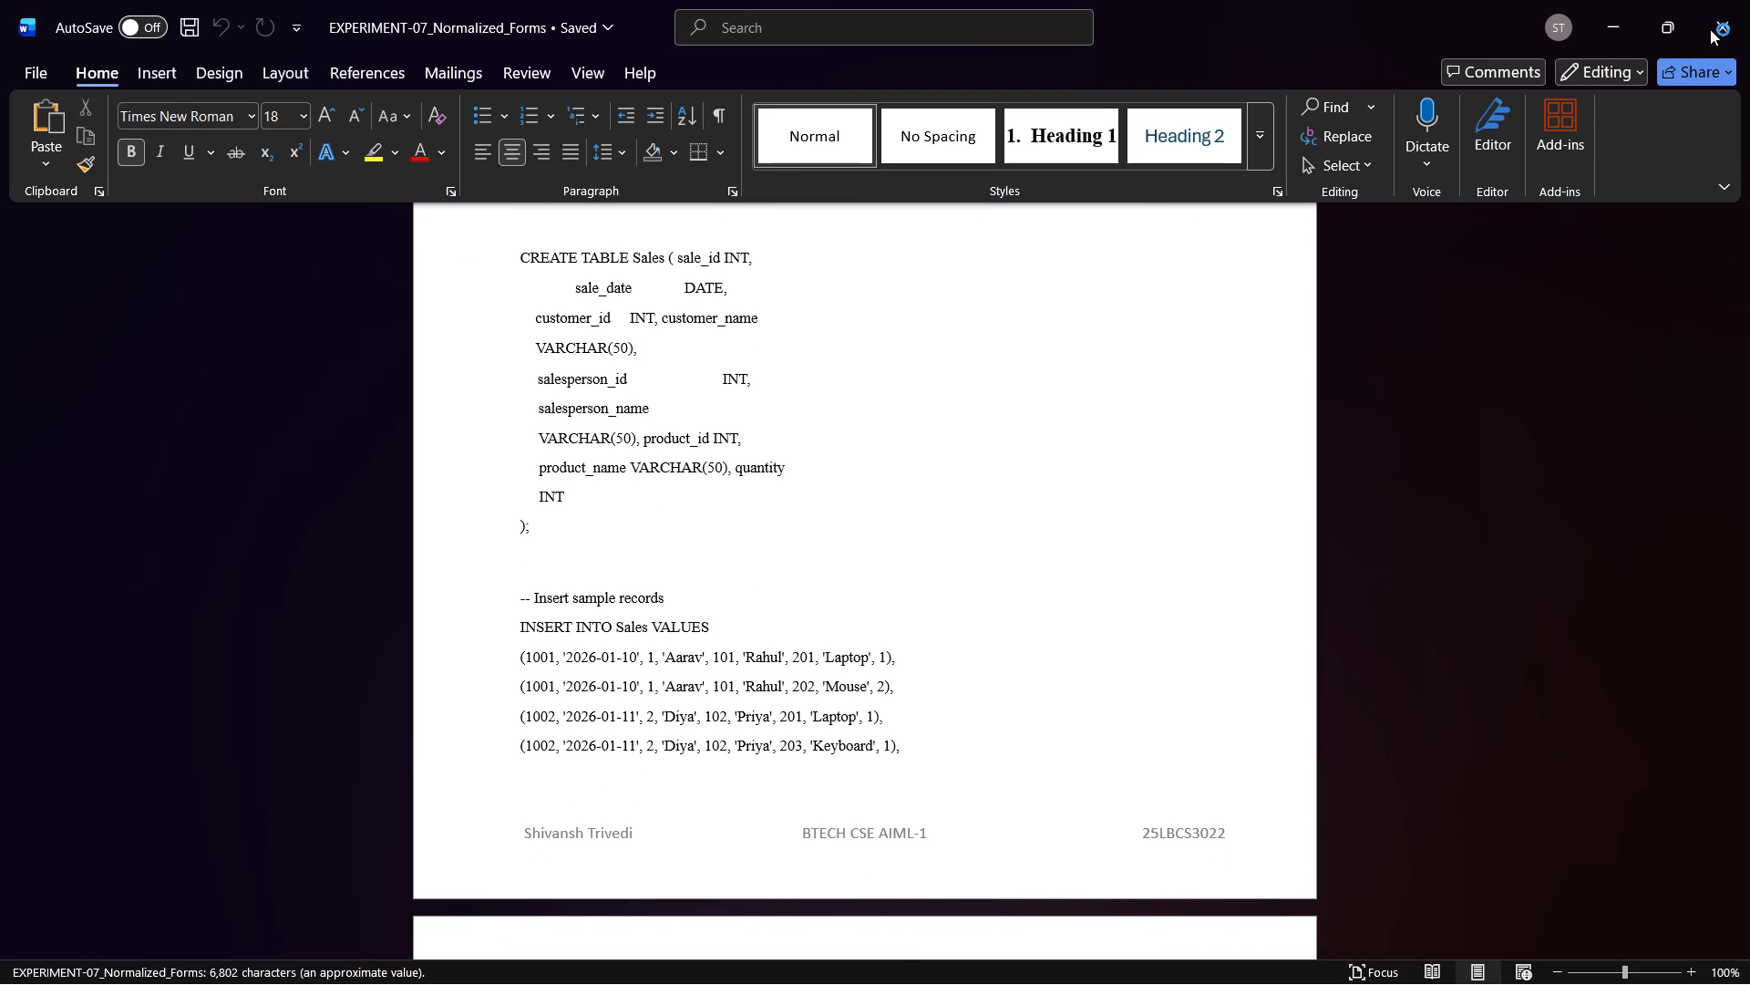
{"action": "left_click", "coordinate": [1717, 21]}
{"action": "double_click", "coordinate": [298, 298]}
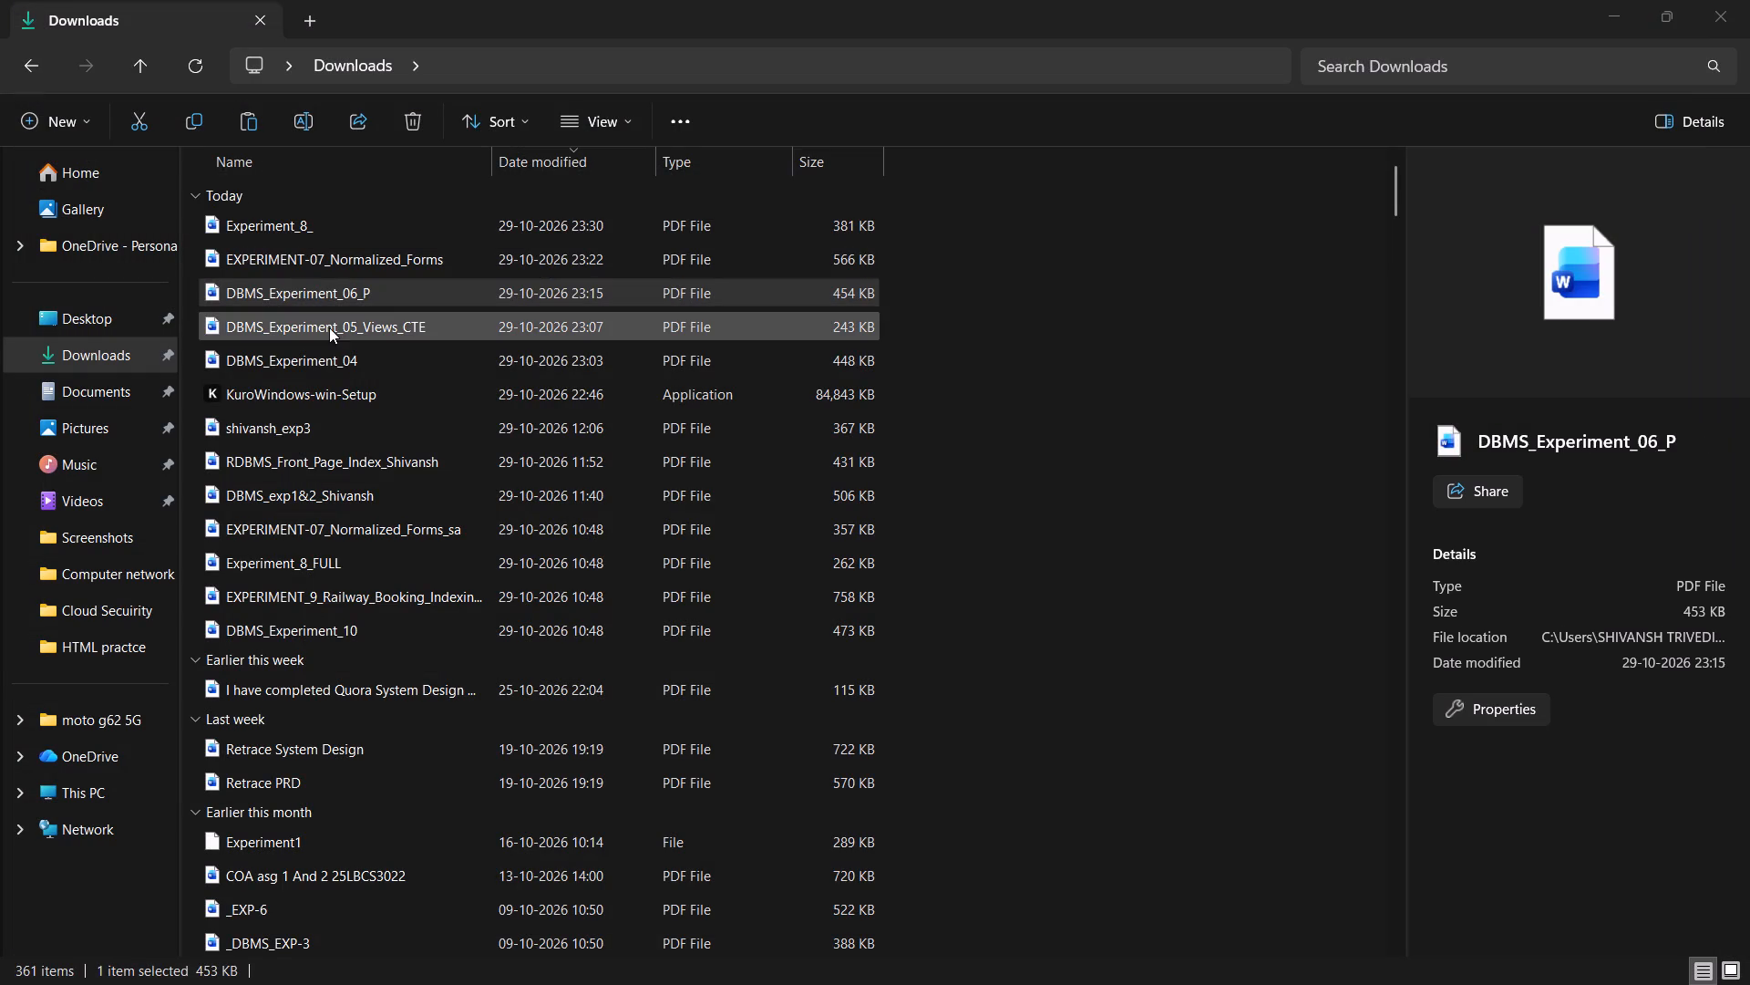
{"action": "scroll", "coordinate": [562, 373], "scroll_direction": "down", "scroll_amount": 5}
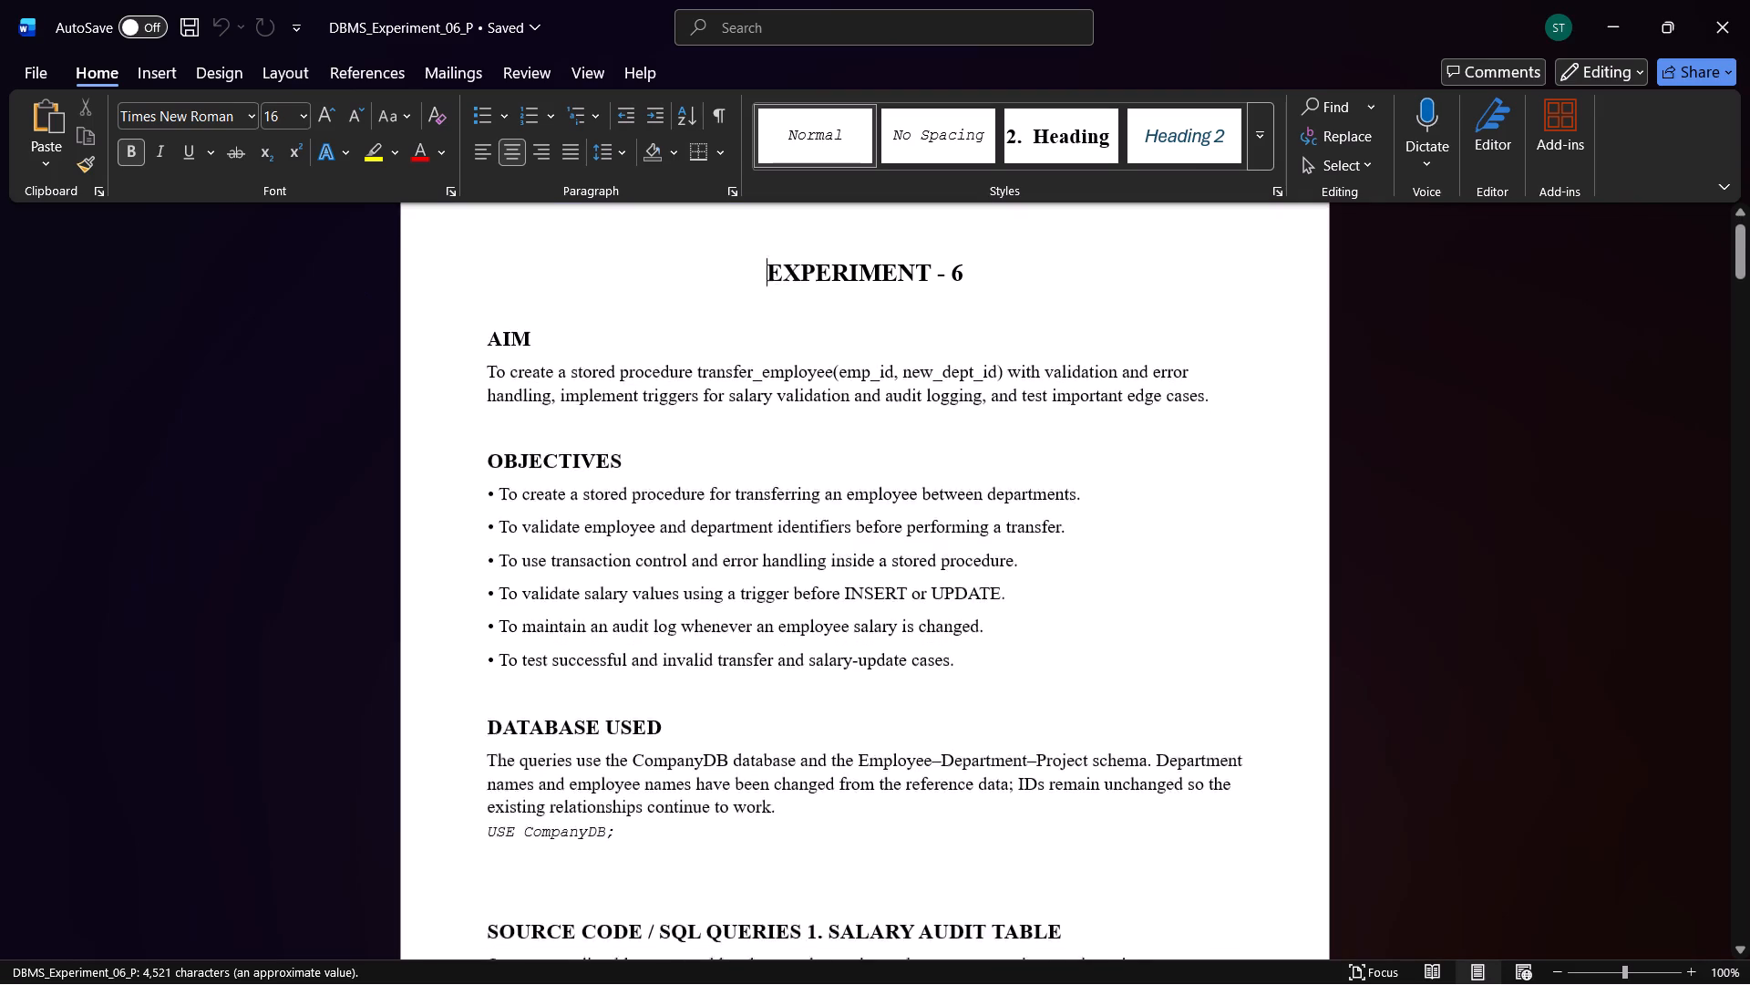
{"action": "scroll", "coordinate": [562, 373], "scroll_direction": "down", "scroll_amount": 8}
{"action": "left_click", "coordinate": [1749, 45]}
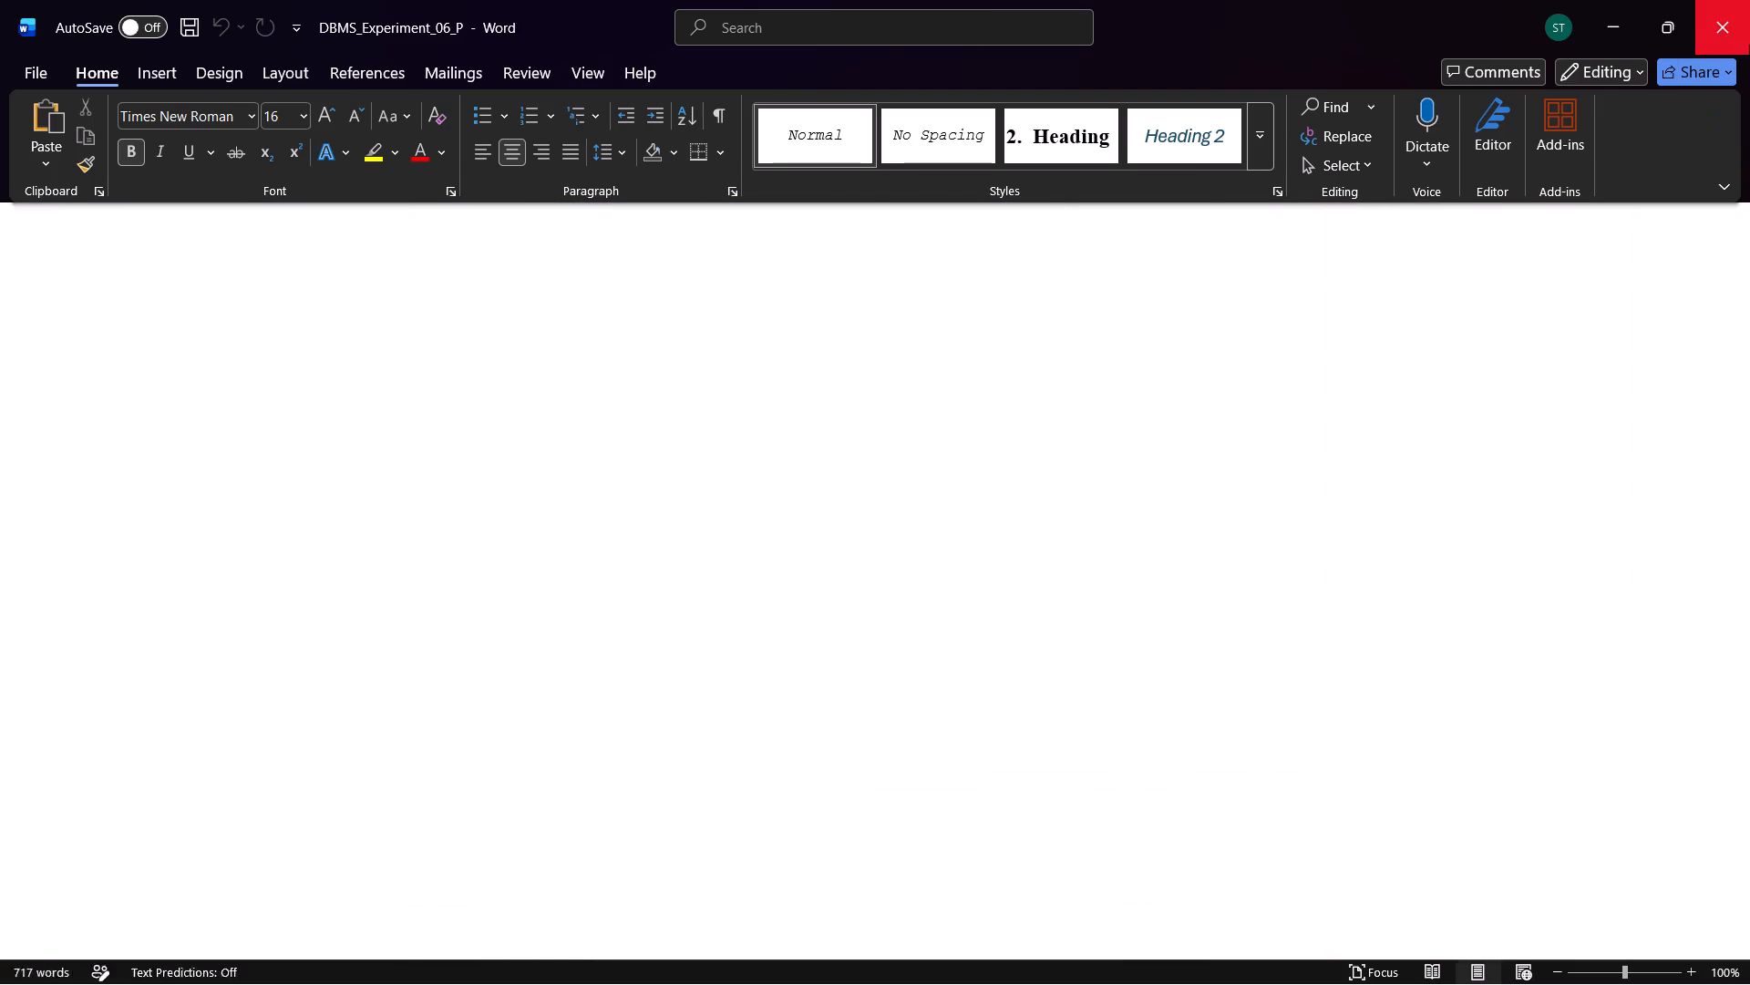
Open the Experiment_8_ PDF and replace the student name in its page footer with the report owner's name.
{"action": "left_click", "coordinate": [437, 213]}
{"action": "left_click", "coordinate": [437, 213]}
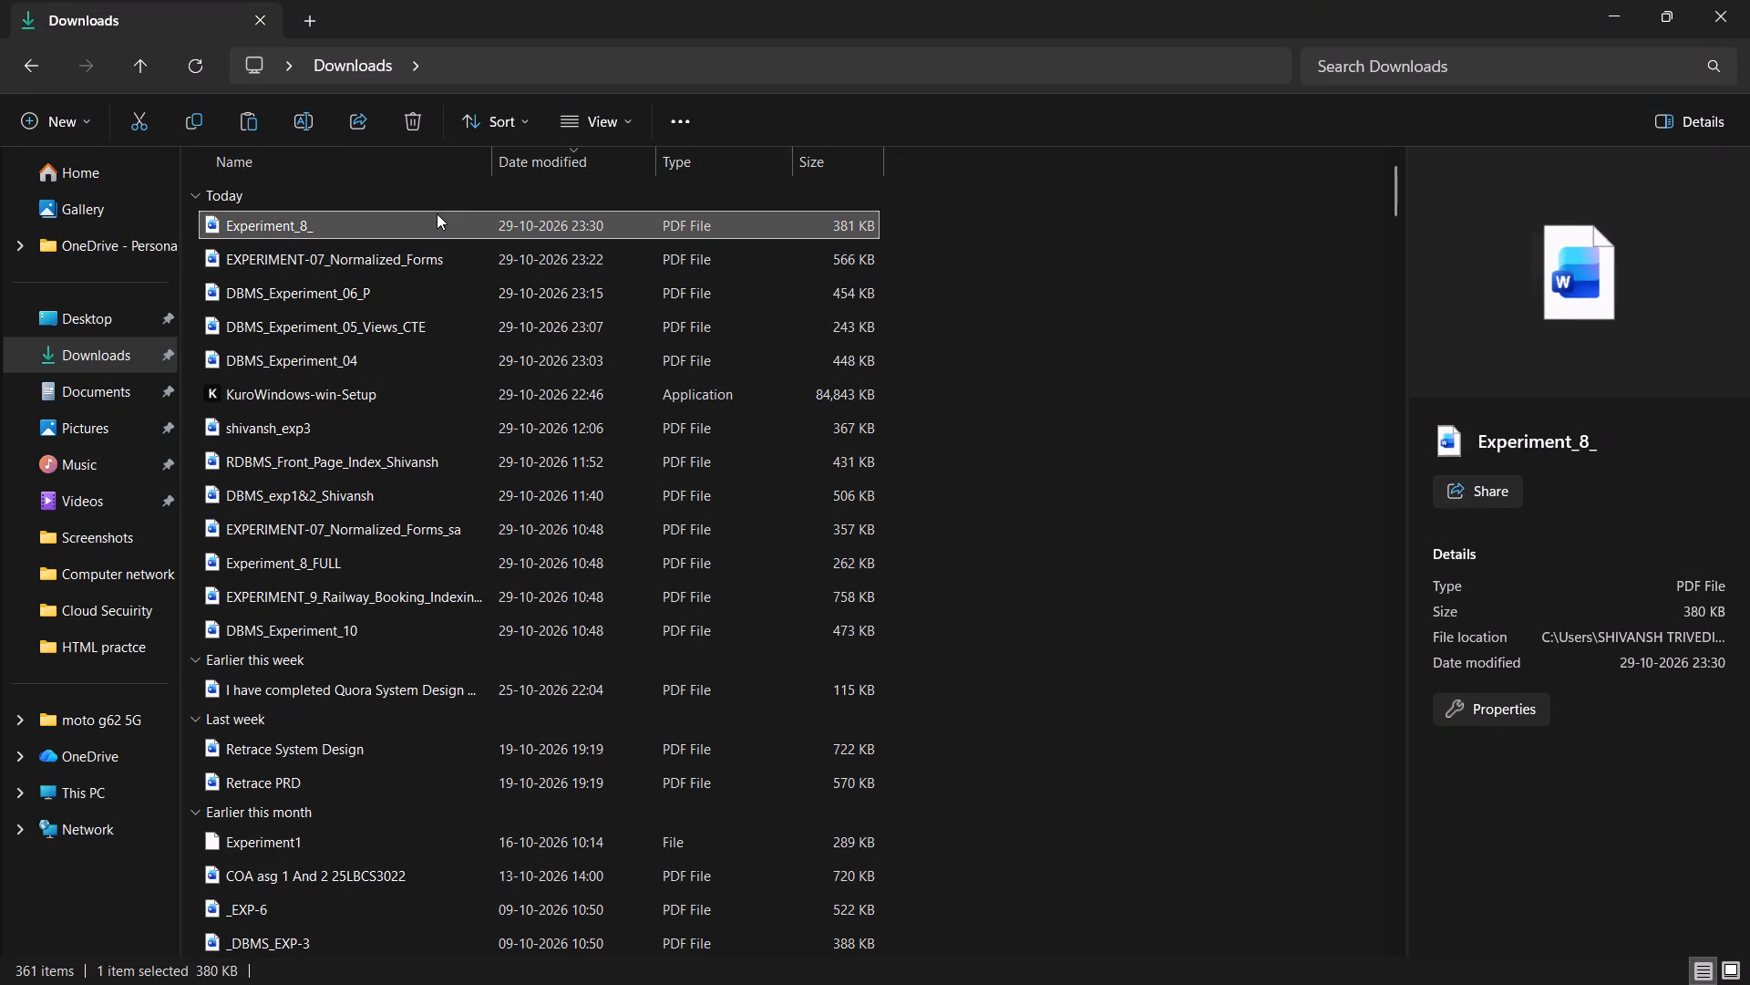
{"action": "scroll", "coordinate": [691, 322], "scroll_direction": "down", "scroll_amount": 7}
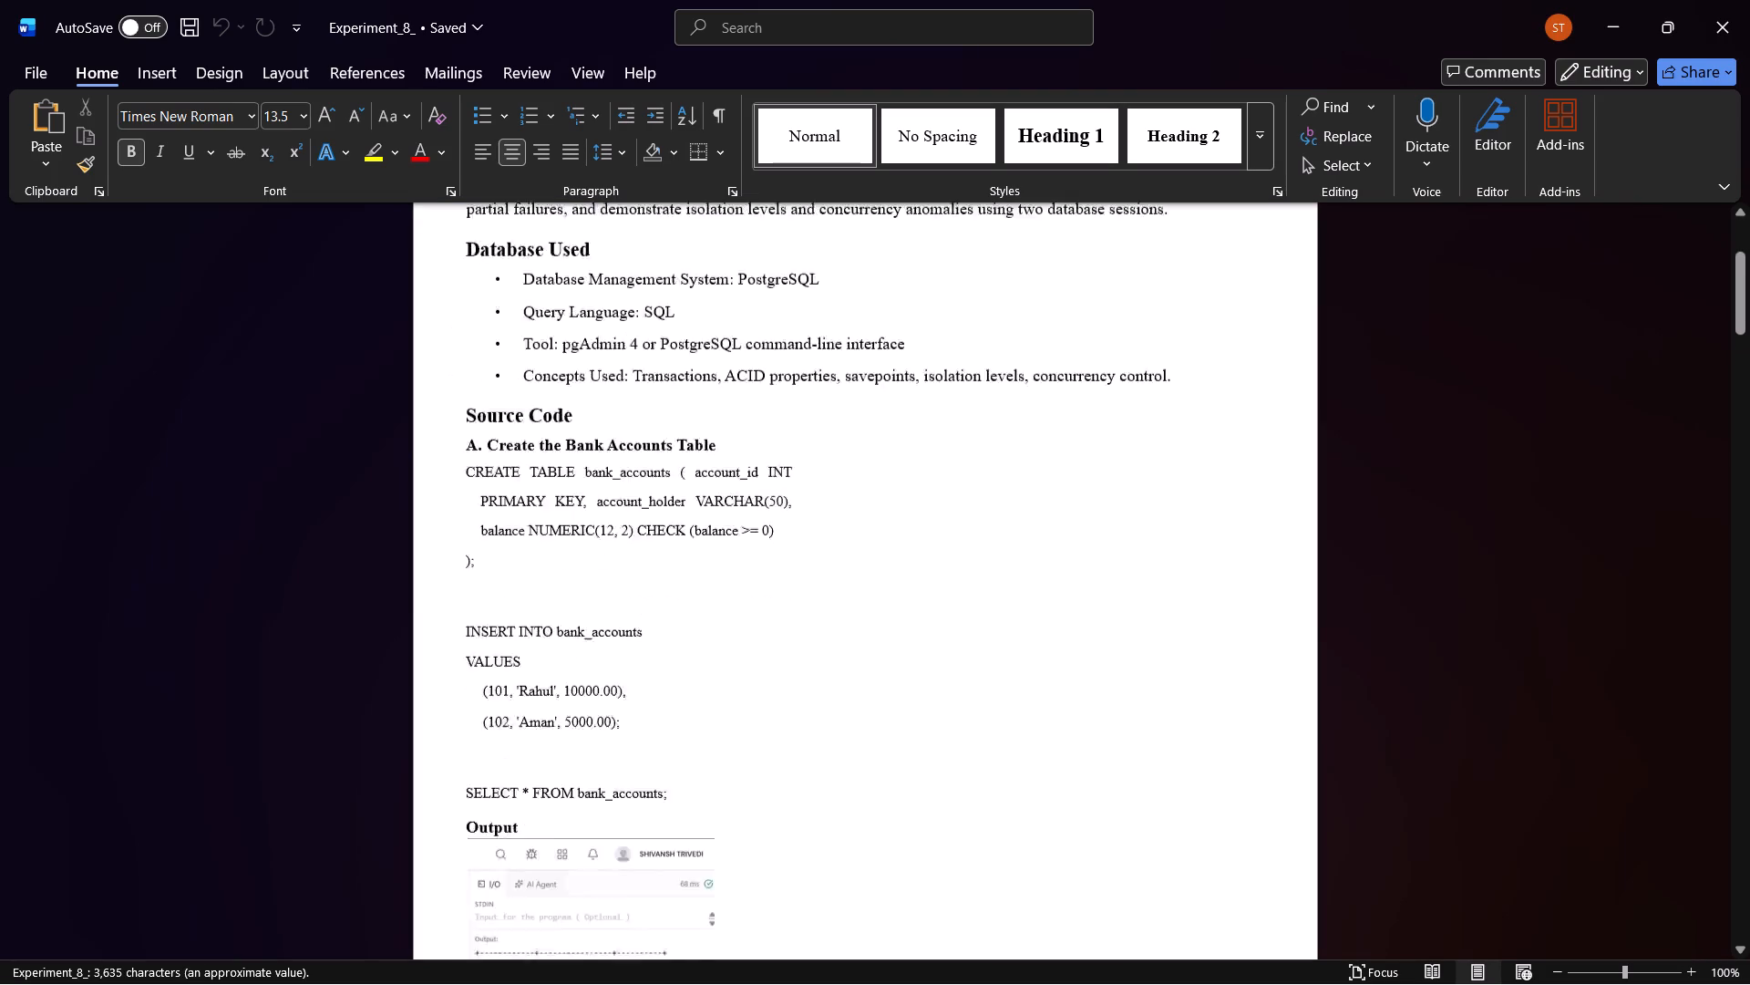
{"action": "scroll", "coordinate": [685, 307], "scroll_direction": "down", "scroll_amount": 7}
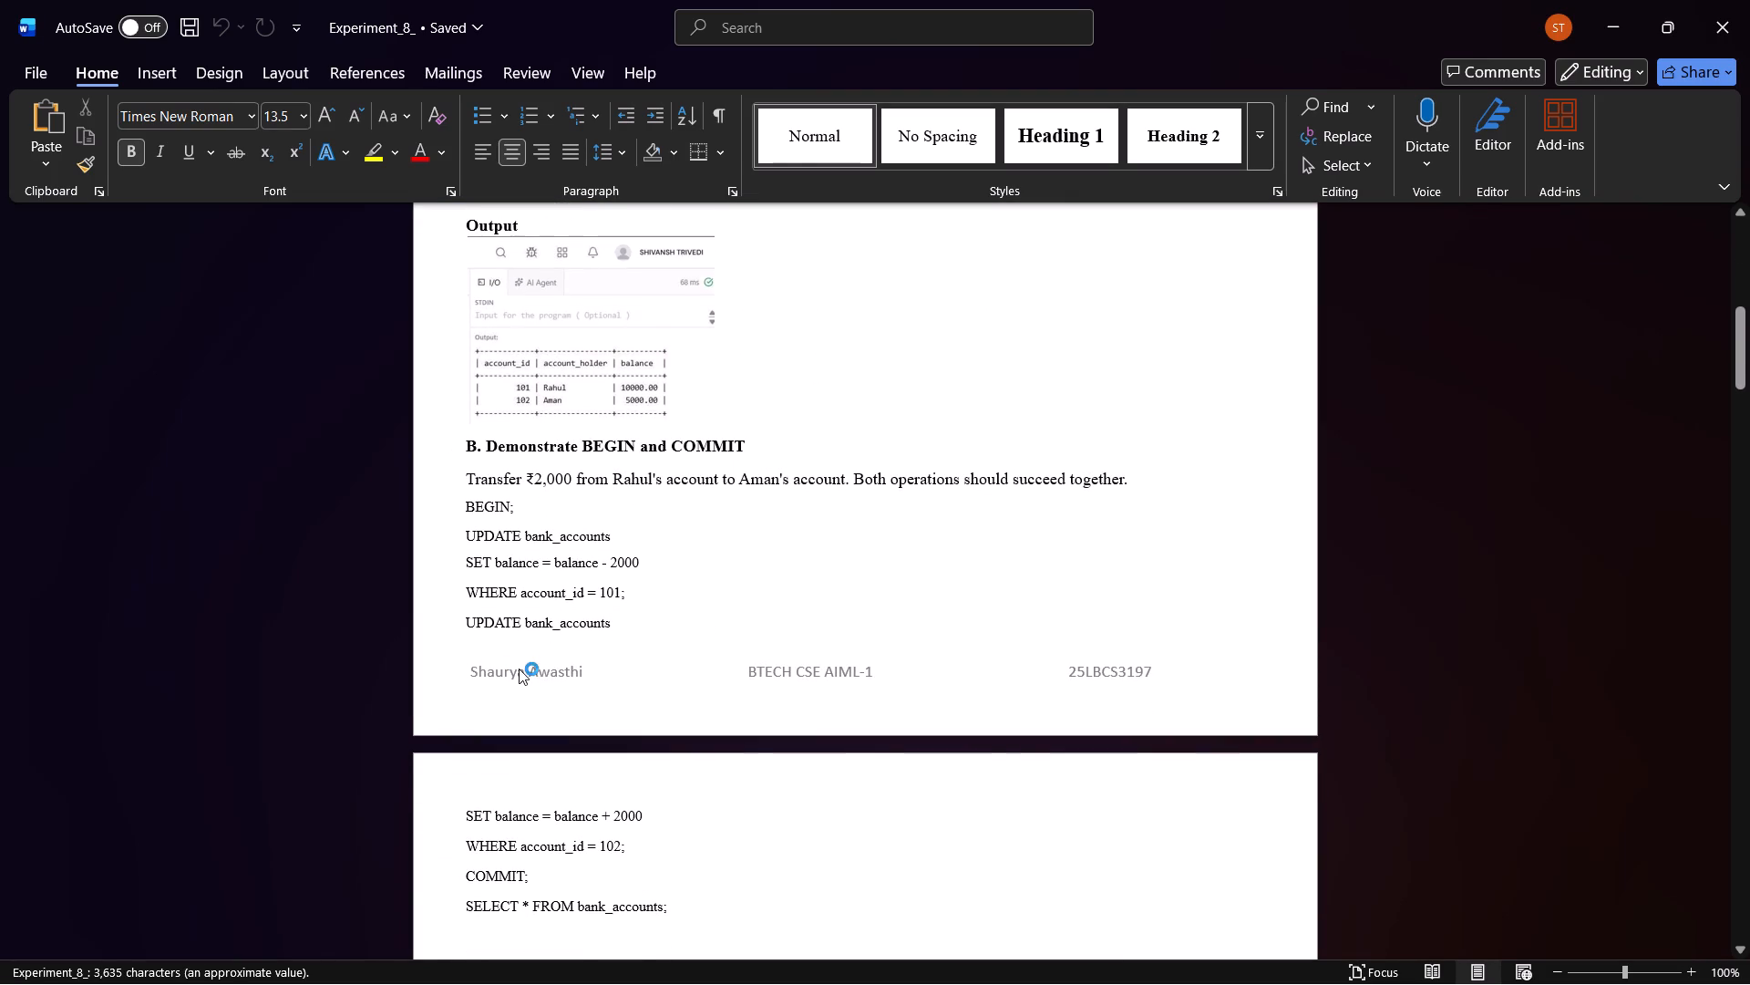
{"action": "double_click", "coordinate": [520, 669]}
{"action": "left_click", "coordinate": [524, 669]}
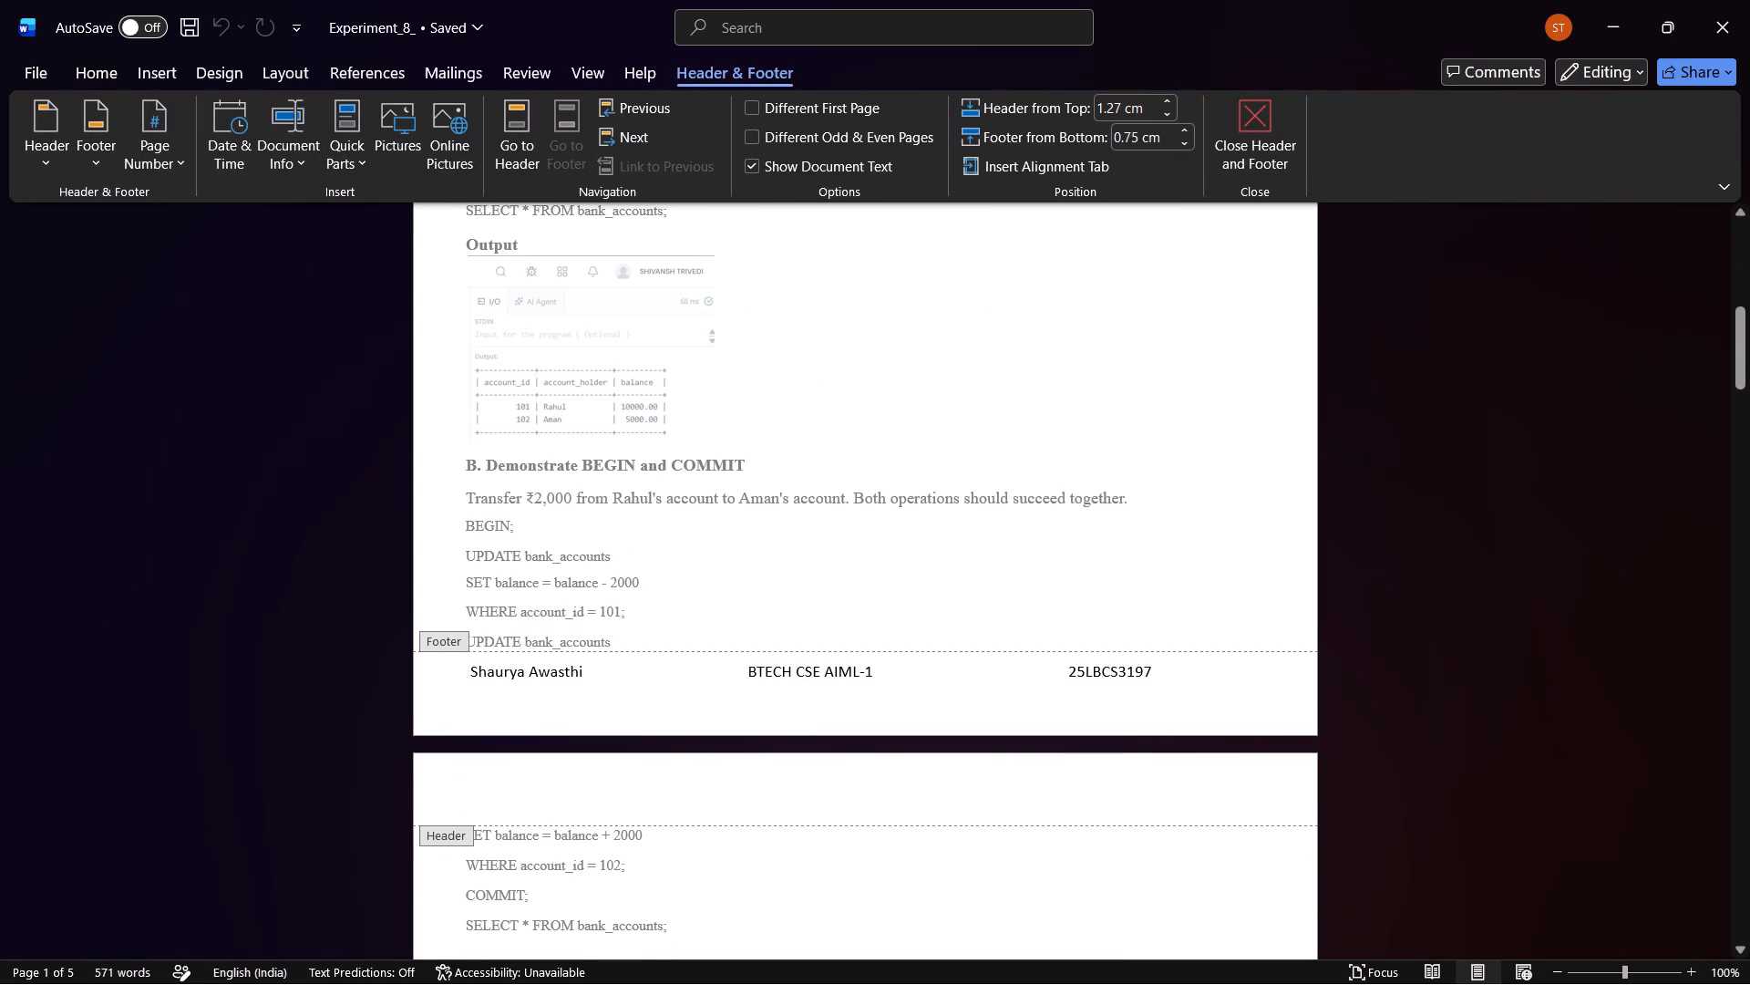
{"action": "key", "text": "BackSpace"}
{"action": "key", "text": "BackSpace"}
{"action": "key", "text": "BackSpace"}
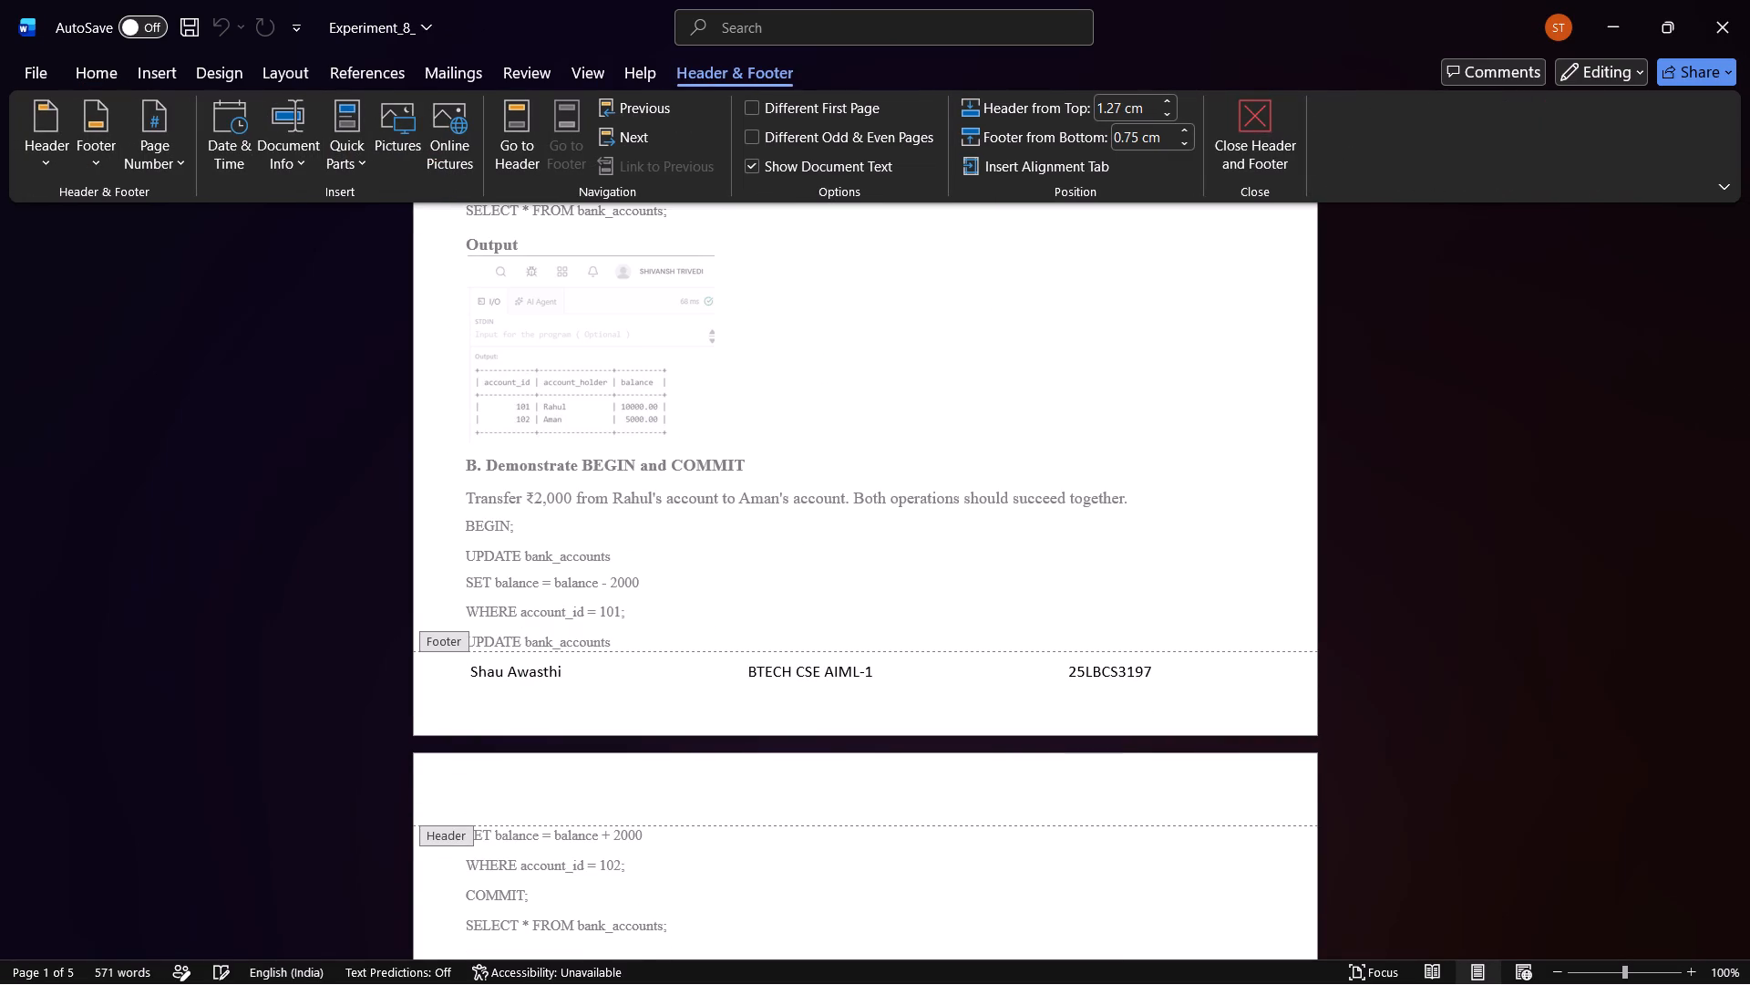
{"action": "key", "text": "BackSpace"}
{"action": "key", "text": "BackSpace"}
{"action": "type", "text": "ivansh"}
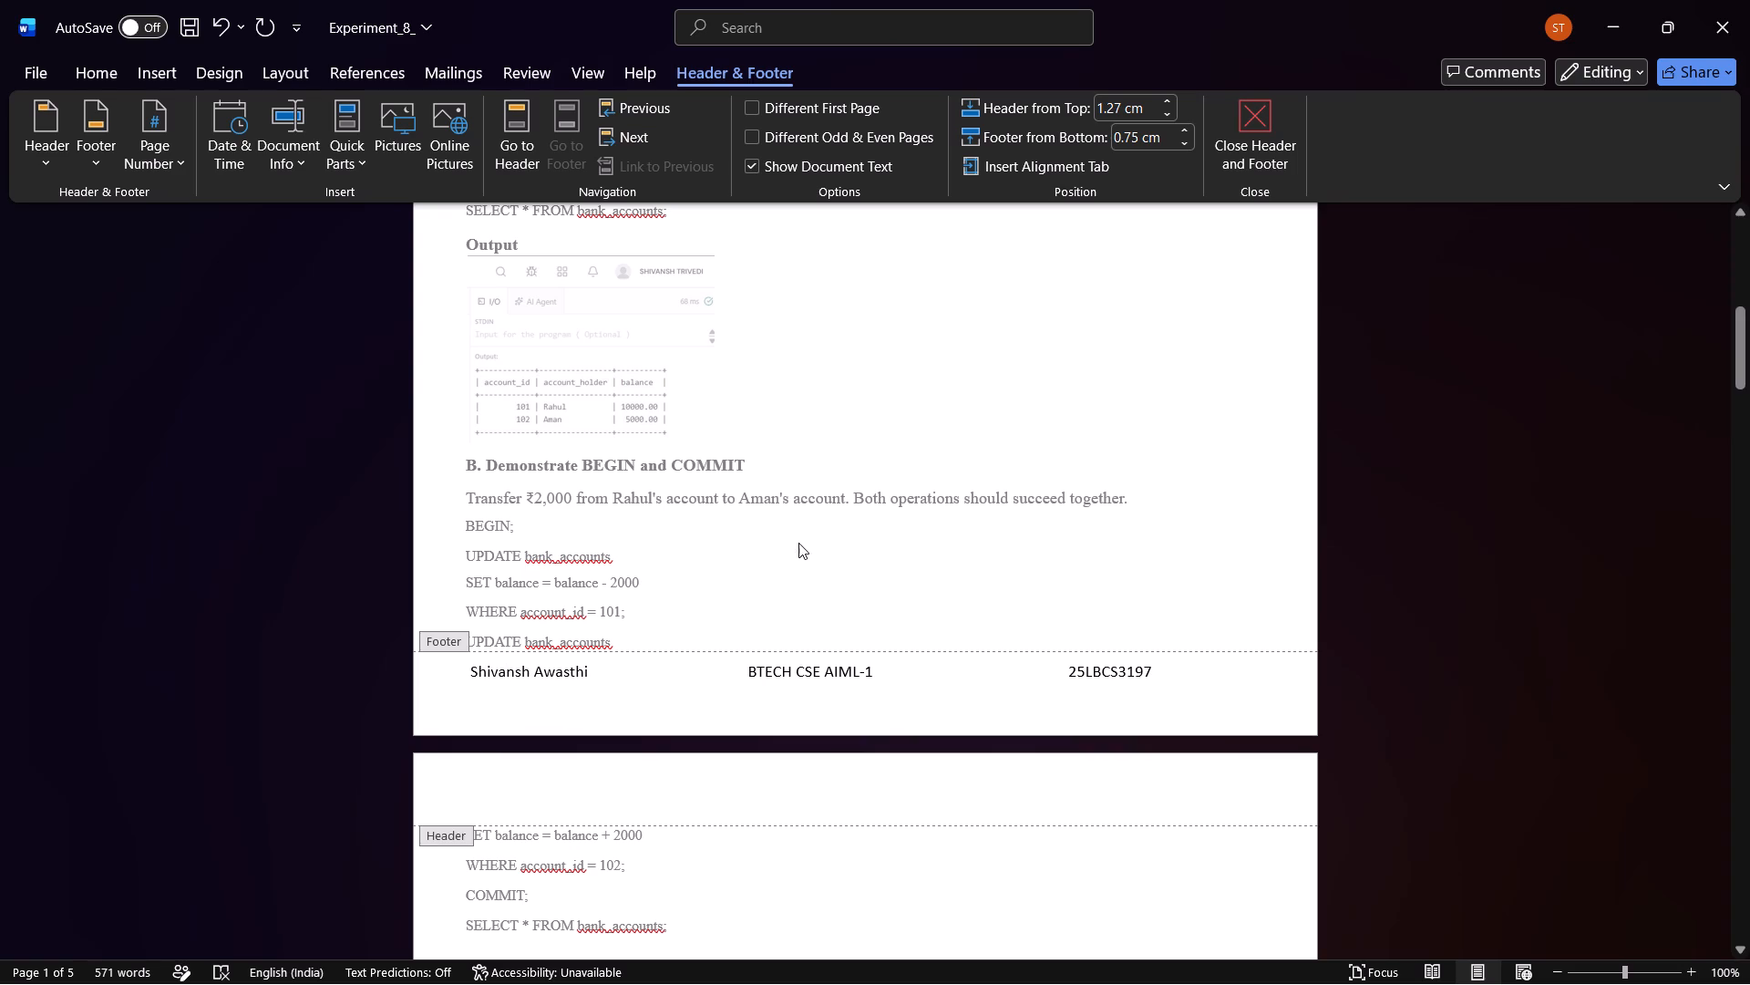
{"action": "left_click", "coordinate": [578, 676]}
{"action": "key", "text": "Right"}
{"action": "key", "text": "BackSpace"}
{"action": "key", "text": "BackSpace"}
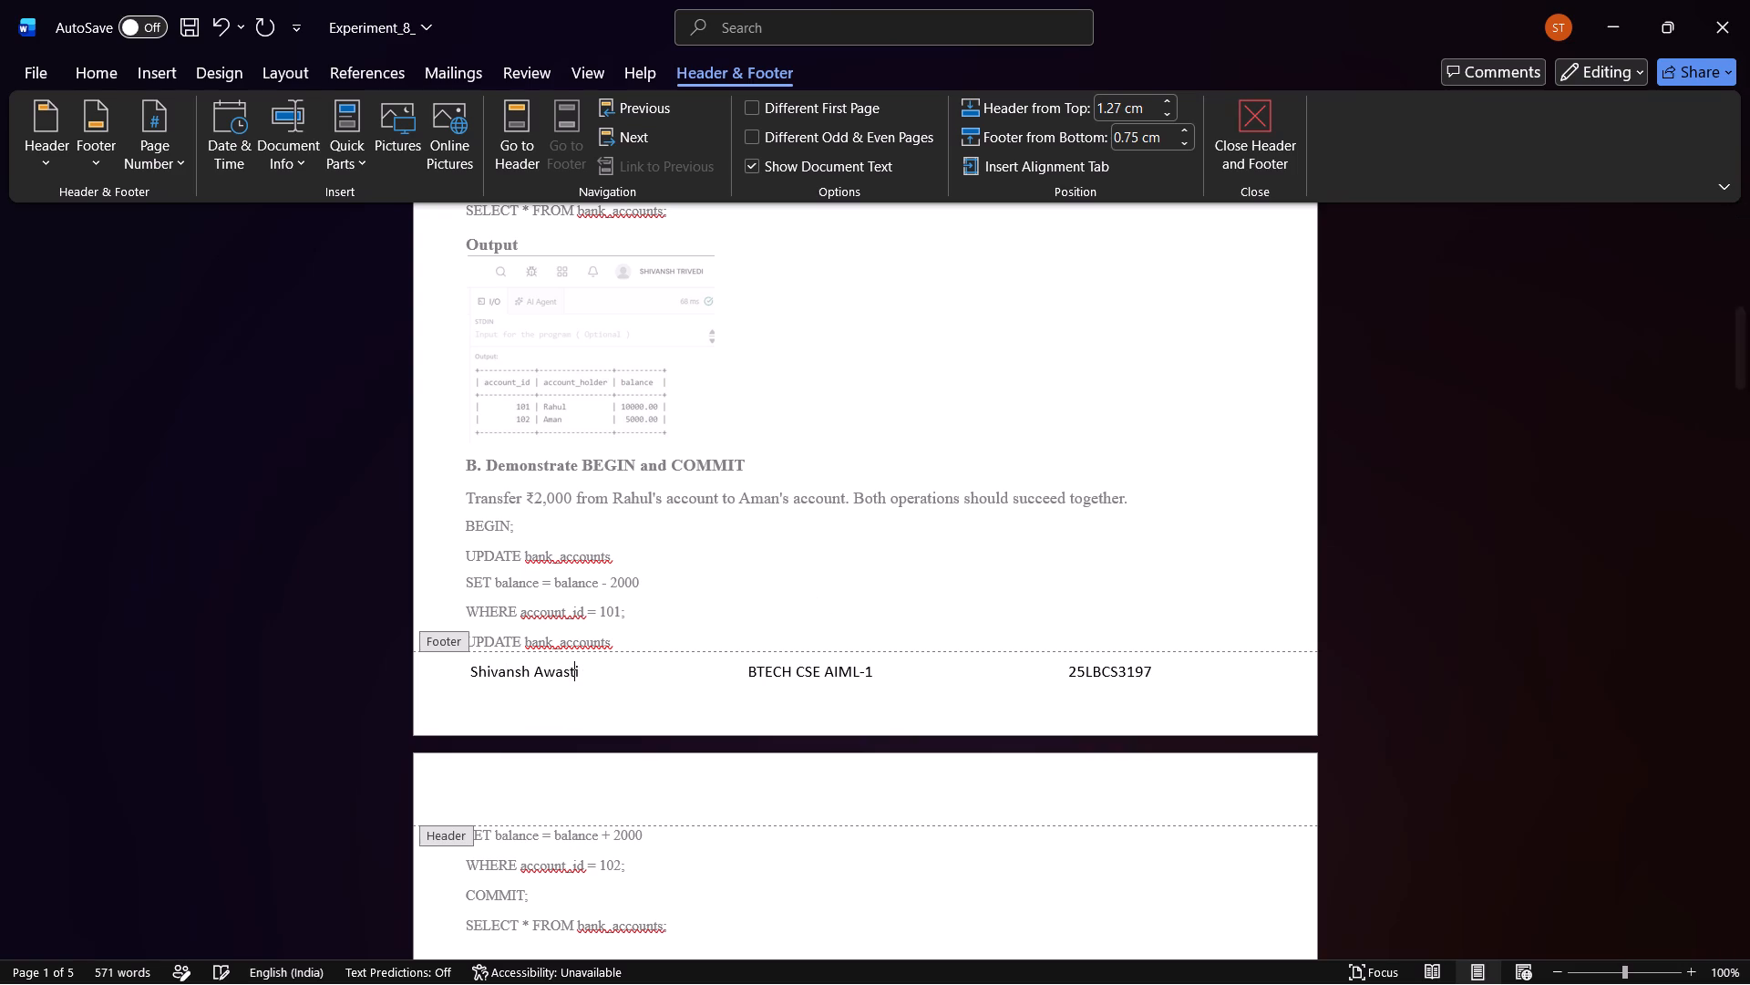
{"action": "key", "text": "BackSpace"}
{"action": "key", "text": "BackSpace"}
{"action": "key", "text": "BackSpace"}
{"action": "key", "text": "BackSpace"}
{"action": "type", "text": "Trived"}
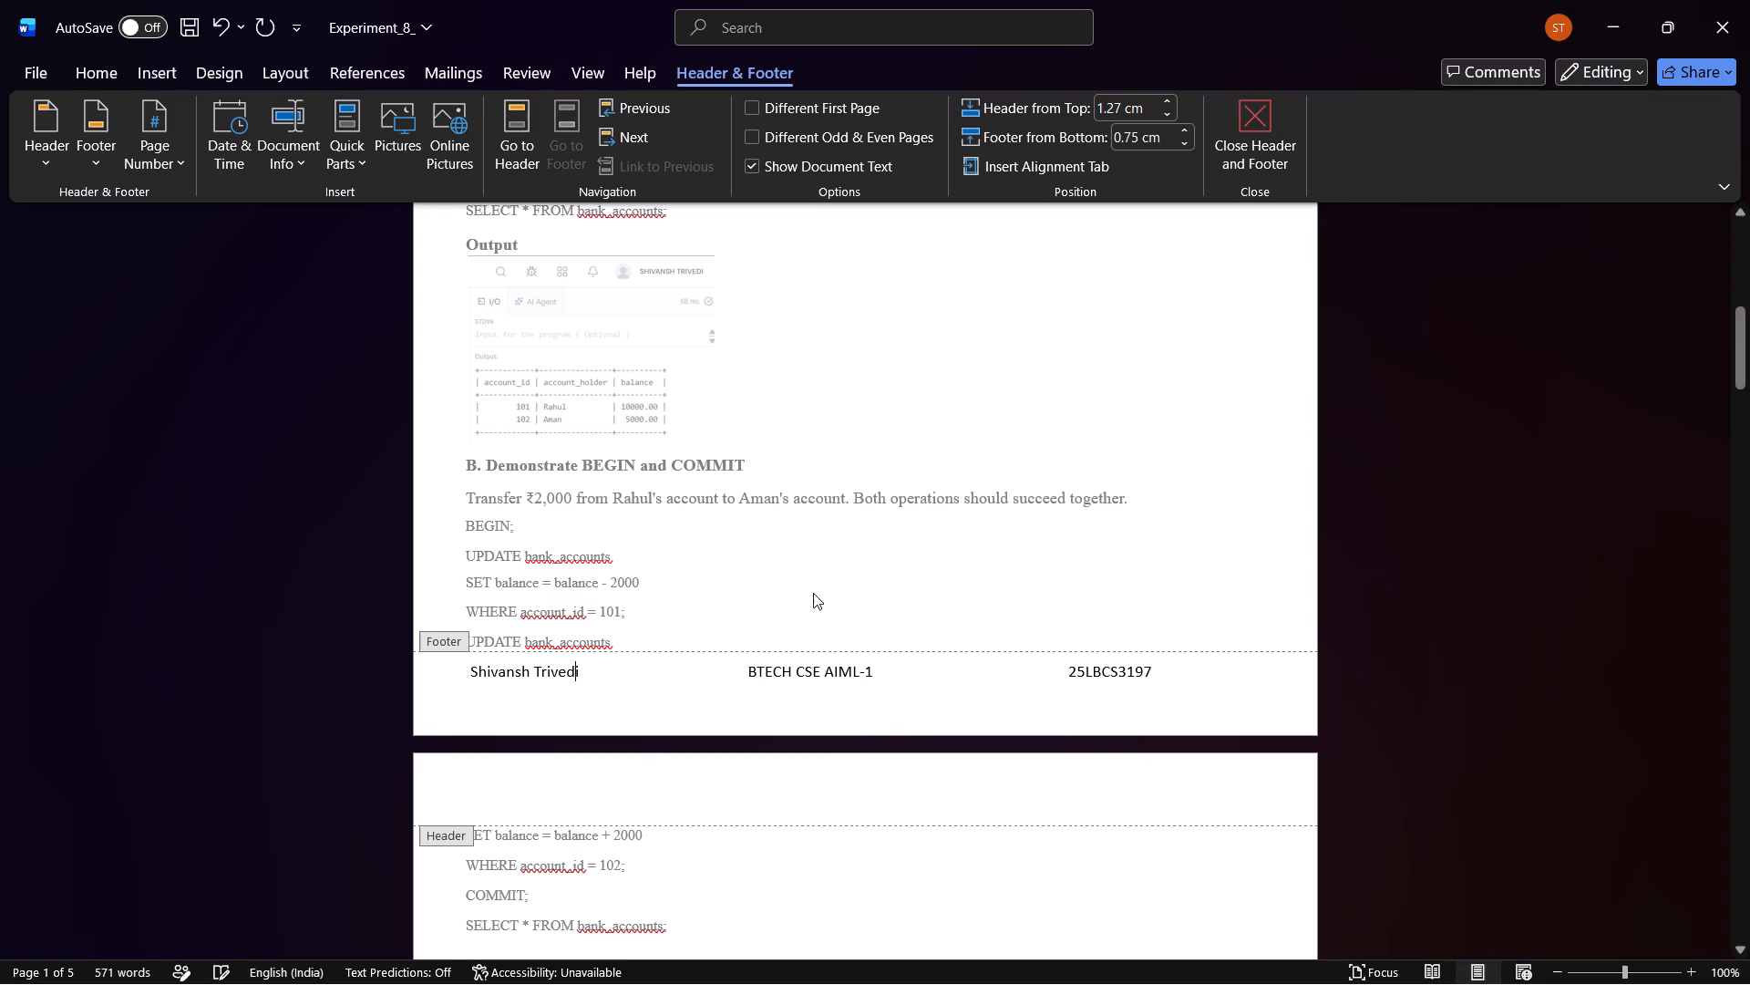
Replace the student ID in the footer with the report owner's ID and leave footer editing.
{"action": "left_click", "coordinate": [1158, 668]}
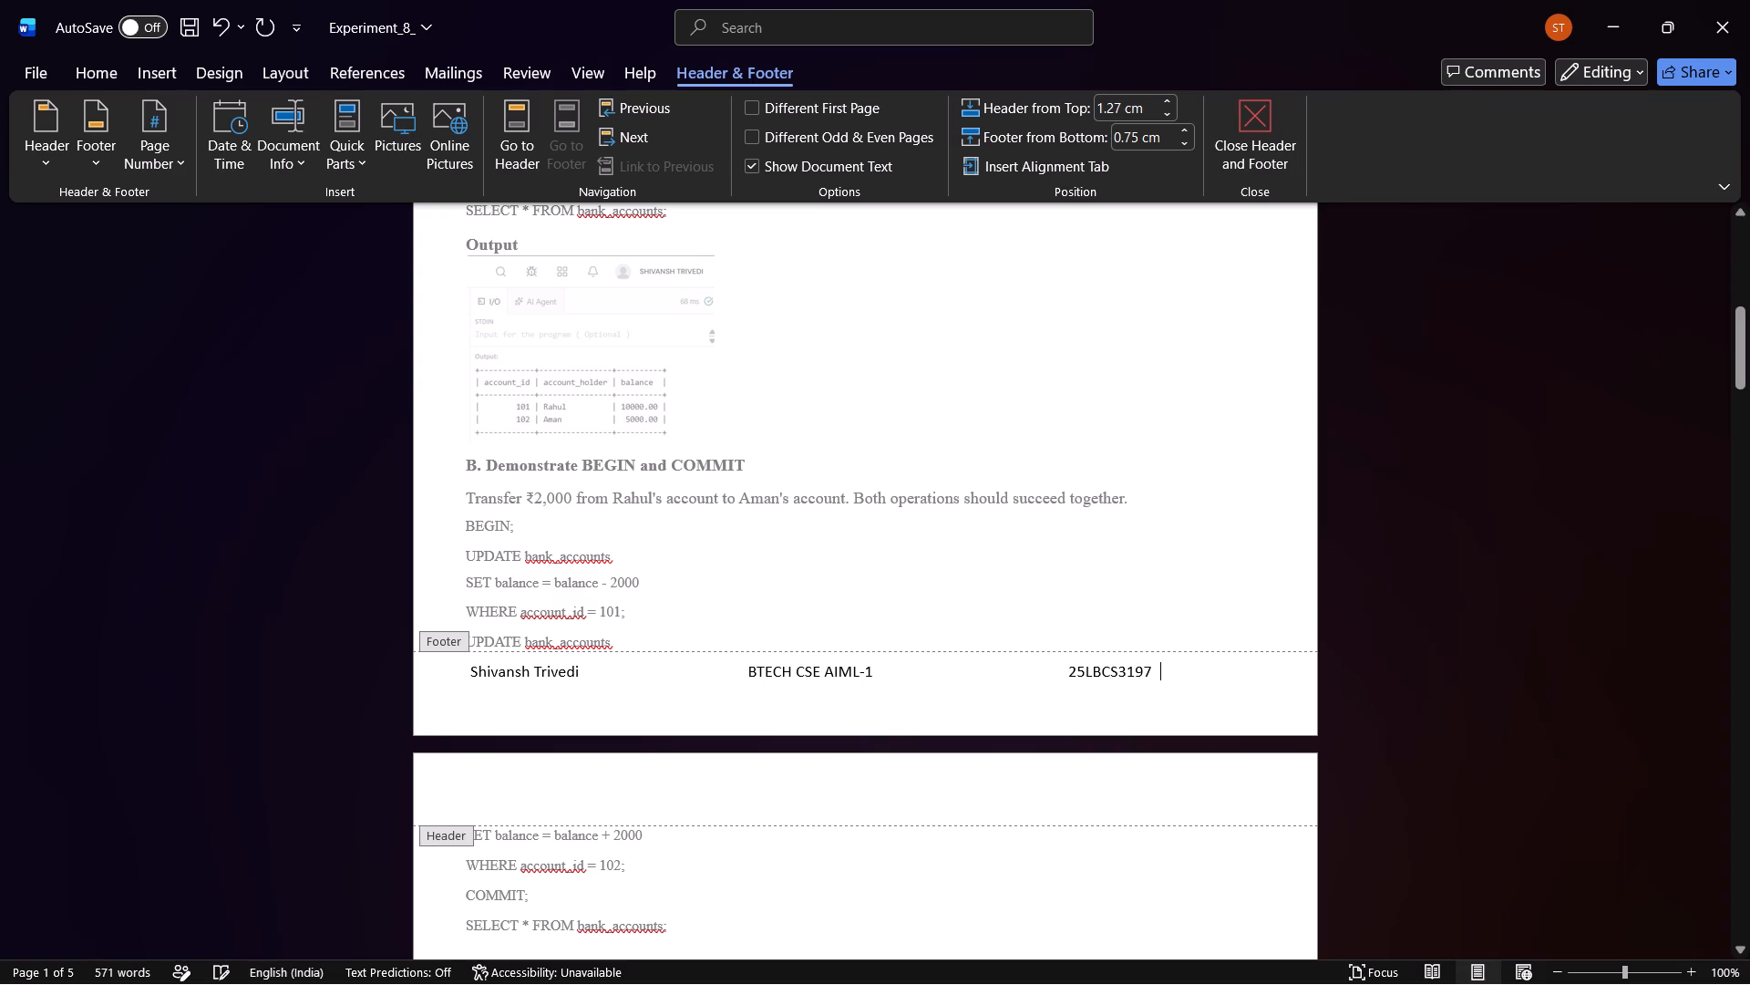
{"action": "key", "text": "BackSpace"}
{"action": "key", "text": "BackSpace"}
{"action": "key", "text": "BackSpace"}
{"action": "key", "text": "BackSpace"}
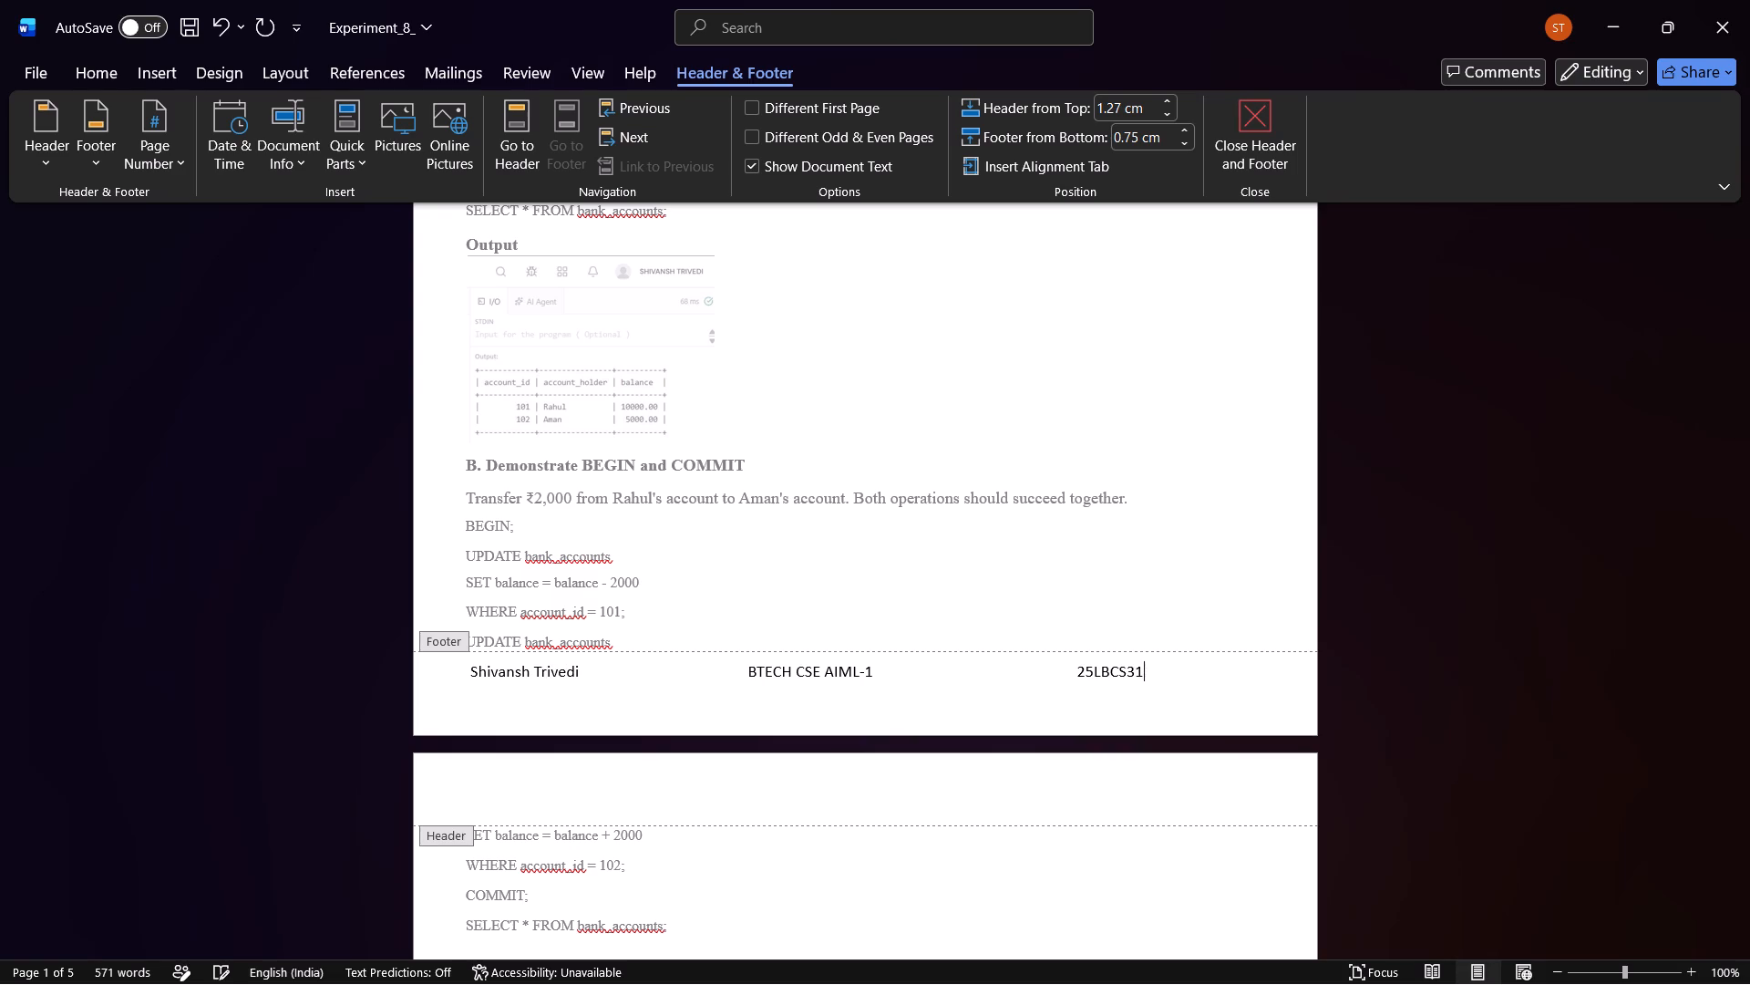
{"action": "key", "text": "BackSpace"}
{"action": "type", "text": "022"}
{"action": "left_click", "coordinate": [1200, 544]}
{"action": "double_click", "coordinate": [1200, 544]}
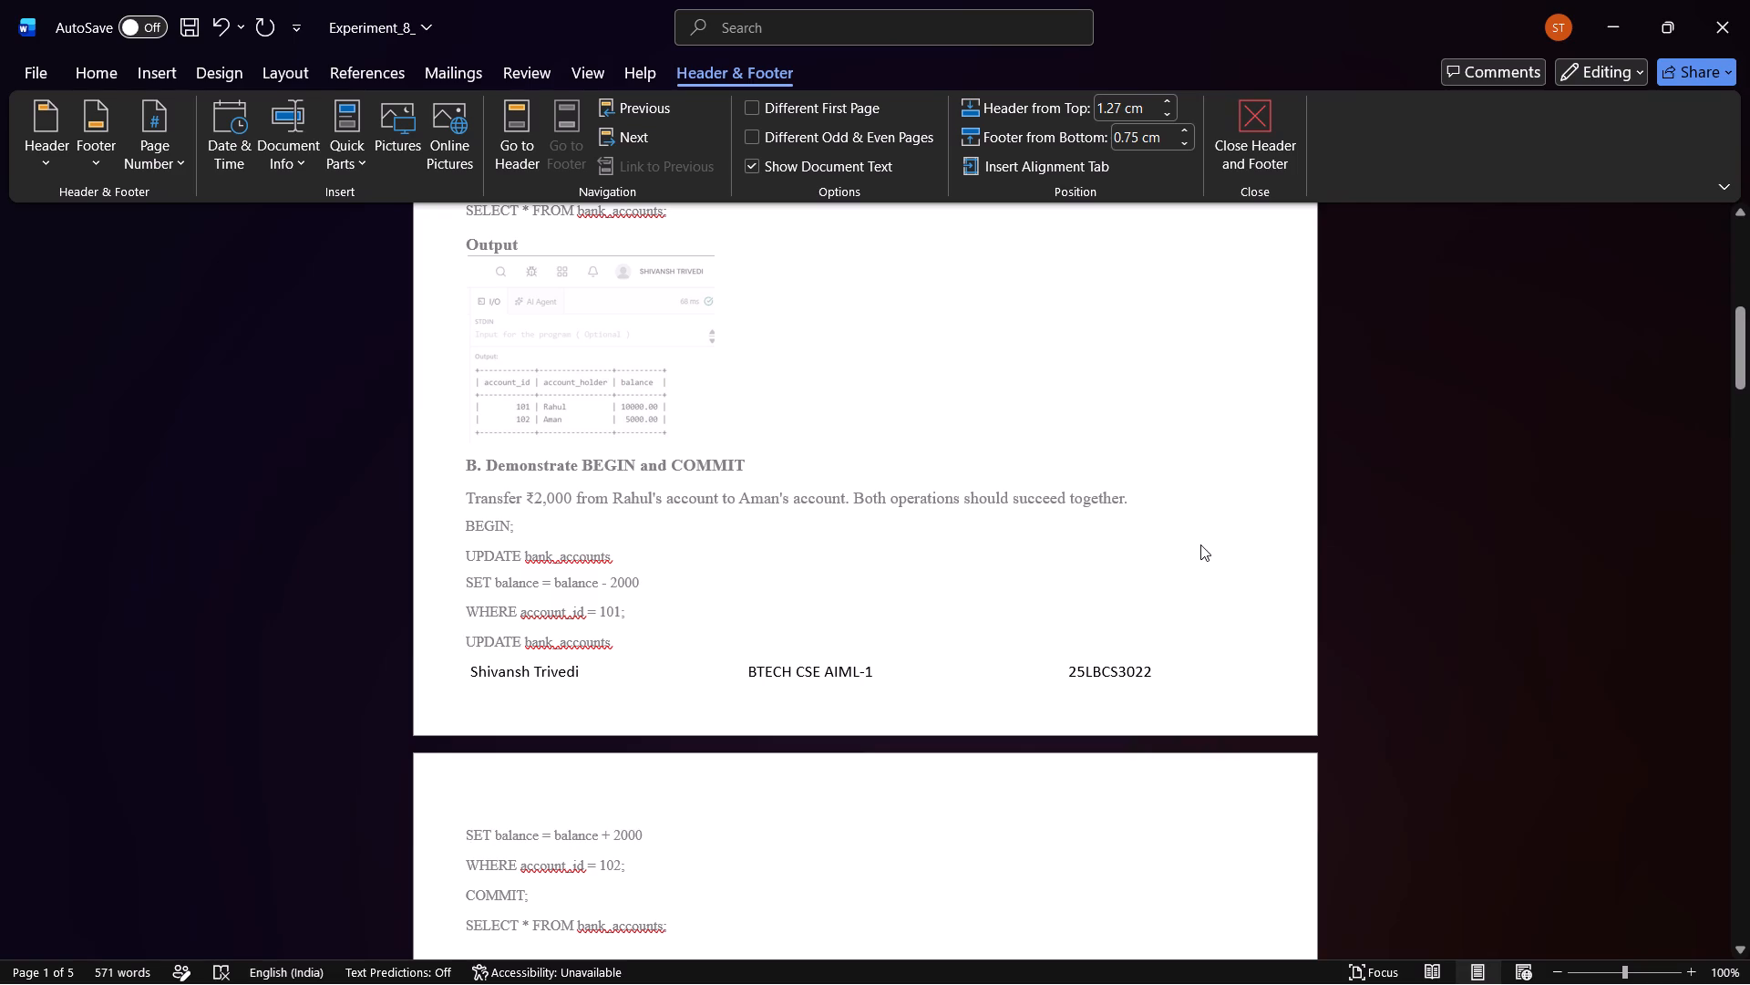
Check the footer on the following pages, save the report to Downloads in PDF format as Experiment_8.pdf, and close it.
{"action": "scroll", "coordinate": [750, 606], "scroll_direction": "down", "scroll_amount": 8}
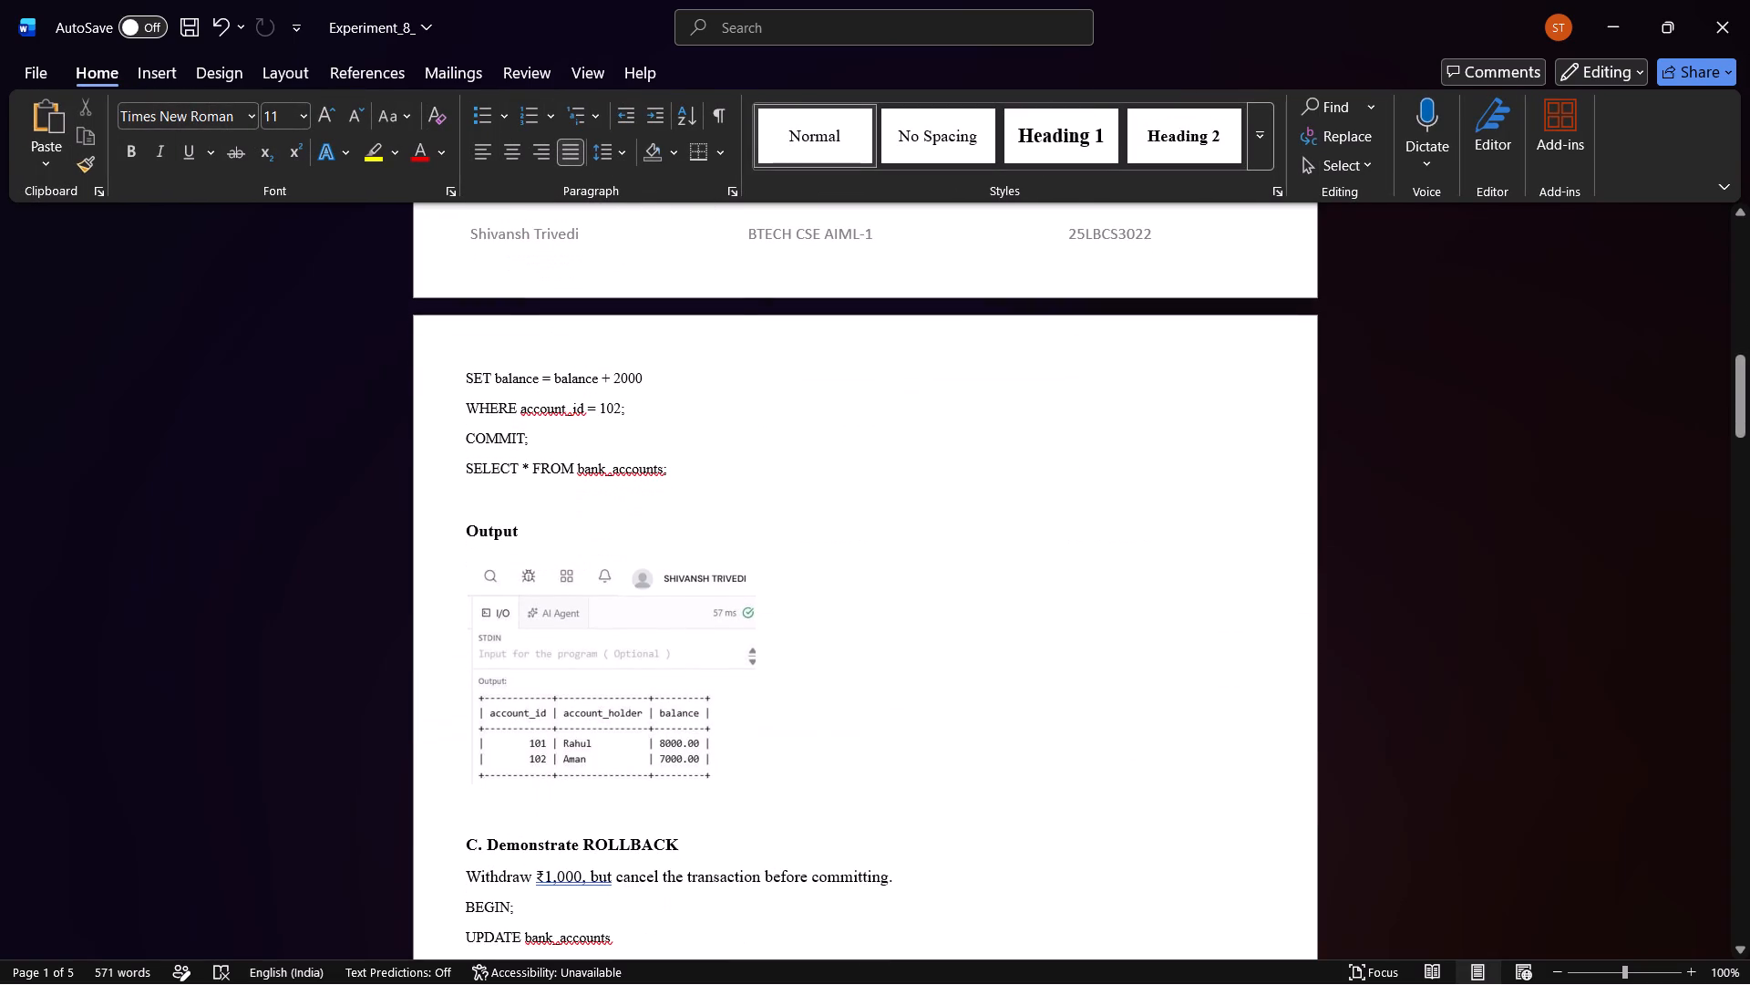
{"action": "scroll", "coordinate": [860, 584], "scroll_direction": "down", "scroll_amount": 20}
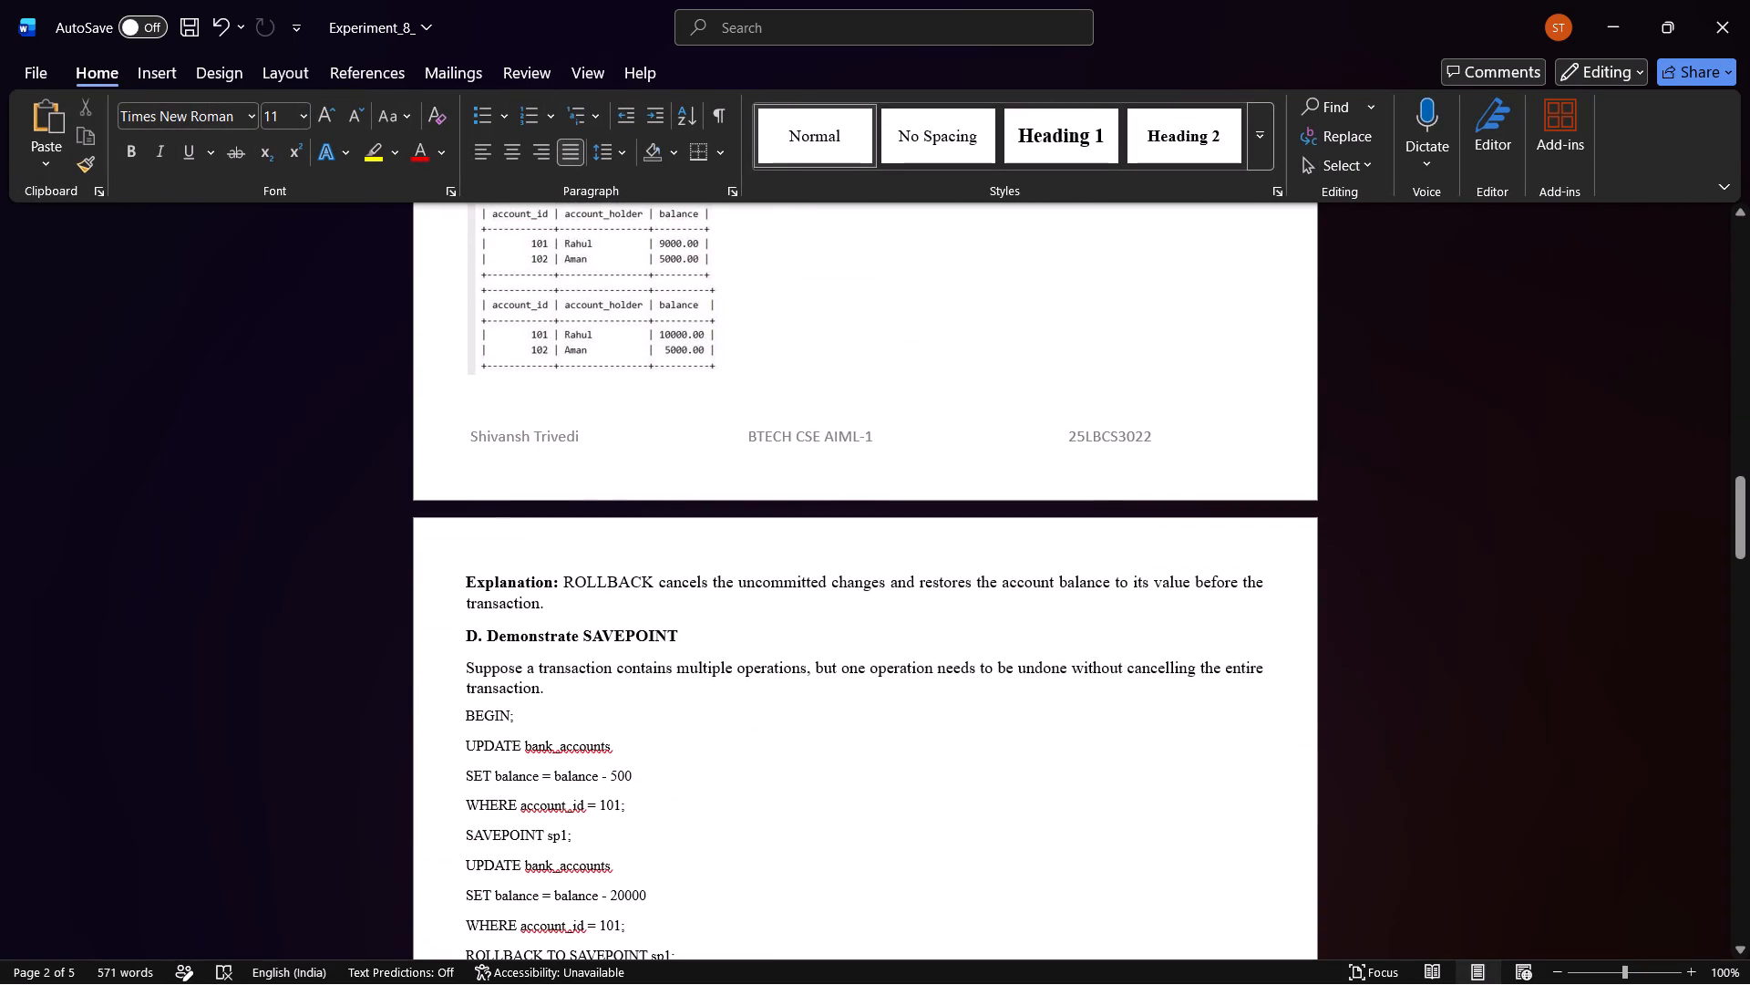
{"action": "left_click", "coordinate": [50, 75]}
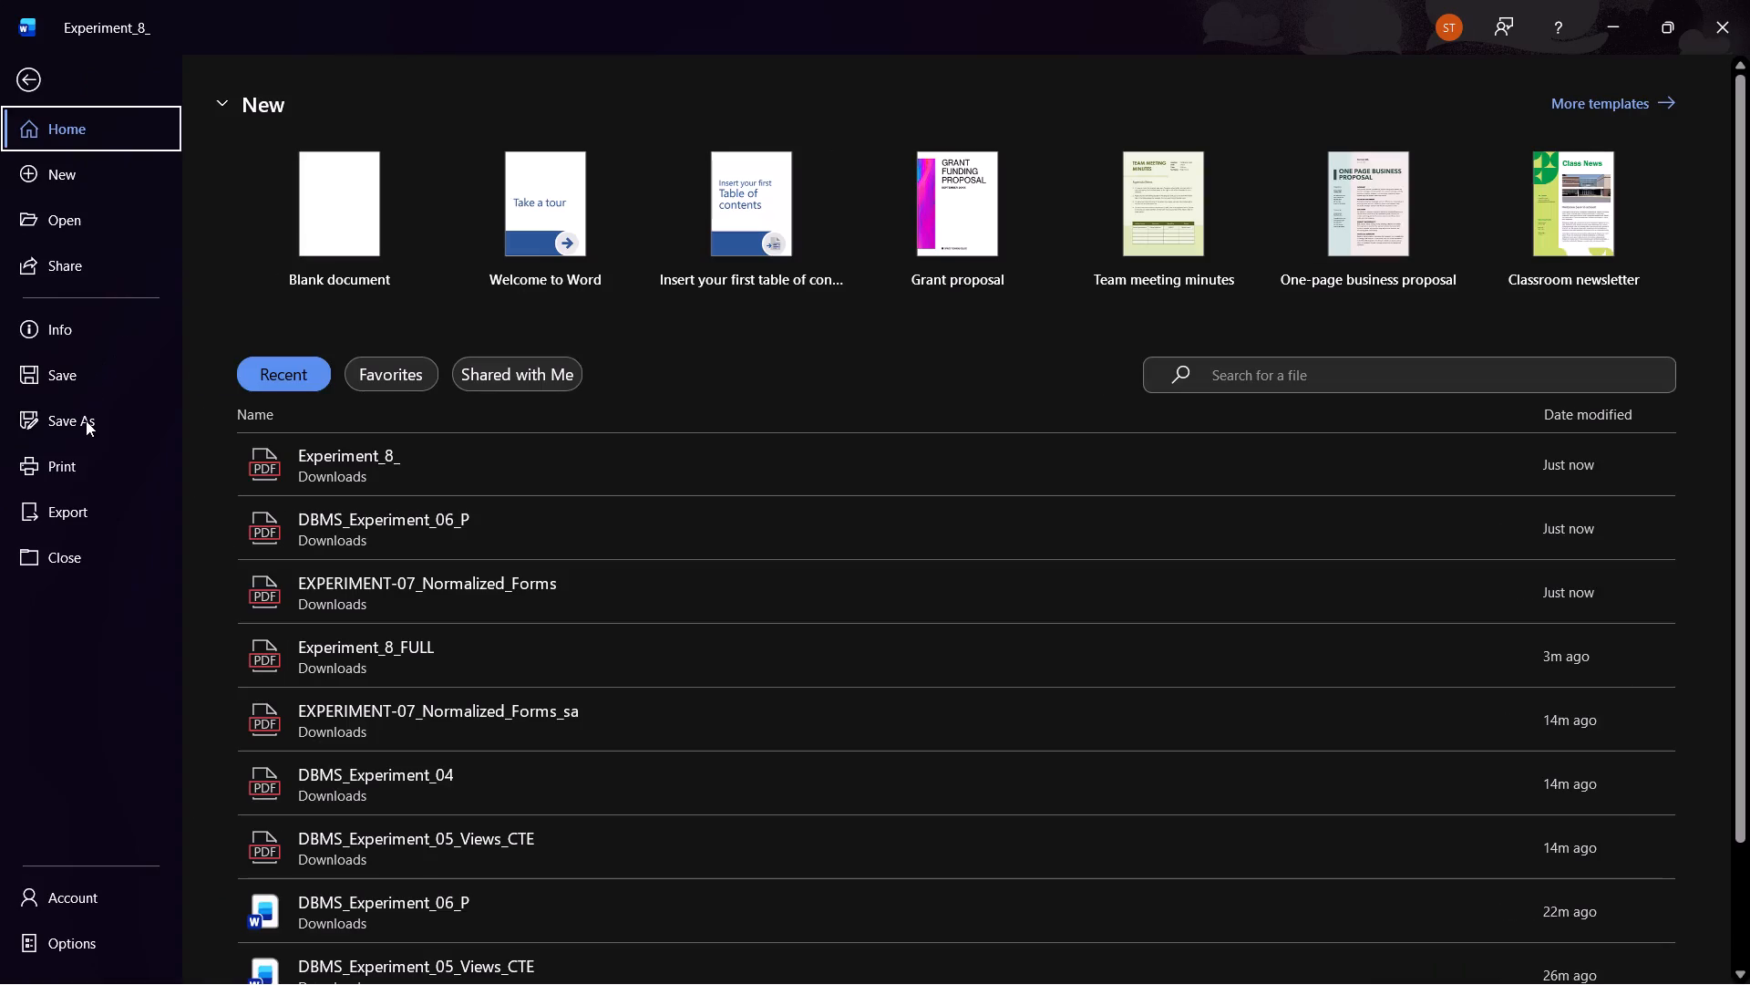
{"action": "left_click", "coordinate": [86, 420]}
{"action": "left_click", "coordinate": [743, 208]}
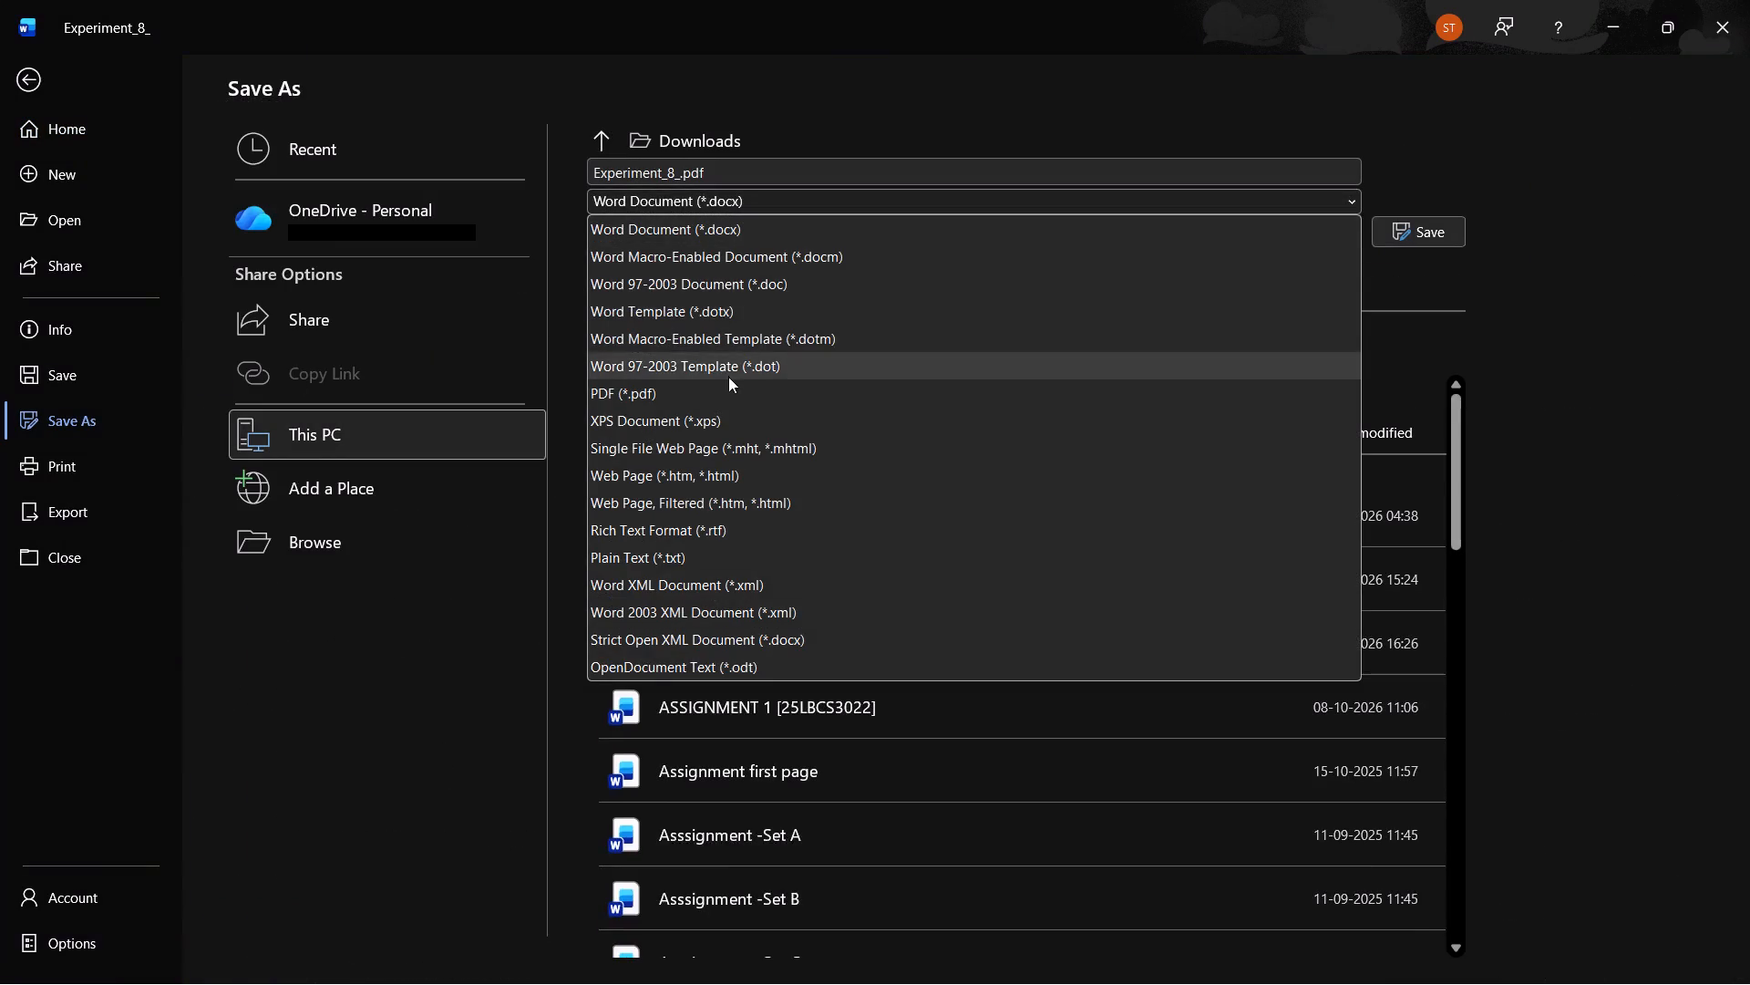
{"action": "left_click", "coordinate": [726, 396]}
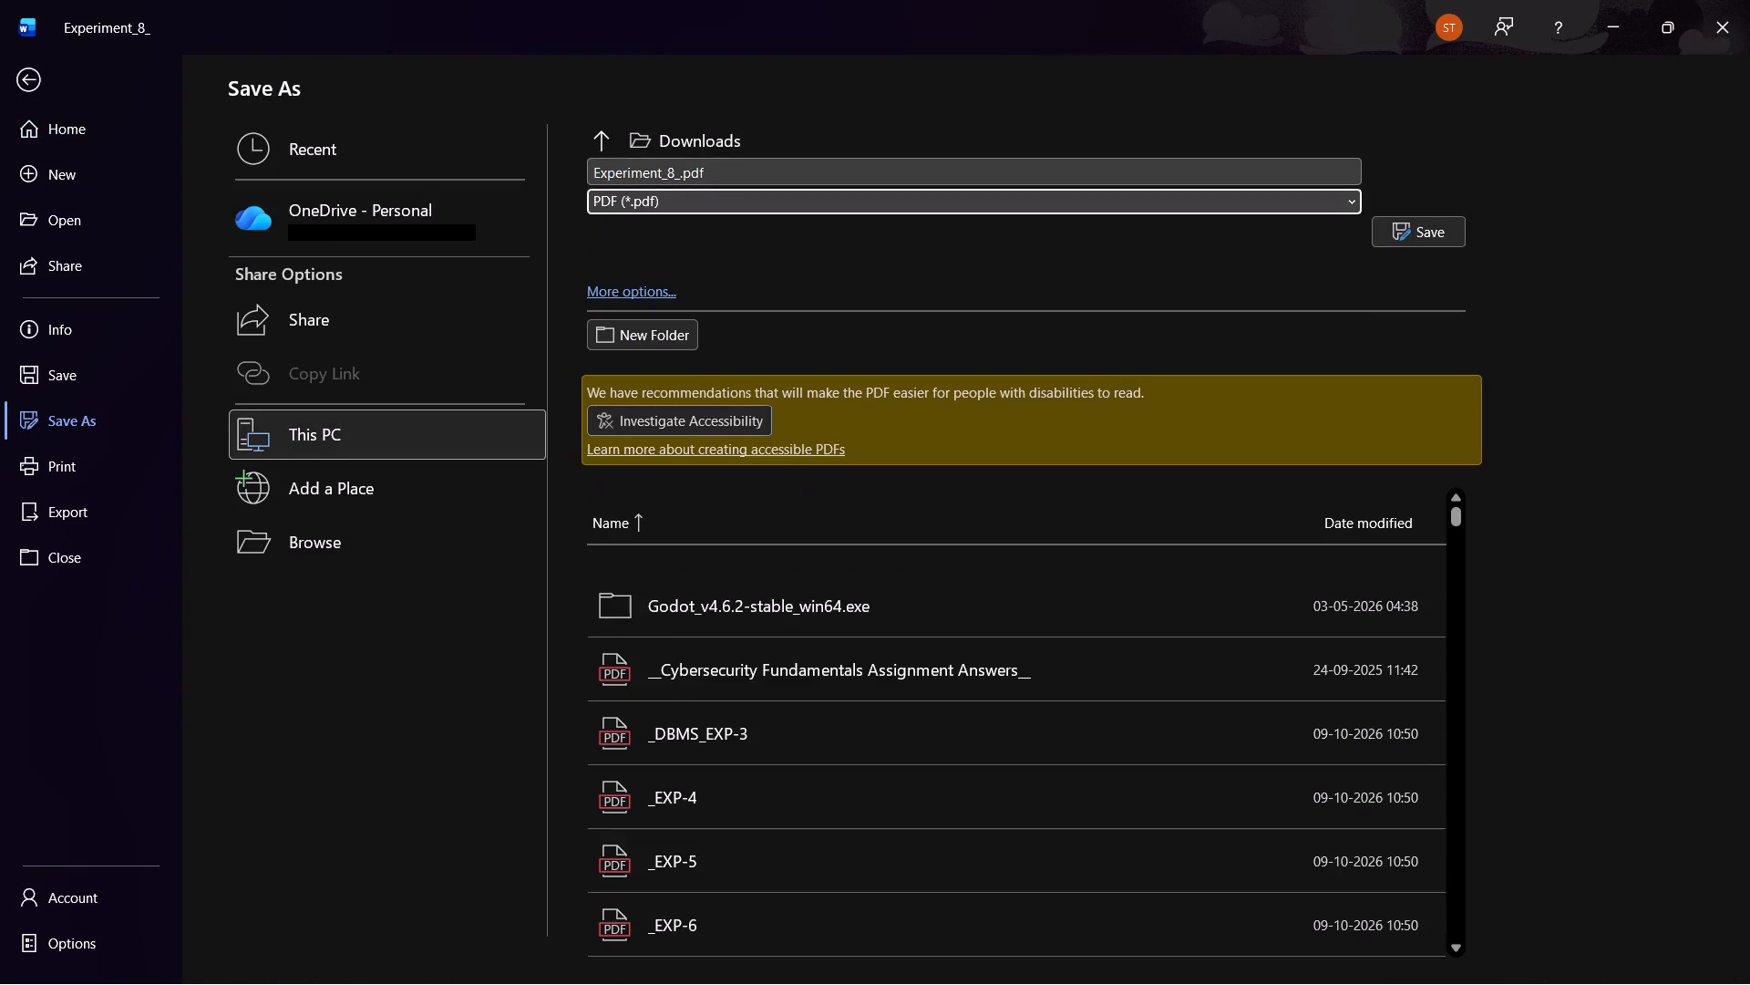
{"action": "left_click", "coordinate": [685, 172]}
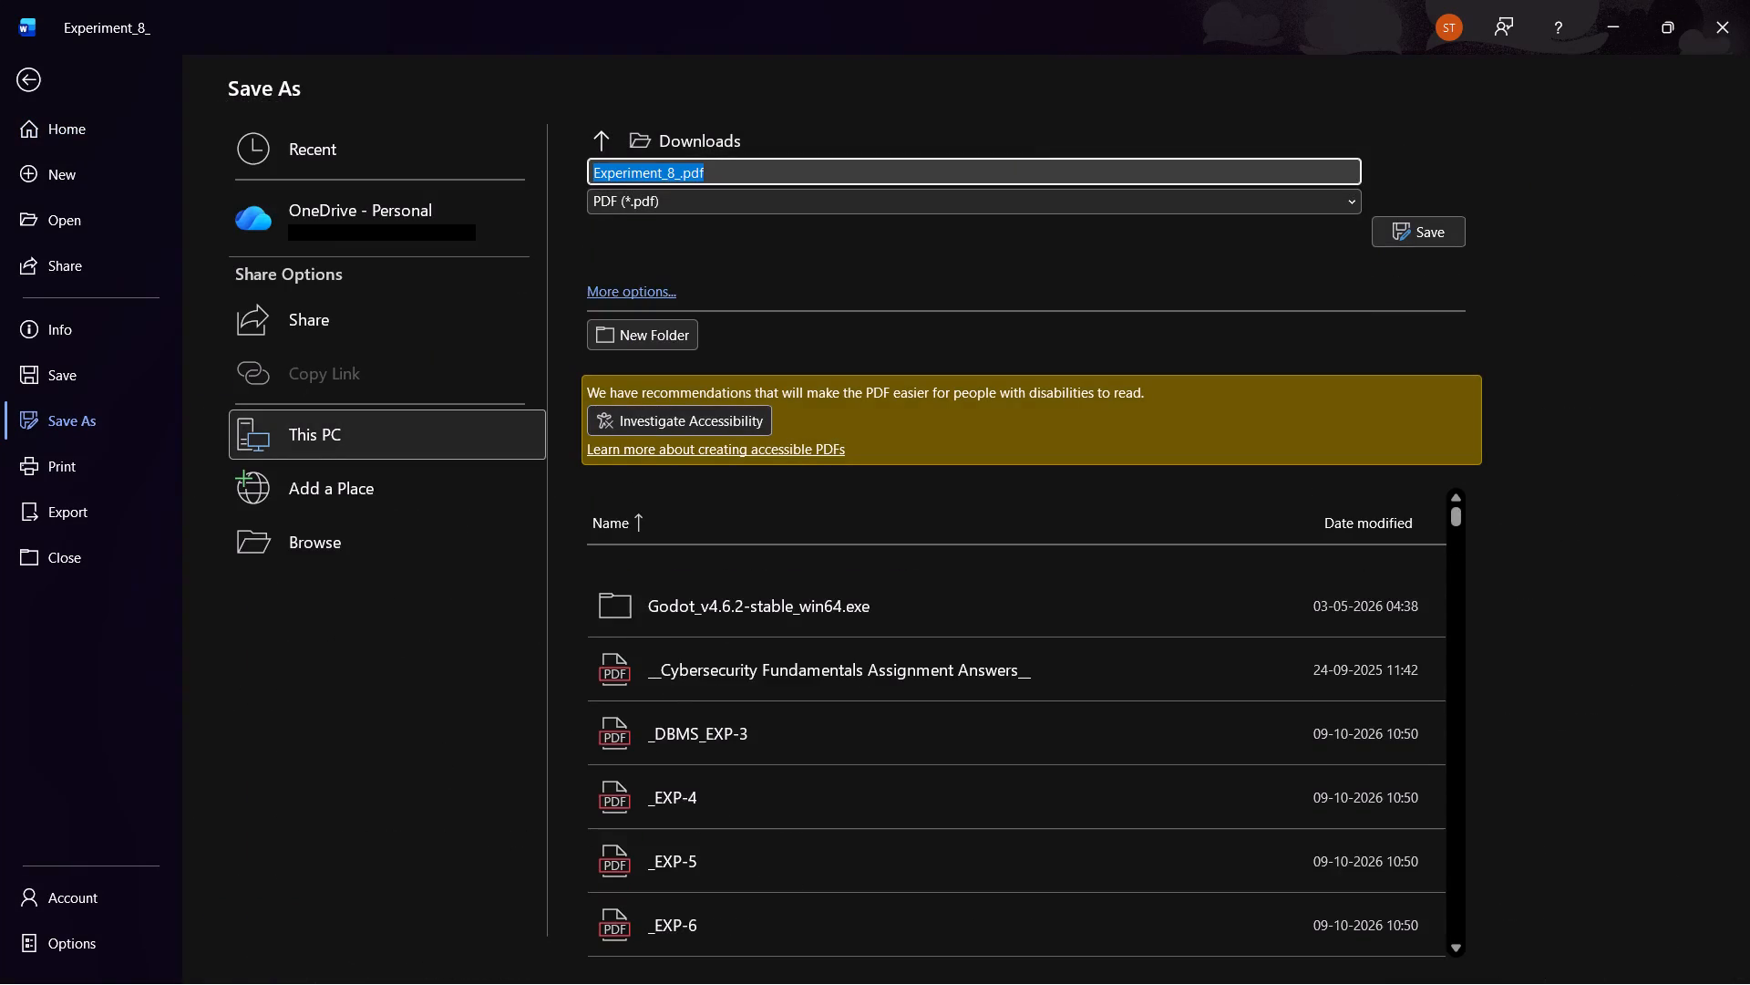
{"action": "left_click", "coordinate": [677, 167]}
{"action": "key", "text": "Delete"}
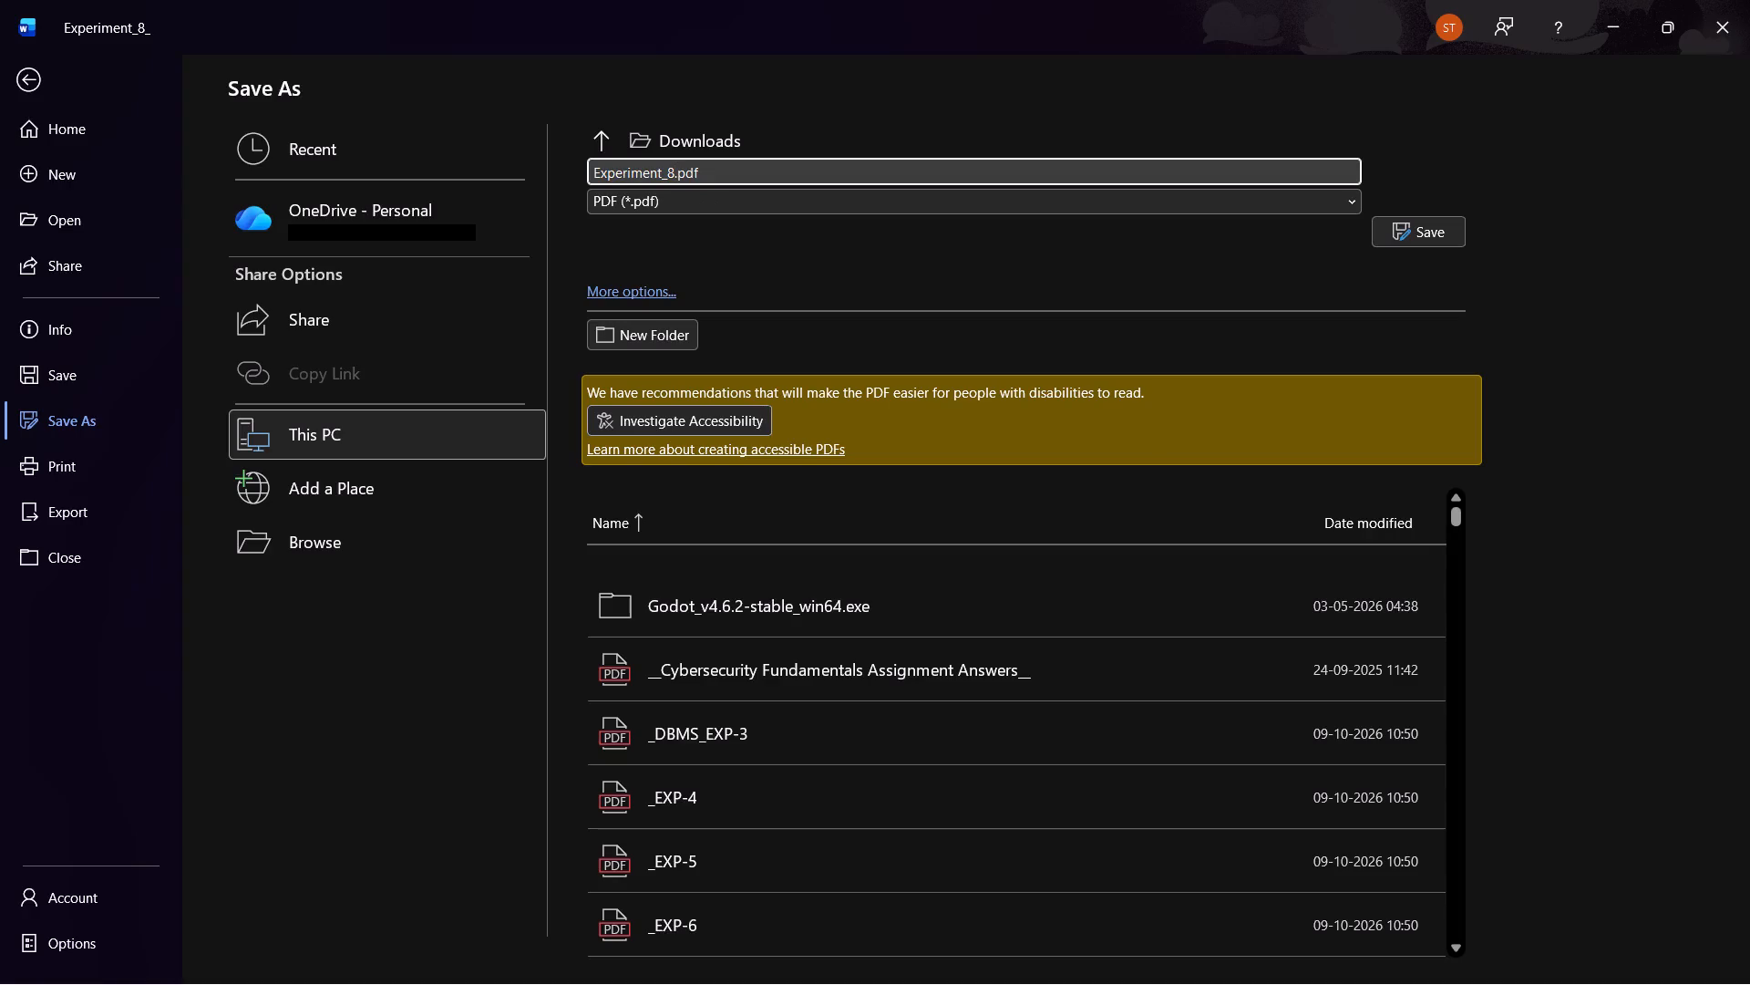
{"action": "left_click", "coordinate": [1395, 222]}
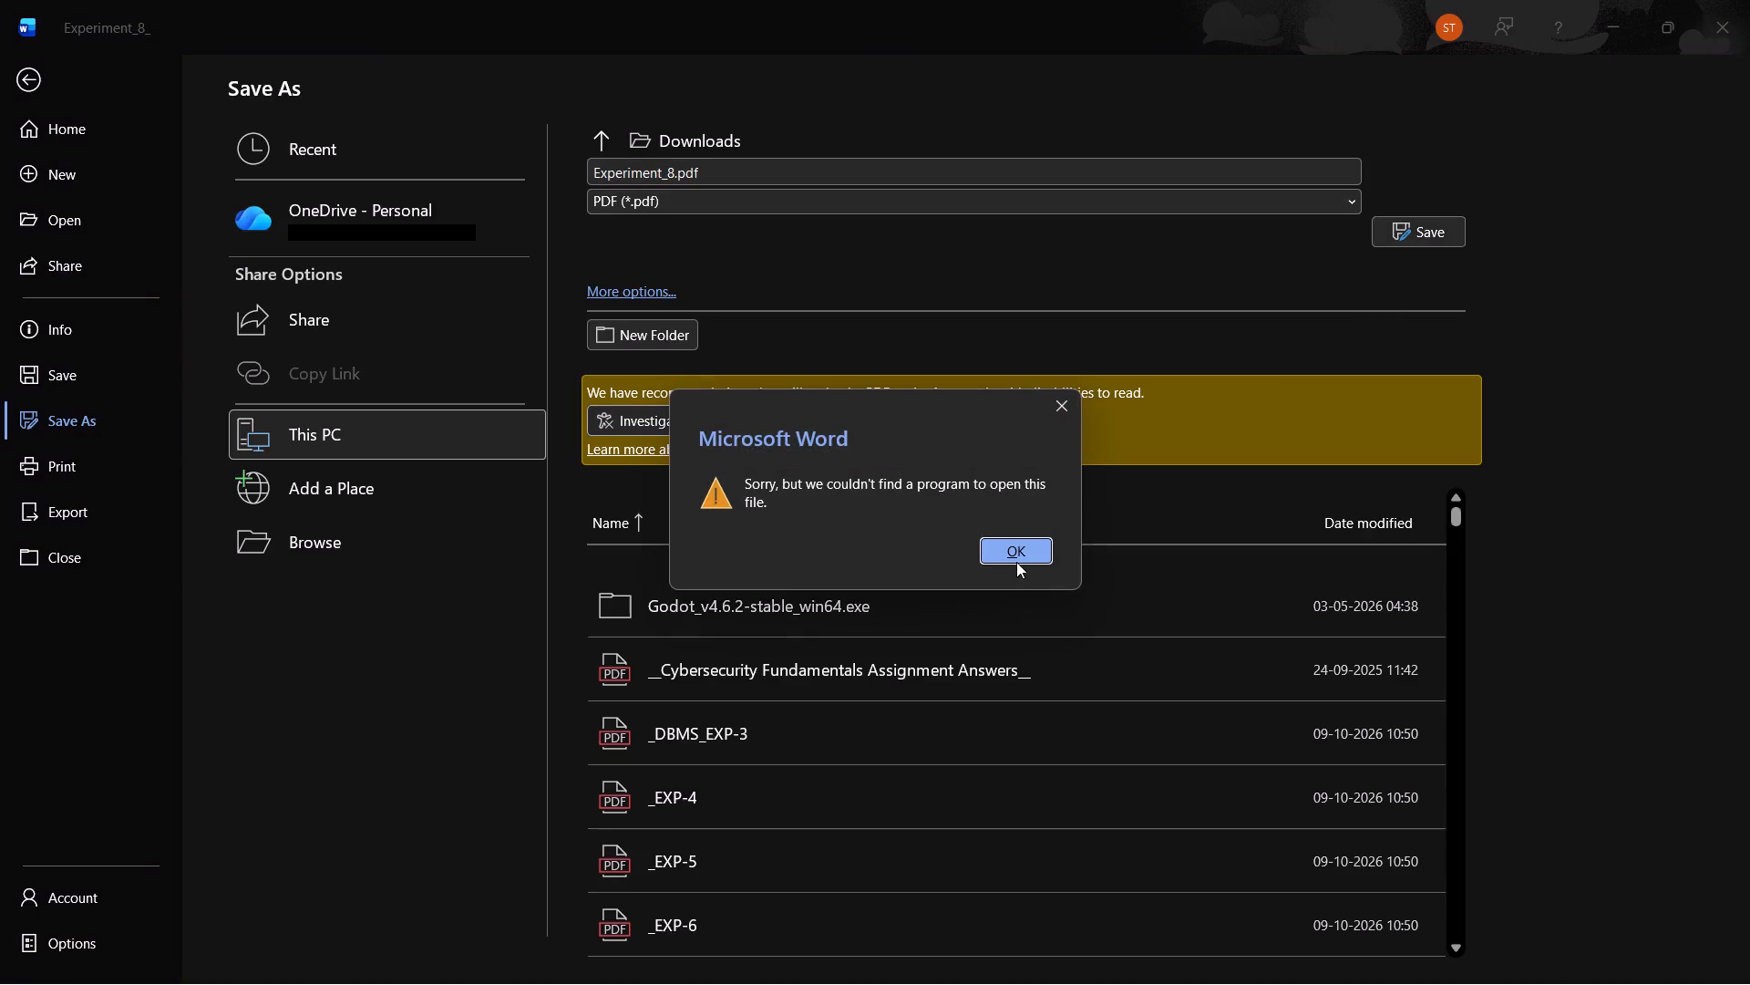
{"action": "left_click", "coordinate": [1012, 558]}
{"action": "left_click", "coordinate": [1749, 0]}
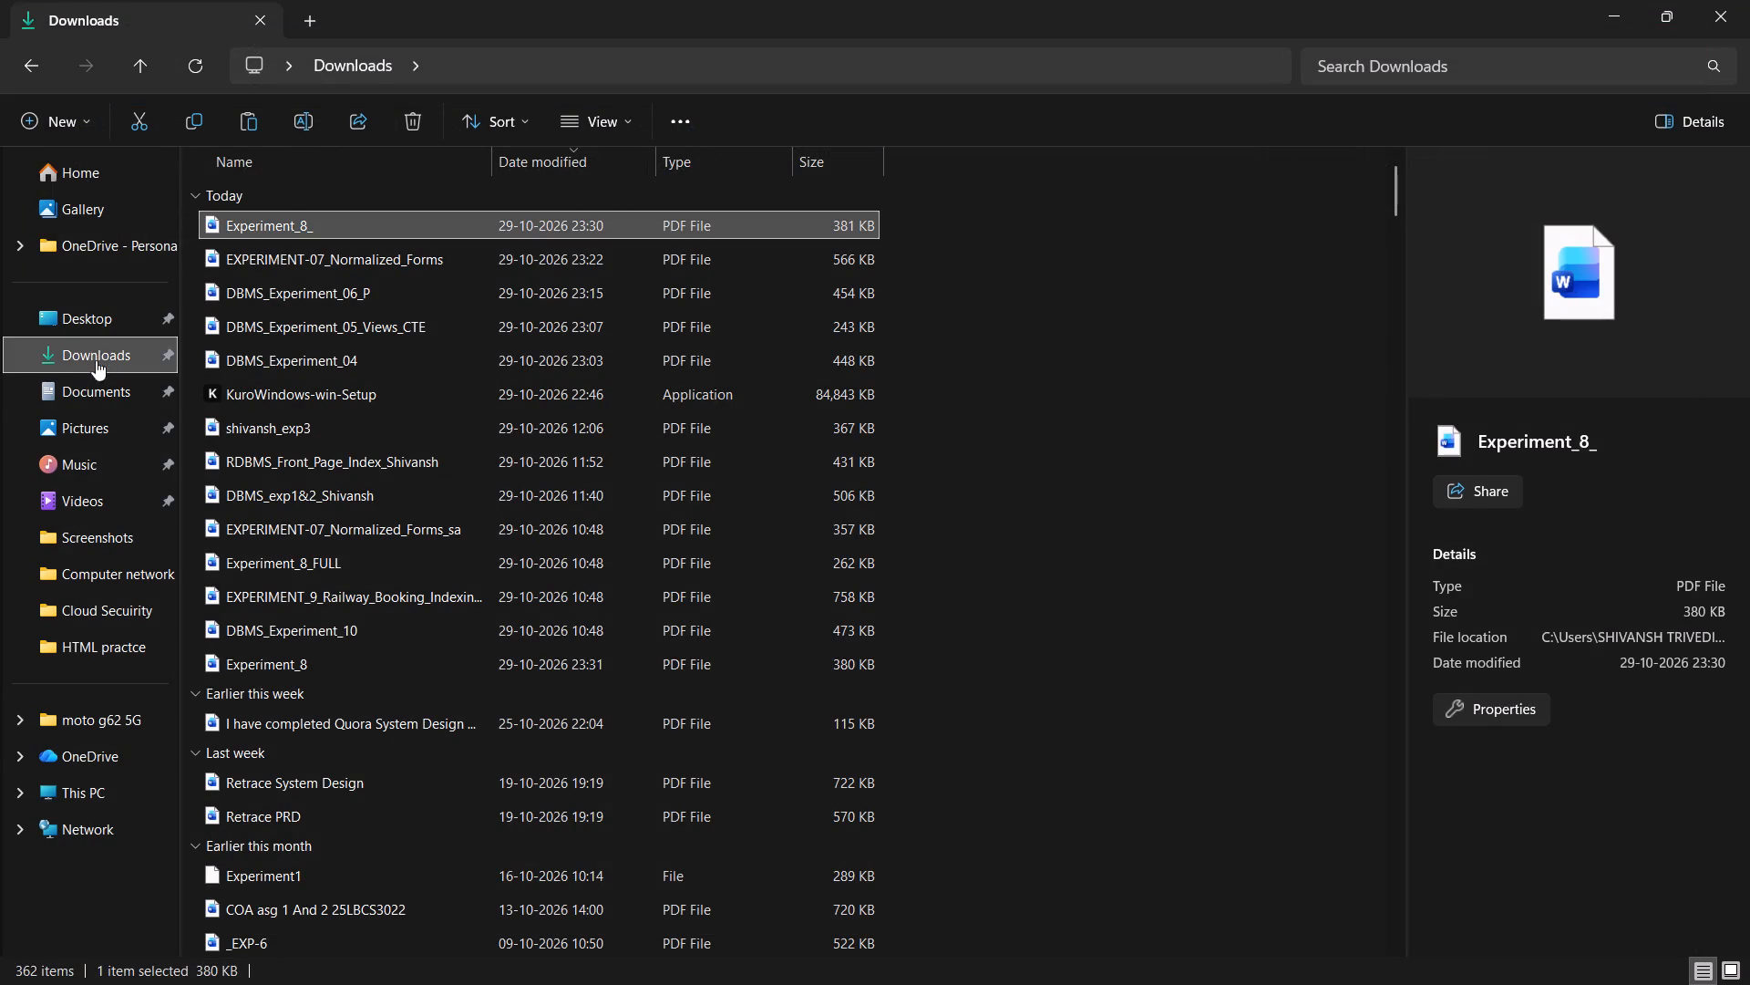
Reload the Downloads folder, open the new Experiment_8 PDF to check its footer, and close it.
{"action": "left_click", "coordinate": [85, 384]}
{"action": "left_click", "coordinate": [78, 356]}
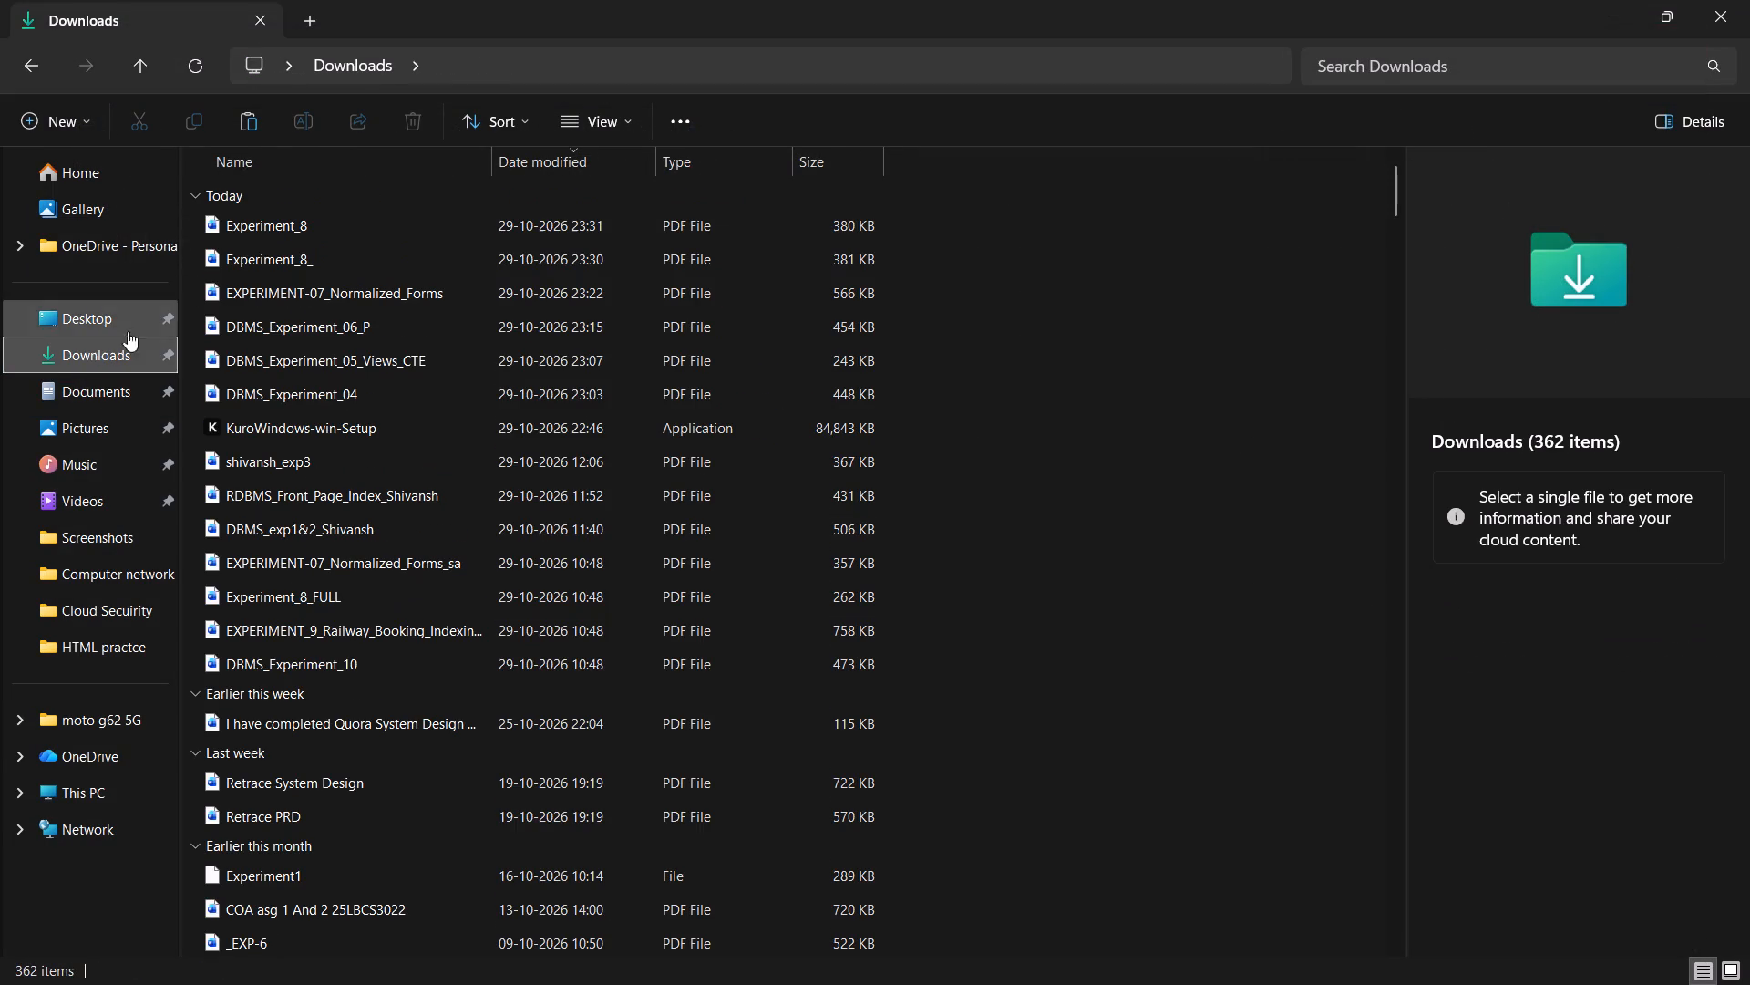
{"action": "double_click", "coordinate": [326, 225]}
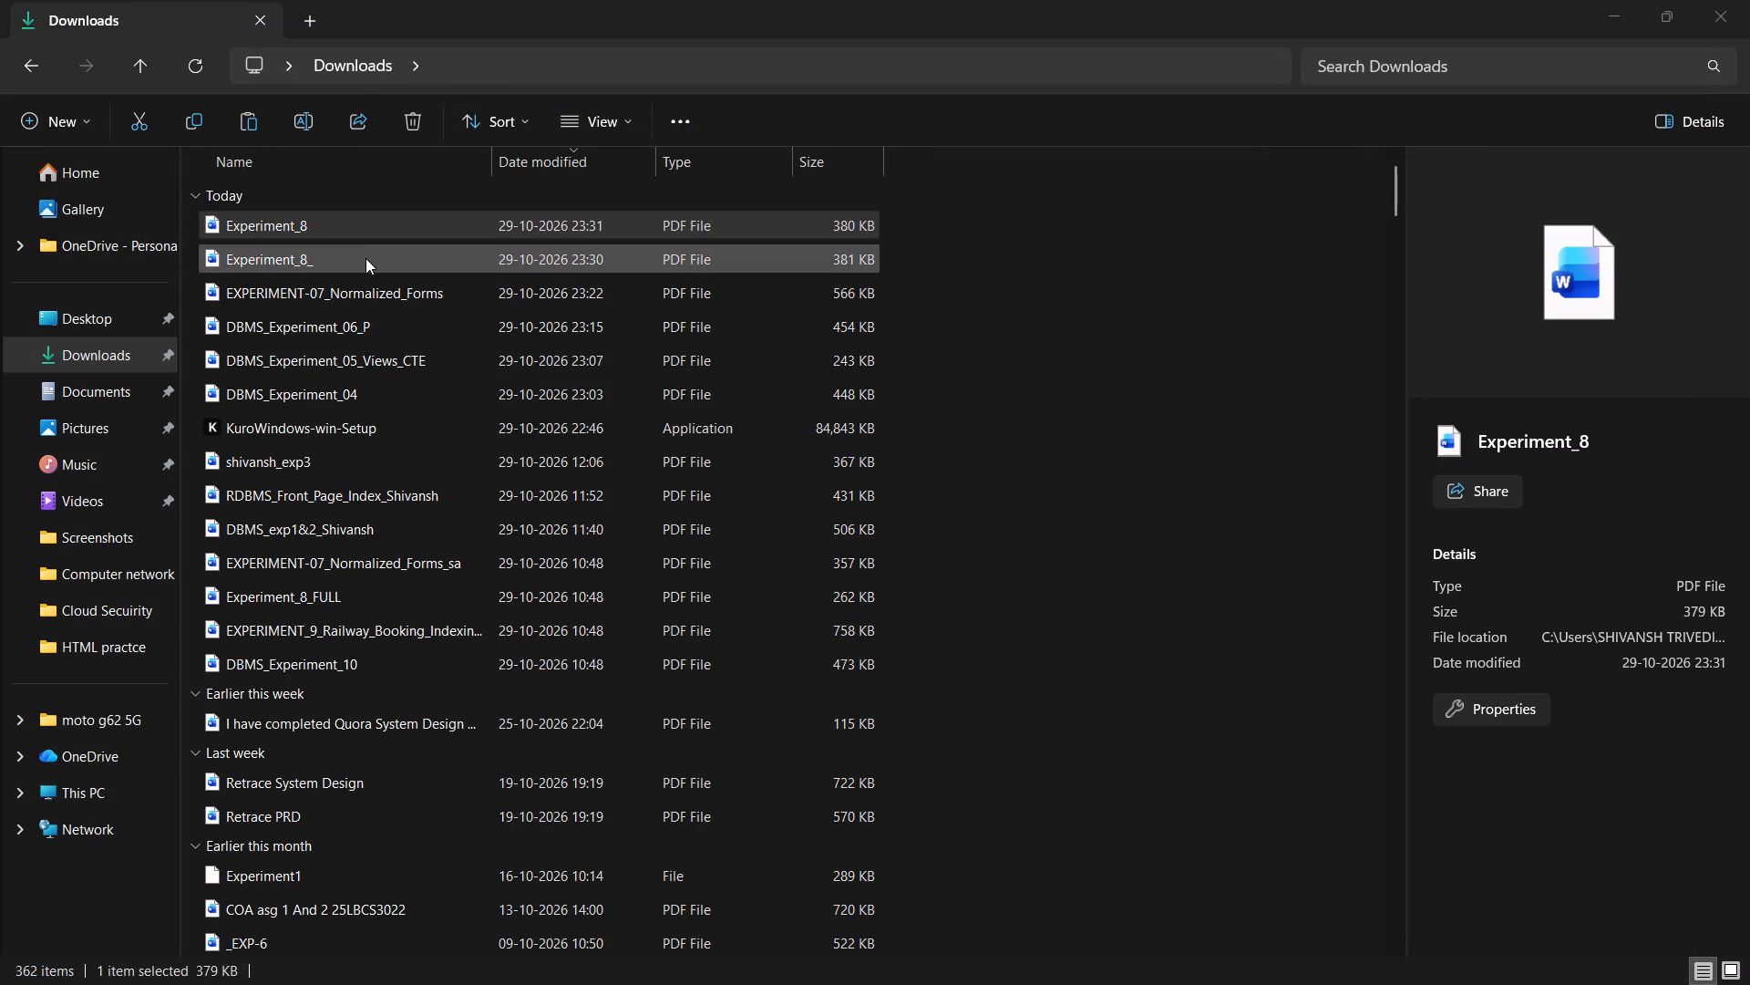
{"action": "scroll", "coordinate": [784, 498], "scroll_direction": "down", "scroll_amount": 7}
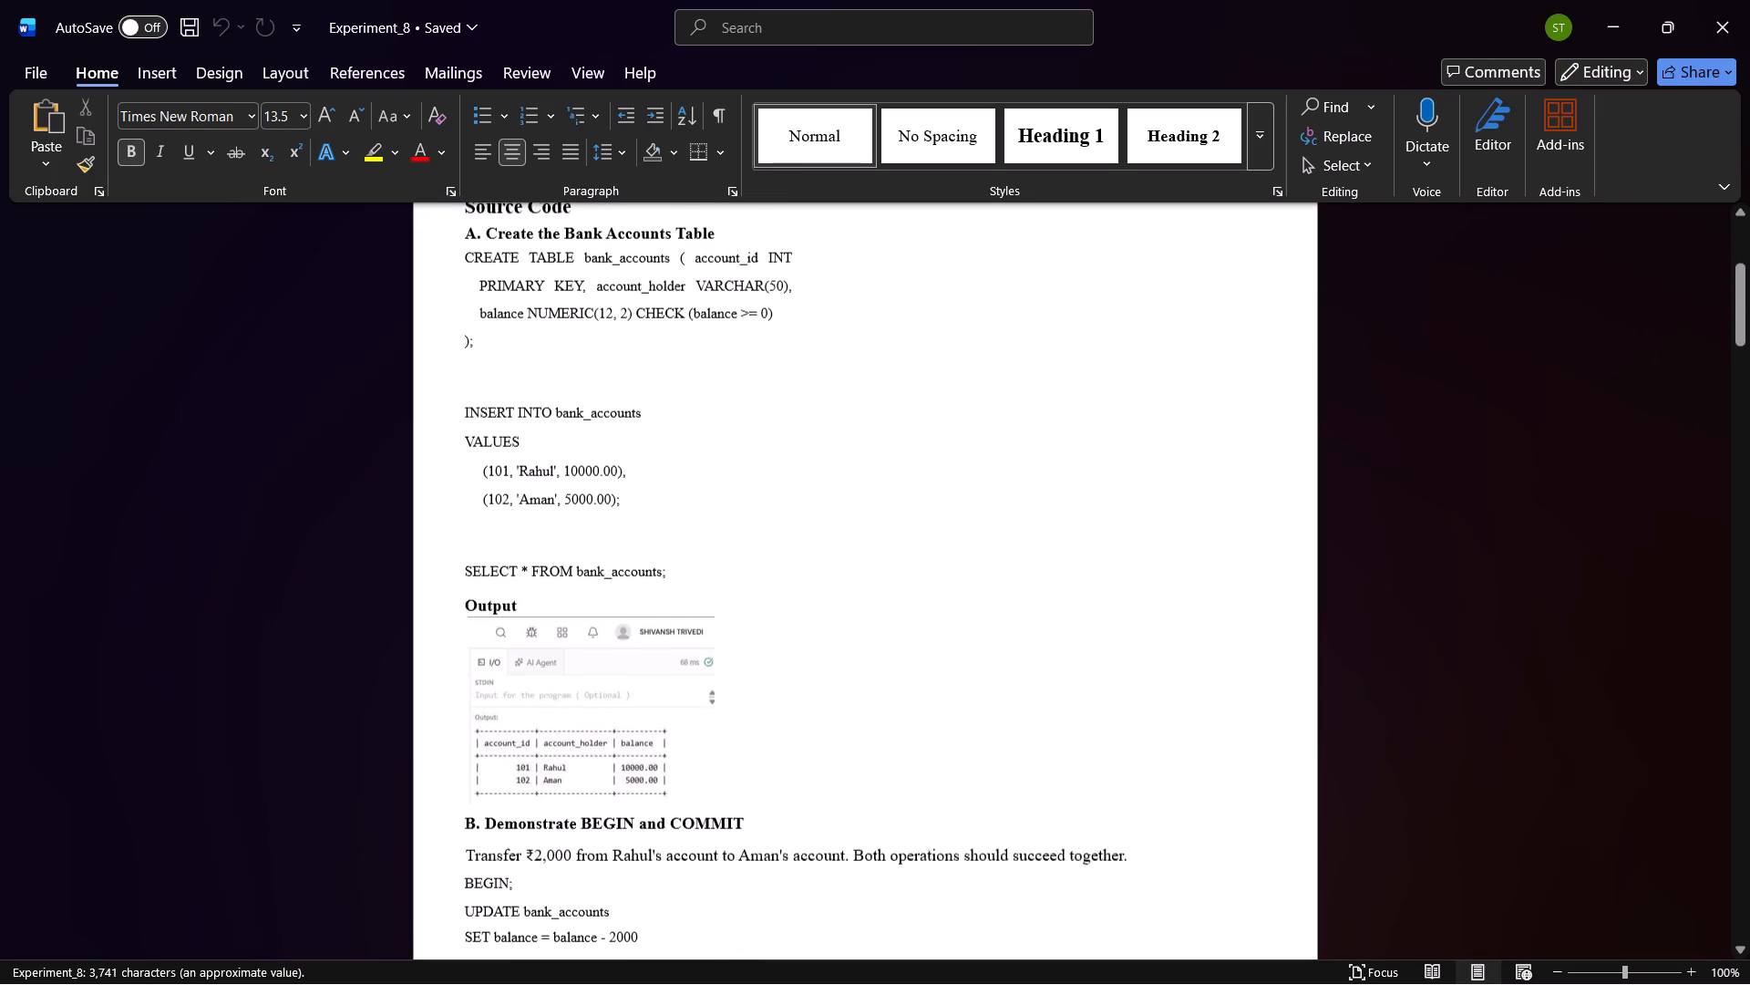
{"action": "scroll", "coordinate": [701, 476], "scroll_direction": "down", "scroll_amount": 11}
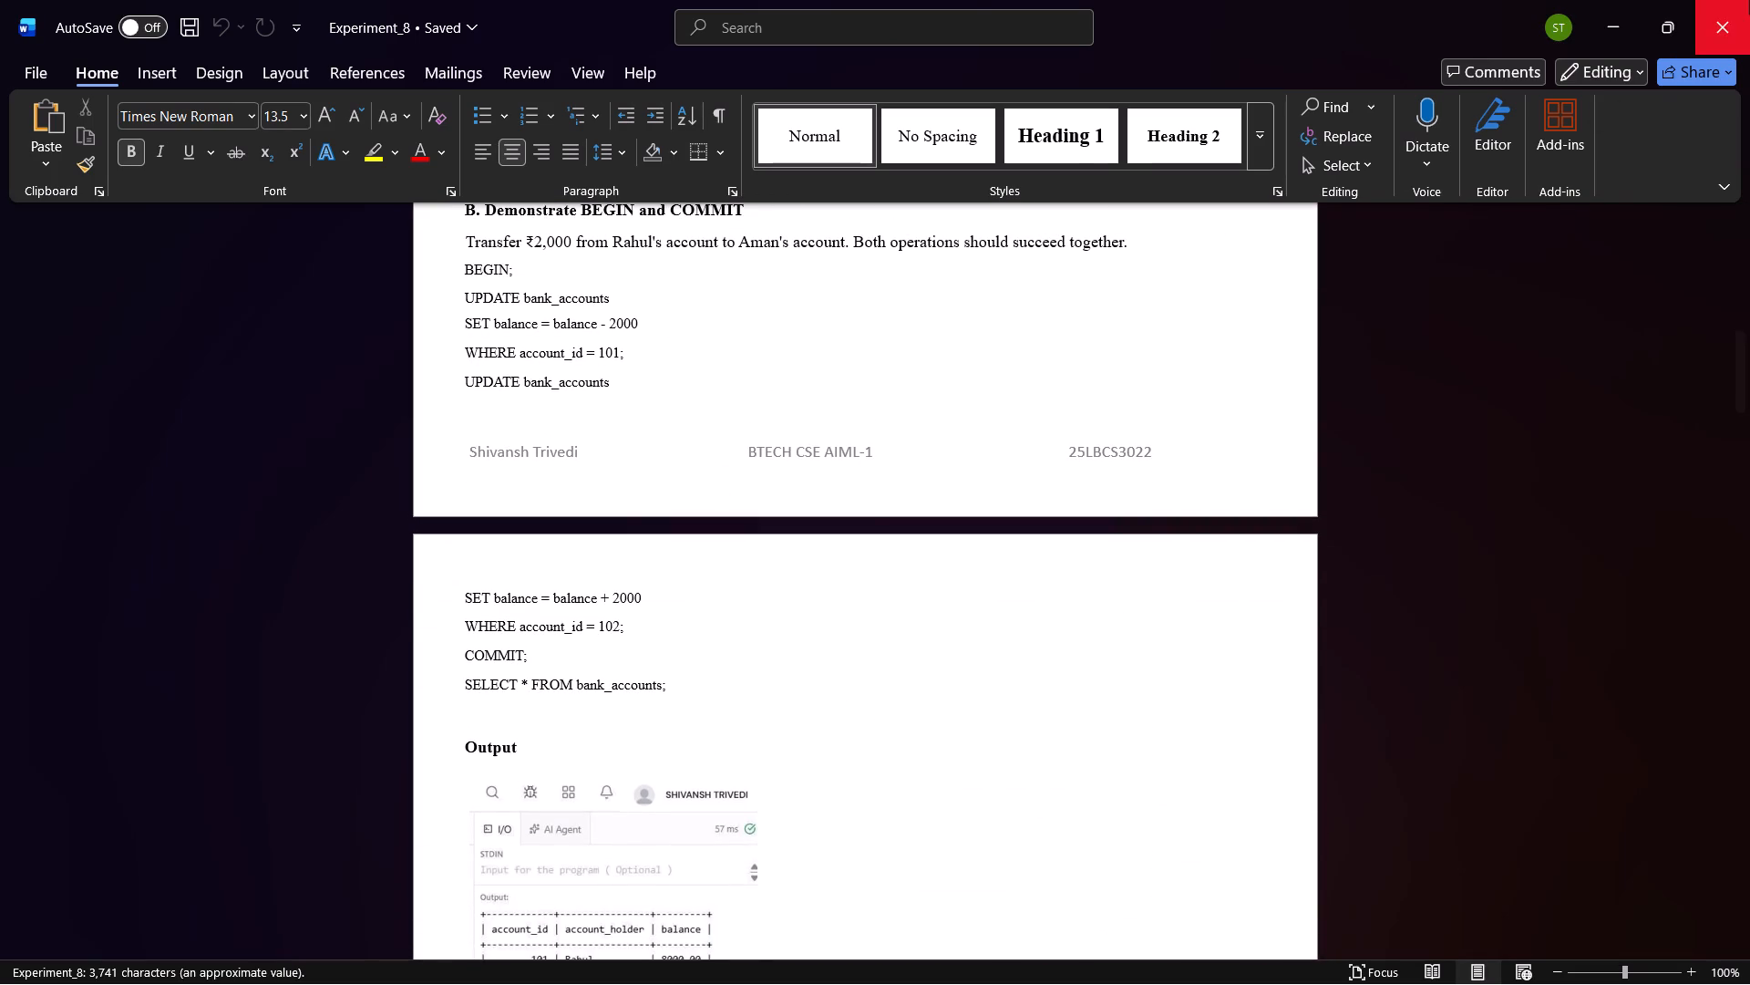
{"action": "left_click", "coordinate": [1749, 0]}
Delete the superseded Experiment_8_ and Experiment_8_FULL PDFs from Downloads.
{"action": "left_click", "coordinate": [375, 269]}
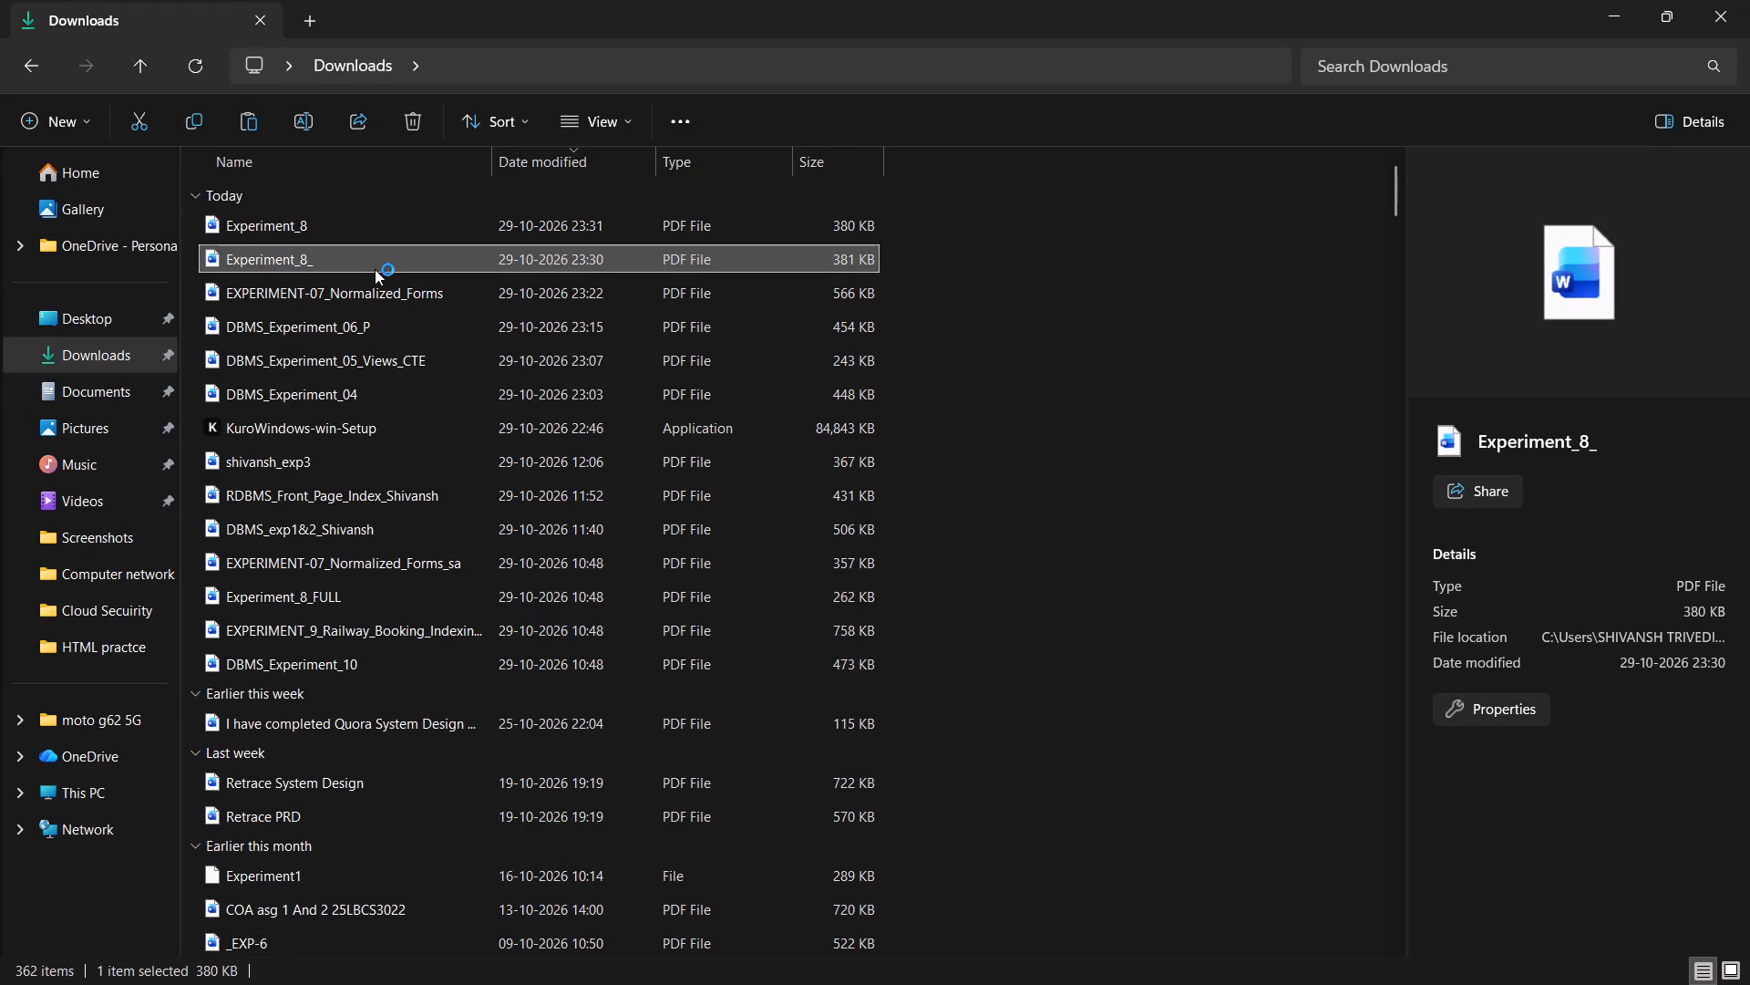
{"action": "key", "text": "Delete"}
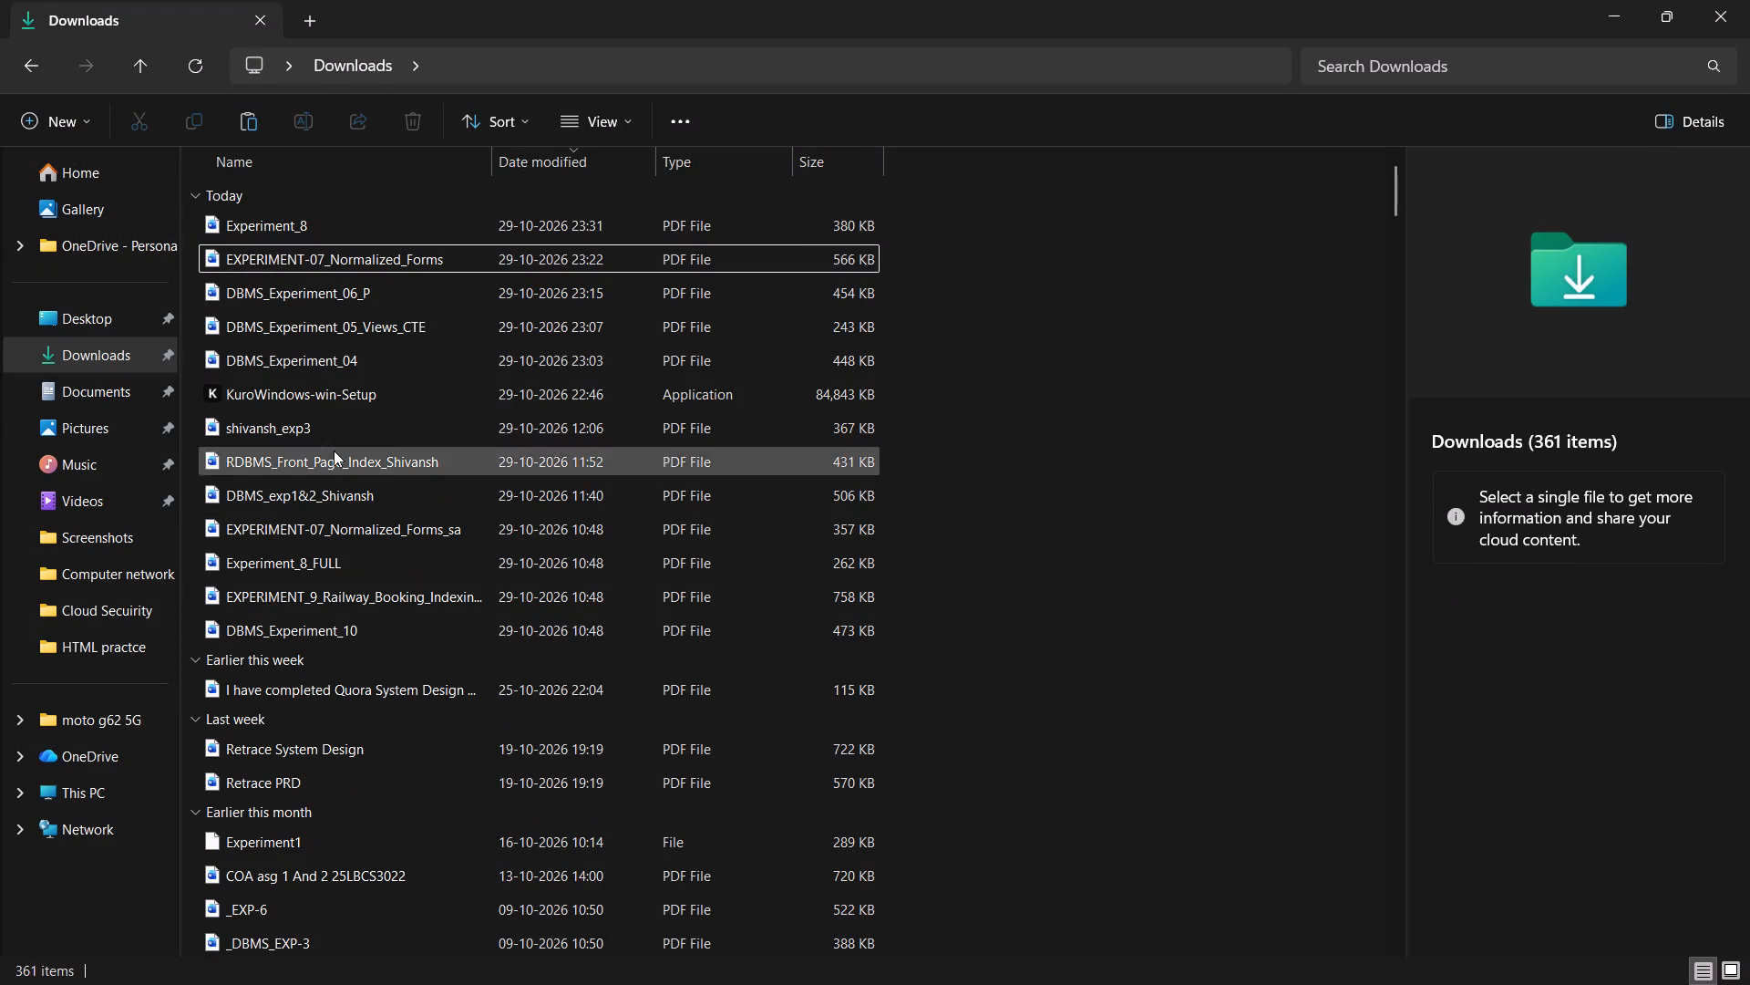
{"action": "left_click", "coordinate": [365, 565]}
{"action": "key", "text": "Delete"}
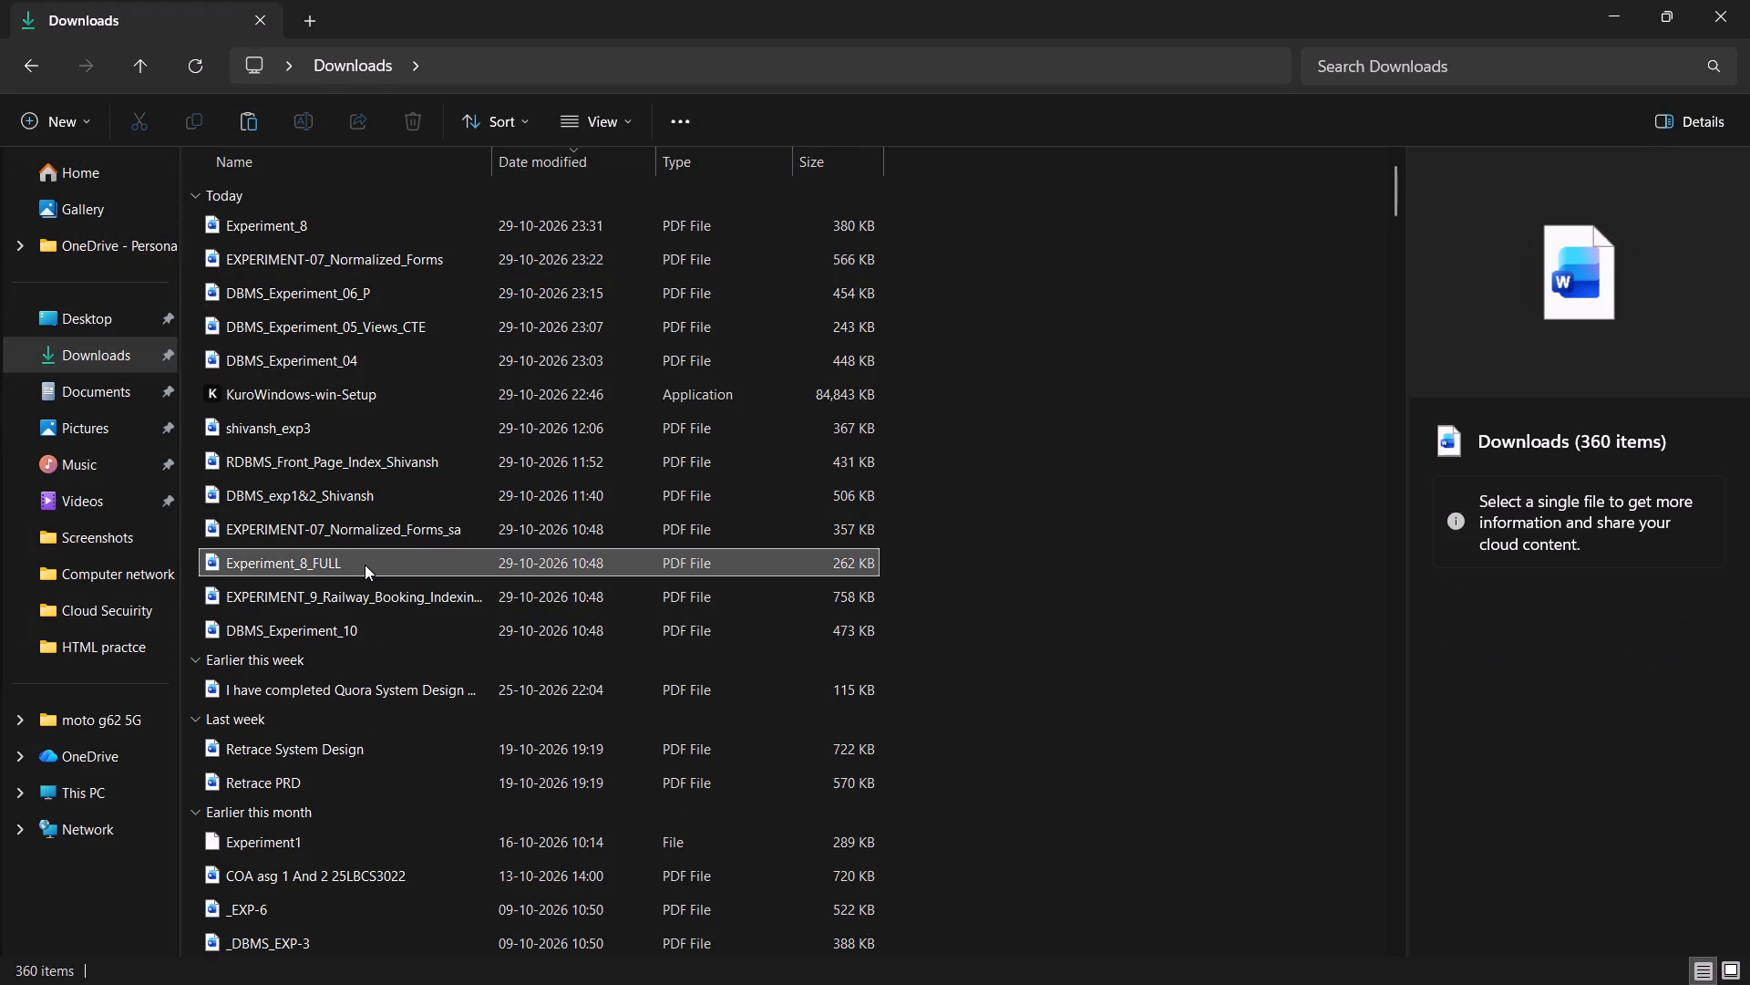
Open the EXPERIMENT_9_Railway_Booking_Indexing PDF from Downloads in Word and enable editing.
{"action": "double_click", "coordinate": [365, 565]}
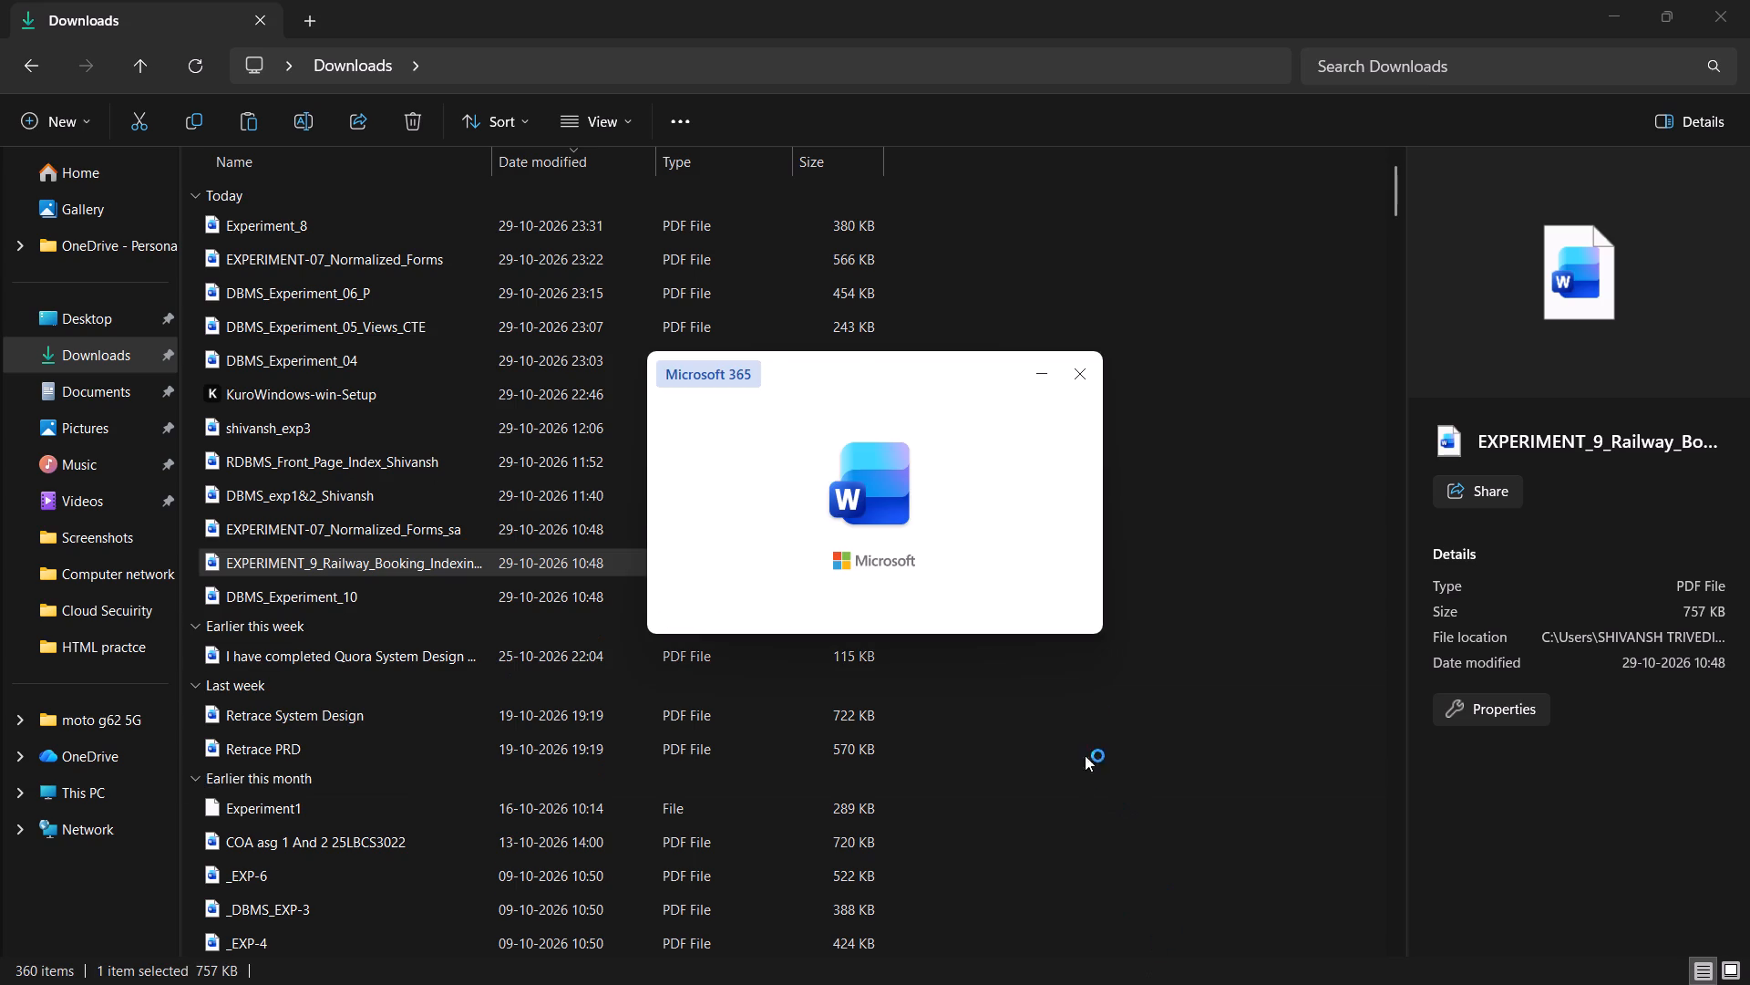
{"action": "left_click", "coordinate": [901, 120]}
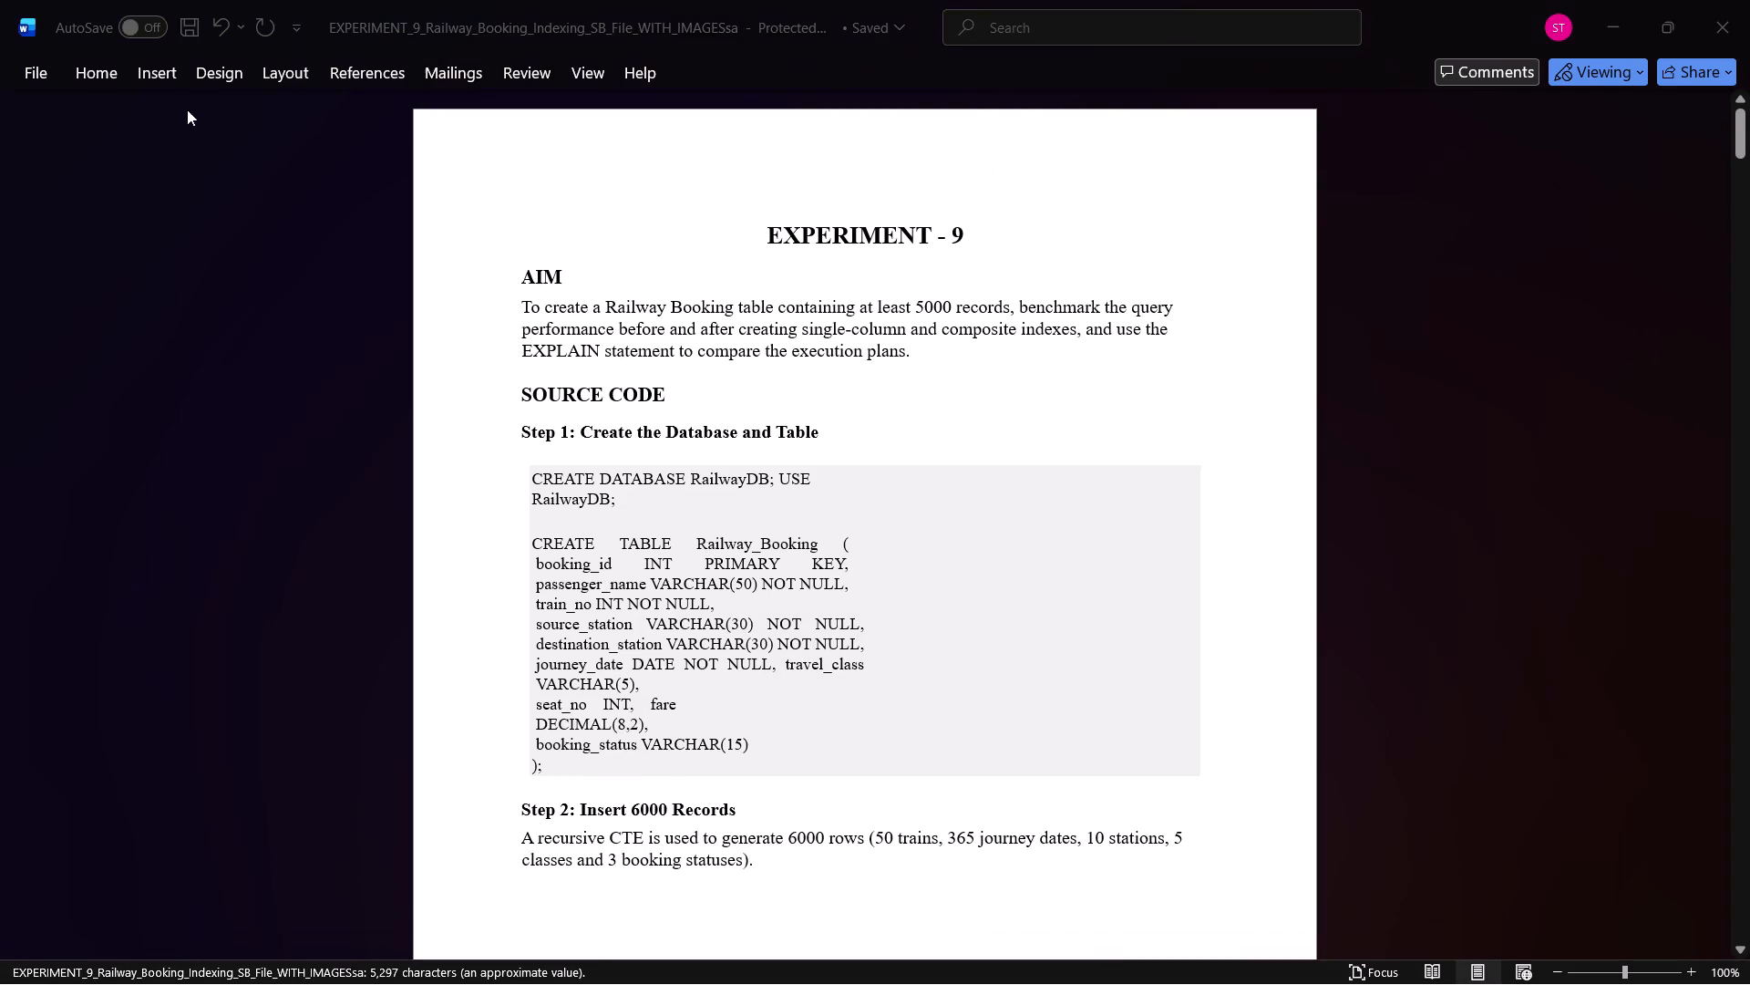
Open the odd-page footer on page 1 for editing and replace the first name with the report owner's first name.
{"action": "scroll", "coordinate": [772, 331], "scroll_direction": "down", "scroll_amount": 4}
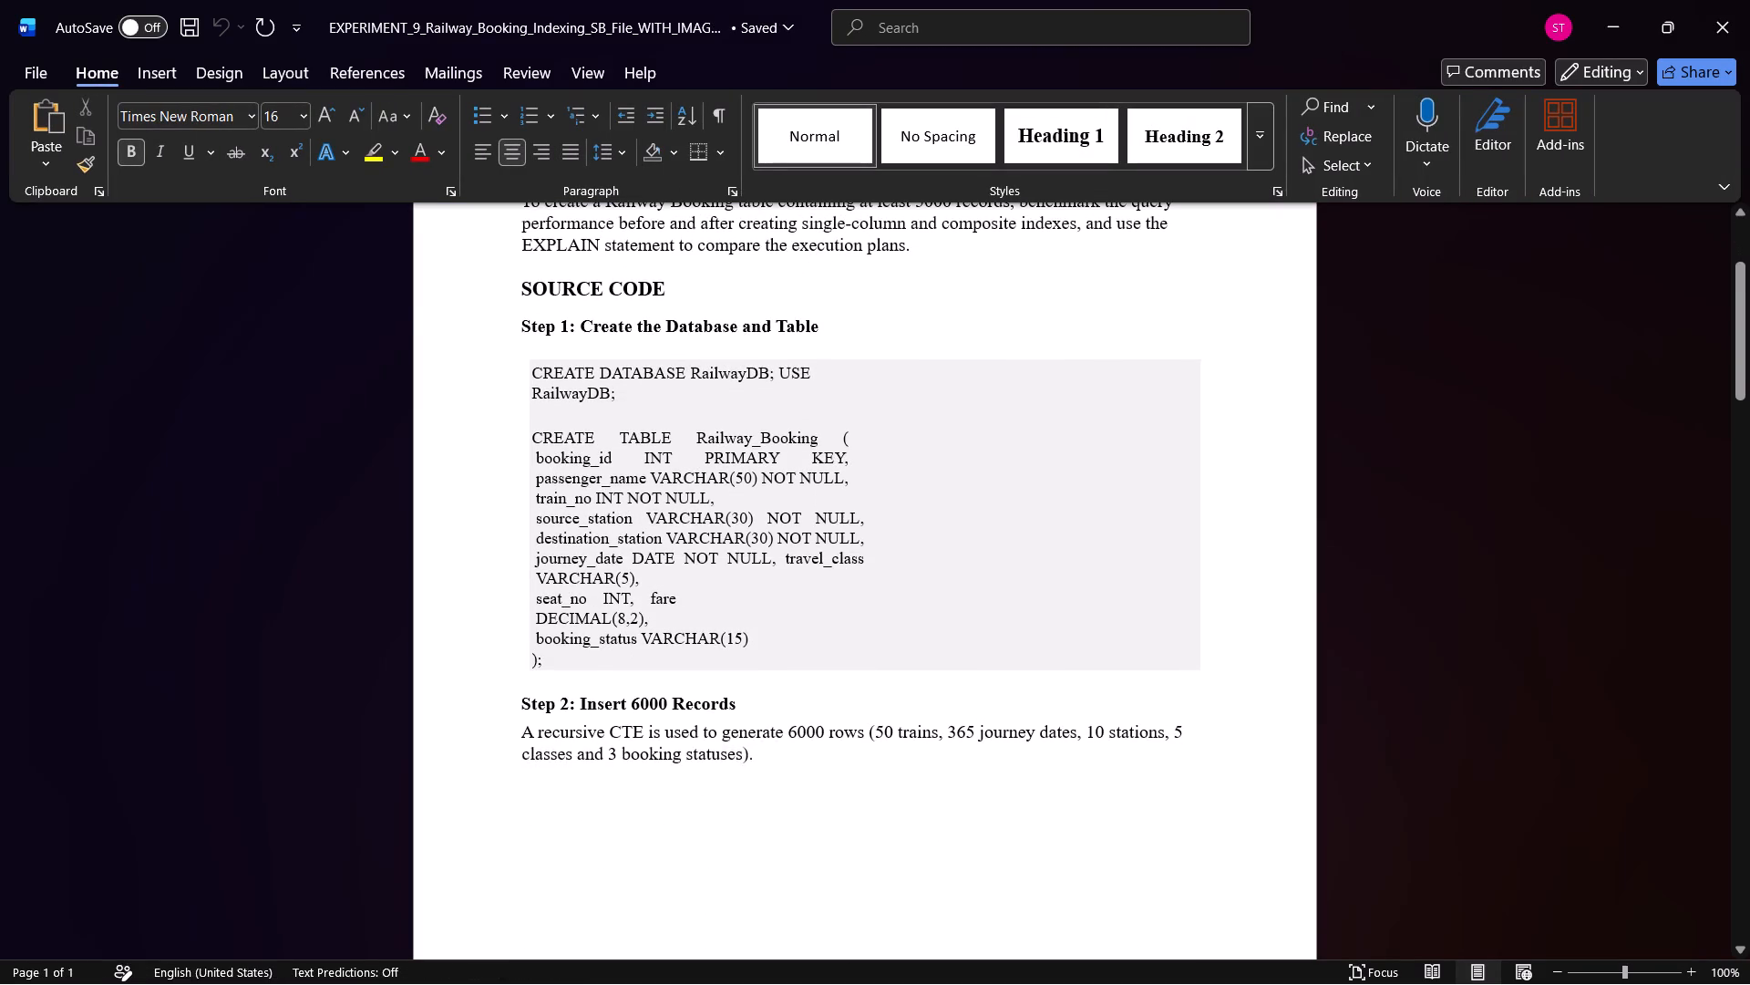
{"action": "scroll", "coordinate": [771, 417], "scroll_direction": "down", "scroll_amount": 3}
{"action": "scroll", "coordinate": [726, 589], "scroll_direction": "down", "scroll_amount": 6}
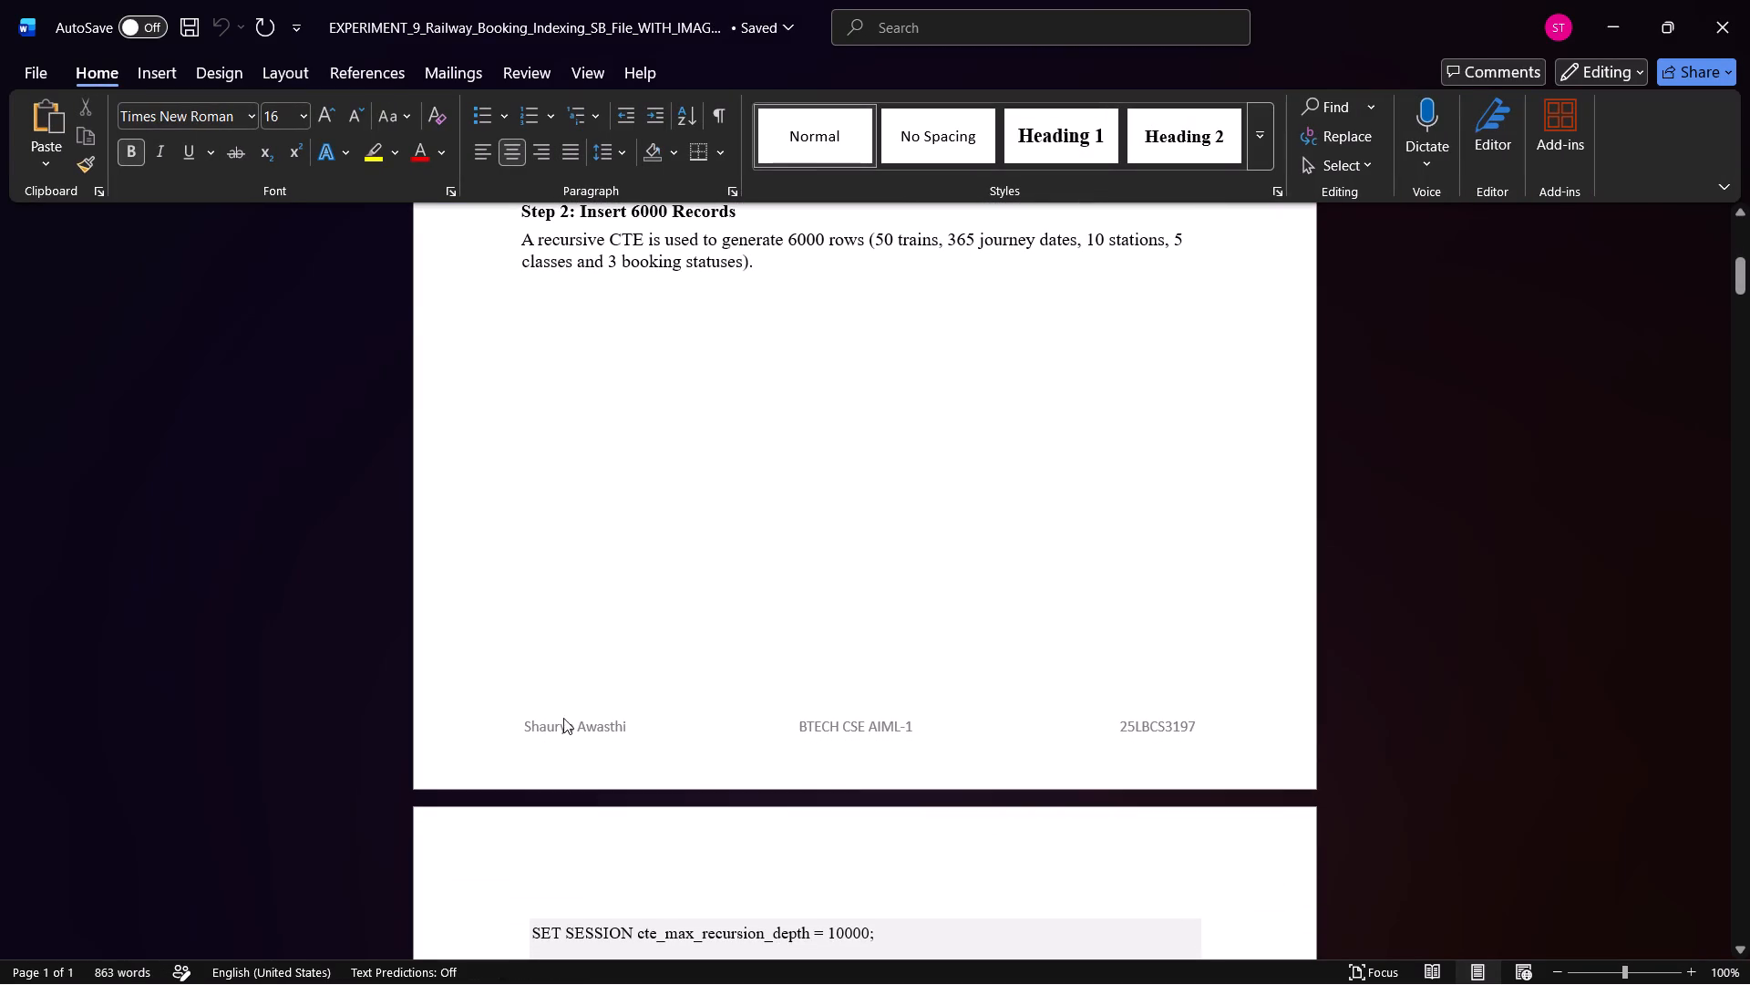
{"action": "scroll", "coordinate": [814, 484], "scroll_direction": "up", "scroll_amount": 7}
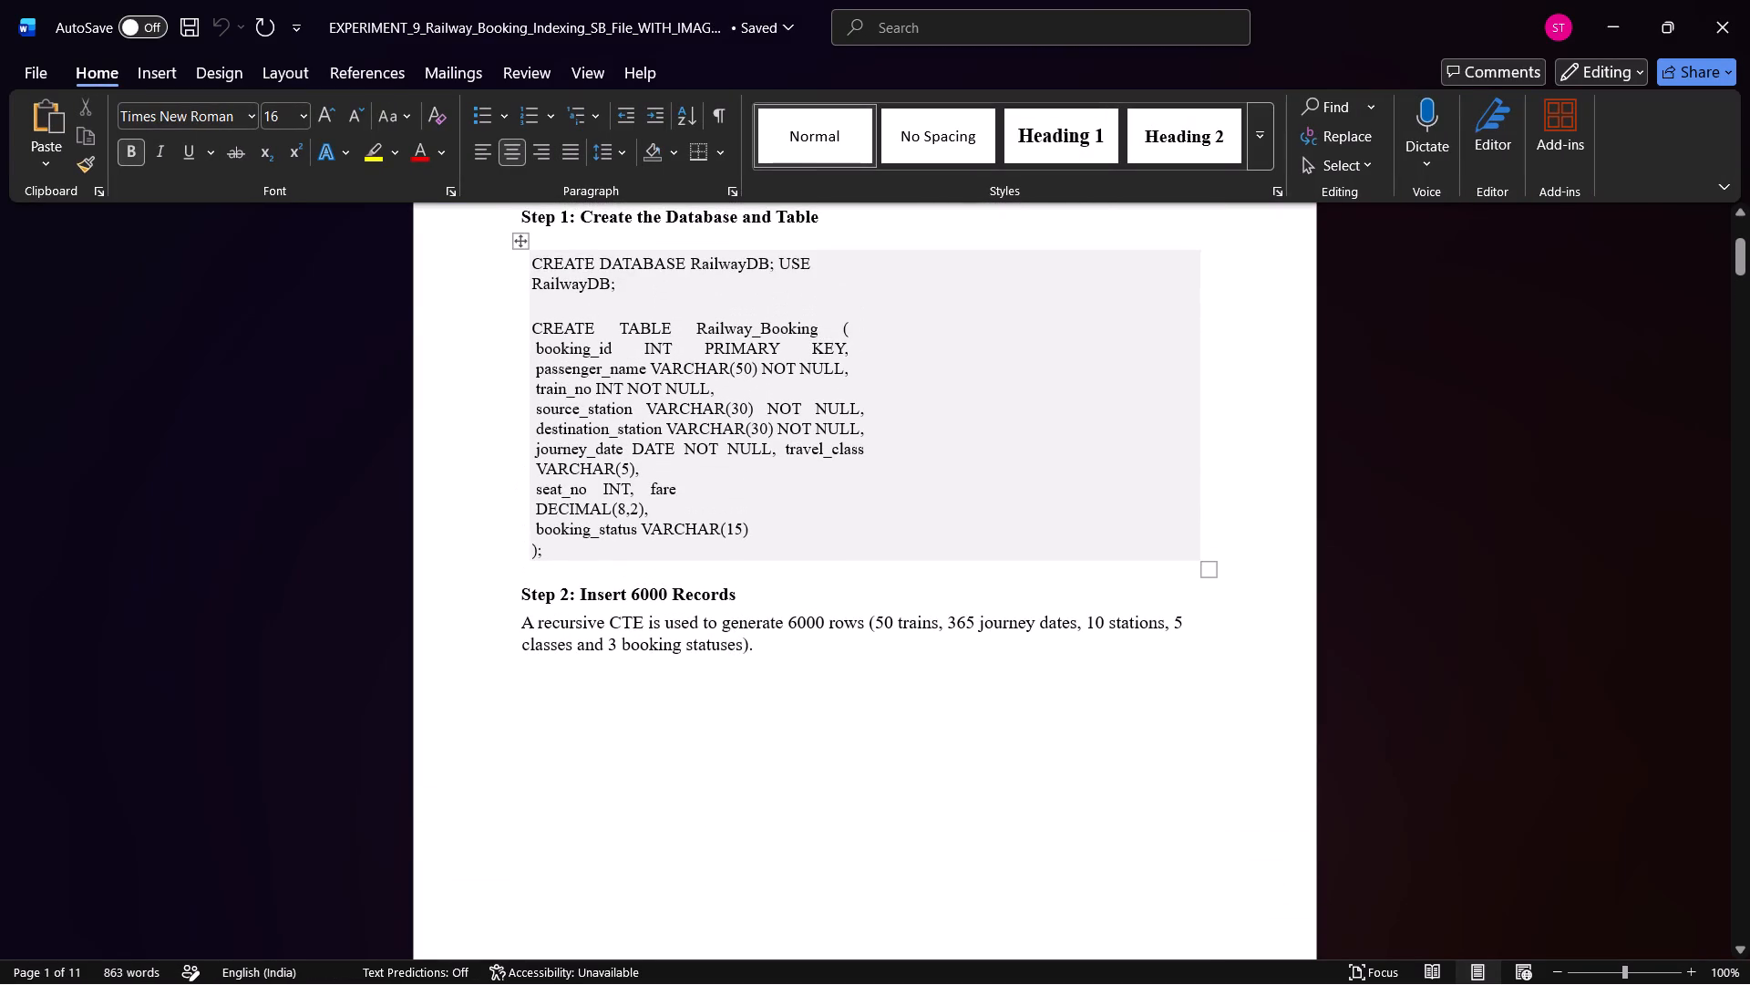
{"action": "scroll", "coordinate": [812, 484], "scroll_direction": "down", "scroll_amount": 7}
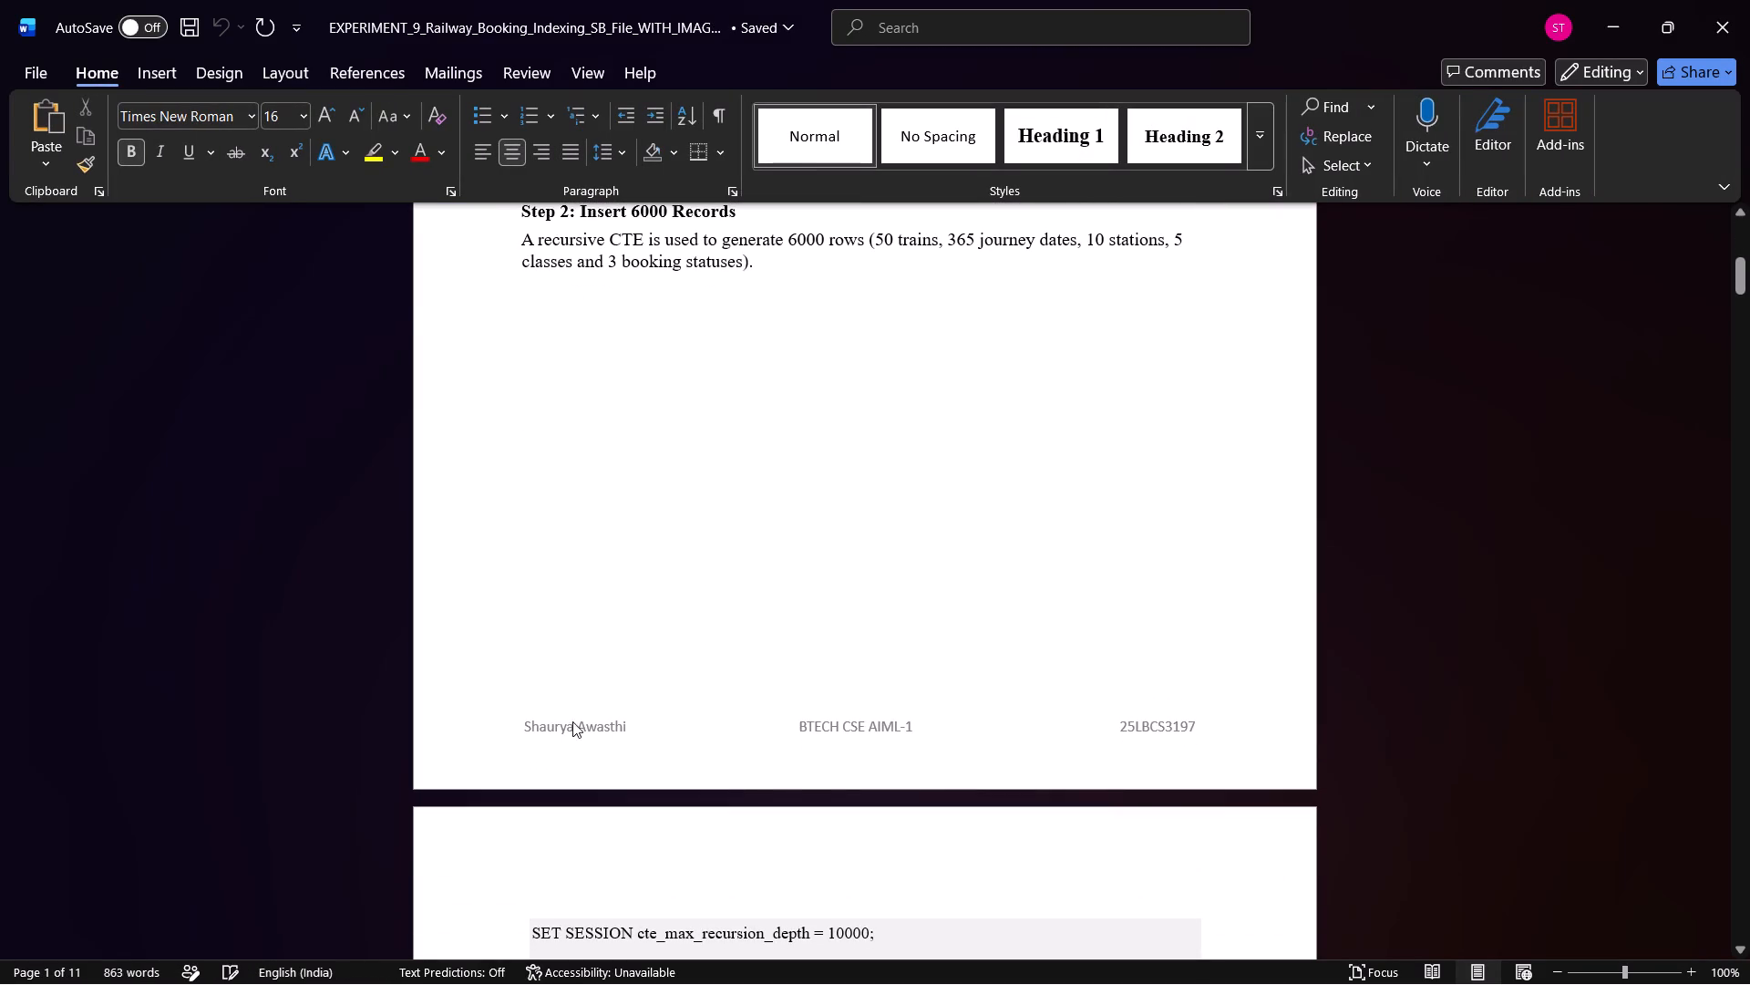
{"action": "left_click", "coordinate": [573, 725]}
{"action": "triple_click", "coordinate": [571, 724]}
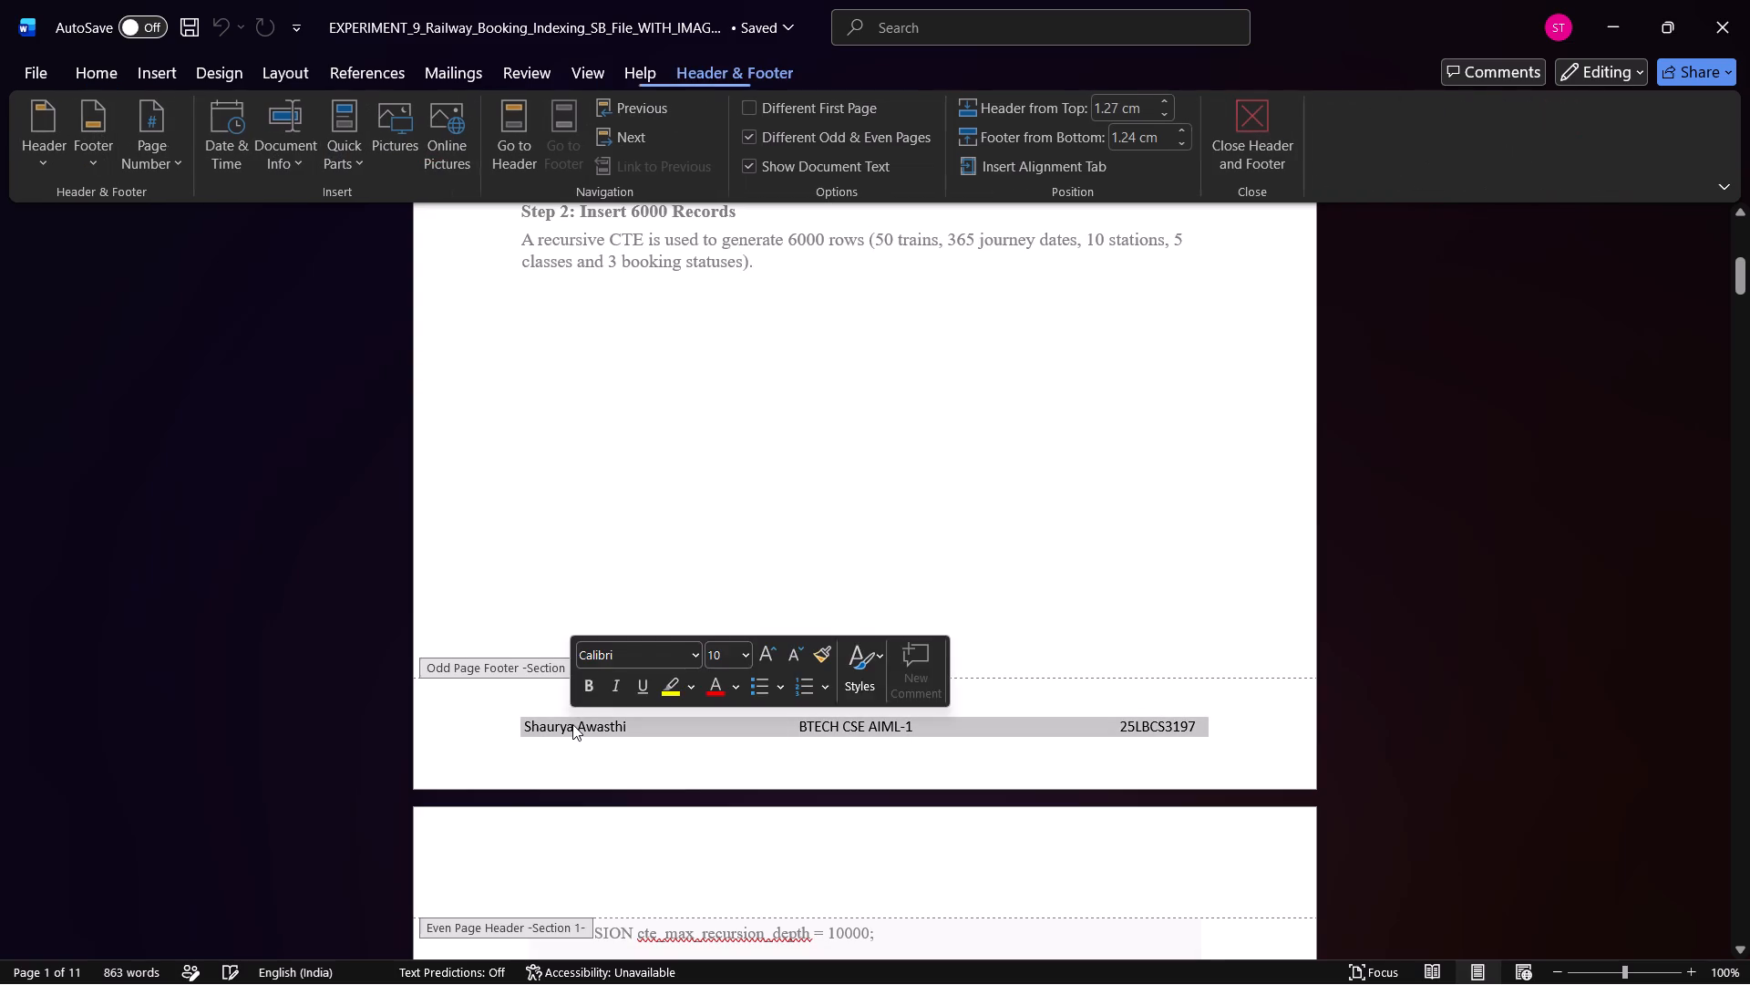
{"action": "left_click", "coordinate": [561, 730]}
{"action": "left_click", "coordinate": [572, 726]}
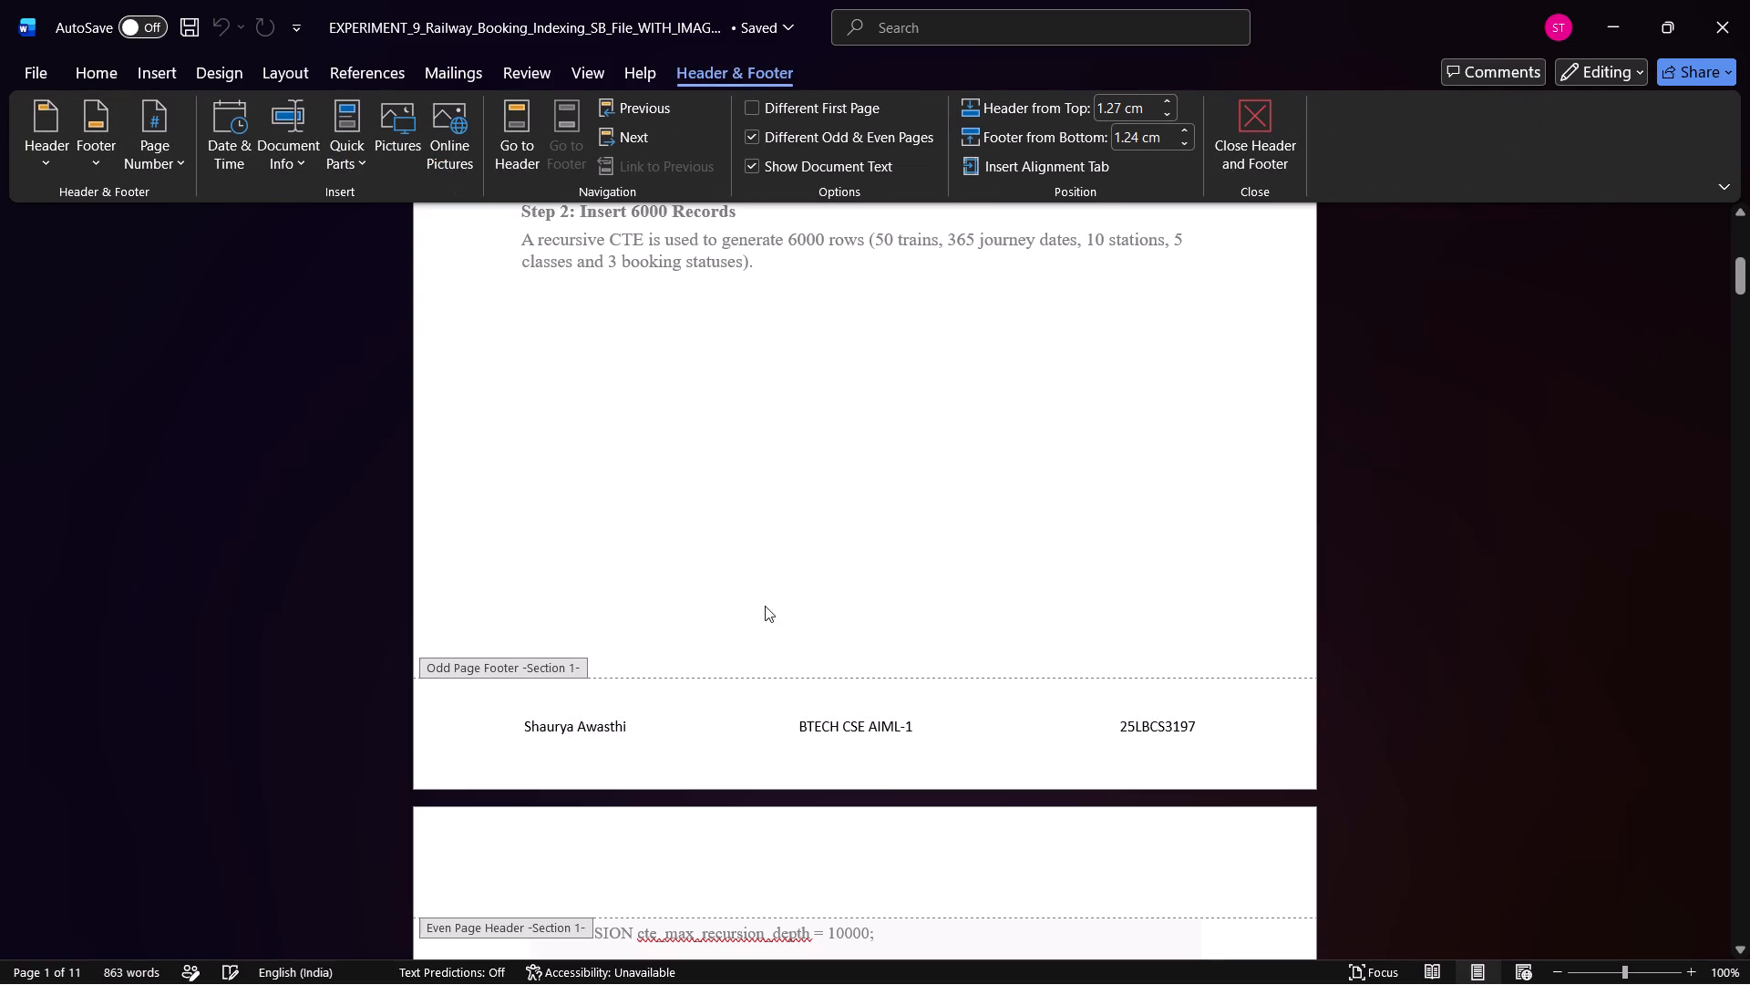
{"action": "key", "text": "BackSpace"}
{"action": "key", "text": "BackSpace"}
{"action": "key", "text": "BackSpace"}
{"action": "key", "text": "BackSpace"}
{"action": "key", "text": "BackSpace"}
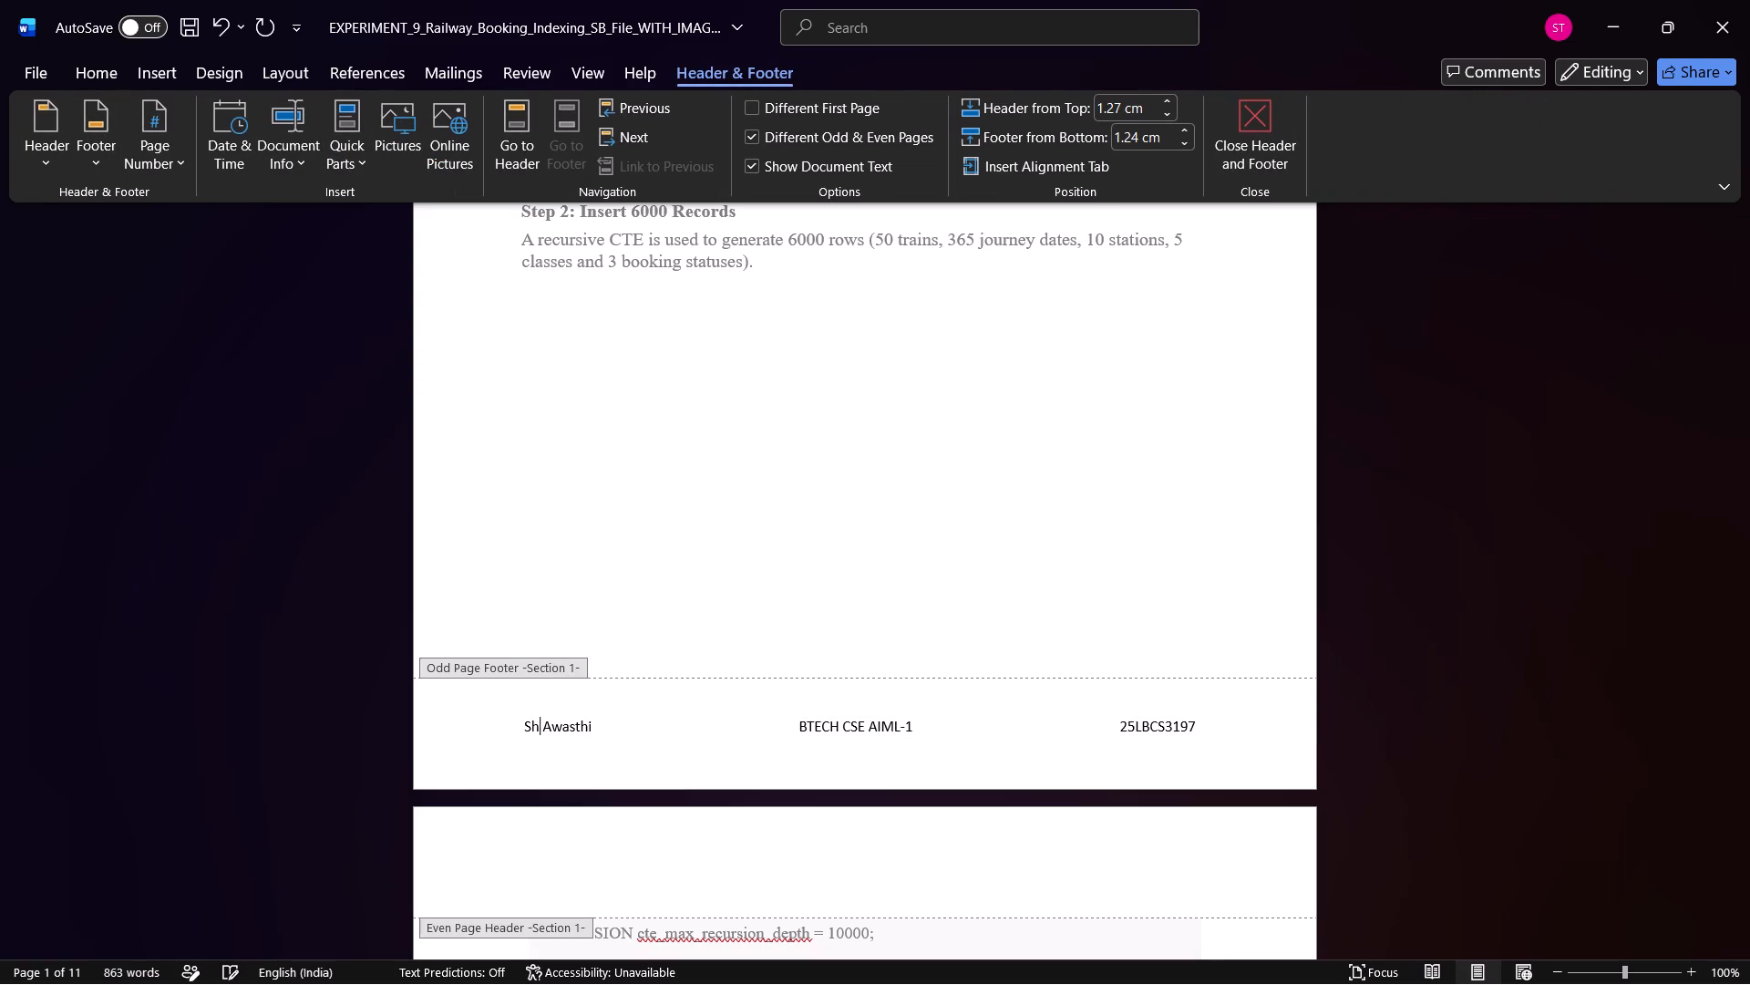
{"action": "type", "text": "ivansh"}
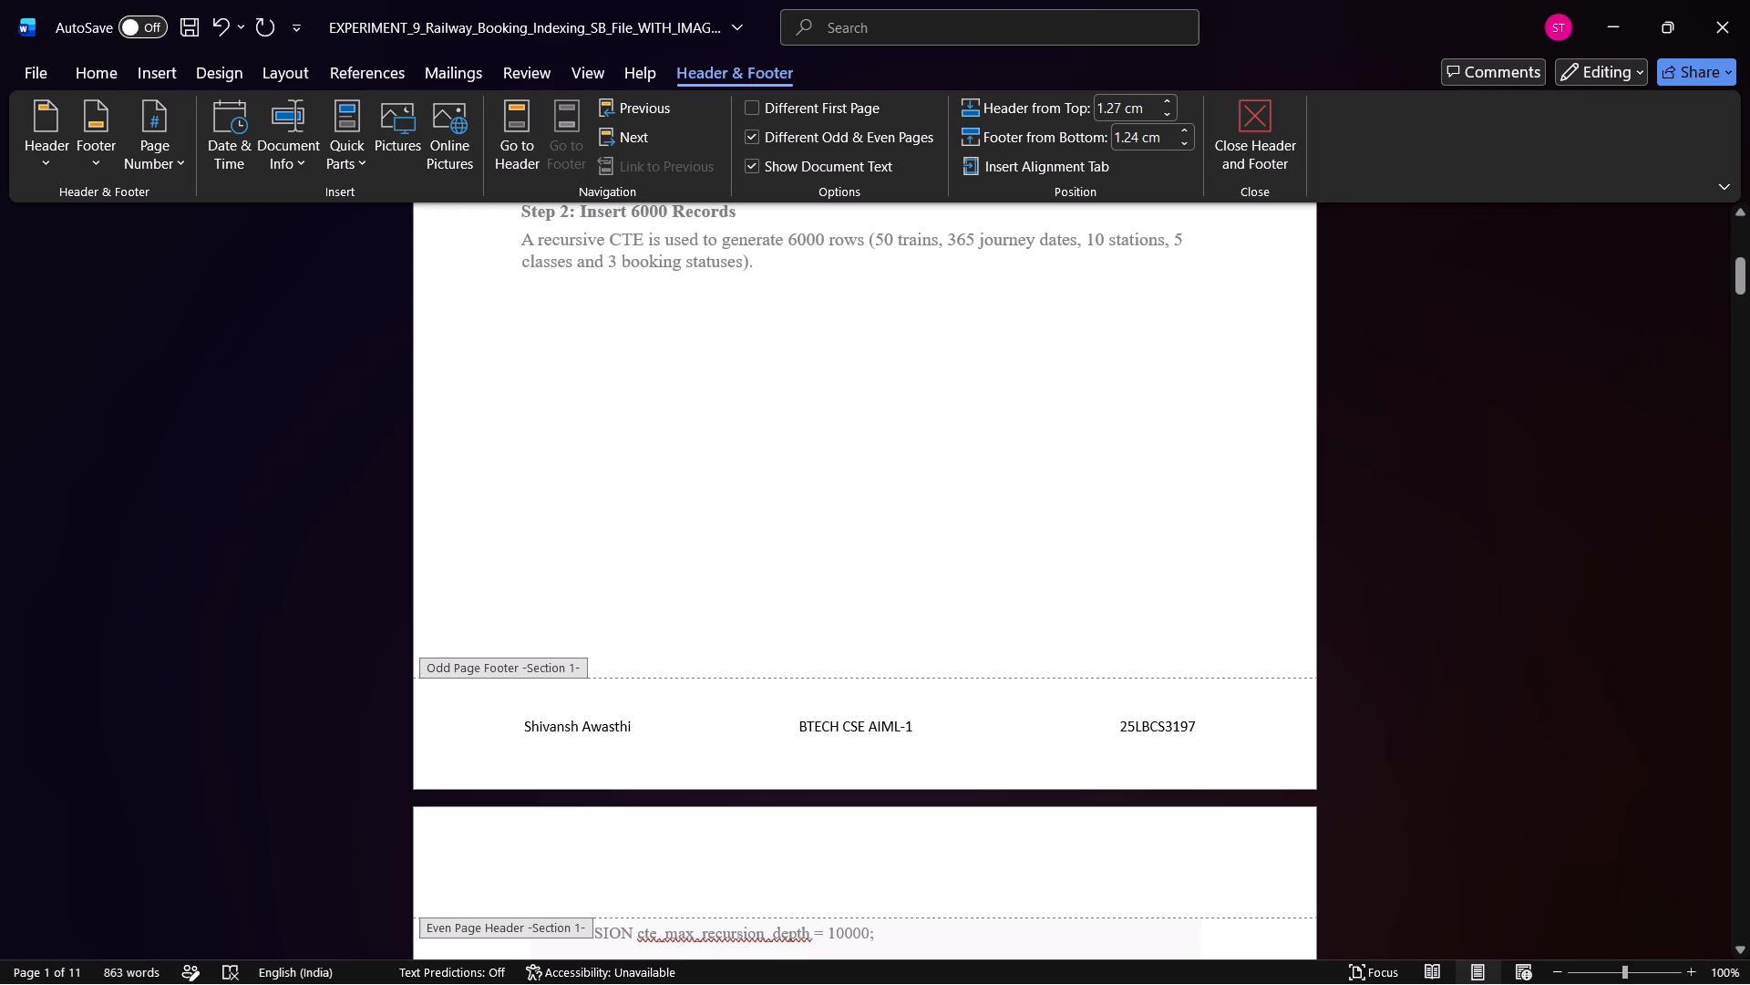
Replace the surname in the odd-page footer with the report owner's surname.
{"action": "left_click", "coordinate": [626, 722]}
{"action": "key", "text": "BackSpace"}
{"action": "key", "text": "BackSpace"}
{"action": "key", "text": "BackSpace"}
{"action": "key", "text": "BackSpace"}
{"action": "key", "text": "BackSpace"}
{"action": "key", "text": "BackSpace"}
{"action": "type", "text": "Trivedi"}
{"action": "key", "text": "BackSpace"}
Replace the last three digits of the odd-page footer's student ID to match the report owner's ID and leave footer editing.
{"action": "left_click", "coordinate": [1197, 724]}
{"action": "key", "text": "BackSpace"}
{"action": "key", "text": "BackSpace"}
{"action": "key", "text": "BackSpace"}
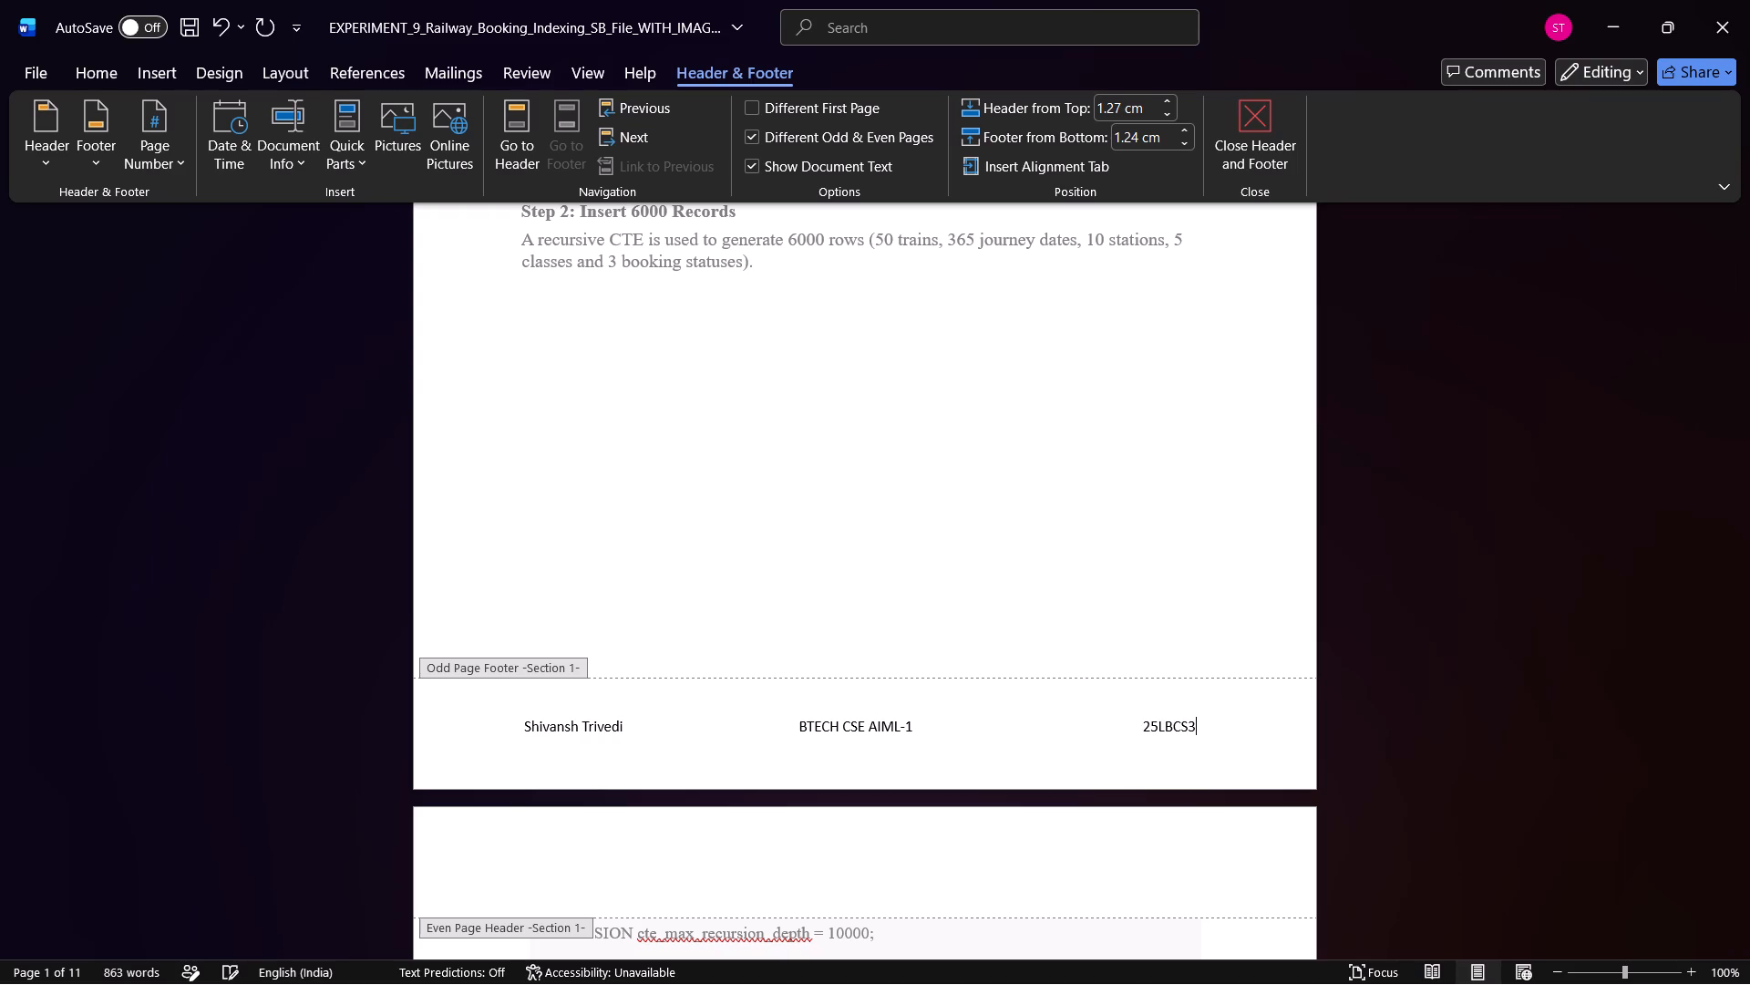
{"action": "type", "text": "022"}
{"action": "scroll", "coordinate": [1197, 724], "scroll_direction": "down", "scroll_amount": 6}
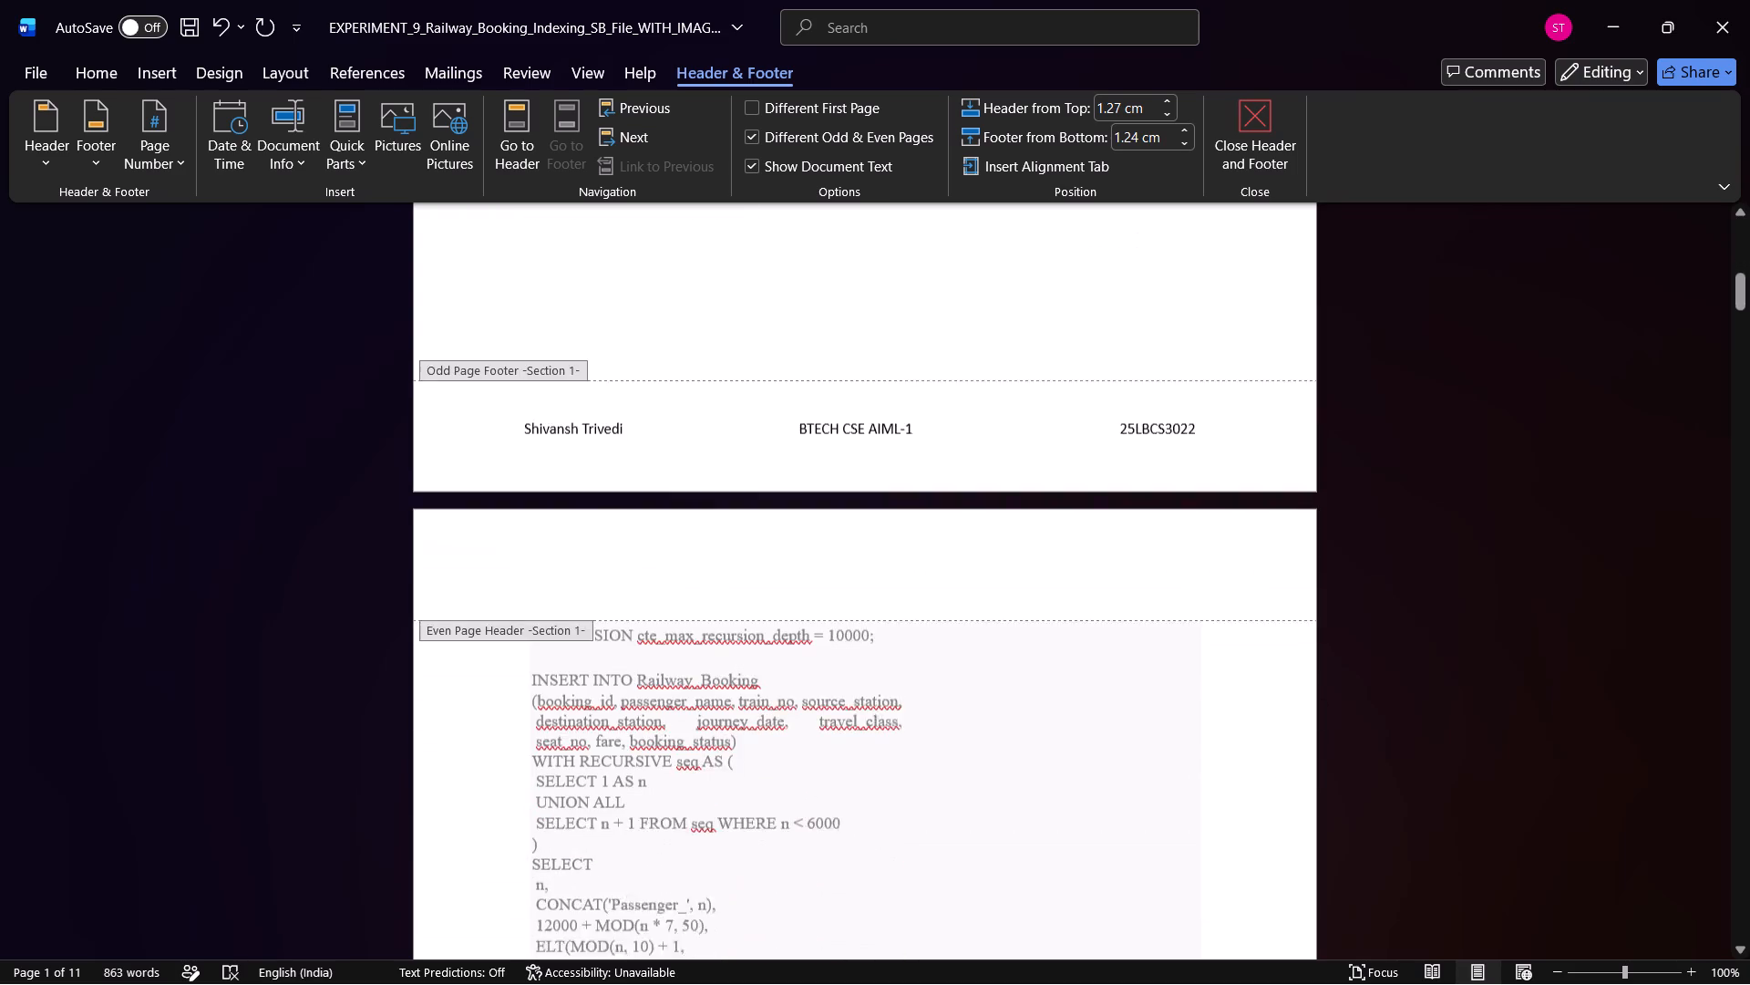
{"action": "scroll", "coordinate": [1197, 724], "scroll_direction": "down", "scroll_amount": 11}
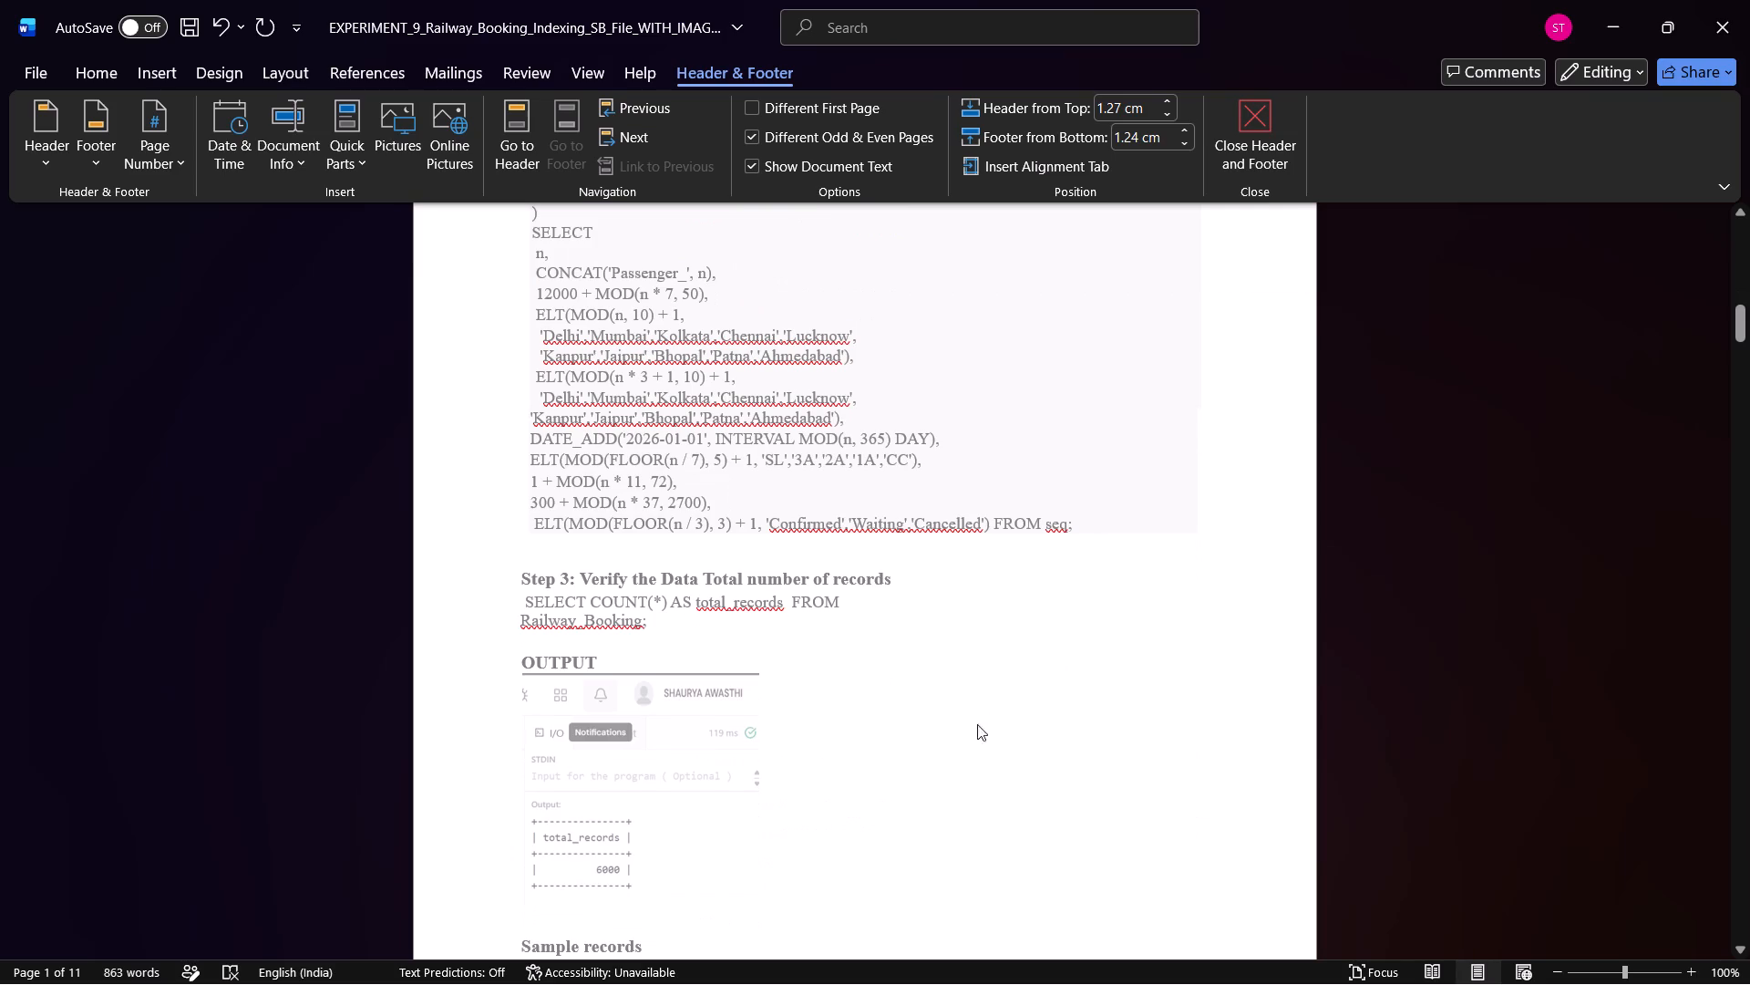
{"action": "scroll", "coordinate": [921, 700], "scroll_direction": "down", "scroll_amount": 6}
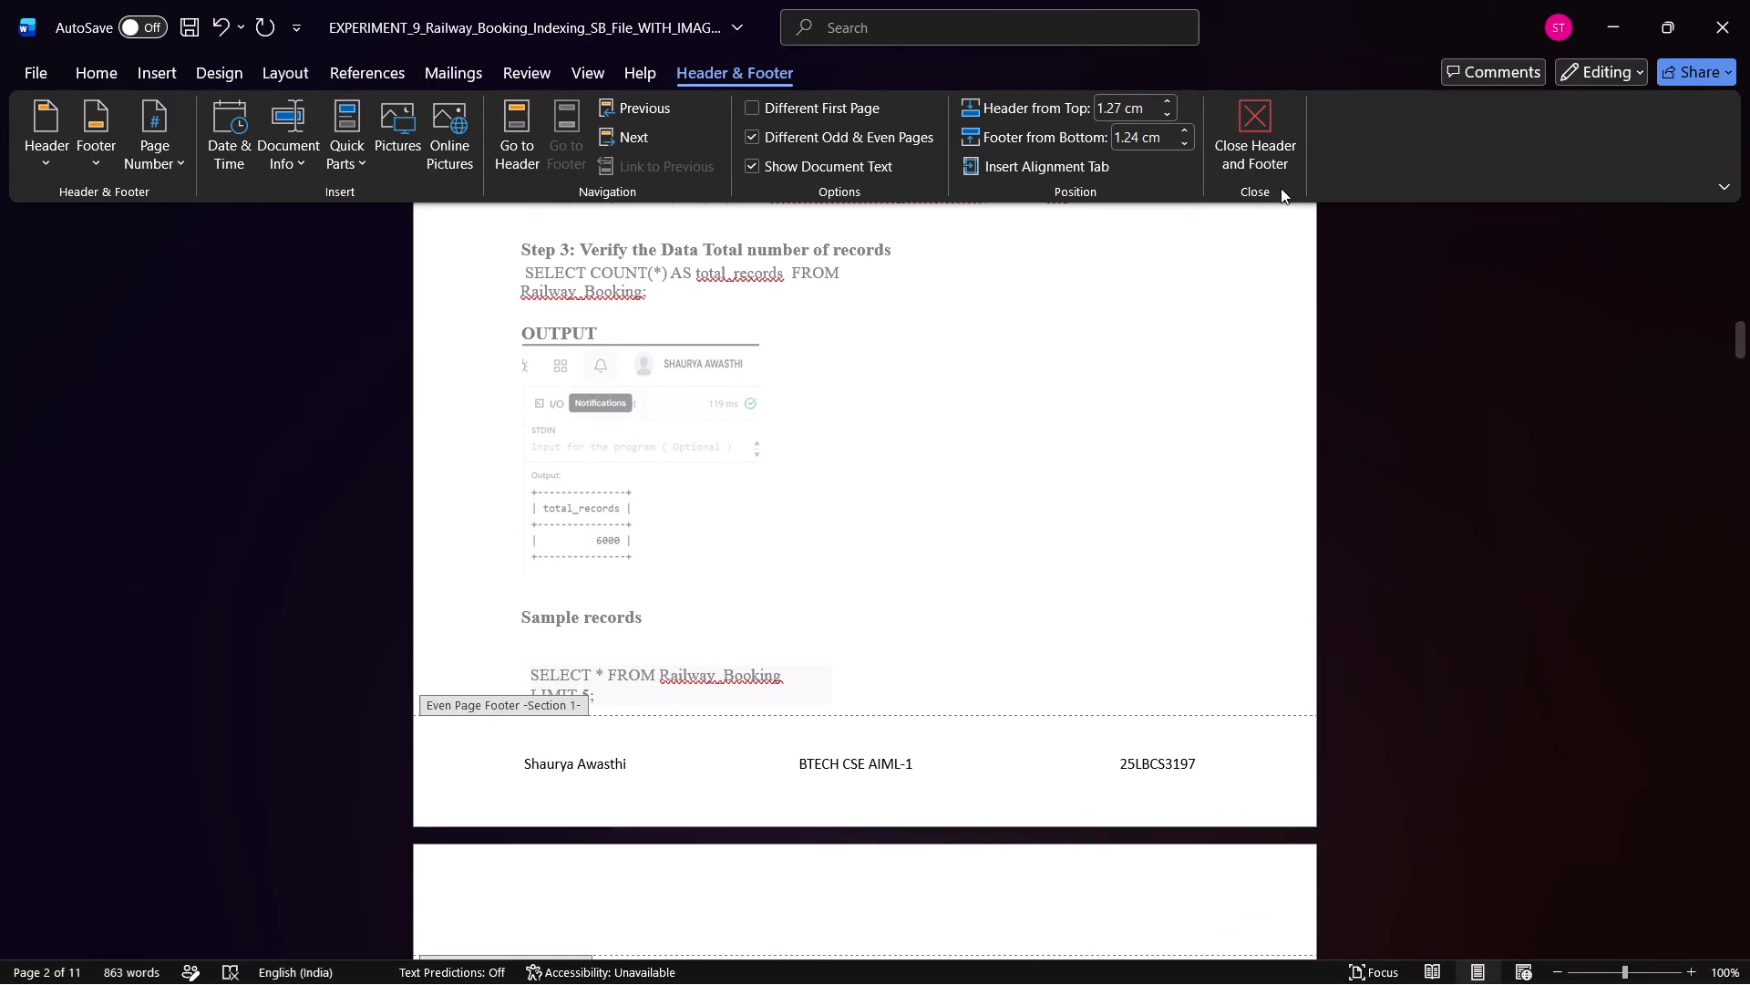
{"action": "left_click", "coordinate": [1256, 157]}
Look through the whole Experiment 9 report, examining the page footers and the account names in the output screenshots.
{"action": "scroll", "coordinate": [1116, 429], "scroll_direction": "up", "scroll_amount": 8}
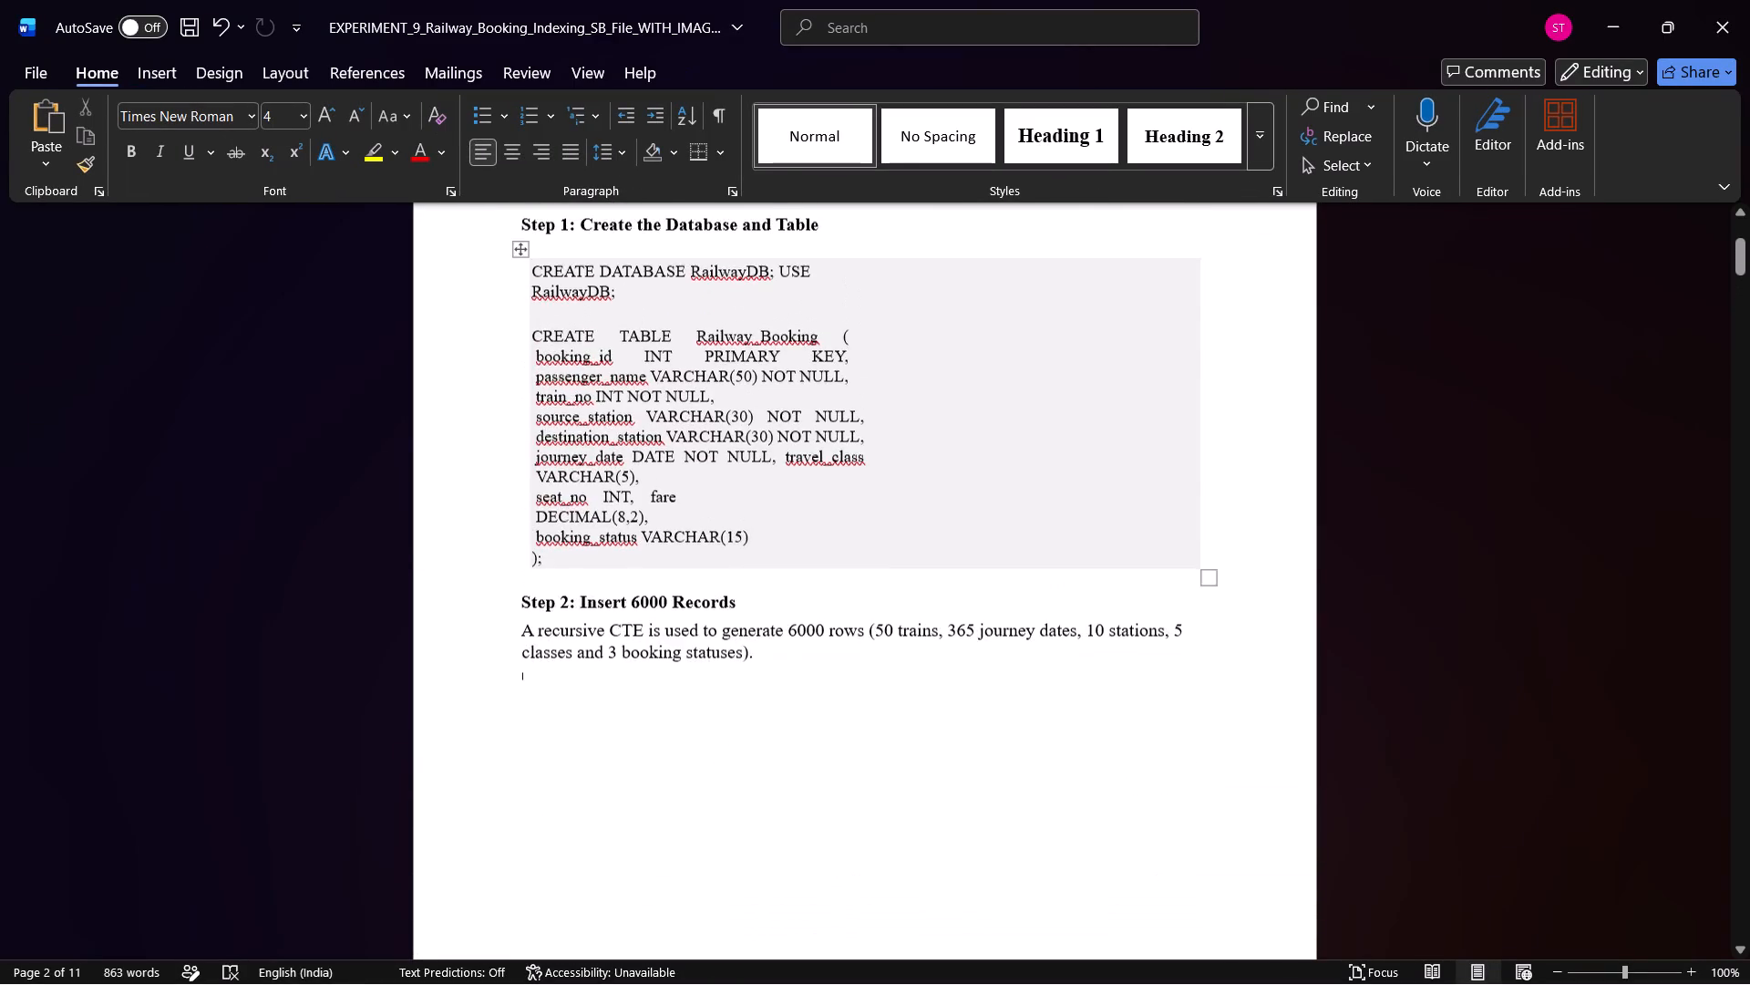
{"action": "scroll", "coordinate": [1115, 430], "scroll_direction": "up", "scroll_amount": 15}
{"action": "scroll", "coordinate": [1114, 427], "scroll_direction": "down", "scroll_amount": 7}
{"action": "scroll", "coordinate": [1137, 889], "scroll_direction": "down", "scroll_amount": 11}
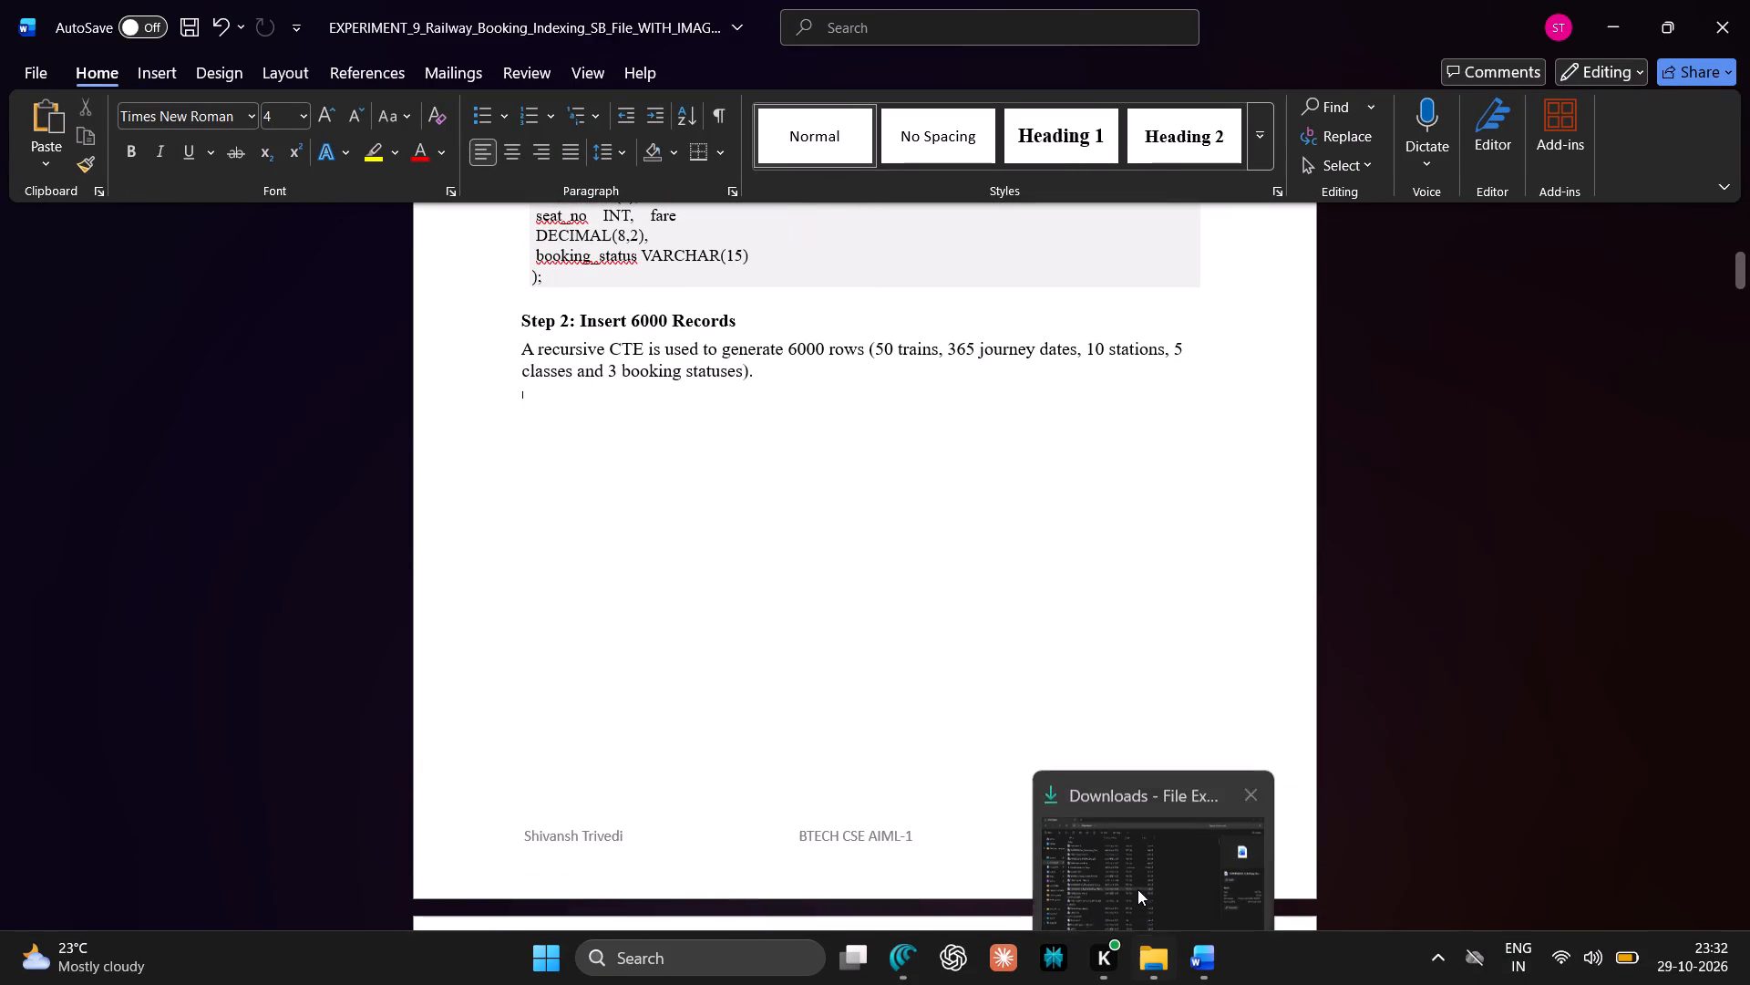
{"action": "scroll", "coordinate": [1137, 889], "scroll_direction": "down", "scroll_amount": 2}
{"action": "scroll", "coordinate": [1057, 562], "scroll_direction": "down", "scroll_amount": 7}
{"action": "left_click_drag", "start_coordinate": [1739, 296], "coordinate": [1749, 641]}
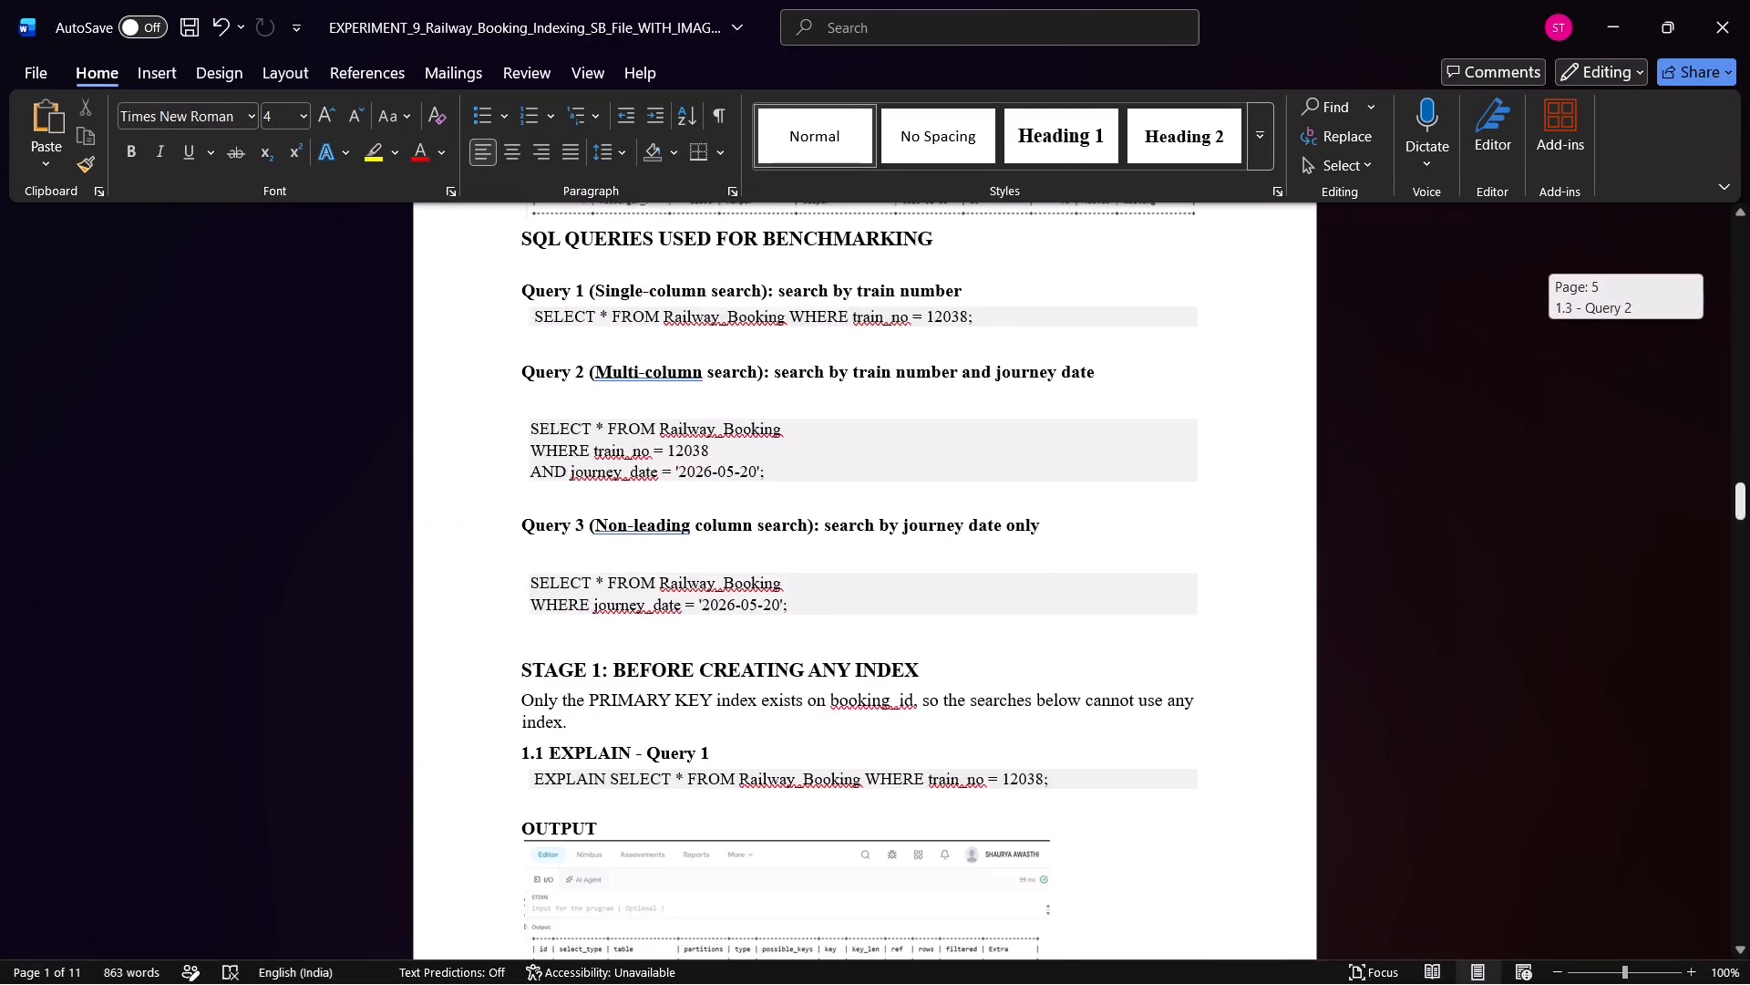
{"action": "left_click_drag", "start_coordinate": [1749, 641], "coordinate": [1749, 882]}
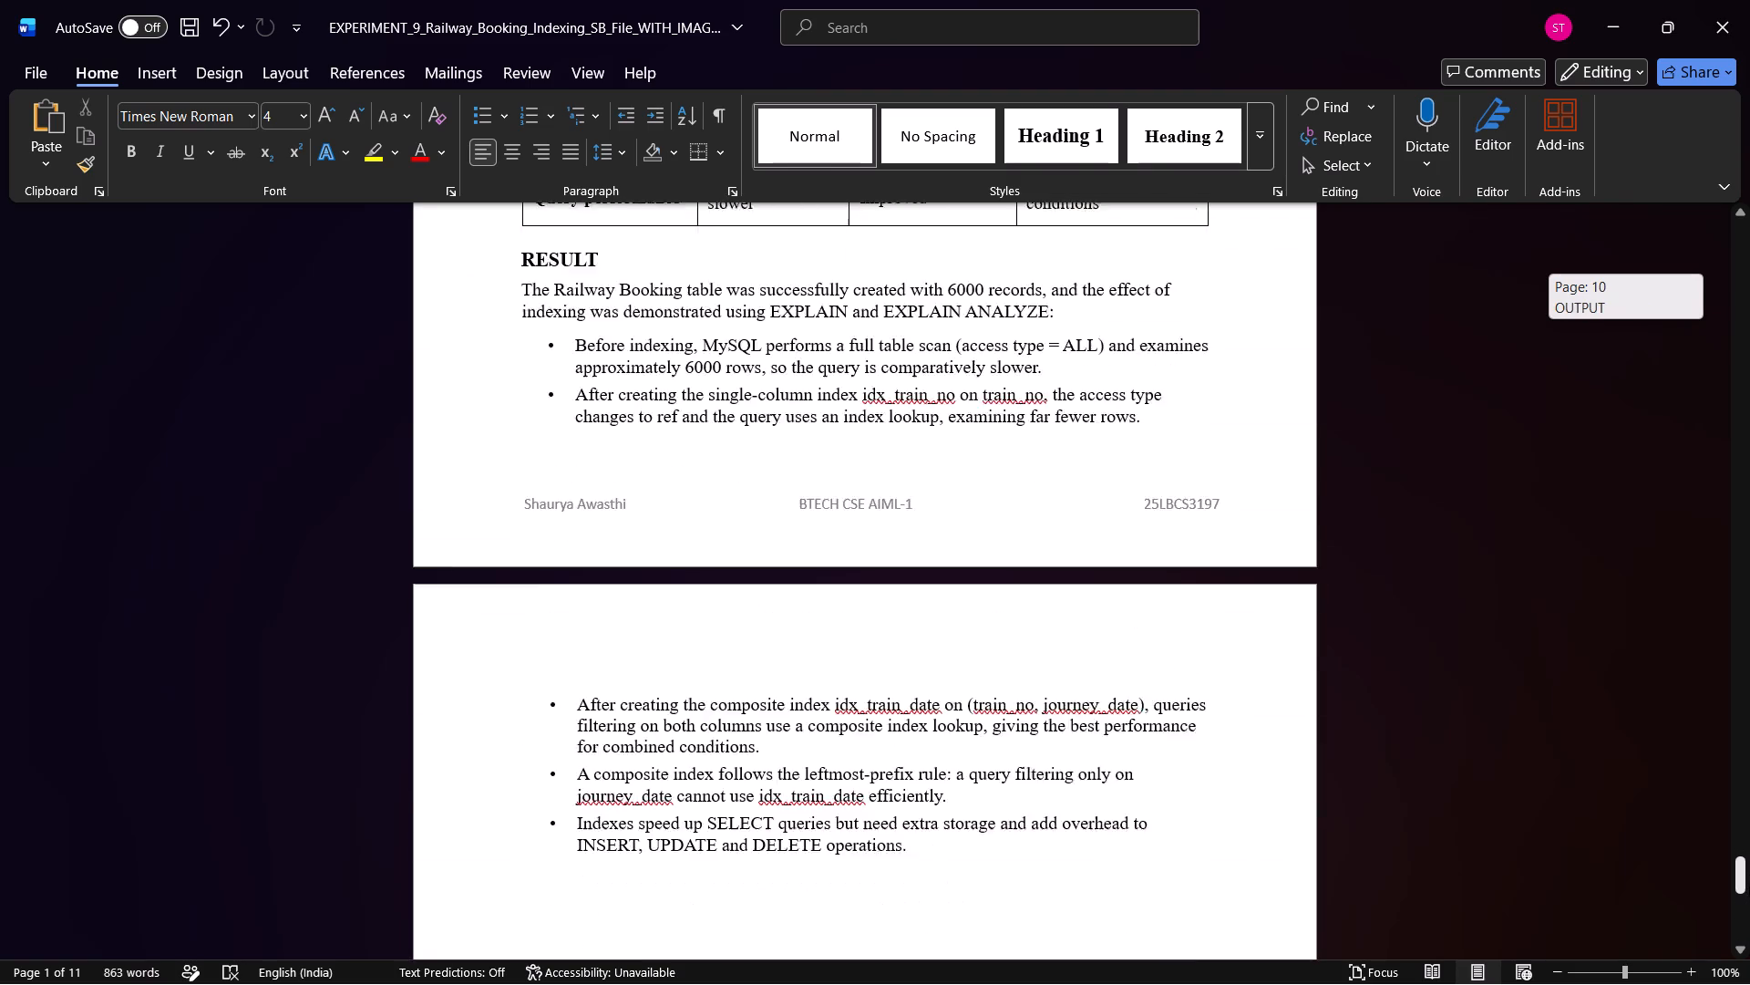
{"action": "left_click_drag", "start_coordinate": [1749, 882], "coordinate": [1745, 835]}
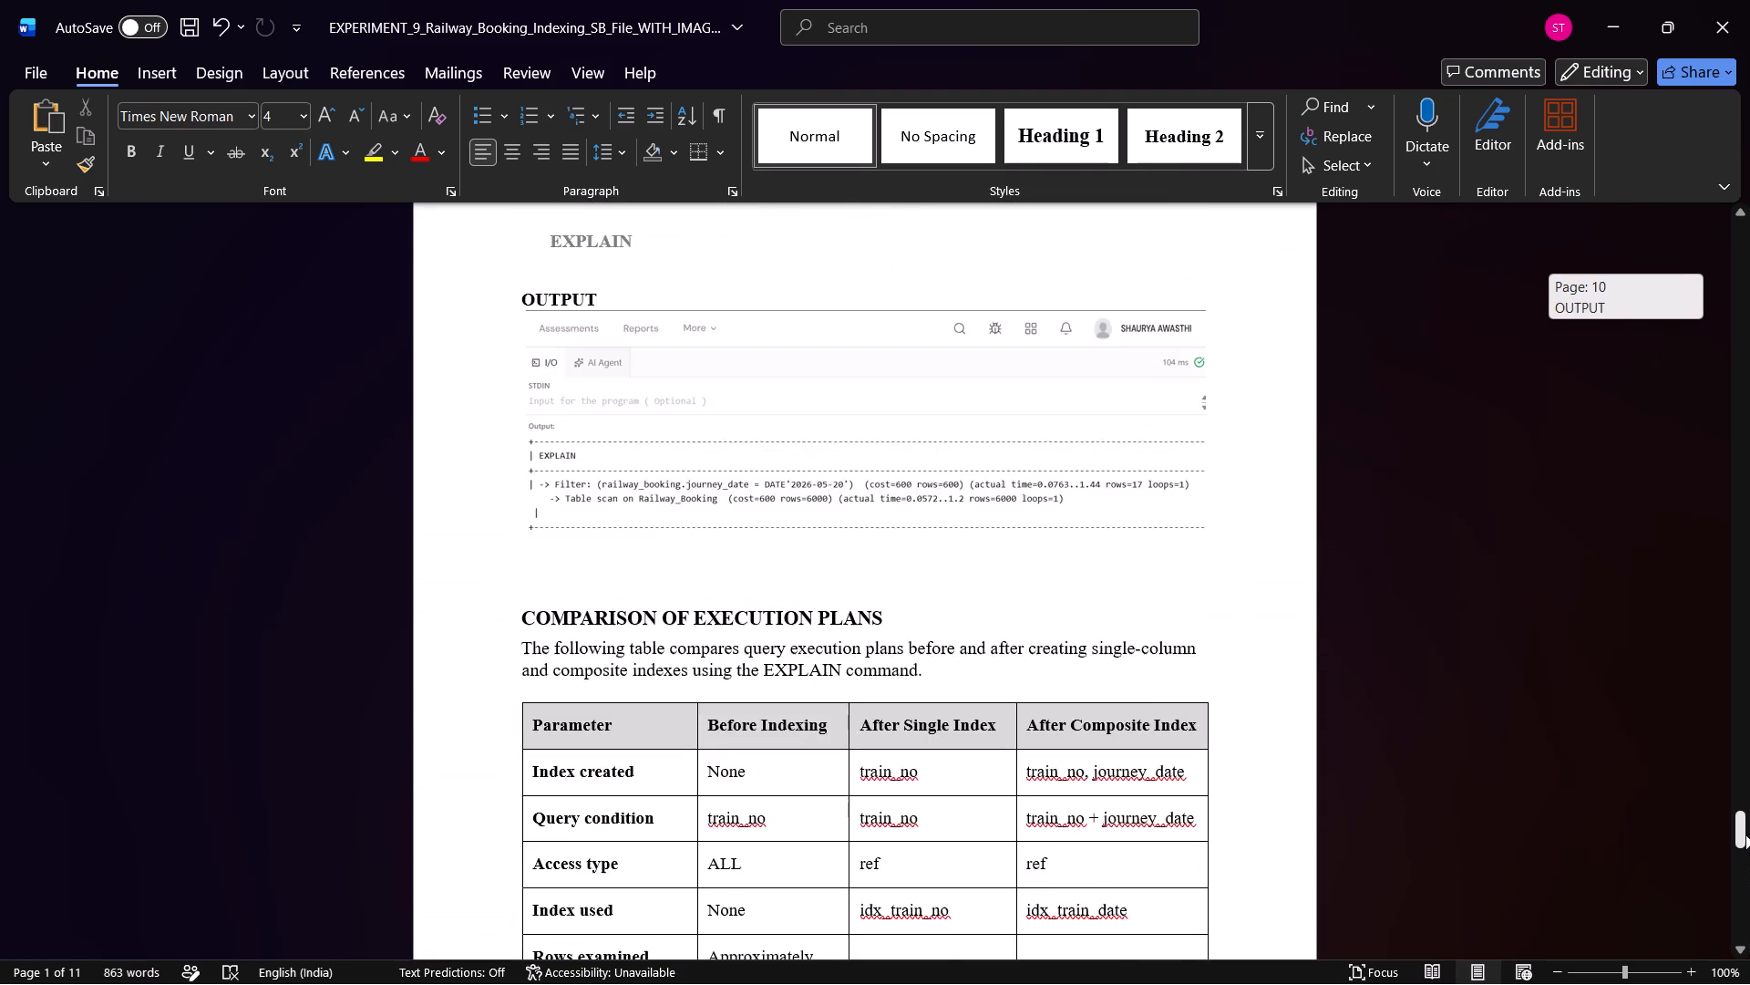
{"action": "left_click_drag", "start_coordinate": [1745, 835], "coordinate": [1745, 826]}
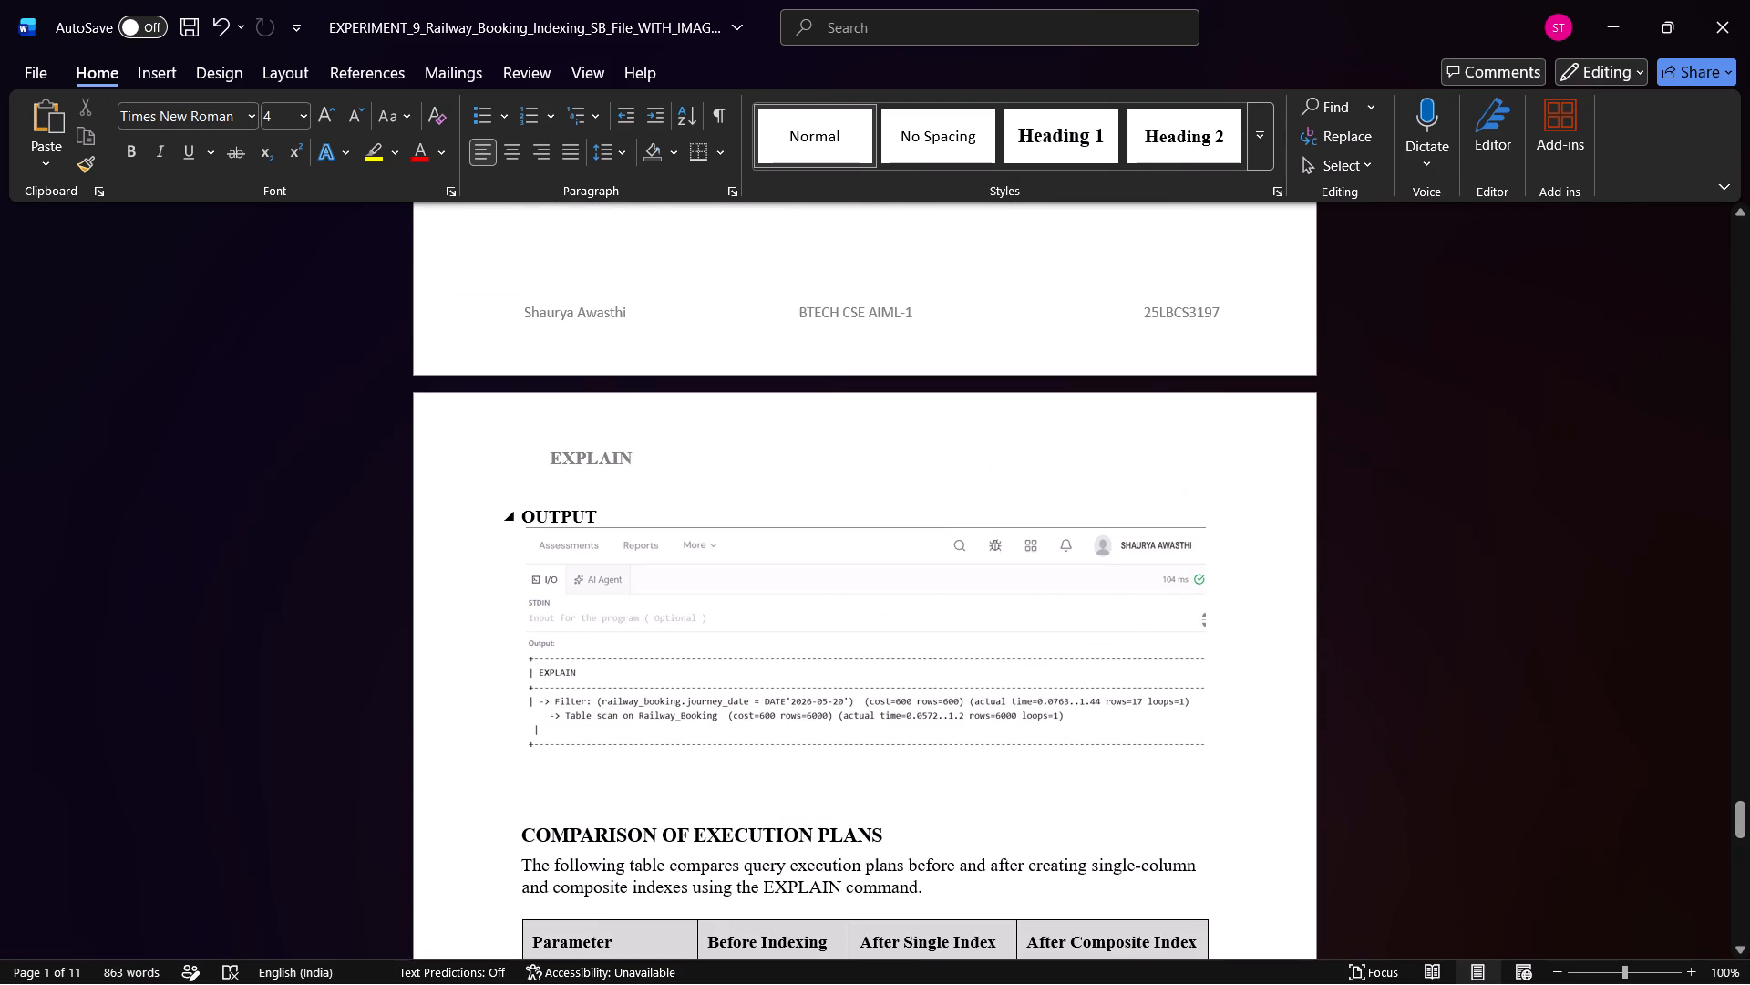
{"action": "scroll", "coordinate": [1056, 603], "scroll_direction": "up", "scroll_amount": 8}
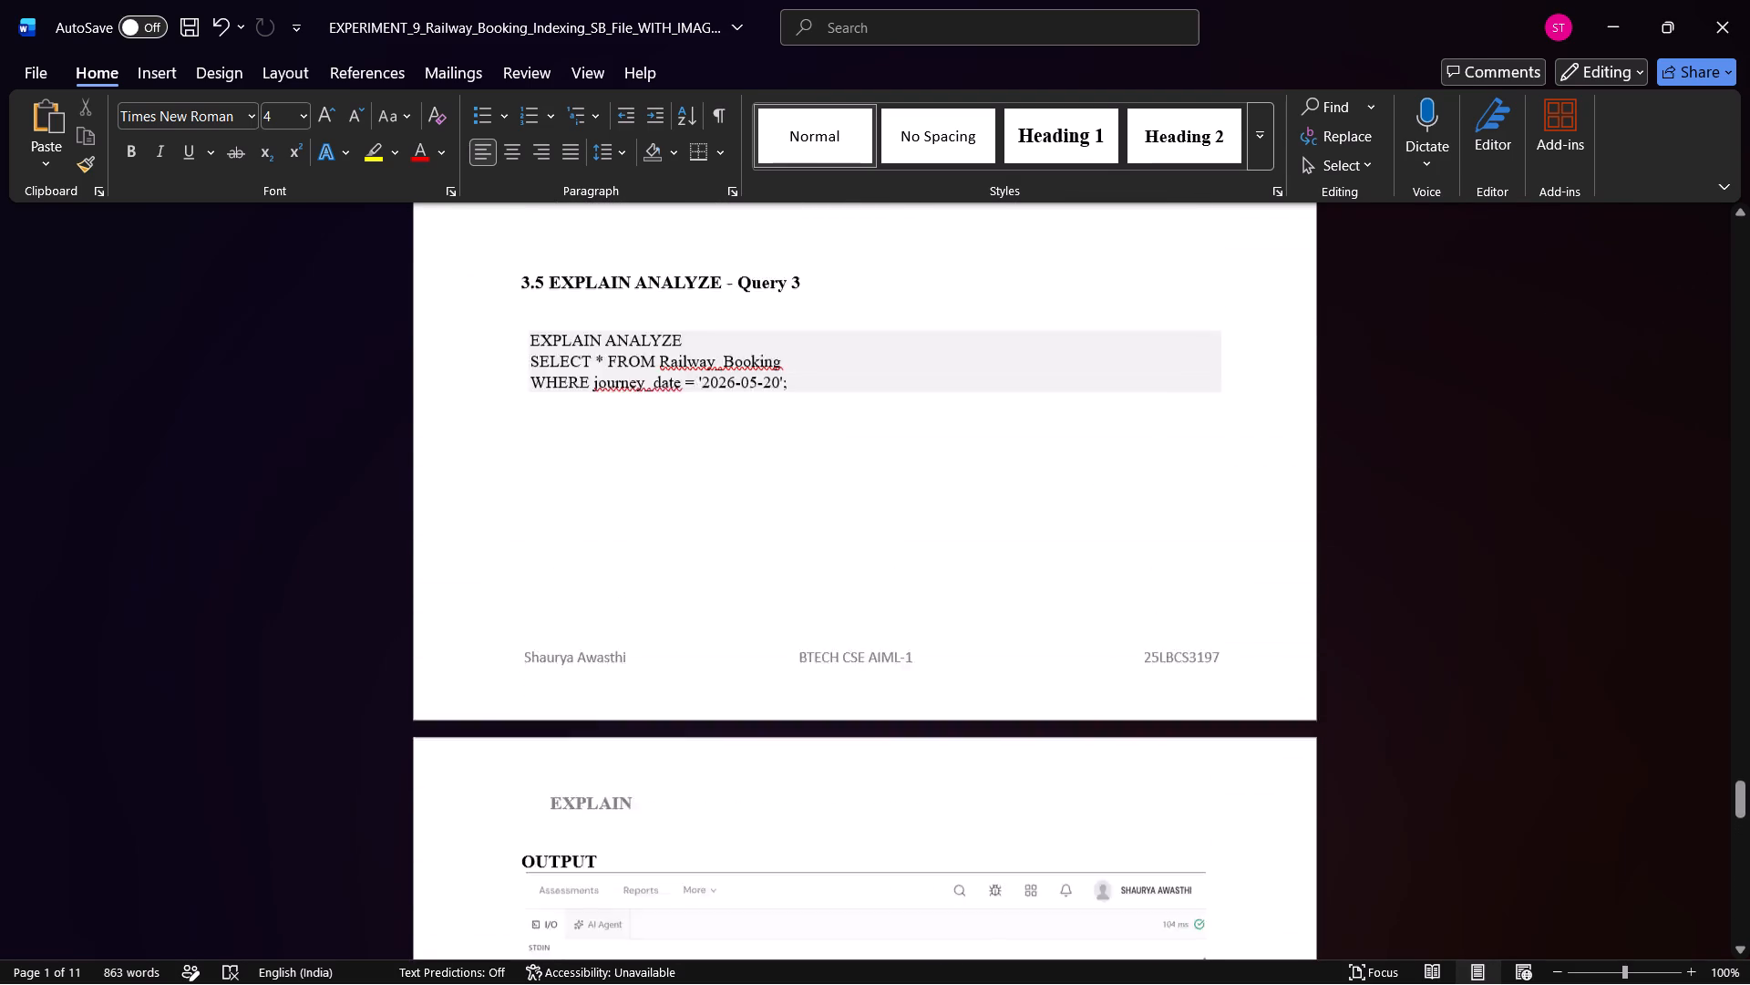
{"action": "scroll", "coordinate": [1056, 603], "scroll_direction": "down", "scroll_amount": 8}
{"action": "scroll", "coordinate": [1117, 648], "scroll_direction": "down", "scroll_amount": 7}
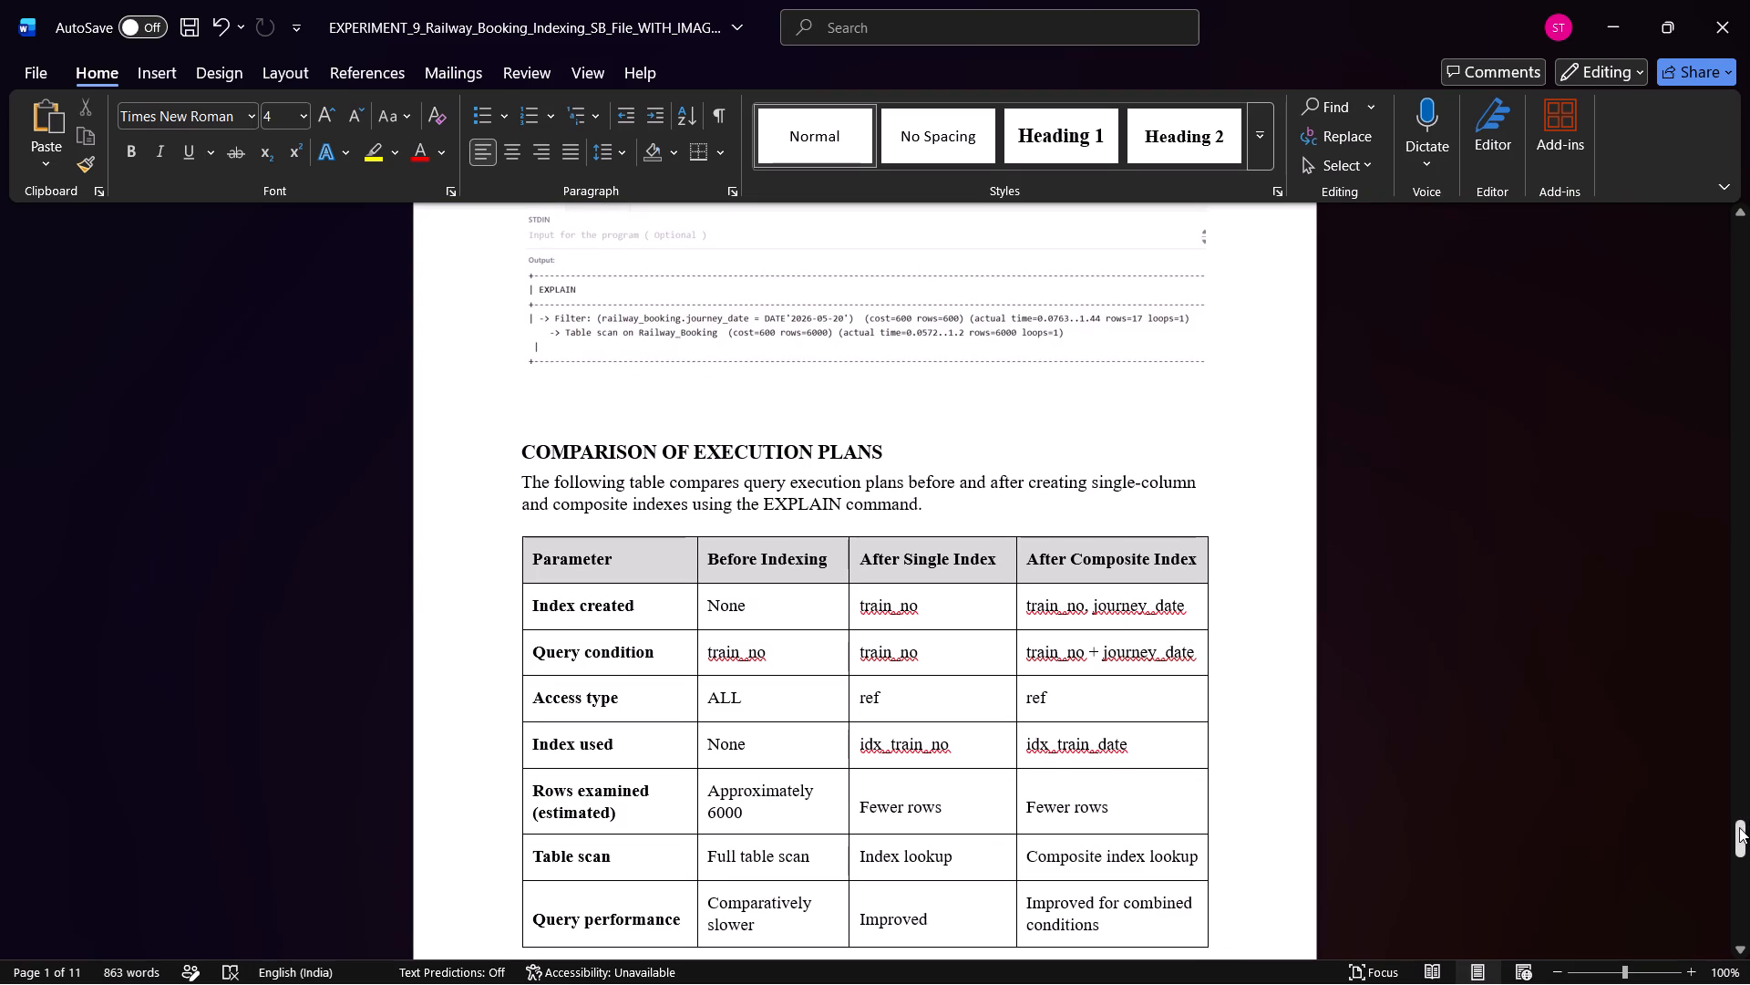
{"action": "left_click_drag", "start_coordinate": [1739, 827], "coordinate": [1731, 724]}
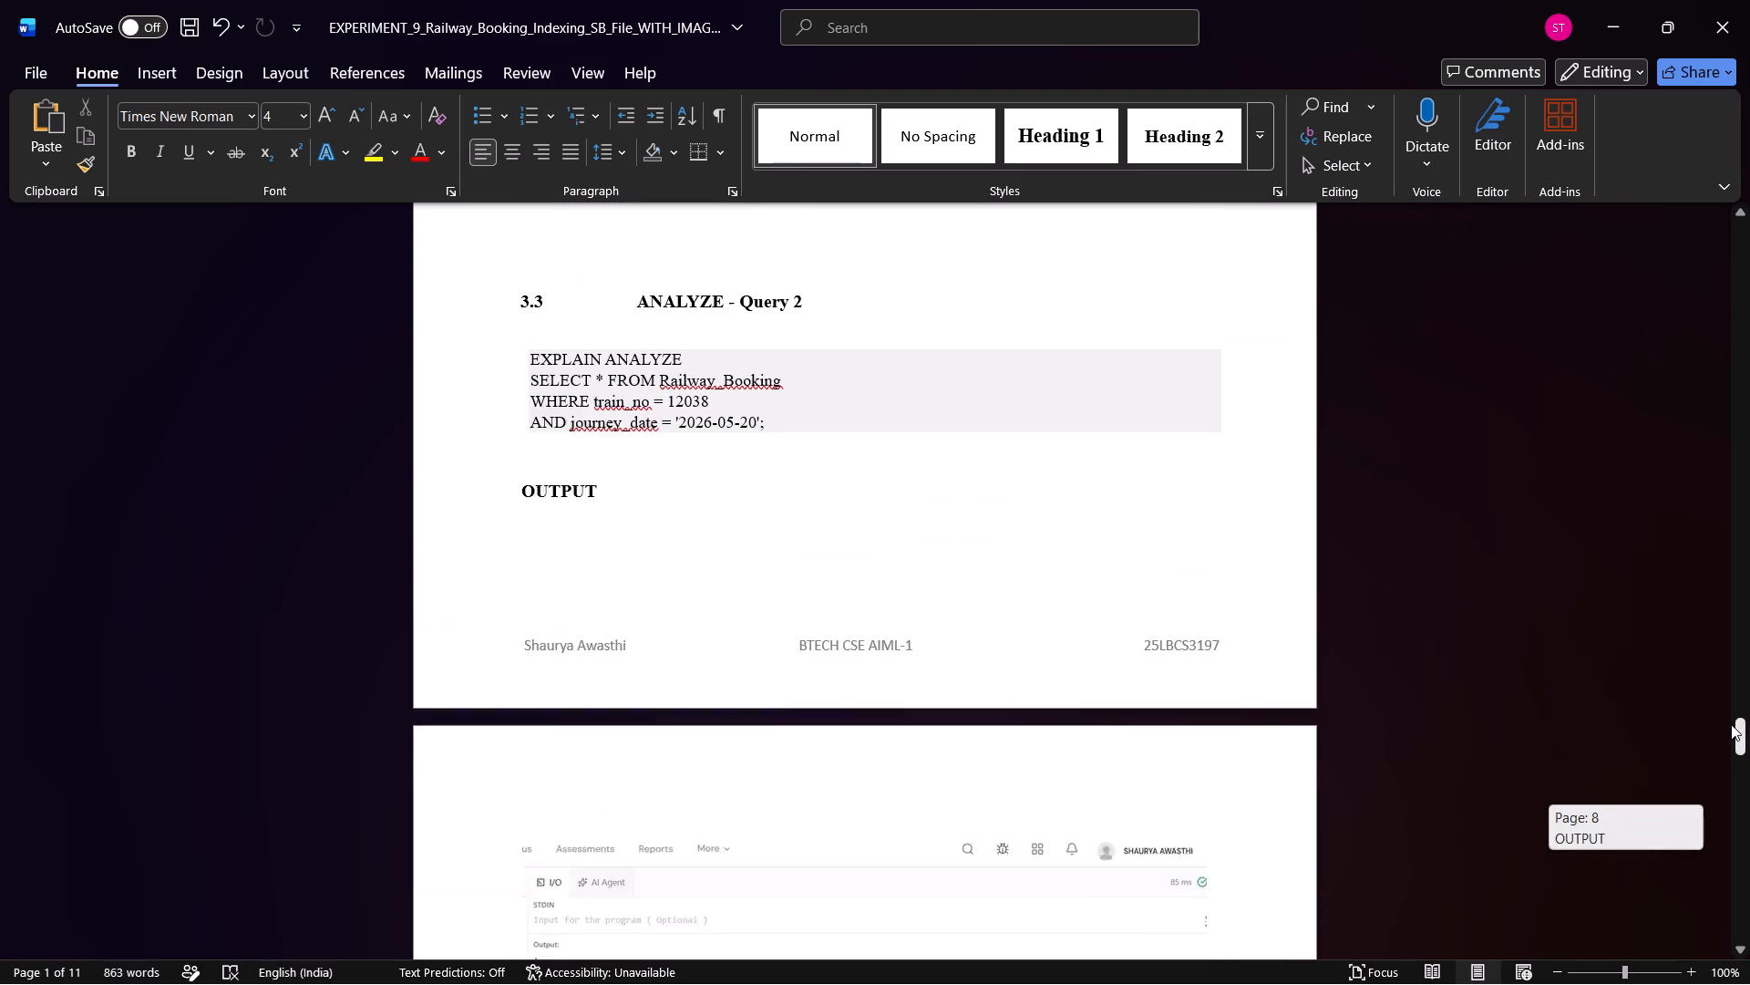
{"action": "left_click_drag", "start_coordinate": [1731, 724], "coordinate": [1726, 630]}
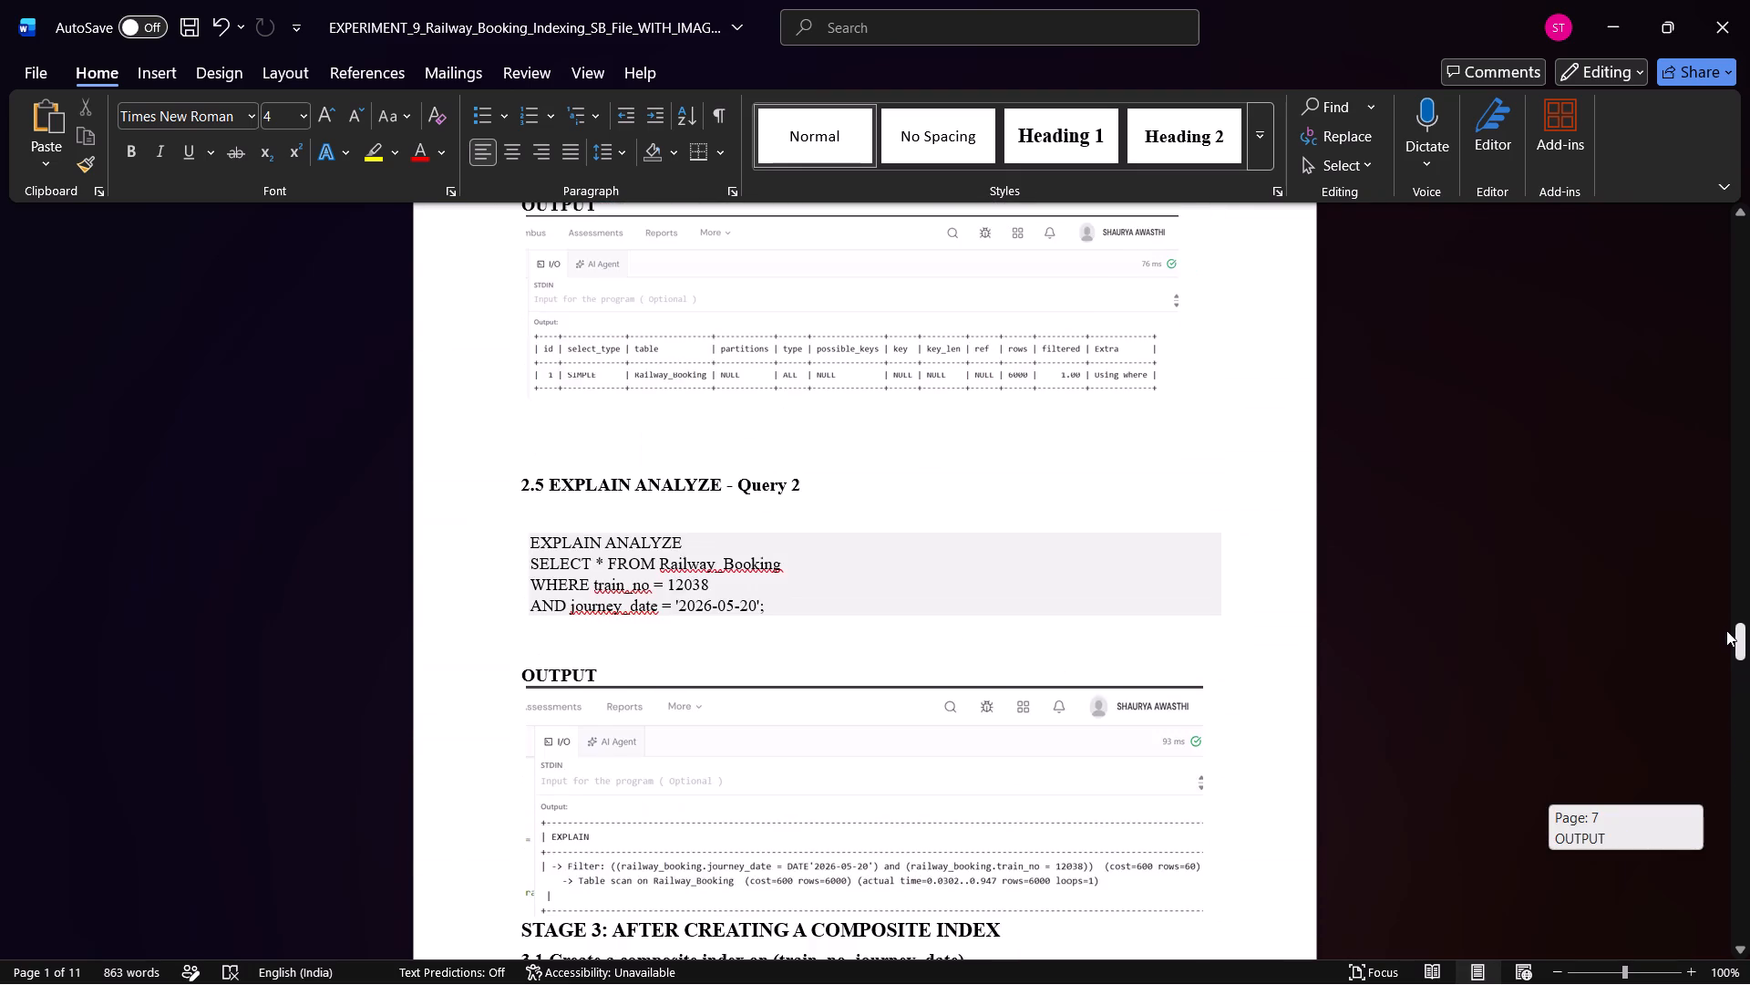
{"action": "left_click_drag", "start_coordinate": [1726, 630], "coordinate": [1712, 418]}
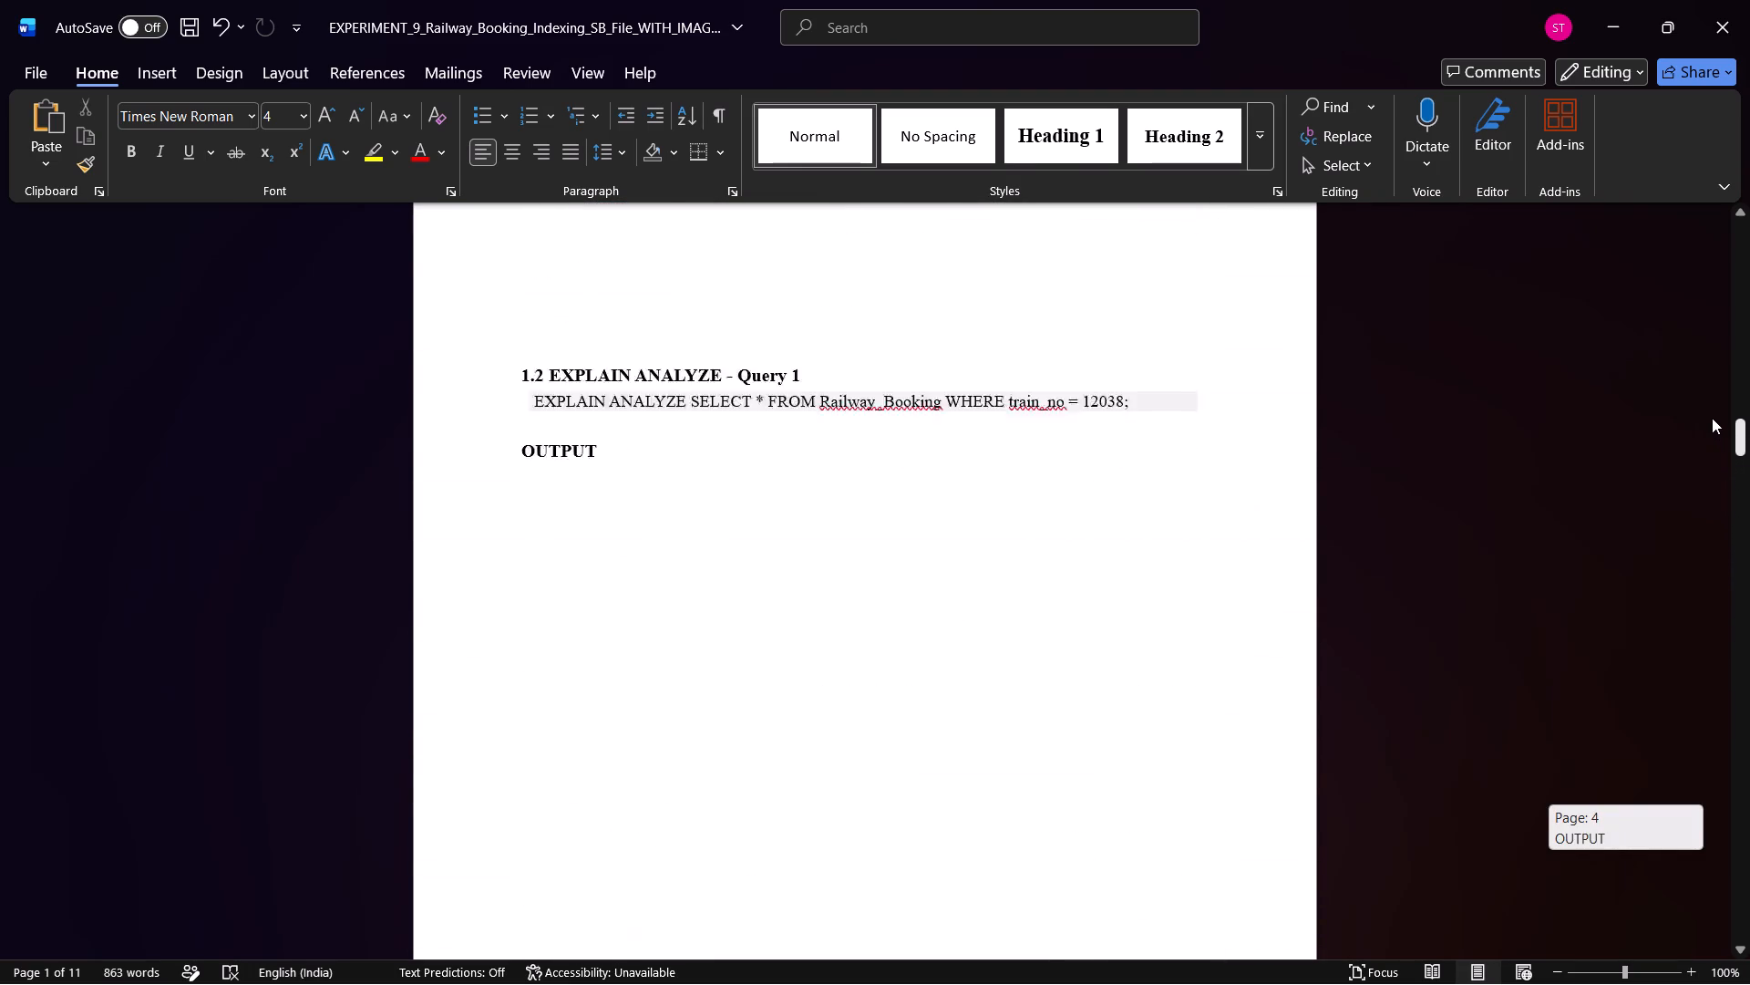
{"action": "left_click_drag", "start_coordinate": [1712, 418], "coordinate": [1701, 221]}
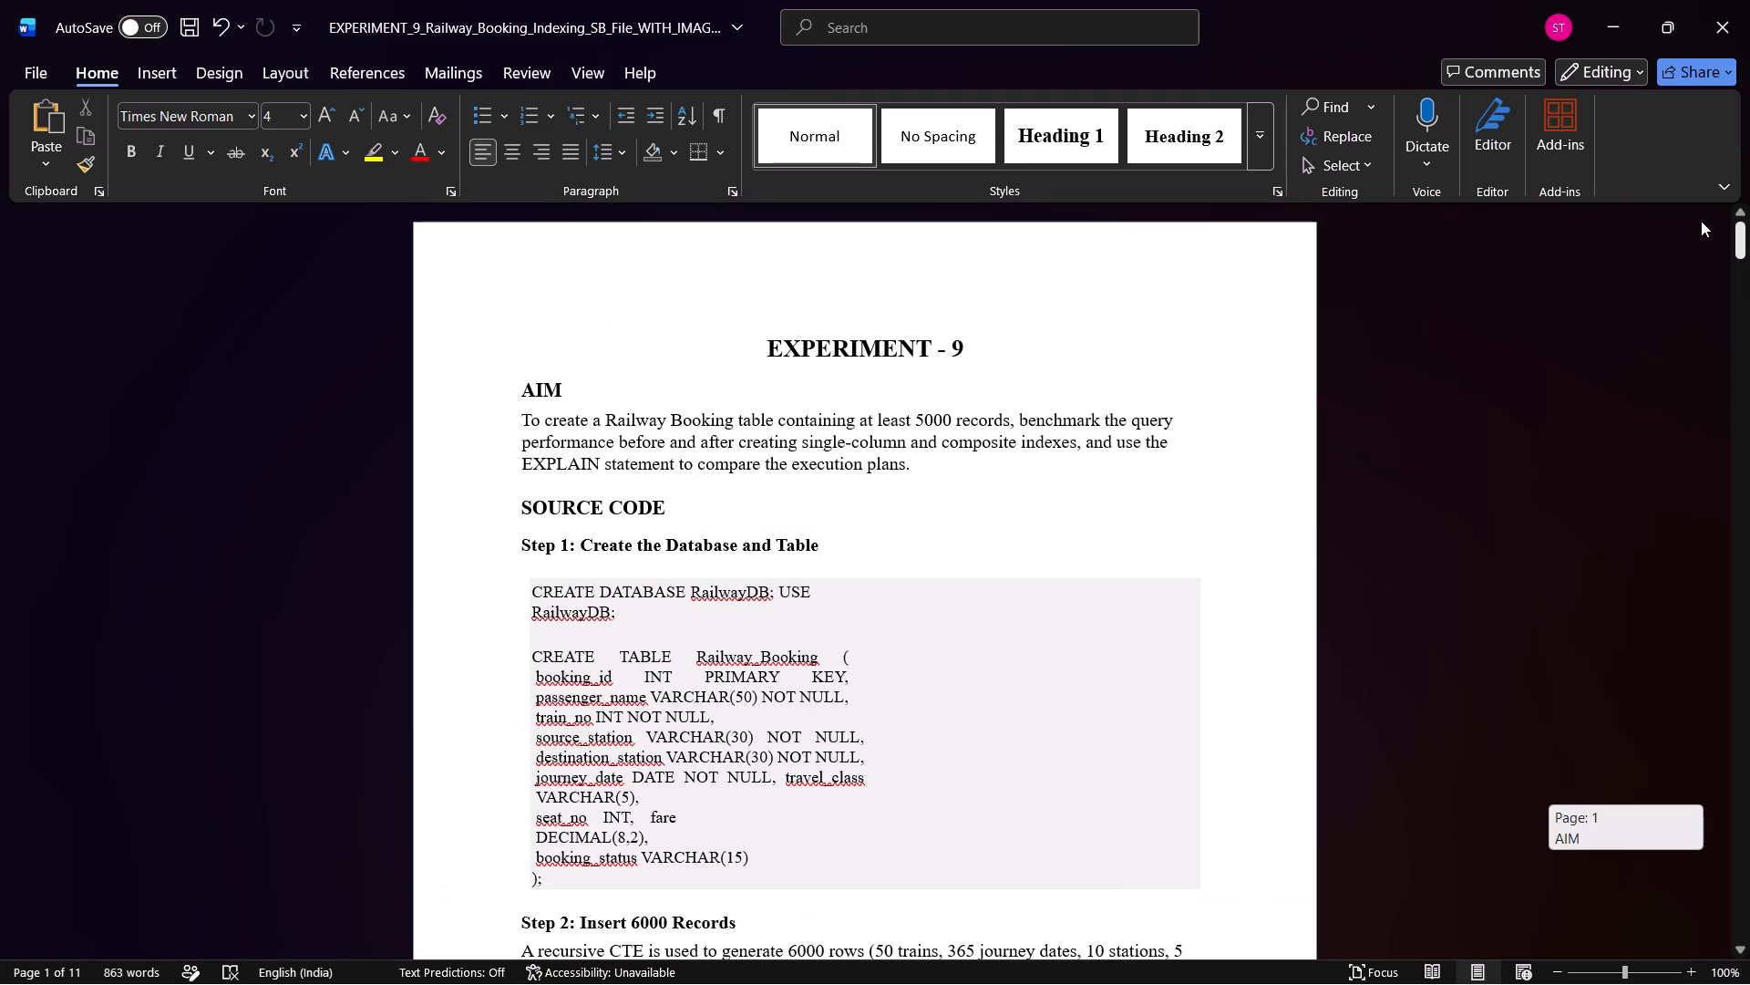
Paste the copied account-name image near the Step 3 output on page 2 and set its wrapping to In Front of Text.
{"action": "left_click_drag", "start_coordinate": [1701, 221], "coordinate": [1709, 327]}
{"action": "left_click", "coordinate": [943, 310]}
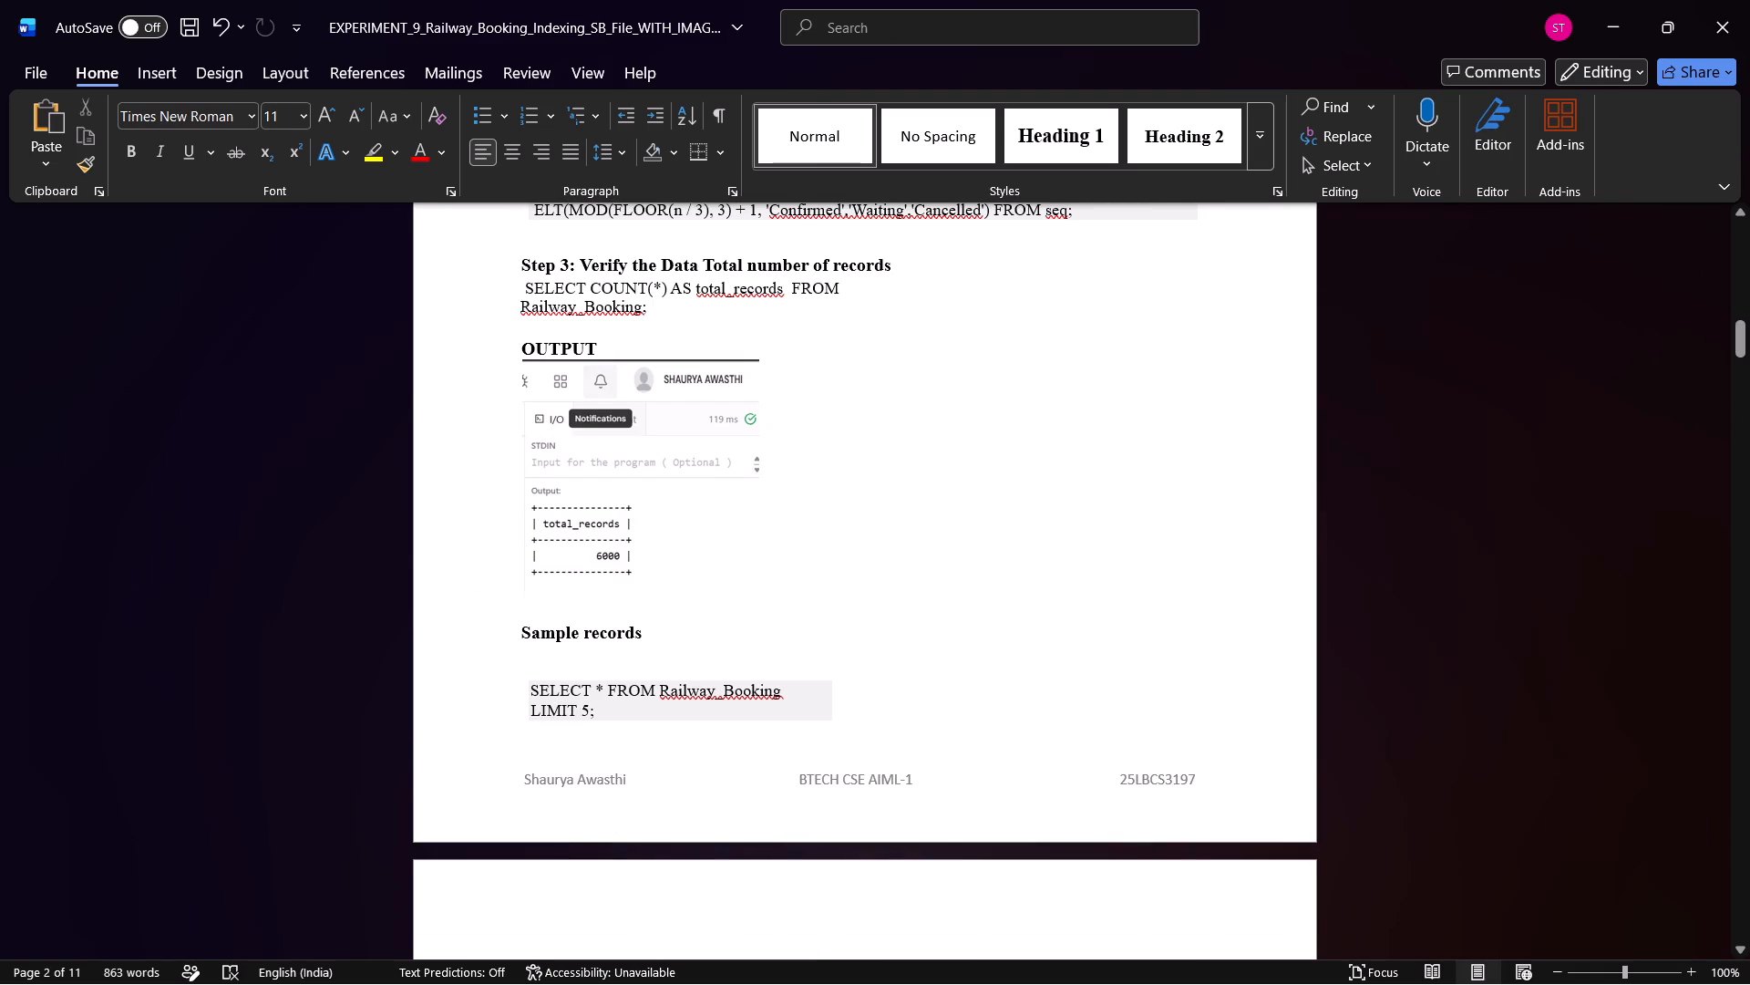
{"action": "key", "text": "ctrl+v"}
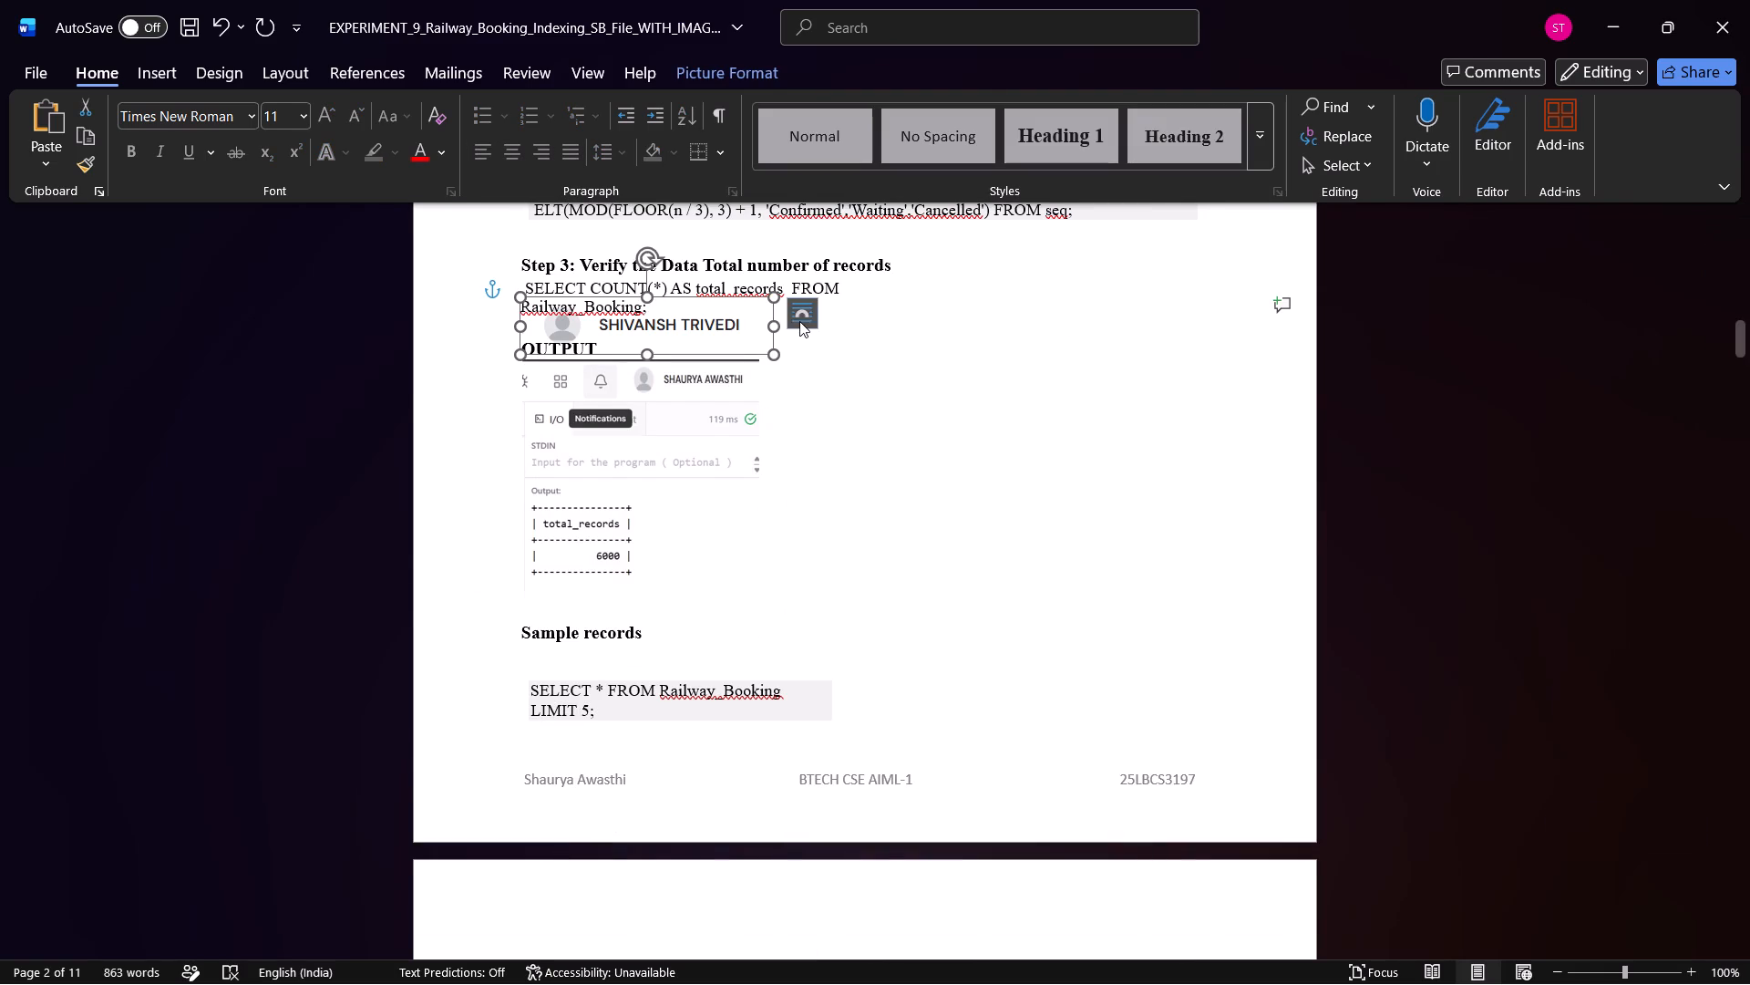
{"action": "left_click", "coordinate": [801, 320]}
{"action": "left_click", "coordinate": [960, 524]}
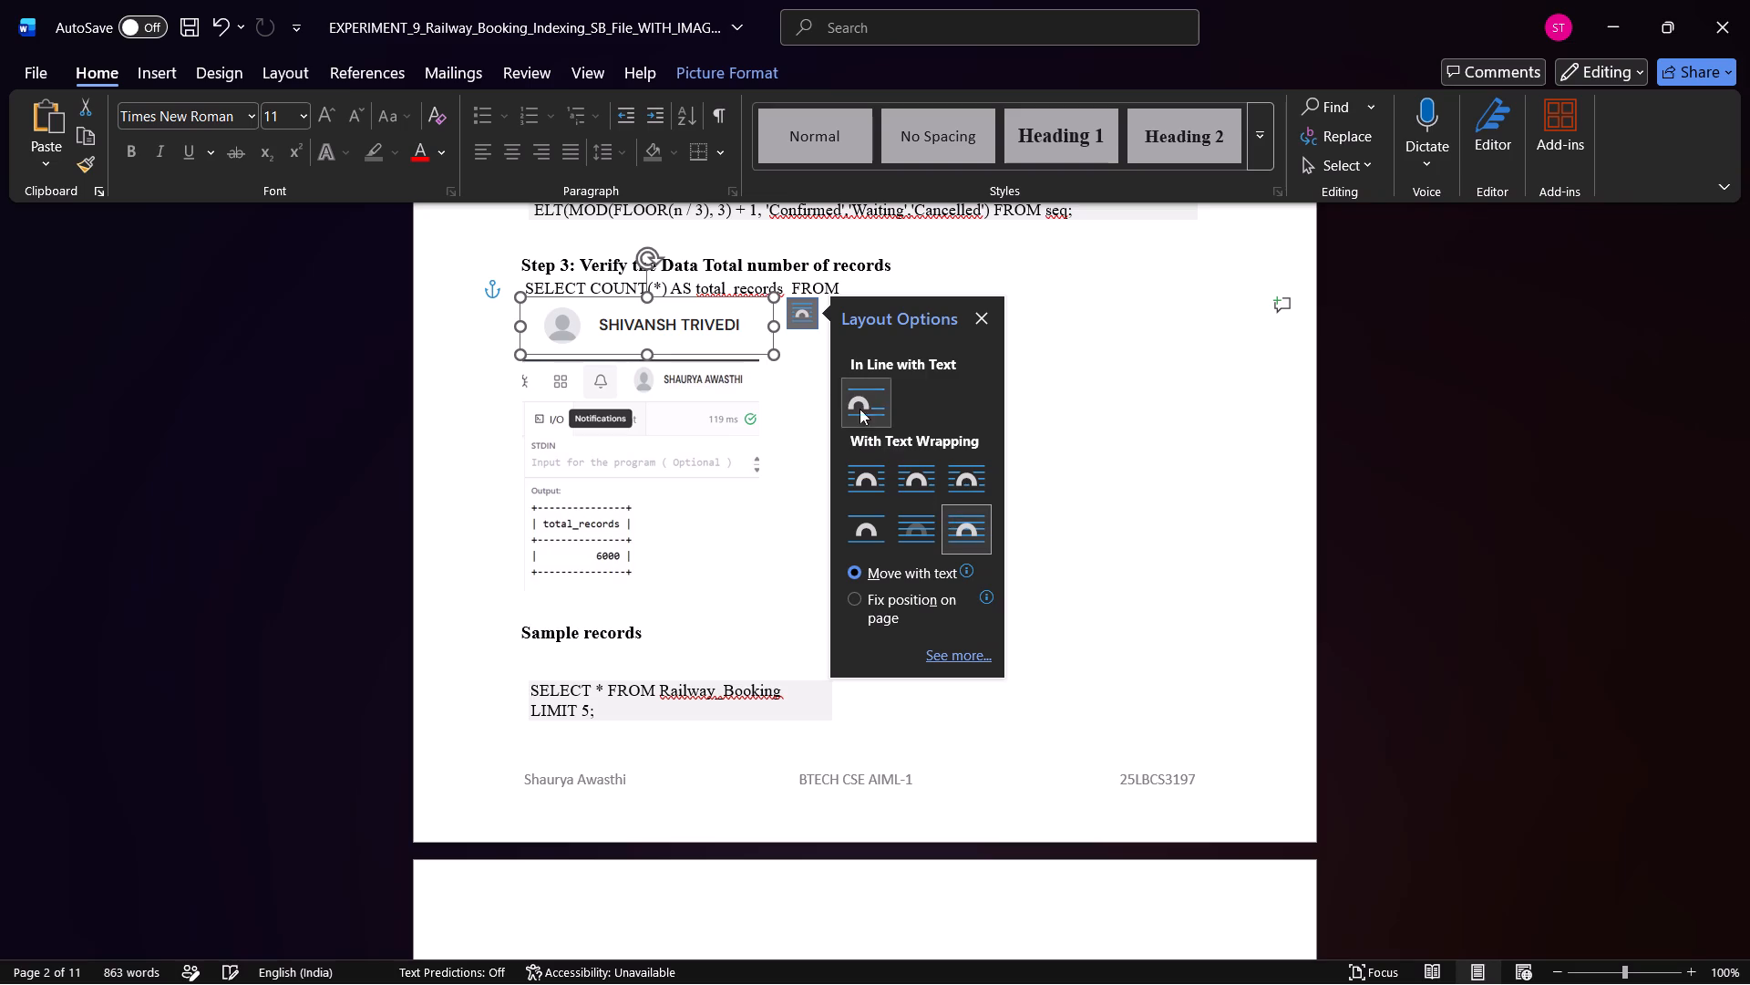
Shrink the pasted account-name image and fit it over the old account name in the Step 3 output screenshot on page 2.
{"action": "left_click_drag", "start_coordinate": [775, 325], "coordinate": [701, 323]}
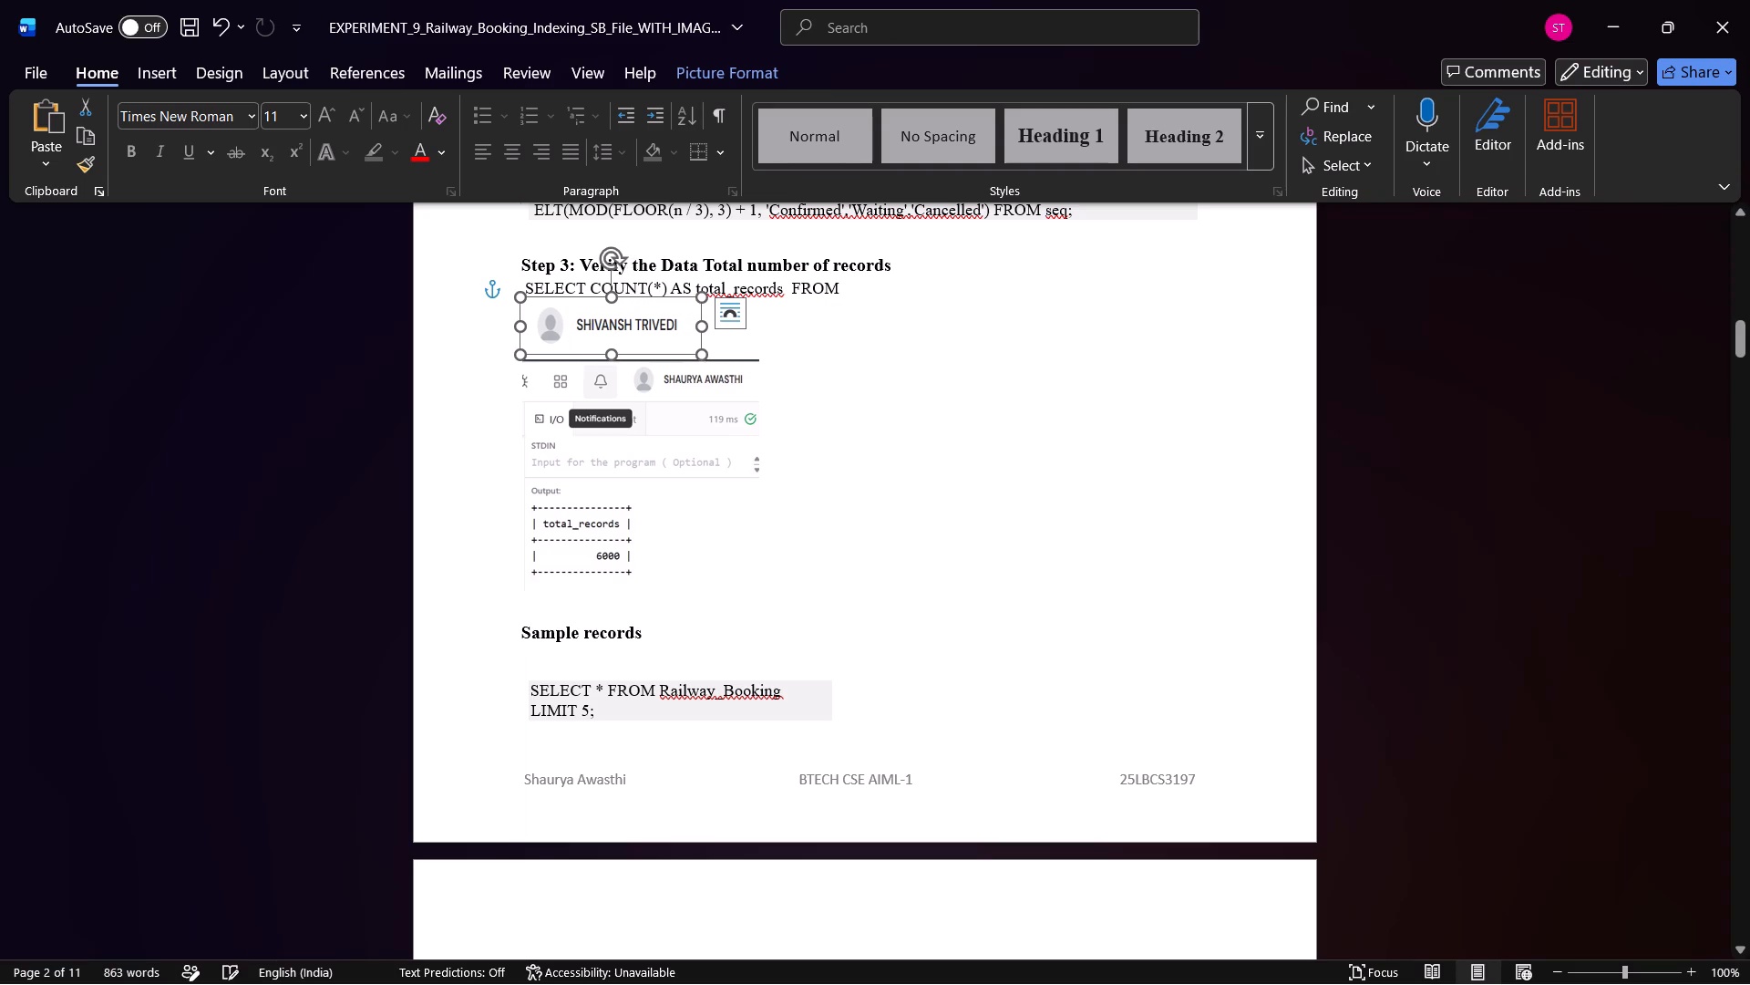
{"action": "left_click_drag", "start_coordinate": [613, 353], "coordinate": [612, 334]}
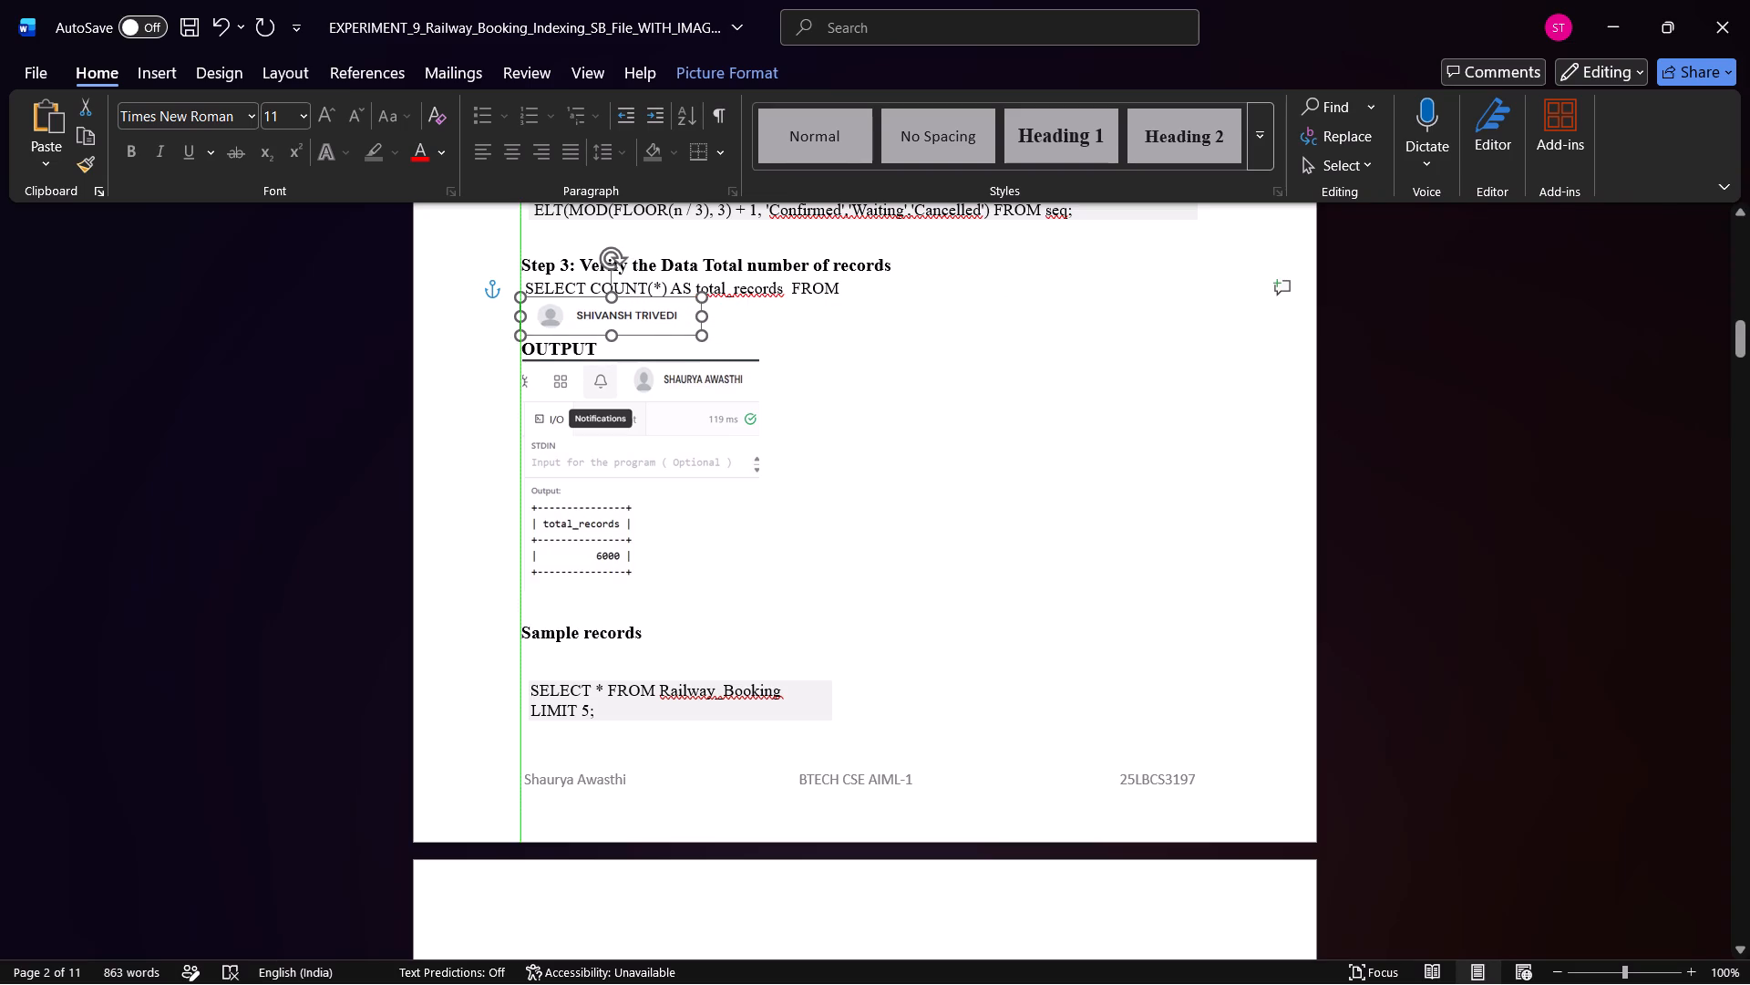
{"action": "left_click_drag", "start_coordinate": [612, 334], "coordinate": [612, 339]}
{"action": "left_click_drag", "start_coordinate": [624, 313], "coordinate": [703, 358]}
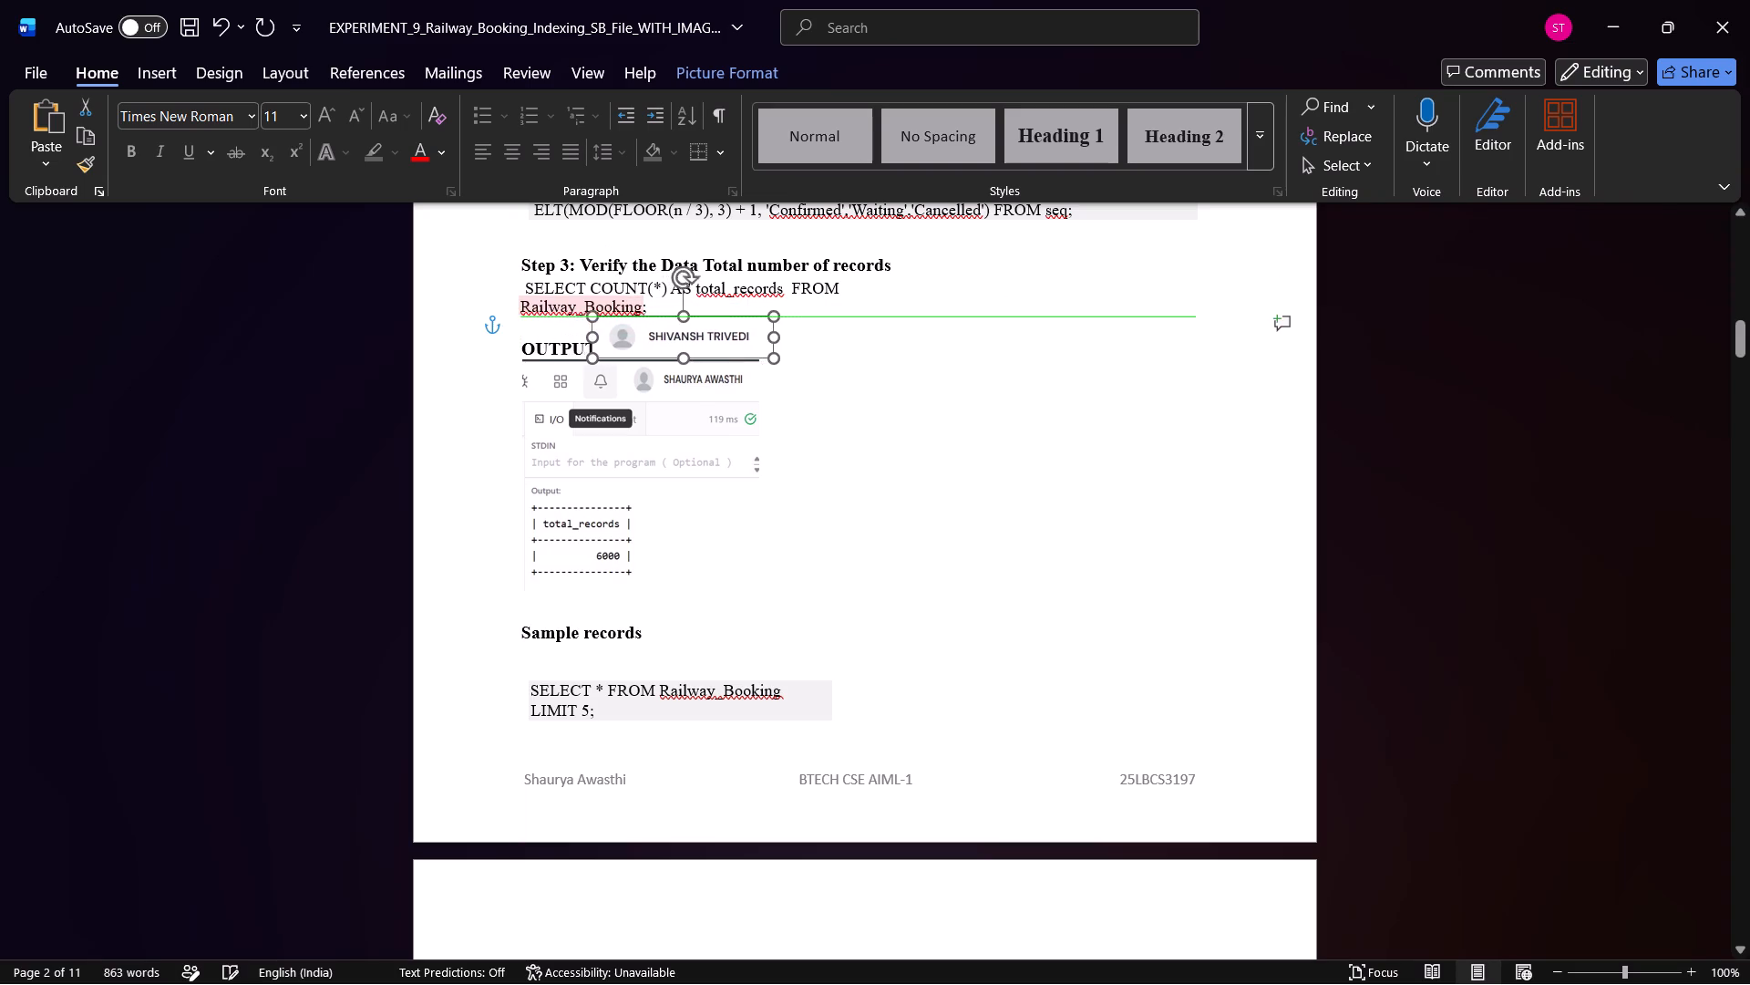
{"action": "left_click_drag", "start_coordinate": [703, 358], "coordinate": [727, 384]}
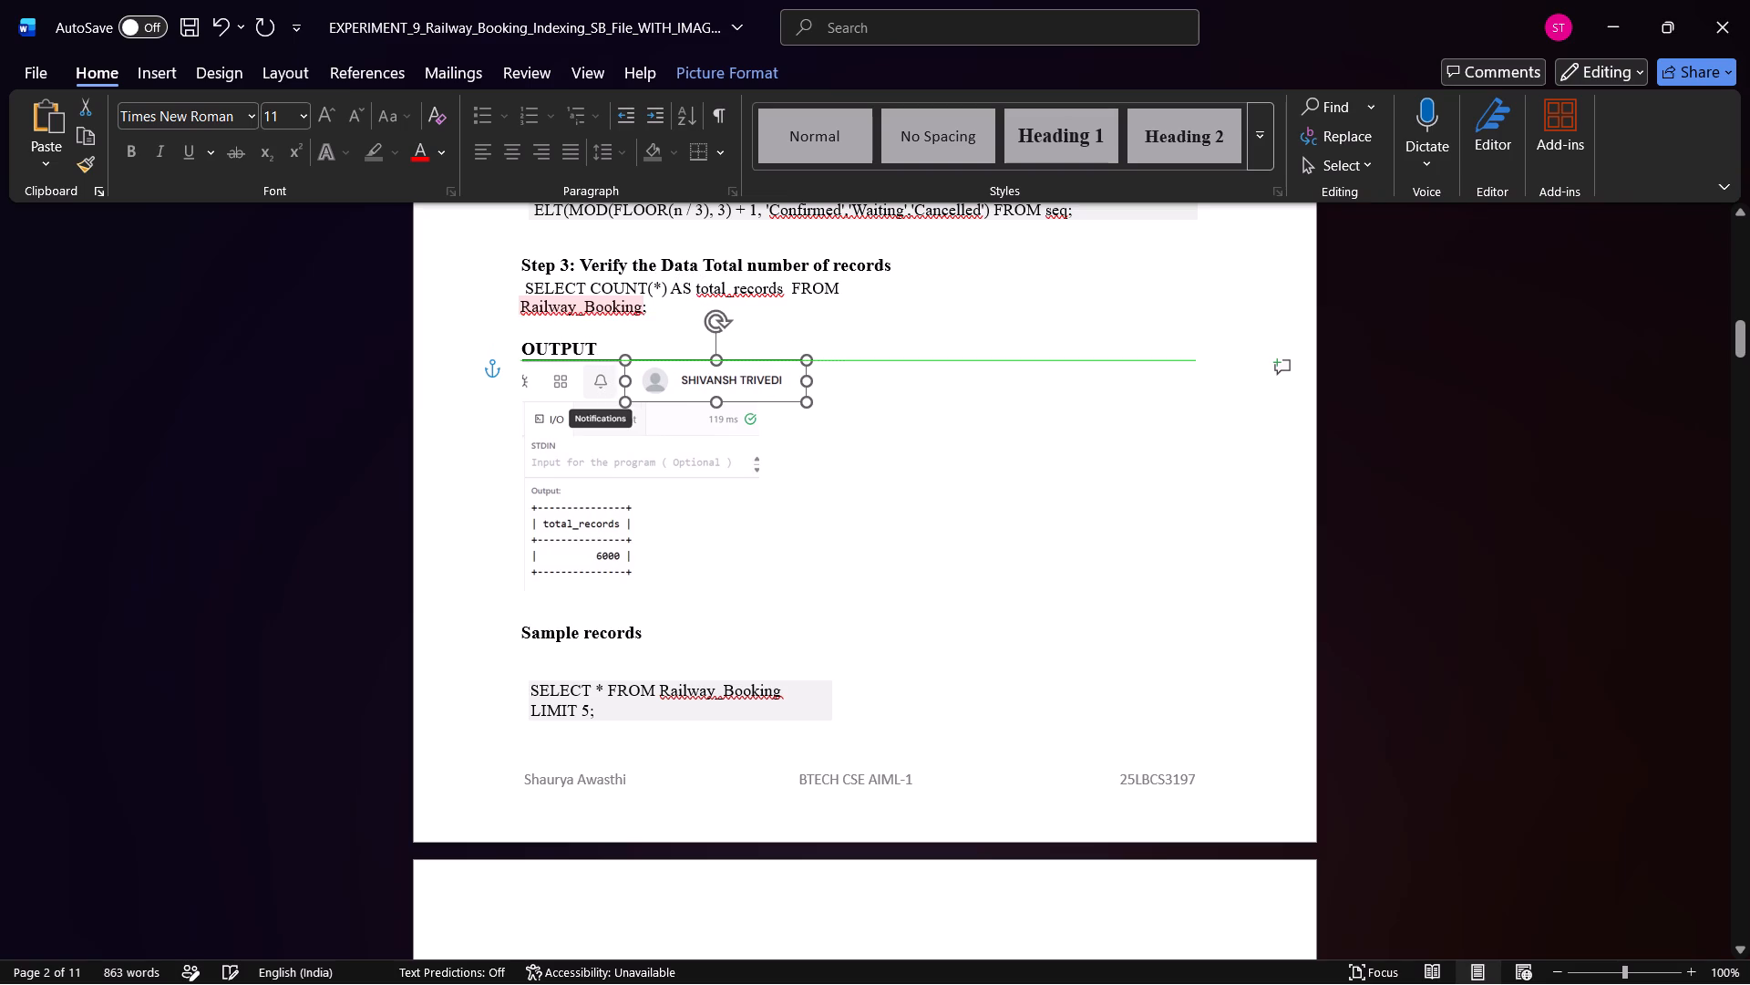
{"action": "left_click_drag", "start_coordinate": [727, 384], "coordinate": [724, 385]}
{"action": "left_click", "coordinate": [921, 485]}
{"action": "left_click", "coordinate": [740, 377]}
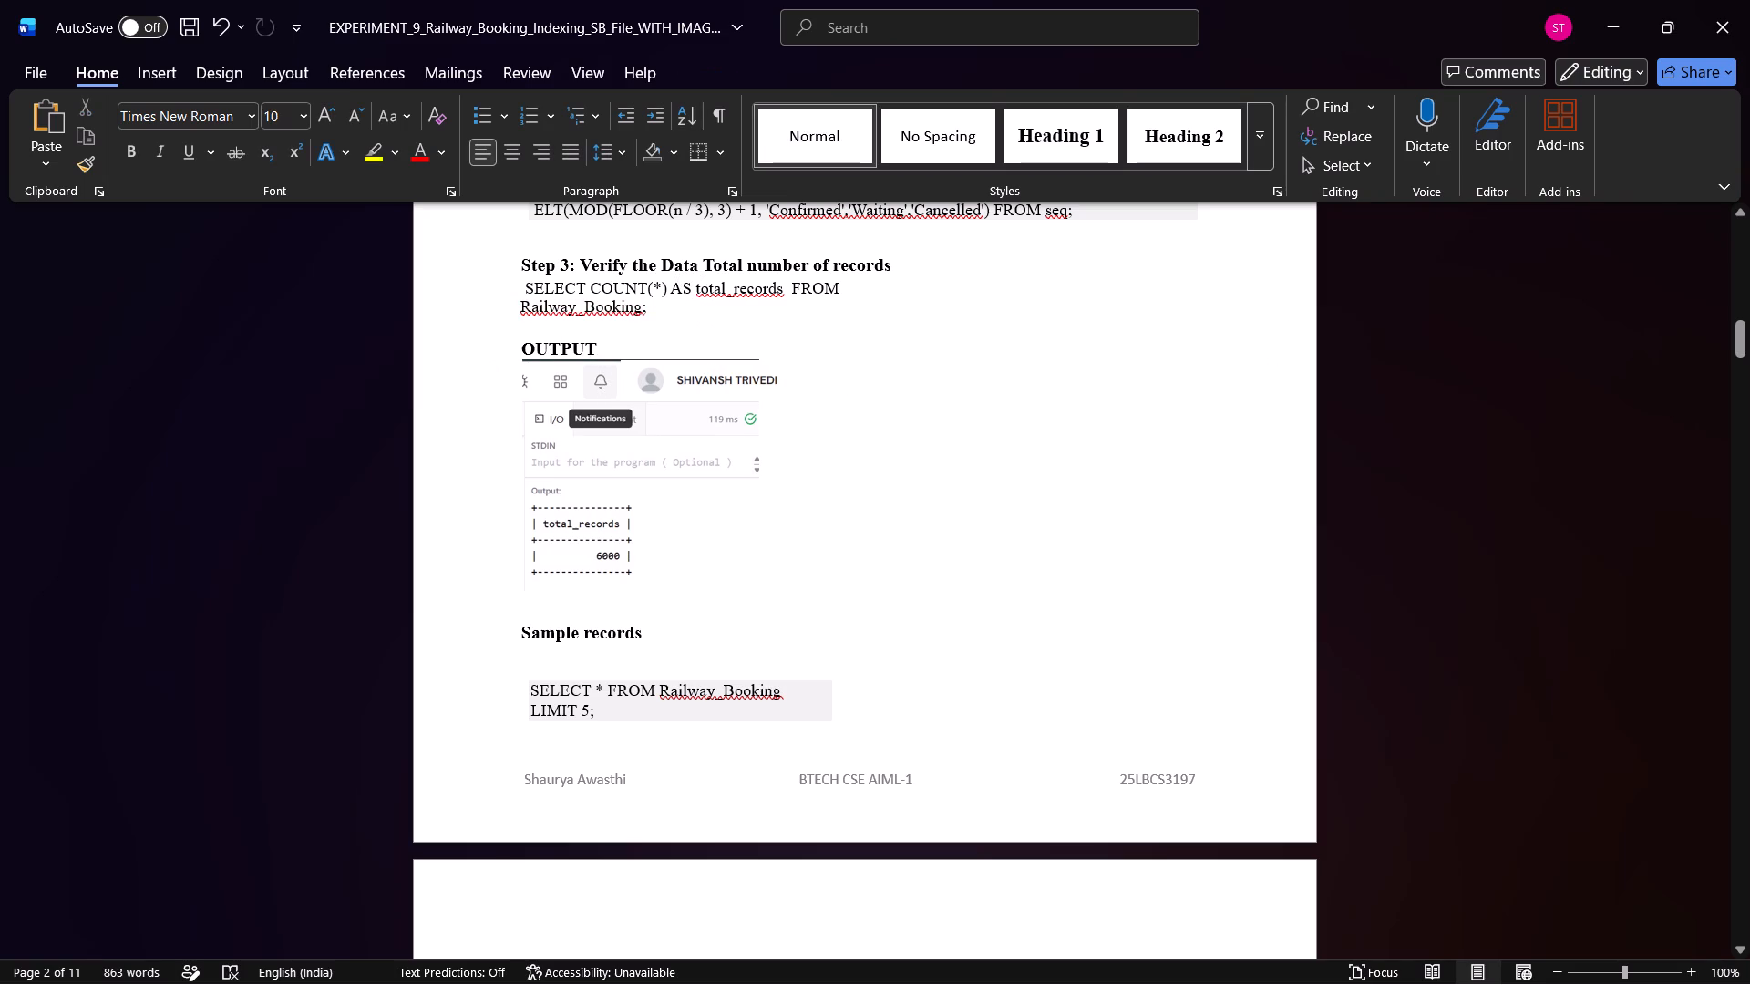
{"action": "left_click_drag", "start_coordinate": [803, 358], "coordinate": [775, 378]}
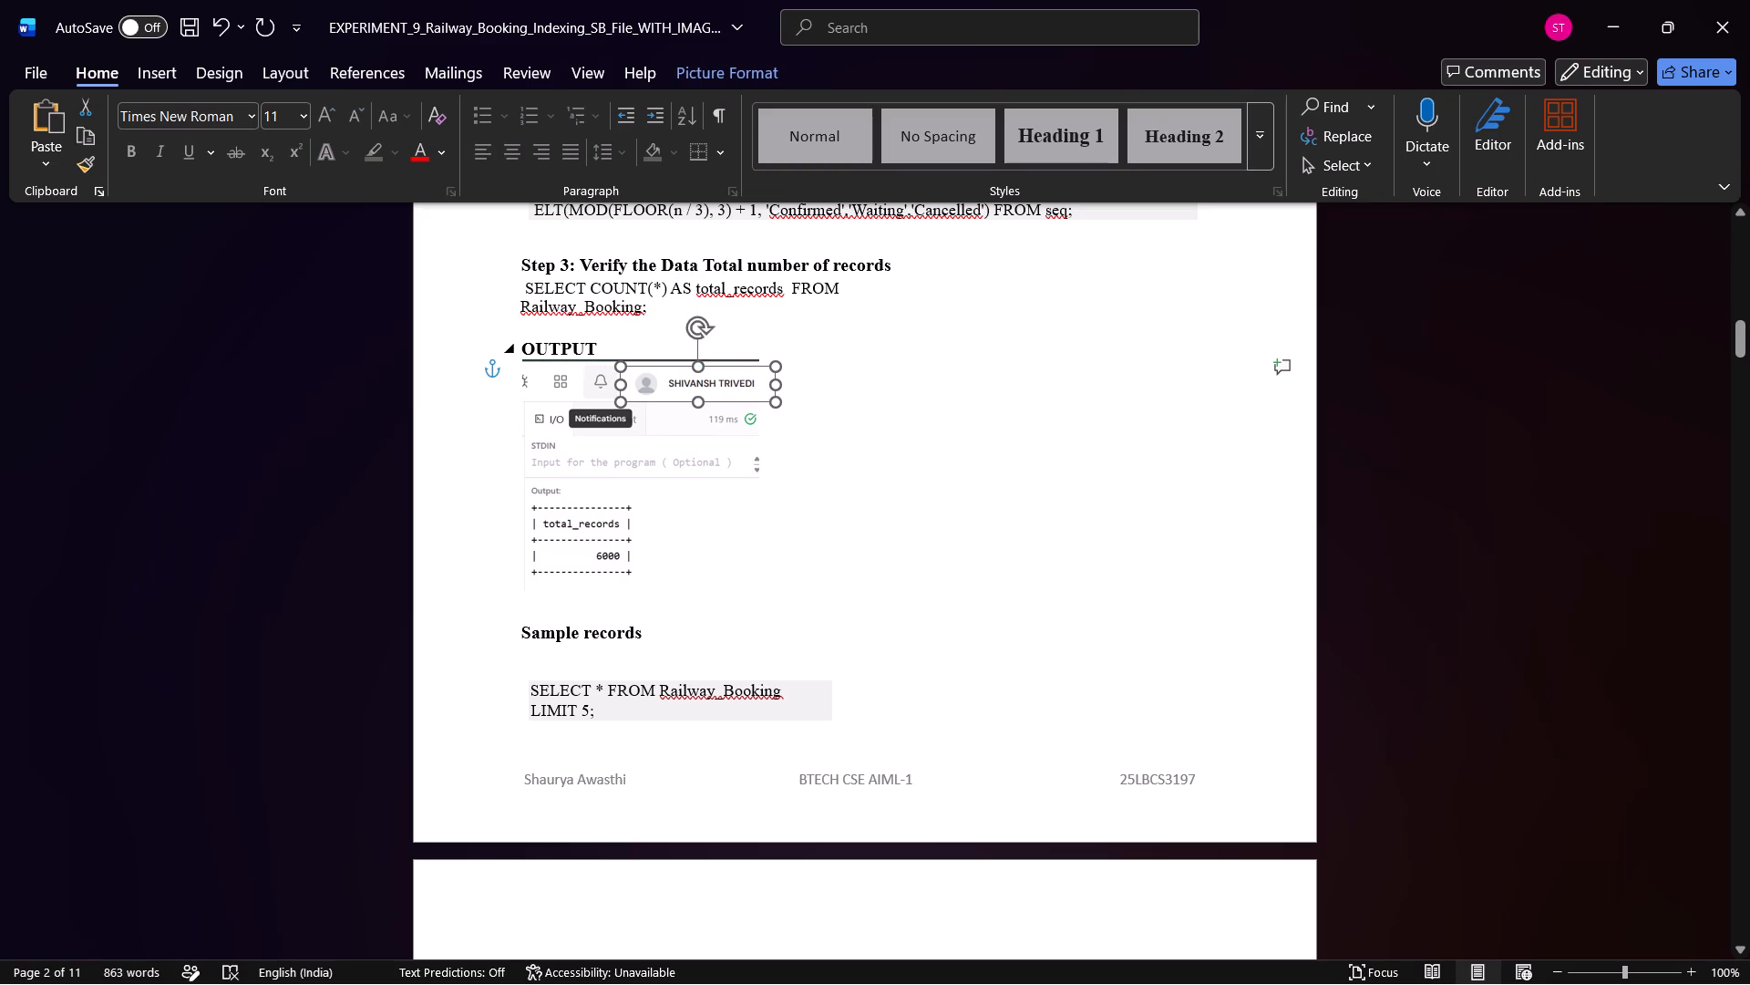
{"action": "left_click_drag", "start_coordinate": [775, 378], "coordinate": [777, 368]}
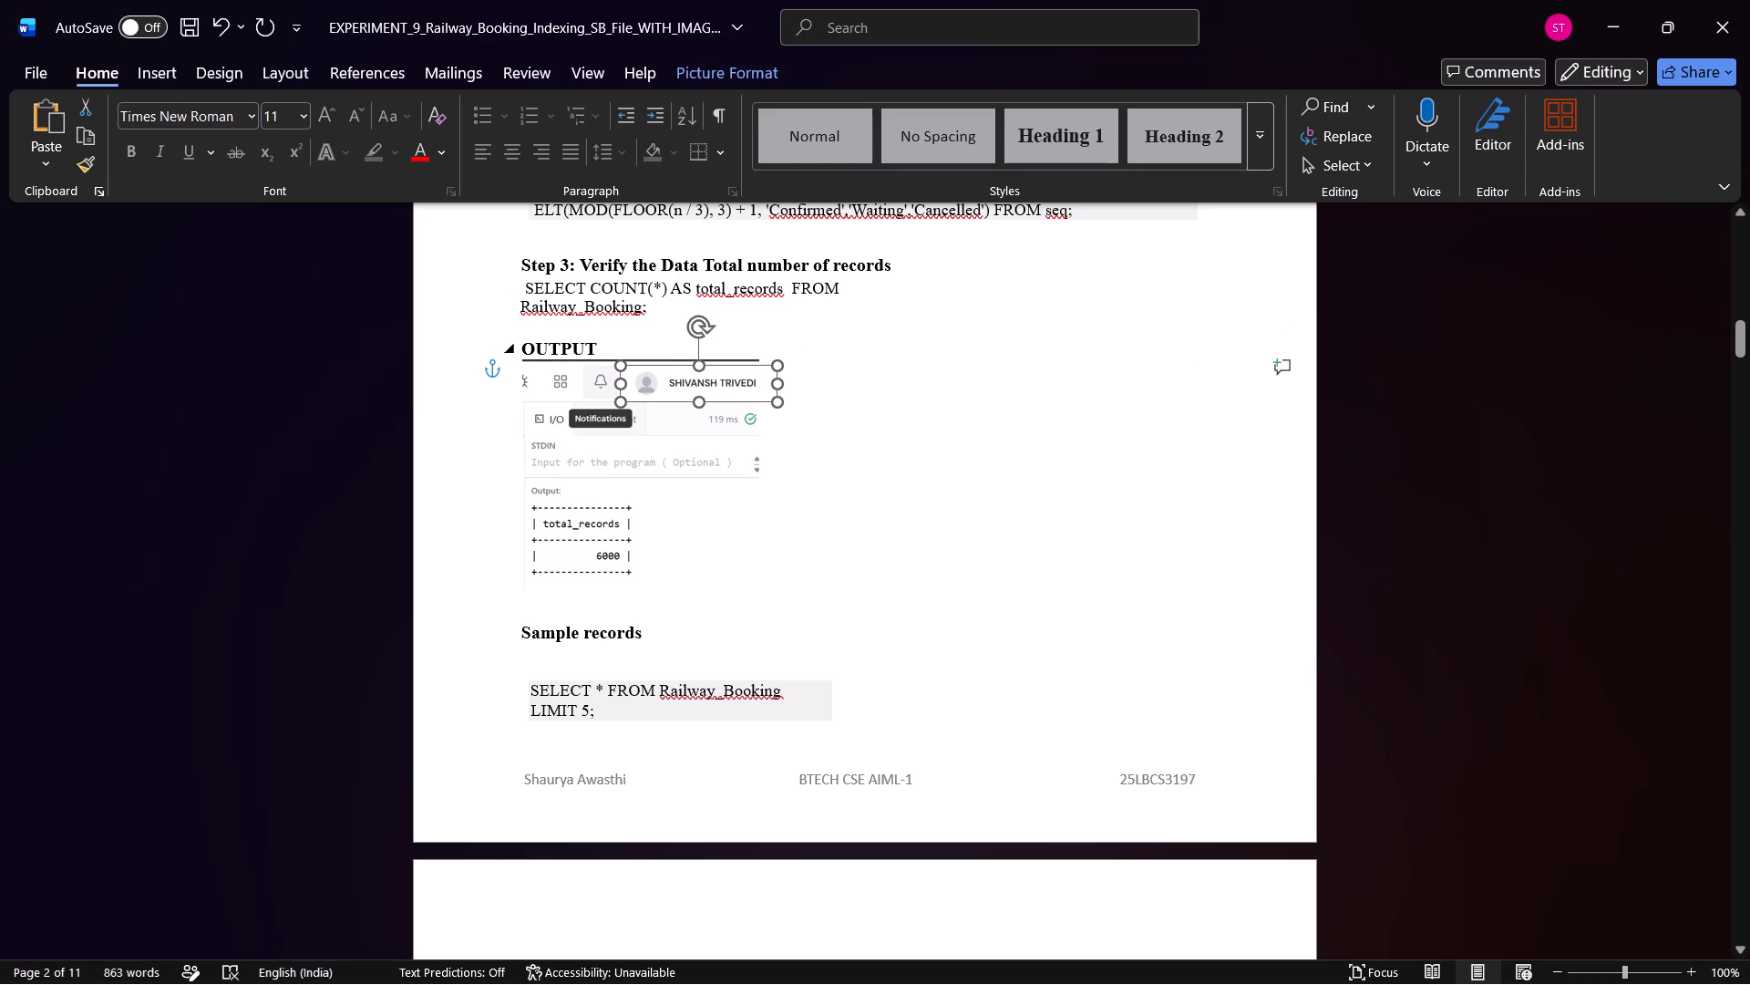
{"action": "left_click_drag", "start_coordinate": [777, 368], "coordinate": [777, 364]}
{"action": "left_click", "coordinate": [951, 488]}
Paste the account-name image below the sample-records output on page 3 and set its wrapping to In Front of Text.
{"action": "scroll", "coordinate": [918, 499], "scroll_direction": "down", "scroll_amount": 10}
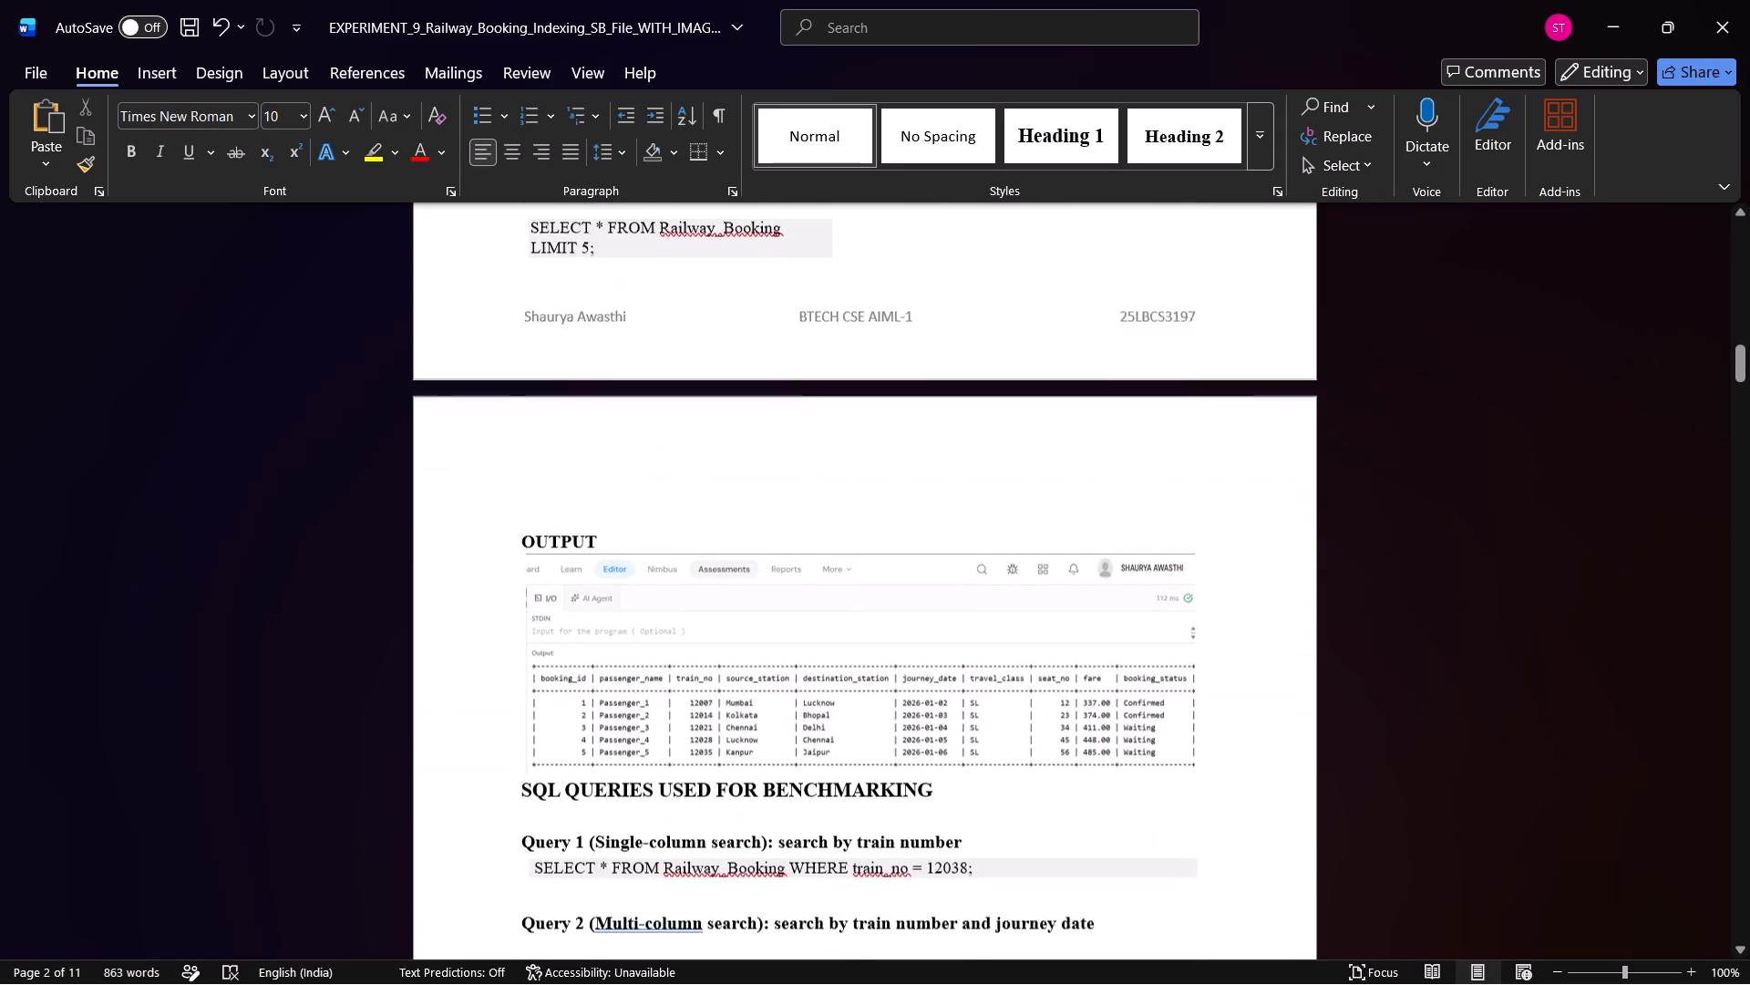
{"action": "scroll", "coordinate": [930, 529], "scroll_direction": "down", "scroll_amount": 1}
{"action": "left_click", "coordinate": [974, 681]}
{"action": "key", "text": "ctrl+v"}
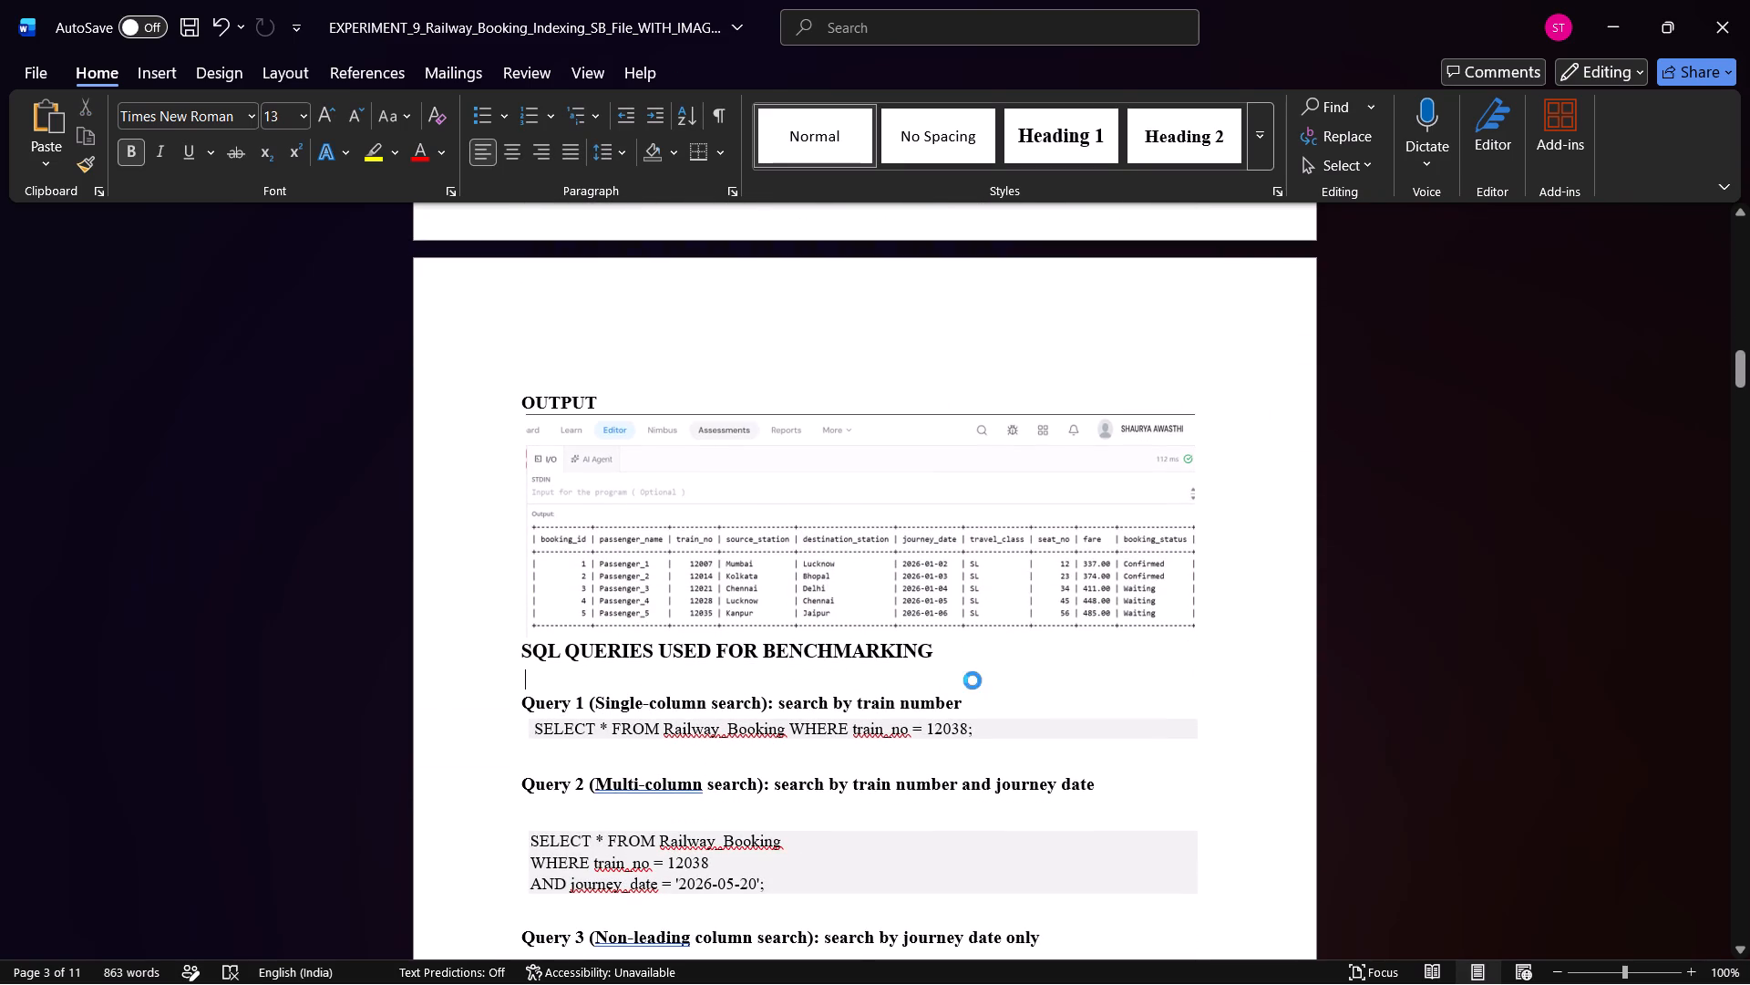
{"action": "left_click", "coordinate": [806, 689]}
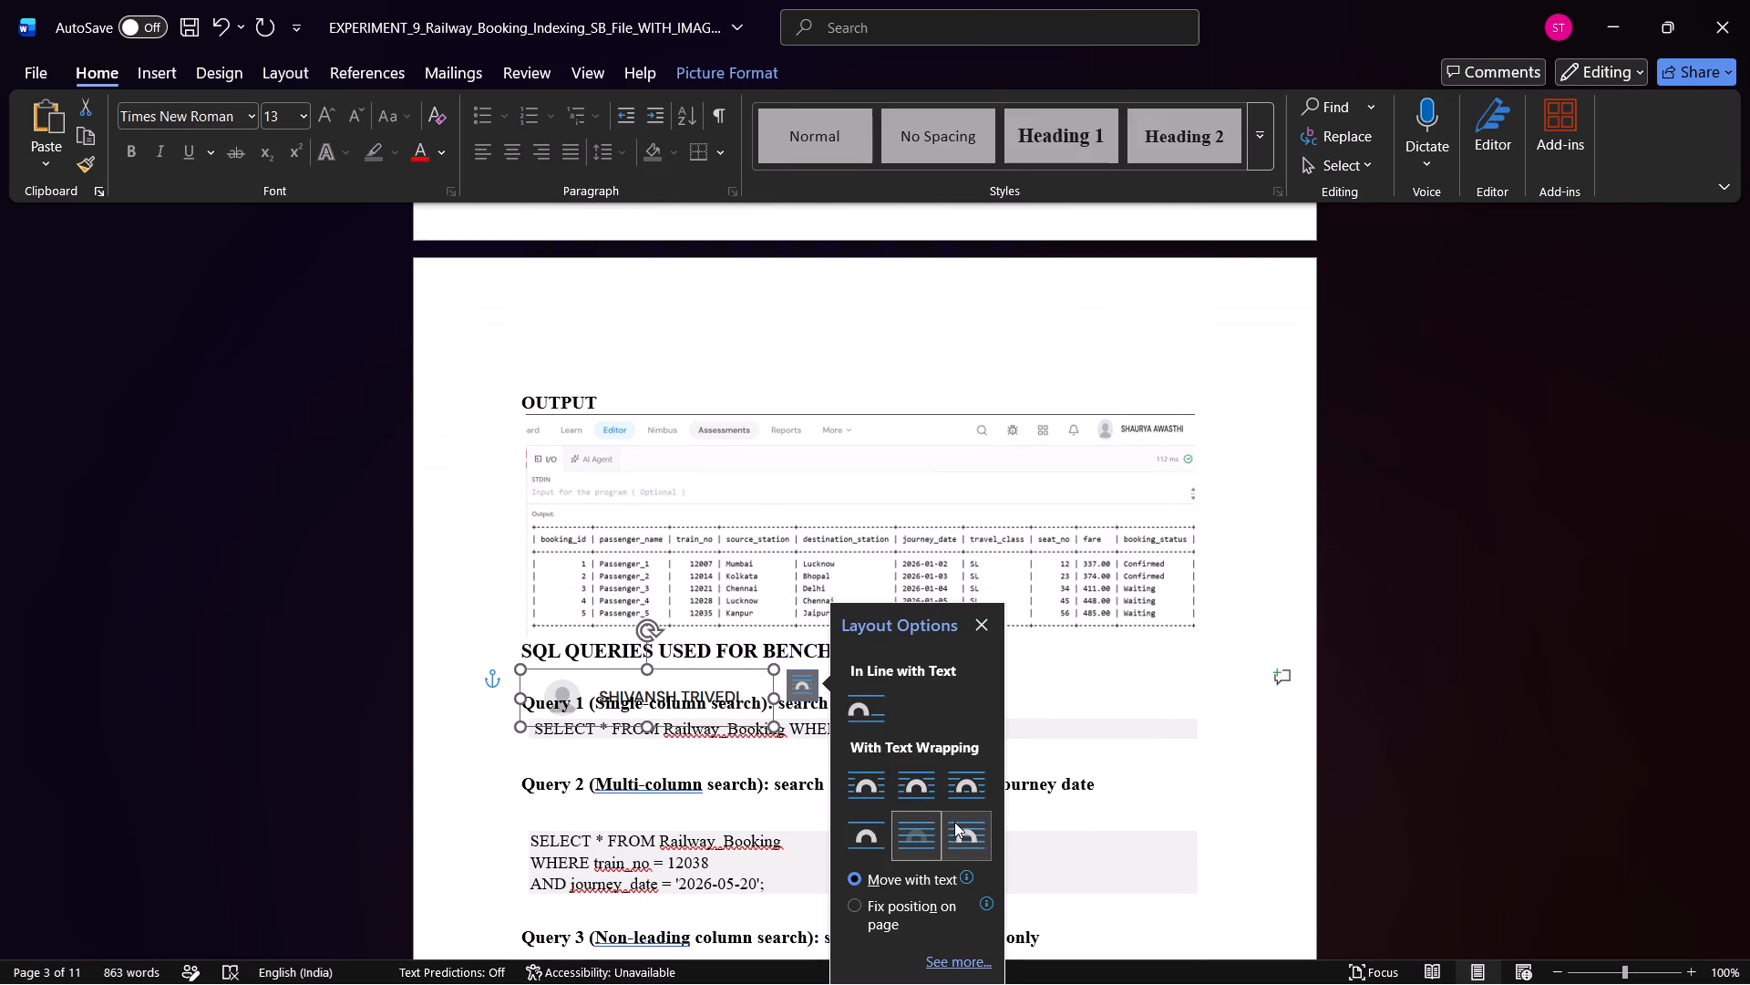
{"action": "left_click", "coordinate": [956, 824]}
Shrink the pasted name image and fit it over the old account name in the sample-records output screenshot.
{"action": "left_click_drag", "start_coordinate": [774, 724], "coordinate": [724, 697]}
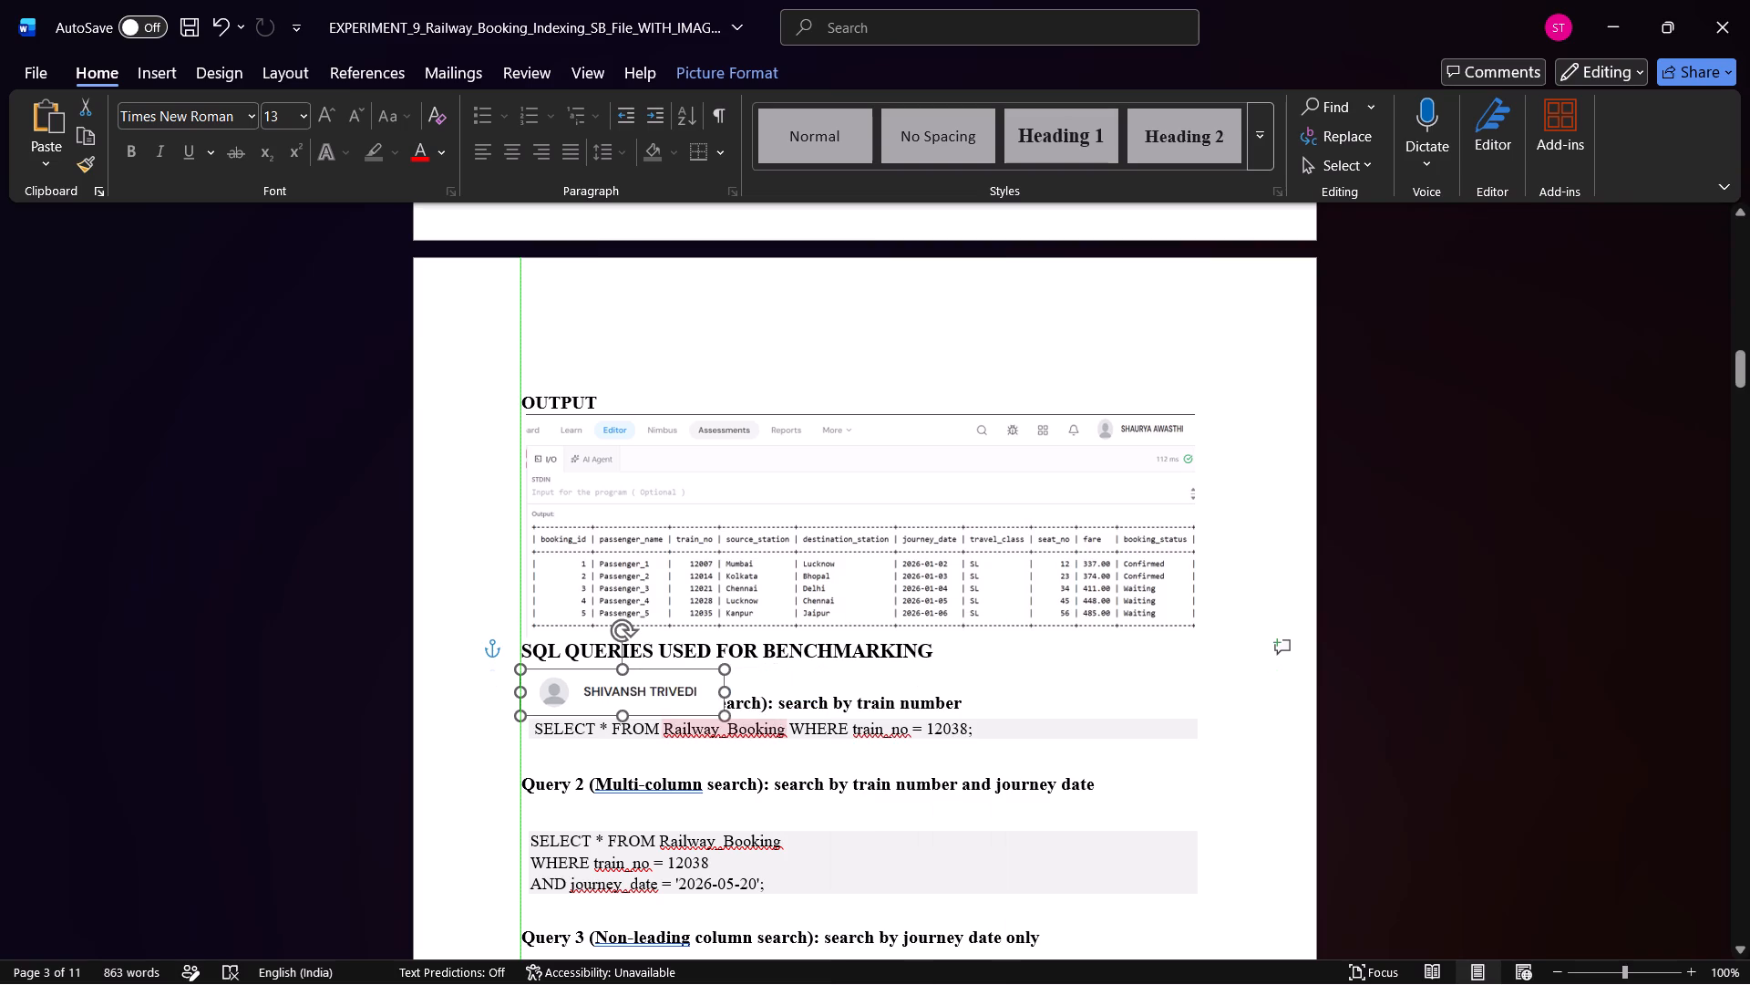
{"action": "left_click_drag", "start_coordinate": [724, 697], "coordinate": [682, 688]}
{"action": "left_click_drag", "start_coordinate": [628, 688], "coordinate": [1180, 425]}
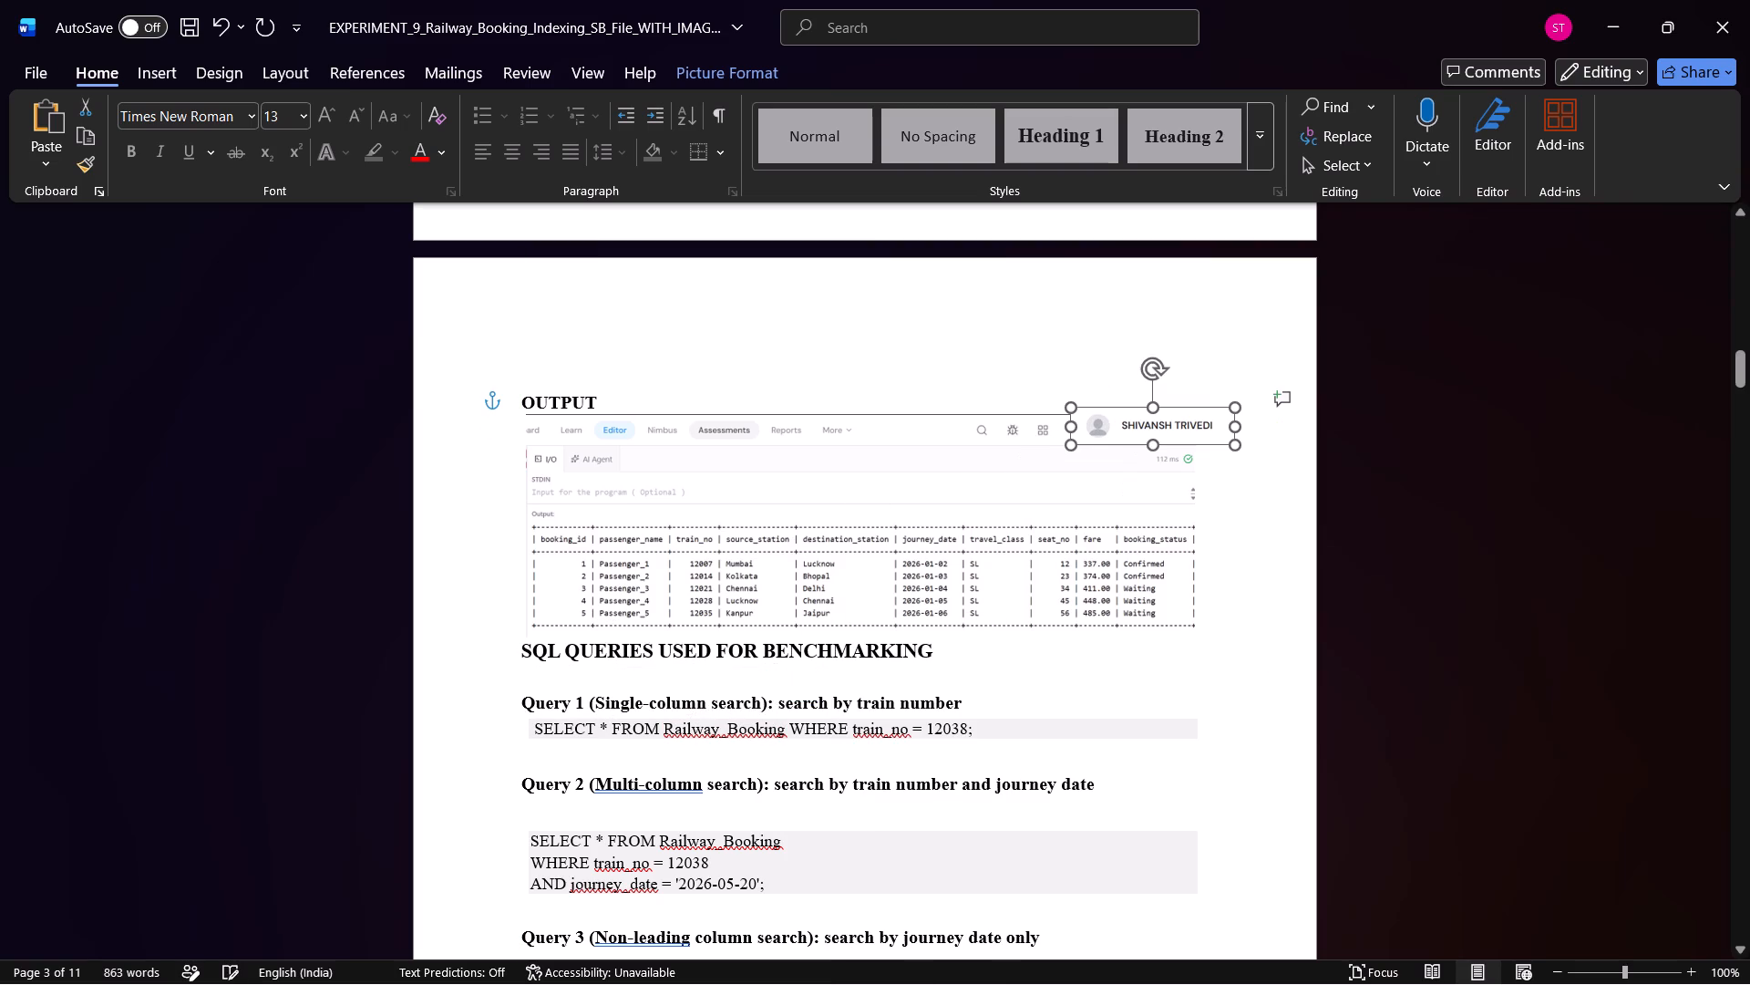
{"action": "left_click_drag", "start_coordinate": [1180, 425], "coordinate": [1185, 431]}
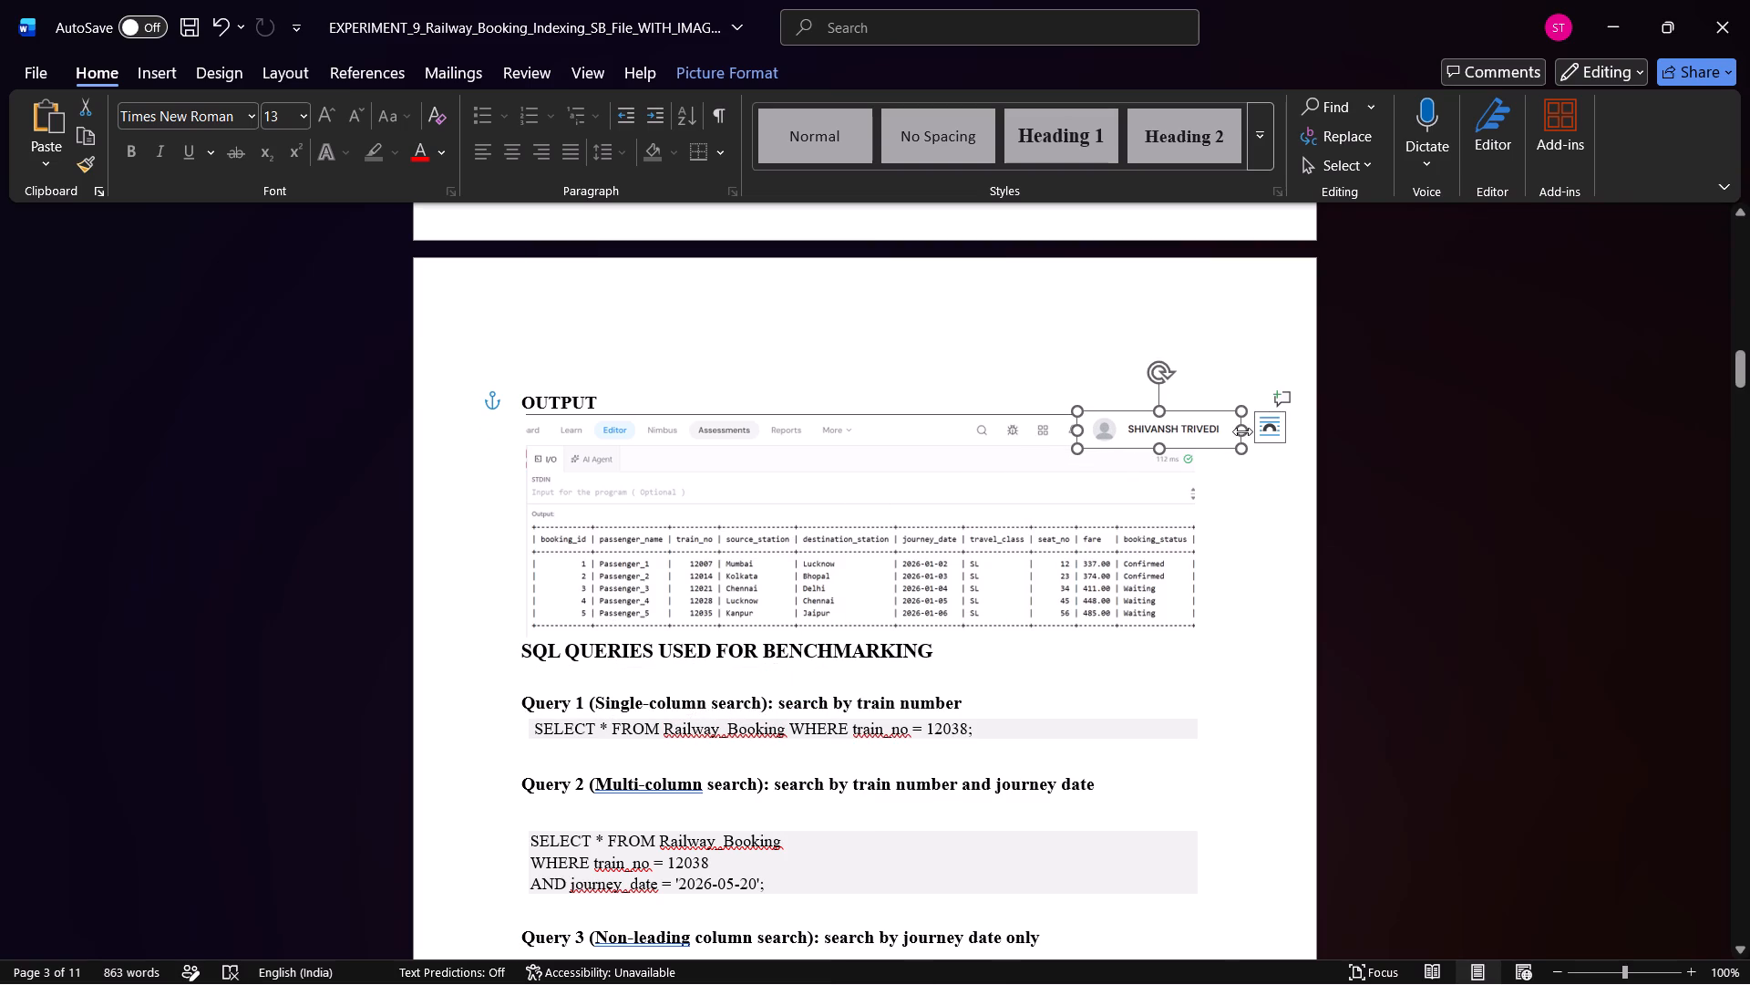
{"action": "left_click_drag", "start_coordinate": [1246, 451], "coordinate": [1222, 443]}
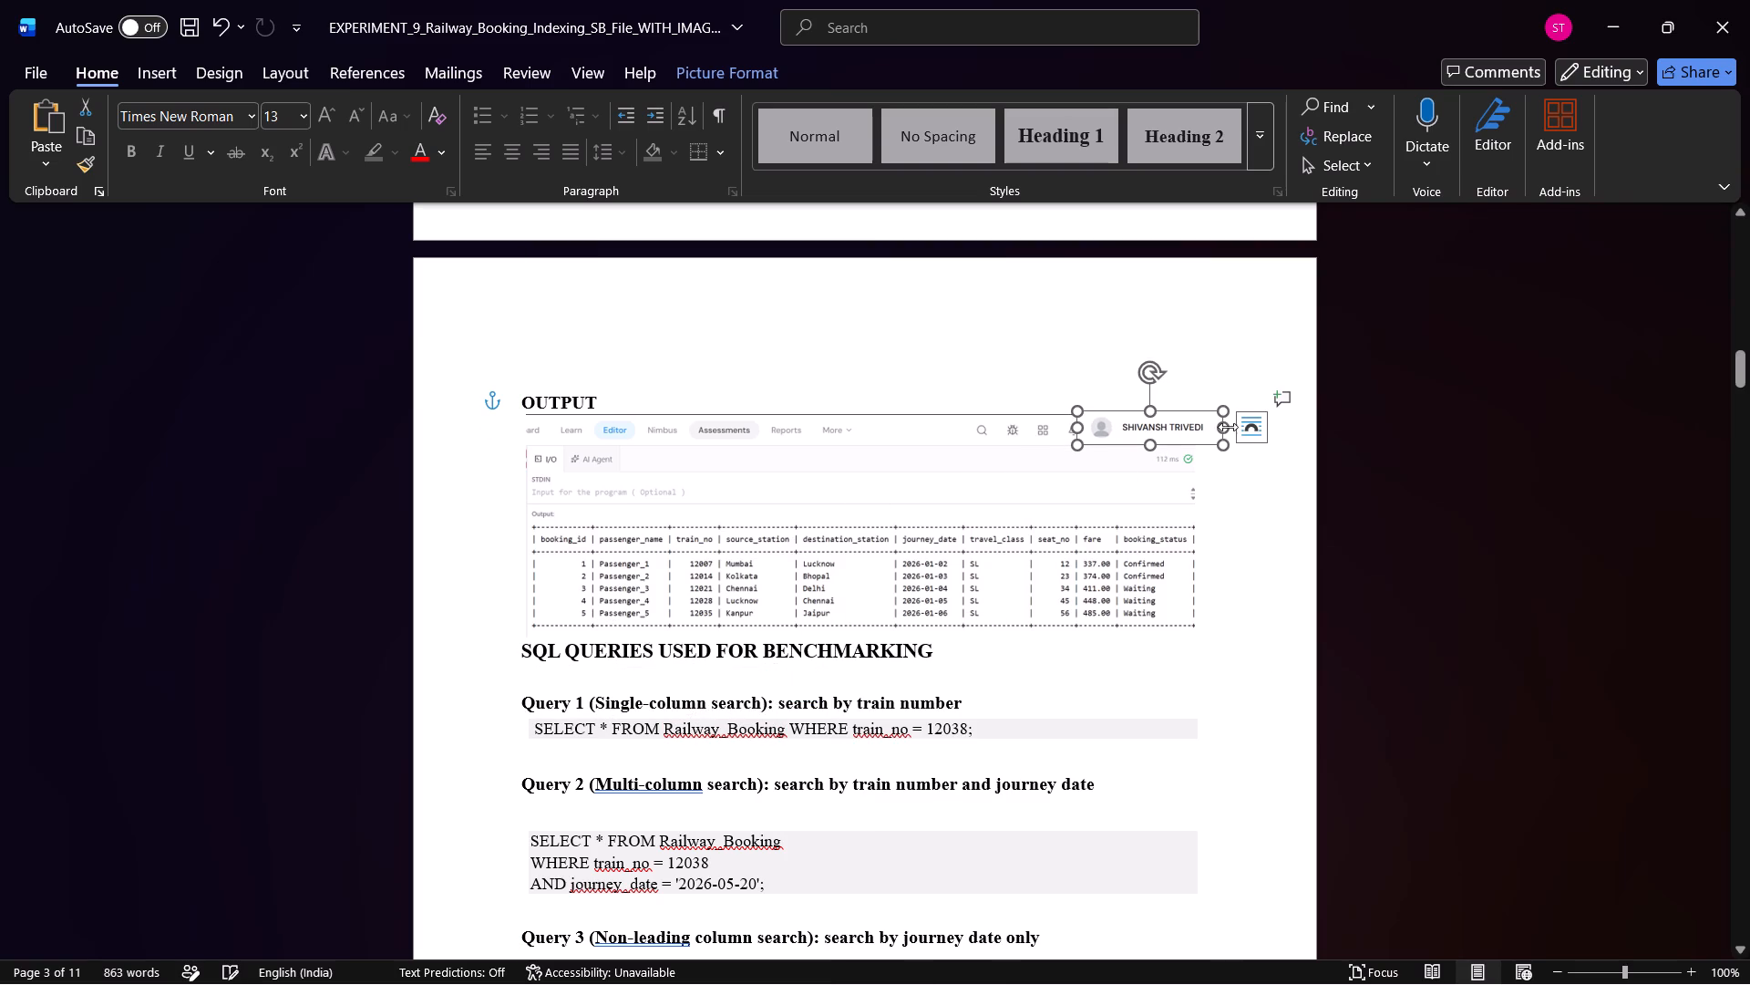
{"action": "left_click_drag", "start_coordinate": [1224, 428], "coordinate": [1206, 433]}
{"action": "left_click_drag", "start_coordinate": [1170, 426], "coordinate": [1173, 438]}
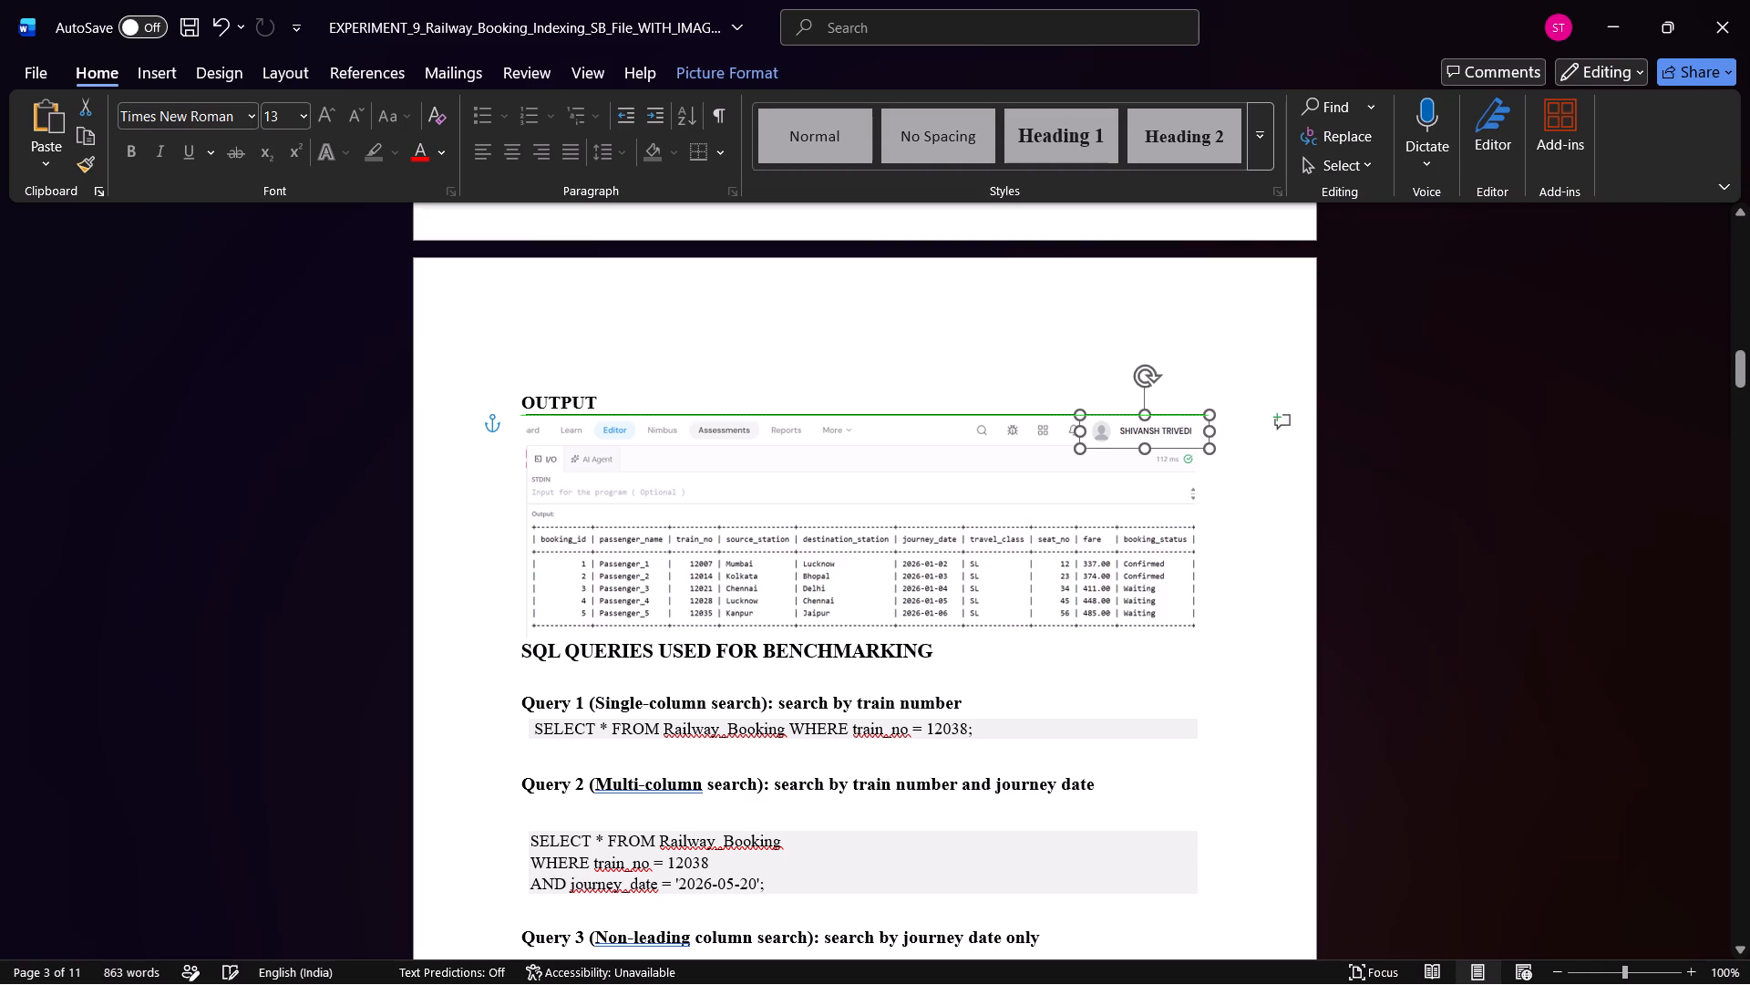
{"action": "left_click_drag", "start_coordinate": [1173, 438], "coordinate": [1174, 438]}
{"action": "left_click_drag", "start_coordinate": [1210, 443], "coordinate": [1193, 437]}
{"action": "left_click", "coordinate": [1161, 427]}
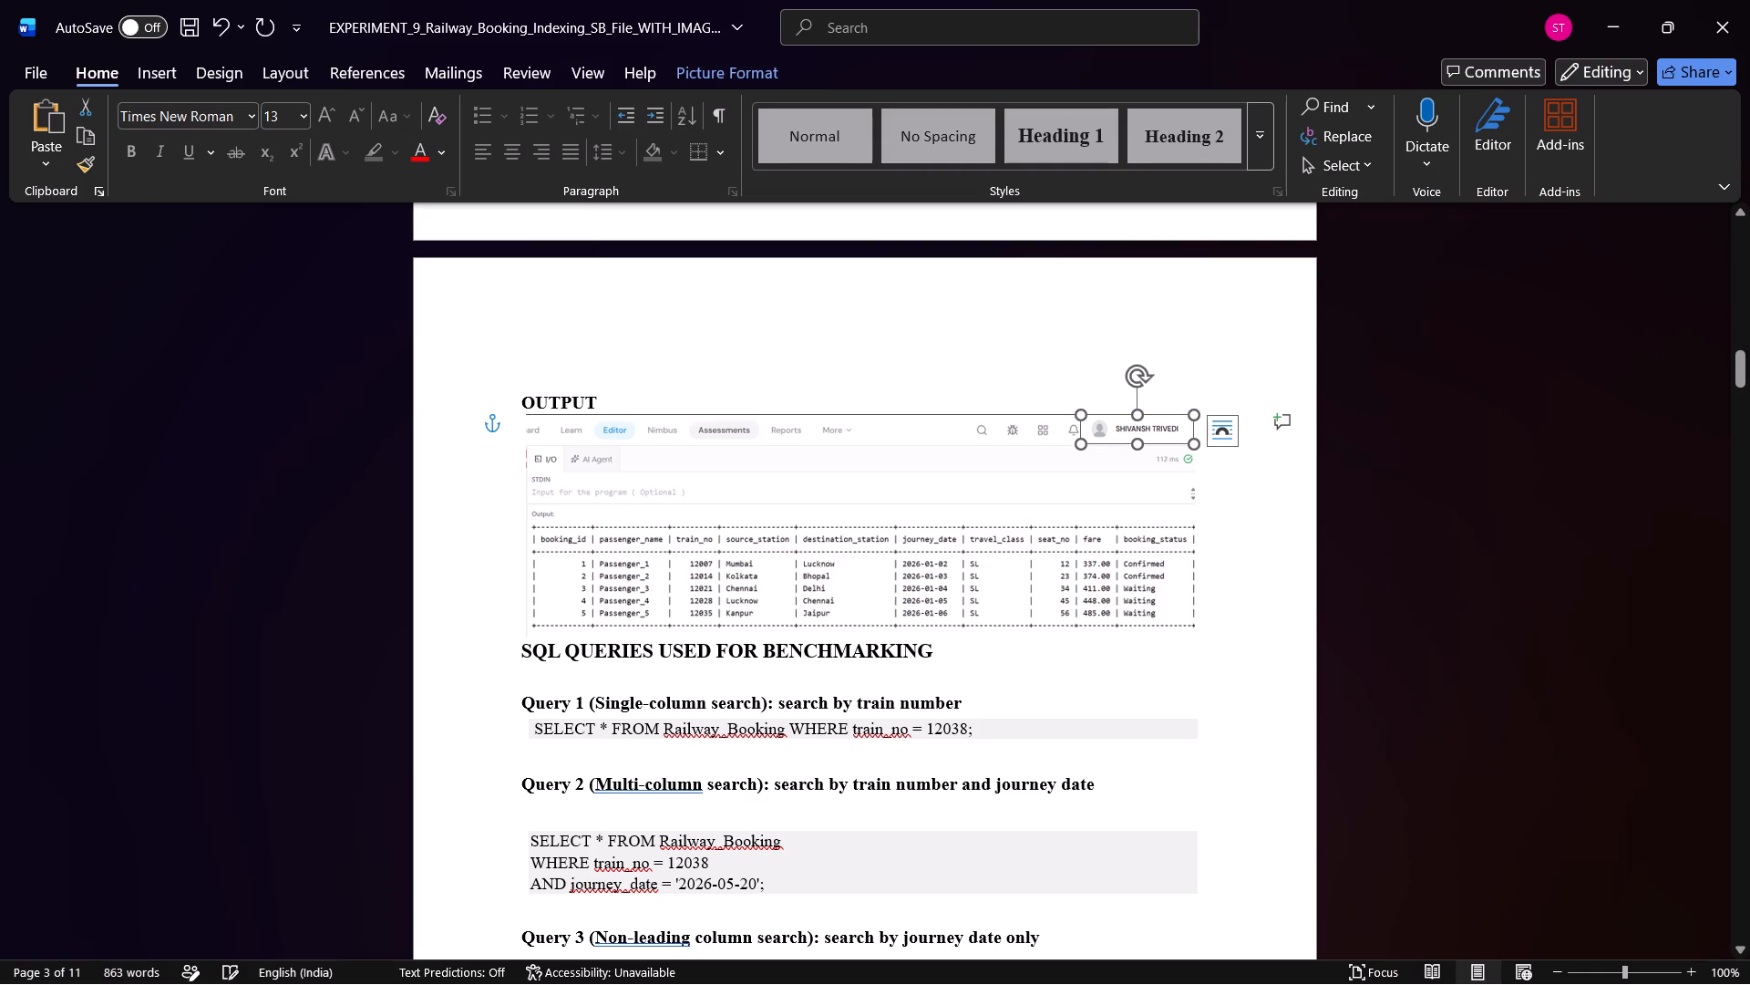
{"action": "left_click", "coordinate": [1275, 548]}
Paste the account-name image near the 1.1 EXPLAIN - Query 1 output and set its wrapping to In Front of Text.
{"action": "scroll", "coordinate": [1209, 554], "scroll_direction": "down", "scroll_amount": 14}
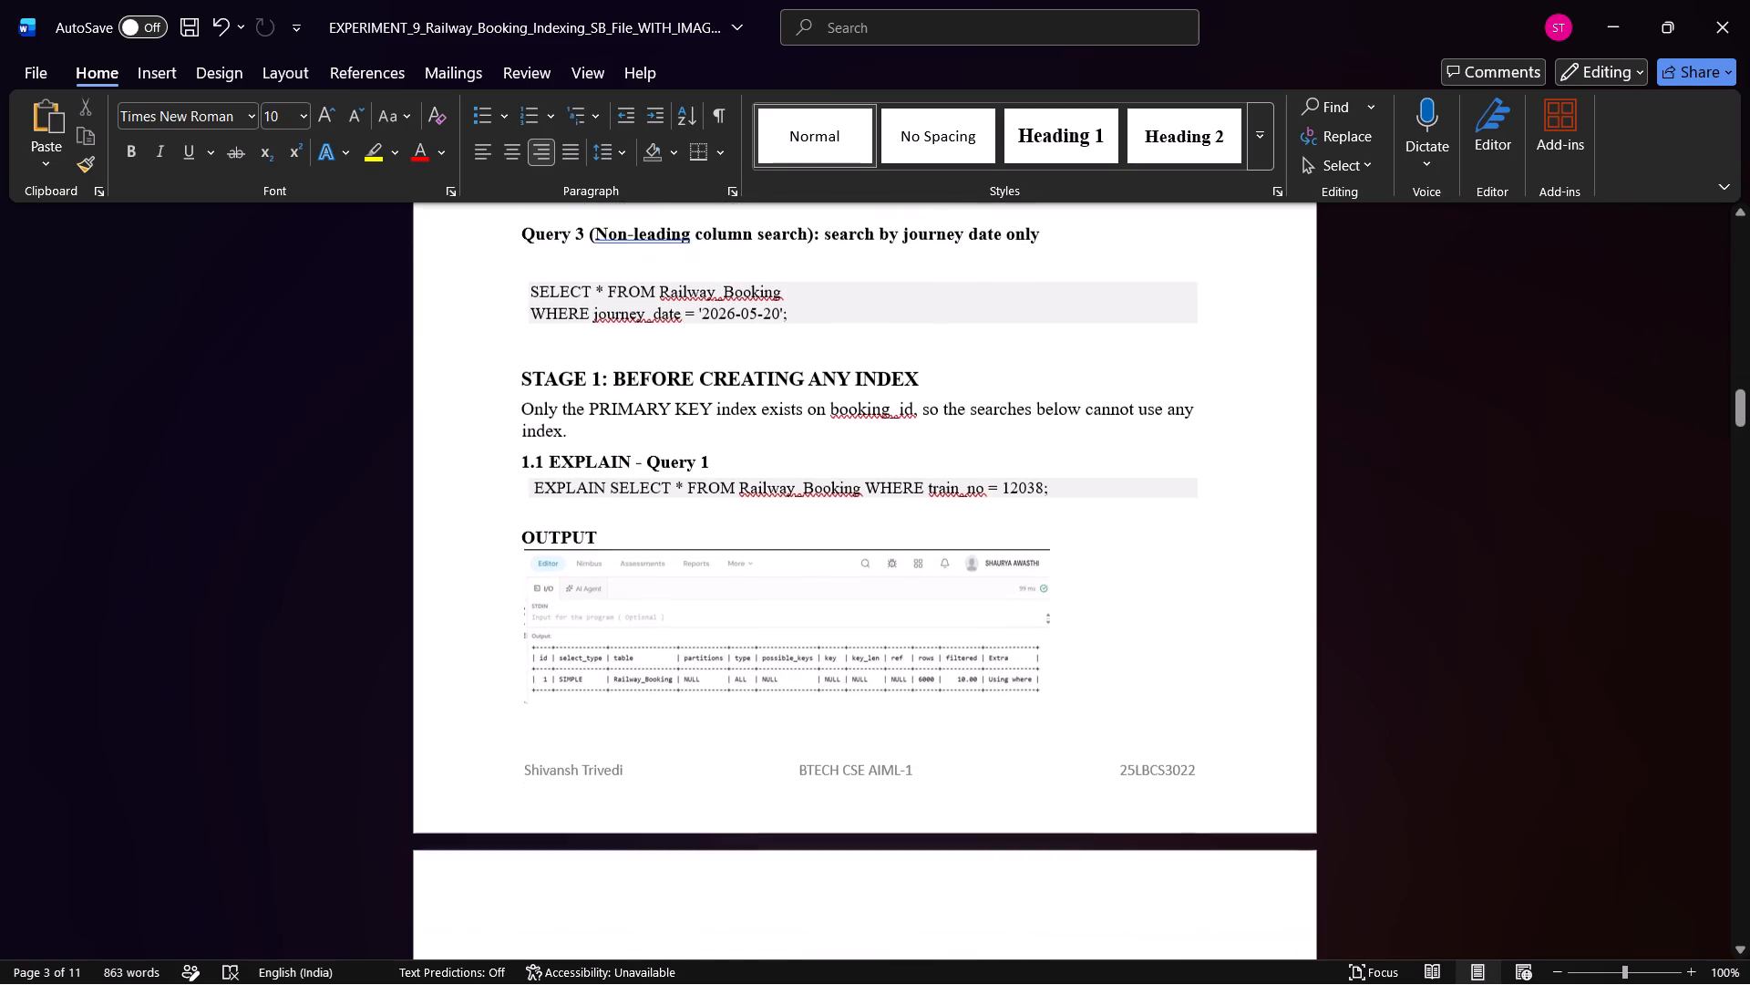
{"action": "left_click", "coordinate": [1072, 459]}
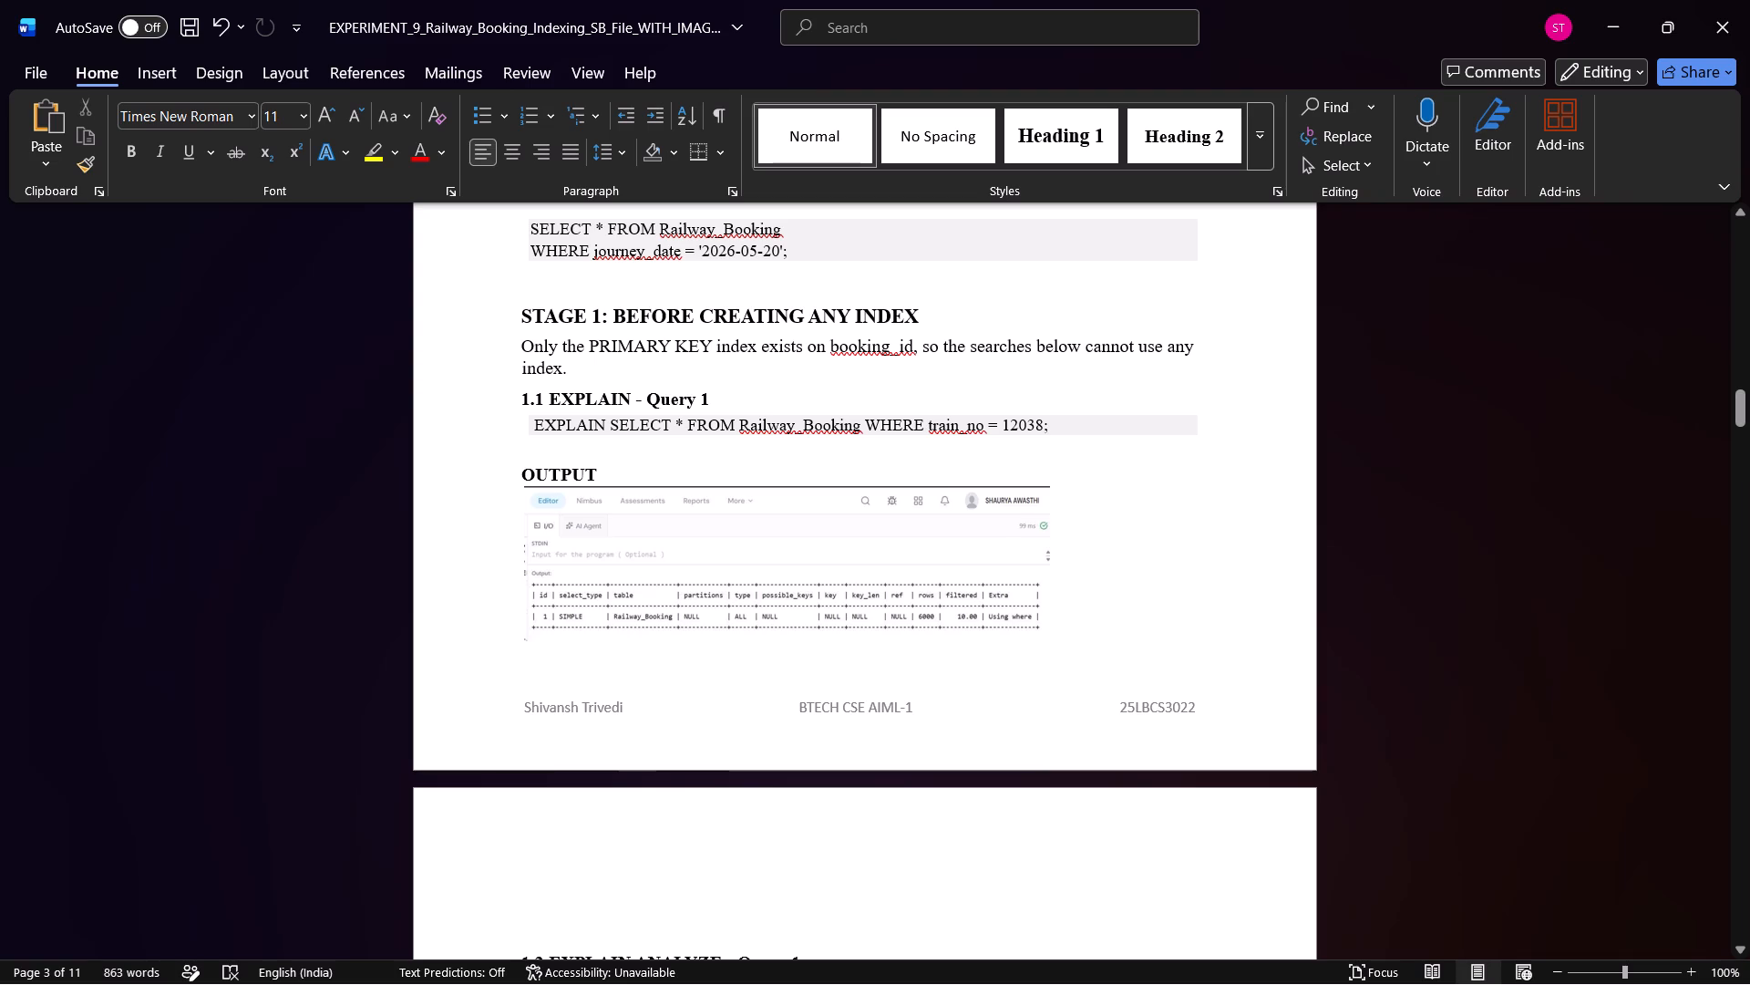
{"action": "key", "text": "ctrl+v"}
{"action": "left_click", "coordinate": [796, 468]}
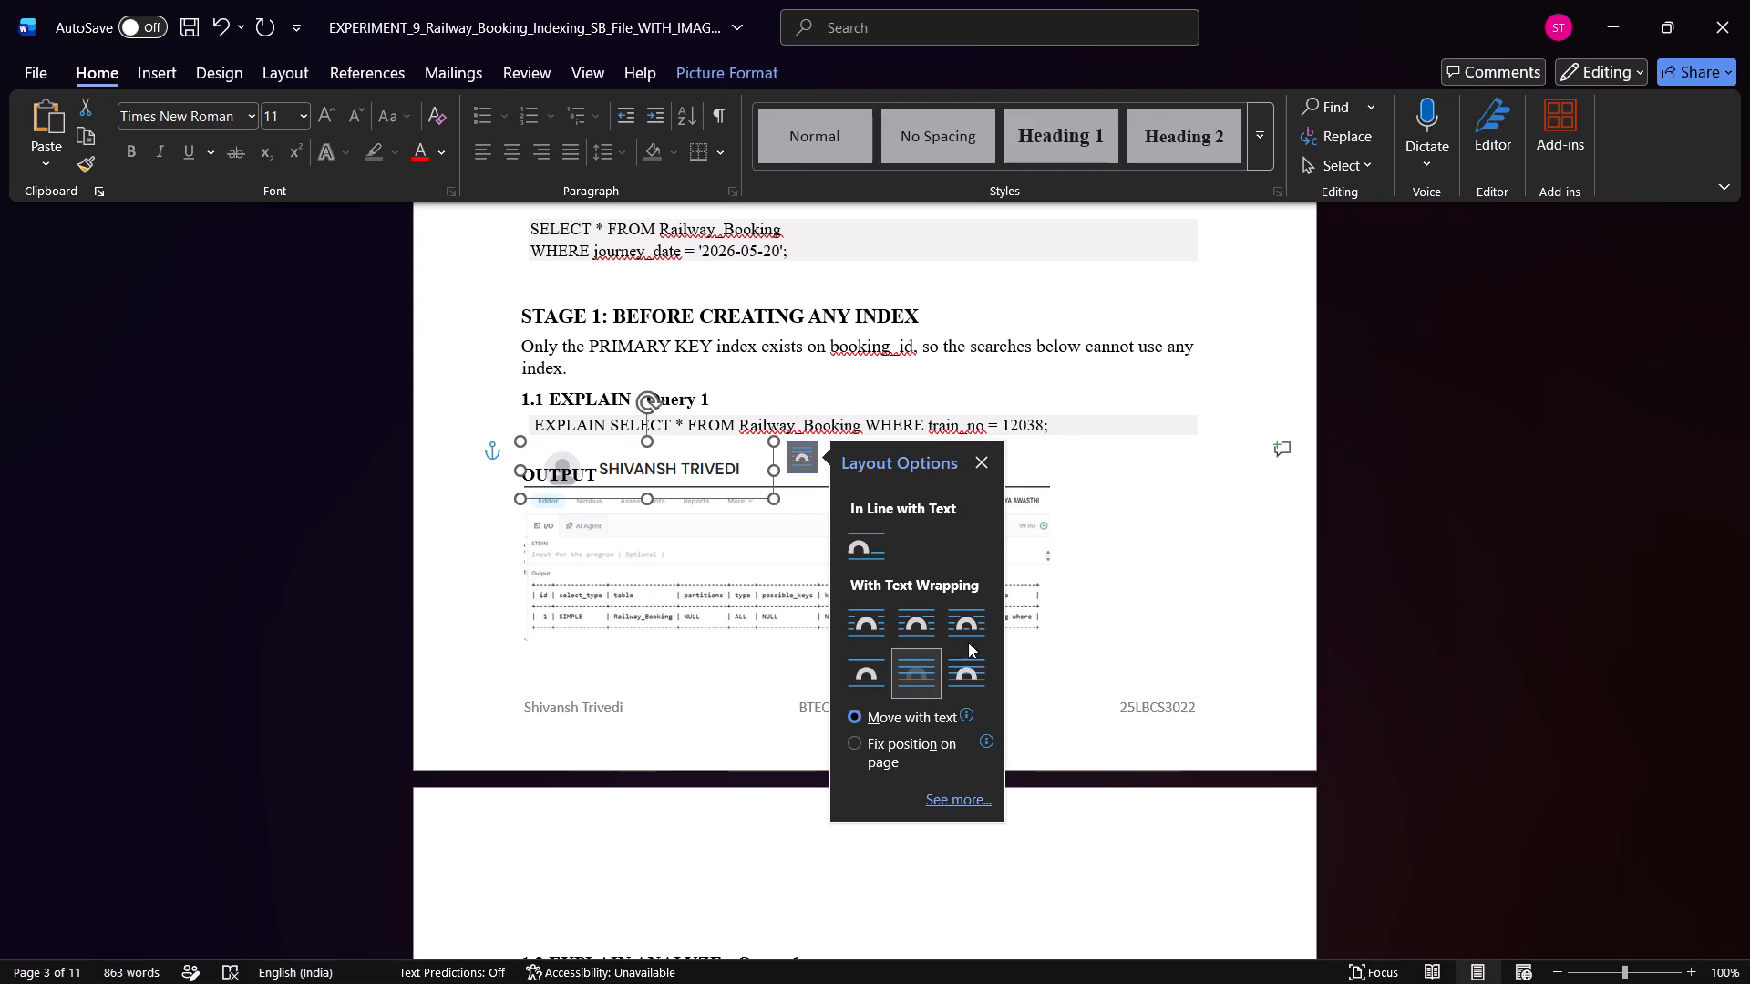
{"action": "left_click", "coordinate": [968, 663]}
{"action": "left_click", "coordinate": [1107, 540]}
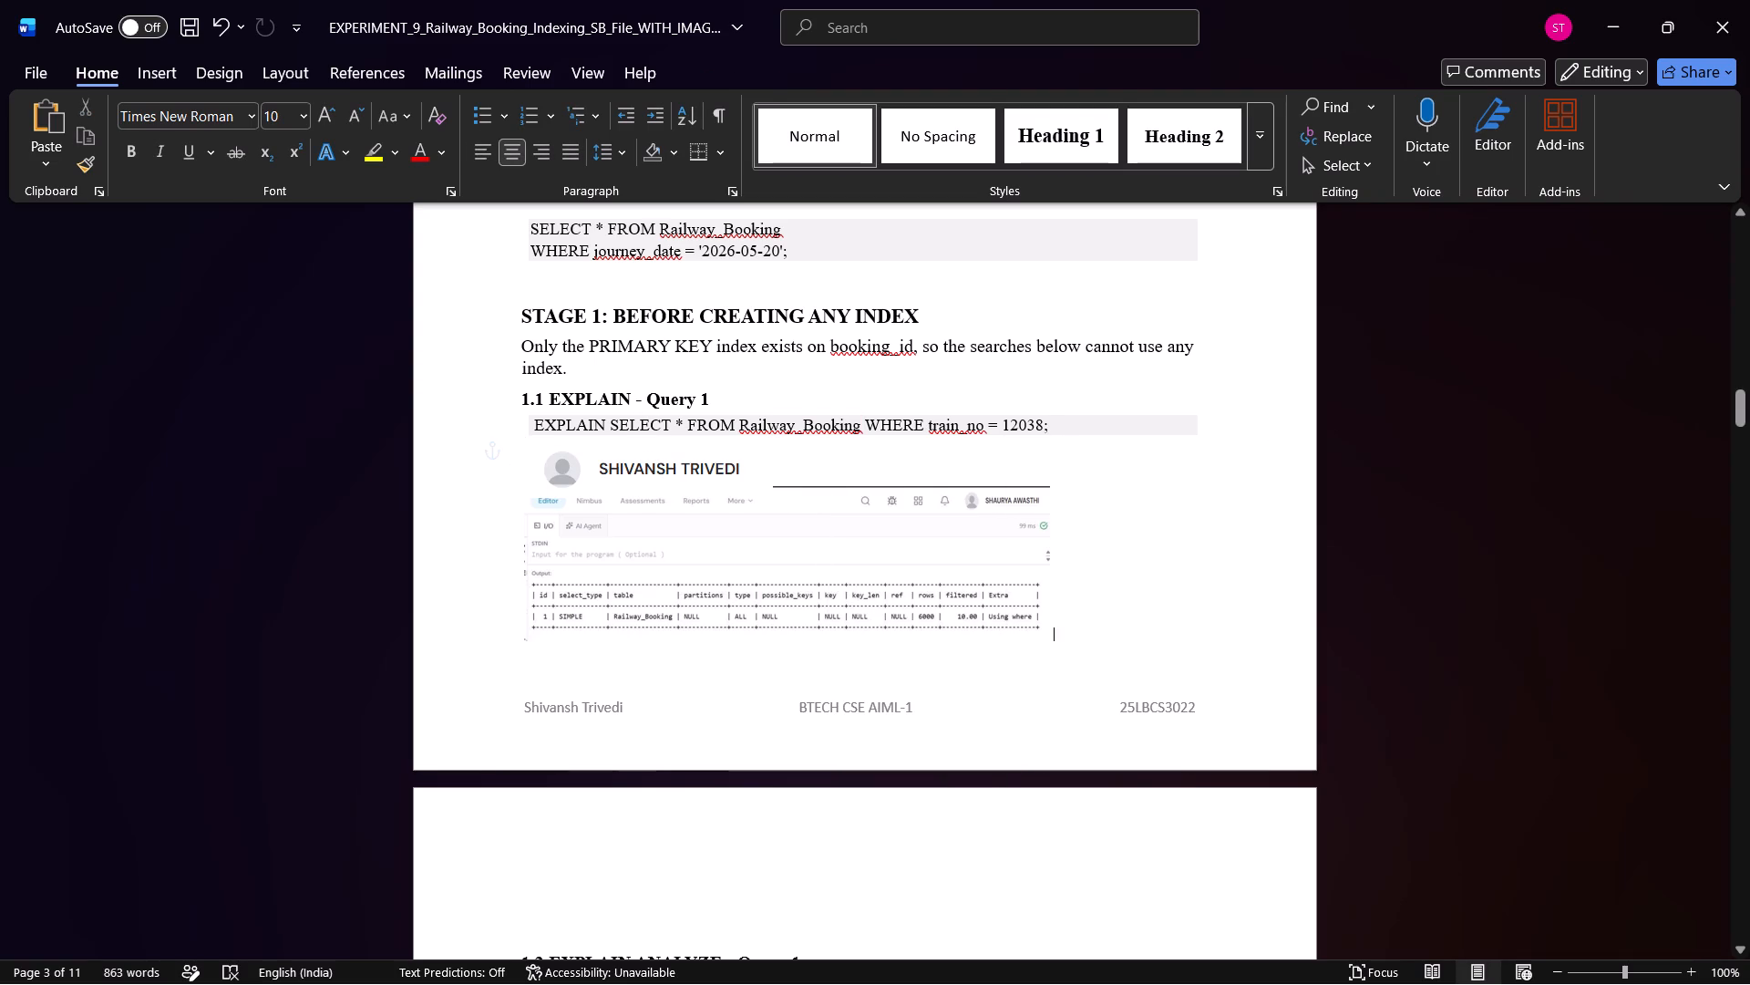
Shrink the new name image to match the account-name area of the 1.1 EXPLAIN output screenshot, placing it just below that name.
{"action": "left_click", "coordinate": [703, 458]}
{"action": "left_click_drag", "start_coordinate": [773, 500], "coordinate": [699, 466]}
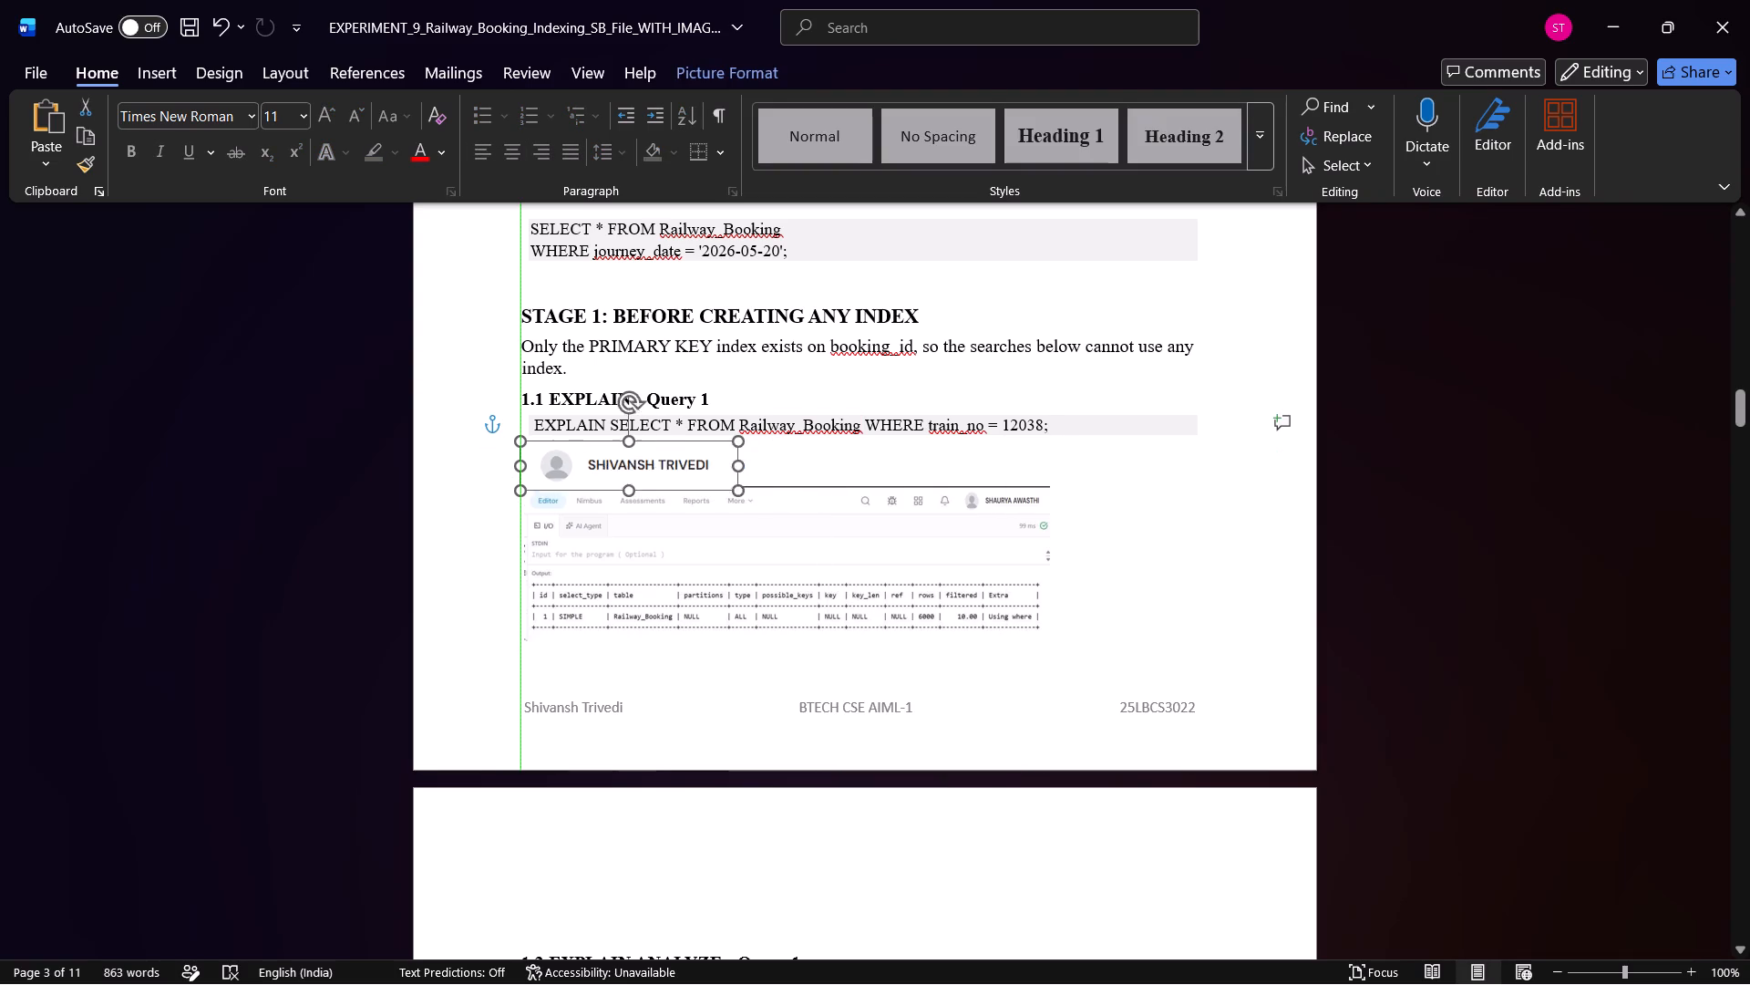
{"action": "left_click_drag", "start_coordinate": [699, 466], "coordinate": [664, 457]}
{"action": "left_click", "coordinate": [672, 459]}
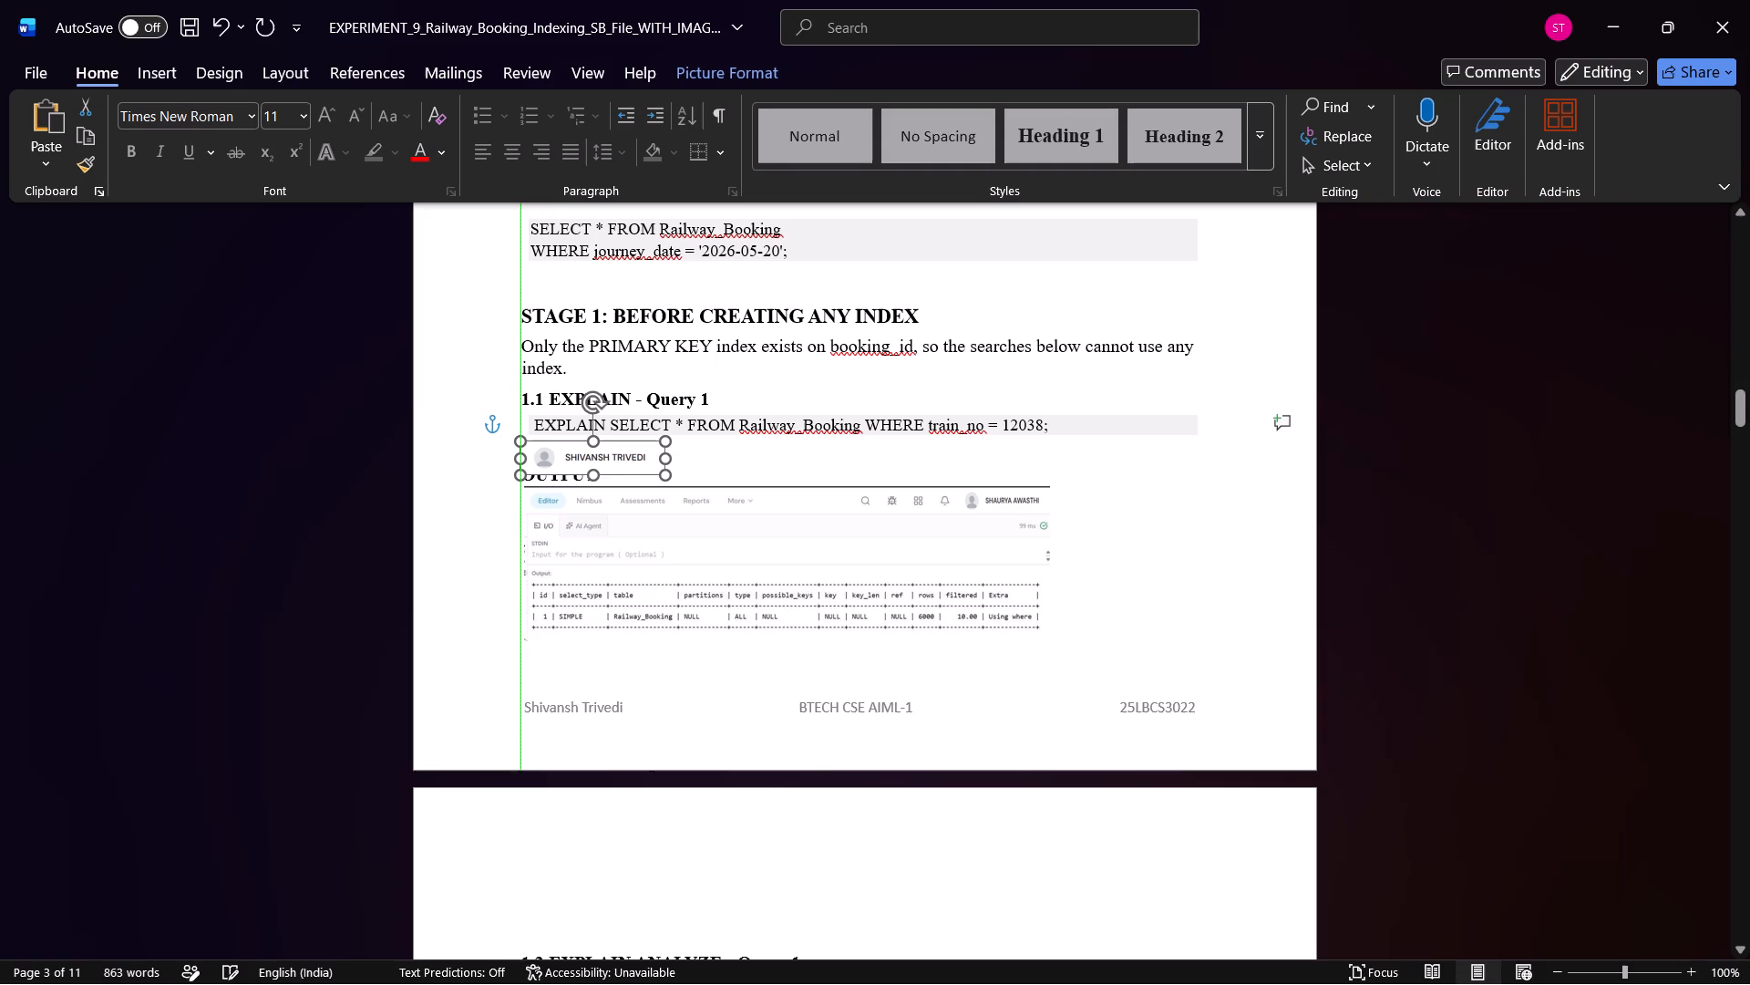
{"action": "left_click_drag", "start_coordinate": [624, 453], "coordinate": [1096, 505]}
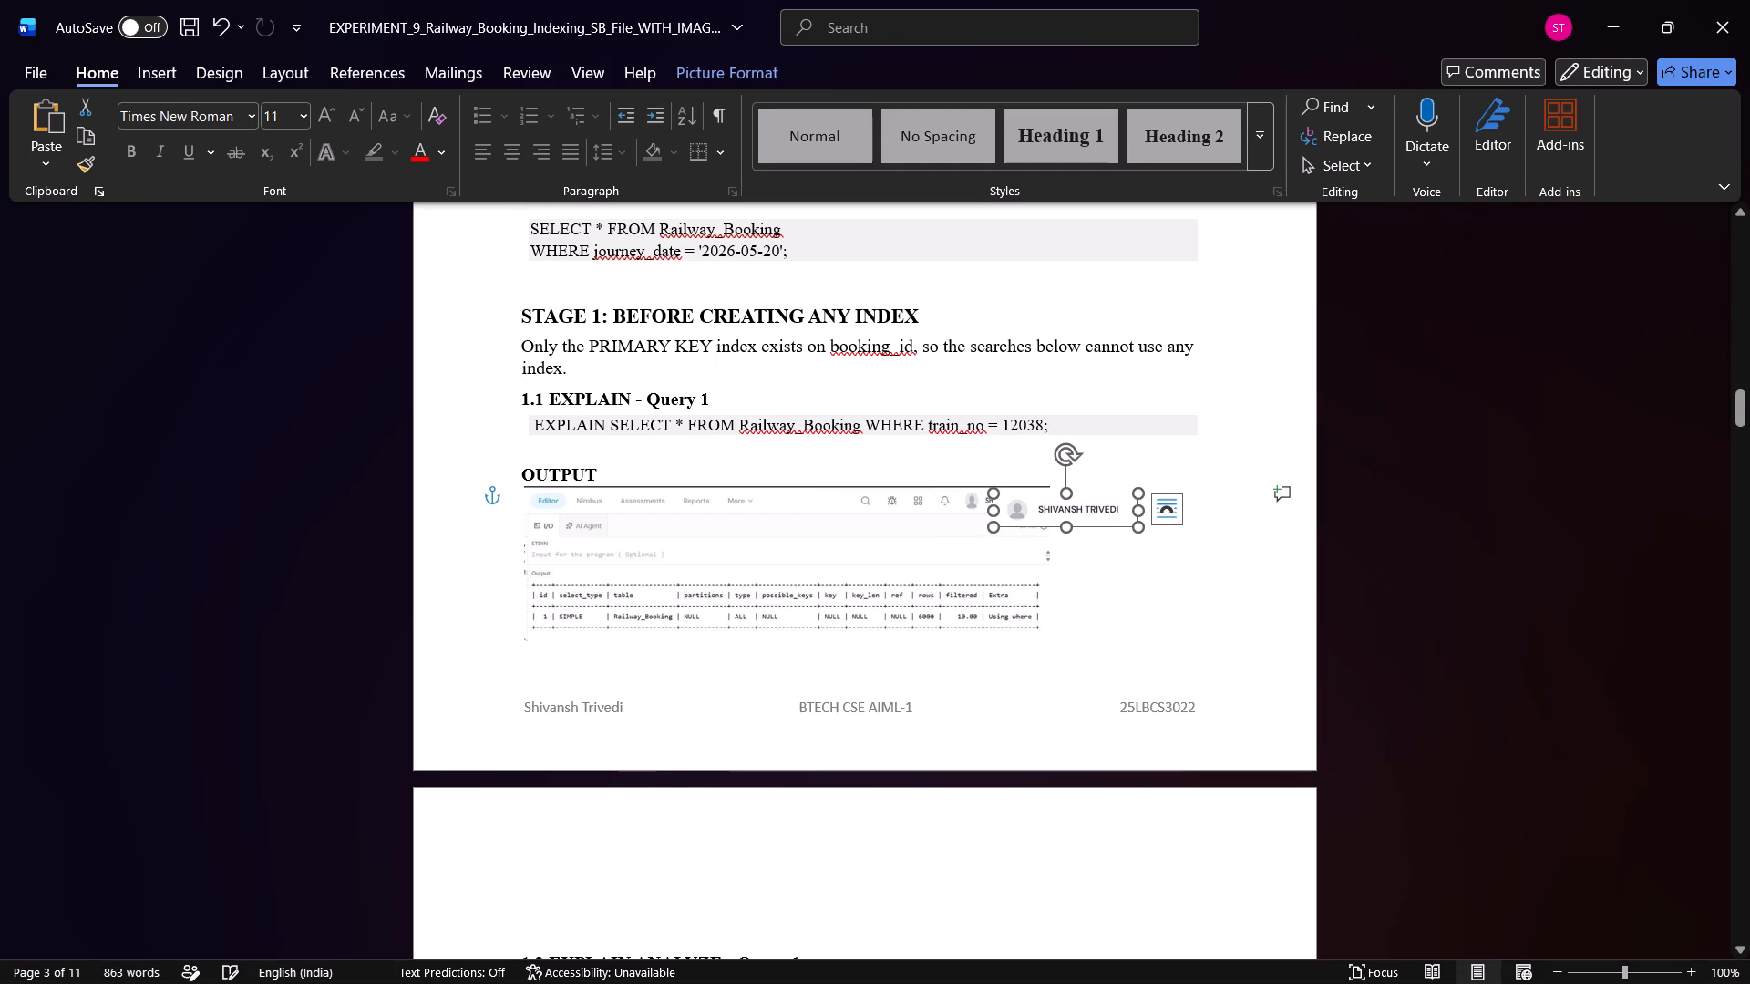
{"action": "left_click_drag", "start_coordinate": [1084, 507], "coordinate": [1045, 531]}
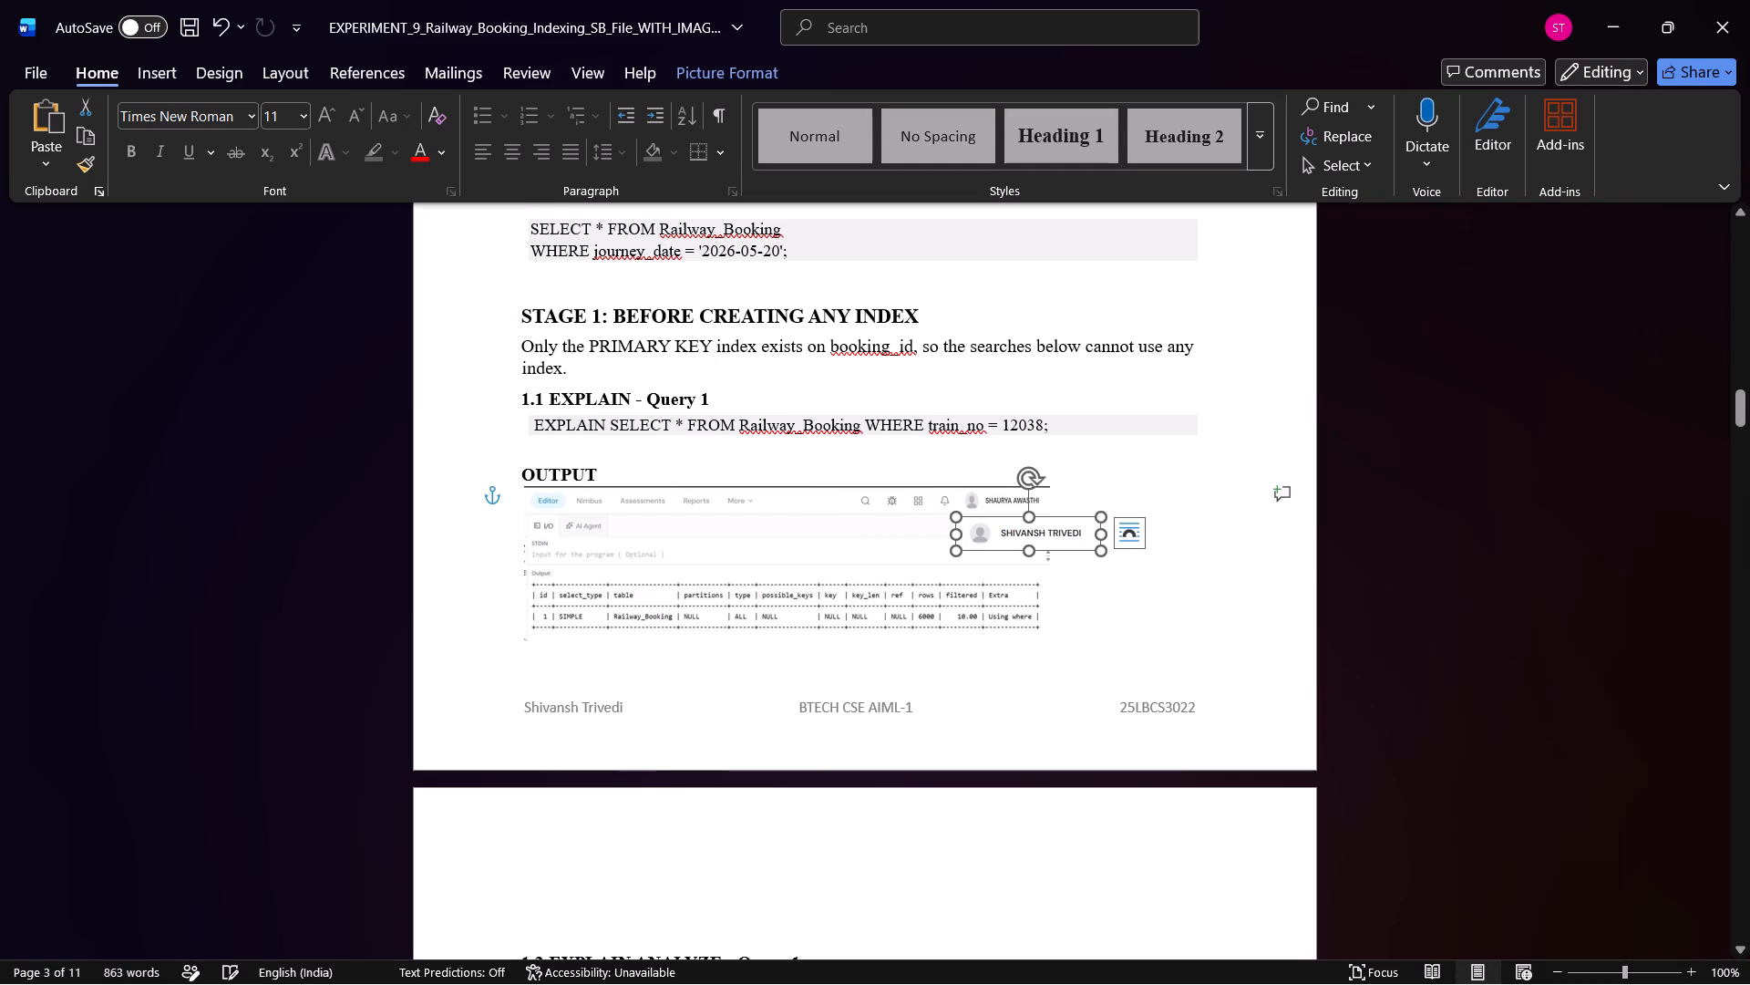
{"action": "left_click_drag", "start_coordinate": [1105, 531], "coordinate": [1048, 530]}
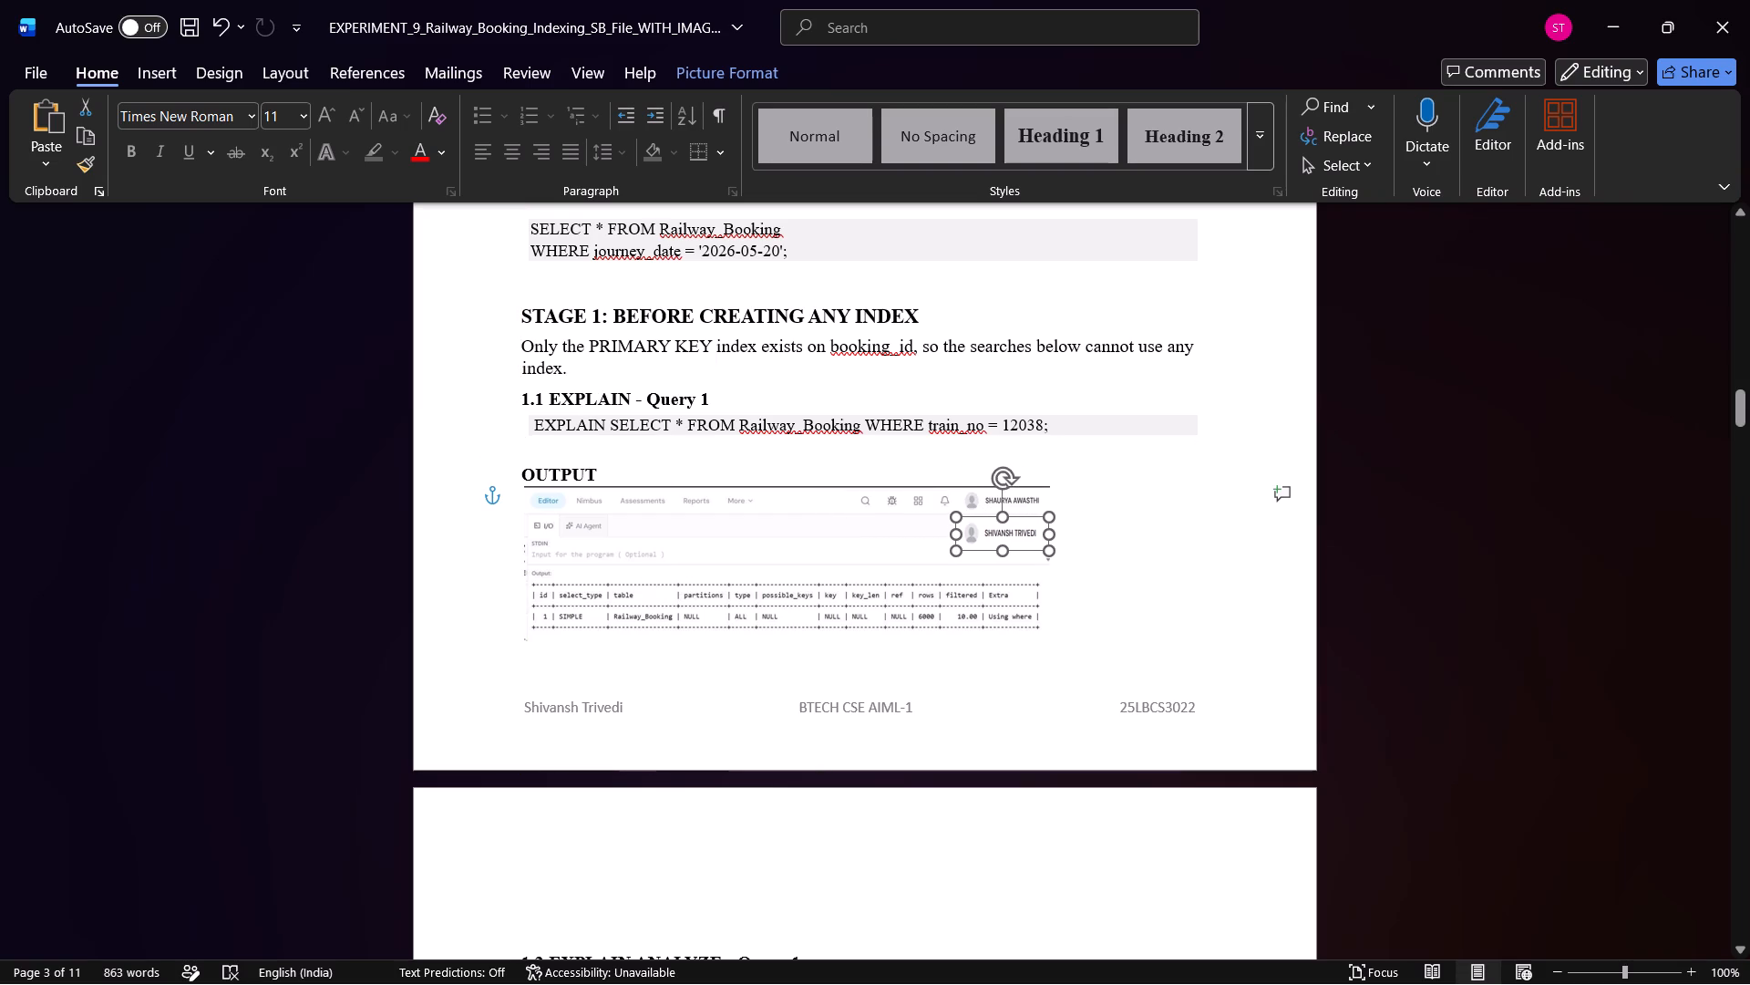
{"action": "left_click_drag", "start_coordinate": [1048, 530], "coordinate": [1047, 530]}
{"action": "left_click_drag", "start_coordinate": [1003, 554], "coordinate": [1003, 548]}
{"action": "left_click_drag", "start_coordinate": [1003, 548], "coordinate": [1003, 542]}
Position the resized image over the old account name in the 1.1 EXPLAIN output and trim its height to fit.
{"action": "left_click", "coordinate": [1006, 523]}
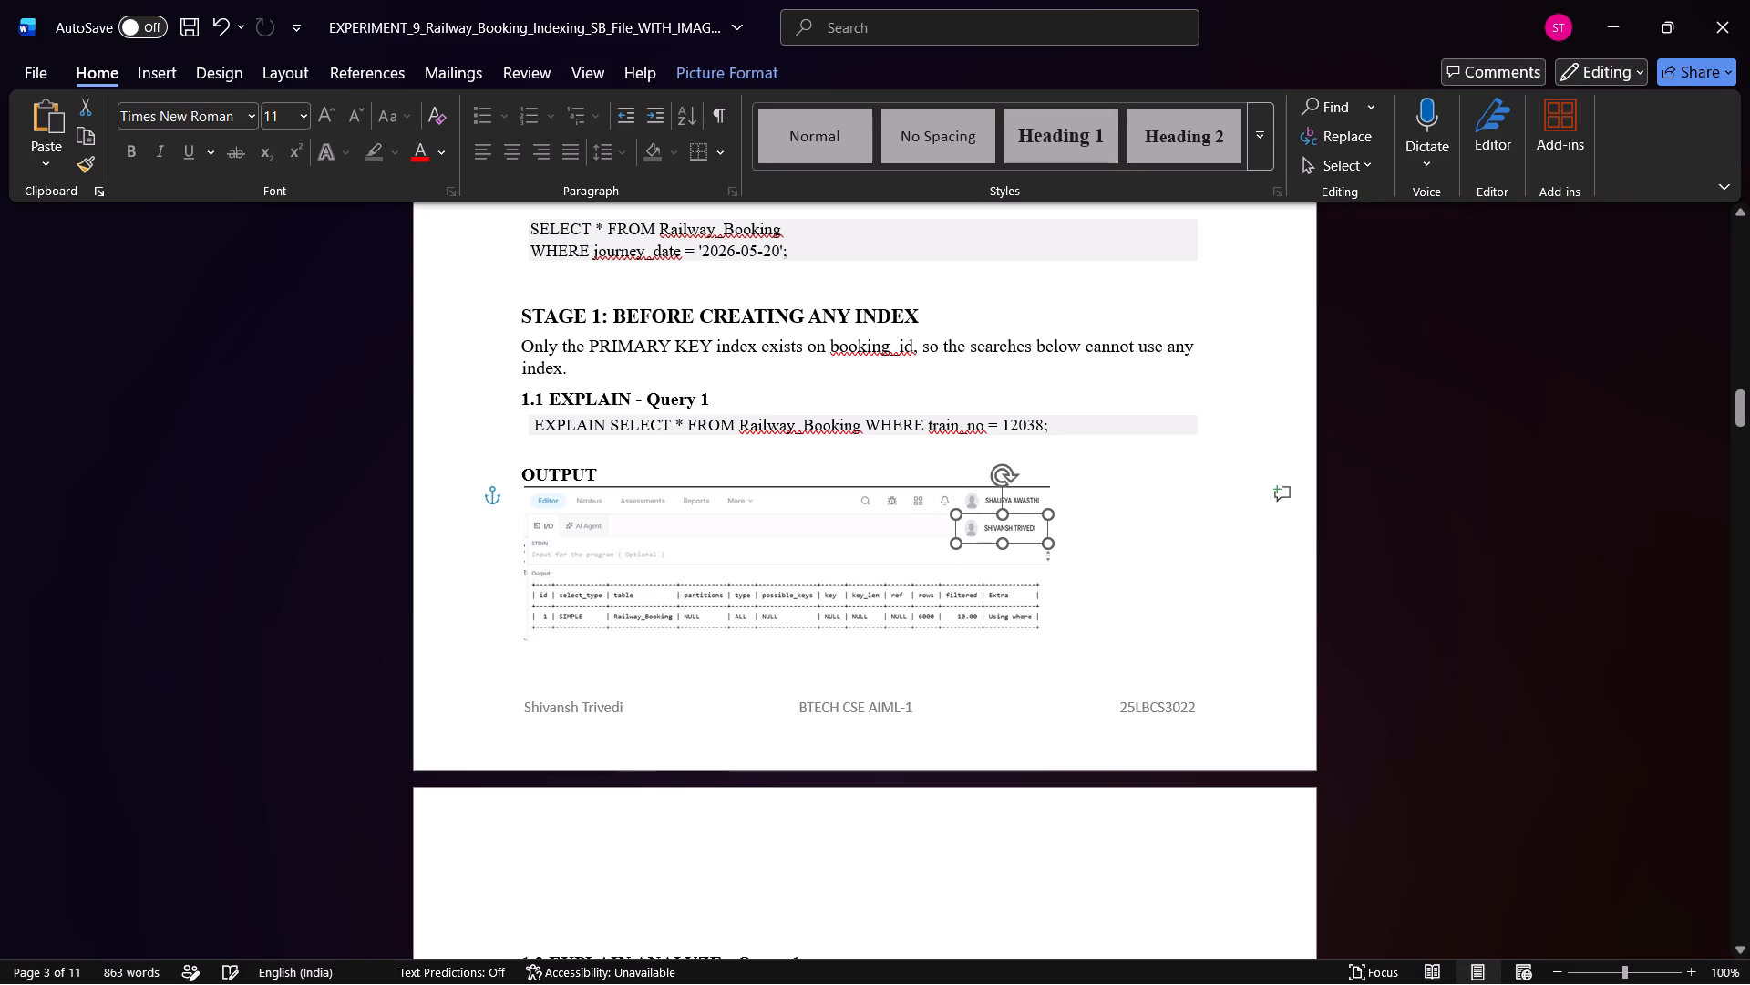
{"action": "left_click_drag", "start_coordinate": [1020, 524], "coordinate": [1019, 503]}
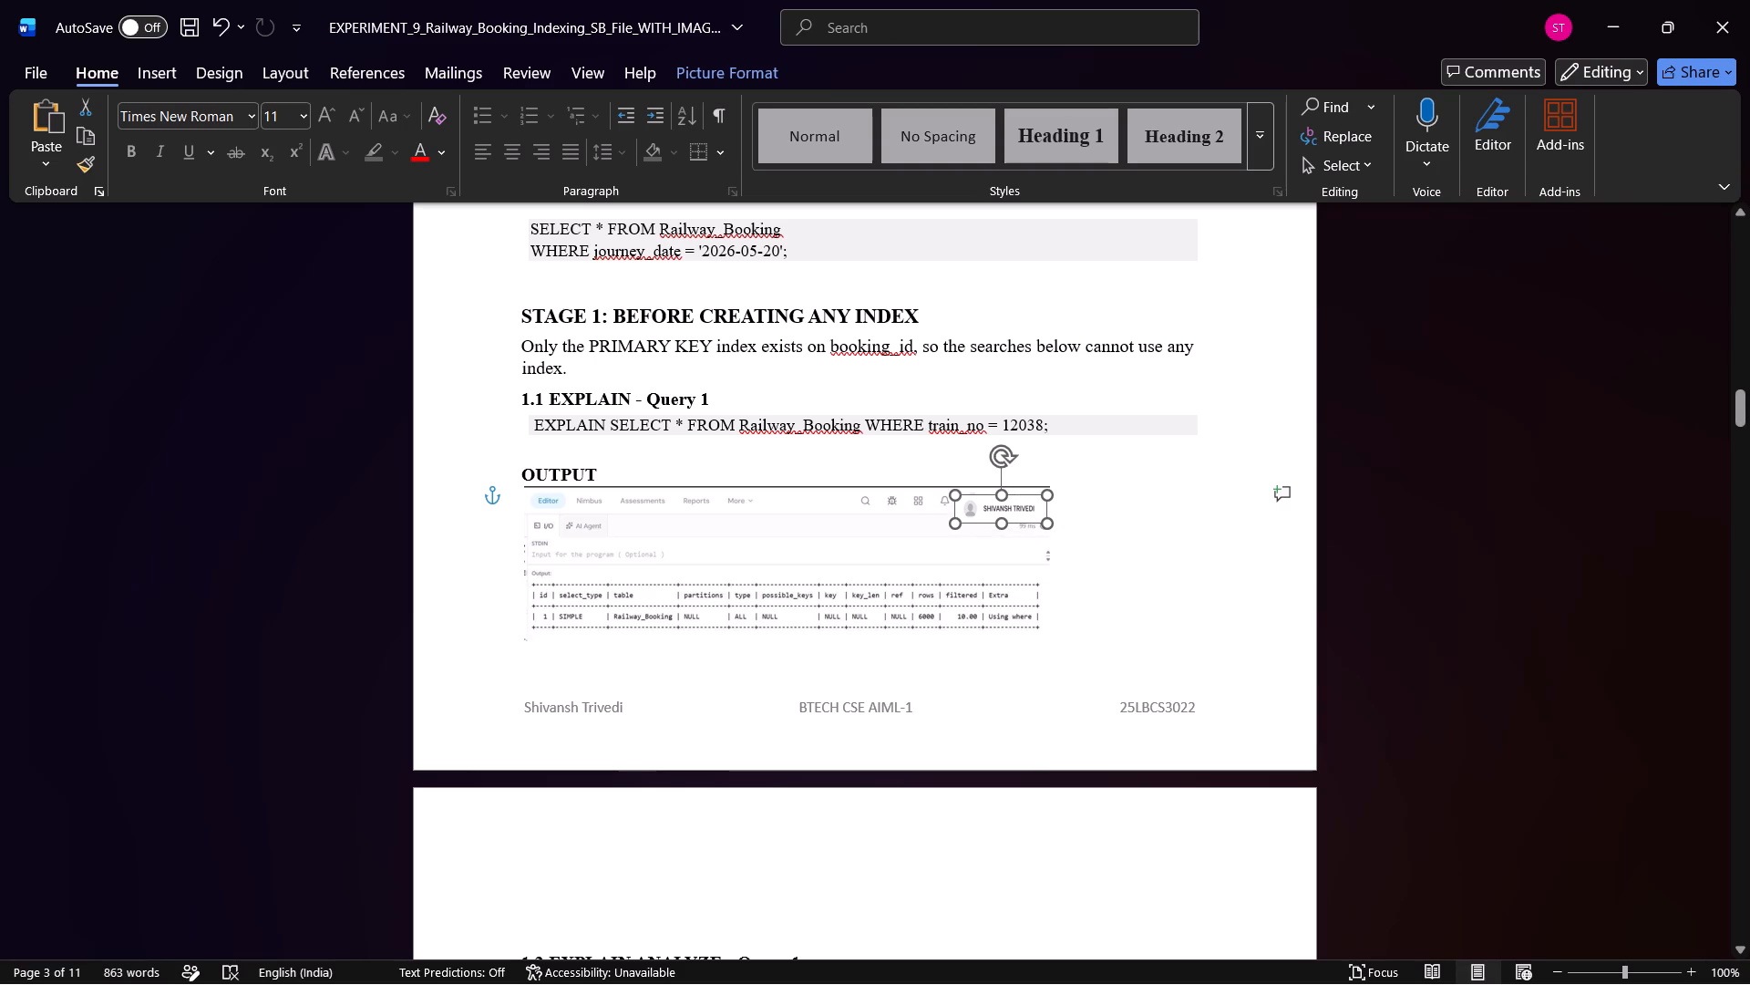
{"action": "left_click_drag", "start_coordinate": [1019, 503], "coordinate": [1019, 498]}
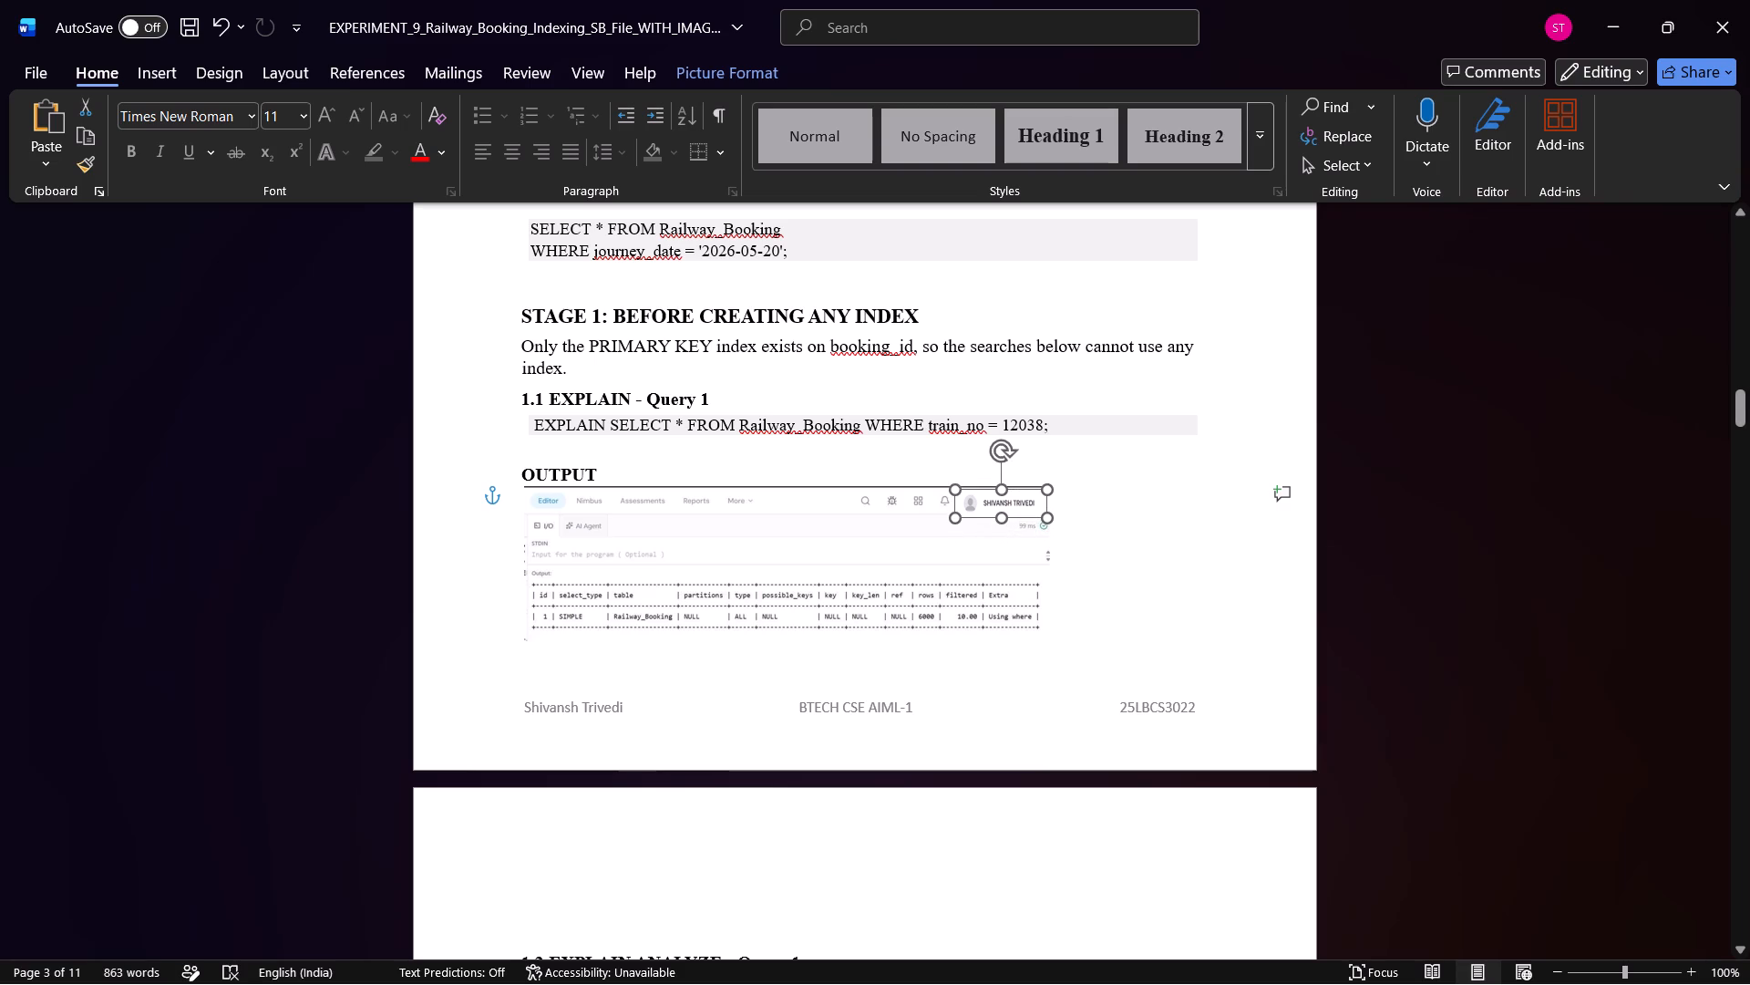
{"action": "left_click_drag", "start_coordinate": [1019, 498], "coordinate": [1019, 497]}
{"action": "left_click", "coordinate": [1147, 571]}
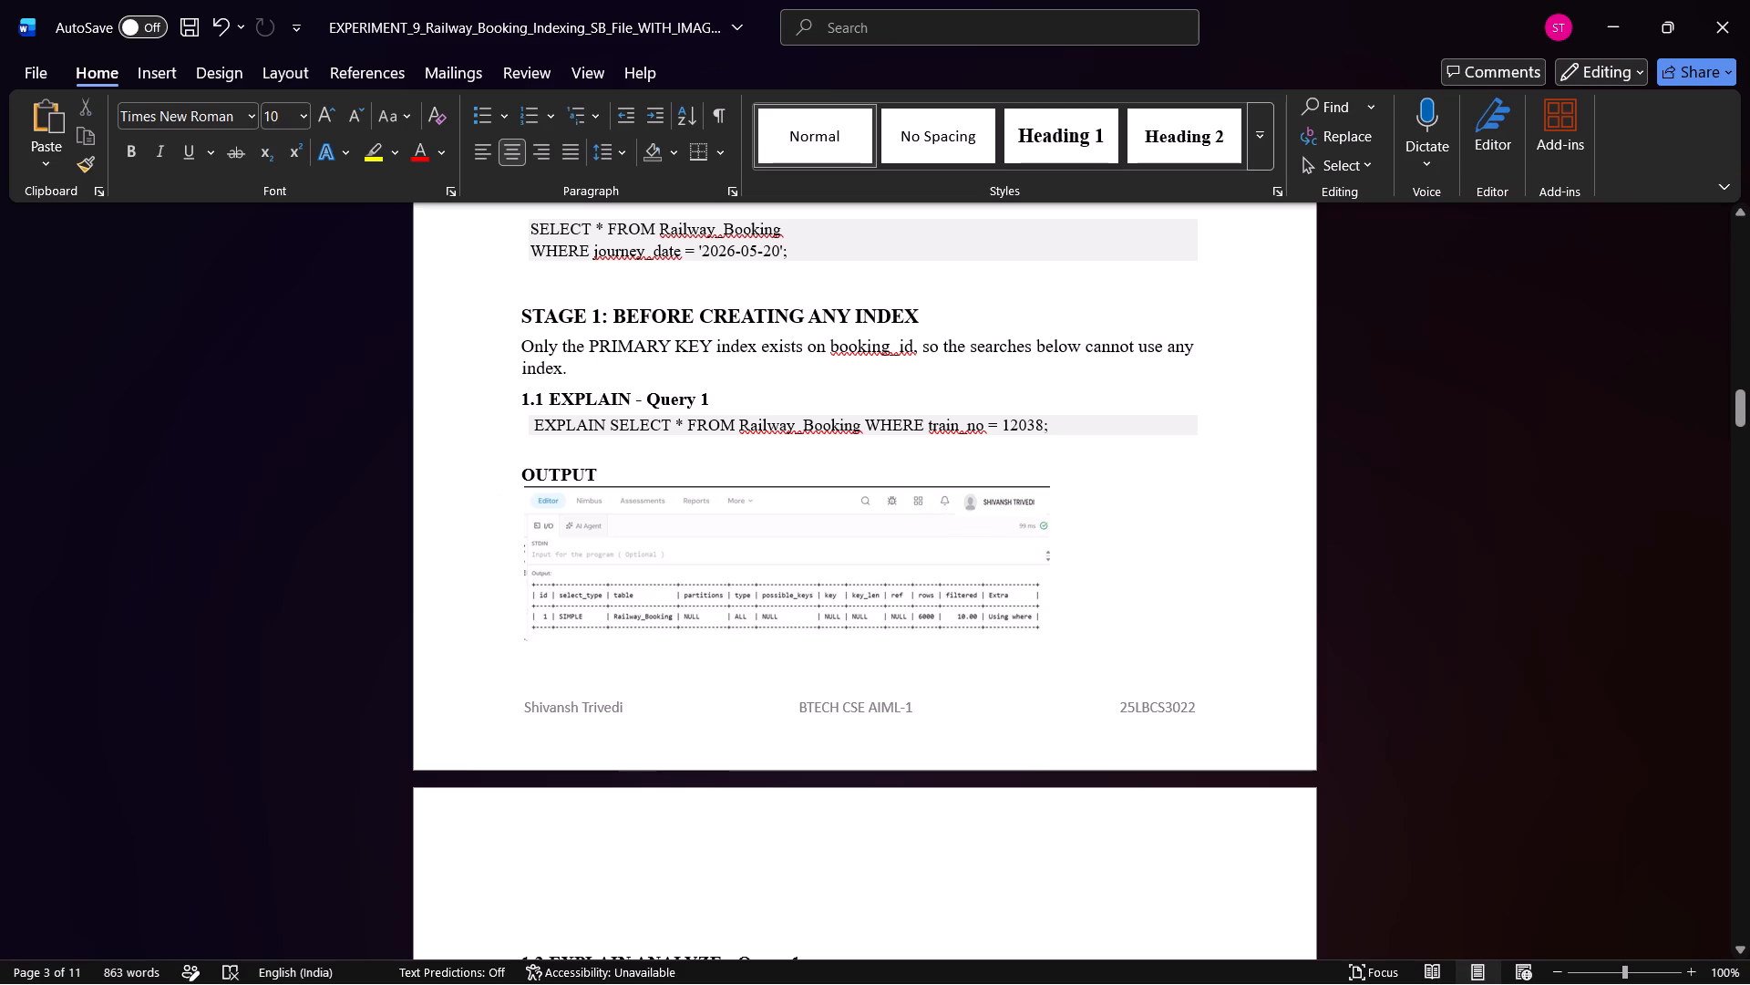
{"action": "left_click", "coordinate": [1008, 501]}
{"action": "left_click", "coordinate": [1002, 513]}
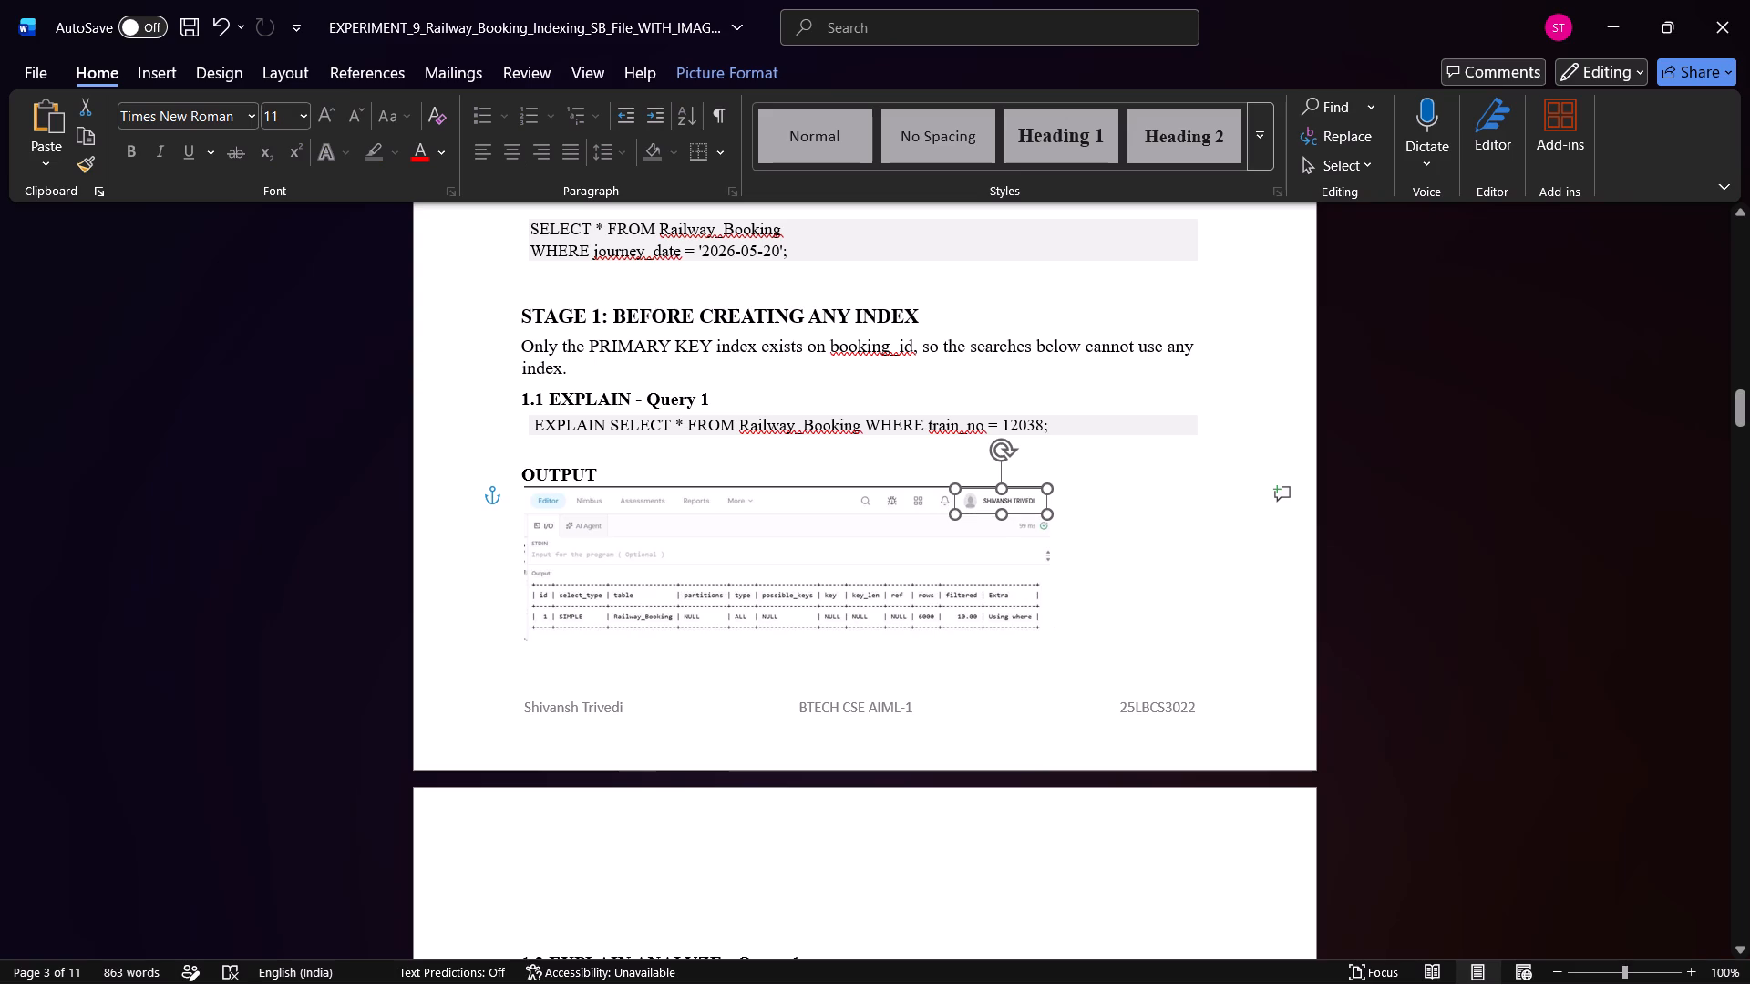
{"action": "left_click", "coordinate": [1189, 596]}
Paste the account-name image near the 1.2 EXPLAIN ANALYZE - Query 1 output and set its wrapping to In Front of Text.
{"action": "scroll", "coordinate": [1121, 592], "scroll_direction": "down", "scroll_amount": 7}
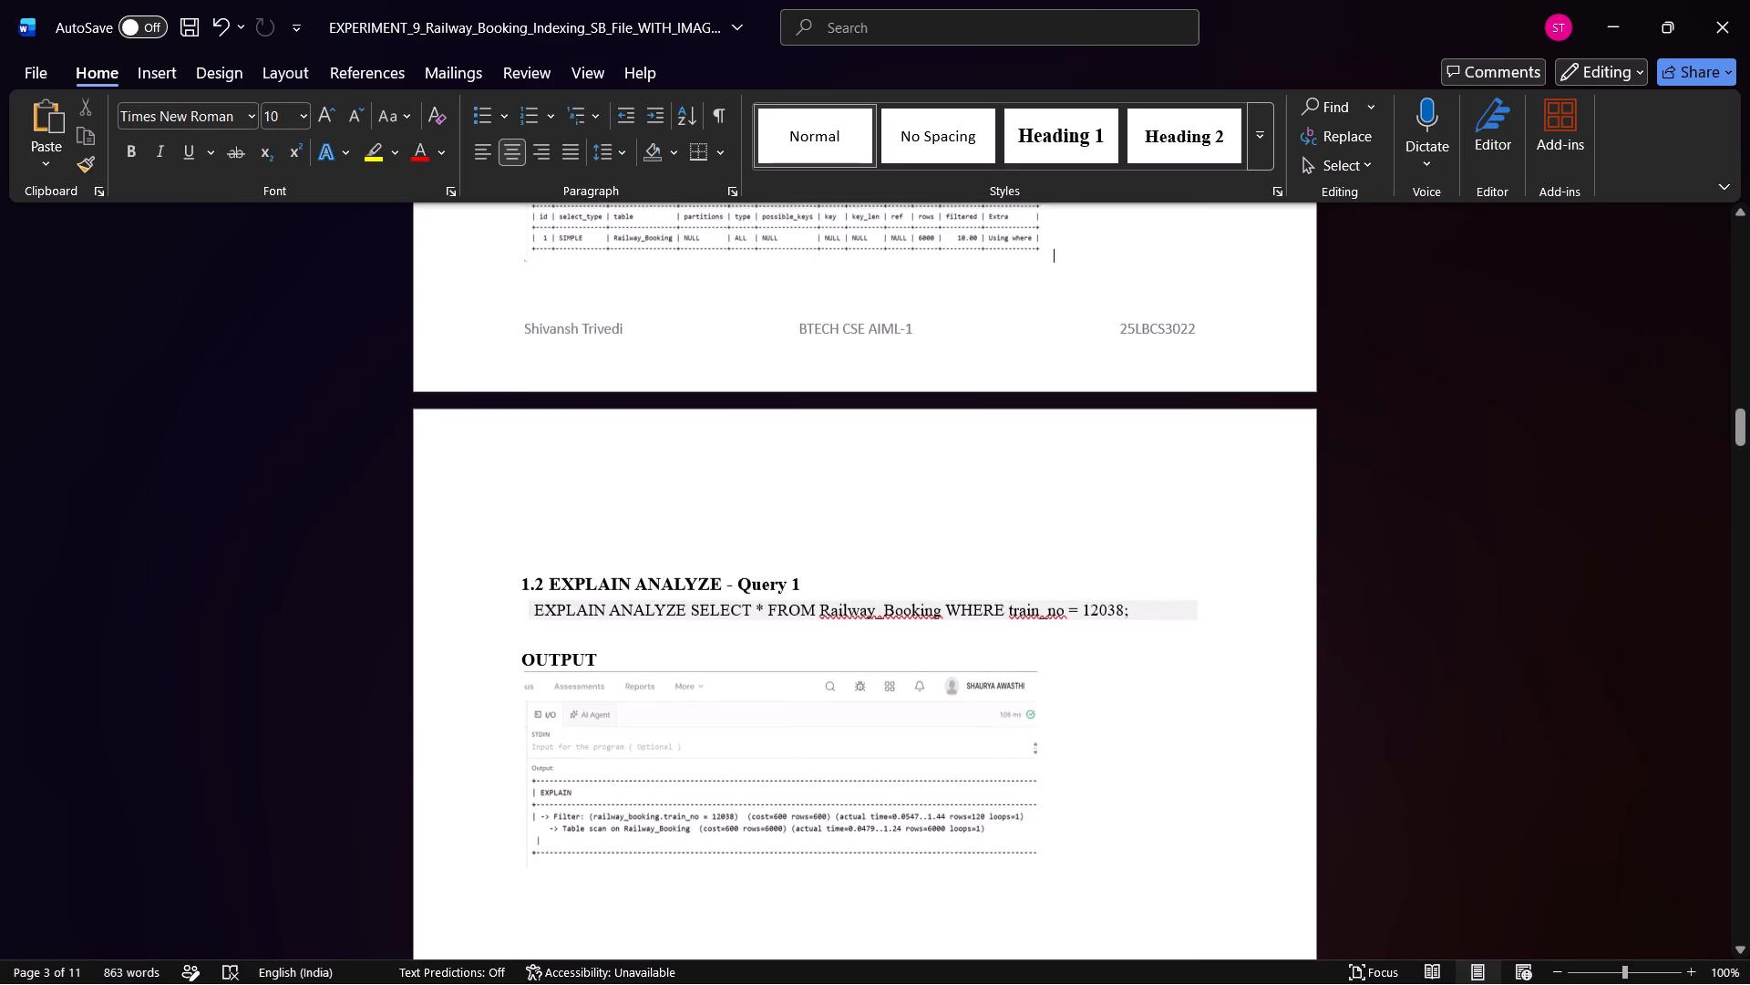
{"action": "scroll", "coordinate": [1118, 587], "scroll_direction": "down", "scroll_amount": 1}
{"action": "left_click", "coordinate": [1038, 480]}
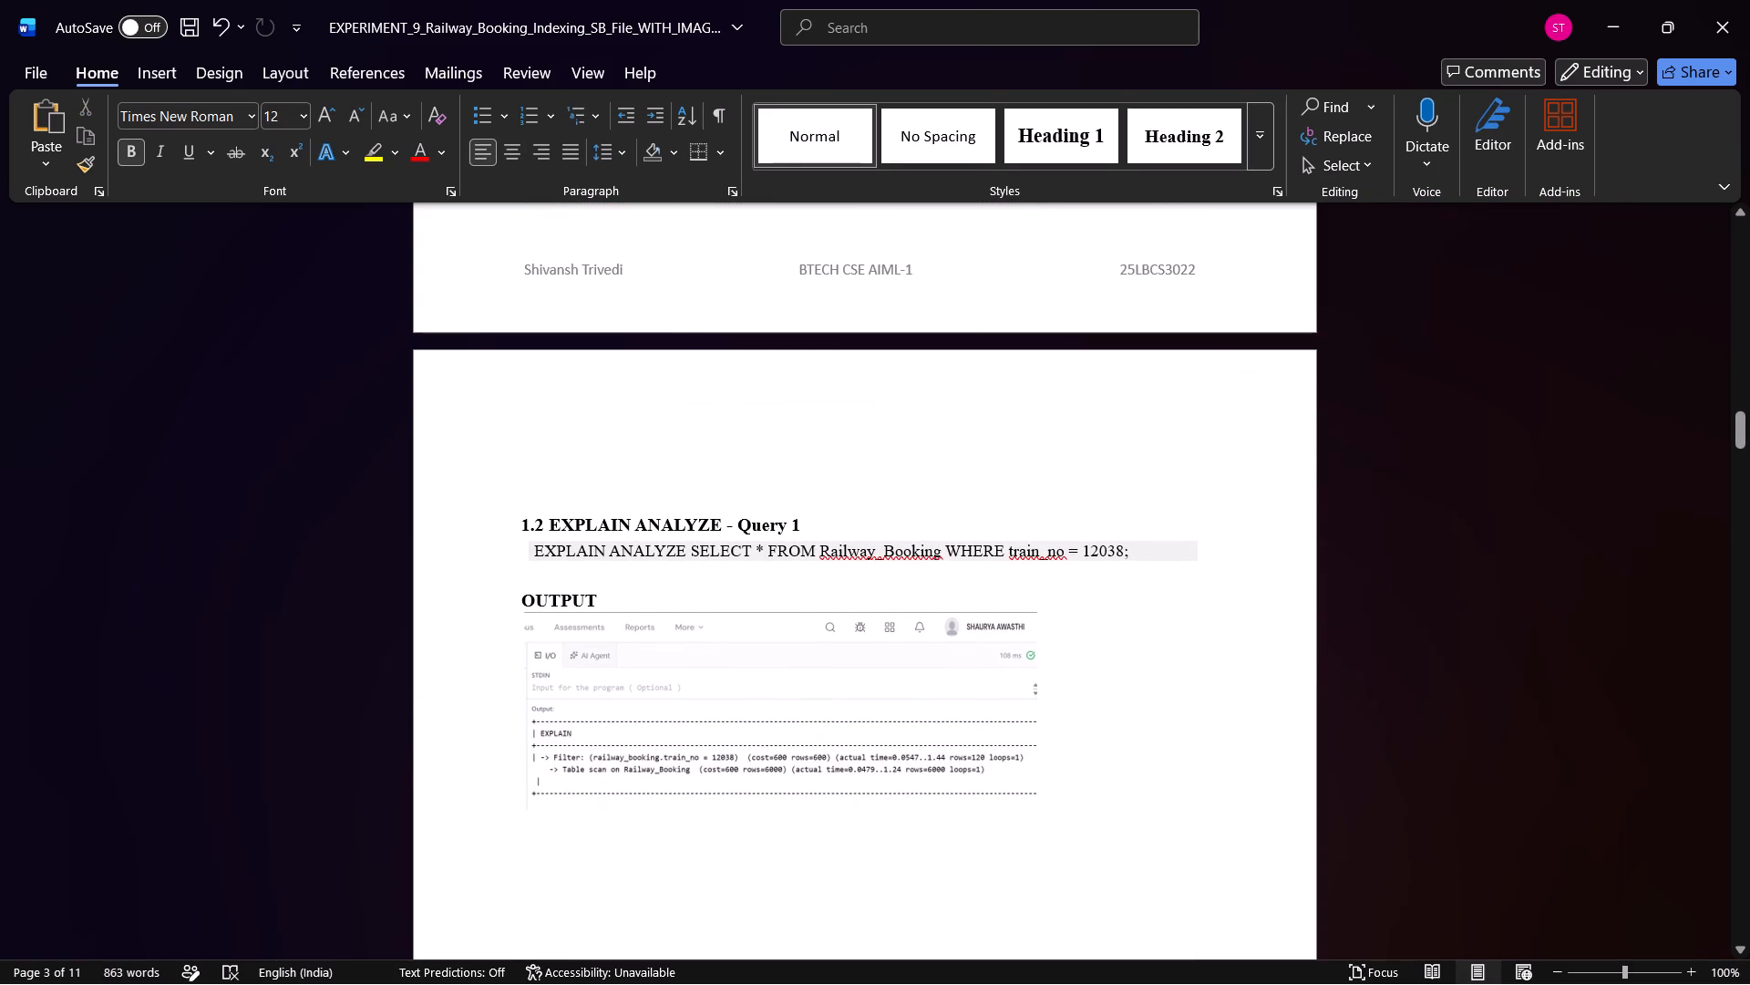
{"action": "key", "text": "ctrl+v"}
{"action": "scroll", "coordinate": [898, 633], "scroll_direction": "down", "scroll_amount": 6}
{"action": "scroll", "coordinate": [898, 633], "scroll_direction": "up", "scroll_amount": 1}
{"action": "scroll", "coordinate": [898, 633], "scroll_direction": "down", "scroll_amount": 5}
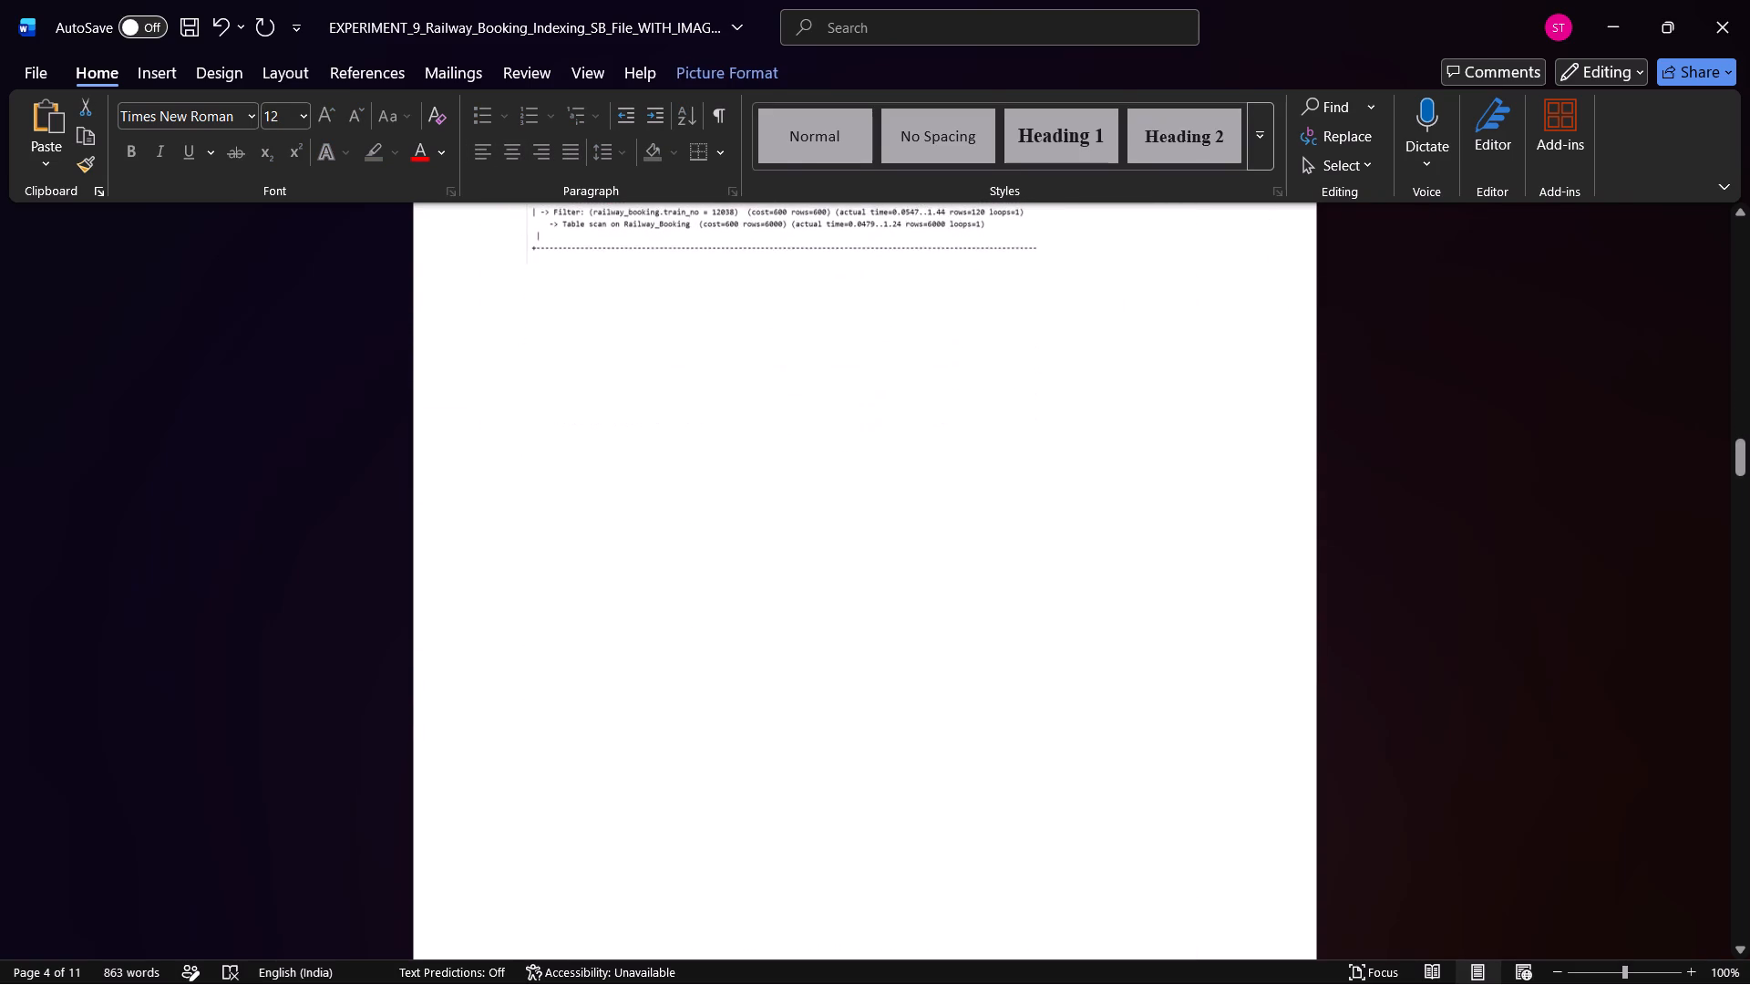
{"action": "scroll", "coordinate": [871, 467], "scroll_direction": "up", "scroll_amount": 8}
{"action": "left_click", "coordinate": [803, 360]}
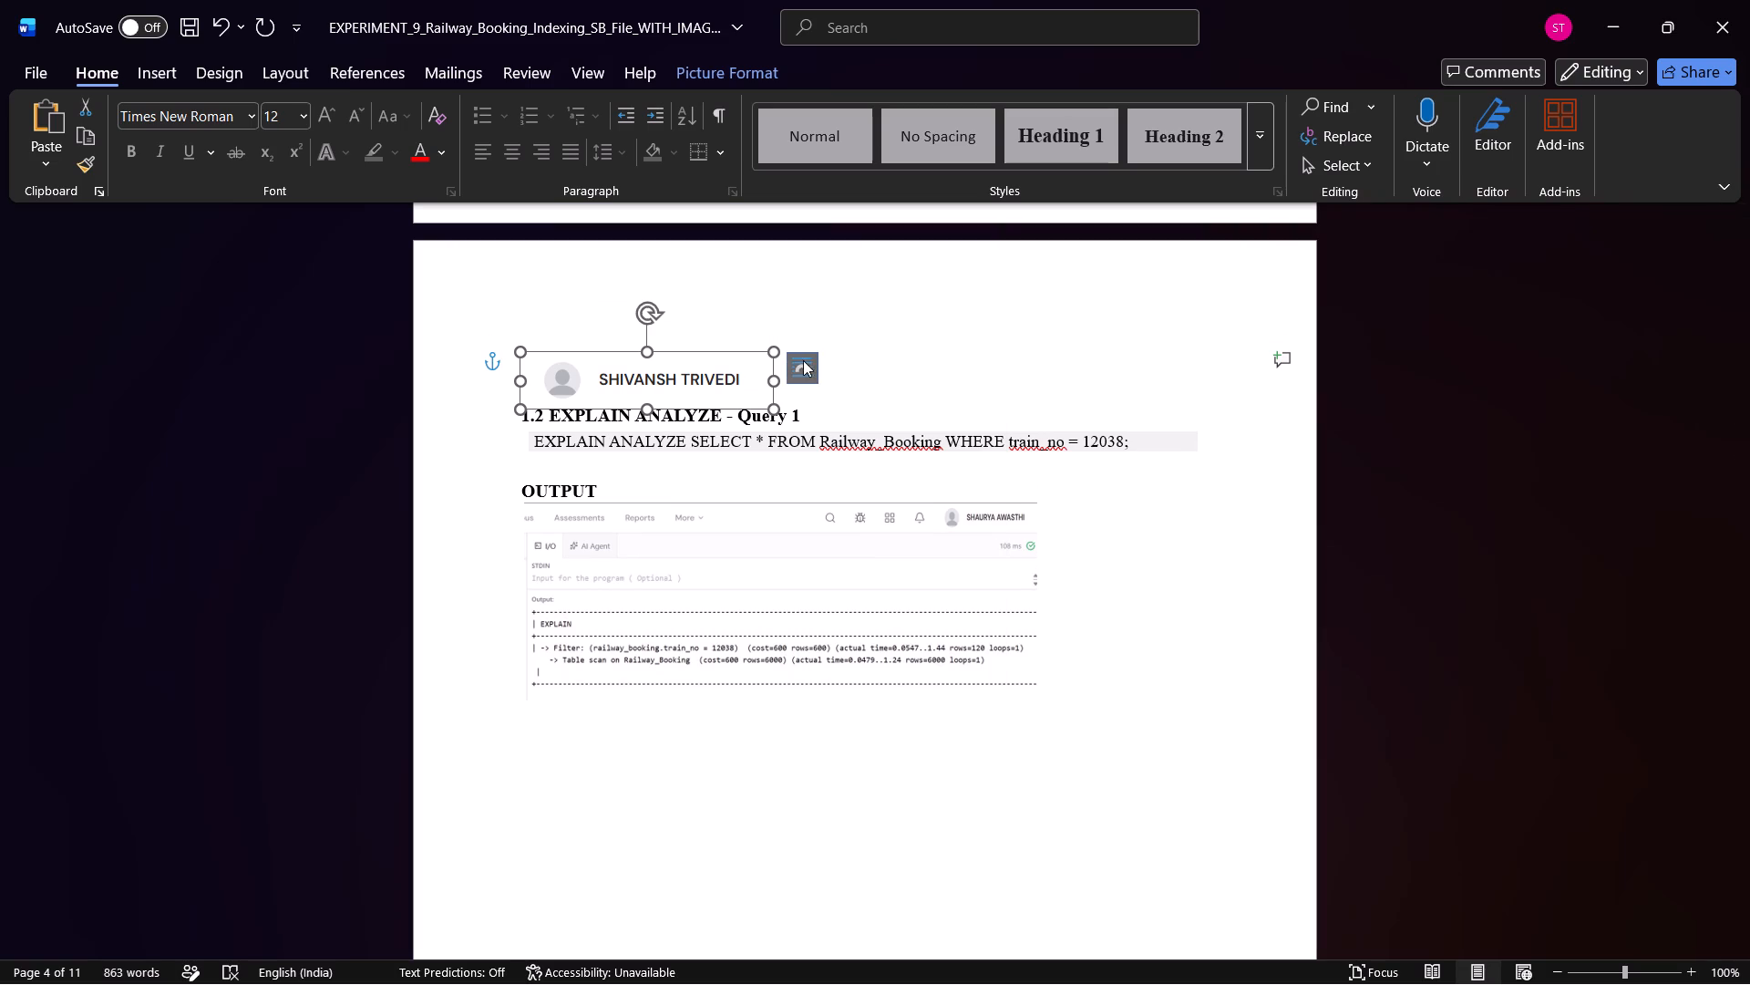
{"action": "left_click", "coordinate": [968, 573]}
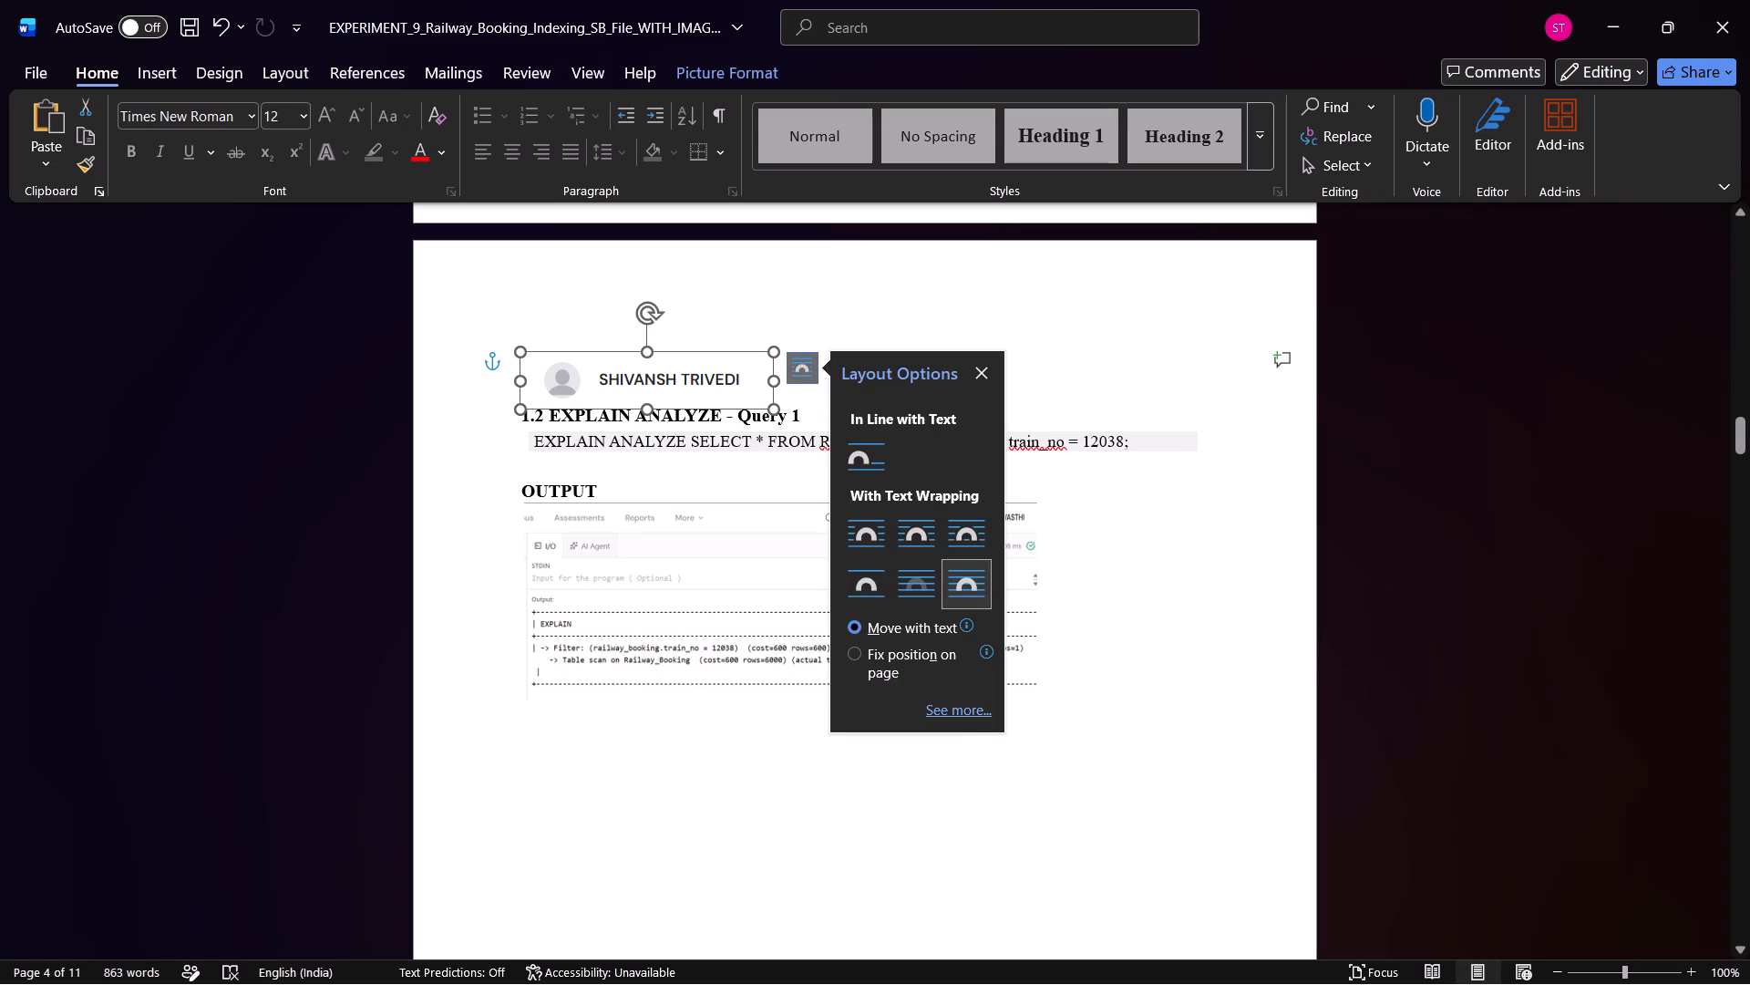
Shrink the pasted name image and fit it over the old account name in the 1.2 EXPLAIN ANALYZE output screenshot.
{"action": "left_click_drag", "start_coordinate": [775, 411], "coordinate": [759, 402]}
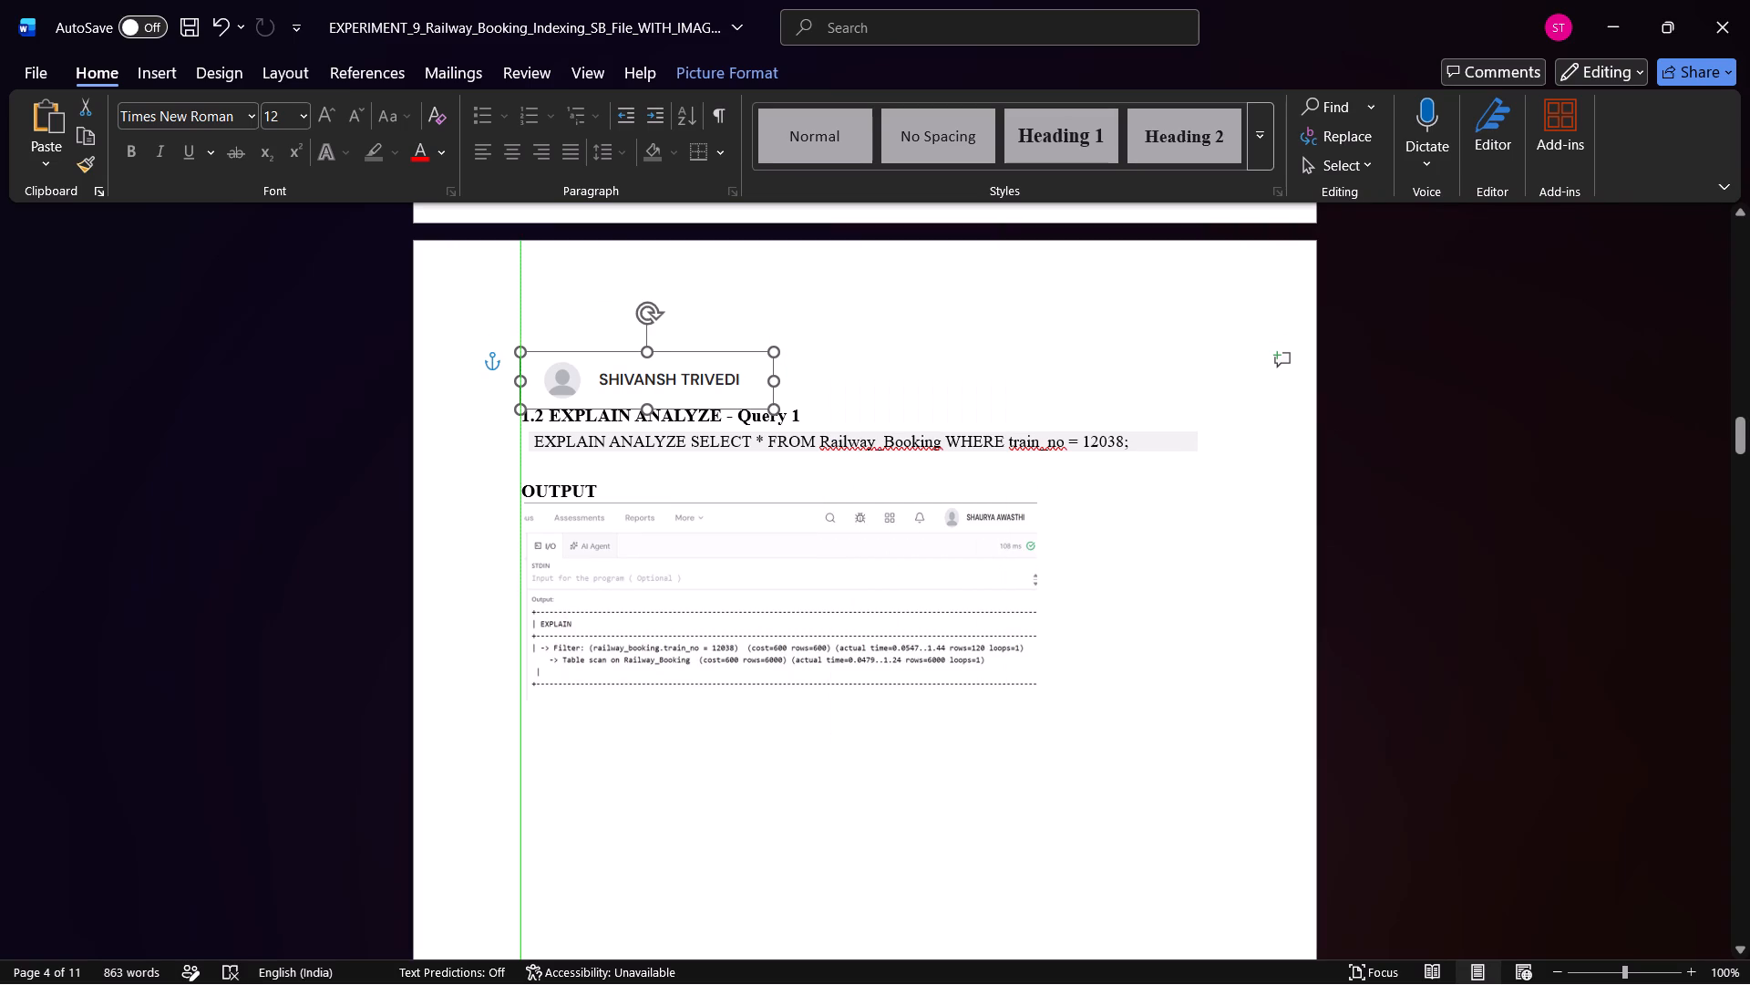
{"action": "left_click_drag", "start_coordinate": [759, 402], "coordinate": [697, 372]}
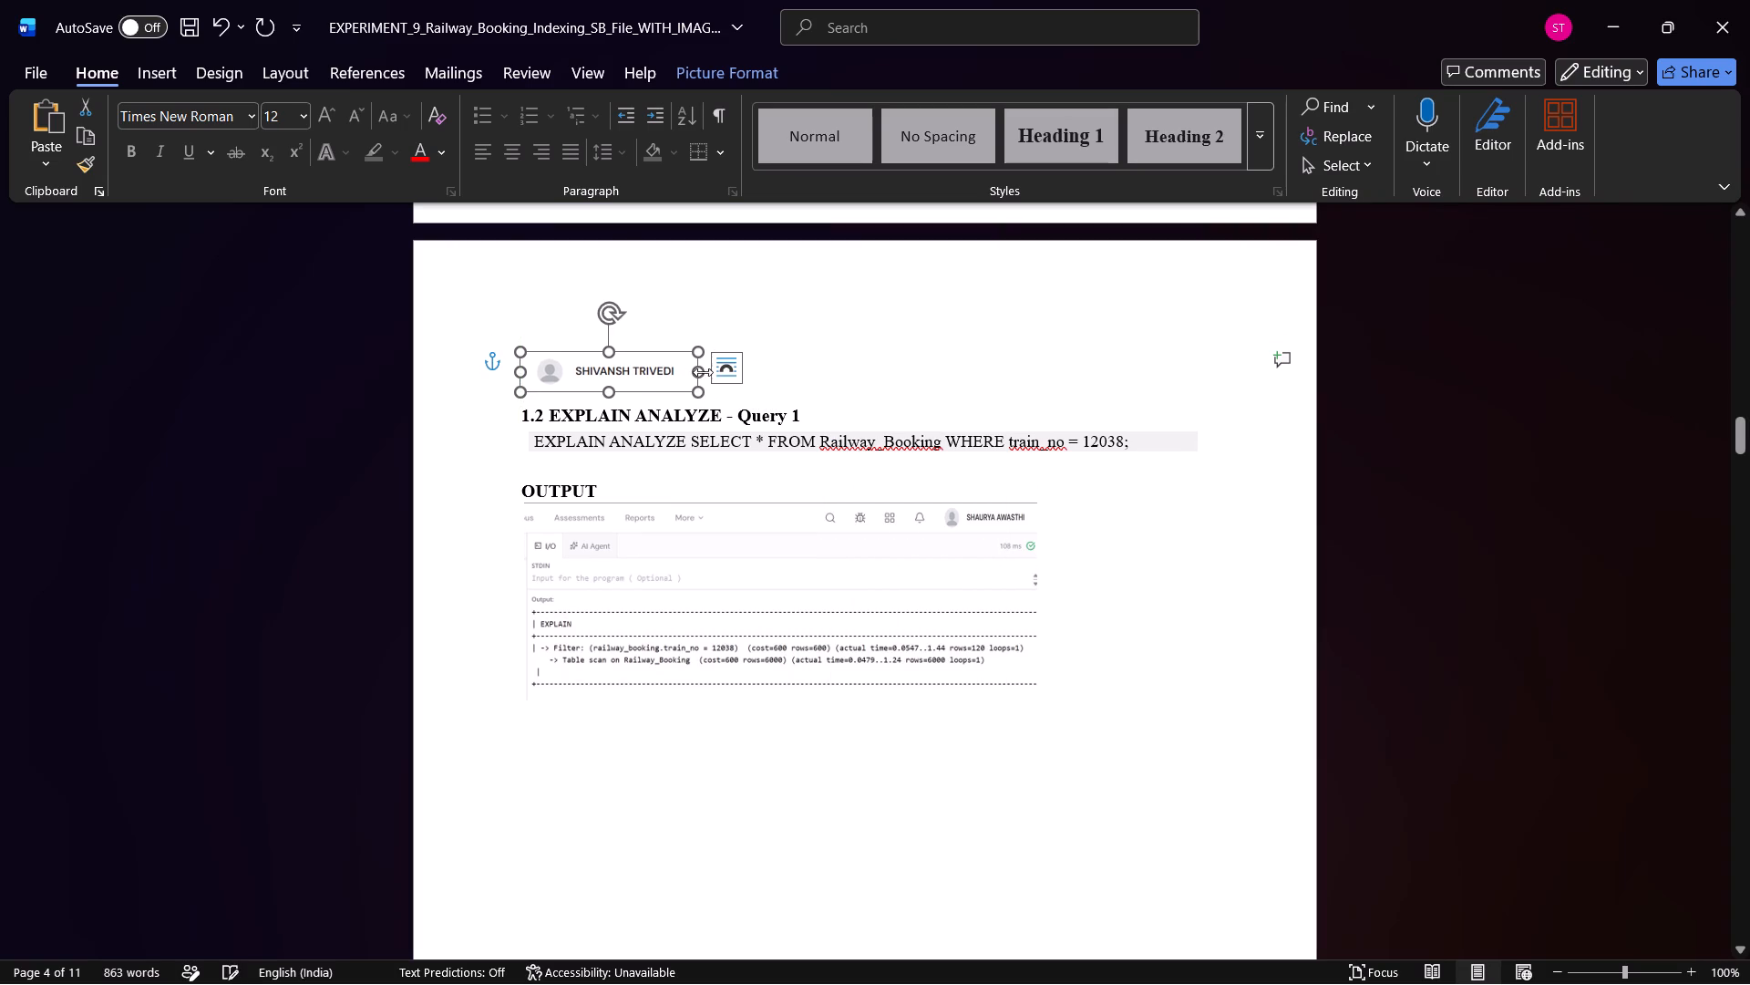
{"action": "left_click_drag", "start_coordinate": [706, 372], "coordinate": [696, 374]}
{"action": "left_click", "coordinate": [654, 372]}
{"action": "left_click_drag", "start_coordinate": [700, 374], "coordinate": [664, 374]}
{"action": "left_click_drag", "start_coordinate": [590, 369], "coordinate": [993, 522]}
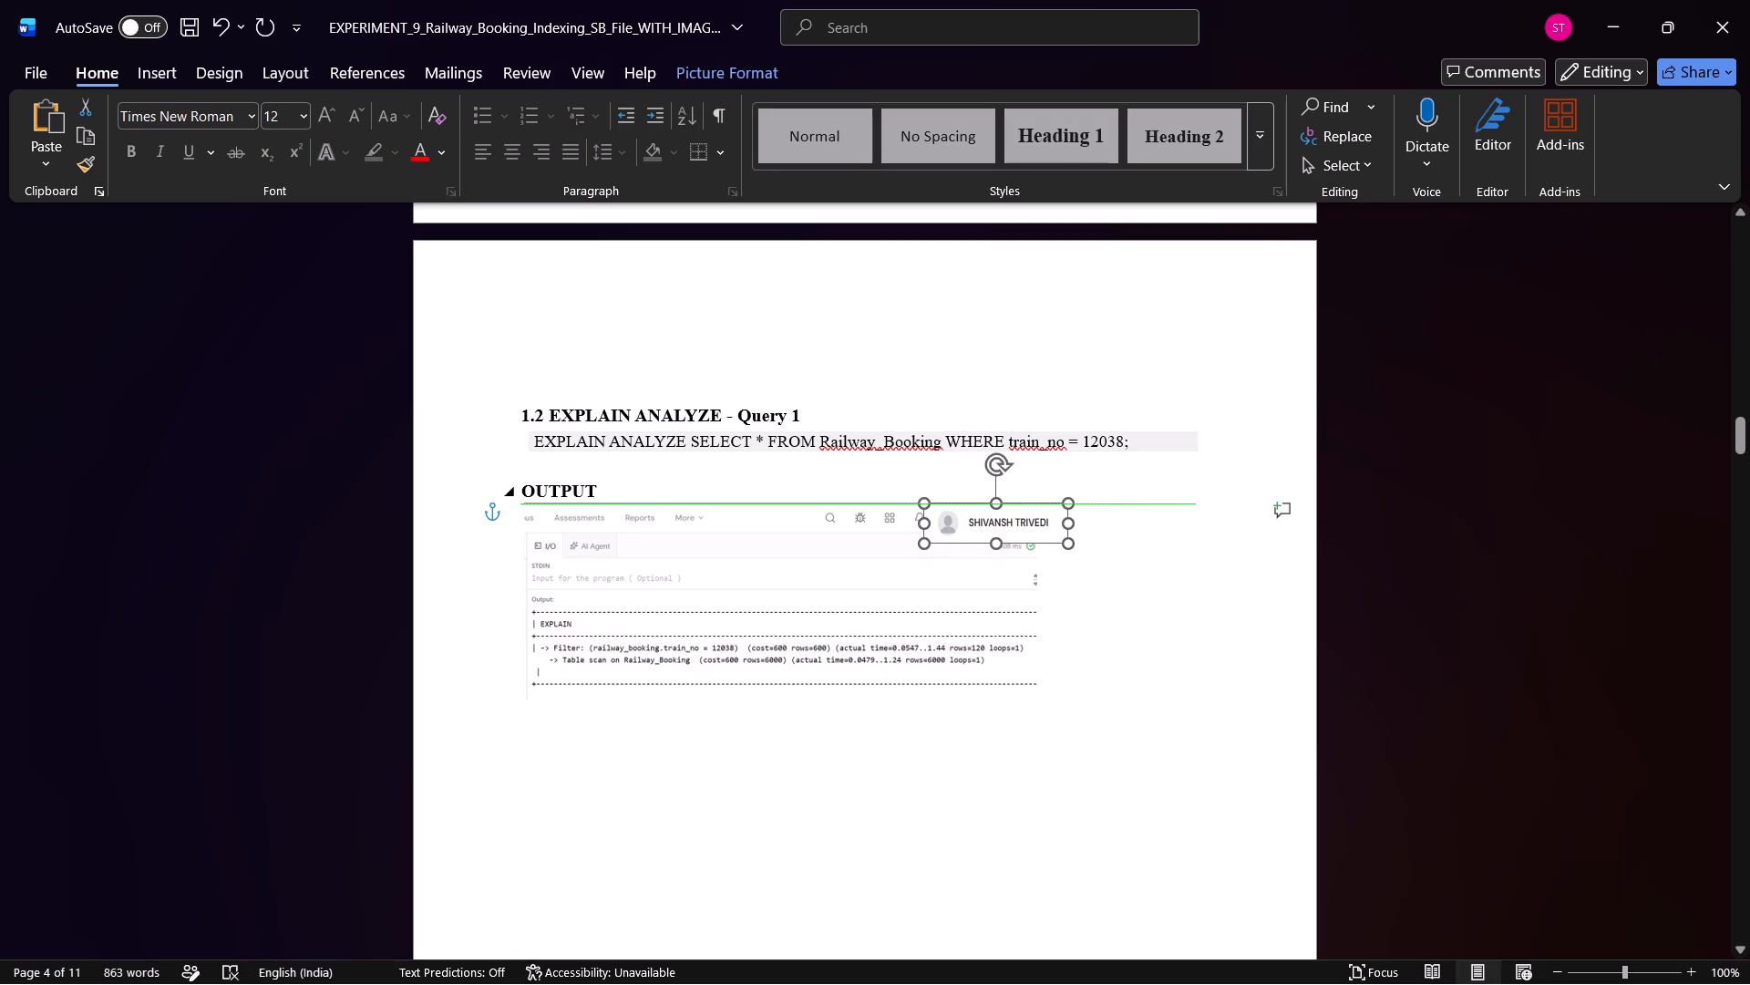
{"action": "left_click_drag", "start_coordinate": [993, 522], "coordinate": [992, 520]}
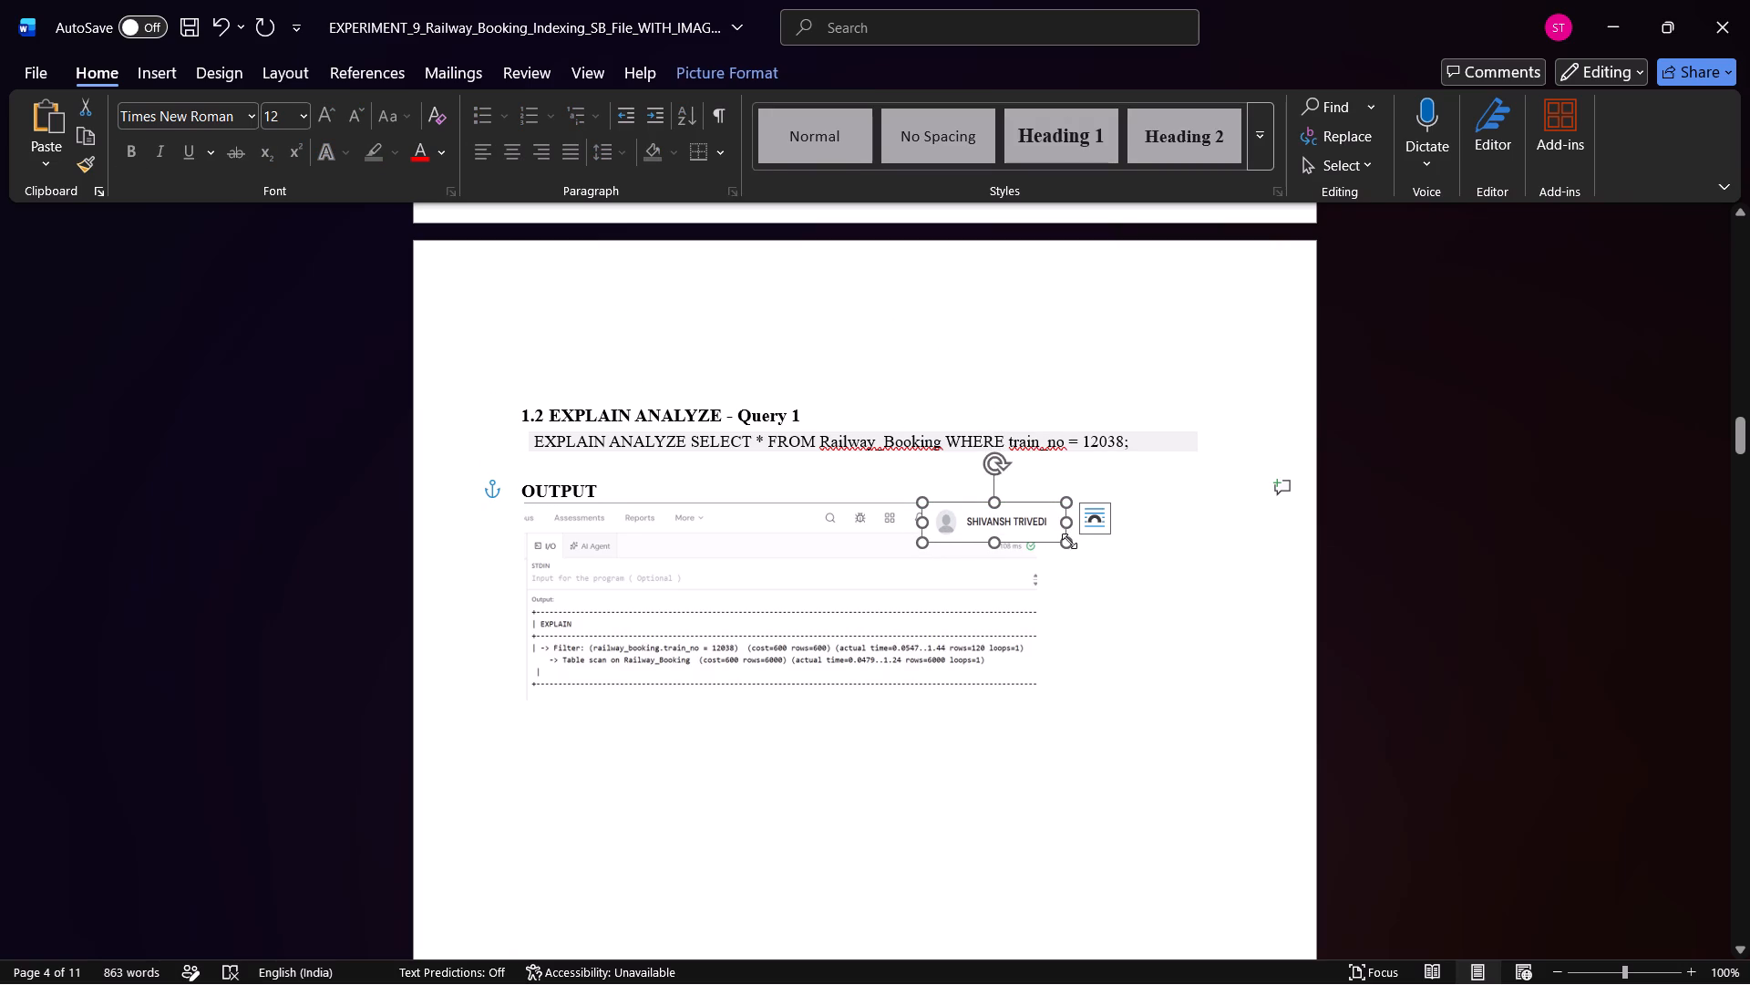
{"action": "left_click_drag", "start_coordinate": [1069, 541], "coordinate": [1036, 527]}
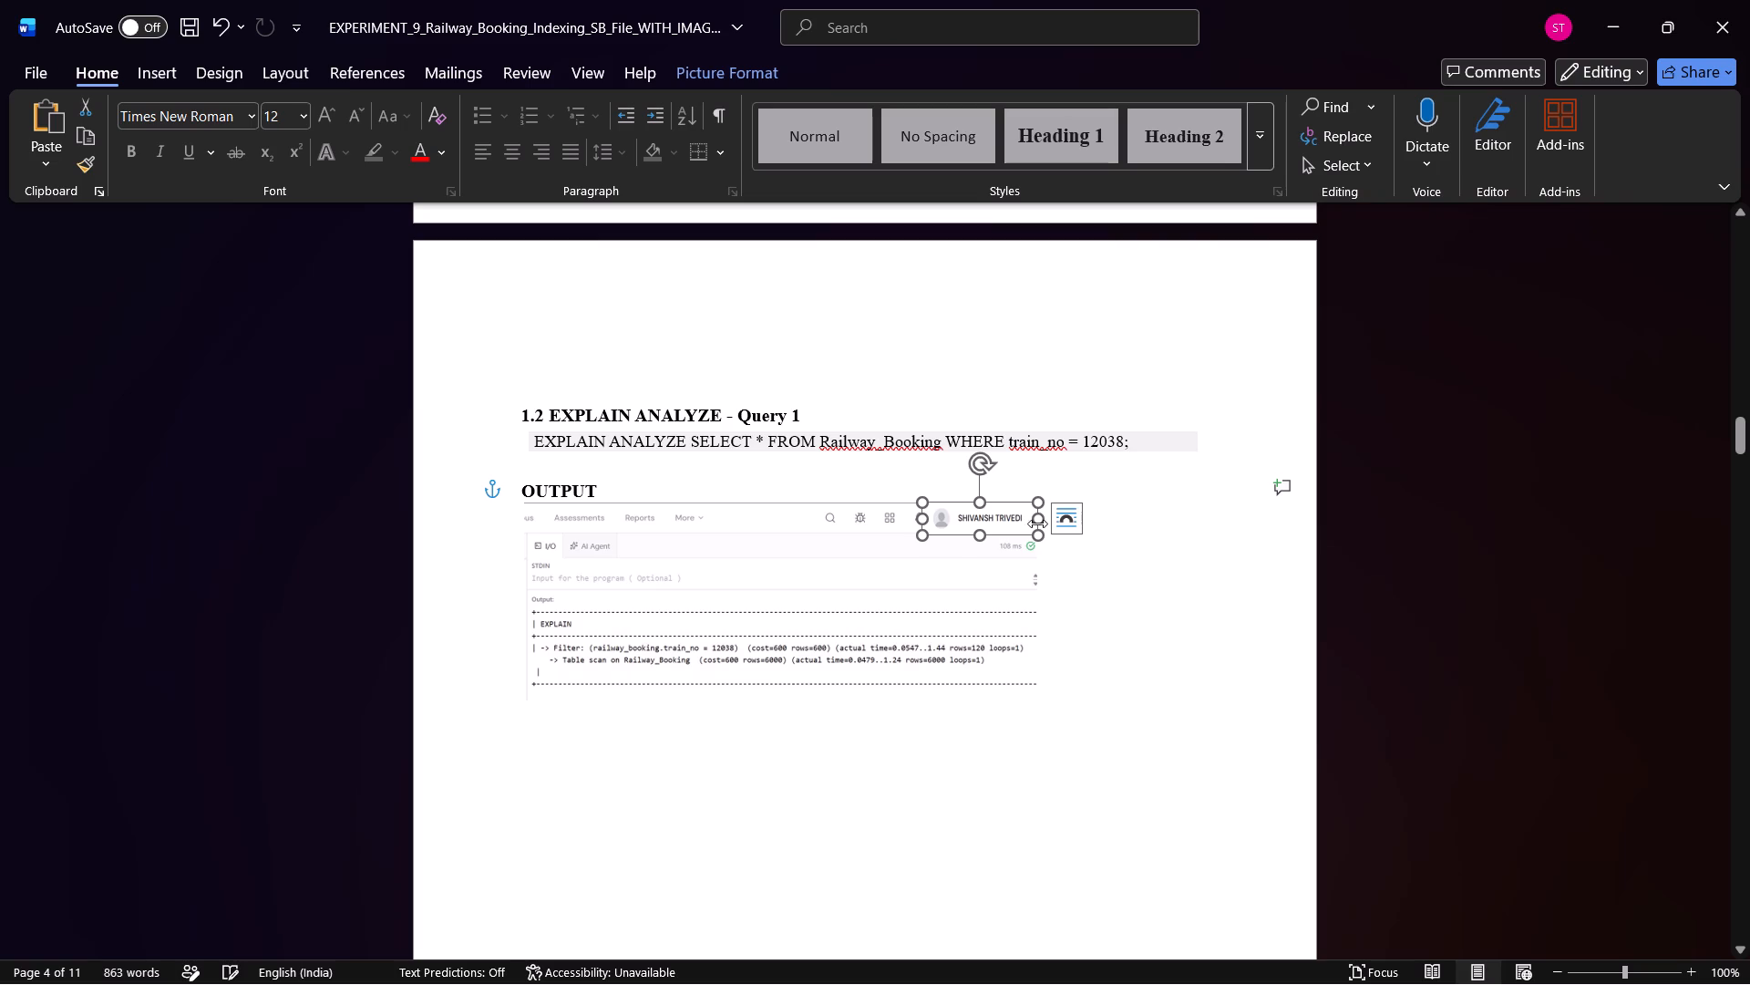
{"action": "left_click", "coordinate": [1037, 519]}
{"action": "left_click_drag", "start_coordinate": [1007, 513], "coordinate": [1024, 515]}
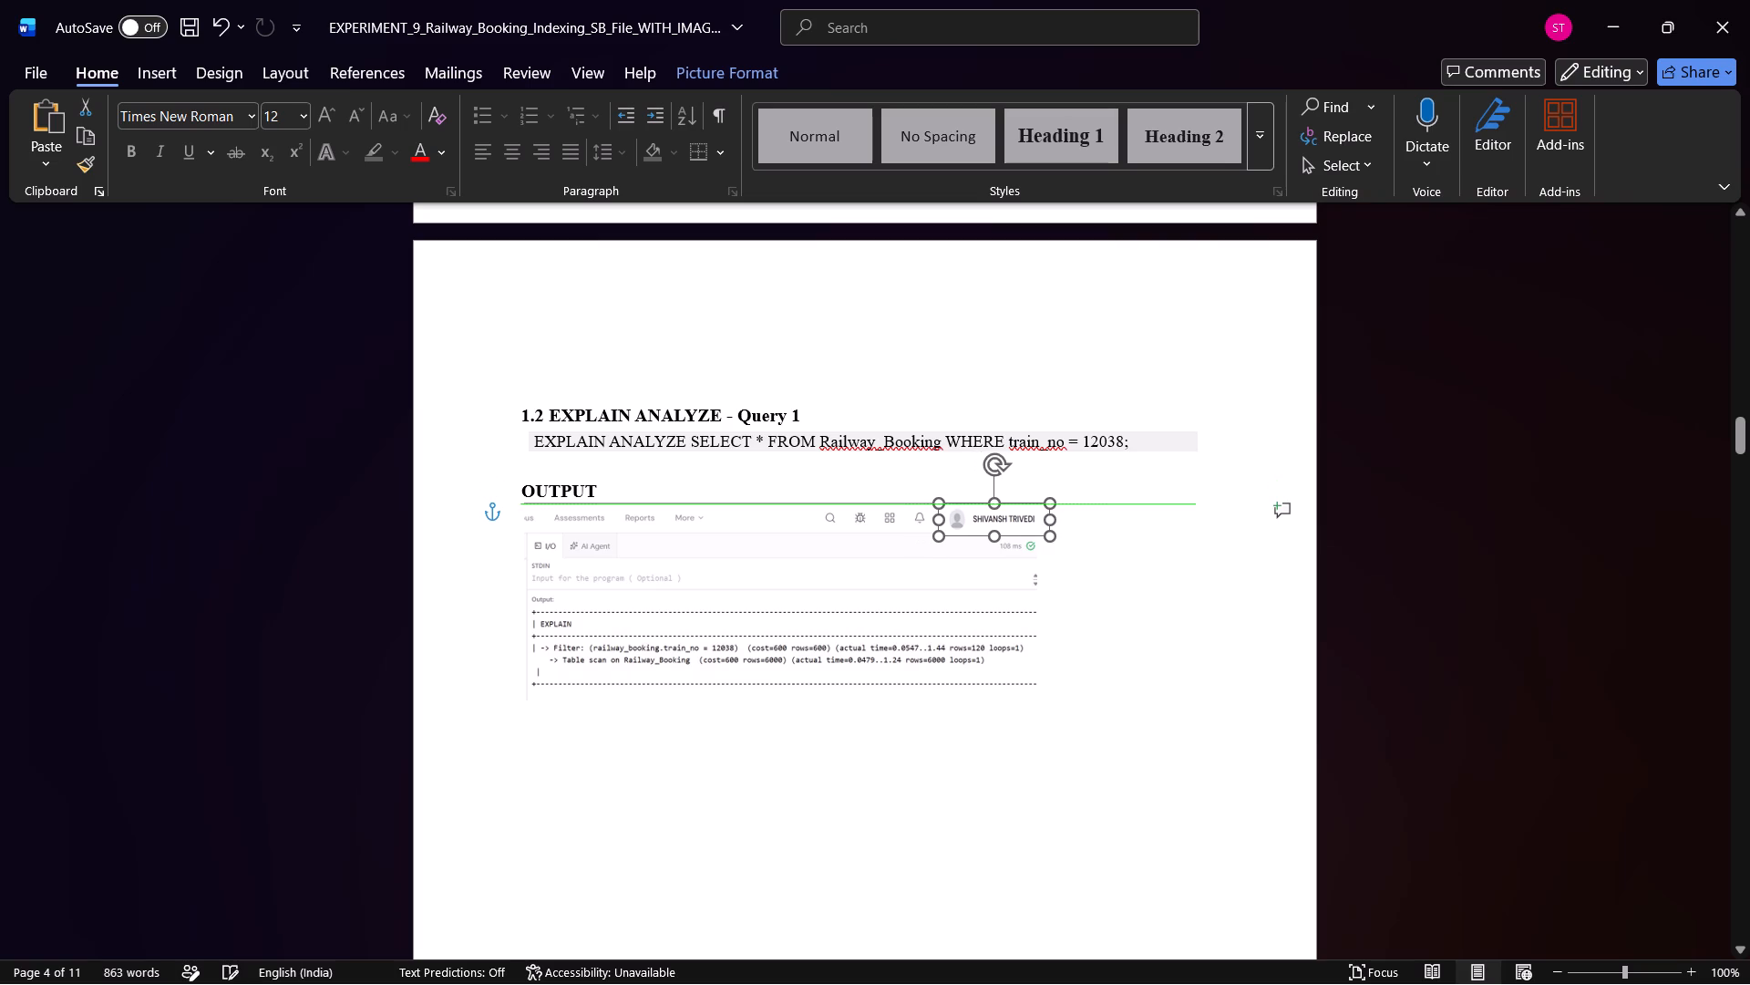
{"action": "left_click_drag", "start_coordinate": [1024, 515], "coordinate": [1018, 515]}
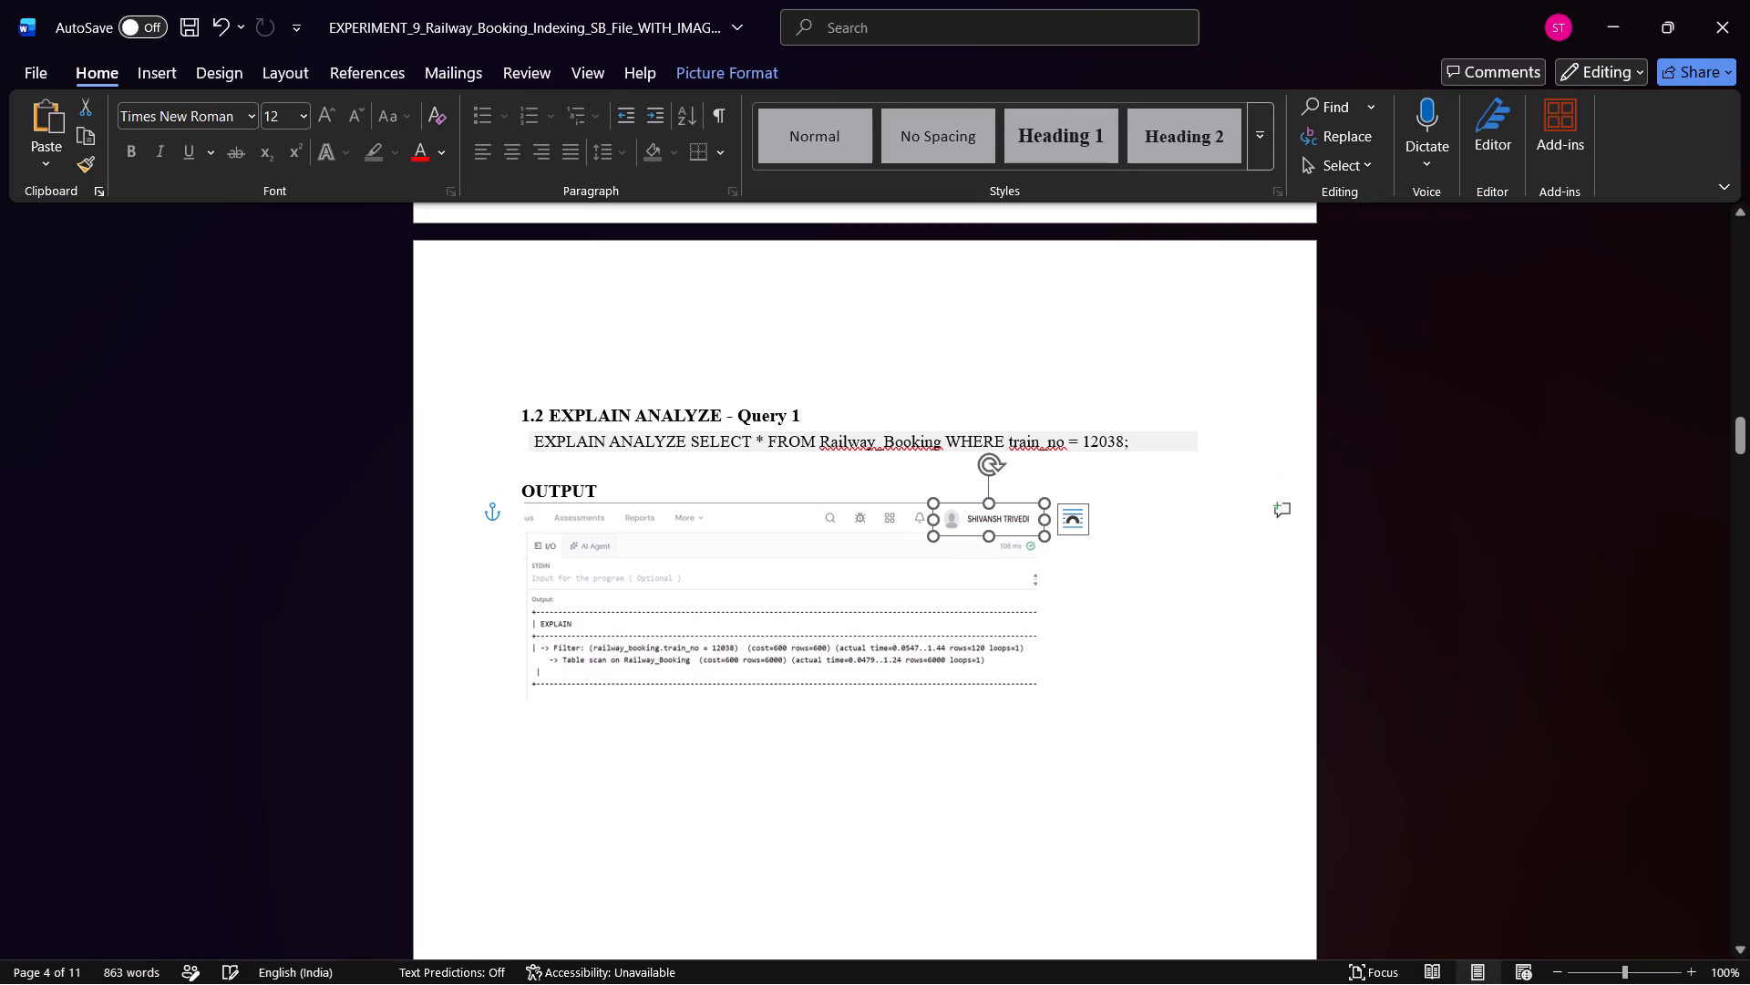
{"action": "left_click", "coordinate": [993, 535]}
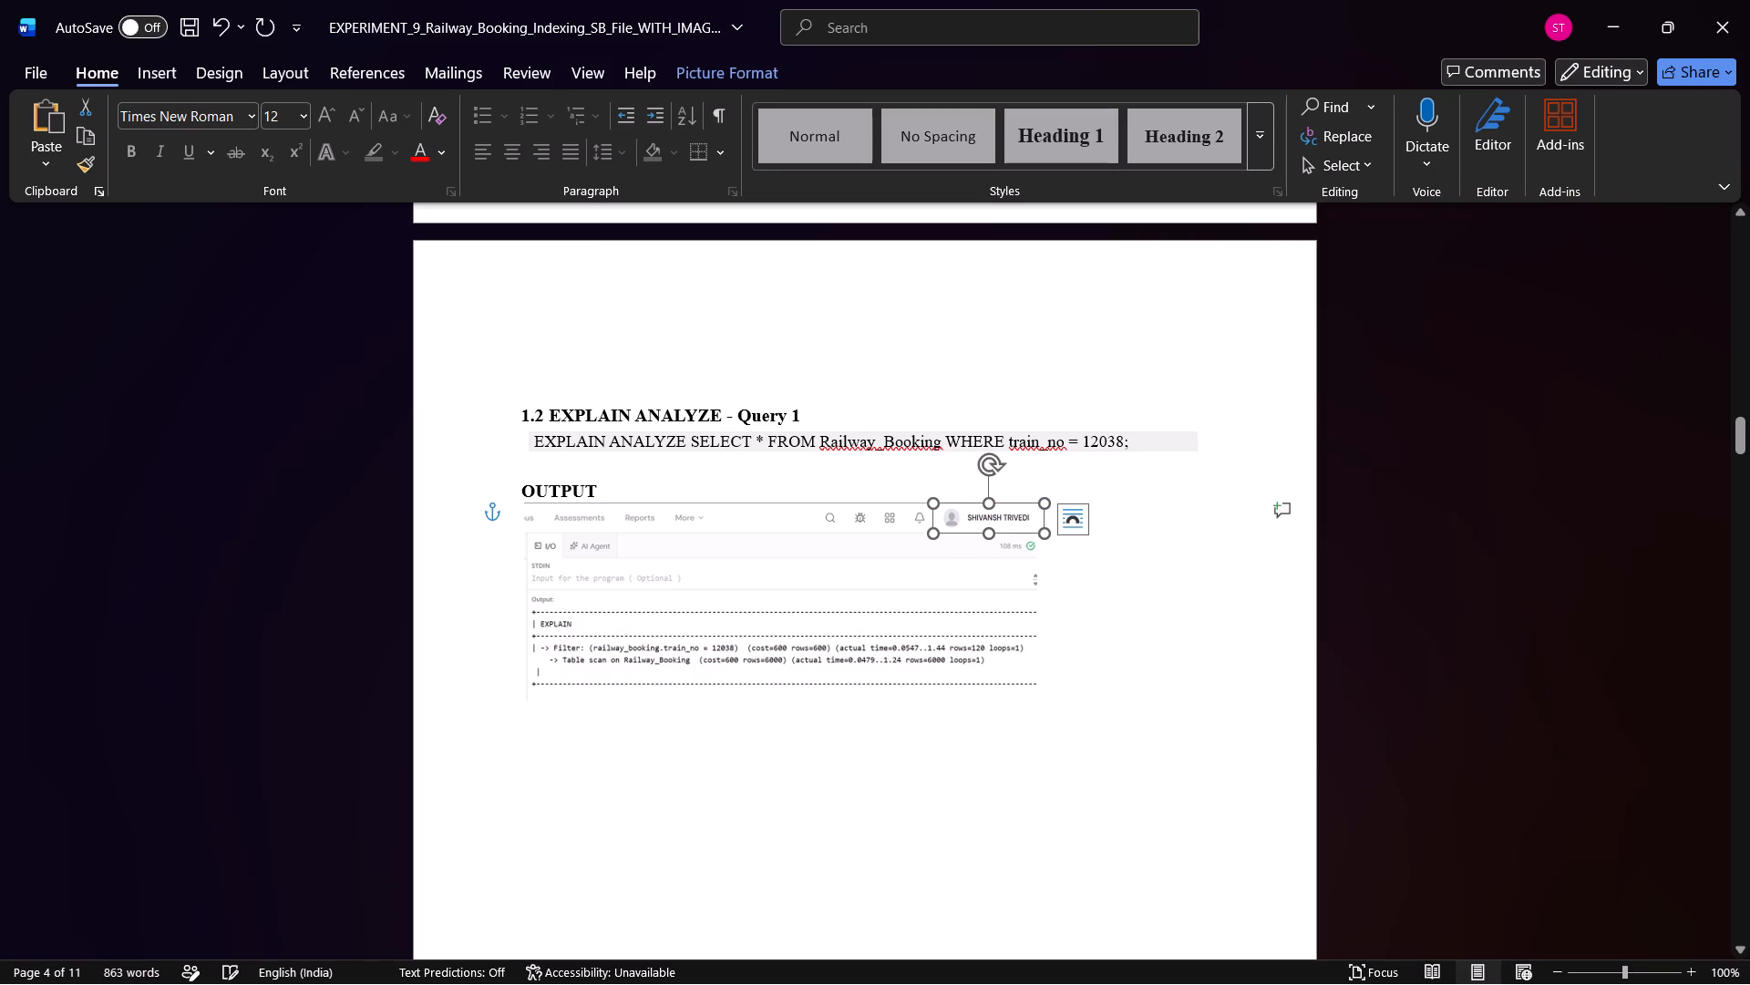
{"action": "left_click", "coordinate": [1082, 601]}
Review the output screenshots and footers from page 4 onward and the earlier pages for old account names still showing.
{"action": "scroll", "coordinate": [1086, 605], "scroll_direction": "down", "scroll_amount": 14}
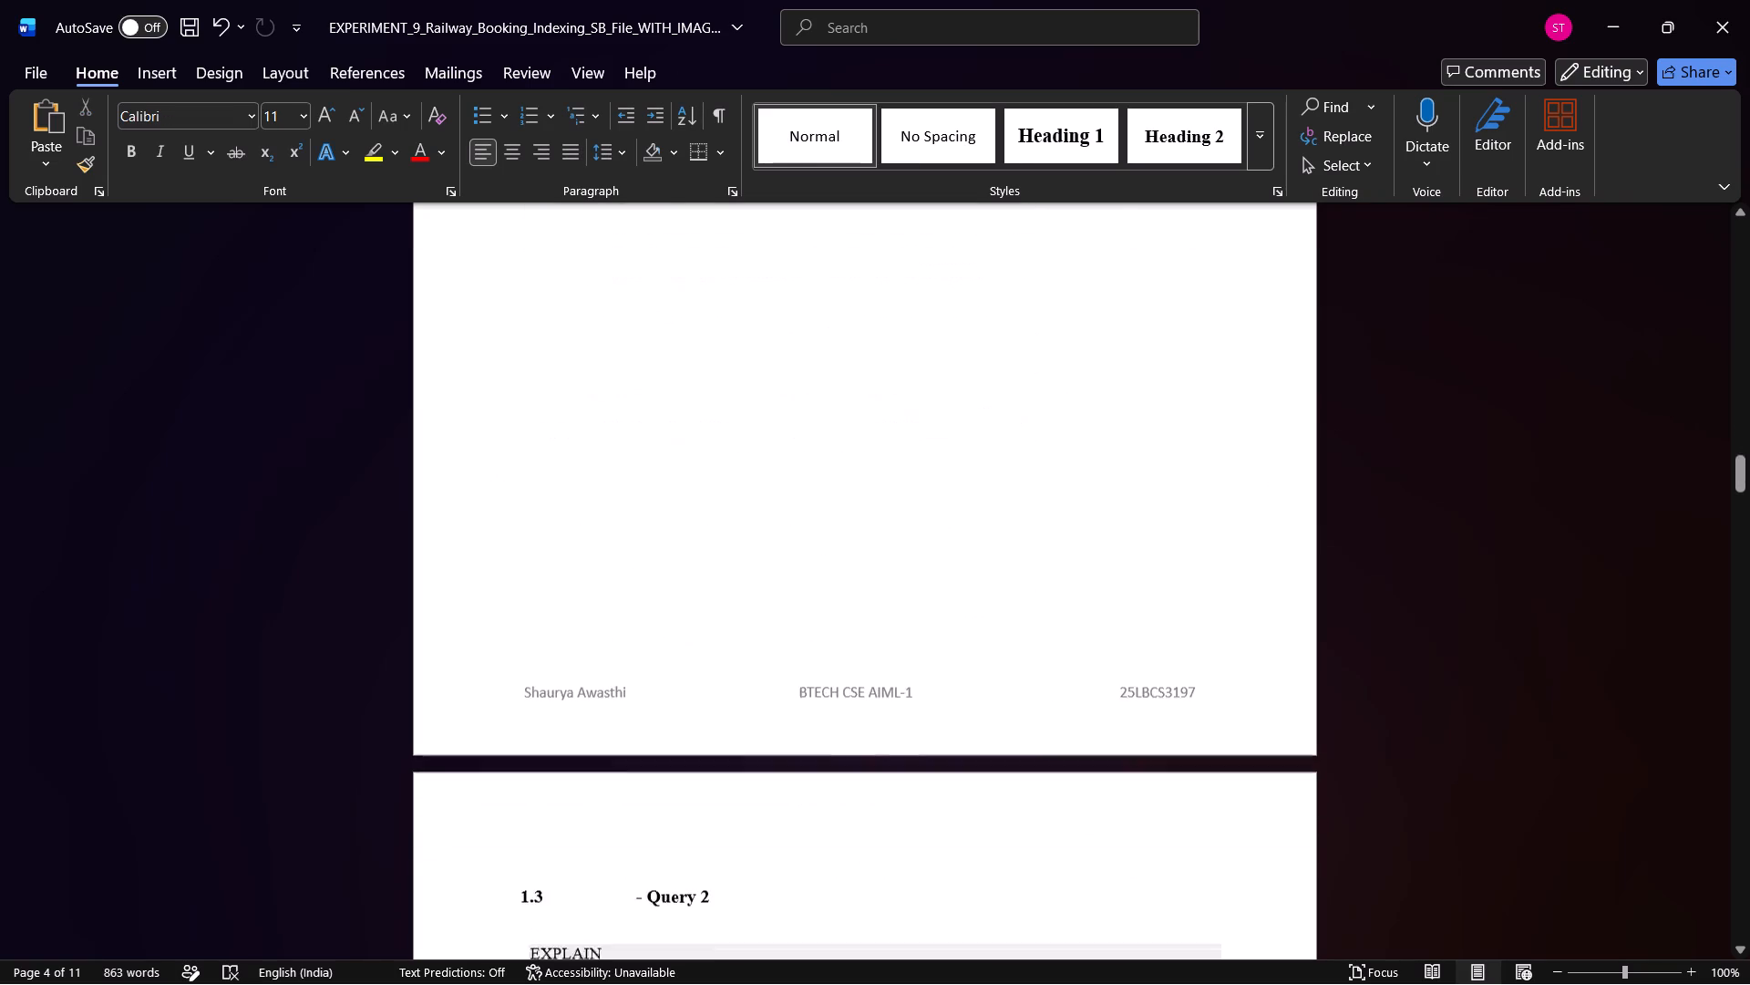
{"action": "scroll", "coordinate": [1086, 585], "scroll_direction": "down", "scroll_amount": 11}
{"action": "scroll", "coordinate": [1089, 543], "scroll_direction": "up", "scroll_amount": 1}
{"action": "scroll", "coordinate": [1089, 543], "scroll_direction": "down", "scroll_amount": 3}
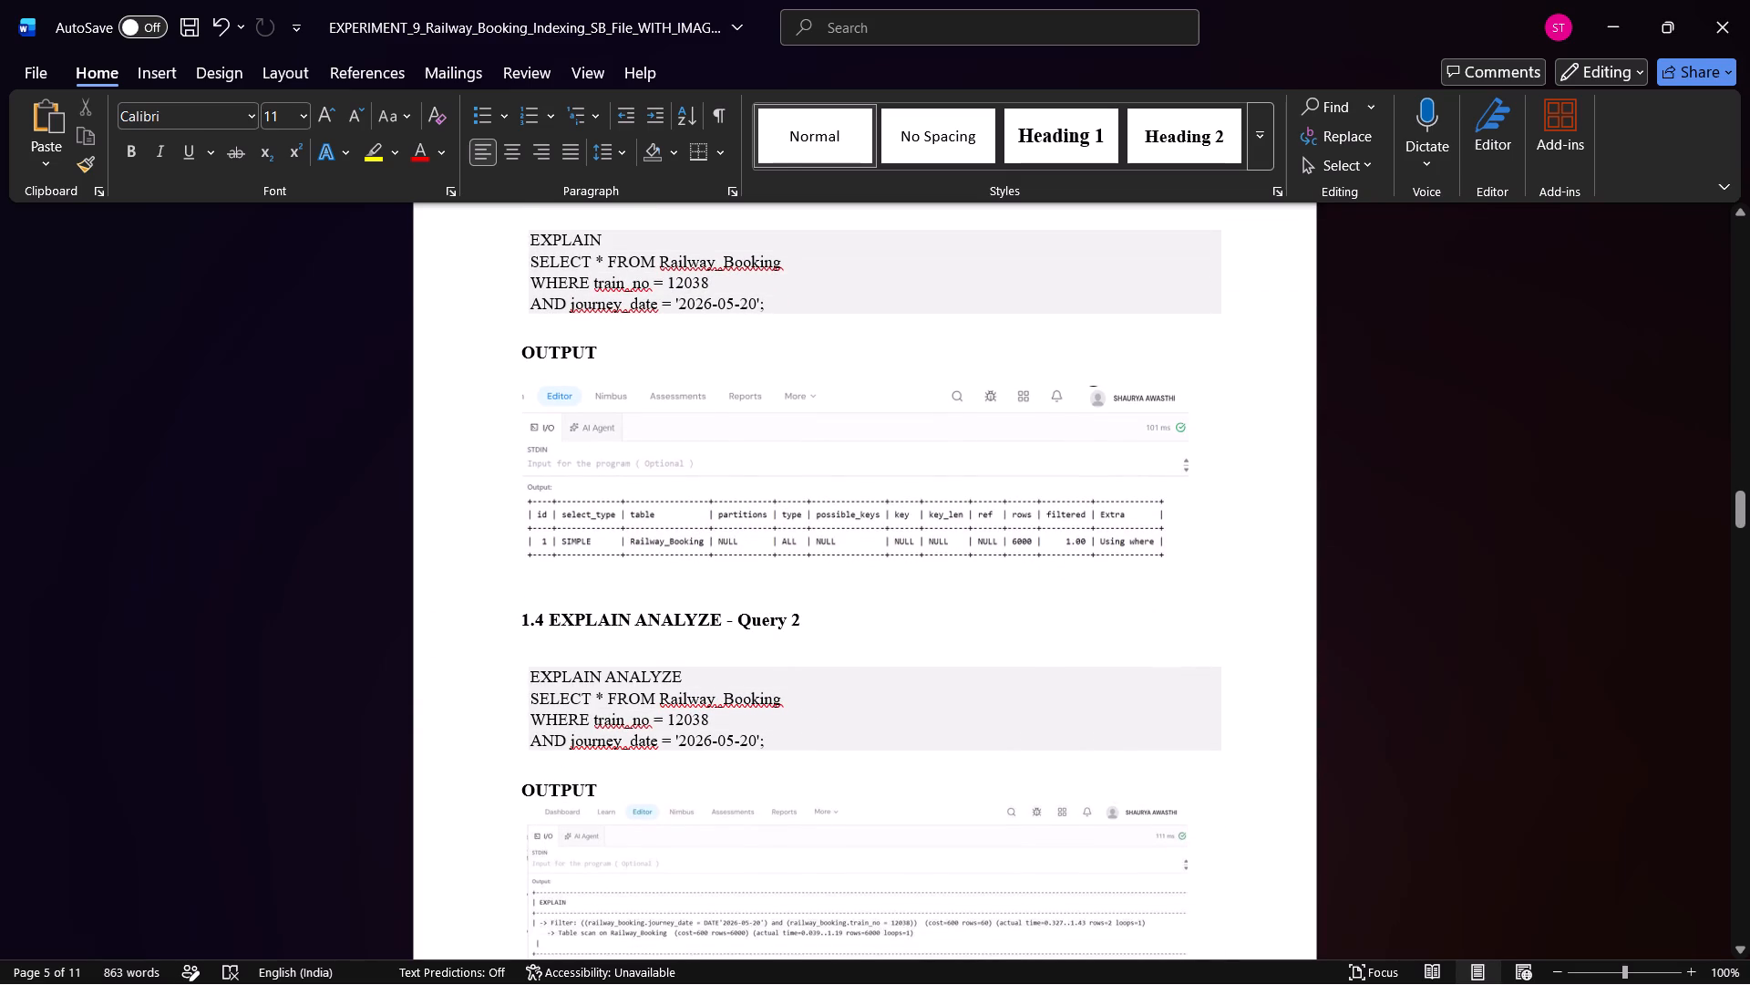
{"action": "scroll", "coordinate": [861, 340], "scroll_direction": "down", "scroll_amount": 7}
{"action": "scroll", "coordinate": [863, 342], "scroll_direction": "down", "scroll_amount": 15}
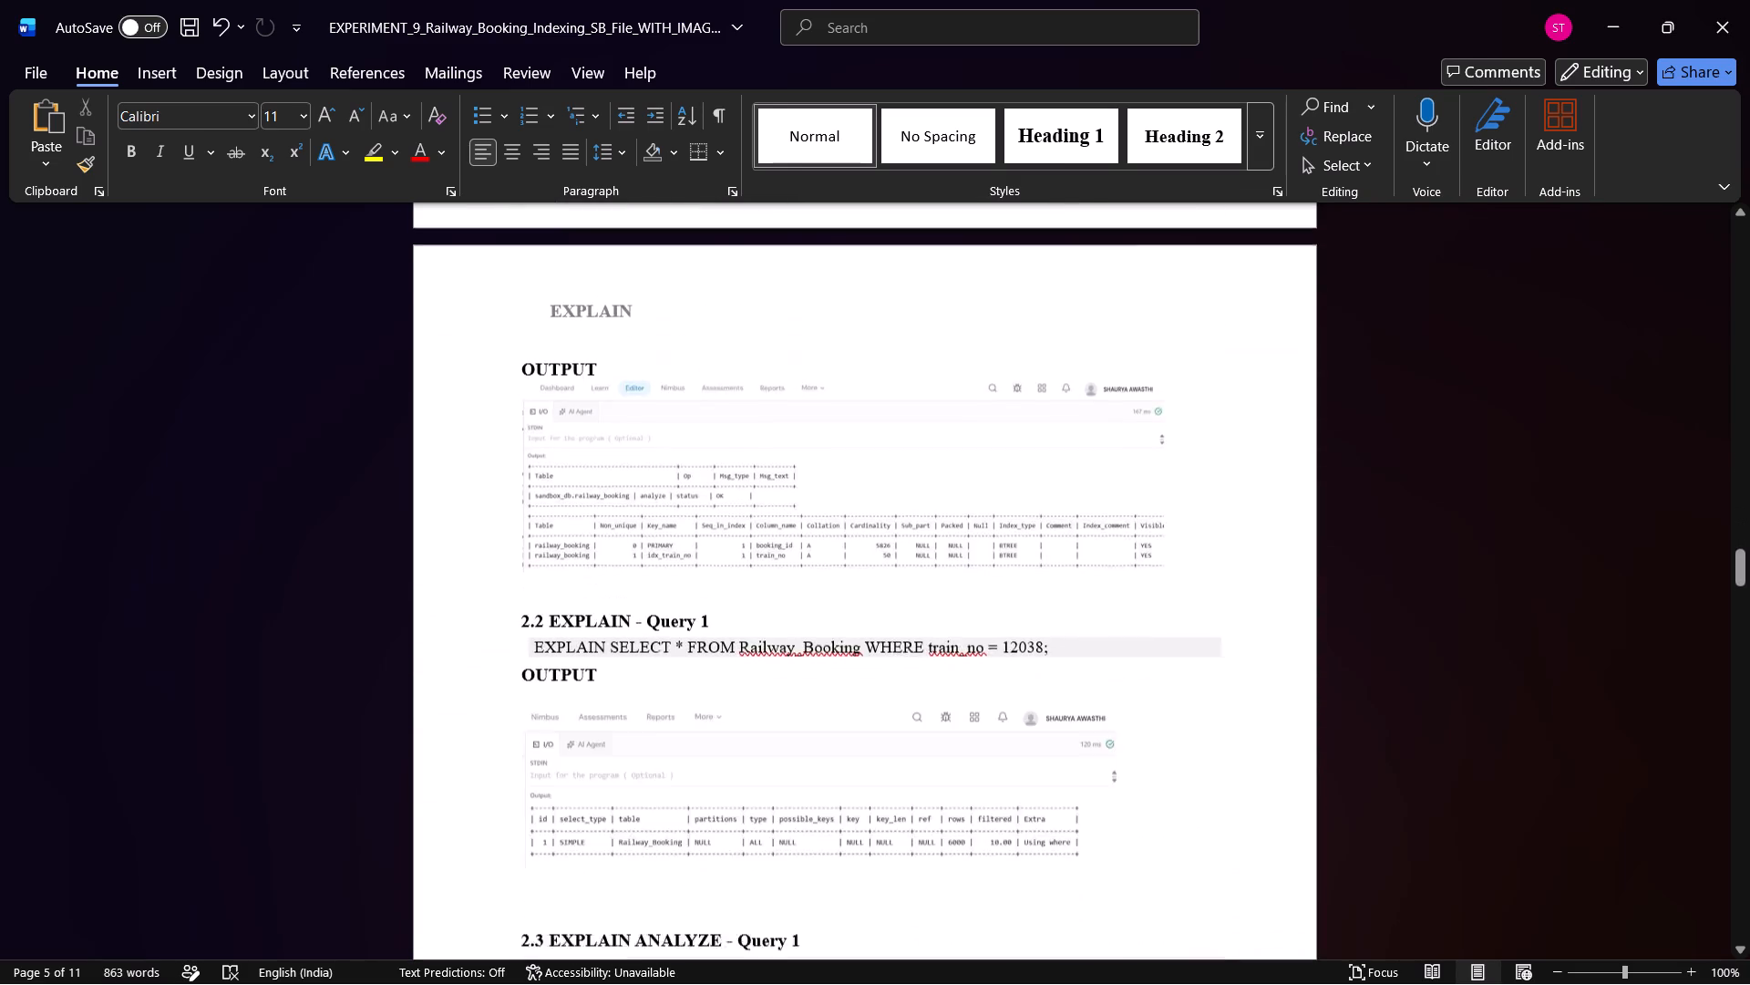
{"action": "scroll", "coordinate": [863, 342], "scroll_direction": "down", "scroll_amount": 14}
{"action": "left_click_drag", "start_coordinate": [1732, 616], "coordinate": [1730, 603]}
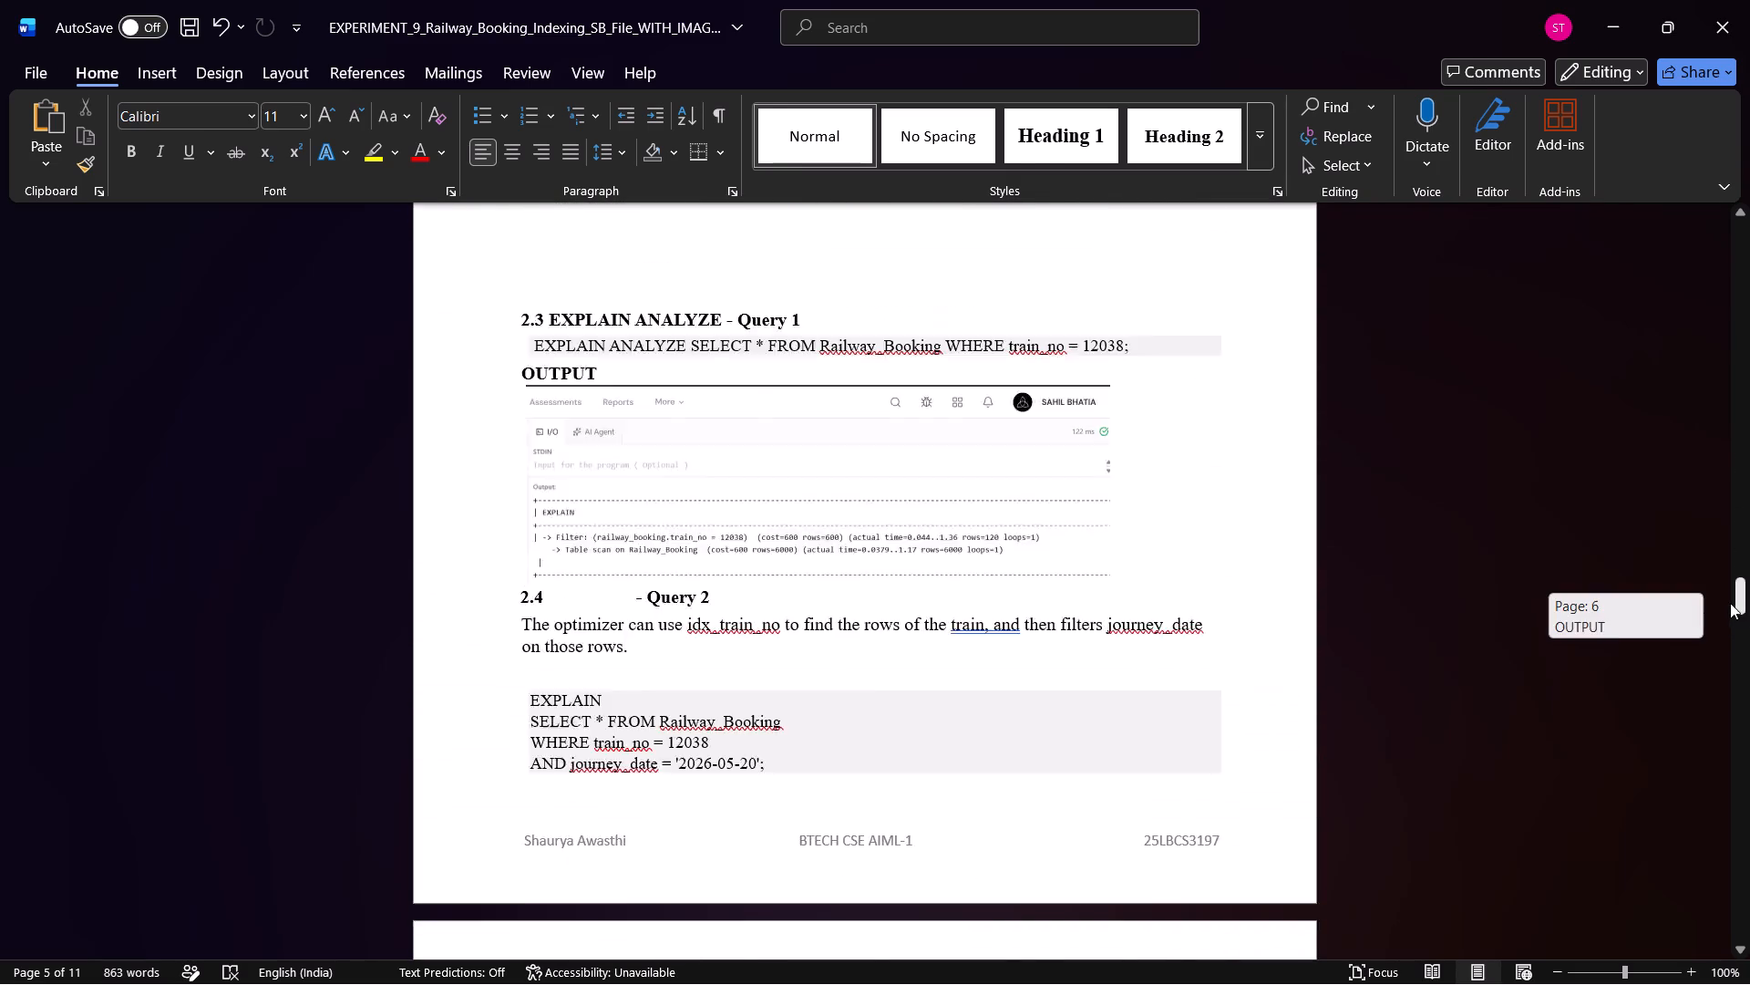
{"action": "left_click_drag", "start_coordinate": [1730, 603], "coordinate": [1744, 348]}
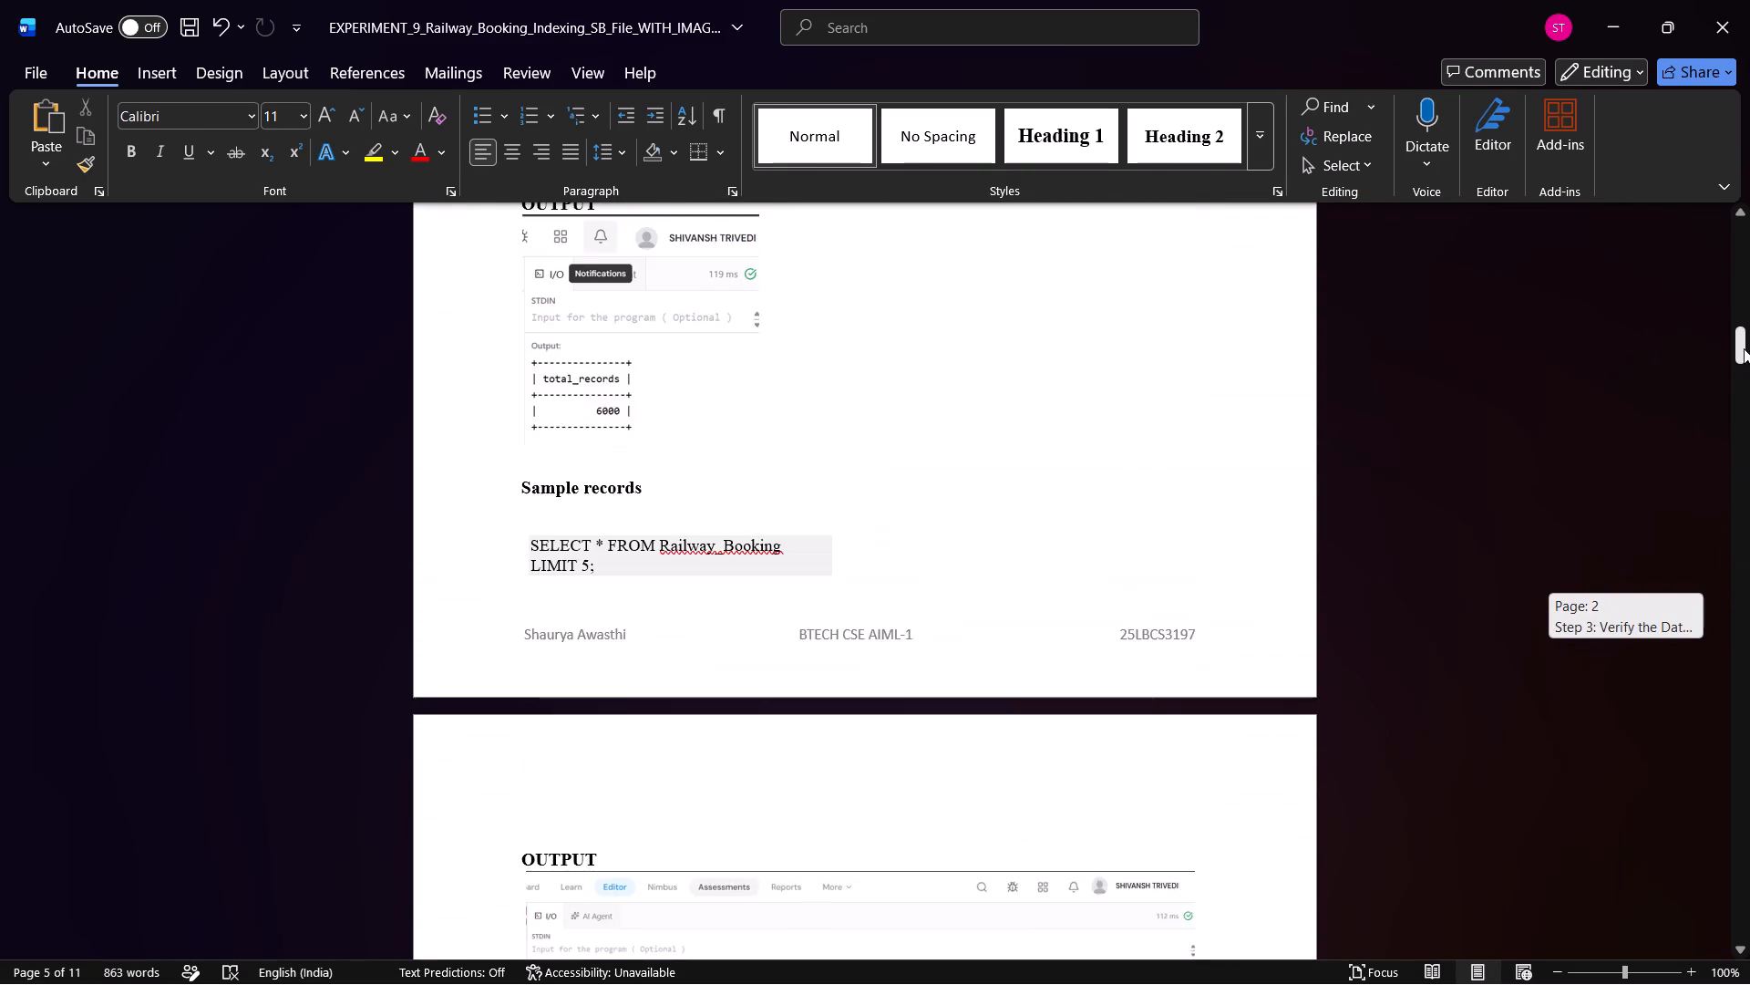
{"action": "left_click_drag", "start_coordinate": [1744, 348], "coordinate": [1749, 399]}
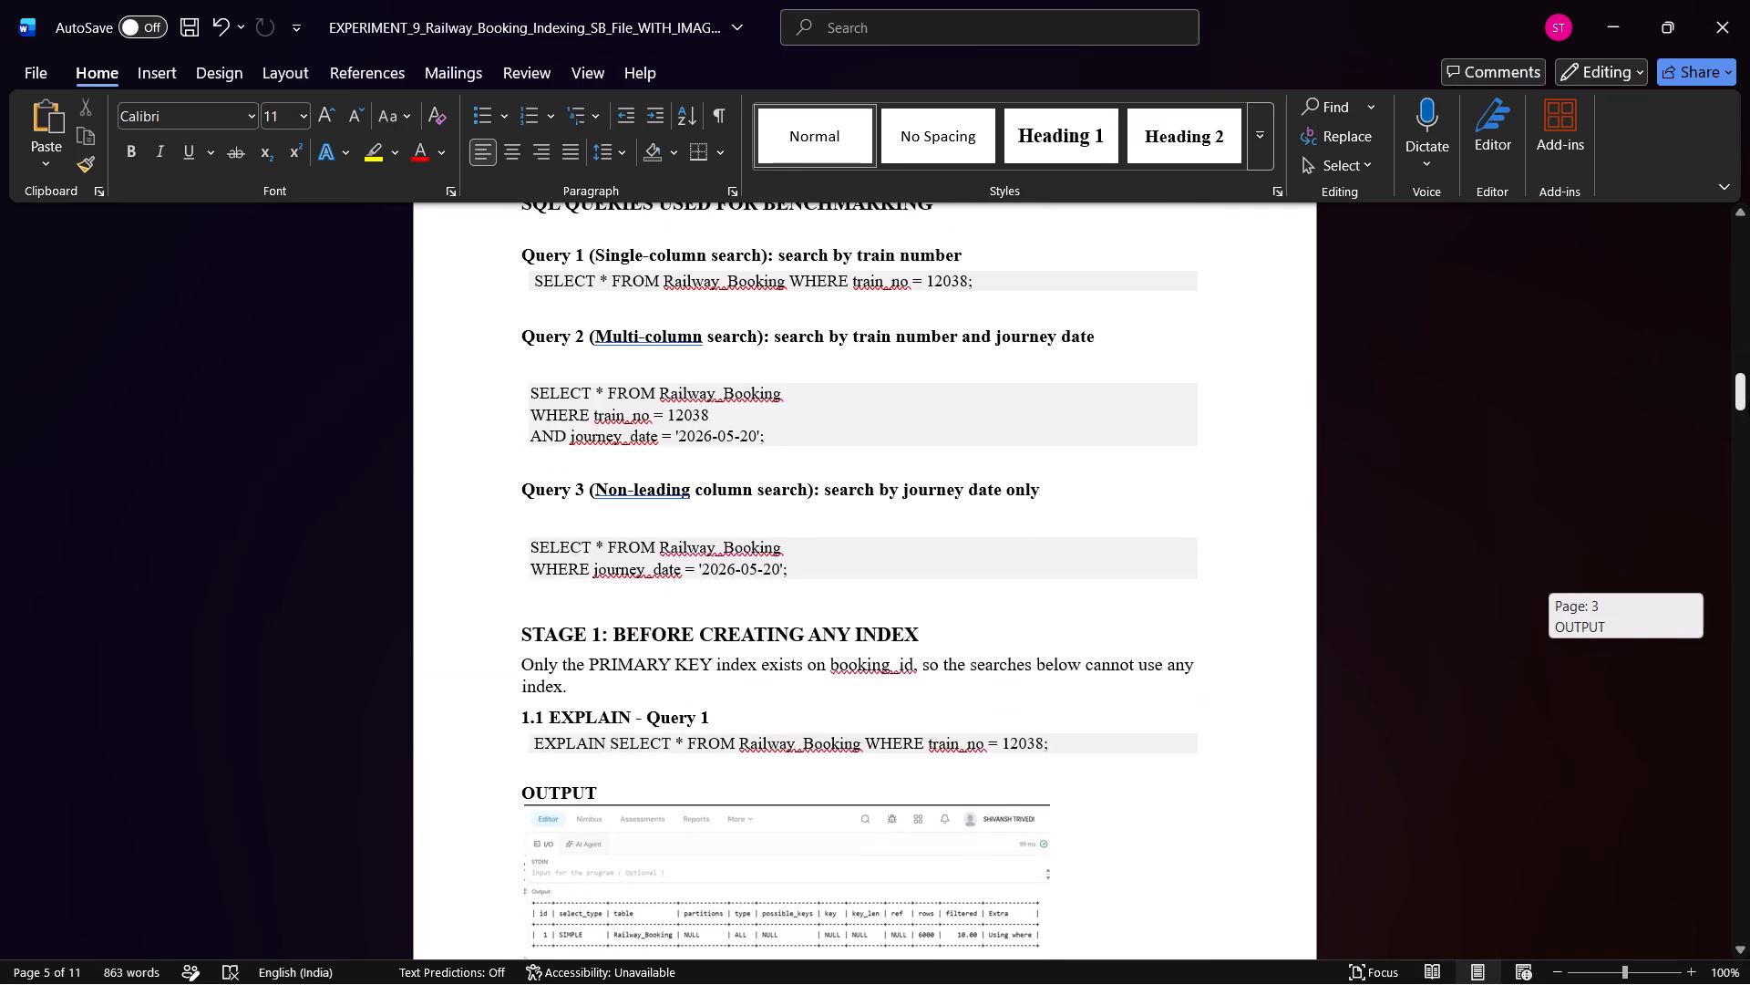
{"action": "left_click_drag", "start_coordinate": [1749, 399], "coordinate": [1746, 367]}
{"action": "left_click_drag", "start_coordinate": [1746, 376], "coordinate": [1746, 401]}
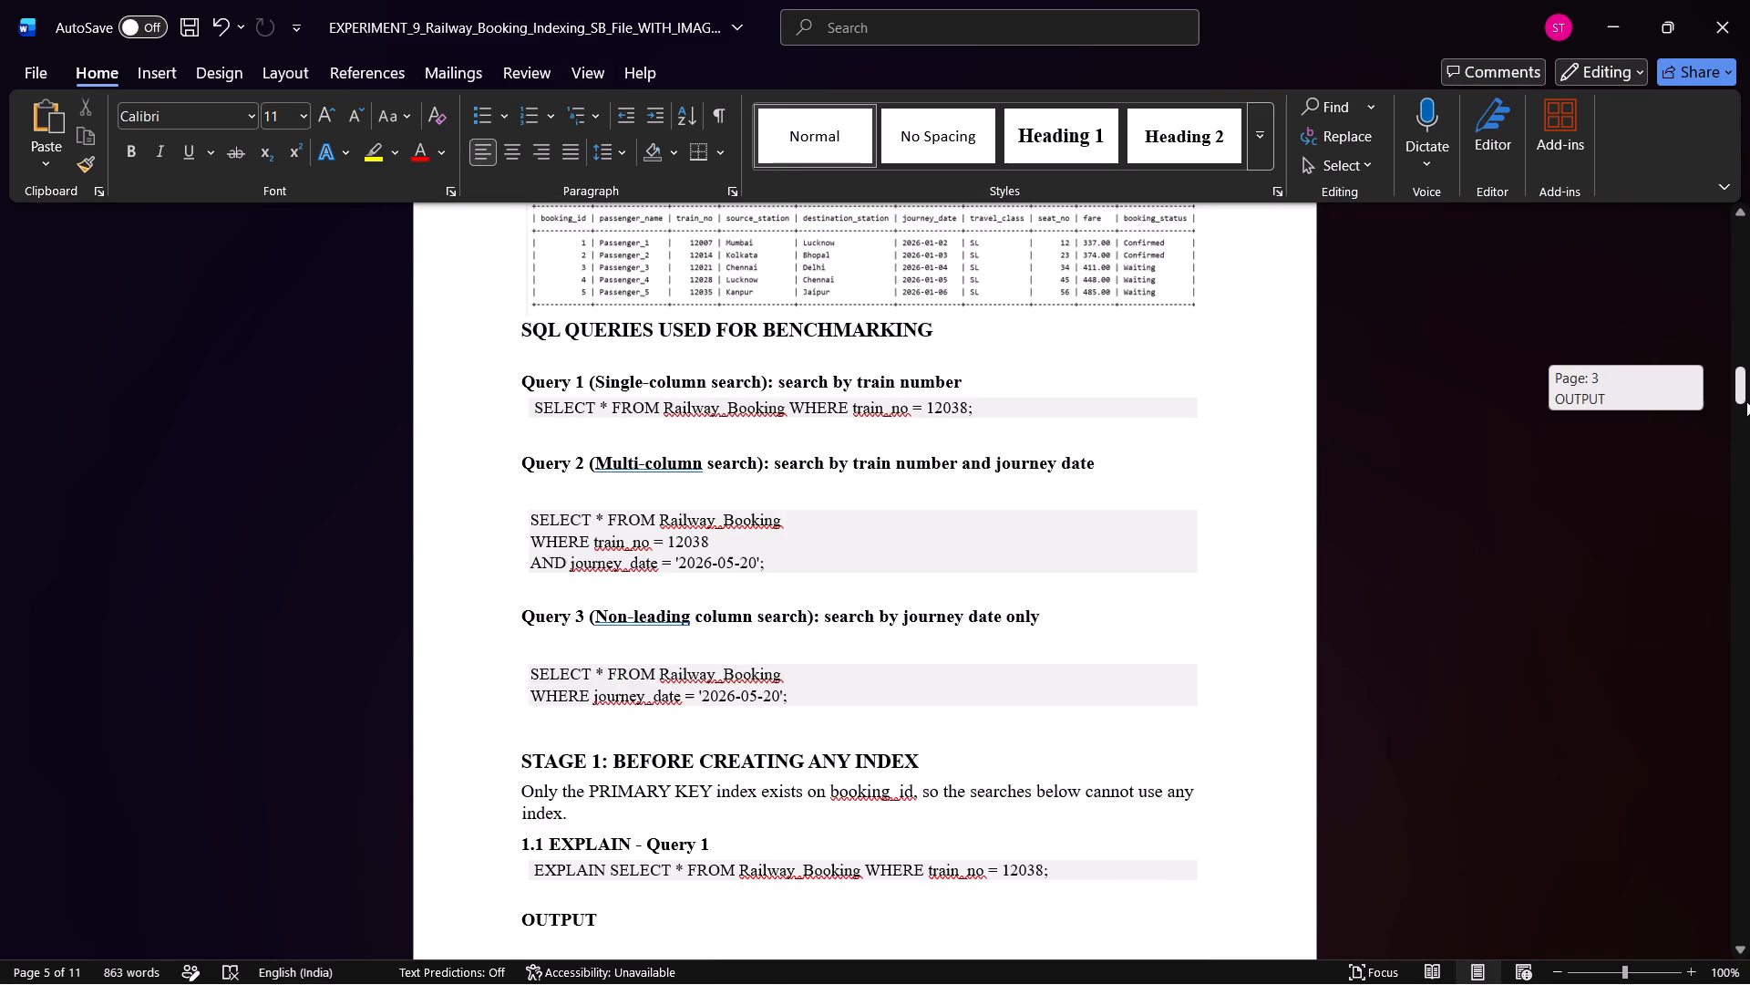
{"action": "left_click_drag", "start_coordinate": [1746, 401], "coordinate": [1746, 420]}
Paste the account-name image near the 1.3 Query 2 output and set its wrapping to In Front of Text.
{"action": "scroll", "coordinate": [1124, 537], "scroll_direction": "down", "scroll_amount": 5}
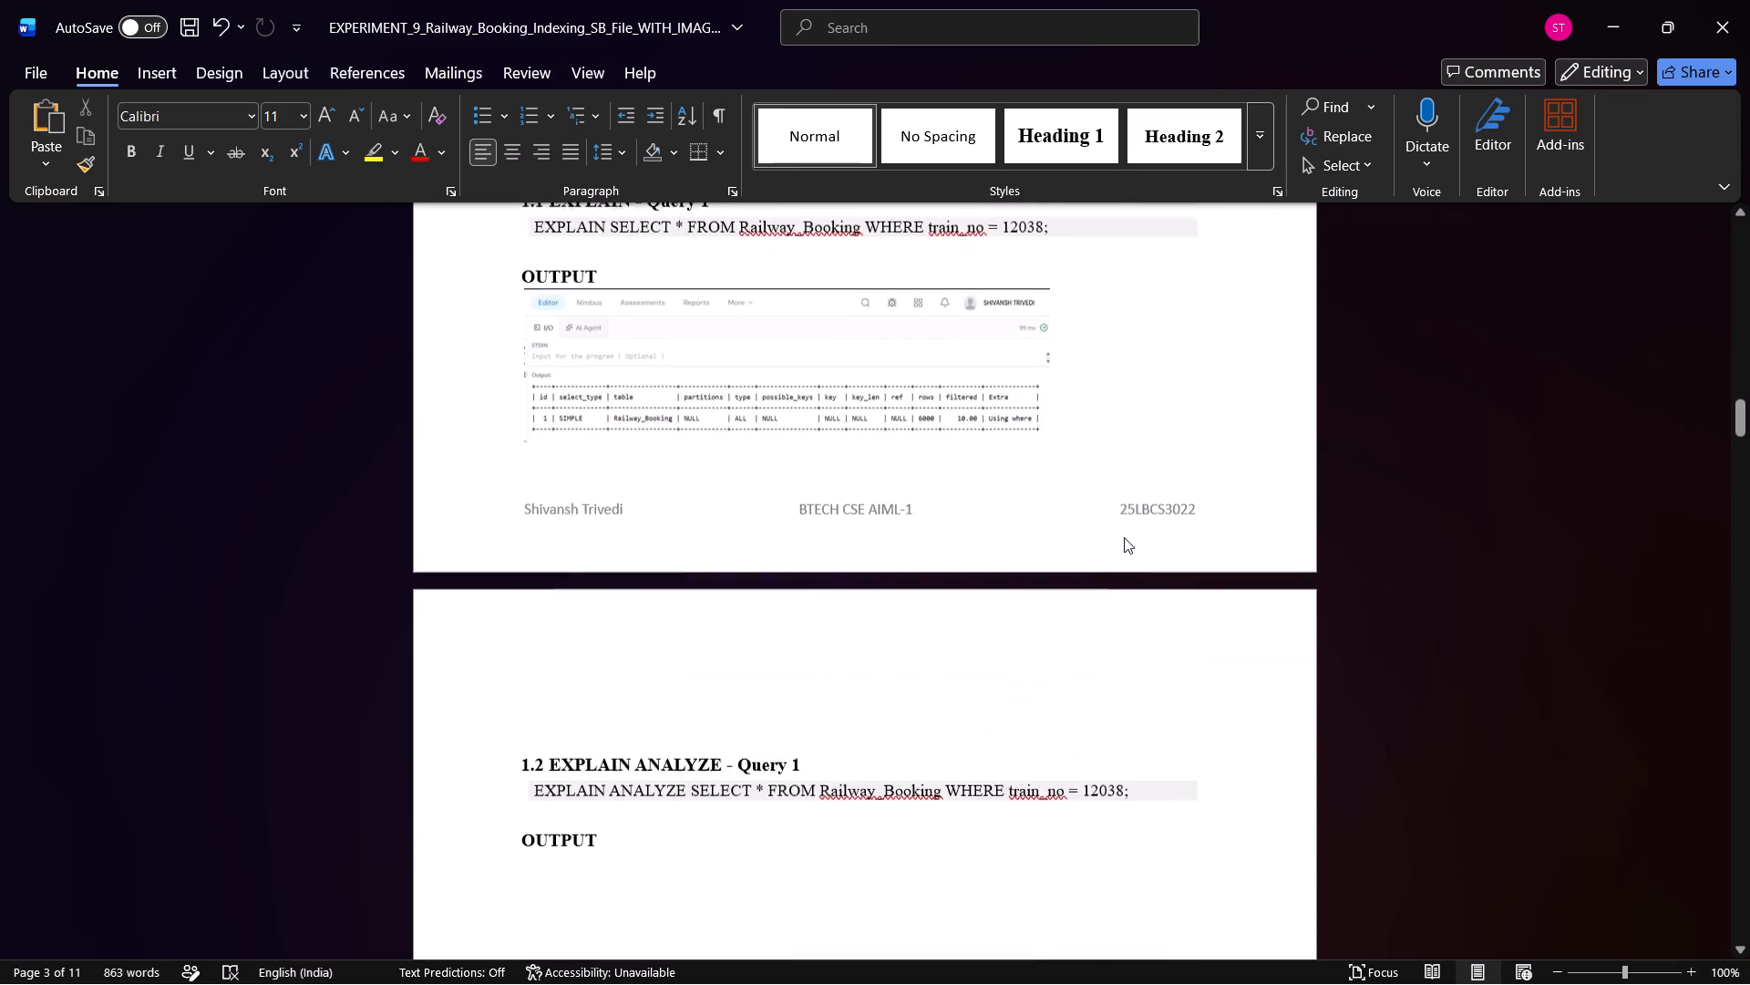
{"action": "scroll", "coordinate": [1124, 537], "scroll_direction": "down", "scroll_amount": 14}
{"action": "scroll", "coordinate": [1089, 486], "scroll_direction": "down", "scroll_amount": 7}
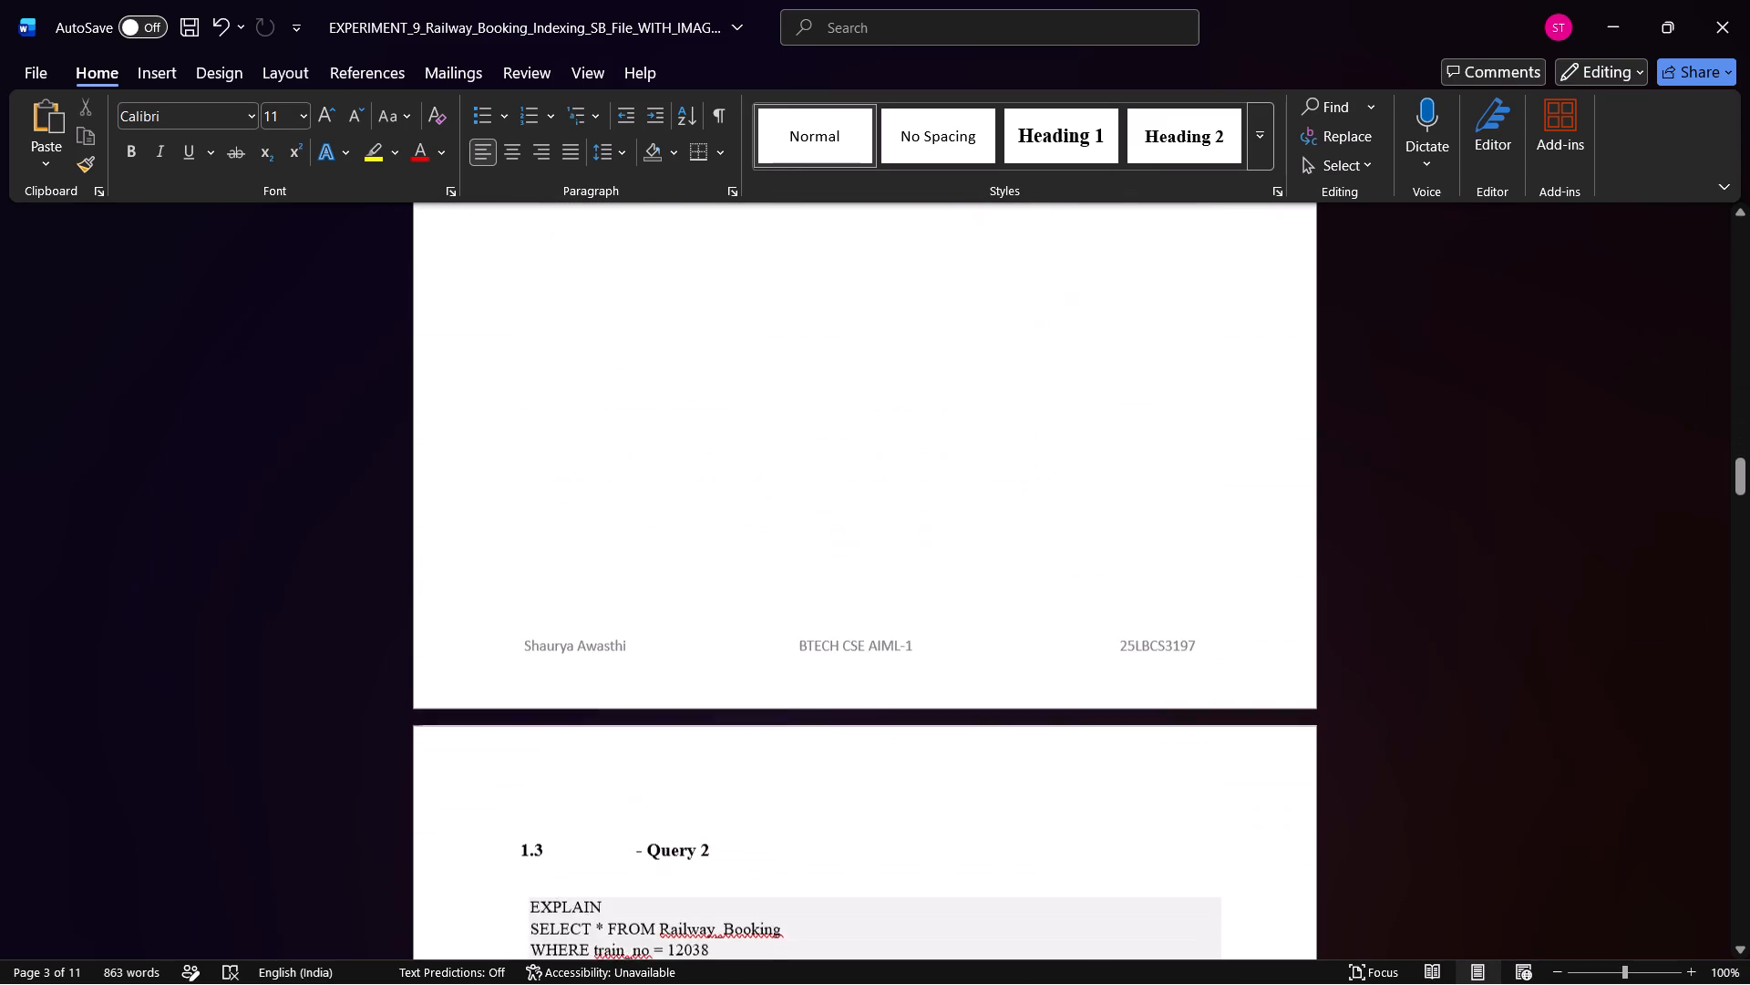
{"action": "scroll", "coordinate": [1089, 486], "scroll_direction": "down", "scroll_amount": 10}
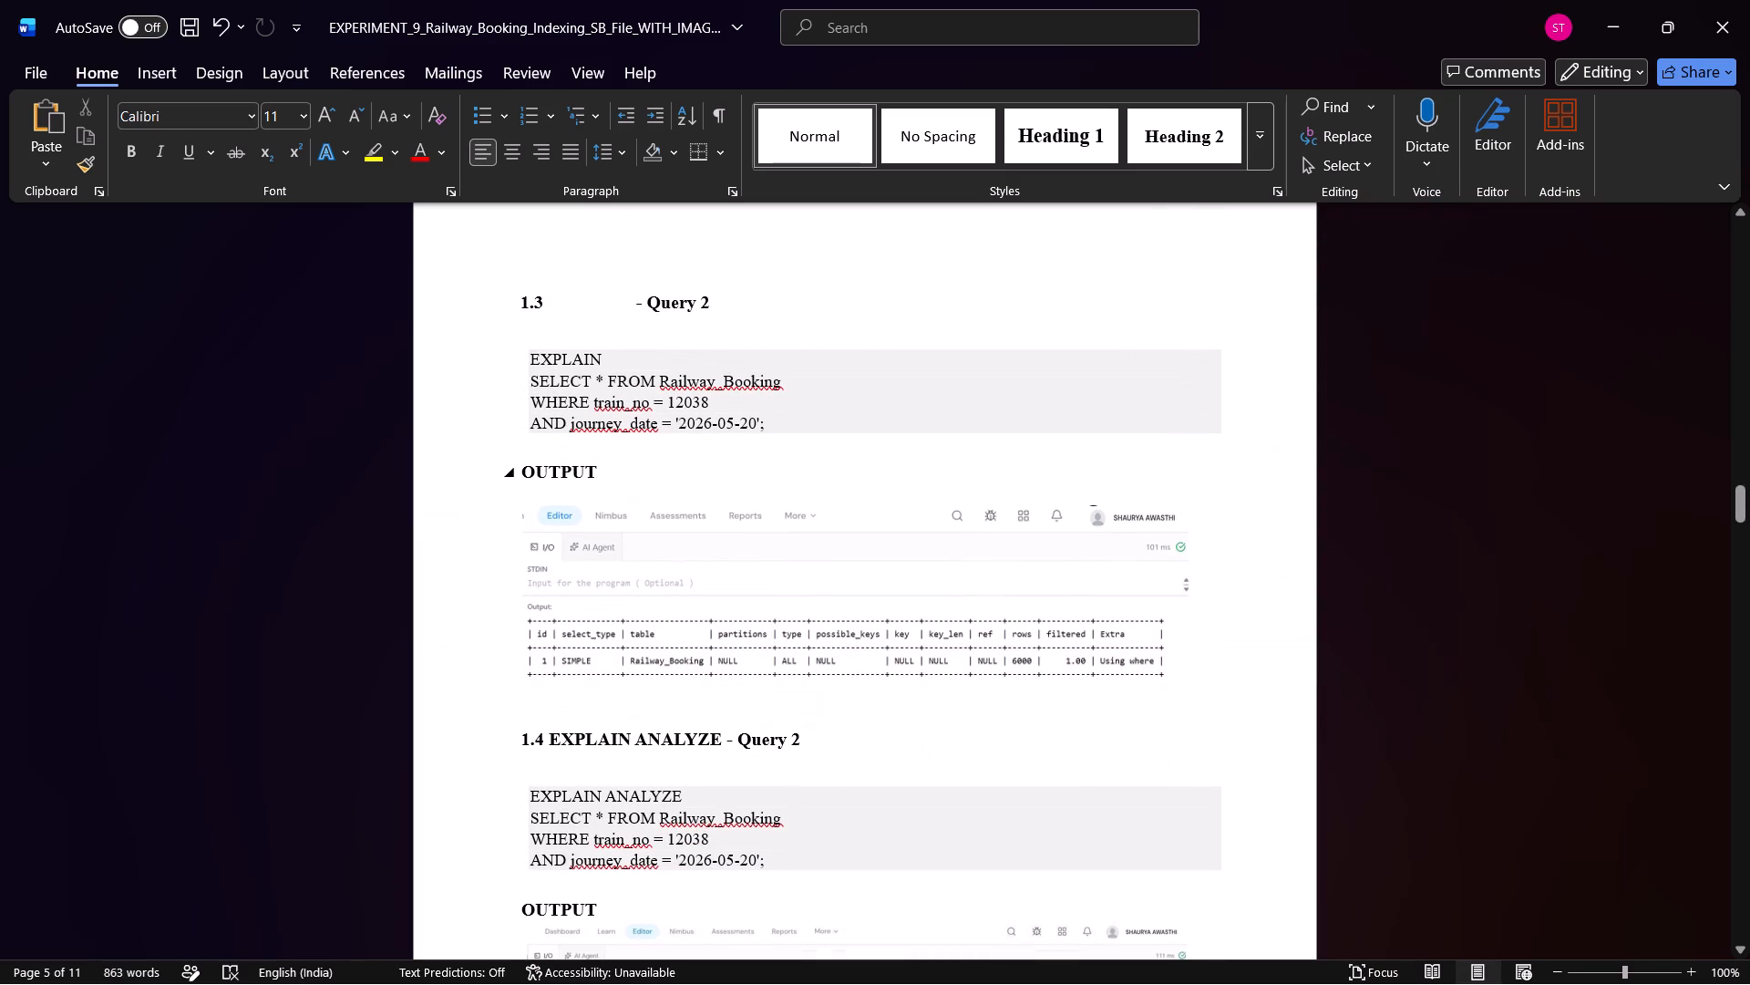
{"action": "left_click", "coordinate": [1089, 478]}
{"action": "key", "text": "ctrl+v"}
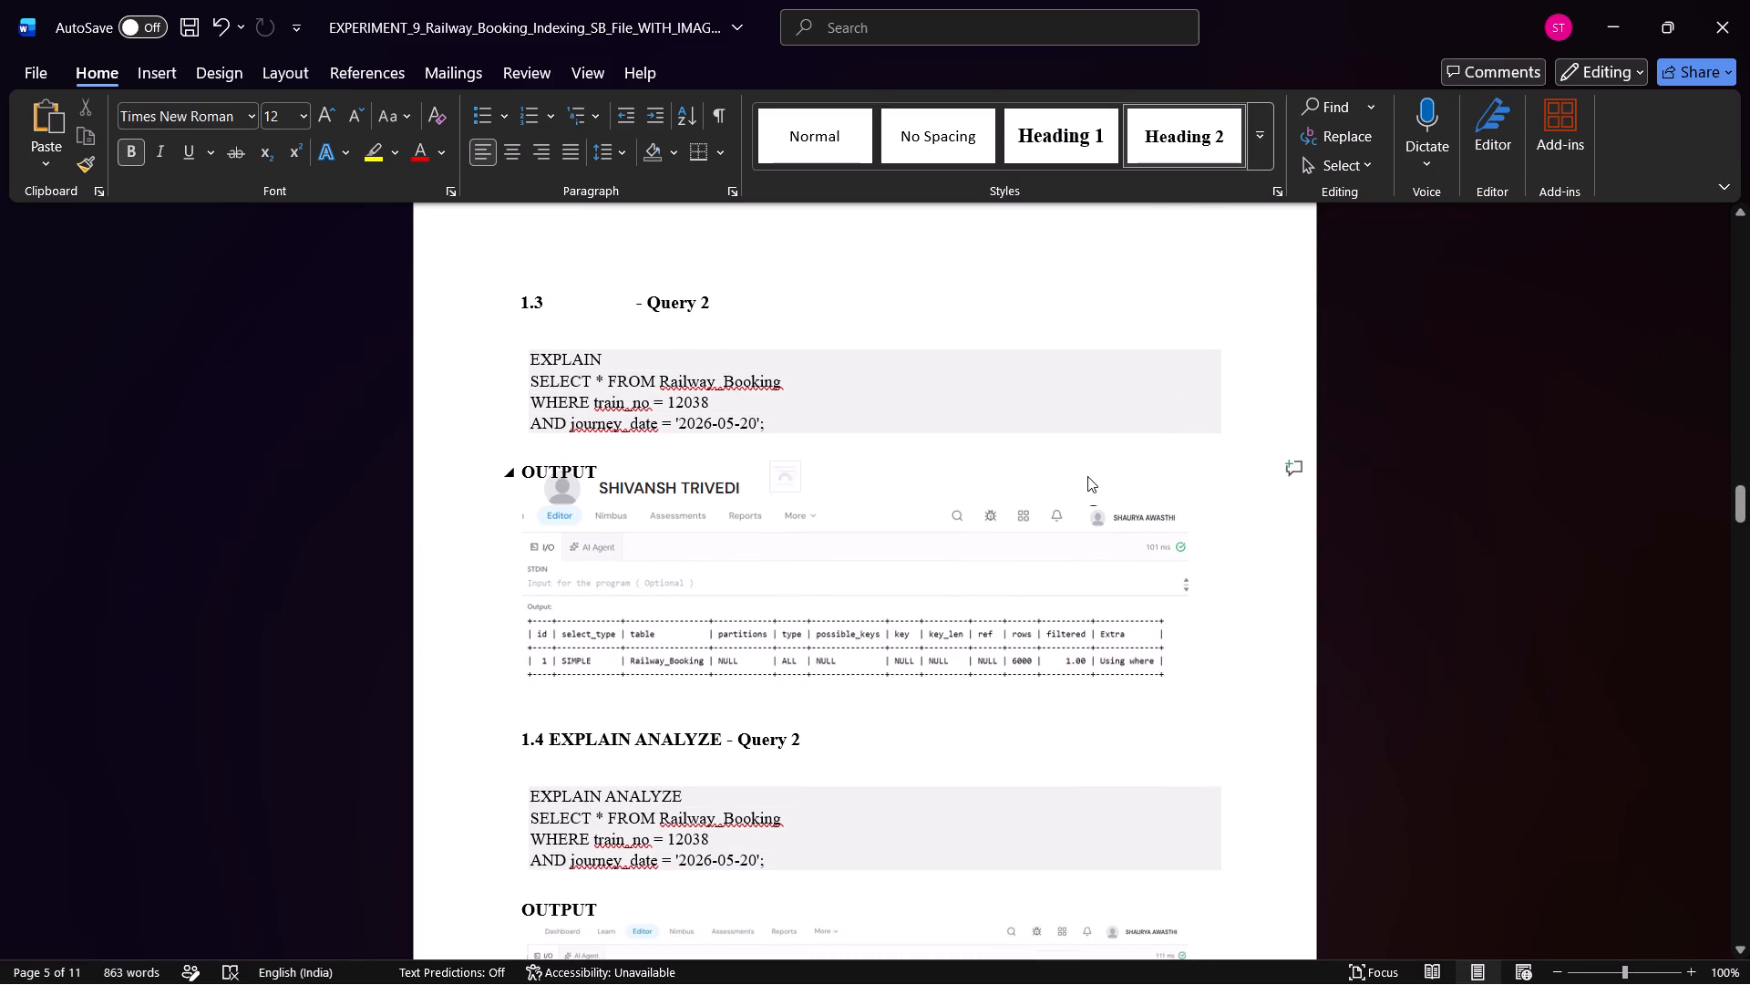
{"action": "left_click", "coordinate": [789, 489]}
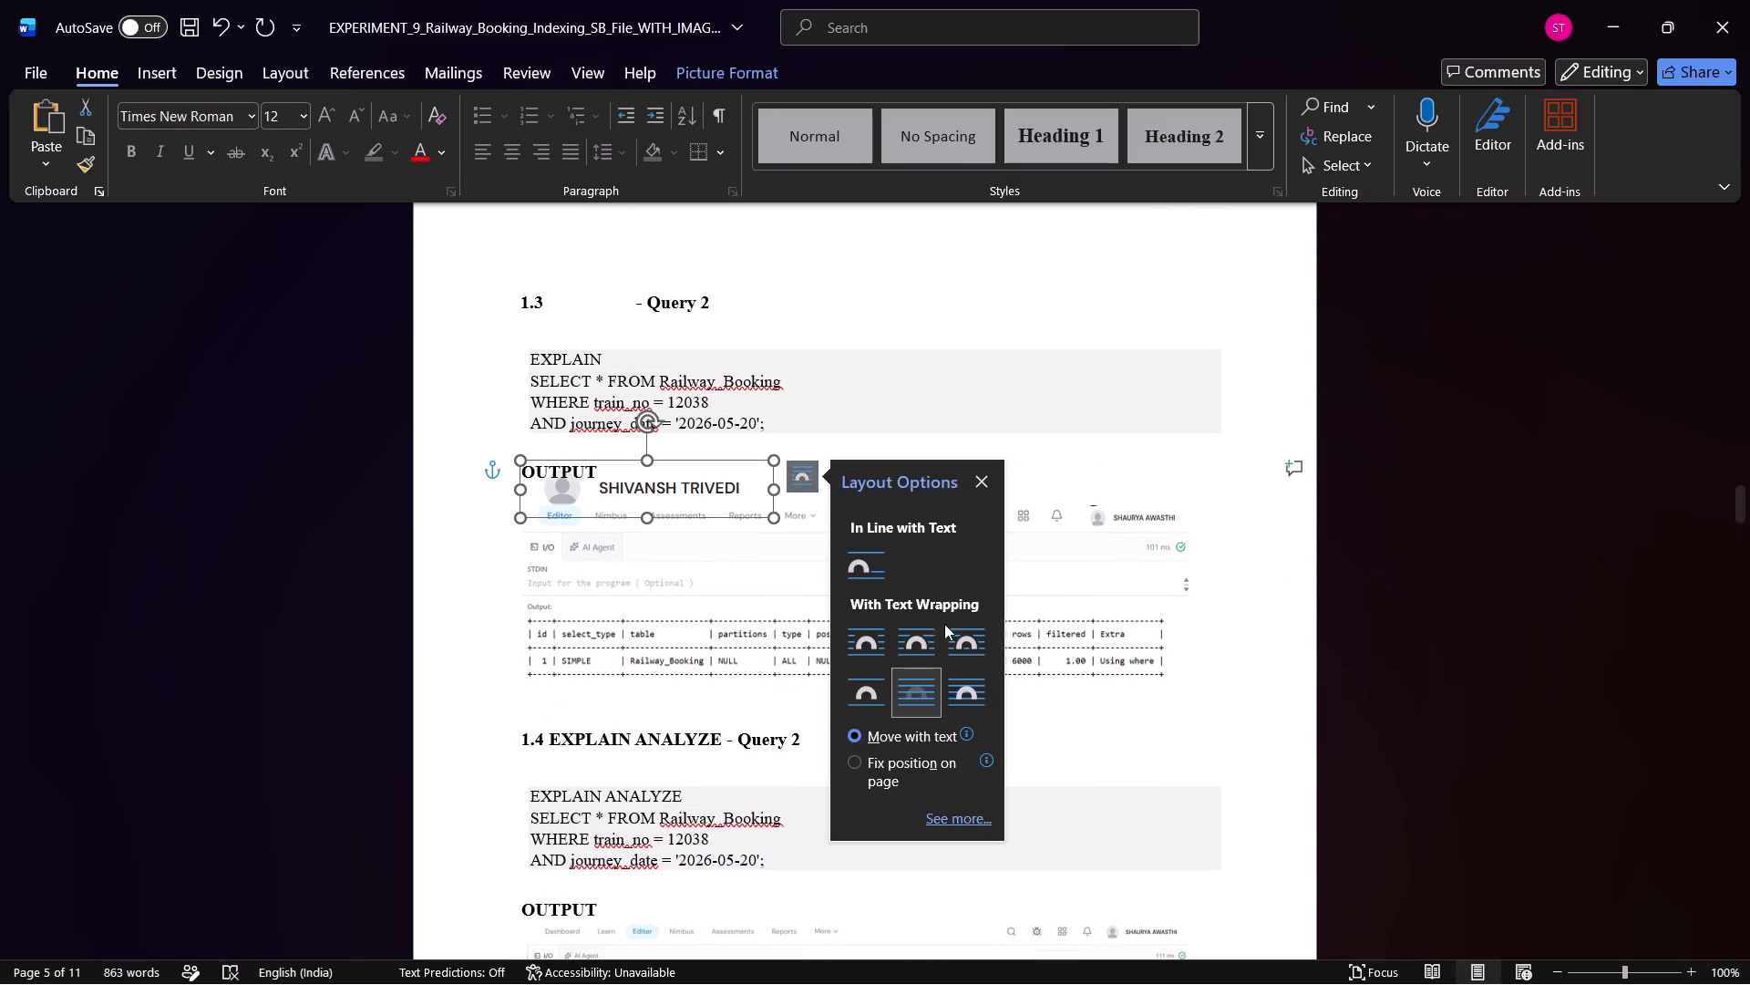
{"action": "left_click", "coordinate": [973, 689]}
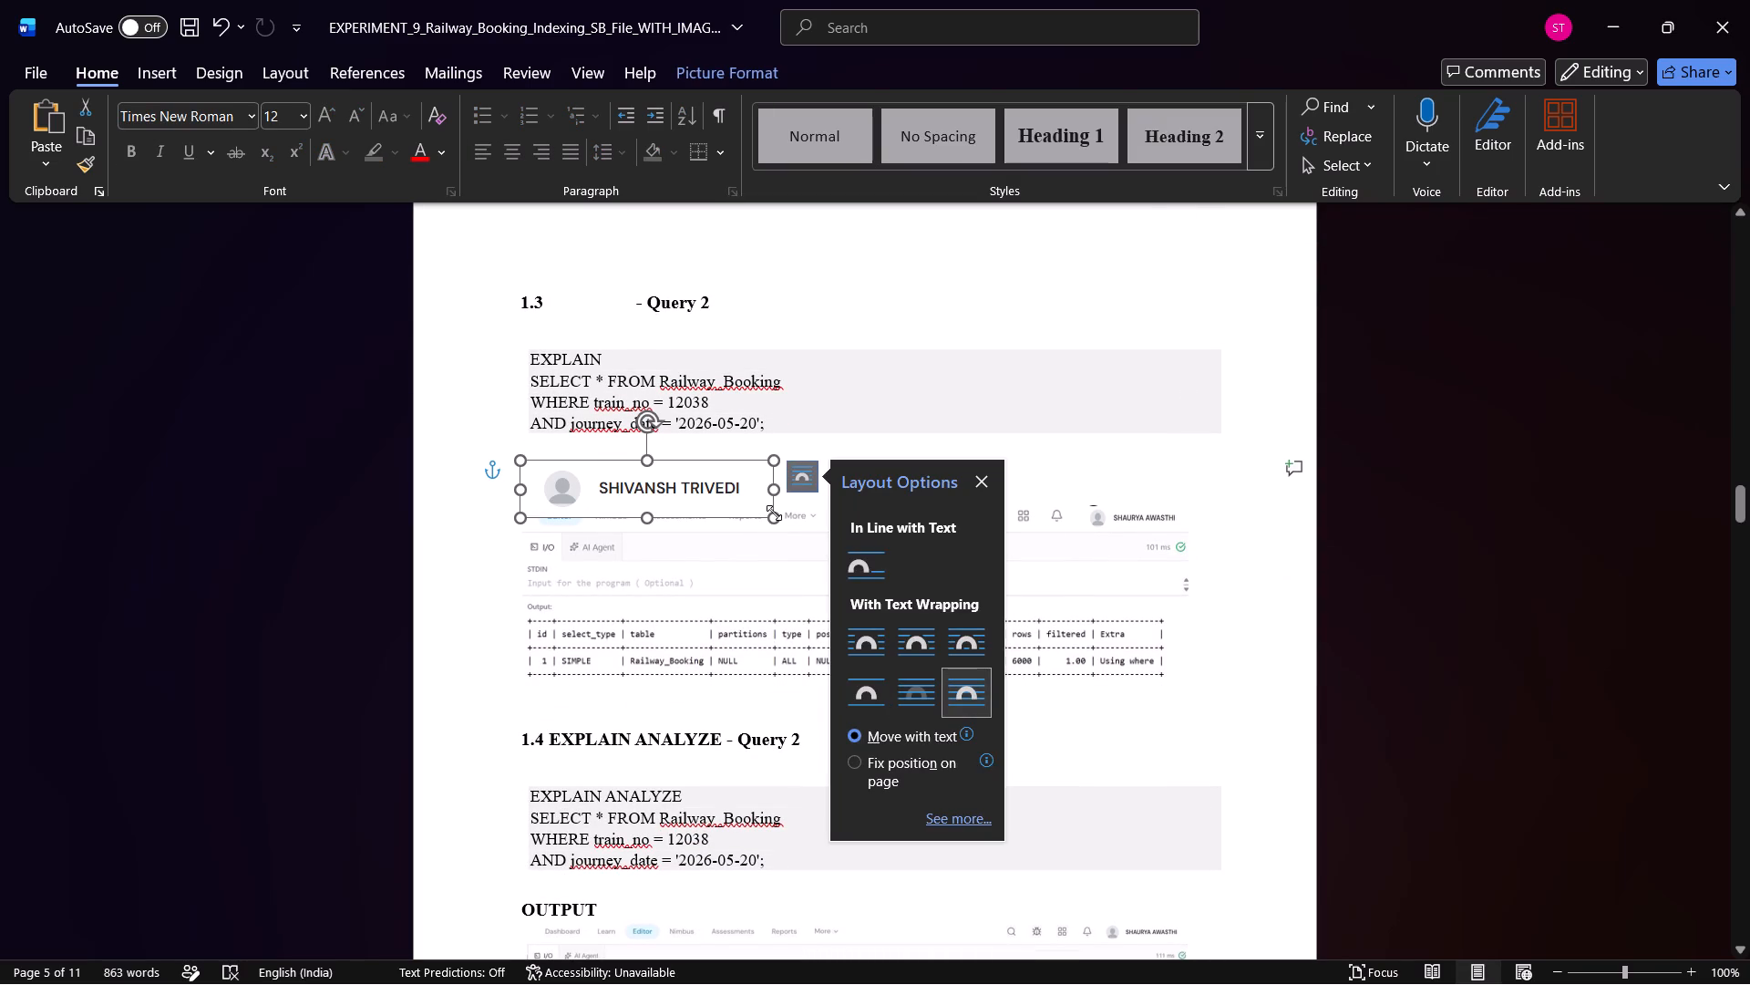
Shrink the name image to about 0.6 cm by 2.67 cm and place it over the old account name in the 1.3 output.
{"action": "left_click_drag", "start_coordinate": [774, 513], "coordinate": [685, 500]}
{"action": "left_click_drag", "start_coordinate": [650, 482], "coordinate": [746, 502]}
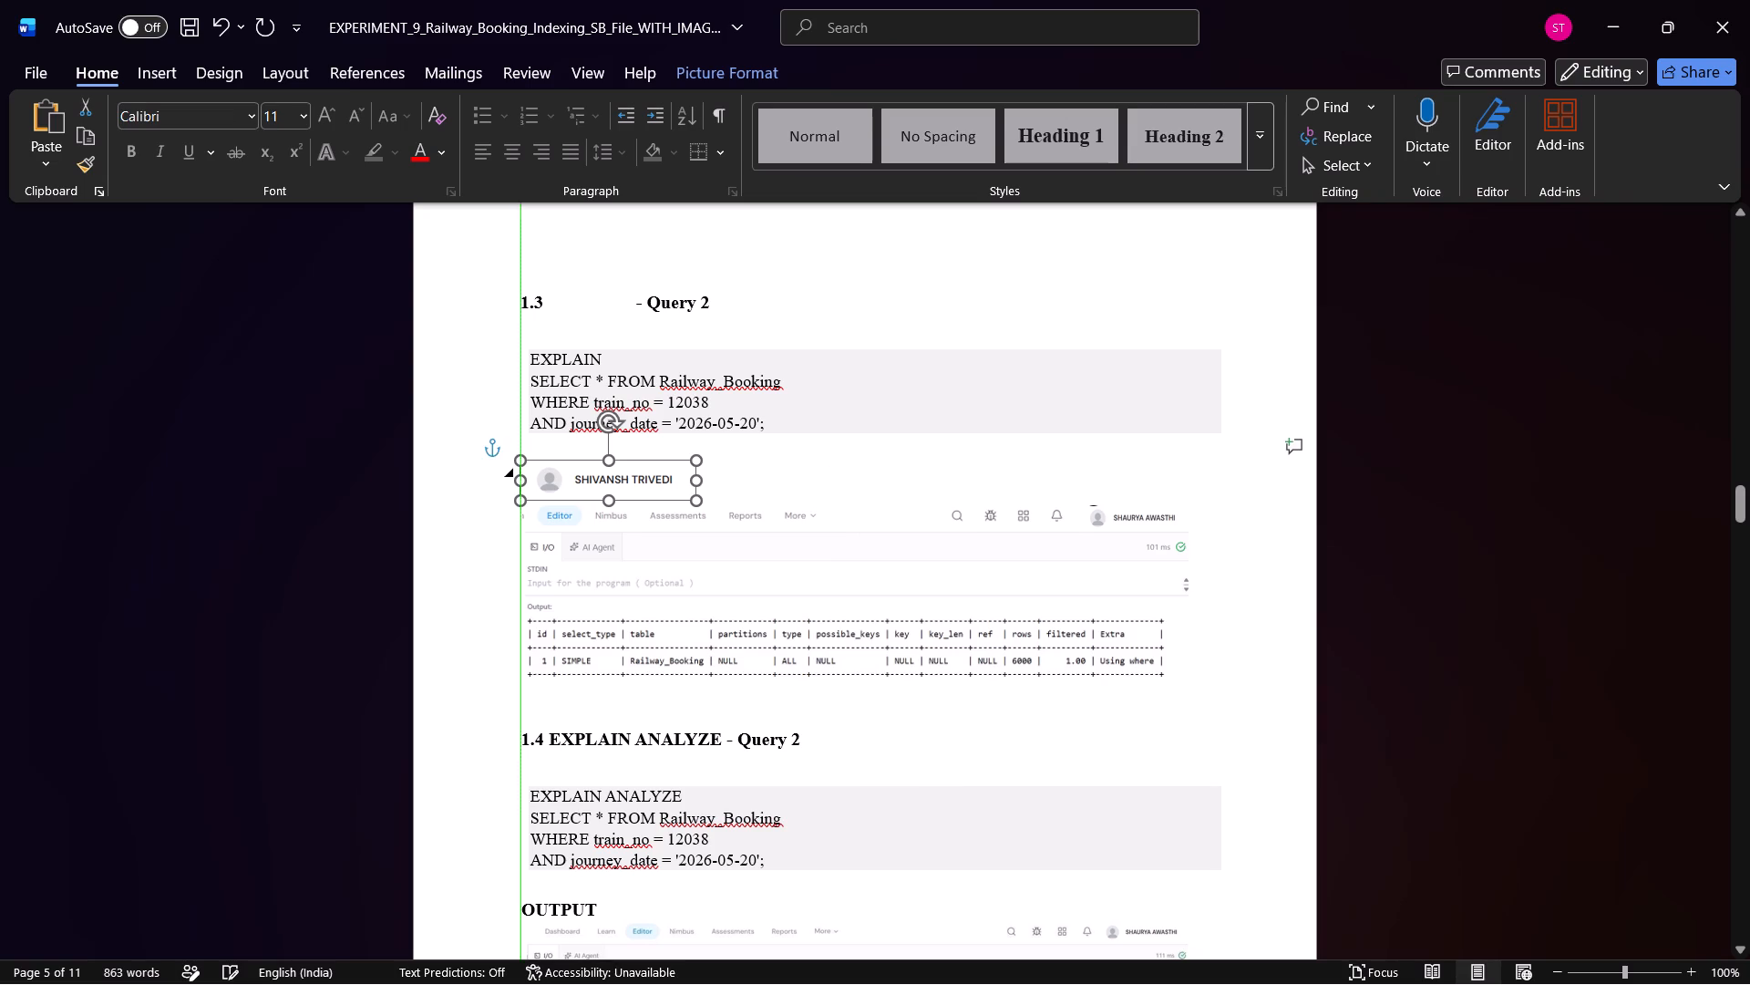
{"action": "left_click_drag", "start_coordinate": [746, 502], "coordinate": [1167, 565]}
{"action": "left_click_drag", "start_coordinate": [1212, 582], "coordinate": [1152, 555]}
{"action": "left_click_drag", "start_coordinate": [1108, 551], "coordinate": [1158, 523]}
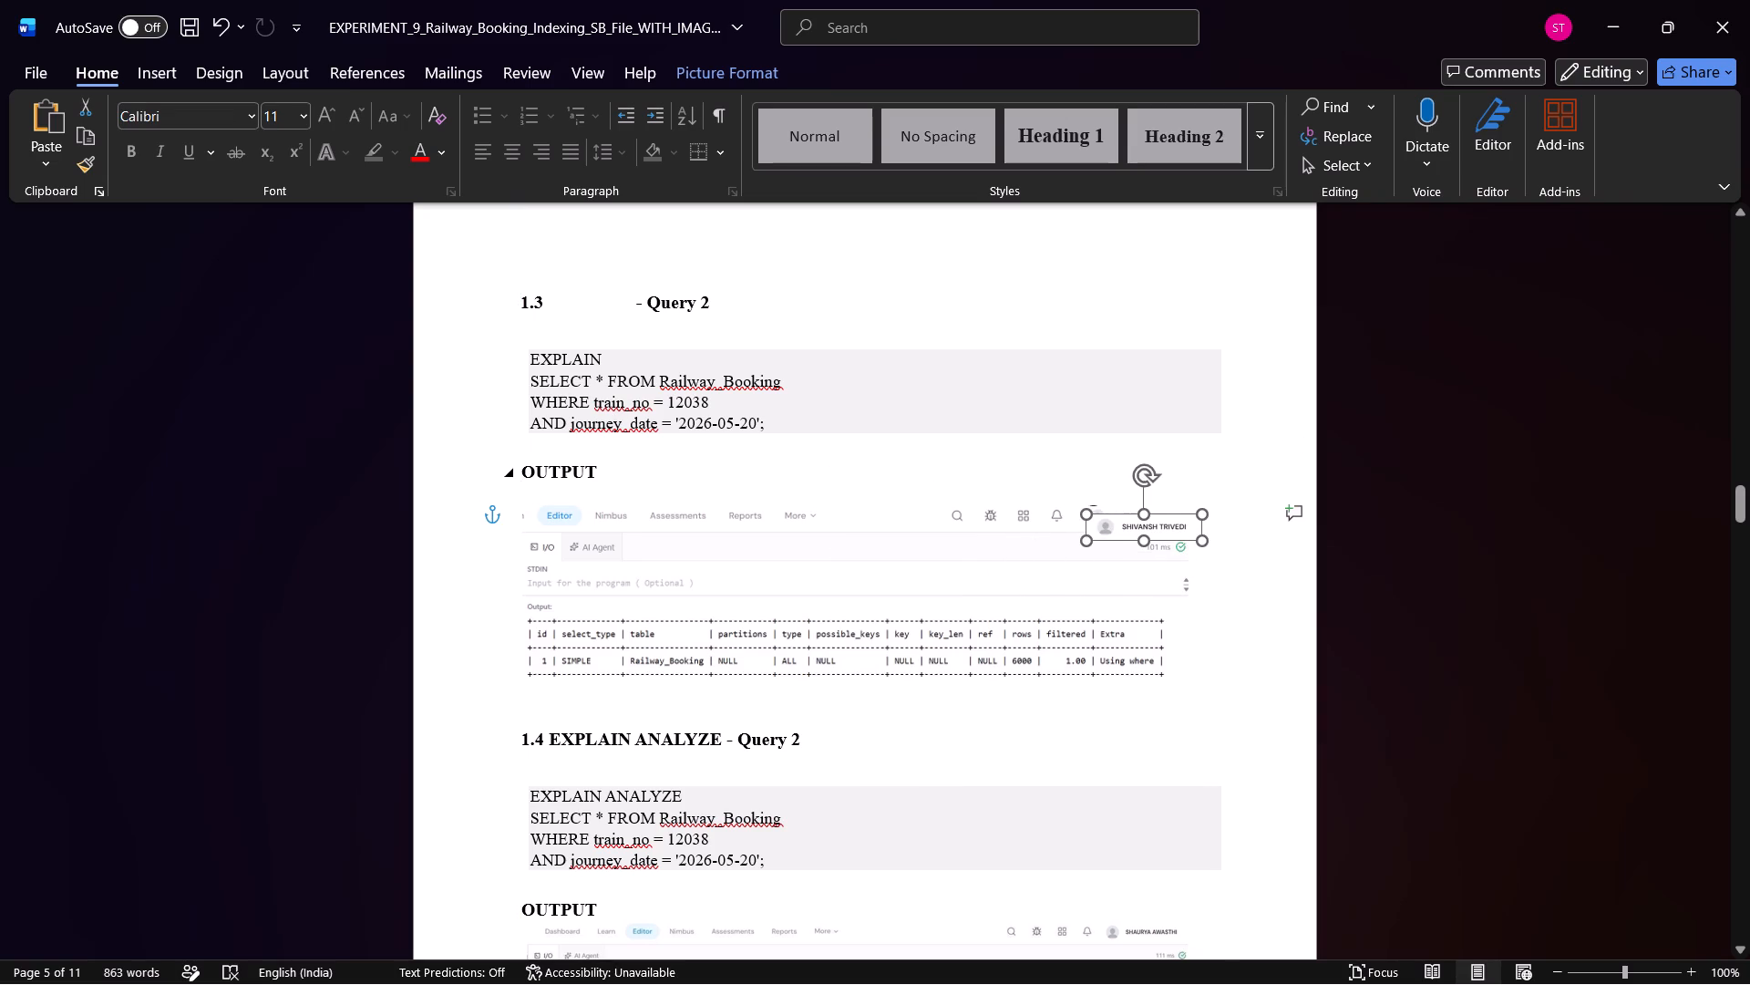
{"action": "left_click_drag", "start_coordinate": [1158, 523], "coordinate": [1149, 511]}
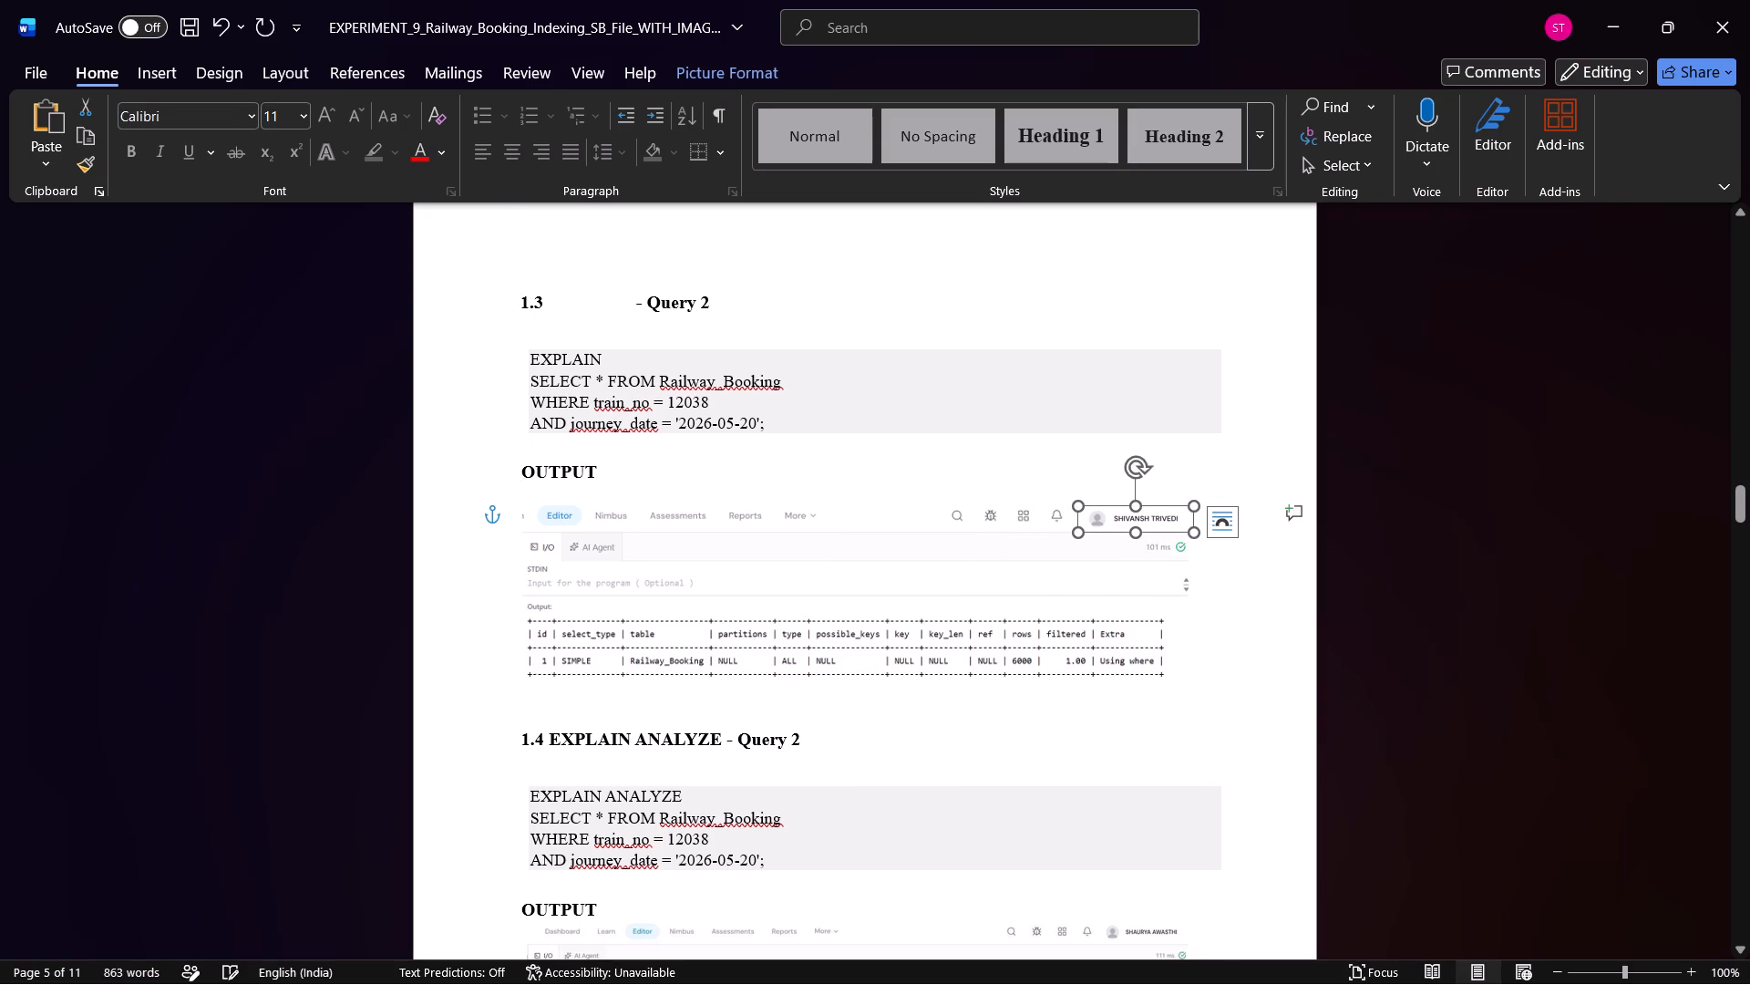
{"action": "left_click", "coordinate": [1211, 585]}
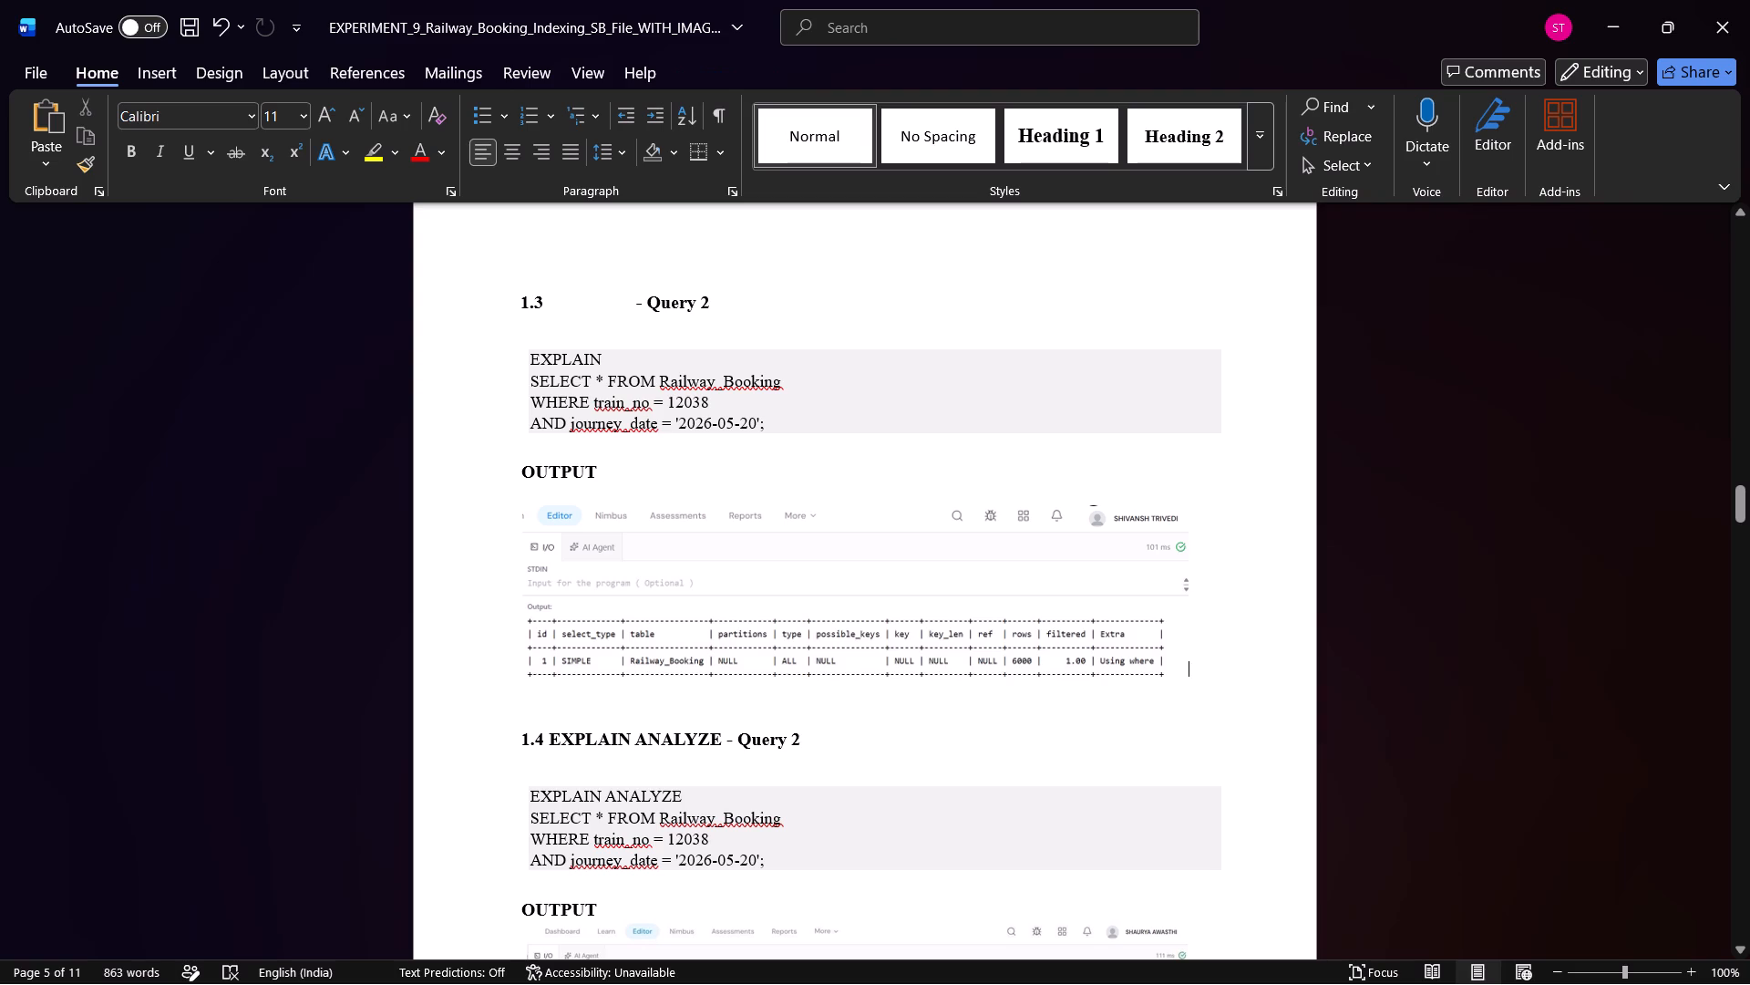
Nudge the name image in the 1.3 Query 2 output screenshot so it lines up over the old account name.
{"action": "left_click", "coordinate": [1145, 524]}
{"action": "left_click_drag", "start_coordinate": [1145, 524], "coordinate": [1135, 513]}
{"action": "left_click", "coordinate": [1242, 606]}
{"action": "left_click", "coordinate": [1137, 520]}
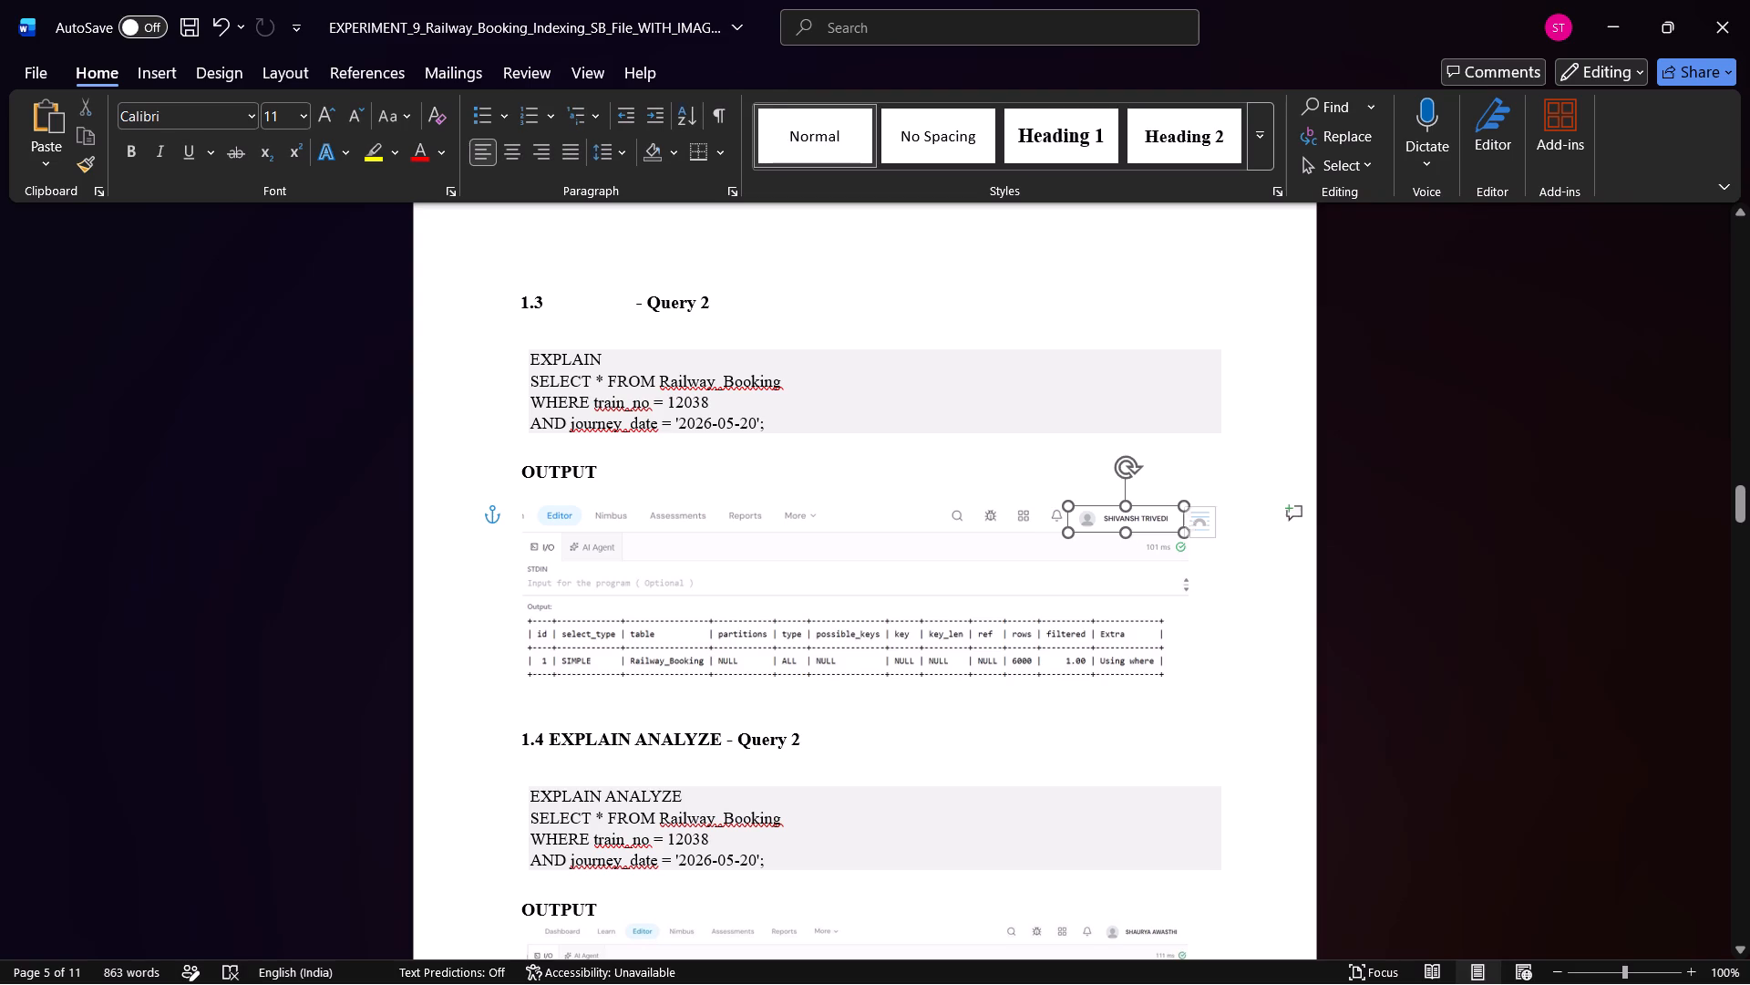
{"action": "left_click_drag", "start_coordinate": [1137, 520], "coordinate": [1142, 504]}
{"action": "left_click", "coordinate": [1142, 513]}
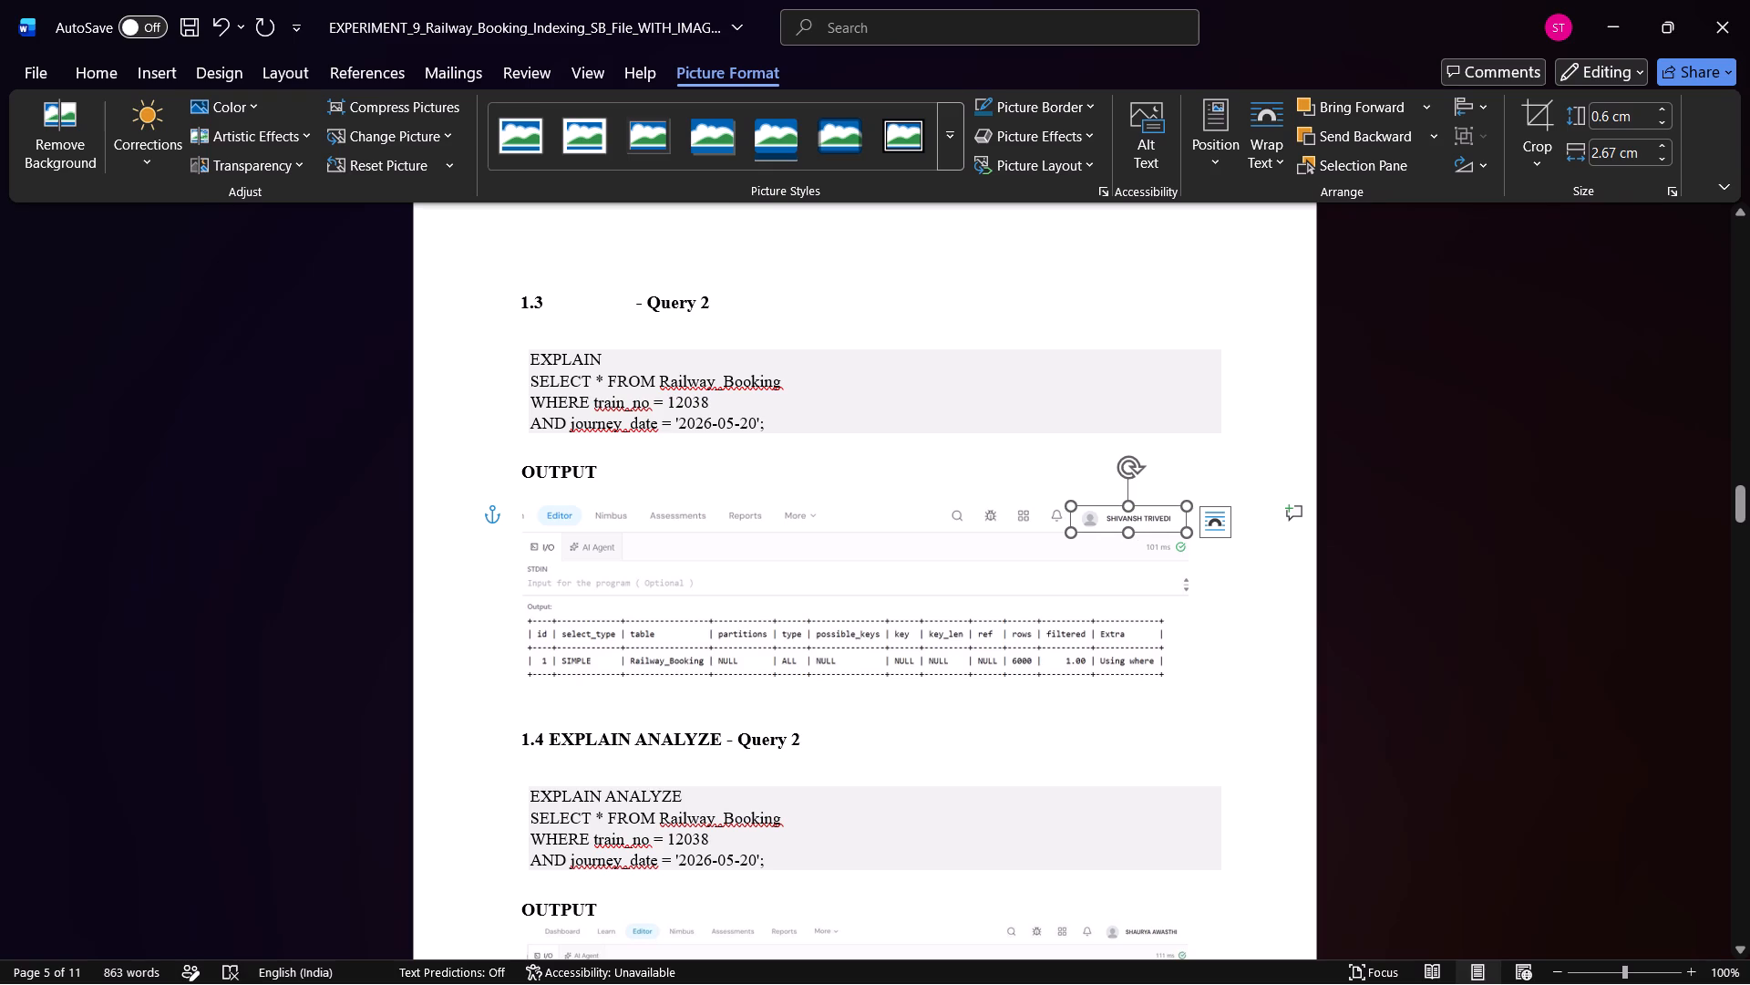
{"action": "left_click", "coordinate": [1240, 622]}
{"action": "left_click", "coordinate": [1138, 510]}
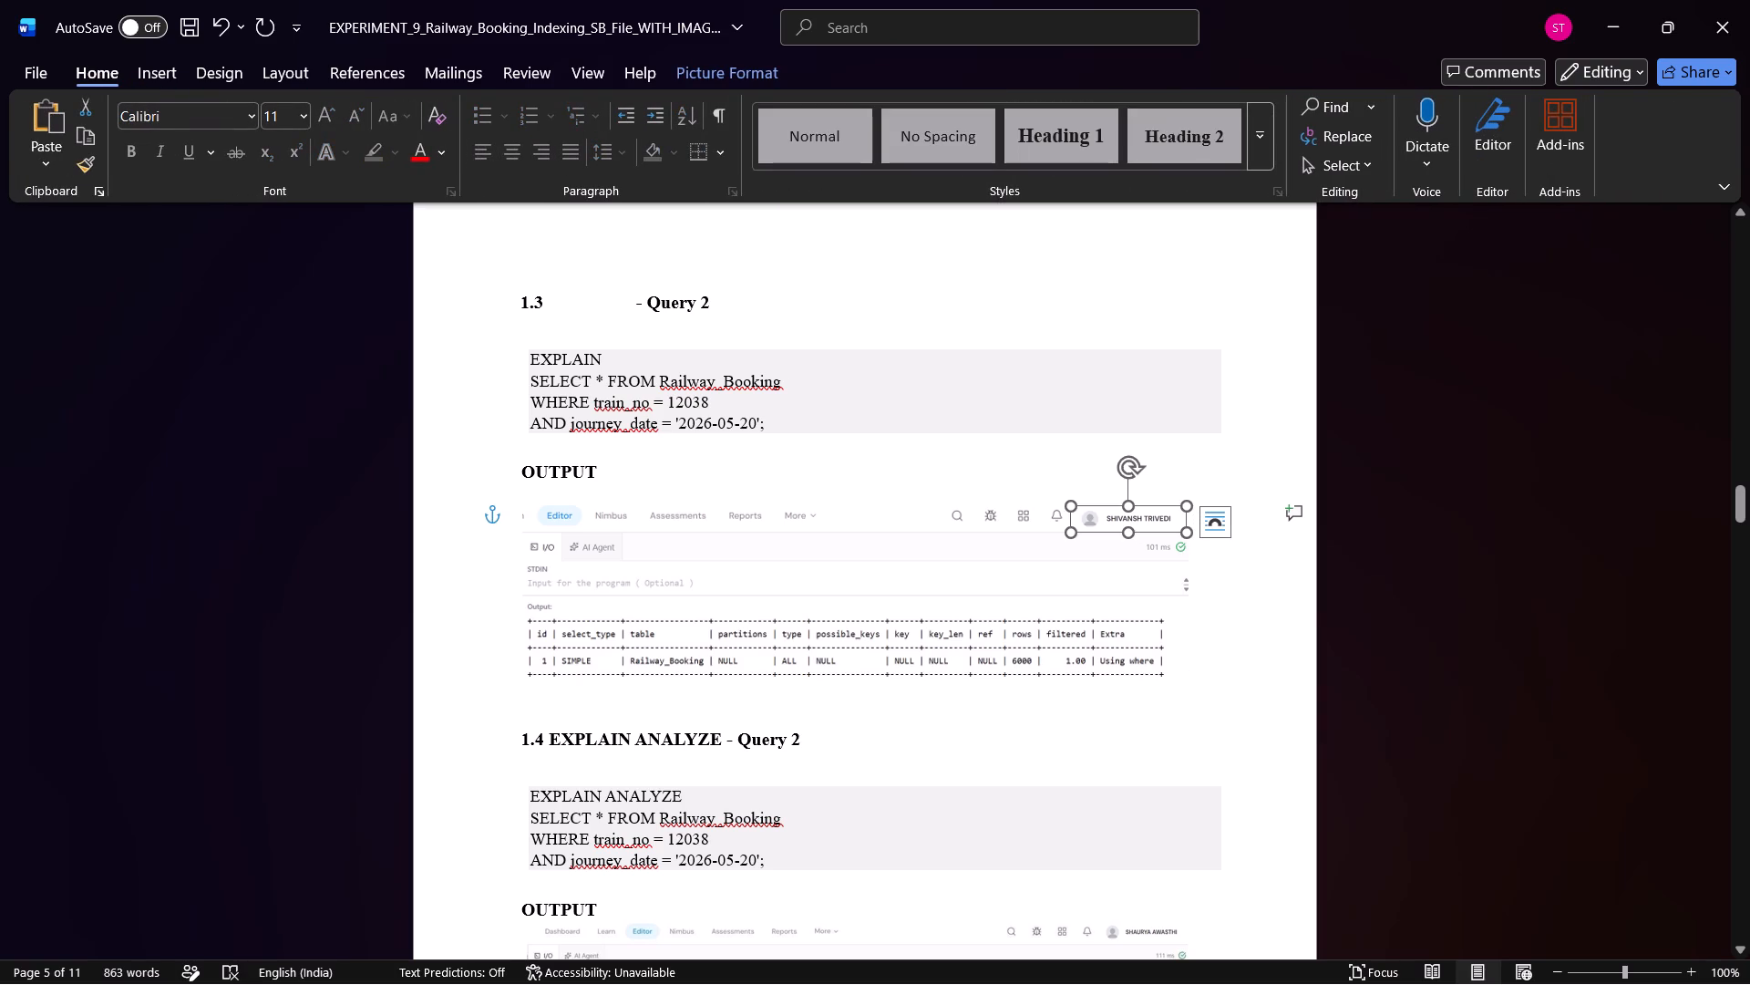
{"action": "left_click_drag", "start_coordinate": [1138, 514], "coordinate": [1138, 501]}
{"action": "left_click", "coordinate": [1227, 600]}
Paste the account-name image above the 1.4 EXPLAIN ANALYZE - Query 2 output and set its wrapping to In Front of Text.
{"action": "scroll", "coordinate": [1227, 596], "scroll_direction": "down", "scroll_amount": 3}
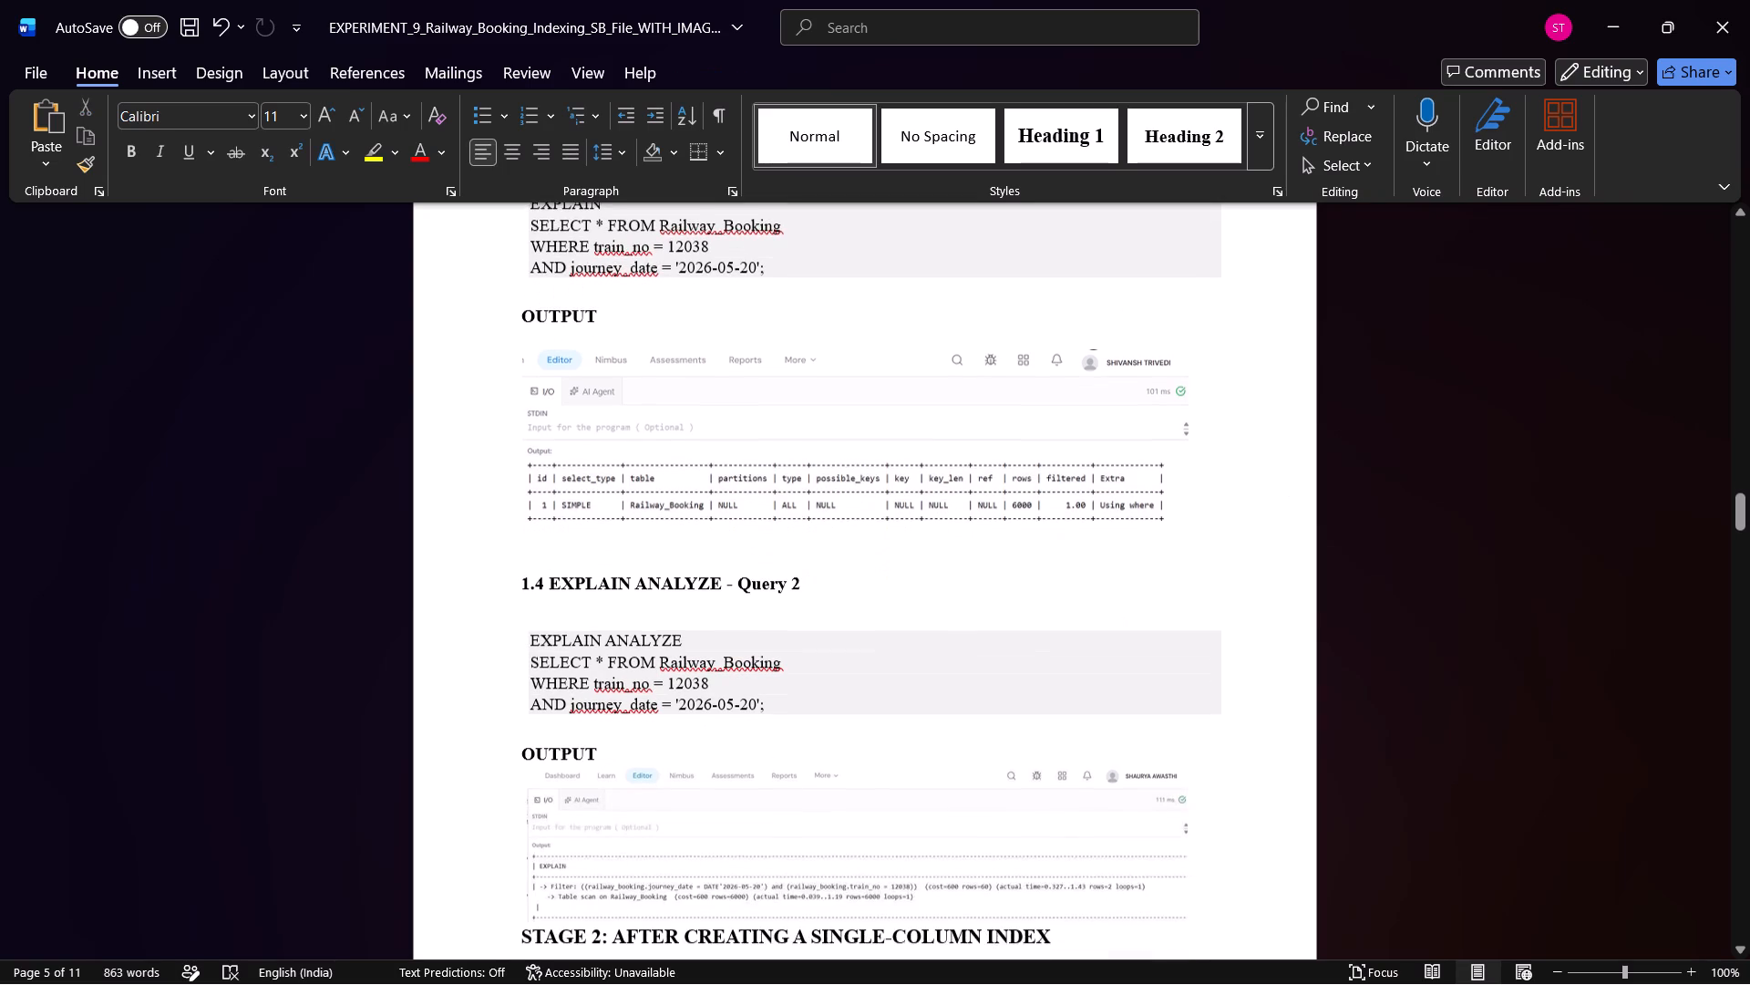
{"action": "scroll", "coordinate": [1227, 595], "scroll_direction": "down", "scroll_amount": 3}
{"action": "left_click", "coordinate": [1012, 563]}
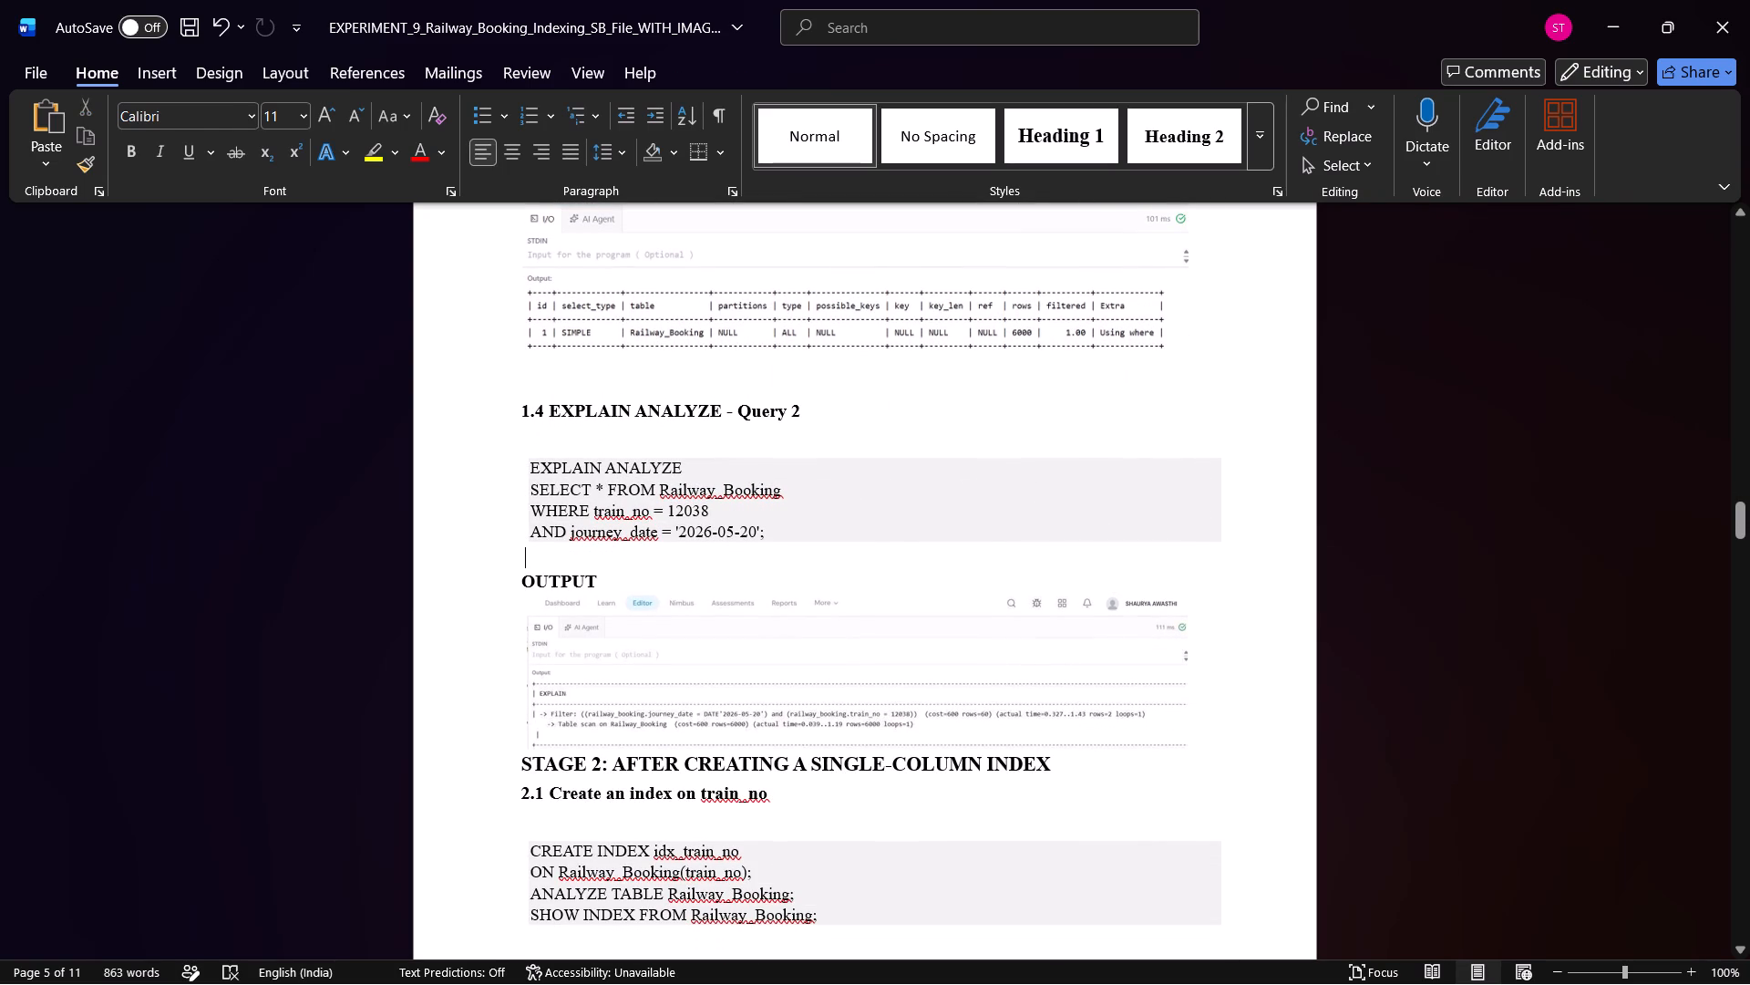
{"action": "key", "text": "ctrl+v"}
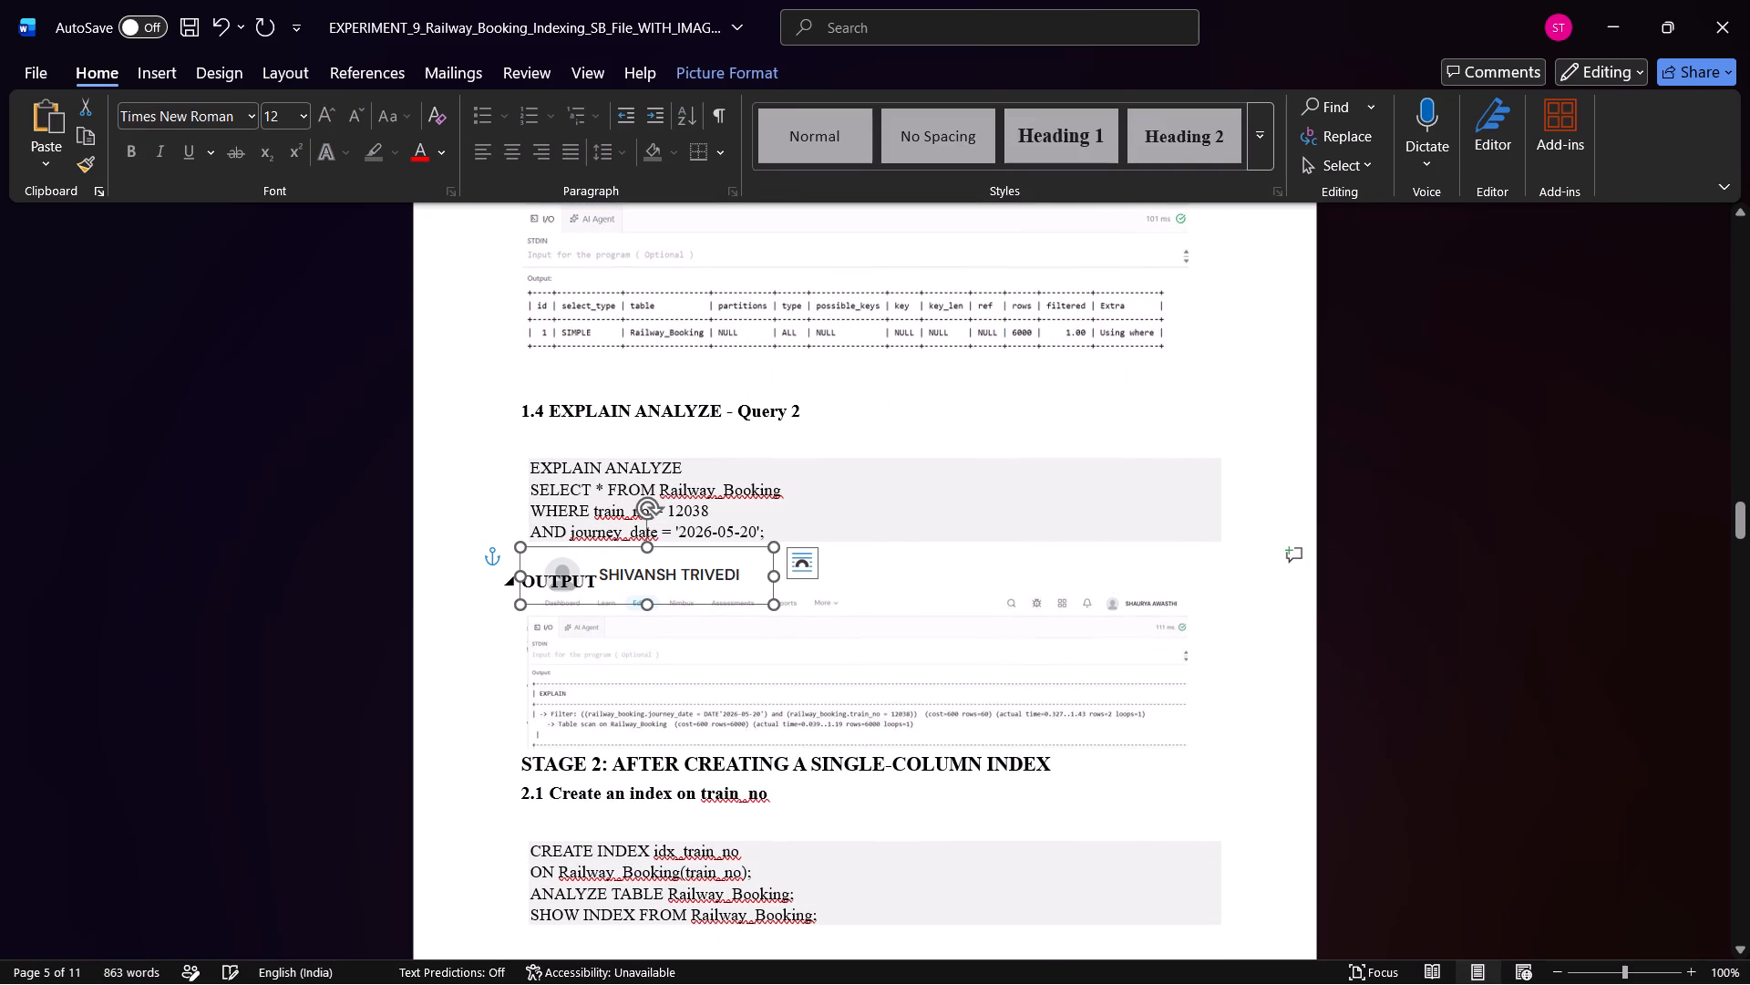
{"action": "left_click", "coordinate": [792, 555]}
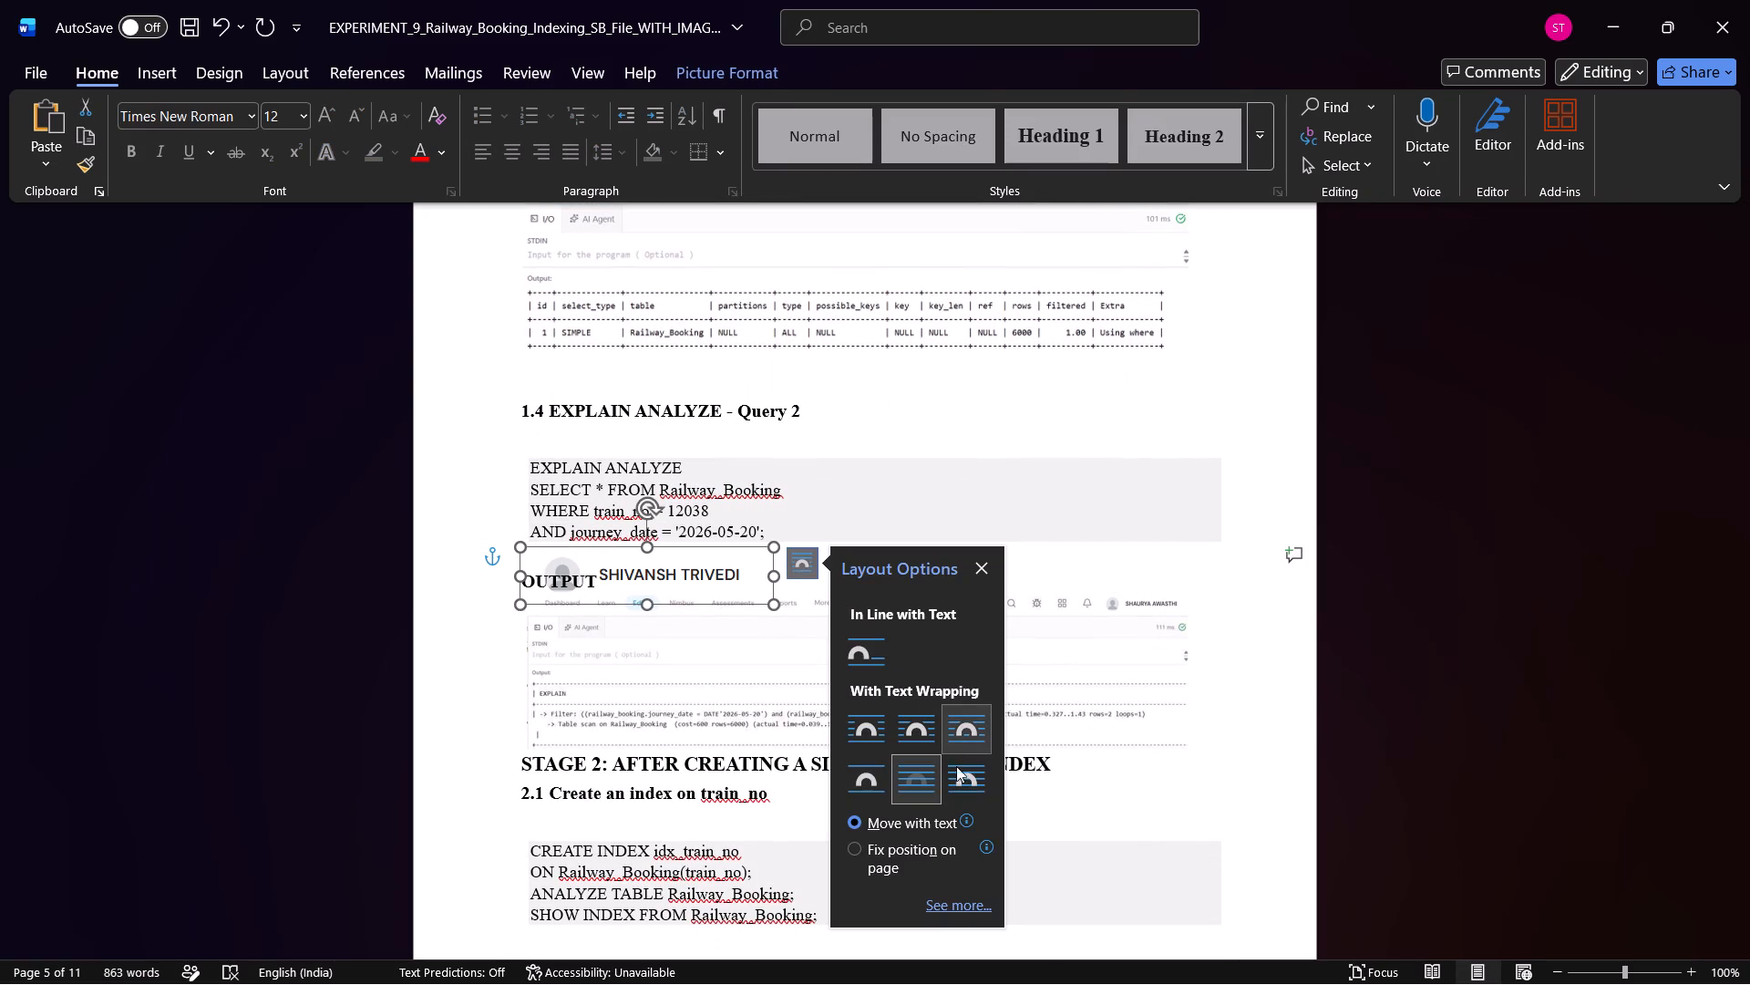
{"action": "left_click", "coordinate": [956, 768]}
Shrink the pasted name image and fit it over the old account name in the 1.4 output screenshot.
{"action": "left_click_drag", "start_coordinate": [767, 609], "coordinate": [710, 600]}
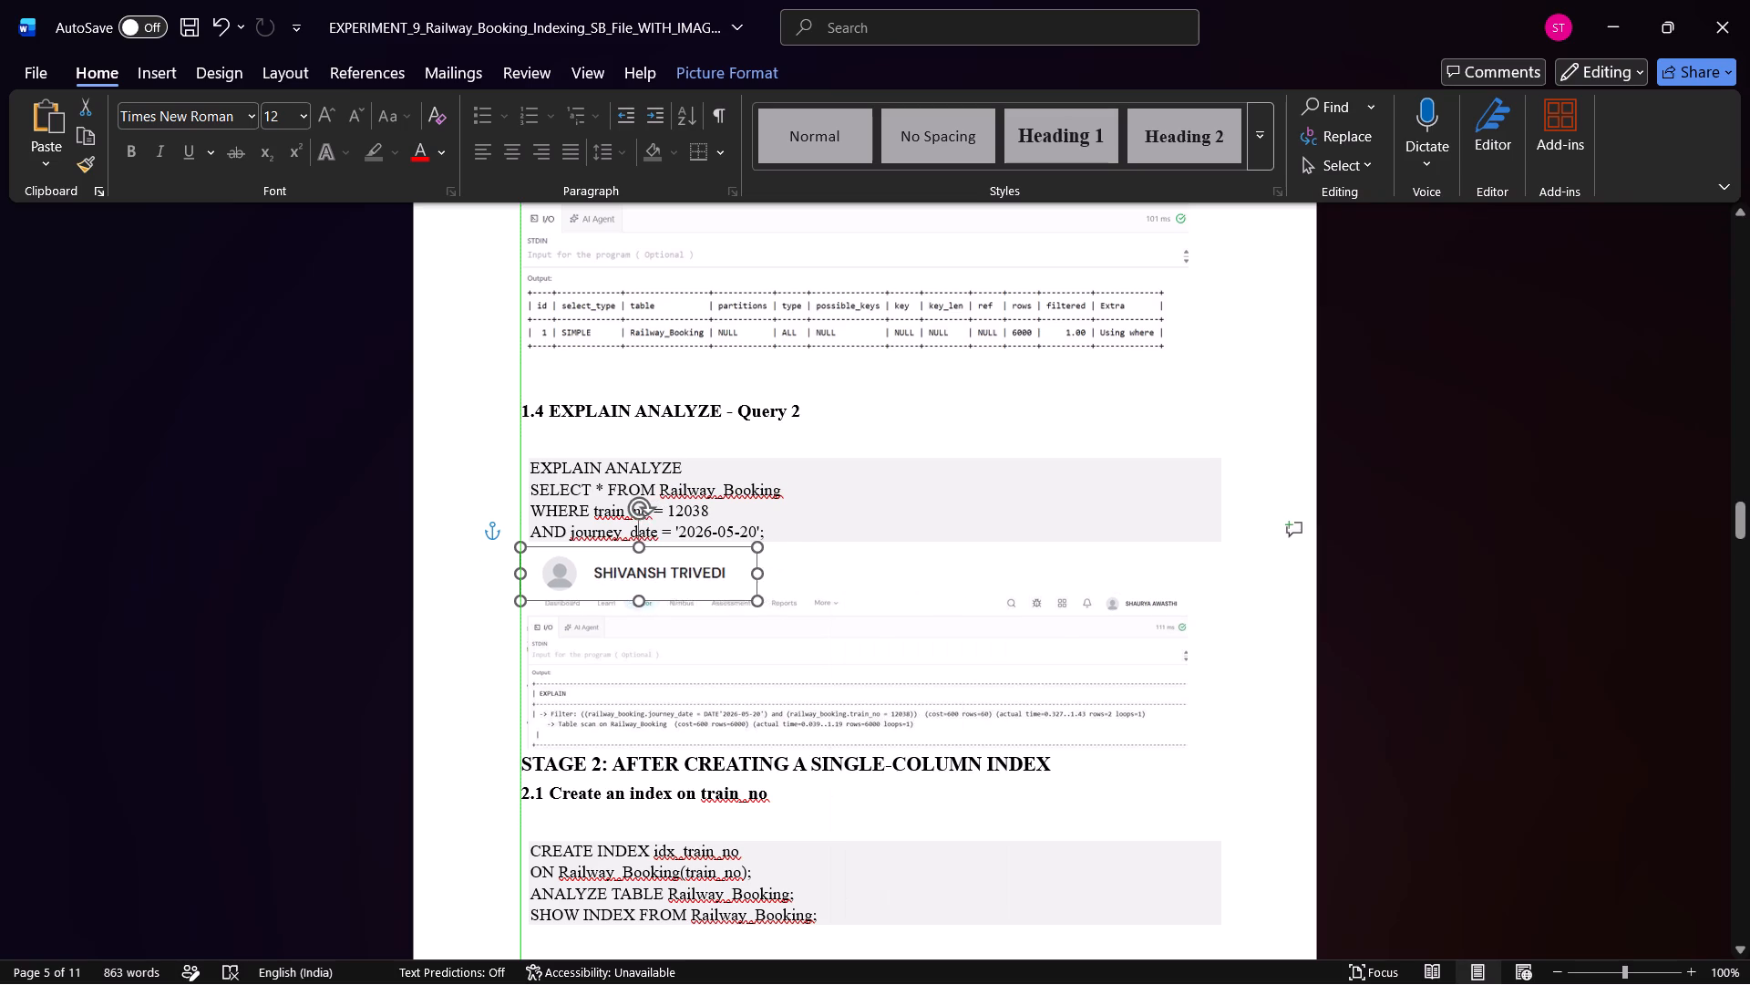
{"action": "left_click_drag", "start_coordinate": [710, 600], "coordinate": [648, 570]}
{"action": "left_click_drag", "start_coordinate": [630, 565], "coordinate": [997, 596]}
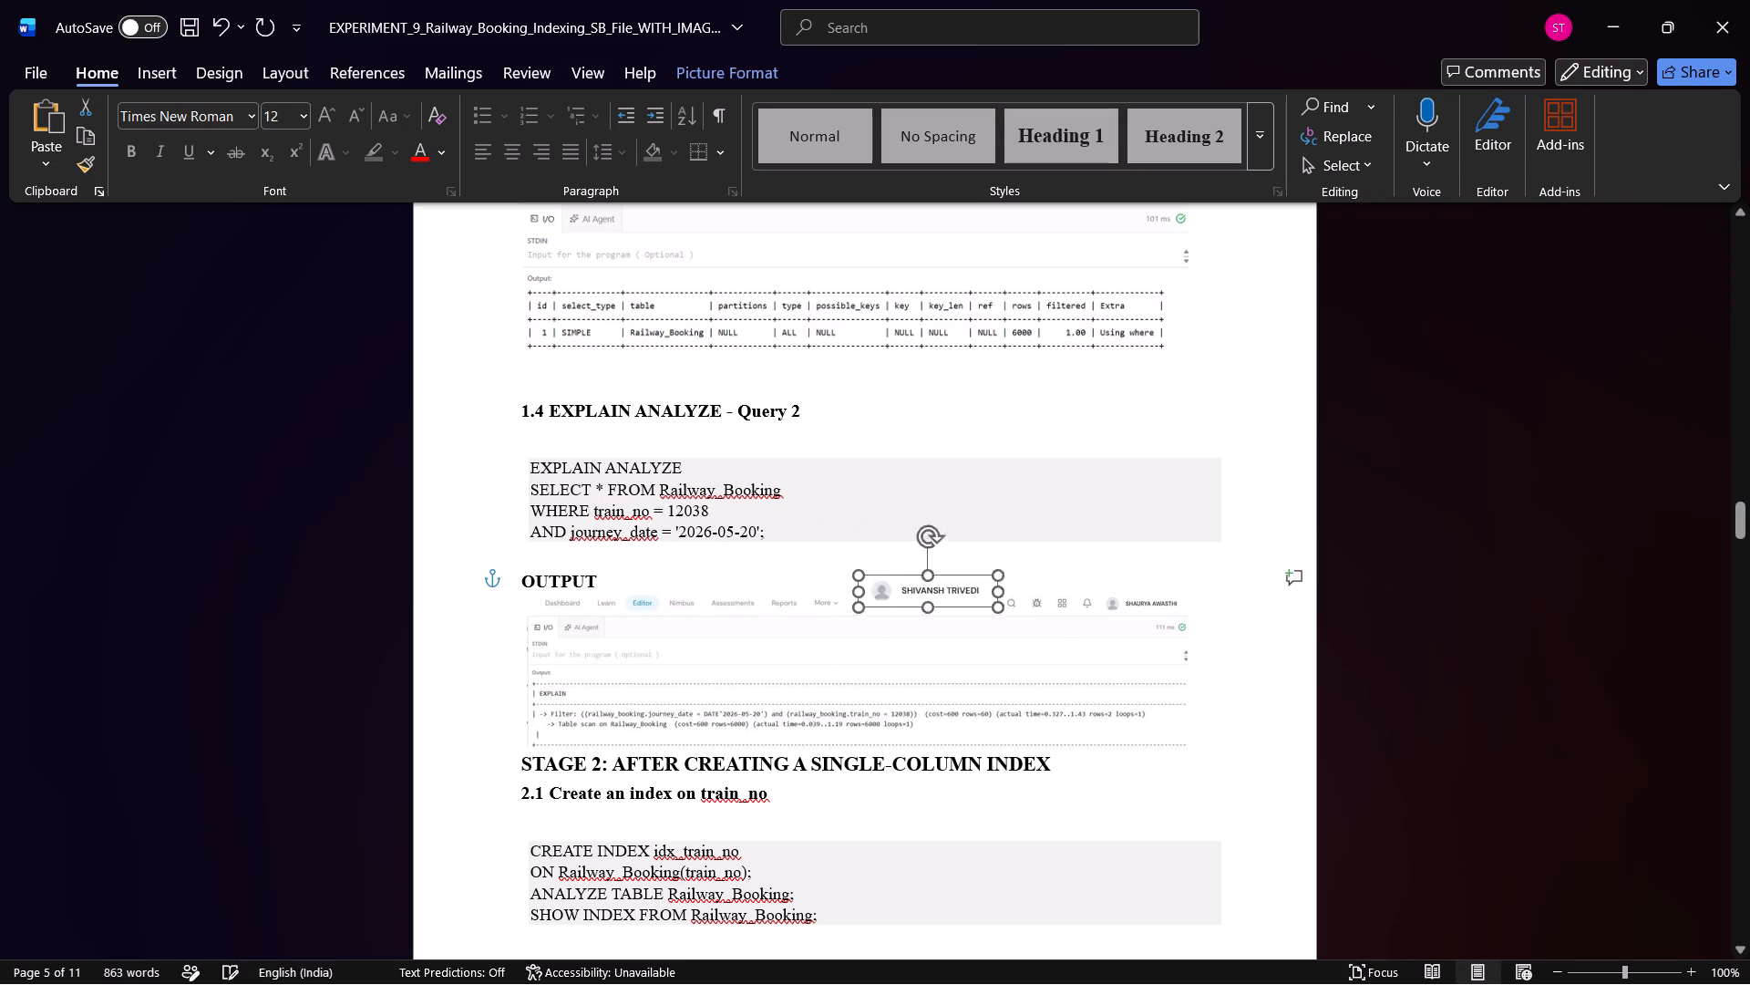
{"action": "left_click_drag", "start_coordinate": [997, 596], "coordinate": [1205, 653]}
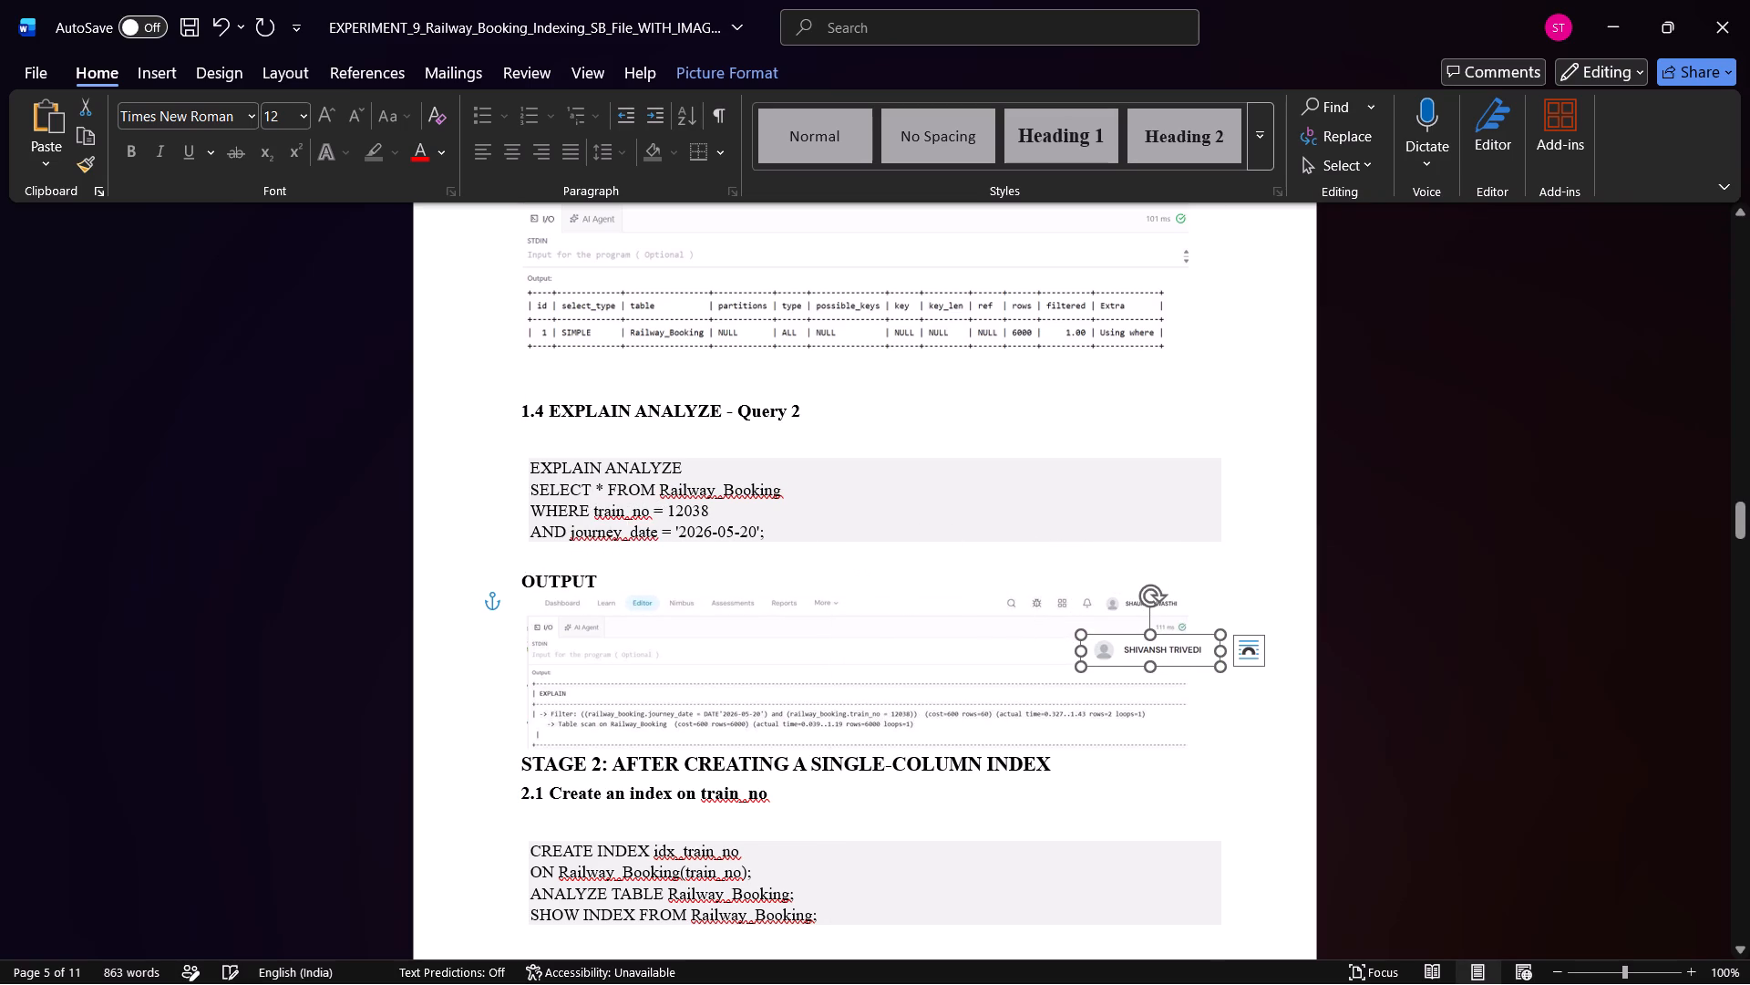
{"action": "left_click_drag", "start_coordinate": [1223, 667], "coordinate": [1186, 646]}
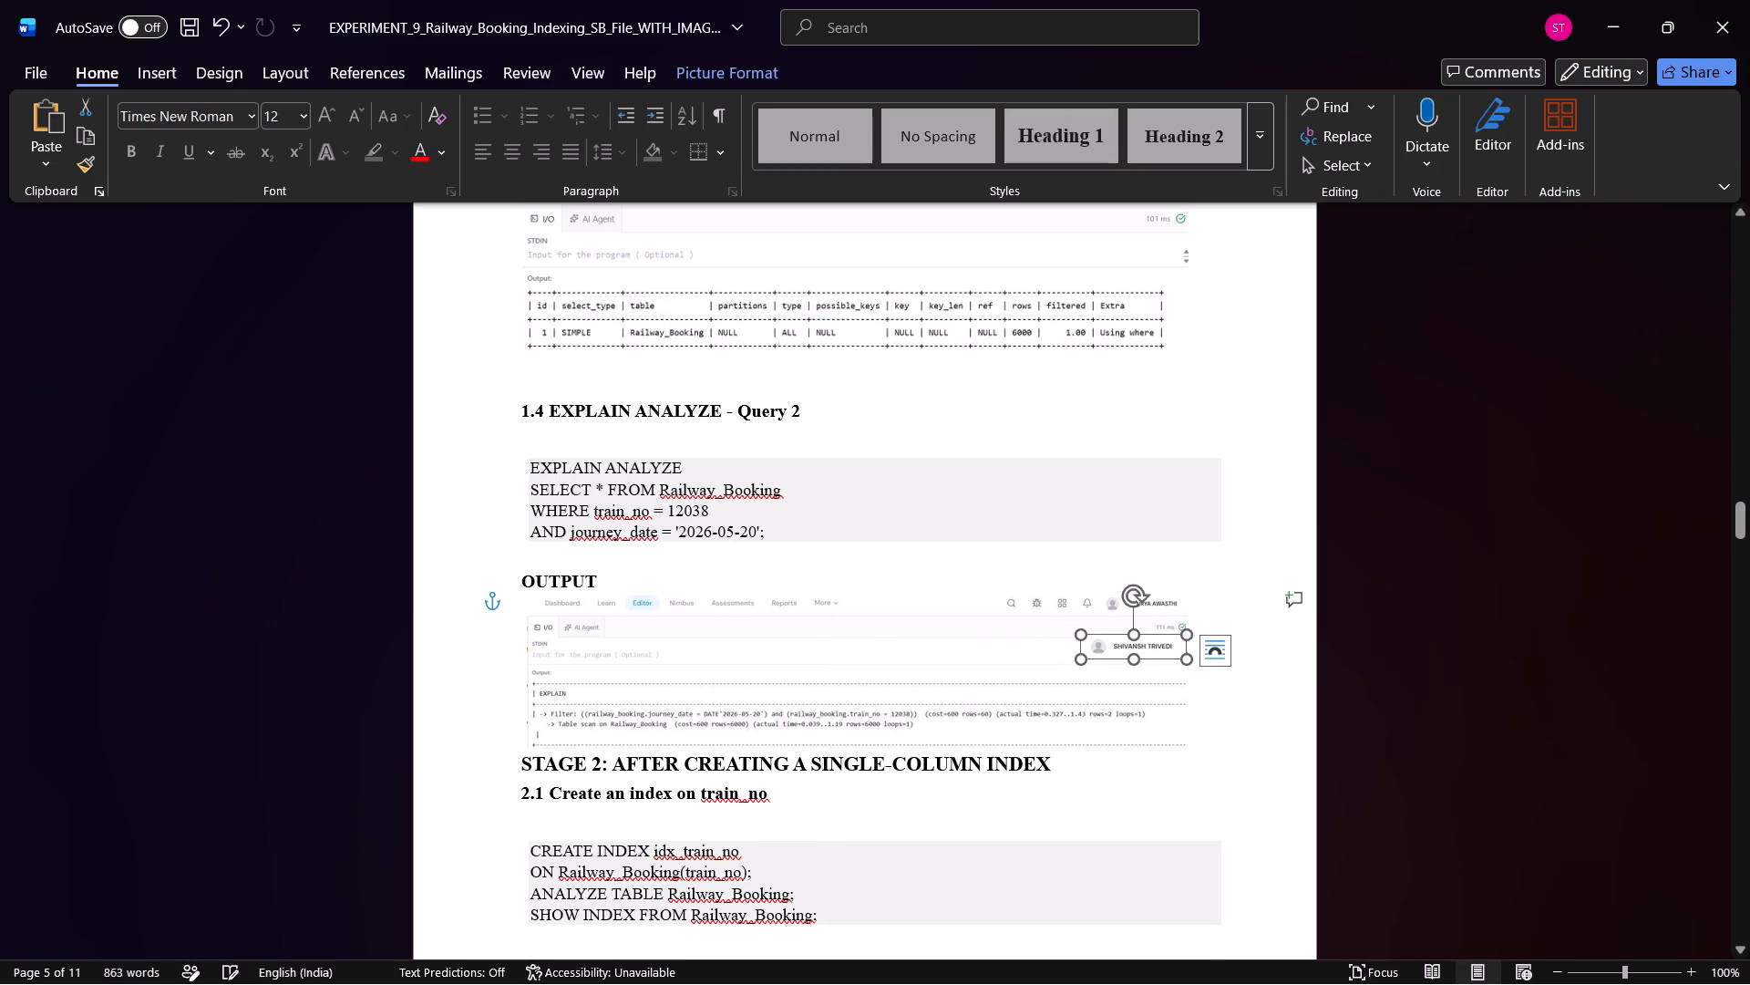
{"action": "left_click_drag", "start_coordinate": [1163, 643], "coordinate": [1178, 601]}
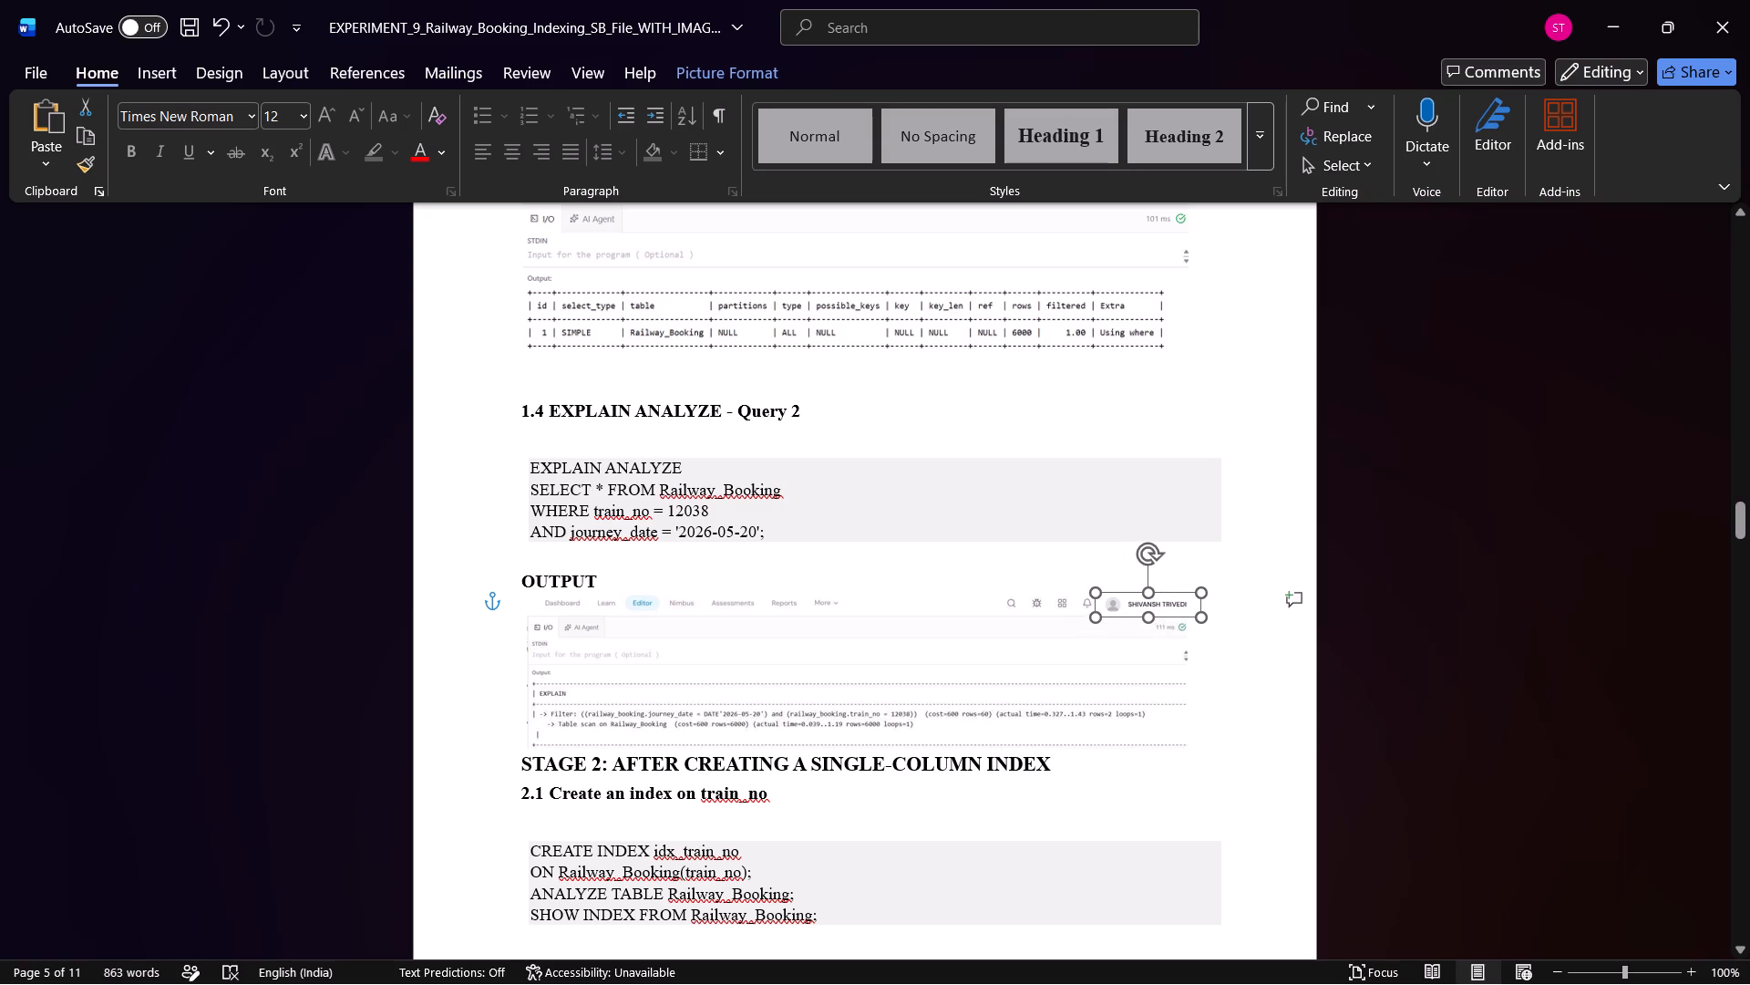
{"action": "left_click_drag", "start_coordinate": [1178, 601], "coordinate": [1178, 597]}
{"action": "left_click", "coordinate": [1194, 554]}
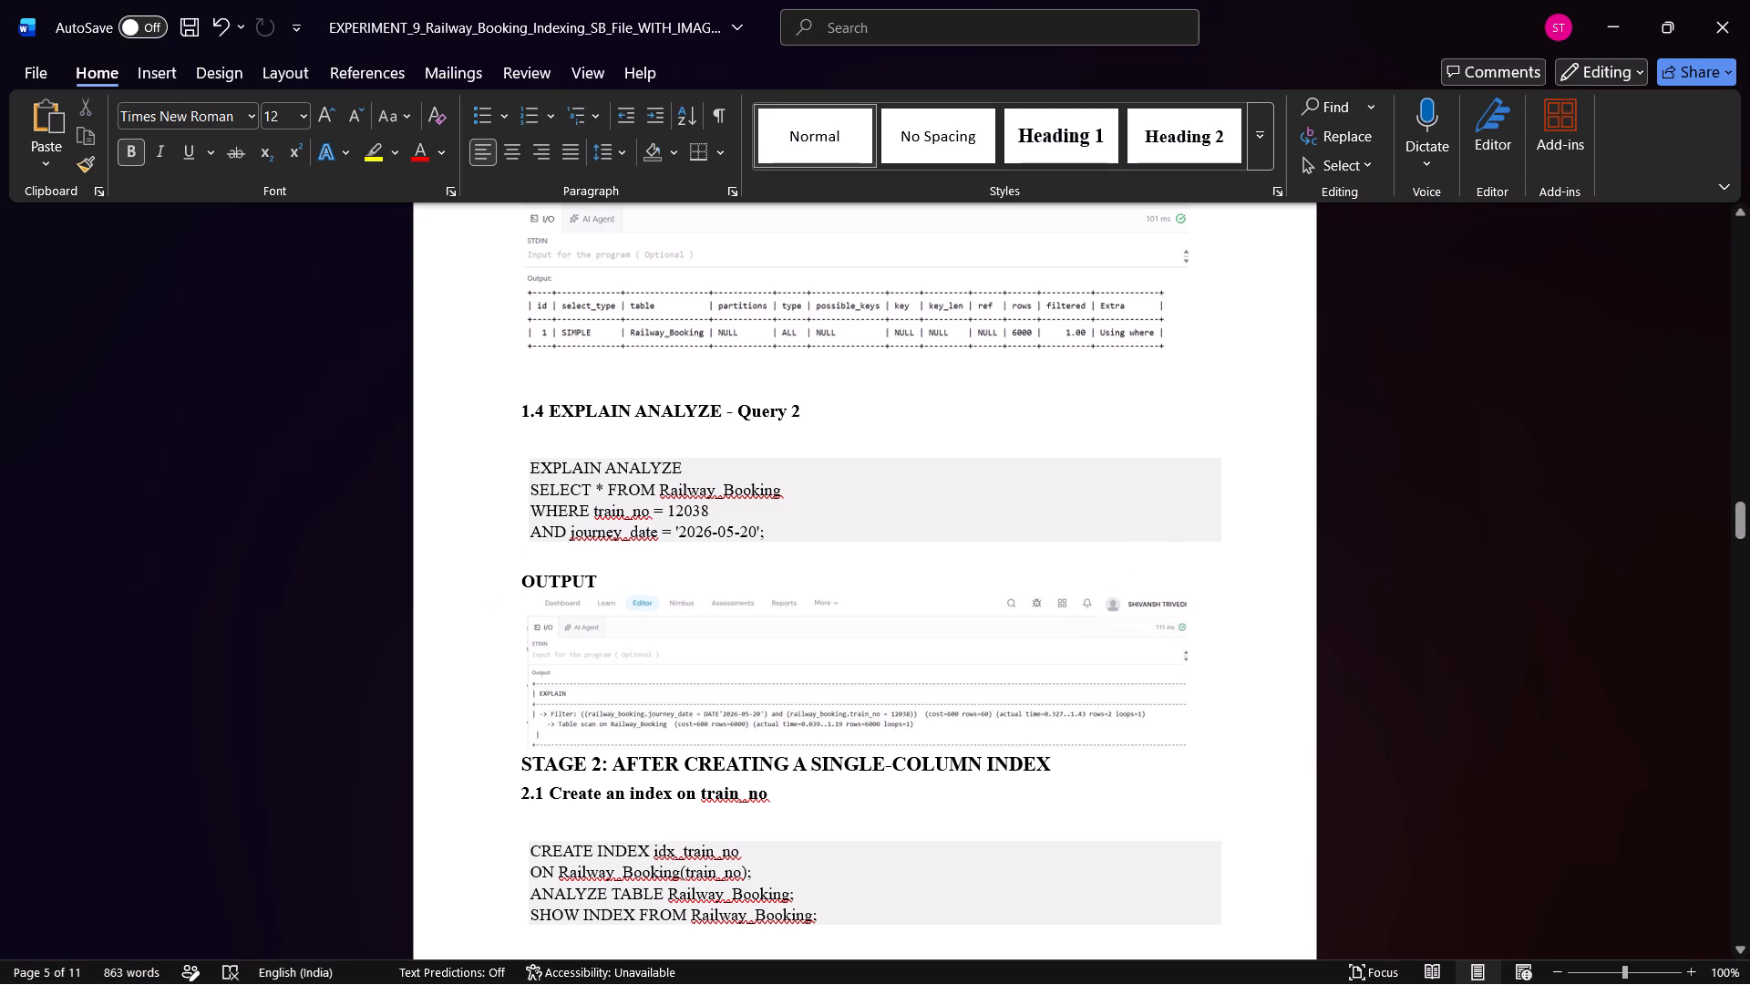
{"action": "left_click", "coordinate": [1148, 605]}
{"action": "left_click", "coordinate": [1147, 614]}
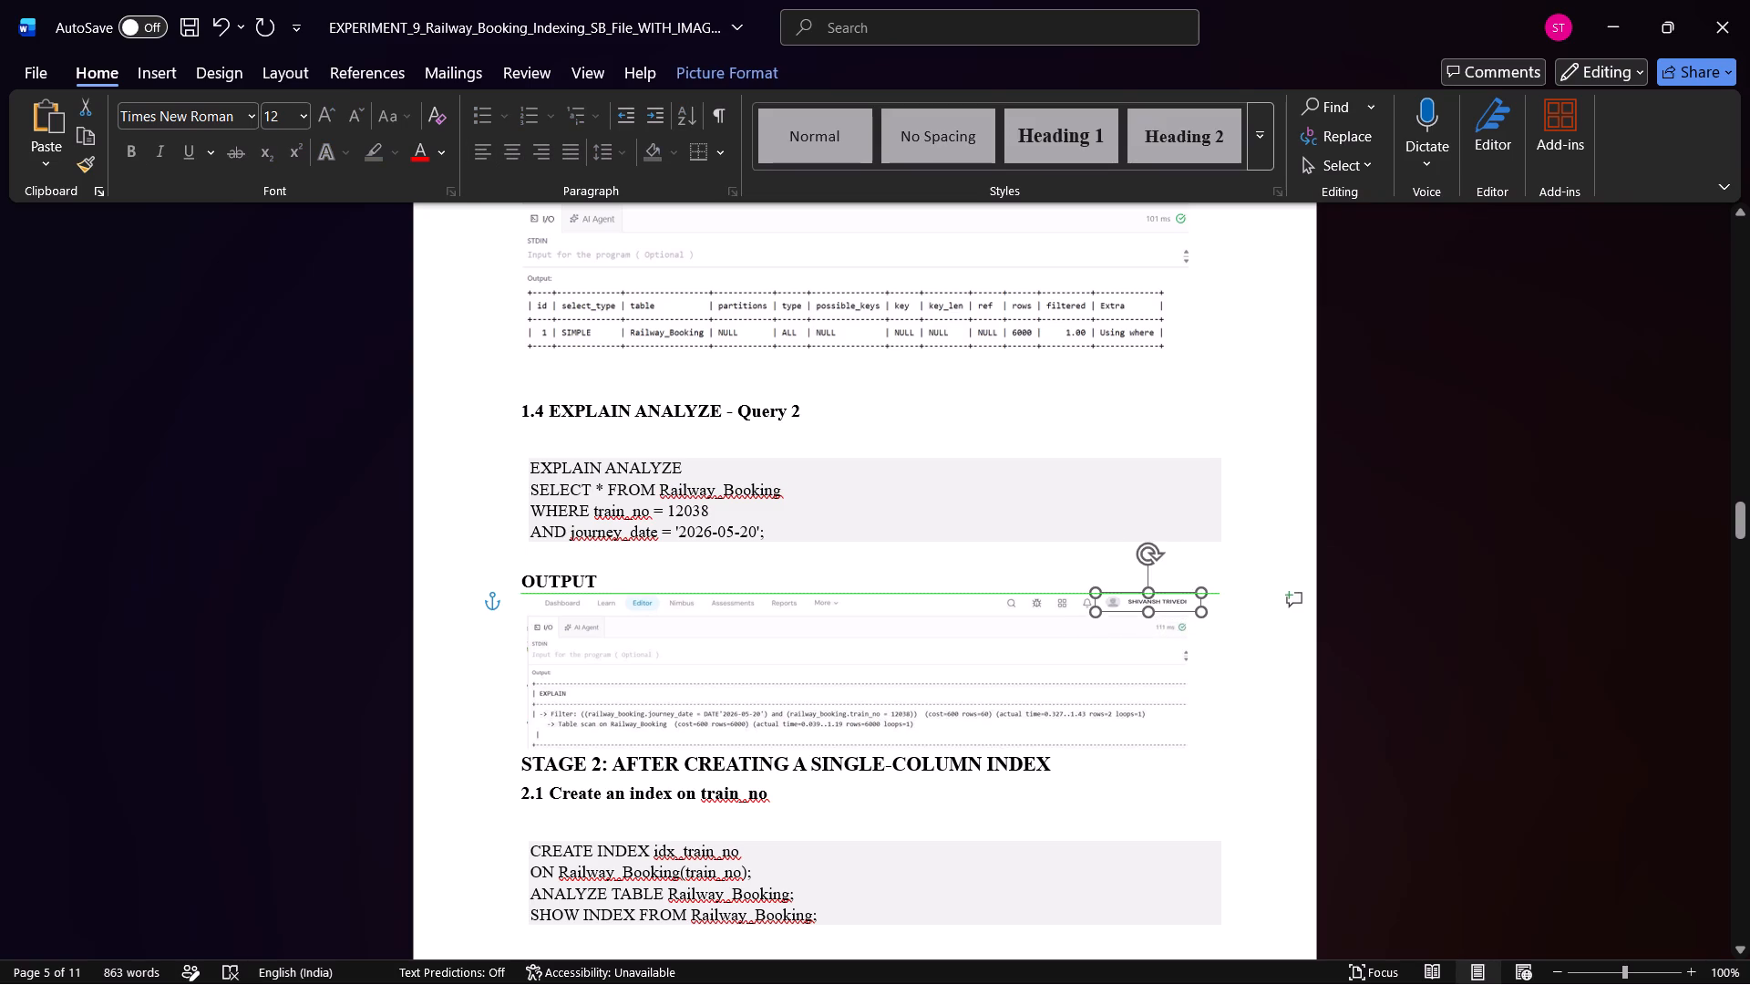
{"action": "left_click", "coordinate": [1148, 611]}
{"action": "left_click", "coordinate": [1197, 547]}
Paste the account-name image below the 2.1 index output on page 6 and set its wrapping to In Front of Text.
{"action": "scroll", "coordinate": [1209, 653], "scroll_direction": "down", "scroll_amount": 5}
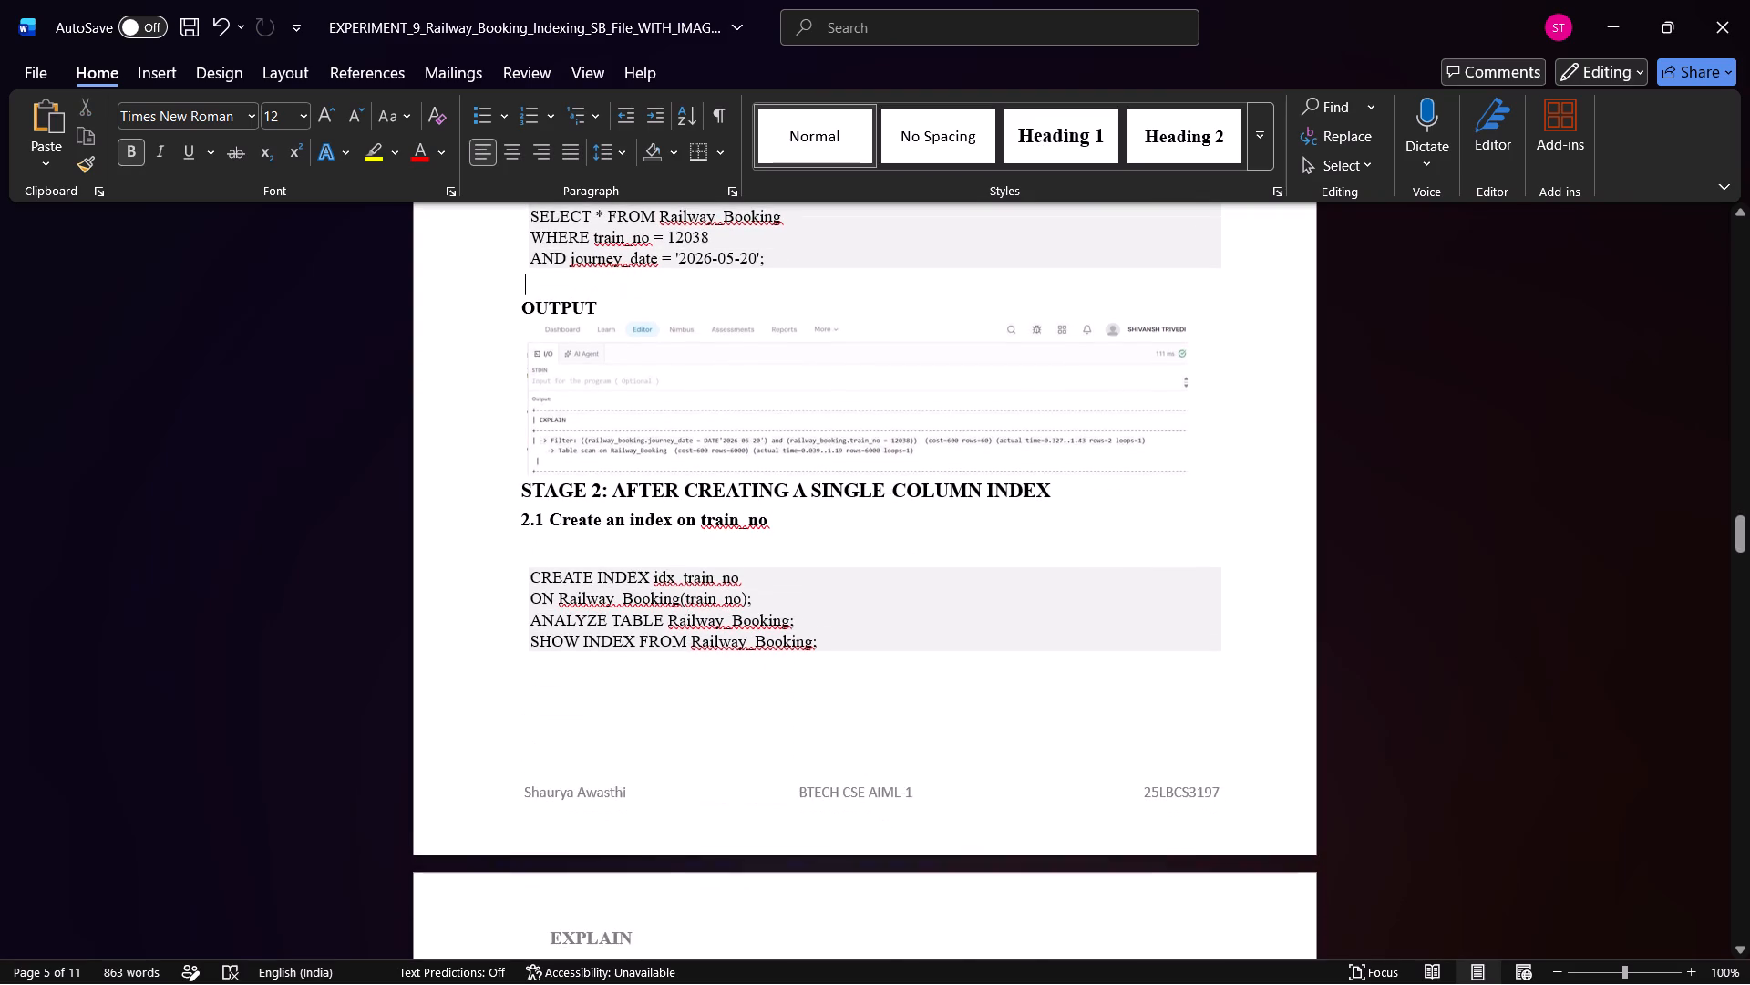
{"action": "scroll", "coordinate": [1199, 648], "scroll_direction": "down", "scroll_amount": 12}
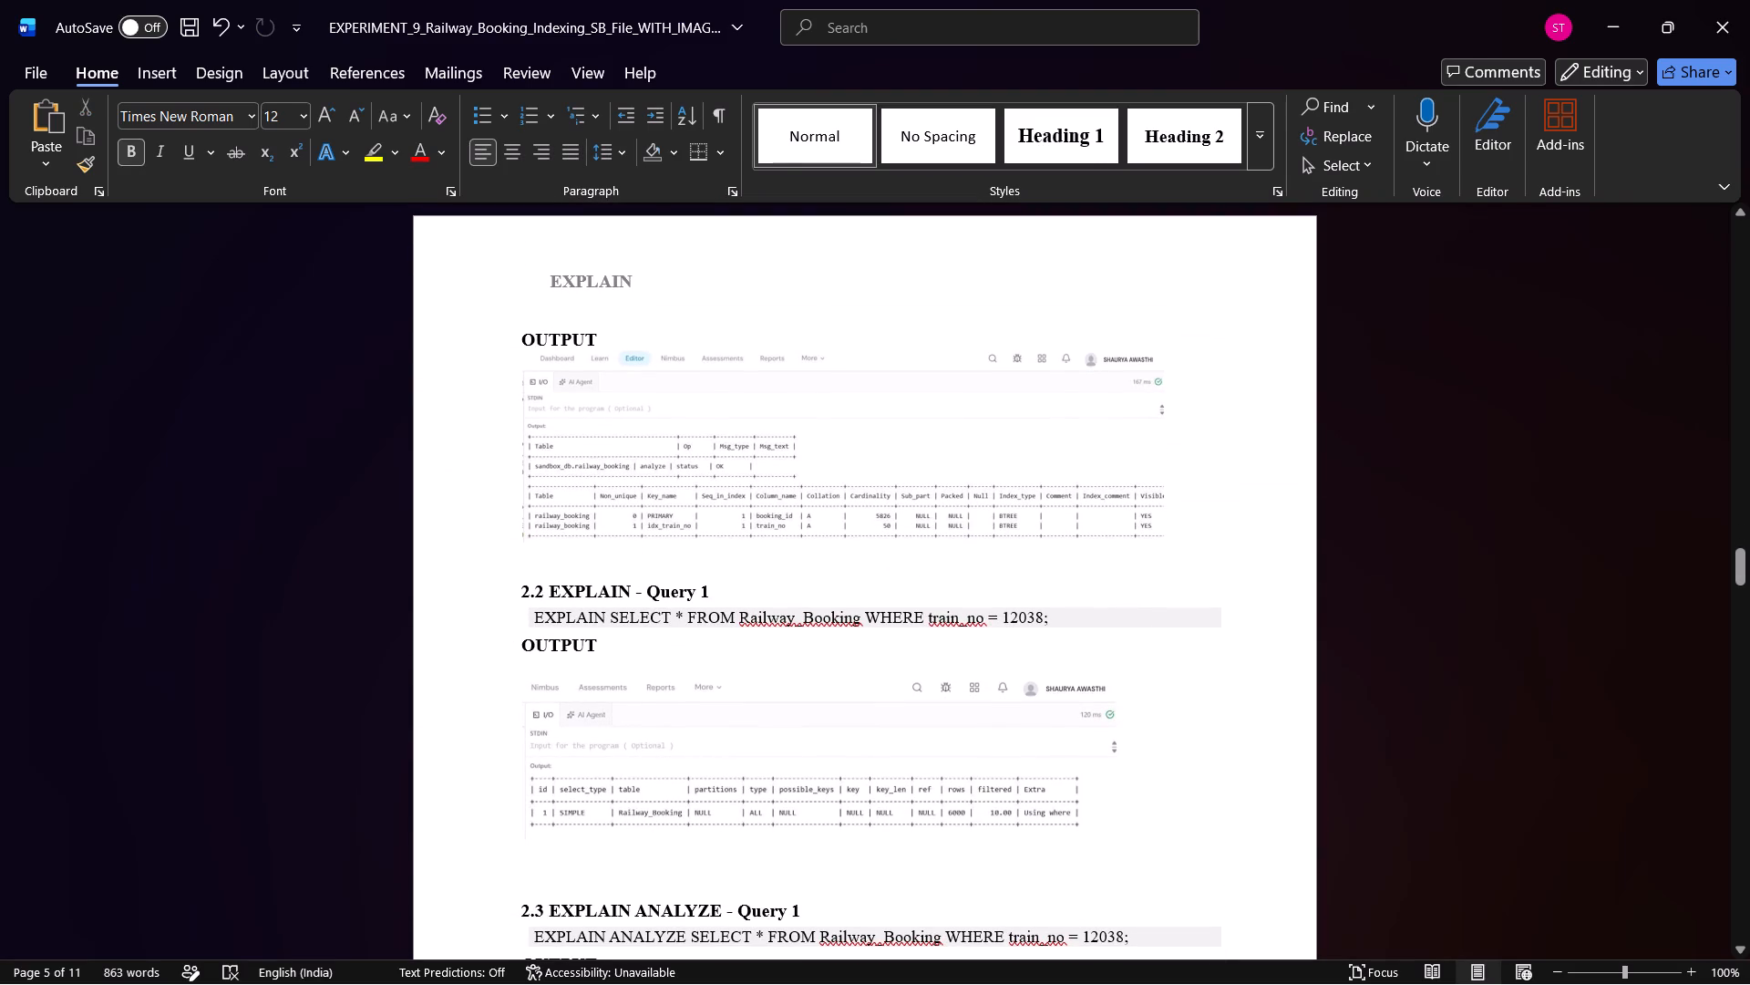
{"action": "left_click", "coordinate": [1067, 573]}
{"action": "key", "text": "ctrl+v"}
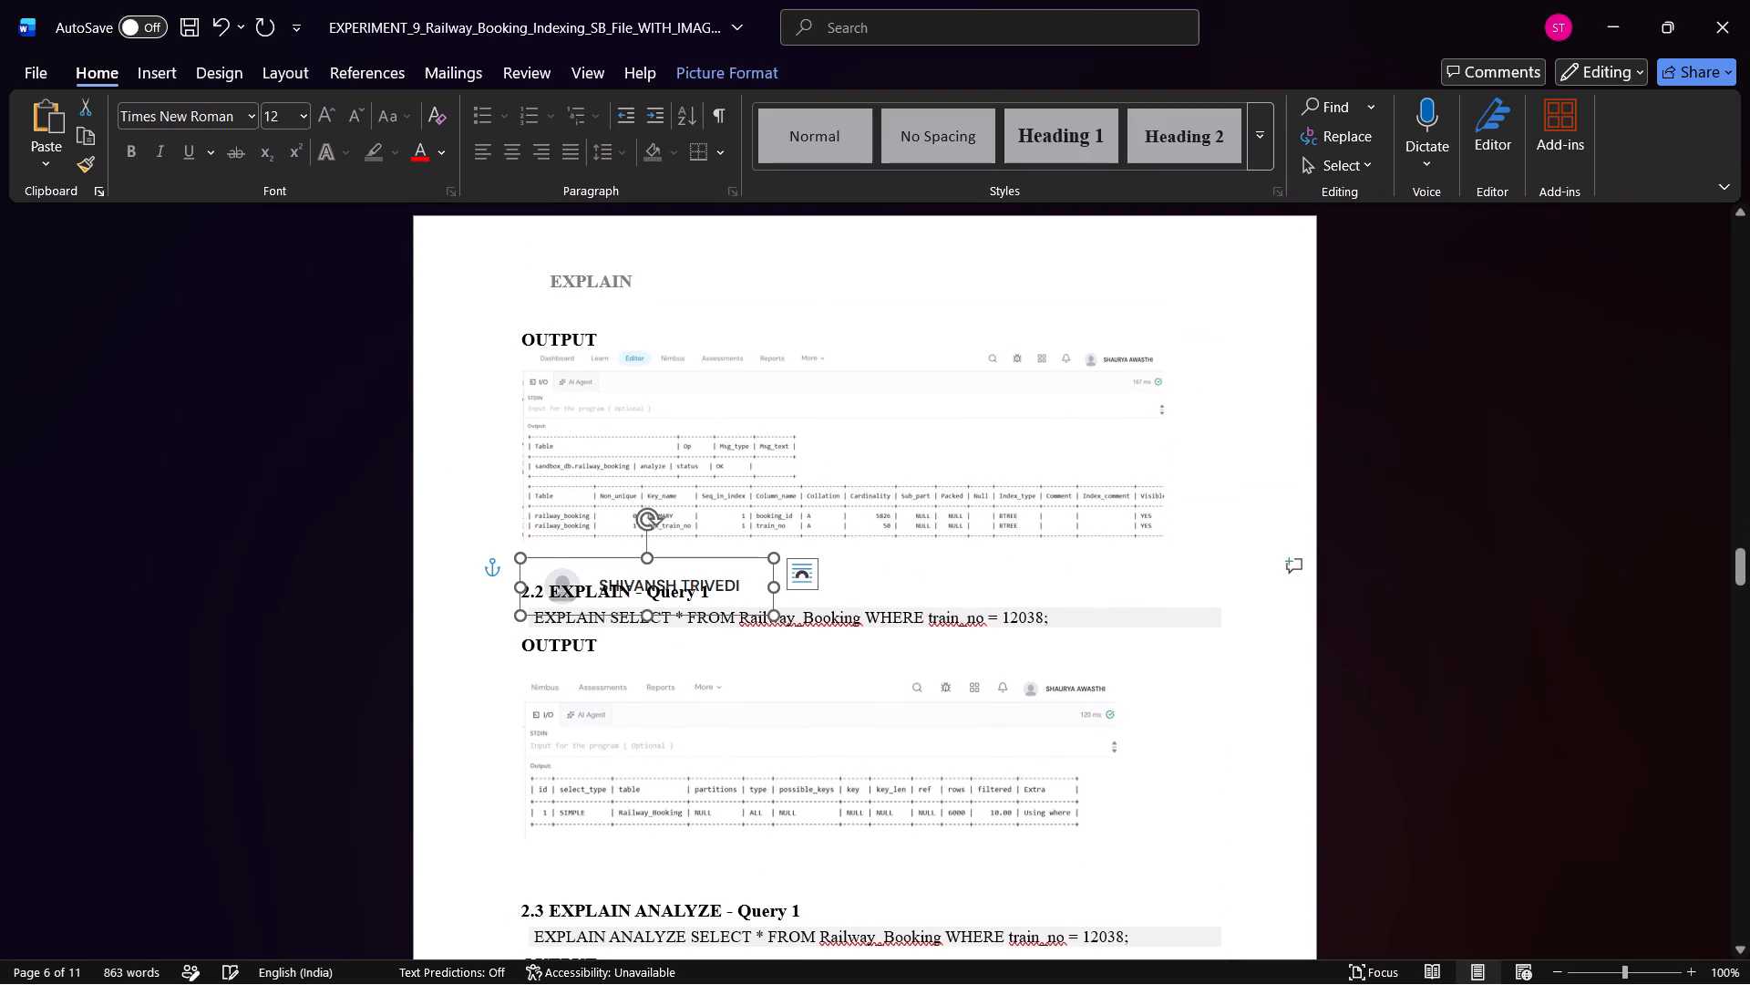
{"action": "left_click", "coordinate": [801, 577]}
{"action": "left_click", "coordinate": [965, 782]}
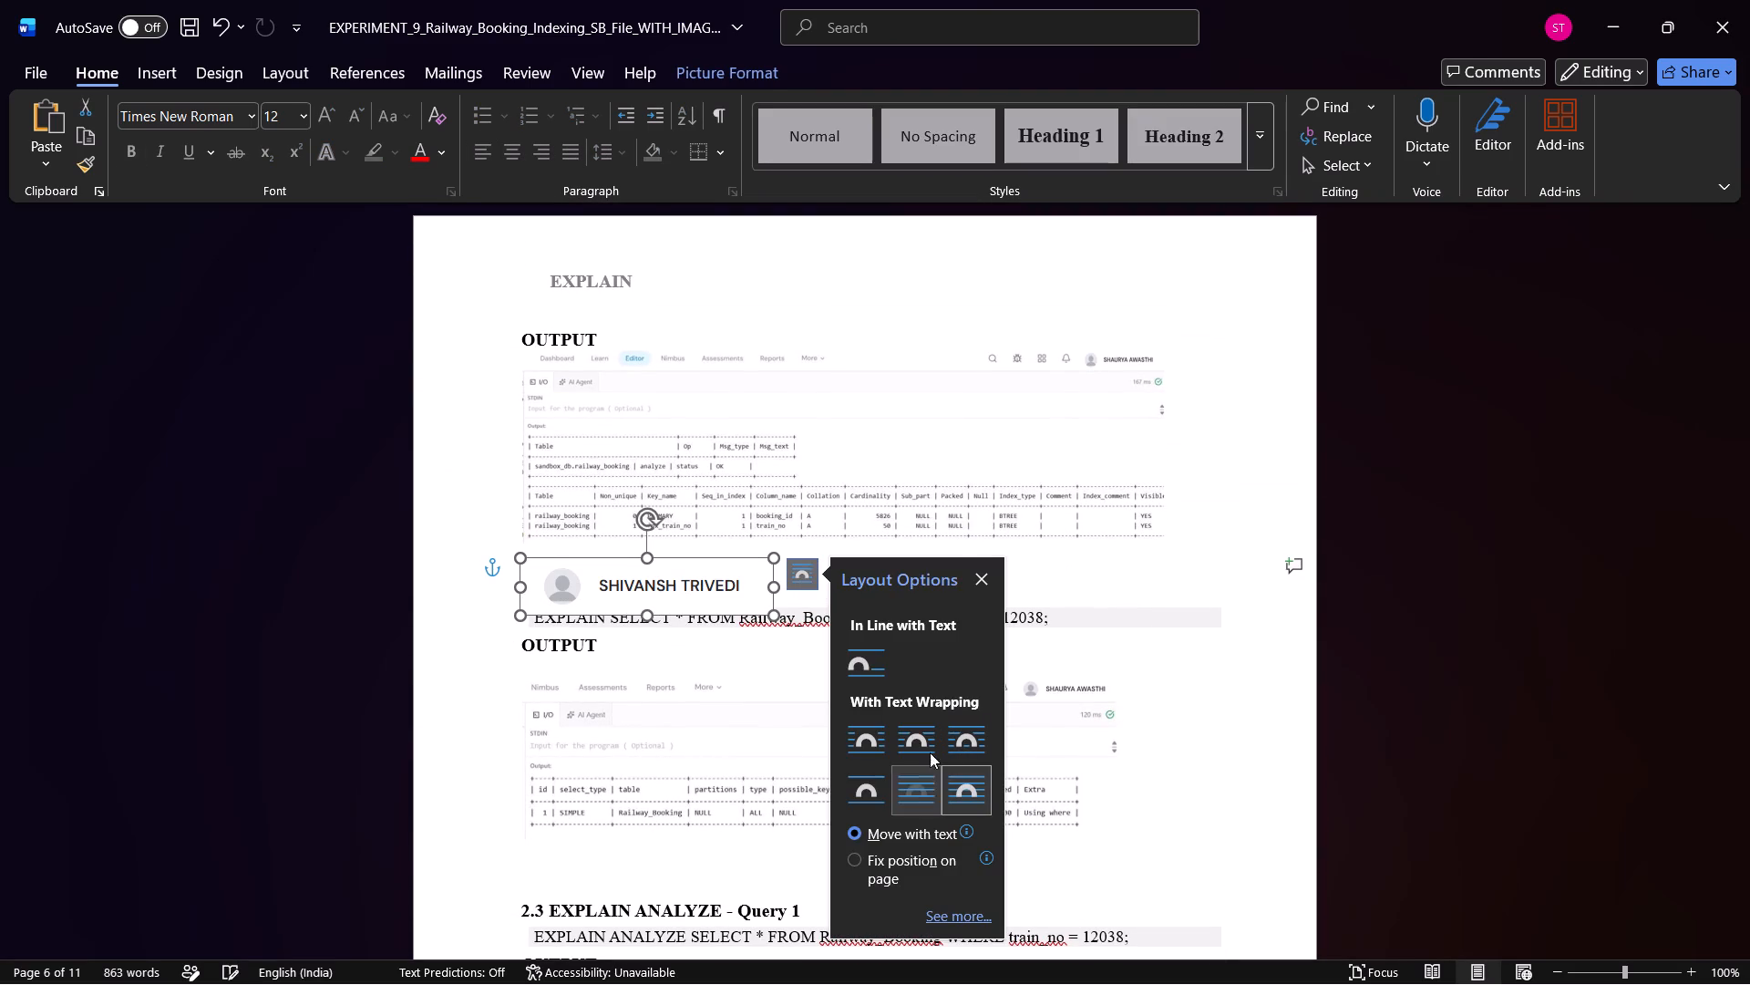
Shrink the name image and place it over the old account name in the 2.1 index output screenshot.
{"action": "left_click_drag", "start_coordinate": [775, 613], "coordinate": [735, 591]}
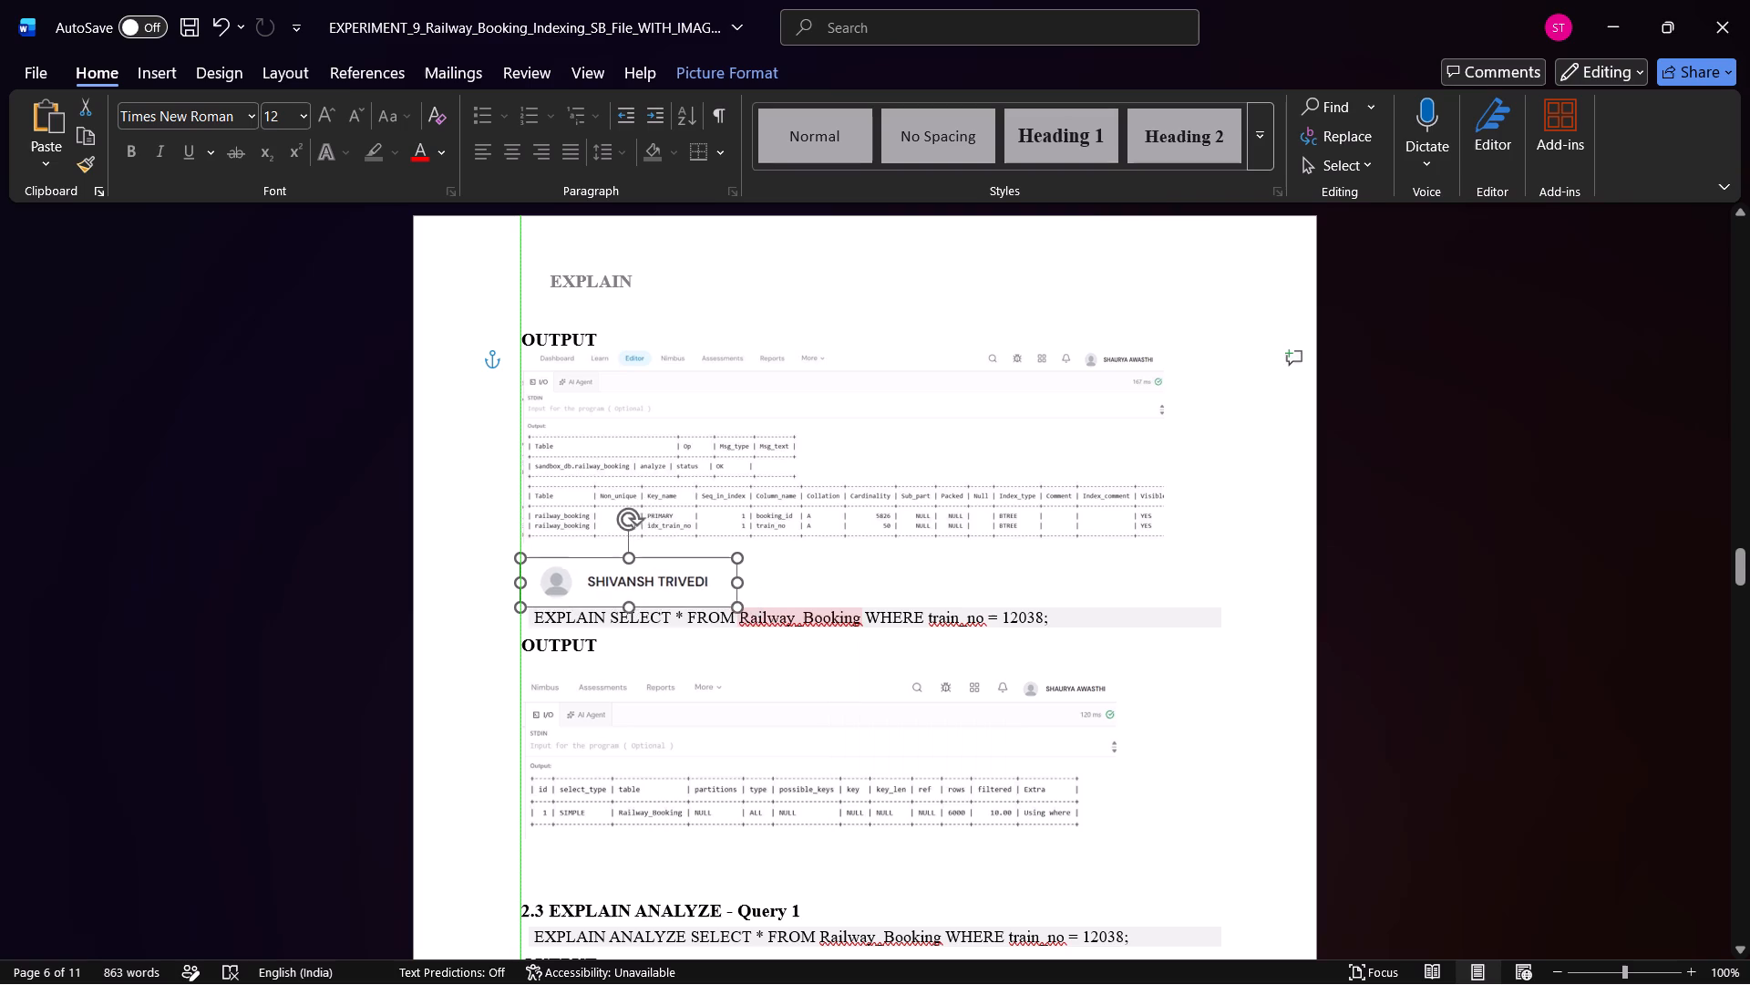
{"action": "left_click_drag", "start_coordinate": [735, 591], "coordinate": [665, 575]}
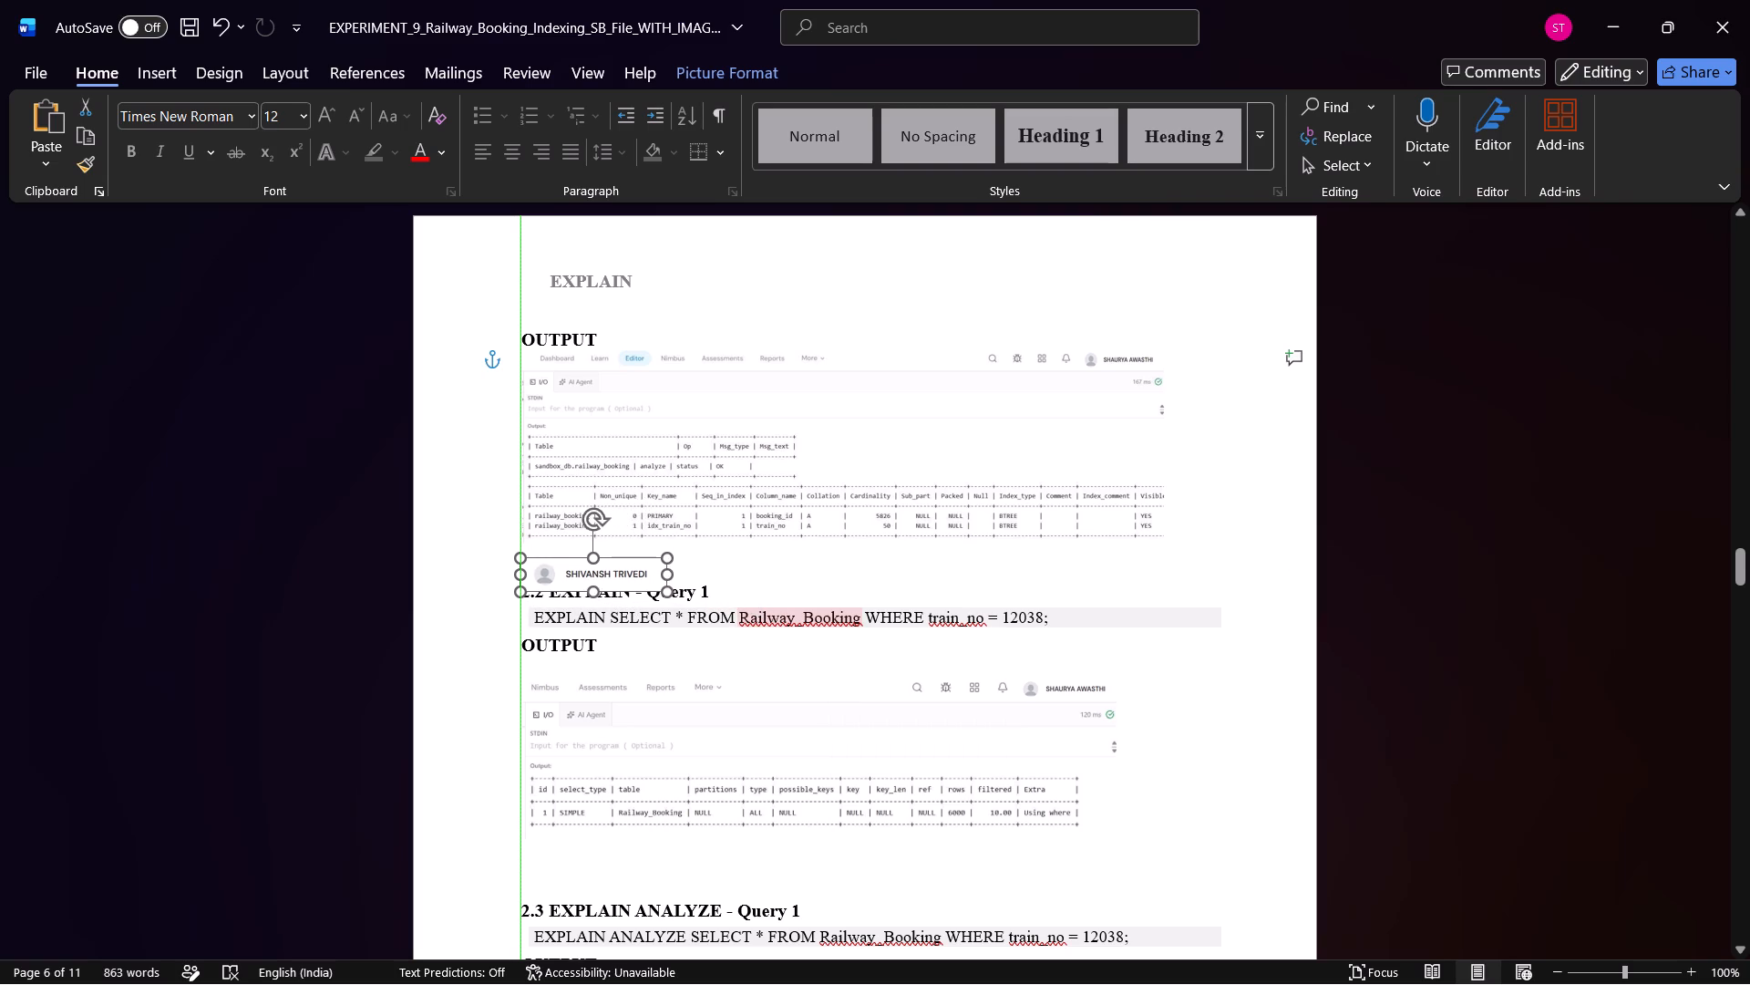
{"action": "left_click_drag", "start_coordinate": [618, 575], "coordinate": [1161, 389]}
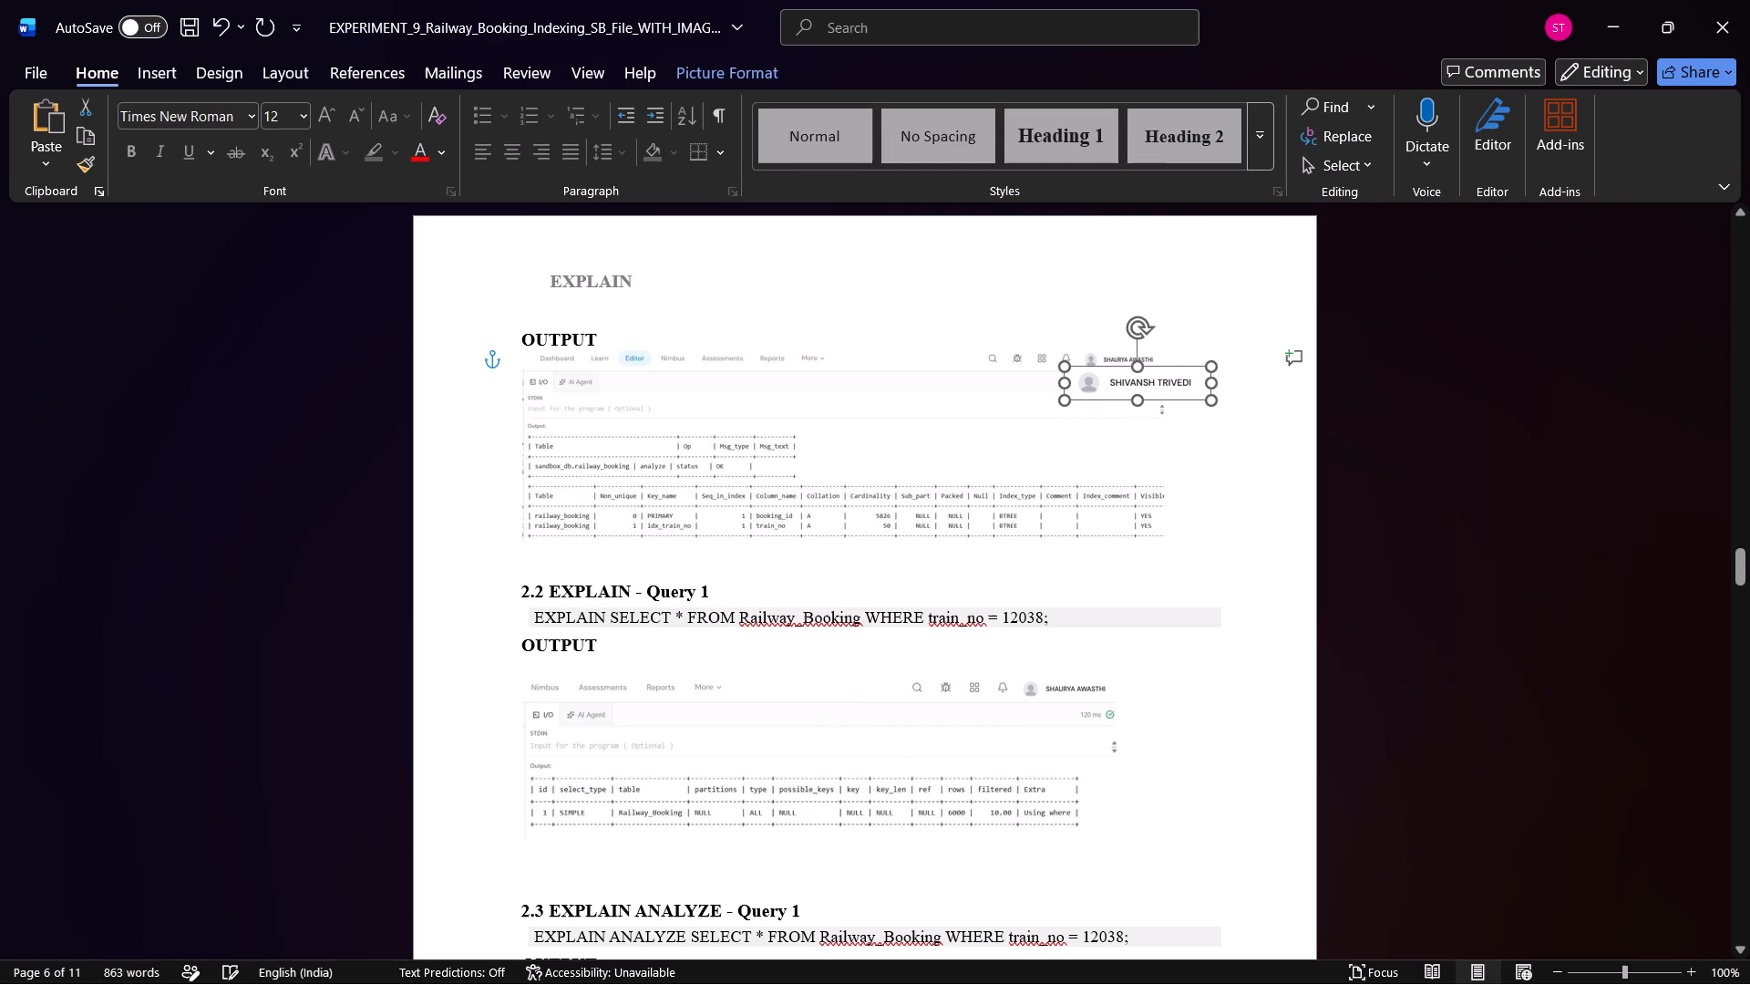
{"action": "left_click_drag", "start_coordinate": [1161, 389], "coordinate": [1160, 401]}
{"action": "left_click_drag", "start_coordinate": [1209, 417], "coordinate": [1164, 405]}
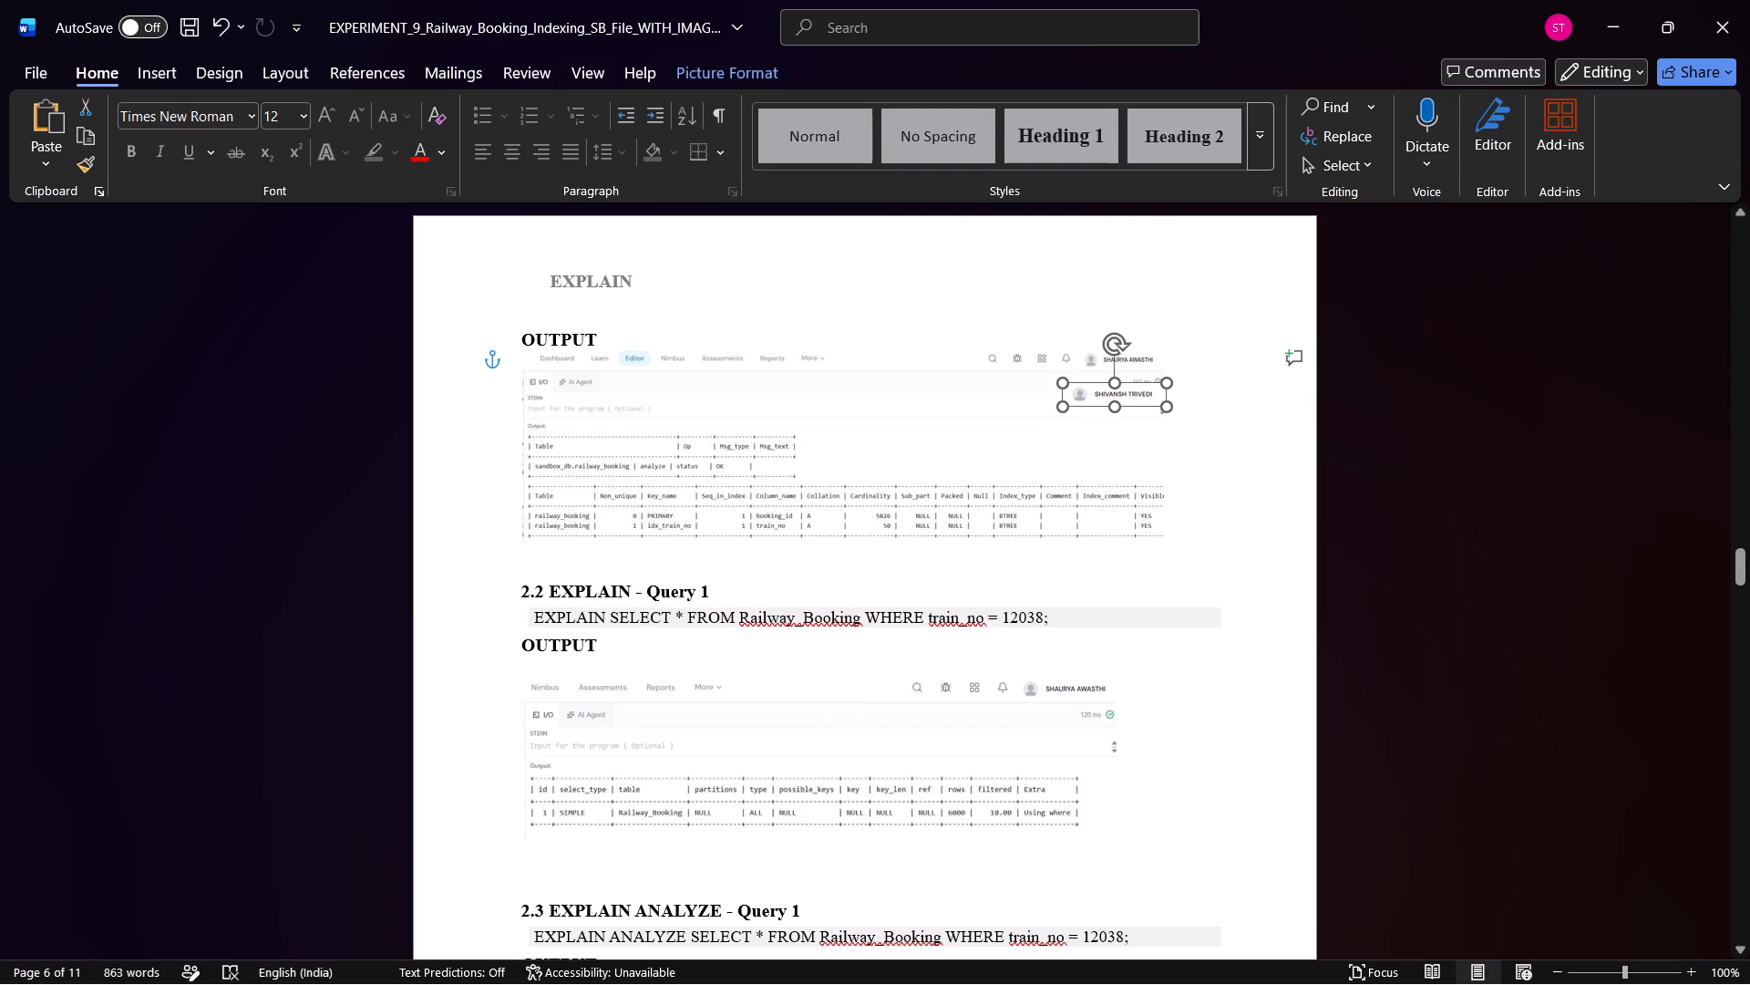
{"action": "left_click_drag", "start_coordinate": [1164, 405], "coordinate": [1164, 404]}
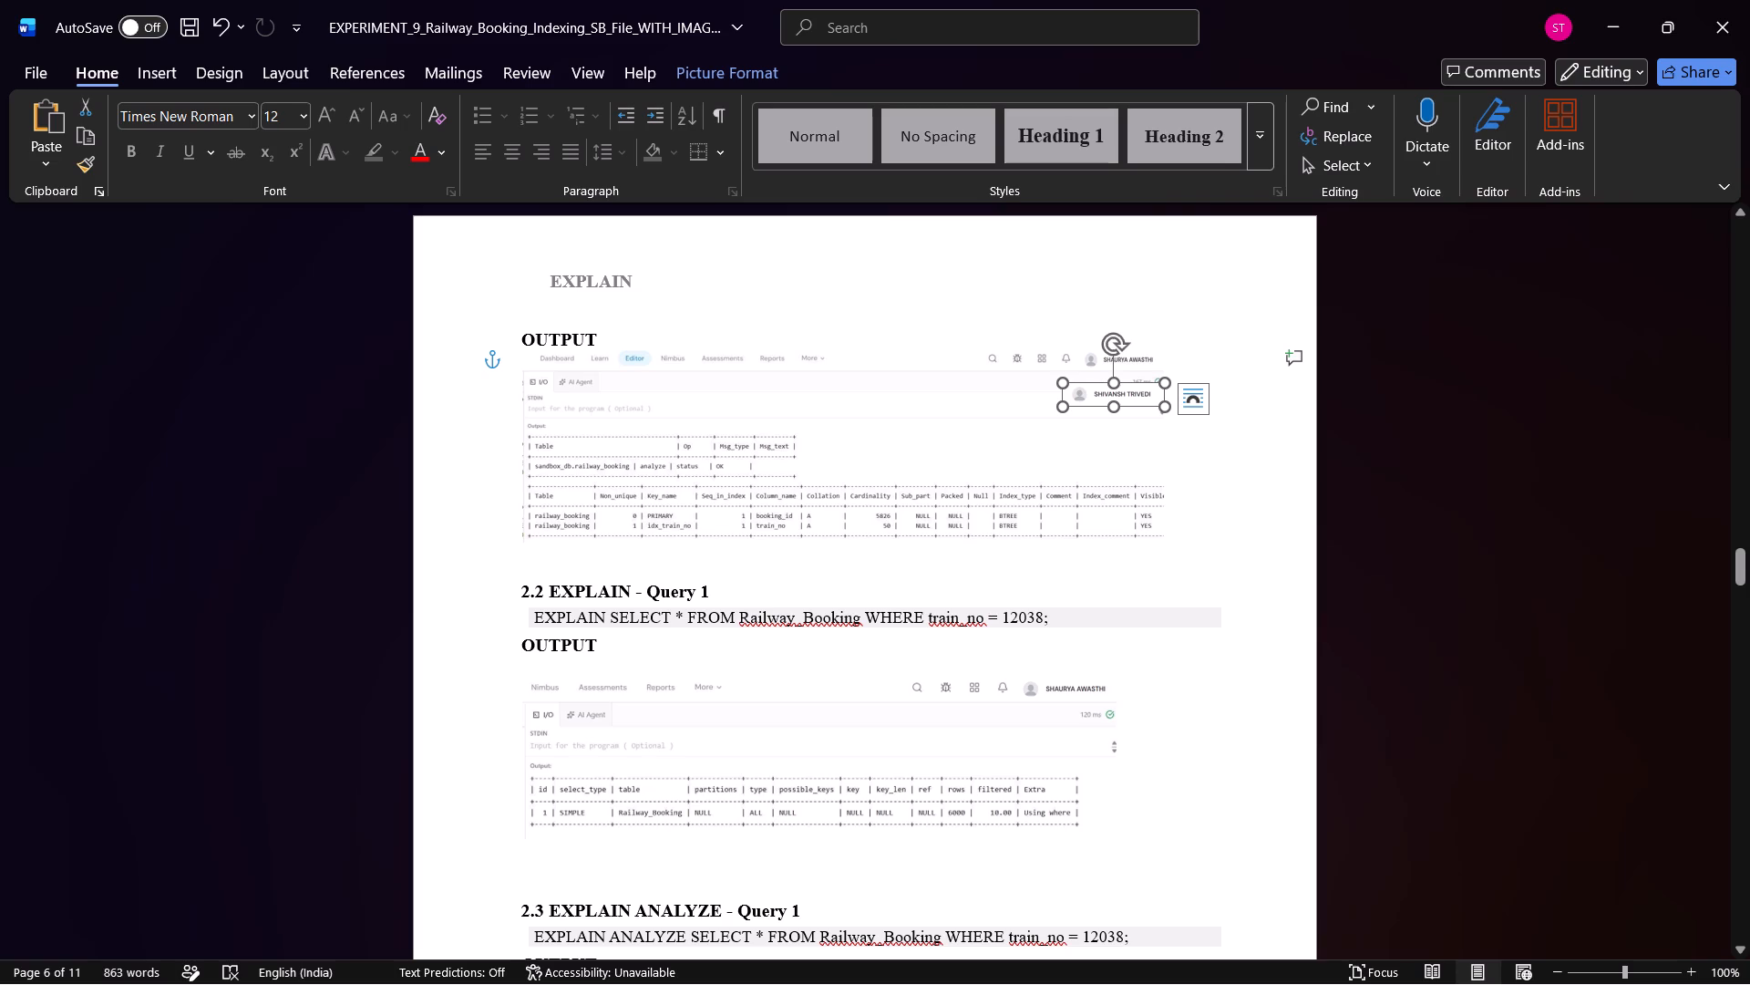
{"action": "left_click_drag", "start_coordinate": [1163, 404], "coordinate": [1148, 401]}
{"action": "left_click", "coordinate": [1148, 401]}
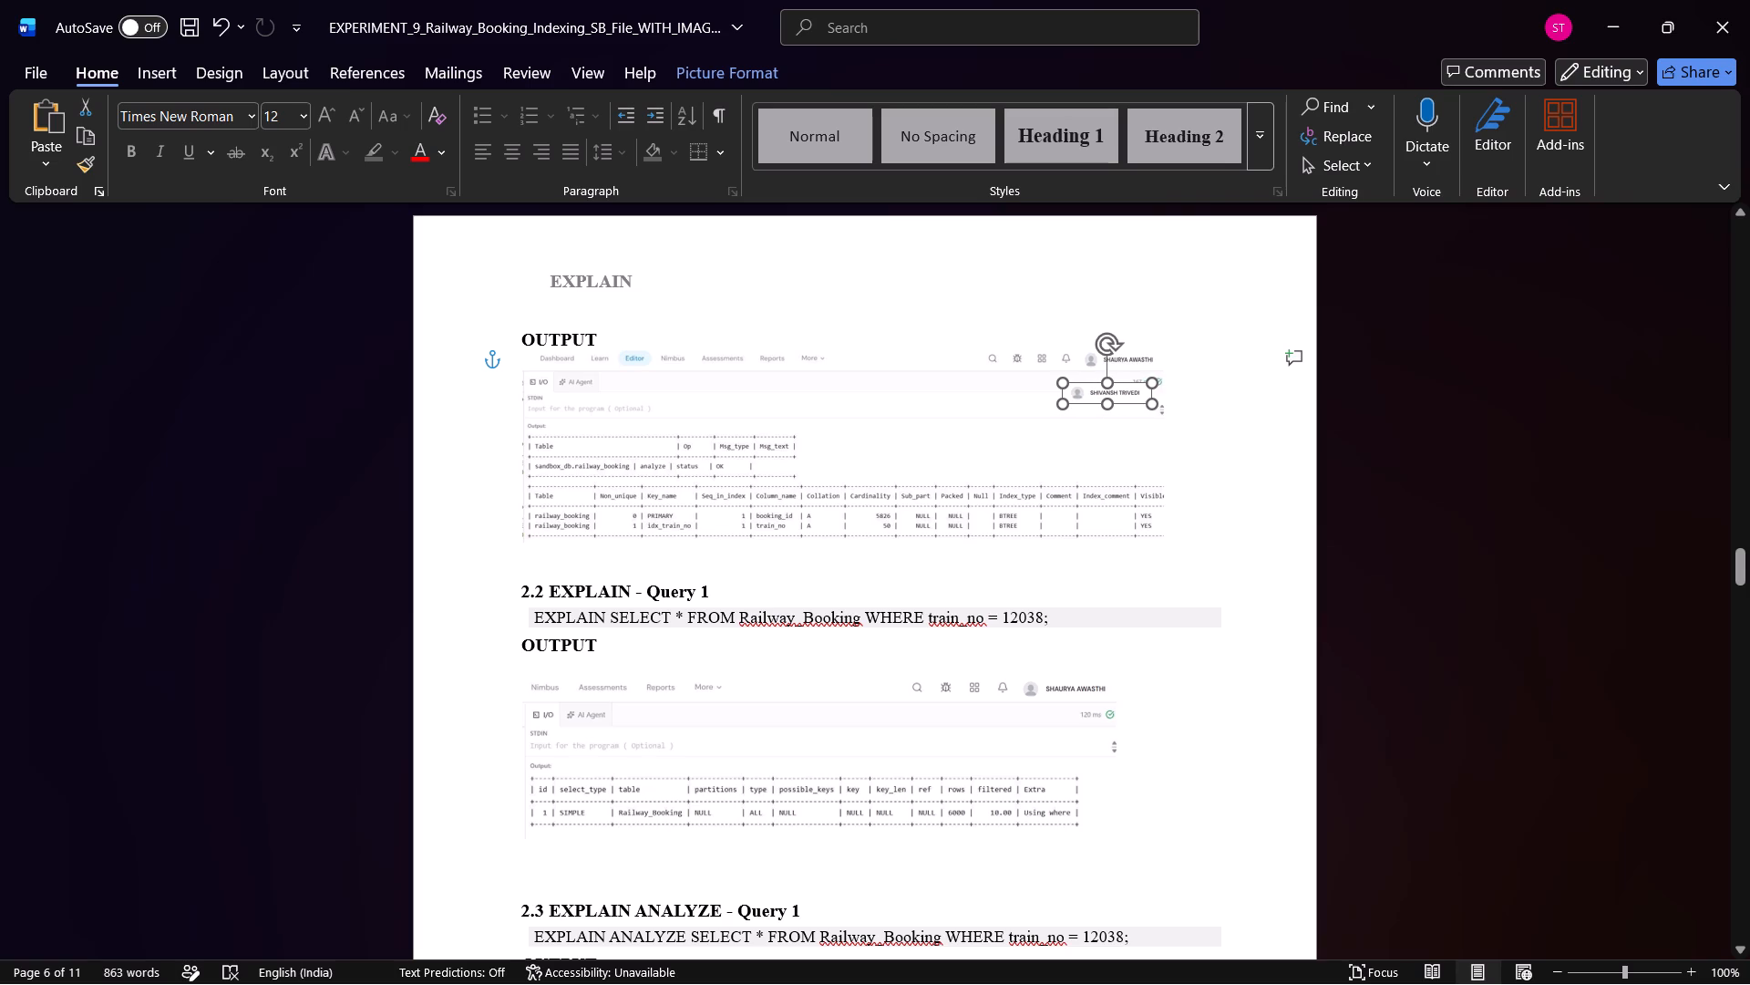
{"action": "left_click_drag", "start_coordinate": [1134, 398], "coordinate": [1150, 372]}
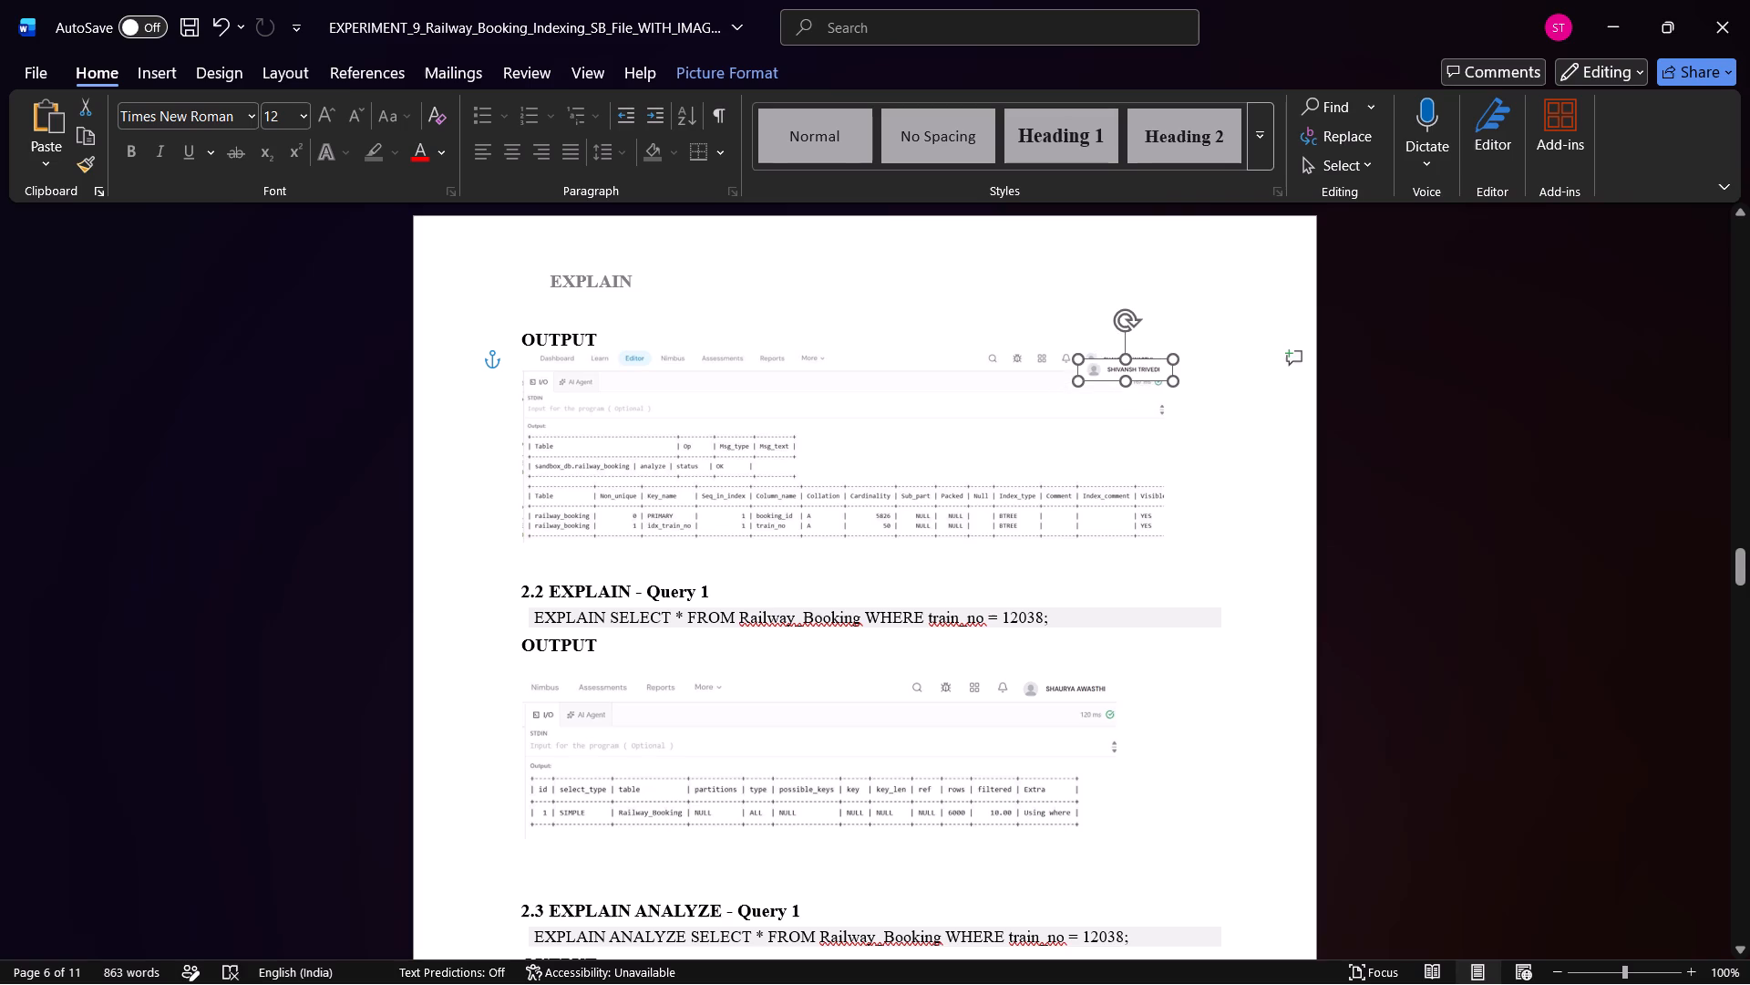
{"action": "left_click_drag", "start_coordinate": [1150, 372], "coordinate": [1150, 363]}
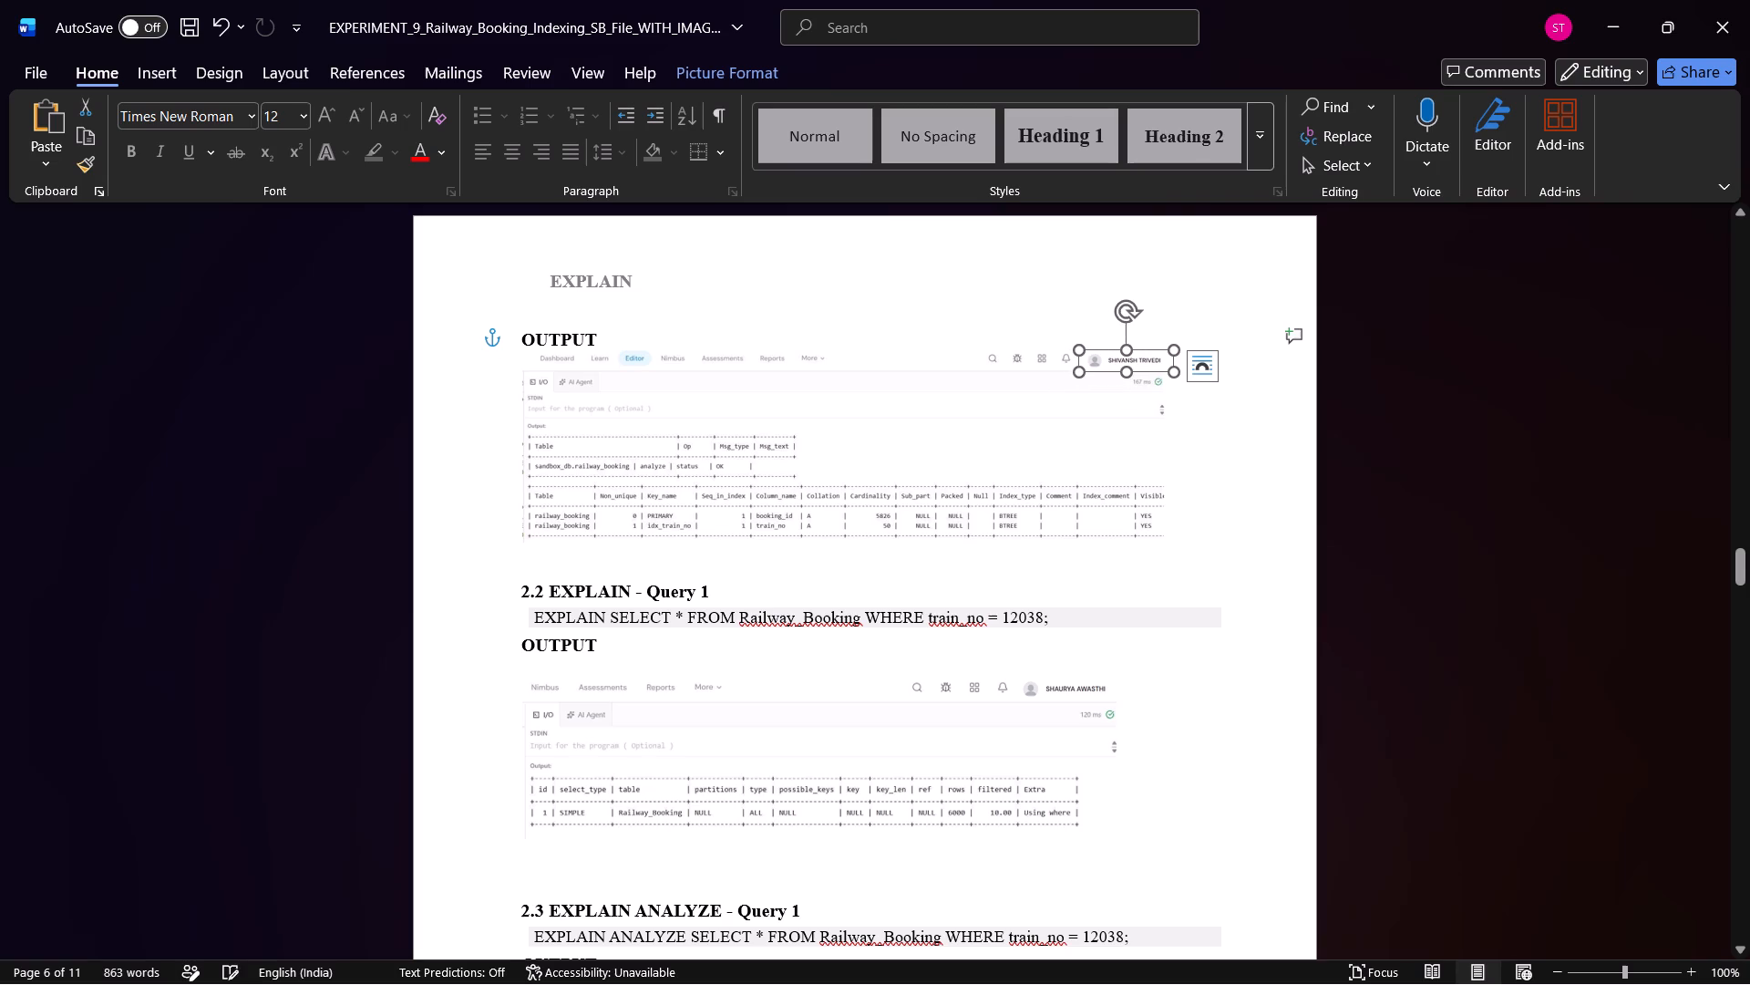
{"action": "left_click", "coordinate": [1230, 591]}
Paste the account-name image at the 2.2 EXPLAIN - Query 1 output heading and set its wrapping to In Front of Text.
{"action": "scroll", "coordinate": [1221, 585], "scroll_direction": "down", "scroll_amount": 1}
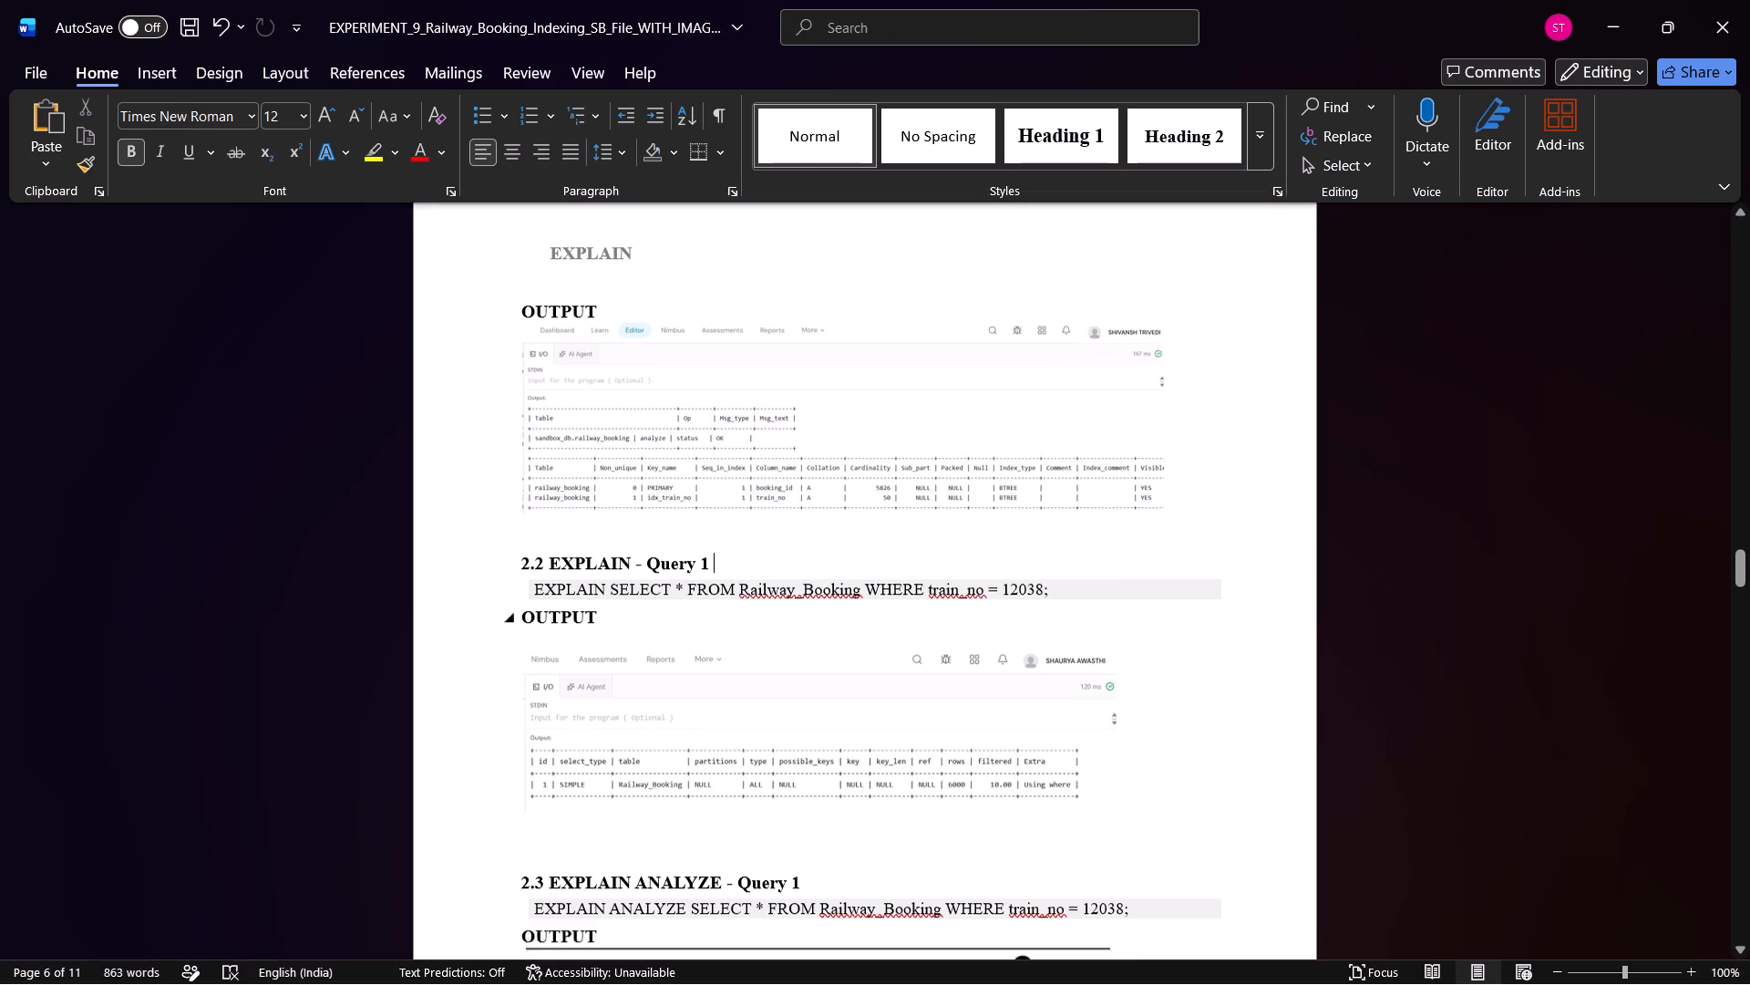
{"action": "scroll", "coordinate": [1221, 586], "scroll_direction": "down", "scroll_amount": 1}
{"action": "left_click", "coordinate": [1095, 534]}
{"action": "key", "text": "ctrl+v"}
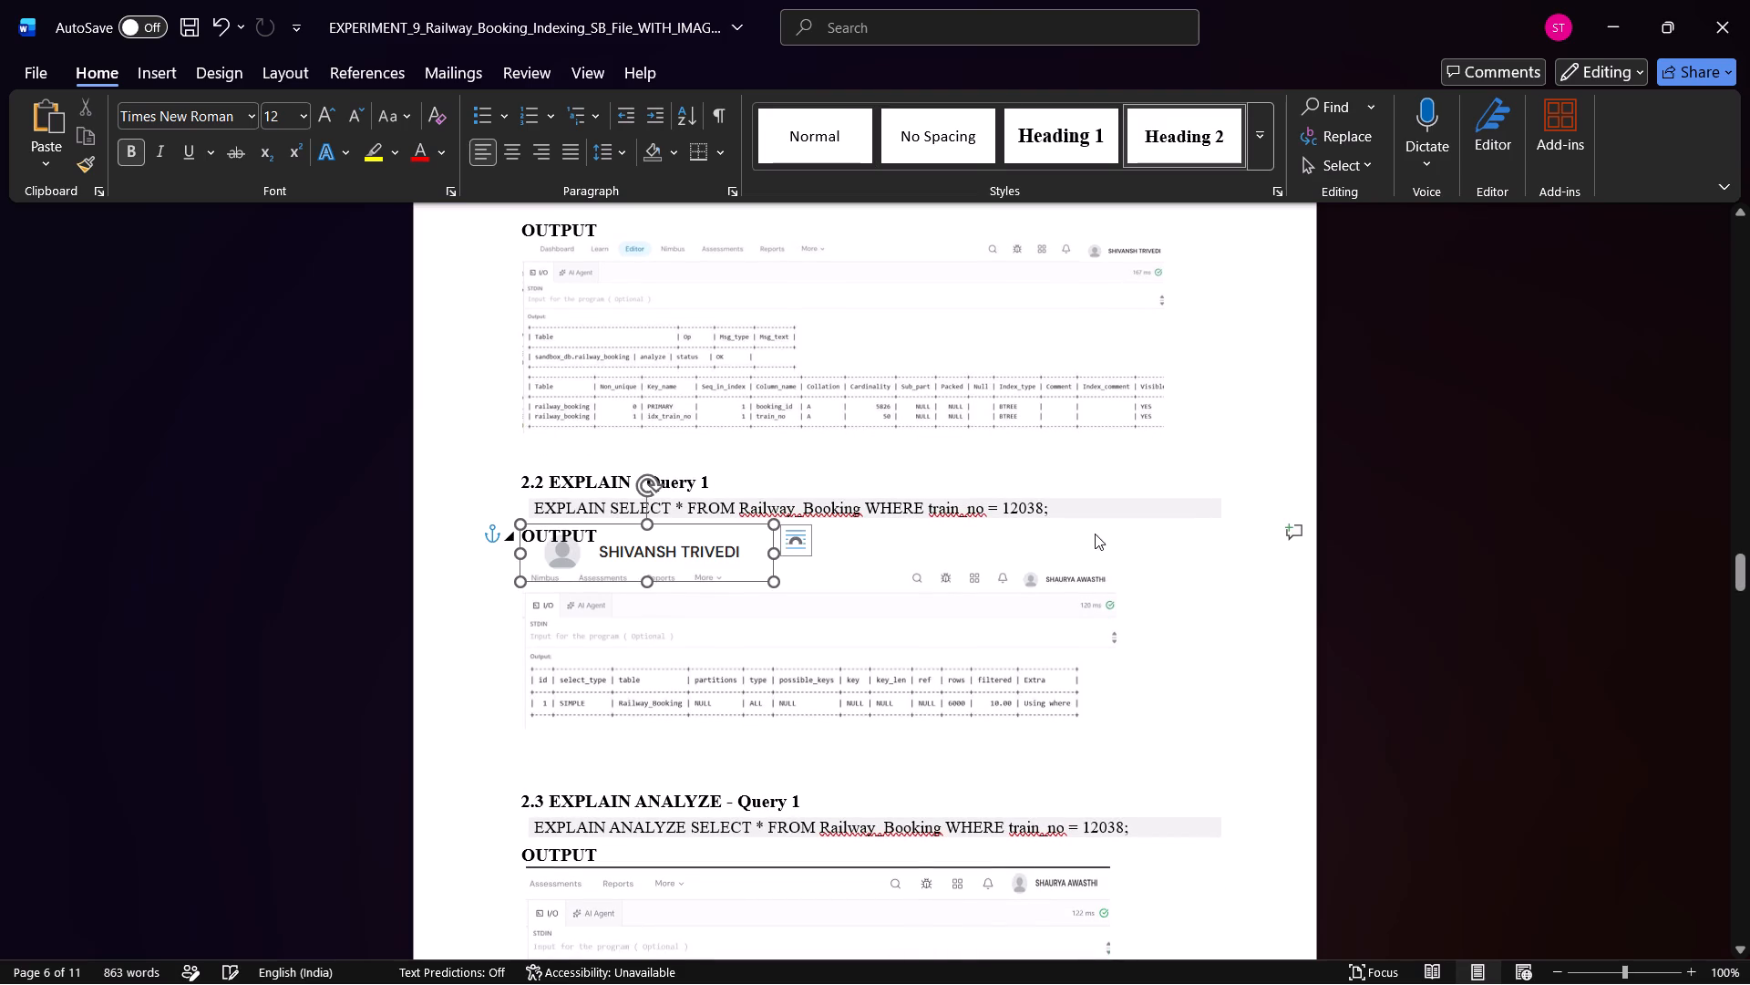
{"action": "left_click", "coordinate": [801, 530]}
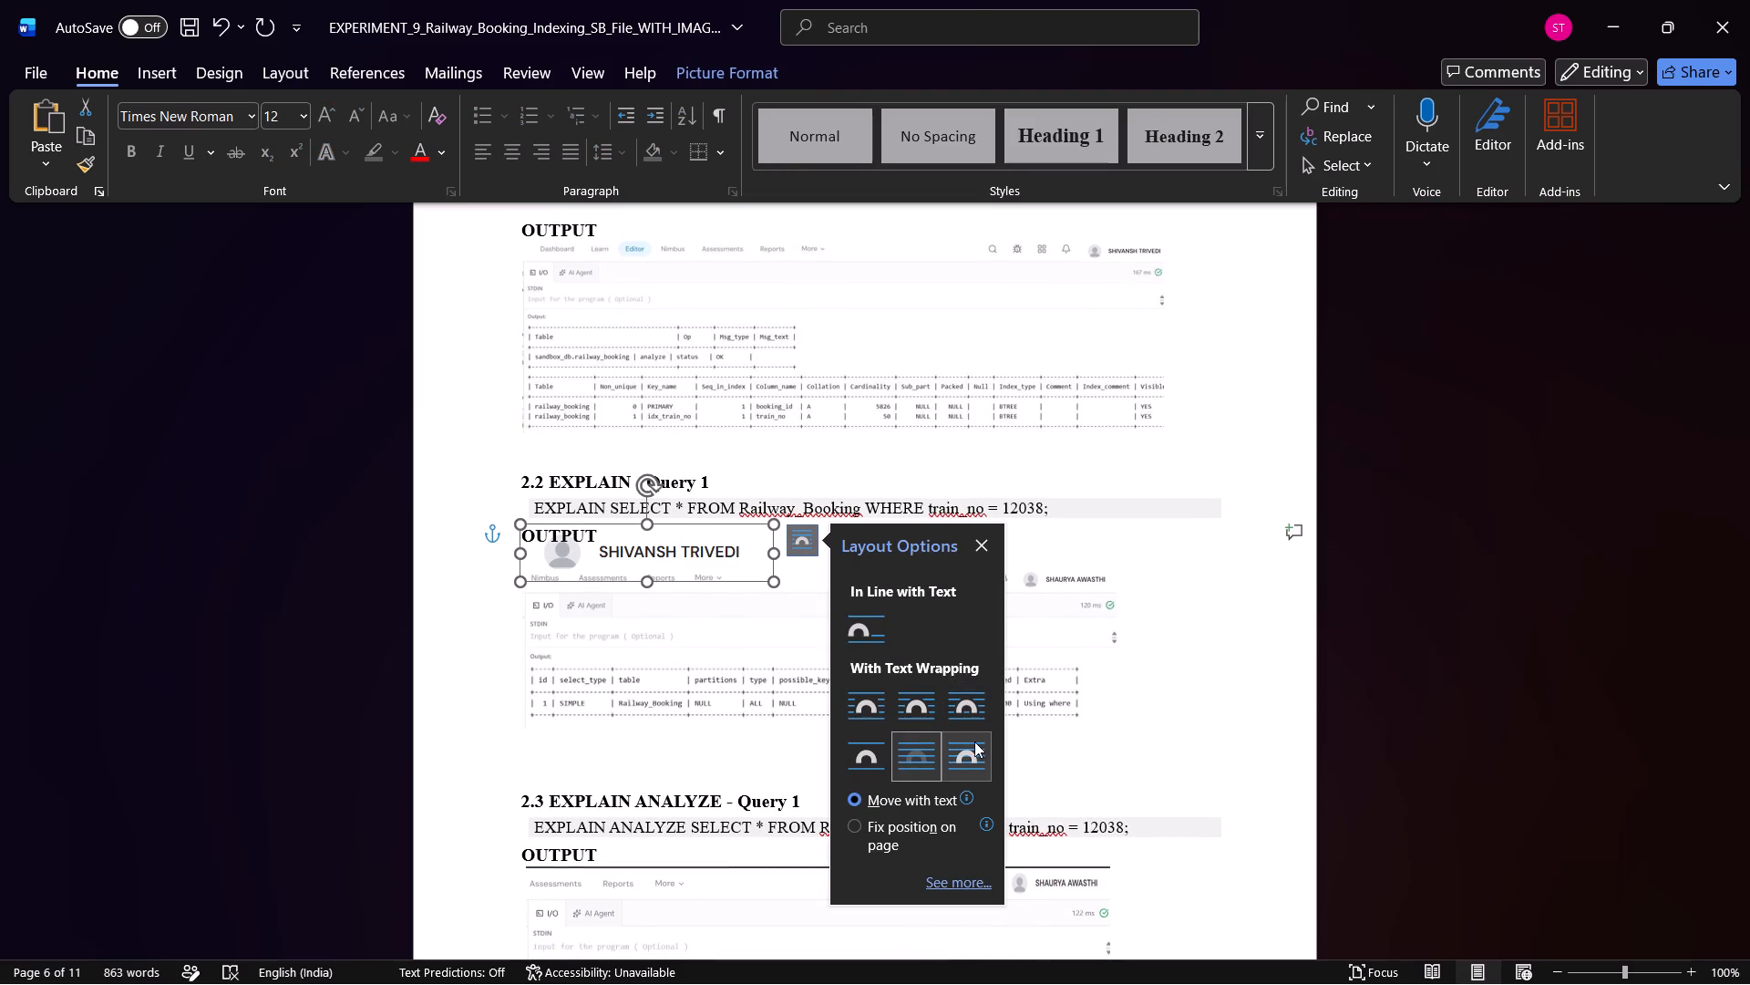
{"action": "left_click", "coordinate": [975, 749]}
Shrink the name image and place it over the old account name in the 2.2 output screenshot.
{"action": "left_click_drag", "start_coordinate": [776, 578], "coordinate": [644, 526]}
{"action": "left_click_drag", "start_coordinate": [616, 533], "coordinate": [1098, 546]}
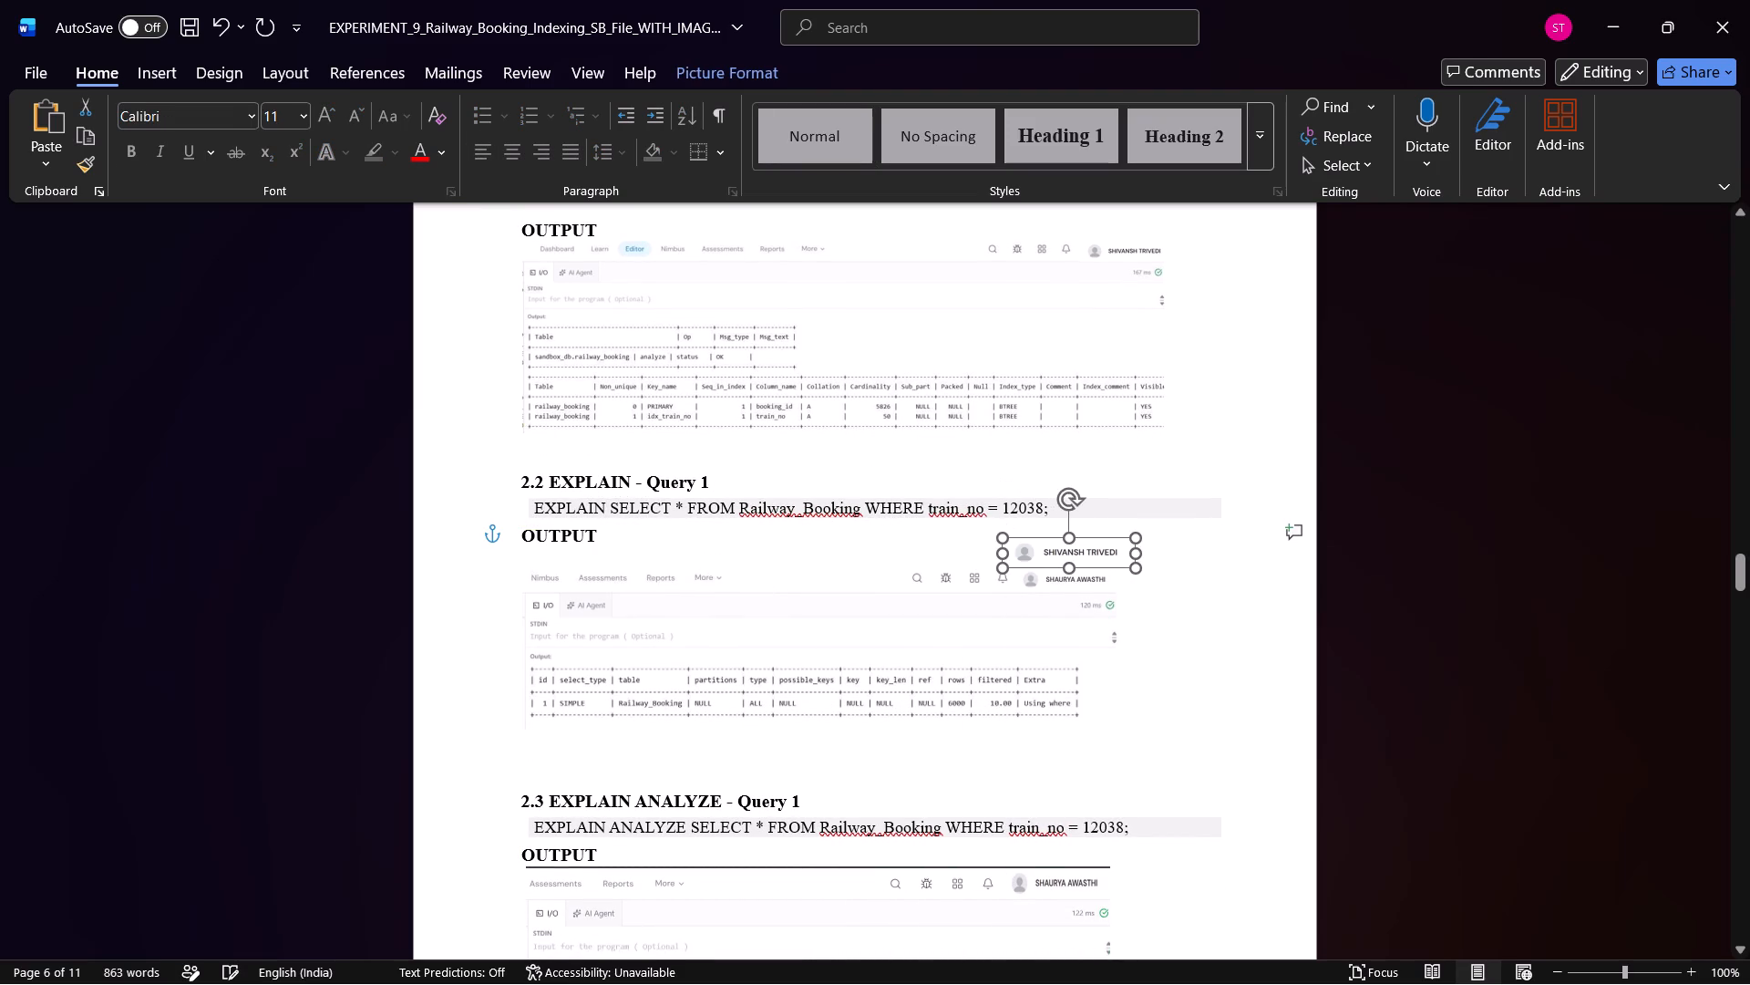
{"action": "left_click_drag", "start_coordinate": [1098, 546], "coordinate": [1098, 544]}
{"action": "left_click_drag", "start_coordinate": [1140, 569], "coordinate": [1125, 560]}
{"action": "left_click", "coordinate": [1125, 560]}
{"action": "left_click_drag", "start_coordinate": [1126, 562], "coordinate": [1105, 550]}
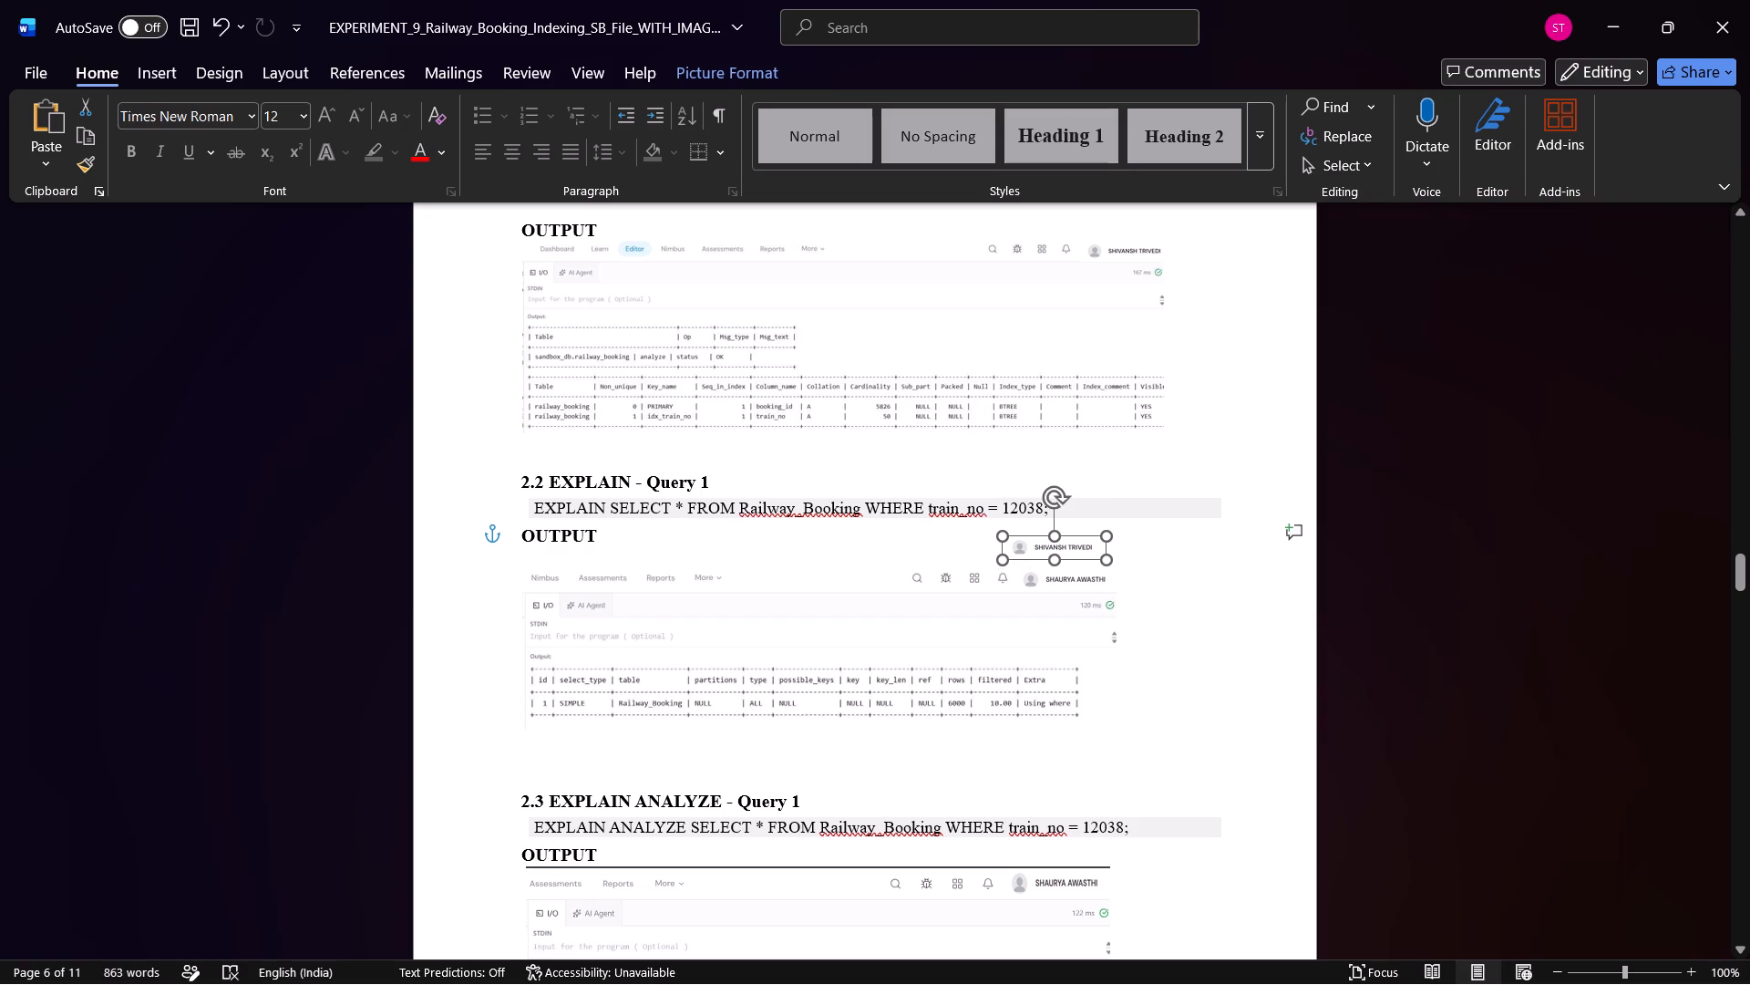
{"action": "left_click_drag", "start_coordinate": [1105, 550], "coordinate": [1108, 553]}
{"action": "left_click_drag", "start_coordinate": [1079, 544], "coordinate": [1096, 573]}
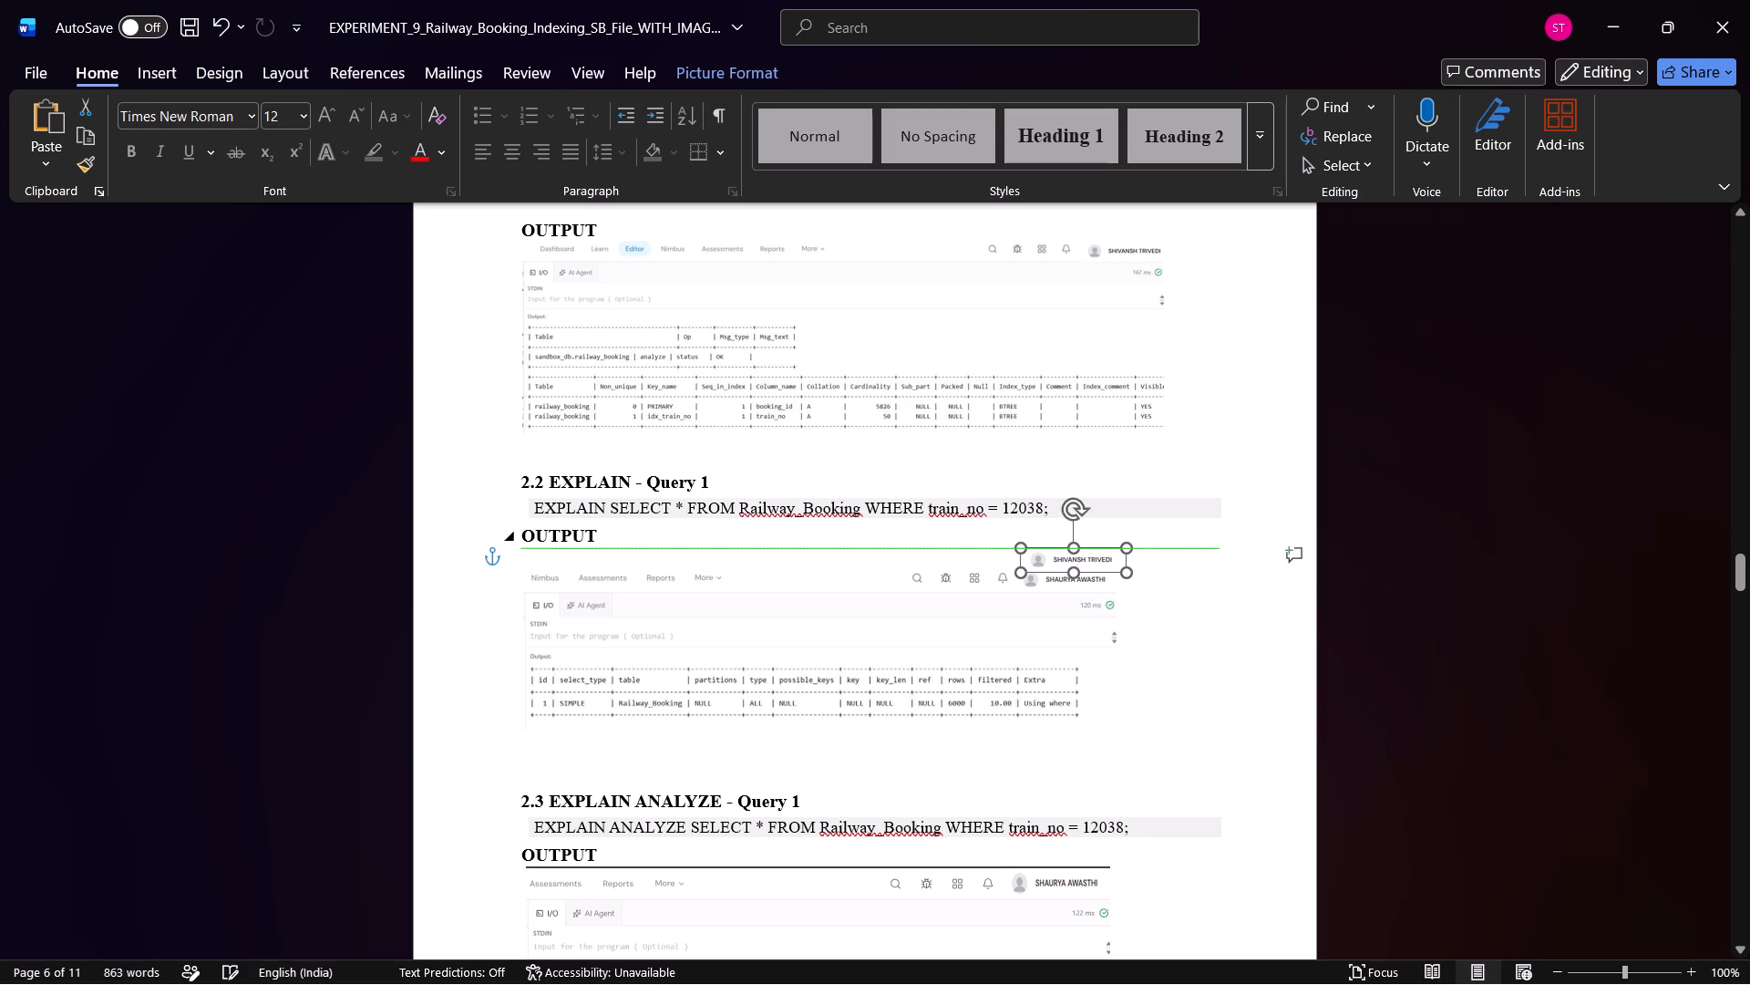
{"action": "left_click_drag", "start_coordinate": [1096, 573], "coordinate": [1089, 570]}
{"action": "left_click", "coordinate": [1224, 651]}
{"action": "scroll", "coordinate": [1224, 651], "scroll_direction": "down", "scroll_amount": 3}
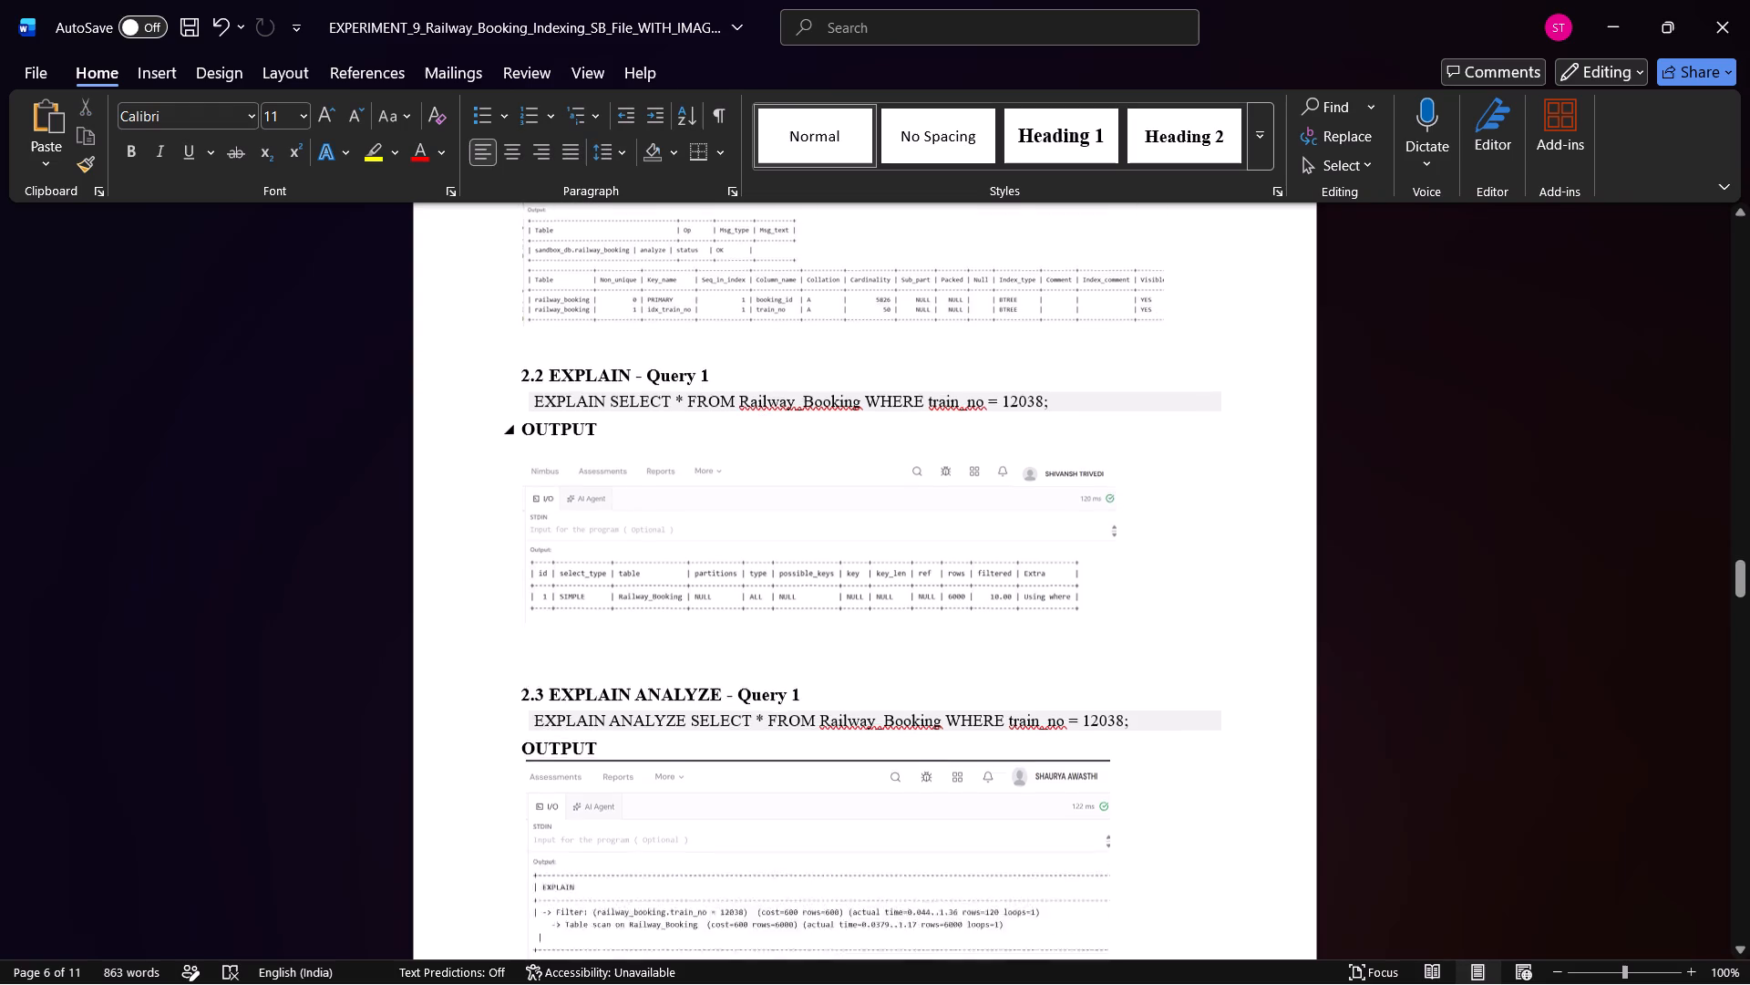
Paste the account-name image at the 2.3 EXPLAIN ANALYZE - Query 1 heading and set its wrapping to In Front of Text.
{"action": "scroll", "coordinate": [1224, 651], "scroll_direction": "down", "scroll_amount": 3}
{"action": "left_click", "coordinate": [1065, 451]}
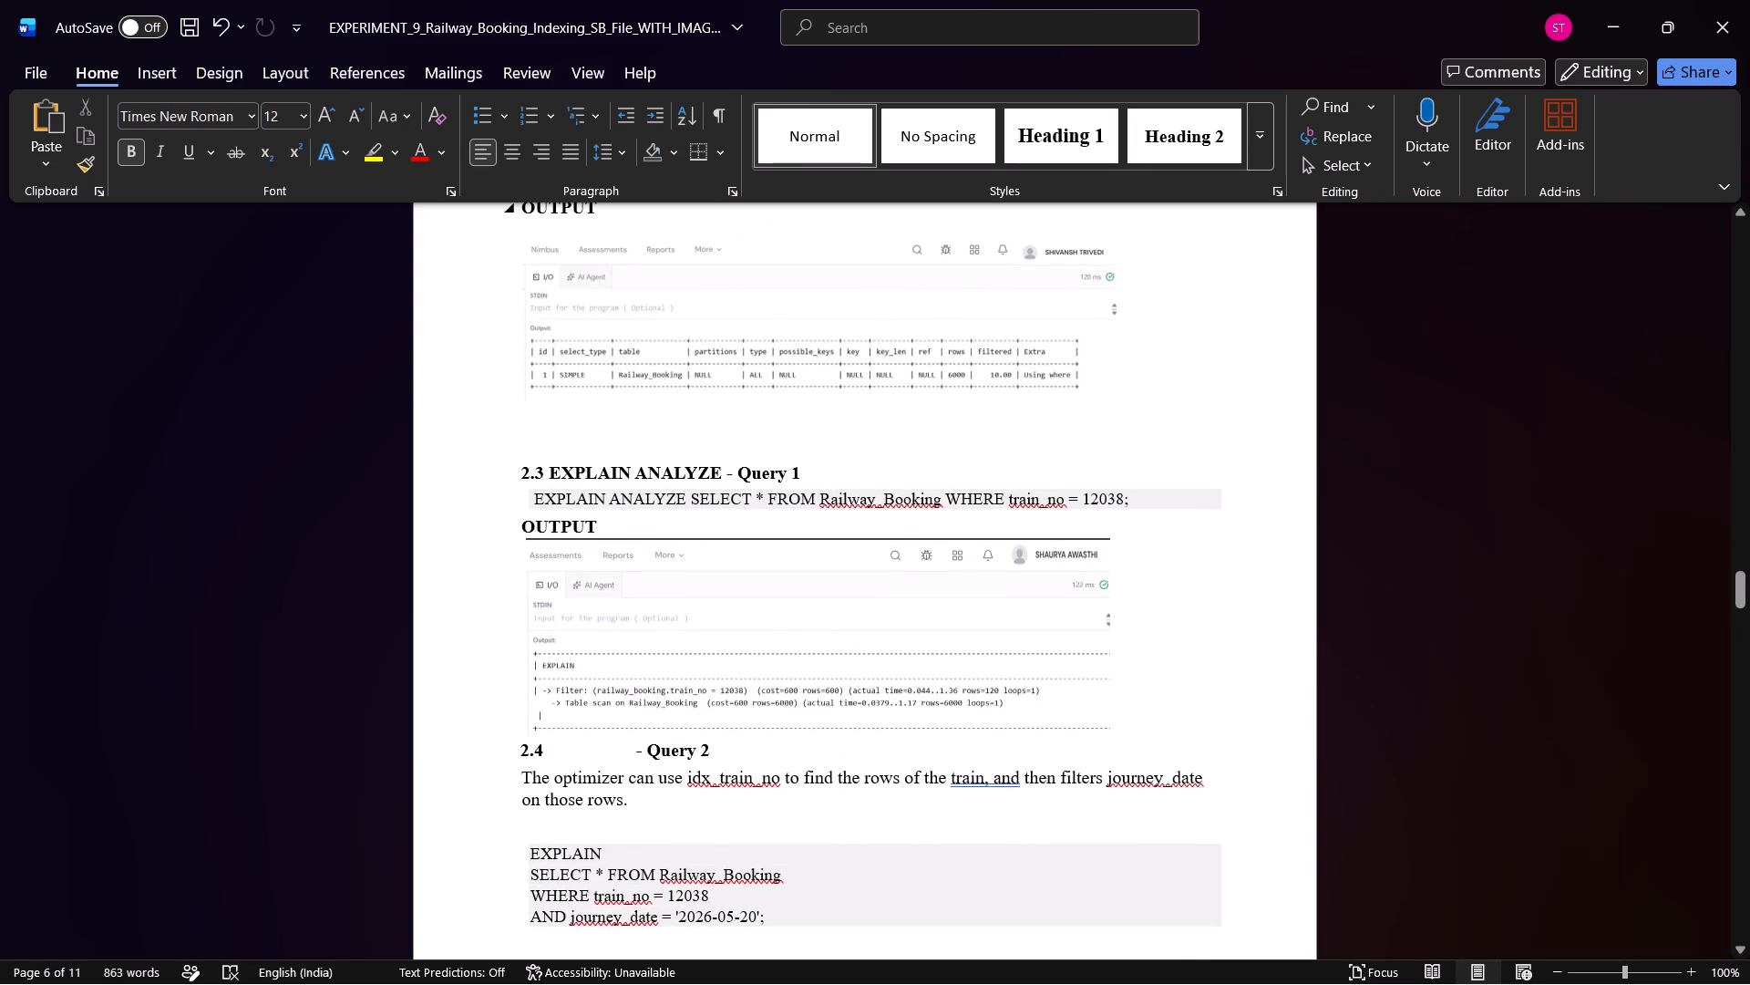
{"action": "key", "text": "ctrl+v"}
{"action": "left_click", "coordinate": [798, 460]}
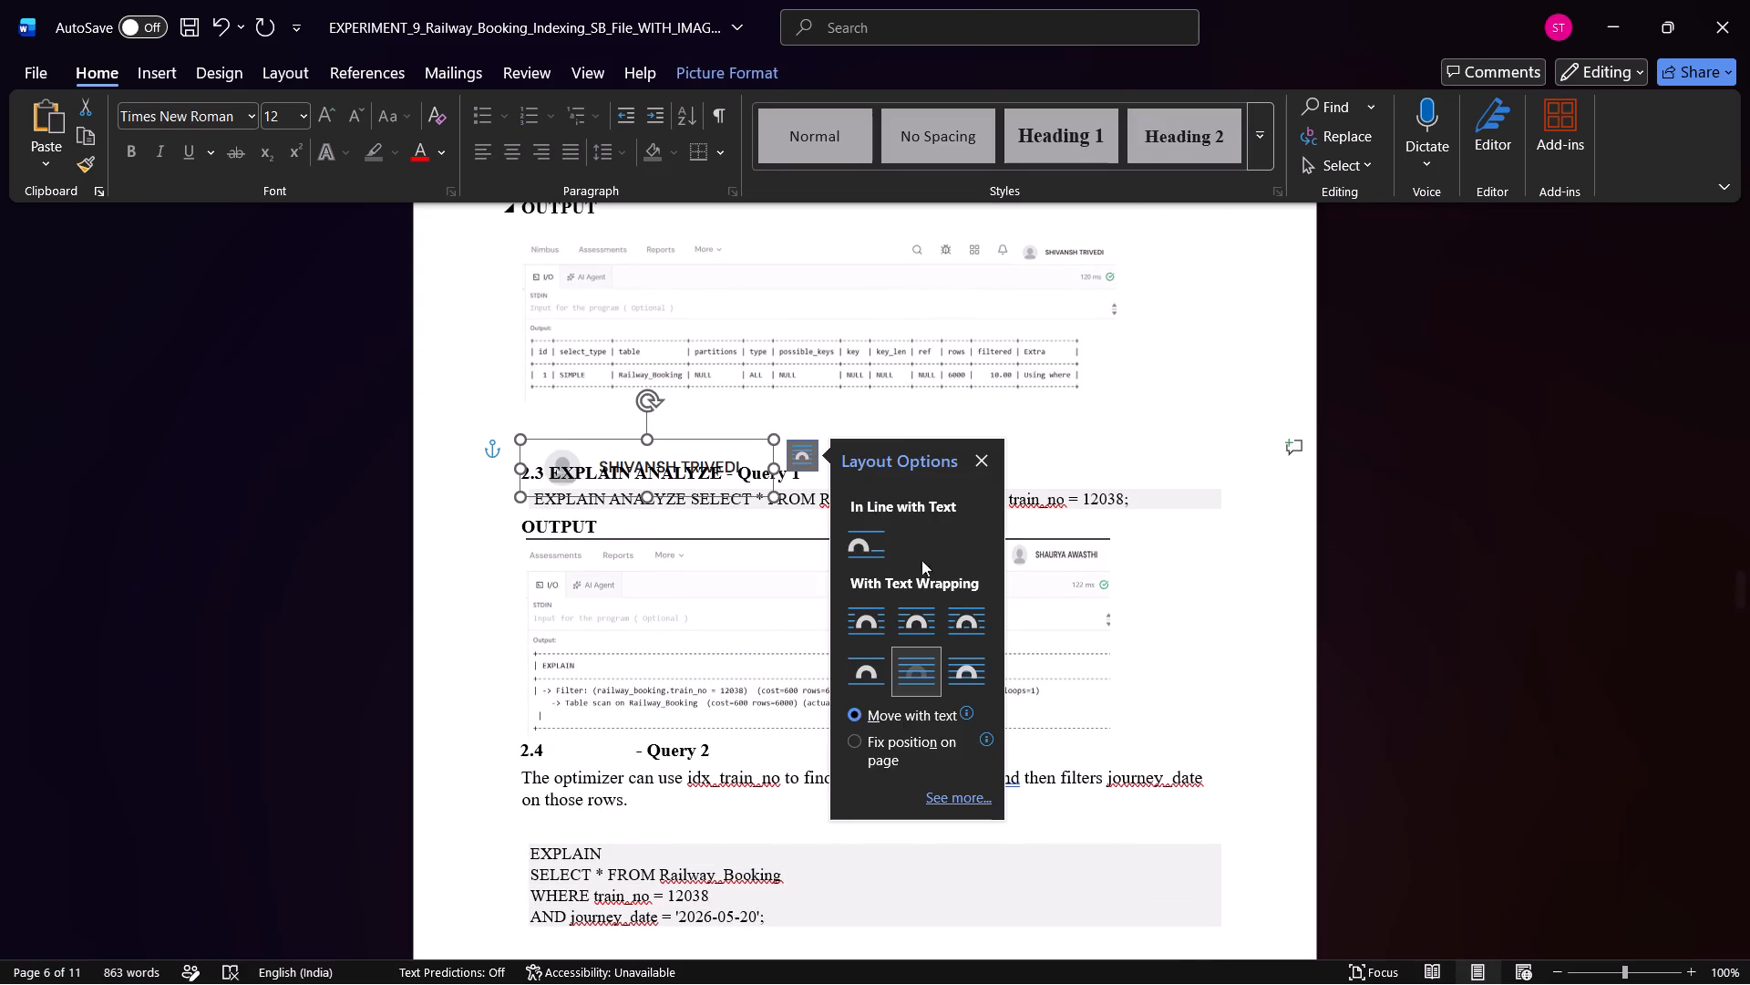
{"action": "left_click", "coordinate": [976, 662]}
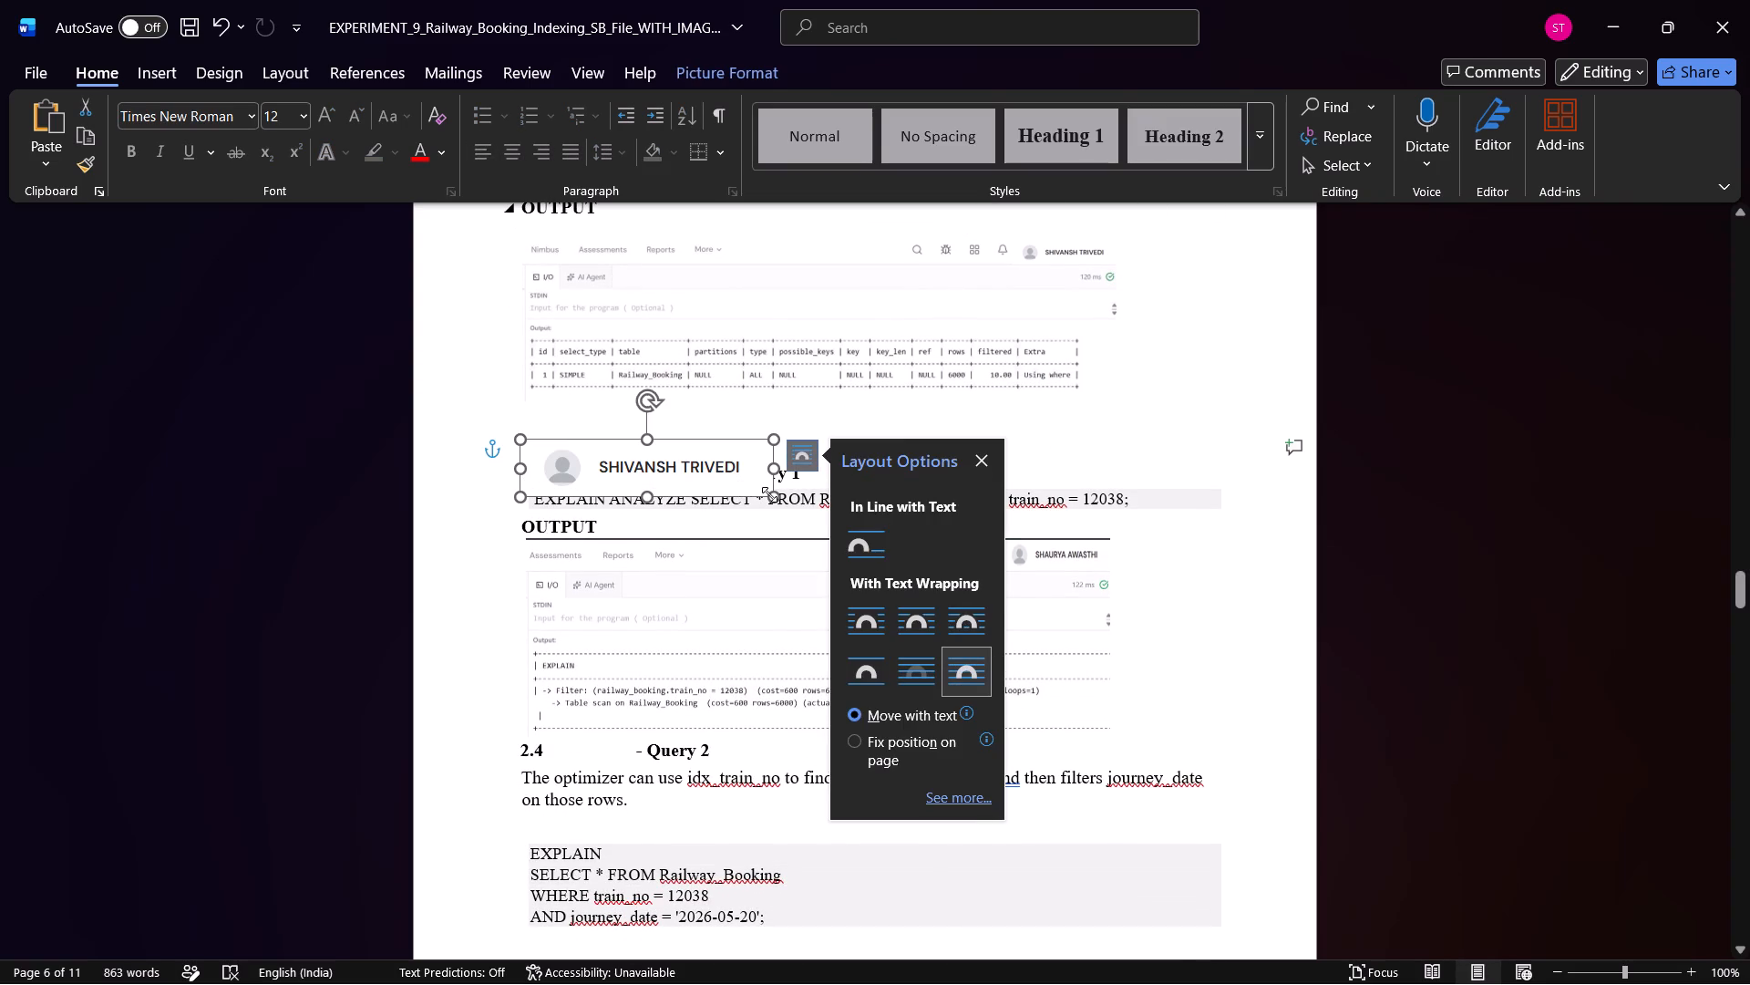
Shrink the name image and place it over the old account name in the 2.3 output screenshot.
{"action": "left_click_drag", "start_coordinate": [769, 494], "coordinate": [687, 460]}
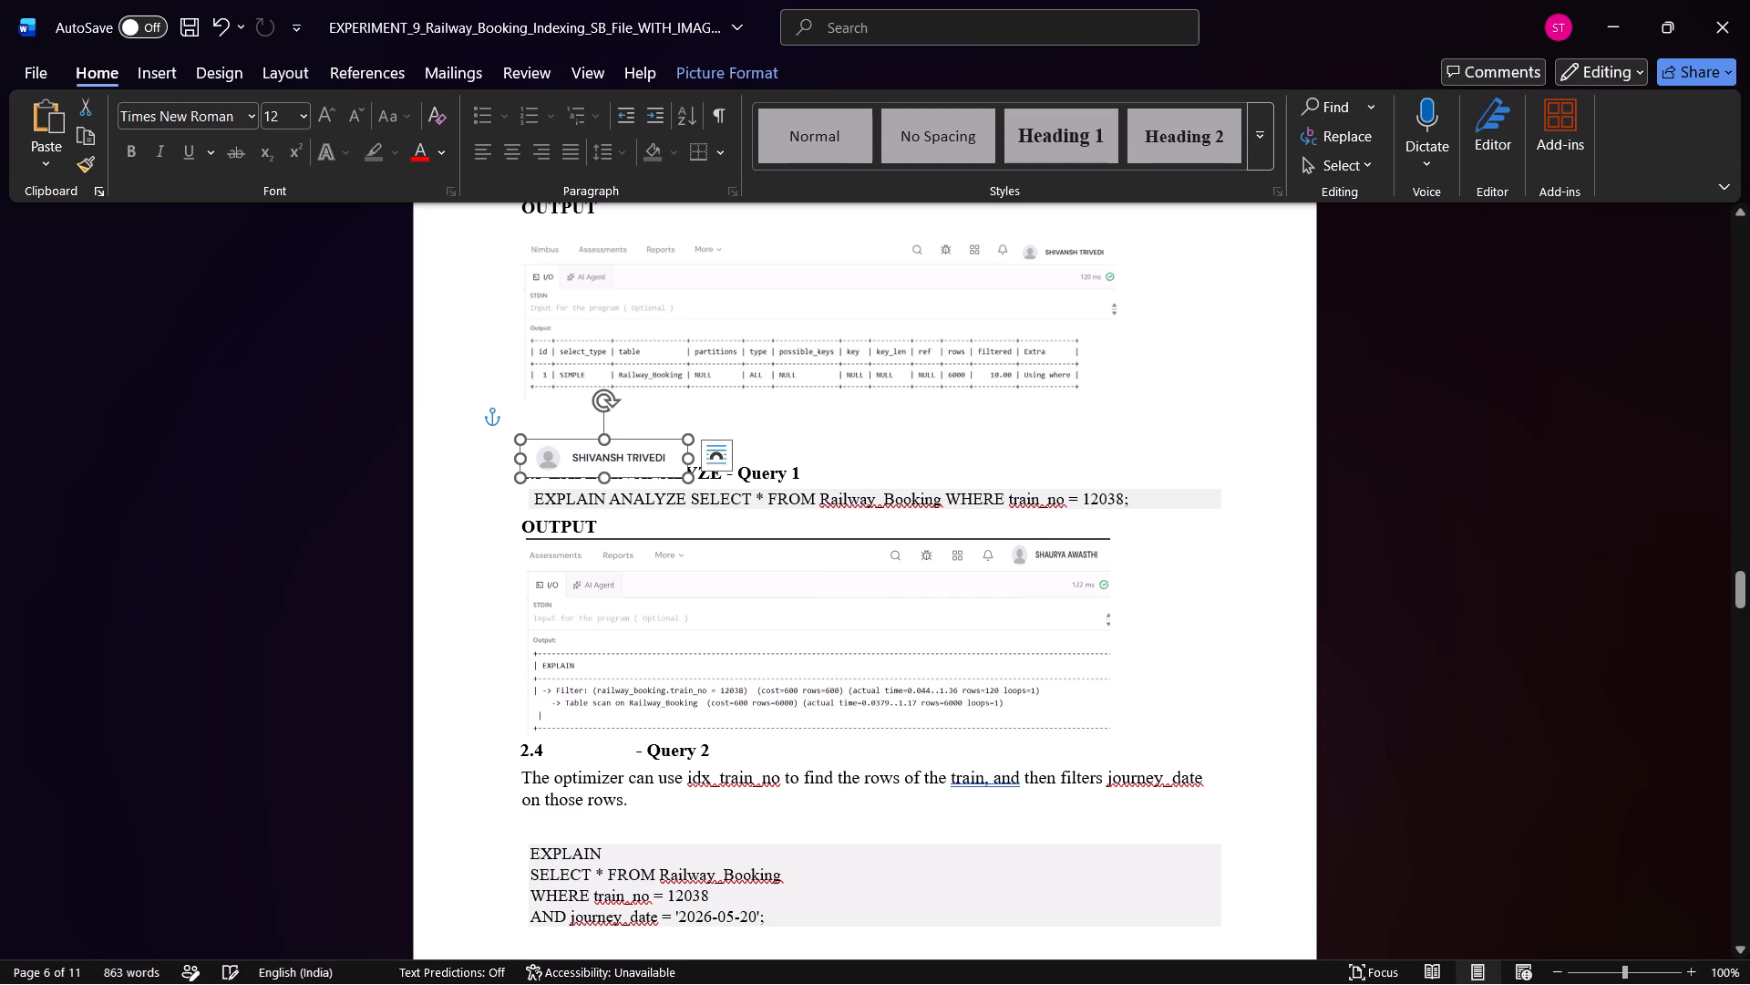
{"action": "left_click_drag", "start_coordinate": [653, 458], "coordinate": [1109, 517]}
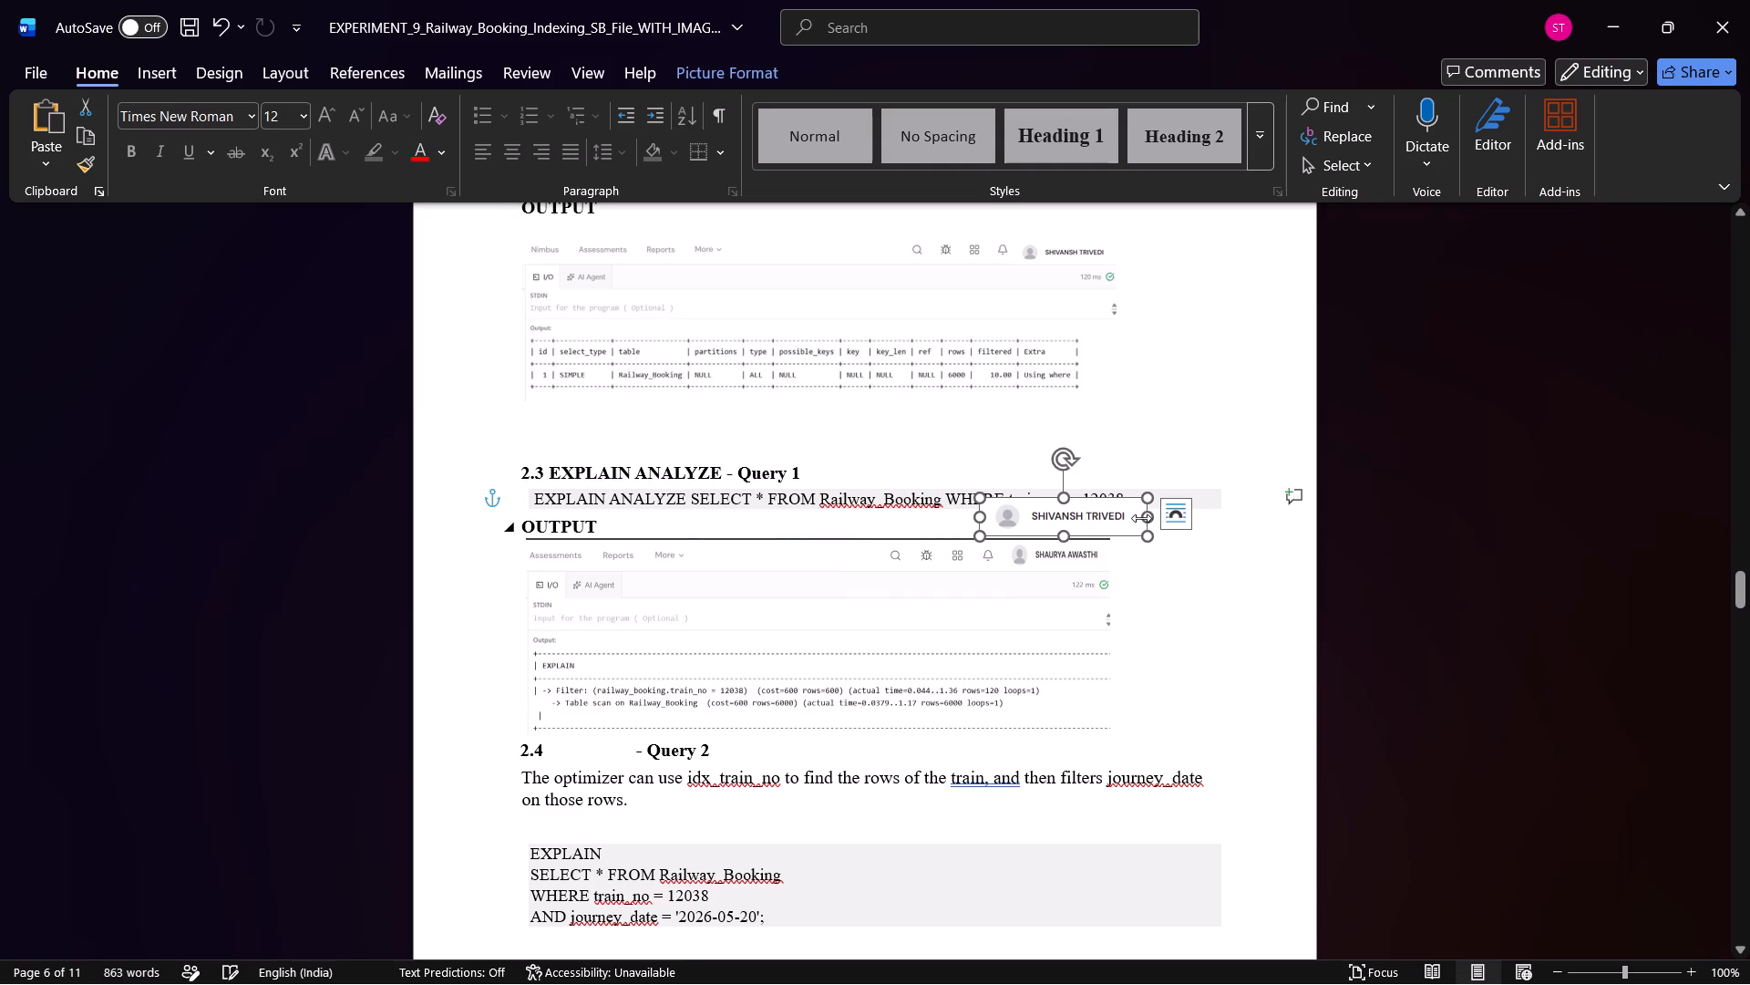
{"action": "left_click_drag", "start_coordinate": [1146, 518], "coordinate": [1117, 518]}
{"action": "left_click_drag", "start_coordinate": [1048, 533], "coordinate": [1049, 523]}
{"action": "left_click_drag", "start_coordinate": [1117, 512], "coordinate": [1096, 512]}
{"action": "left_click_drag", "start_coordinate": [1072, 512], "coordinate": [1094, 543]}
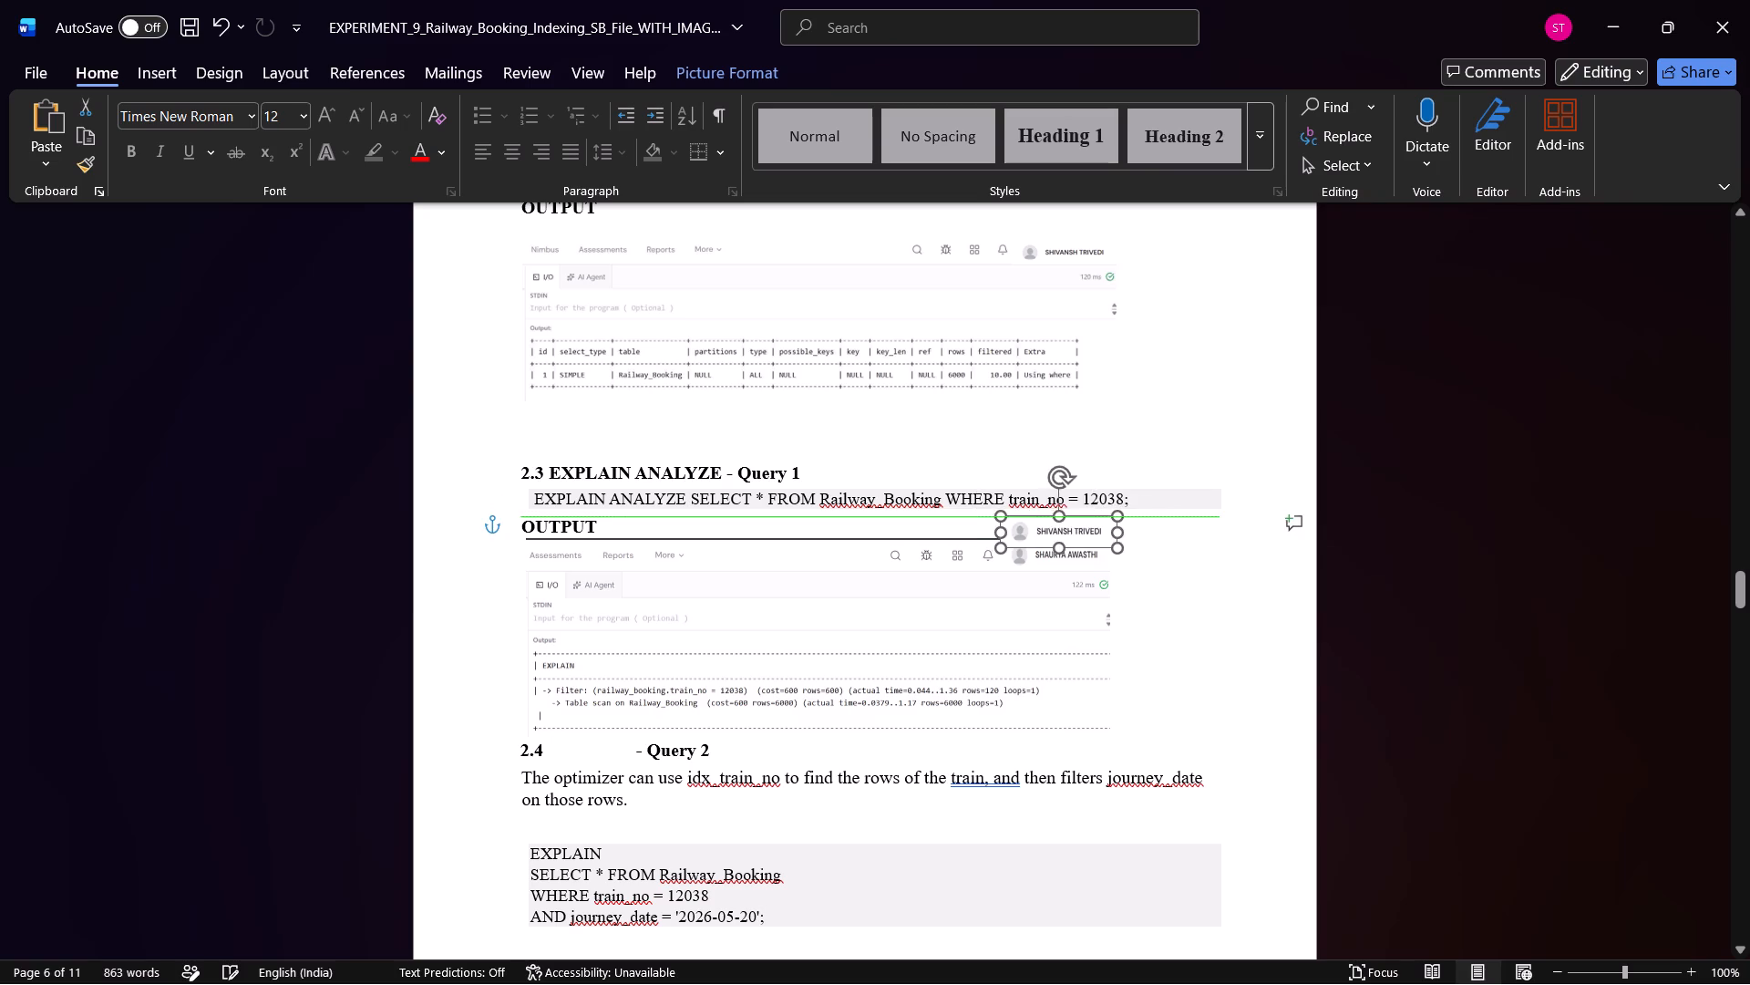
{"action": "left_click_drag", "start_coordinate": [1094, 543], "coordinate": [1092, 555]}
{"action": "left_click", "coordinate": [1219, 645]}
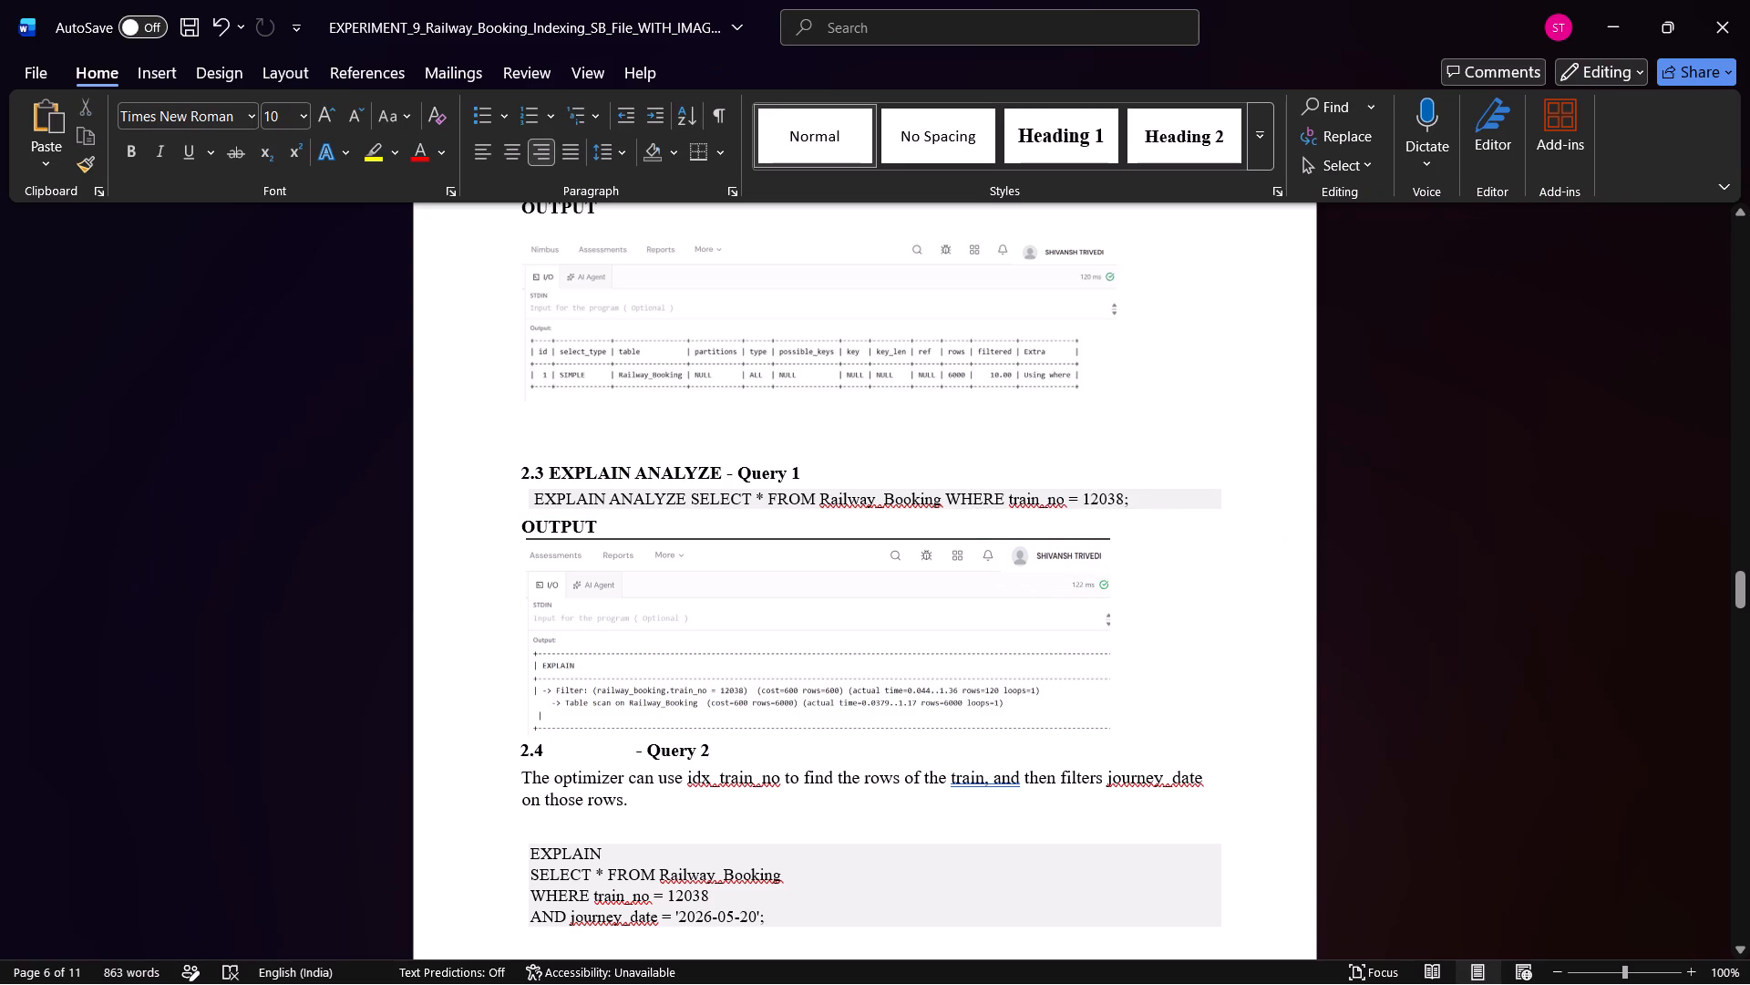
{"action": "left_click", "coordinate": [1063, 560]}
{"action": "left_click", "coordinate": [1061, 571]}
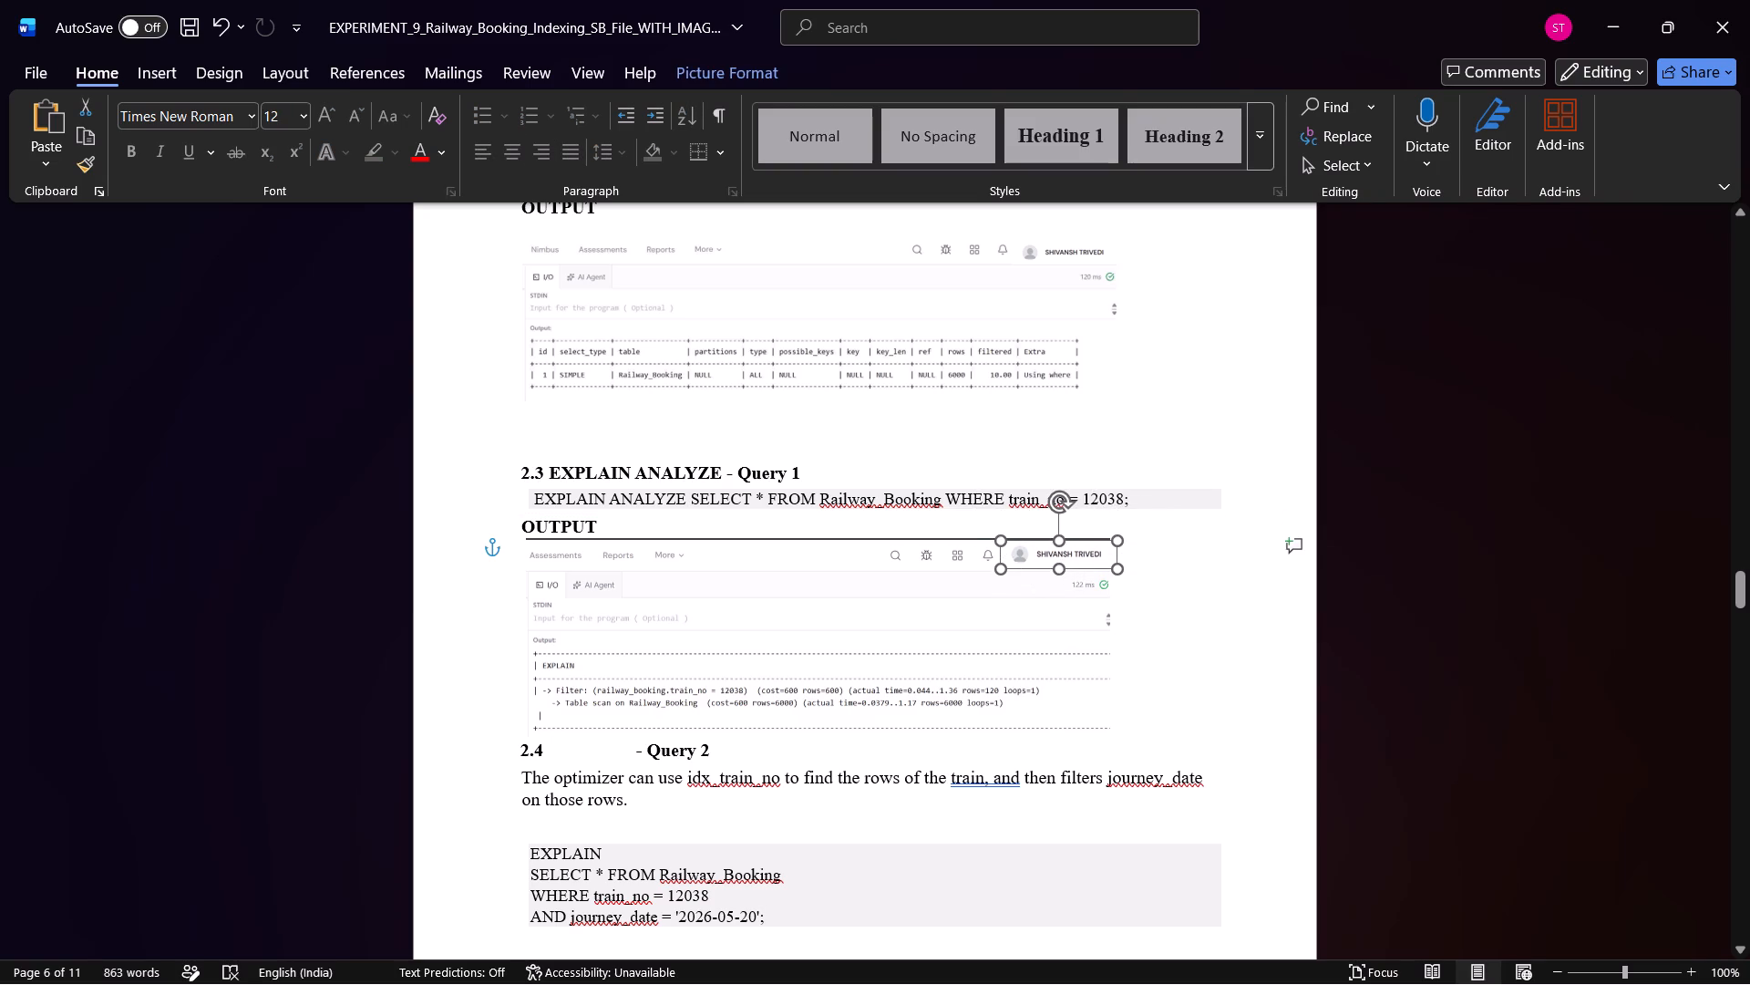
{"action": "left_click", "coordinate": [1181, 636]}
Paste the account-name image below the 2.4 Query 2 output on page 7 and set its wrapping to In Front of Text.
{"action": "scroll", "coordinate": [1208, 648], "scroll_direction": "down", "scroll_amount": 5}
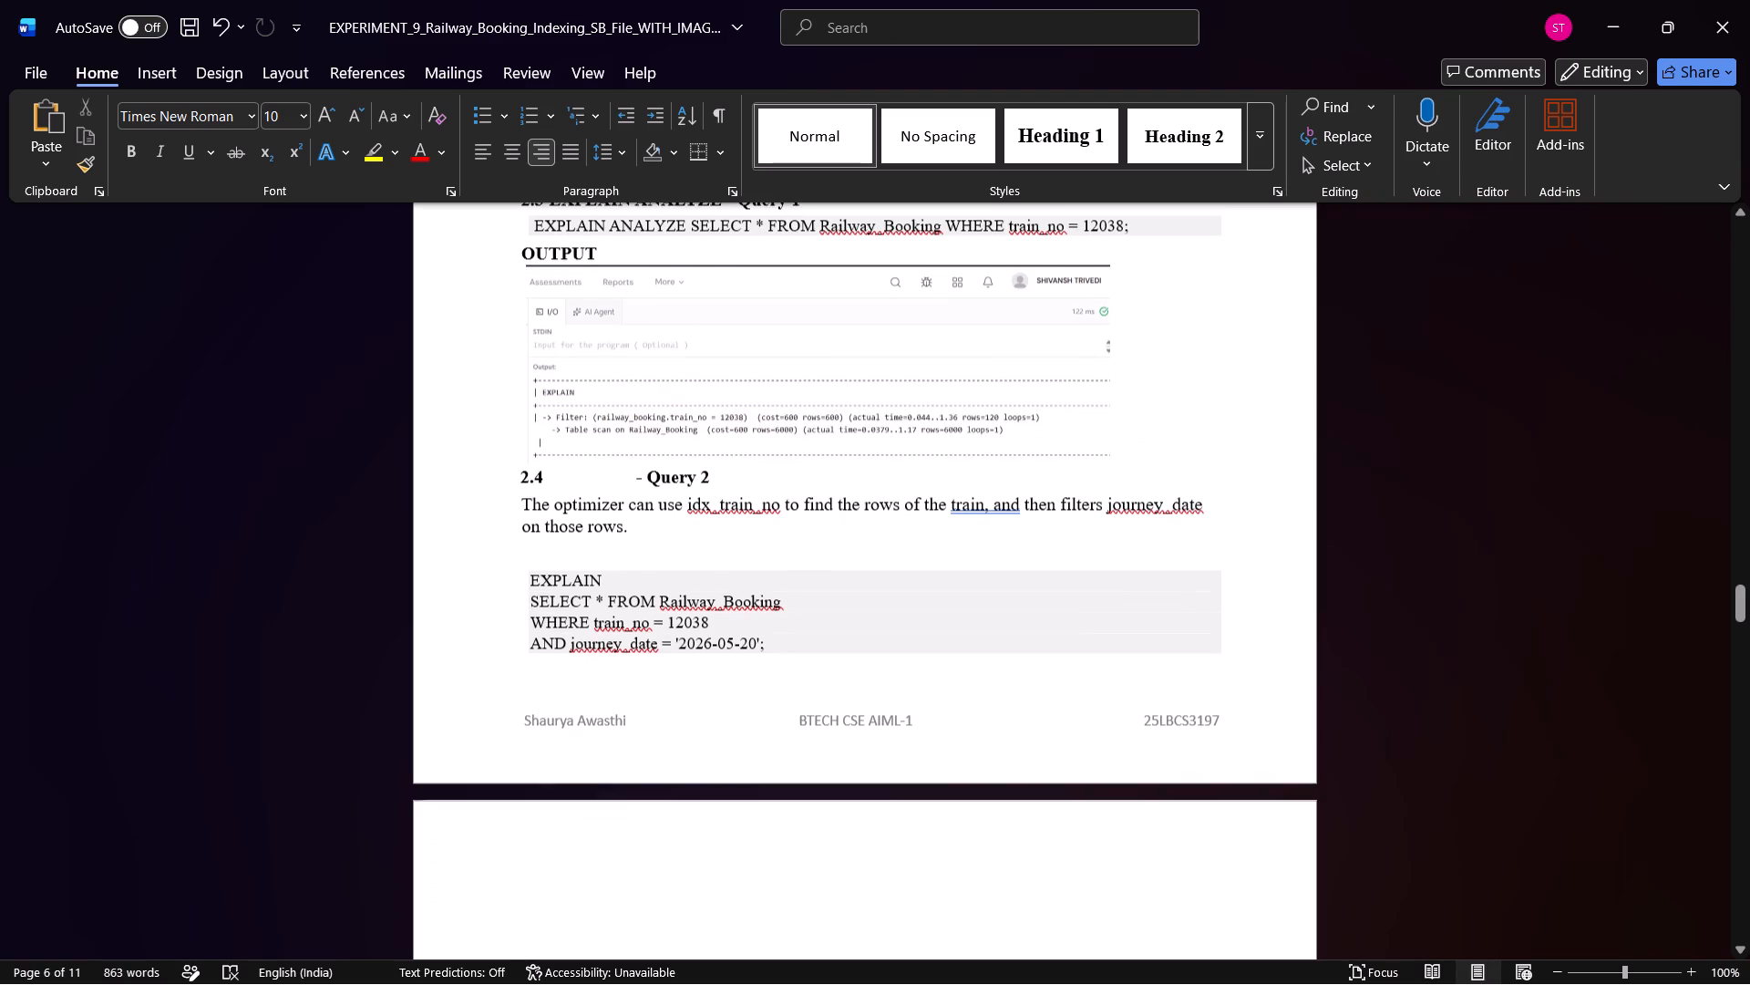
{"action": "scroll", "coordinate": [1179, 646], "scroll_direction": "down", "scroll_amount": 9}
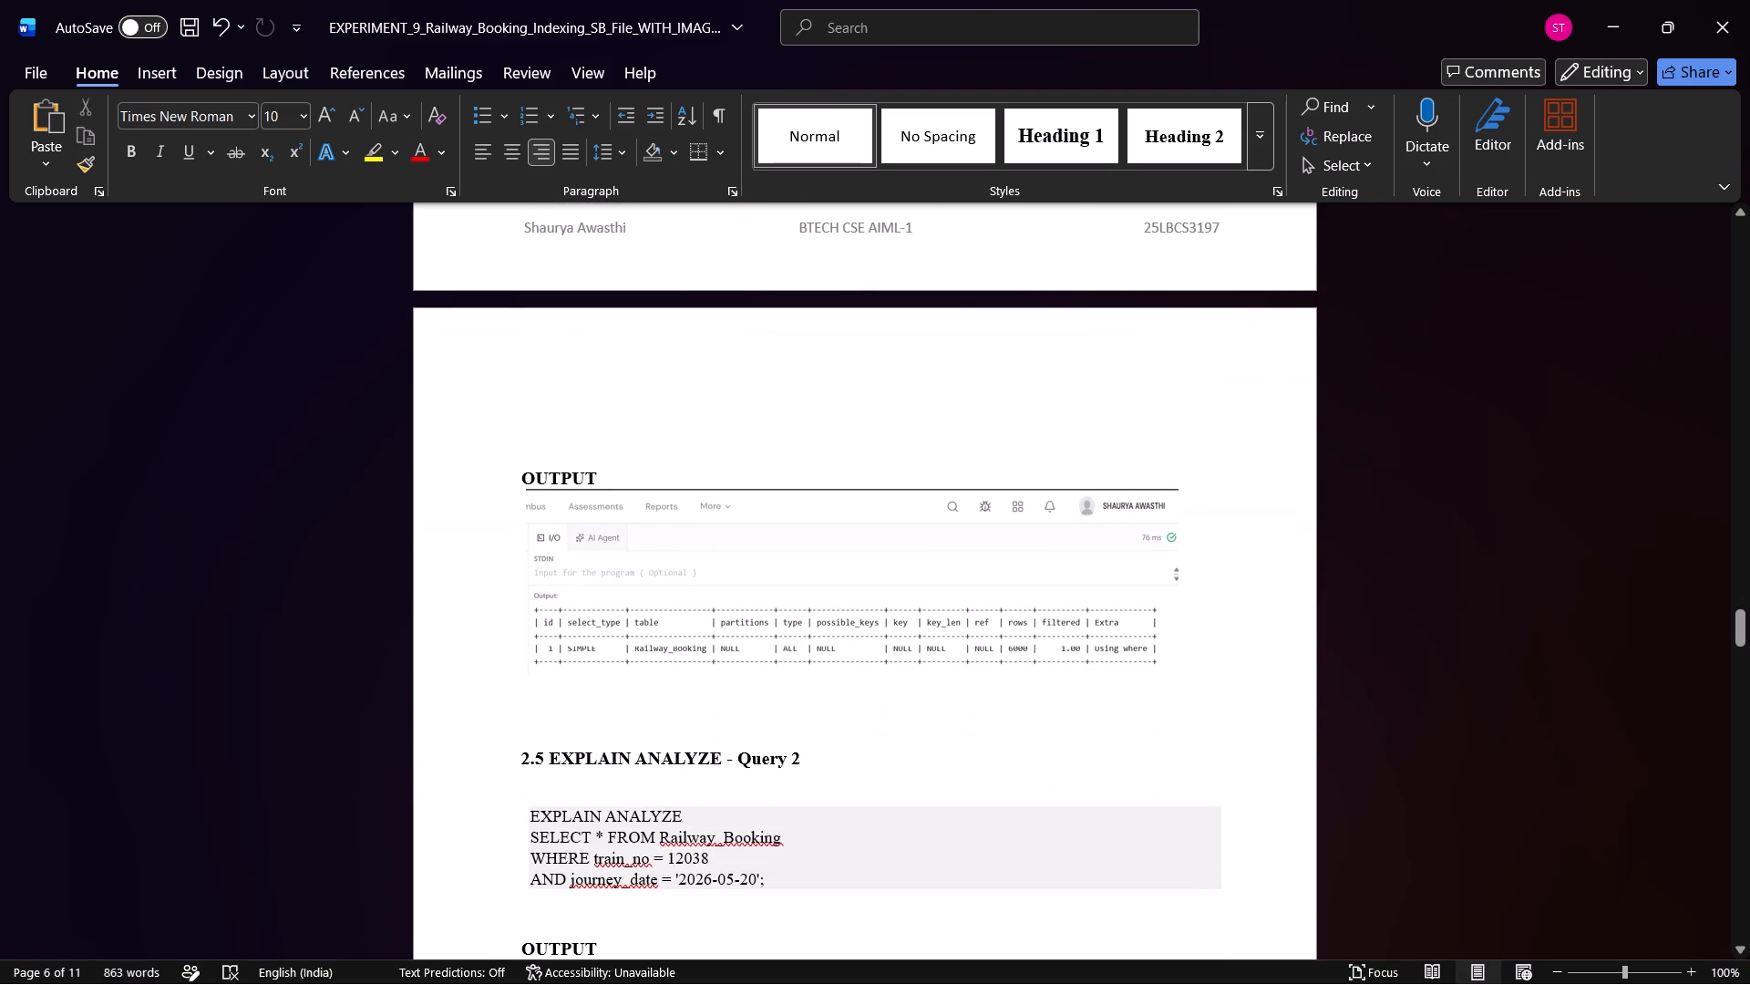
{"action": "left_click", "coordinate": [1016, 729]}
{"action": "key", "text": "ctrl+v"}
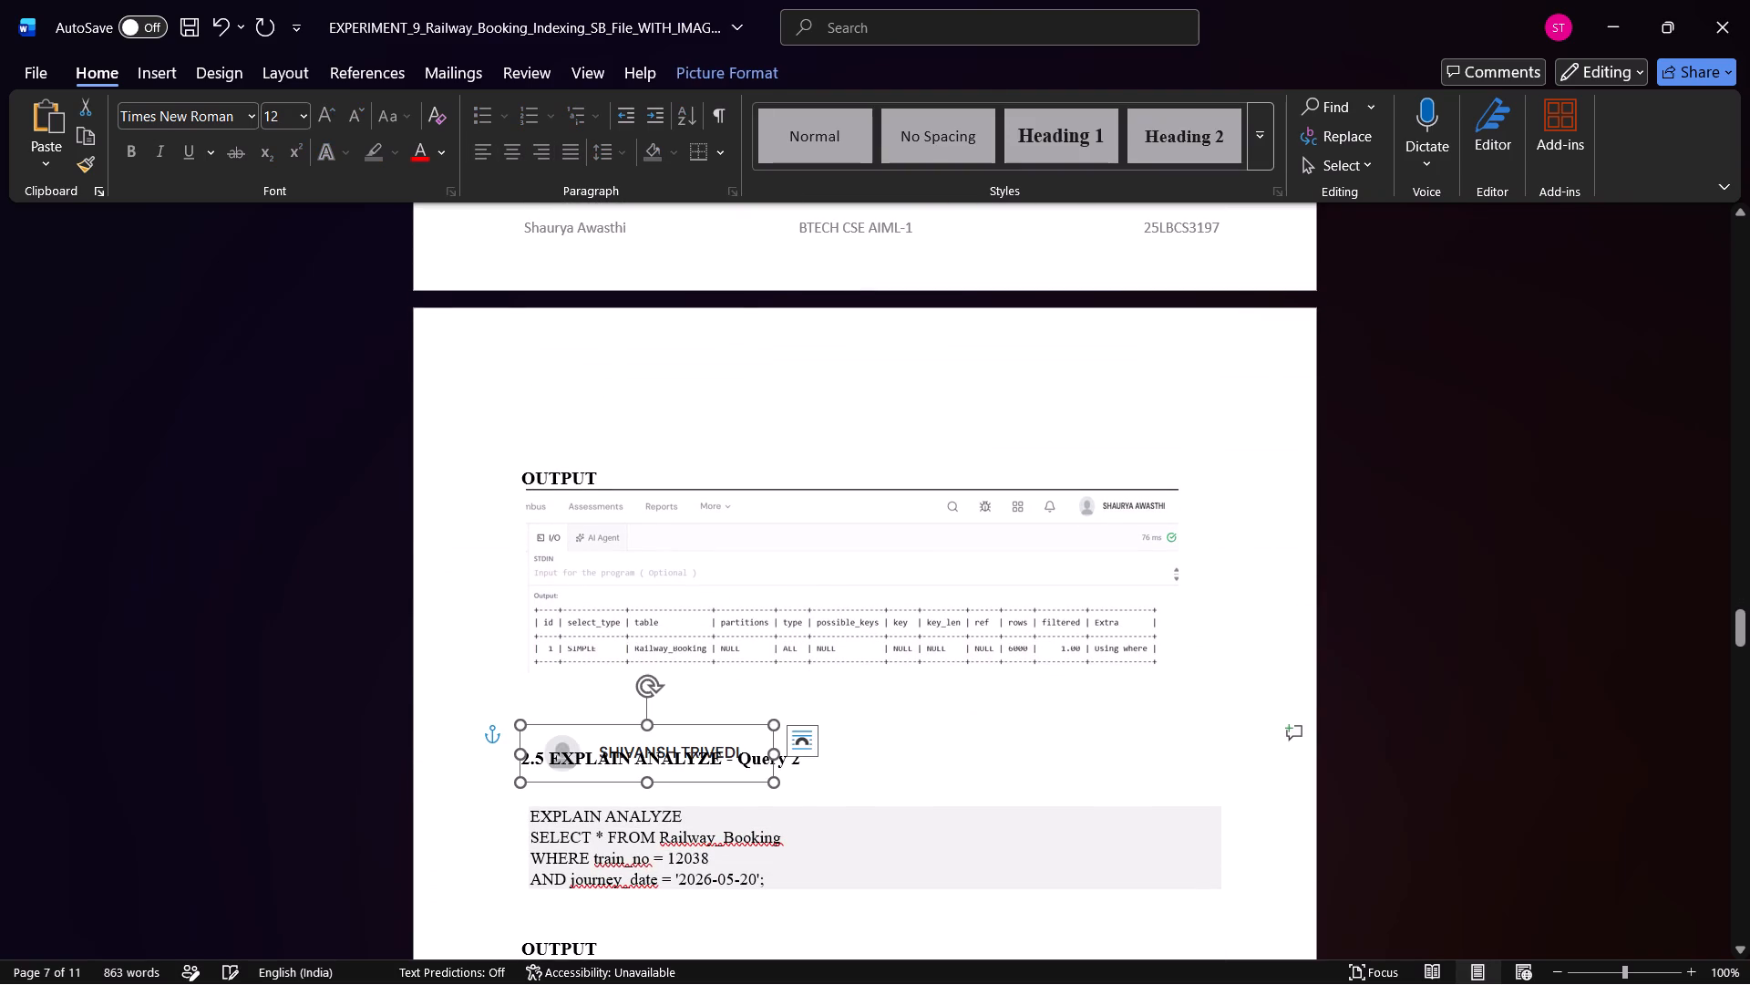
{"action": "left_click", "coordinate": [808, 737]}
{"action": "left_click", "coordinate": [970, 831]}
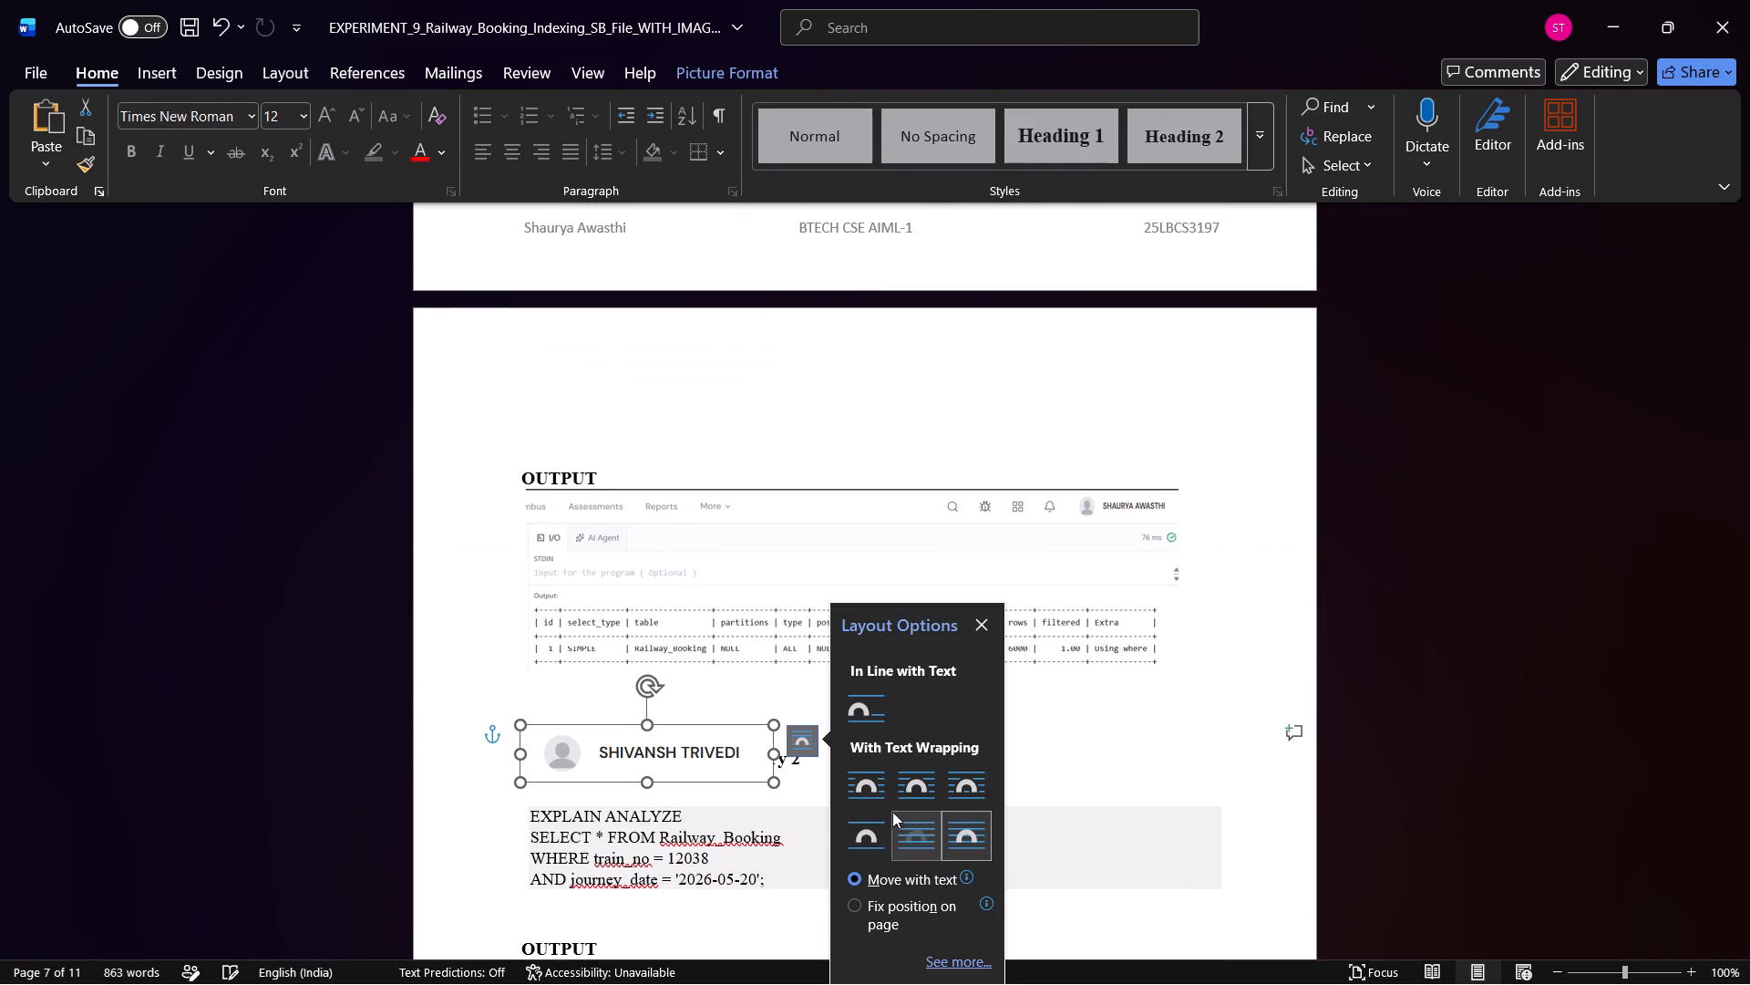
Shrink and narrow the name image and place it over the old account name in the 2.4 output screenshot.
{"action": "left_click_drag", "start_coordinate": [780, 783], "coordinate": [681, 740]}
{"action": "left_click_drag", "start_coordinate": [668, 739], "coordinate": [1159, 645]}
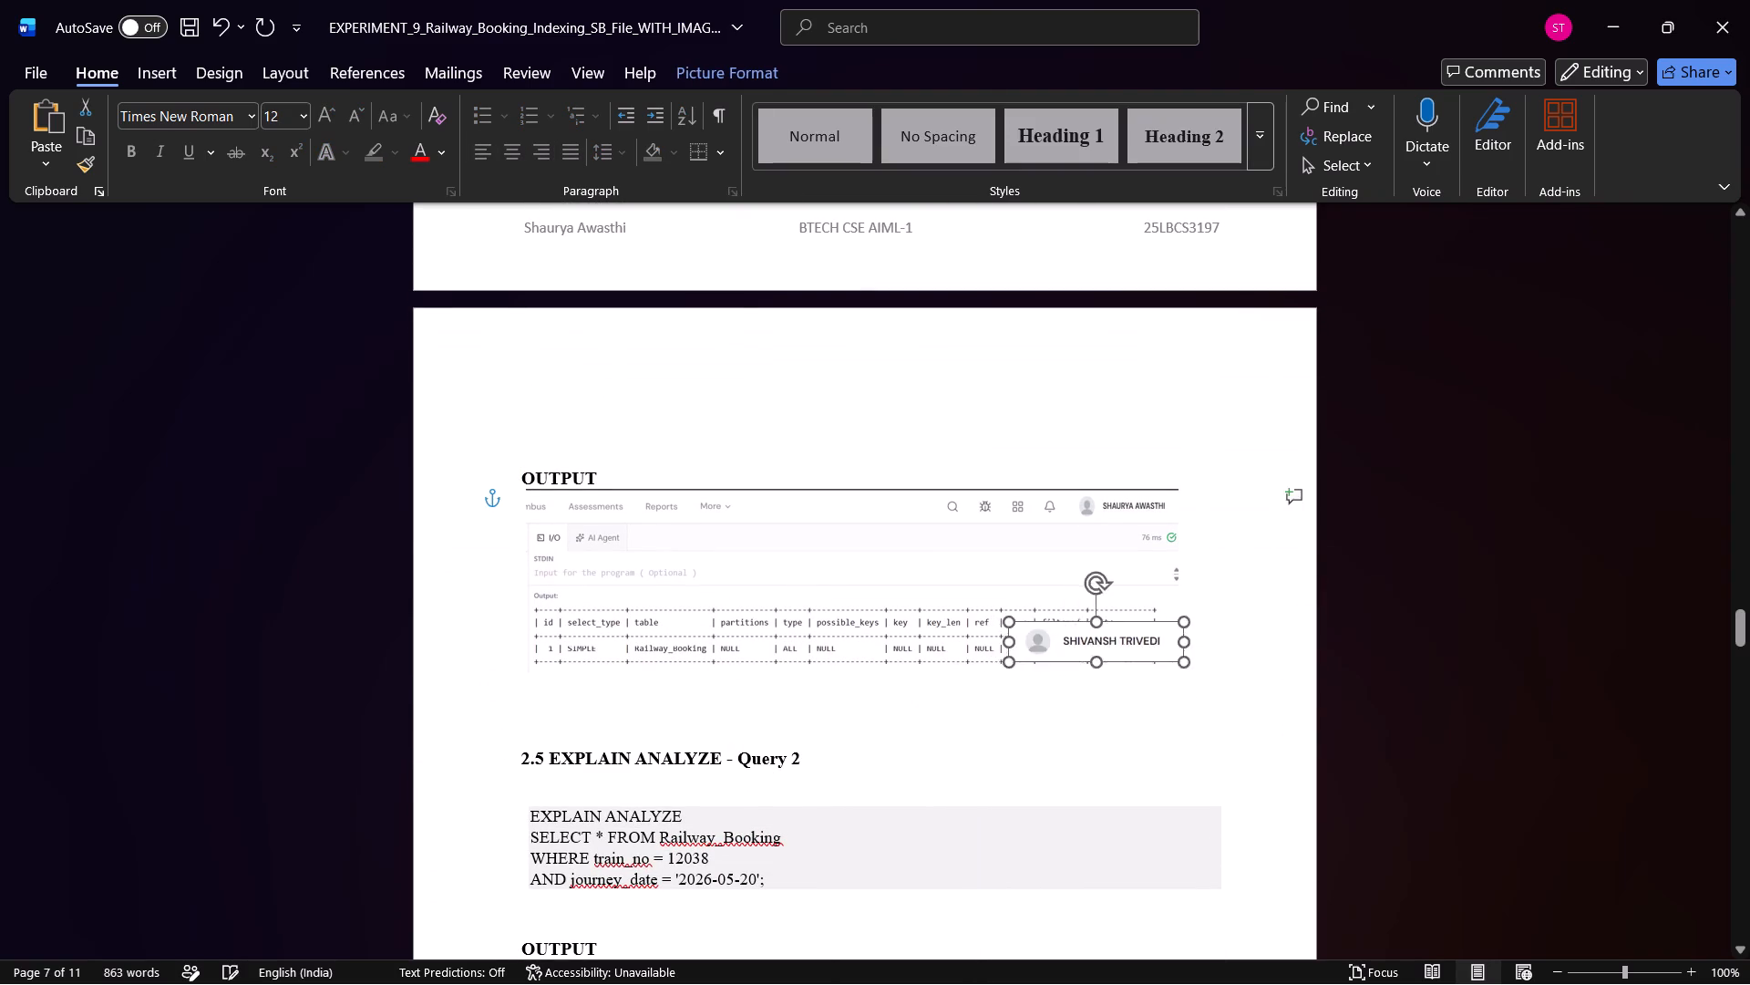
{"action": "left_click_drag", "start_coordinate": [1159, 645], "coordinate": [1189, 735]}
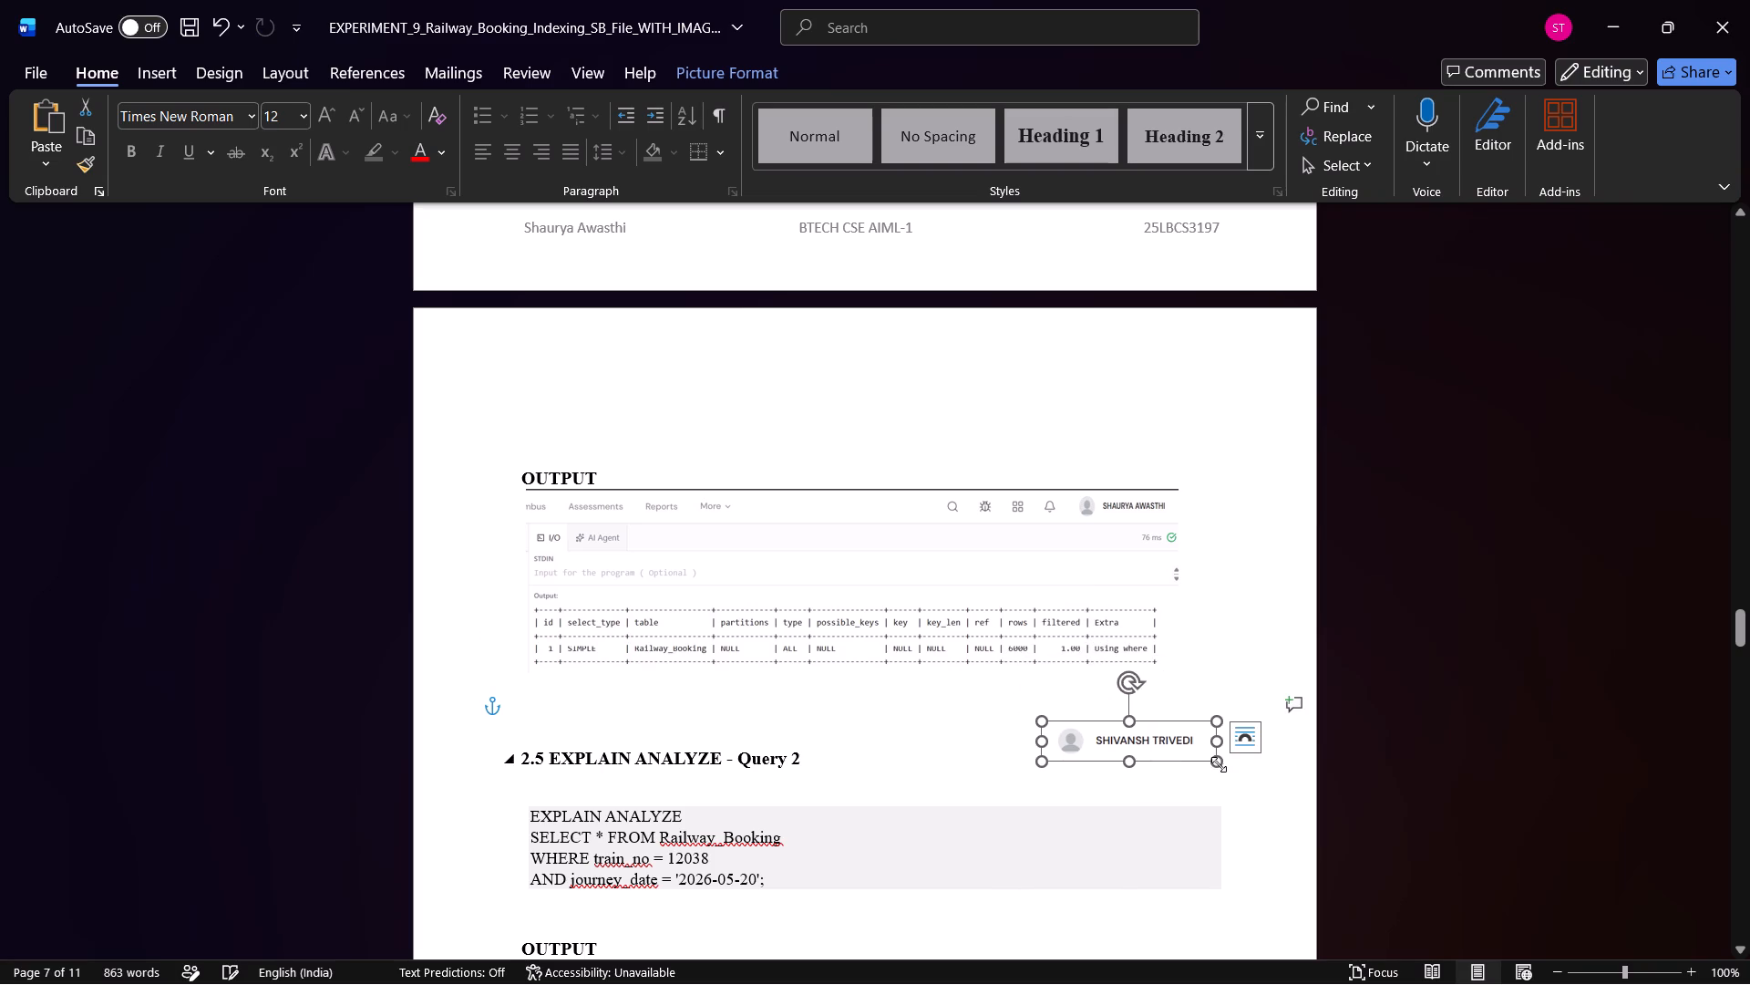
{"action": "left_click_drag", "start_coordinate": [1220, 764], "coordinate": [1178, 744]}
{"action": "left_click_drag", "start_coordinate": [1138, 731], "coordinate": [1171, 565]}
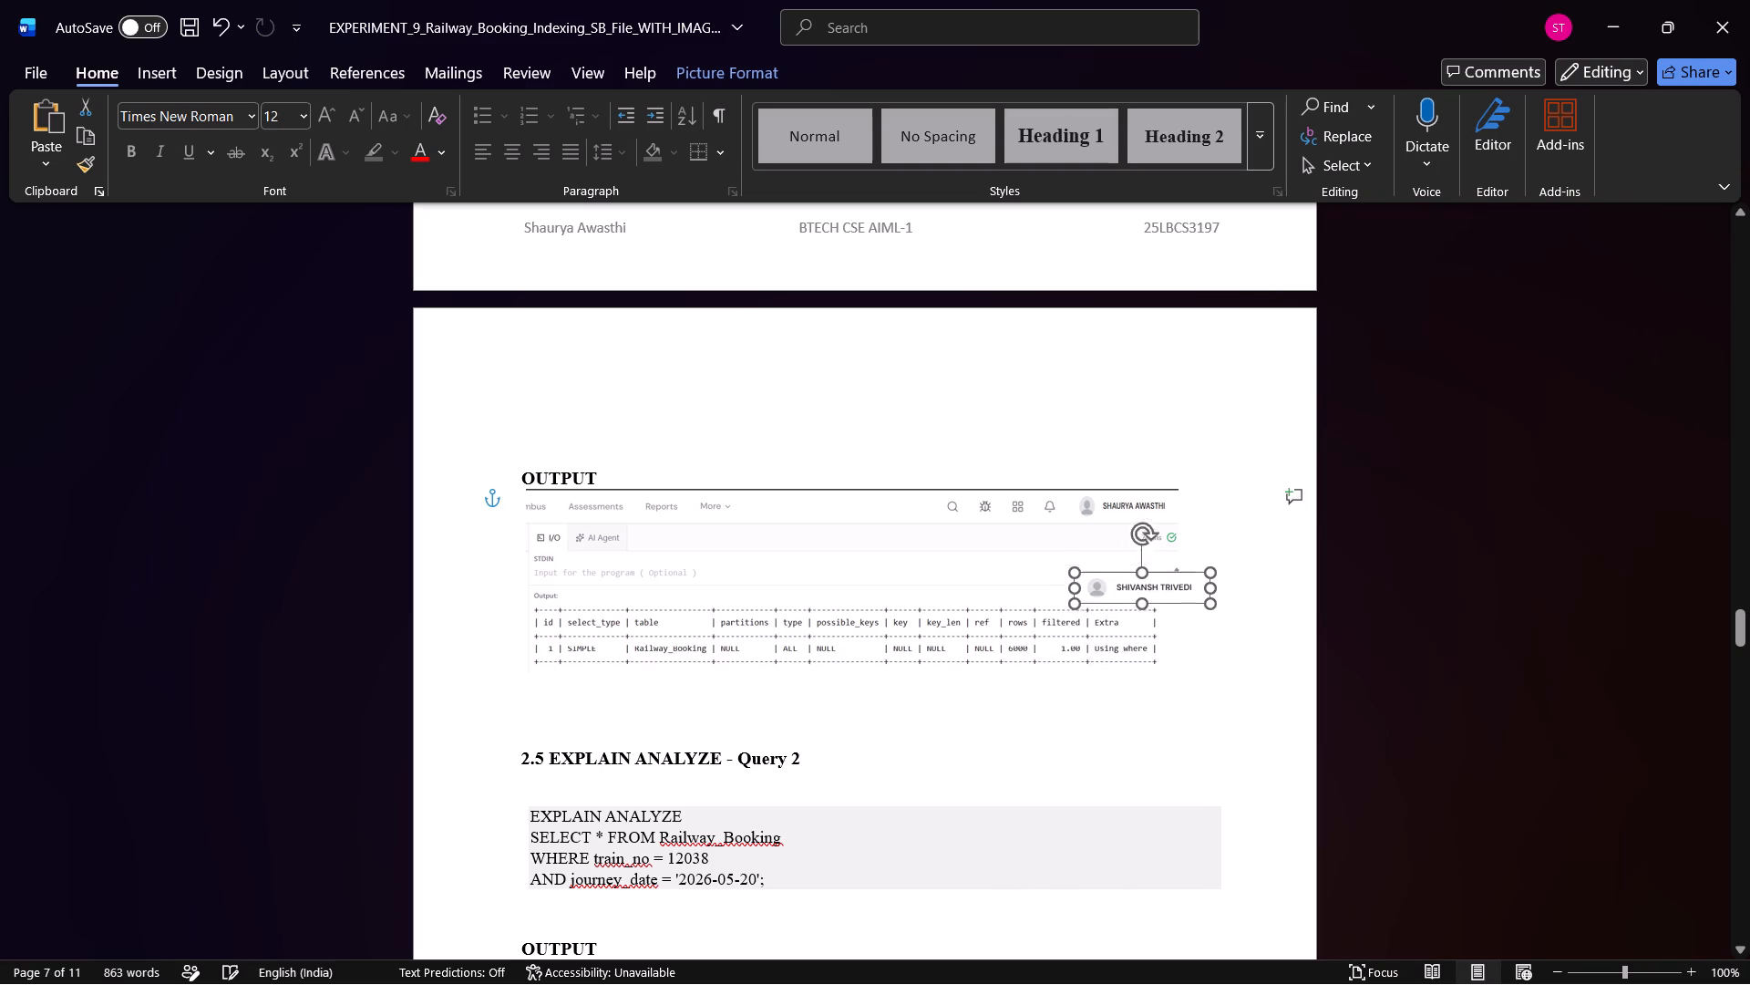
{"action": "left_click_drag", "start_coordinate": [1171, 565], "coordinate": [1171, 503]}
{"action": "left_click_drag", "start_coordinate": [1212, 510], "coordinate": [1179, 510]}
{"action": "left_click", "coordinate": [1220, 596]}
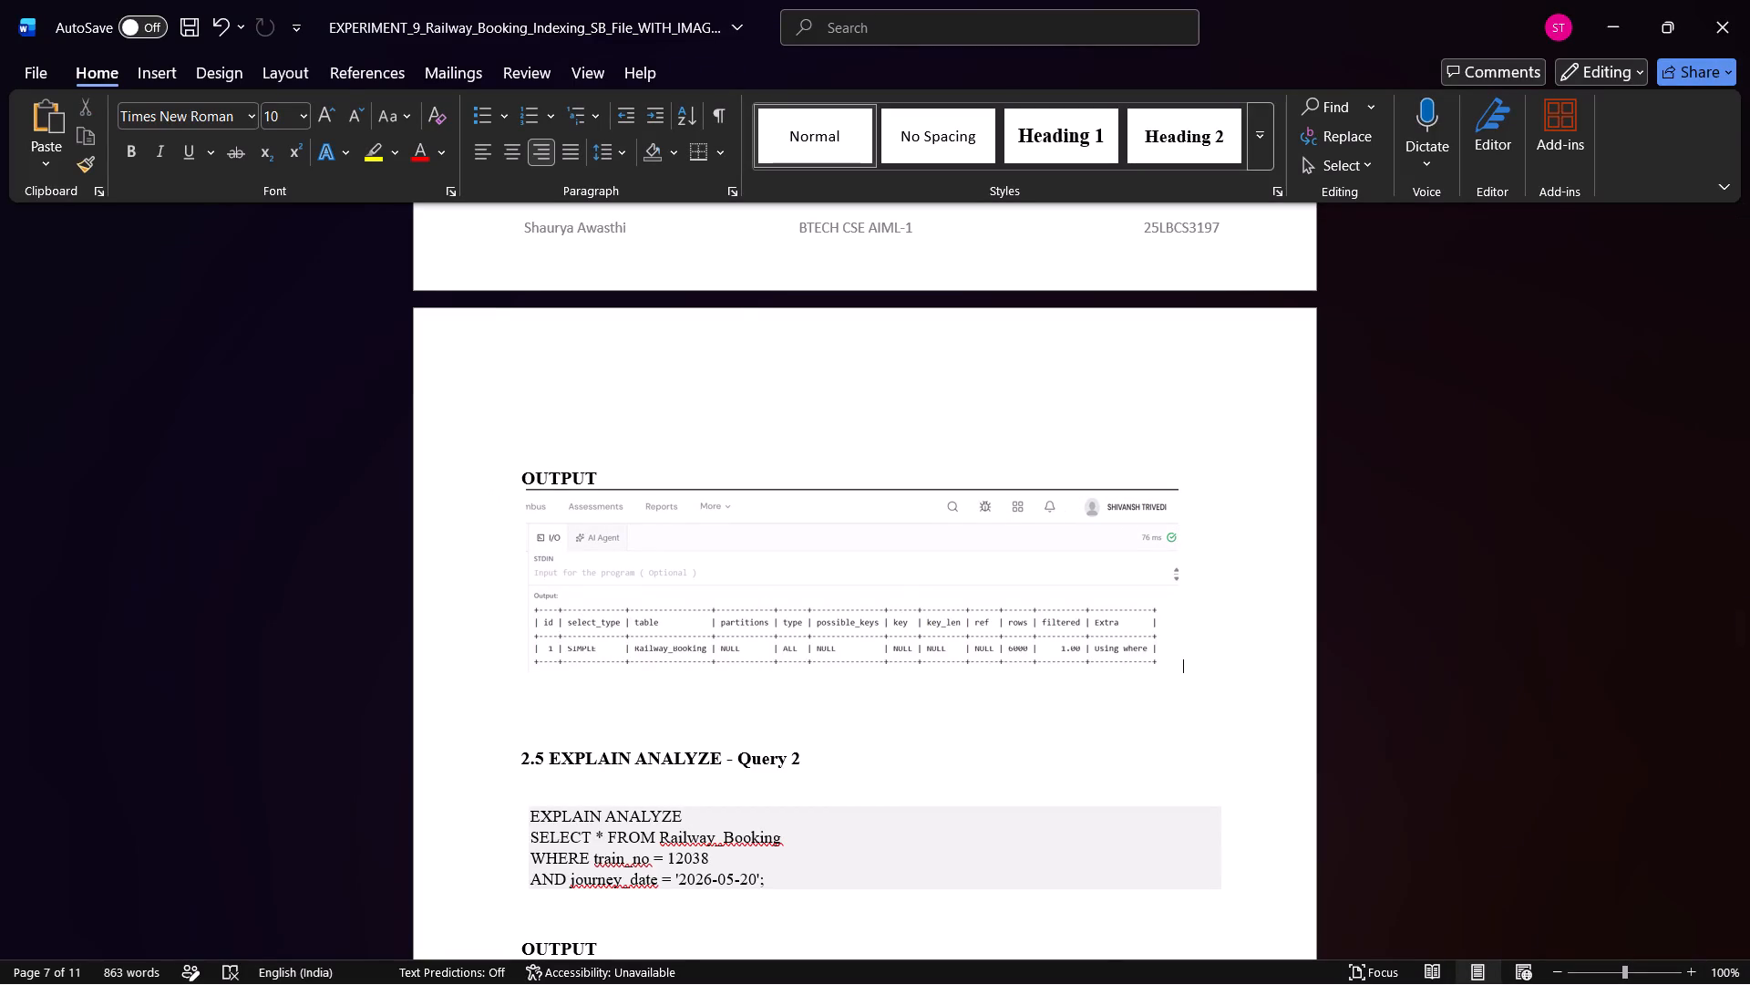
Paste the account-name image above the 2.5 EXPLAIN ANALYZE - Query 2 output and set its wrapping to In Front of Text.
{"action": "scroll", "coordinate": [1258, 607], "scroll_direction": "down", "scroll_amount": 6}
{"action": "left_click", "coordinate": [1067, 605]}
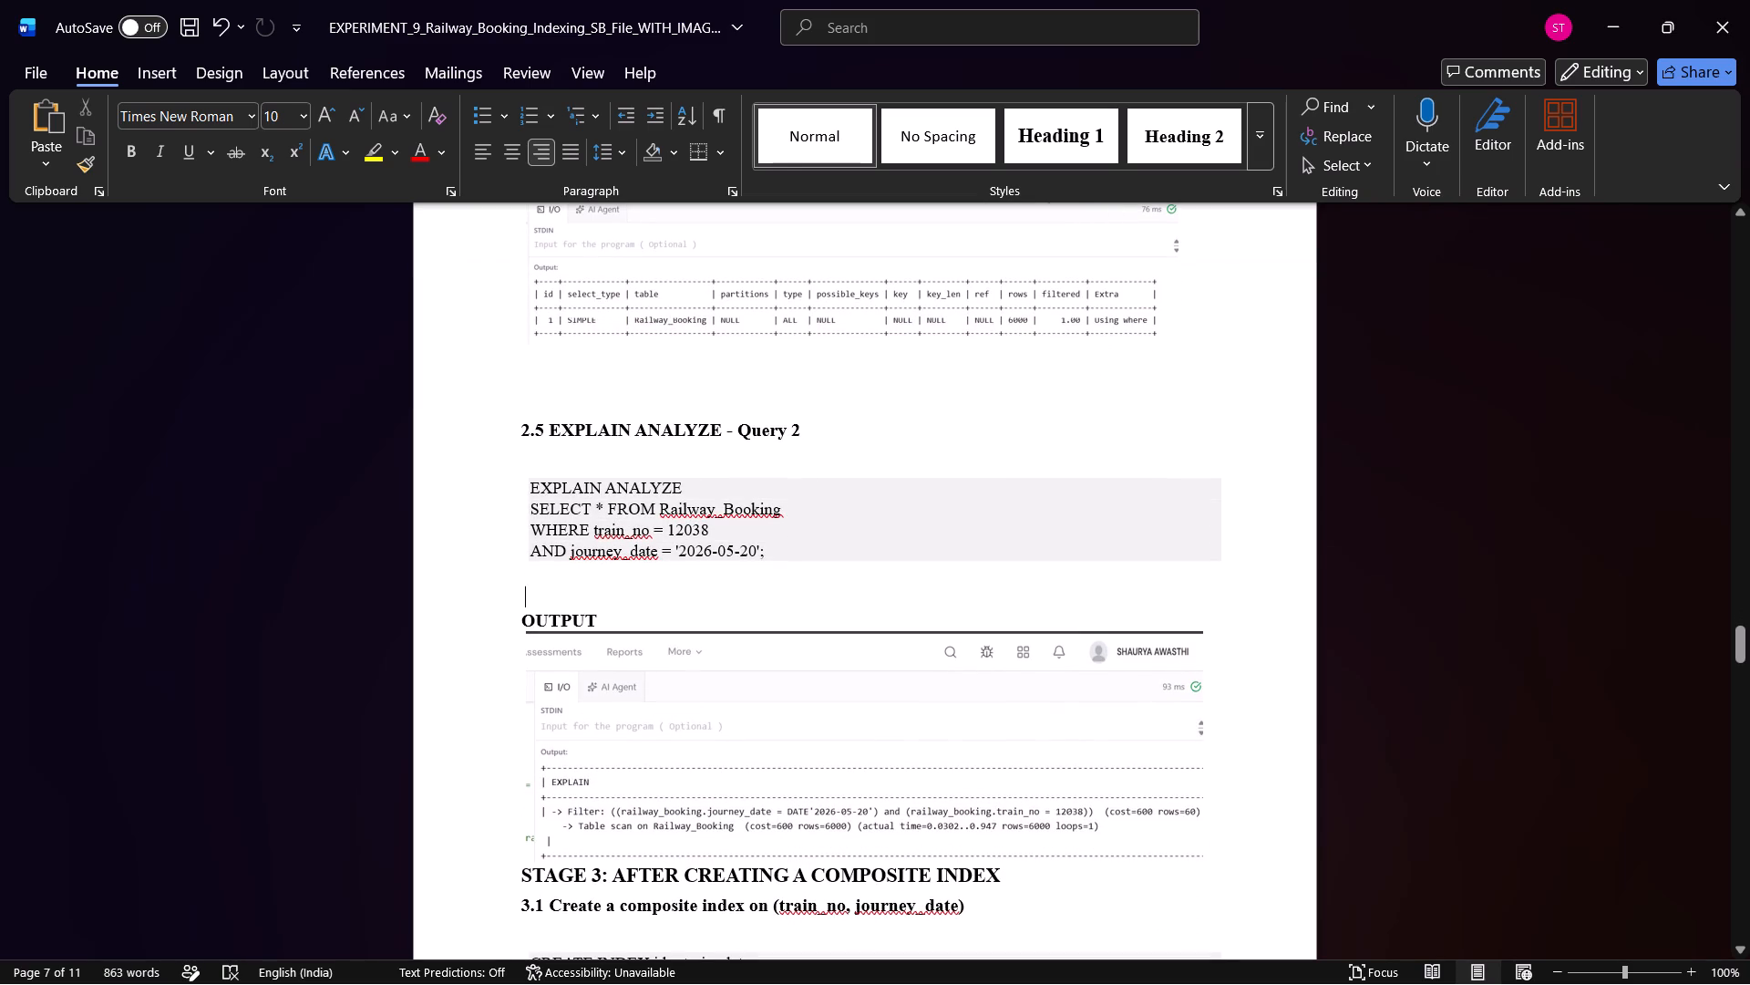
{"action": "key", "text": "ctrl+v"}
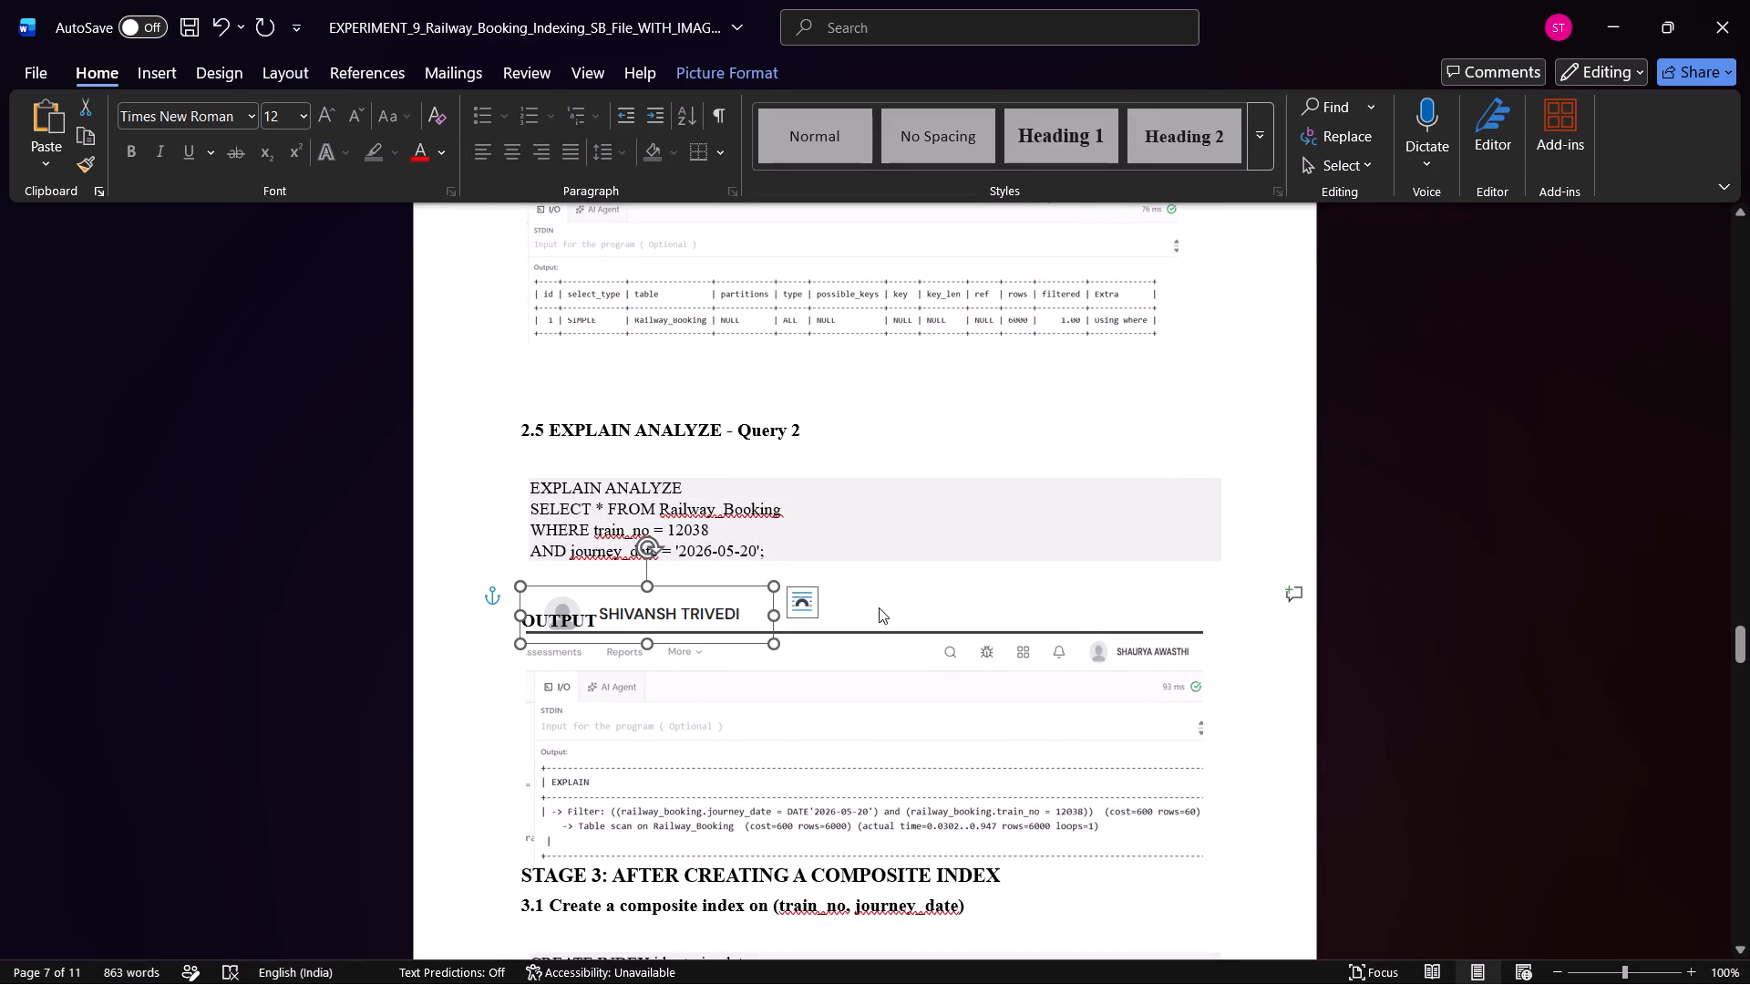
{"action": "left_click", "coordinate": [798, 607]}
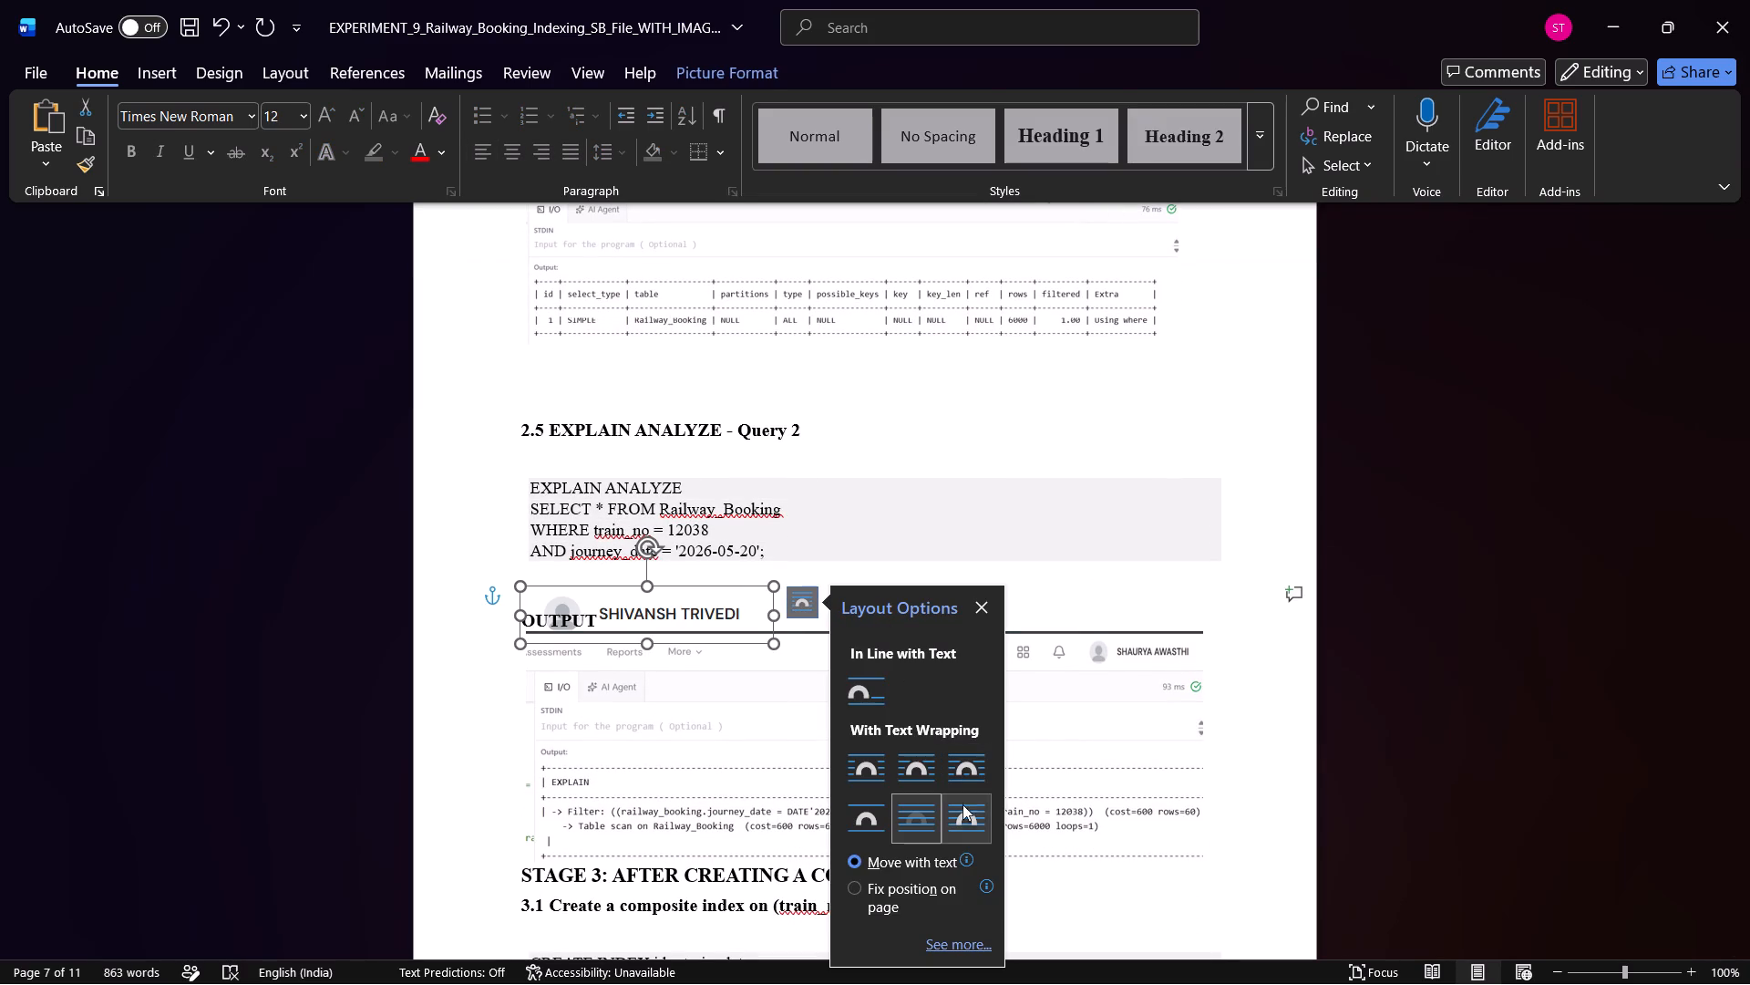
{"action": "left_click", "coordinate": [961, 814]}
Move the name image just above the old account name of the 2.5 output and shrink it to a matching size.
{"action": "left_click_drag", "start_coordinate": [695, 612], "coordinate": [1245, 603]}
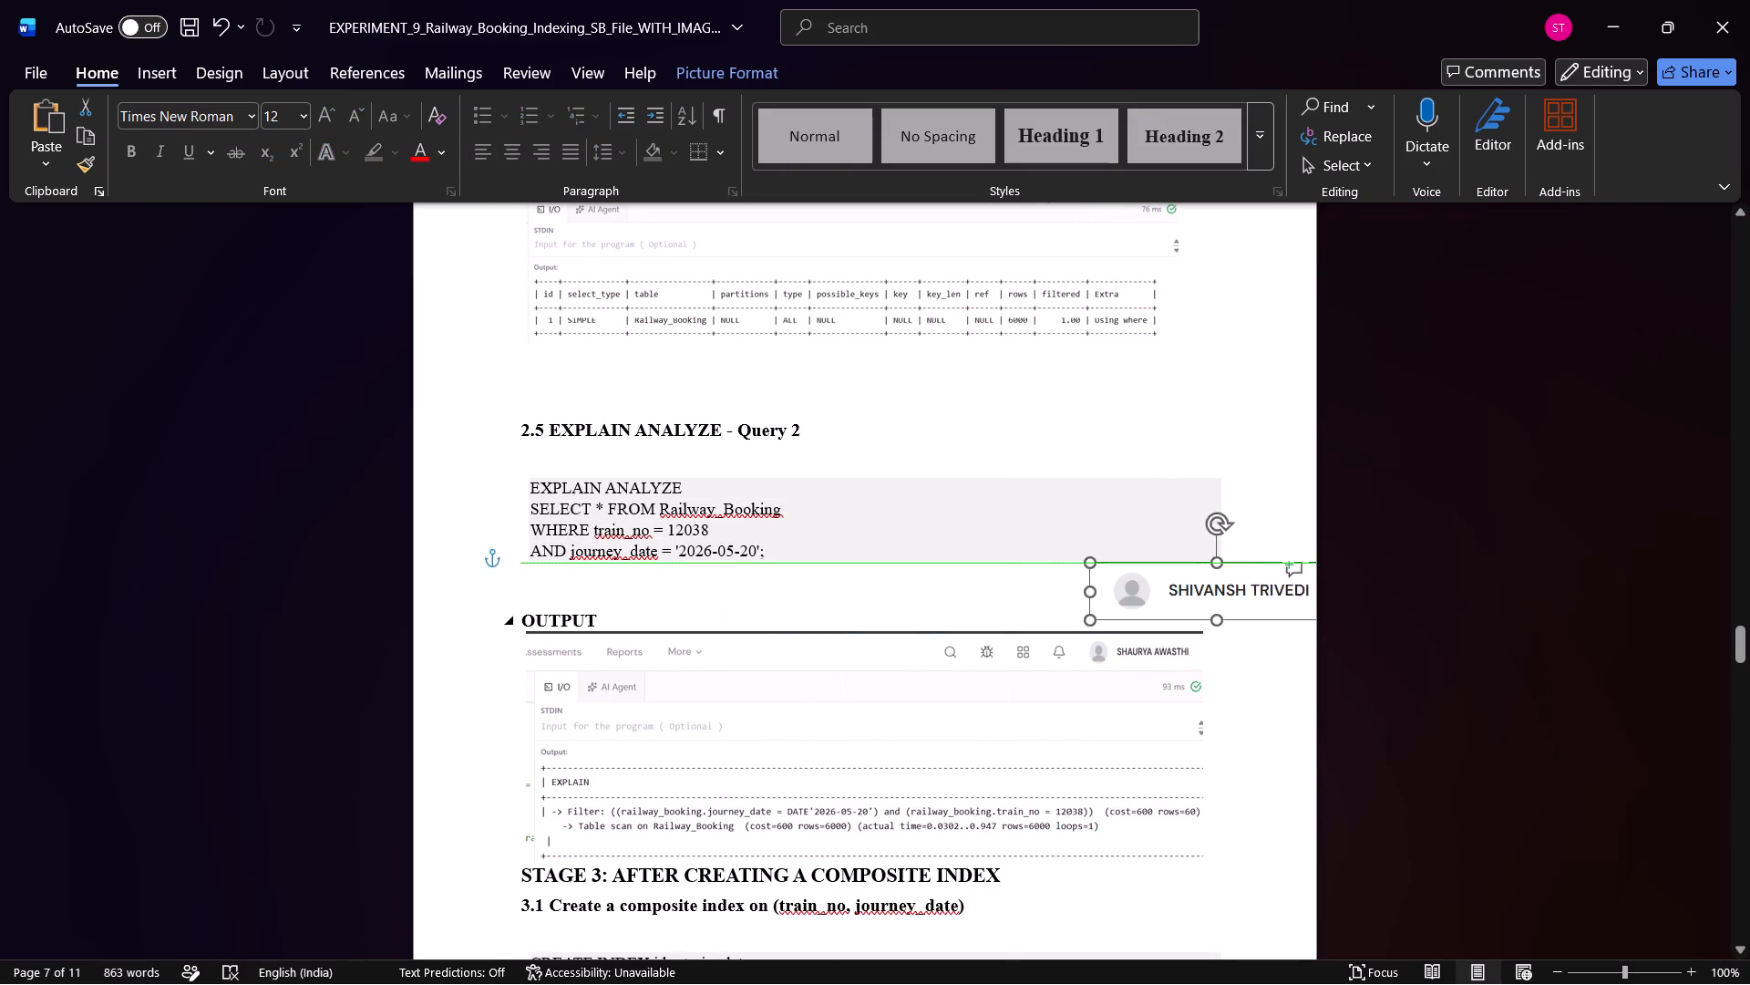
{"action": "left_click_drag", "start_coordinate": [1245, 603], "coordinate": [1179, 606]}
{"action": "left_click_drag", "start_coordinate": [1259, 593], "coordinate": [1233, 596]}
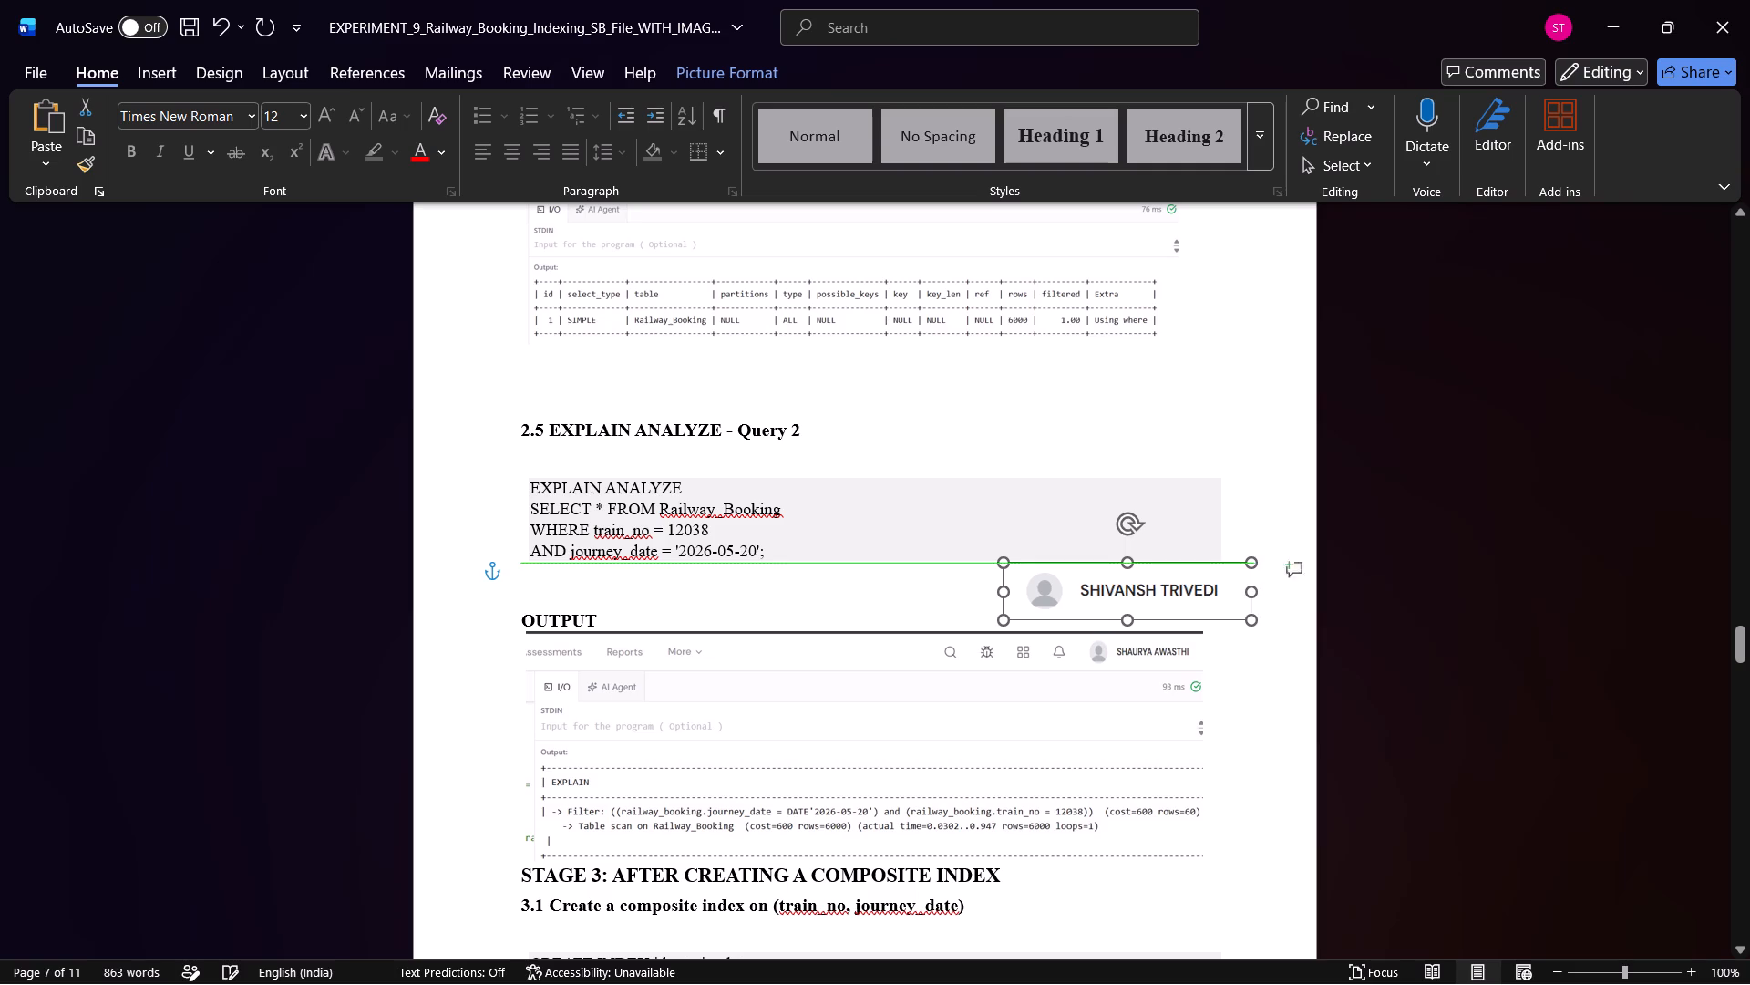
{"action": "left_click_drag", "start_coordinate": [1264, 623], "coordinate": [1244, 621]}
{"action": "left_click", "coordinate": [1194, 598]}
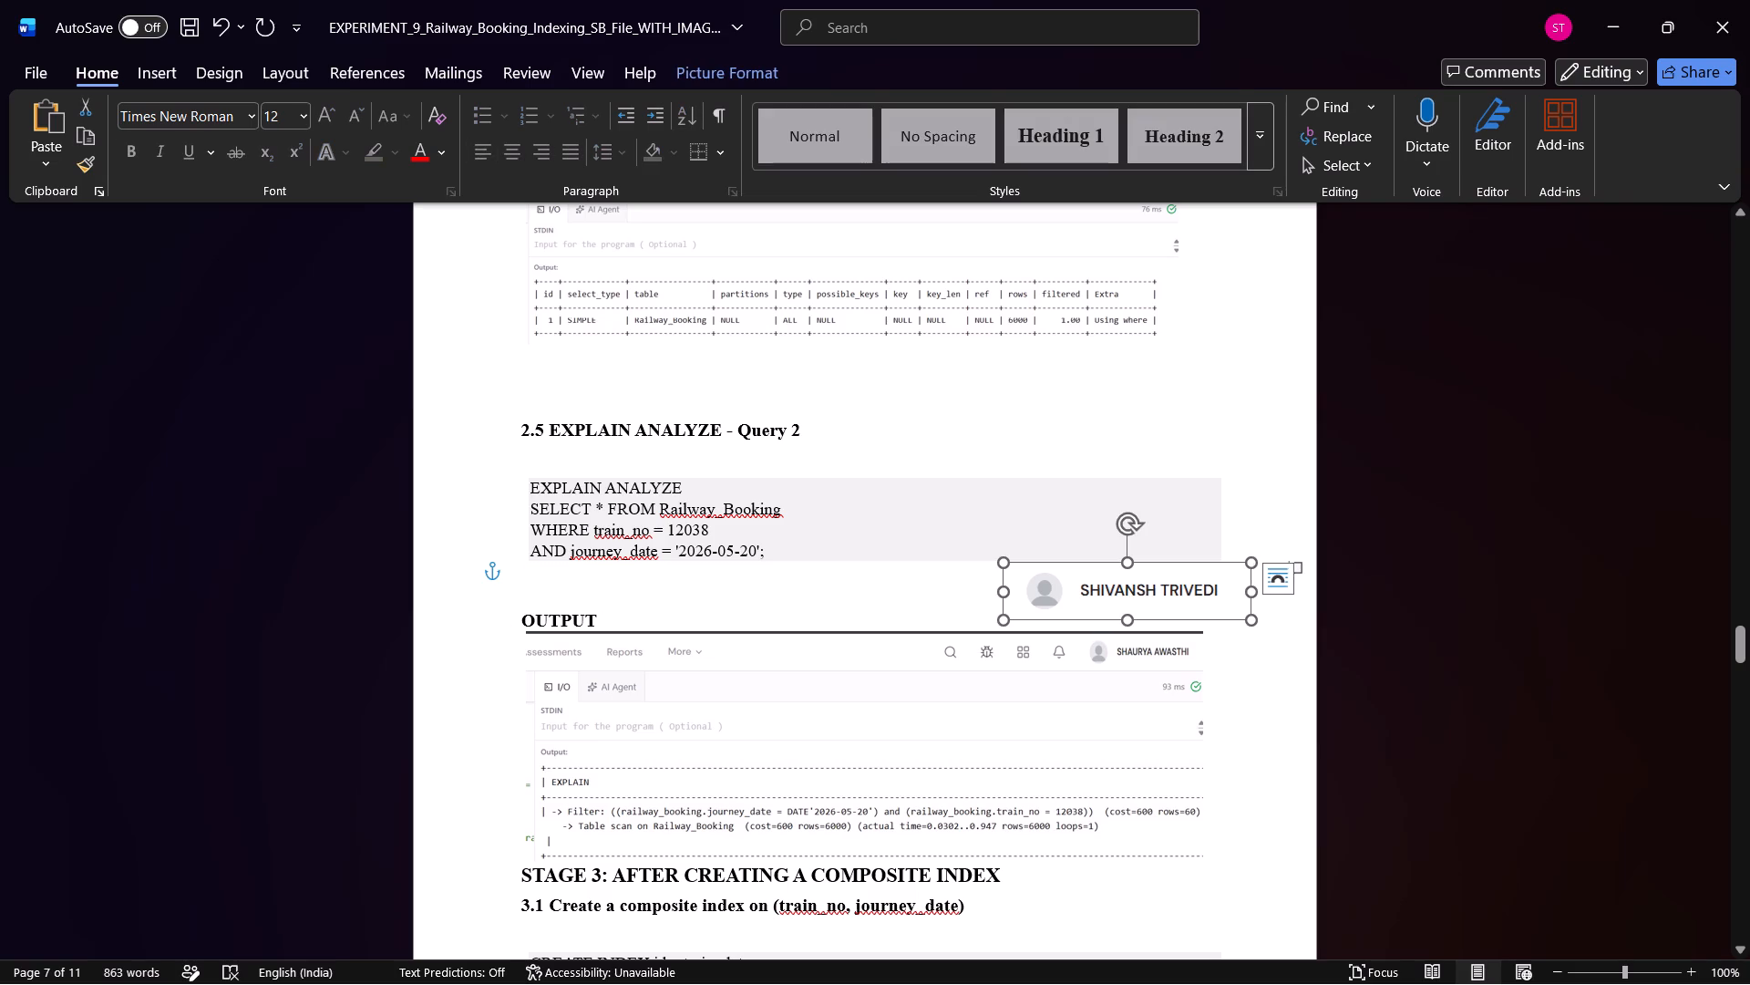
{"action": "left_click_drag", "start_coordinate": [1249, 622], "coordinate": [1201, 599]}
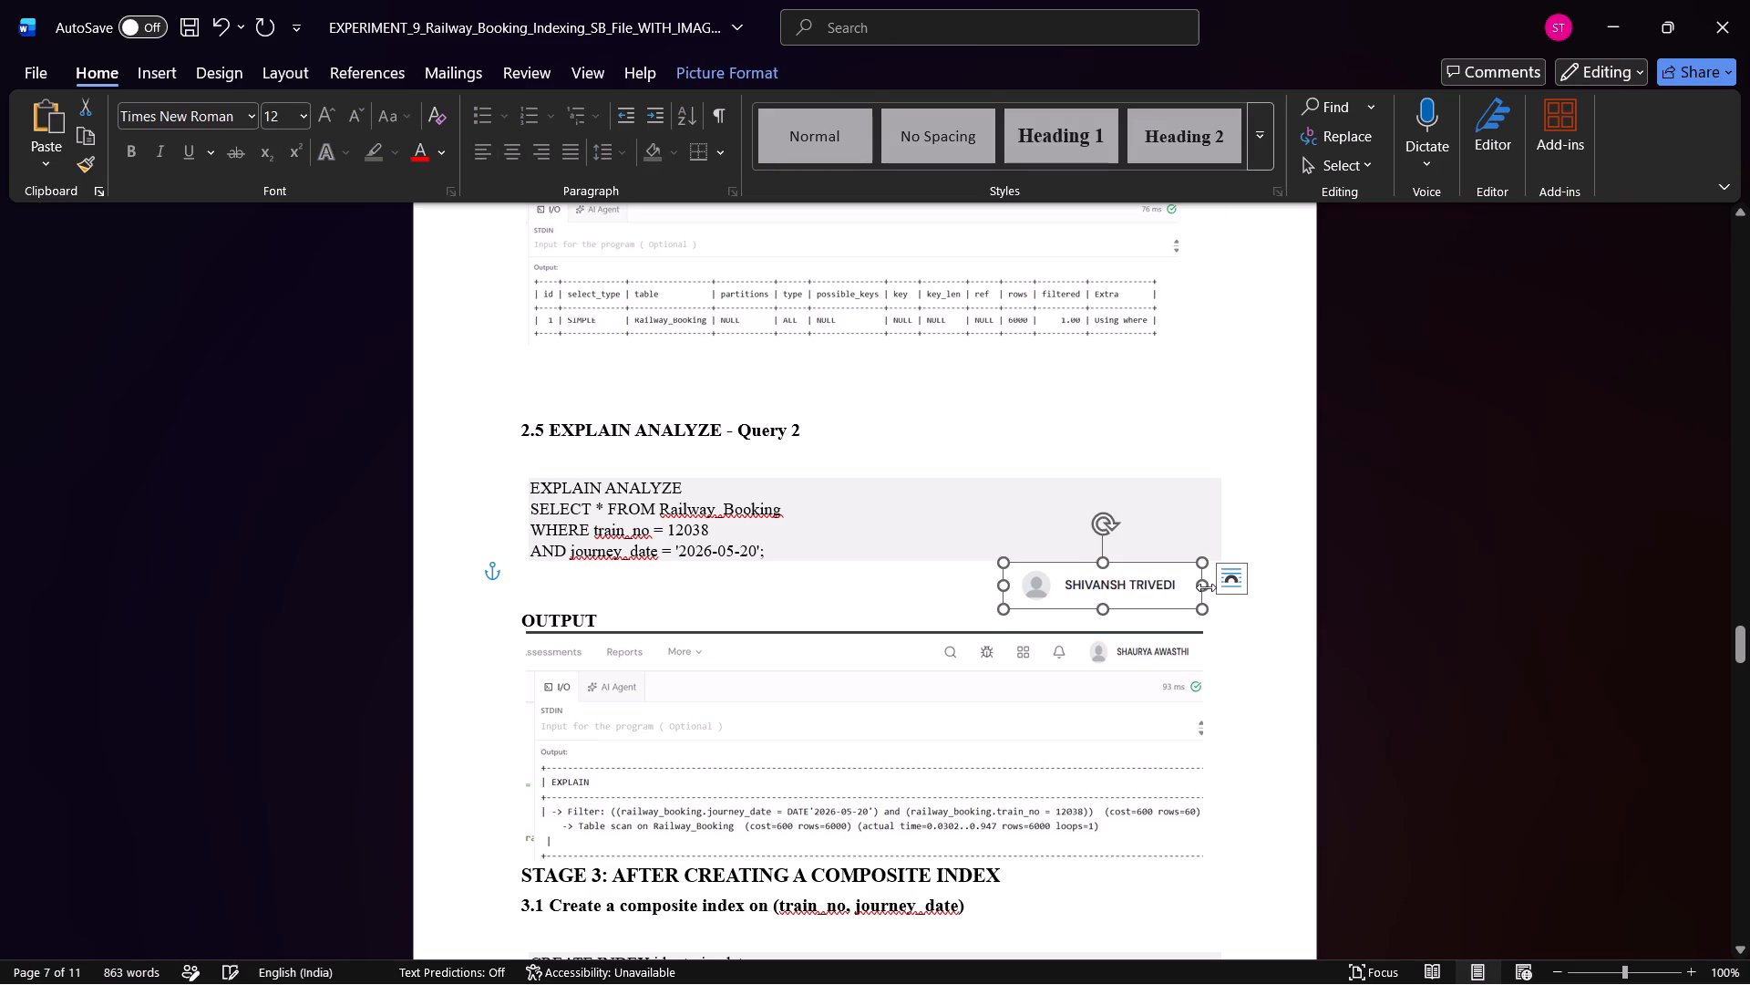
{"action": "left_click_drag", "start_coordinate": [1203, 584], "coordinate": [1179, 587]}
{"action": "left_click_drag", "start_coordinate": [1127, 592], "coordinate": [1177, 612]}
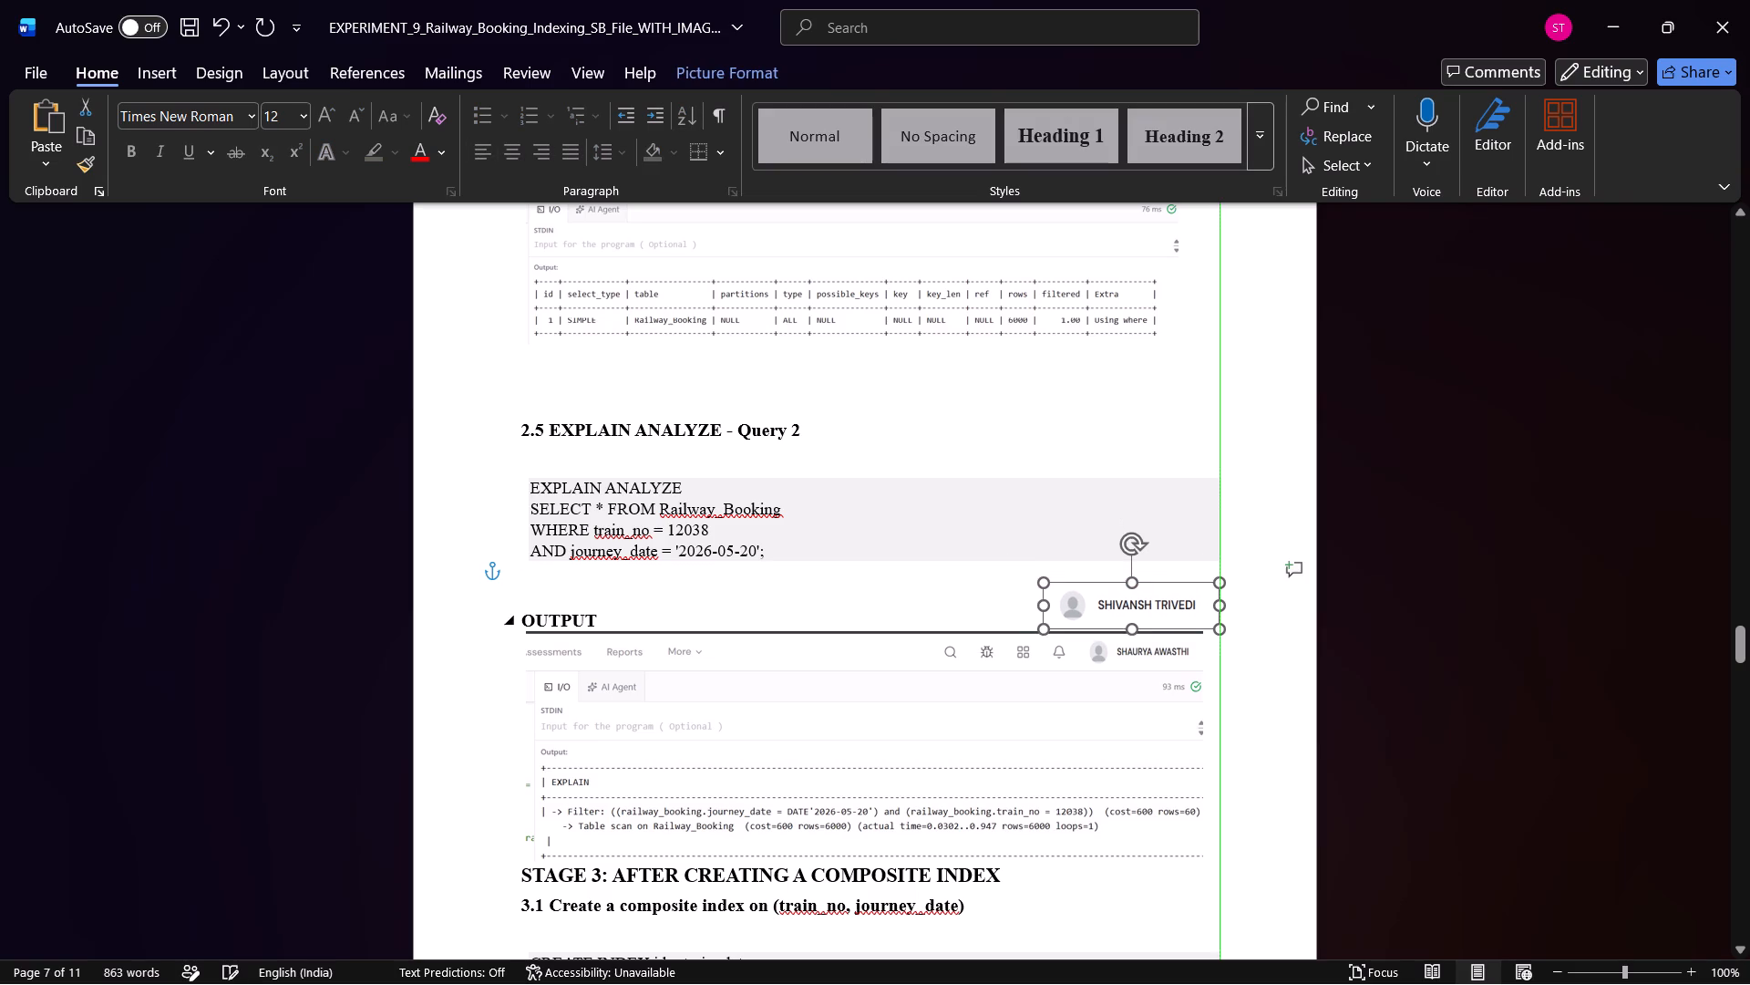
{"action": "left_click_drag", "start_coordinate": [1177, 612], "coordinate": [1181, 606]}
{"action": "left_click_drag", "start_coordinate": [1223, 624], "coordinate": [1199, 614]}
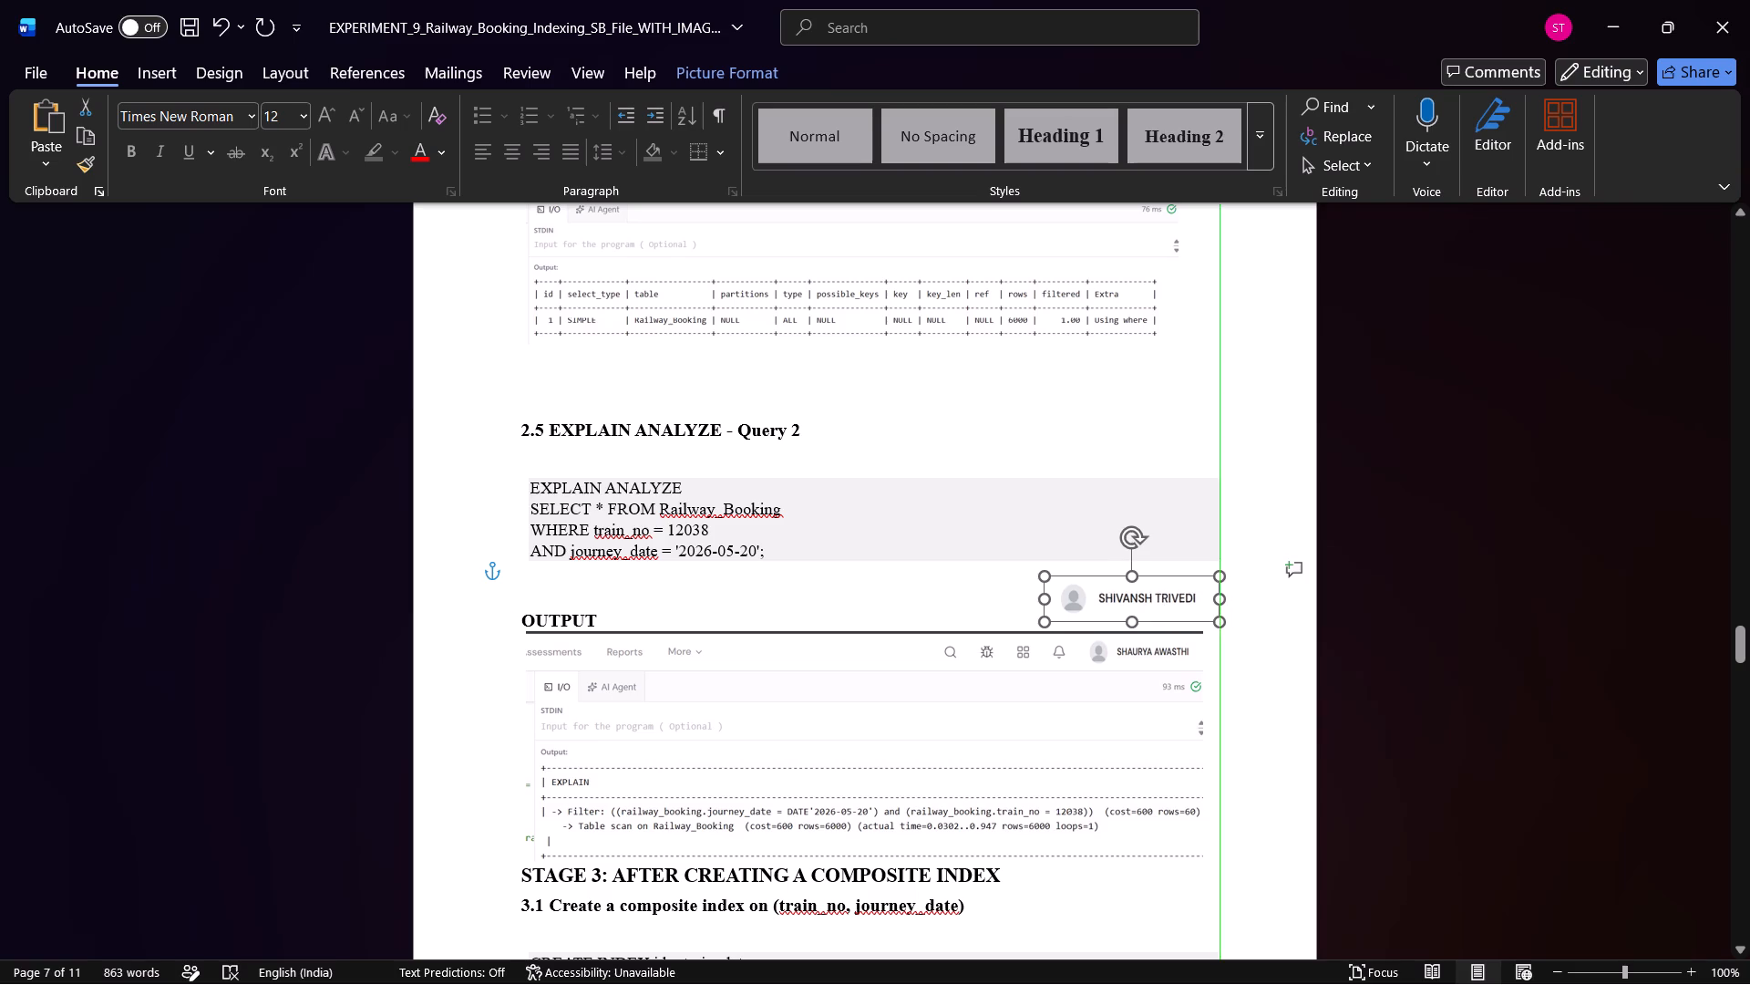
{"action": "left_click_drag", "start_coordinate": [1199, 614], "coordinate": [1178, 607]}
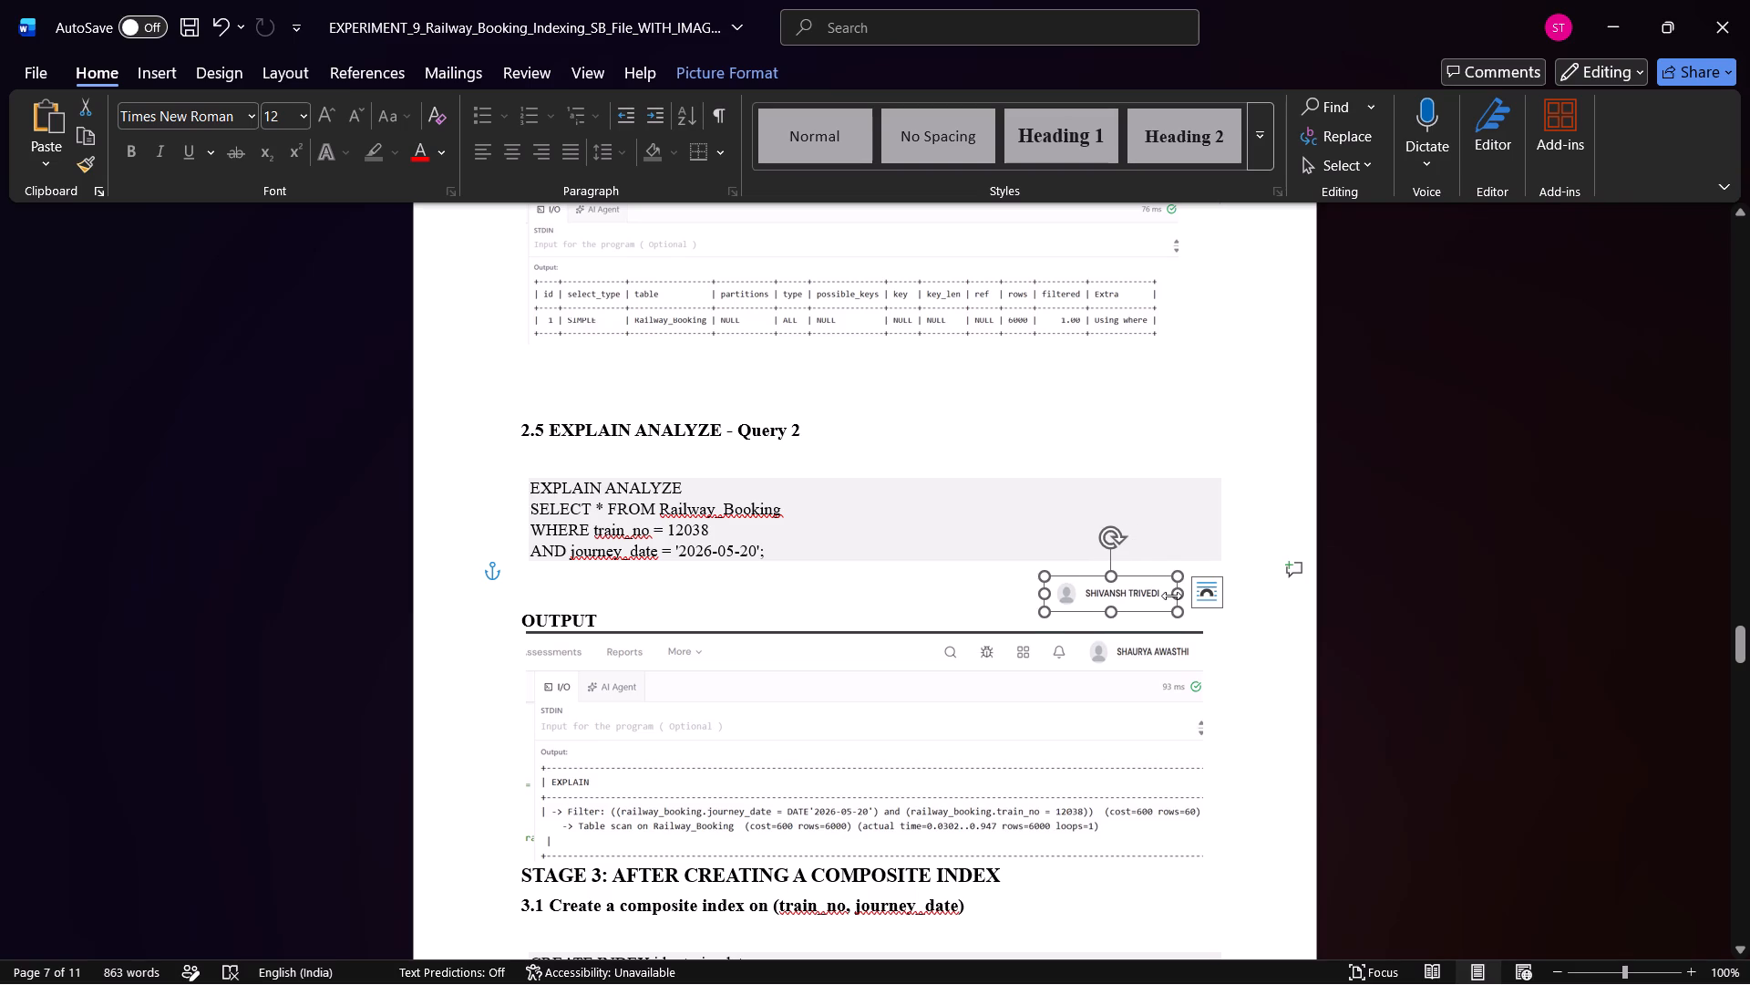
Place the name image over the old account name in the 2.5 output screenshot and slightly reduce its height.
{"action": "left_click_drag", "start_coordinate": [1140, 596], "coordinate": [1169, 657]}
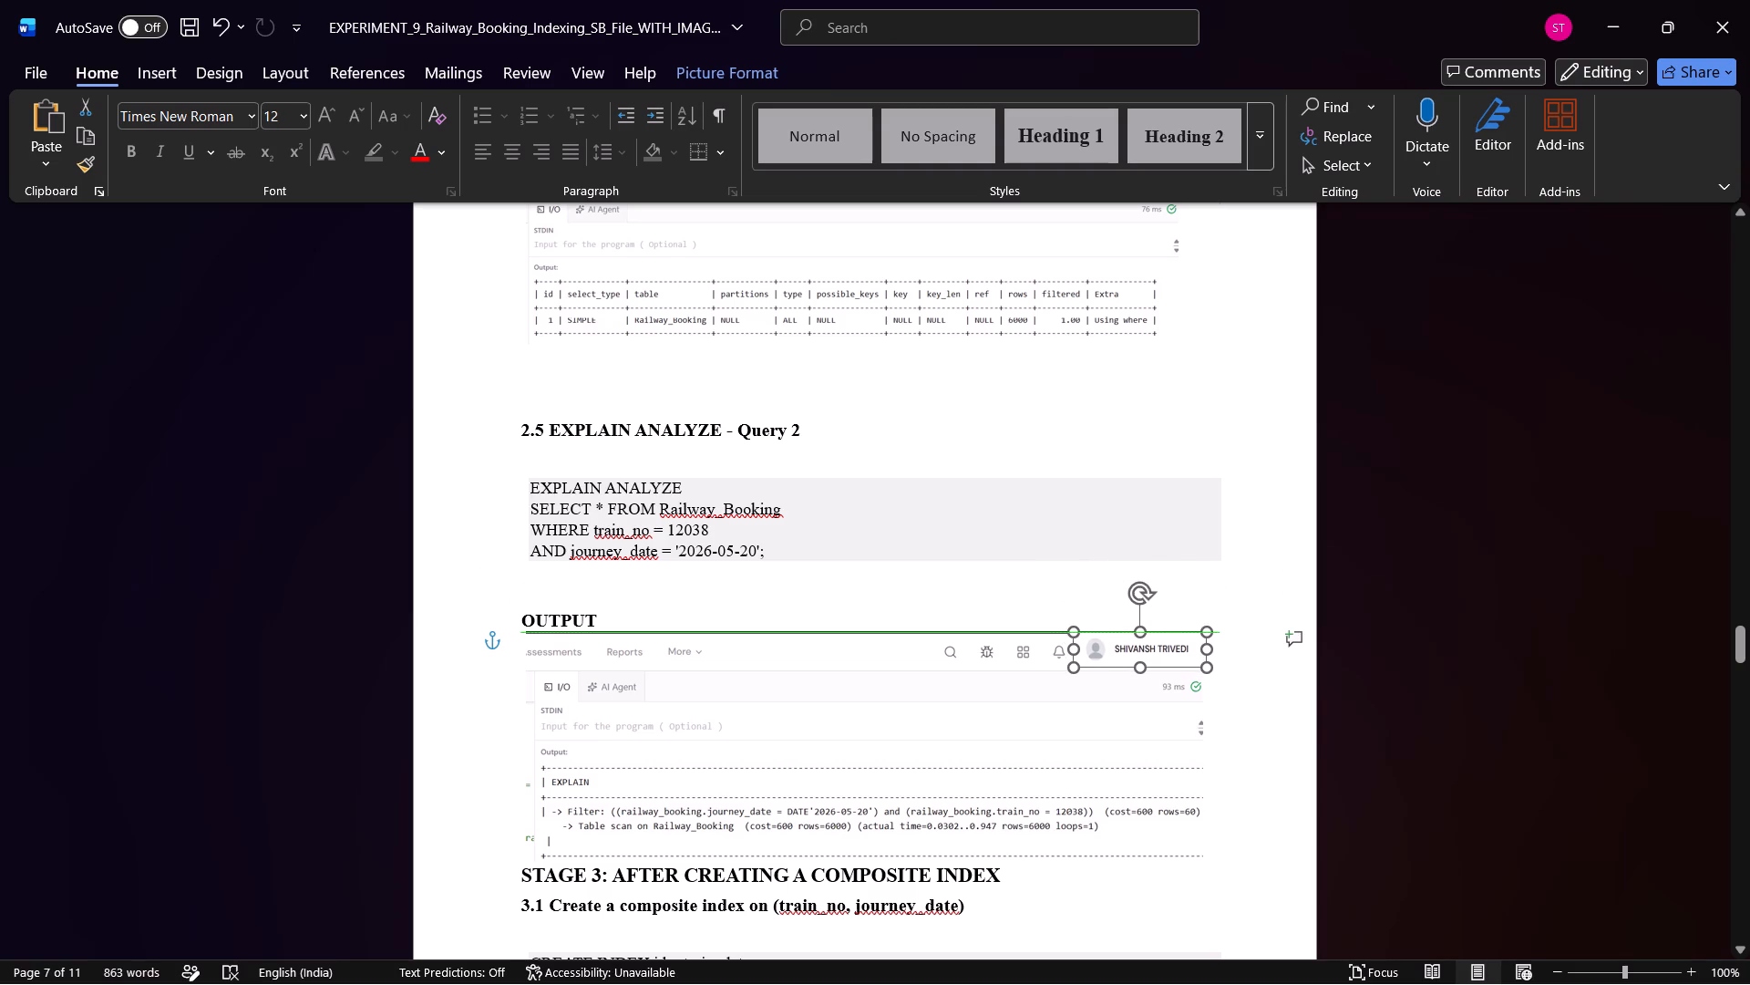
{"action": "left_click_drag", "start_coordinate": [1169, 657], "coordinate": [1168, 685]}
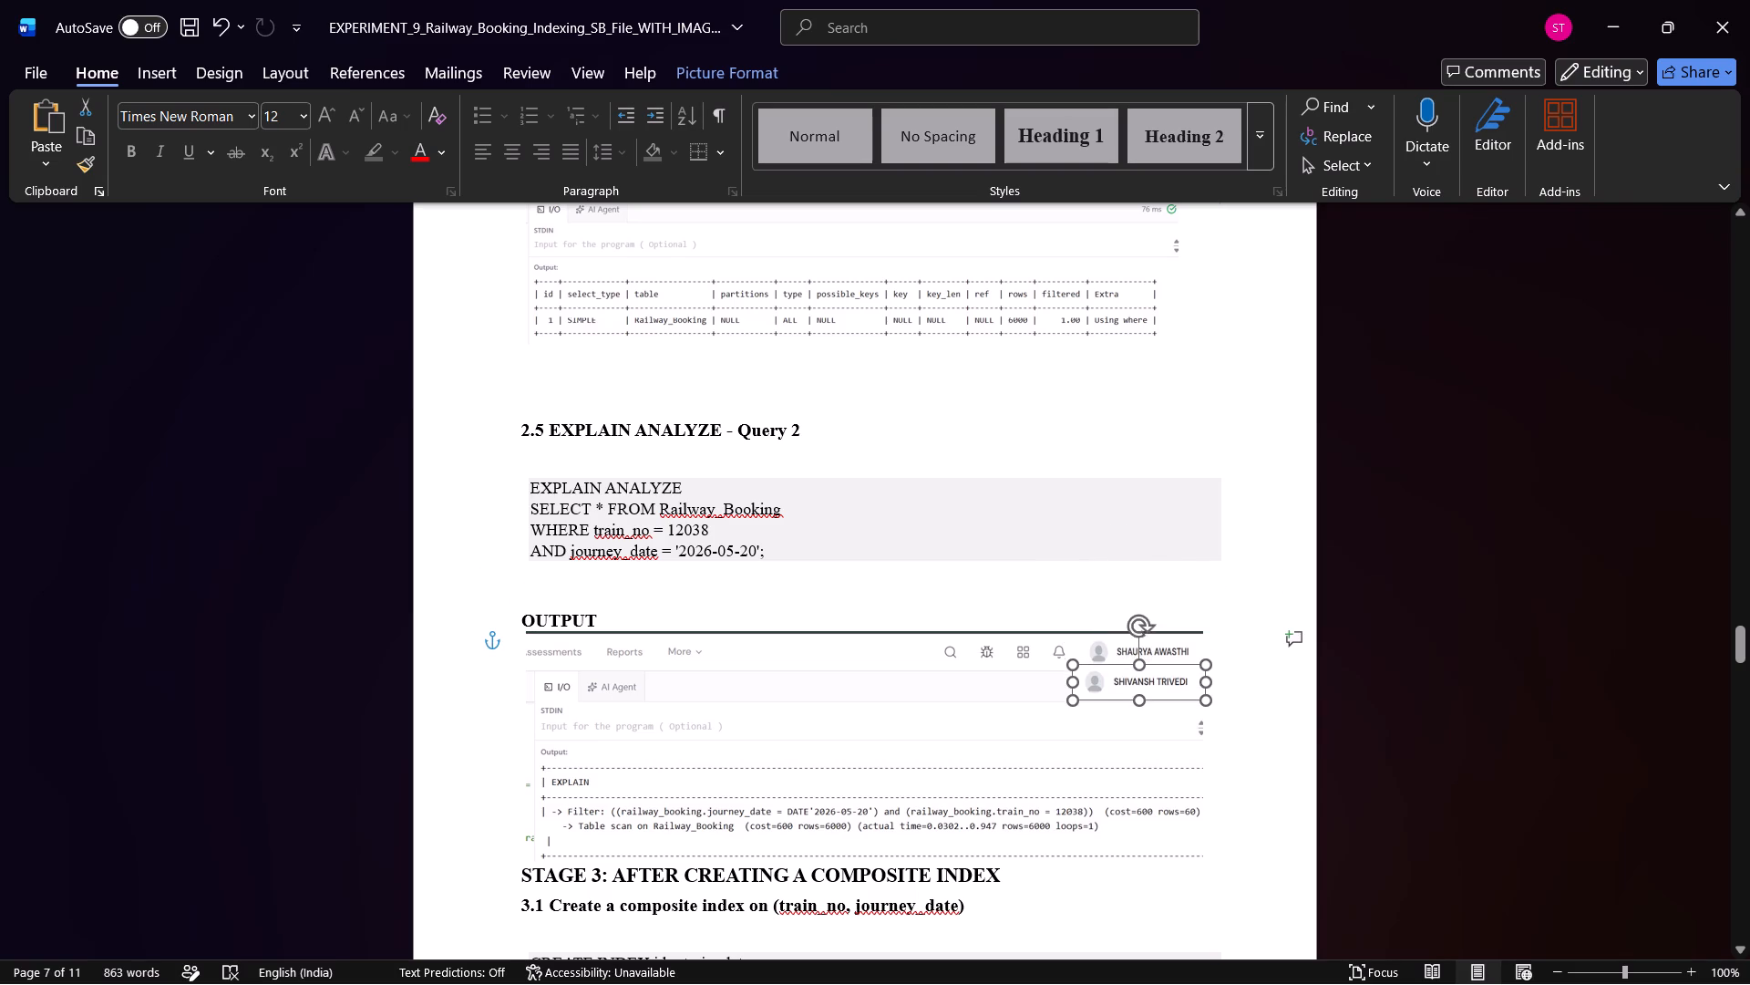
{"action": "left_click_drag", "start_coordinate": [1168, 685], "coordinate": [1166, 658]}
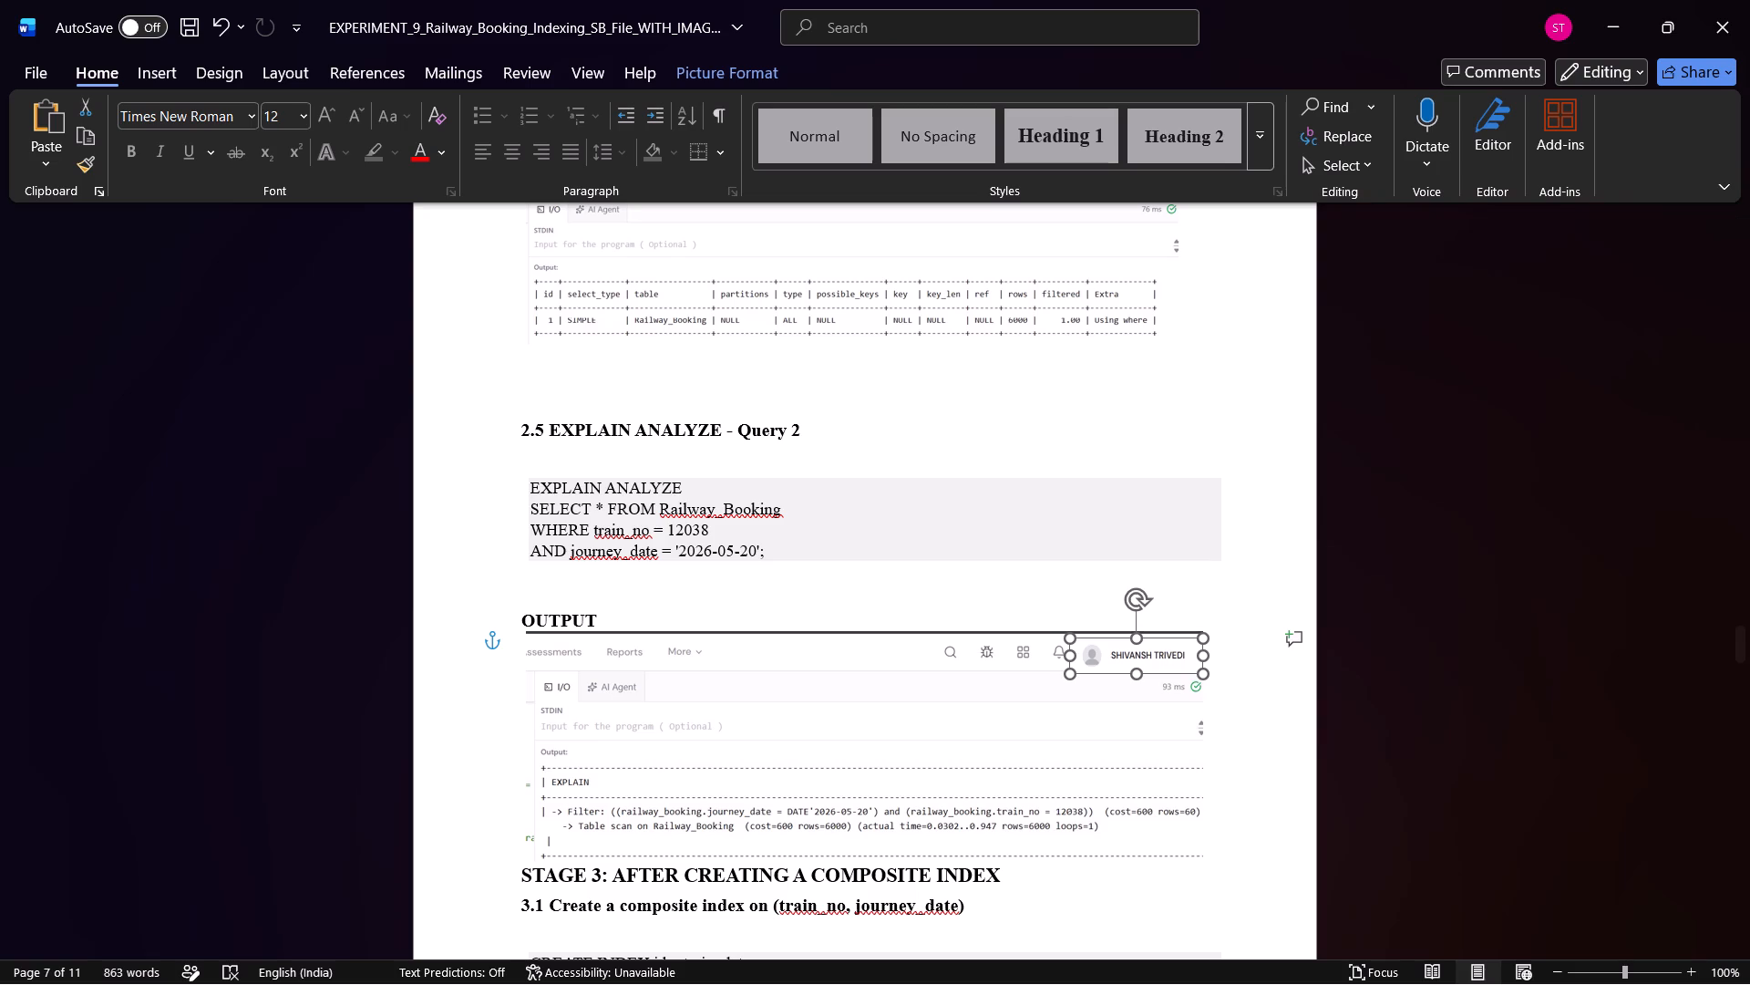
{"action": "left_click_drag", "start_coordinate": [1166, 658], "coordinate": [1165, 655]}
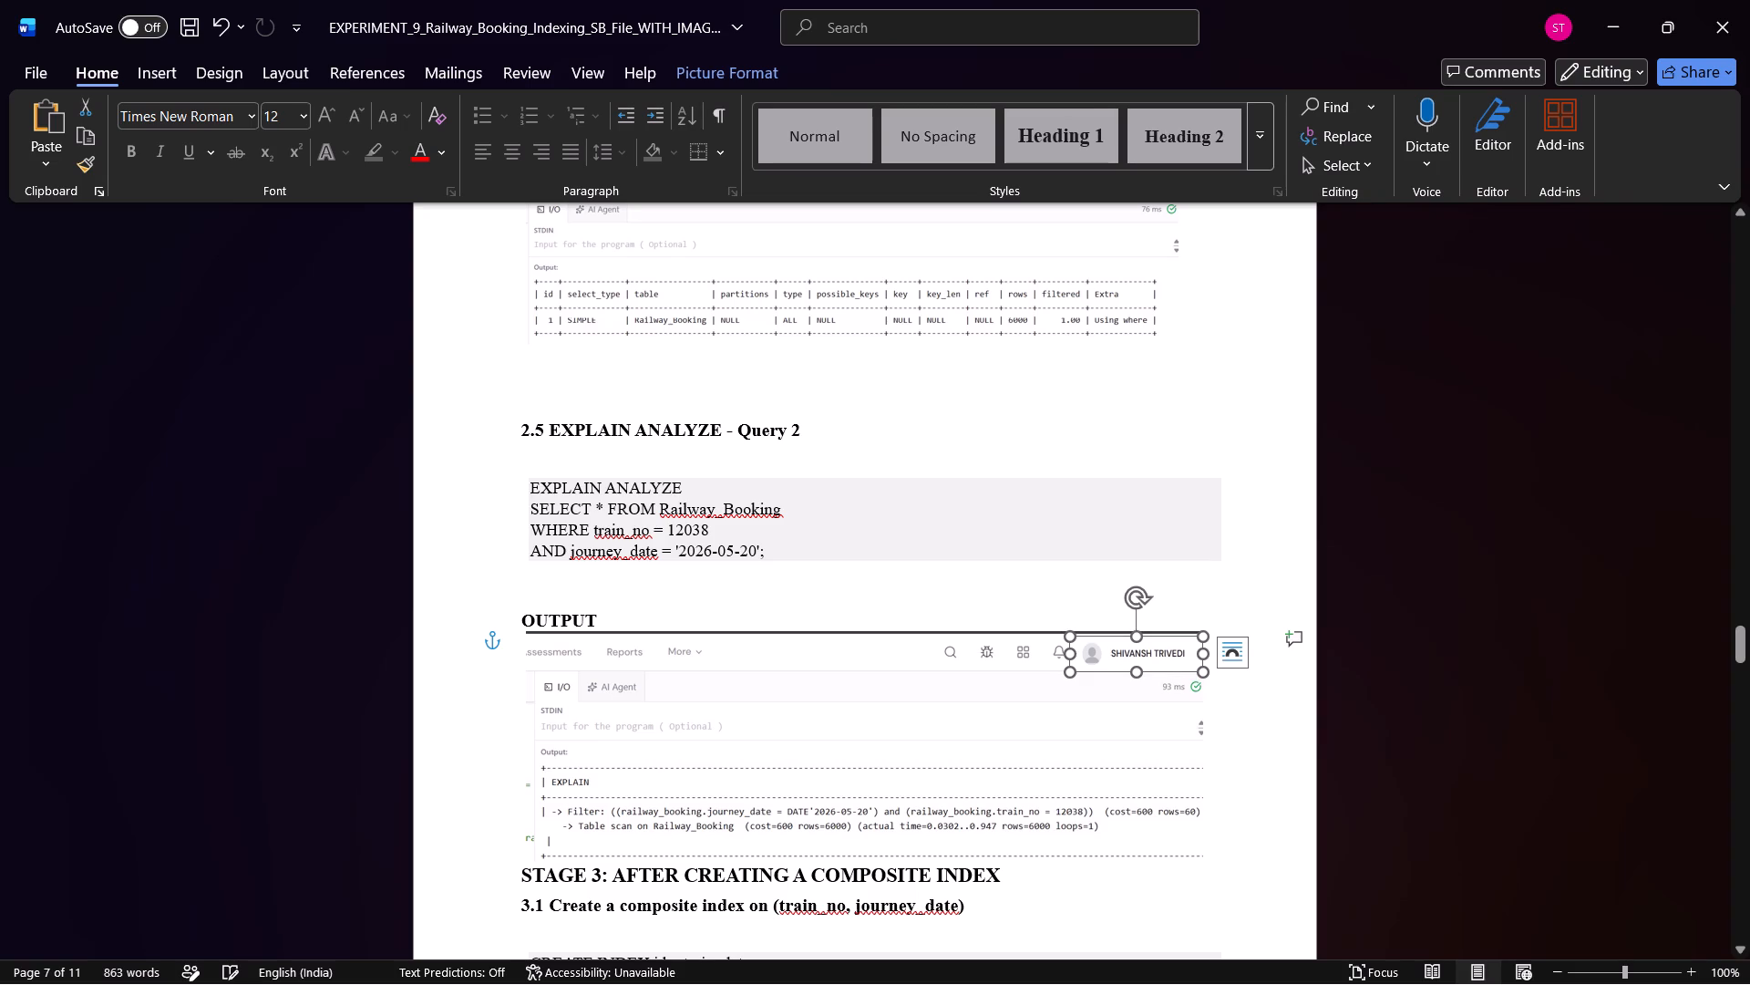
{"action": "left_click", "coordinate": [1255, 763]}
{"action": "left_click", "coordinate": [1124, 652]}
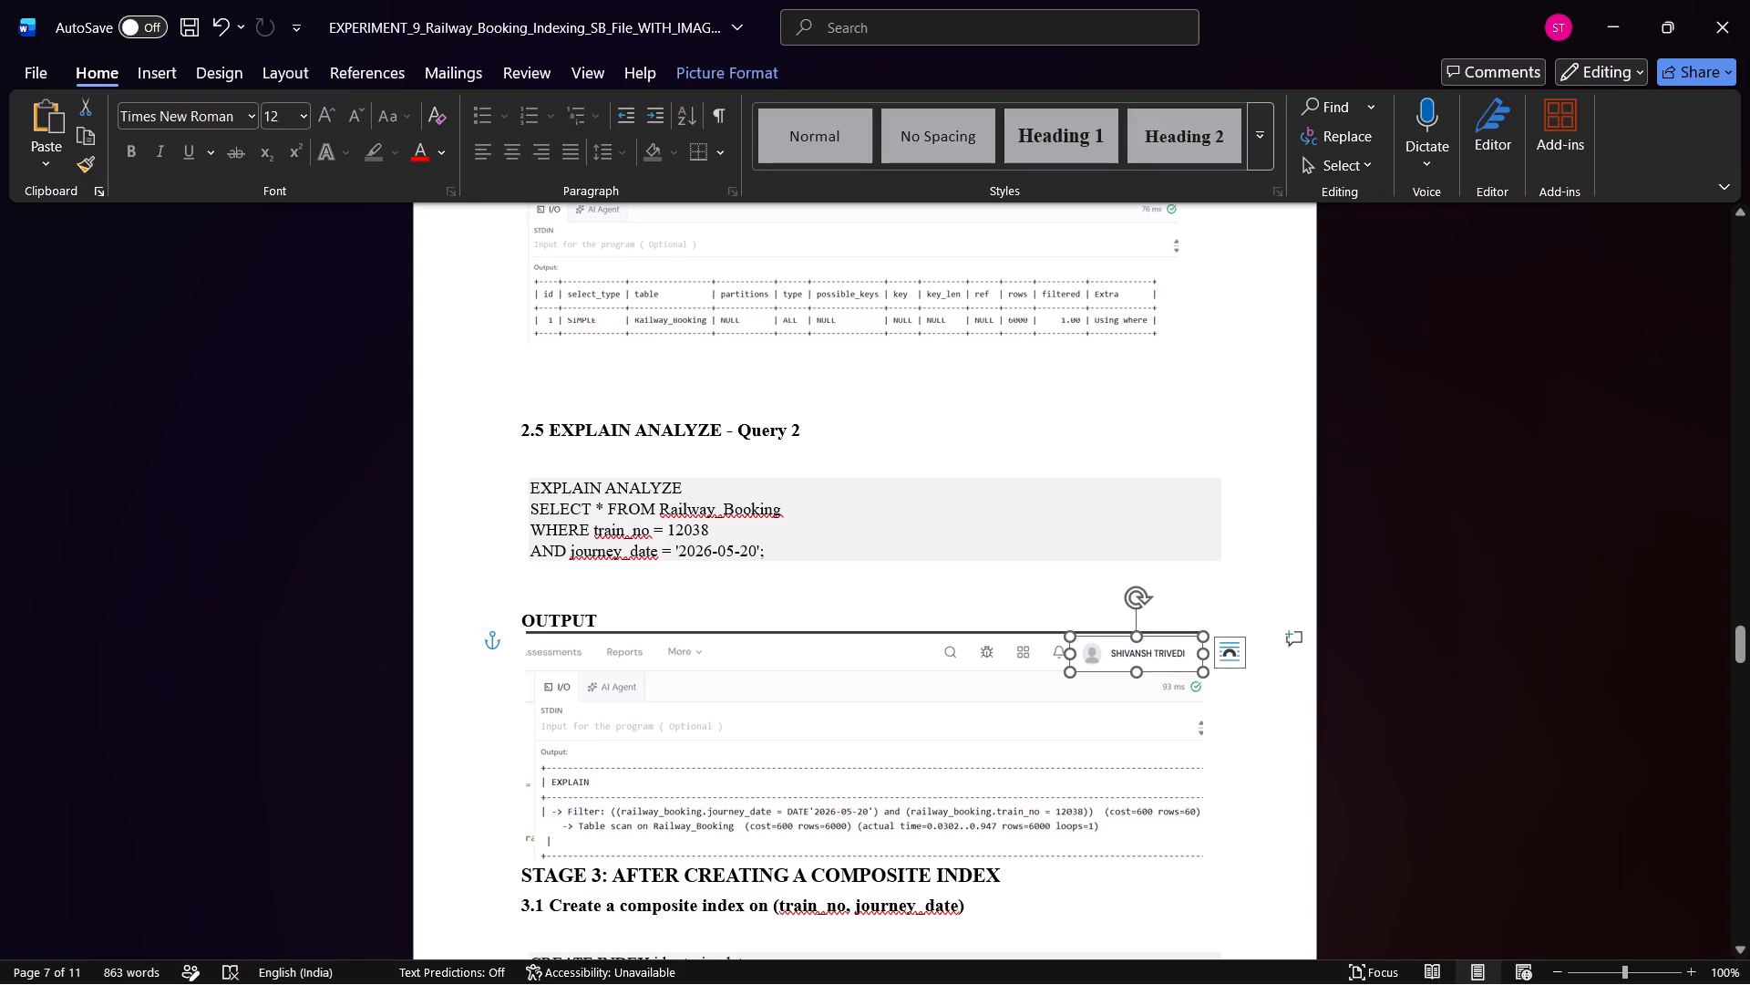
{"action": "left_click_drag", "start_coordinate": [1135, 678], "coordinate": [1135, 665]}
{"action": "left_click", "coordinate": [1135, 665]}
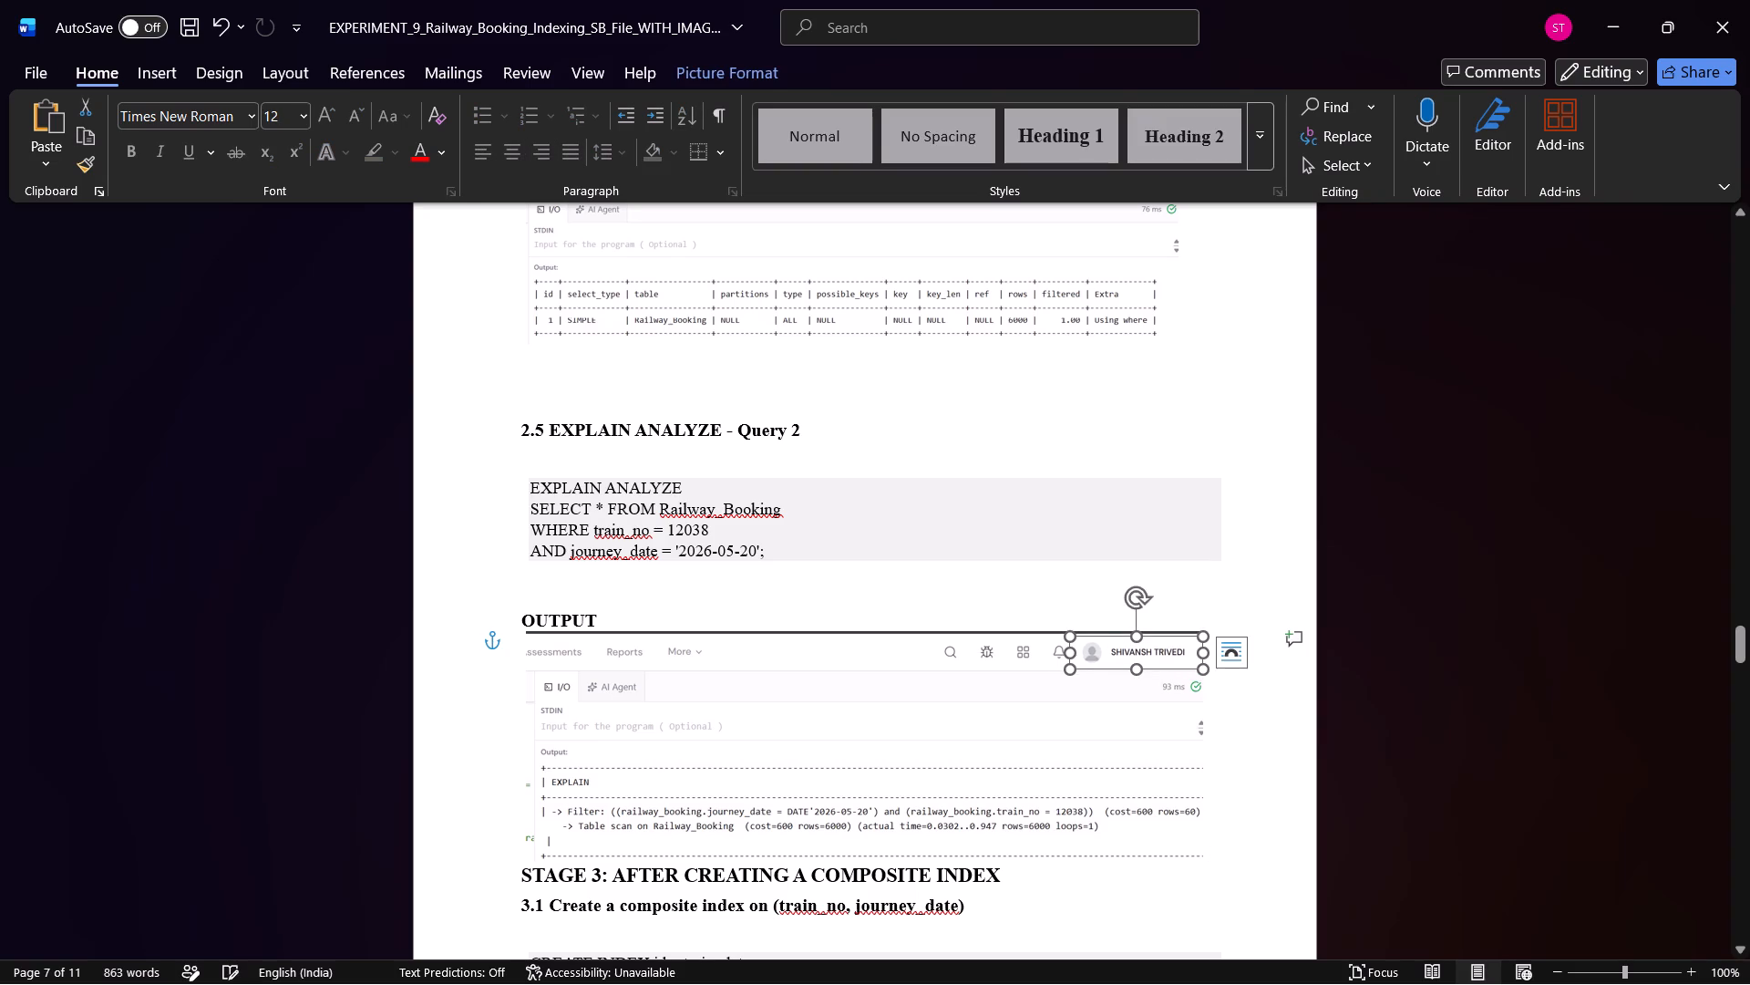
{"action": "left_click", "coordinate": [1264, 754]}
Look through the remaining Stage 3 output screenshots for old account names that still need covering.
{"action": "scroll", "coordinate": [1242, 752], "scroll_direction": "down", "scroll_amount": 7}
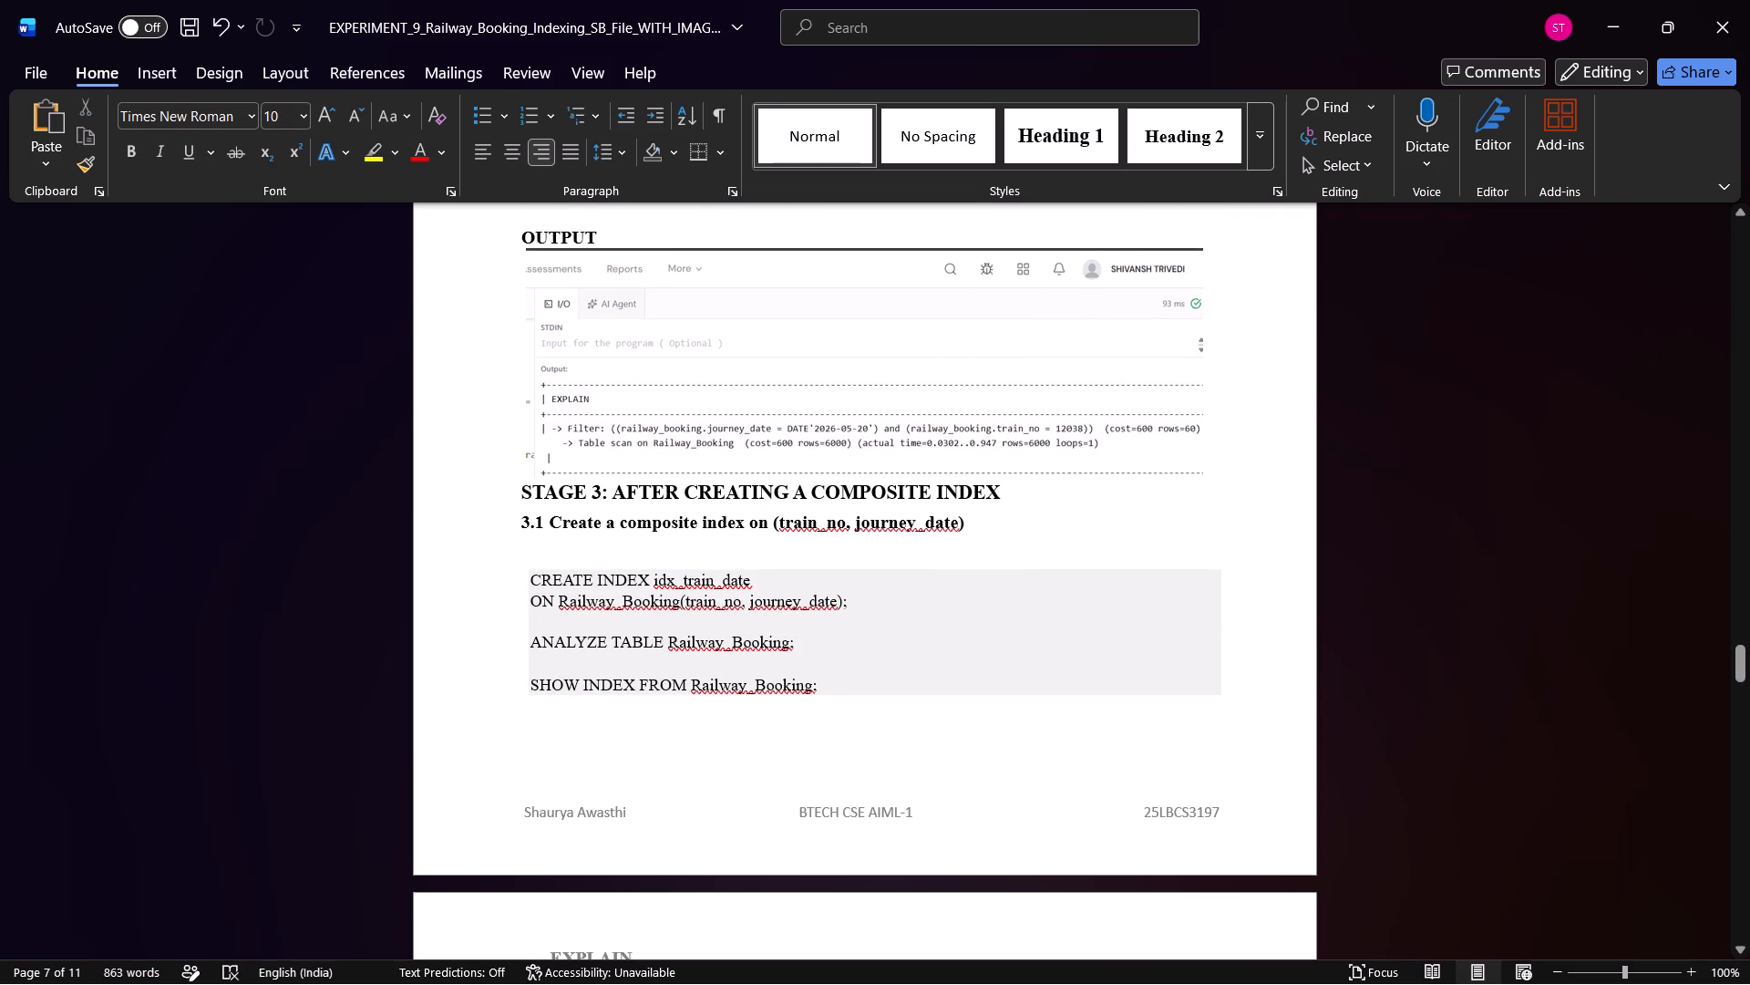
{"action": "scroll", "coordinate": [1212, 748], "scroll_direction": "down", "scroll_amount": 9}
{"action": "scroll", "coordinate": [1111, 723], "scroll_direction": "down", "scroll_amount": 7}
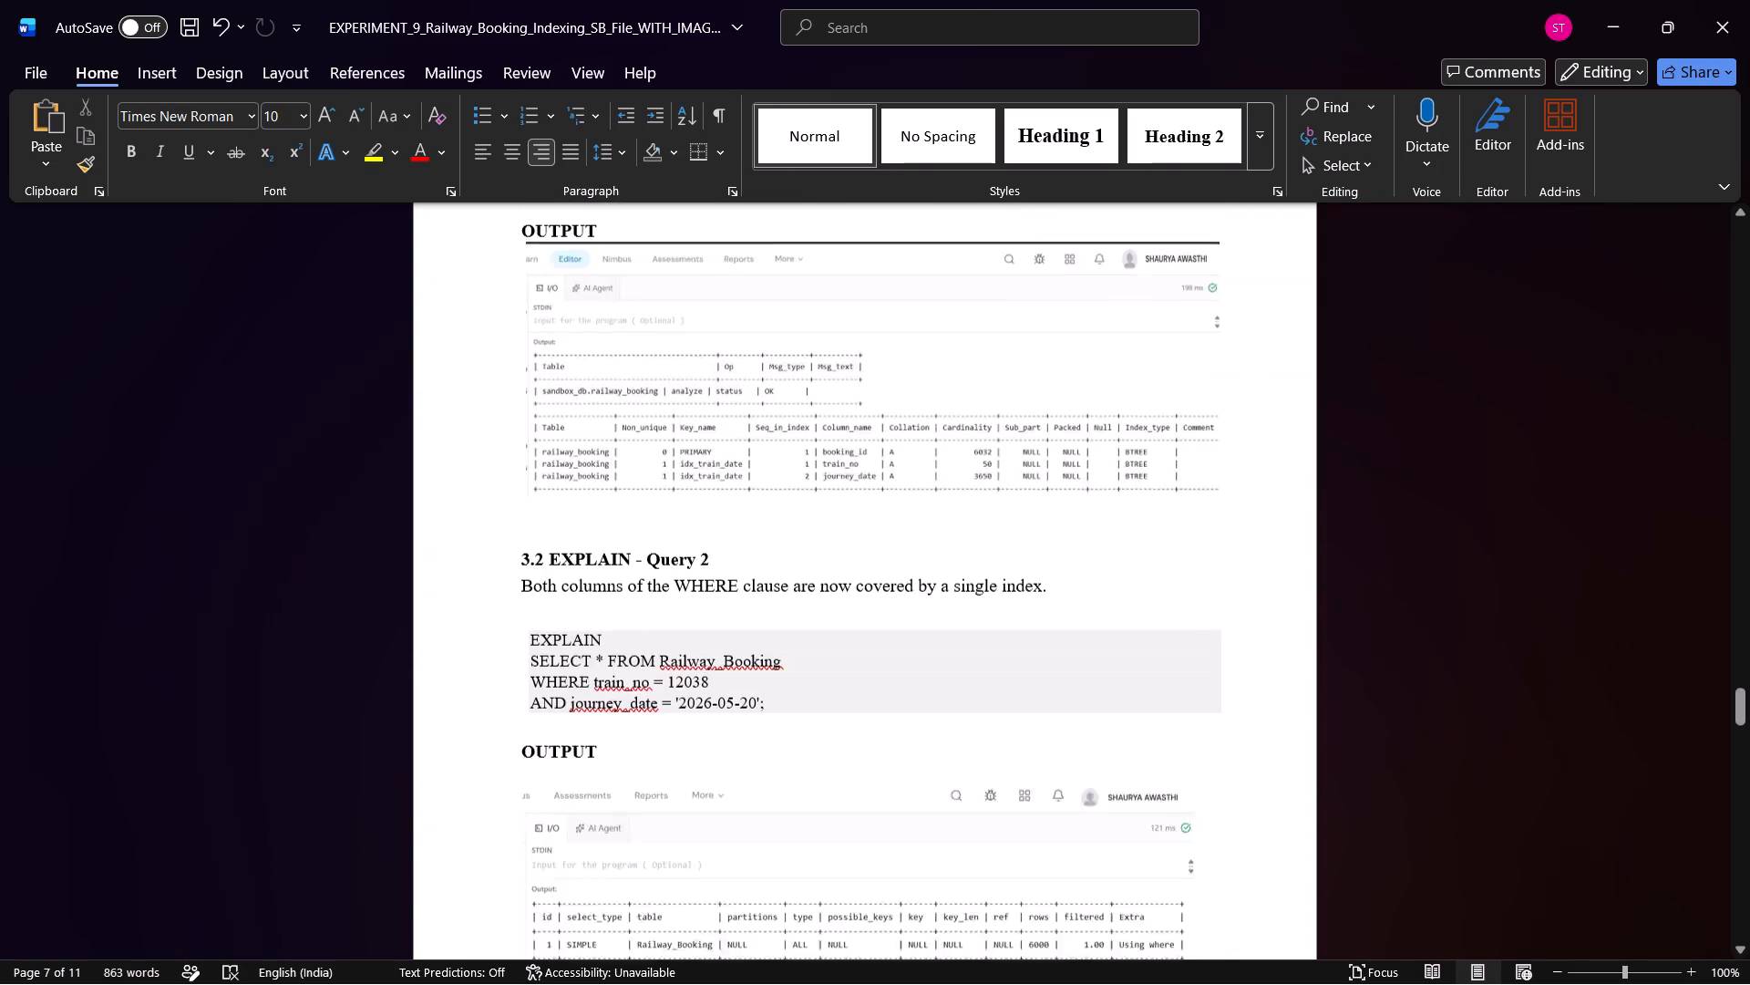
{"action": "scroll", "coordinate": [1111, 727], "scroll_direction": "down", "scroll_amount": 14}
{"action": "scroll", "coordinate": [1111, 727], "scroll_direction": "down", "scroll_amount": 15}
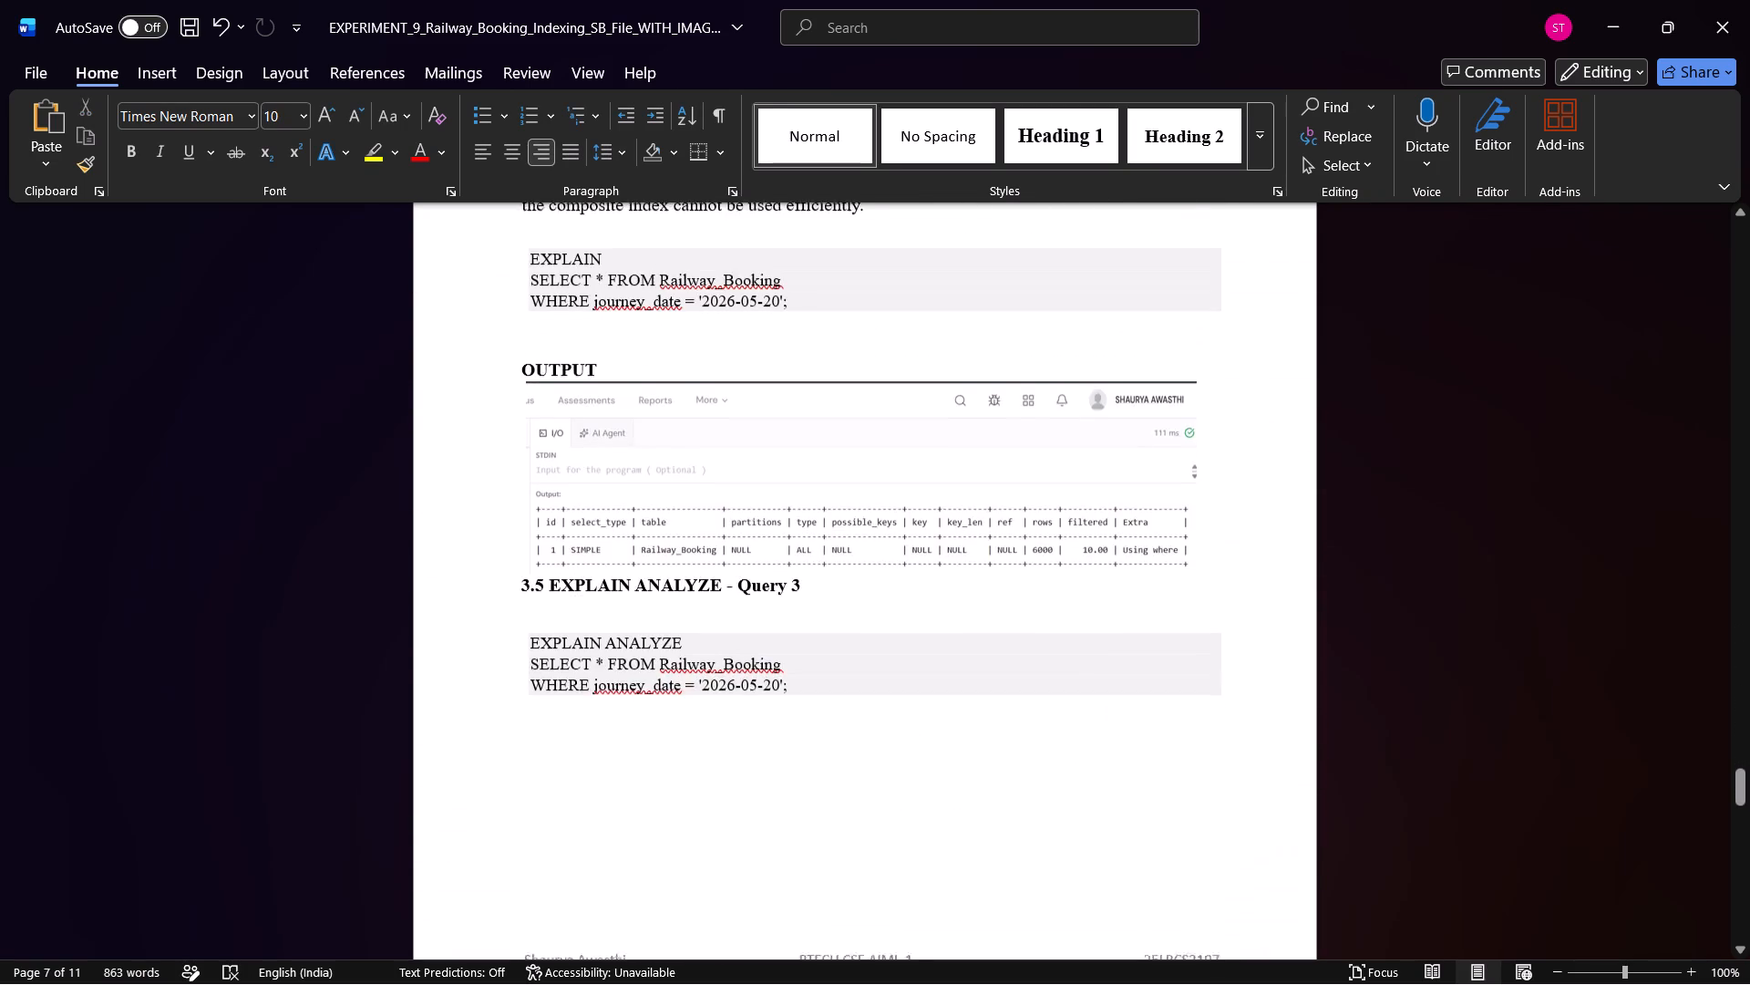
{"action": "scroll", "coordinate": [1111, 727], "scroll_direction": "down", "scroll_amount": 16}
{"action": "scroll", "coordinate": [1111, 727], "scroll_direction": "down", "scroll_amount": 15}
{"action": "scroll", "coordinate": [1110, 716], "scroll_direction": "down", "scroll_amount": 14}
Paste the account-name image below the 3.1 composite index output and set its wrapping to In Front of Text.
{"action": "left_click_drag", "start_coordinate": [1747, 918], "coordinate": [1724, 651]}
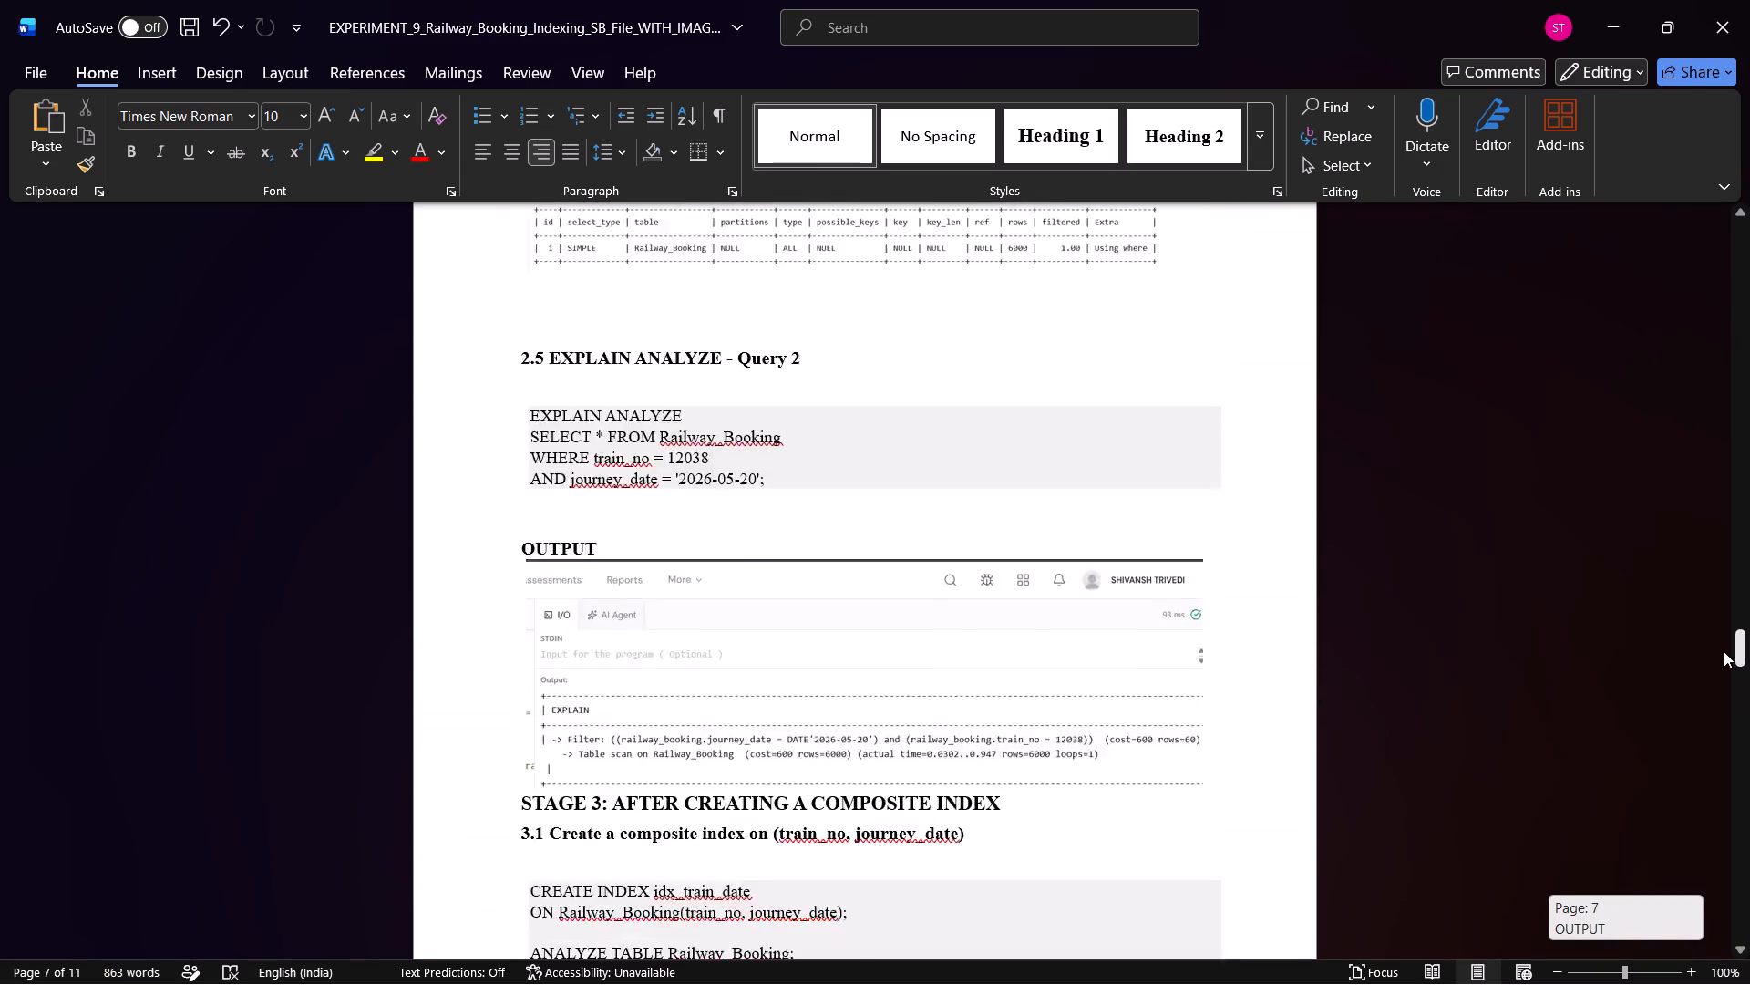
{"action": "left_click_drag", "start_coordinate": [1724, 651], "coordinate": [1727, 652]}
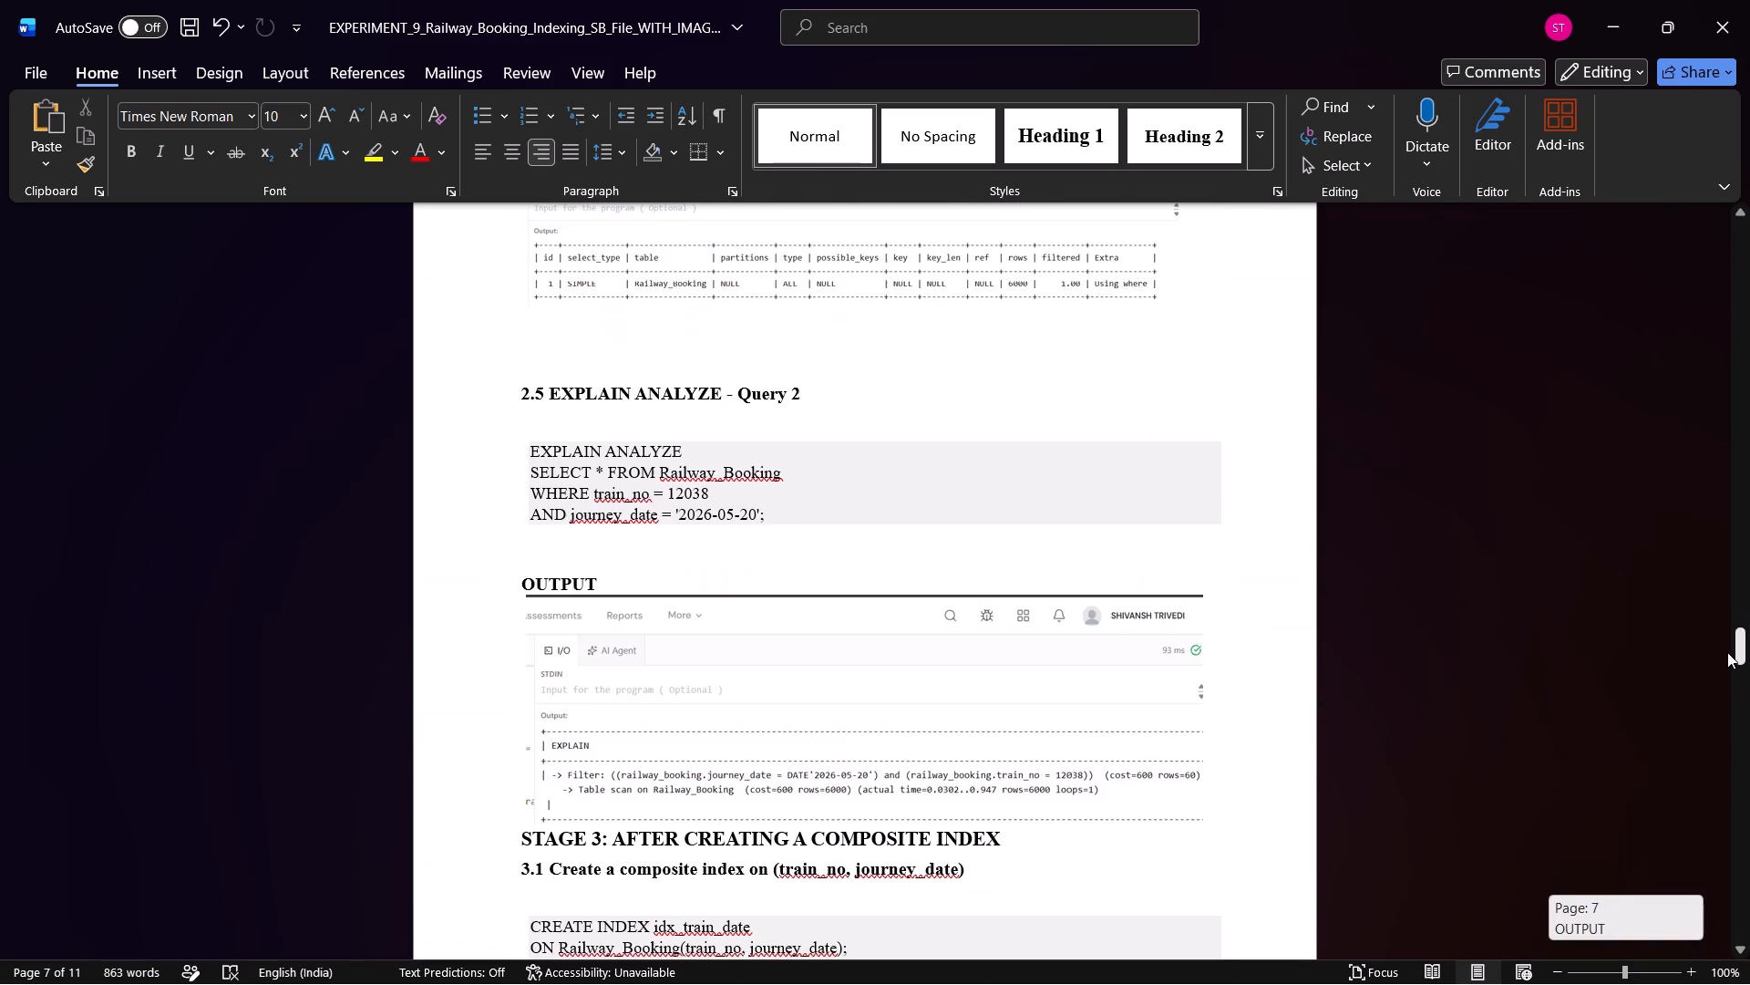
{"action": "left_click_drag", "start_coordinate": [1727, 652], "coordinate": [1732, 682]}
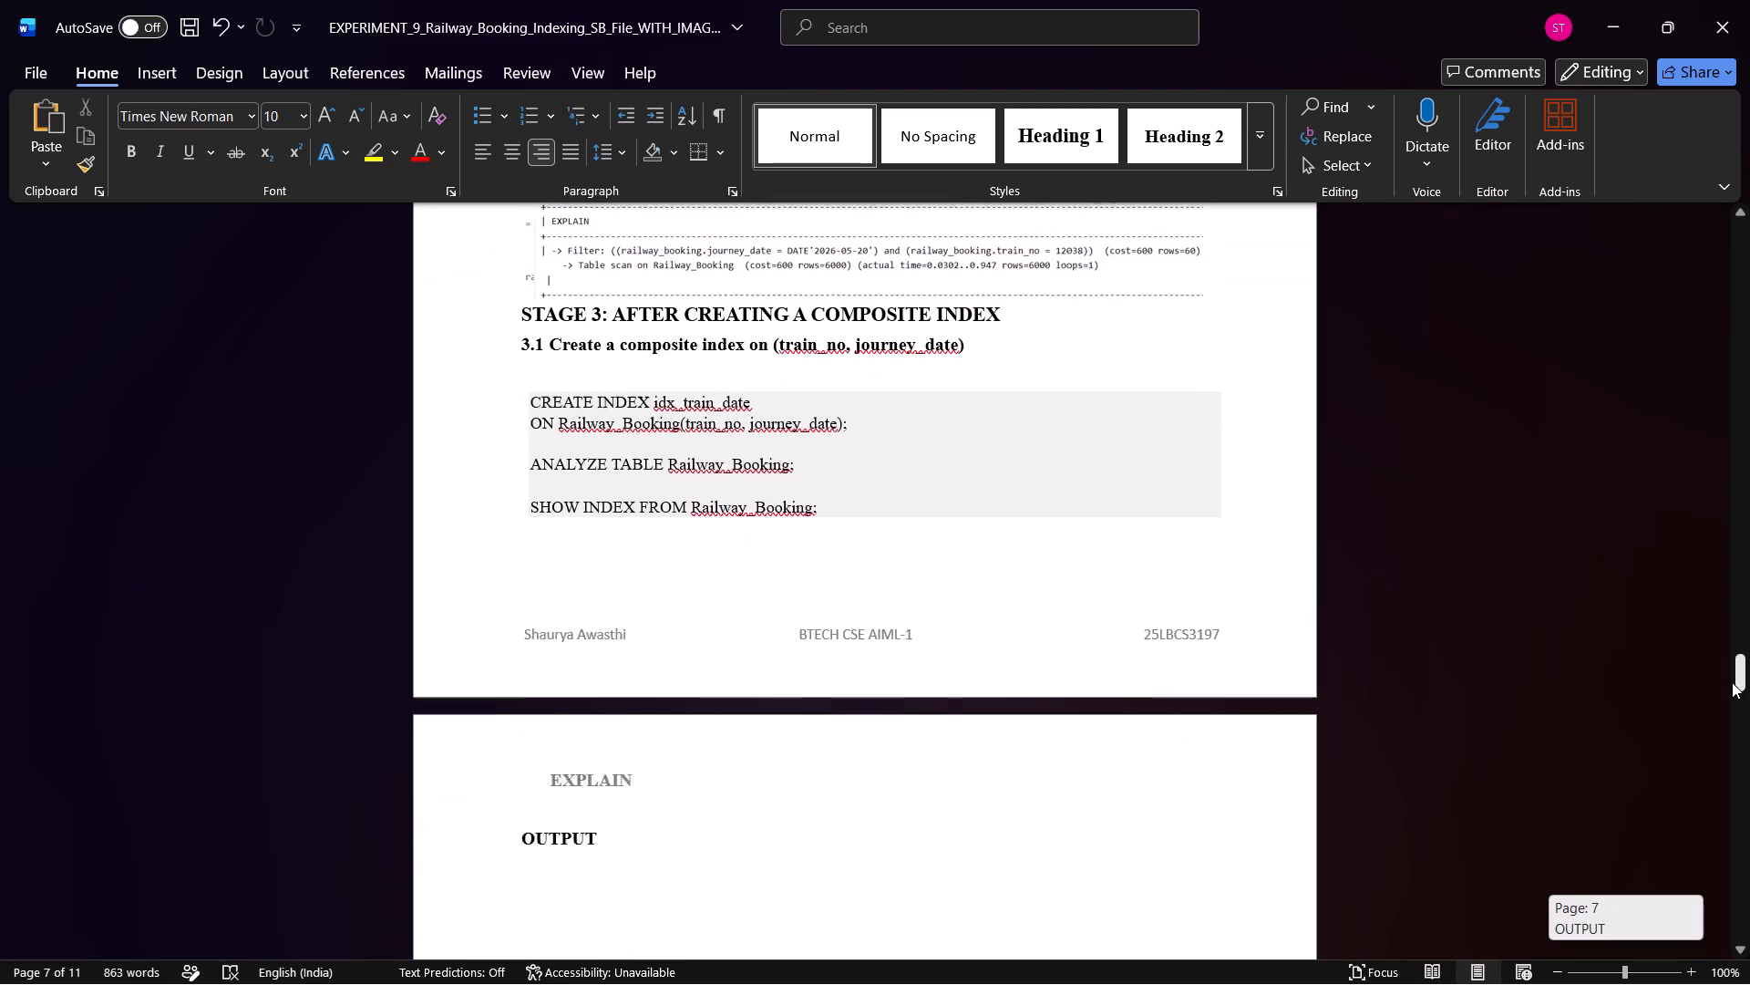
{"action": "left_click_drag", "start_coordinate": [1732, 682], "coordinate": [1734, 706]}
{"action": "left_click", "coordinate": [1152, 608]}
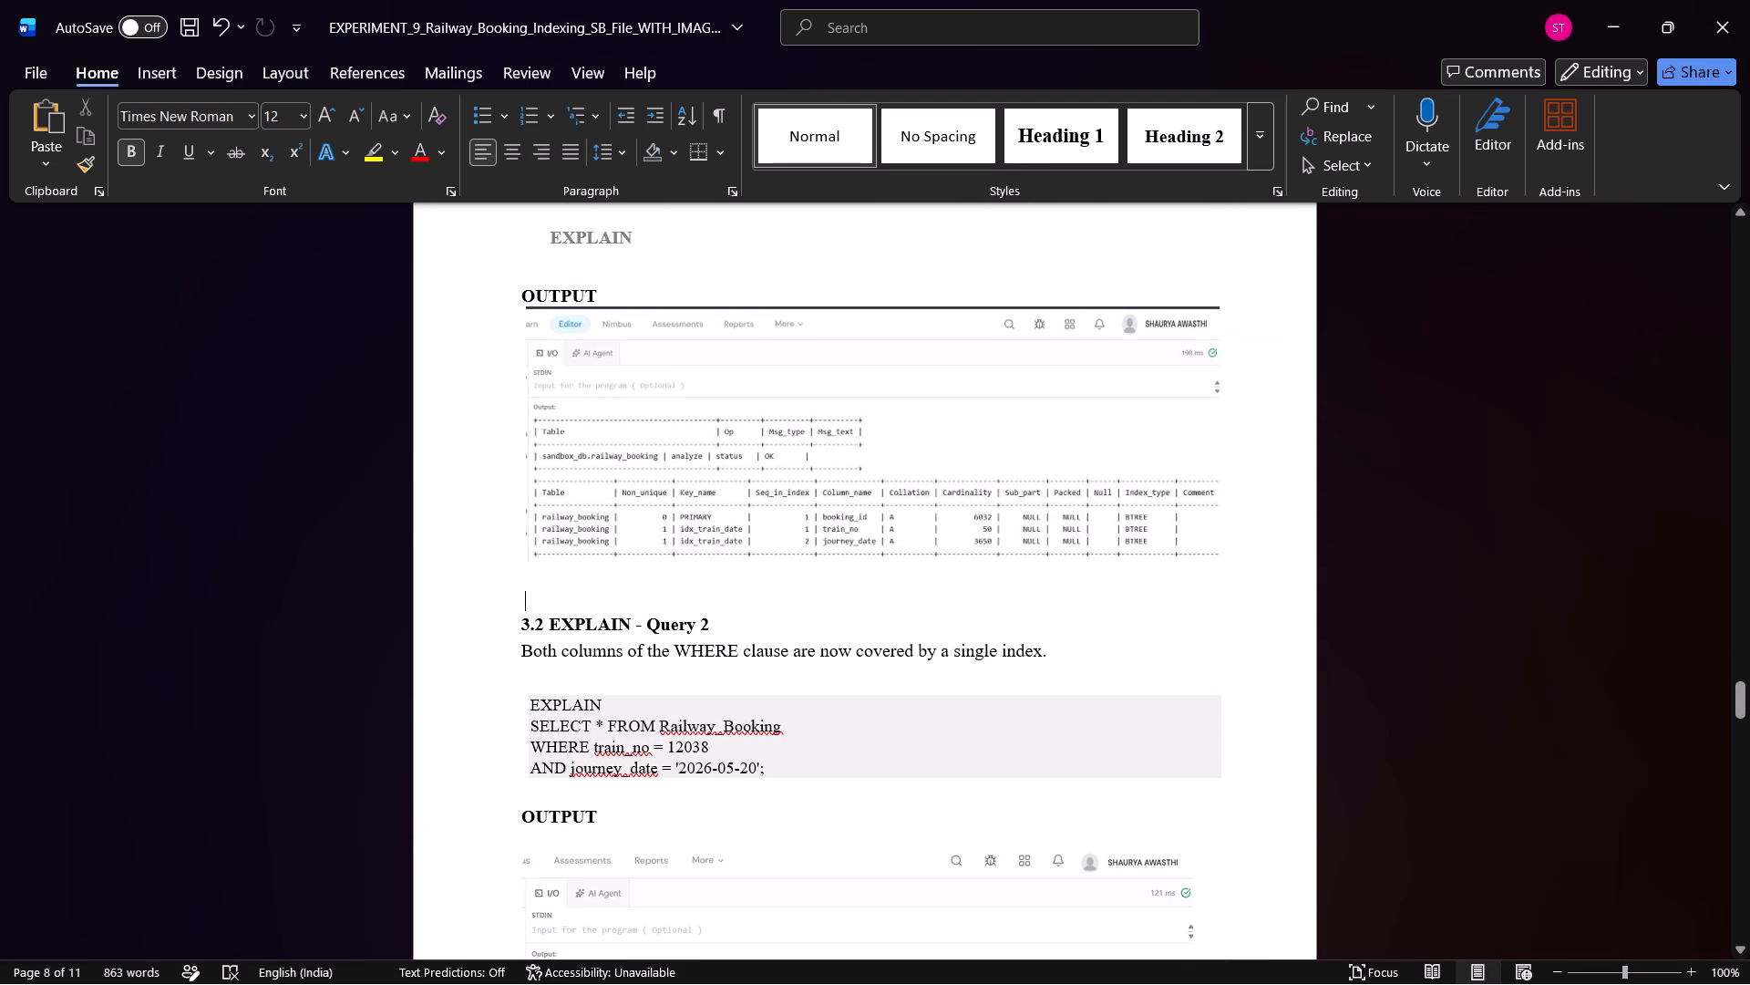
{"action": "key", "text": "ctrl+v"}
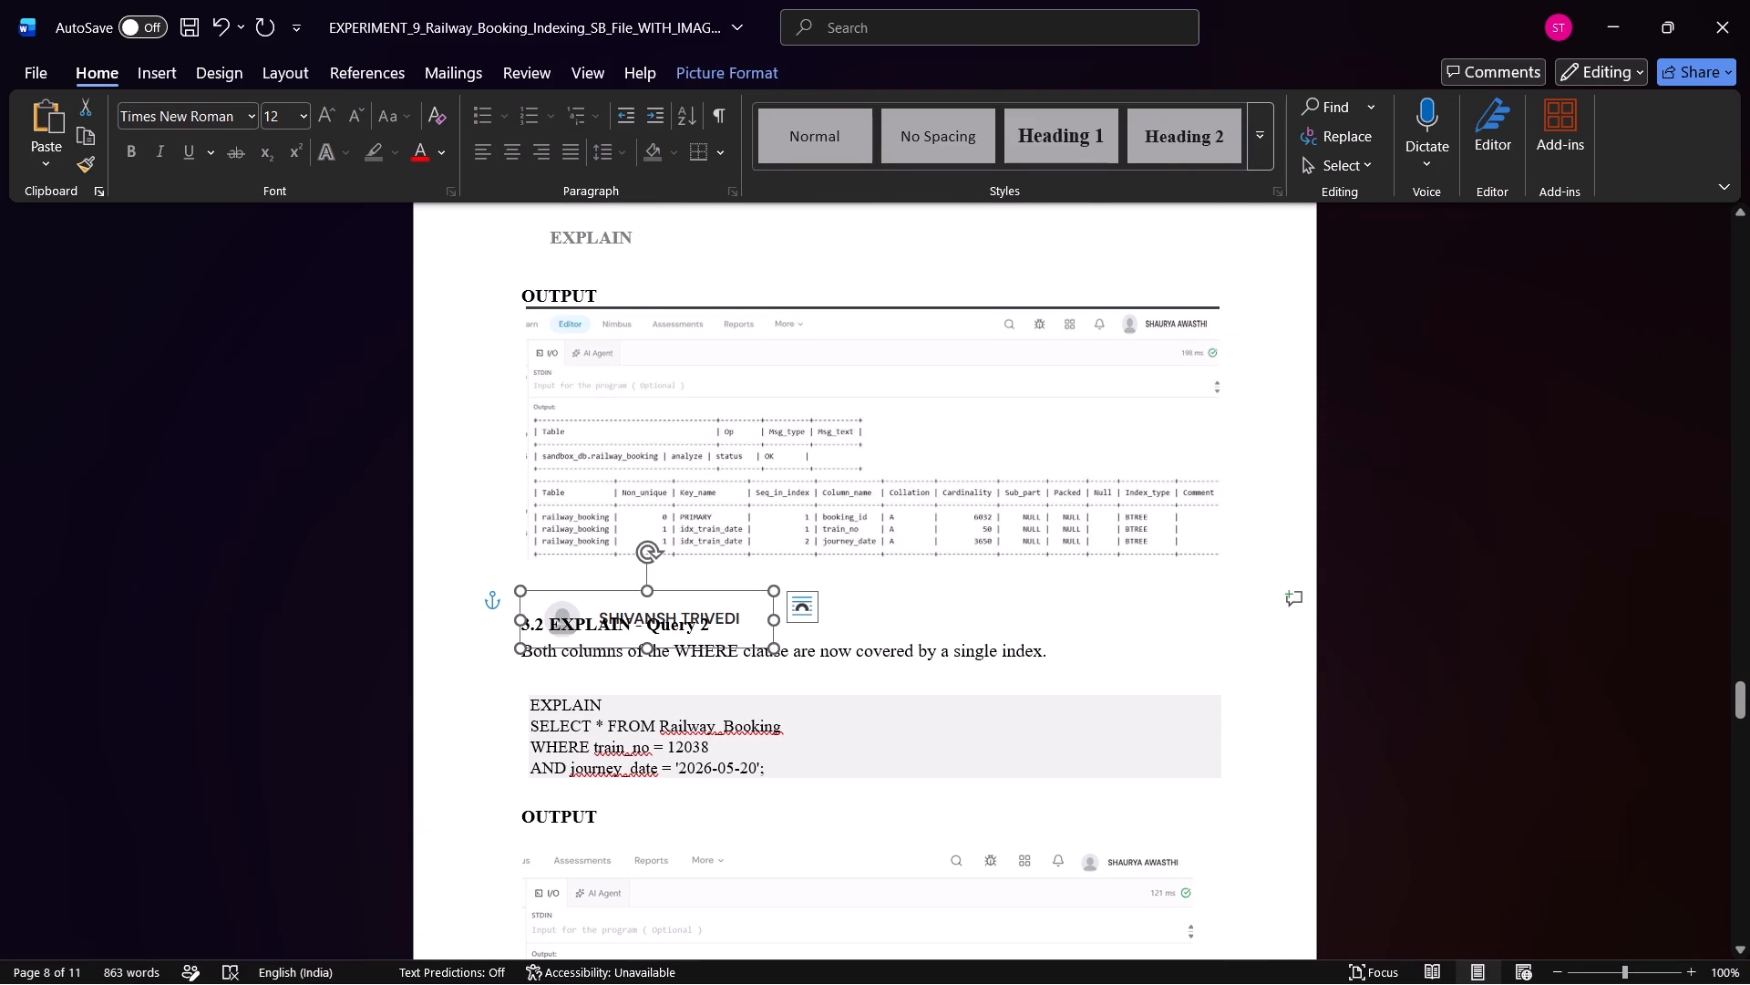
{"action": "left_click", "coordinate": [804, 608]}
{"action": "left_click", "coordinate": [973, 811]}
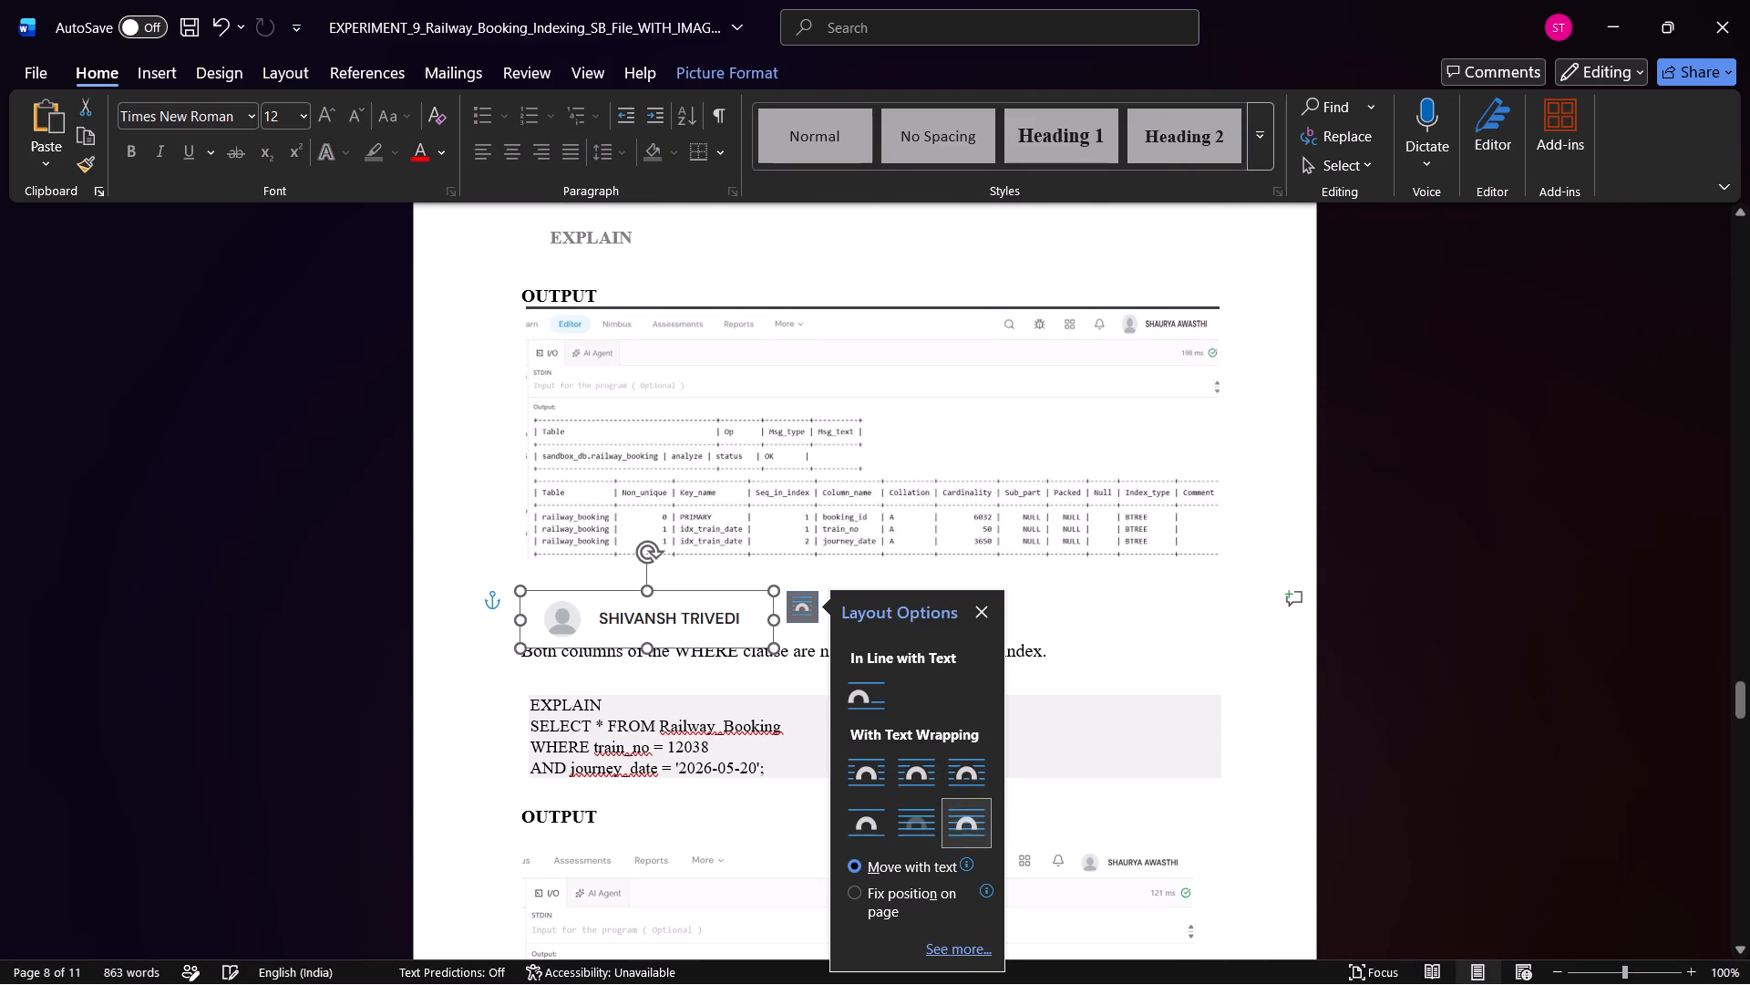
Shrink and narrow the name image to match the old account name and move it onto the 3.1 output screenshot.
{"action": "left_click_drag", "start_coordinate": [655, 601], "coordinate": [1121, 577]}
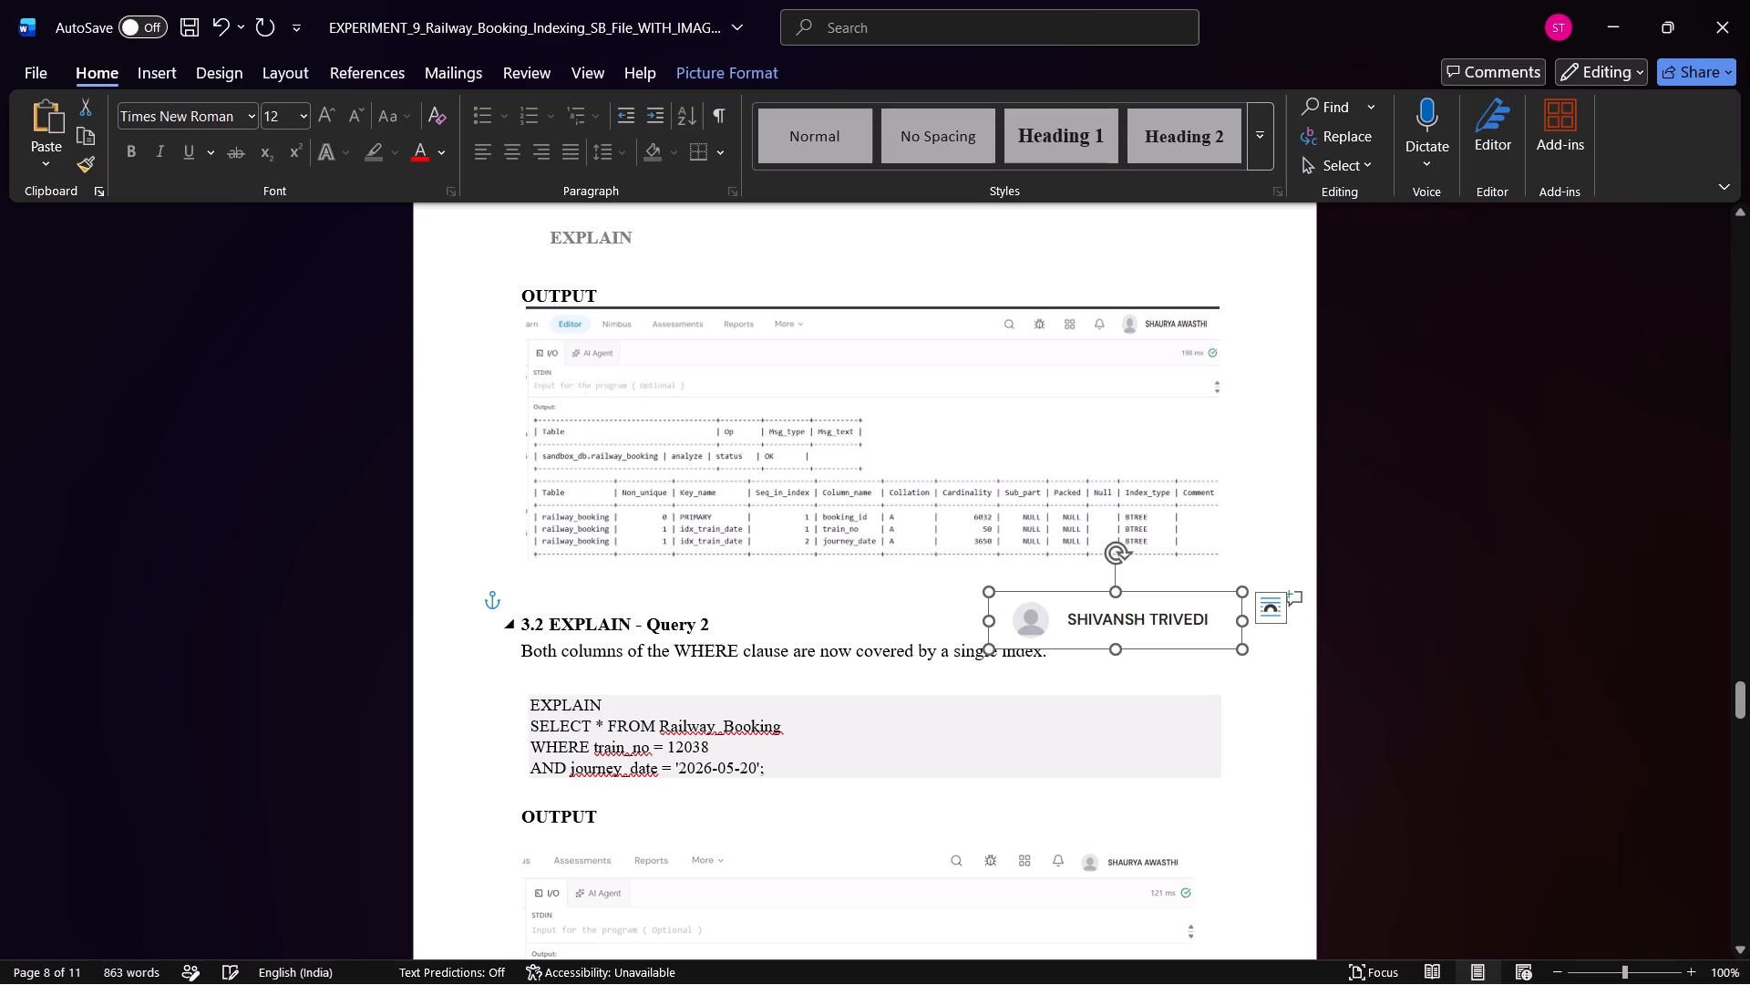
{"action": "left_click_drag", "start_coordinate": [1240, 652], "coordinate": [1169, 598]}
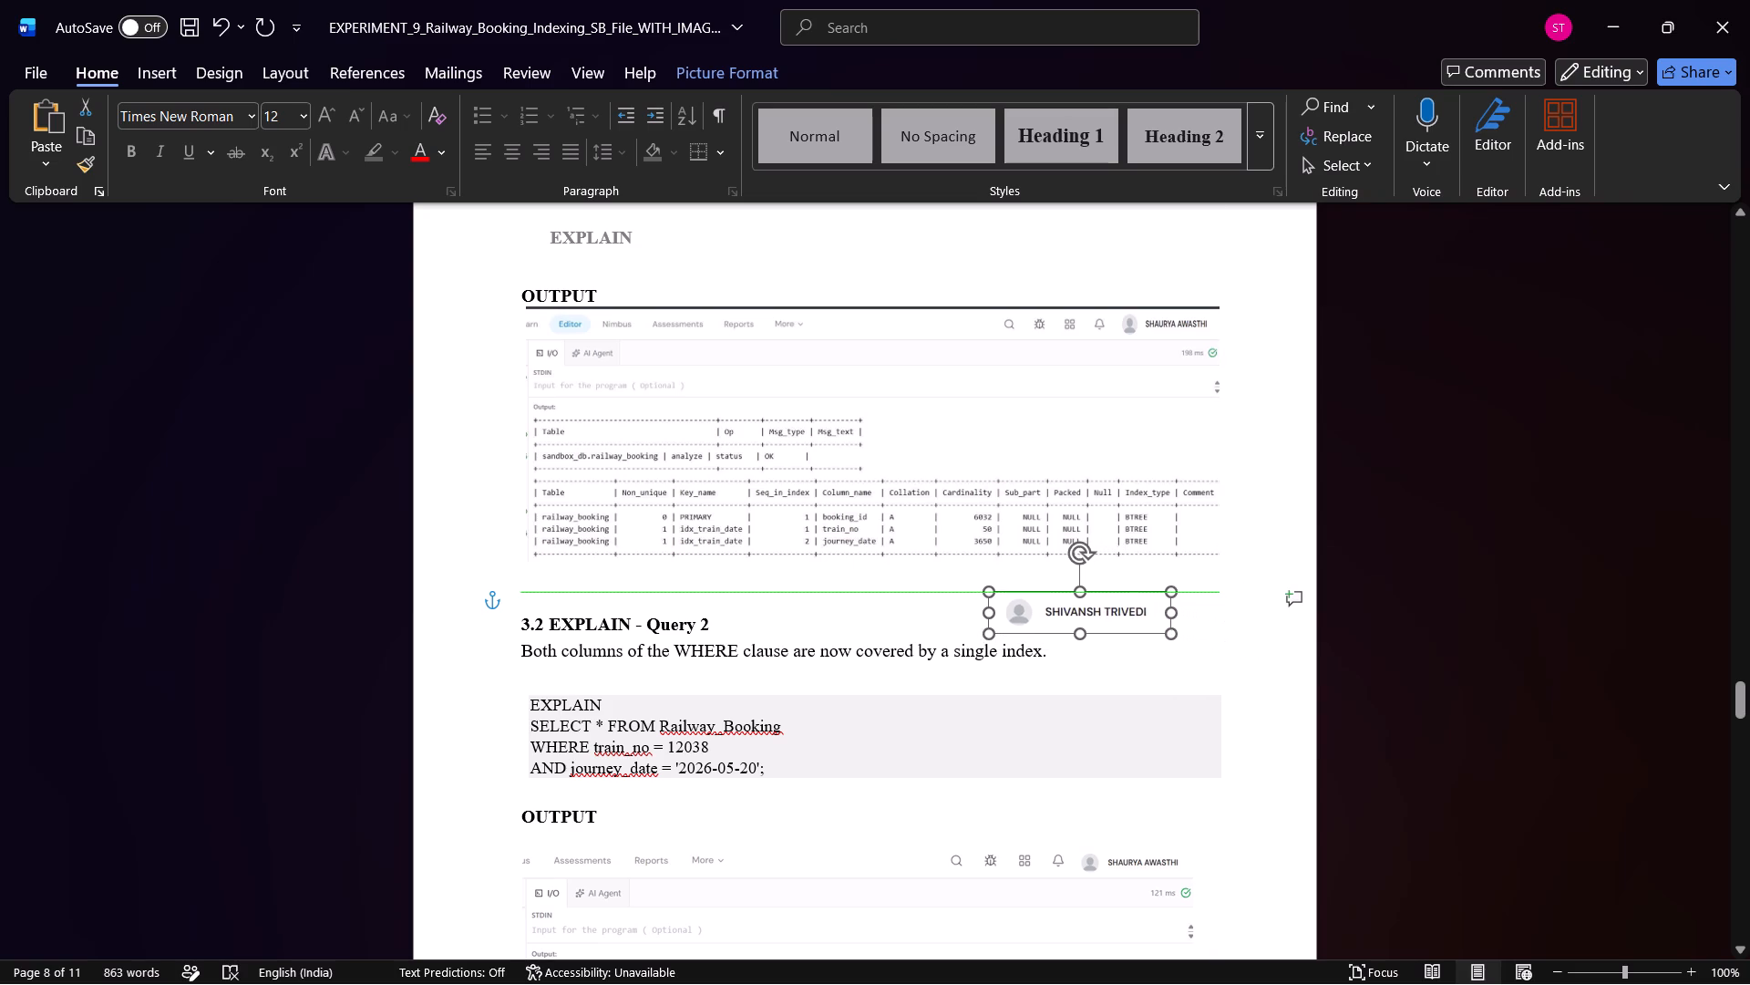
{"action": "left_click_drag", "start_coordinate": [1169, 598], "coordinate": [1149, 593]}
{"action": "left_click_drag", "start_coordinate": [1117, 602], "coordinate": [1198, 383]}
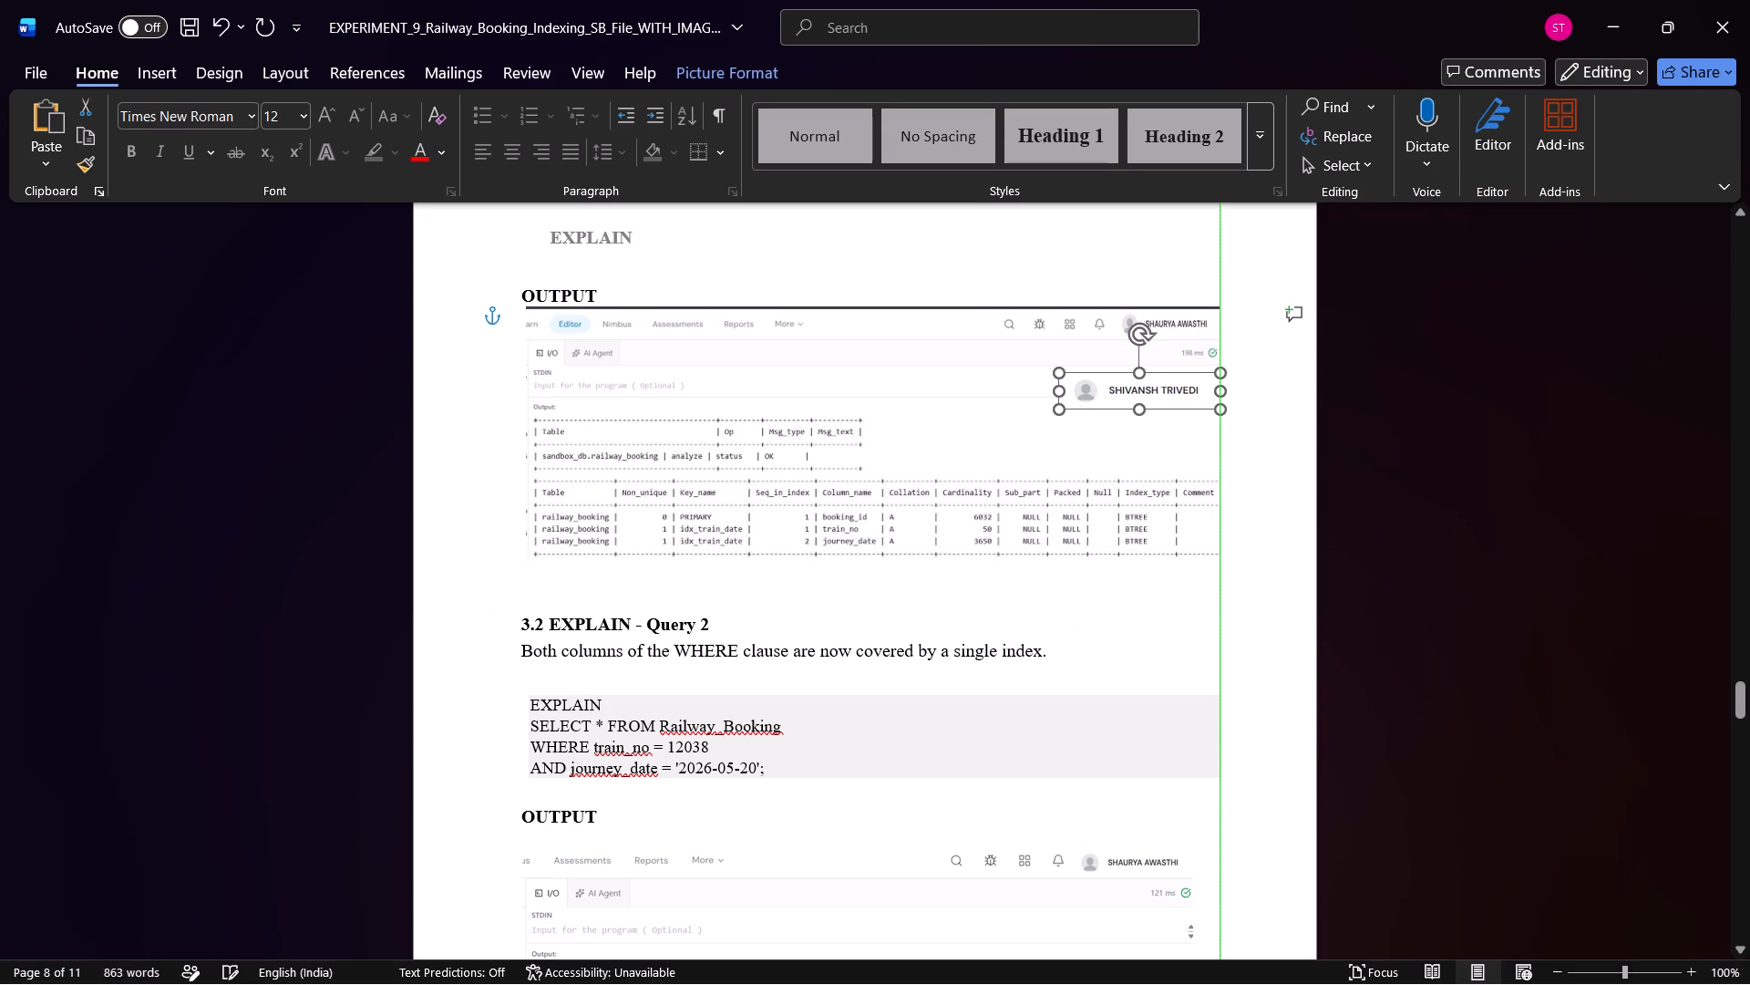
{"action": "left_click_drag", "start_coordinate": [1057, 389], "coordinate": [1113, 389]}
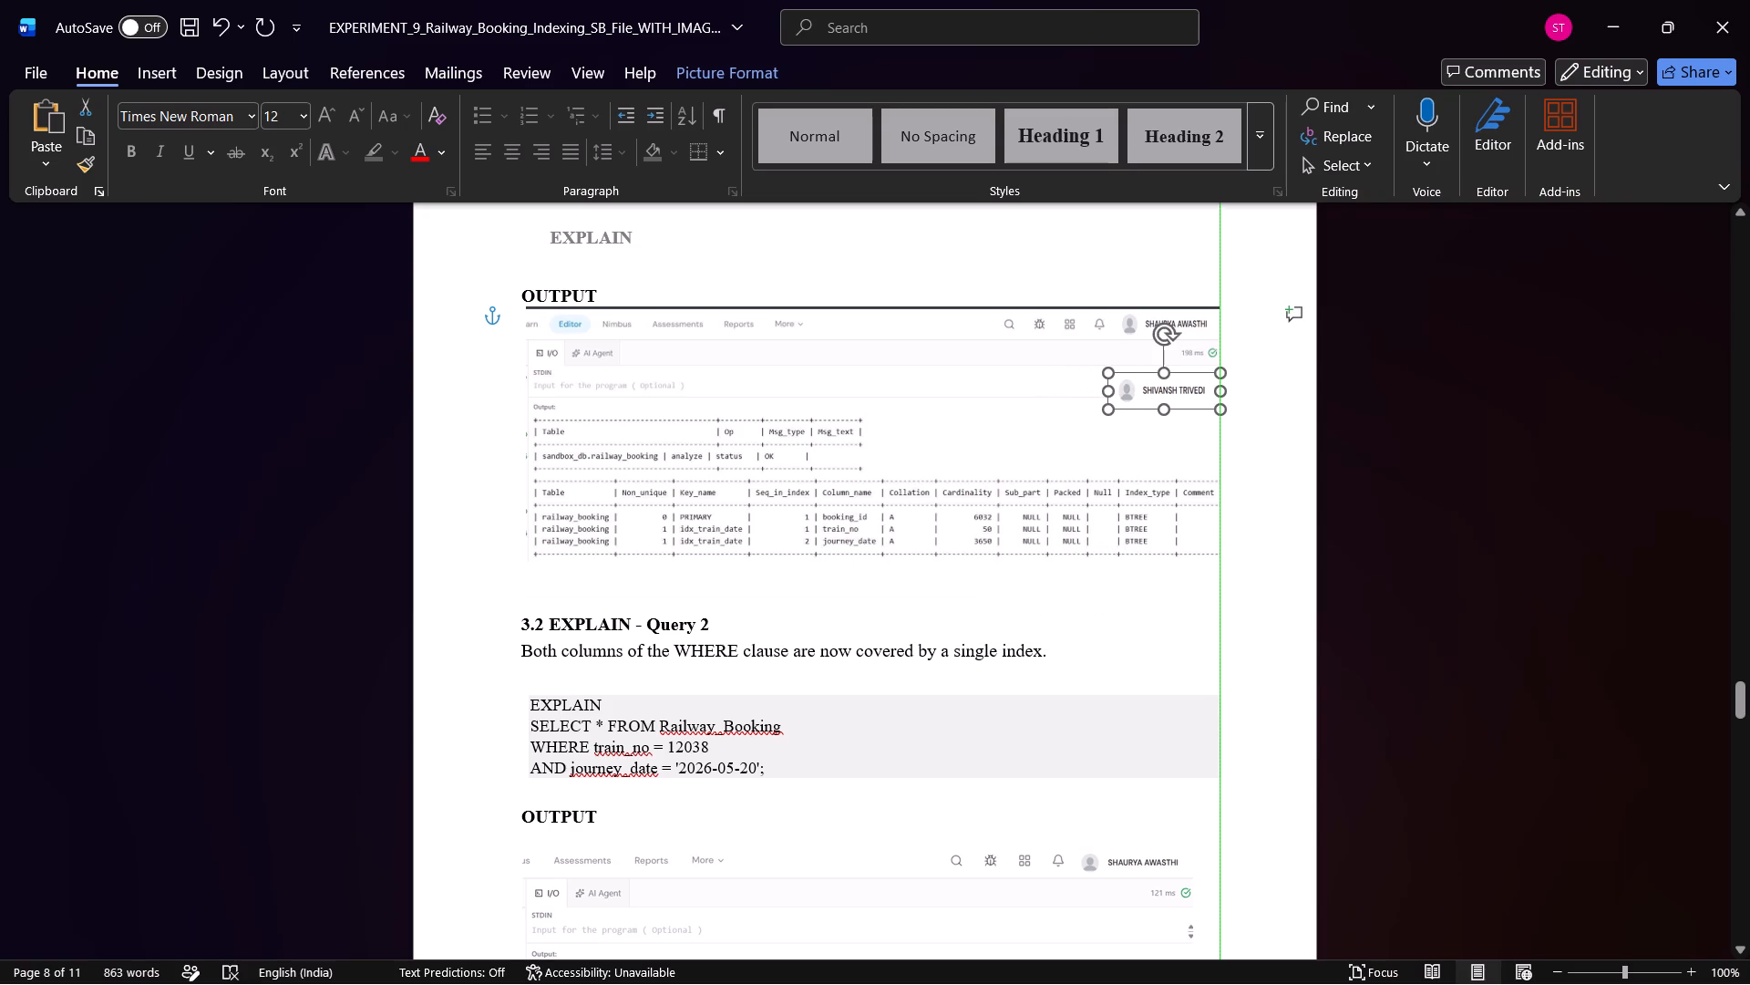
{"action": "left_click_drag", "start_coordinate": [1113, 389], "coordinate": [1115, 389]}
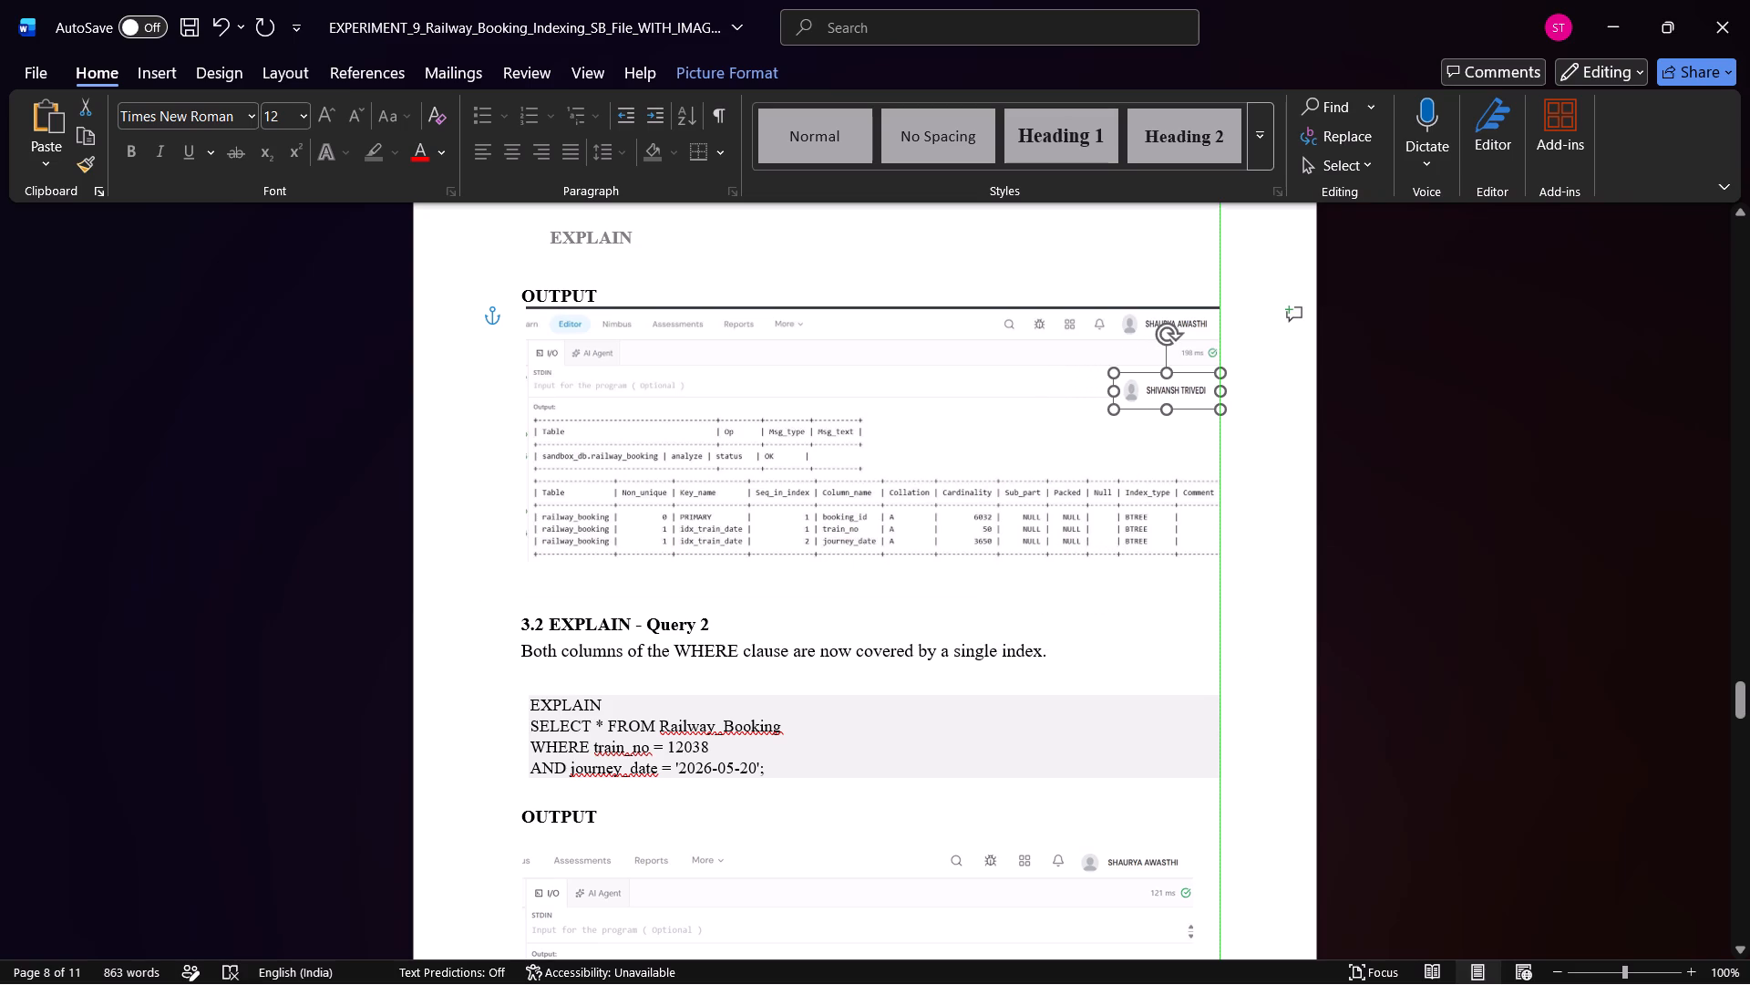
{"action": "left_click_drag", "start_coordinate": [1115, 389], "coordinate": [1117, 389]}
Reduce the name image's height and place it upright over the old account name in the 3.1 output screenshot.
{"action": "left_click_drag", "start_coordinate": [1171, 413], "coordinate": [1171, 412]}
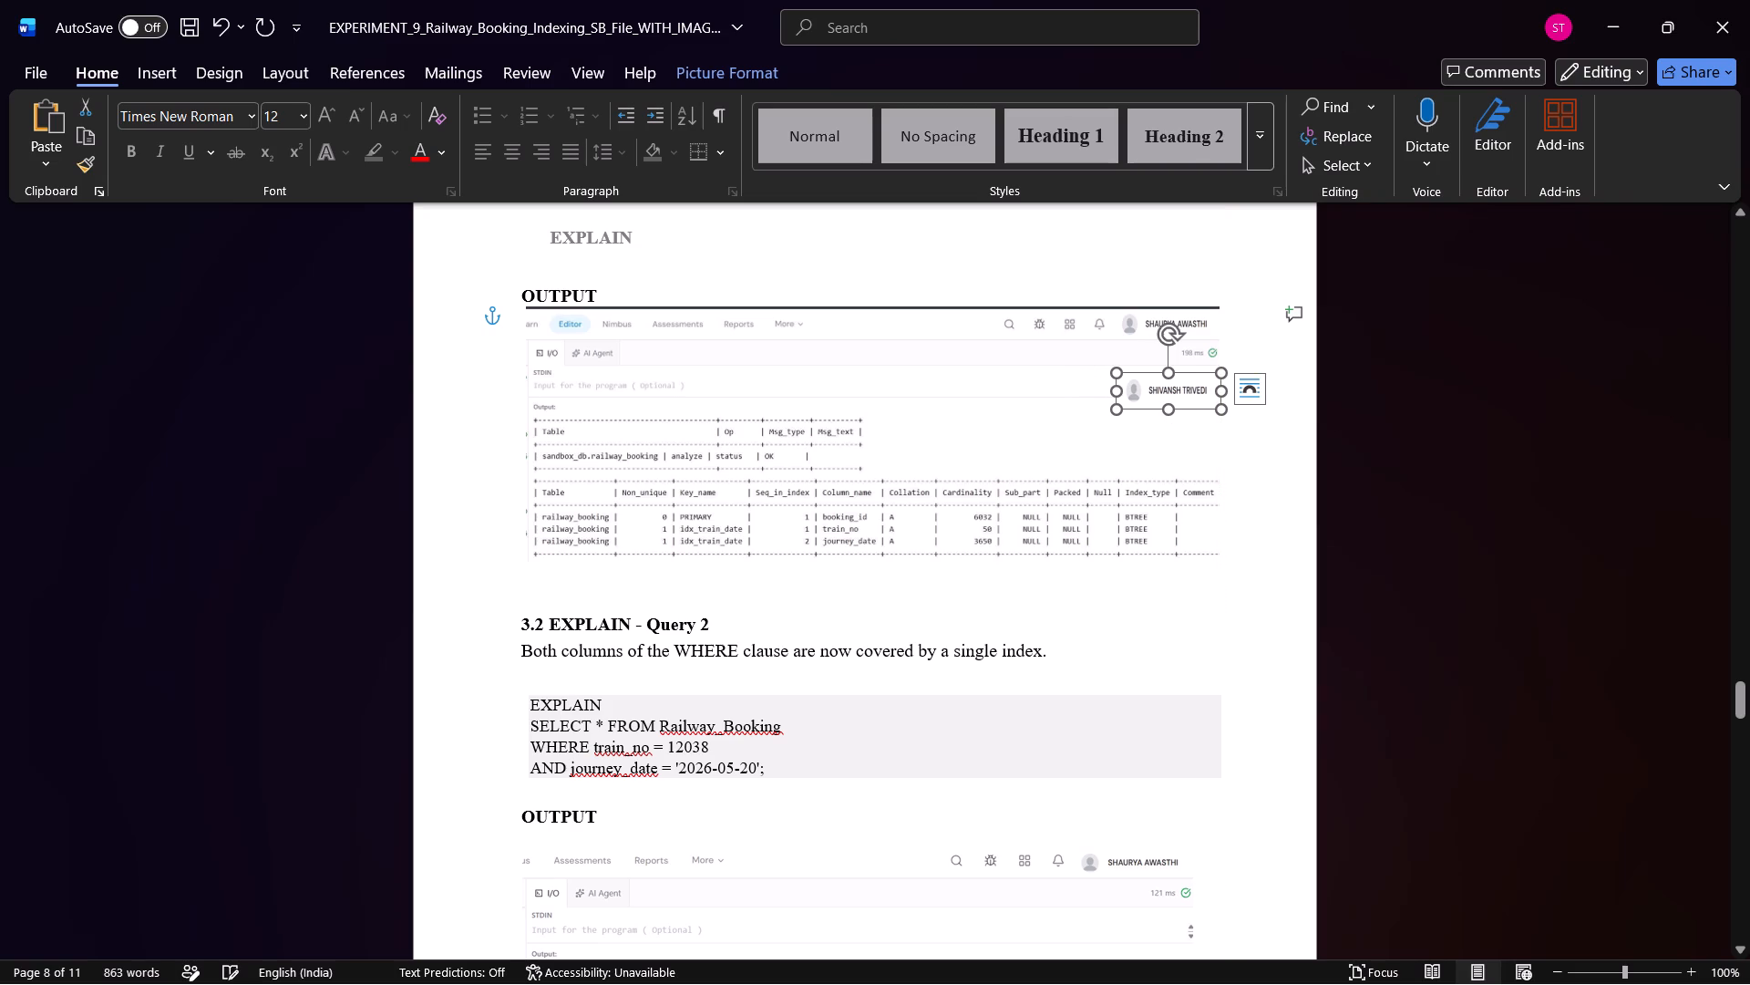
{"action": "left_click_drag", "start_coordinate": [1171, 412], "coordinate": [1171, 404]}
{"action": "left_click_drag", "start_coordinate": [1171, 397], "coordinate": [1166, 361]}
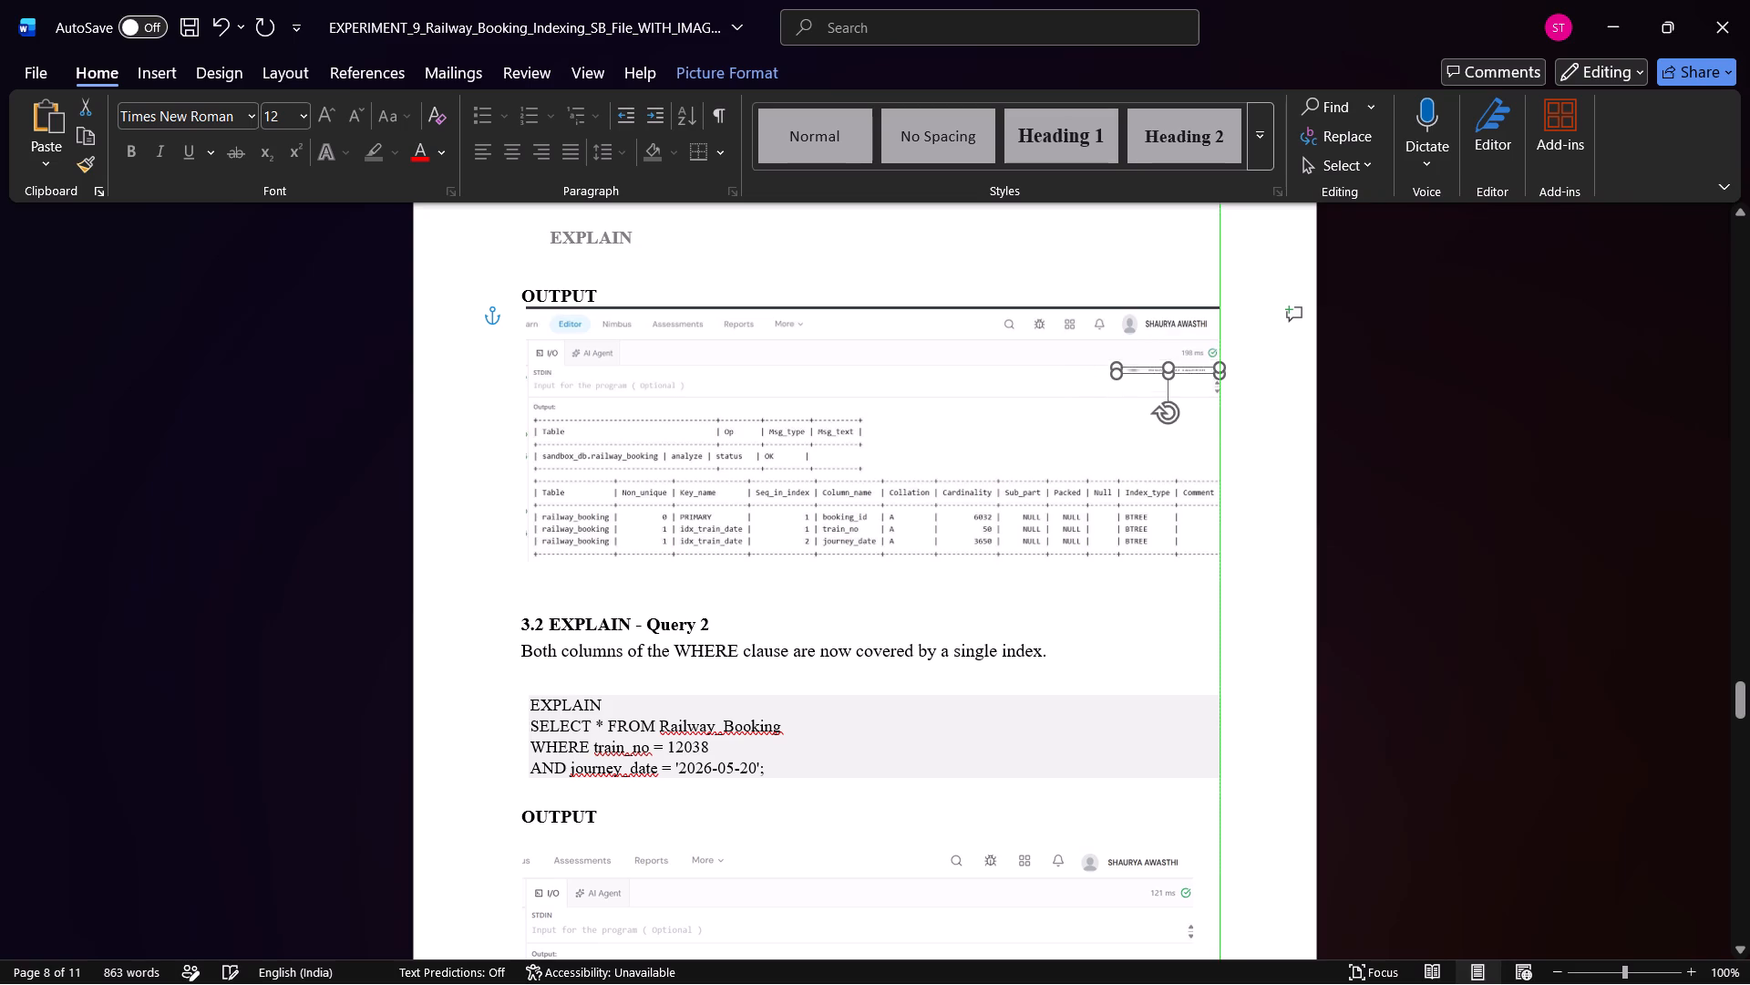
{"action": "left_click_drag", "start_coordinate": [1166, 361], "coordinate": [1161, 334]}
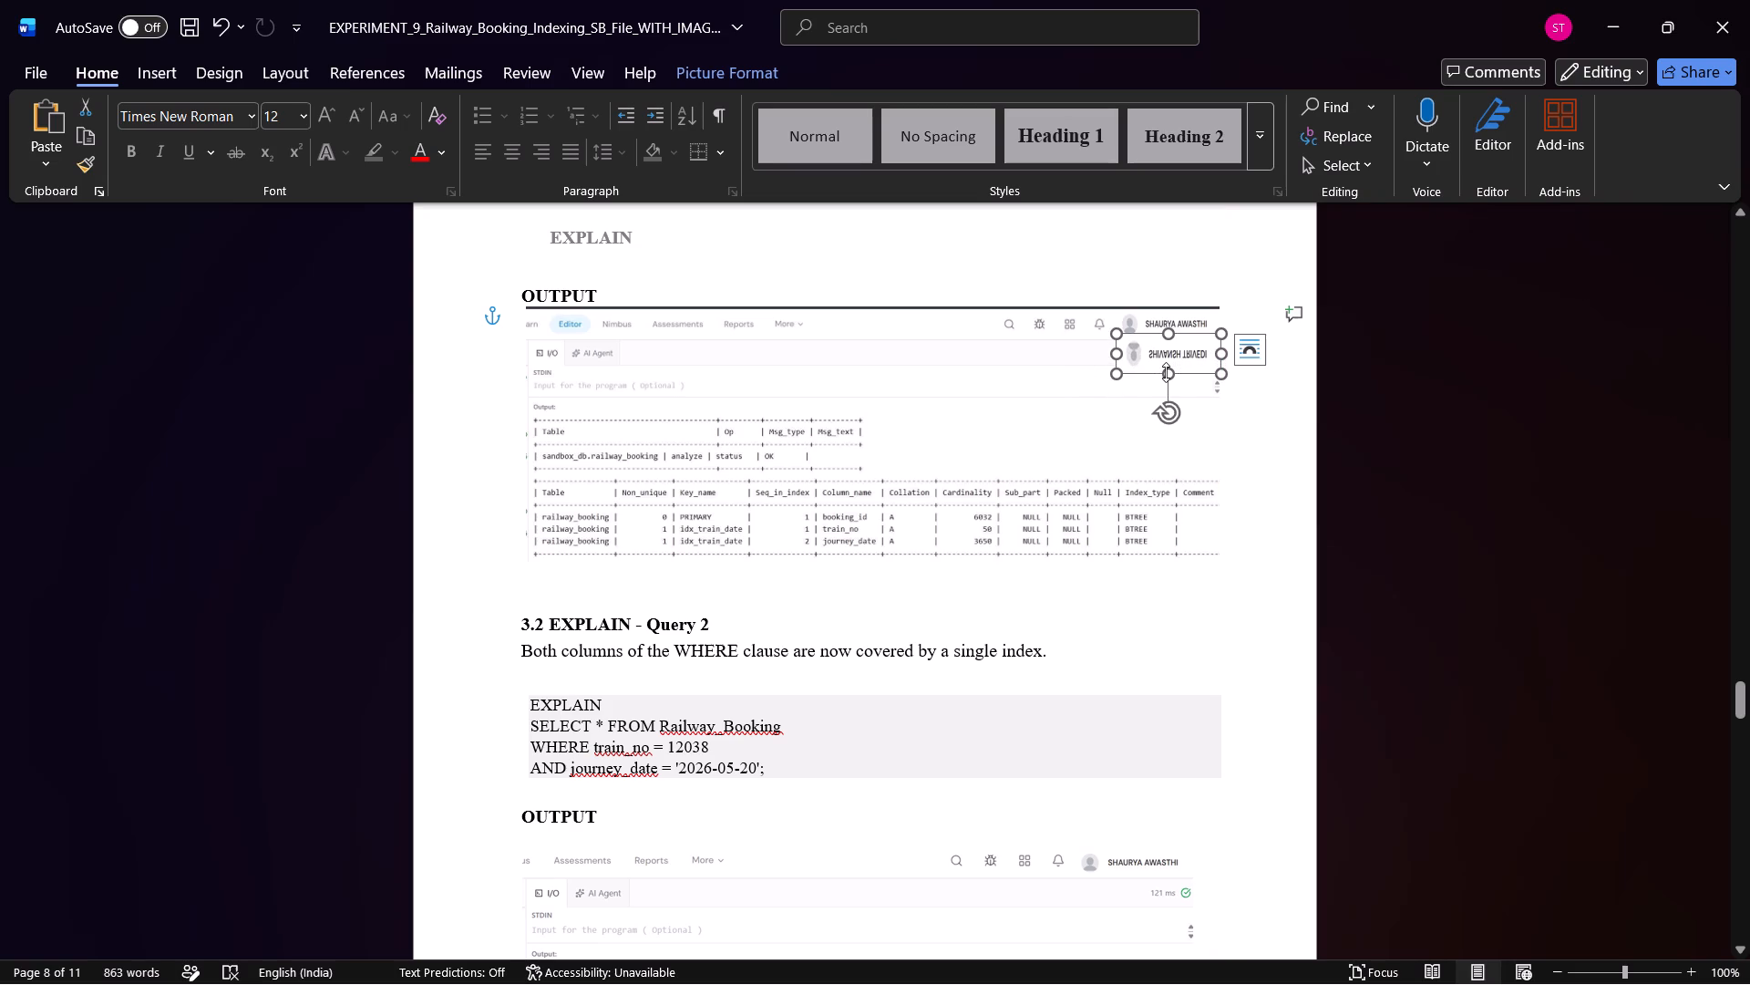
{"action": "left_click_drag", "start_coordinate": [1166, 372], "coordinate": [1167, 313]}
{"action": "left_click_drag", "start_coordinate": [1163, 331], "coordinate": [1163, 333]}
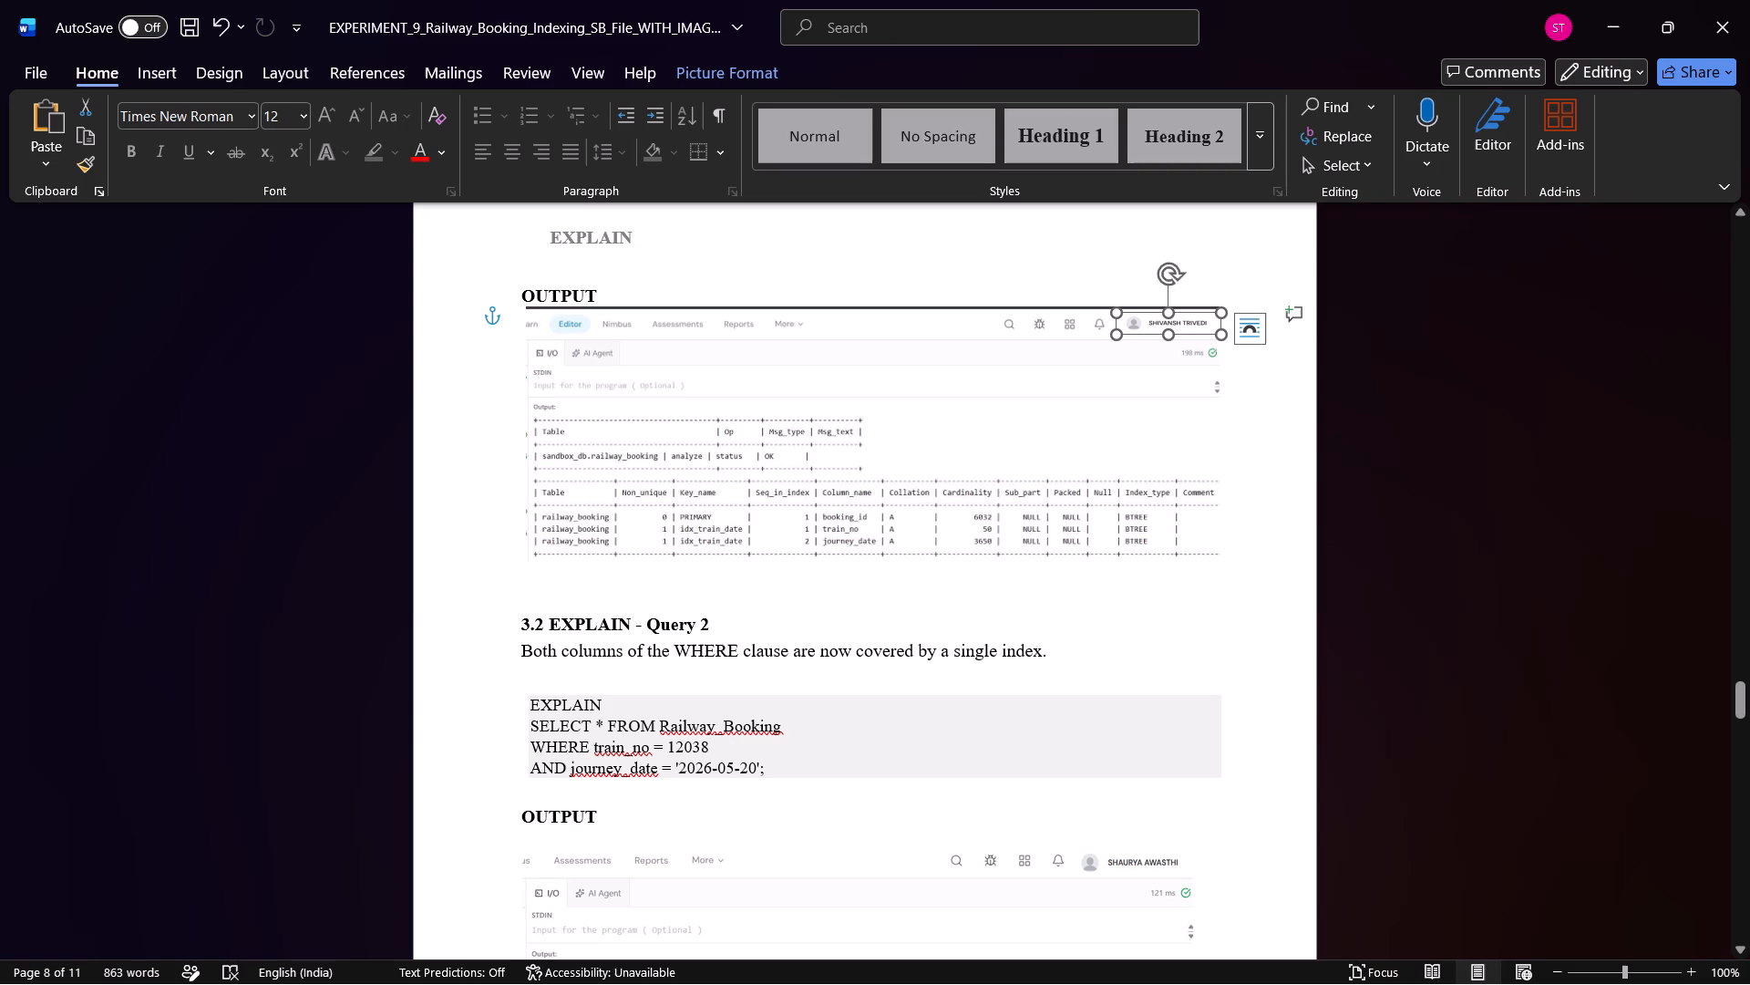
{"action": "left_click_drag", "start_coordinate": [1163, 333], "coordinate": [1163, 339]}
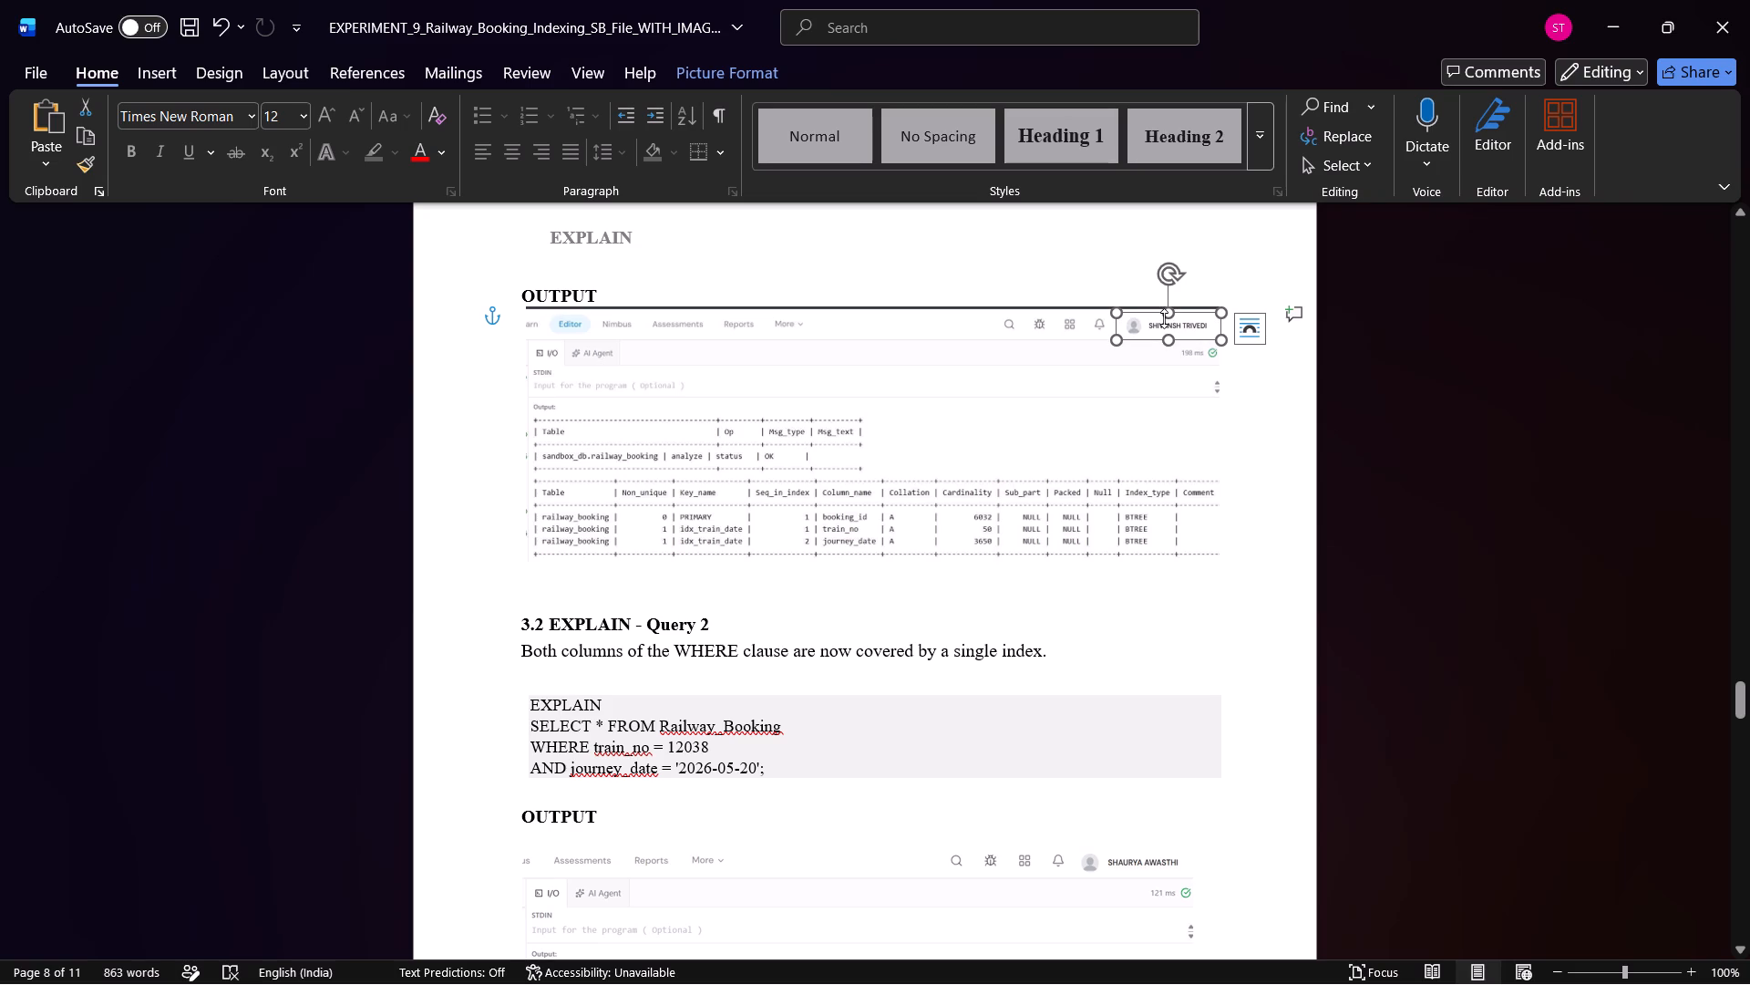
{"action": "left_click_drag", "start_coordinate": [1164, 318], "coordinate": [1164, 310]}
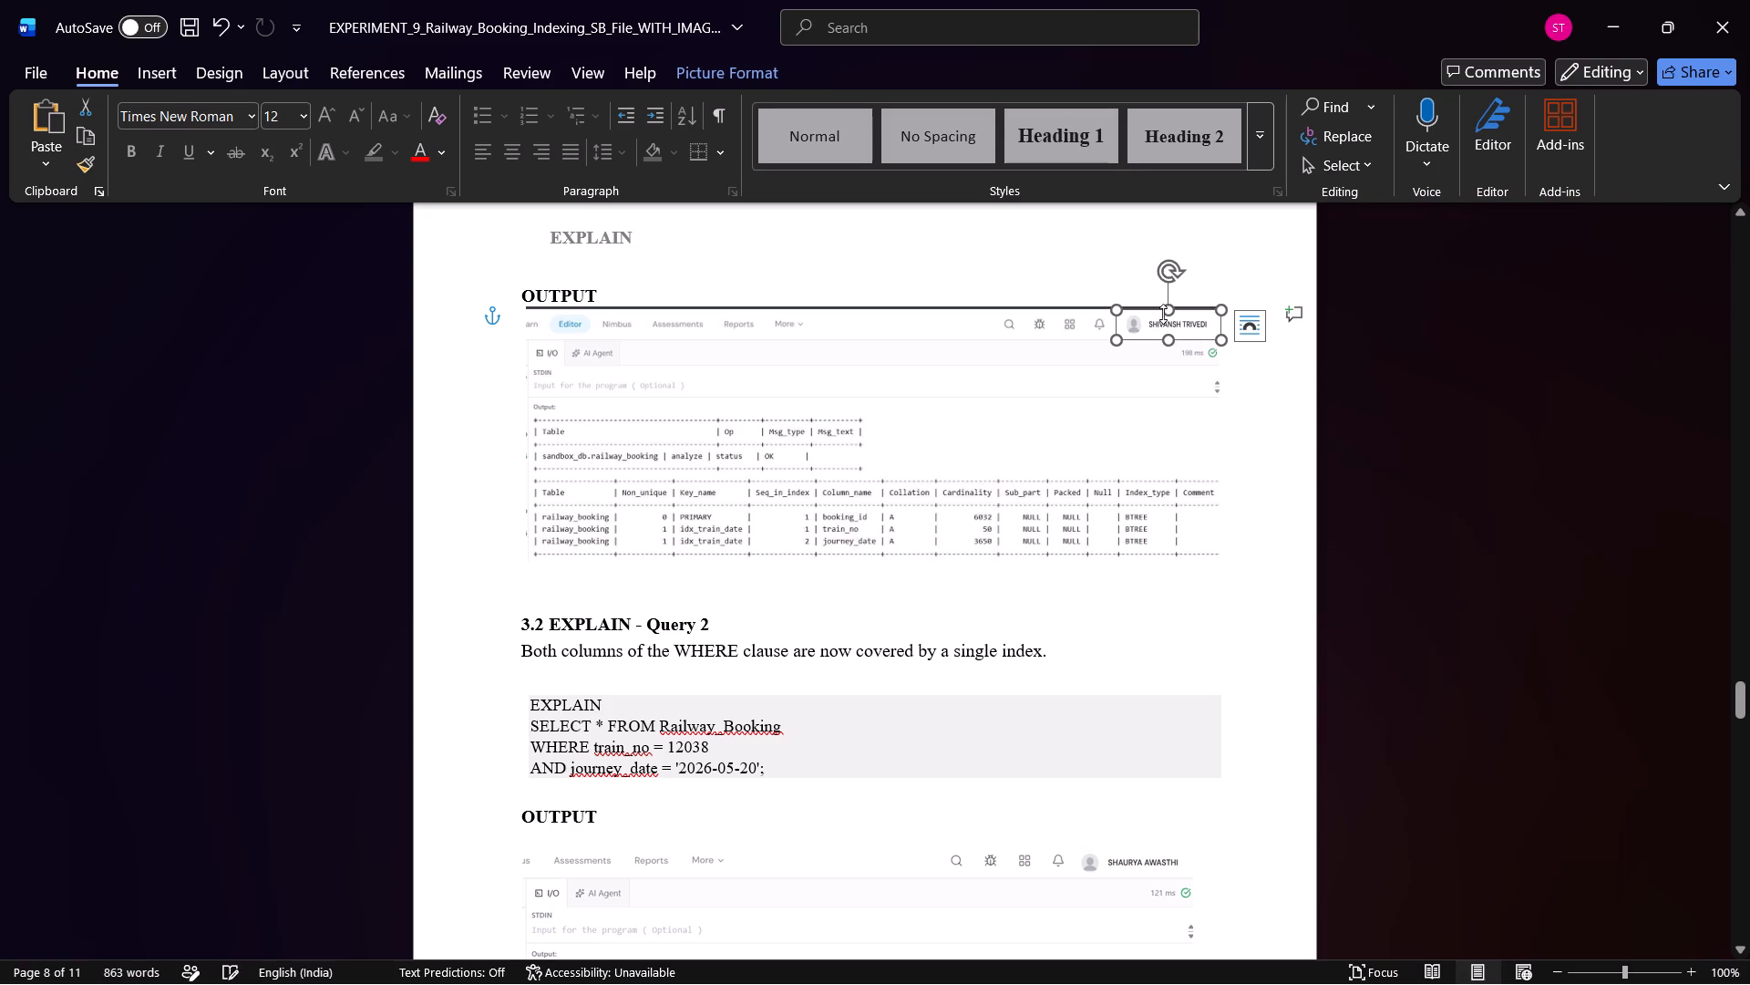
{"action": "left_click_drag", "start_coordinate": [1182, 323], "coordinate": [1167, 322]}
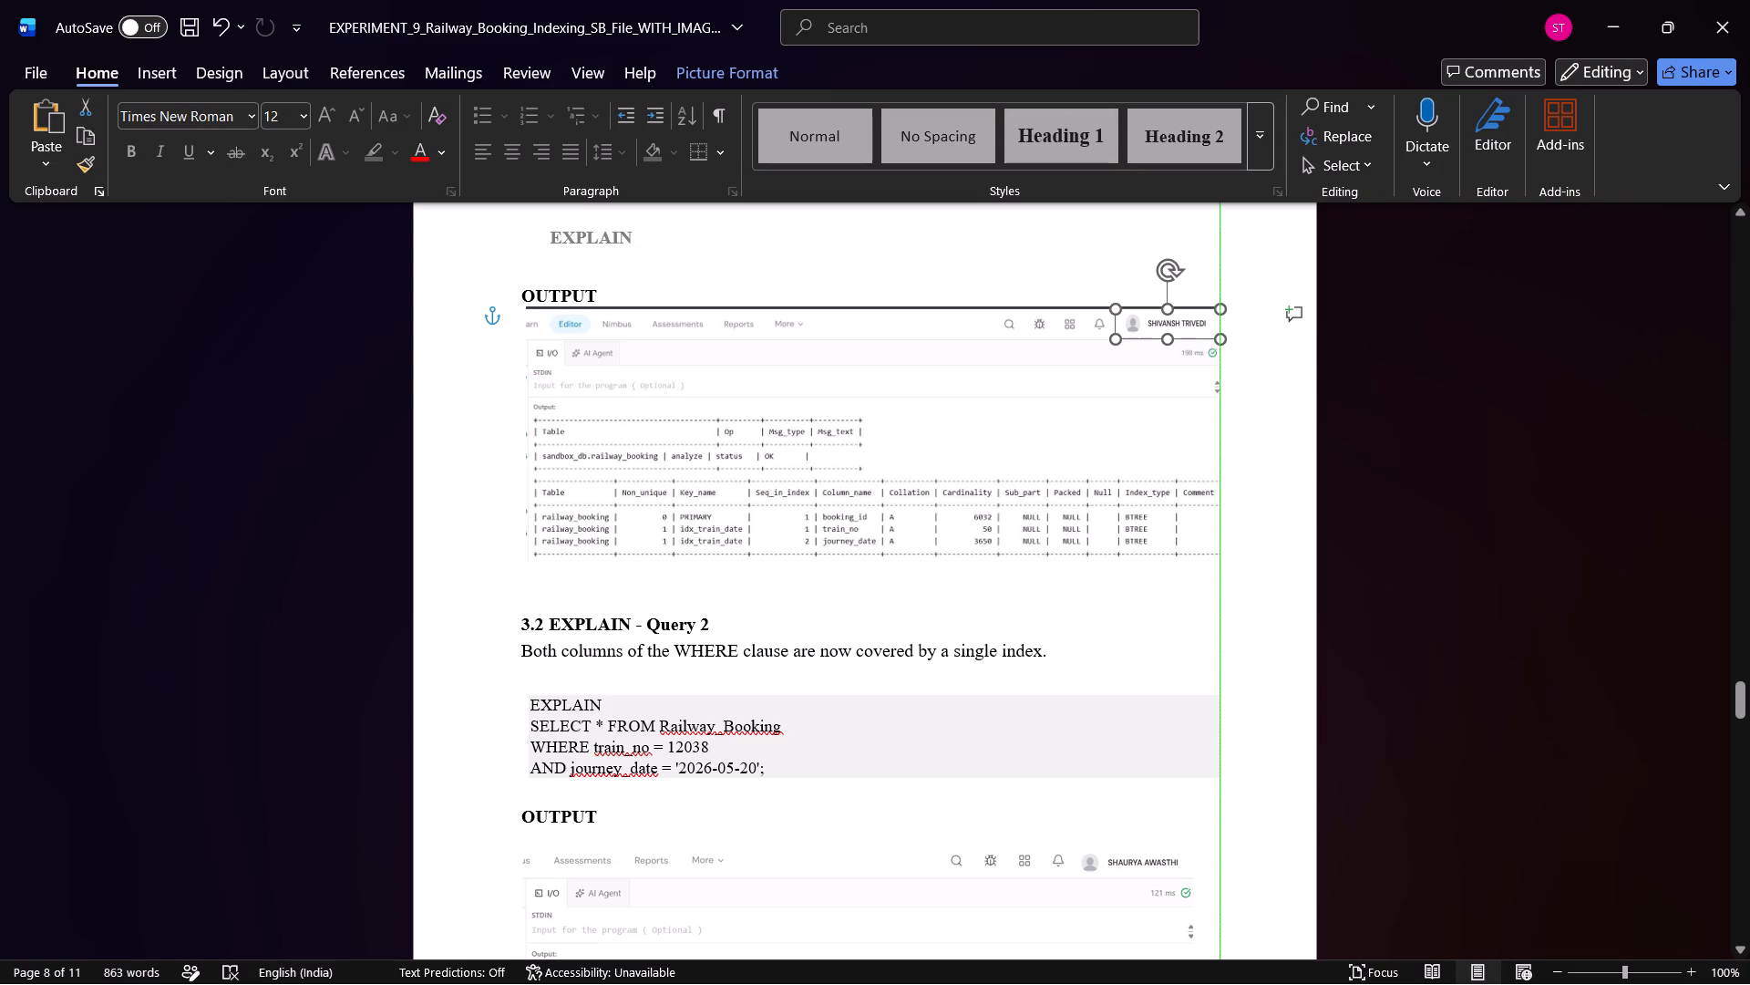
{"action": "left_click_drag", "start_coordinate": [1167, 322], "coordinate": [1166, 322]}
{"action": "left_click", "coordinate": [1240, 402]}
Paste the account-name image above the 3.2 EXPLAIN - Query 2 output, shrink it, and set its wrapping to In Front of Text.
{"action": "scroll", "coordinate": [1240, 447], "scroll_direction": "down", "scroll_amount": 7}
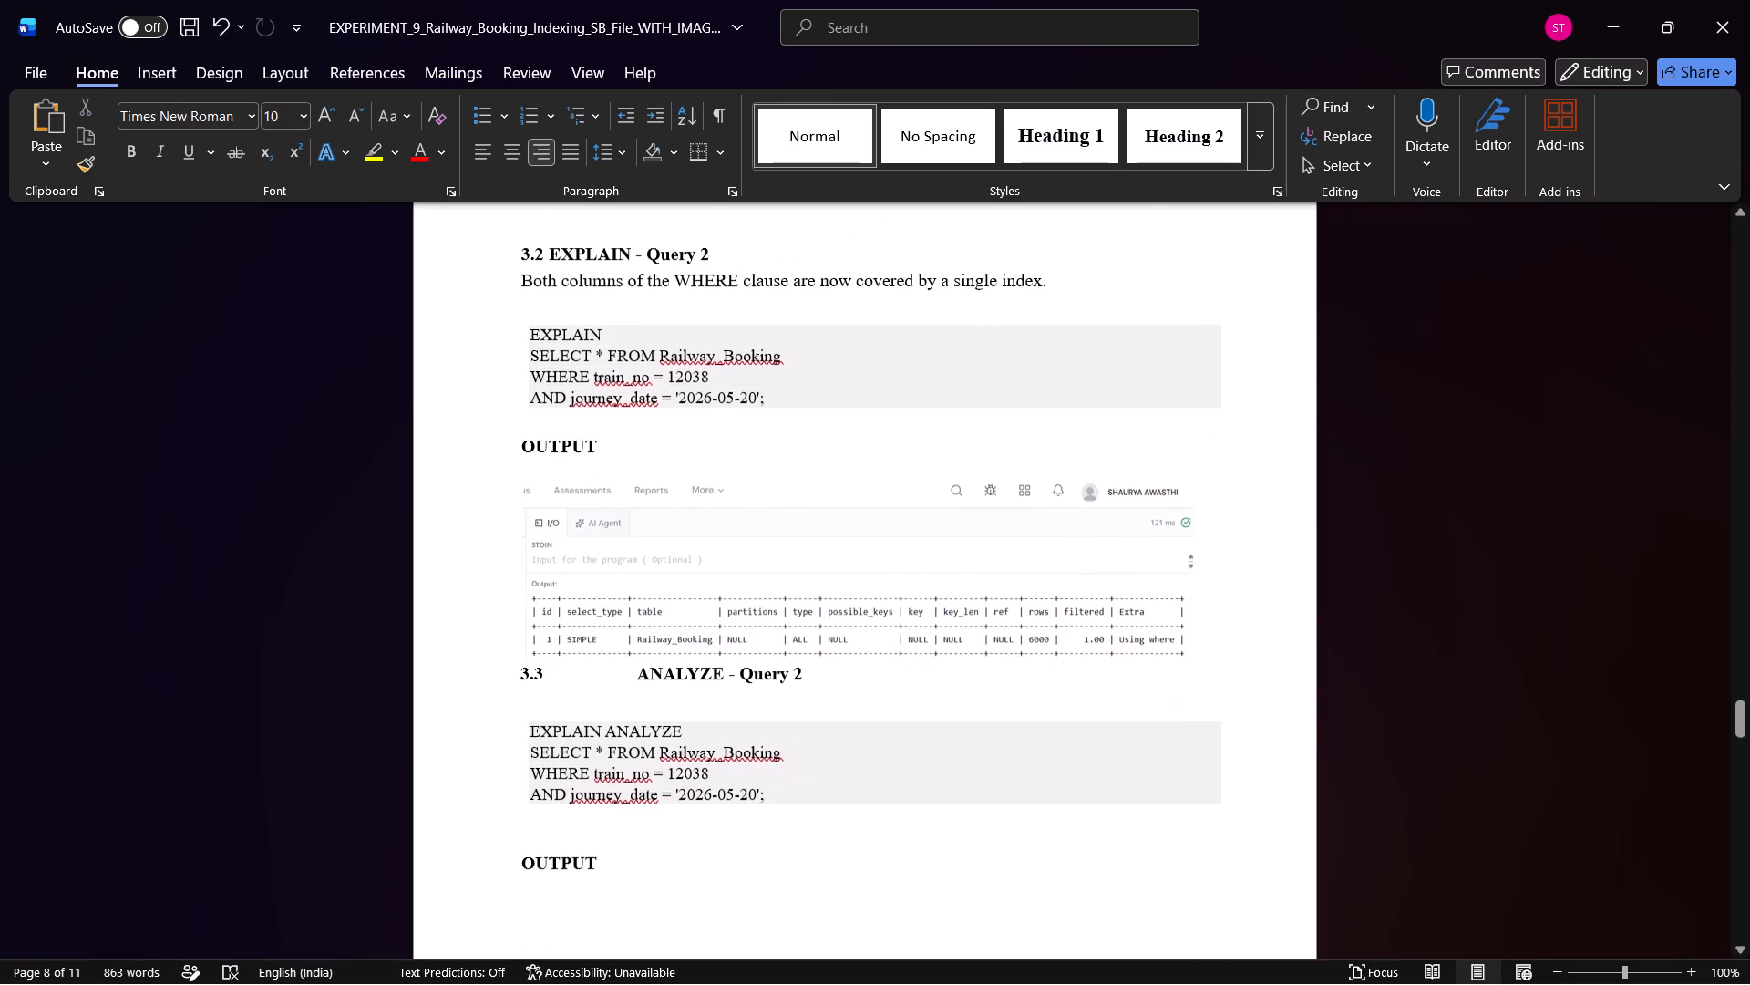
{"action": "left_click", "coordinate": [1149, 416]}
{"action": "key", "text": "ctrl+v"}
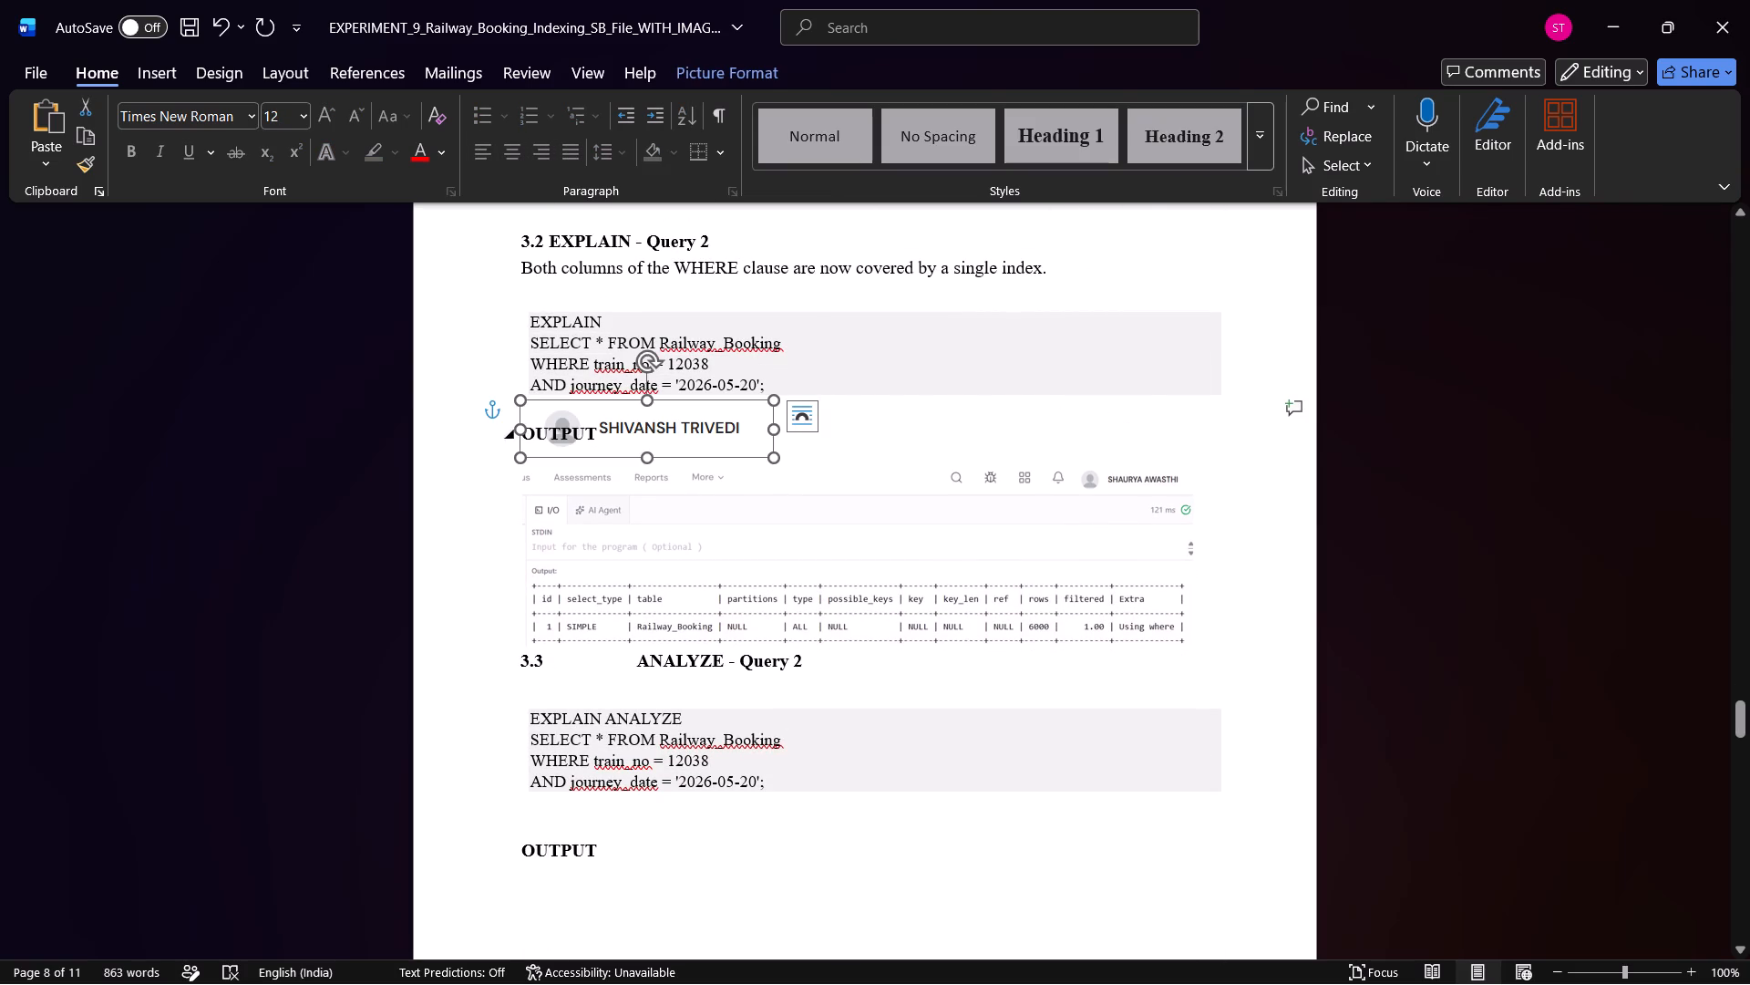
{"action": "left_click_drag", "start_coordinate": [769, 459], "coordinate": [648, 422]}
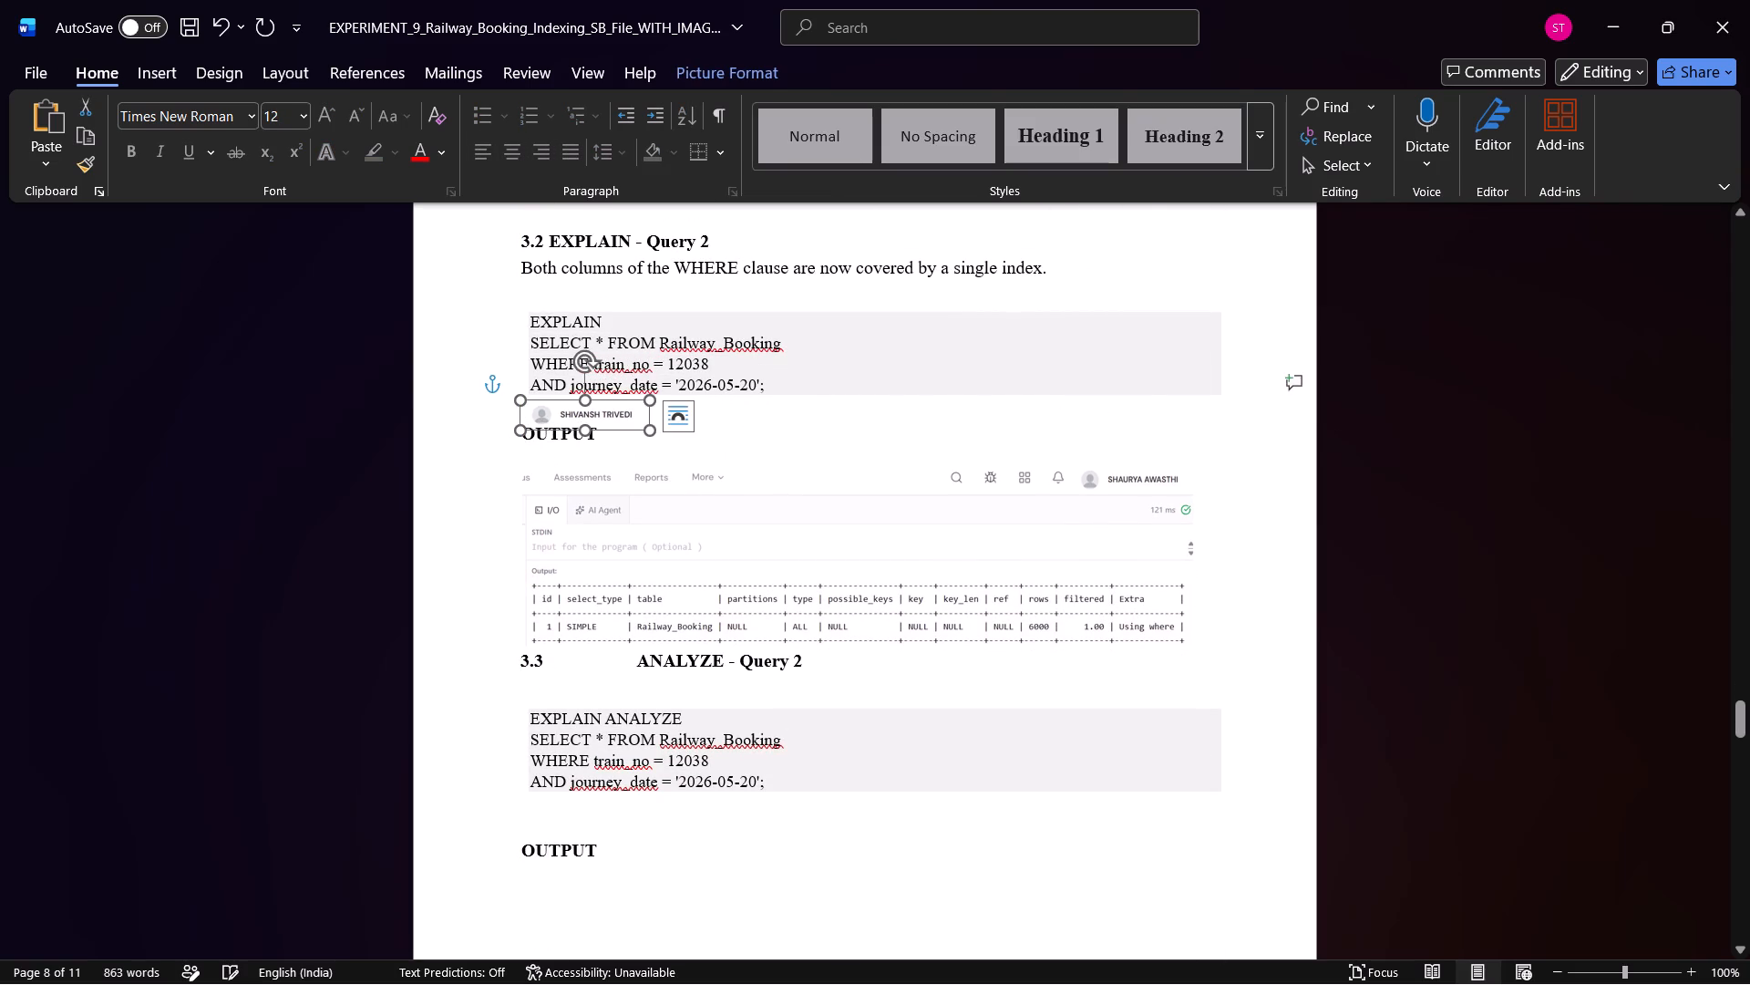
{"action": "left_click_drag", "start_coordinate": [609, 416], "coordinate": [1158, 487]}
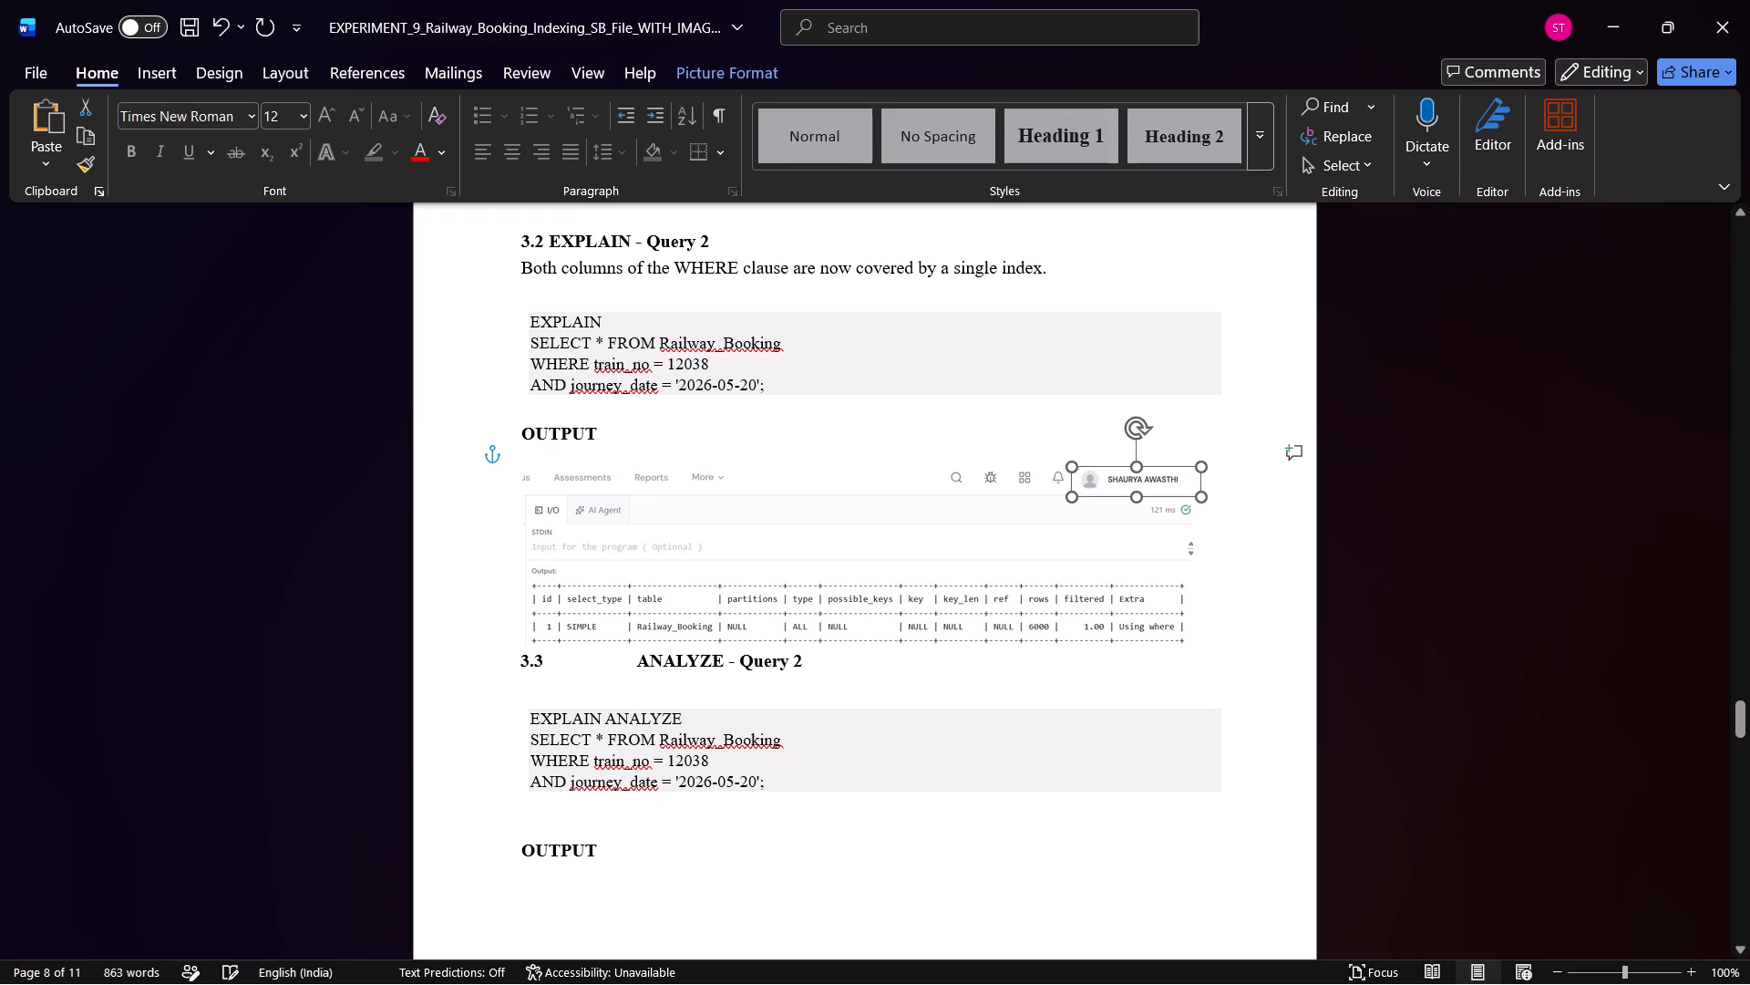
{"action": "left_click_drag", "start_coordinate": [1158, 487], "coordinate": [1122, 419]}
{"action": "left_click", "coordinate": [1183, 421]}
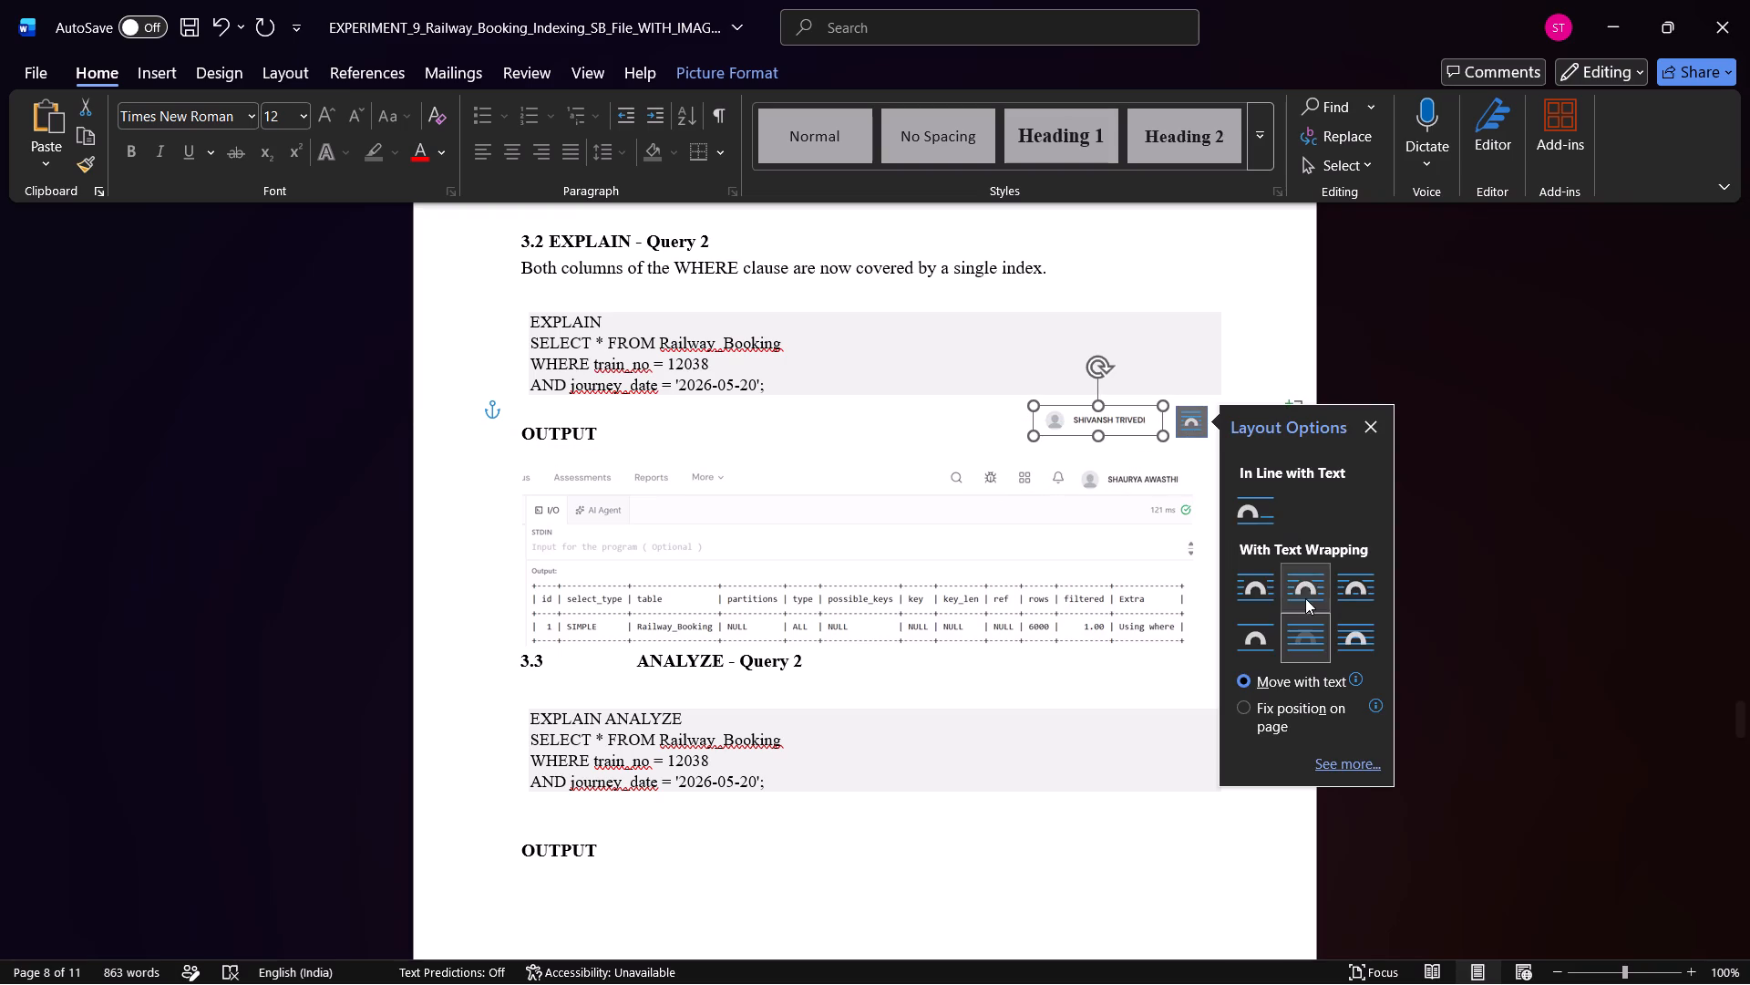
{"action": "left_click", "coordinate": [1354, 635]}
Place the name image over the old account name in the 3.2 output screenshot.
{"action": "left_click_drag", "start_coordinate": [1127, 416], "coordinate": [1156, 479]}
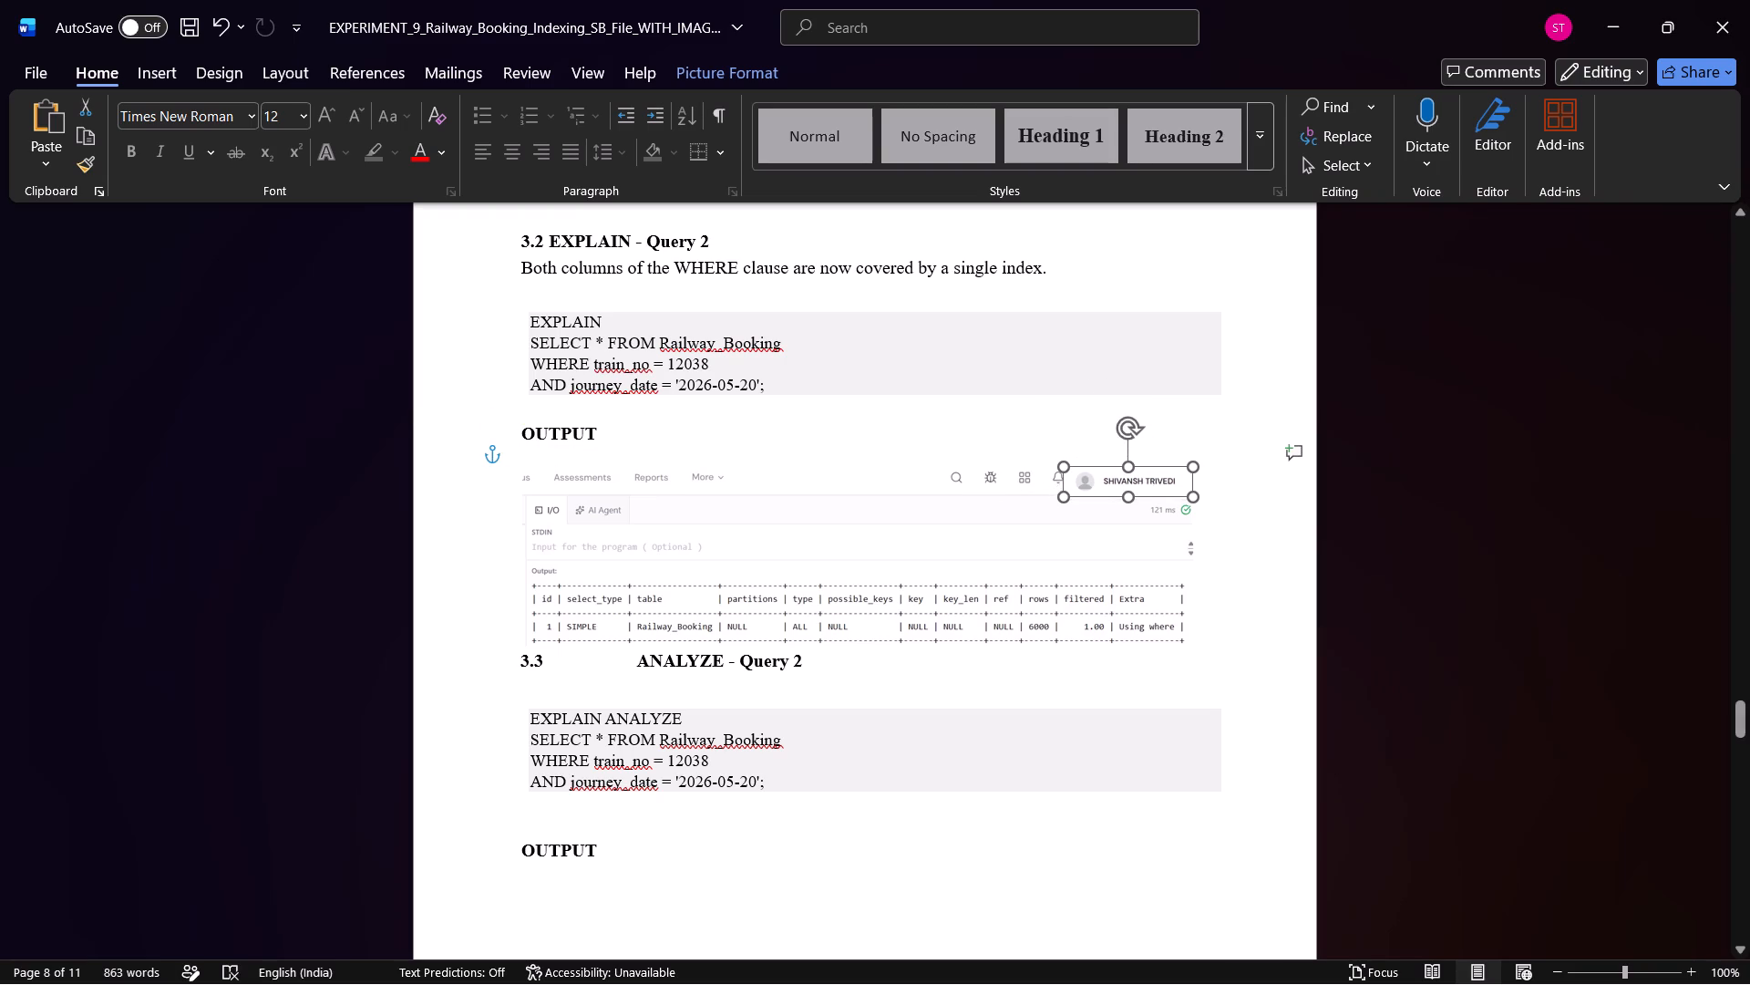
{"action": "left_click_drag", "start_coordinate": [1156, 479], "coordinate": [1165, 475]}
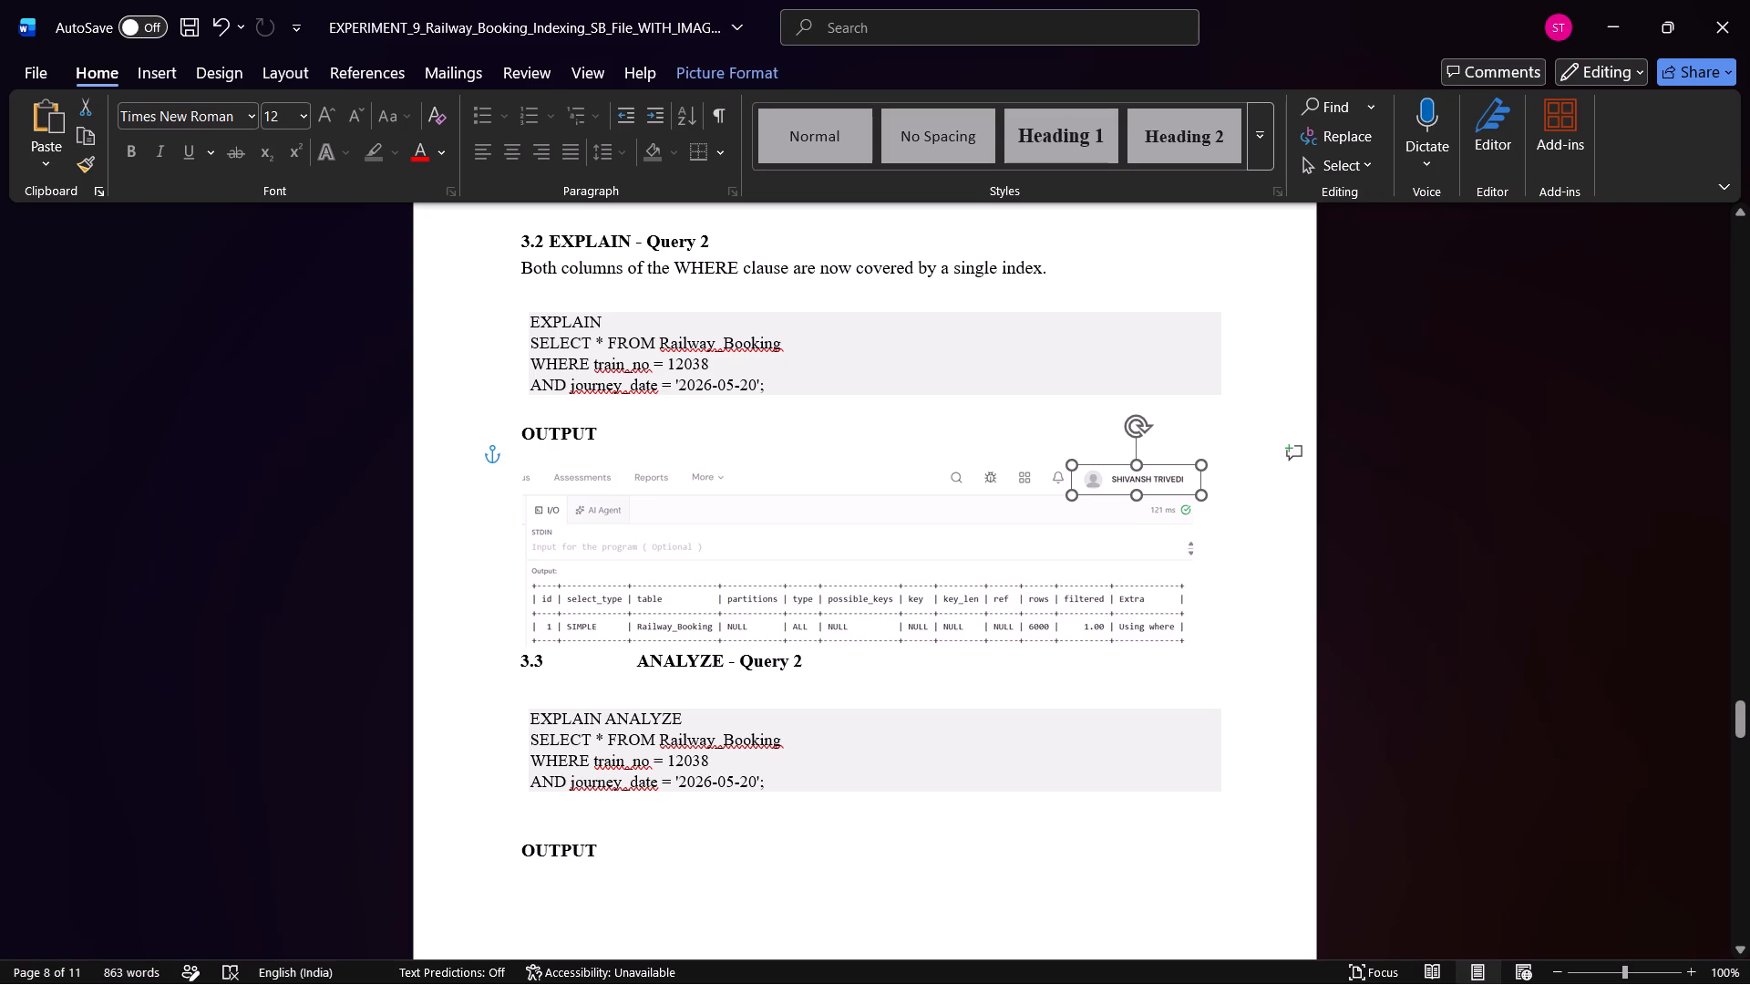
{"action": "left_click_drag", "start_coordinate": [1165, 475], "coordinate": [1163, 472]}
{"action": "left_click", "coordinate": [1257, 561]}
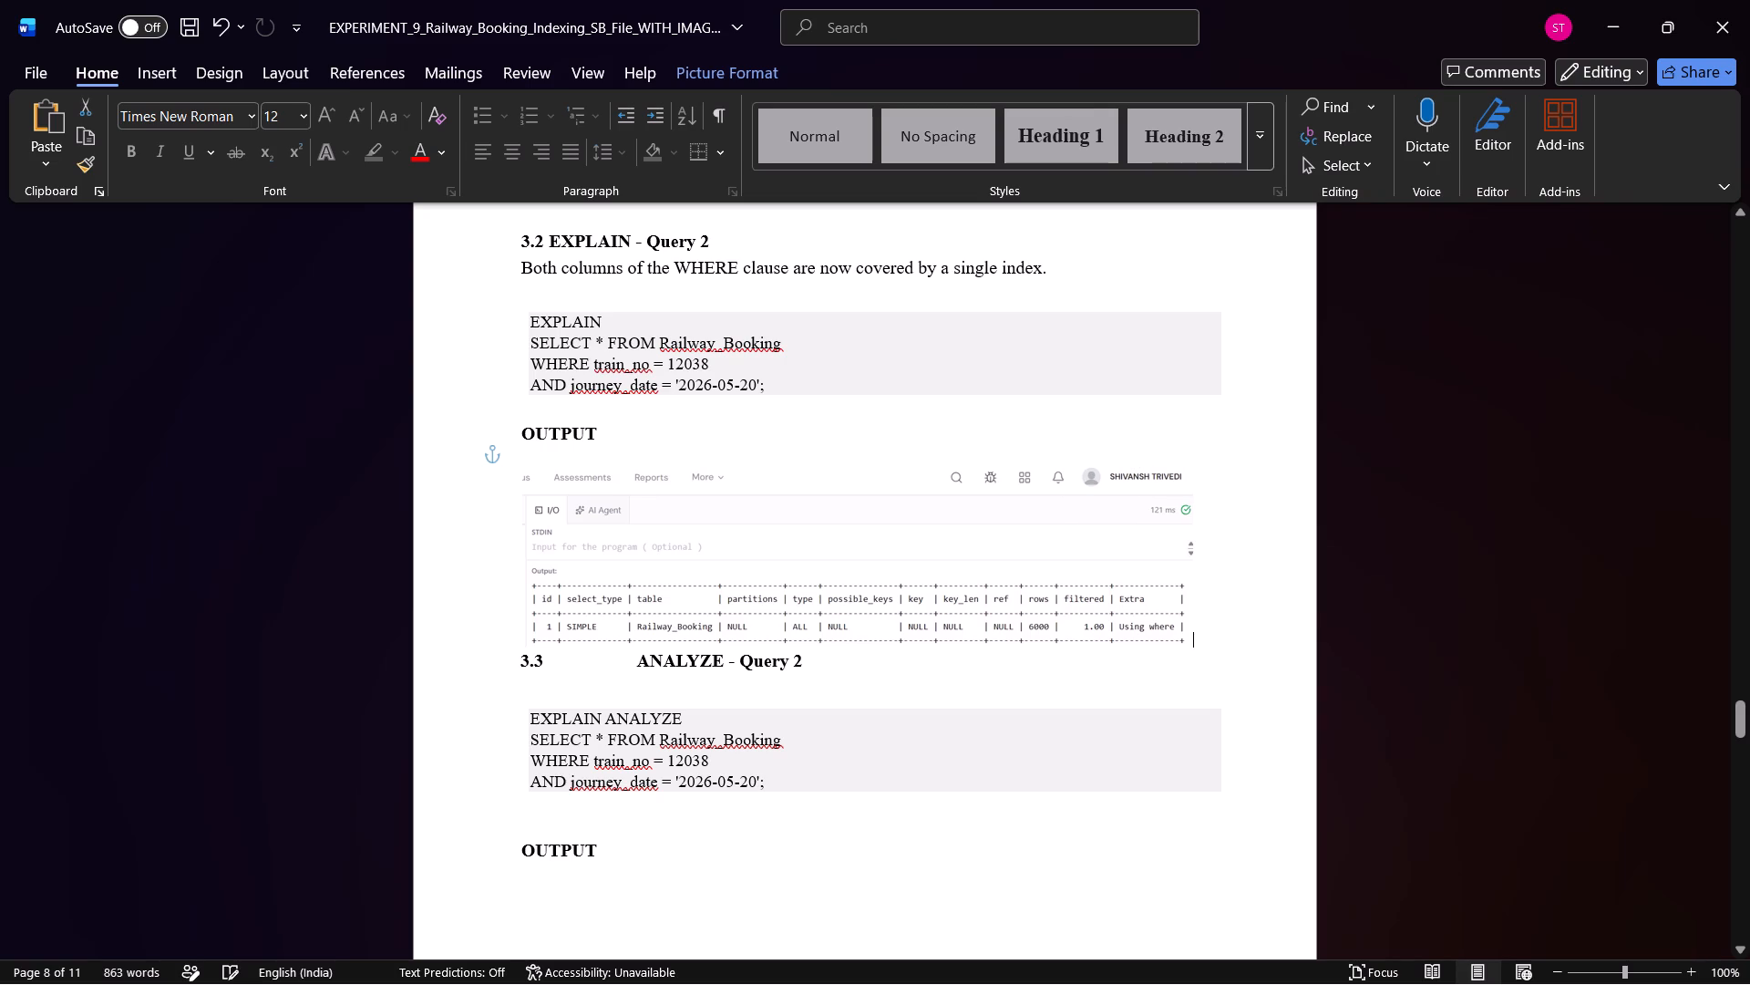
Paste the account-name image below the 3.3 ANALYZE - Query 2 output and set its wrapping to In Front of Text.
{"action": "scroll", "coordinate": [1252, 565], "scroll_direction": "down", "scroll_amount": 13}
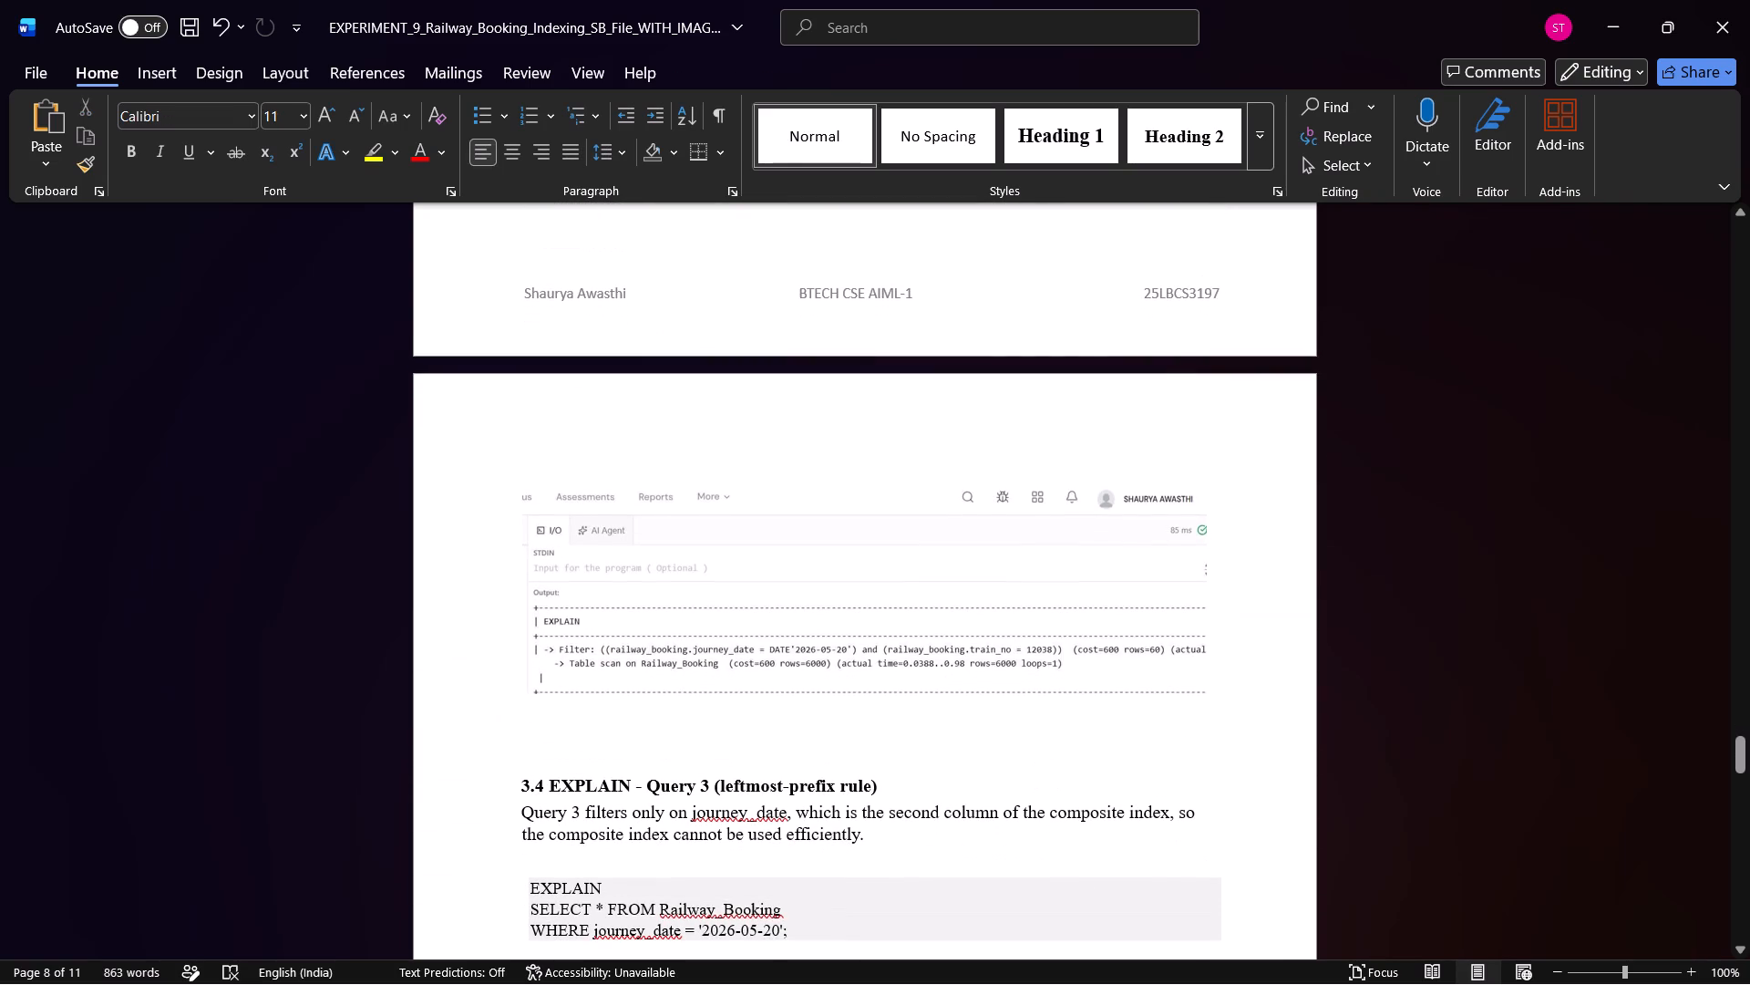
{"action": "scroll", "coordinate": [1093, 729], "scroll_direction": "down", "scroll_amount": 2}
{"action": "left_click", "coordinate": [888, 653]}
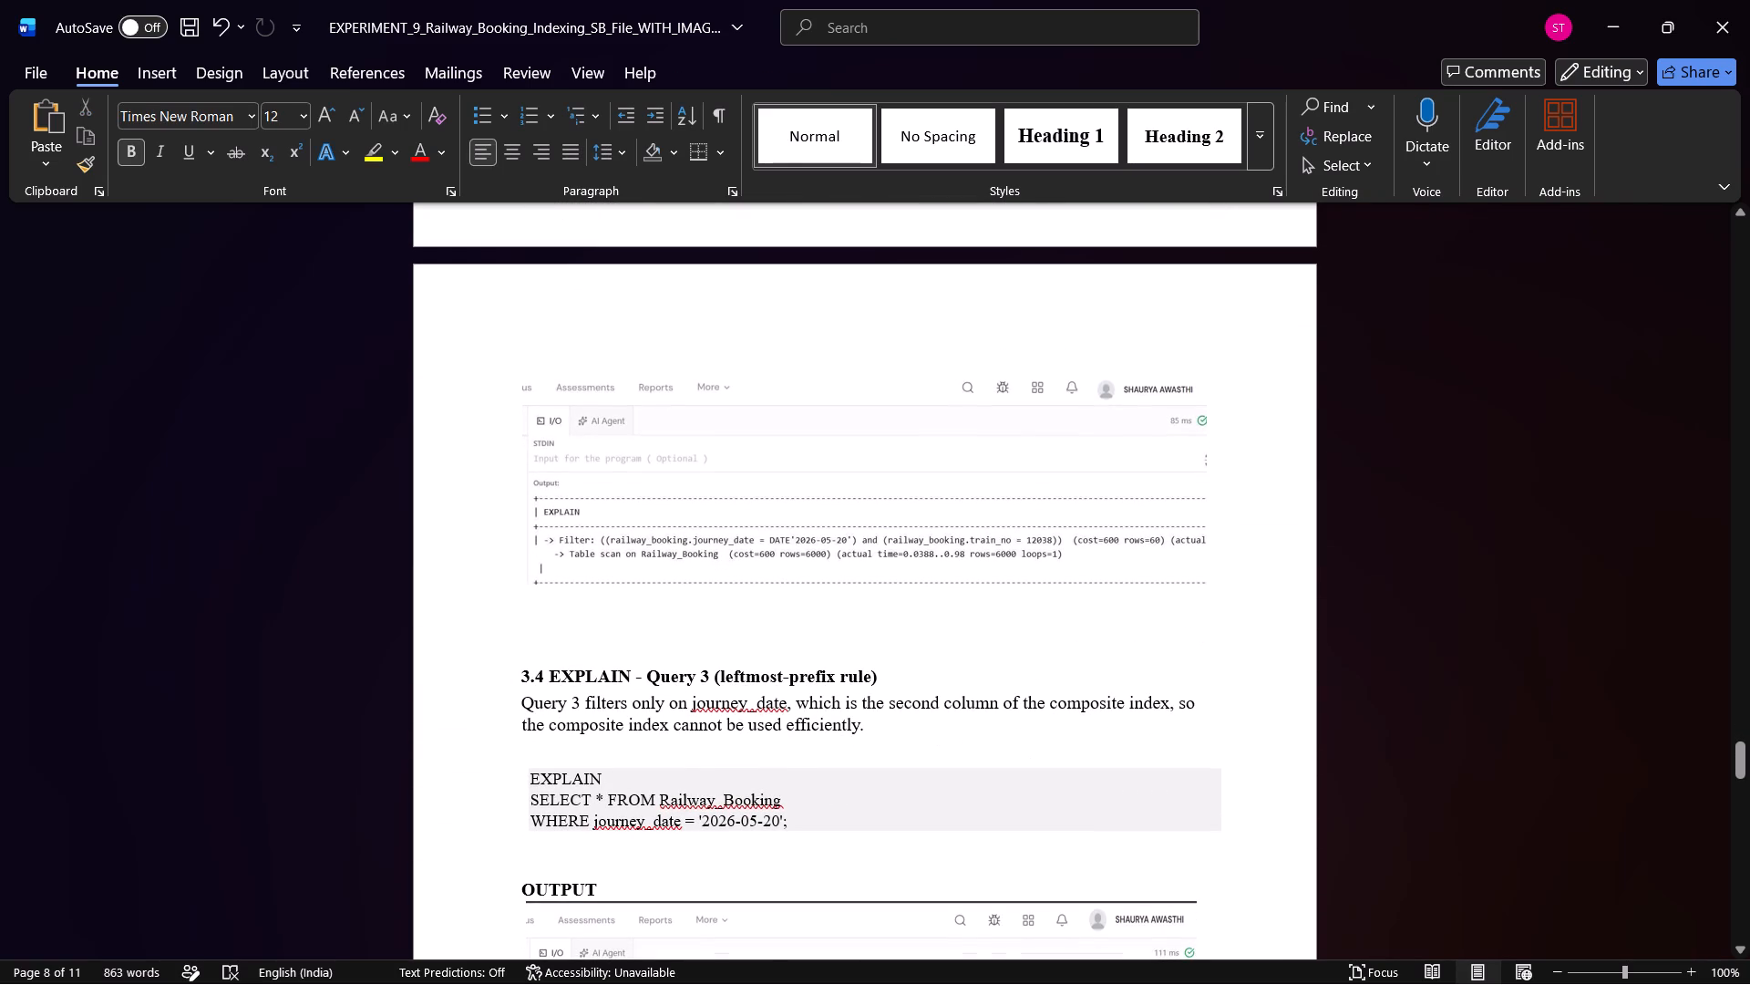
{"action": "key", "text": "ctrl+v"}
{"action": "left_click", "coordinate": [810, 652]}
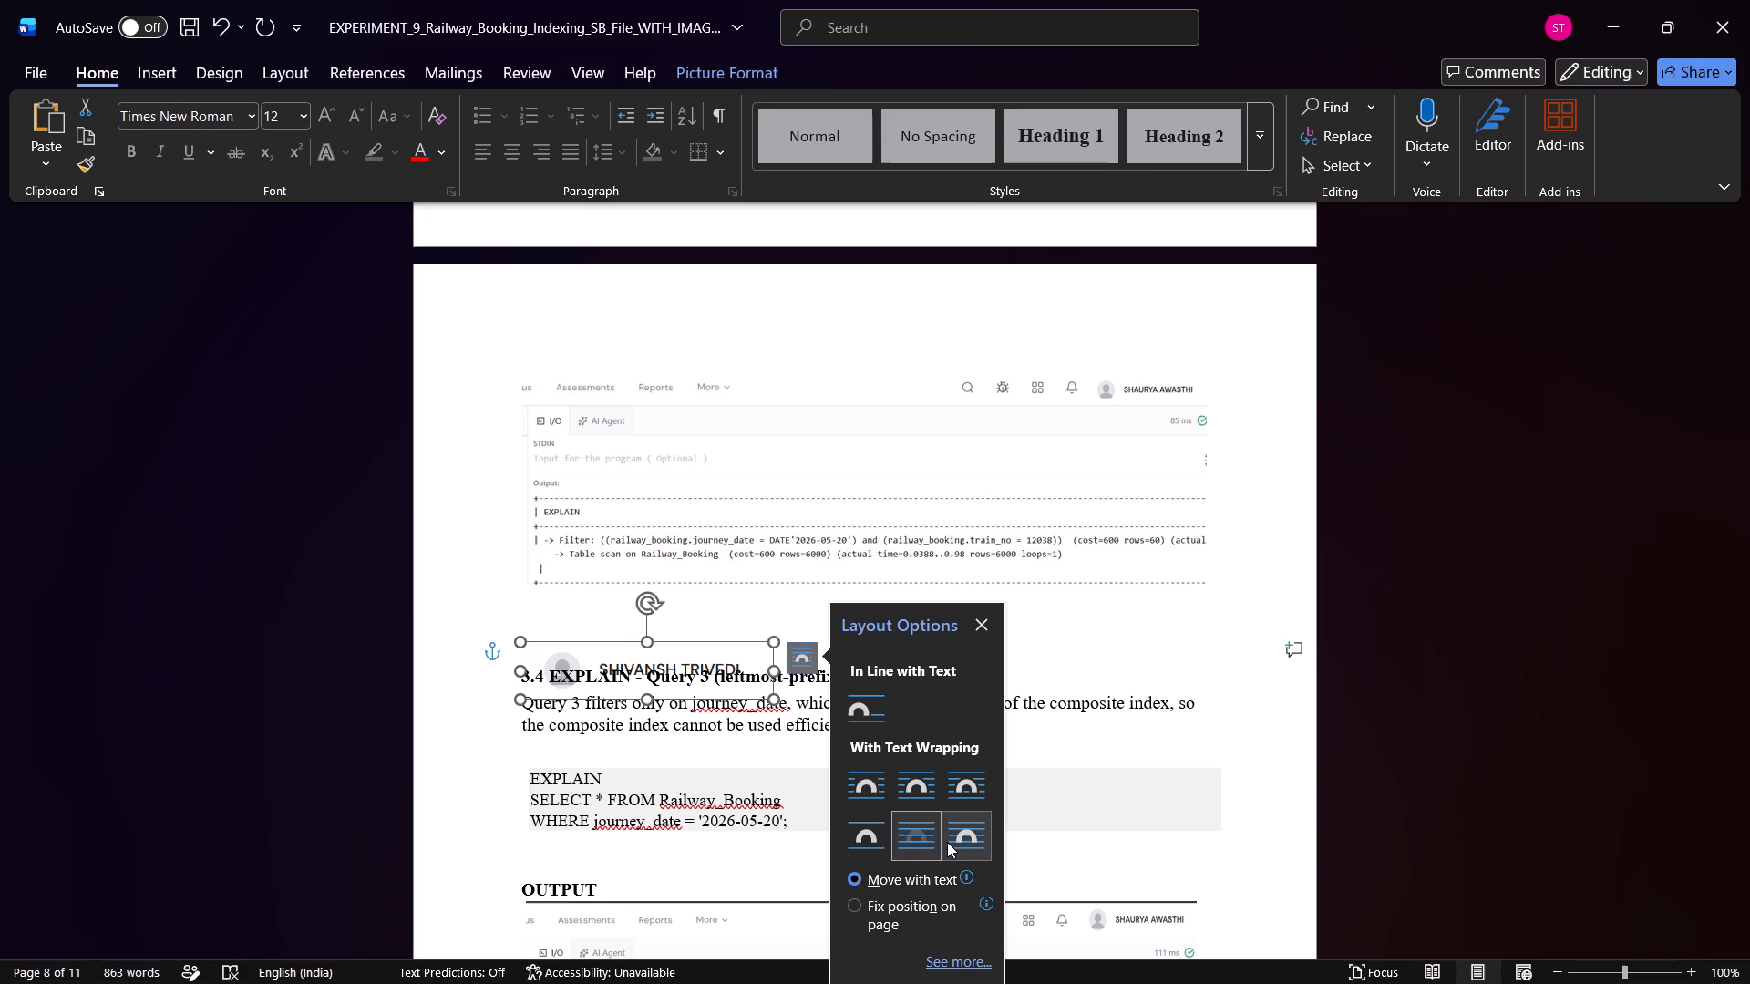
{"action": "left_click", "coordinate": [947, 842]}
Shrink the name image and move it just below the old account name in the 3.3 output screenshot.
{"action": "left_click_drag", "start_coordinate": [643, 672], "coordinate": [1096, 640]}
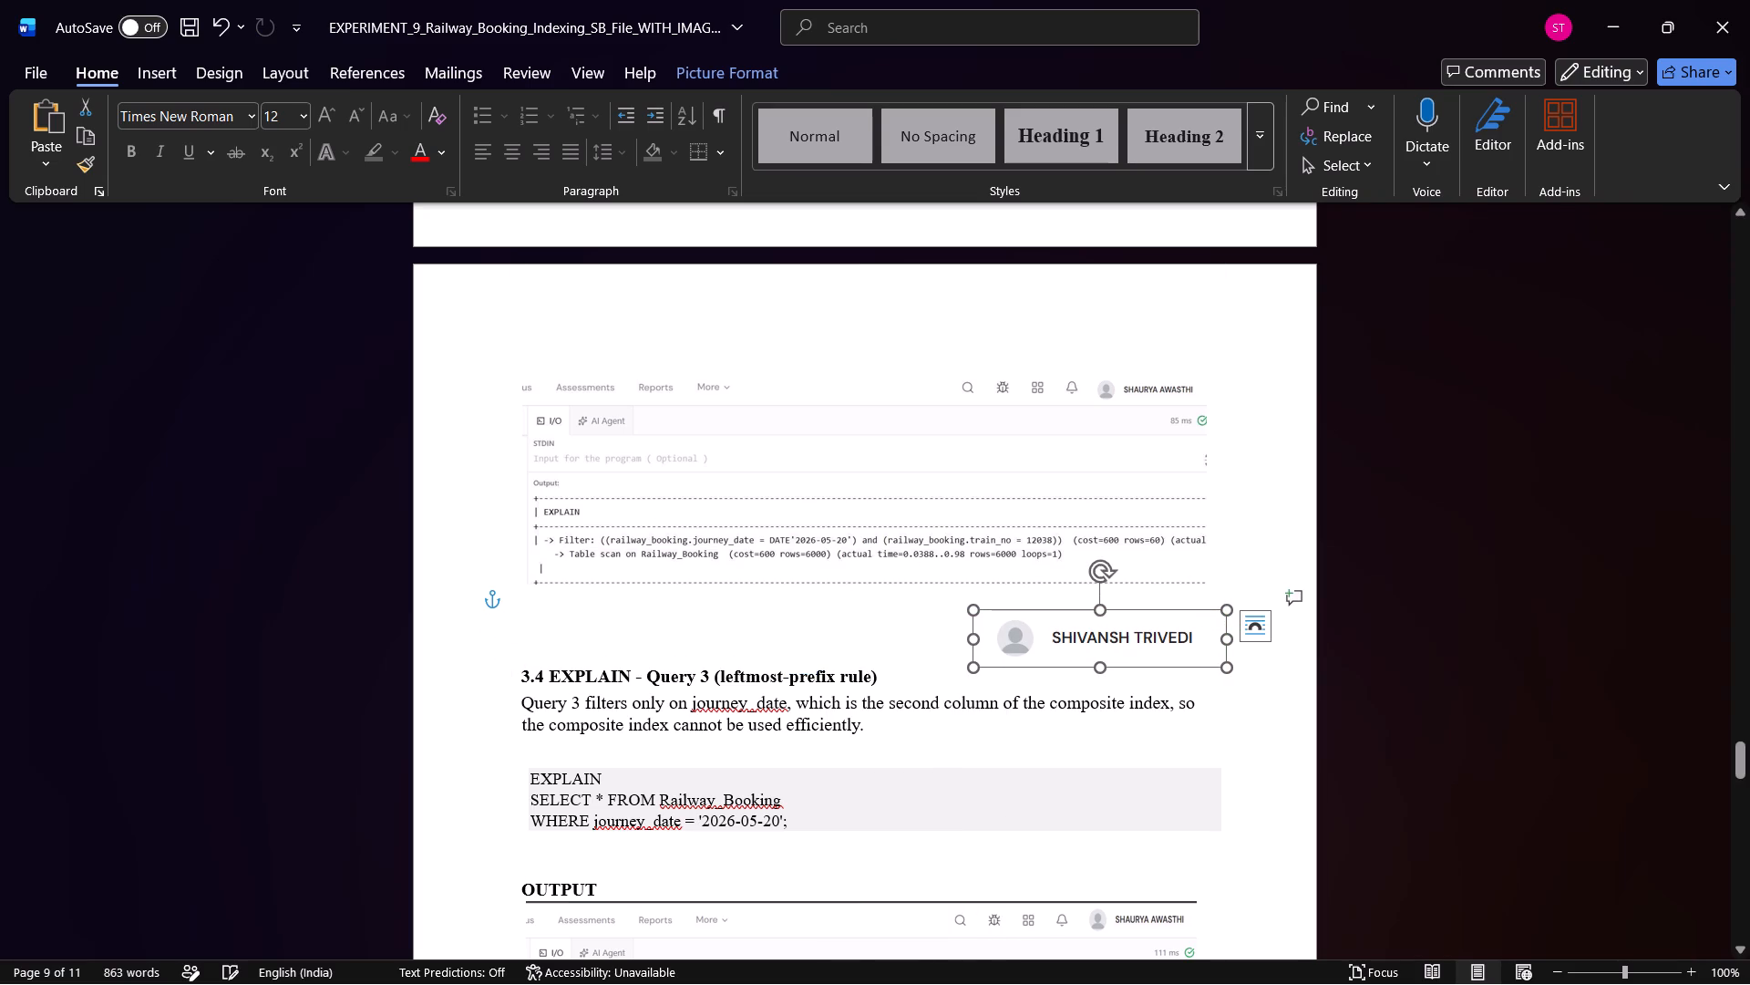
{"action": "left_click_drag", "start_coordinate": [1220, 667], "coordinate": [1141, 643]}
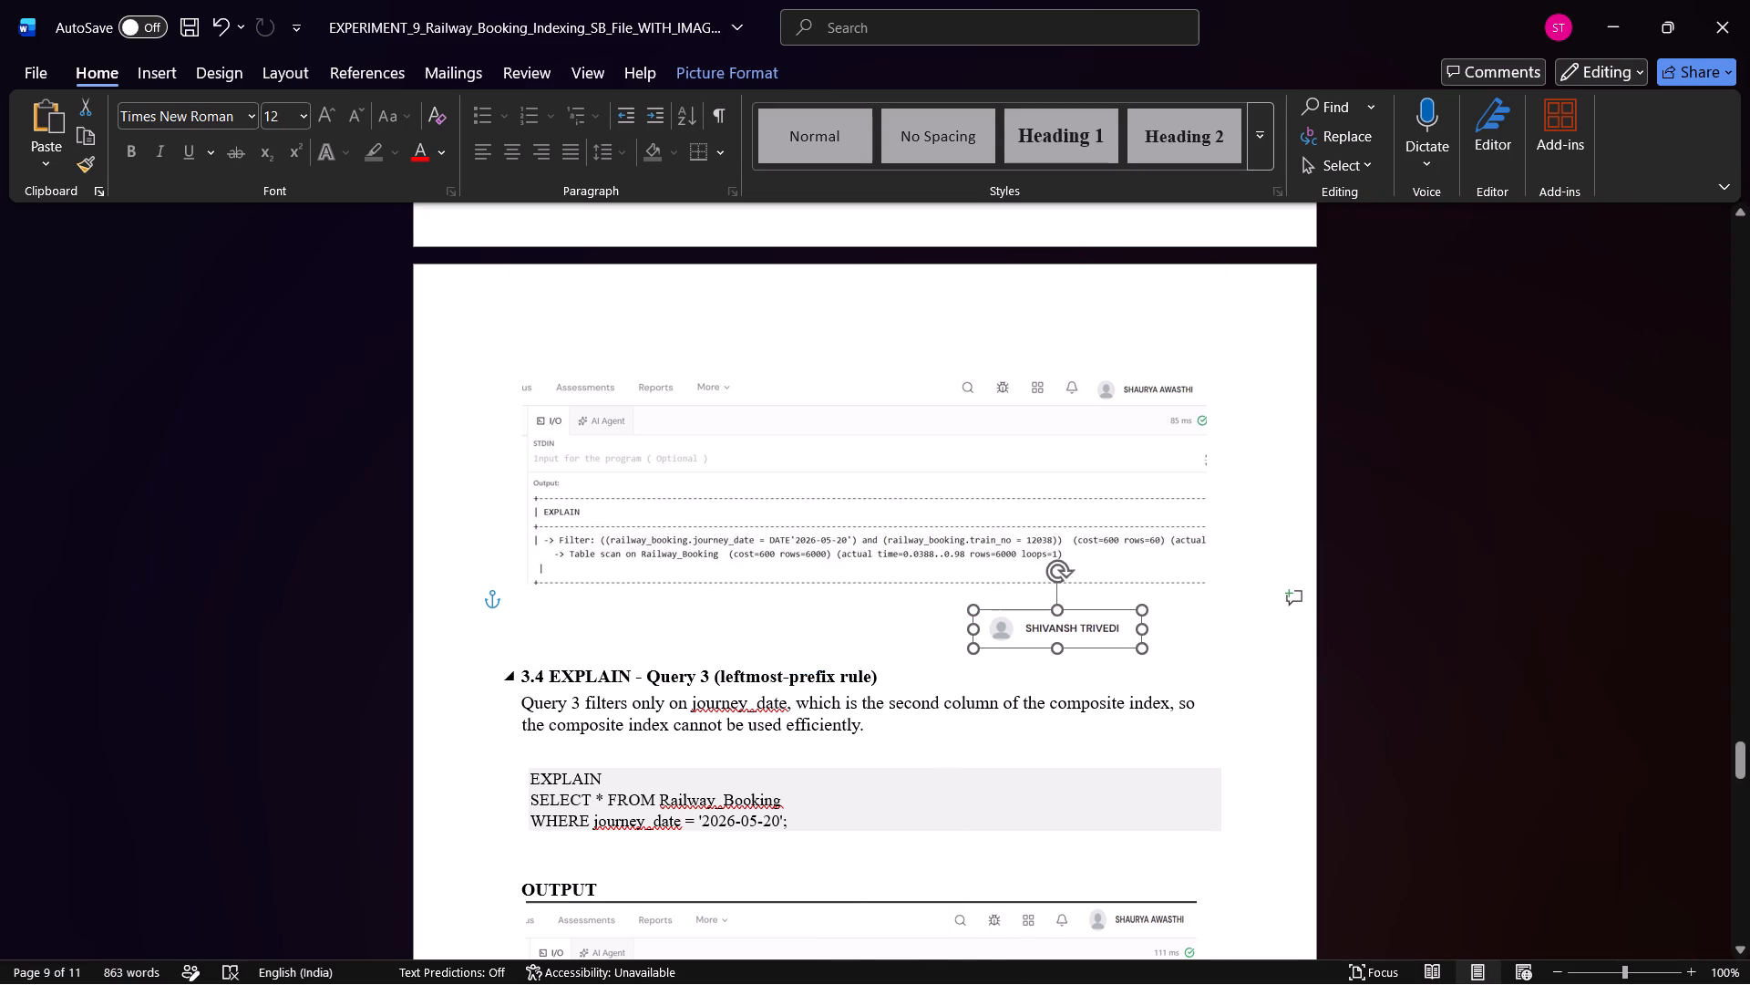
{"action": "left_click_drag", "start_coordinate": [1141, 643], "coordinate": [1129, 647]}
{"action": "left_click_drag", "start_coordinate": [1094, 627], "coordinate": [1218, 421]}
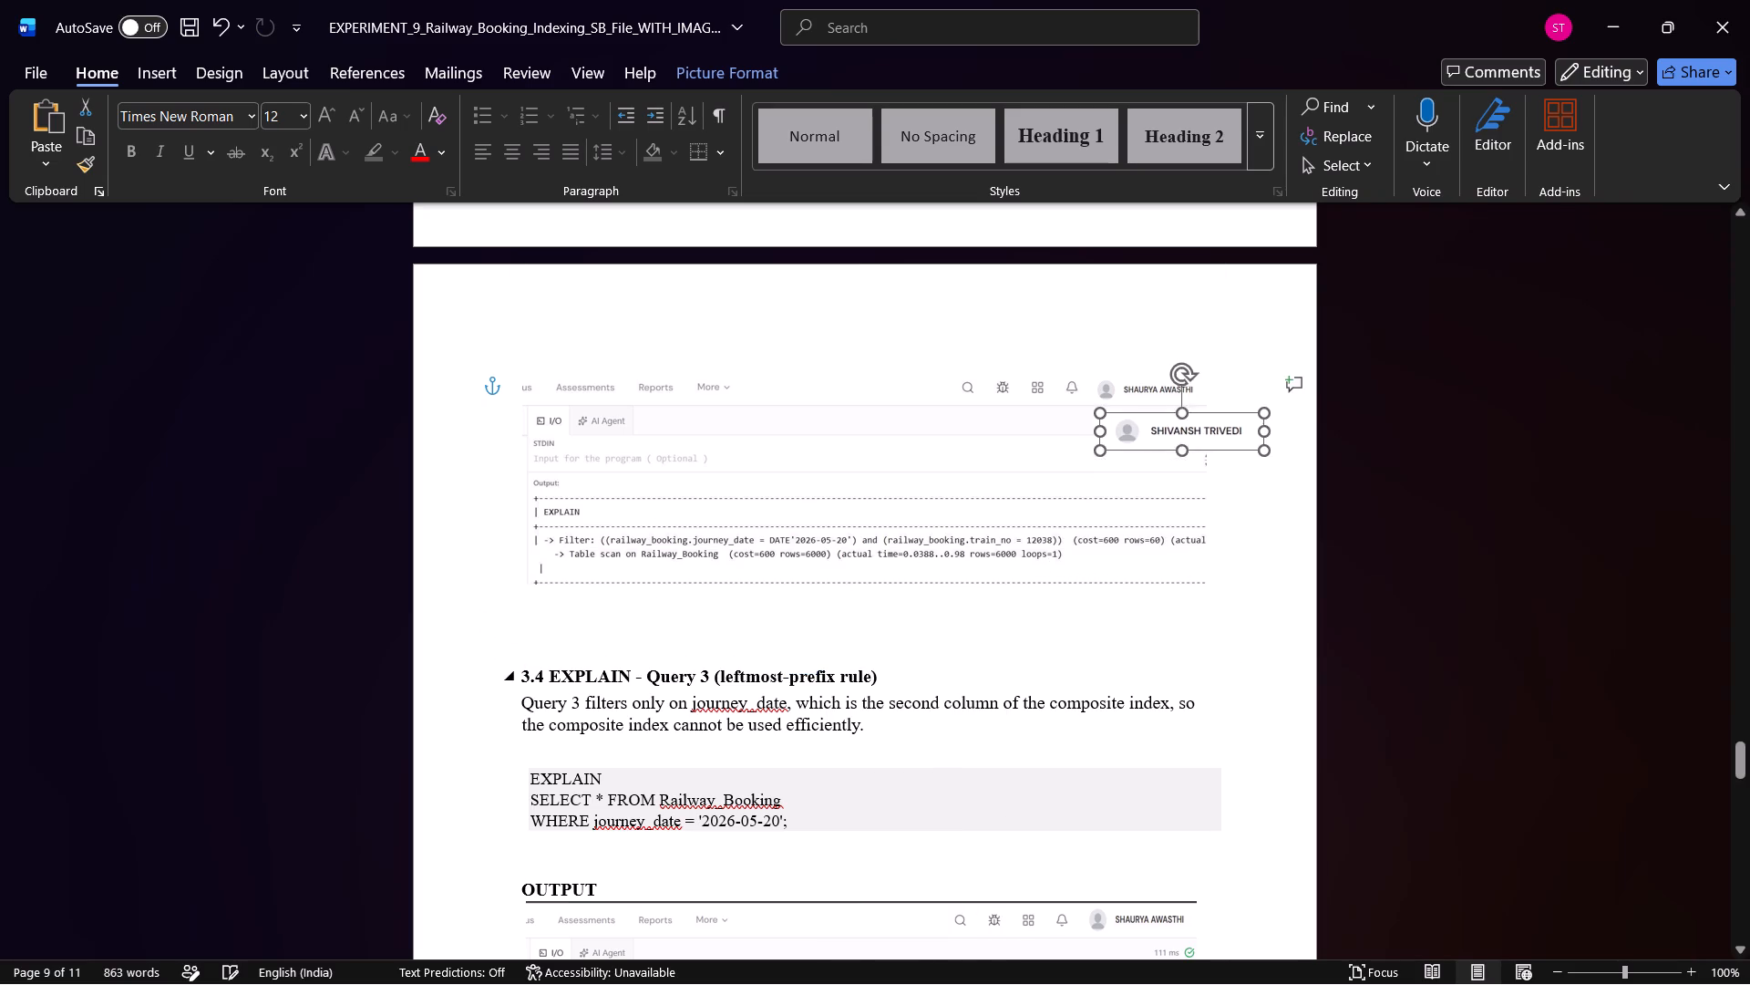
{"action": "left_click_drag", "start_coordinate": [1218, 421], "coordinate": [1199, 435]}
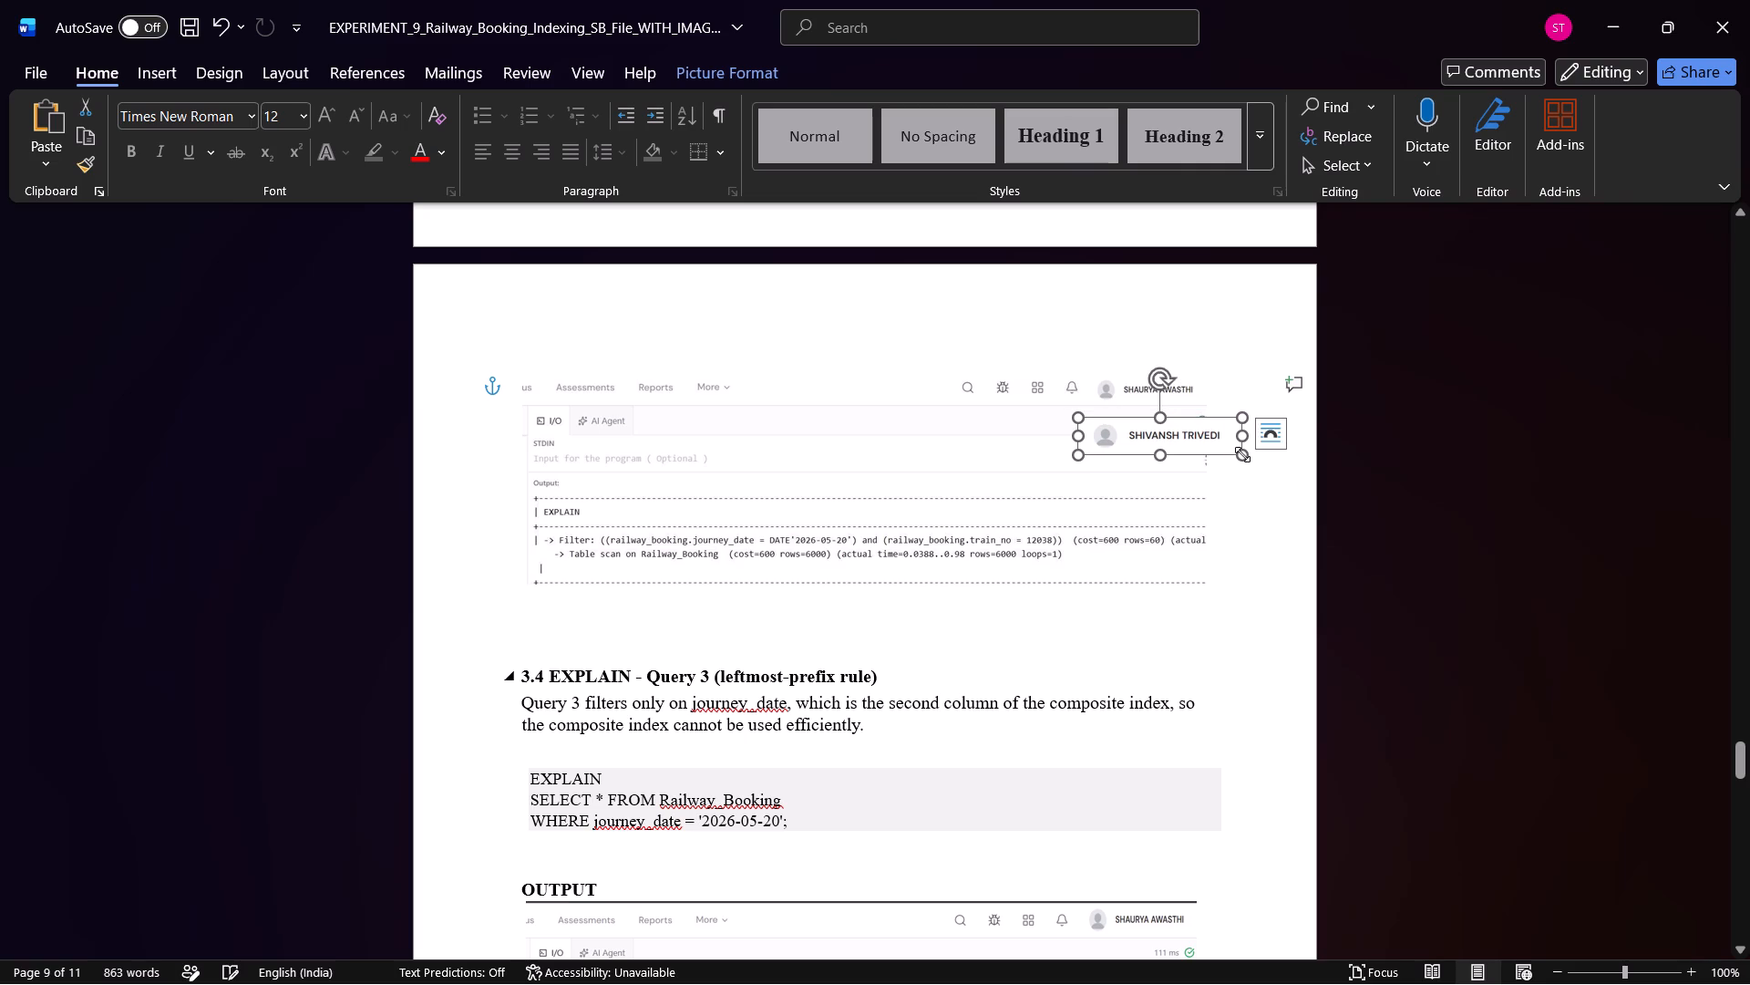
{"action": "left_click_drag", "start_coordinate": [1242, 454], "coordinate": [1196, 441]}
{"action": "left_click_drag", "start_coordinate": [1183, 434], "coordinate": [1183, 423]}
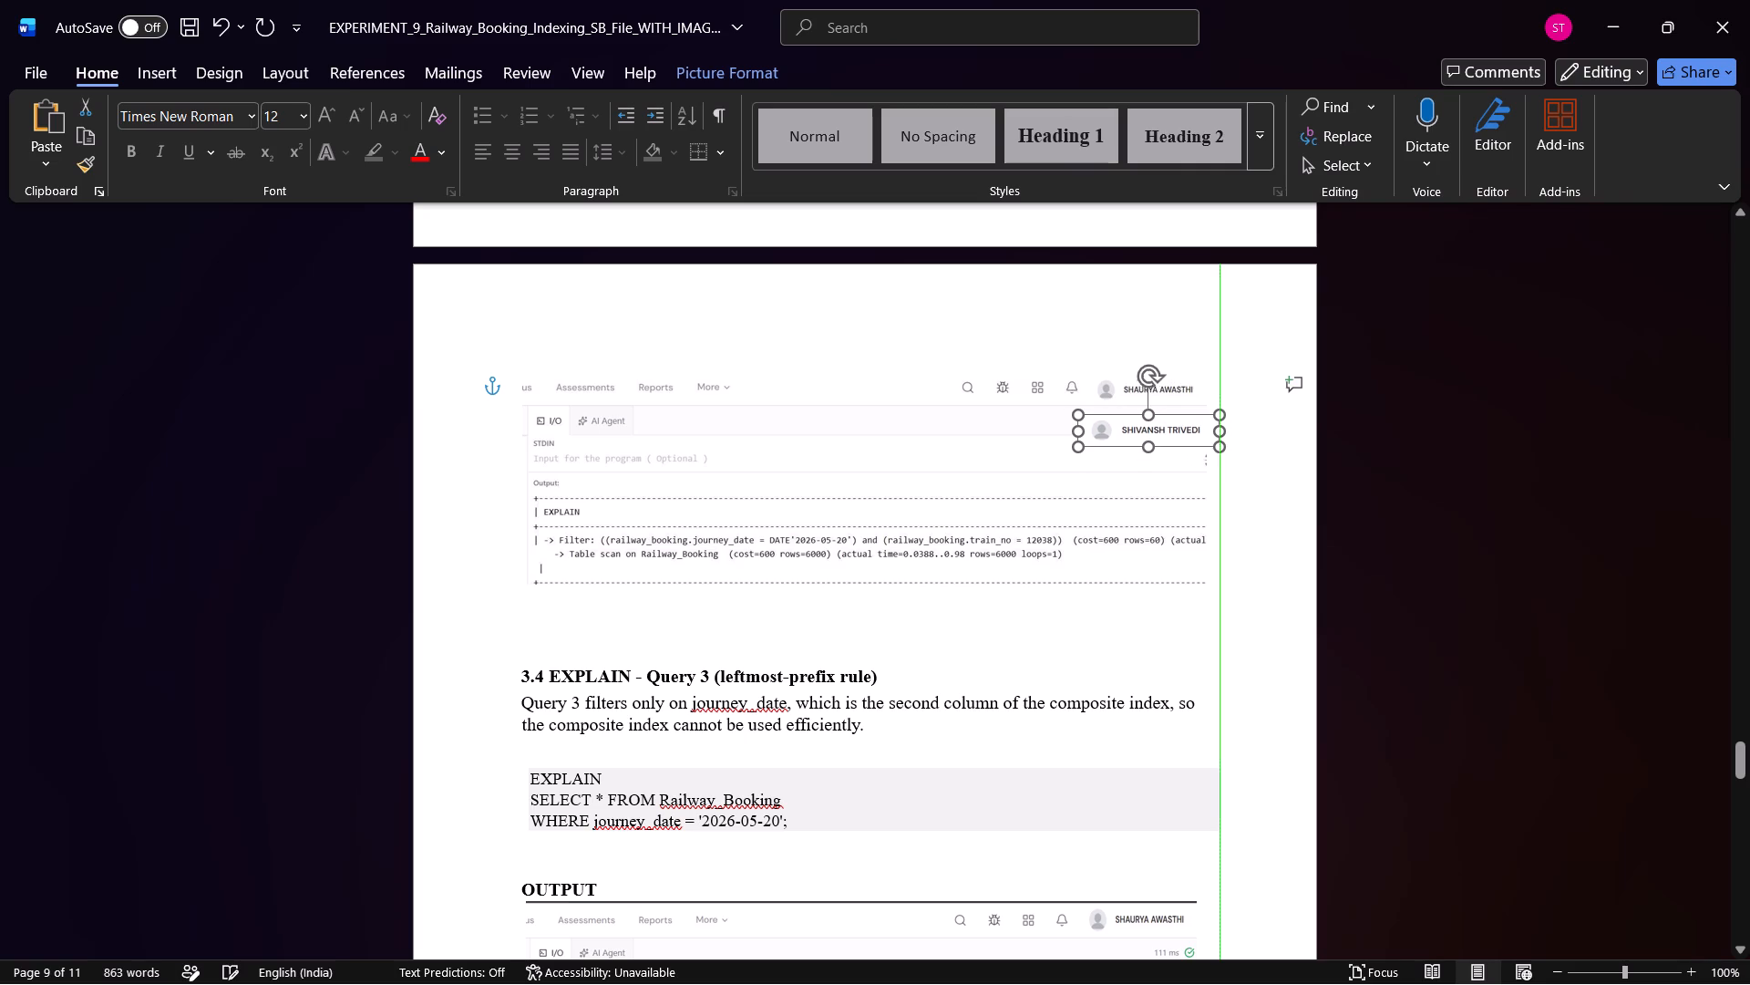
Fit the name image over the old account name in the 3.3 output screenshot, adjusting its size and alignment.
{"action": "left_click_drag", "start_coordinate": [1183, 423], "coordinate": [1186, 388]}
{"action": "left_click_drag", "start_coordinate": [1220, 375], "coordinate": [1192, 382]}
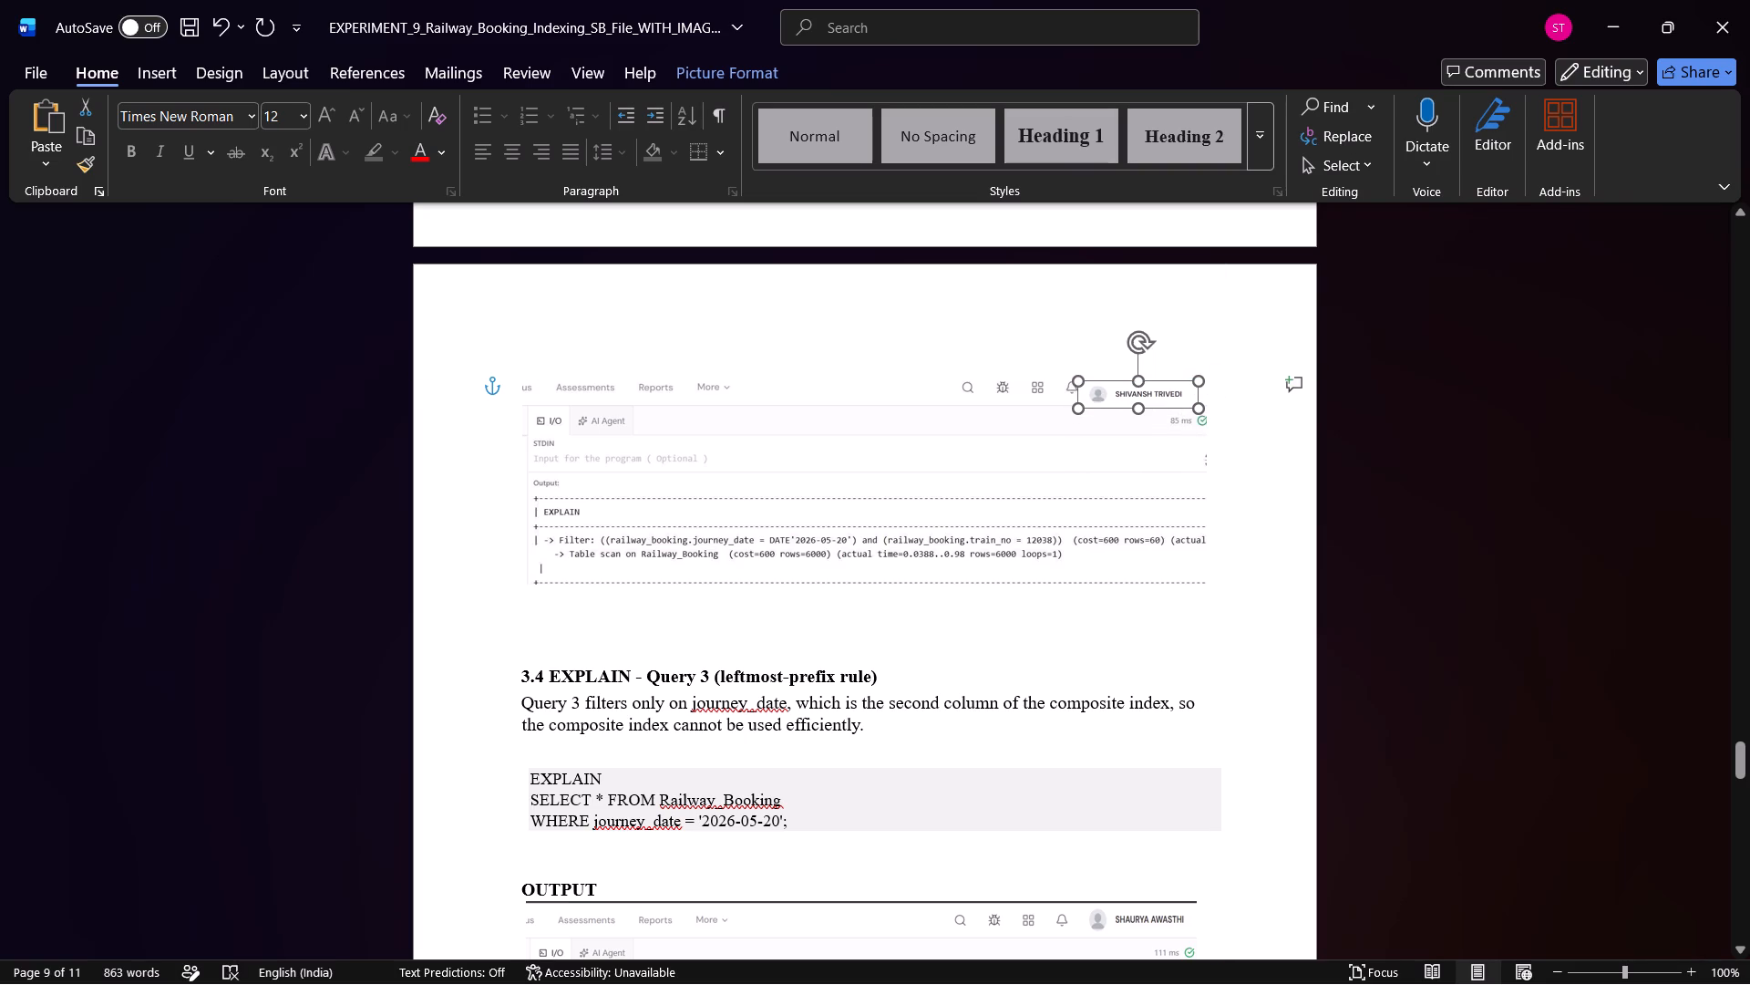
{"action": "left_click_drag", "start_coordinate": [1192, 382], "coordinate": [1192, 383]}
{"action": "left_click", "coordinate": [1190, 383]}
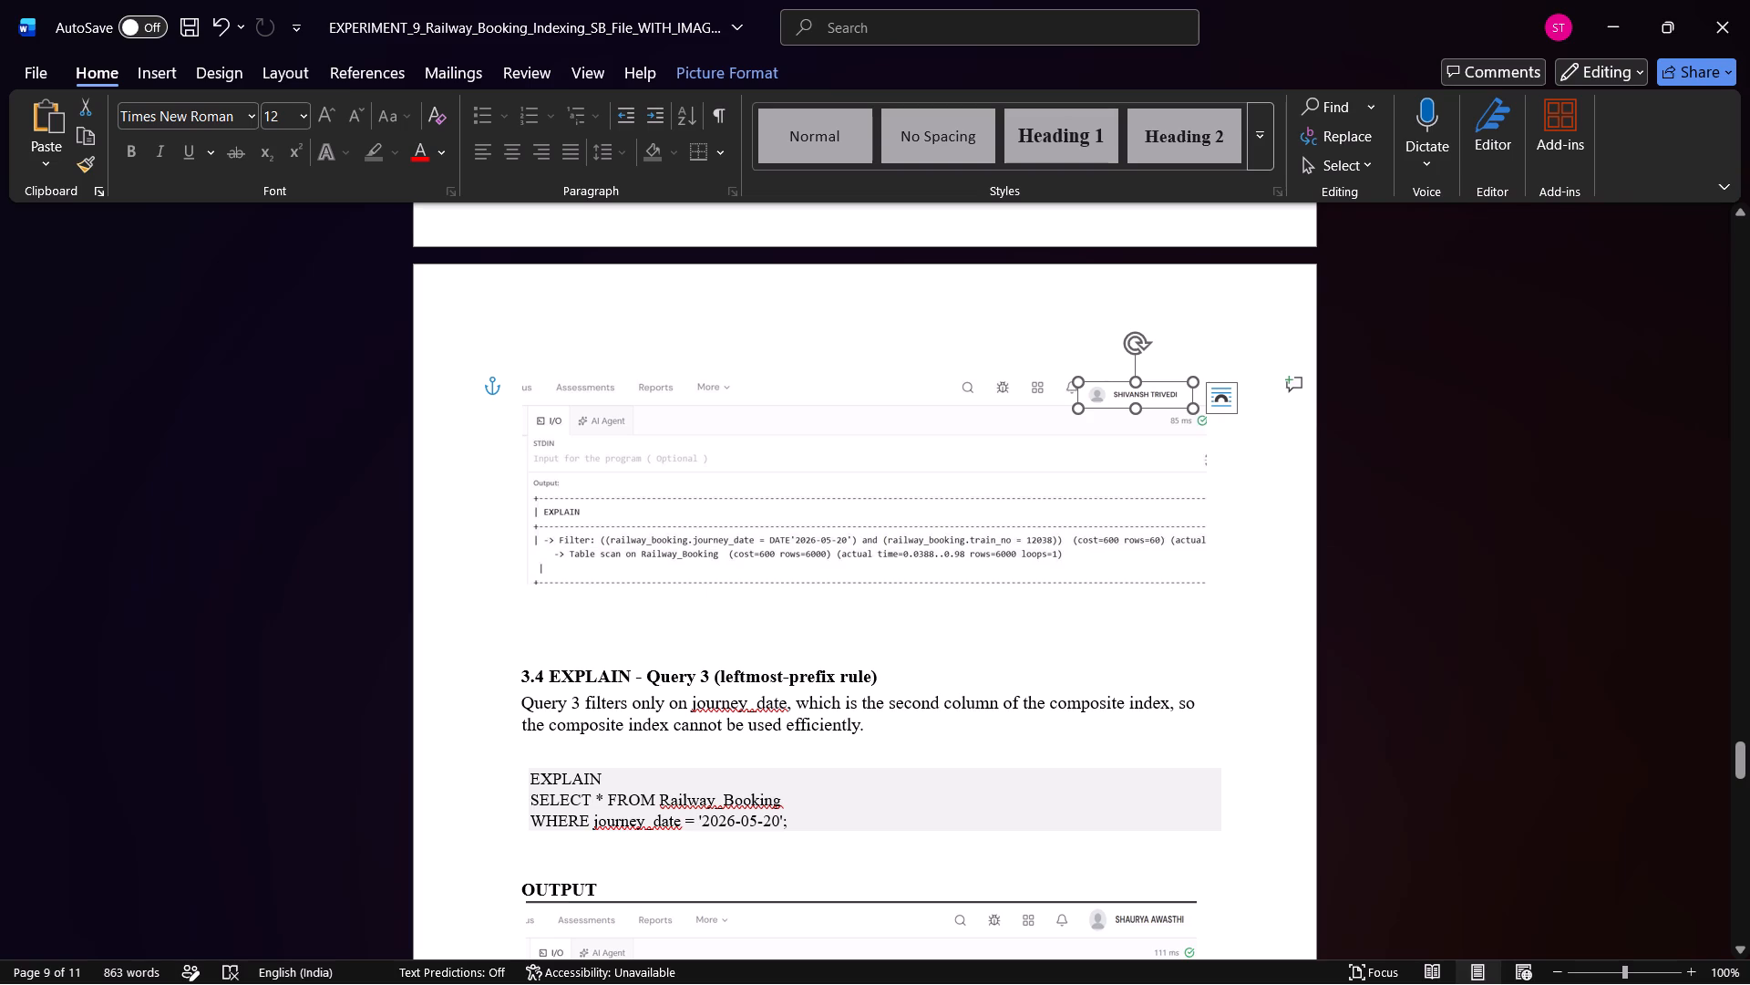
{"action": "left_click", "coordinate": [1168, 390]}
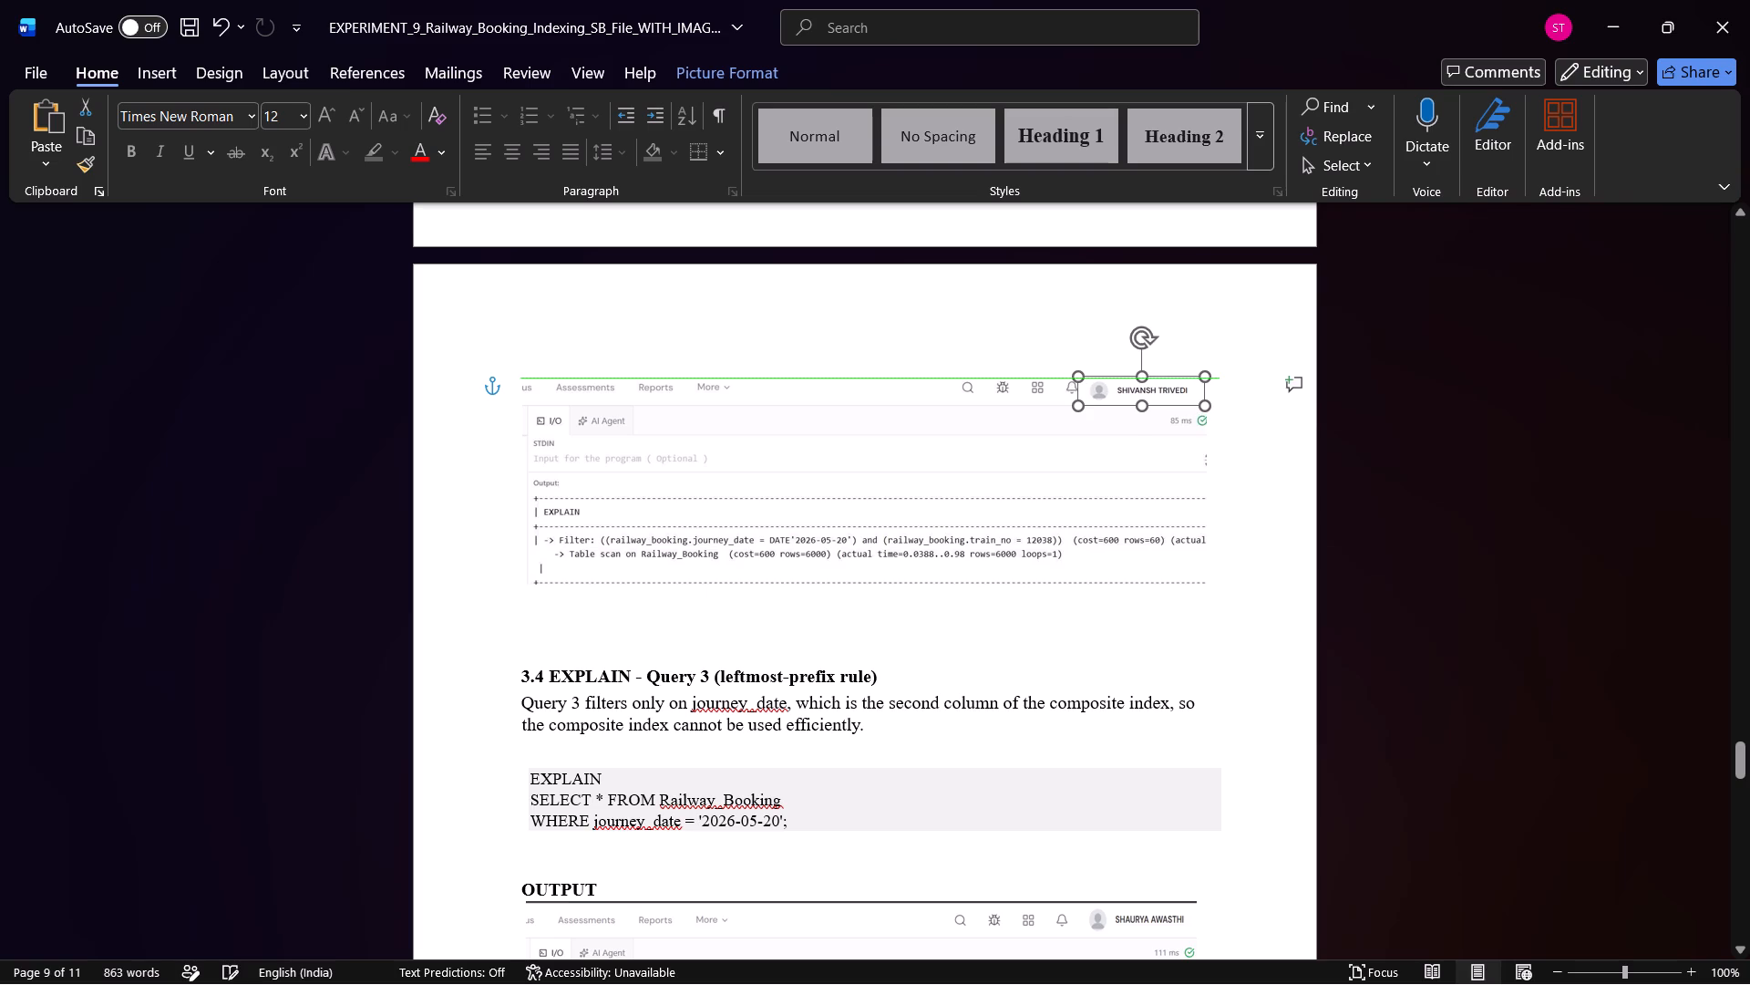
{"action": "left_click", "coordinate": [1261, 547]}
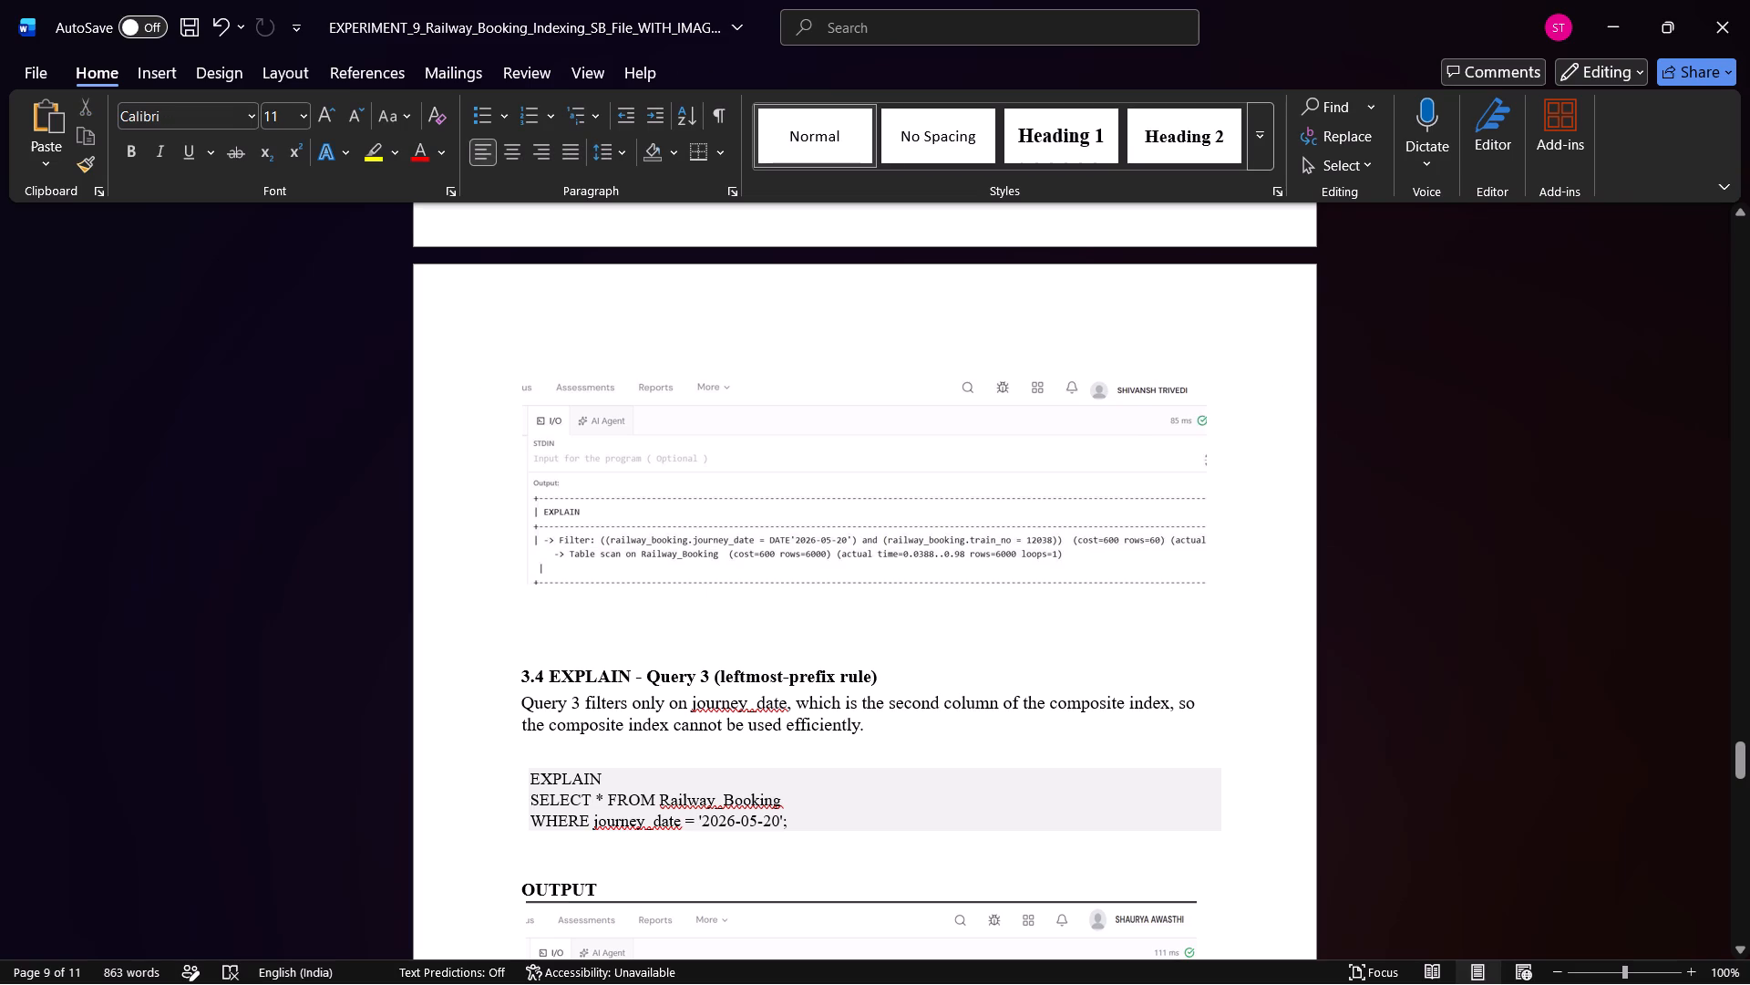
{"action": "left_click", "coordinate": [1159, 393]}
{"action": "left_click_drag", "start_coordinate": [1159, 393], "coordinate": [1169, 385]}
{"action": "left_click", "coordinate": [1213, 685]}
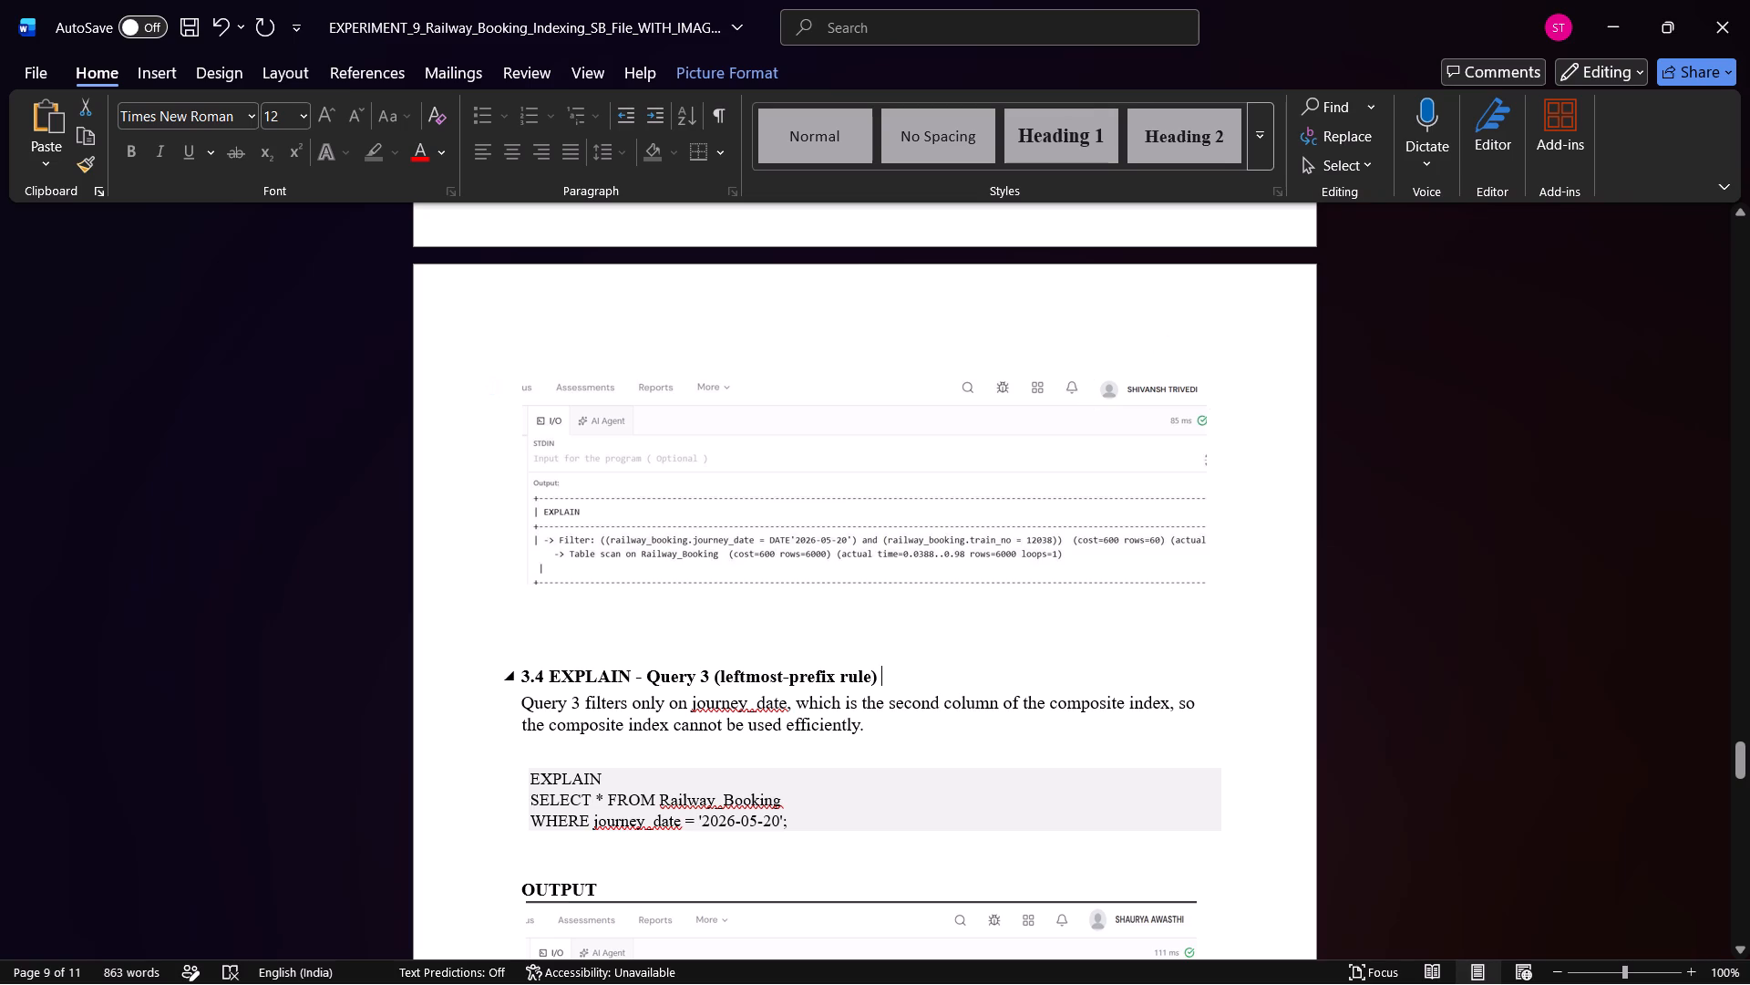
Paste the account-name image above the 3.4 EXPLAIN - Query 3 output, set its wrapping to In Front of Text, and shrink it.
{"action": "scroll", "coordinate": [1178, 669], "scroll_direction": "down", "scroll_amount": 4}
{"action": "left_click", "coordinate": [1158, 650]}
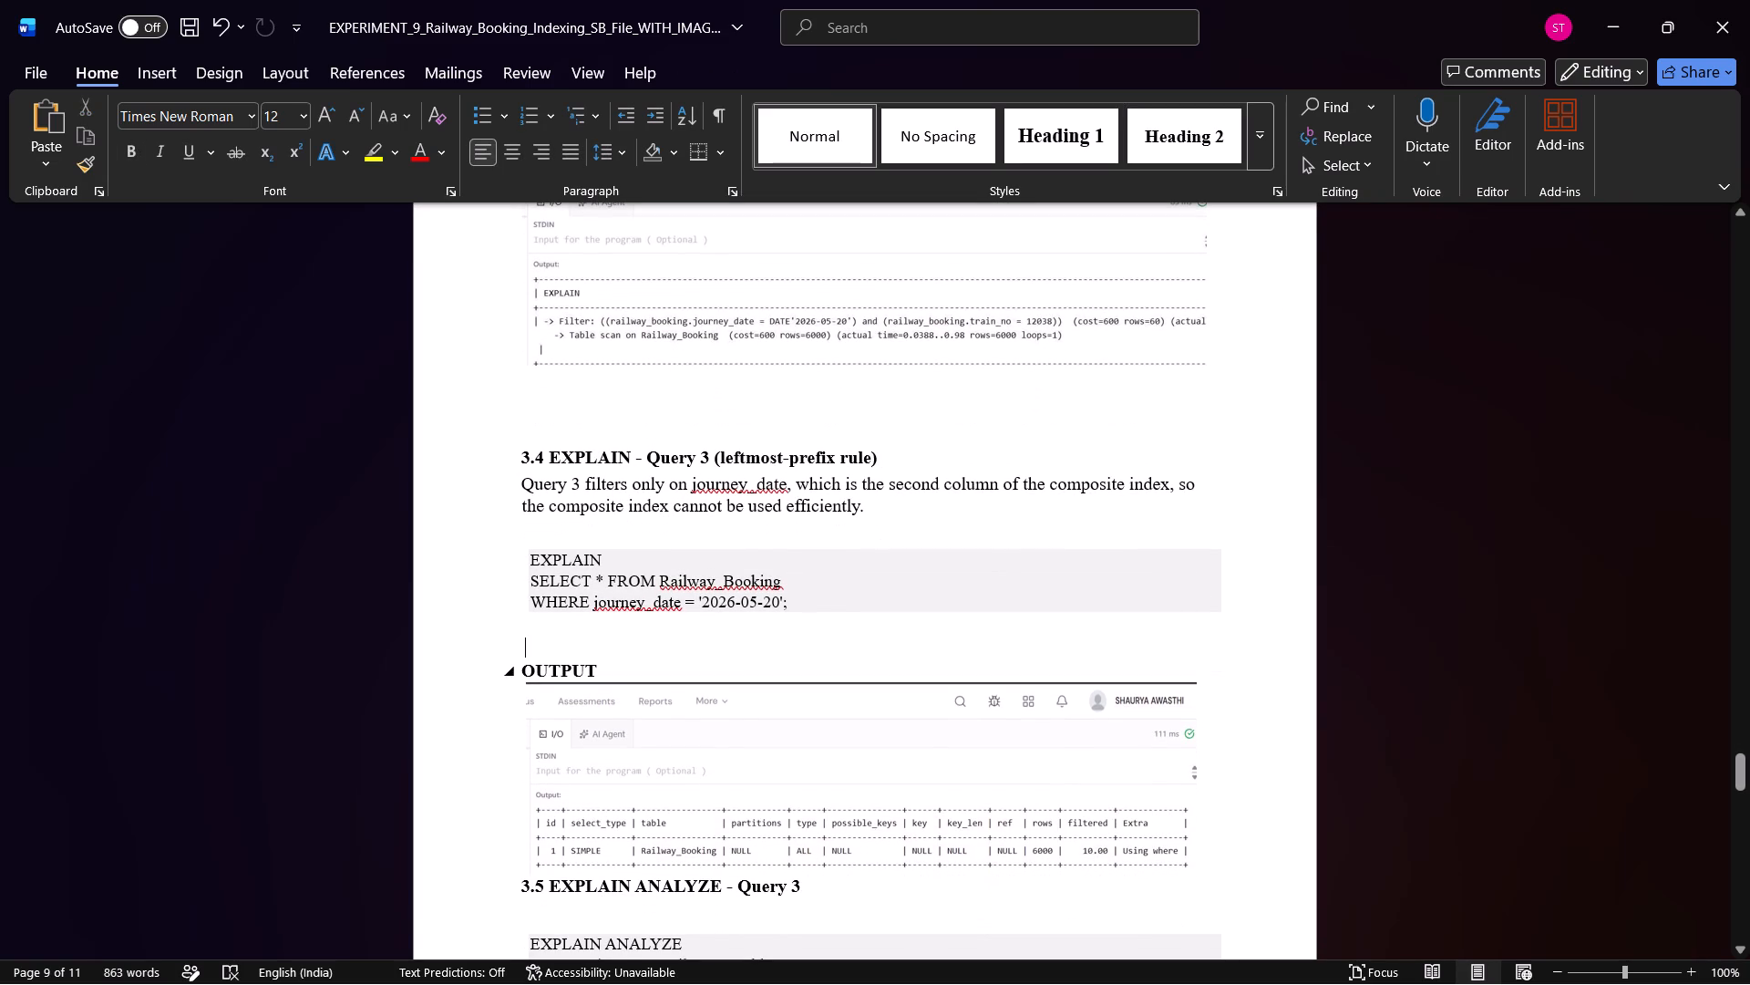
{"action": "key", "text": "ctrl+v"}
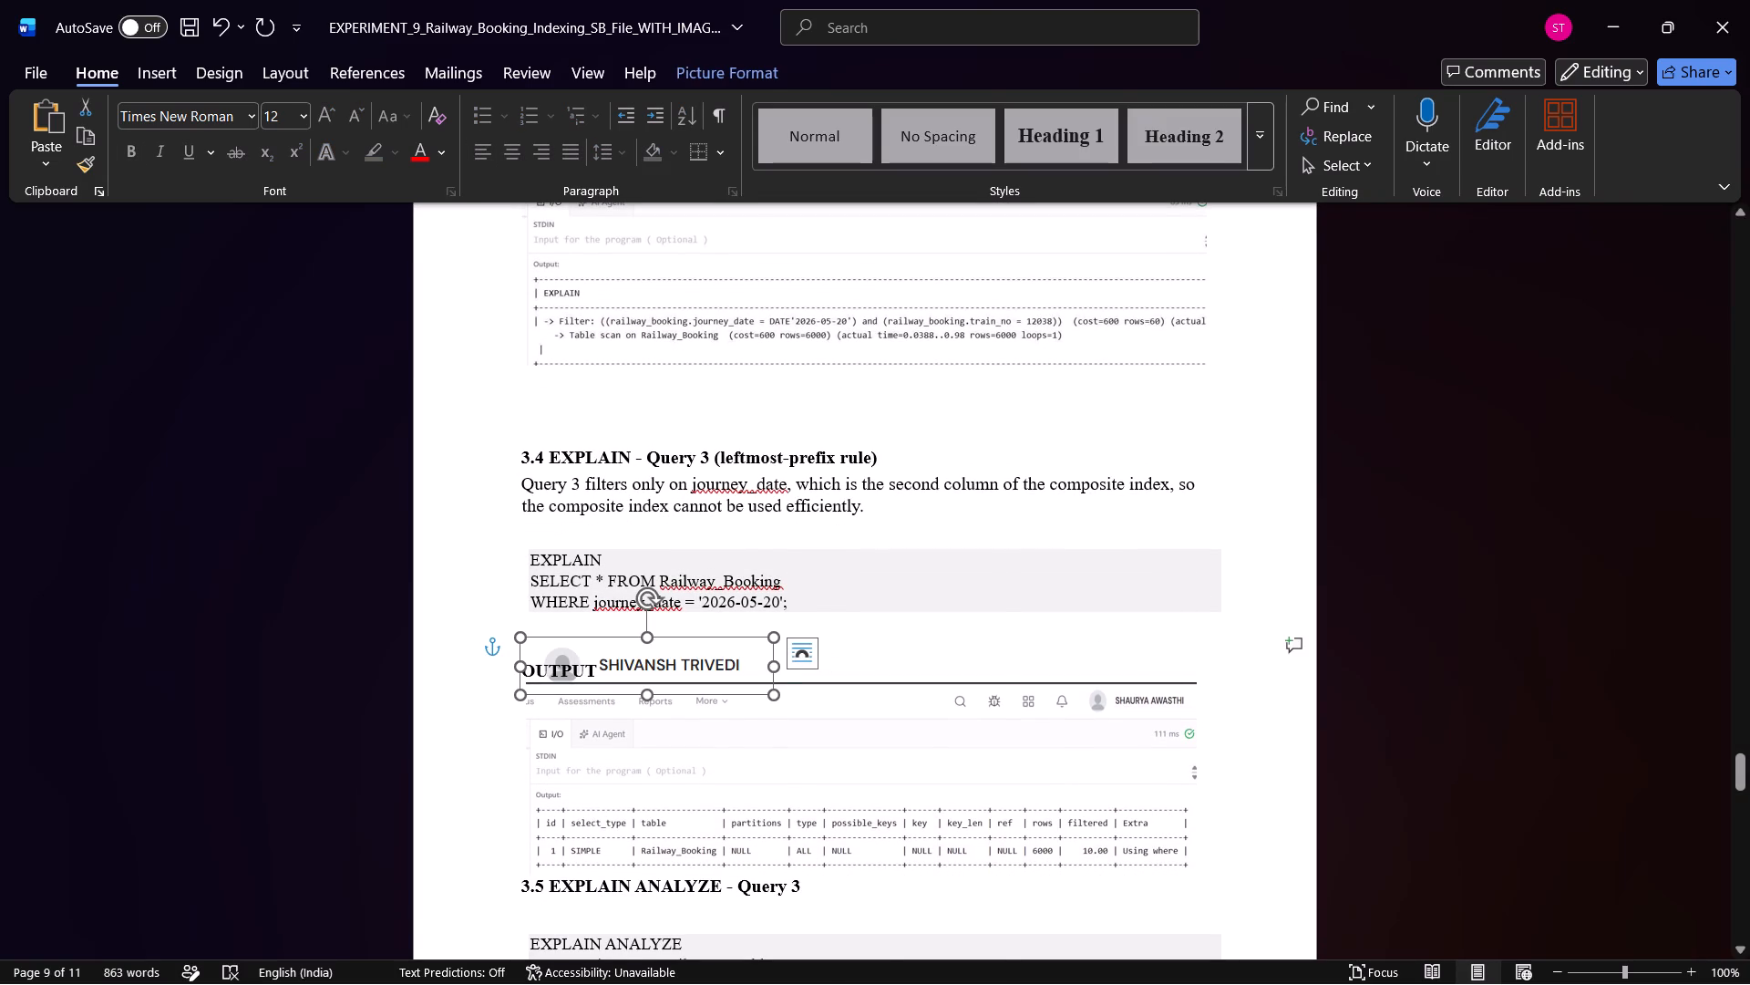
{"action": "left_click", "coordinate": [792, 648]}
{"action": "left_click", "coordinate": [962, 835]}
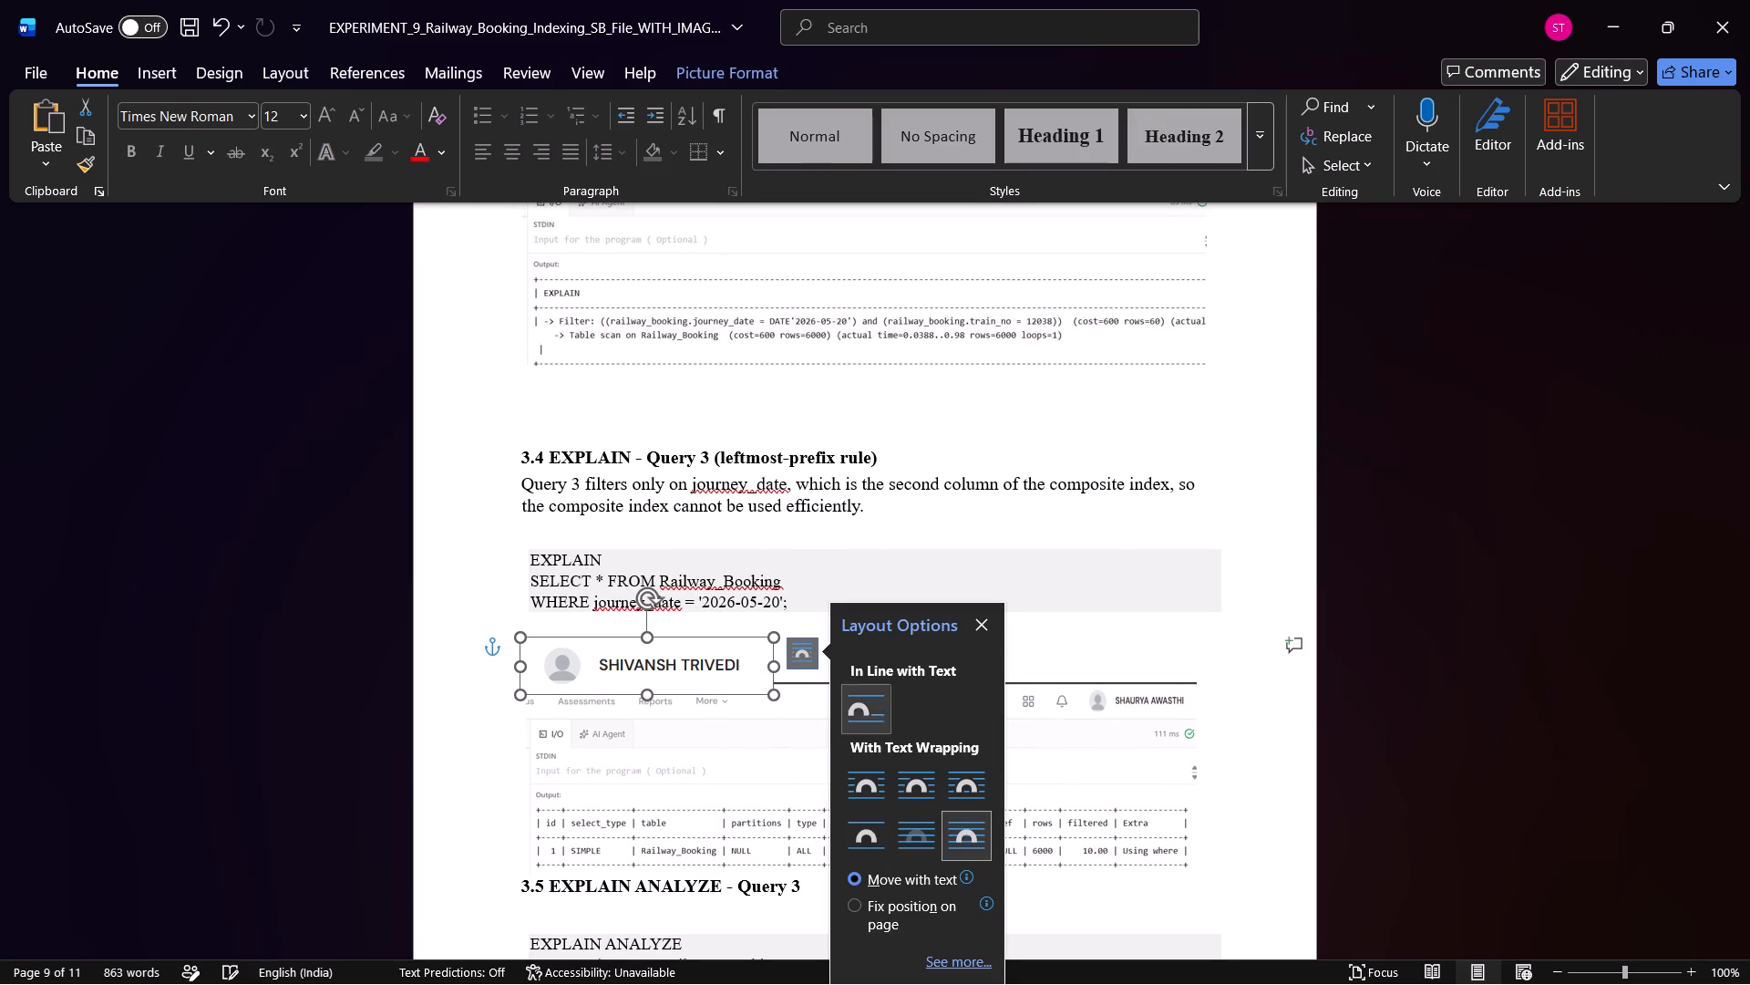
{"action": "left_click_drag", "start_coordinate": [772, 691], "coordinate": [708, 669]}
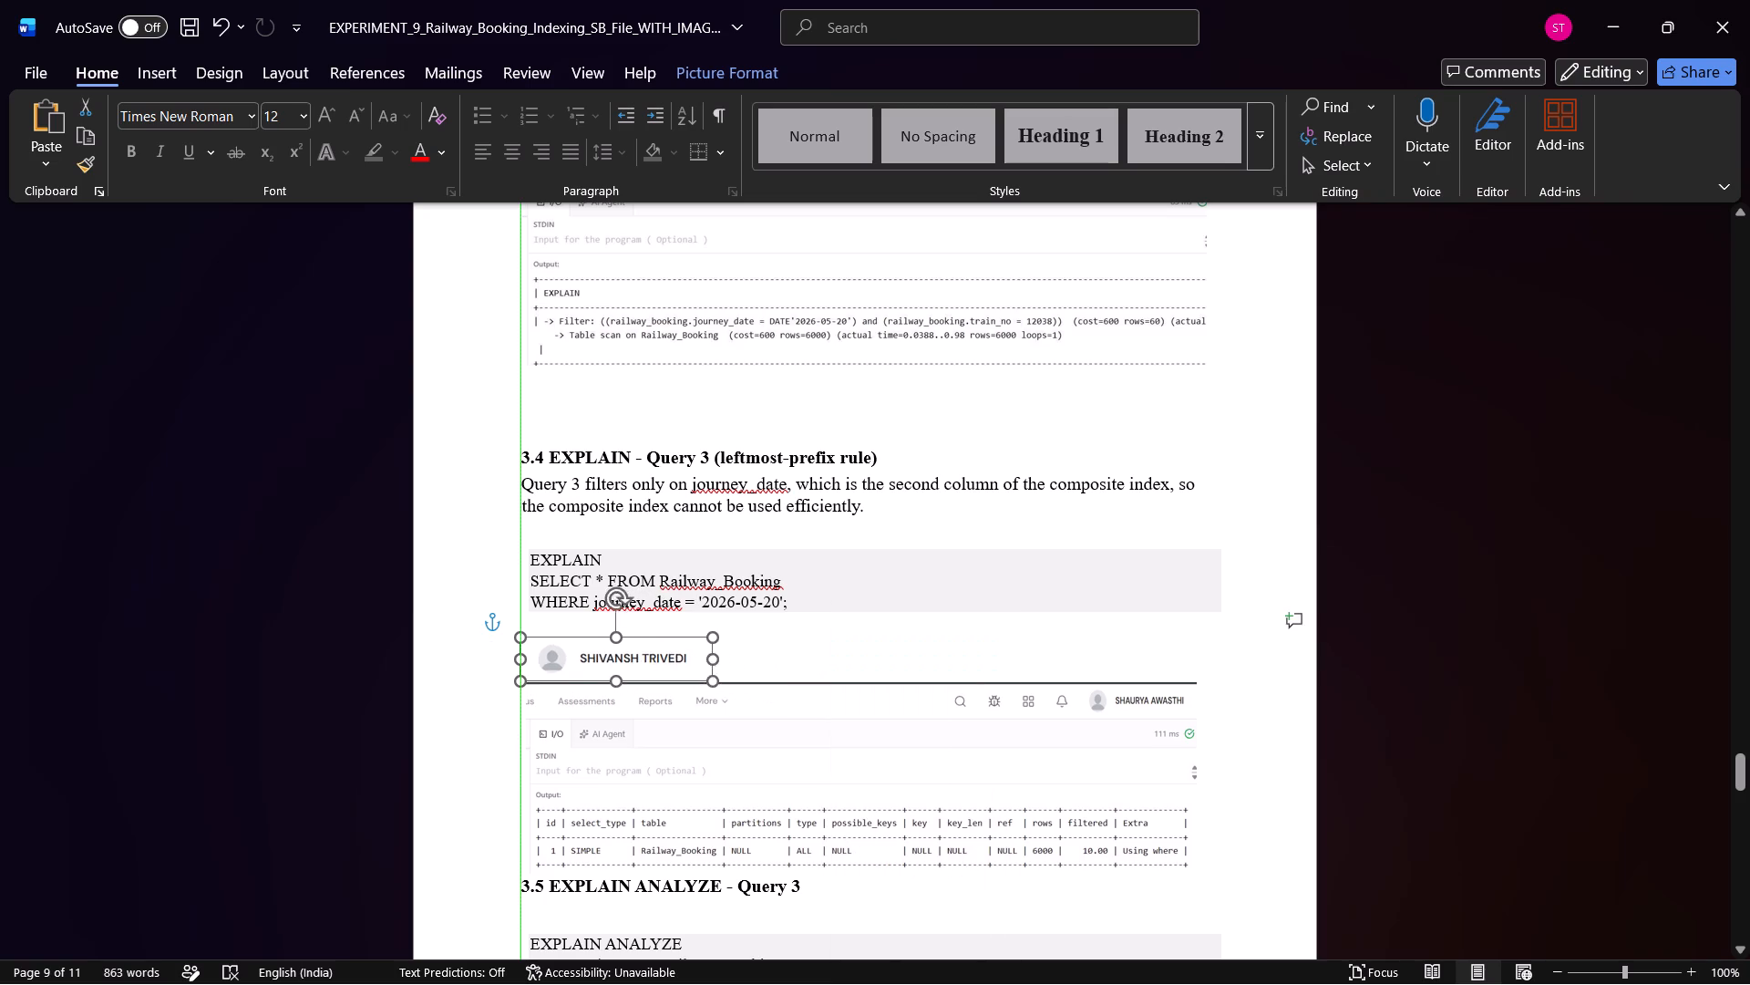
{"action": "left_click_drag", "start_coordinate": [708, 669], "coordinate": [674, 653]}
Place the name image over the old account name in the 3.4 output screenshot and trim its width to fit.
{"action": "left_click_drag", "start_coordinate": [641, 647], "coordinate": [1151, 705]}
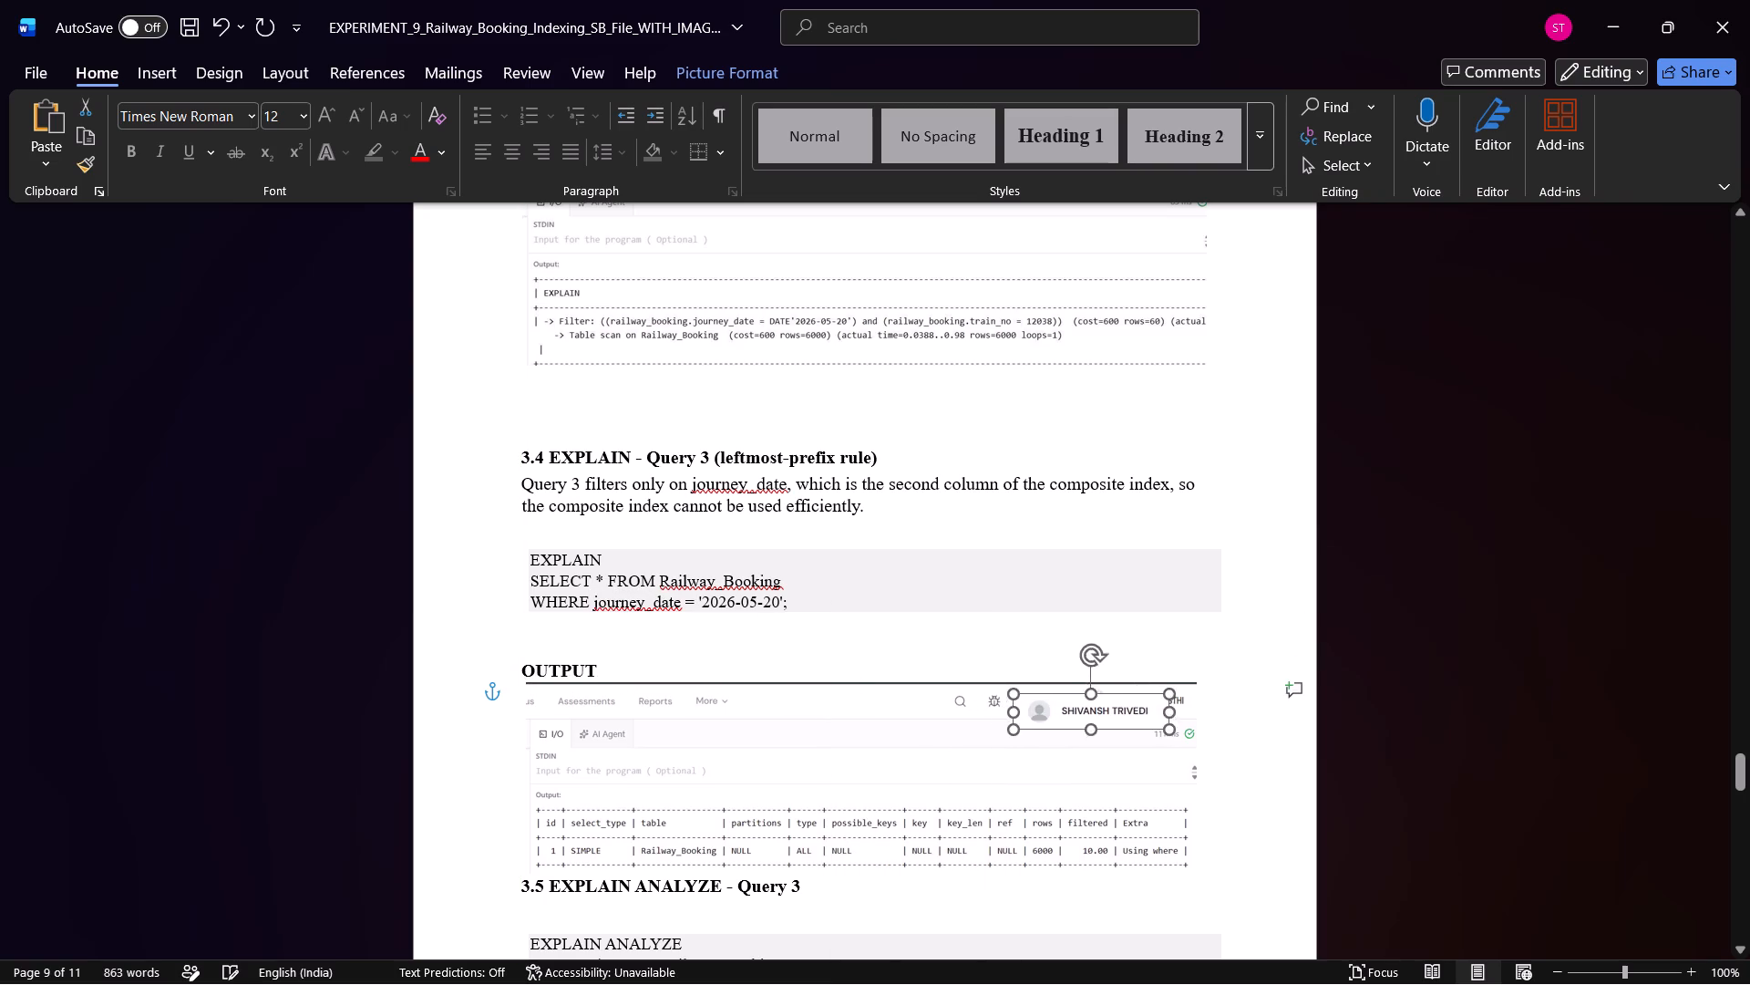
{"action": "left_click_drag", "start_coordinate": [1151, 705], "coordinate": [1199, 696]}
{"action": "left_click_drag", "start_coordinate": [1235, 704], "coordinate": [1194, 702]}
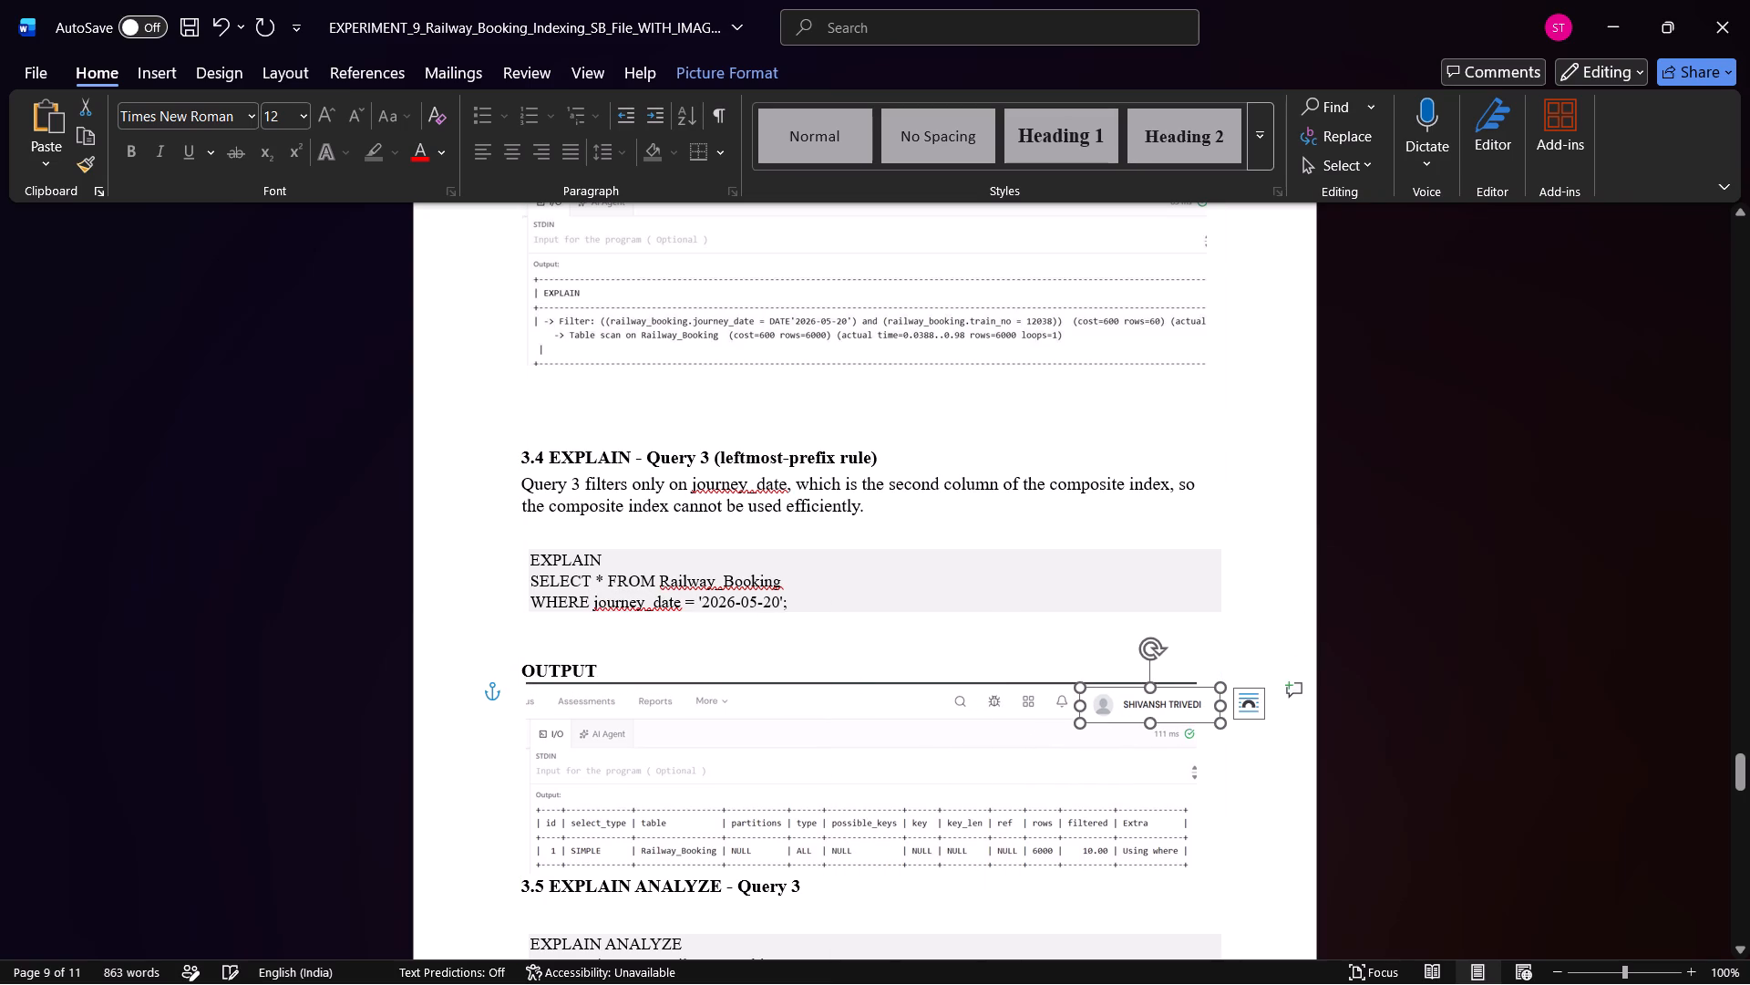
{"action": "left_click_drag", "start_coordinate": [1171, 703], "coordinate": [1156, 702]}
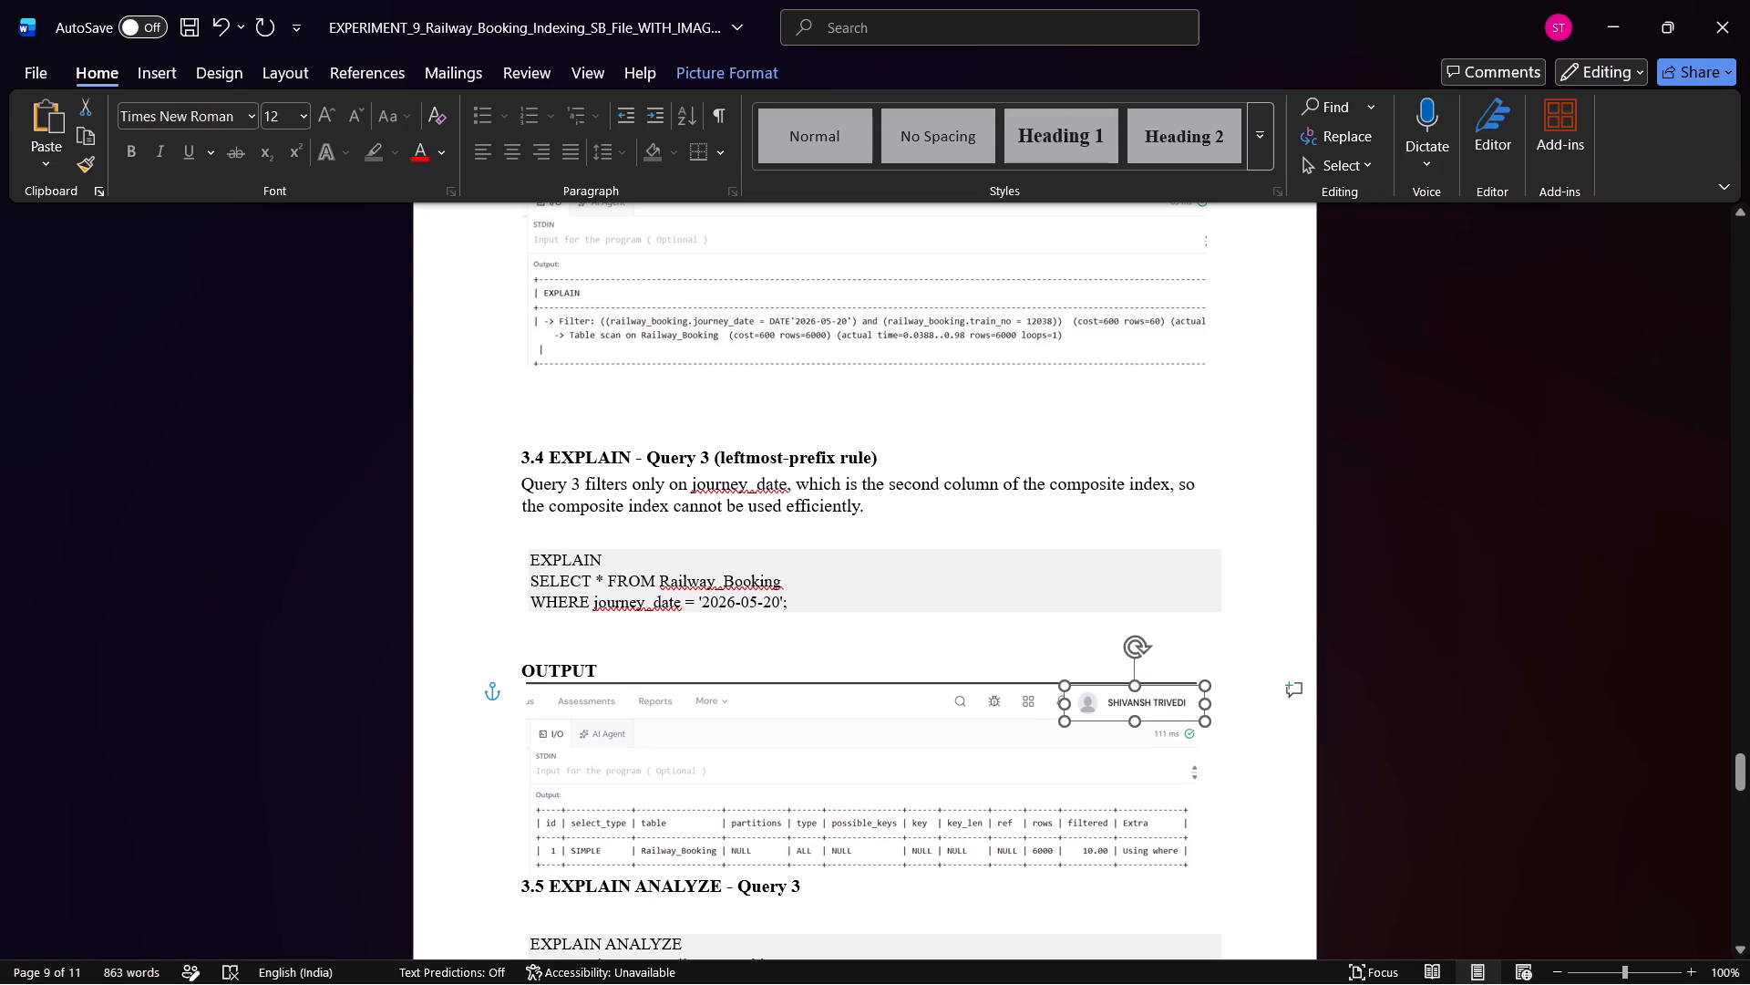
{"action": "left_click_drag", "start_coordinate": [1156, 702], "coordinate": [1161, 700]}
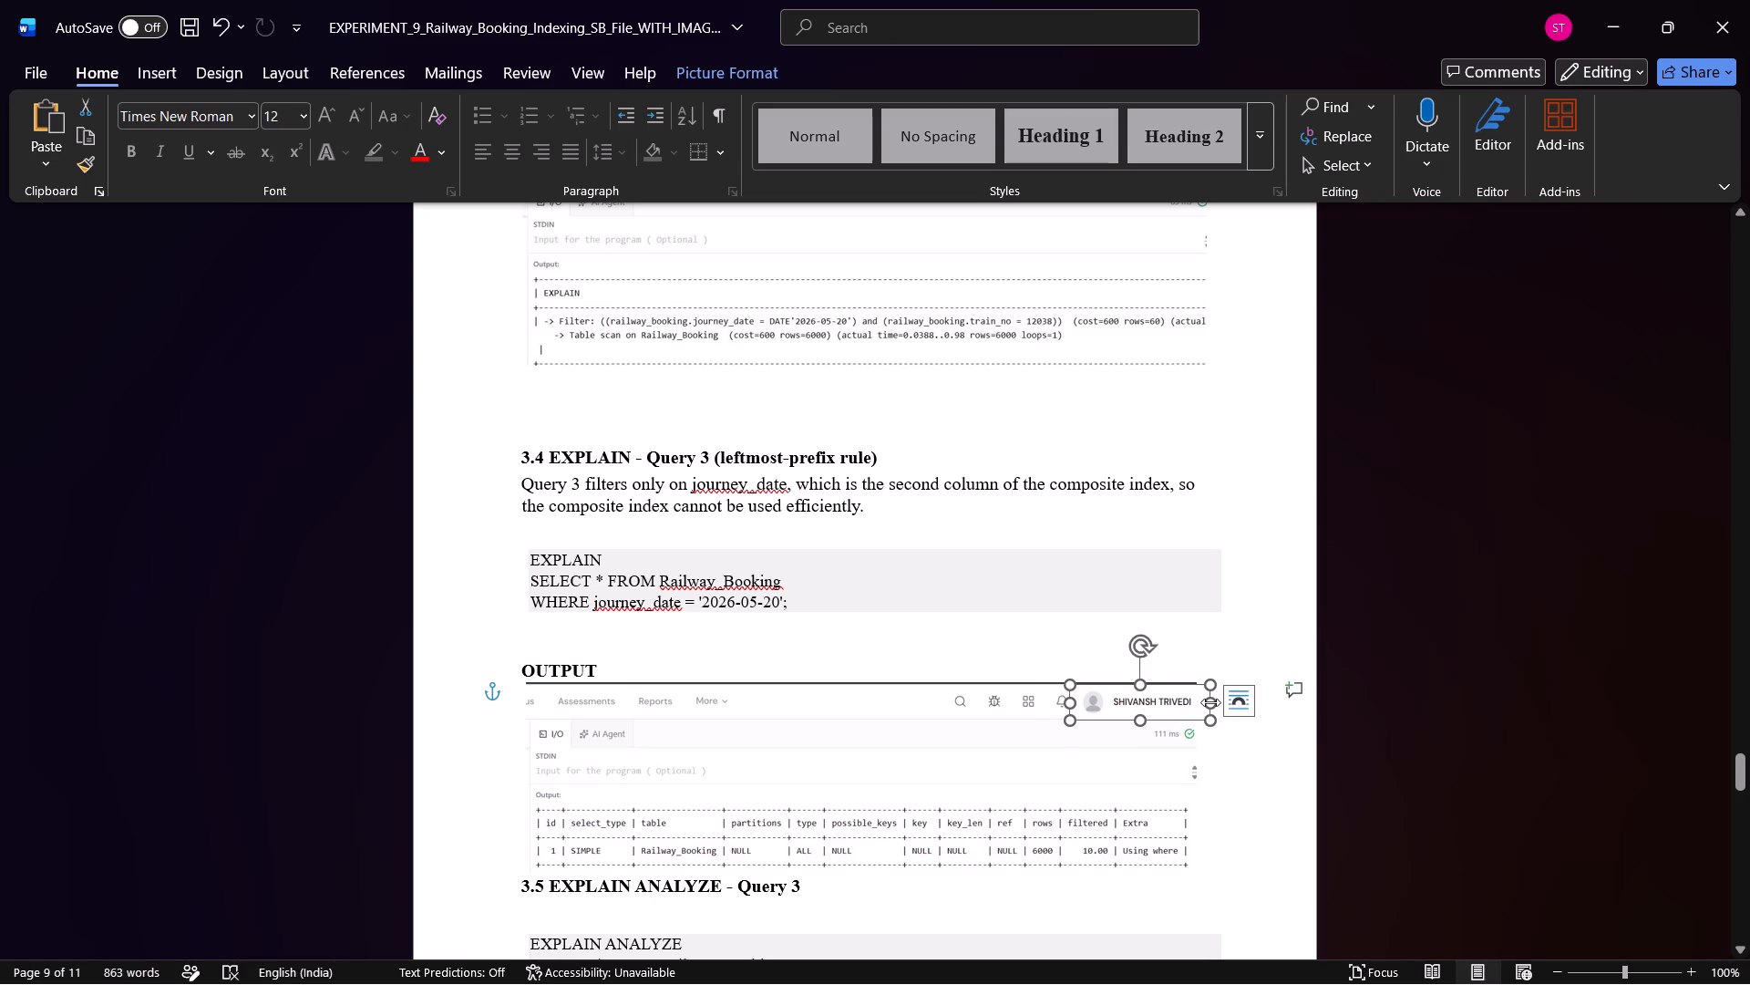
{"action": "left_click_drag", "start_coordinate": [1210, 702], "coordinate": [1196, 703]}
{"action": "left_click", "coordinate": [1232, 765]}
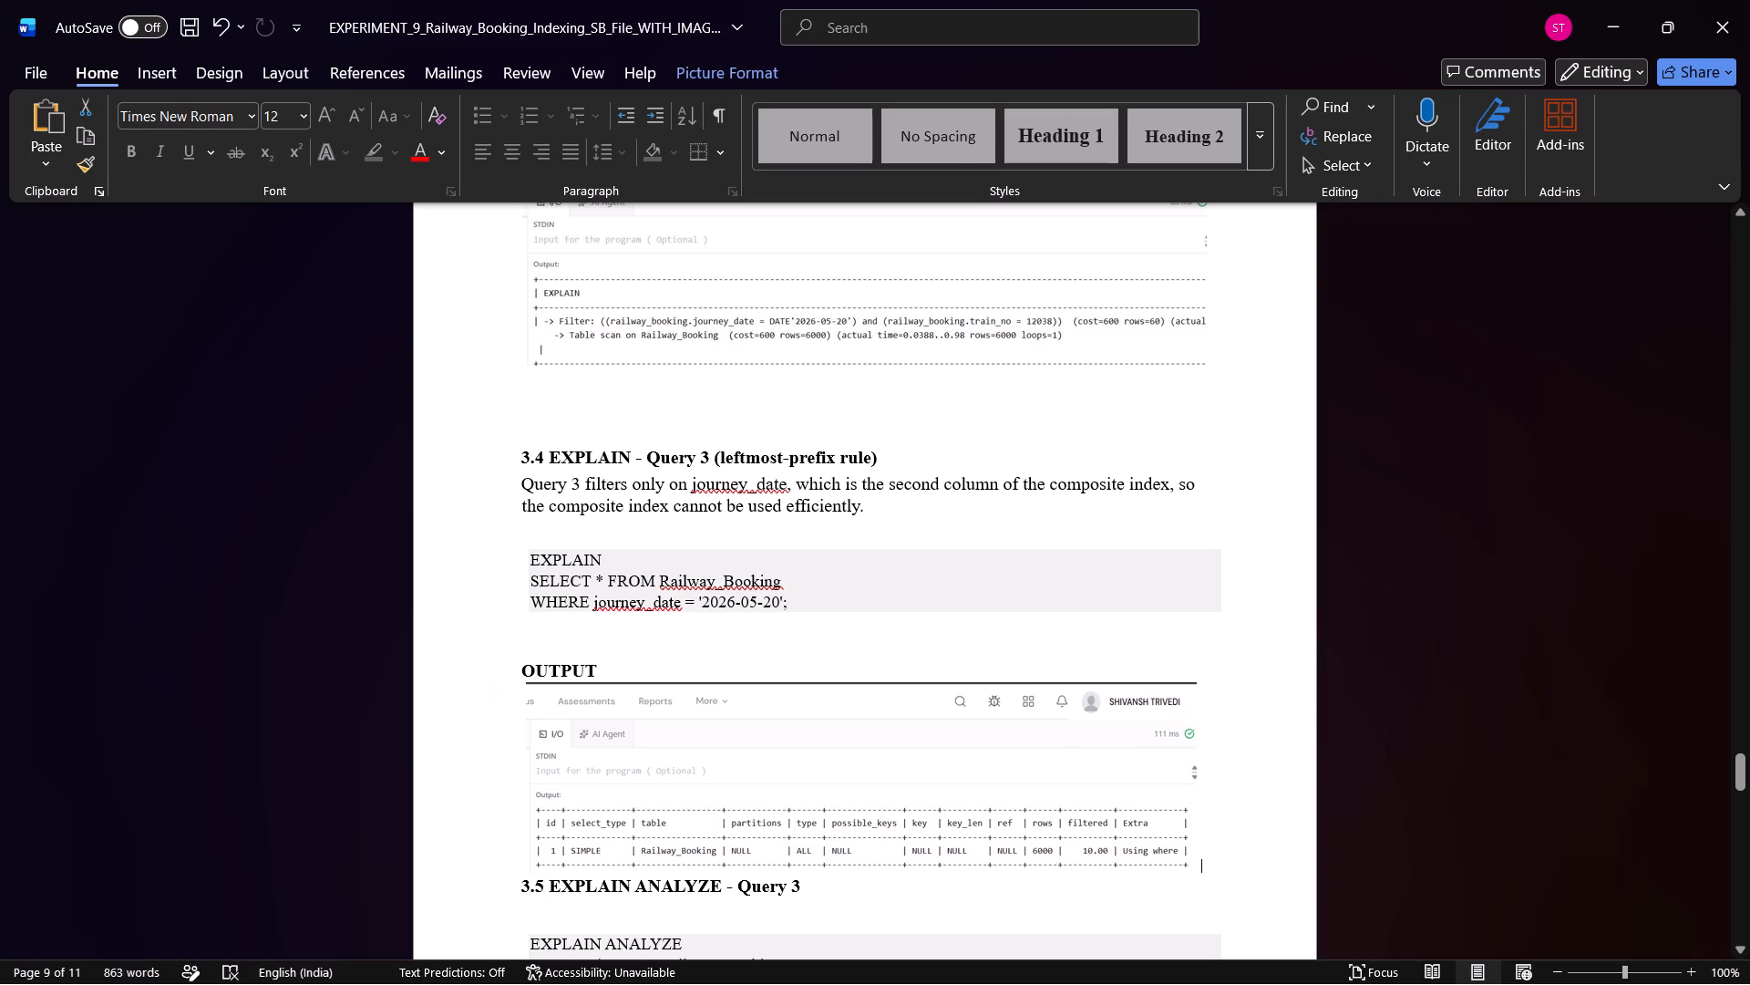
Paste the account-name image at the 3.5 EXPLAIN ANALYZE - Query 3 OUTPUT heading, set it In Front of Text, and shrink it.
{"action": "scroll", "coordinate": [1233, 766], "scroll_direction": "down", "scroll_amount": 12}
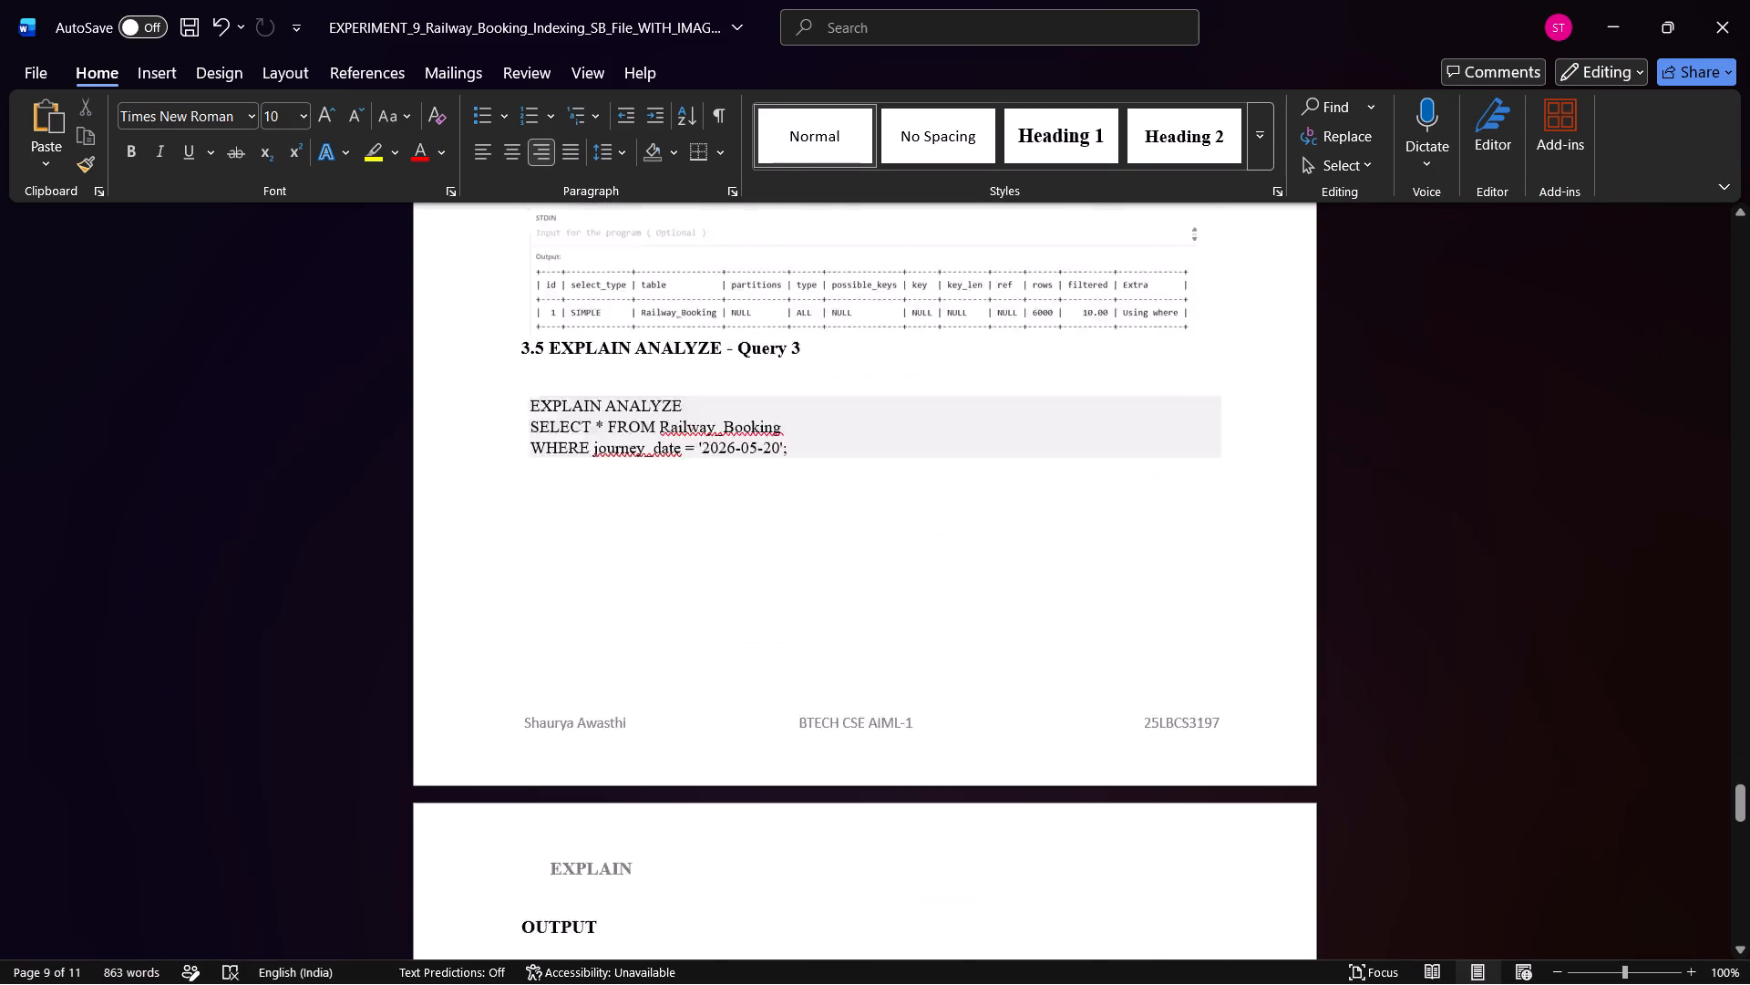
{"action": "scroll", "coordinate": [1233, 766], "scroll_direction": "down", "scroll_amount": 4}
{"action": "left_click", "coordinate": [1062, 572]}
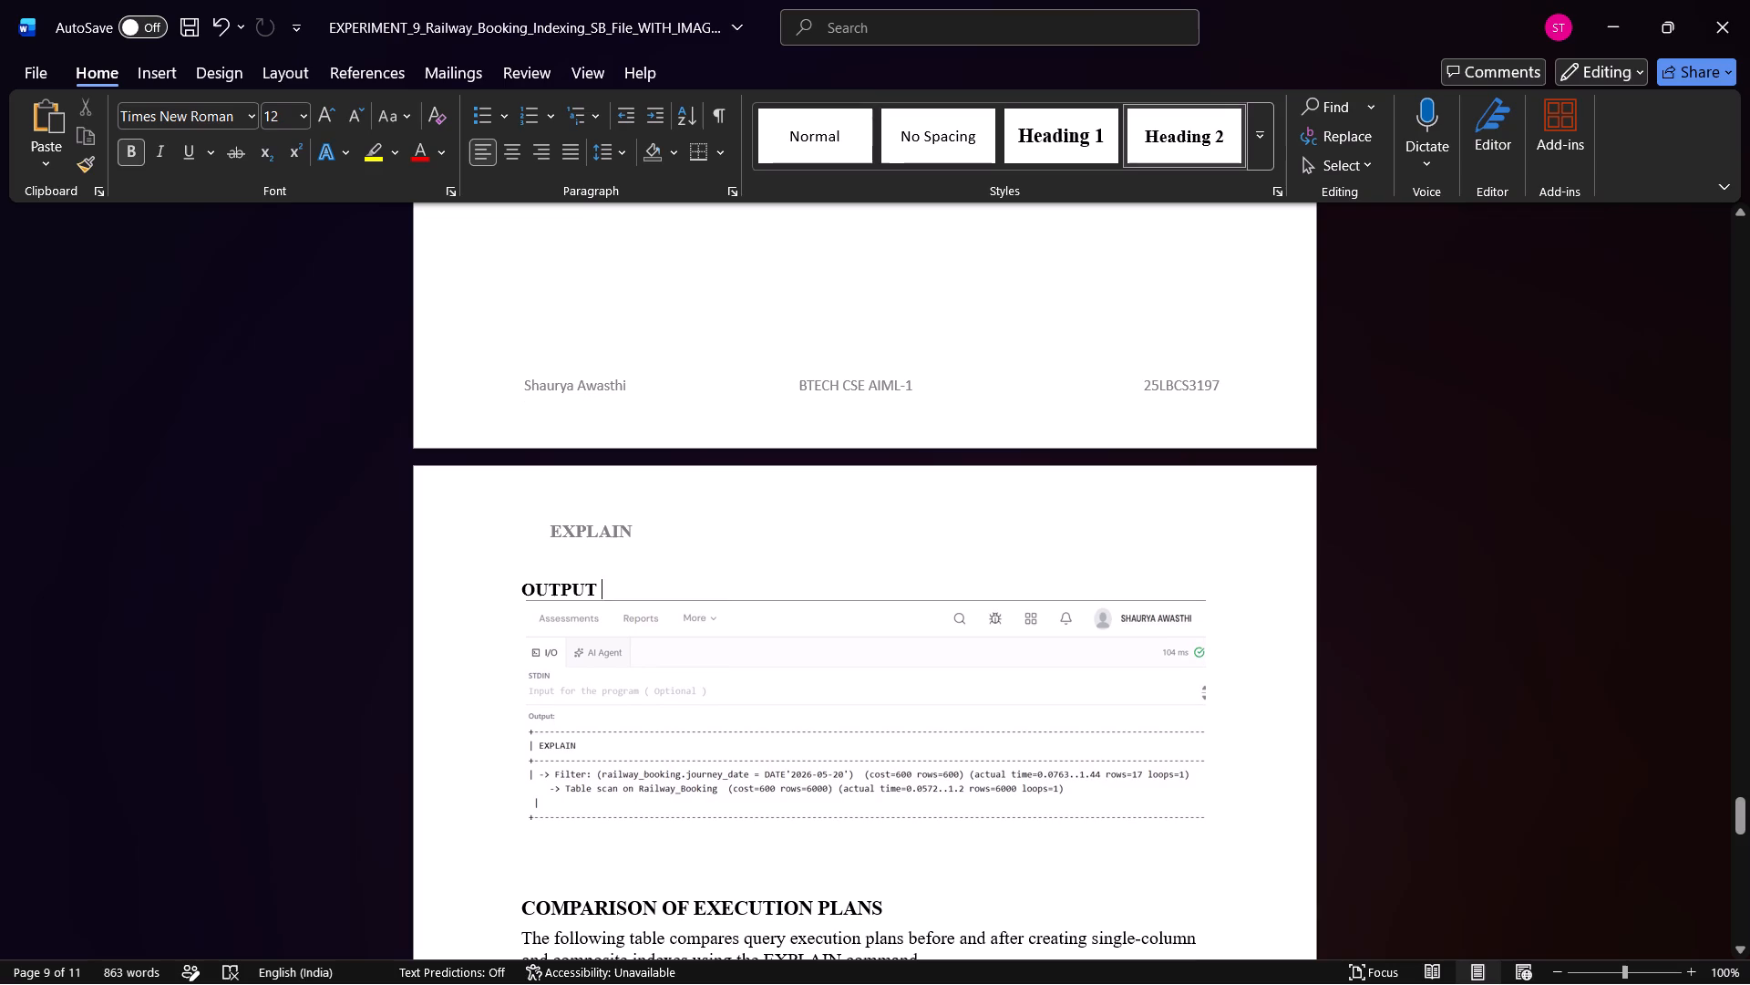
{"action": "key", "text": "ctrl+v"}
{"action": "left_click", "coordinate": [810, 594]}
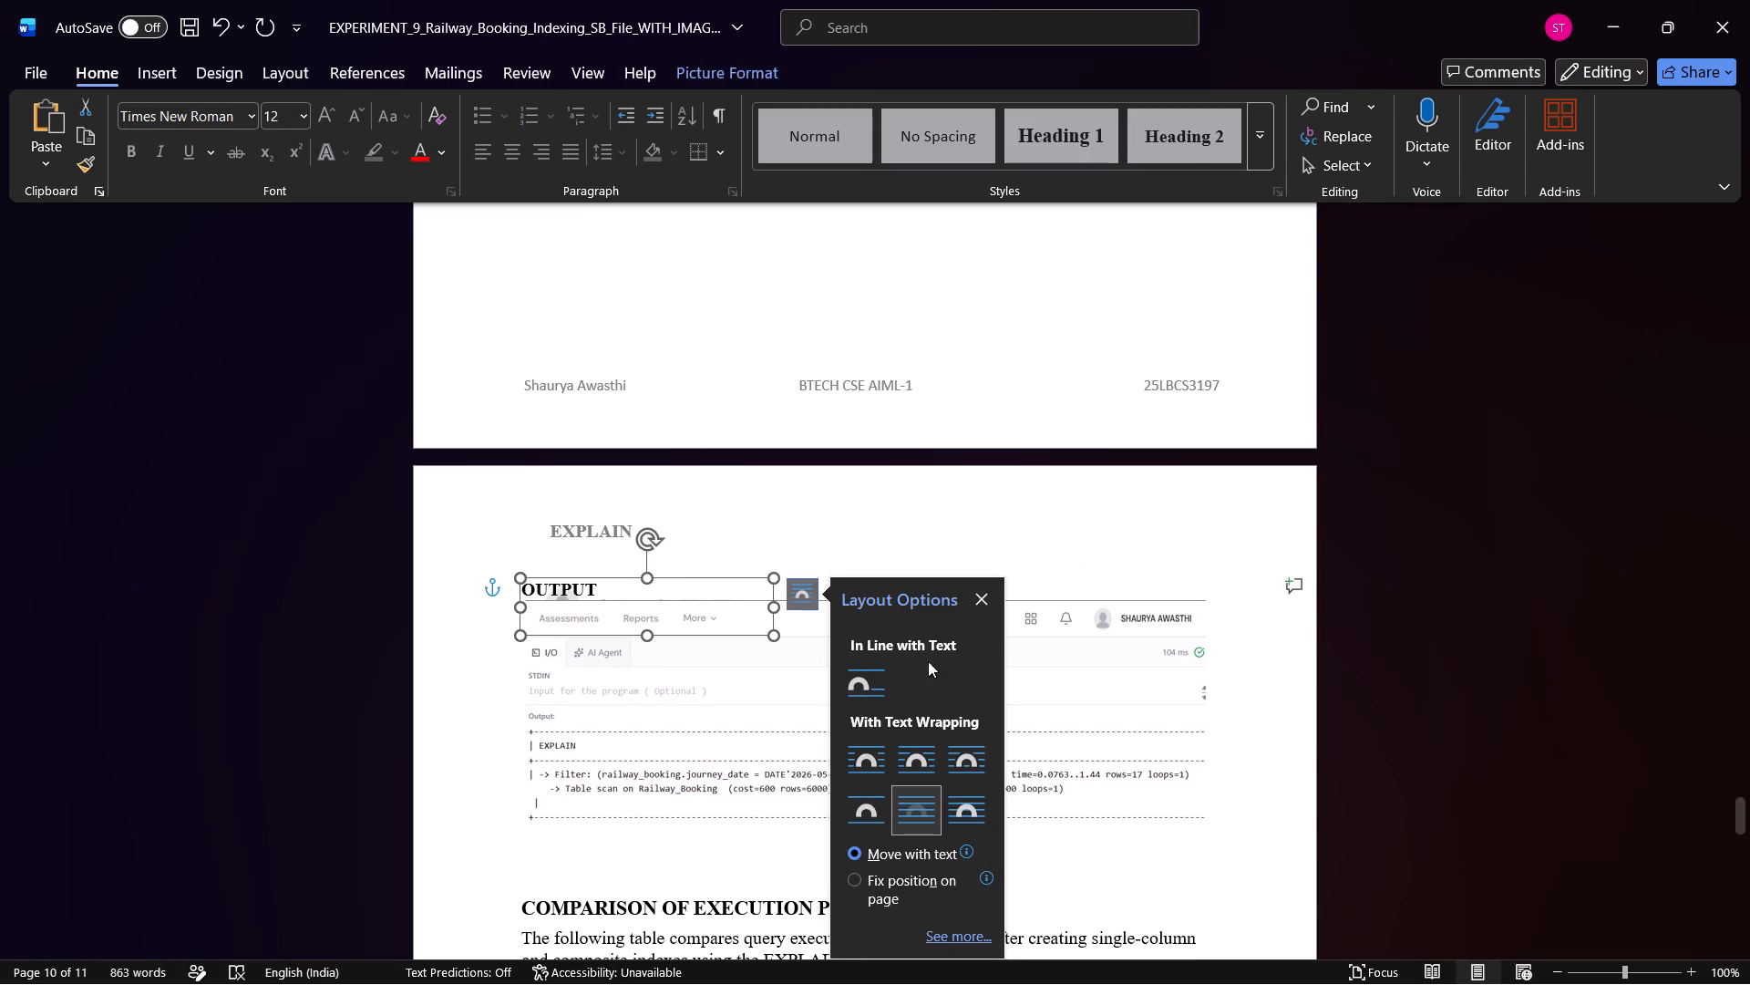
{"action": "left_click", "coordinate": [964, 801]}
{"action": "left_click_drag", "start_coordinate": [764, 630], "coordinate": [711, 613]}
{"action": "left_click_drag", "start_coordinate": [775, 641], "coordinate": [720, 607]}
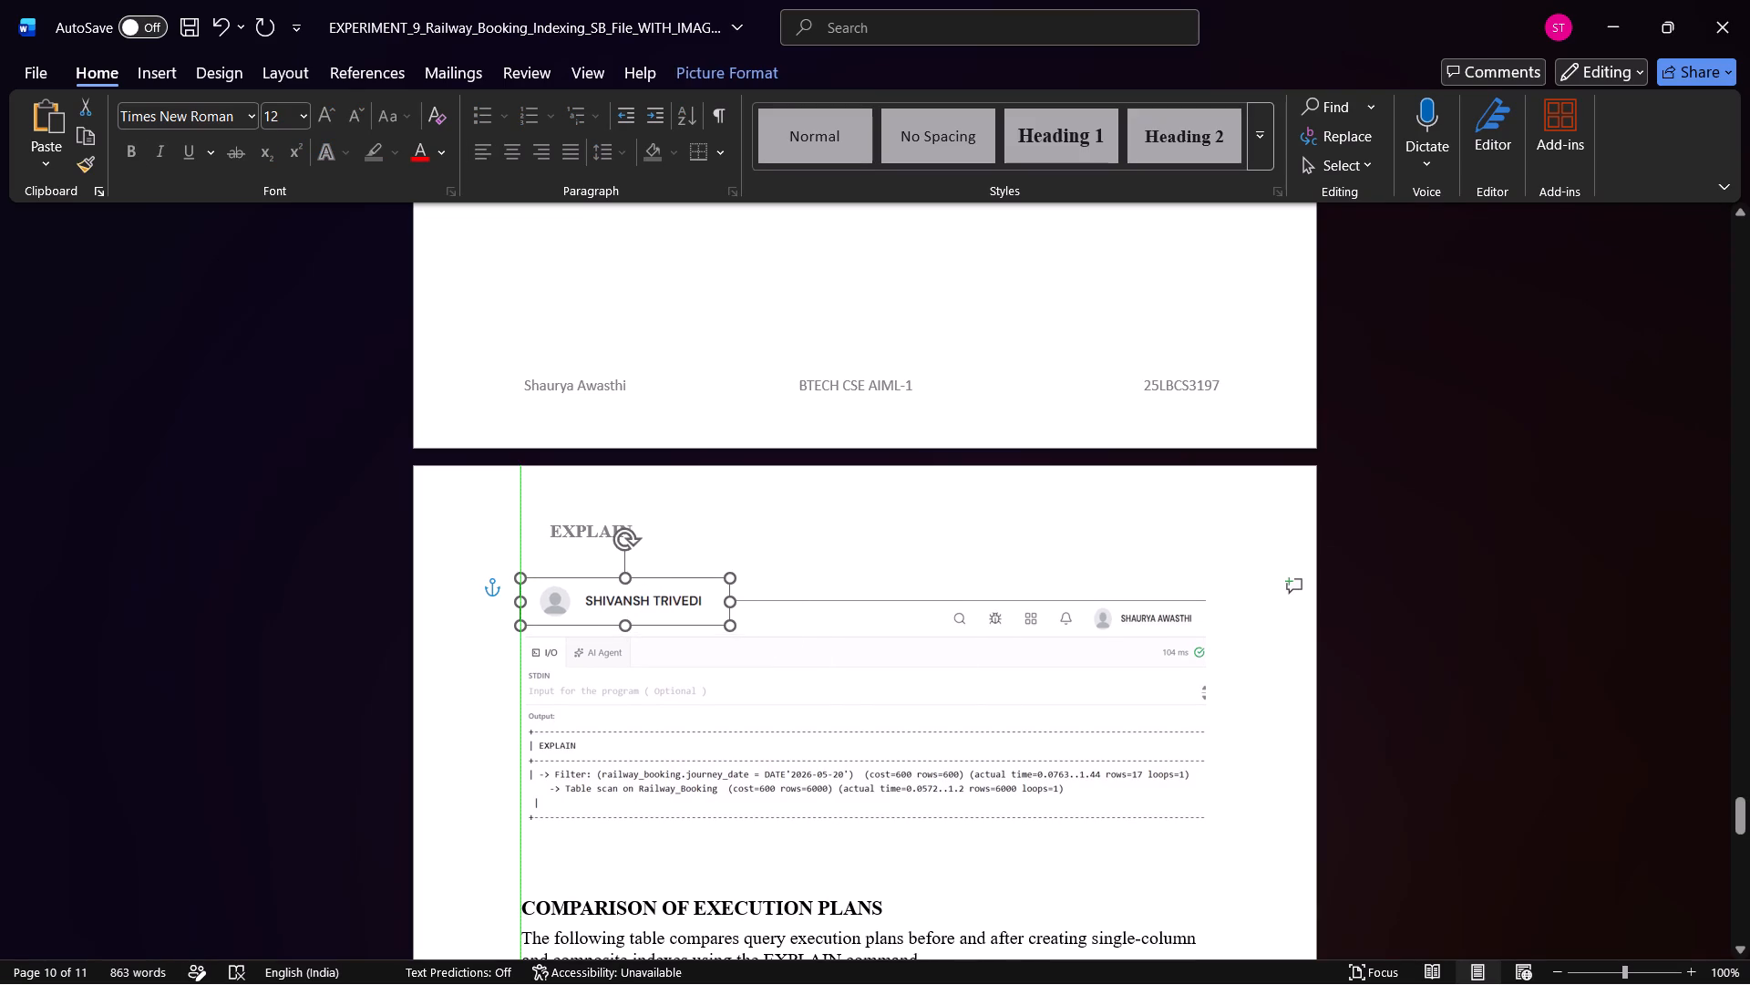
{"action": "left_click_drag", "start_coordinate": [720, 607], "coordinate": [720, 607]}
Shrink the name image further and place it over the old account name in the 3.5 output screenshot.
{"action": "left_click_drag", "start_coordinate": [674, 603], "coordinate": [1213, 668]}
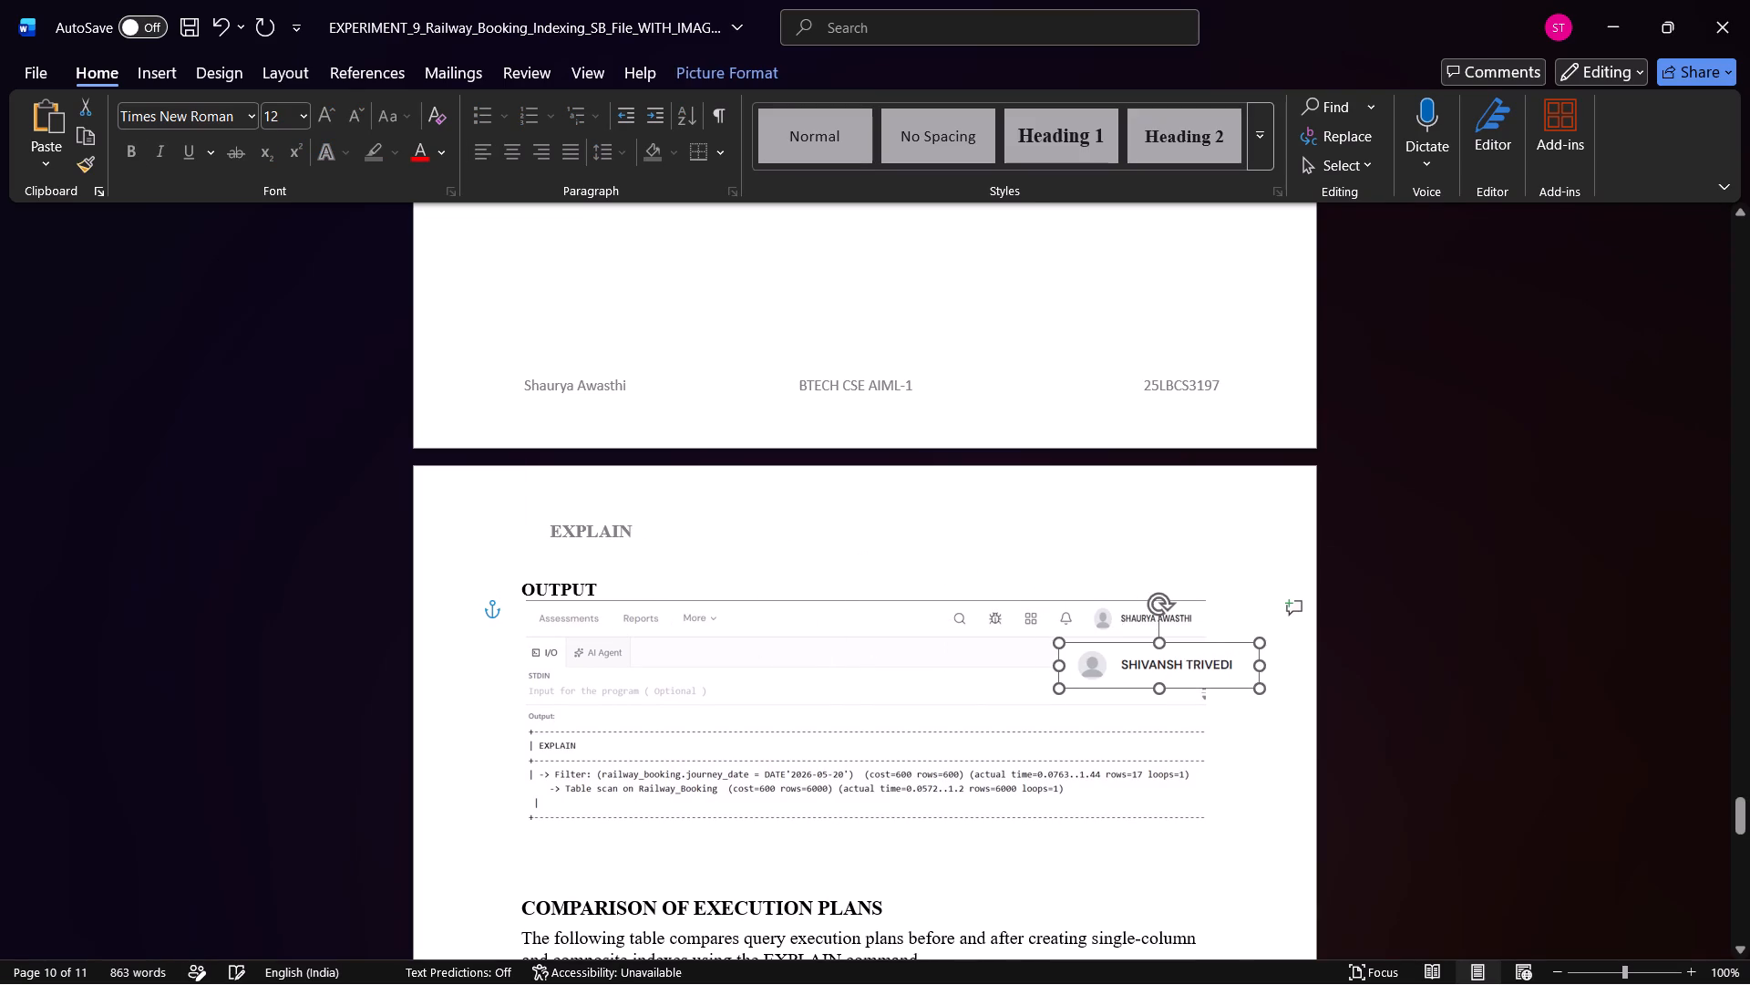
{"action": "left_click_drag", "start_coordinate": [1213, 668], "coordinate": [1212, 667]}
{"action": "left_click_drag", "start_coordinate": [1265, 689], "coordinate": [1222, 668]}
{"action": "left_click_drag", "start_coordinate": [1229, 658], "coordinate": [1219, 658]}
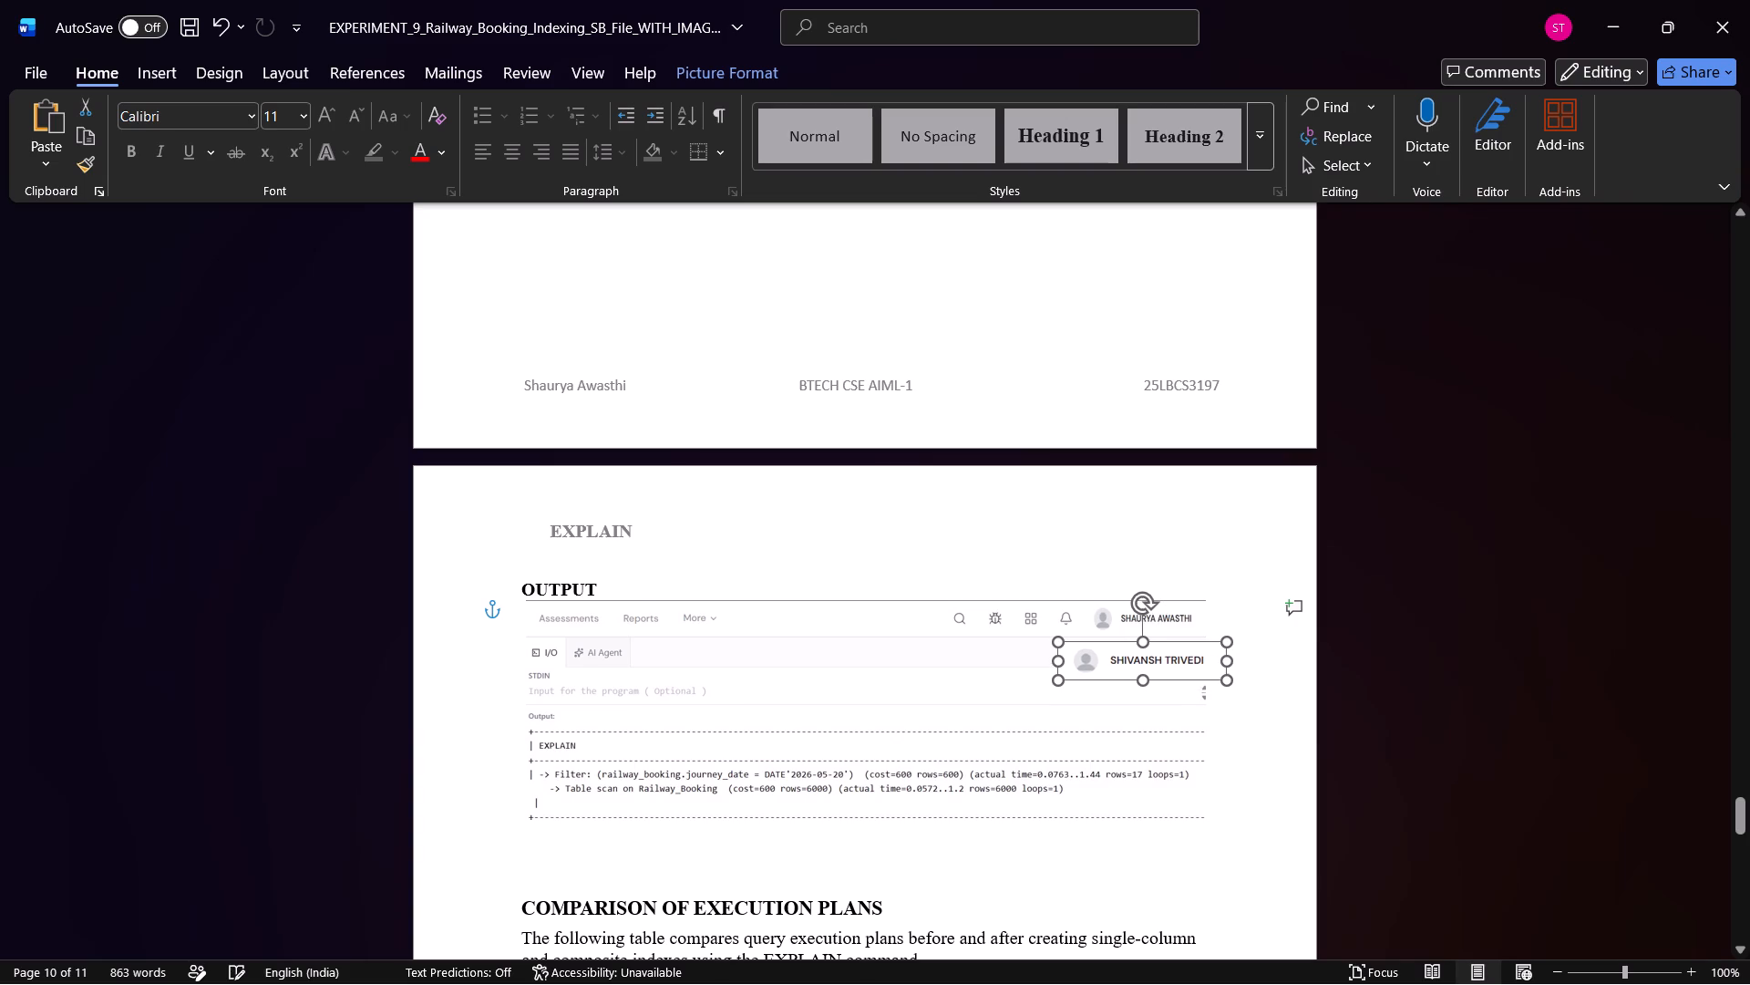
{"action": "left_click_drag", "start_coordinate": [1219, 658], "coordinate": [1193, 658]}
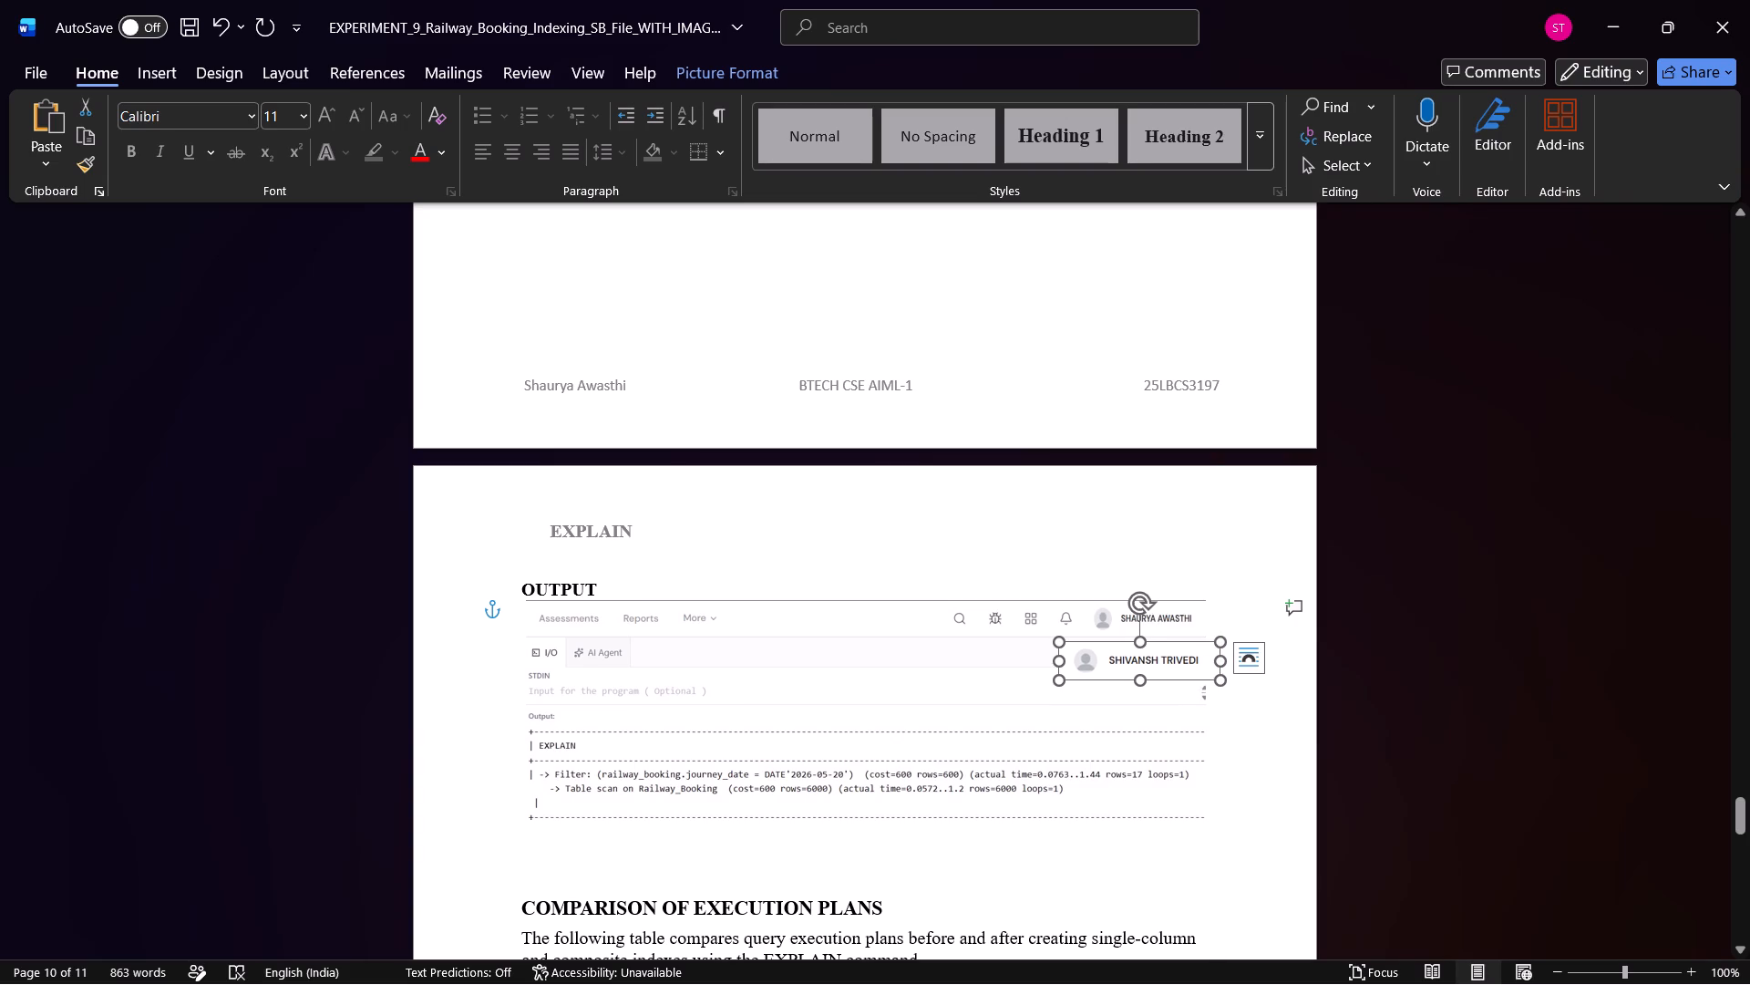
{"action": "left_click_drag", "start_coordinate": [1058, 660], "coordinate": [1087, 659]}
{"action": "left_click", "coordinate": [1152, 679]}
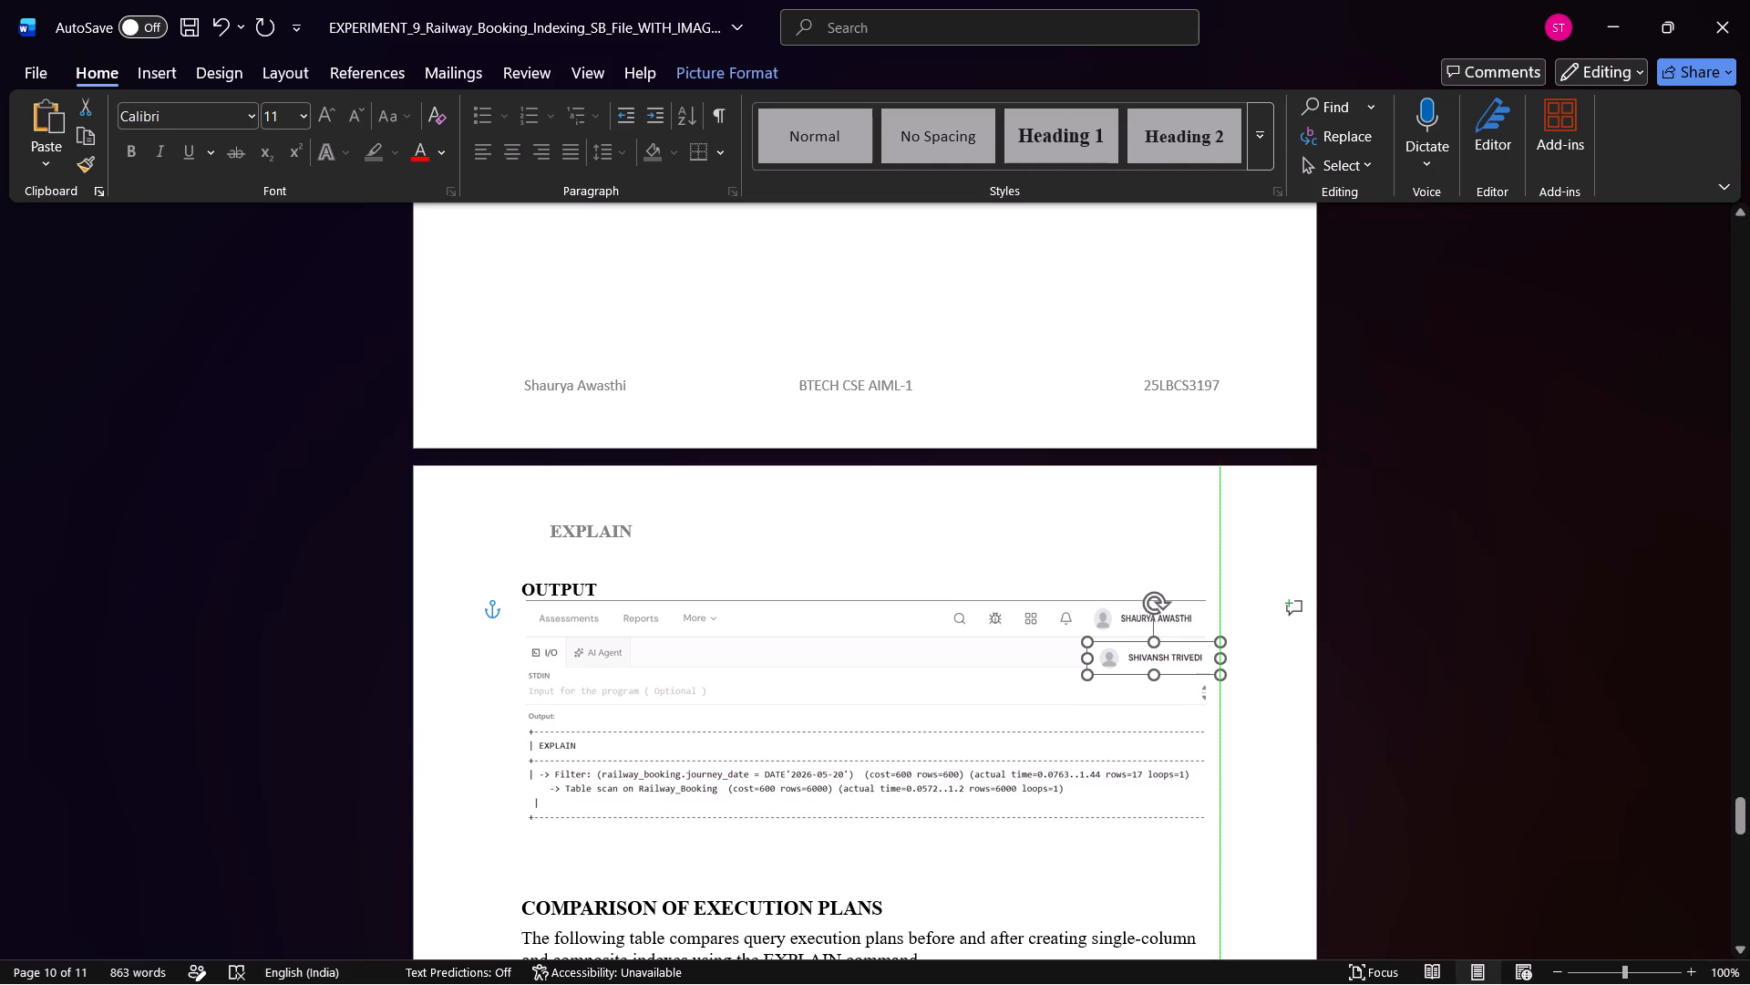
{"action": "left_click_drag", "start_coordinate": [1155, 660], "coordinate": [1142, 622]}
{"action": "left_click", "coordinate": [1288, 726]}
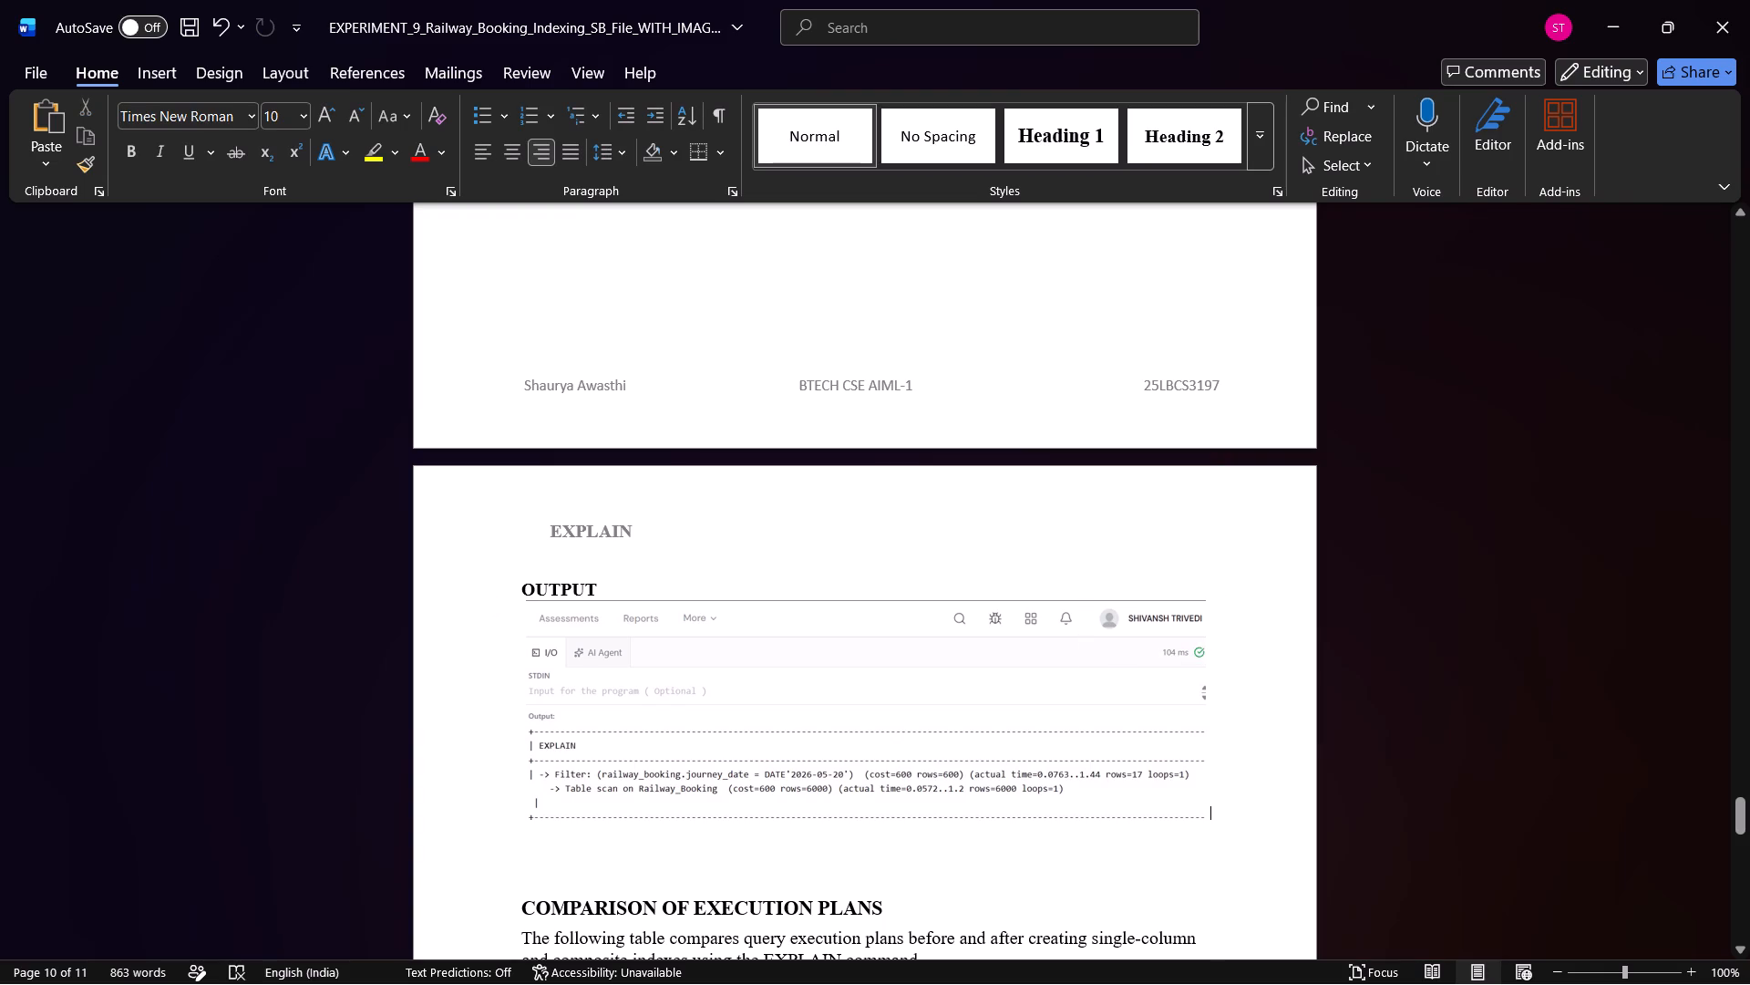
Start saving a copy of the Experiment 9 report in Downloads with PDF (*.pdf) as the file format.
{"action": "scroll", "coordinate": [1248, 681], "scroll_direction": "down", "scroll_amount": 5}
{"action": "scroll", "coordinate": [1024, 717], "scroll_direction": "down", "scroll_amount": 6}
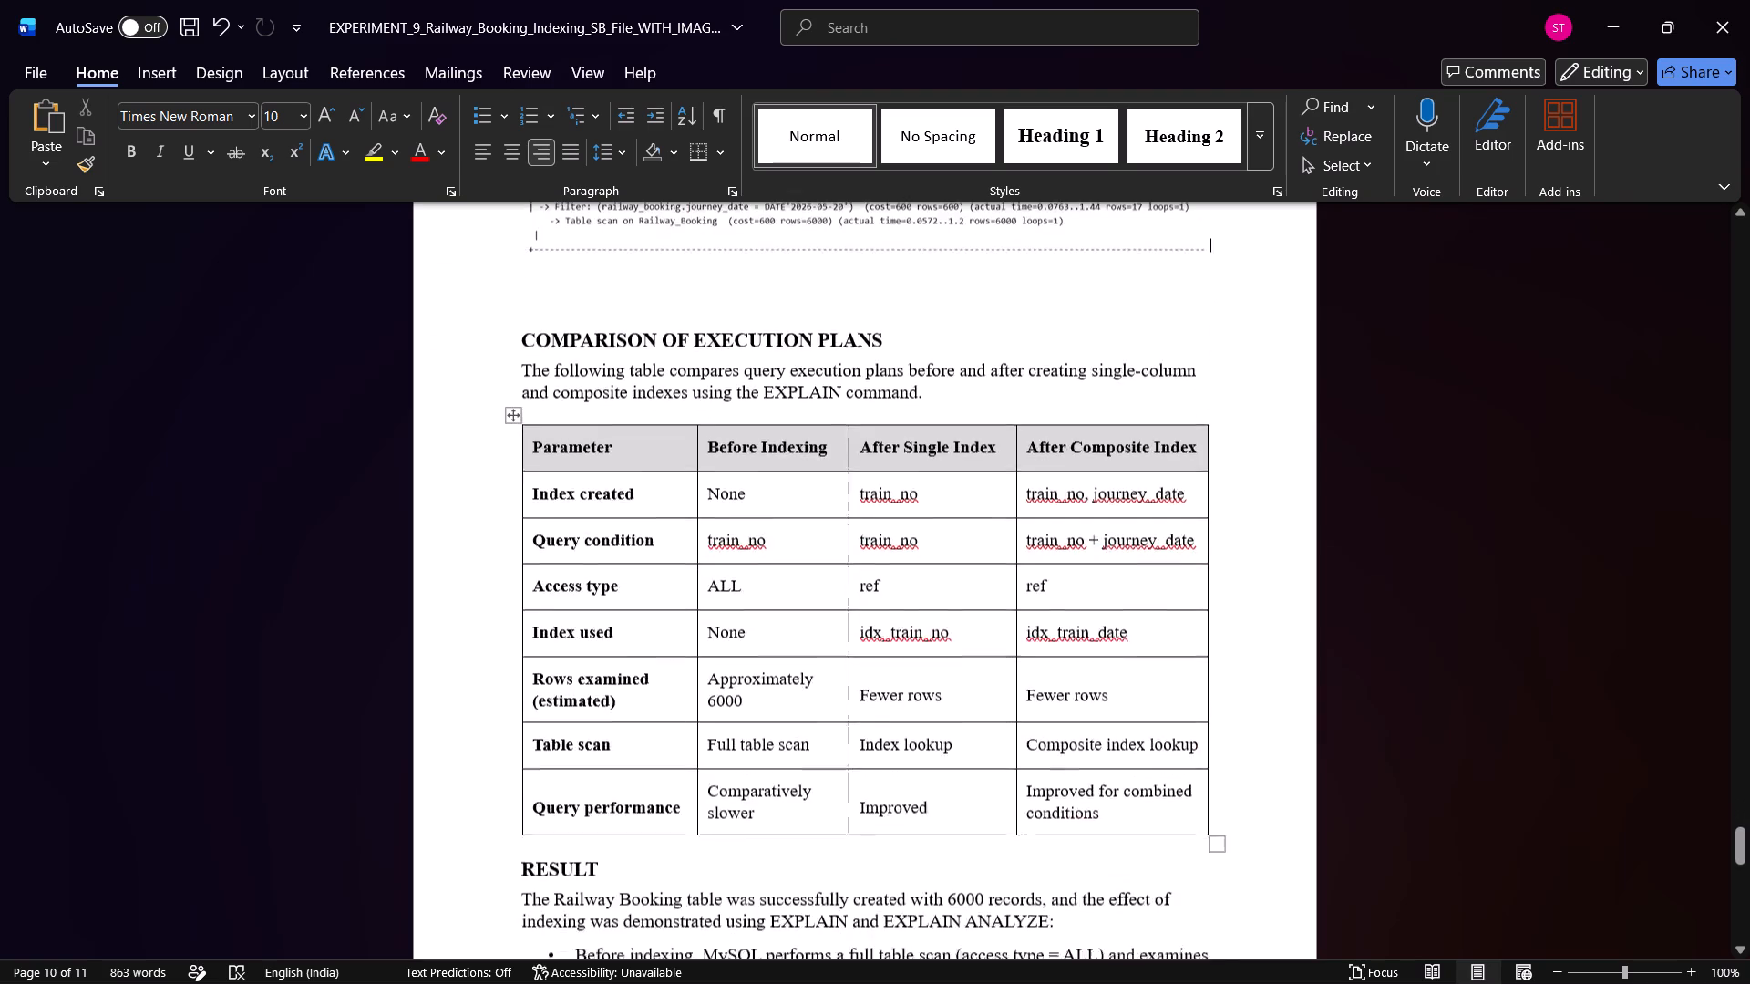
{"action": "scroll", "coordinate": [1024, 717], "scroll_direction": "down", "scroll_amount": 14}
{"action": "scroll", "coordinate": [1024, 717], "scroll_direction": "down", "scroll_amount": 7}
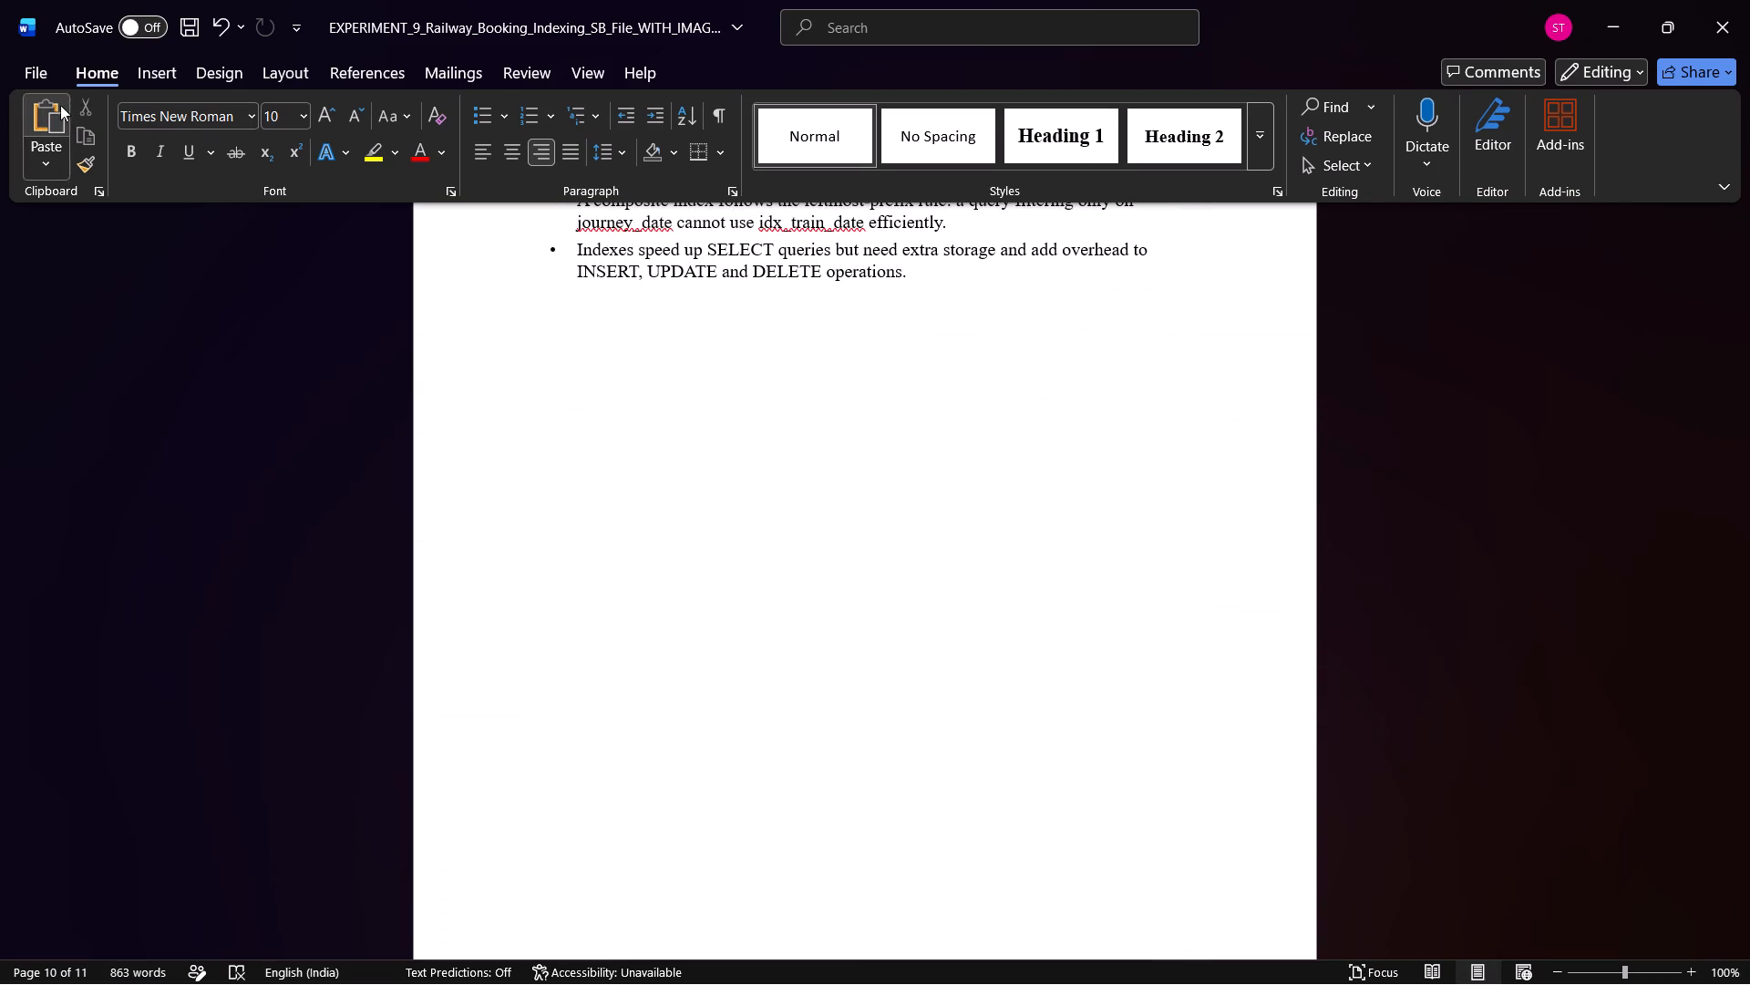
{"action": "left_click", "coordinate": [46, 73]}
{"action": "left_click", "coordinate": [82, 422]}
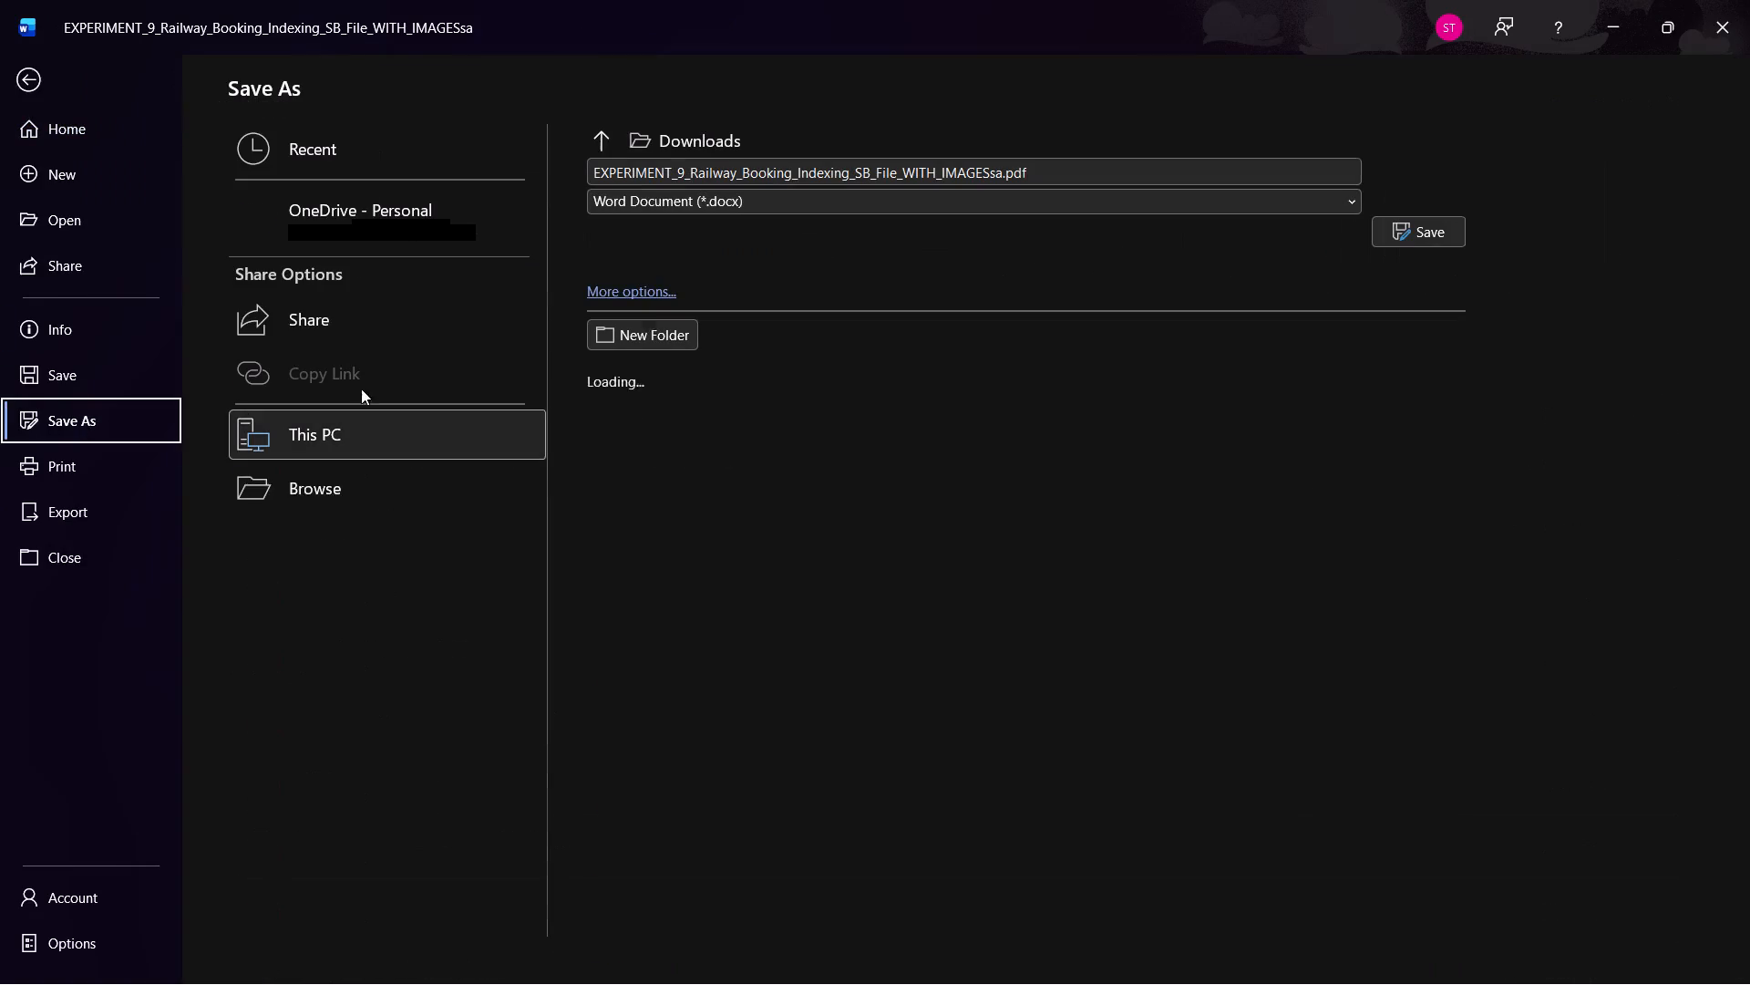
{"action": "left_click", "coordinate": [1109, 204]}
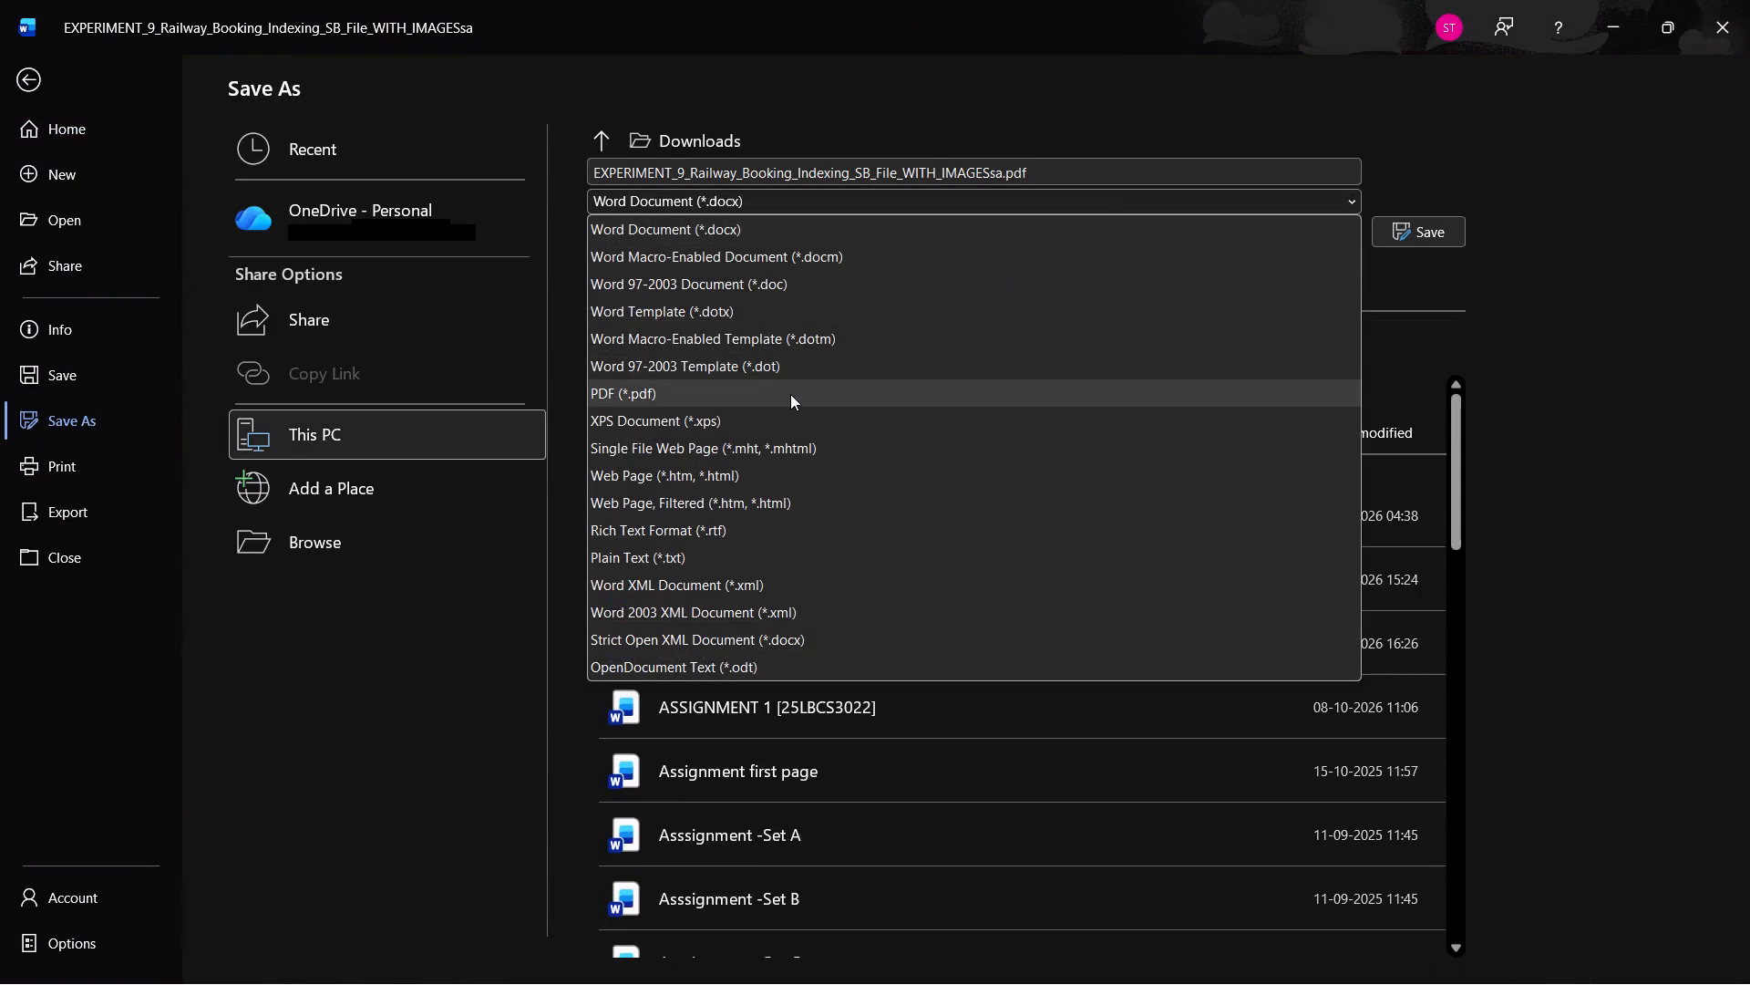
{"action": "left_click", "coordinate": [787, 394]}
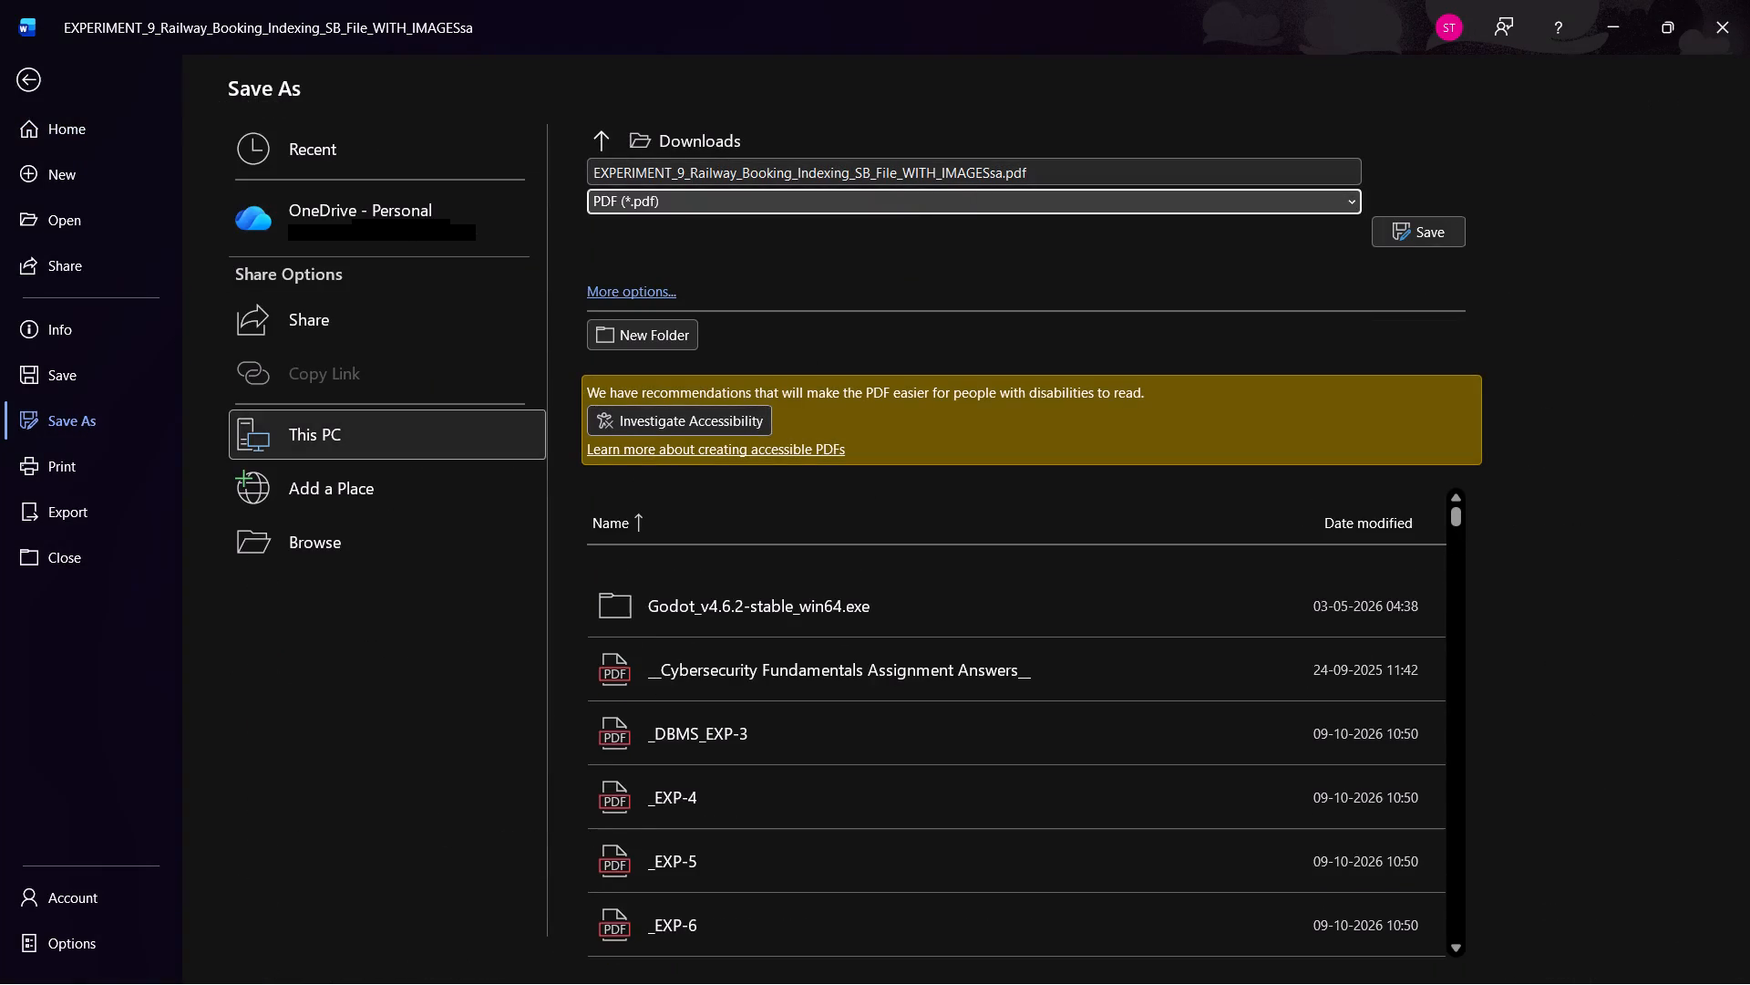
Shorten the PDF's file name to EXPERIMENT_9_Railway_Booking_Indexing and save it in Downloads.
{"action": "left_click_drag", "start_coordinate": [851, 173], "coordinate": [881, 171]}
{"action": "left_click", "coordinate": [880, 168]}
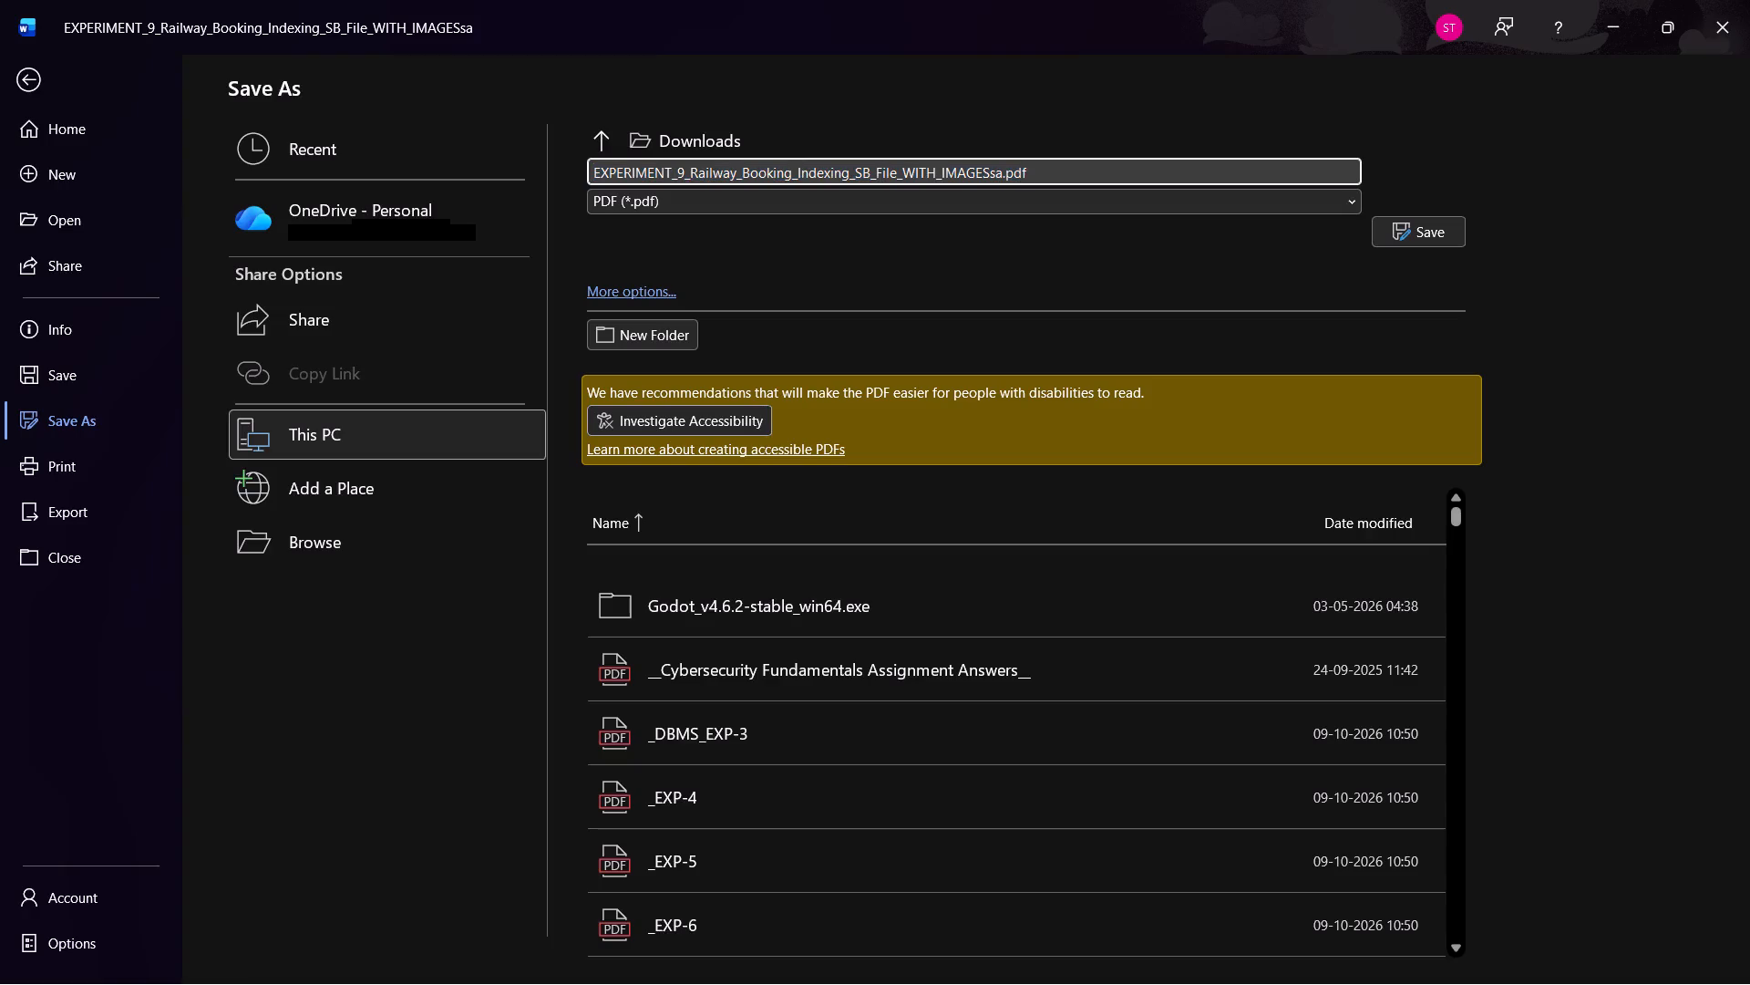
{"action": "left_click_drag", "start_coordinate": [849, 173], "coordinate": [984, 171]}
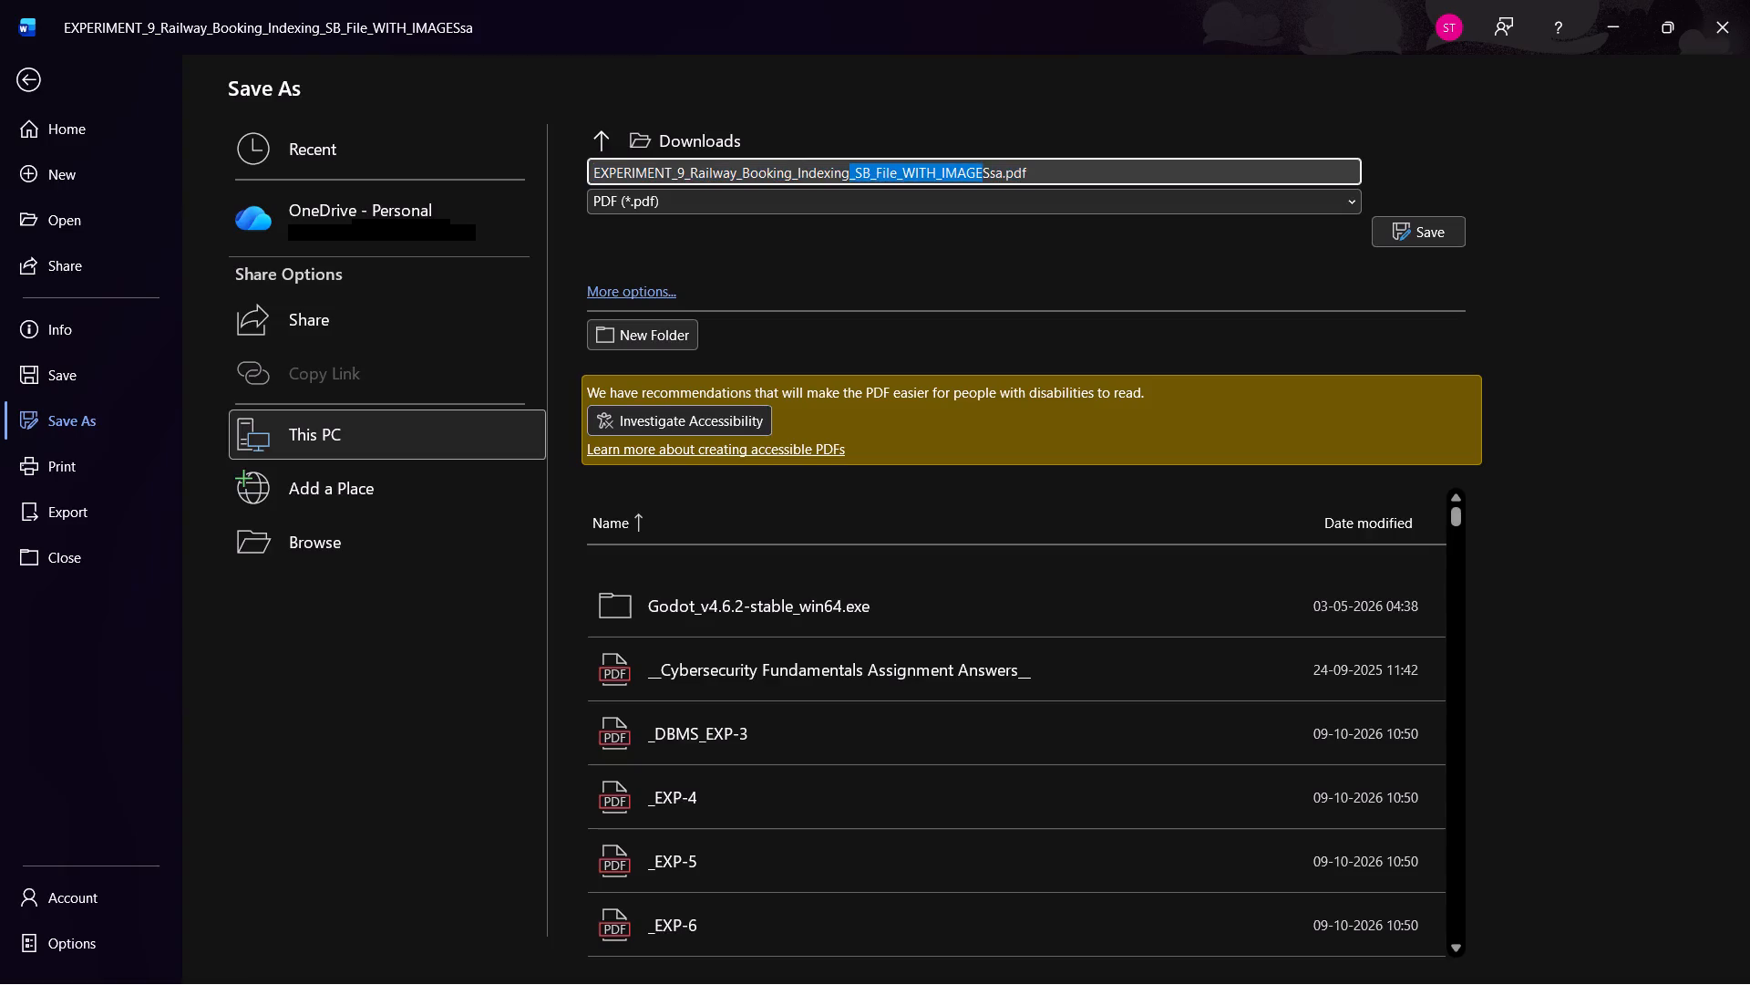
{"action": "left_click_drag", "start_coordinate": [984, 171], "coordinate": [999, 171]}
{"action": "key", "text": "BackSpace"}
{"action": "key", "text": "Delete"}
{"action": "left_click", "coordinate": [1439, 239]}
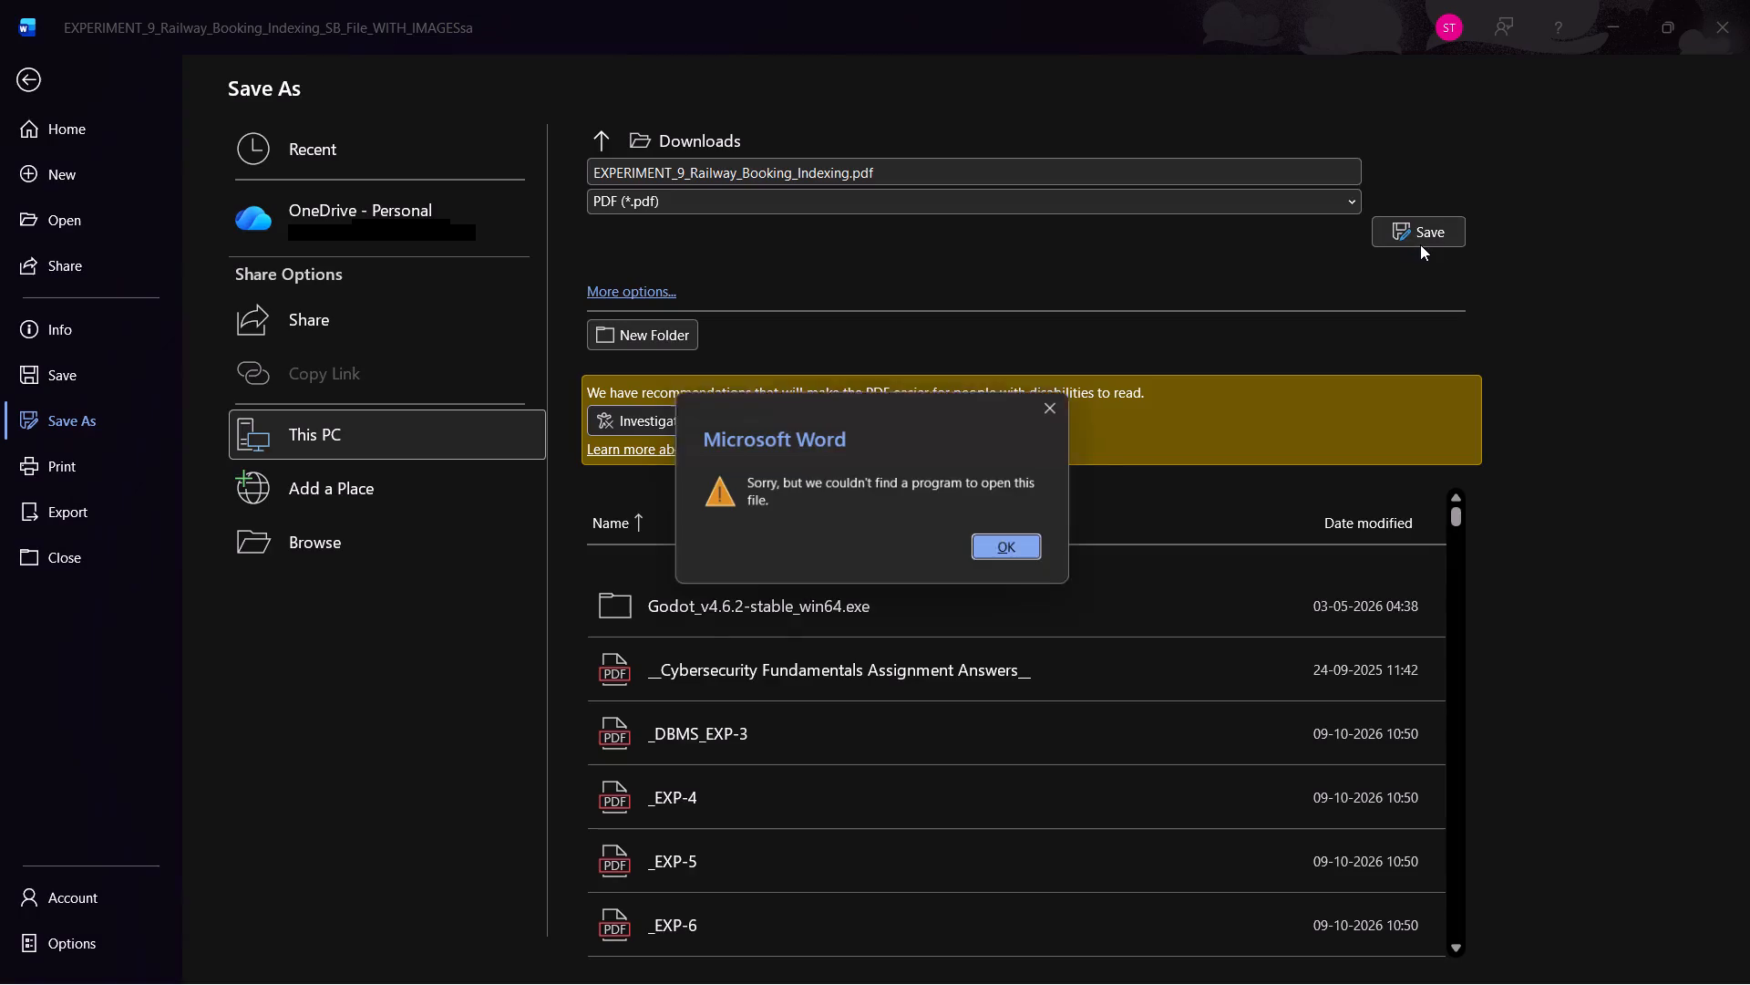
{"action": "left_click", "coordinate": [1030, 557]}
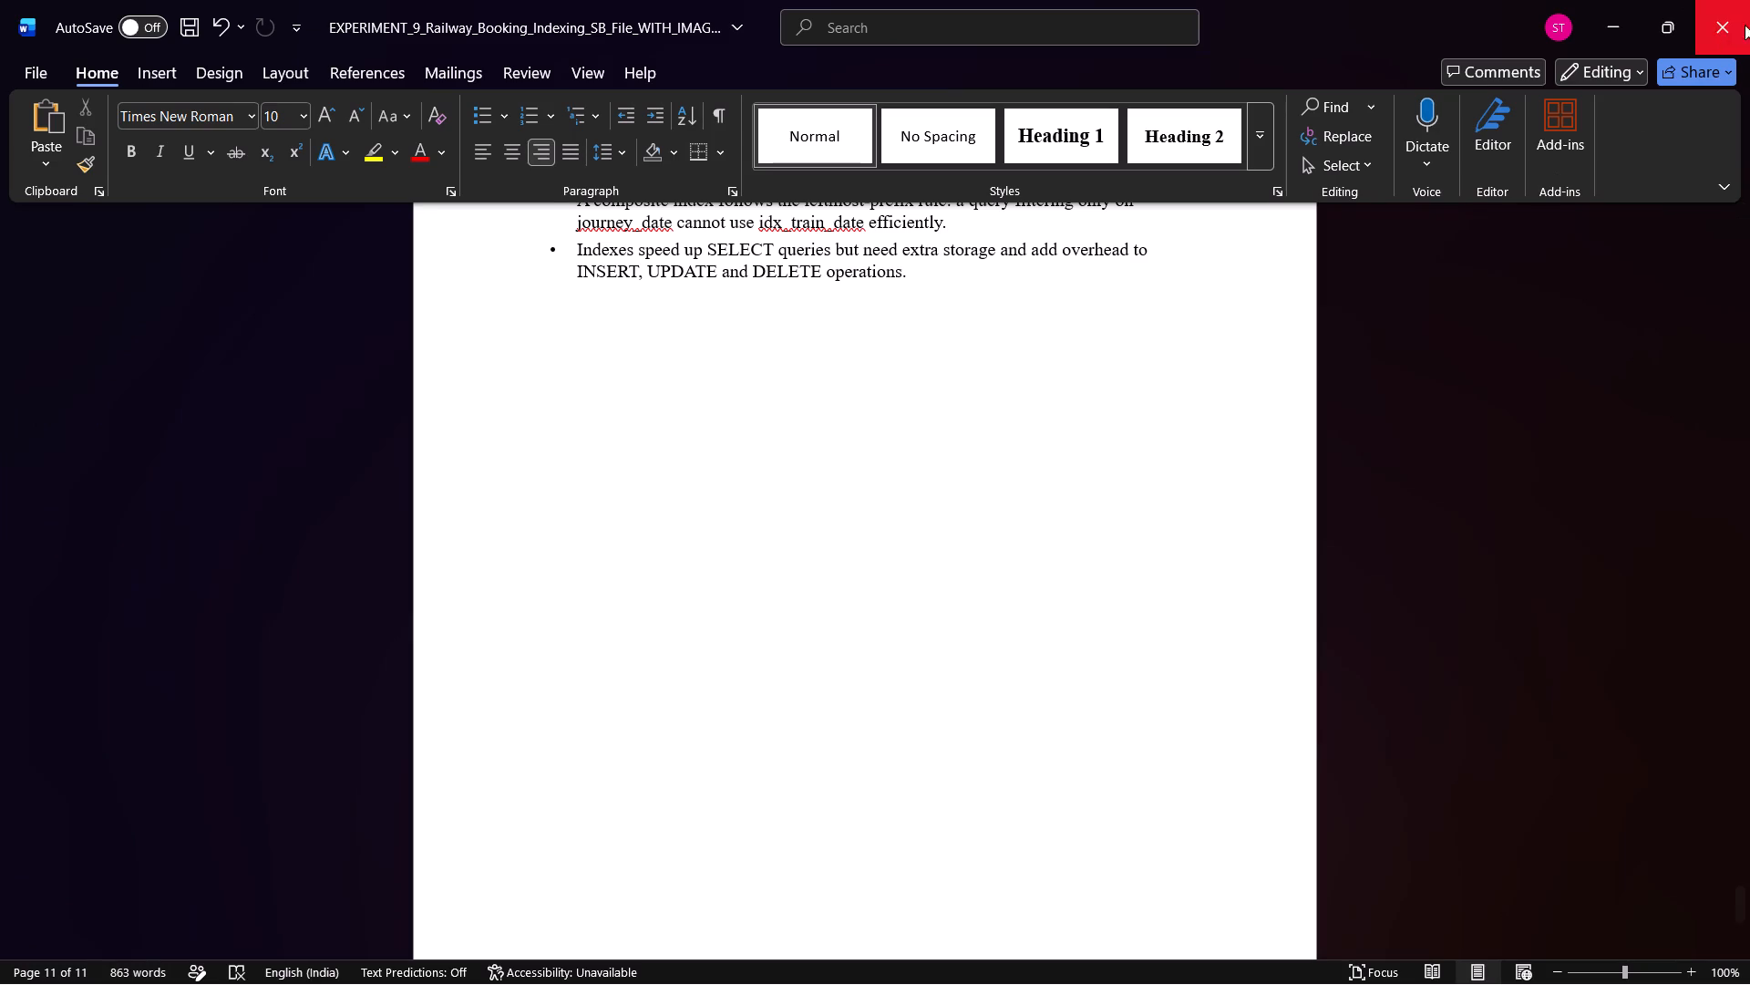
Close the Experiment 9 source document without saving its changes.
{"action": "left_click", "coordinate": [1749, 17]}
{"action": "left_click", "coordinate": [983, 678]}
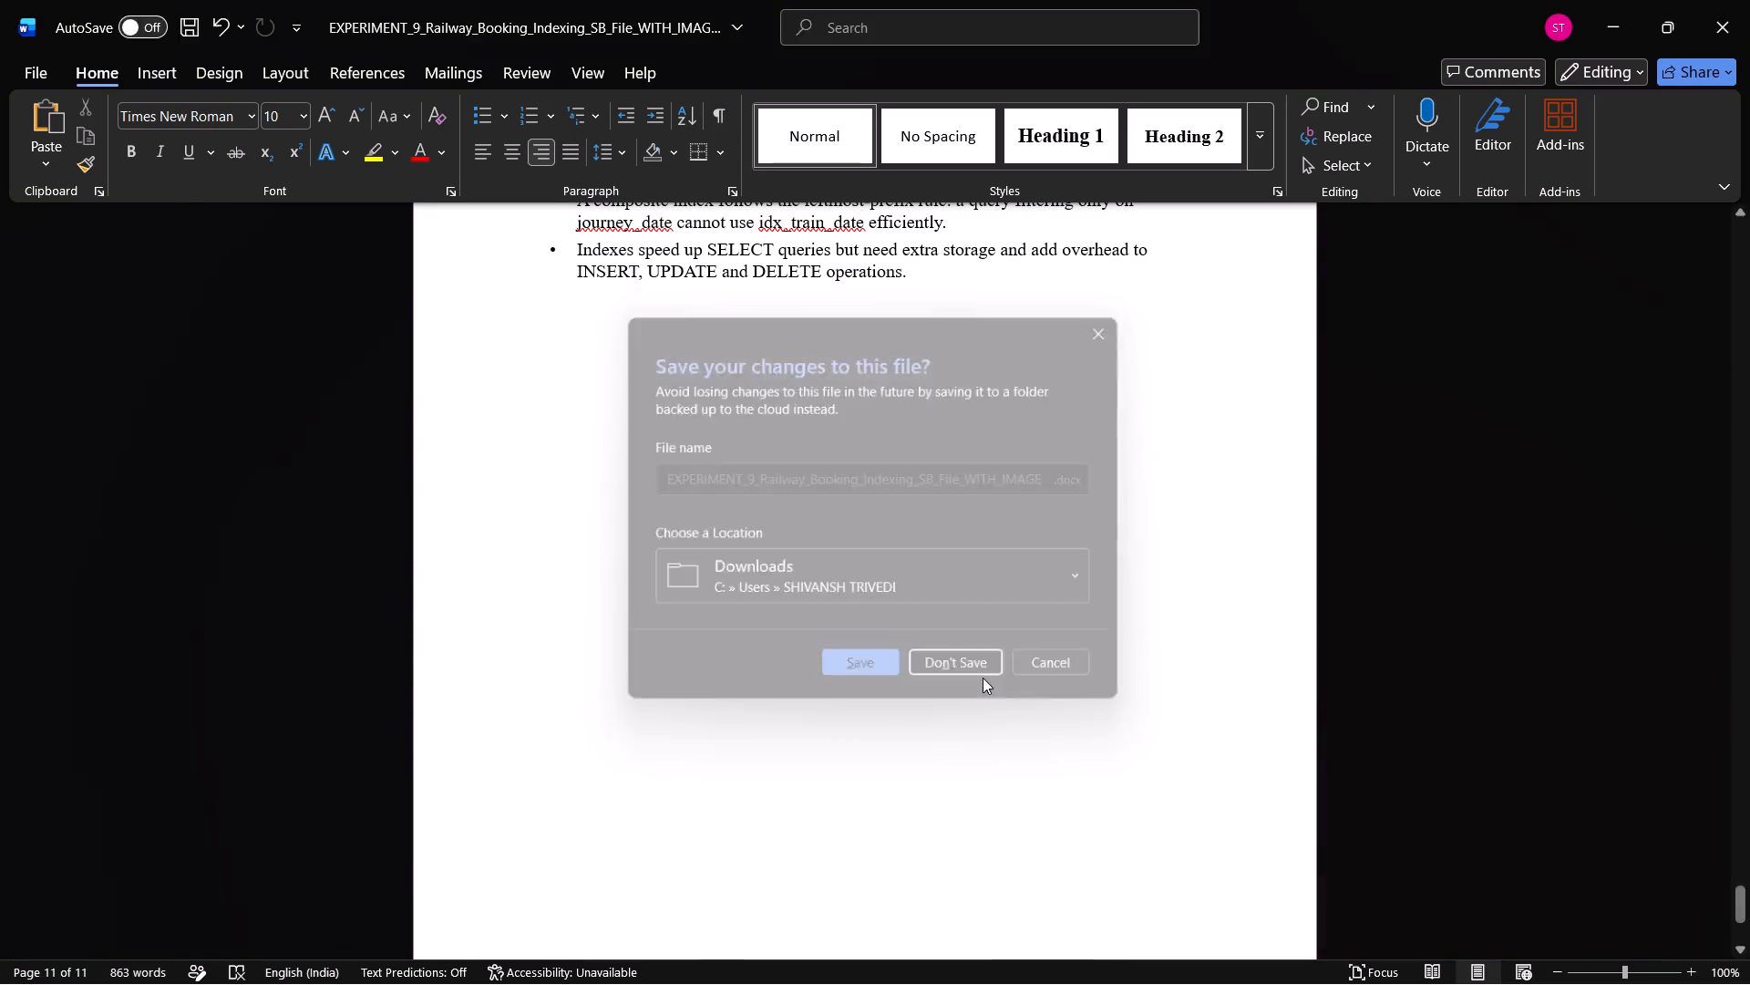
Open the exported EXPERIMENT_9_Railway_Booking_Indexing PDF from Downloads and check the names, IDs and output screenshots throughout its pages.
{"action": "left_click", "coordinate": [51, 387]}
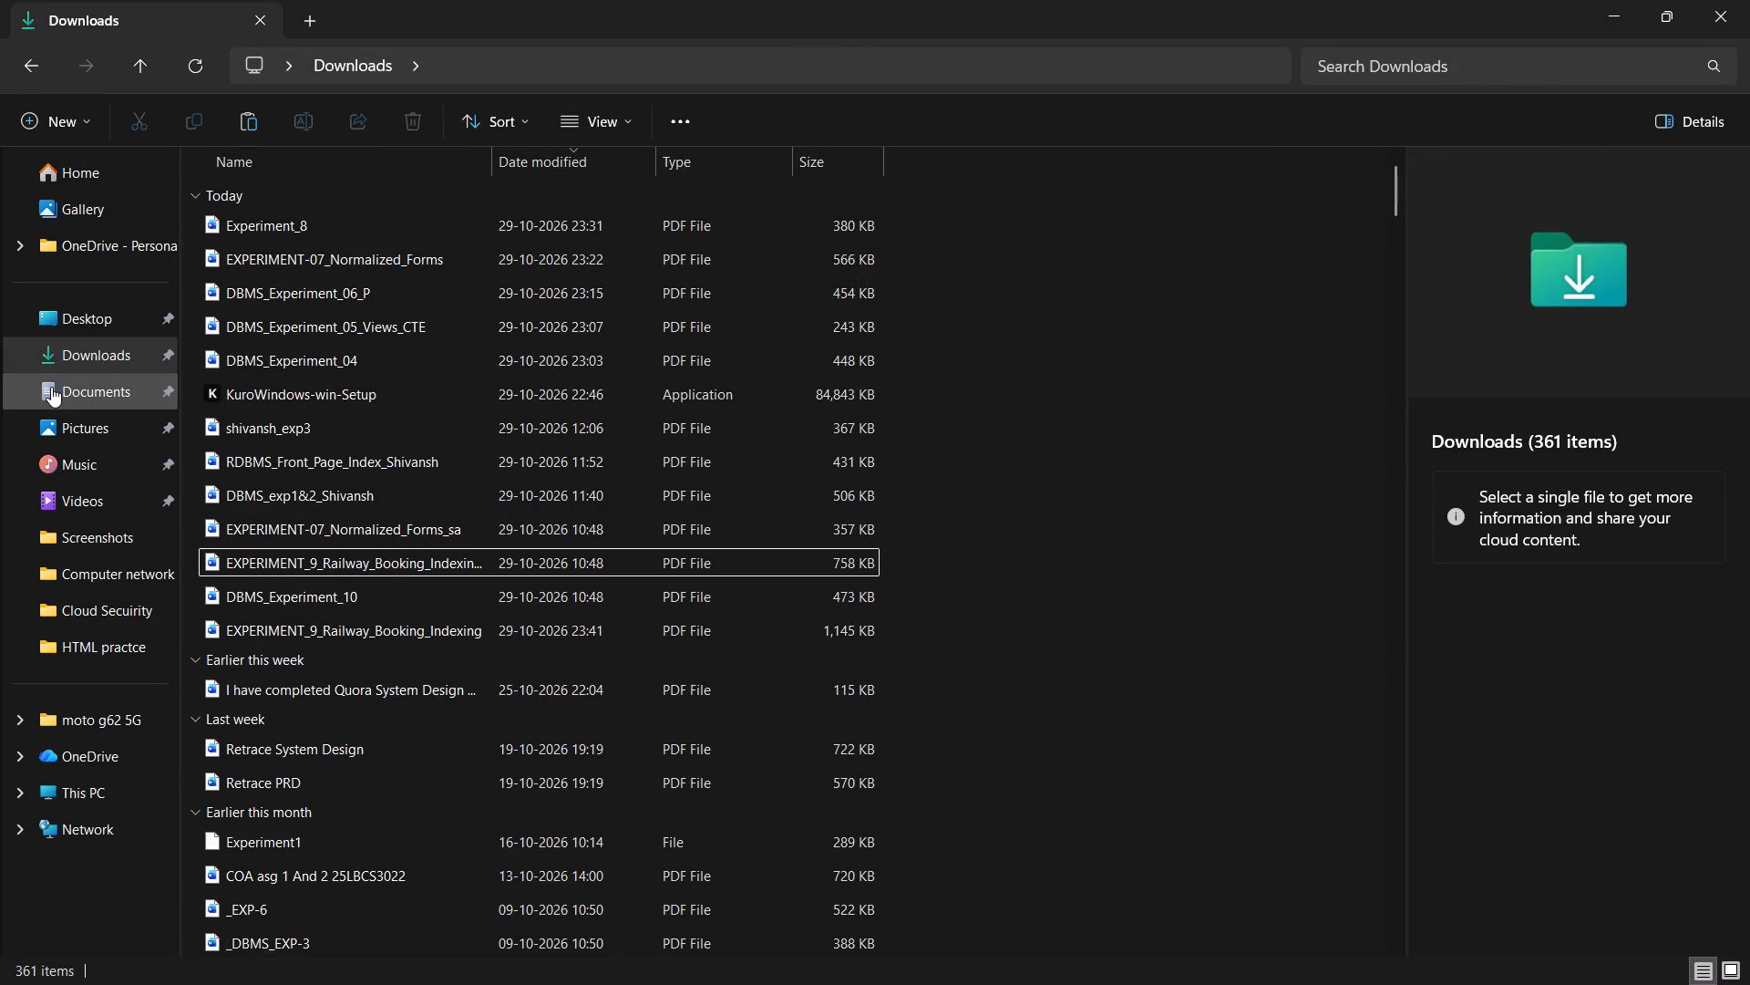
{"action": "left_click", "coordinate": [43, 362]}
{"action": "double_click", "coordinate": [349, 227]}
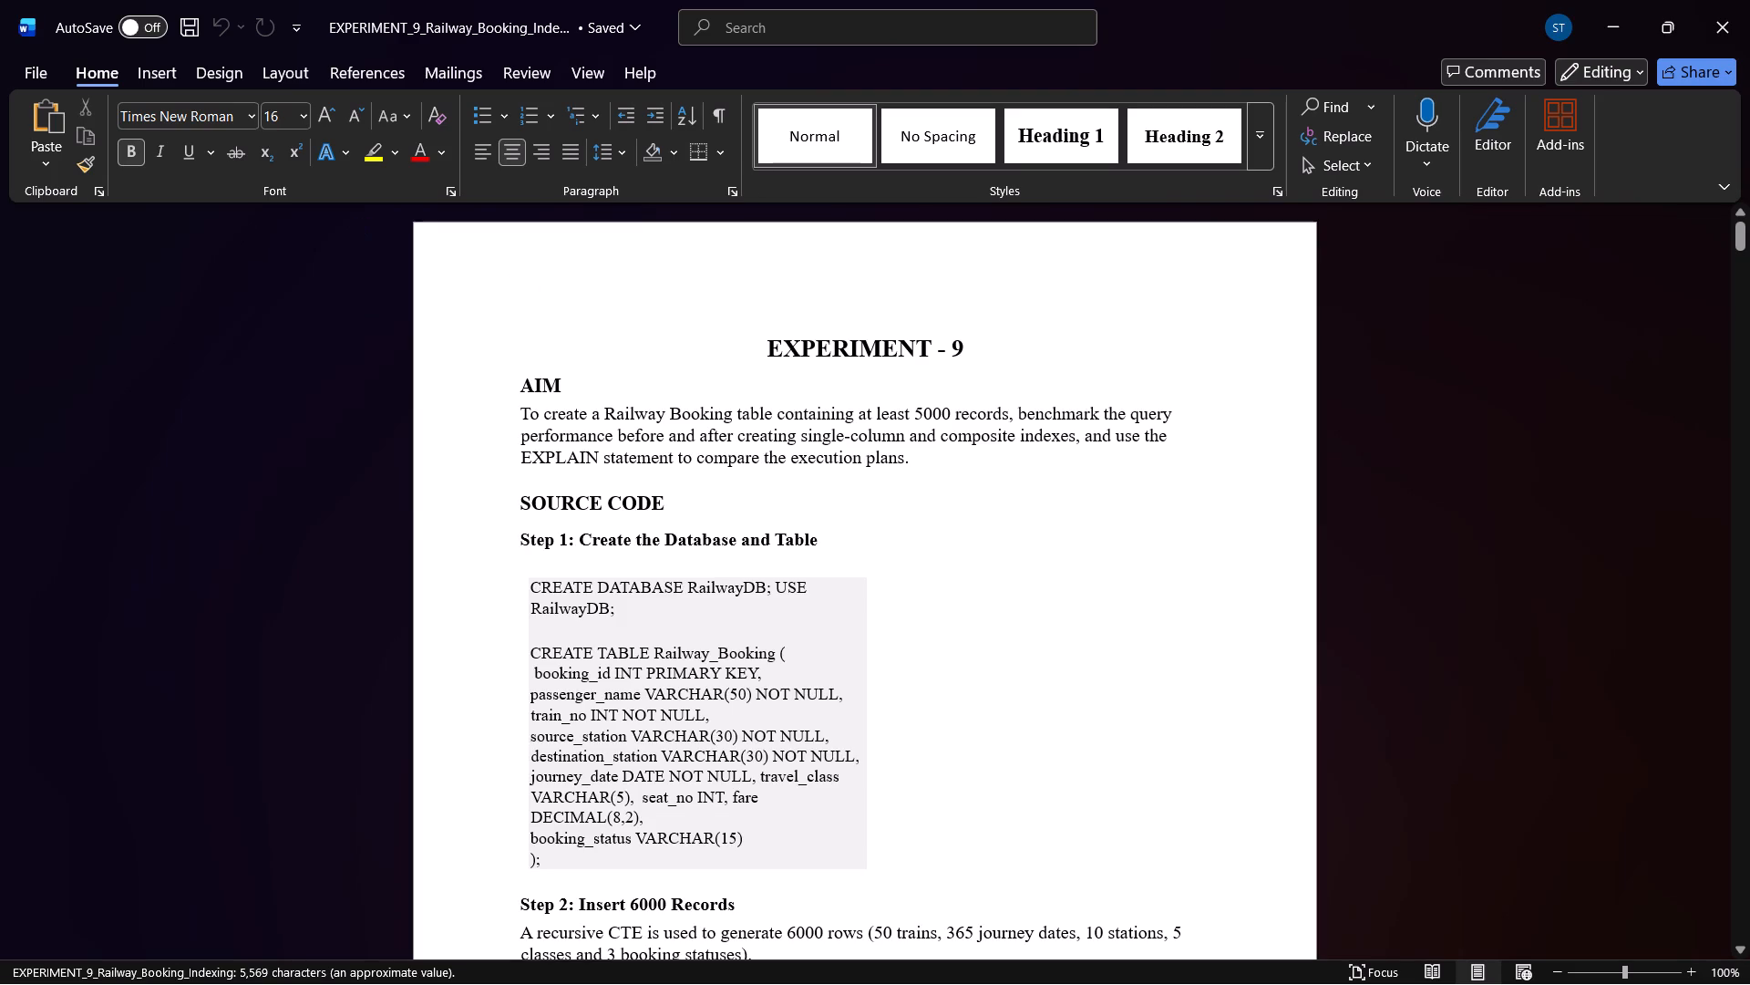
{"action": "scroll", "coordinate": [631, 491], "scroll_direction": "down", "scroll_amount": 16}
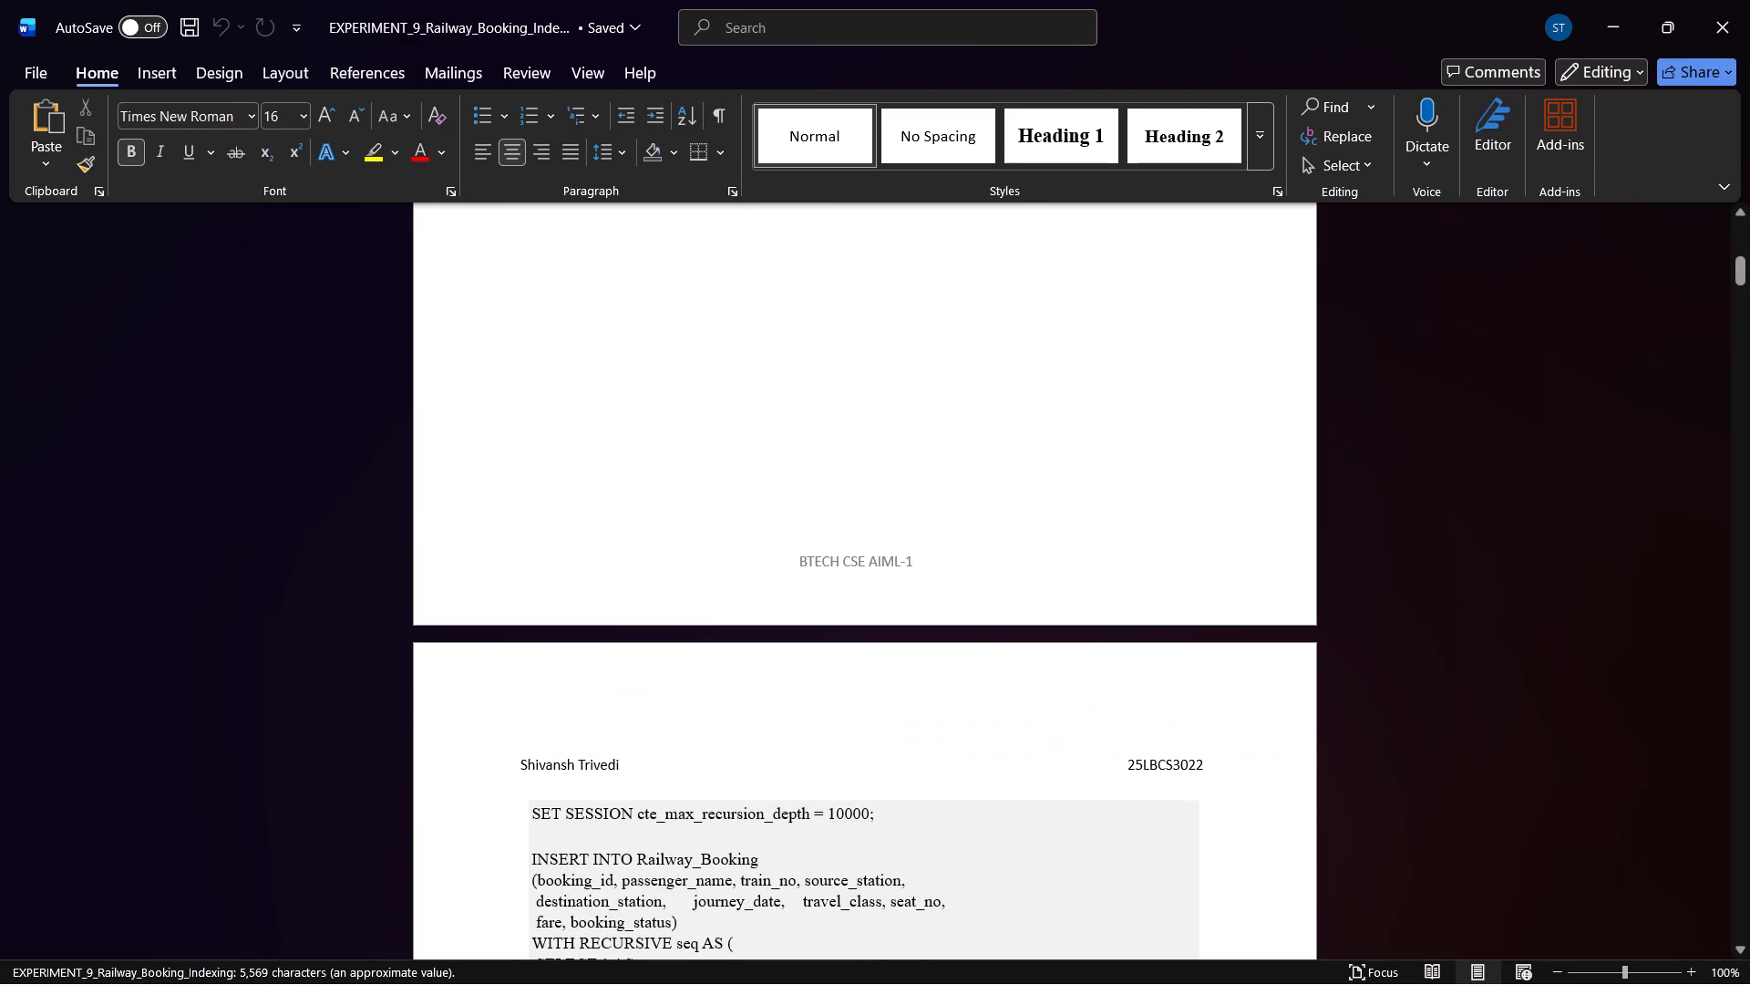
{"action": "left_click_drag", "start_coordinate": [1743, 275], "coordinate": [1745, 348]}
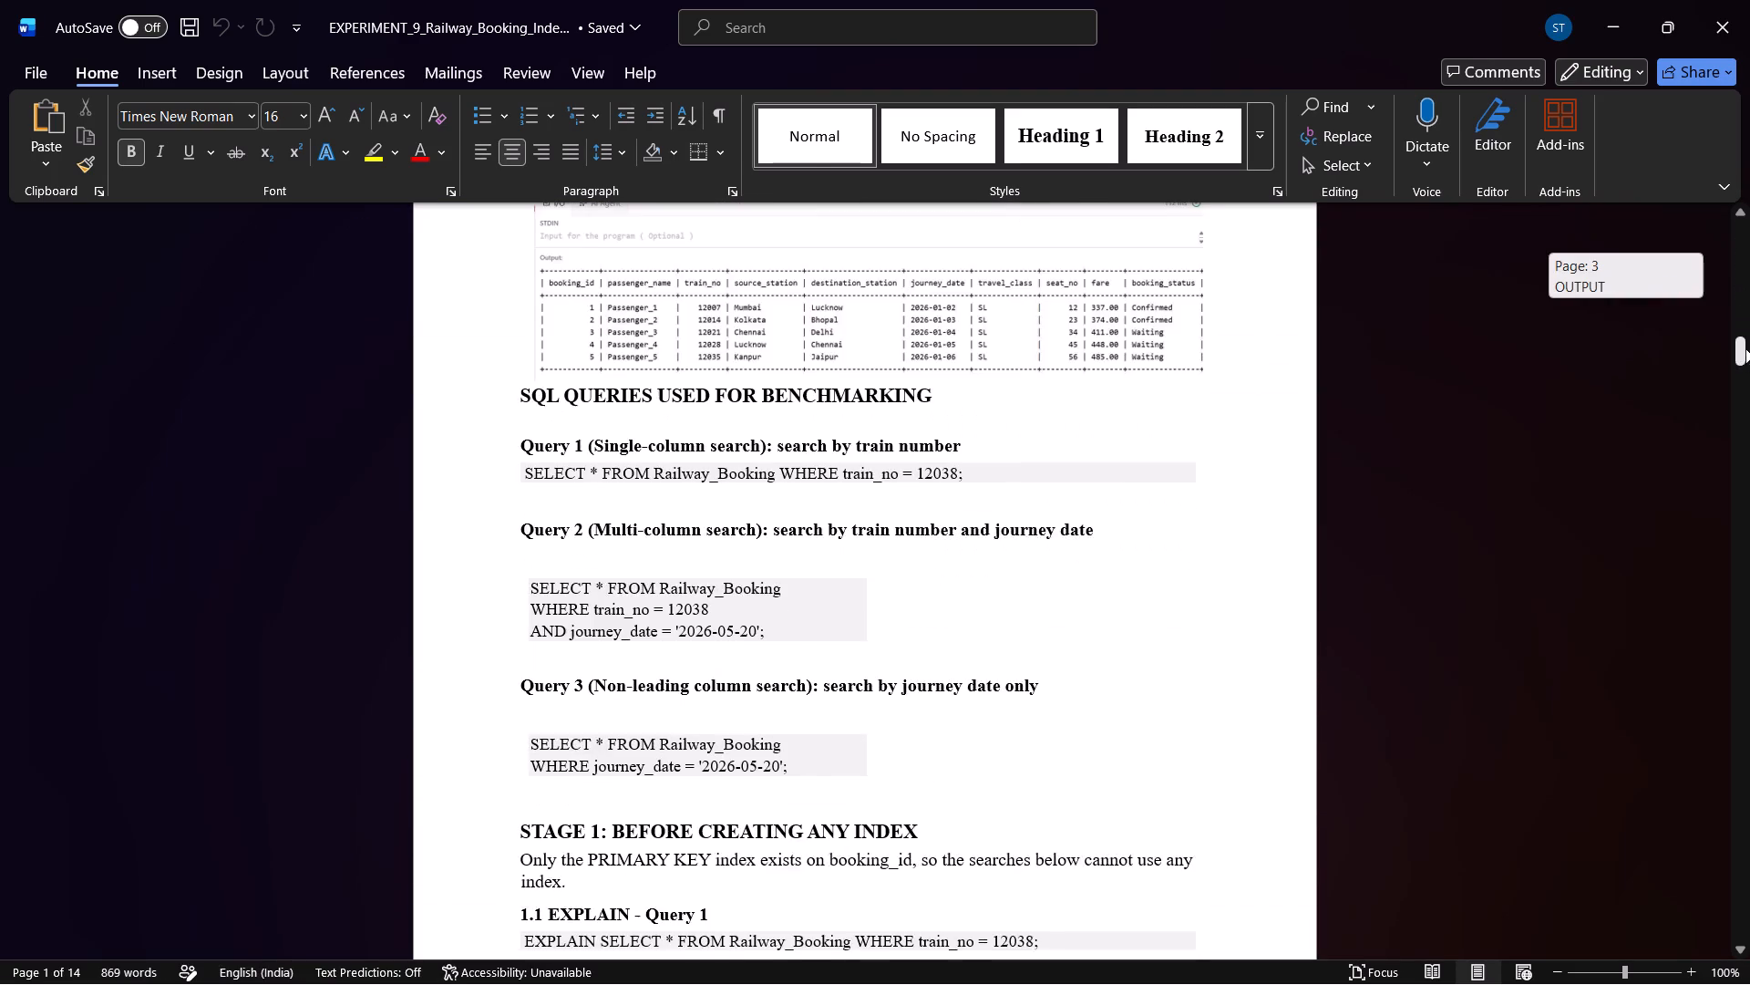
{"action": "left_click_drag", "start_coordinate": [1745, 348], "coordinate": [1749, 722]}
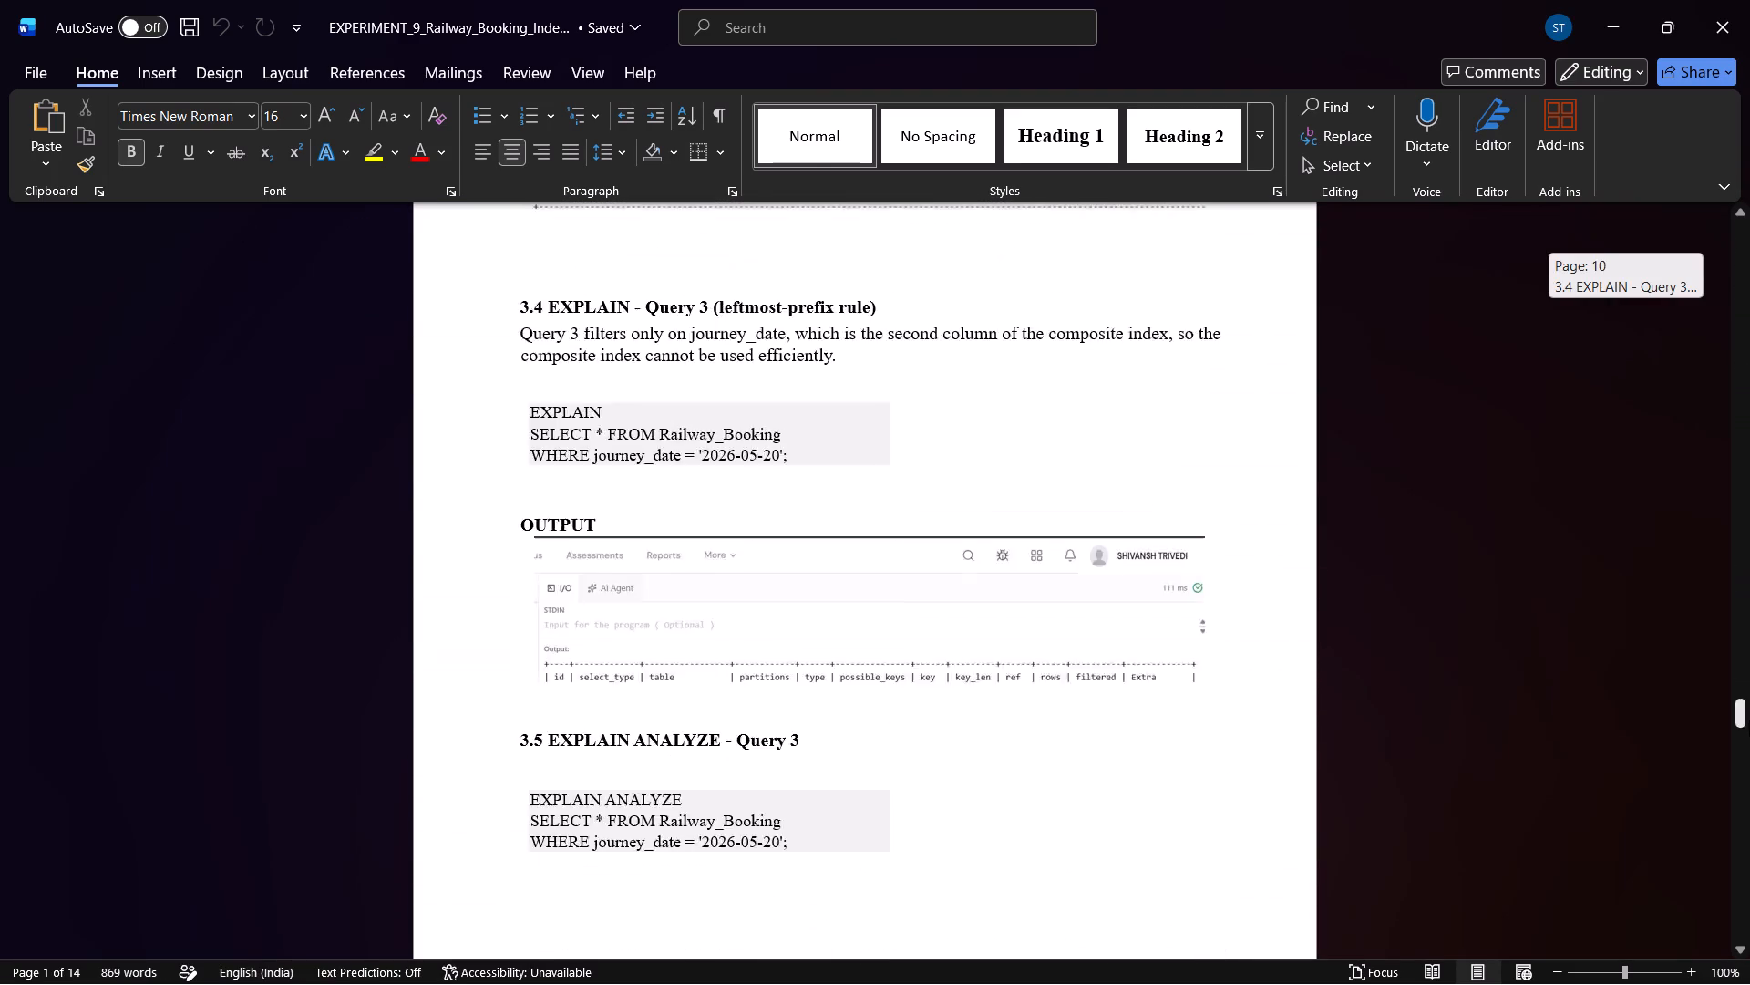
{"action": "left_click_drag", "start_coordinate": [1749, 722], "coordinate": [1749, 894]}
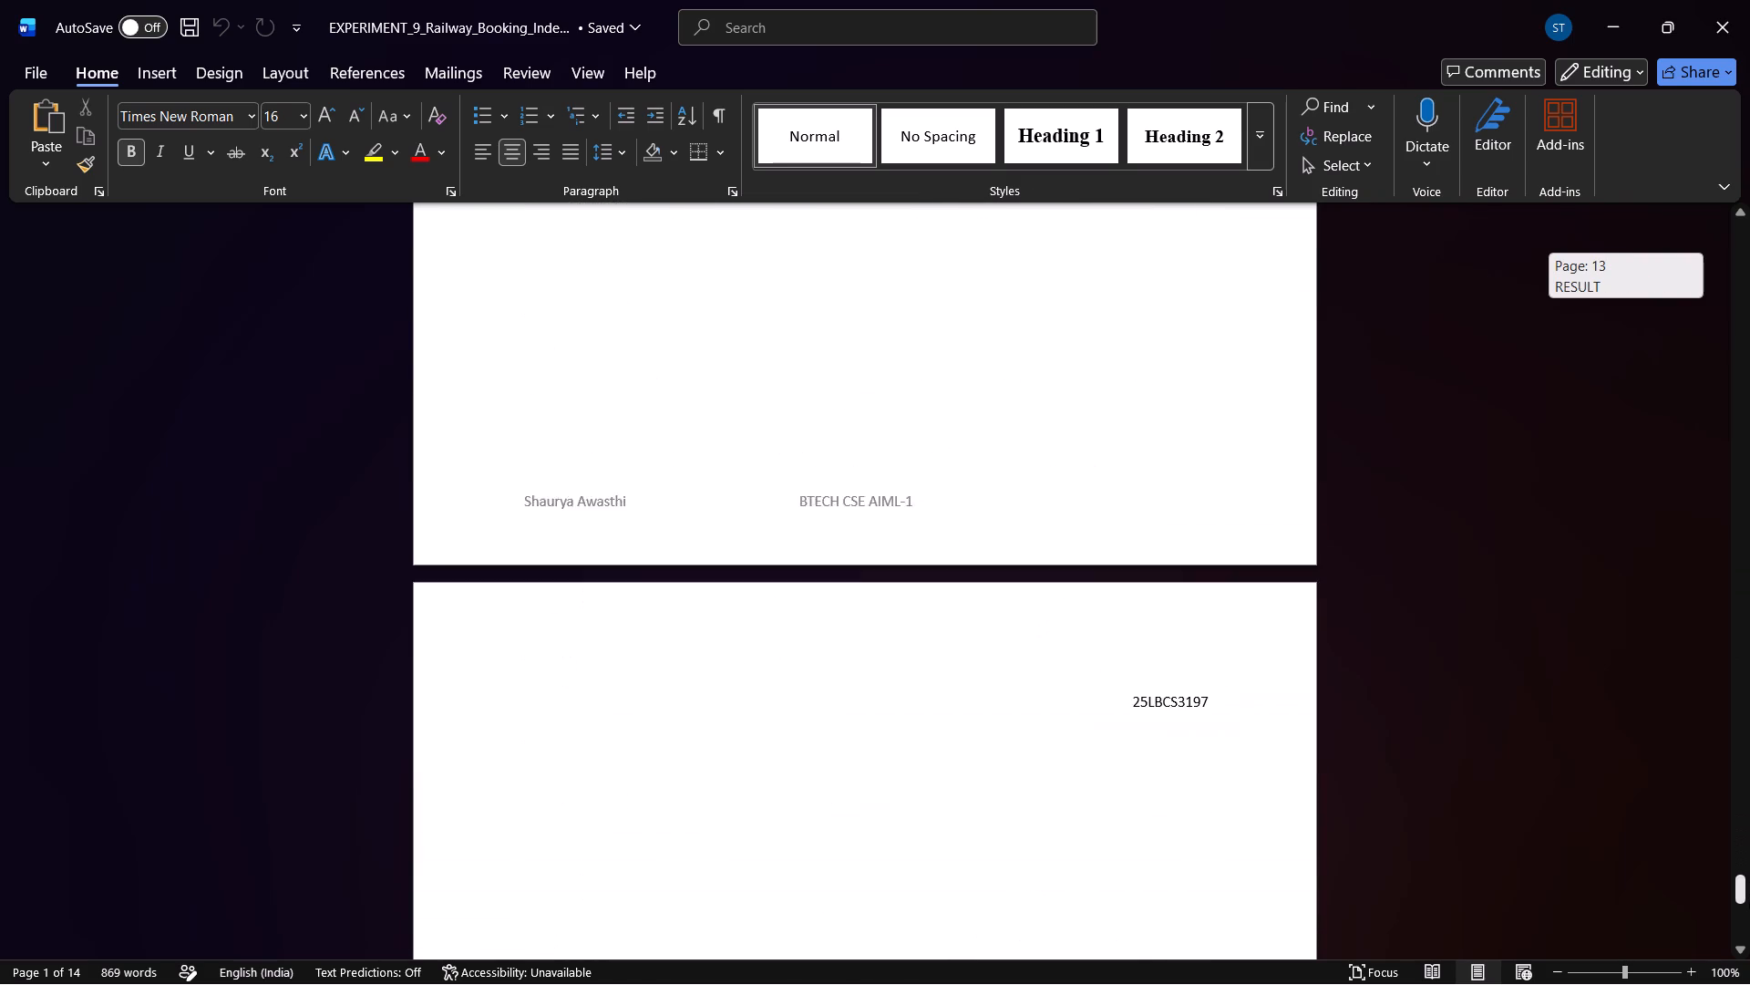
{"action": "left_click_drag", "start_coordinate": [1749, 894], "coordinate": [1748, 870]}
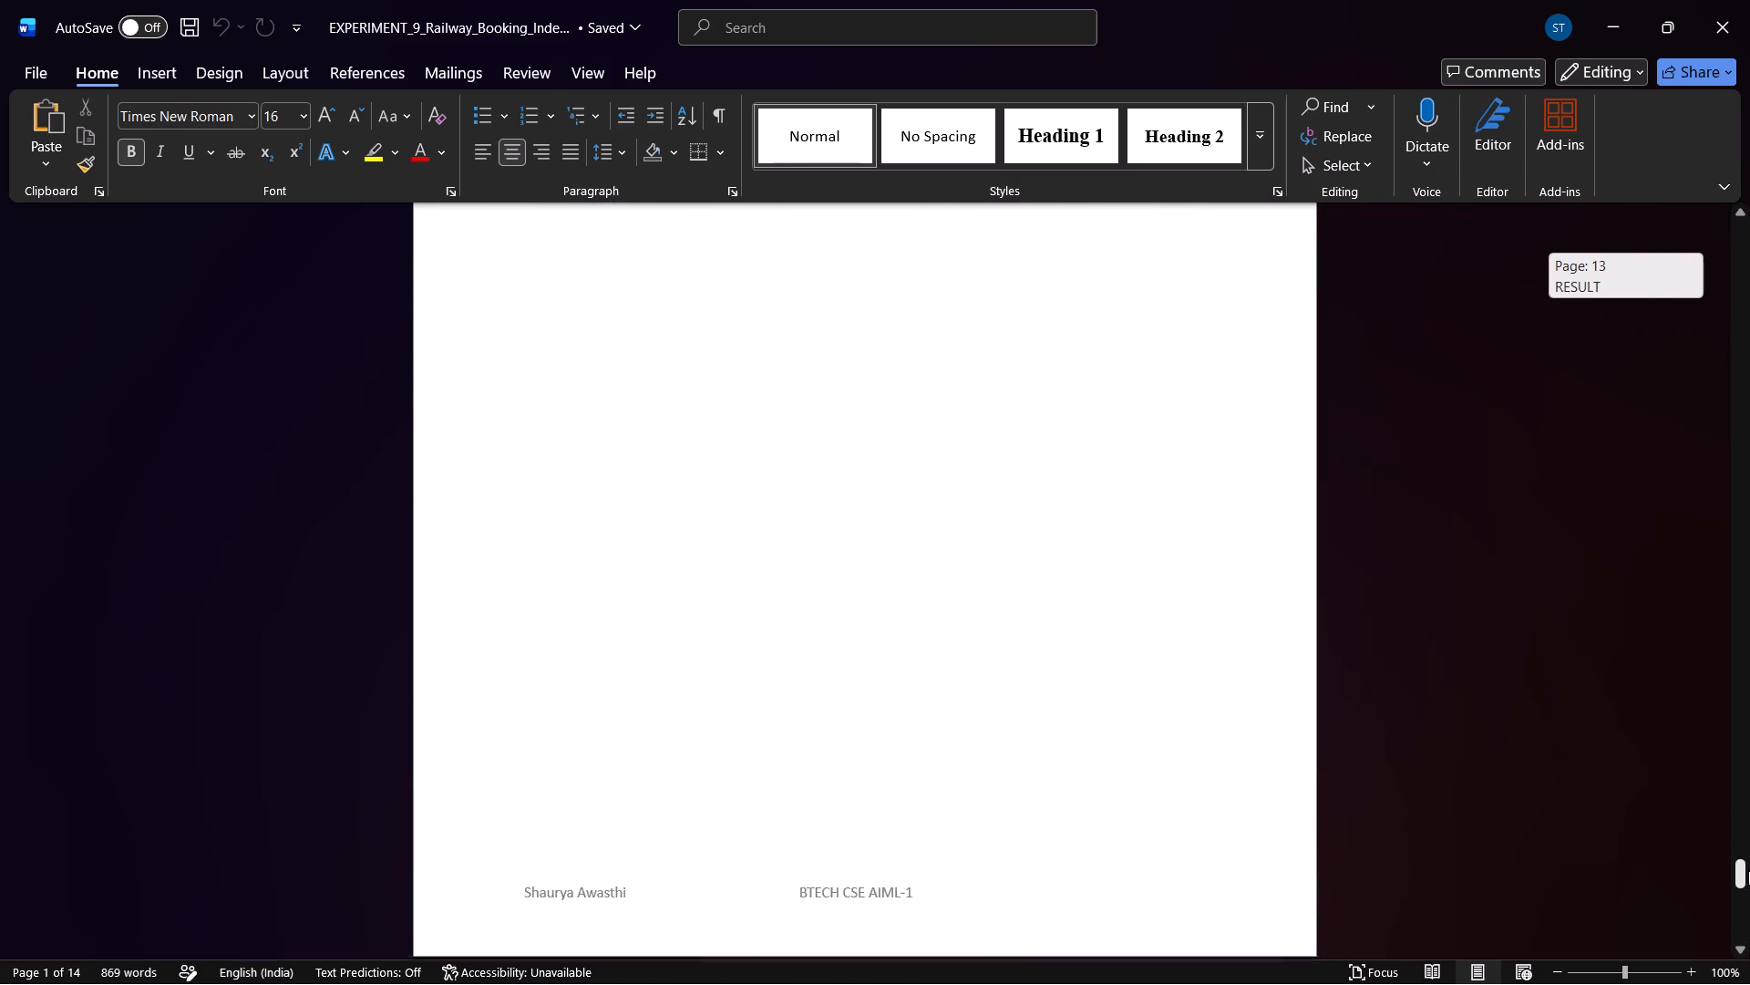
{"action": "left_click_drag", "start_coordinate": [1748, 870], "coordinate": [1729, 482]}
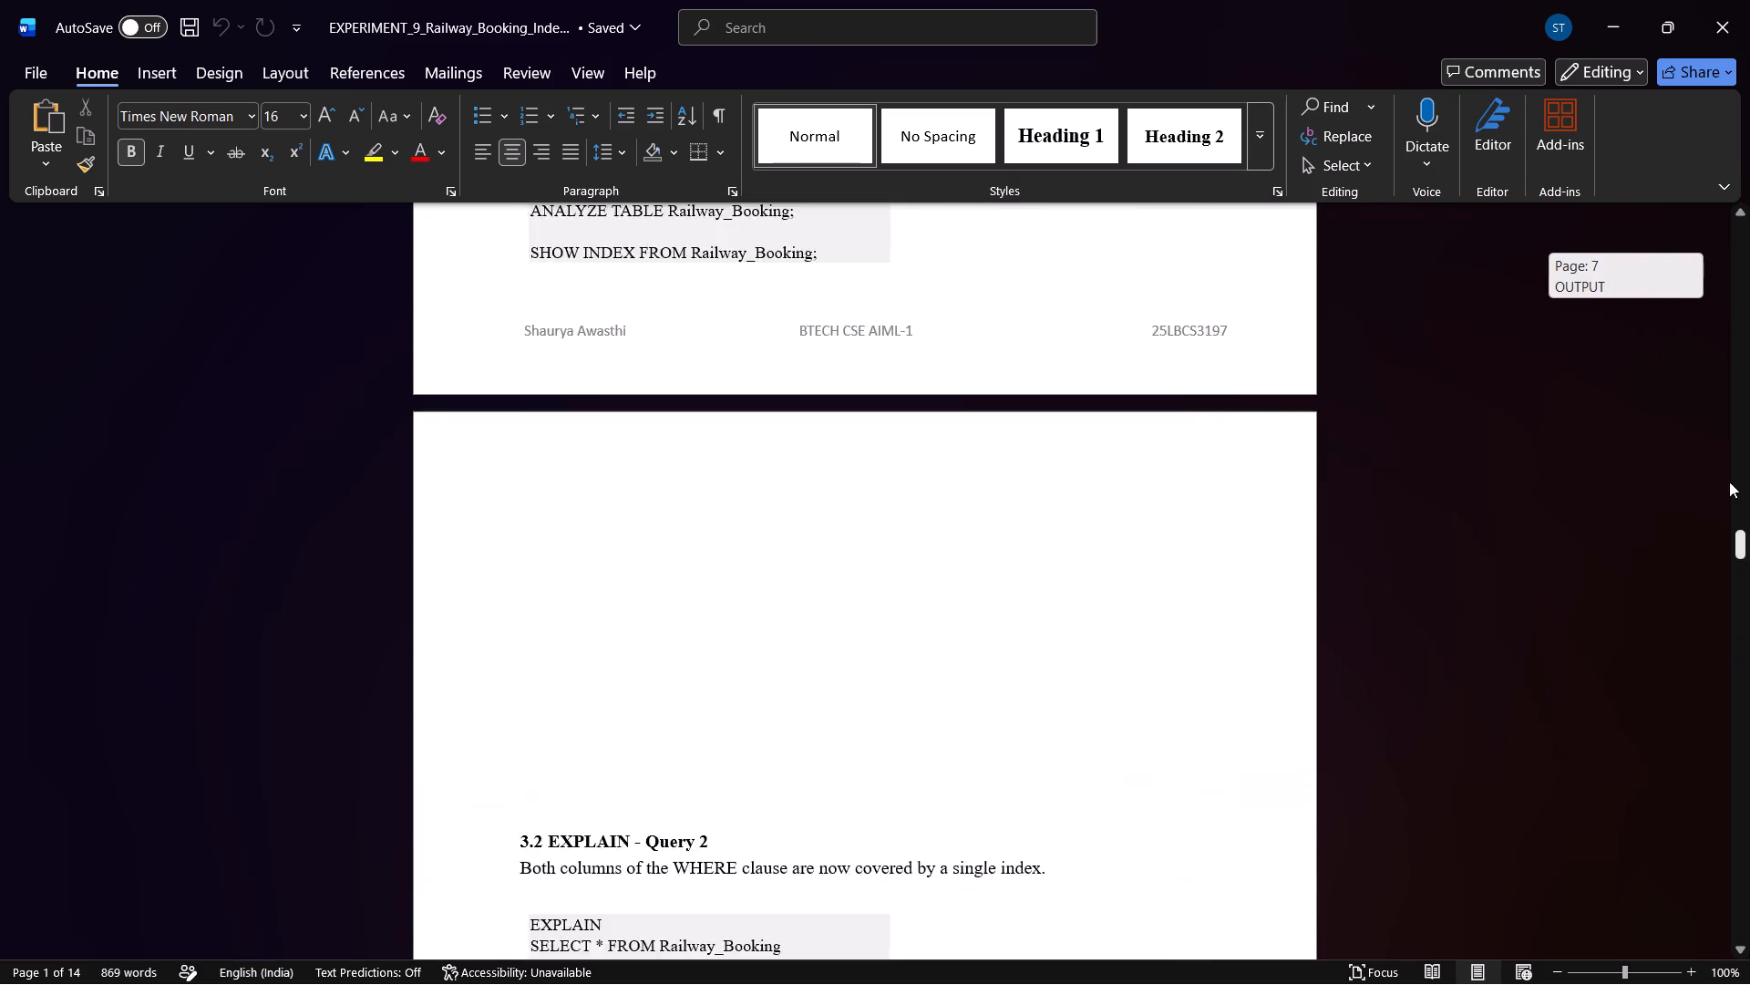
{"action": "left_click_drag", "start_coordinate": [1729, 482], "coordinate": [1729, 269]}
{"action": "scroll", "coordinate": [968, 585], "scroll_direction": "down", "scroll_amount": 5}
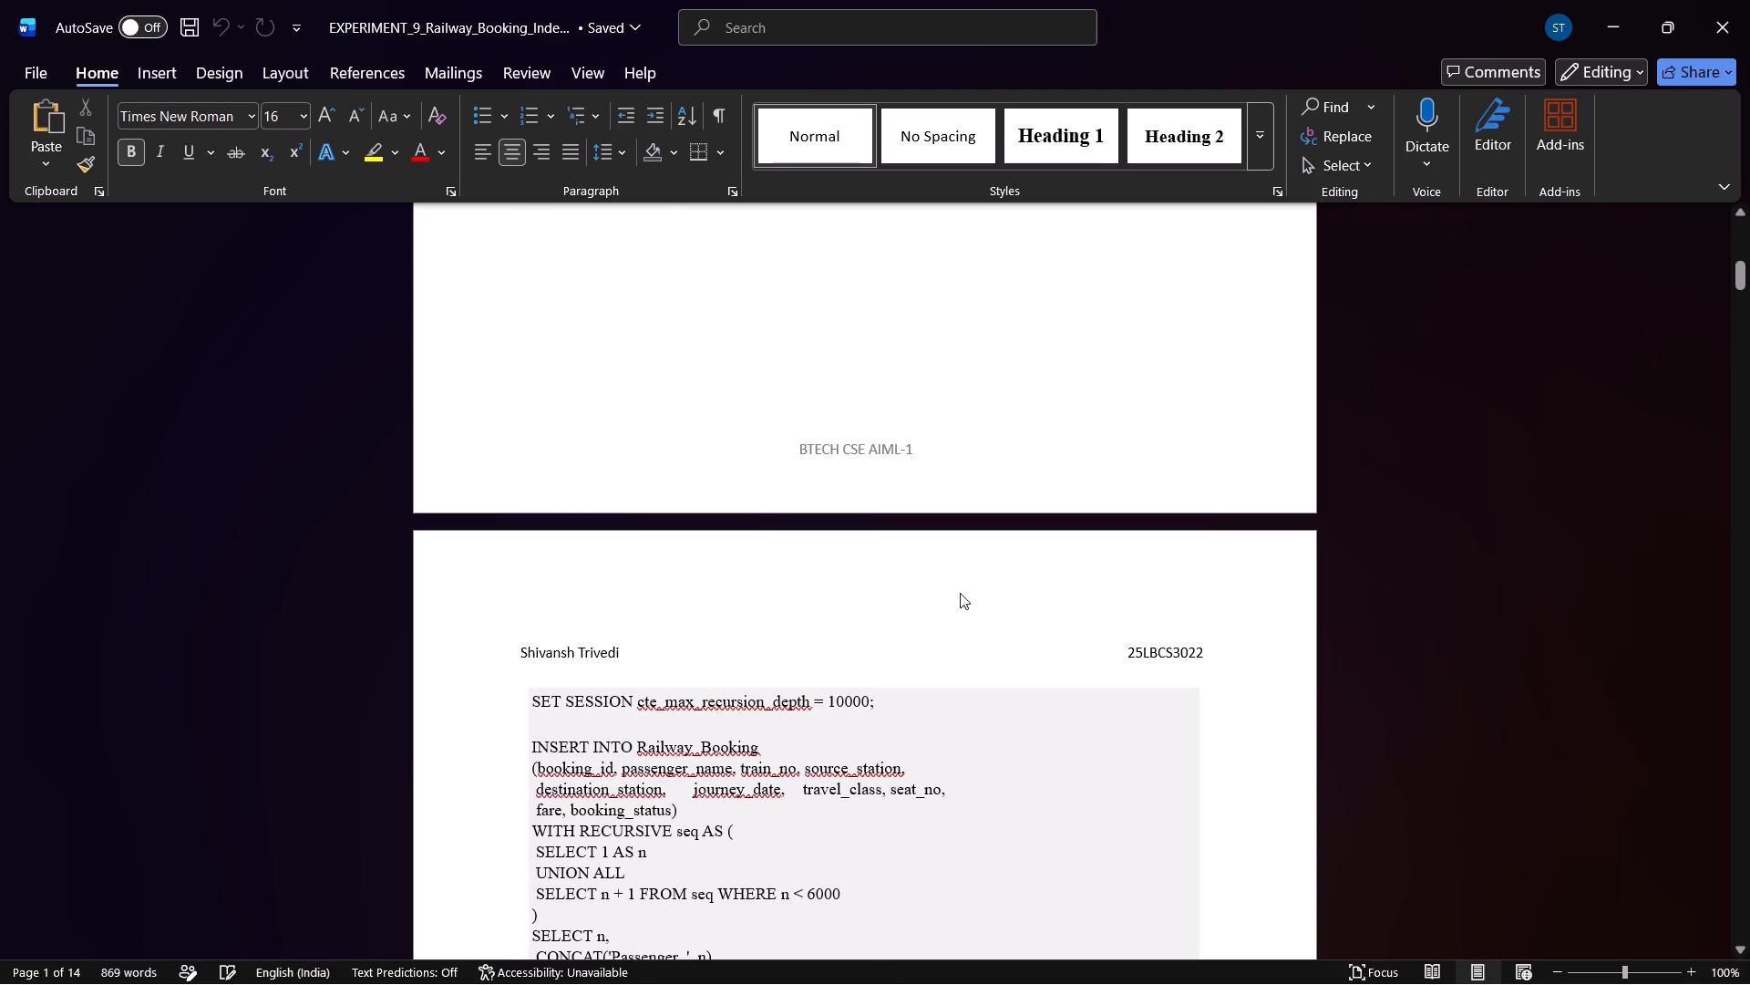
{"action": "left_click", "coordinate": [1729, 28]}
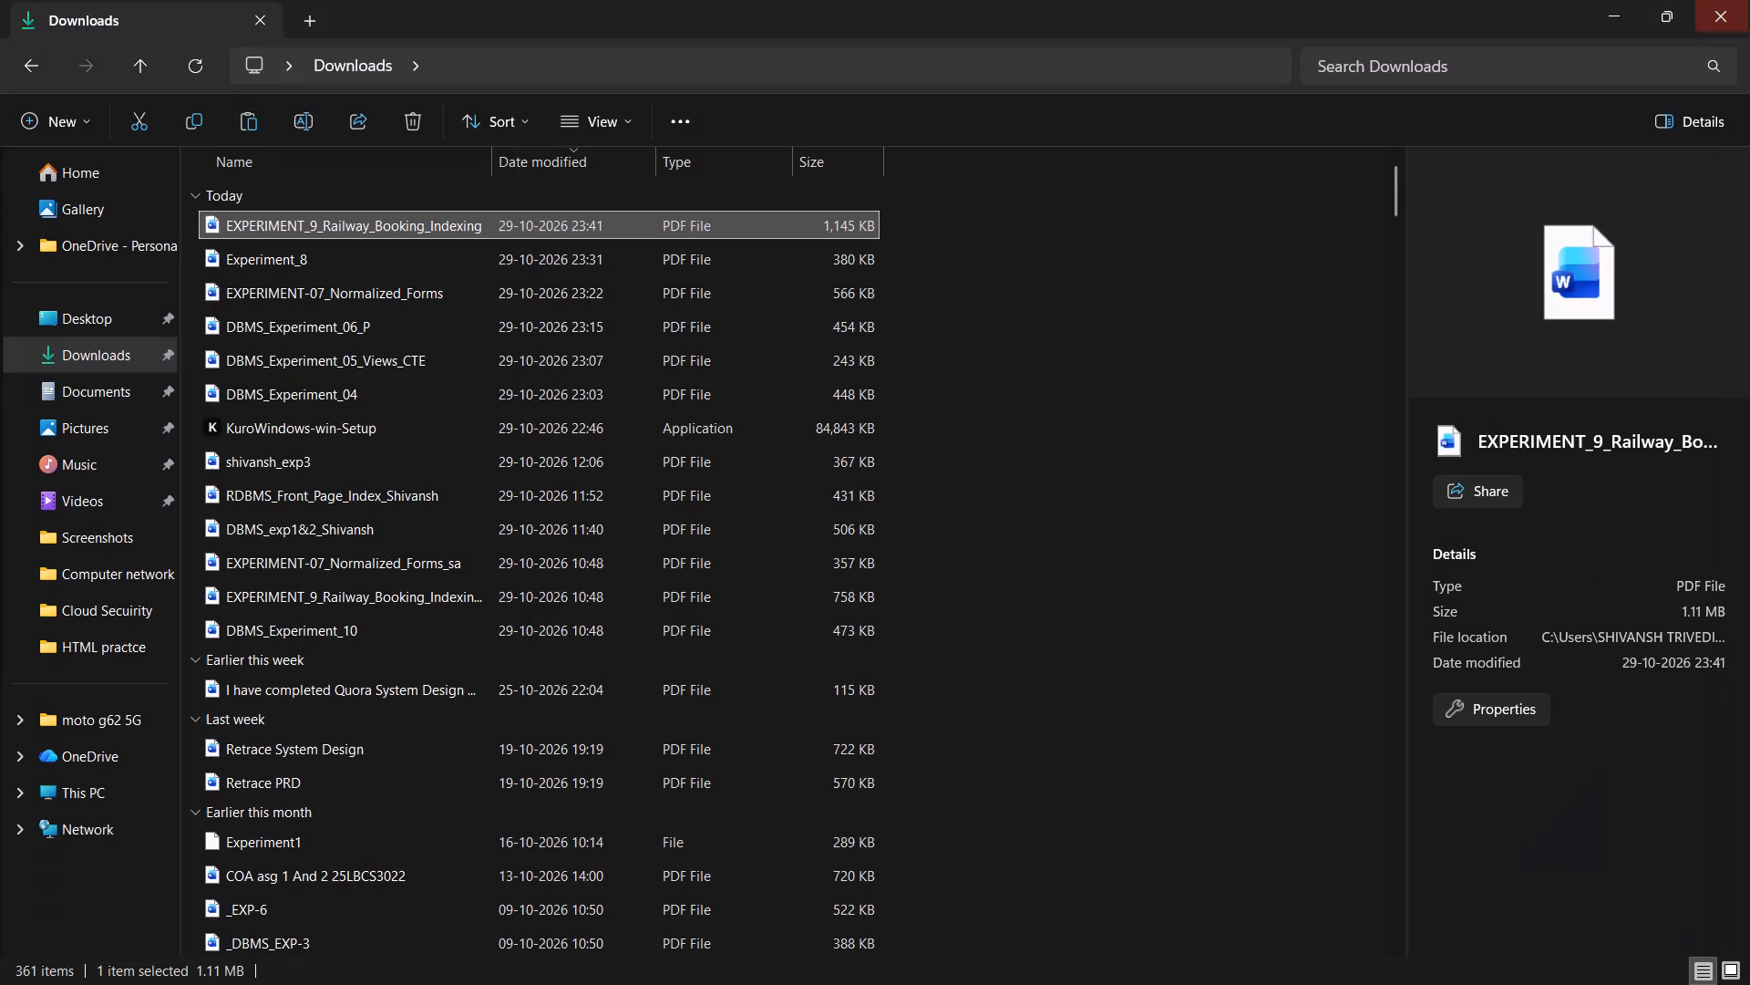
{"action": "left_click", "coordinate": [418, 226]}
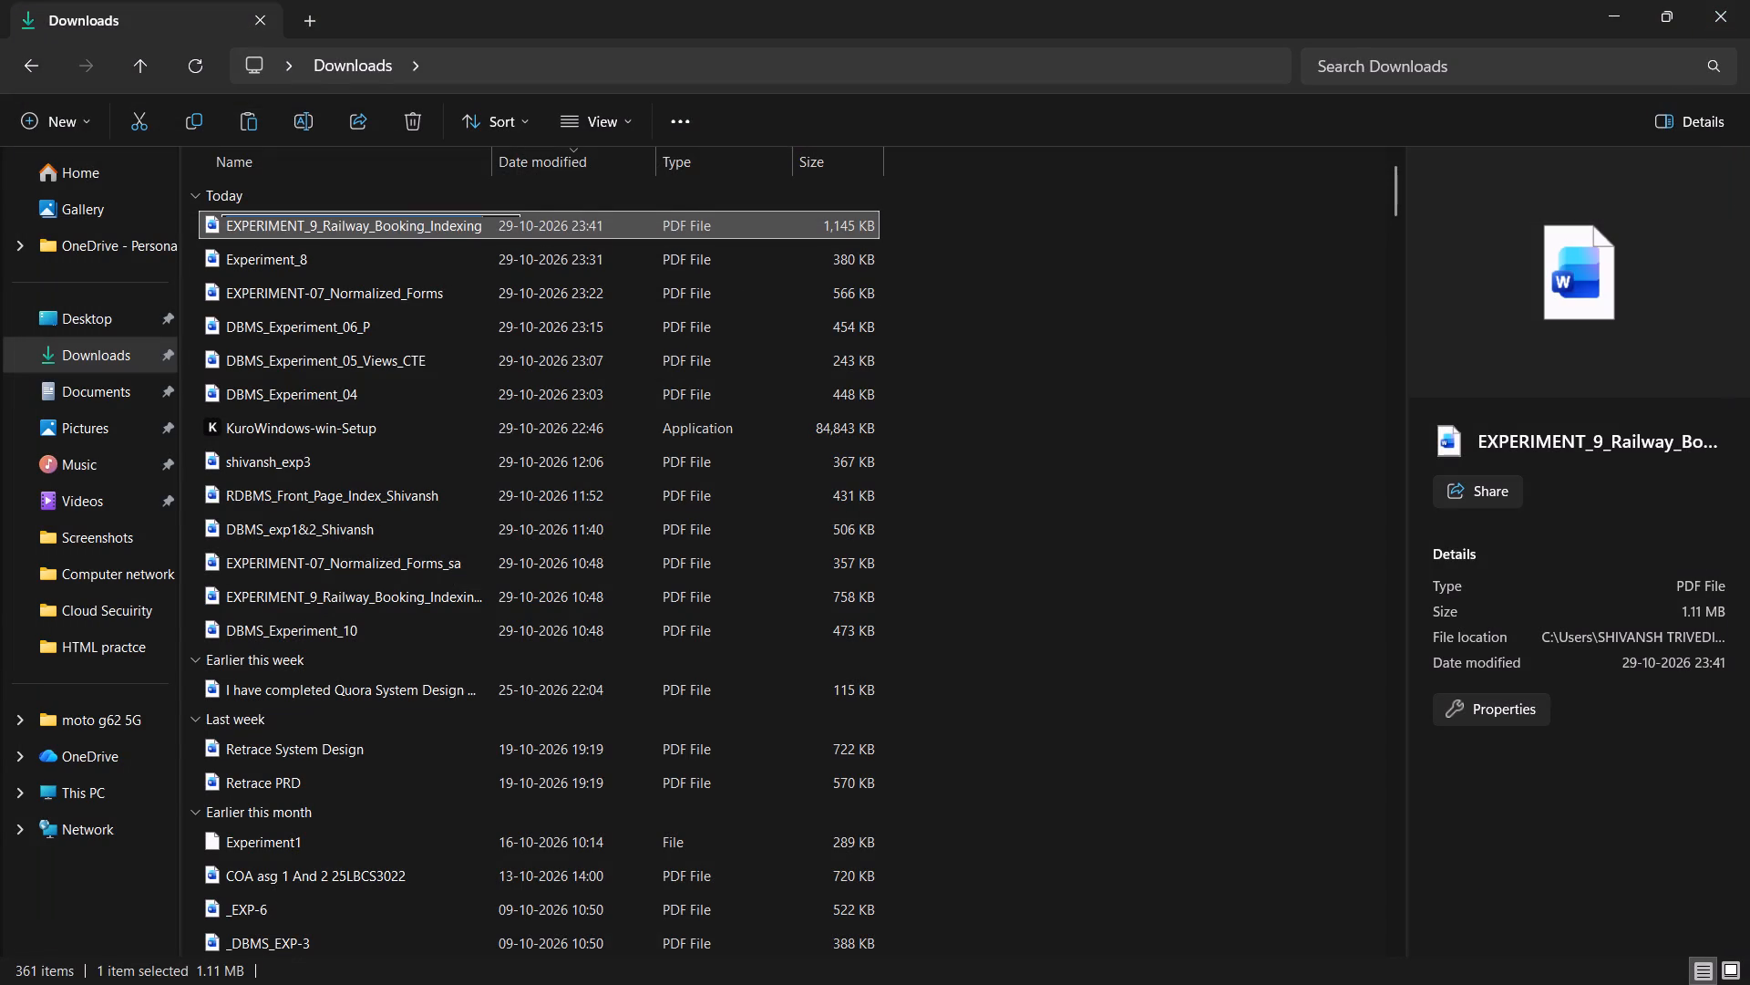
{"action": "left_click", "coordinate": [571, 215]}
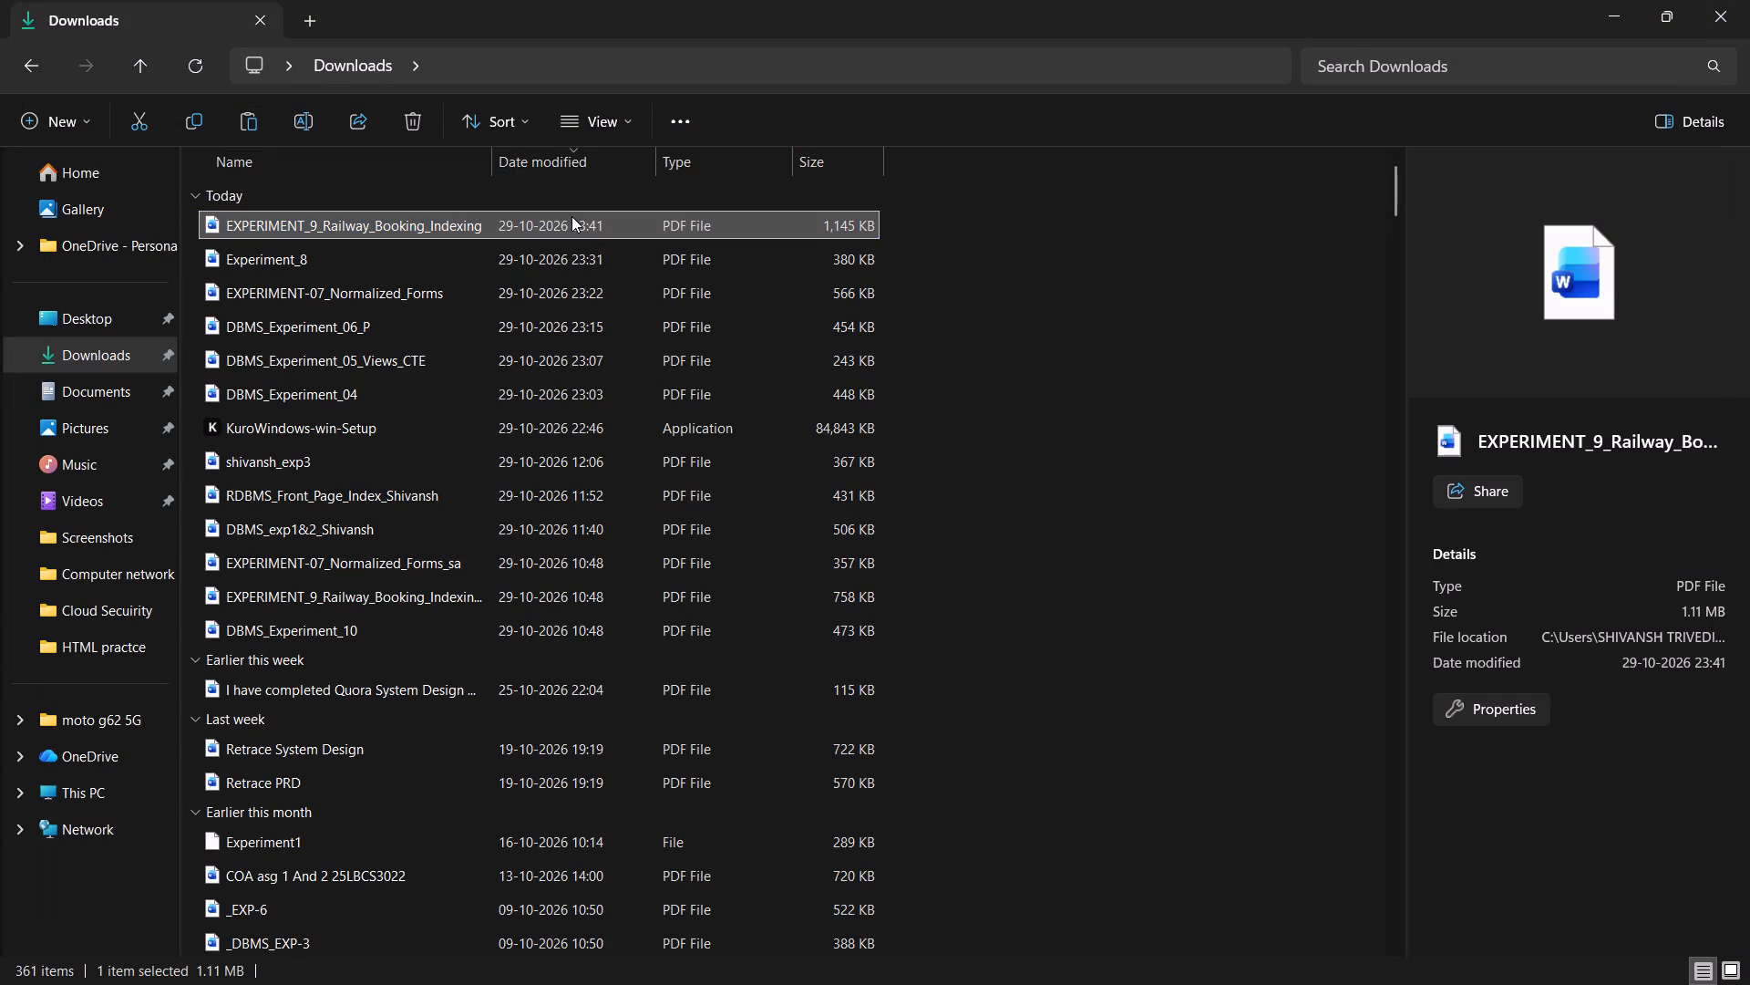
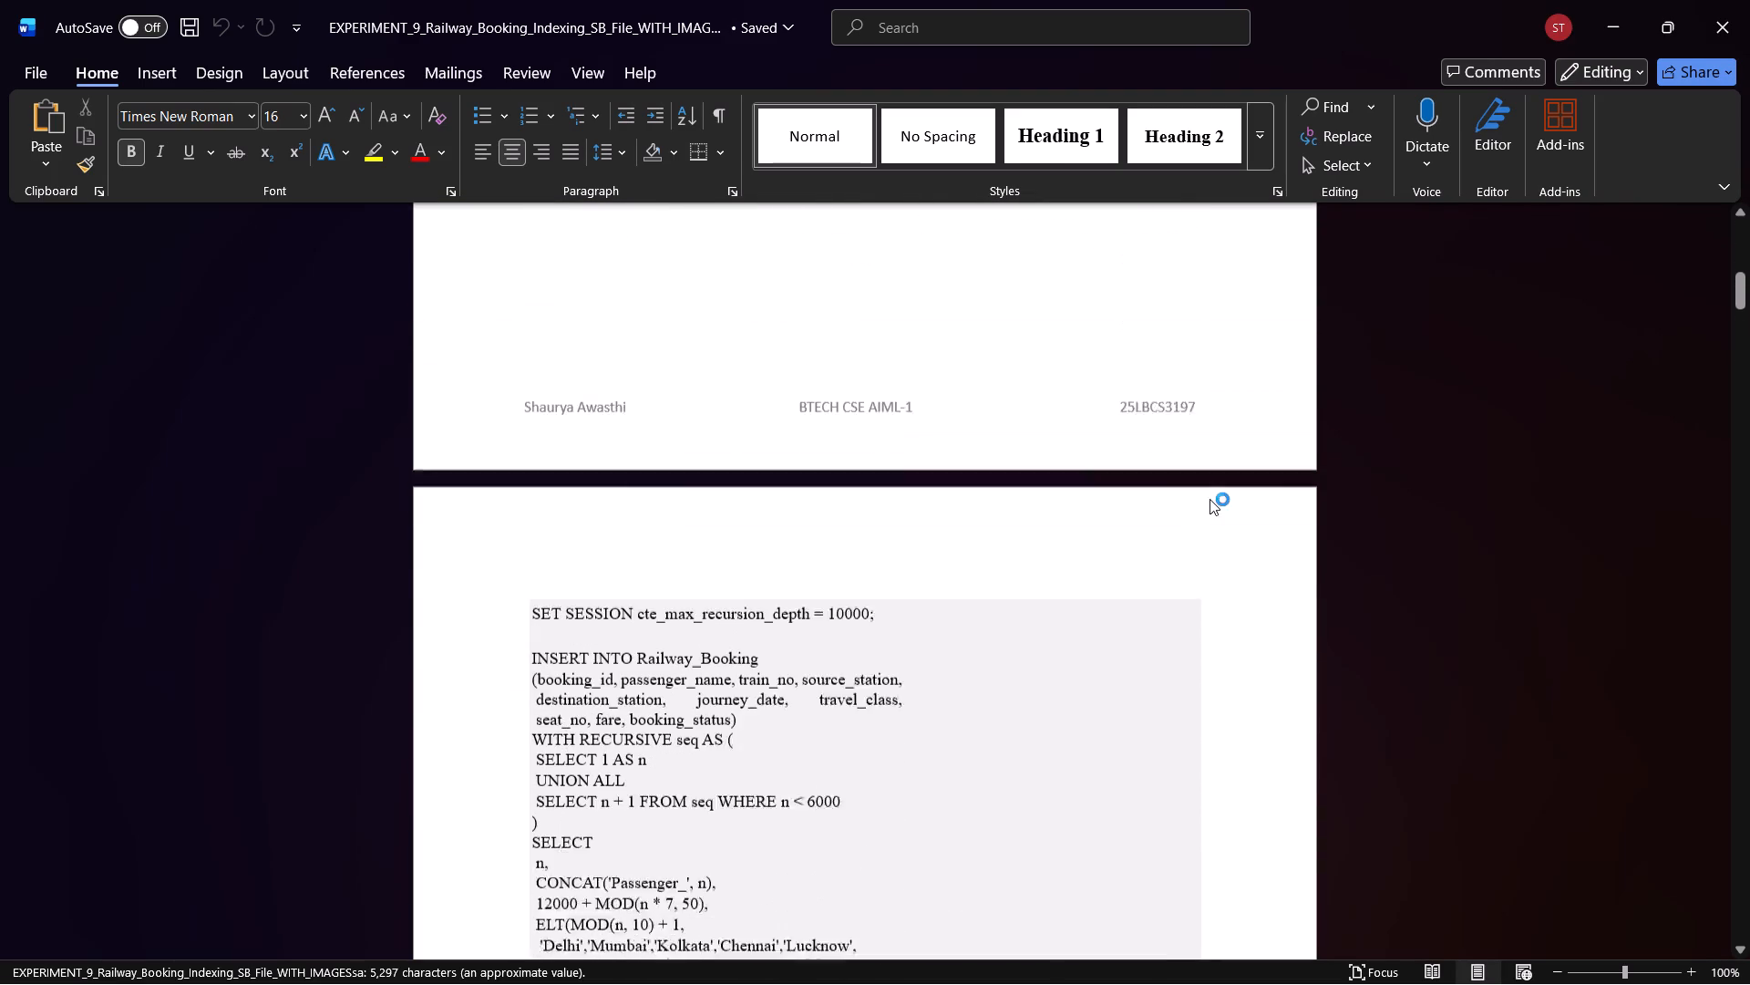
Review the opening pages and footer of the Experiment 9 railway booking document, and close it.
{"action": "scroll", "coordinate": [1210, 499], "scroll_direction": "up", "scroll_amount": 9}
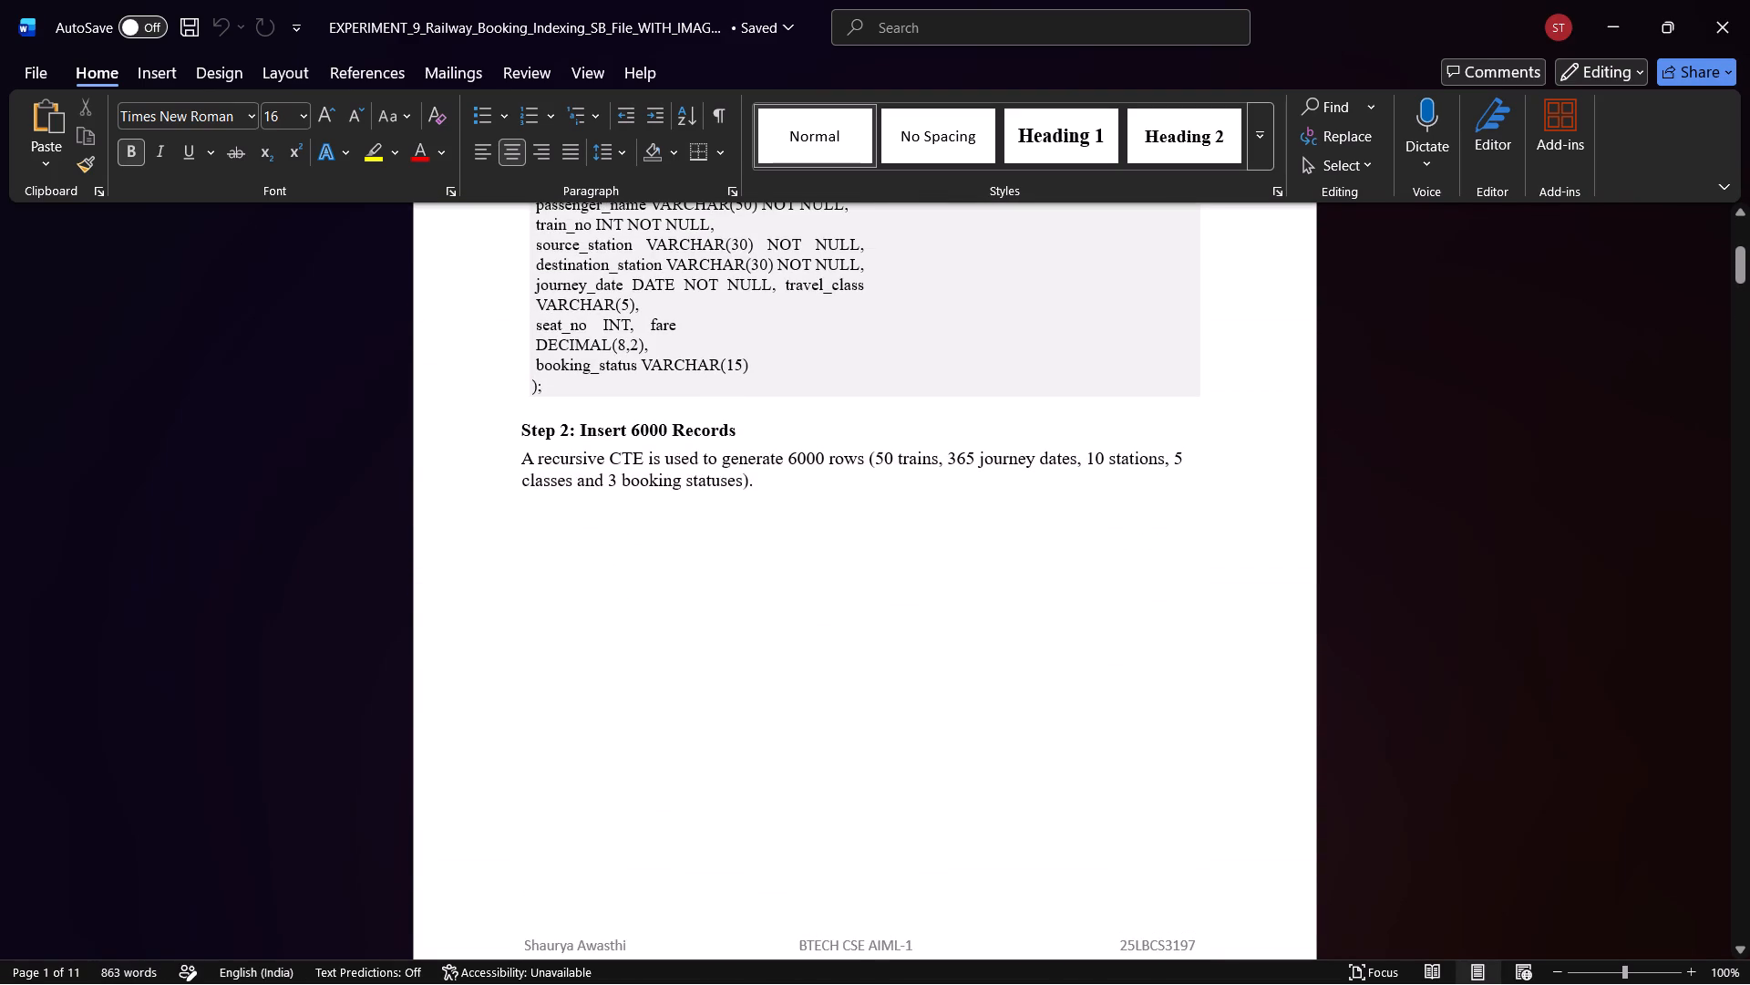
{"action": "scroll", "coordinate": [1210, 499], "scroll_direction": "up", "scroll_amount": 11}
{"action": "scroll", "coordinate": [1210, 499], "scroll_direction": "down", "scroll_amount": 6}
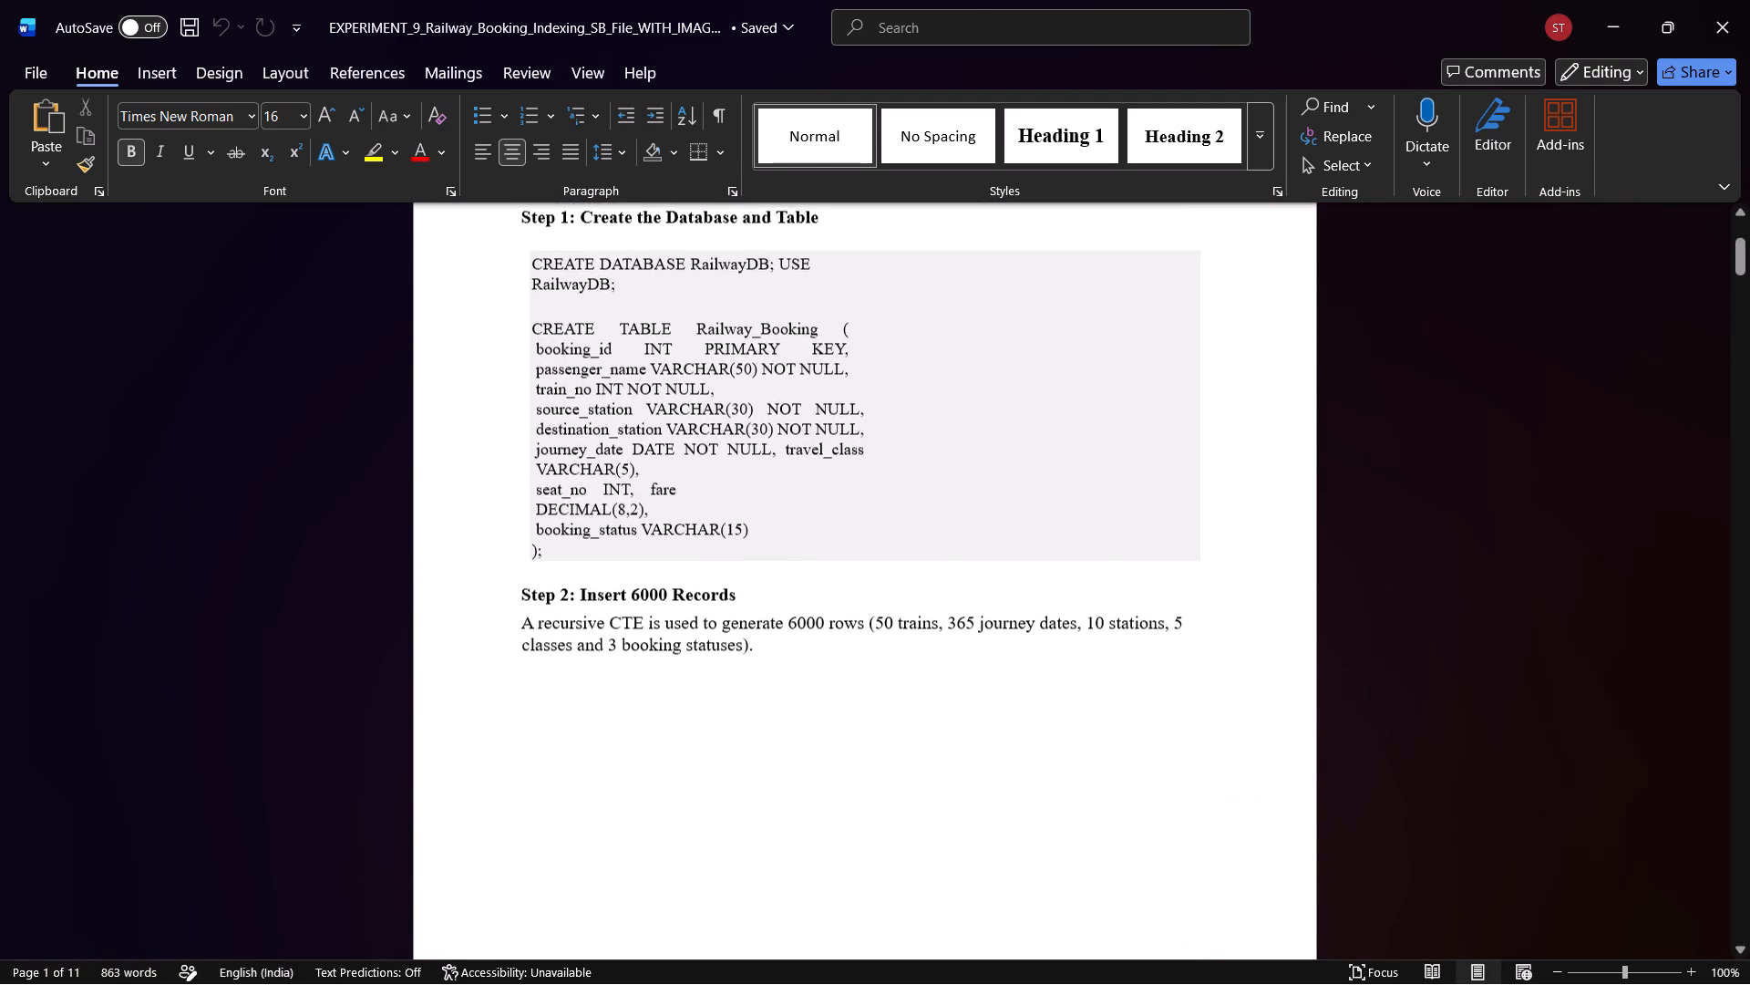
{"action": "scroll", "coordinate": [1210, 499], "scroll_direction": "down", "scroll_amount": 8}
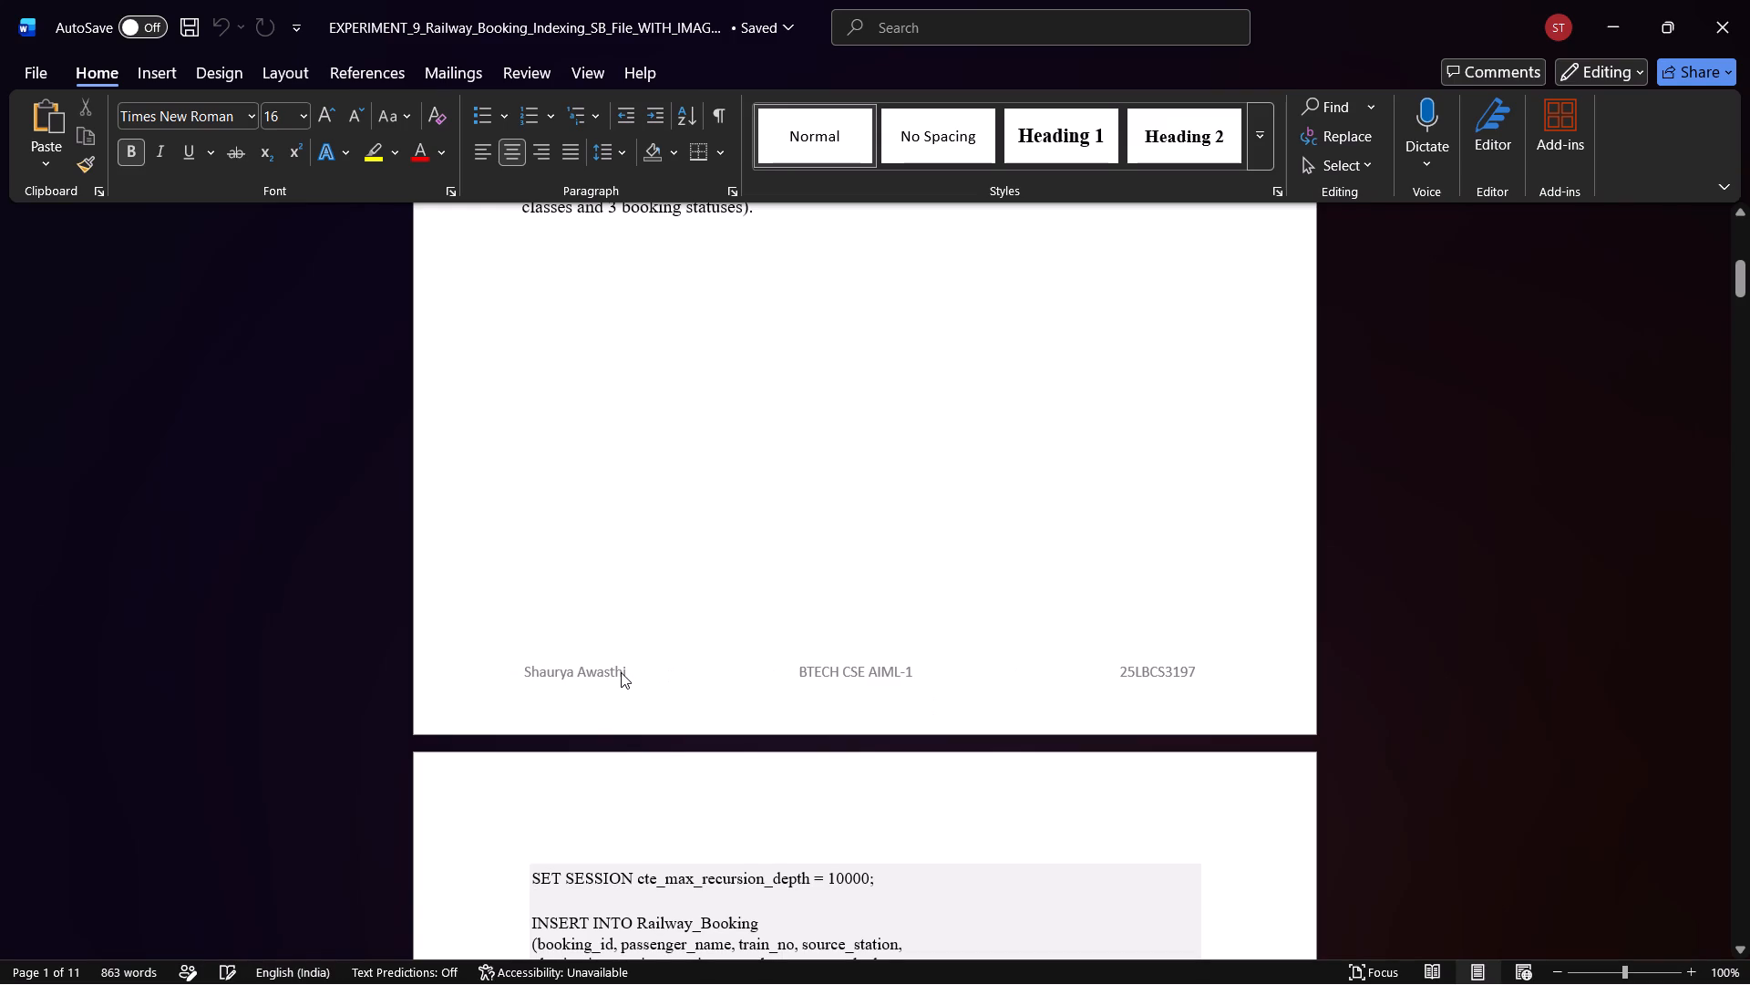
{"action": "double_click", "coordinate": [621, 672]}
{"action": "left_click", "coordinate": [1723, 16]}
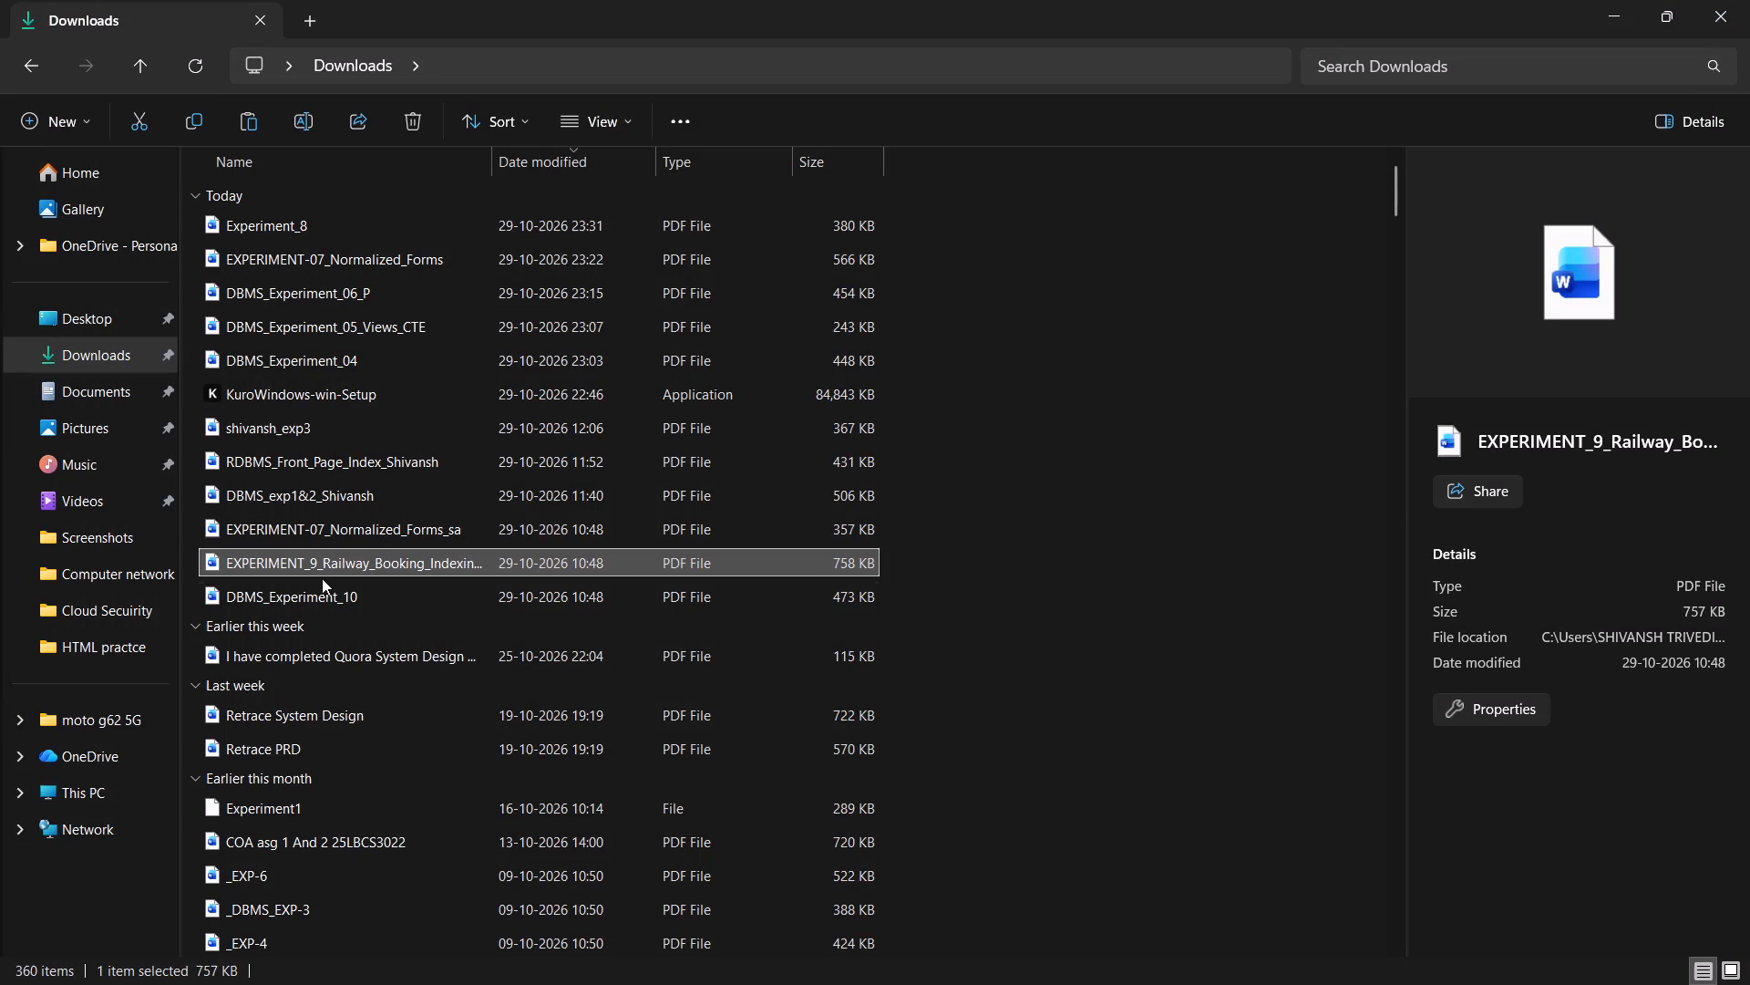
Open DBMS_Experiment_10 from Downloads, examine its pages from the aim through to the result section, and close it.
{"action": "double_click", "coordinate": [326, 593]}
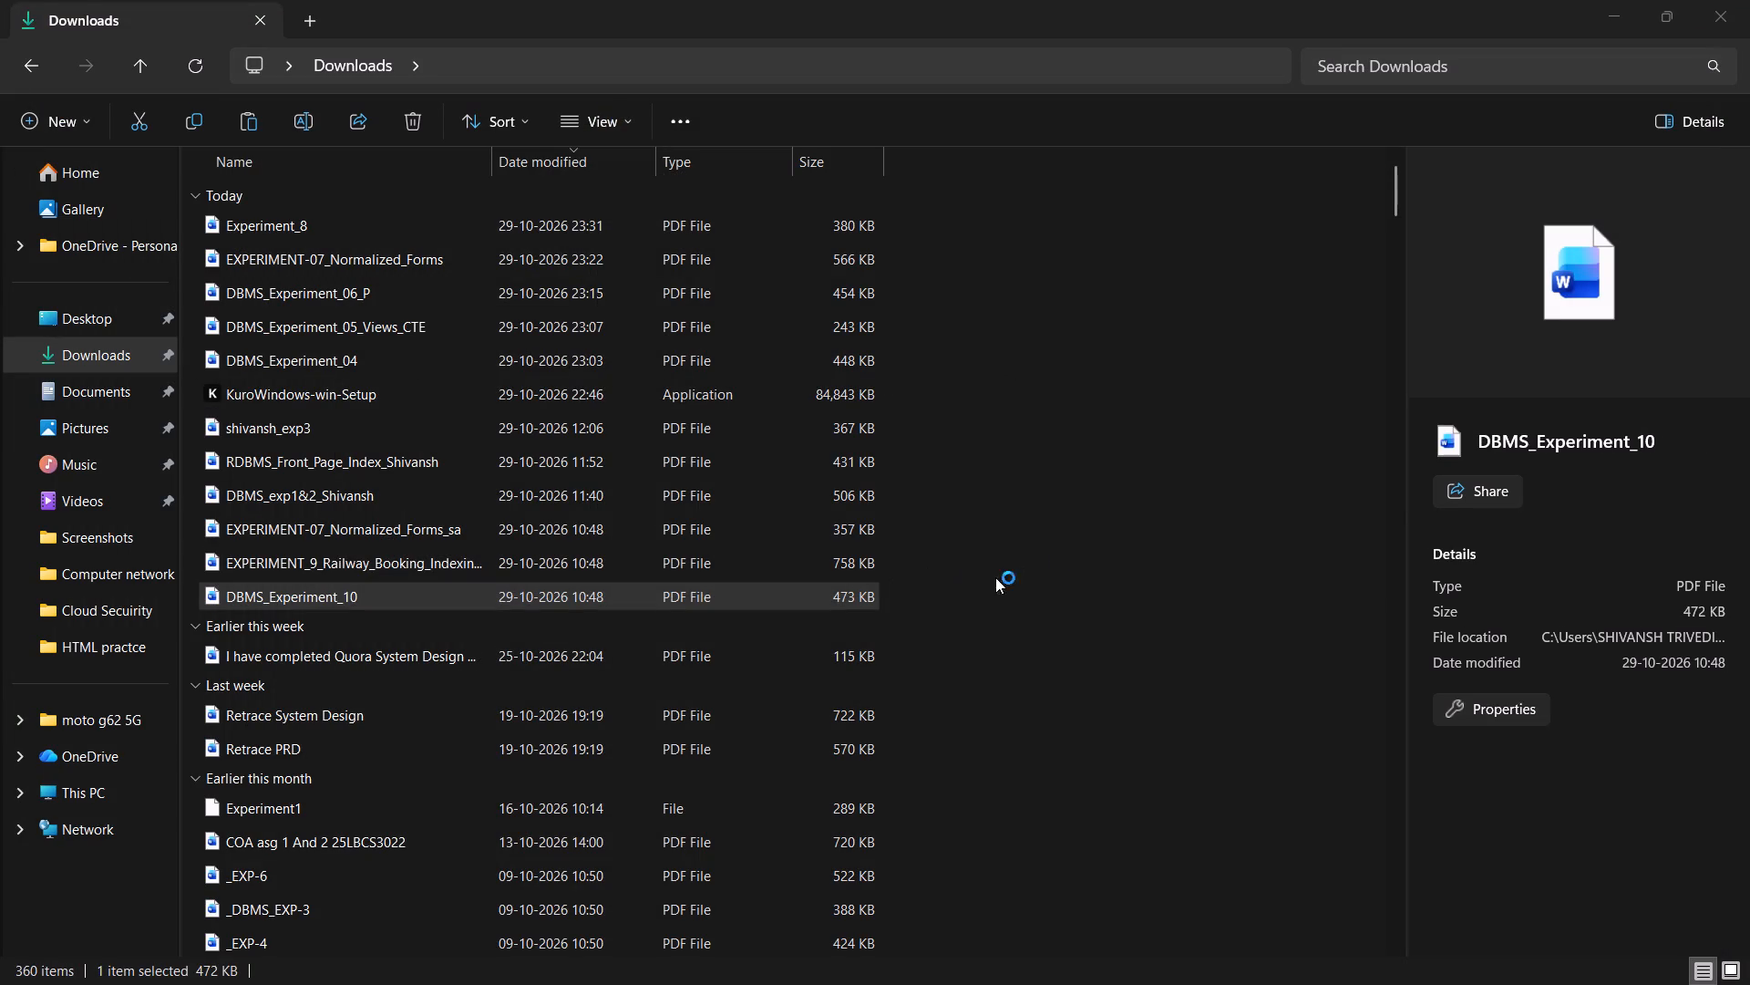
{"action": "scroll", "coordinate": [1168, 547], "scroll_direction": "down", "scroll_amount": 2}
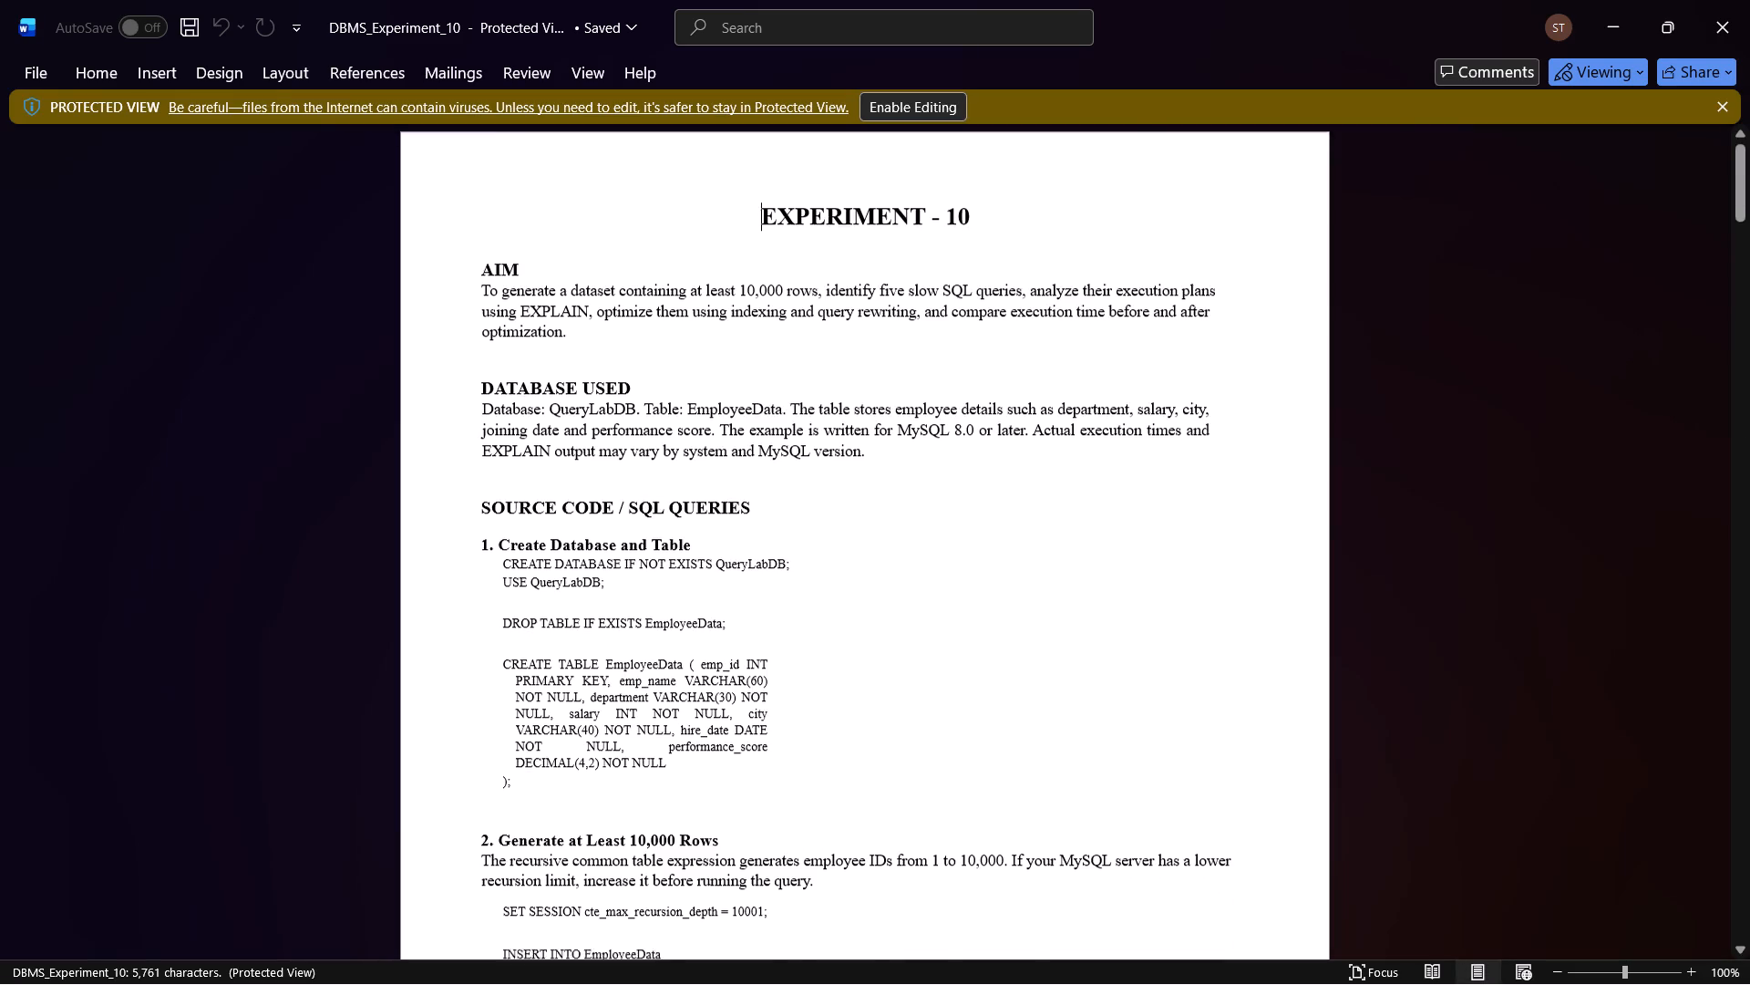
{"action": "scroll", "coordinate": [1168, 547], "scroll_direction": "down", "scroll_amount": 5}
{"action": "left_click_drag", "start_coordinate": [1739, 232], "coordinate": [1749, 369]}
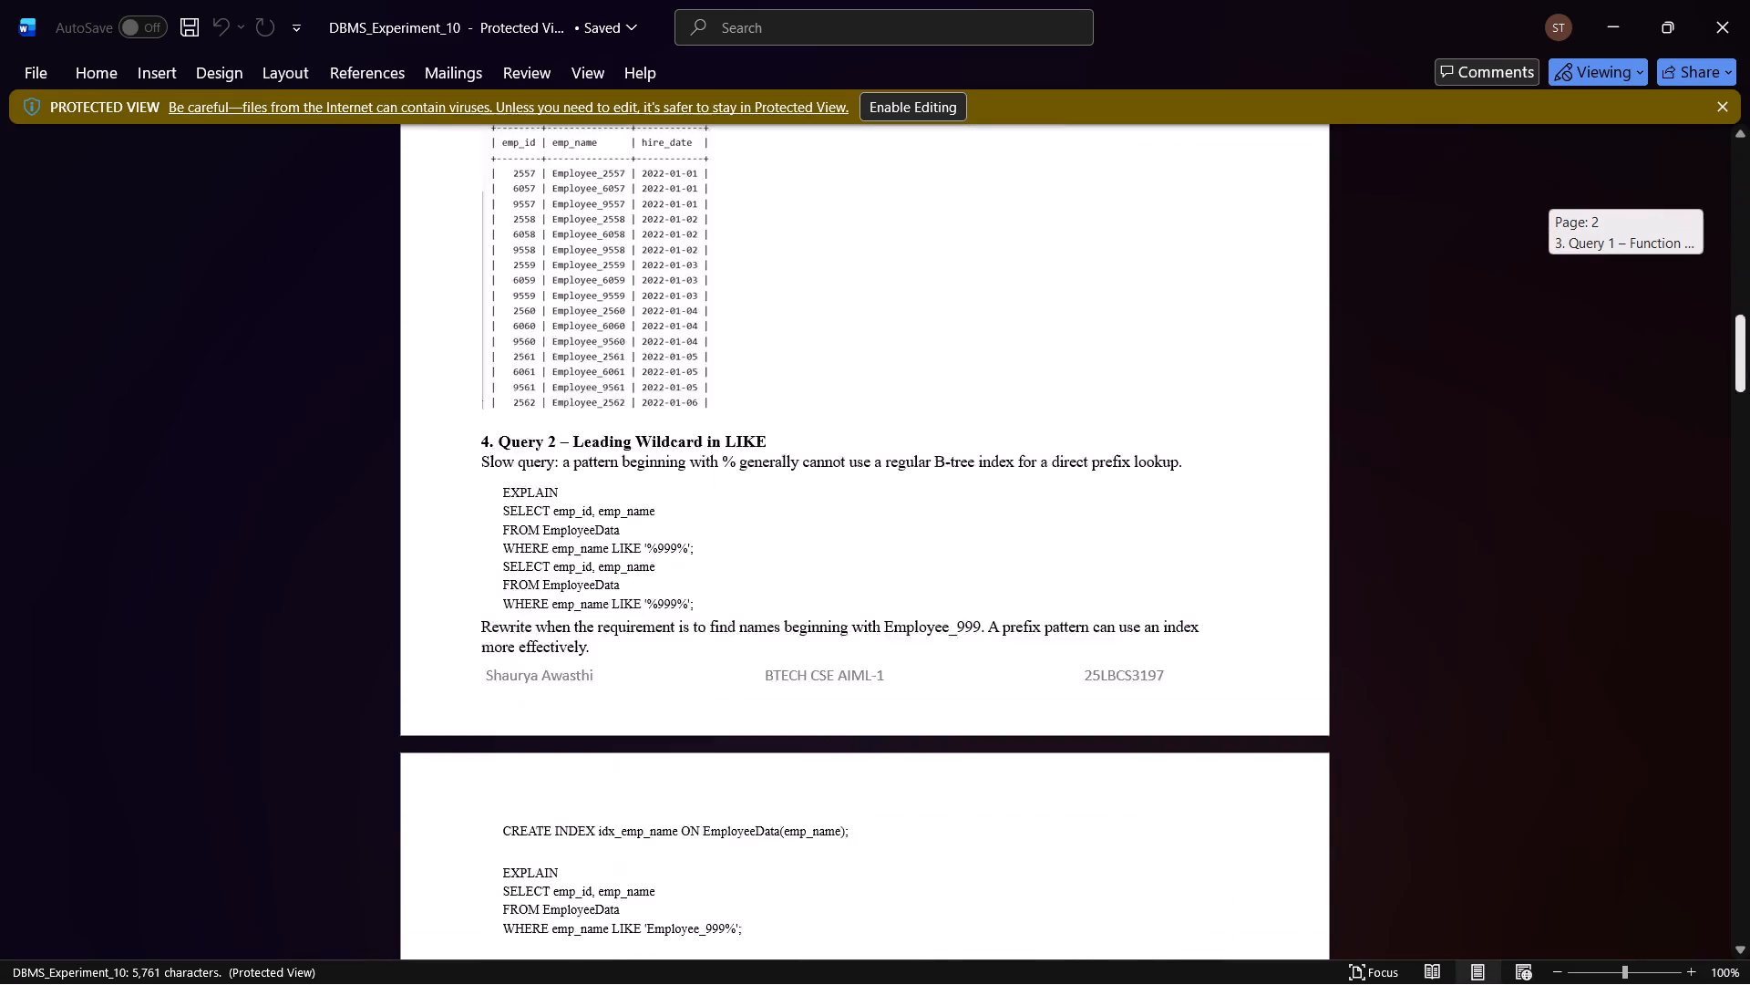
{"action": "left_click_drag", "start_coordinate": [1749, 369], "coordinate": [1749, 596]}
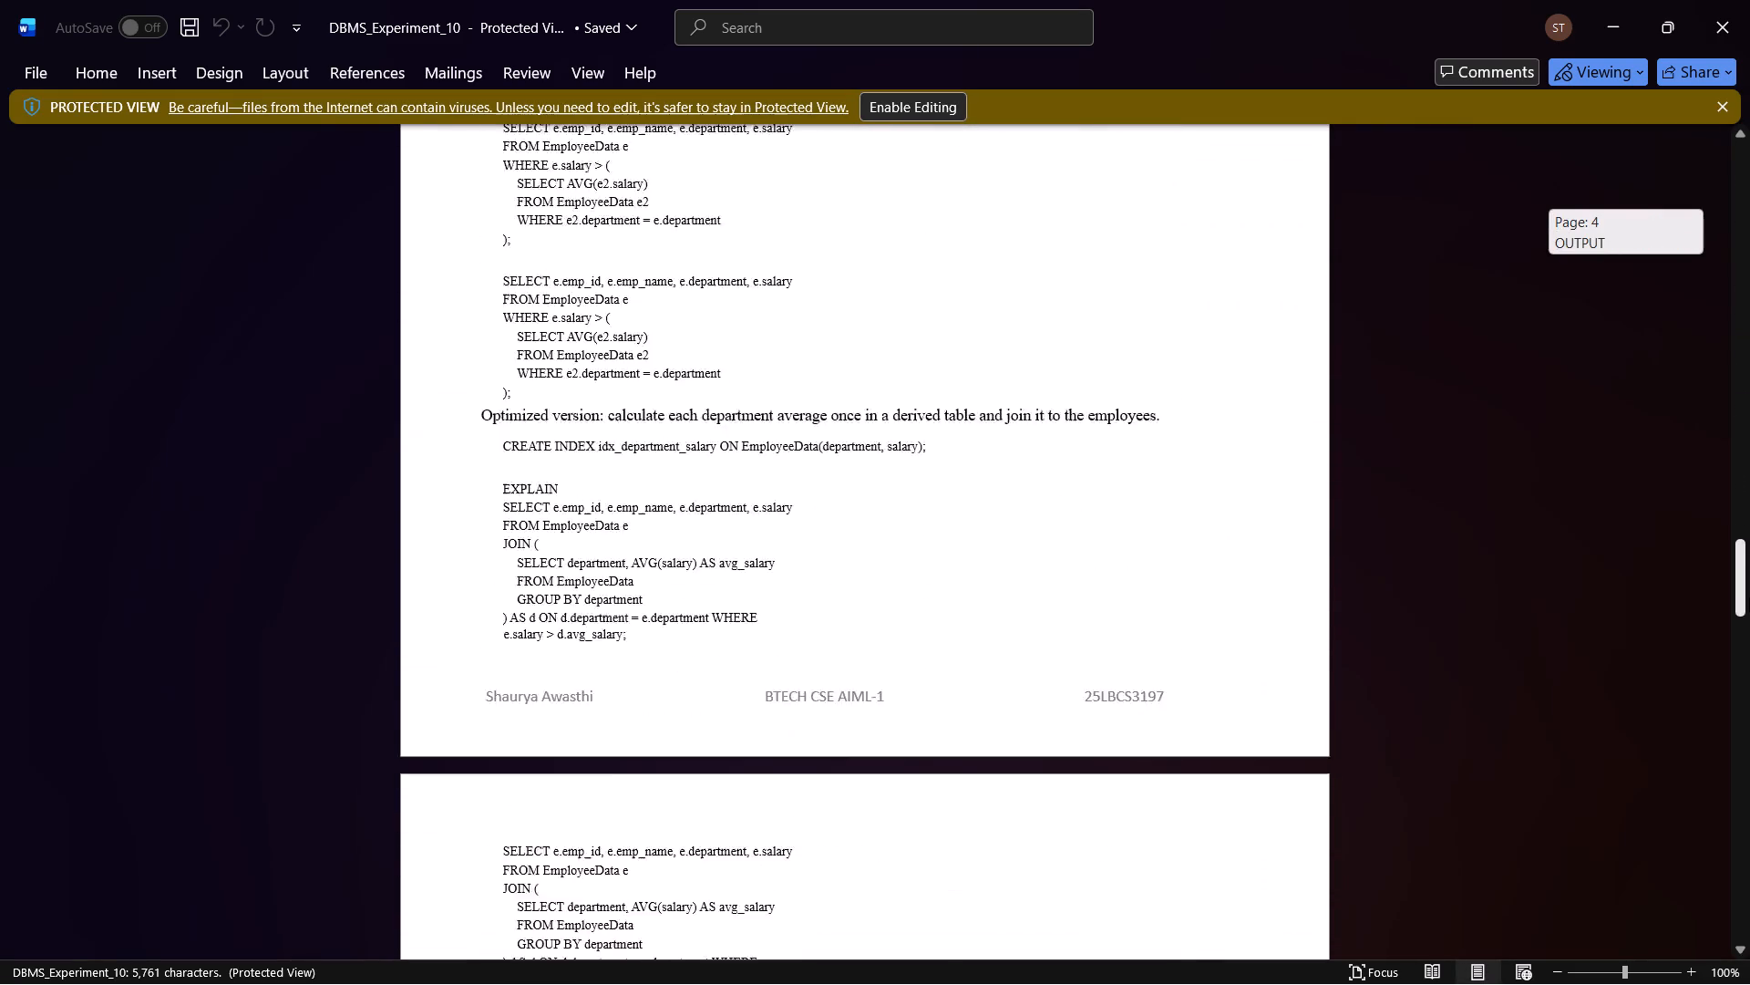
{"action": "left_click_drag", "start_coordinate": [1749, 596], "coordinate": [1748, 883]}
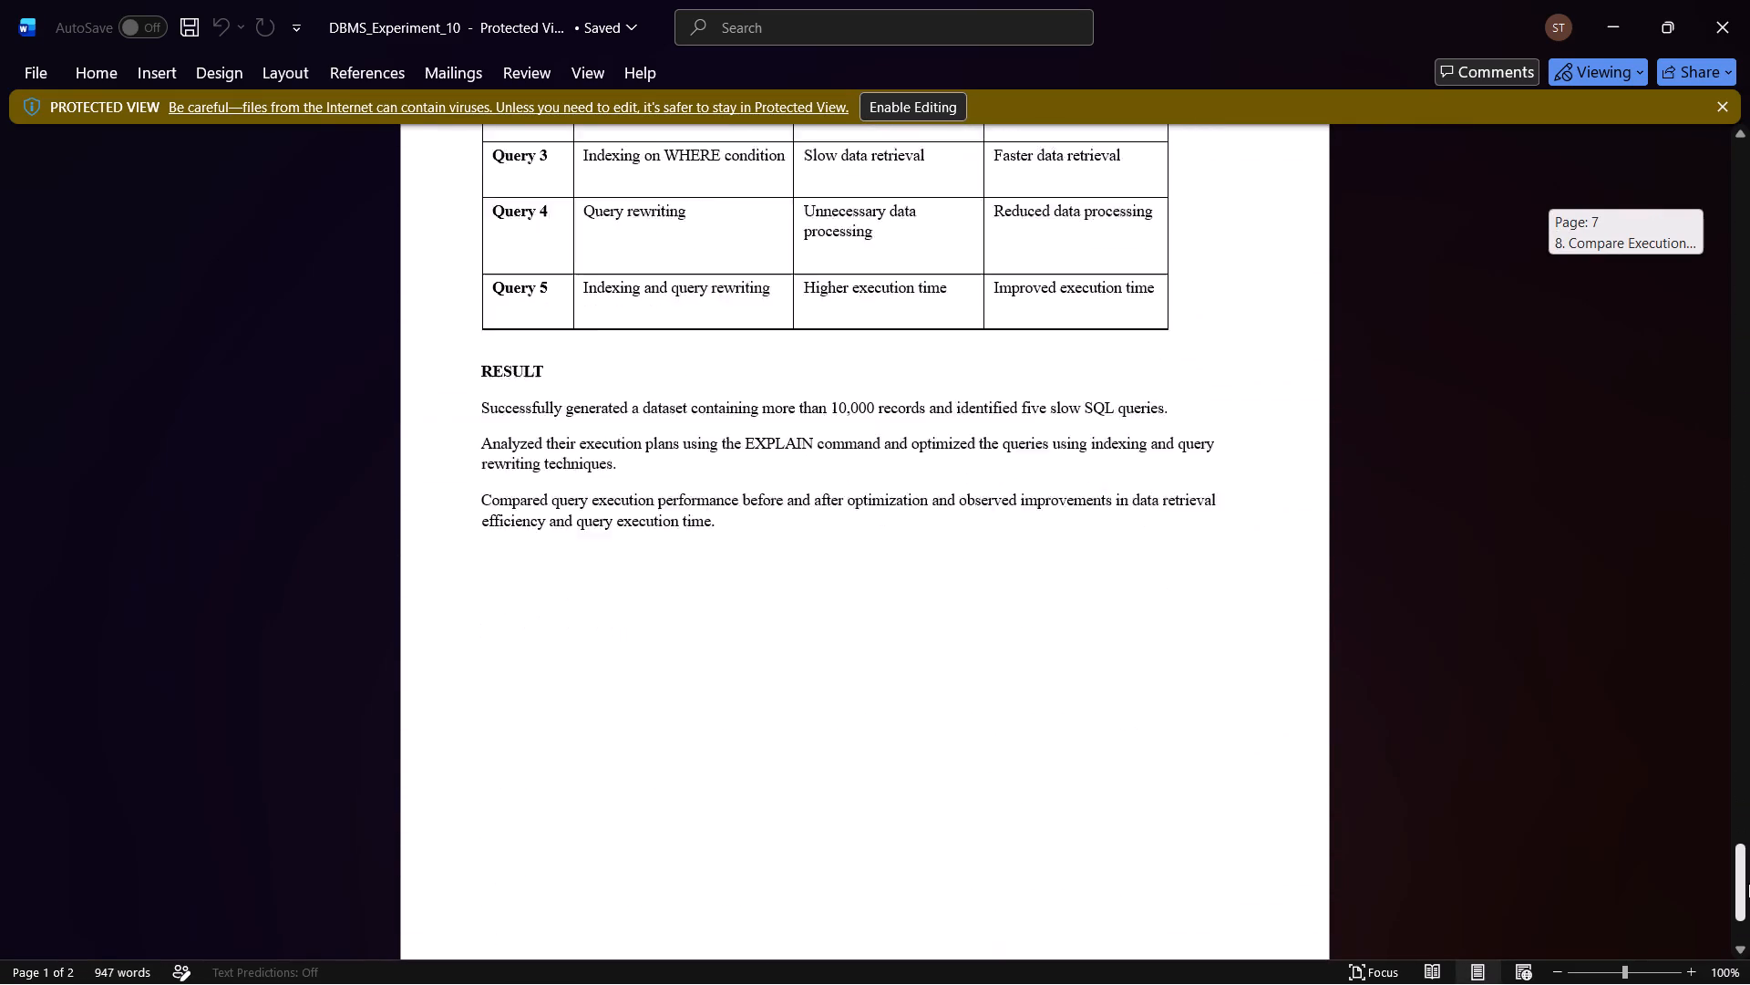
{"action": "left_click_drag", "start_coordinate": [1748, 883], "coordinate": [1738, 772]}
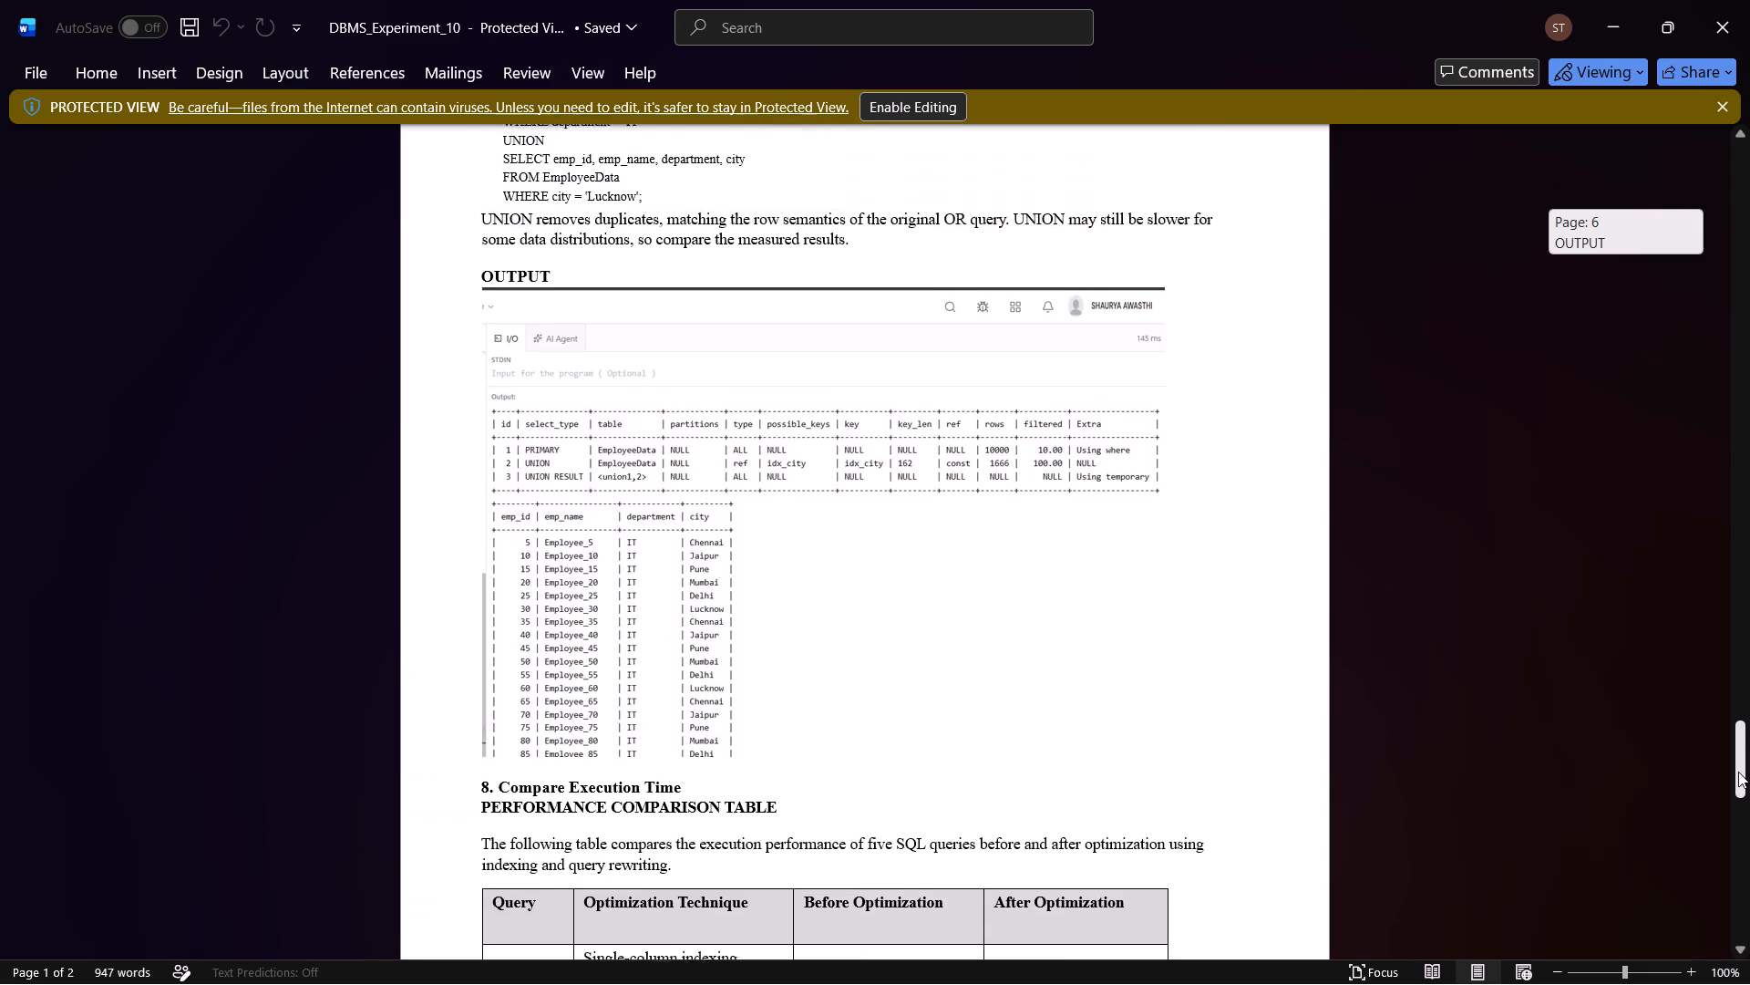
{"action": "left_click_drag", "start_coordinate": [1738, 772], "coordinate": [1727, 605]}
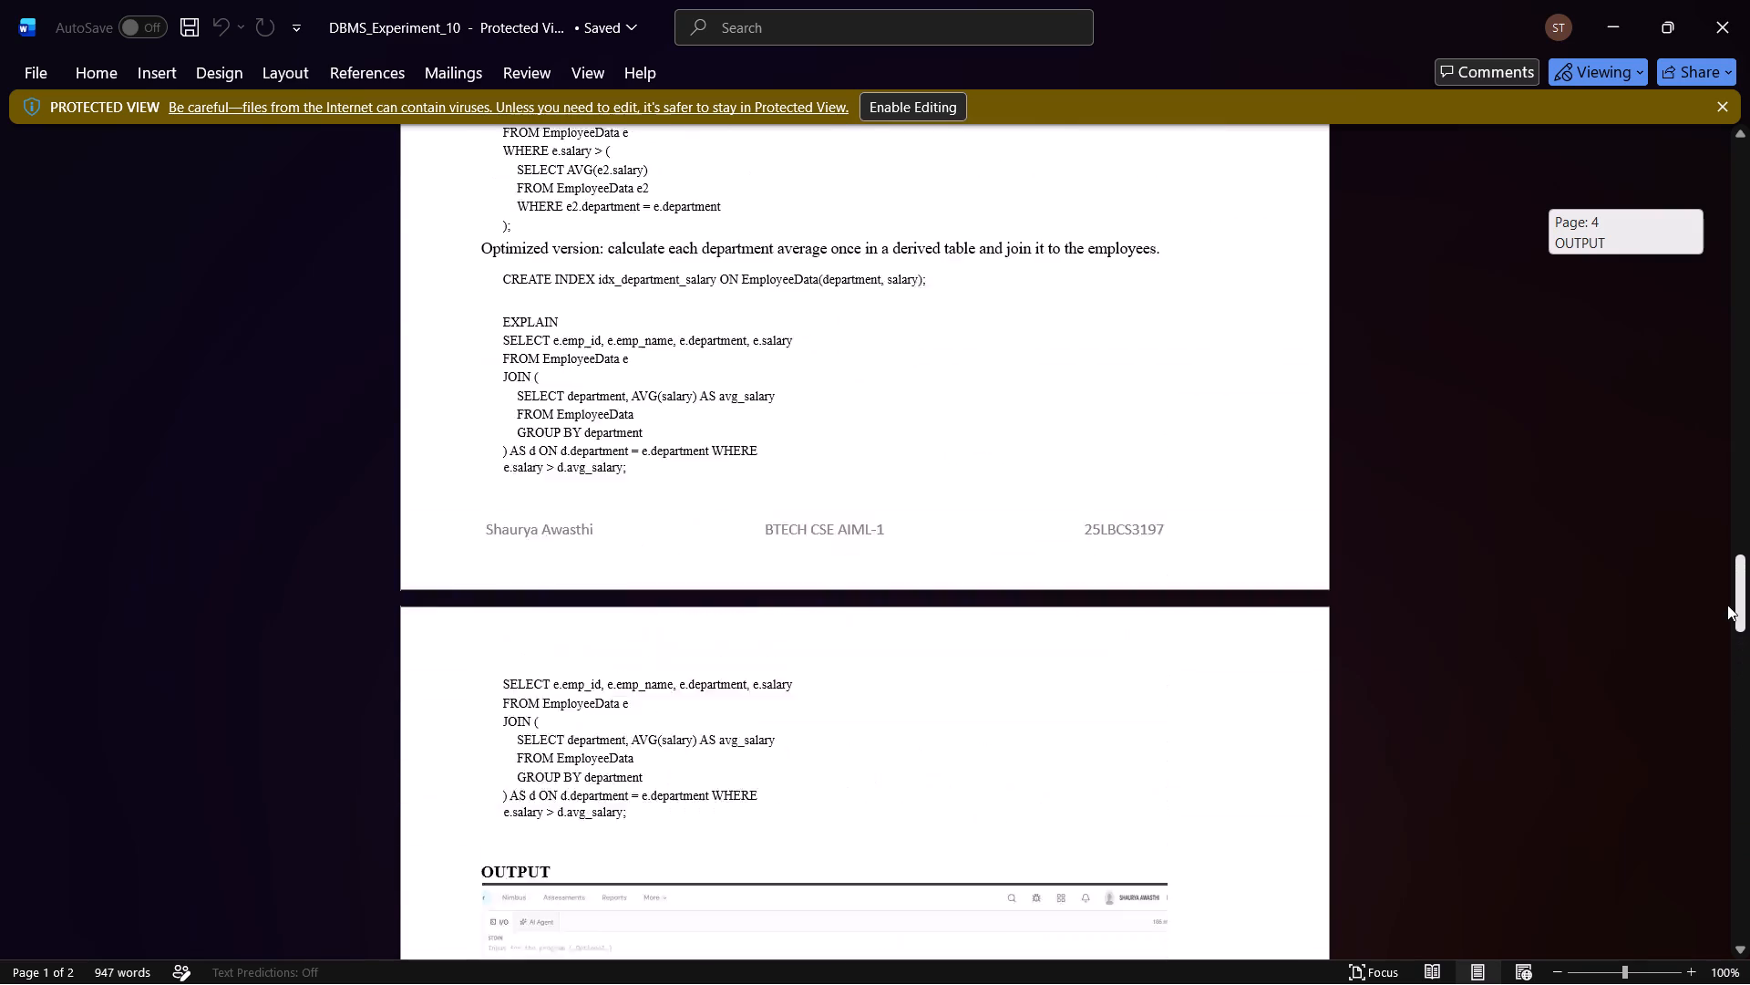
{"action": "left_click_drag", "start_coordinate": [1727, 605], "coordinate": [1724, 415]}
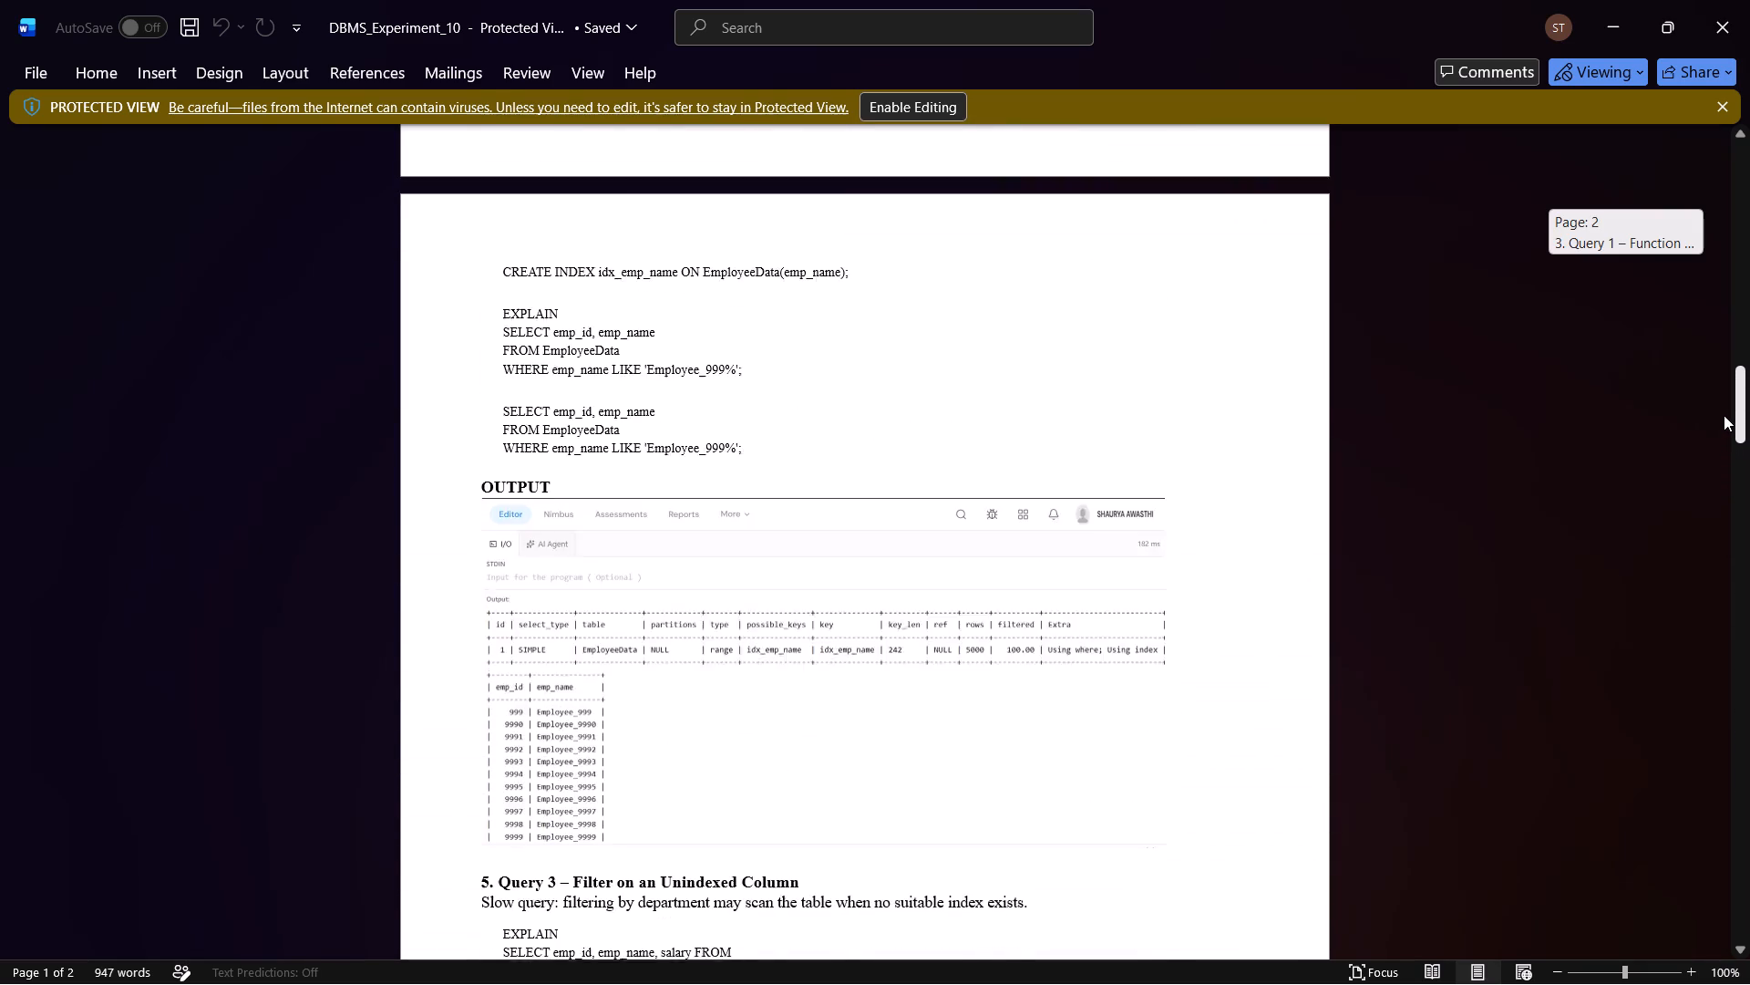
{"action": "left_click_drag", "start_coordinate": [1724, 415], "coordinate": [1684, 192]}
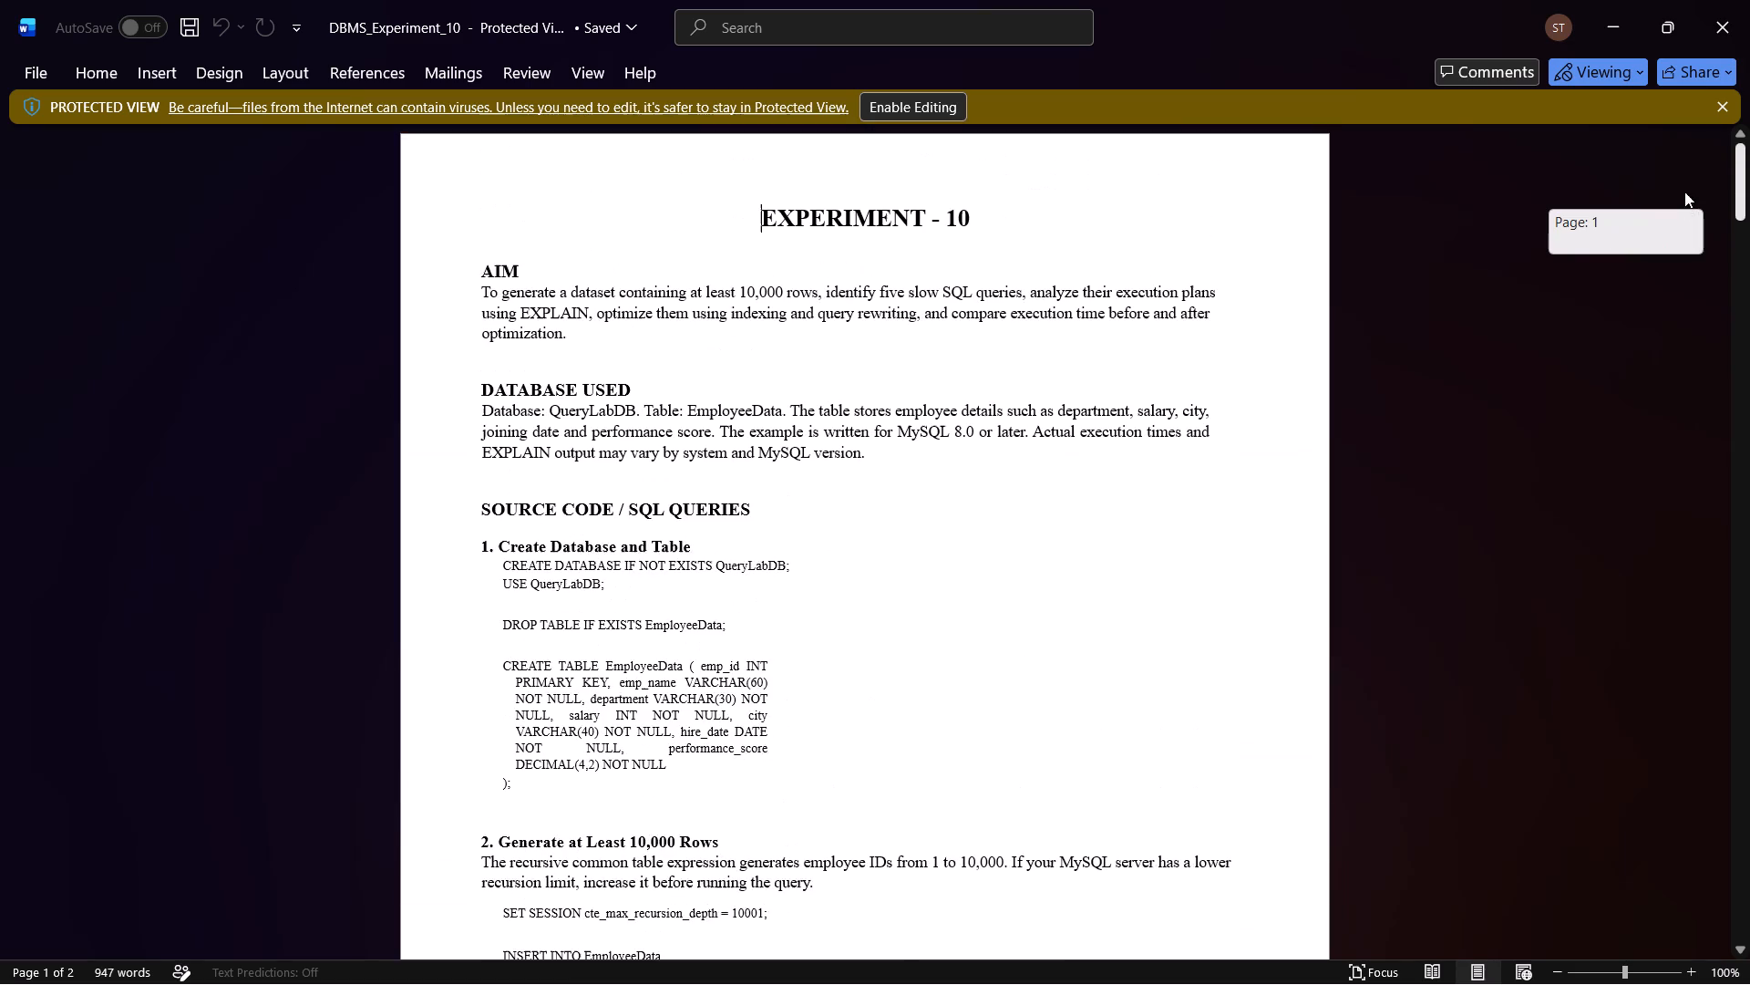
{"action": "left_click_drag", "start_coordinate": [1684, 192], "coordinate": [1673, 118]}
{"action": "left_click", "coordinate": [1734, 0]}
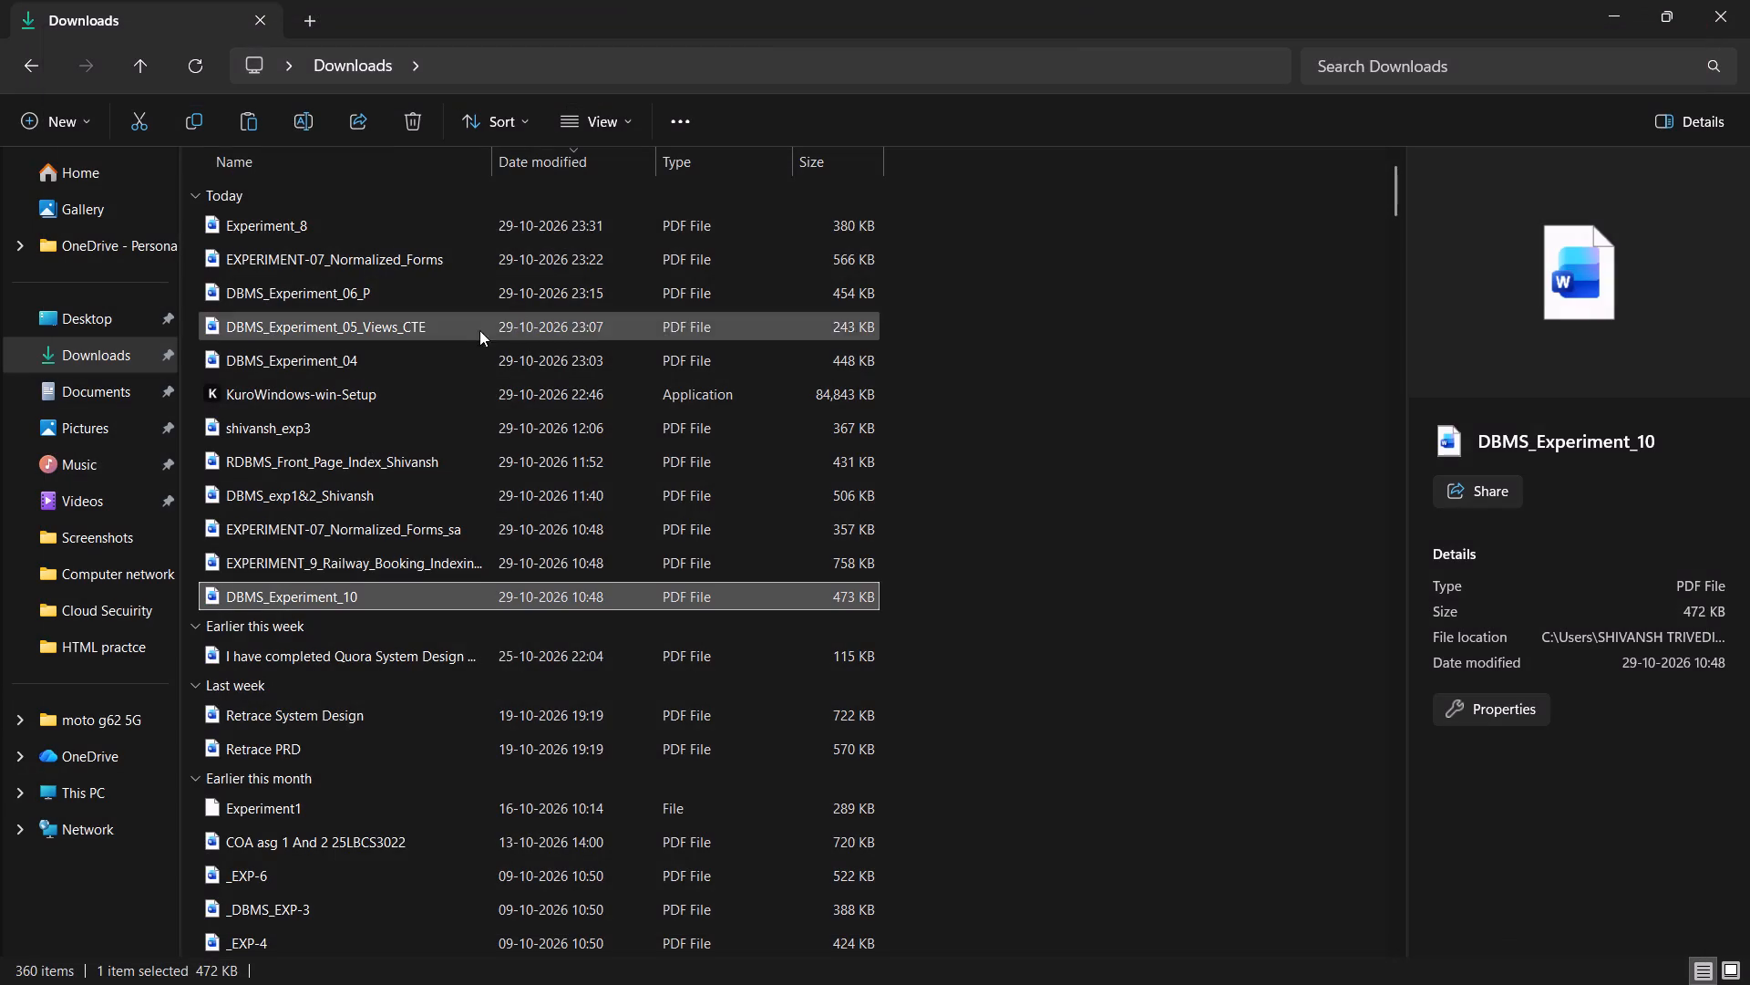